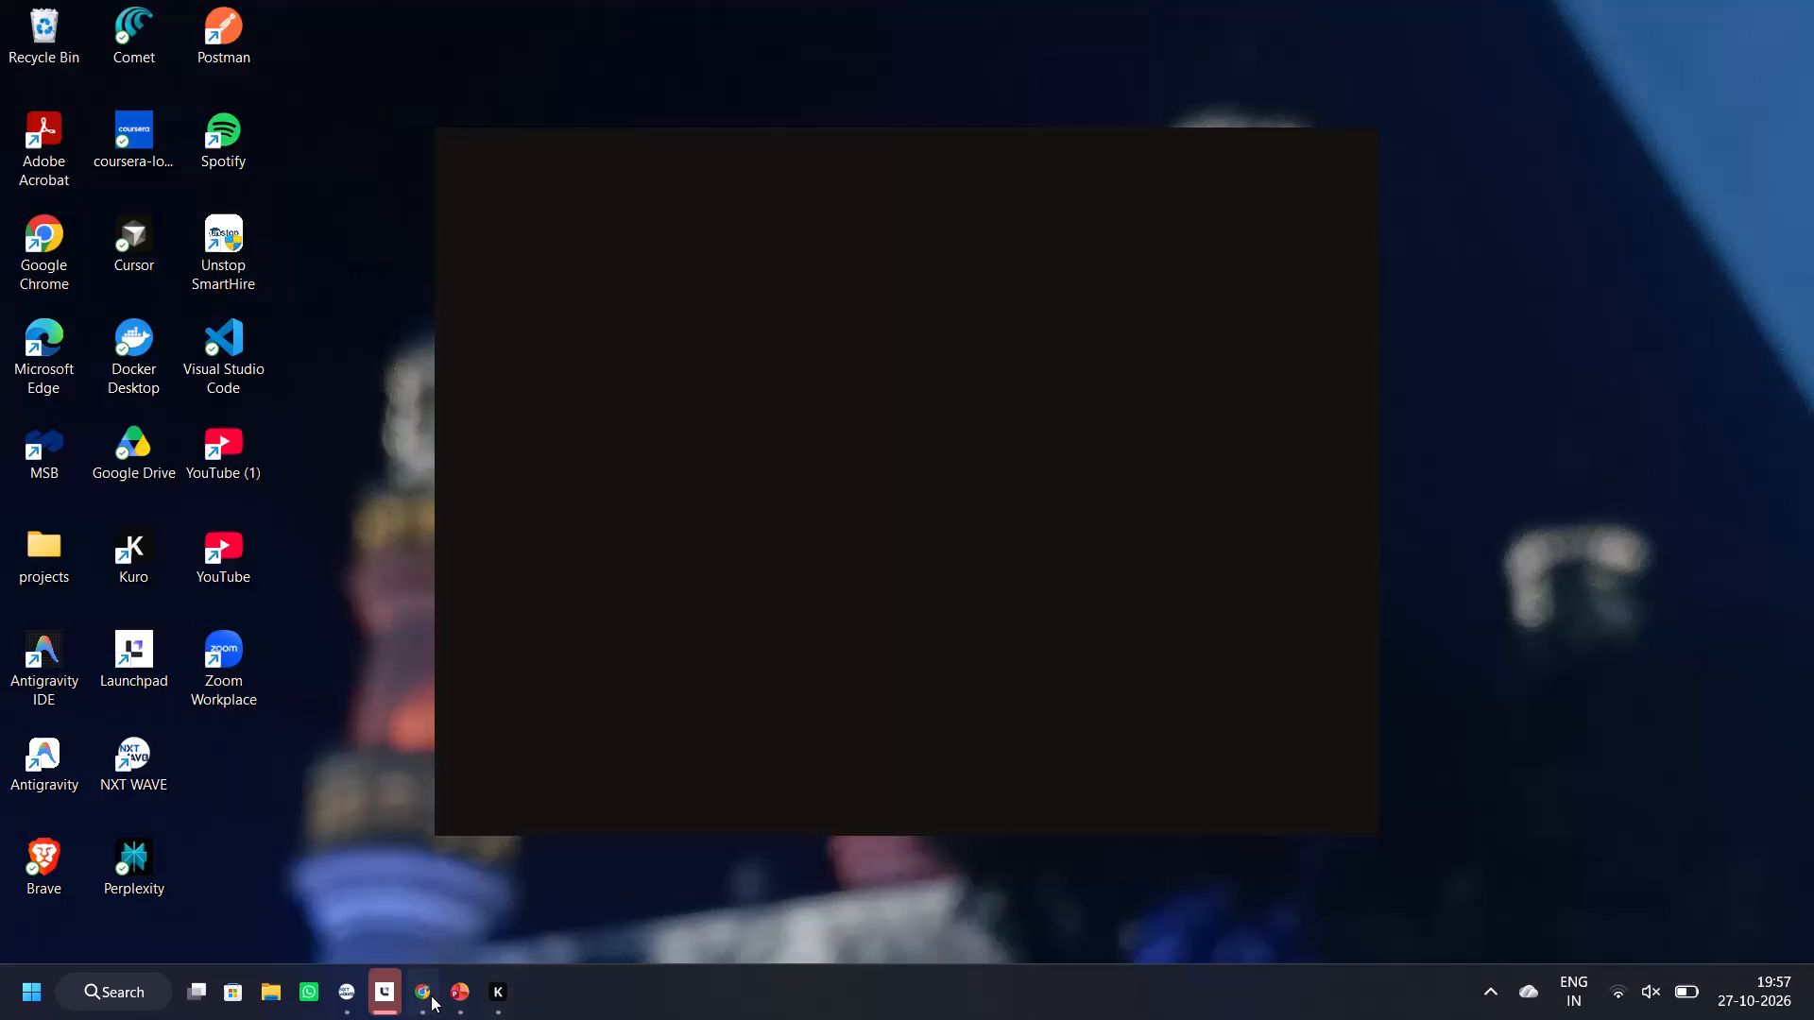
Browse the Samsung logo image results and open the preview of CGTrader's blue "Samsung Logo 02" 3D model.
scroll(668, 704, "down", 7)
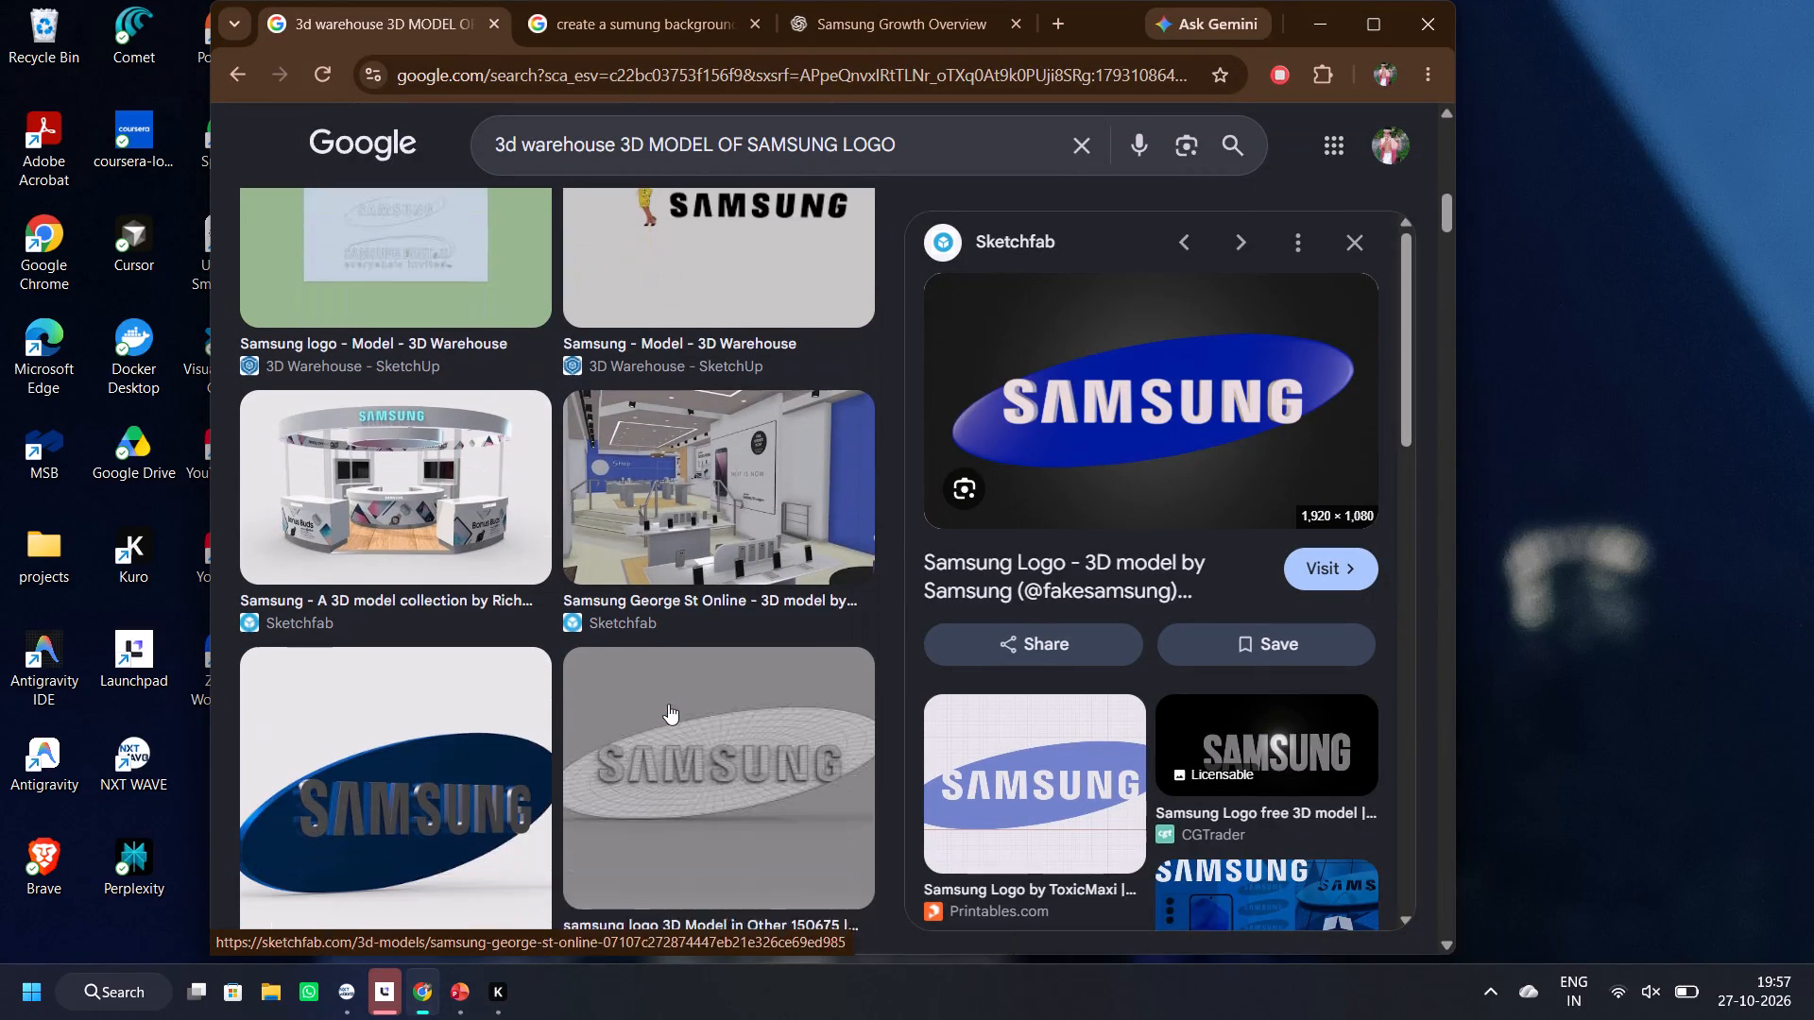
scroll(668, 704, "down", 1)
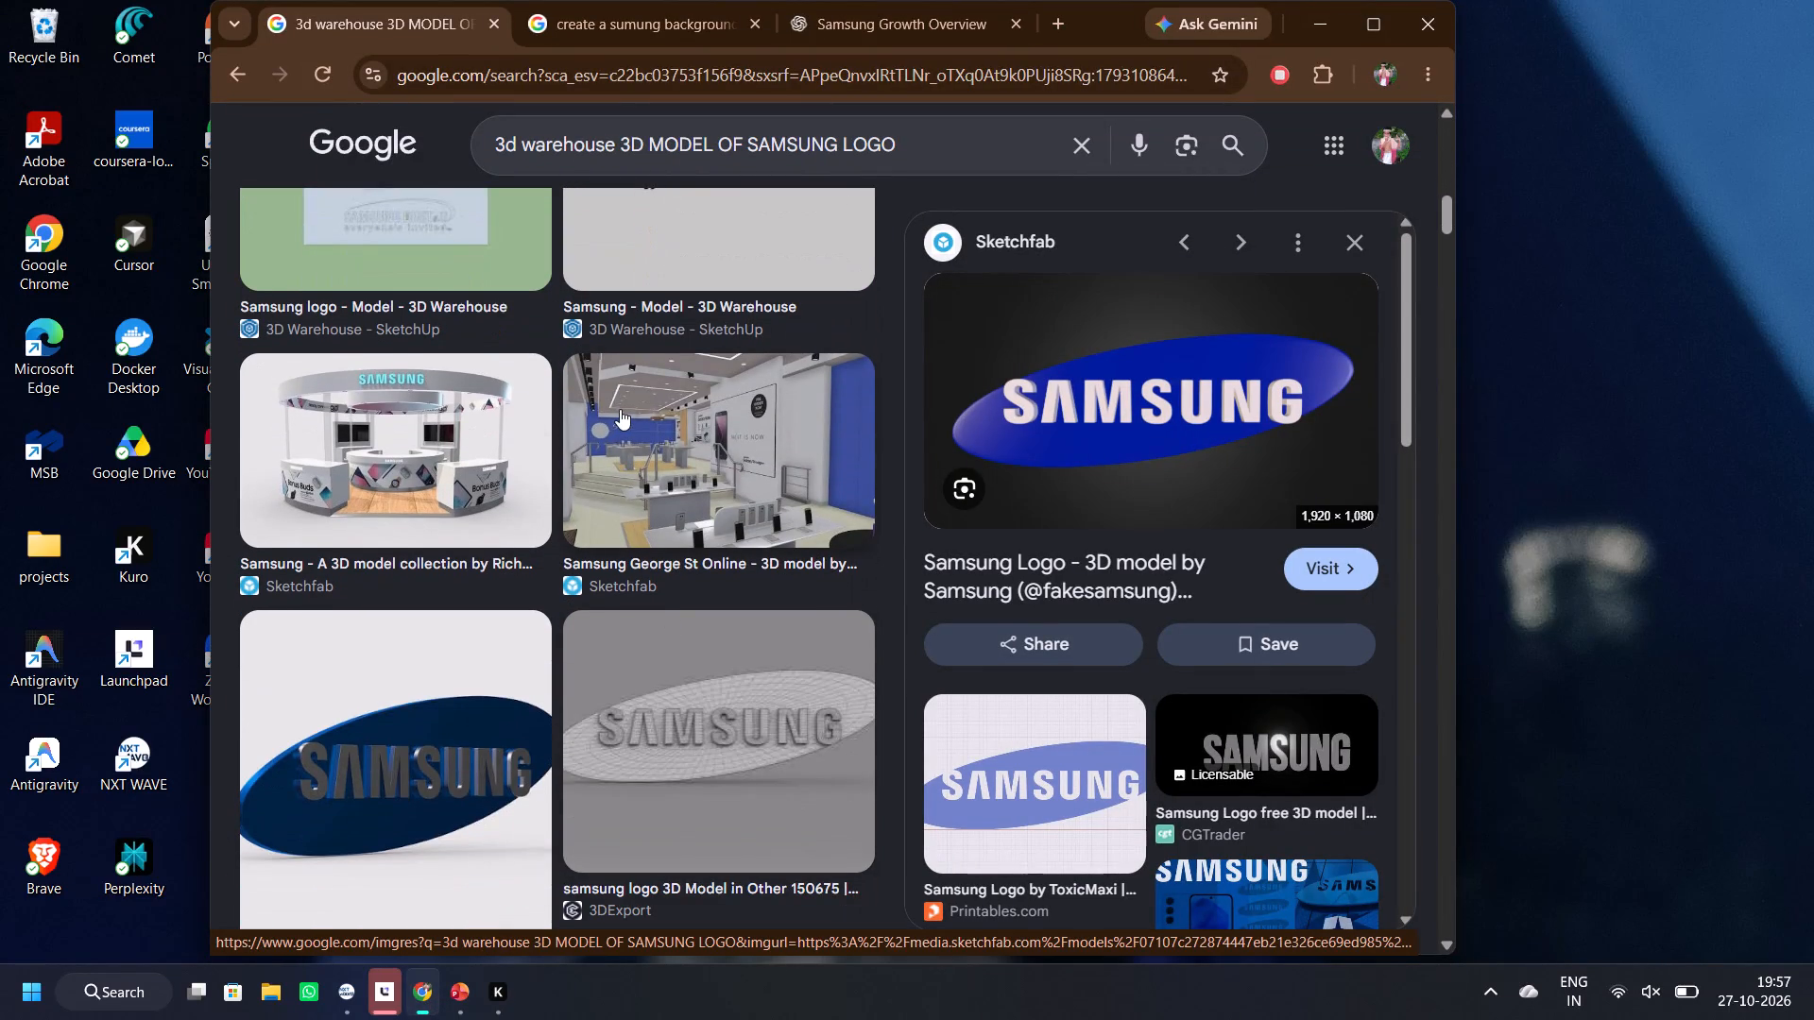
left_click_drag(561, 504, 565, 465)
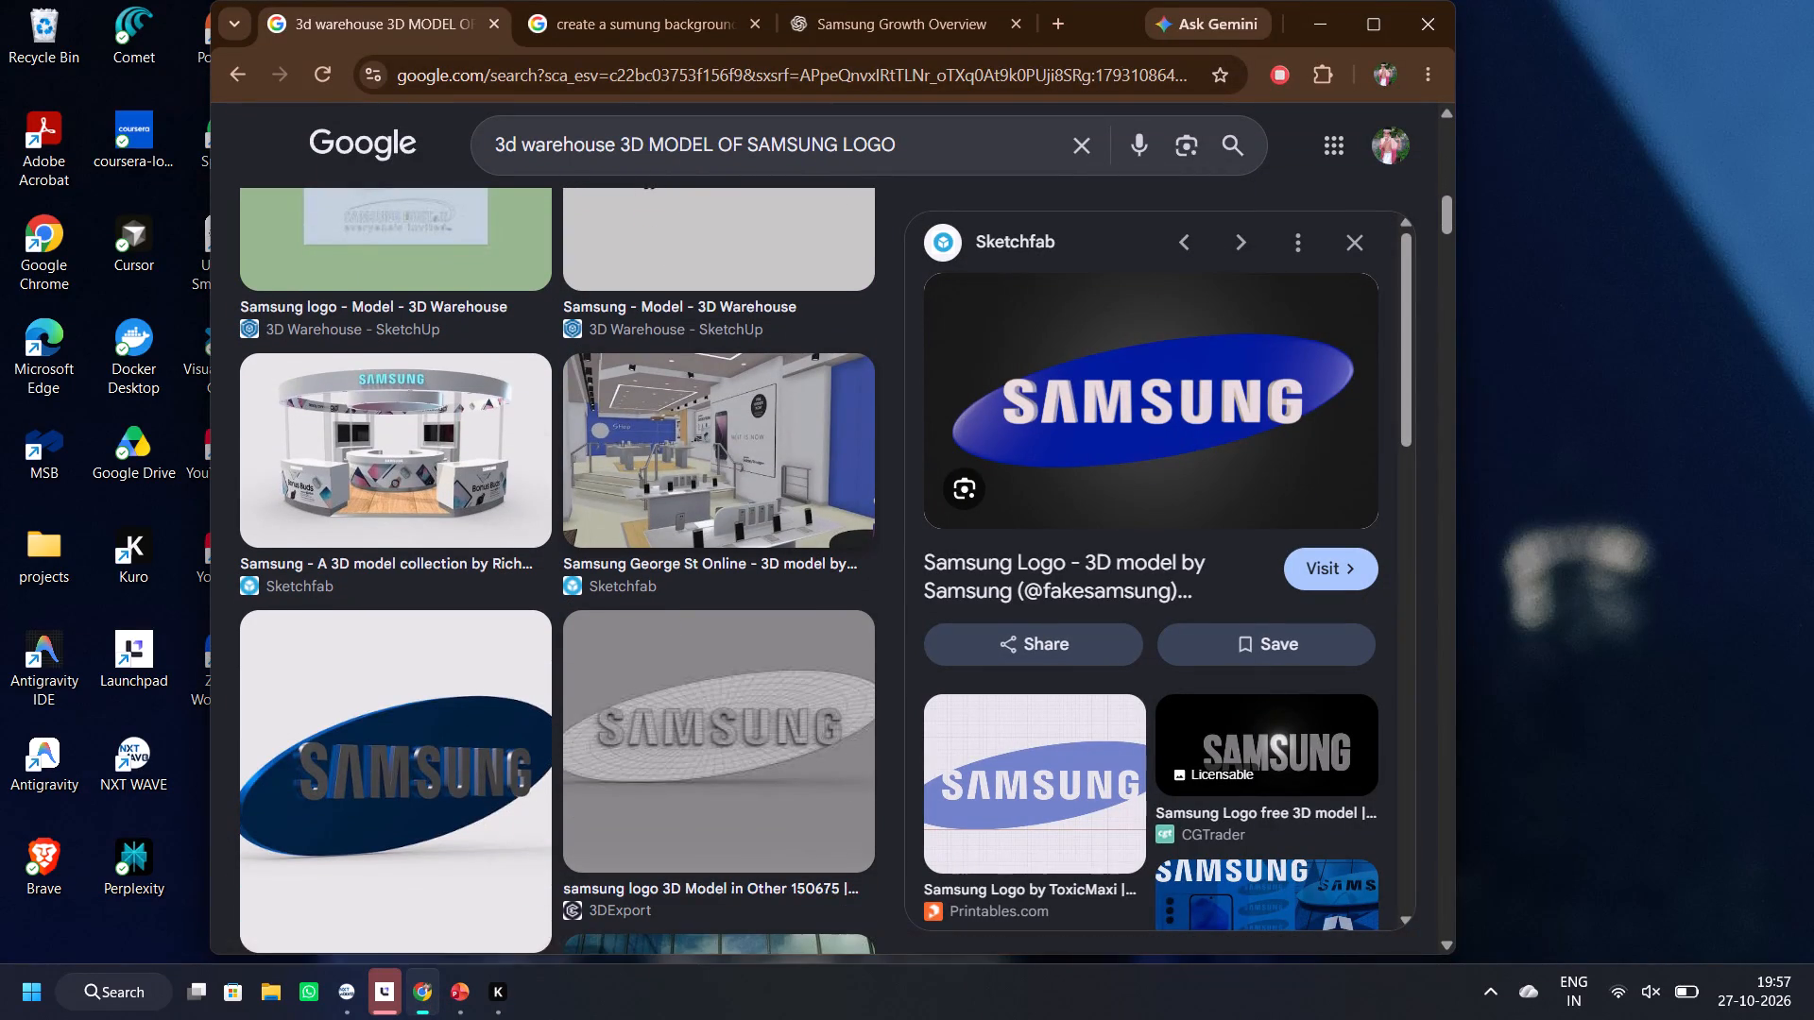
left_click_drag(565, 465, 725, 815)
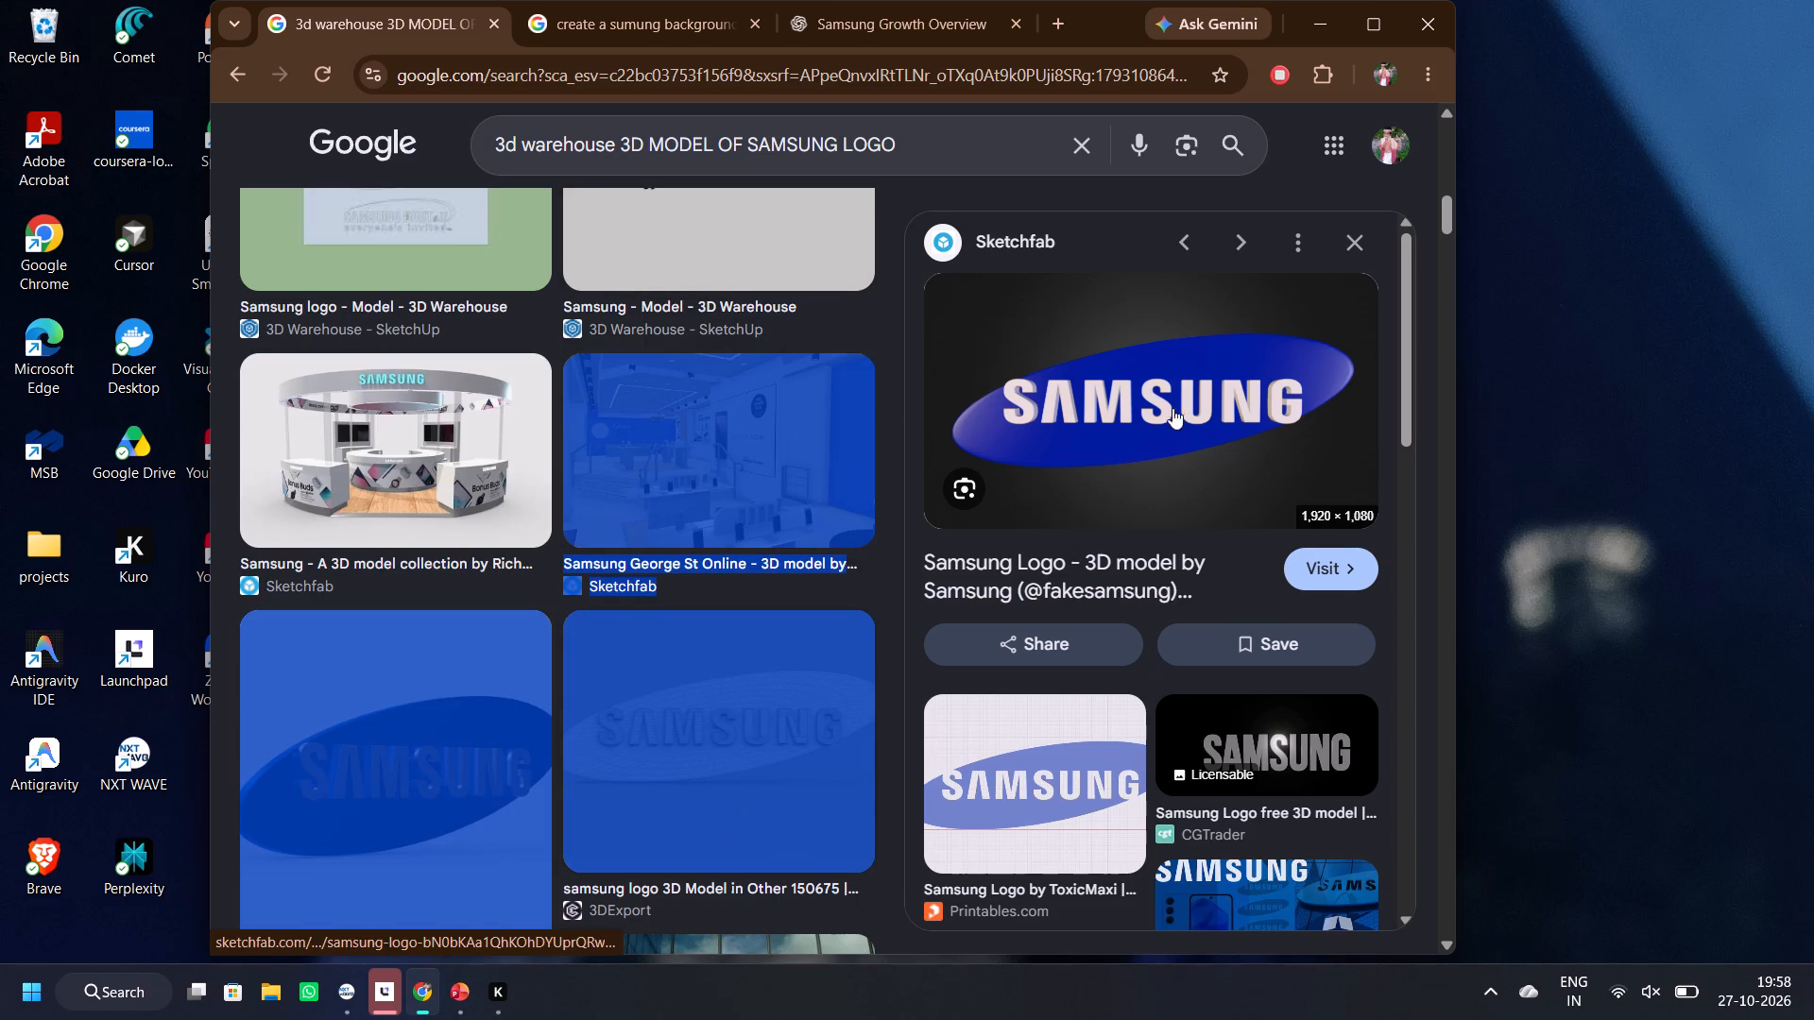
left_click(1265, 193)
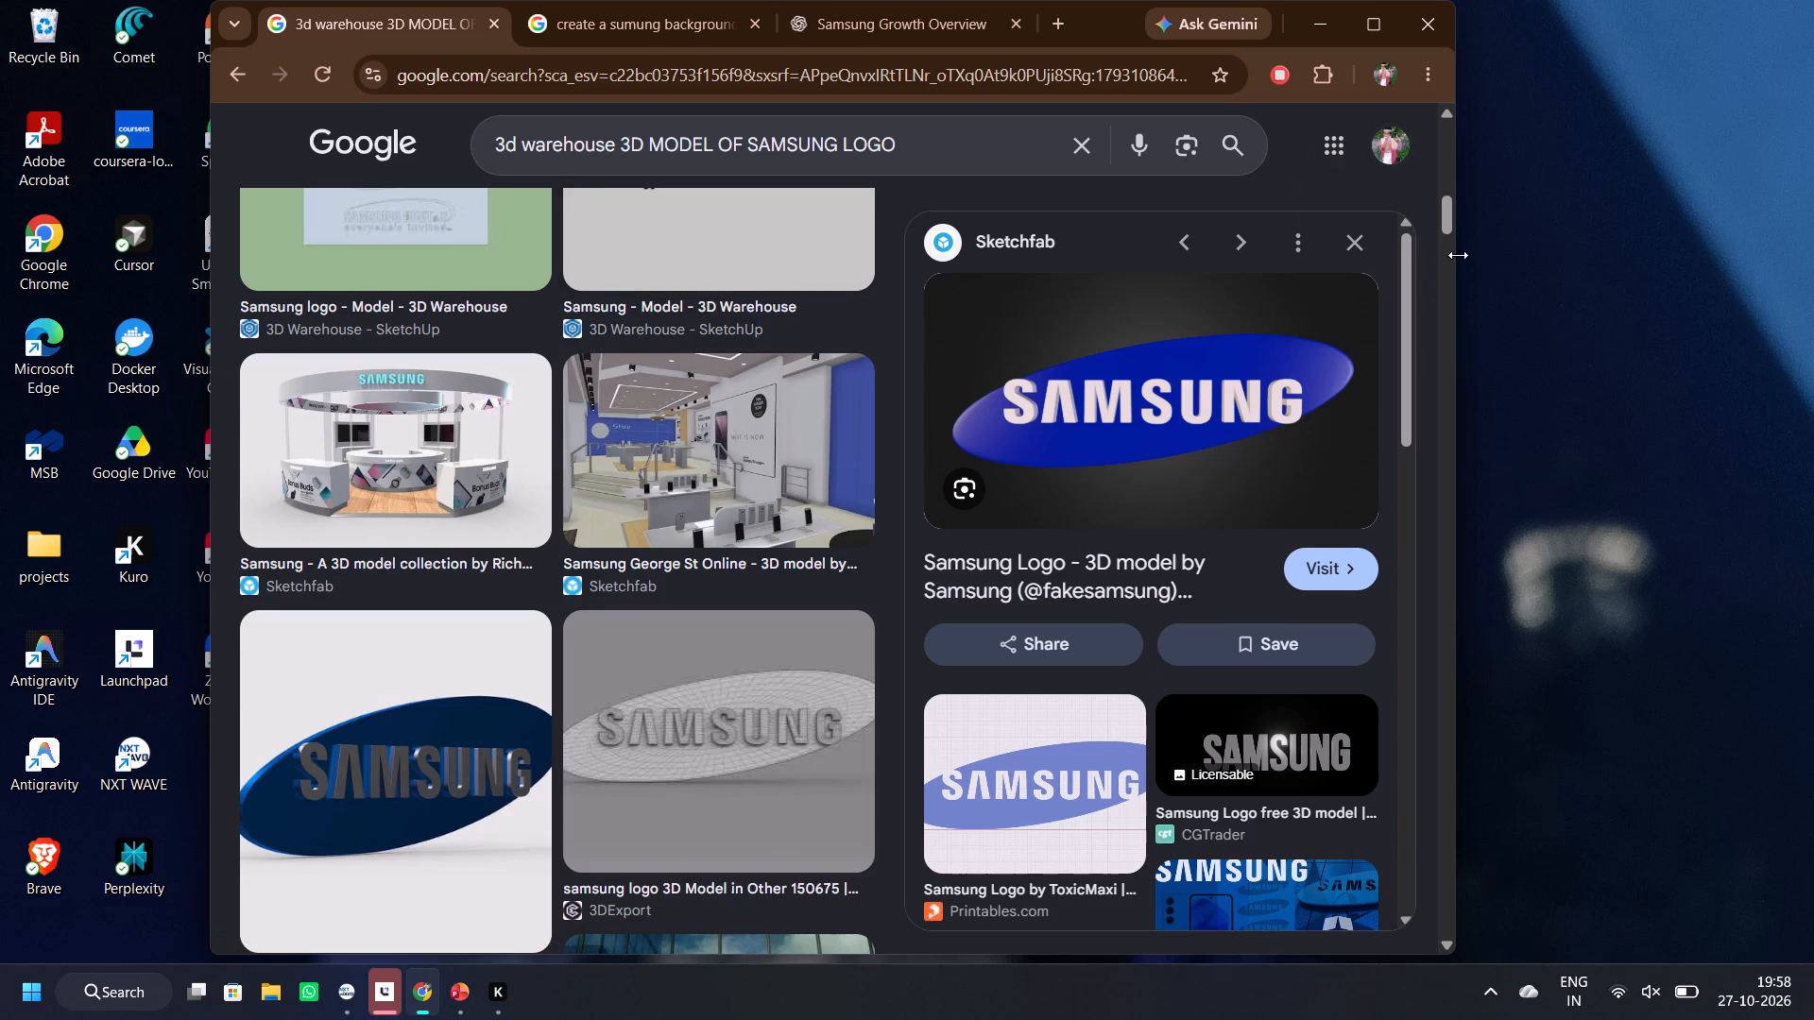
left_click_drag(1451, 220, 1451, 229)
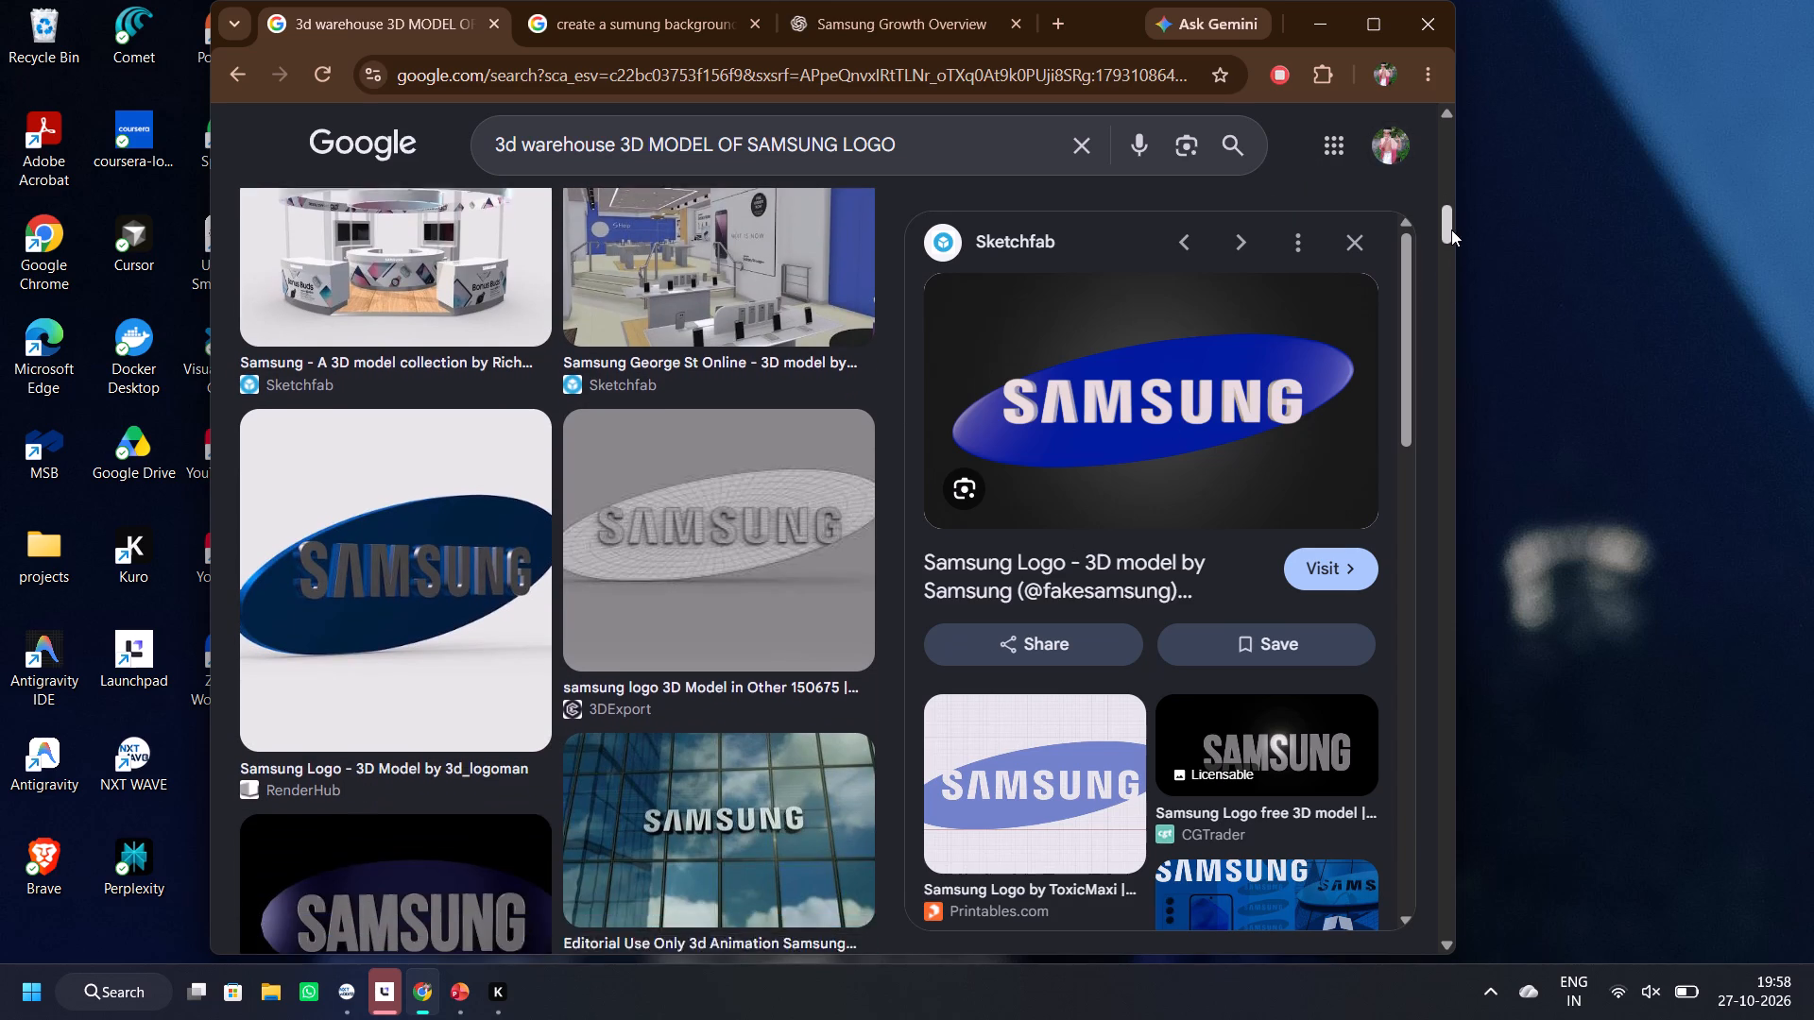
left_click_drag(1451, 229, 1443, 231)
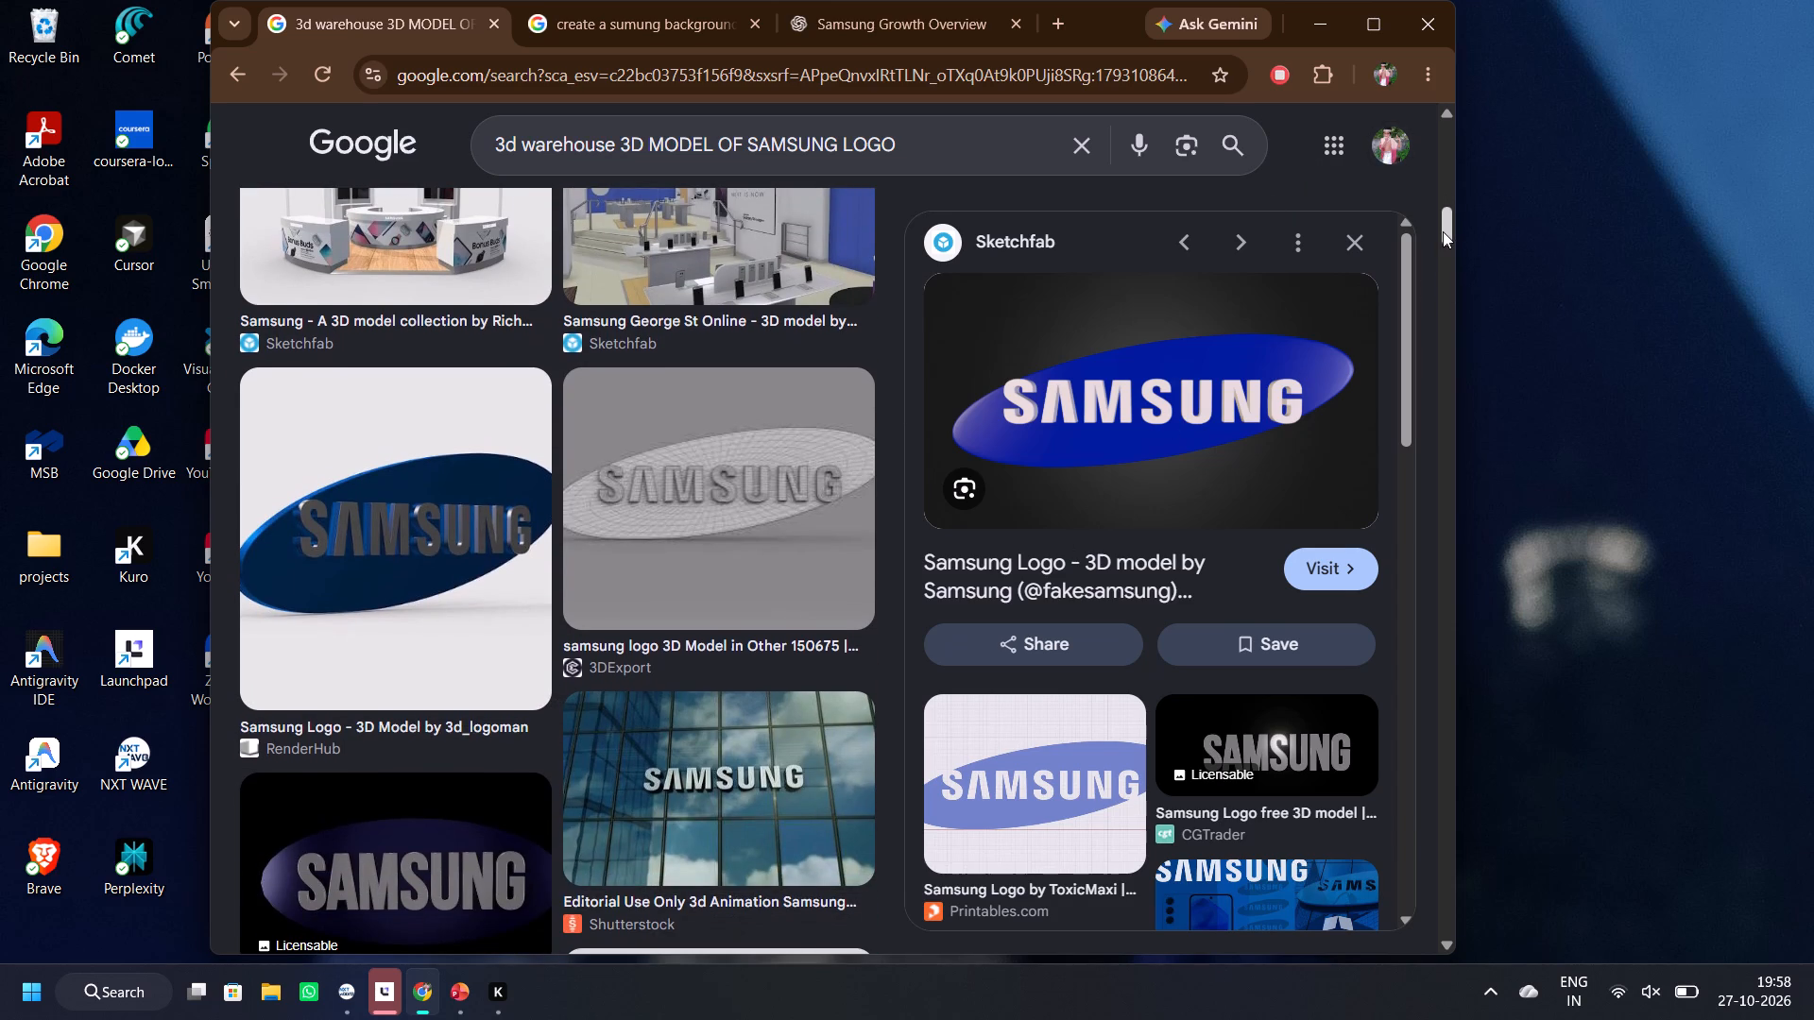
left_click_drag(1443, 231, 1443, 230)
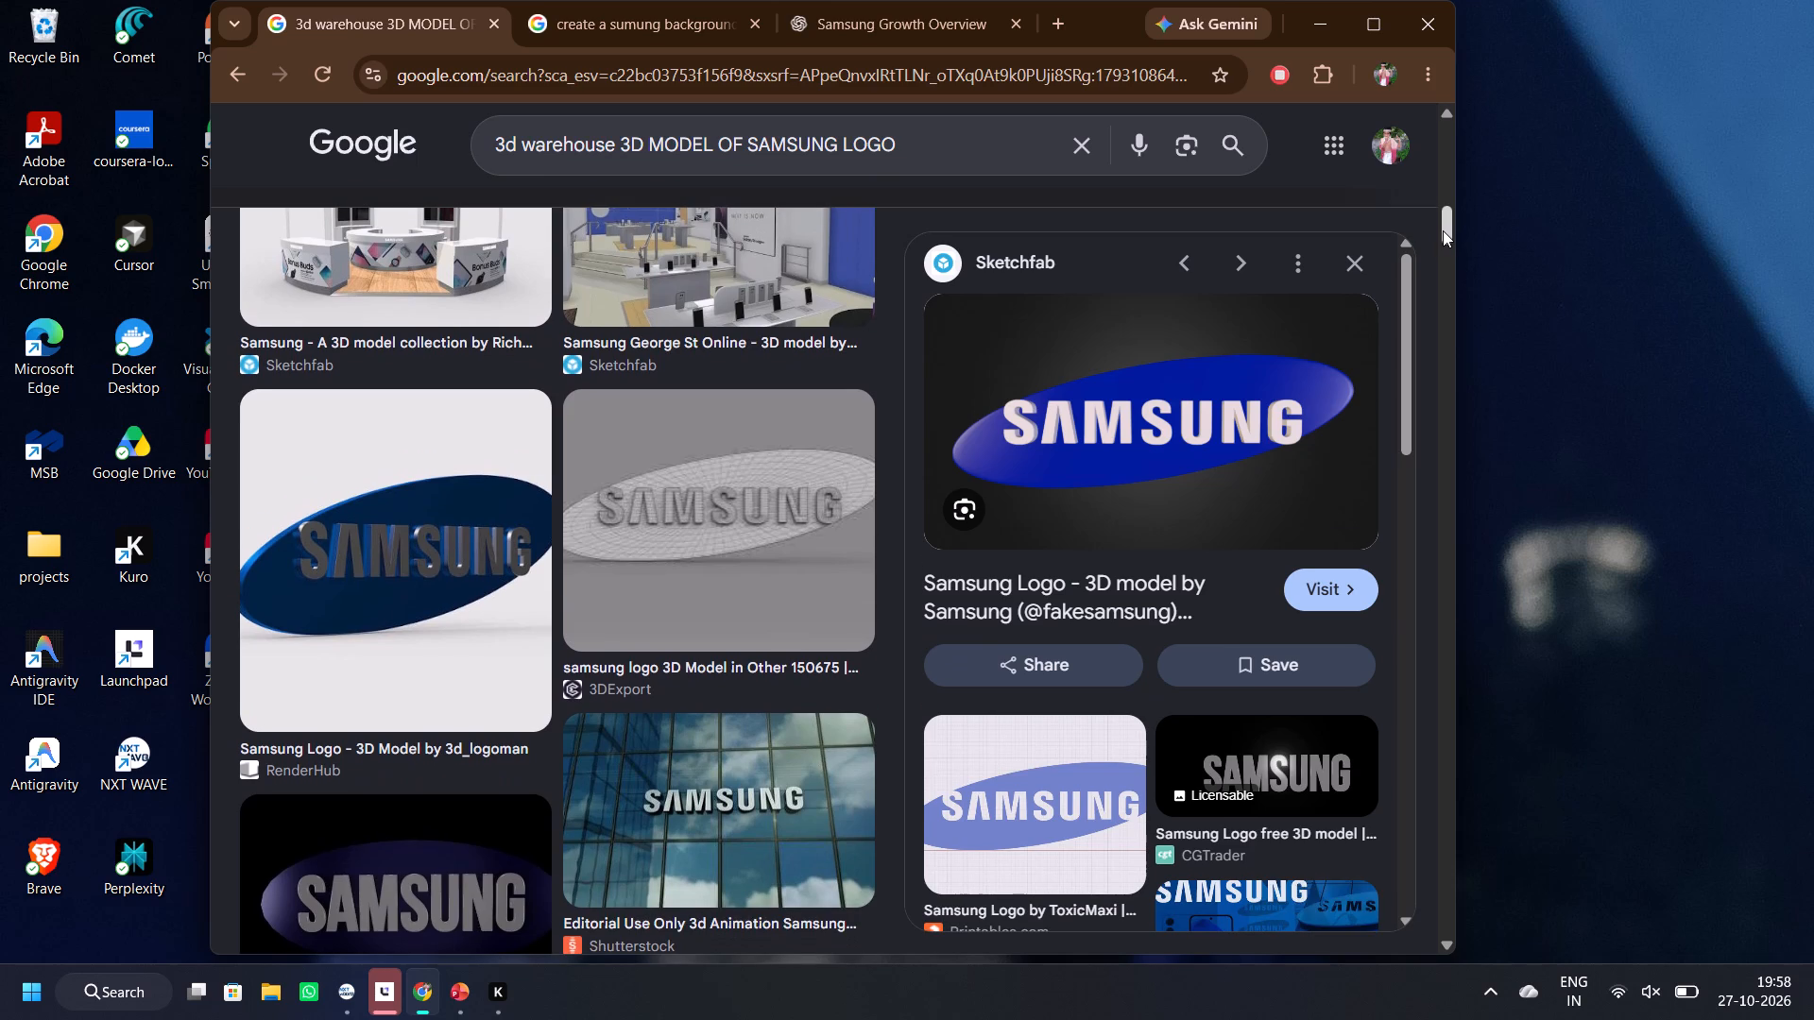
left_click_drag(1443, 230, 1443, 238)
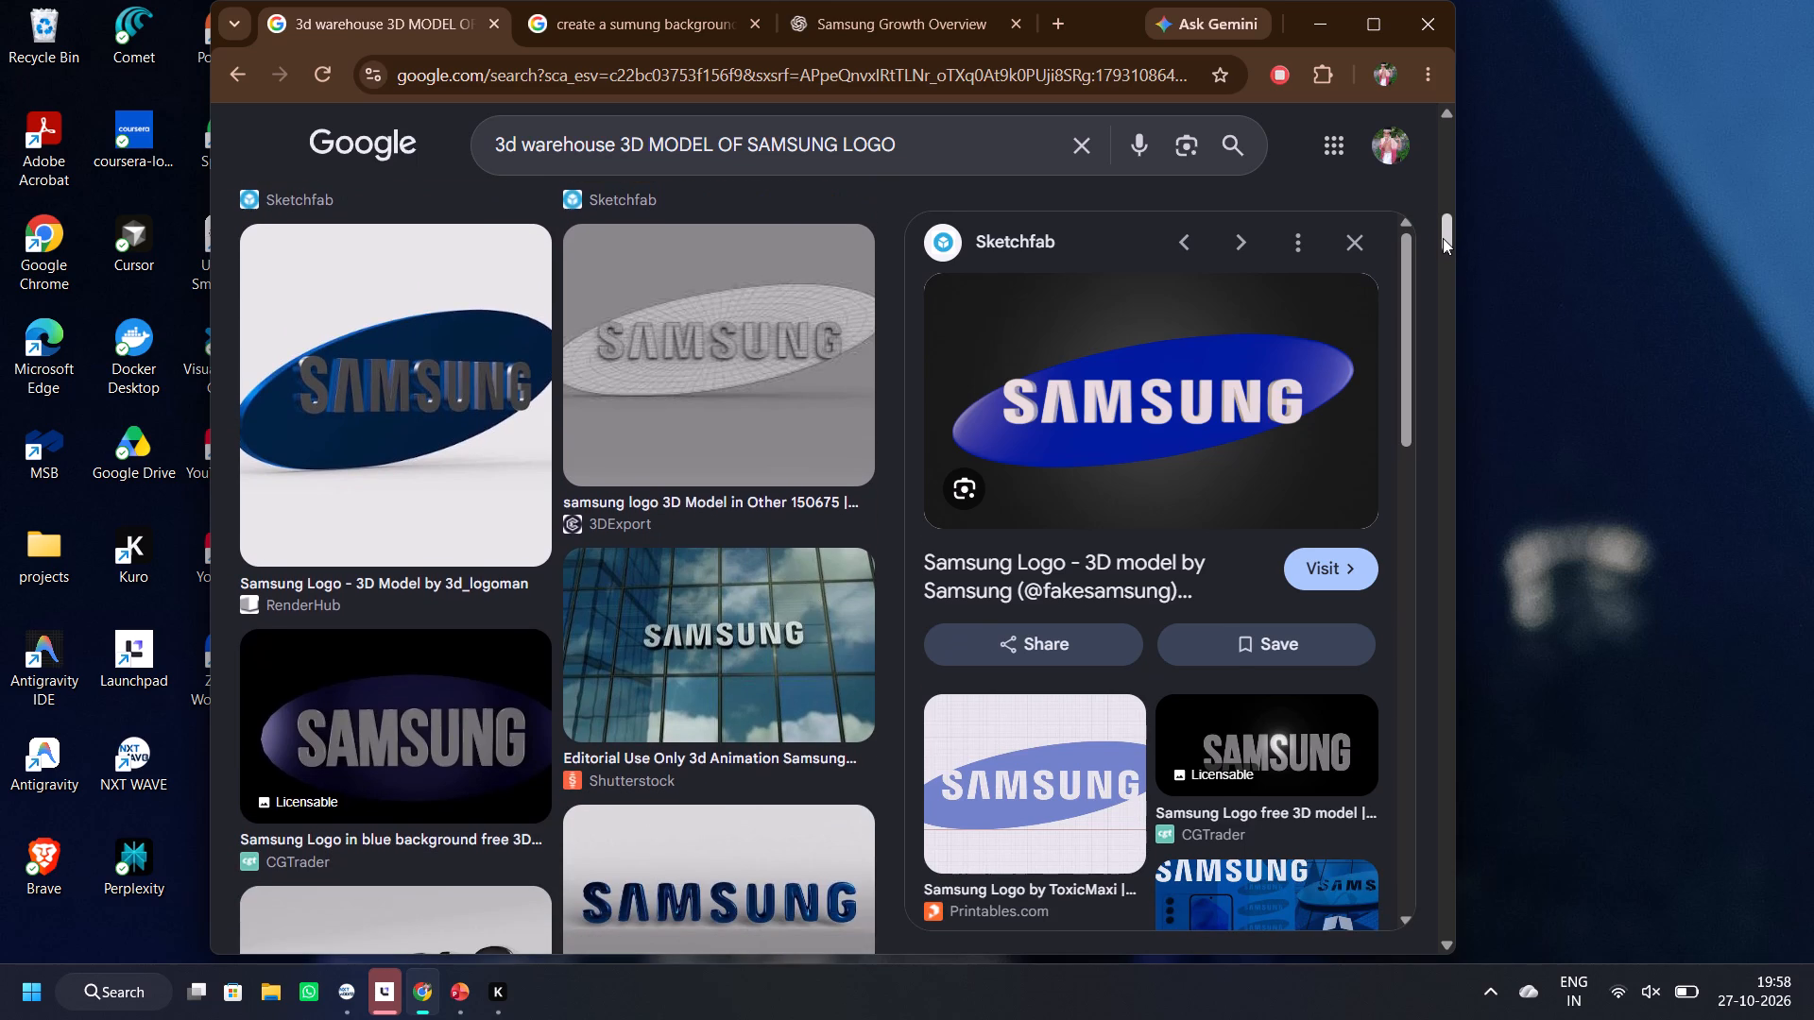
left_click_drag(1443, 238, 1443, 257)
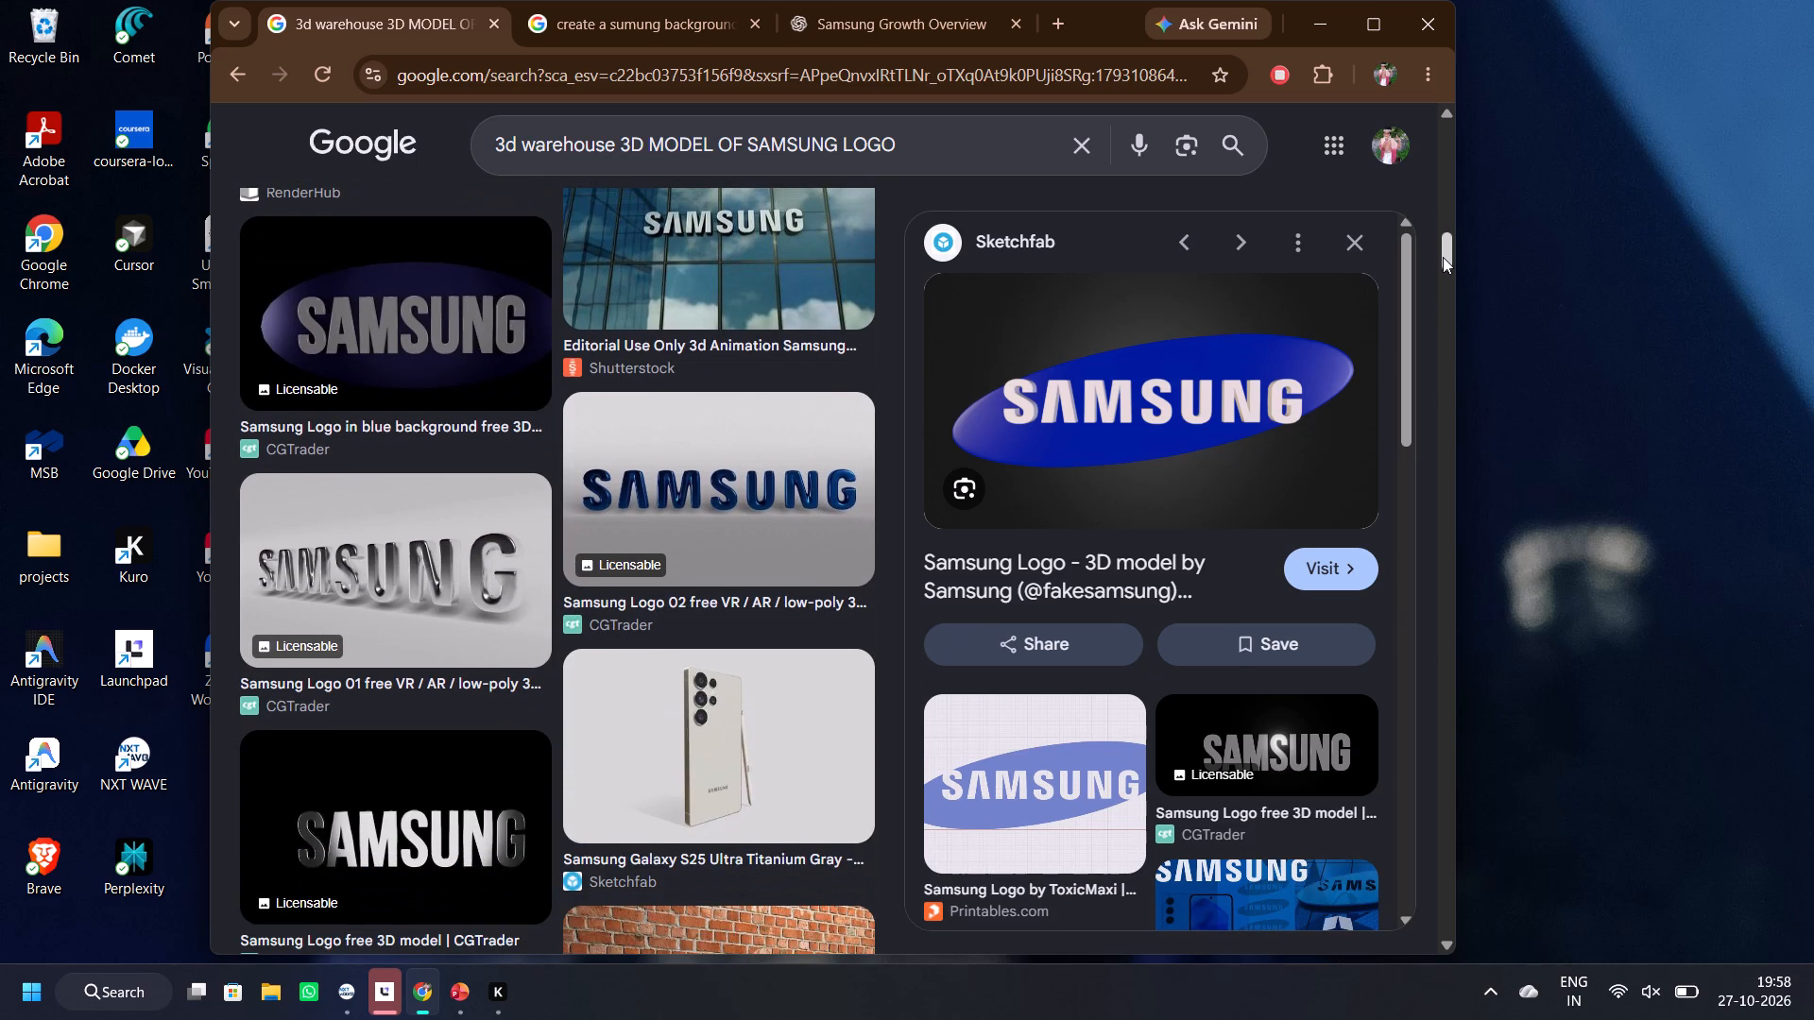
left_click_drag(1443, 257, 1444, 261)
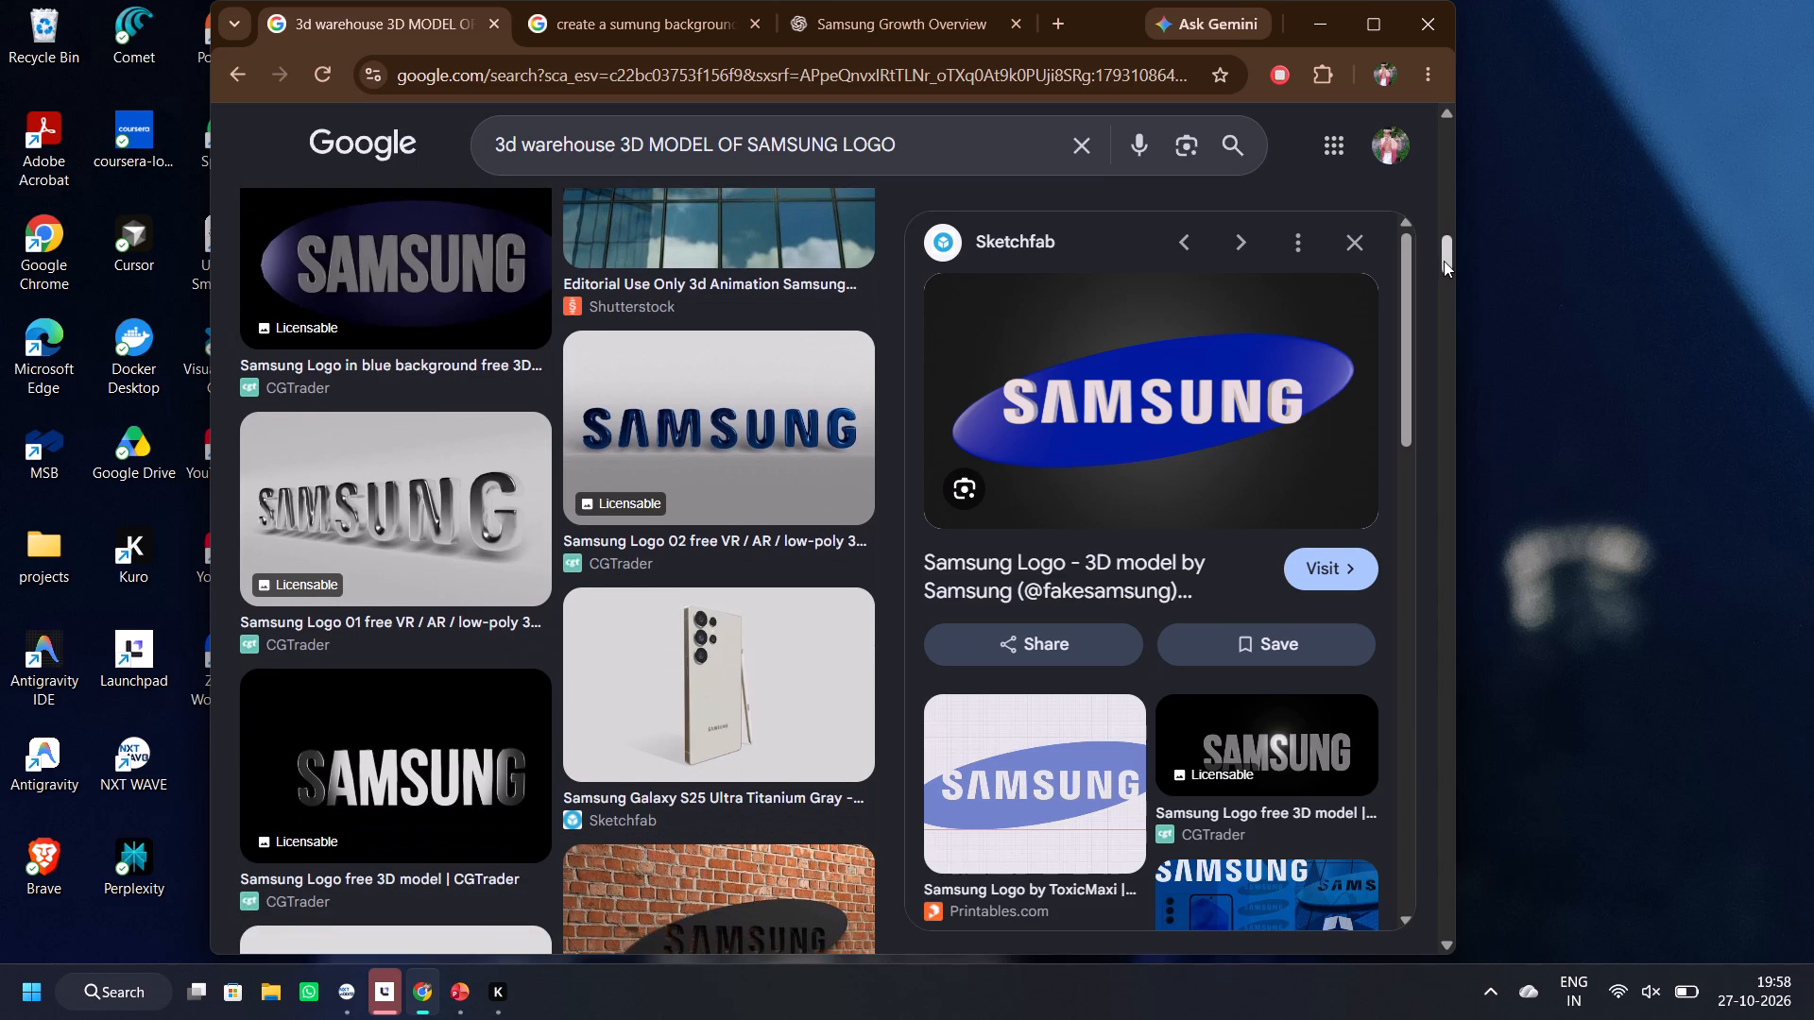
left_click_drag(1444, 261, 1444, 262)
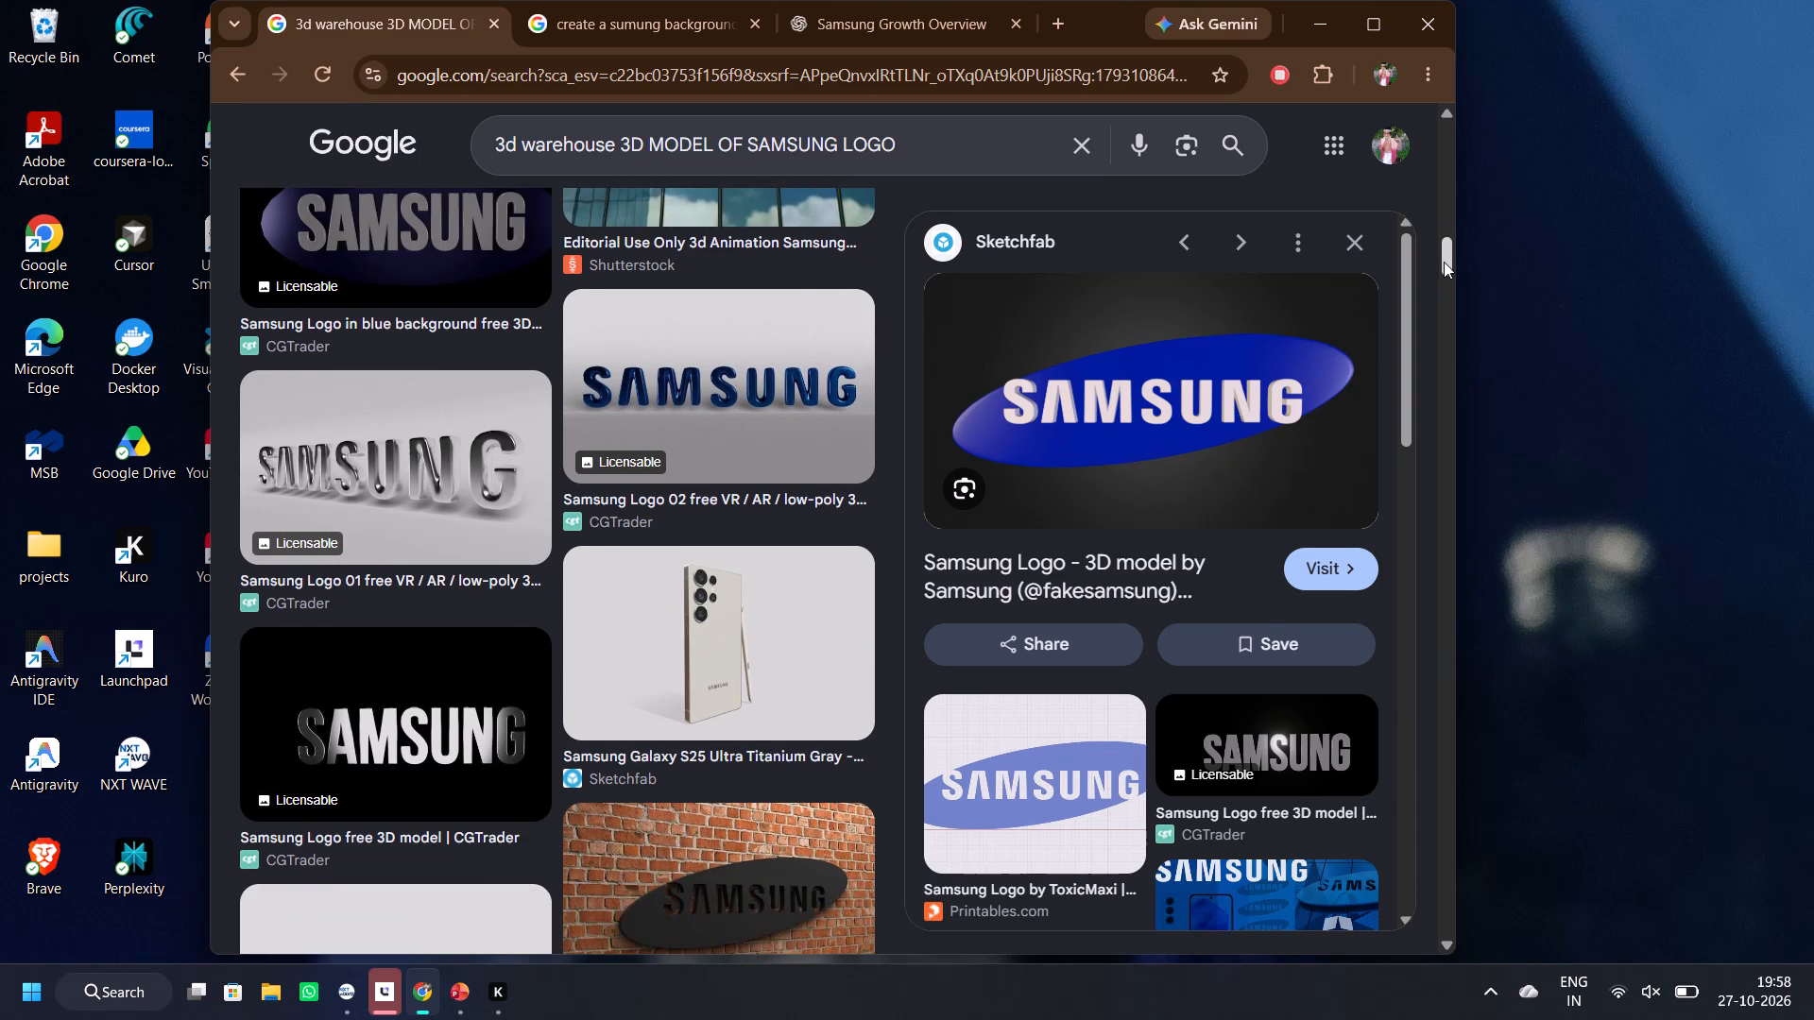
left_click_drag(1444, 262, 1446, 260)
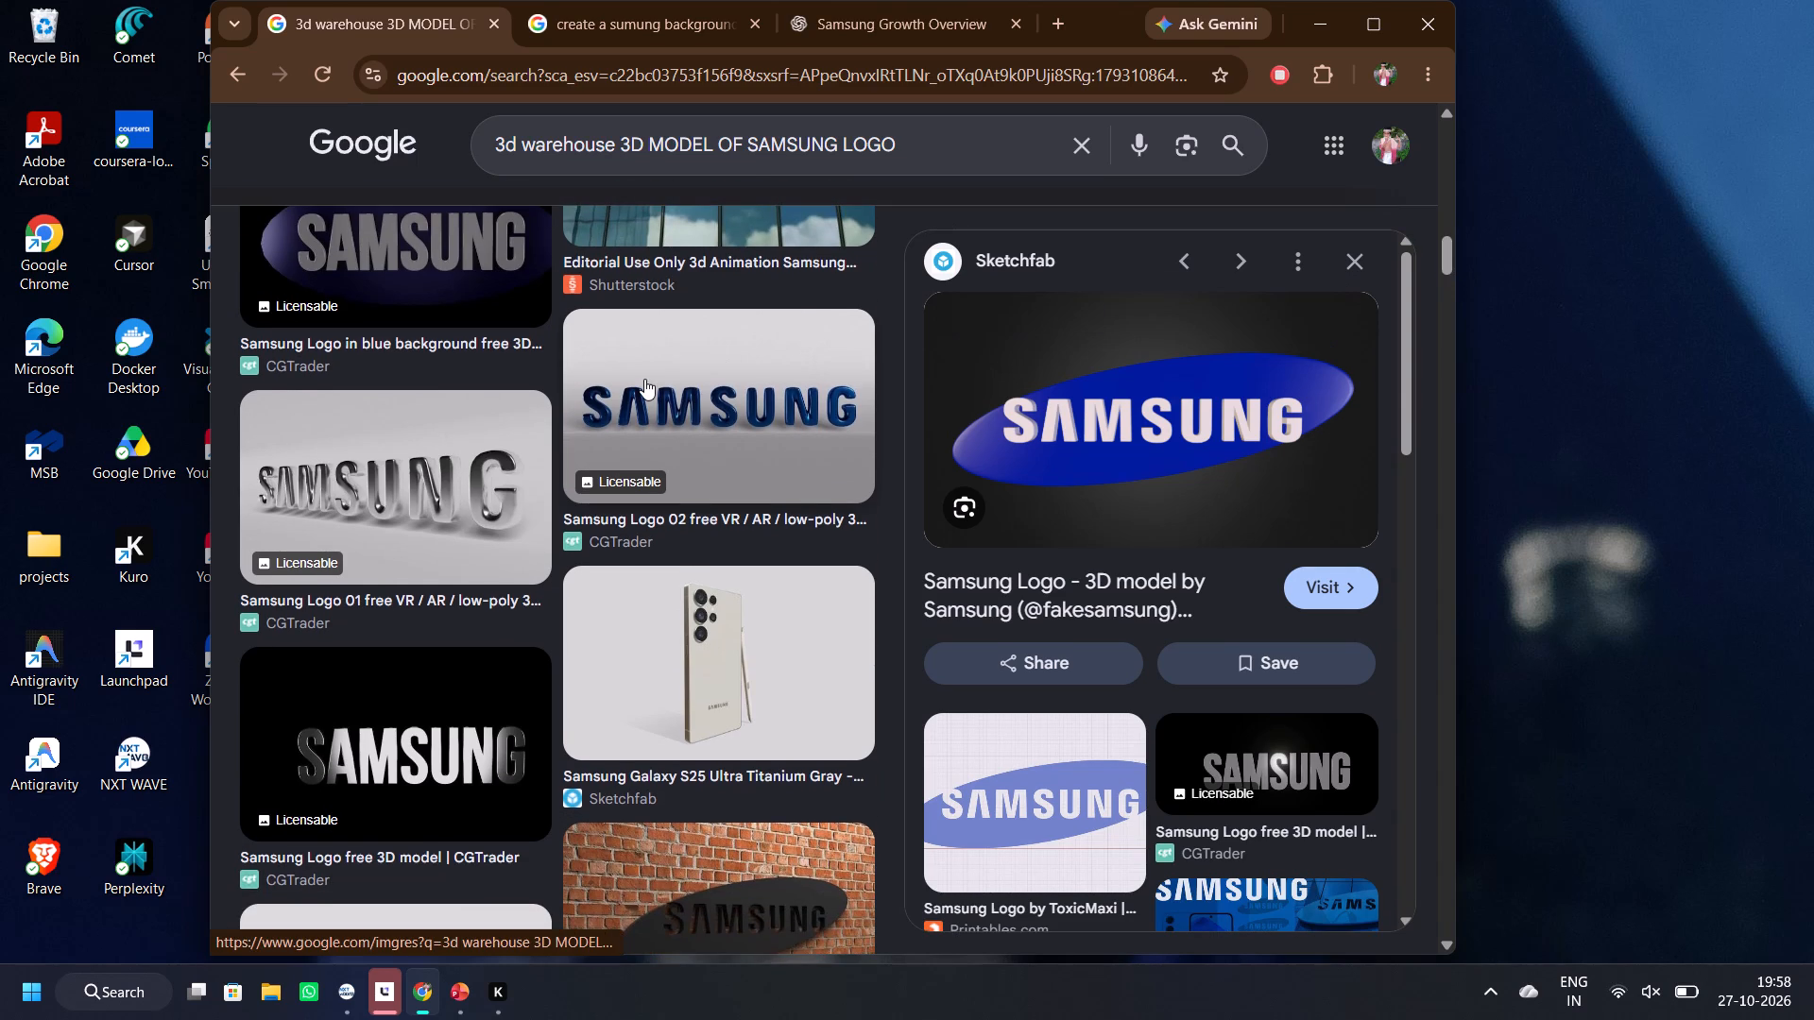
left_click(644, 379)
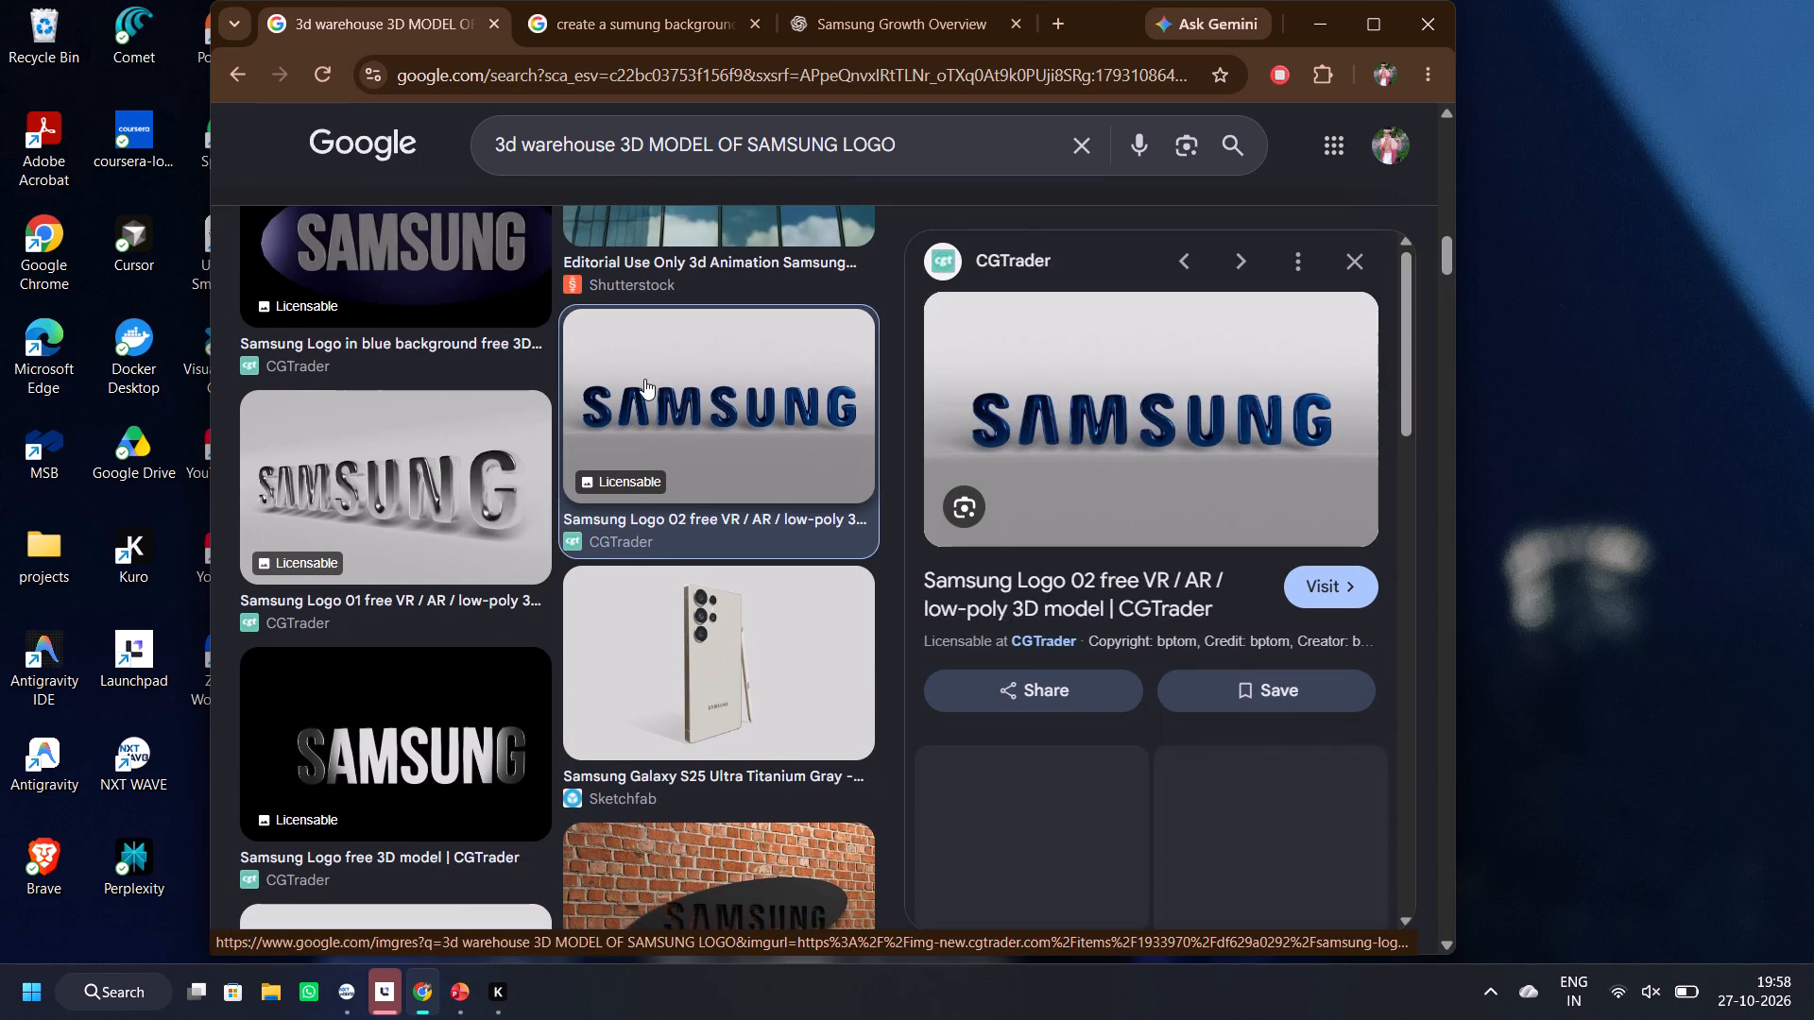
Capture a rectangular screenshot tightly around the blue 3D SAMSUNG lettering in the enlarged preview image.
key("shift+super+s")
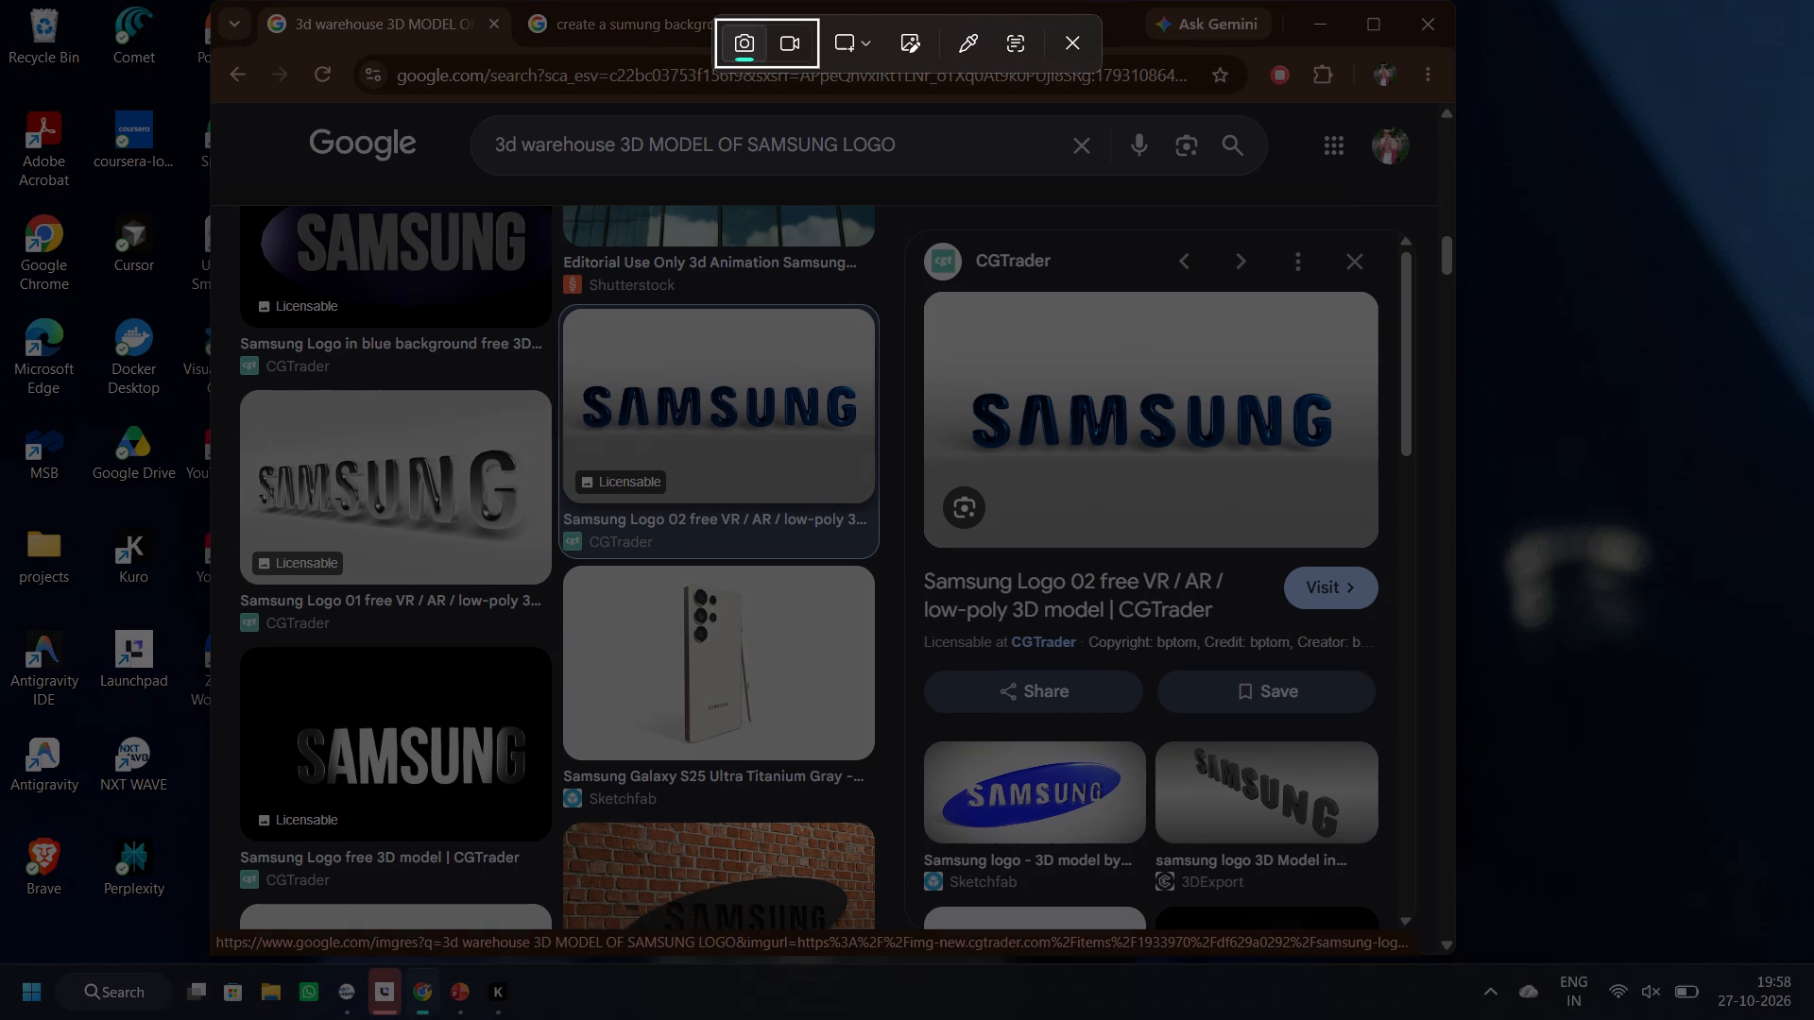
left_click(965, 394)
left_click_drag(965, 394, 971, 398)
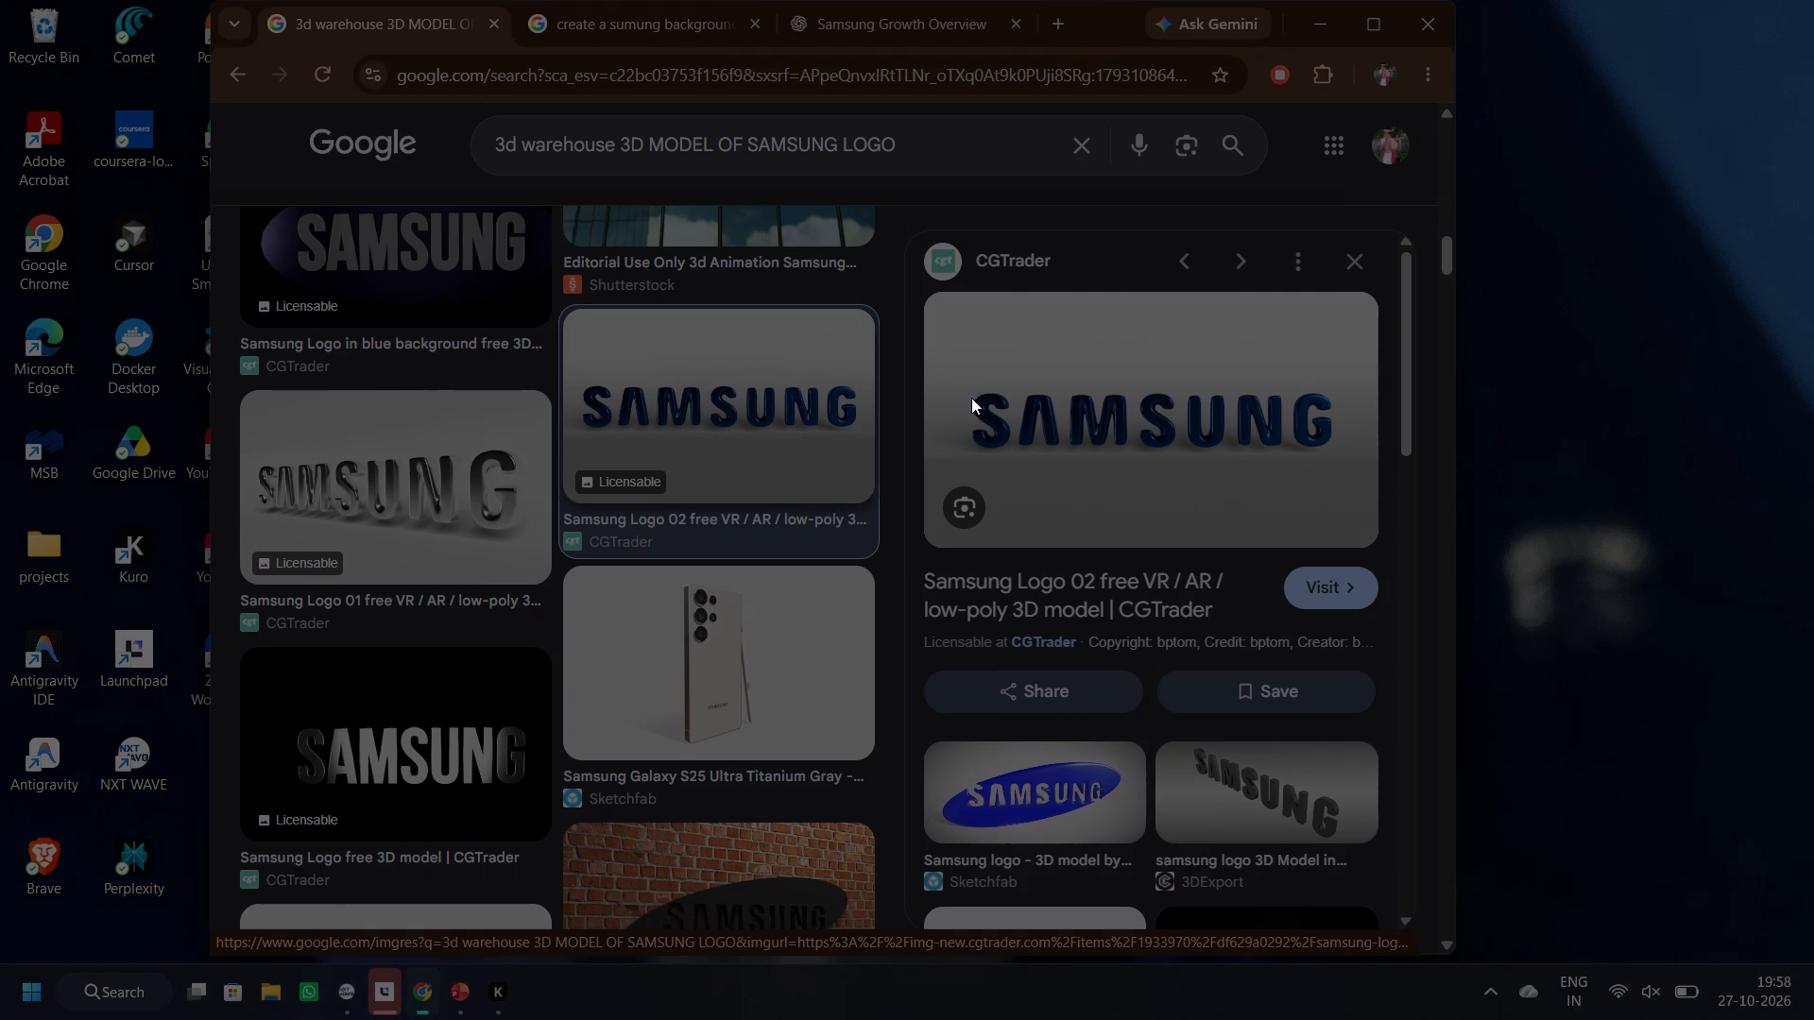
left_click_drag(971, 398, 1320, 441)
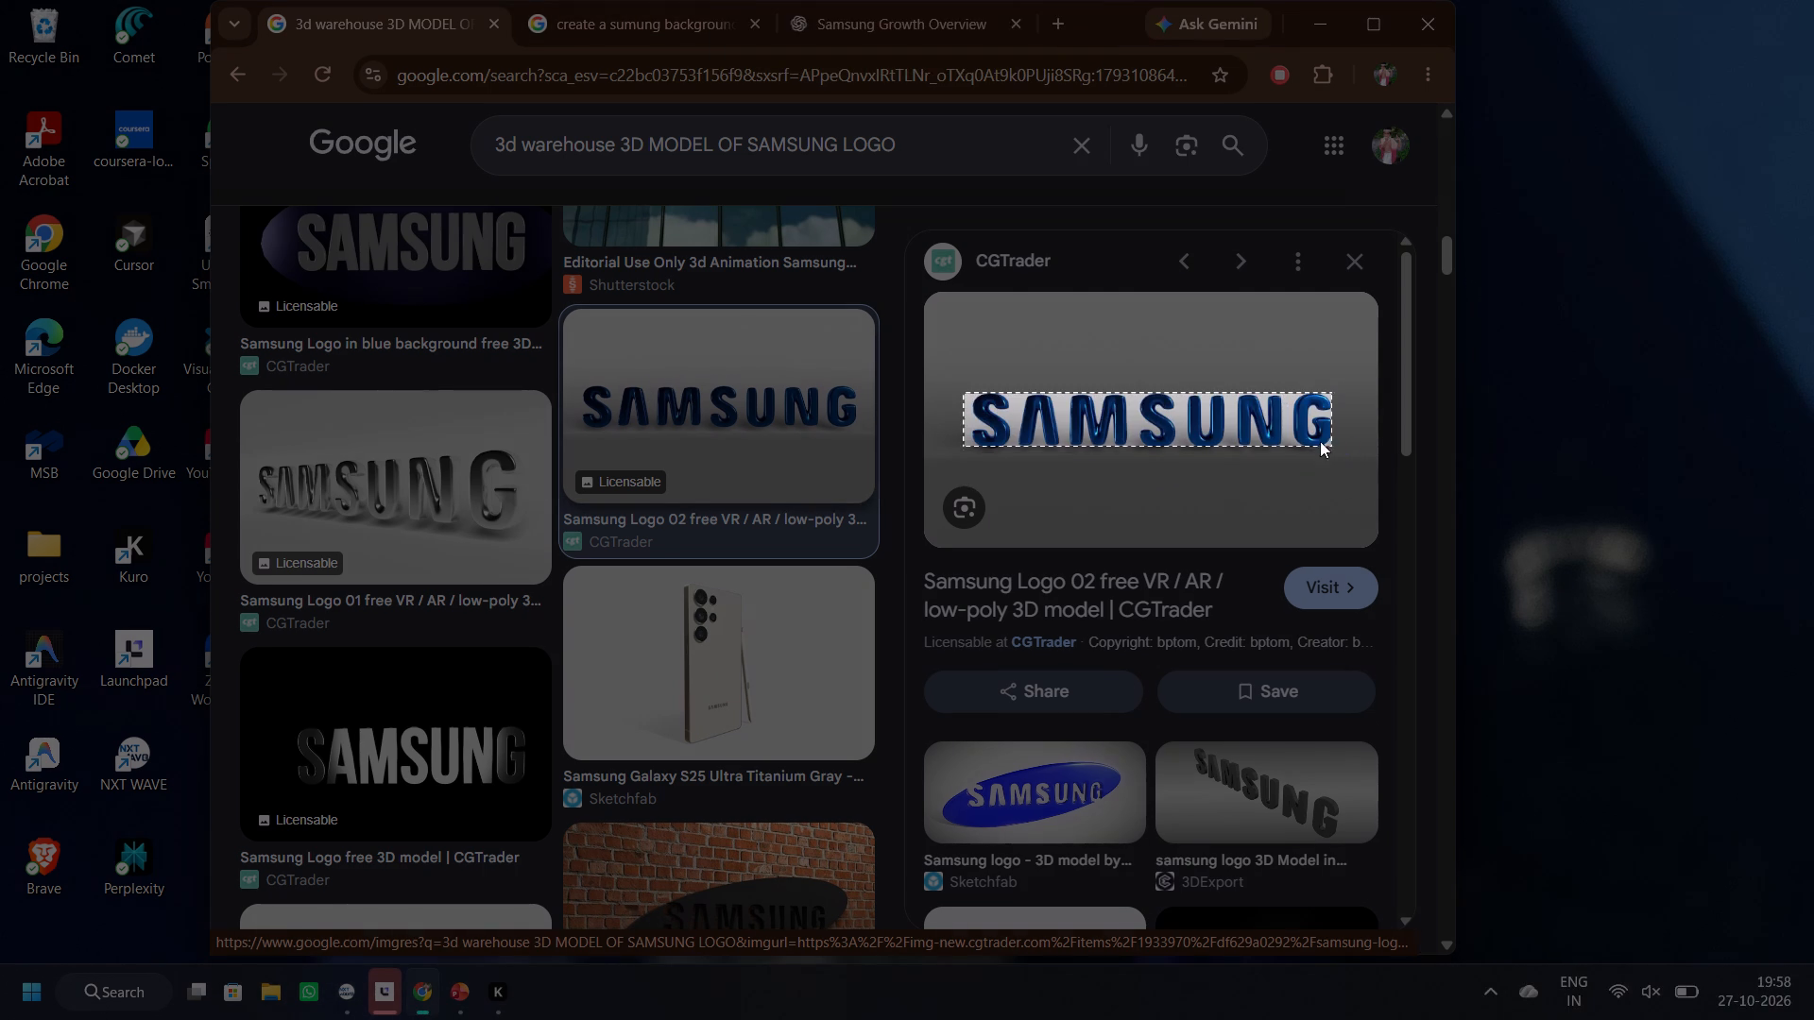
left_click_drag(1320, 441, 1093, 373)
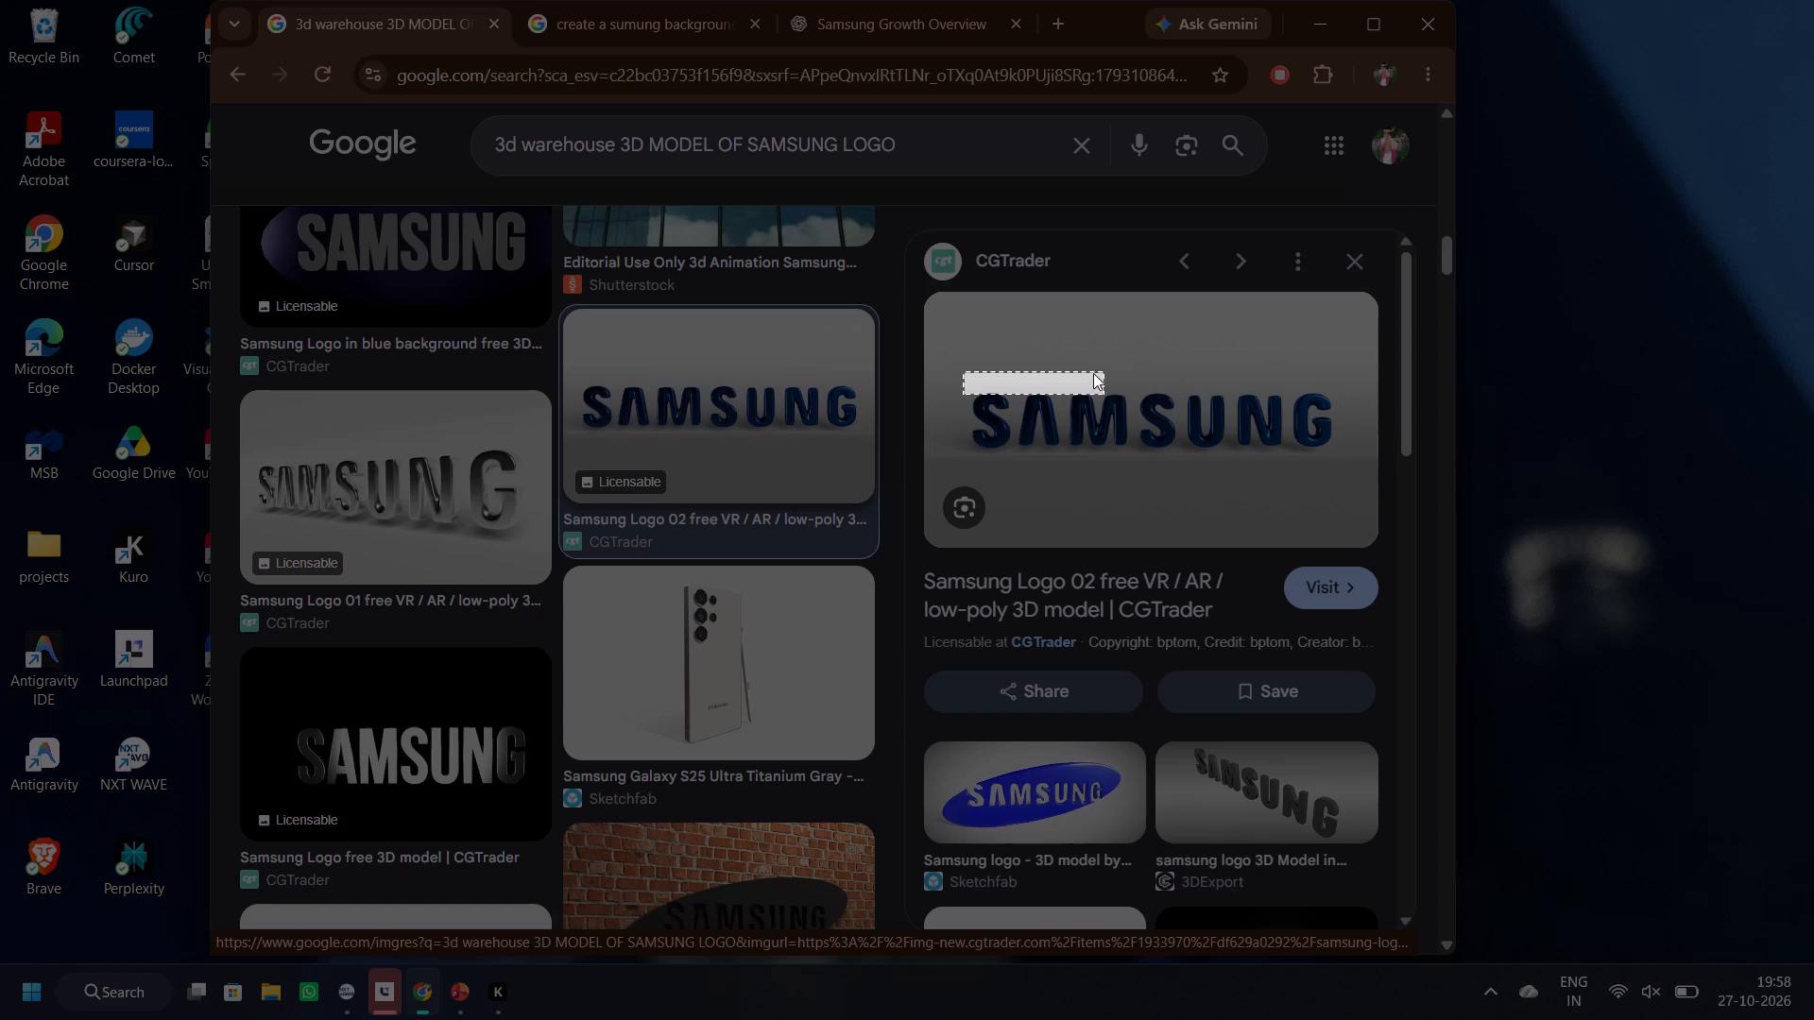
left_click_drag(1093, 373, 1155, 467)
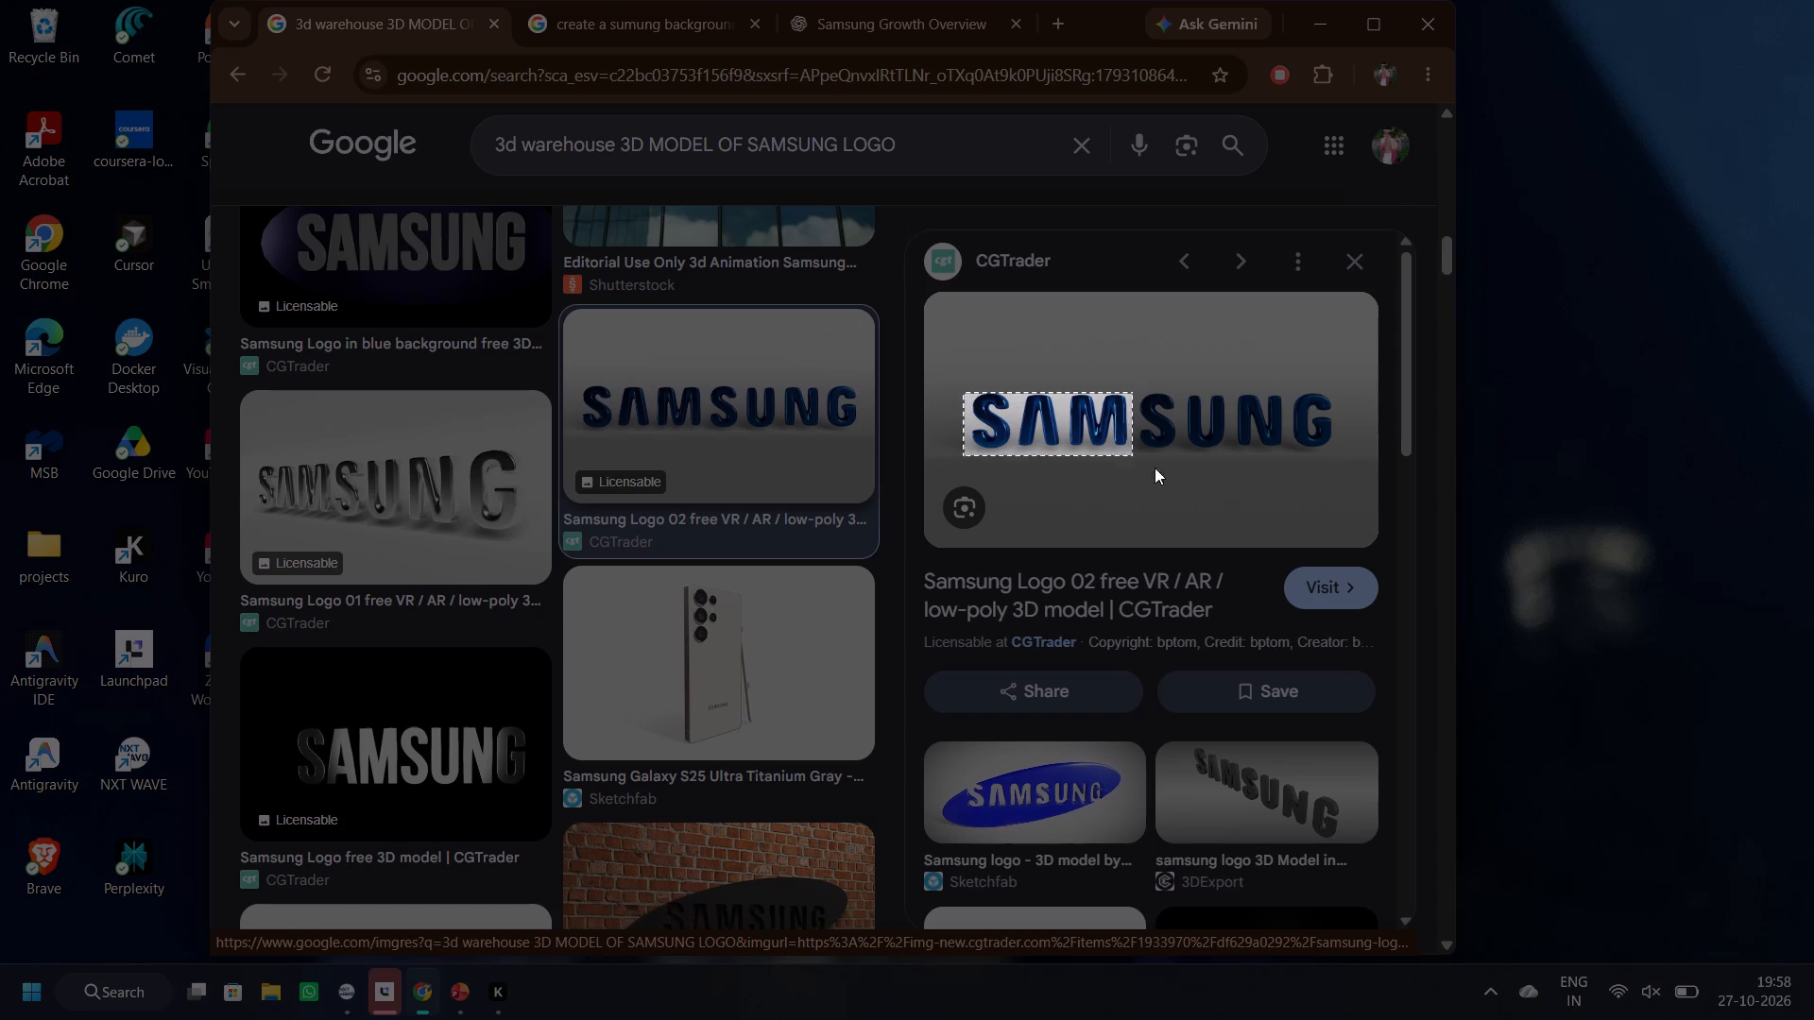
left_click_drag(1155, 467, 1342, 460)
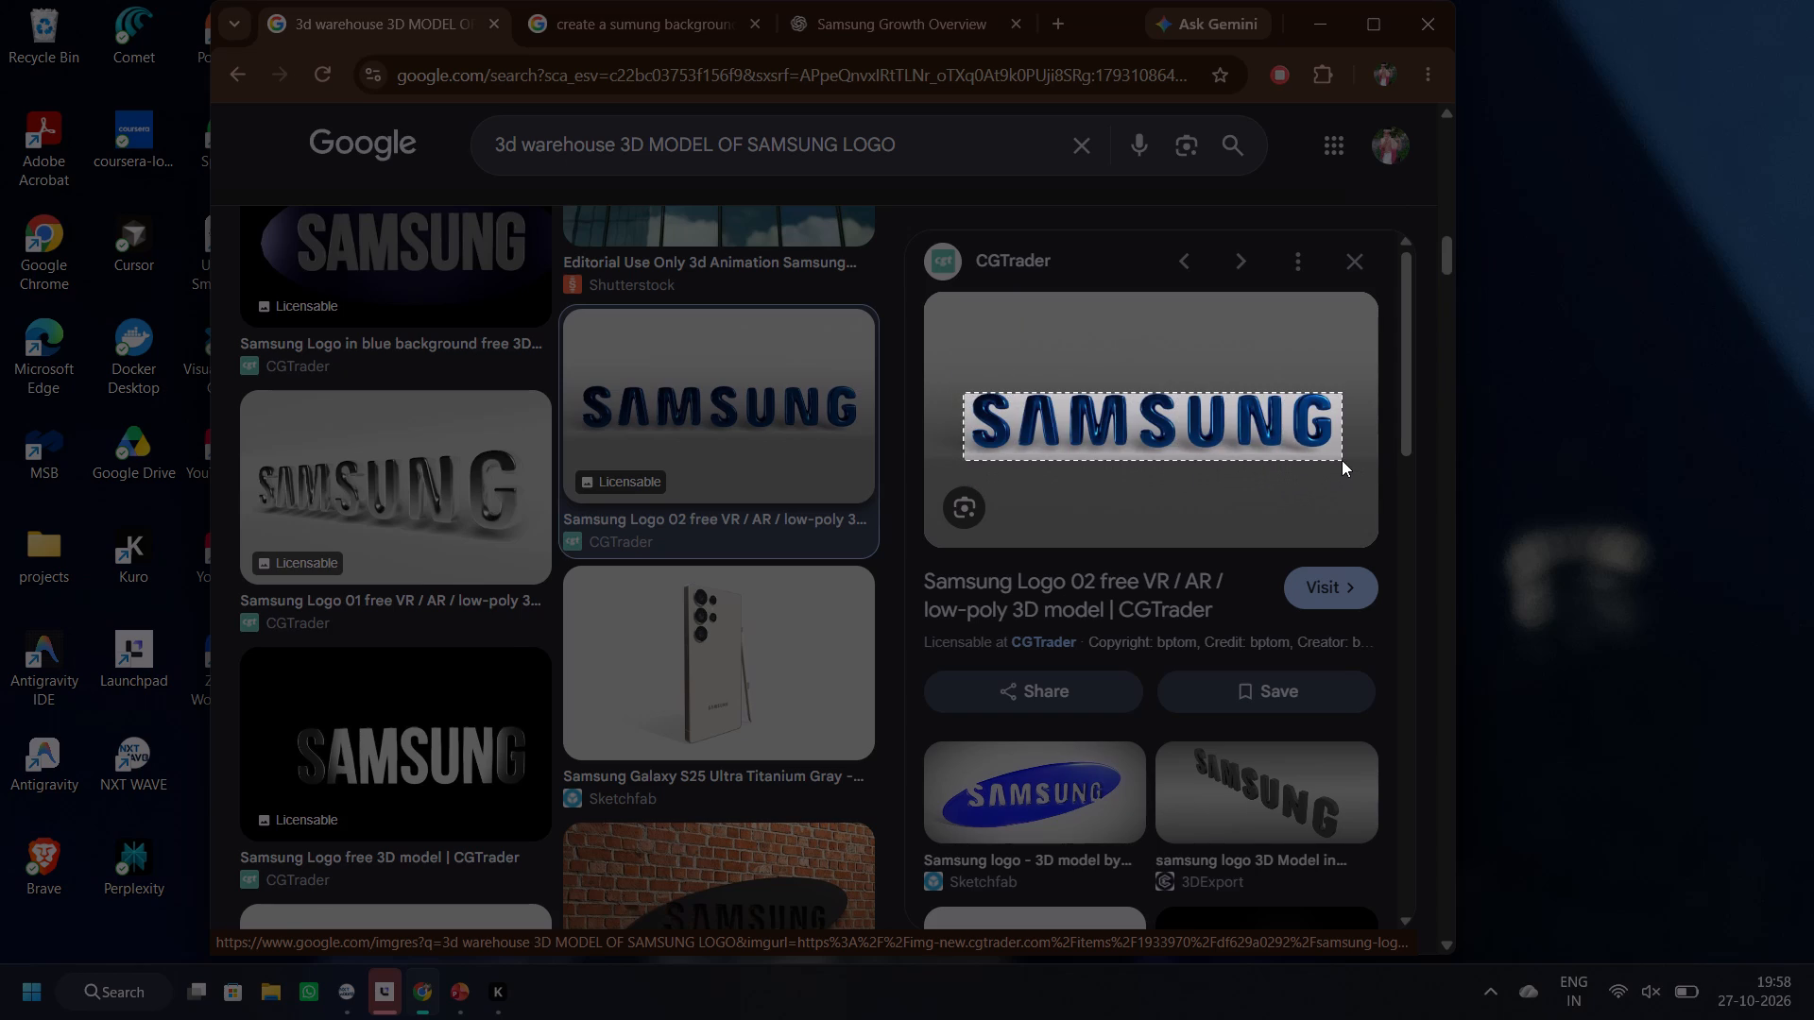
left_click_drag(1342, 460, 1338, 452)
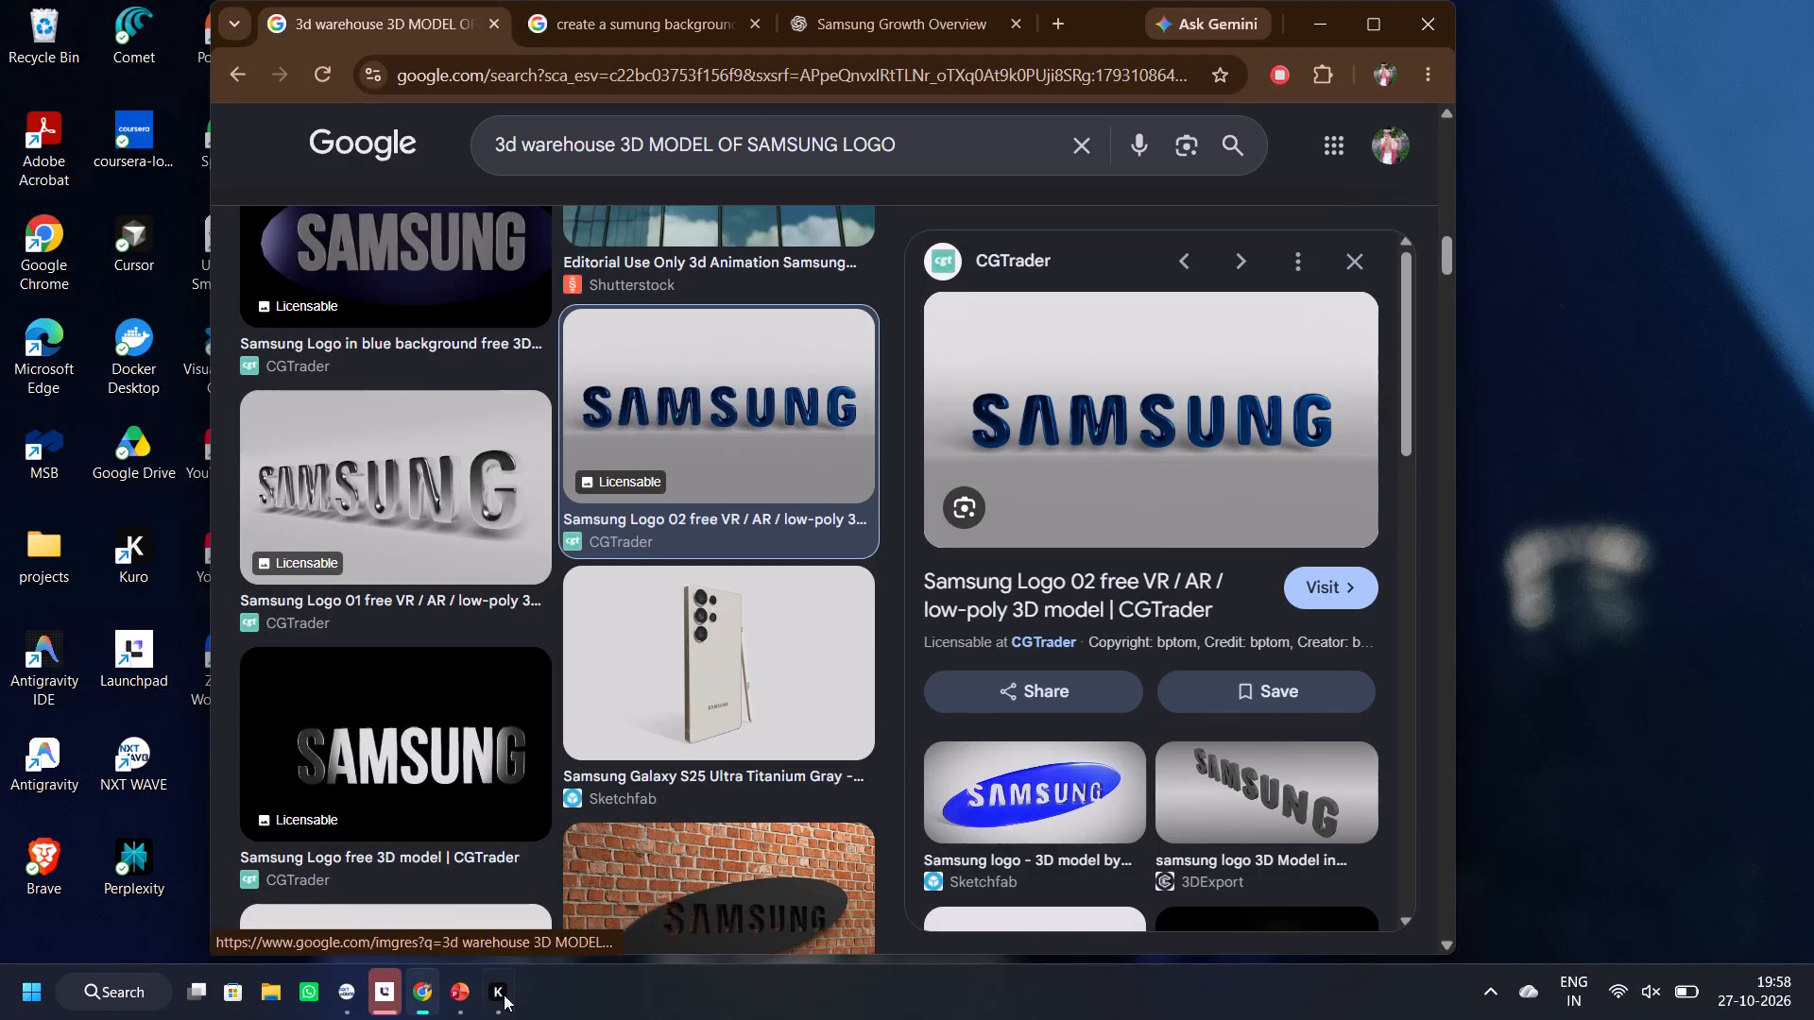
left_click(459, 996)
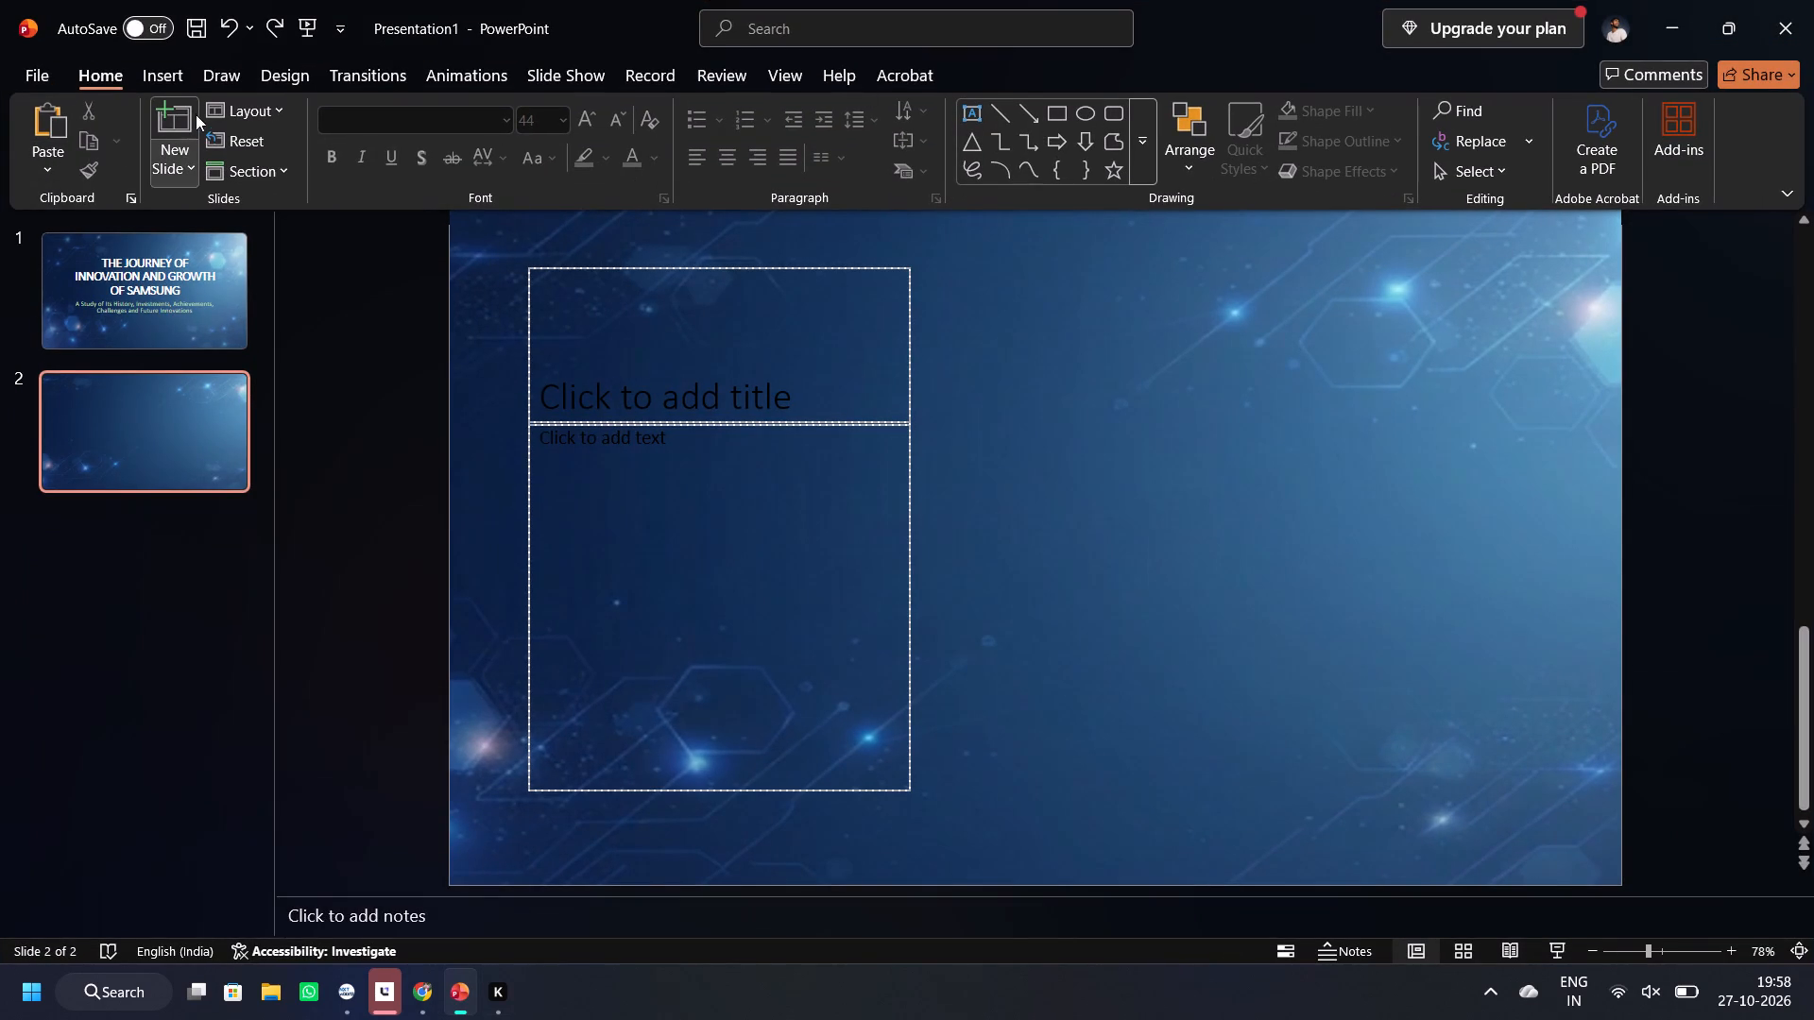
left_click(172, 77)
left_click(185, 167)
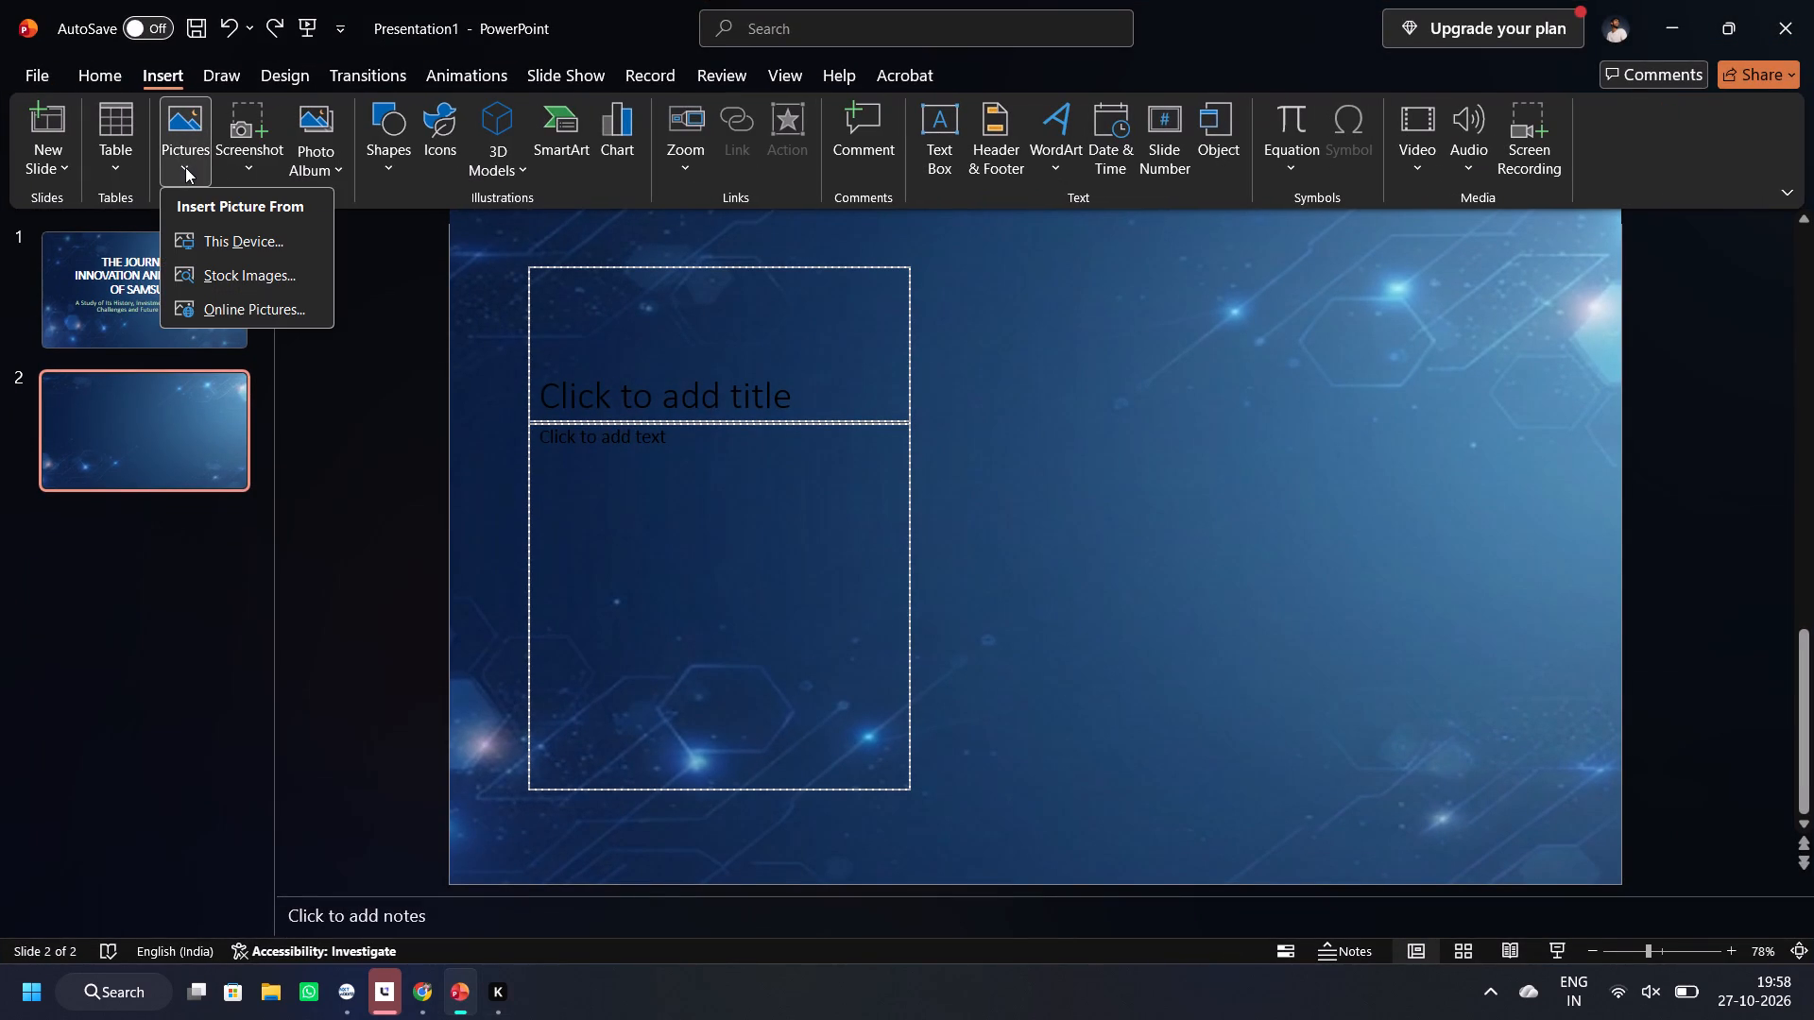
left_click(214, 252)
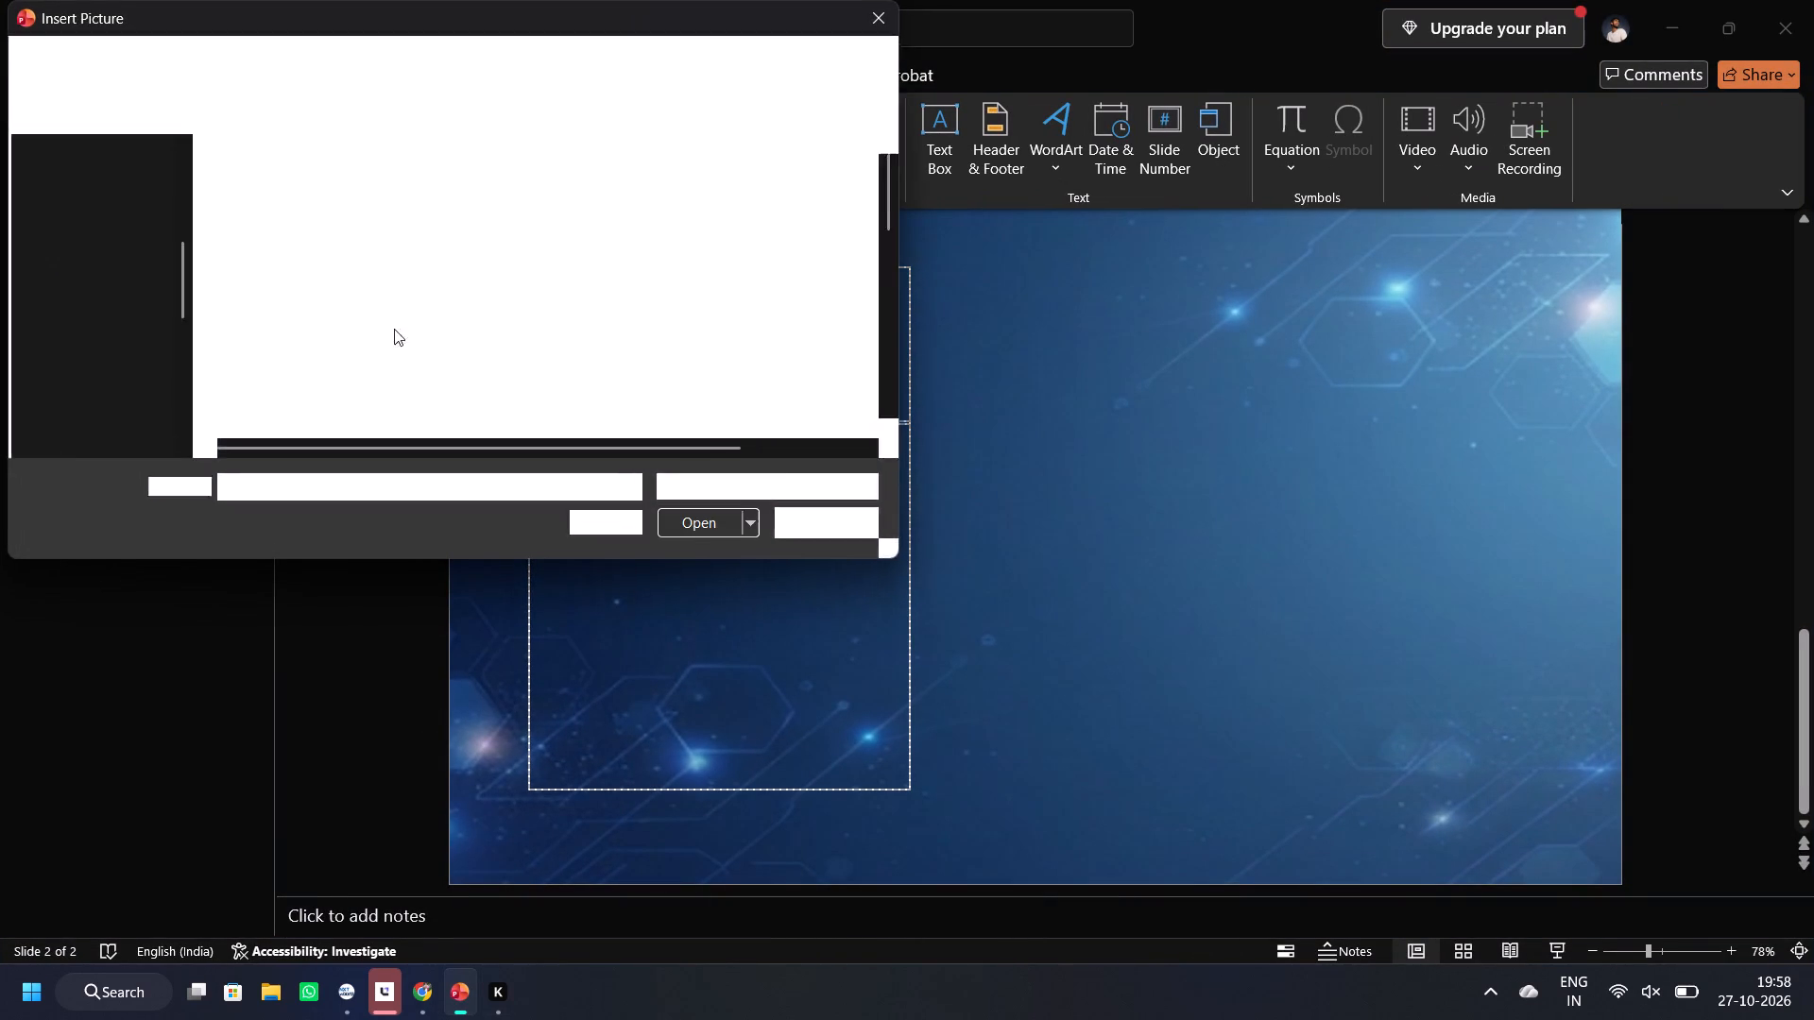
left_click_drag(180, 262, 197, 157)
left_click(121, 201)
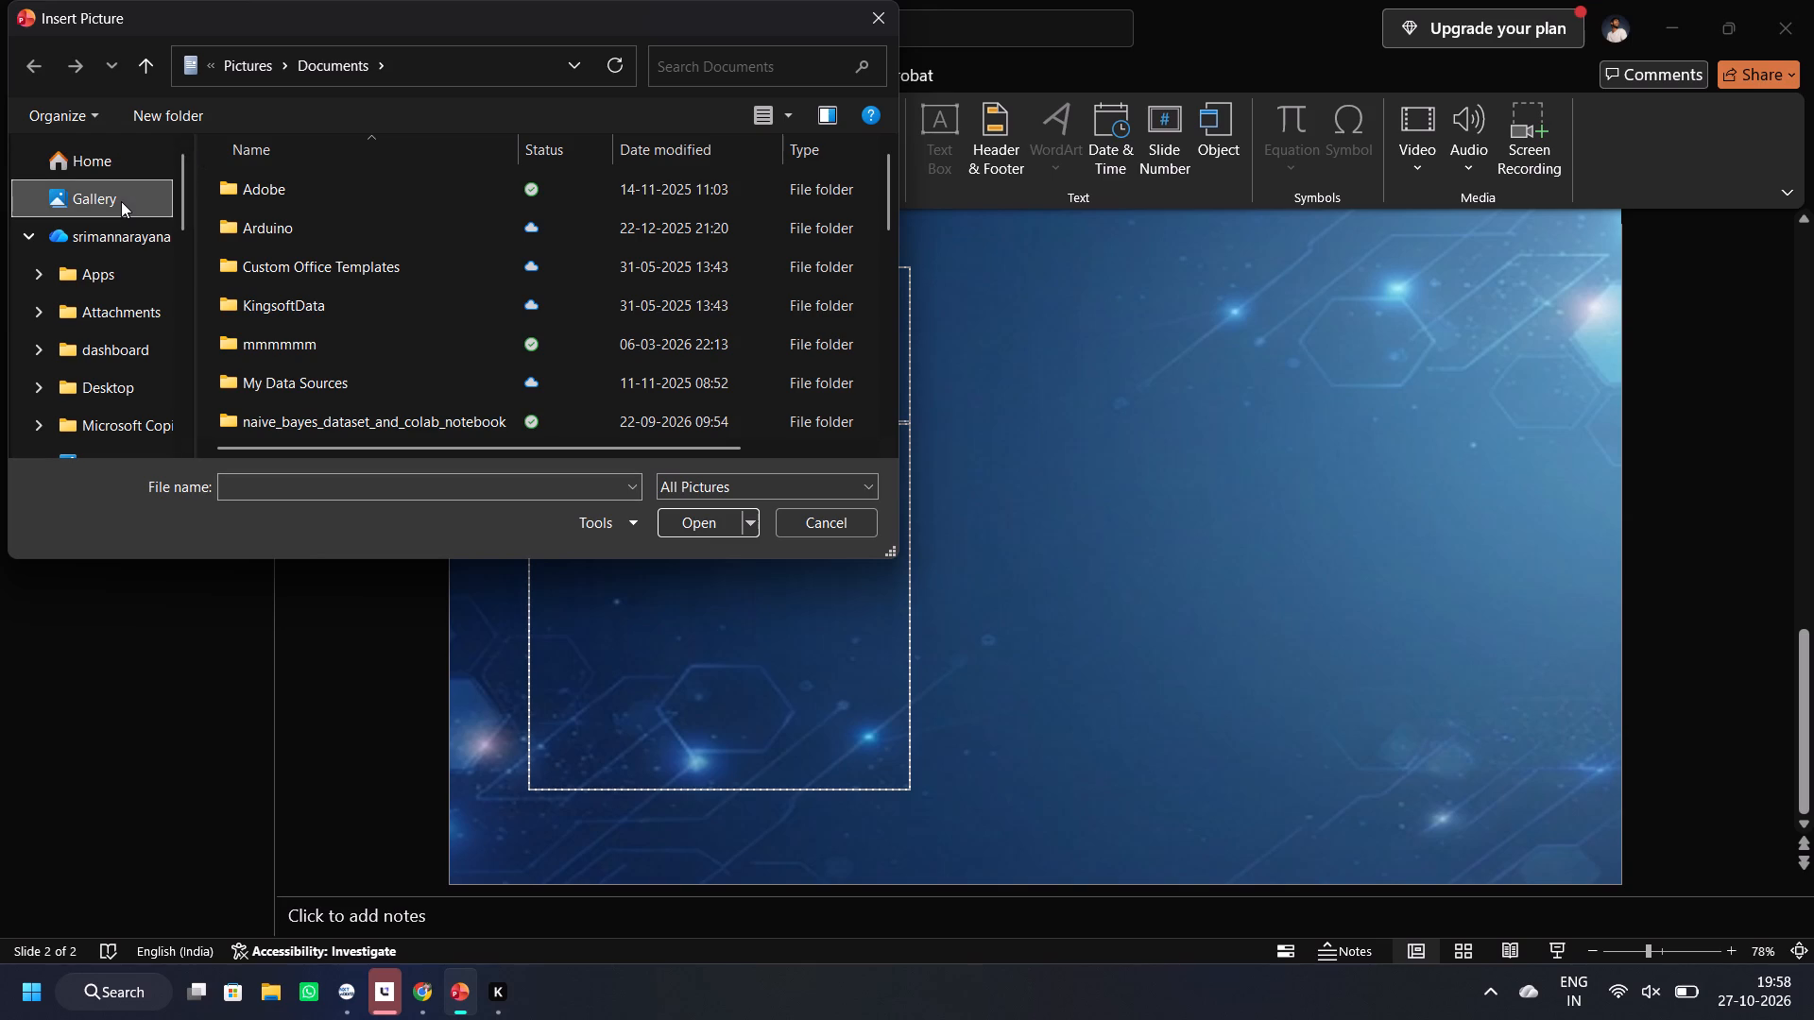
left_click(309, 221)
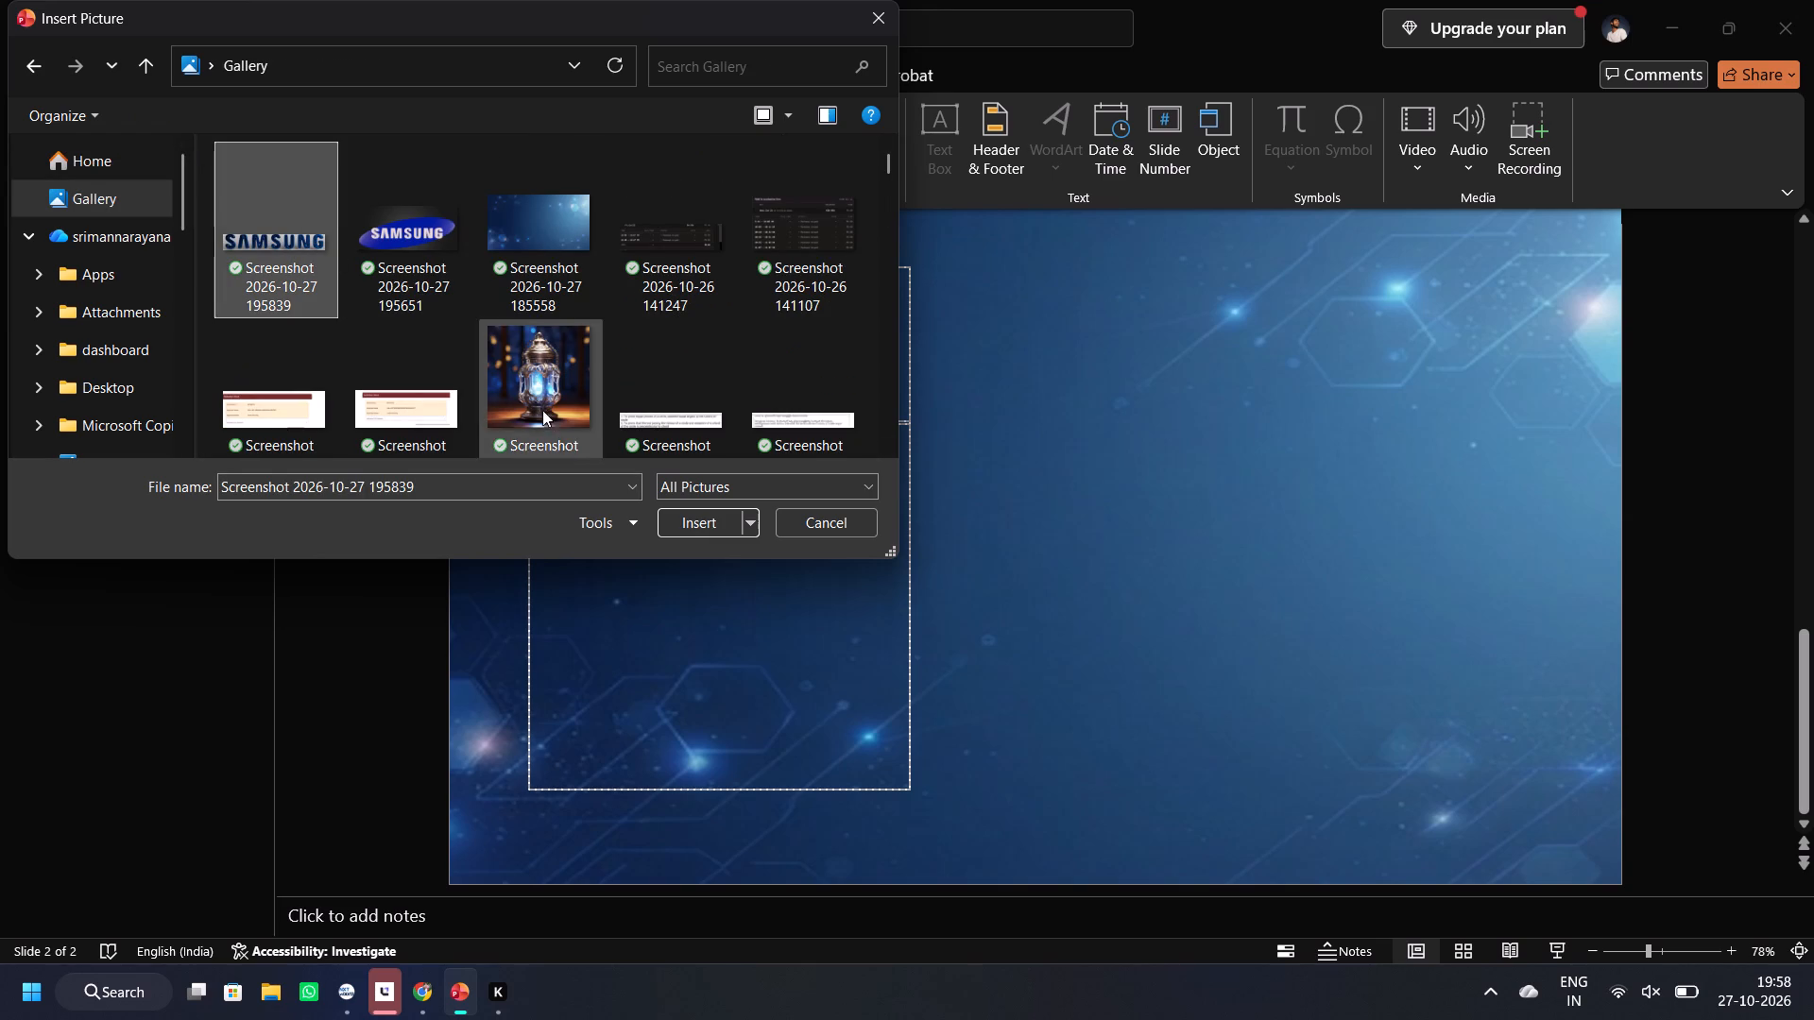
left_click(702, 524)
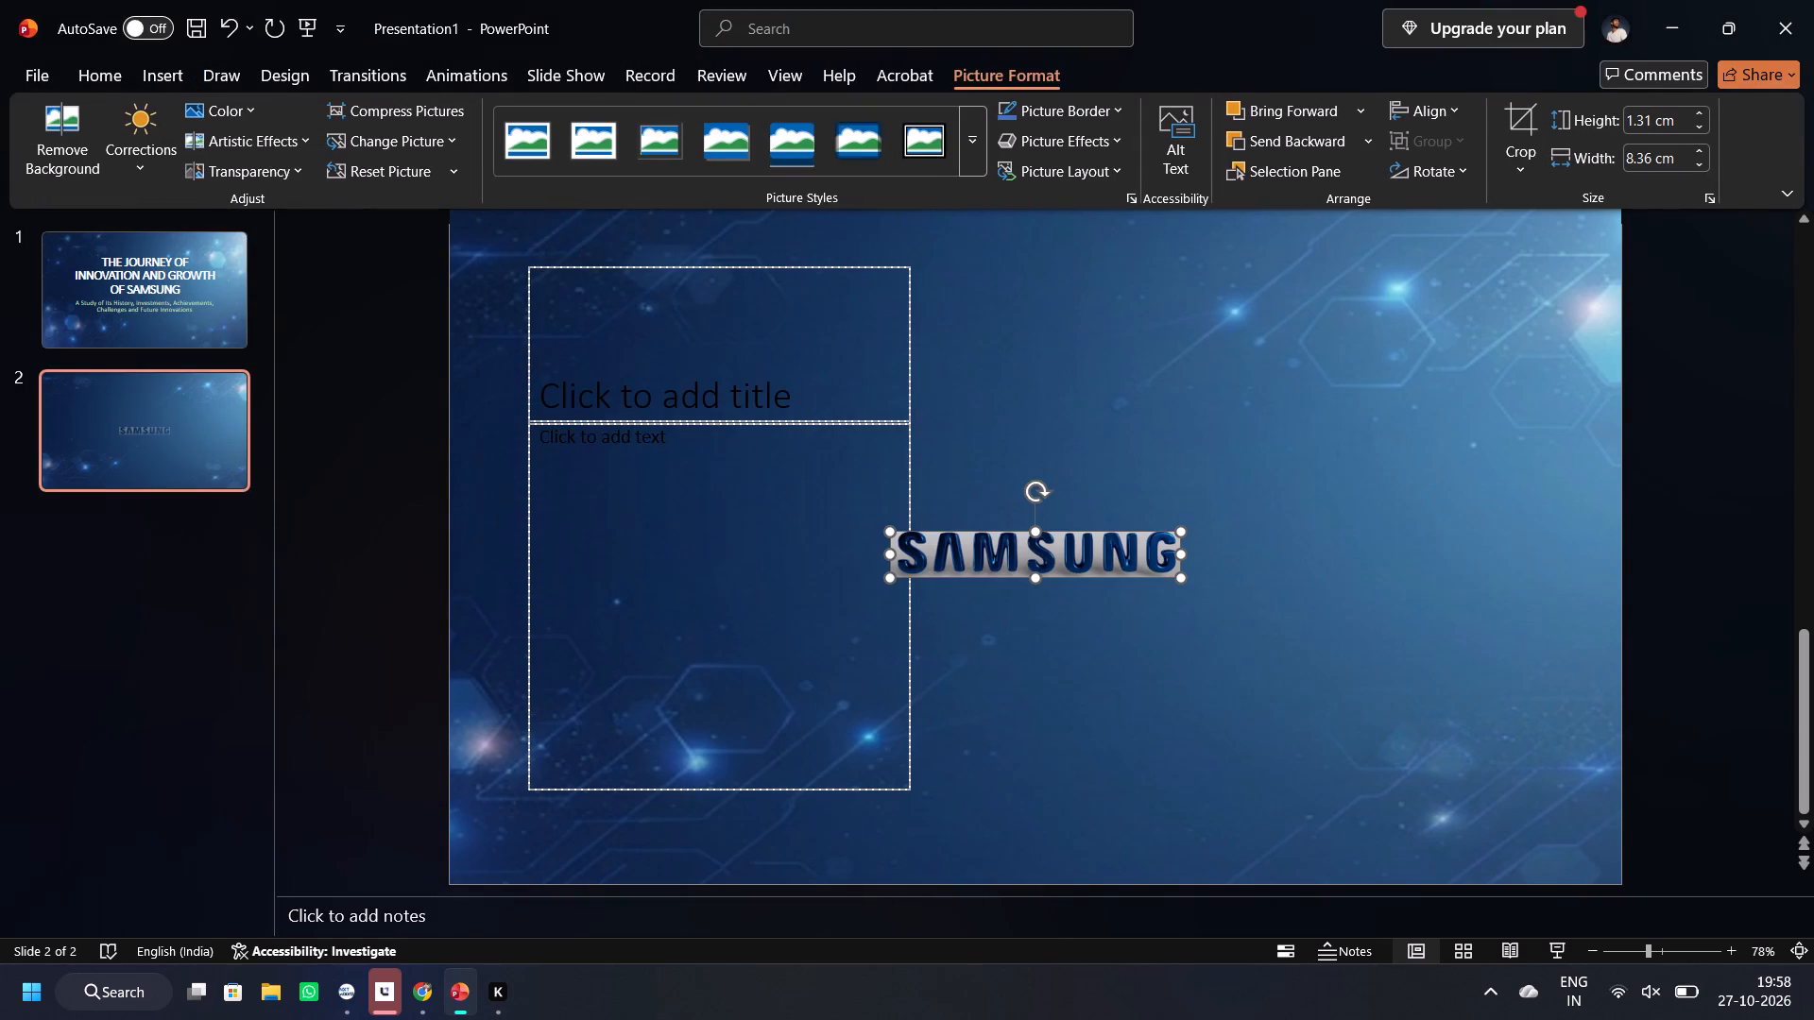
Move the SAMSUNG logo picture into the upper part of slide 2's title placeholder, above the title prompt.
left_click(1079, 565)
left_click_drag(1079, 565, 1097, 560)
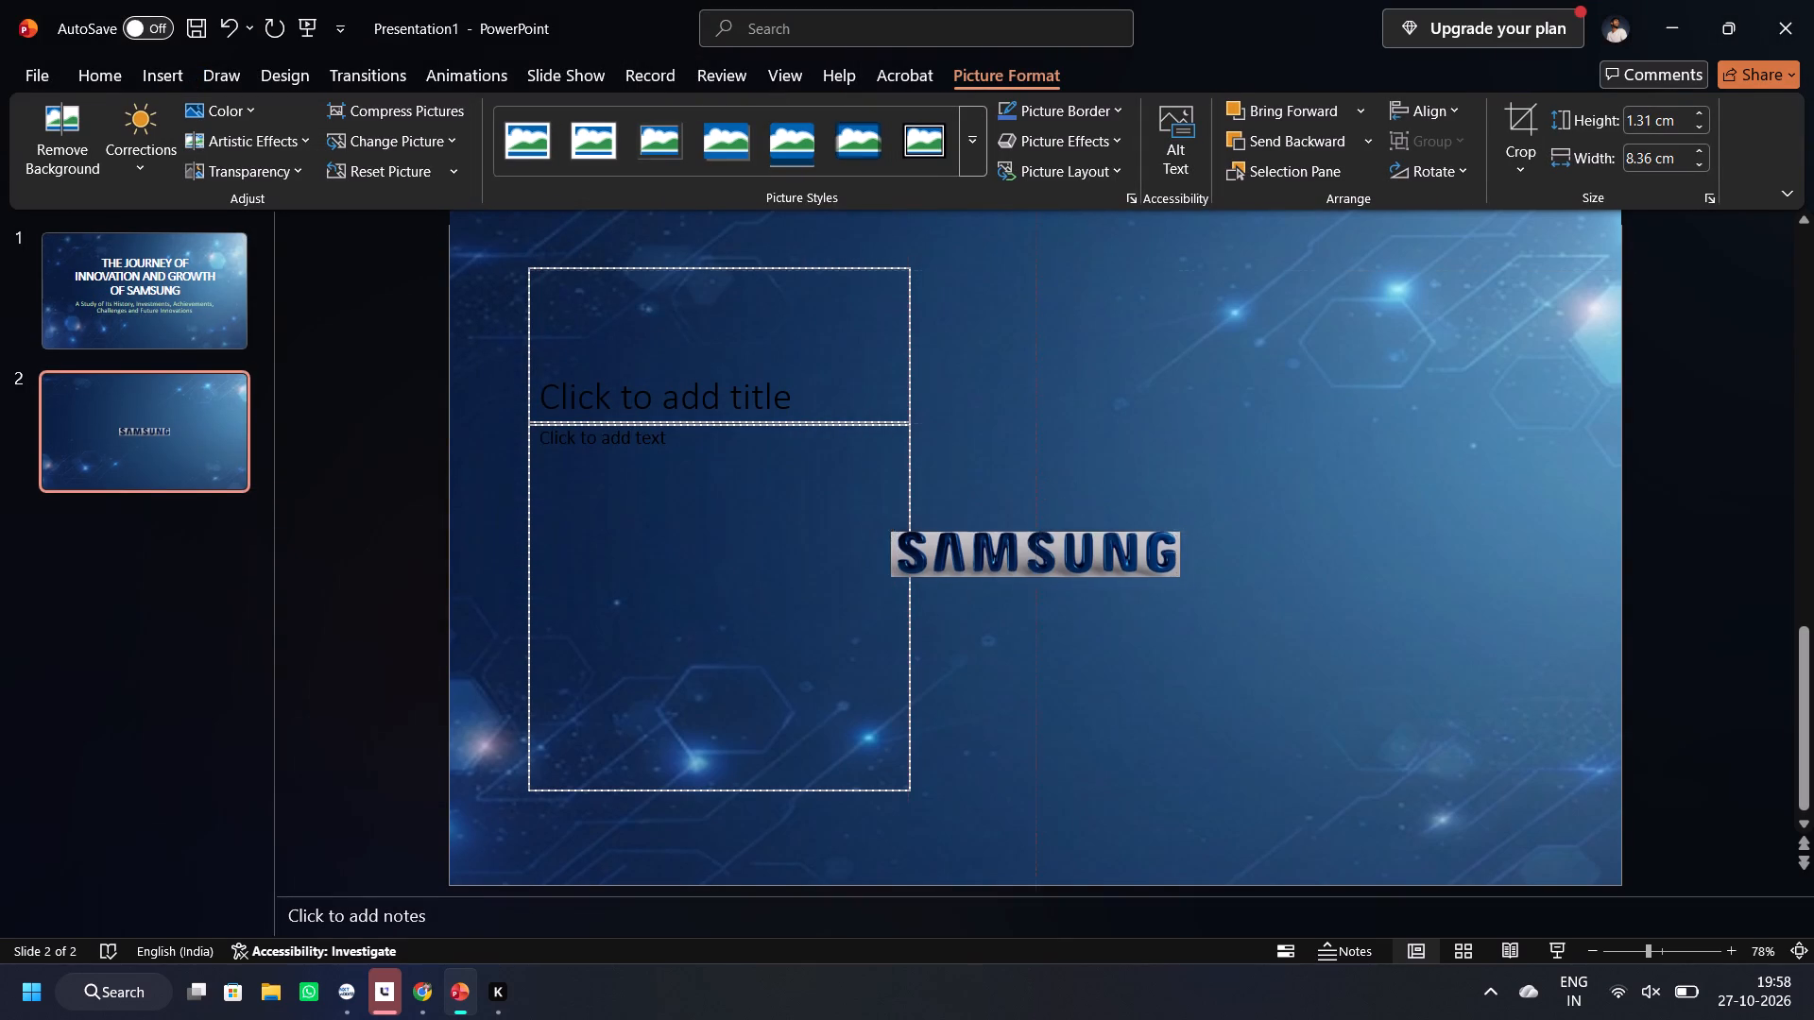
left_click_drag(1097, 560, 1400, 510)
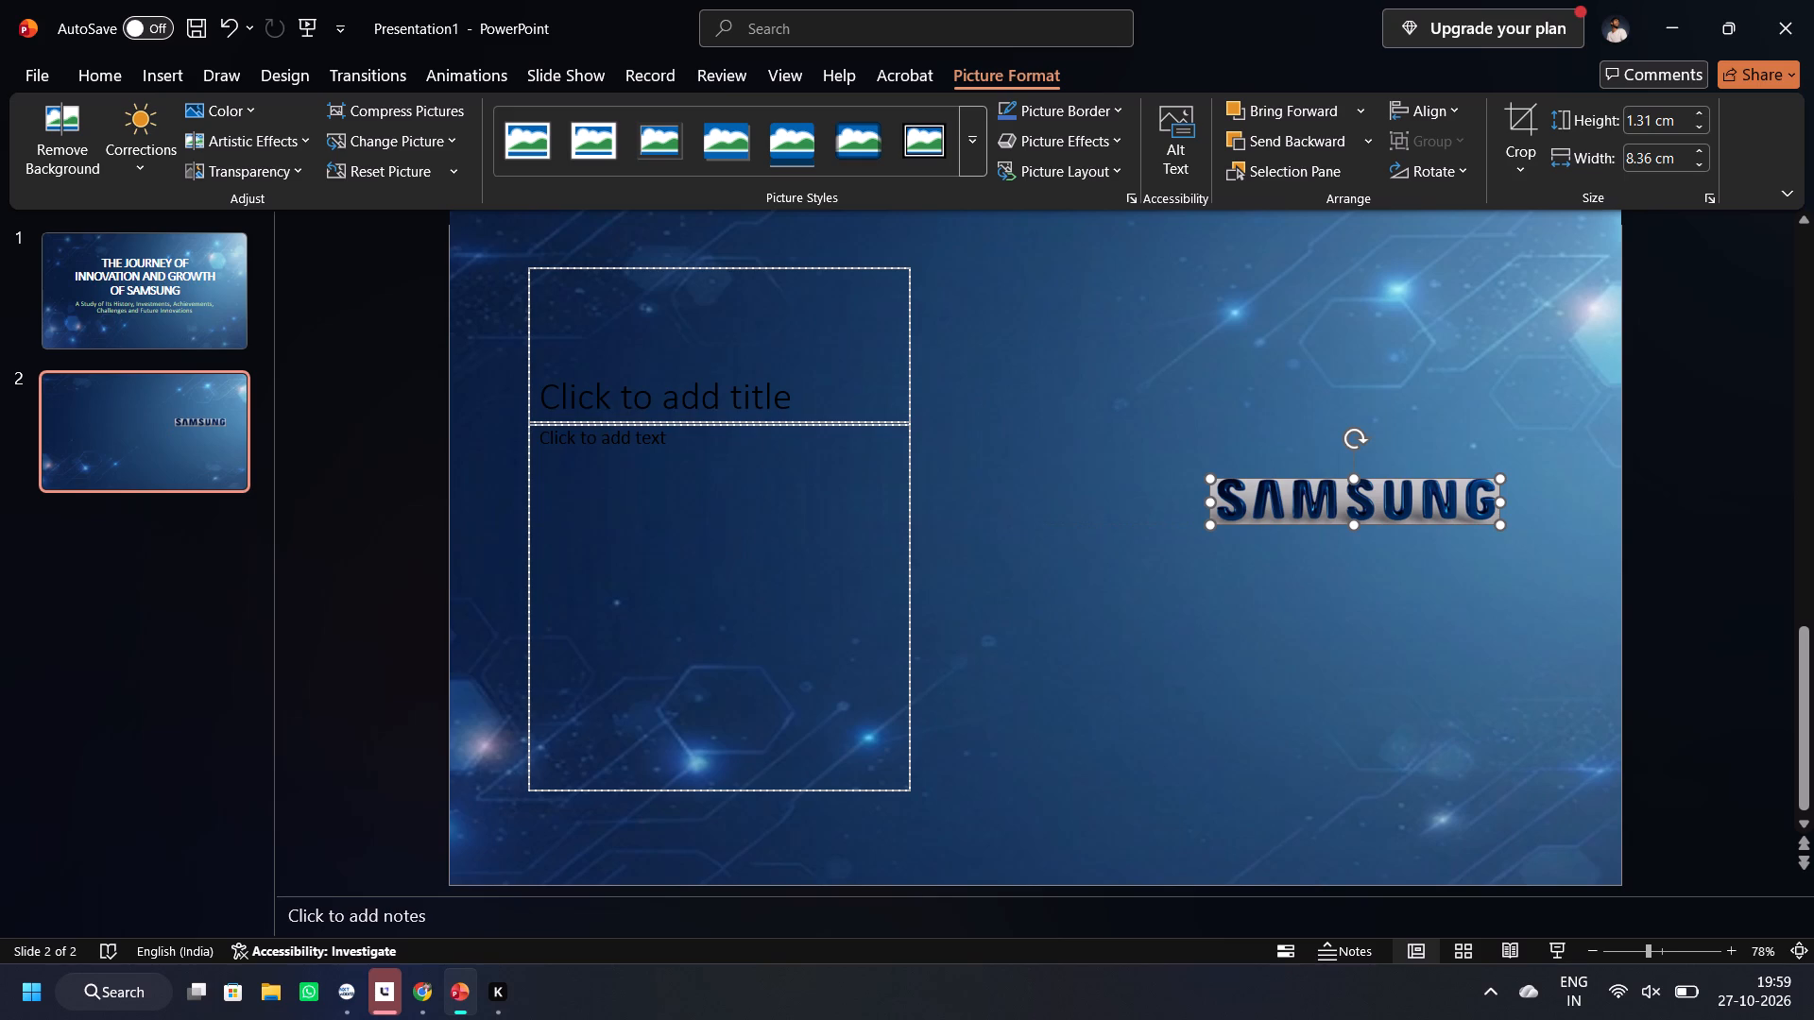
left_click_drag(1345, 496, 1318, 485)
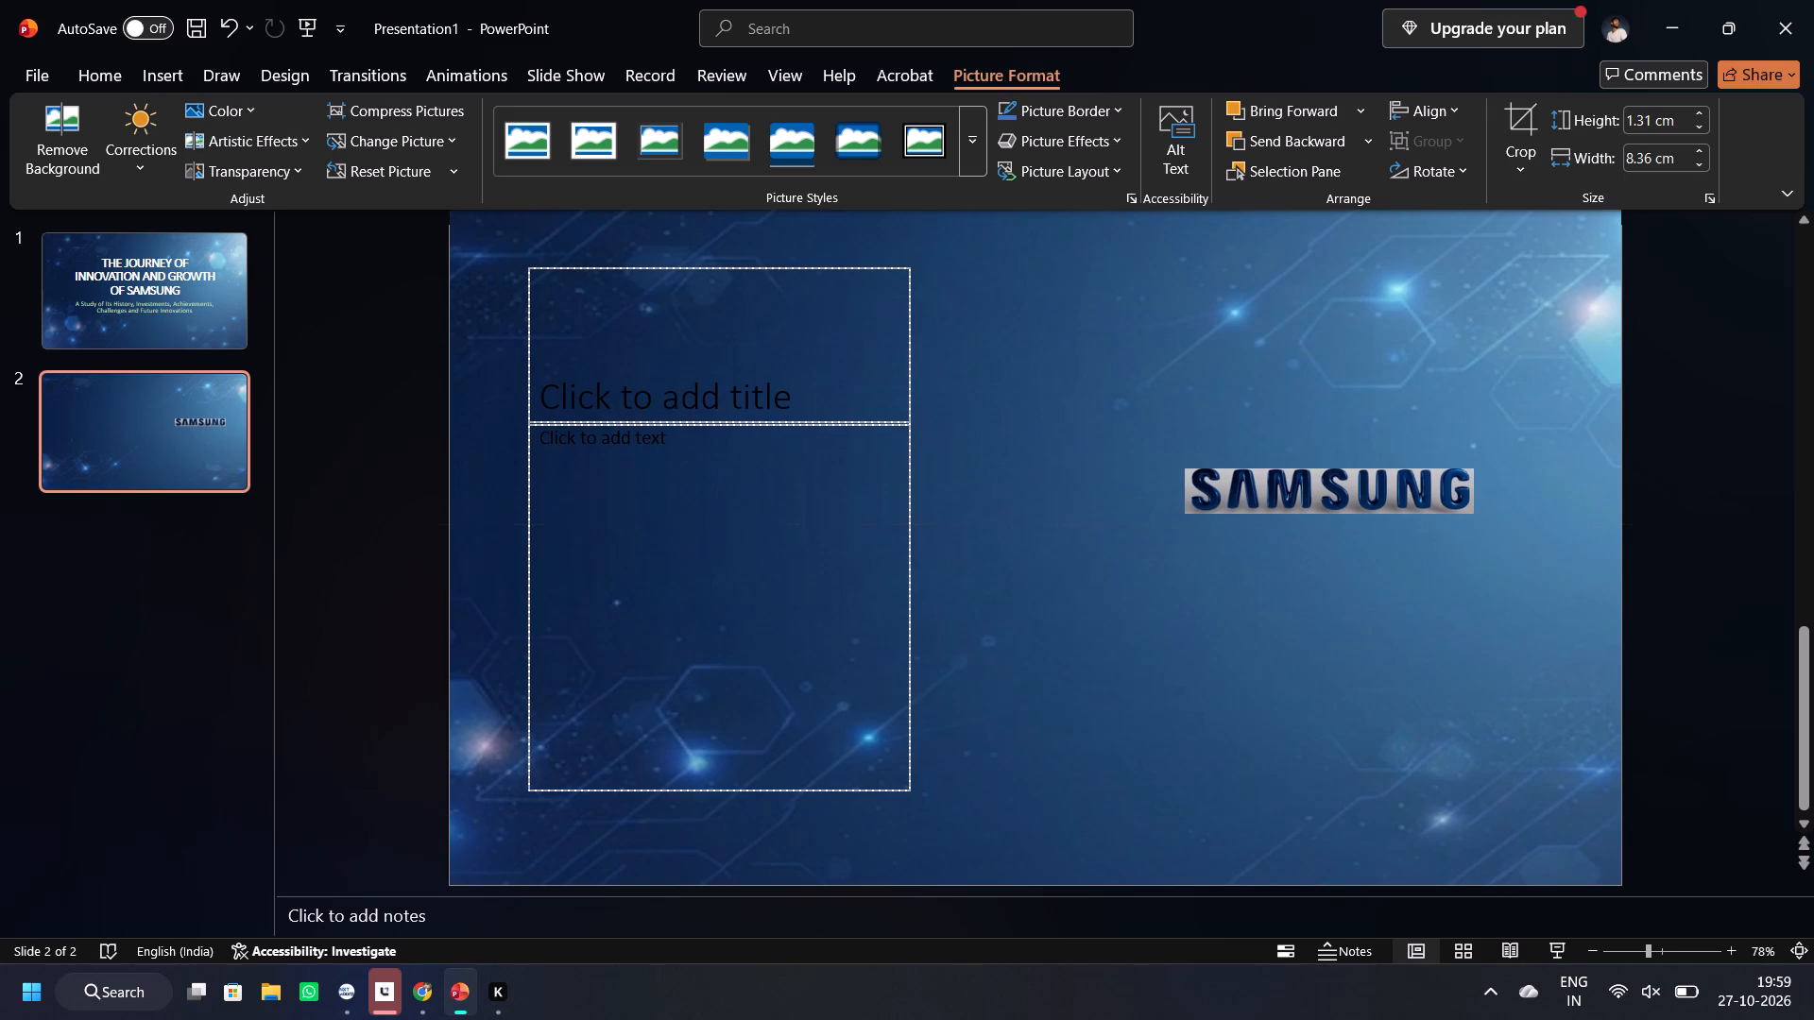
left_click_drag(1318, 485, 662, 350)
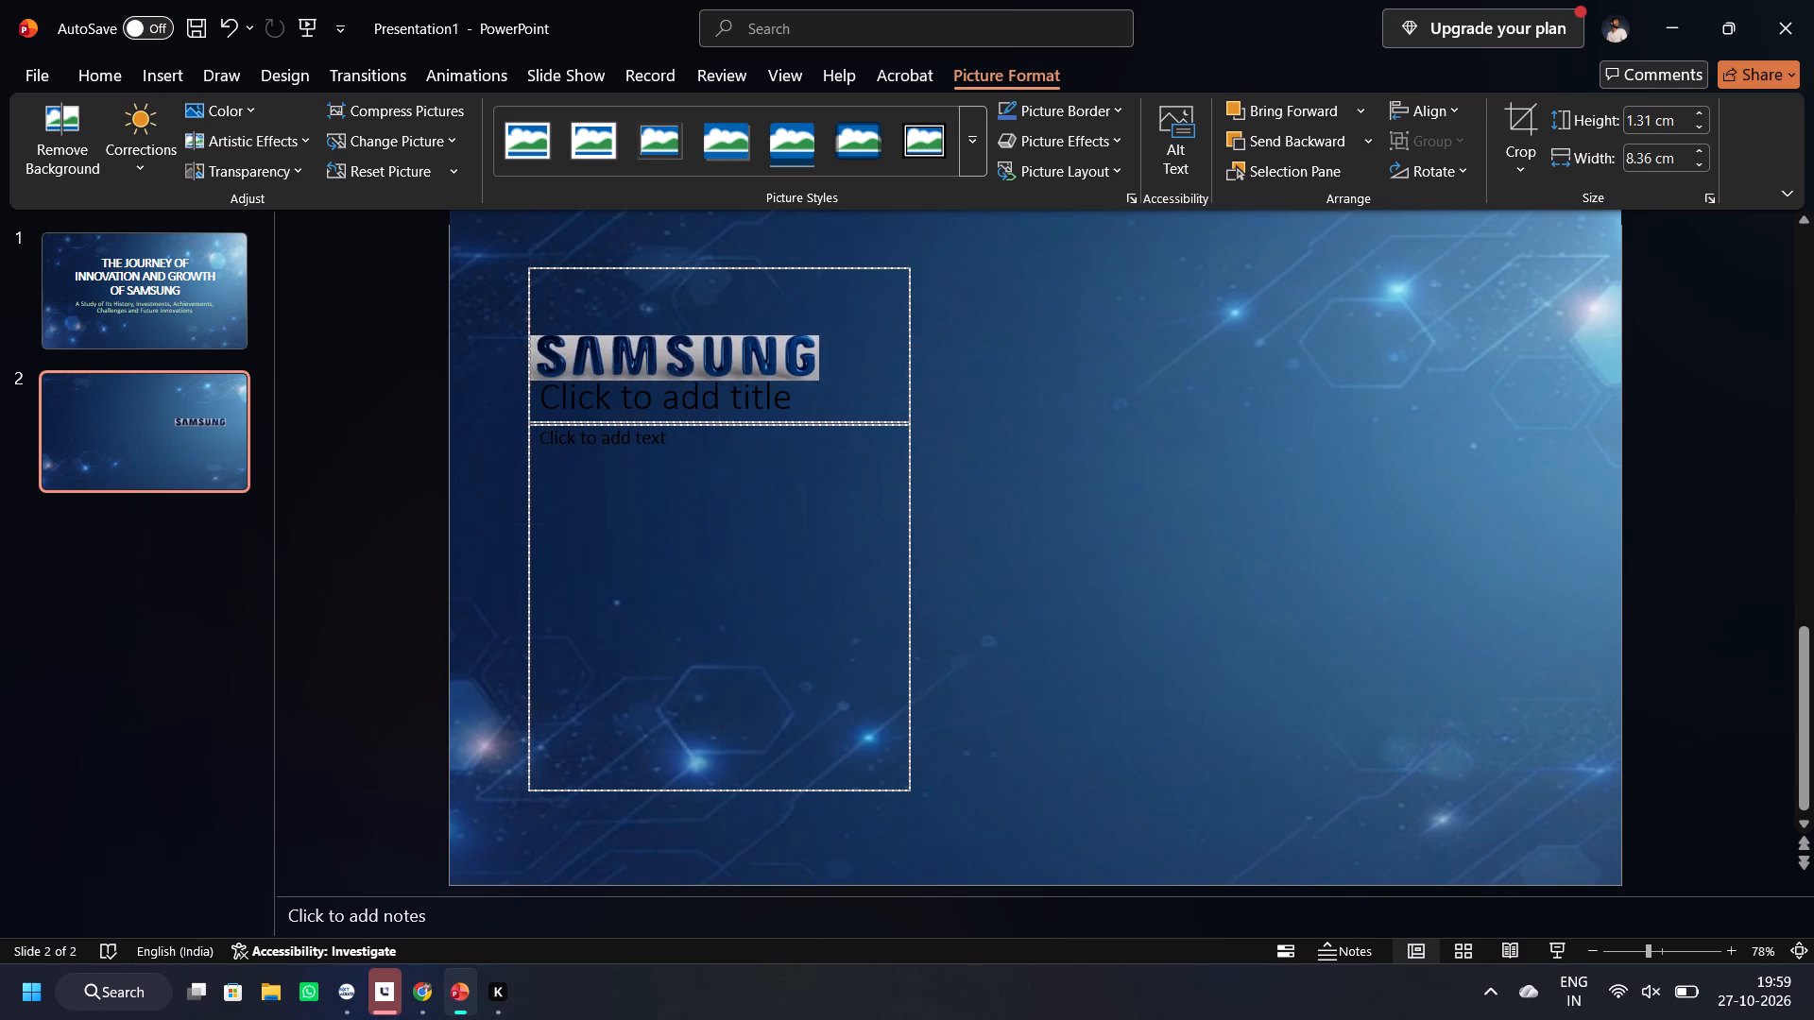
left_click_drag(662, 350, 695, 296)
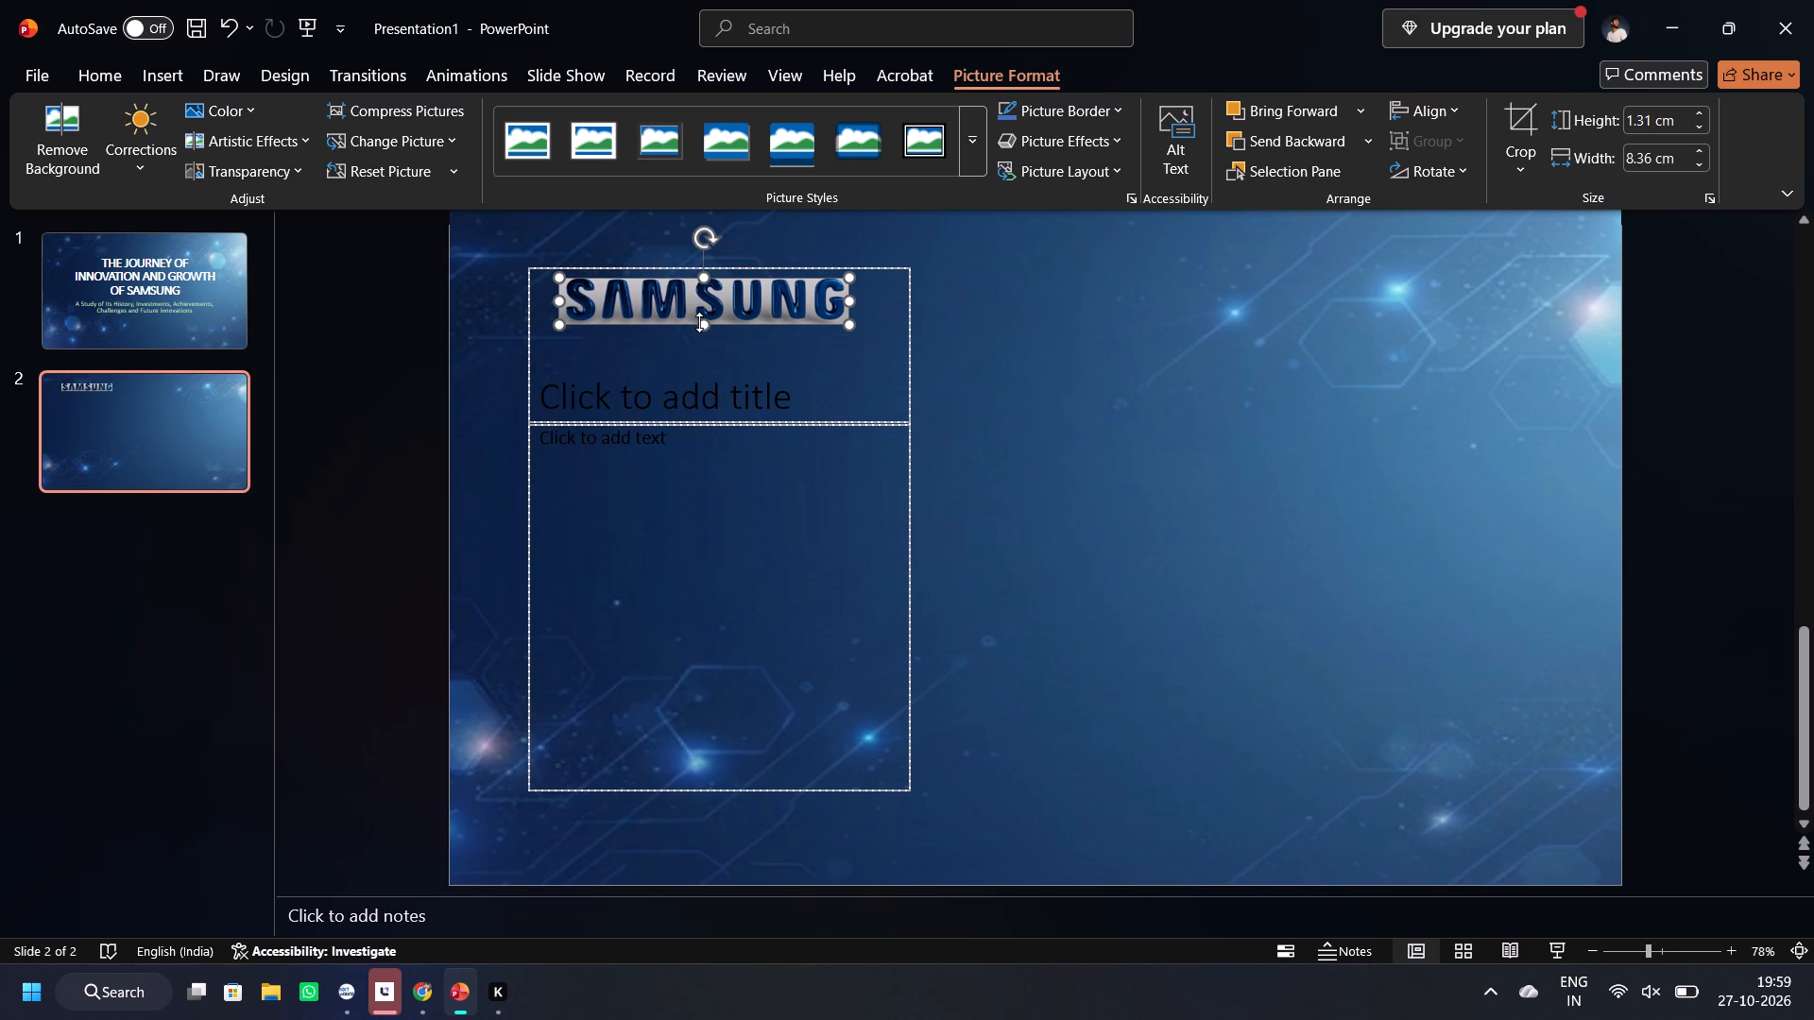
Stretch the SAMSUNG logo picture on slide 2 slightly downward to about 1.44 cm high.
left_click_drag(702, 322, 706, 331)
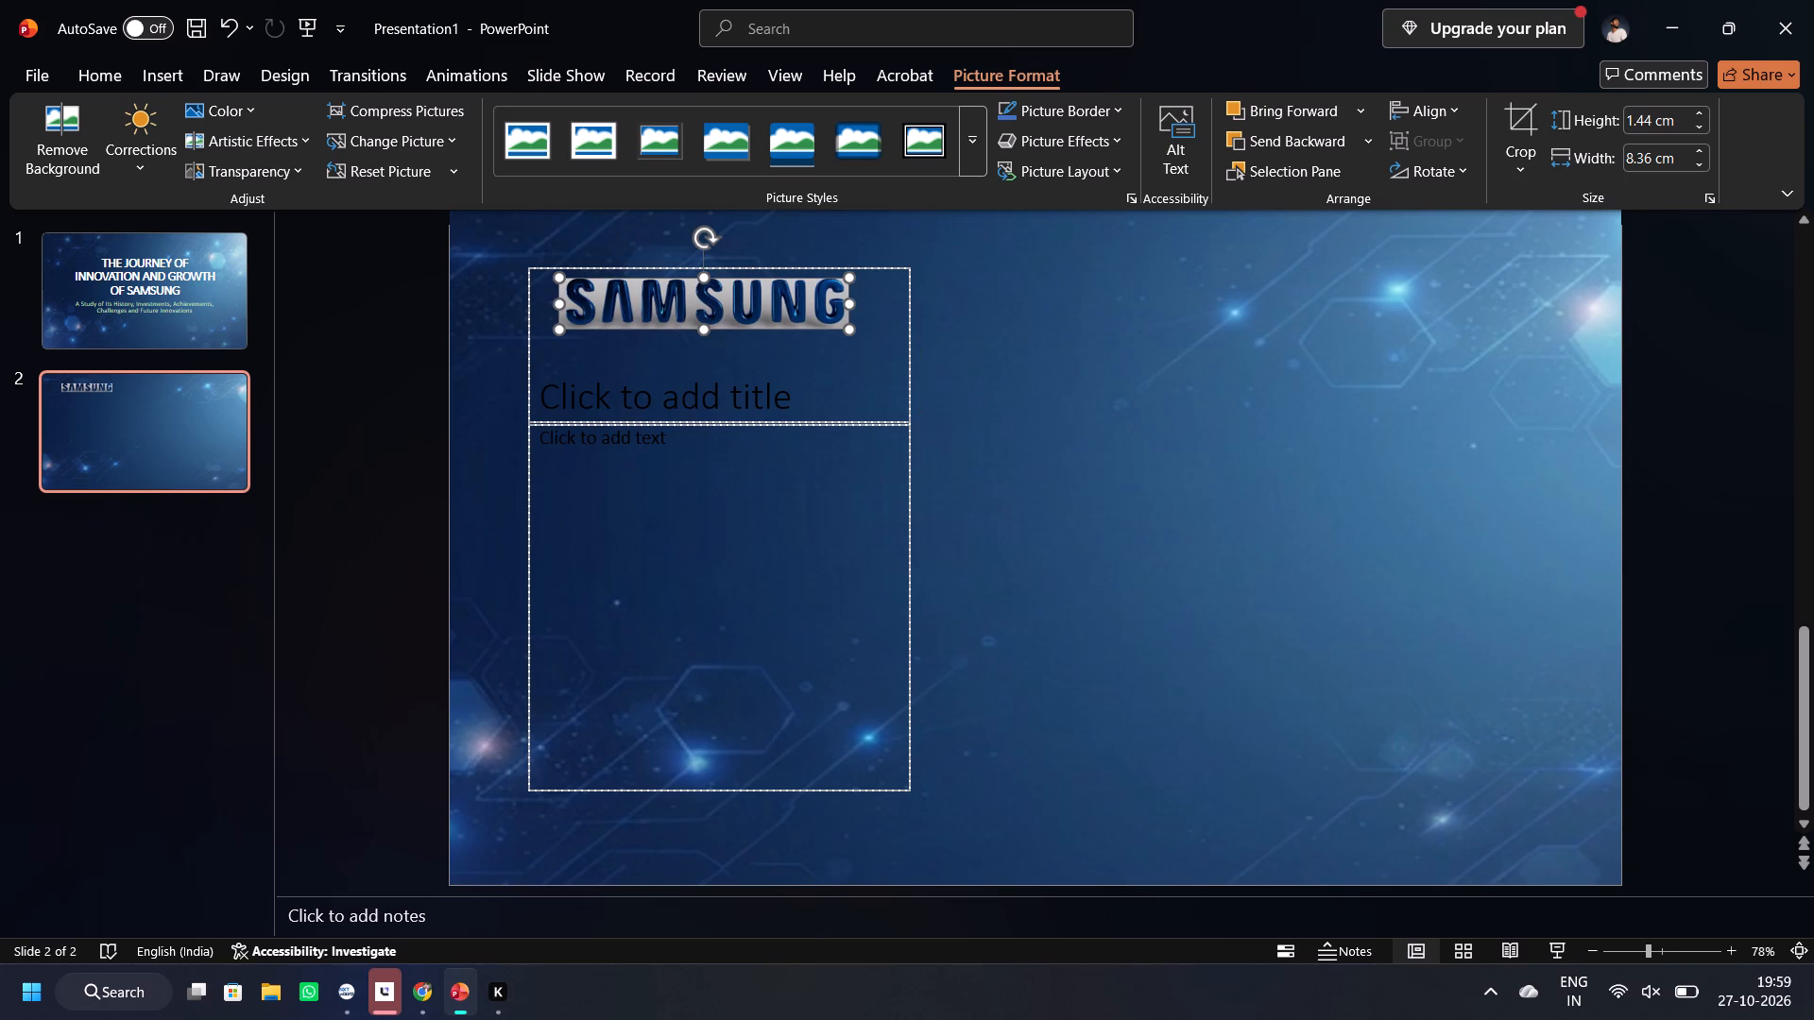
left_click_drag(703, 270, 707, 262)
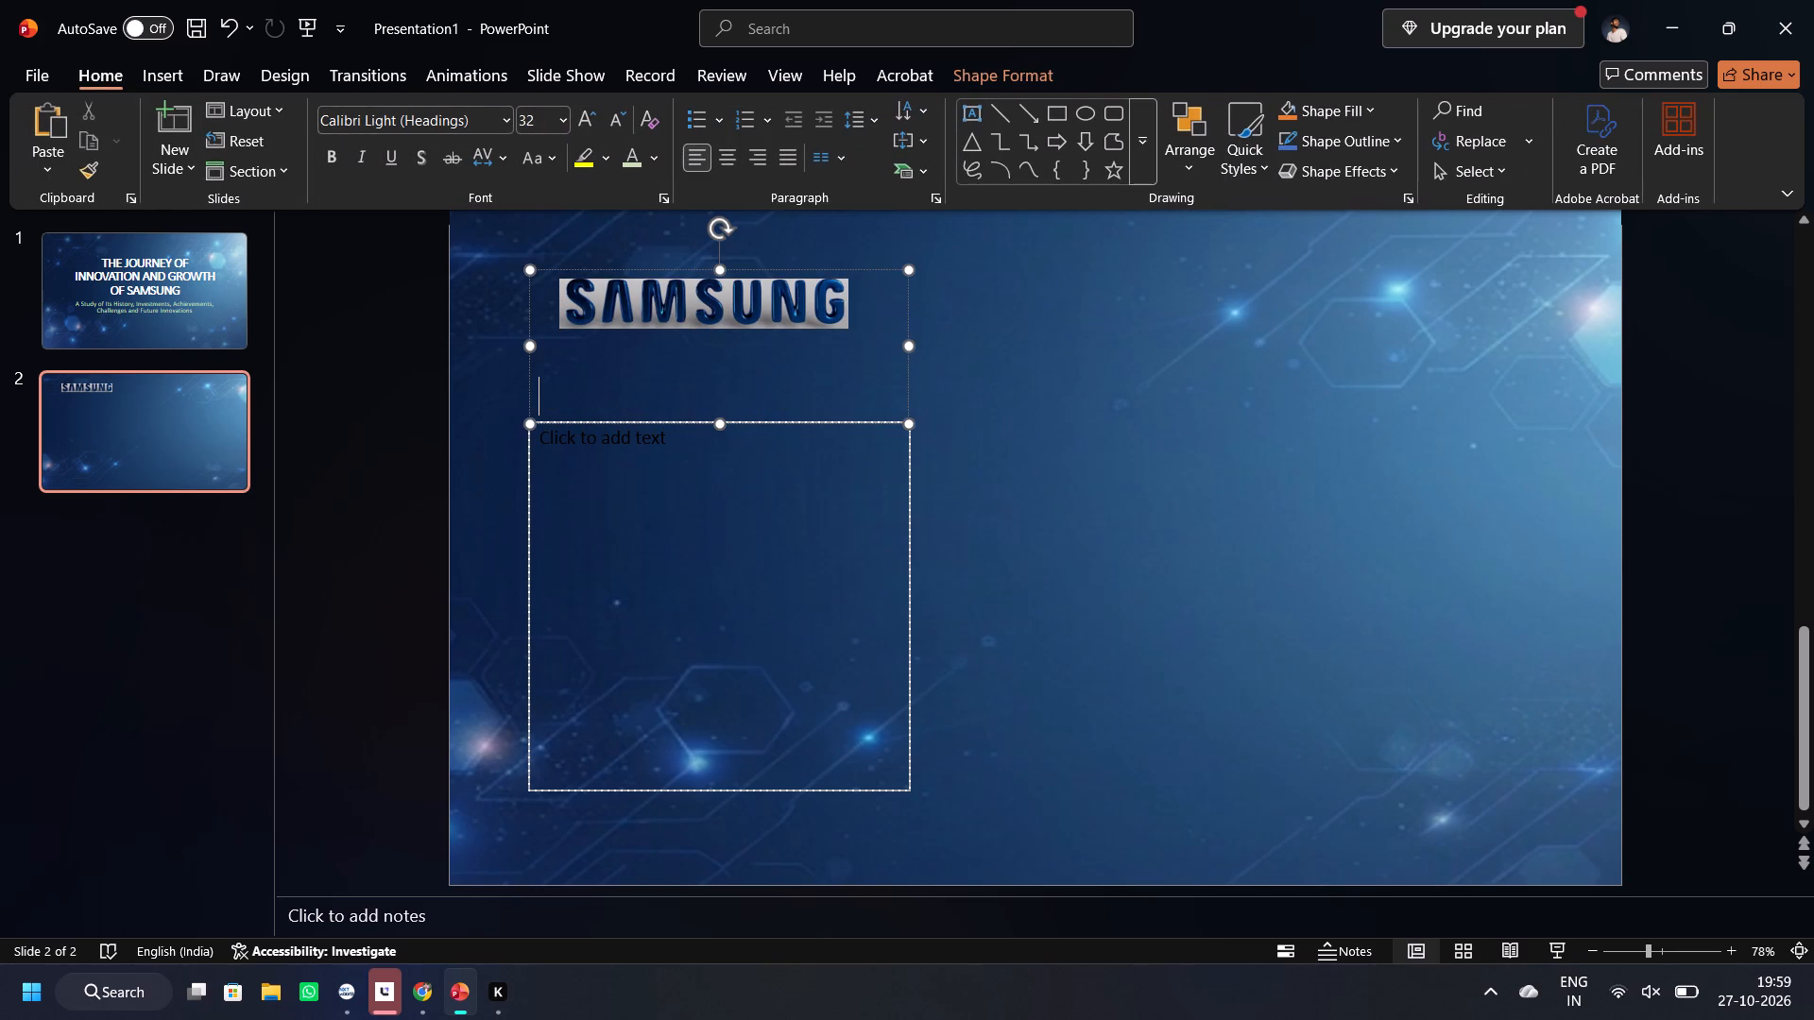
left_click_drag(707, 262, 731, 306)
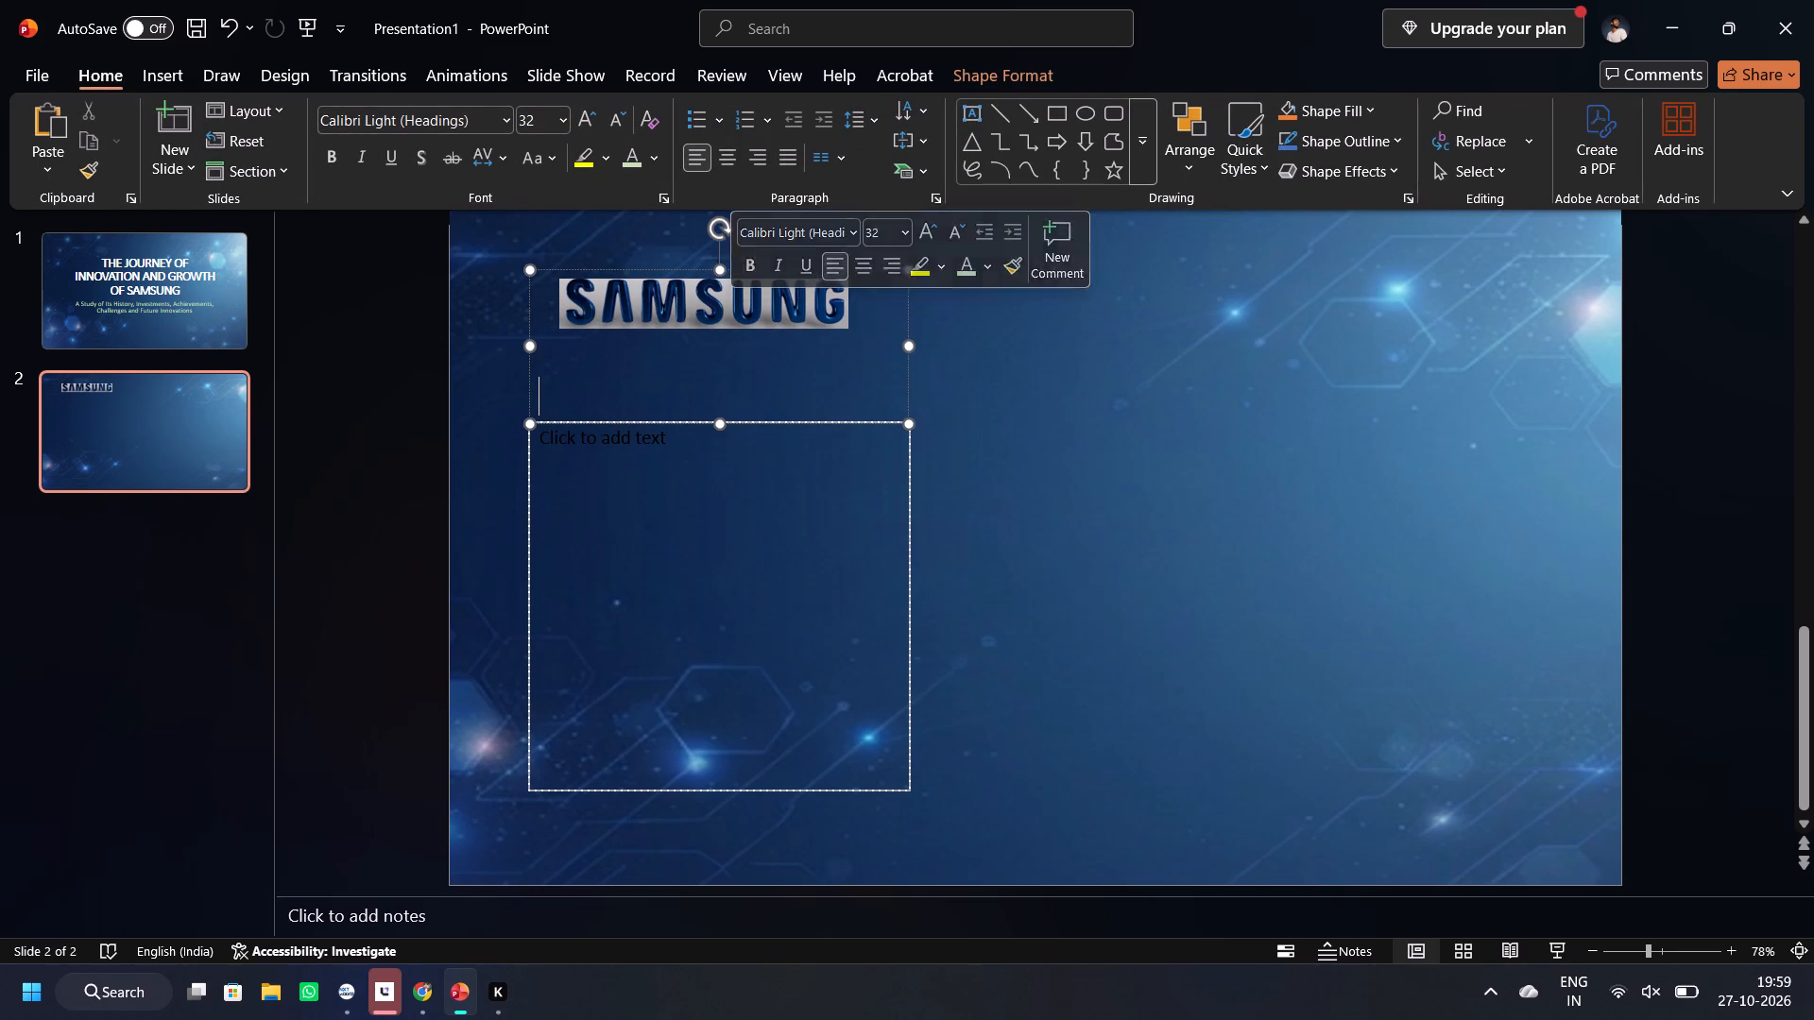
left_click(1150, 423)
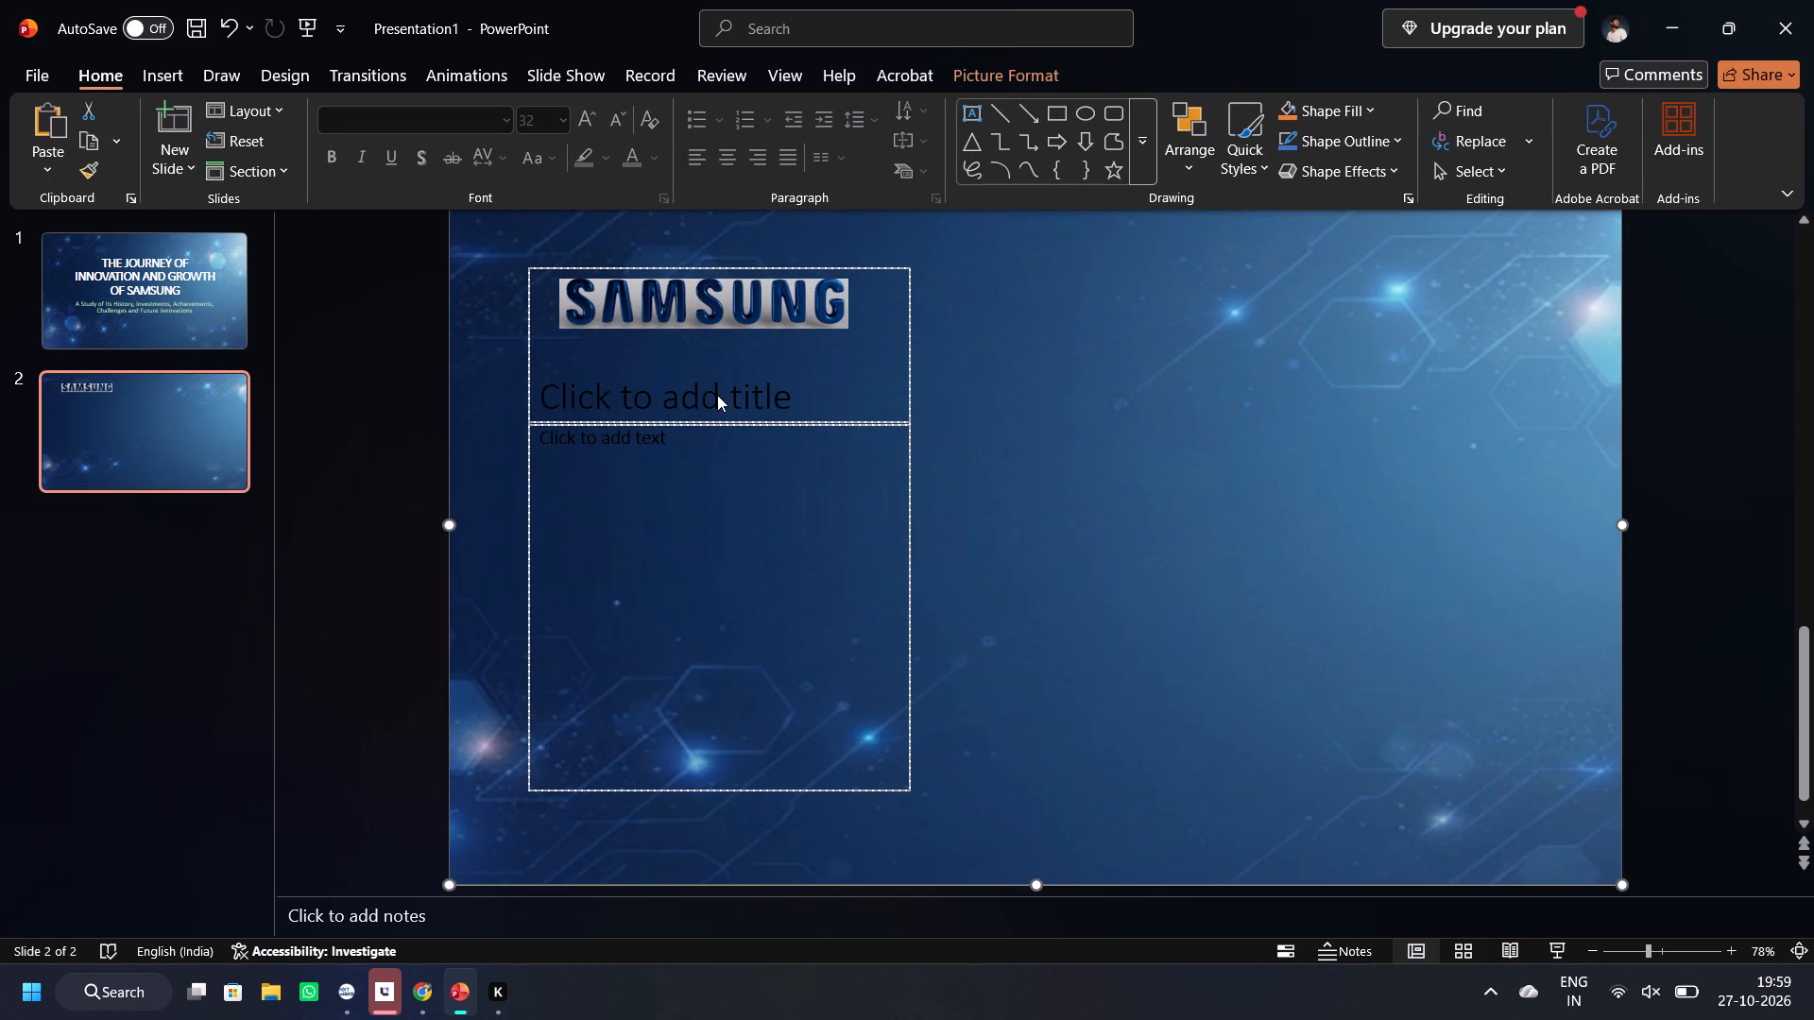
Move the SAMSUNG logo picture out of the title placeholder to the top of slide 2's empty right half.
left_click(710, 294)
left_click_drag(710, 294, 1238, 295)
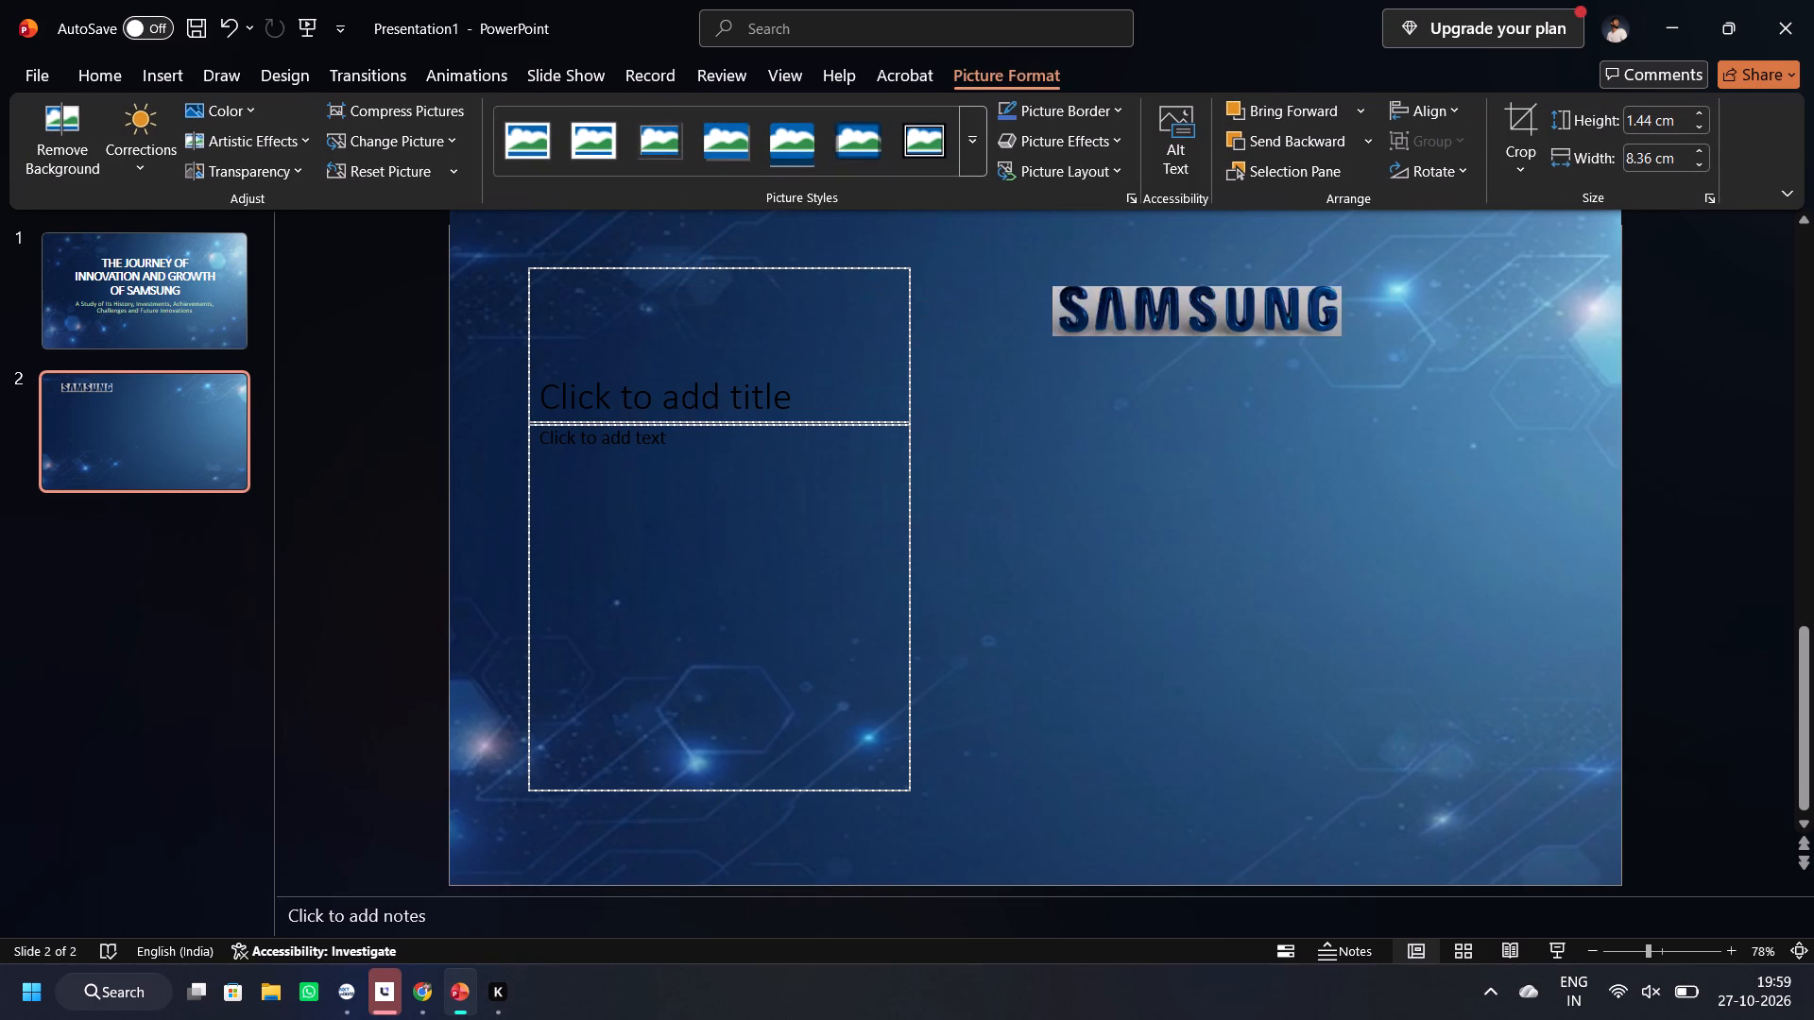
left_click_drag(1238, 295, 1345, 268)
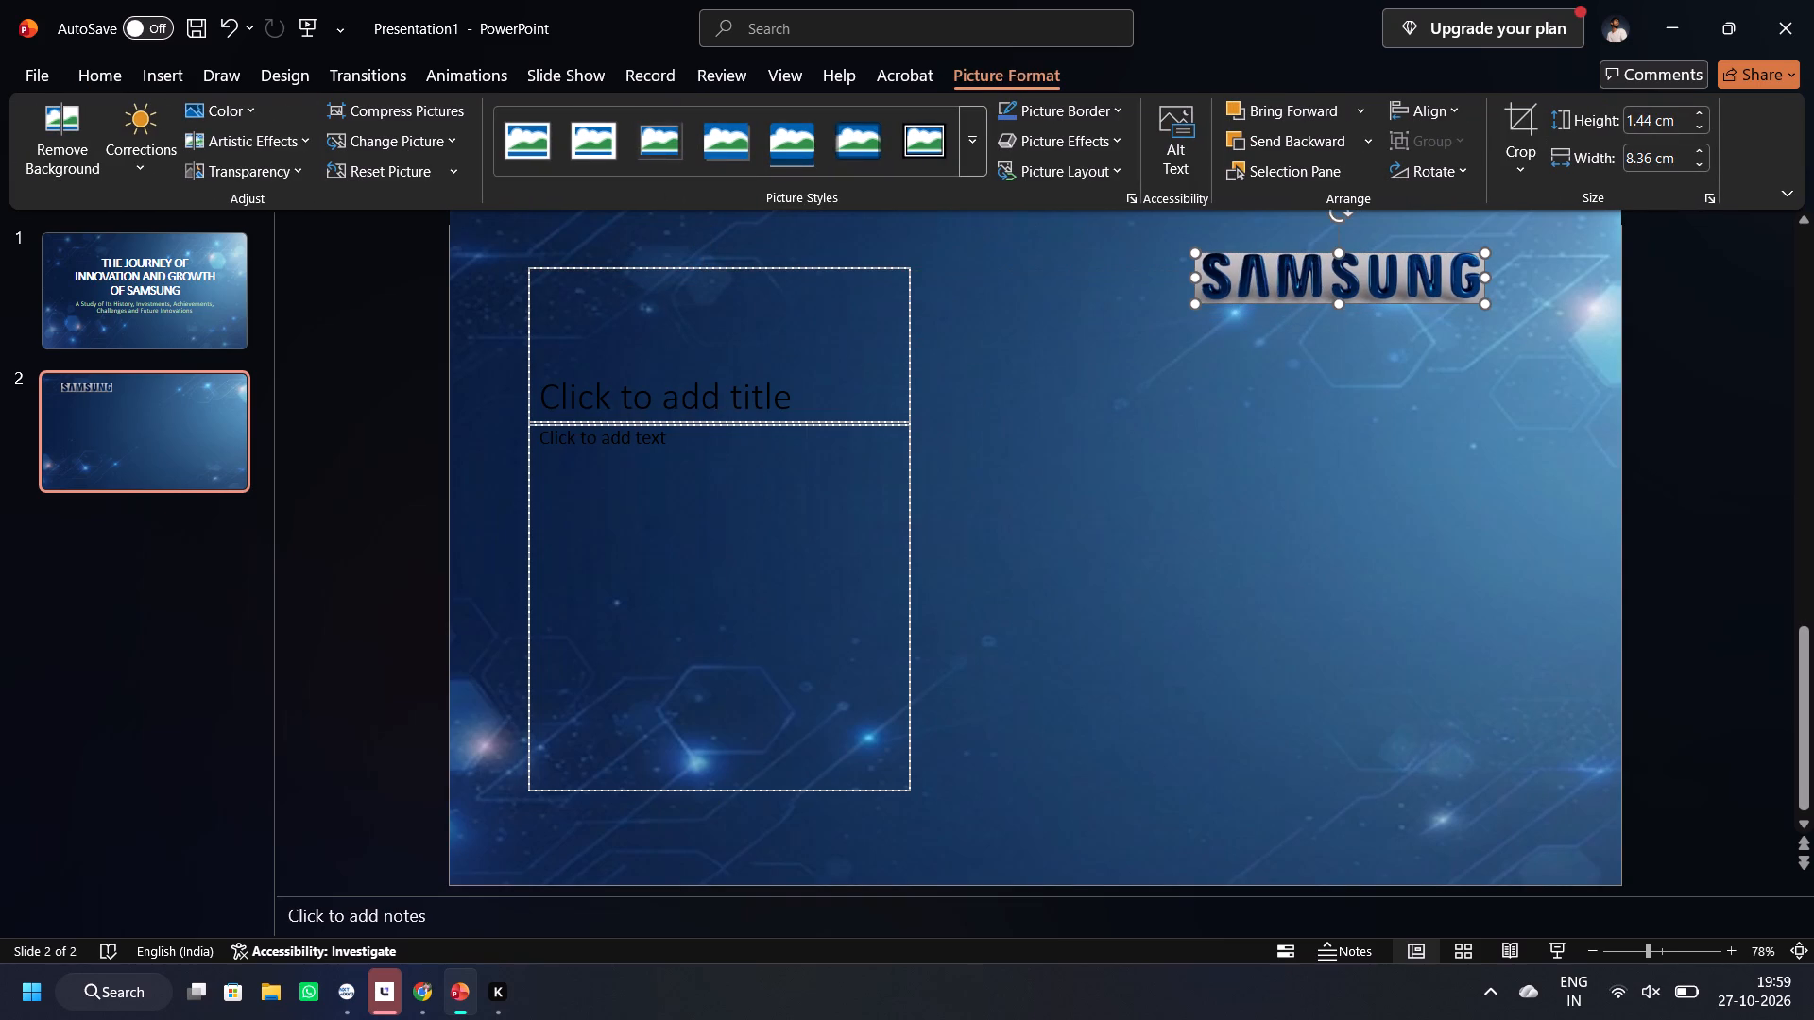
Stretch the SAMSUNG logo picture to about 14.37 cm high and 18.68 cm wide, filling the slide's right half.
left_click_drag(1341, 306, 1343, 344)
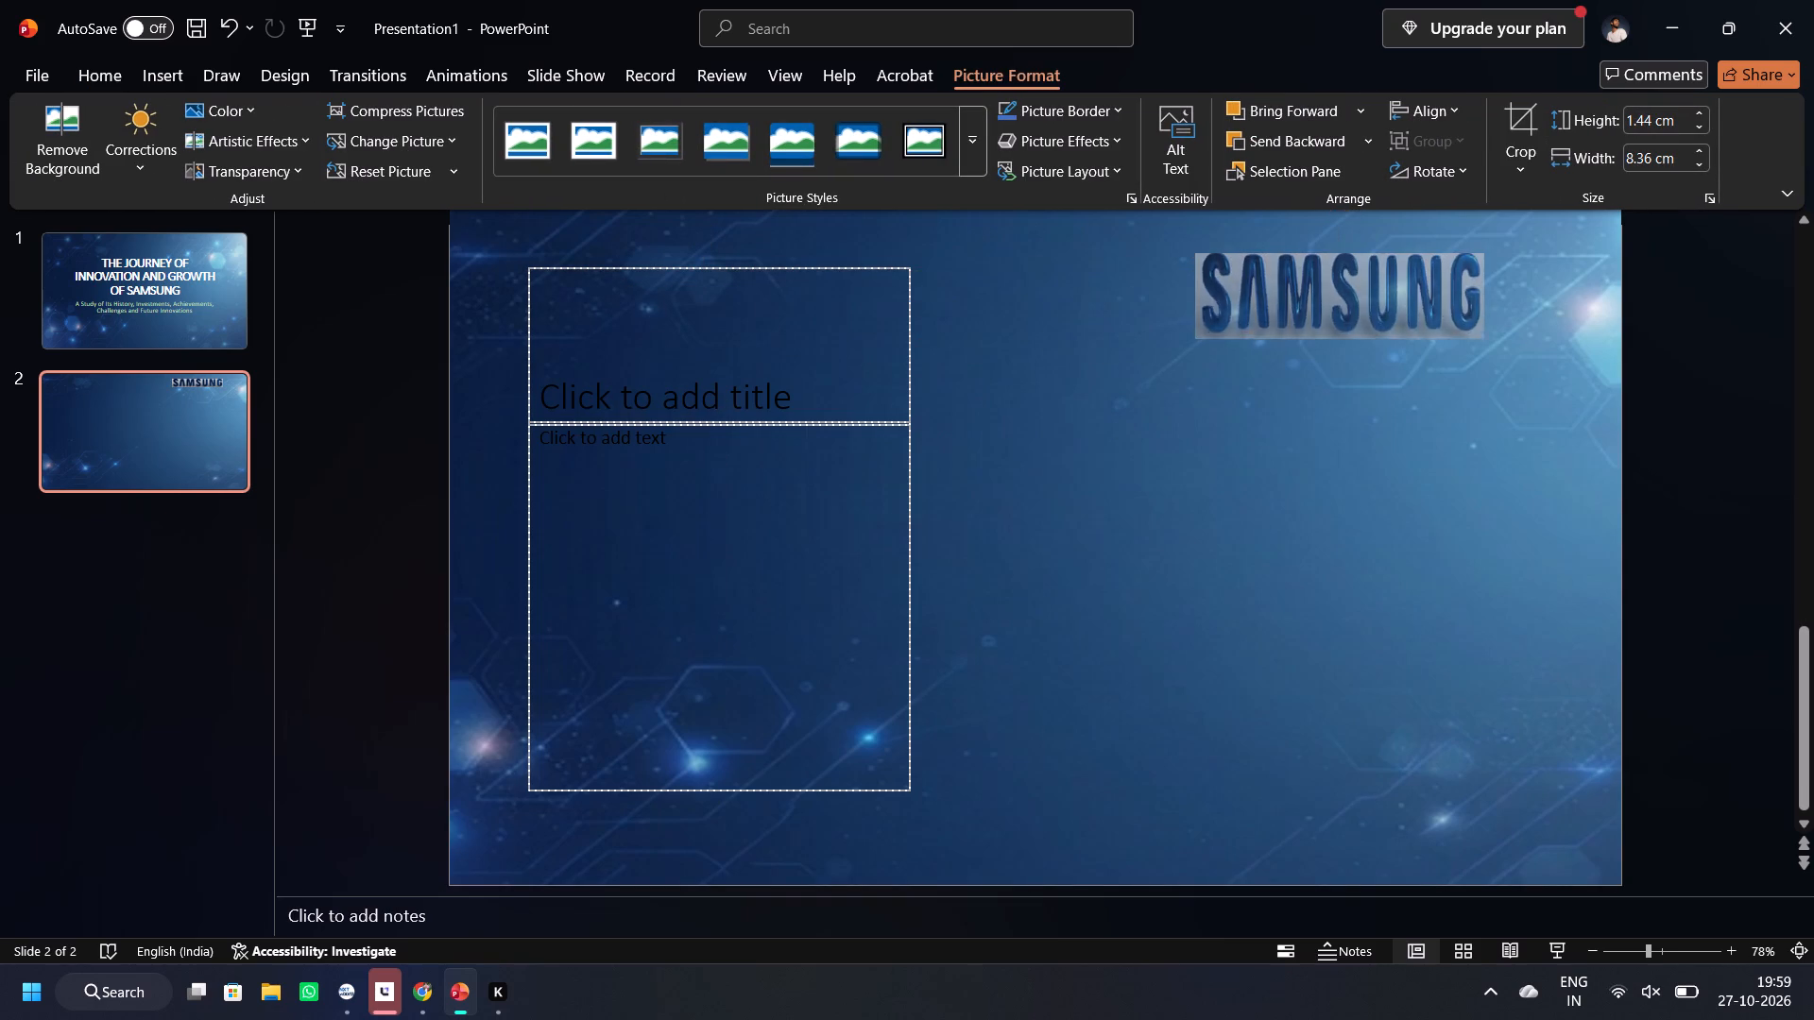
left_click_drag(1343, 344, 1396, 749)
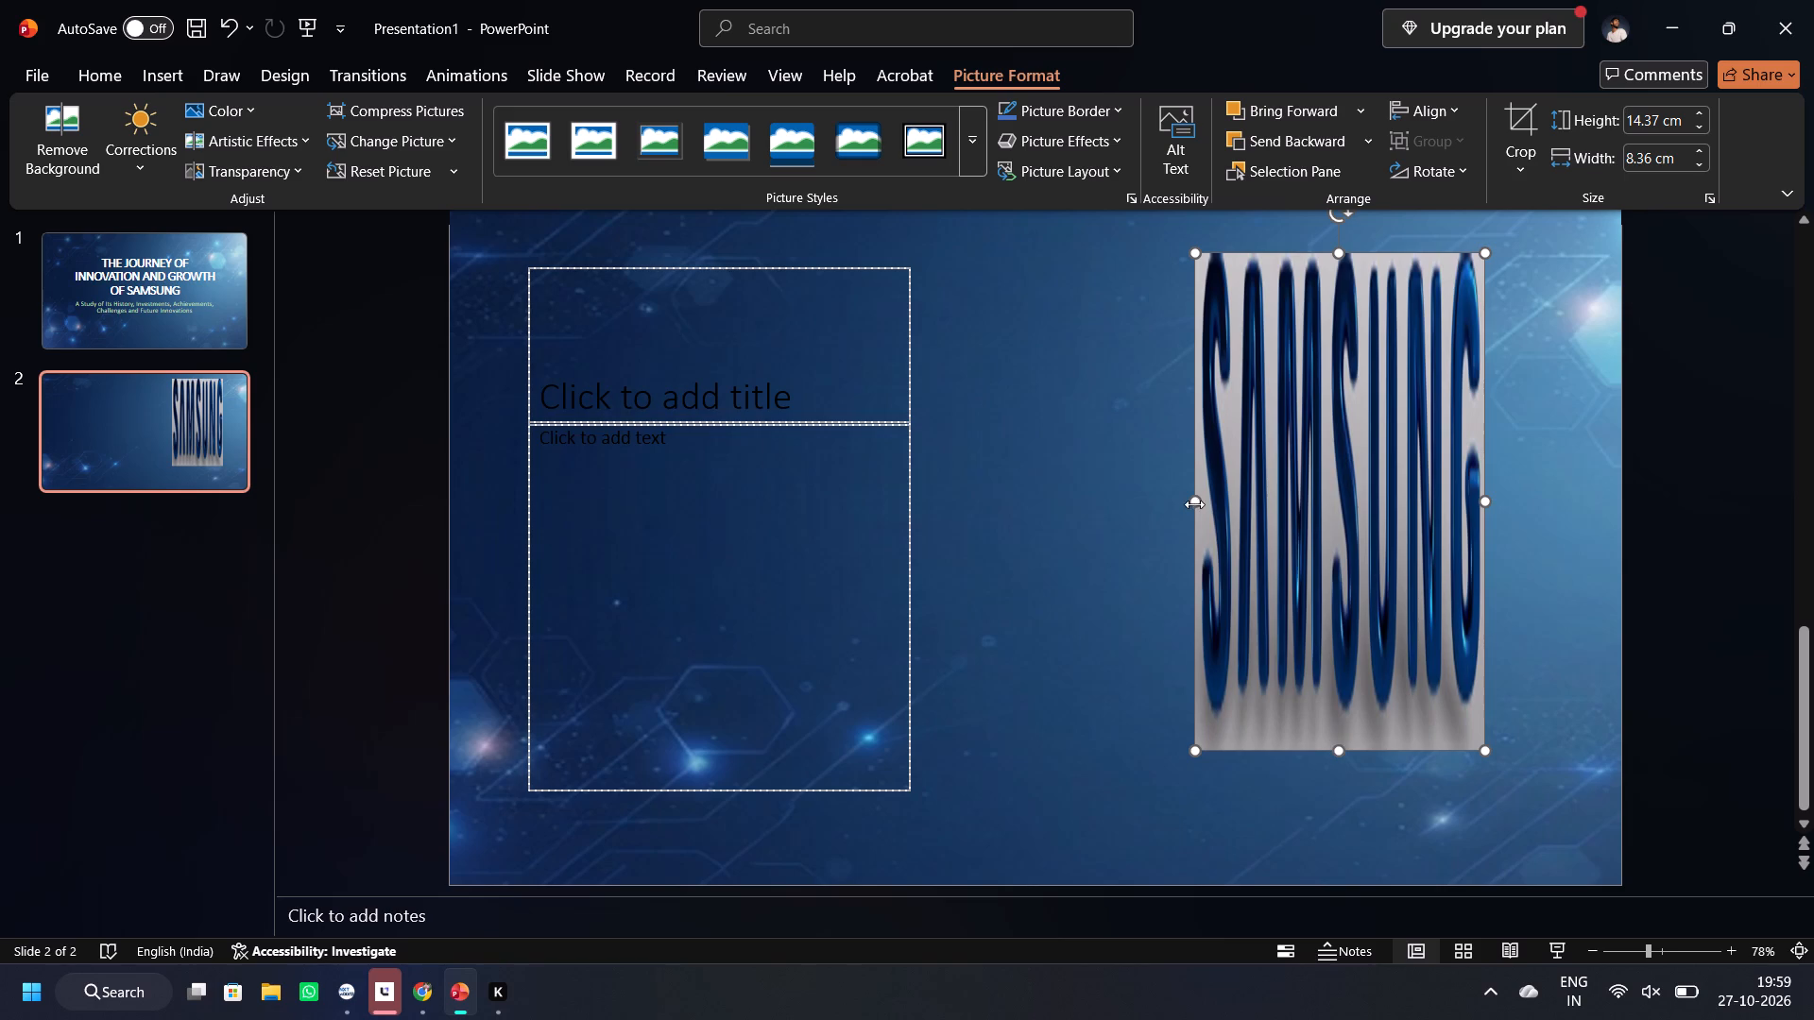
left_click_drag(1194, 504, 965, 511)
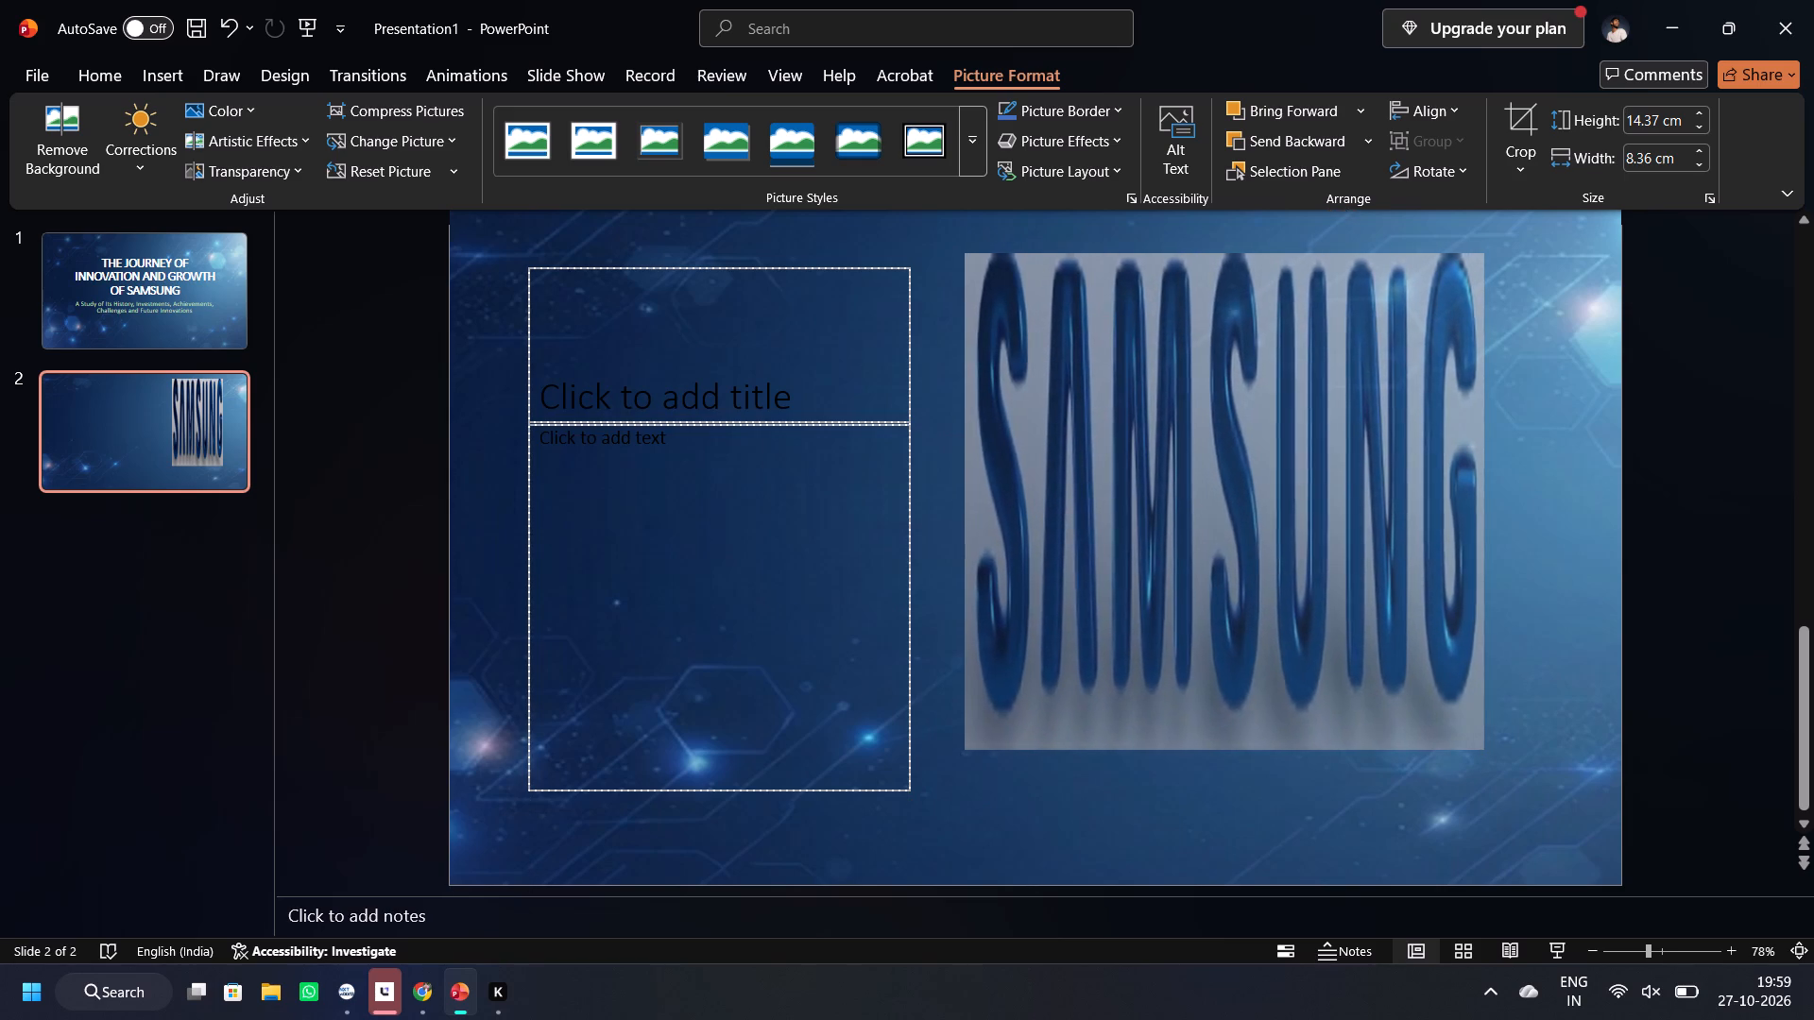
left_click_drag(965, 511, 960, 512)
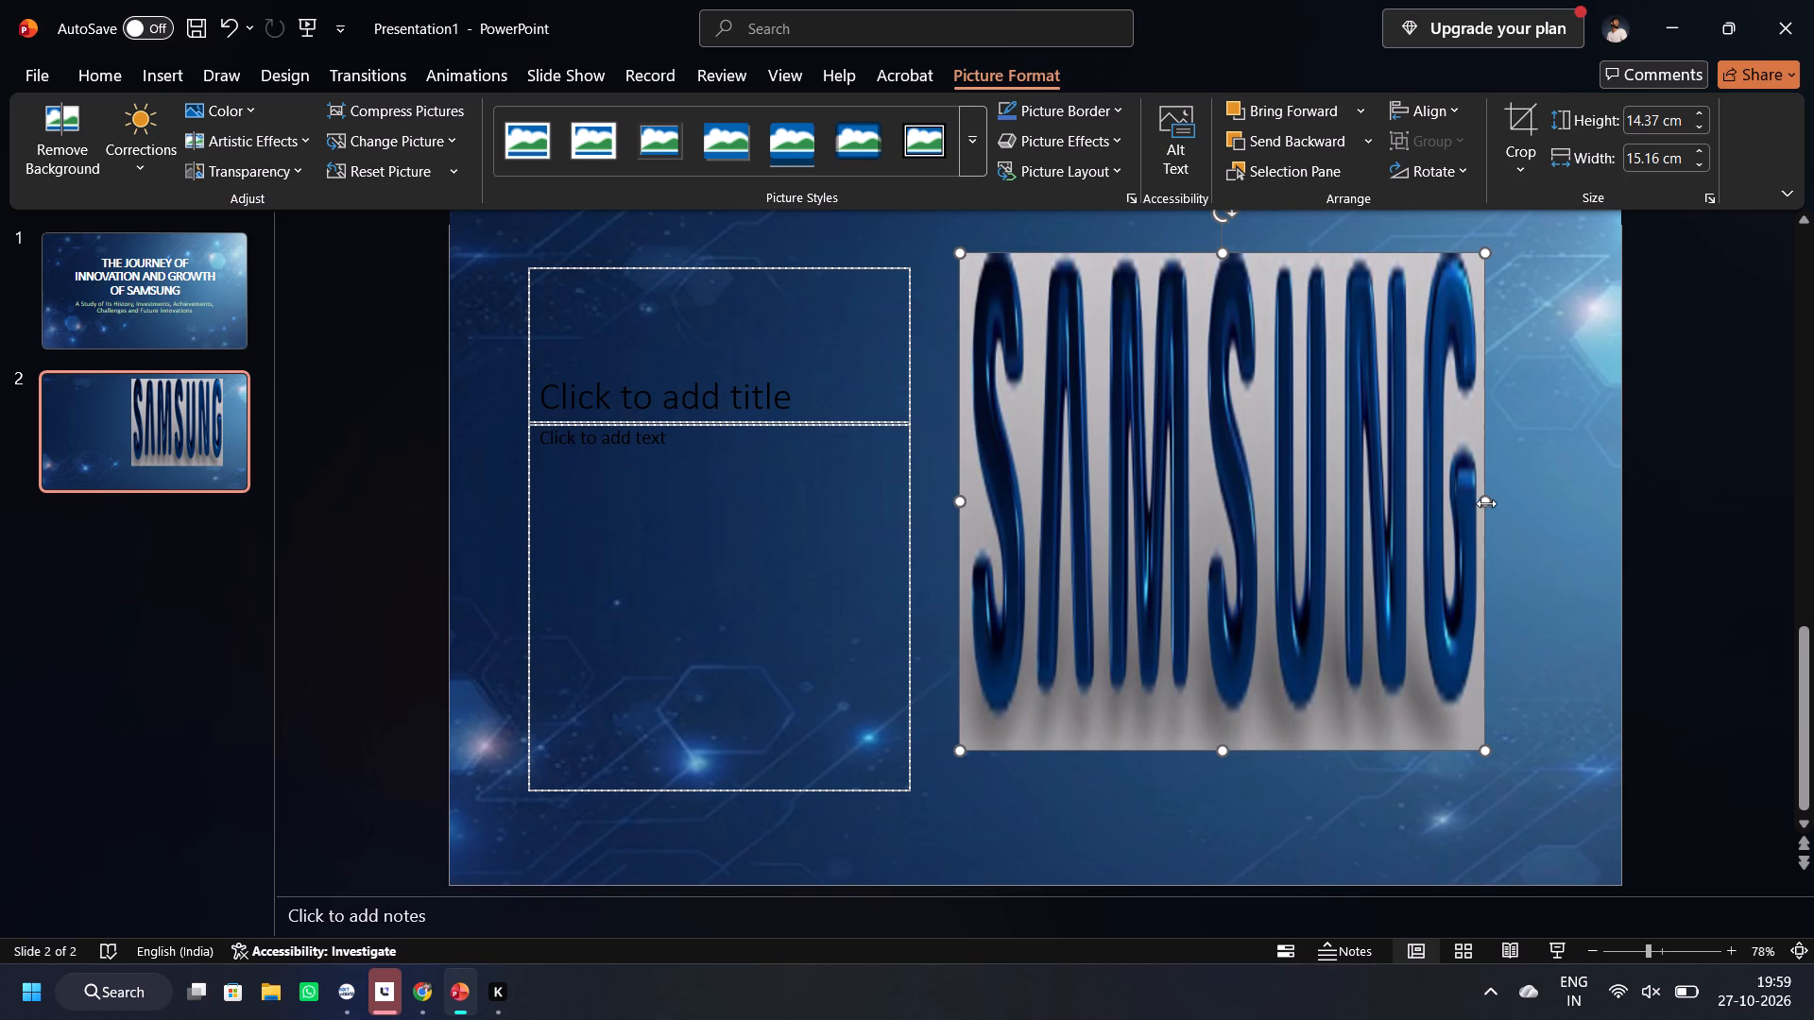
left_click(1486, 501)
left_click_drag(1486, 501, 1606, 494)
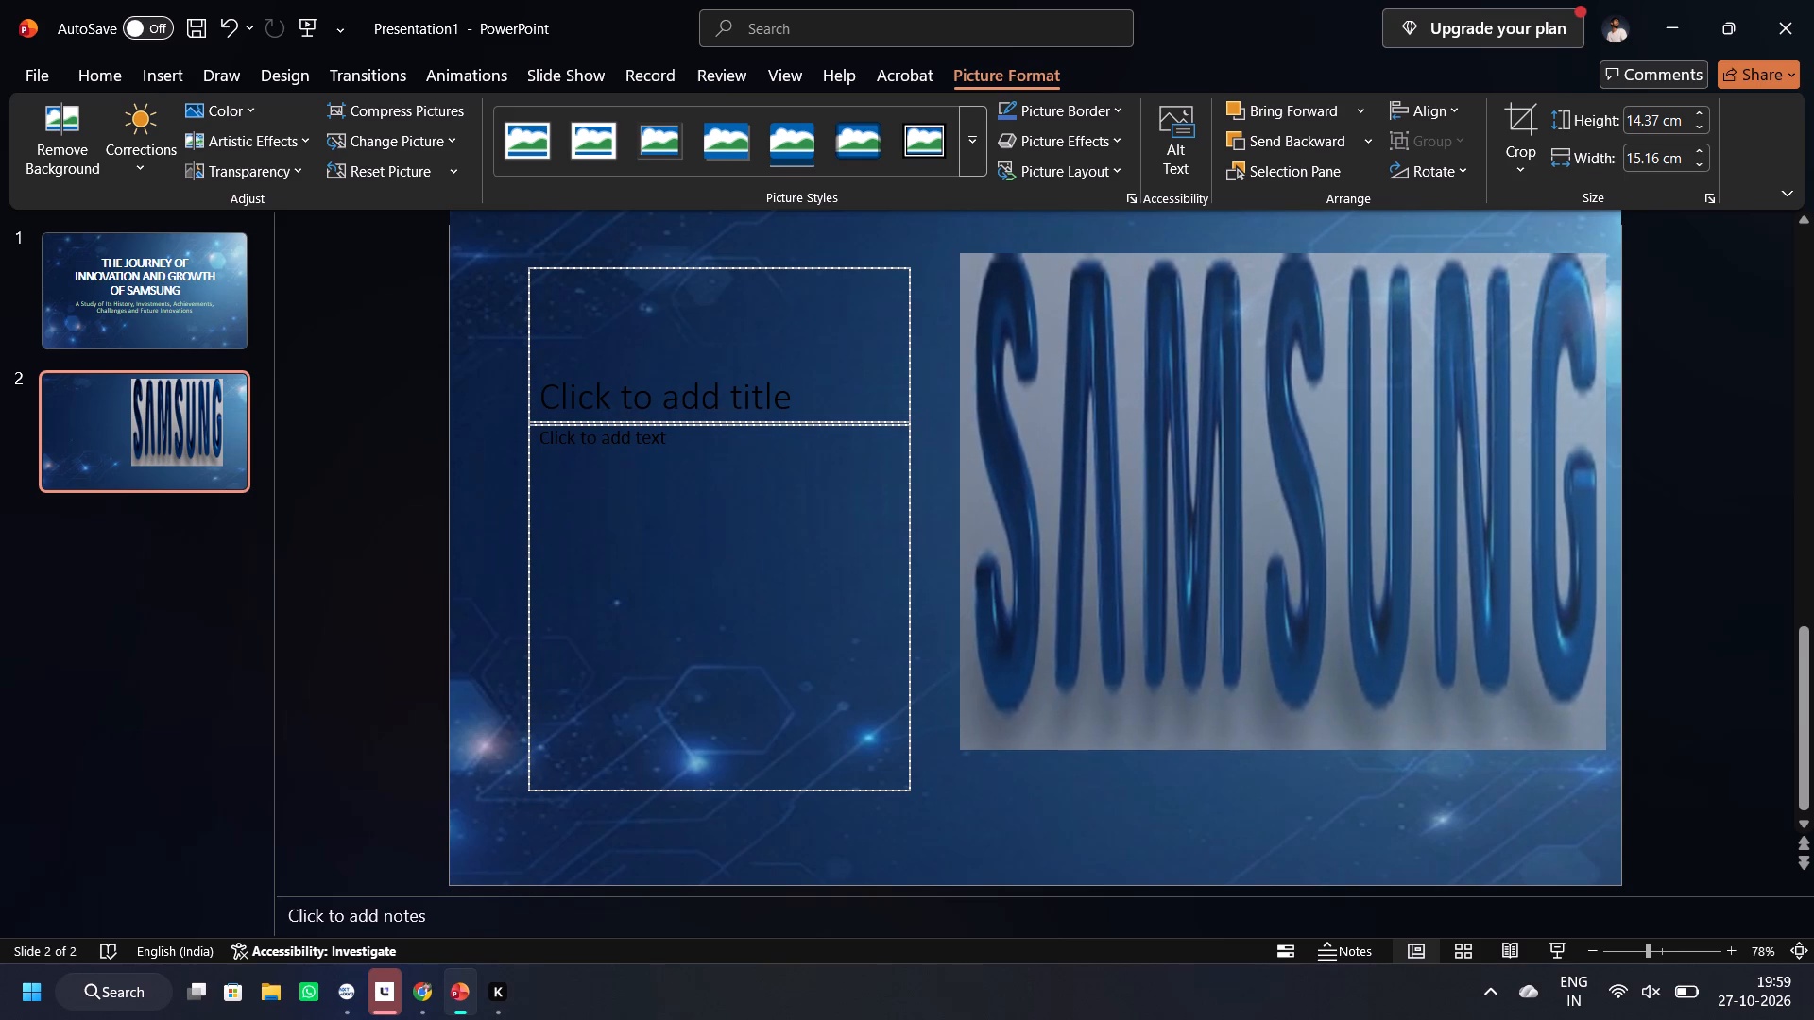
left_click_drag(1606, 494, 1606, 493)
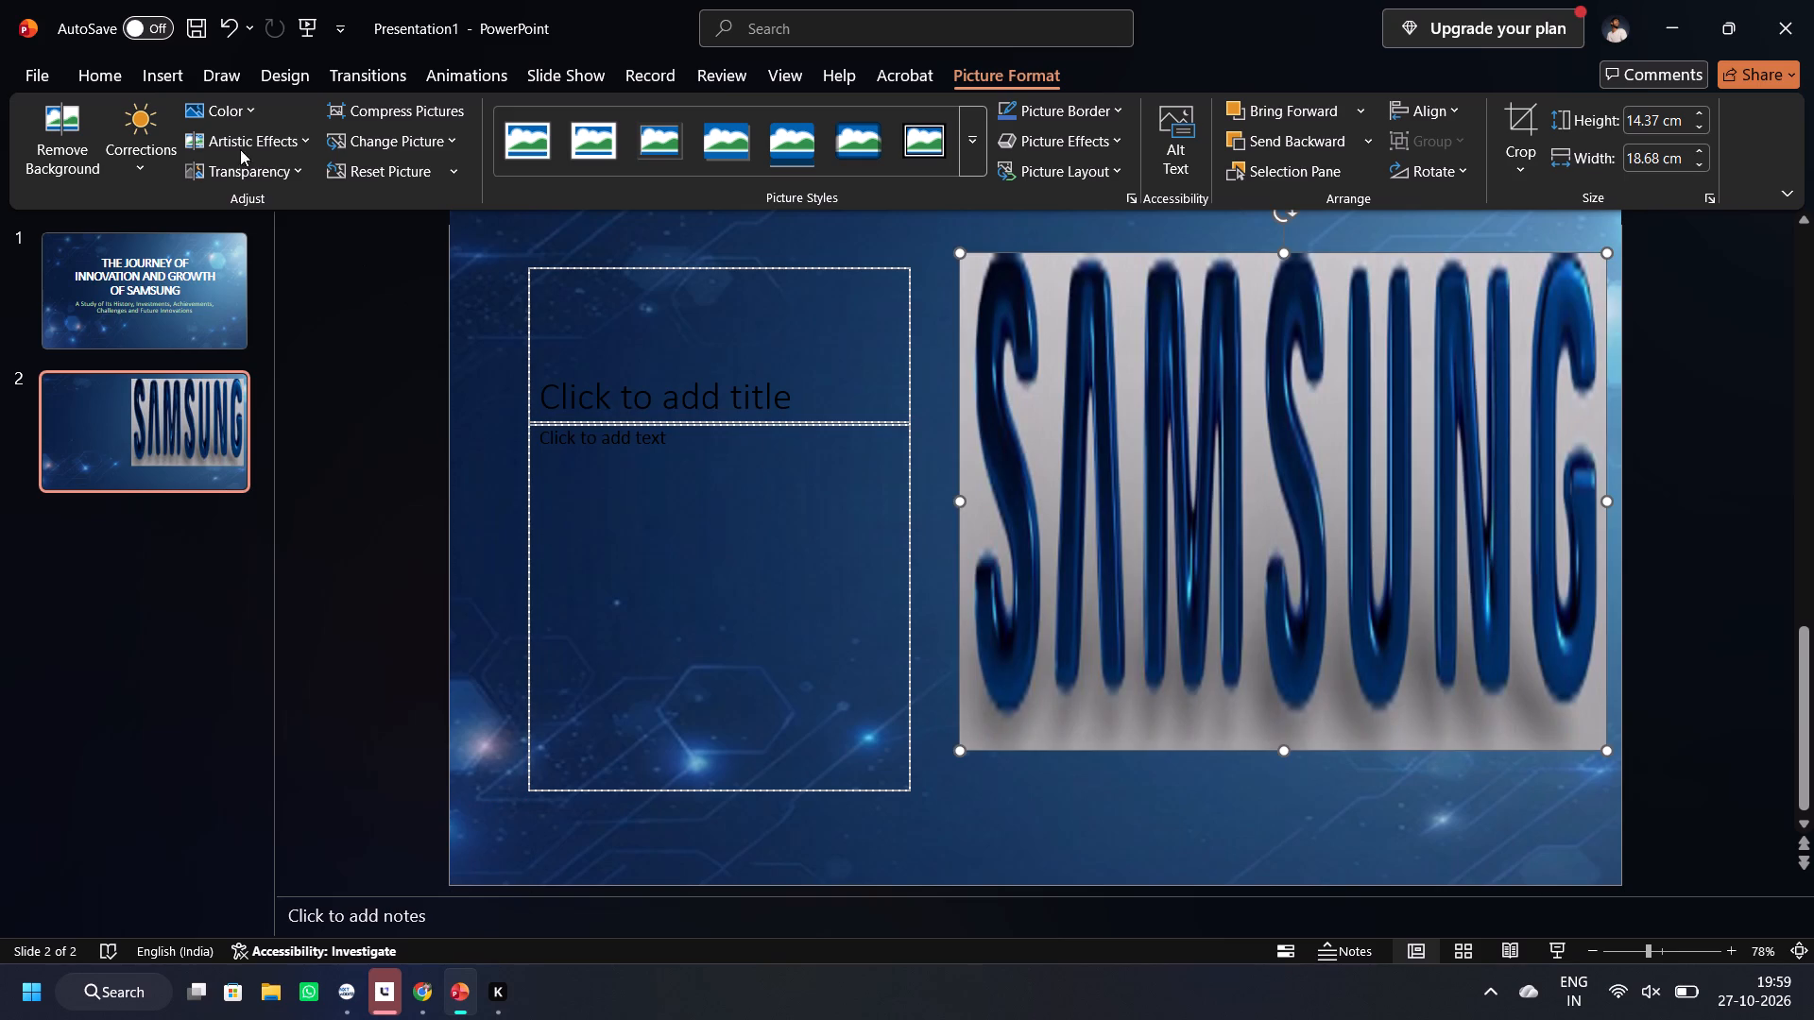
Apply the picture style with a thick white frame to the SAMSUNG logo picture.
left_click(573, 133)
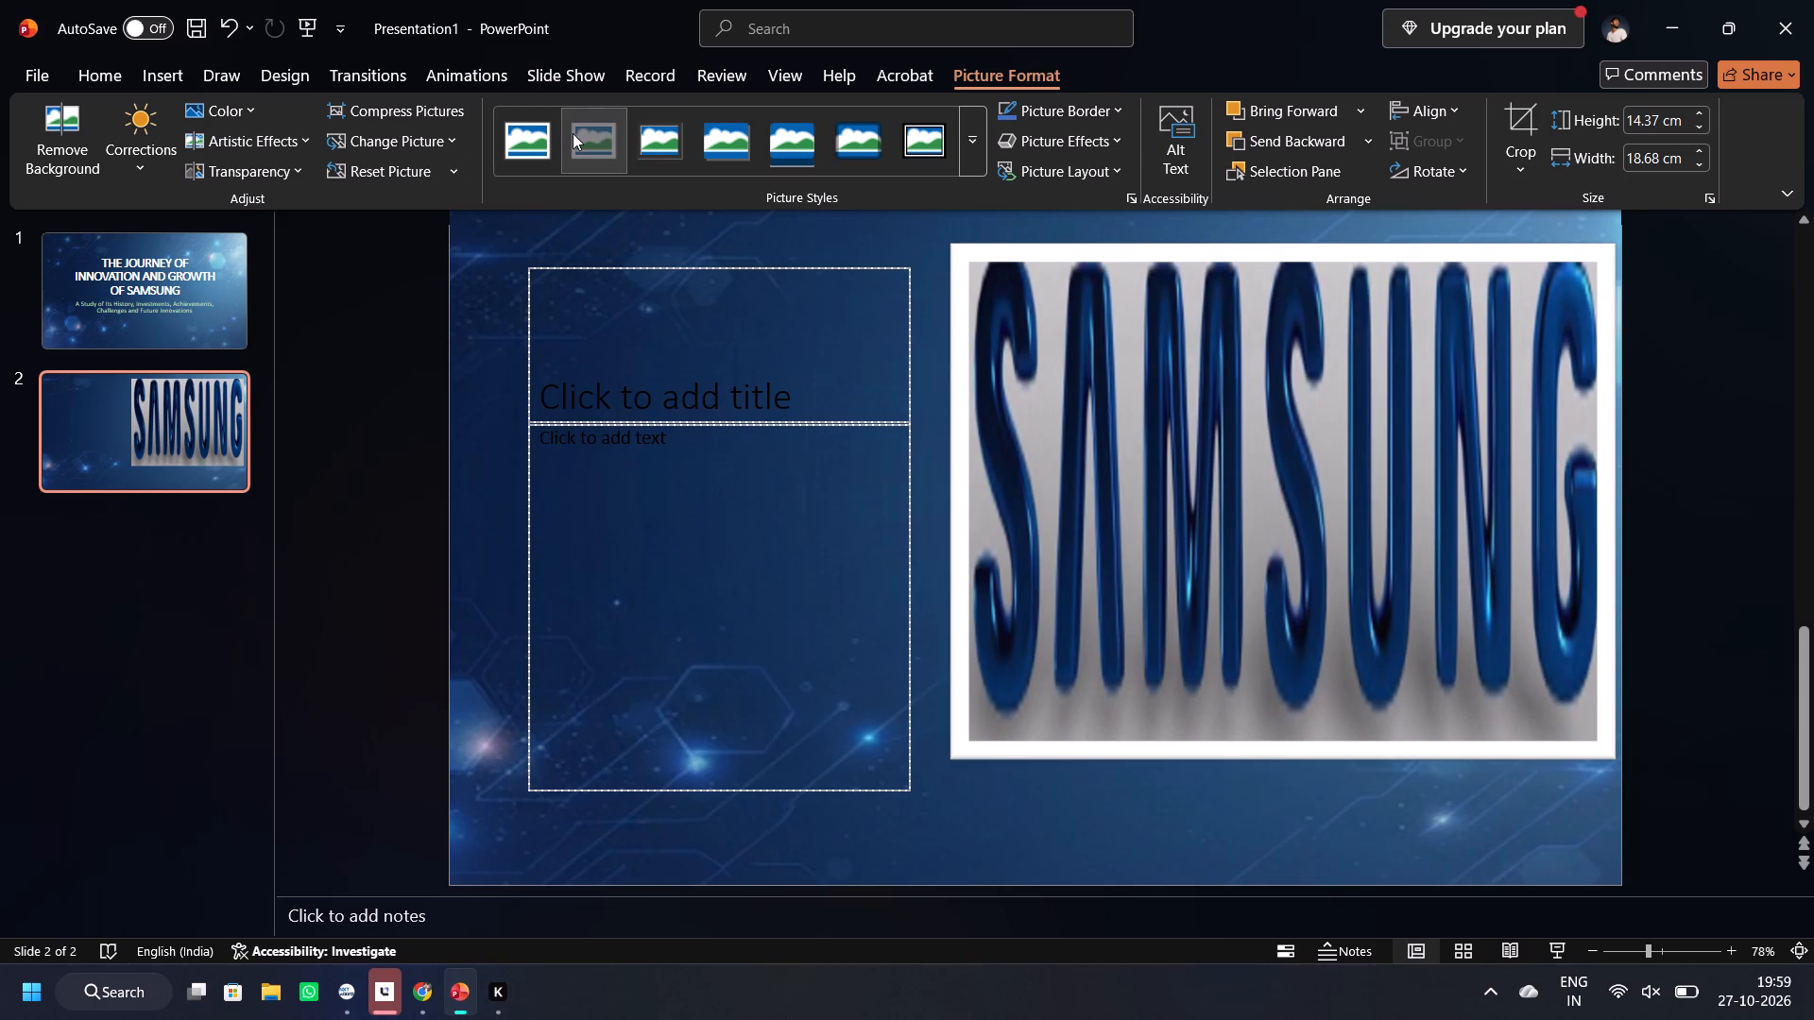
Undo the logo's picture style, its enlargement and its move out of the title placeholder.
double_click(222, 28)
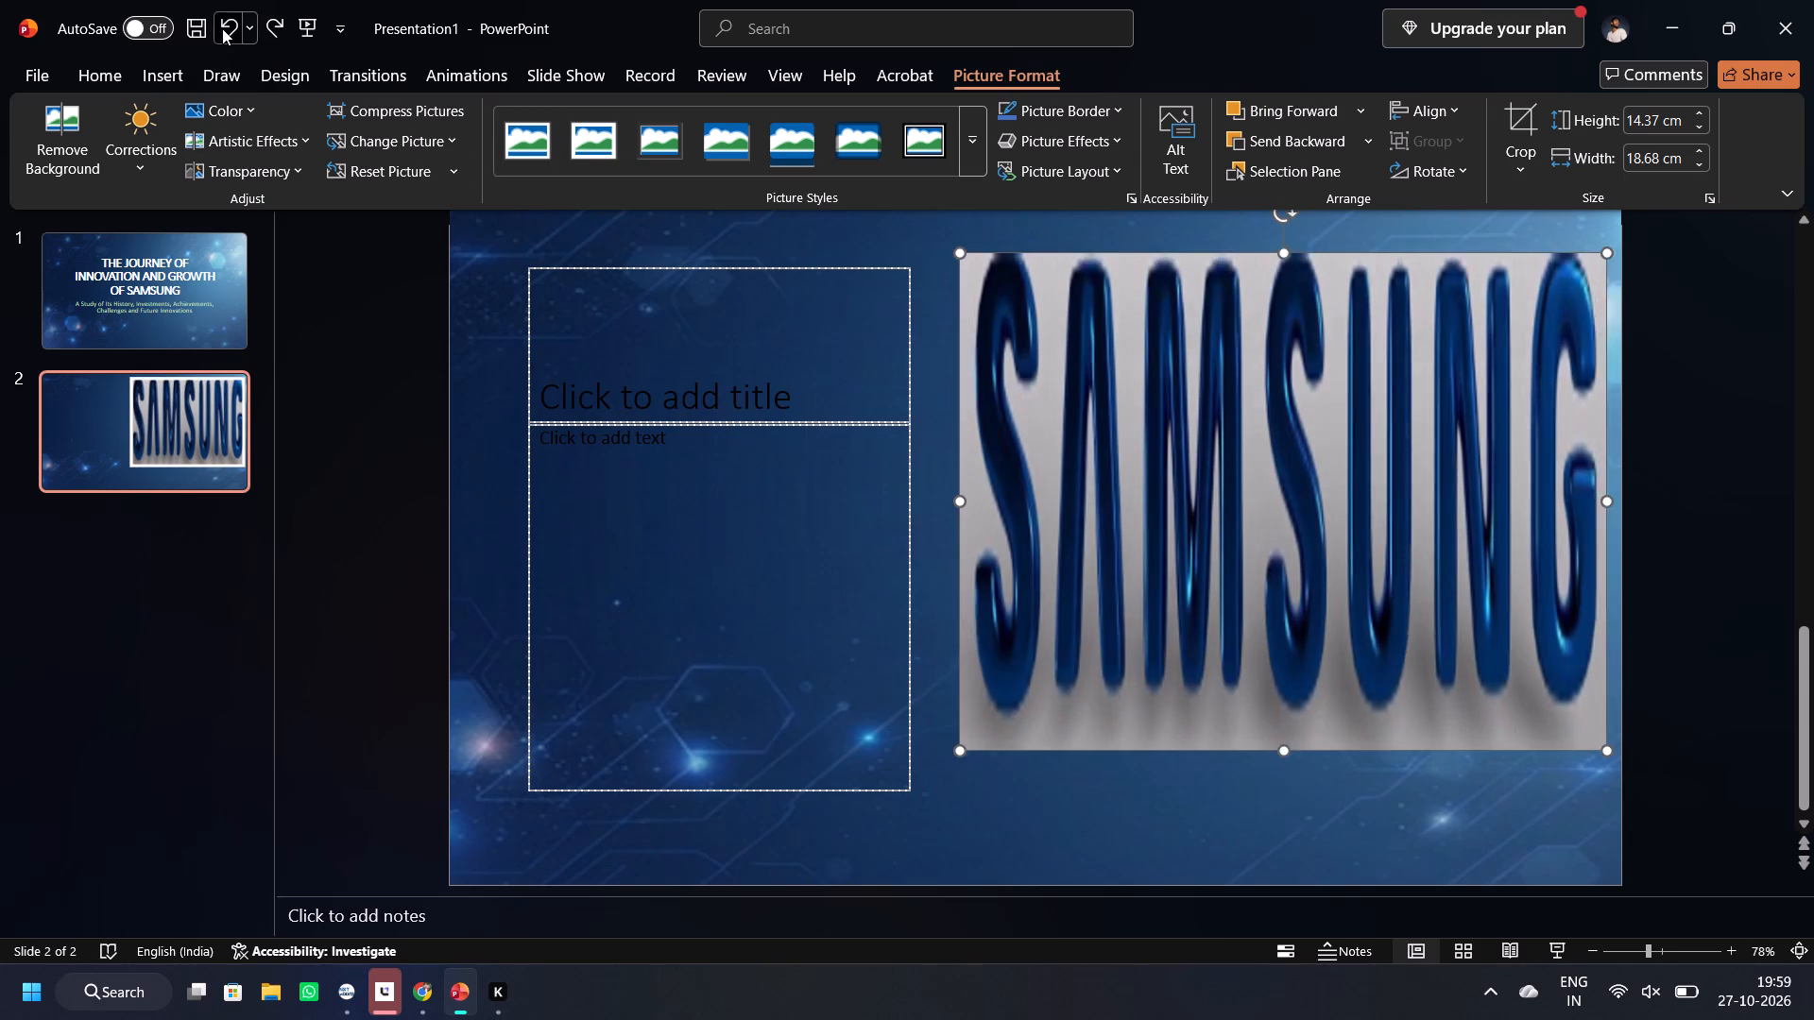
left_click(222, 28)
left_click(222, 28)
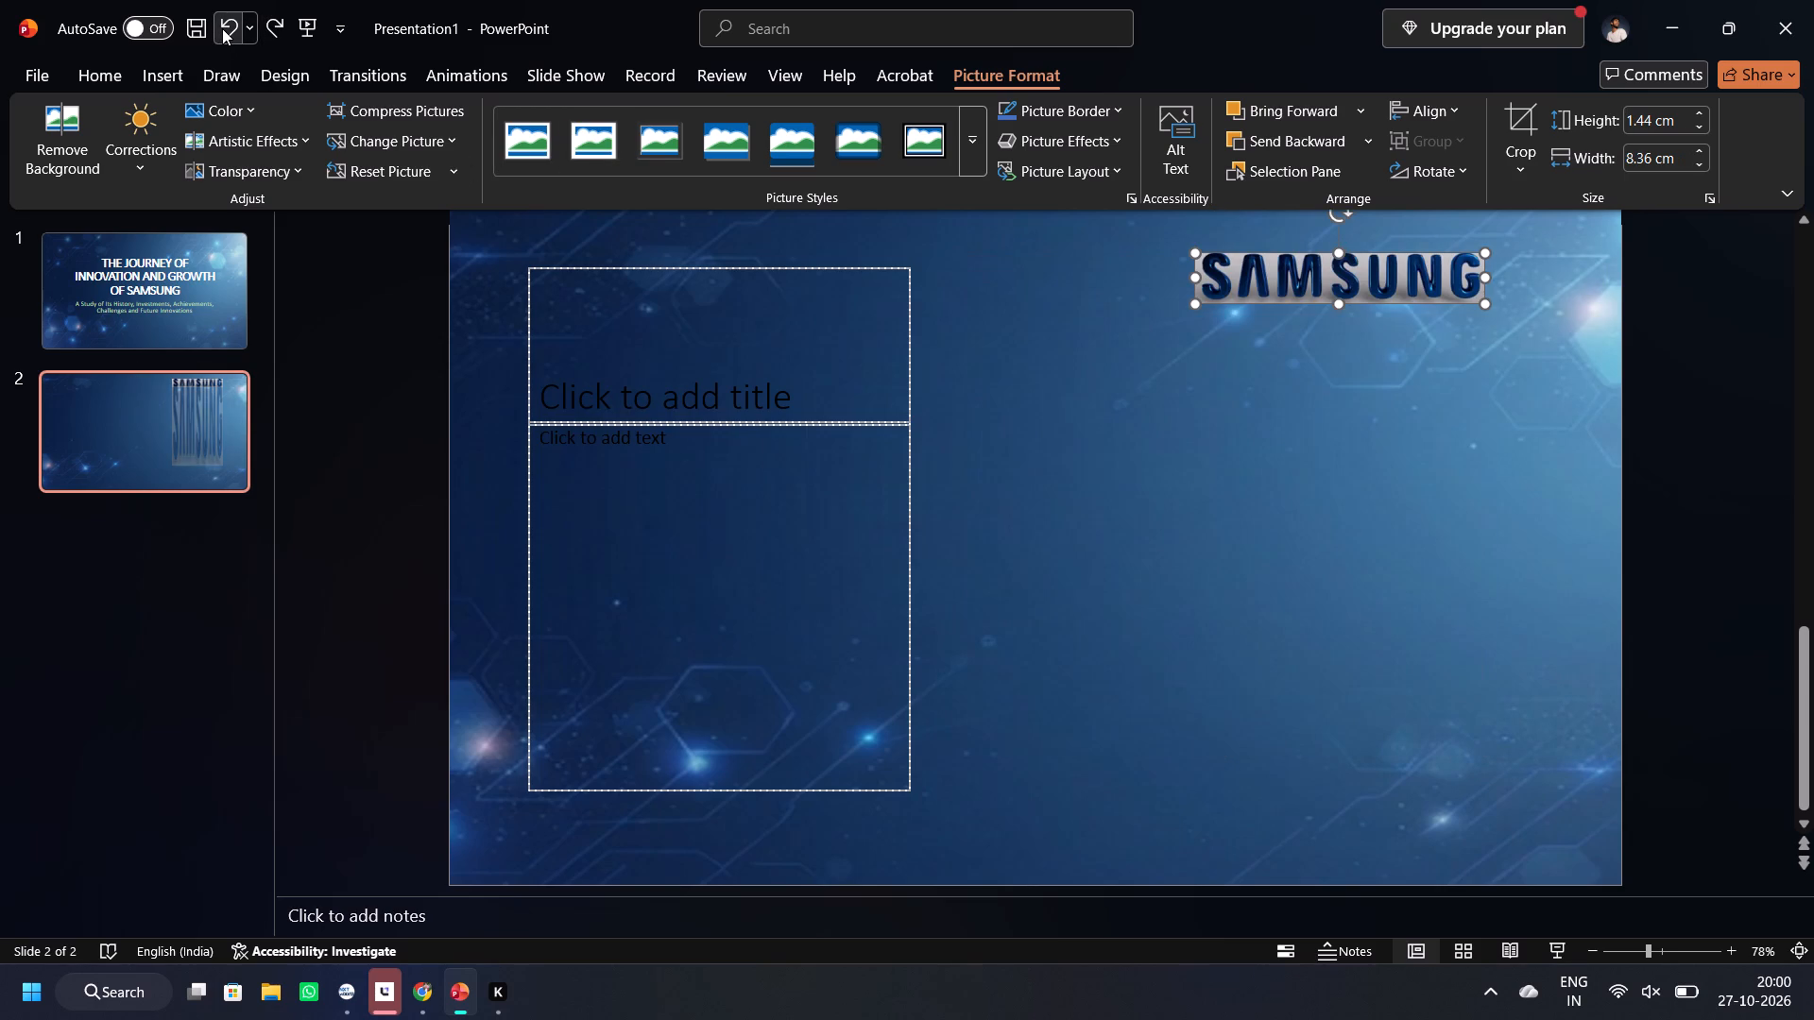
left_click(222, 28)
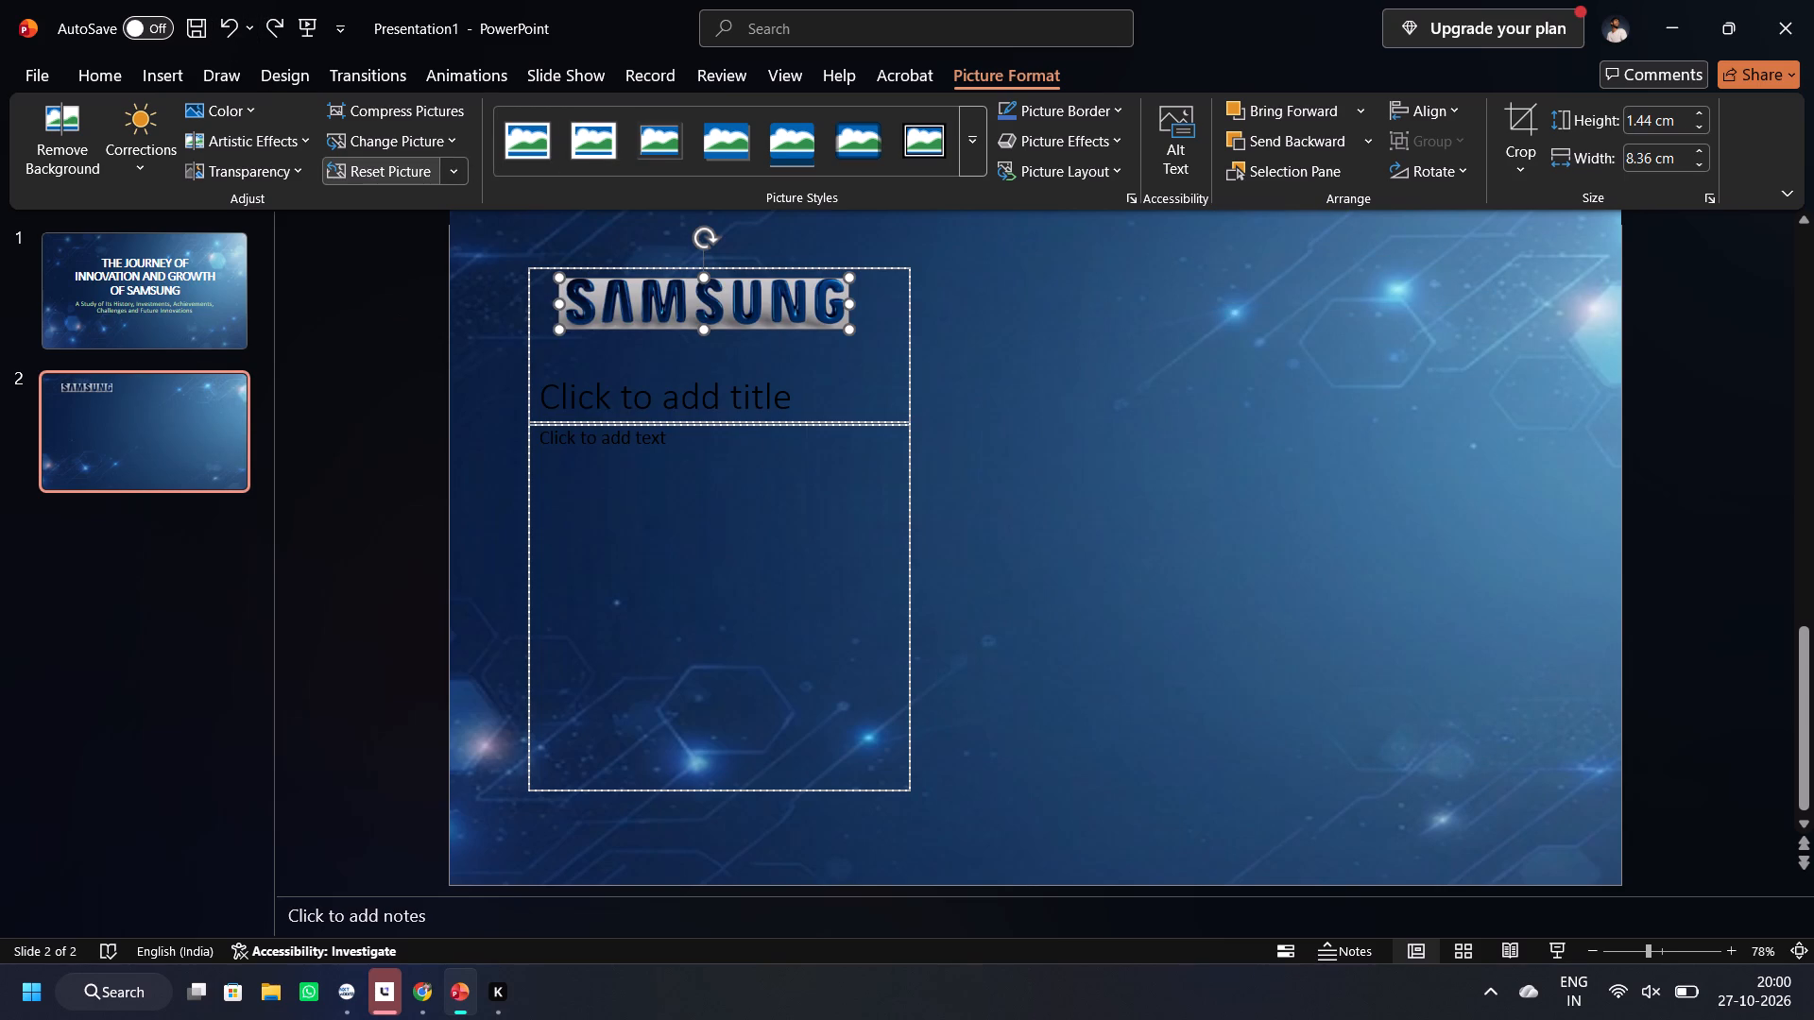
Move the SAMSUNG logo picture to the upper right area of slide 2, level with the title placeholder's top edge.
left_click(774, 314)
left_click_drag(774, 314, 1327, 303)
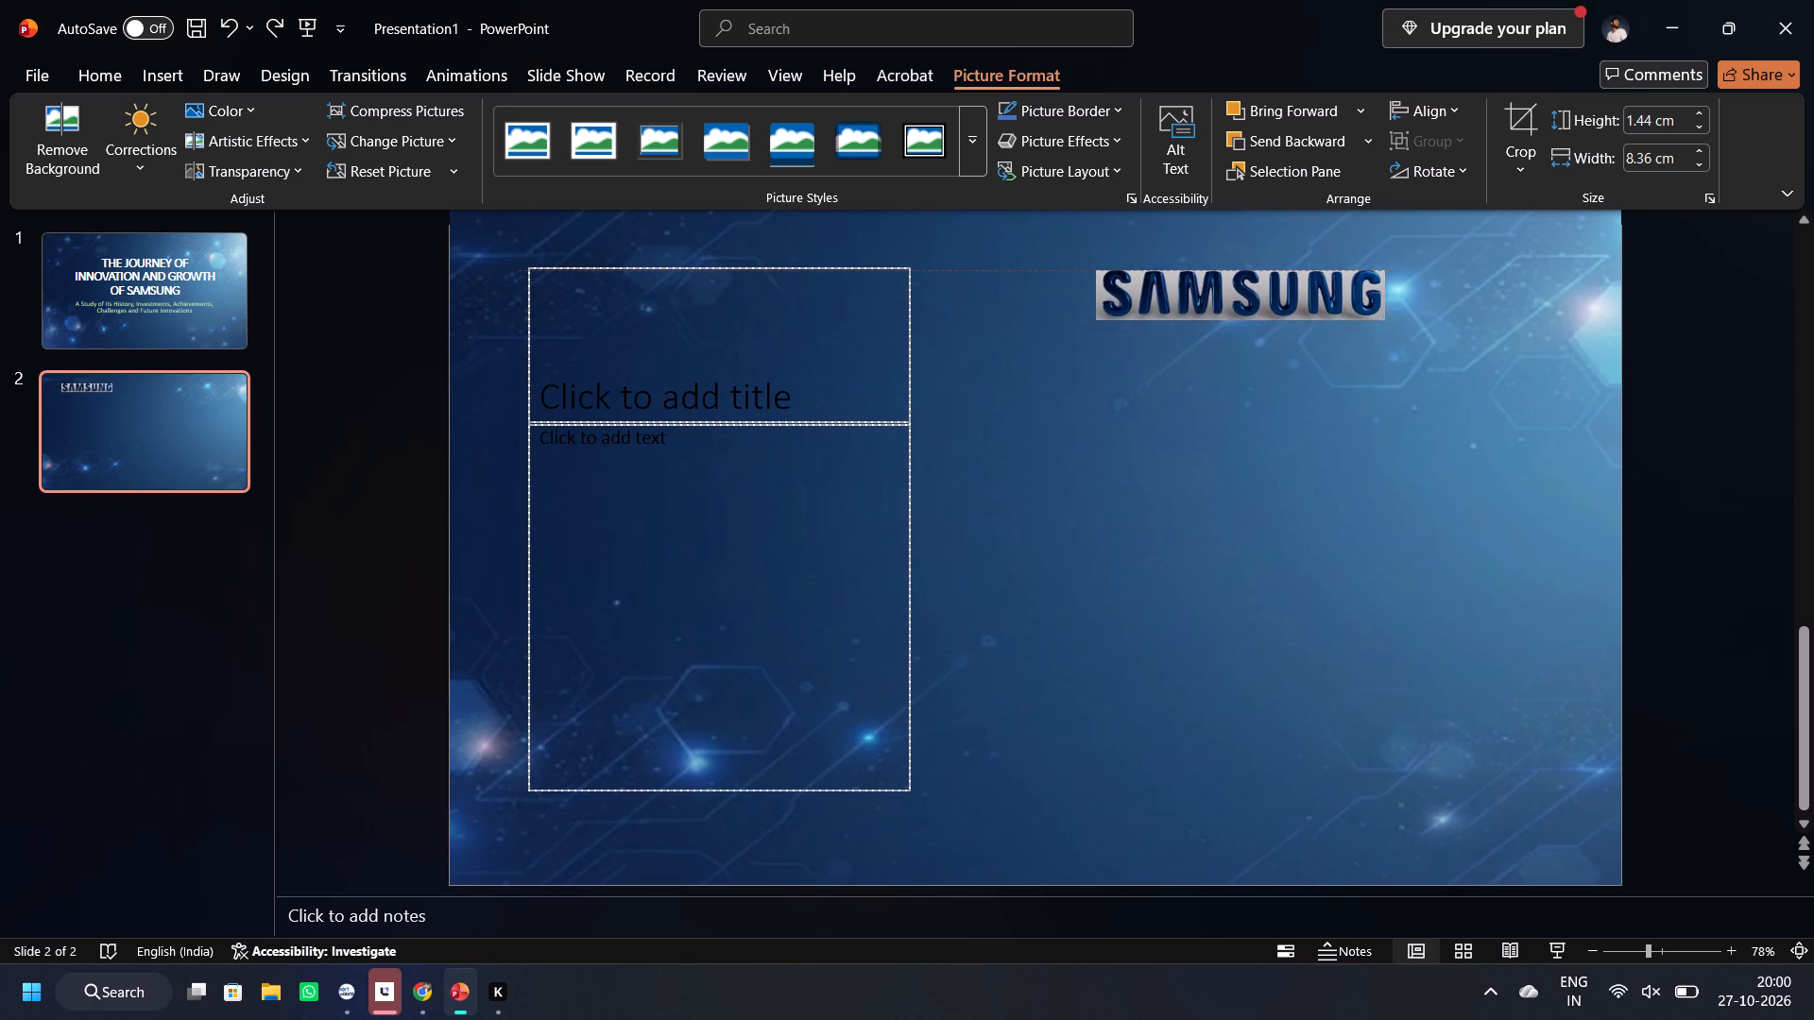
left_click_drag(1327, 303, 1380, 300)
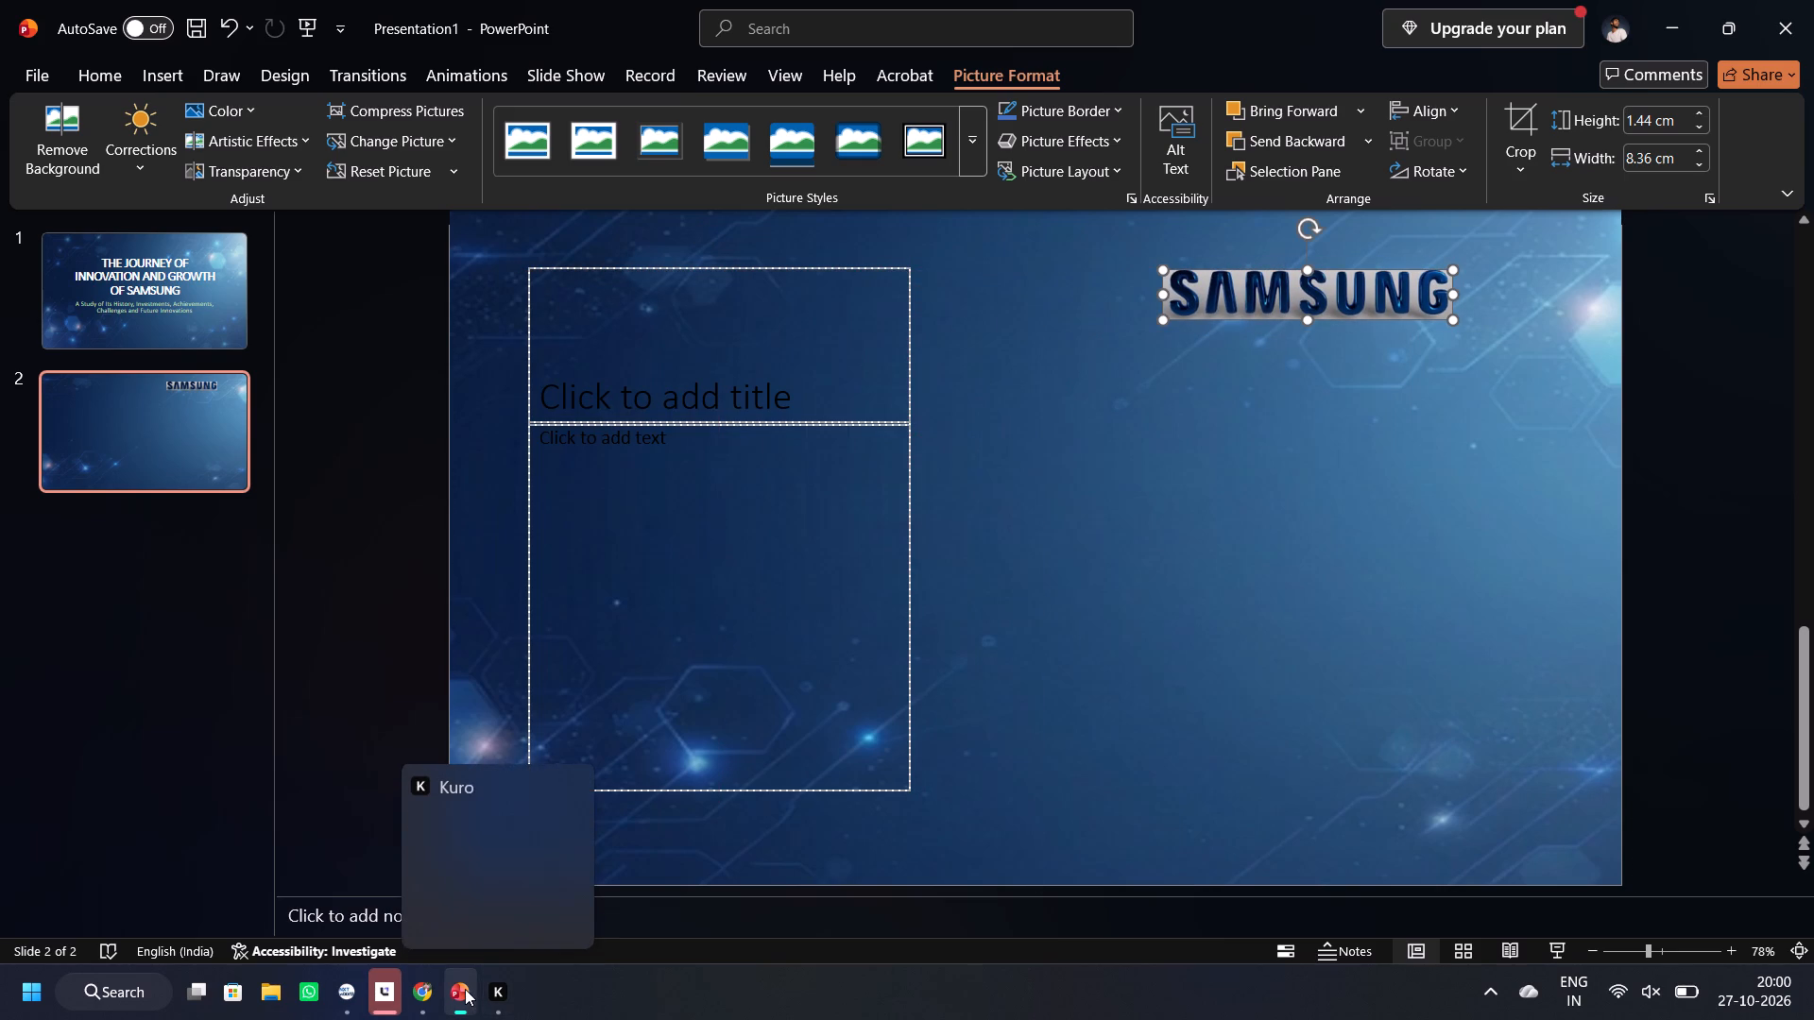
Switch to Chrome and search Google Images for "COLLAGE OF SAMSUNG PRODUCT".
left_click(429, 993)
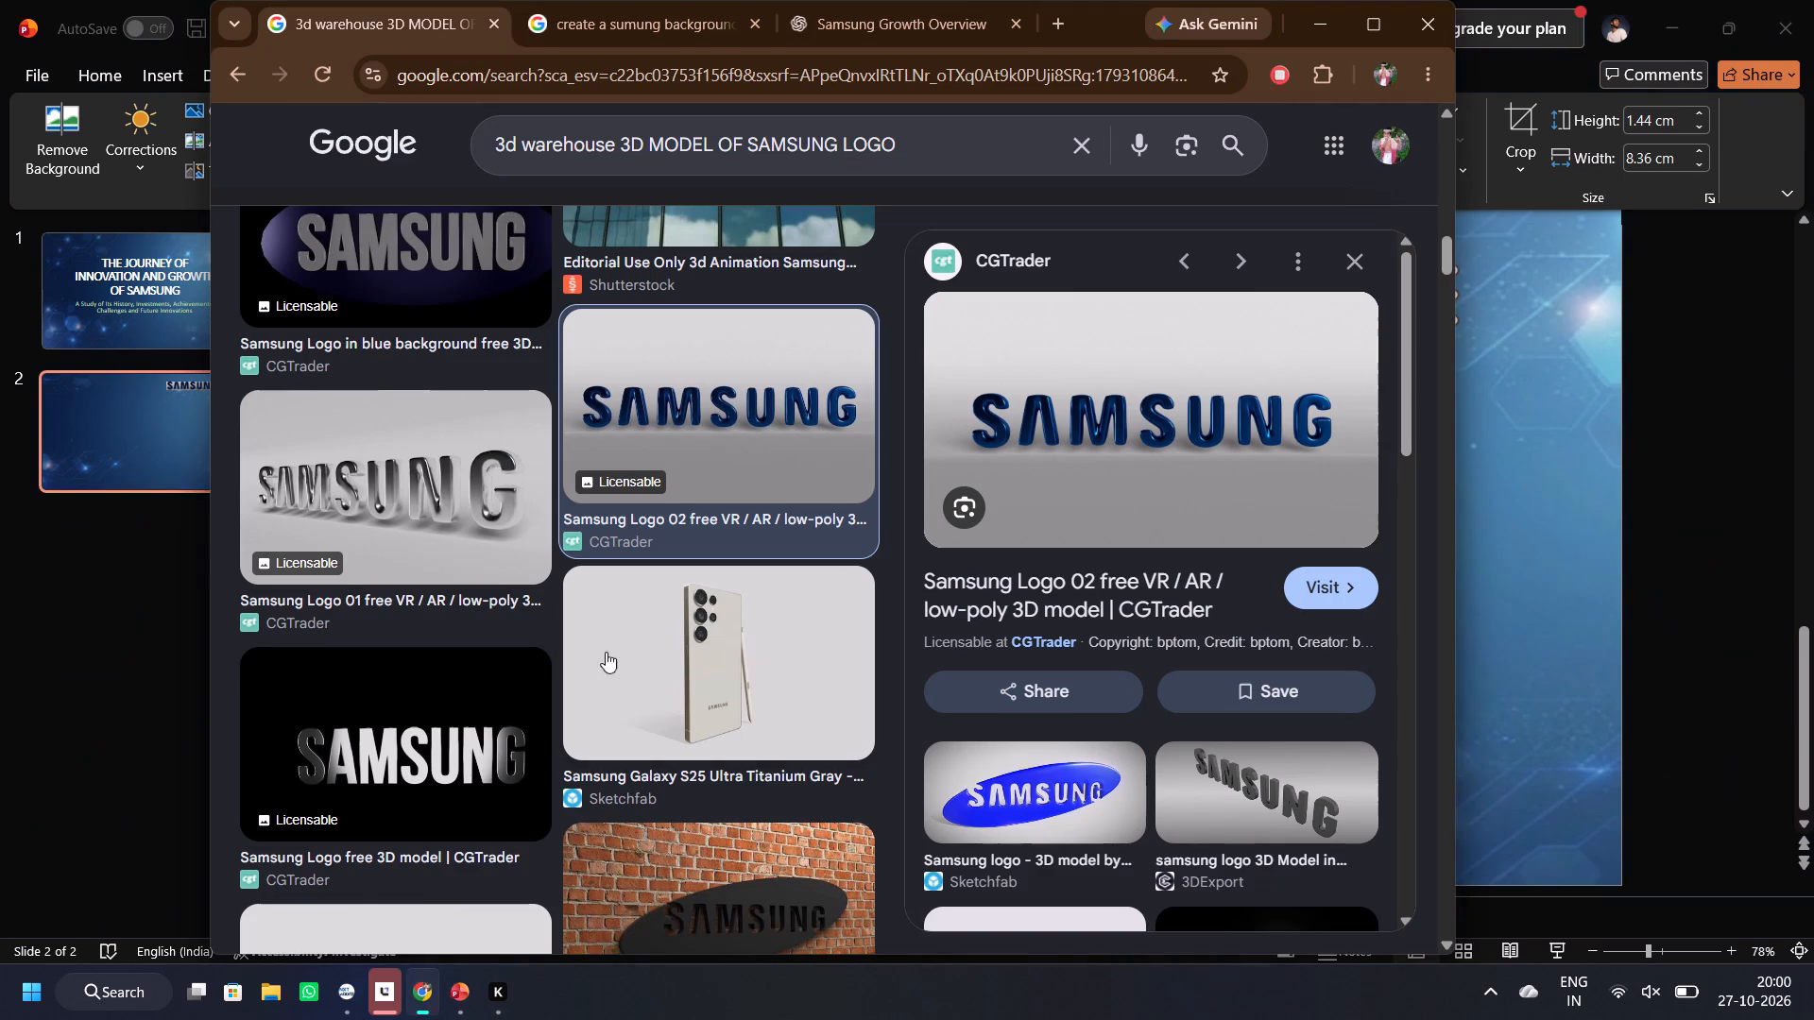
left_click(1076, 145)
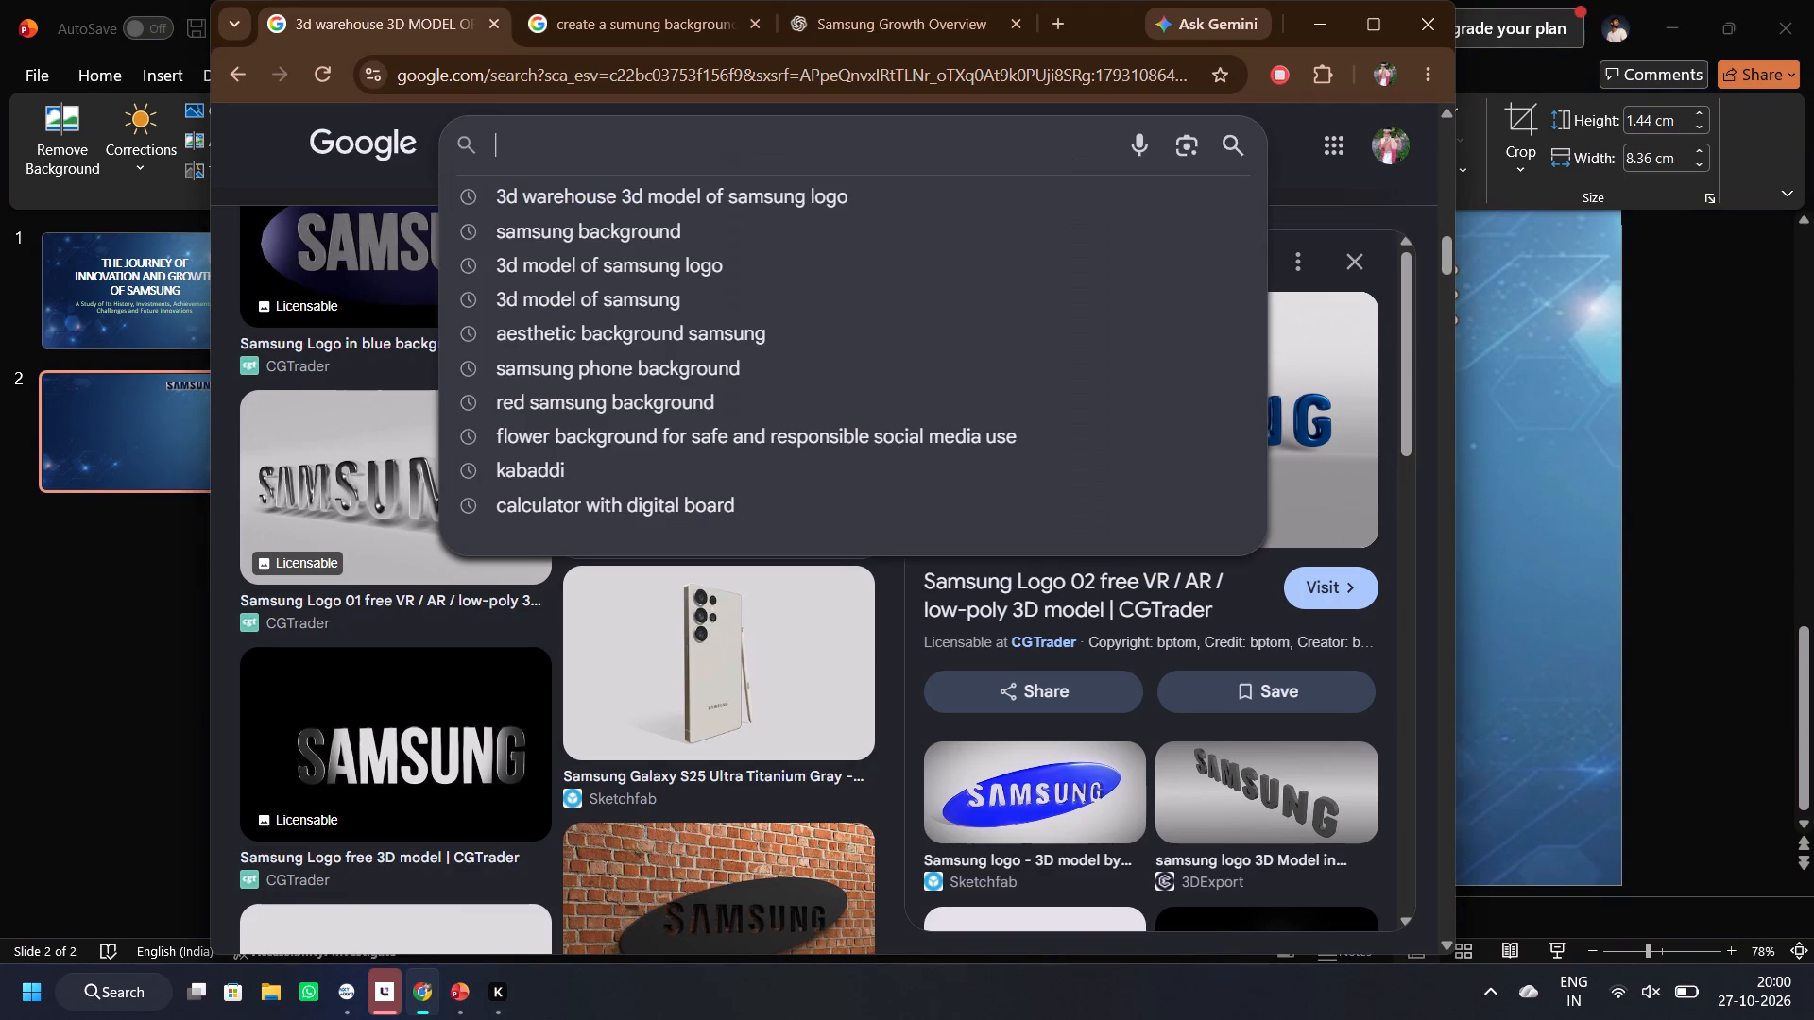
type("COLLAGE OG")
key("BackSpace")
type("F")
key("space")
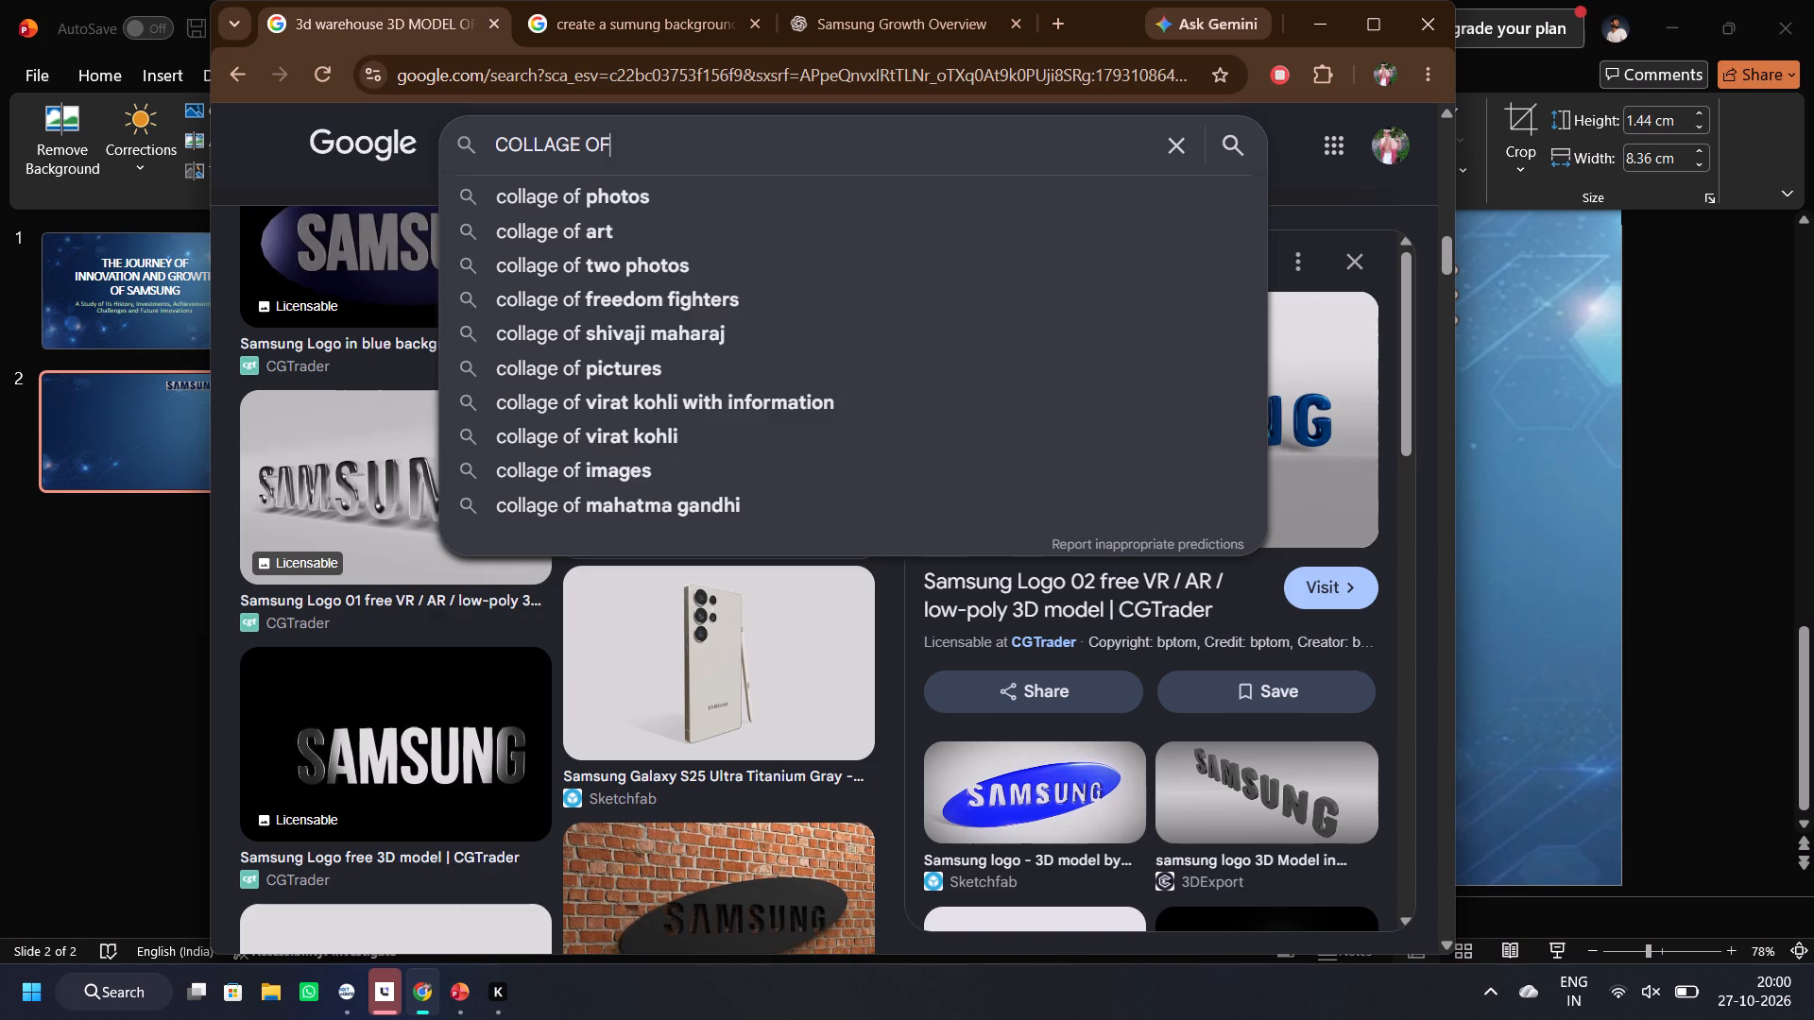
type("SAMSUNG PRODUCT")
key("Return")
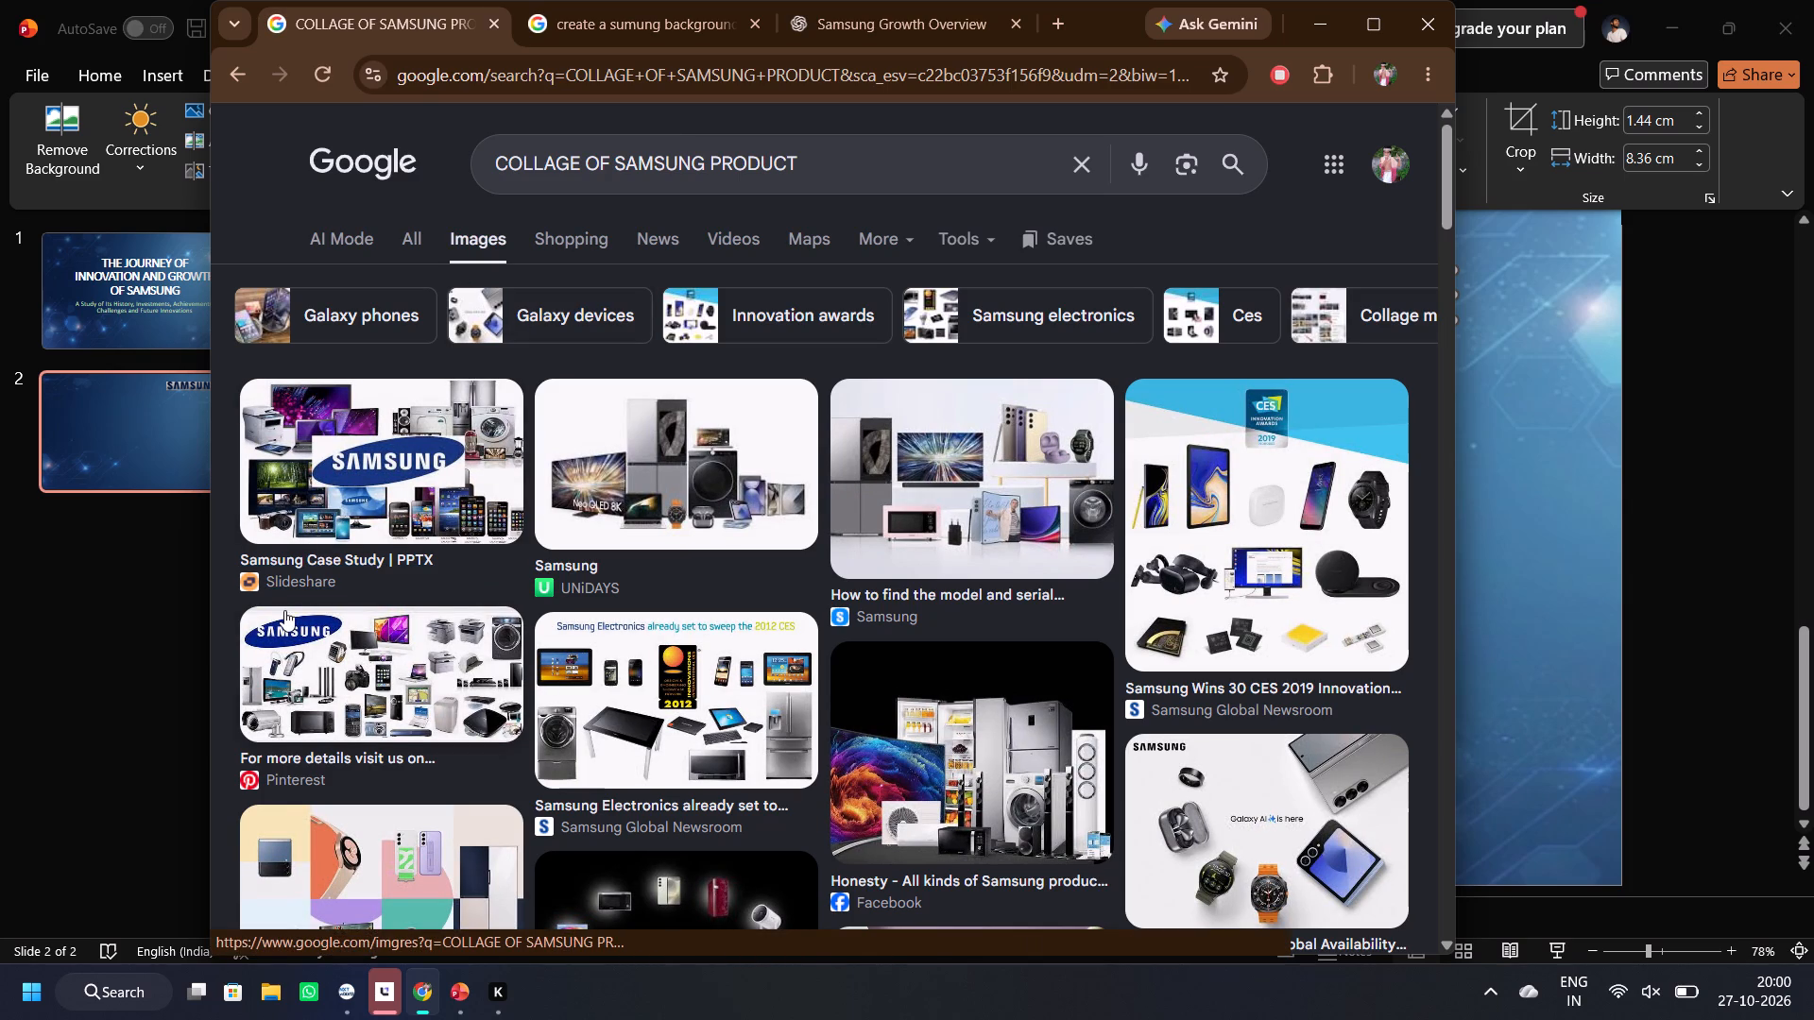
Preview the Slideshare collage of Samsung products and open its source page, "Samsung Case Study".
left_click(404, 508)
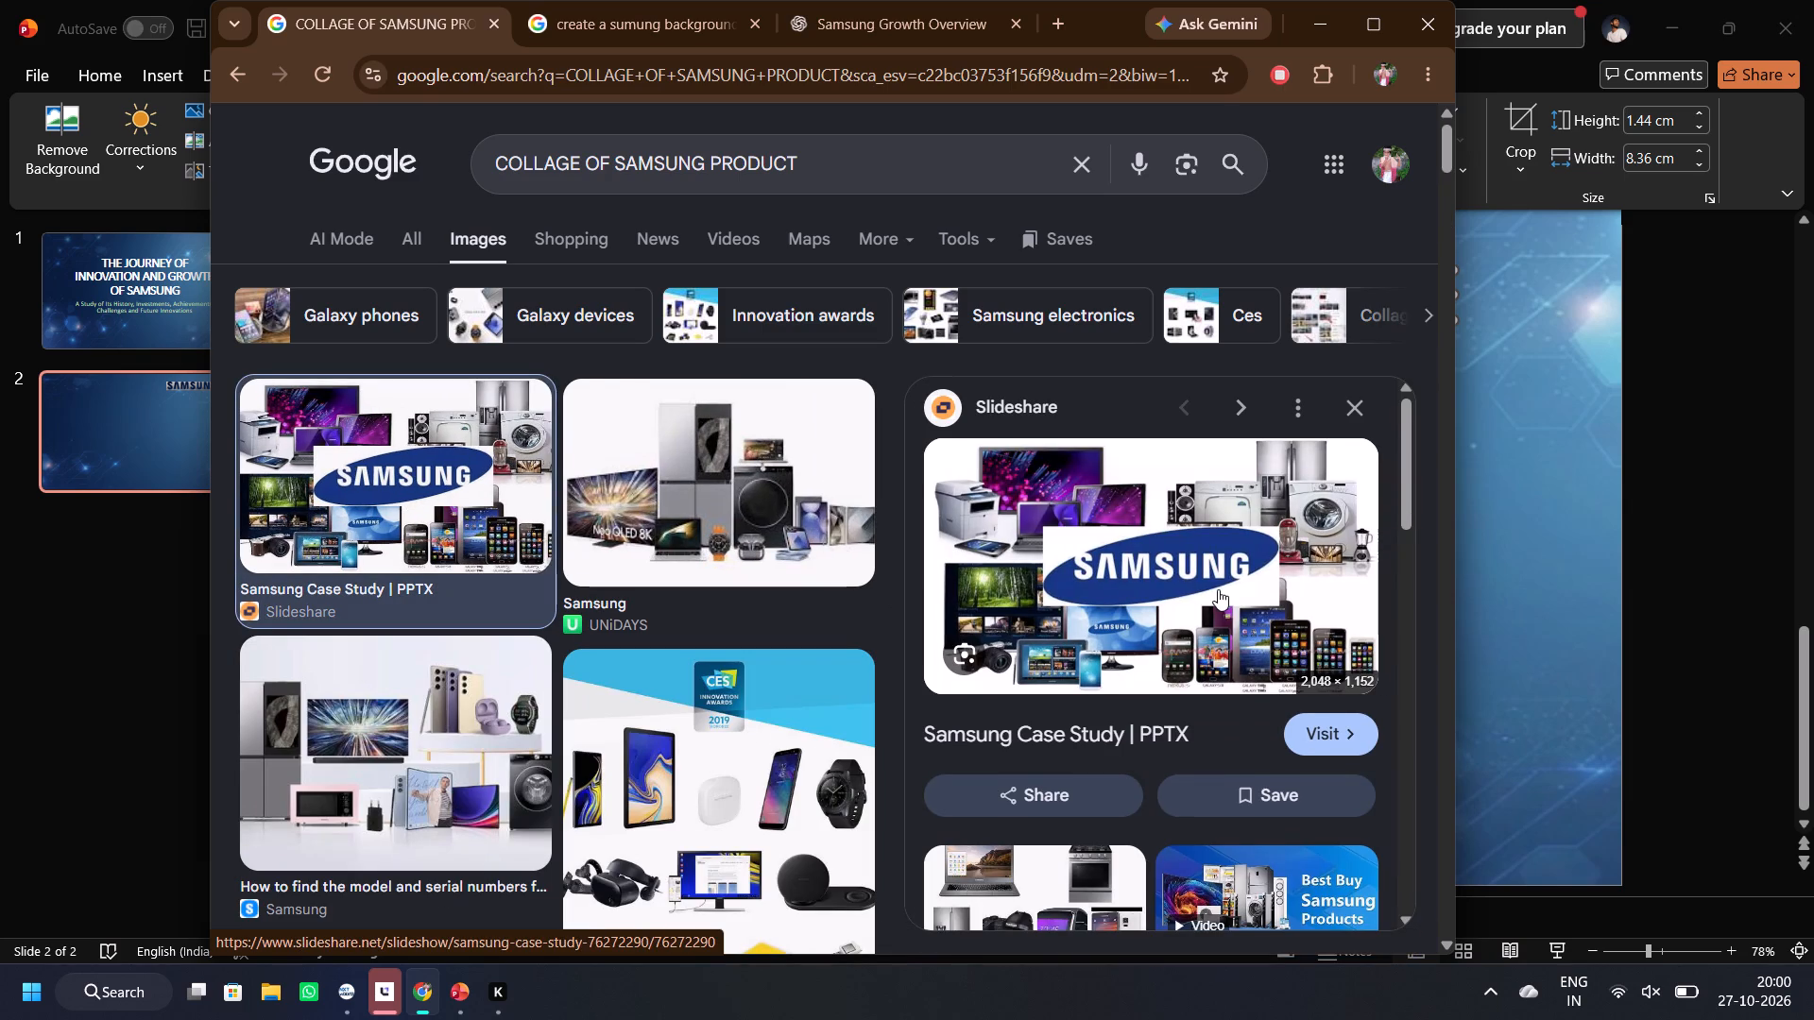
left_click(1163, 522)
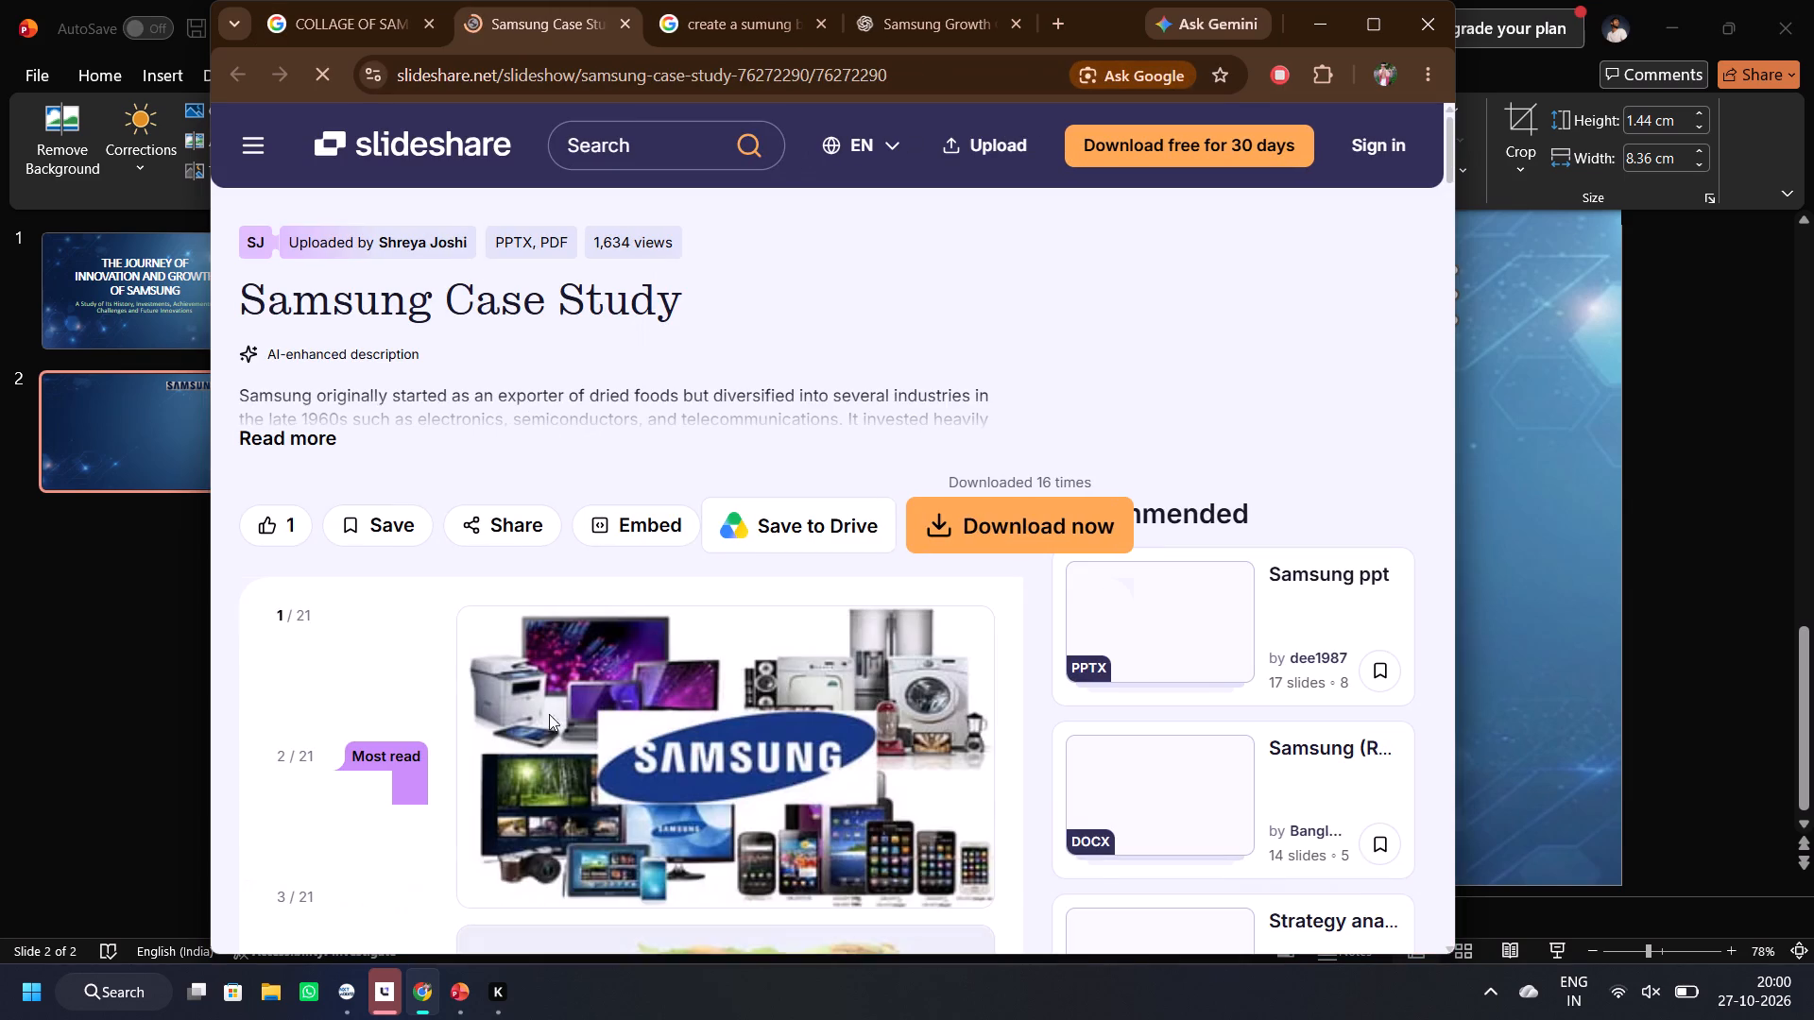
left_click_drag(693, 711, 813, 444)
left_click_drag(813, 444, 860, 302)
left_click(1234, 484)
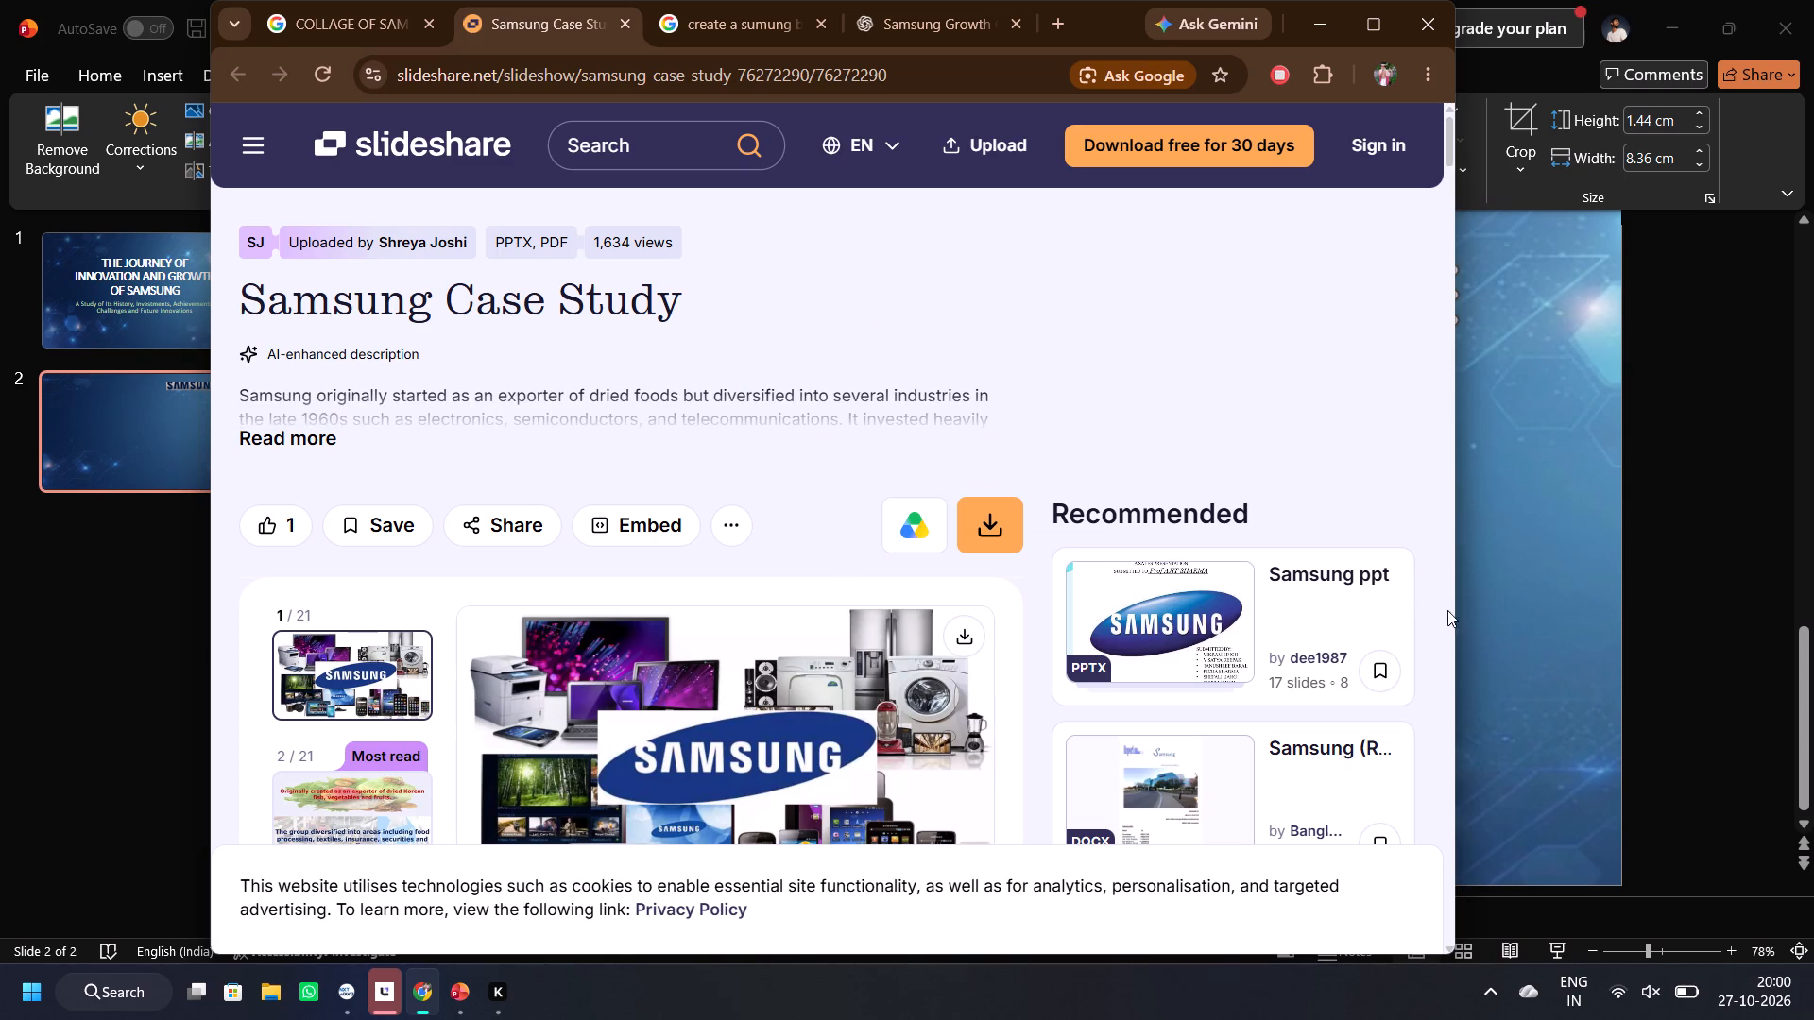
left_click(1181, 631)
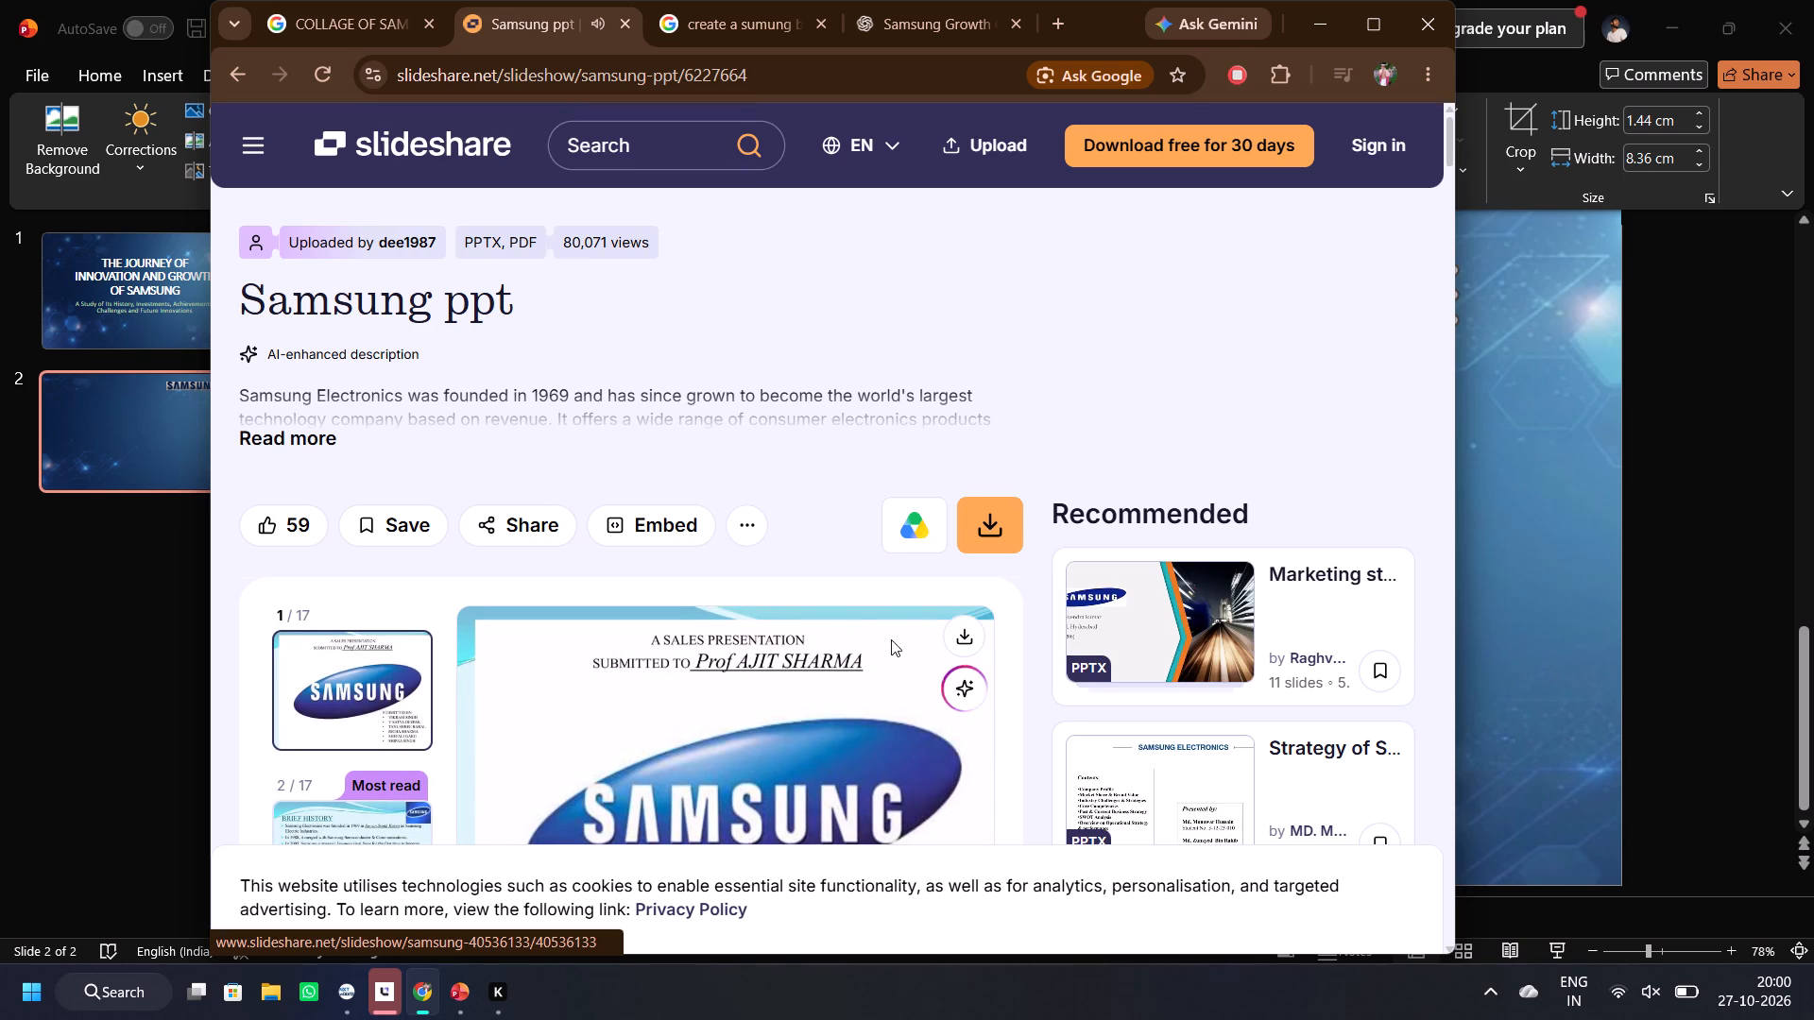
Maximise the browser window and browse the "Samsung ppt" presentation to its "Products of Samsung" slide.
left_click_drag(1811, 651, 1811, 661)
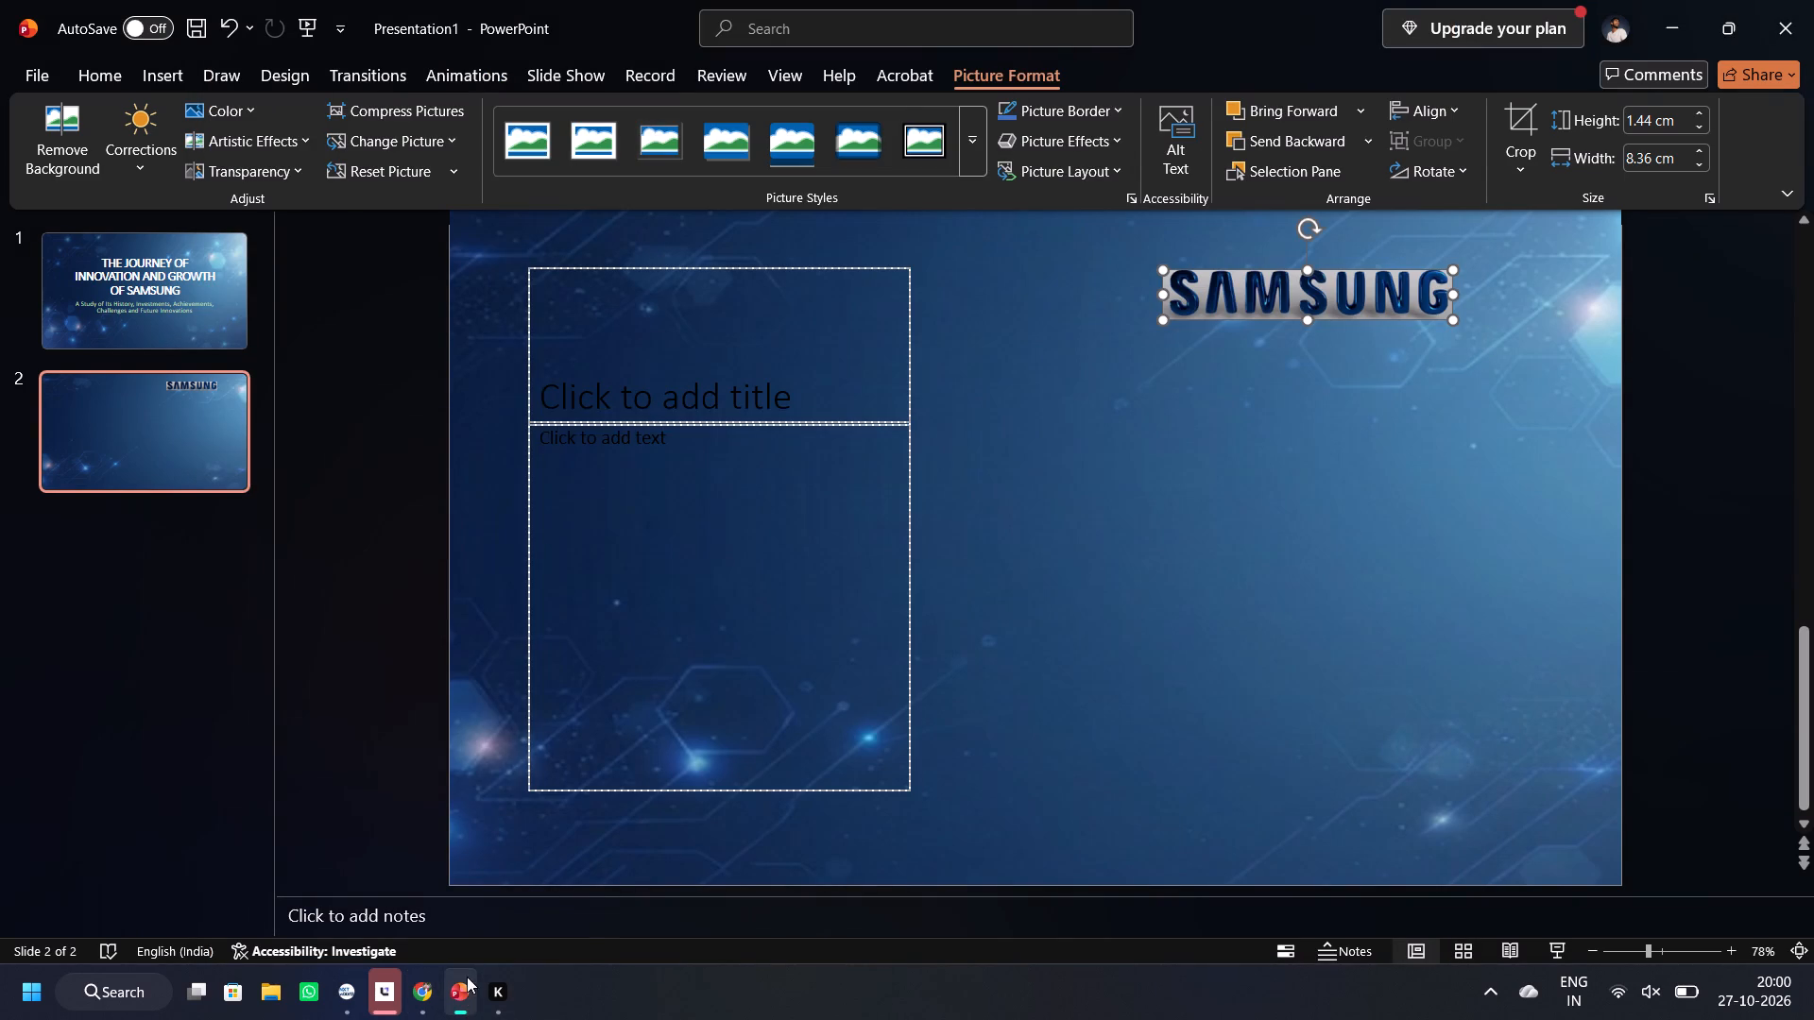
left_click(416, 990)
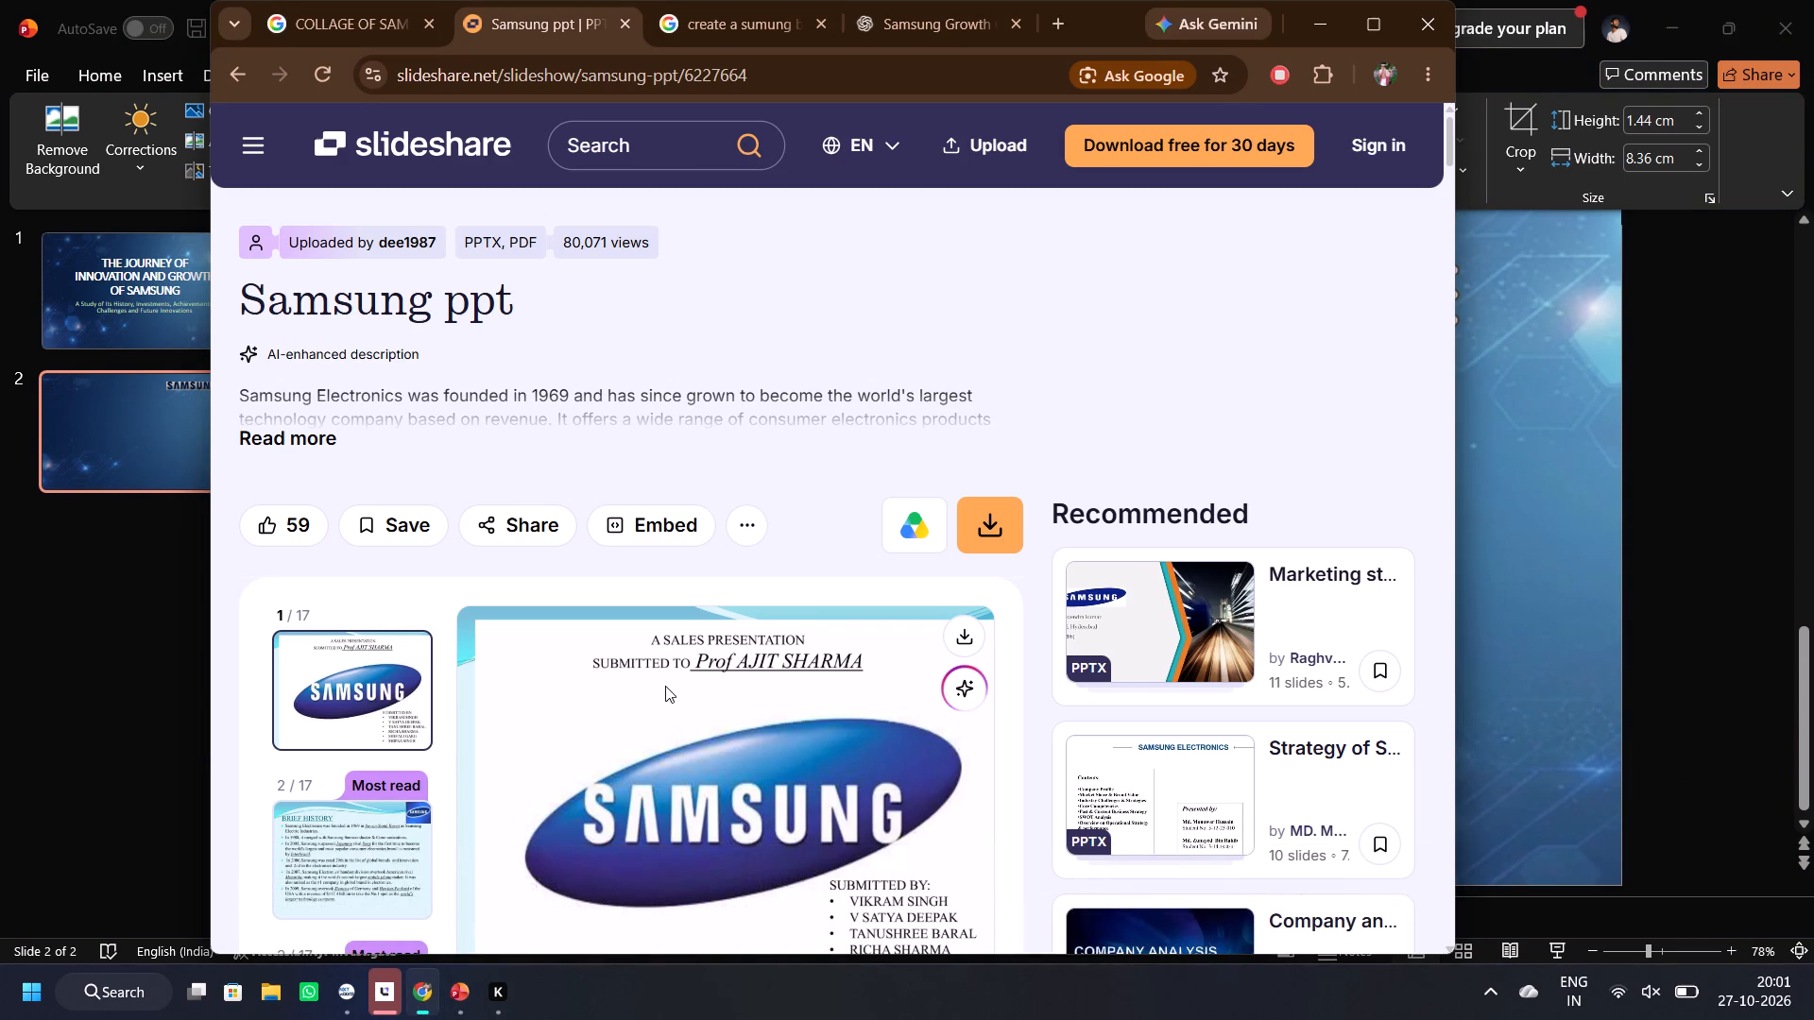
left_click_drag(665, 686, 728, 399)
left_click_drag(1141, 305, 777, 597)
left_click_drag(775, 586, 786, 528)
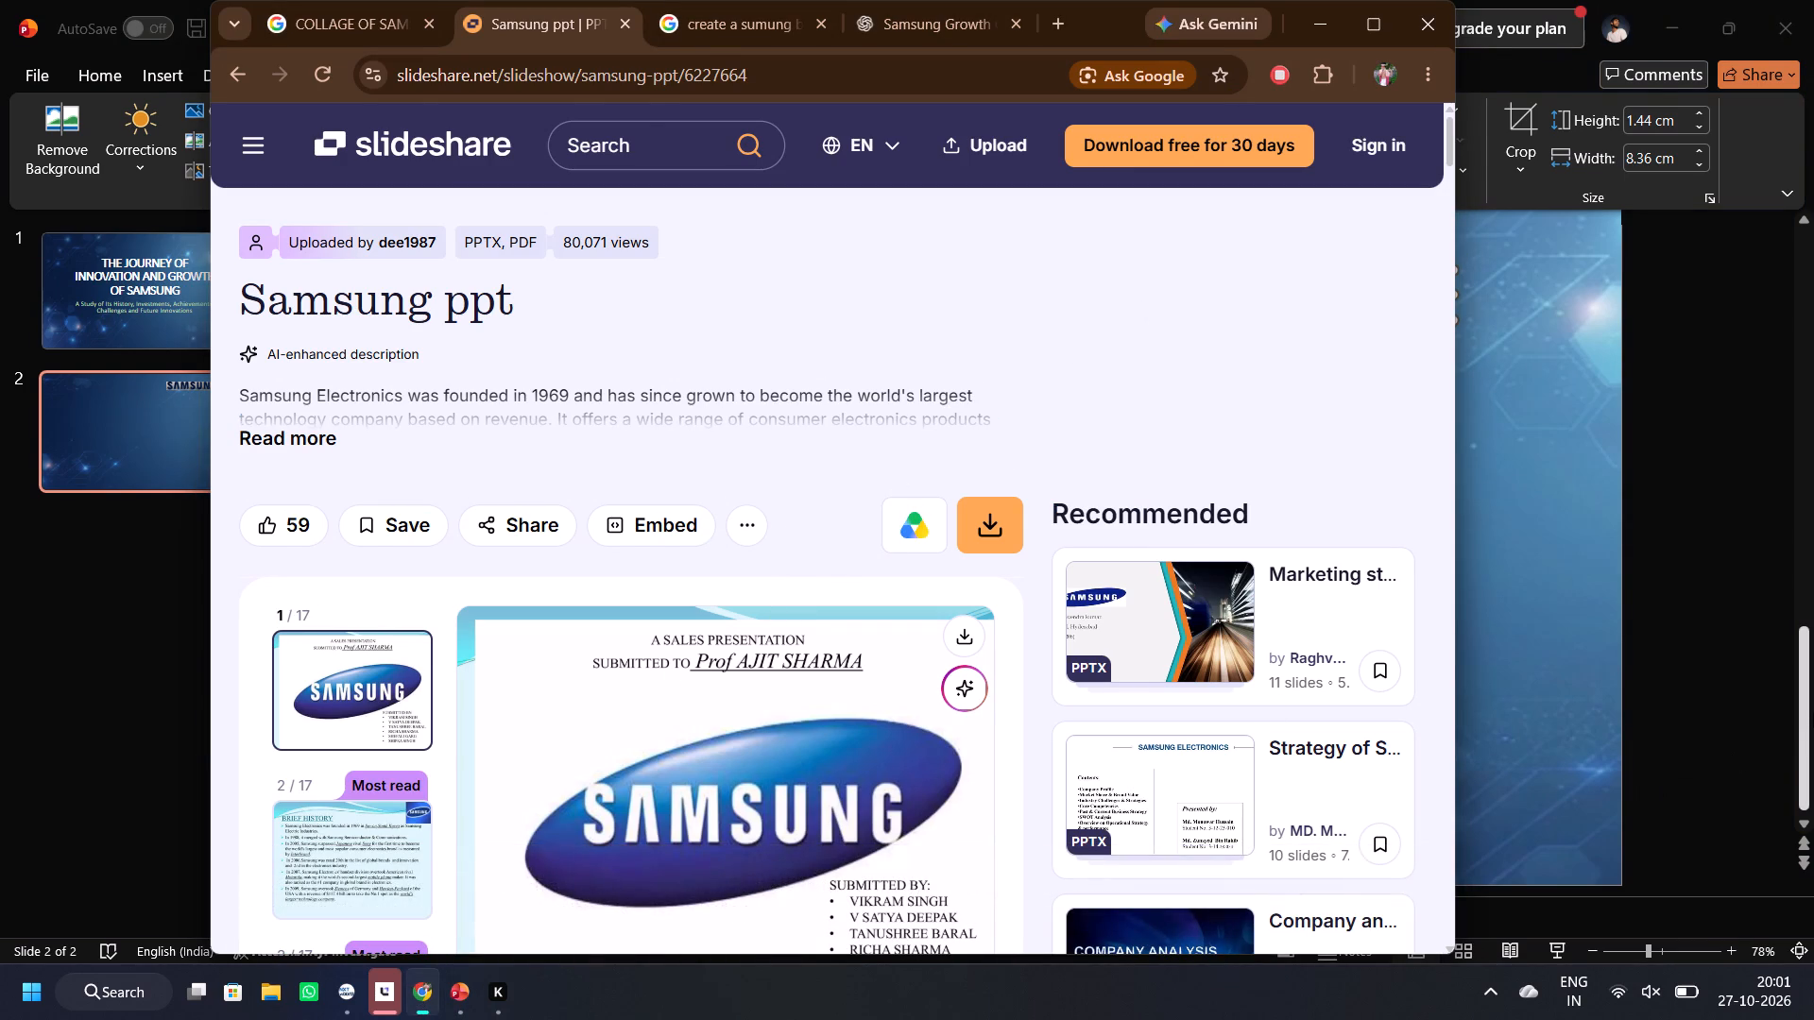
left_click(1813, 712)
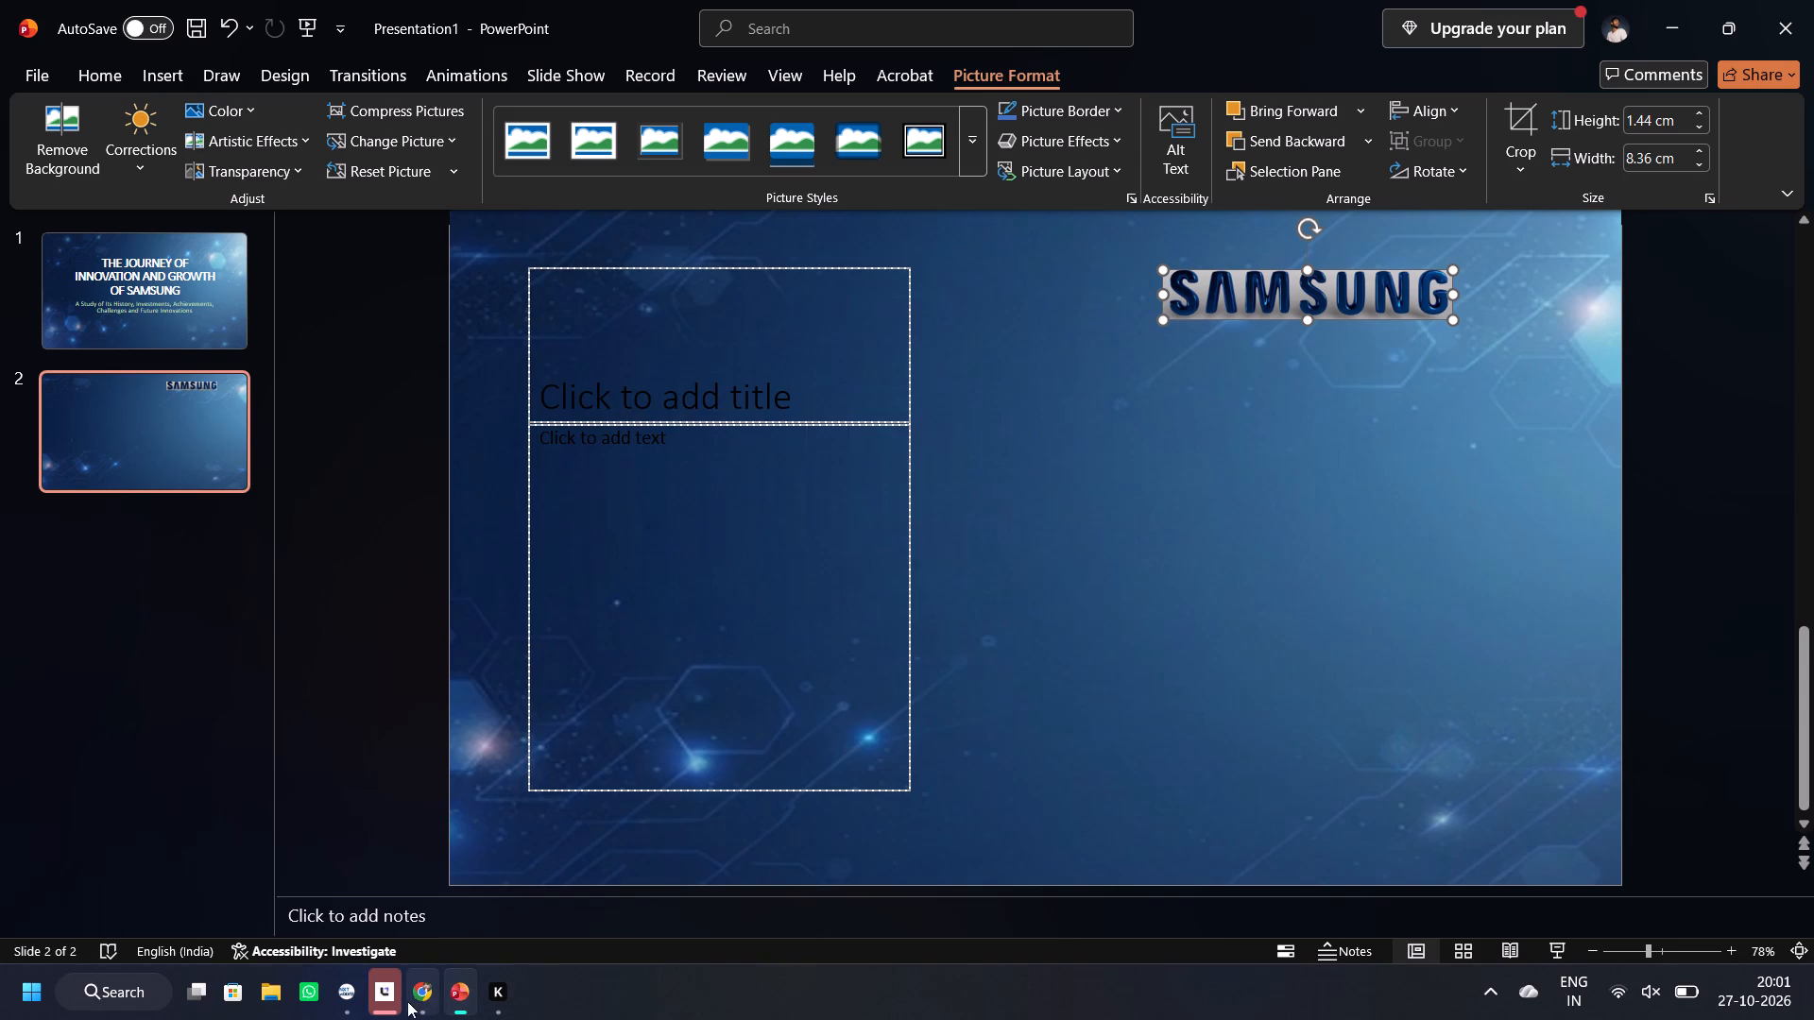
left_click(419, 997)
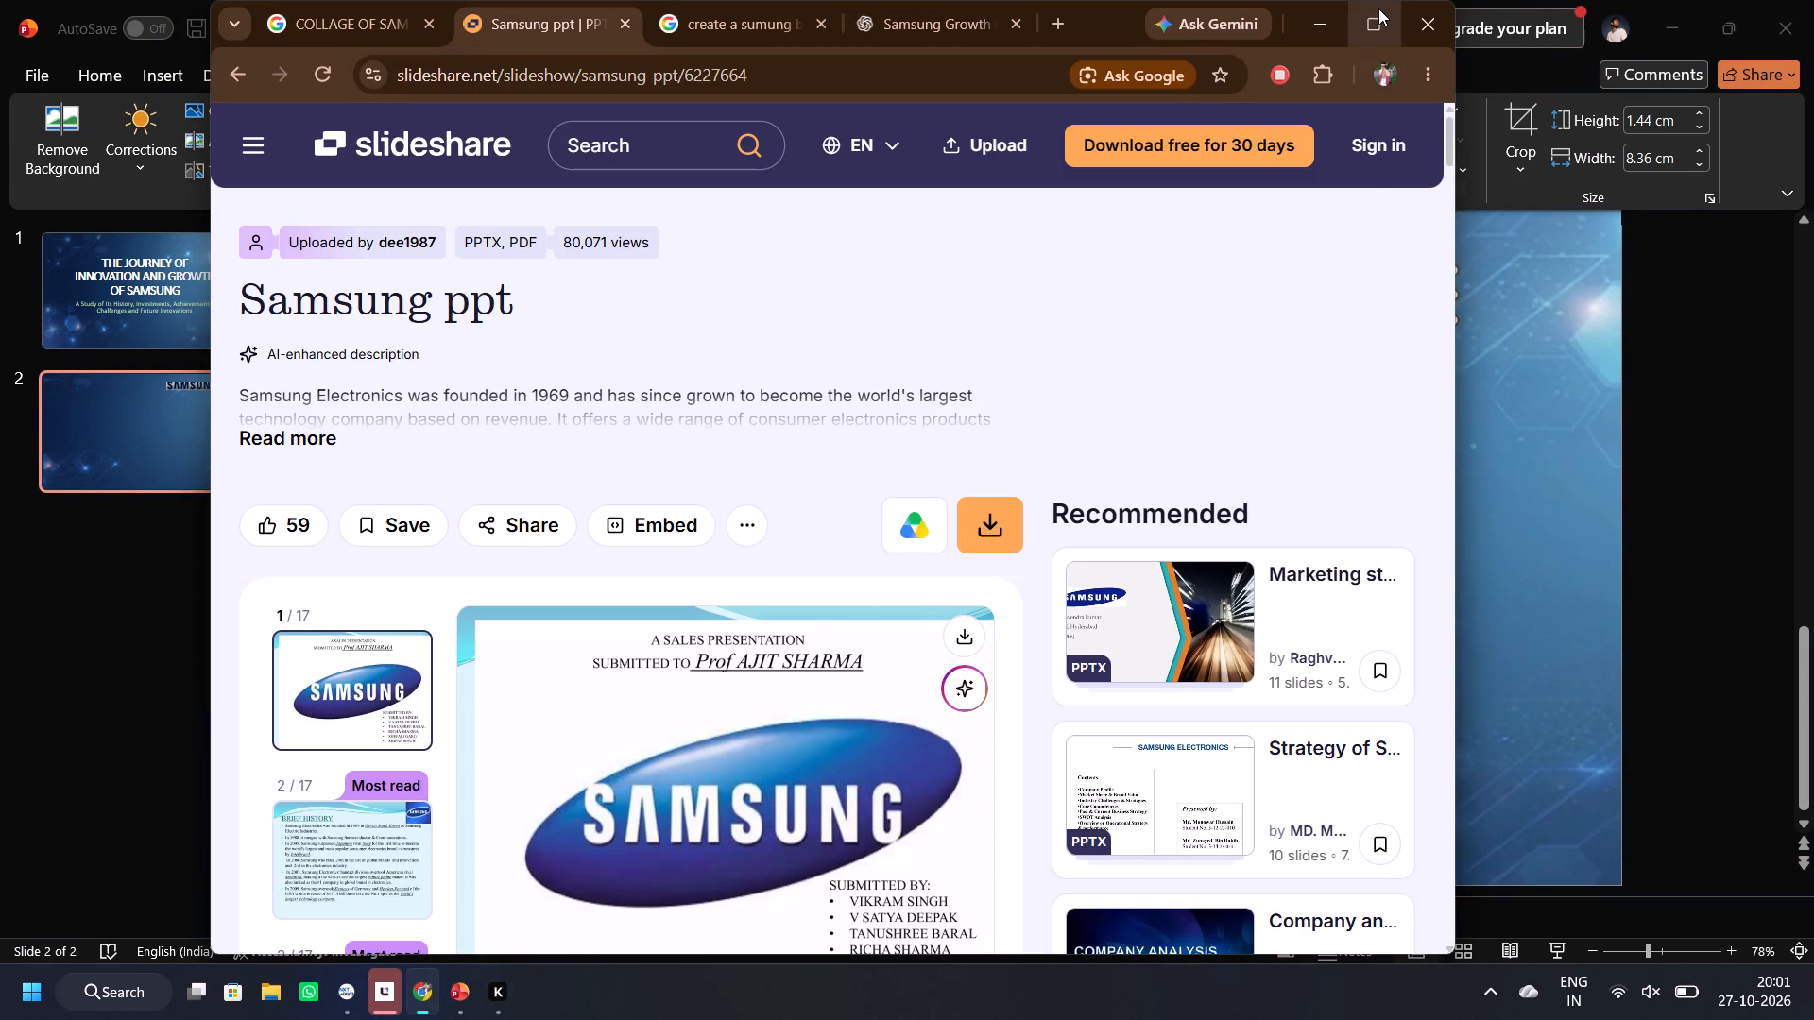
left_click(1380, 10)
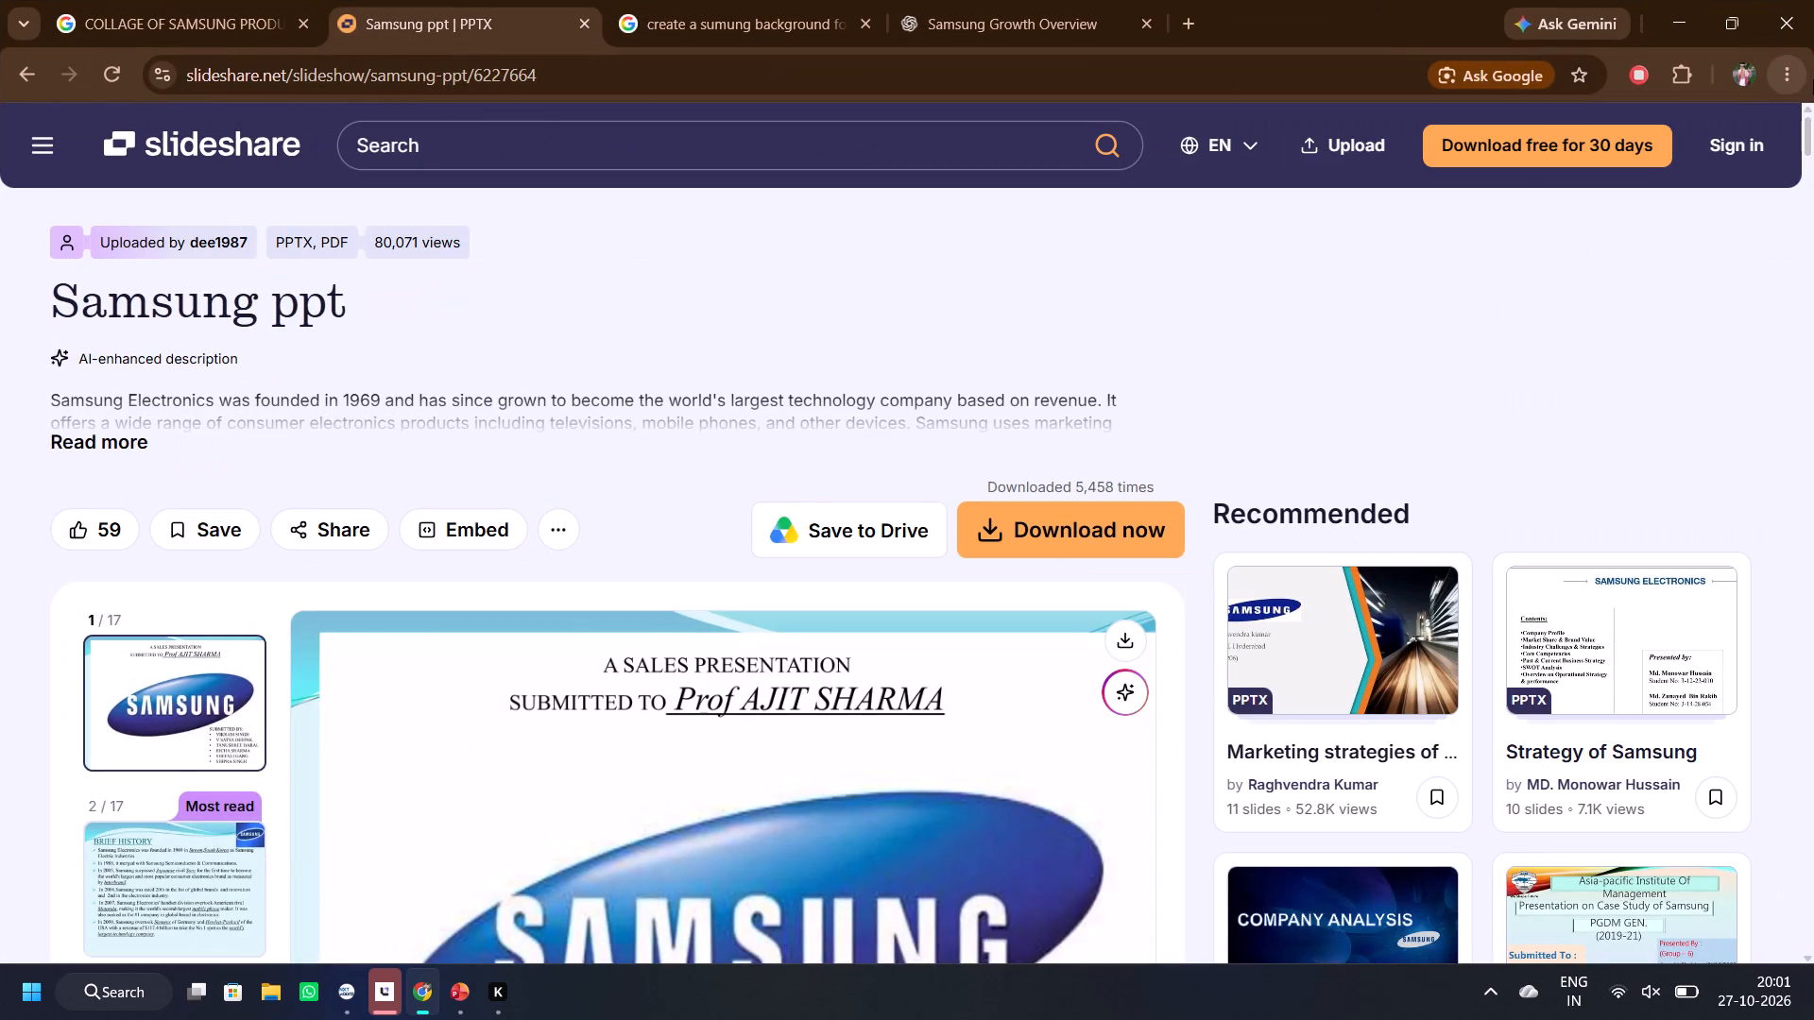
left_click_drag(1806, 128, 1813, 178)
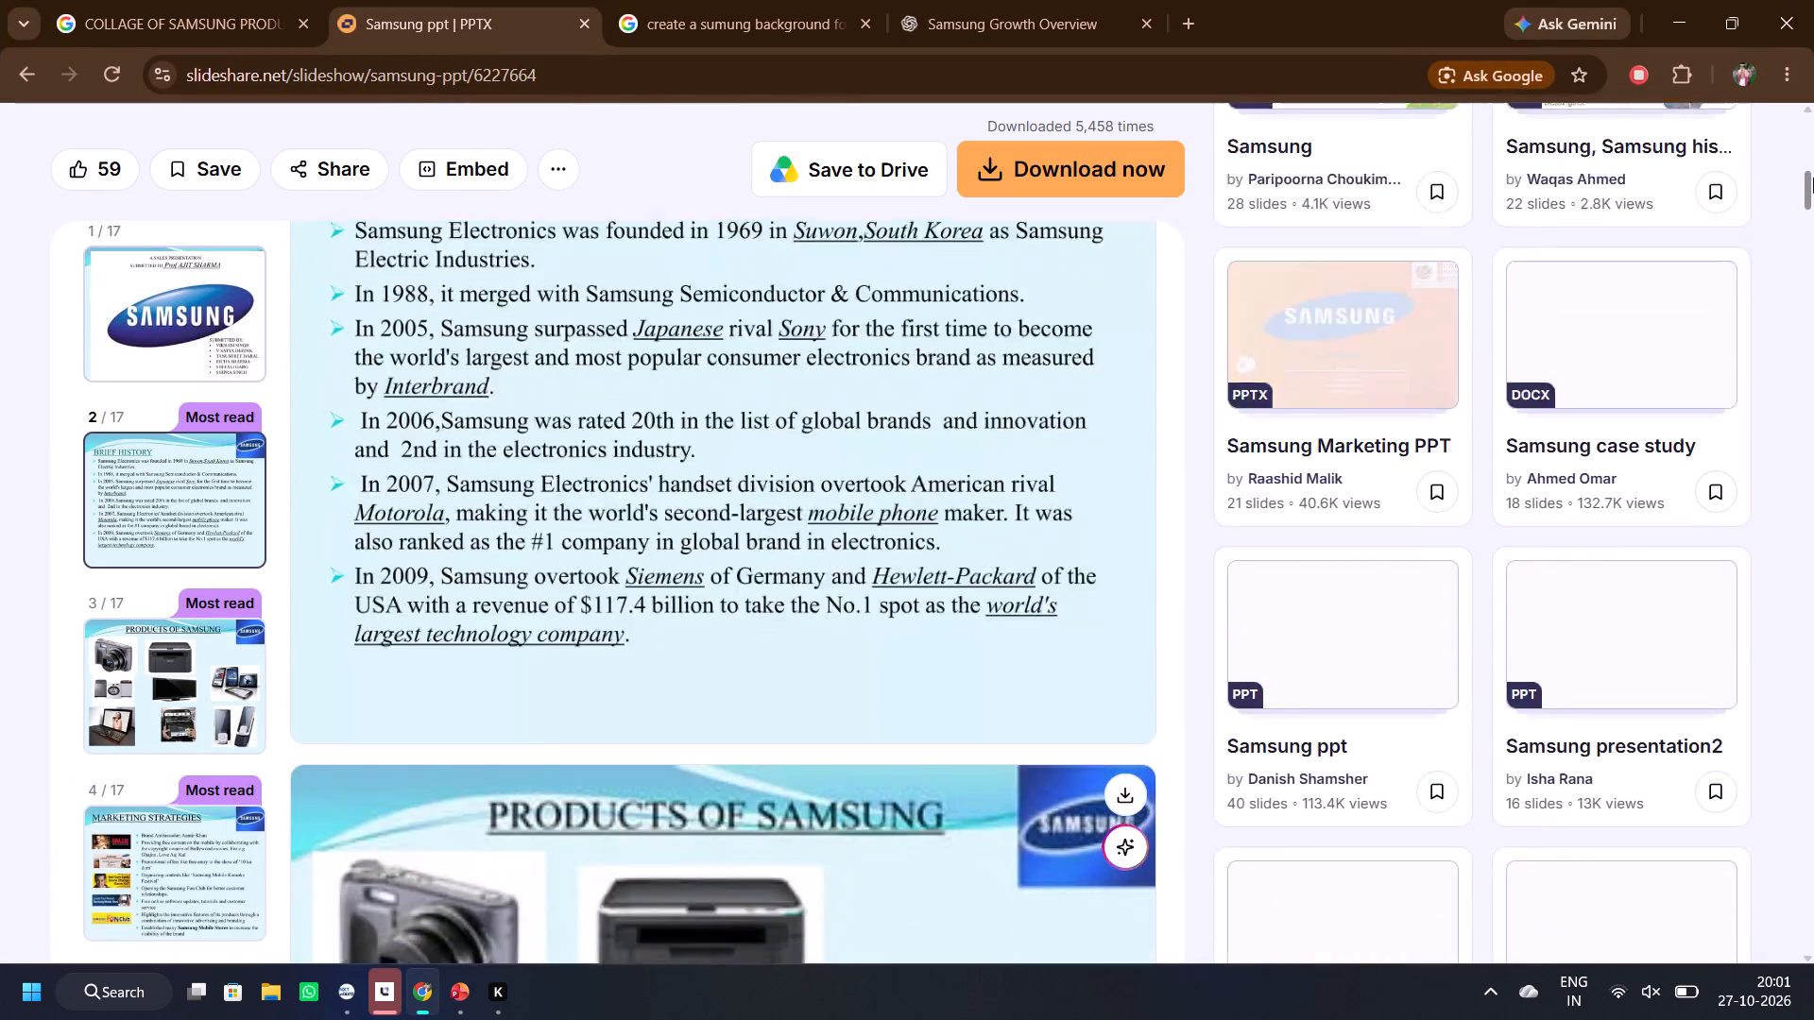
left_click_drag(1813, 178, 1813, 200)
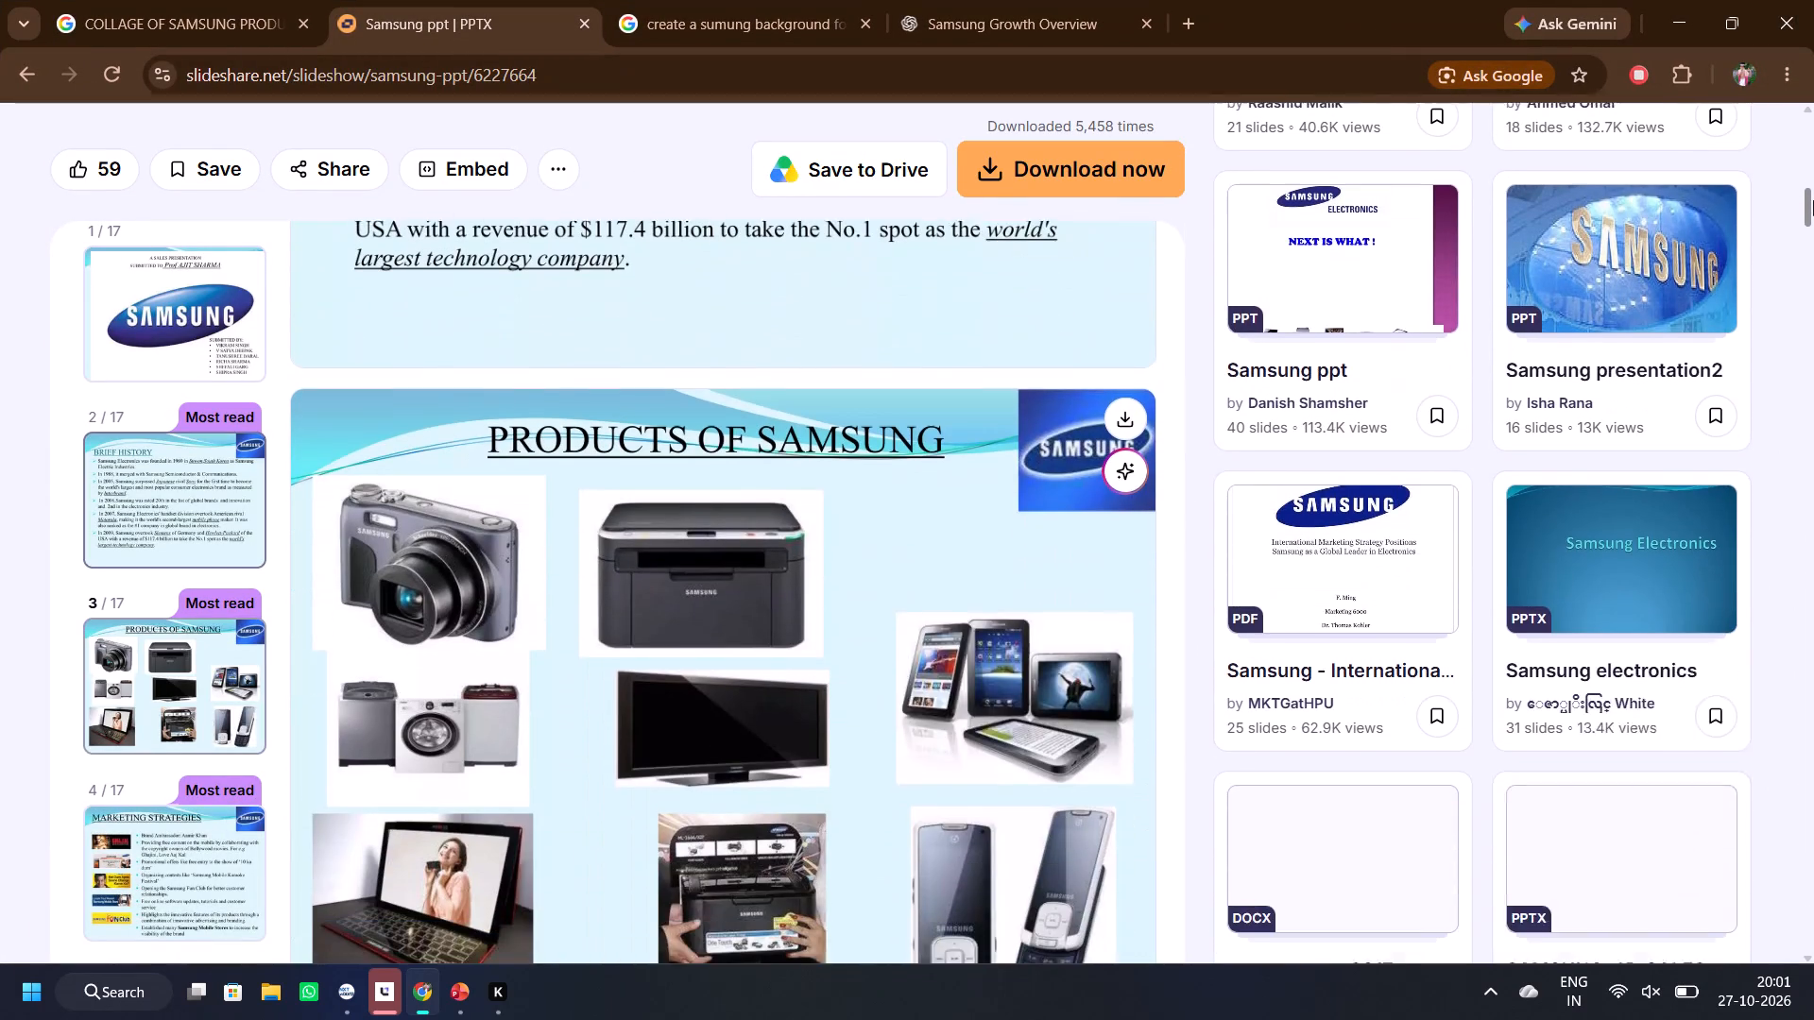
left_click_drag(1813, 200, 1813, 207)
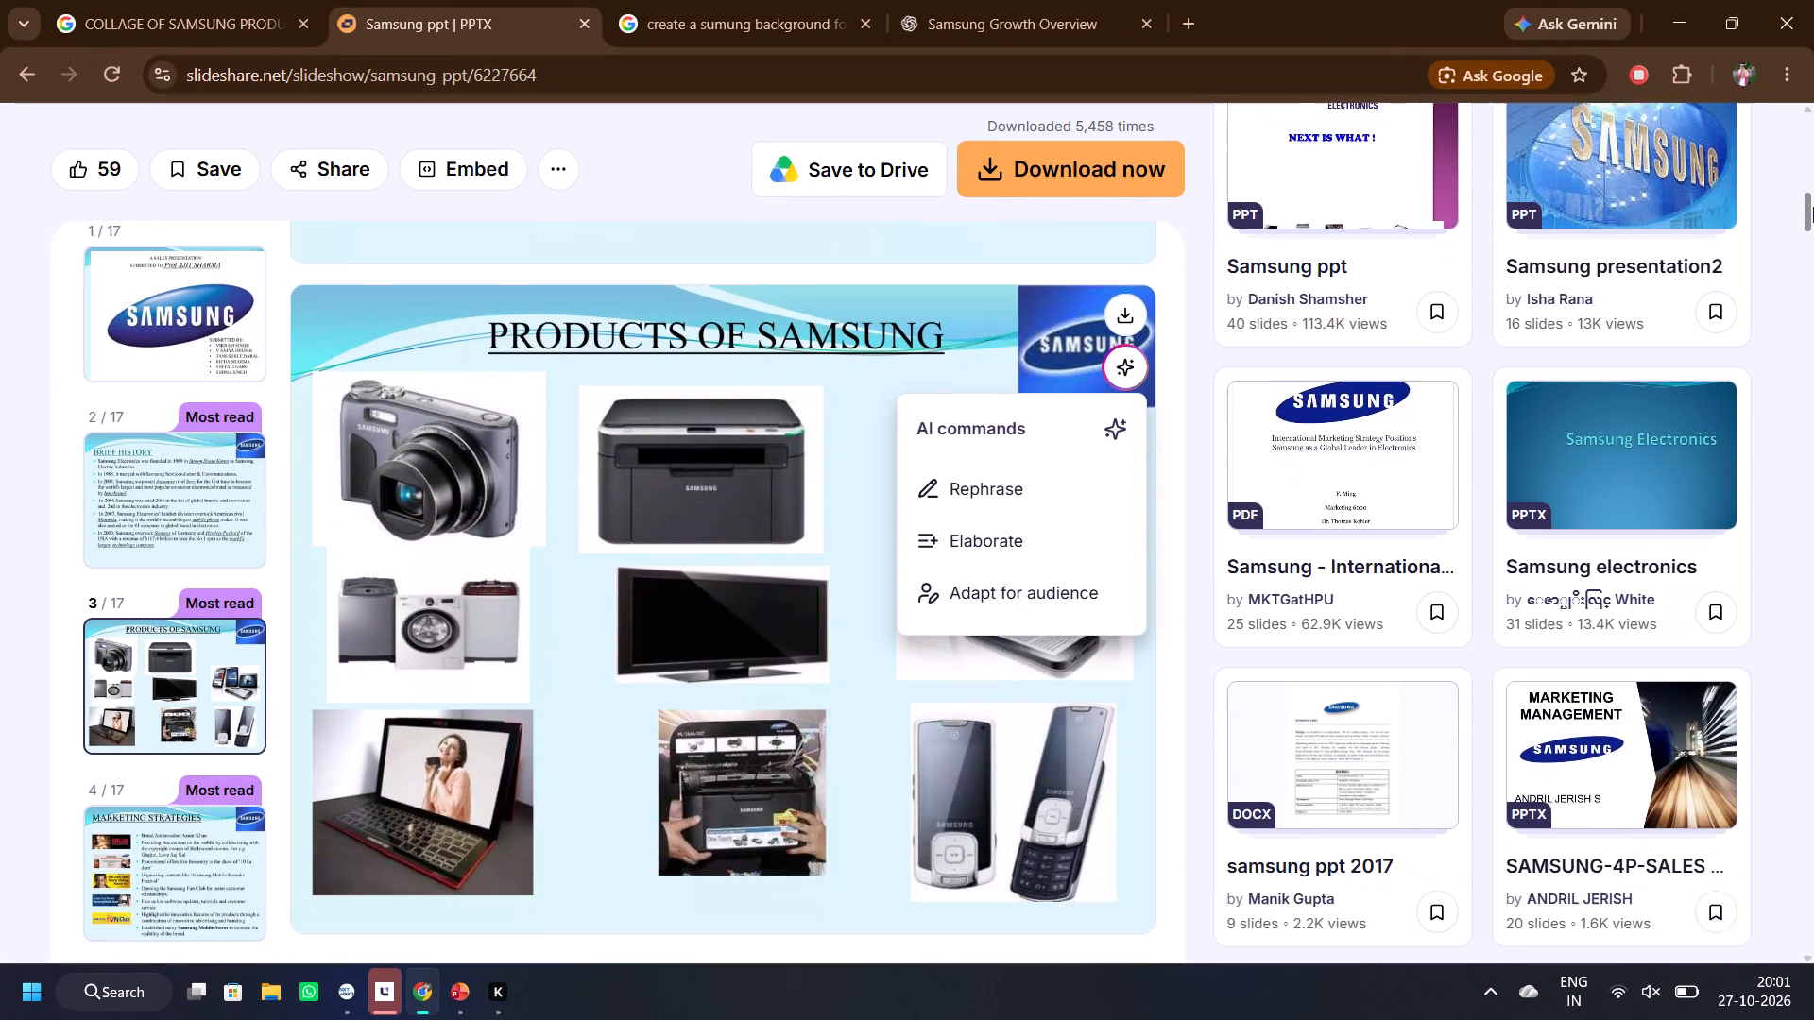
Look through the "Samsung ppt" slides from "Products of Samsung" through marketing and STP strategies to "Challenges".
left_click_drag(1813, 207, 1812, 208)
left_click(858, 832)
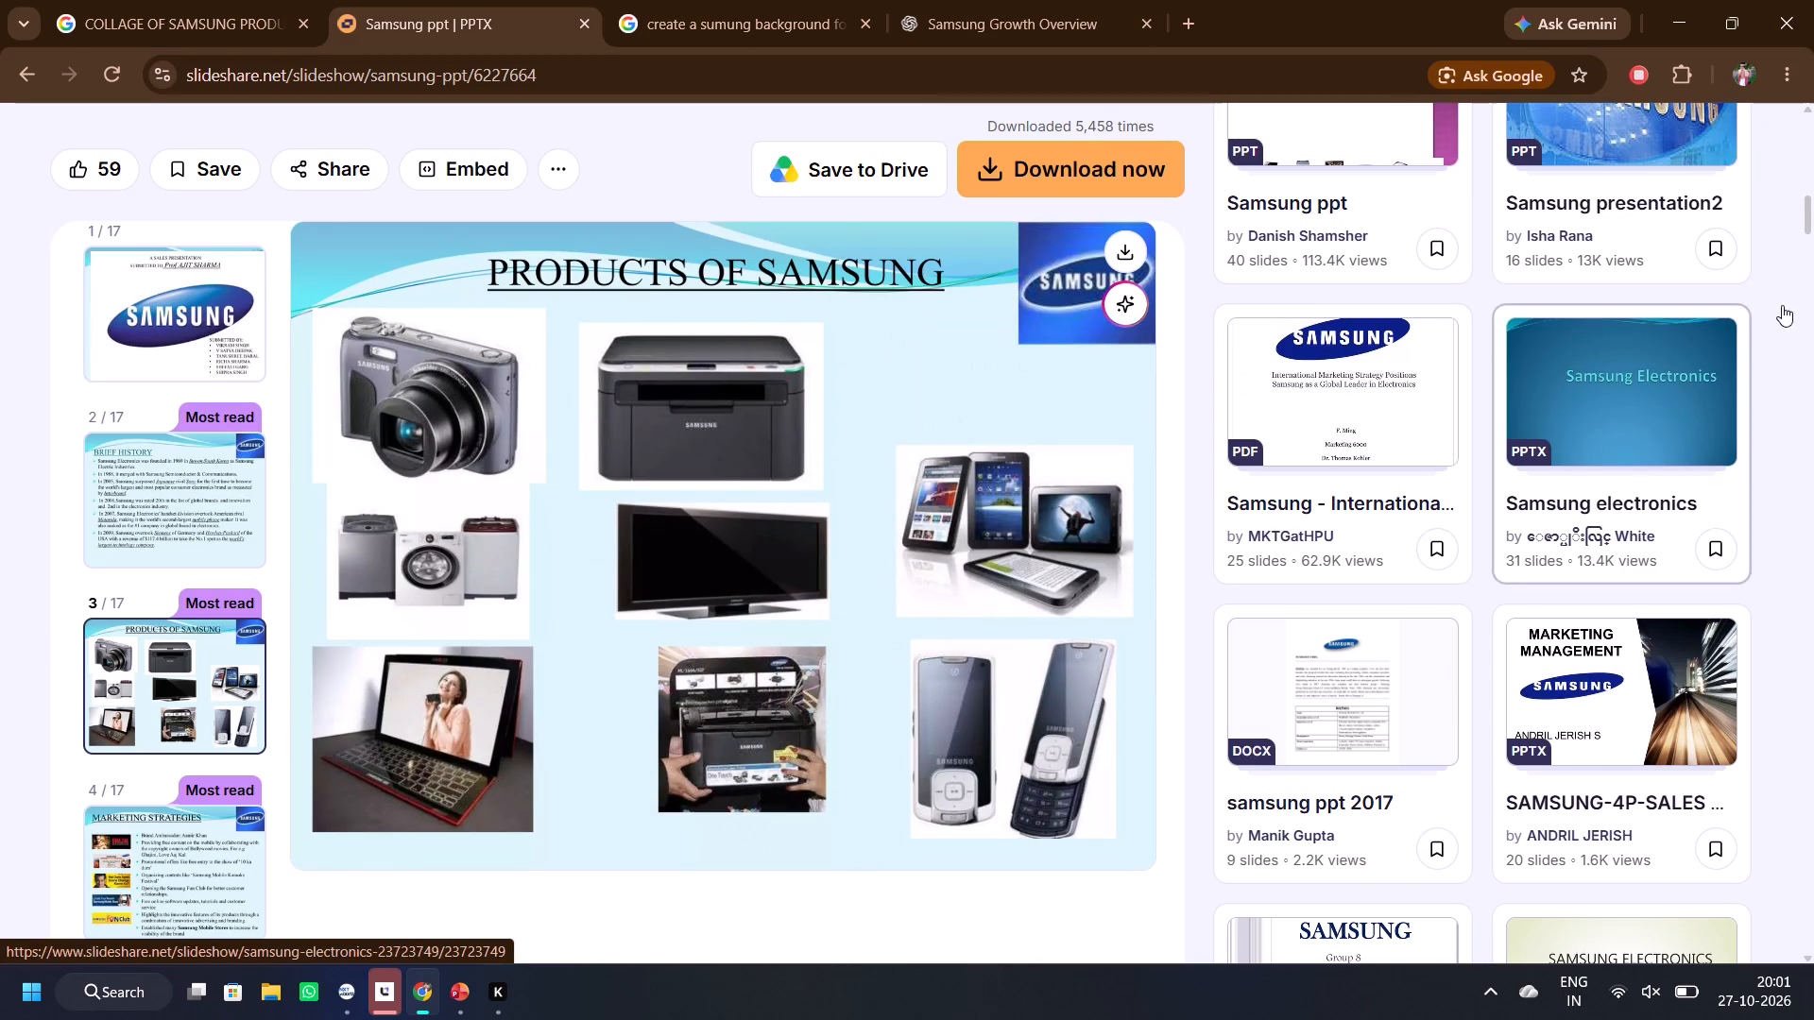
left_click_drag(1808, 212, 1813, 269)
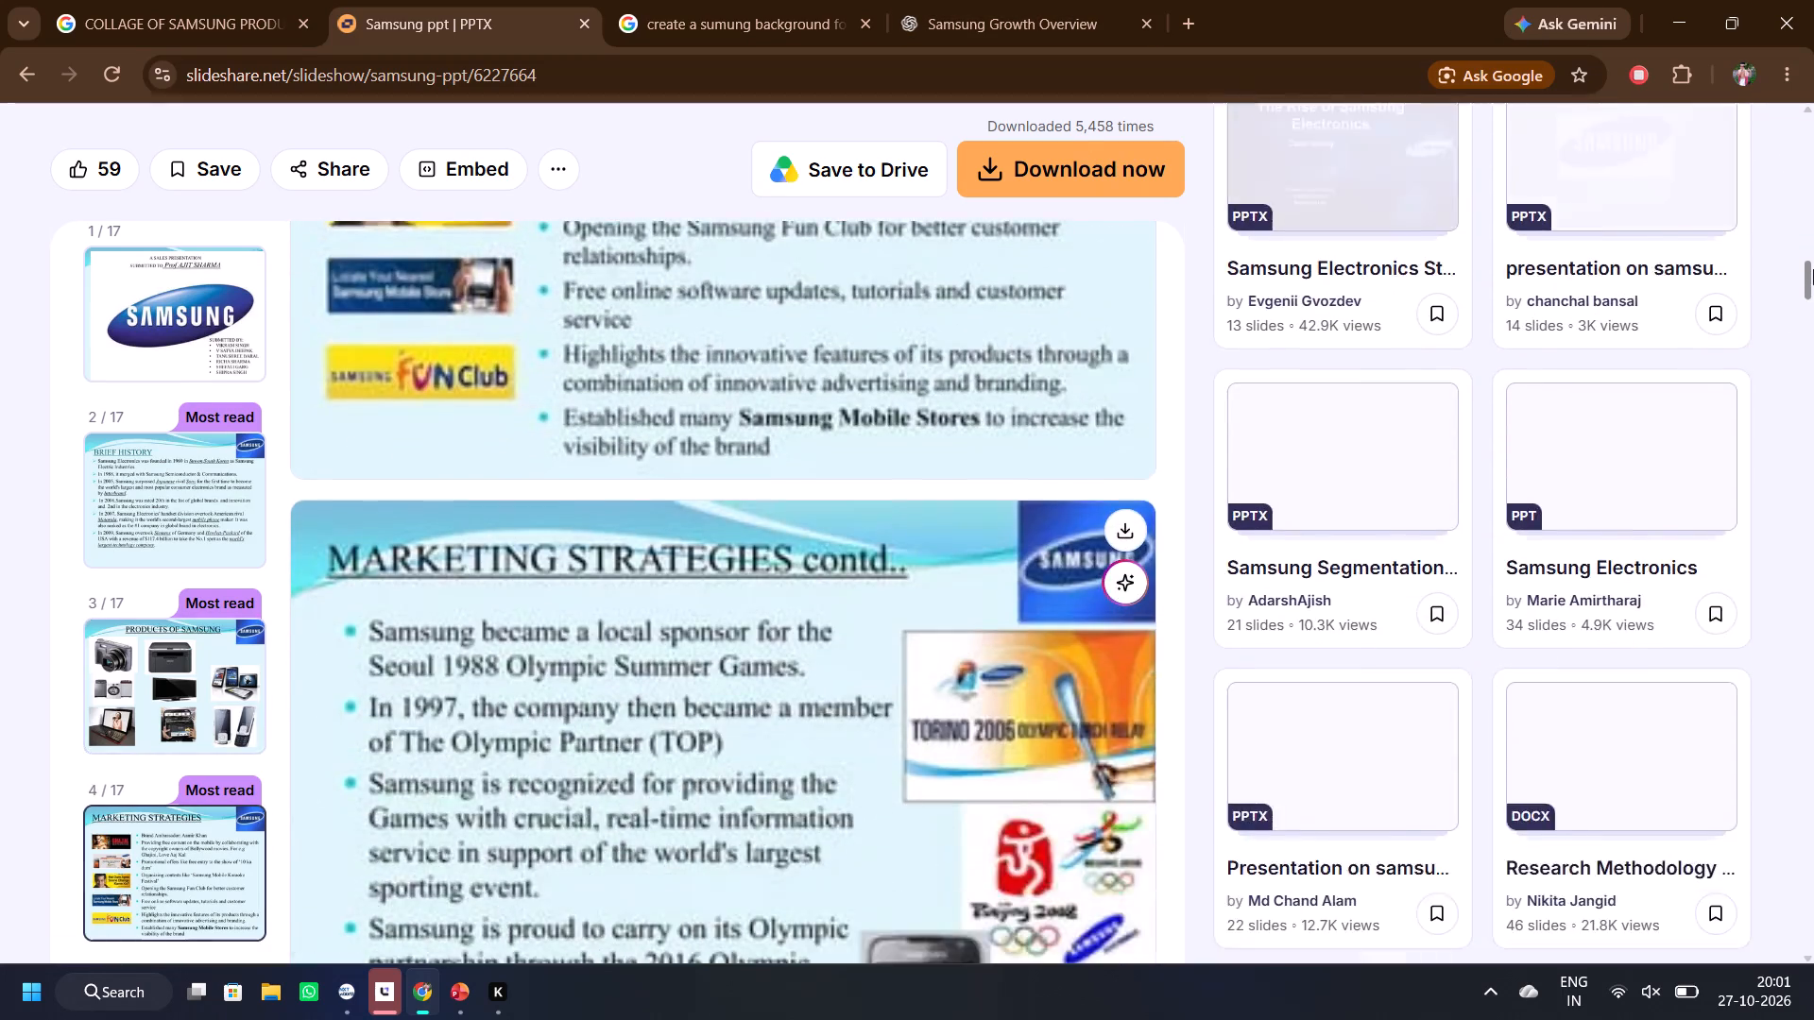
left_click_drag(1813, 269, 1813, 281)
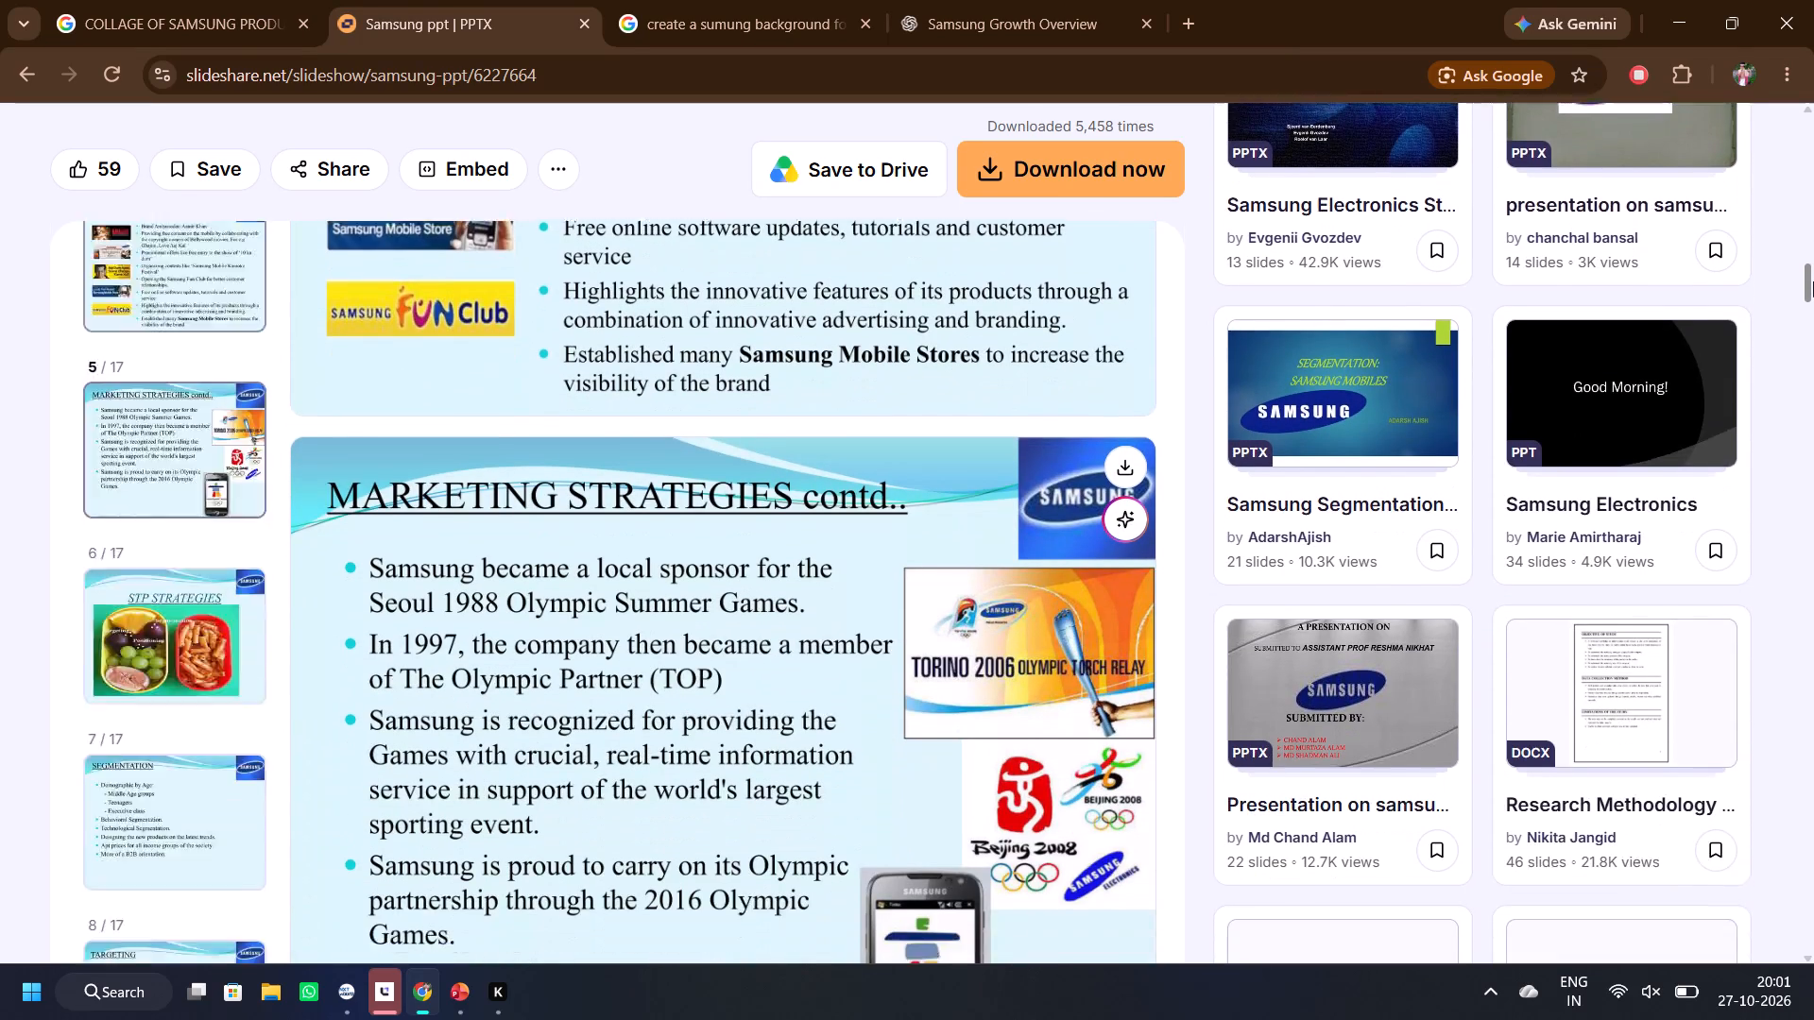
left_click_drag(1813, 281, 1813, 300)
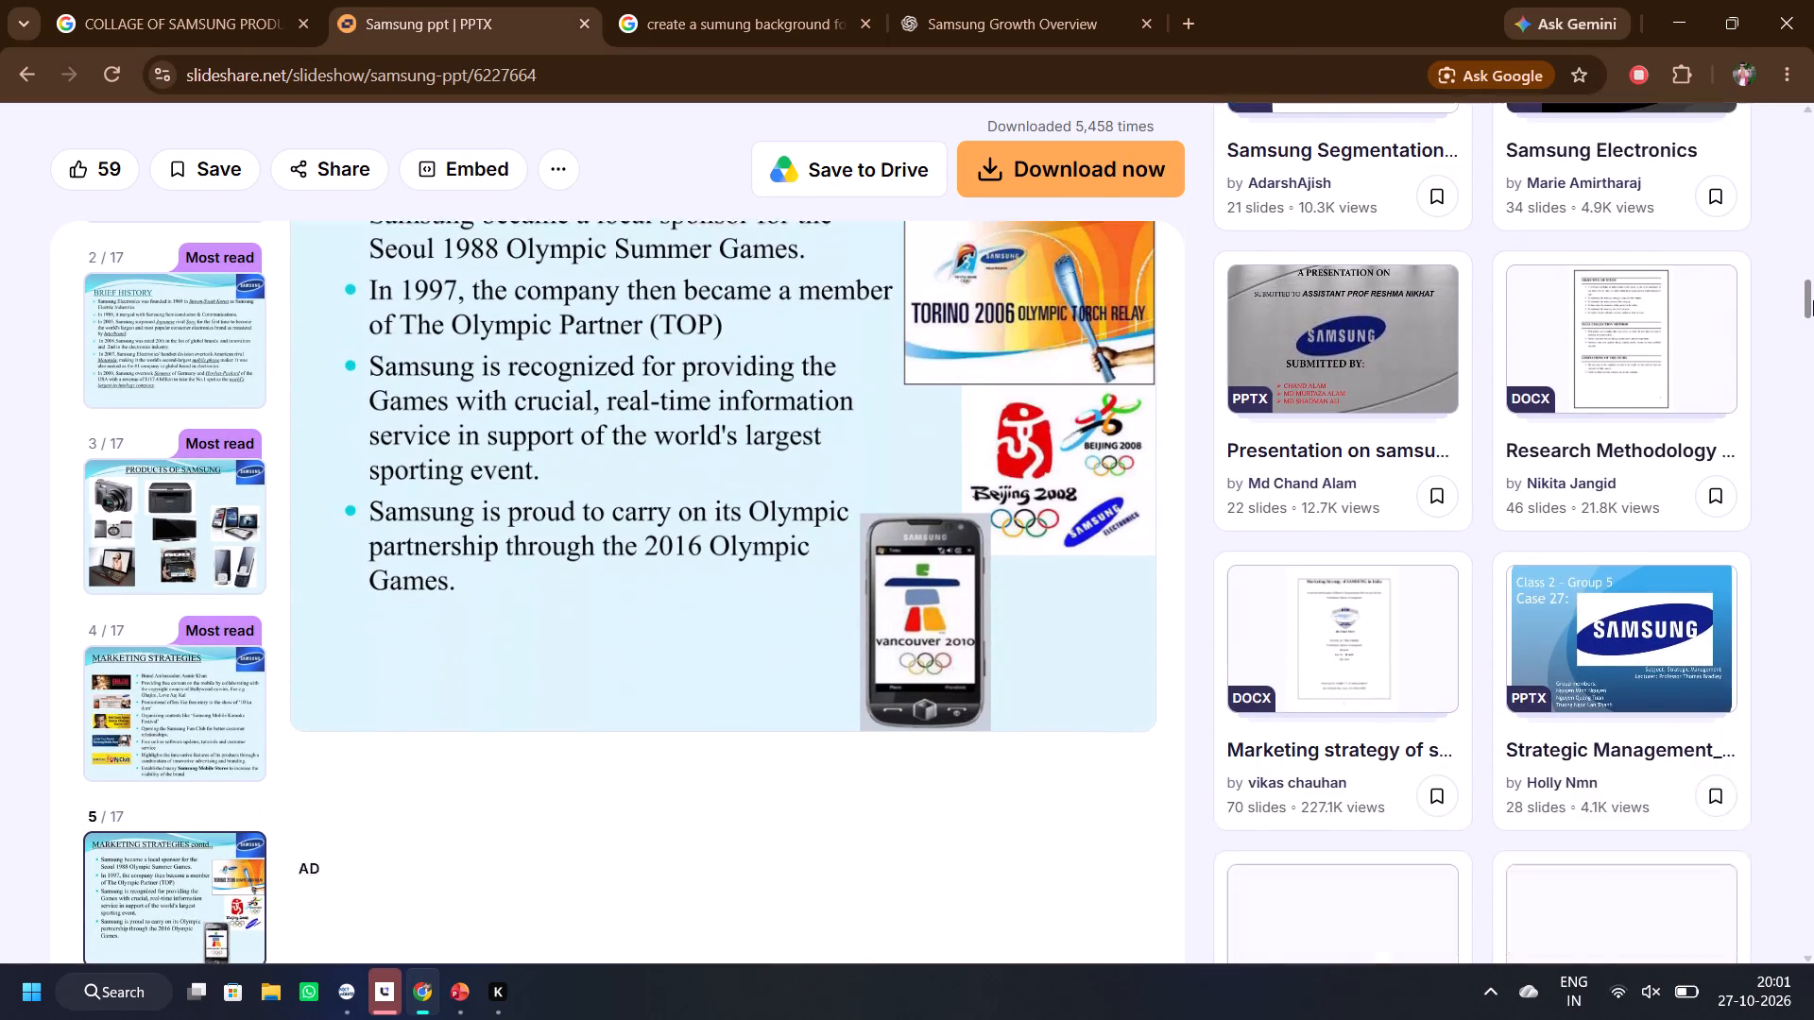
left_click_drag(1813, 300, 1813, 336)
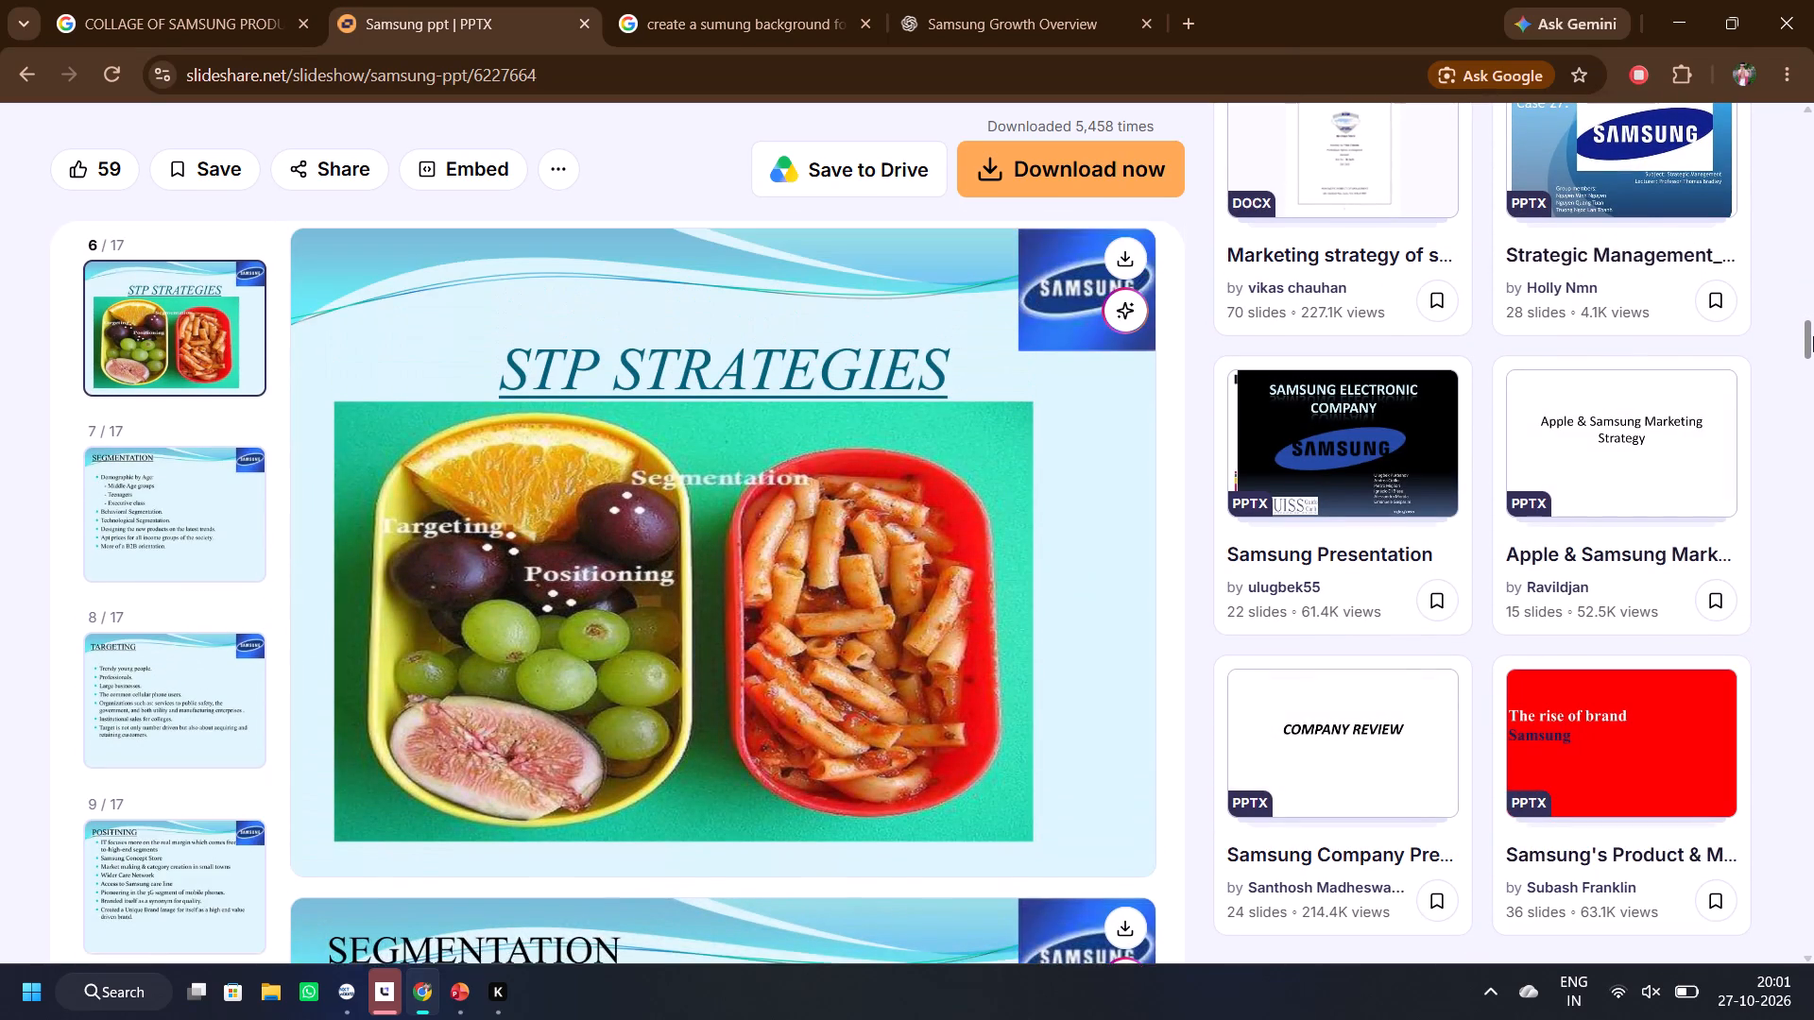
left_click_drag(1813, 336, 1813, 348)
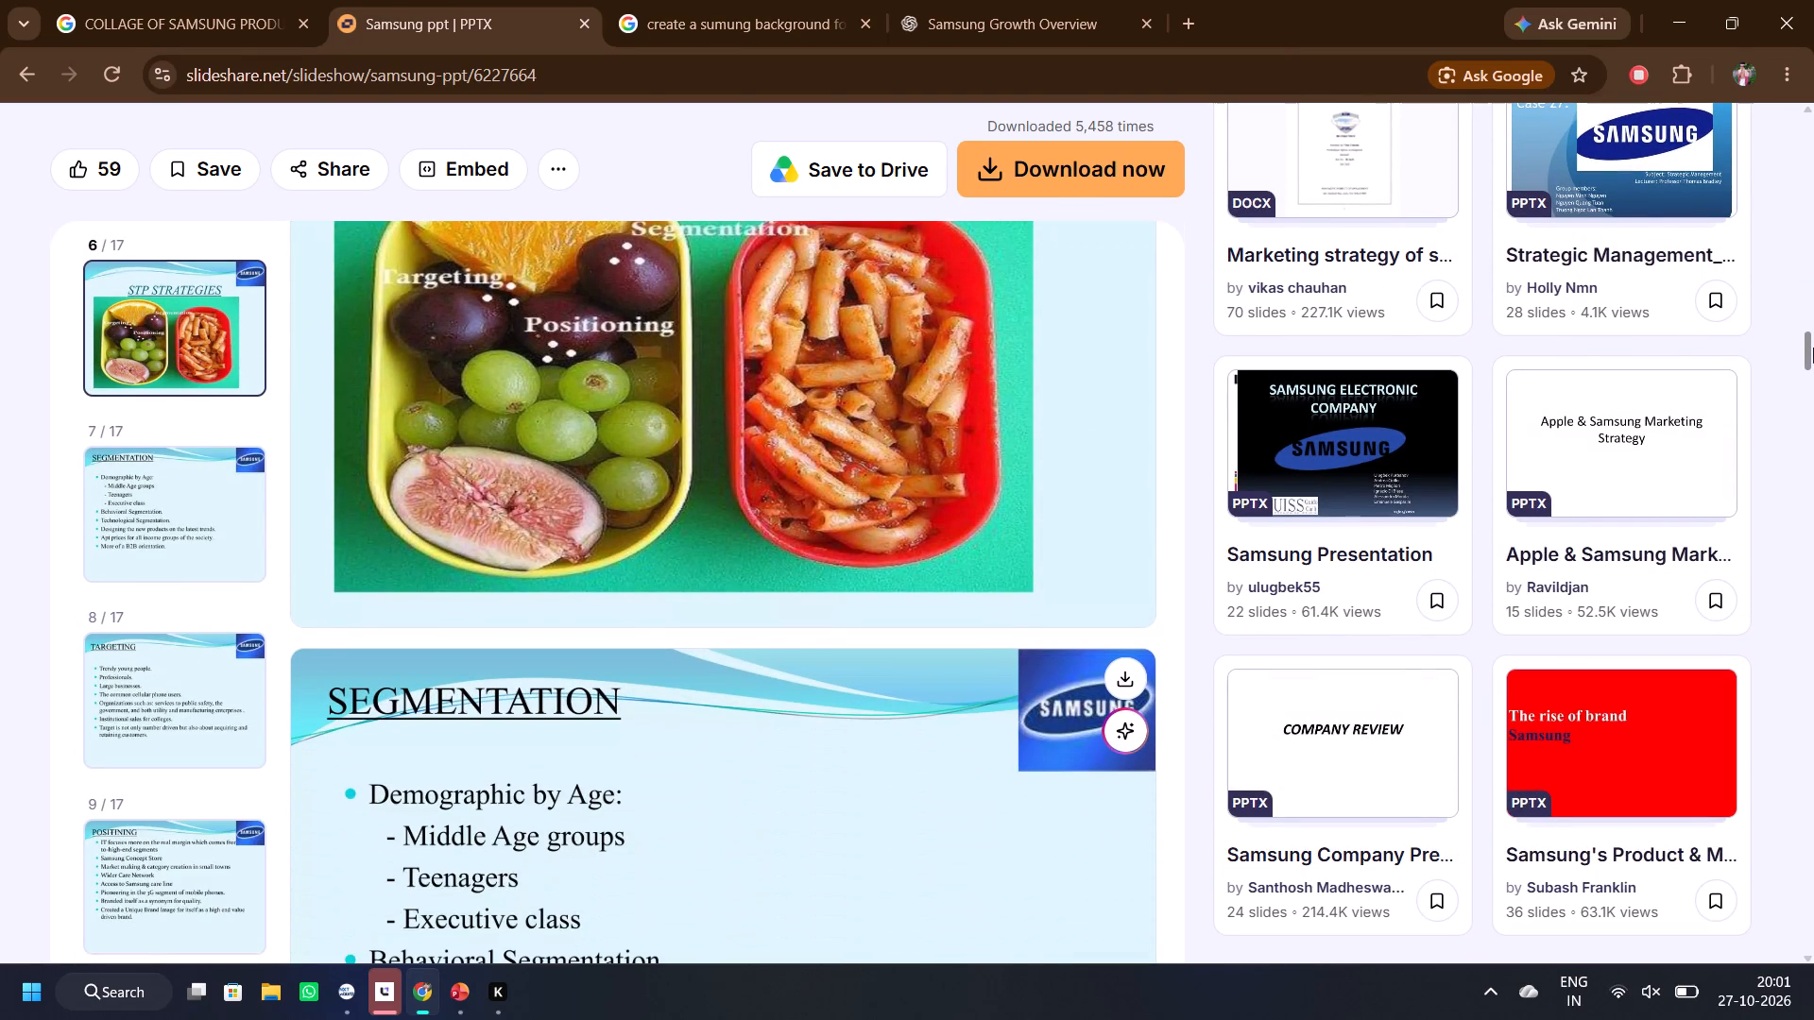
left_click_drag(1813, 348, 1813, 349)
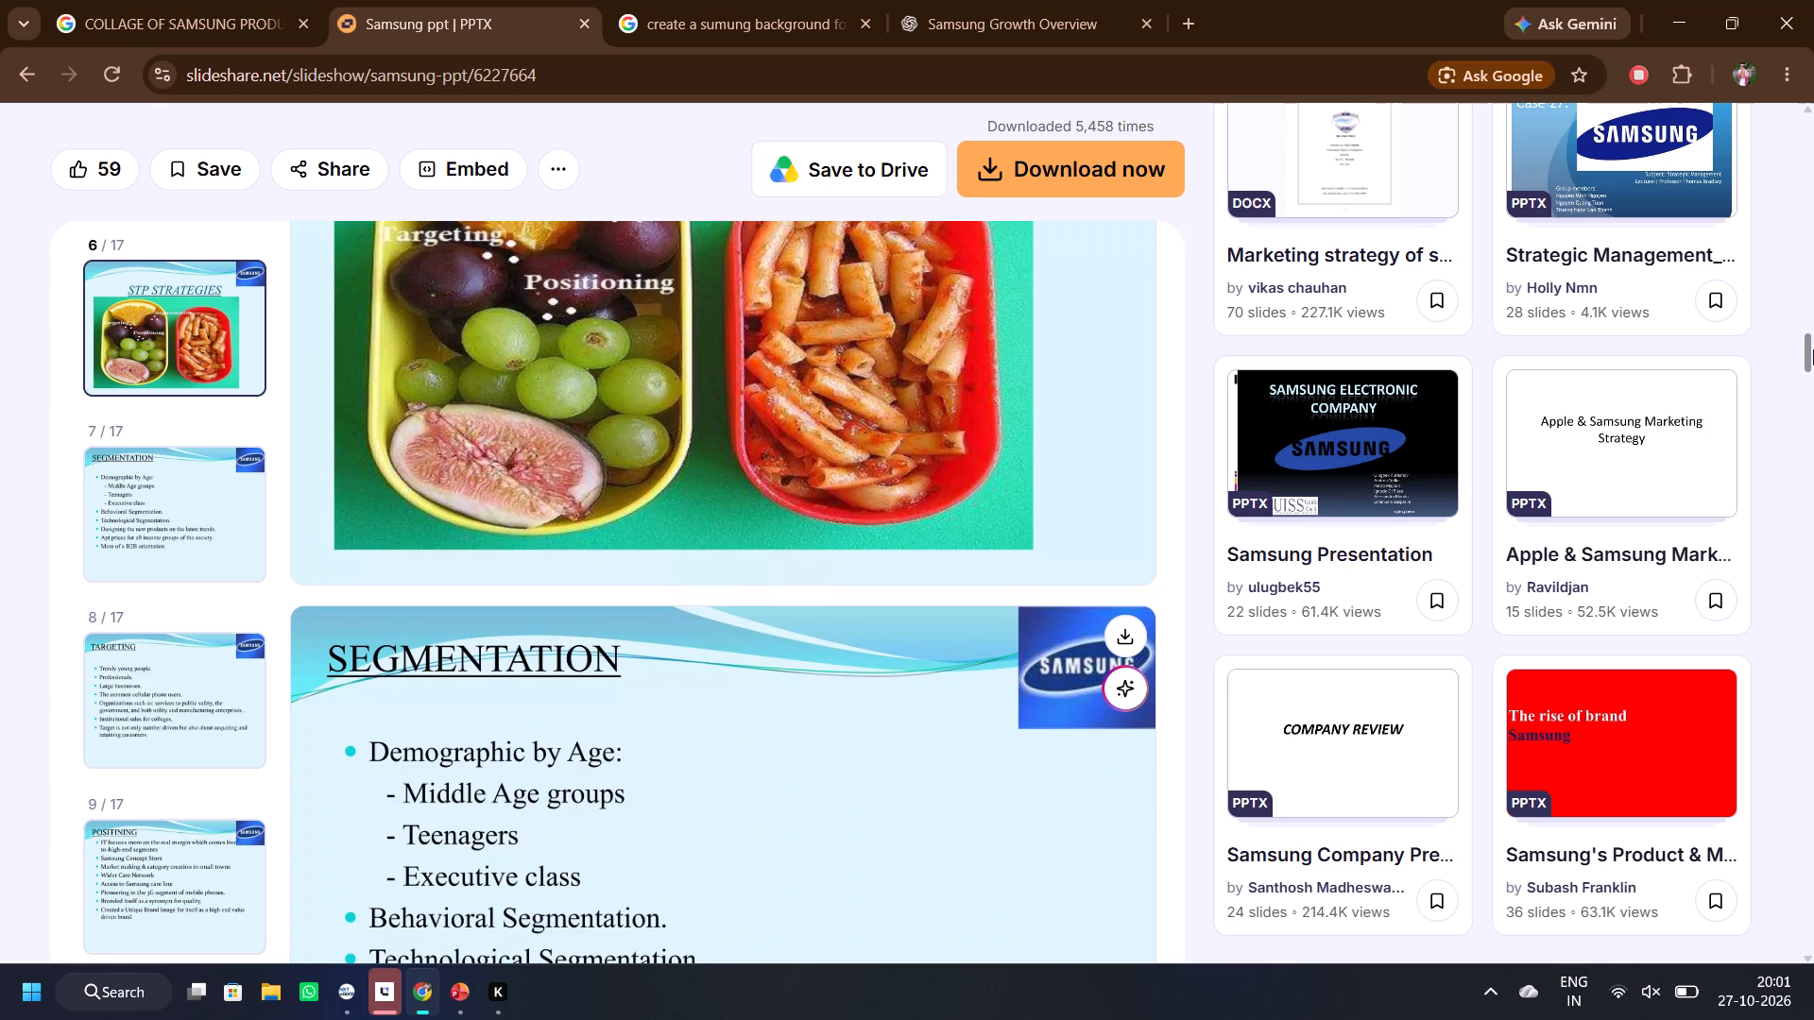
left_click_drag(1813, 349, 1811, 360)
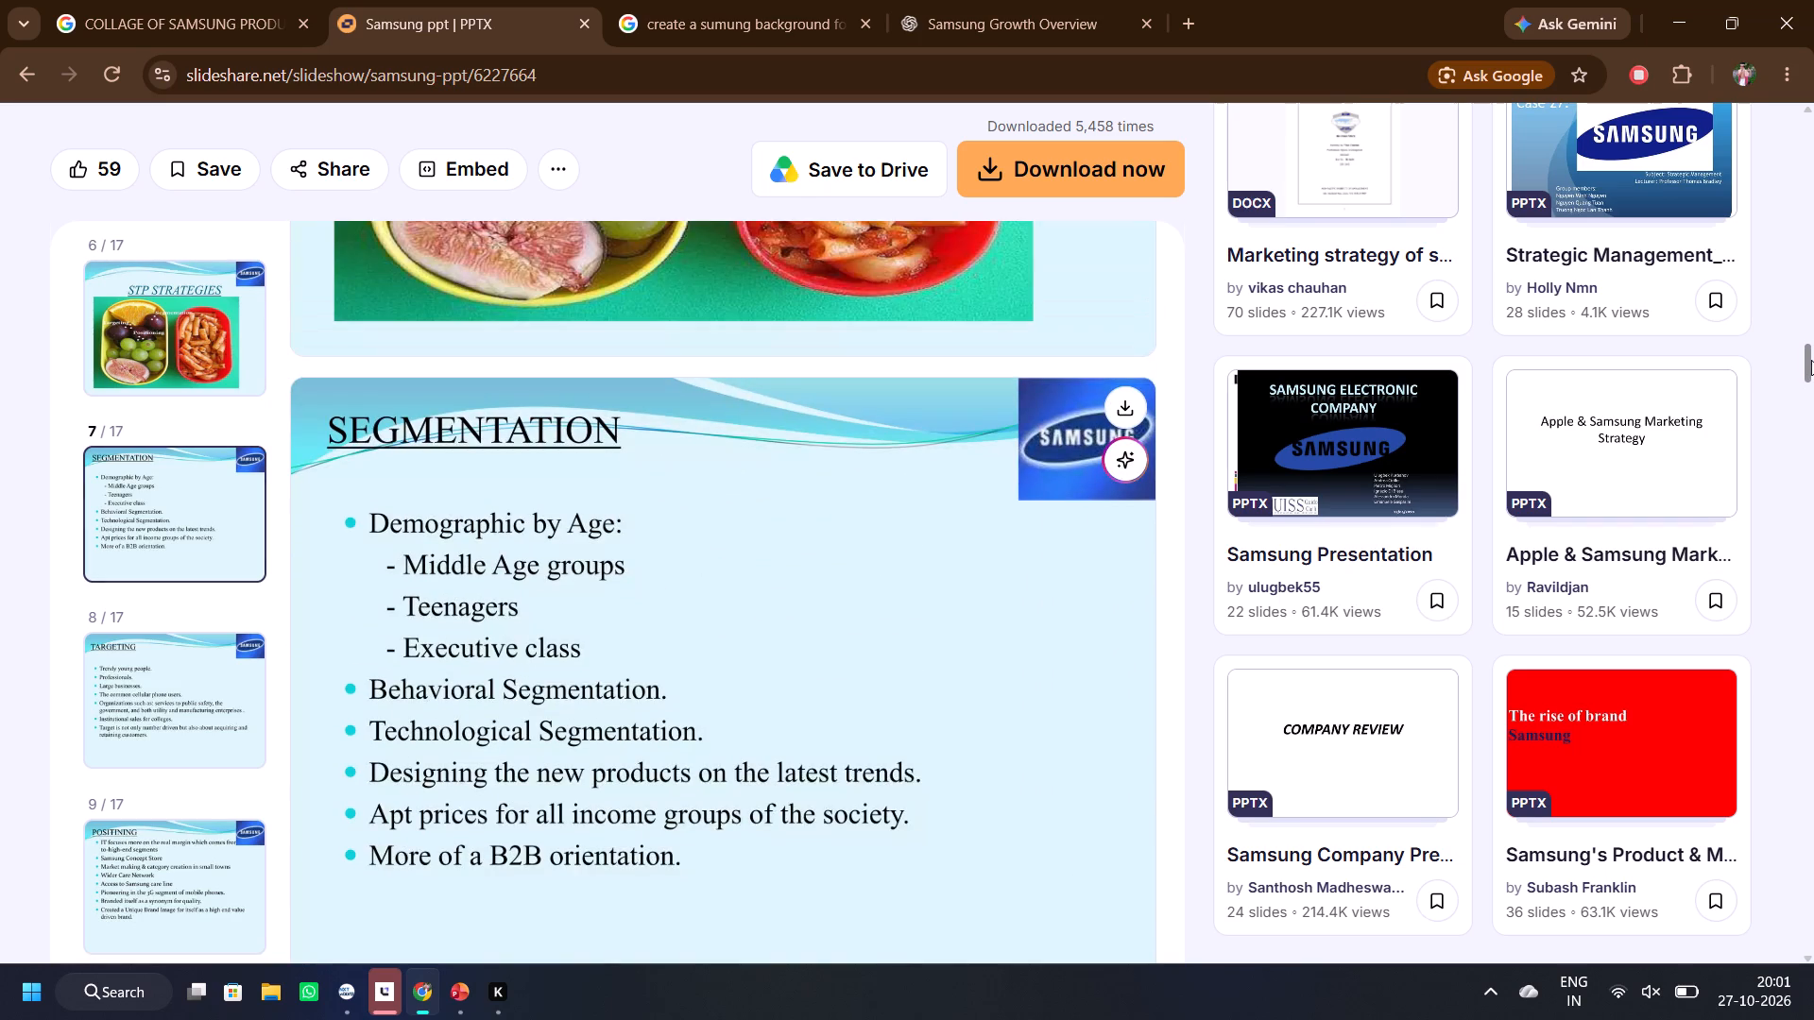
left_click_drag(1811, 360, 1813, 395)
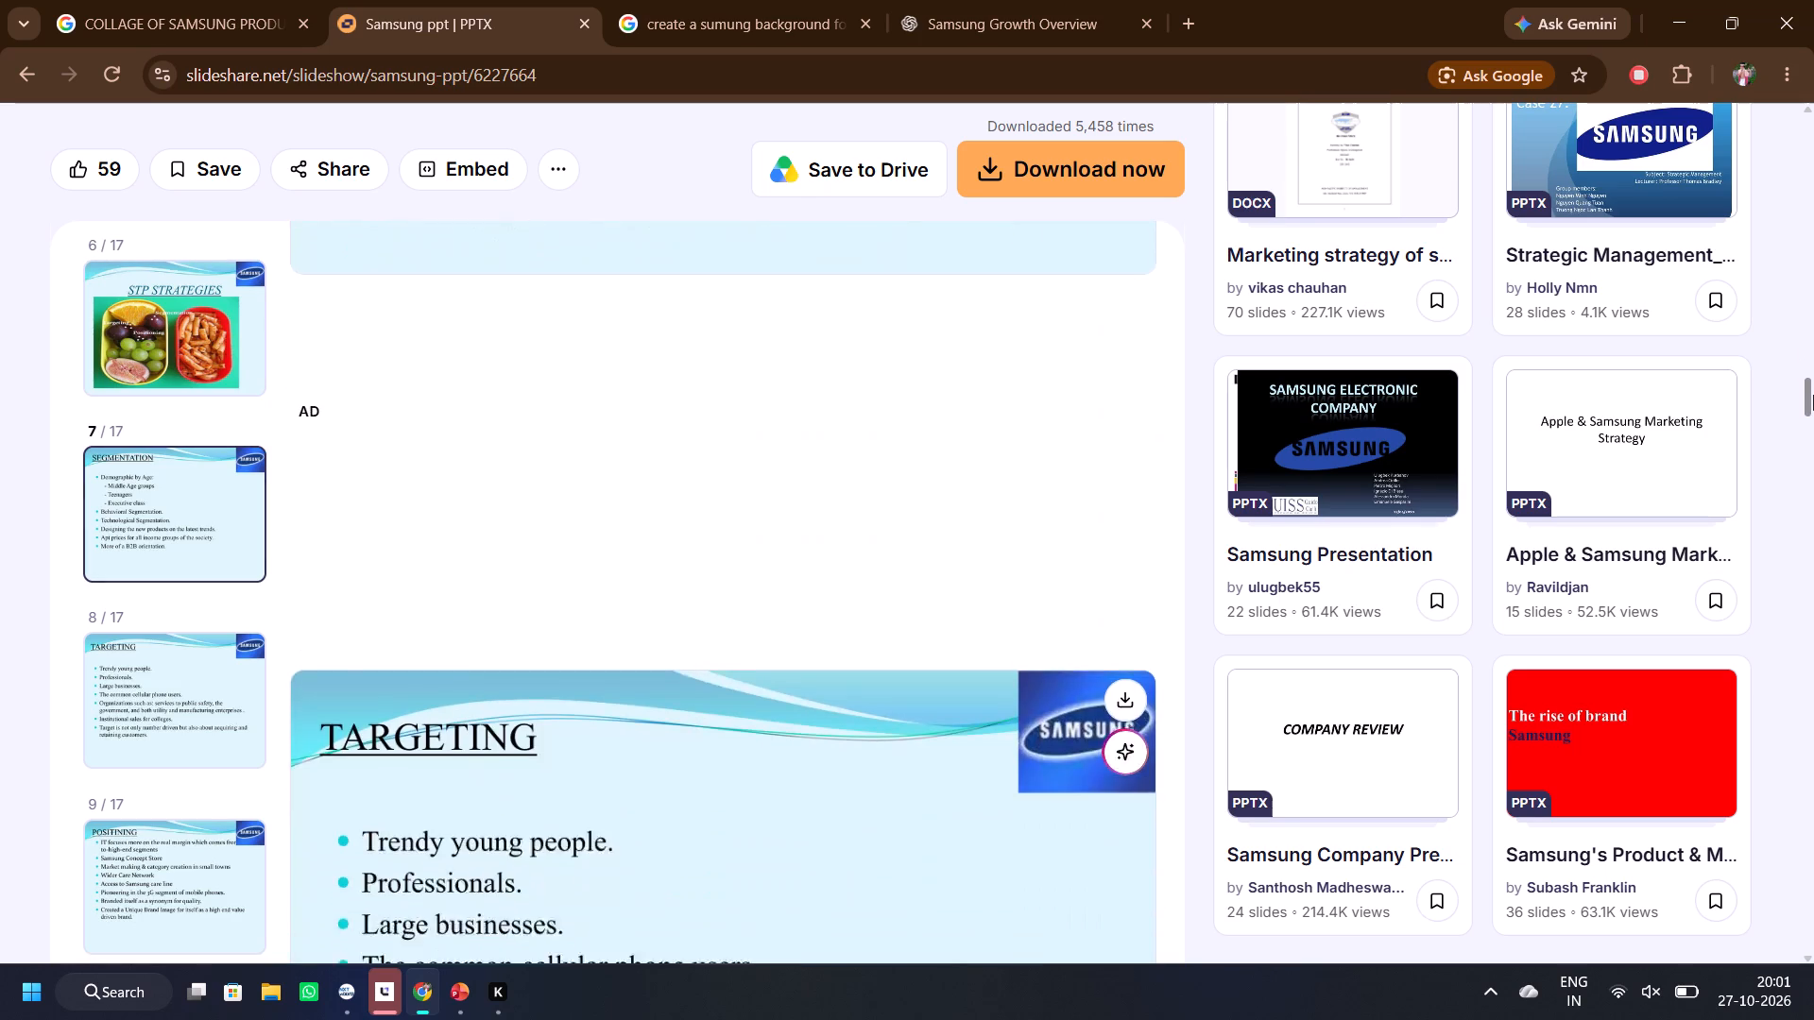
left_click_drag(1813, 395, 1813, 427)
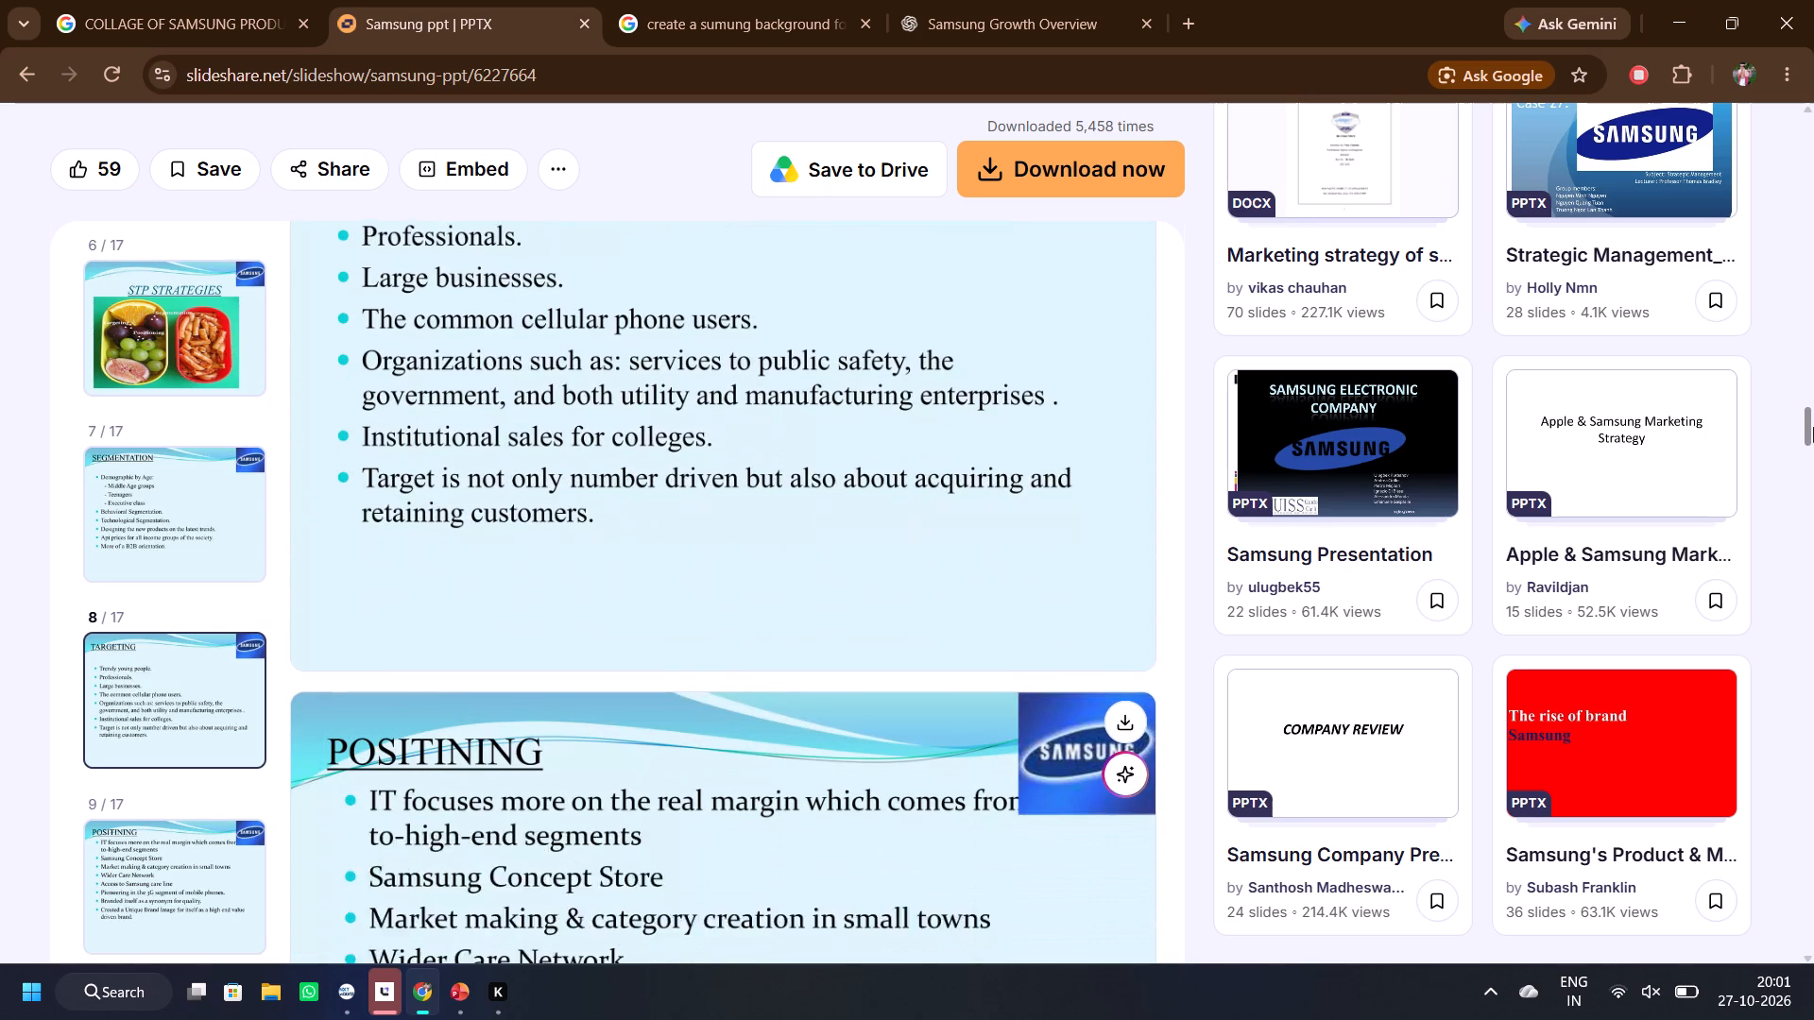
left_click_drag(1813, 427, 1811, 480)
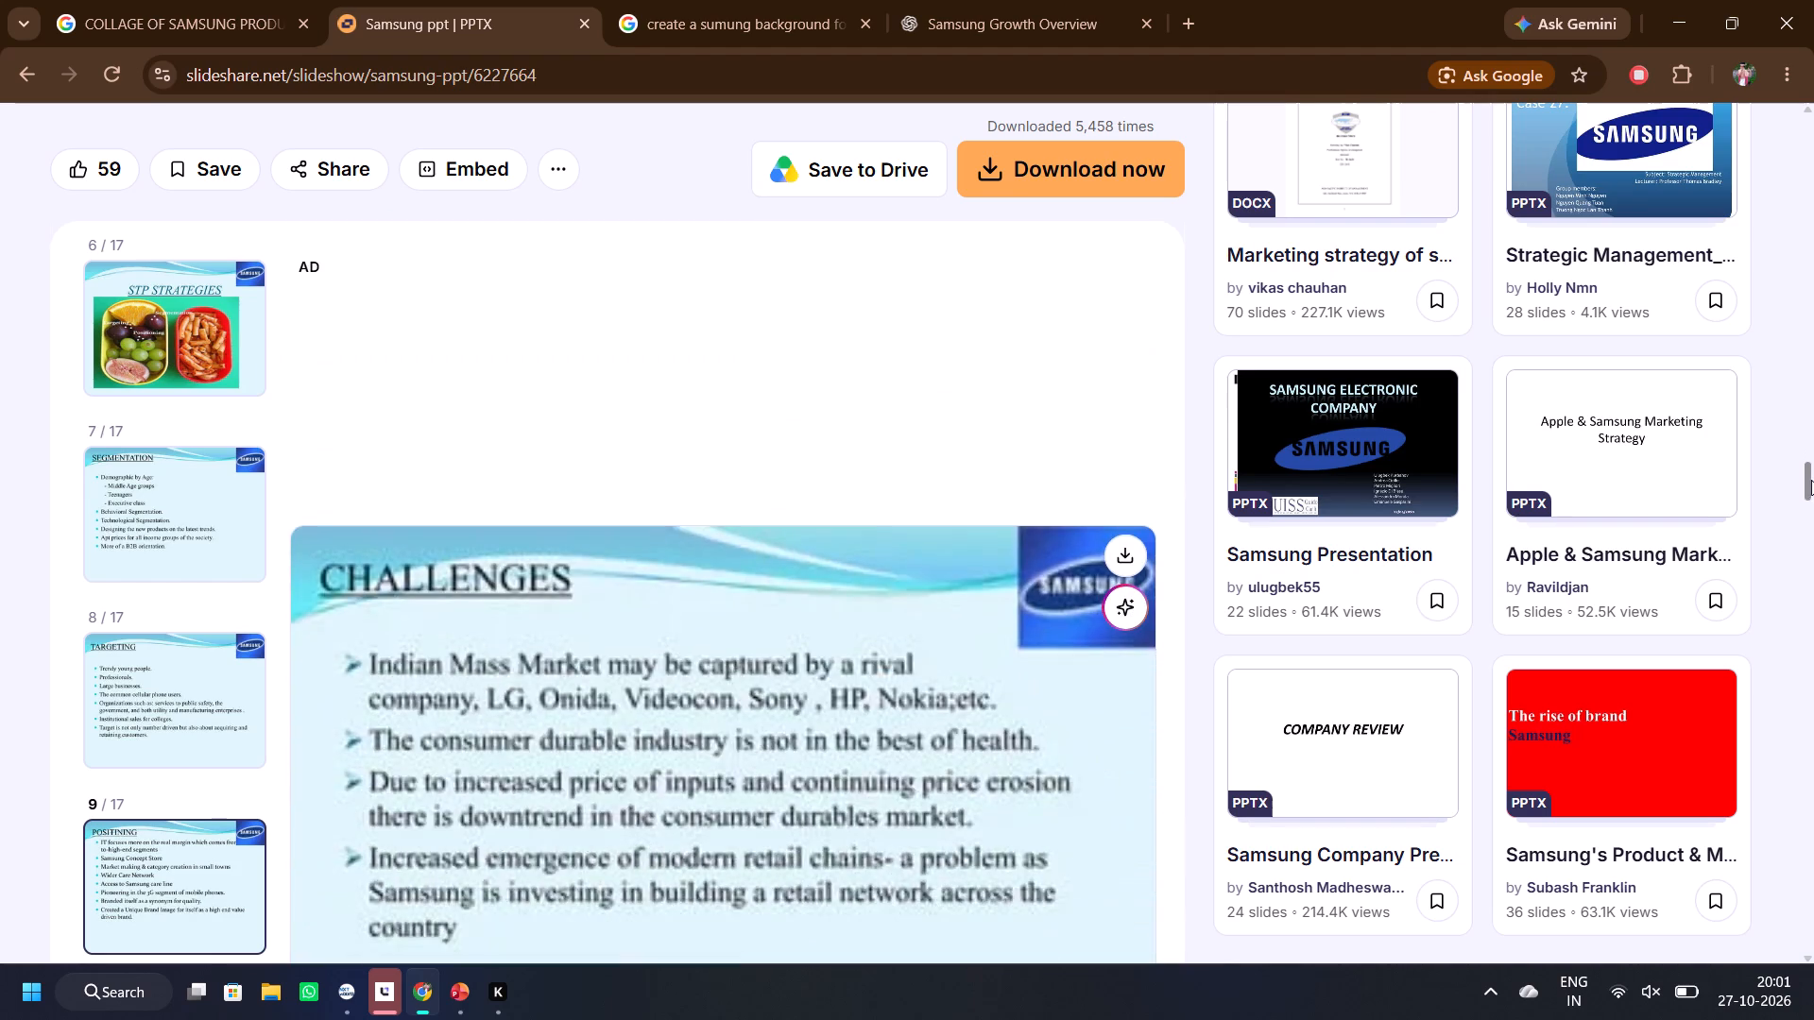
Examine the "Current Position in Various Segments" charts and the remaining slides through to the closing "Thank You" slide.
left_click_drag(1811, 480, 1805, 516)
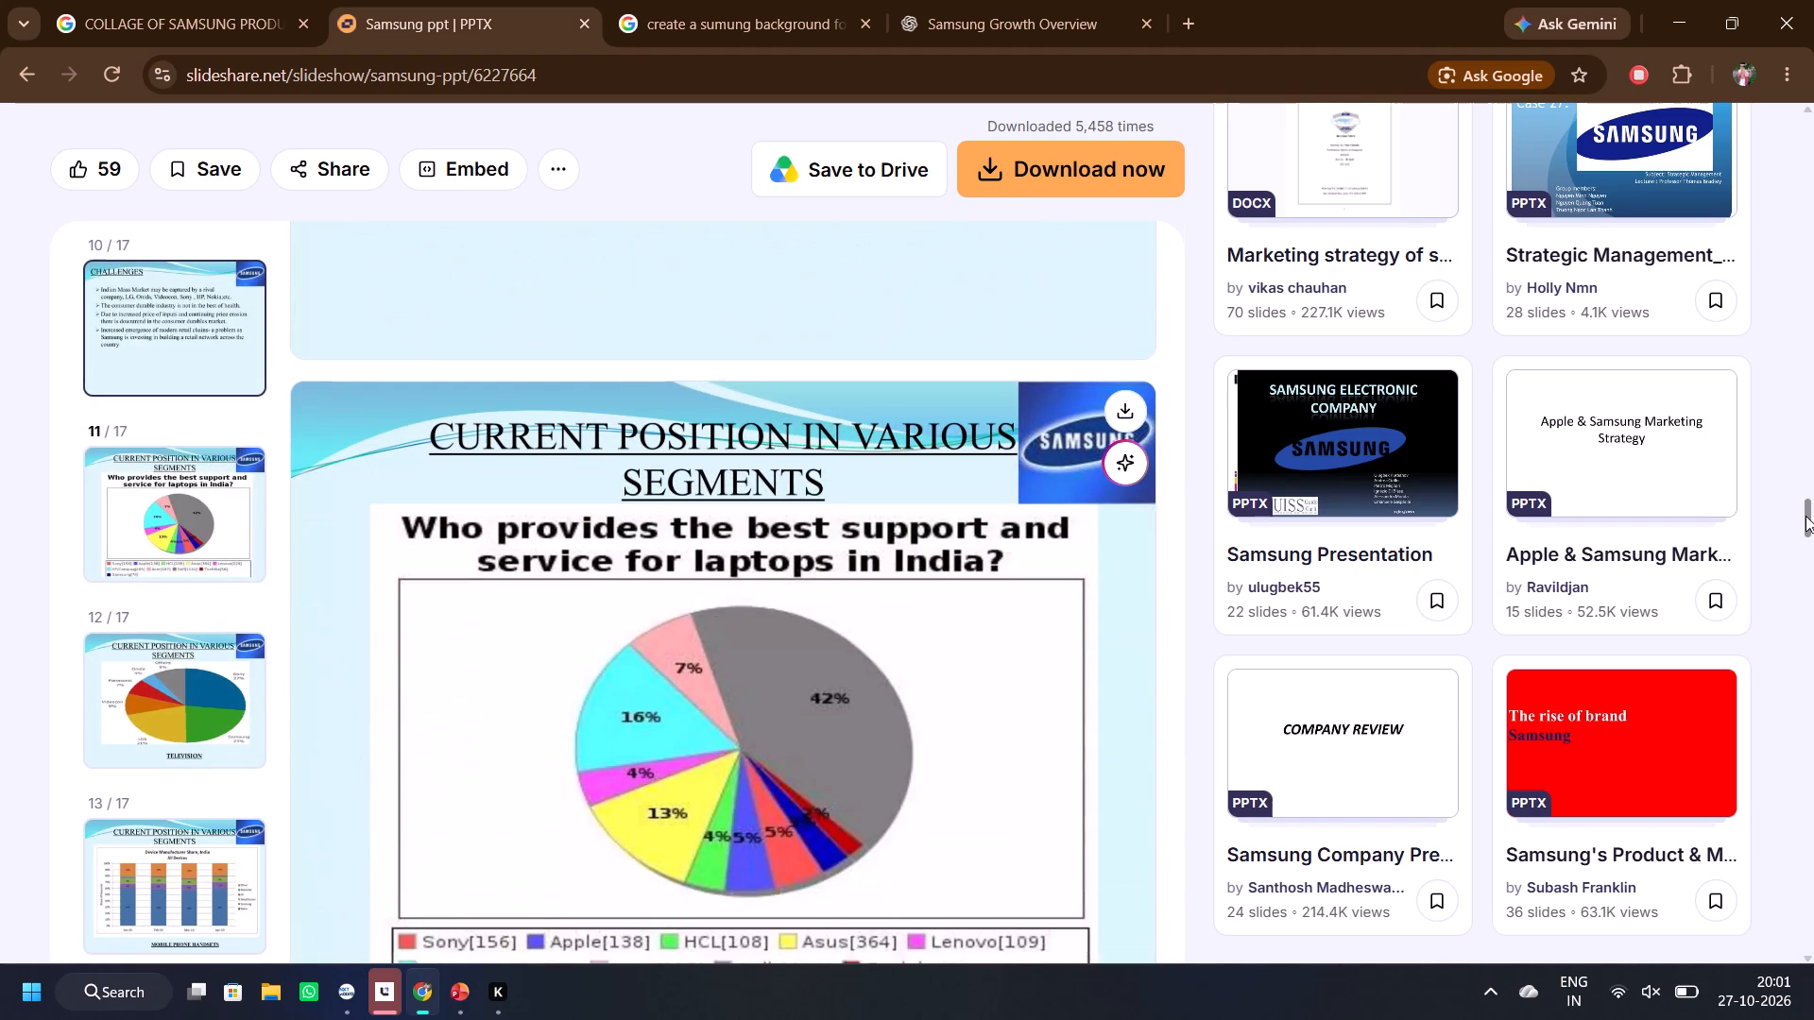
left_click_drag(1805, 516, 1797, 542)
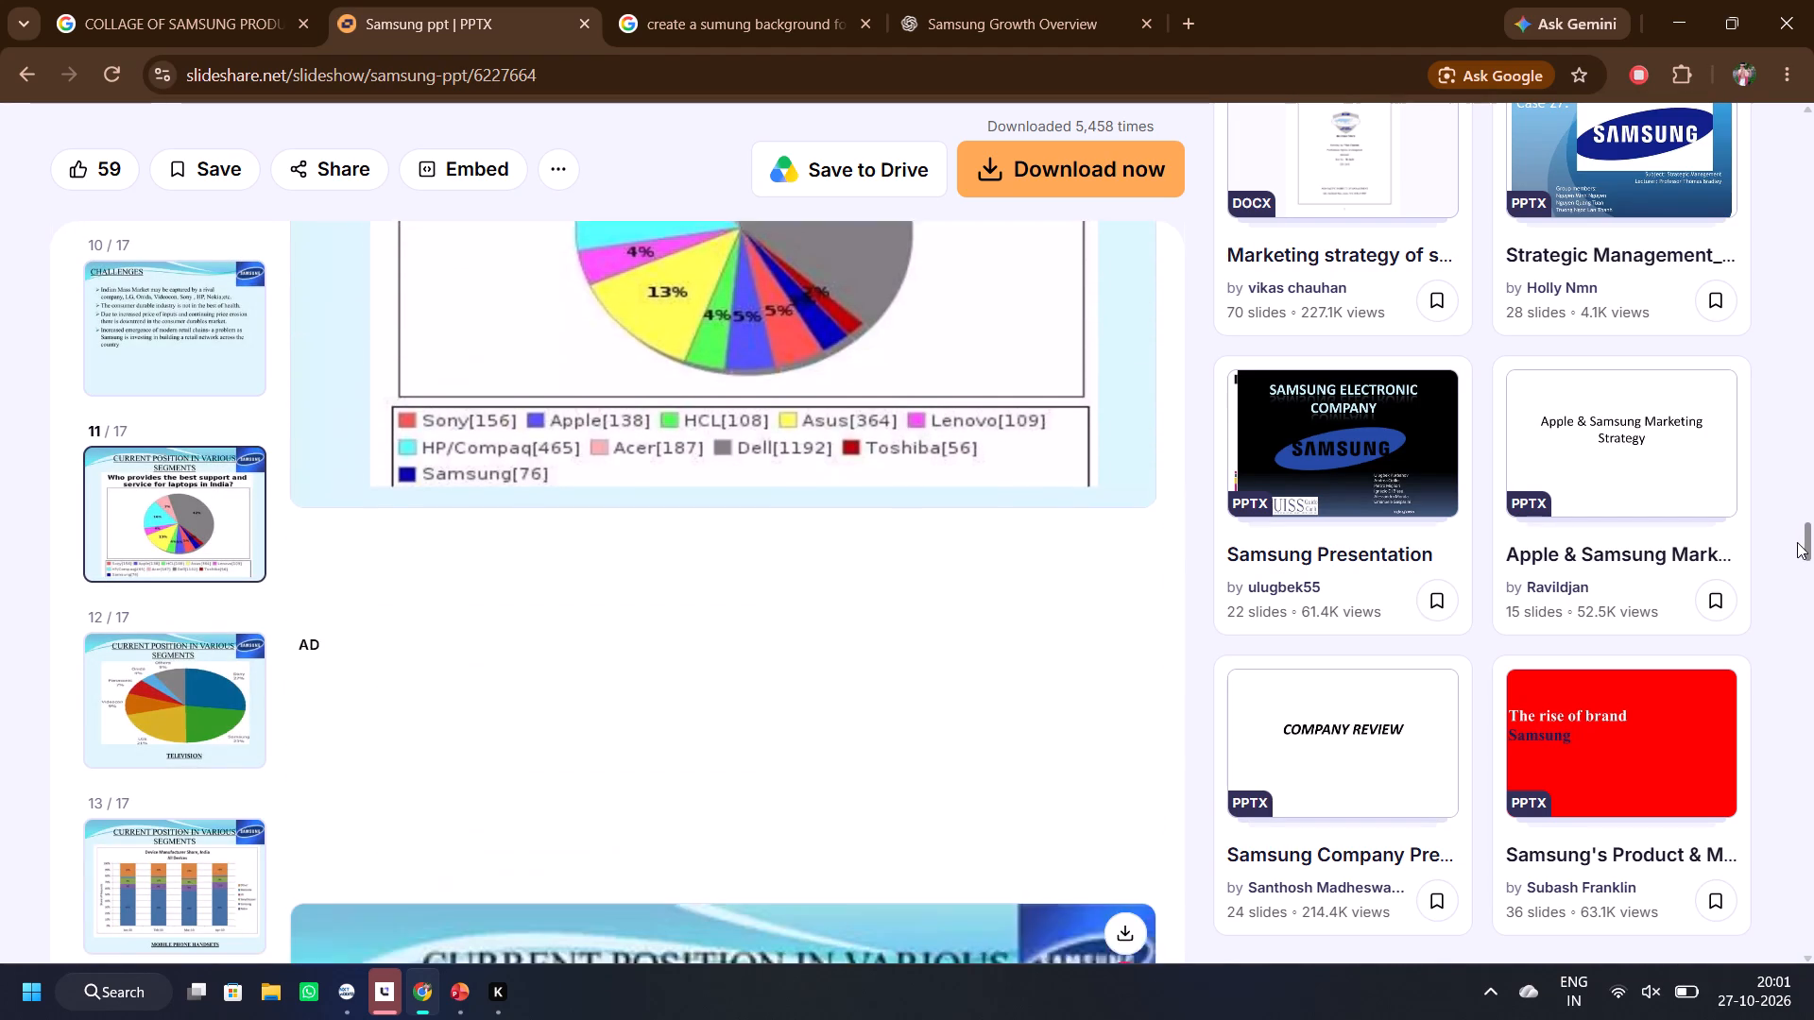
left_click_drag(1797, 542, 1773, 737)
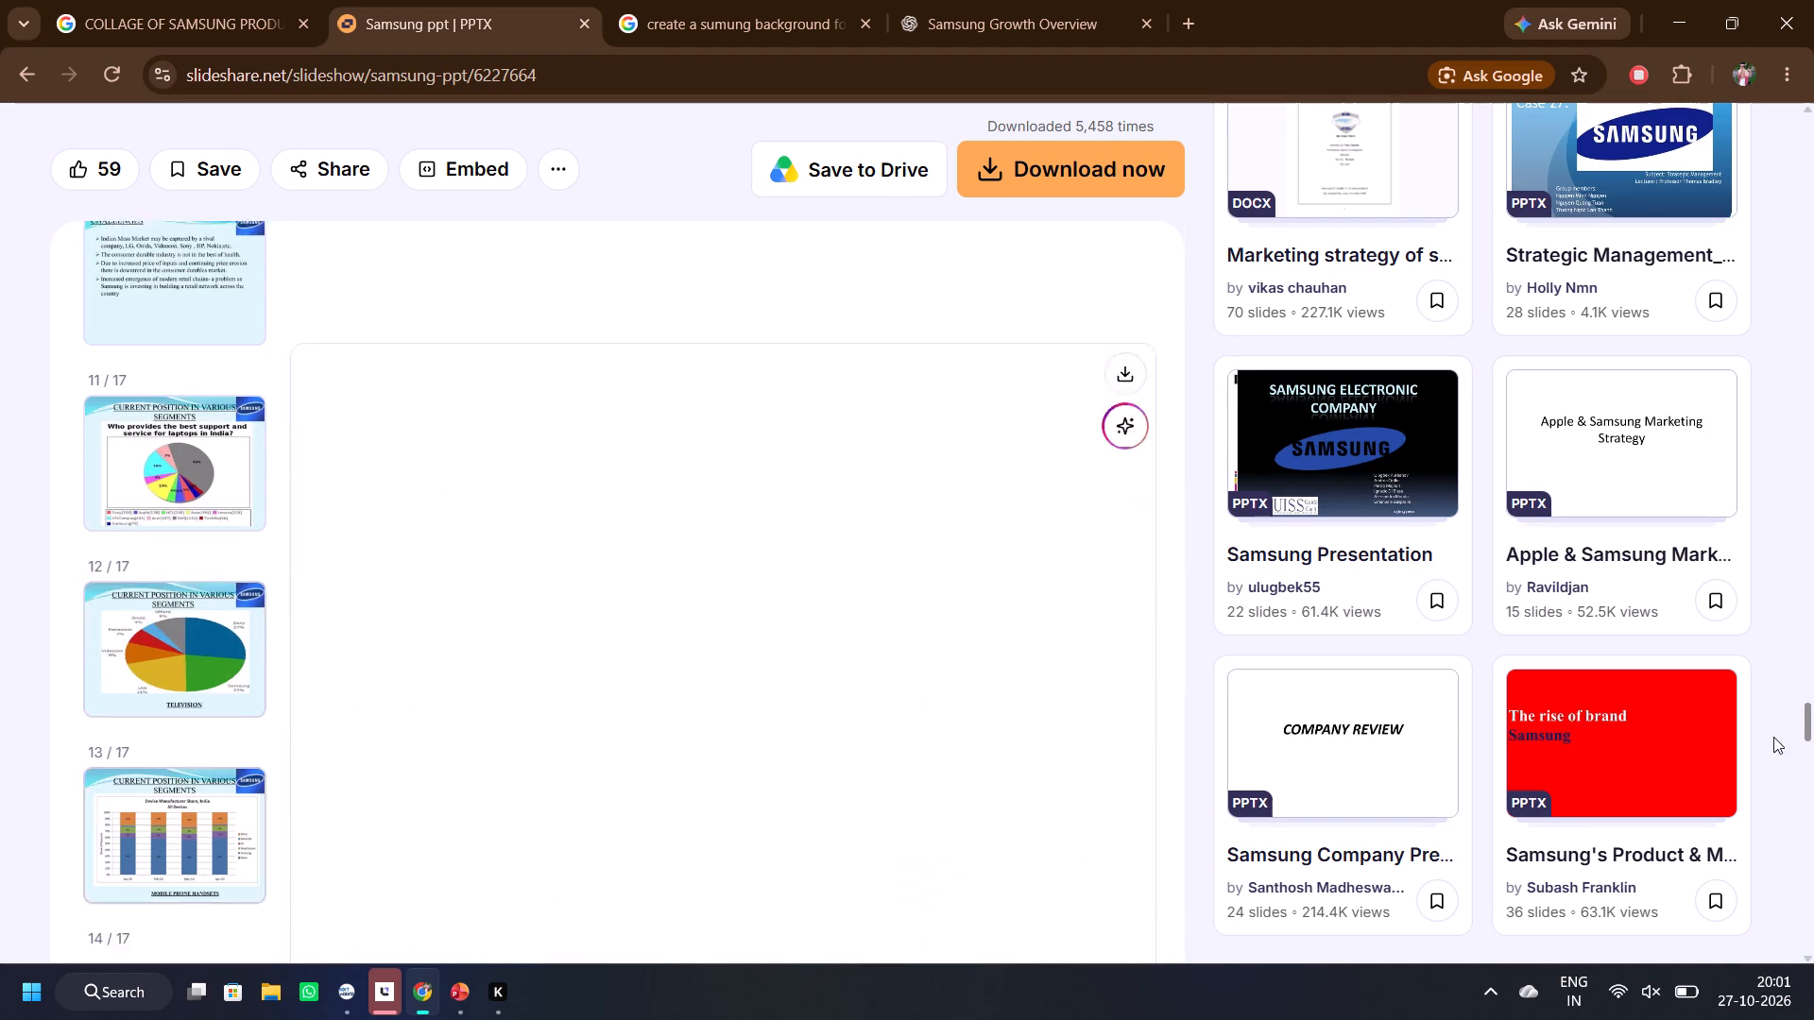
left_click_drag(1773, 737, 1722, 621)
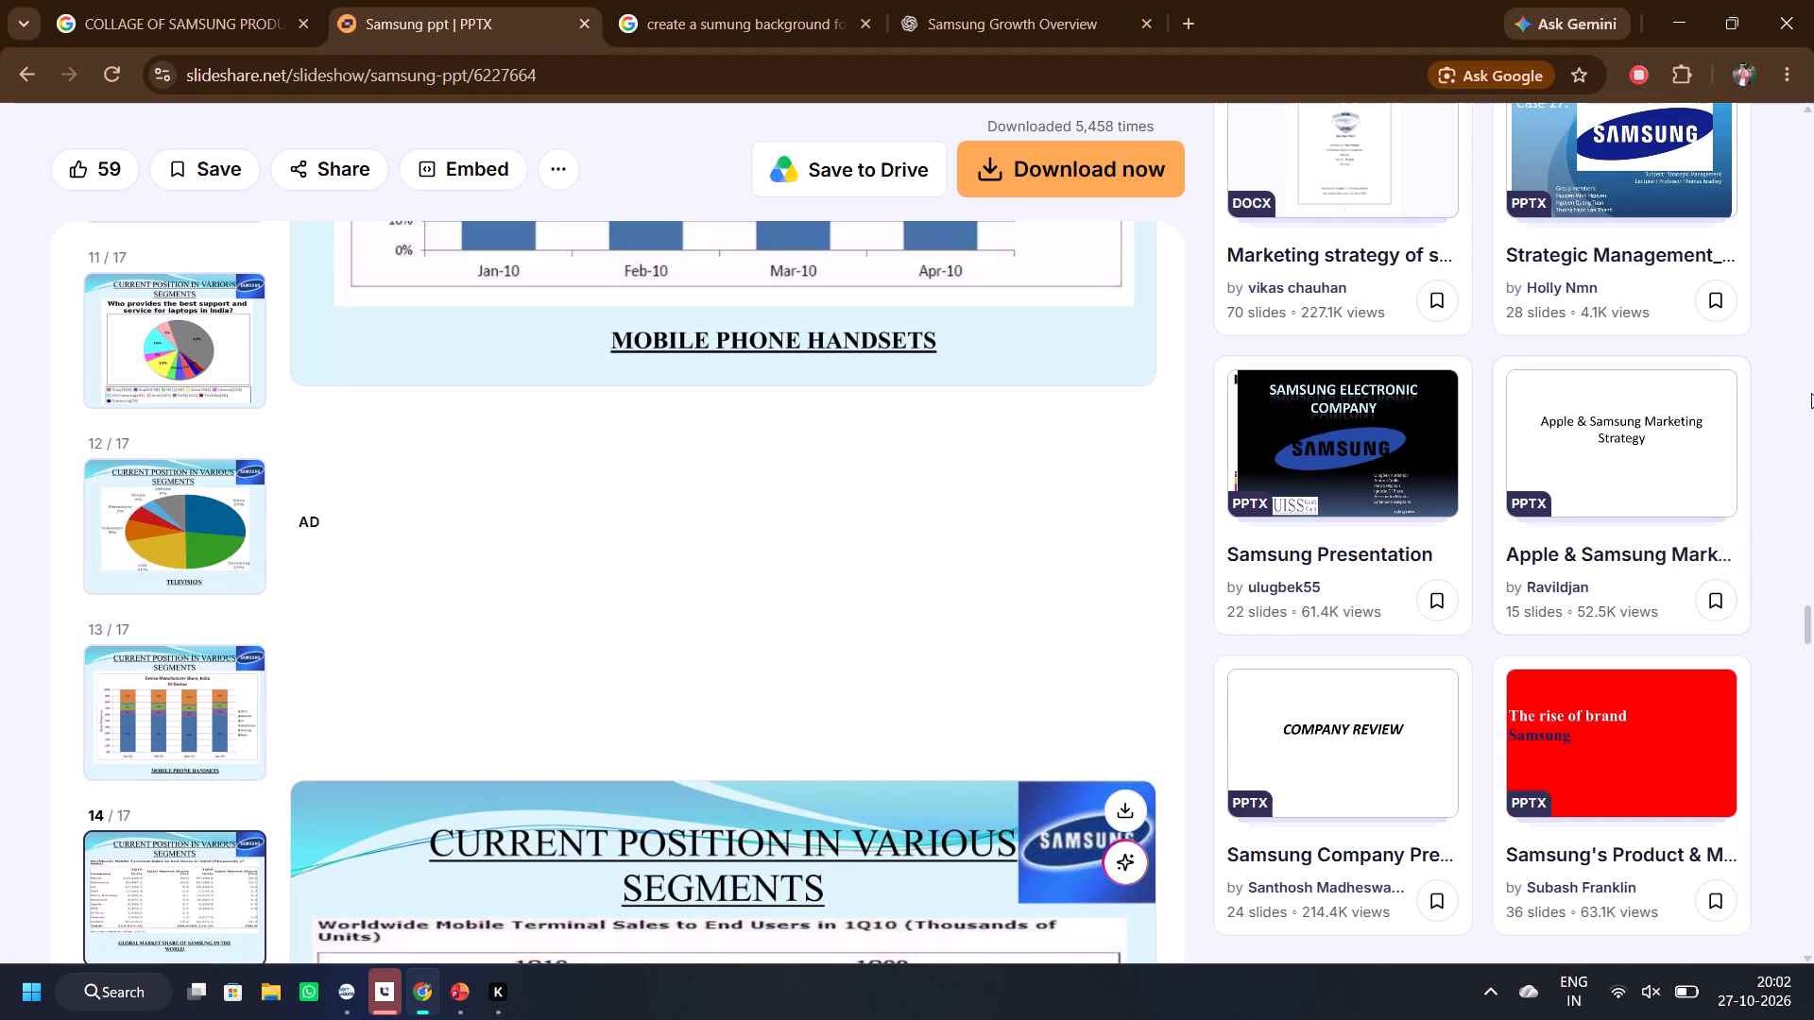
left_click_drag(1809, 617, 1809, 618)
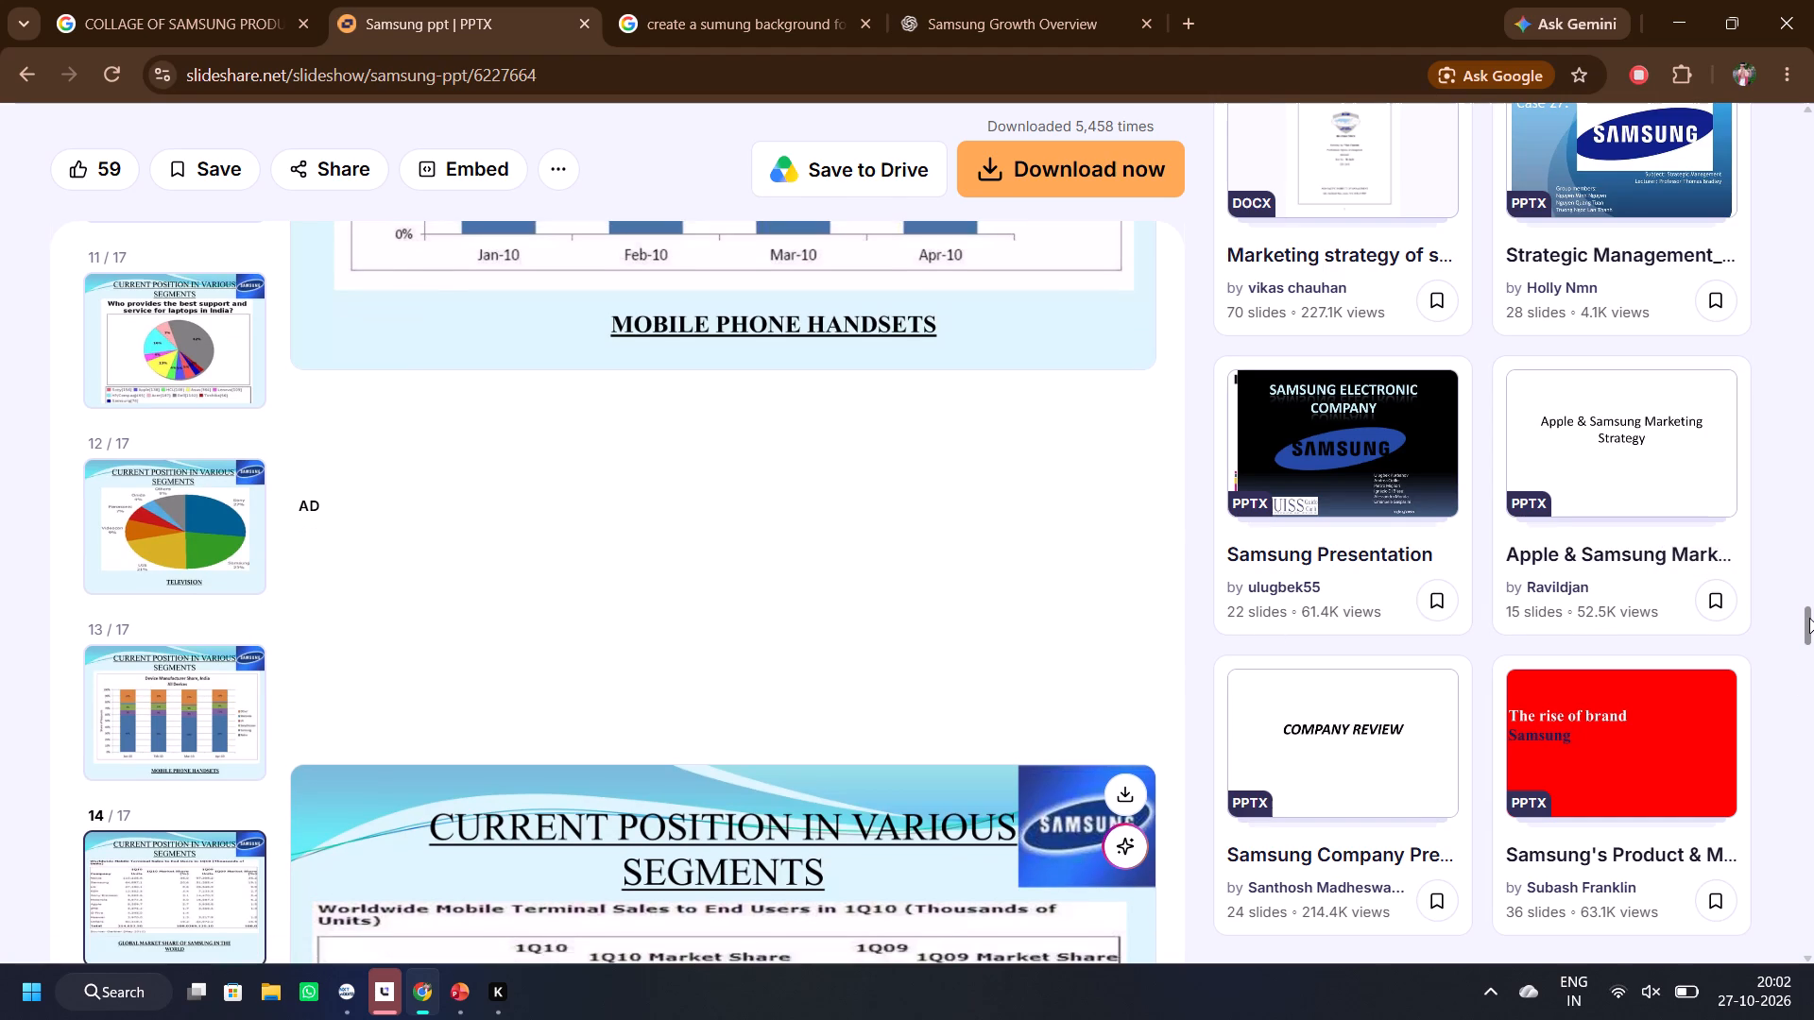
left_click_drag(1809, 618, 1809, 621)
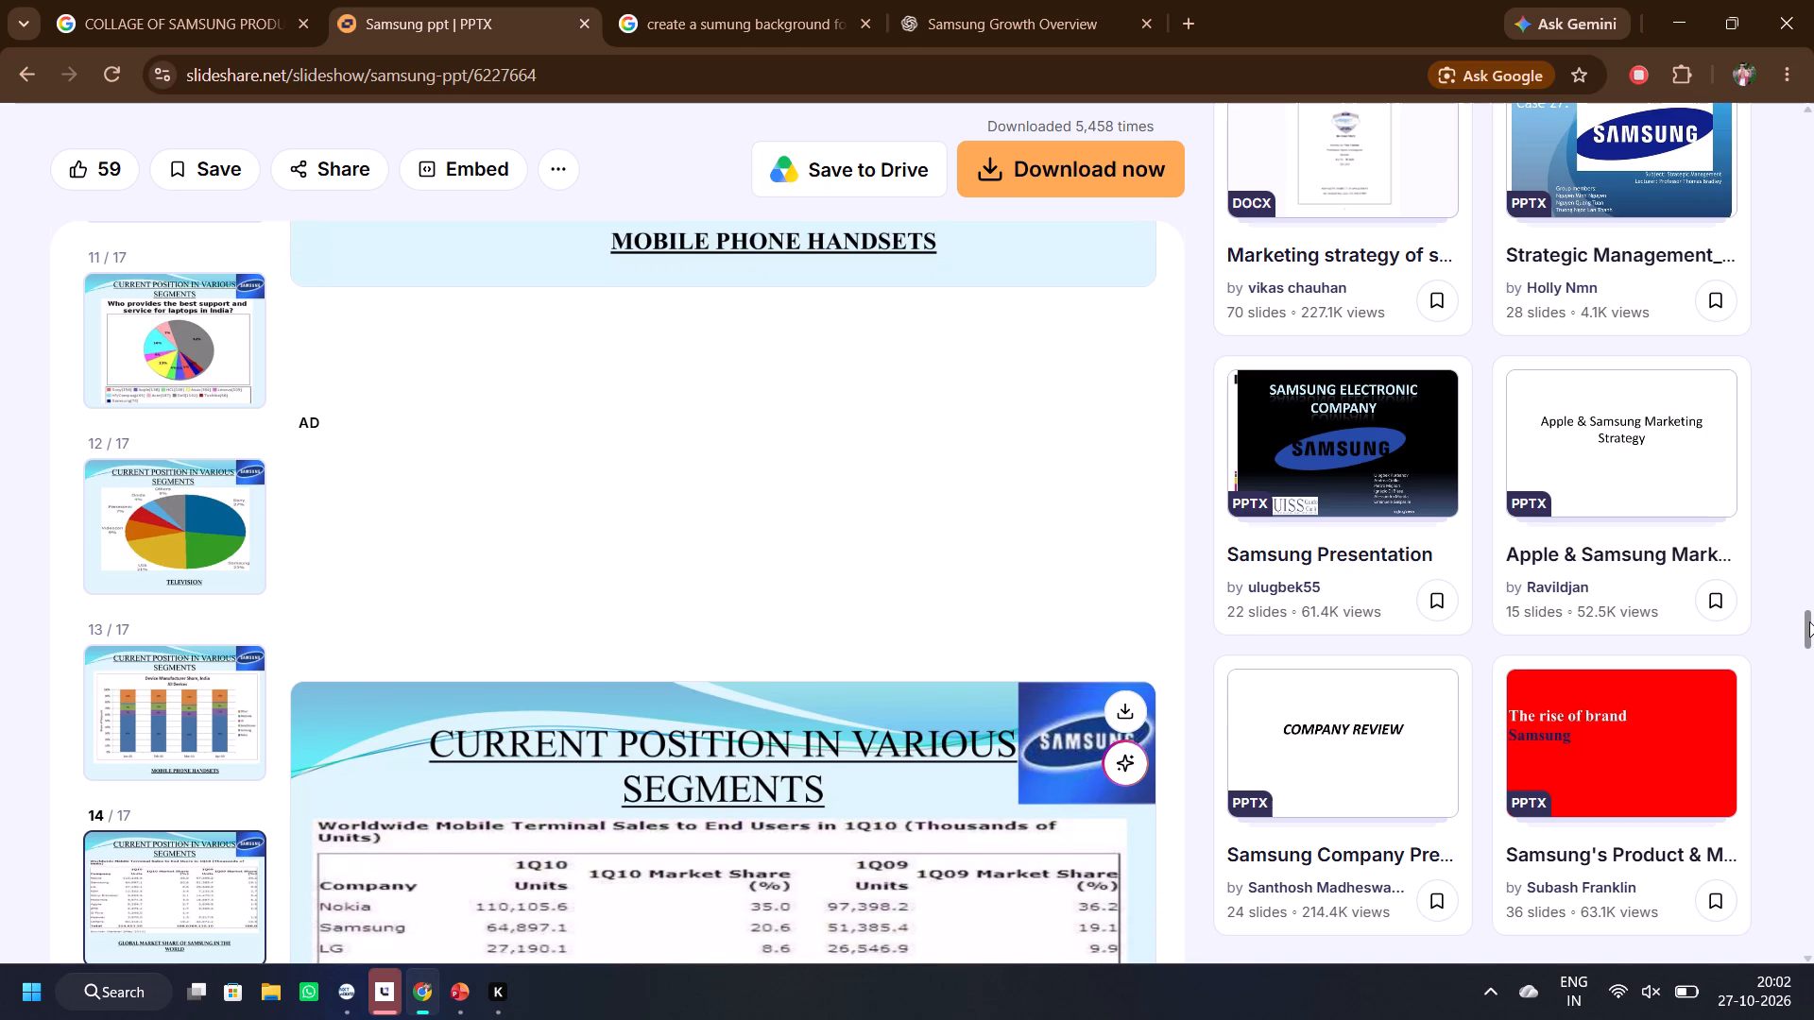
left_click_drag(1809, 621, 1804, 690)
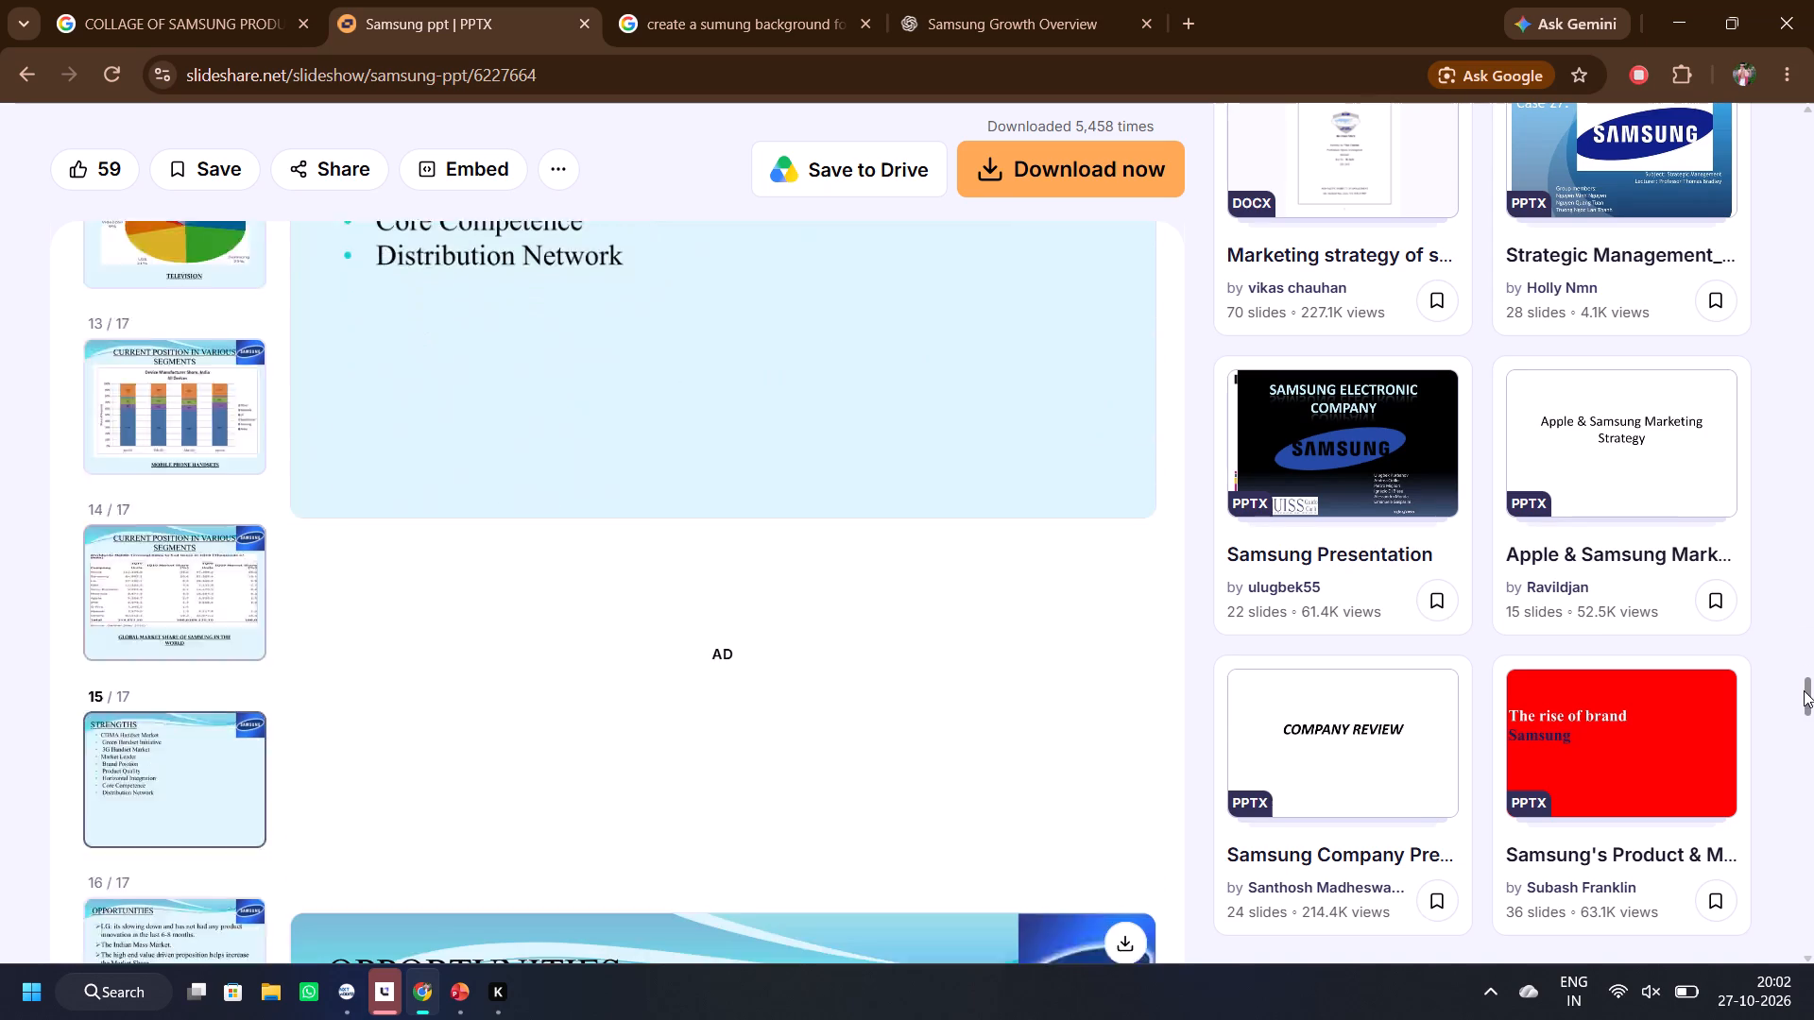
left_click_drag(1804, 690, 1801, 751)
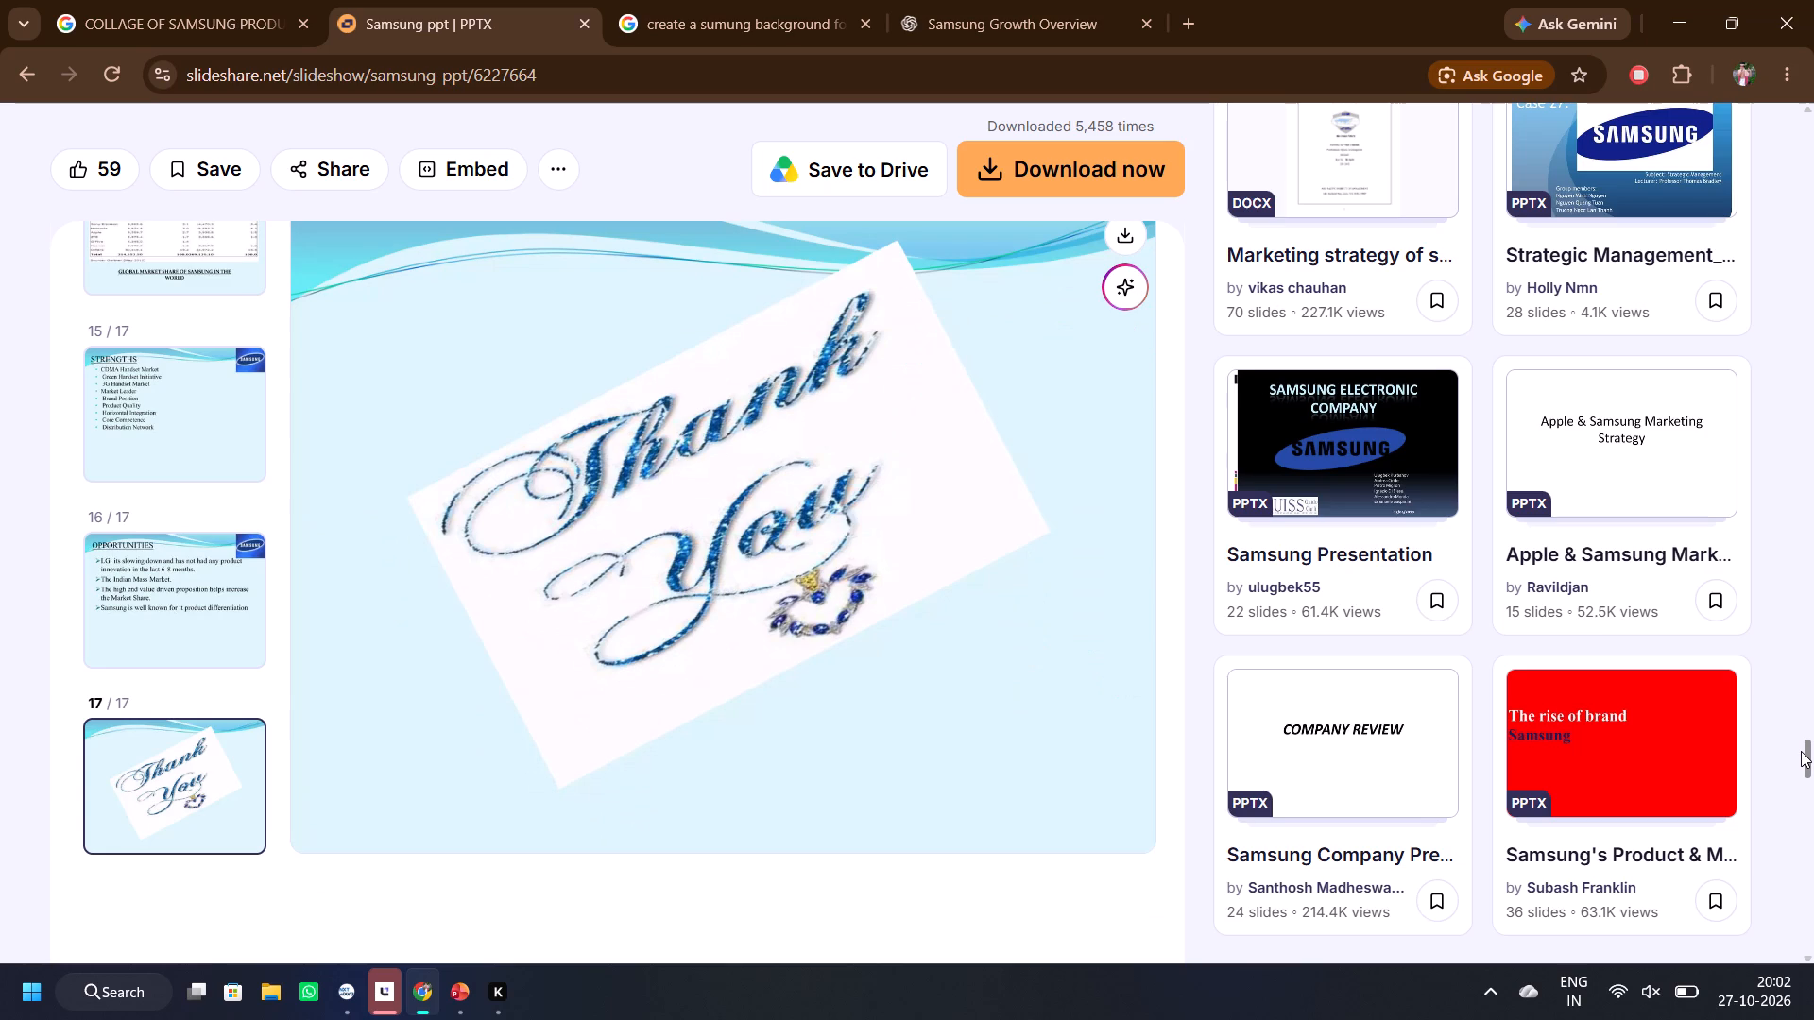
Go back through the "Samsung ppt" slides, rechecking the market-share charts for handsets, televisions and laptops, up to the positioning slide.
left_click_drag(1801, 751, 1801, 707)
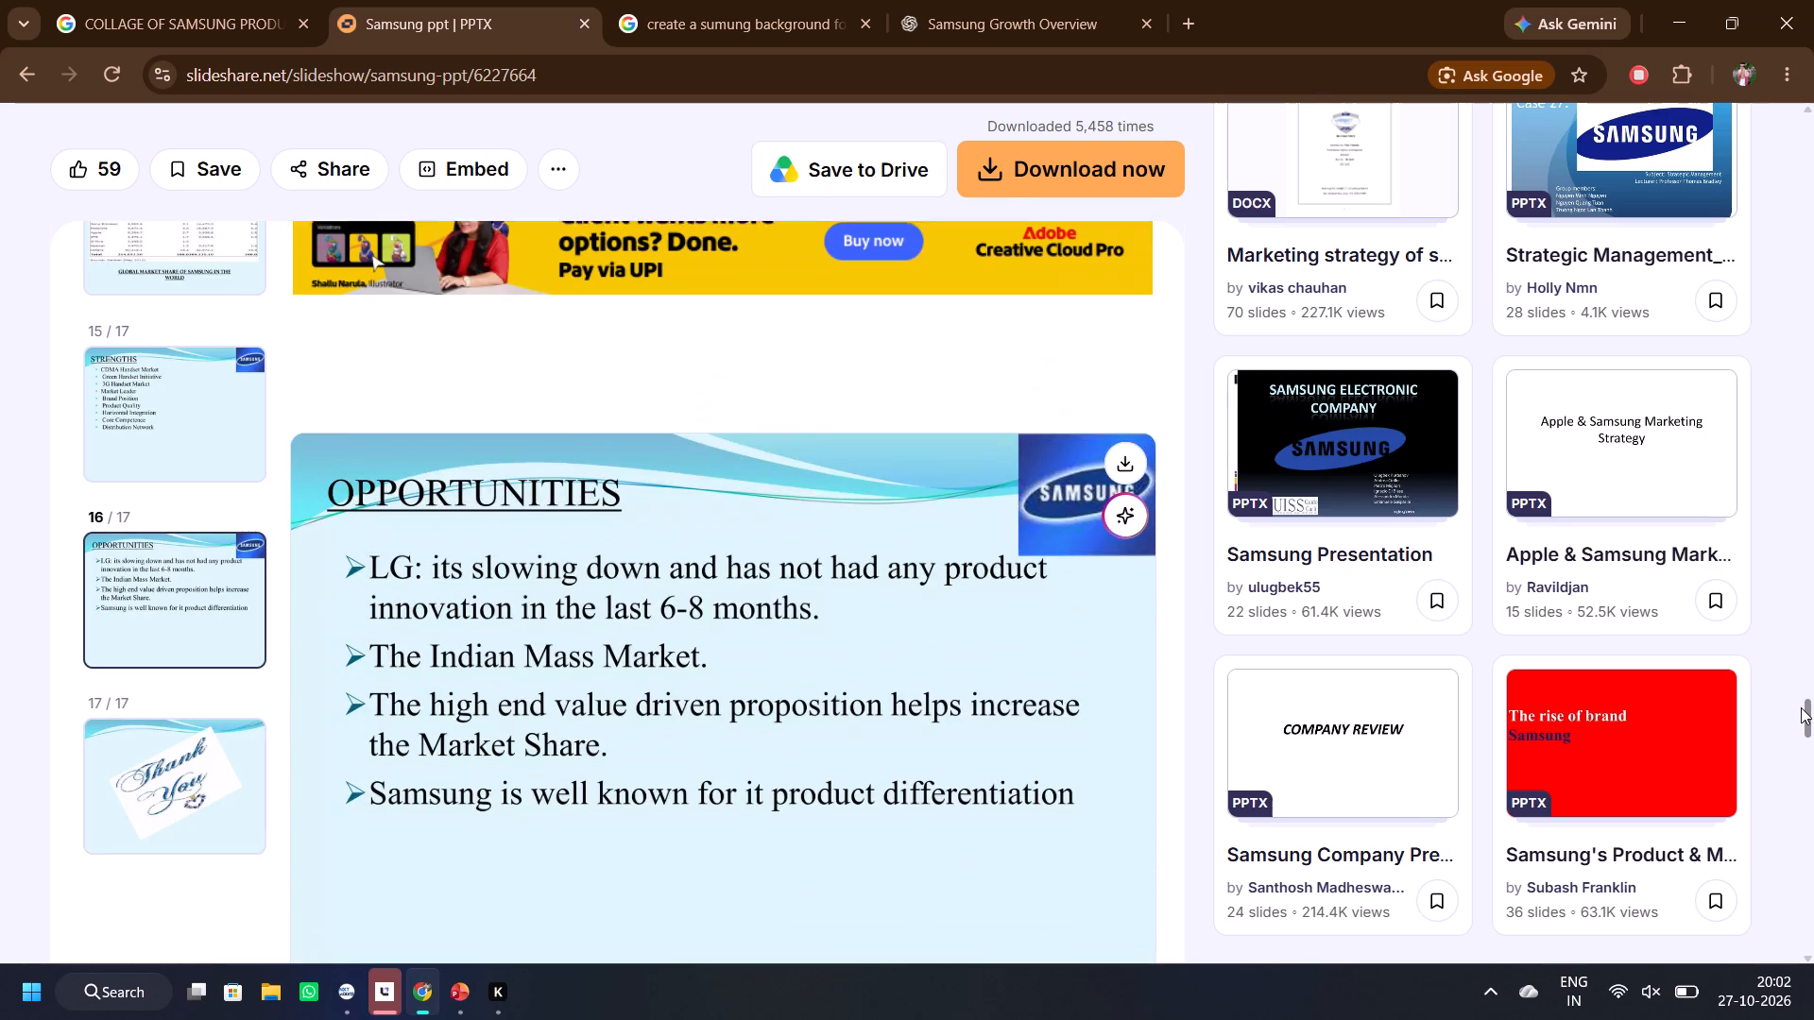
left_click_drag(1801, 707, 1802, 633)
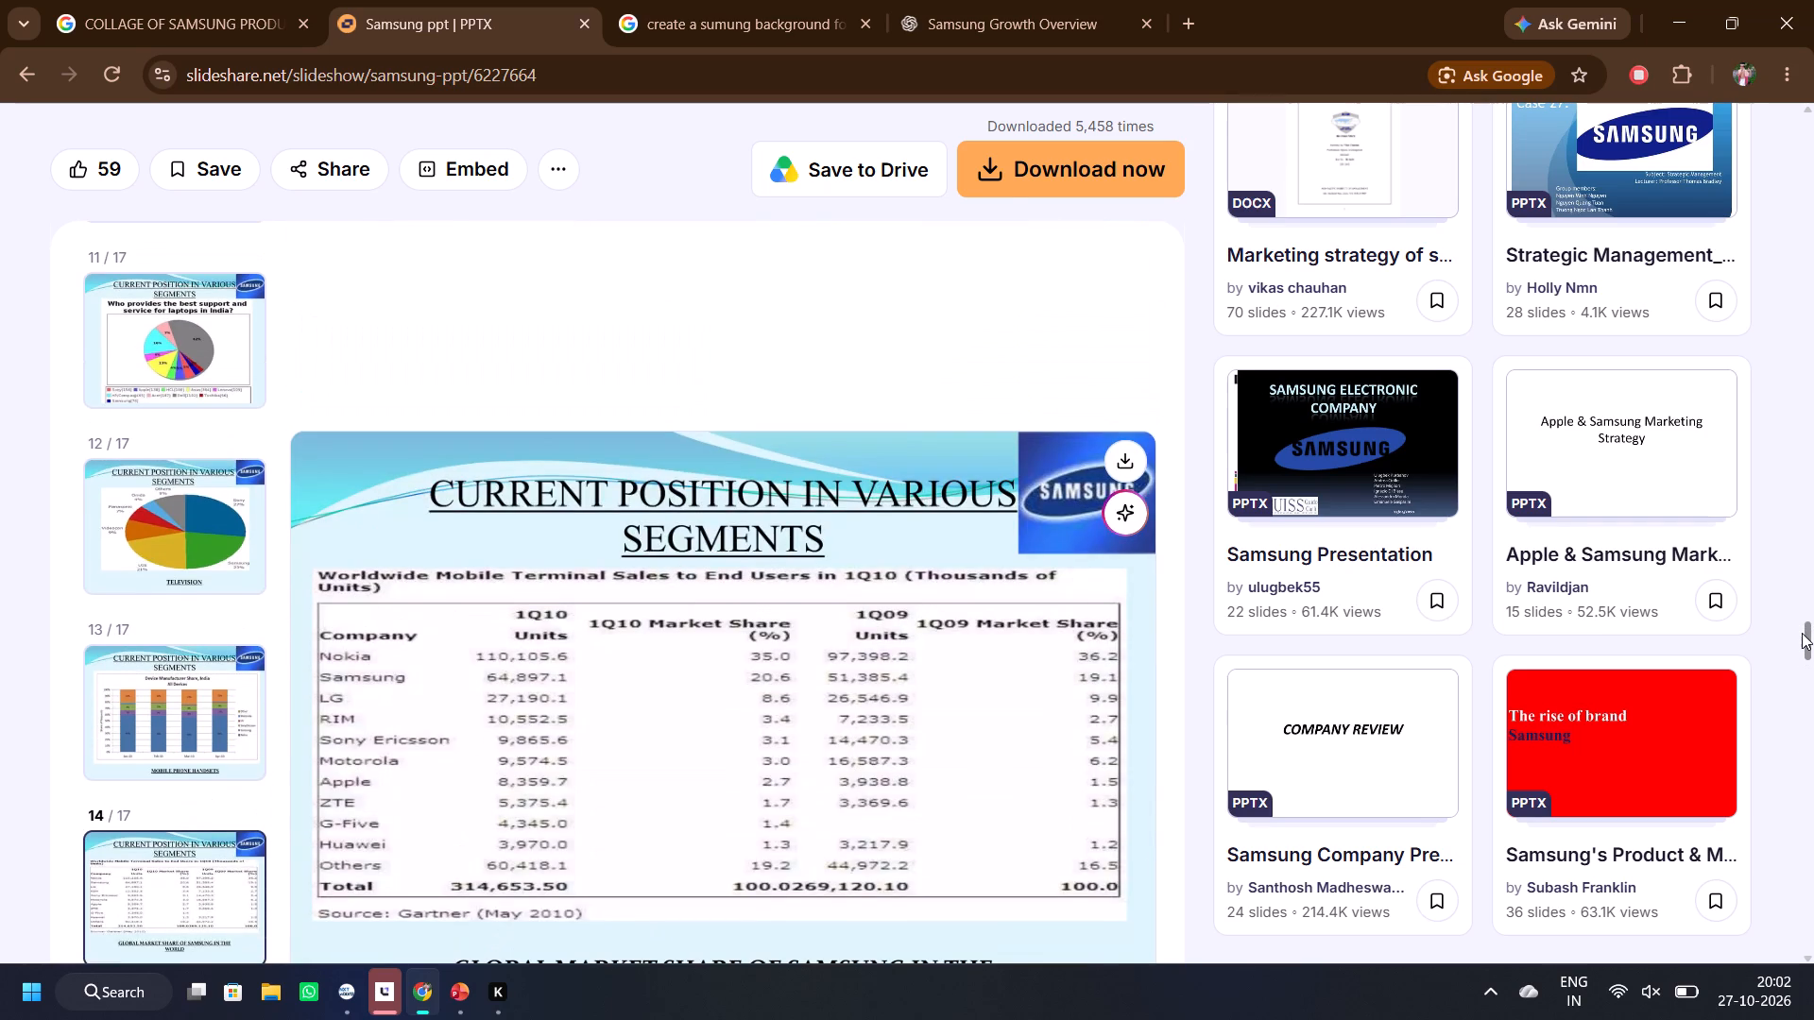
left_click_drag(1802, 633, 1802, 610)
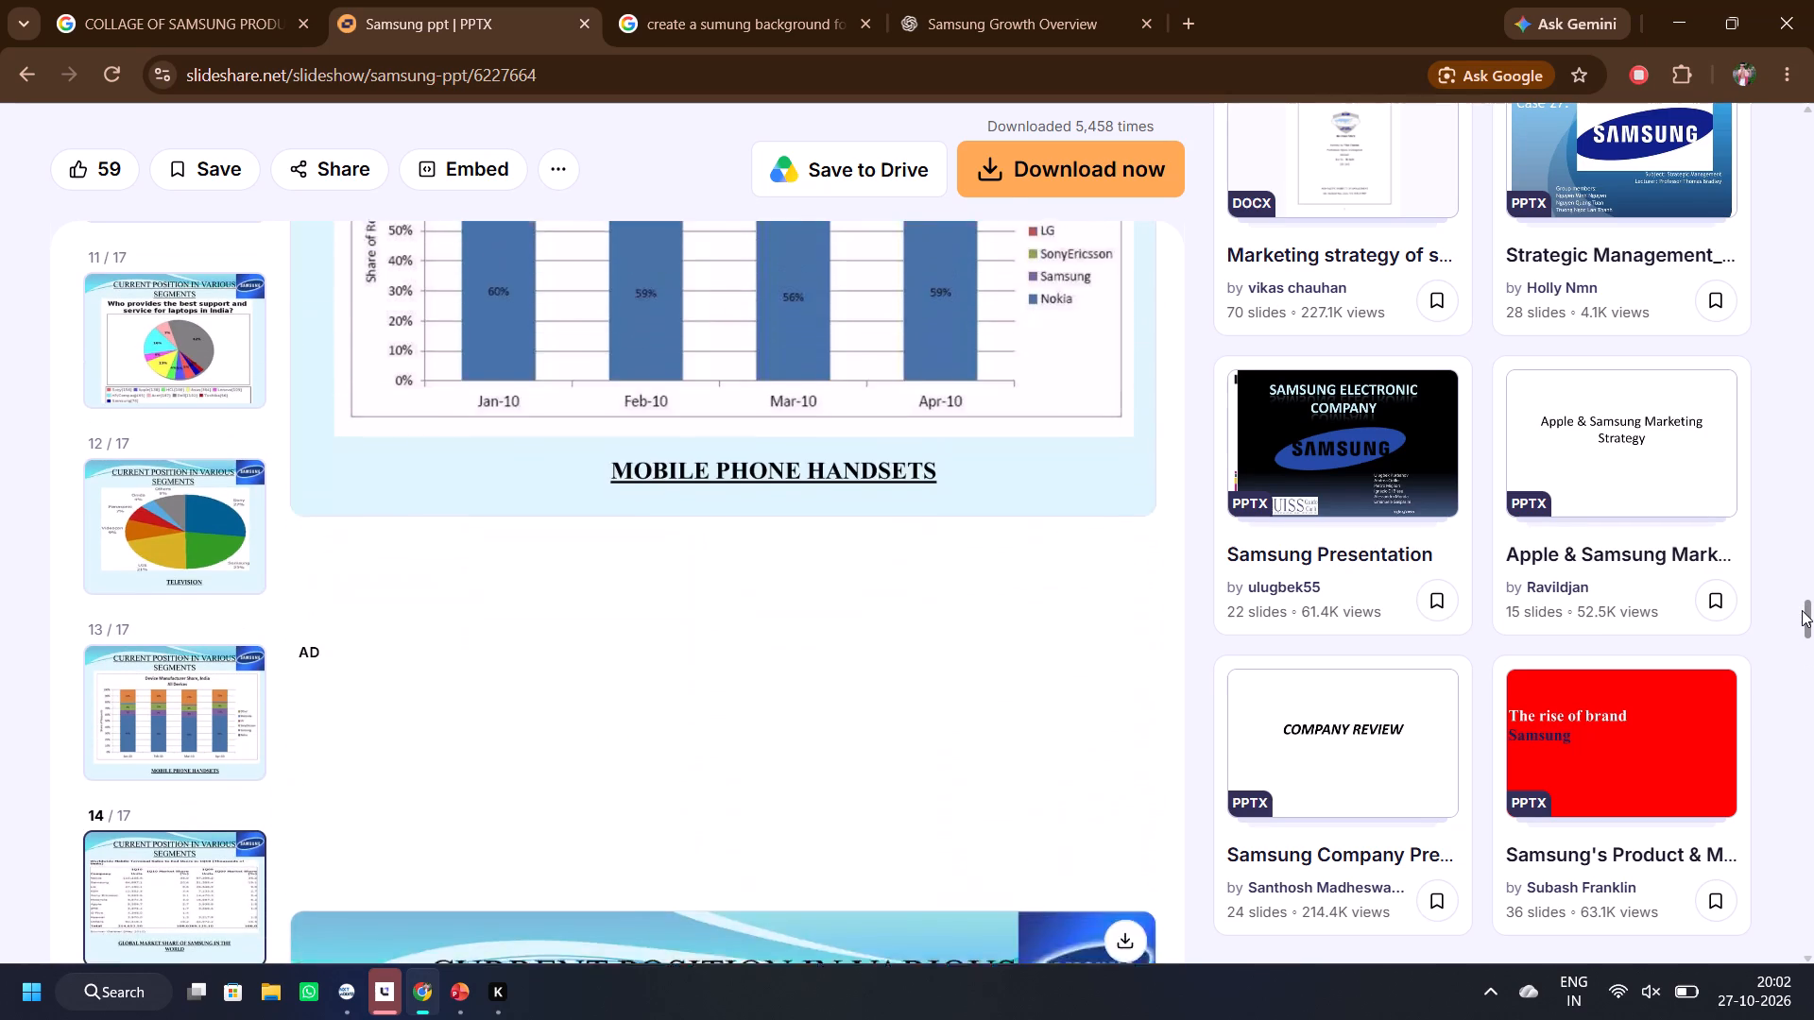
left_click_drag(1802, 610, 1803, 593)
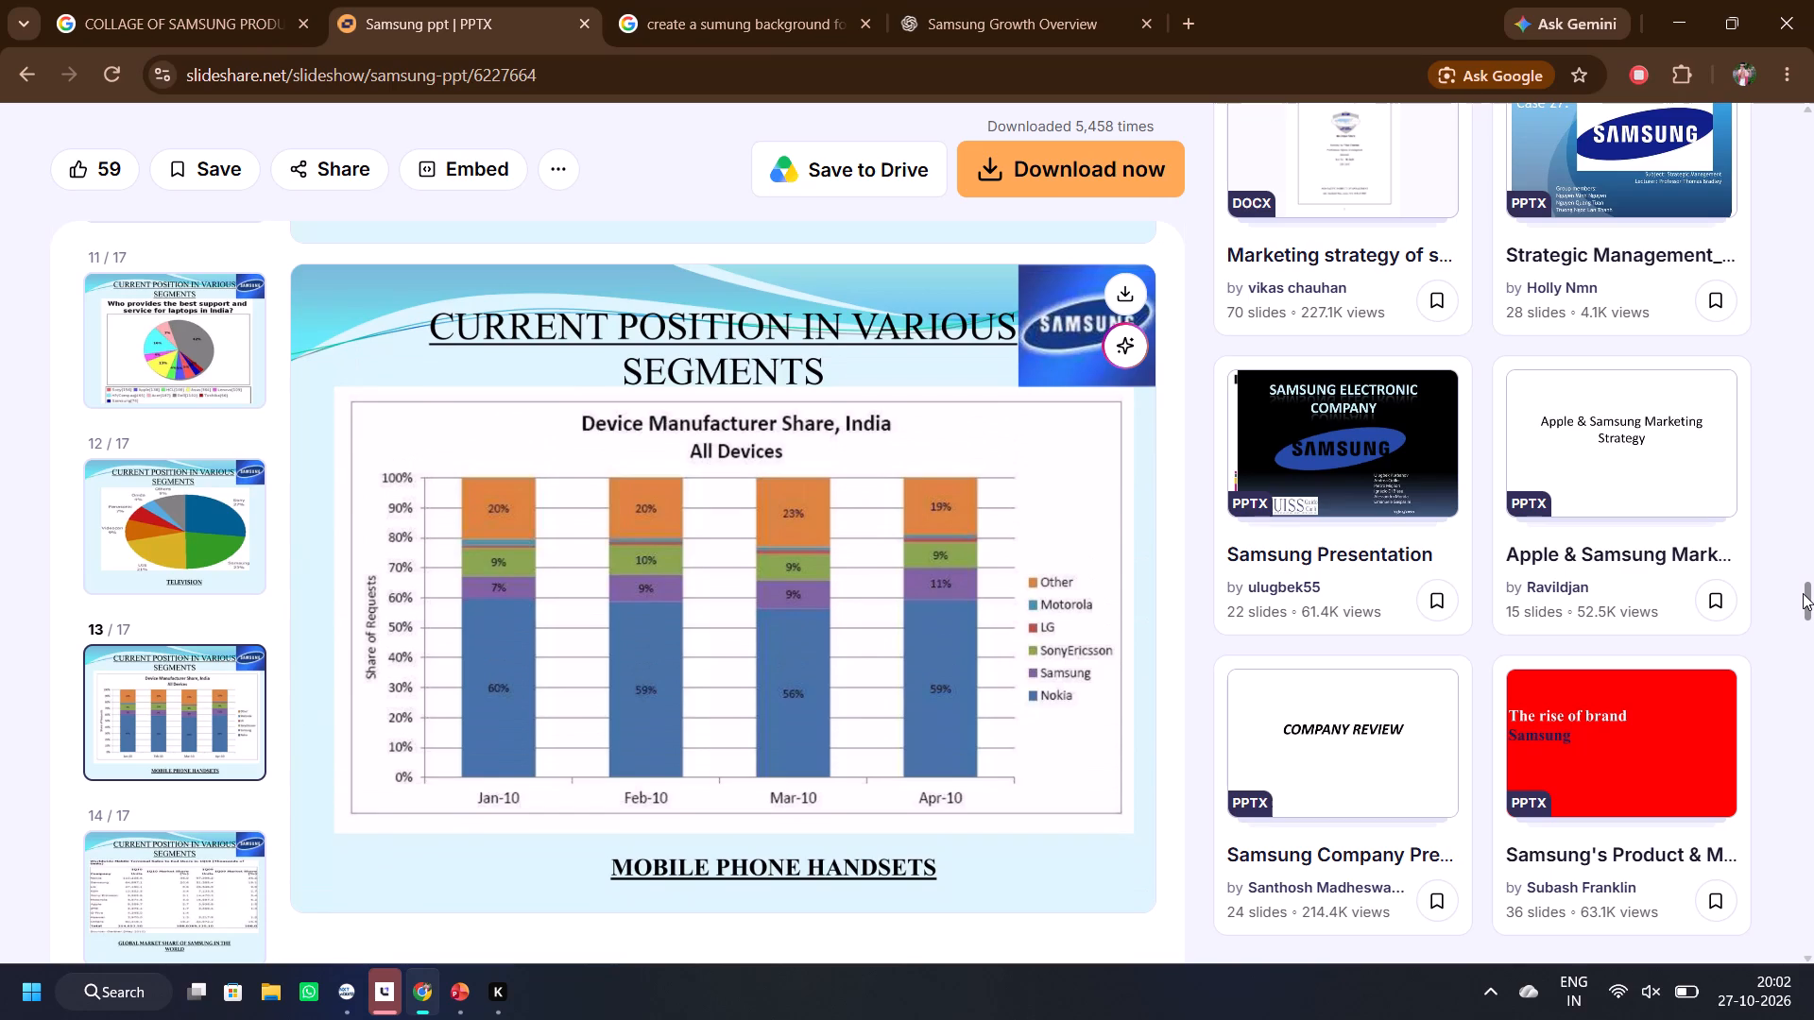
left_click_drag(1803, 593, 1802, 550)
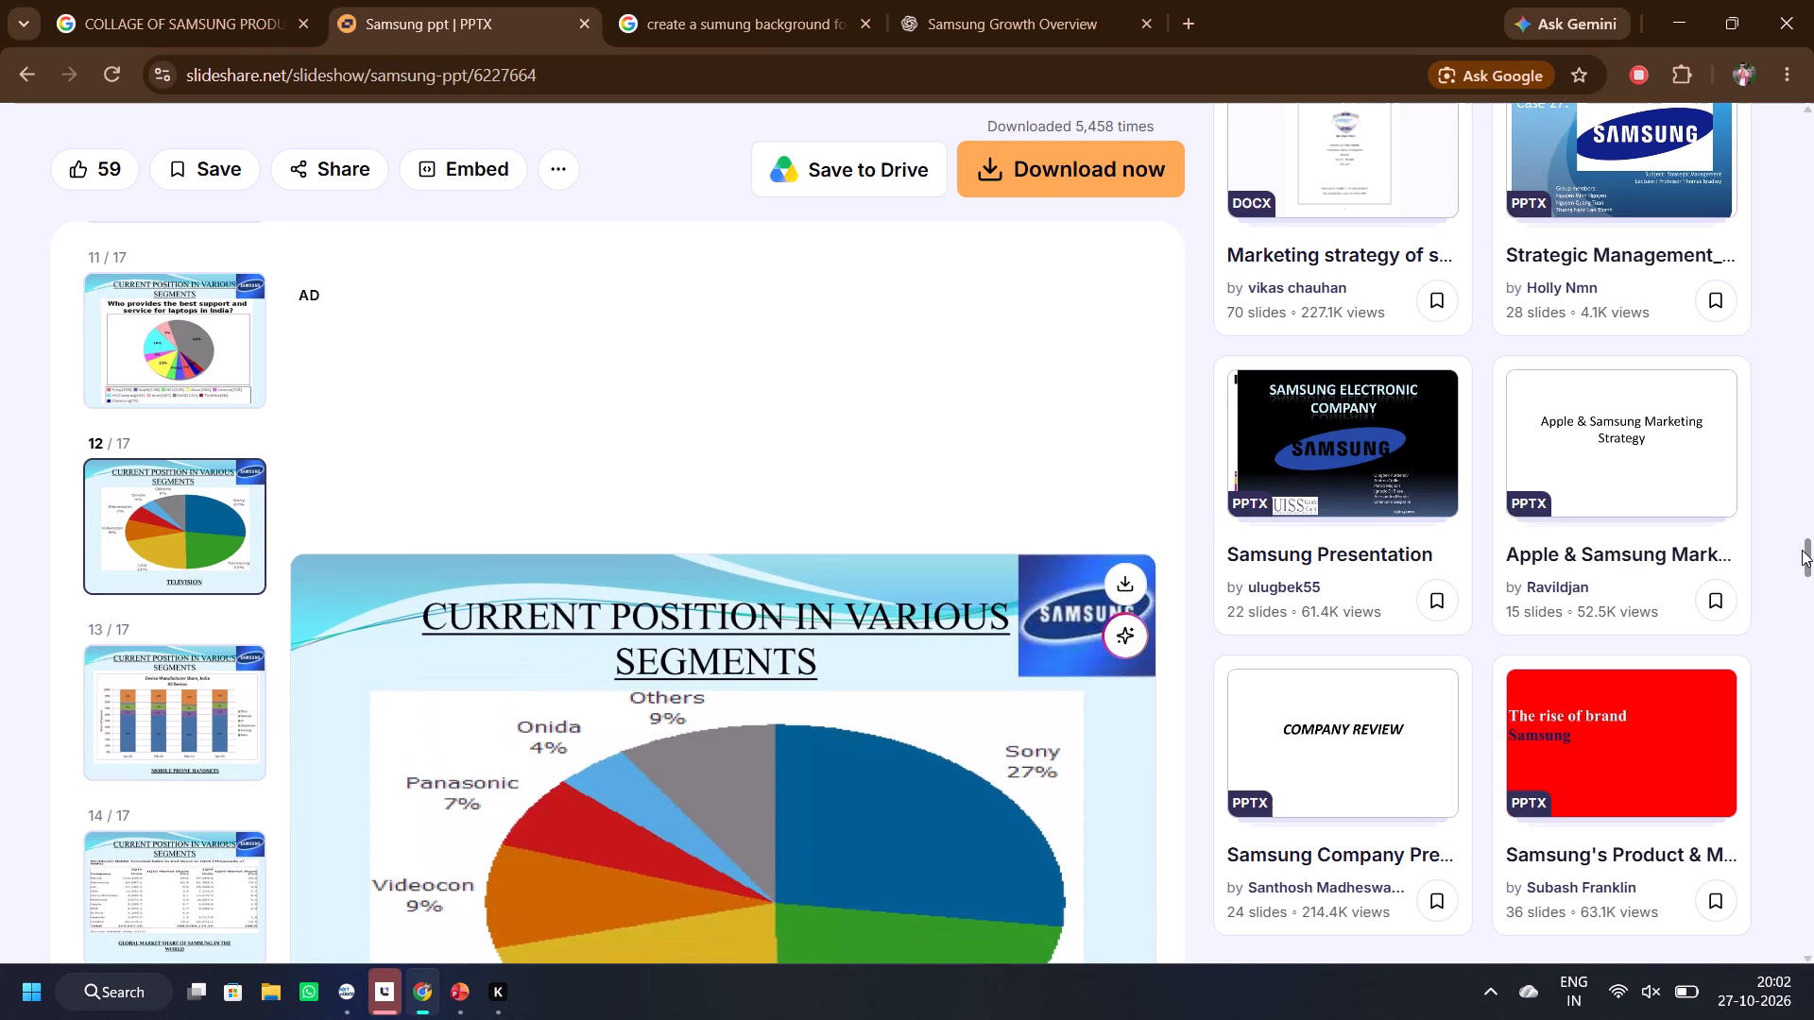
left_click_drag(1802, 550, 1799, 563)
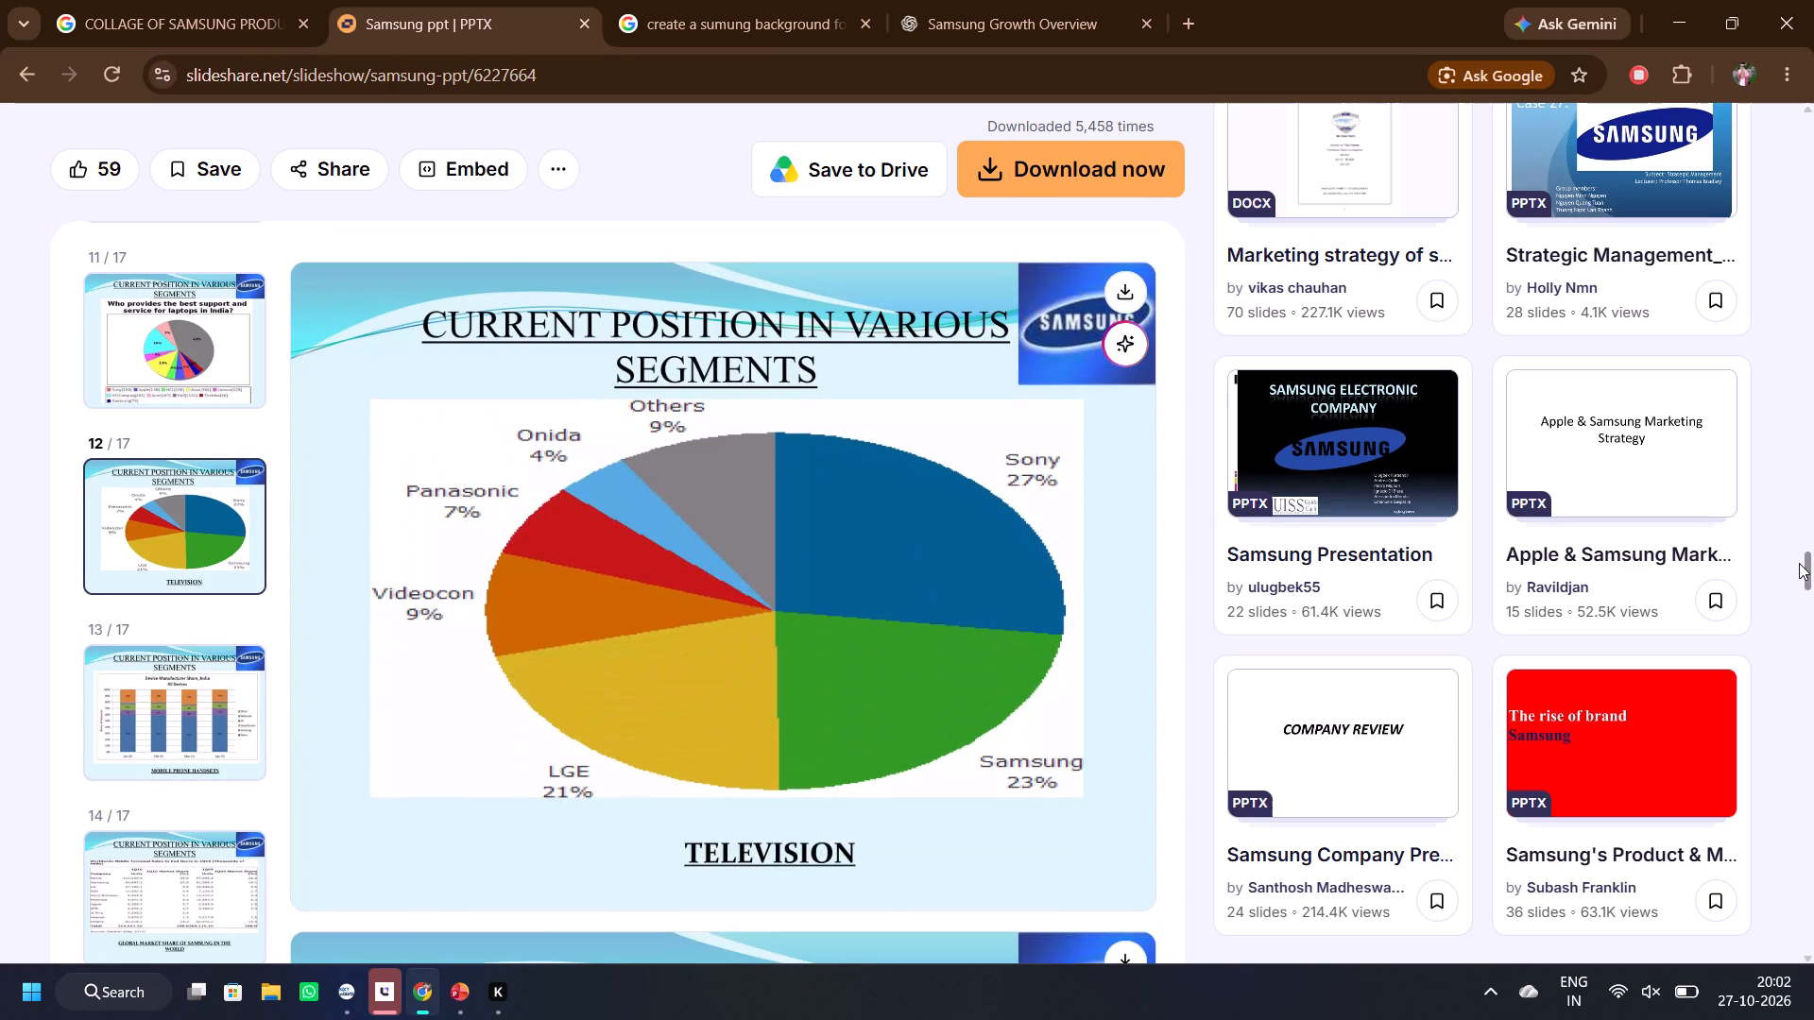
left_click_drag(1799, 563, 1796, 559)
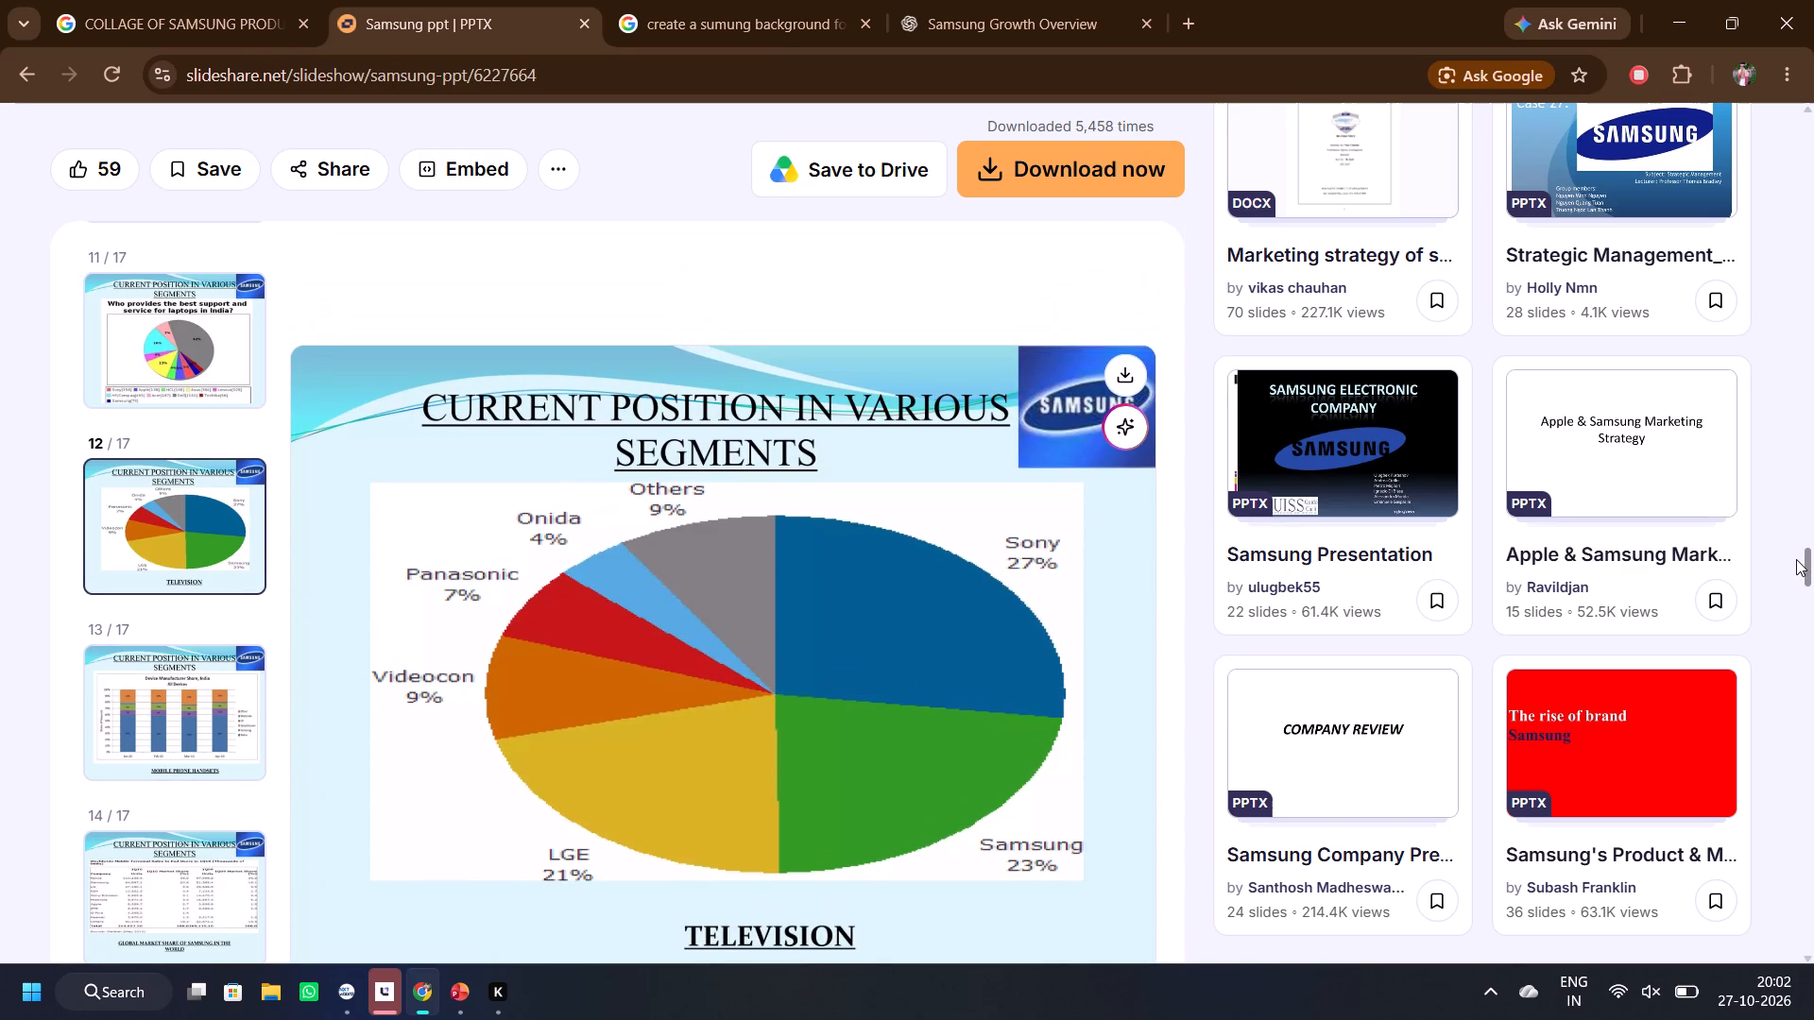
left_click_drag(1796, 559, 1795, 560)
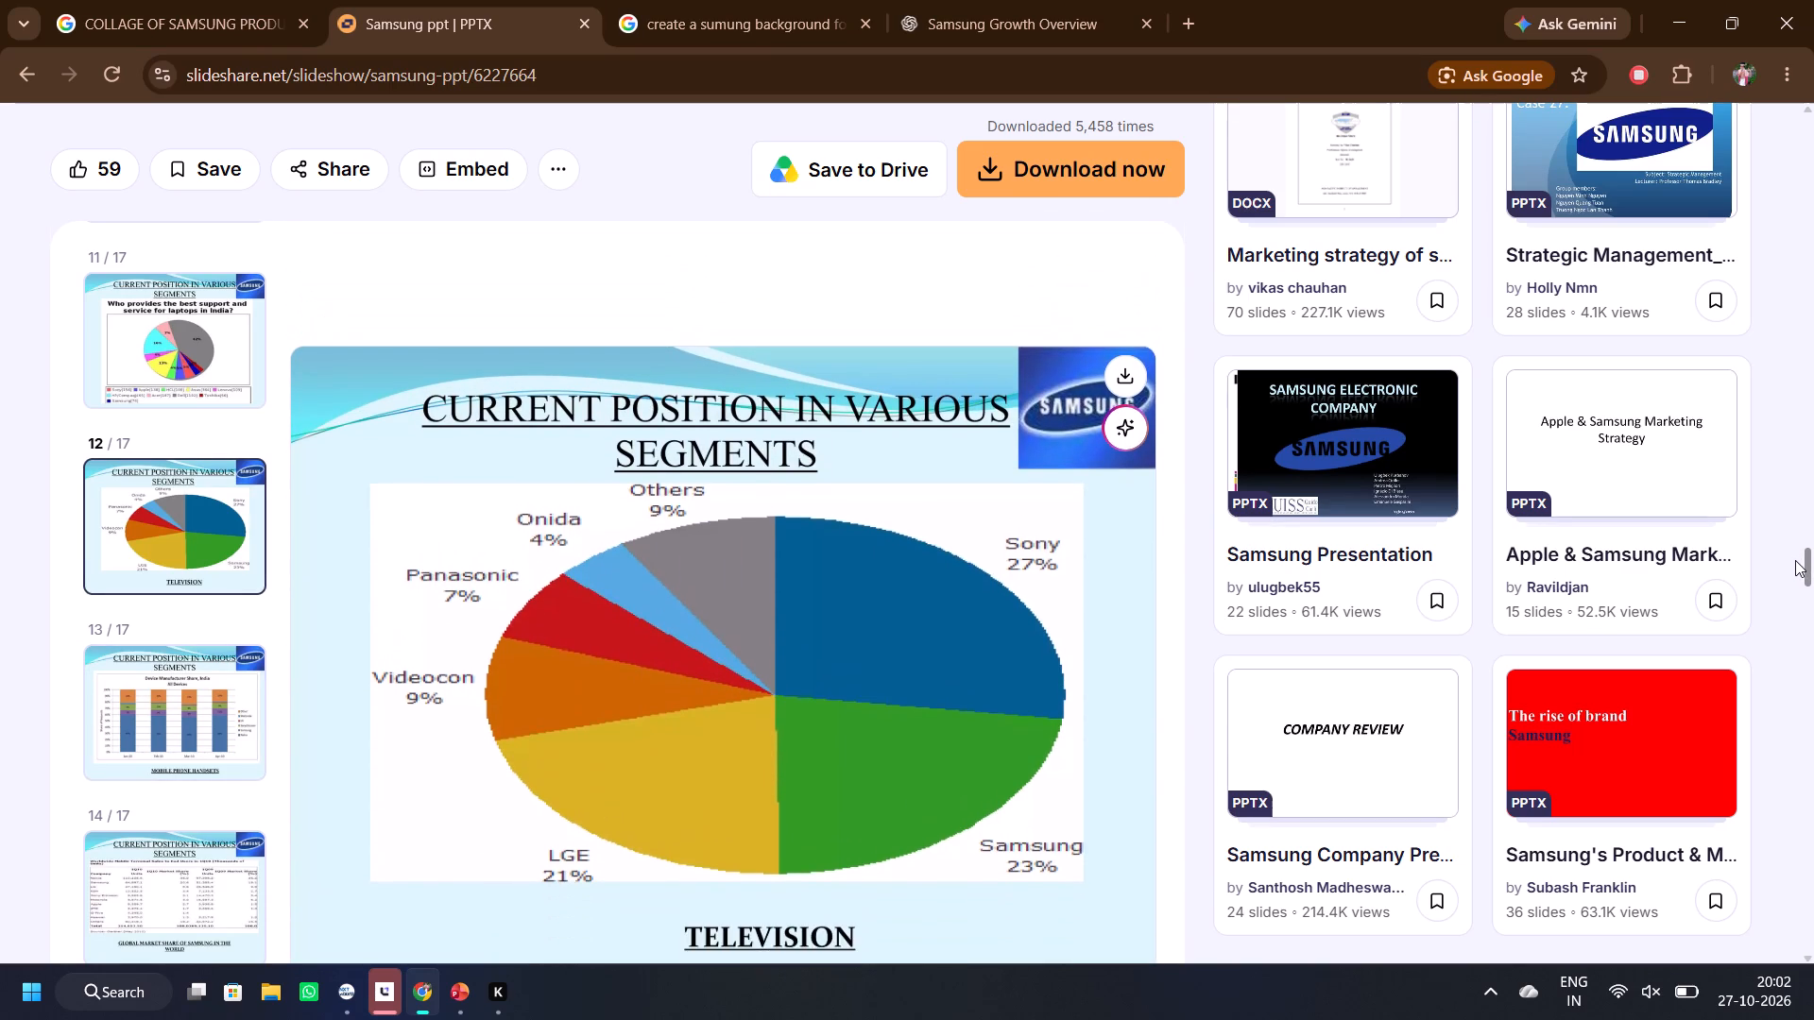
left_click_drag(1795, 560, 1781, 526)
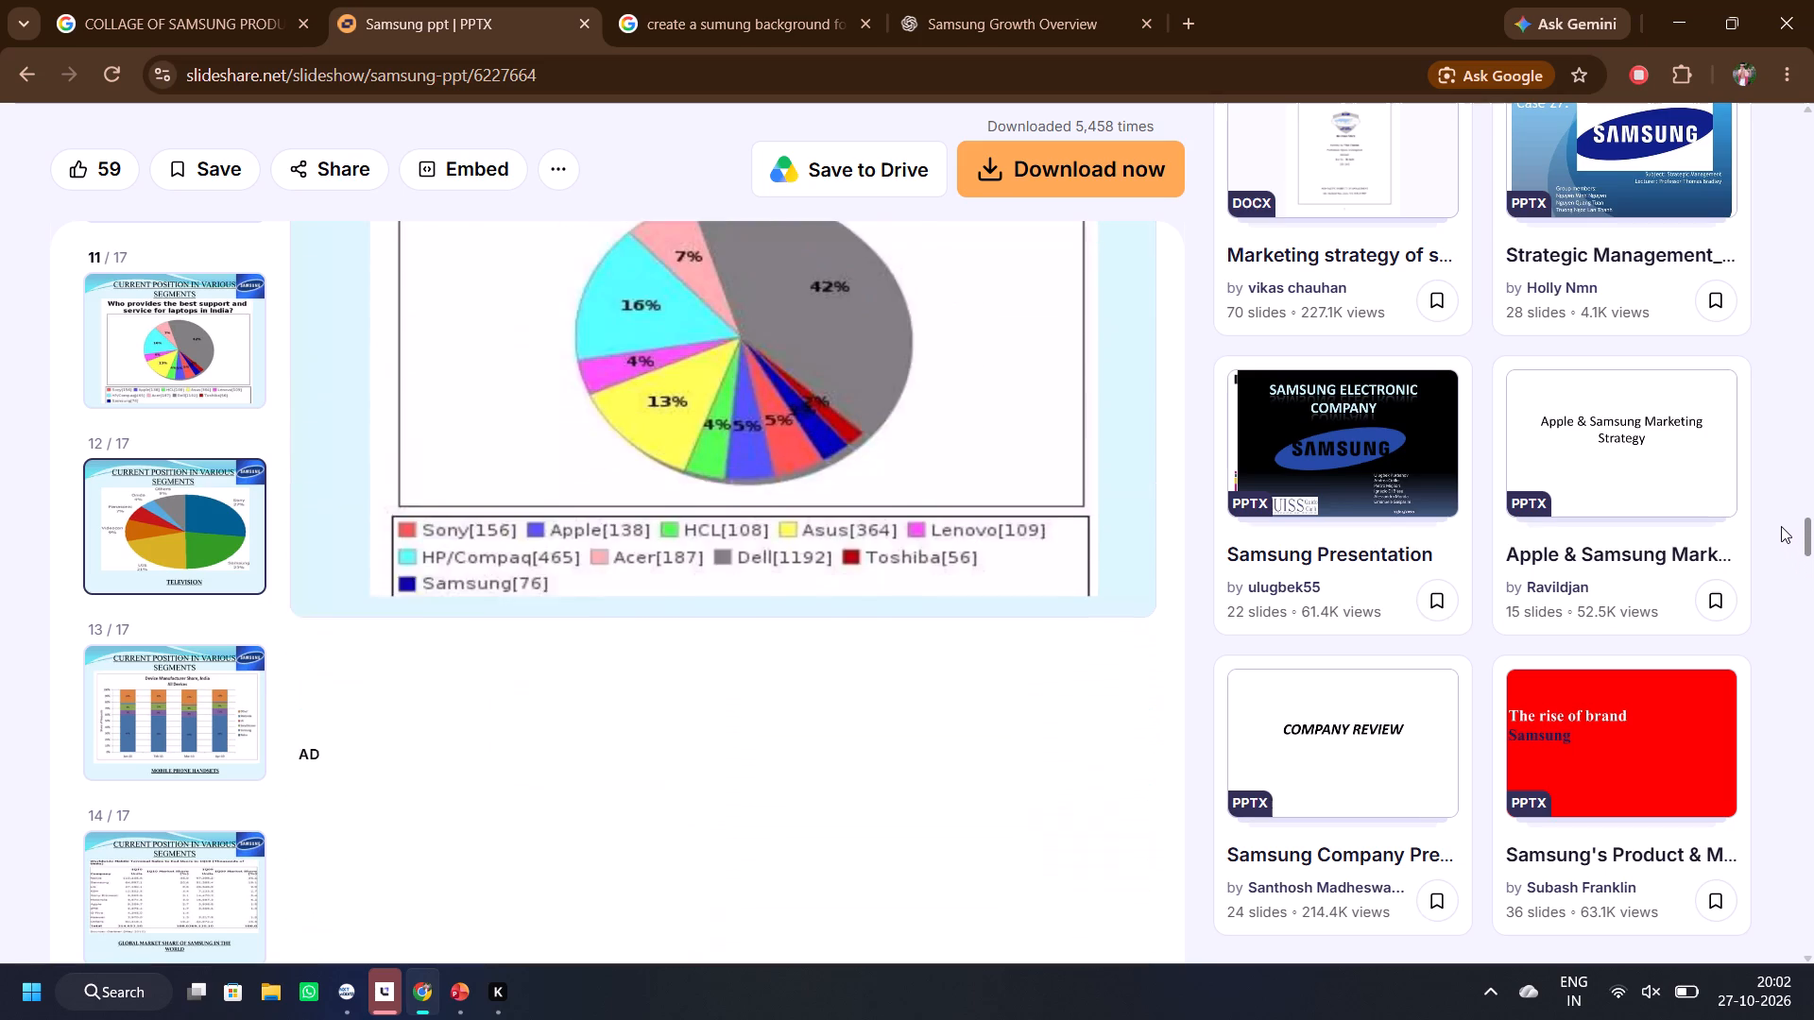
left_click_drag(1781, 526, 1777, 512)
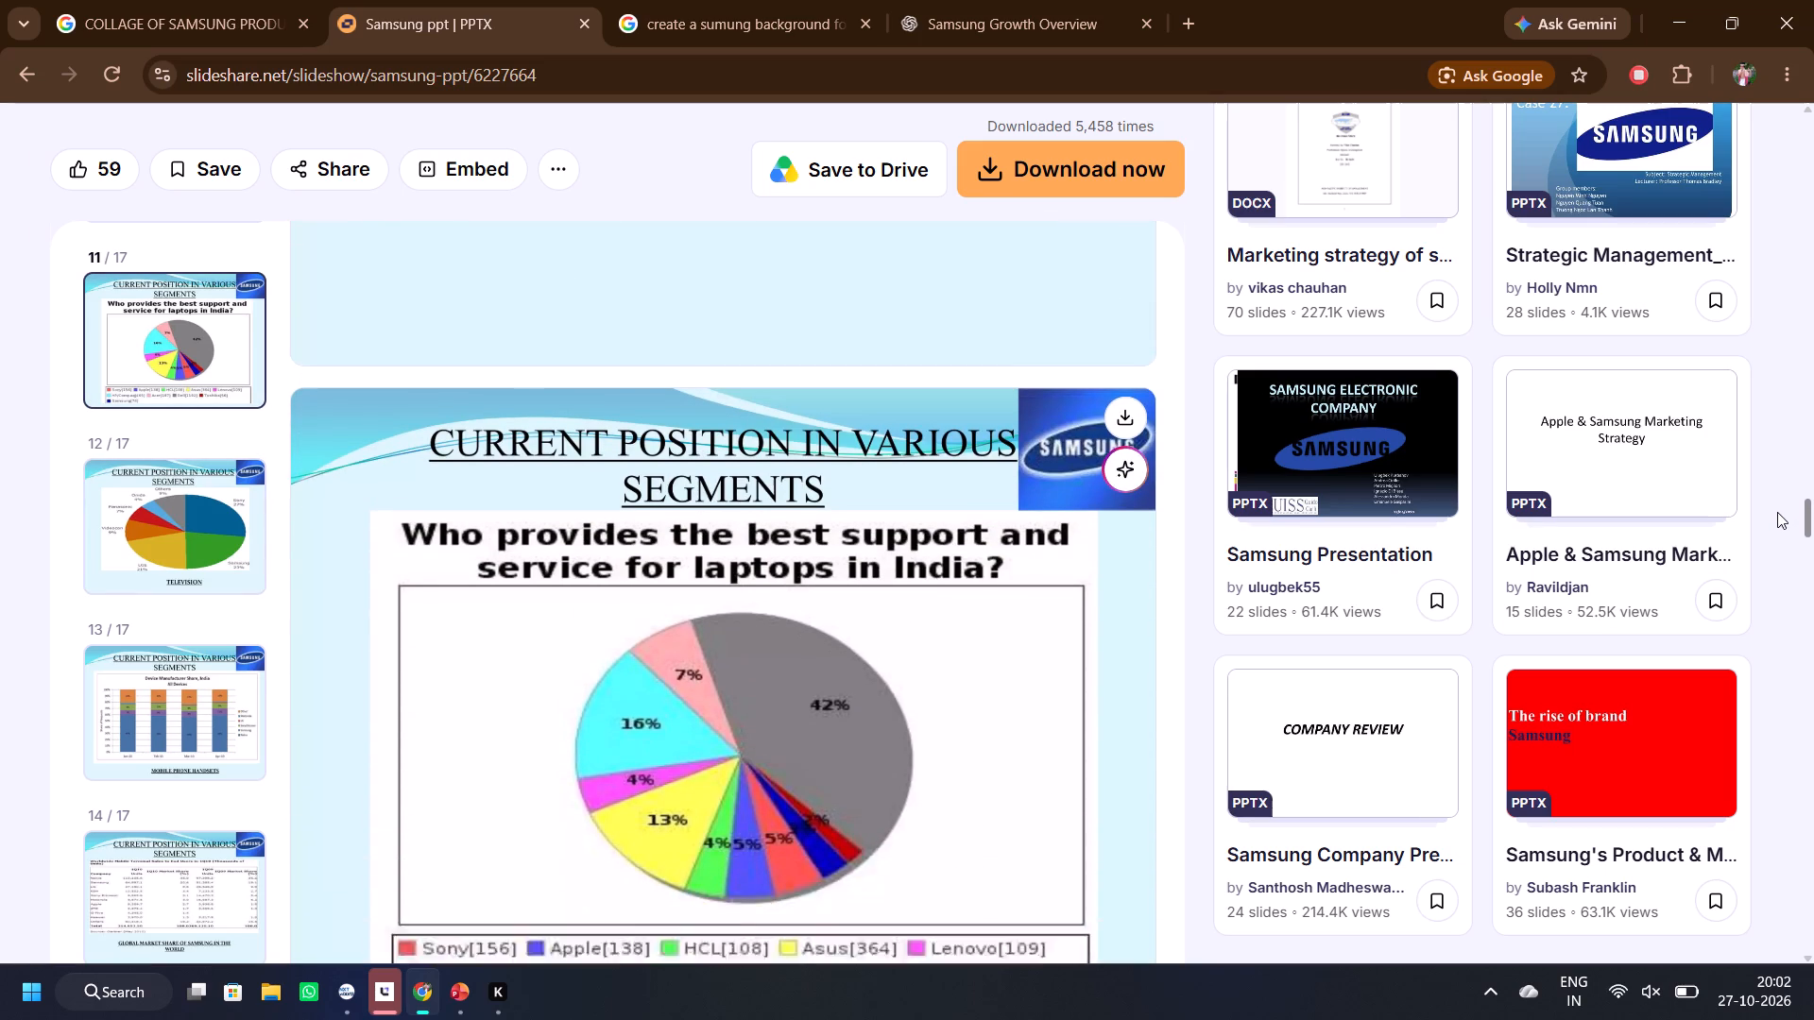
left_click_drag(1777, 512, 1778, 518)
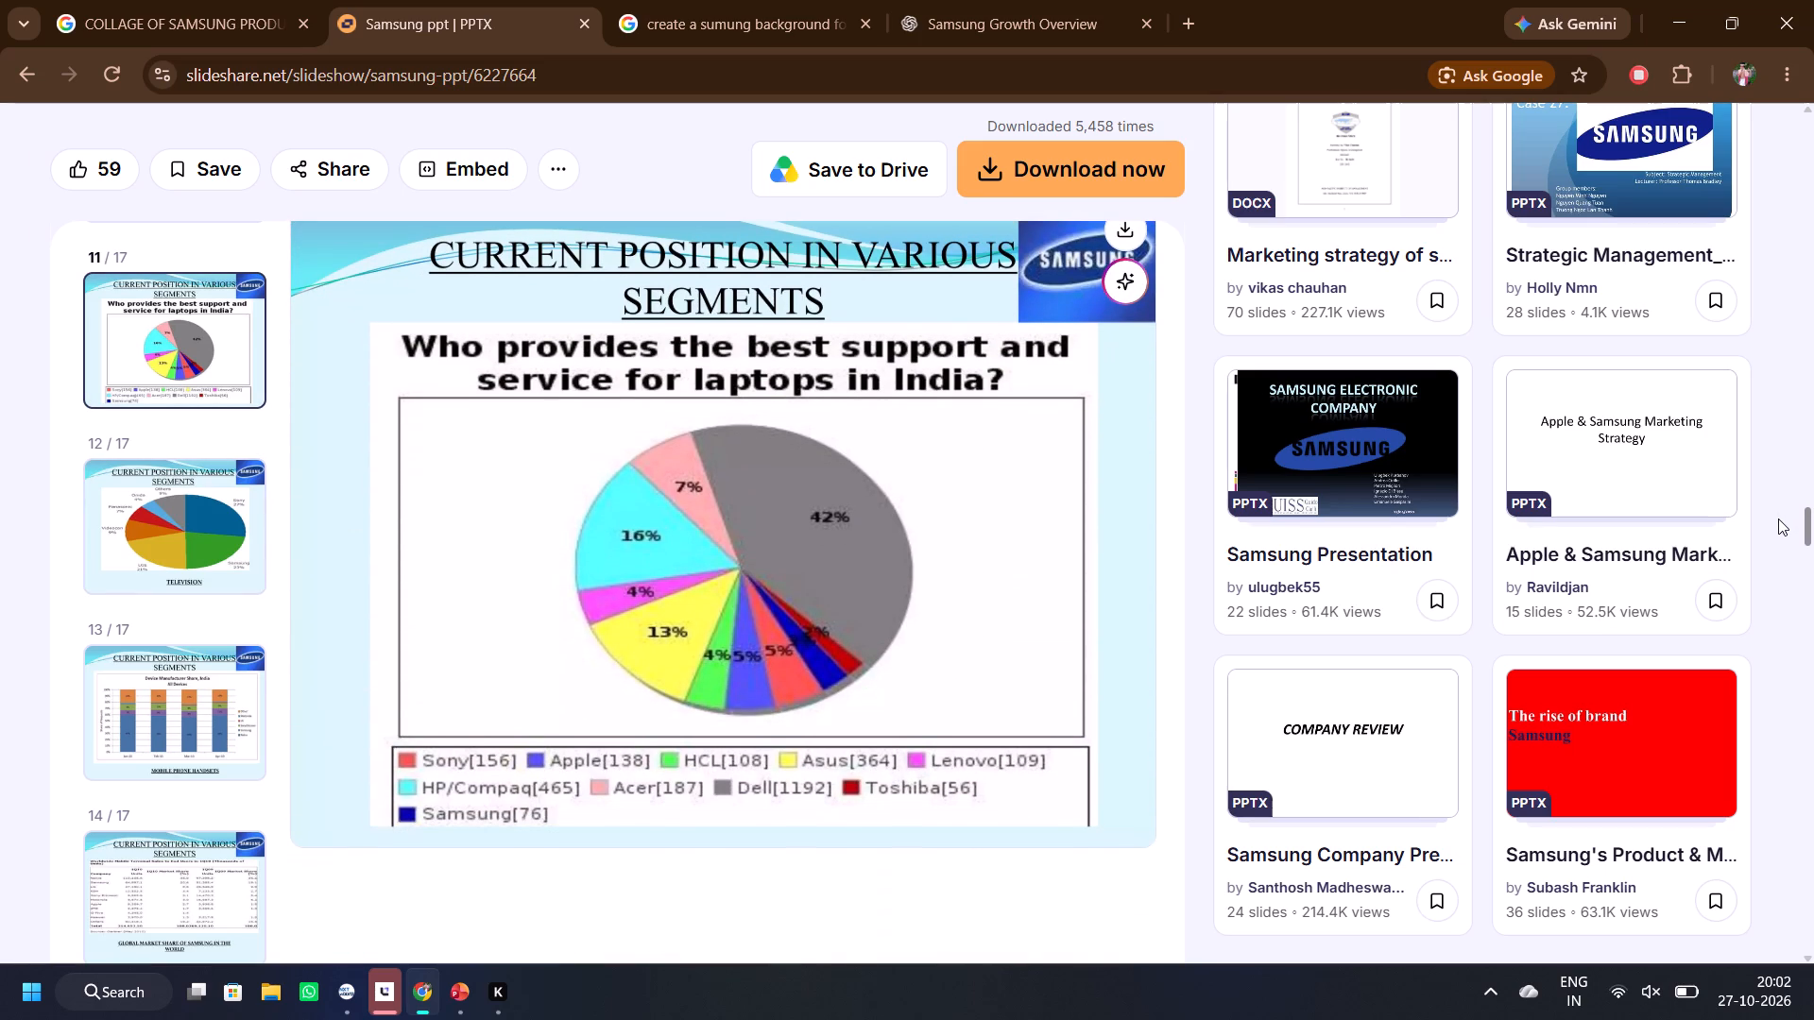
left_click_drag(1778, 518, 1760, 470)
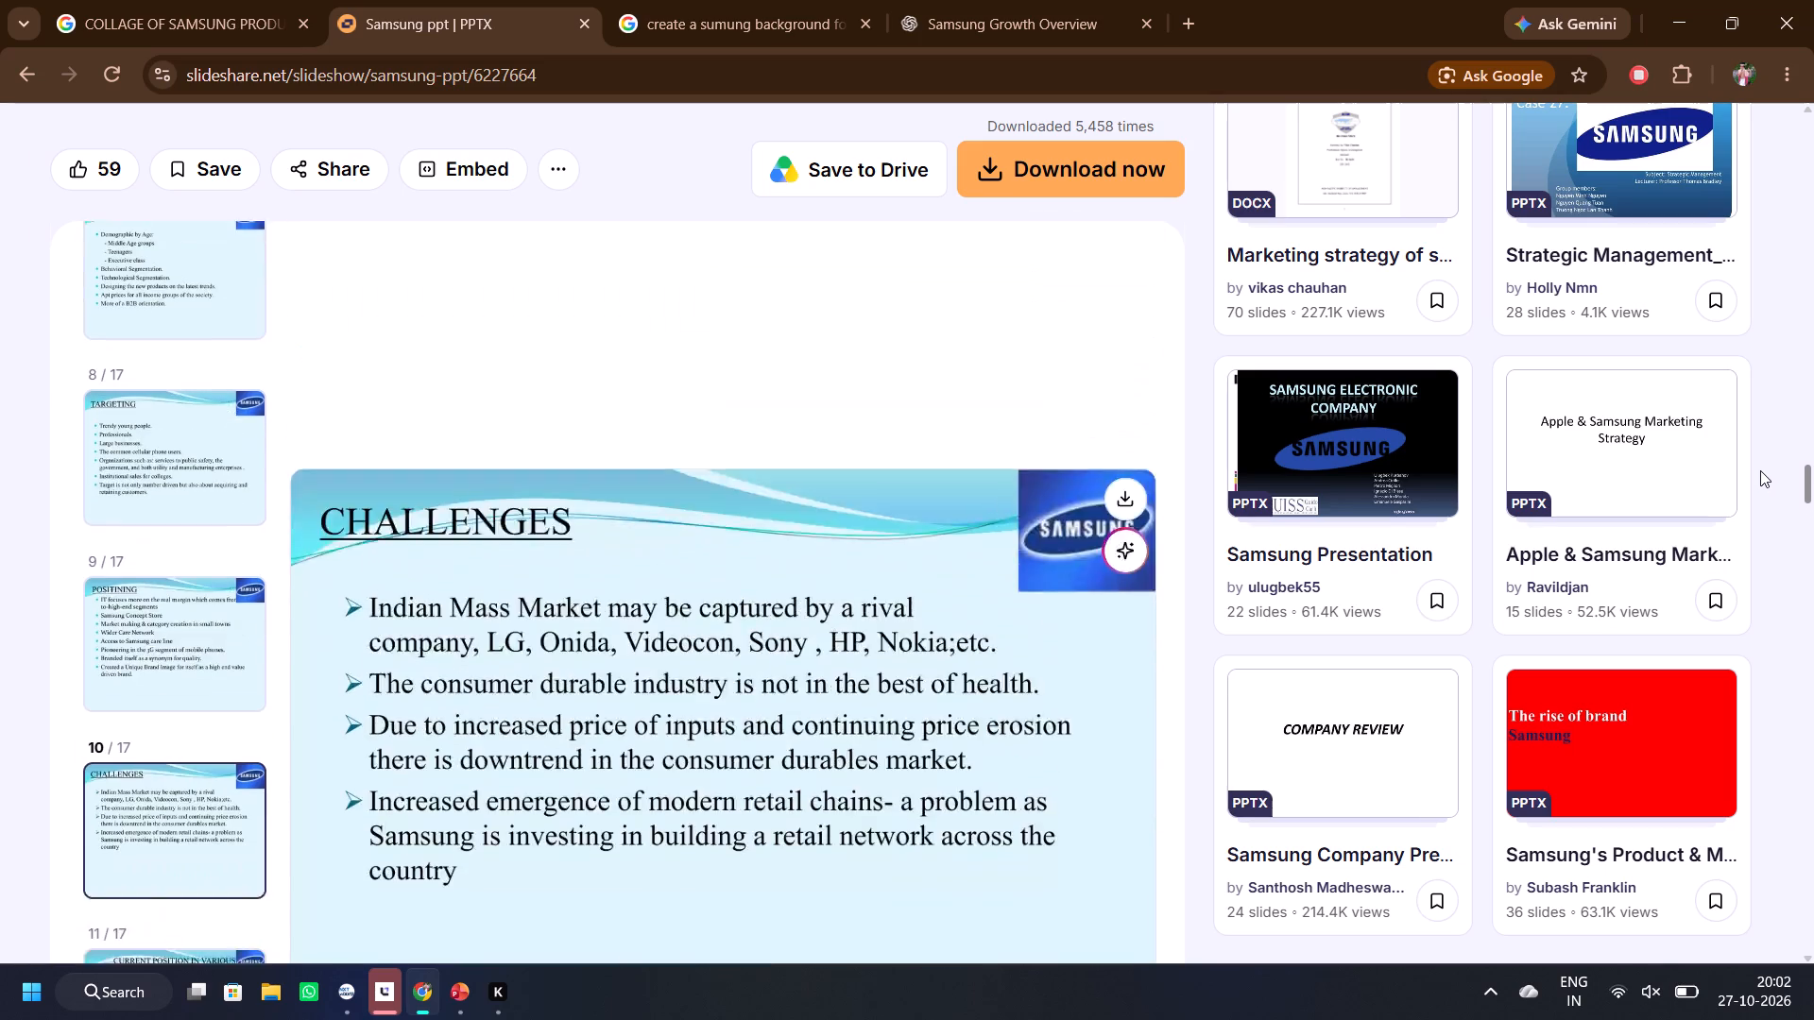
left_click_drag(1760, 470, 1757, 437)
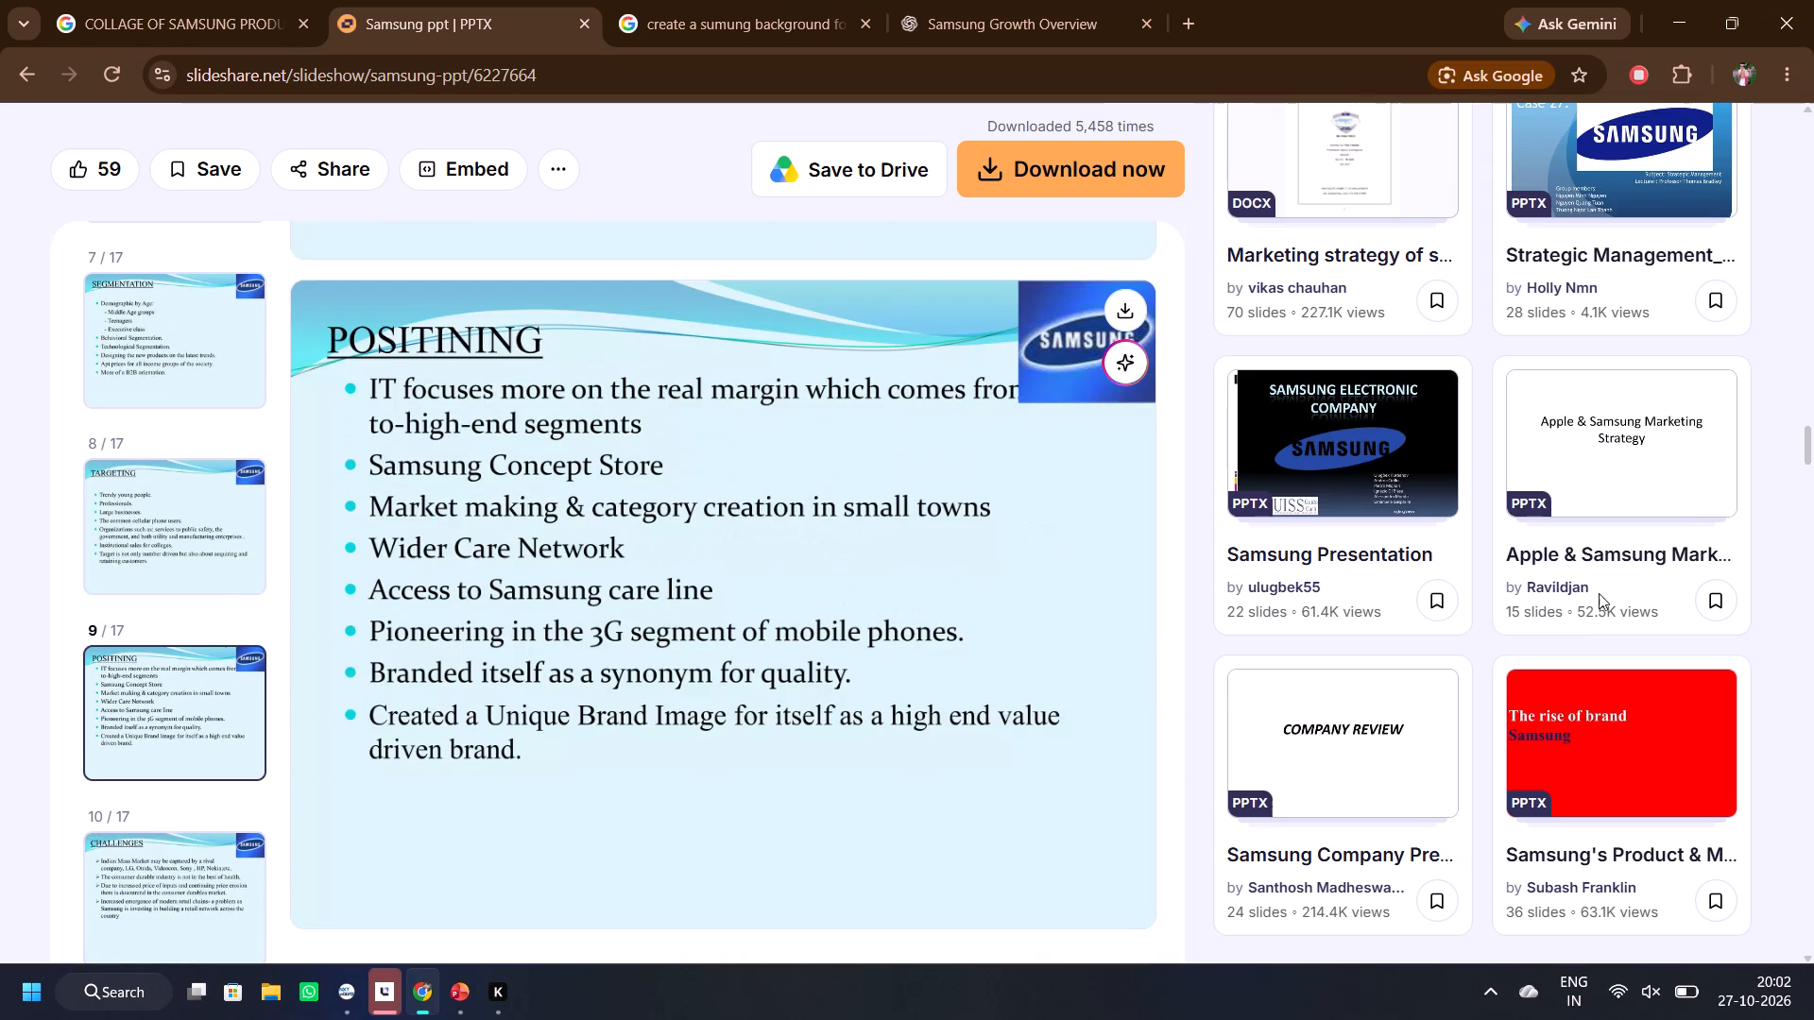
Open the recommended 22-slide "Samsung Presentation" and look through its history, marketing, M-Net software and product slides to the SWOT analysis.
left_click(1342, 500)
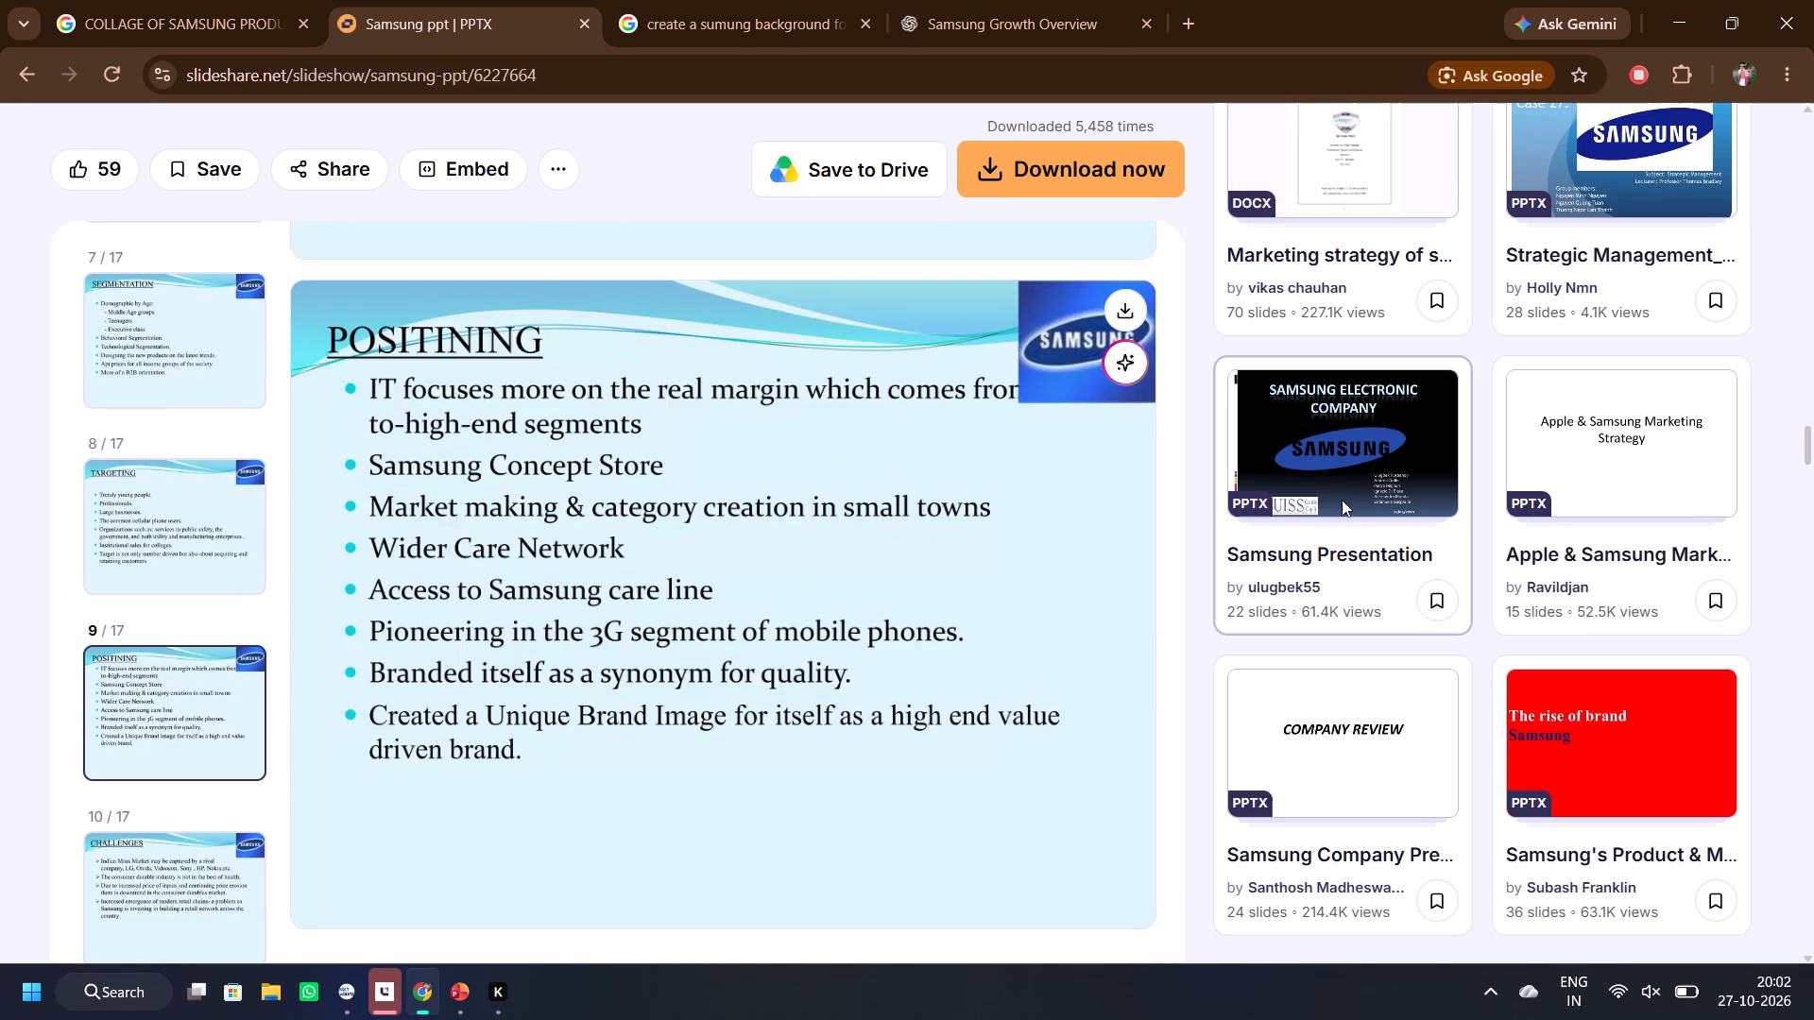
left_click(1561, 218)
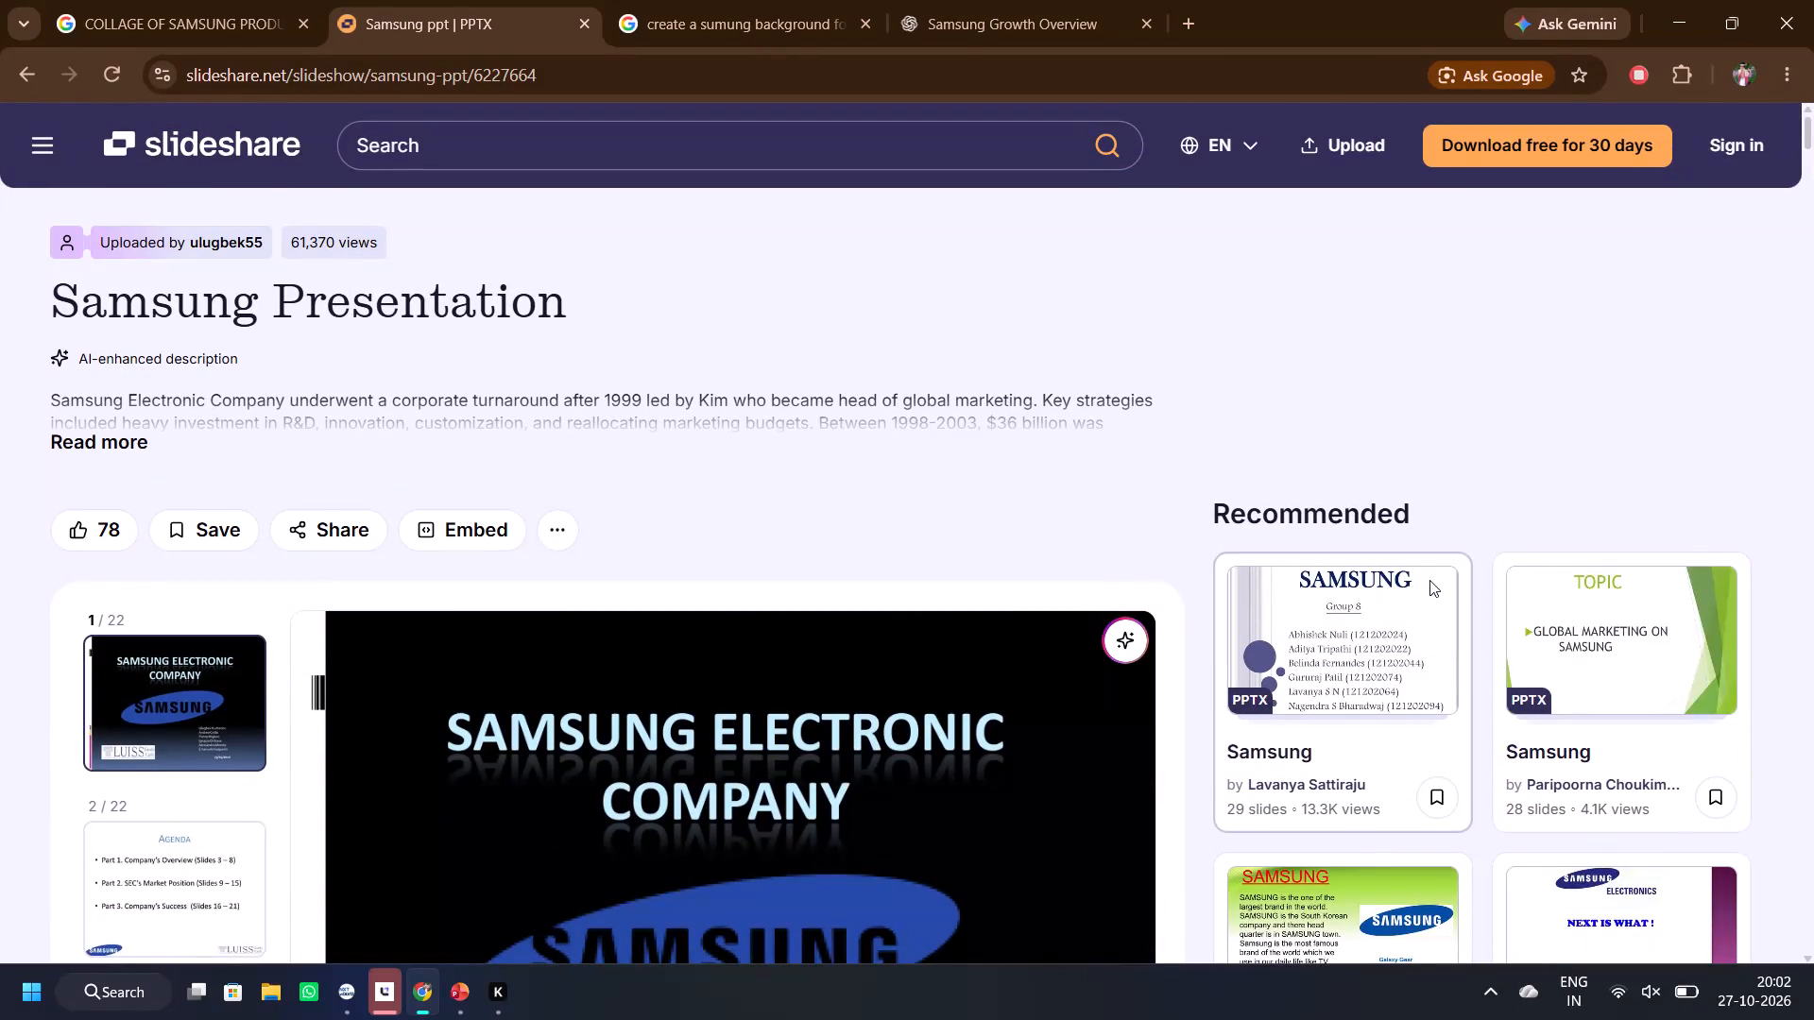
left_click_drag(1805, 137, 1813, 208)
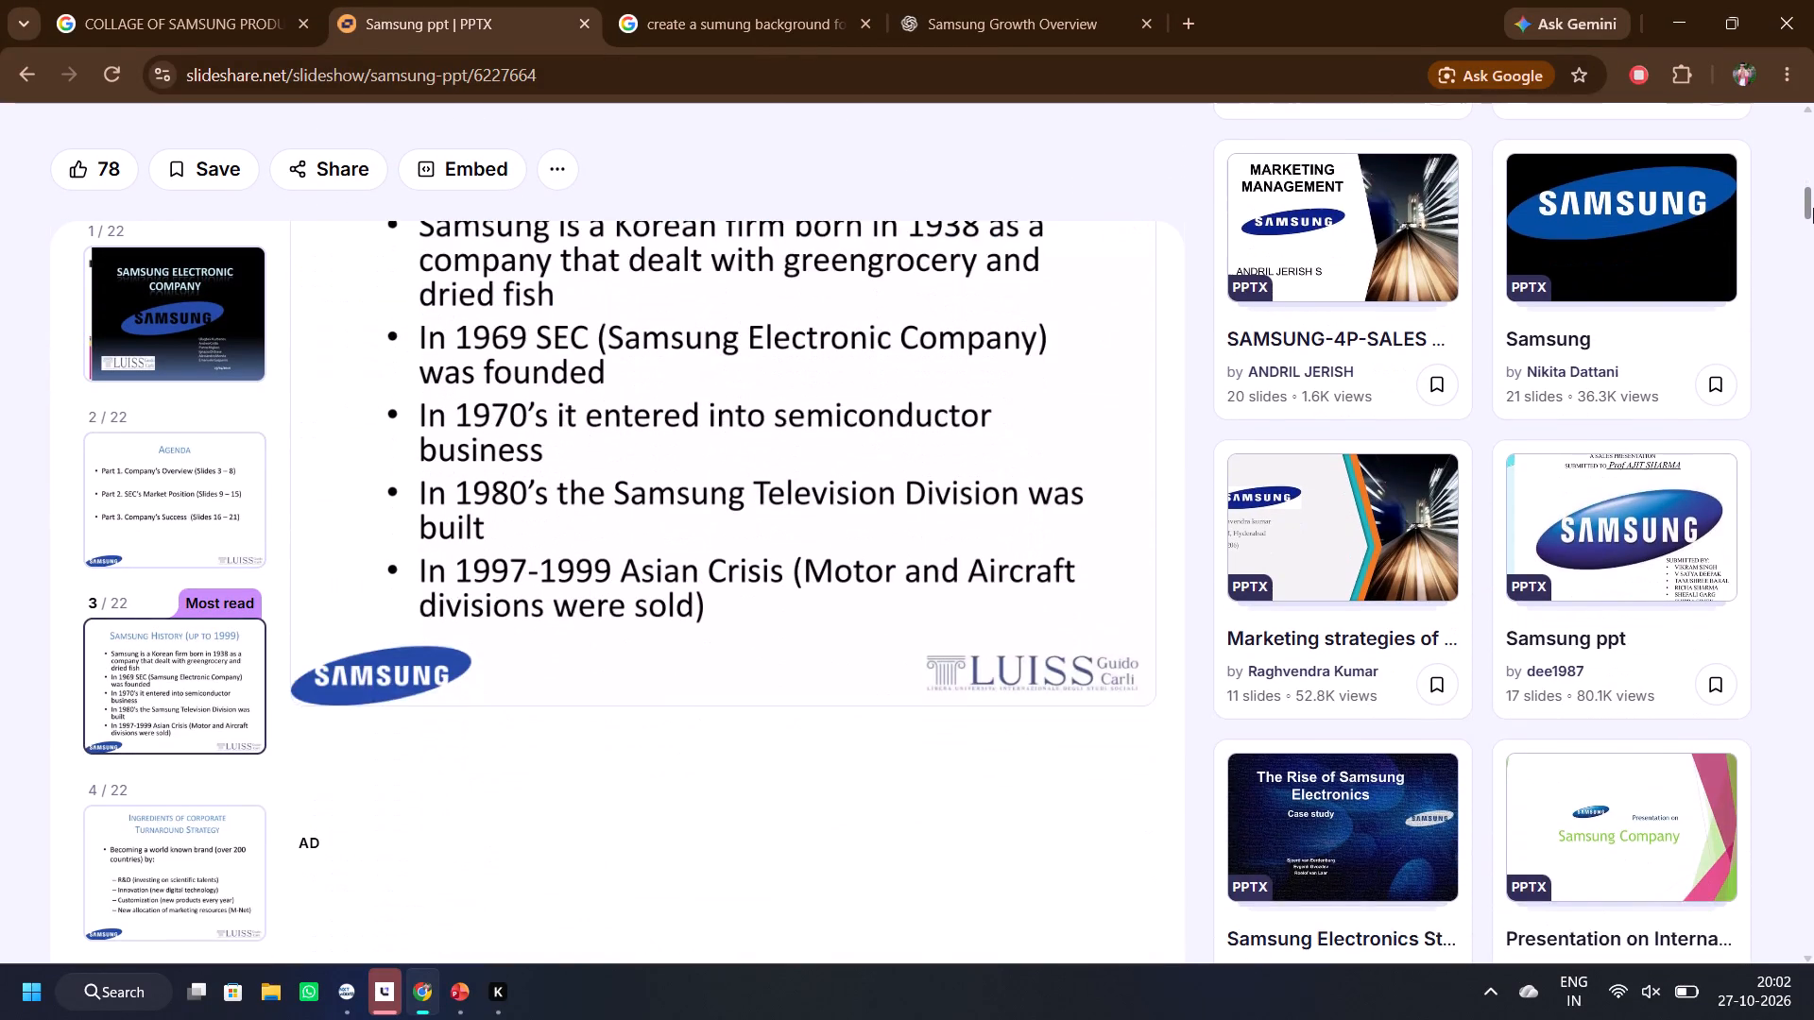
left_click_drag(1813, 208, 1813, 251)
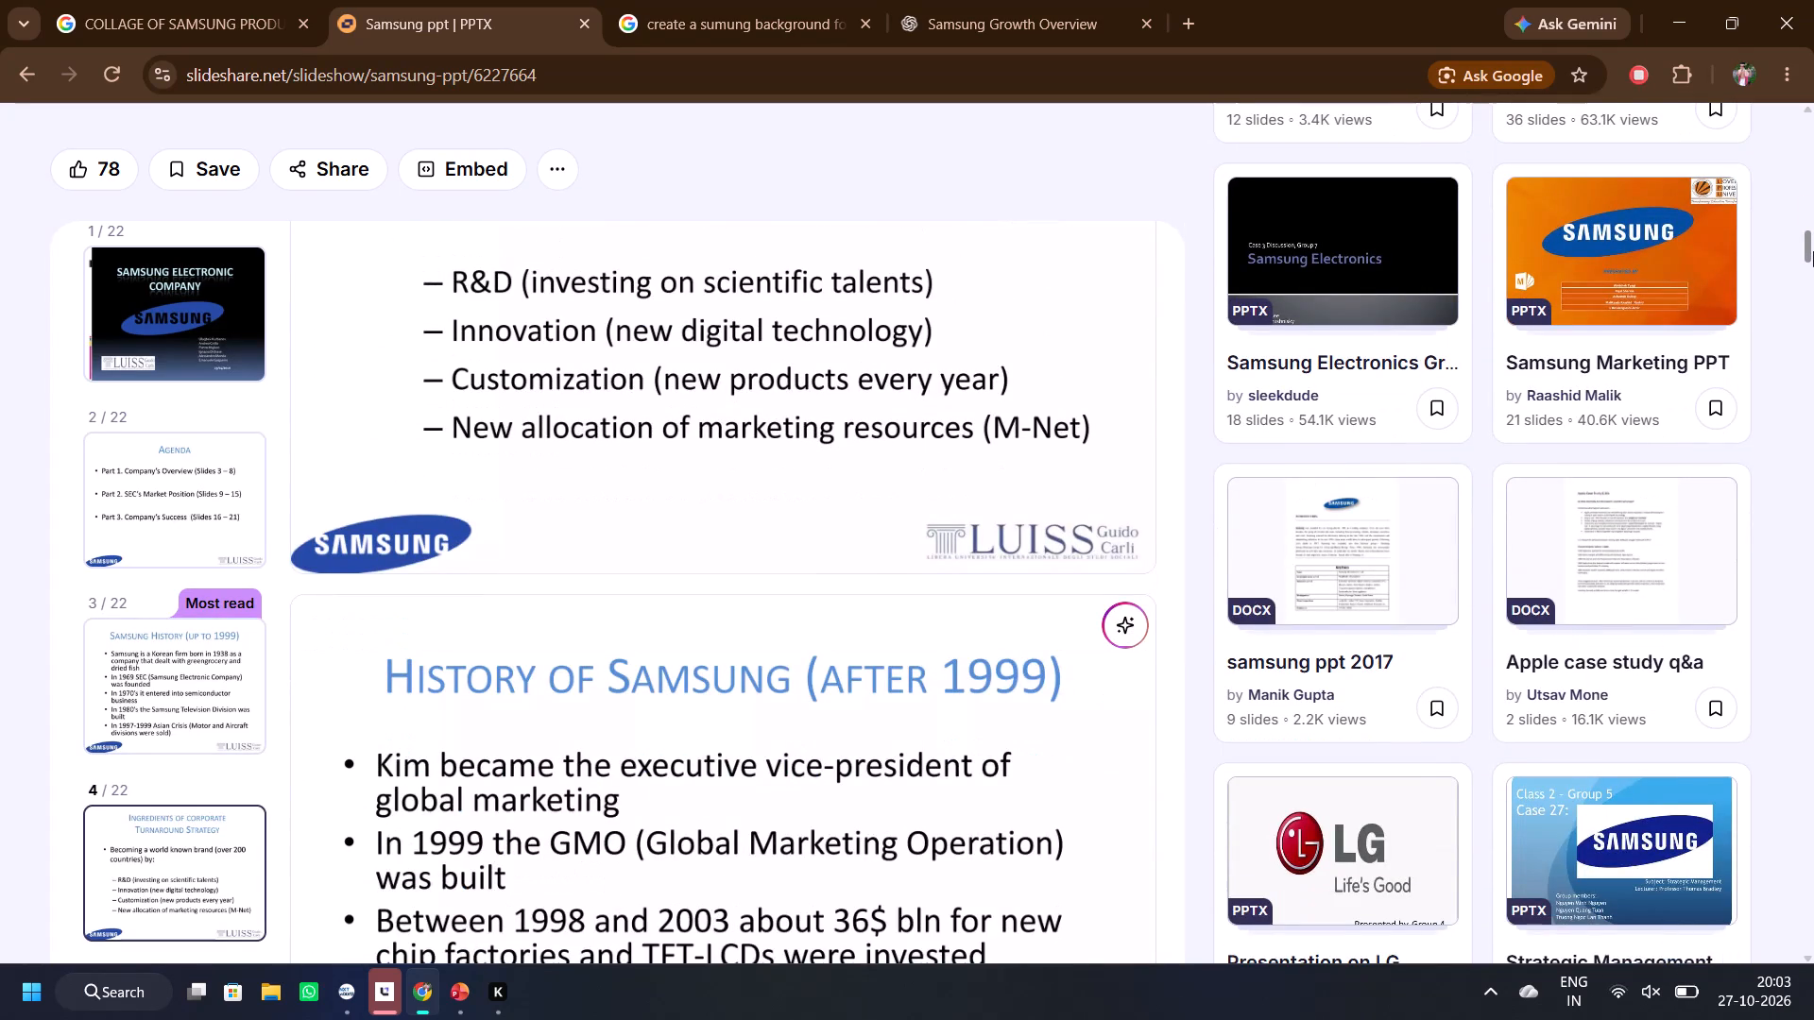
left_click_drag(1813, 251, 1812, 293)
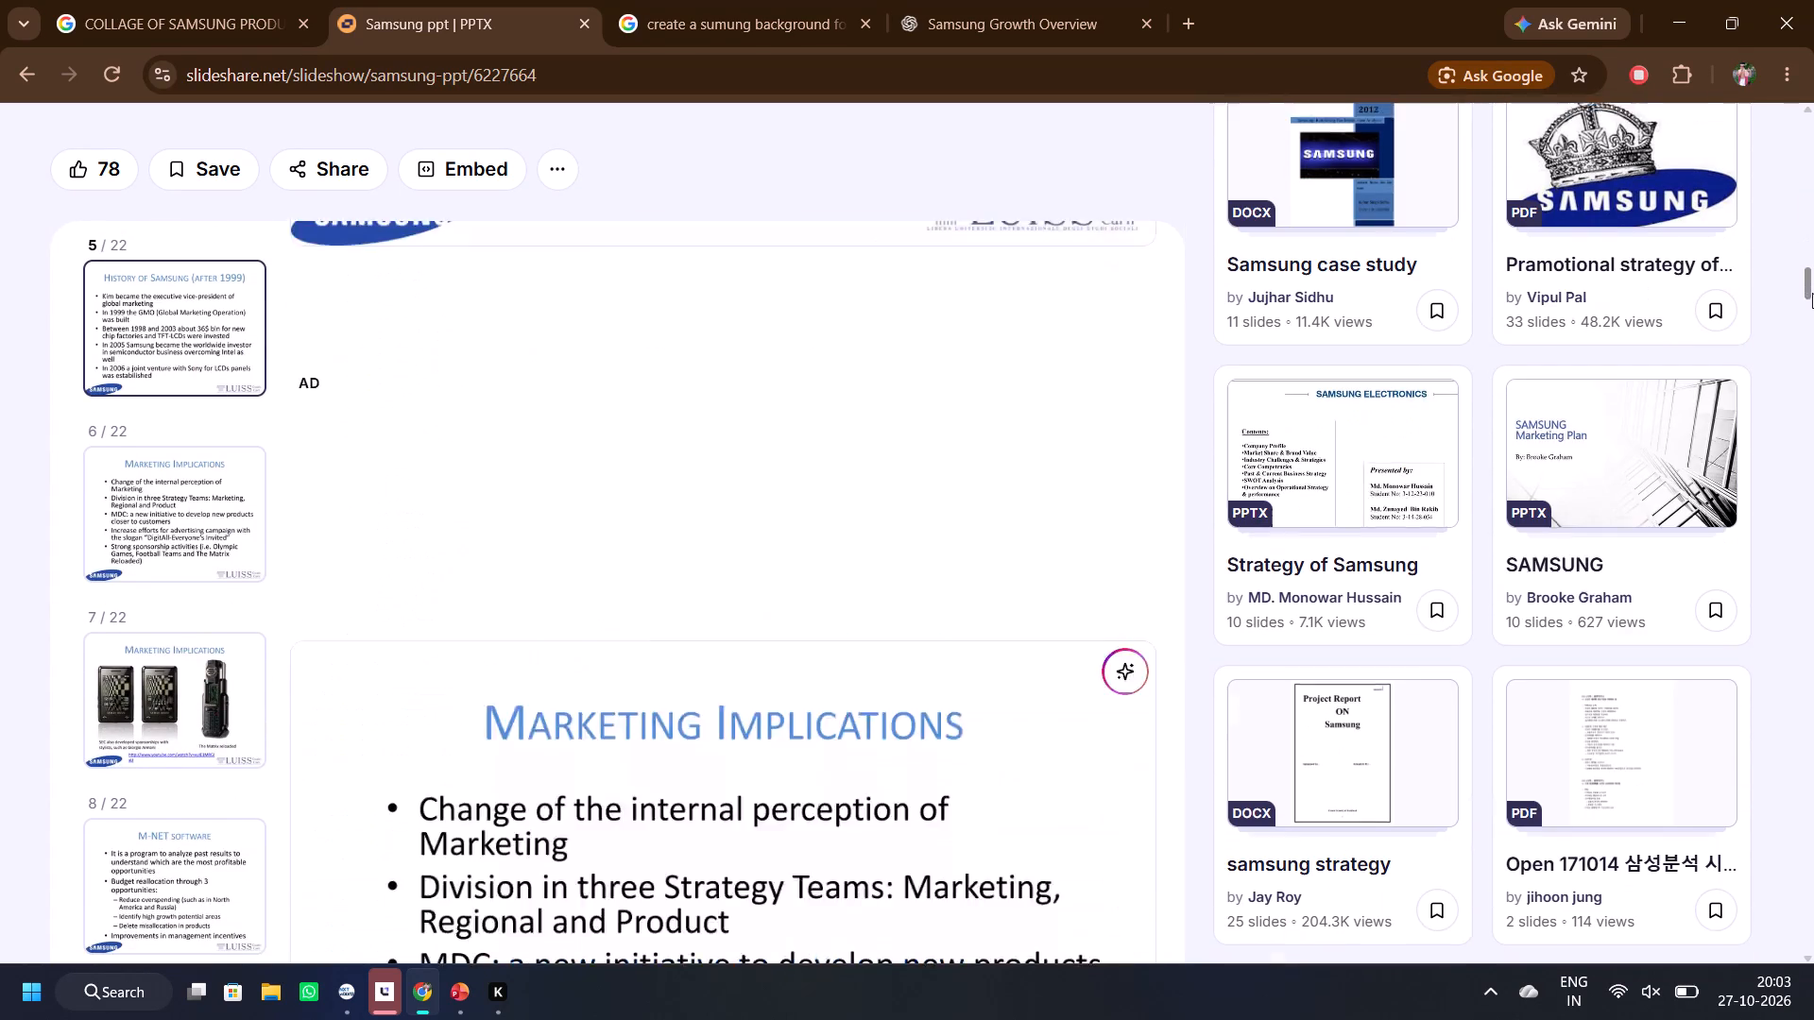
left_click_drag(1812, 293, 1803, 328)
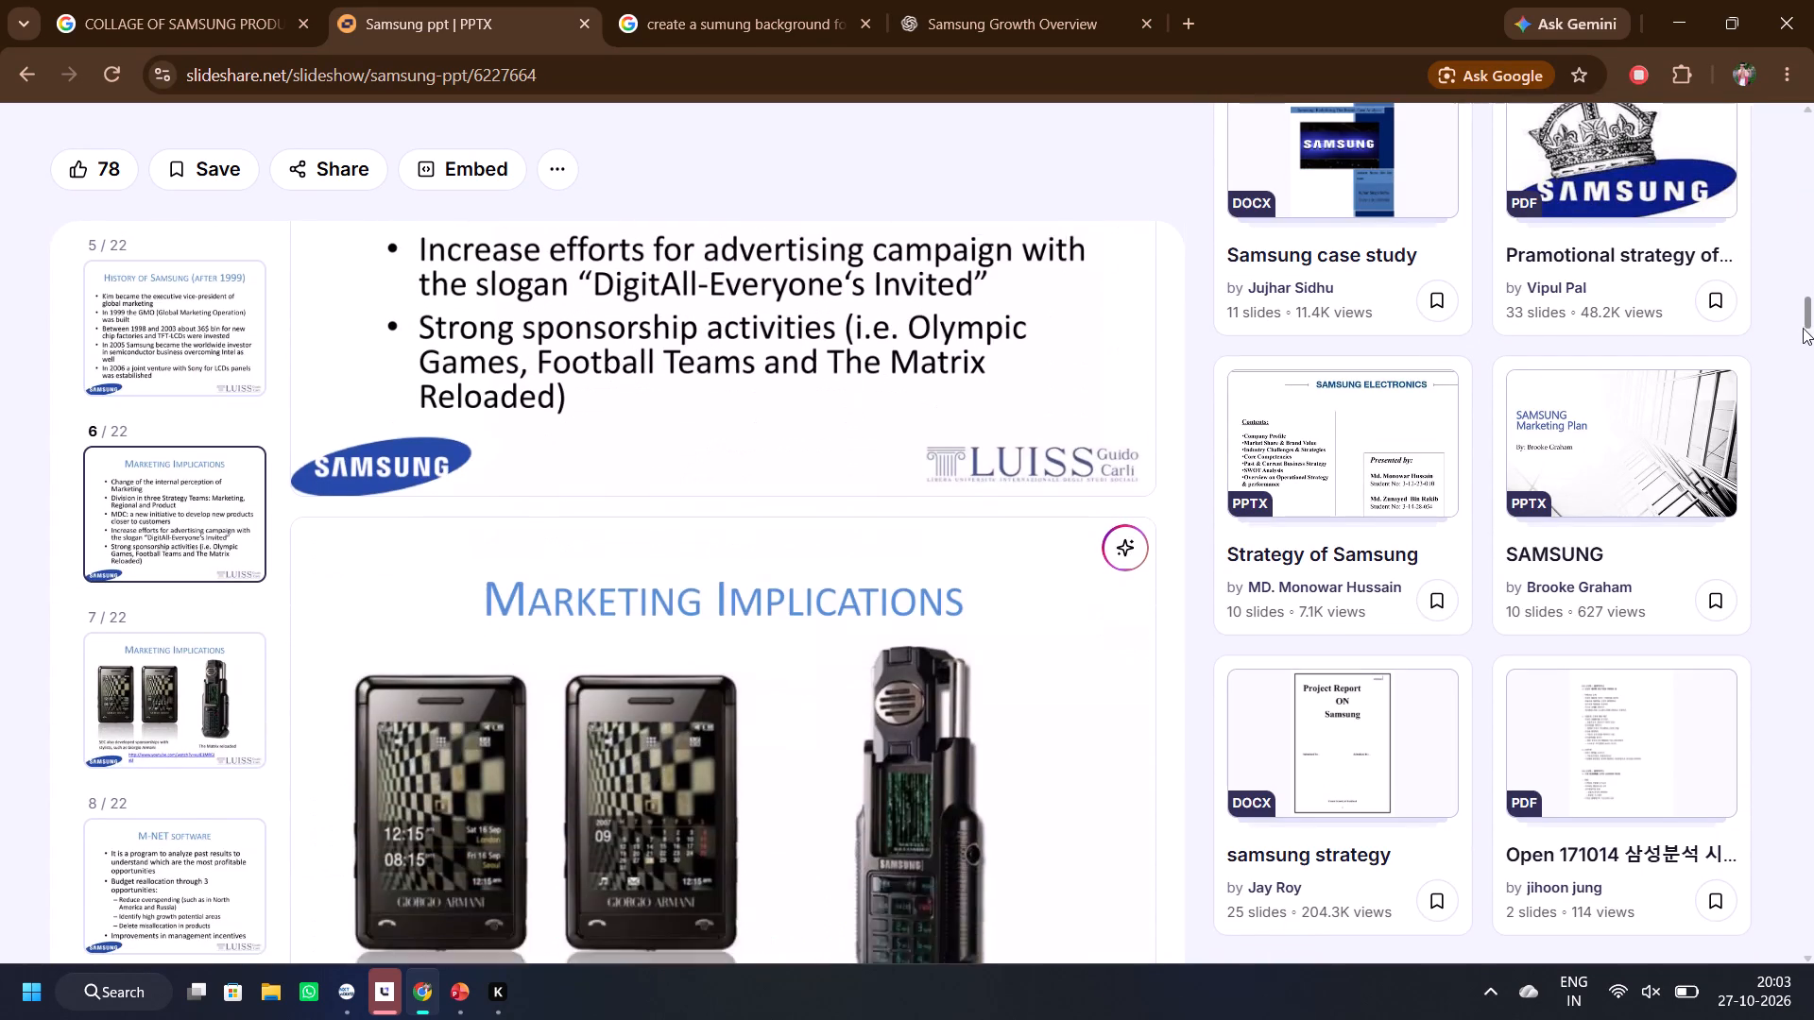
left_click_drag(1803, 328, 1791, 369)
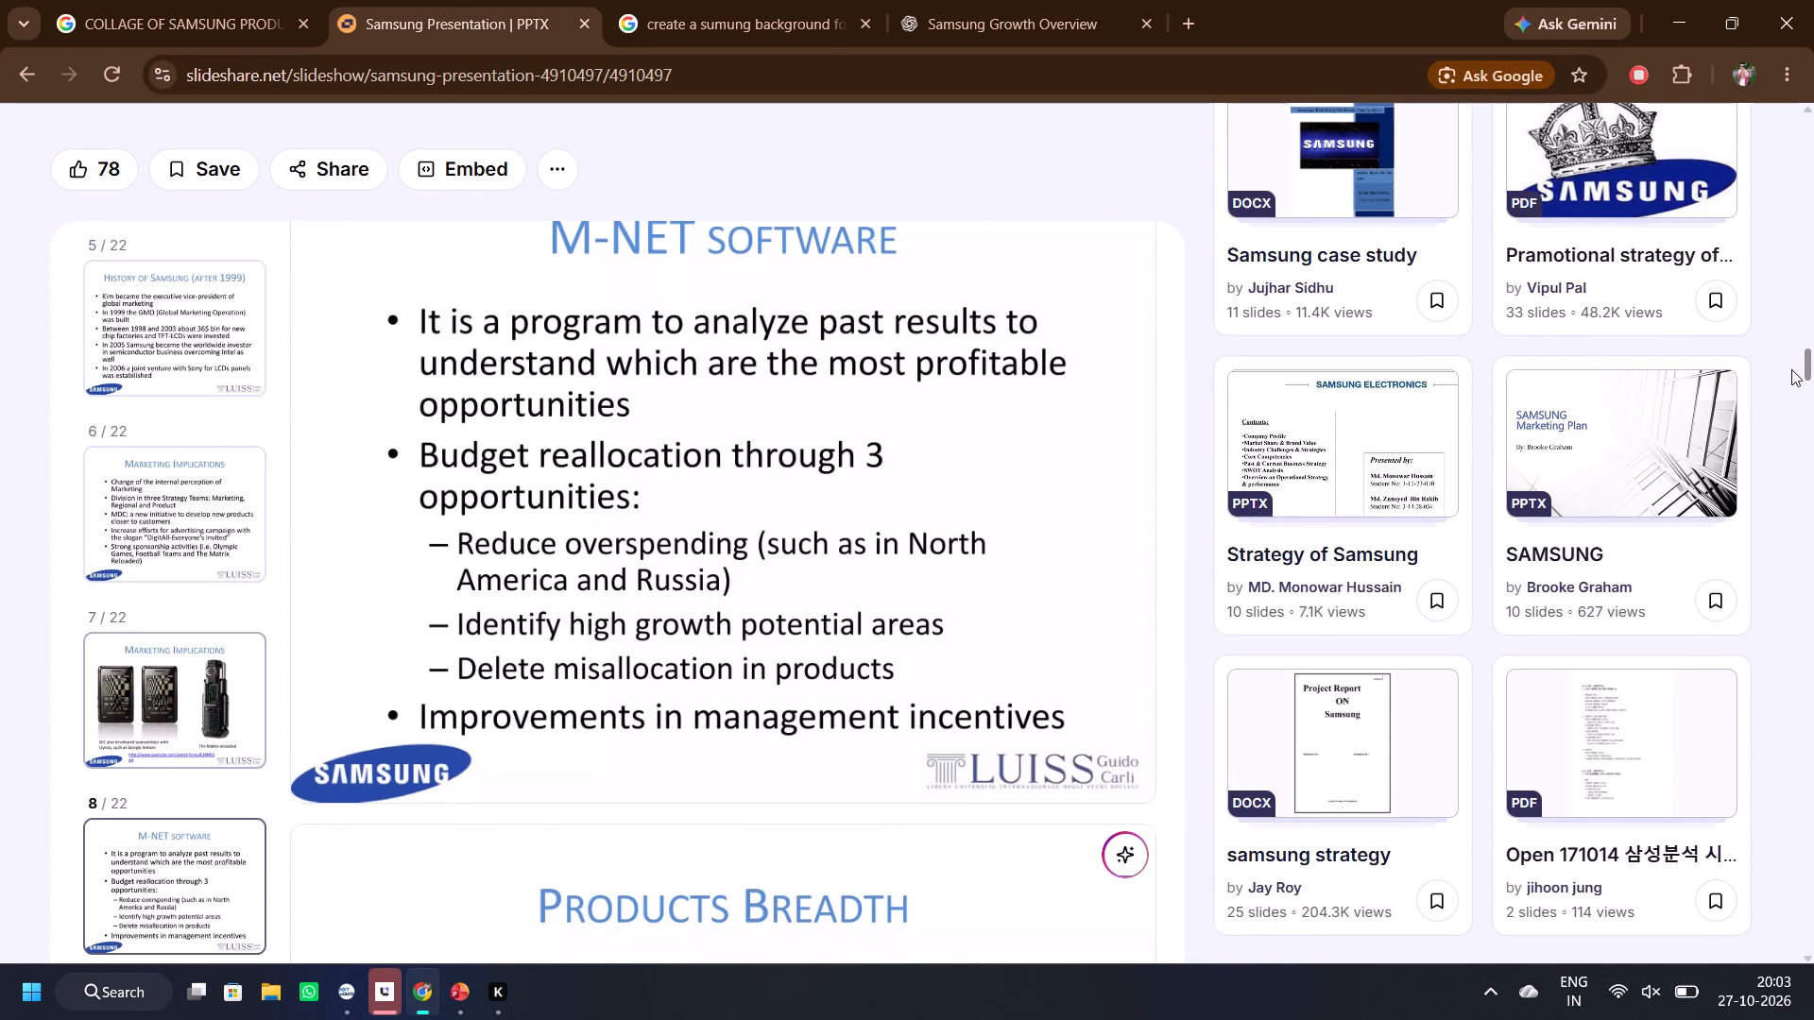
left_click_drag(1791, 369, 1771, 470)
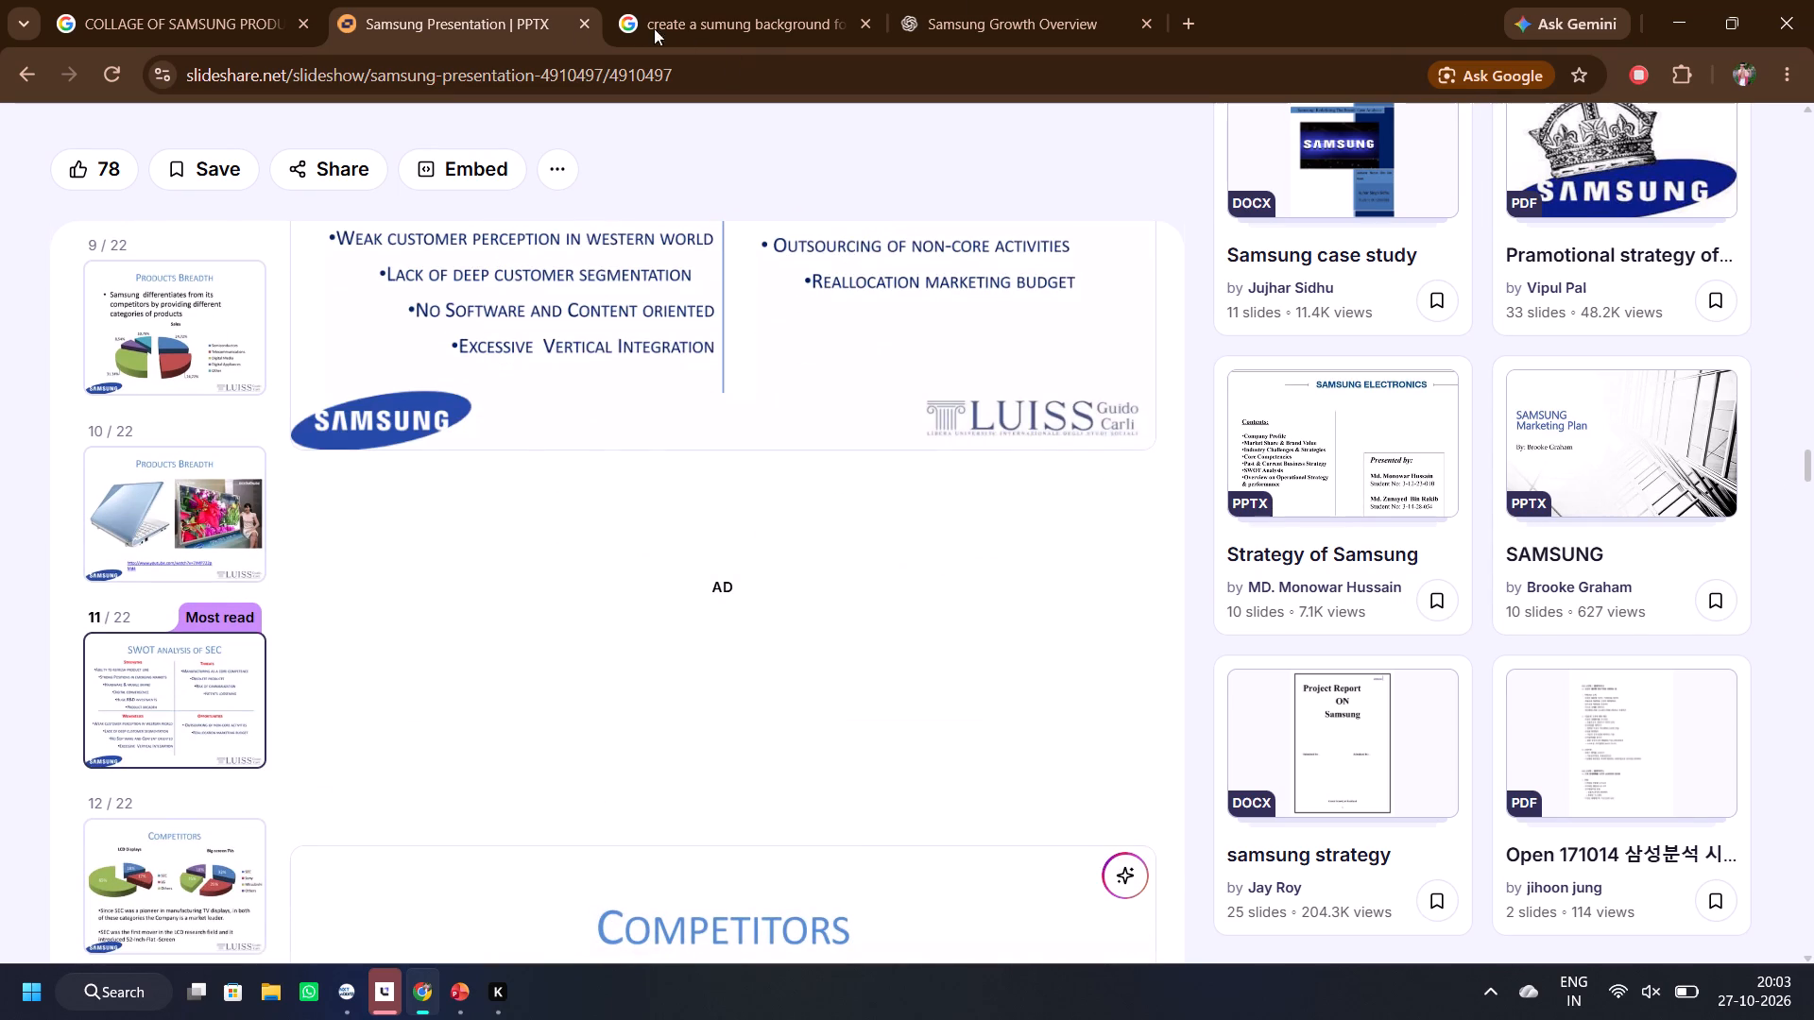
Return to the "Samsung Case Study" presentation and examine its opening slides, ending on the product collage on slide 1.
left_click(28, 65)
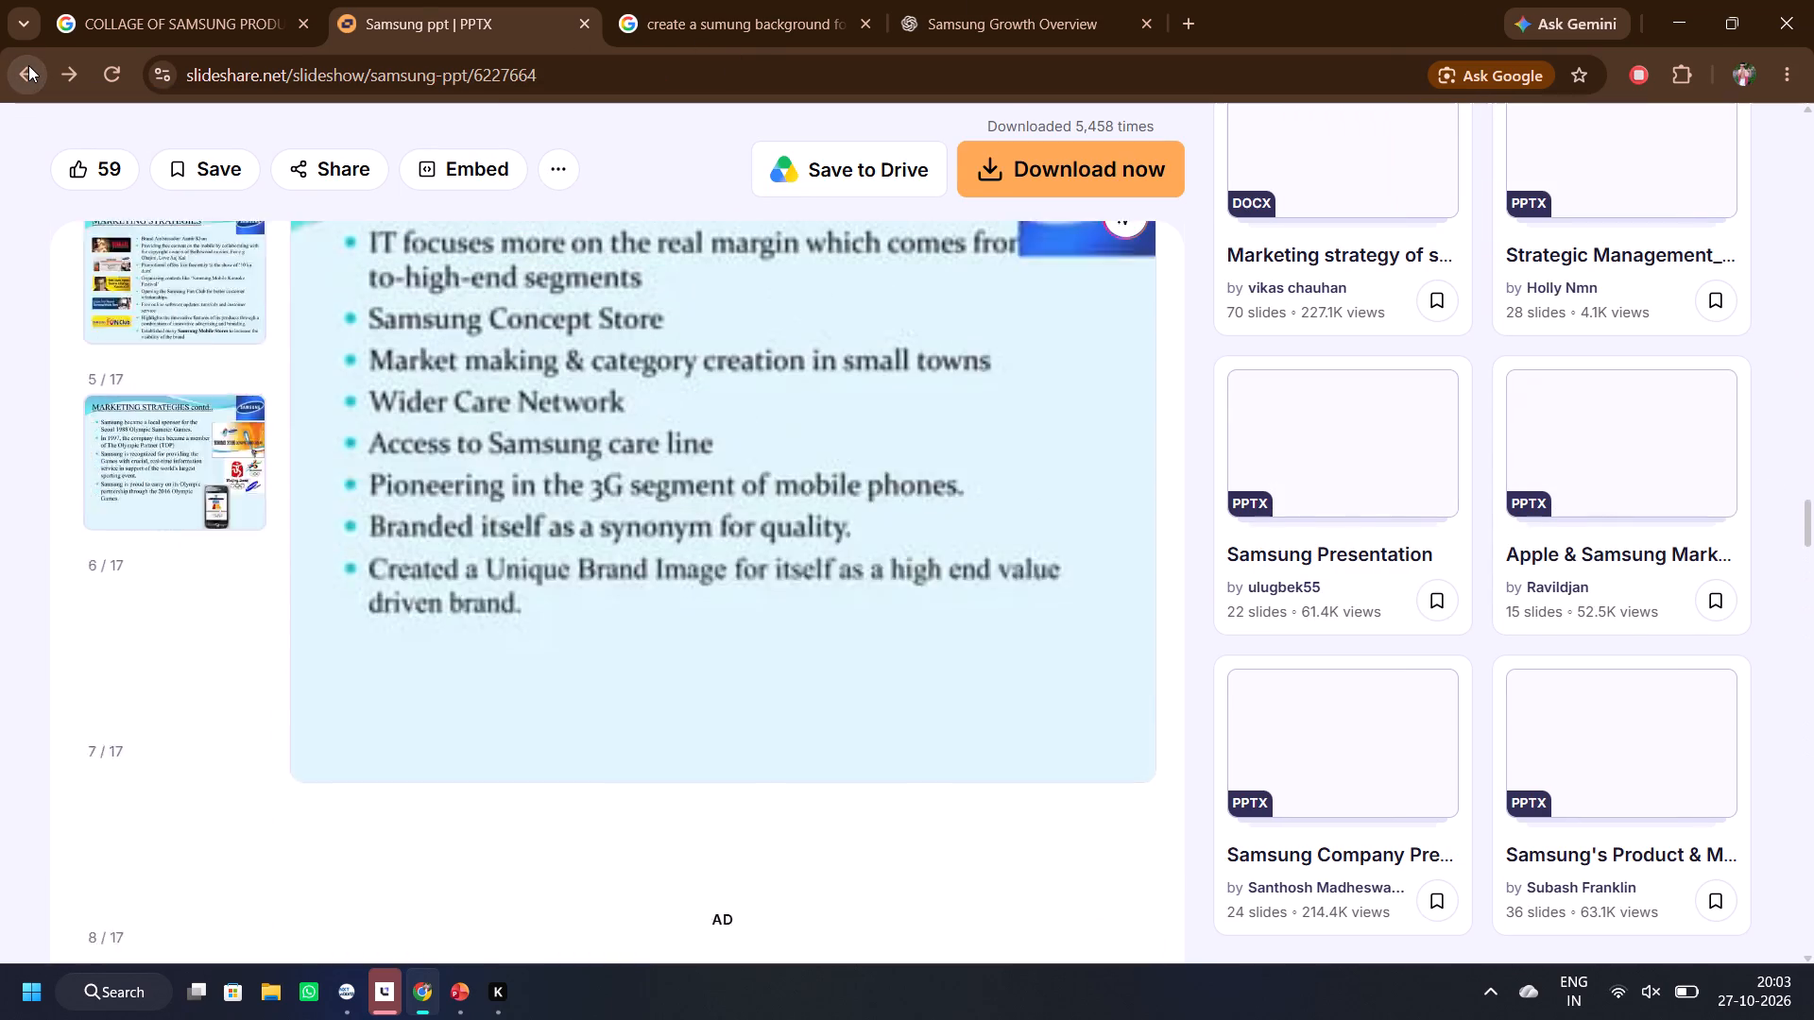
left_click(28, 65)
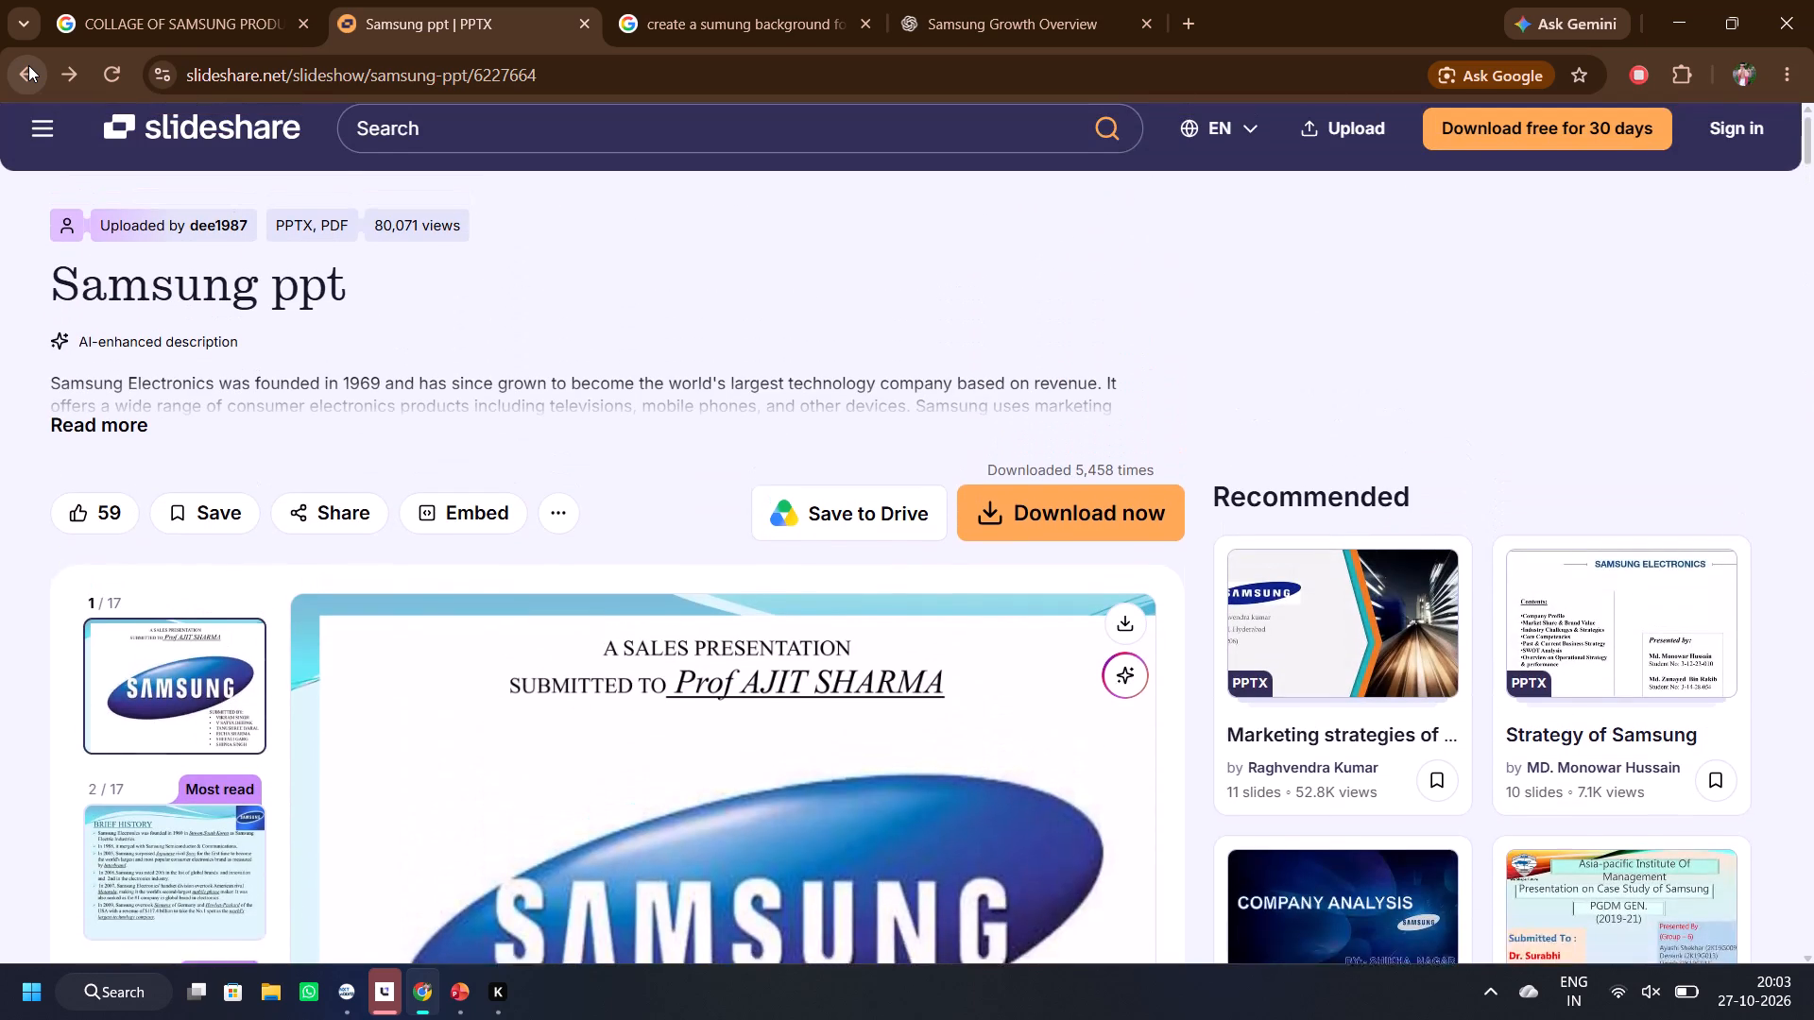
left_click(28, 65)
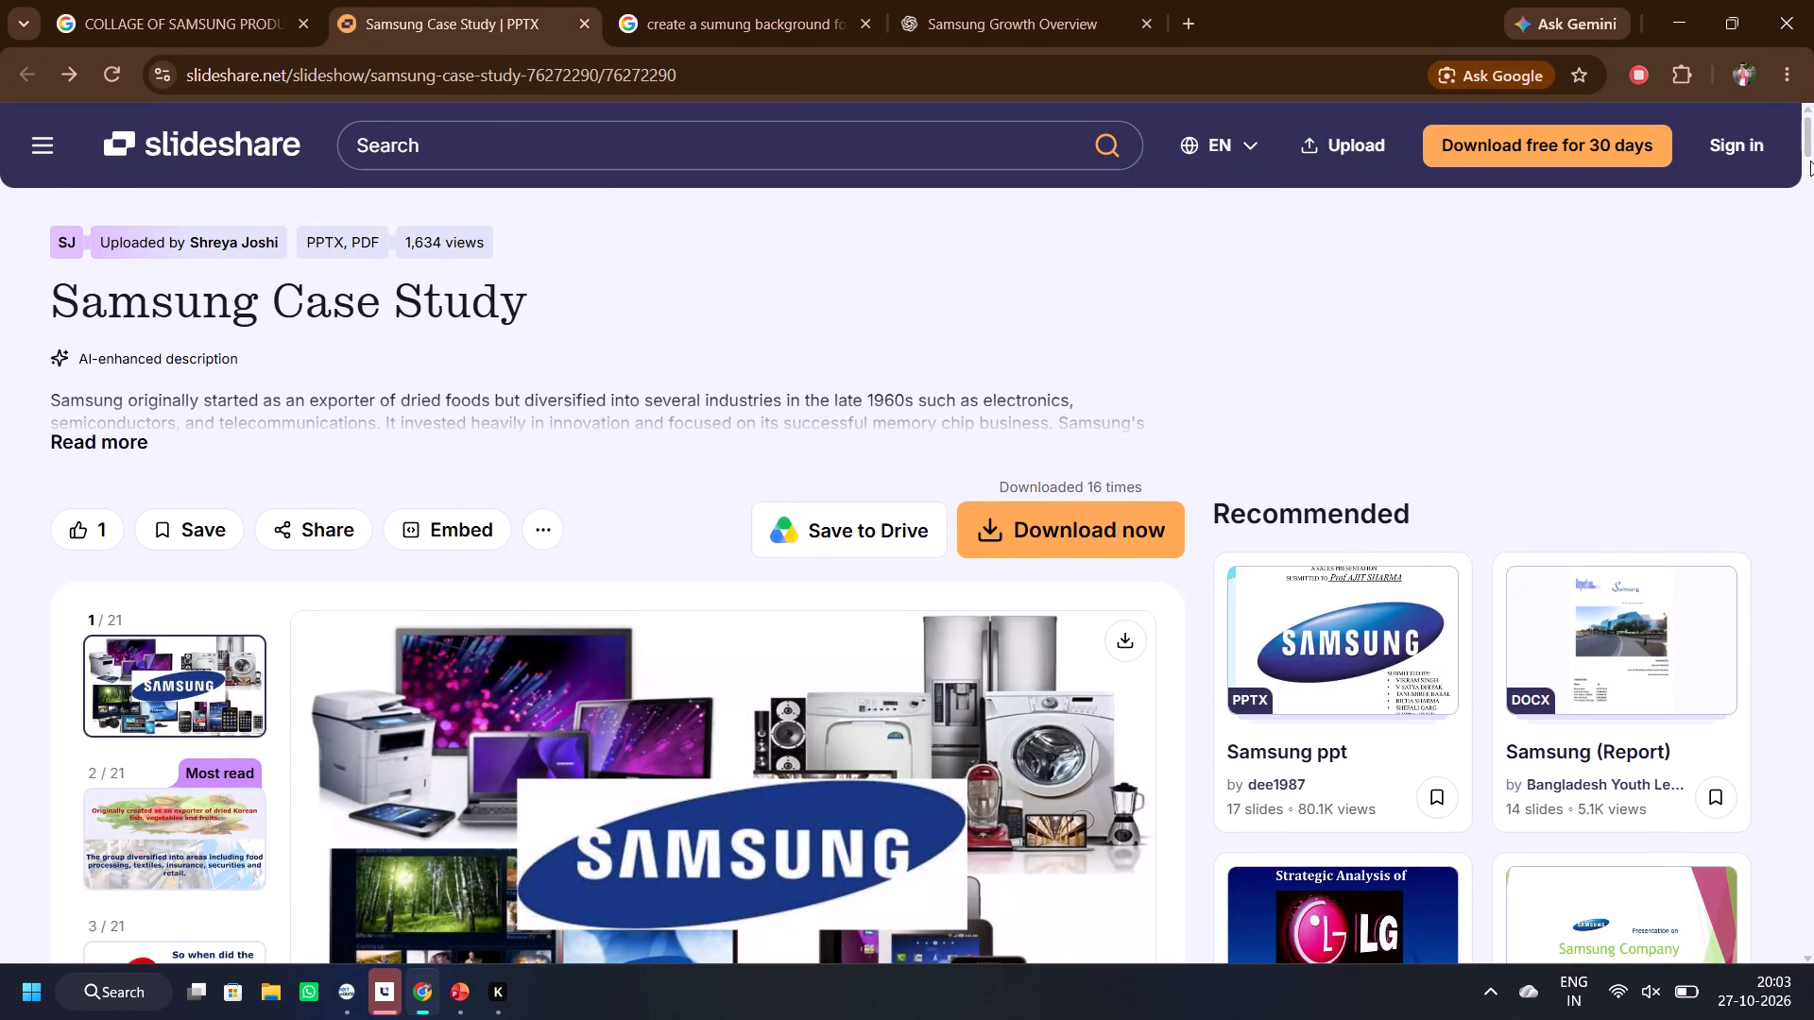
left_click_drag(1812, 161, 1813, 165)
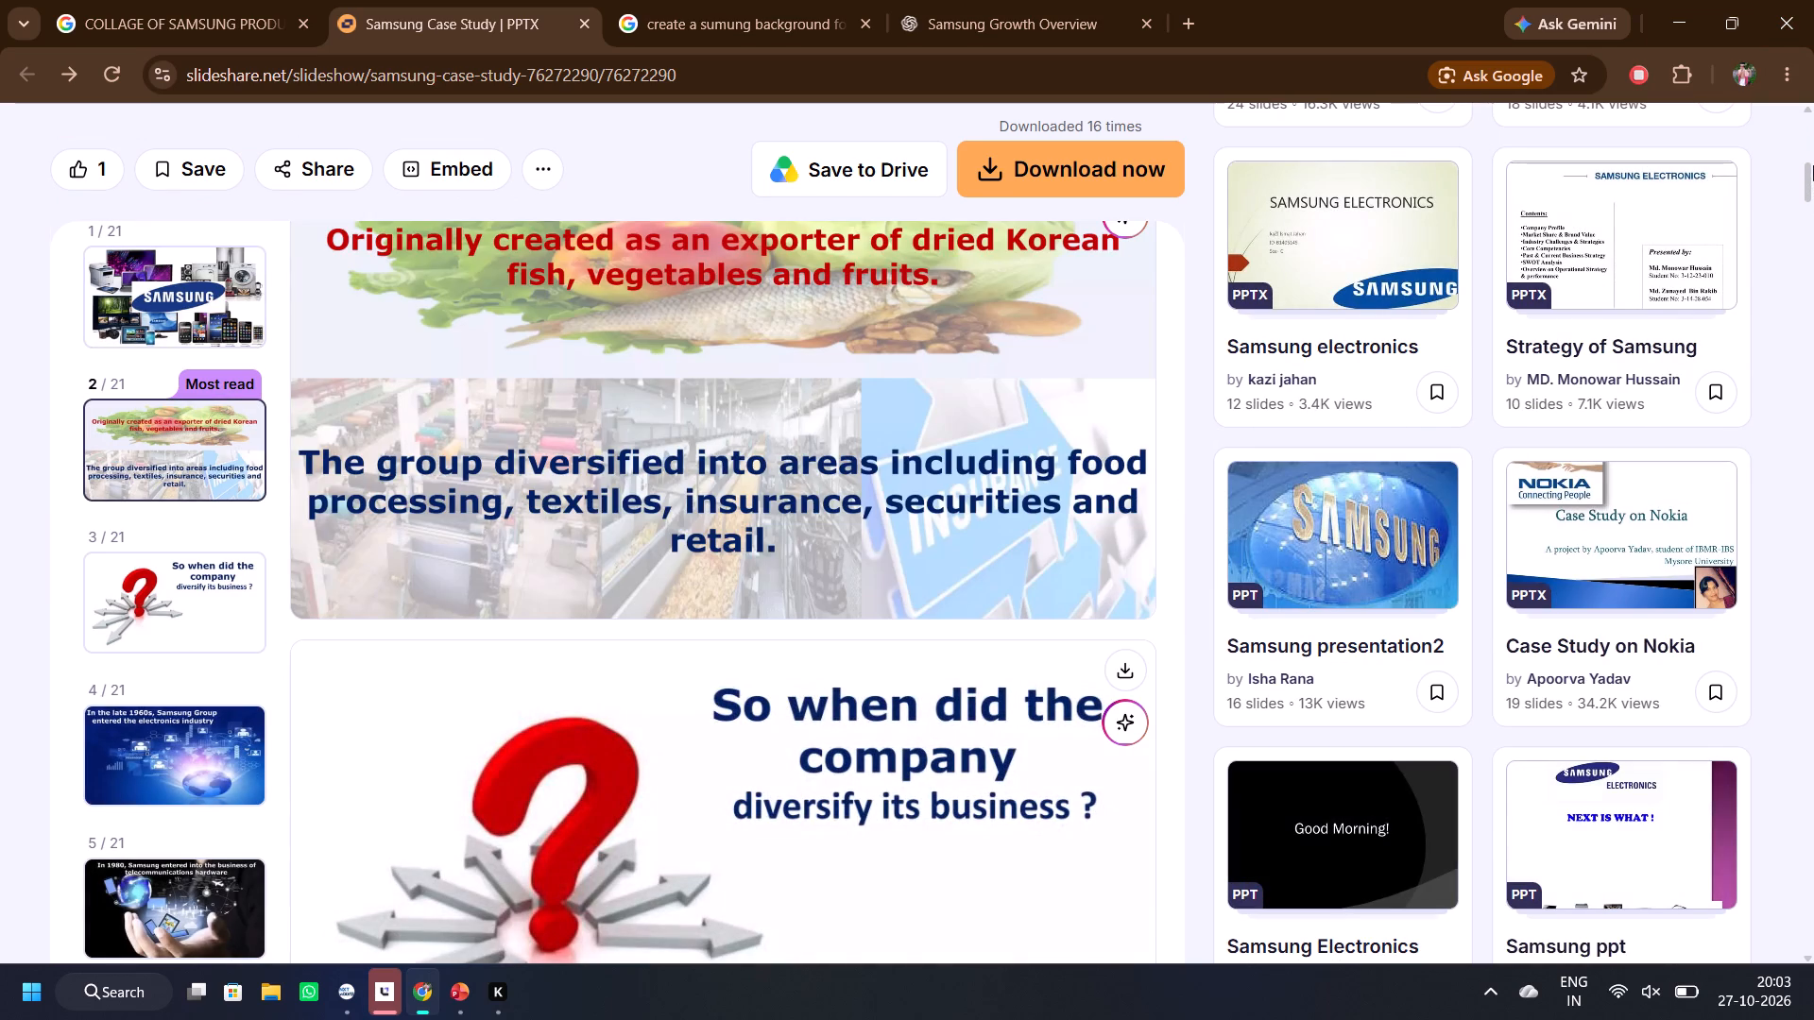
left_click_drag(1813, 165, 1813, 161)
left_click_drag(1813, 161, 1811, 176)
left_click_drag(1803, 176, 1803, 161)
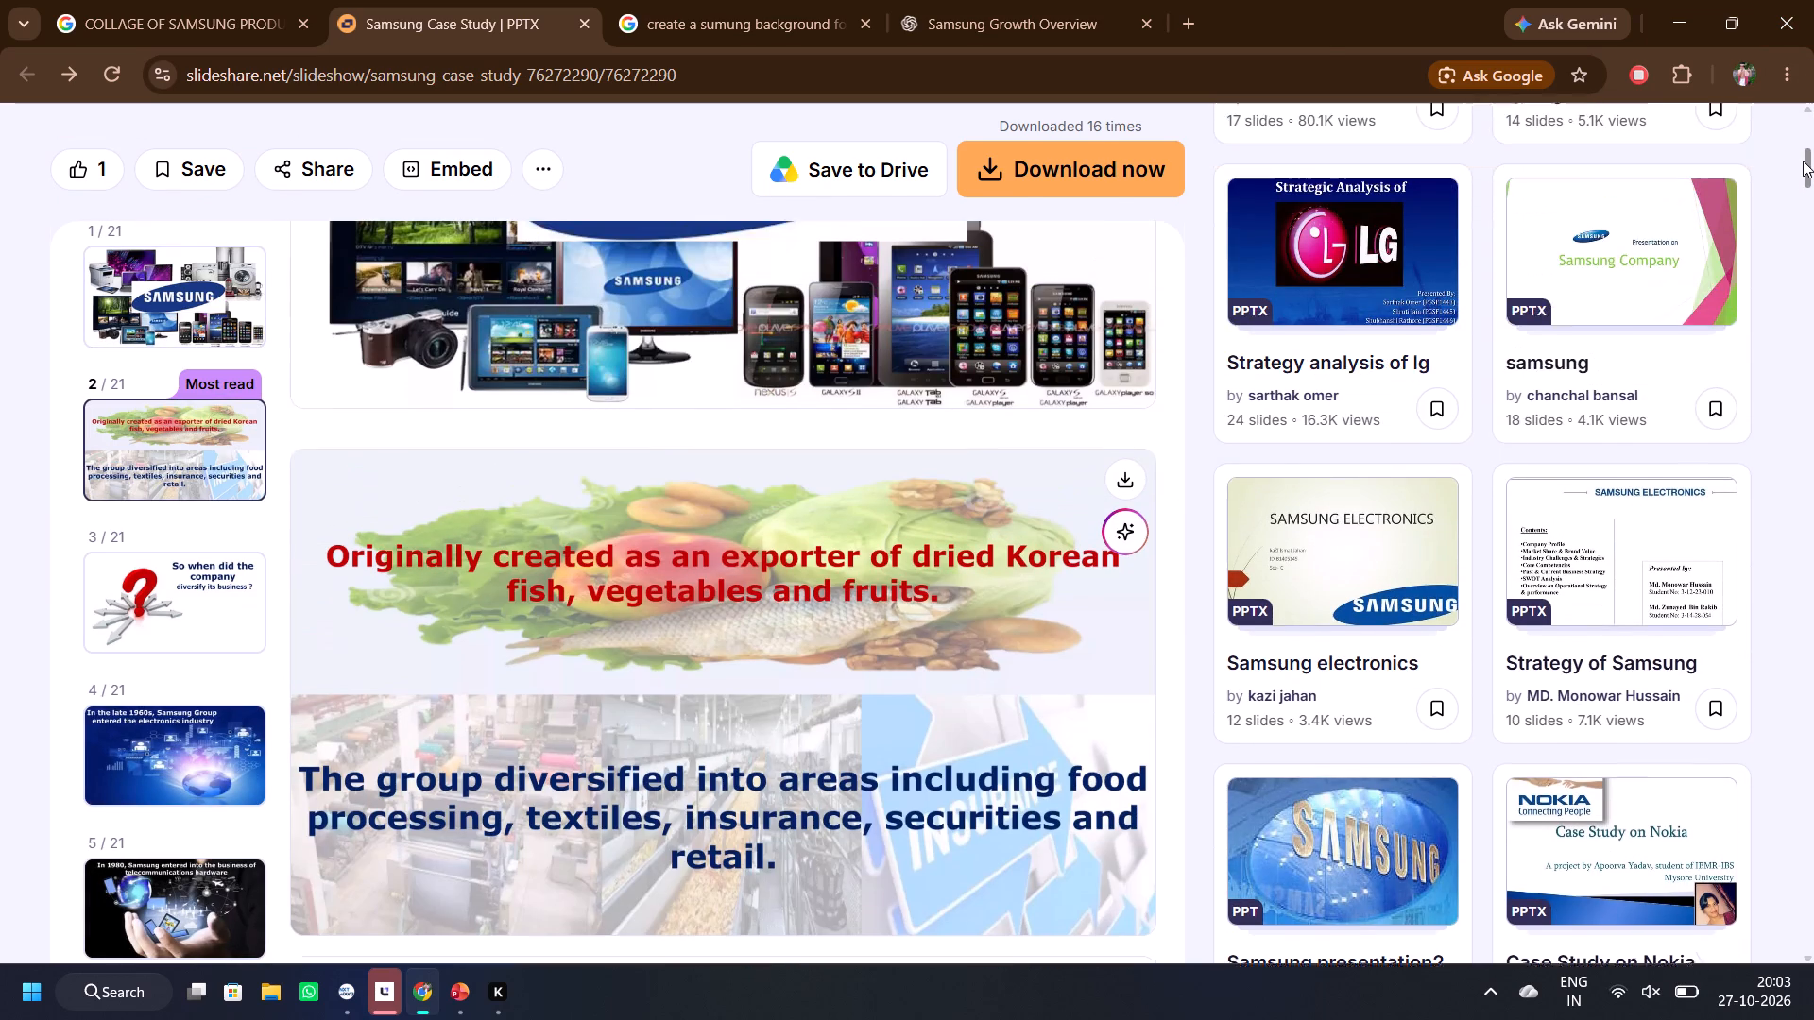
left_click_drag(1803, 161, 1805, 142)
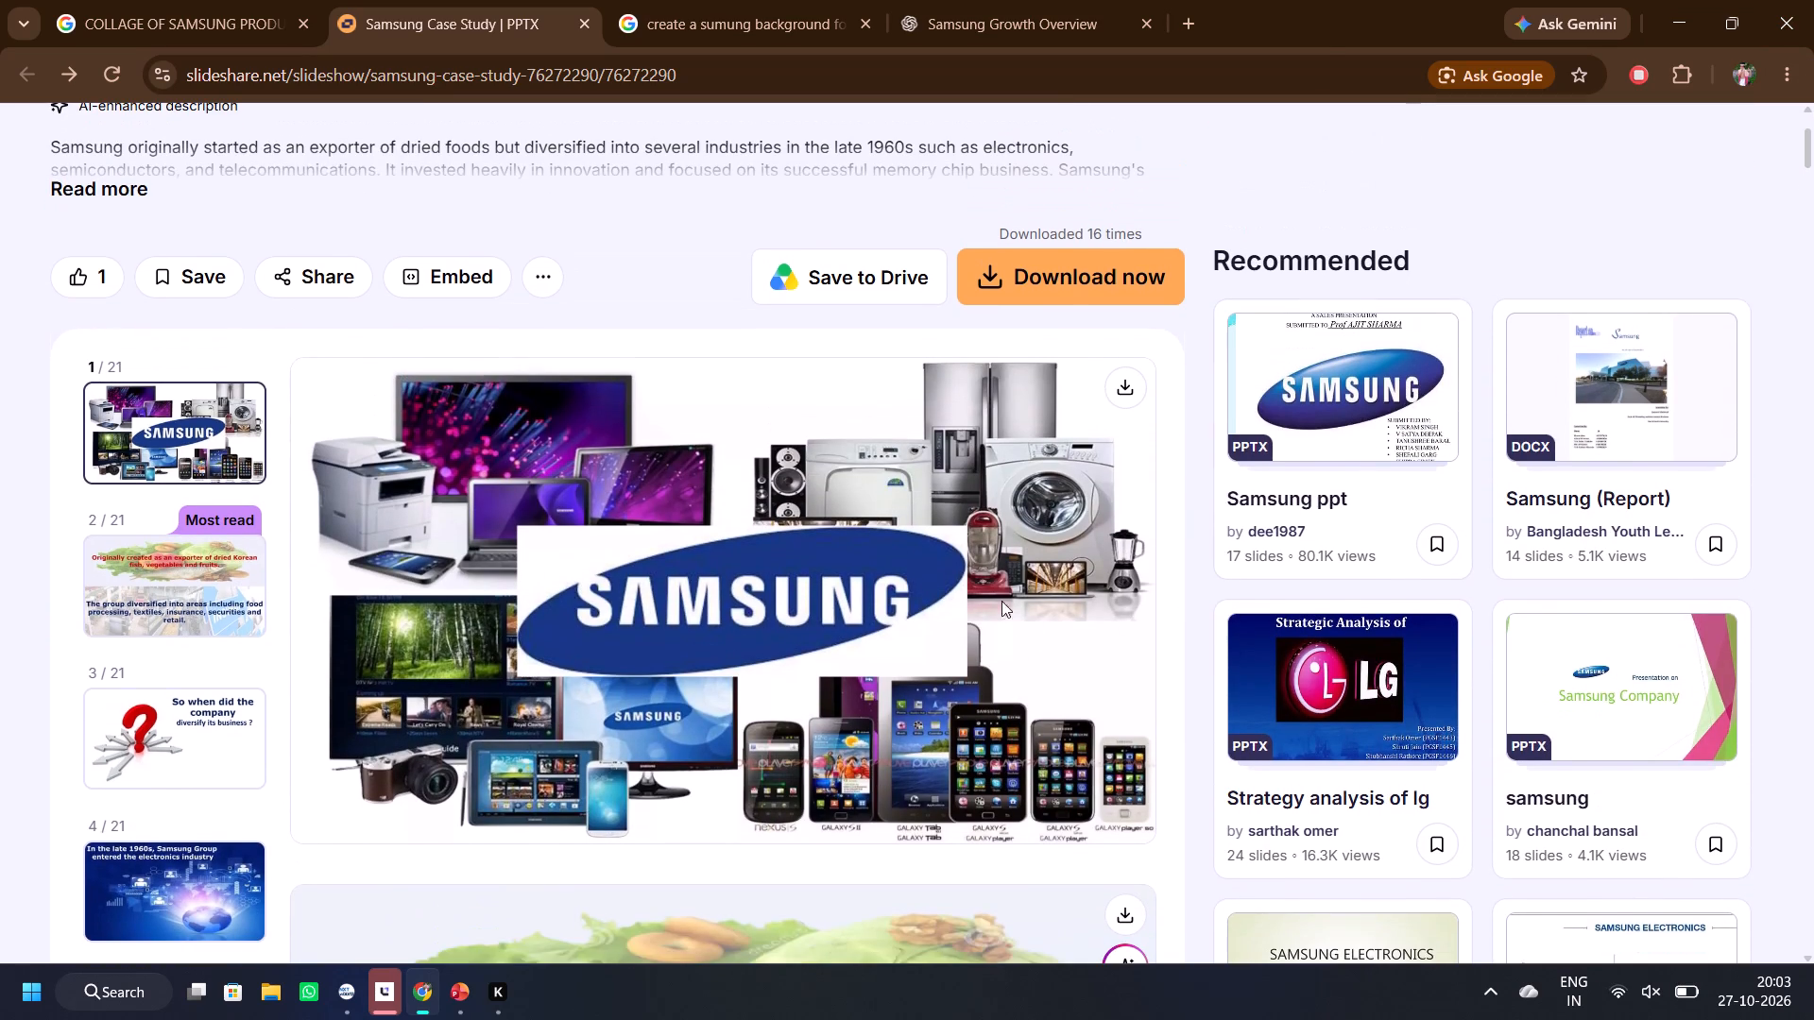
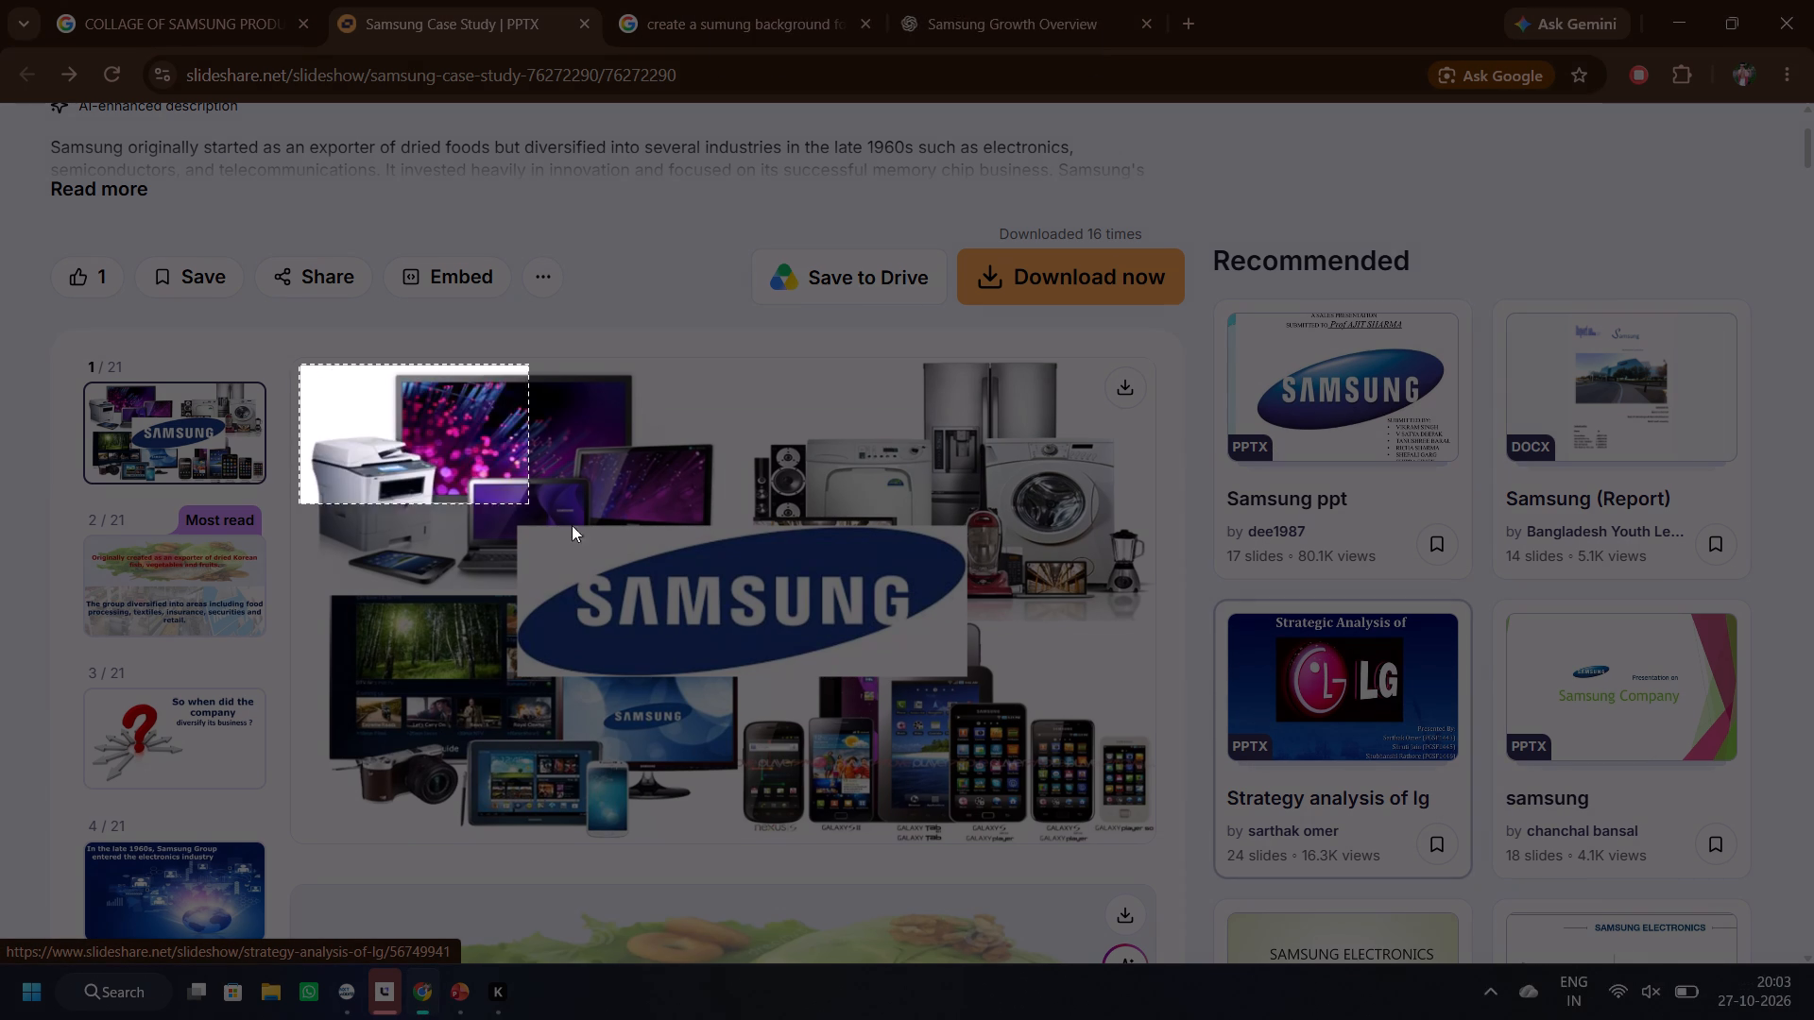
Capture a screenshot of the Samsung product collage on slide 1, bounded to the slide image's edges.
left_click_drag(572, 525, 1150, 926)
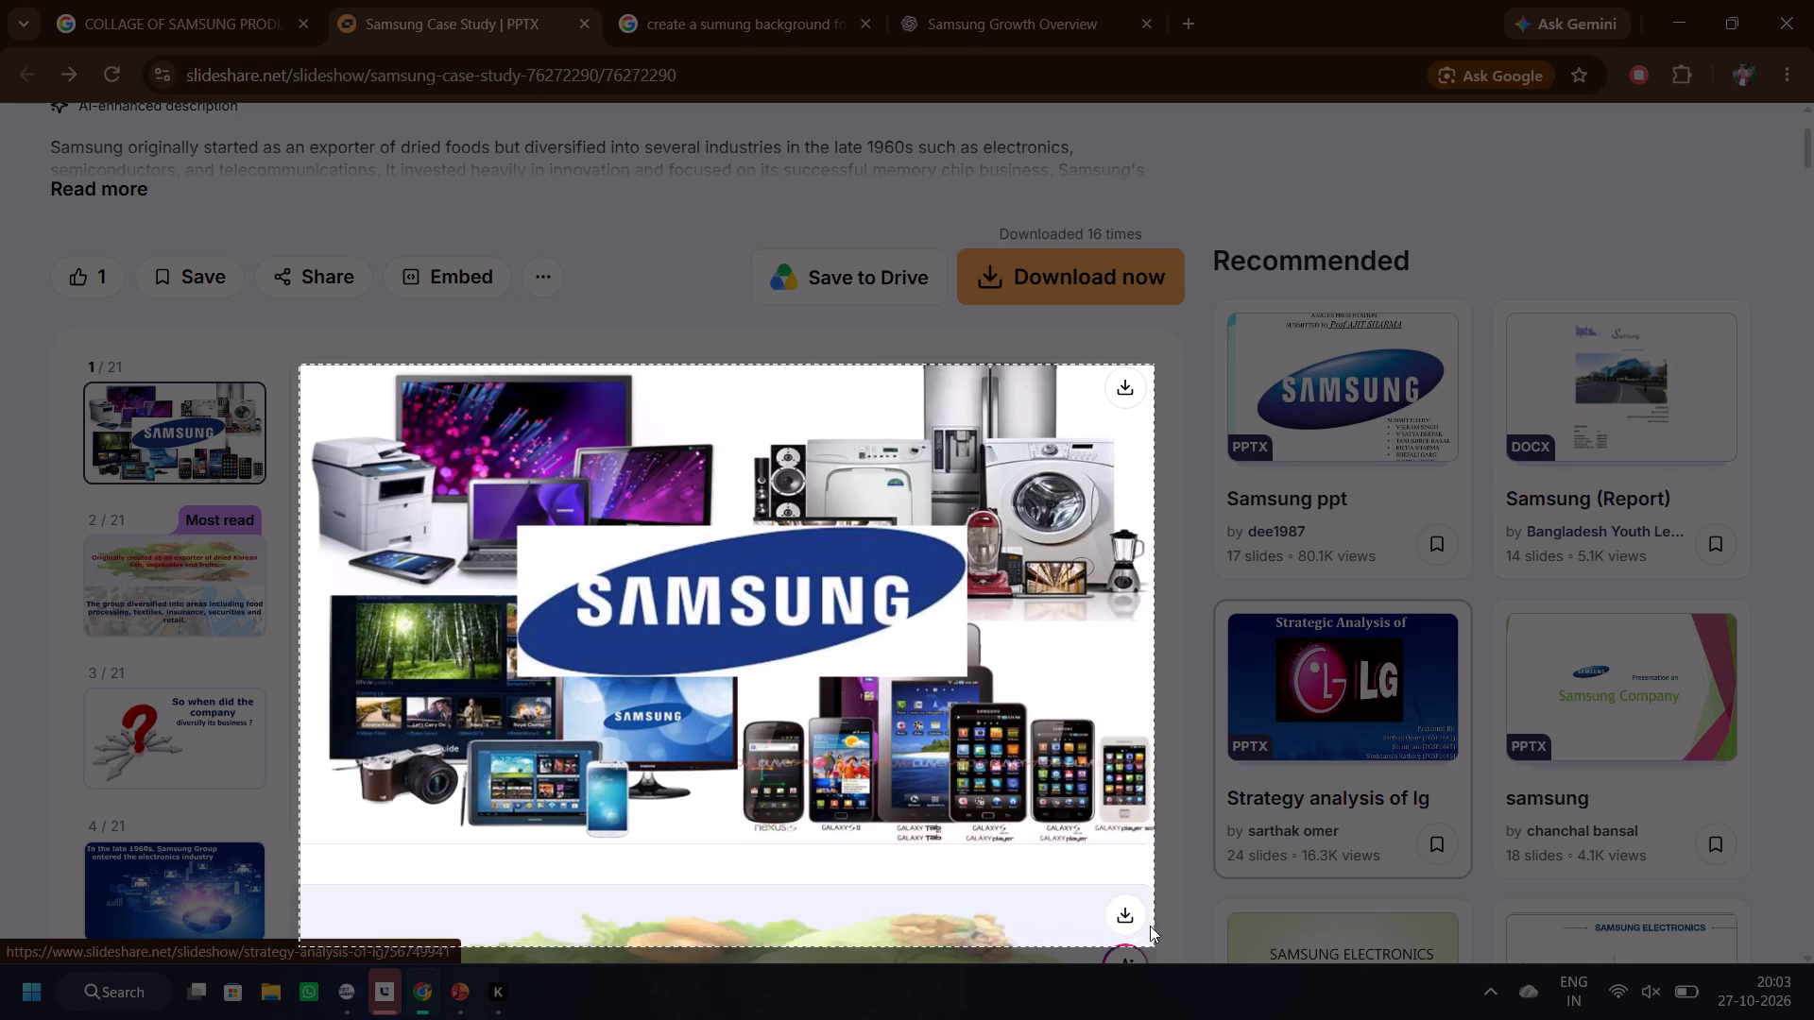
left_click_drag(1150, 926, 1154, 850)
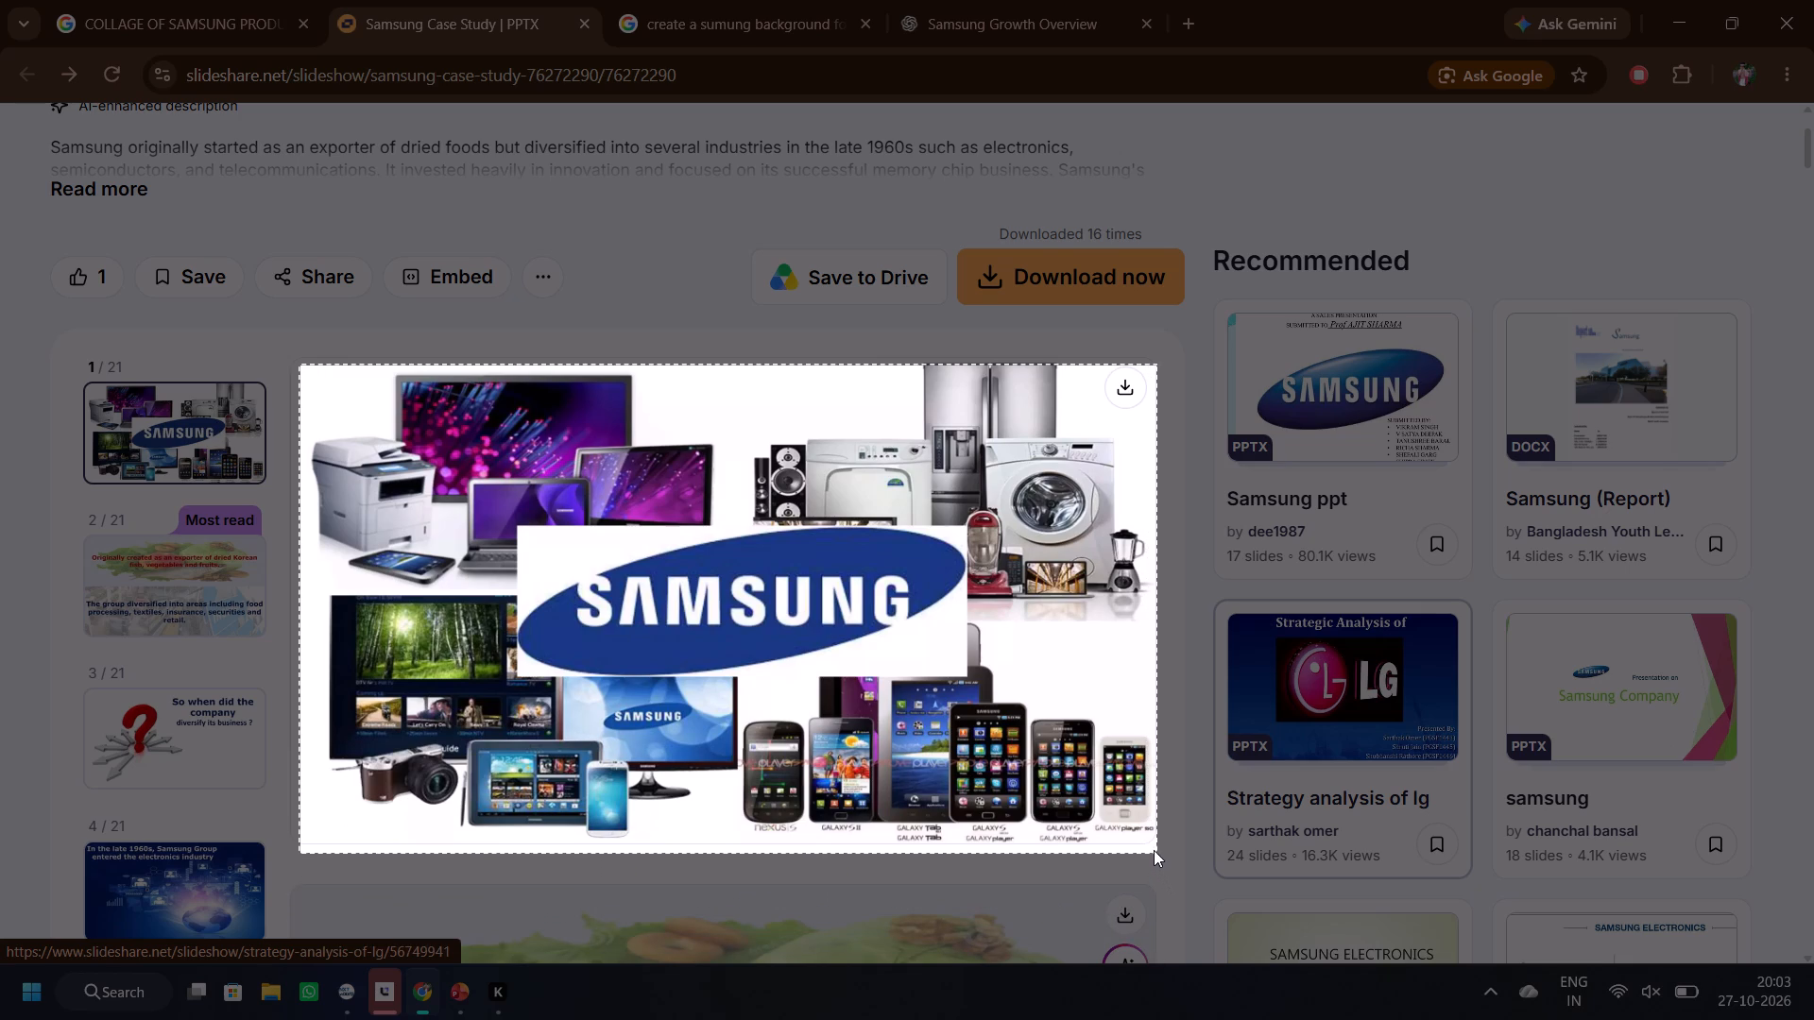
left_click_drag(1154, 850, 1119, 844)
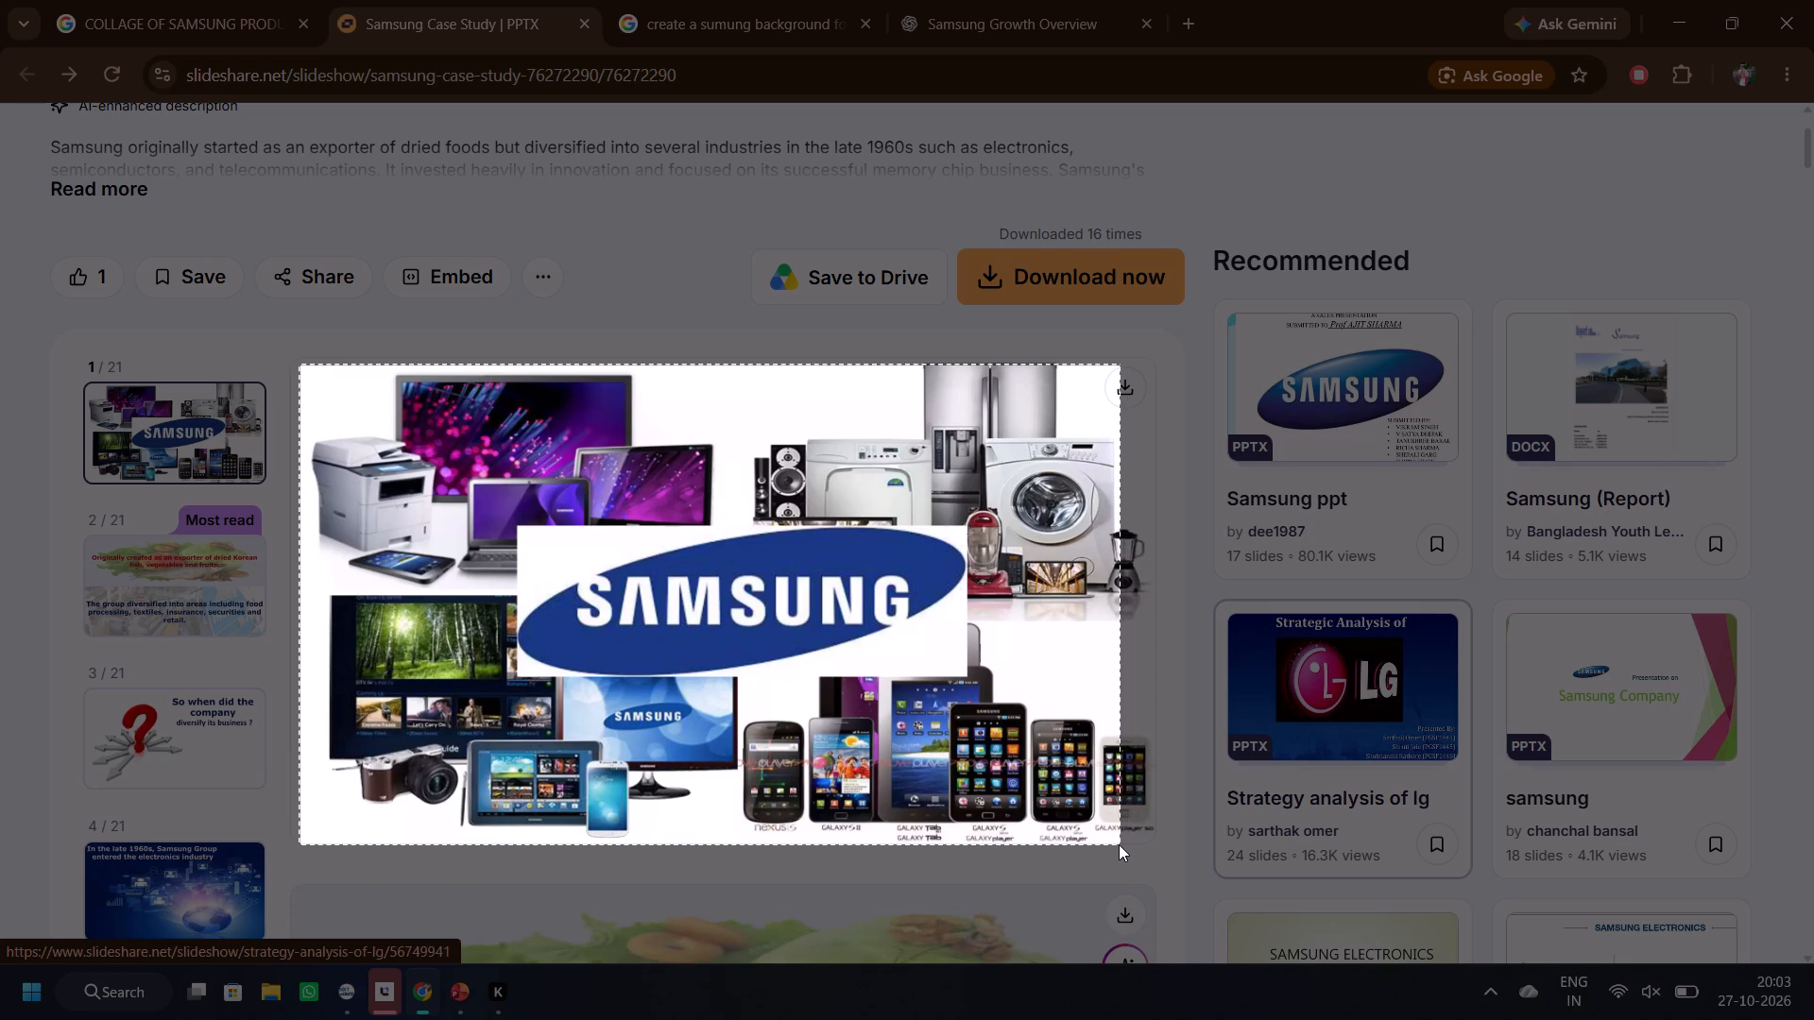
left_click_drag(1119, 844, 1153, 833)
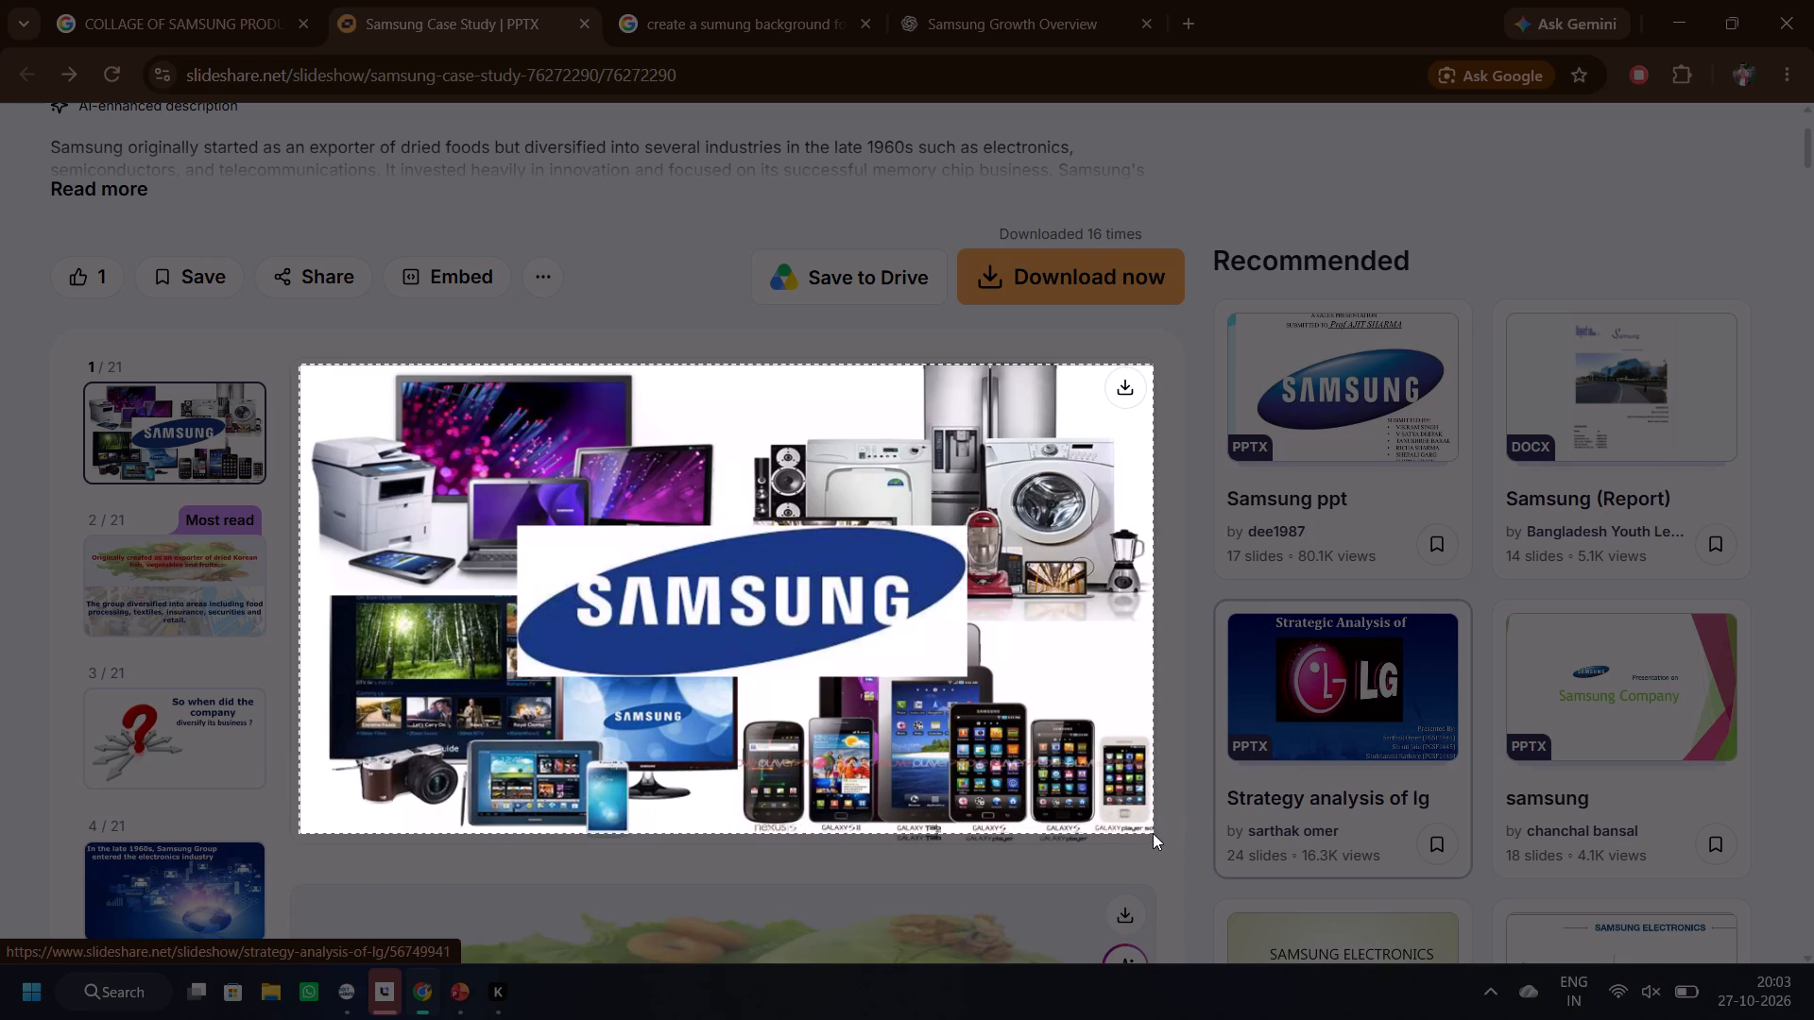
left_click_drag(1153, 833, 1155, 841)
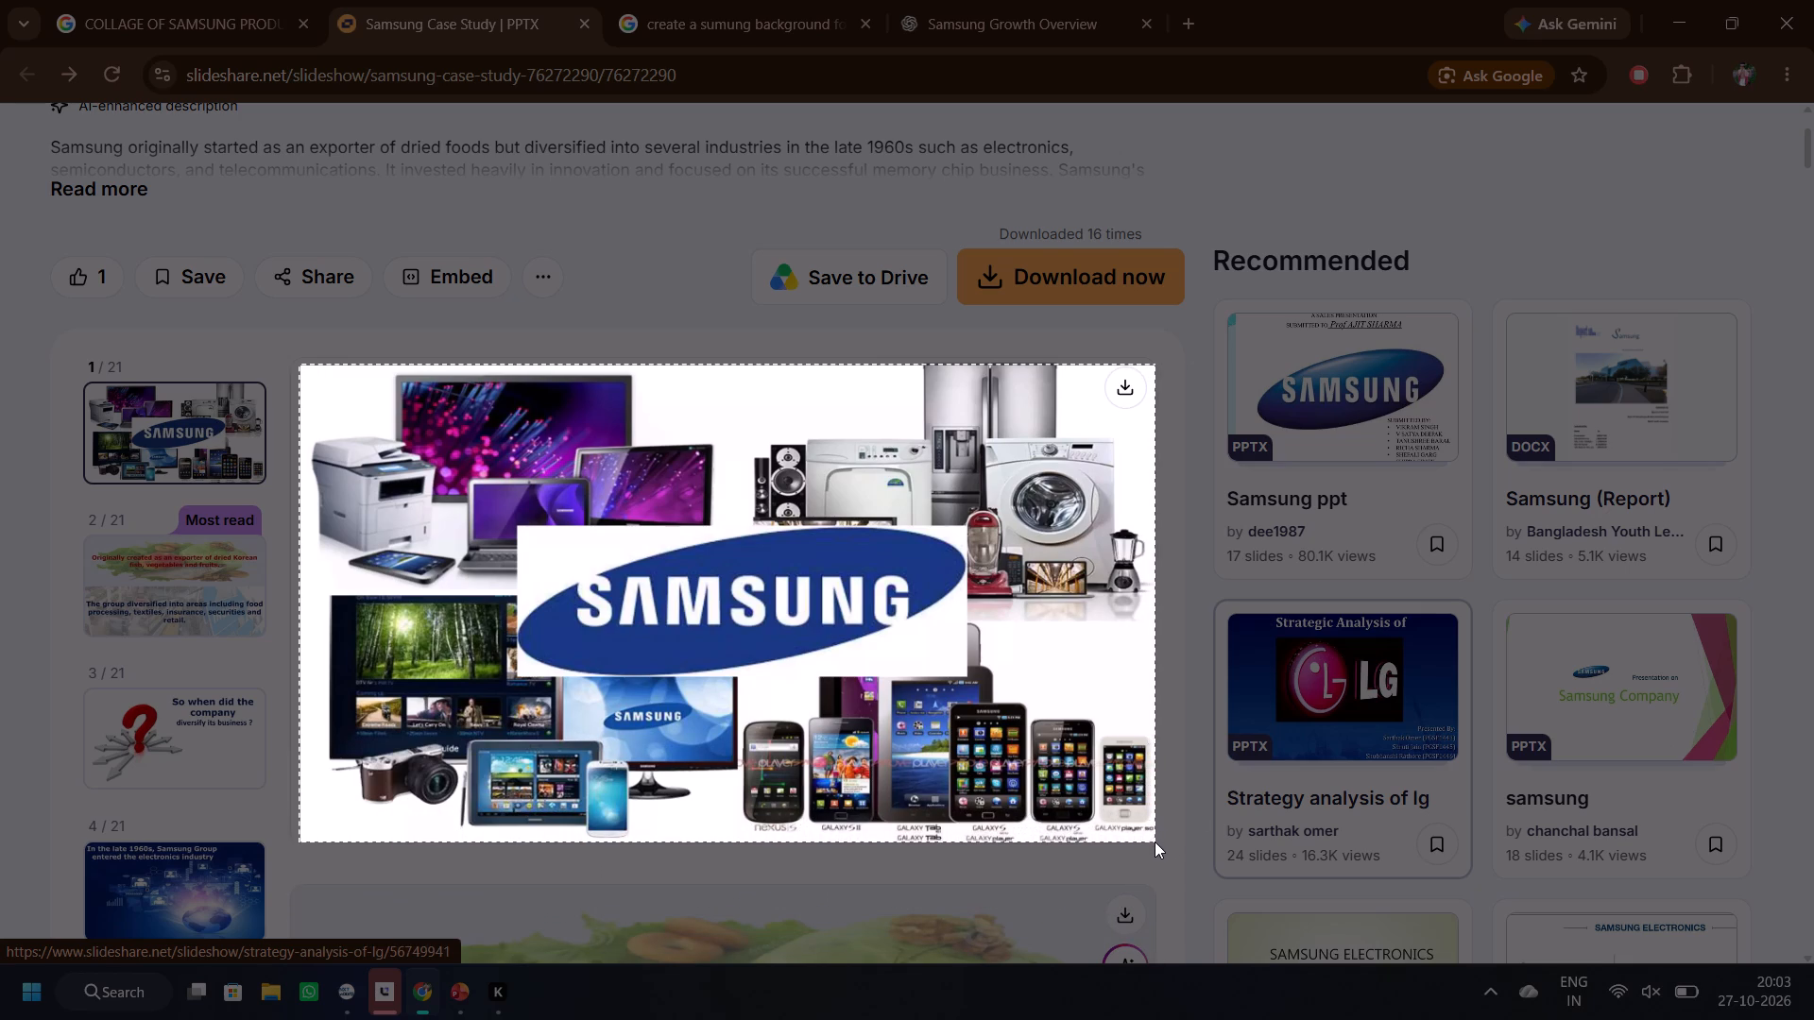
left_click_drag(1155, 841, 1155, 842)
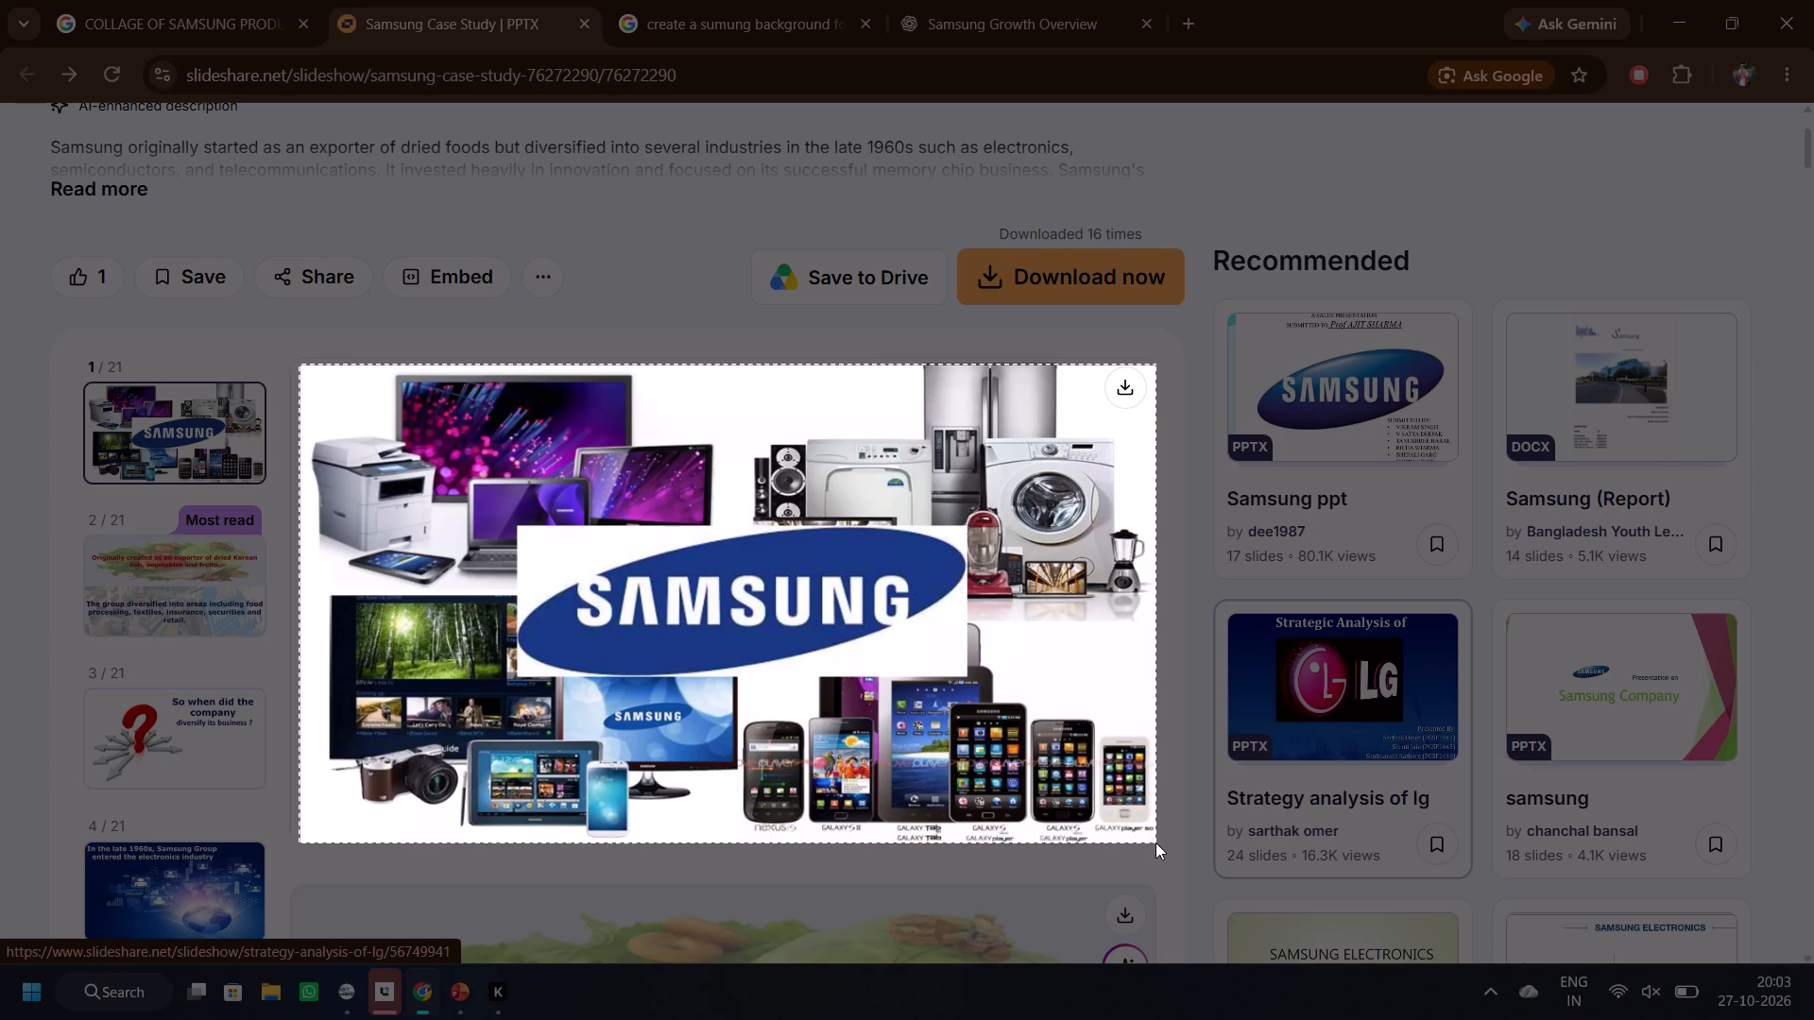
left_click_drag(1155, 842, 1157, 837)
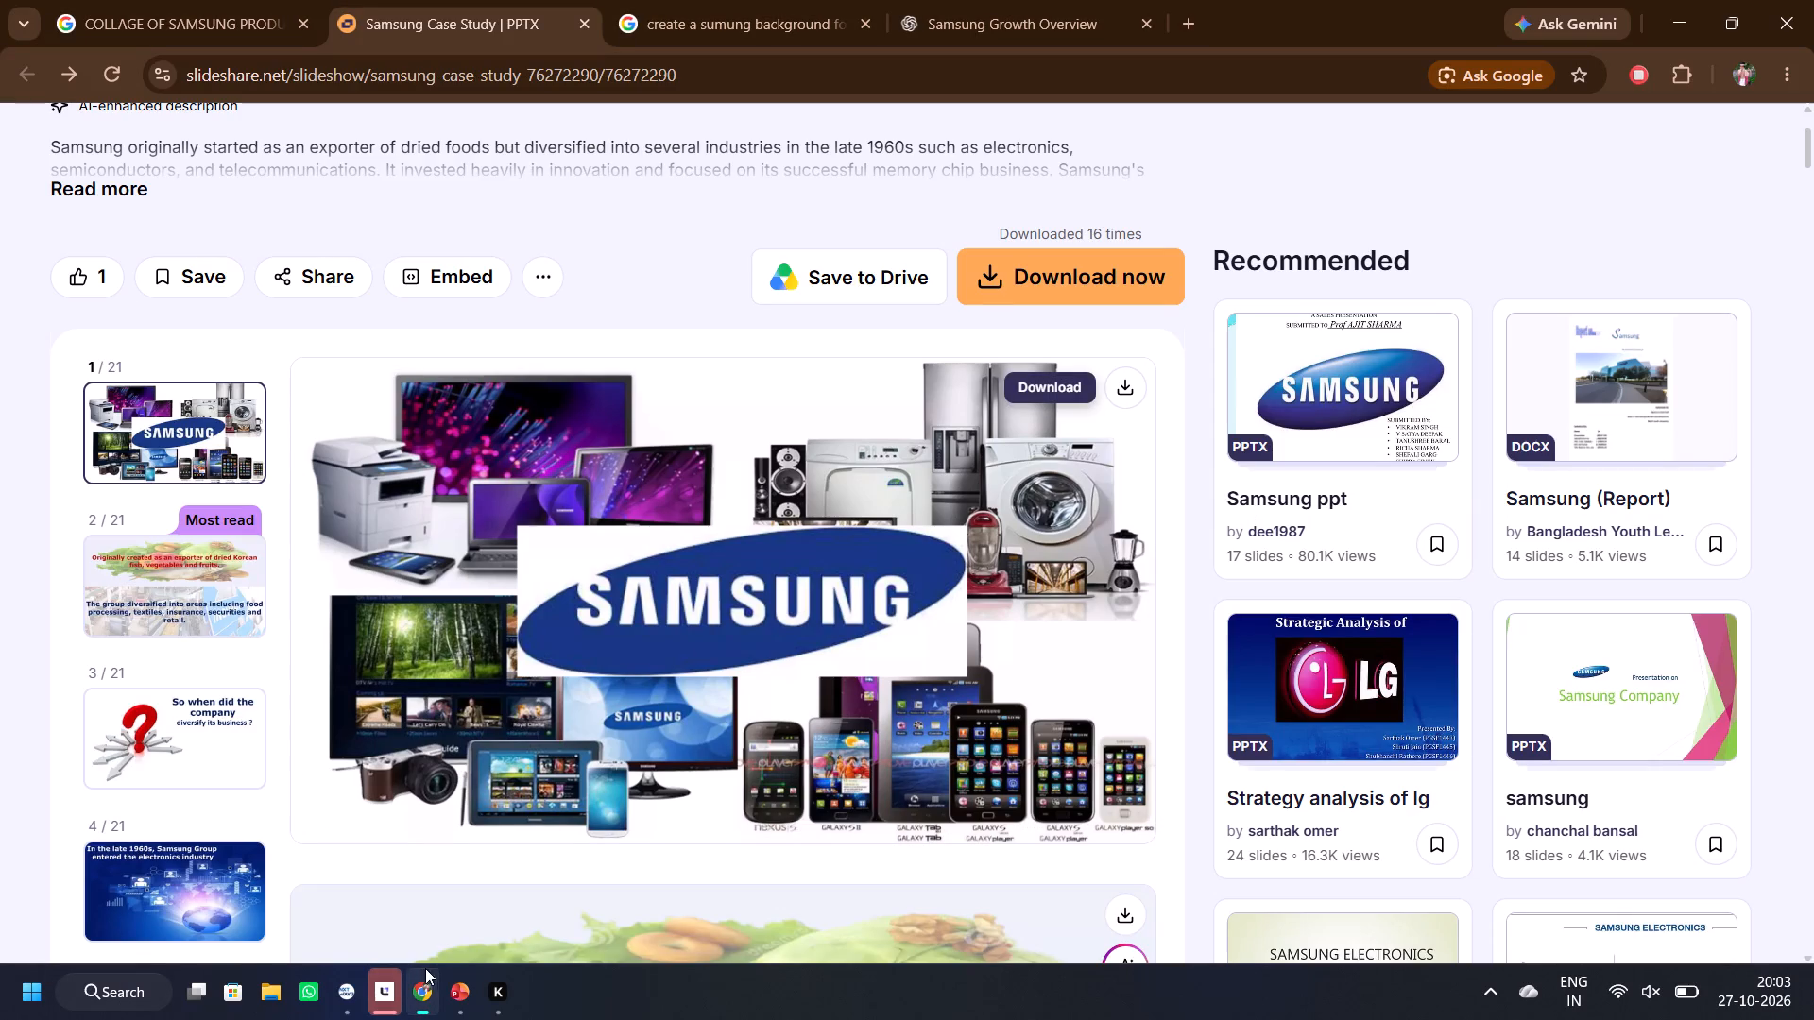
Switch to the PowerPoint presentation and undo the recent edits on slide 2 back to before the Samsung logo was added.
left_click(450, 988)
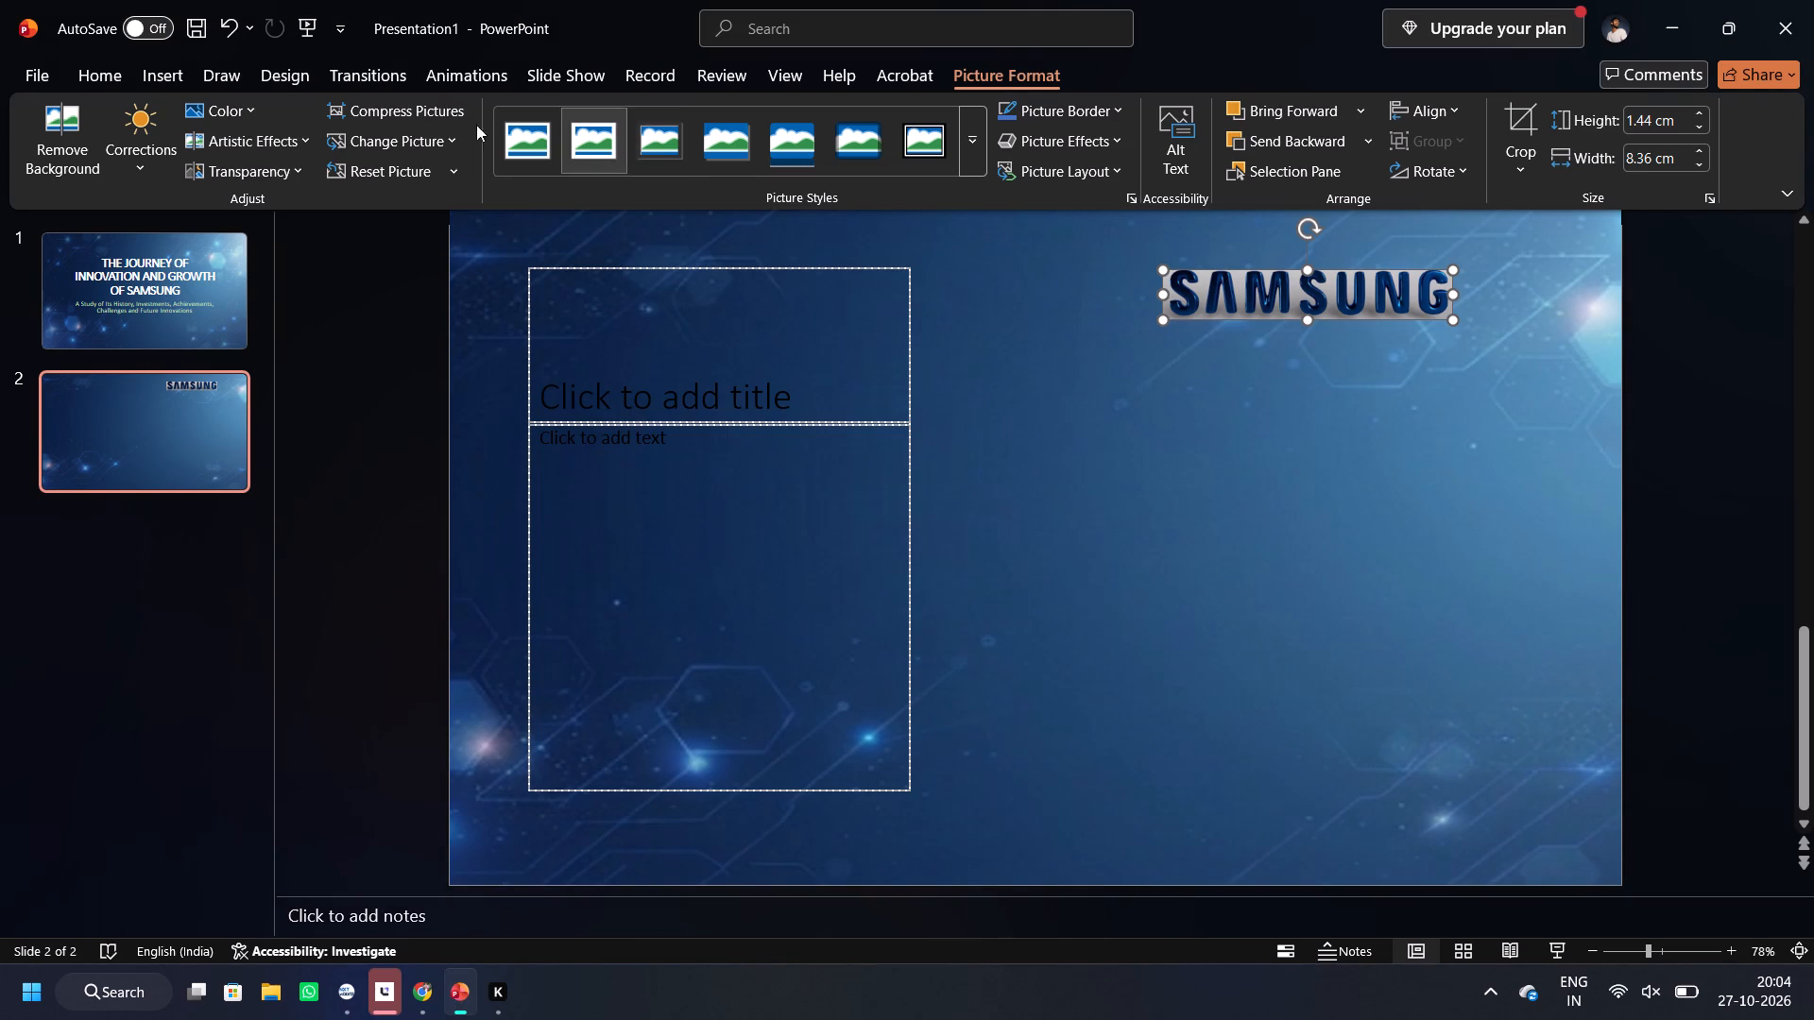
left_click(232, 34)
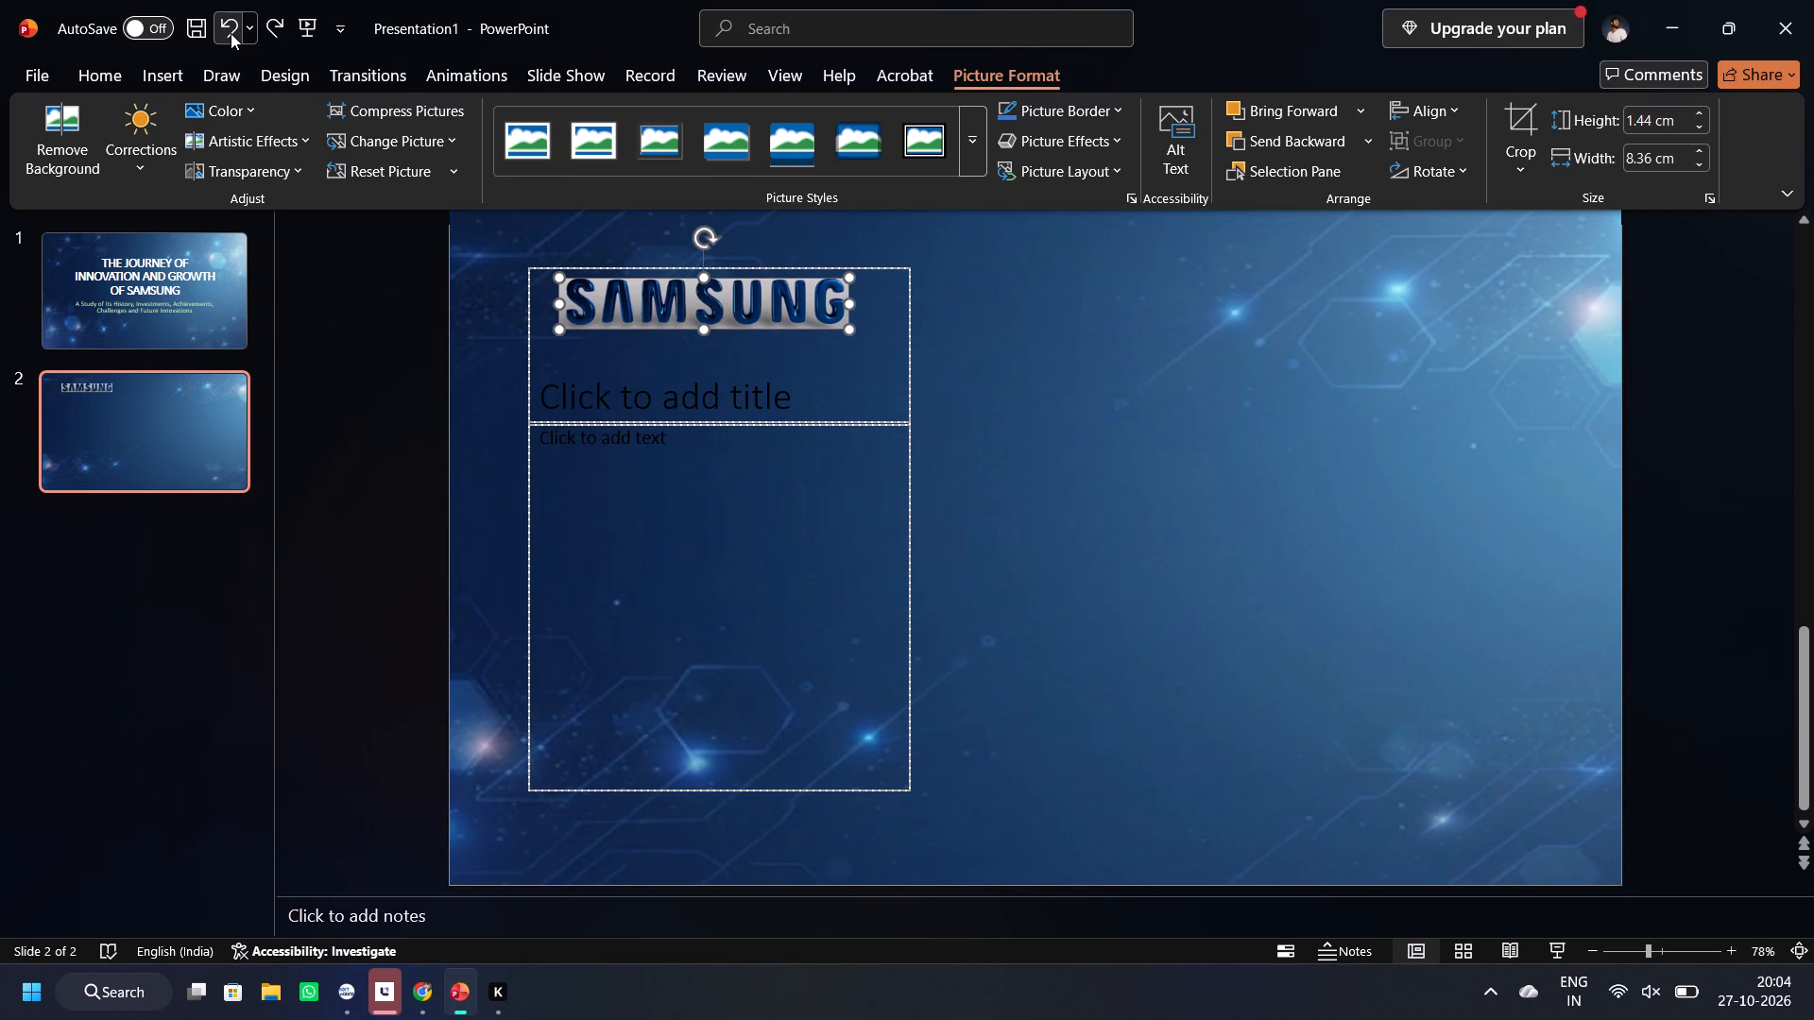
left_click(223, 33)
left_click(223, 33)
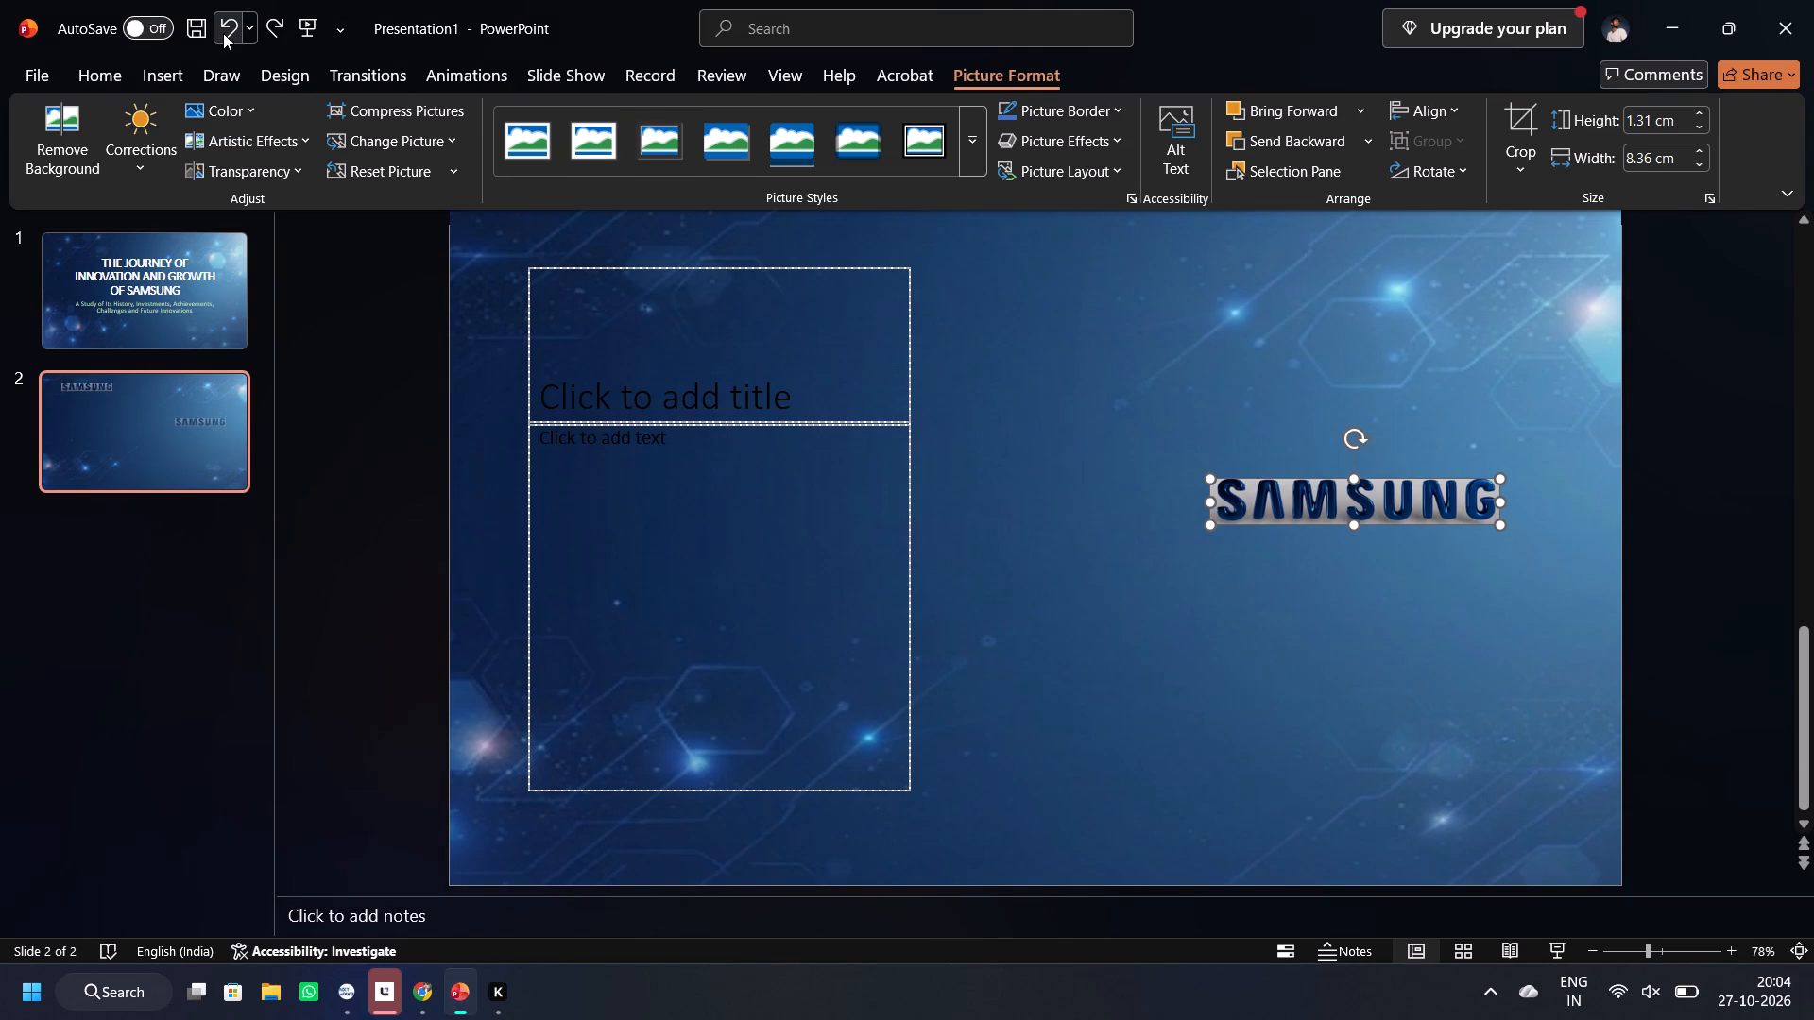
left_click(221, 21)
left_click(221, 21)
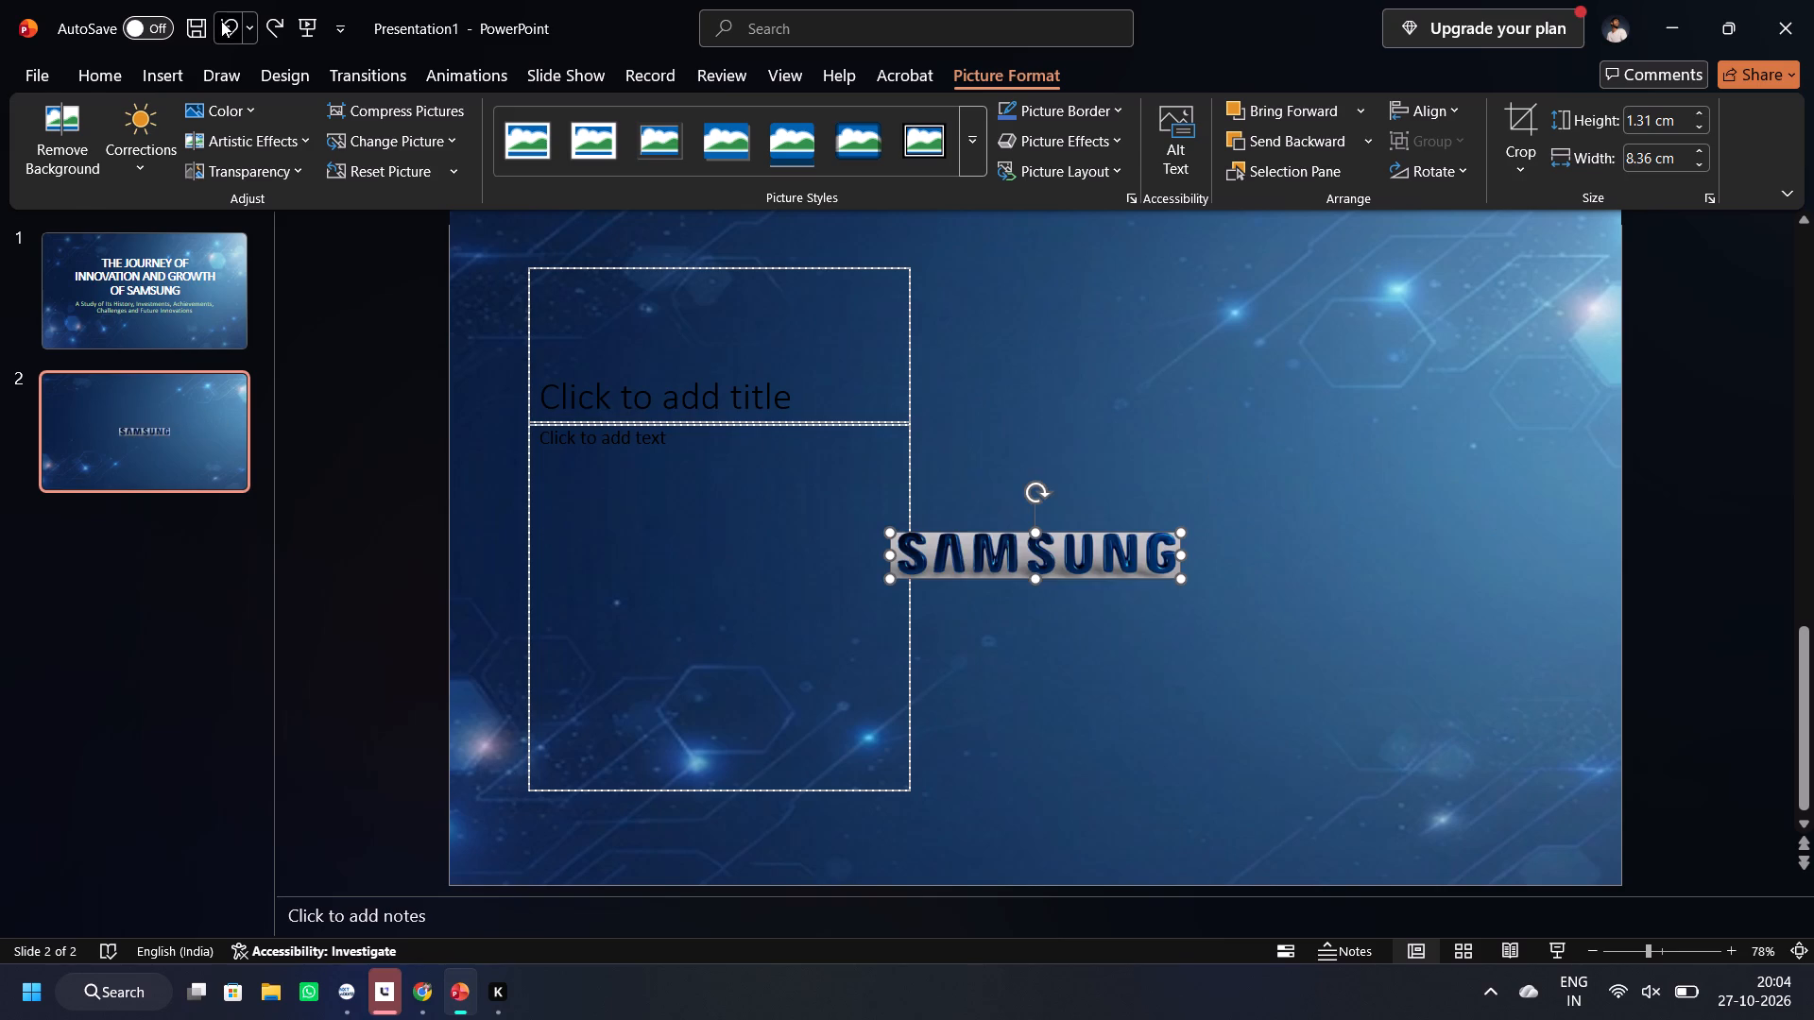
Turn on the computer's mobile hotspot in the Windows quick settings and return to the presentation.
left_click(1693, 1019)
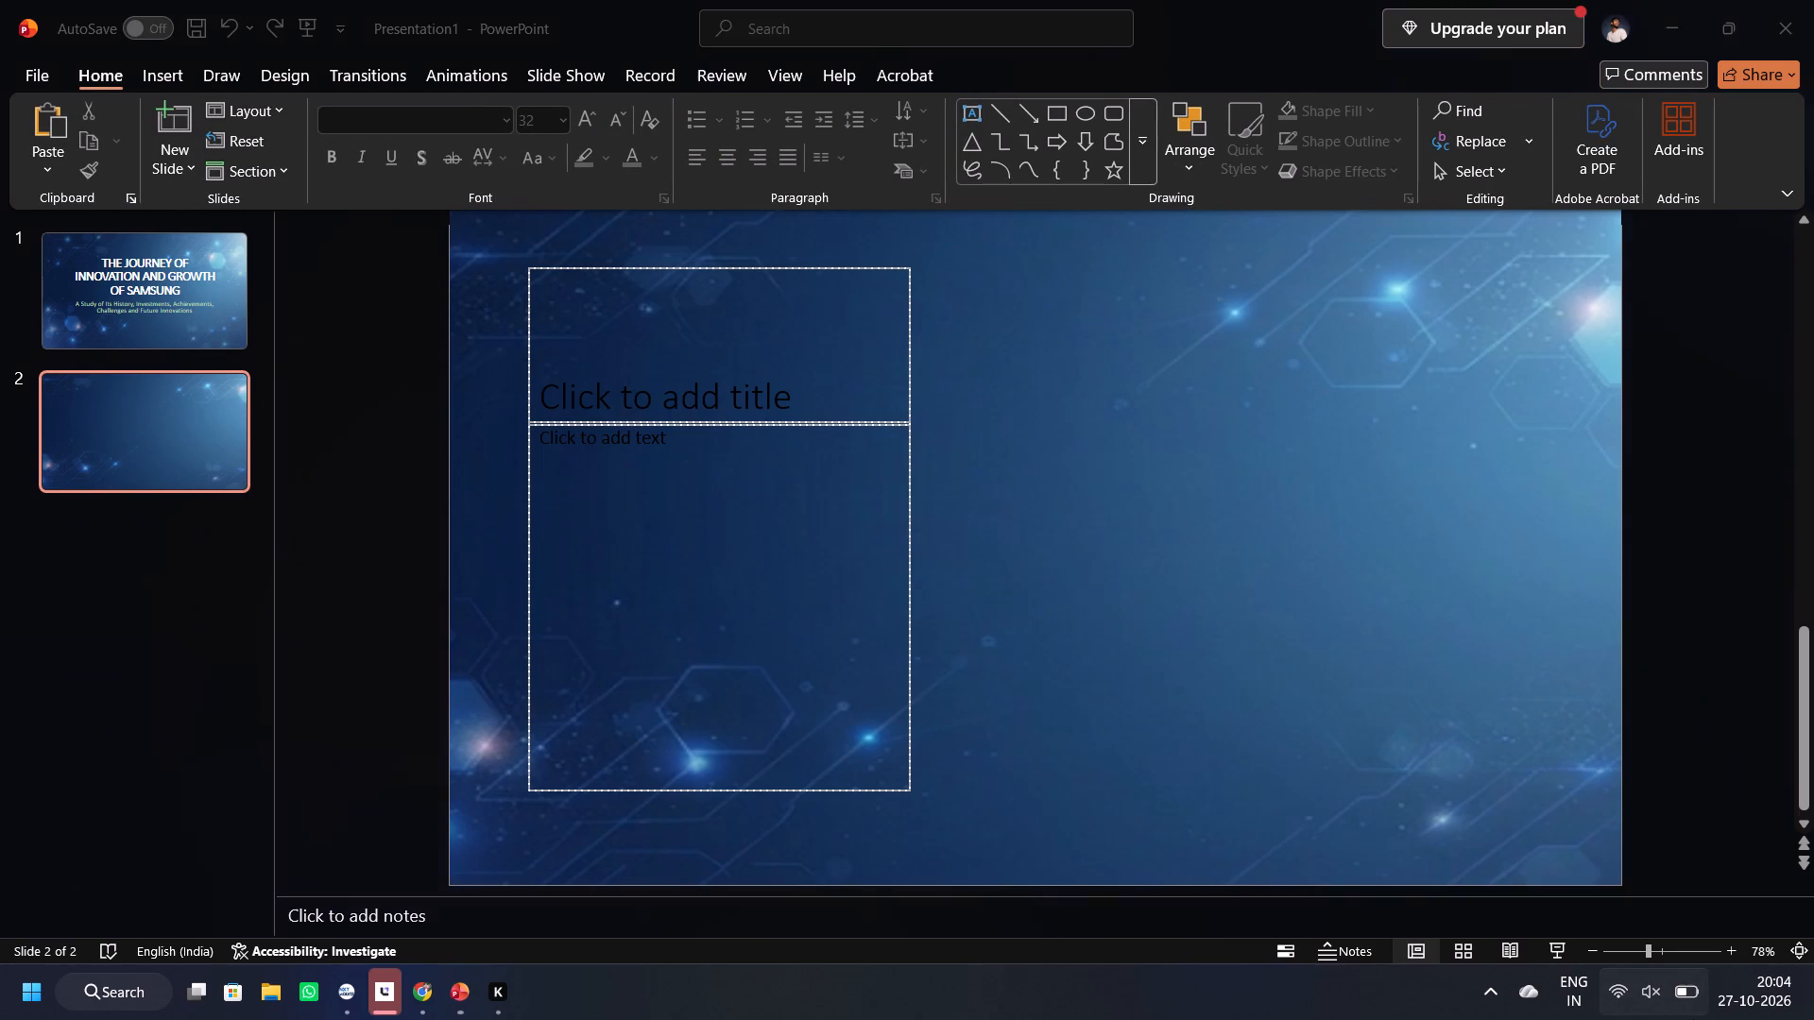
left_click(1700, 664)
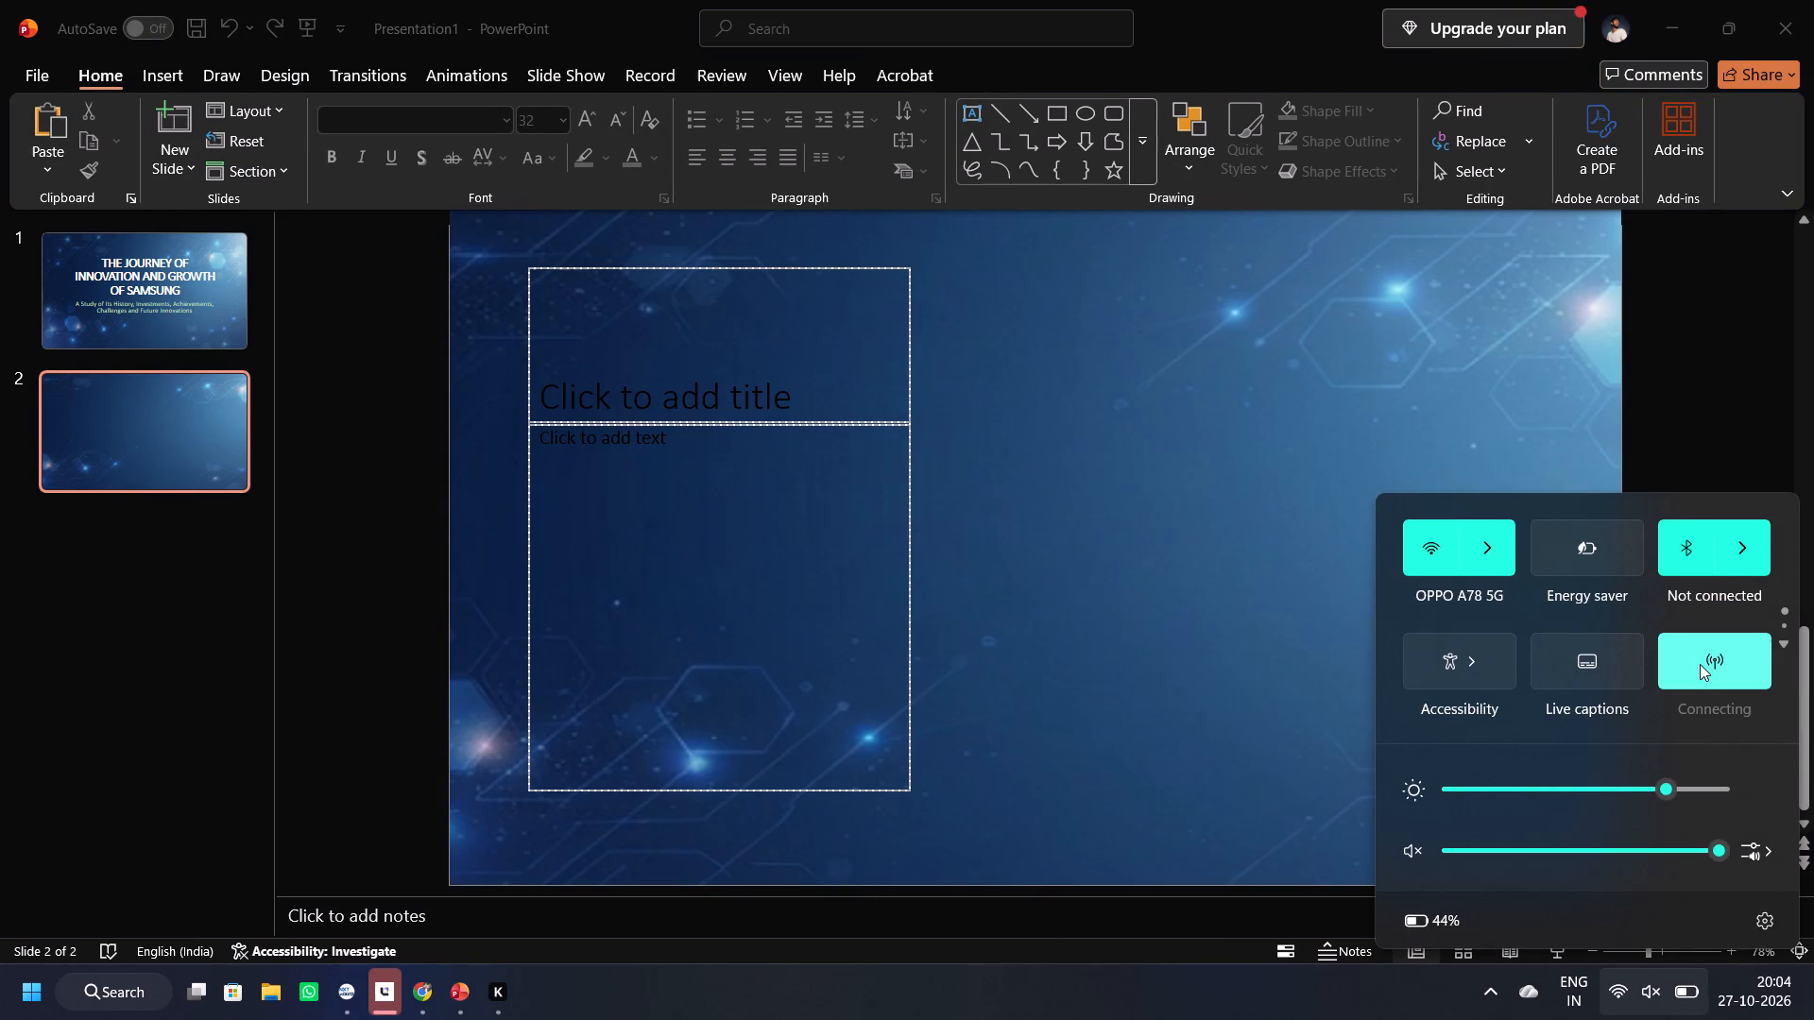
left_click(1424, 484)
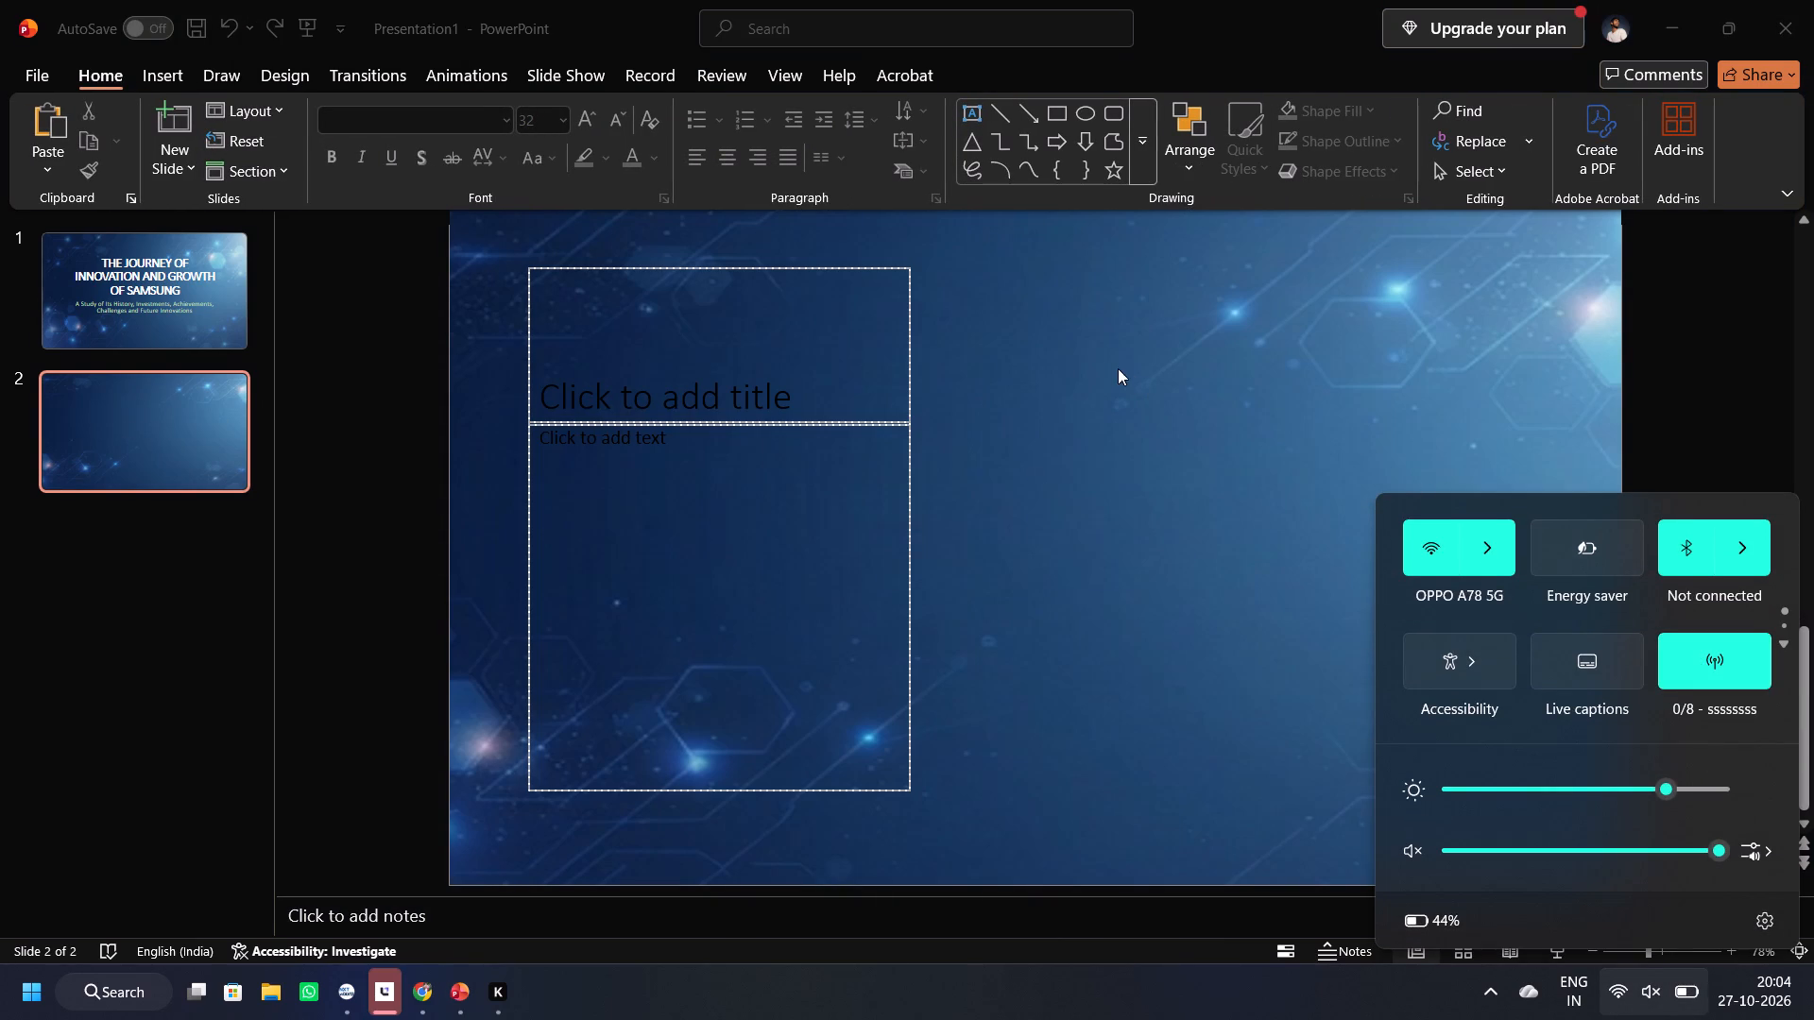
left_click(1118, 369)
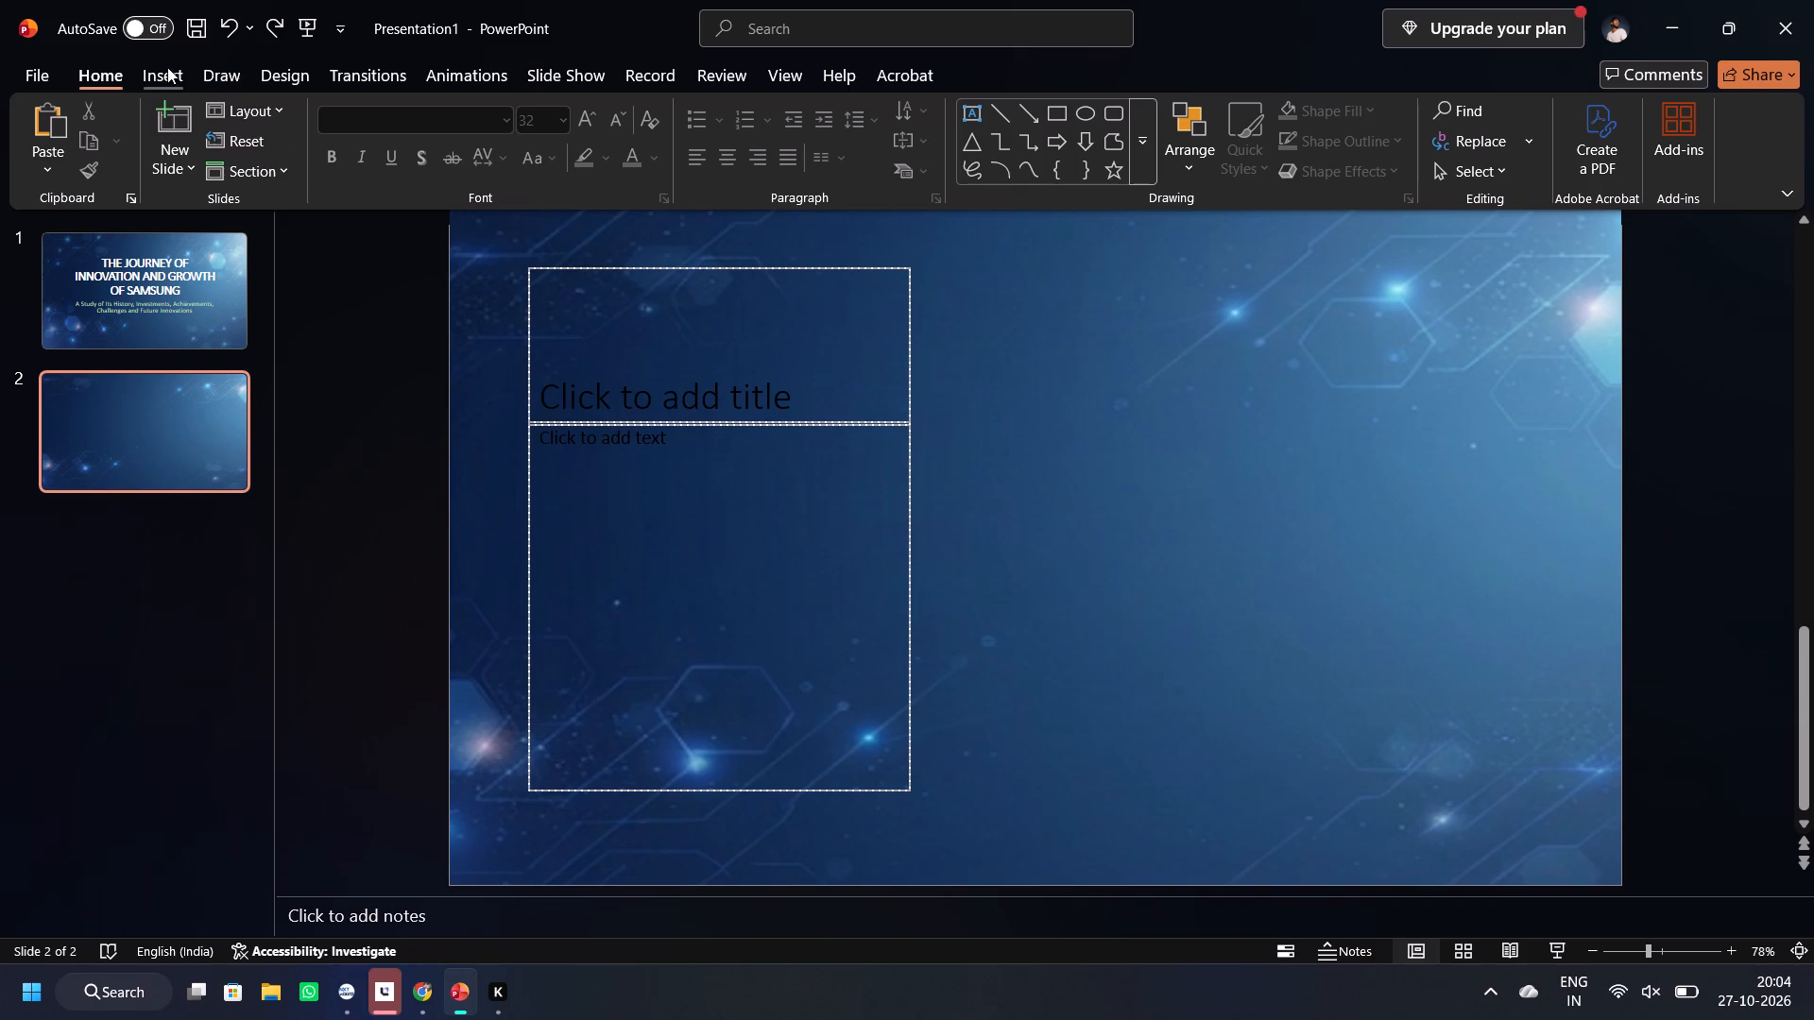
Insert a picture stored on this device onto slide 2.
left_click(167, 67)
left_click(184, 109)
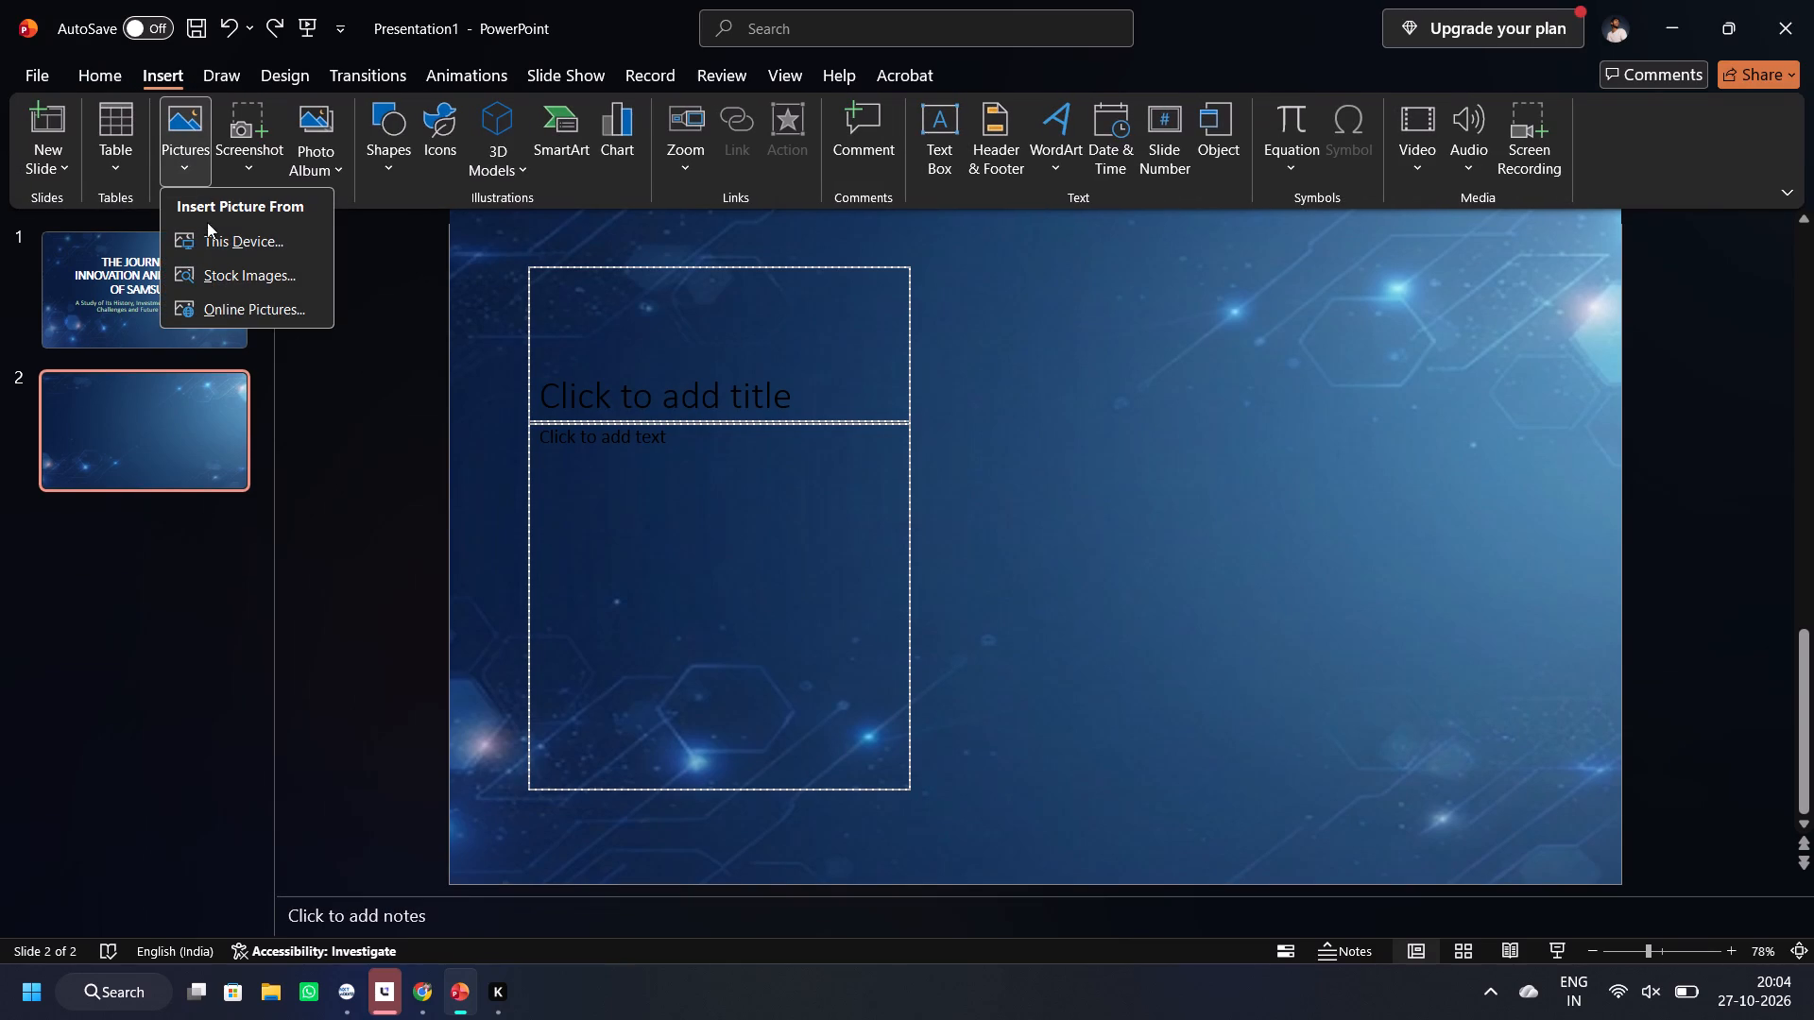
left_click(216, 236)
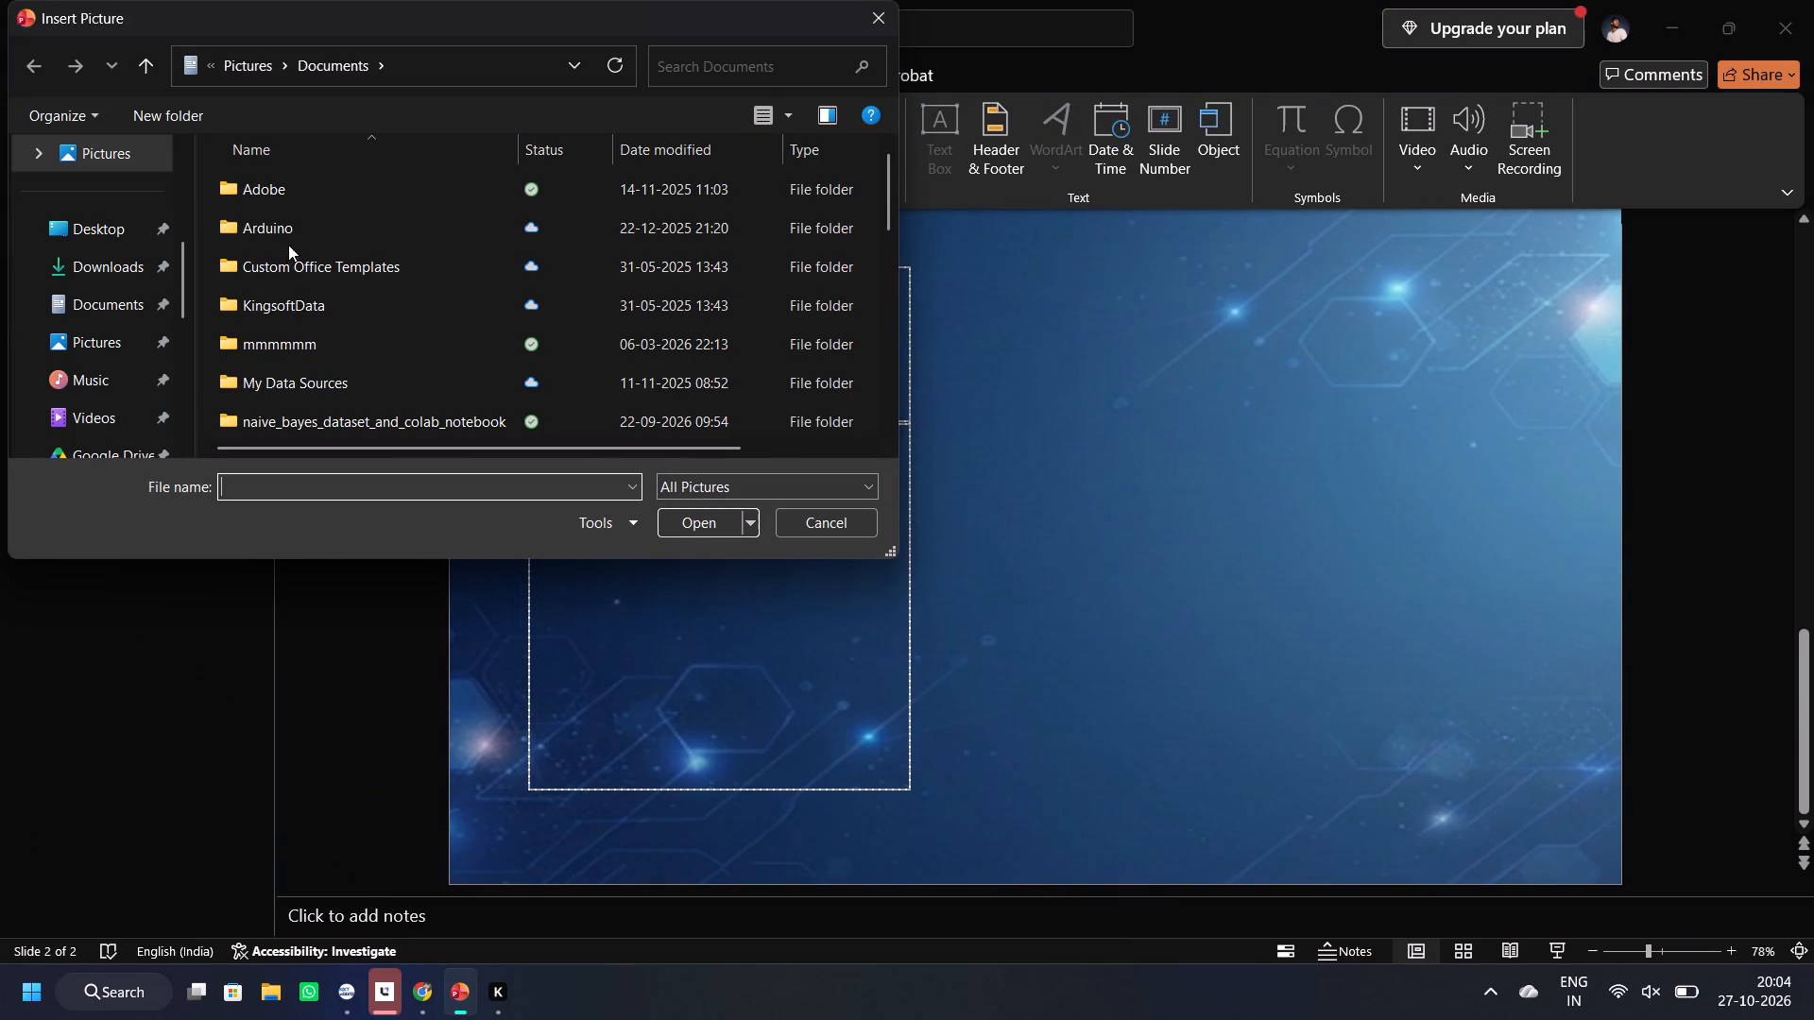
triple_click(182, 175)
left_click(182, 175)
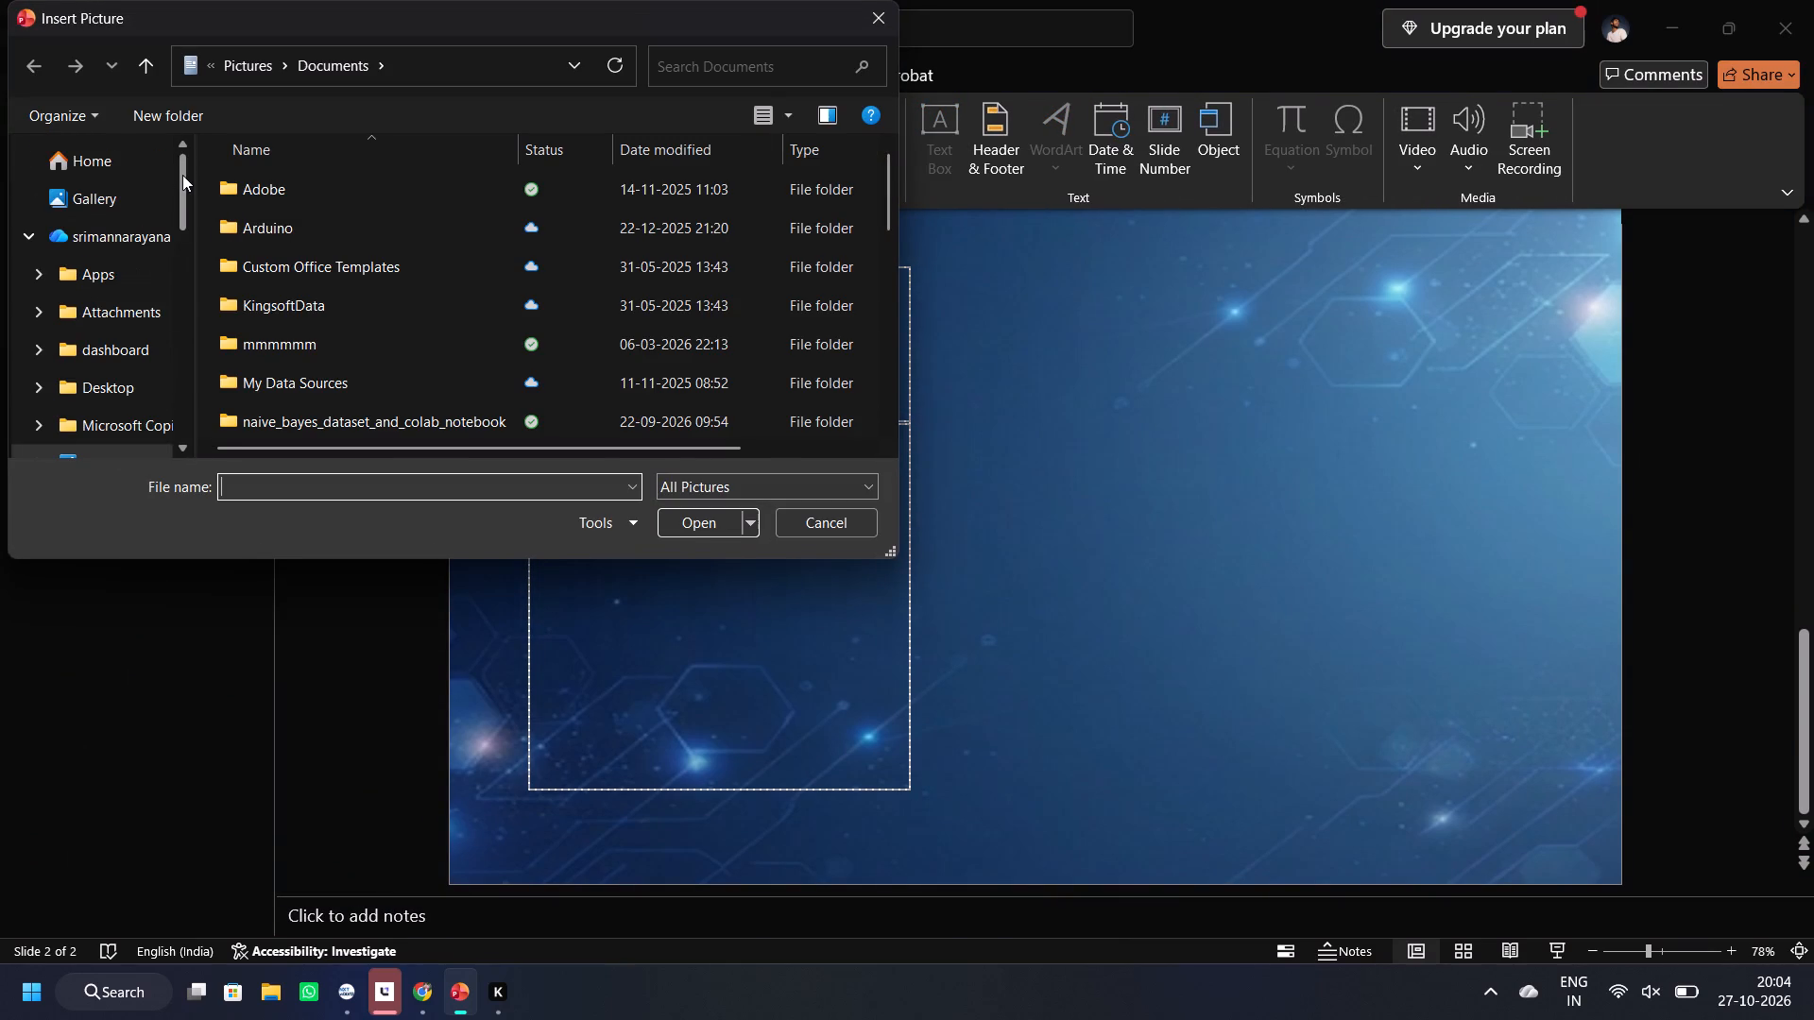
left_click_drag(182, 175, 134, 203)
double_click(177, 164)
left_click_drag(177, 164, 168, 120)
left_click(66, 195)
left_click(66, 195)
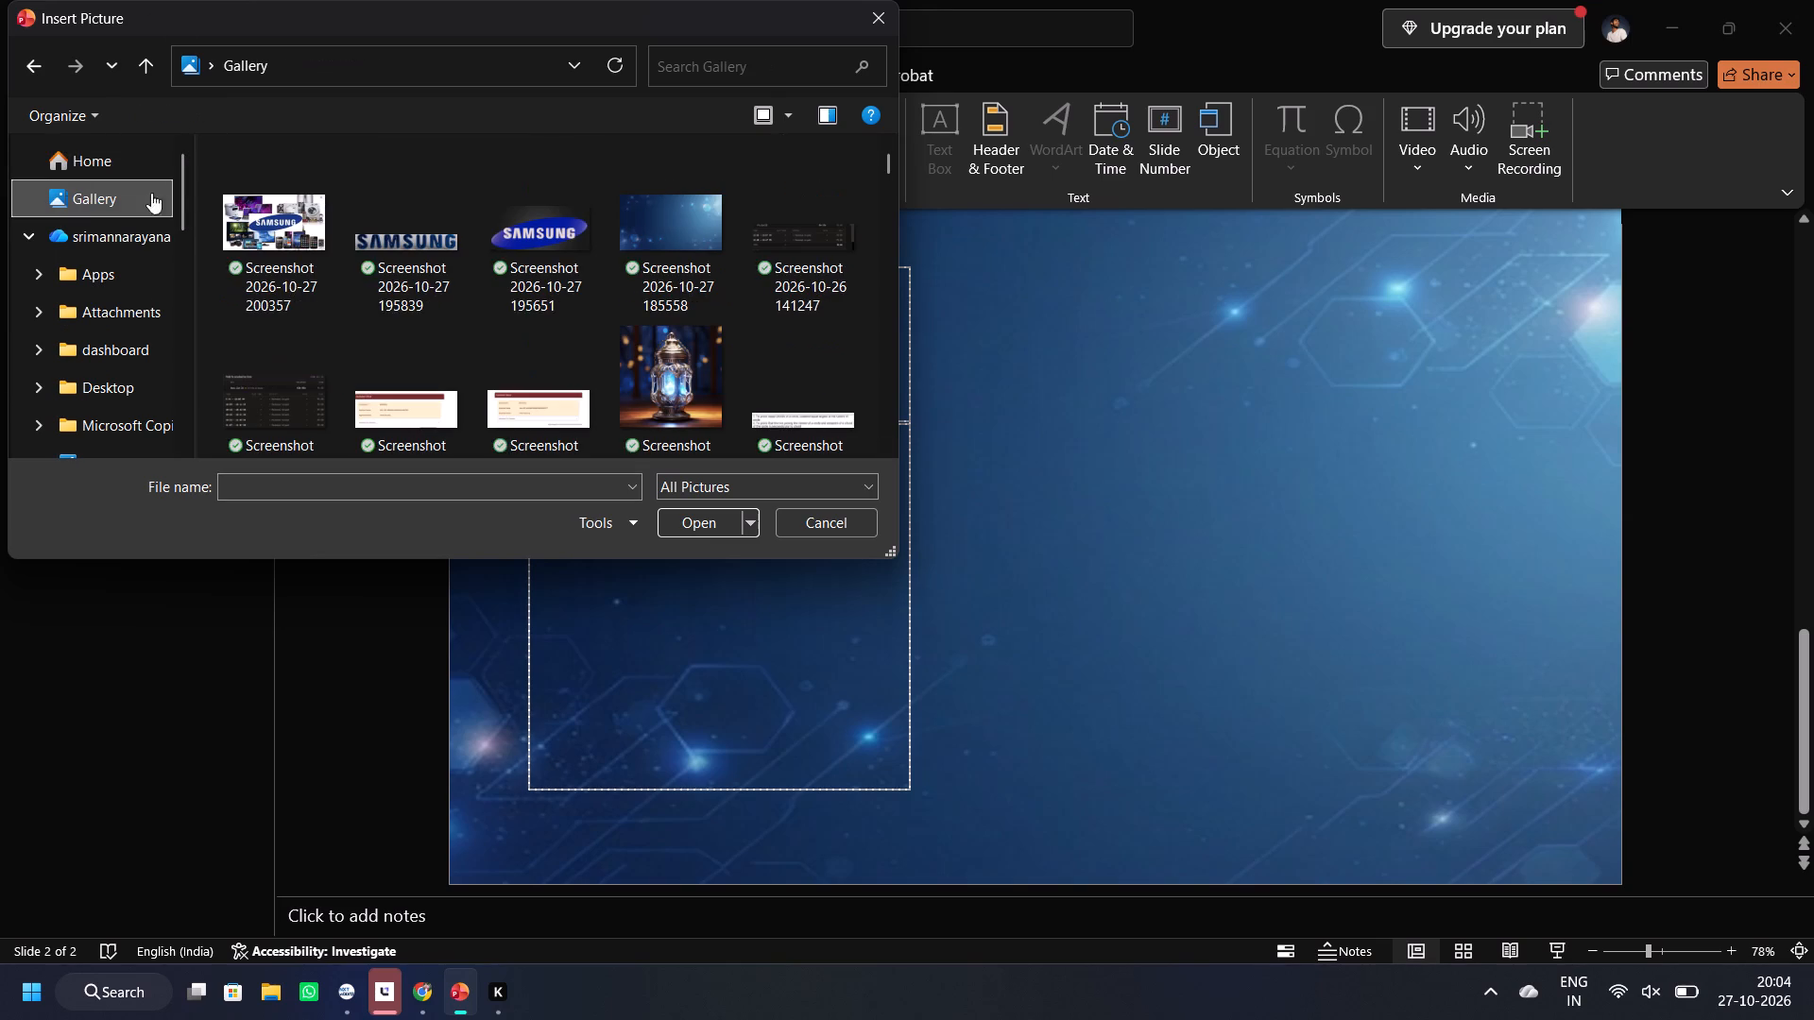
left_click(251, 197)
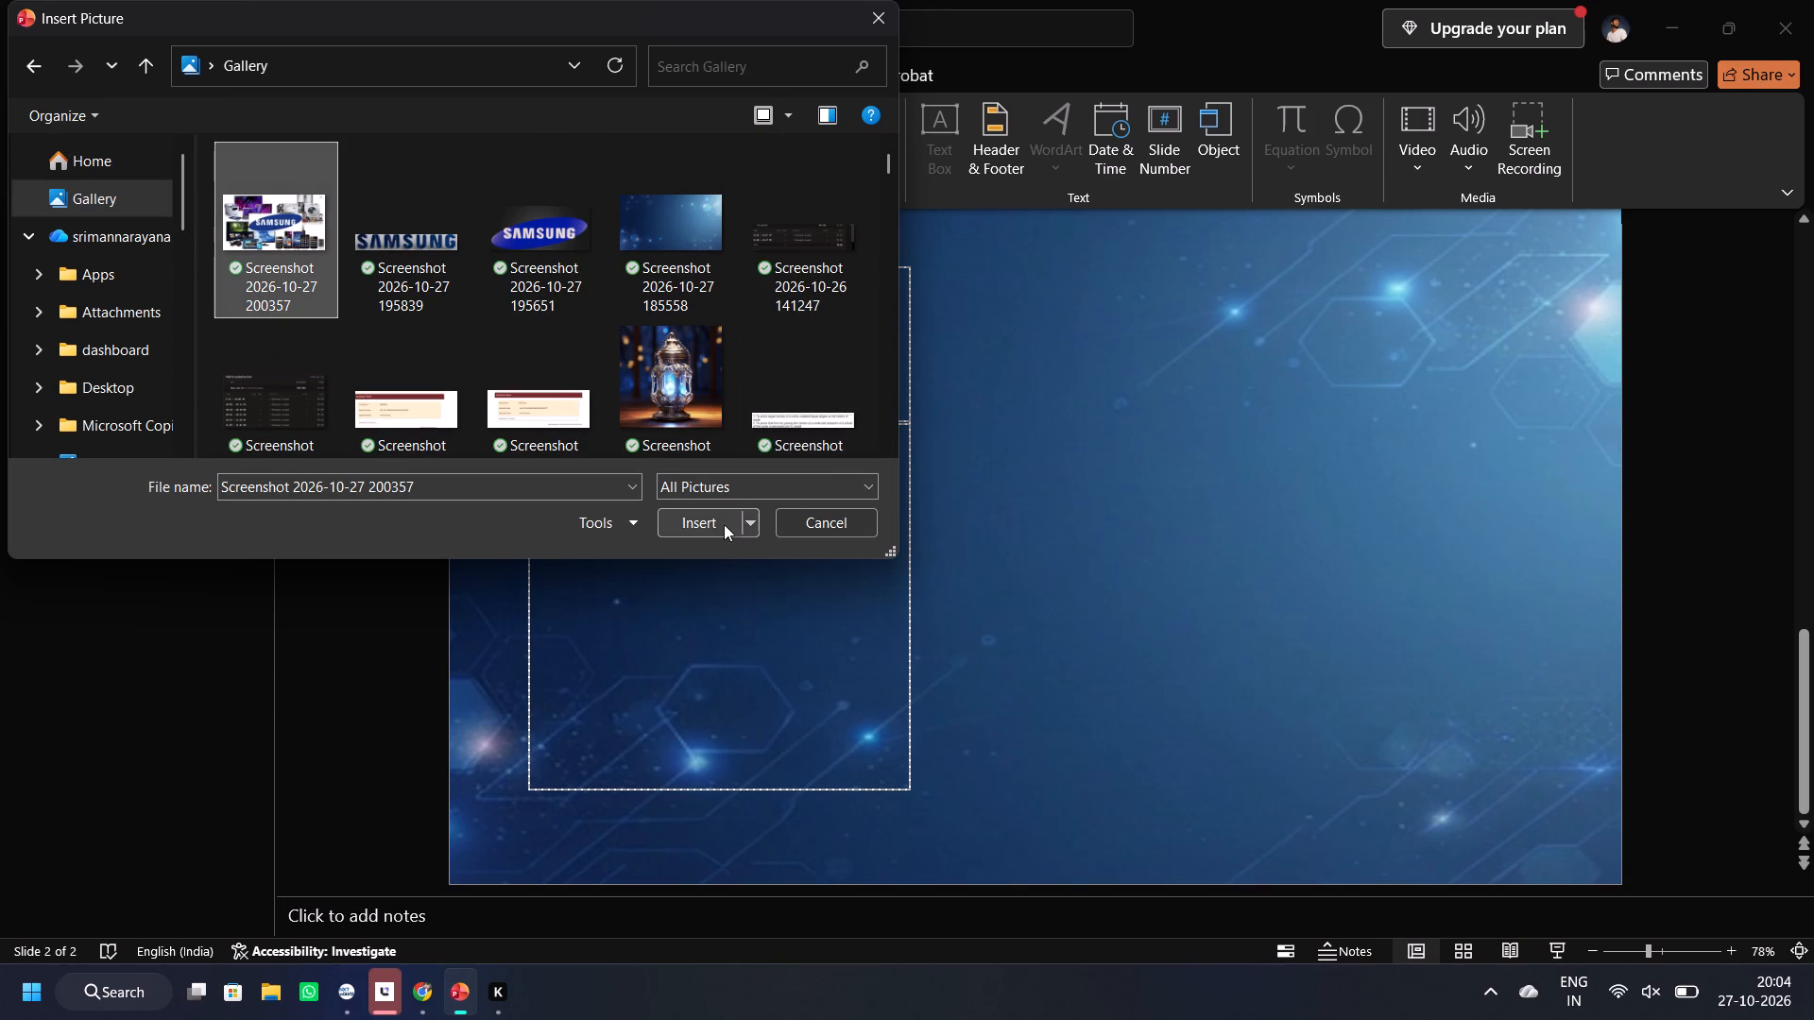
left_click(719, 519)
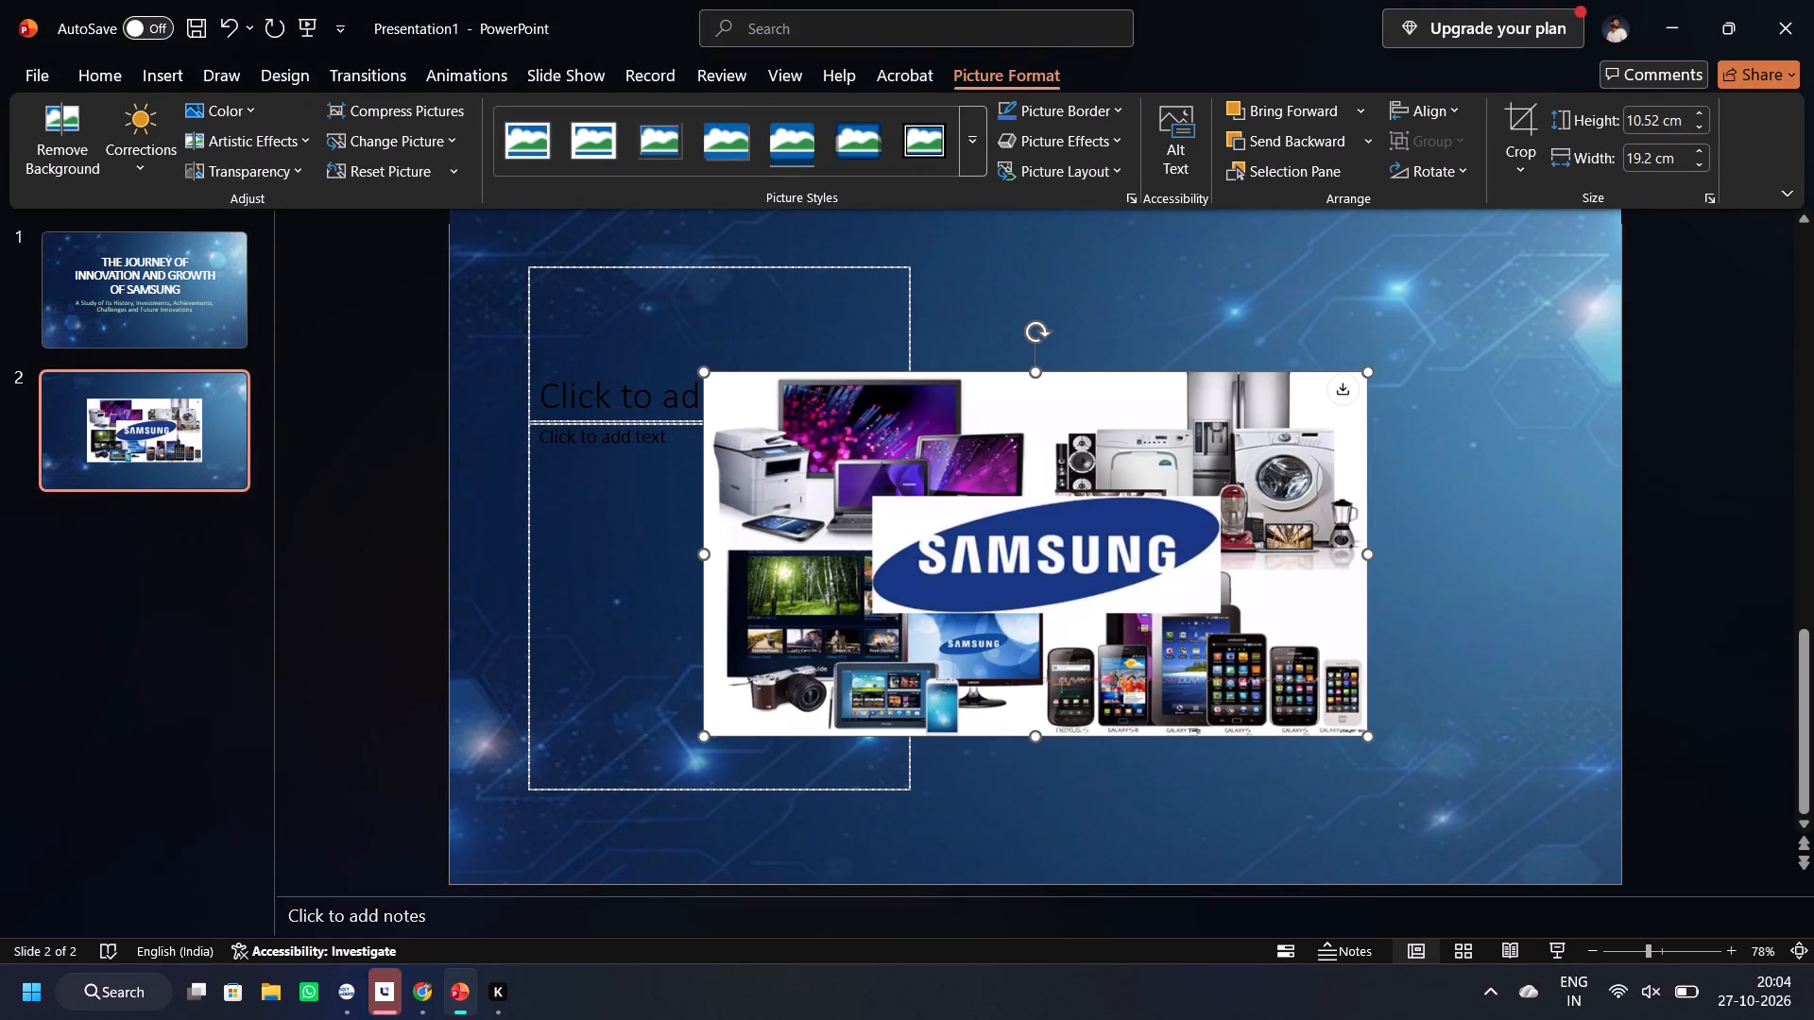
Move the collage picture to the right half of slide 2, beside the title and text placeholders.
left_click_drag(1093, 605, 1357, 552)
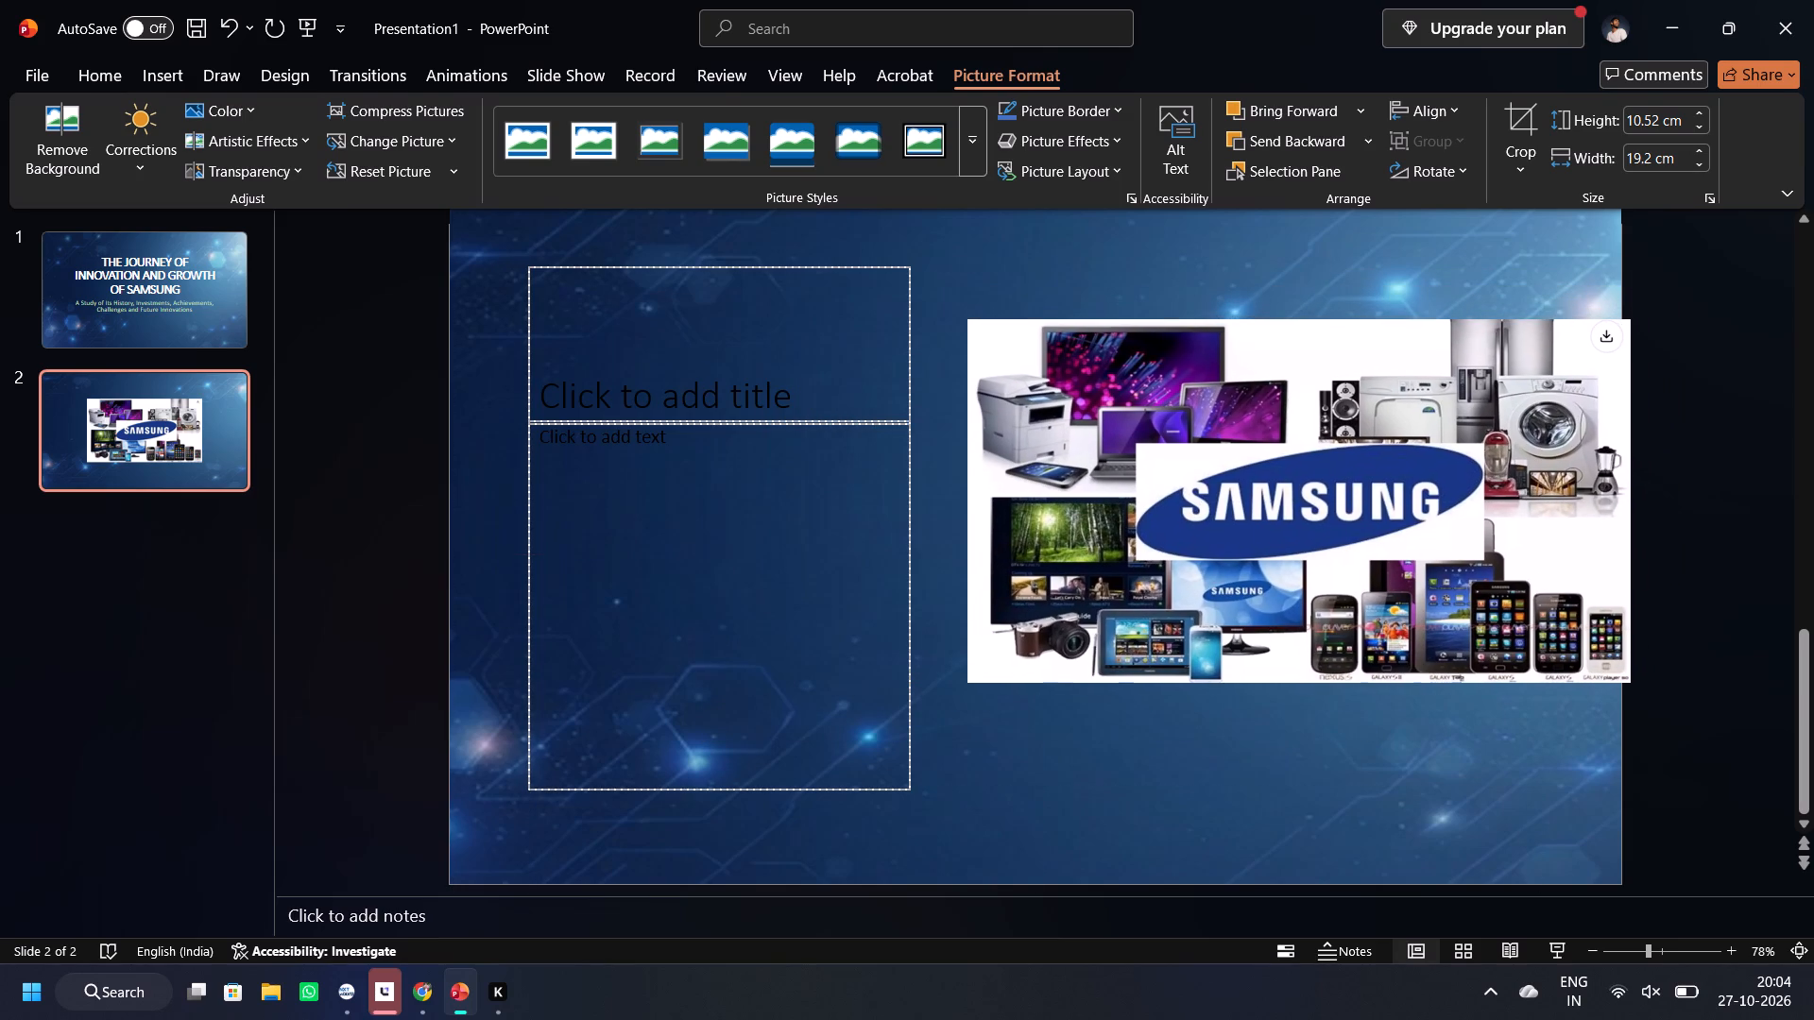
left_click_drag(1357, 552, 1311, 586)
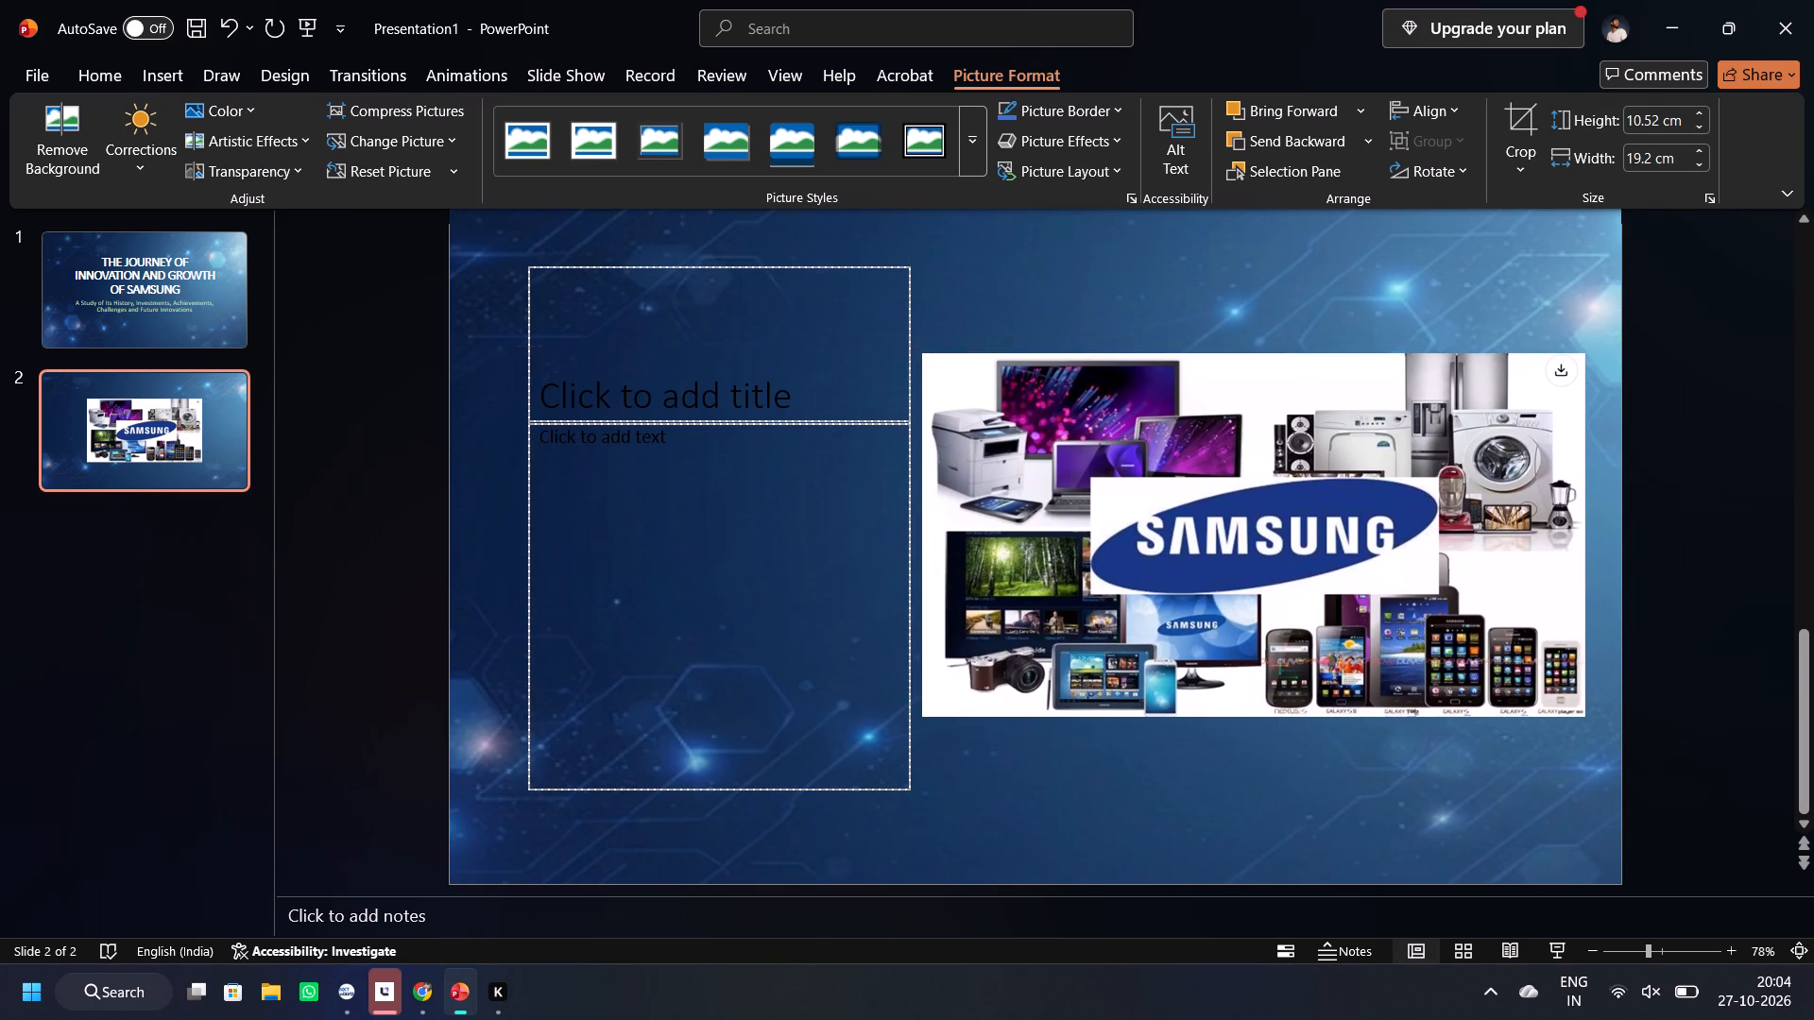
left_click_drag(1311, 586, 1318, 586)
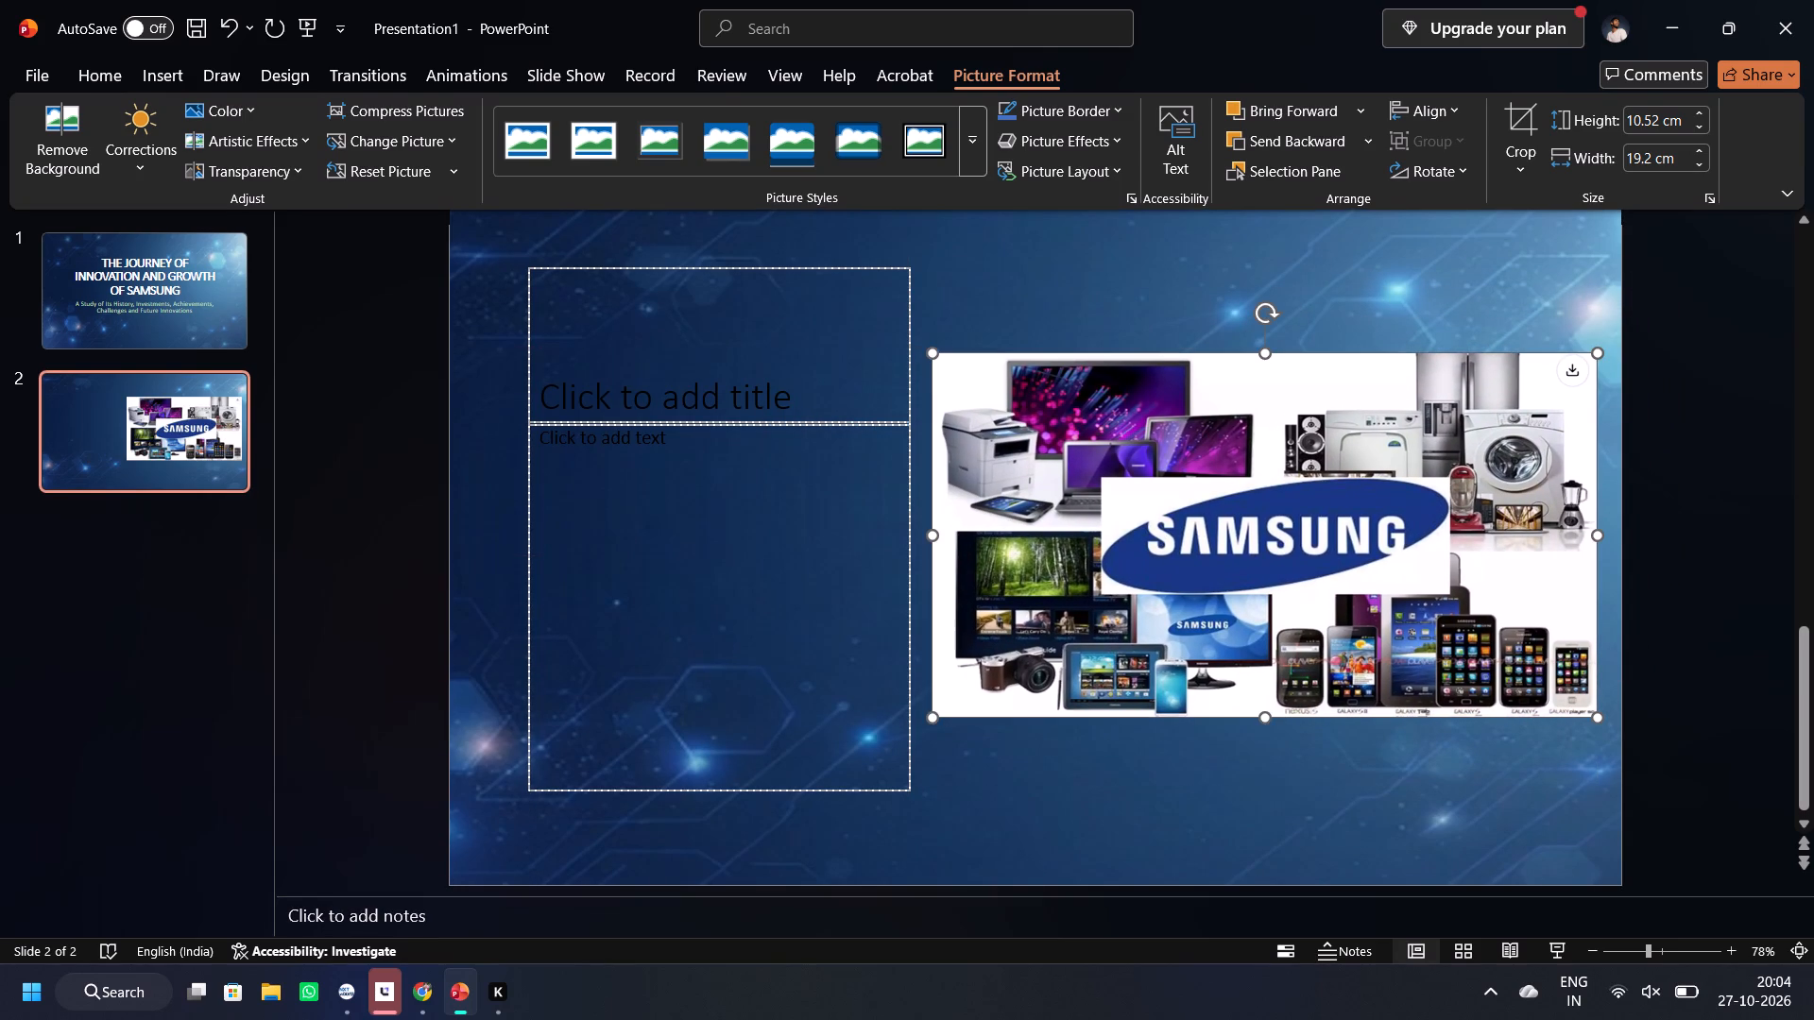
left_click(1389, 794)
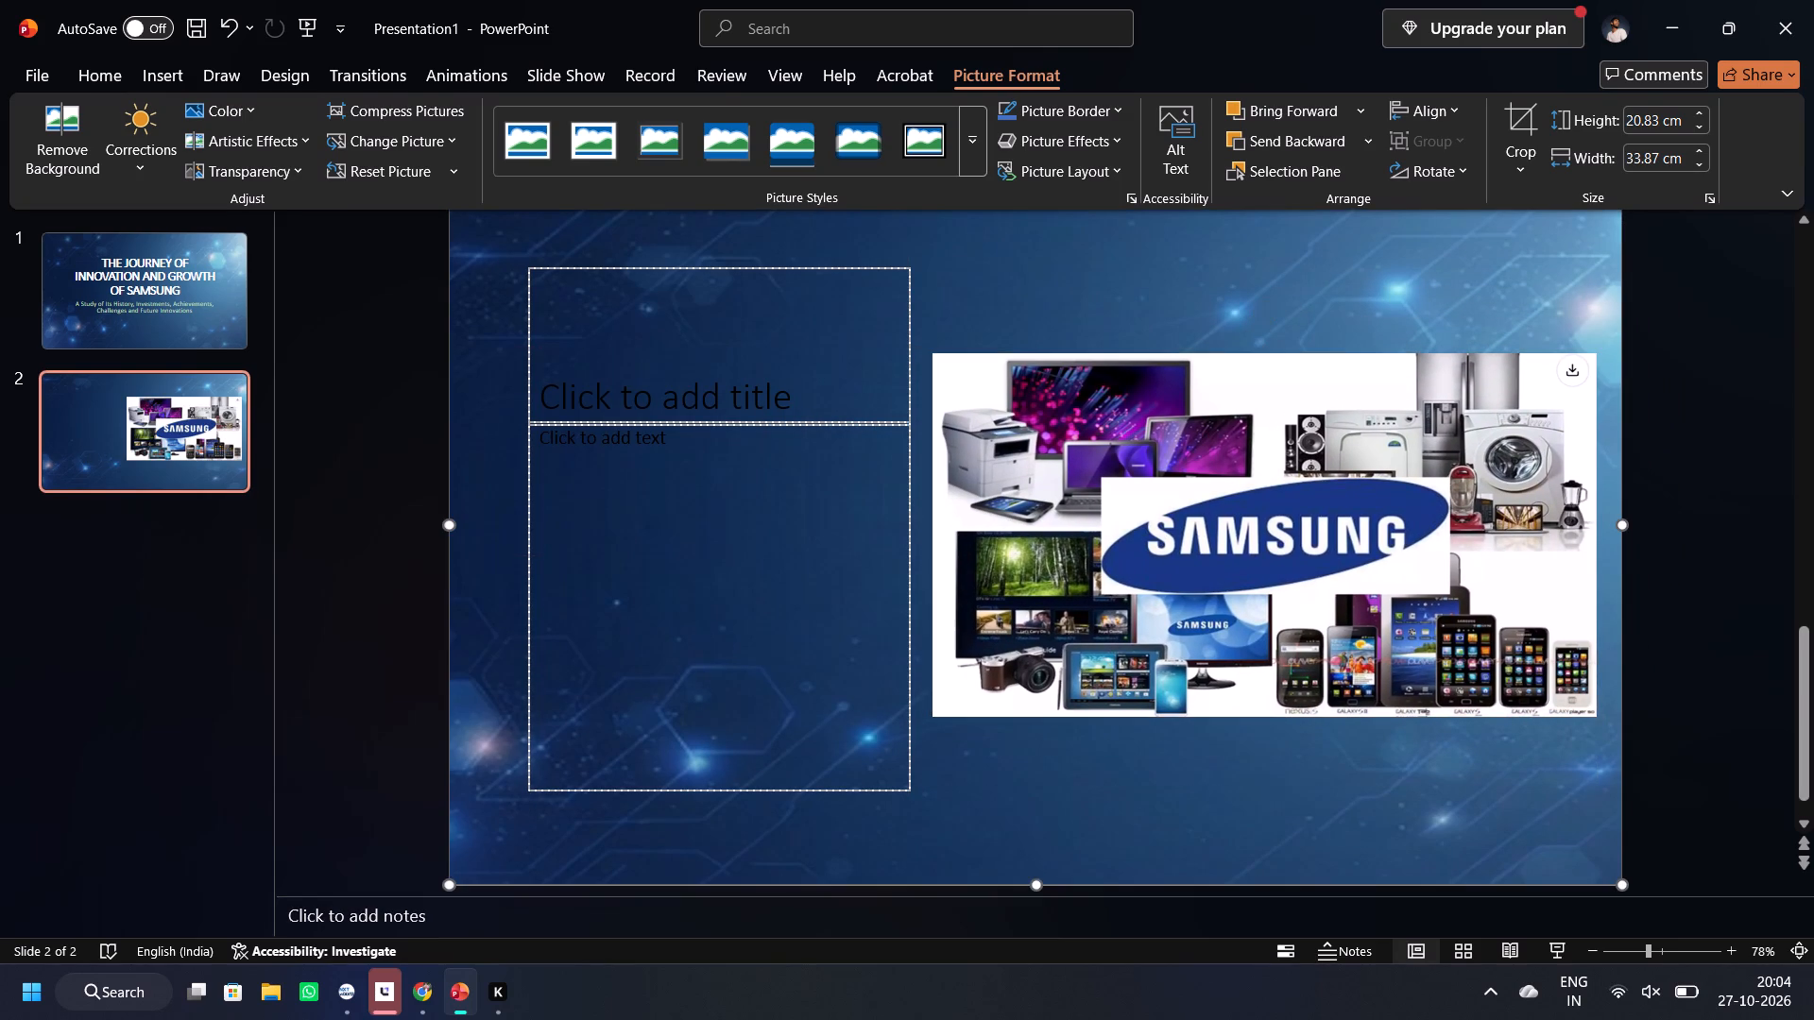
Stretch the collage picture downward and upward to a height of about 16.44 cm, keeping its width.
left_click(1291, 656)
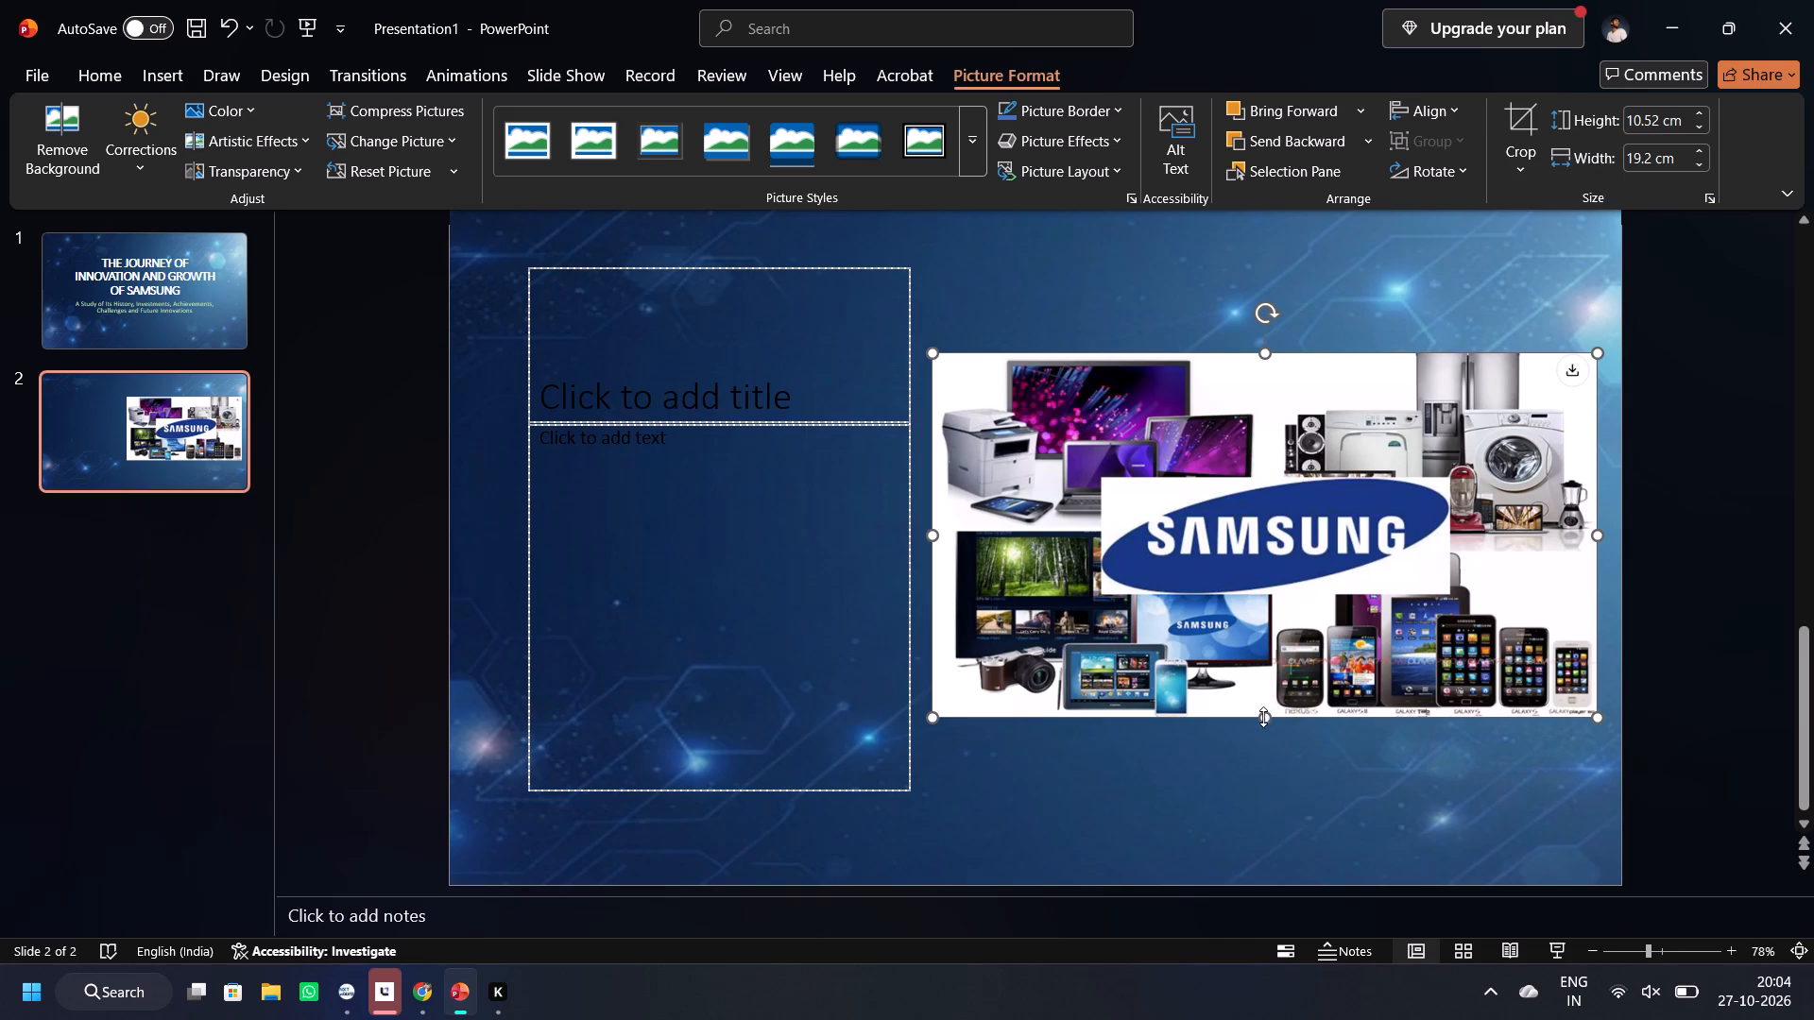
left_click_drag(1261, 717, 1276, 820)
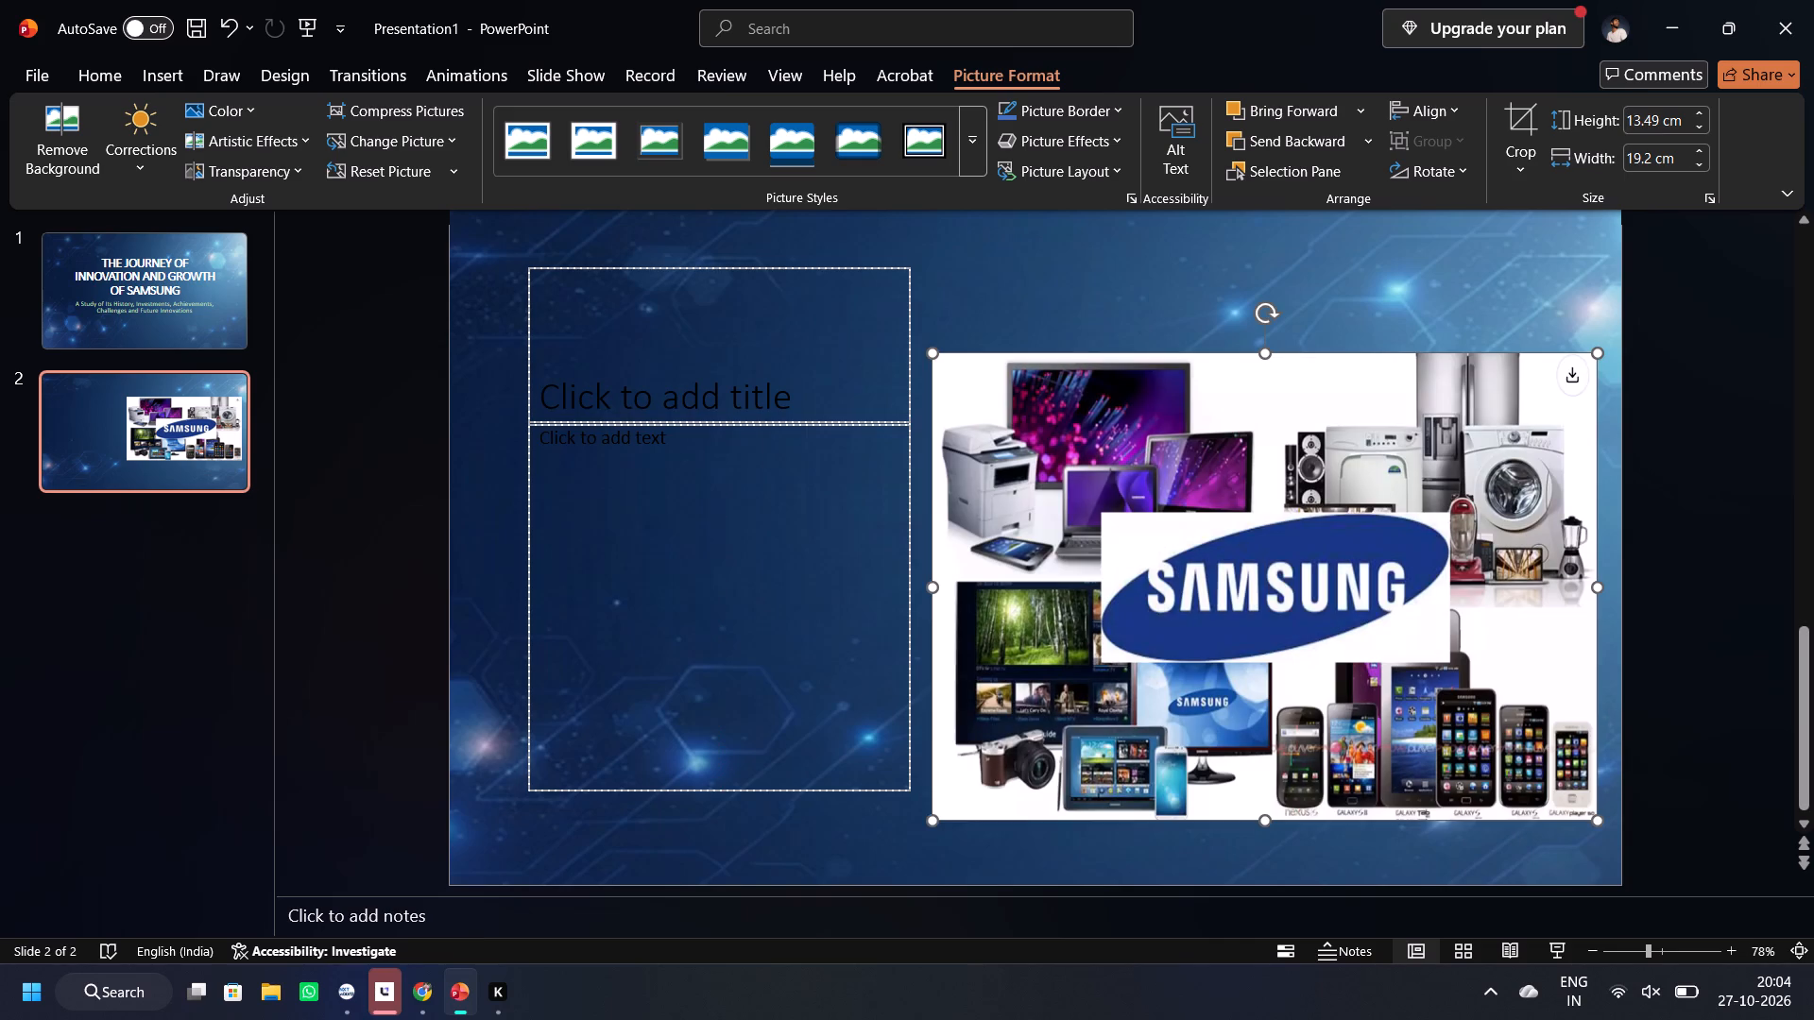
left_click_drag(1267, 354, 1254, 251)
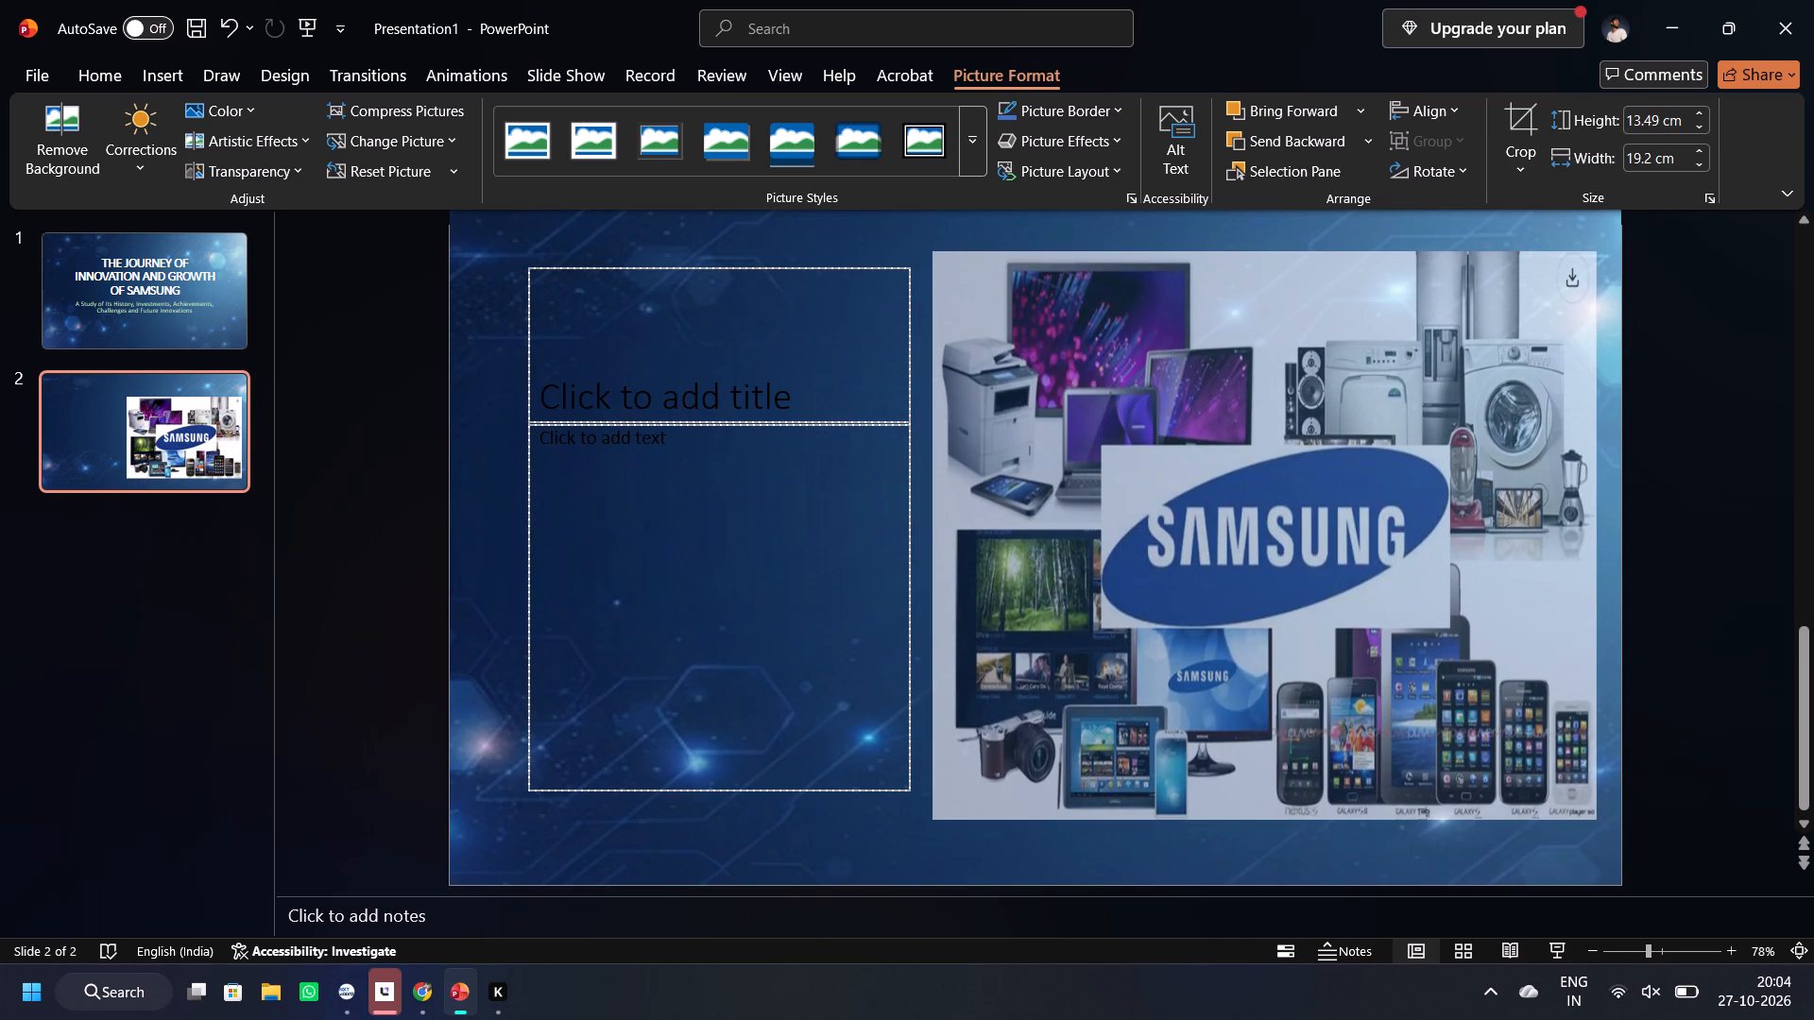
left_click_drag(1254, 251, 1253, 251)
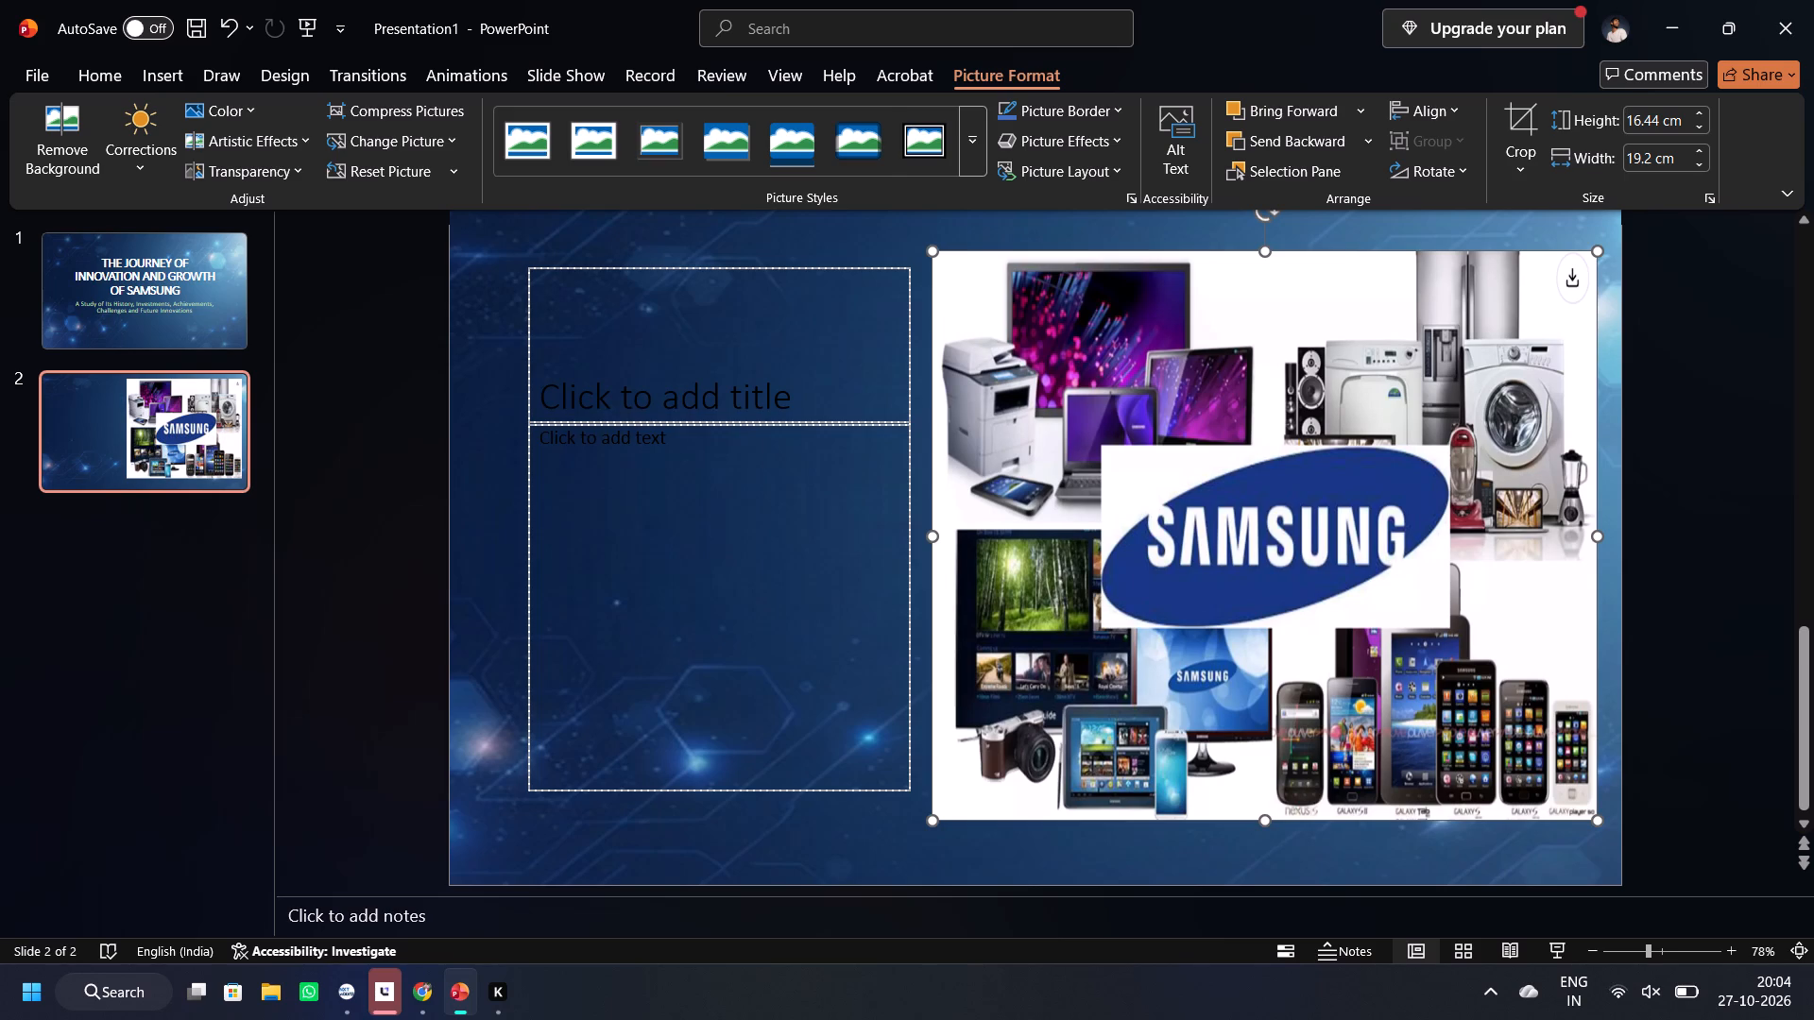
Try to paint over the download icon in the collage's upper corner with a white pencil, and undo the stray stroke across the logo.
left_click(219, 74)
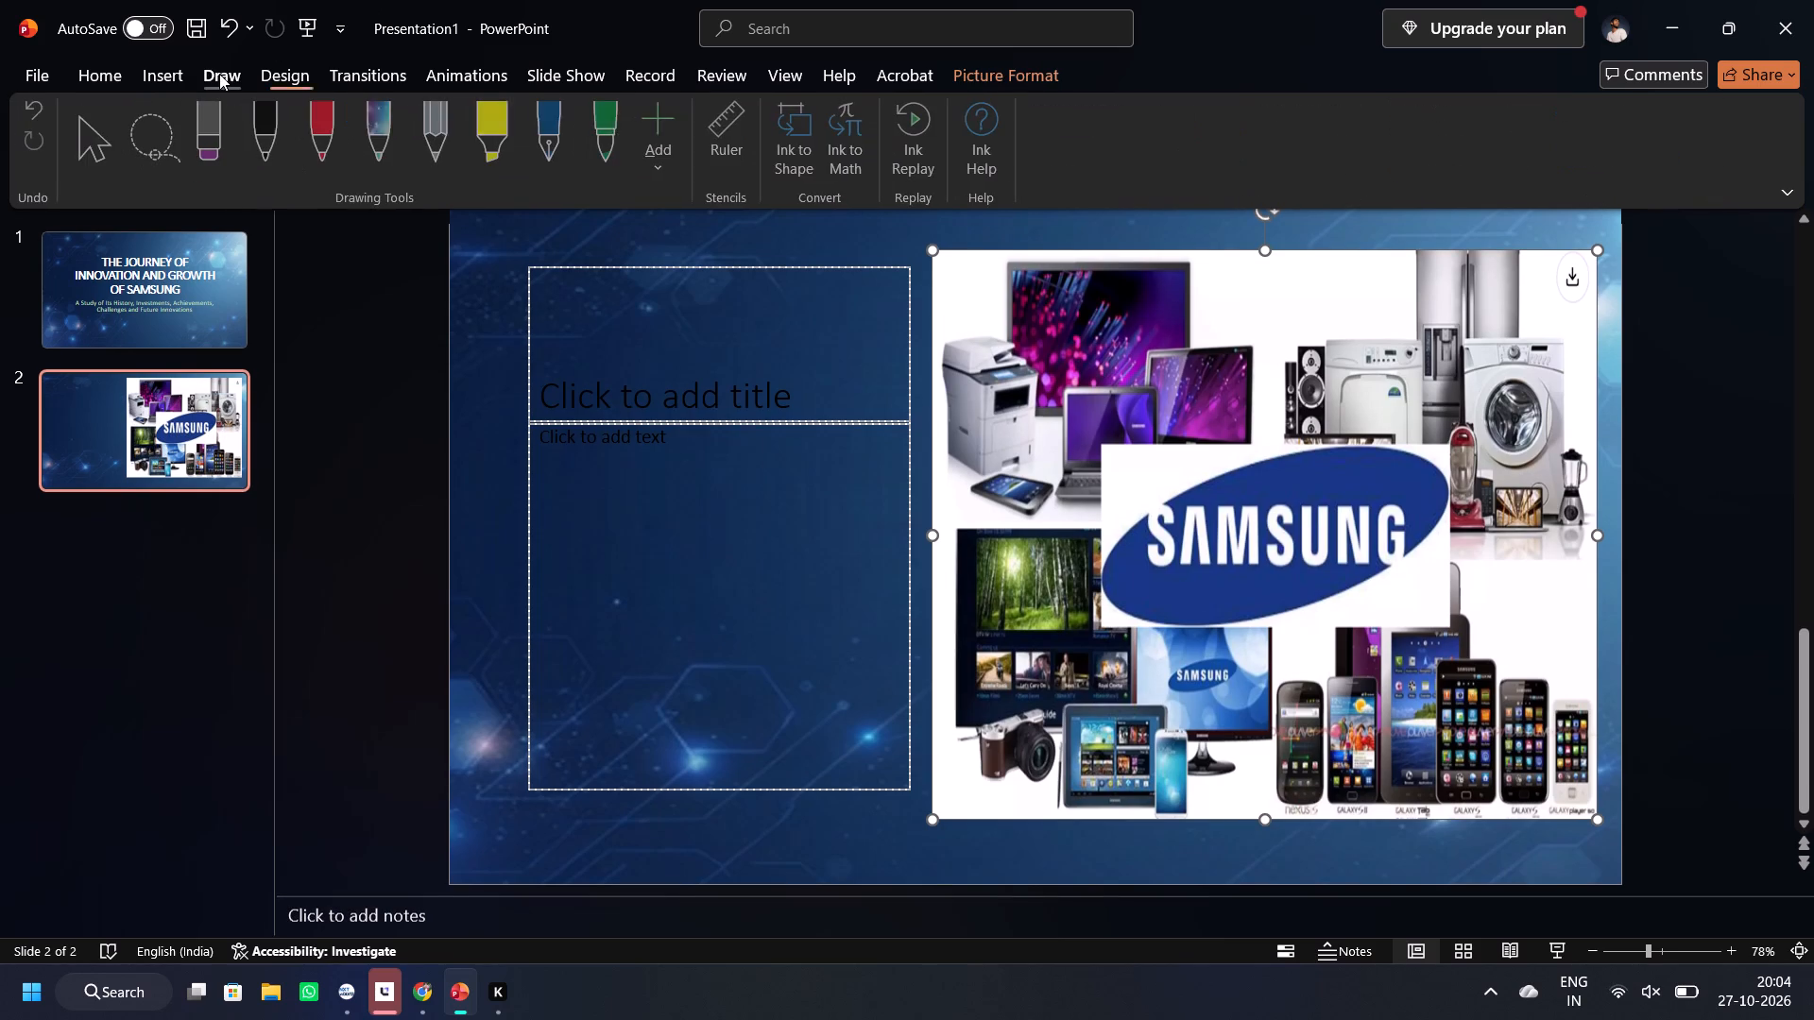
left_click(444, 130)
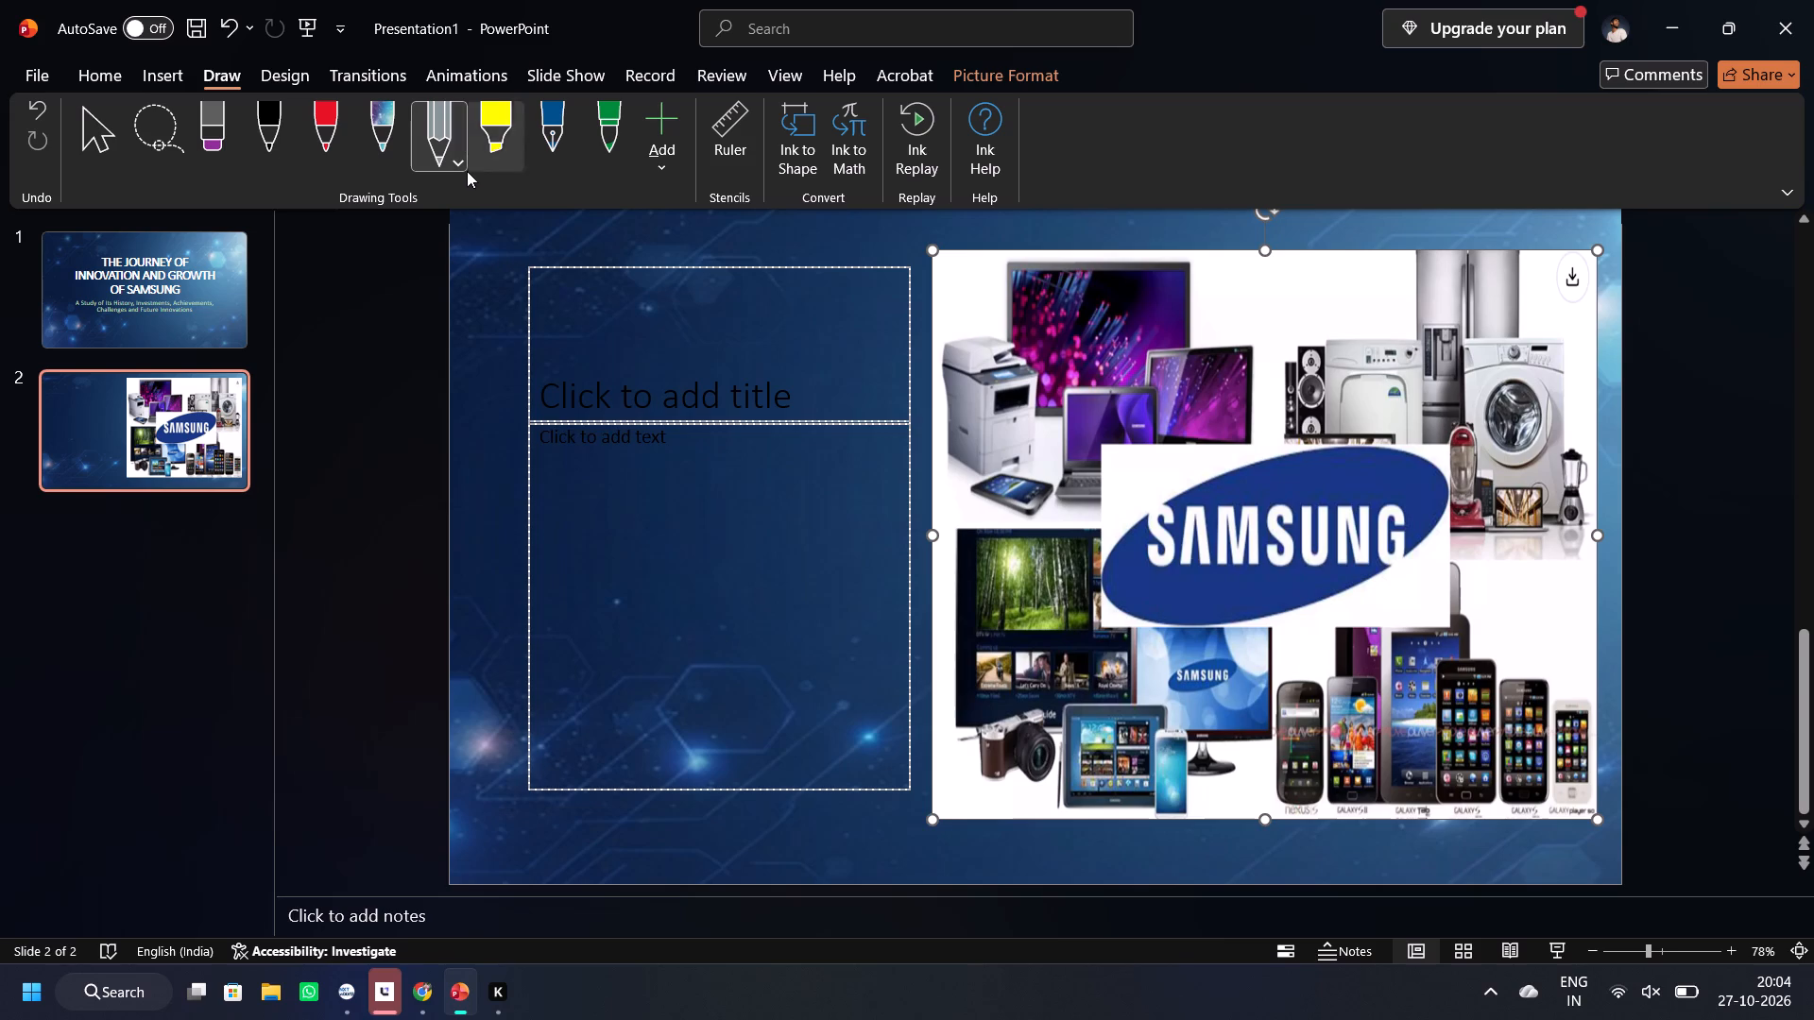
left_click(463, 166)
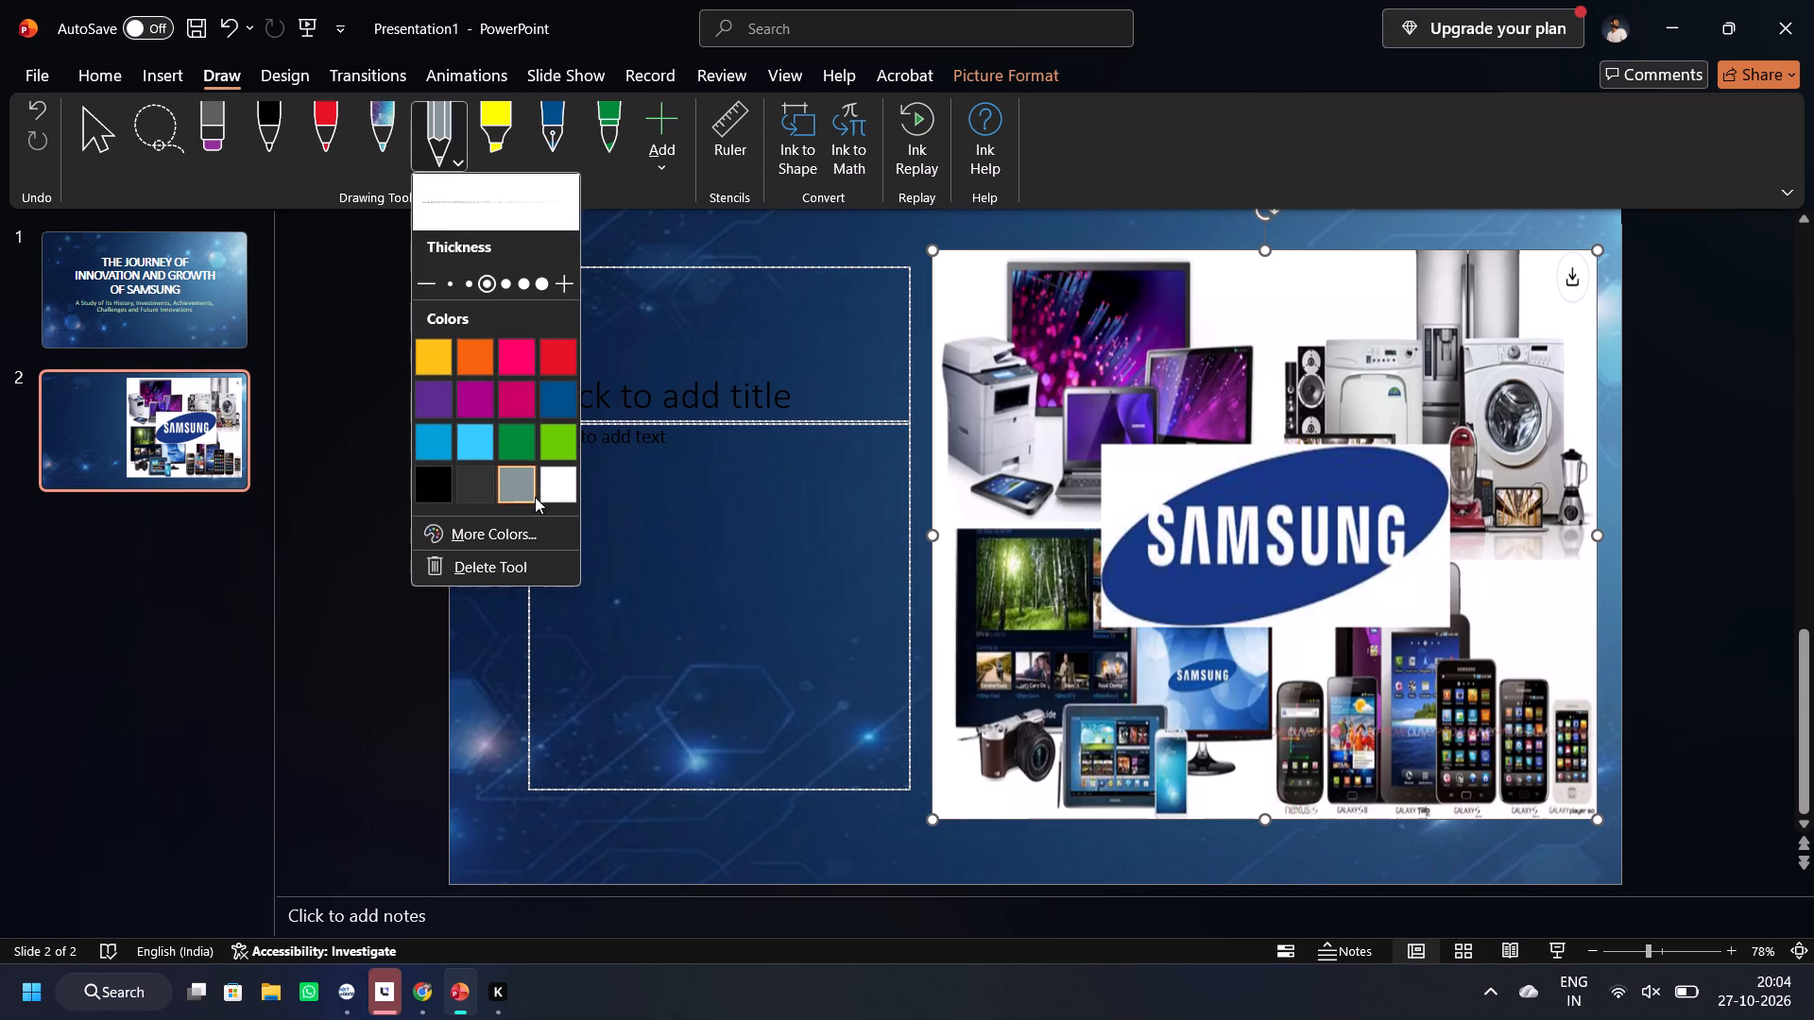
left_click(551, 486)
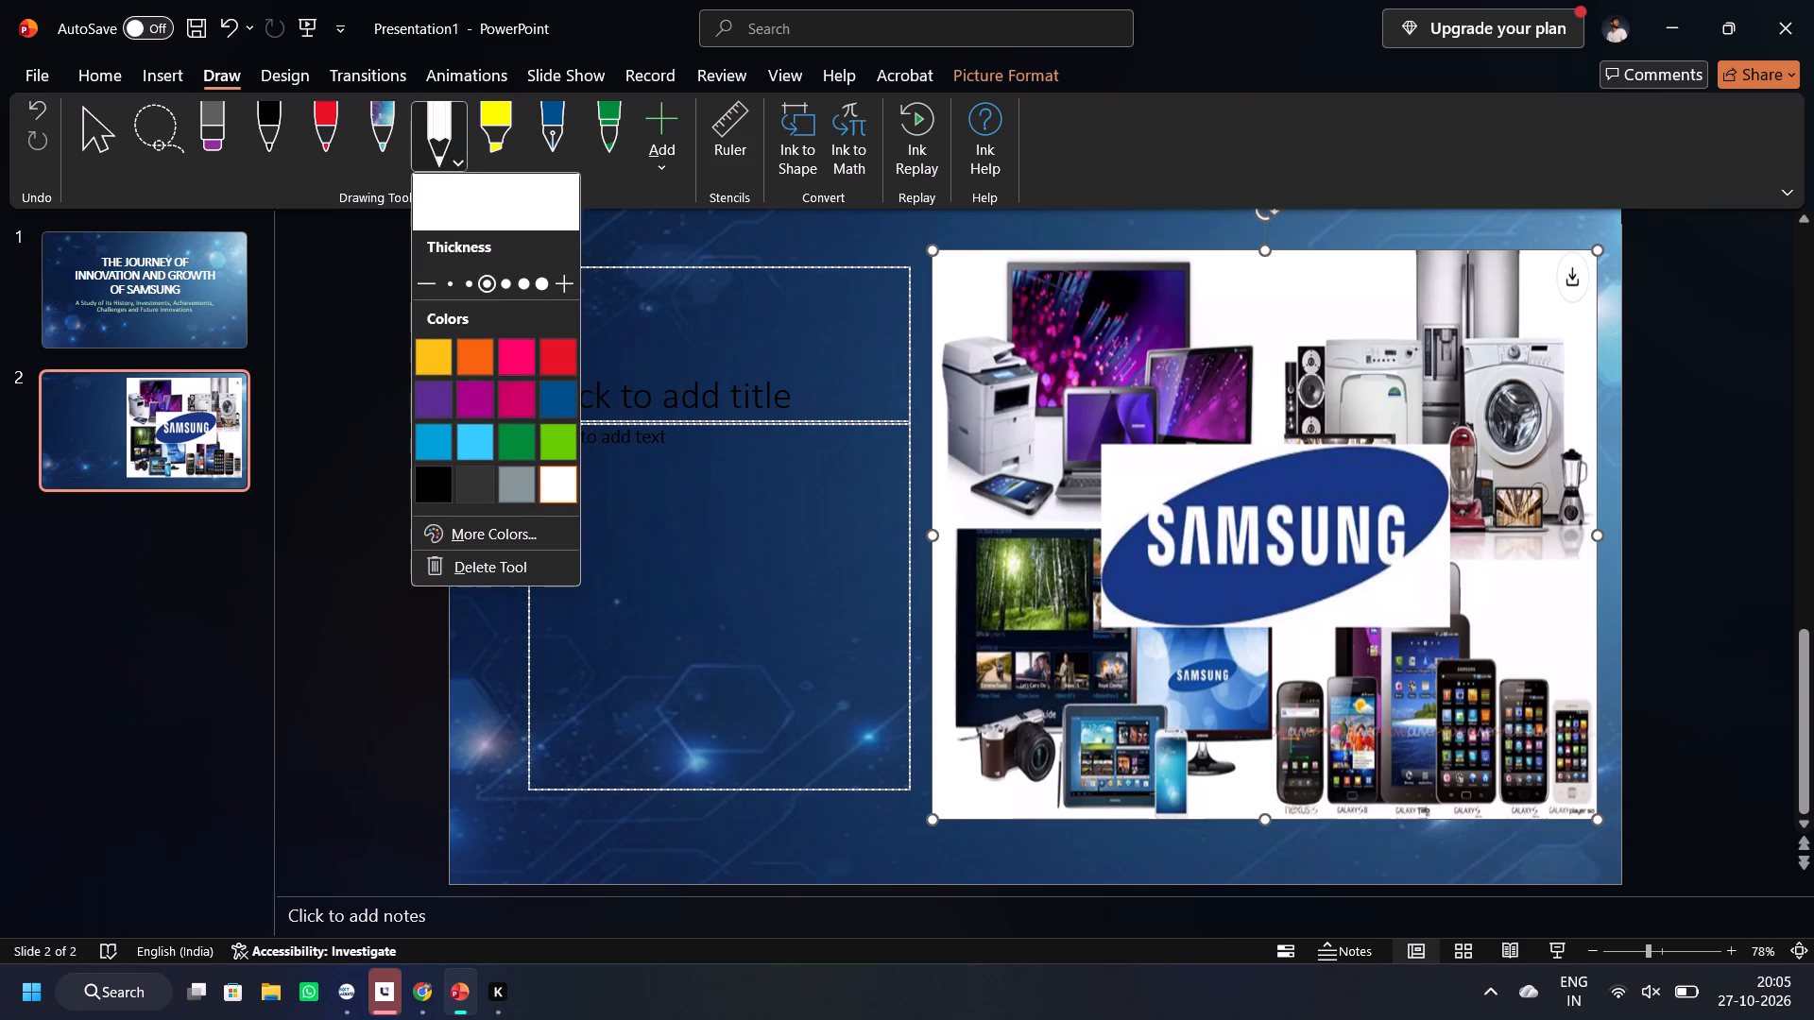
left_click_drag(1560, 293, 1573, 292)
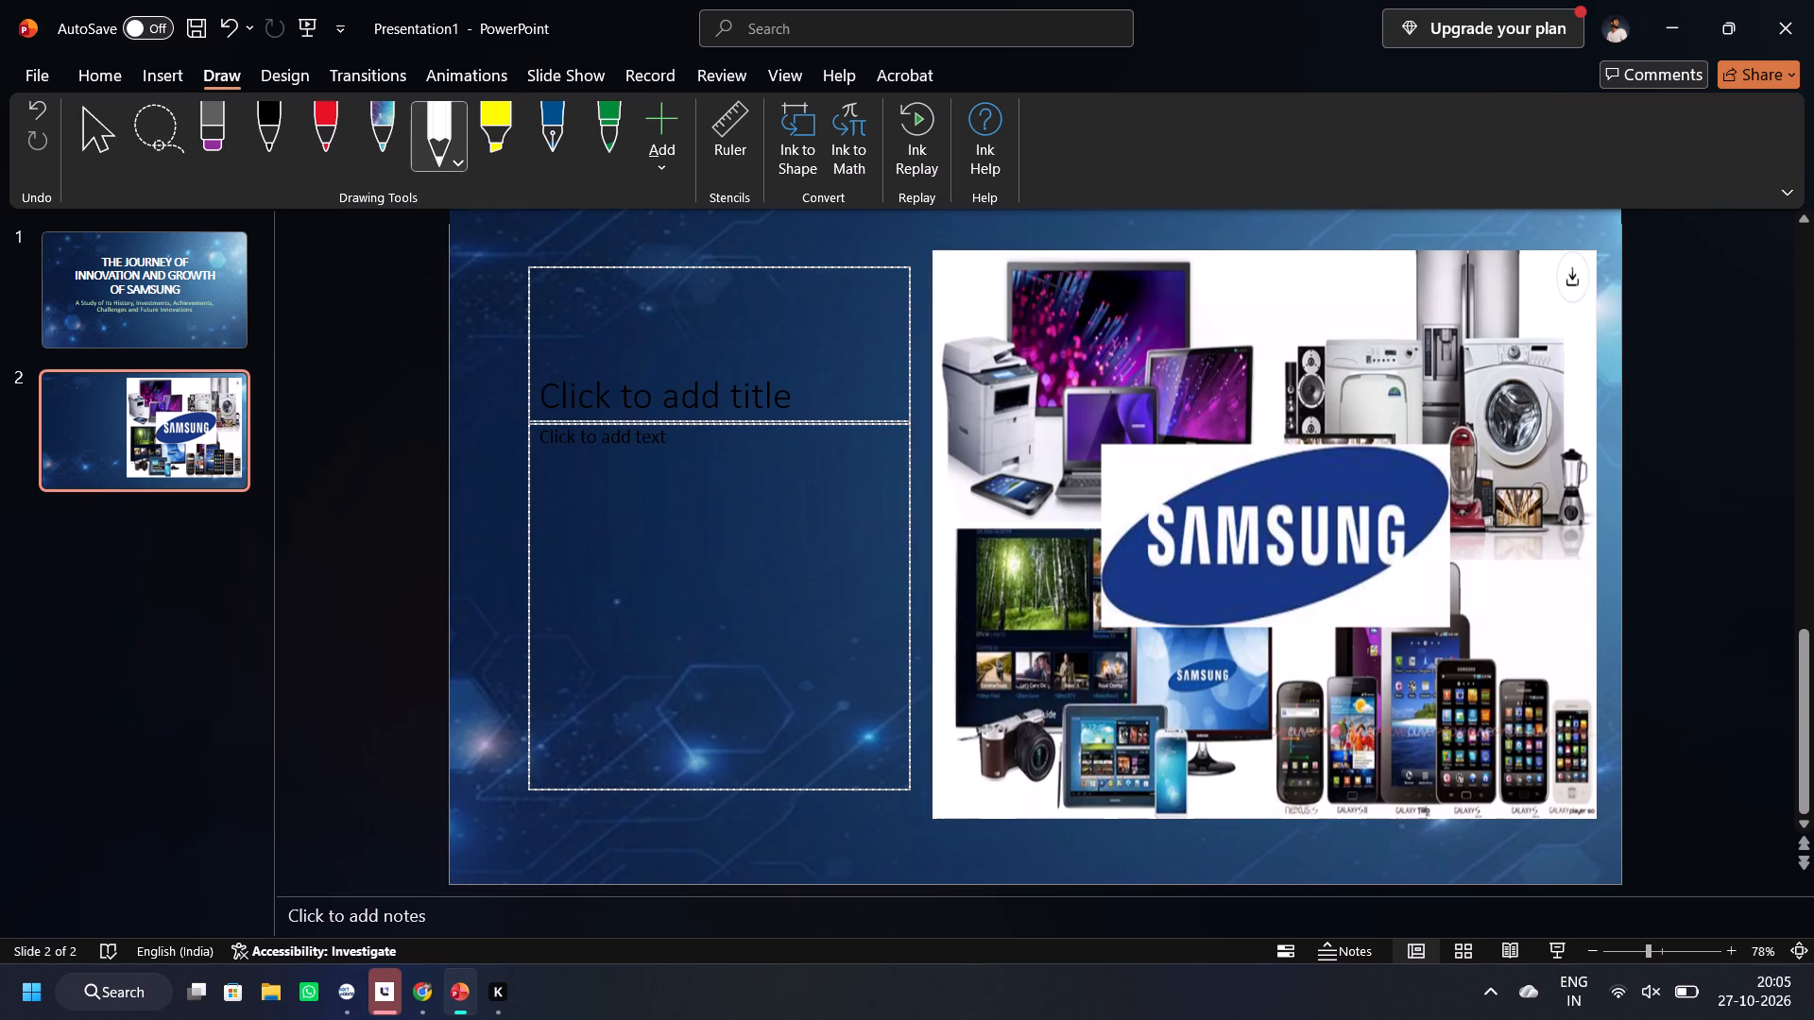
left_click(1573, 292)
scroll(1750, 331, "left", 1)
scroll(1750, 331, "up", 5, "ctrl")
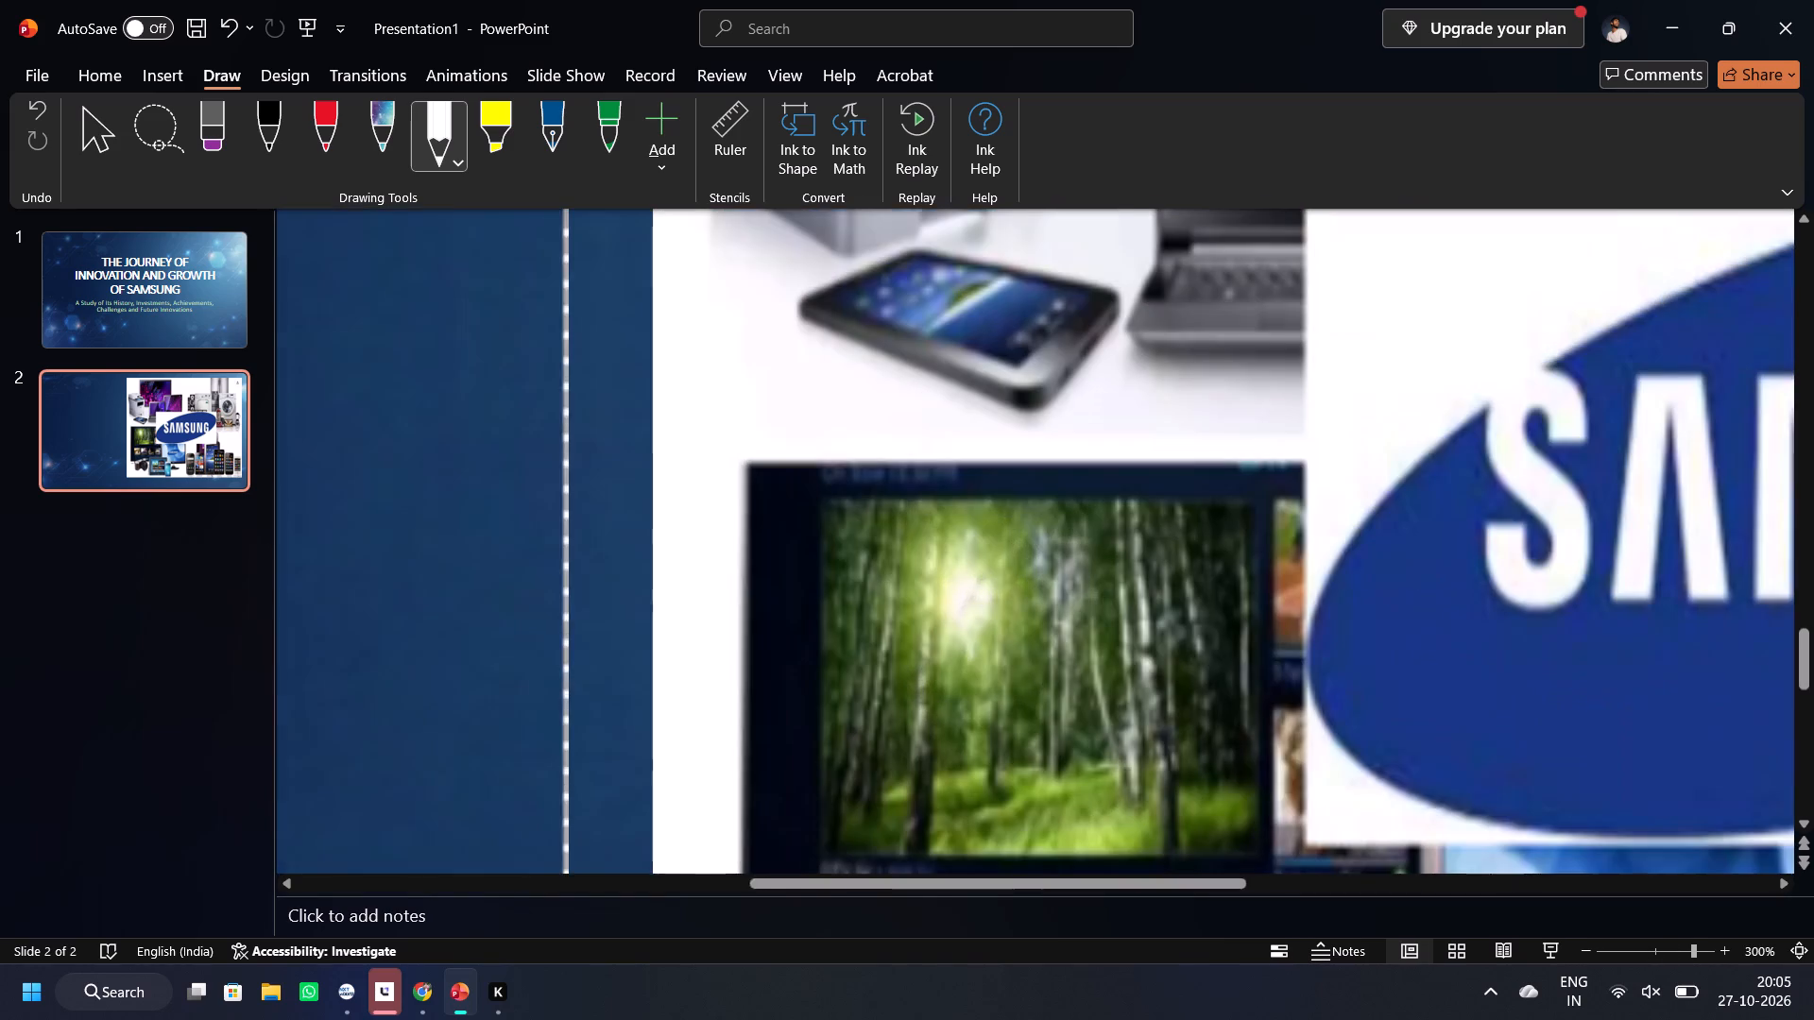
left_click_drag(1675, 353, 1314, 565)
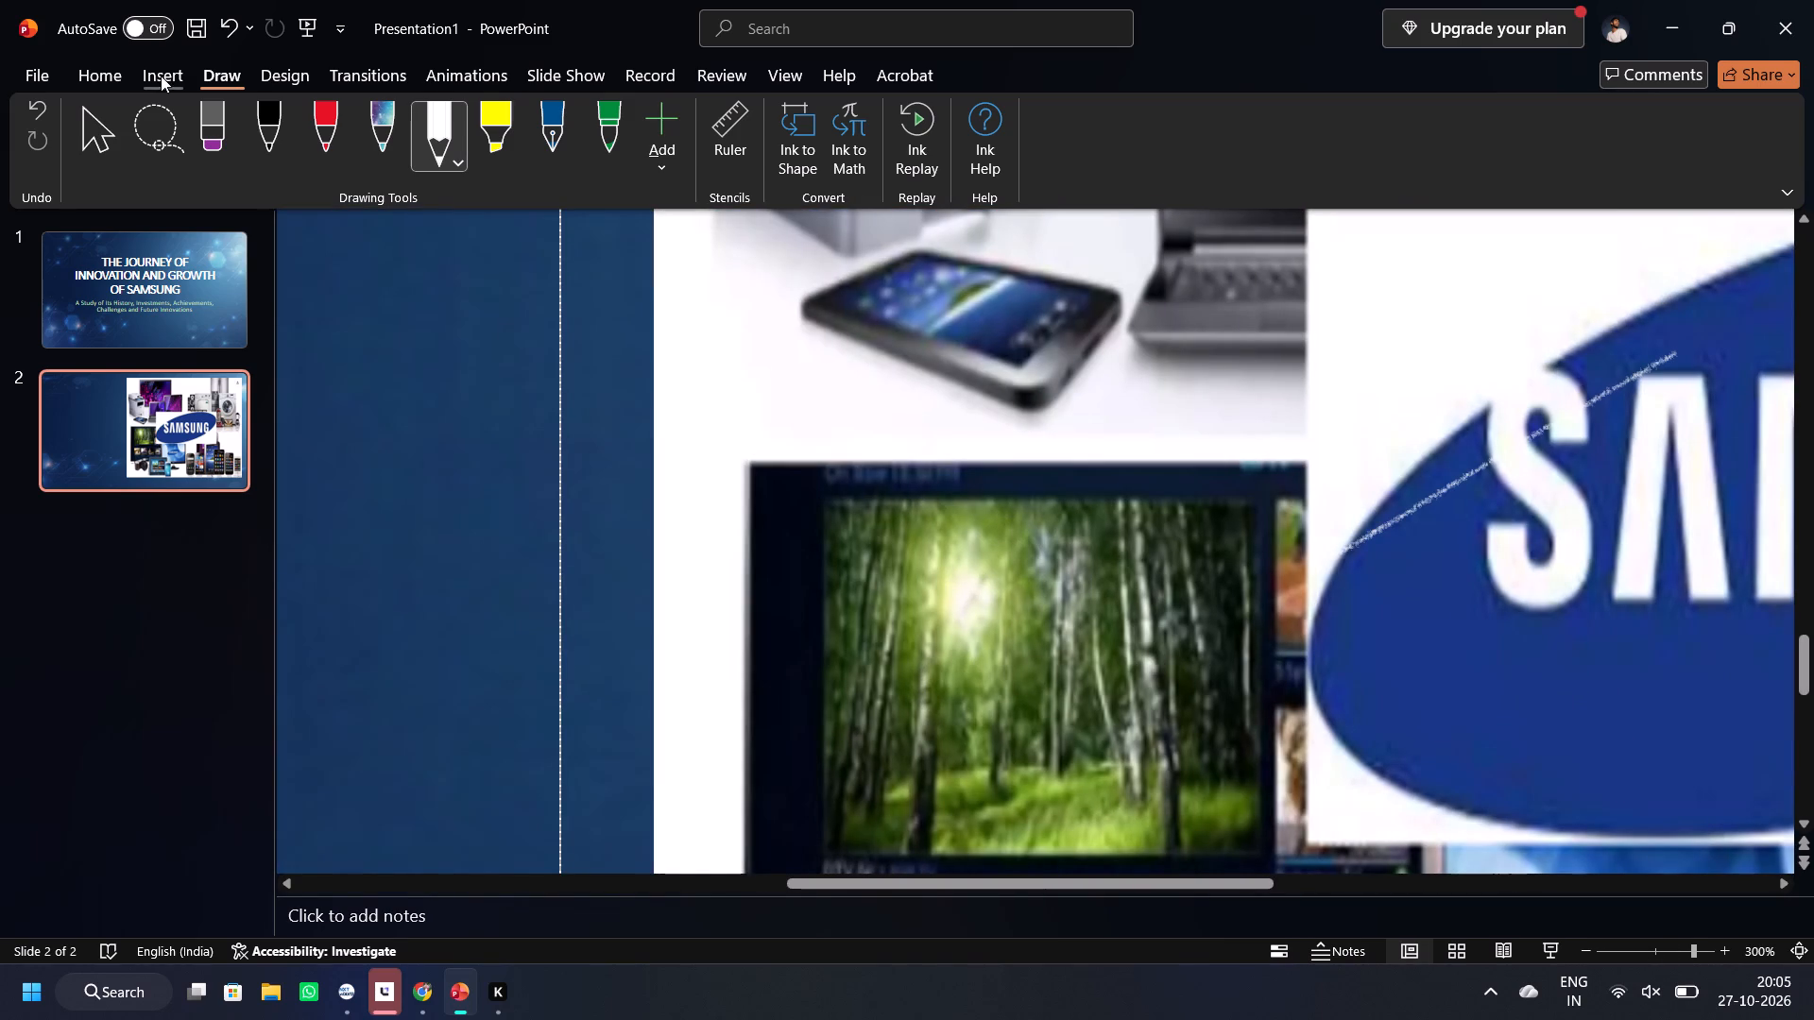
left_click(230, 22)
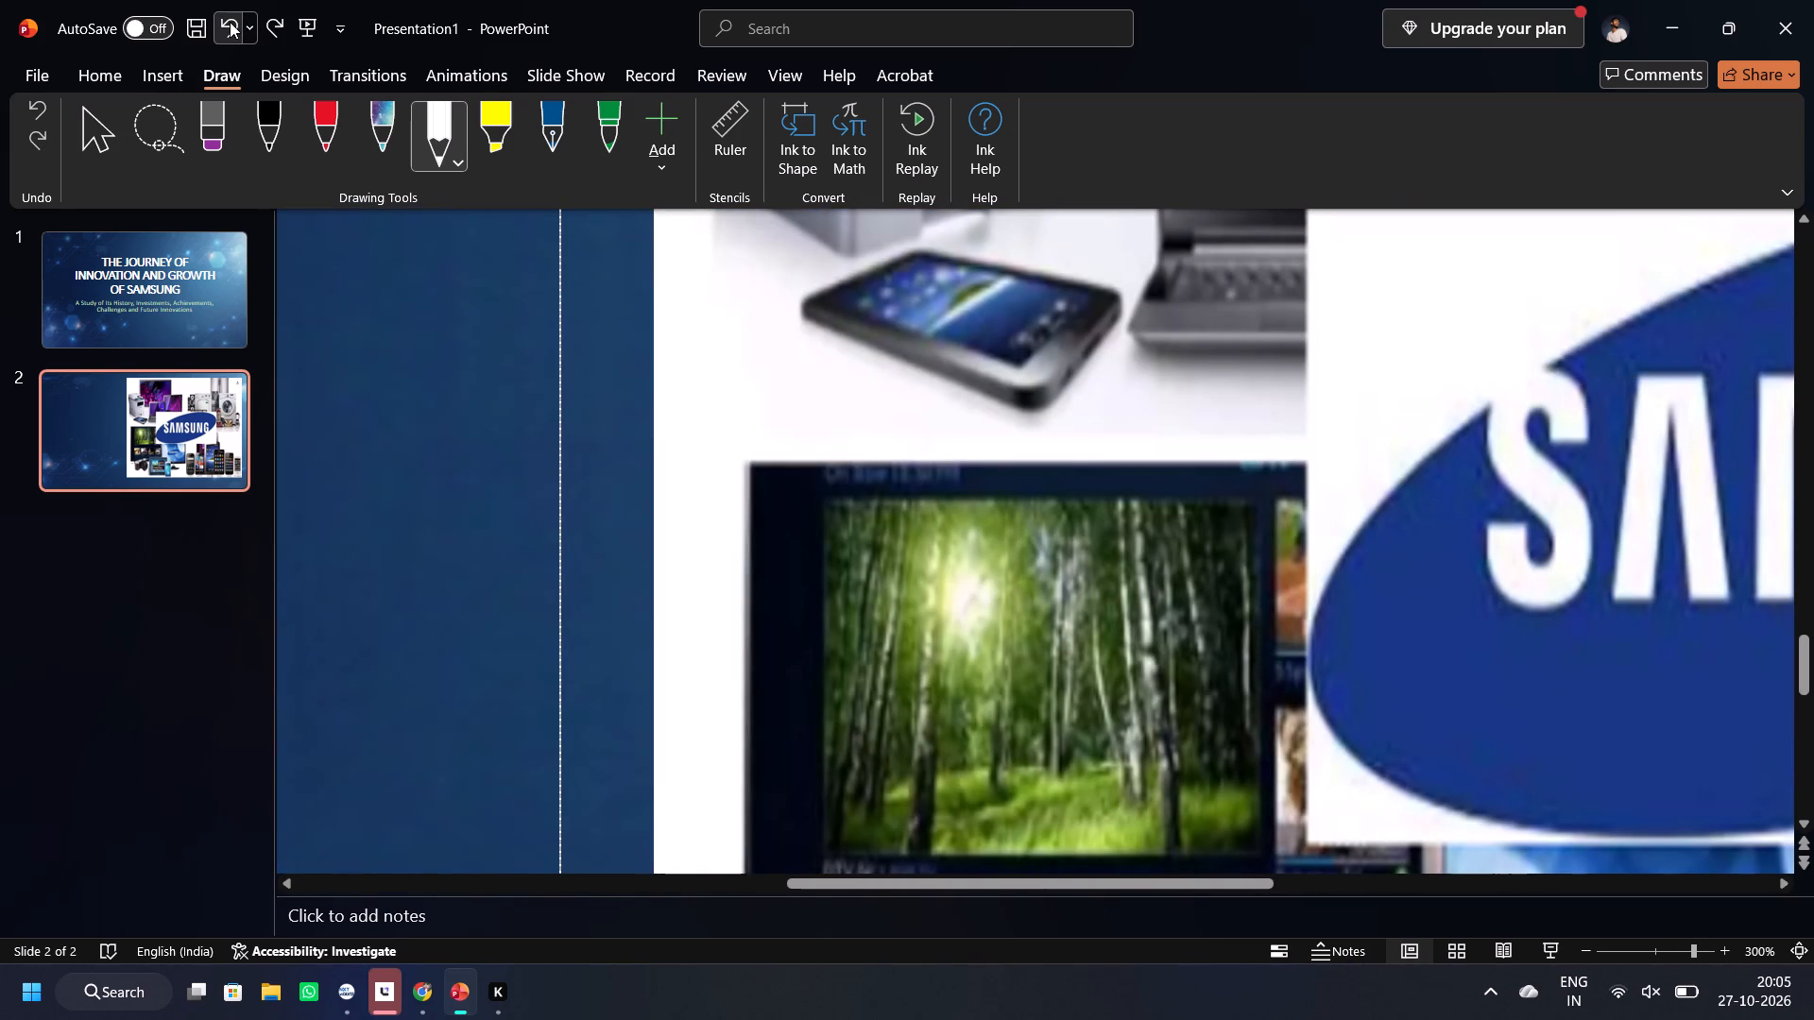
Set the black pen to the thickest stroke and change its colour to white.
left_click(282, 119)
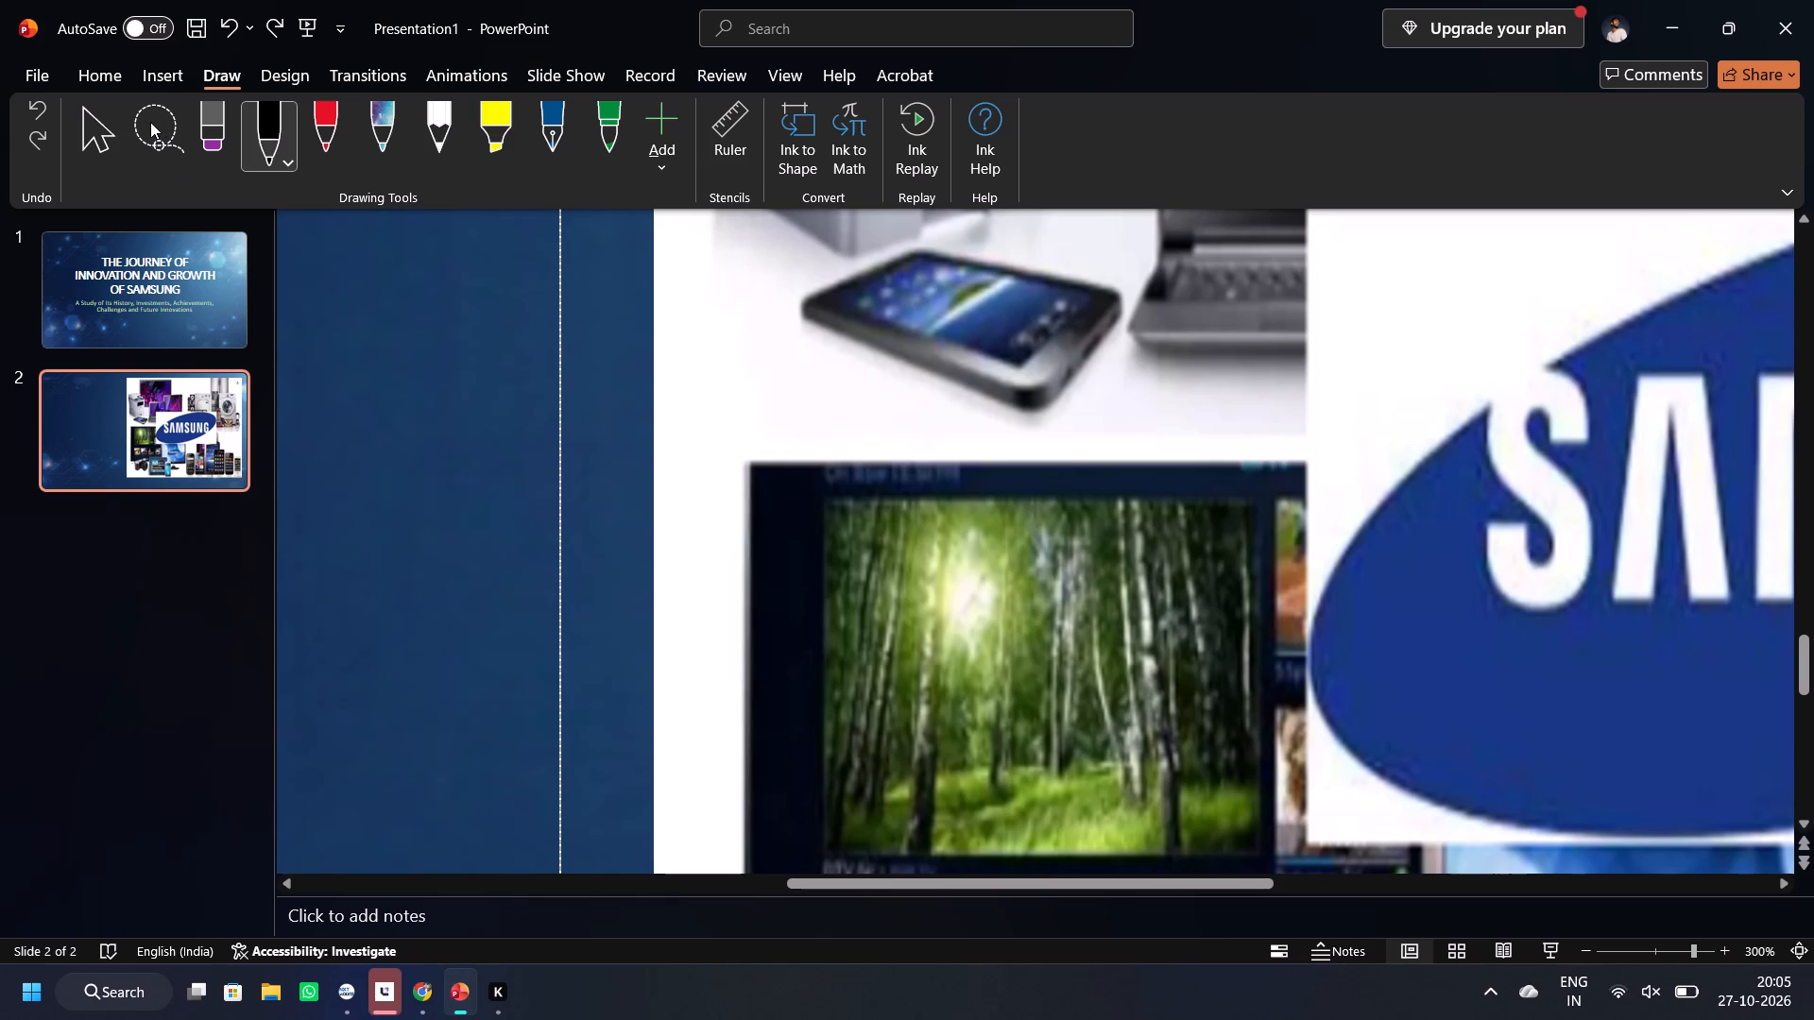
left_click(173, 130)
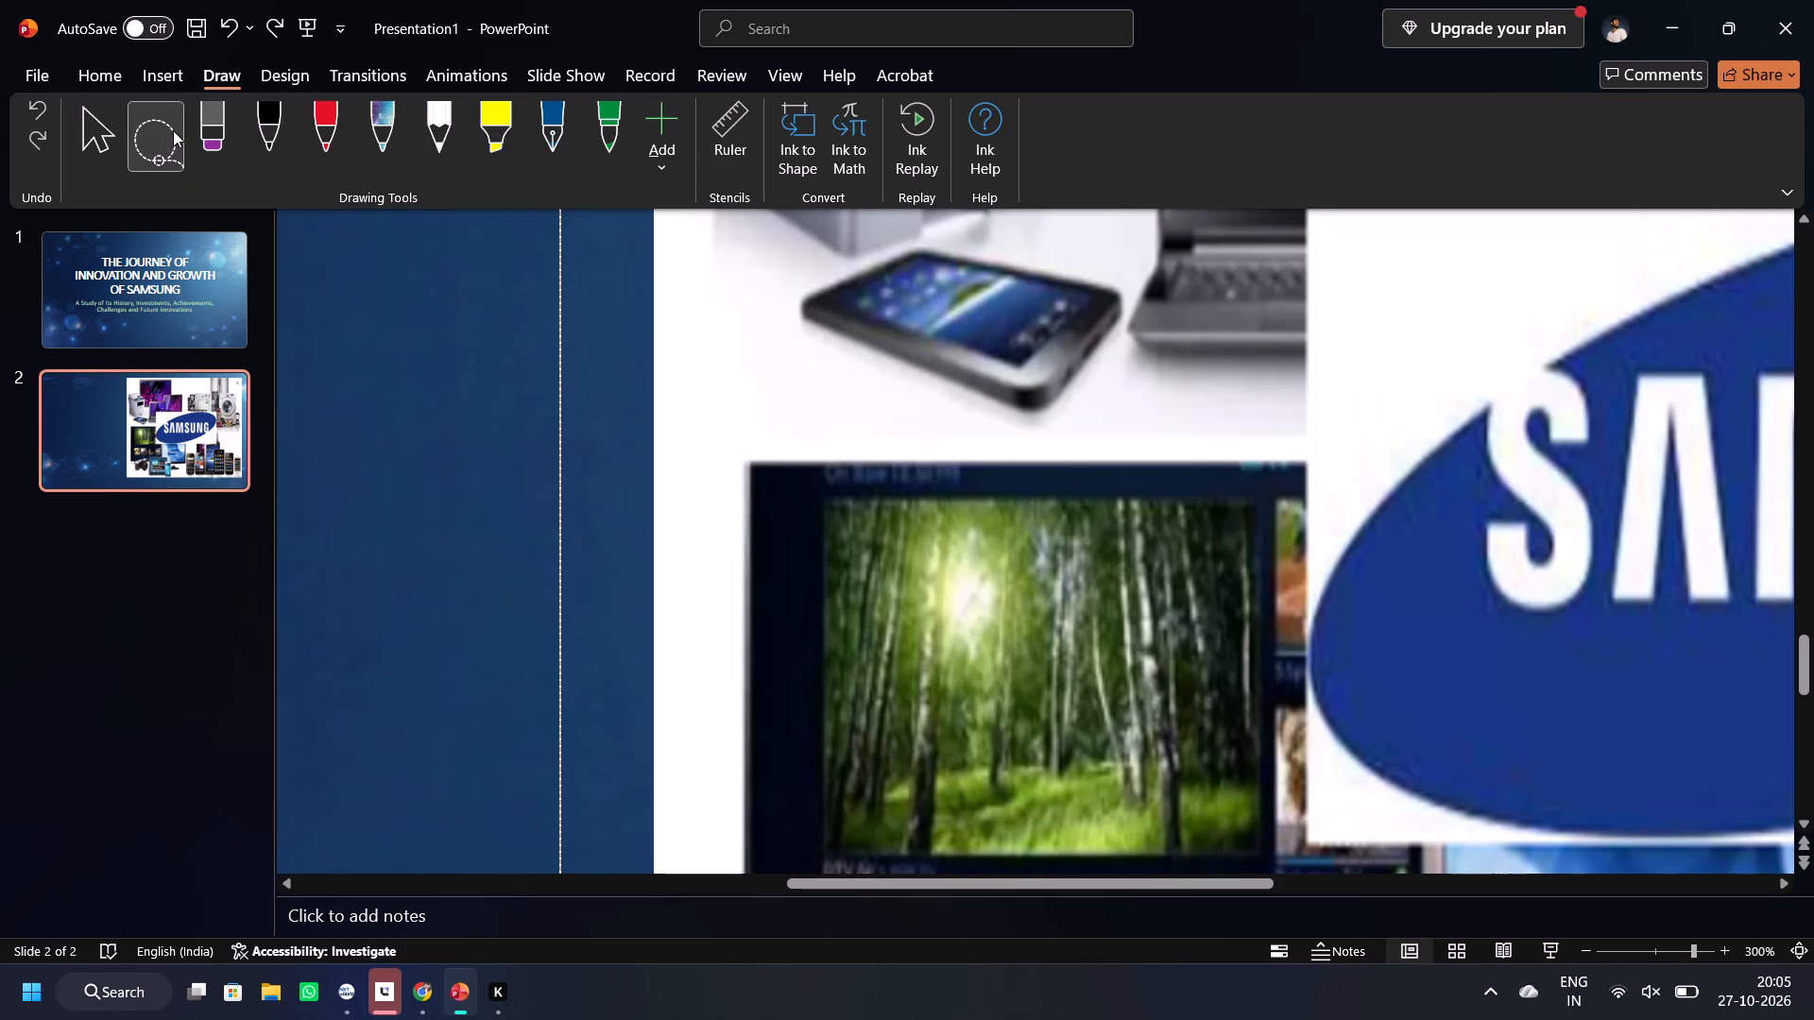
left_click(173, 130)
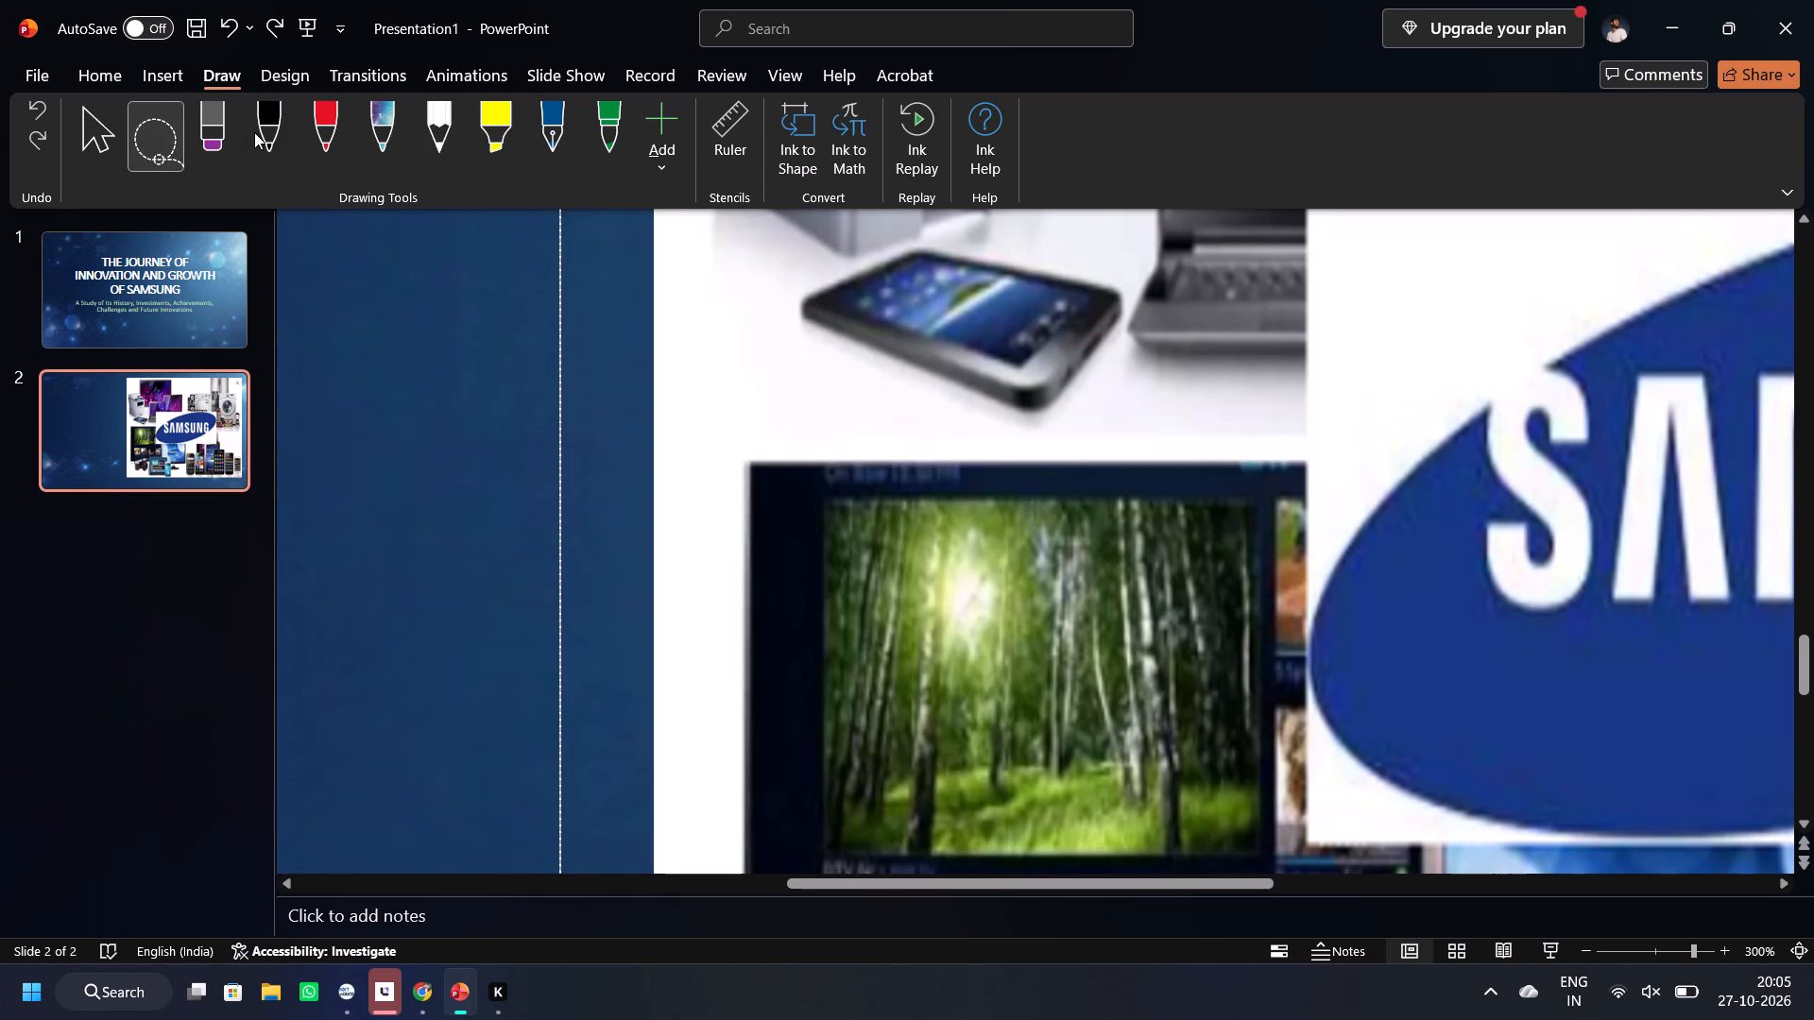
left_click(254, 132)
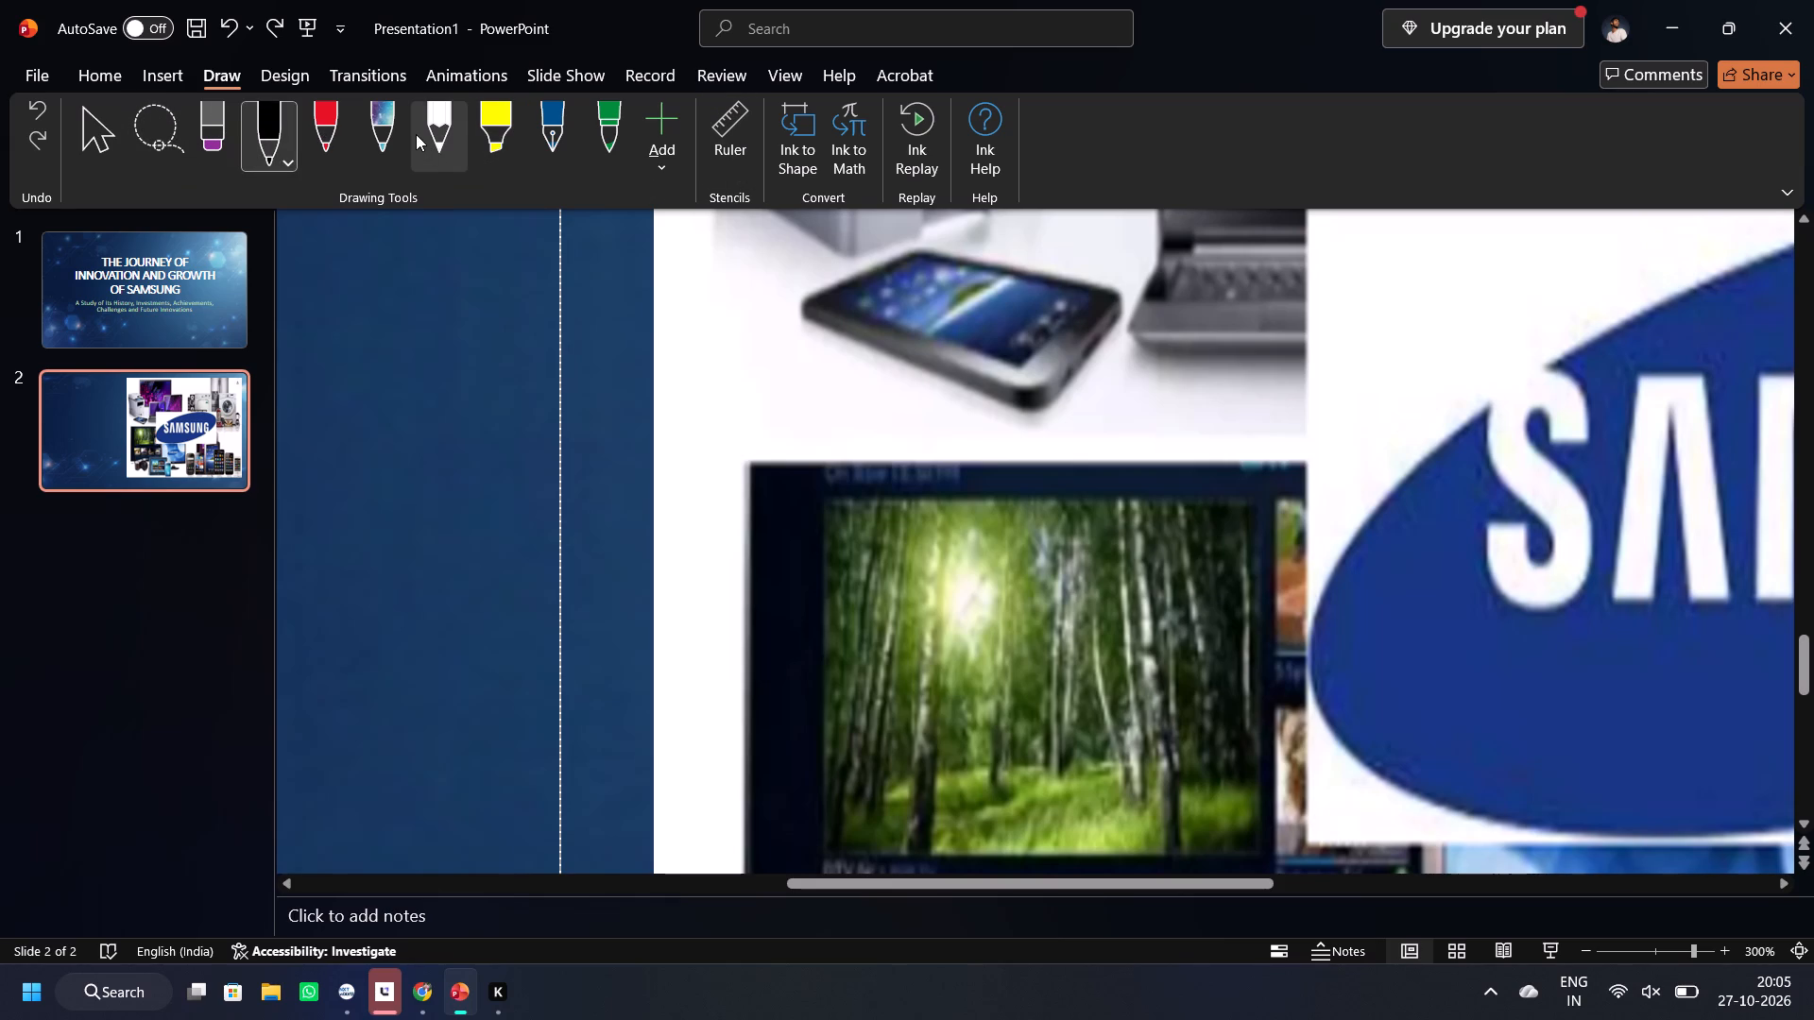
left_click(291, 158)
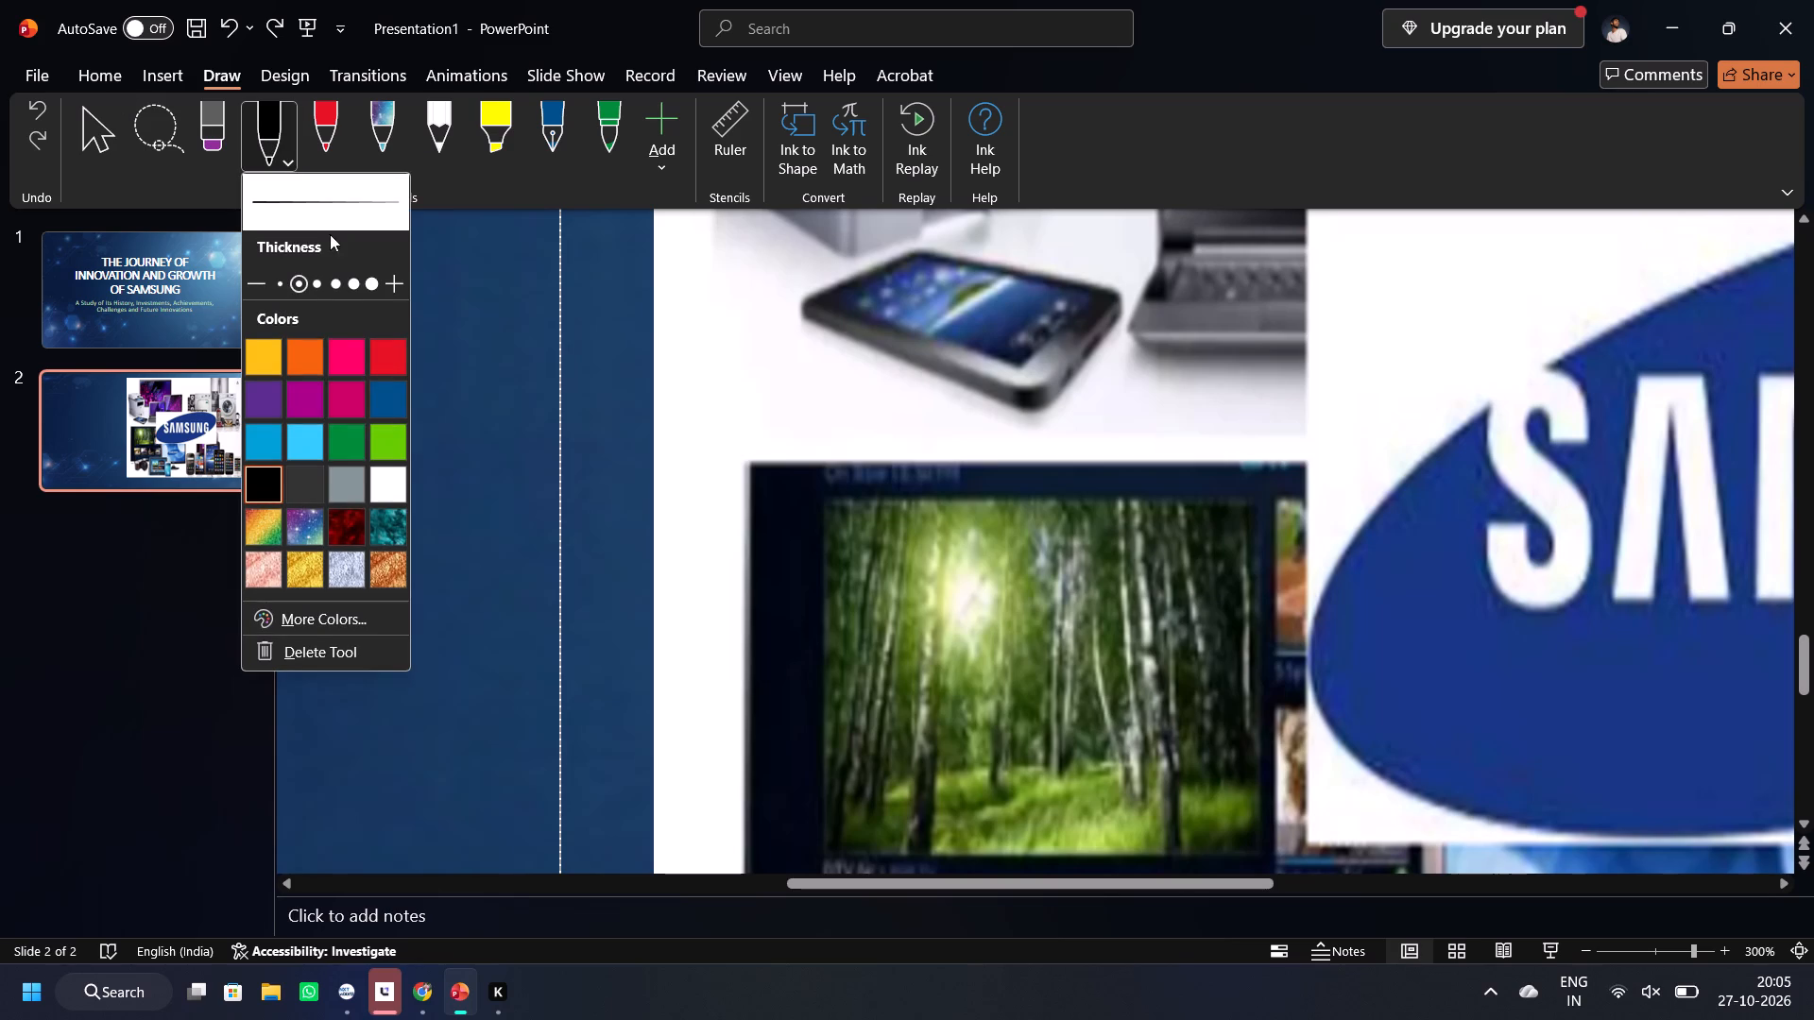
left_click(368, 274)
left_click(391, 471)
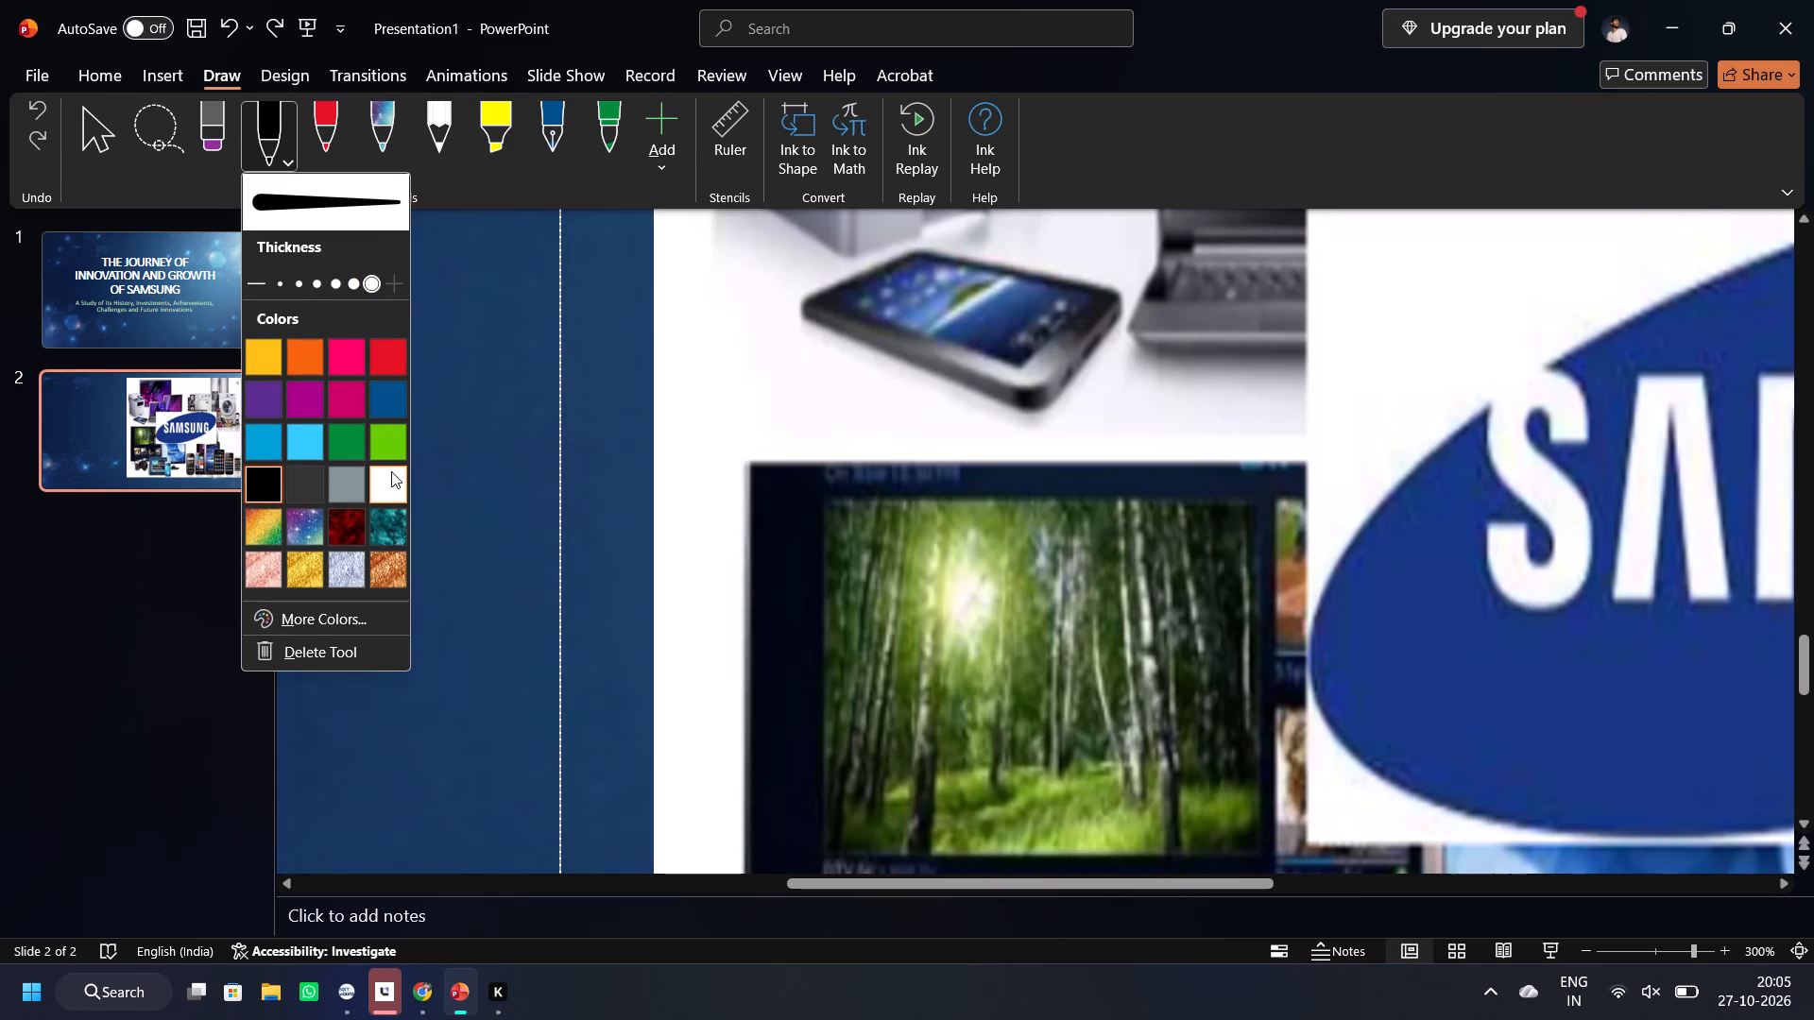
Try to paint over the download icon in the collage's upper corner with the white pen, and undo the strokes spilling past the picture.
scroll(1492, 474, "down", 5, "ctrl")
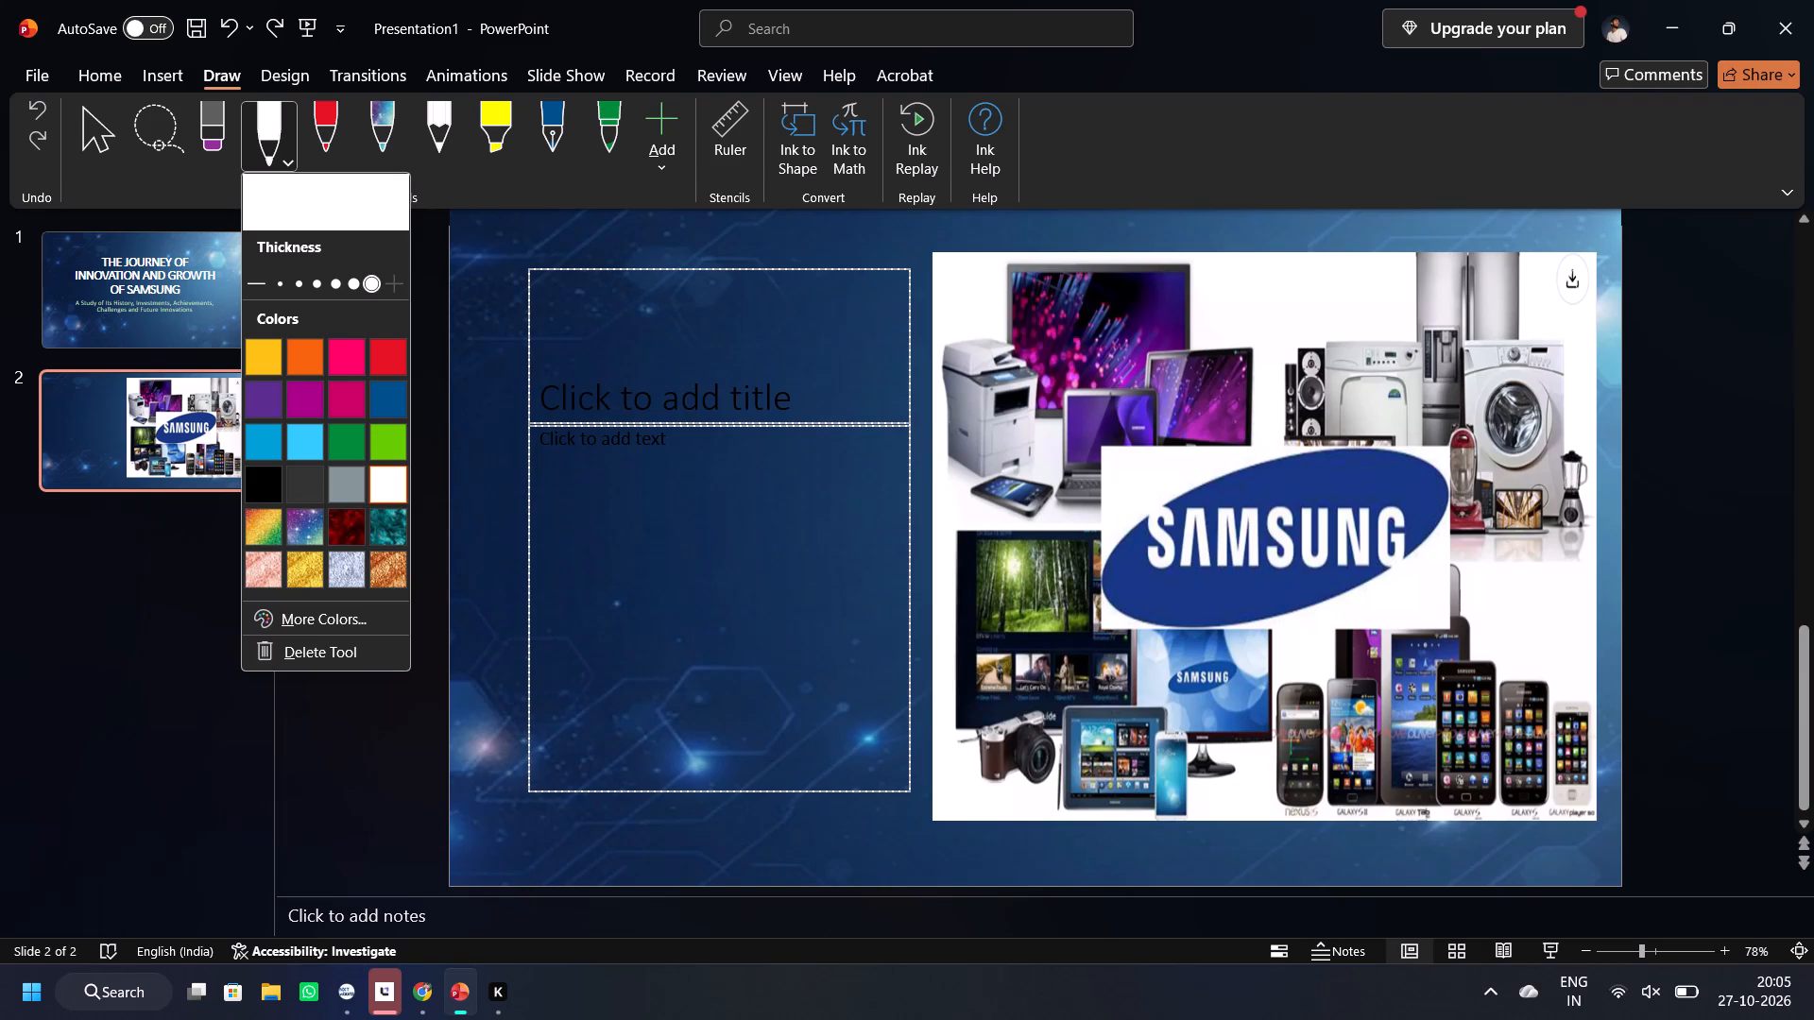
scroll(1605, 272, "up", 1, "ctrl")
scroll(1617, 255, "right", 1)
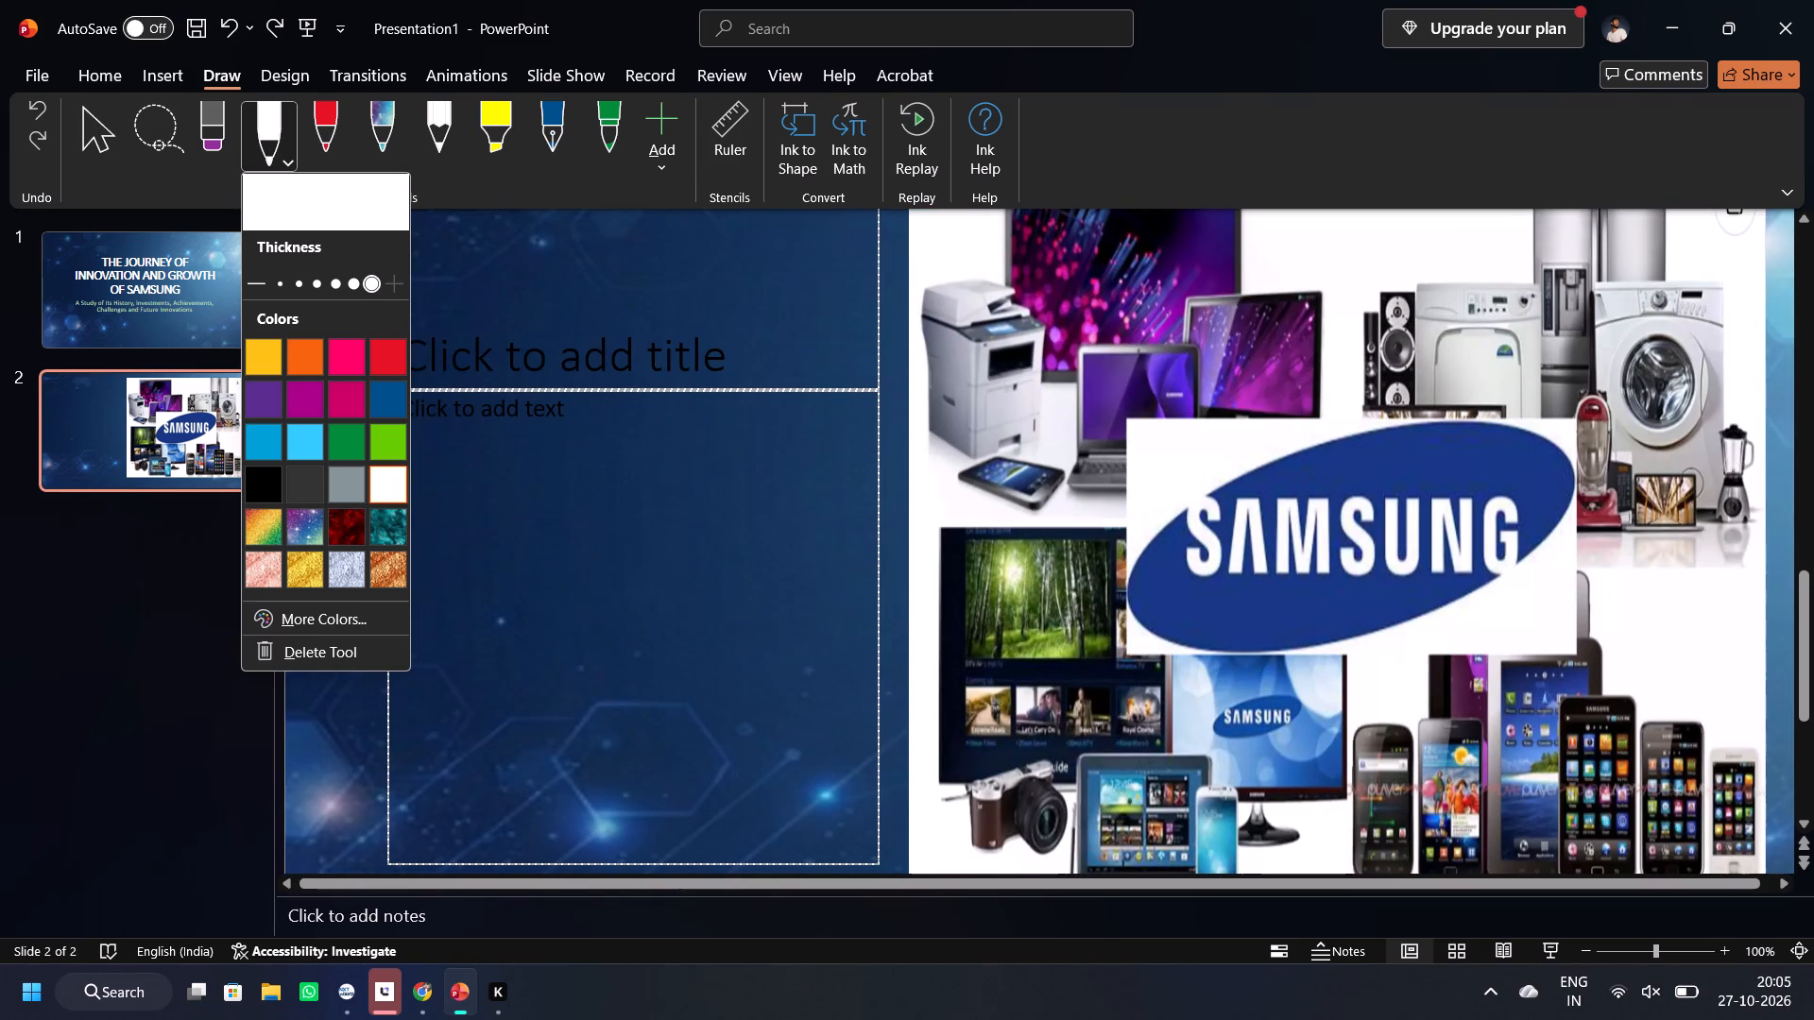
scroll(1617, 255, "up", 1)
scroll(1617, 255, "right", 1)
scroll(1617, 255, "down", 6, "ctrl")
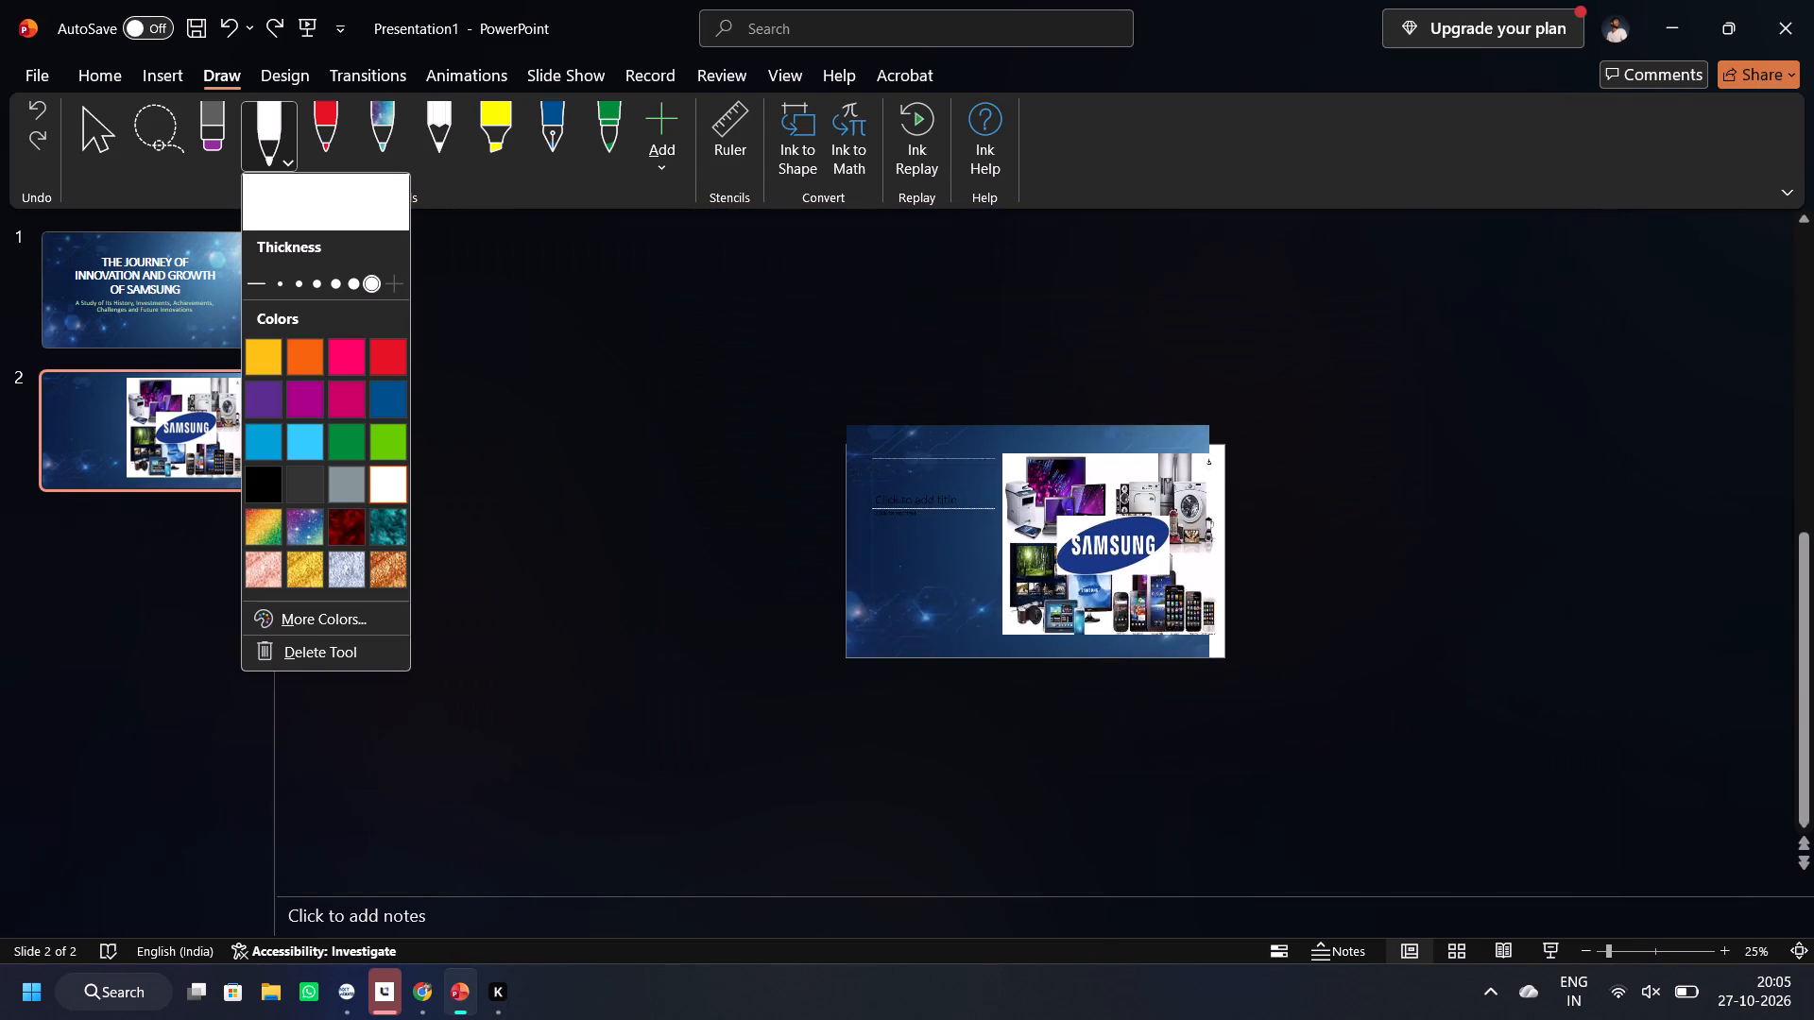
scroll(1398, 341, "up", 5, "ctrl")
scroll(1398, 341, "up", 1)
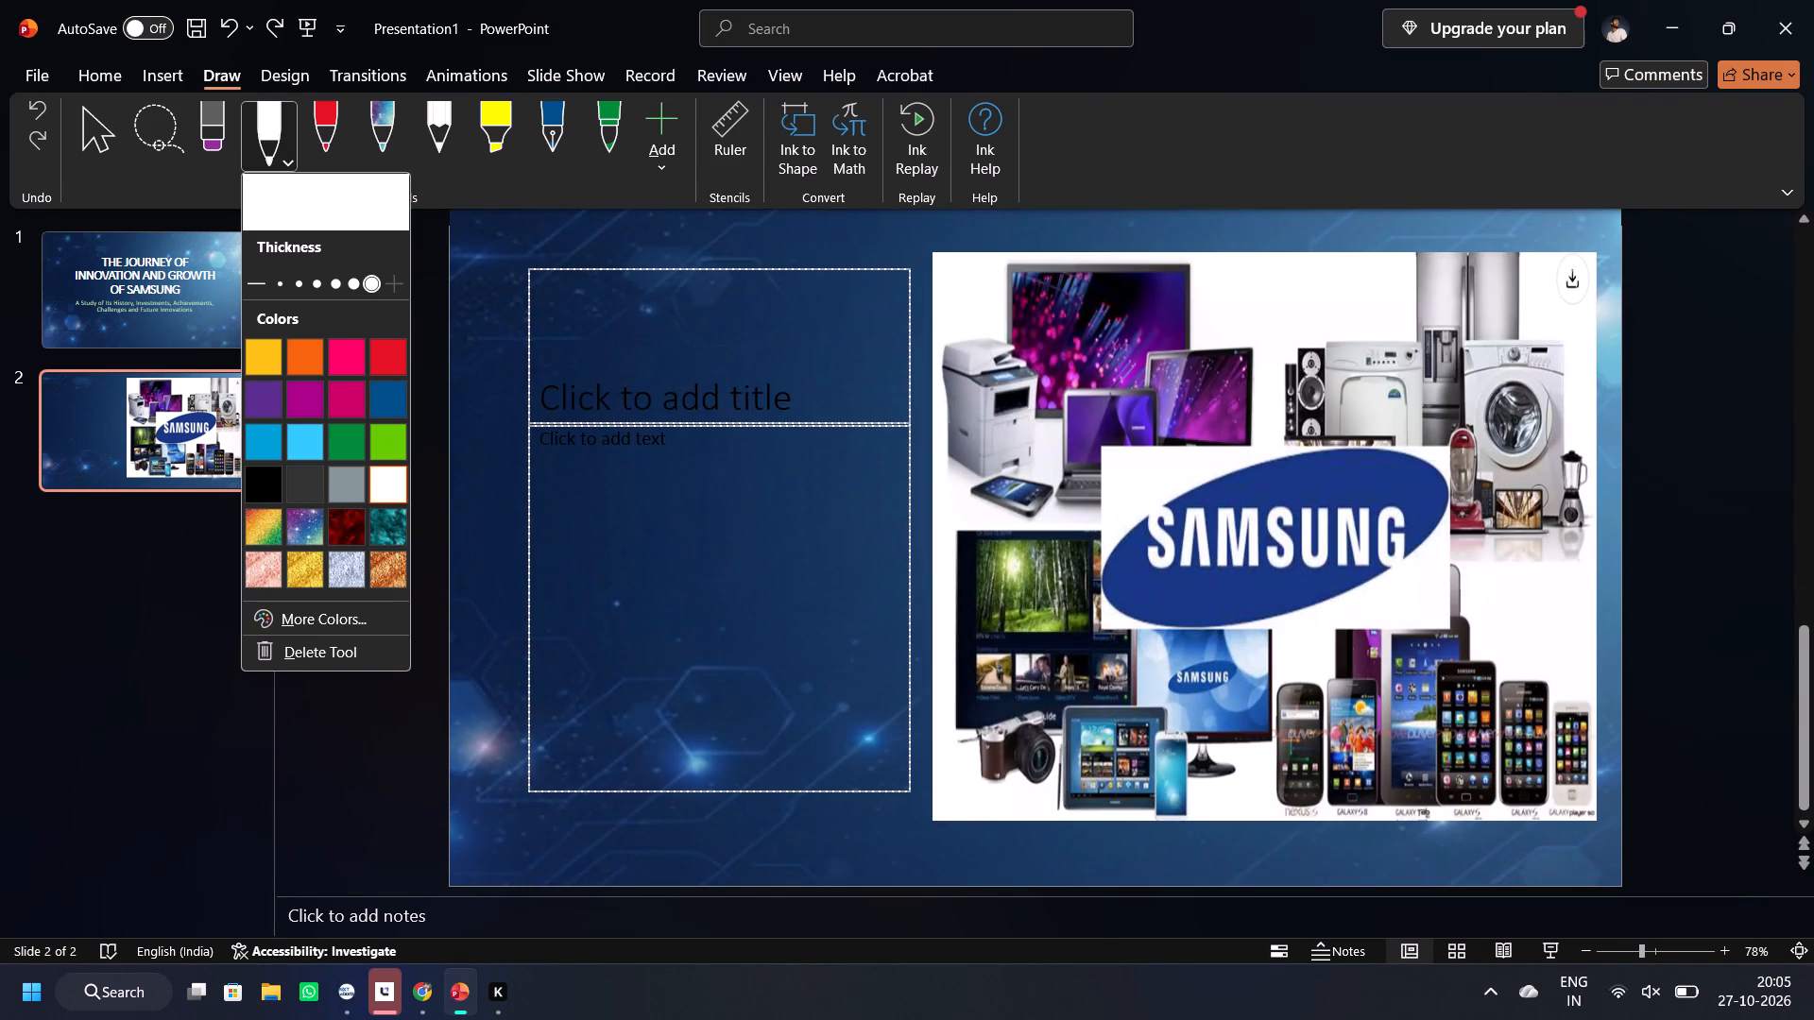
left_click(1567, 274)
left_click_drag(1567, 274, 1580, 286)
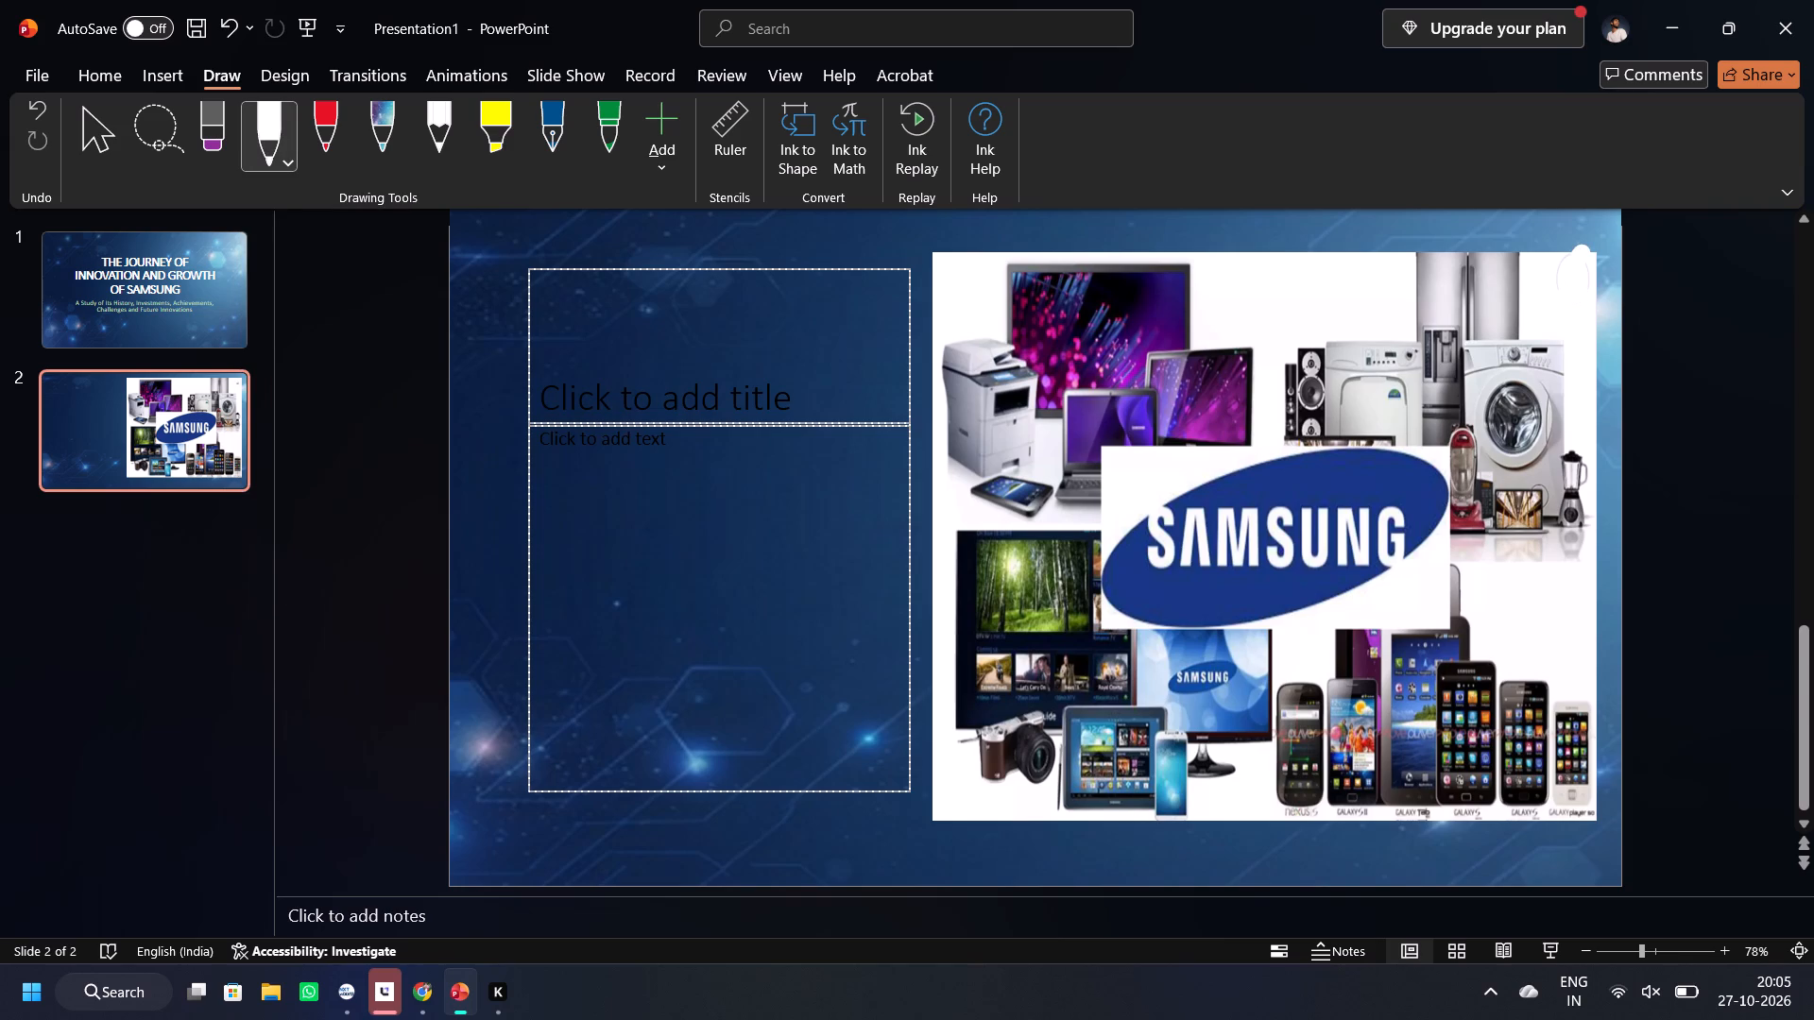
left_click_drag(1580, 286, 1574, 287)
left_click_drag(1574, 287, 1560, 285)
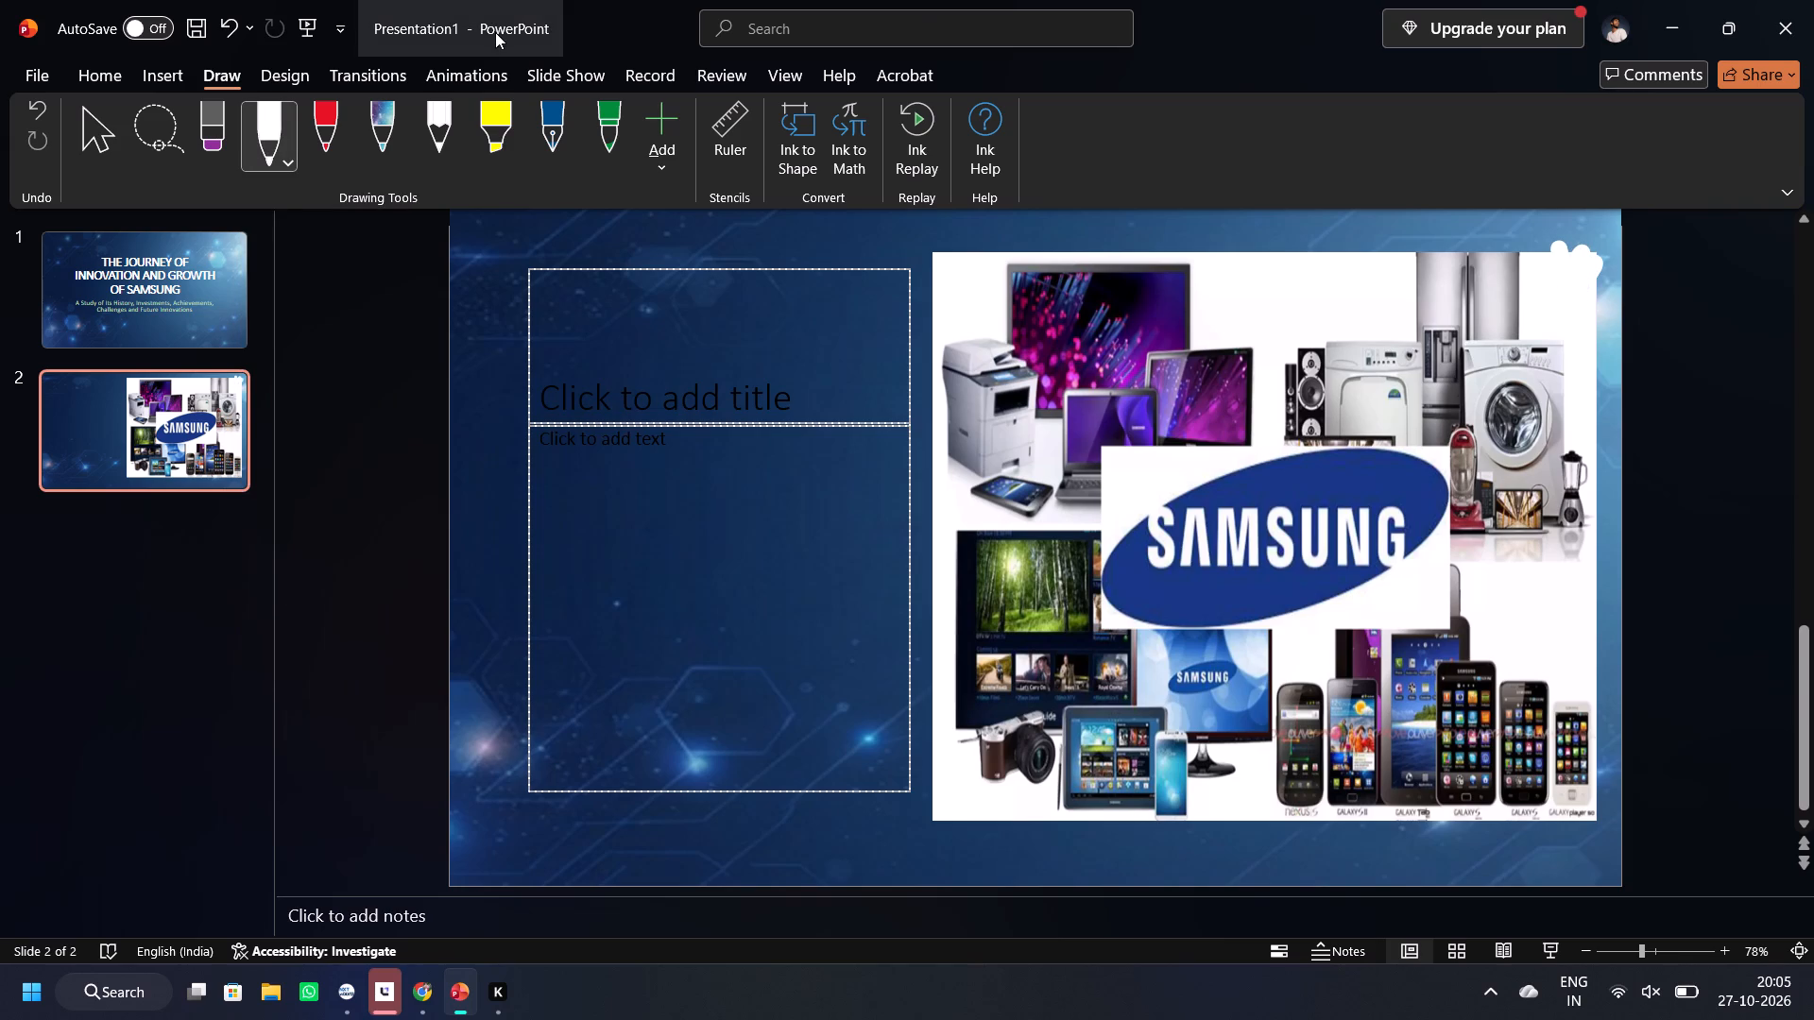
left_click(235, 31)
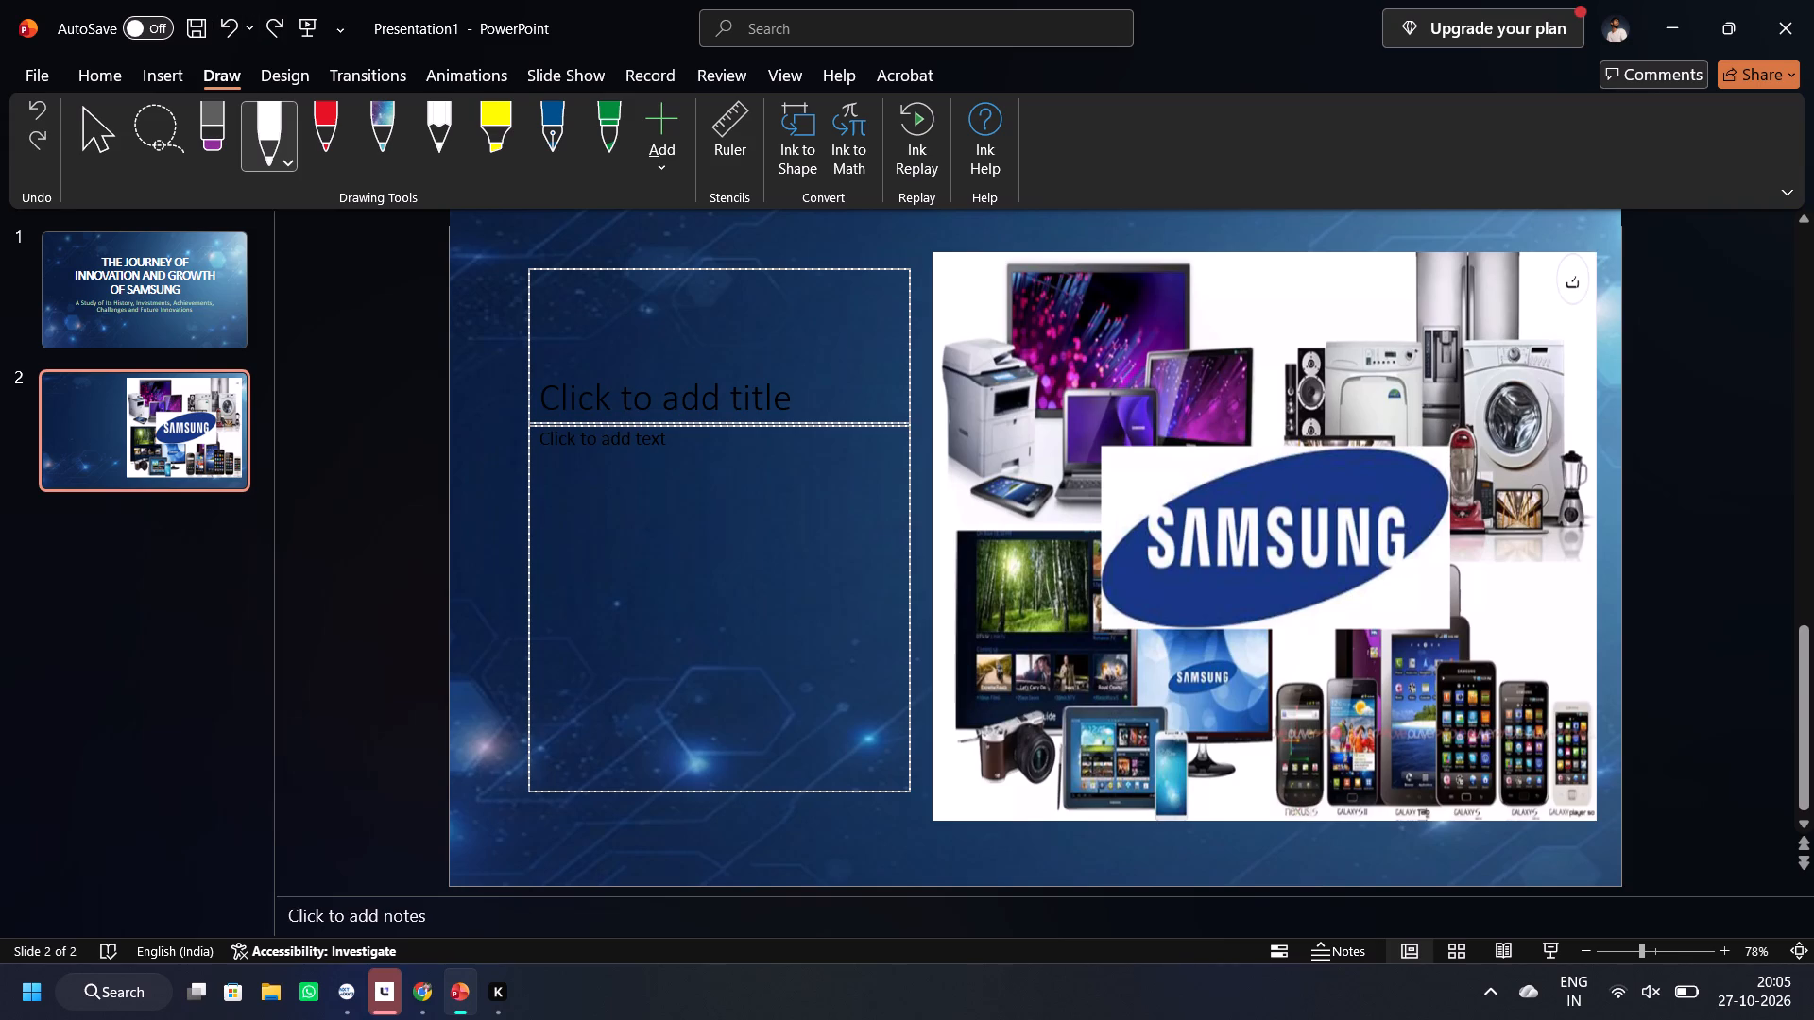
Paint over the download icon and its round outline in the collage's upper corner with the thick white pen.
left_click(1573, 280)
left_click_drag(1573, 280, 1574, 289)
left_click_drag(1554, 280, 1598, 297)
left_click_drag(1598, 297, 1583, 294)
left_click_drag(1583, 294, 1565, 272)
left_click_drag(1565, 272, 1542, 275)
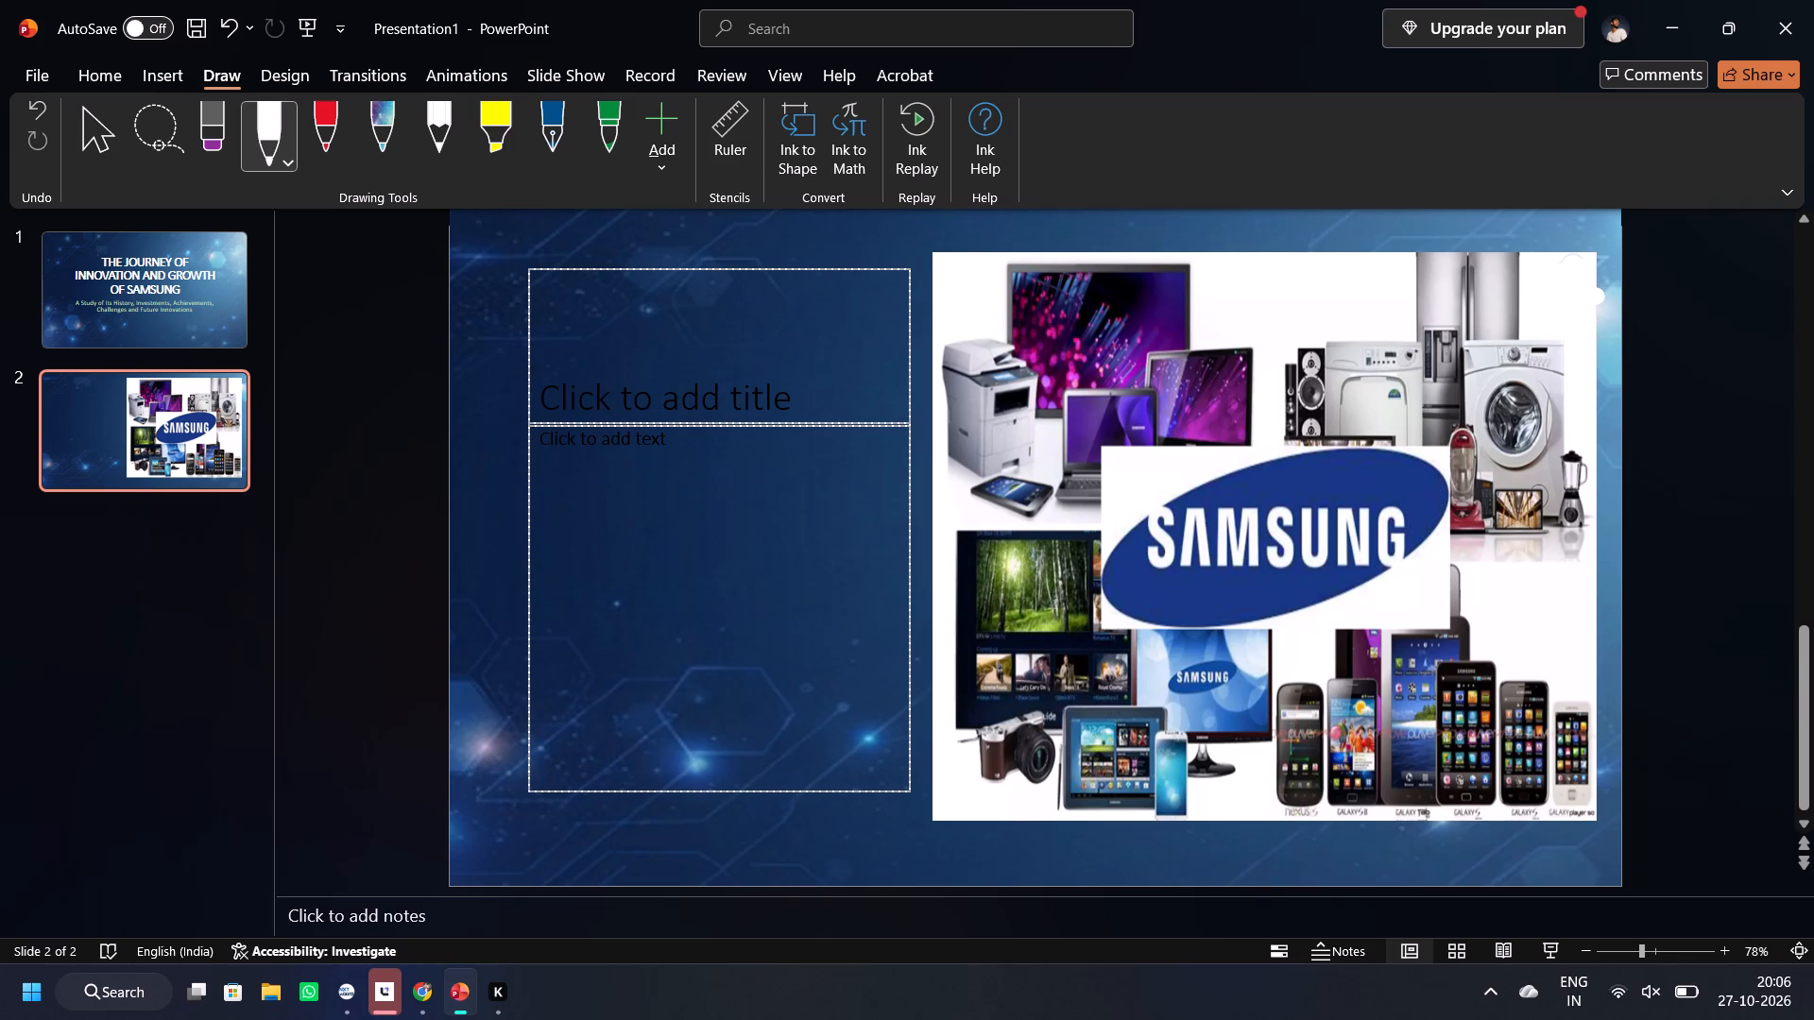
left_click(1580, 259)
left_click(1568, 266)
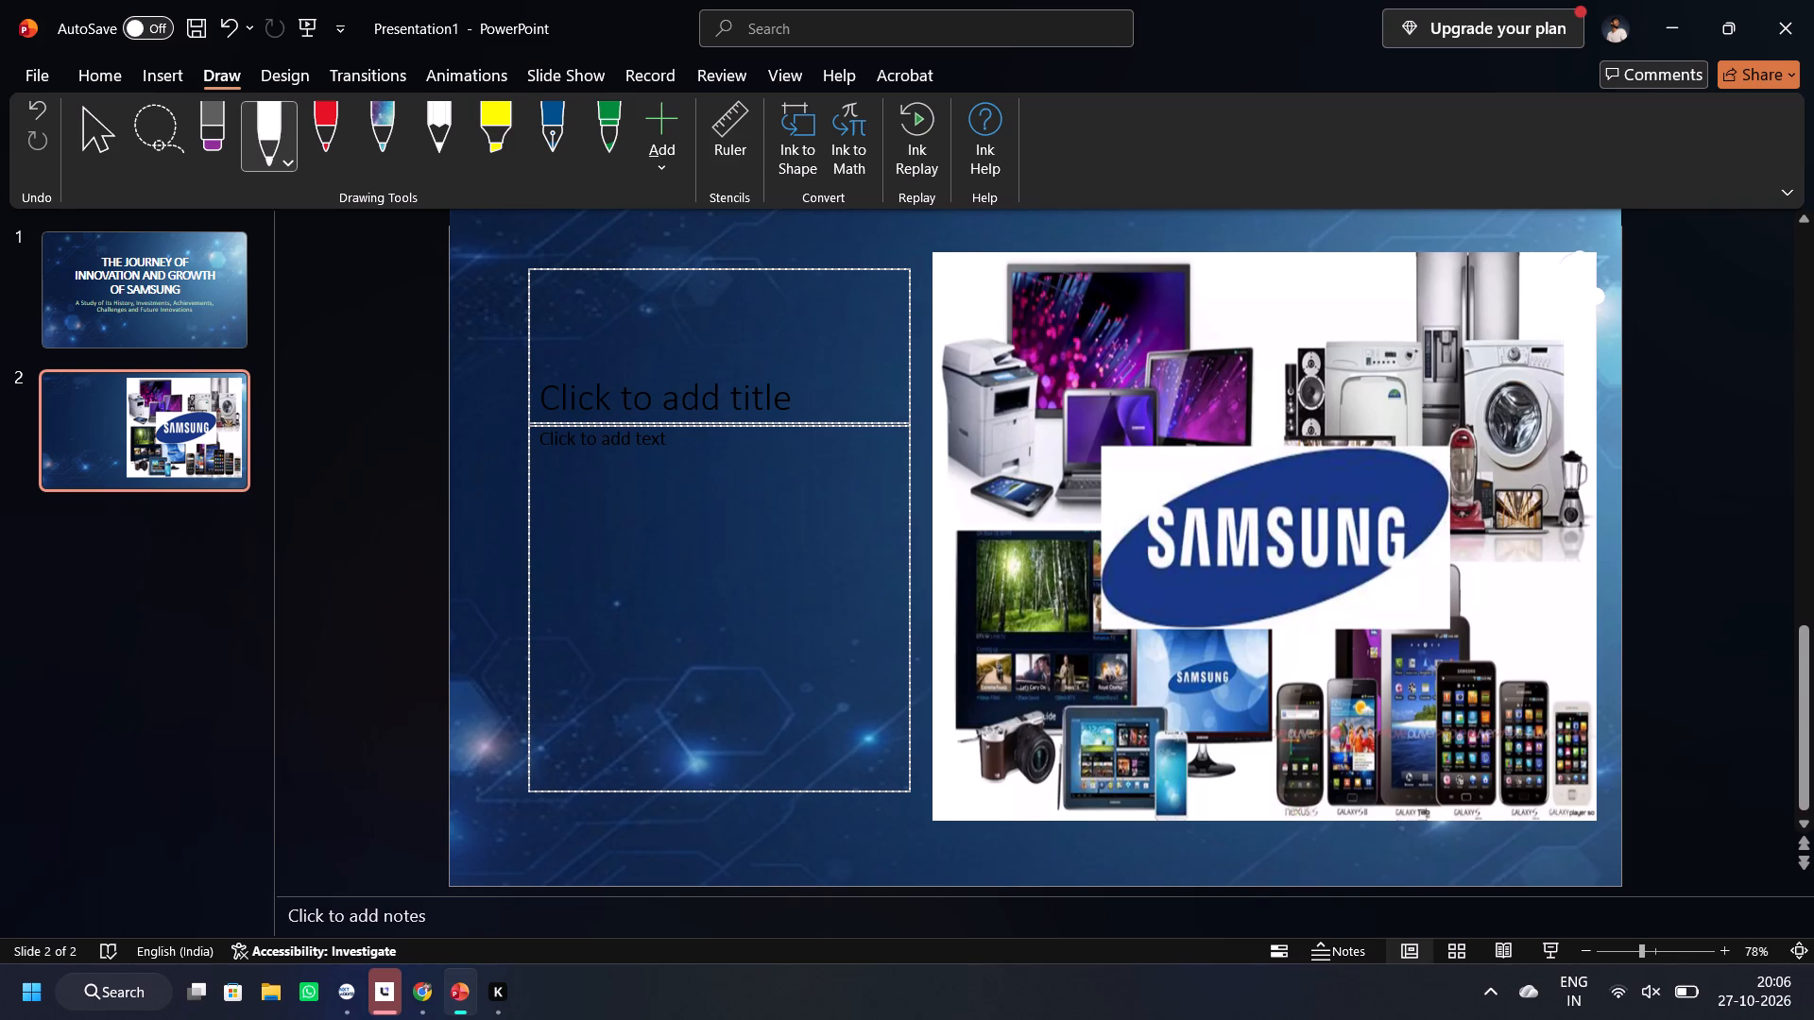
left_click(1550, 269)
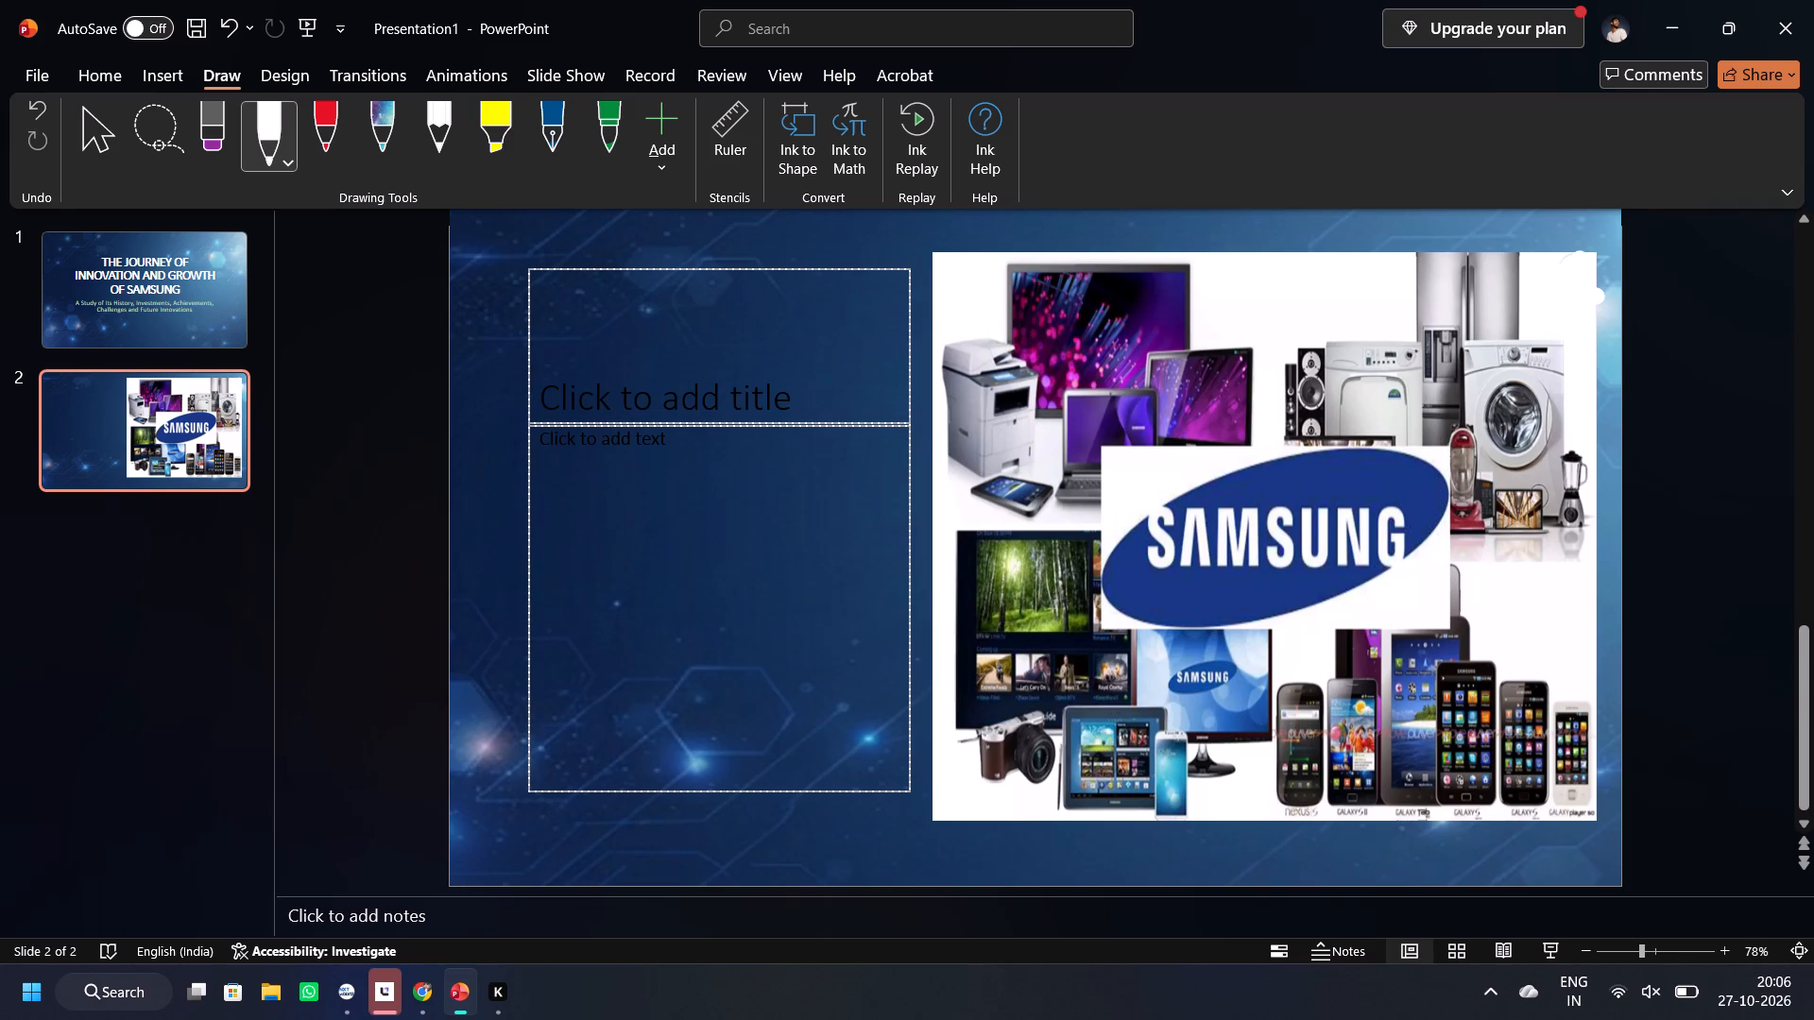
left_click(1566, 262)
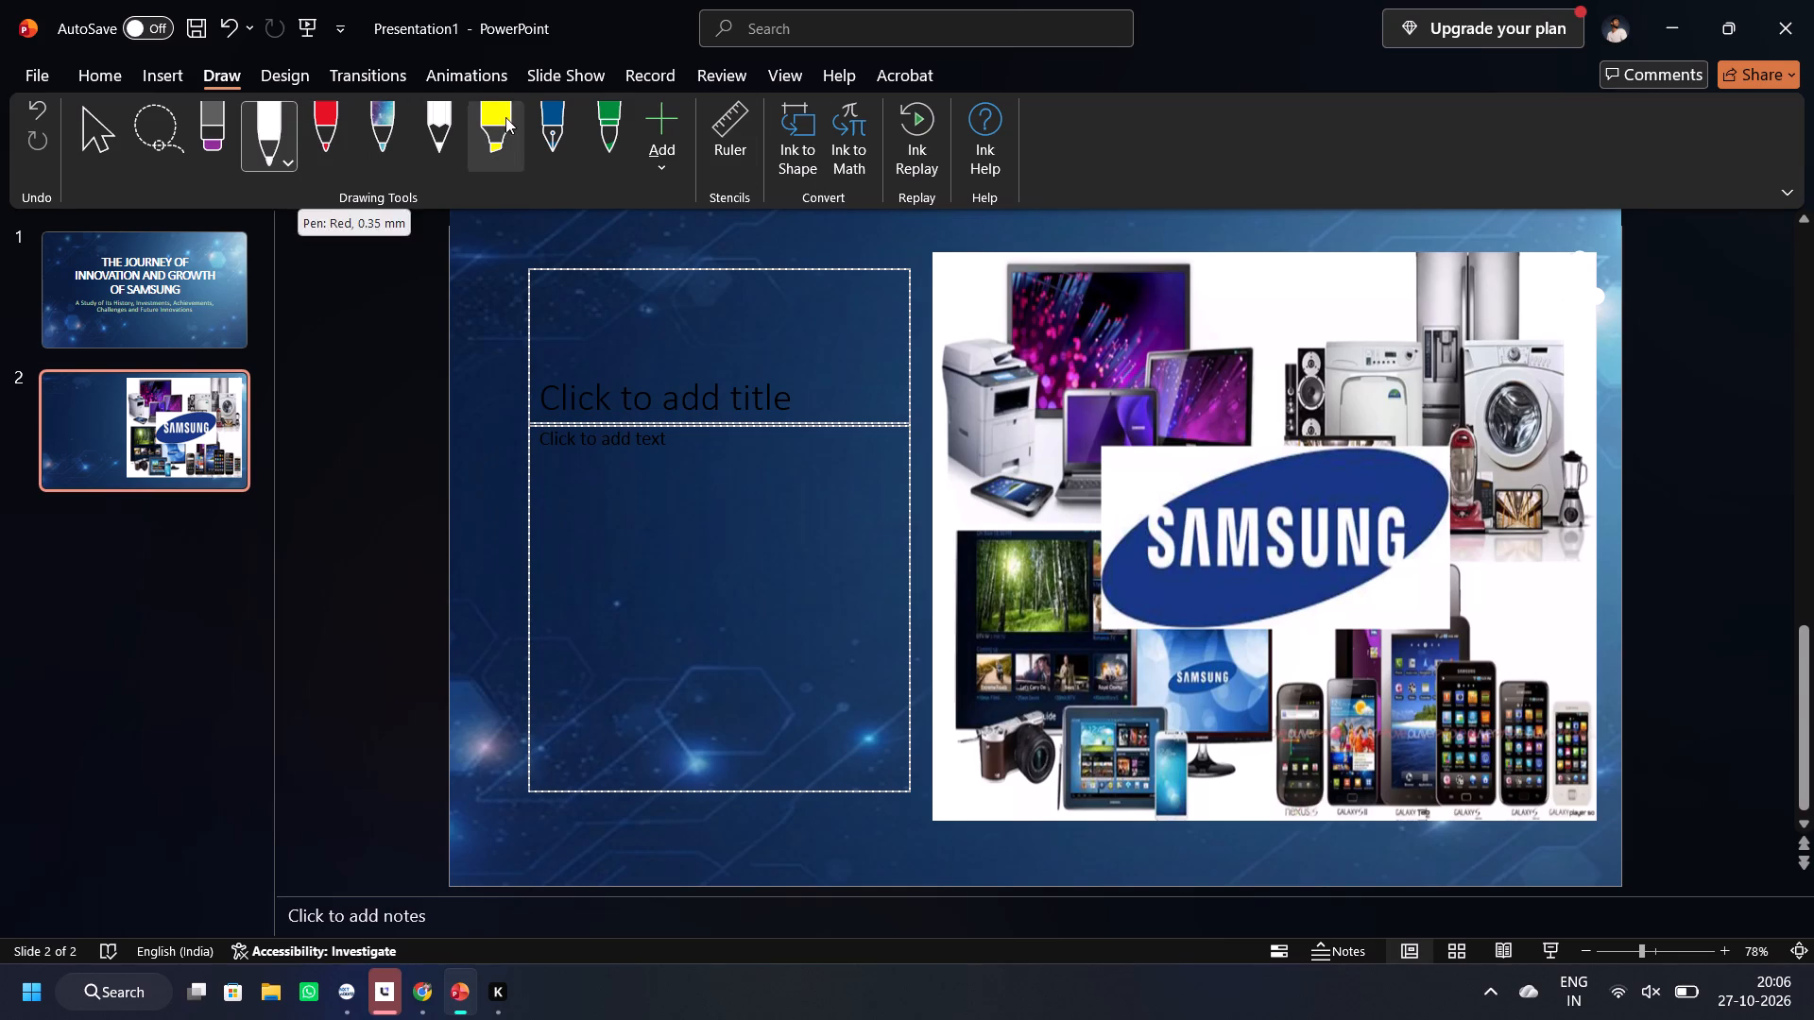
Select the white ink patch with the Lasso and shift it inward within the collage's edge so it still hides the download icon.
left_click(173, 133)
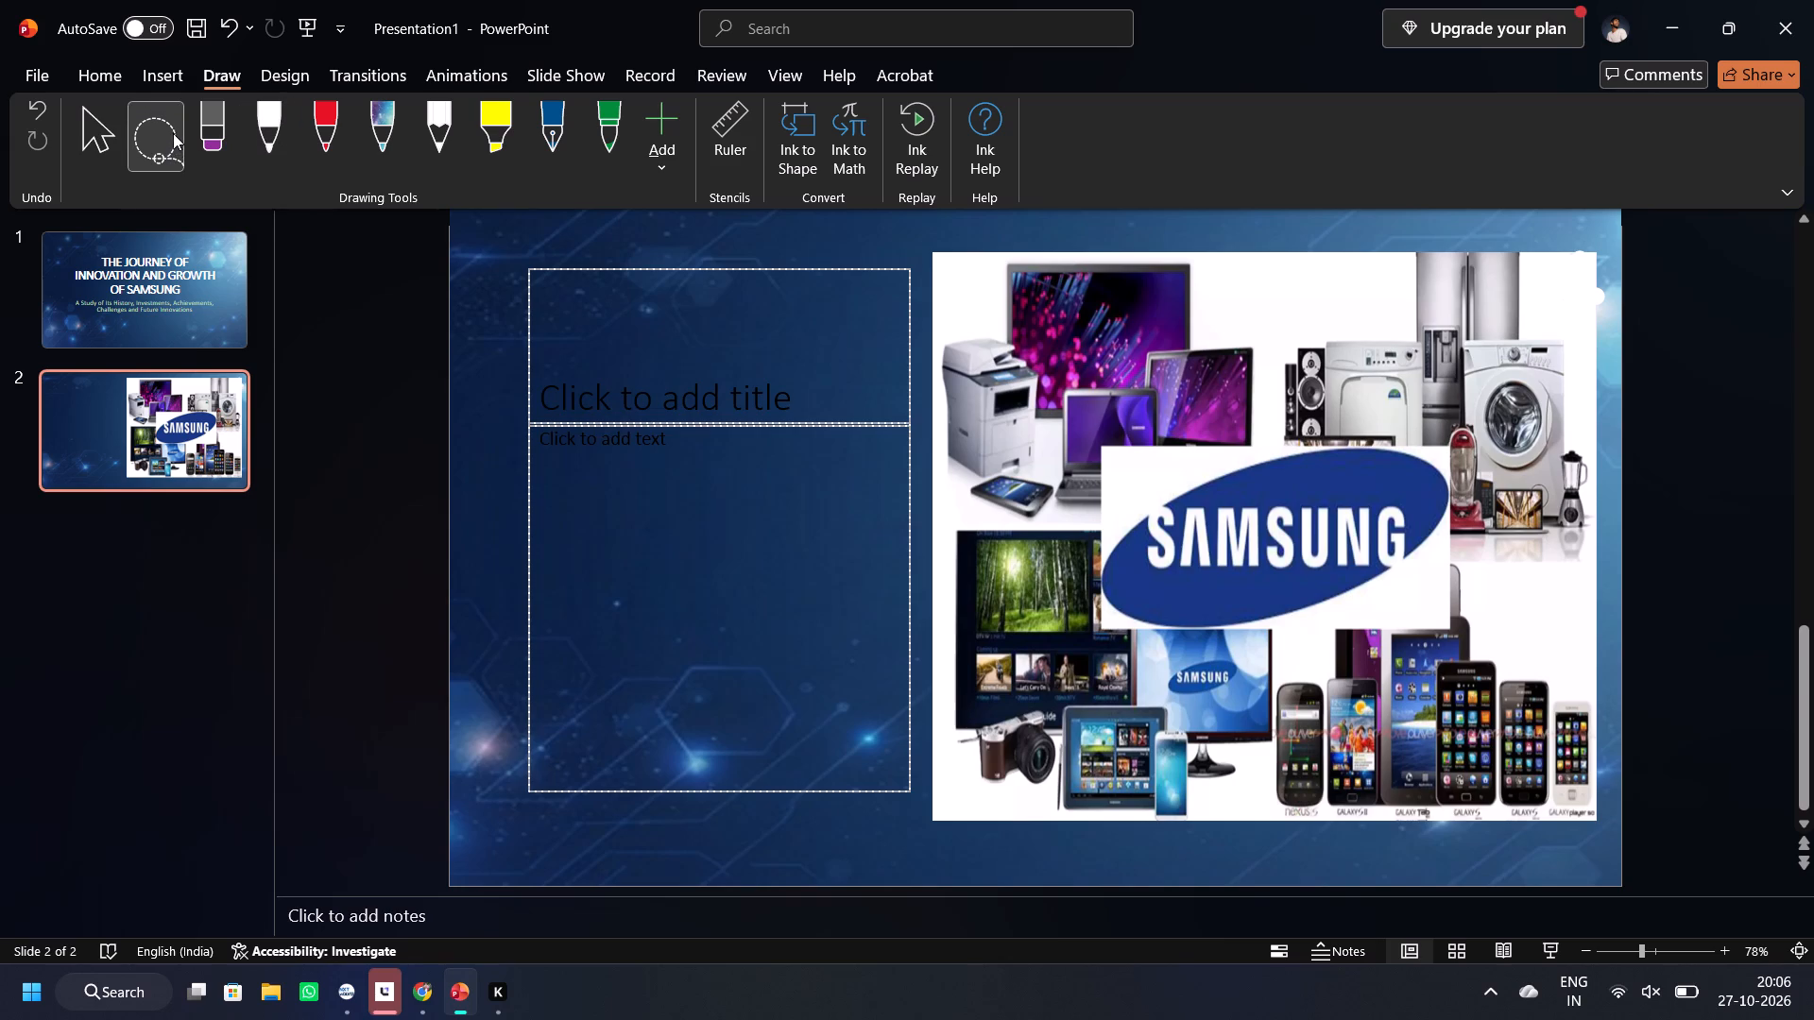
left_click(1601, 299)
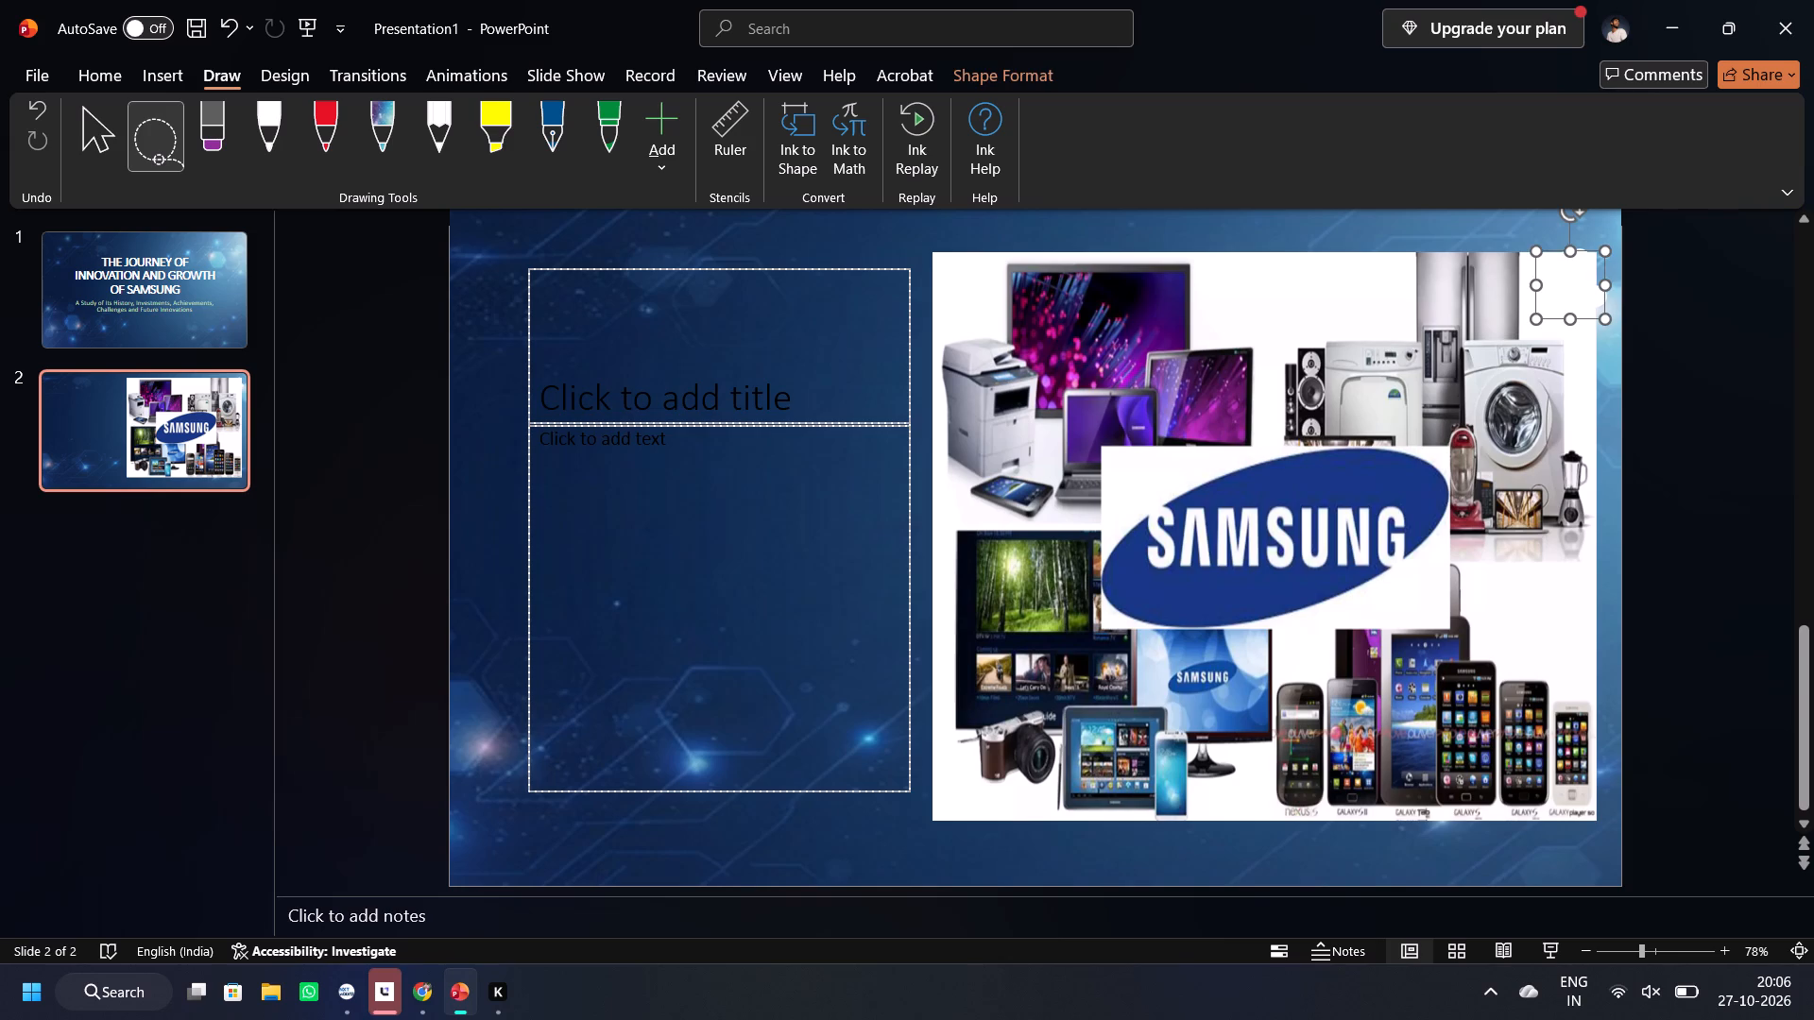
left_click_drag(1561, 276, 1544, 281)
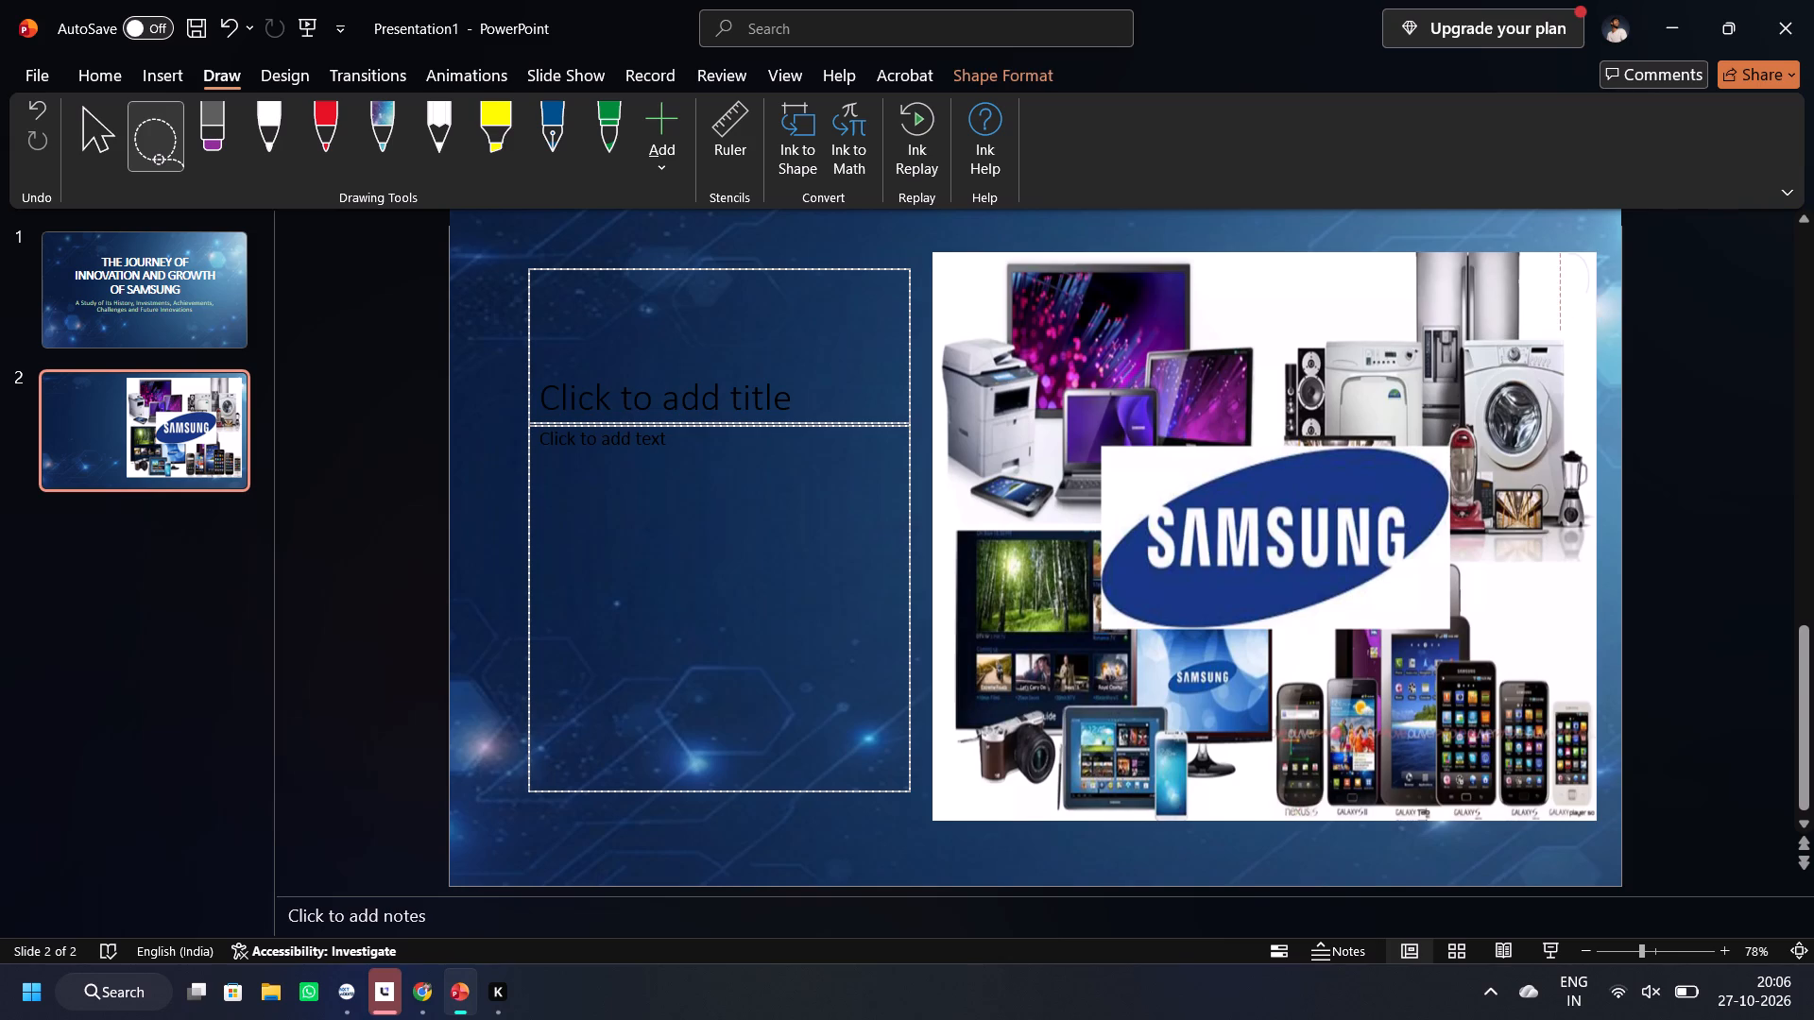
left_click_drag(1544, 281, 1542, 282)
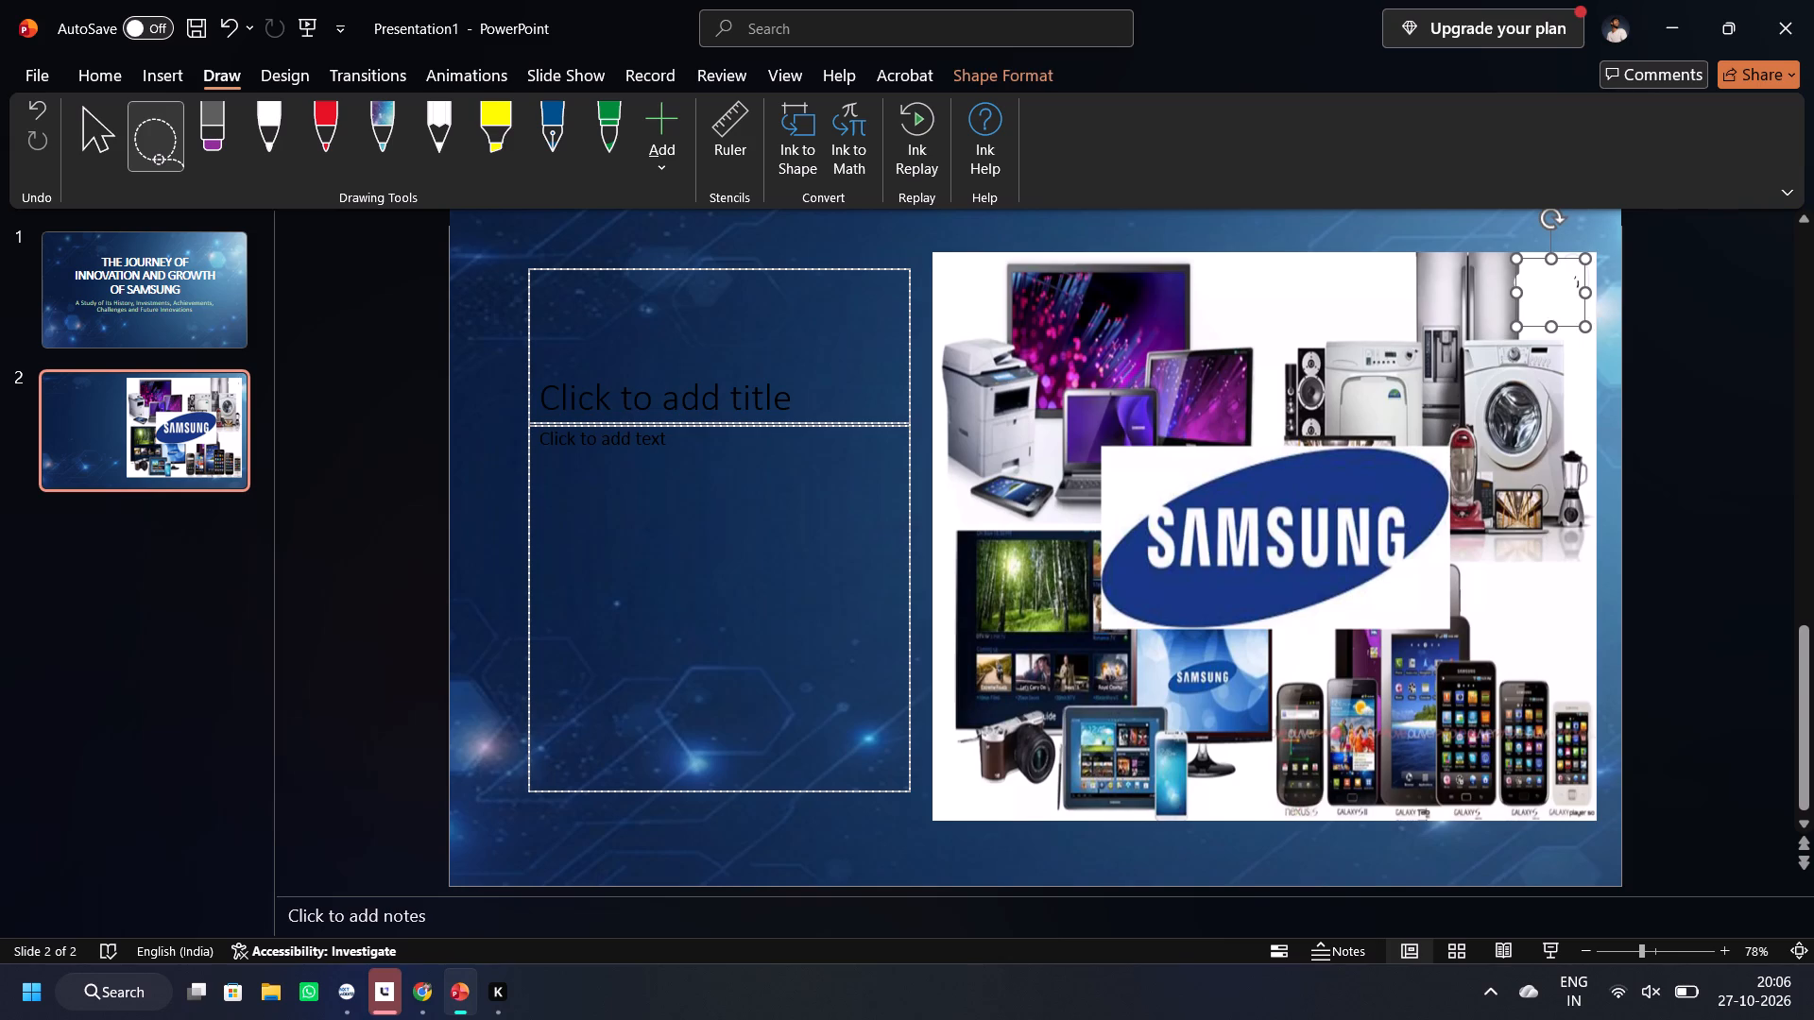
left_click(1624, 340)
left_click_drag(1565, 291, 1581, 282)
left_click(1553, 286)
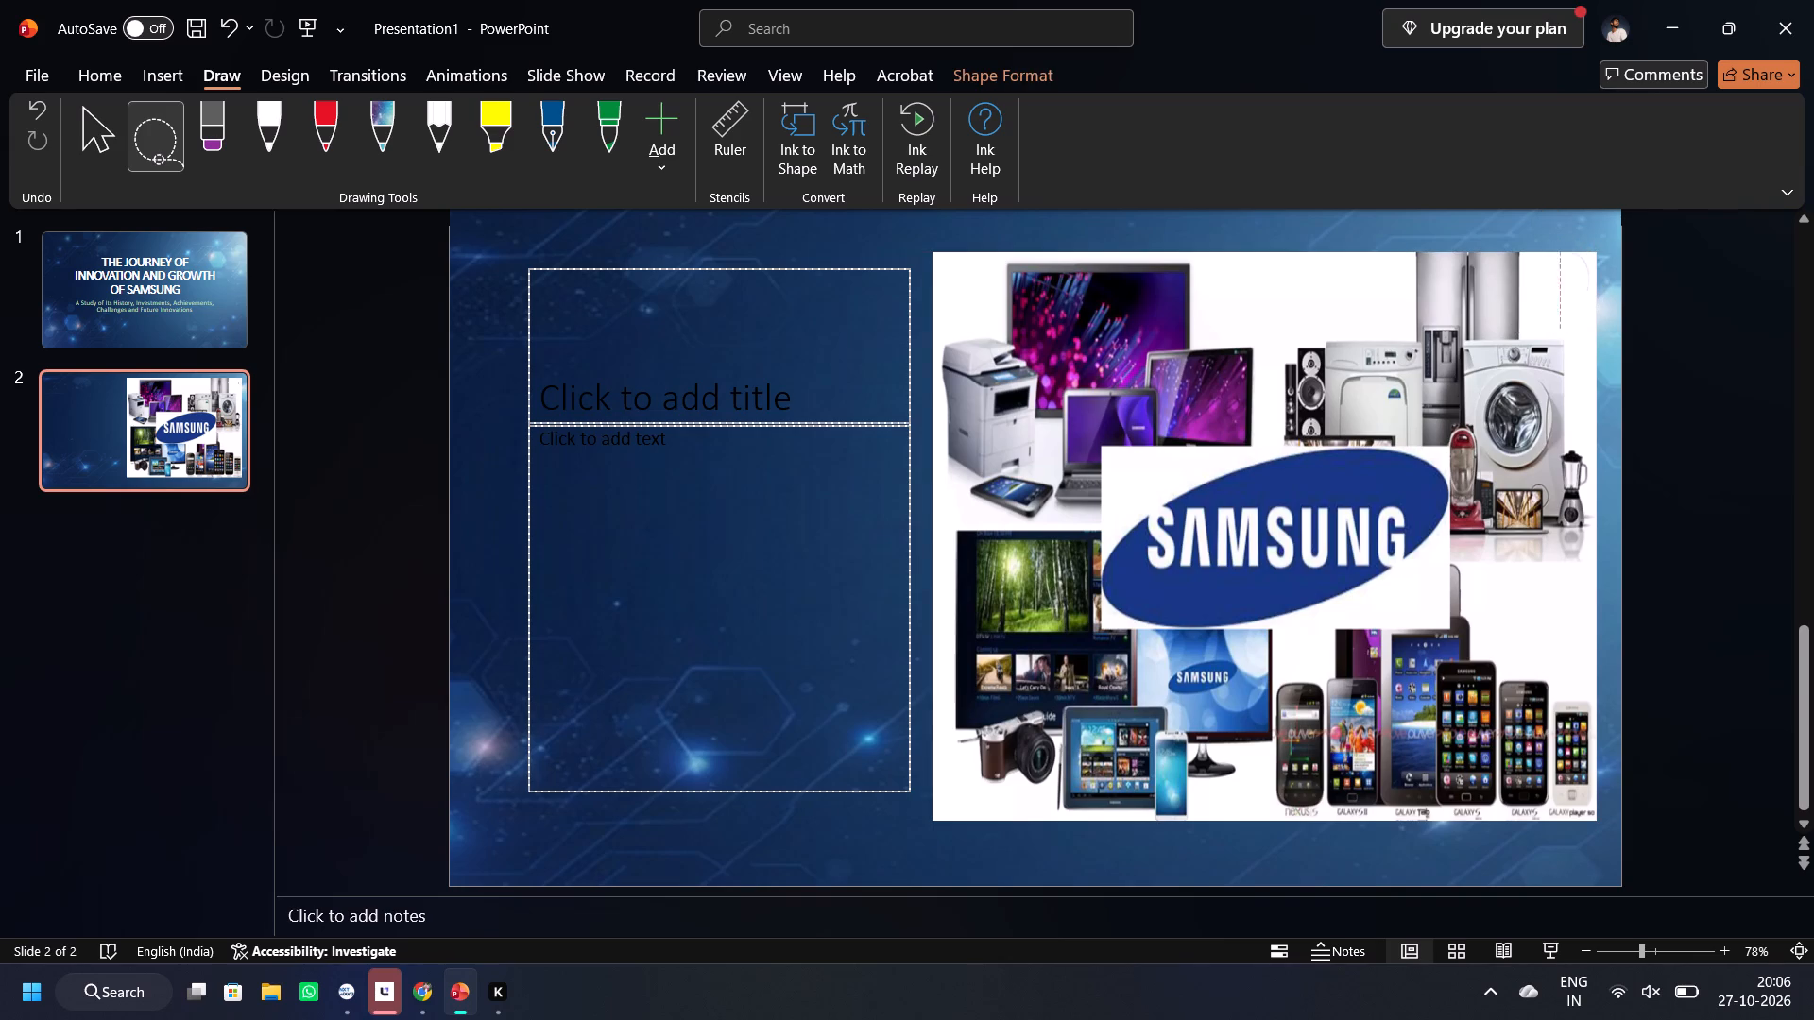
left_click(1670, 461)
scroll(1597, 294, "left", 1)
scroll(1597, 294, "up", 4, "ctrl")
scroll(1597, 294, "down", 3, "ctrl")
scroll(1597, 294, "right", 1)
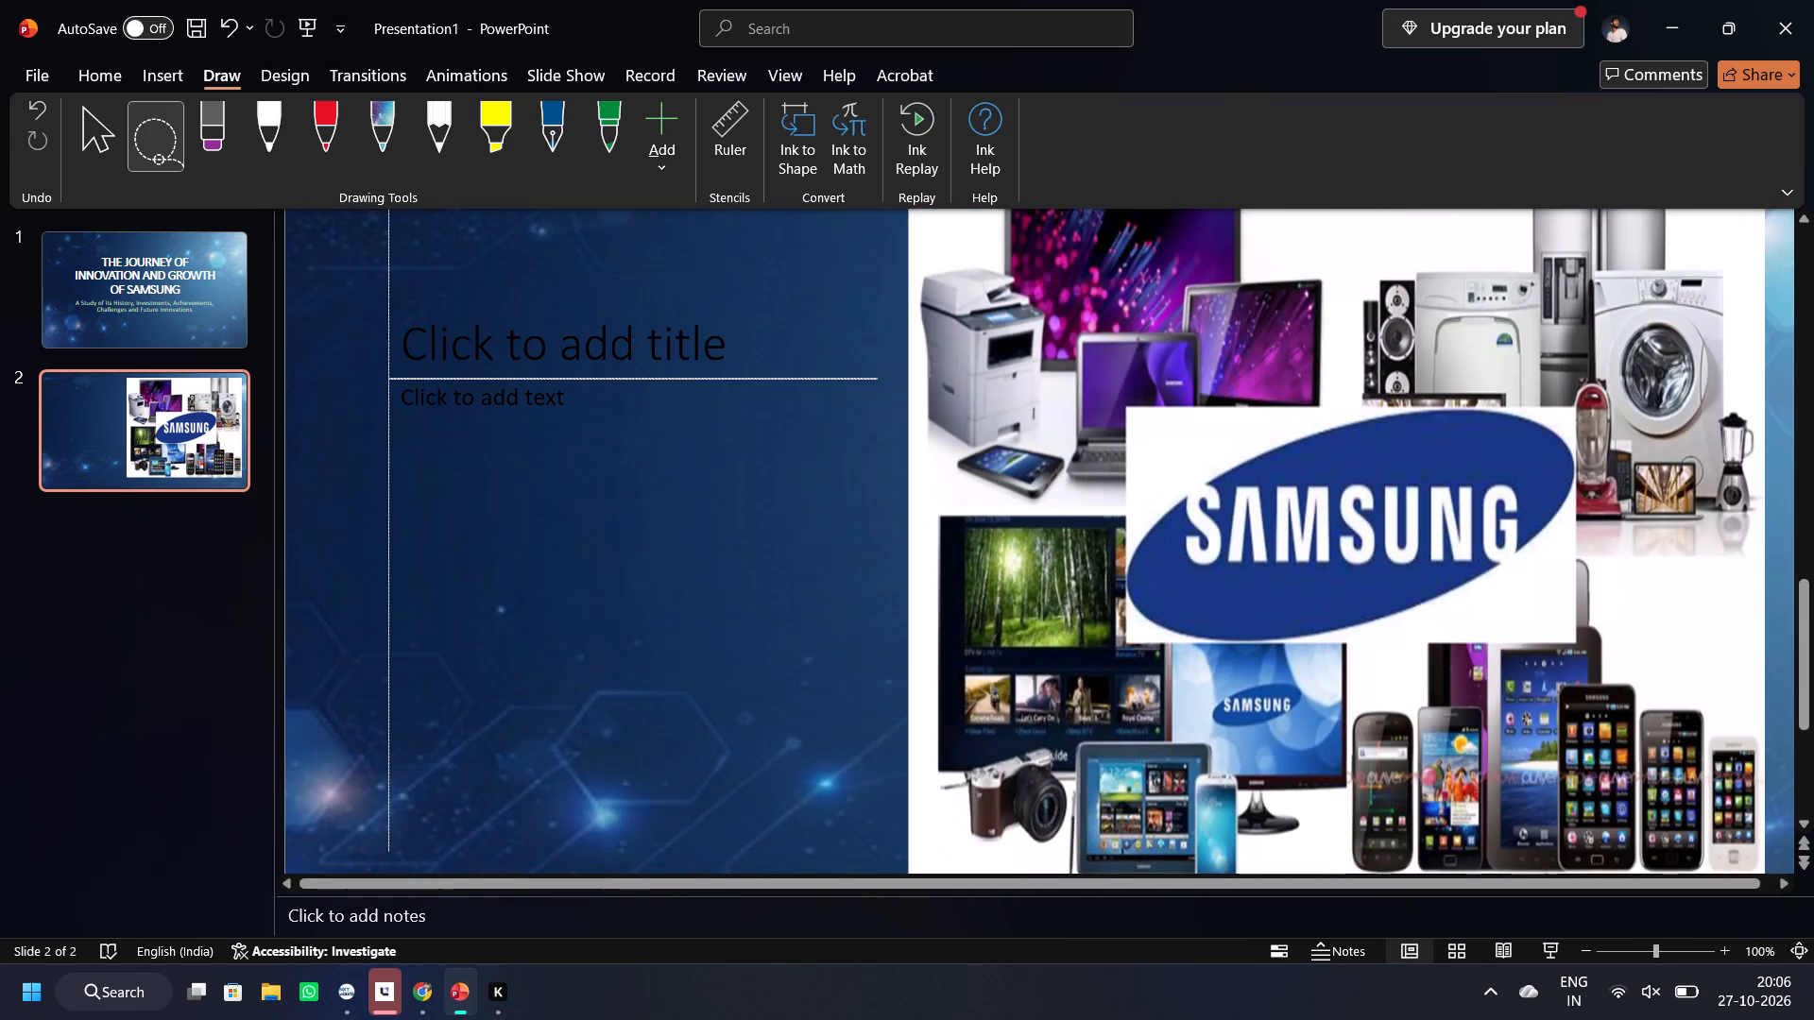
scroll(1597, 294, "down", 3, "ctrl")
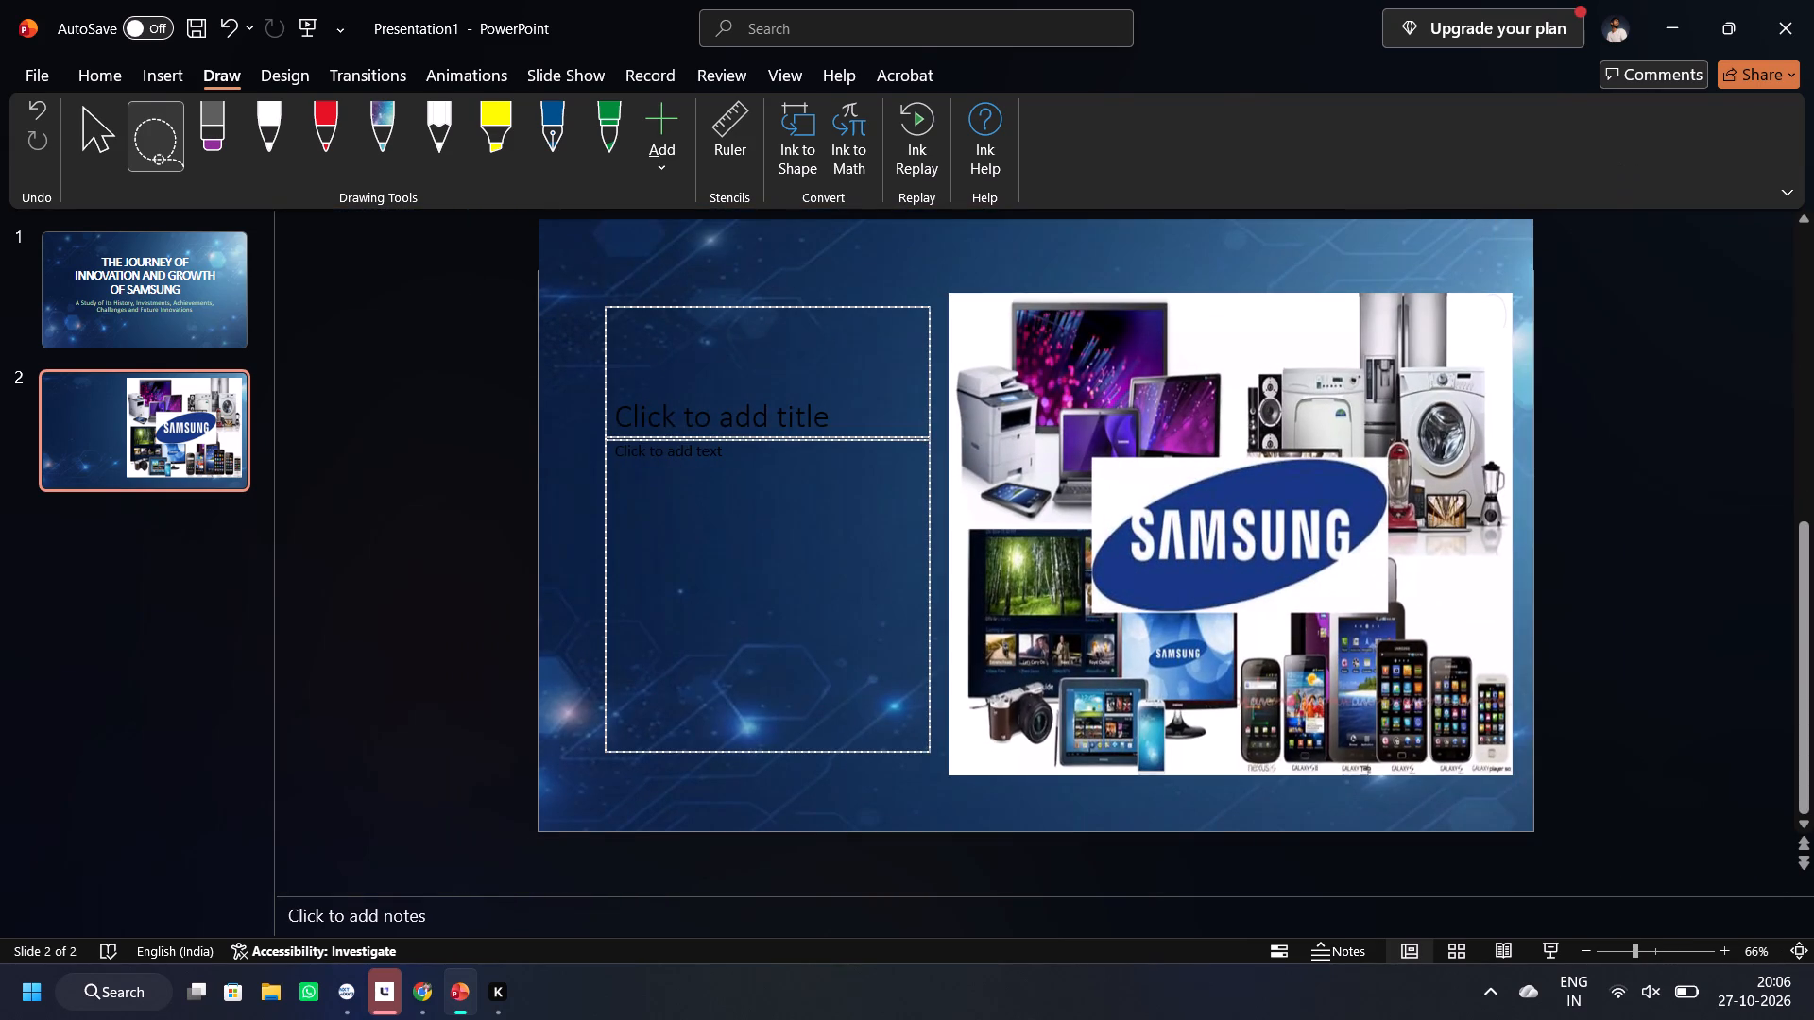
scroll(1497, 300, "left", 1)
Leave the Lasso for the normal selection tool and enter INTRODUCTION as the title of slide 2.
left_click(674, 375)
left_click(674, 375)
left_click(707, 402)
left_click(135, 76)
left_click(97, 73)
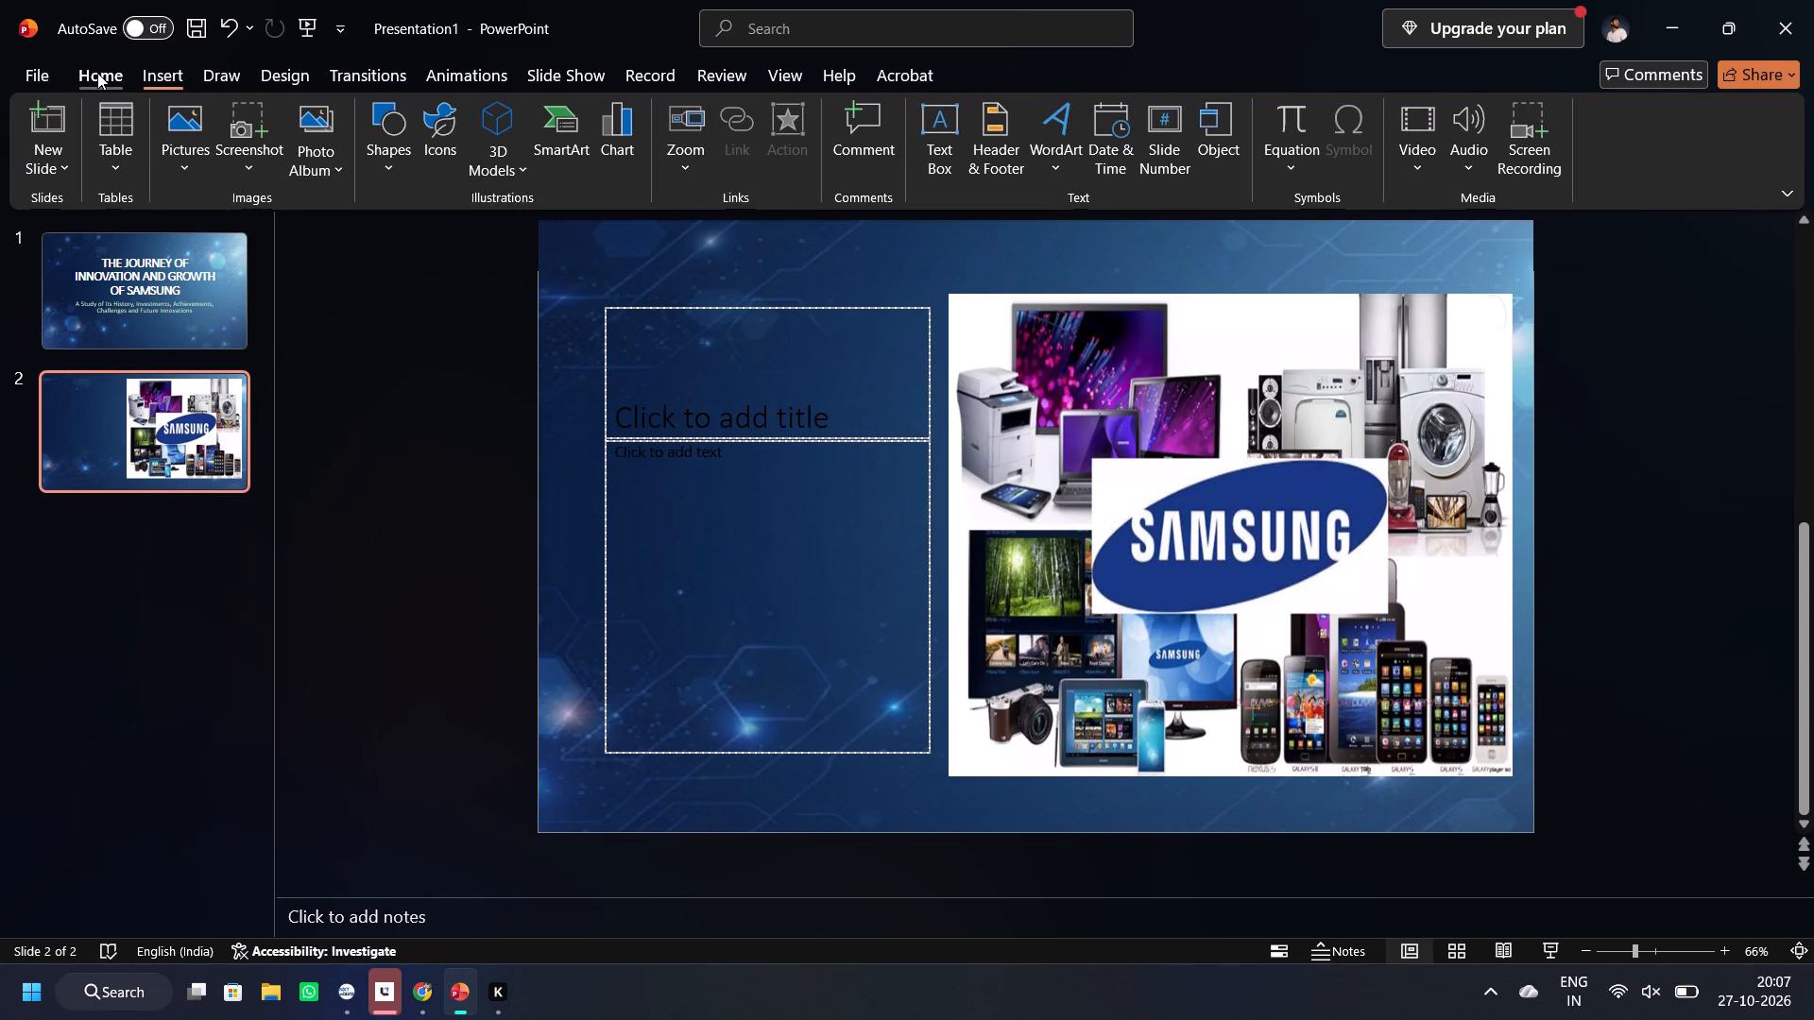
left_click(715, 353)
left_click(715, 353)
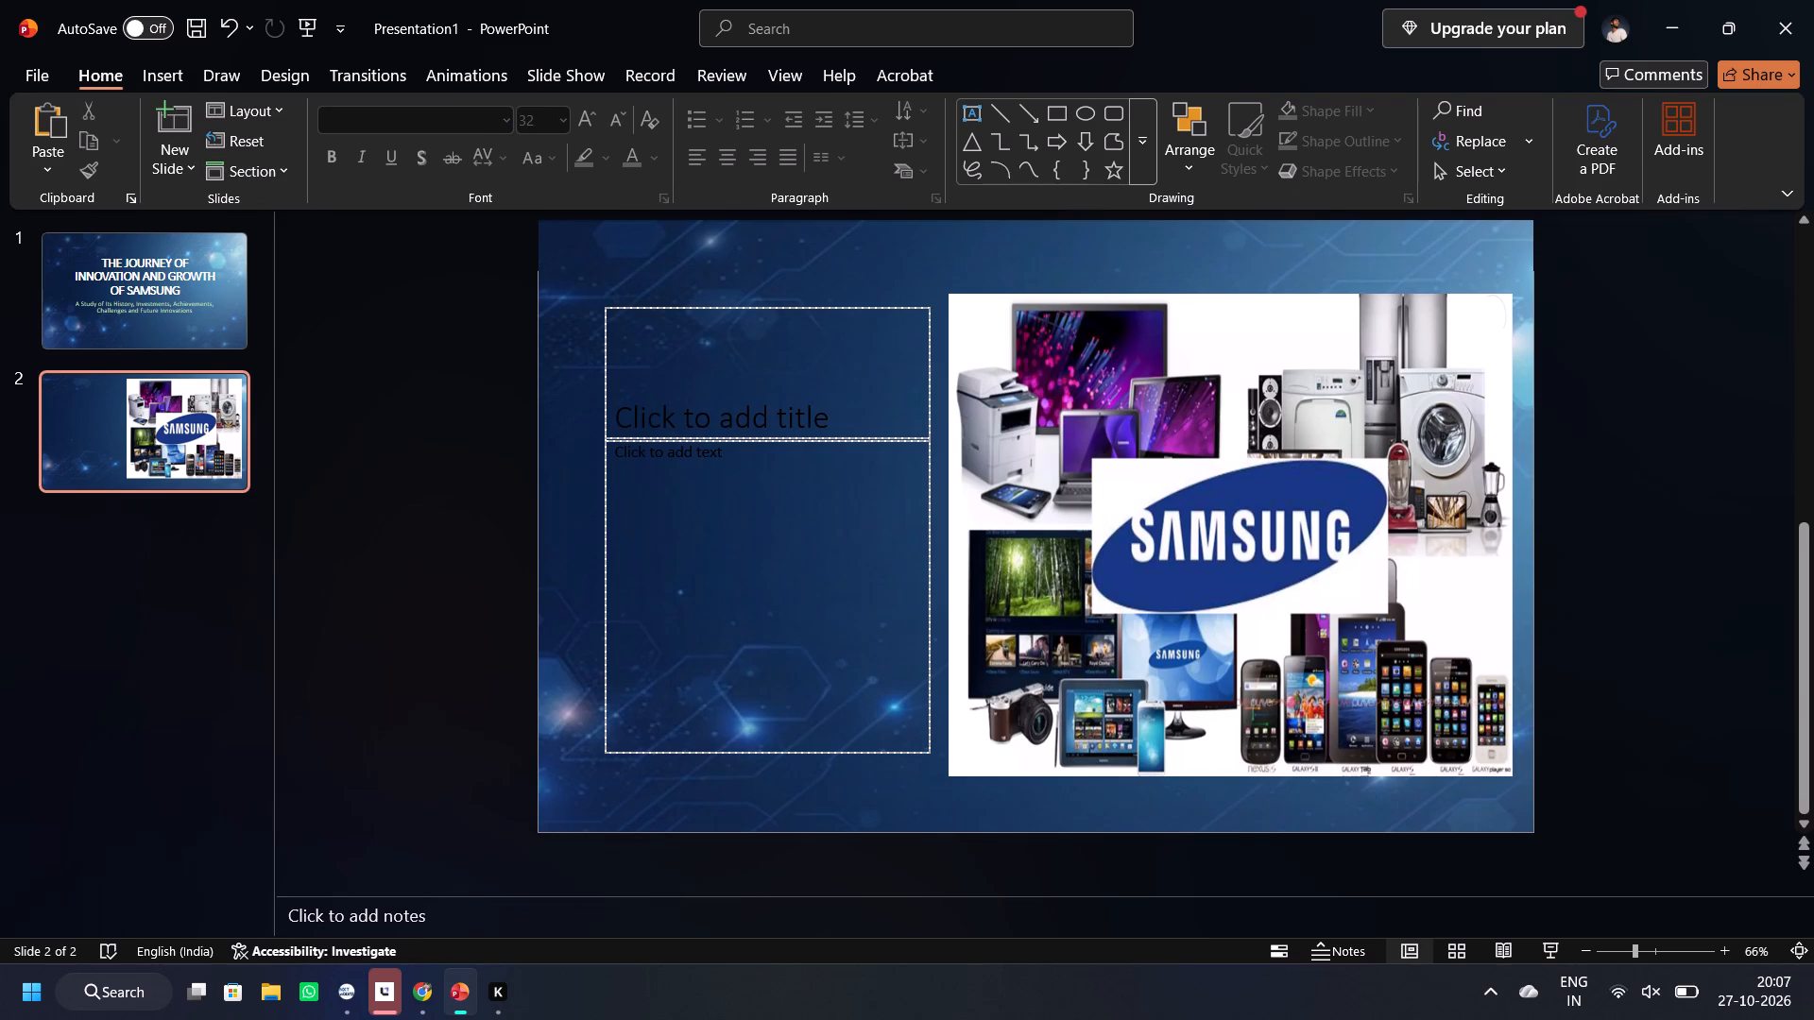
left_click_drag(715, 353, 234, 83)
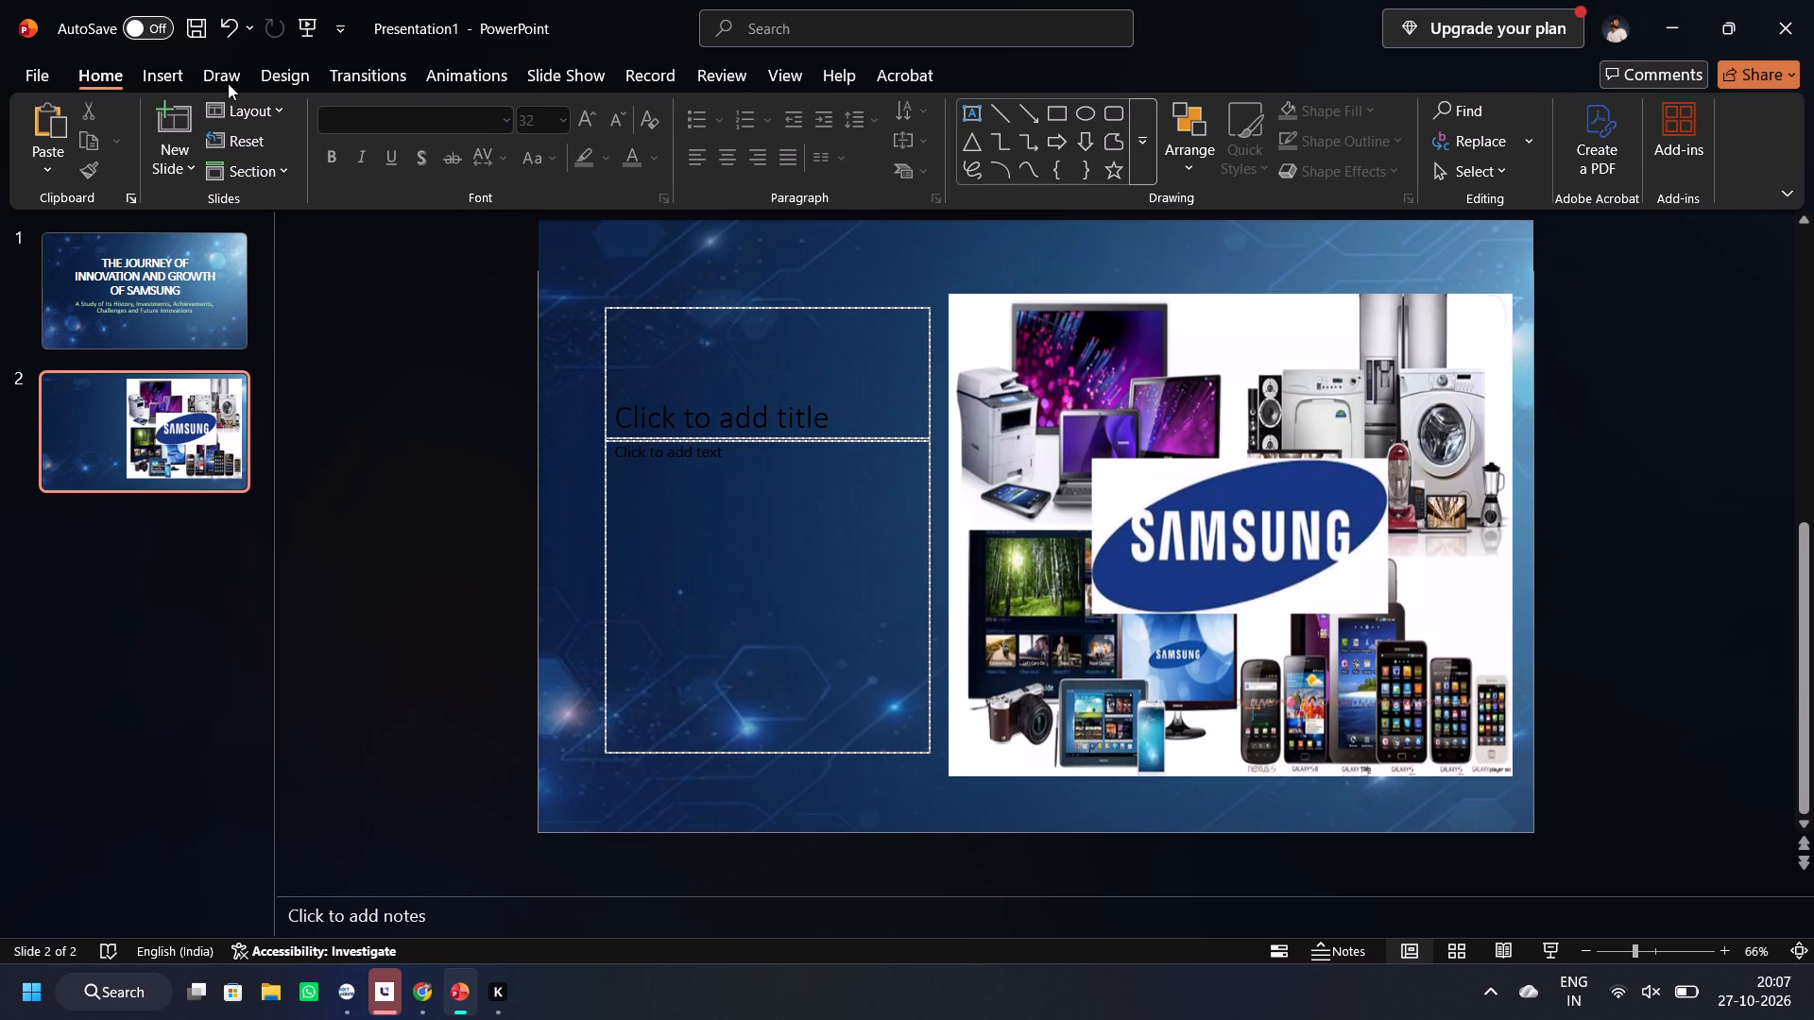
left_click(228, 82)
left_click(152, 137)
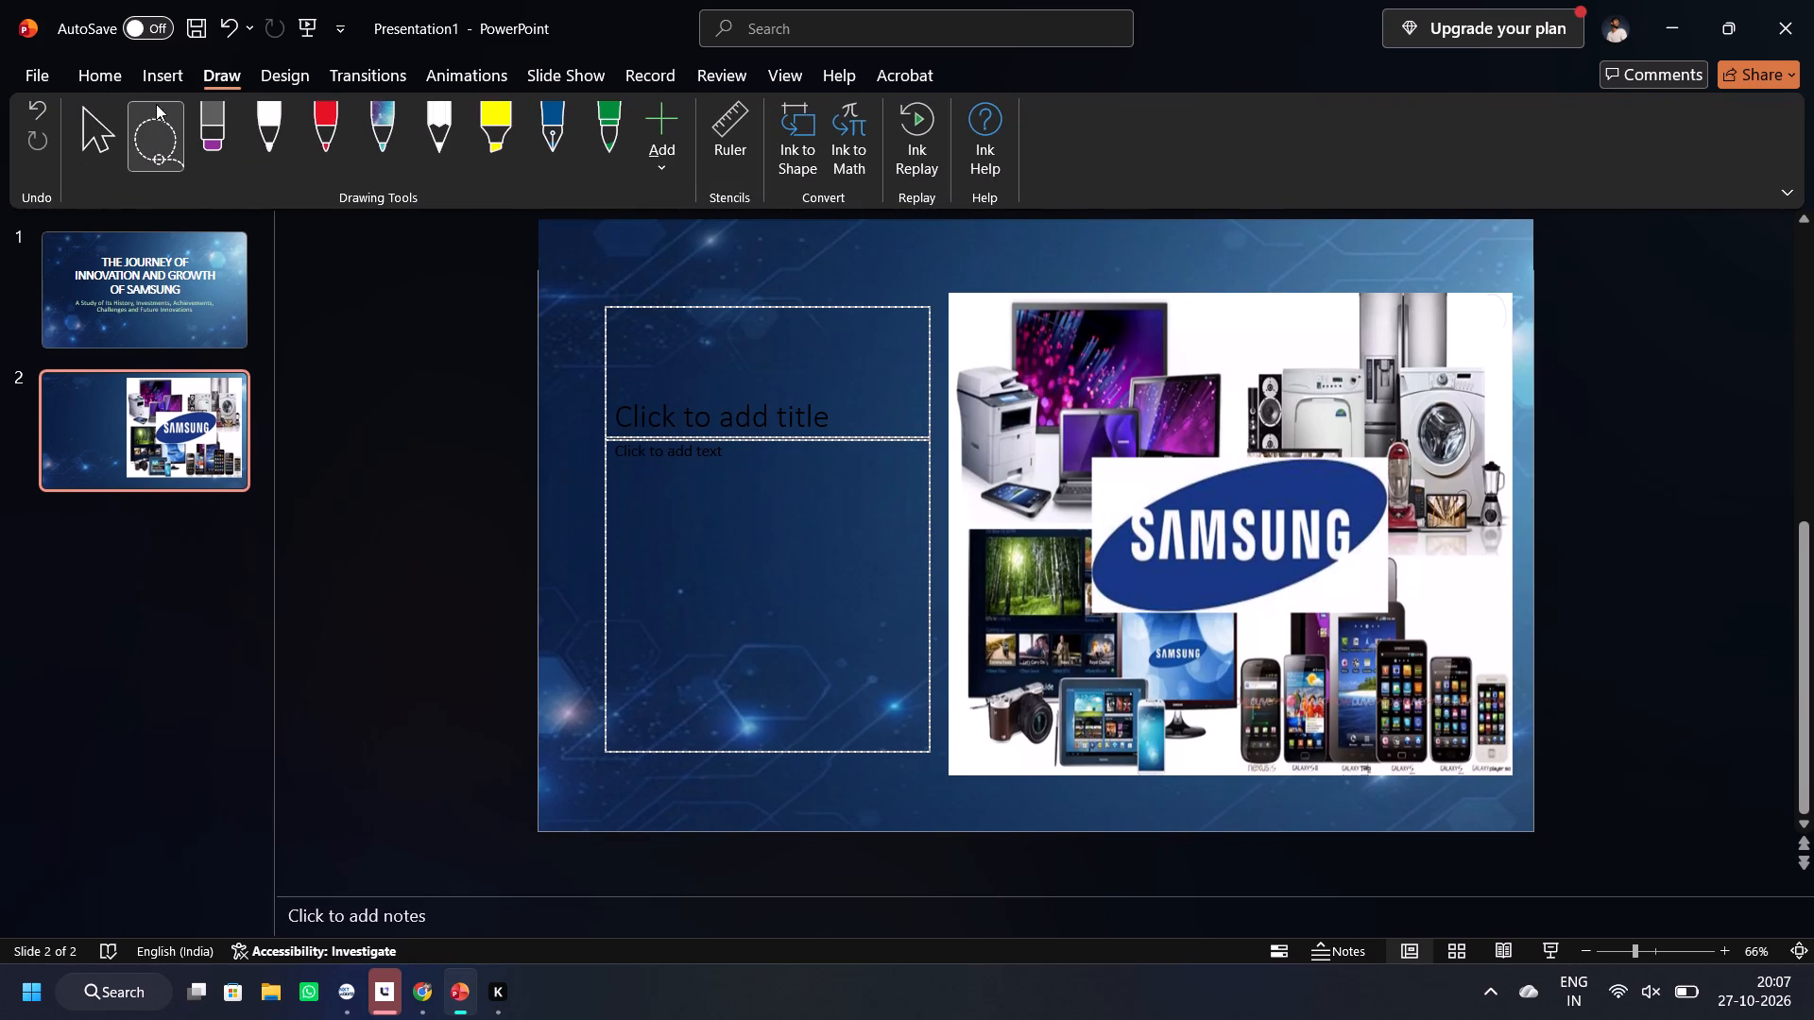
left_click_drag(132, 125, 94, 125)
left_click(94, 125)
left_click(92, 68)
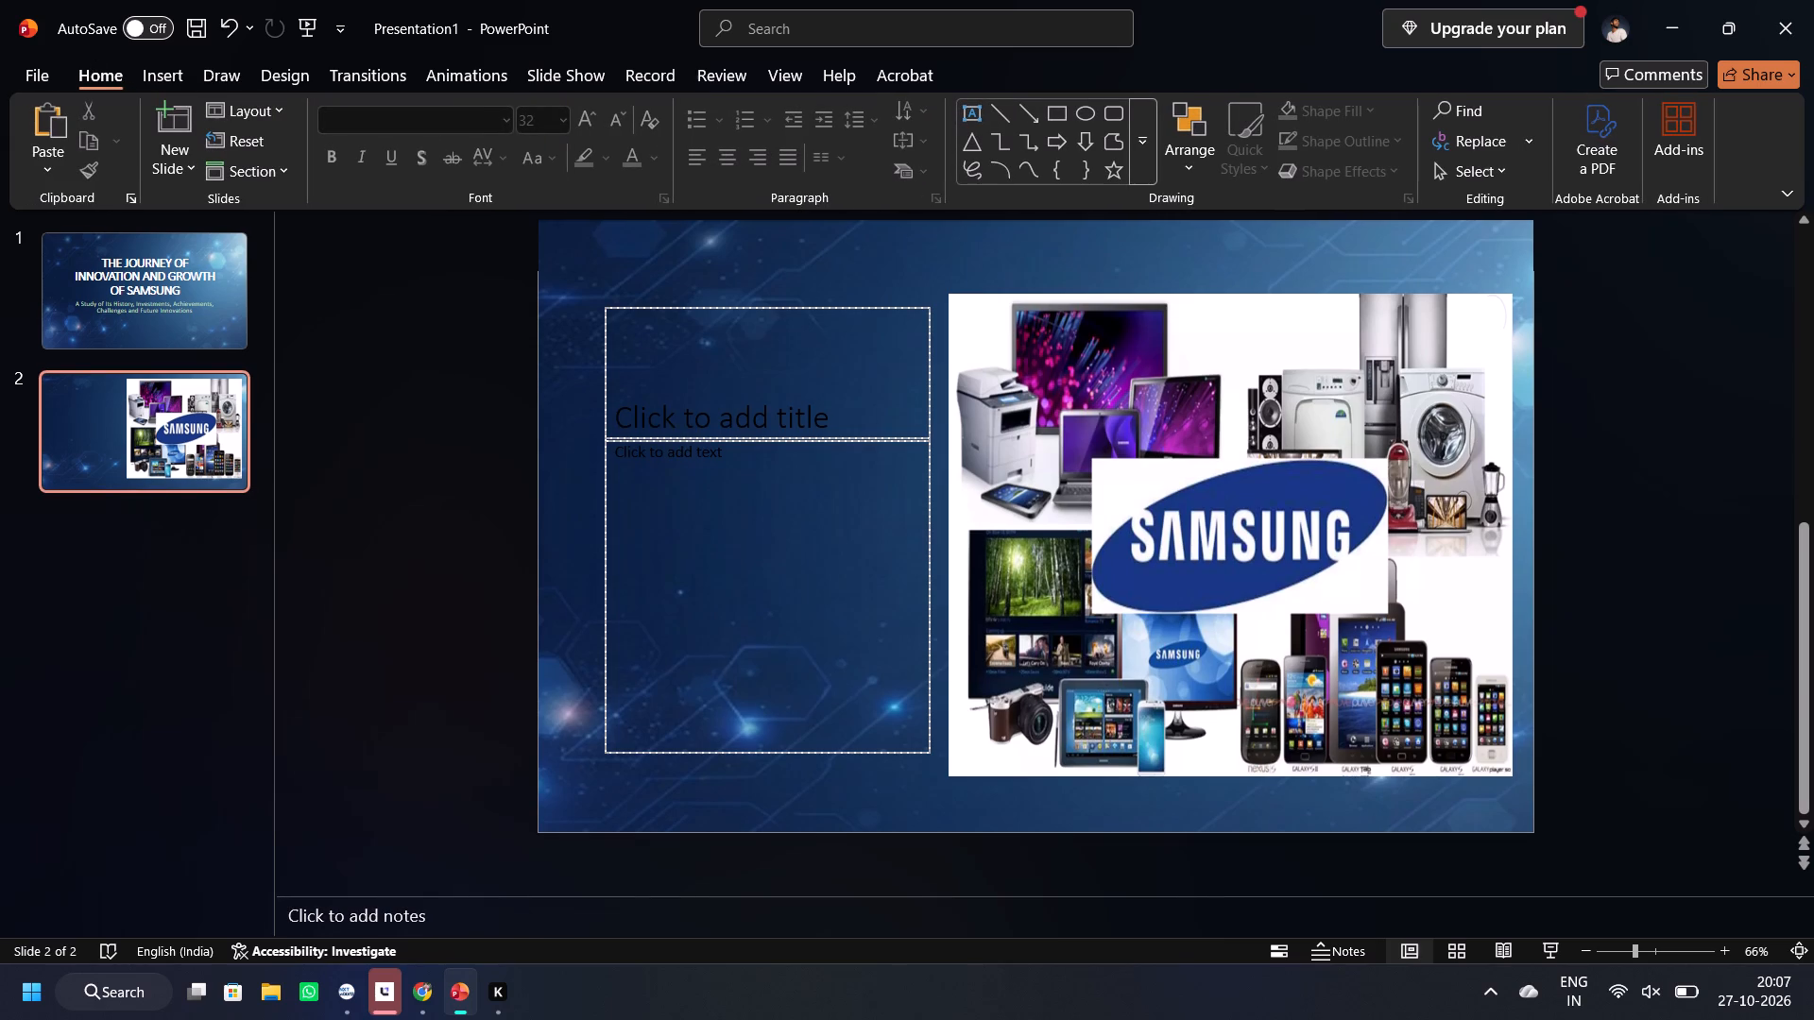
left_click(686, 384)
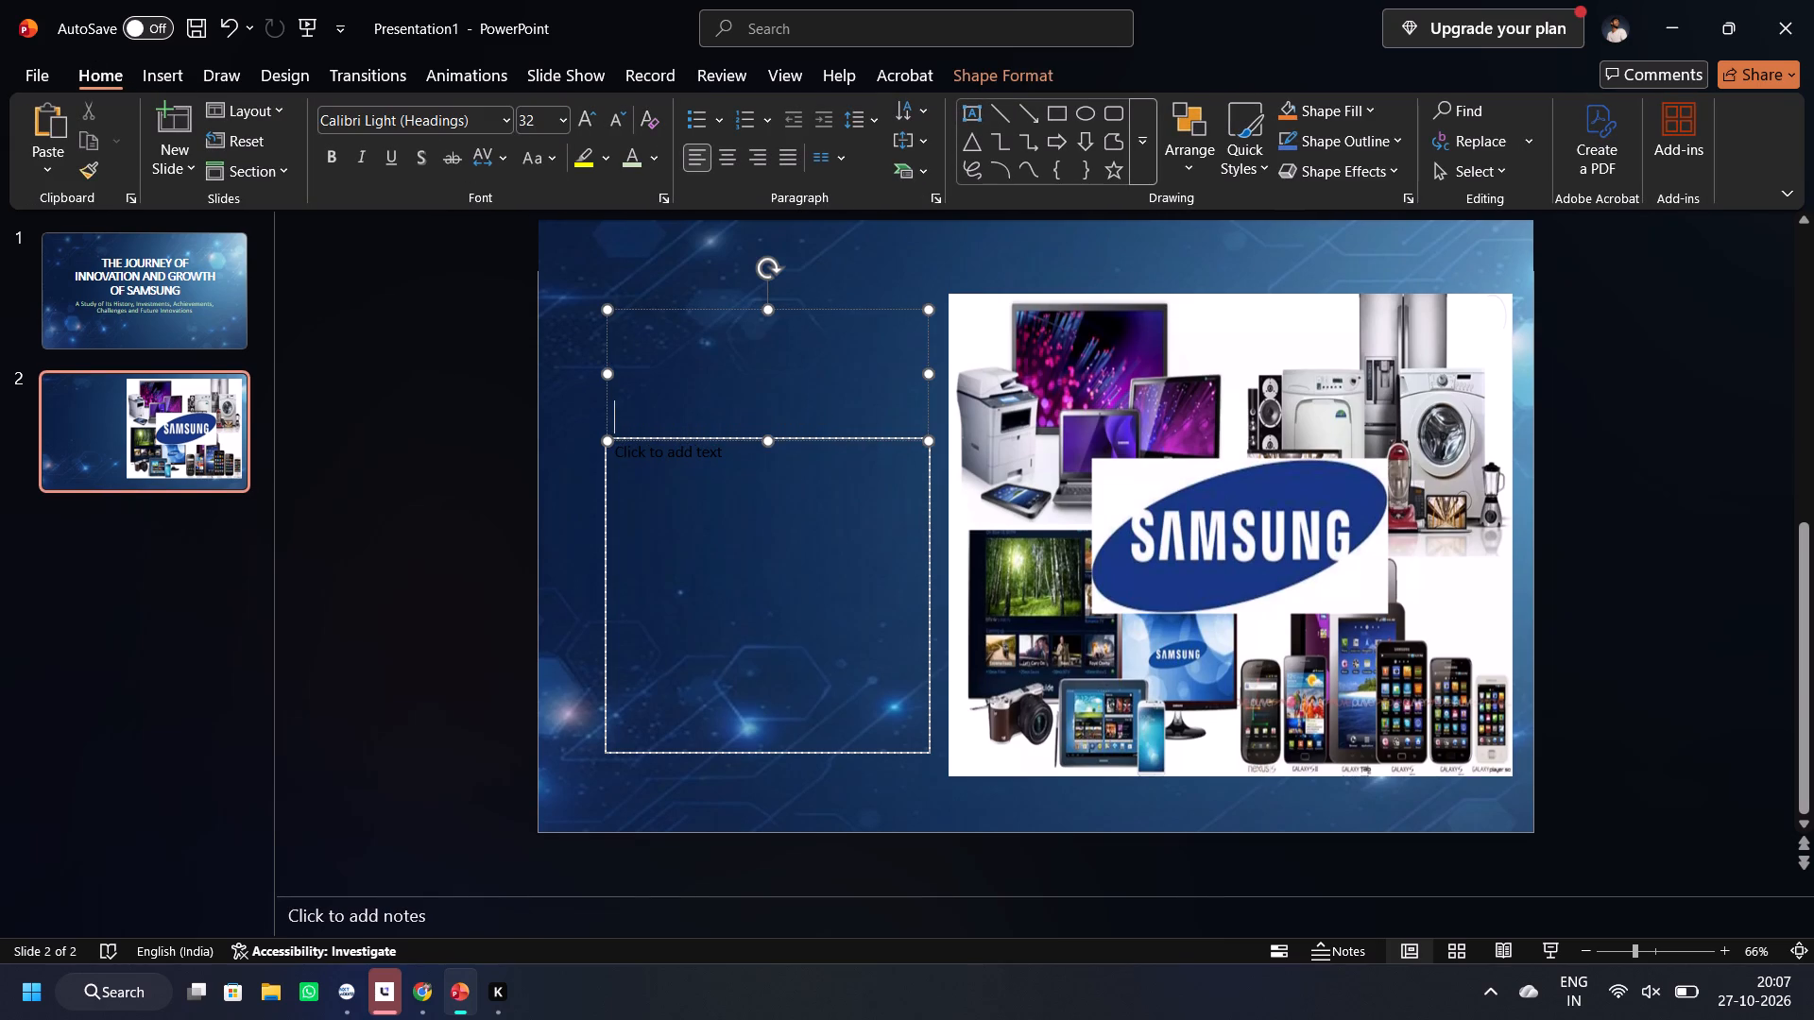
key("i")
type("NTRODUCTION")
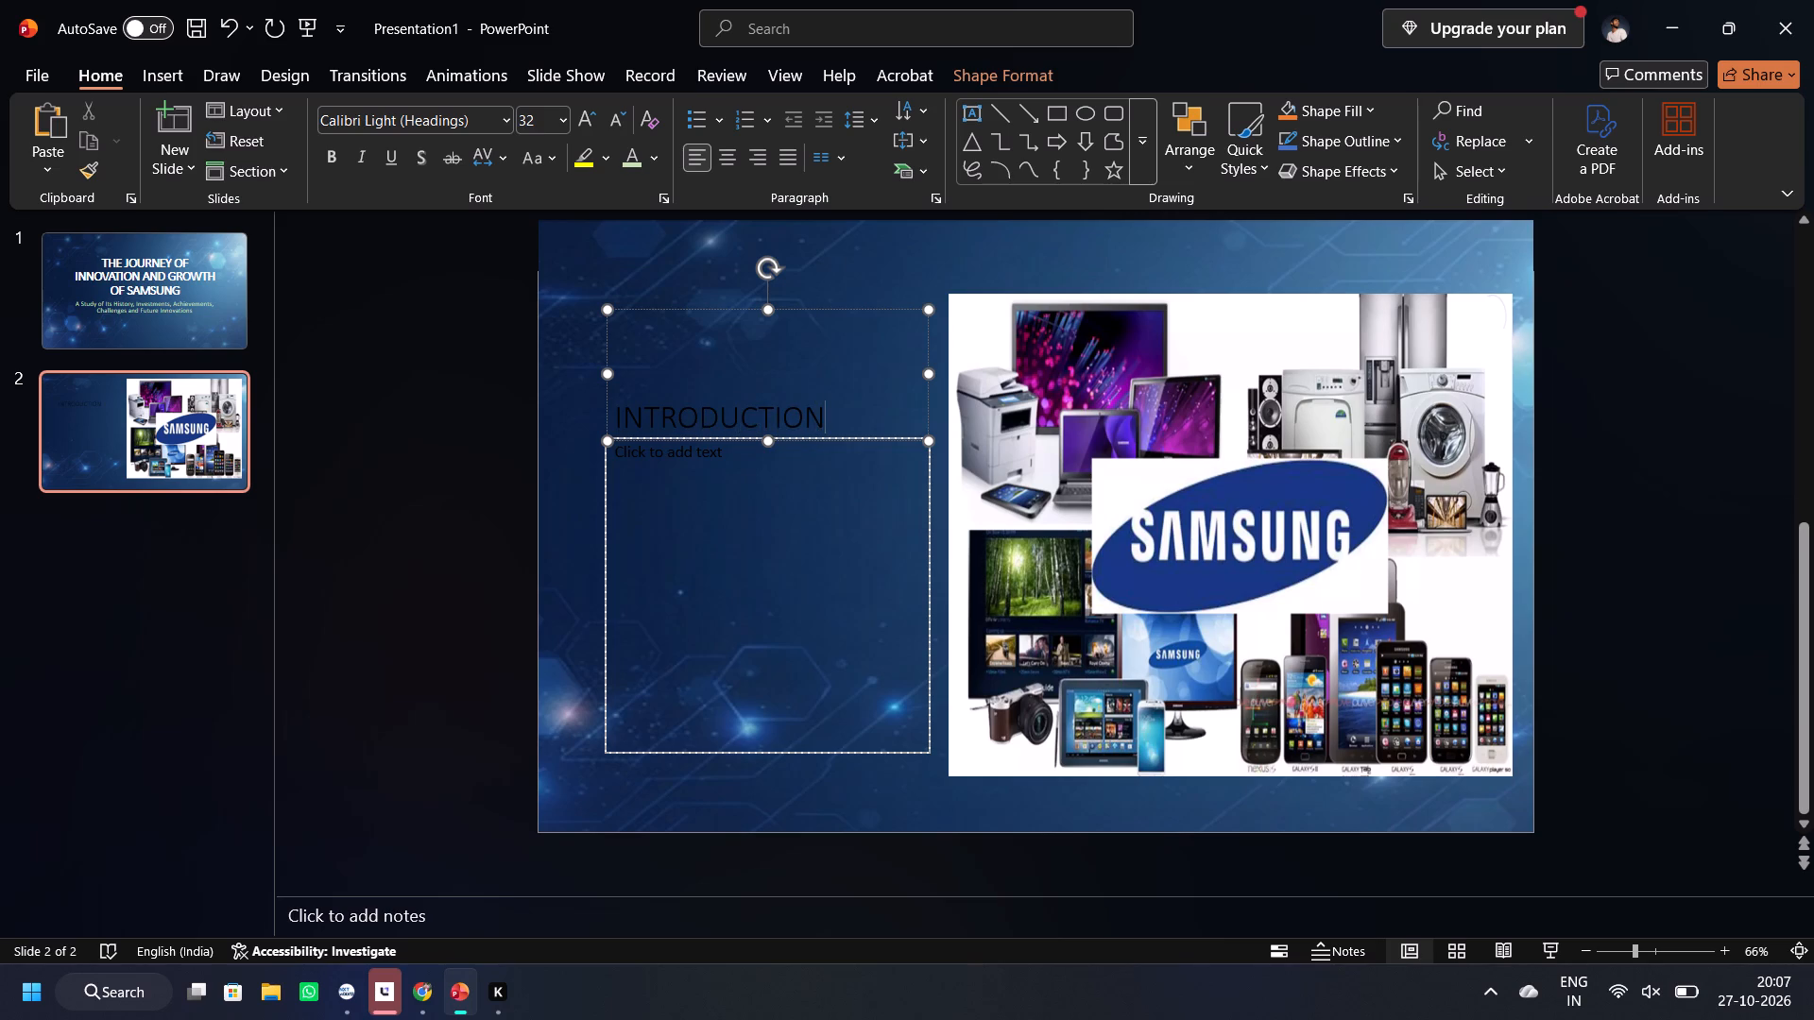
Format the INTRODUCTION title in a lighter blue-grey theme colour at font size 44.
left_click(625, 421)
left_click_drag(625, 421, 753, 423)
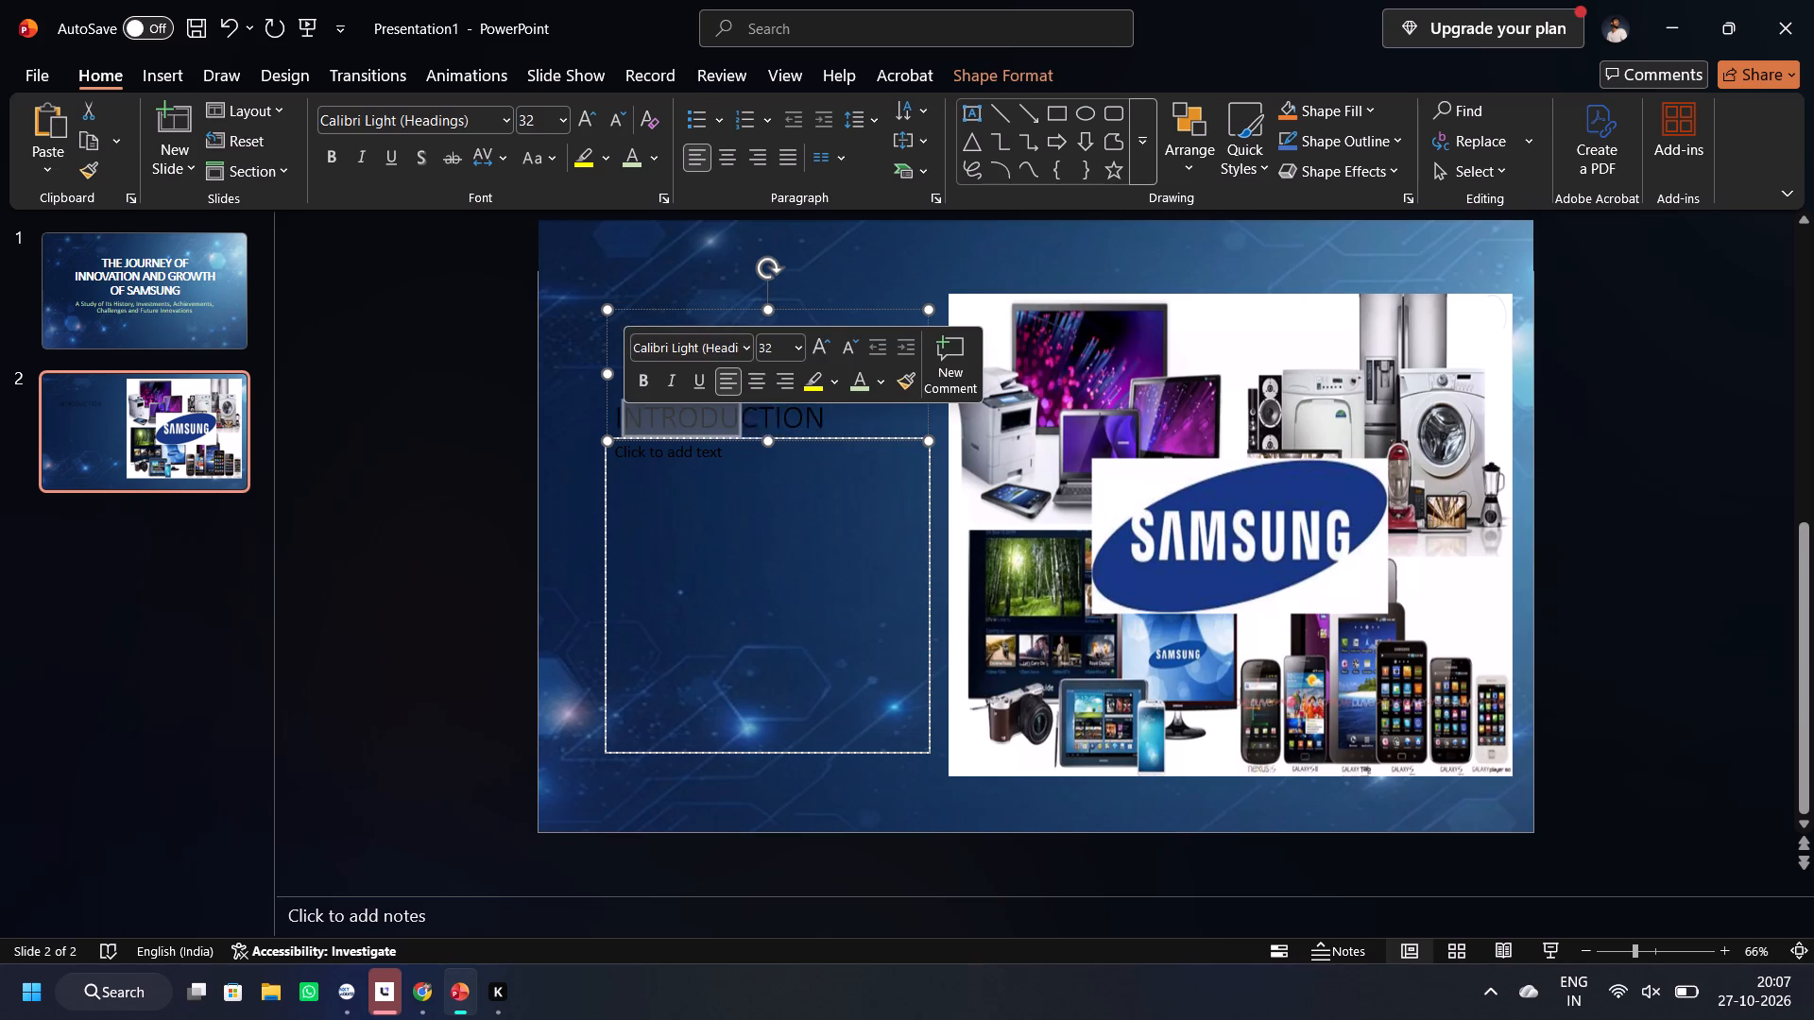
left_click_drag(753, 423, 829, 424)
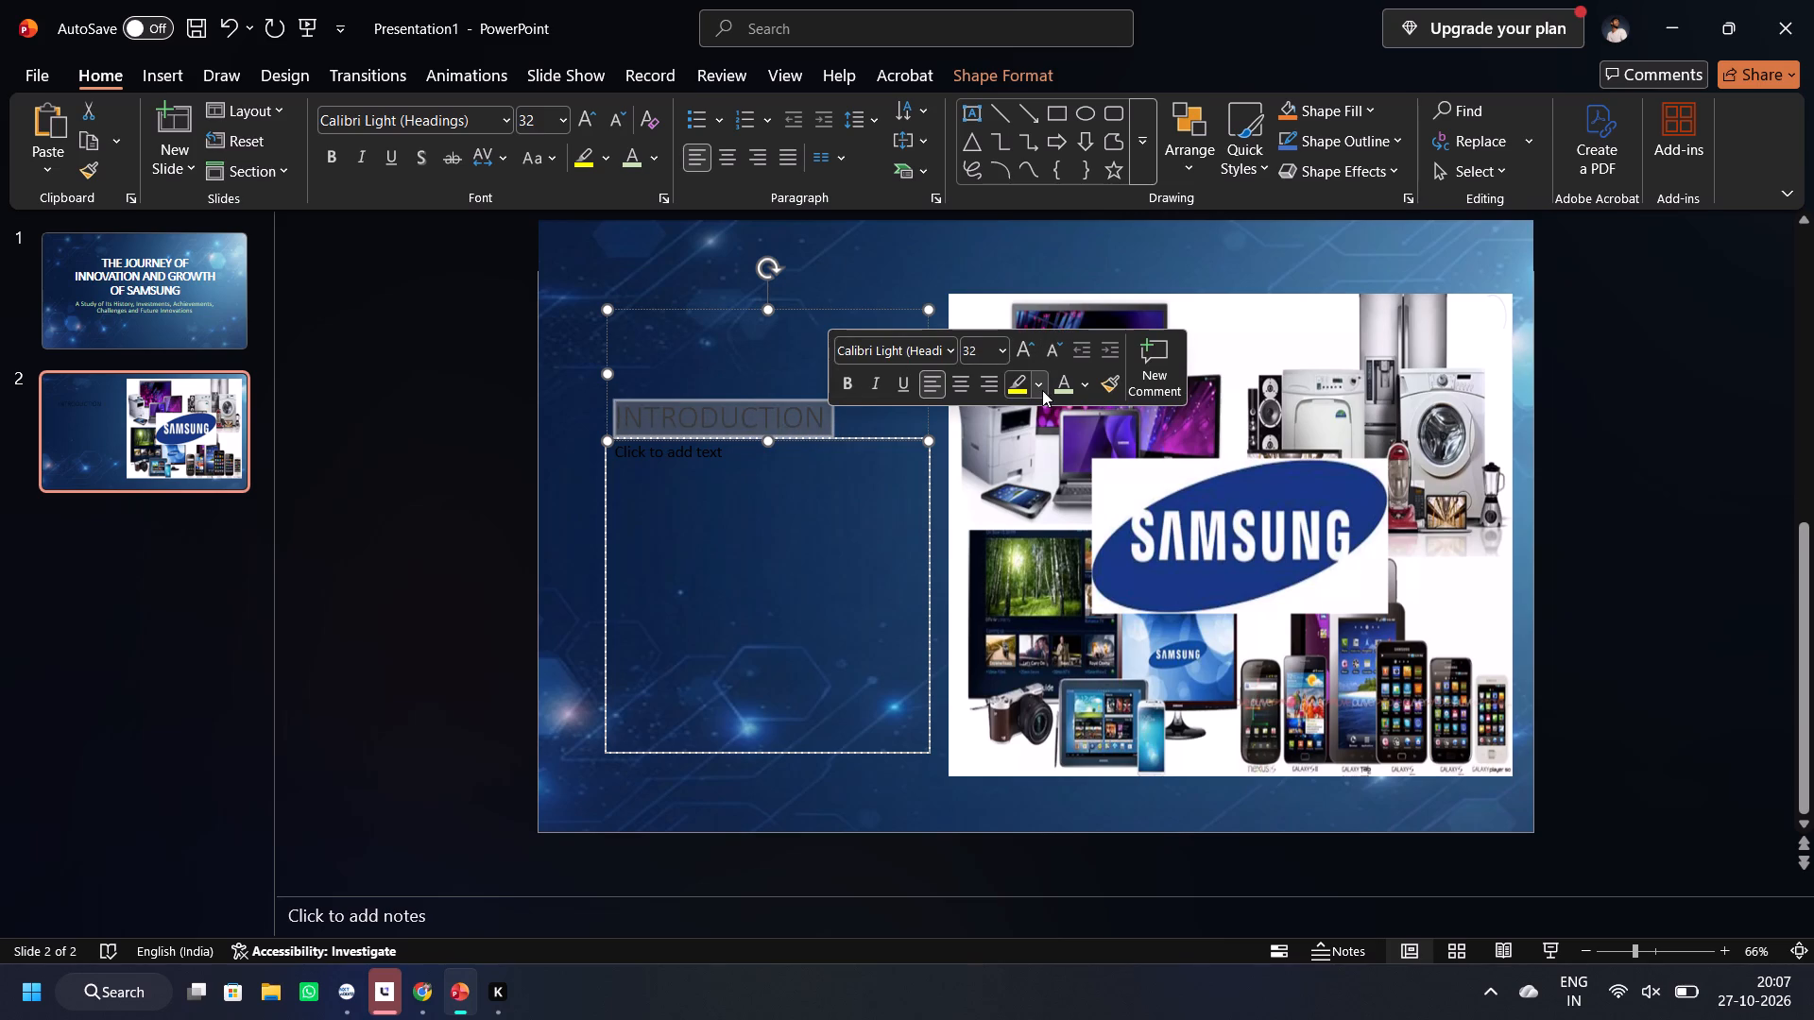
left_click(1075, 385)
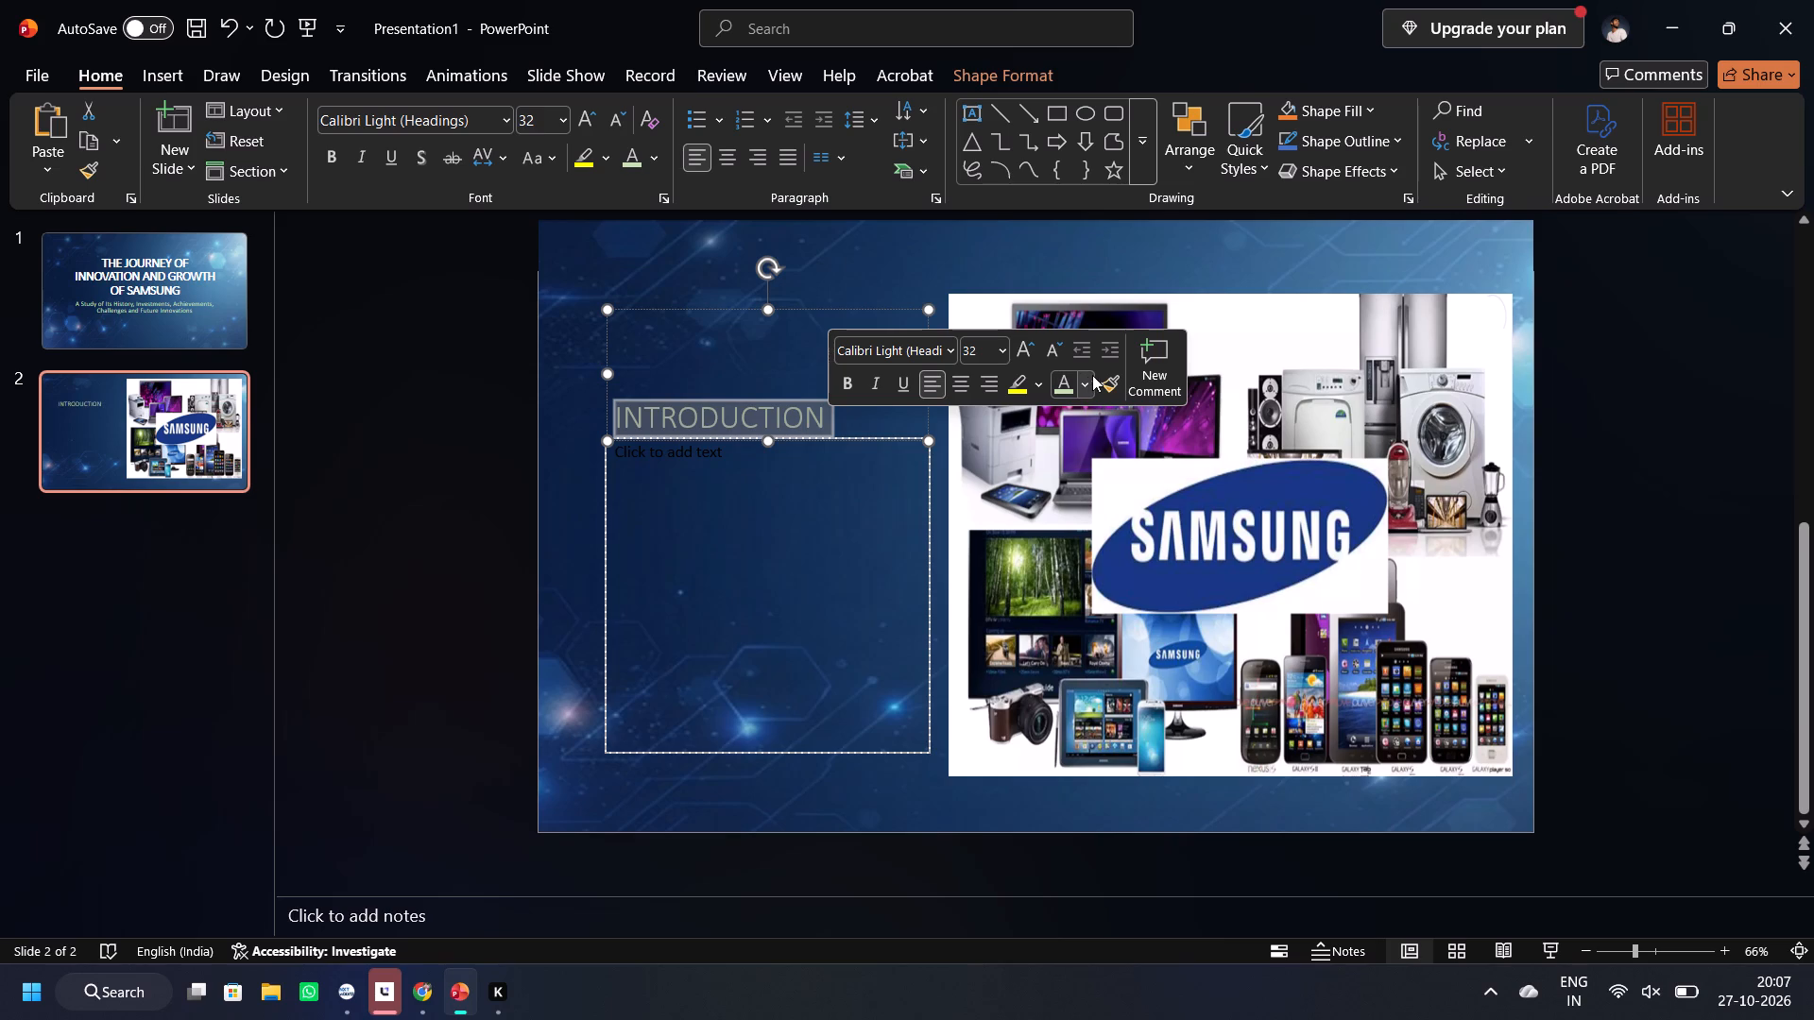
left_click(1089, 382)
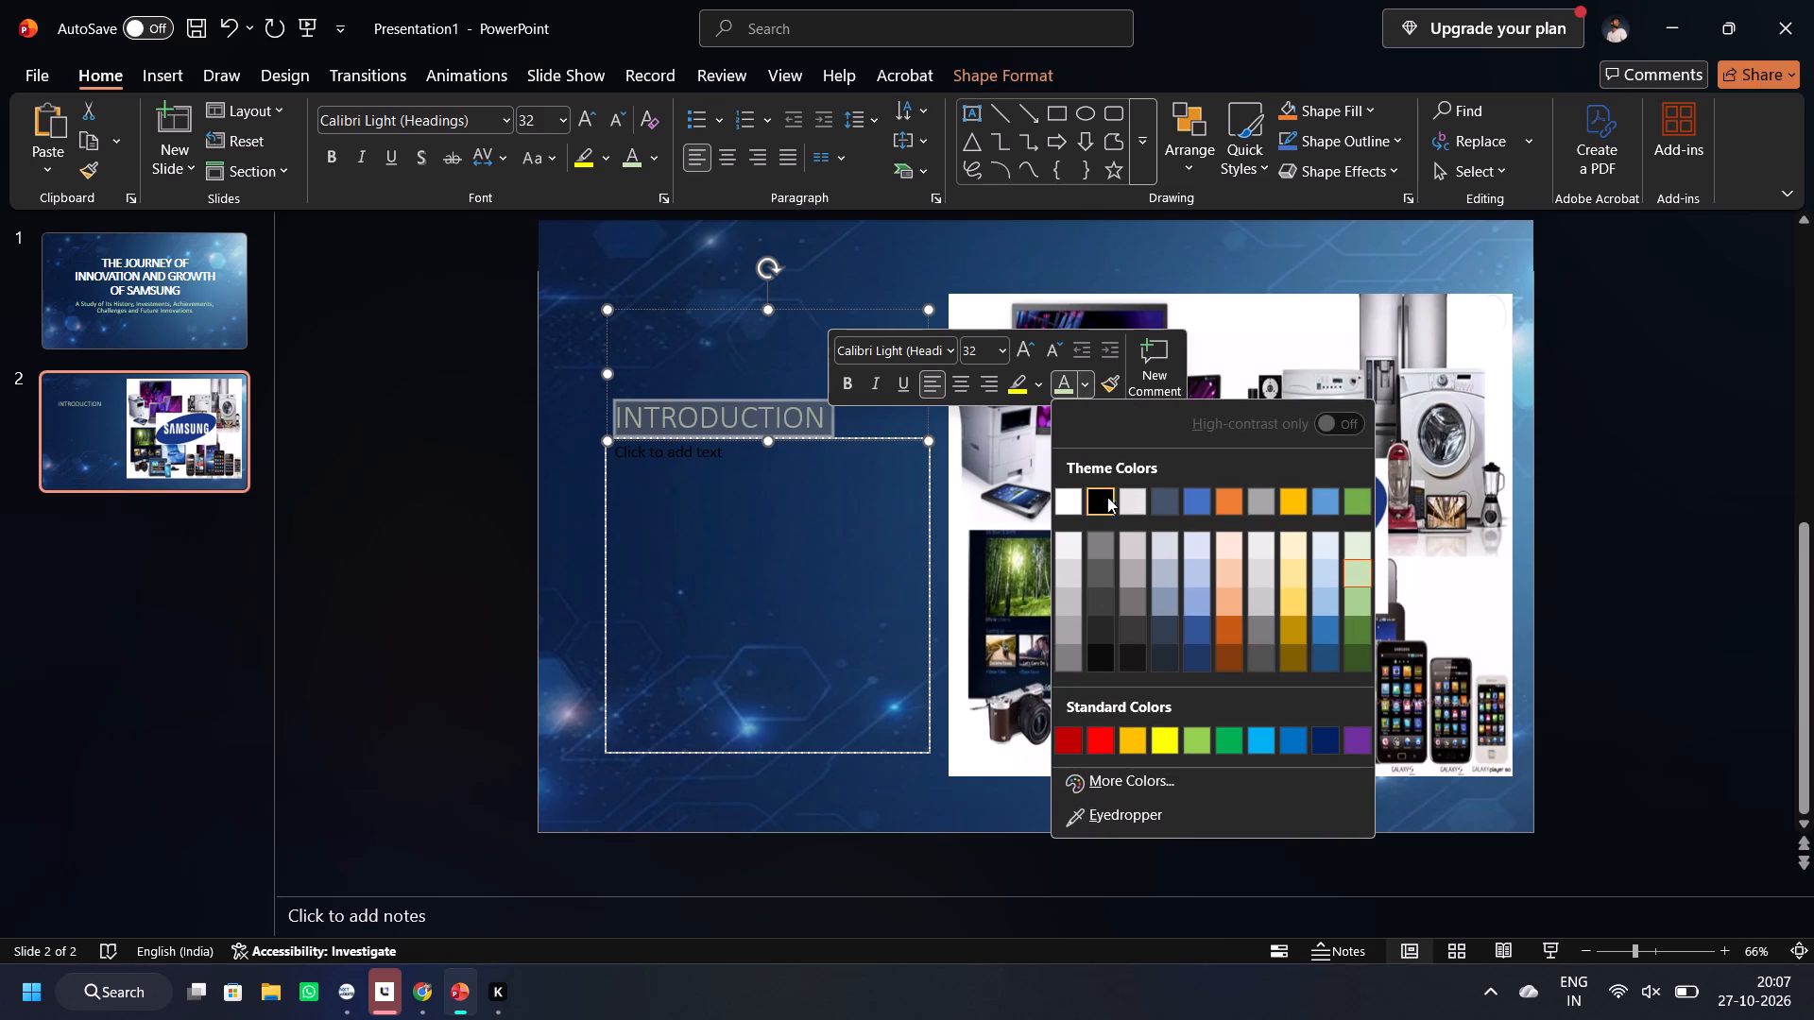
left_click(1156, 602)
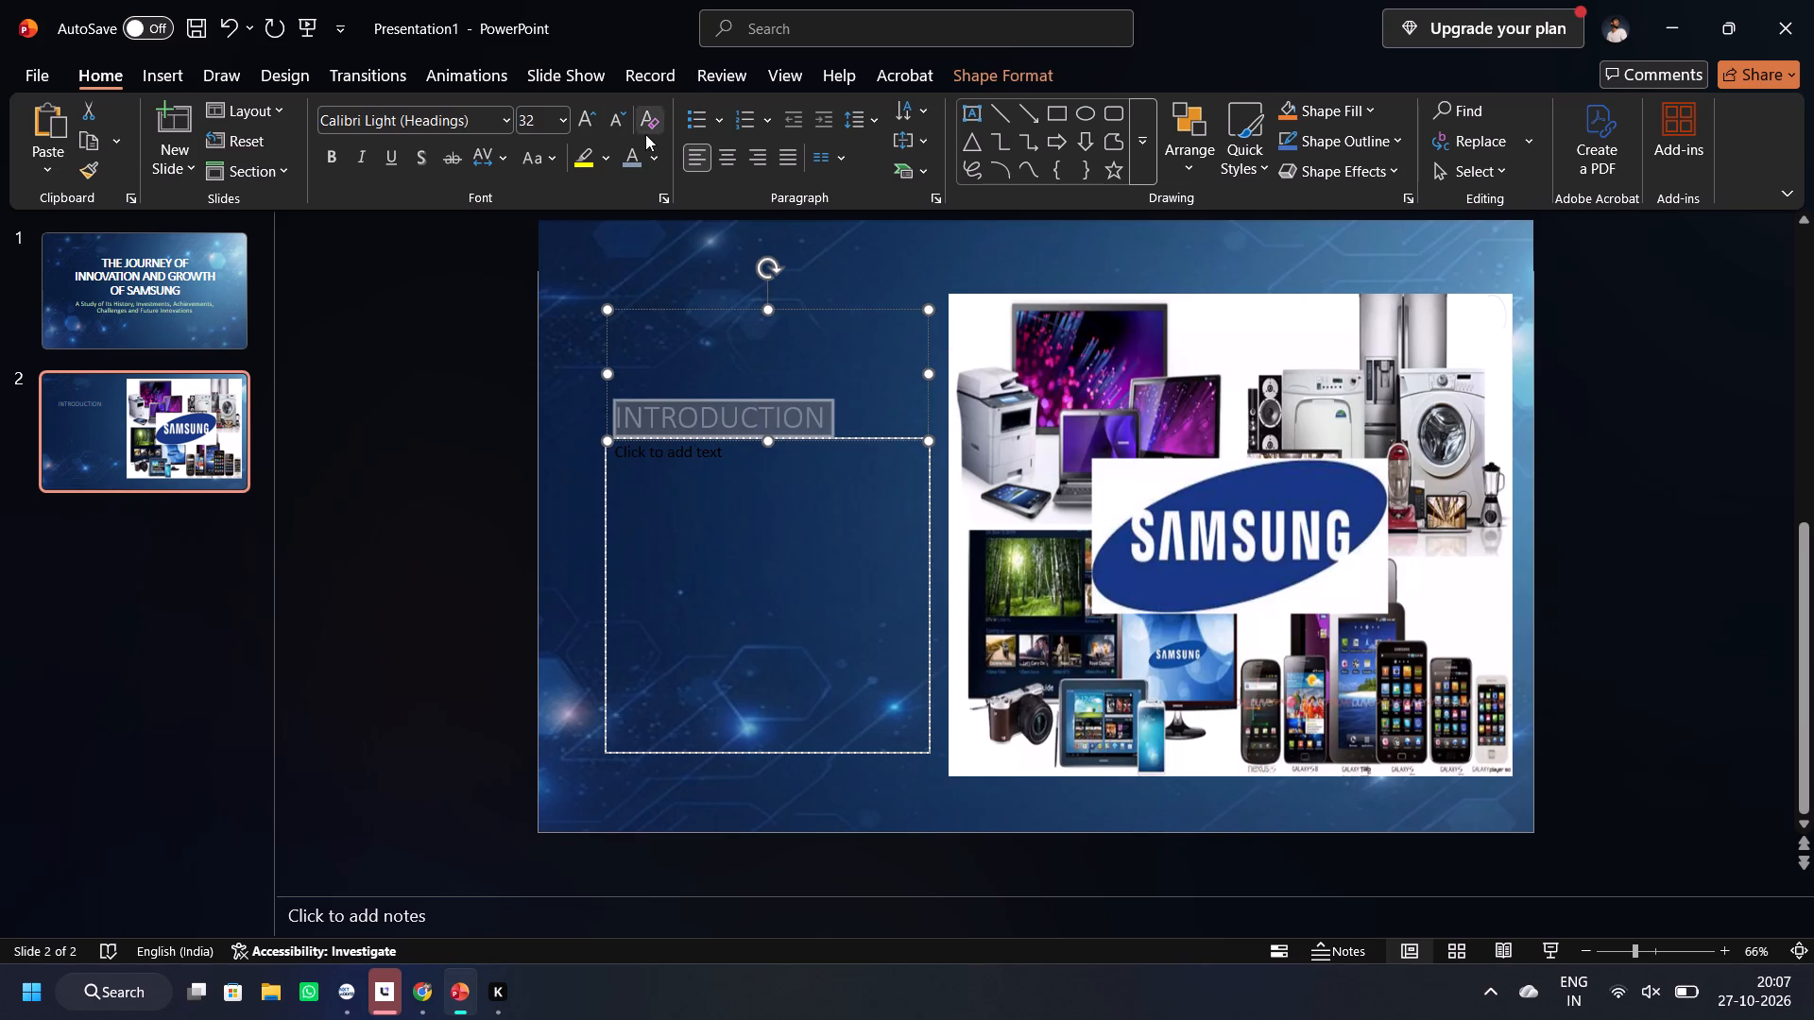
left_click(558, 128)
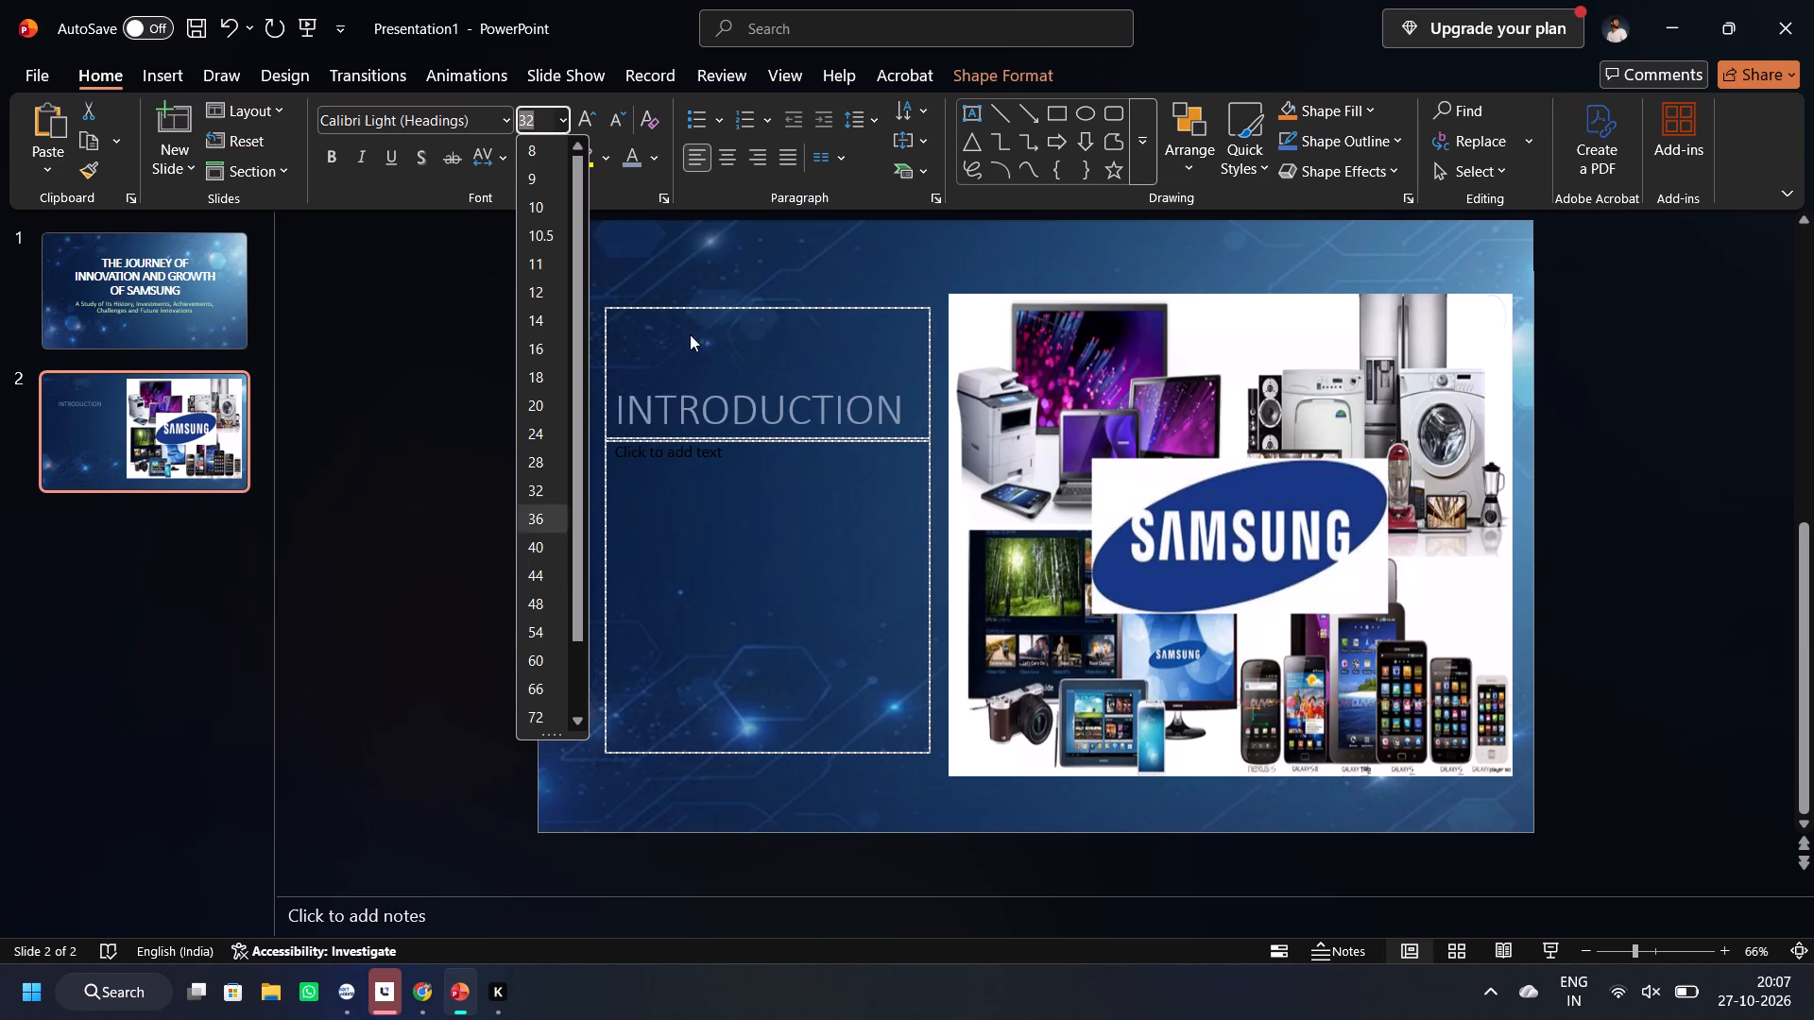
left_click(540, 576)
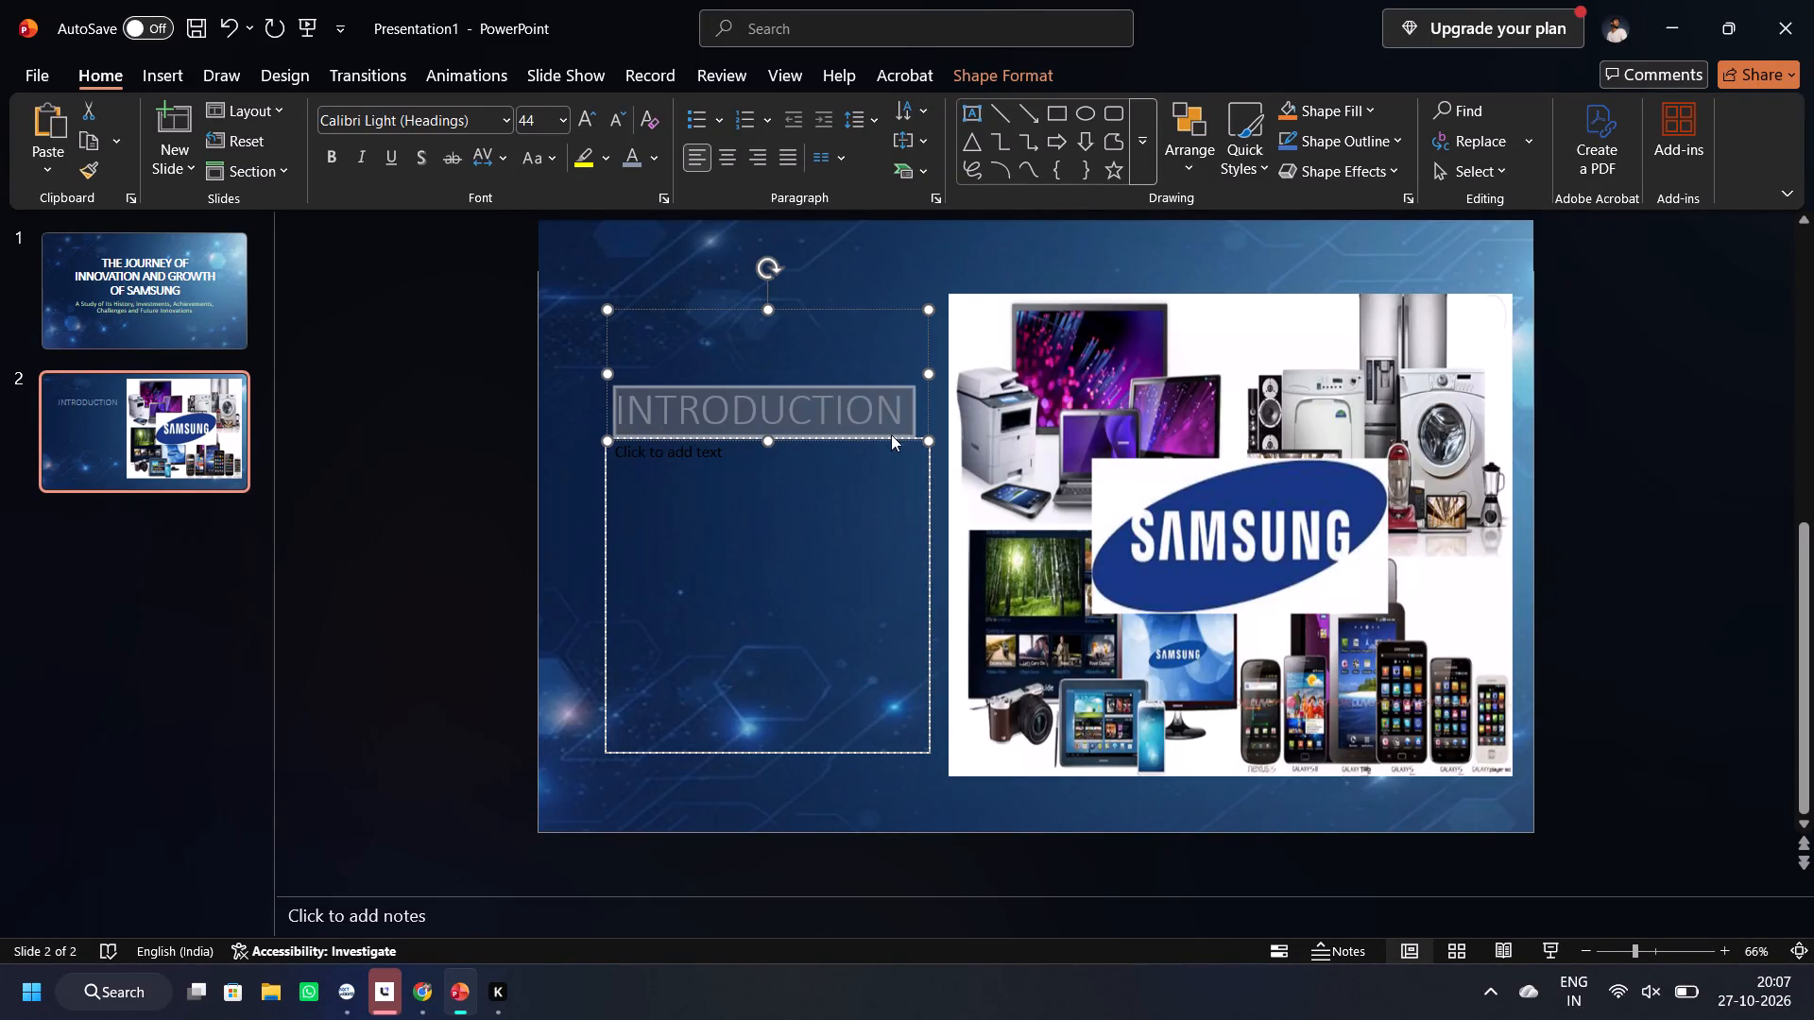
left_click(1006, 263)
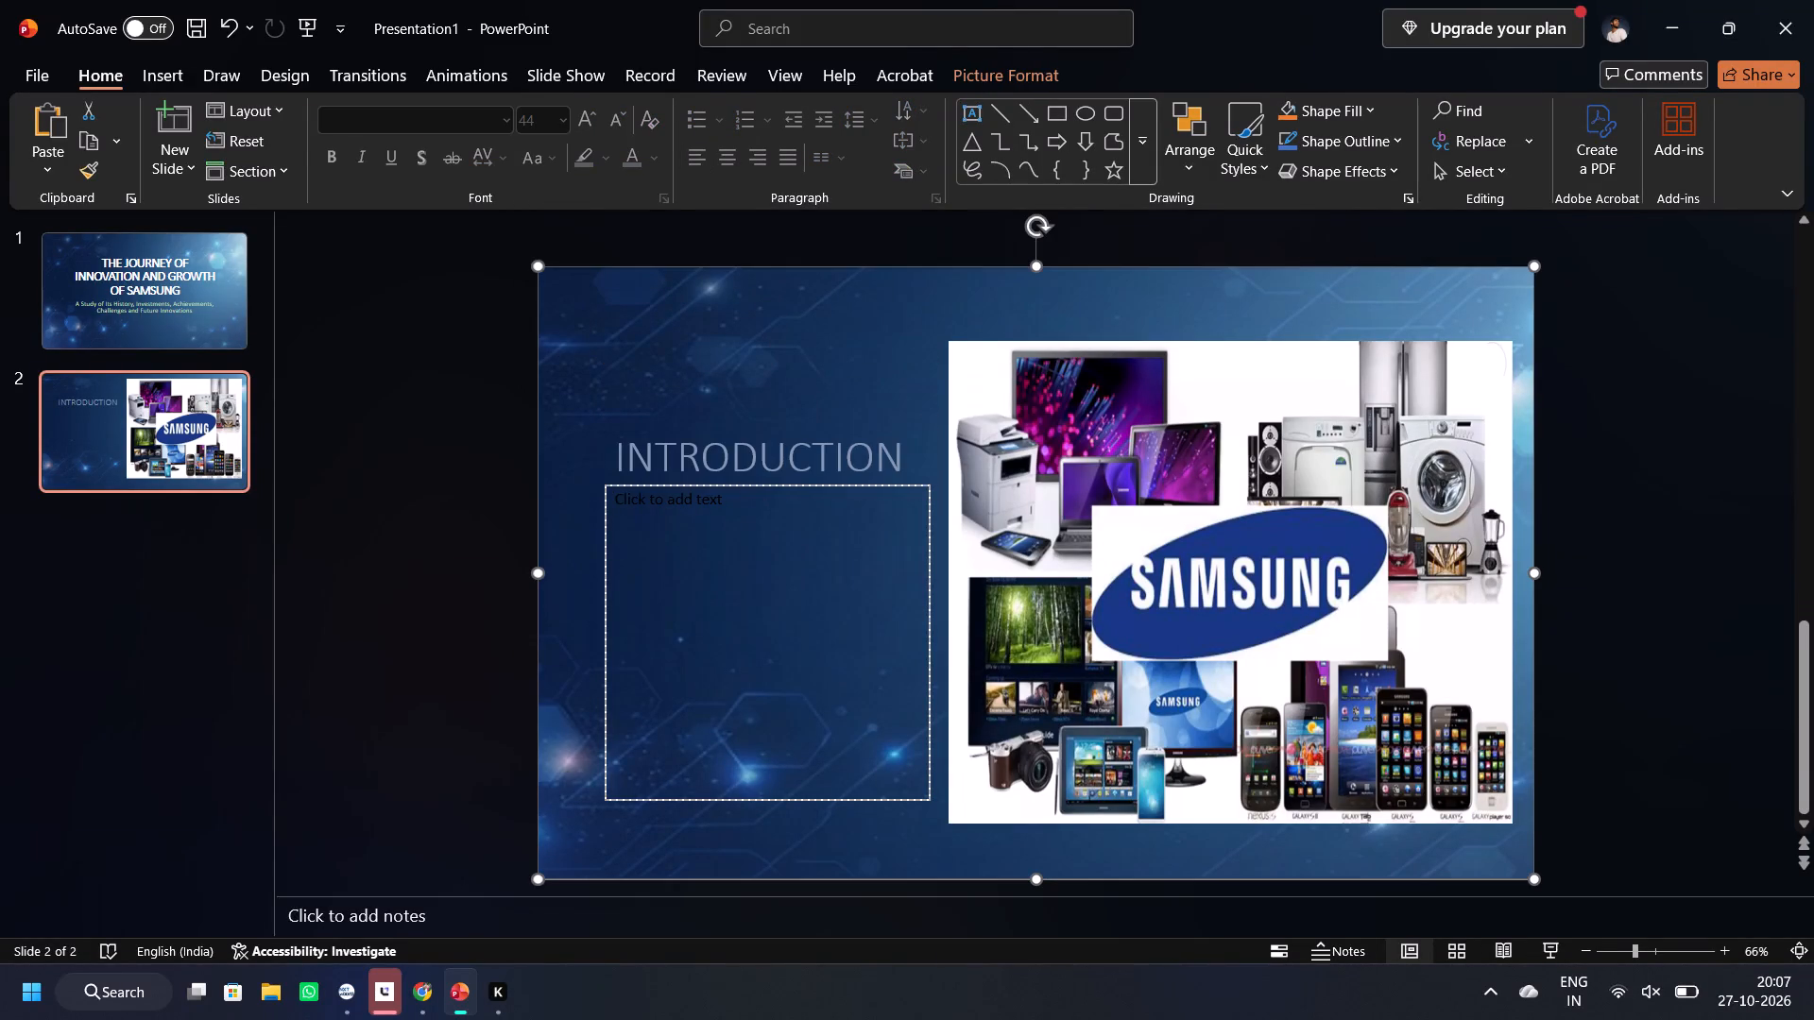
Stretch the title placeholder above the slide's upper edge and raise its lower edge so INTRODUCTION sits near the top of the slide.
left_click_drag(823, 451, 823, 337)
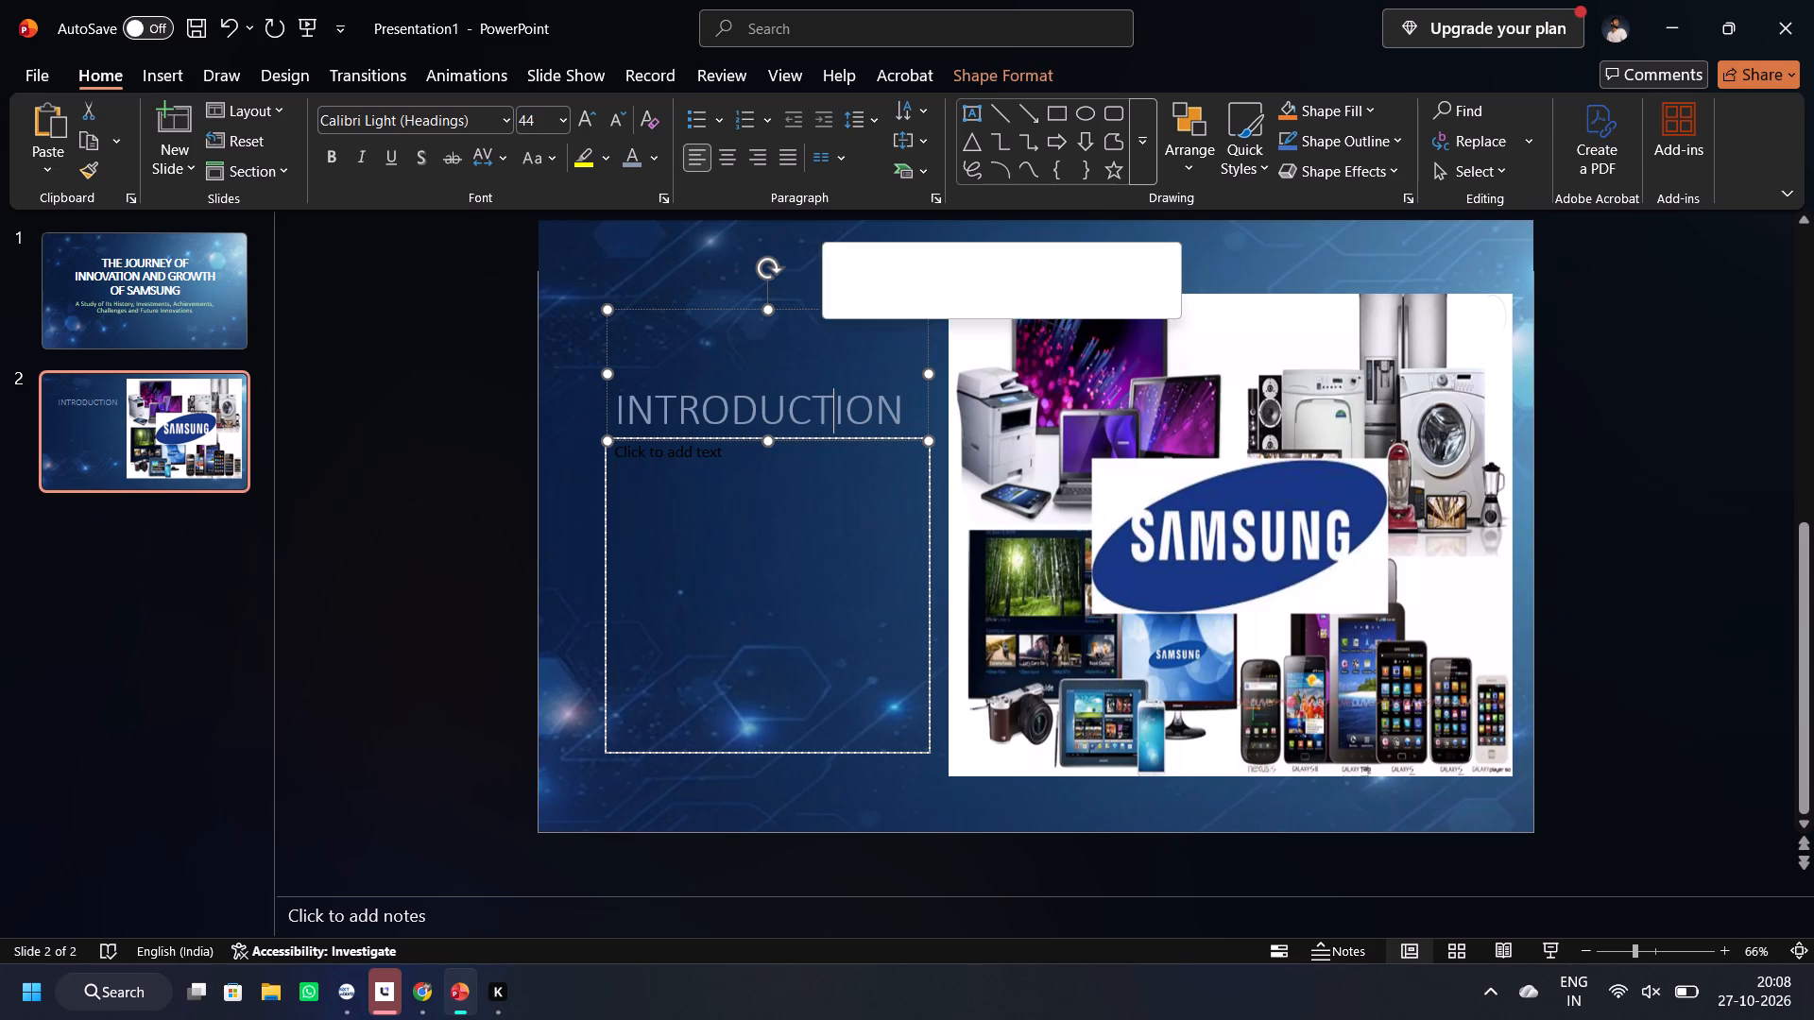
left_click_drag(823, 337, 823, 281)
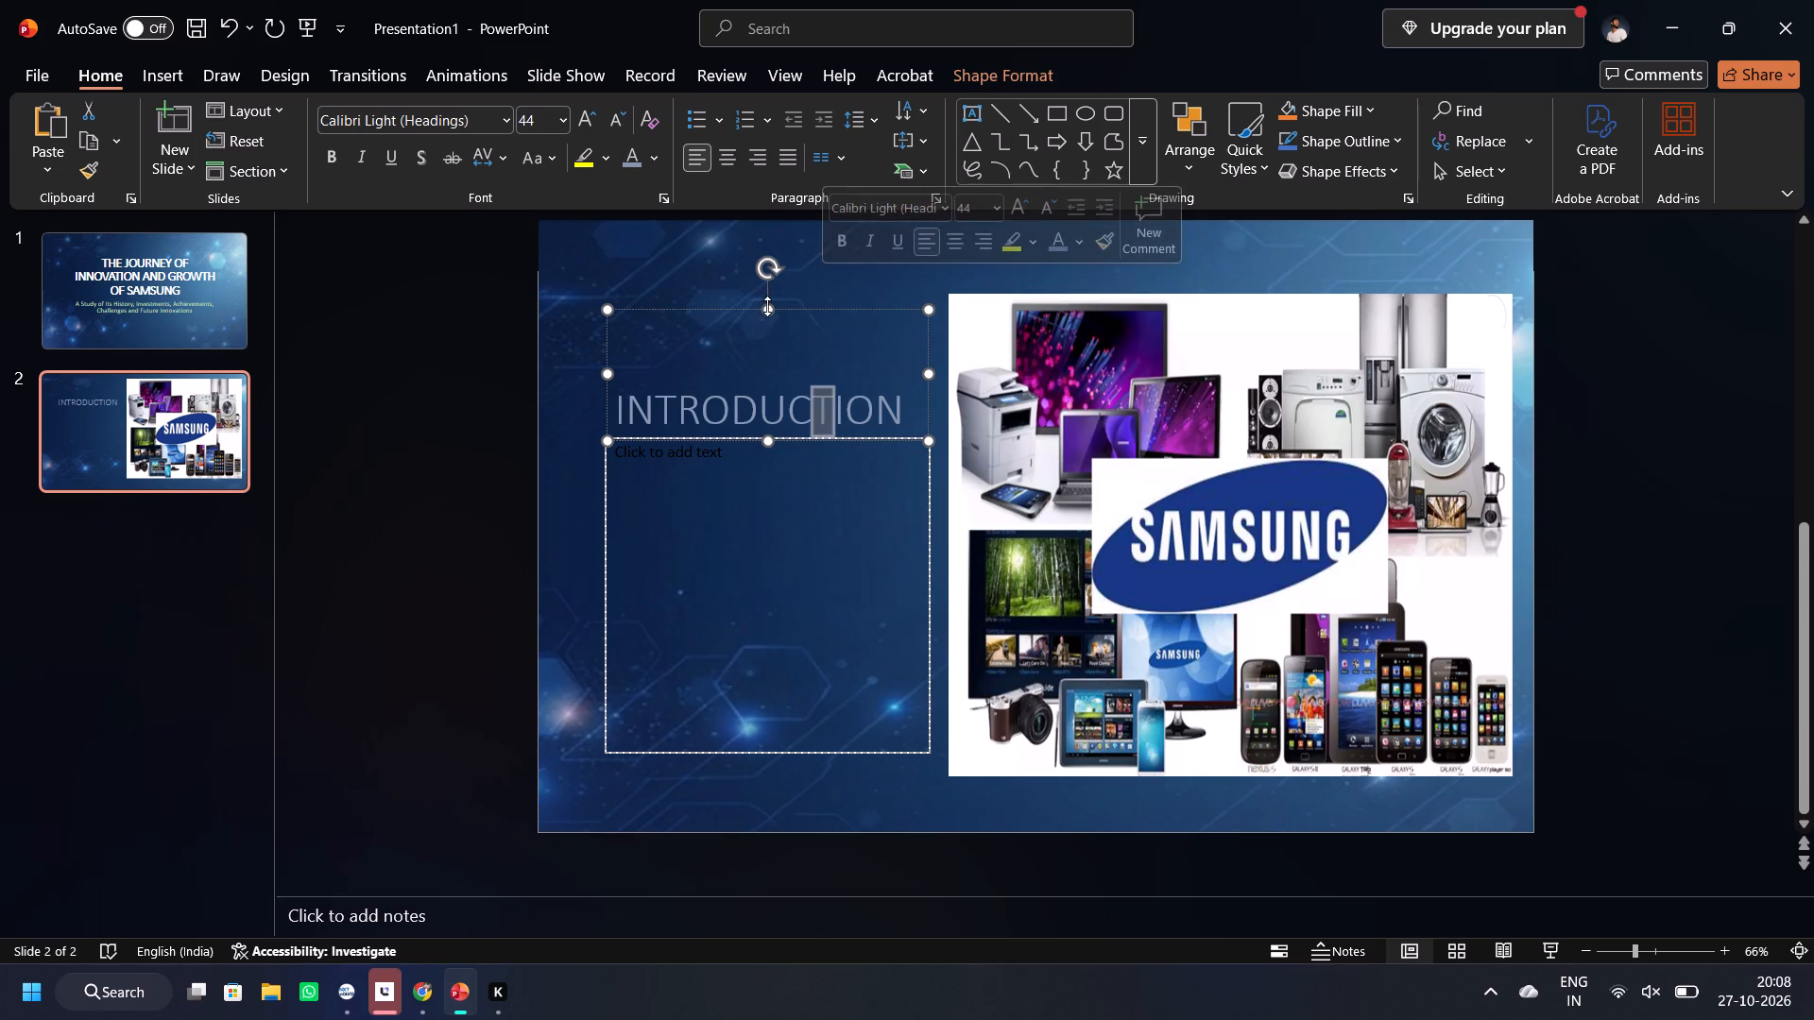
left_click_drag(767, 306, 749, 185)
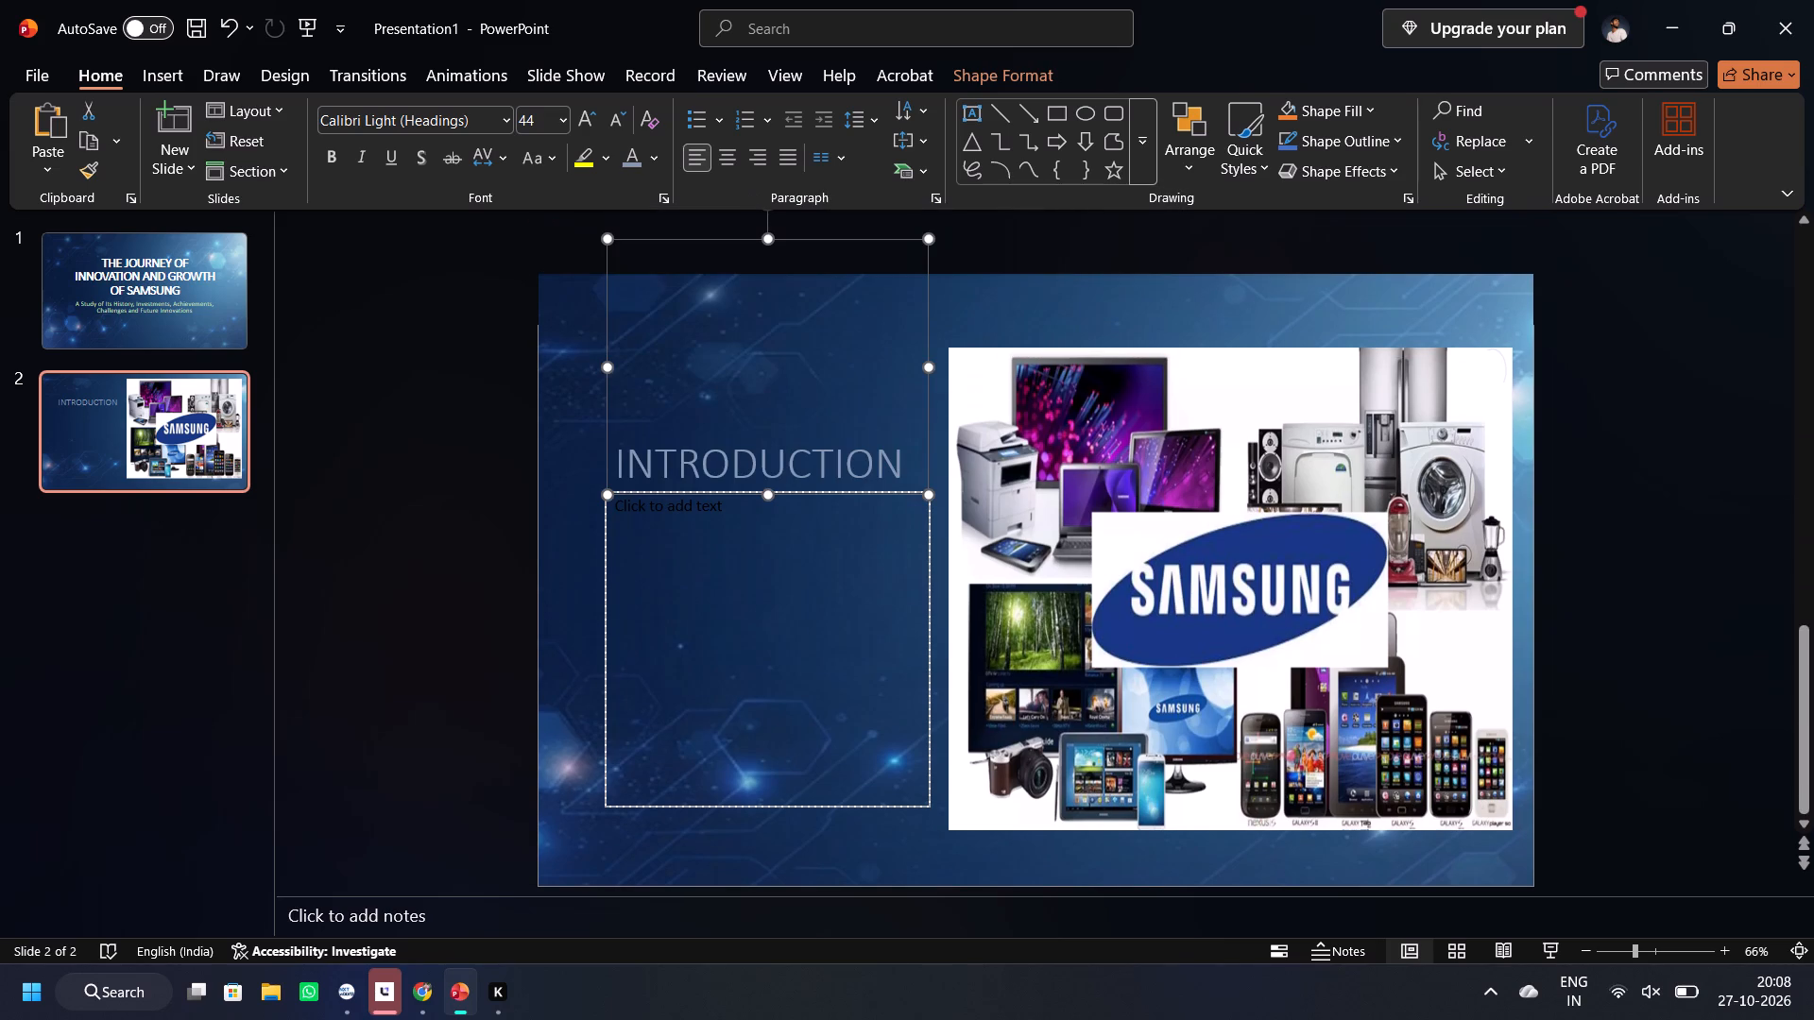
left_click_drag(768, 486, 770, 463)
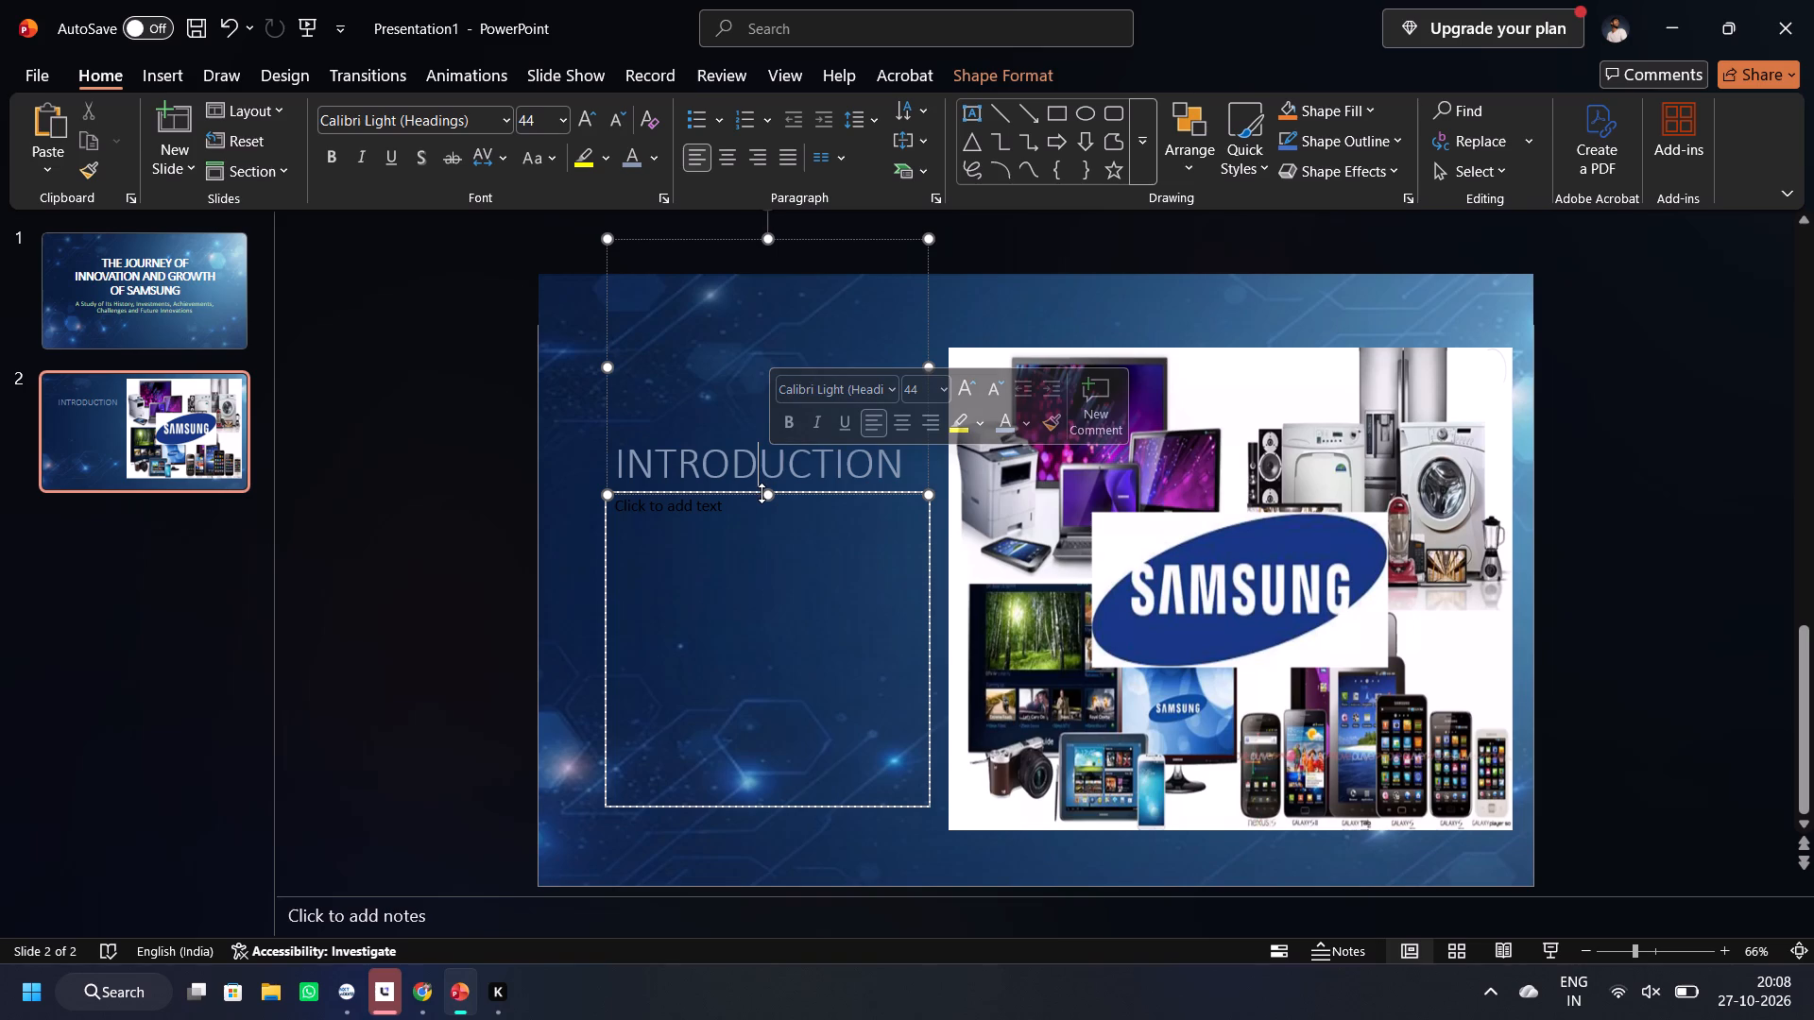
left_click_drag(764, 493, 774, 406)
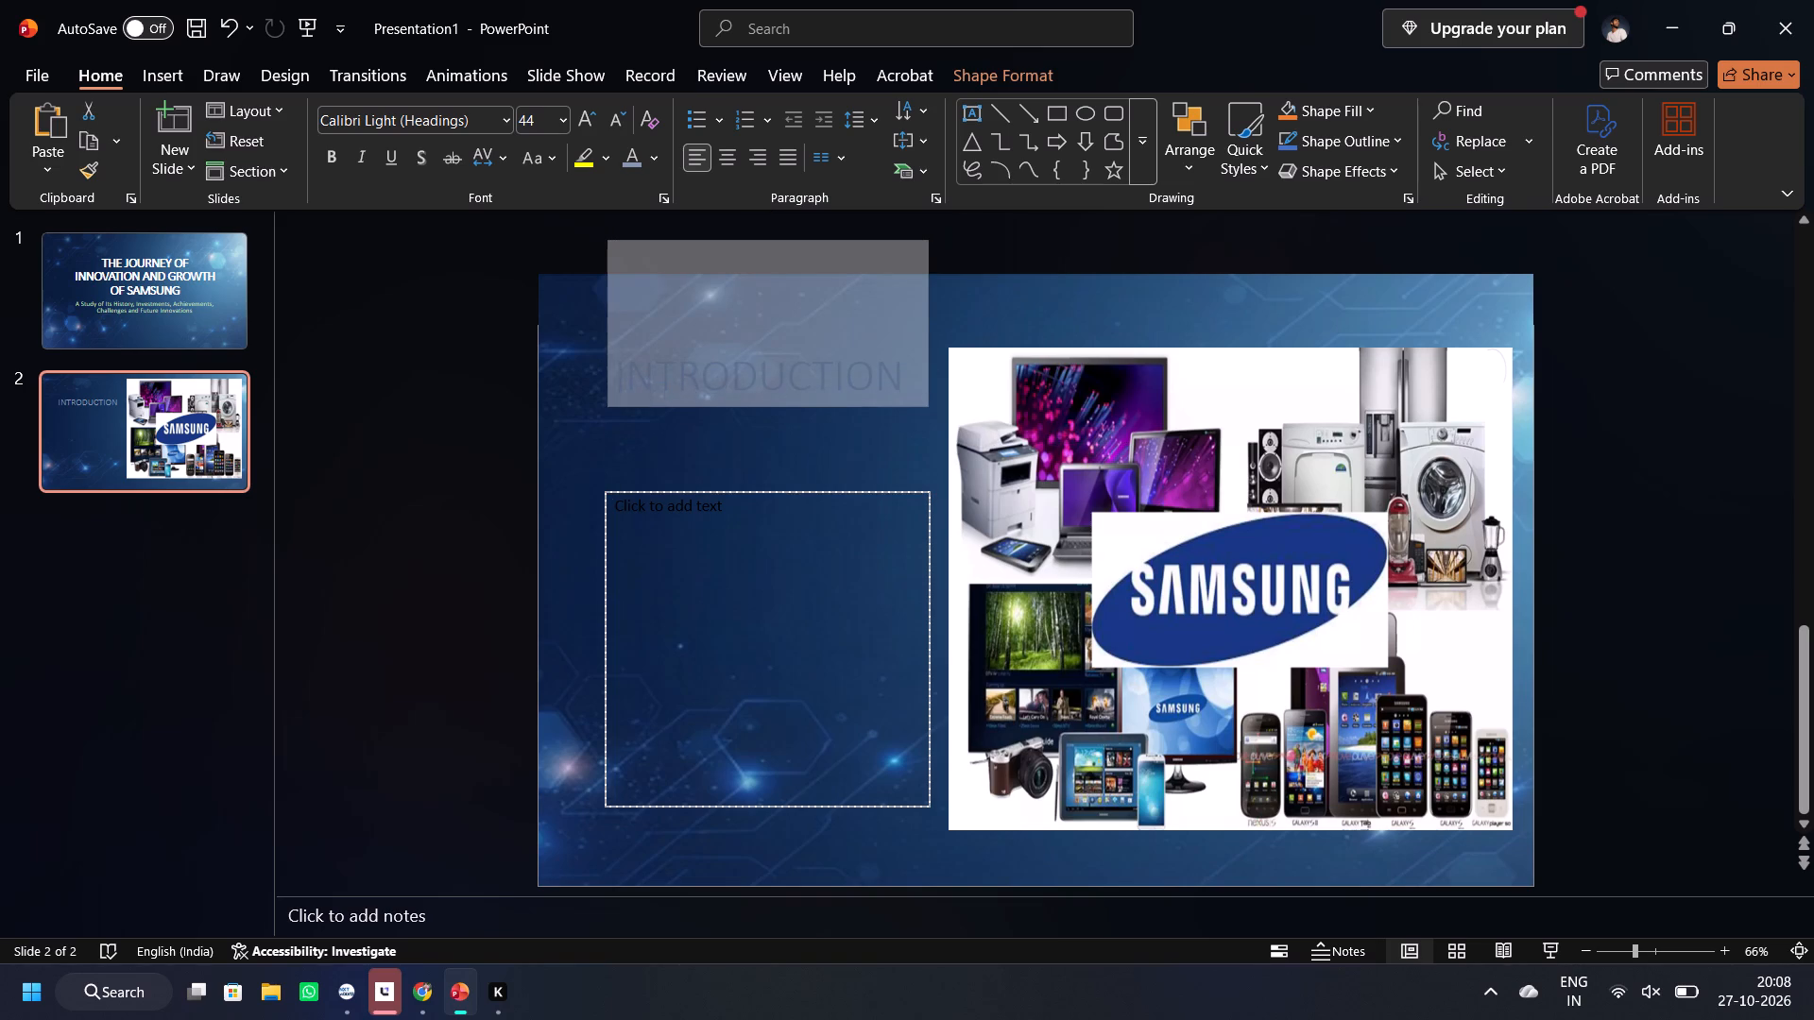
left_click_drag(774, 406, 774, 405)
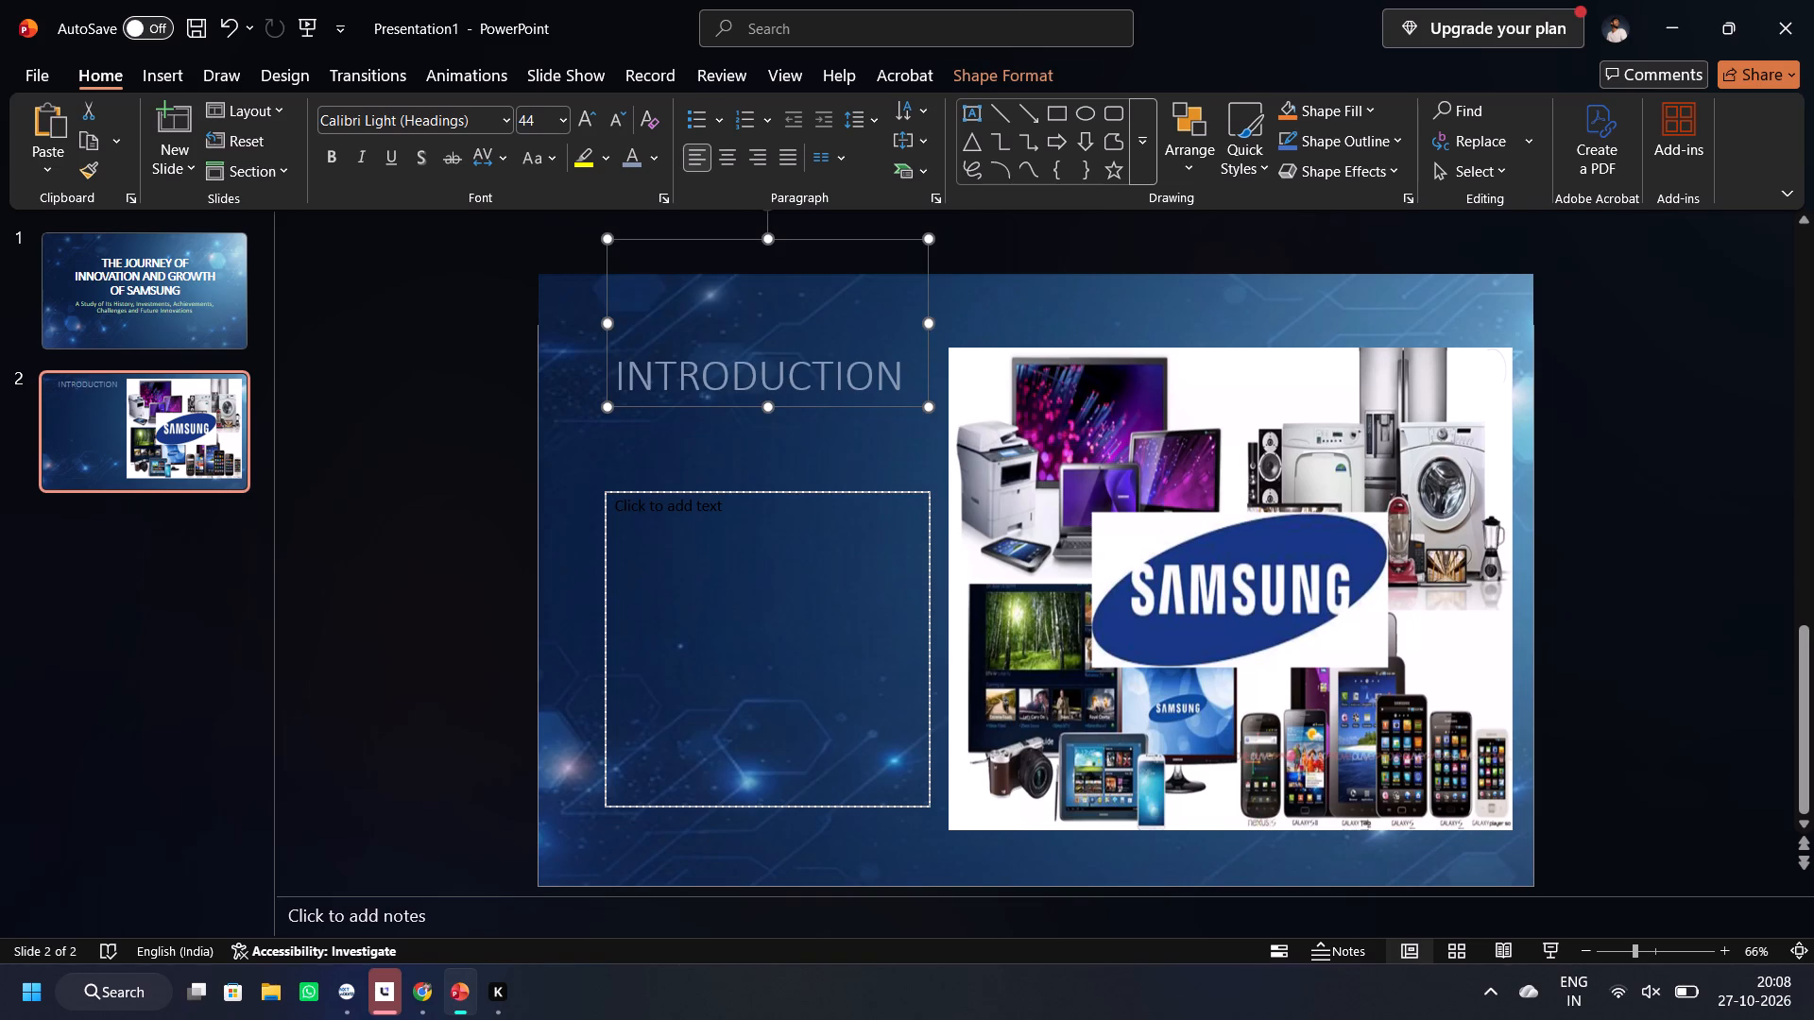
Extend the body text placeholder's upper edge upward until it begins just below the INTRODUCTION title.
left_click(609, 463)
left_click(769, 553)
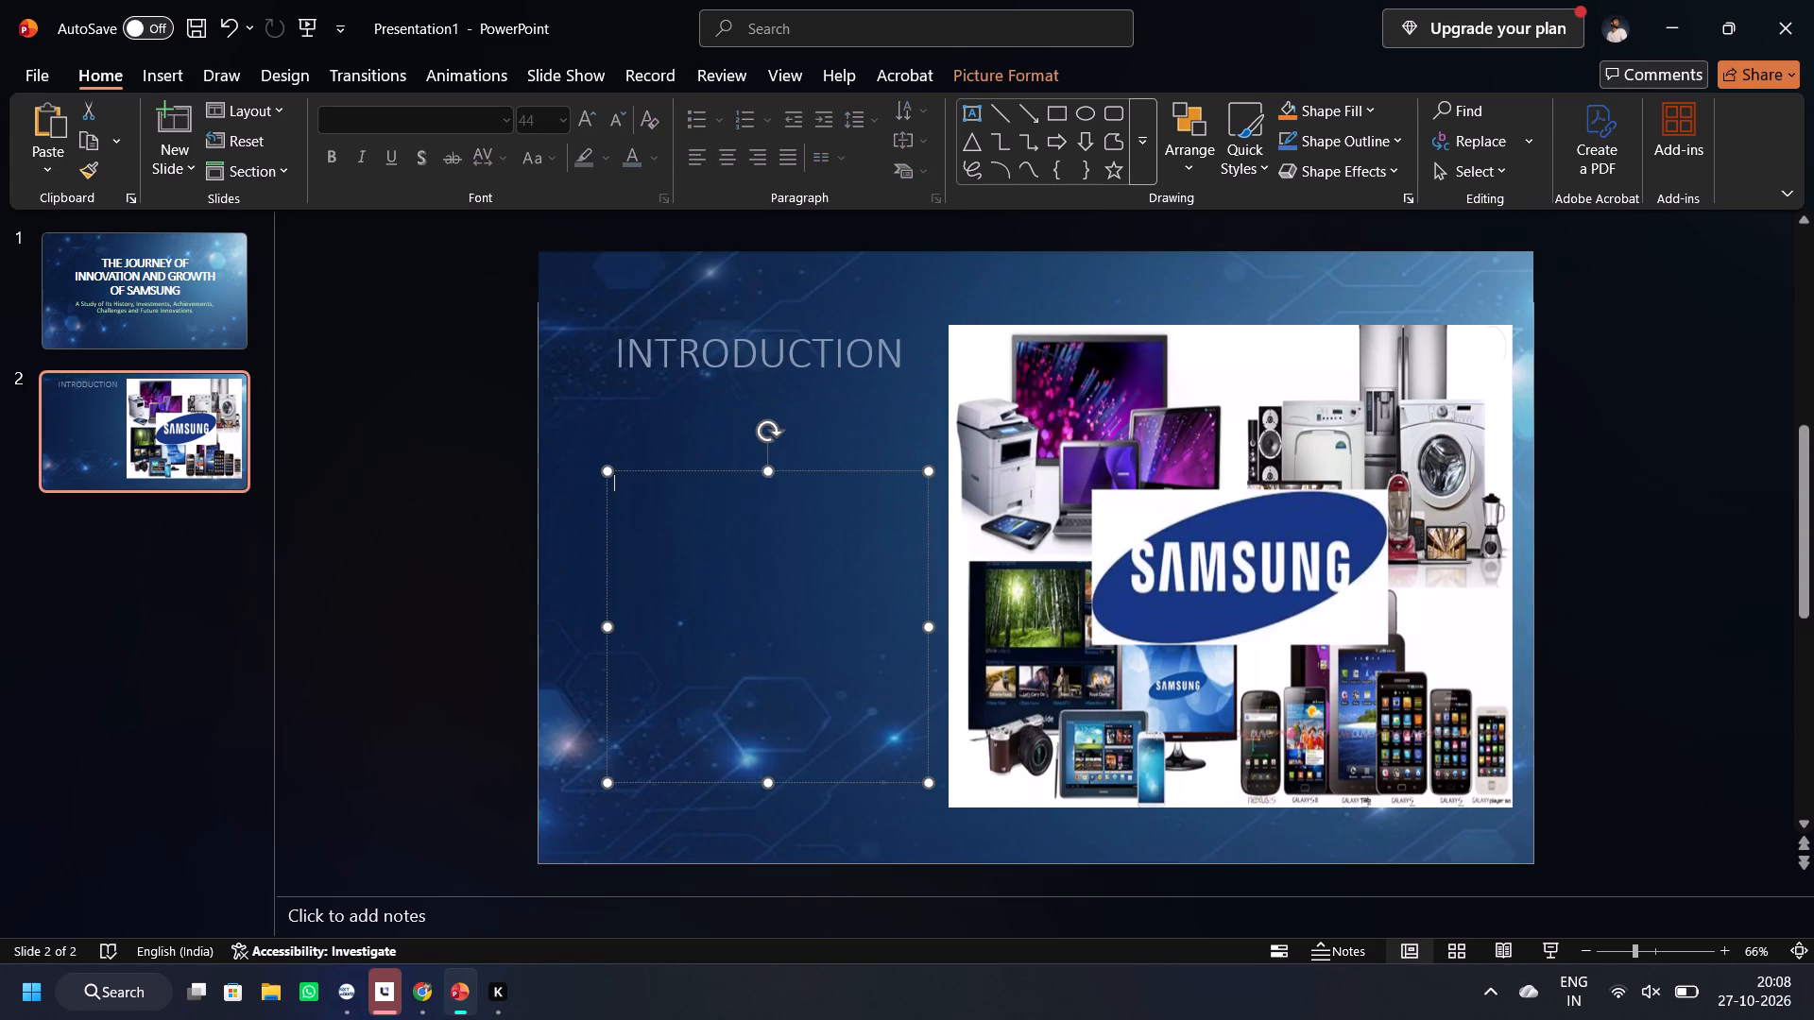
left_click_drag(767, 472, 763, 405)
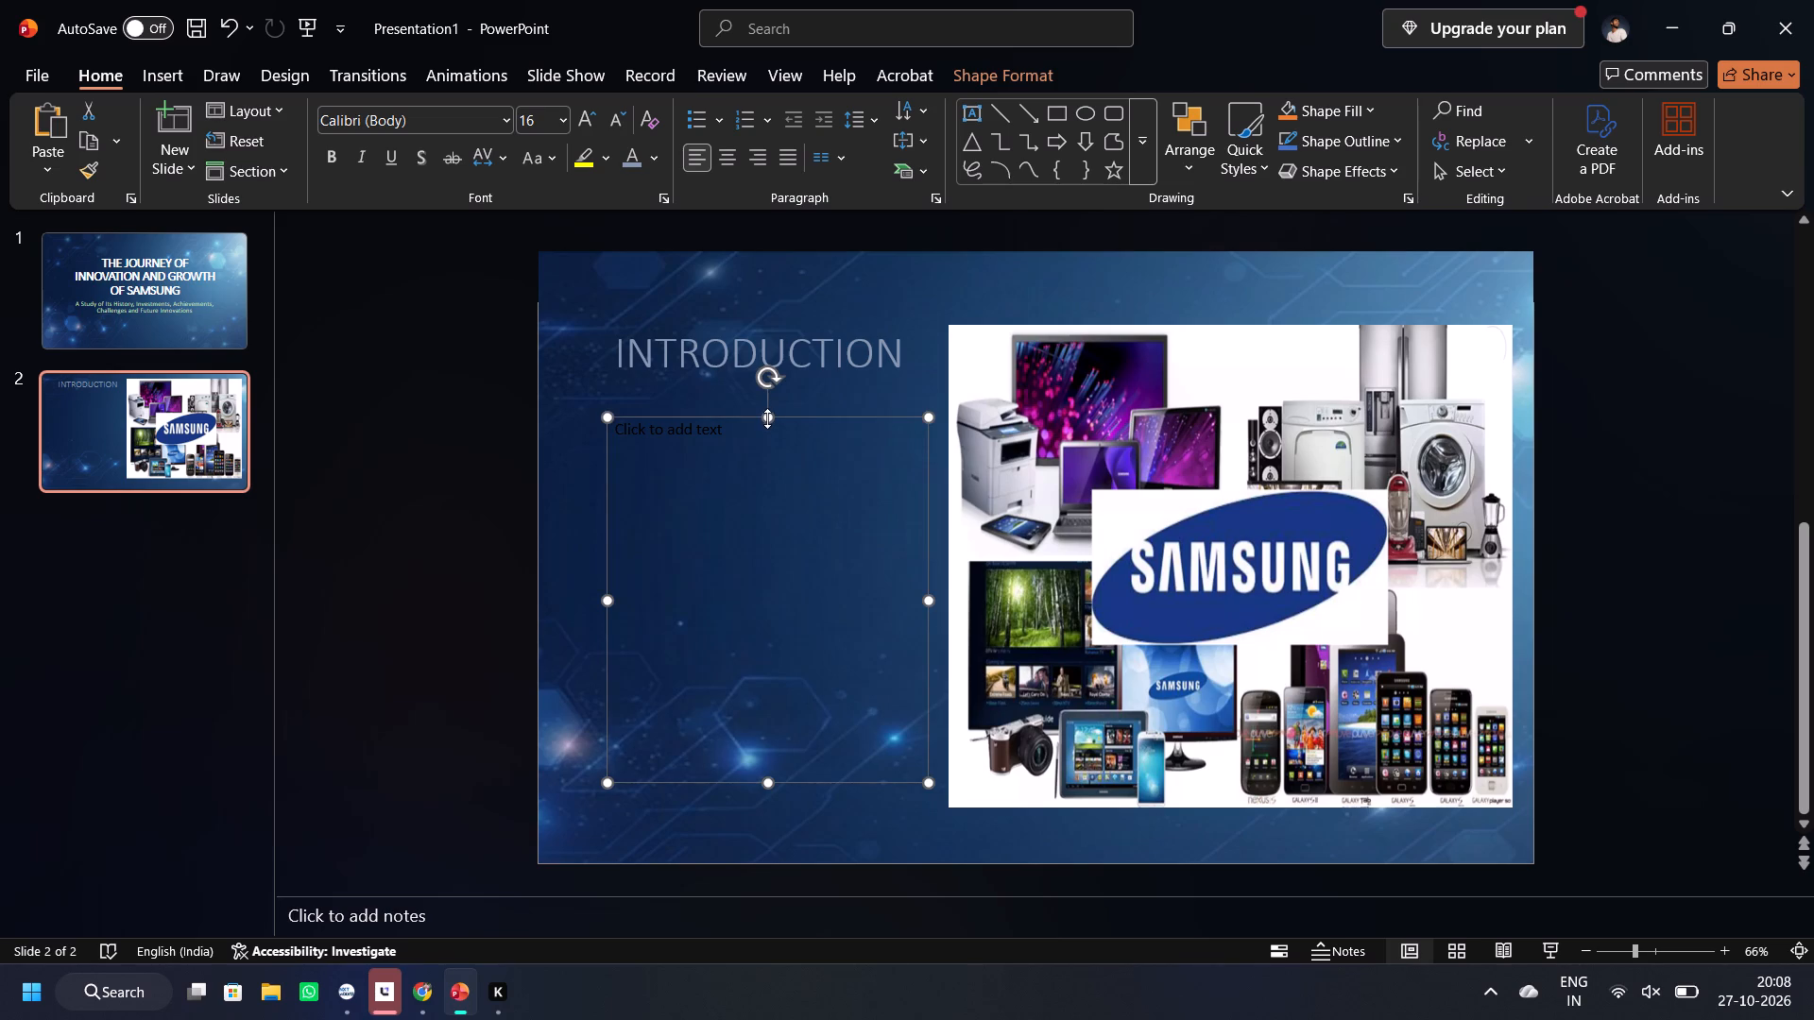
left_click_drag(767, 416, 767, 393)
left_click(767, 393)
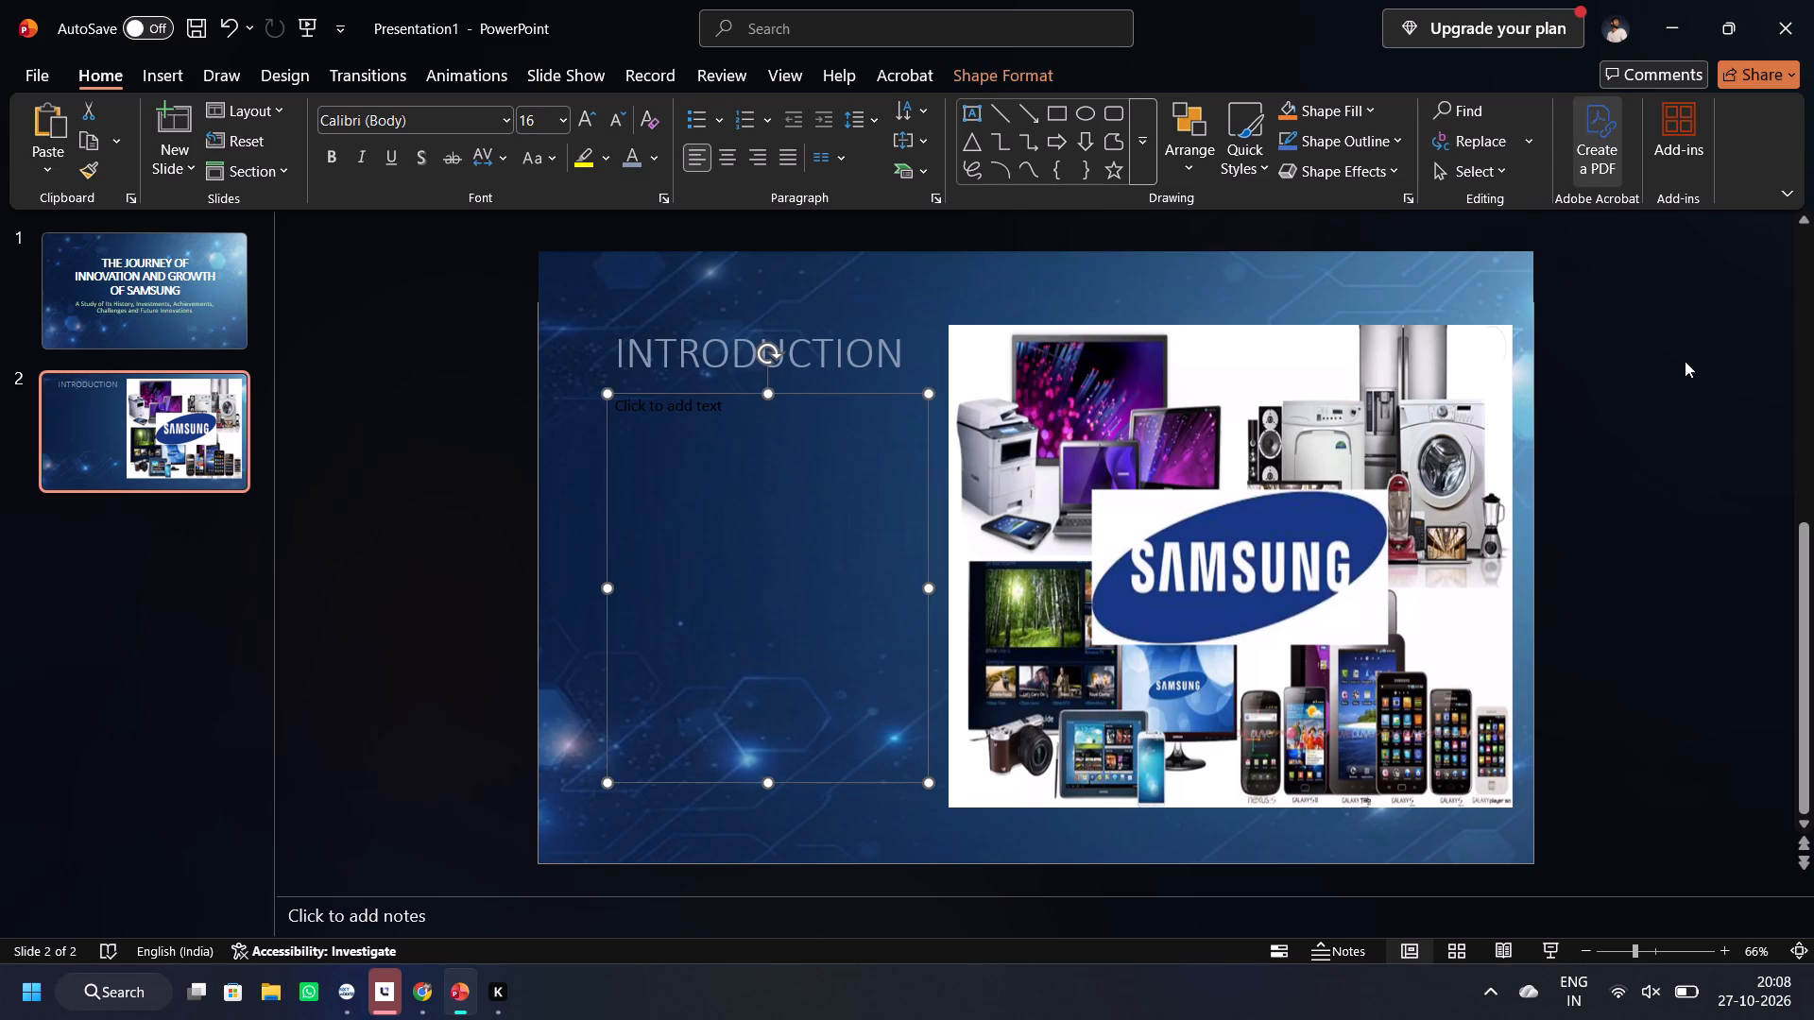
left_click(1719, 451)
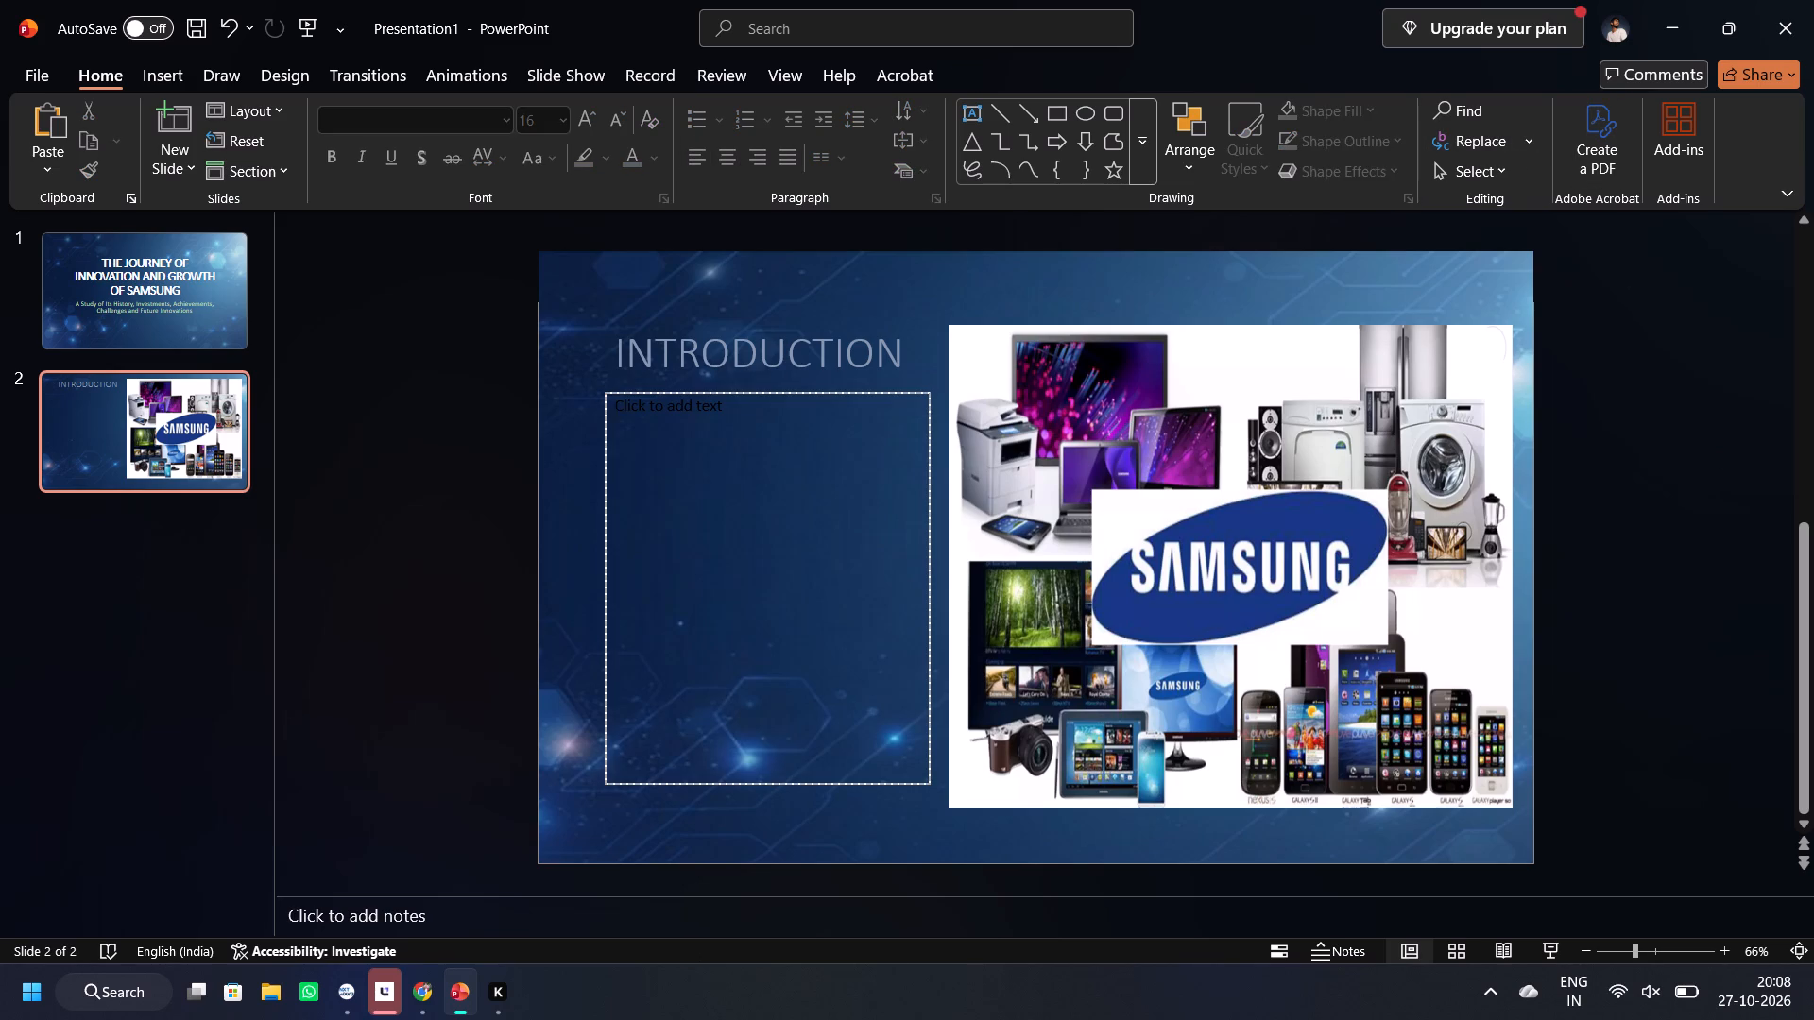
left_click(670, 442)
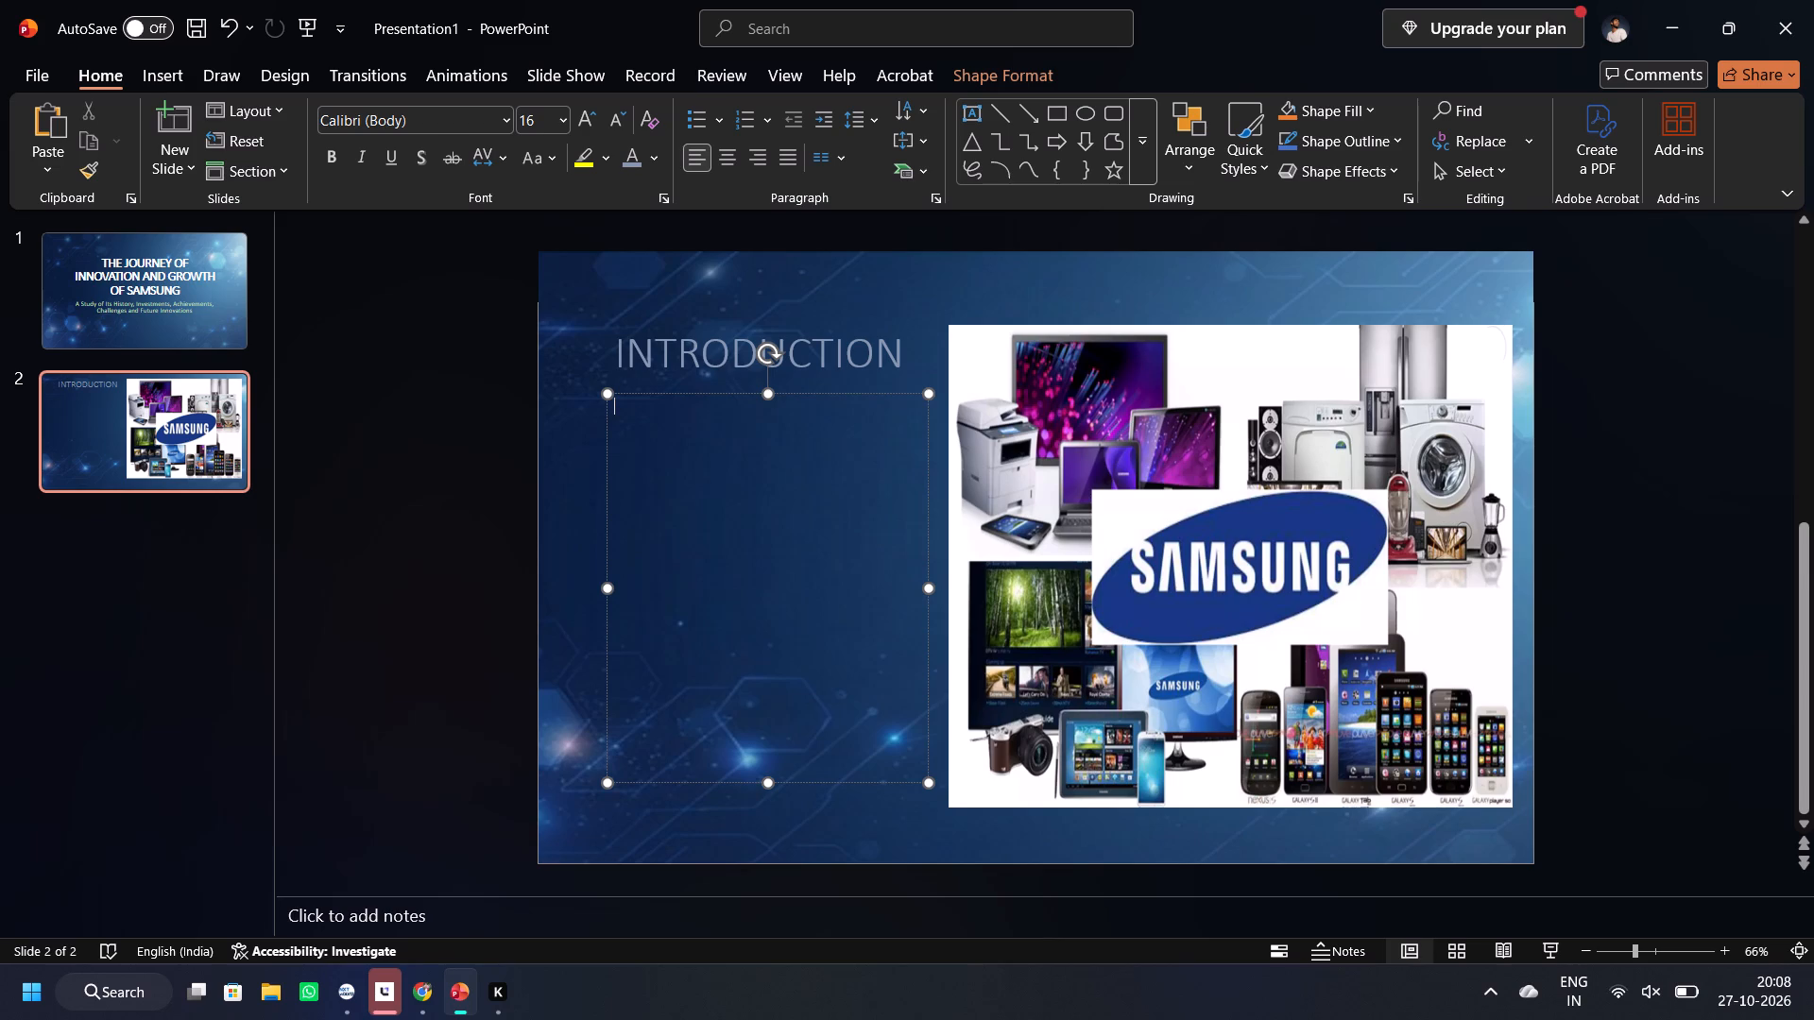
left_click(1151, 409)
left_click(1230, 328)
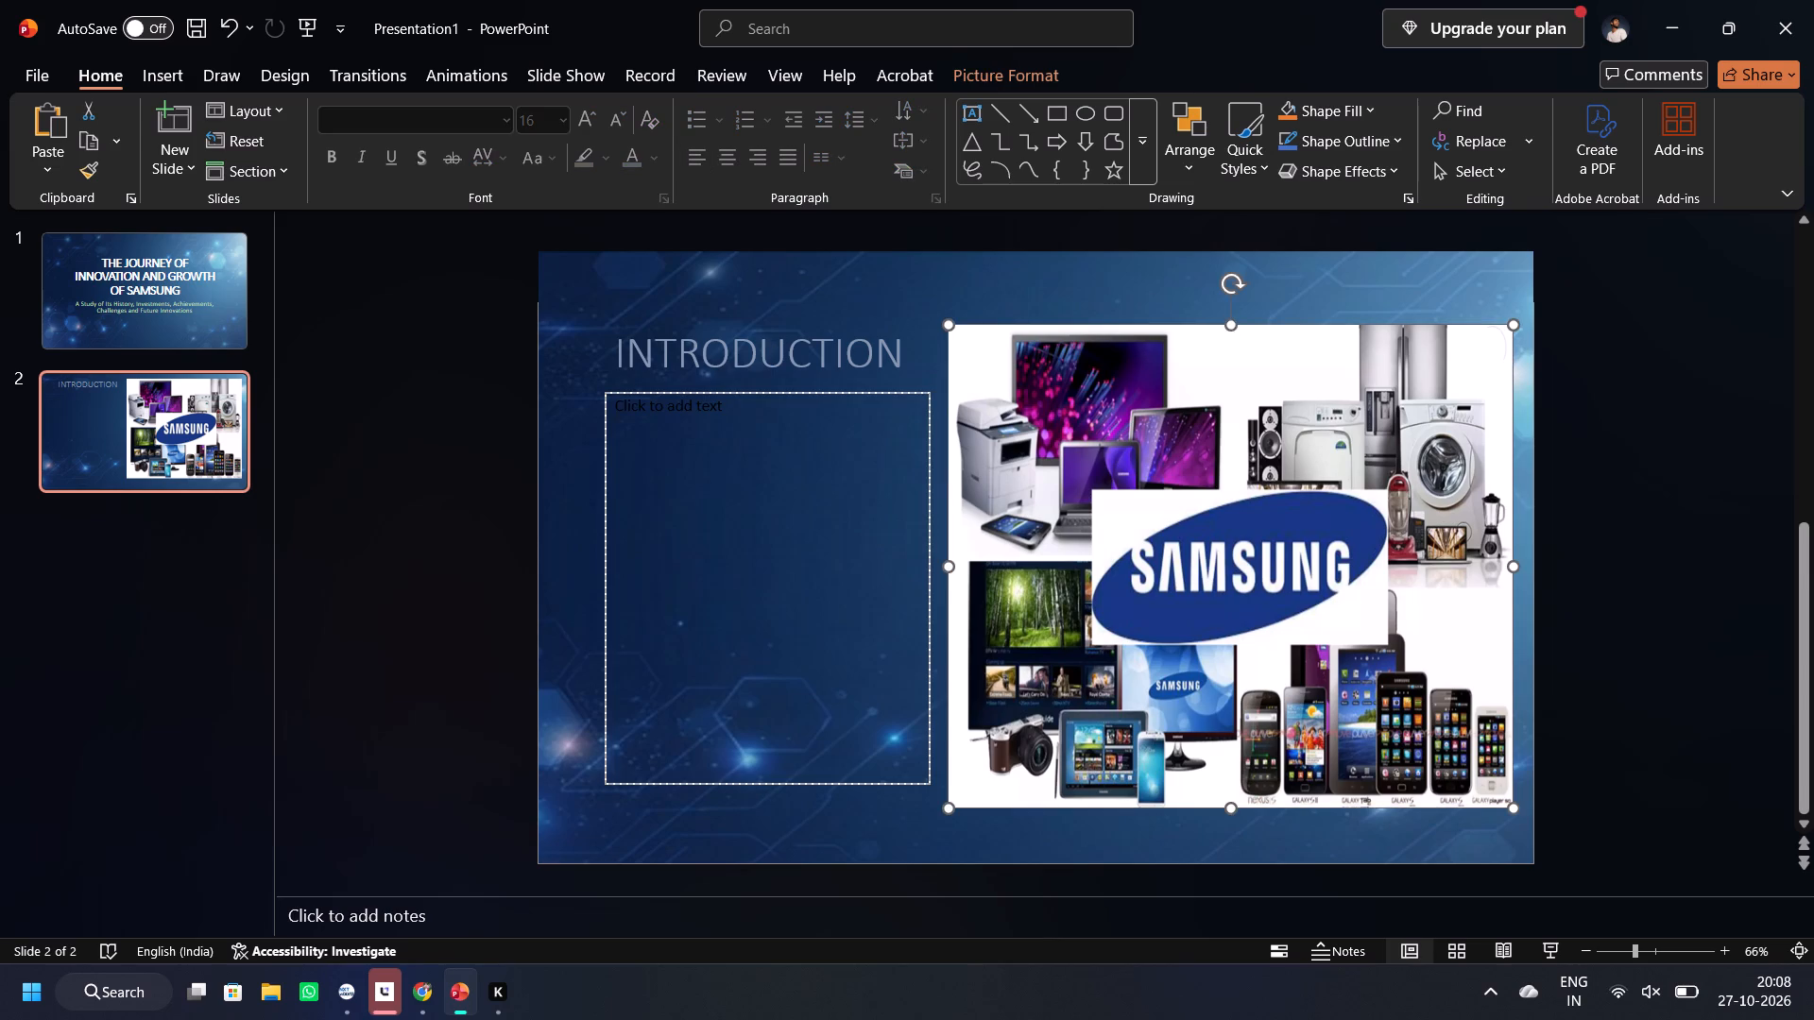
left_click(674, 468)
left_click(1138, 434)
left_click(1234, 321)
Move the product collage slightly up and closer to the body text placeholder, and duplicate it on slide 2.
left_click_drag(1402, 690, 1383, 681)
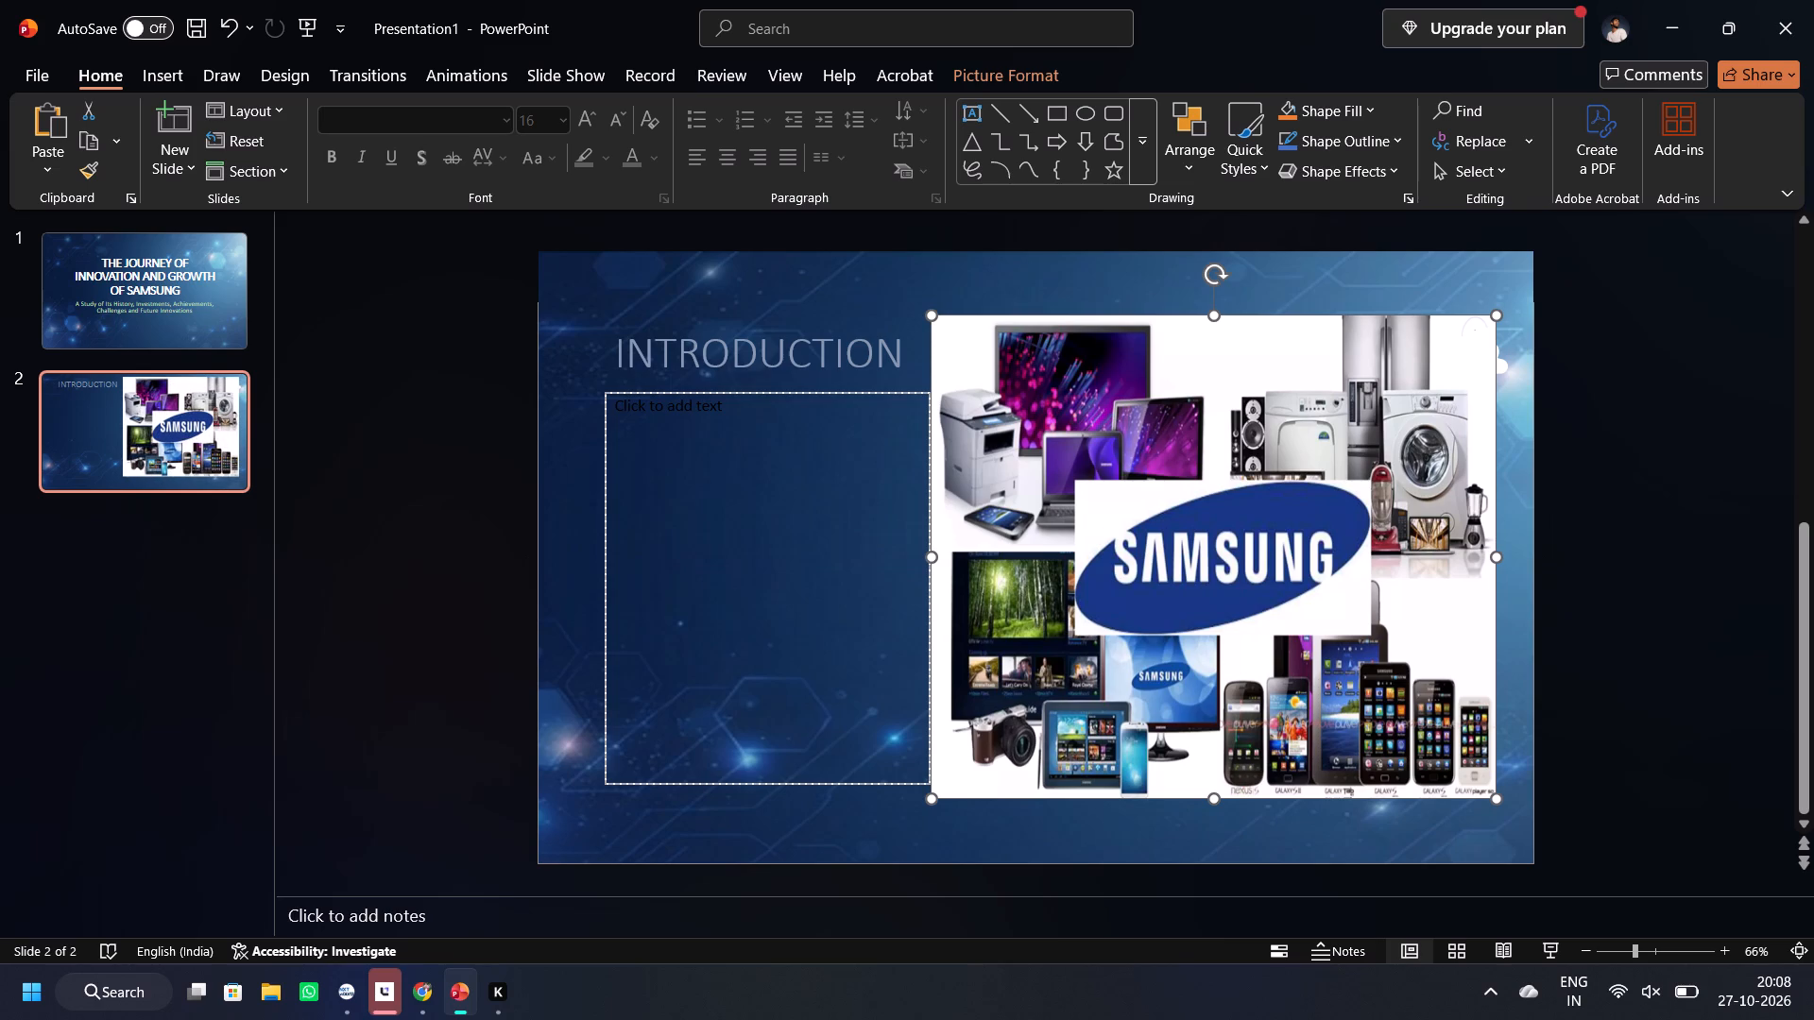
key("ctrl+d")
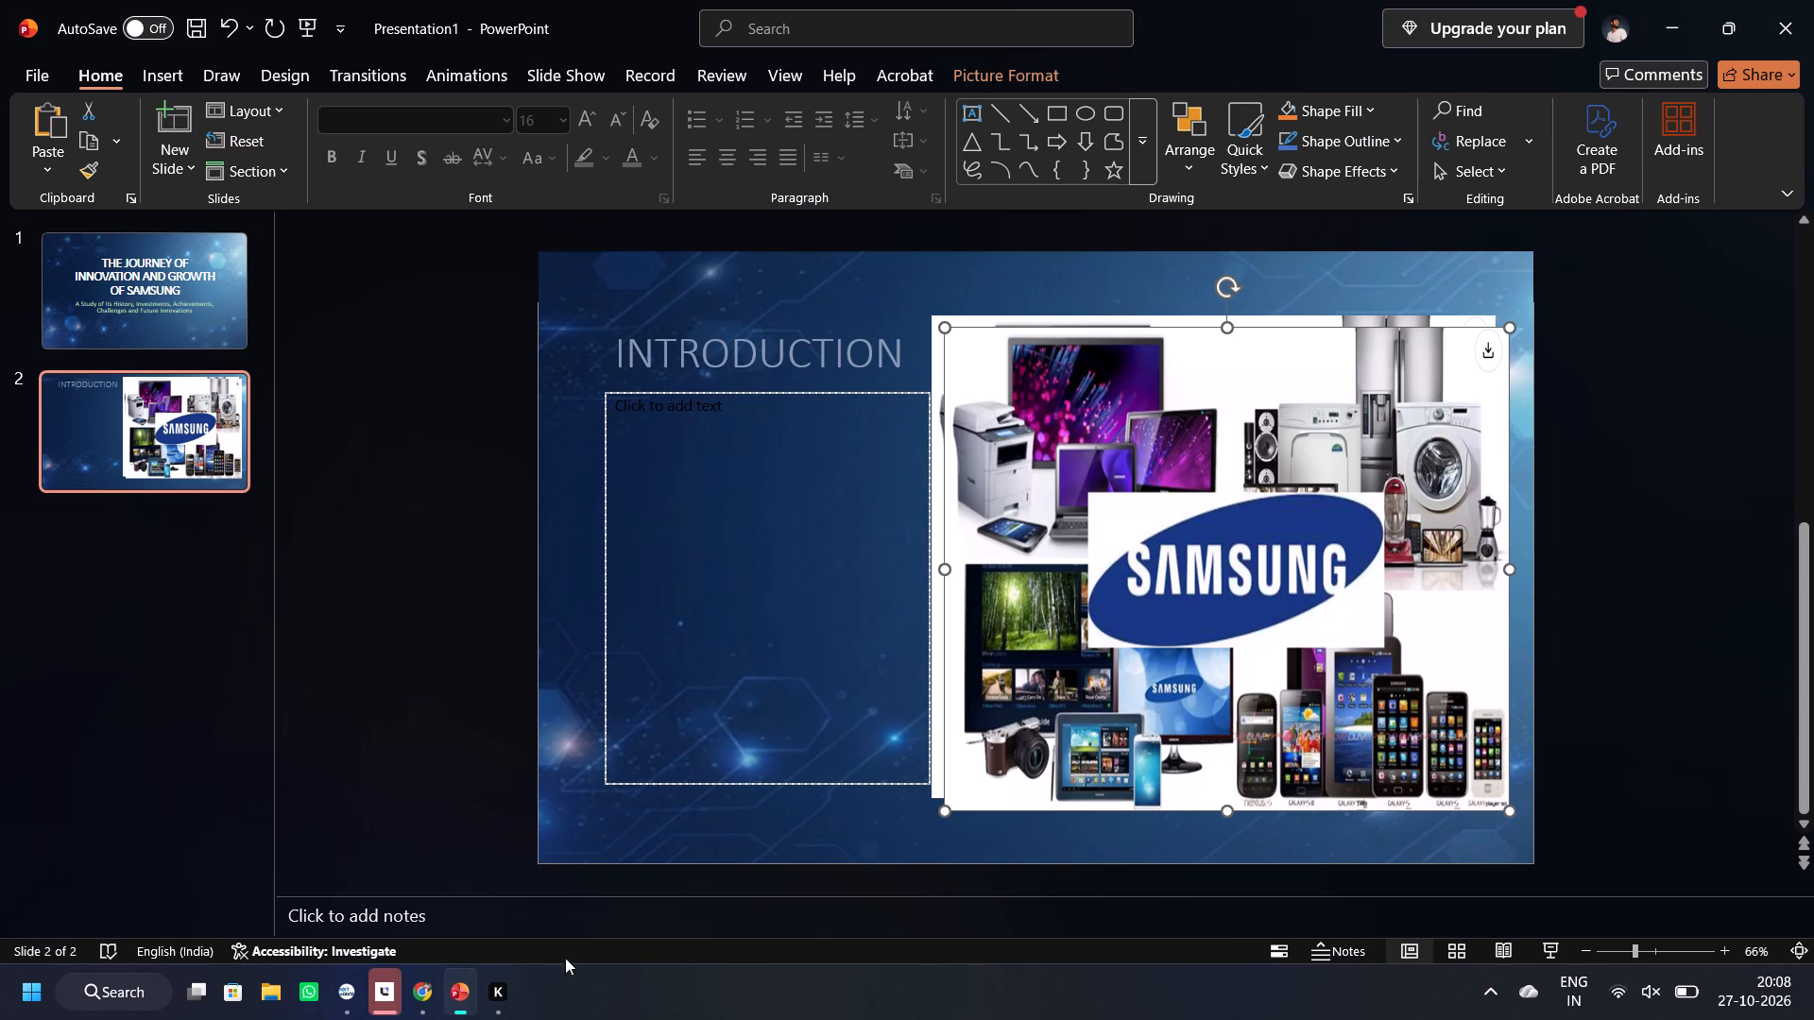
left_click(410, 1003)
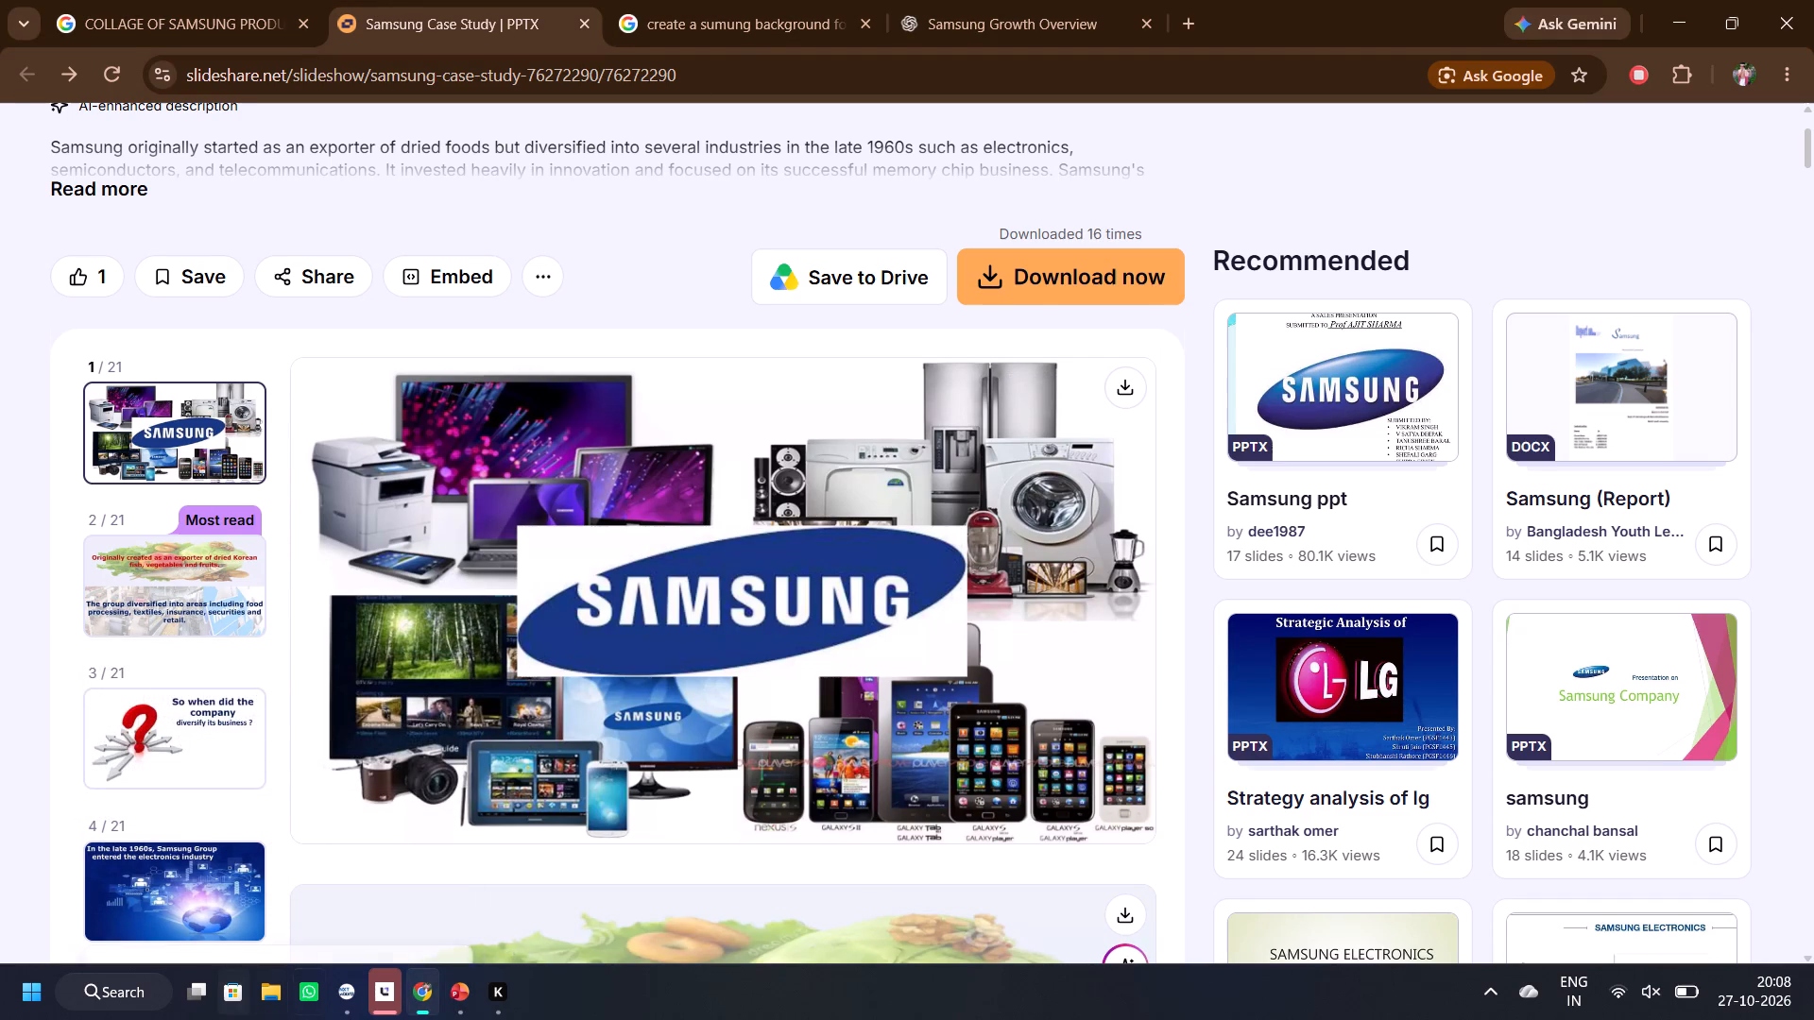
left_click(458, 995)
Delete both copies of the product collage and the leftover white patch and dot from slide 2.
key("Delete")
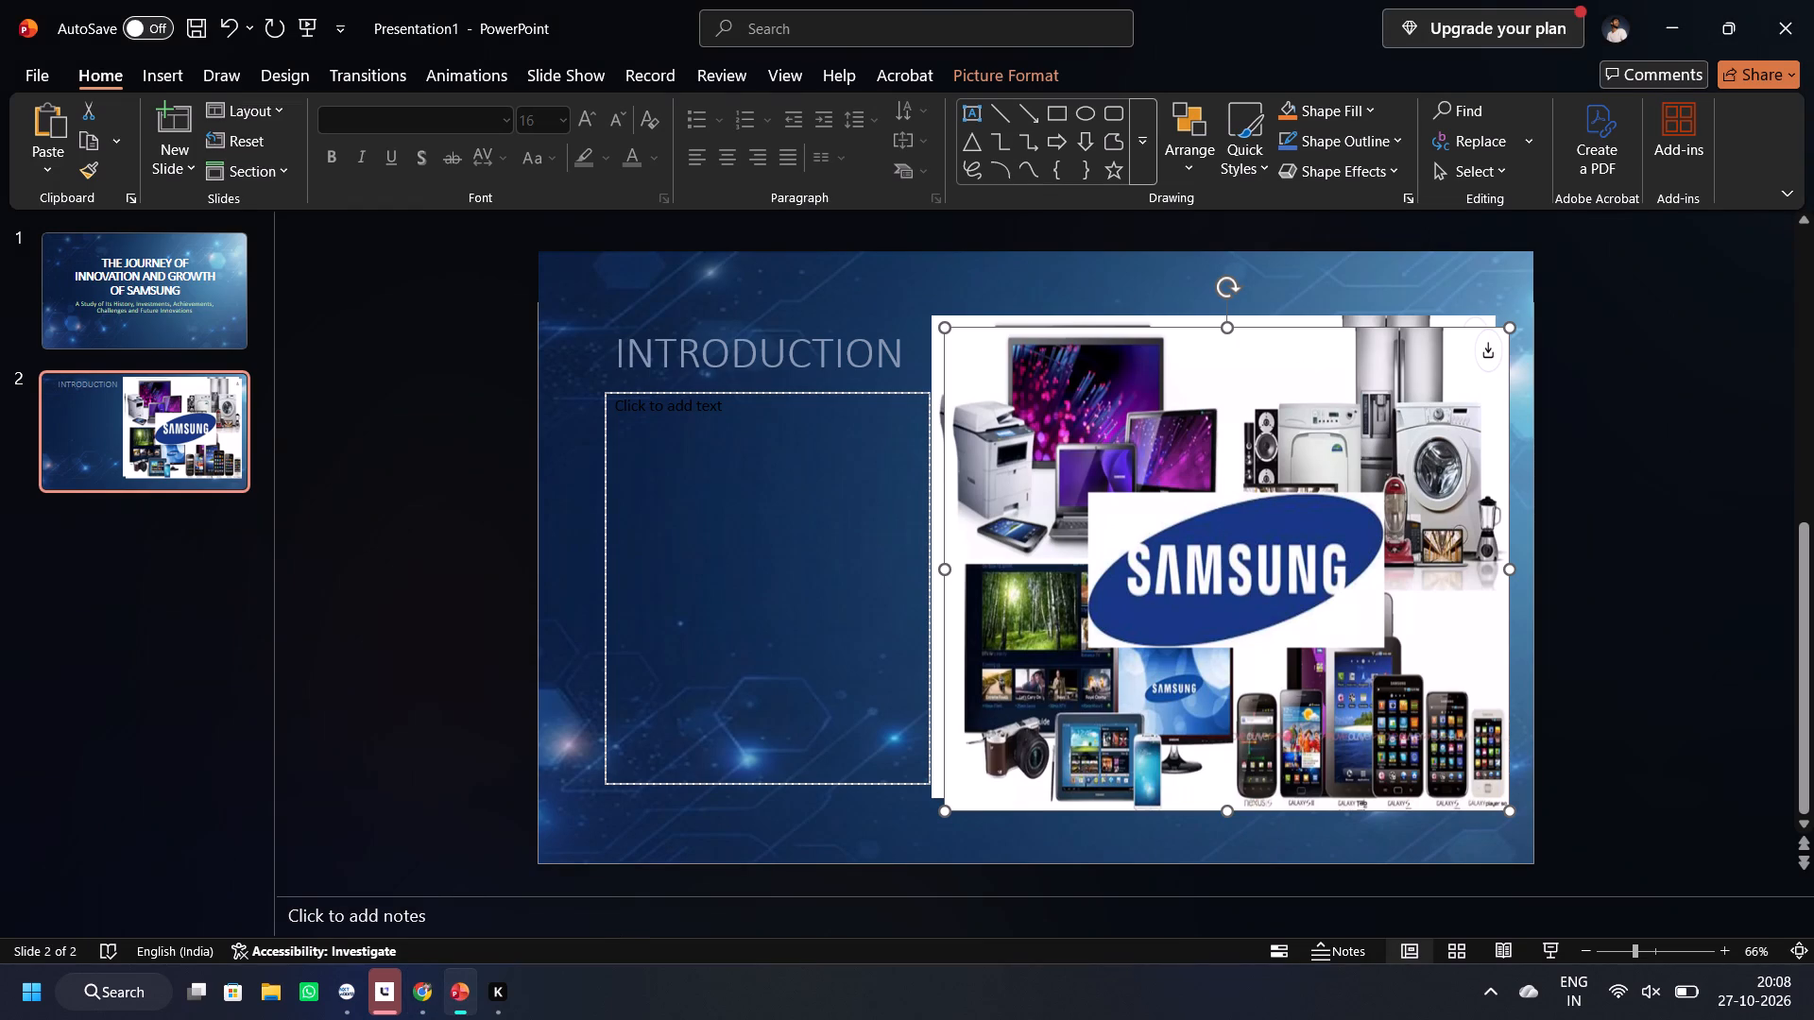
key("Delete")
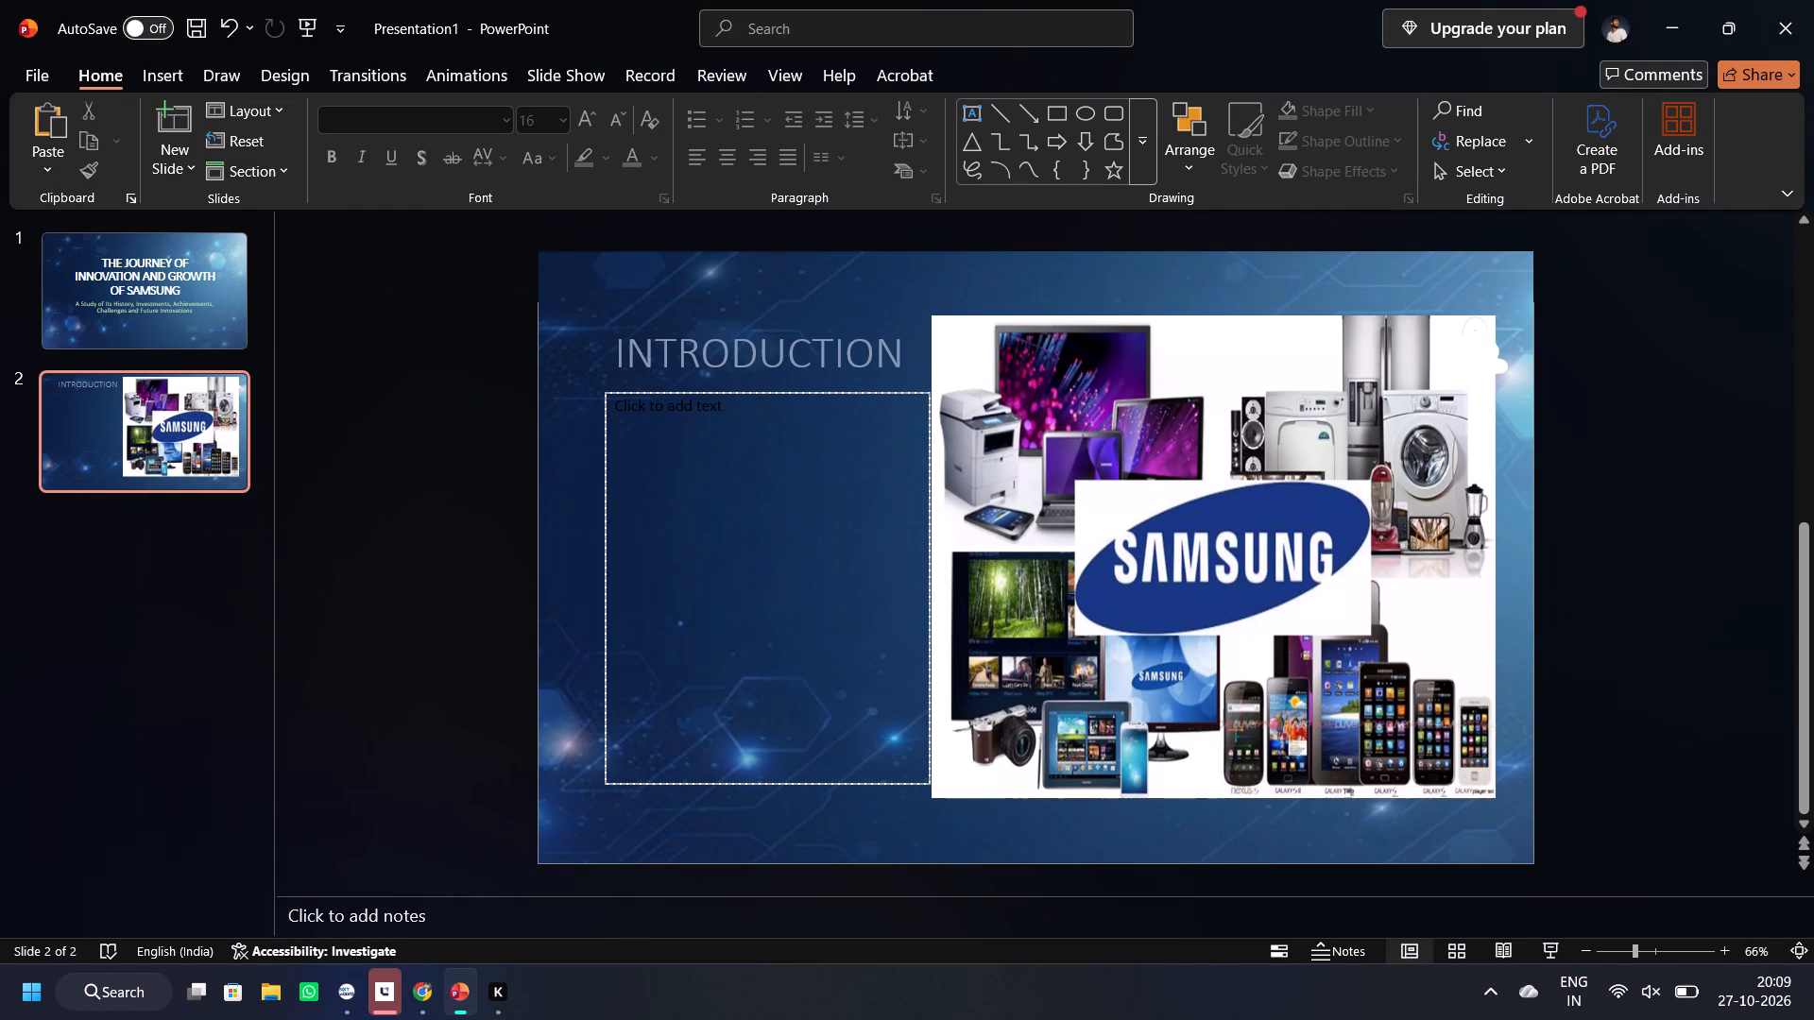
left_click(1275, 547)
key("Delete")
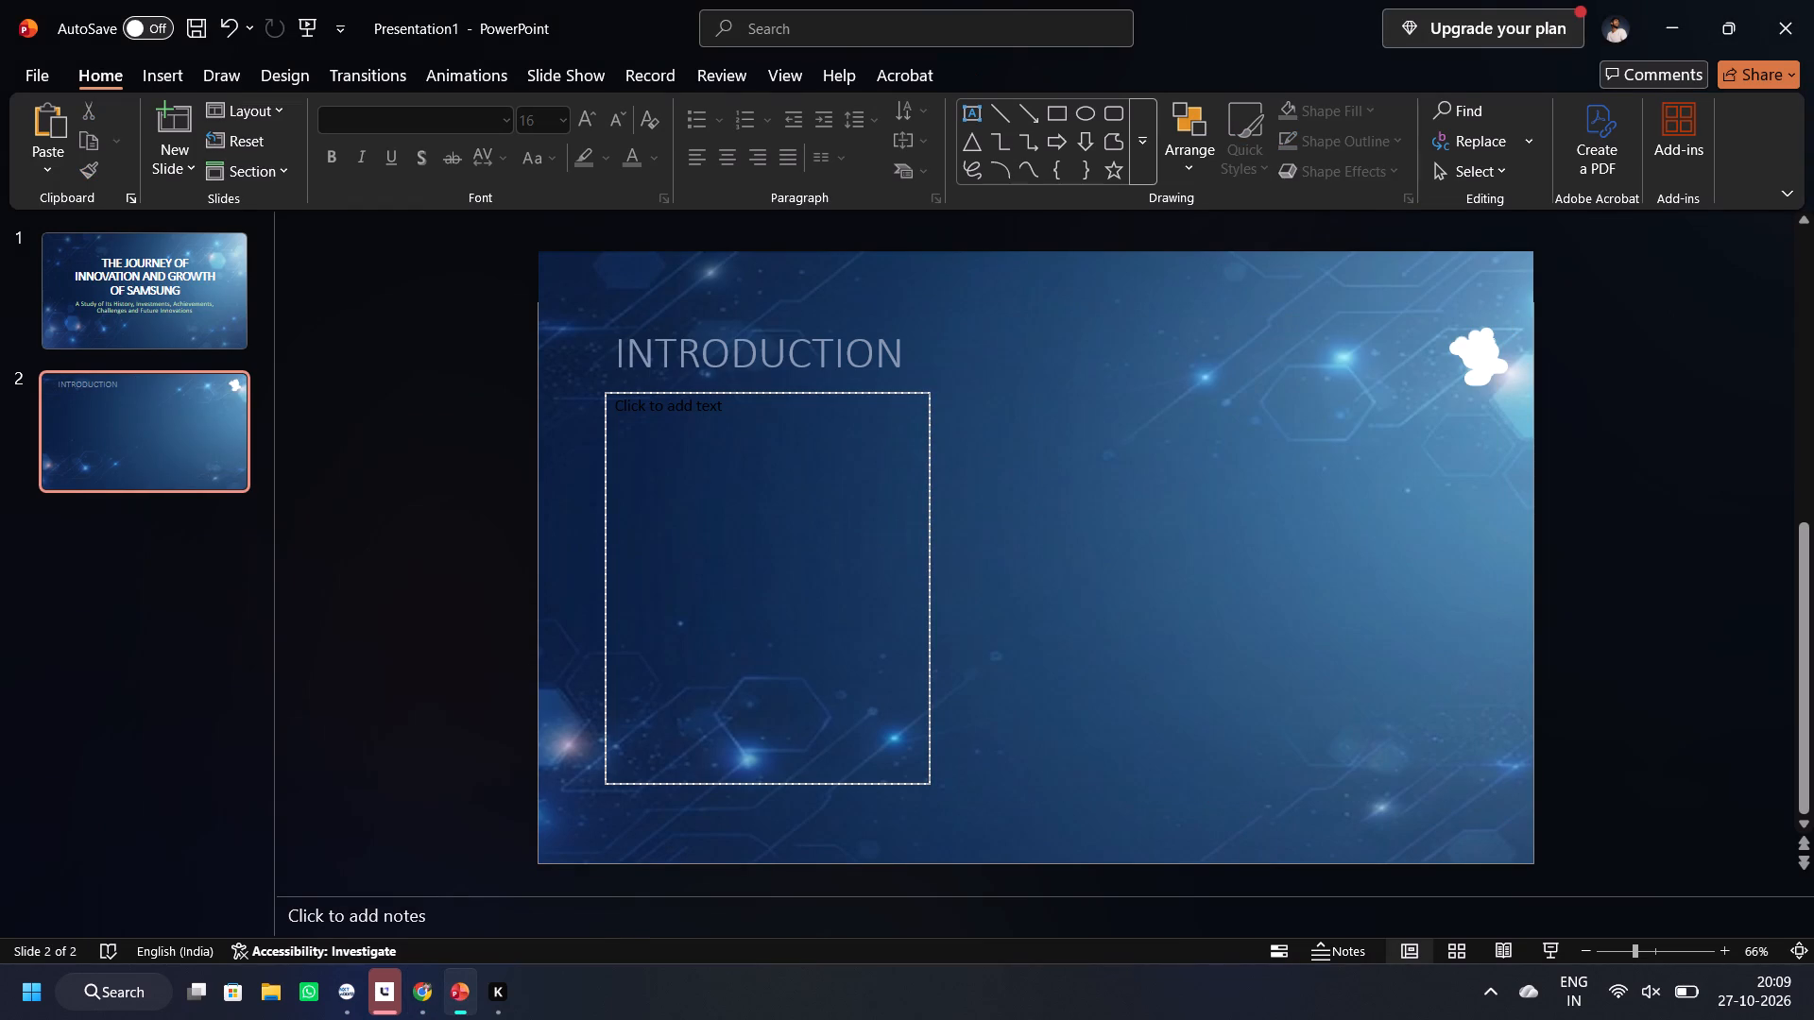
left_click(1454, 362)
key("Delete")
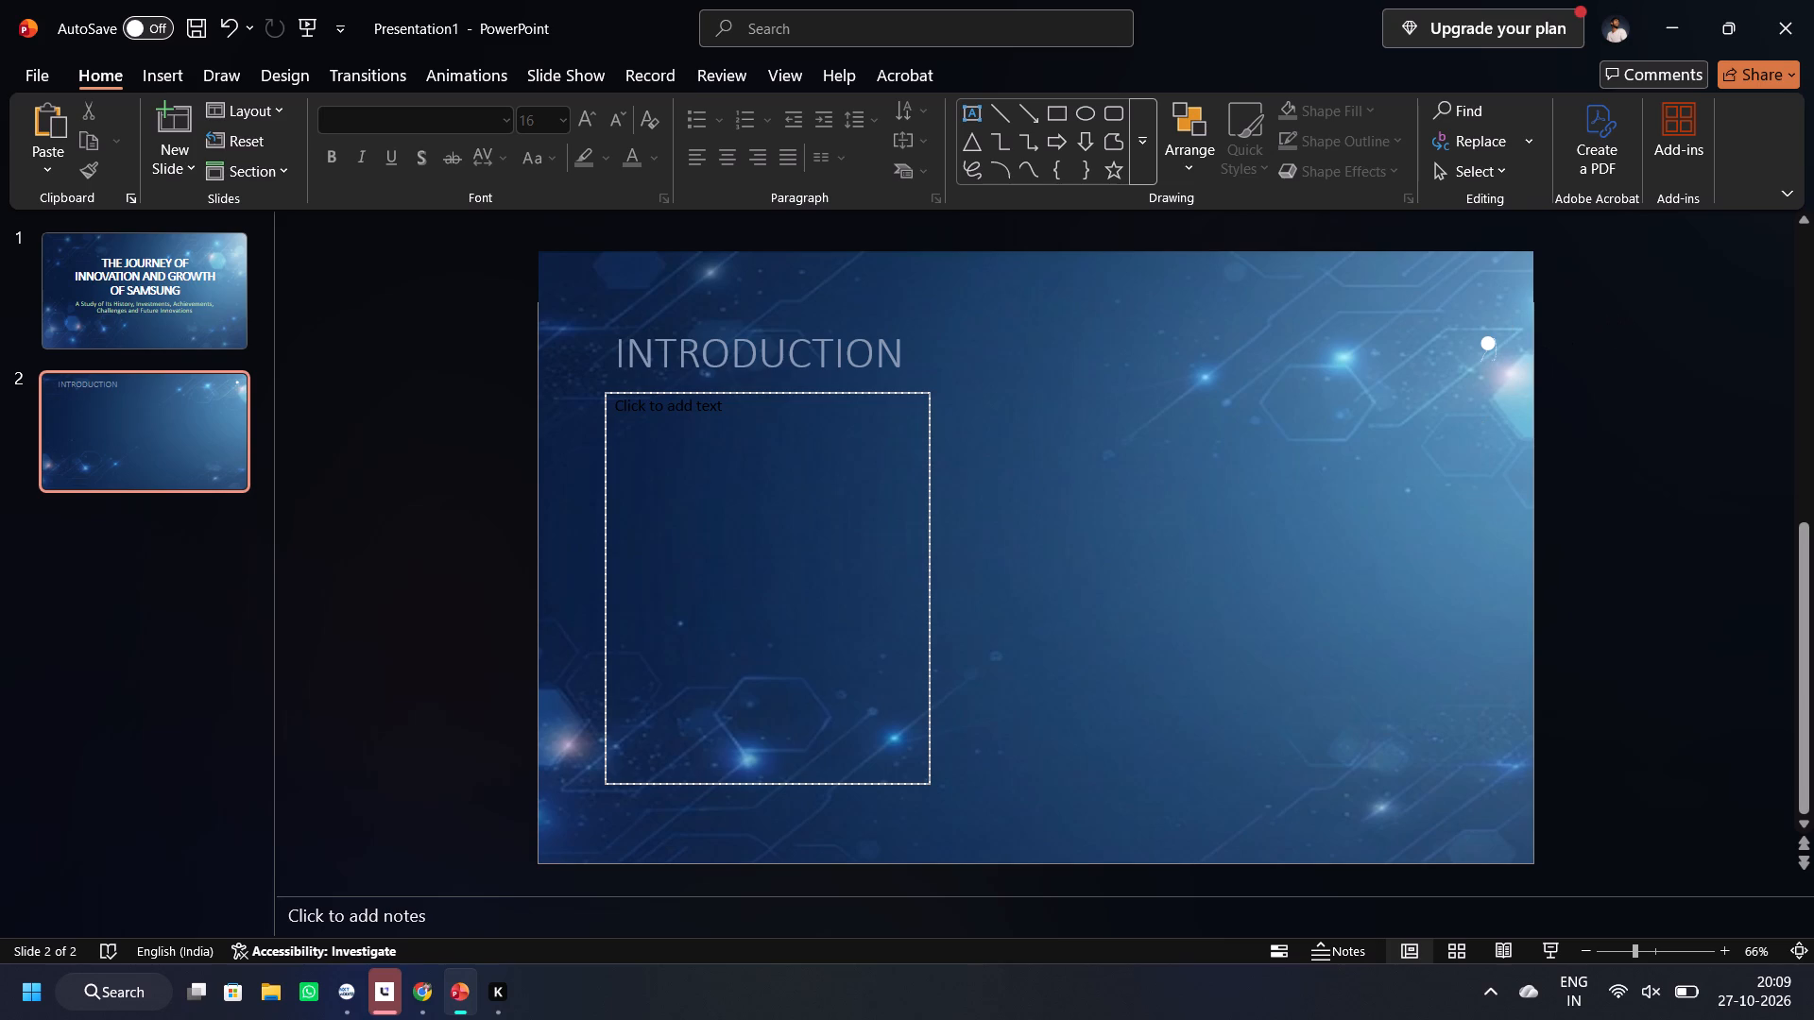
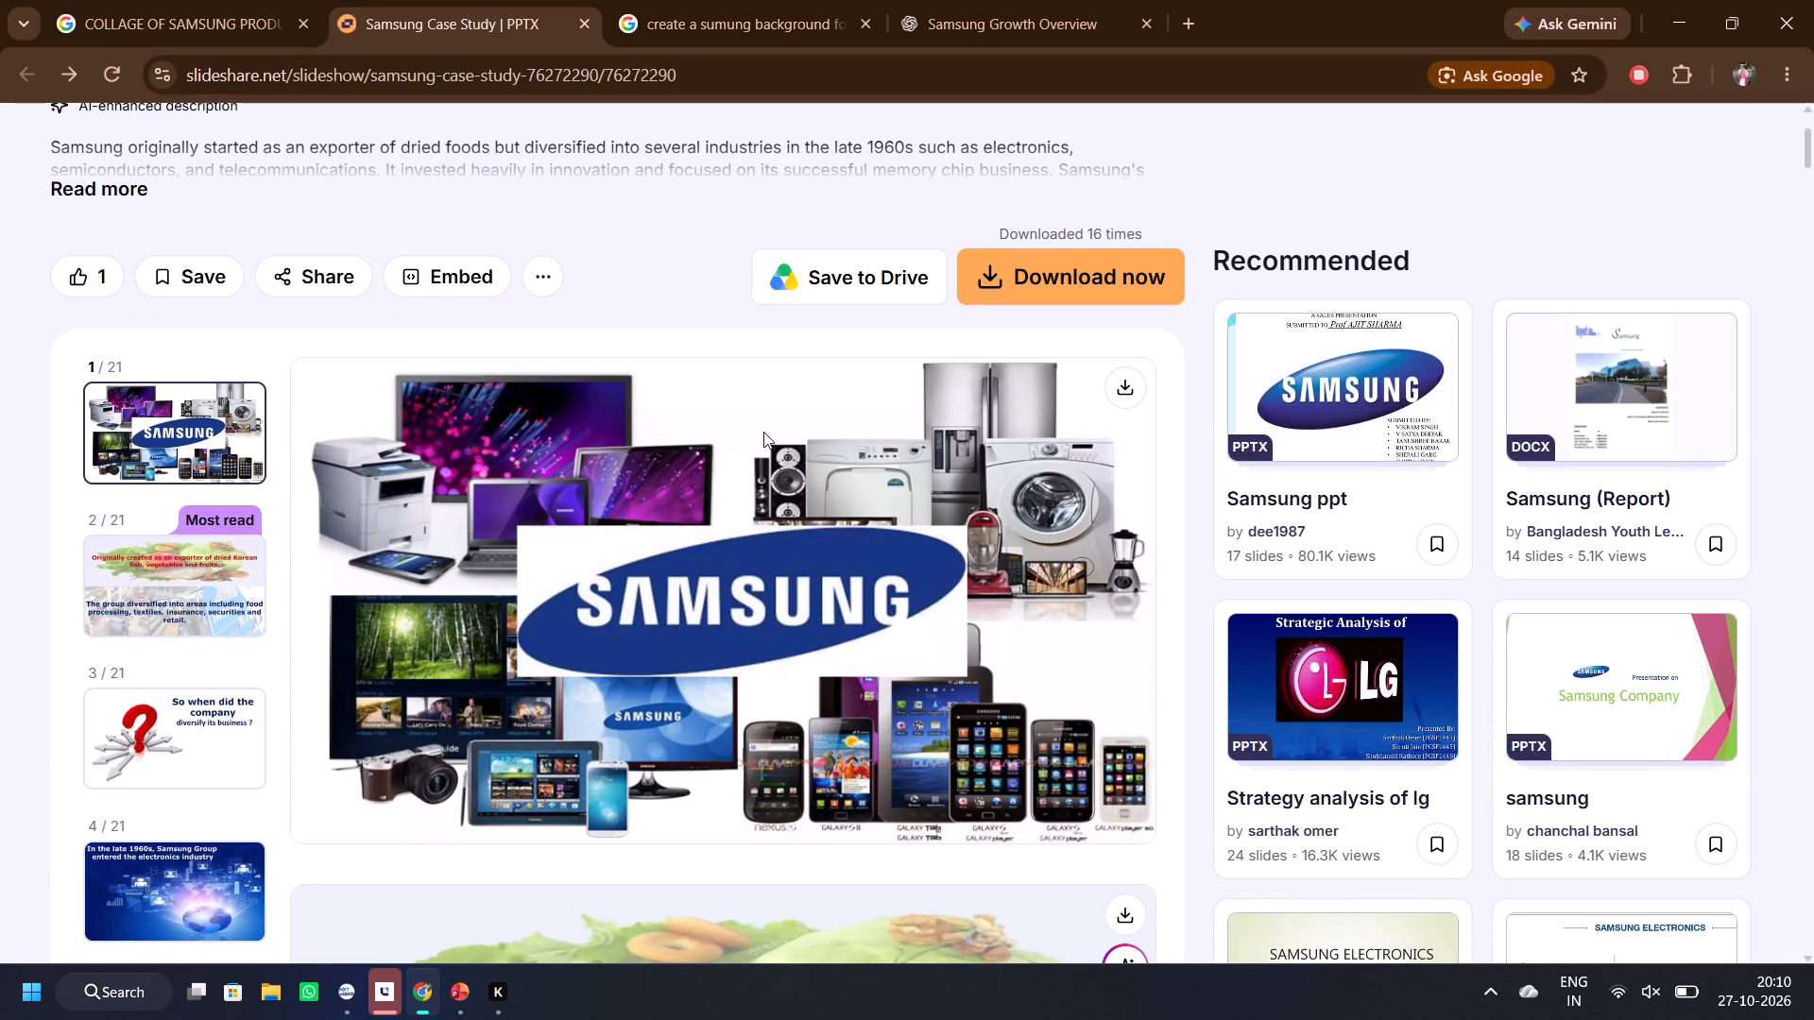
left_click(1172, 32)
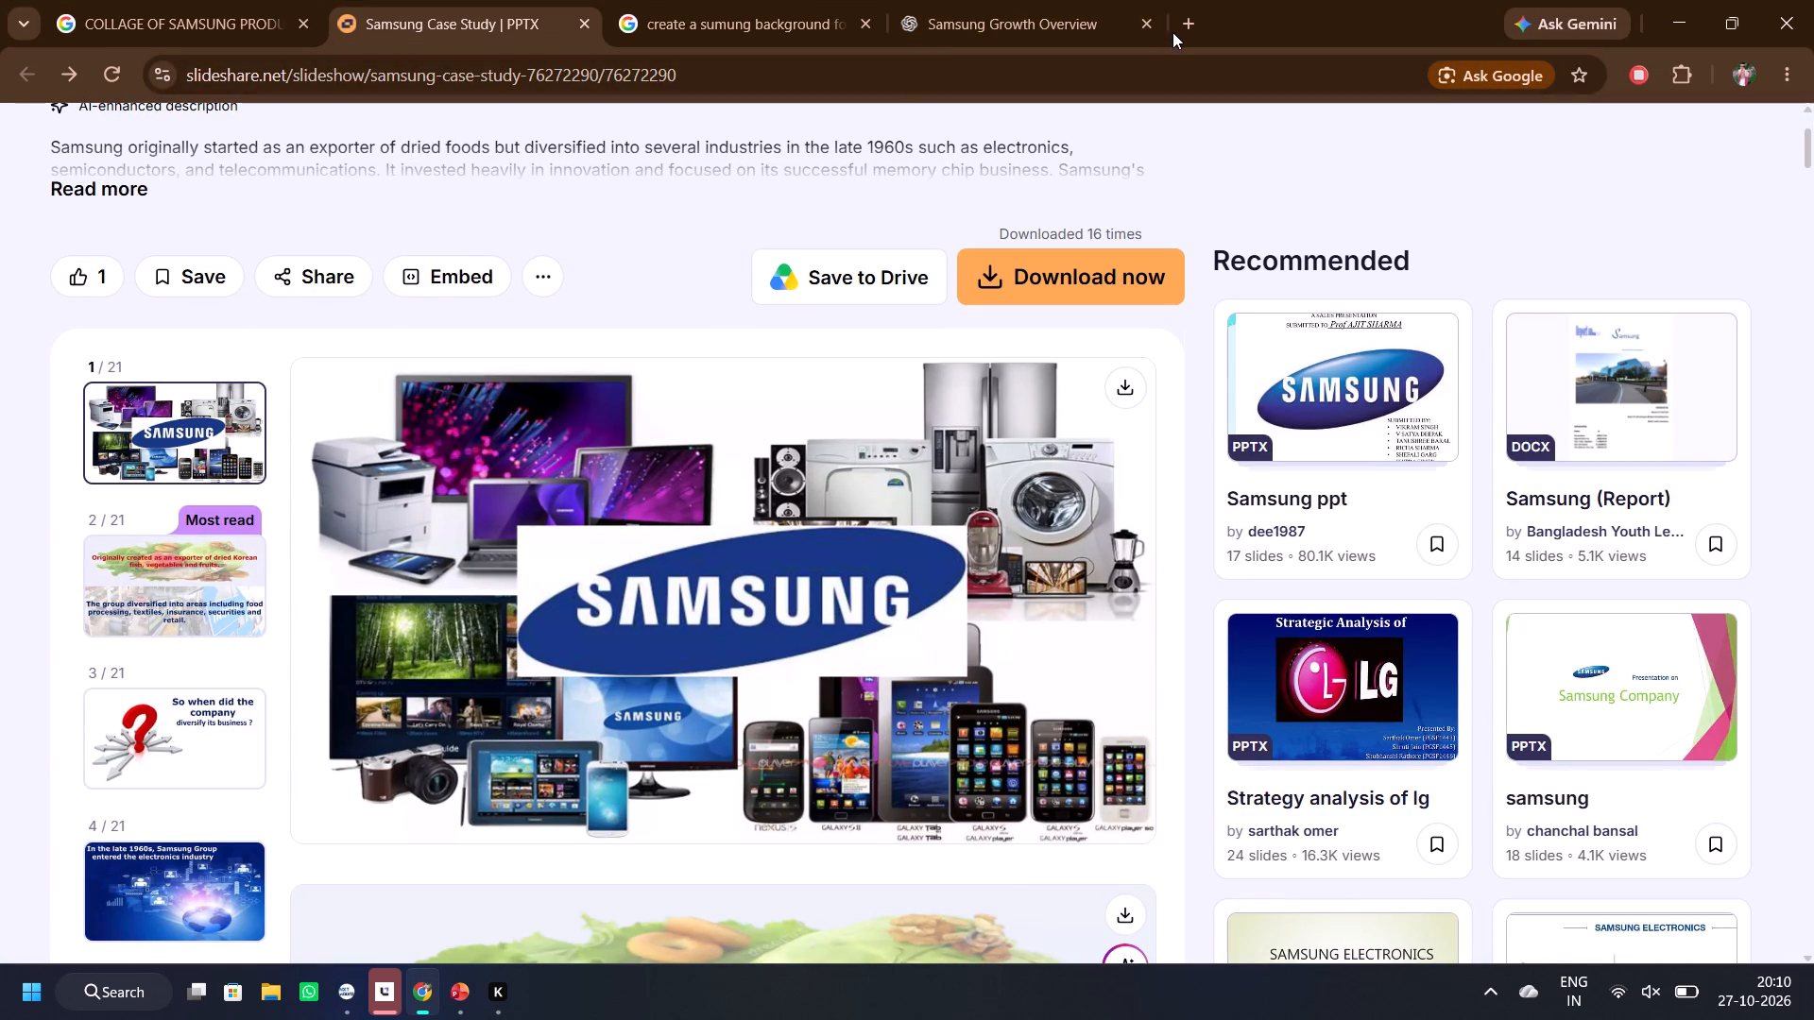
left_click(1186, 25)
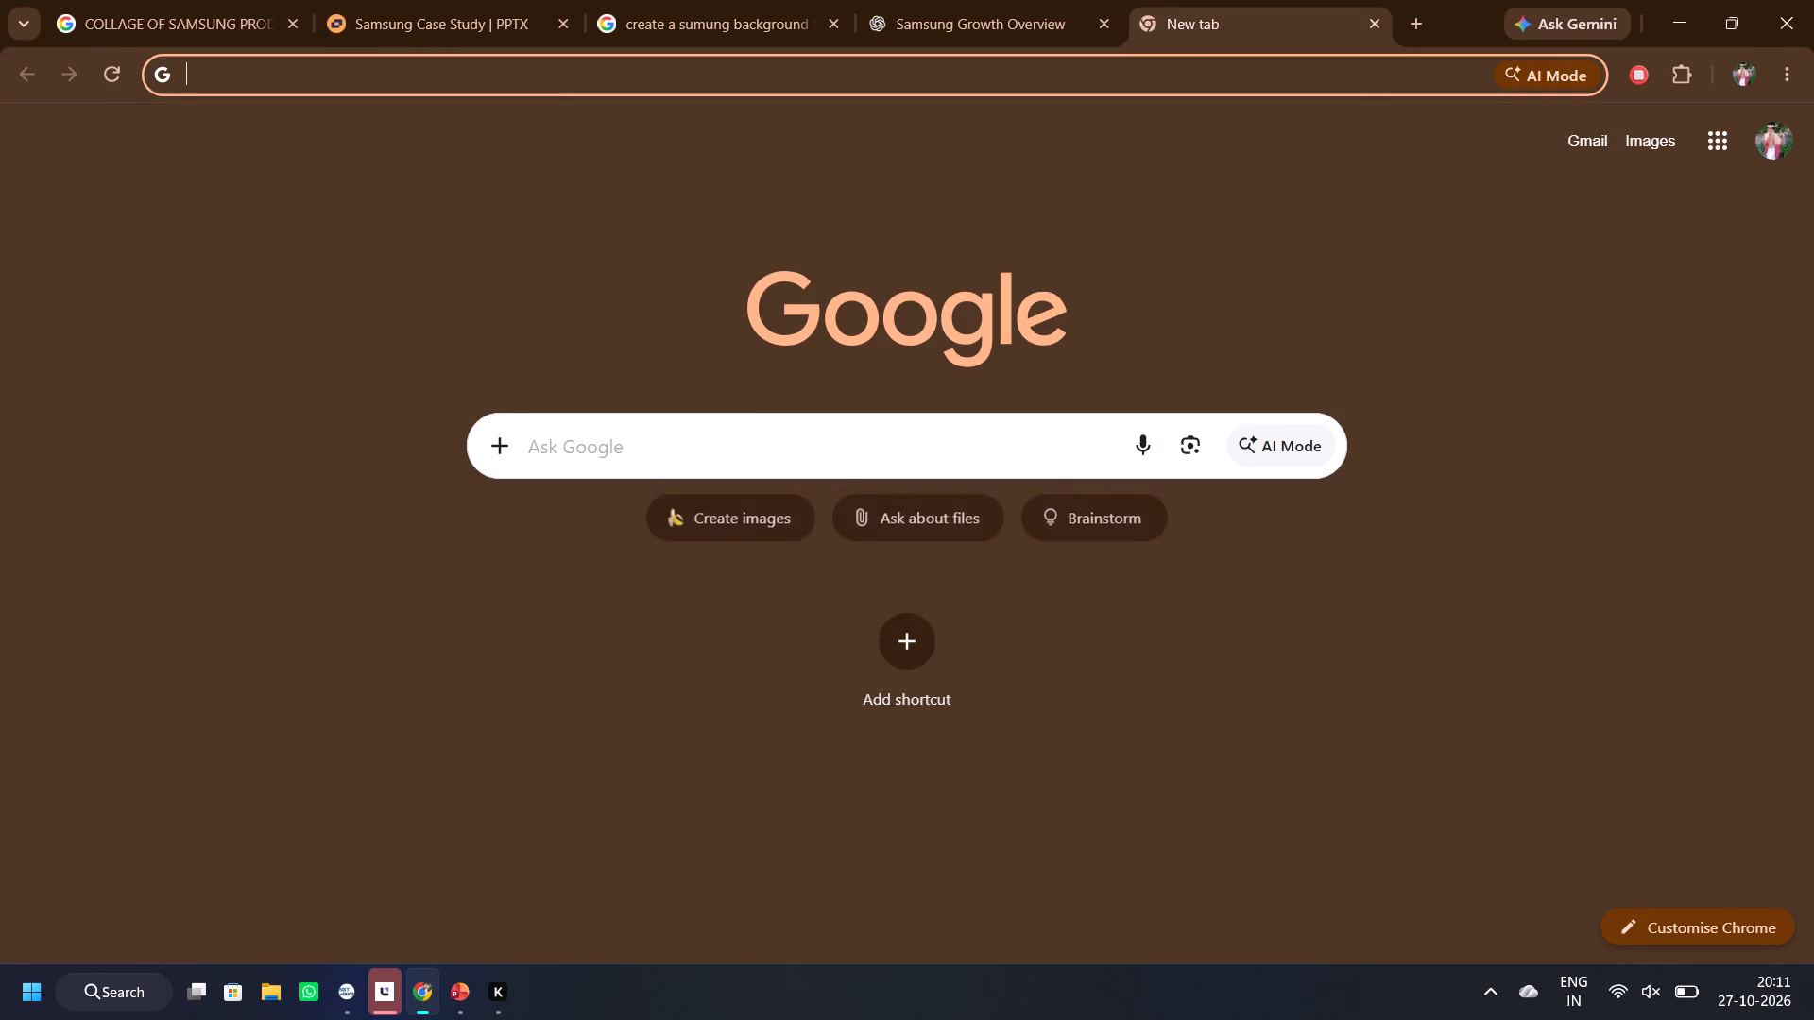
left_click(495, 446)
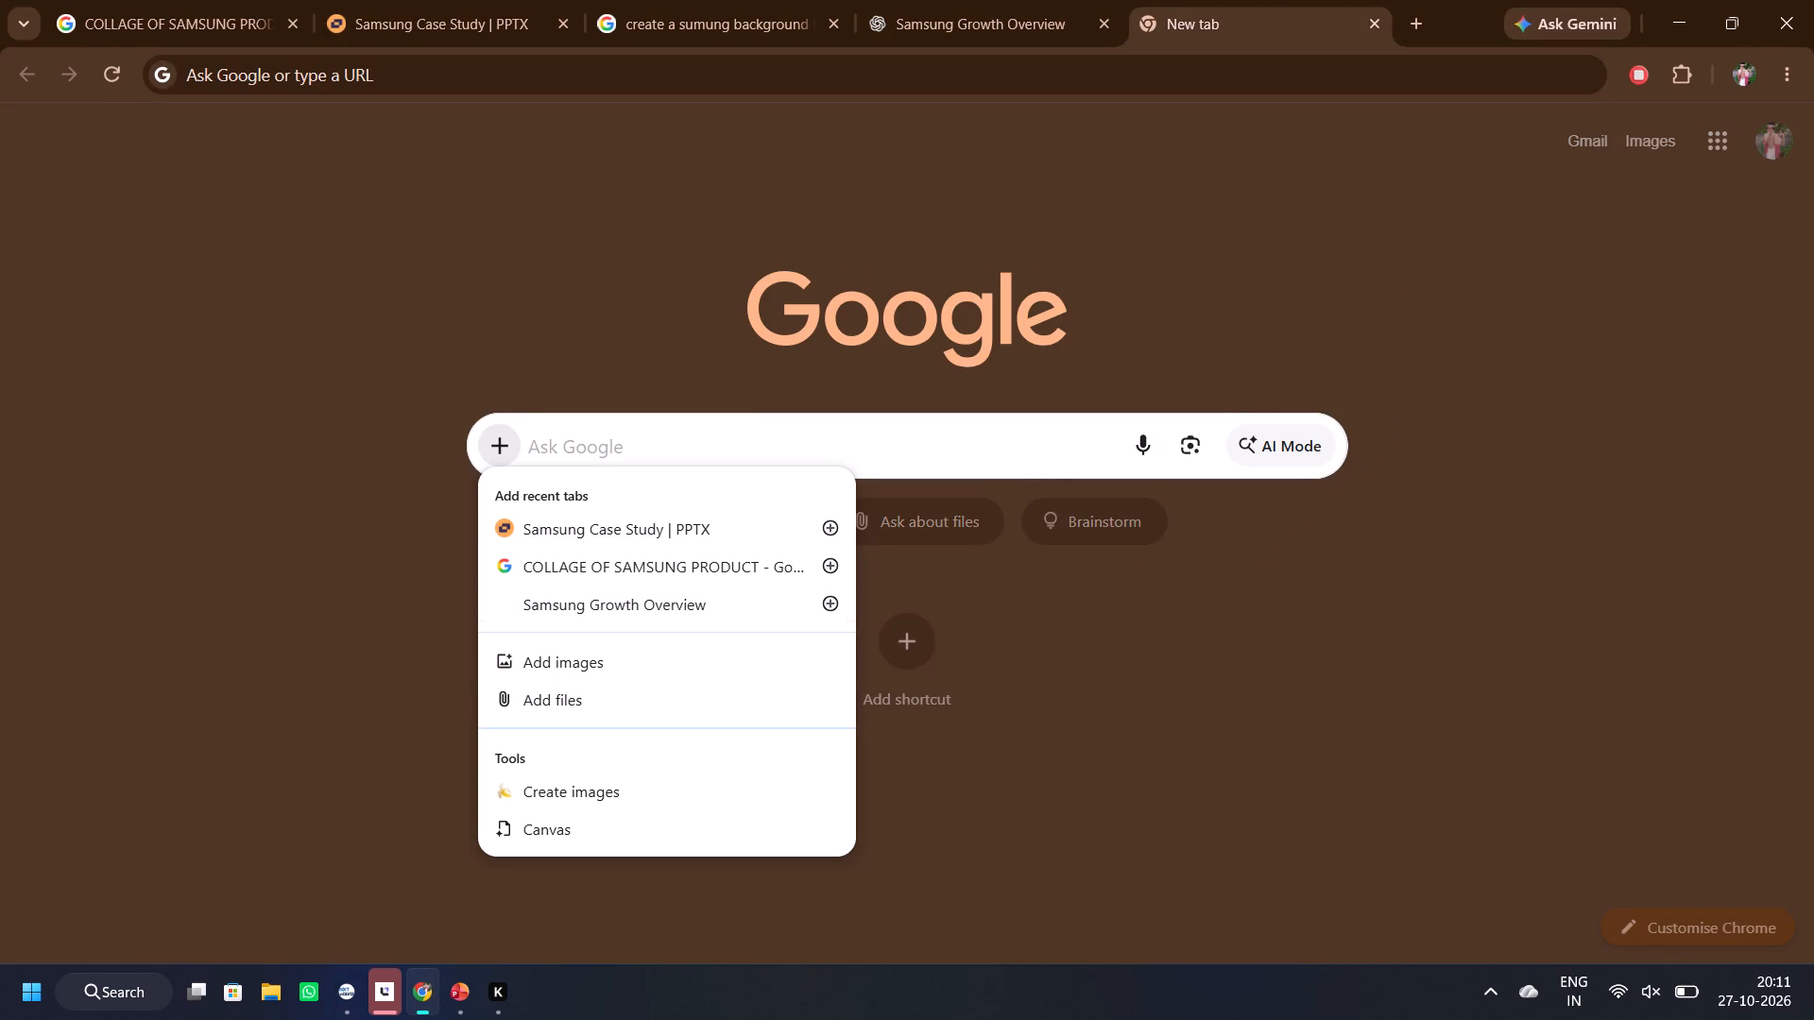
left_click(551, 779)
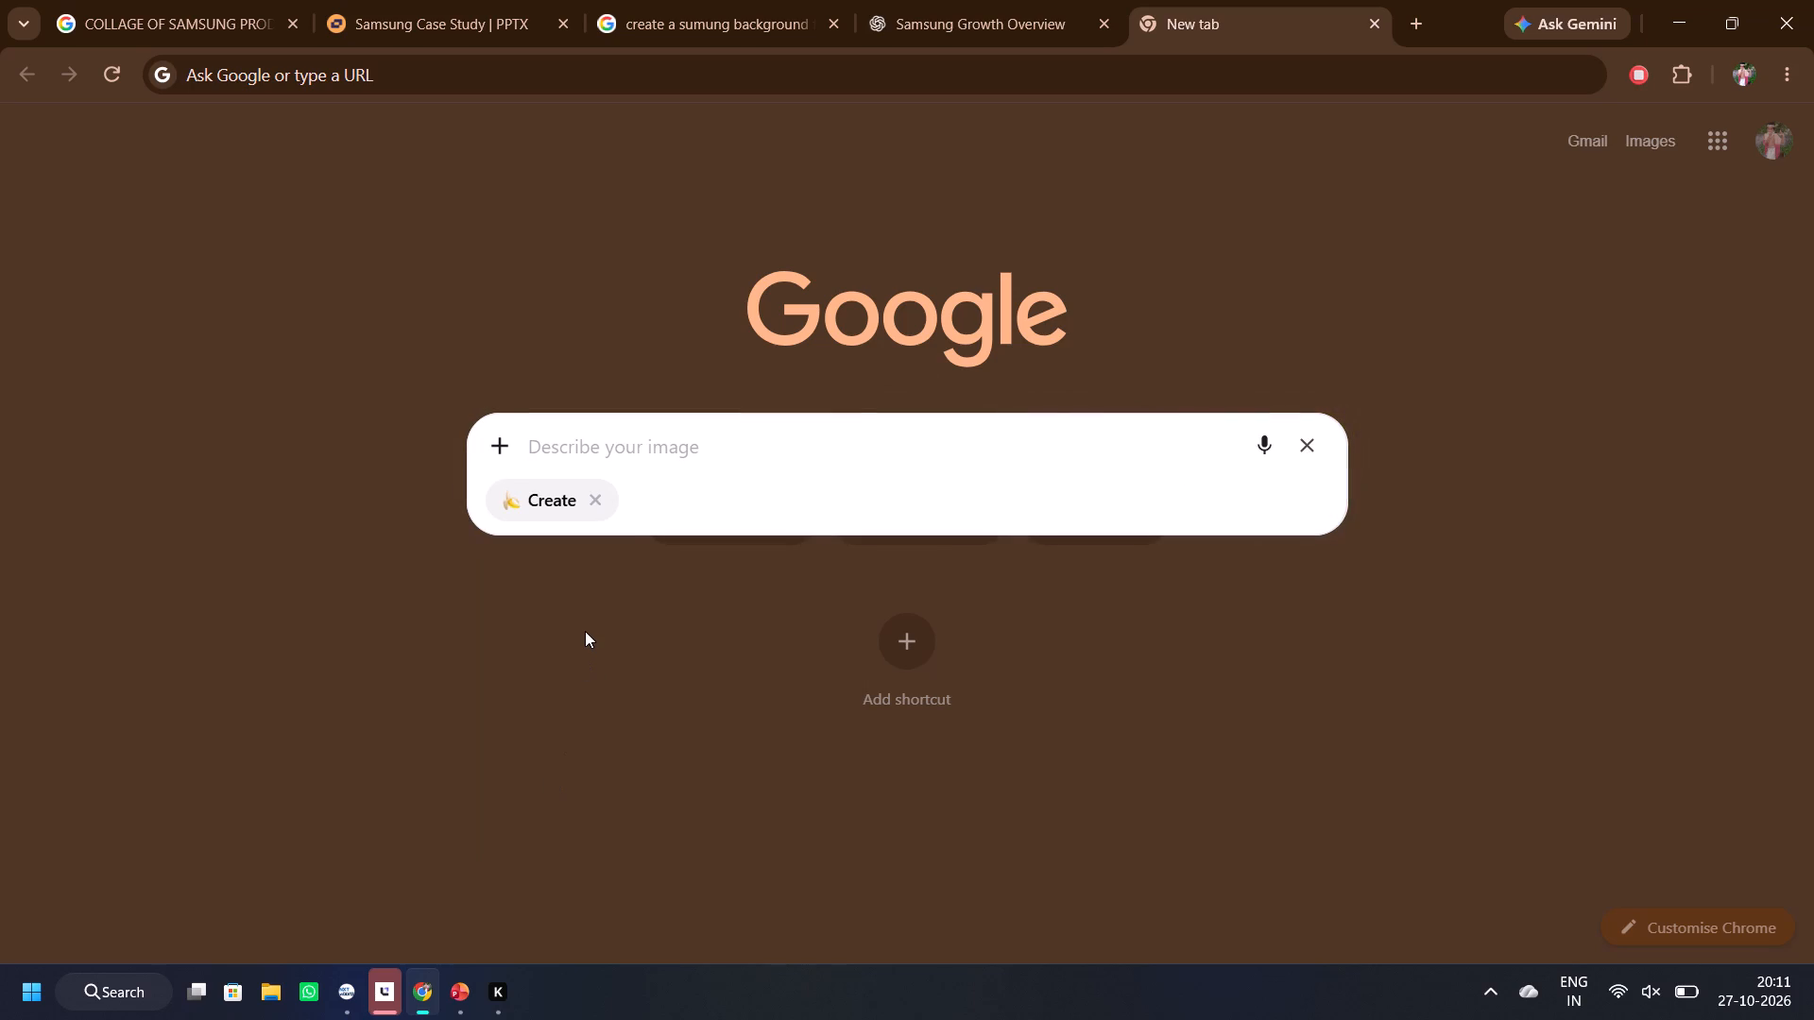
key("ctrl+v")
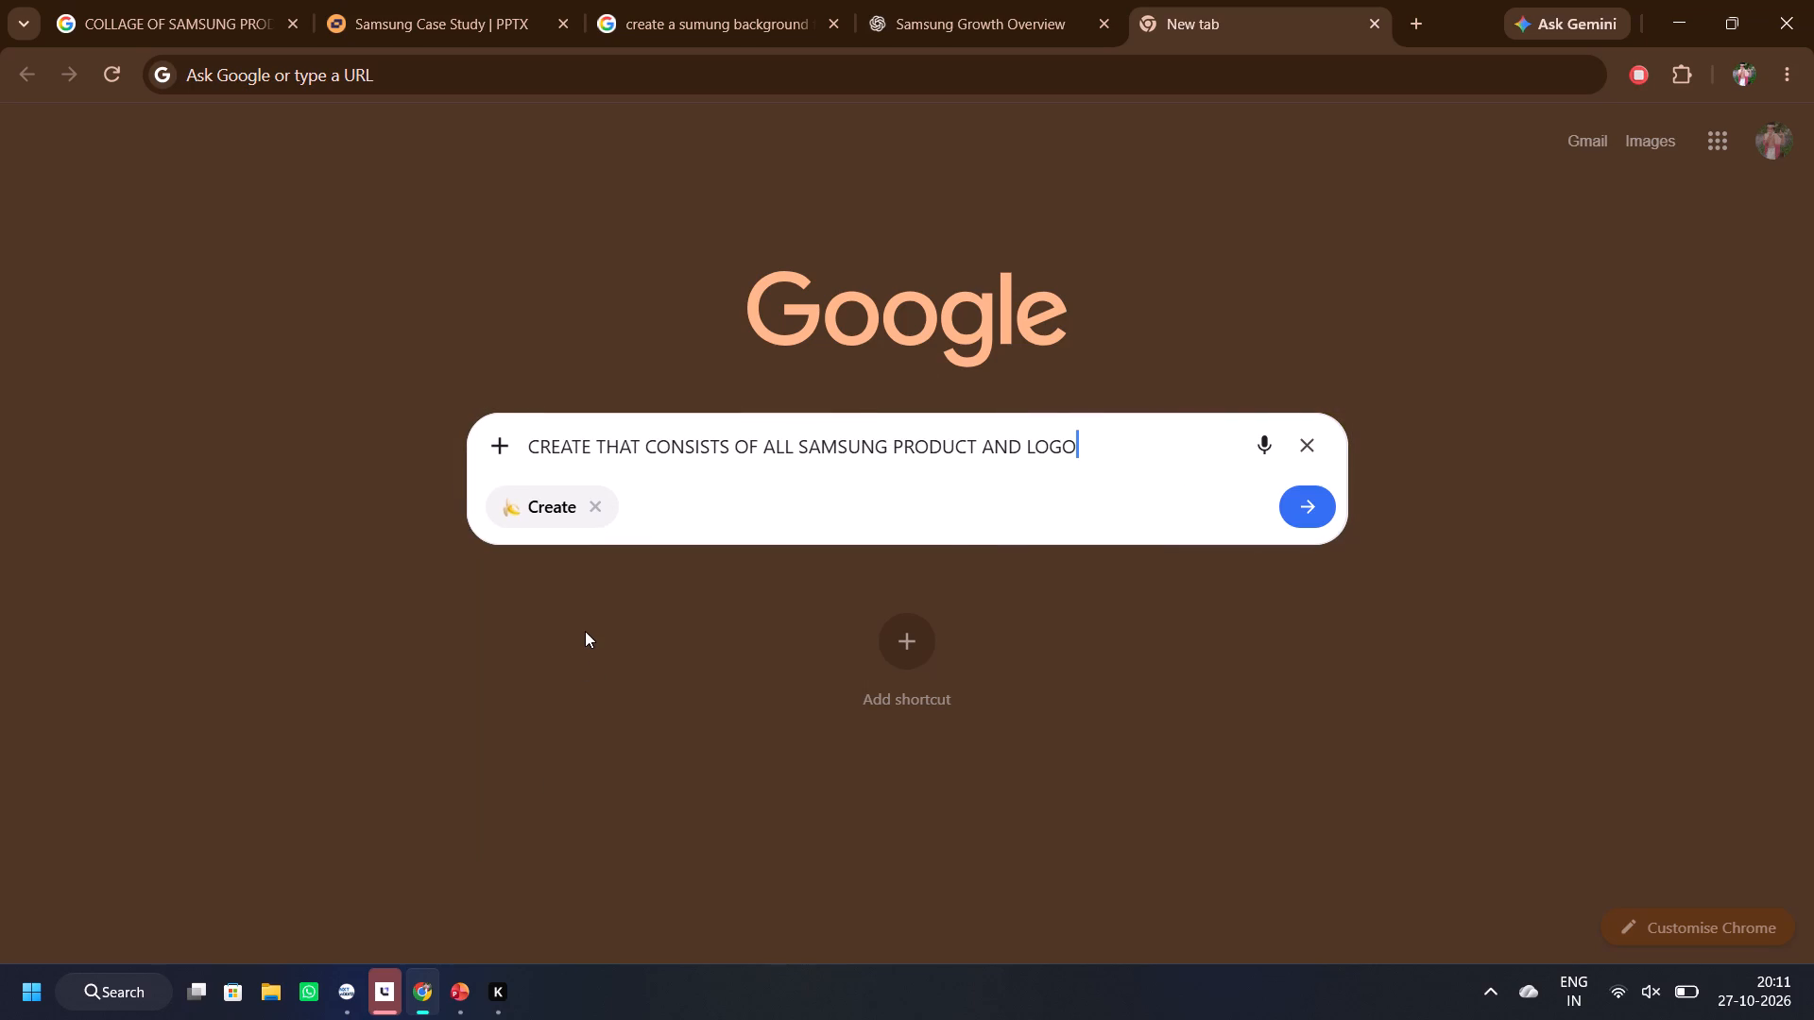
key("Return")
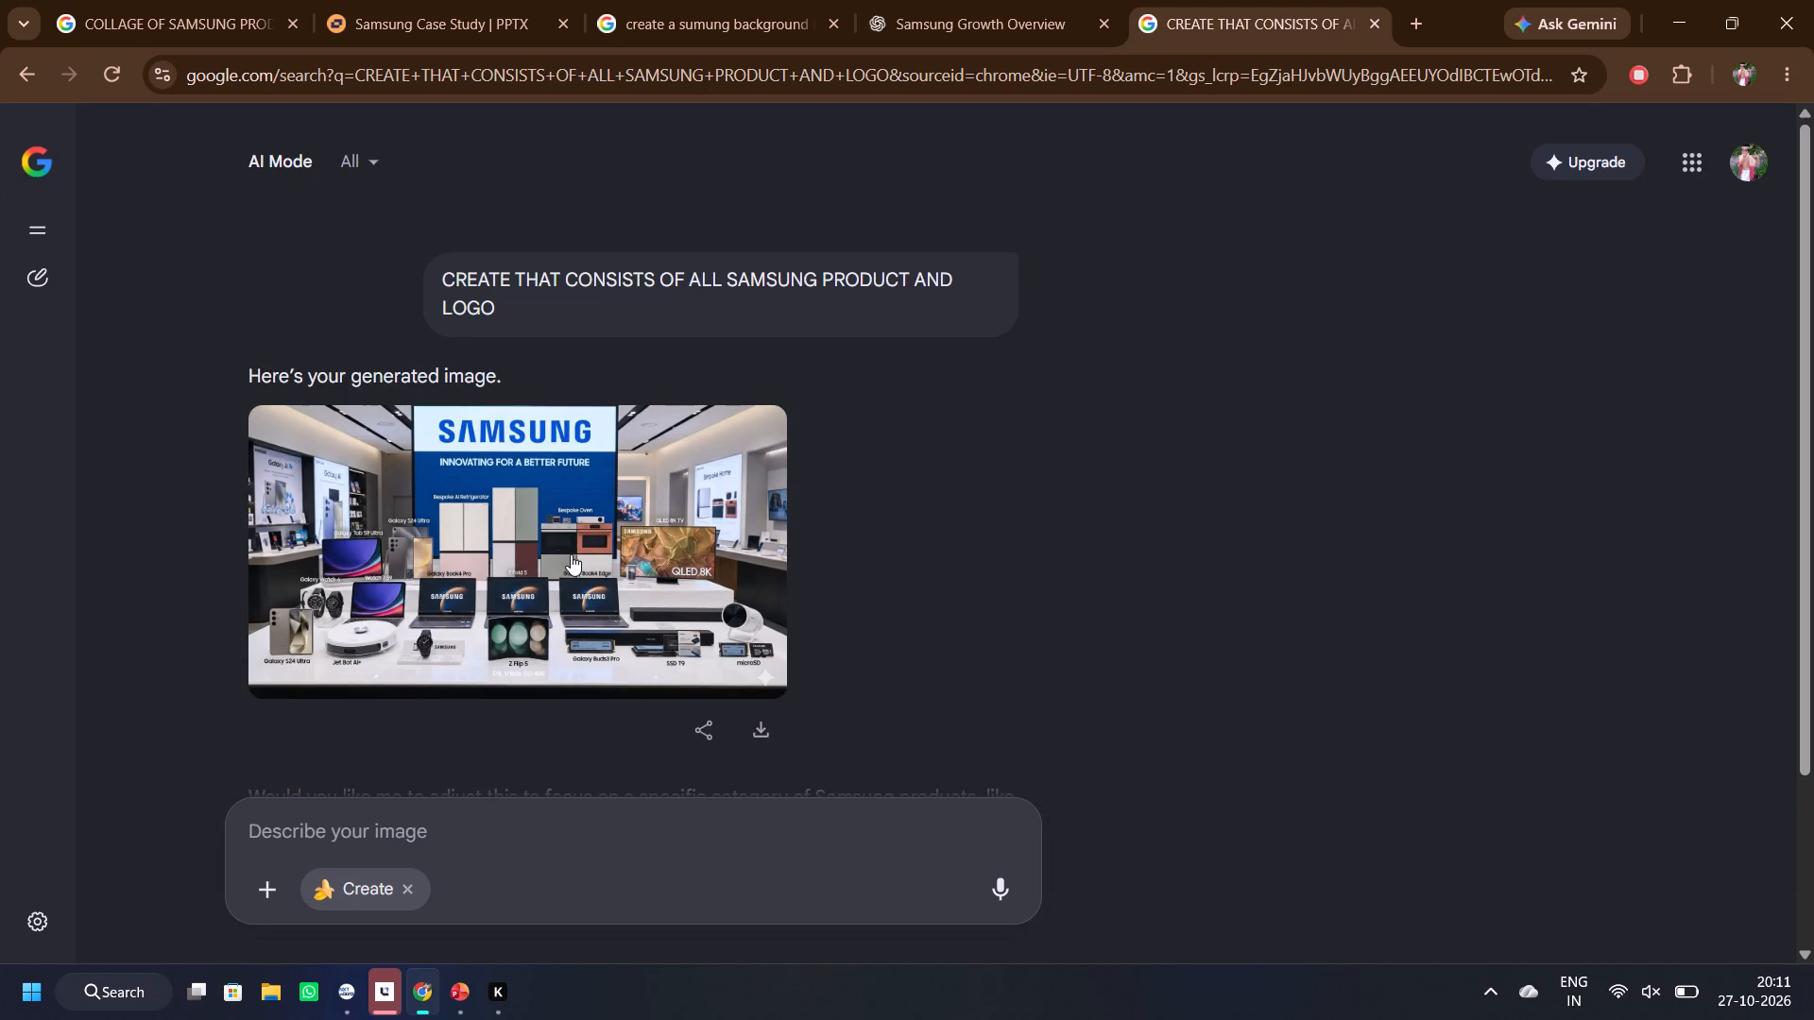
left_click(753, 738)
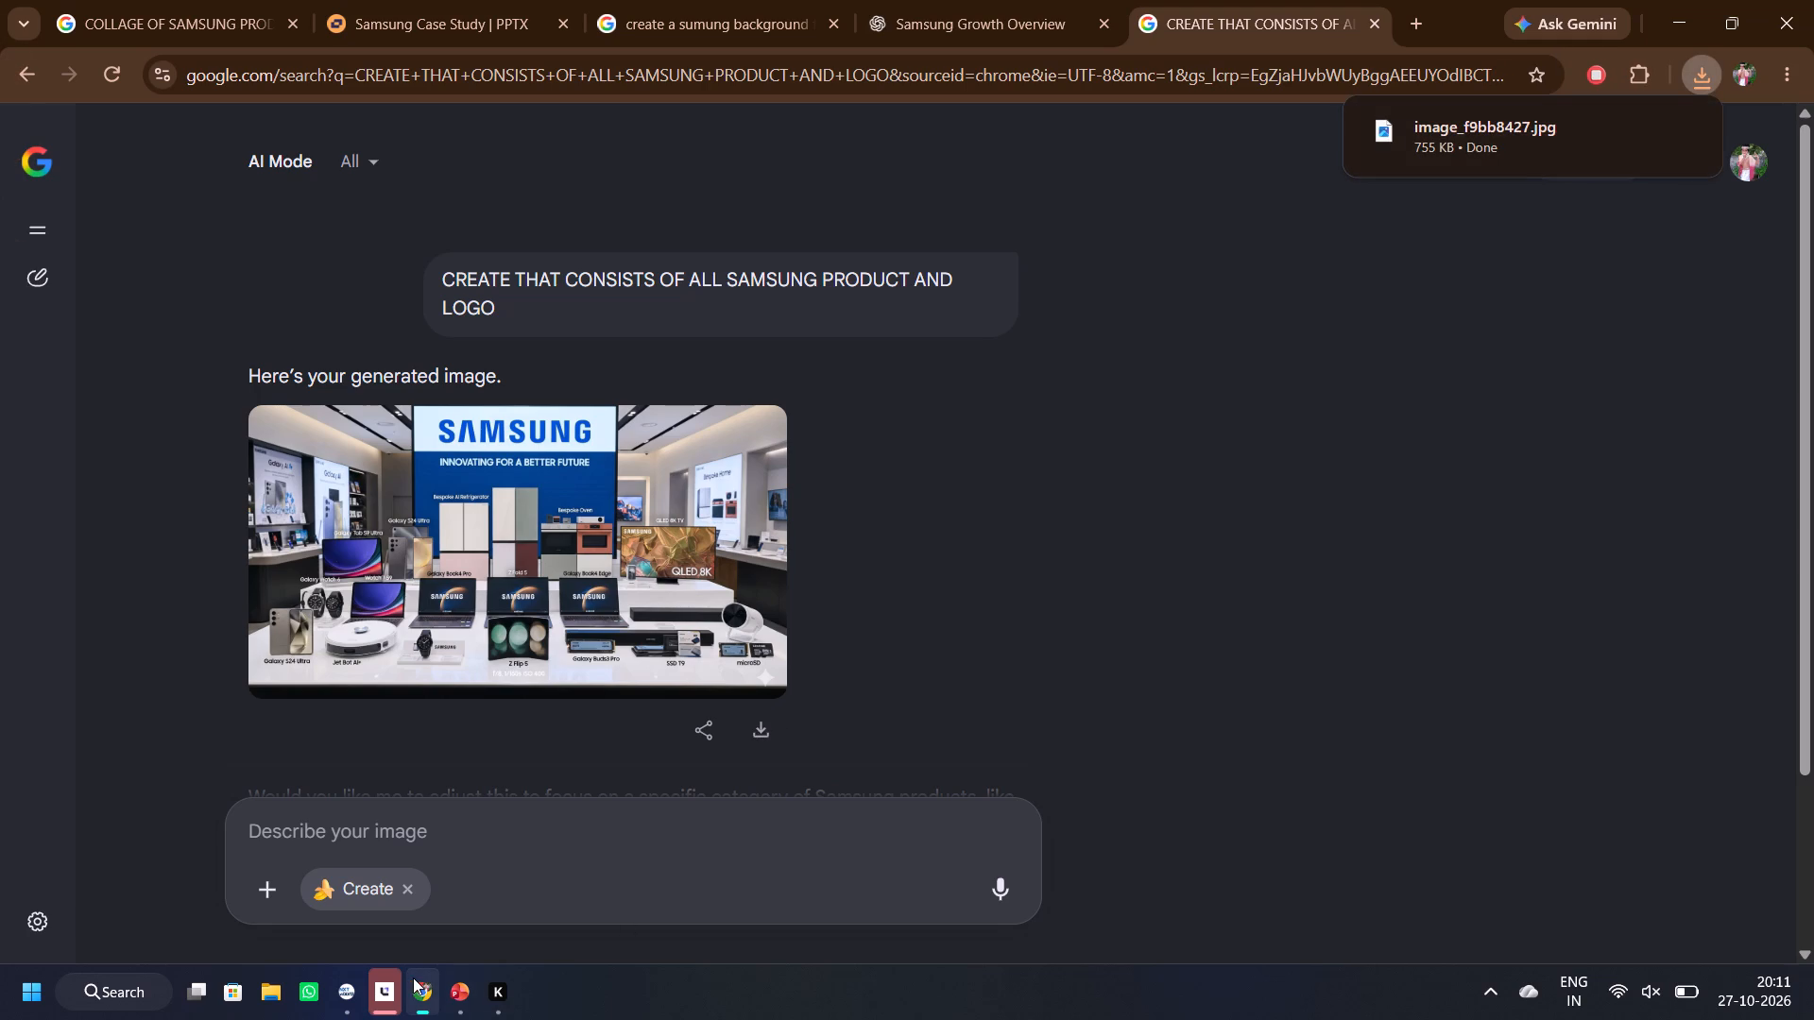
Switch to PowerPoint and insert the downloaded picture image_f9bb8427 from the Downloads folder onto the INTRODUCTION slide.
left_click(460, 997)
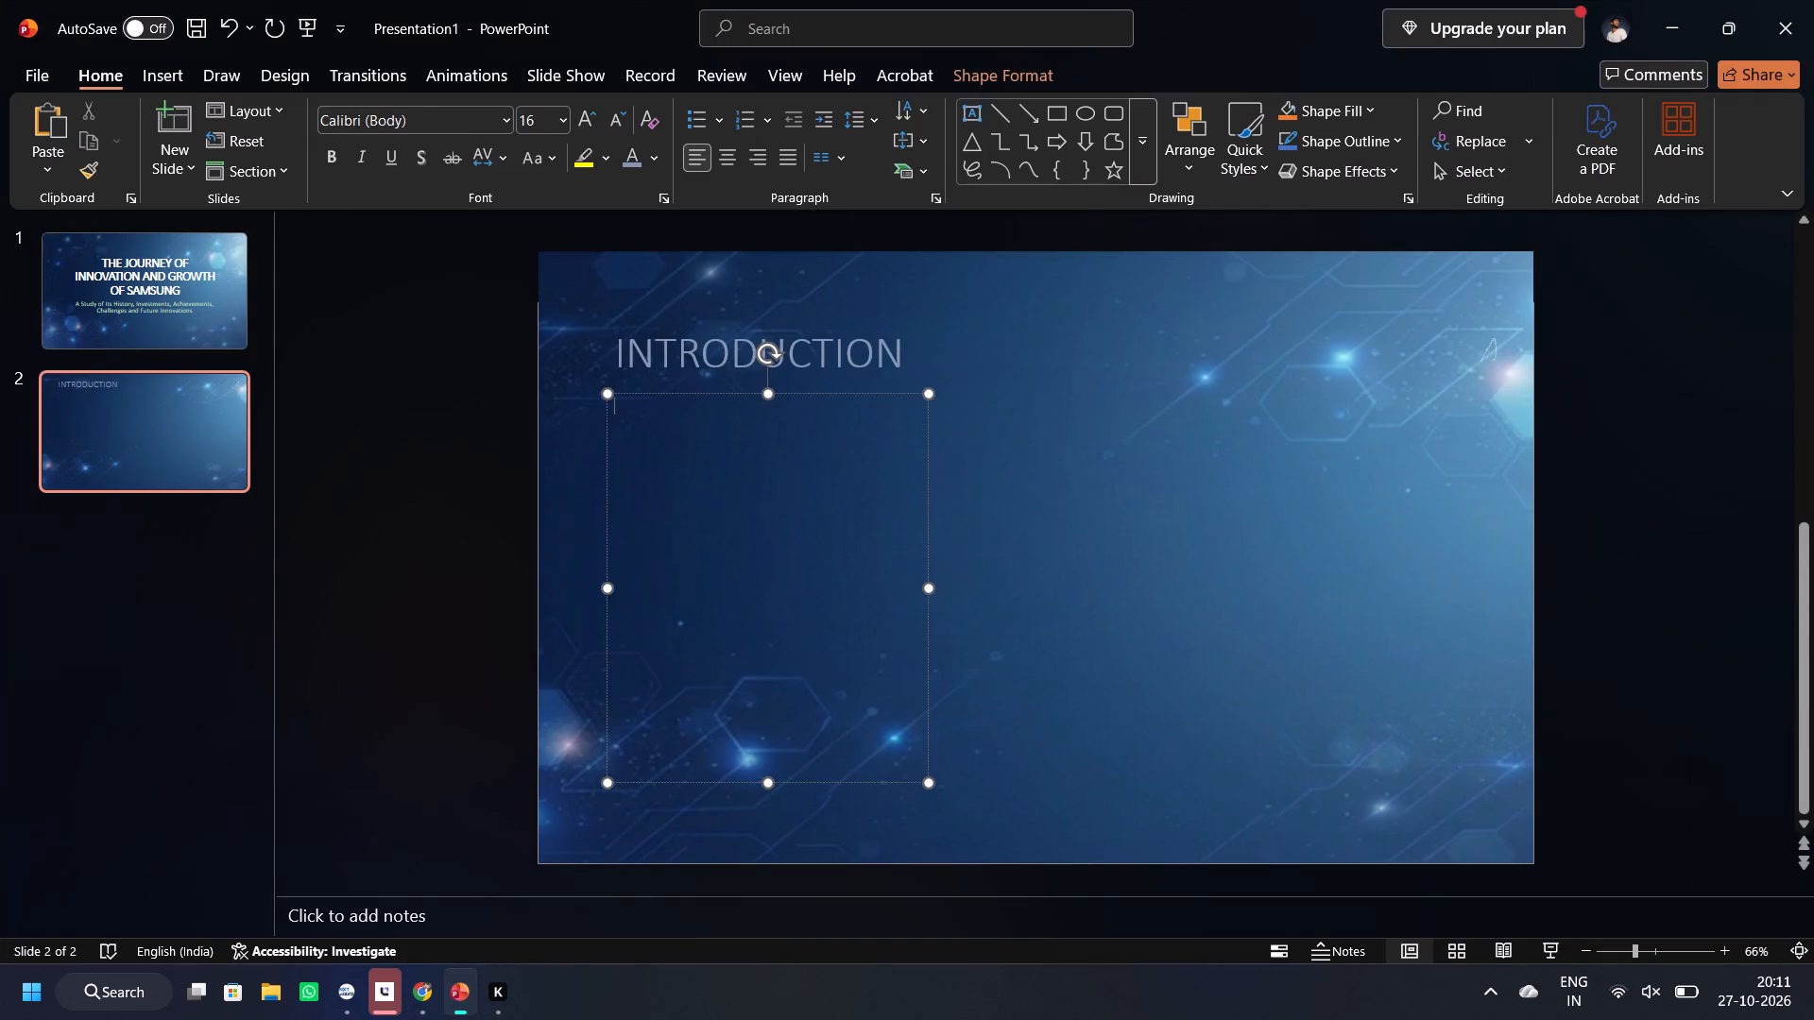
left_click(170, 69)
left_click(179, 139)
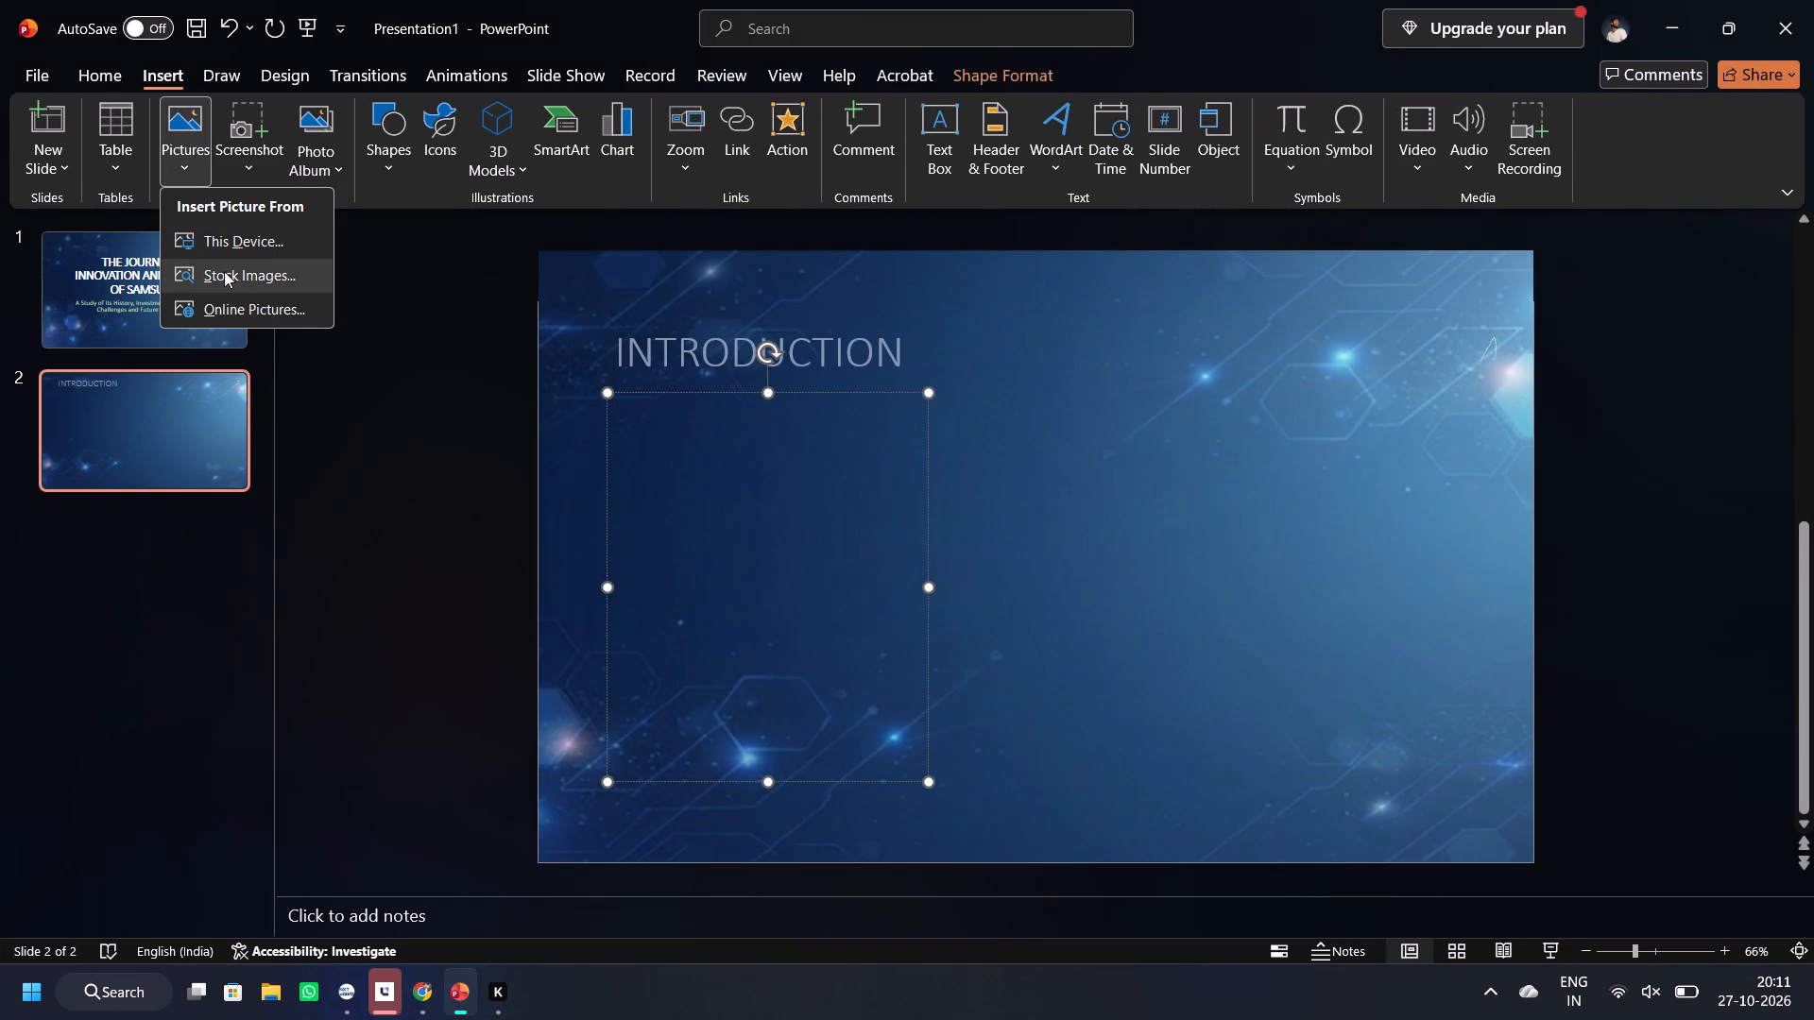
left_click(228, 246)
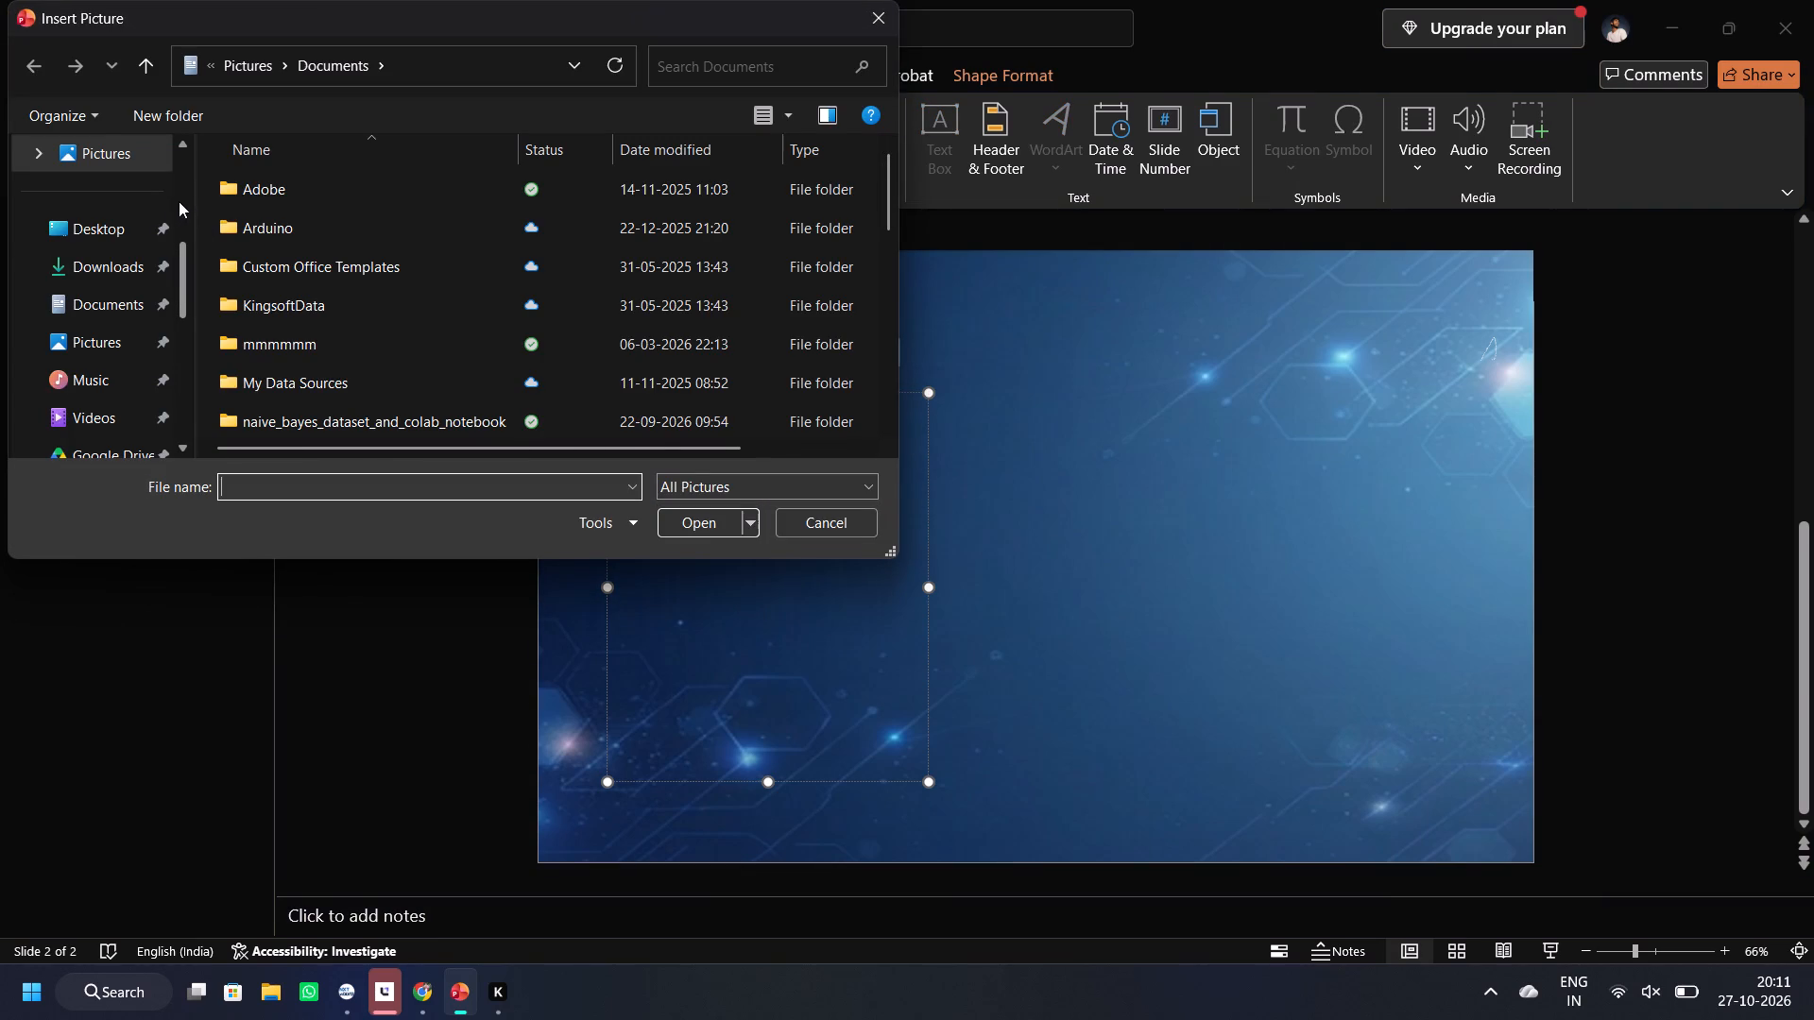
left_click(154, 248)
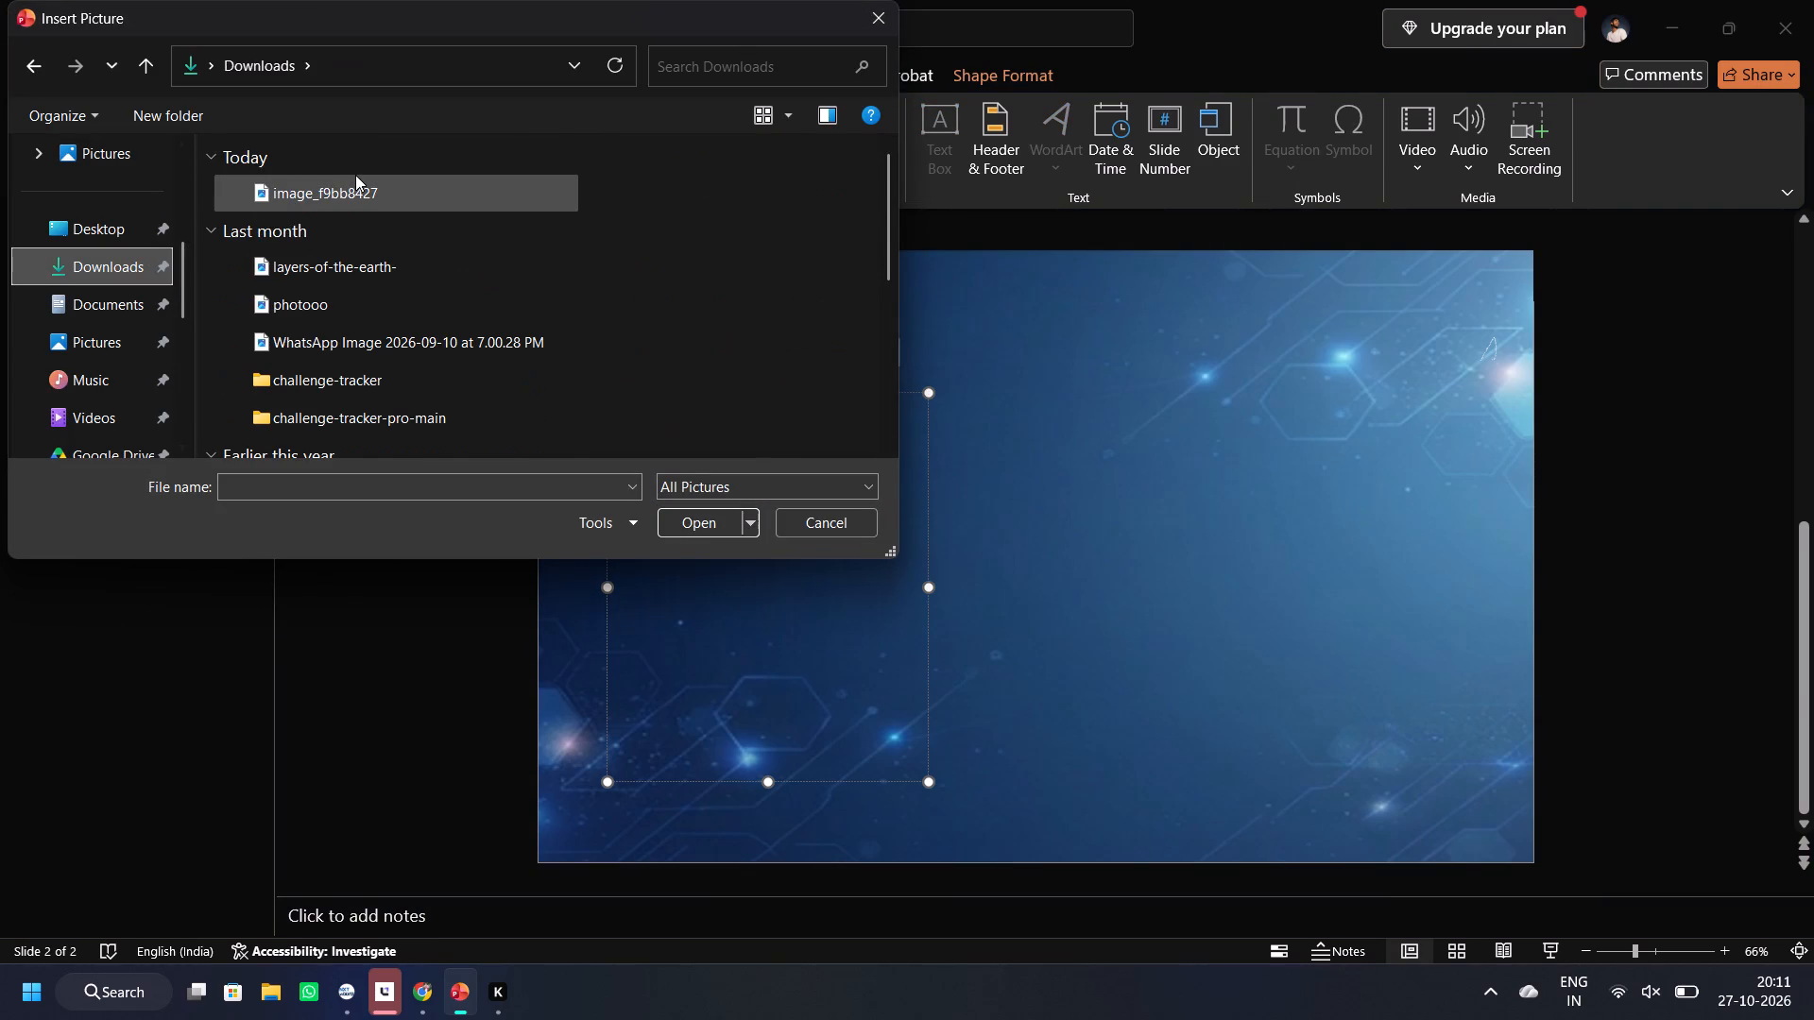
left_click(355, 175)
left_click(676, 530)
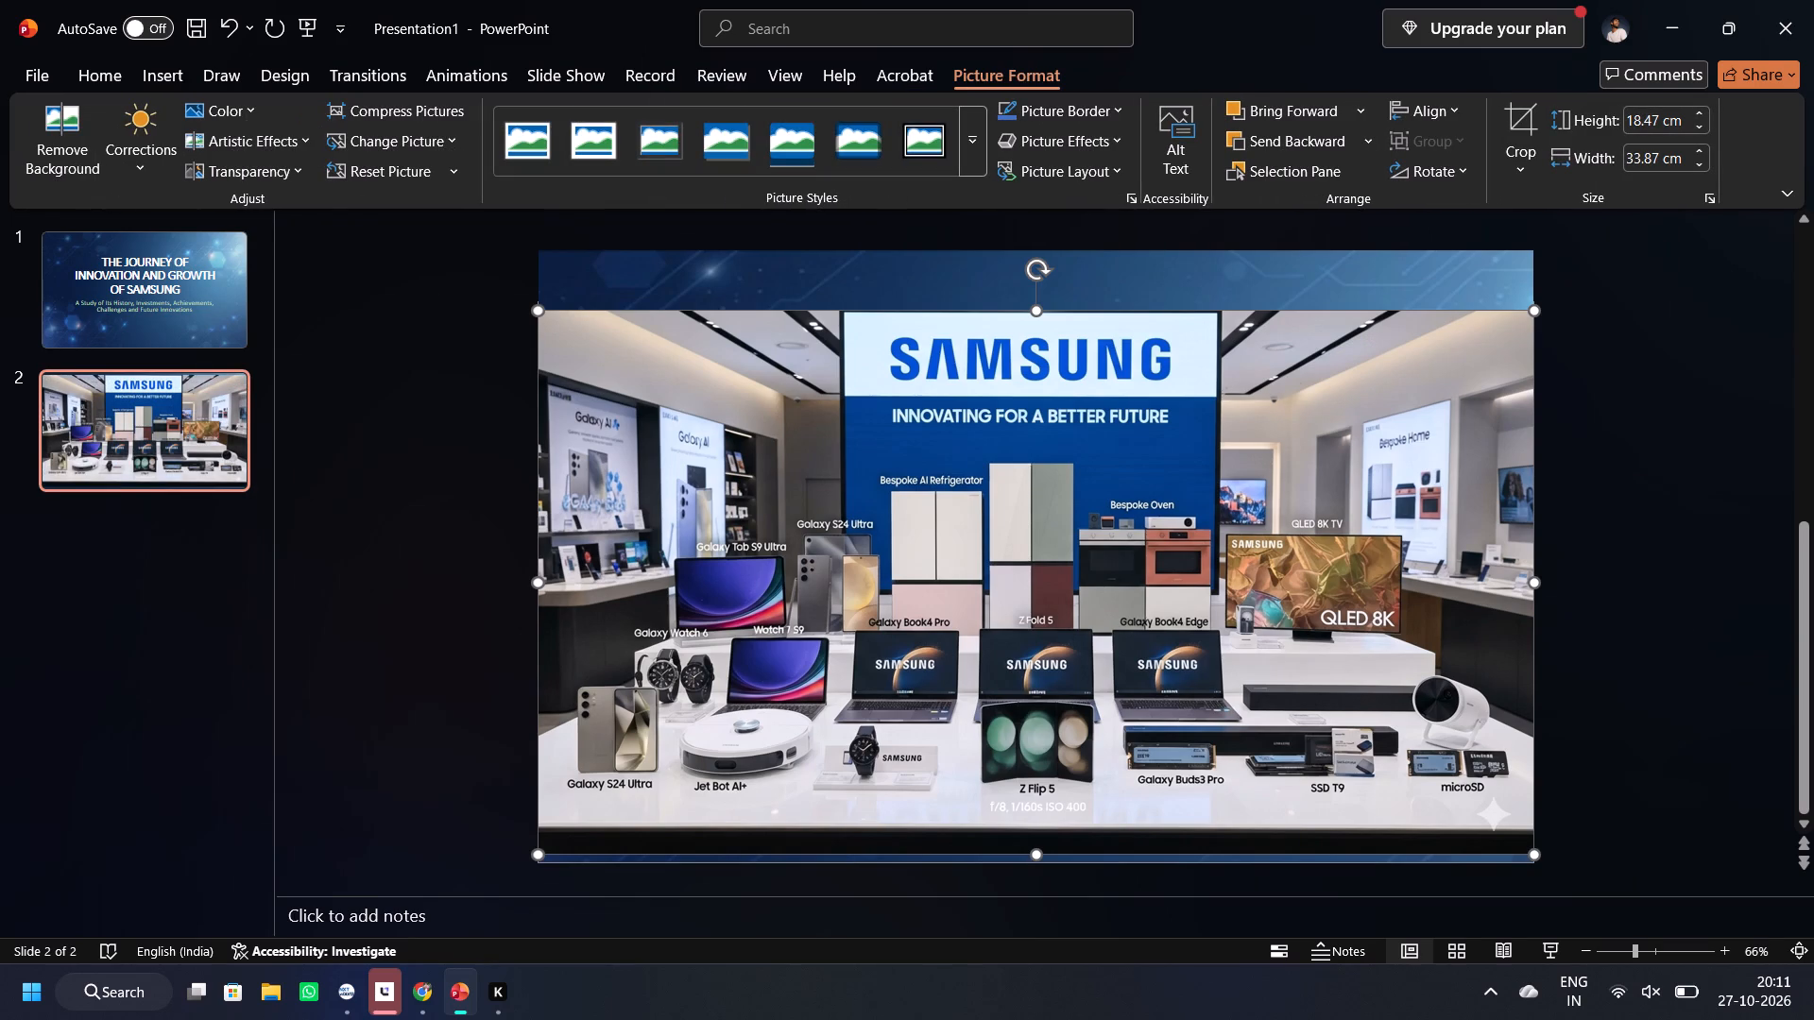
Narrow the Samsung picture to about 16.4 cm wide and move it to the right half of the slide, clear of the text placeholder.
left_click(531, 572)
left_click_drag(531, 572, 911, 557)
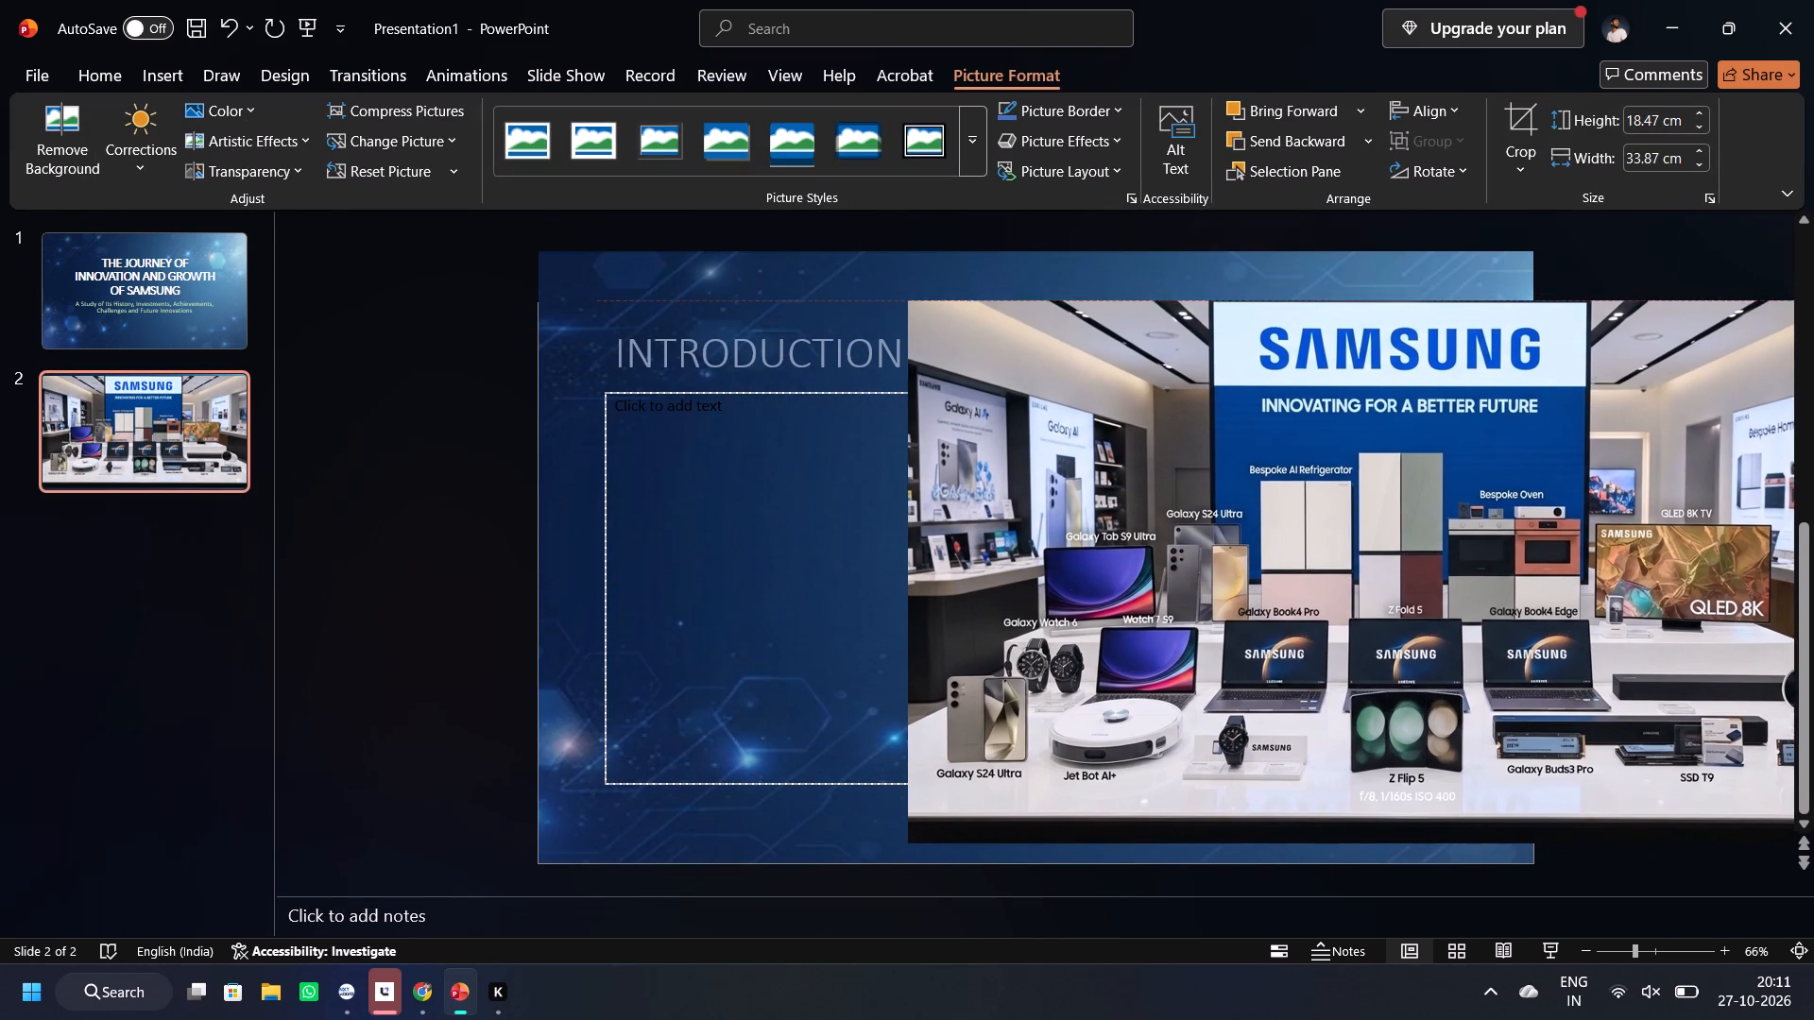
left_click_drag(911, 557, 534, 534)
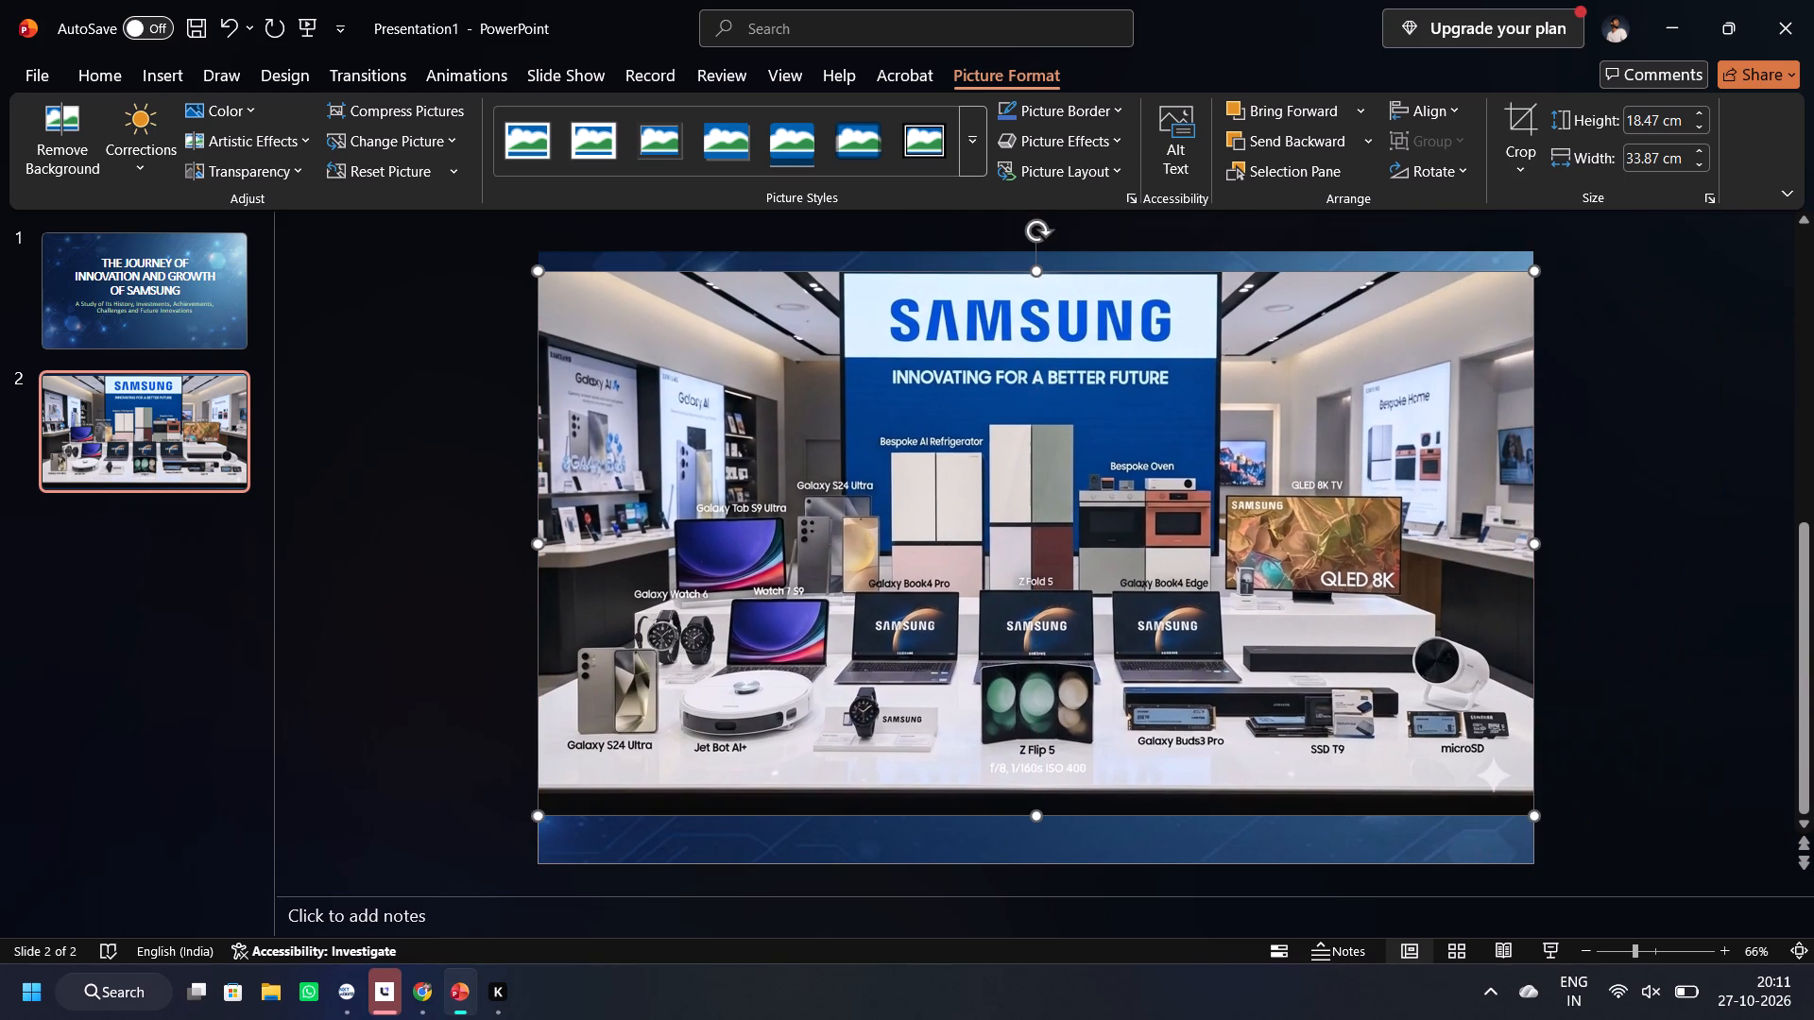
left_click_drag(1534, 539, 1022, 569)
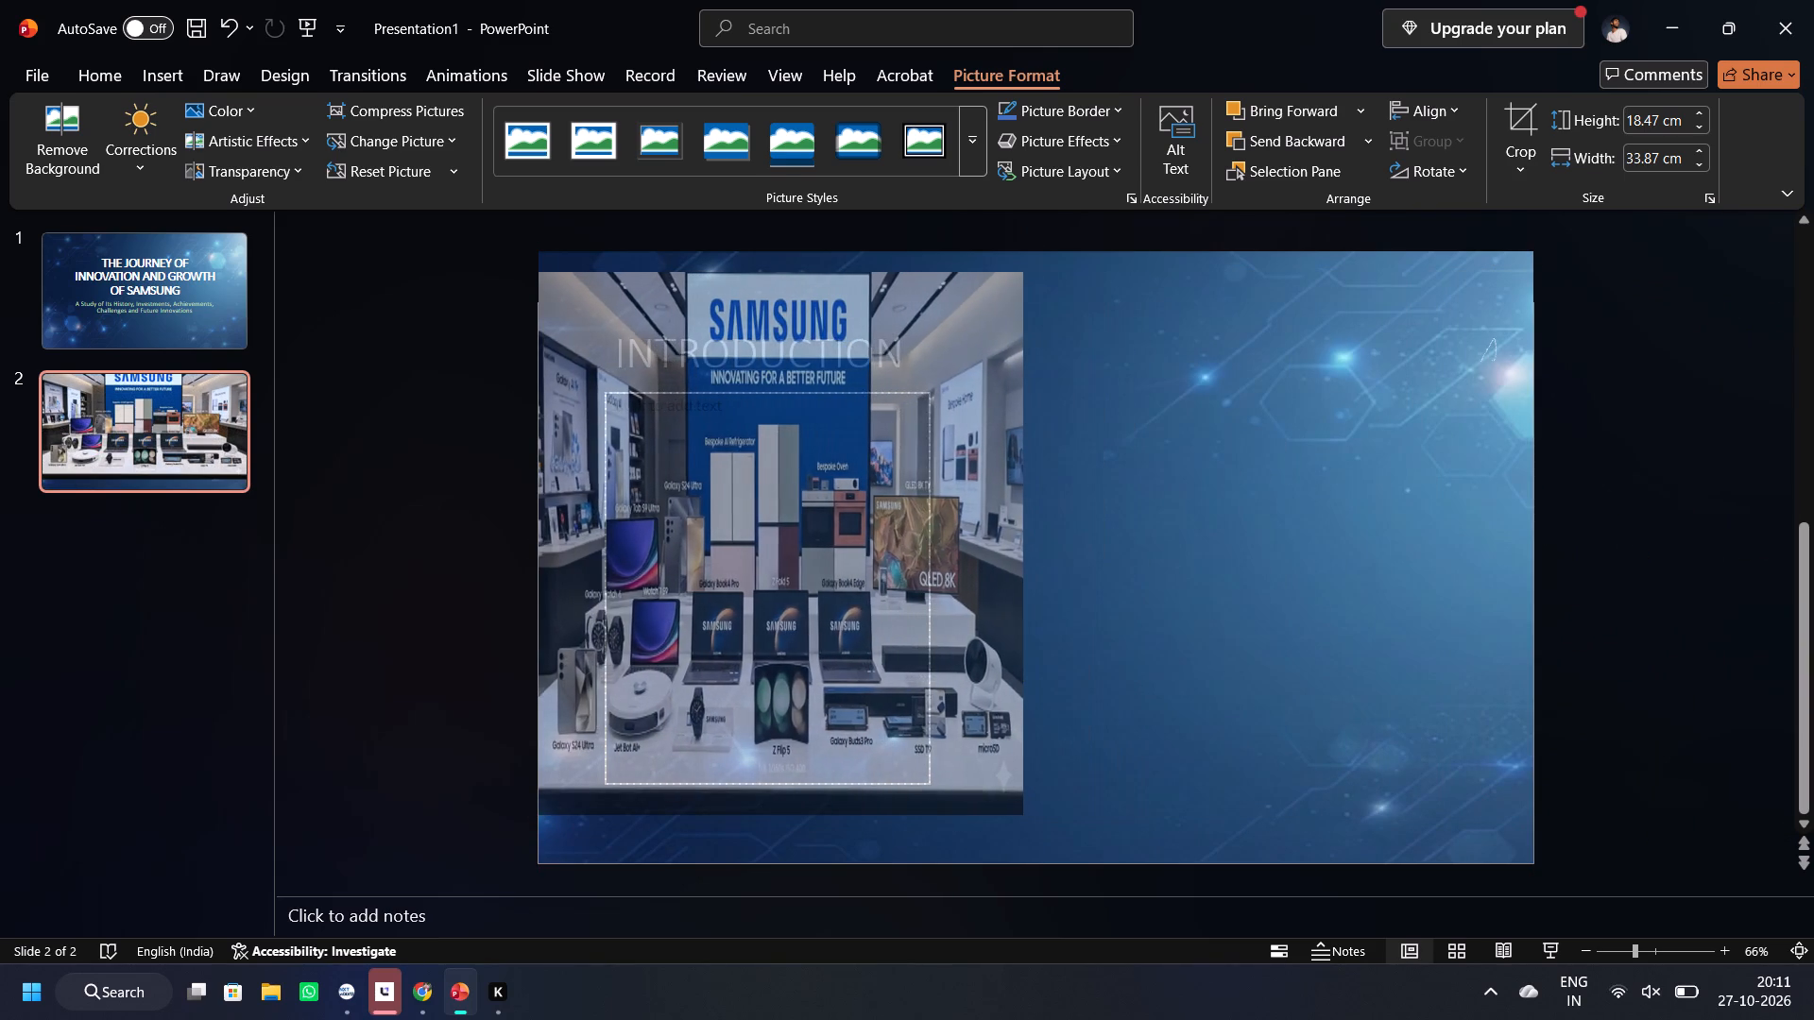
left_click_drag(1022, 569, 1024, 569)
left_click_drag(884, 567, 1148, 582)
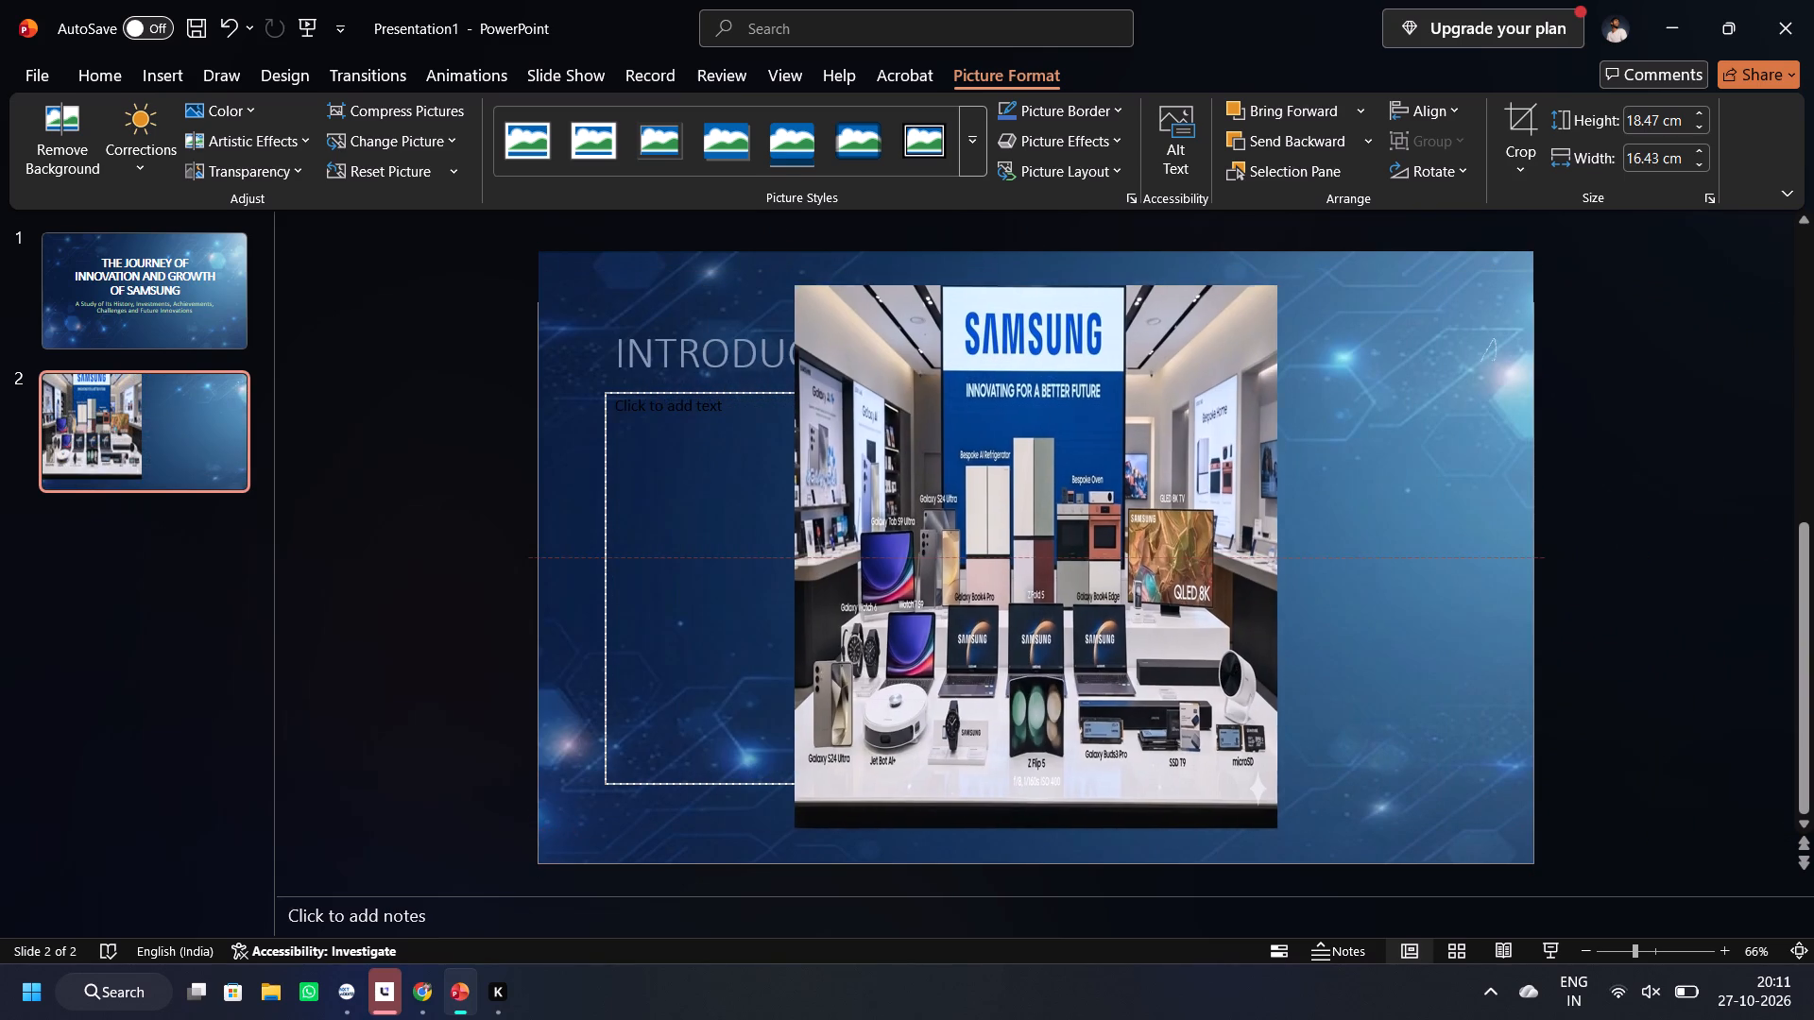
left_click_drag(1148, 582, 1386, 569)
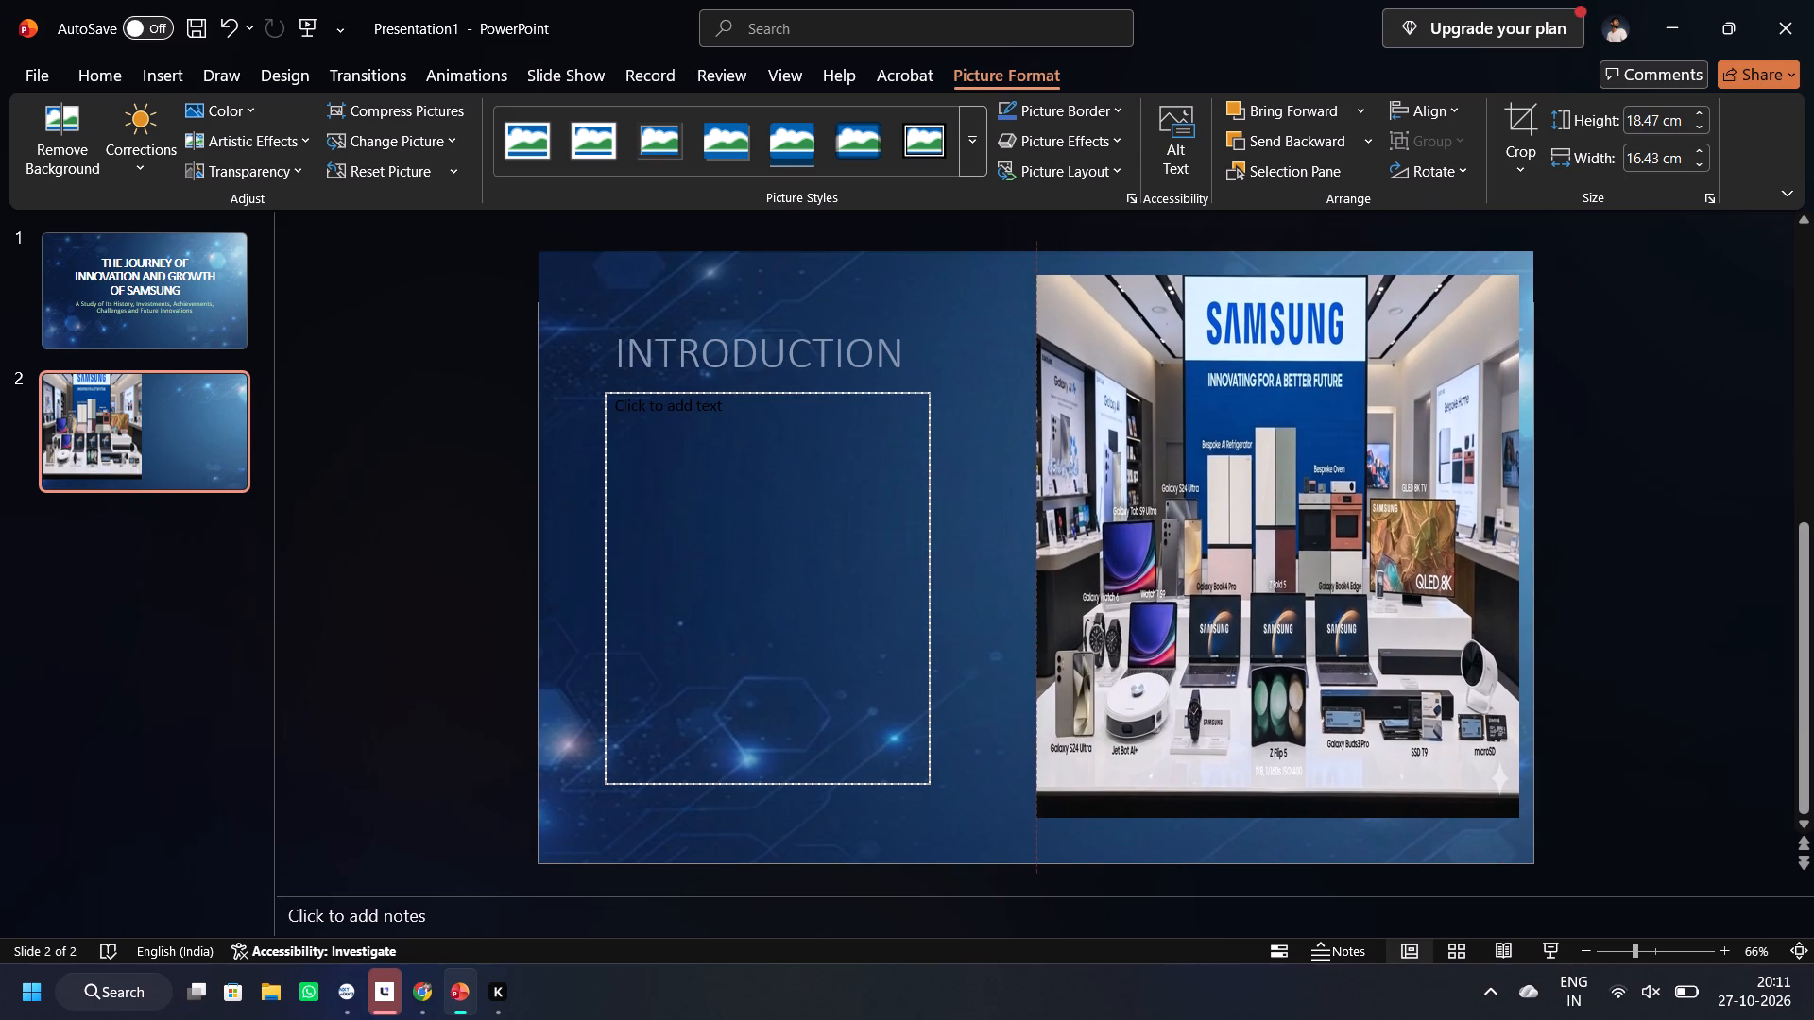
left_click_drag(1386, 569, 1397, 571)
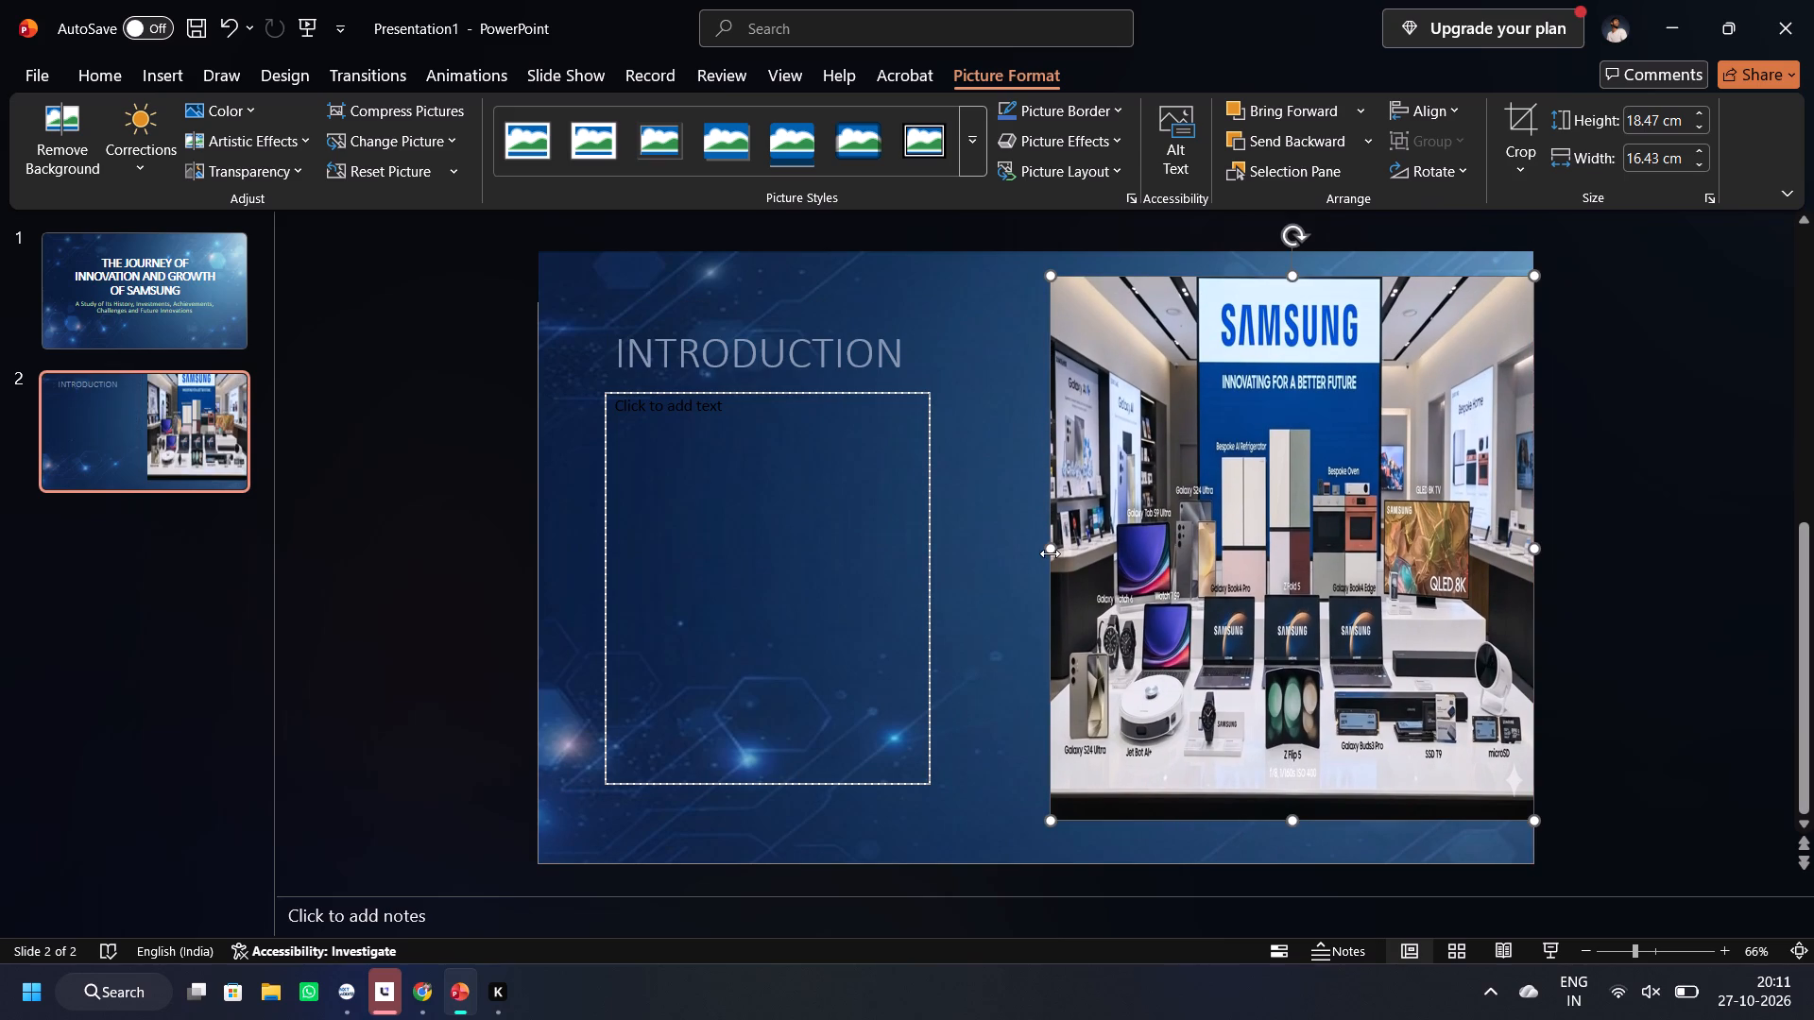
Resize the Samsung picture to about 20.6 cm wide and 18.9 cm high, extending its left side to the text placeholder's edge.
left_click_drag(1048, 550, 935, 561)
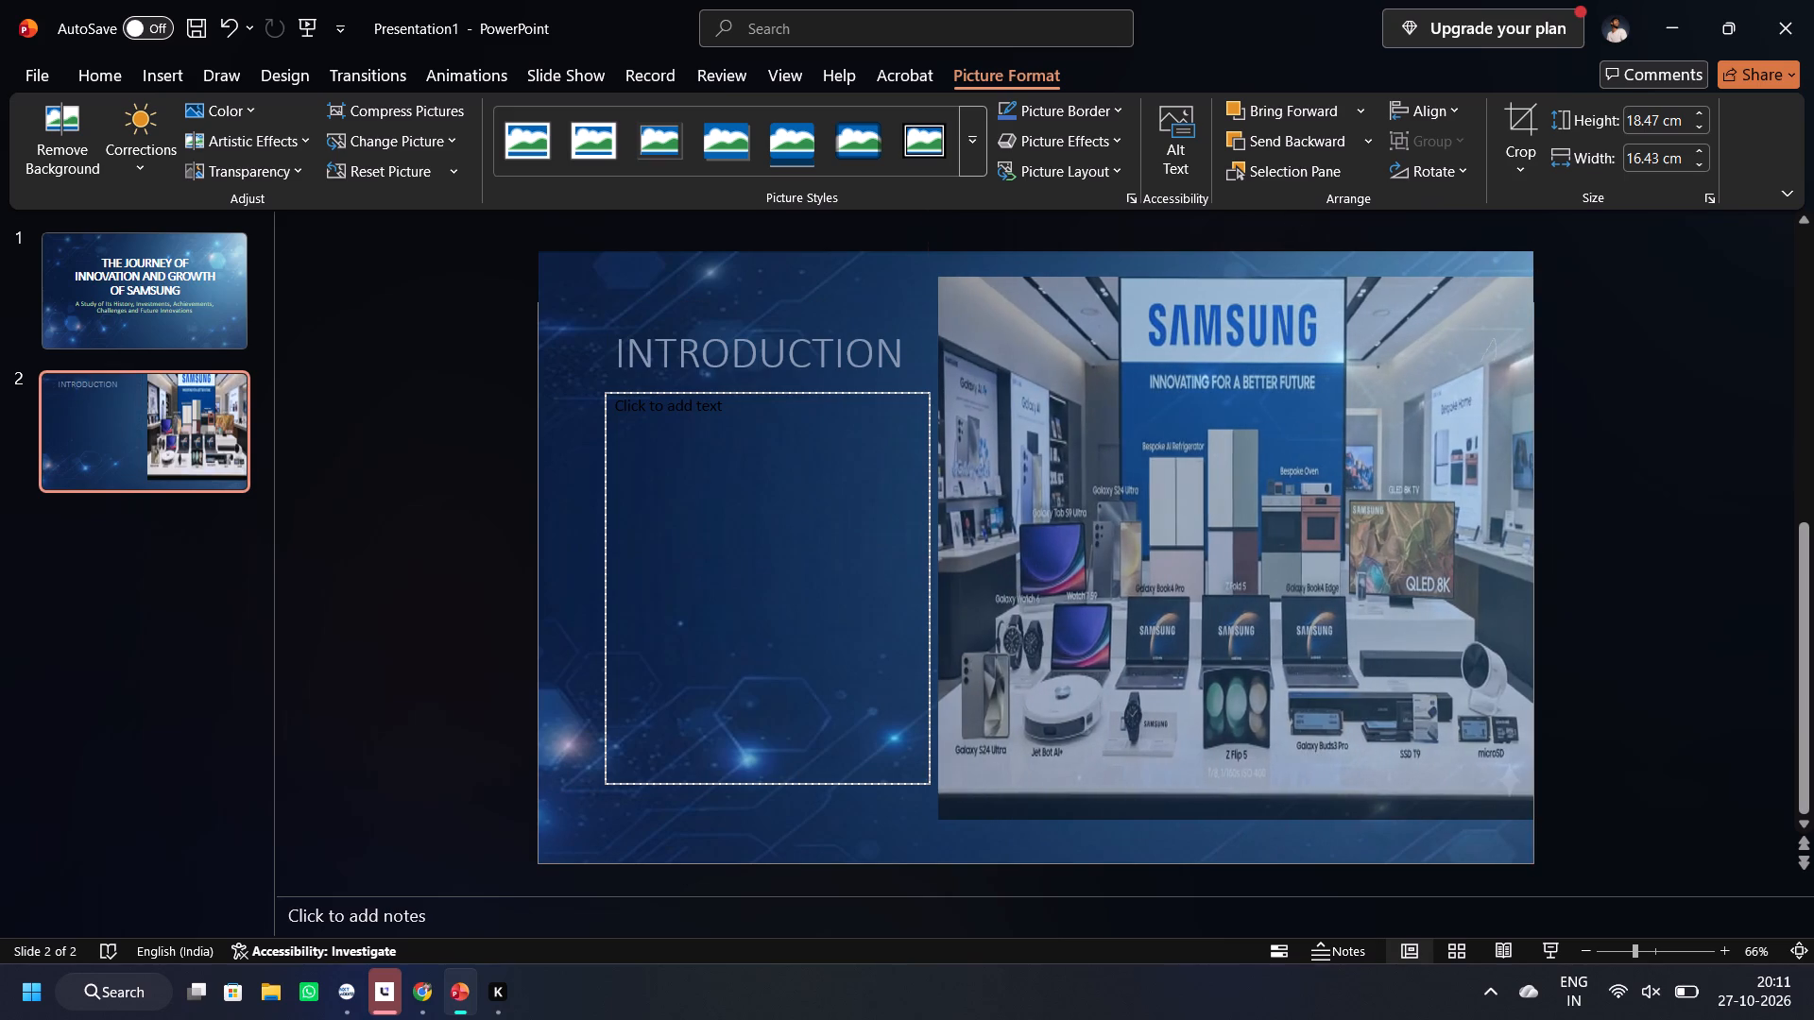
left_click_drag(935, 561, 932, 561)
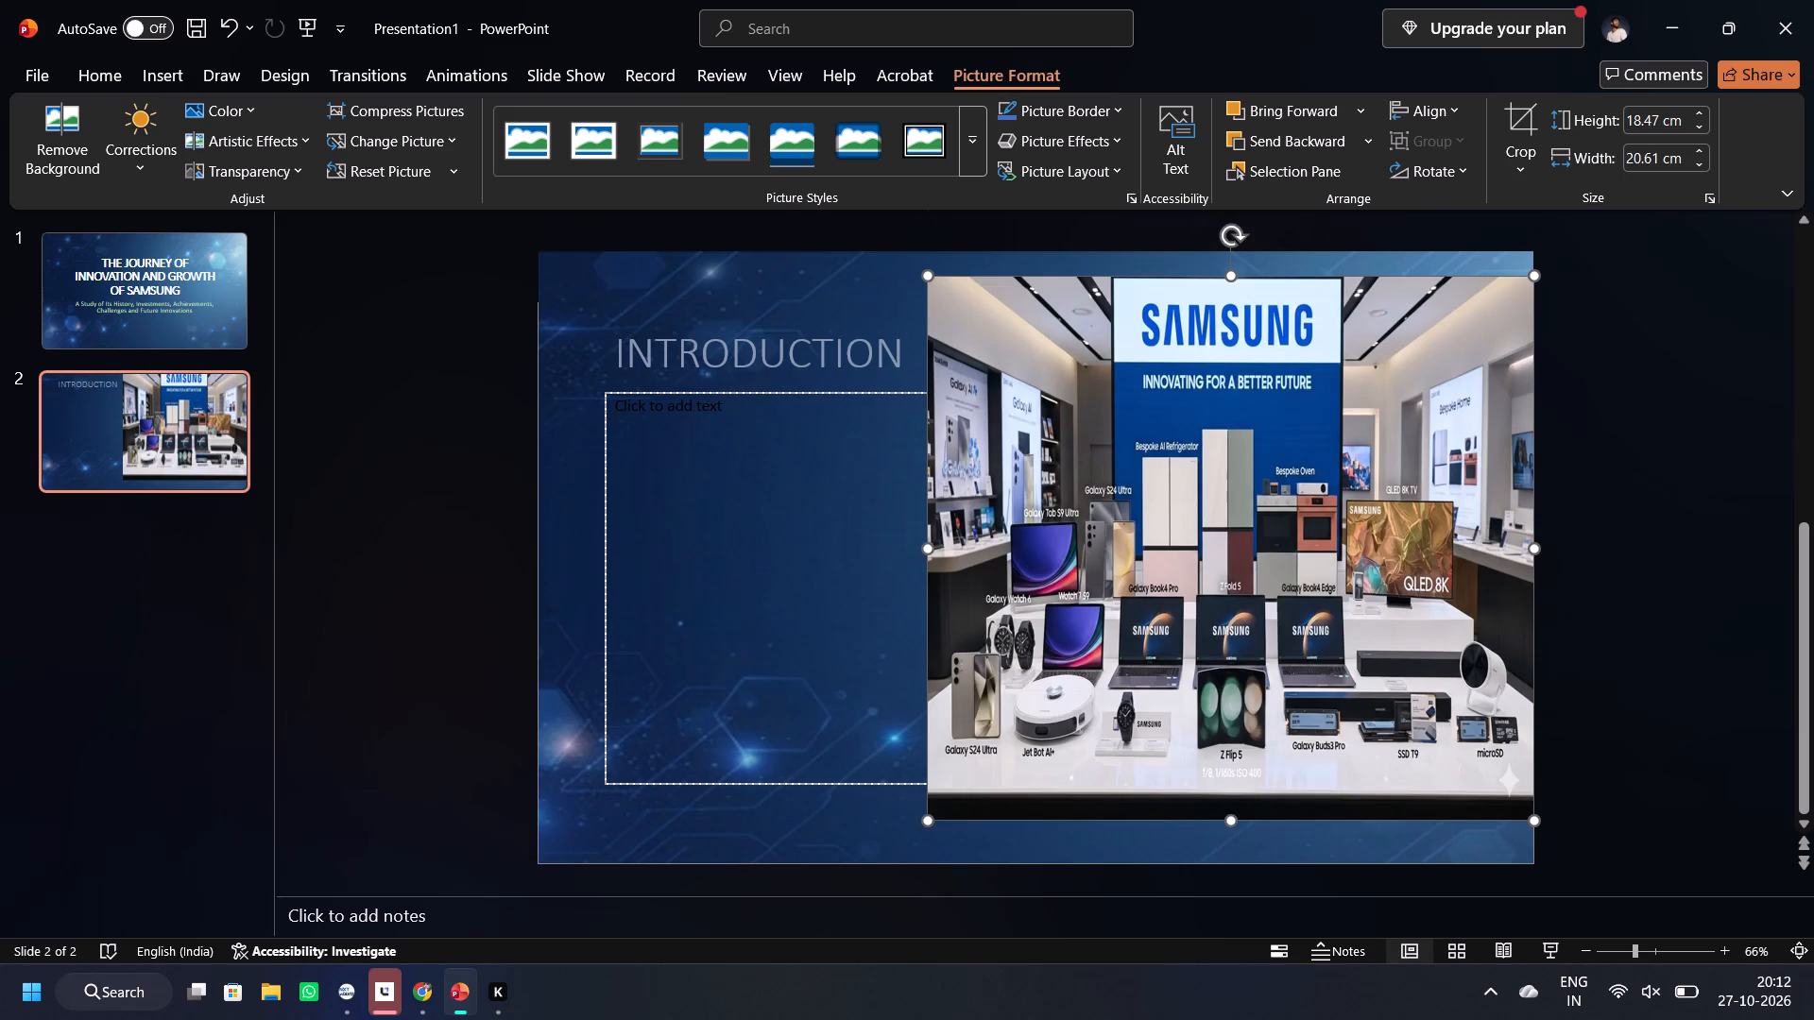
left_click_drag(1232, 818, 1241, 857)
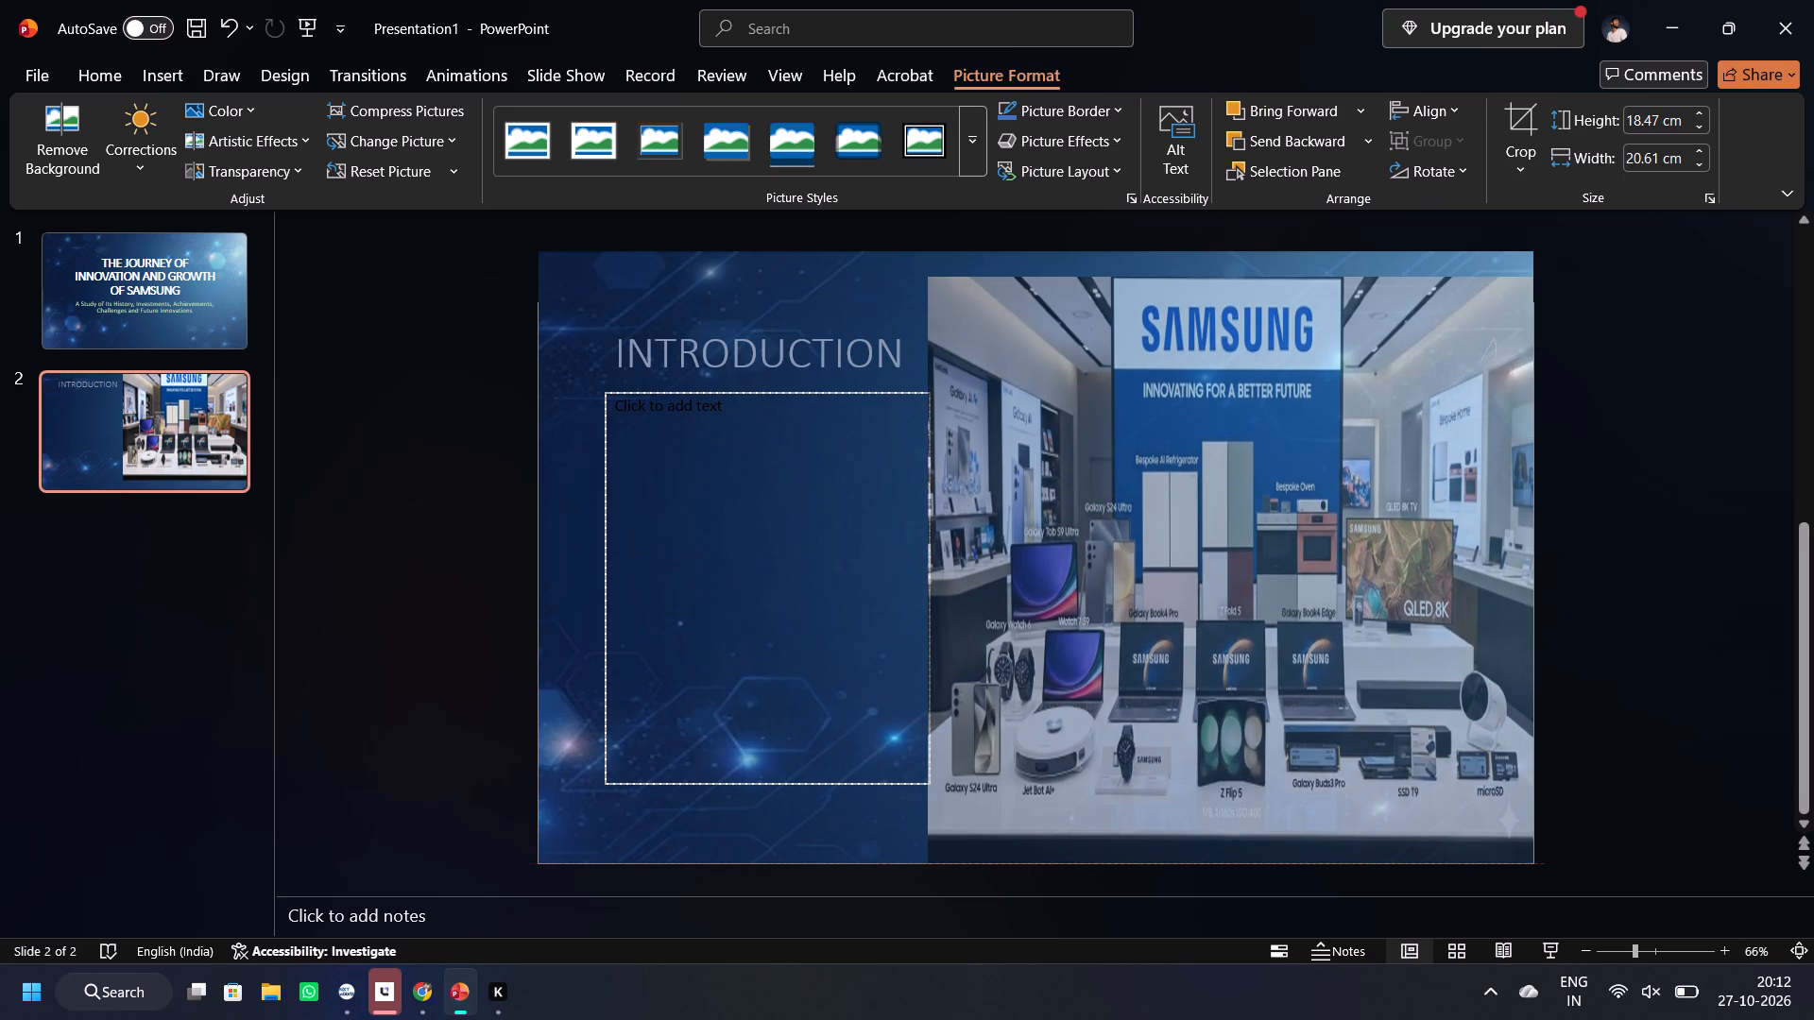
left_click_drag(1241, 857, 1241, 862)
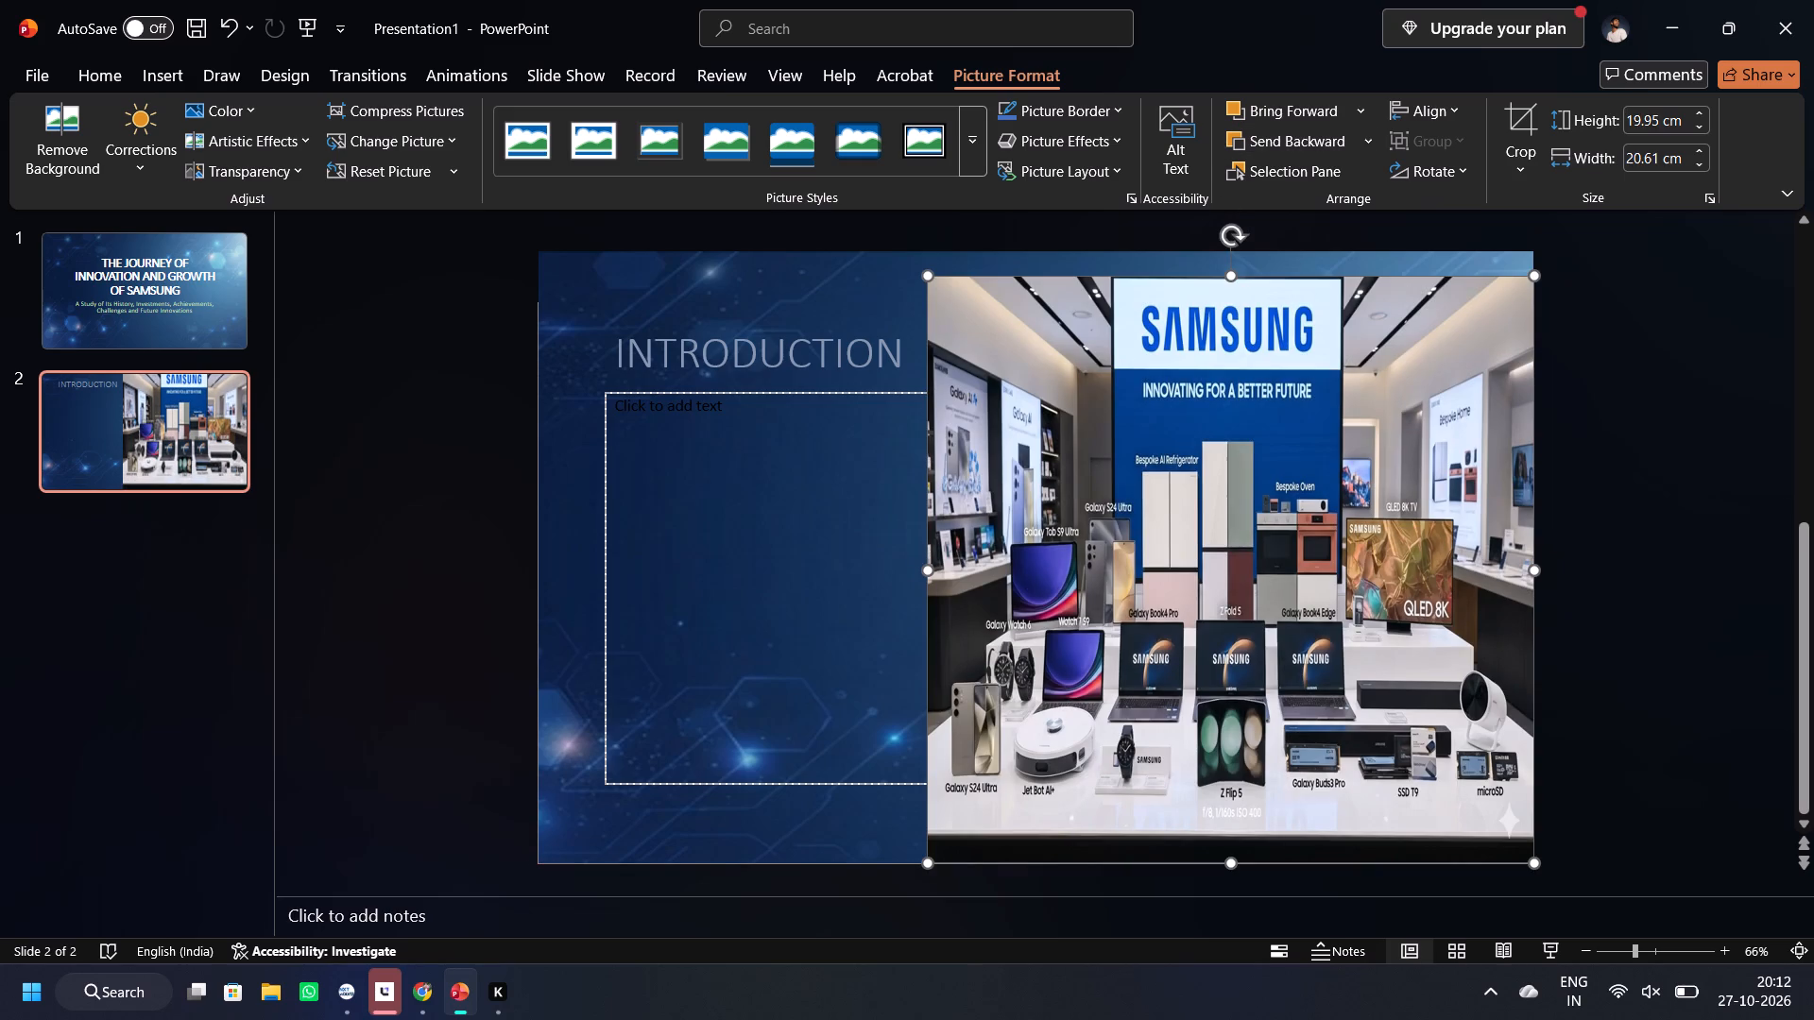
left_click_drag(1227, 271, 1227, 242)
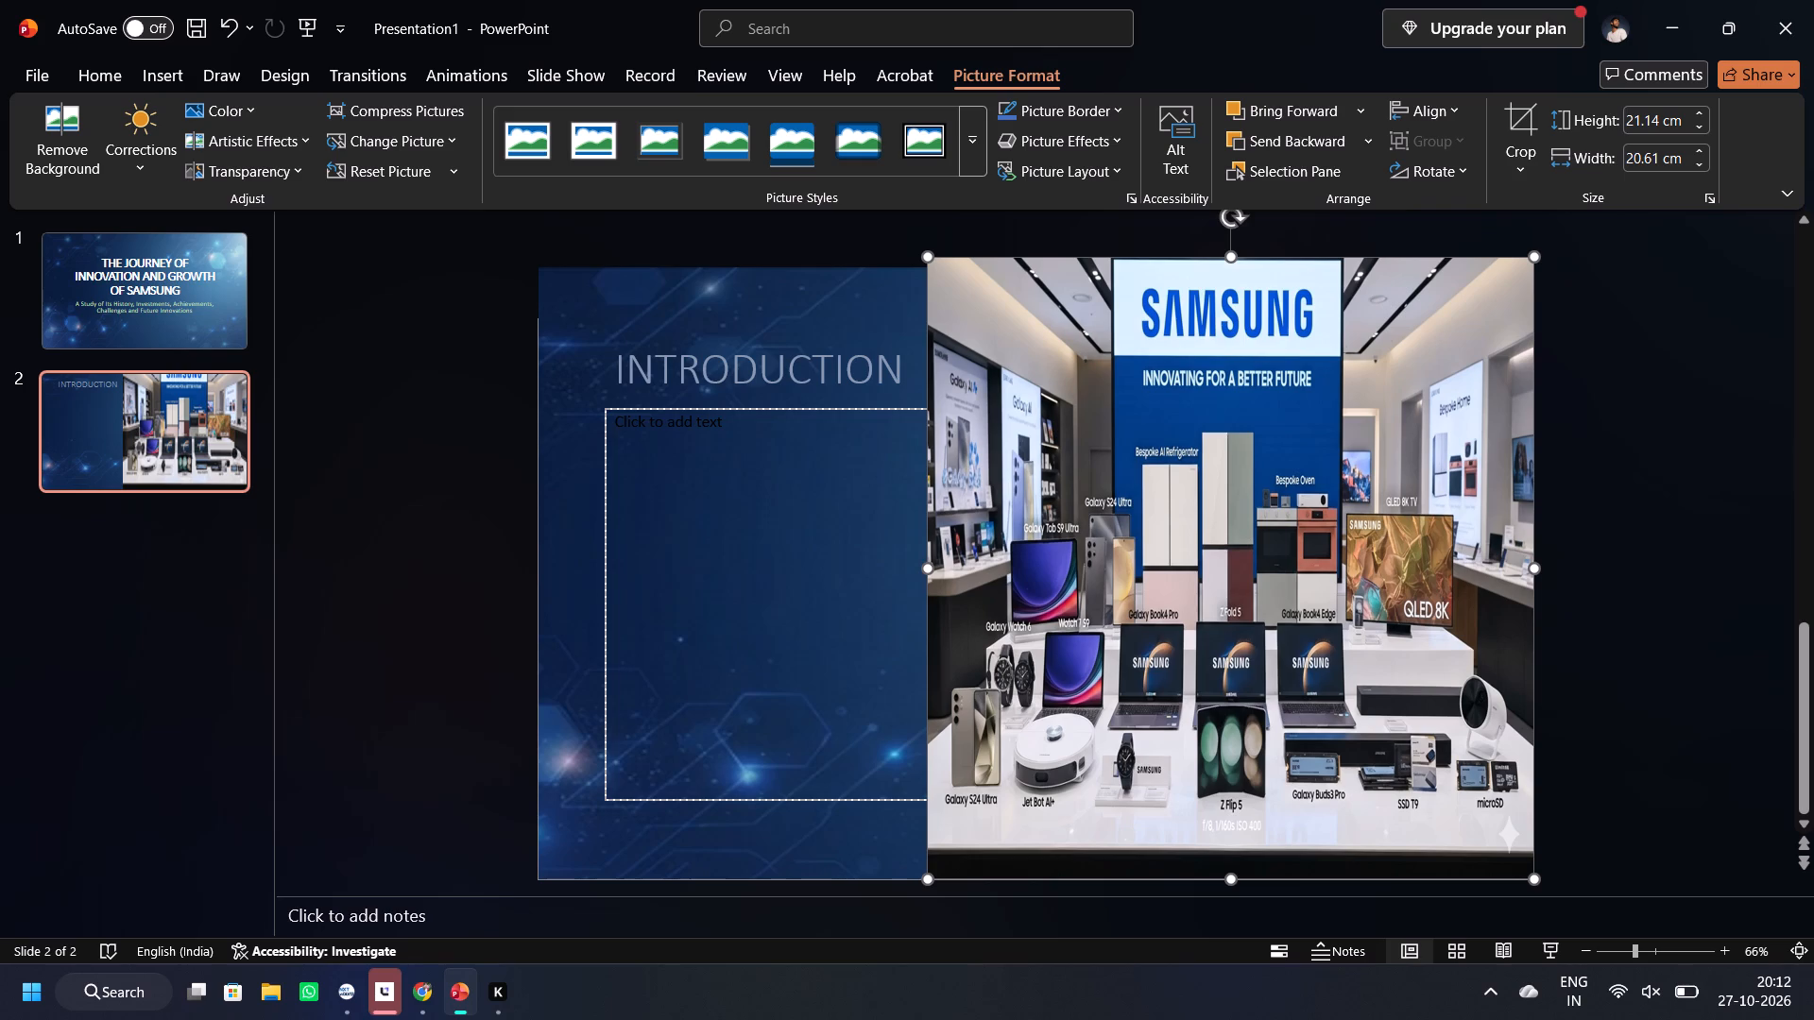
left_click_drag(1235, 254, 1235, 280)
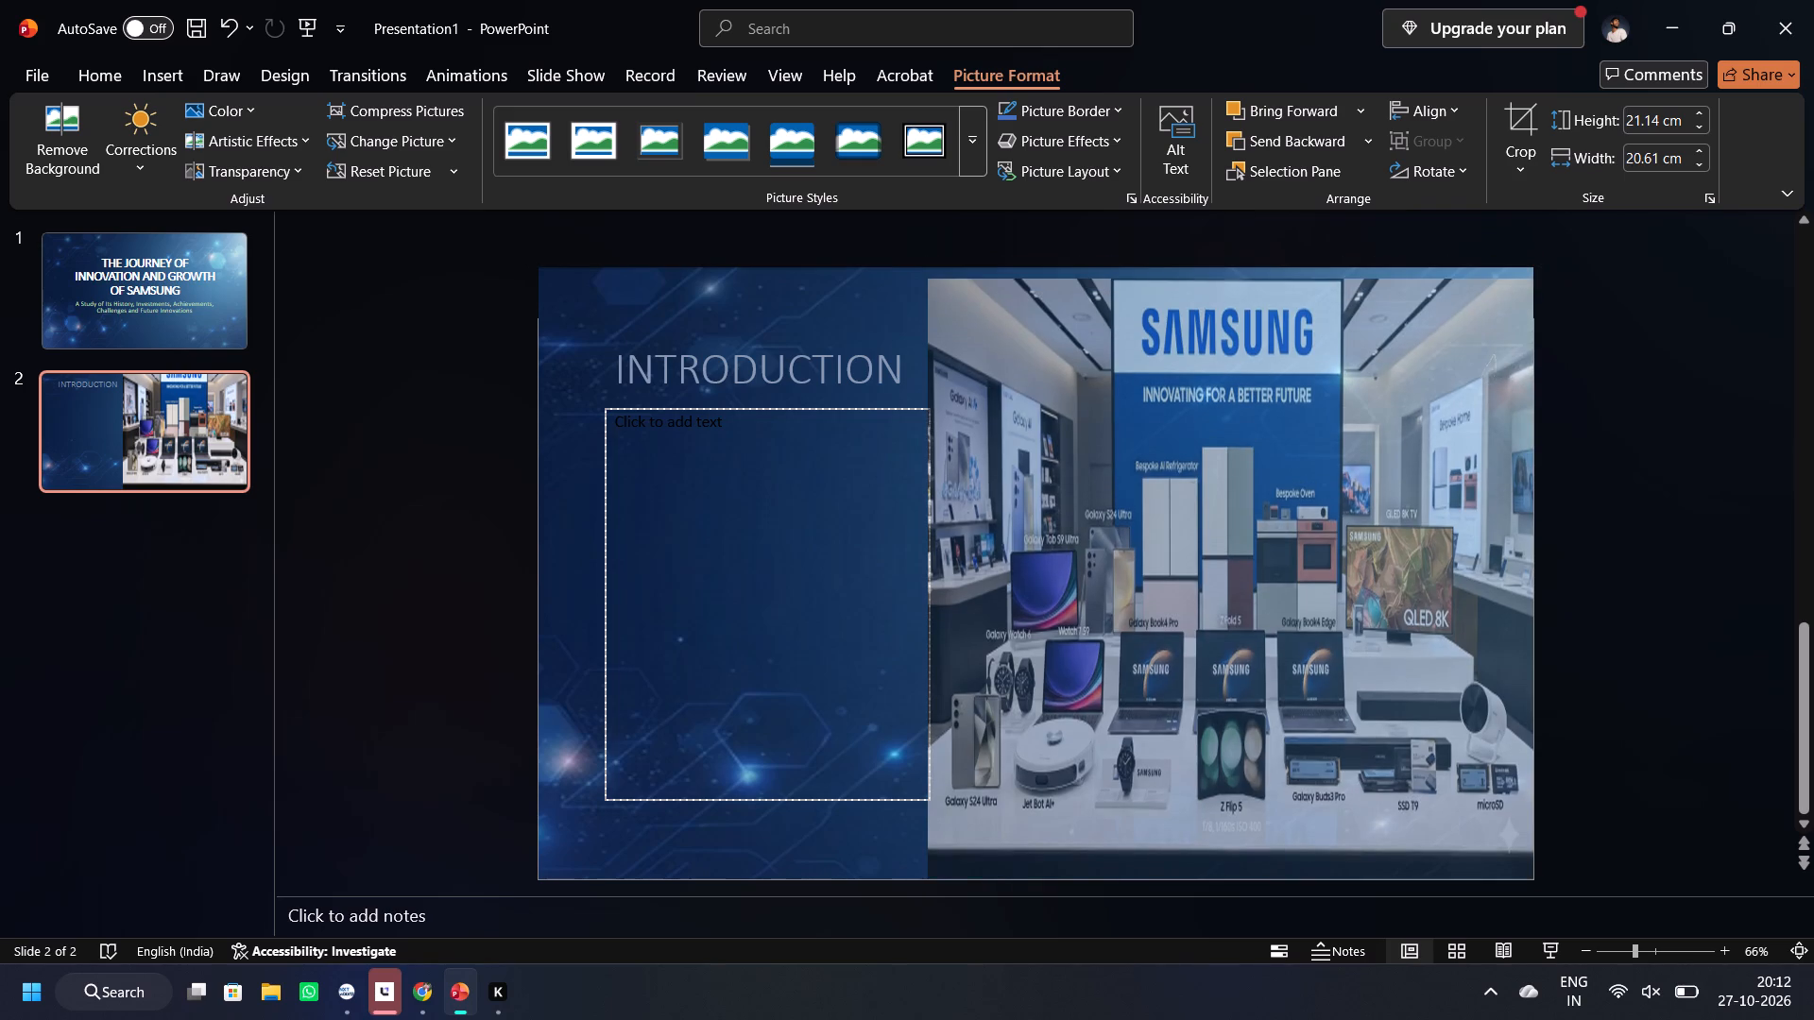
left_click_drag(1235, 280, 1235, 288)
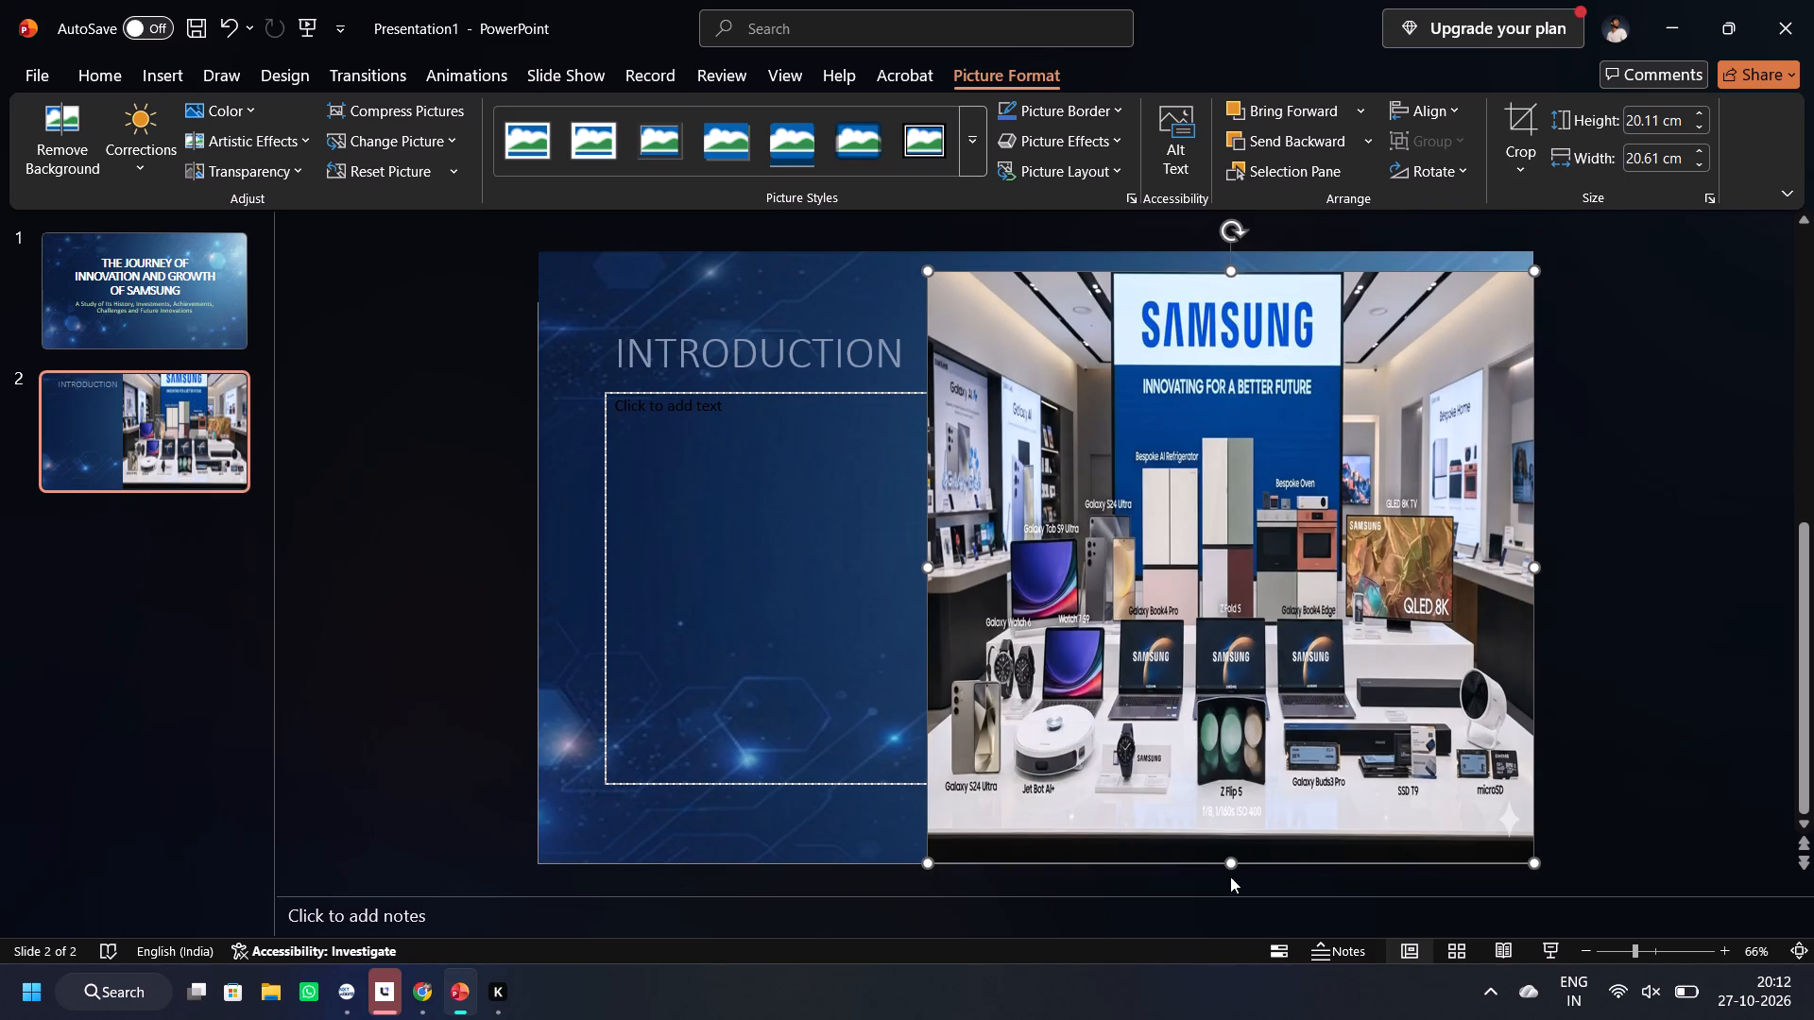
left_click_drag(1230, 864, 1229, 824)
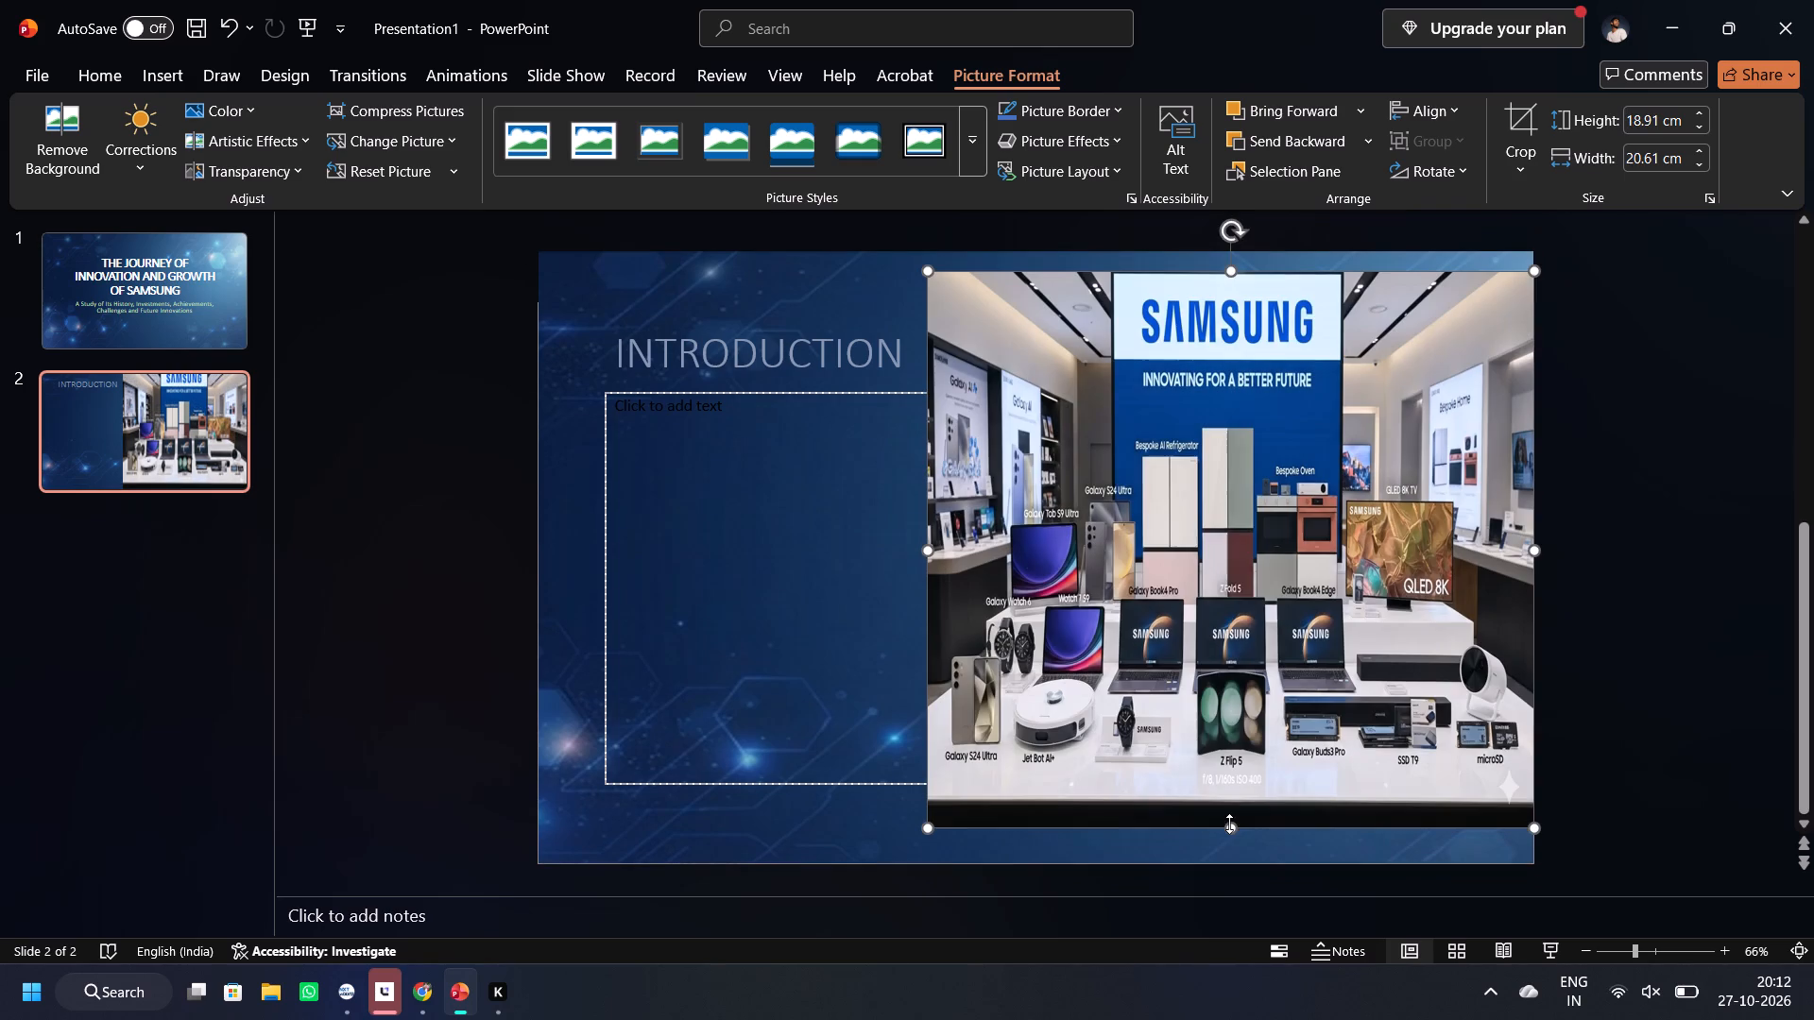
Reposition the Samsung picture just beside the text placeholder, roughly centred vertically and slightly overhanging the slide's right edge, and deselect it.
left_click_drag(996, 597, 1033, 598)
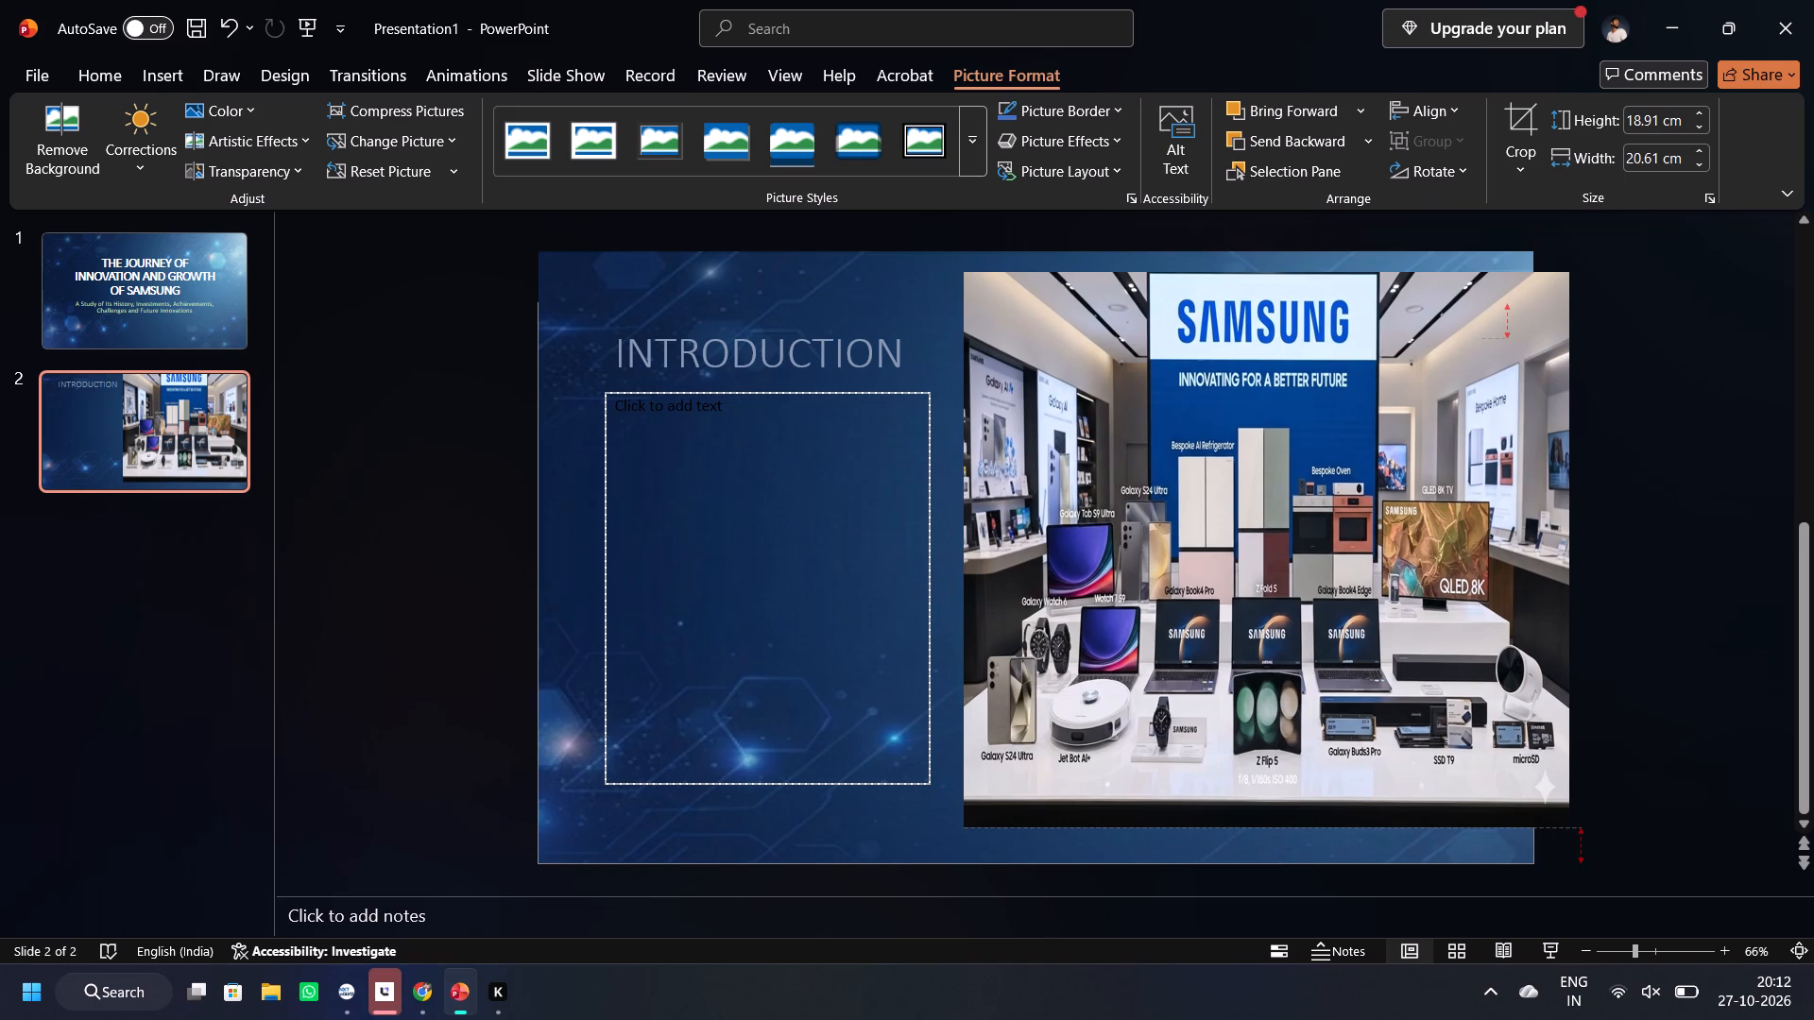
left_click_drag(1033, 598, 1029, 601)
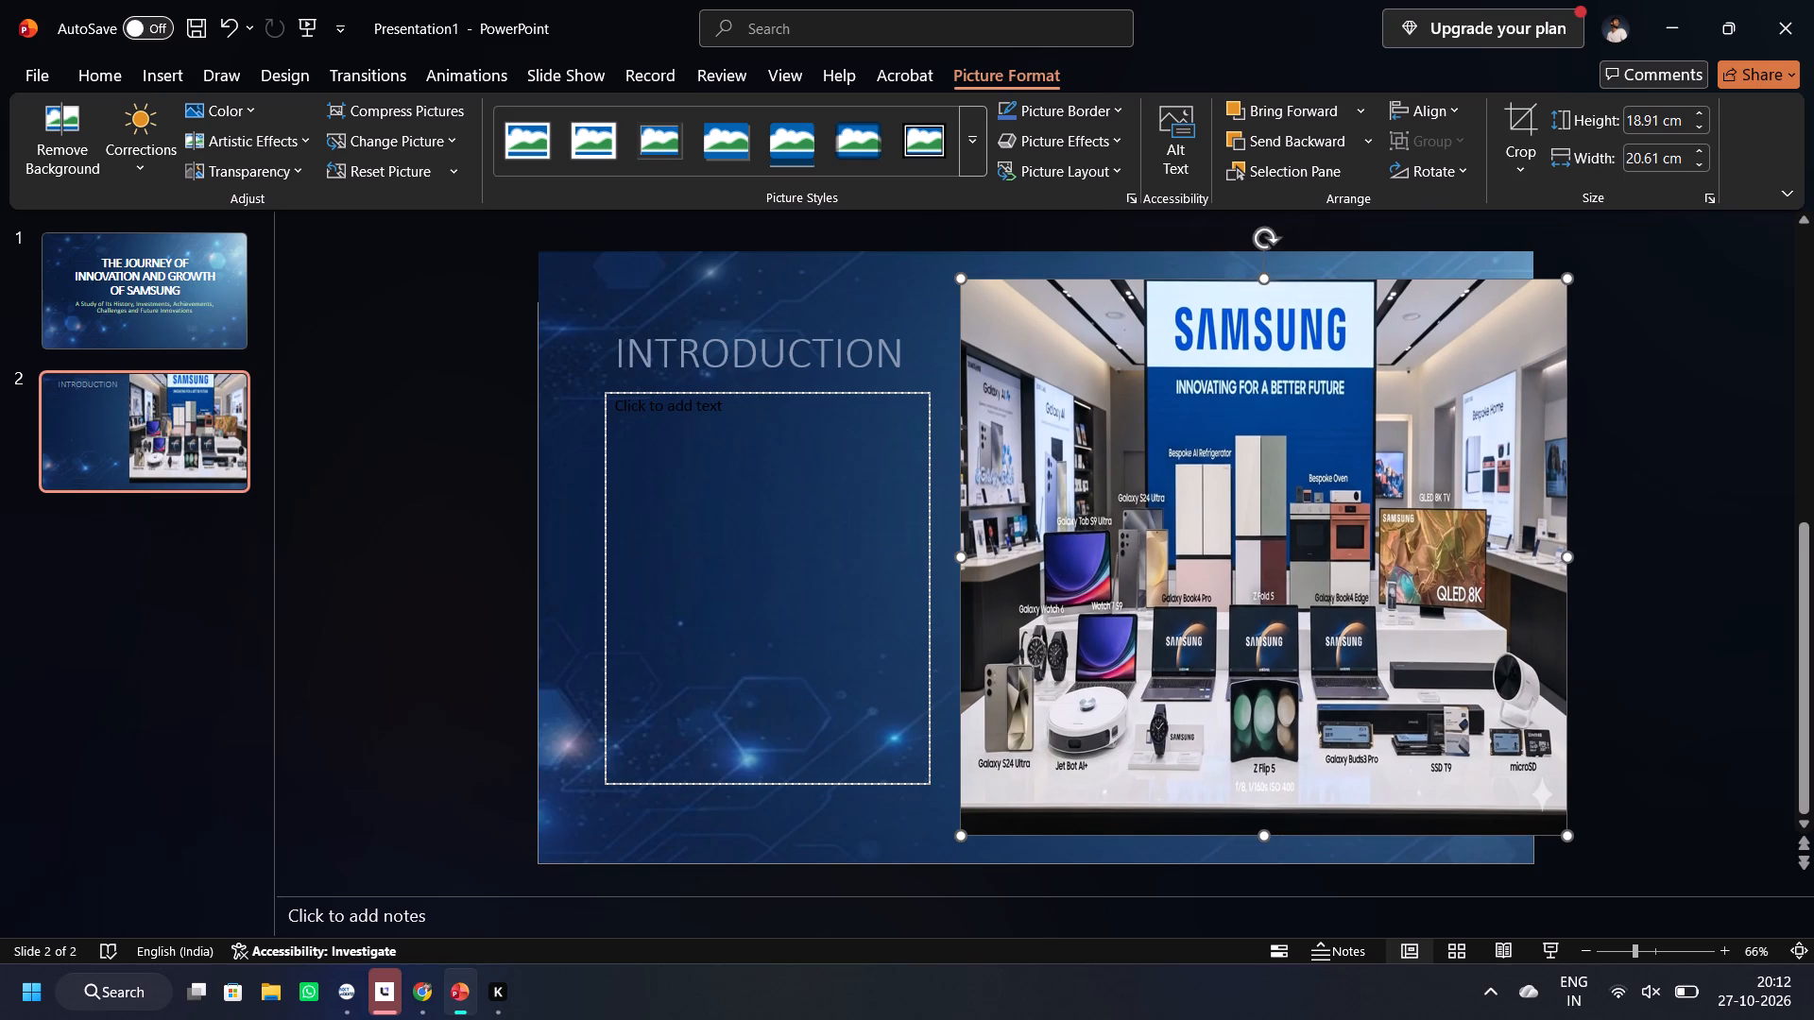
left_click_drag(1122, 591, 1125, 605)
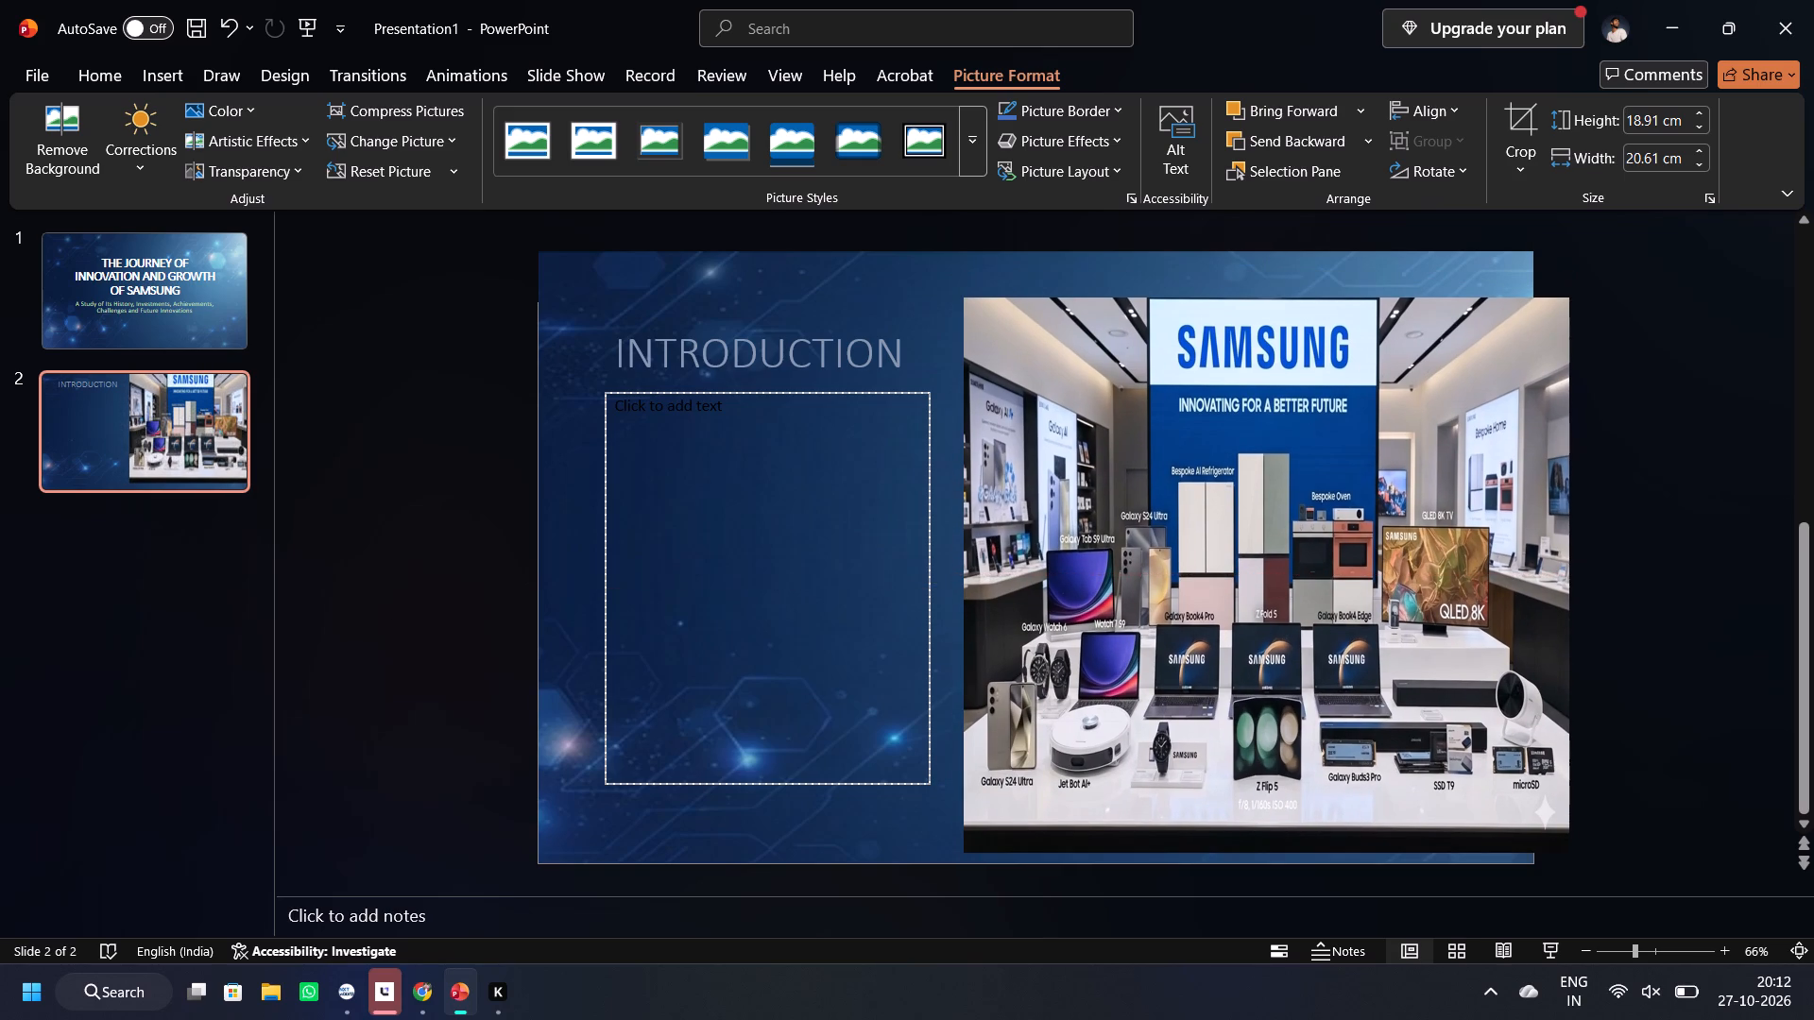
left_click_drag(1125, 605, 1123, 602)
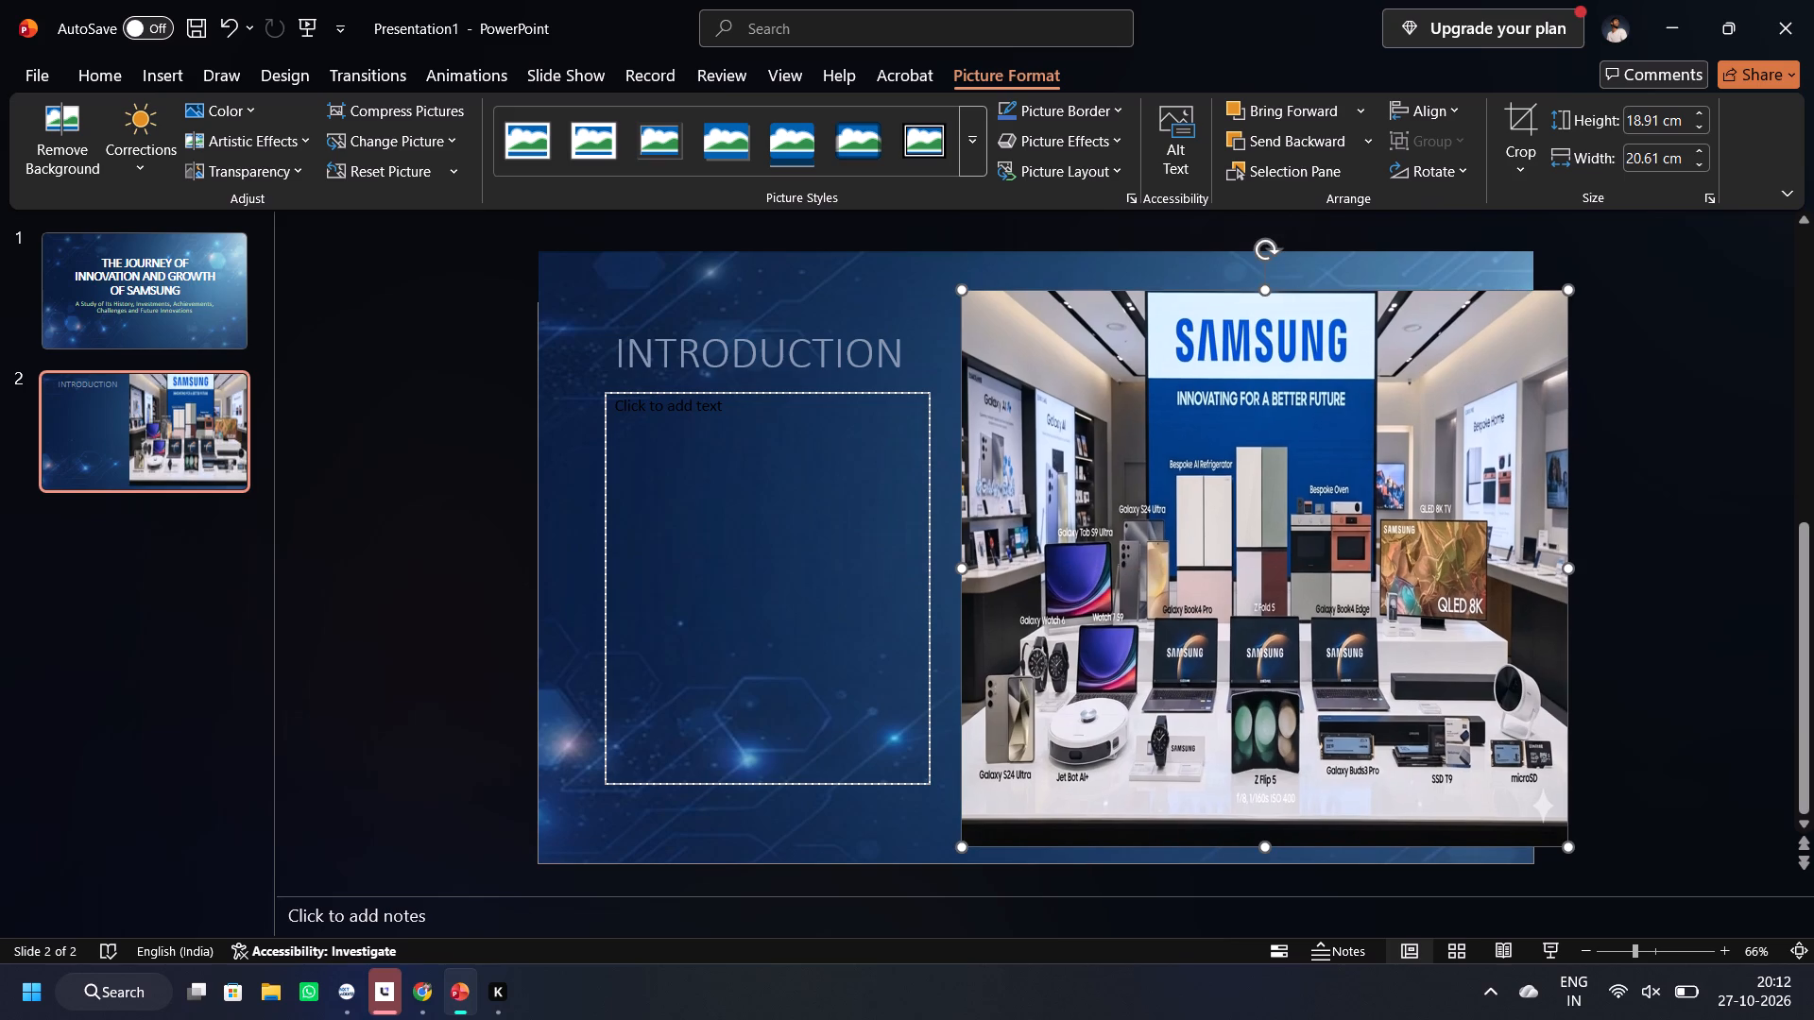
left_click_drag(1132, 611, 1130, 620)
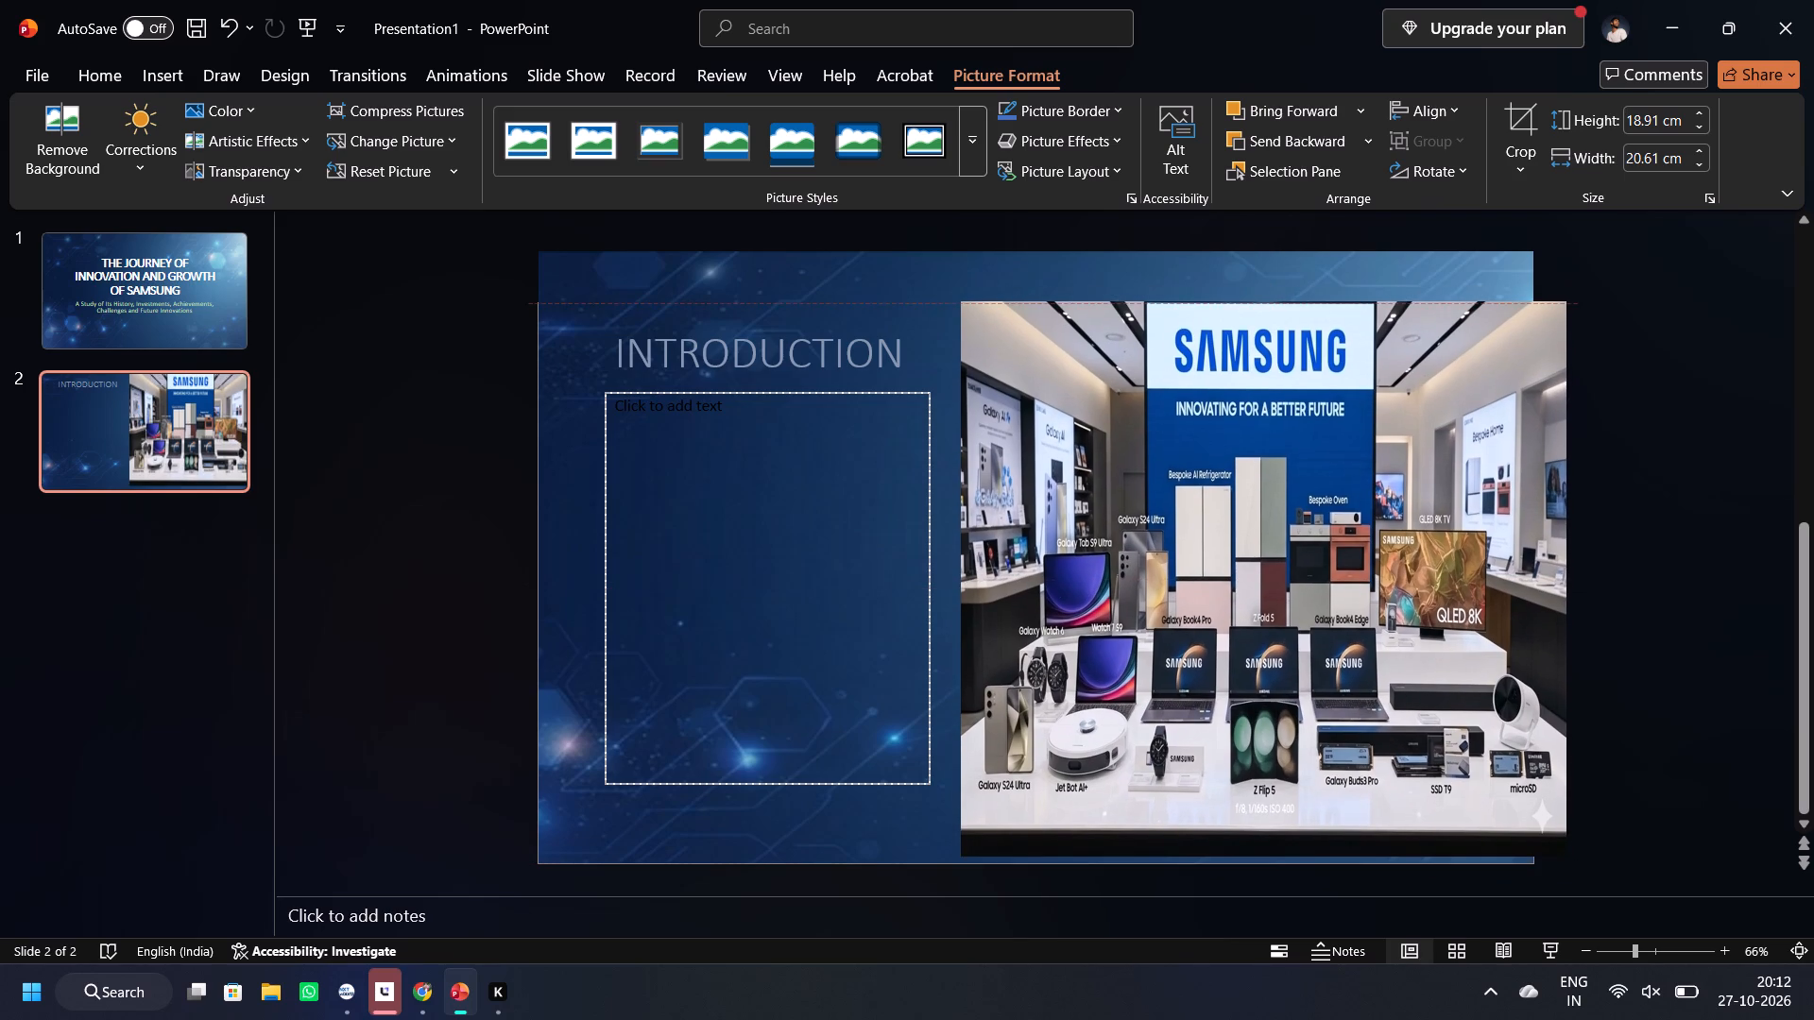
left_click_drag(1130, 620, 1130, 620)
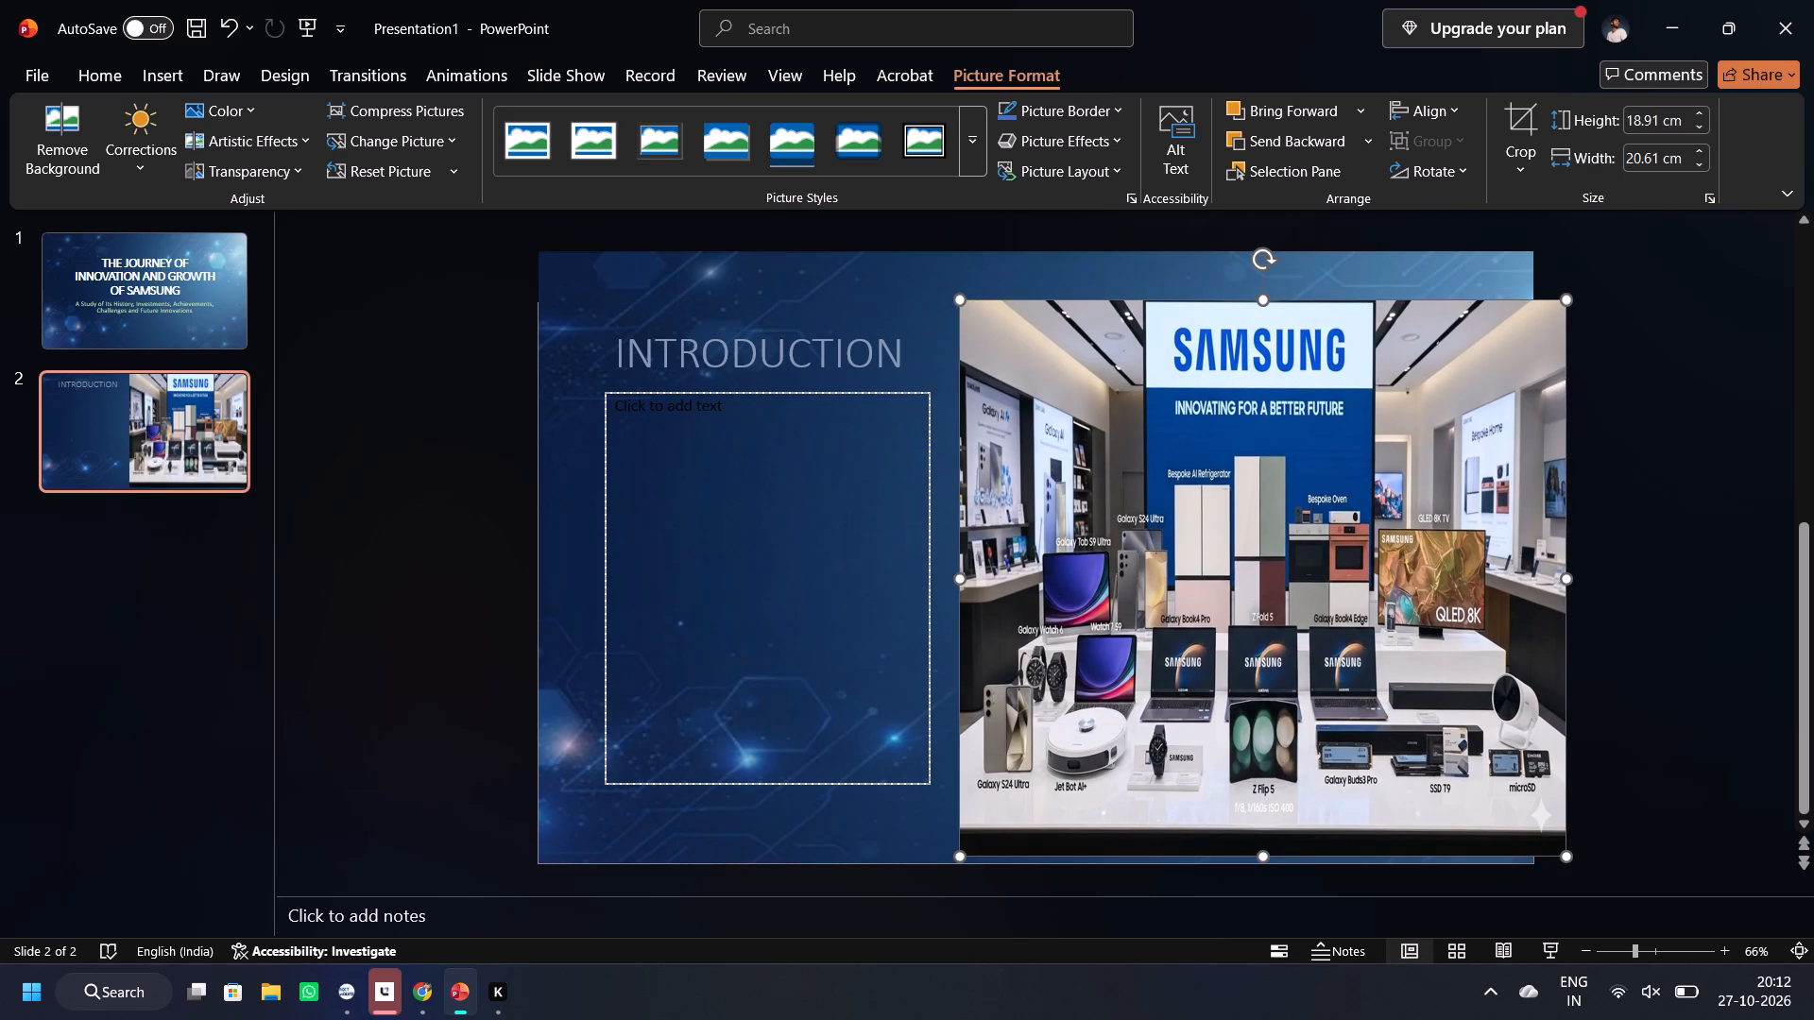
left_click_drag(1429, 629, 1429, 606)
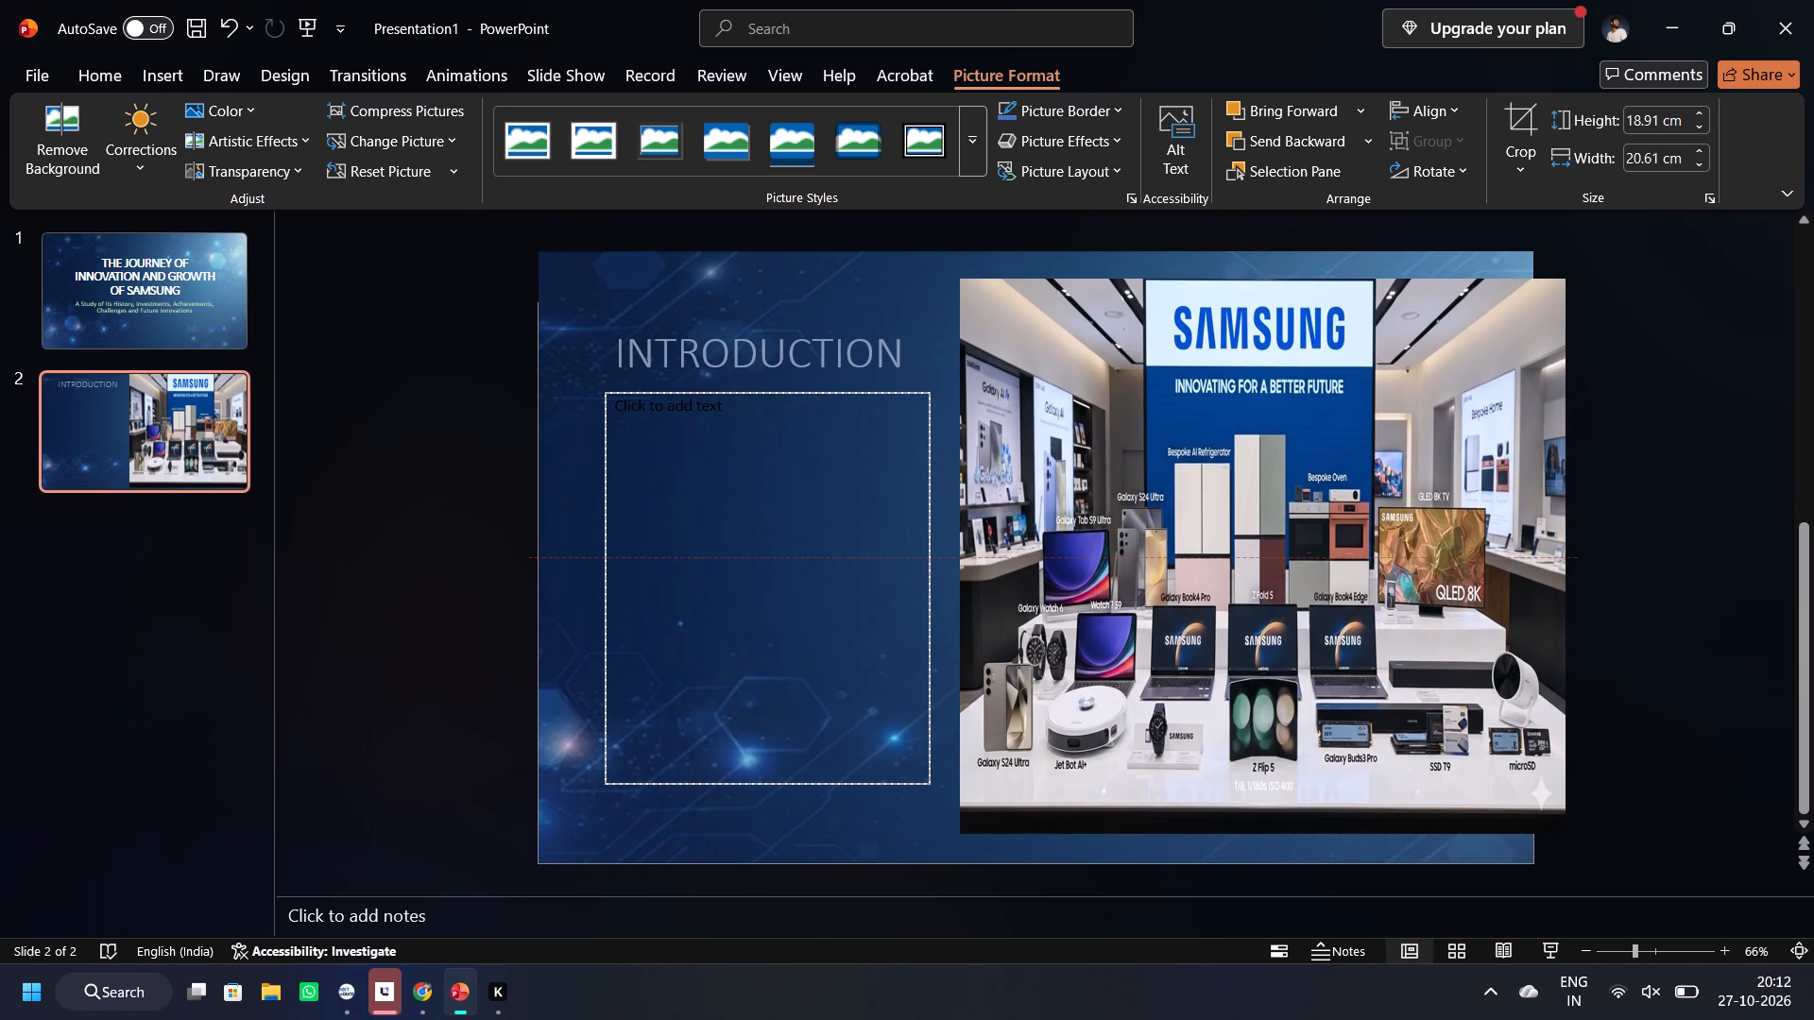
left_click_drag(1429, 606, 1422, 614)
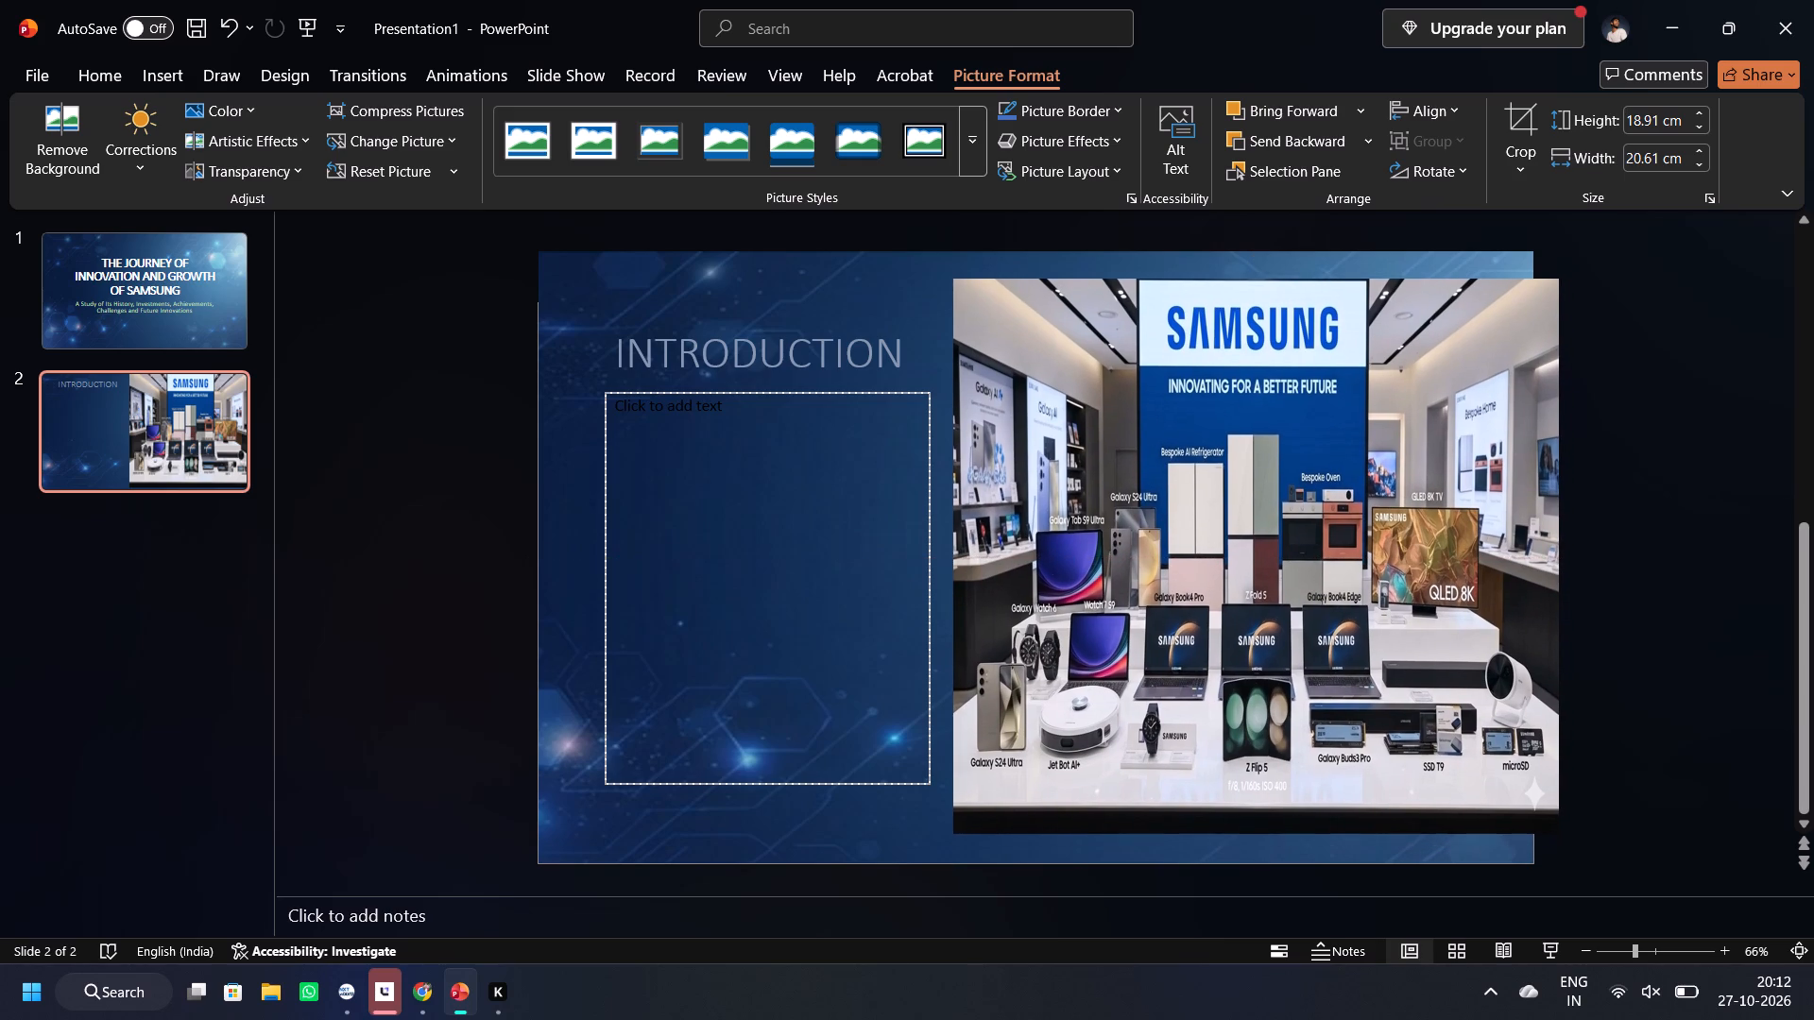
left_click_drag(1422, 614, 1423, 613)
left_click(1750, 662)
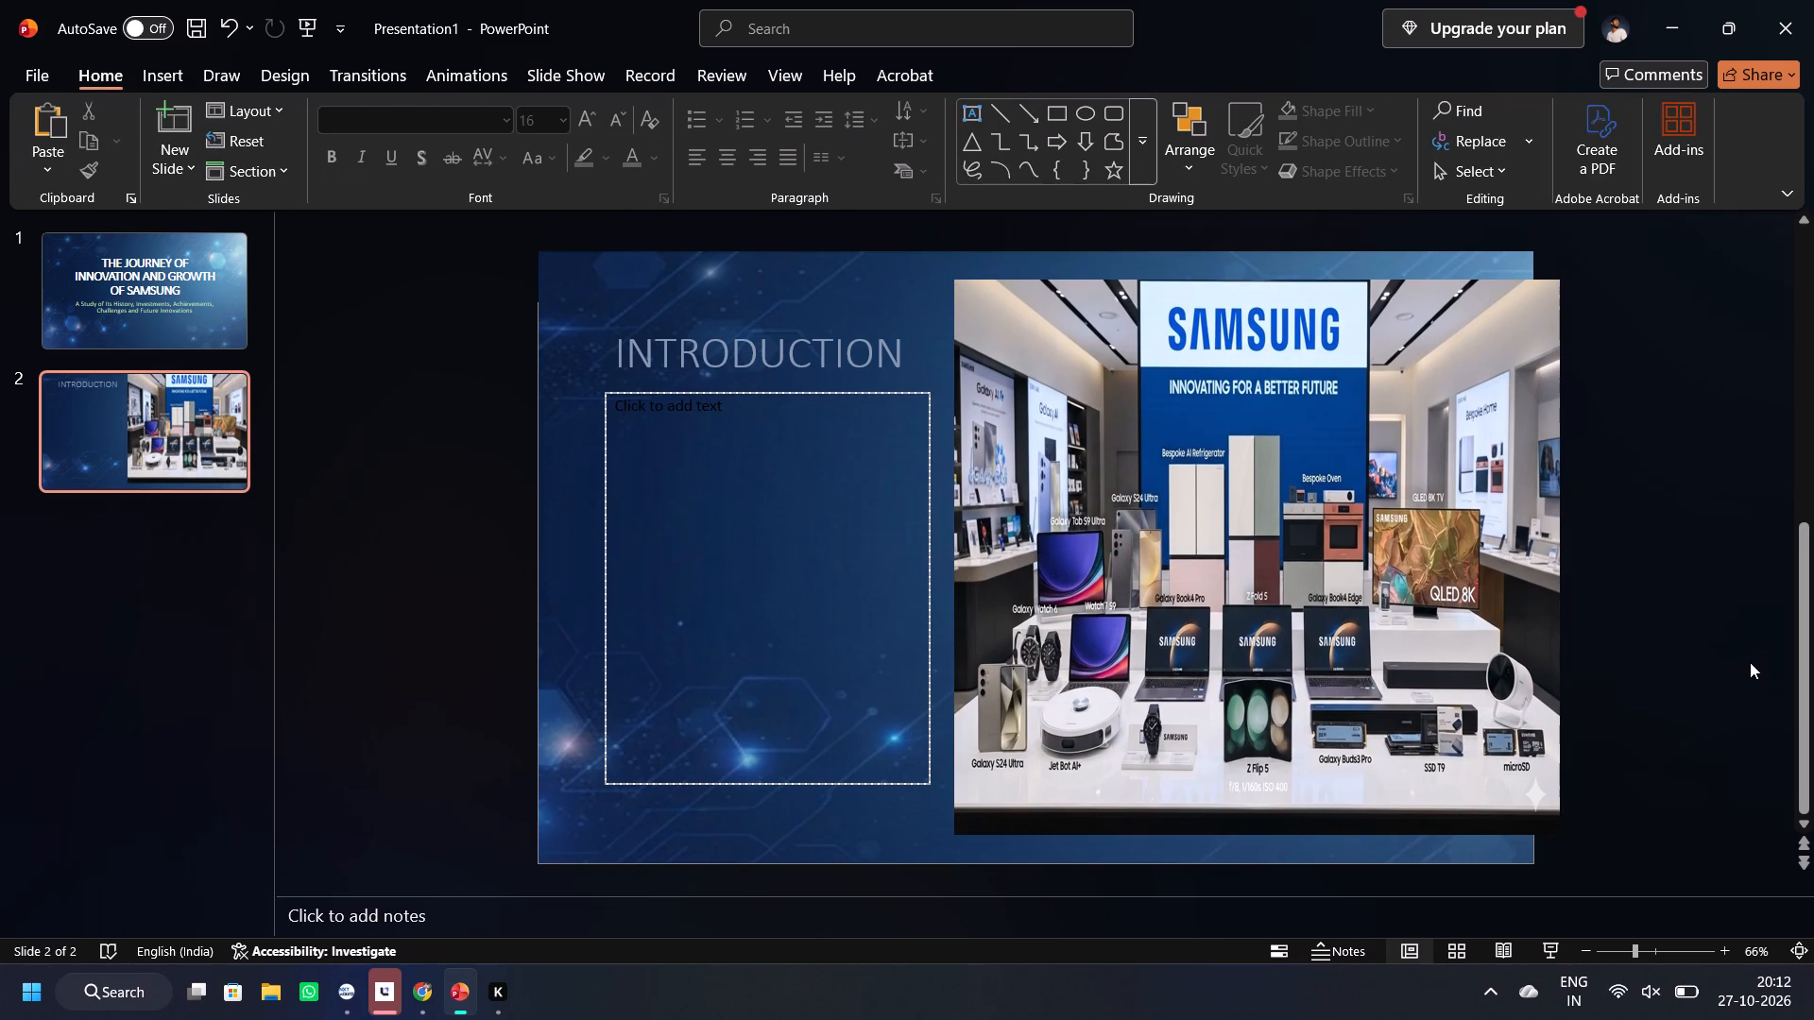
Place the text cursor in the empty body placeholder below the INTRODUCTION title.
left_click(822, 594)
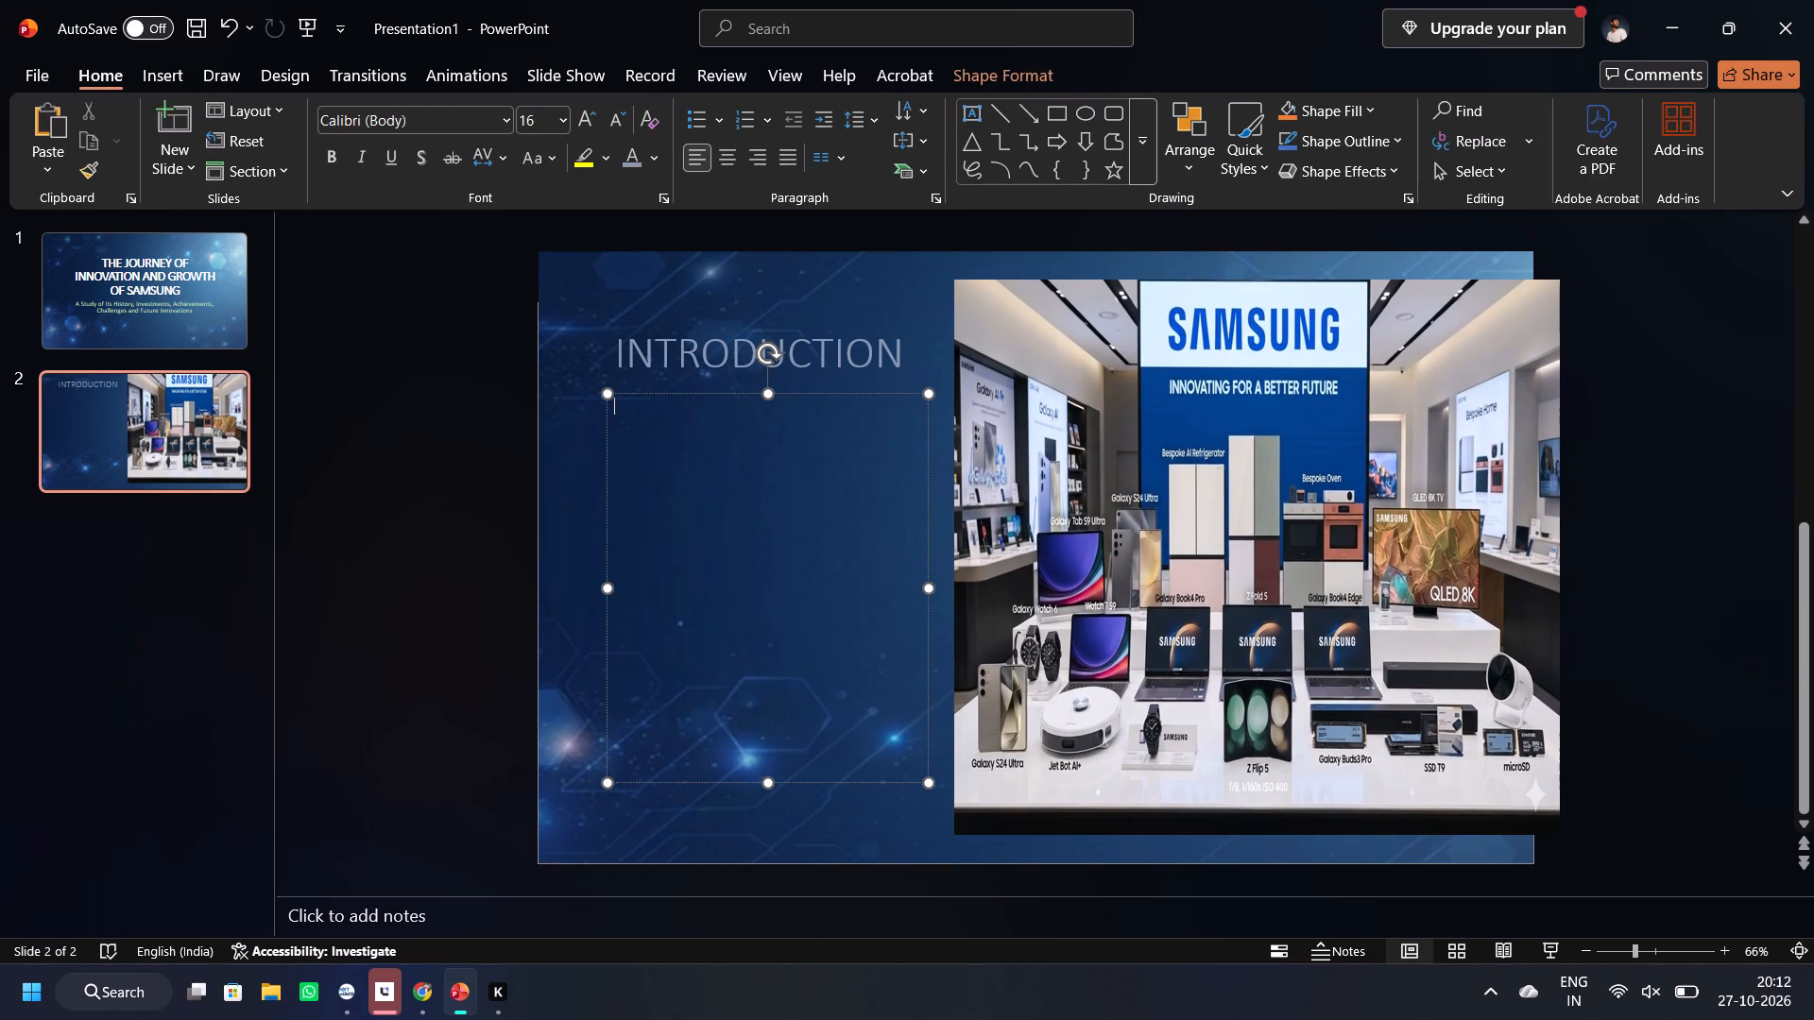
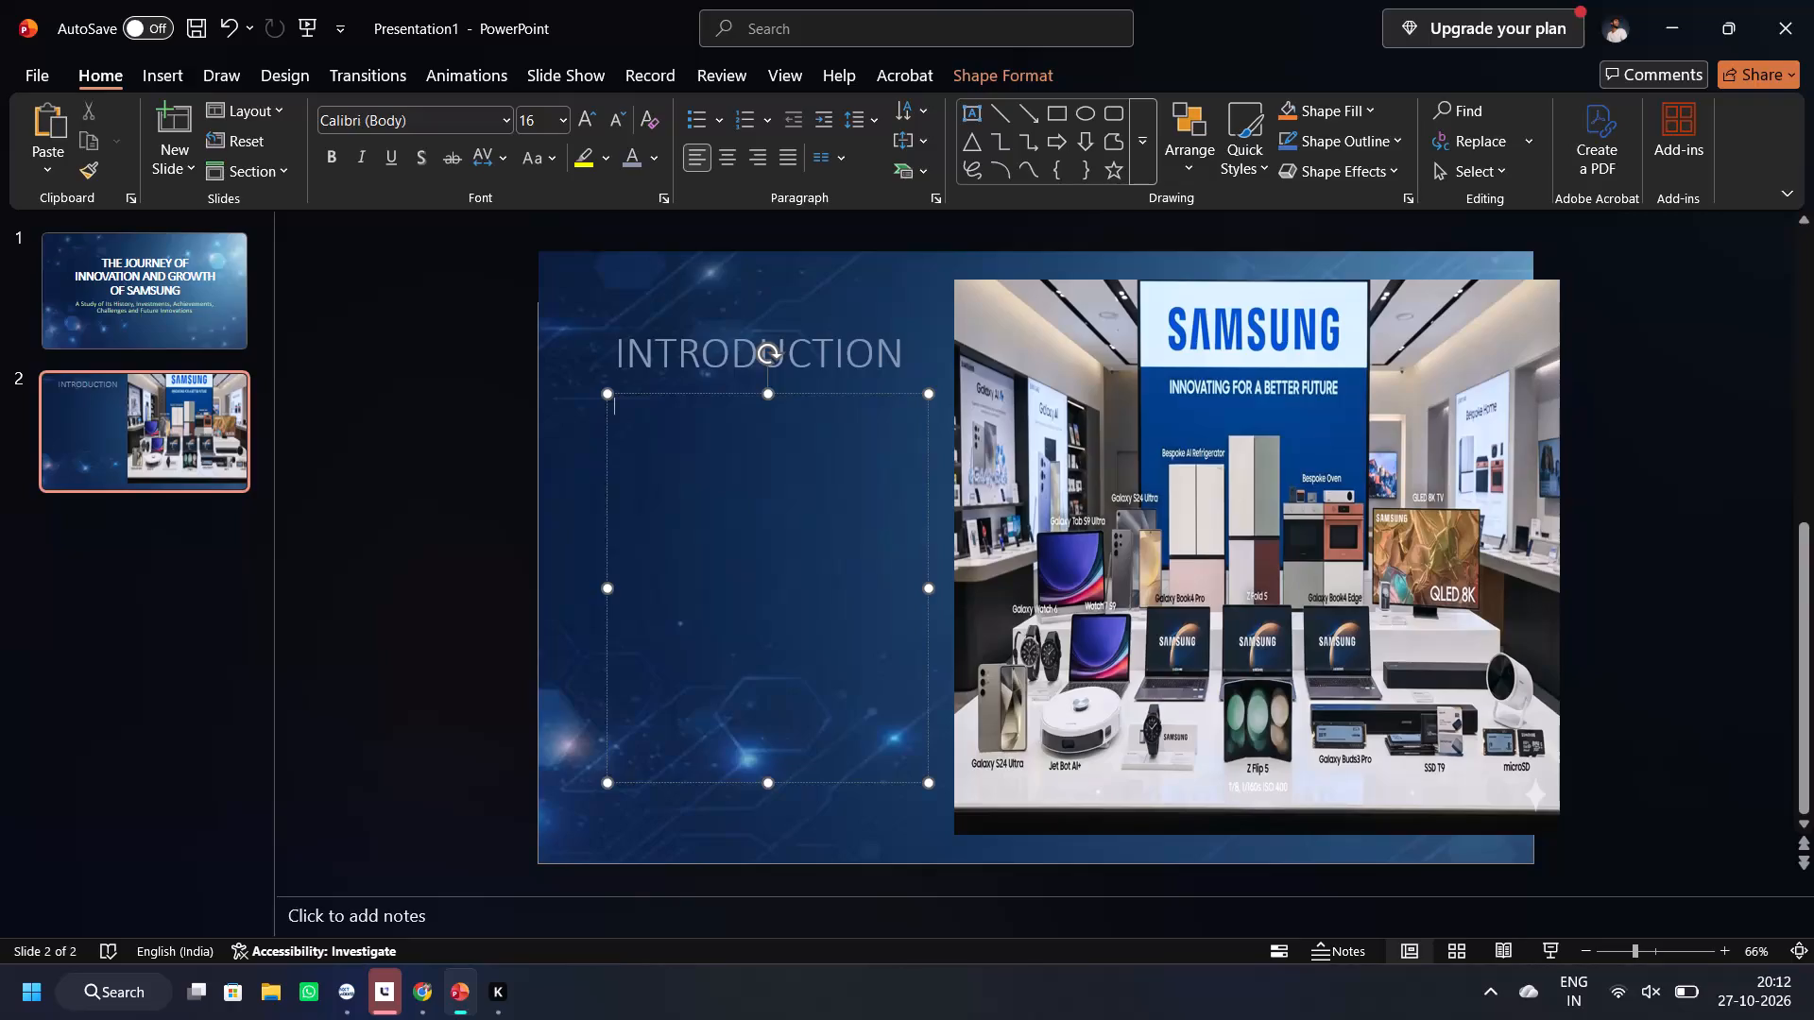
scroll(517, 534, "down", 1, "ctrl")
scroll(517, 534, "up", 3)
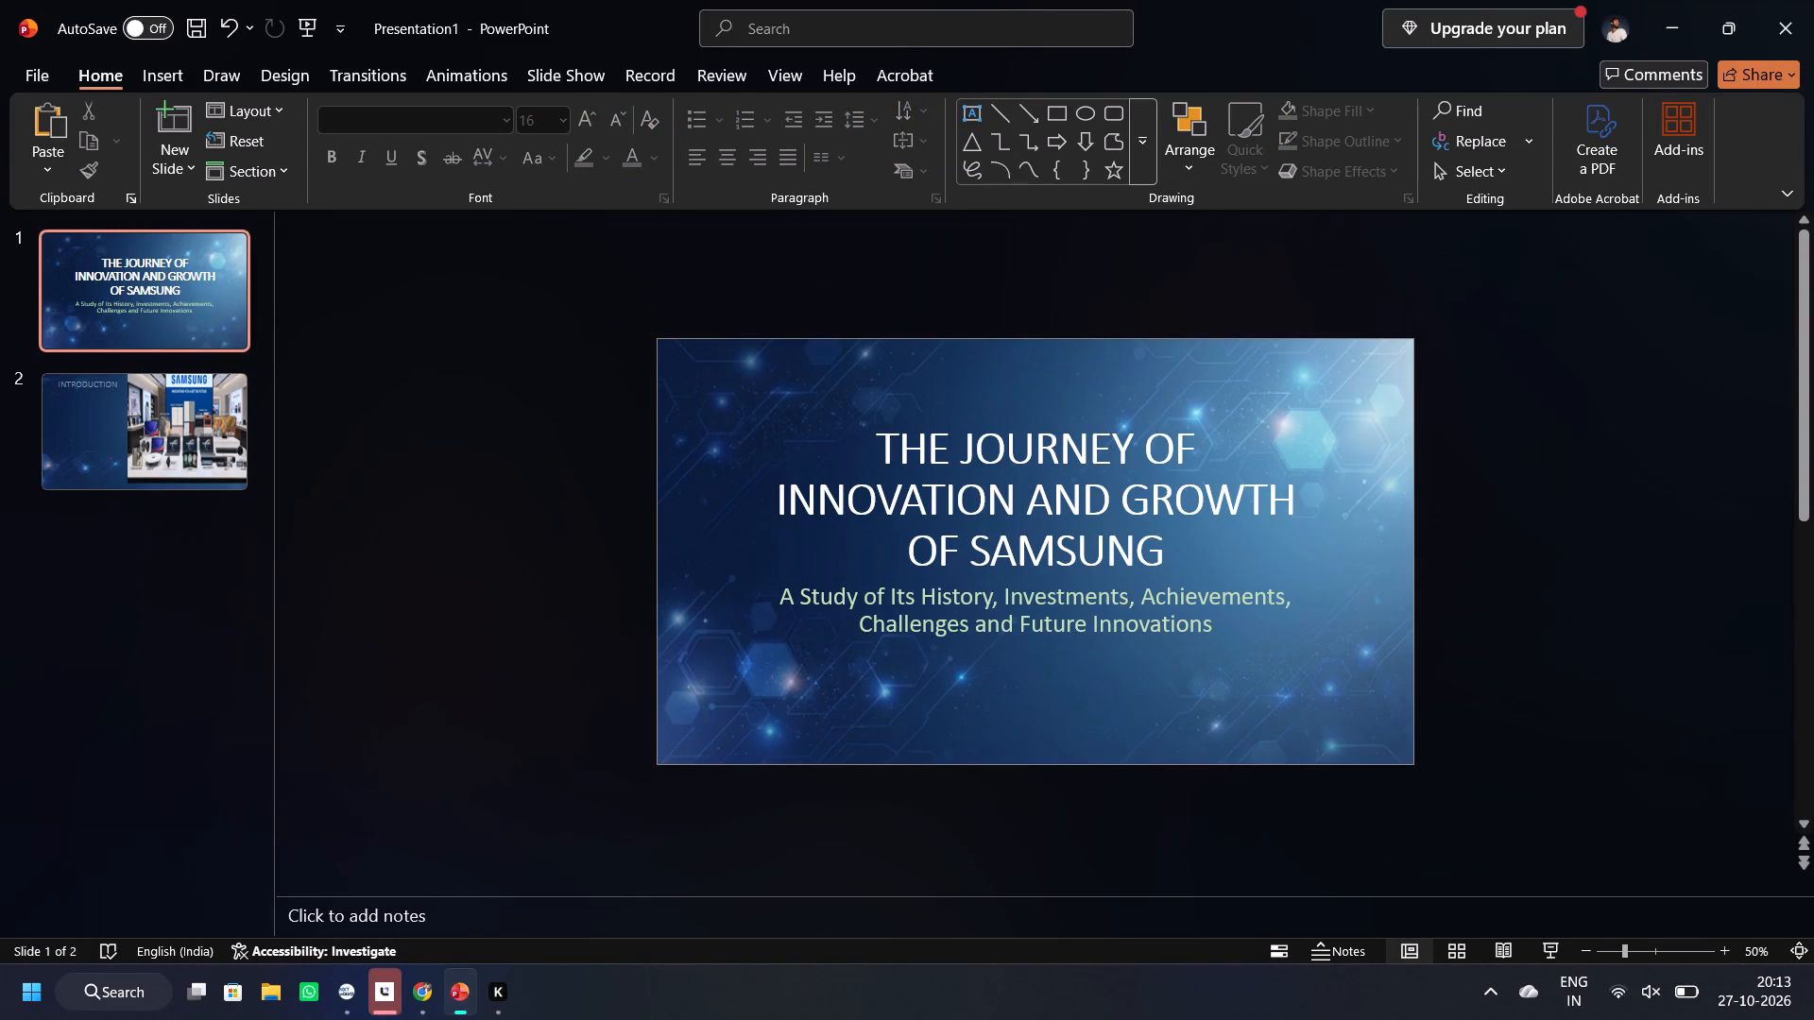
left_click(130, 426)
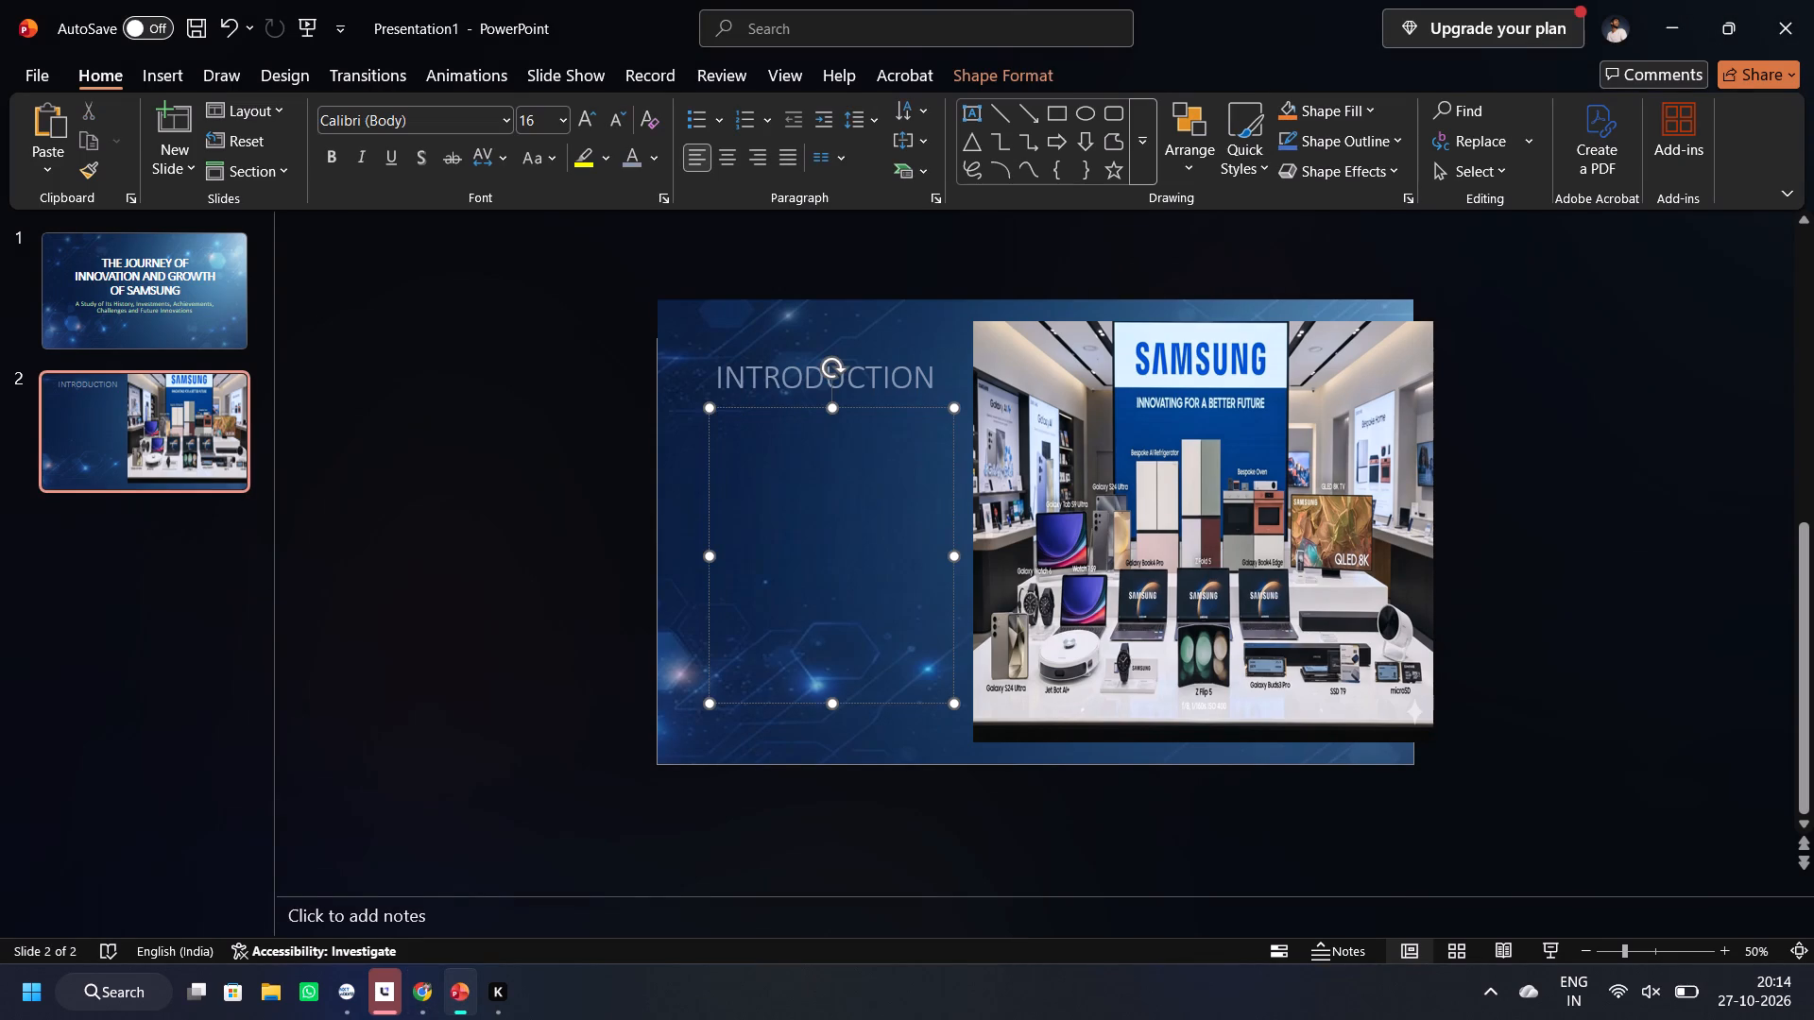
key("ctrl+v")
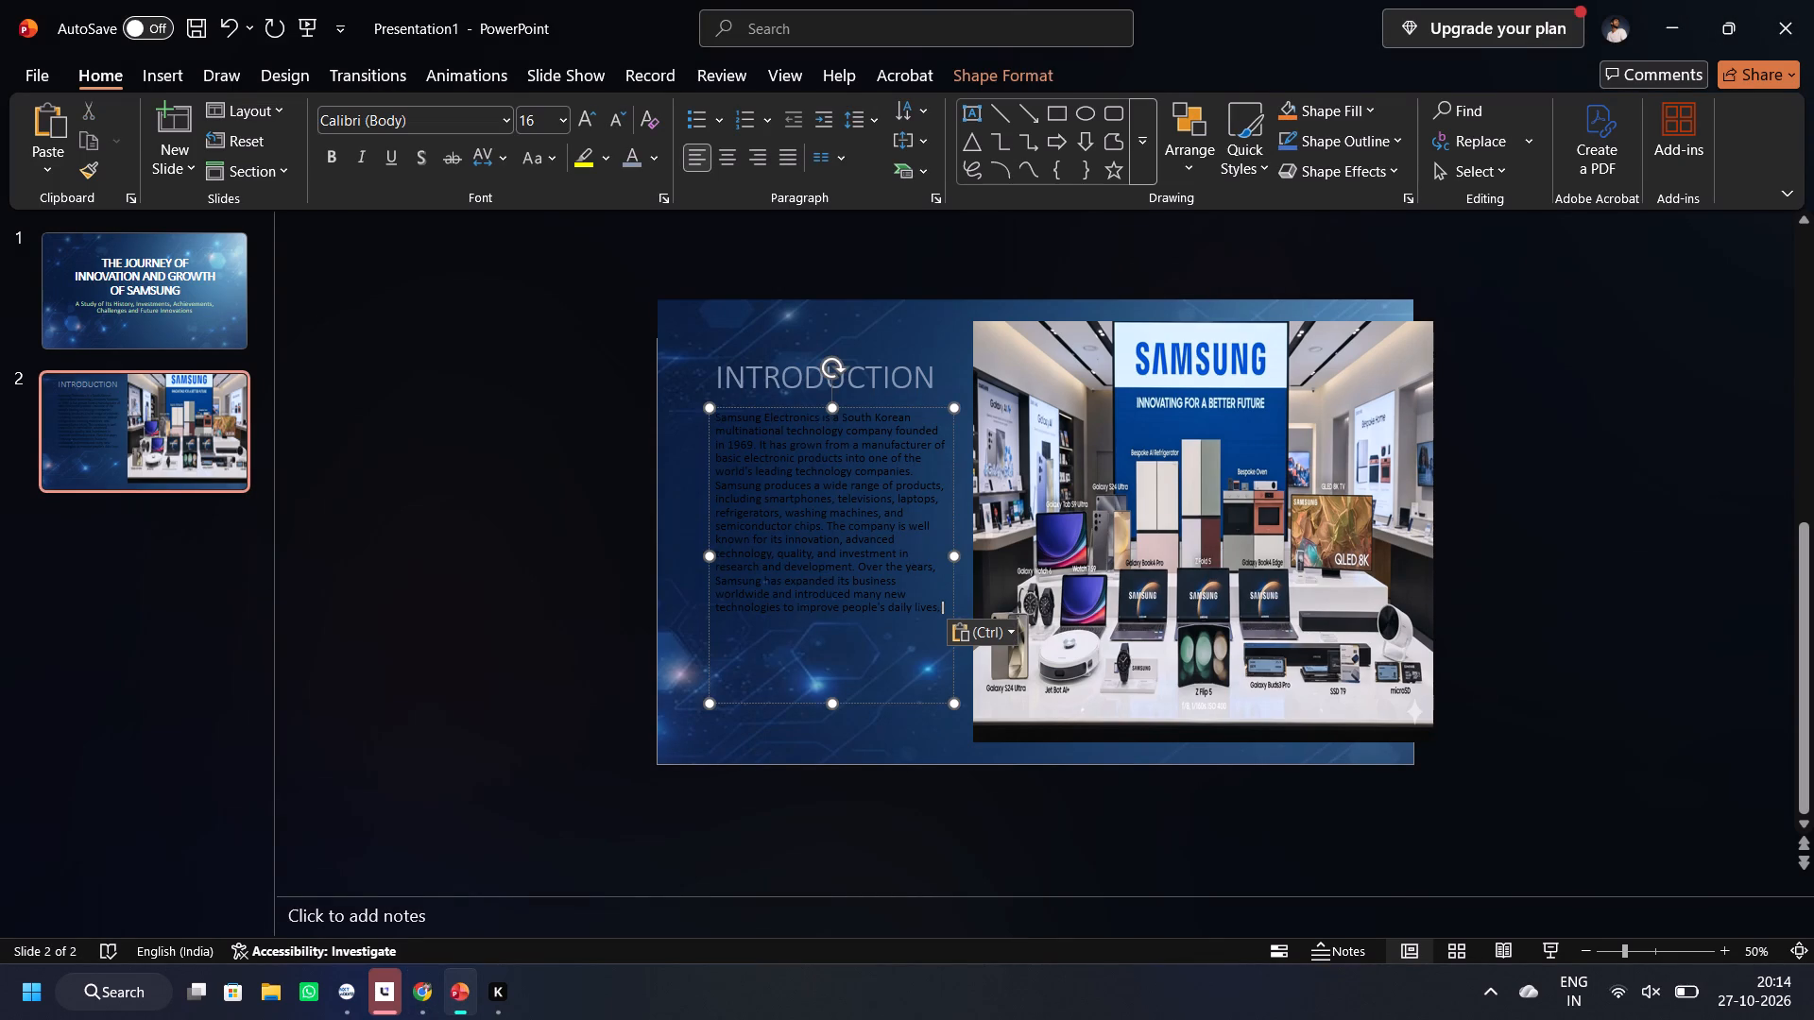
Set the font colour of the pasted introduction paragraph to the standard yellow and deselect it.
left_click_drag(718, 413, 771, 501)
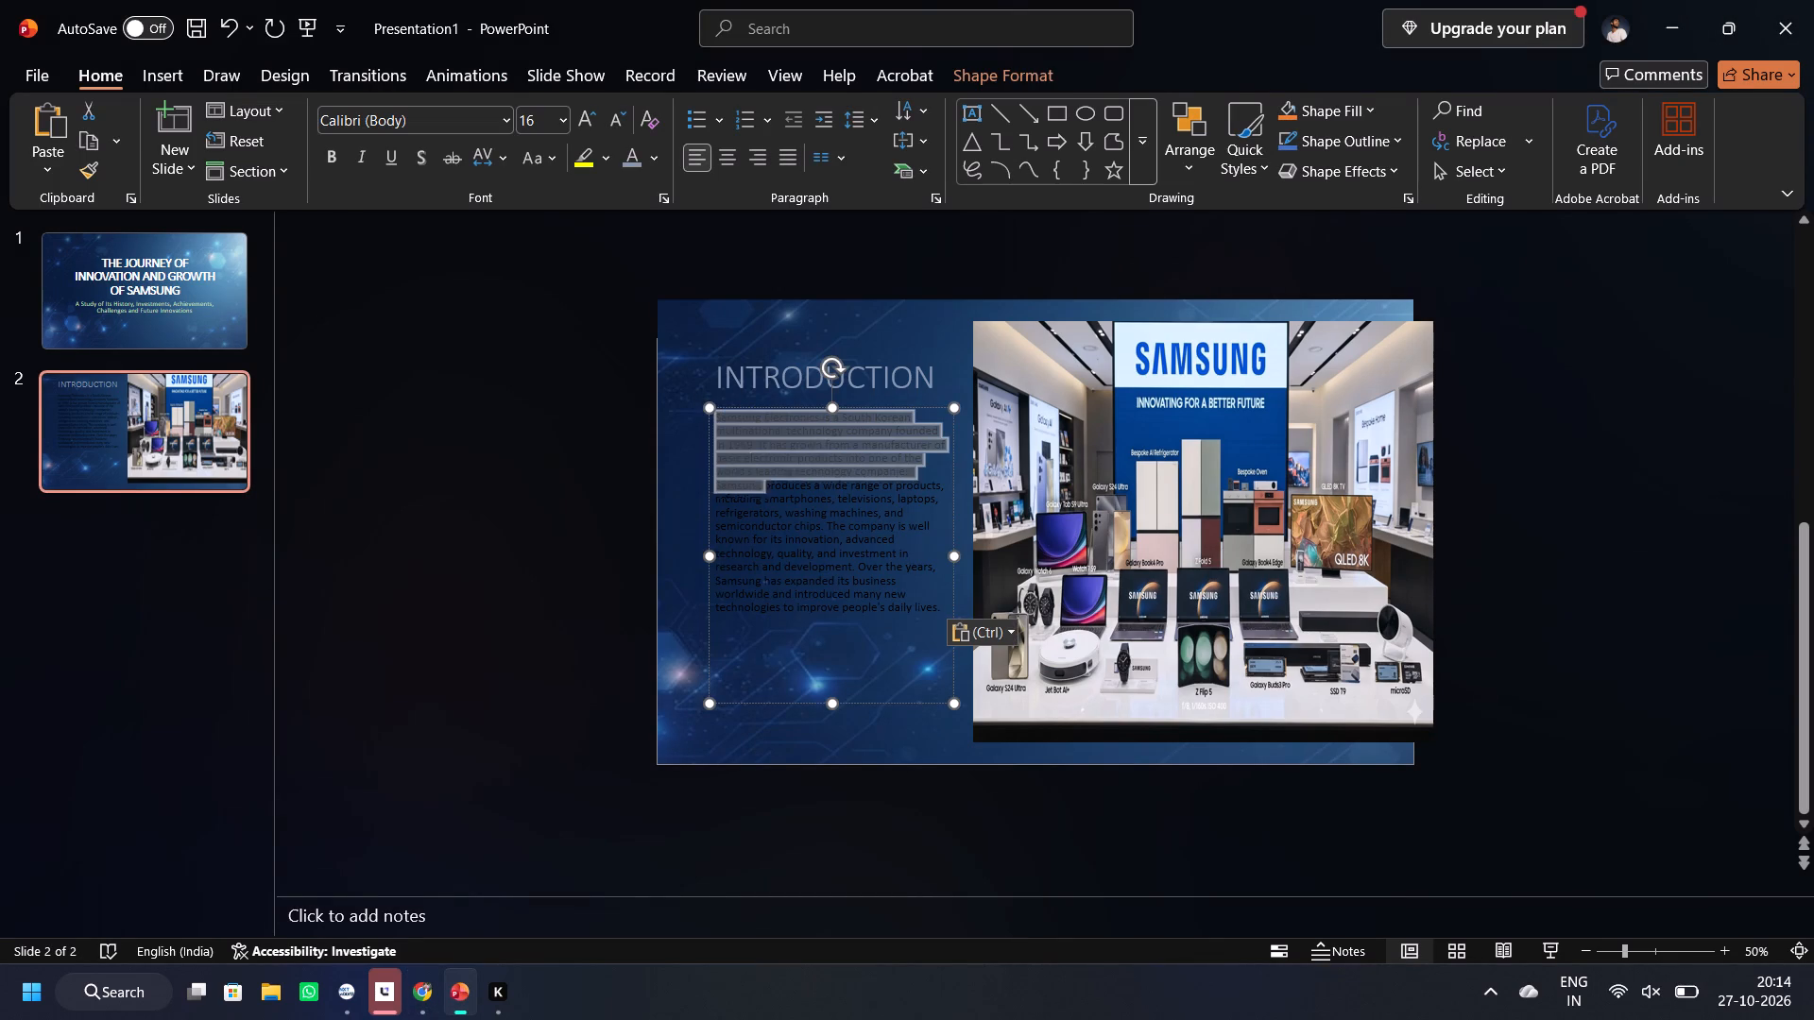
left_click_drag(771, 501, 922, 632)
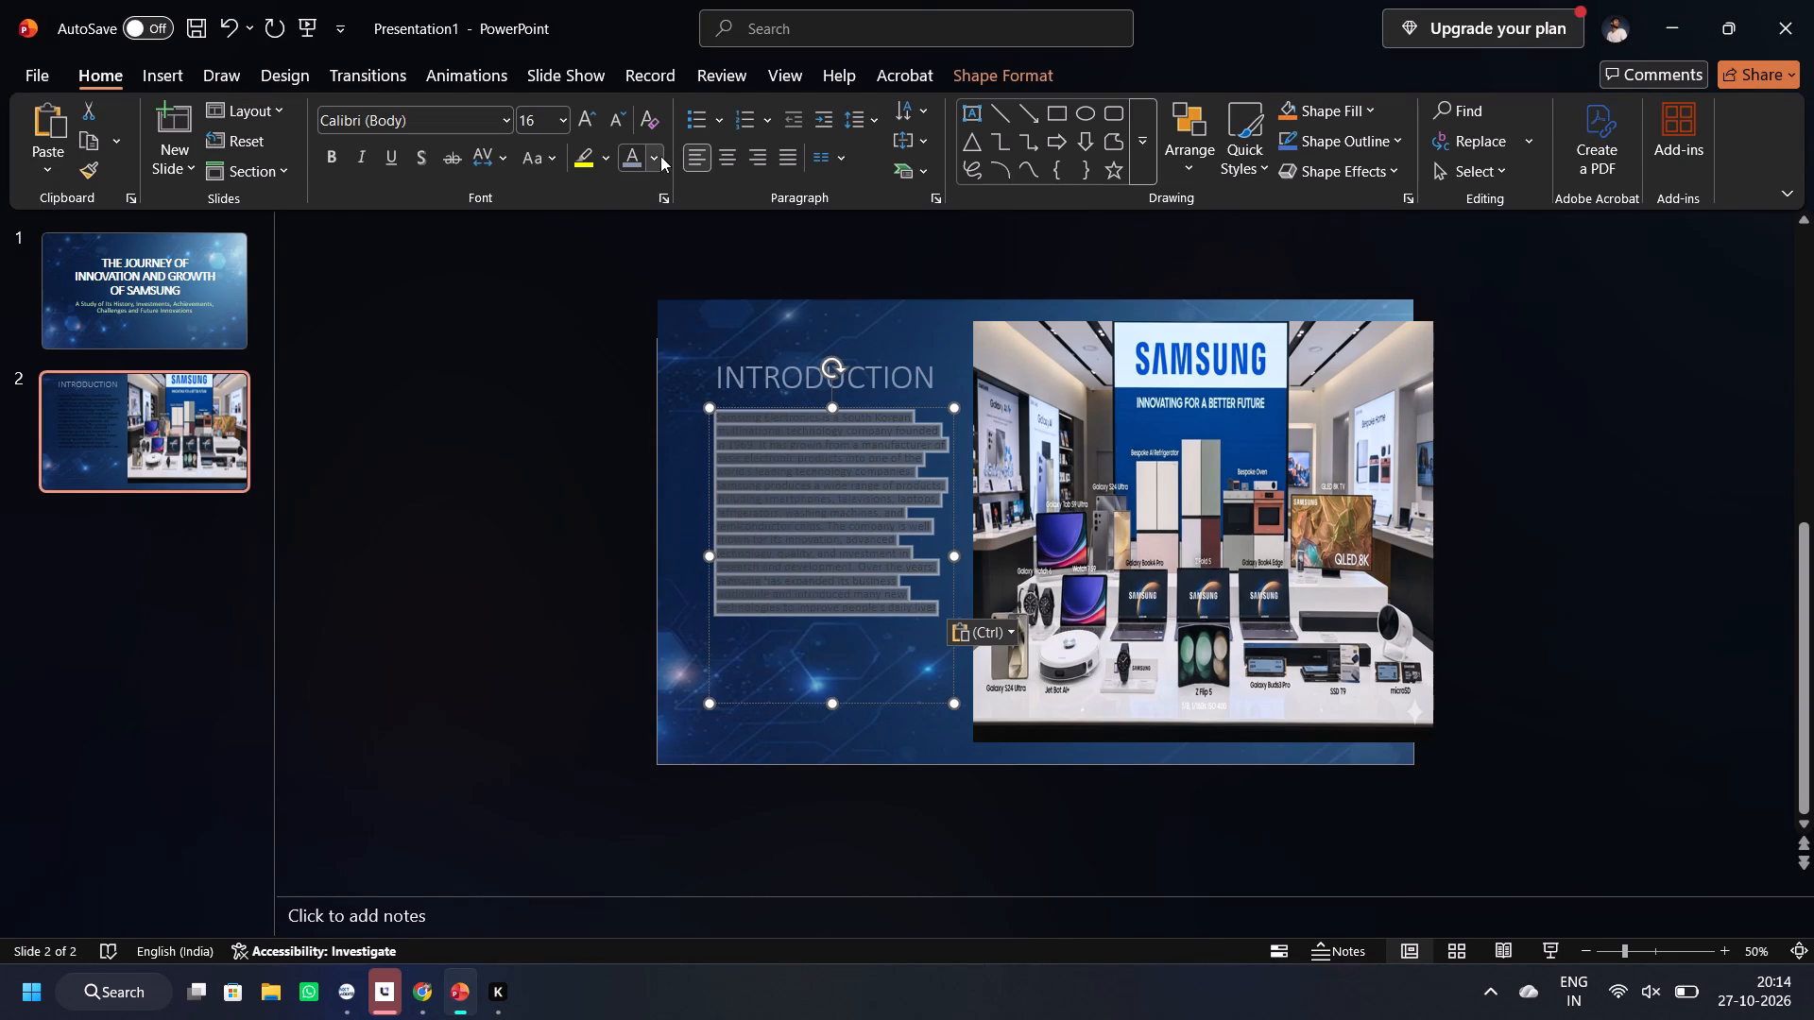
left_click(649, 157)
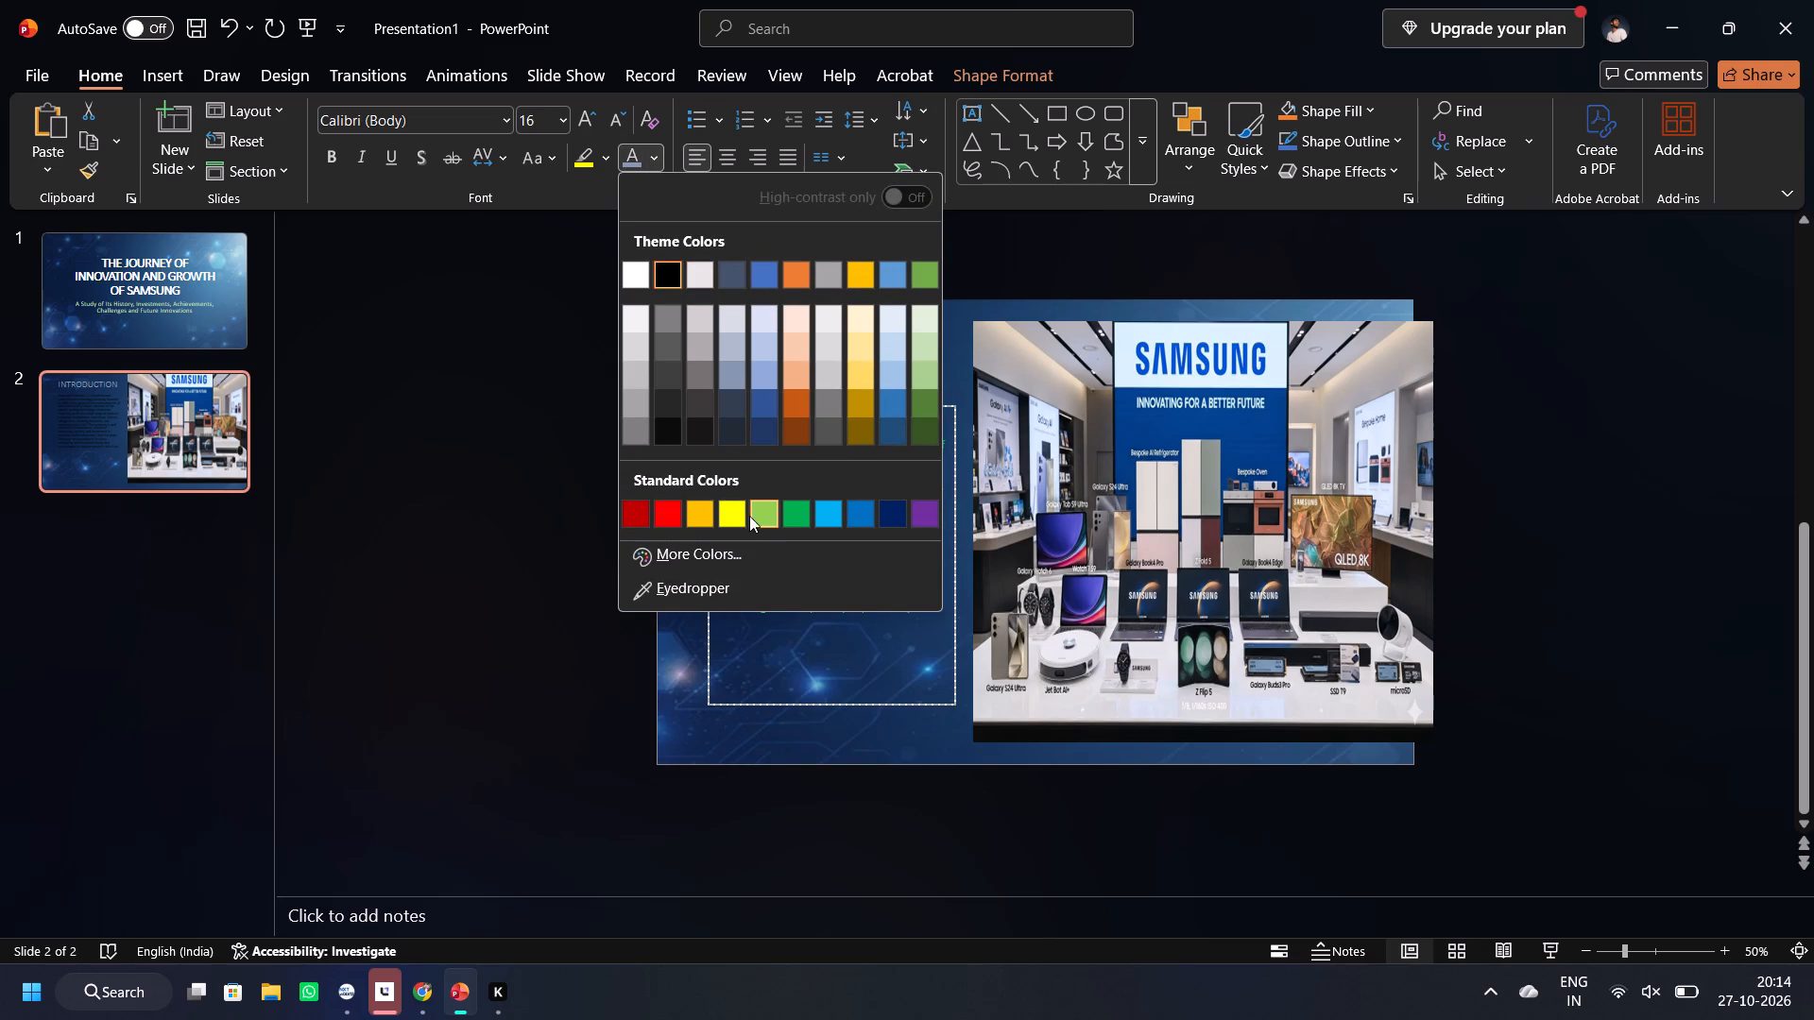
left_click(722, 516)
left_click(572, 529)
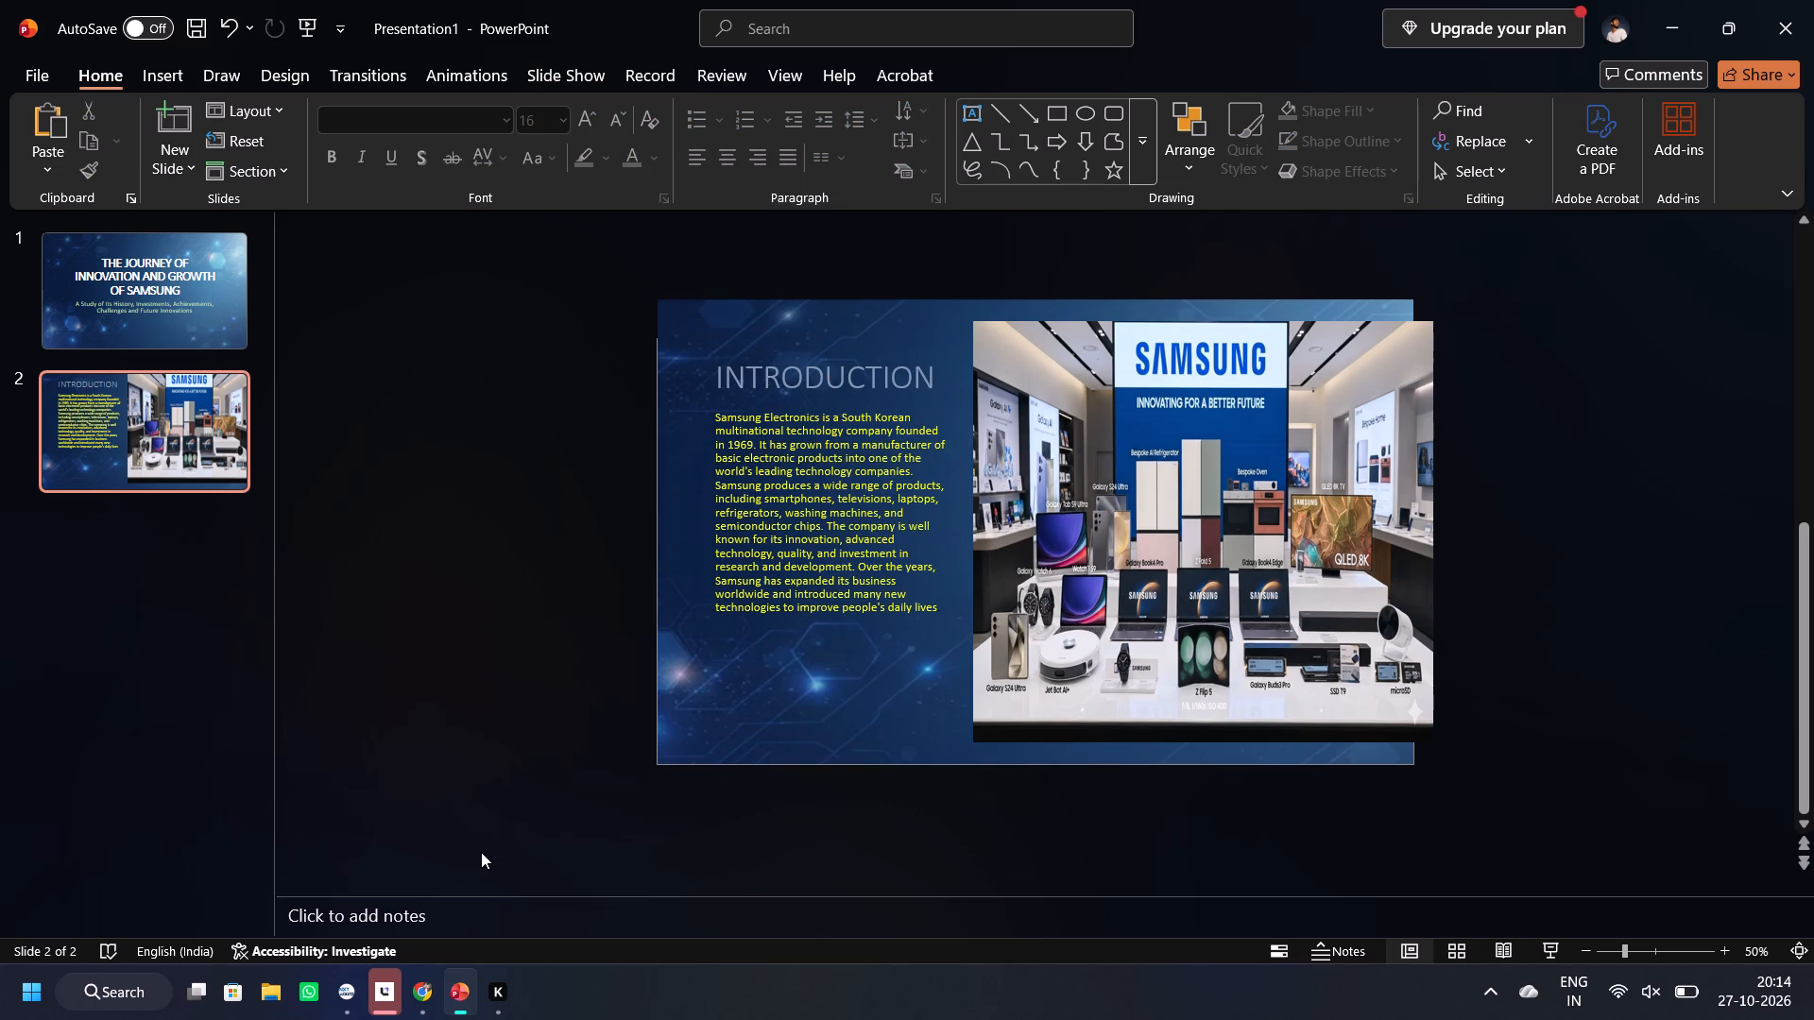
Extend the body text box downward to just past the slide's bottom edge and deselect it.
left_click(813, 570)
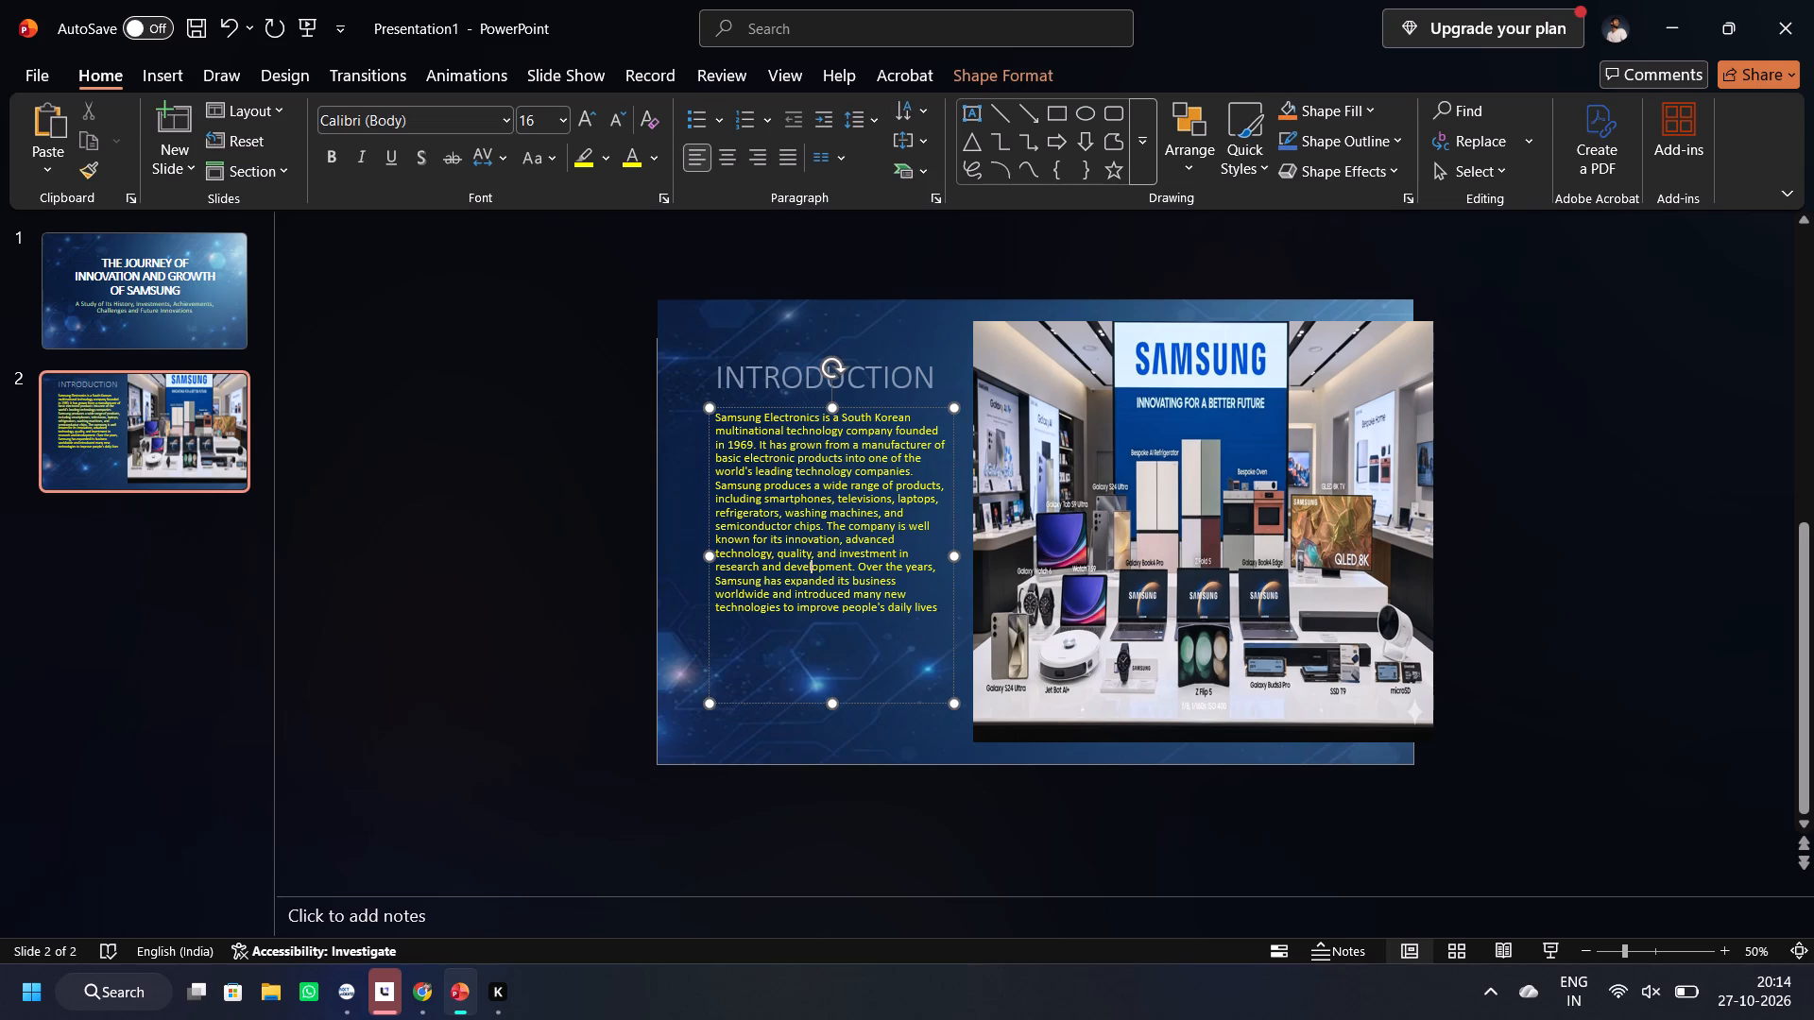
left_click_drag(831, 705, 831, 776)
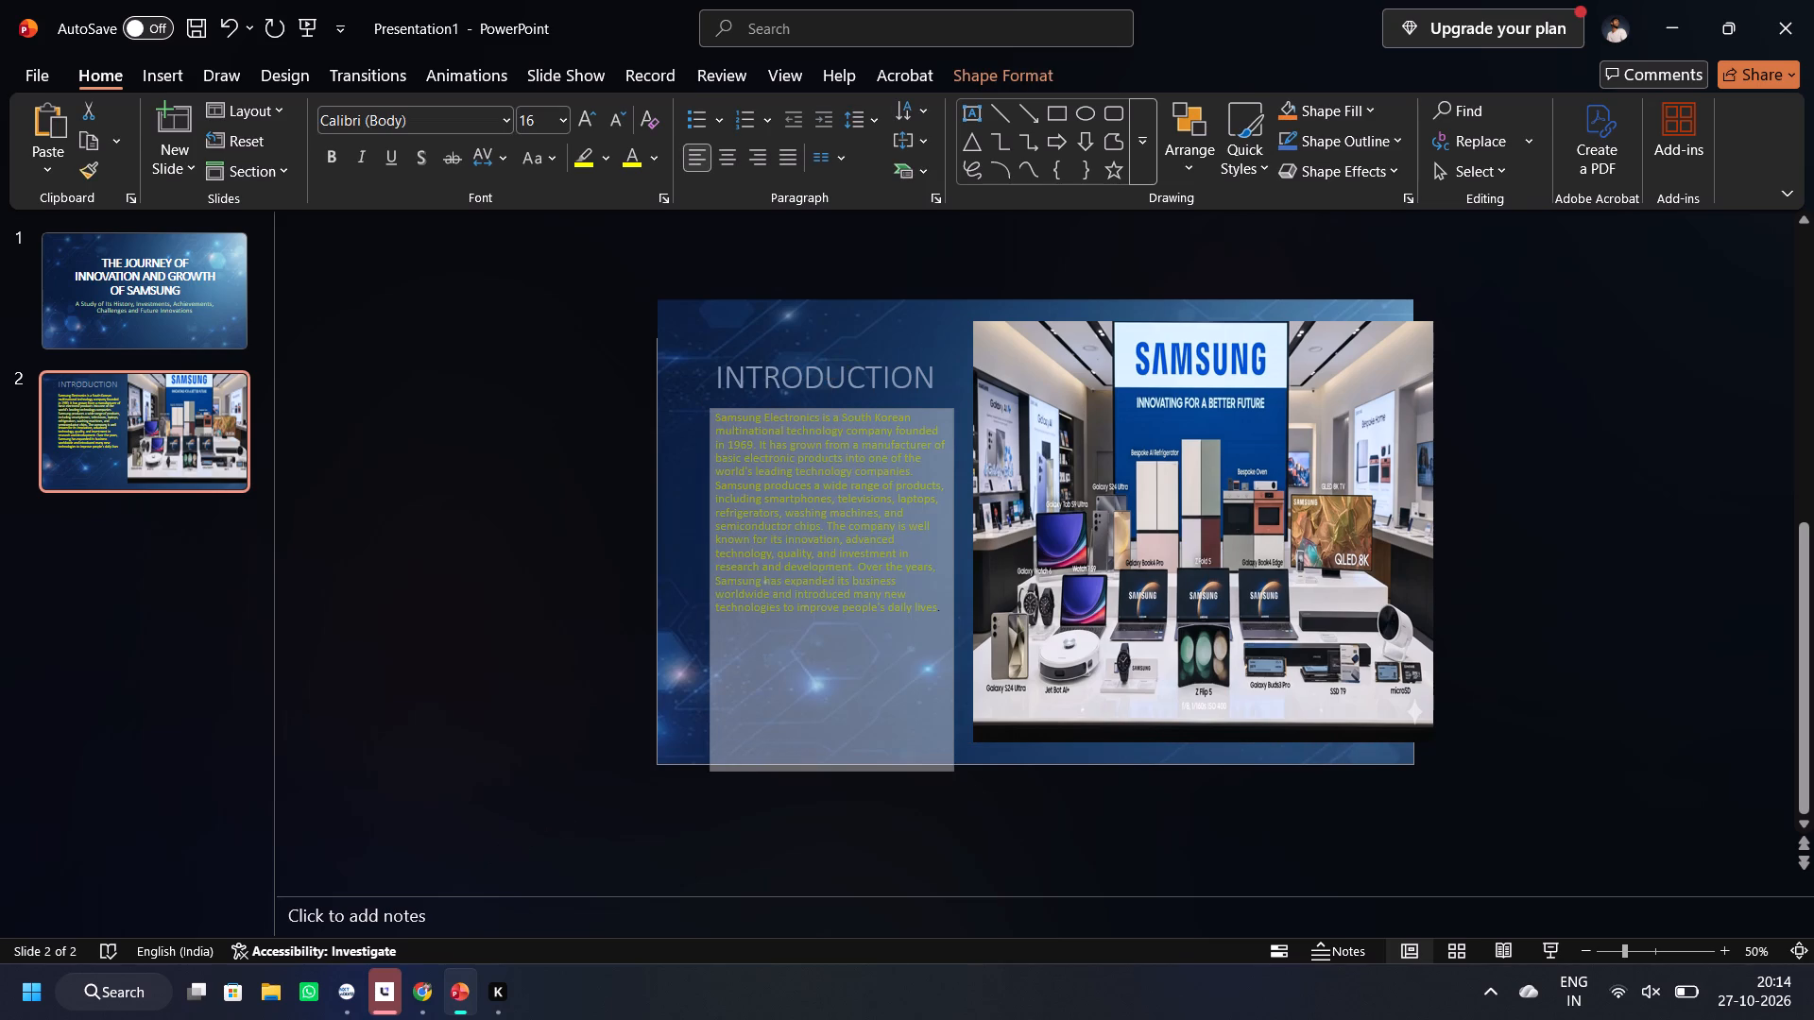
left_click_drag(831, 776, 831, 780)
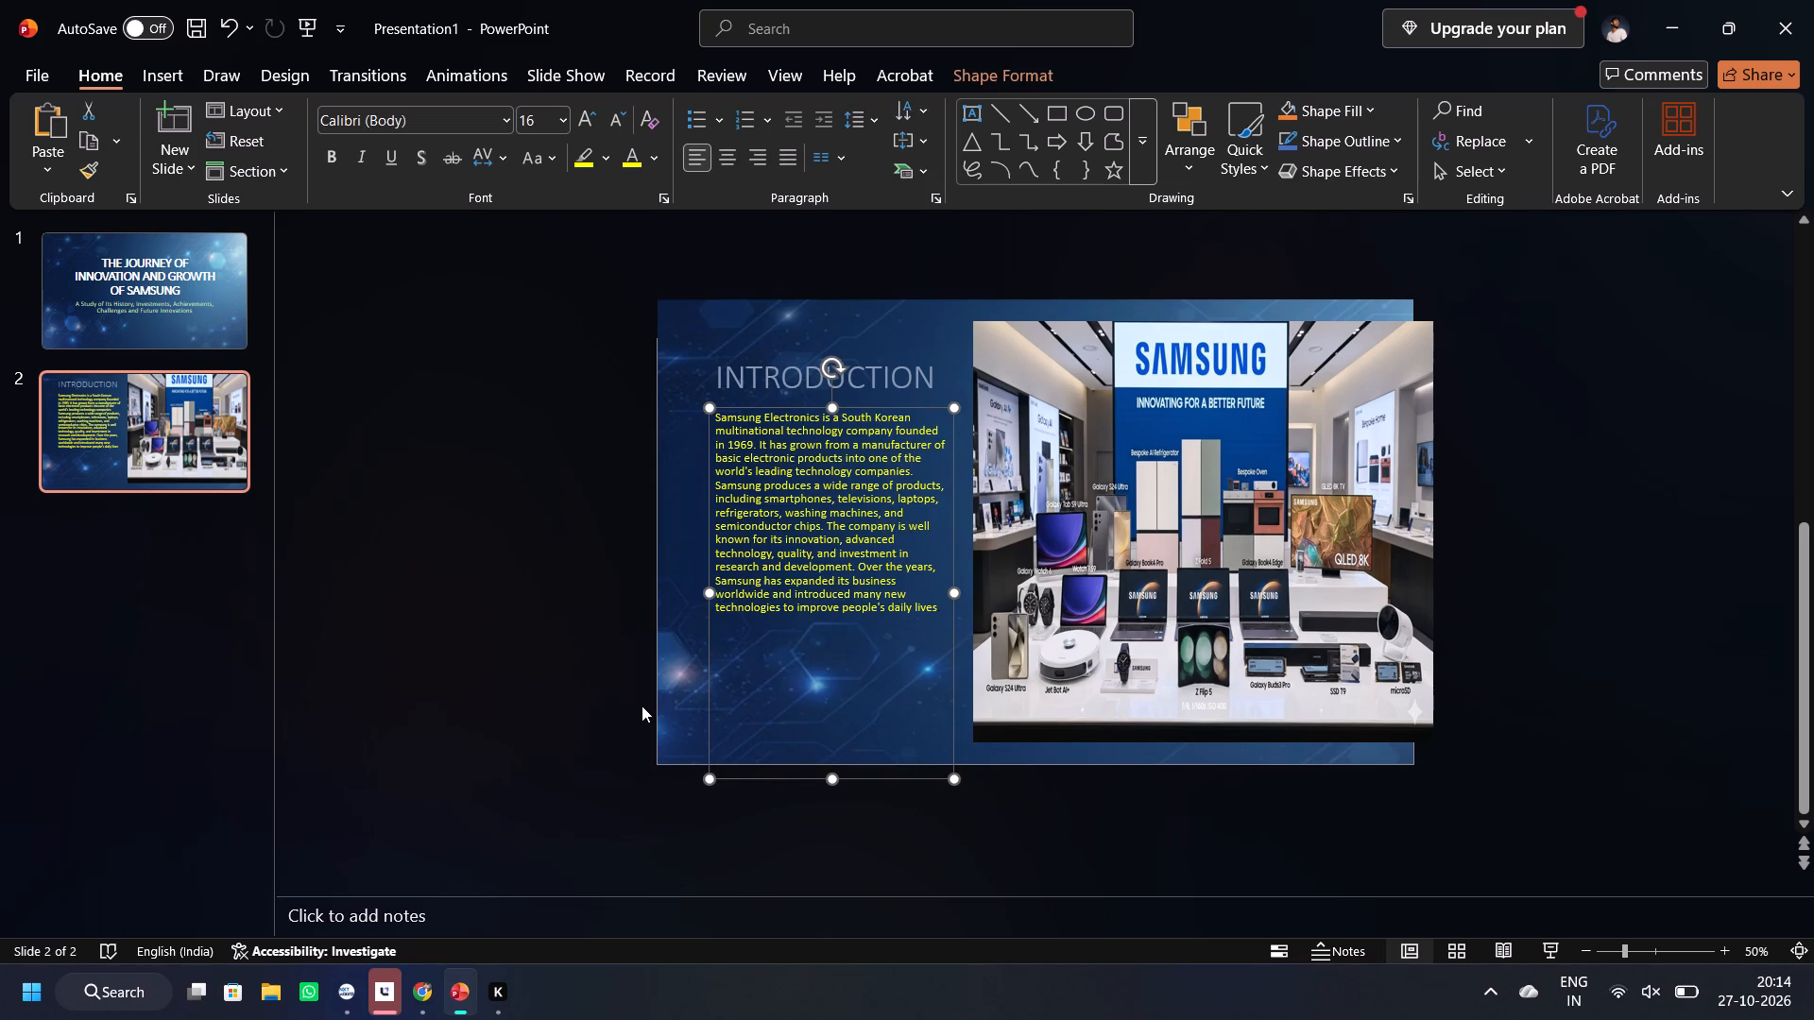
left_click(642, 705)
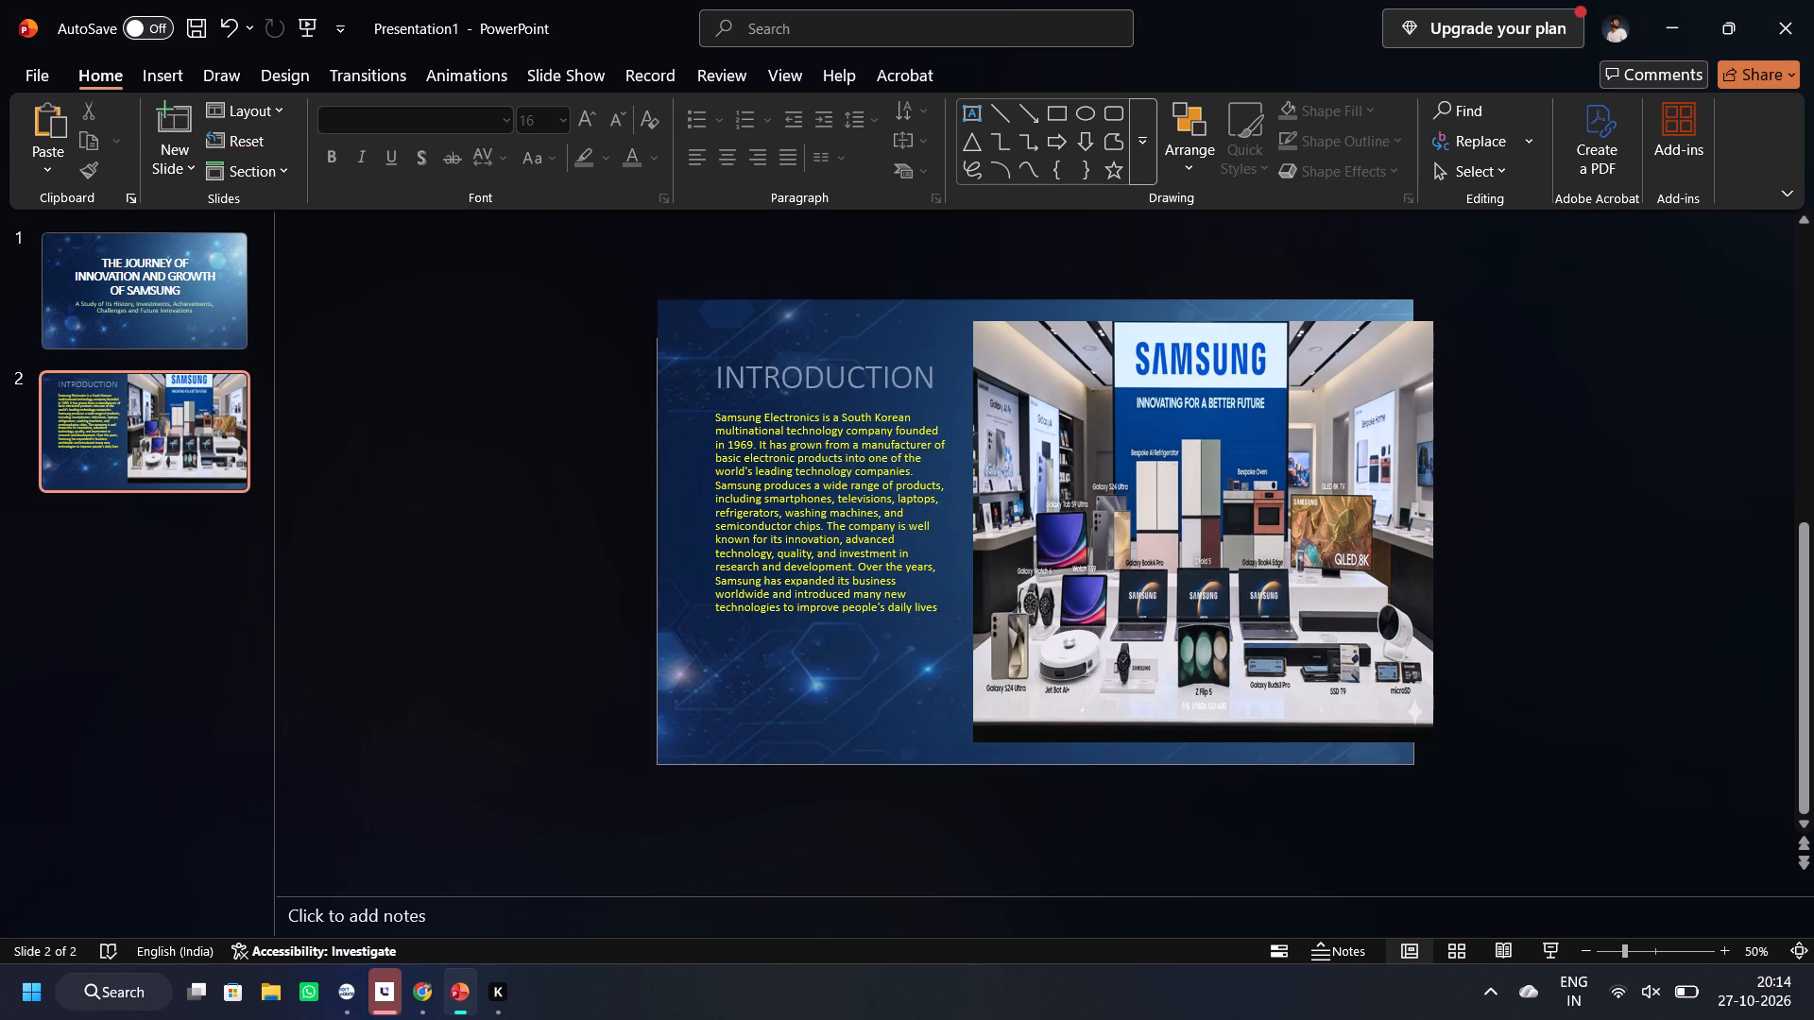
Add a full stop after "daily lives" at the end of the introduction paragraph and deselect the text box.
left_click(931, 602)
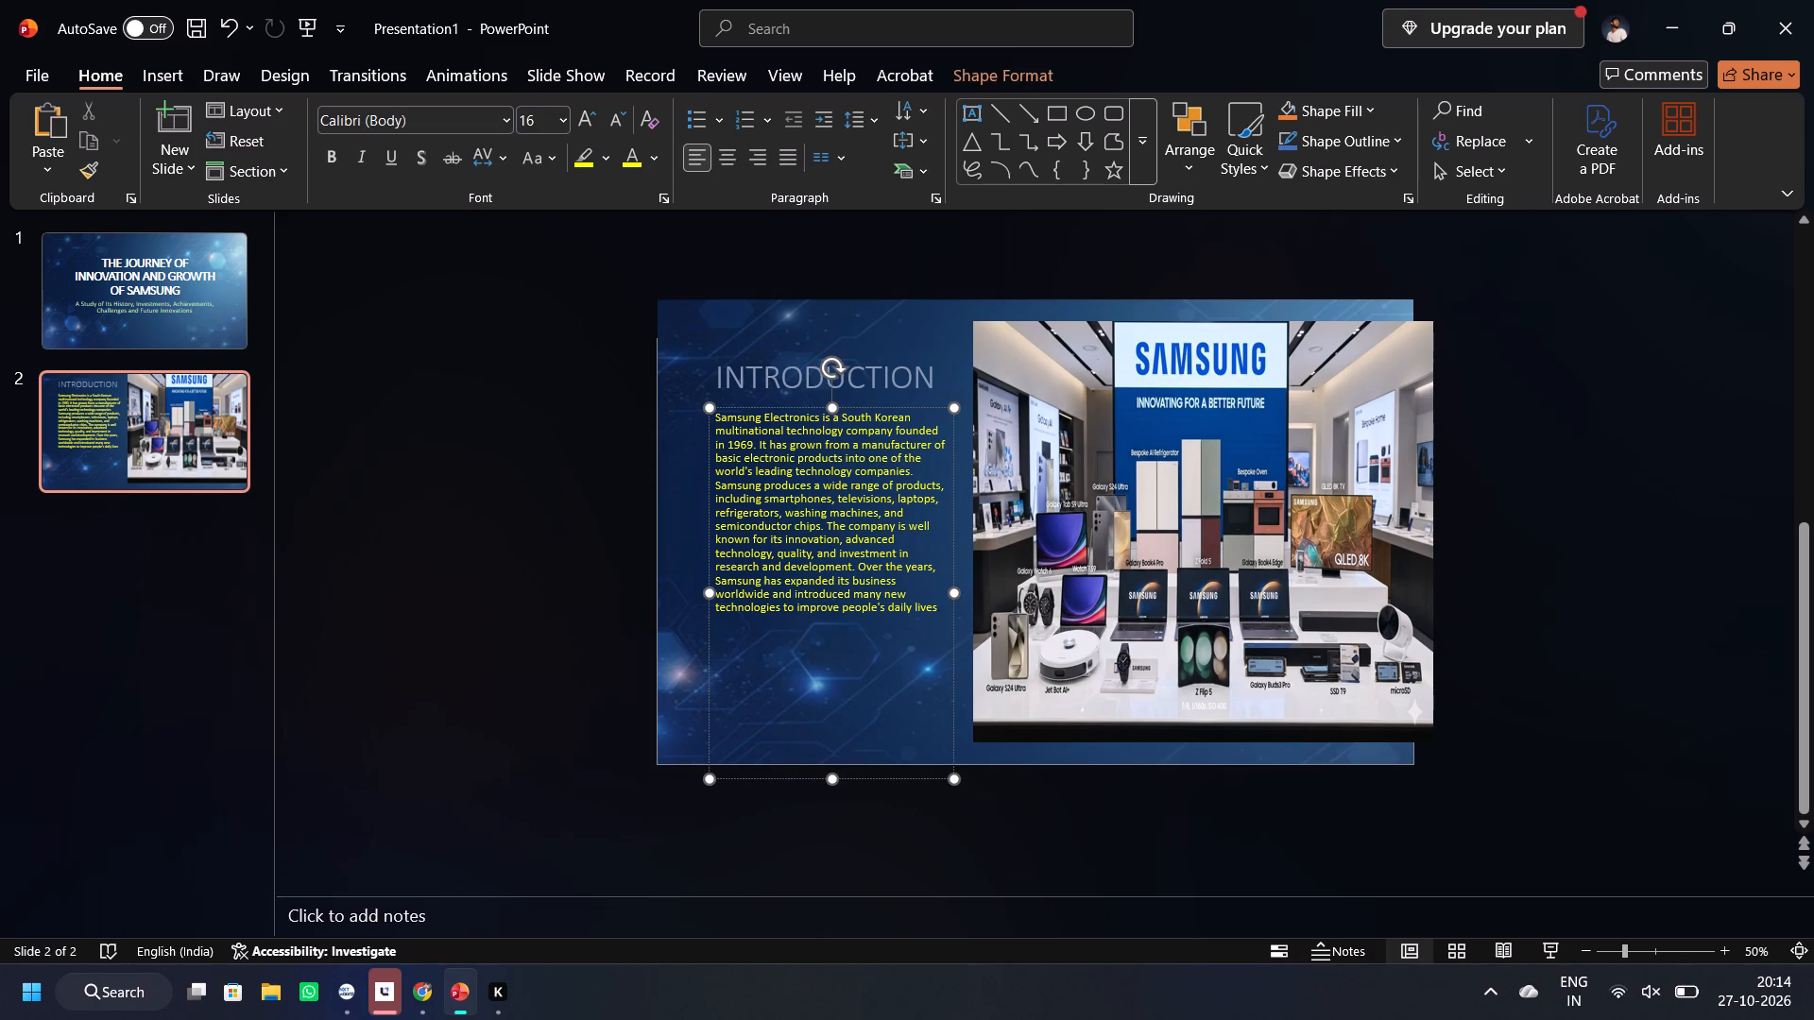
key("Right")
key("period")
left_click(890, 683)
left_click(845, 675)
left_click(1026, 812)
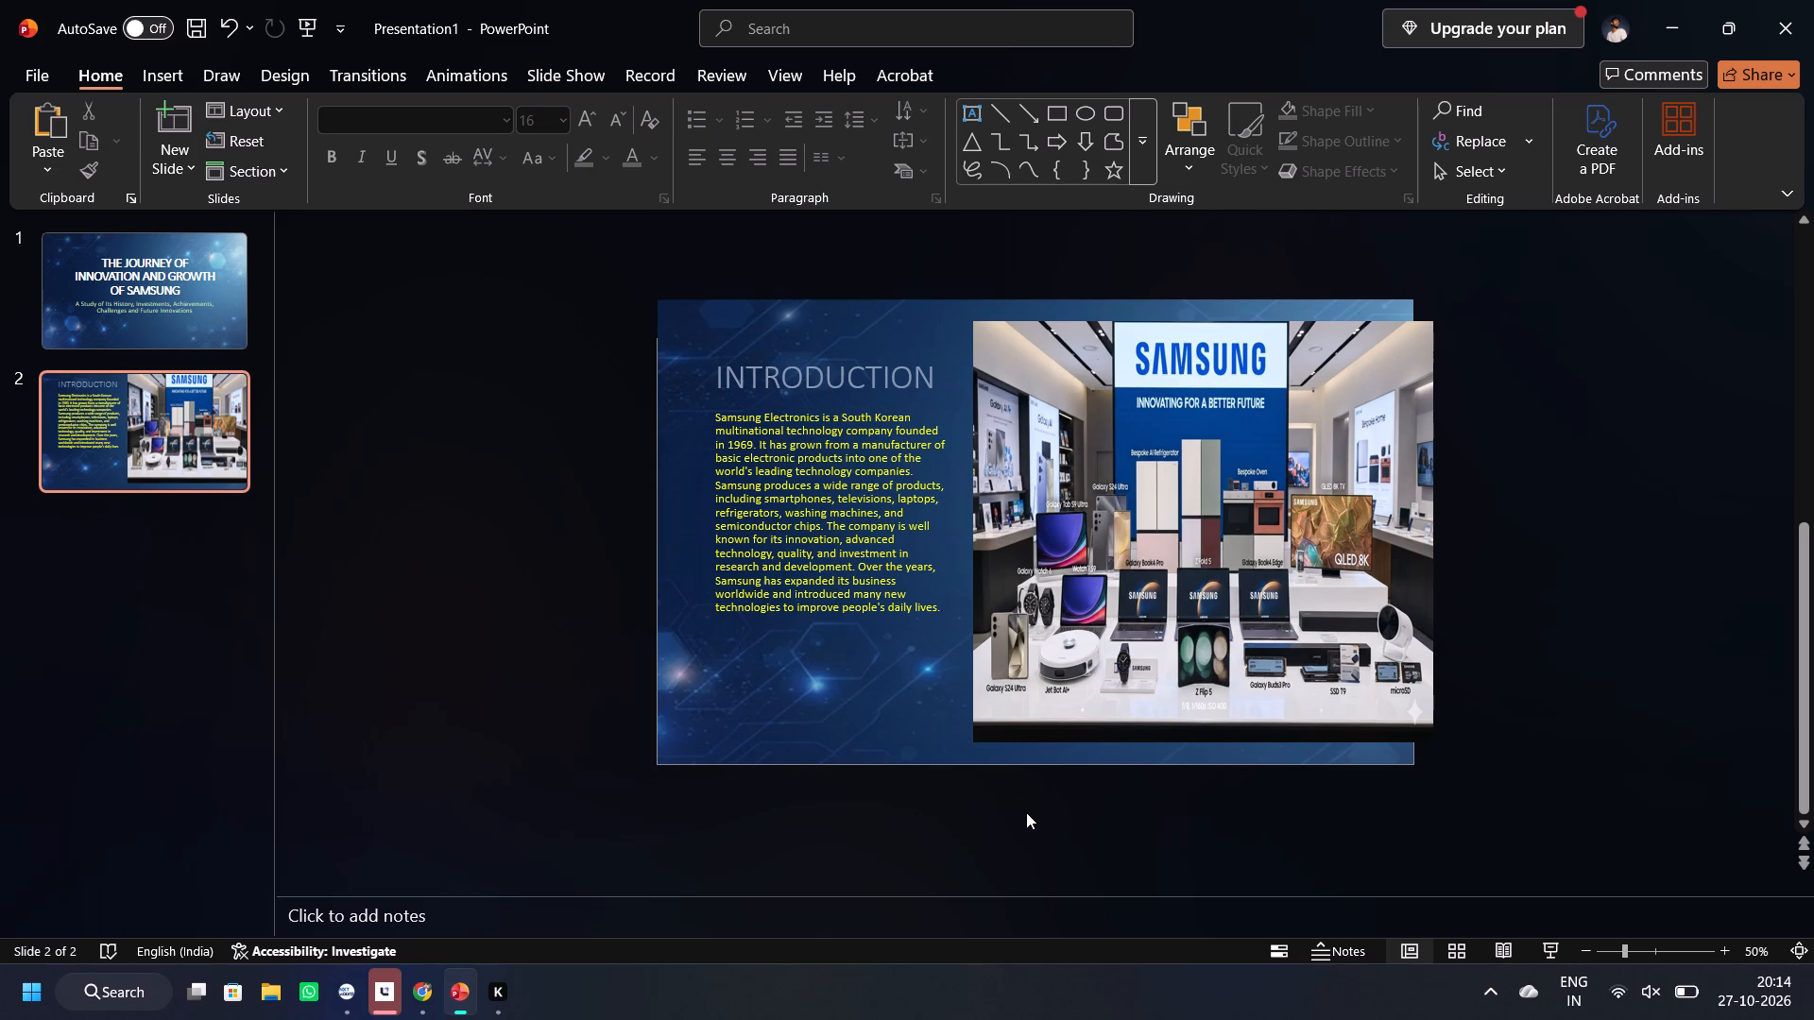
Delete the surplus black full stop after "daily lives." at the end of the introduction paragraph.
scroll(1014, 611, "up", 6, "ctrl")
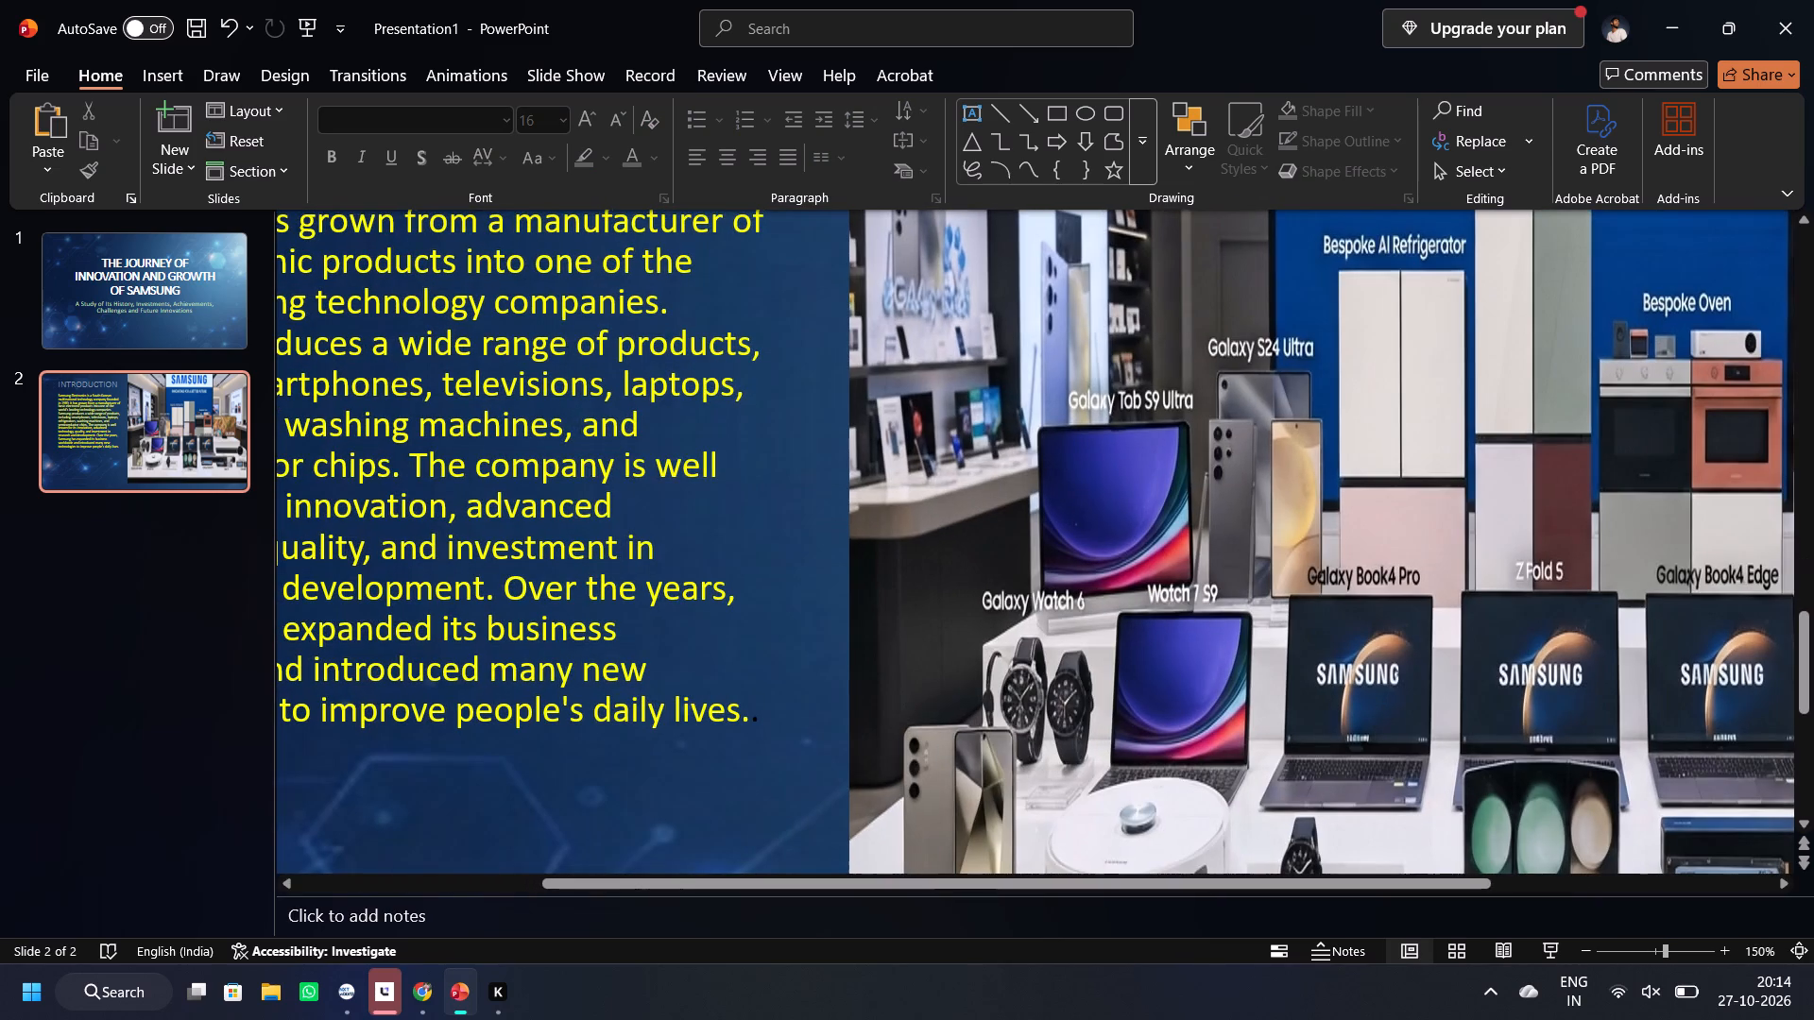
scroll(1014, 611, "left", 3)
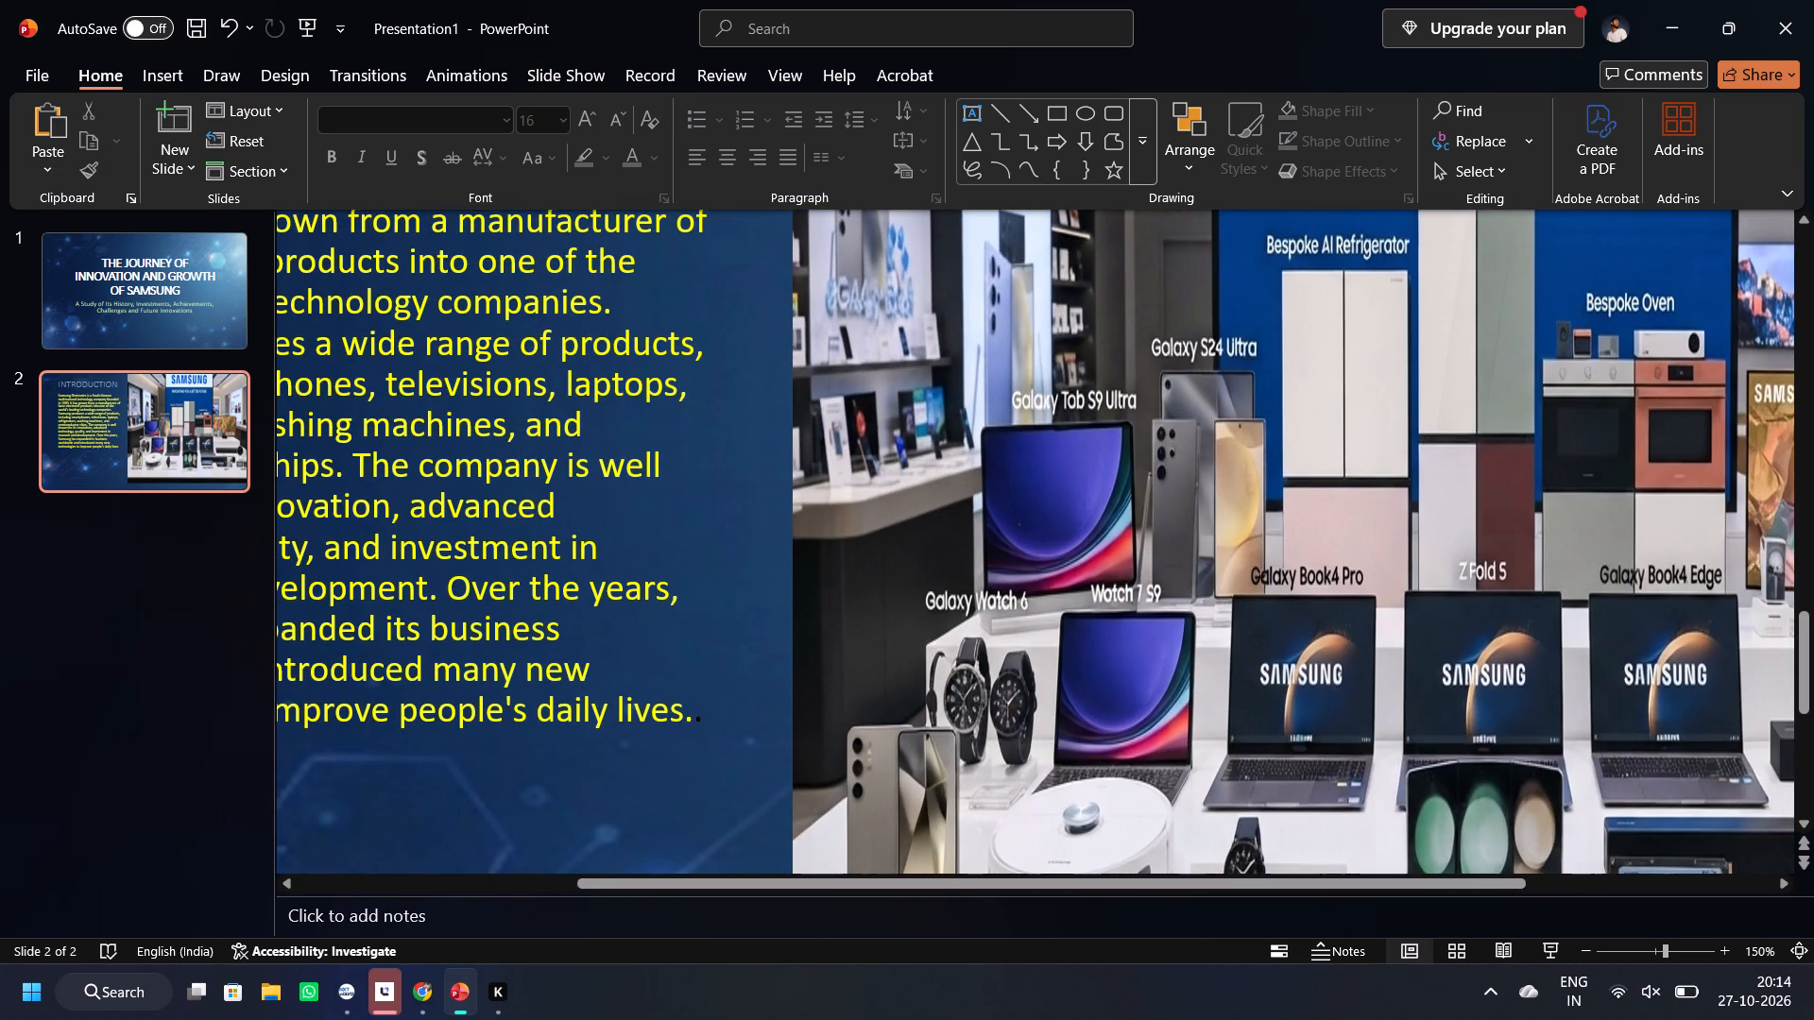
left_click(717, 718)
left_click(699, 722)
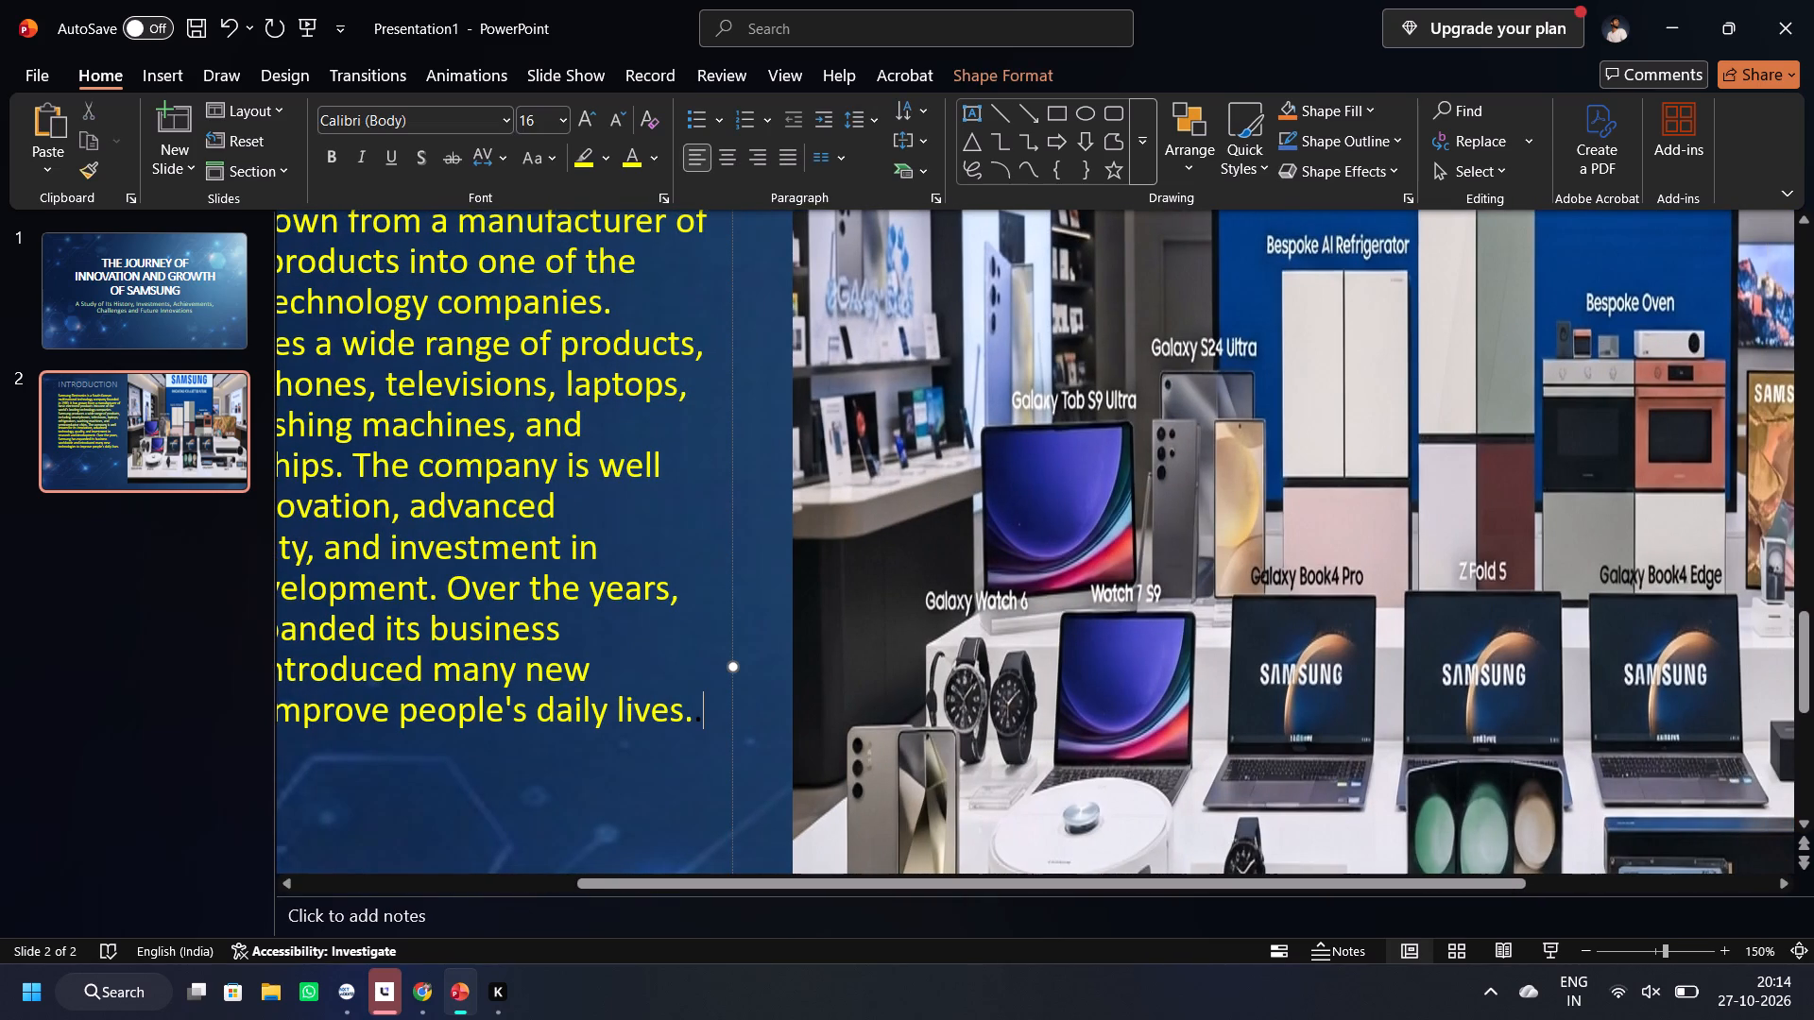
key("BackSpace")
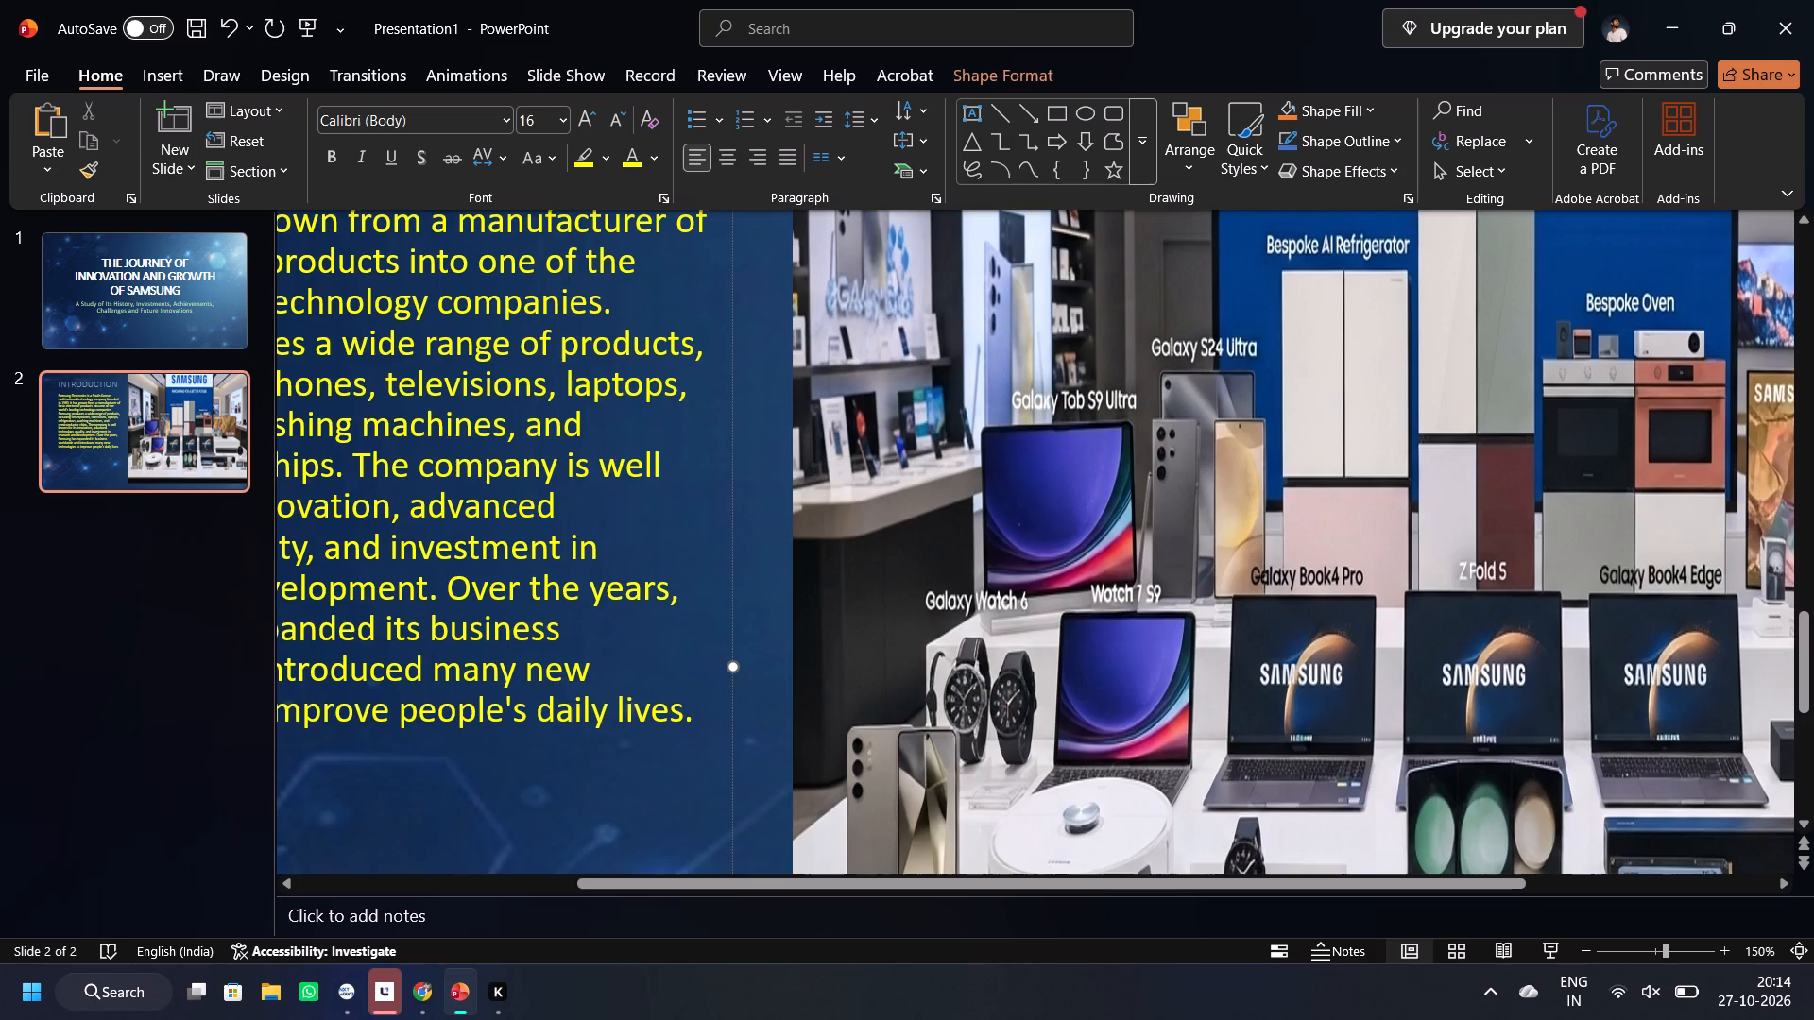
scroll(1420, 428, "down", 2, "ctrl")
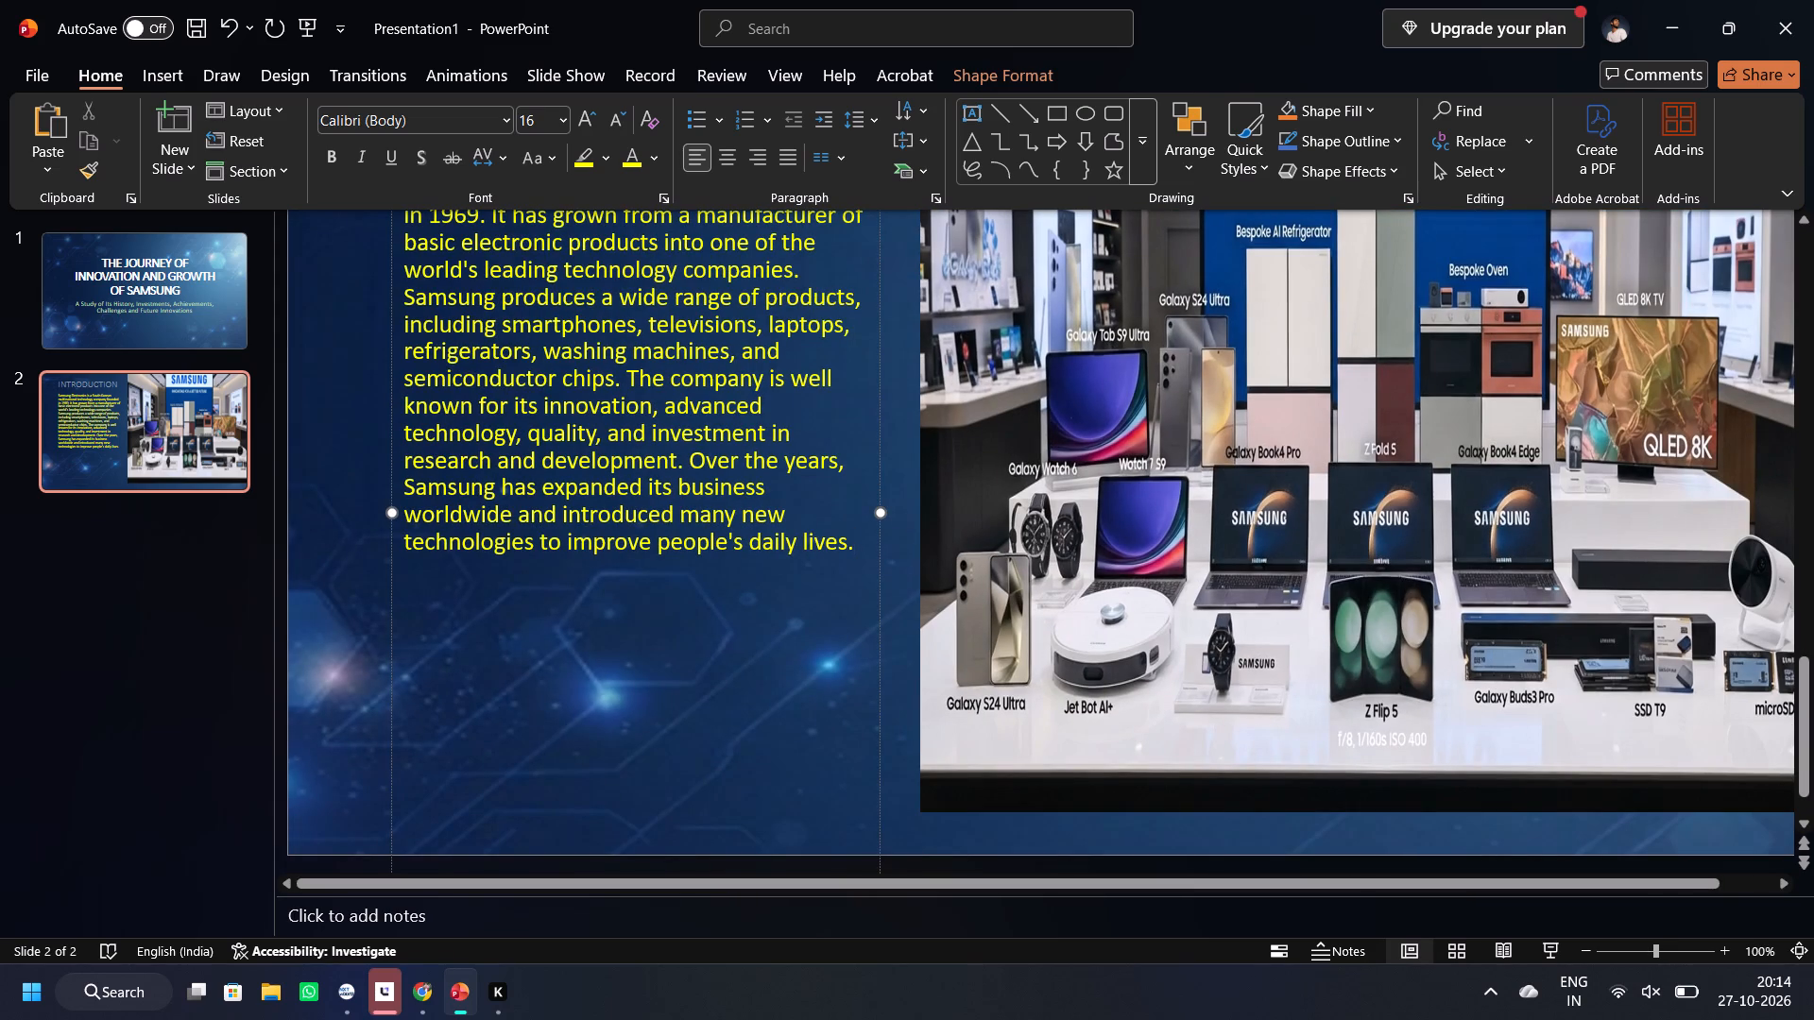
scroll(1240, 544, "down", 2, "ctrl")
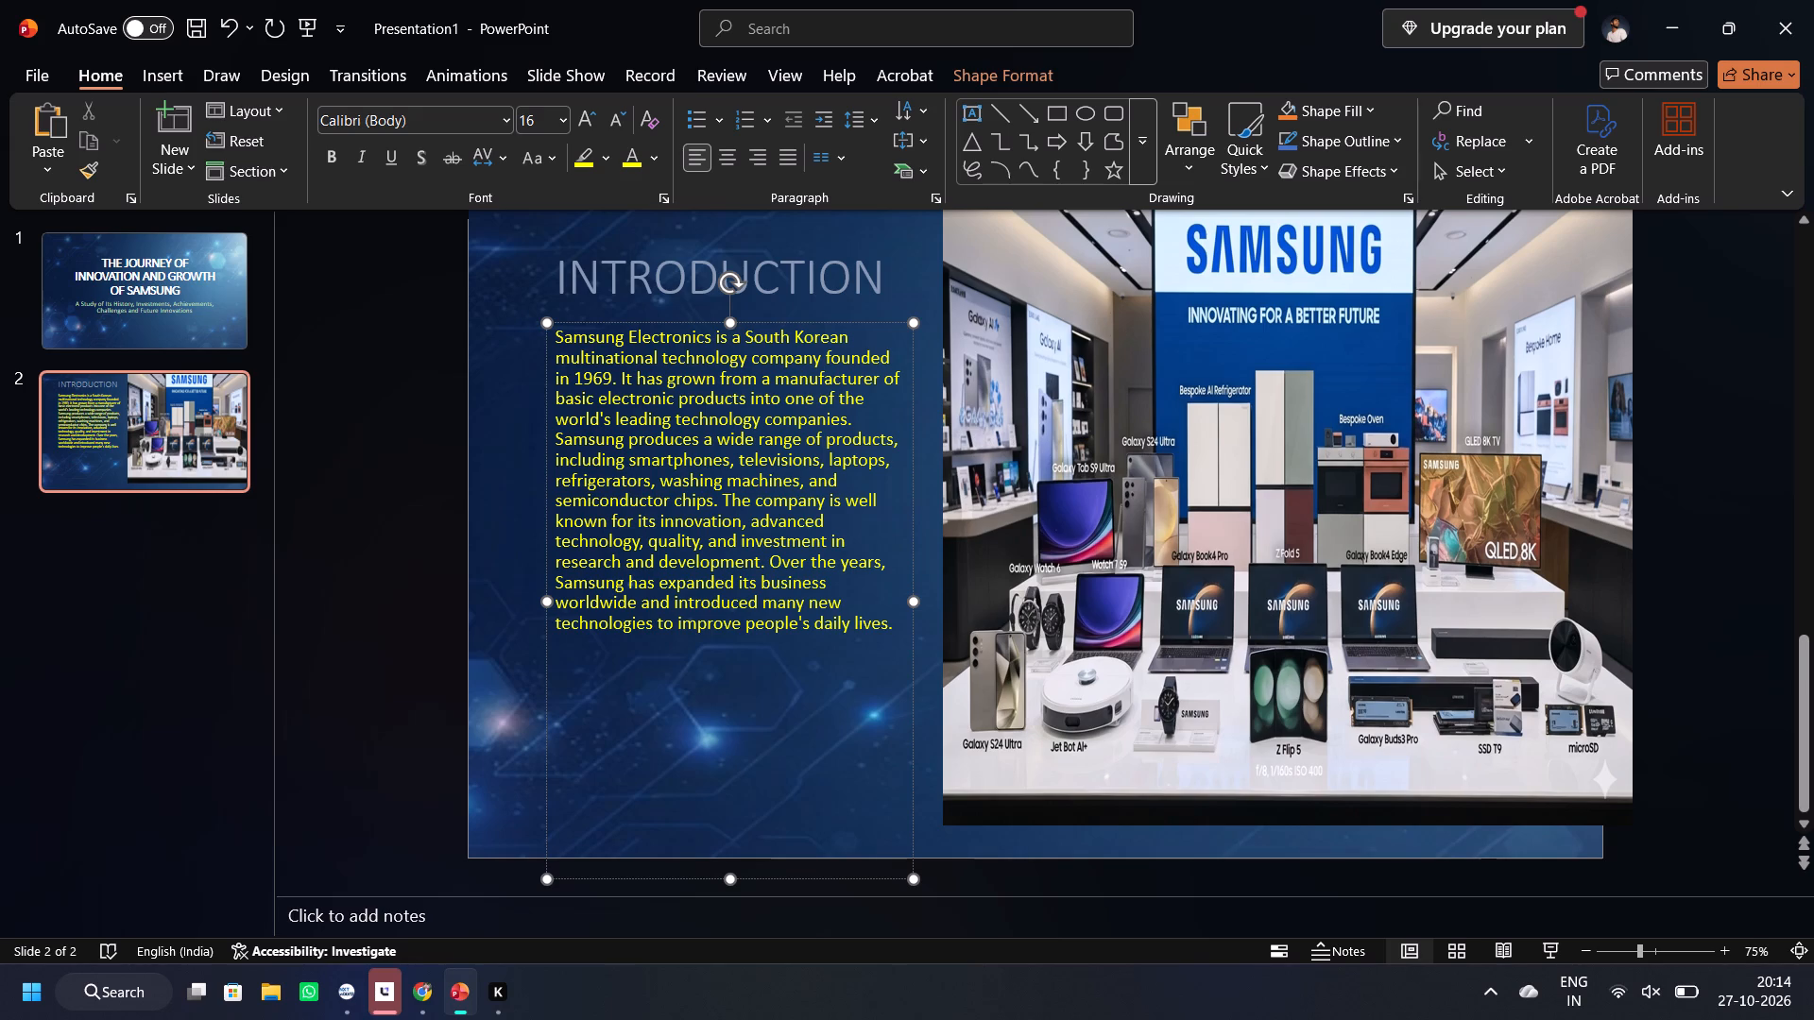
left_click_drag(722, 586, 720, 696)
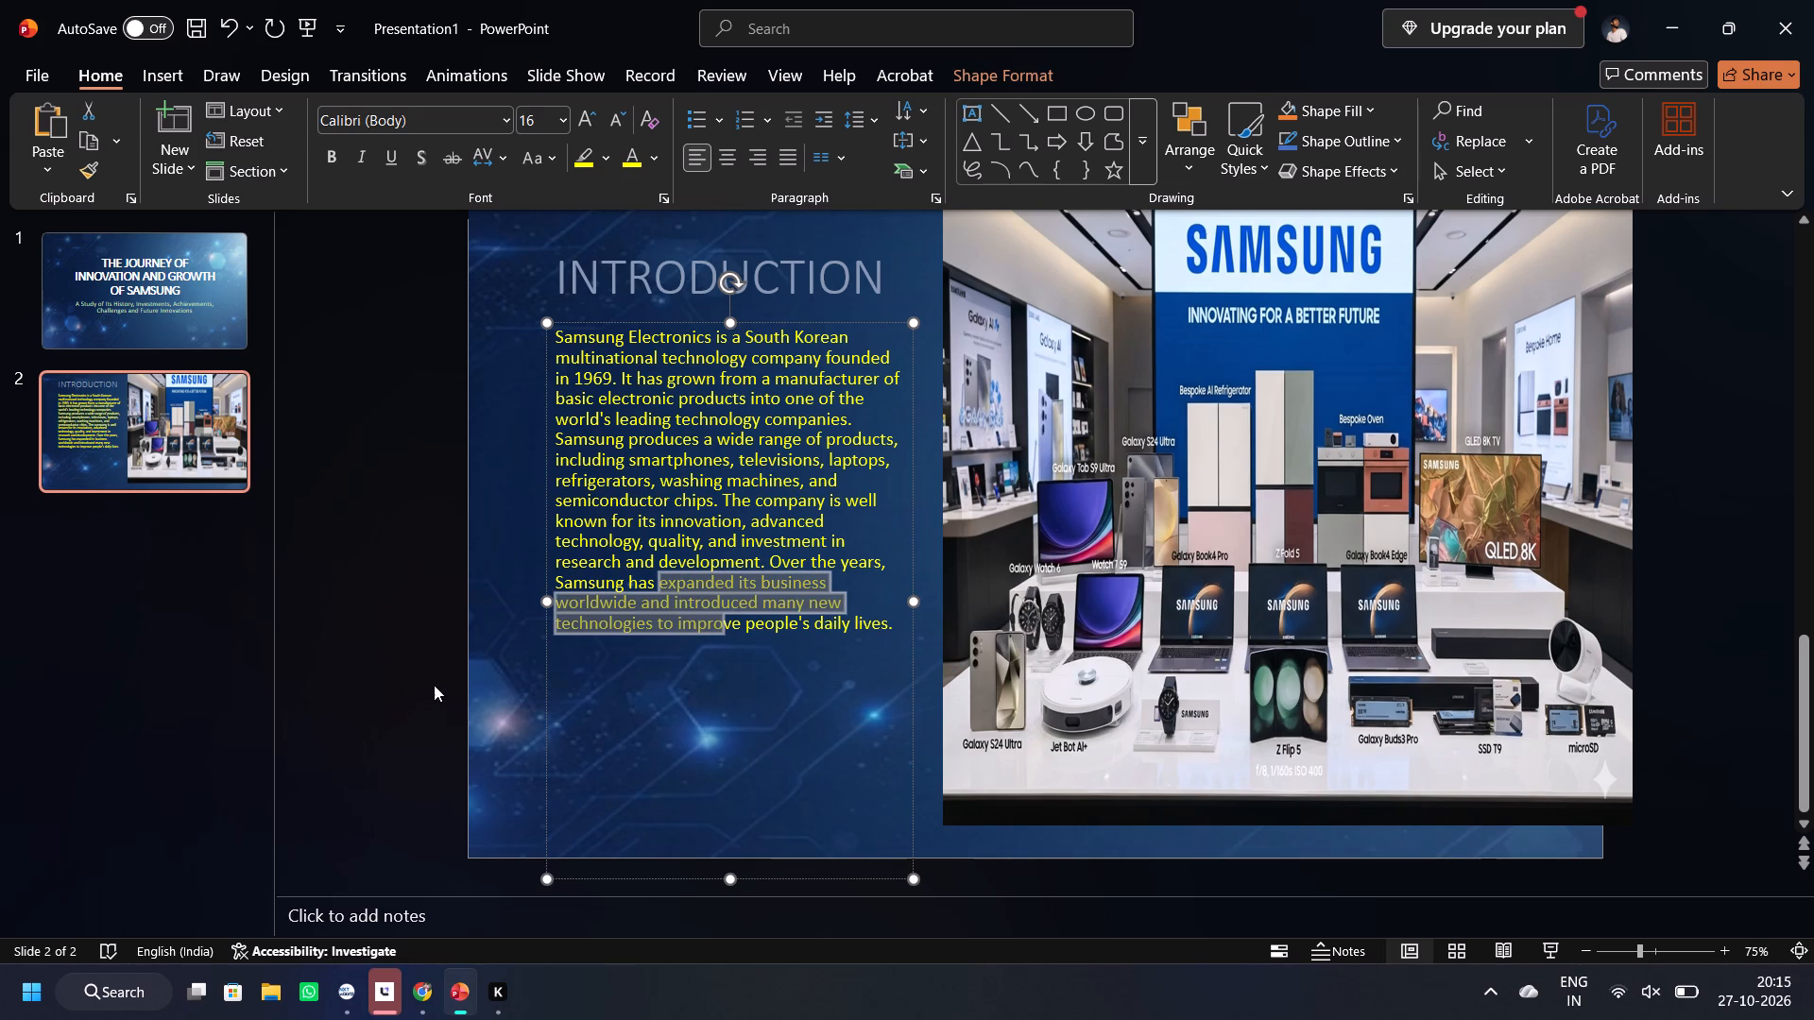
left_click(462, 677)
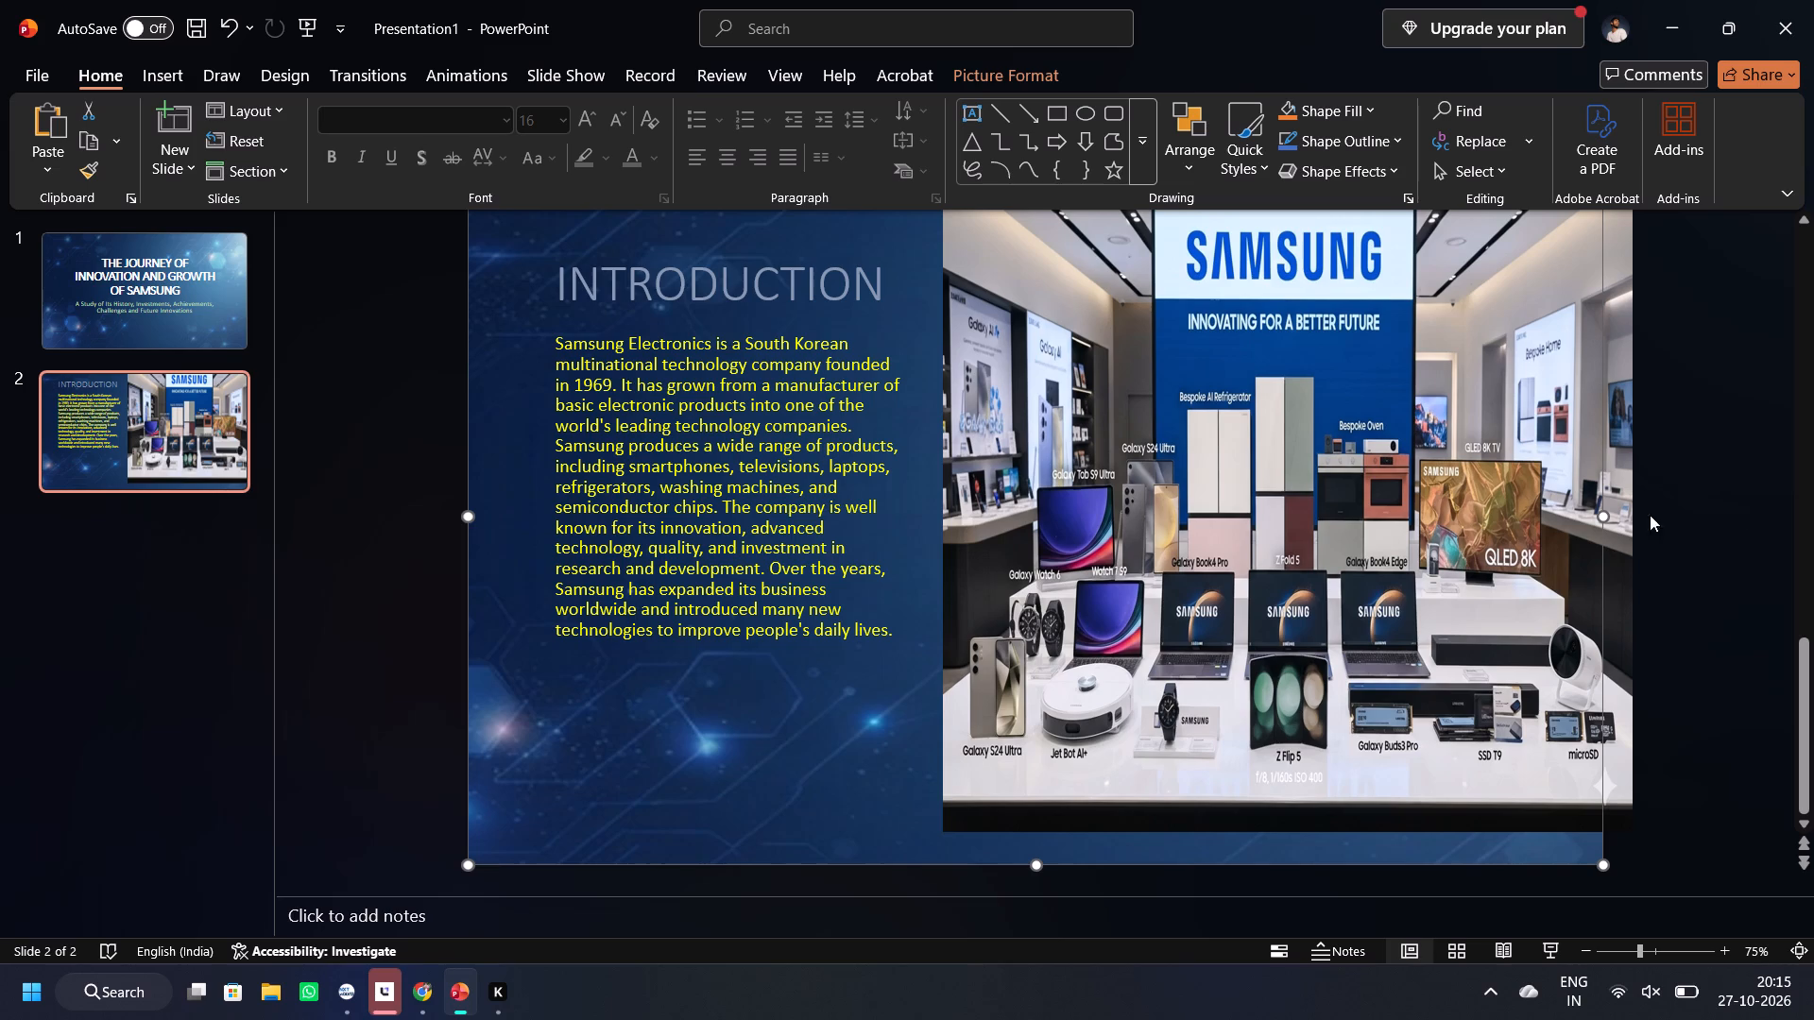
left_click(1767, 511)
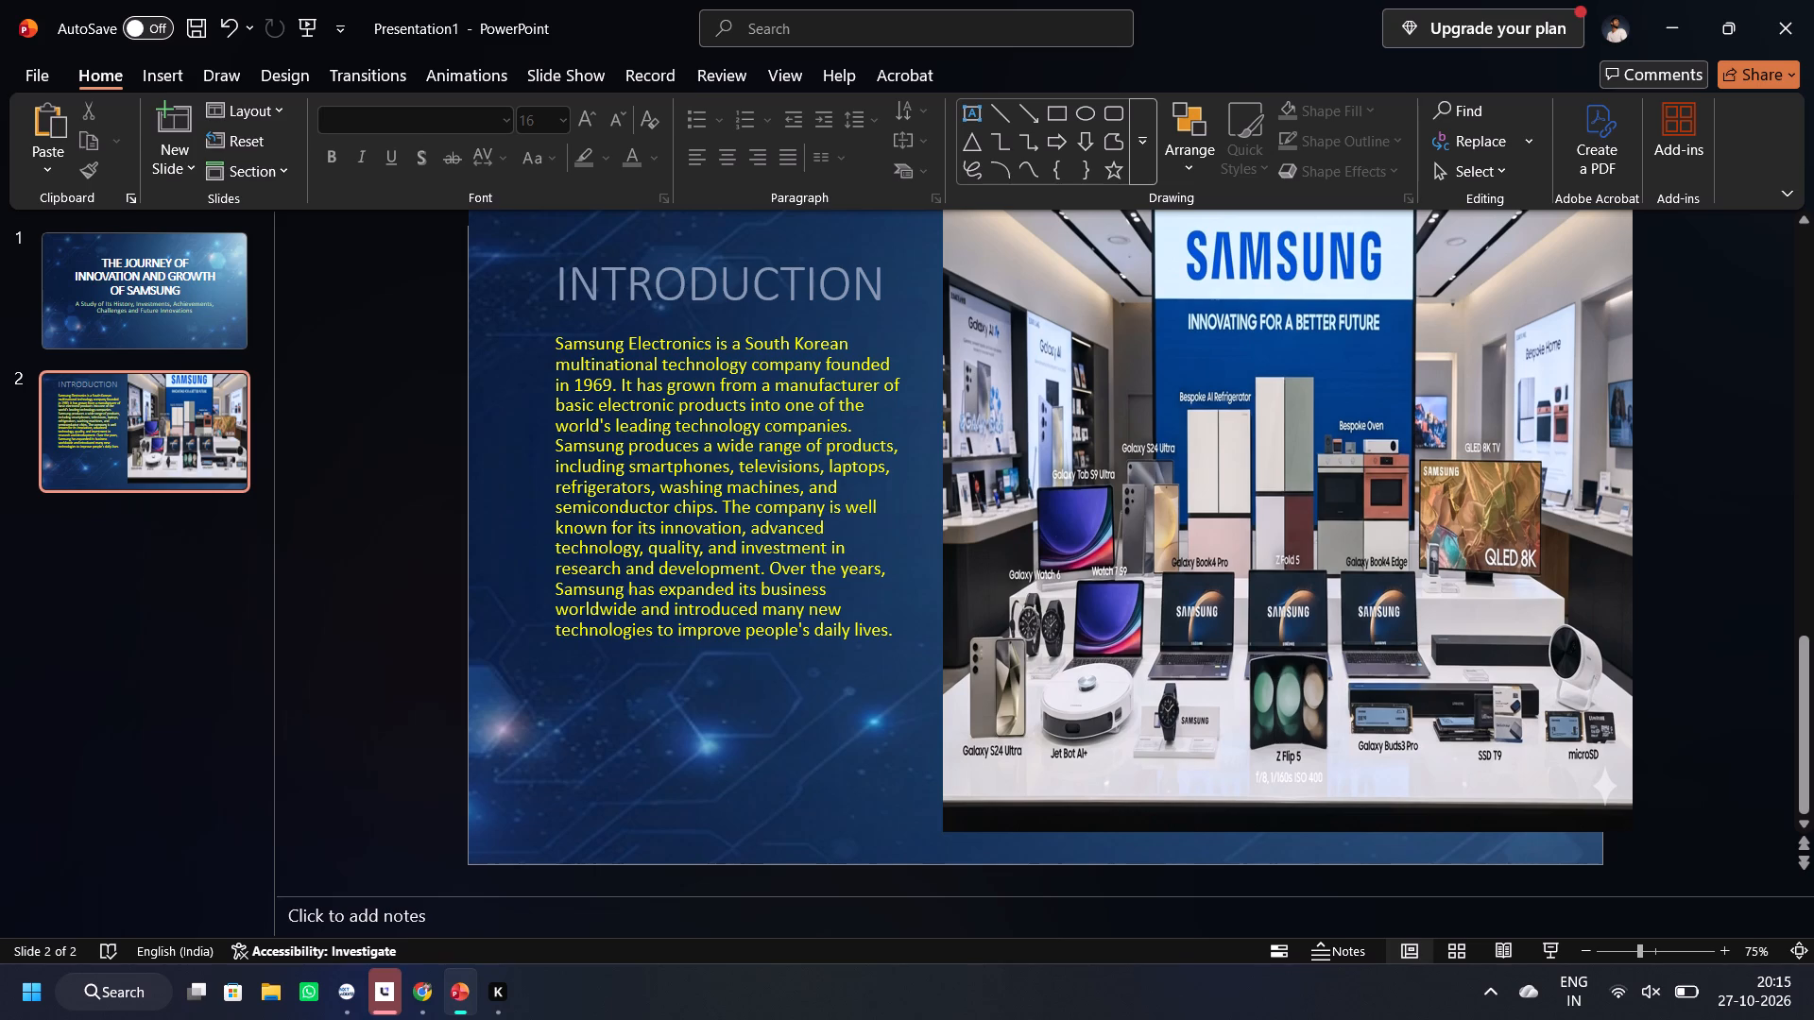
Reposition the Samsung product picture on the INTRODUCTION slide clear of the body text, slightly past the slide's right edge, and deselect it.
scroll(1343, 444, "up", 6, "ctrl")
left_click_drag(1611, 480, 1393, 574)
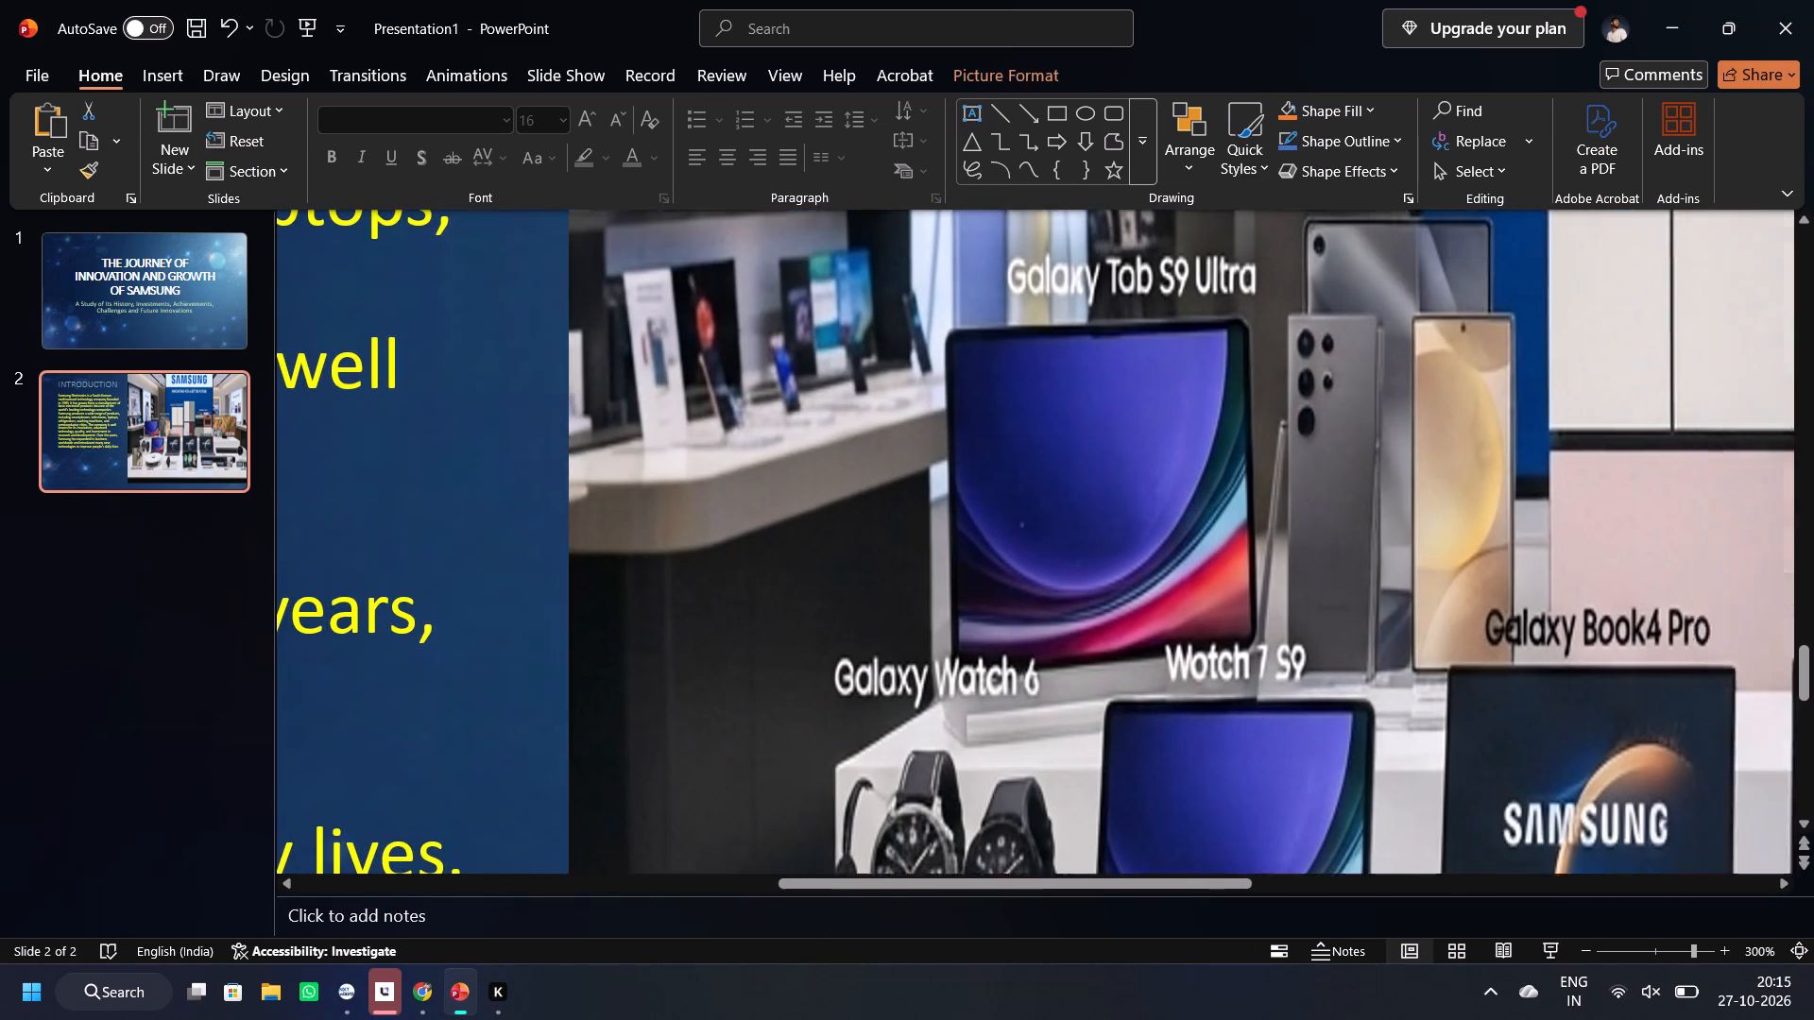
left_click_drag(1393, 574, 929, 814)
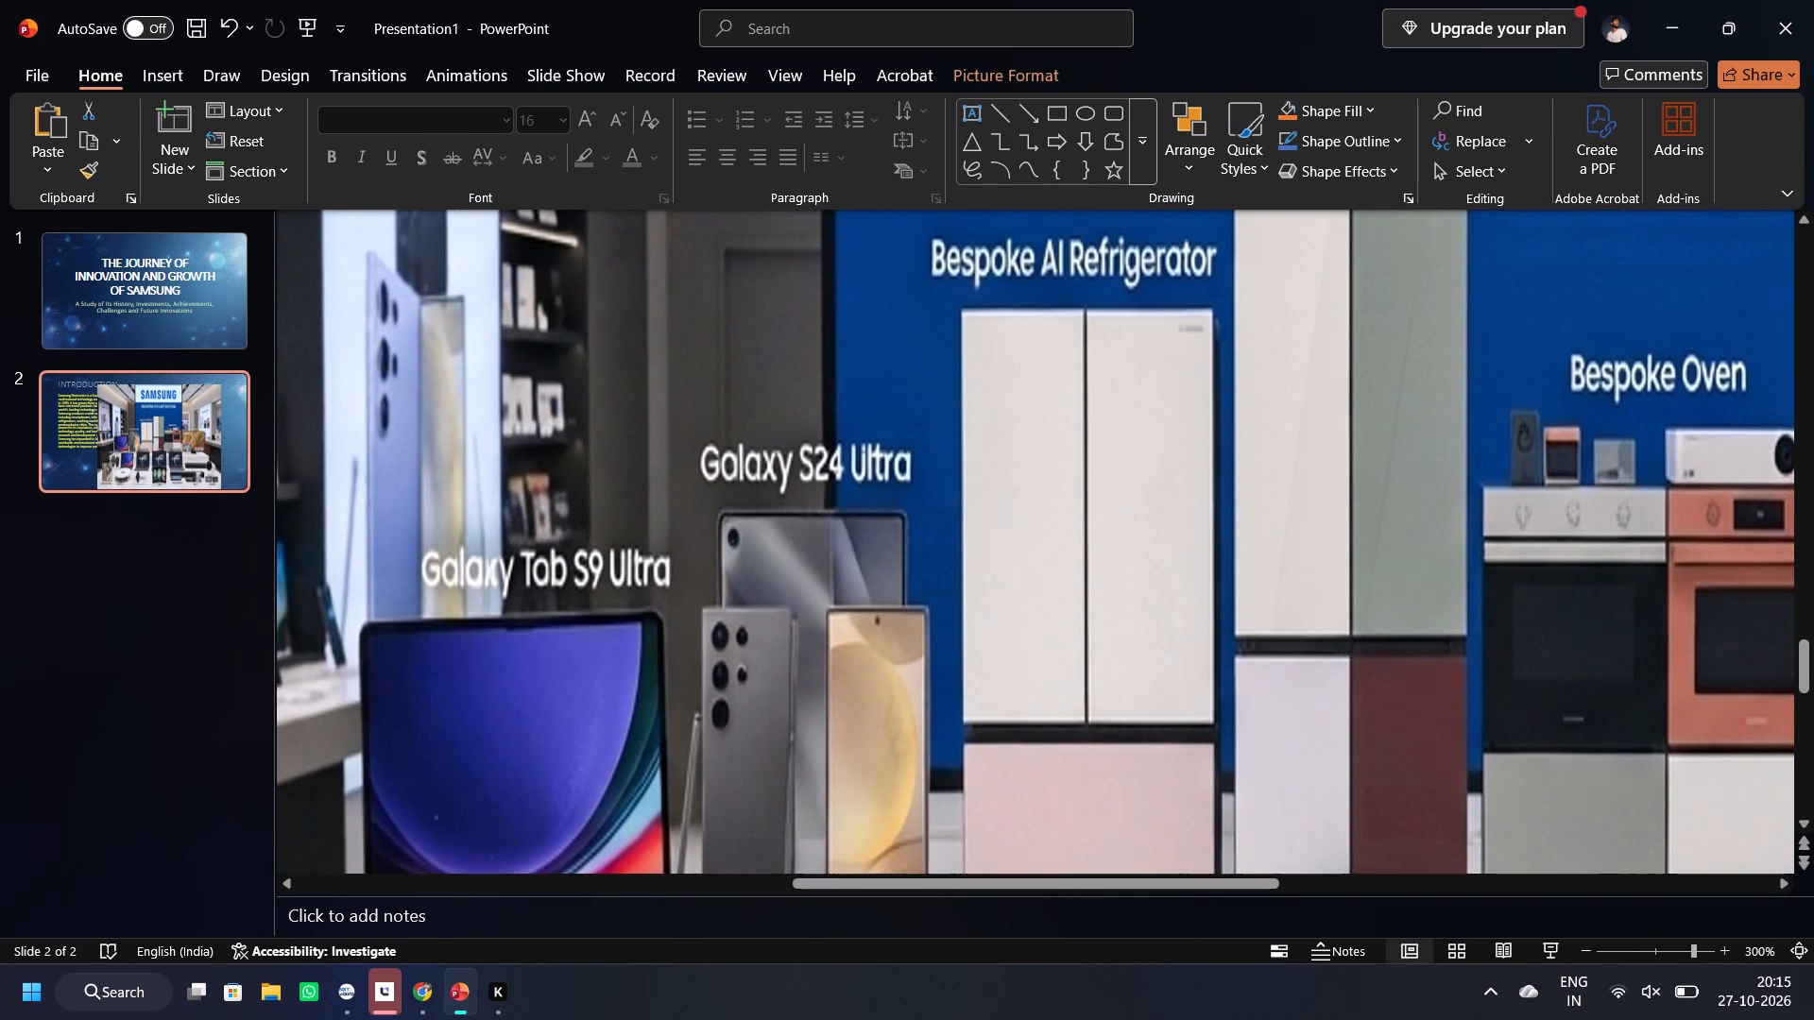
scroll(1537, 465, "down", 4, "ctrl")
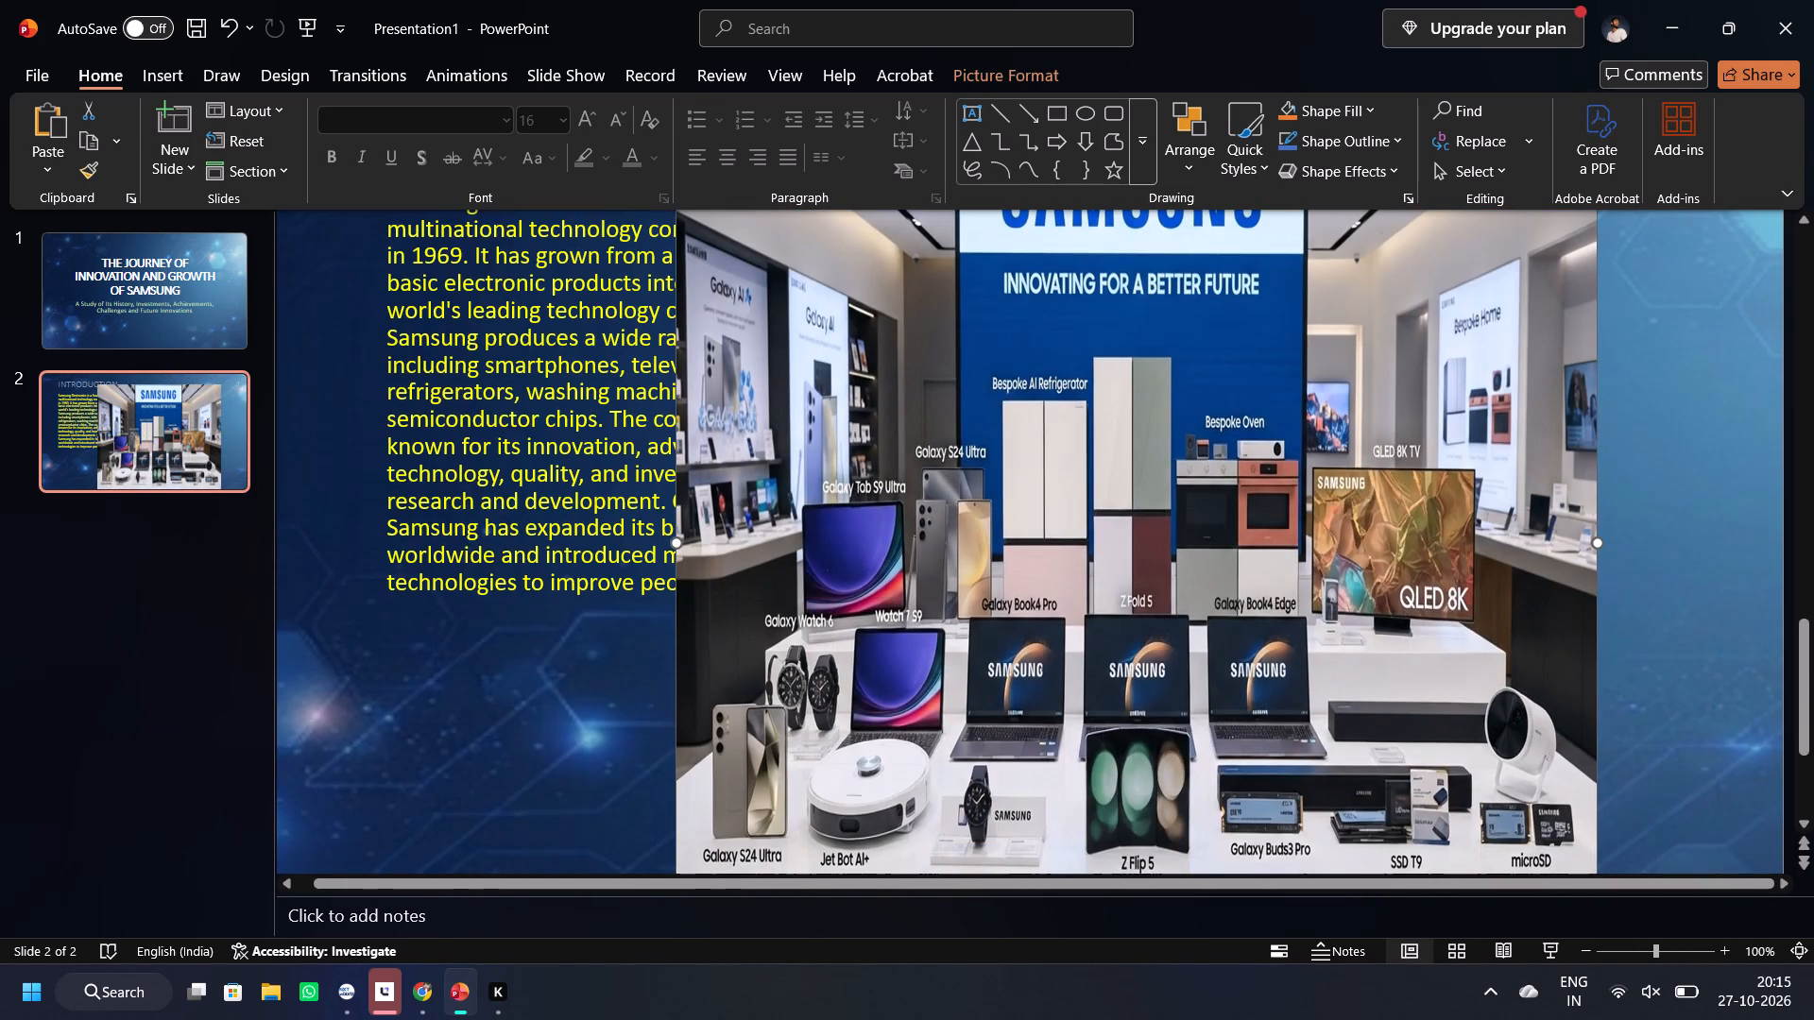
scroll(1537, 465, "down", 3, "ctrl")
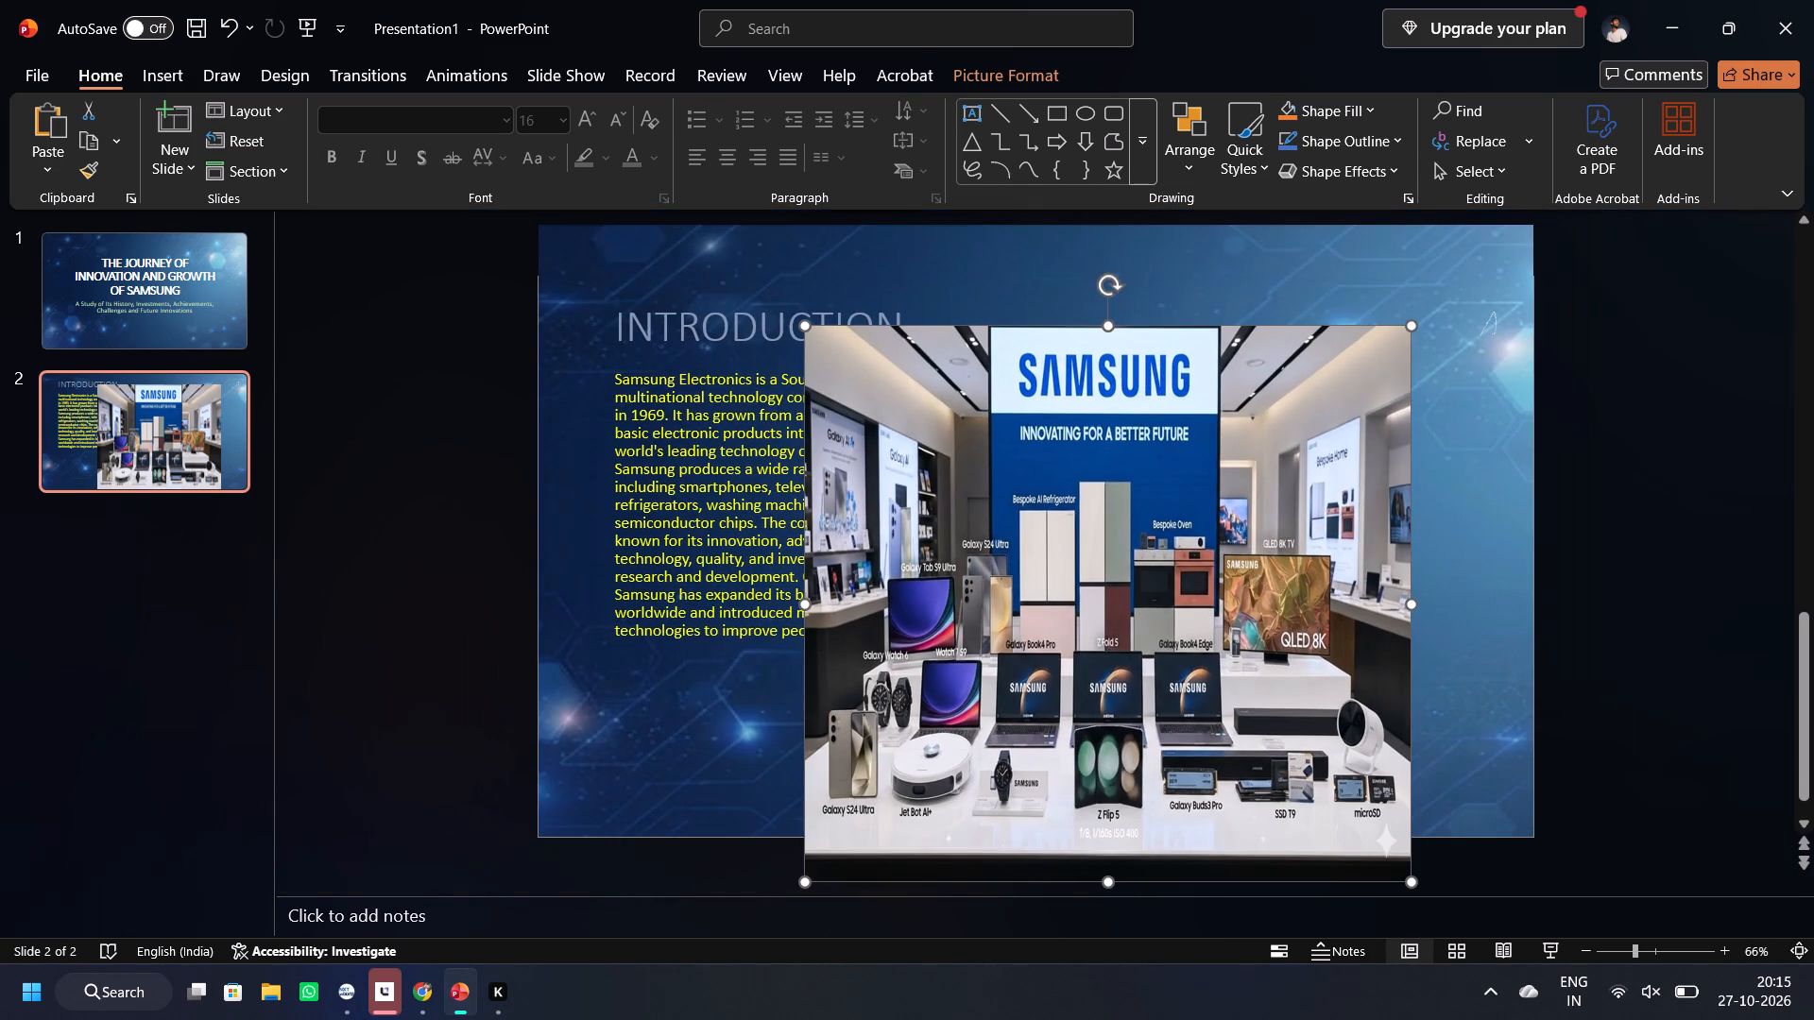
left_click_drag(1153, 561, 1255, 516)
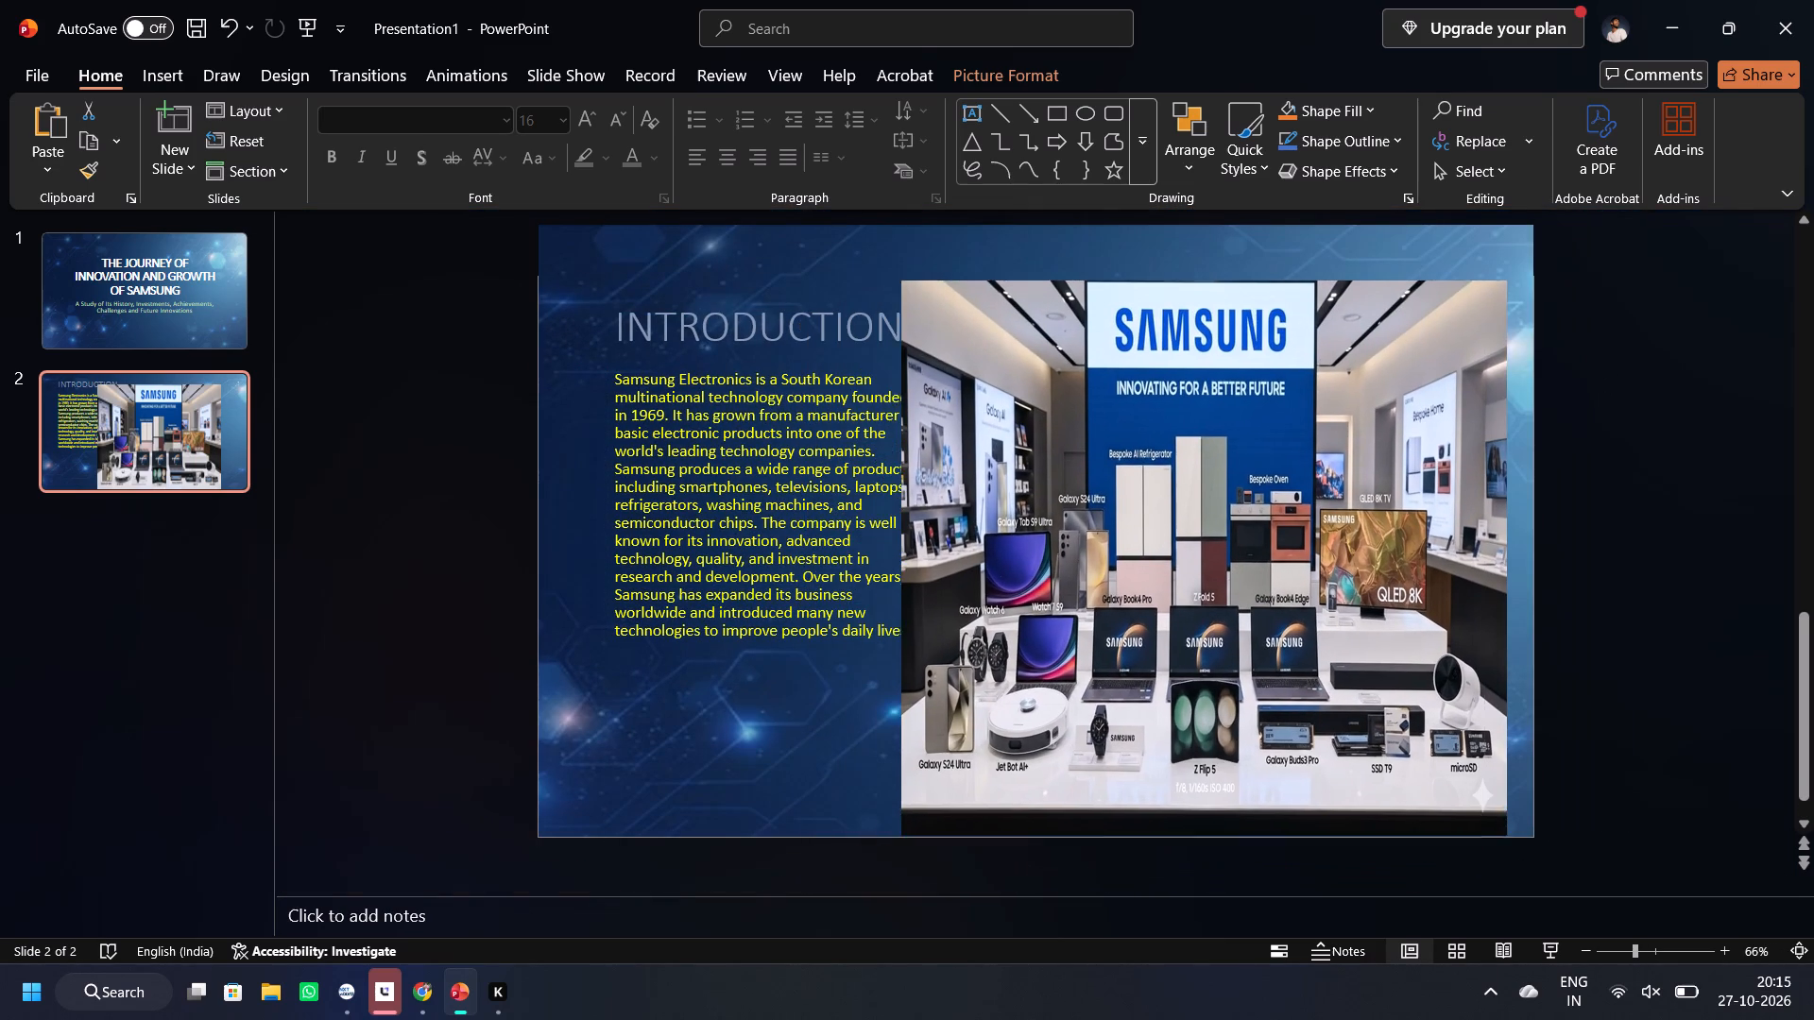
left_click_drag(1255, 516, 1289, 500)
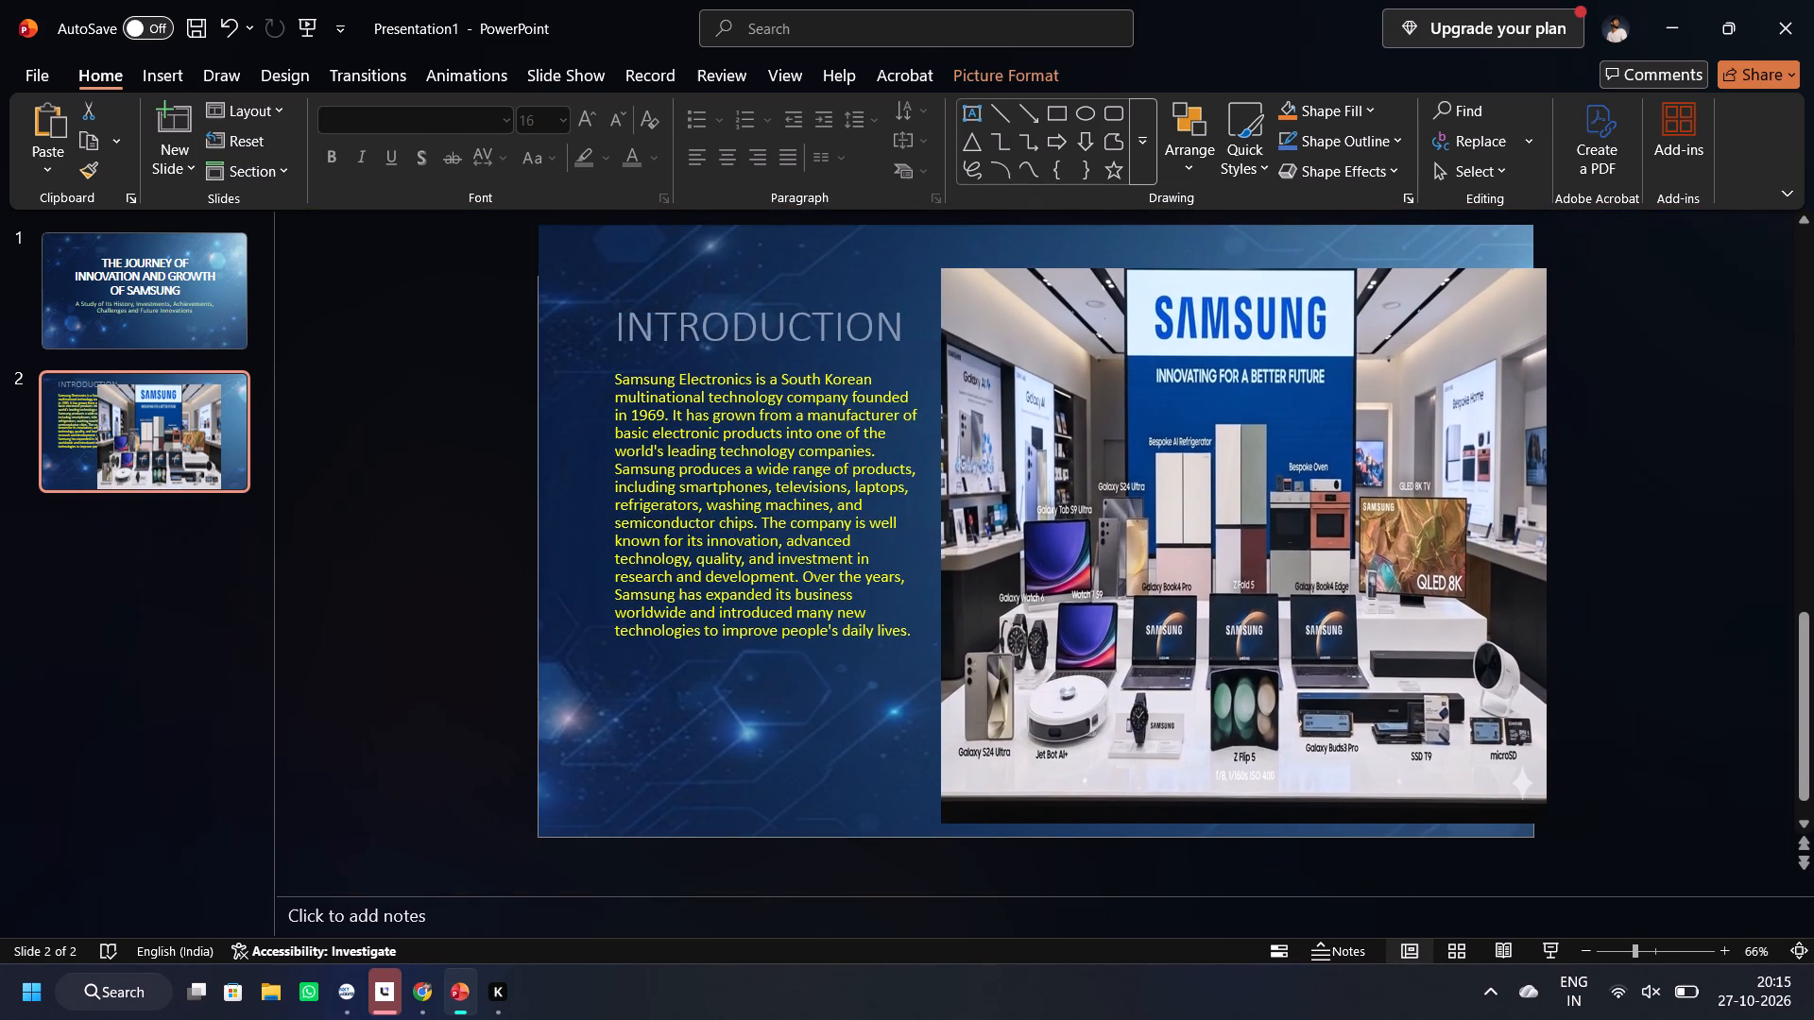
left_click_drag(1289, 500, 1299, 500)
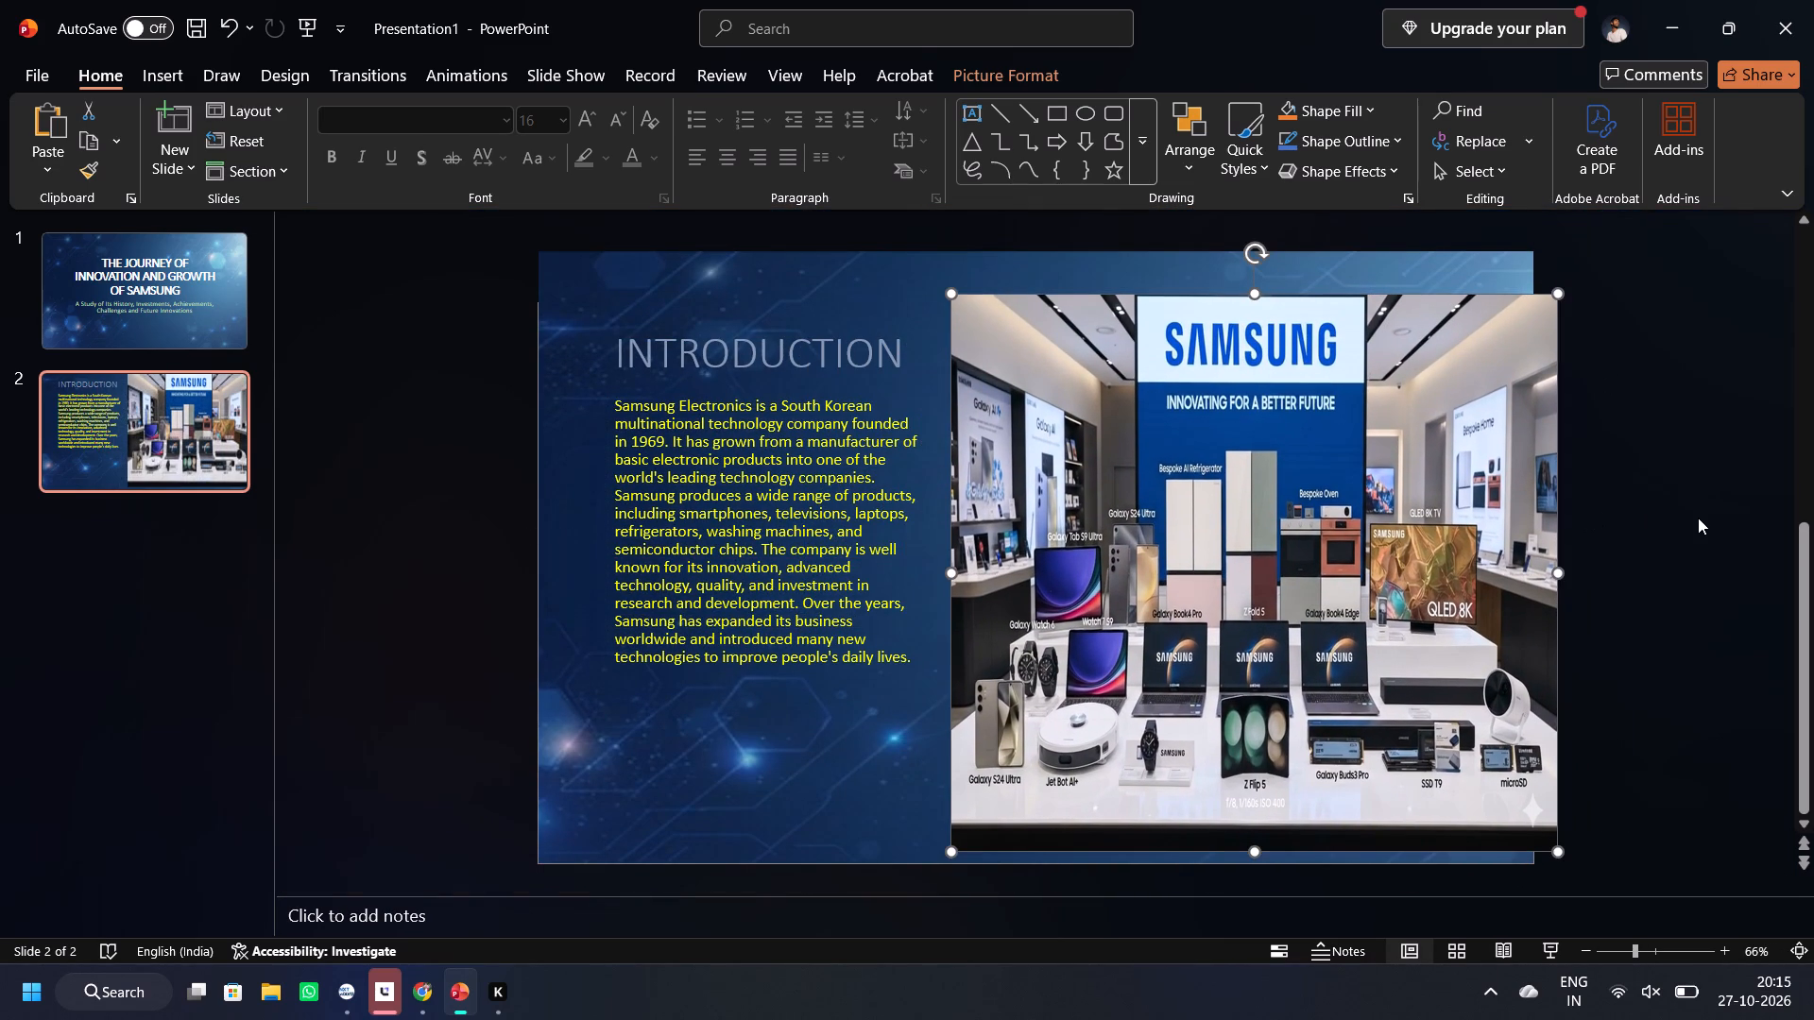
left_click(1698, 518)
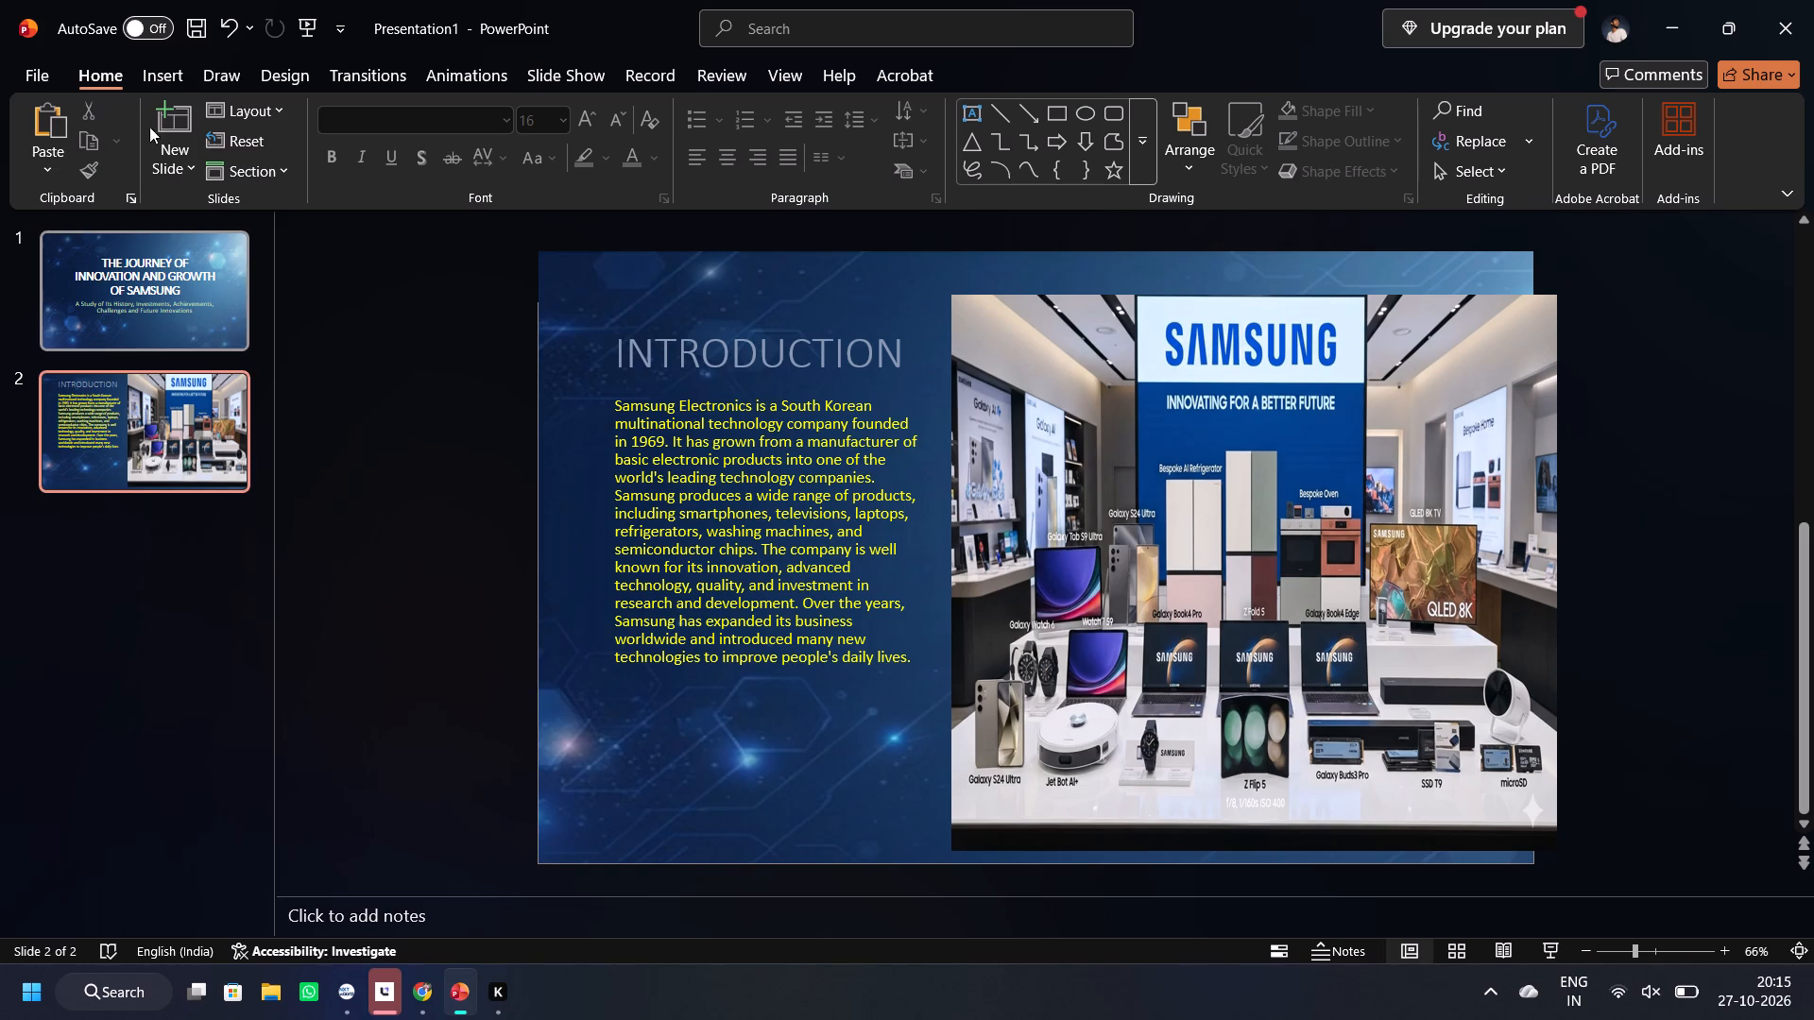
Add a new slide after the INTRODUCTION slide.
left_click(159, 130)
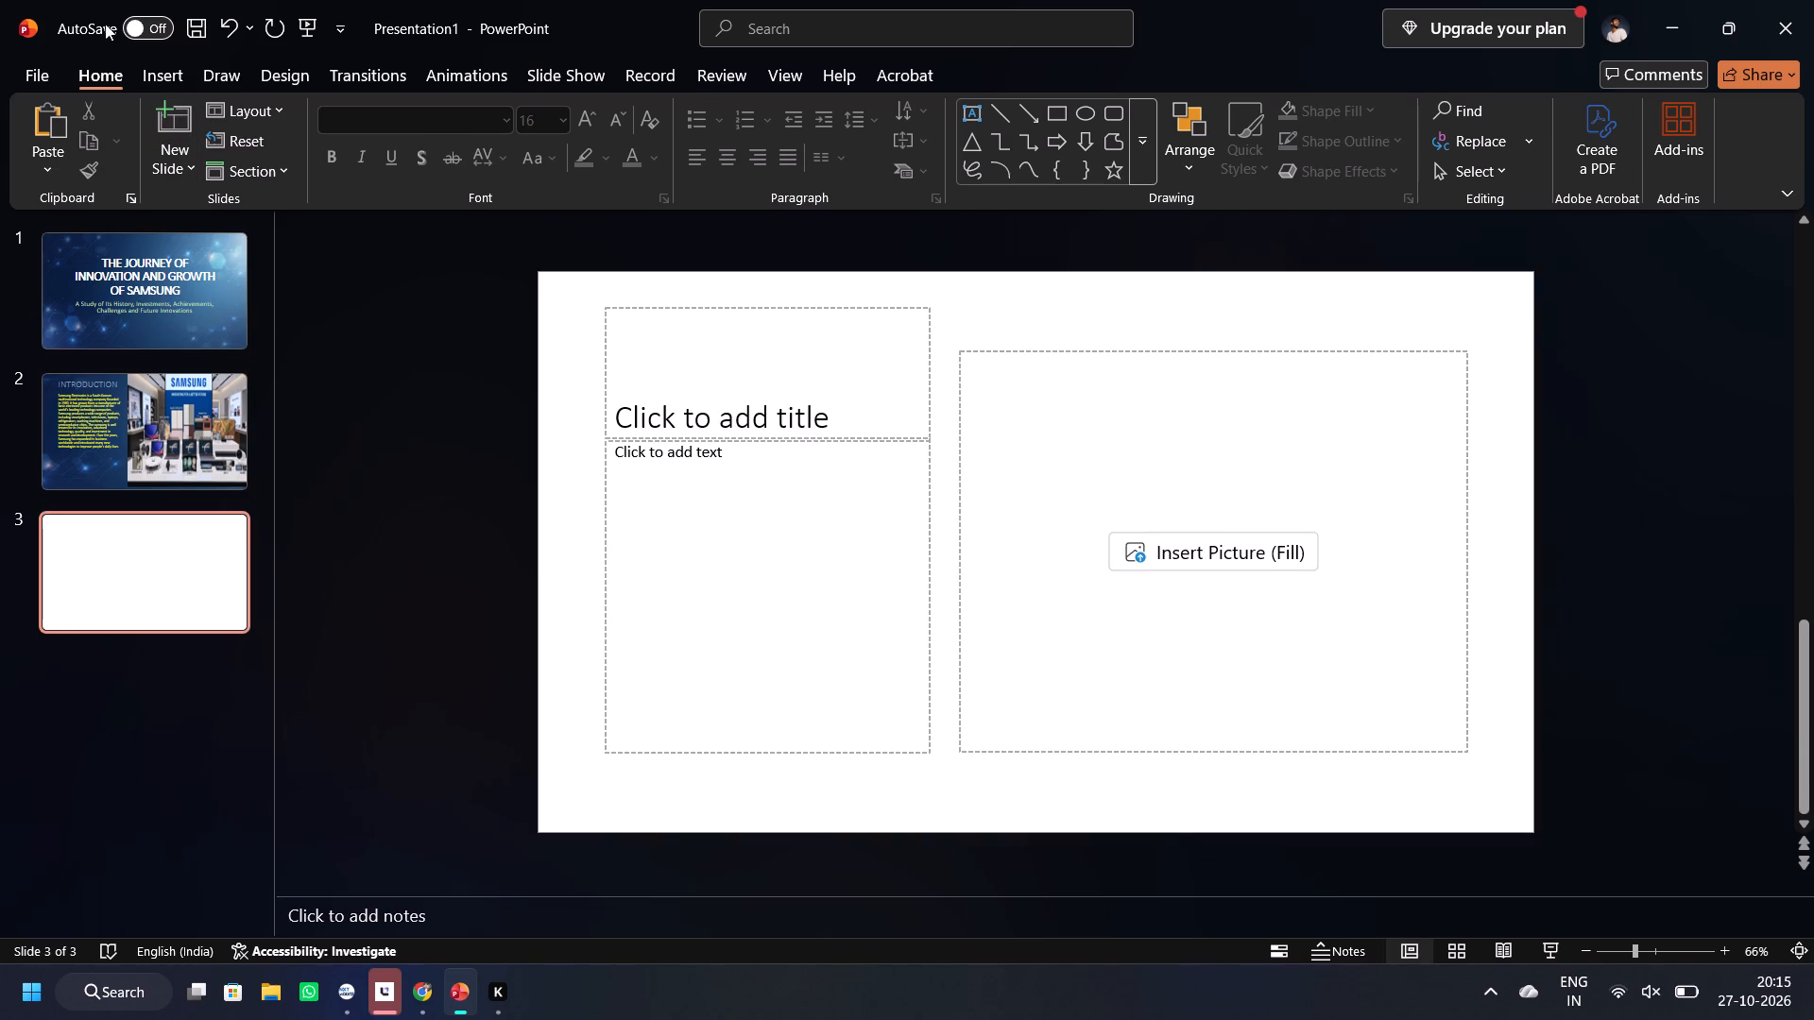
left_click(156, 71)
left_click(183, 167)
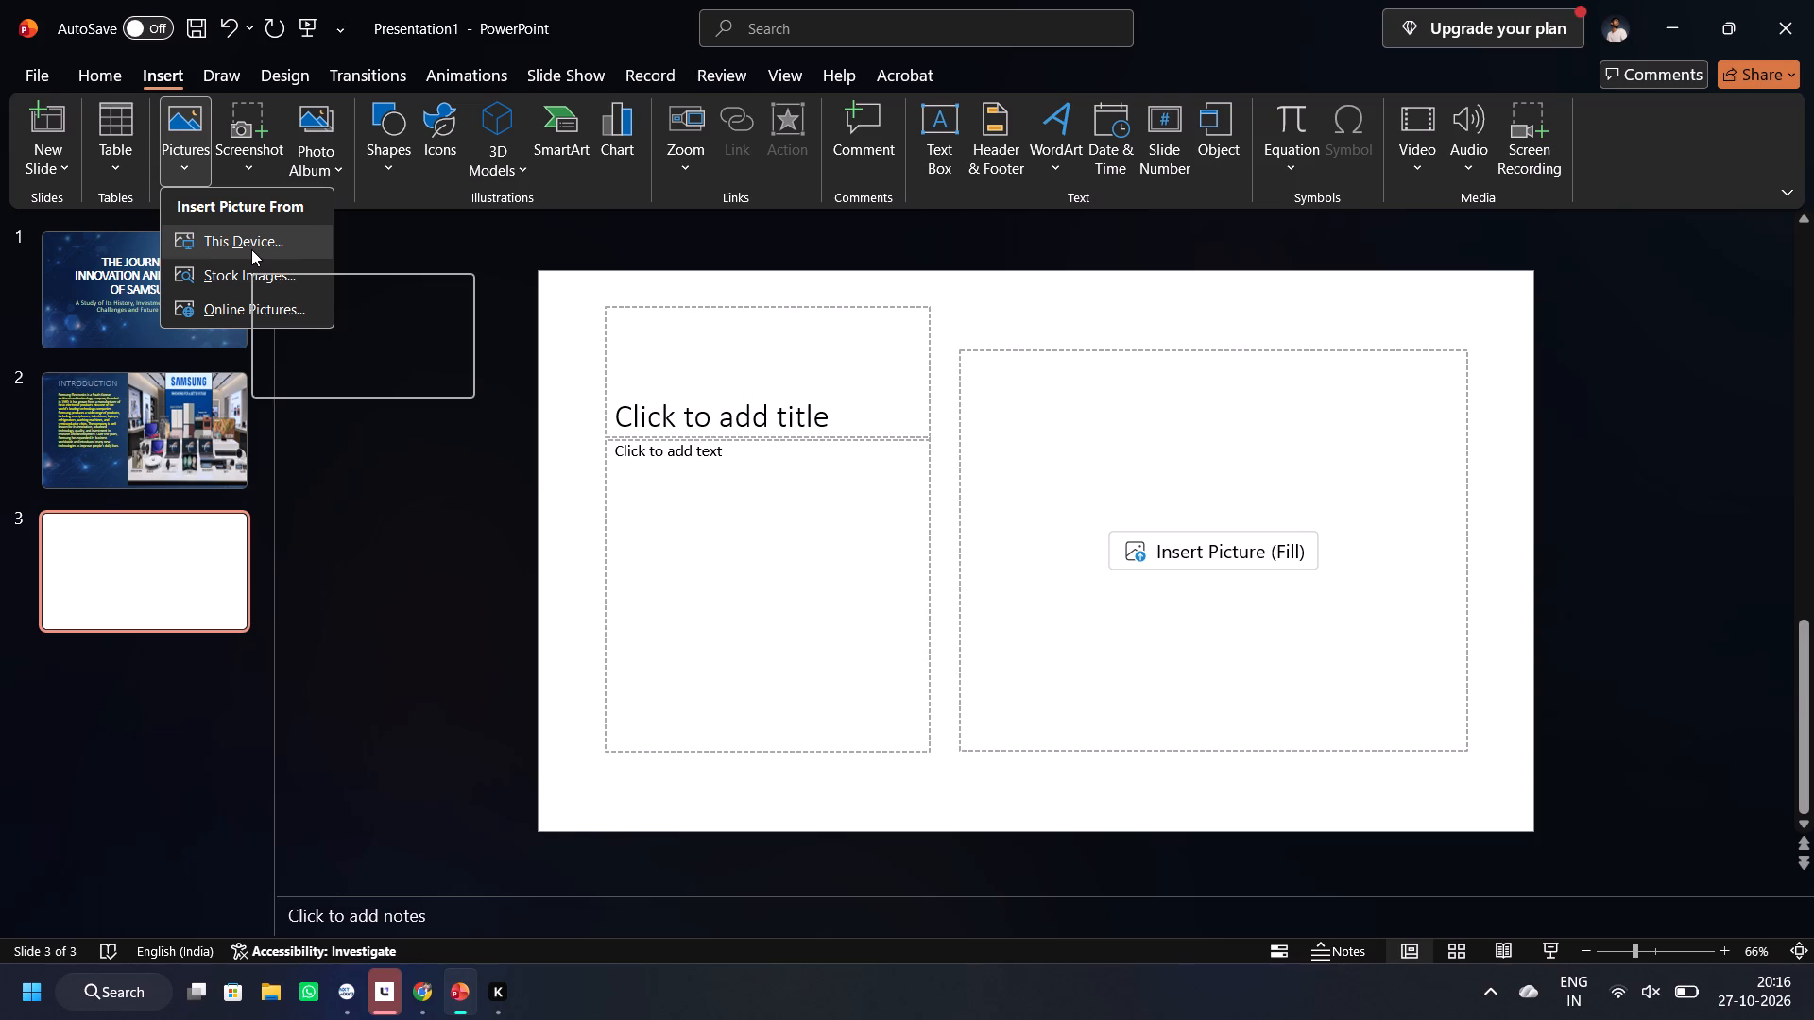
left_click(251, 249)
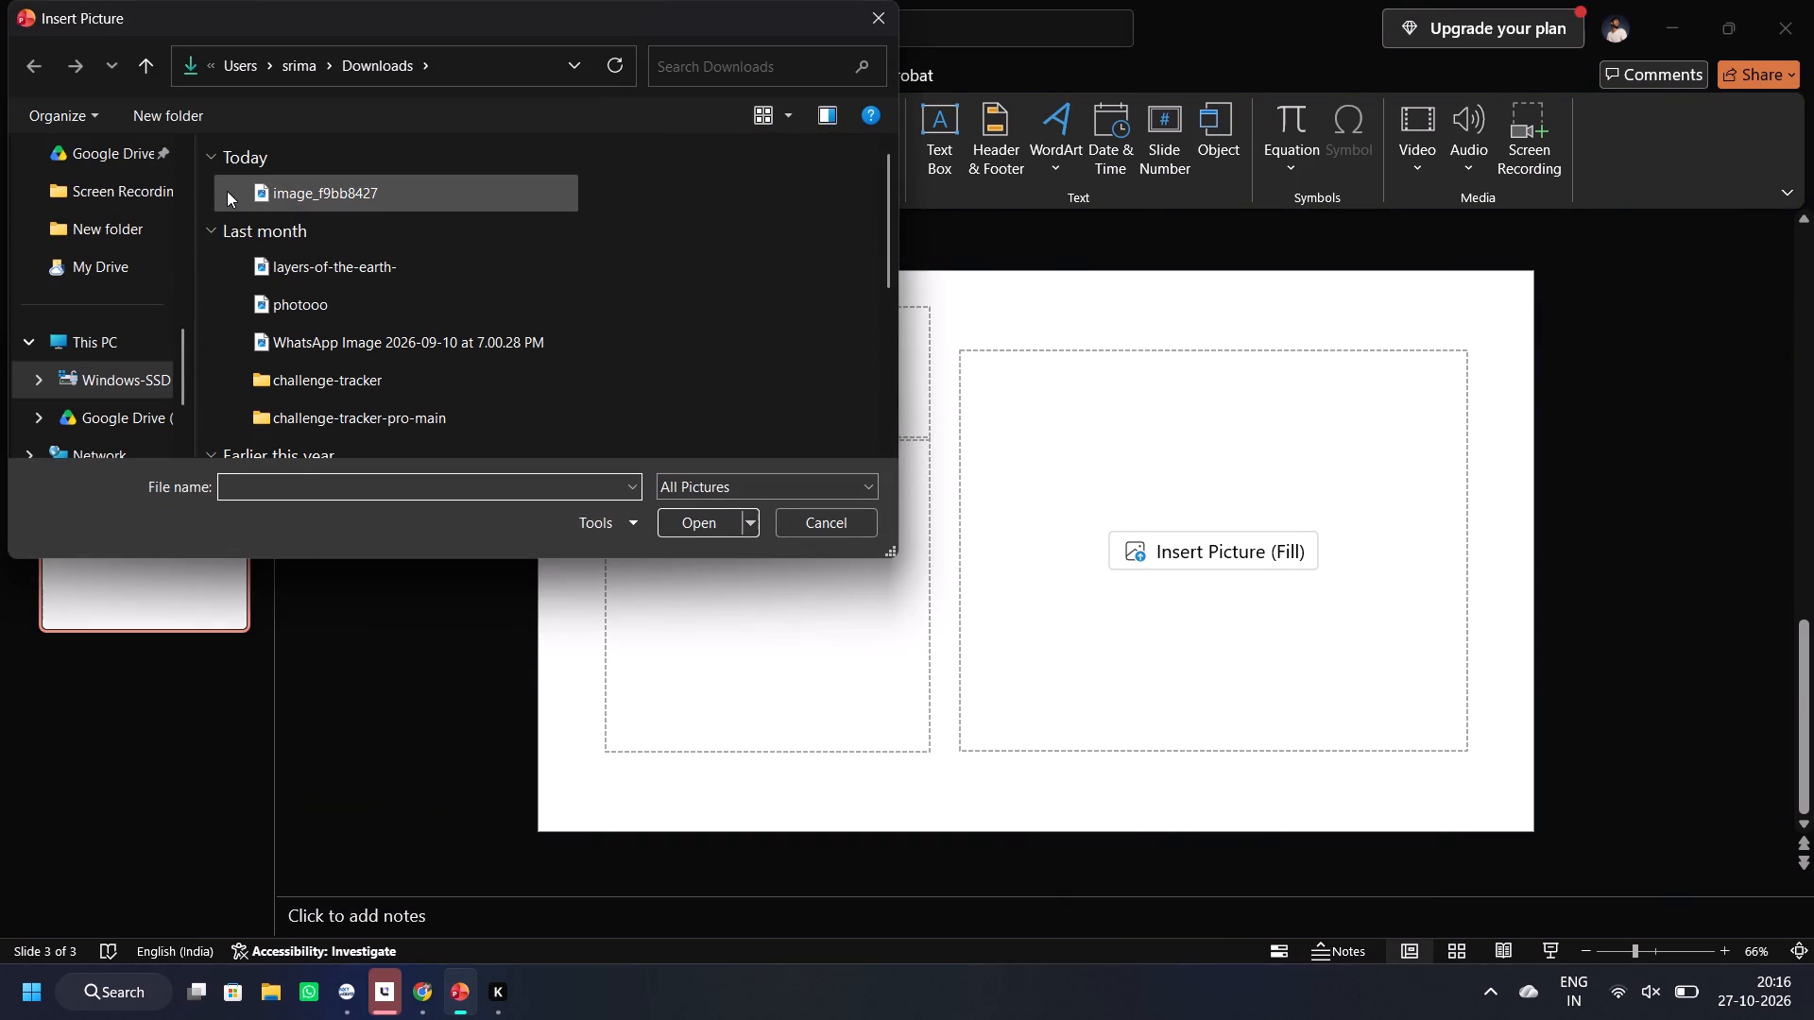
left_click(227, 191)
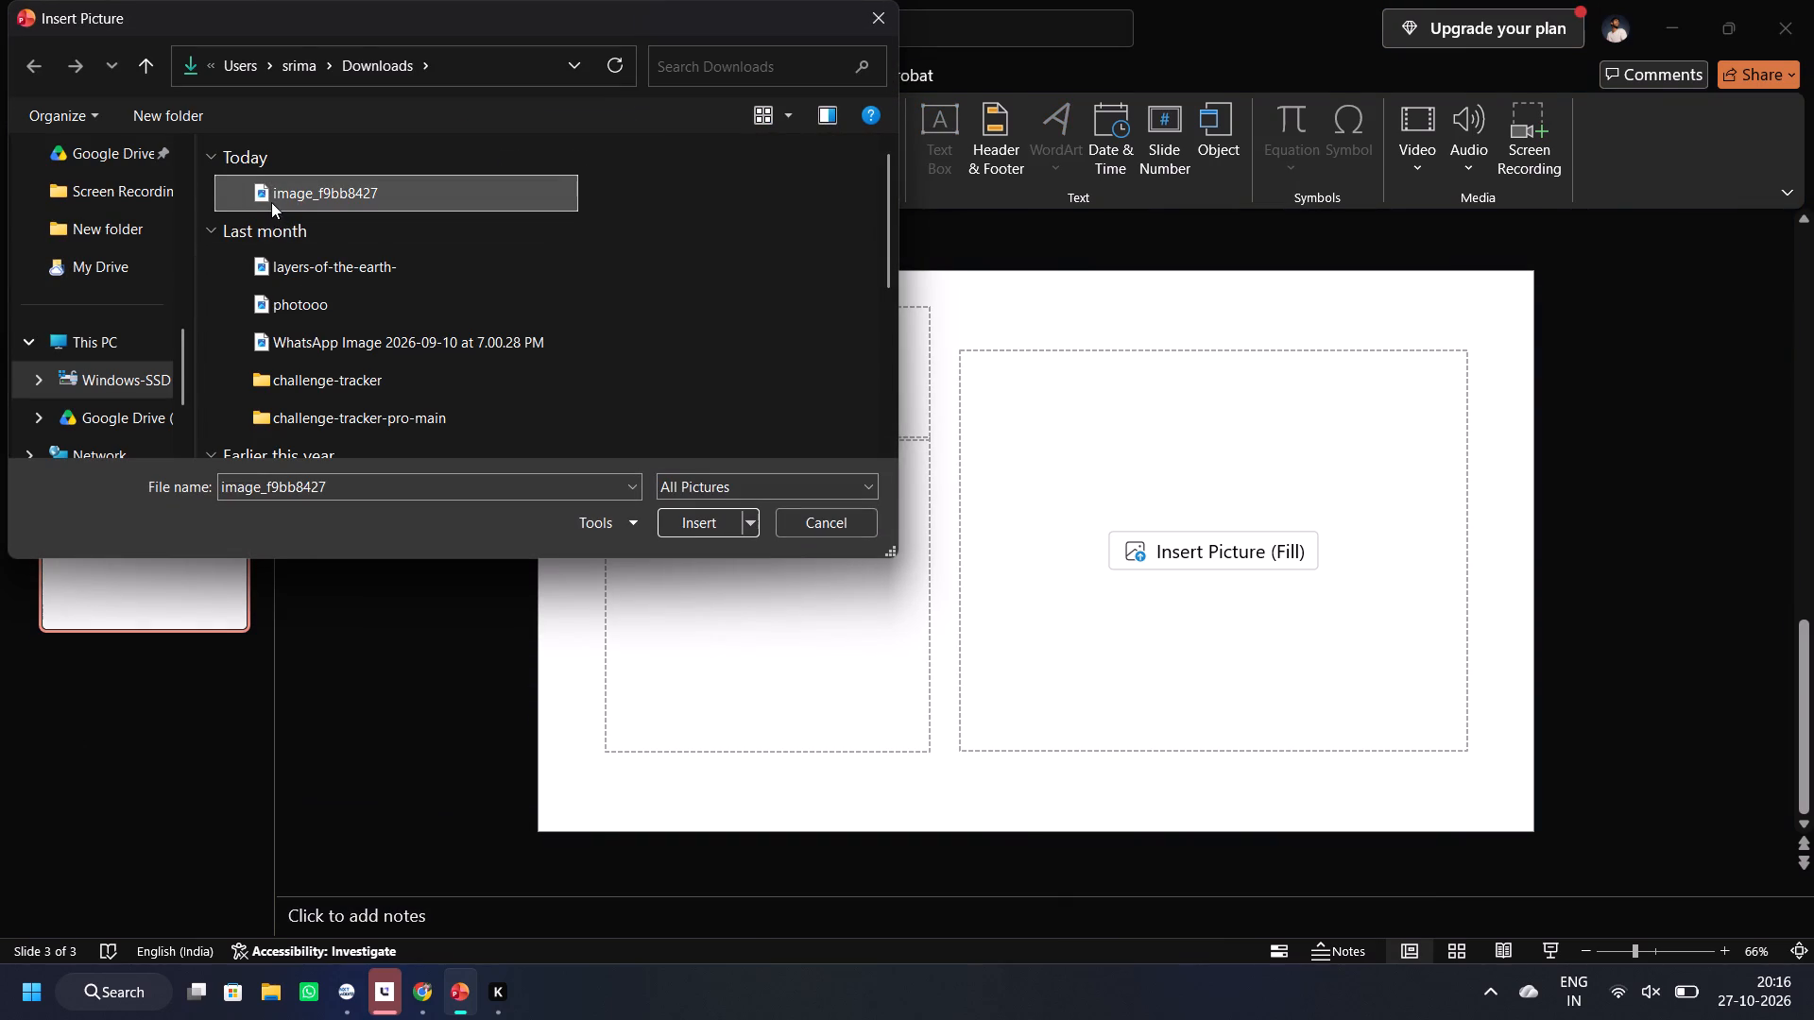
double_click(180, 235)
left_click_drag(180, 235, 182, 161)
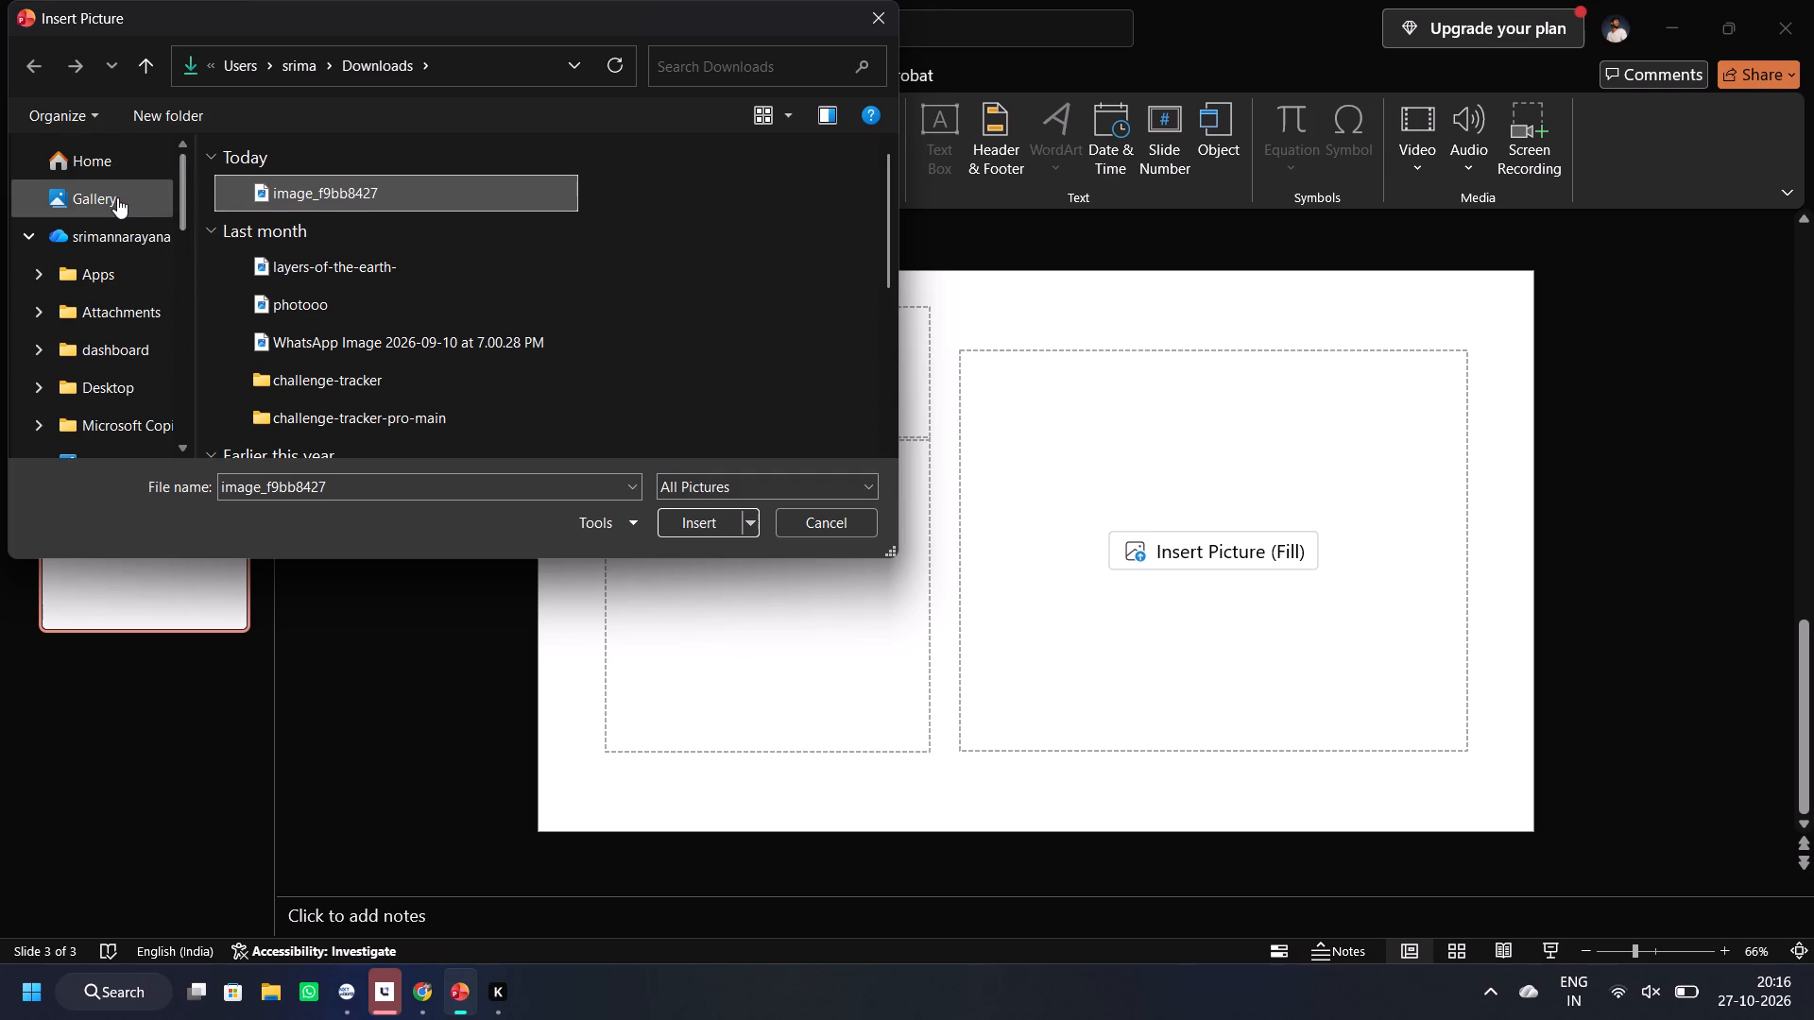
left_click(117, 197)
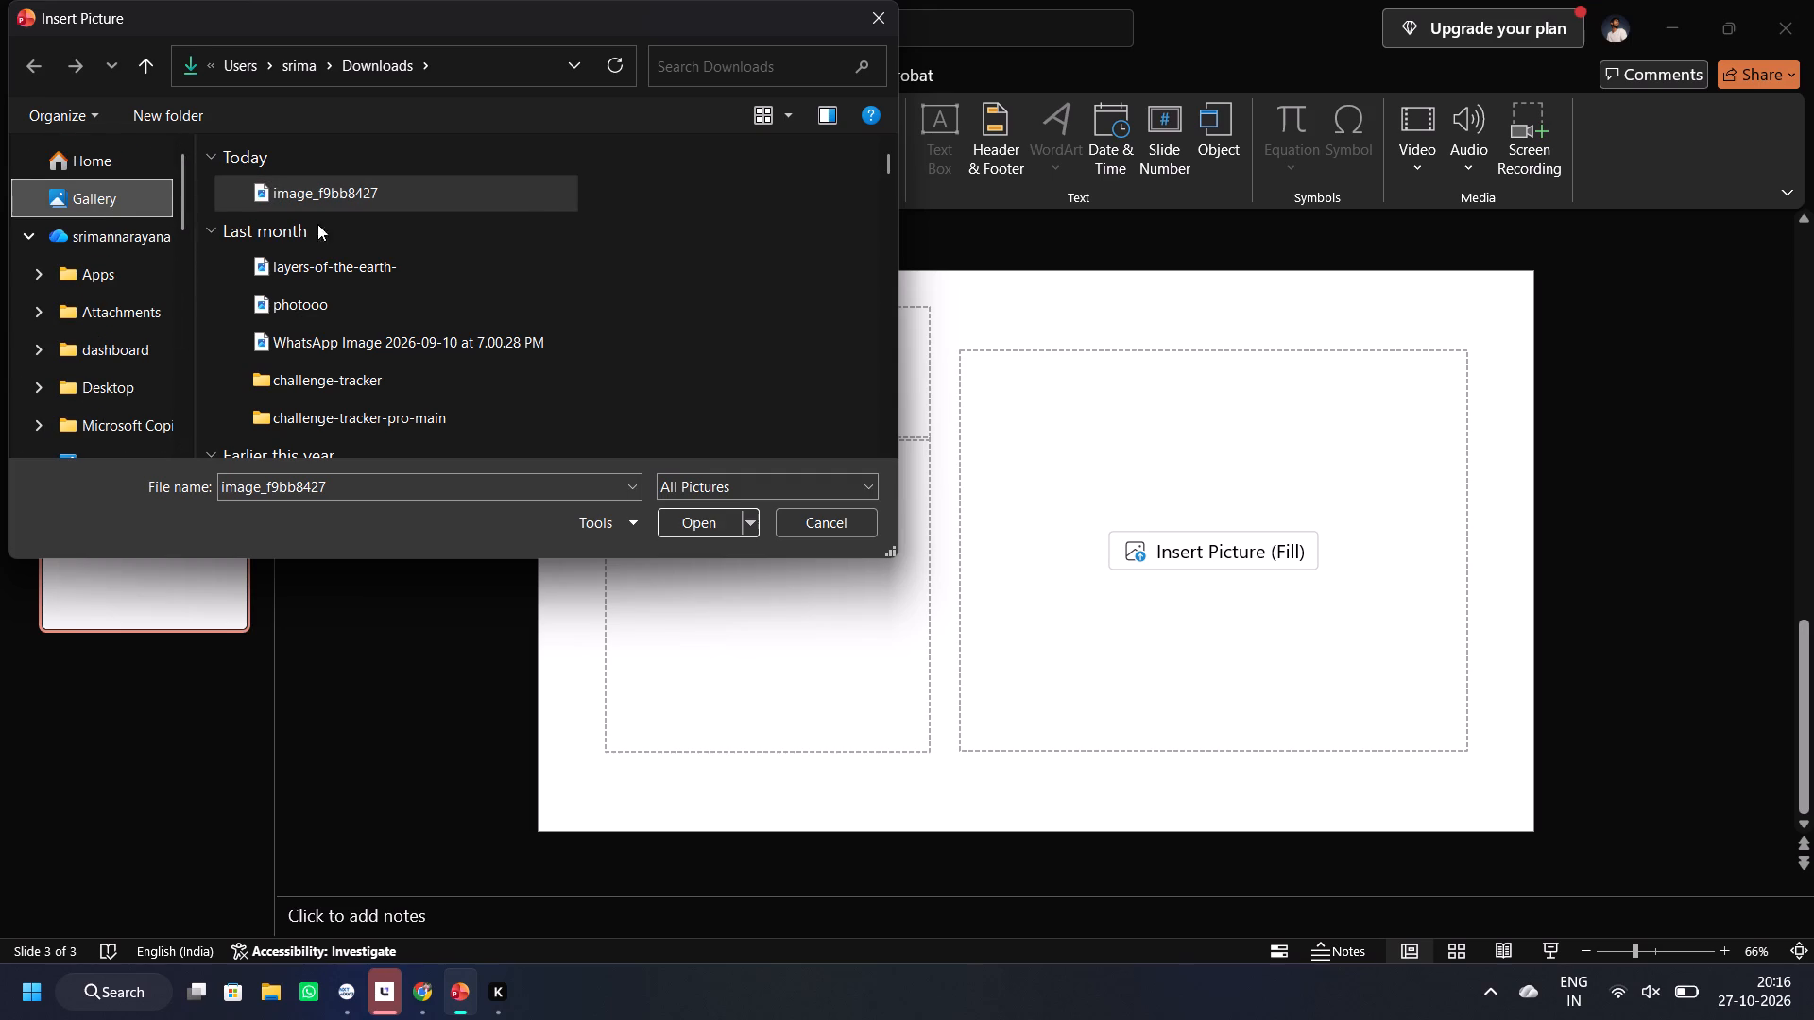
left_click(663, 224)
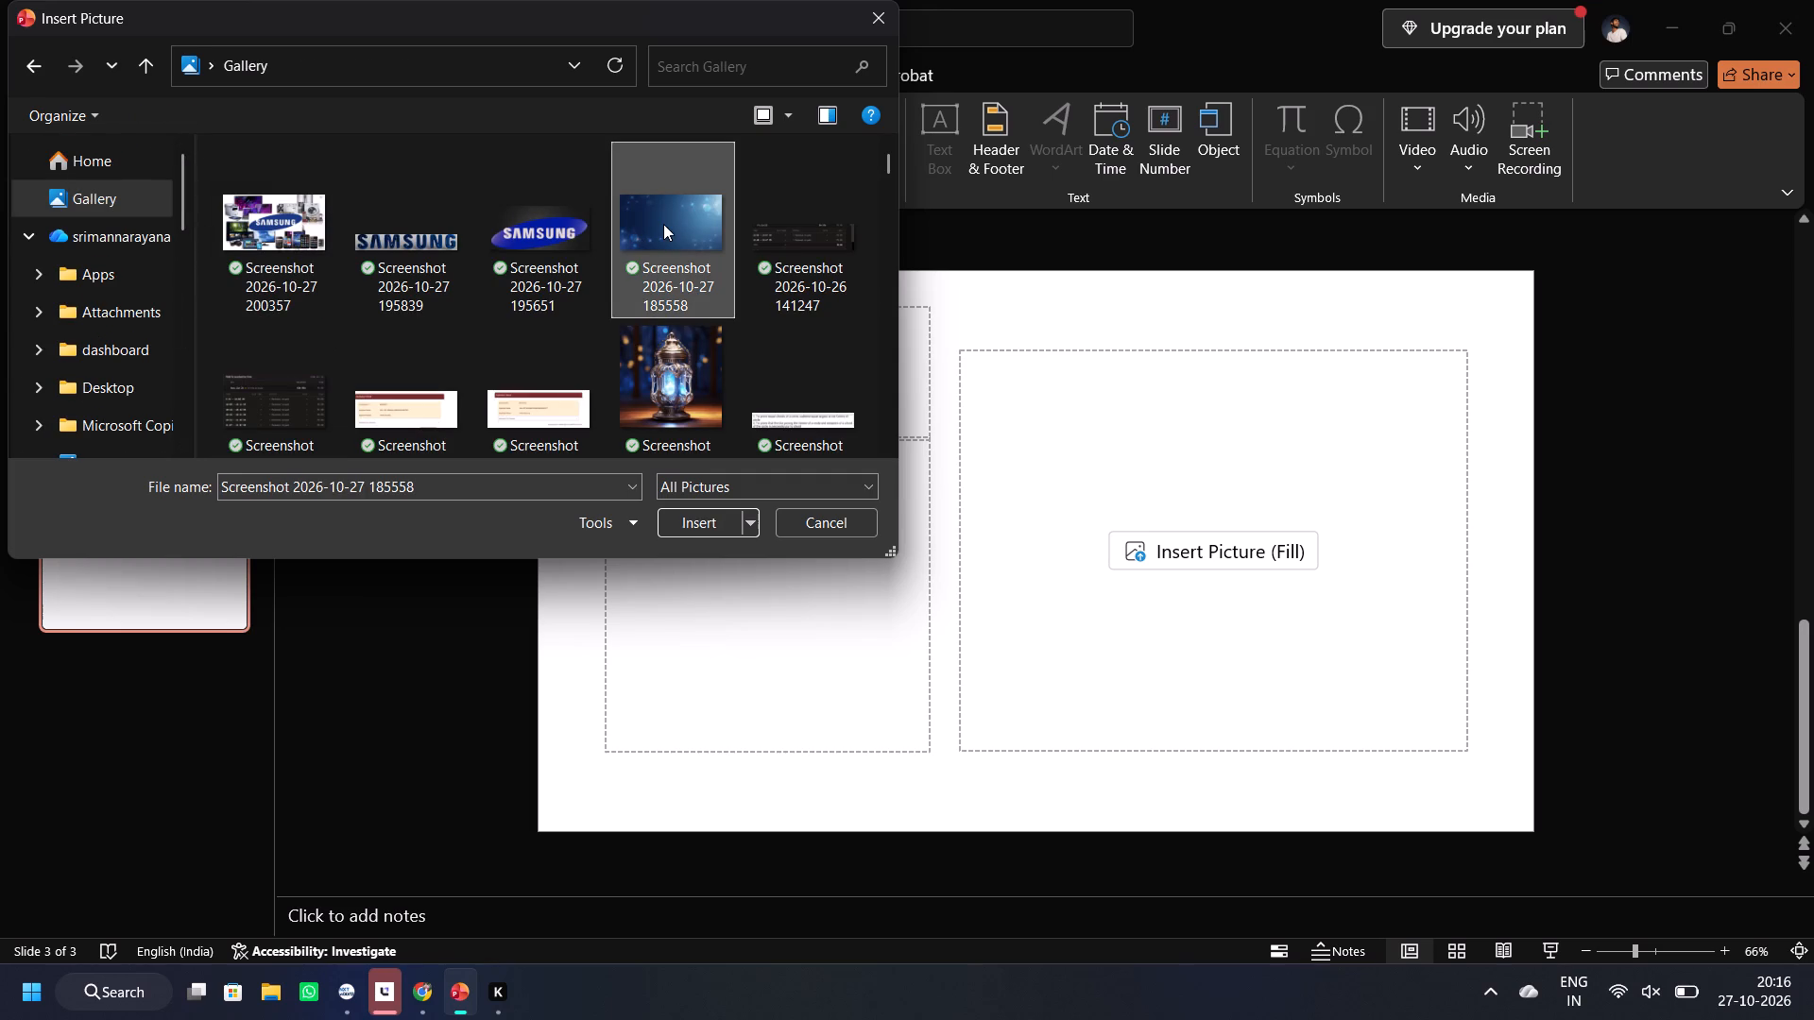
left_click(693, 521)
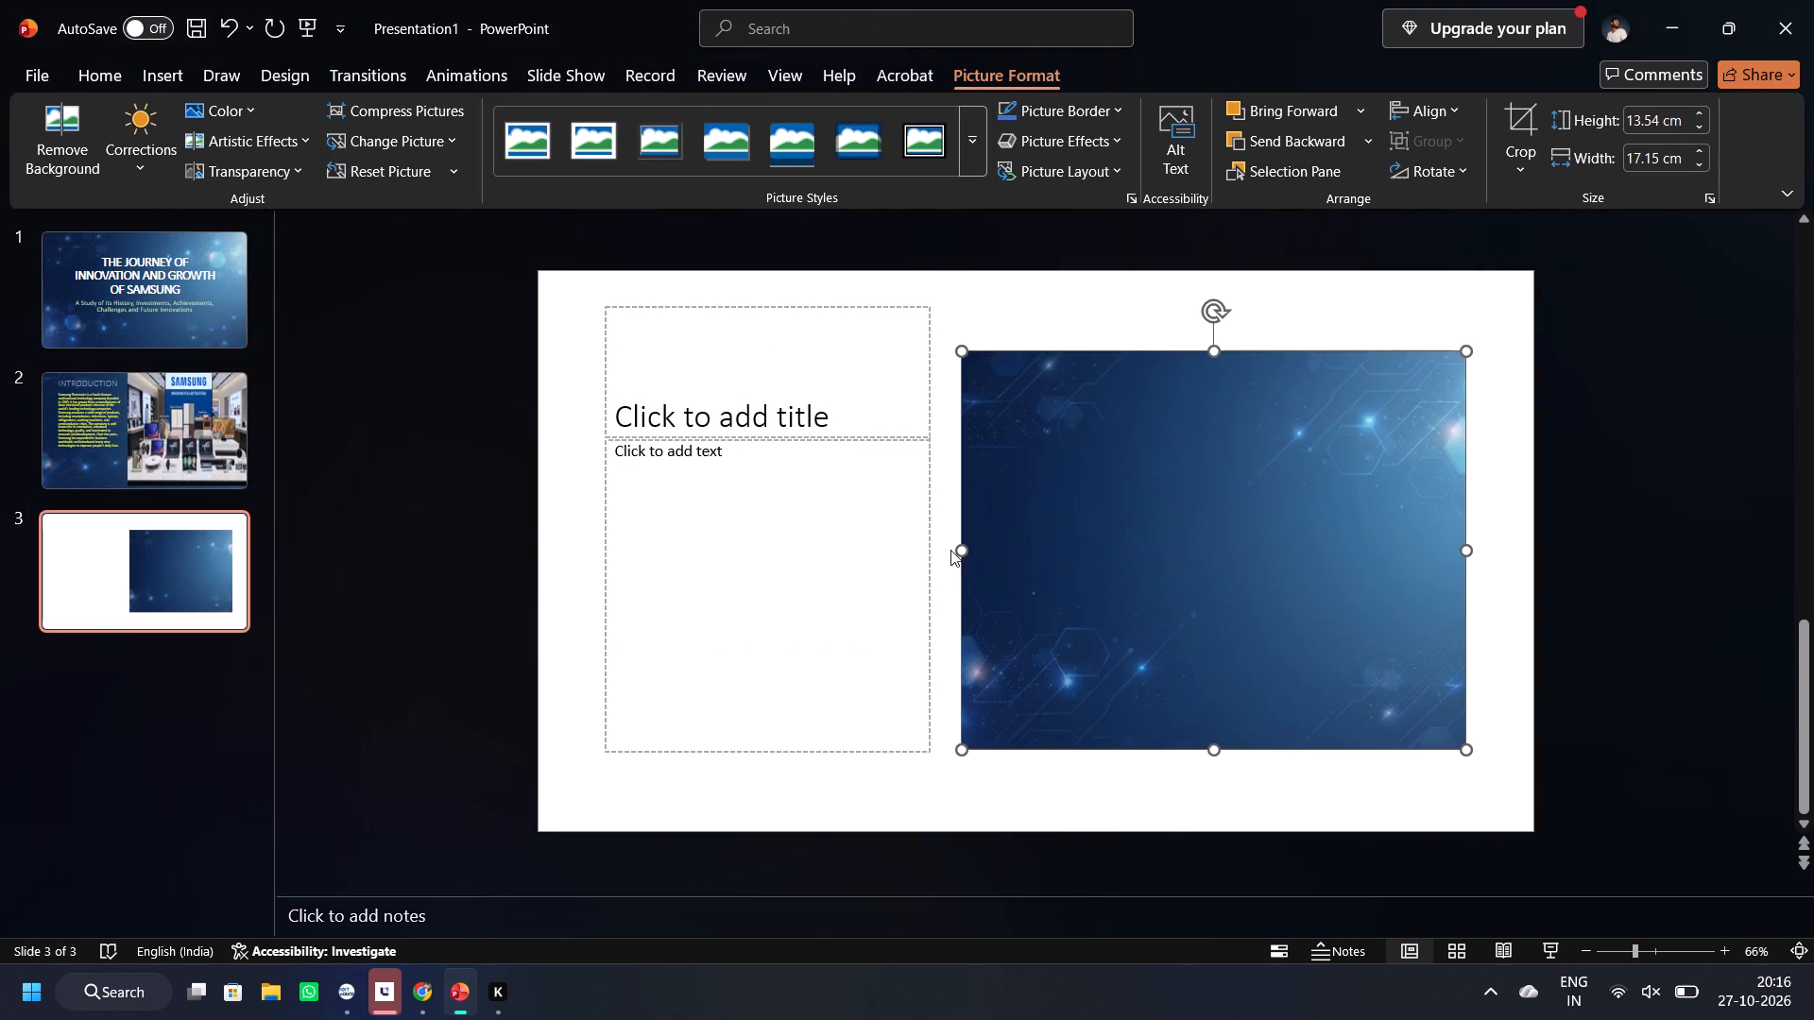
Stretch the blue background picture to cover all of slide 3, 33.87 cm wide and 19.05 cm high.
left_click_drag(959, 552, 825, 542)
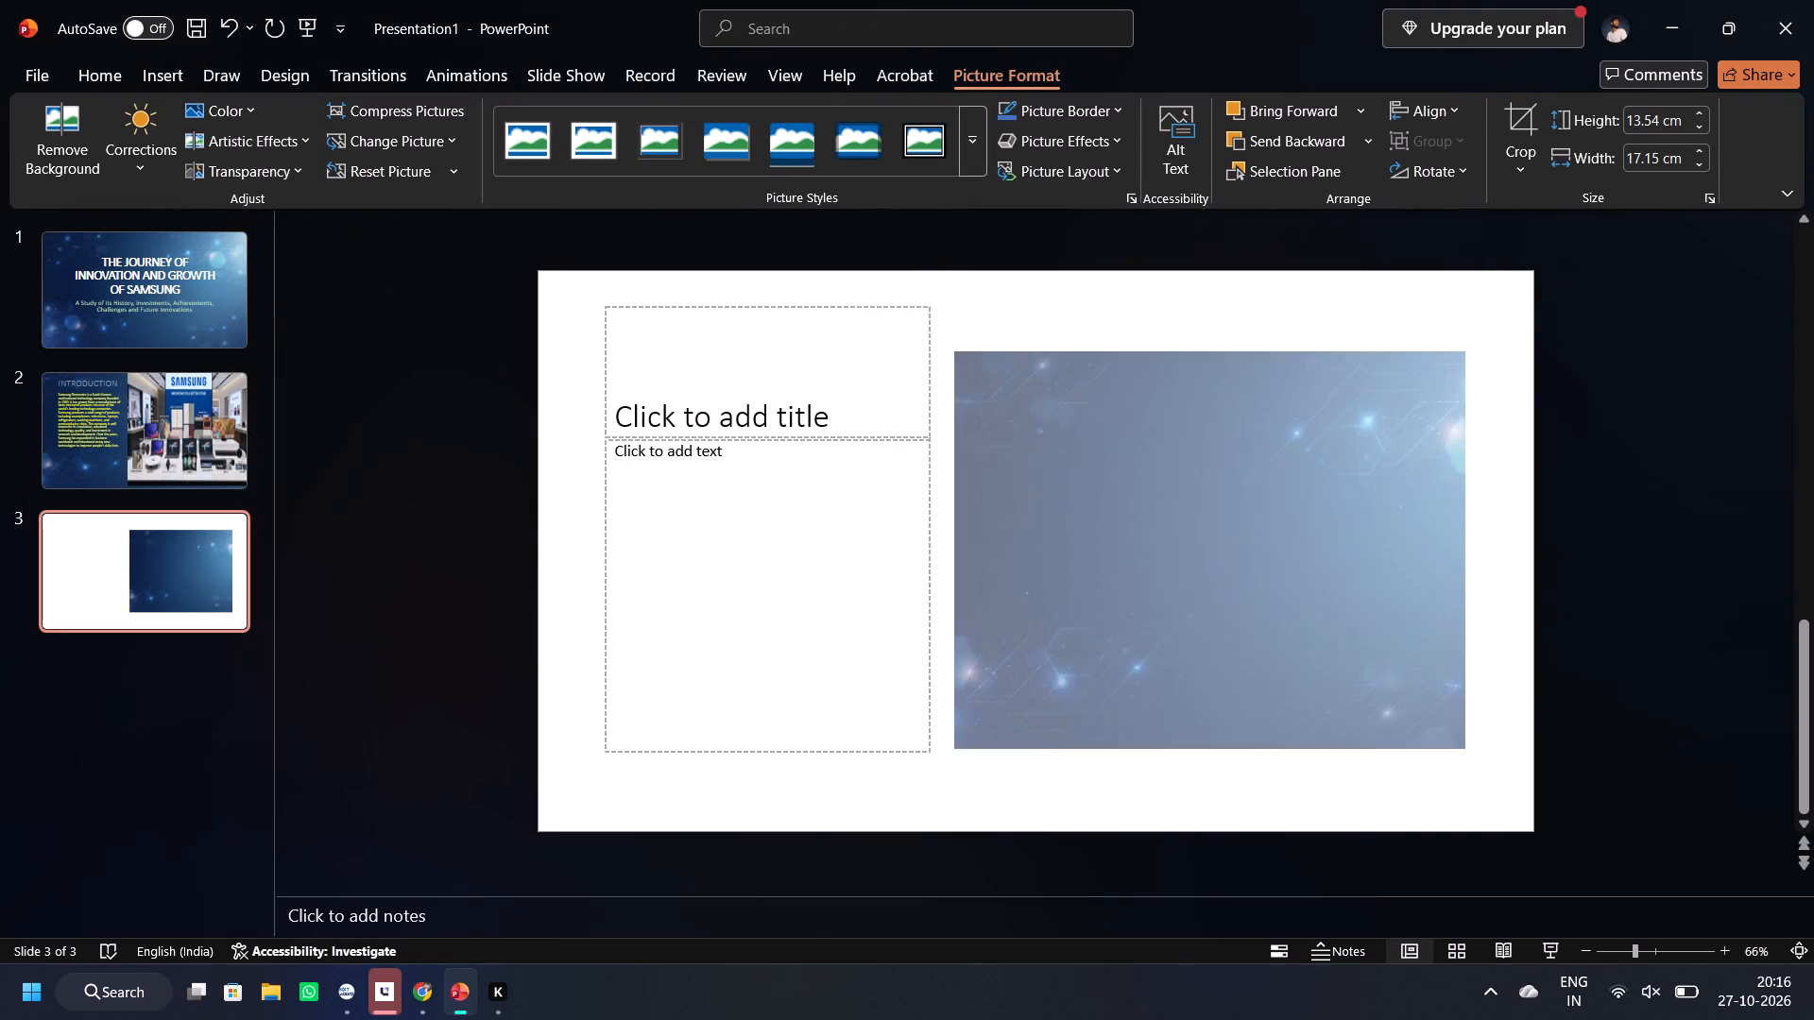
left_click_drag(825, 542, 539, 582)
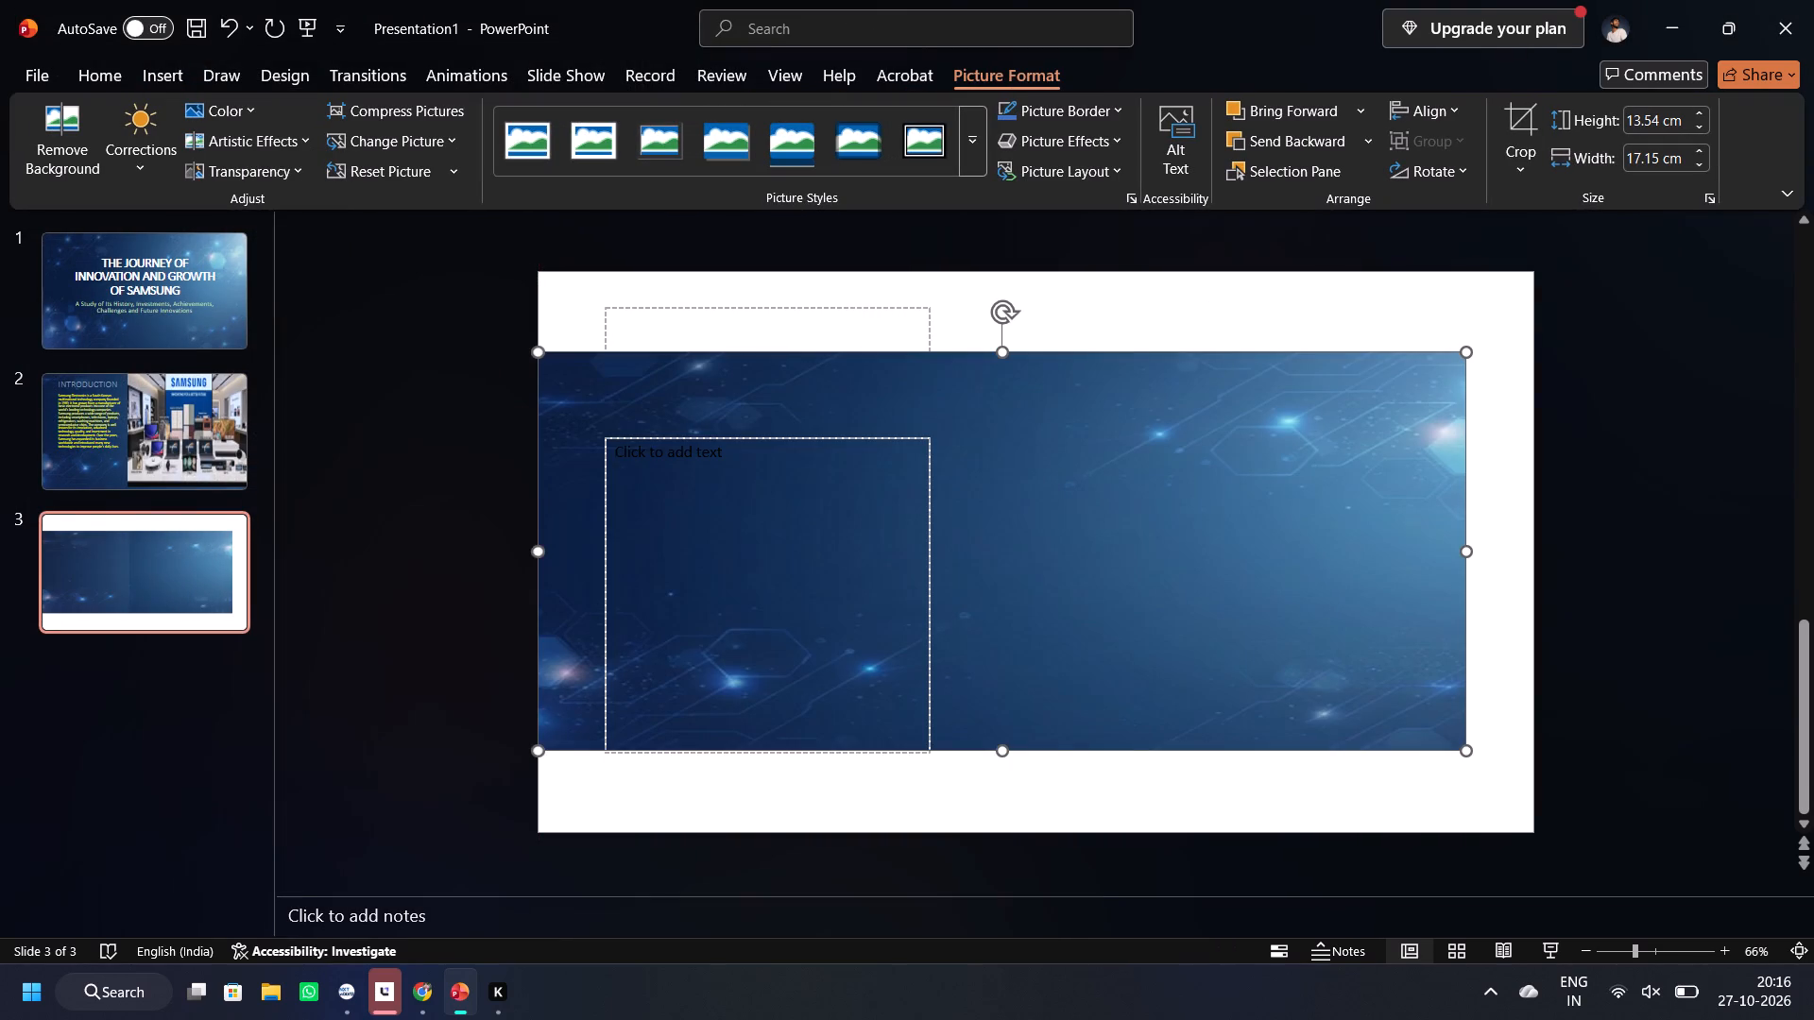
left_click_drag(1001, 748, 1011, 800)
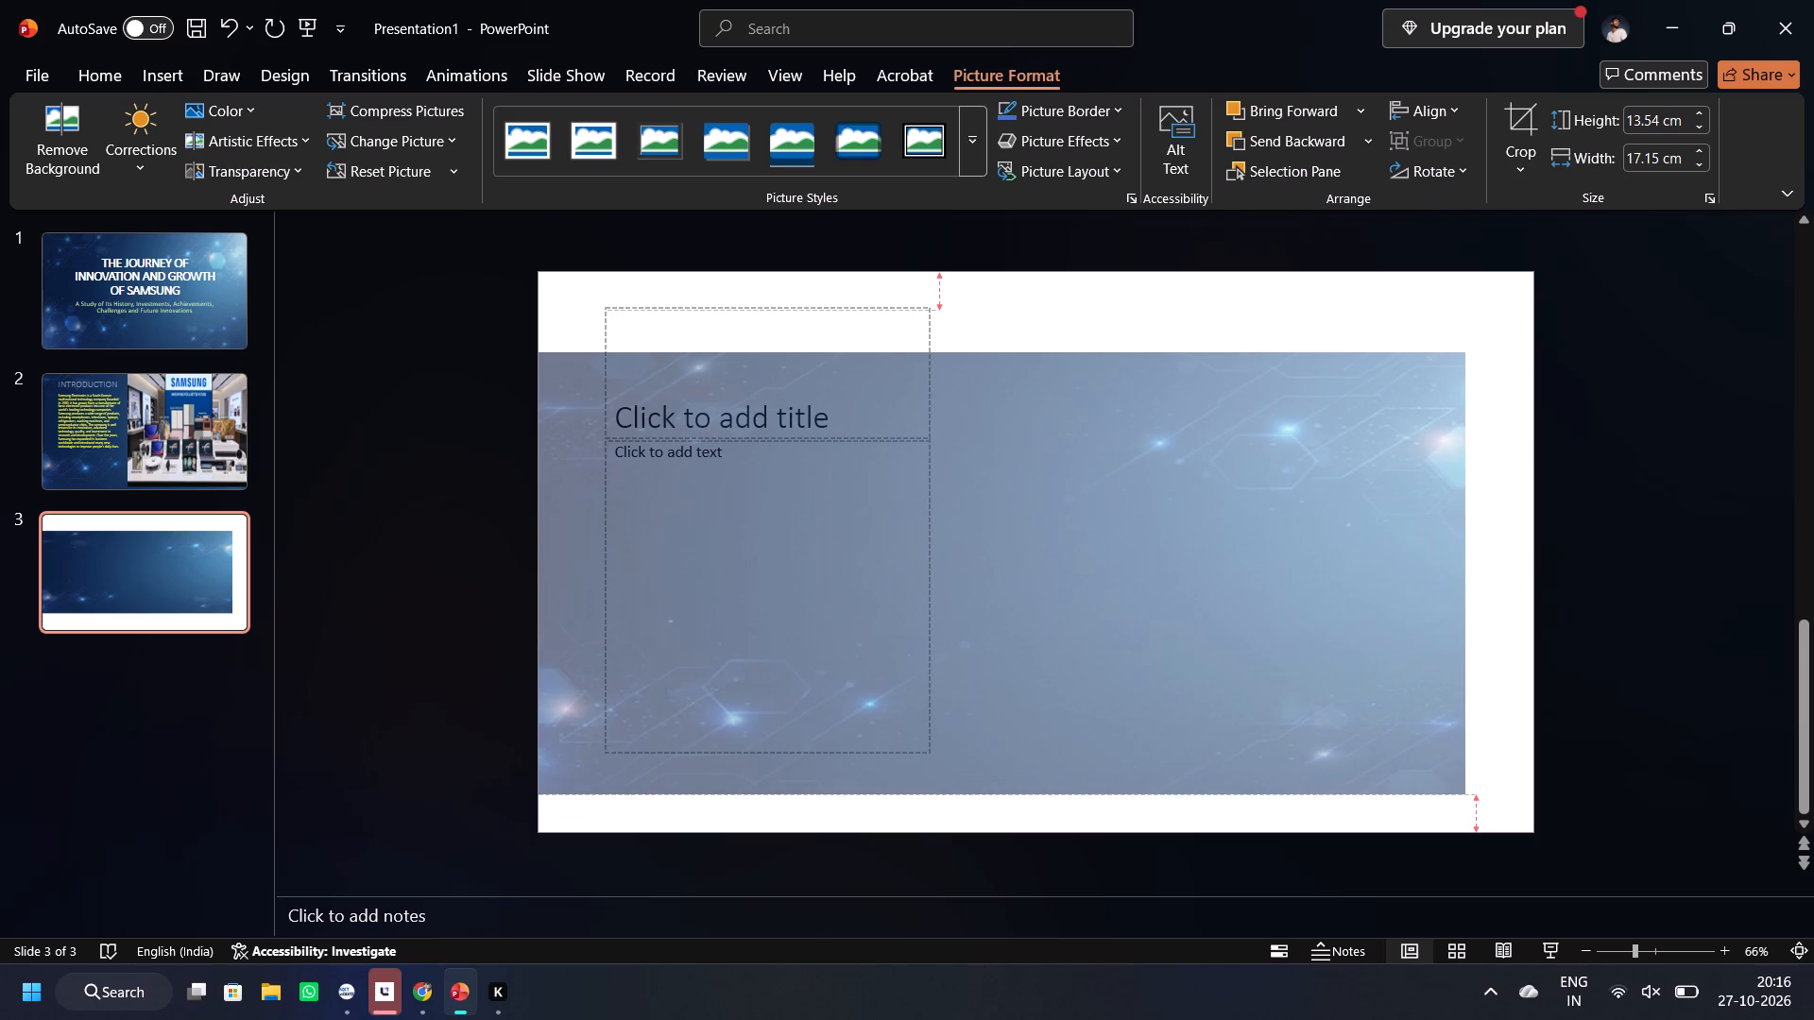
left_click_drag(1011, 800, 1015, 836)
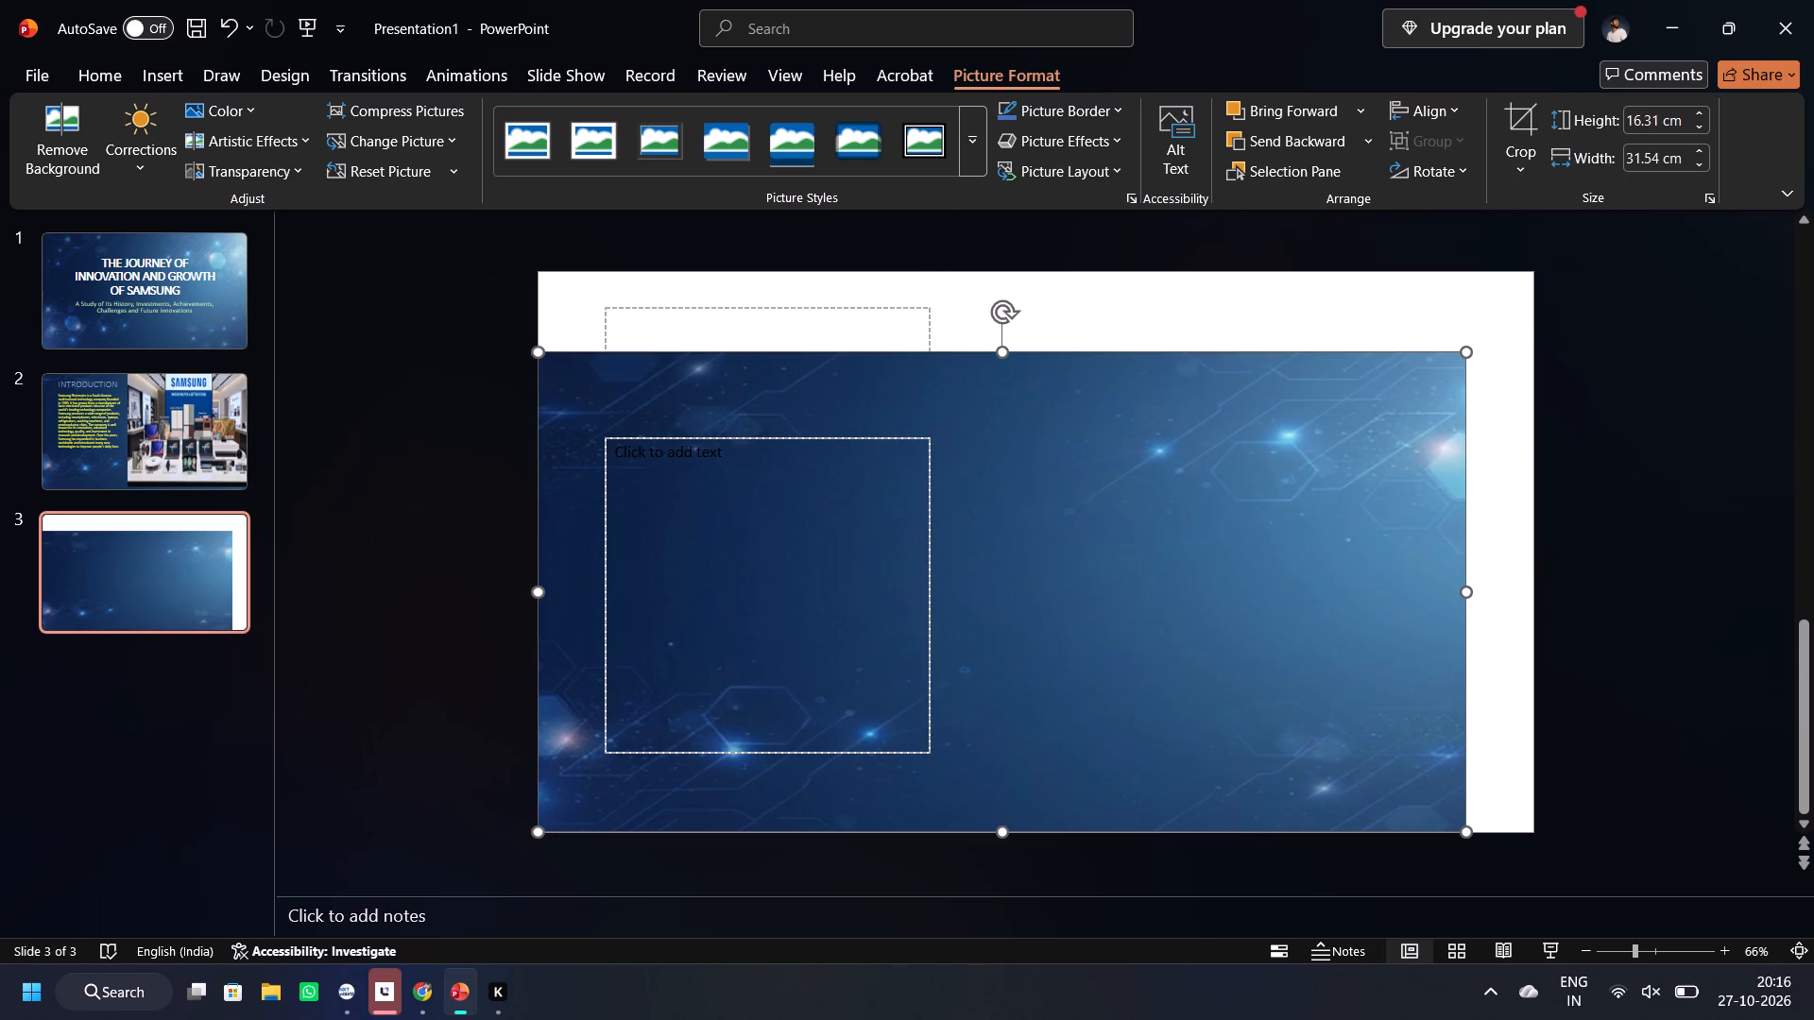
left_click_drag(1467, 596, 1537, 594)
left_click_drag(1038, 351, 1037, 340)
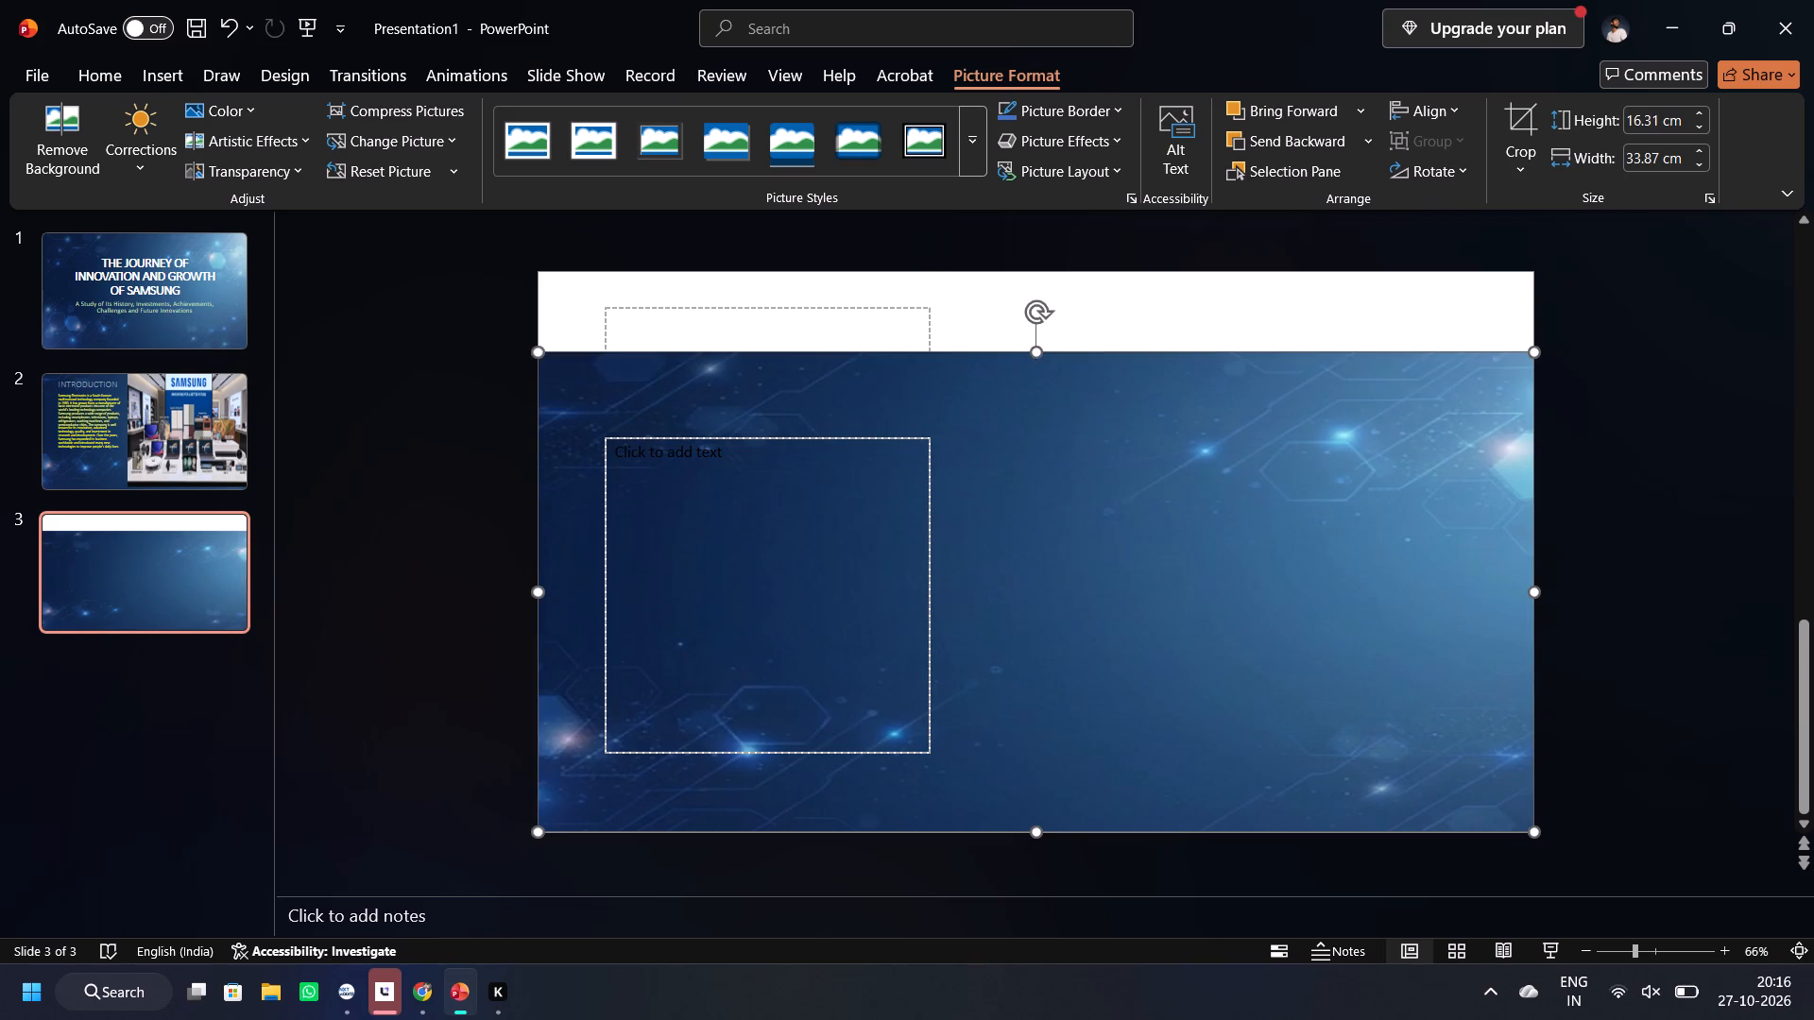
left_click_drag(1037, 340, 1026, 277)
left_click(1048, 518)
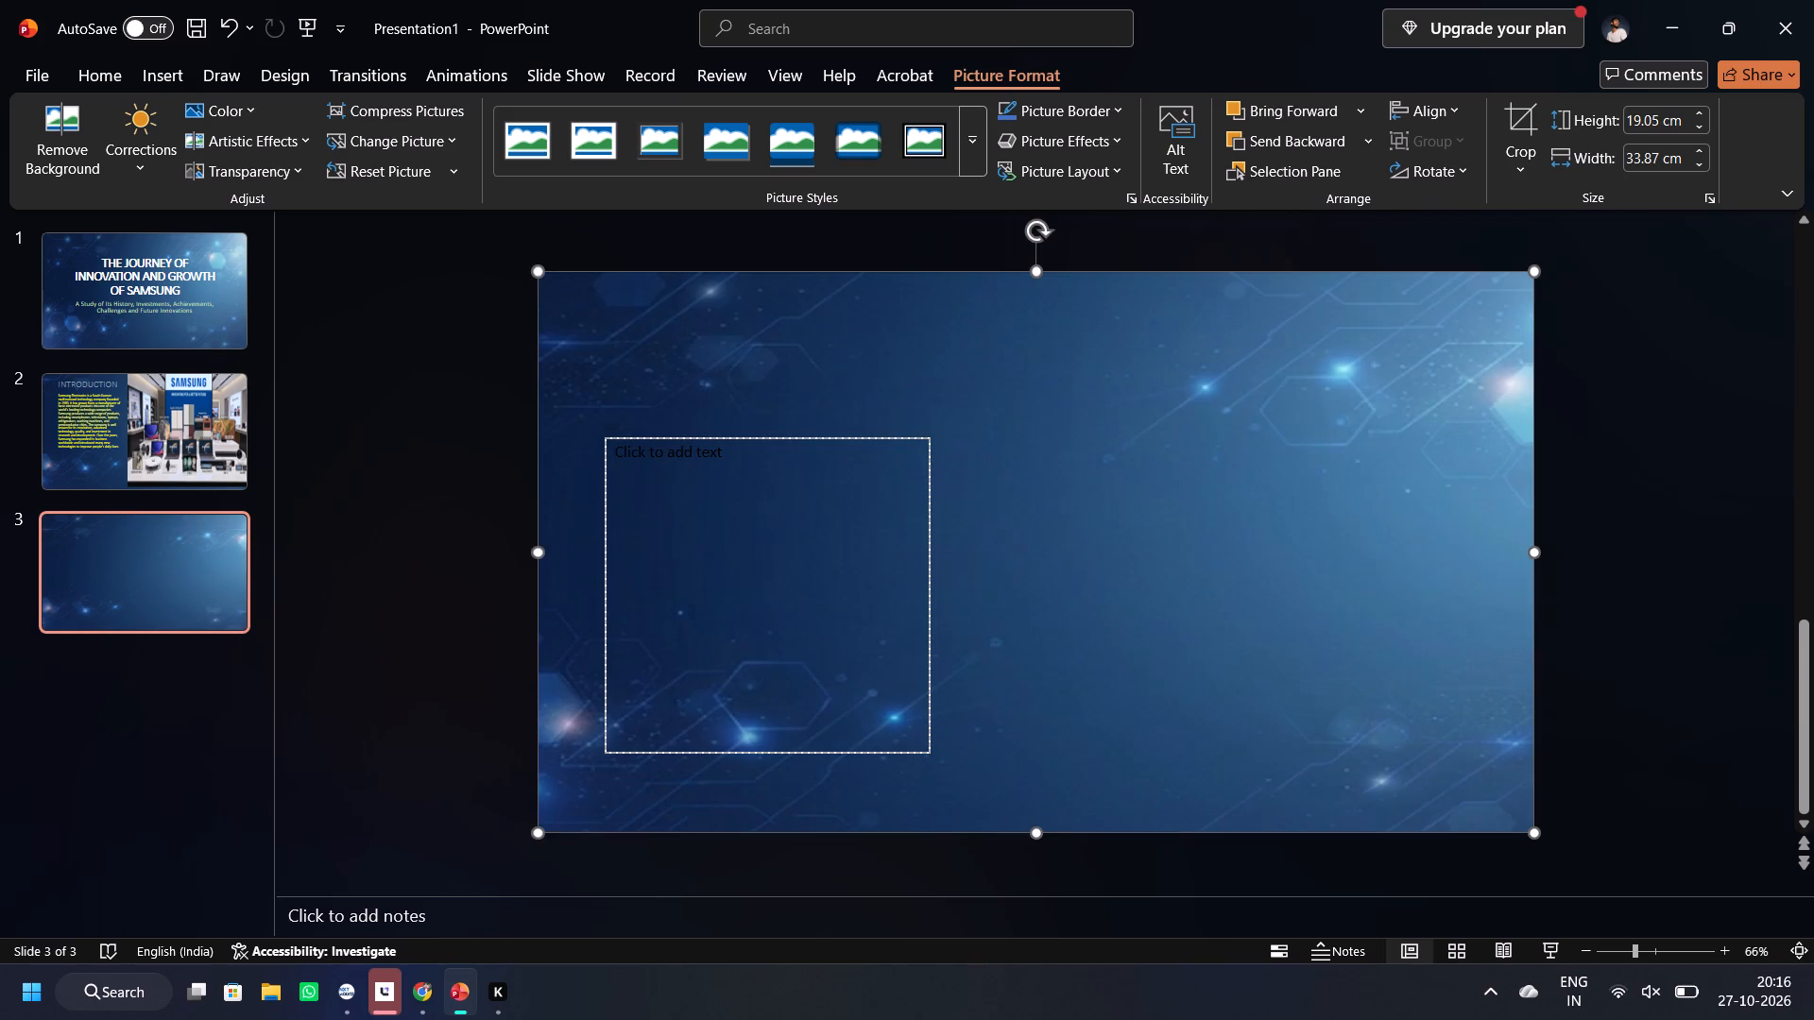
Send the blue background picture one level backward, behind slide 3's title placeholder, and place the cursor in that placeholder.
left_click_drag(796, 346, 1088, 181)
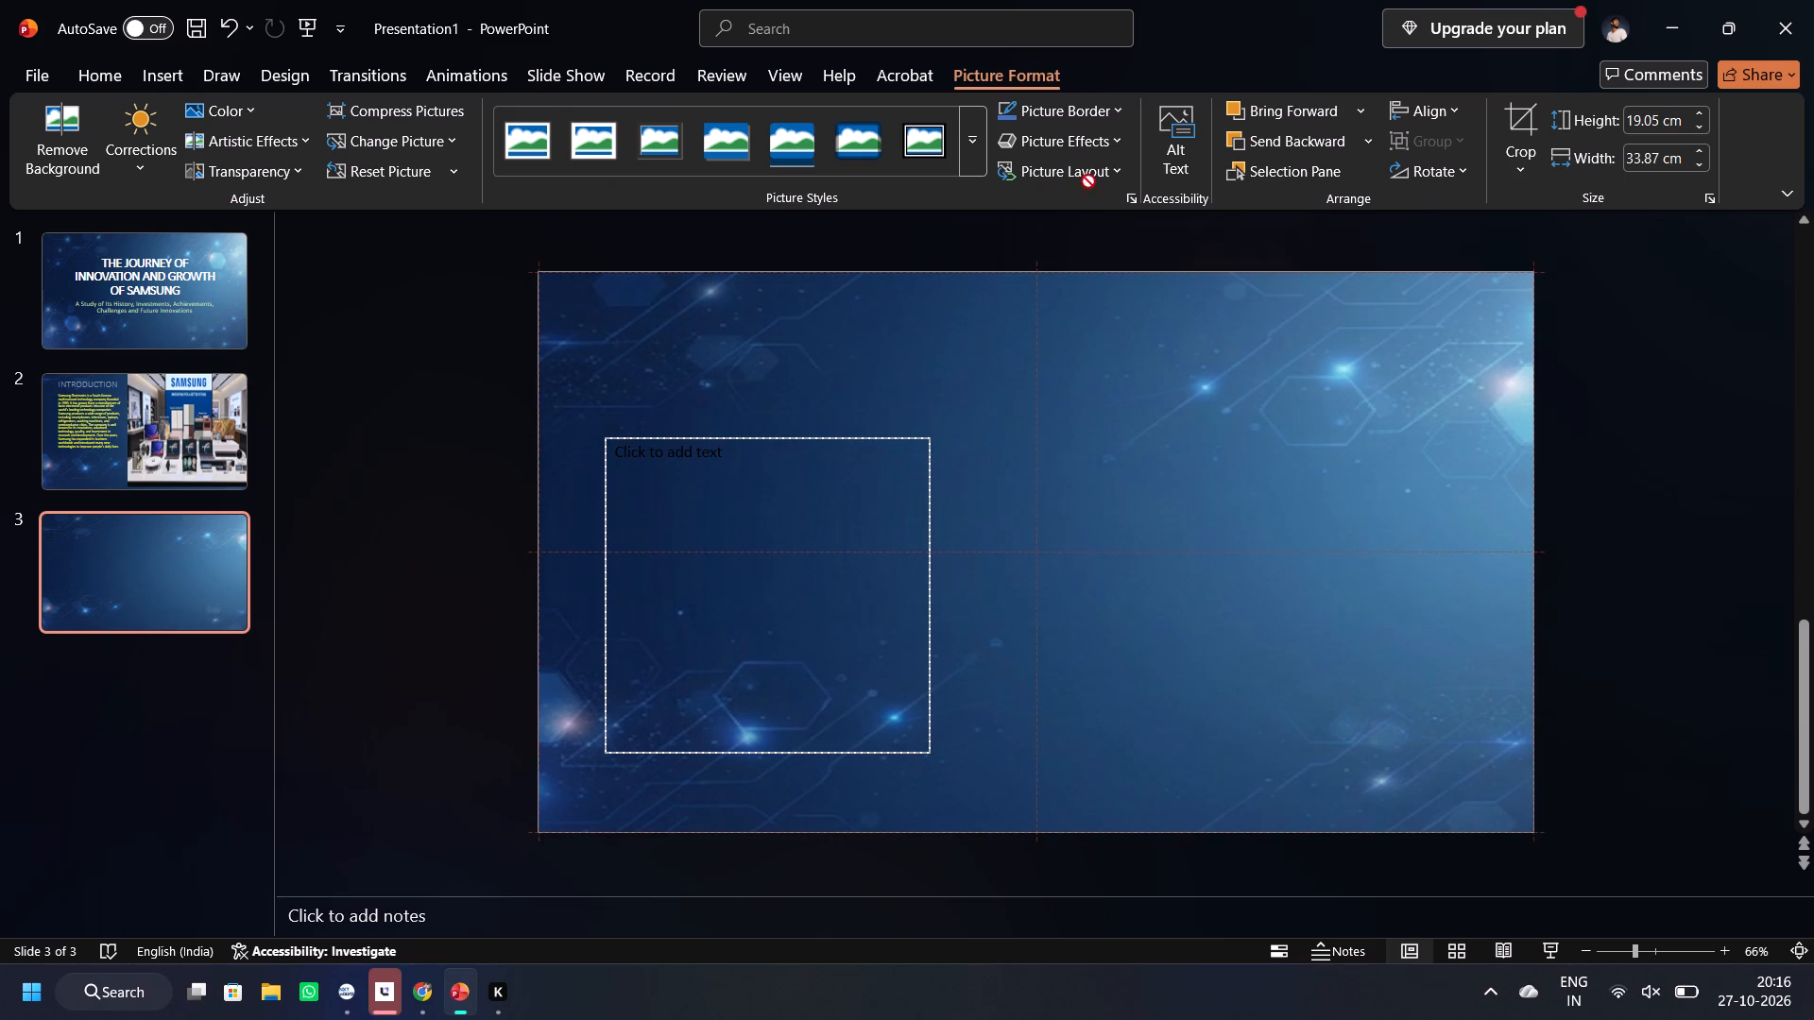
left_click_drag(1088, 181, 1283, 137)
left_click(1283, 137)
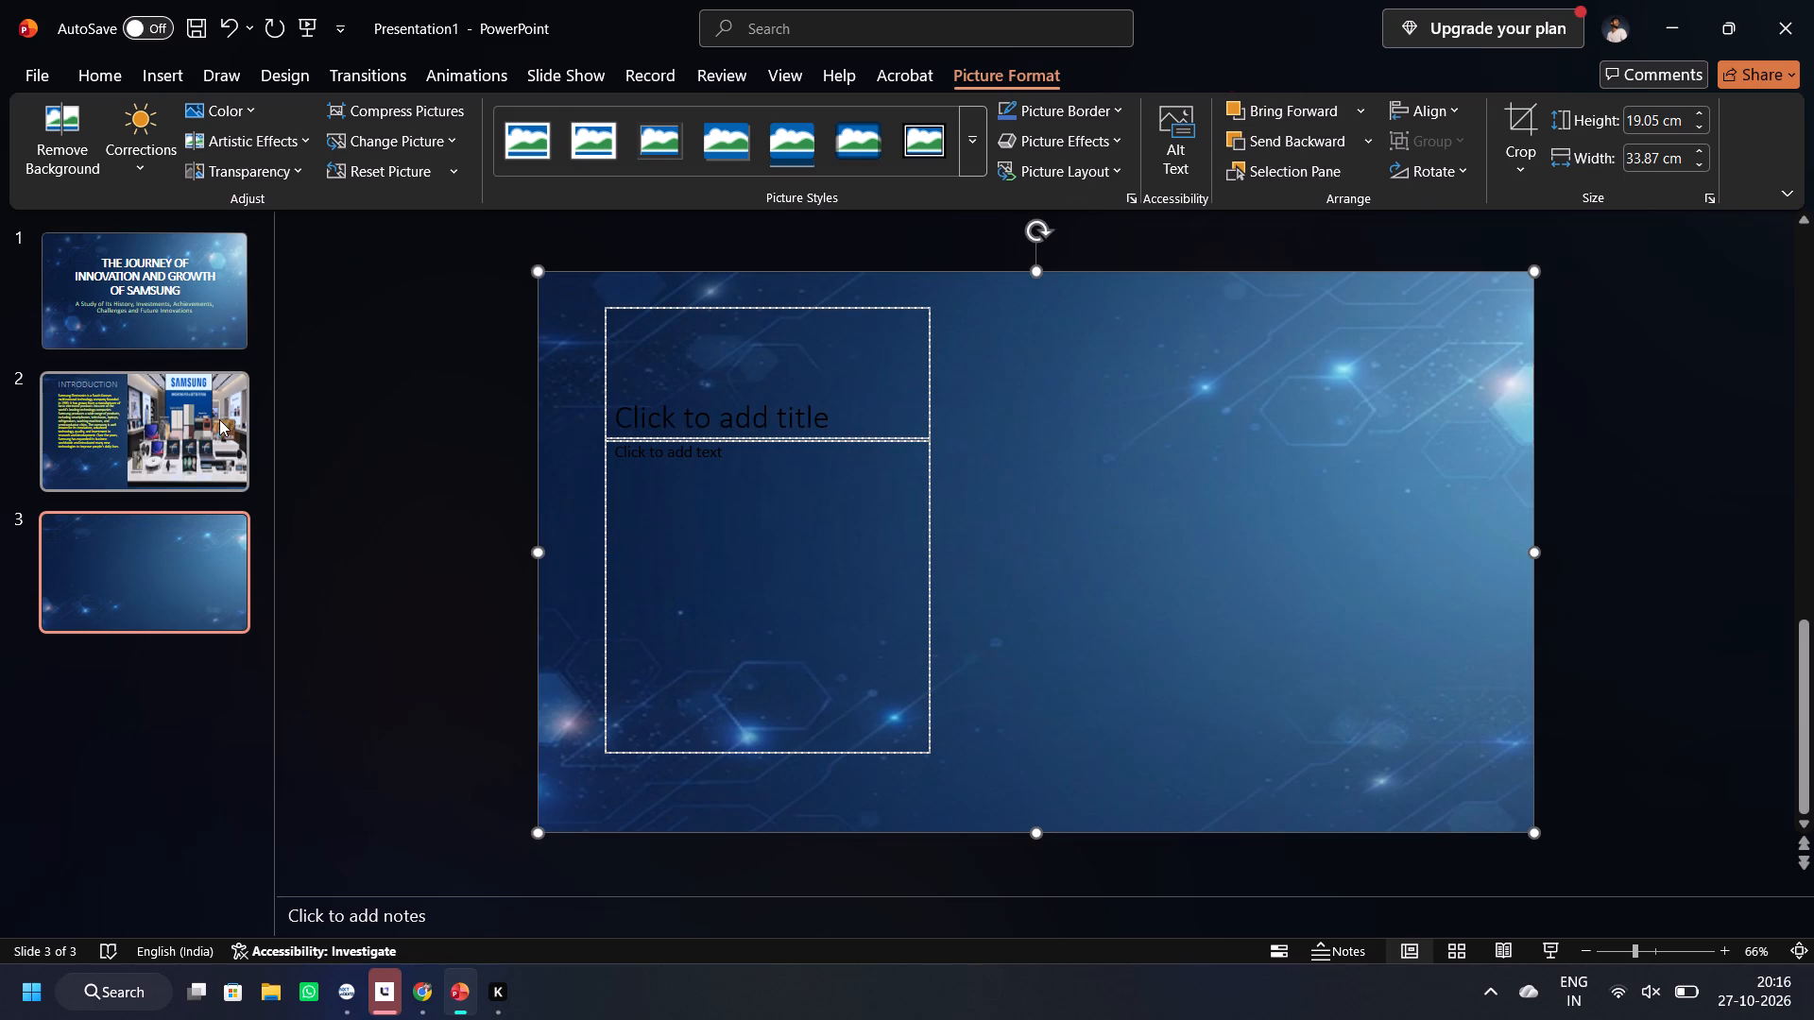
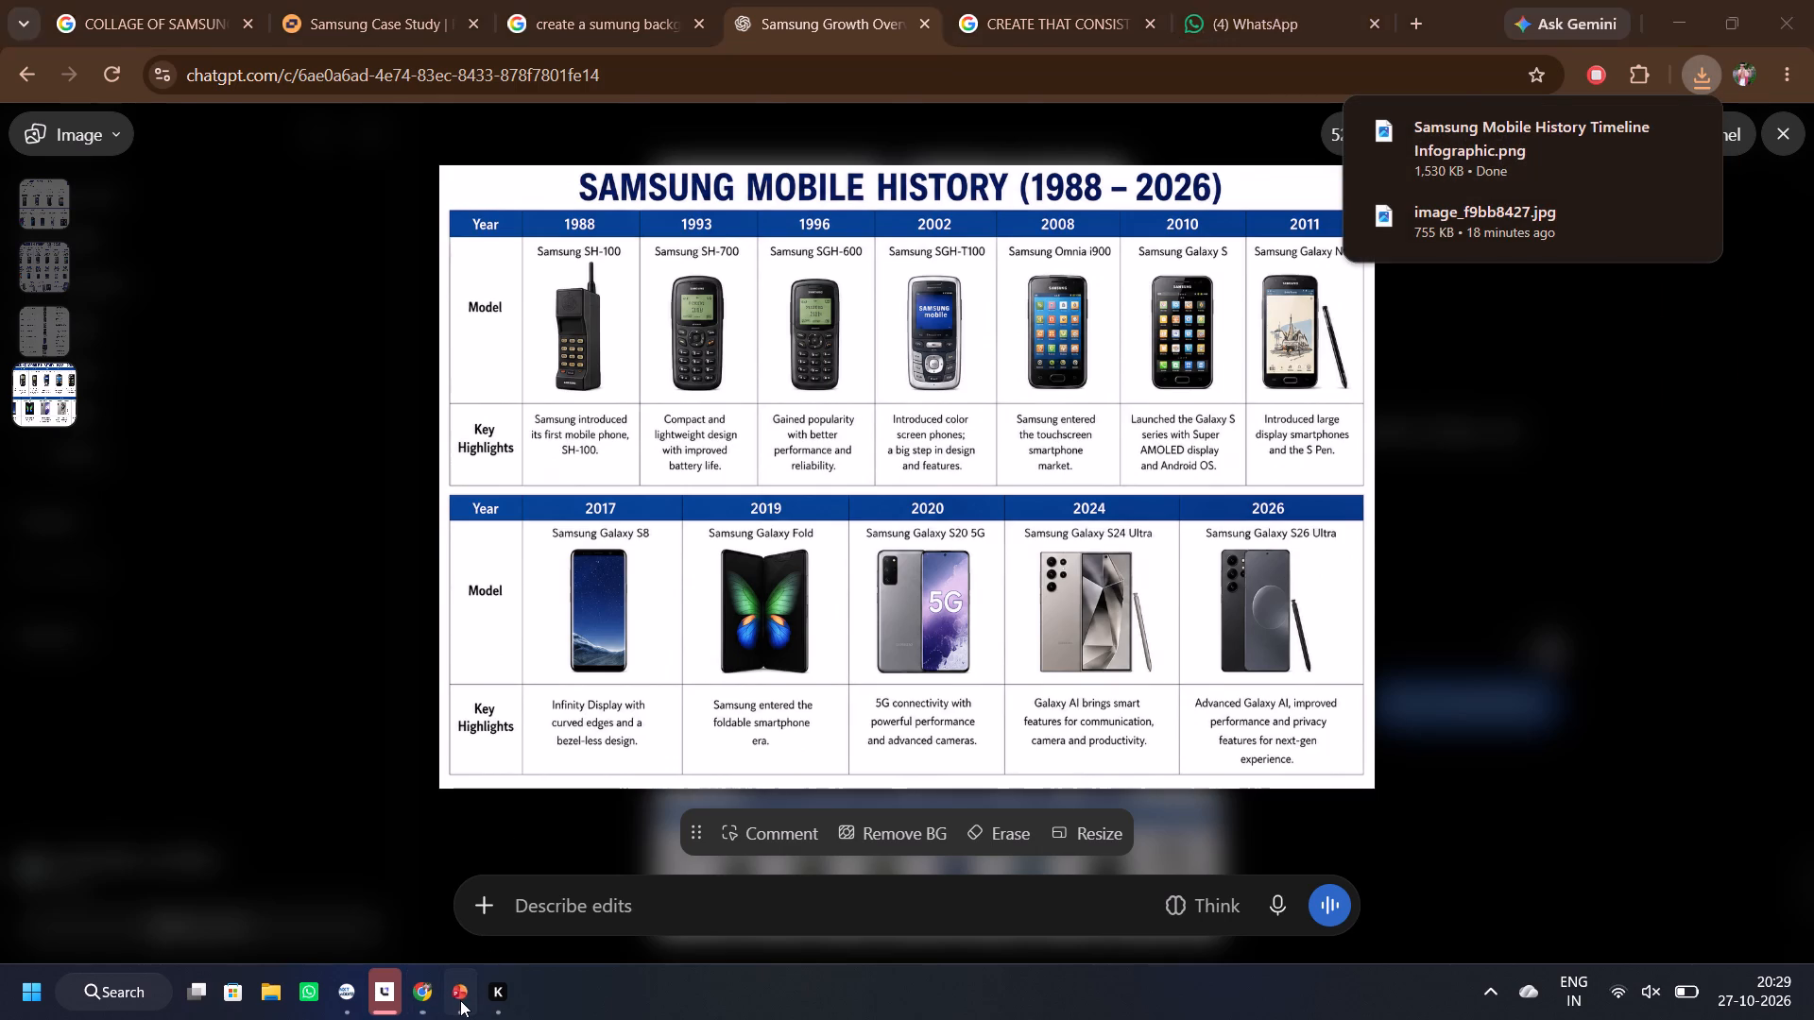
left_click(989, 532)
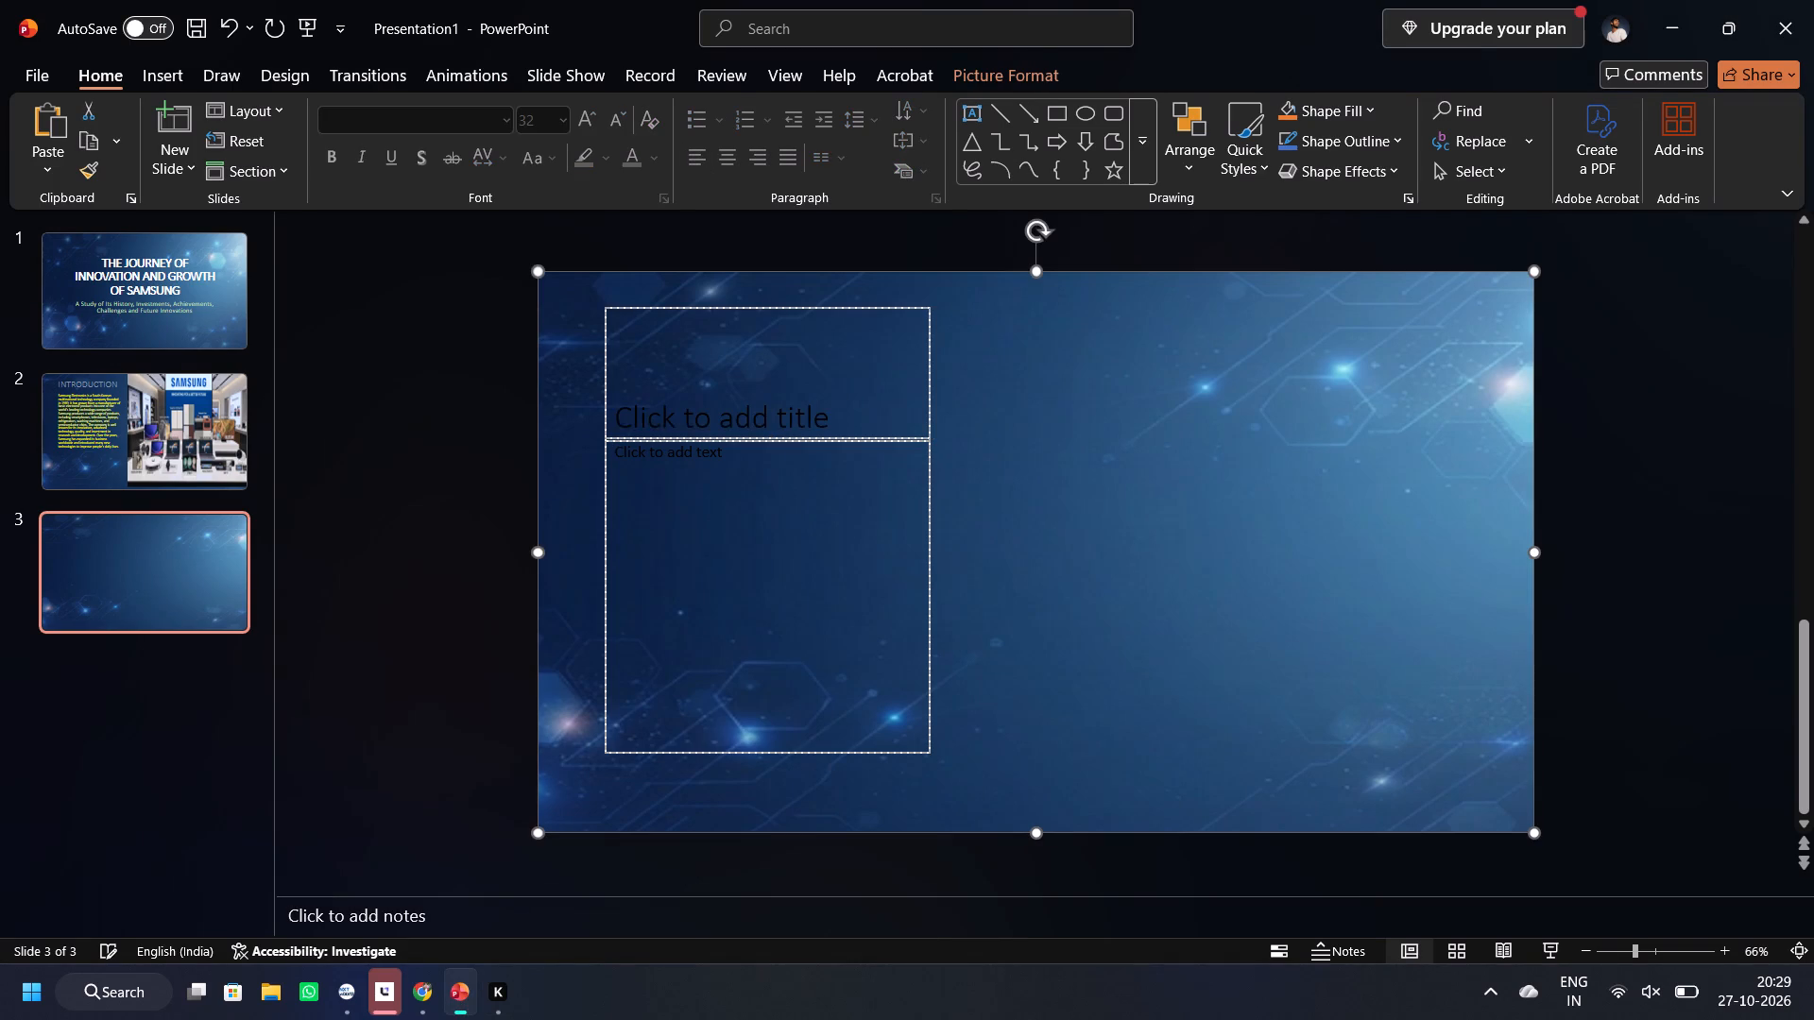
left_click(164, 69)
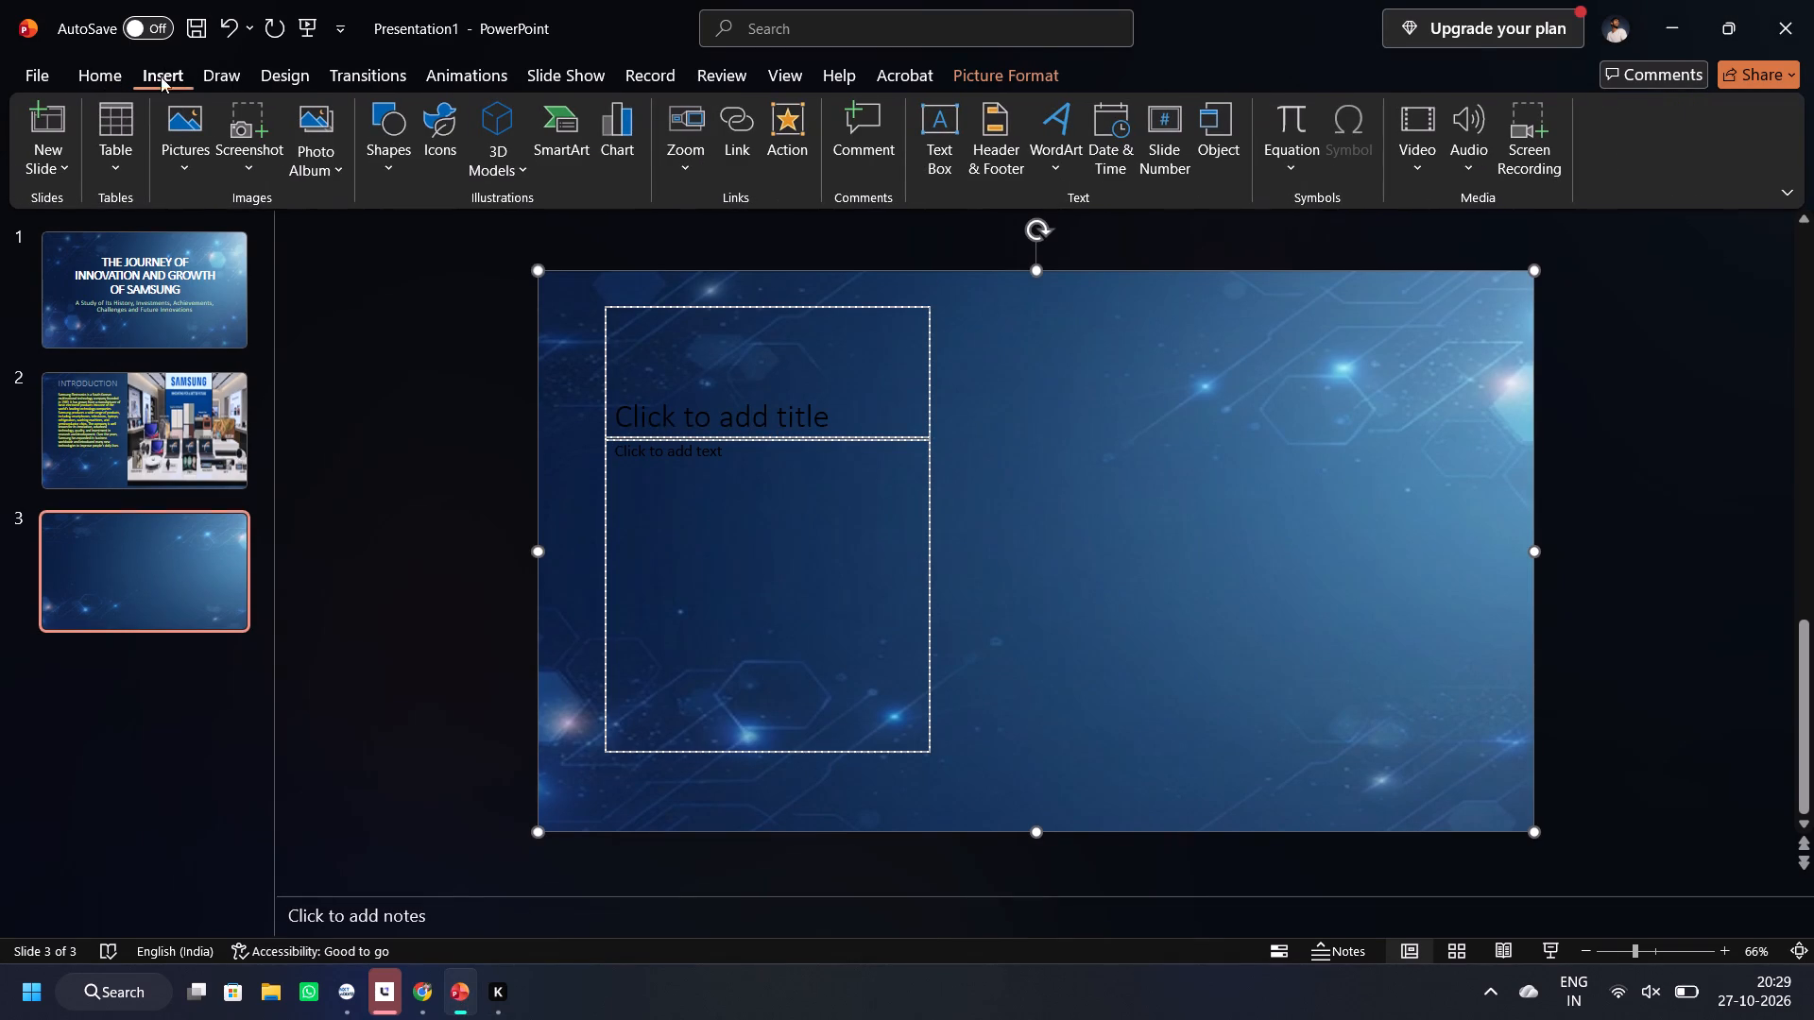
left_click(182, 152)
left_click(219, 229)
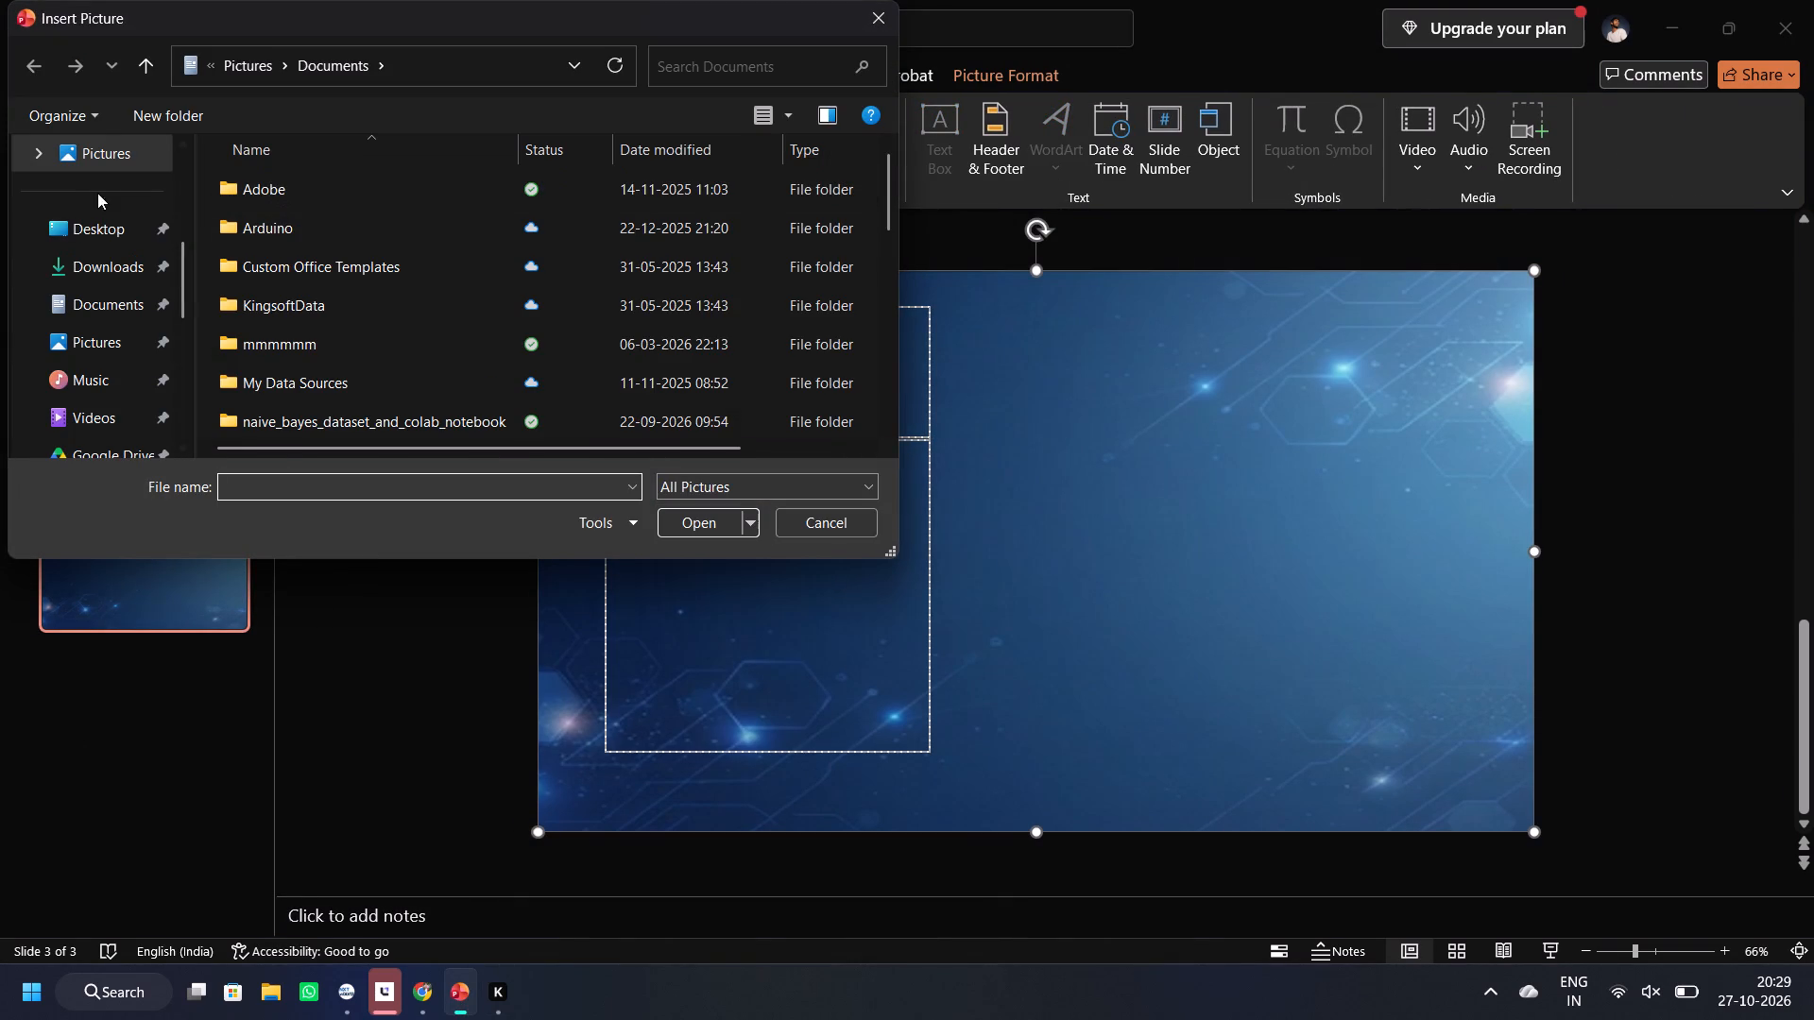
triple_click(182, 182)
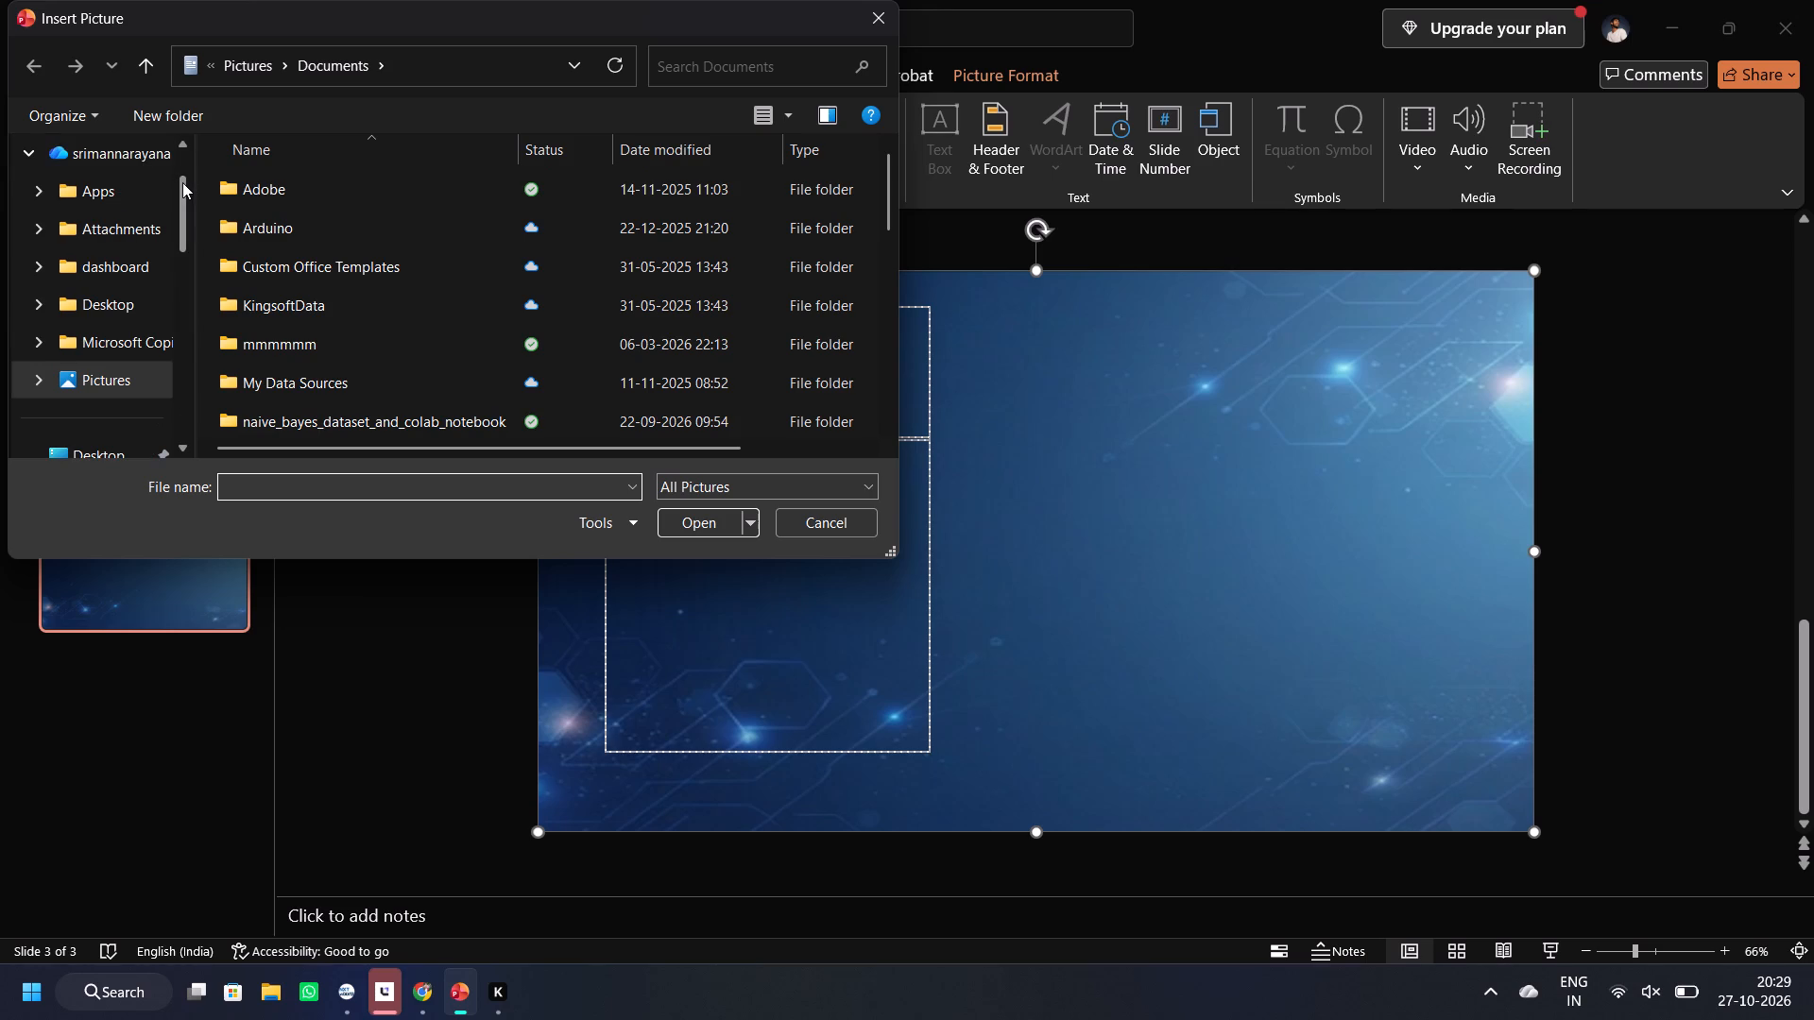
left_click(174, 161)
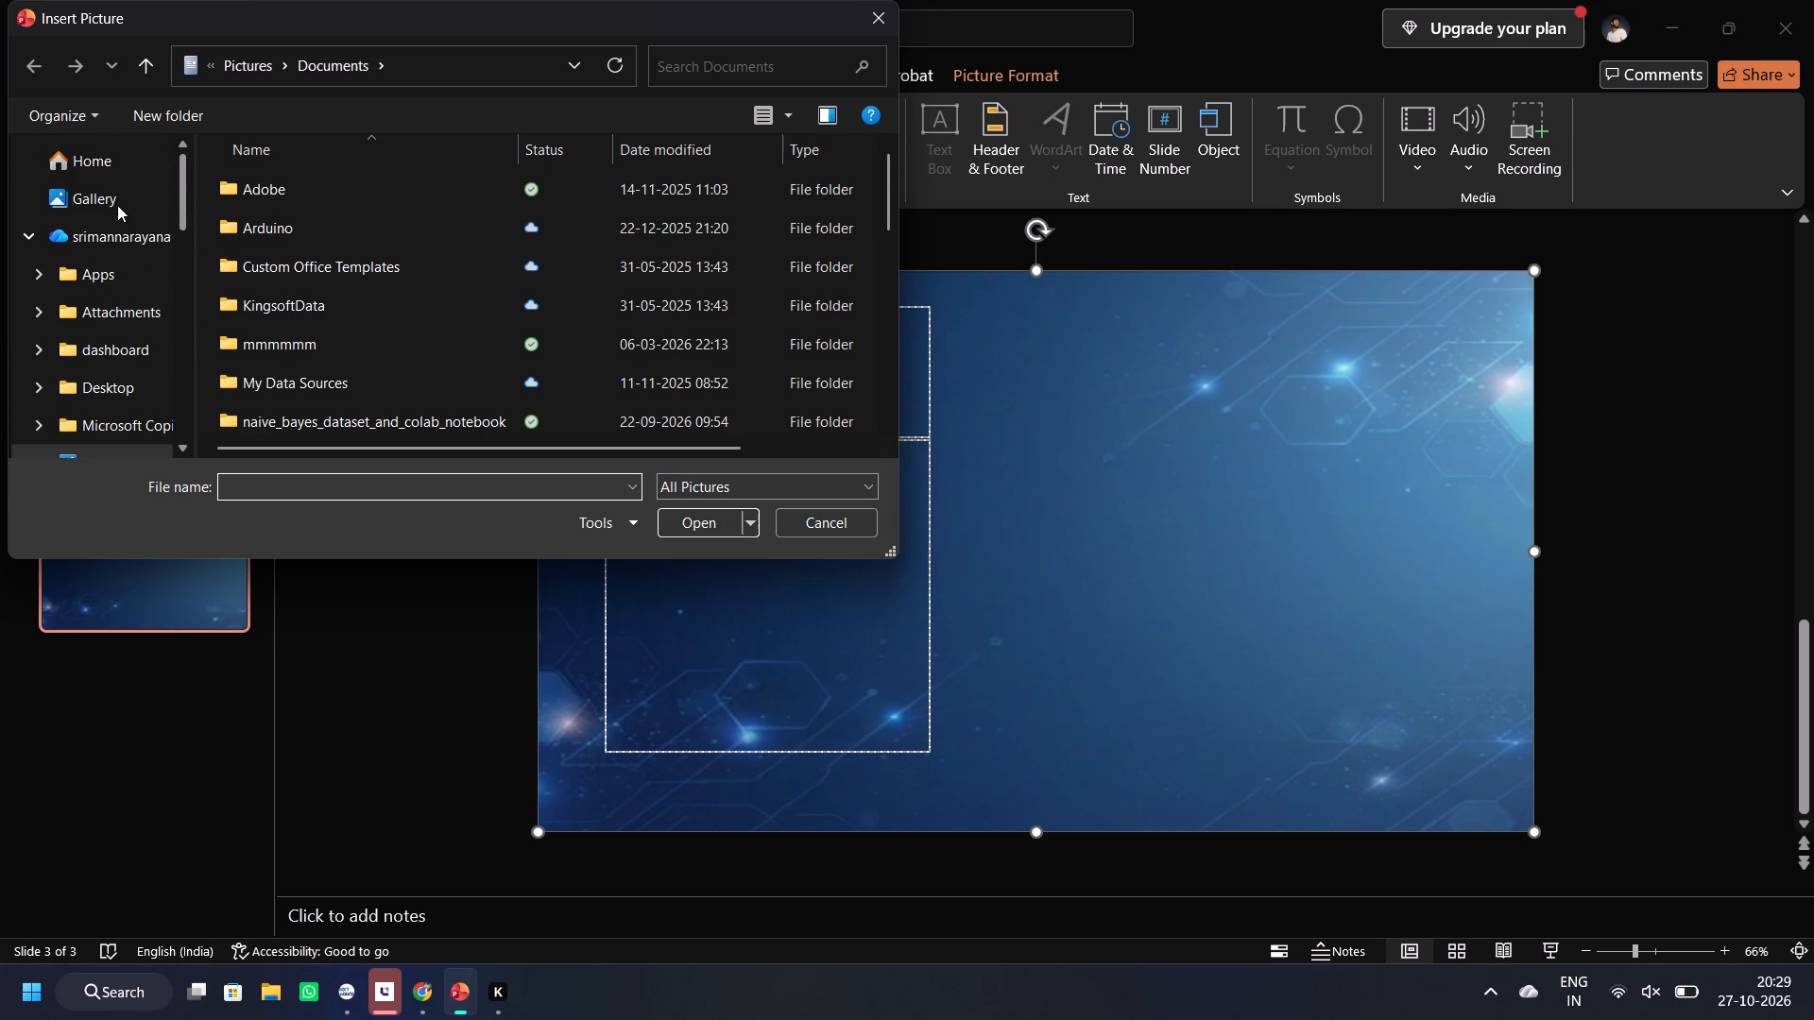
left_click_drag(180, 167, 190, 138)
left_click_drag(190, 138, 152, 245)
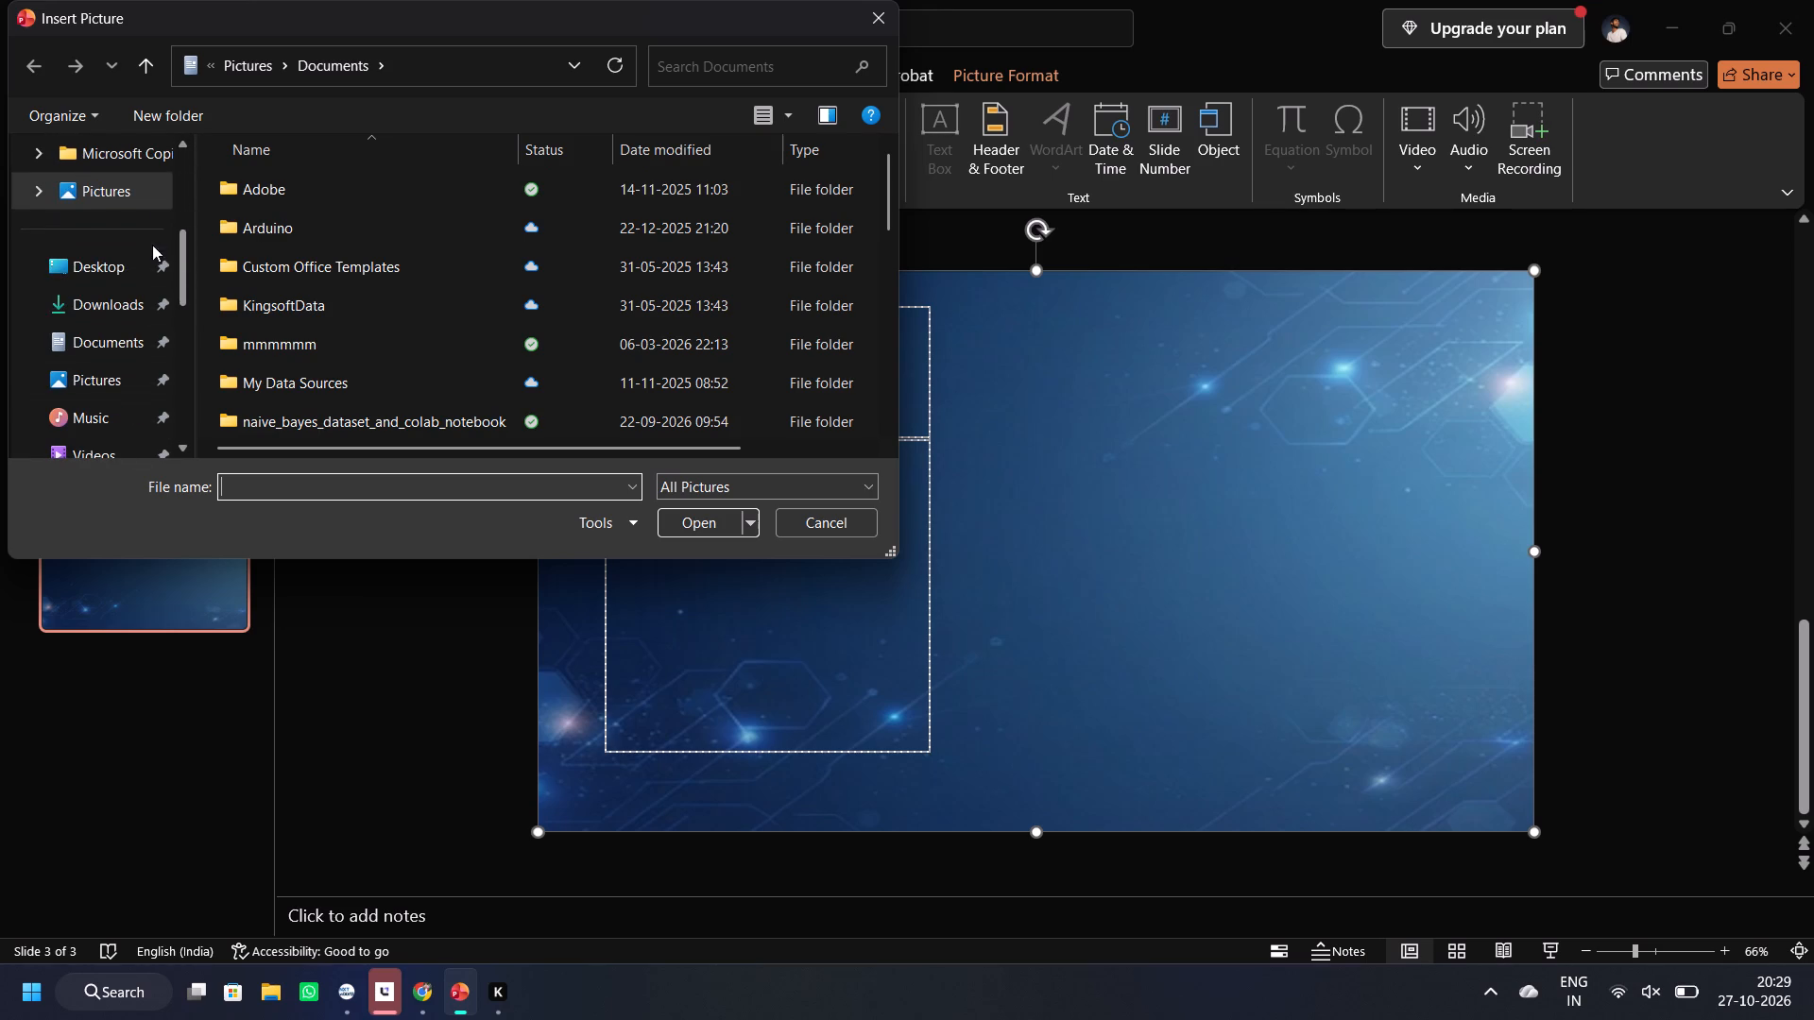
left_click_drag(152, 245, 151, 246)
left_click(106, 301)
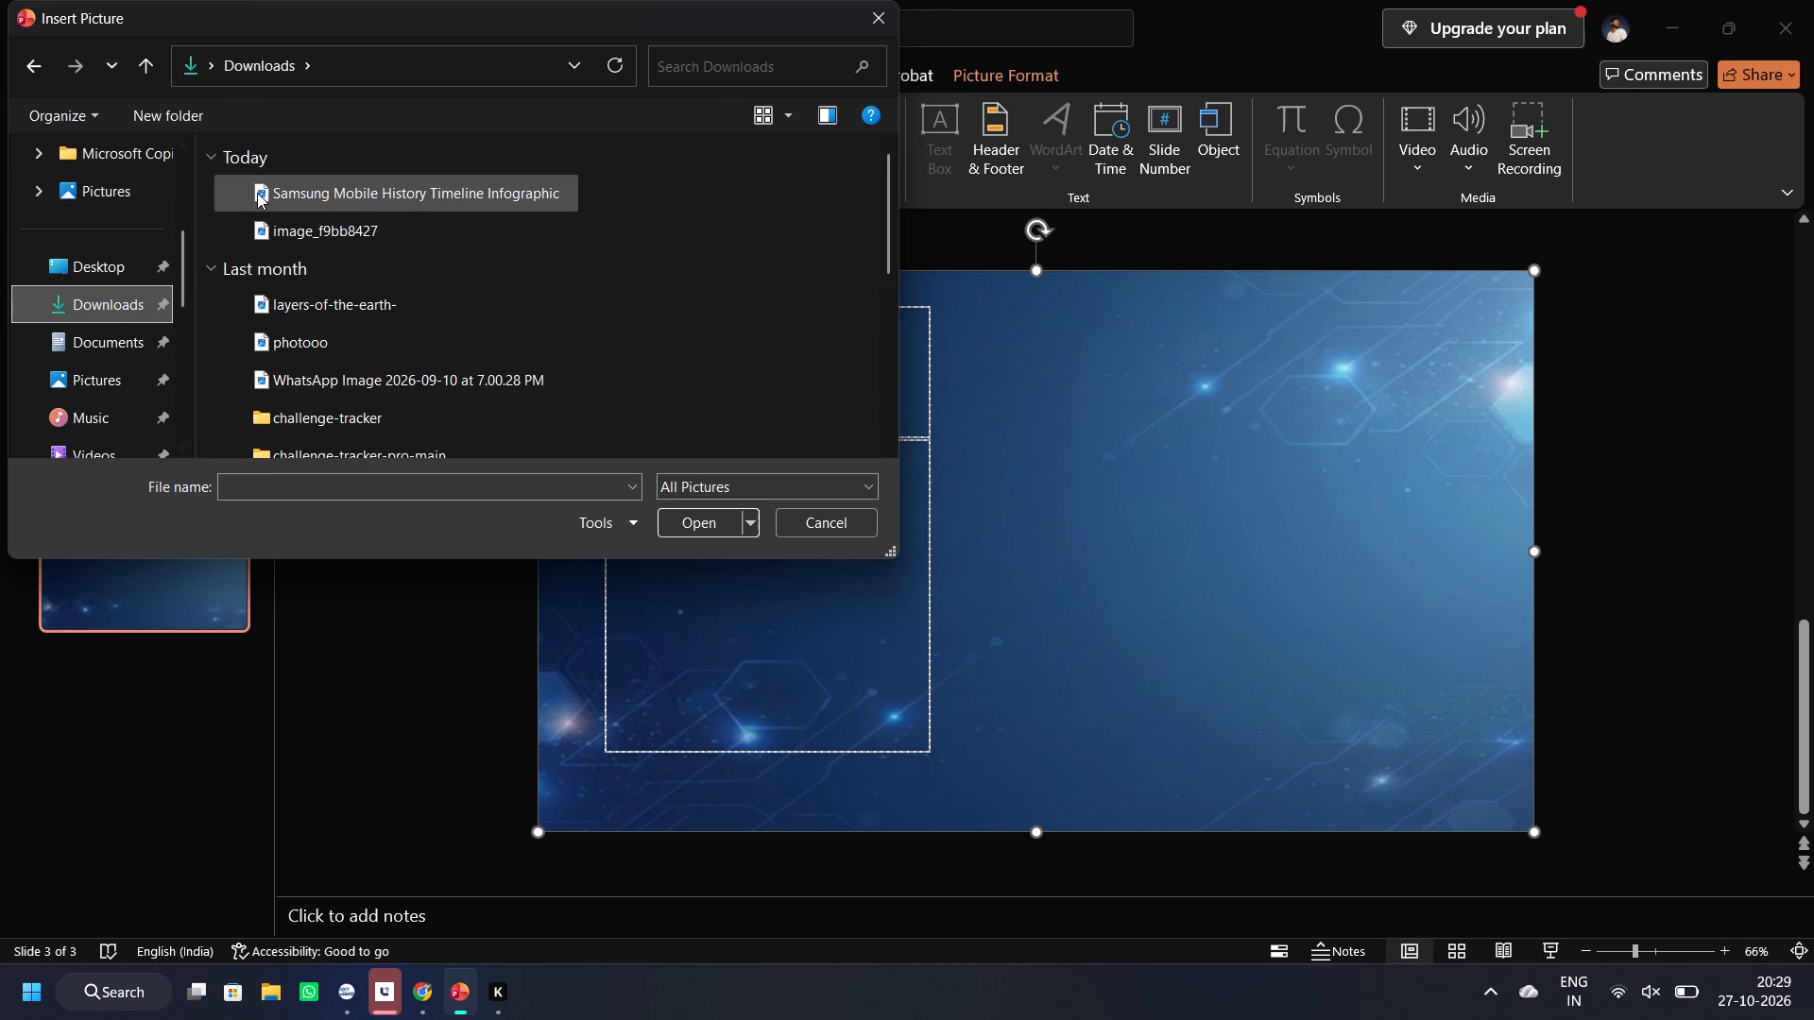
left_click(262, 193)
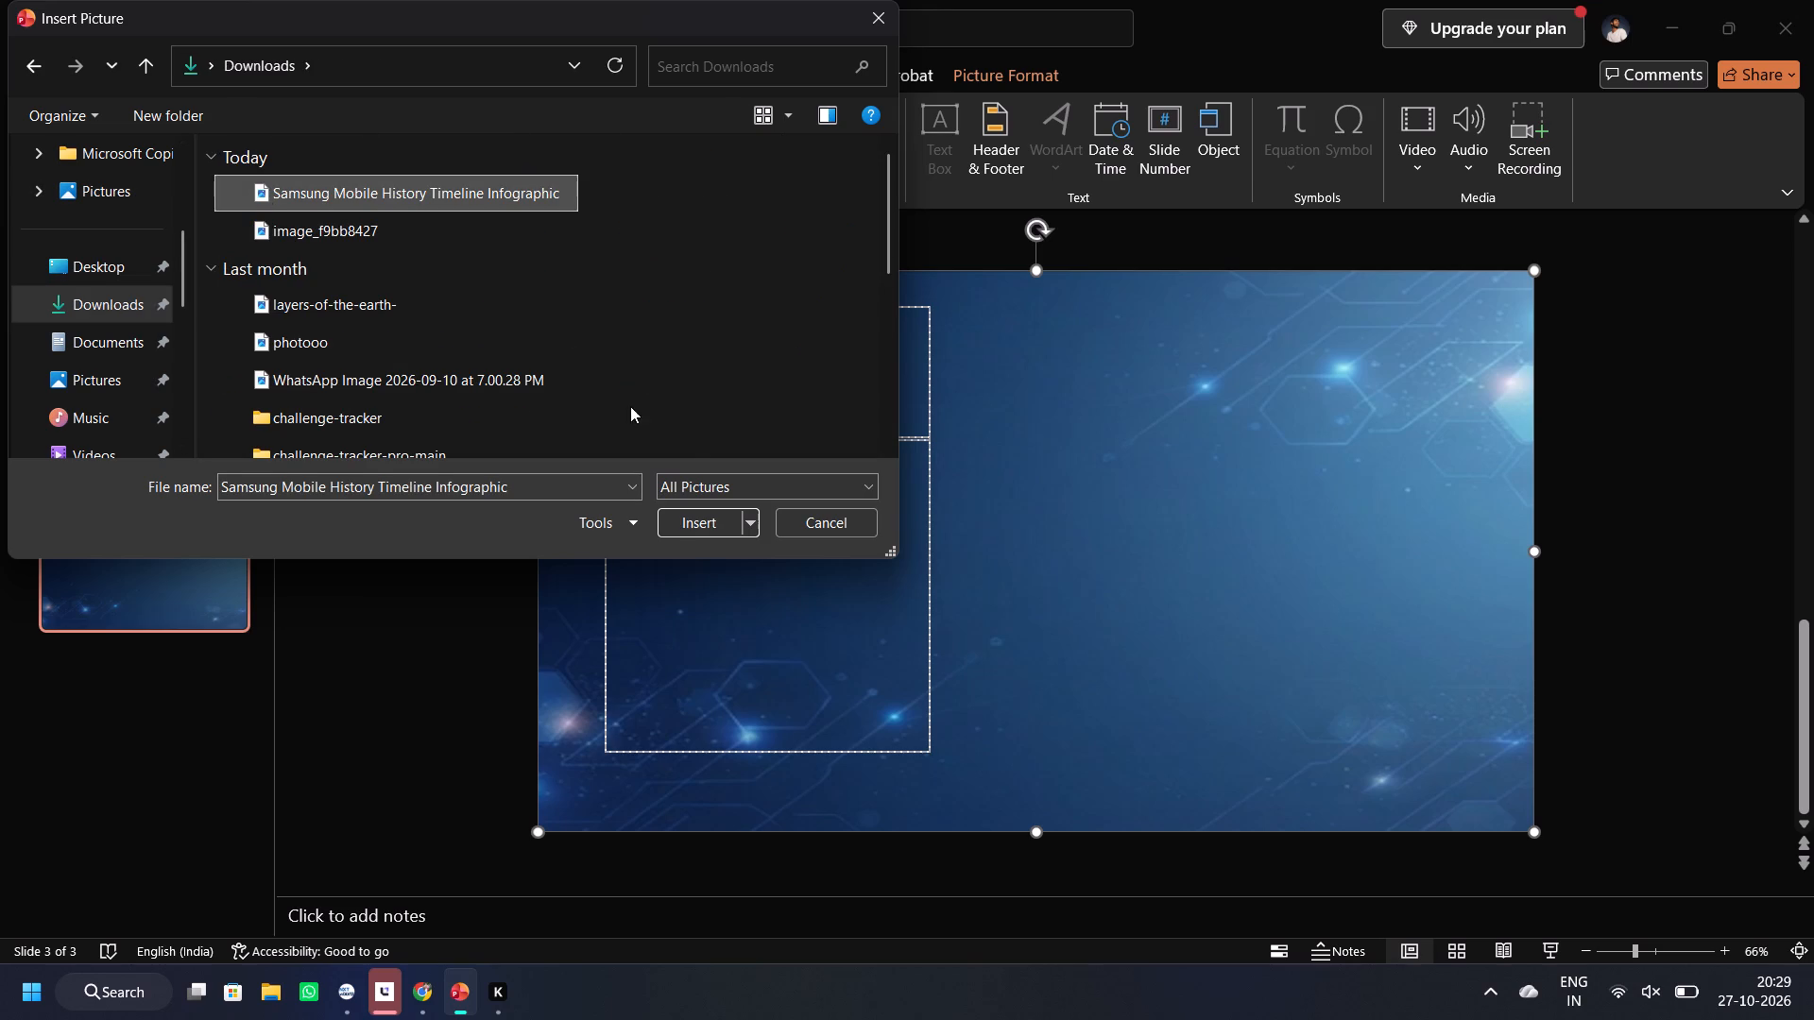
left_click(673, 524)
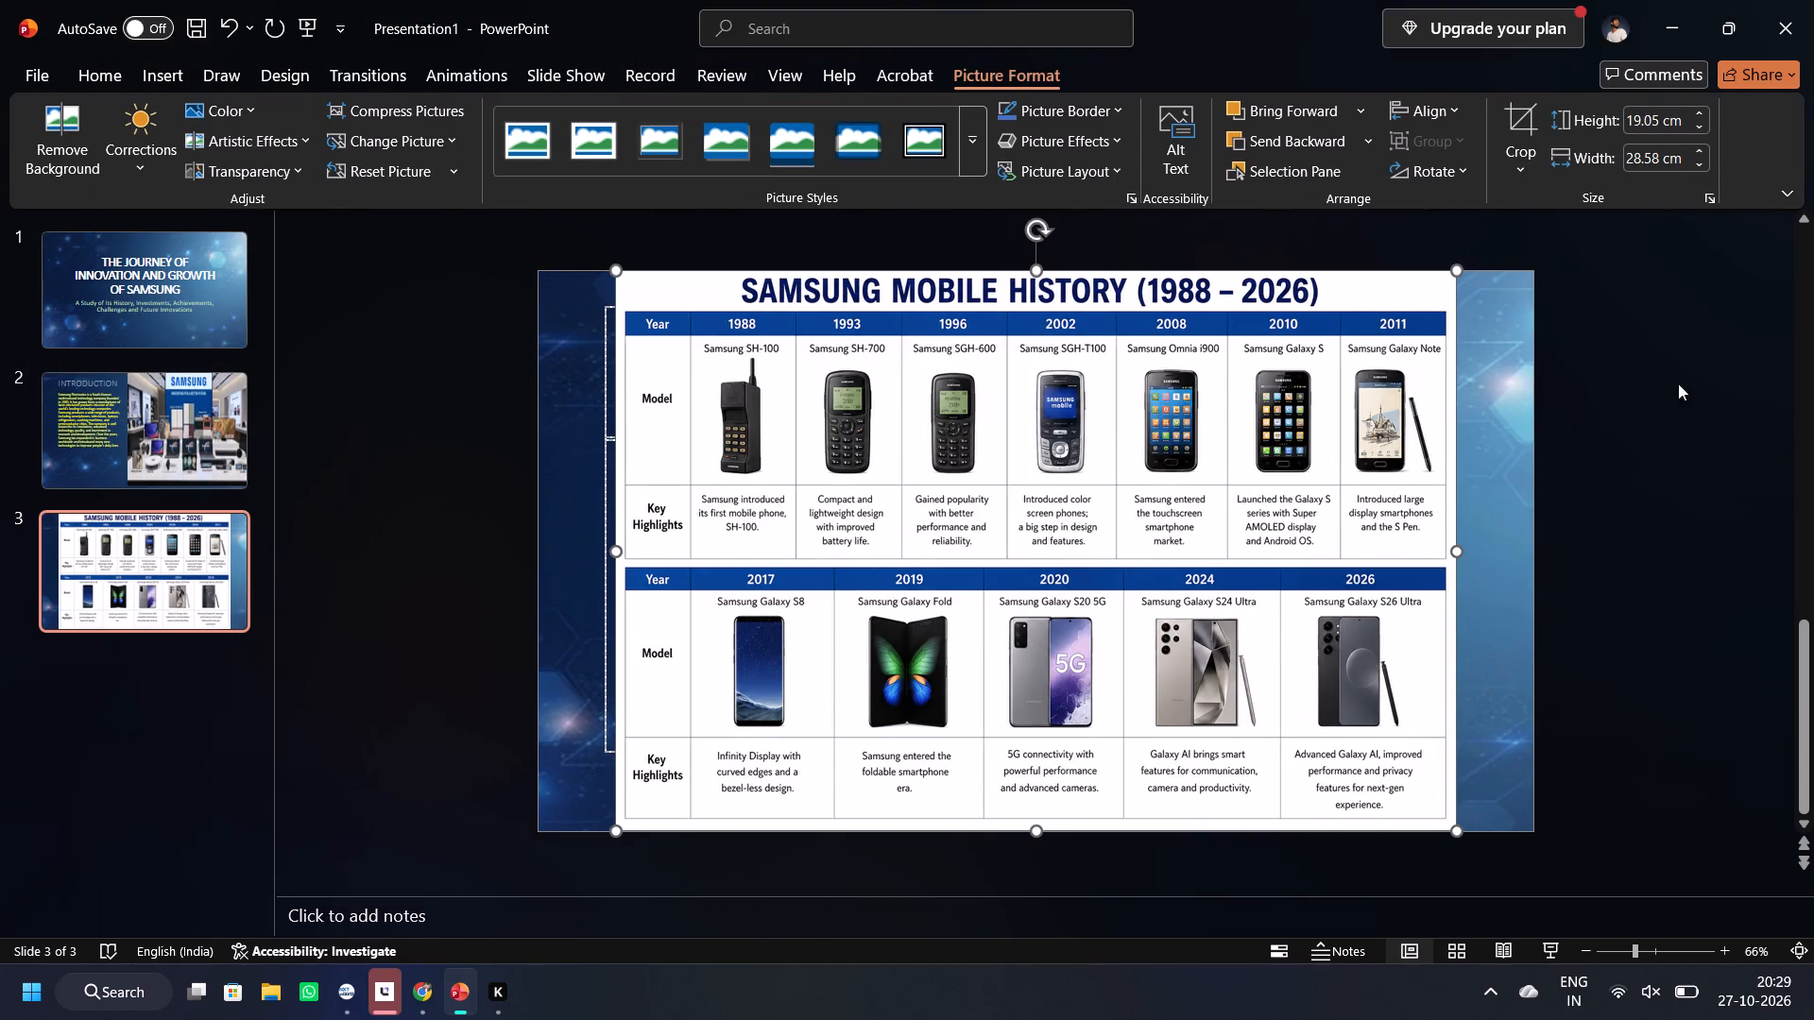
left_click(1756, 393)
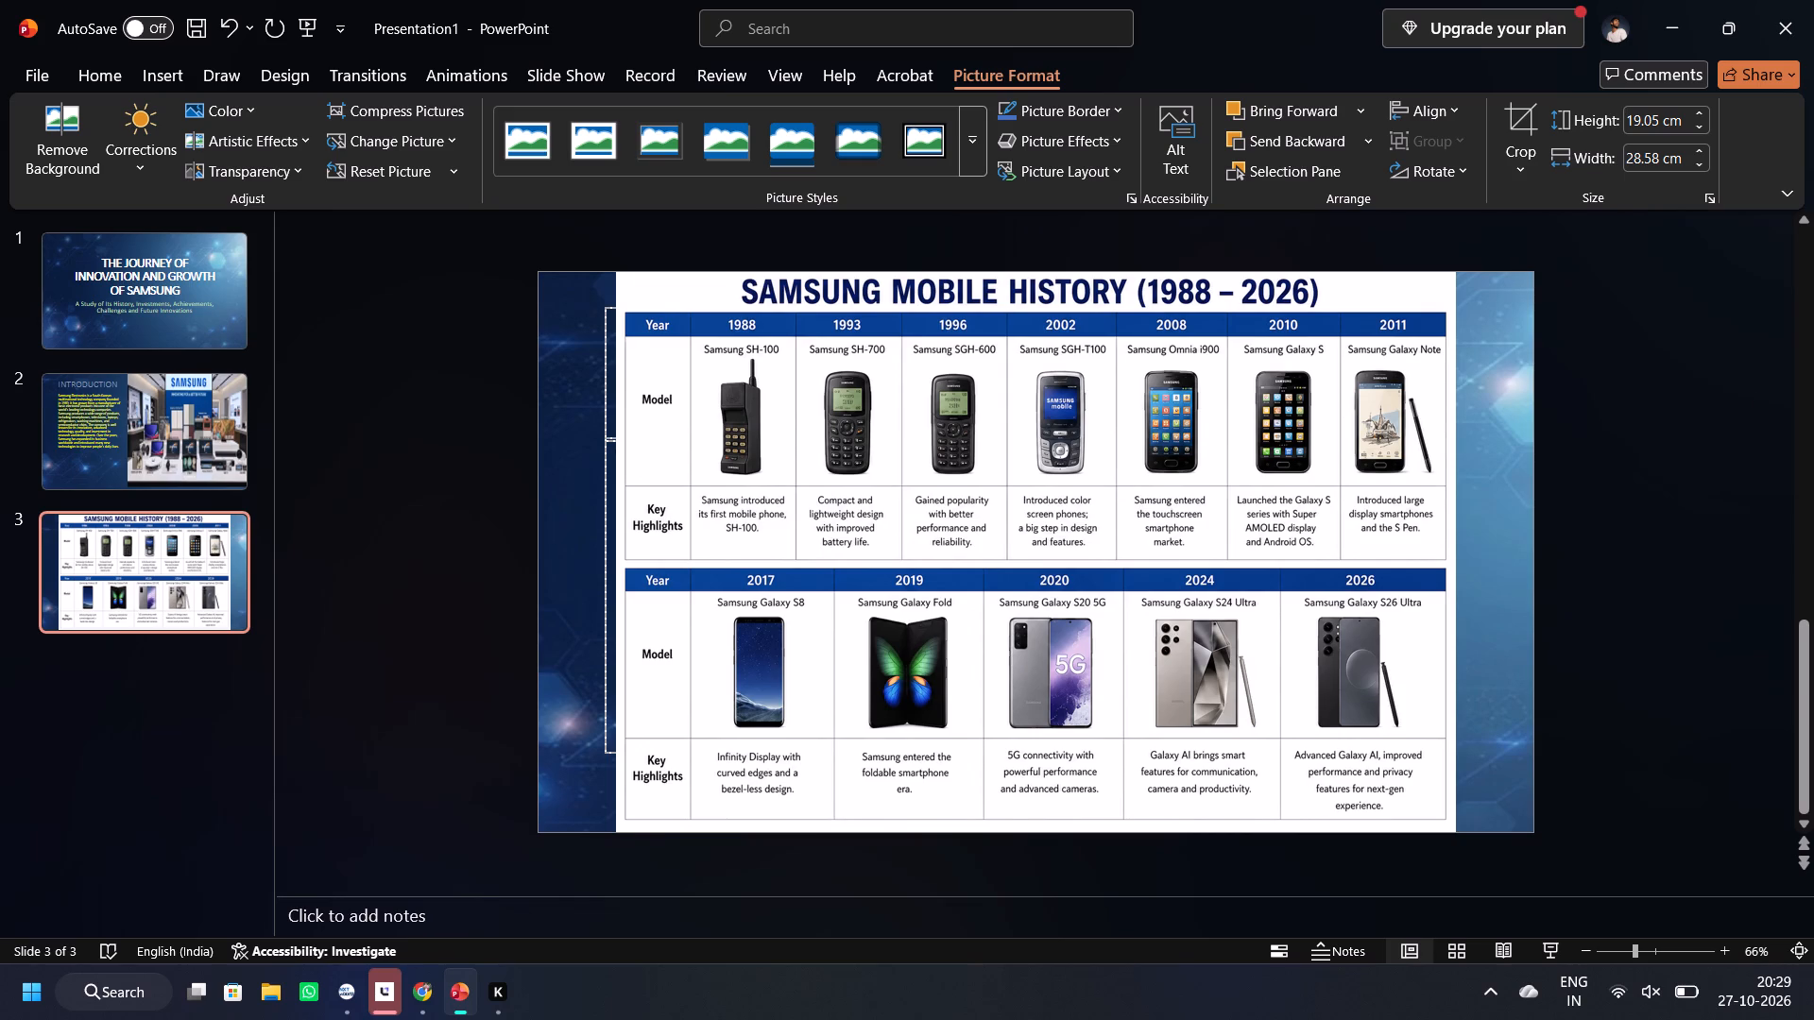
Stretch the mobile history picture sideways in both directions so it spans the full width of slide 3.
left_click(444, 560)
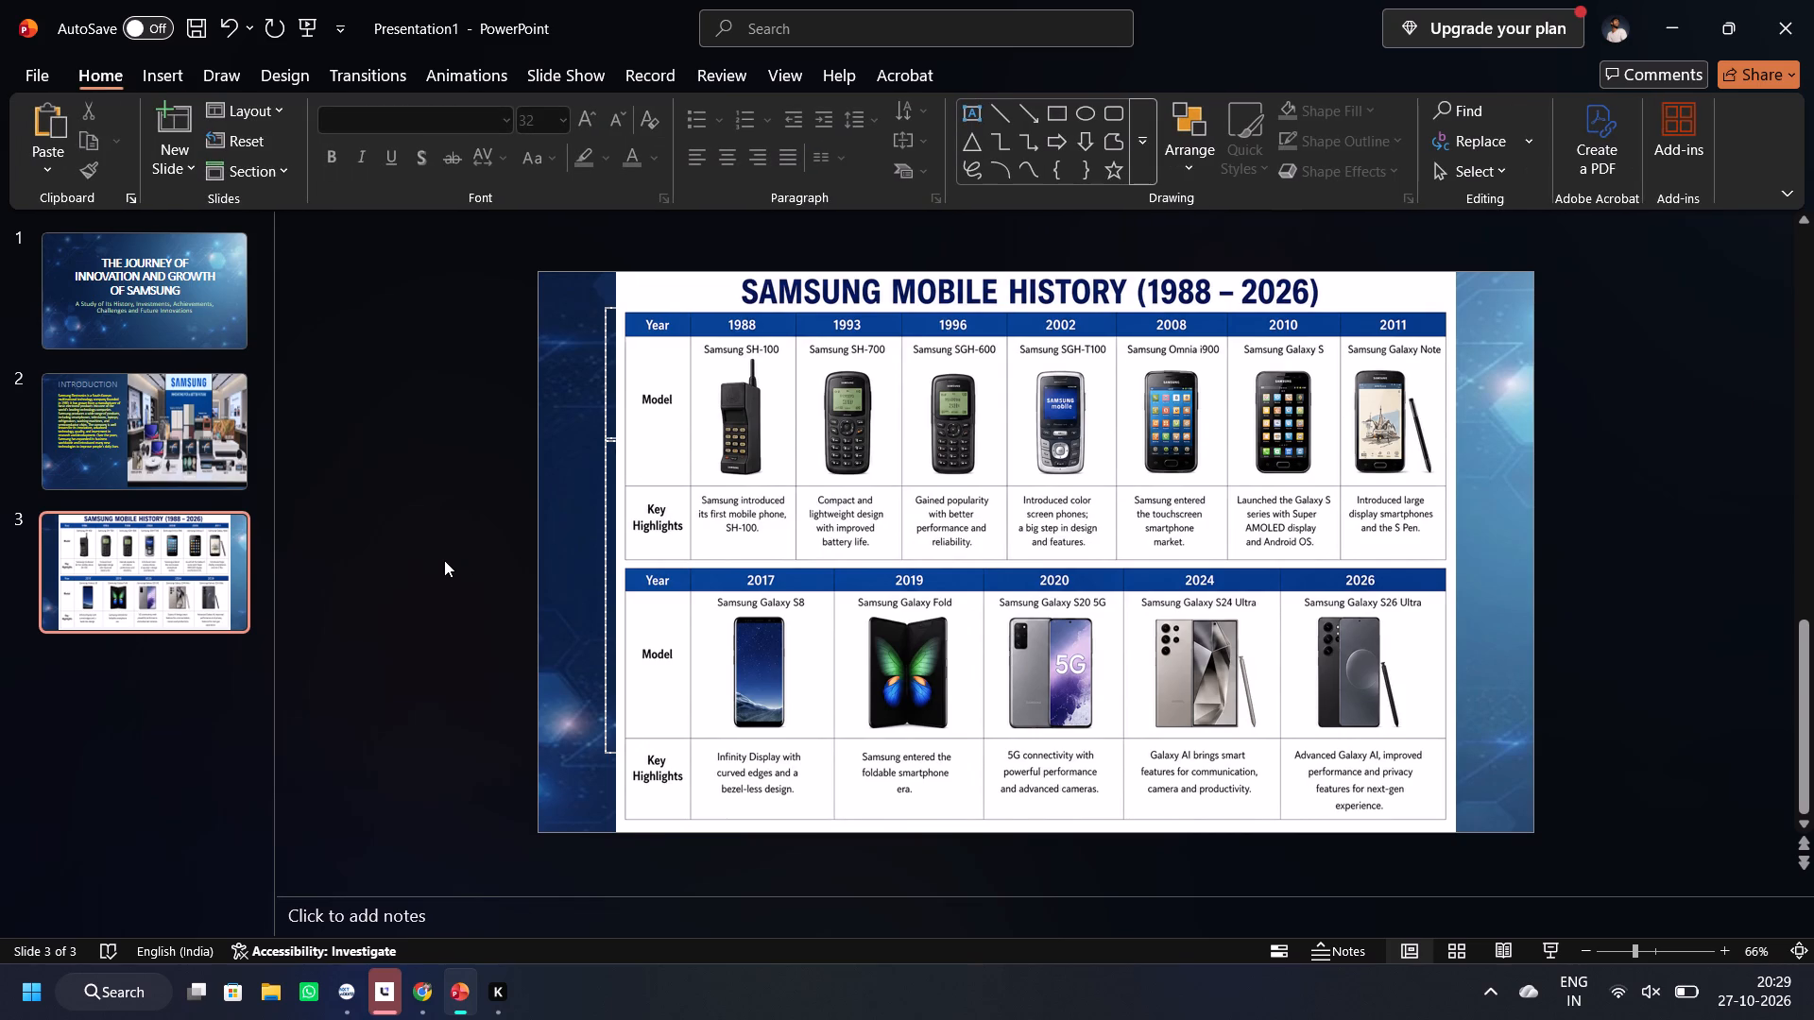
left_click(627, 508)
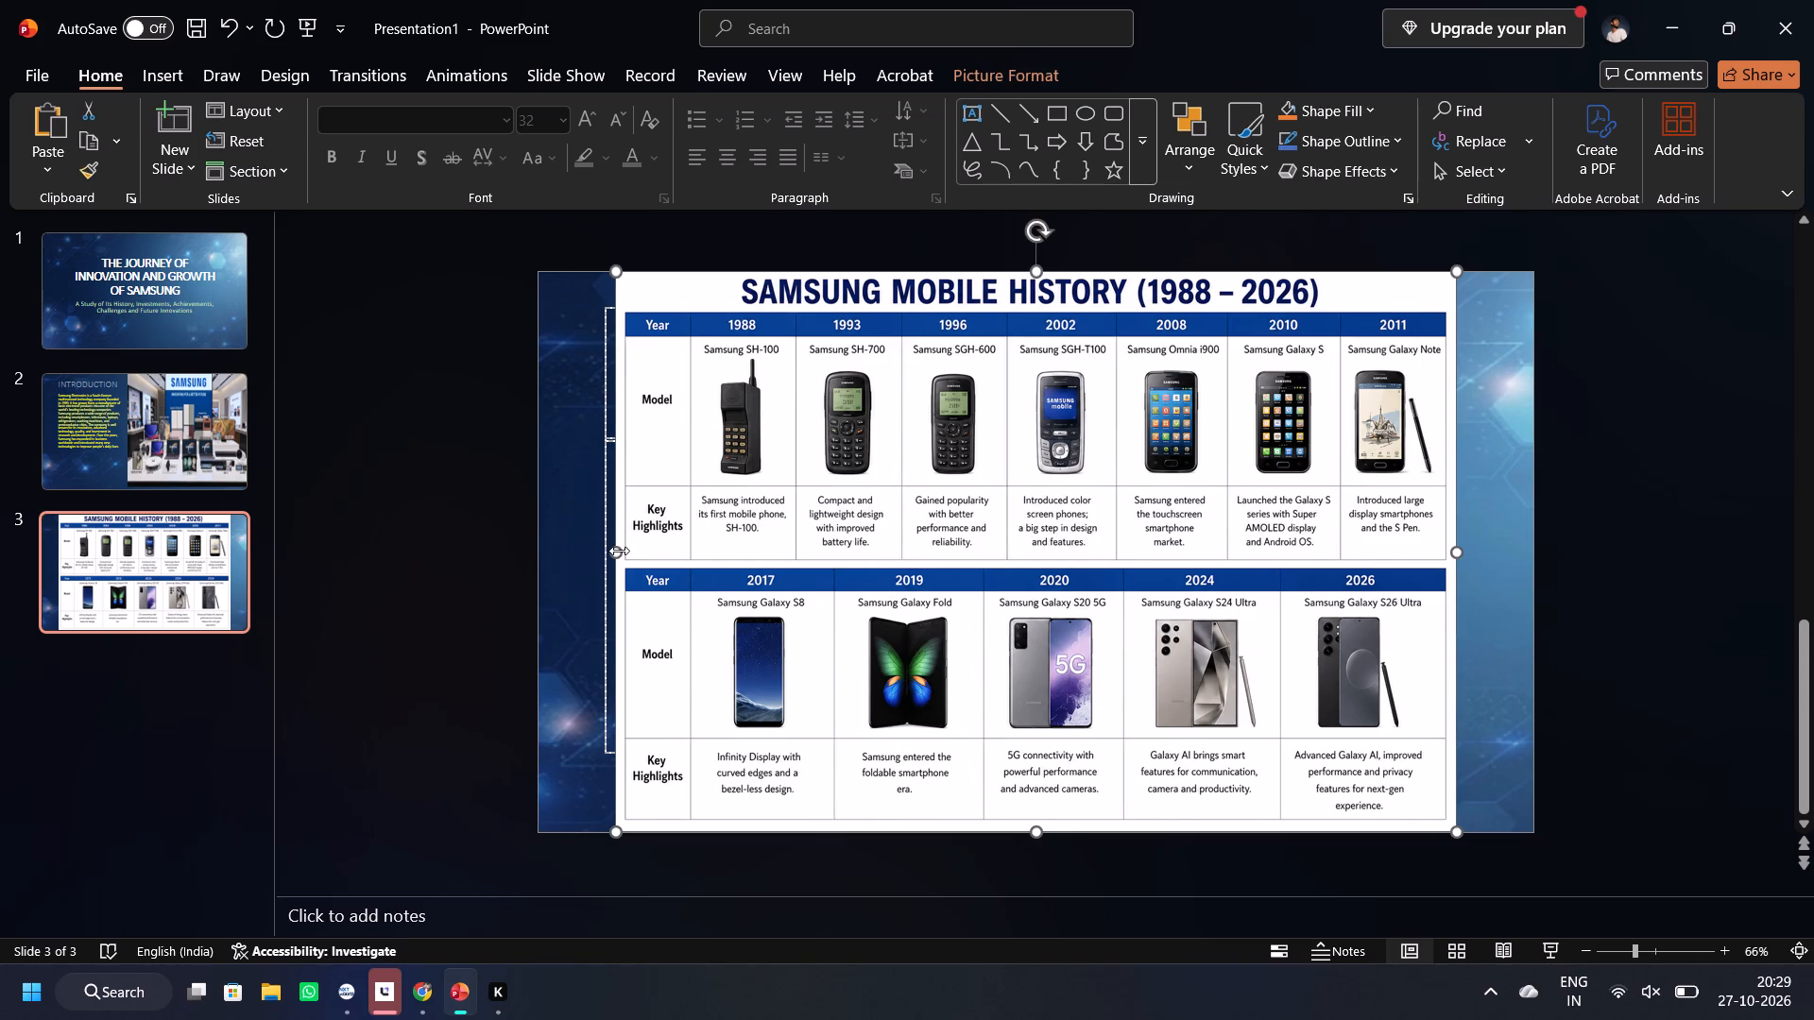
left_click_drag(619, 551, 537, 554)
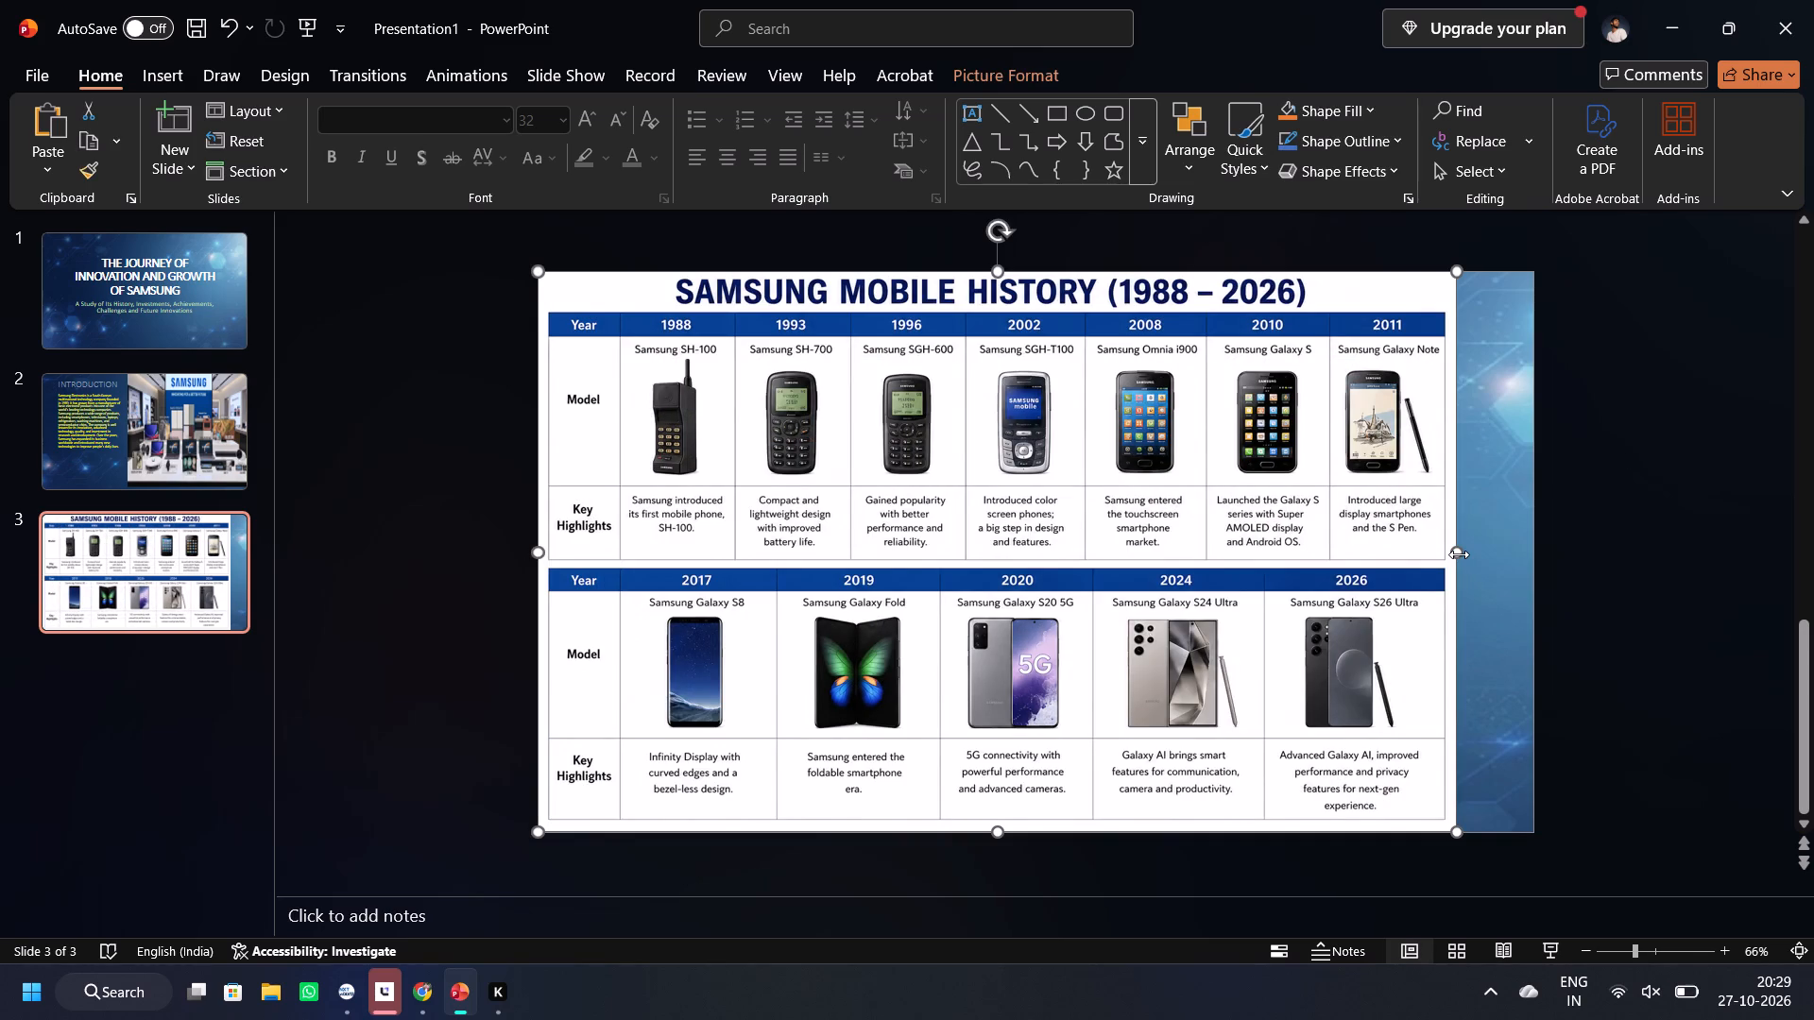
left_click_drag(1459, 554, 1532, 554)
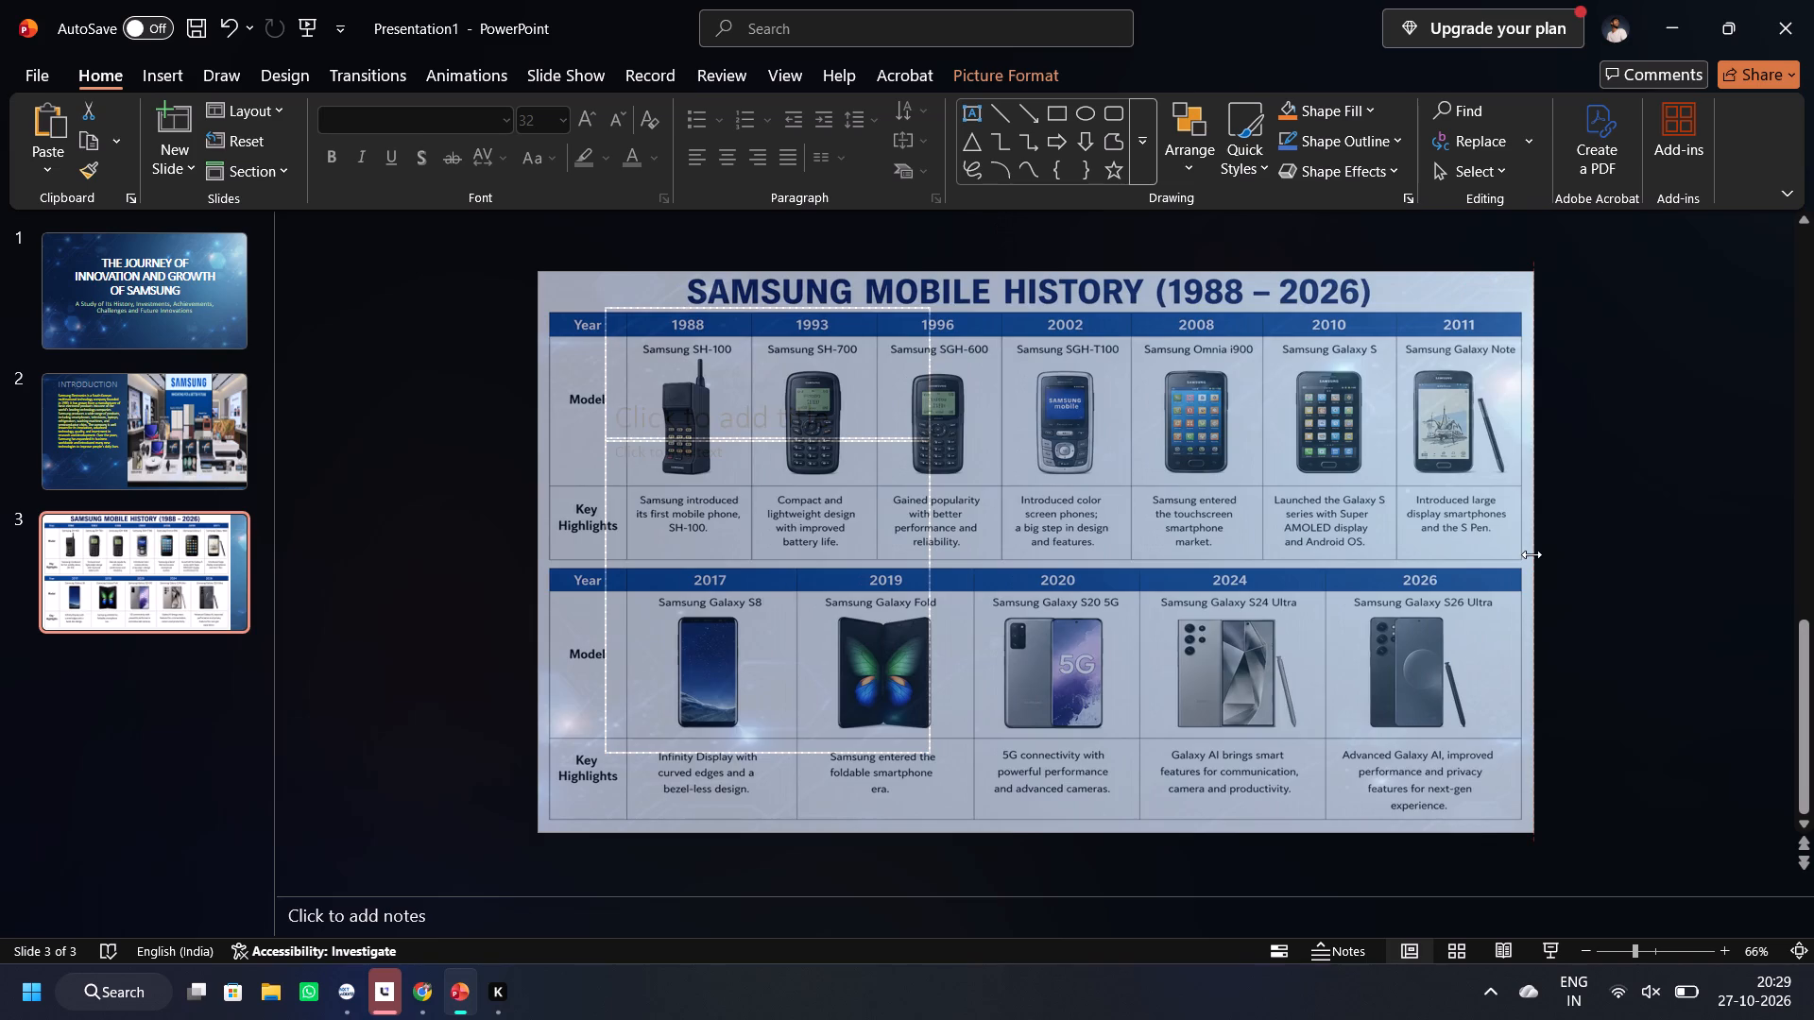
left_click(1679, 401)
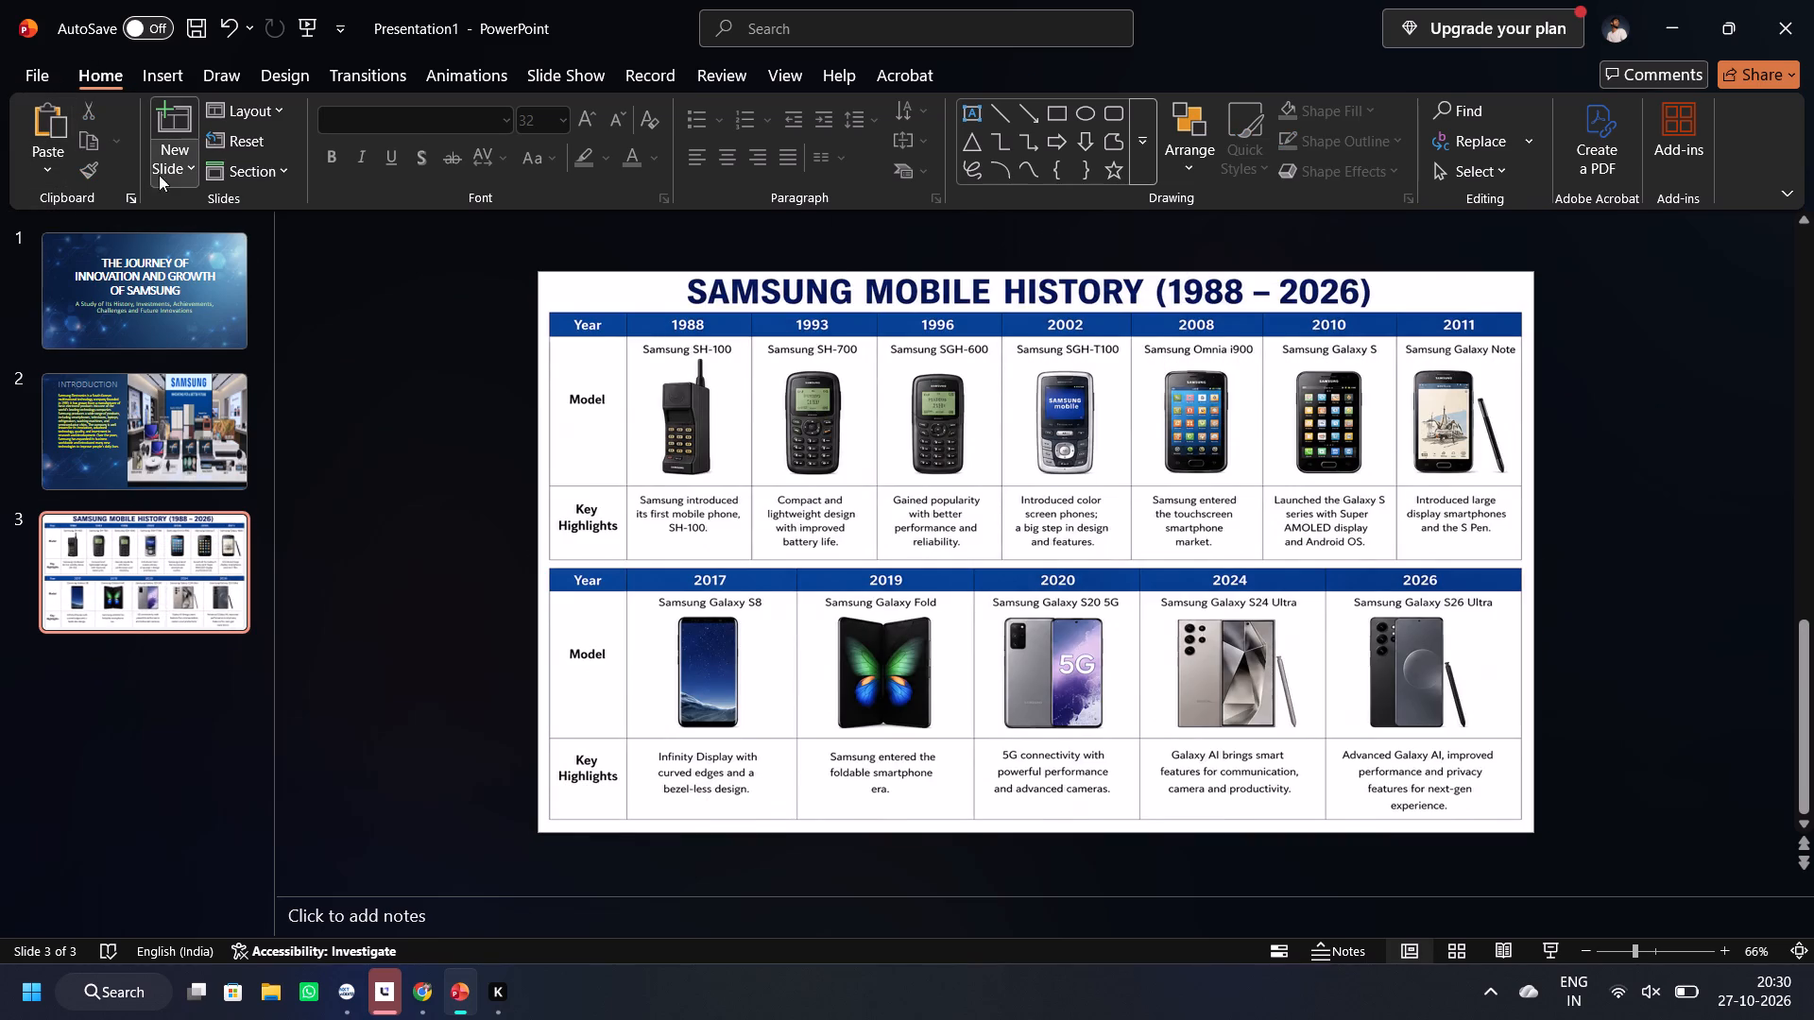
left_click(170, 138)
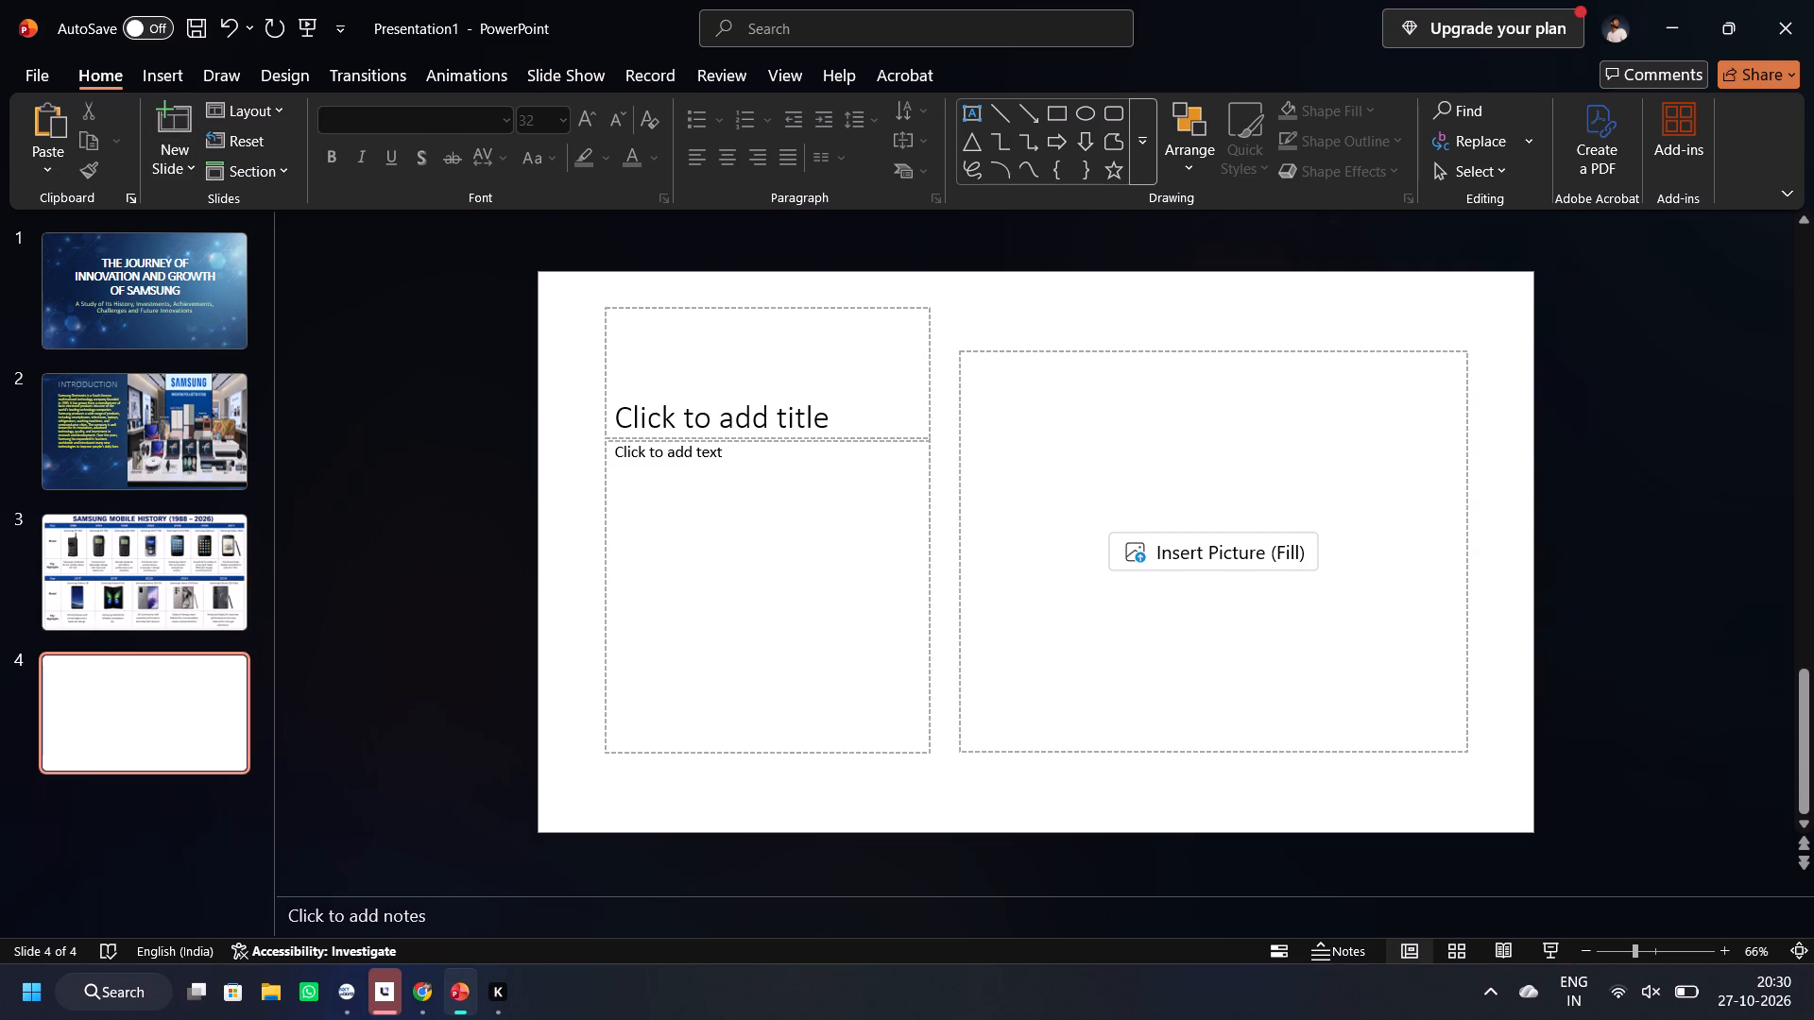
left_click(259, 105)
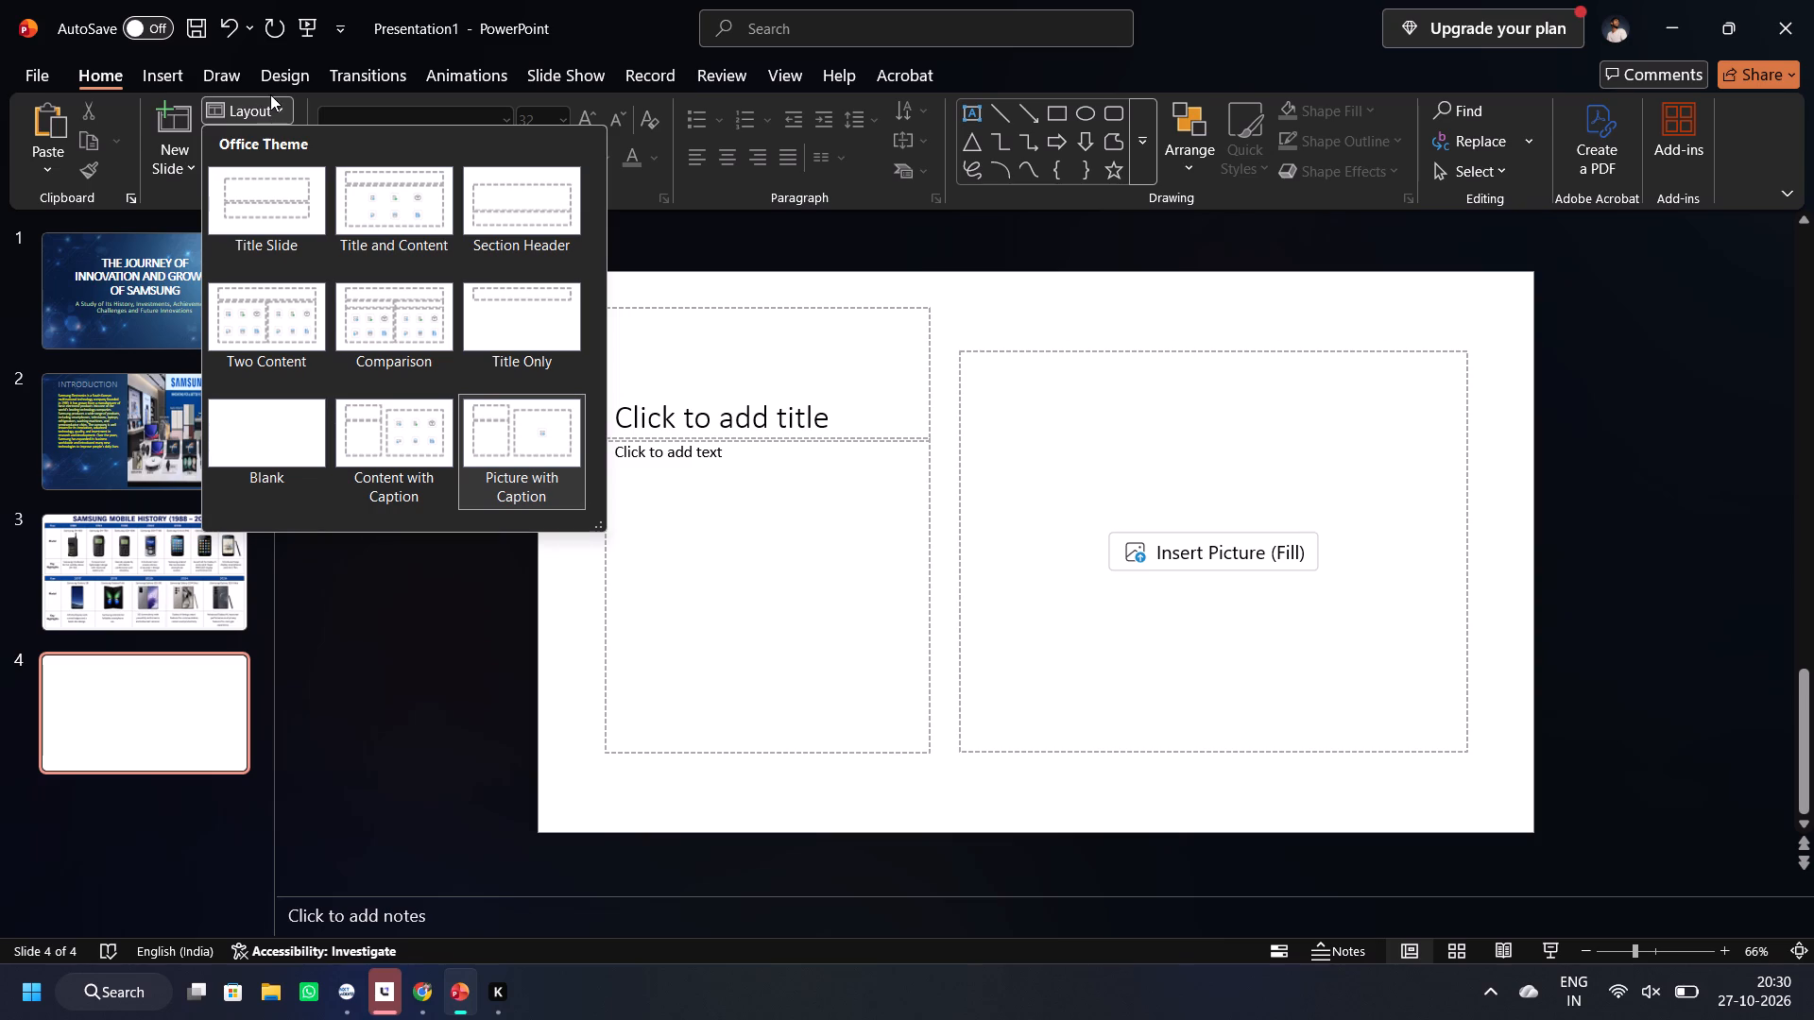
left_click(294, 449)
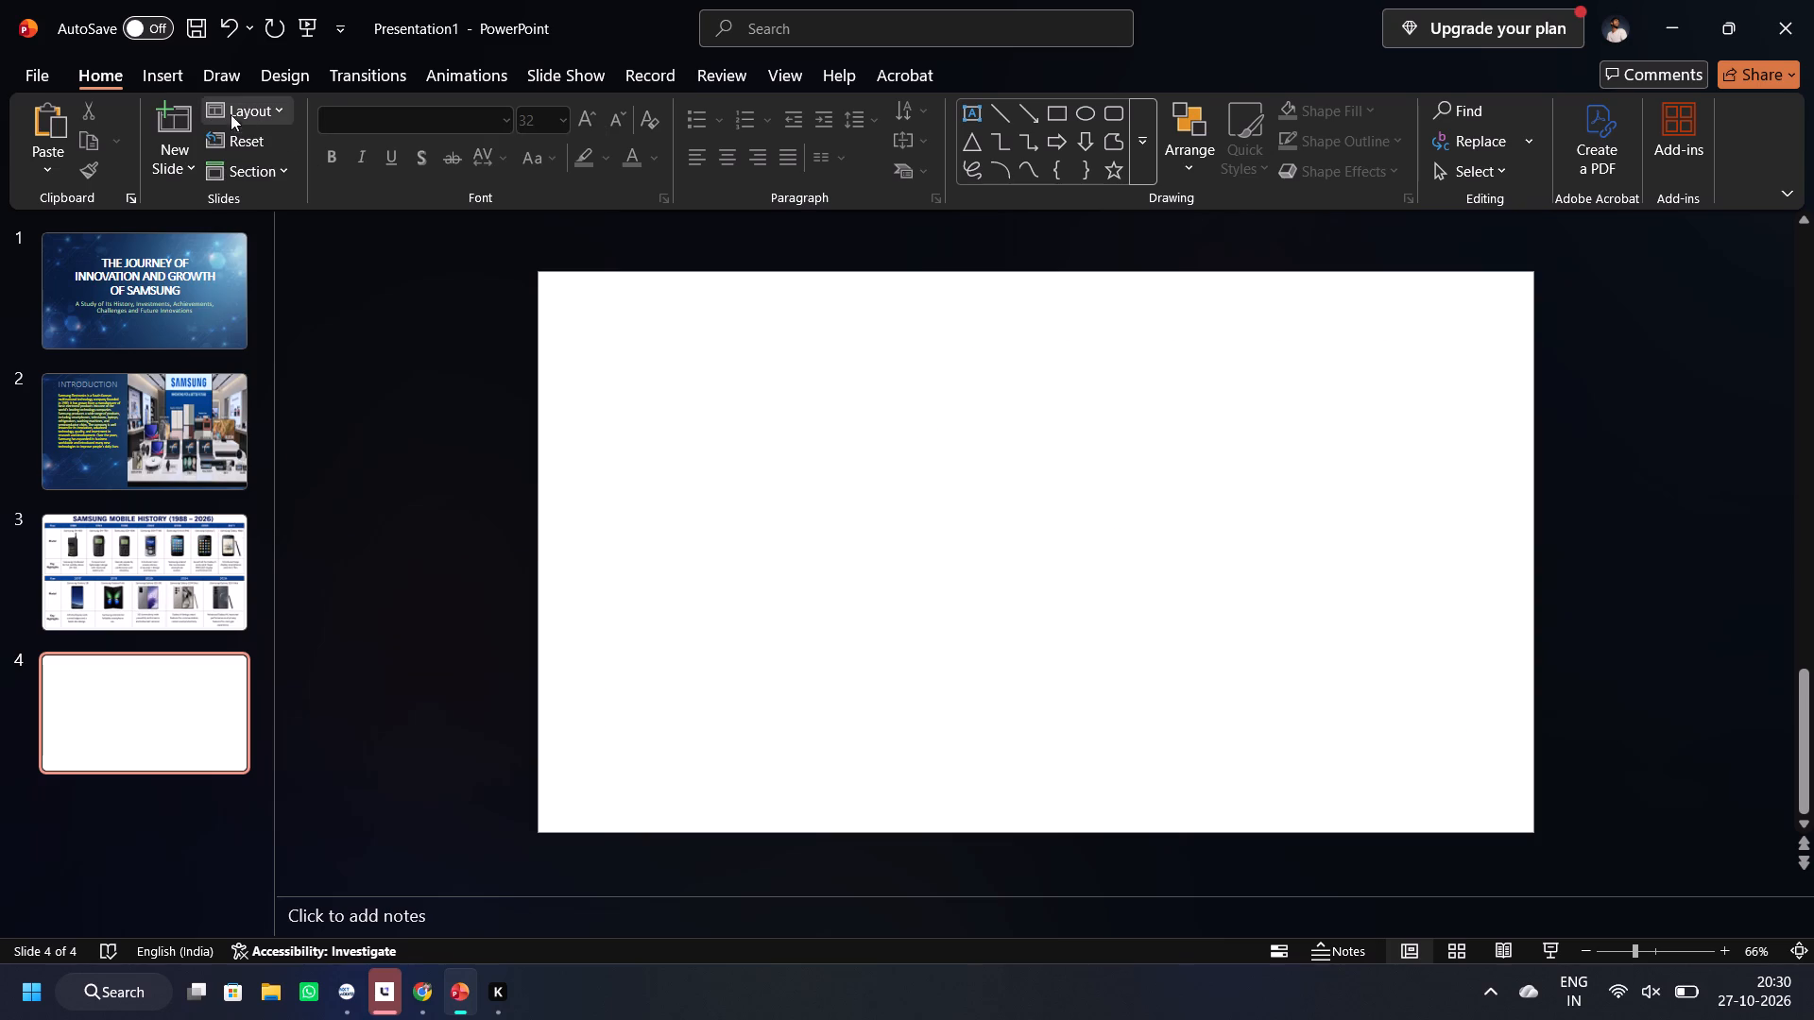
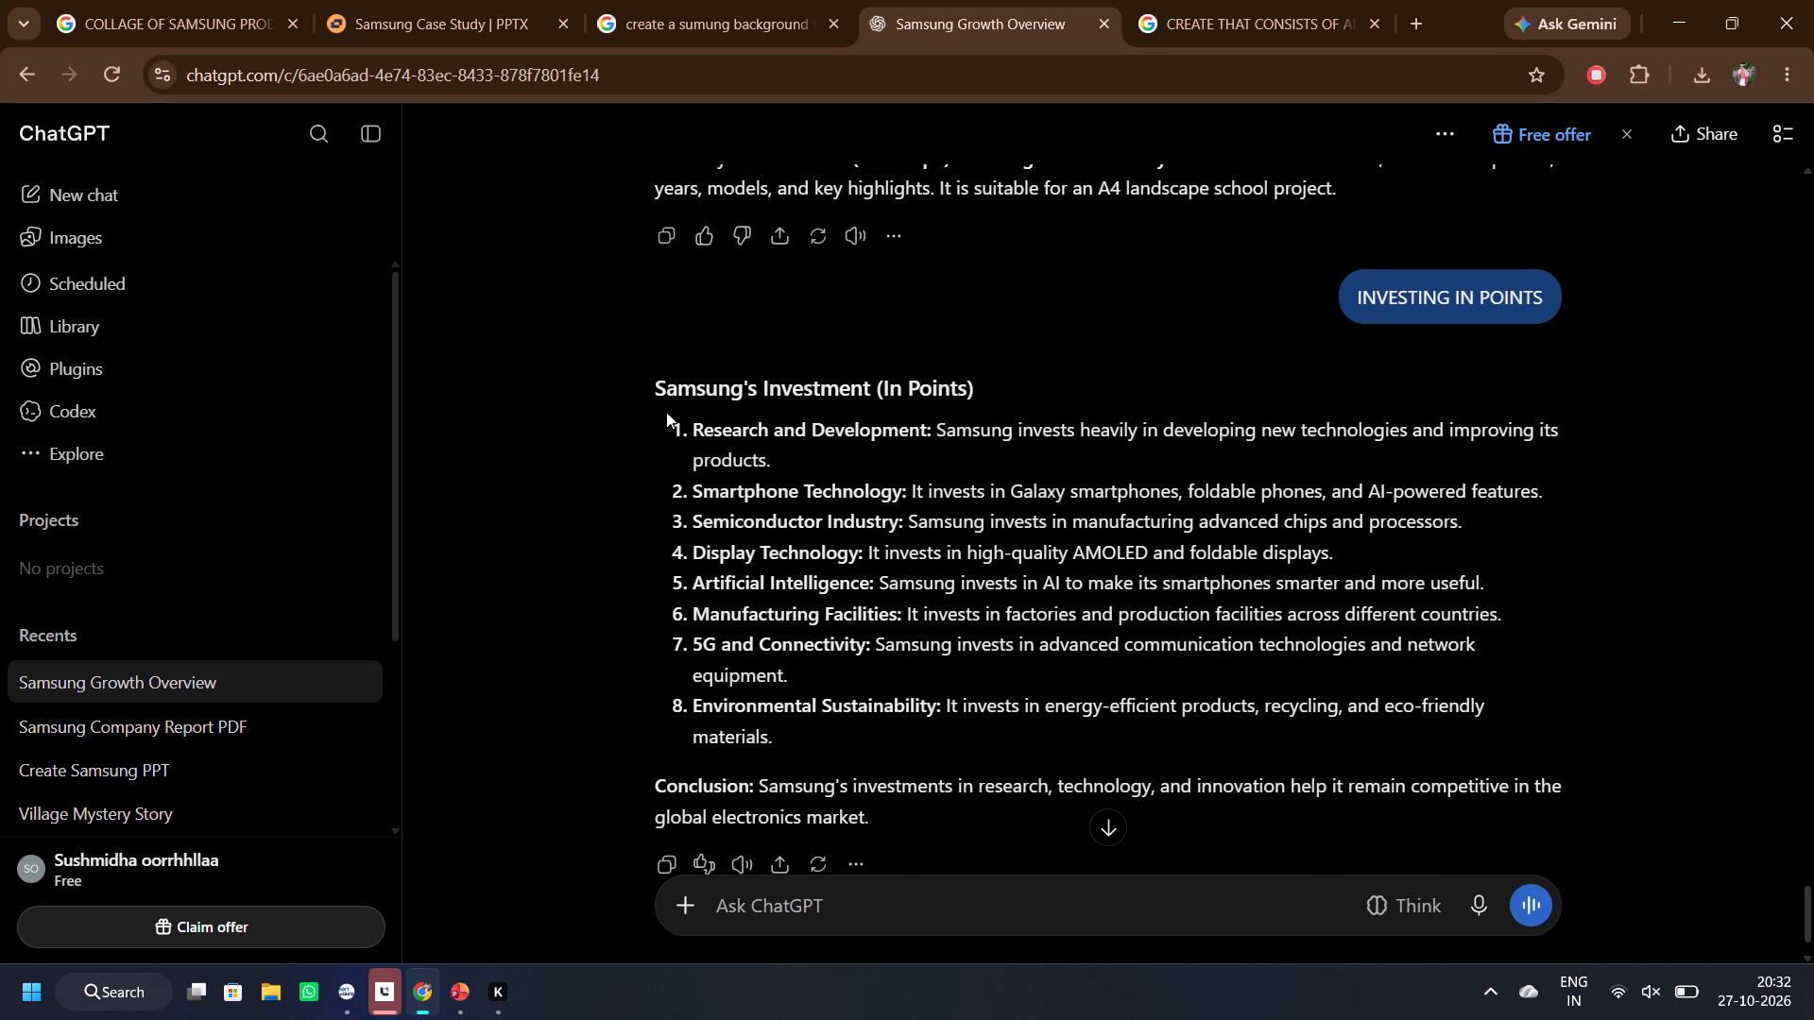
left_click(669, 422)
left_click_drag(669, 422, 952, 823)
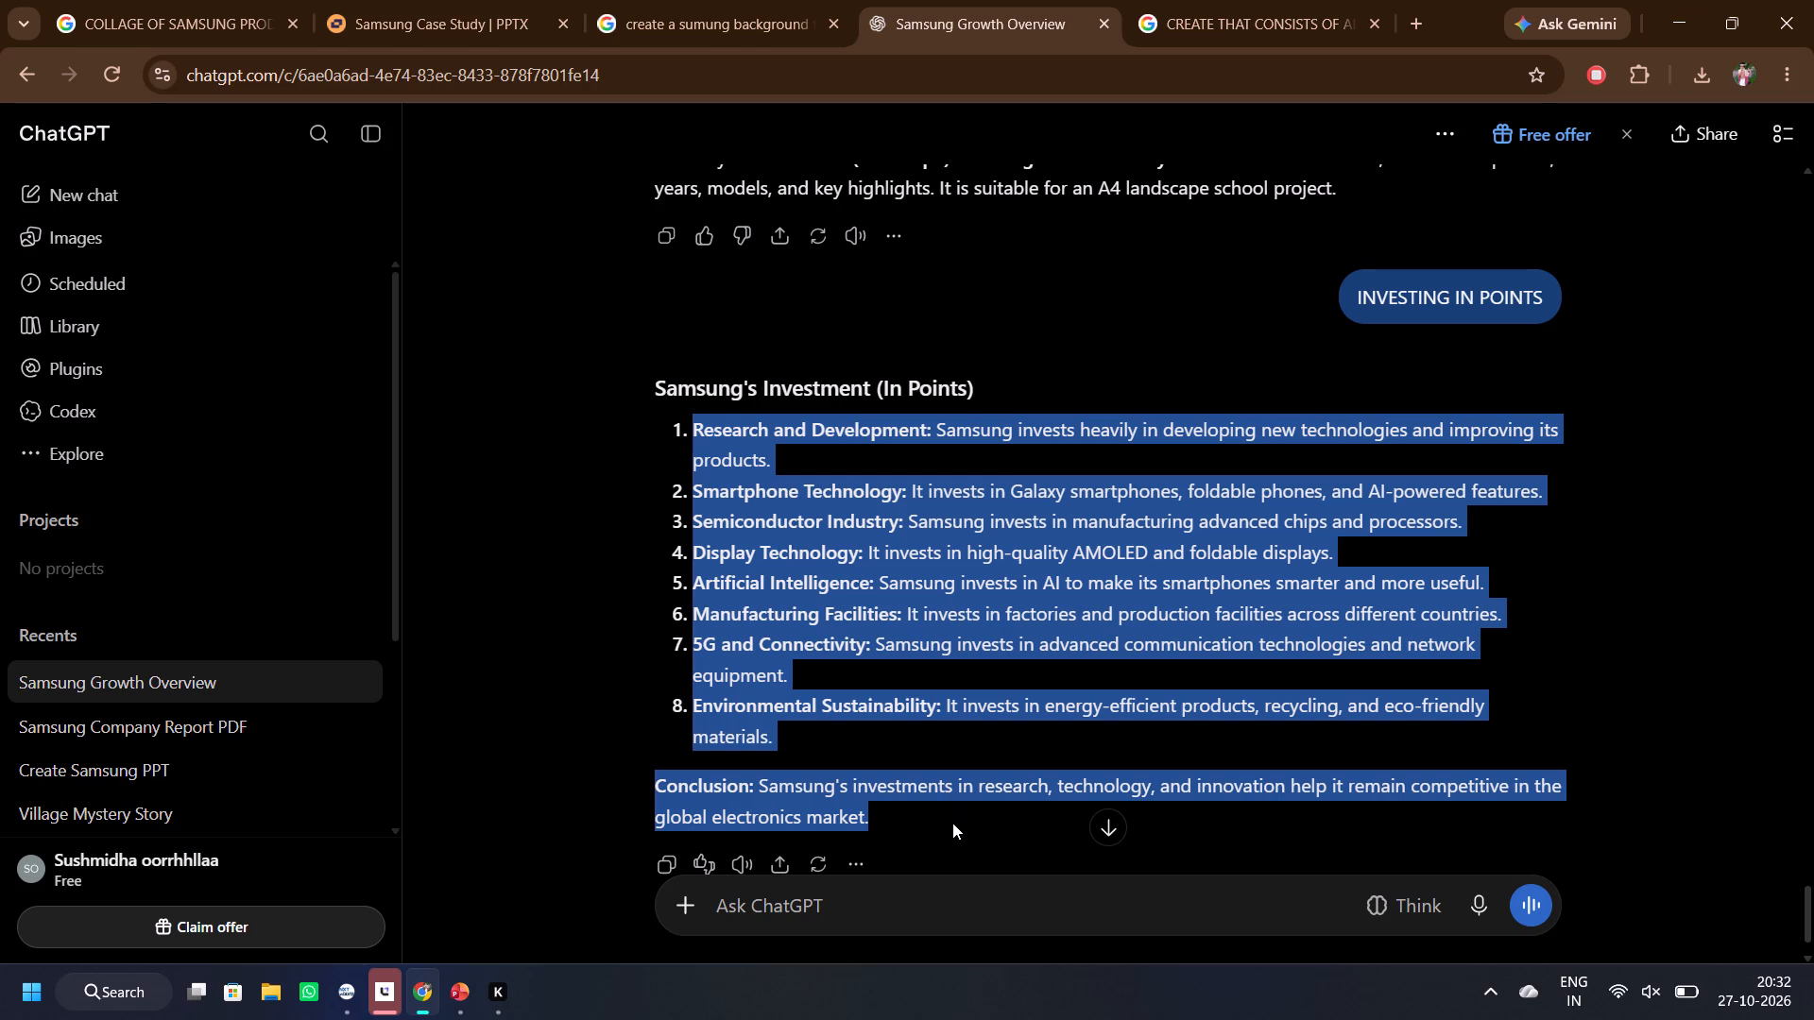
key("ctrl+c")
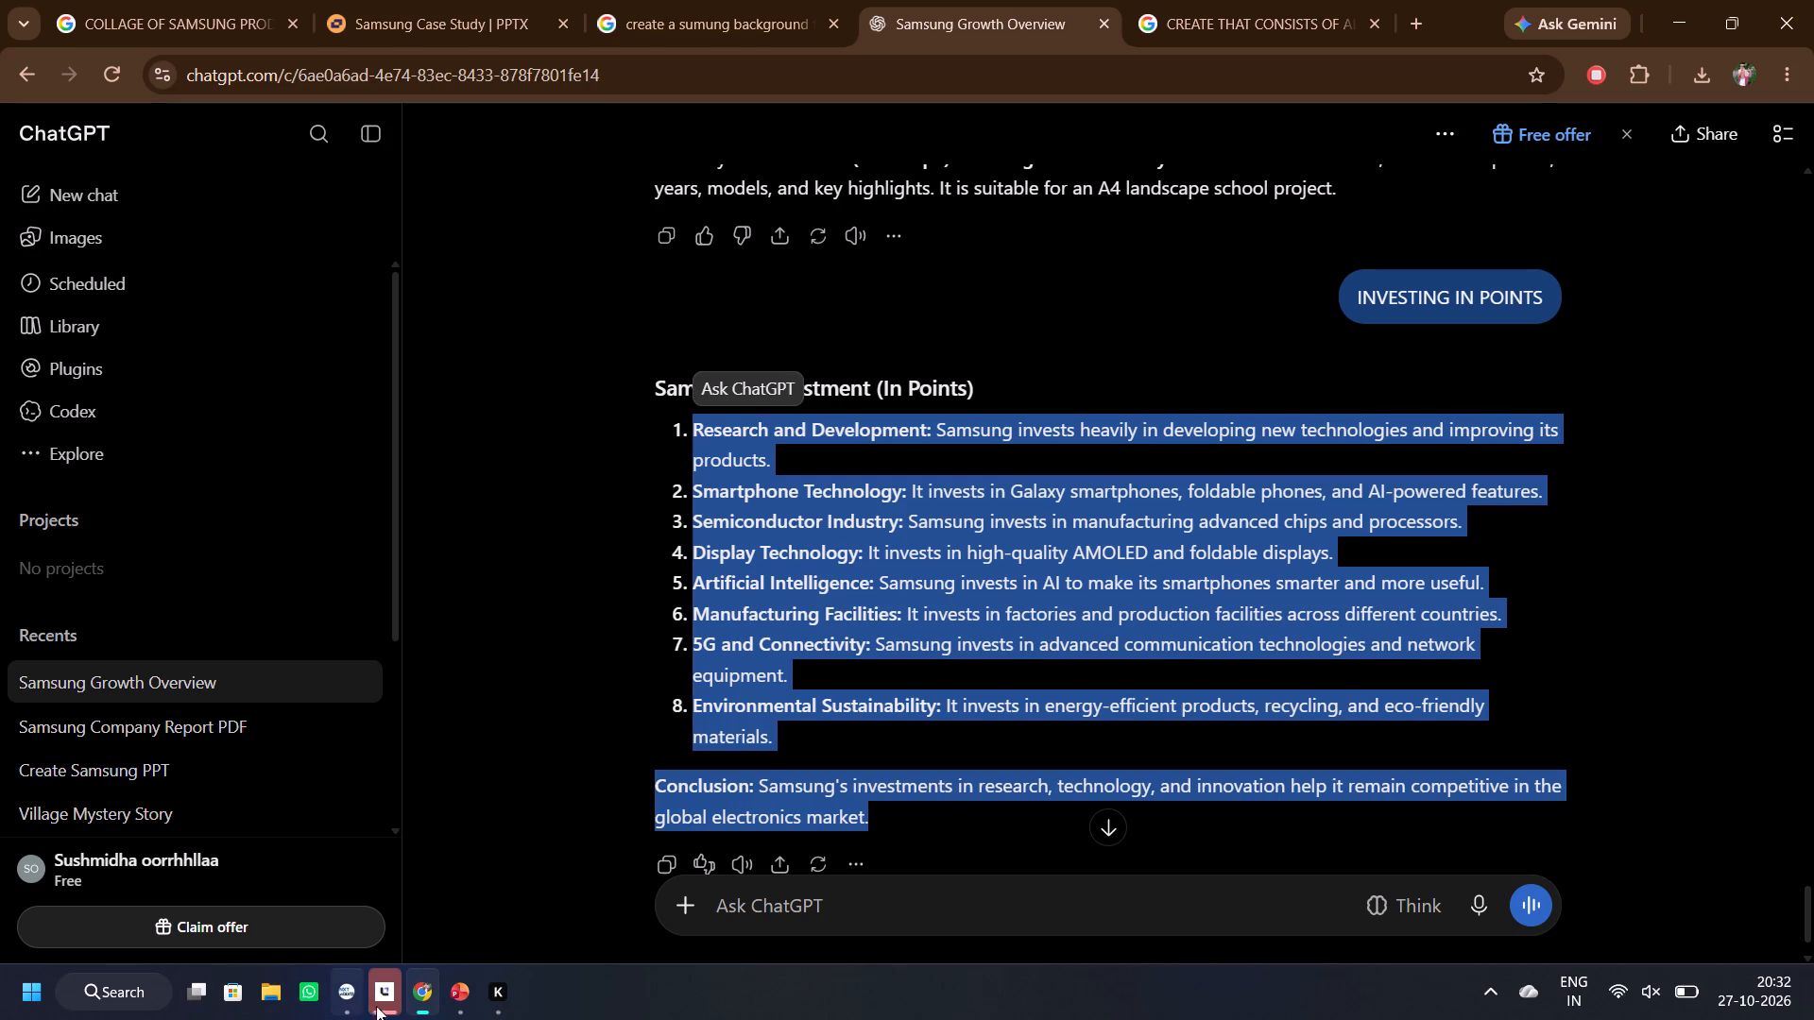
left_click(442, 1003)
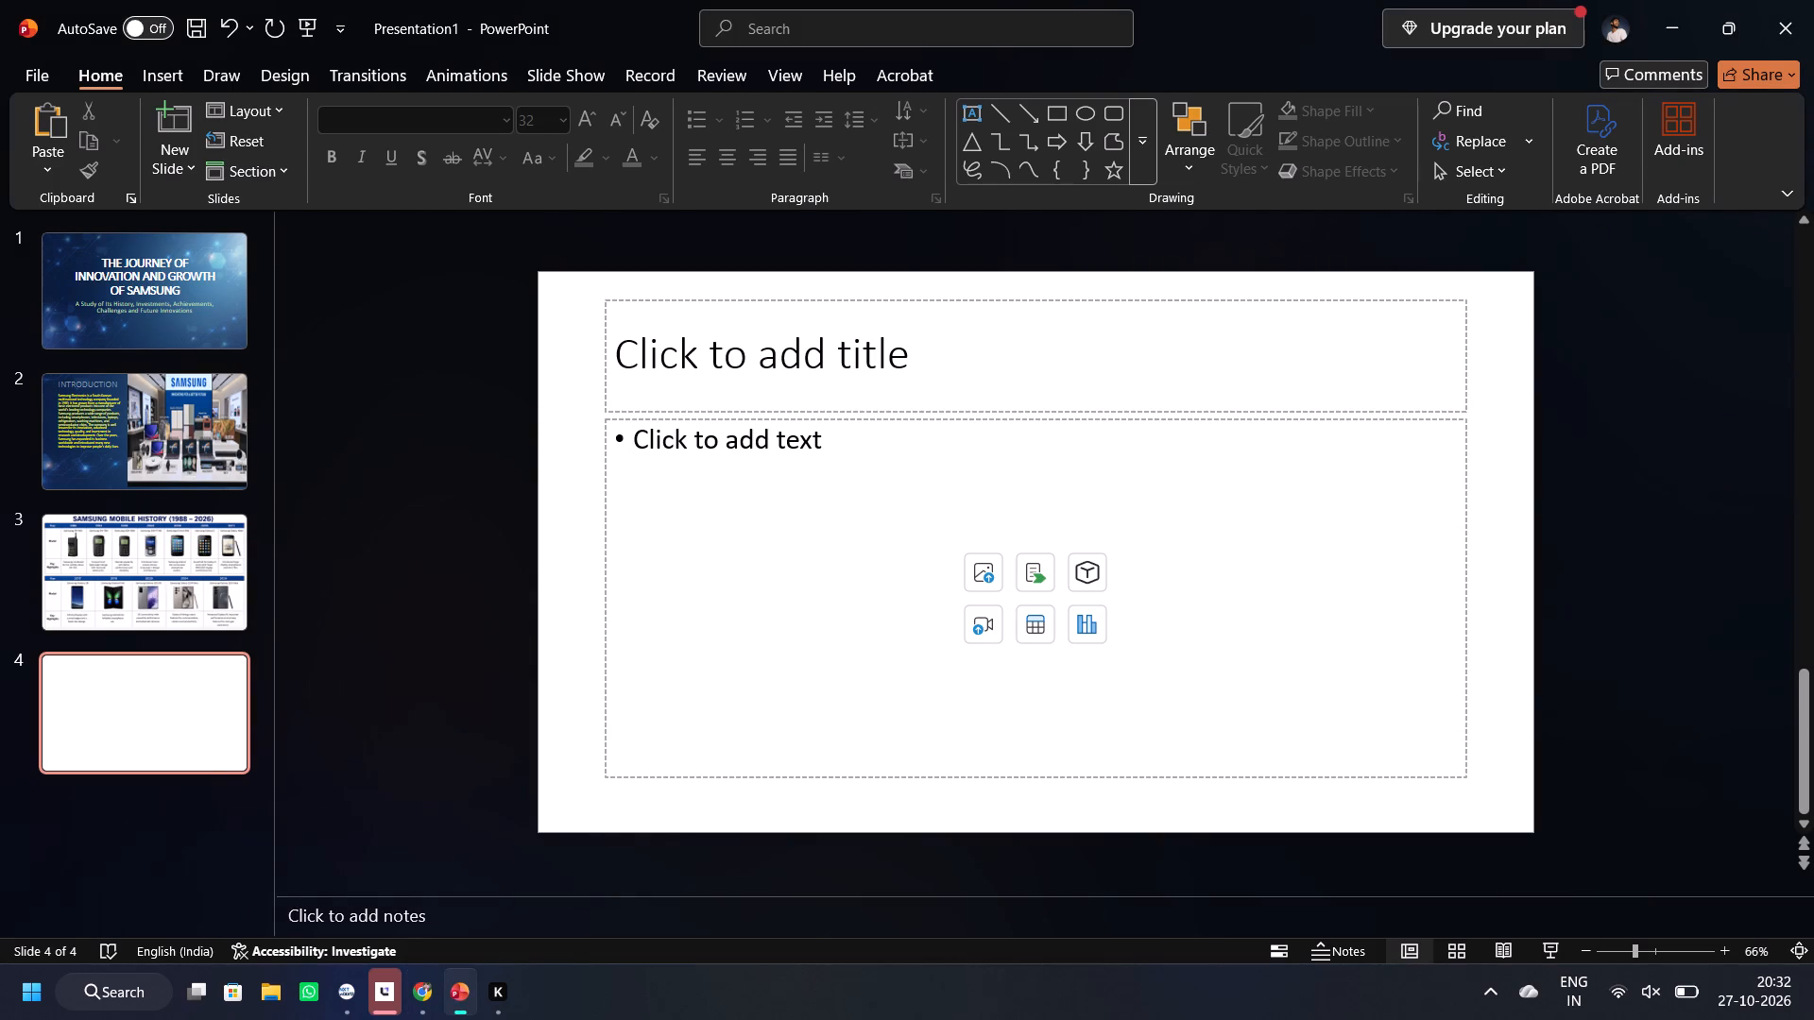
left_click(699, 464)
key("ctrl+v")
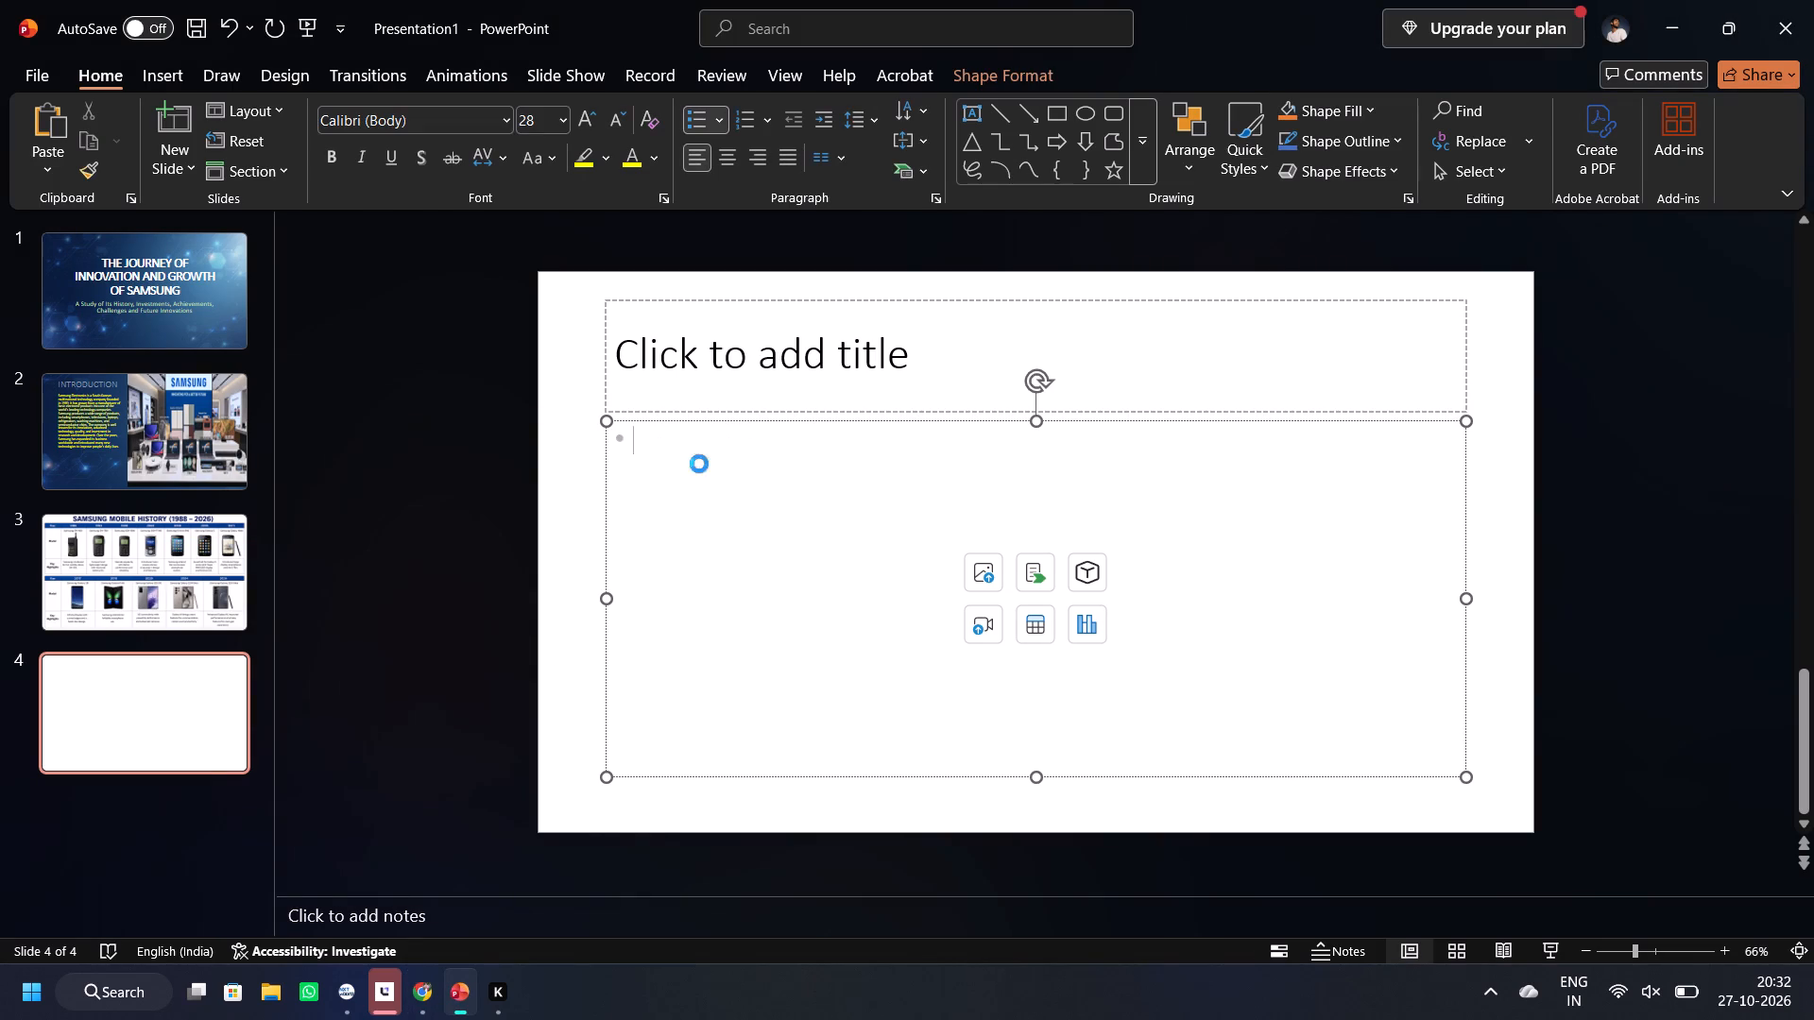
left_click(563, 585)
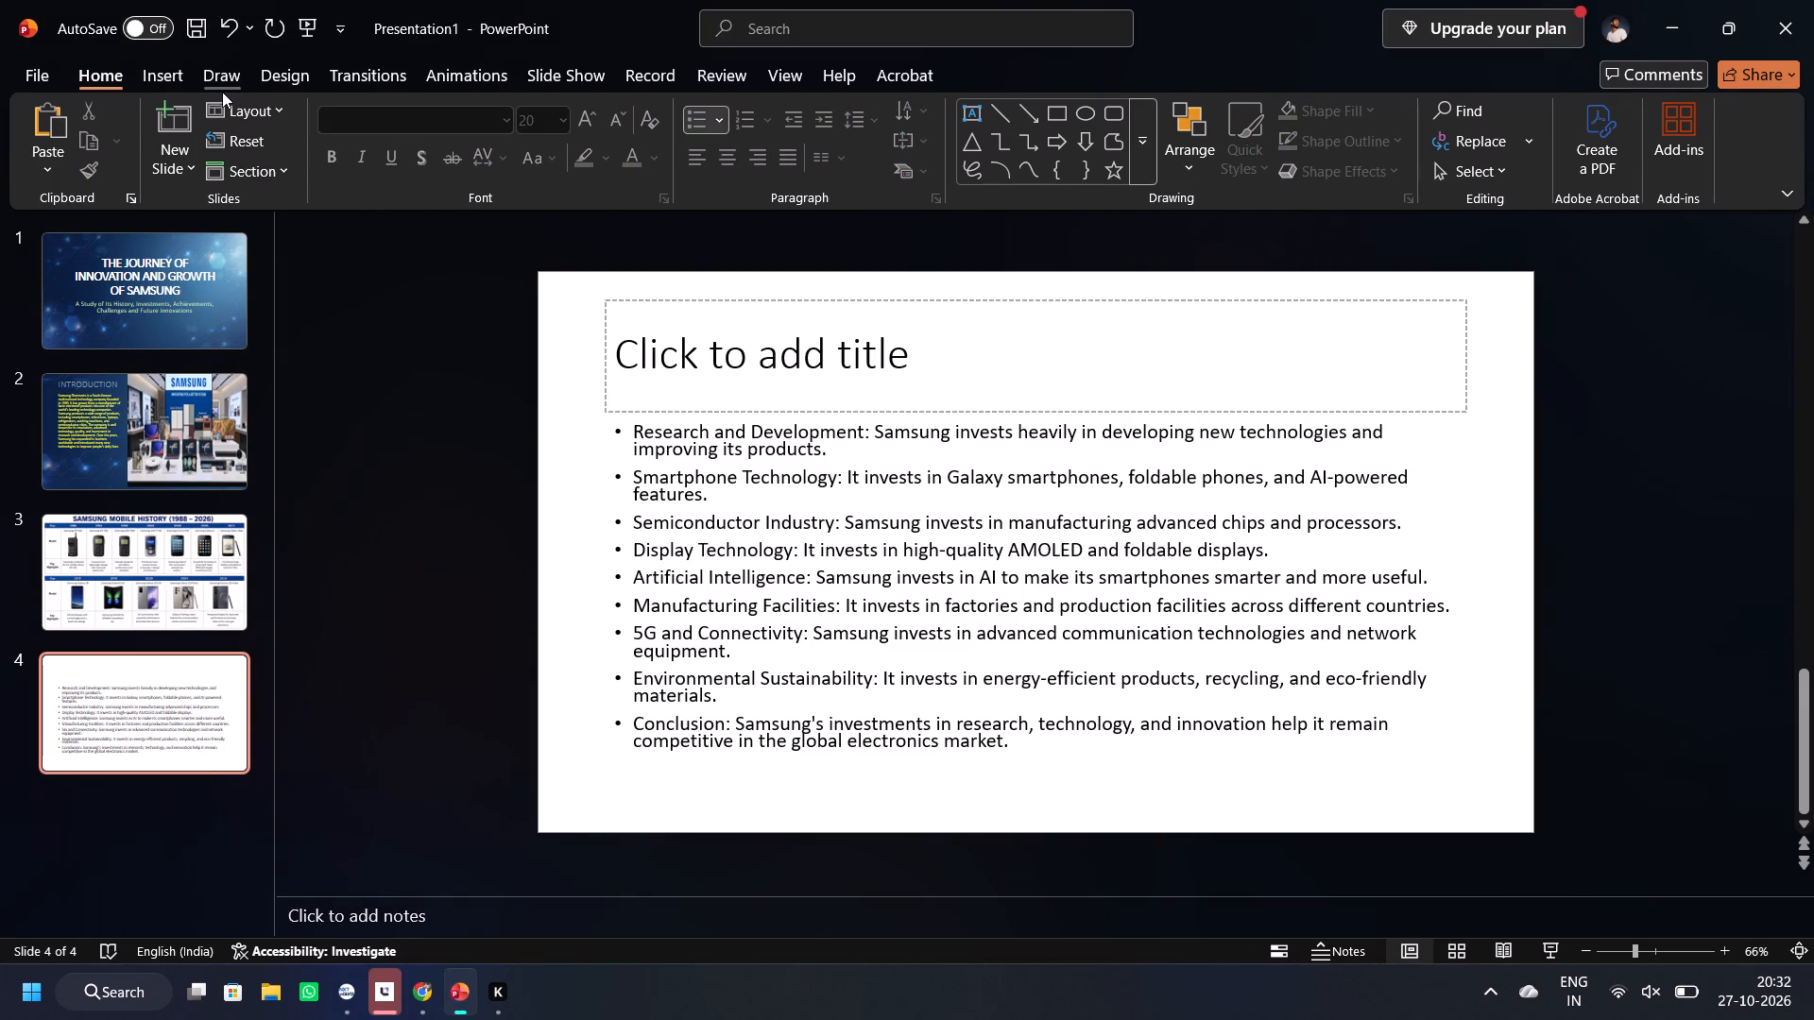
left_click(156, 86)
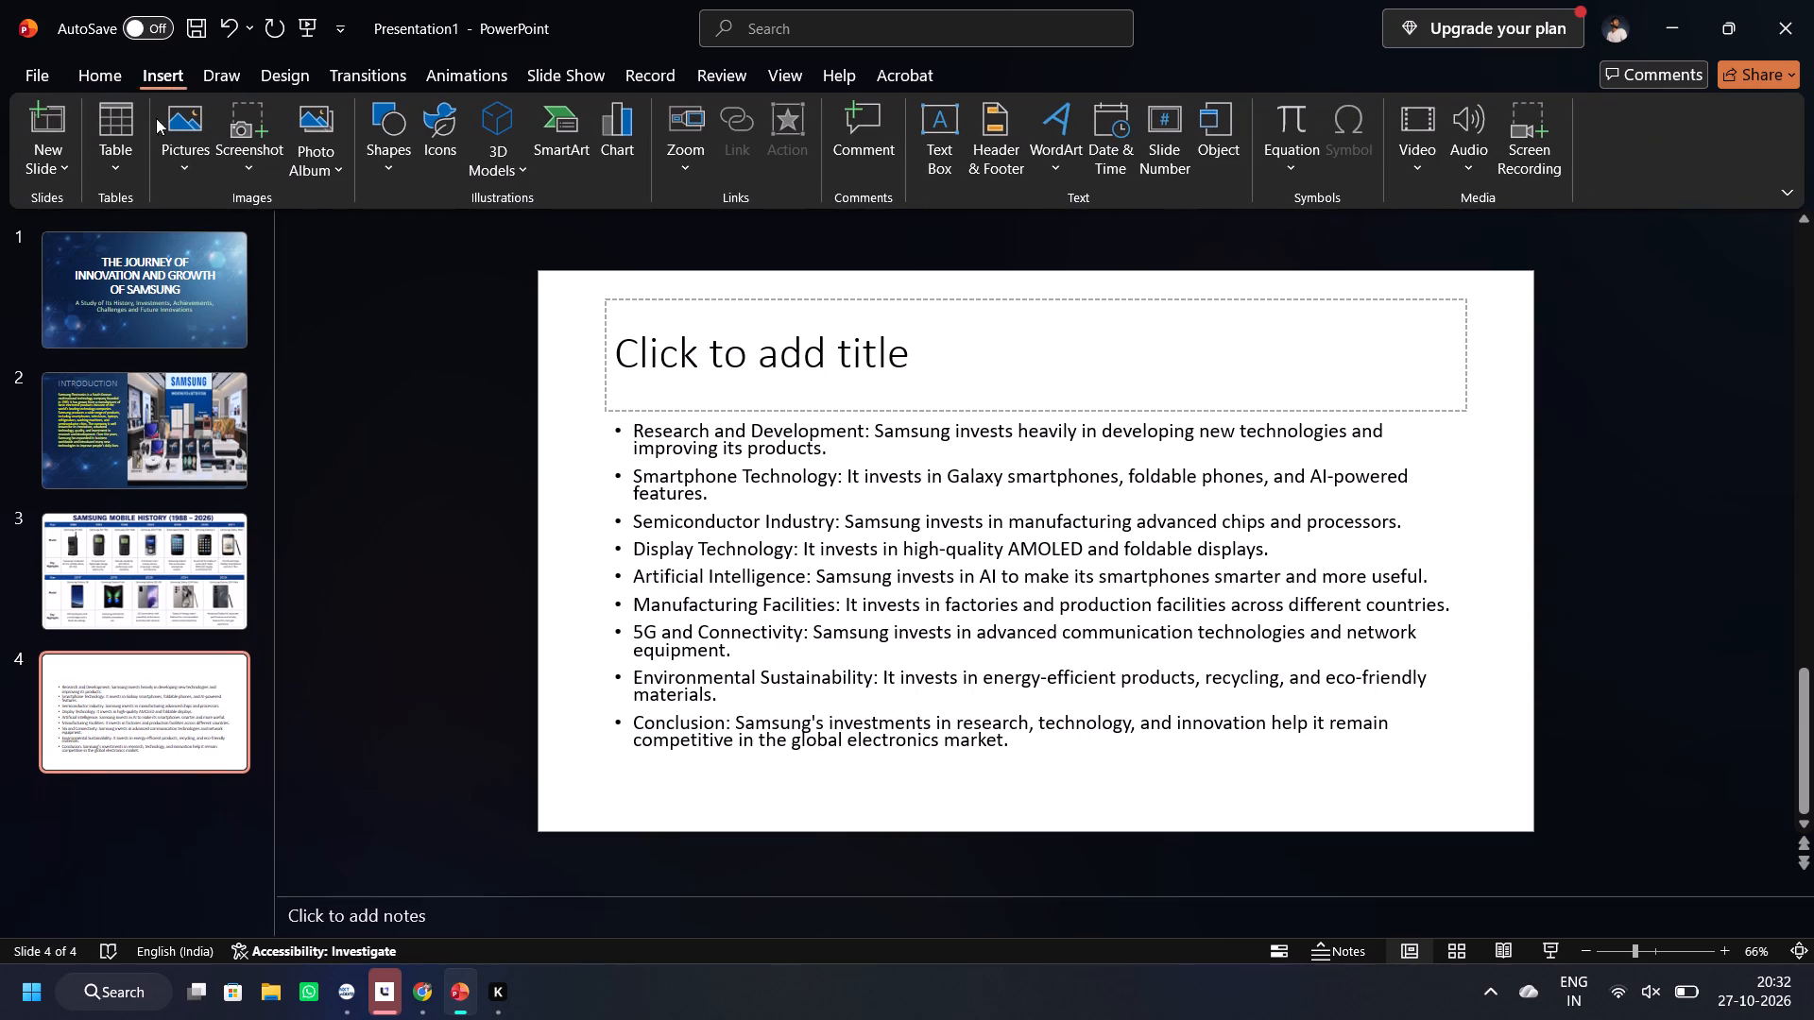
left_click(186, 150)
left_click(229, 237)
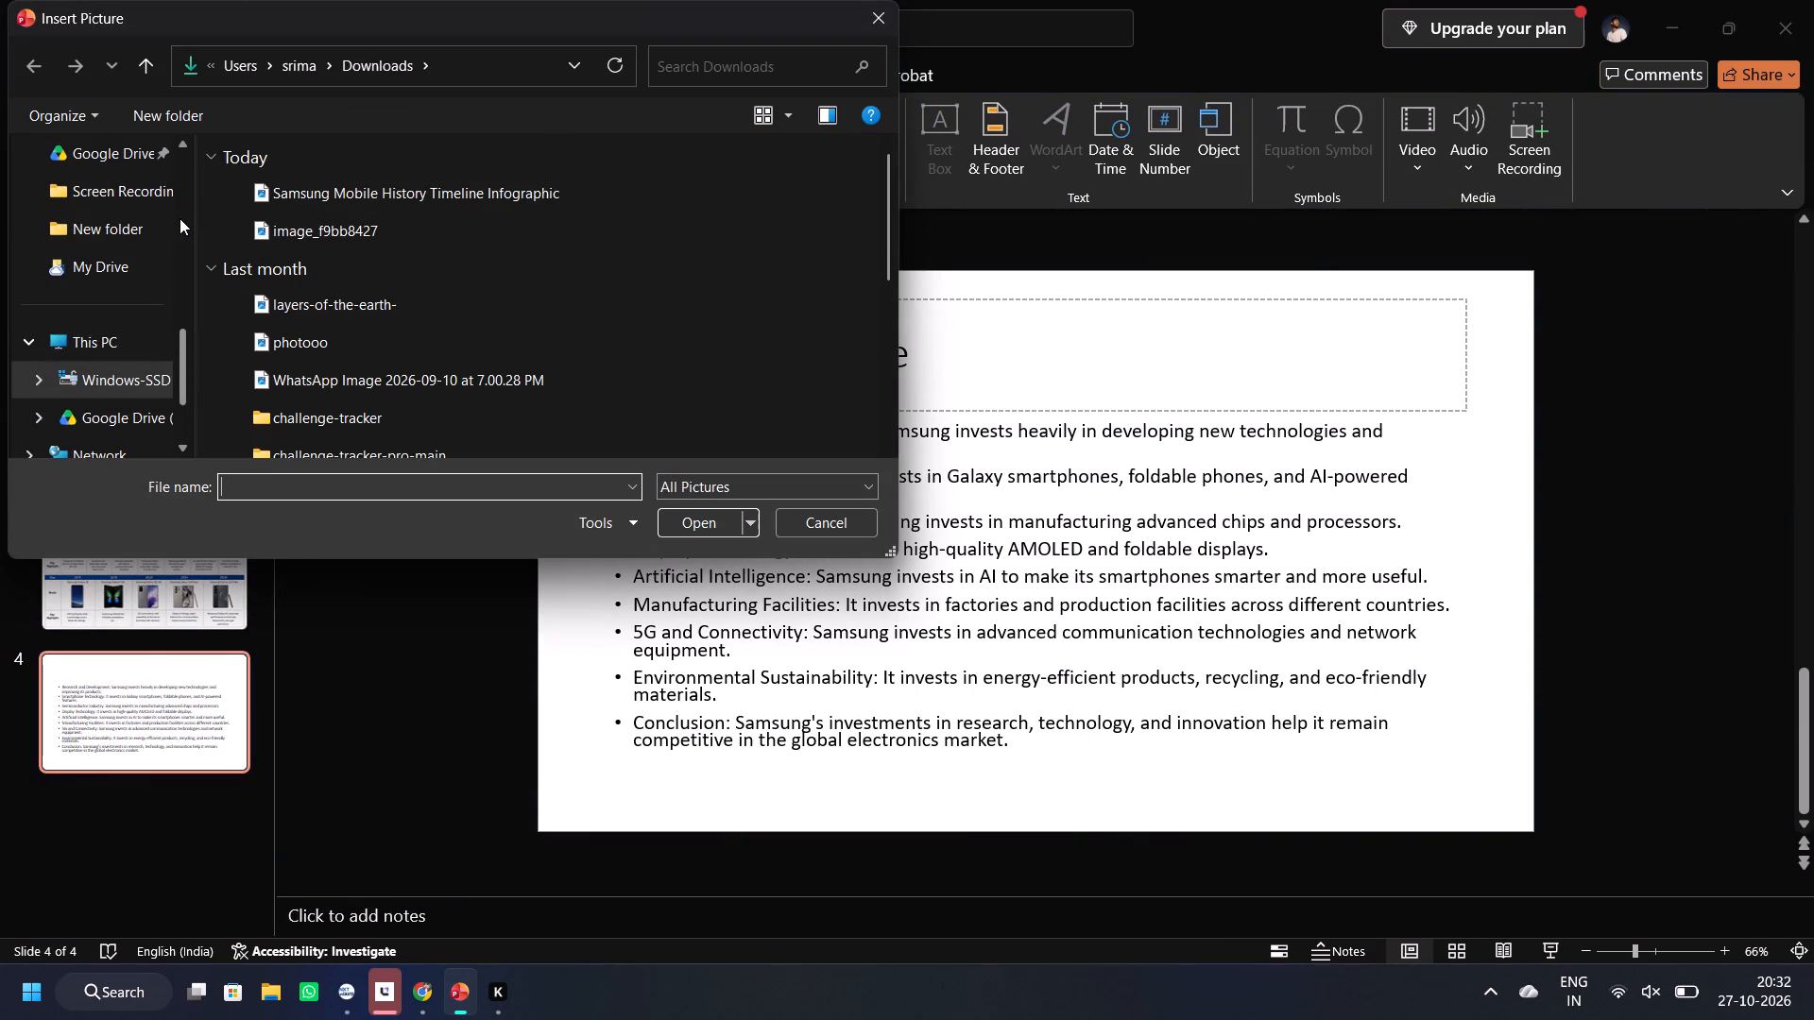
double_click(182, 218)
left_click_drag(182, 218, 184, 170)
left_click(139, 161)
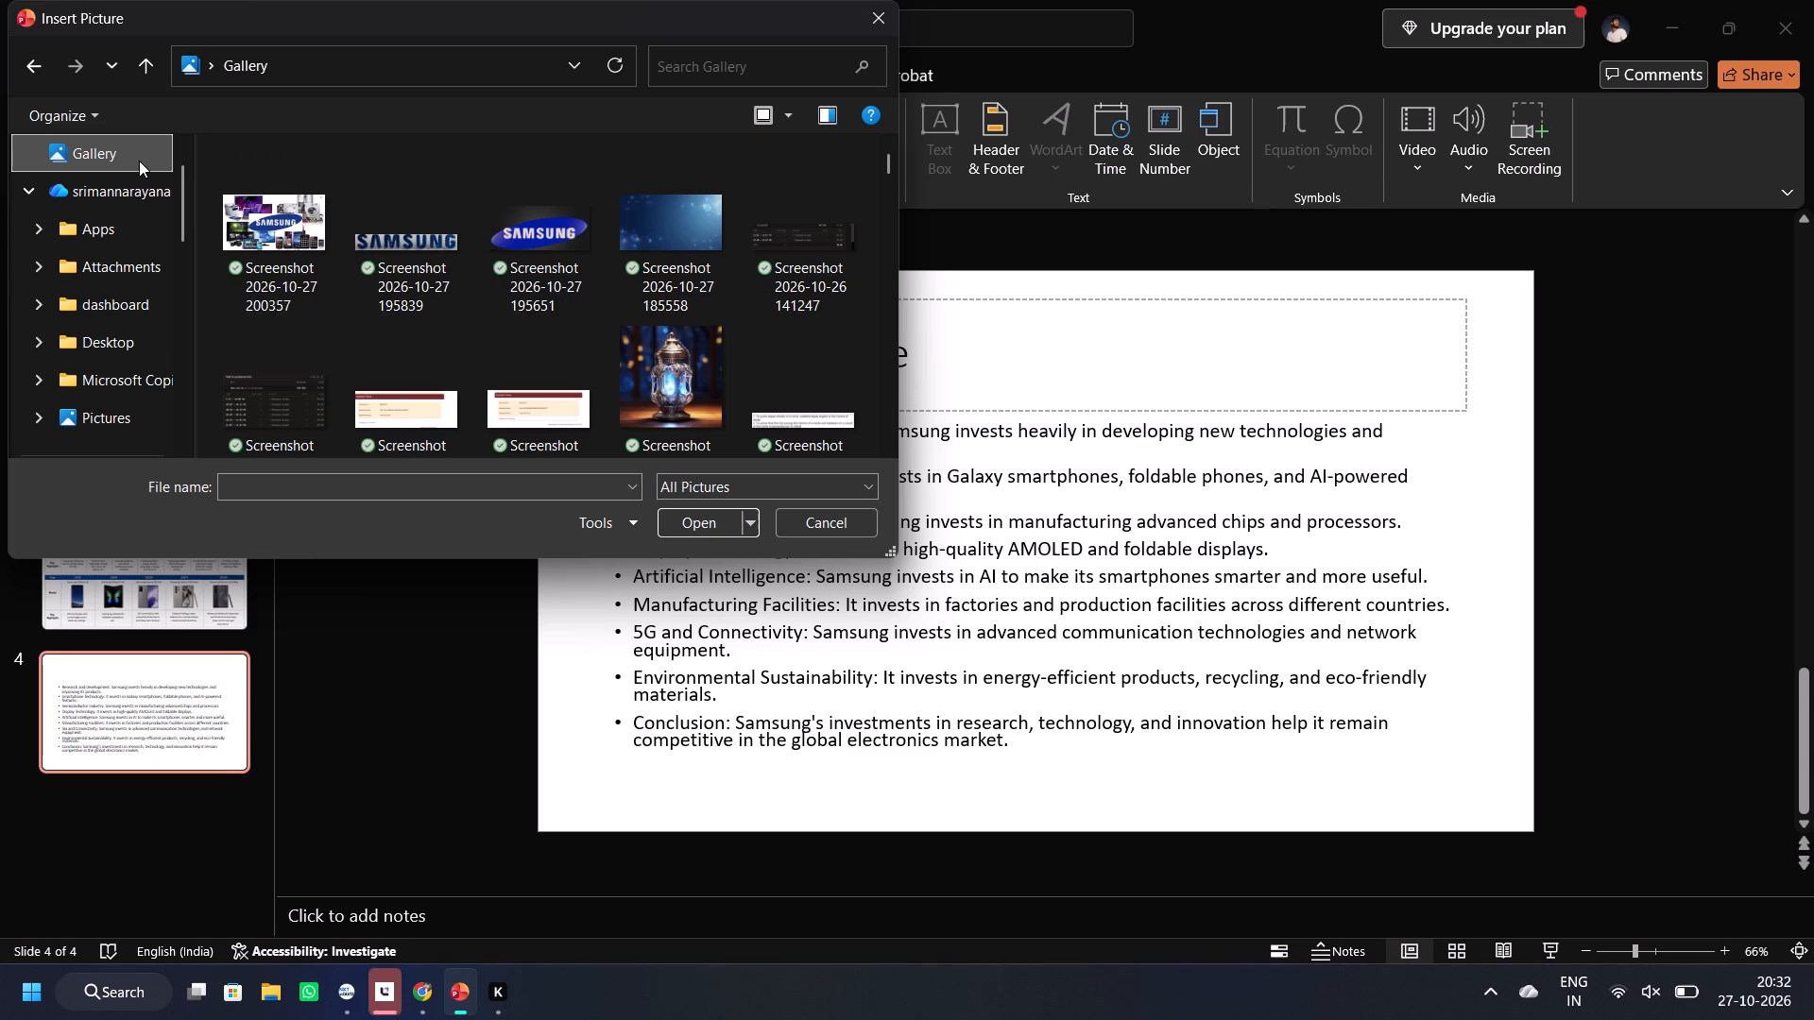
left_click(641, 239)
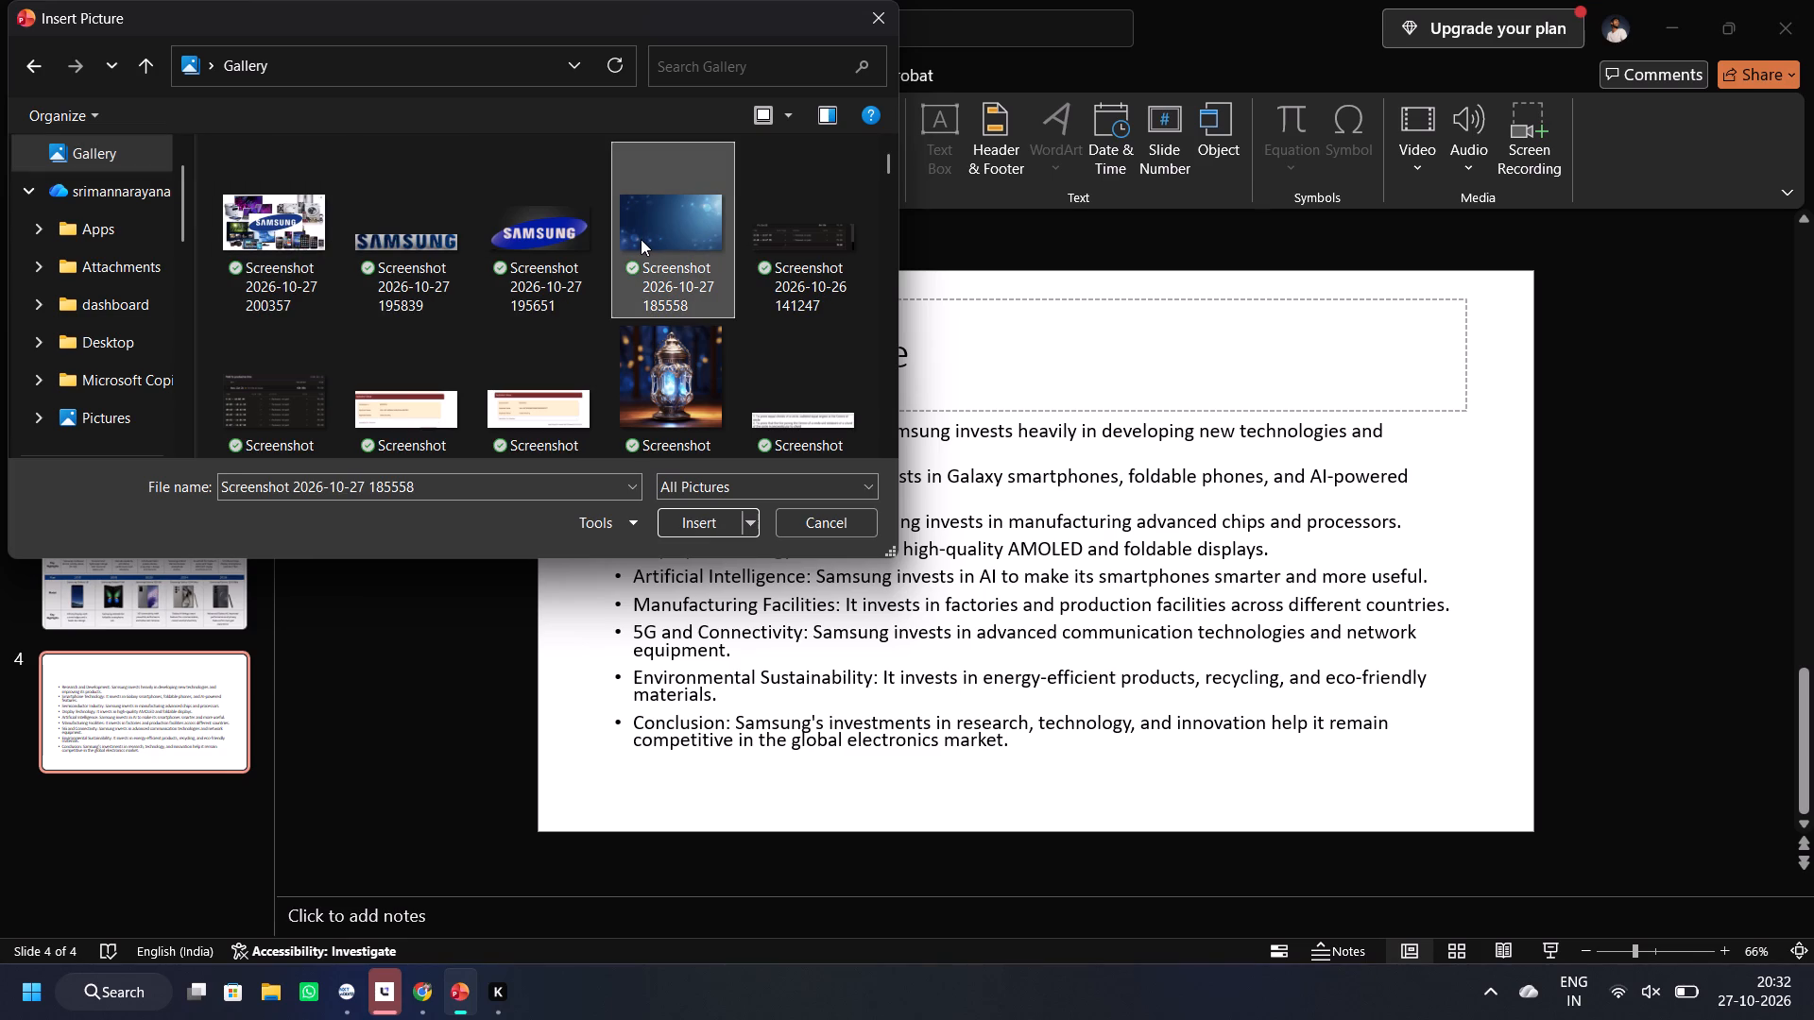
left_click(703, 524)
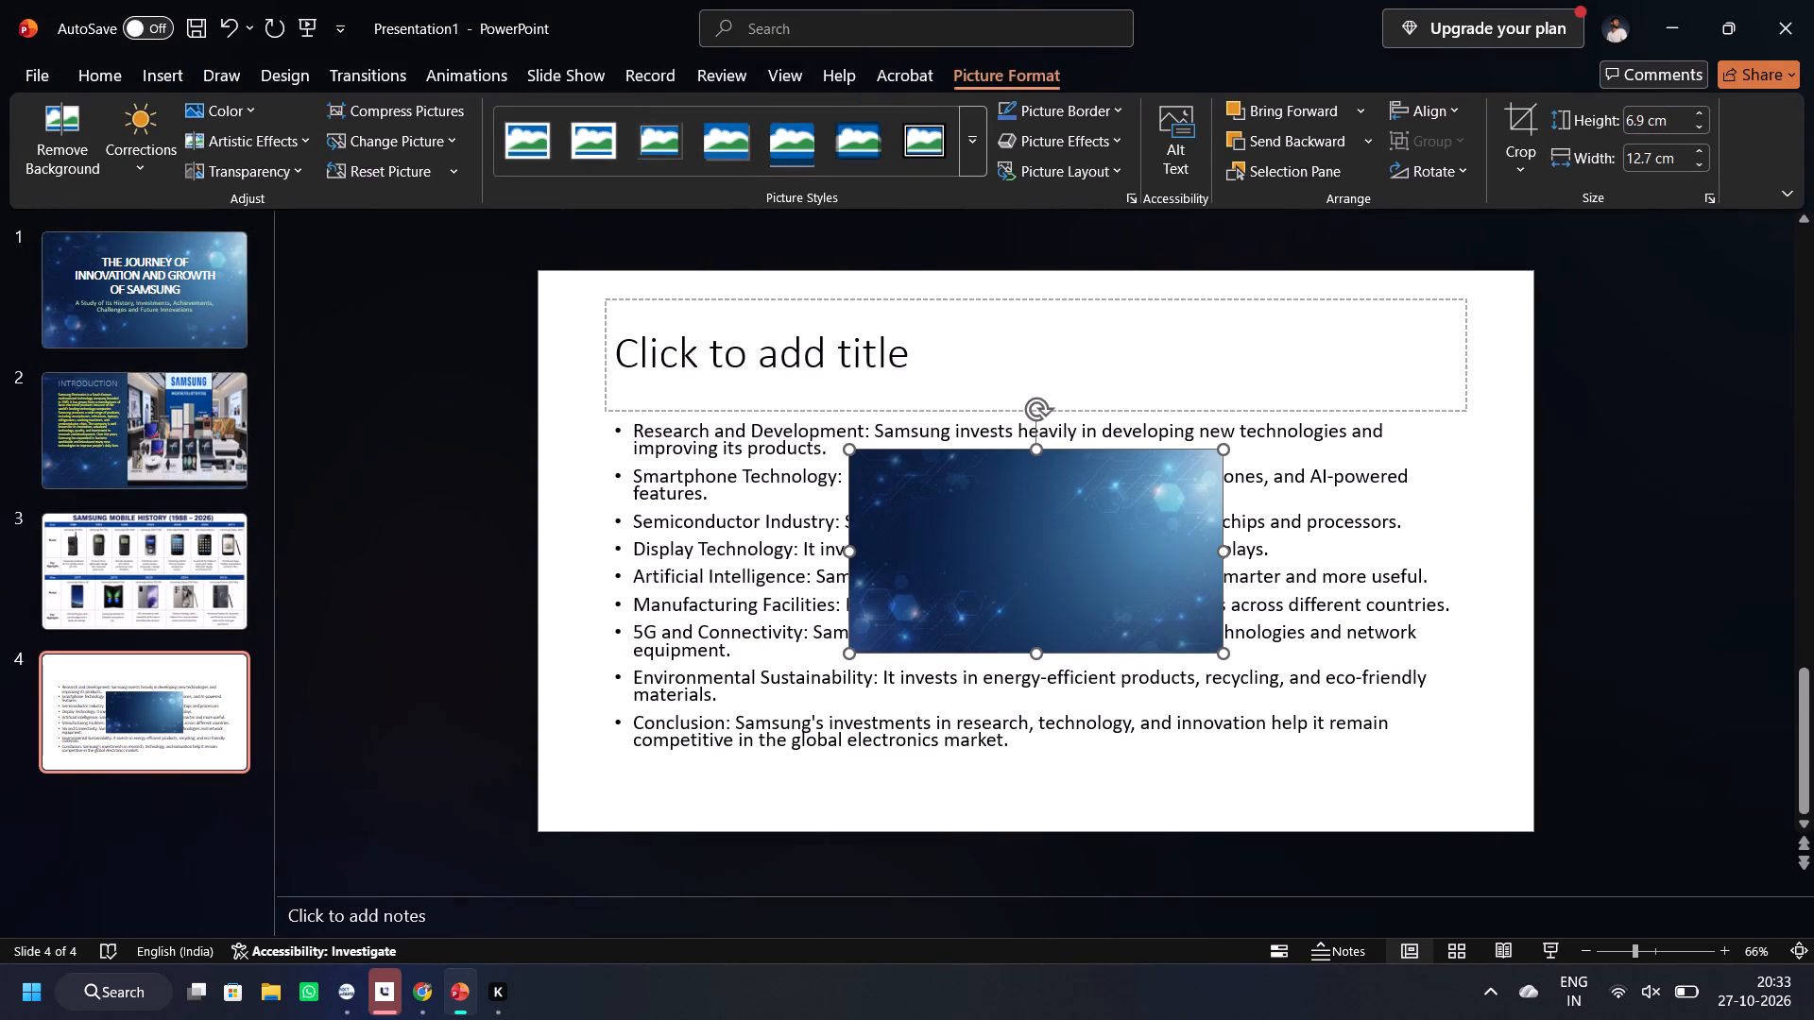
Enlarge the blue background picture to about 19.36 cm high by 35.62 cm wide so it covers the whole of slide 4.
left_click_drag(847, 446, 572, 270)
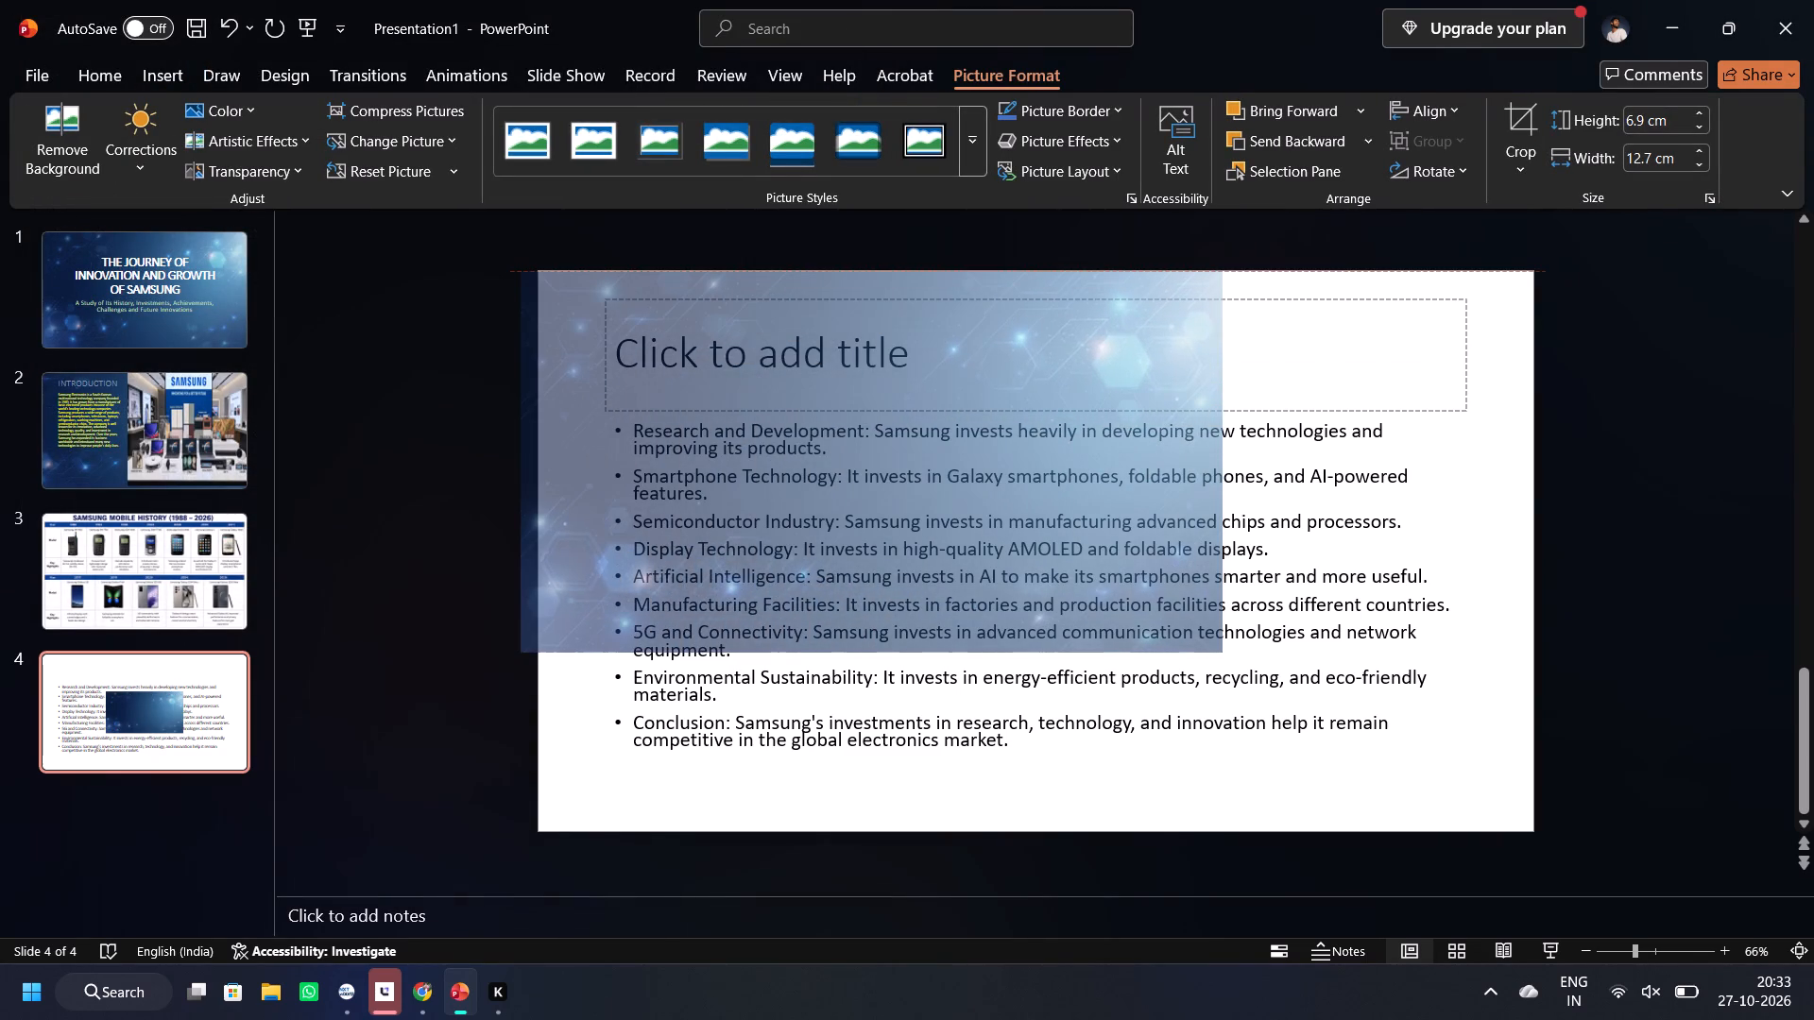
left_click_drag(572, 270, 617, 278)
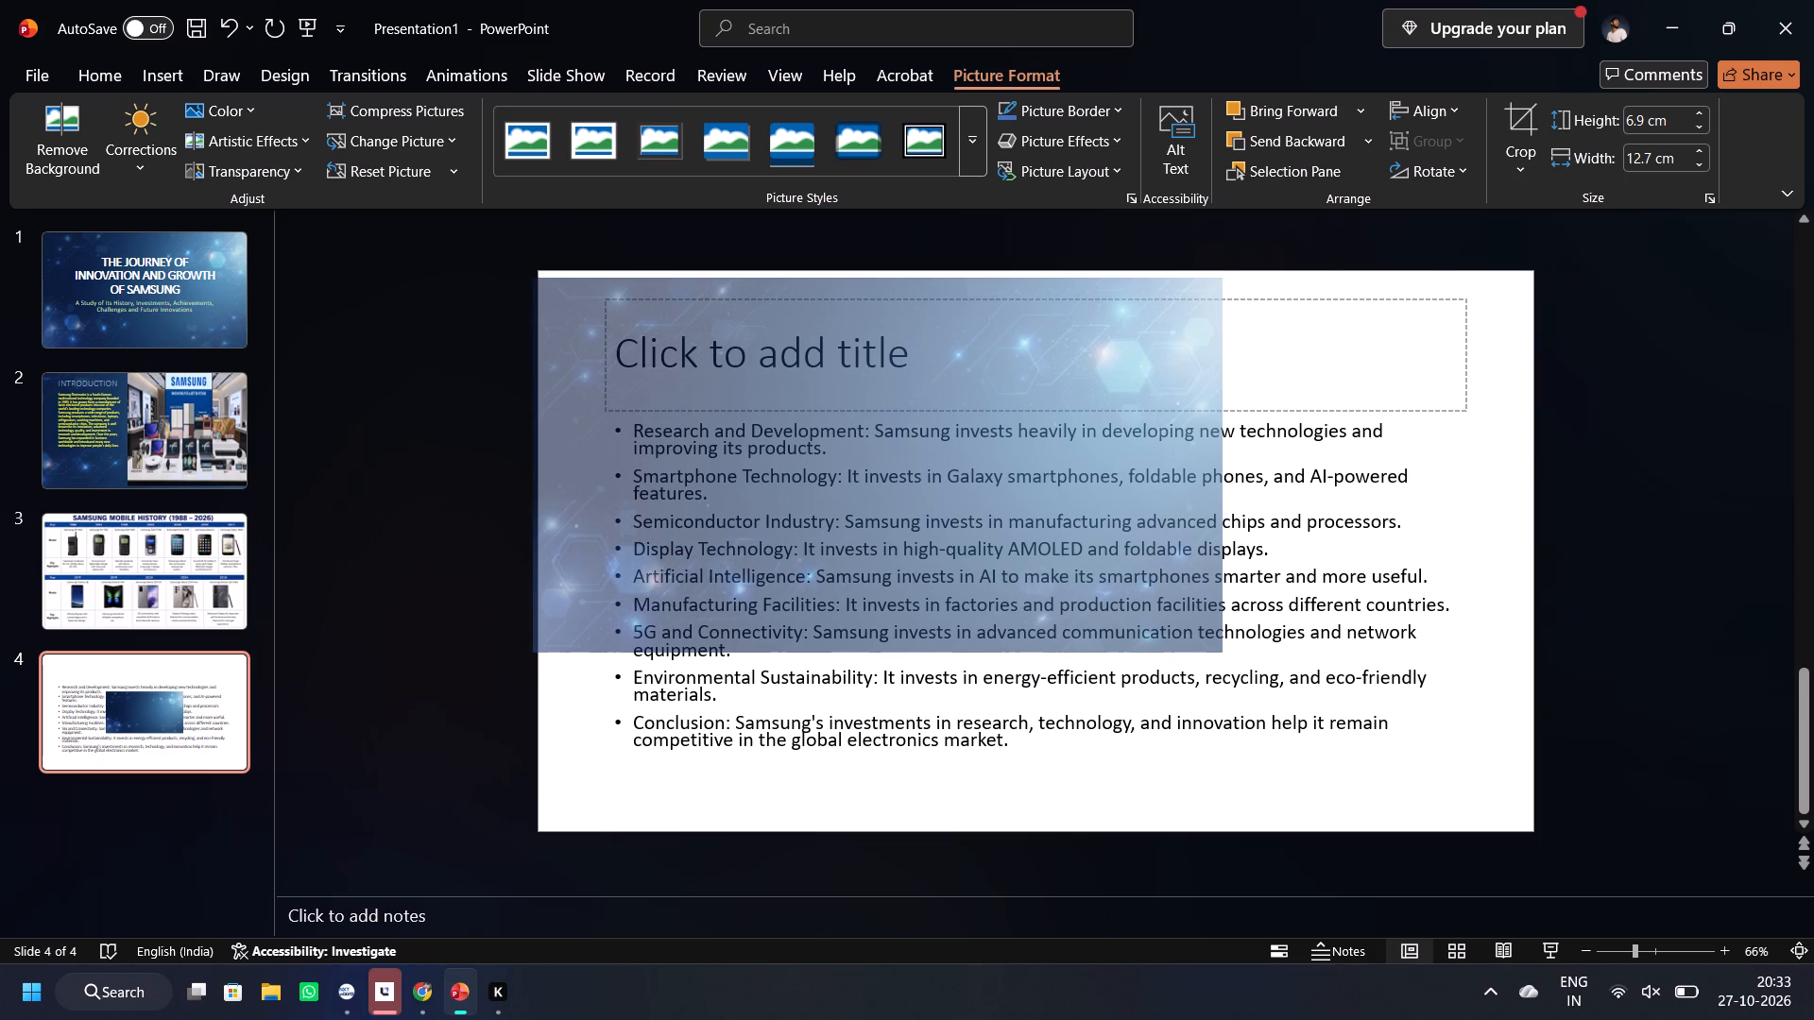
left_click_drag(617, 278, 618, 274)
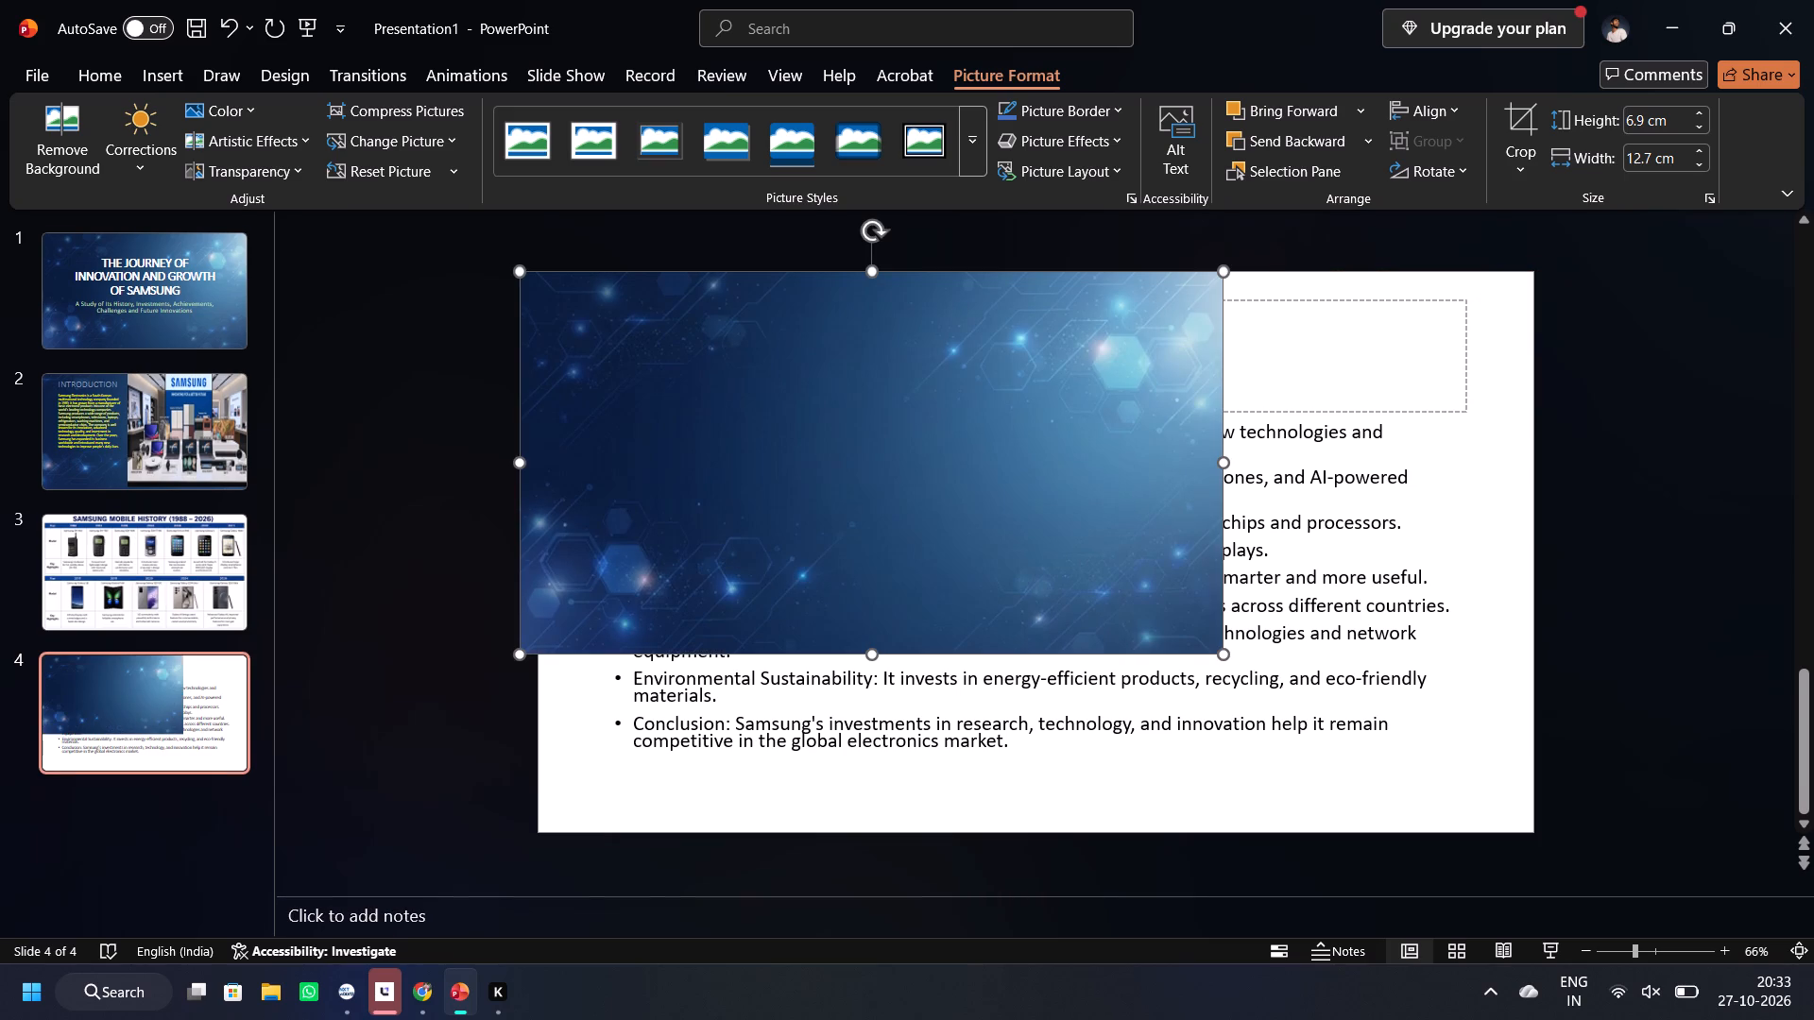
left_click(1219, 654)
left_click_drag(1219, 654, 1493, 763)
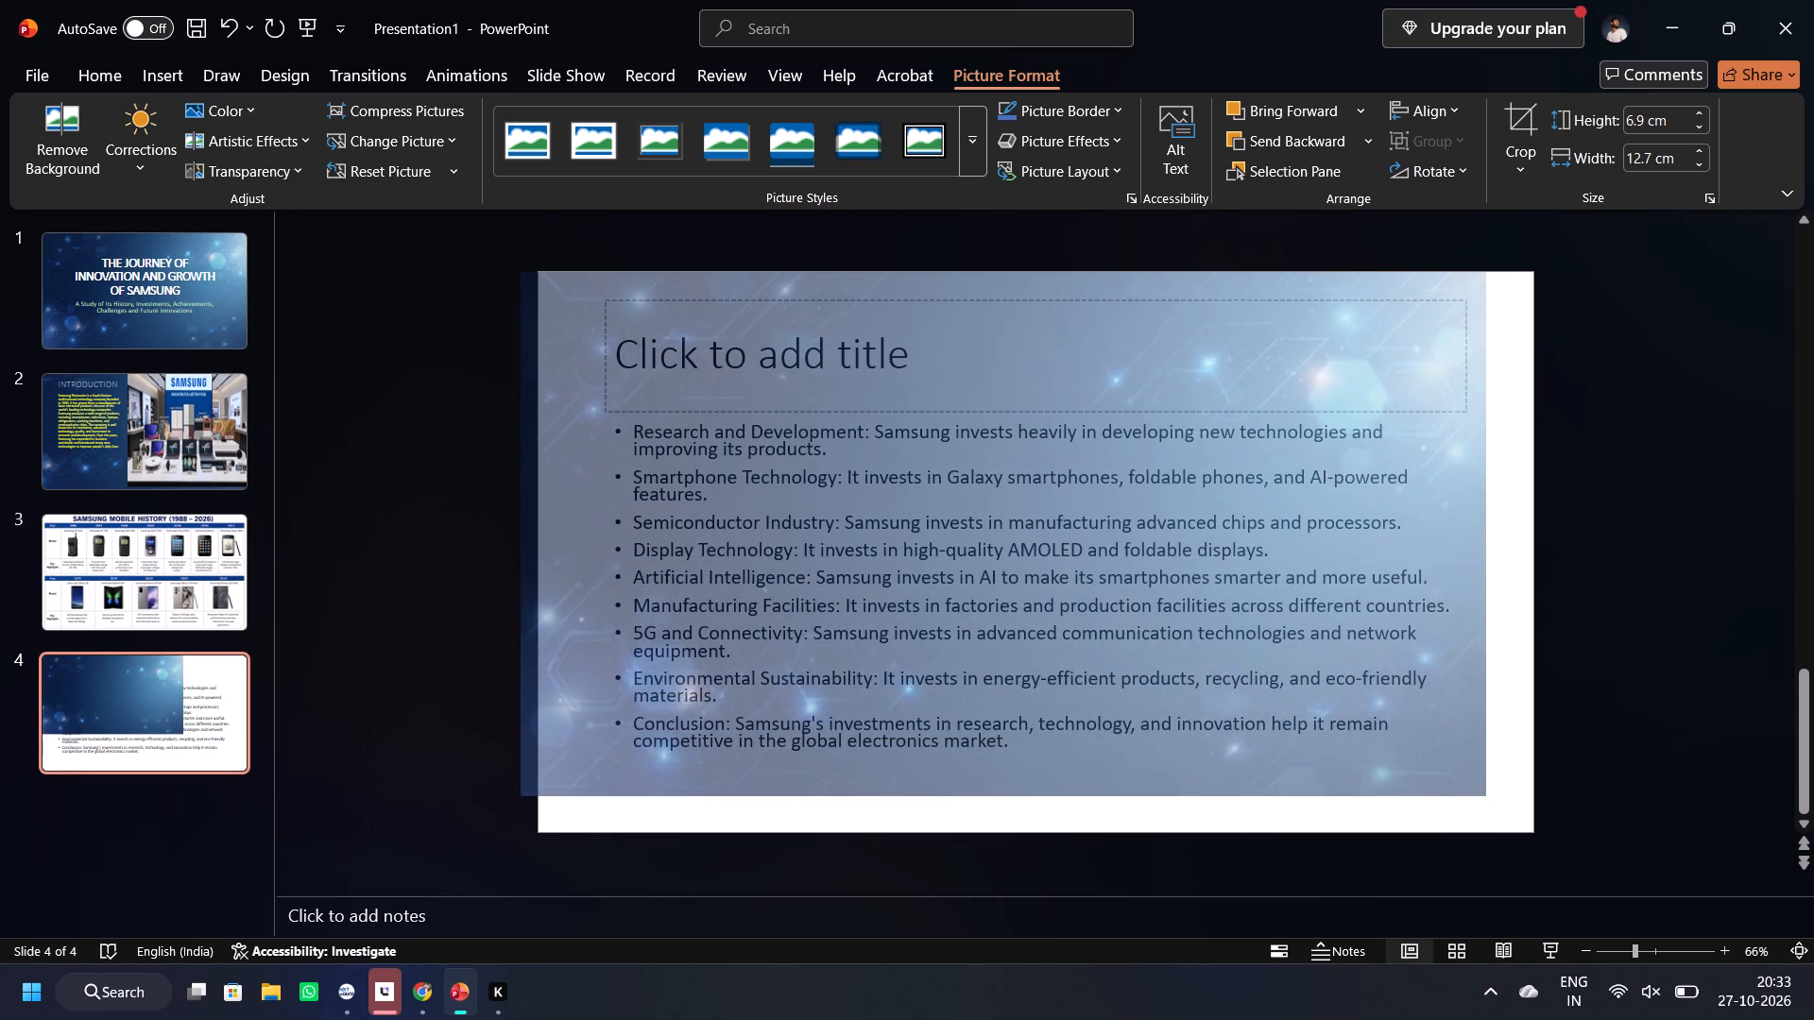
left_click_drag(1493, 763, 1541, 807)
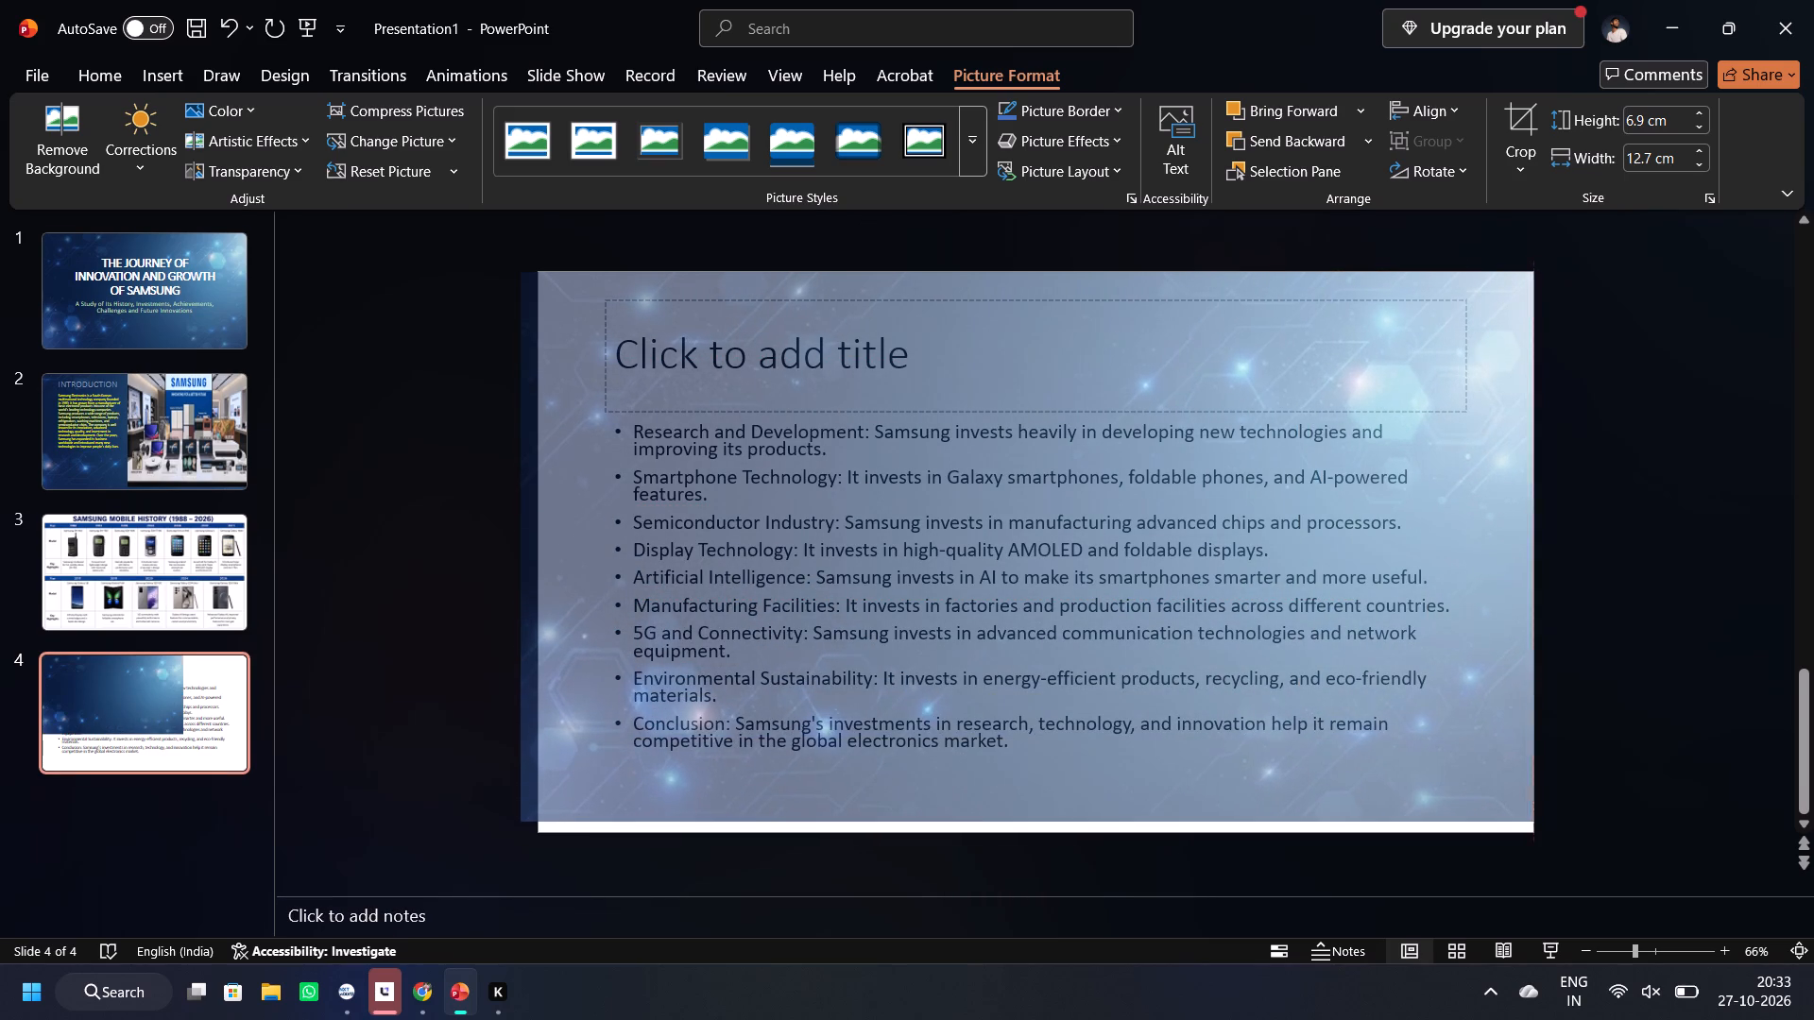
left_click_drag(1541, 807, 1549, 841)
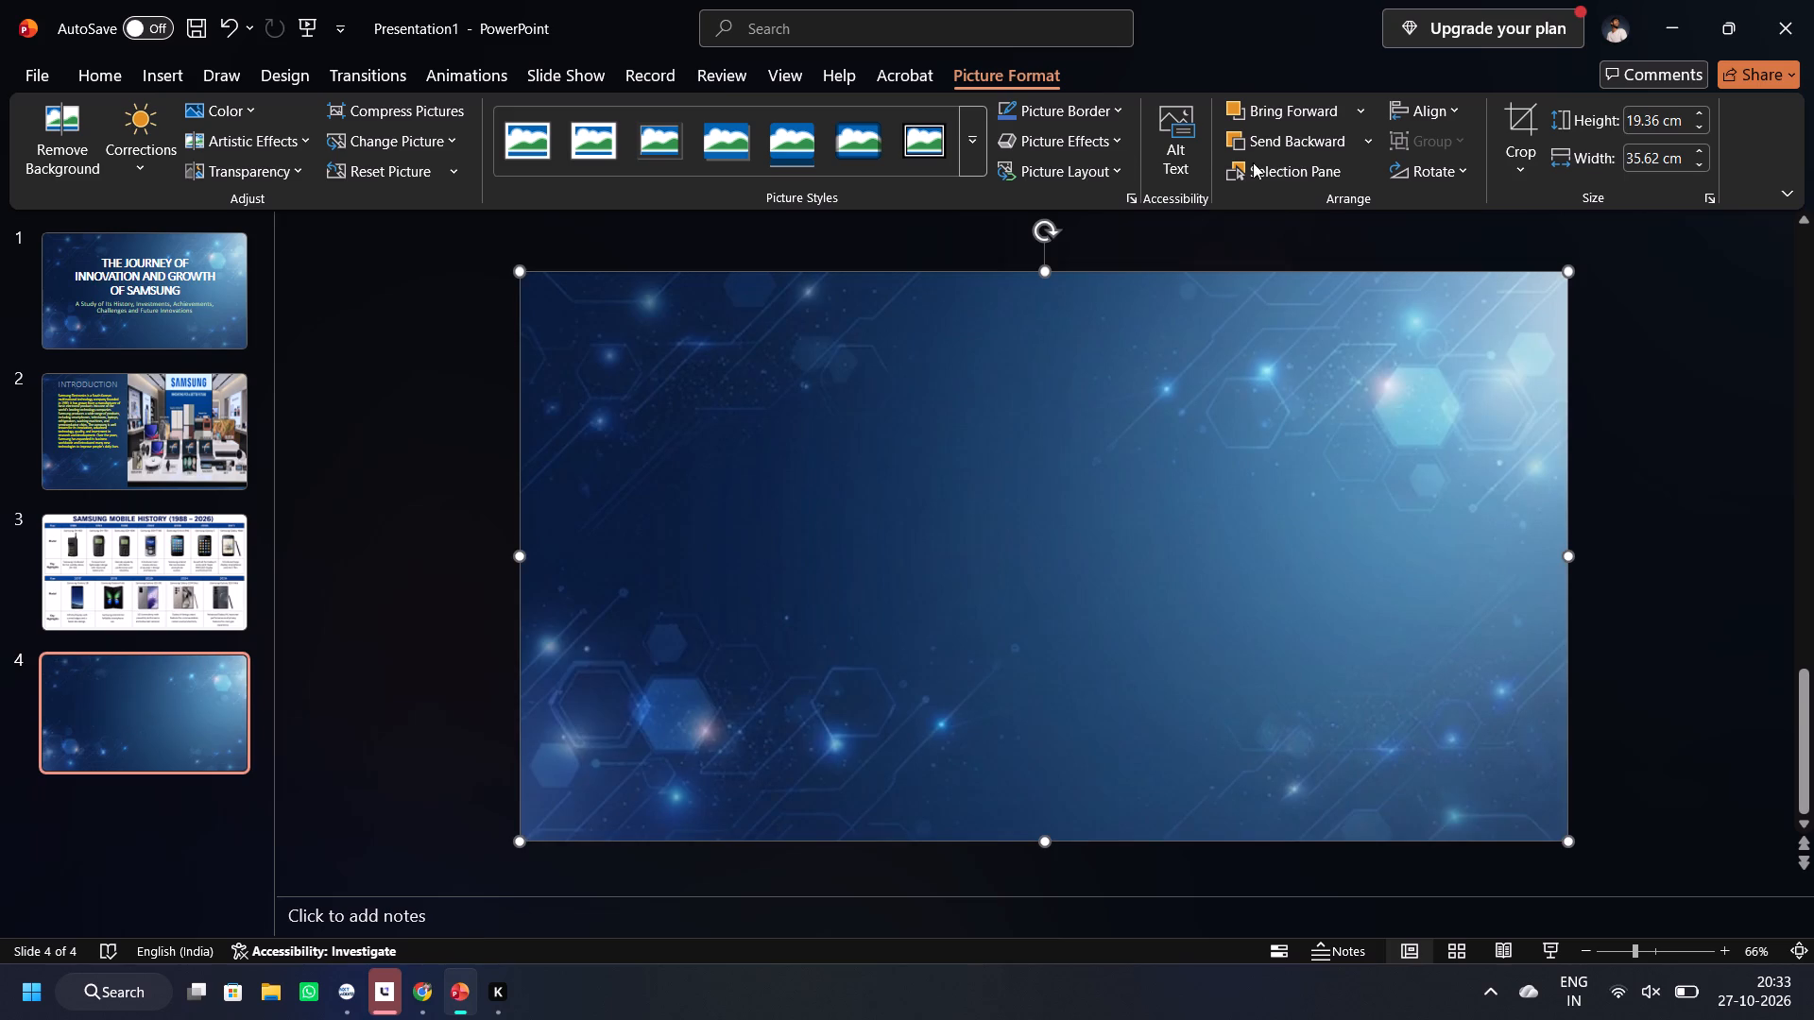
Send the blue background picture backward so it sits behind the investment bullet text.
left_click(1316, 134)
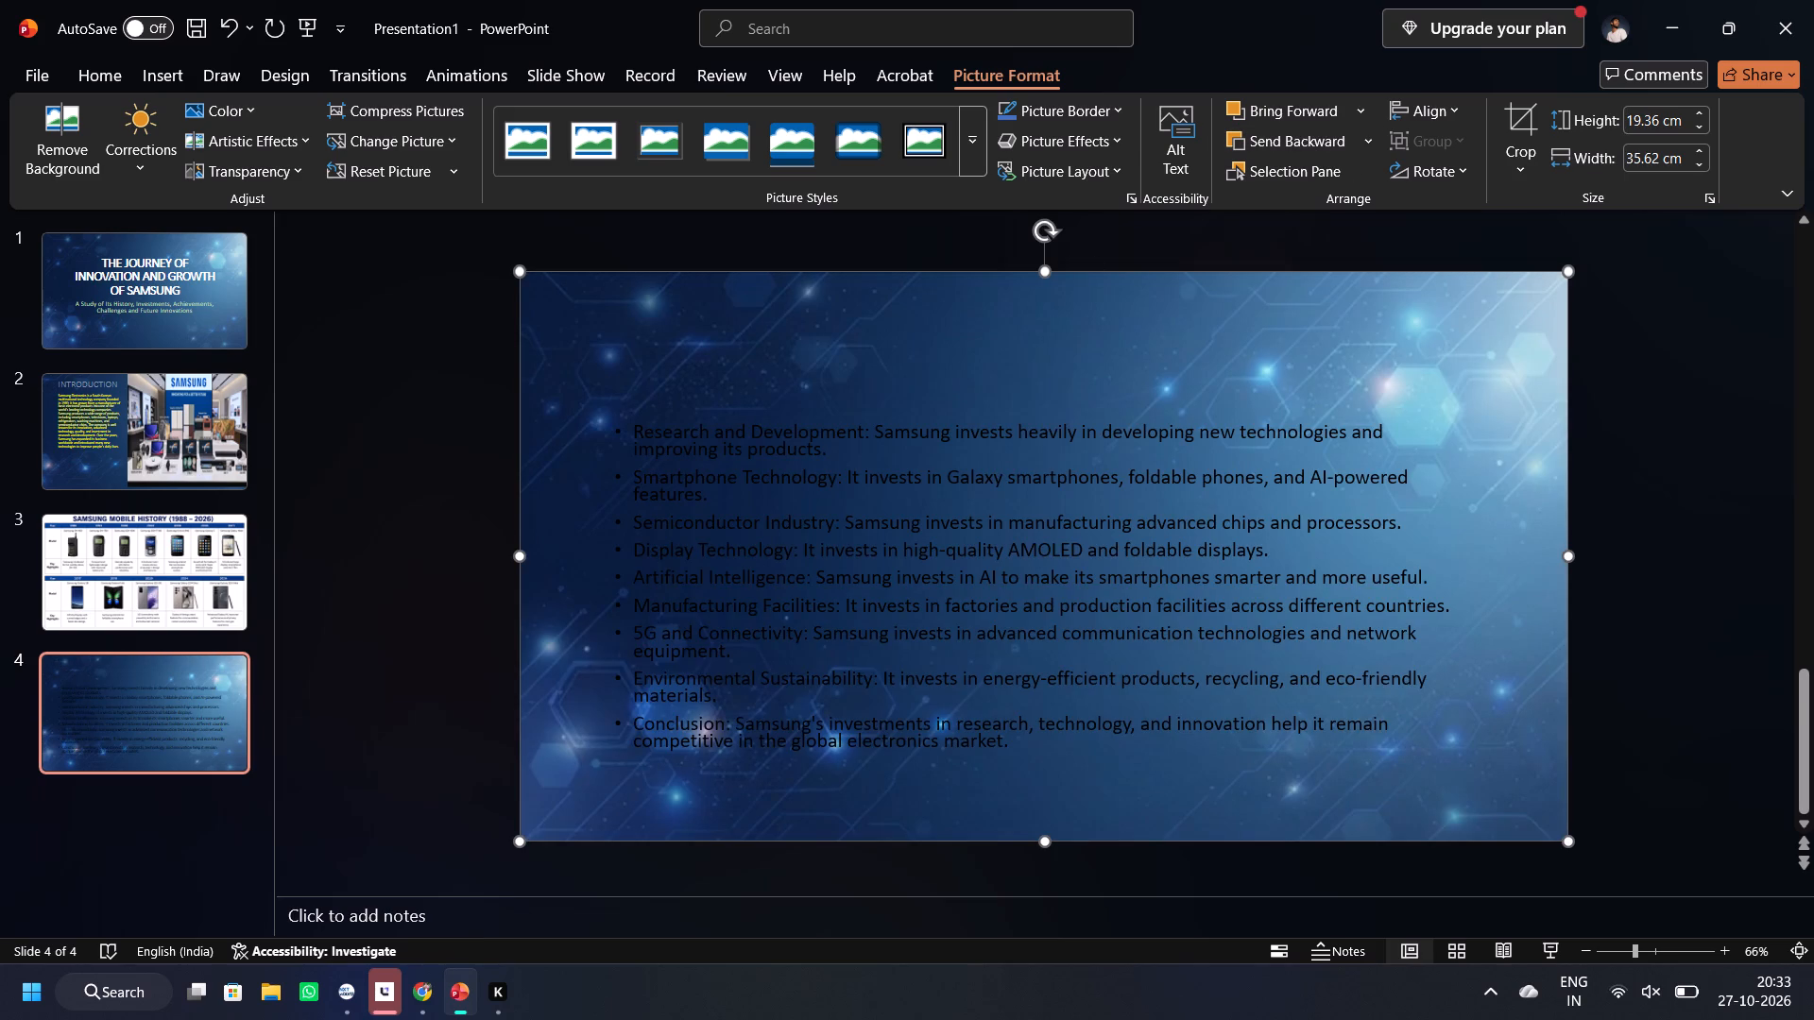
left_click(1139, 371)
Change the font colour of all the investment bullet text on slide 4 to yellow.
left_click(590, 442)
left_click(701, 489)
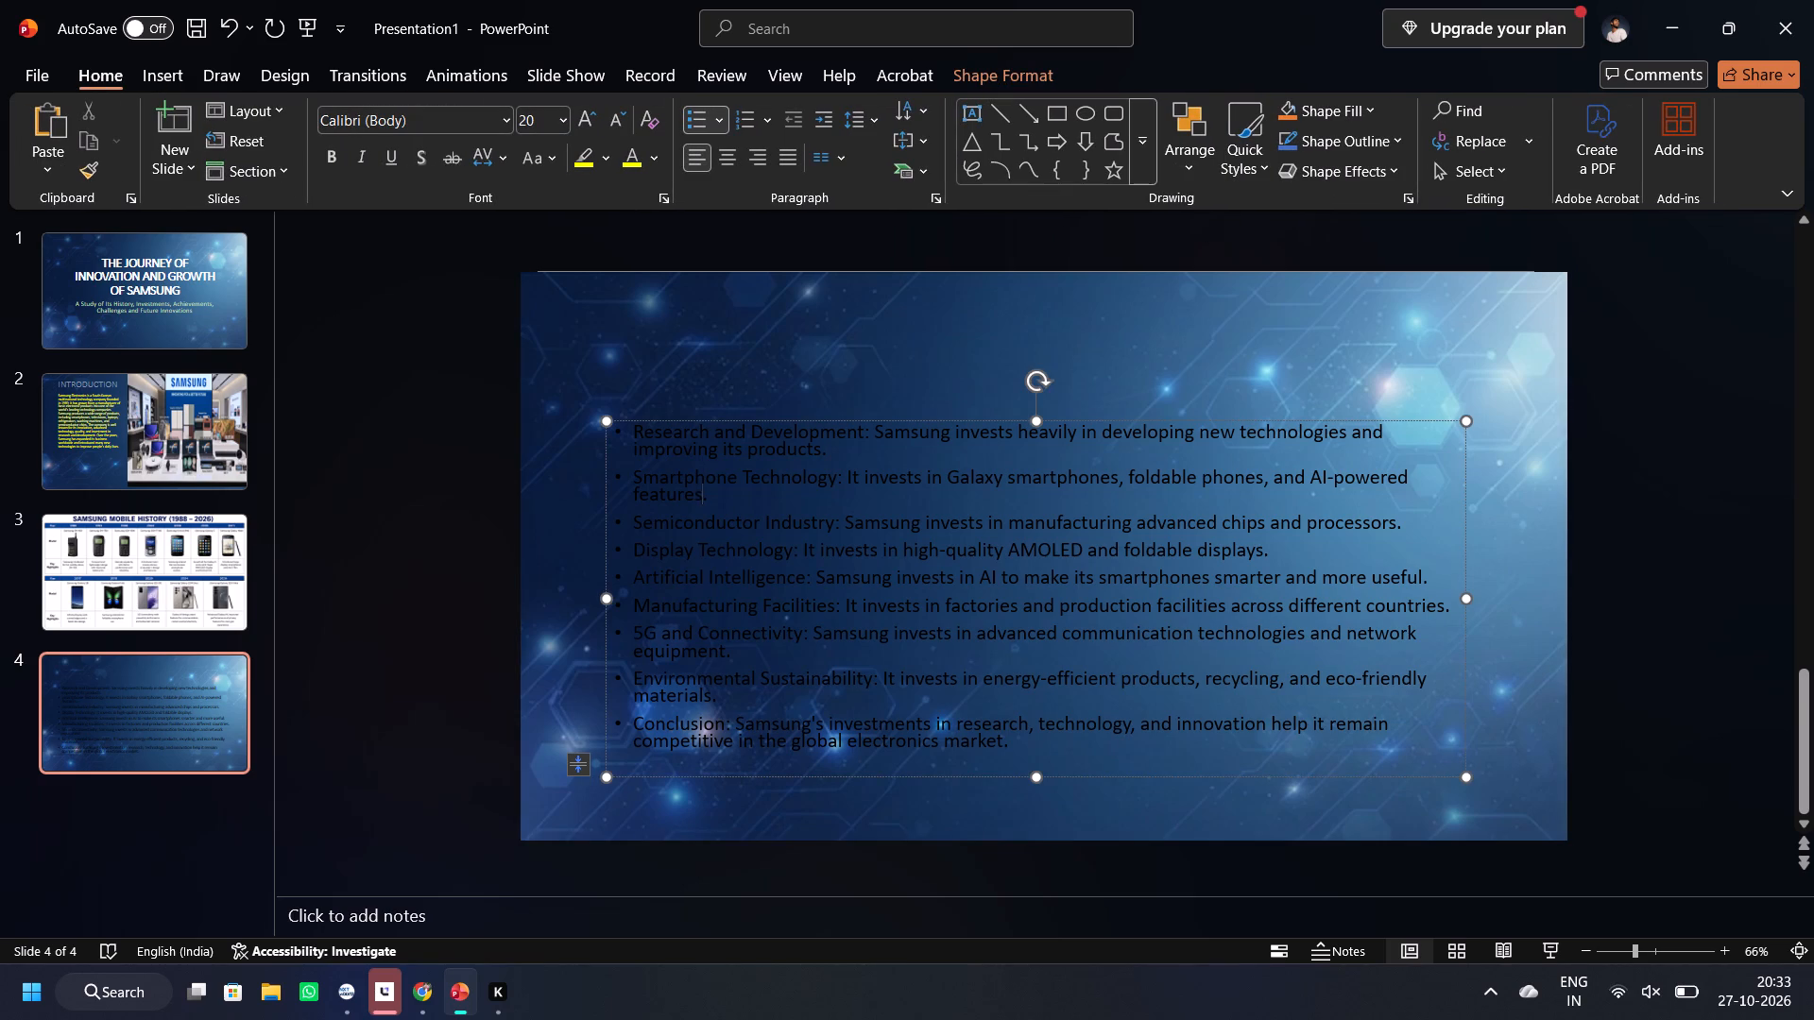
left_click(614, 434)
left_click_drag(614, 434, 920, 745)
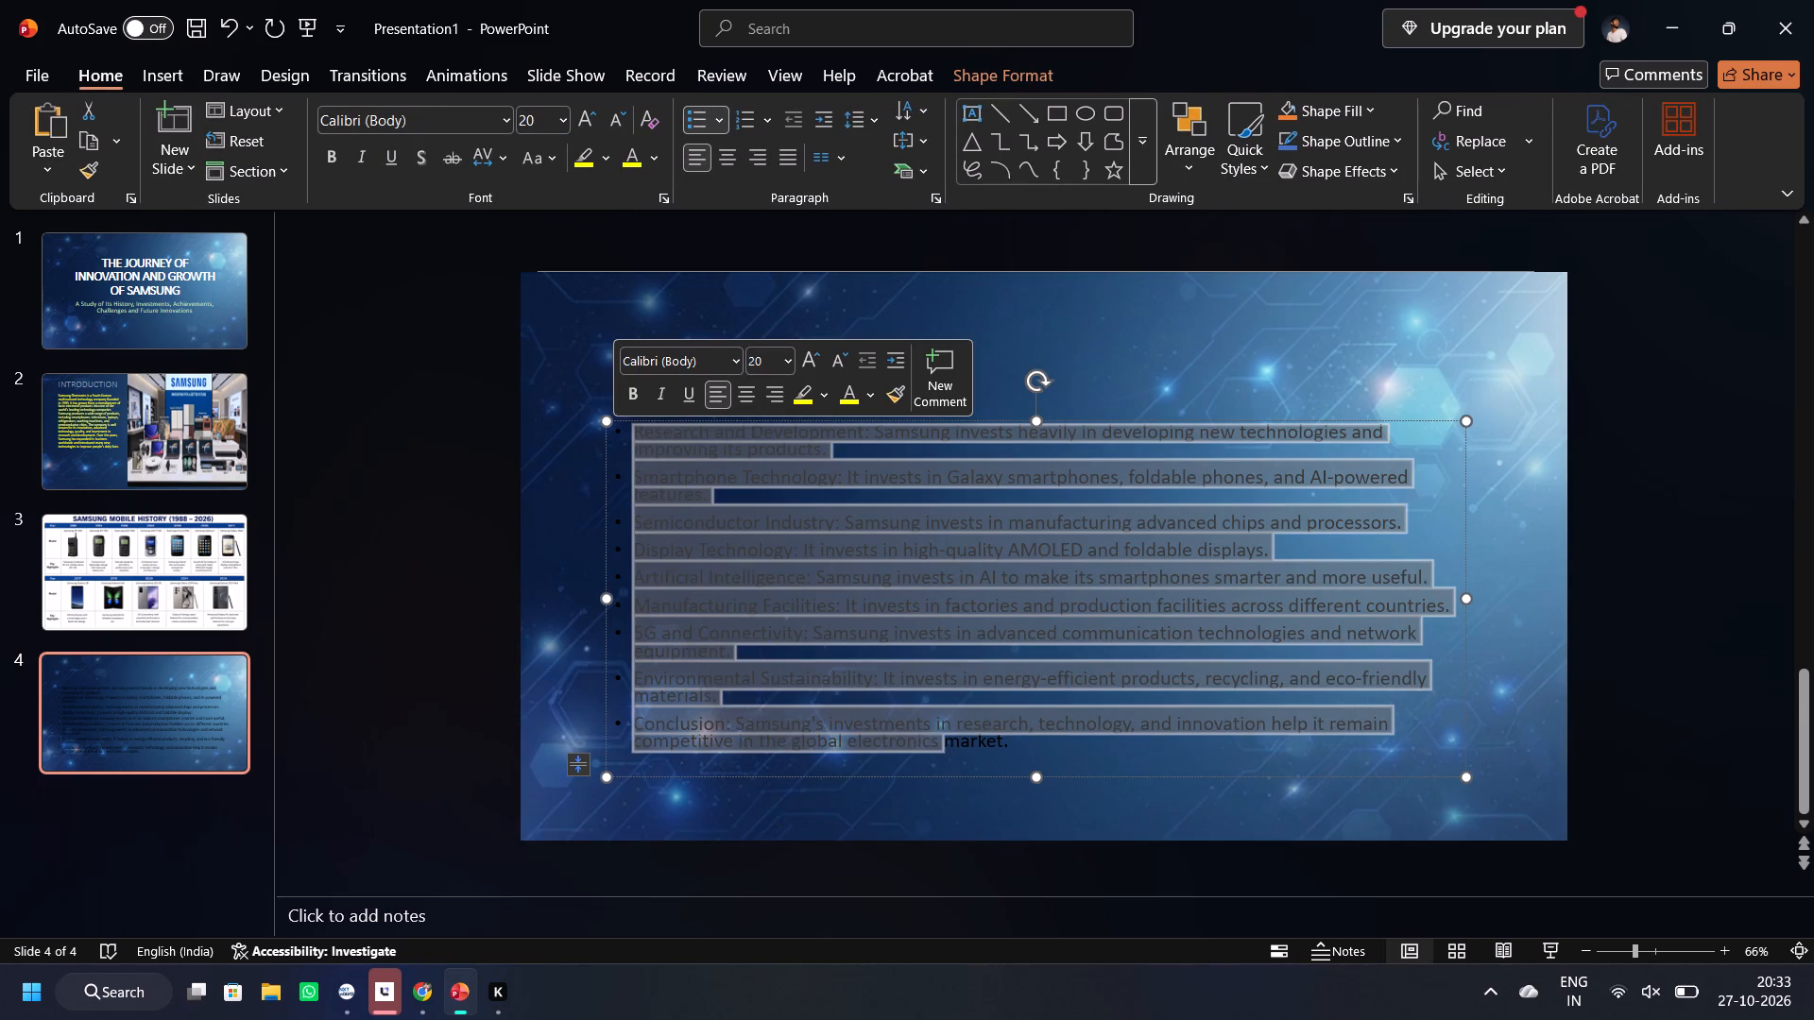
left_click_drag(920, 745, 985, 758)
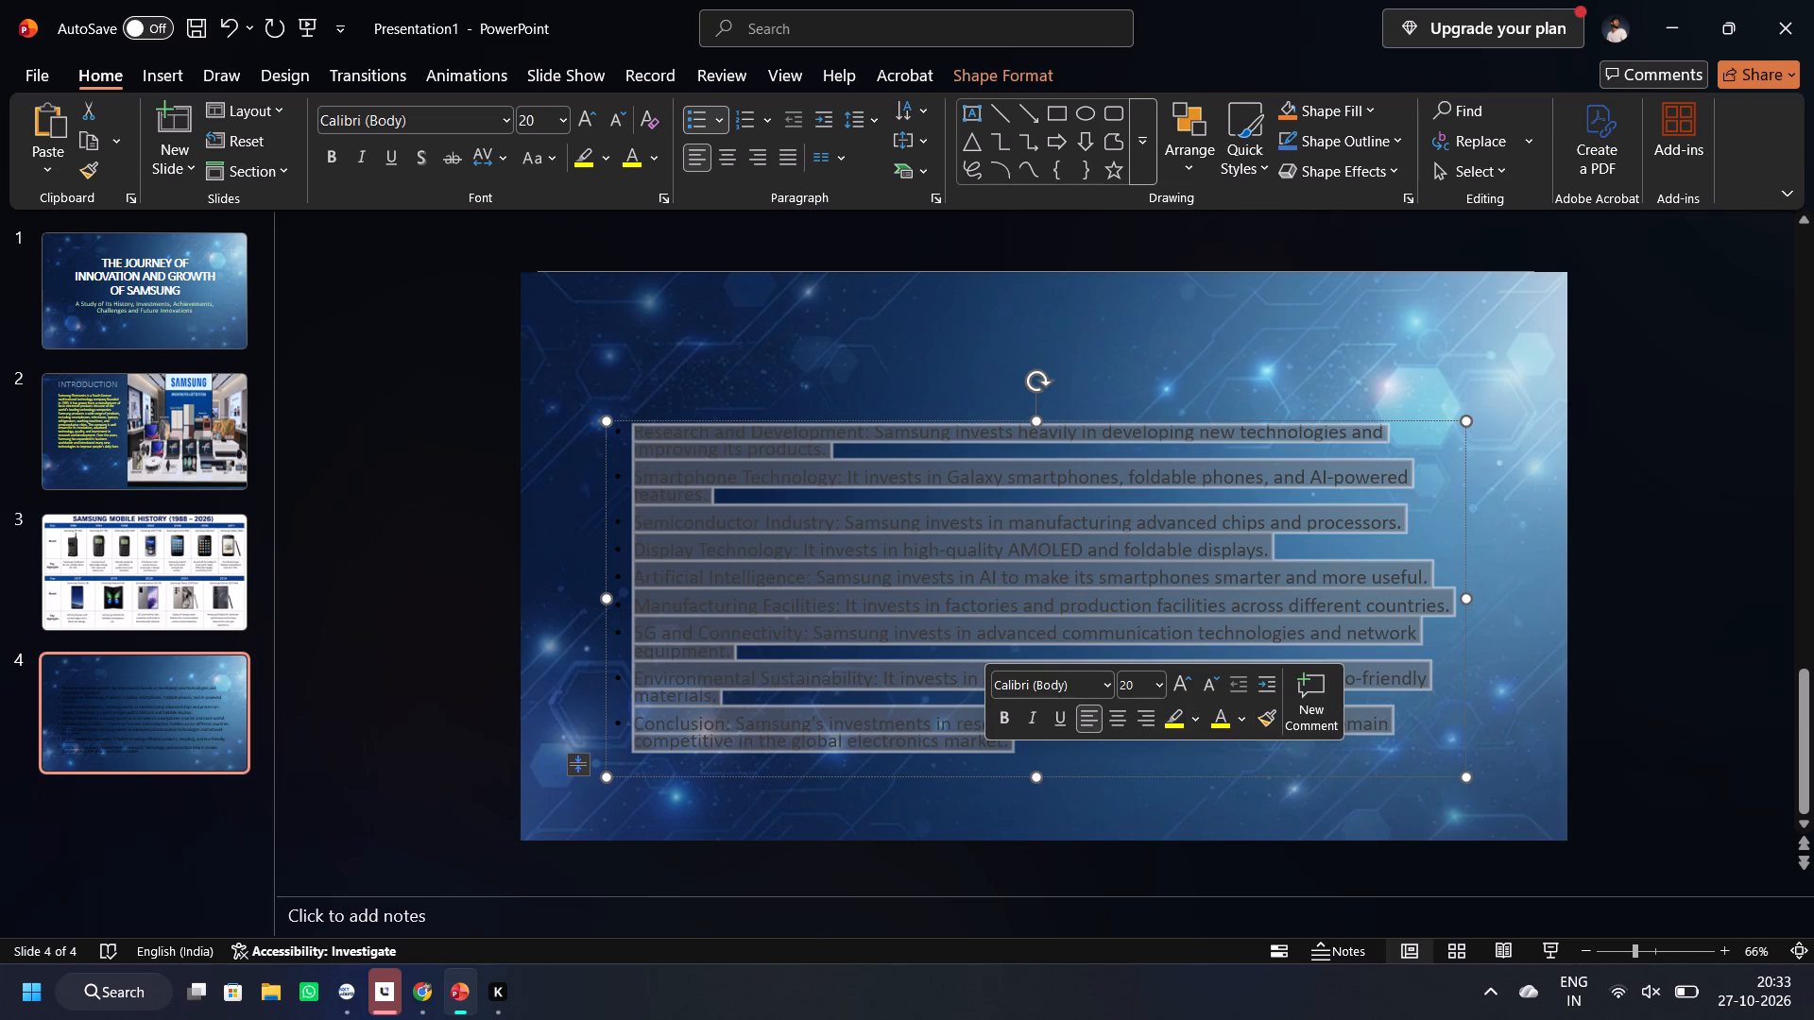
left_click(1223, 717)
left_click(1513, 399)
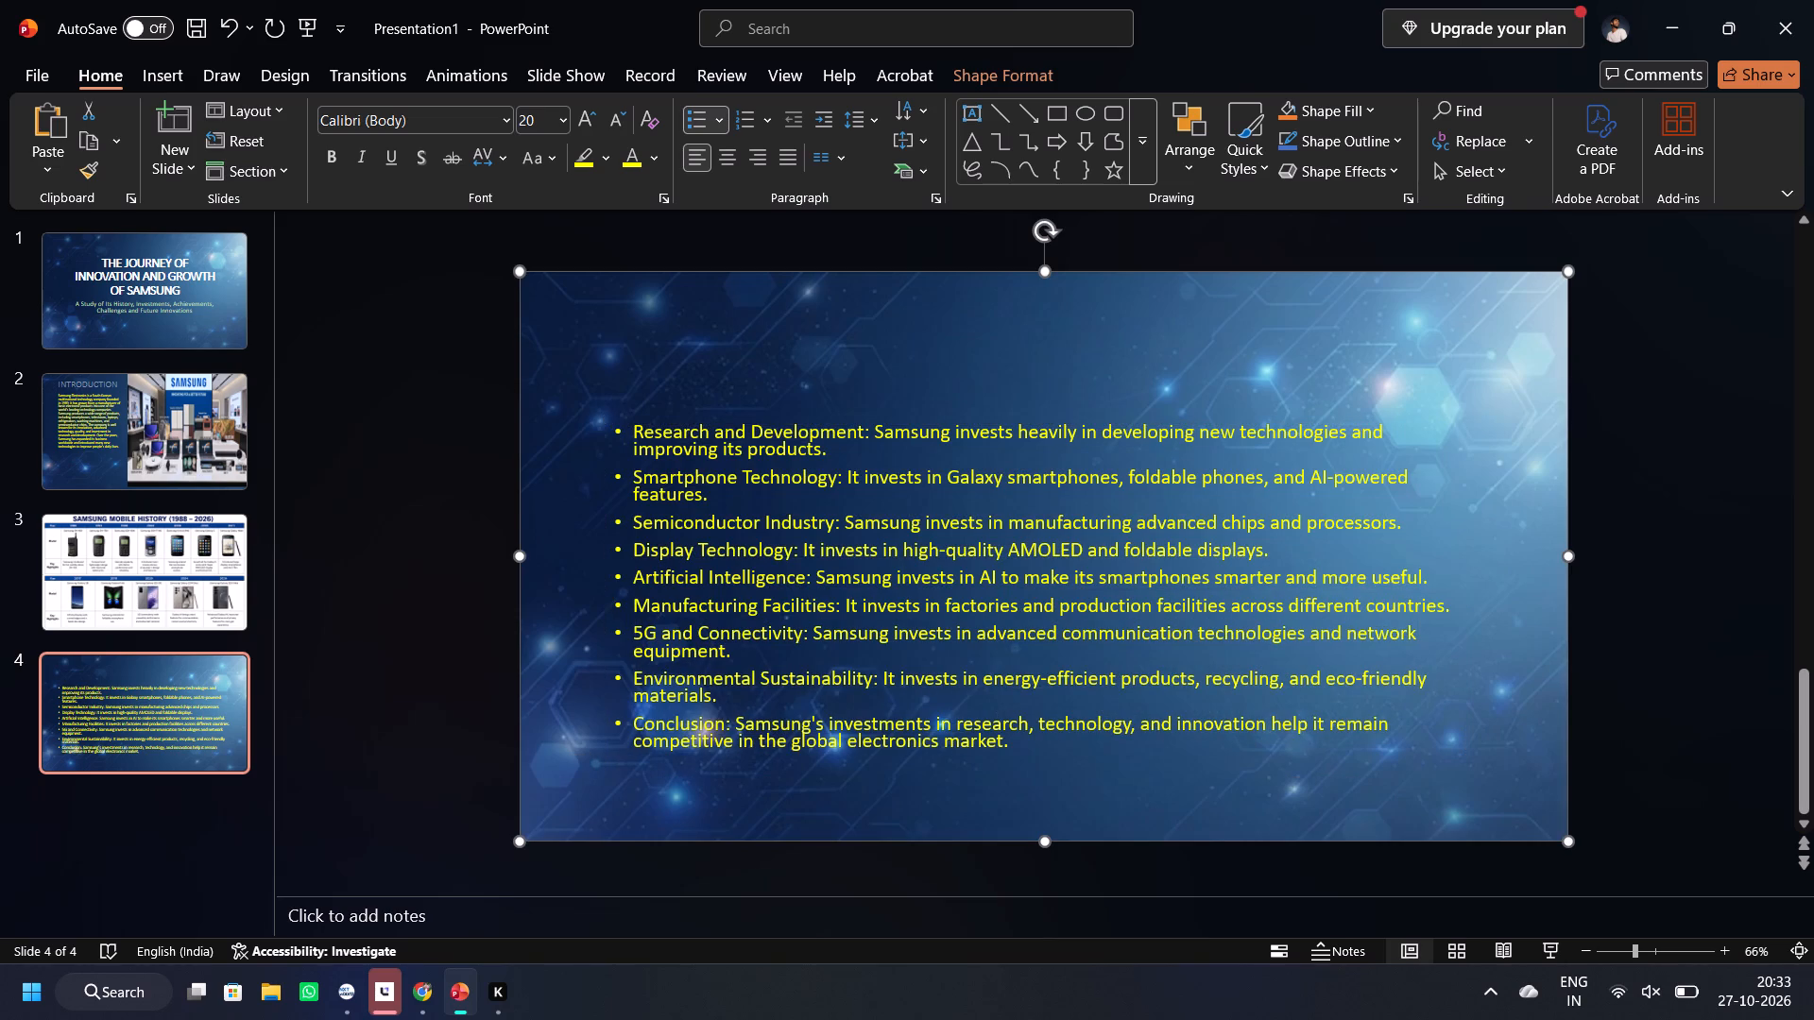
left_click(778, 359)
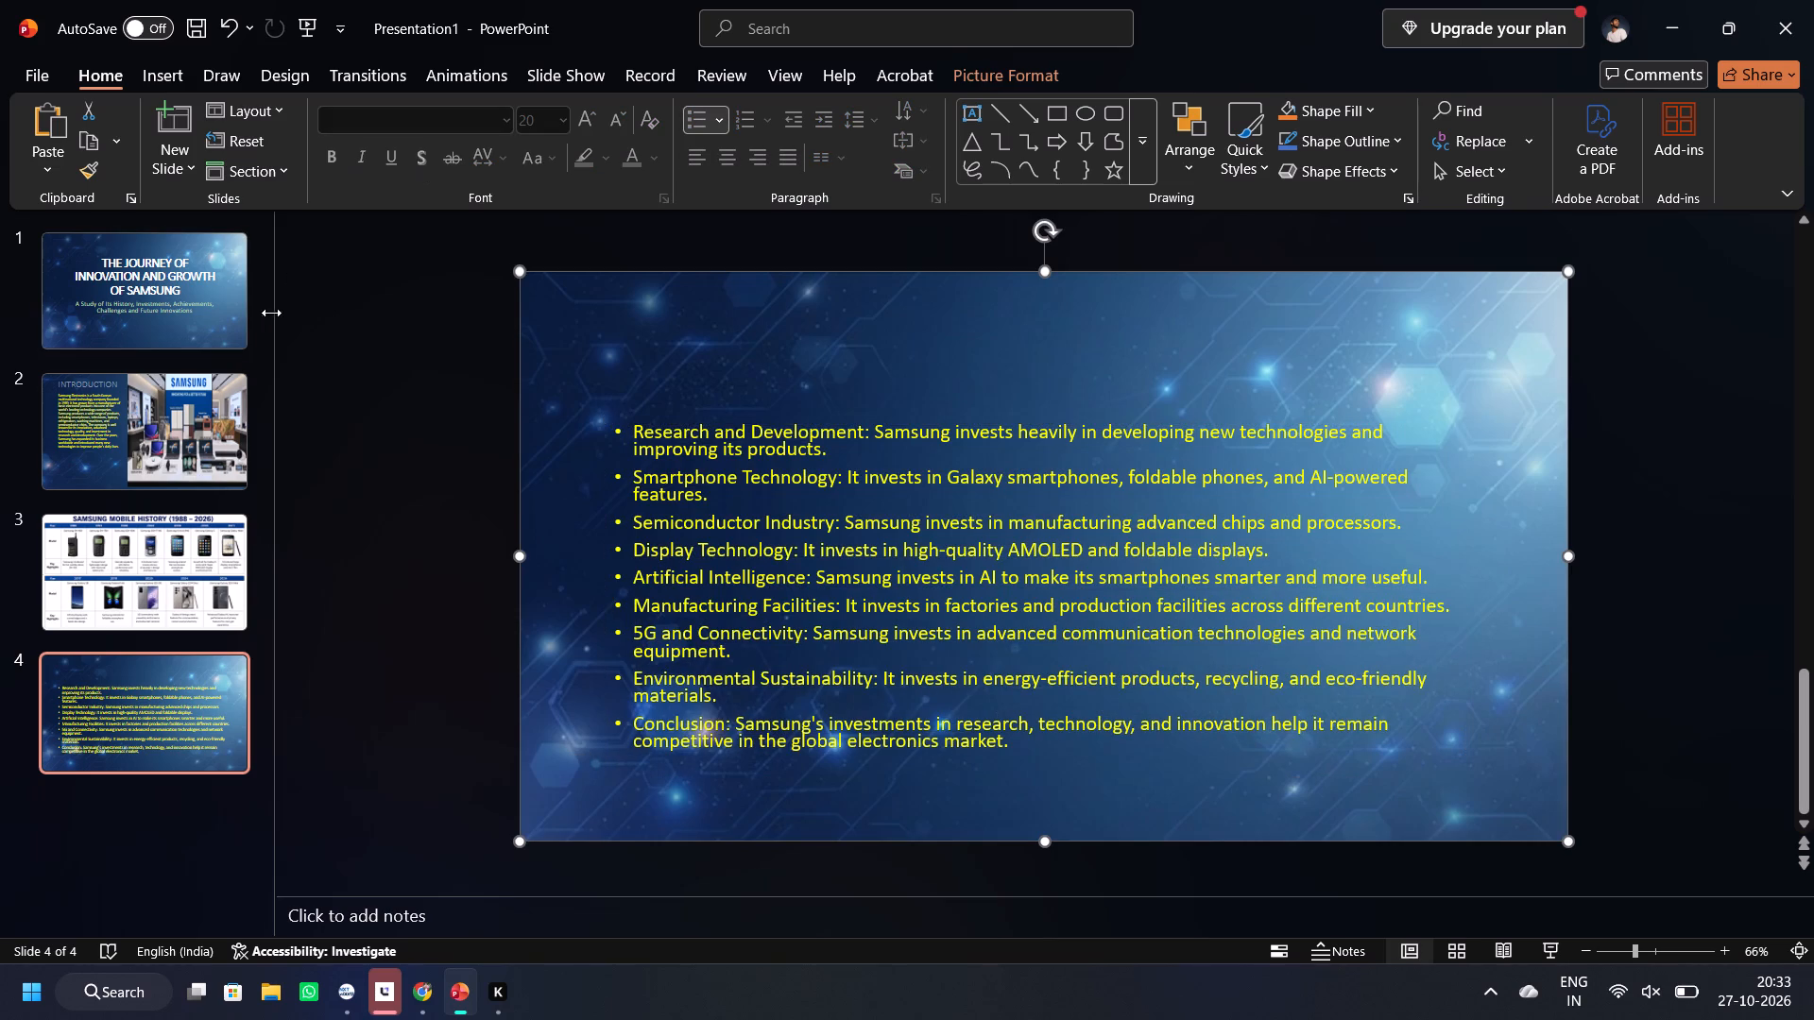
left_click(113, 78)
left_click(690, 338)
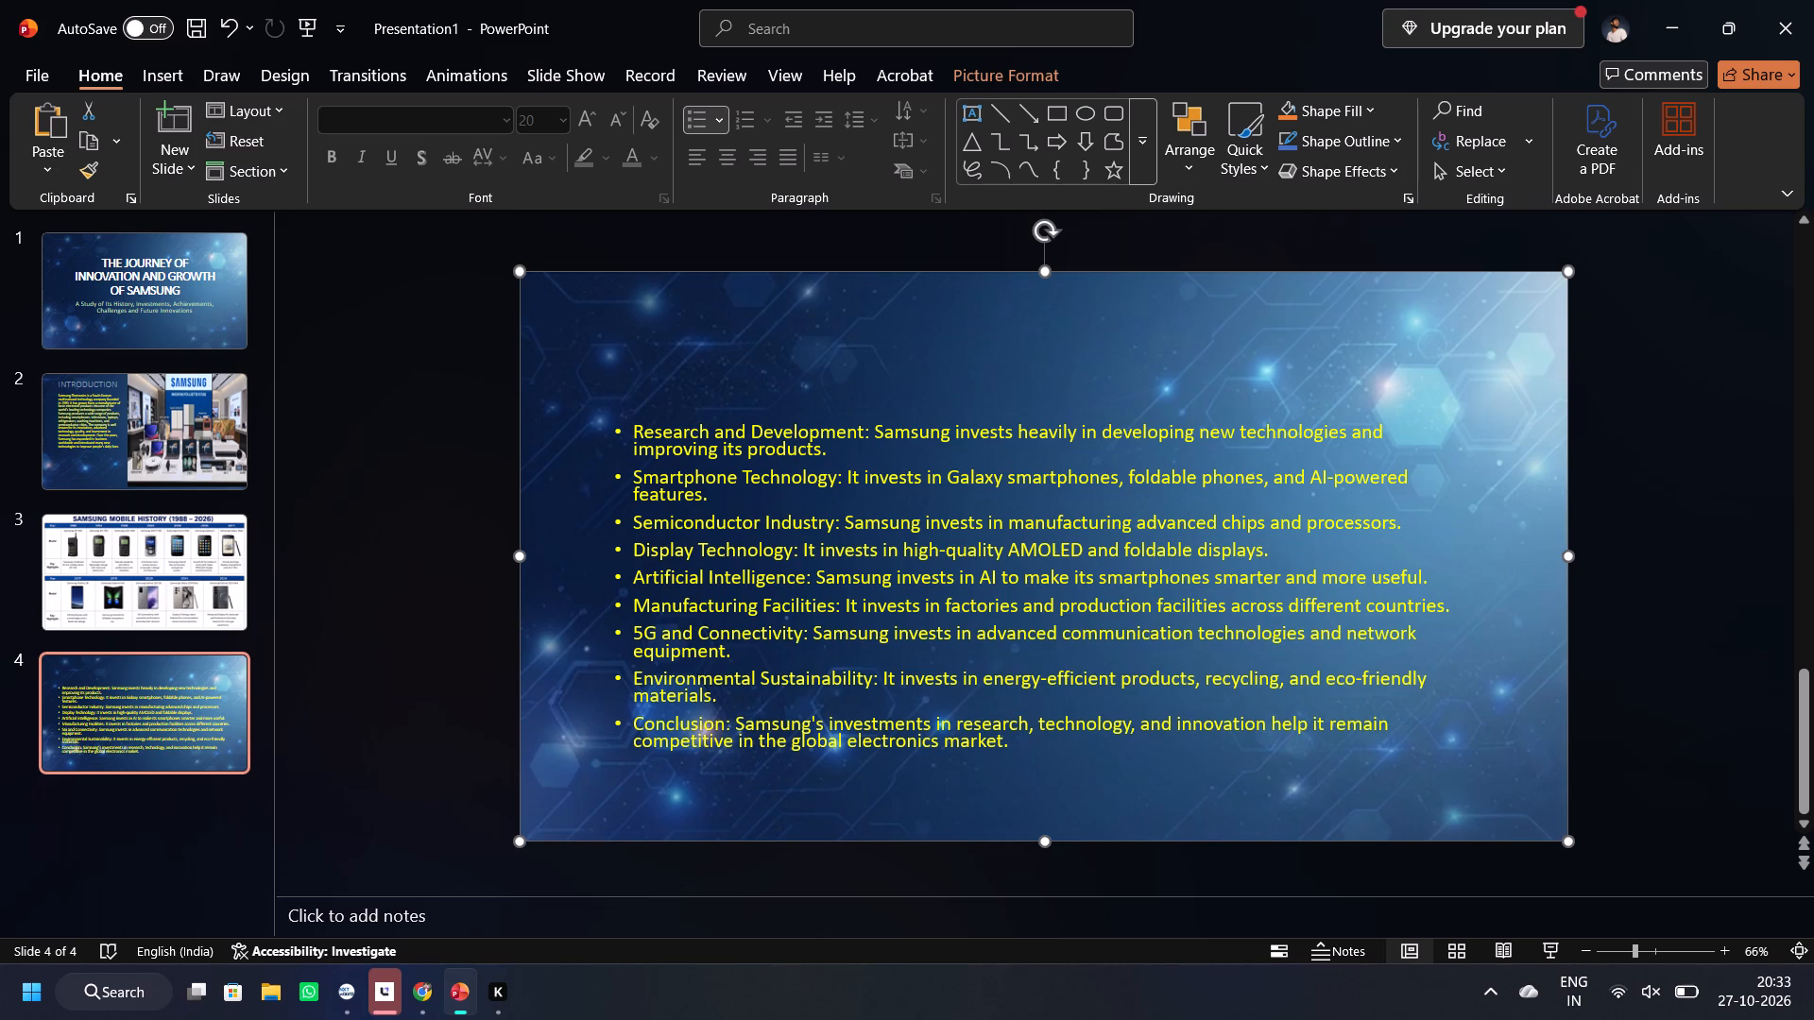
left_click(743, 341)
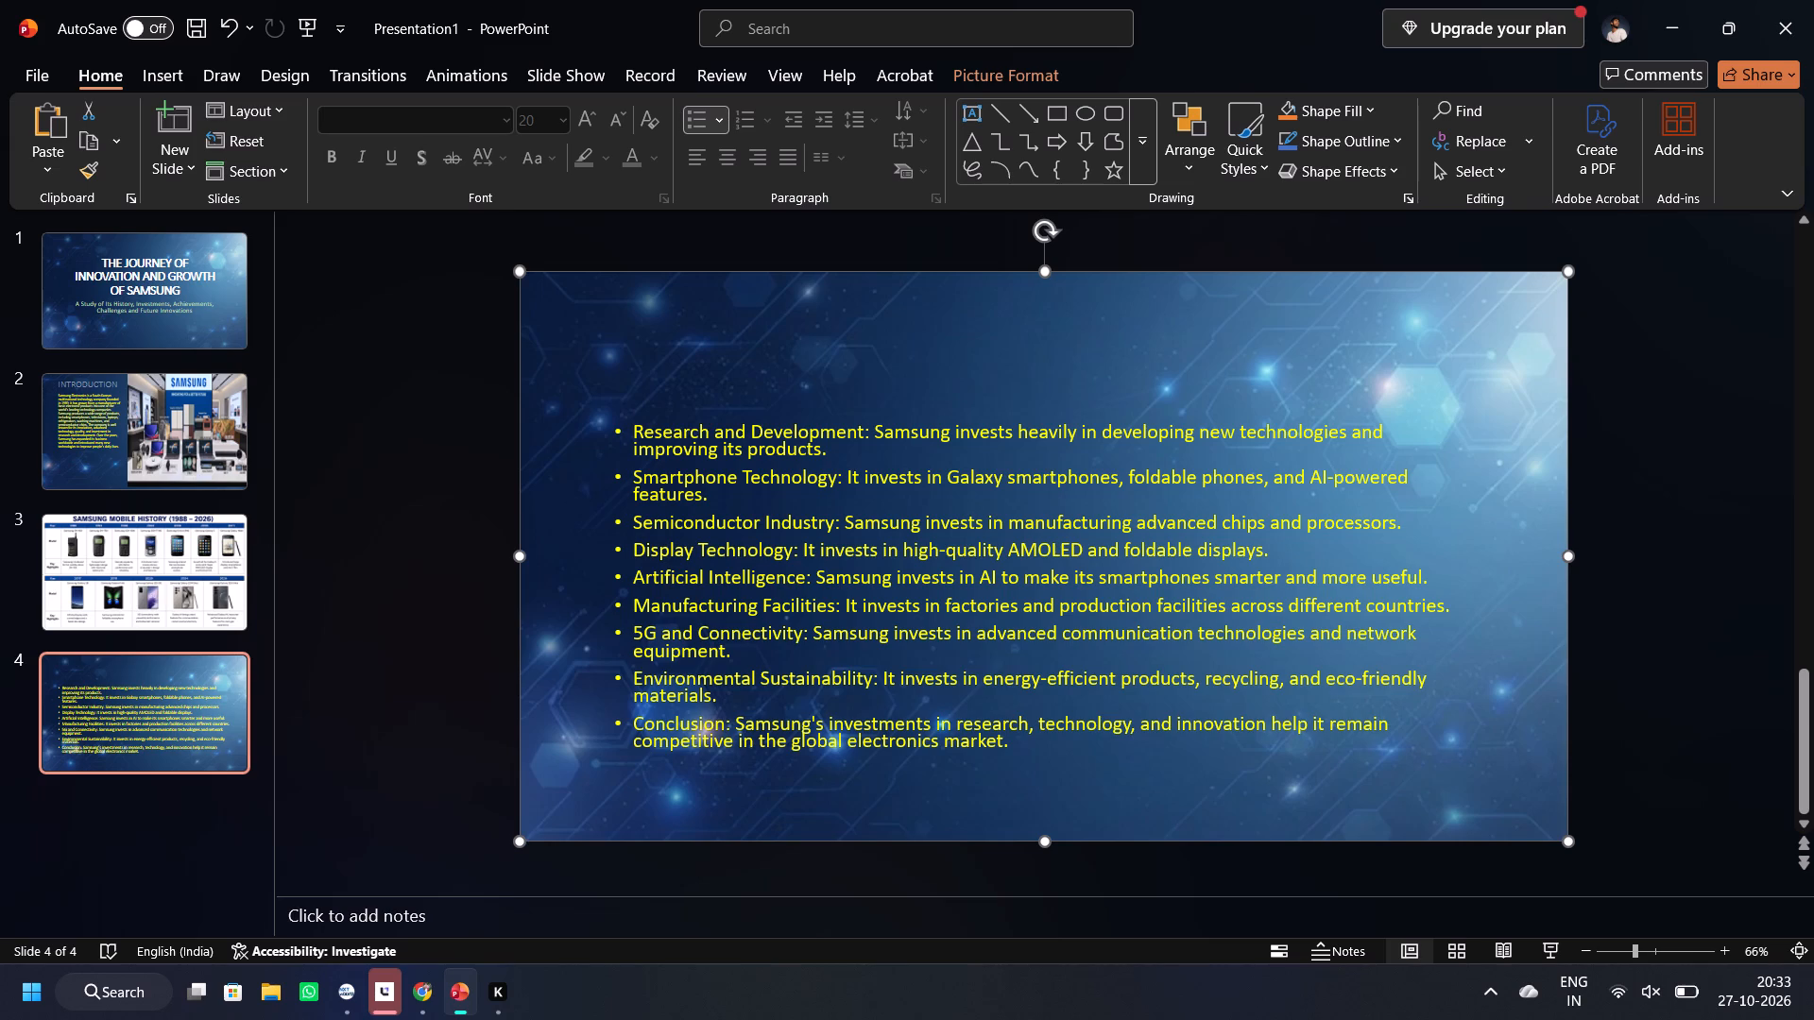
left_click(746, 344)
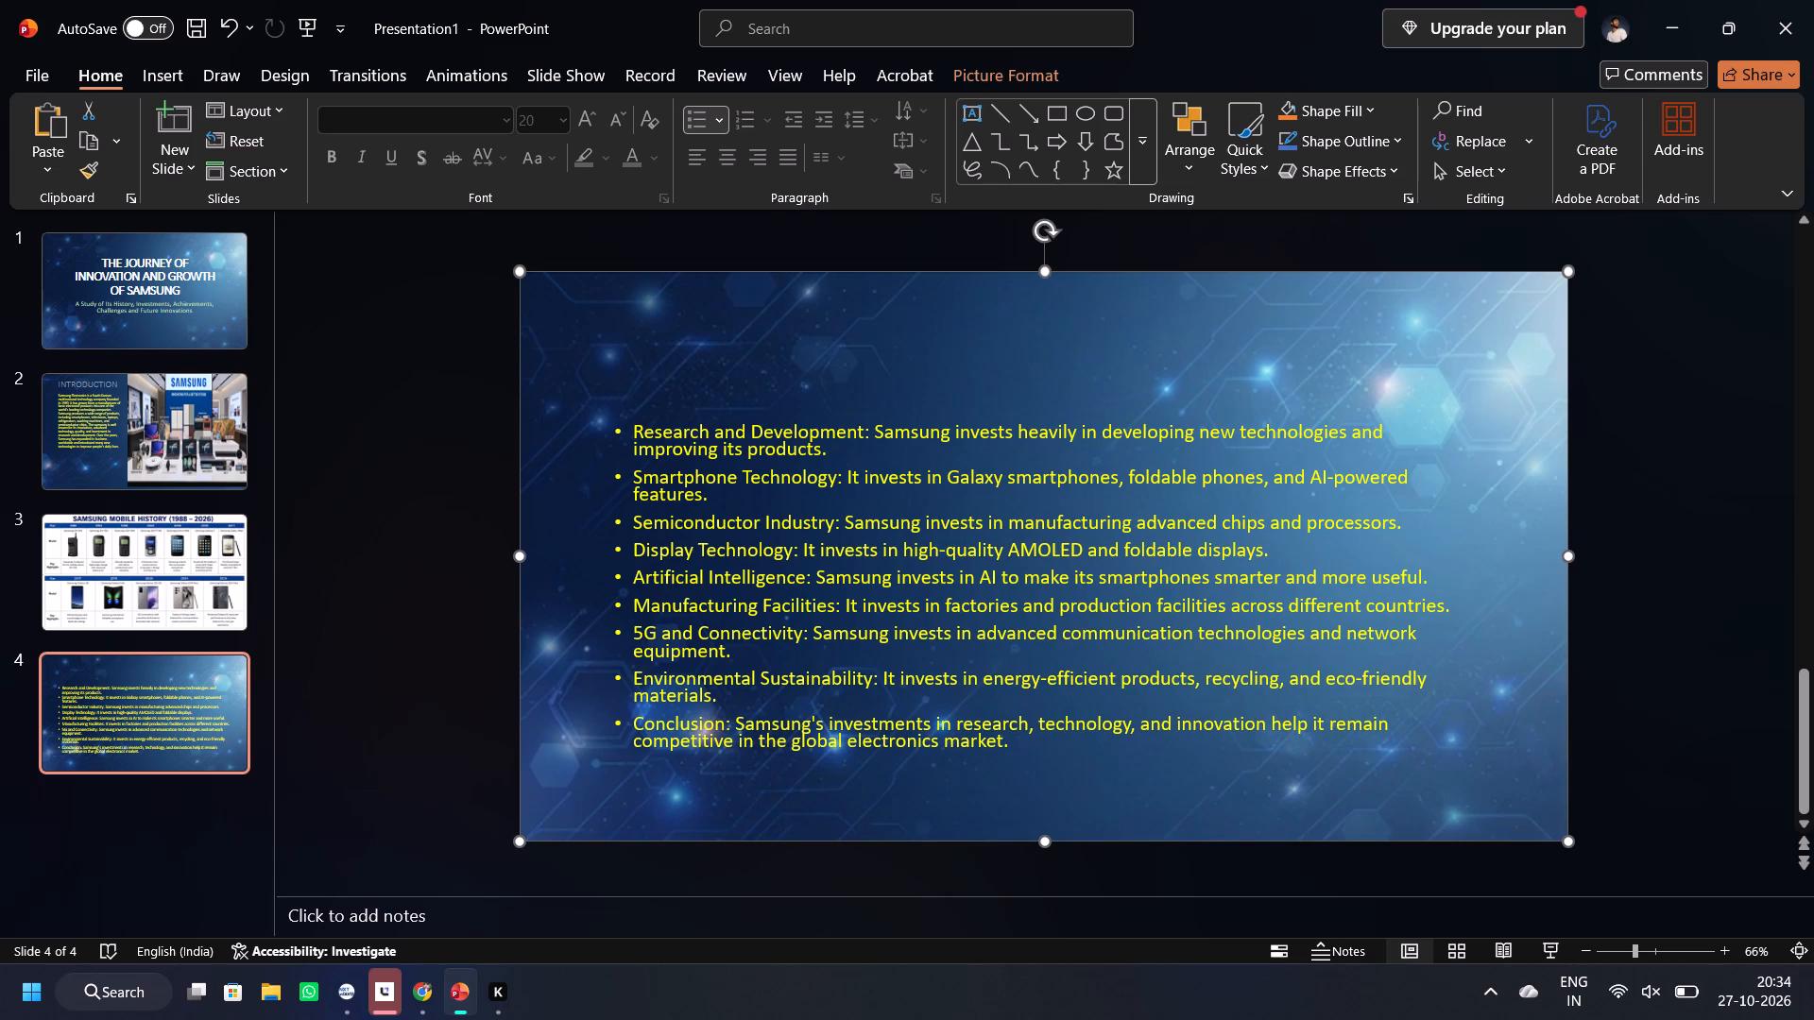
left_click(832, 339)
Insert a text box above the investment bullets on slide 4 and enter INVES in it.
left_click(181, 71)
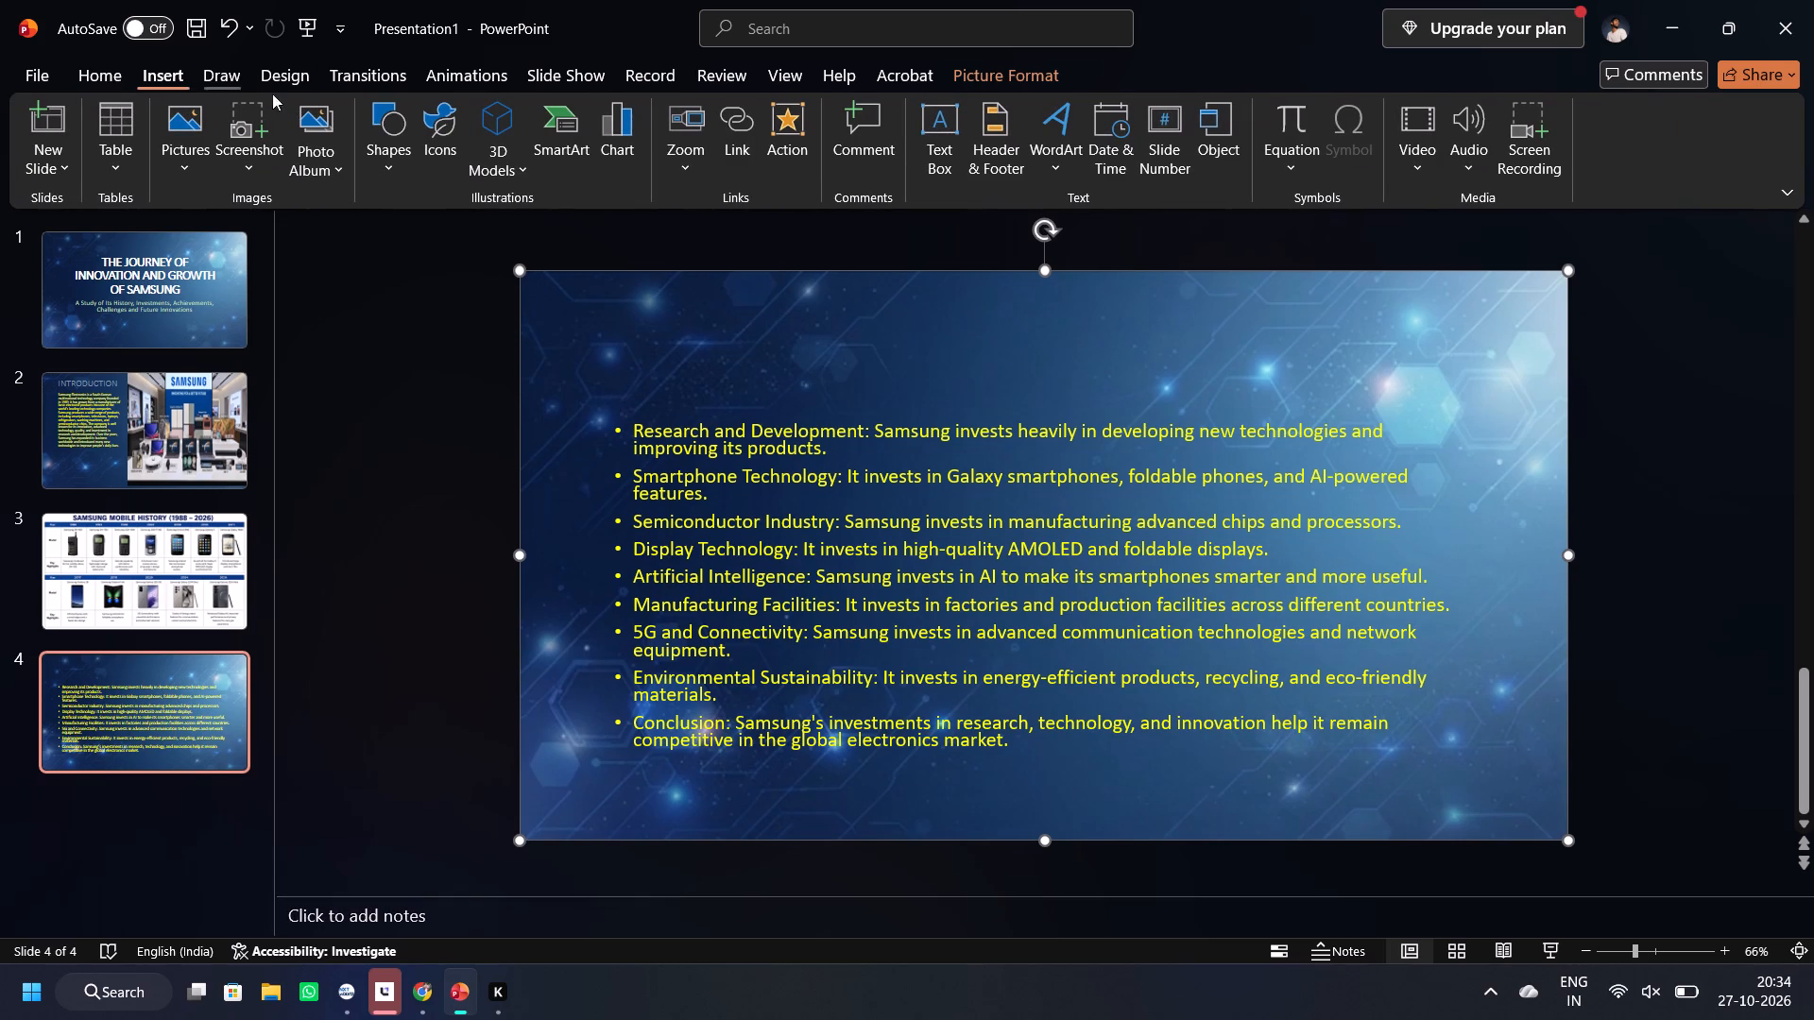
left_click(916, 137)
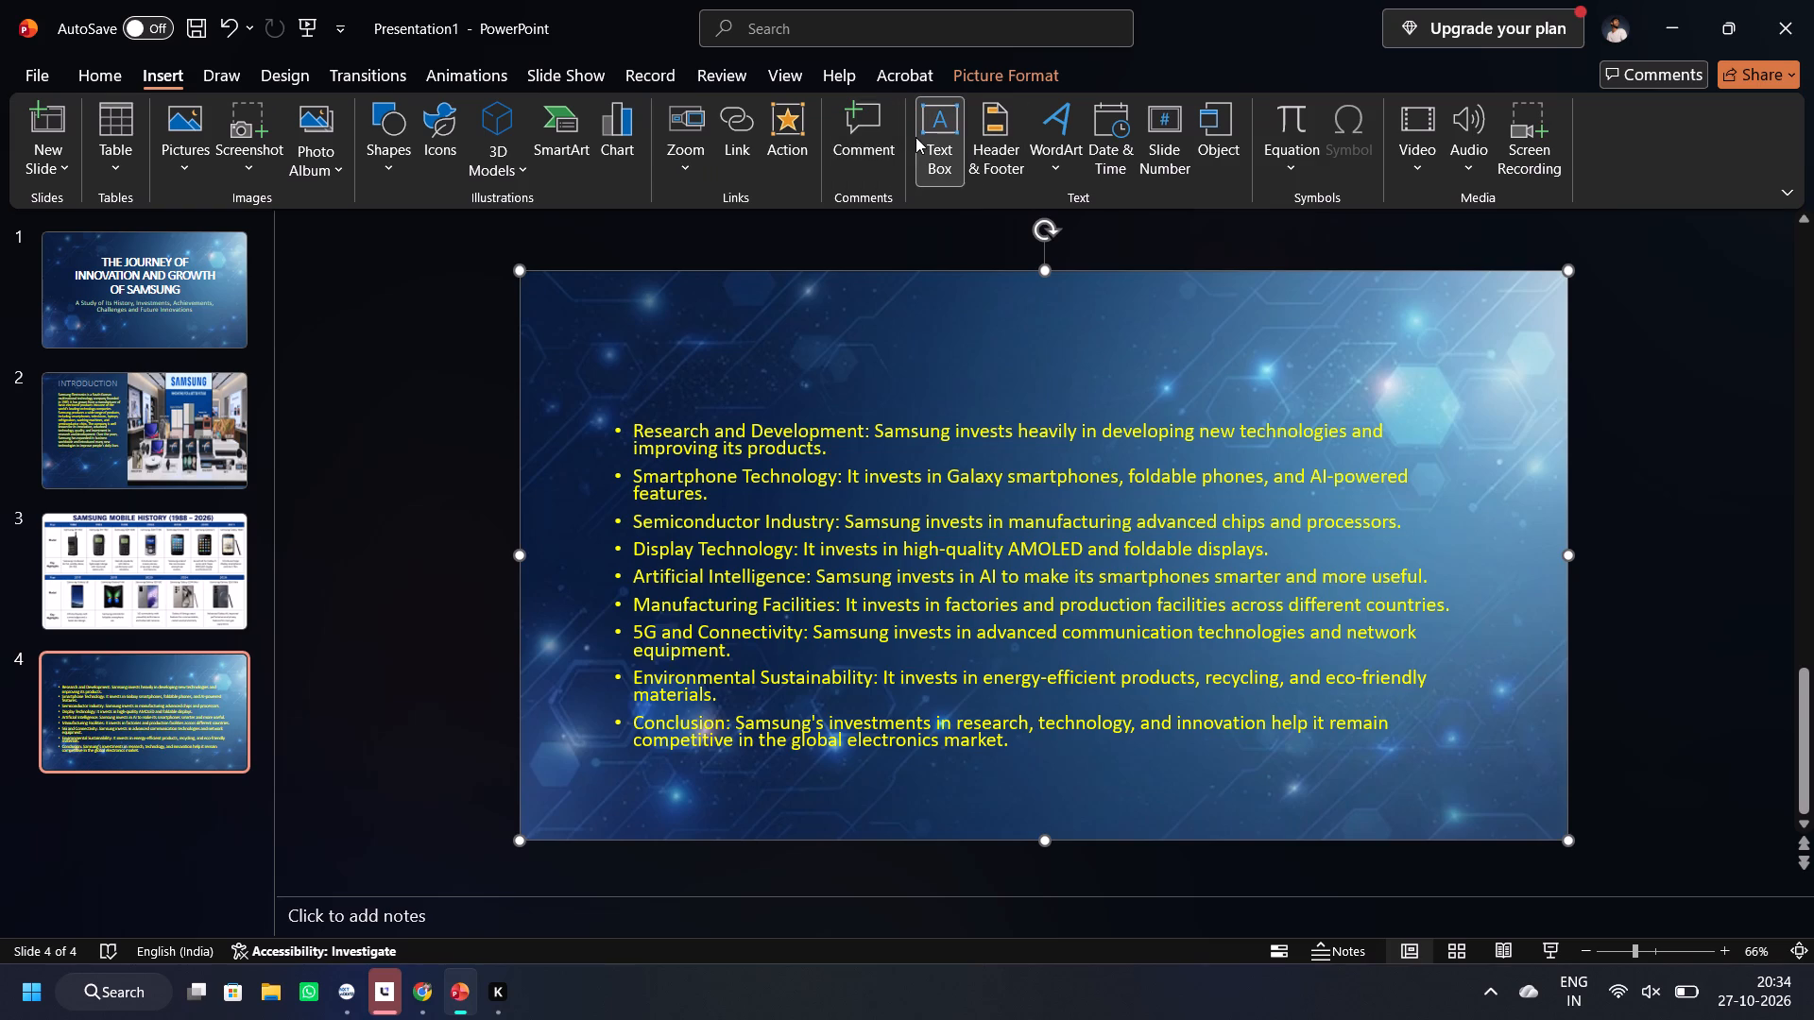
left_click(808, 348)
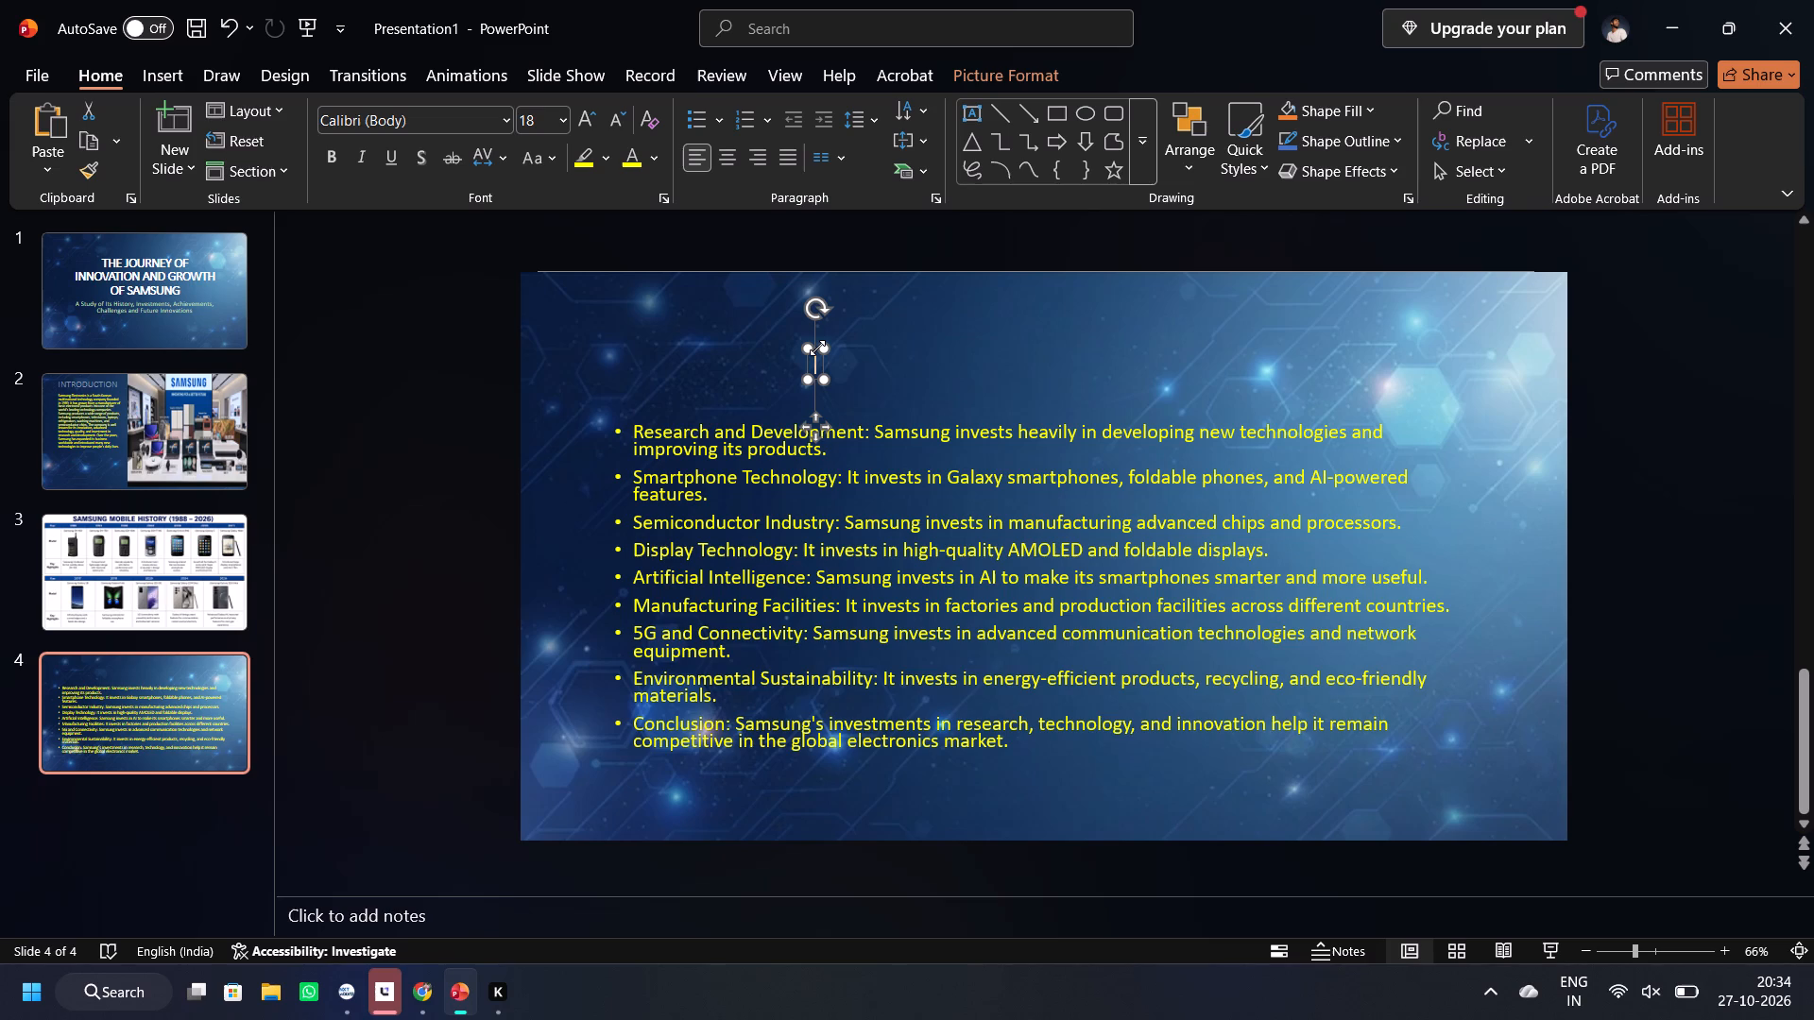
type("INVES")
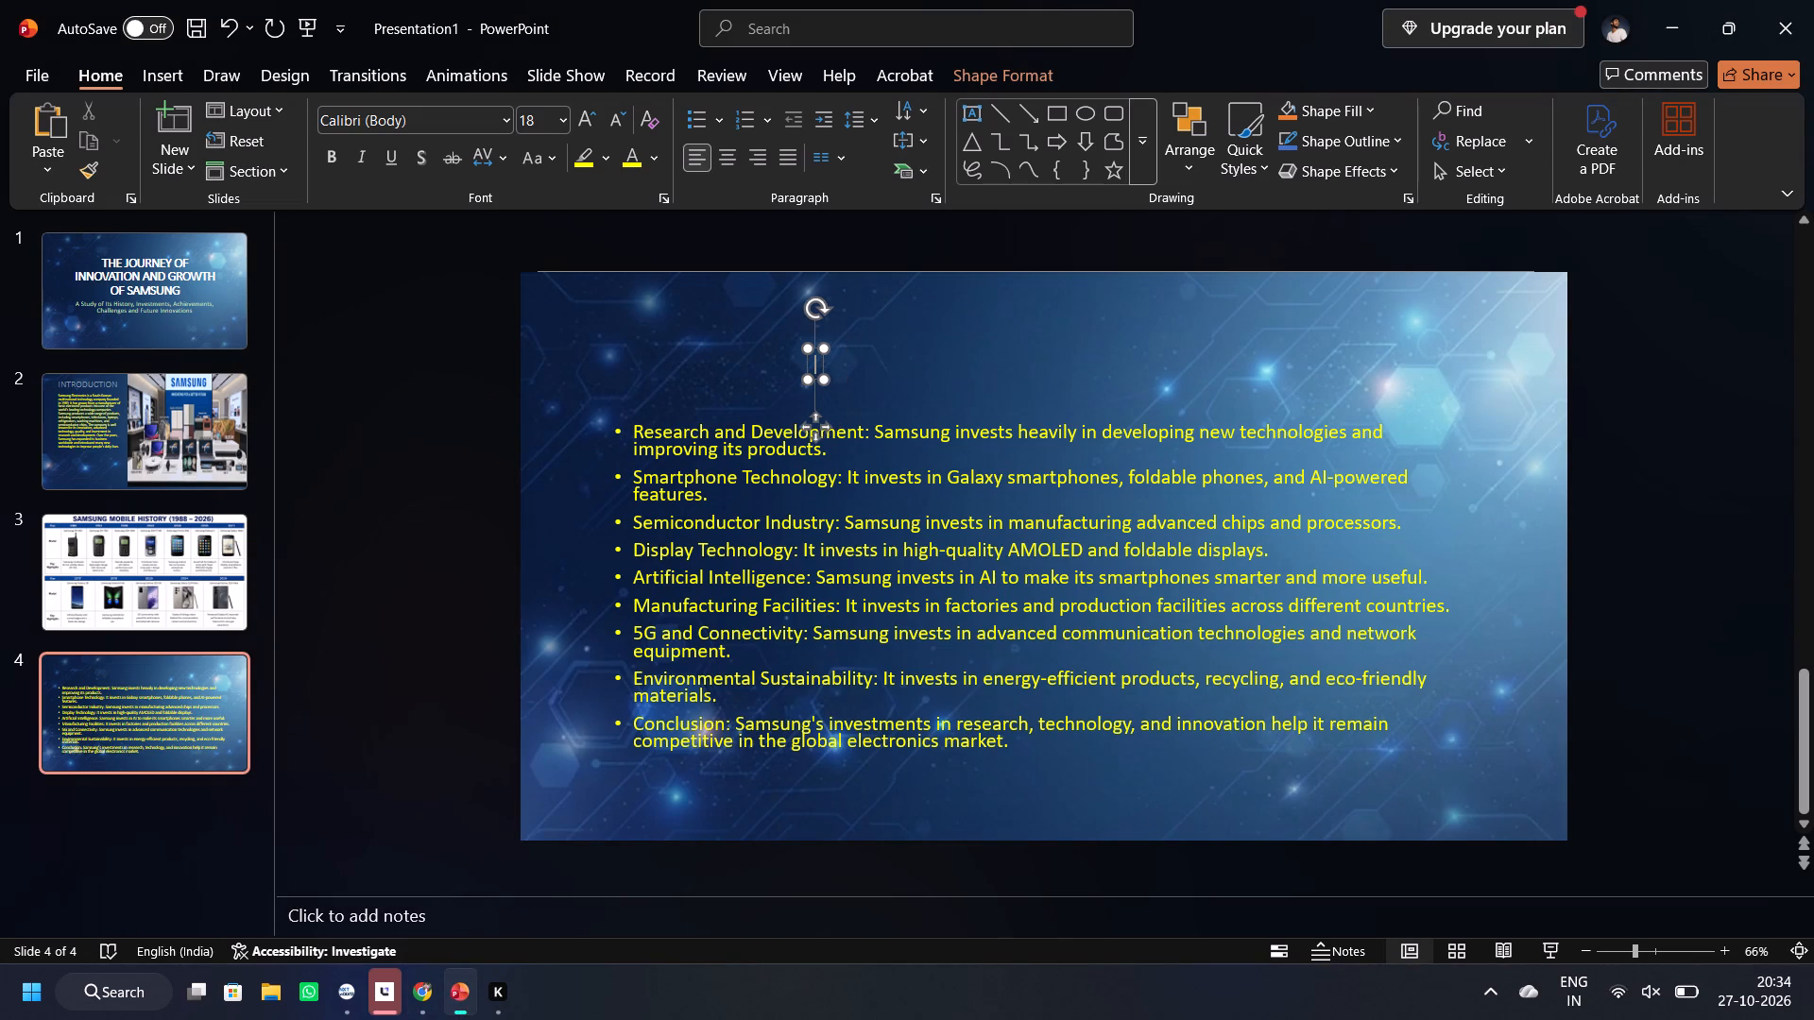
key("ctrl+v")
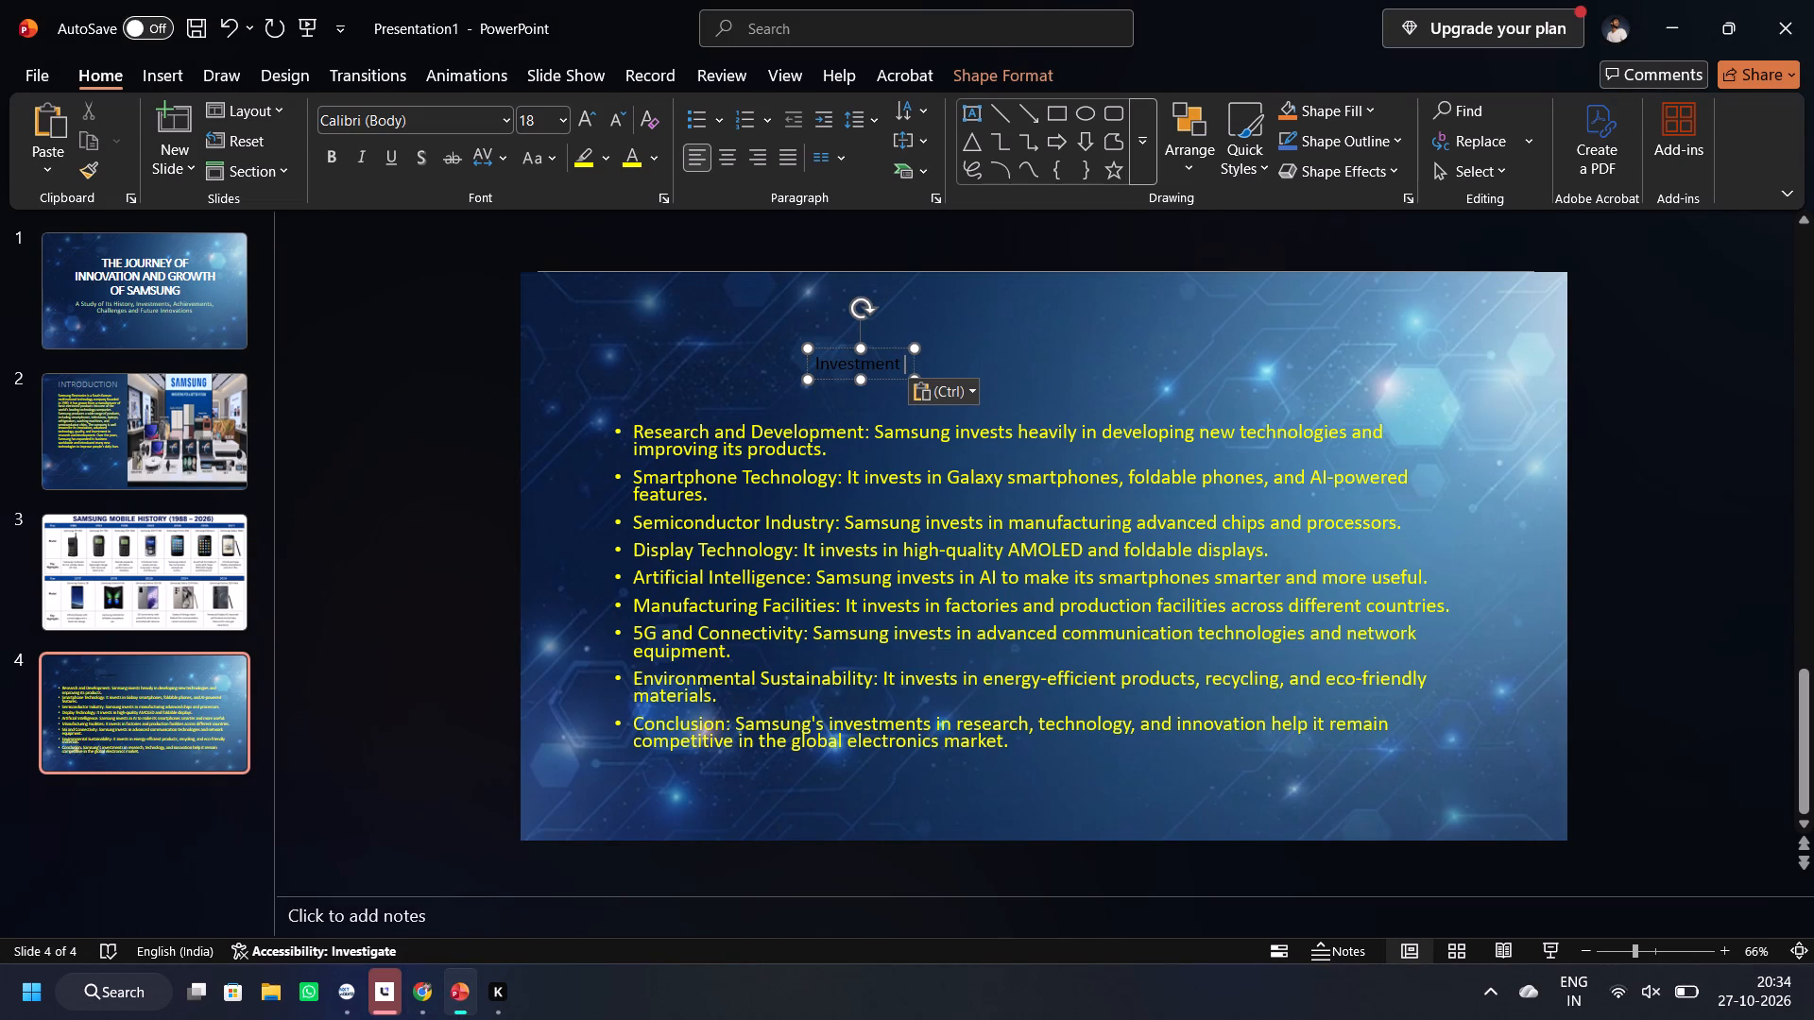
Set the font size of the whole Investment title on slide 4 to 66.
left_click(814, 358)
left_click_drag(814, 358, 857, 358)
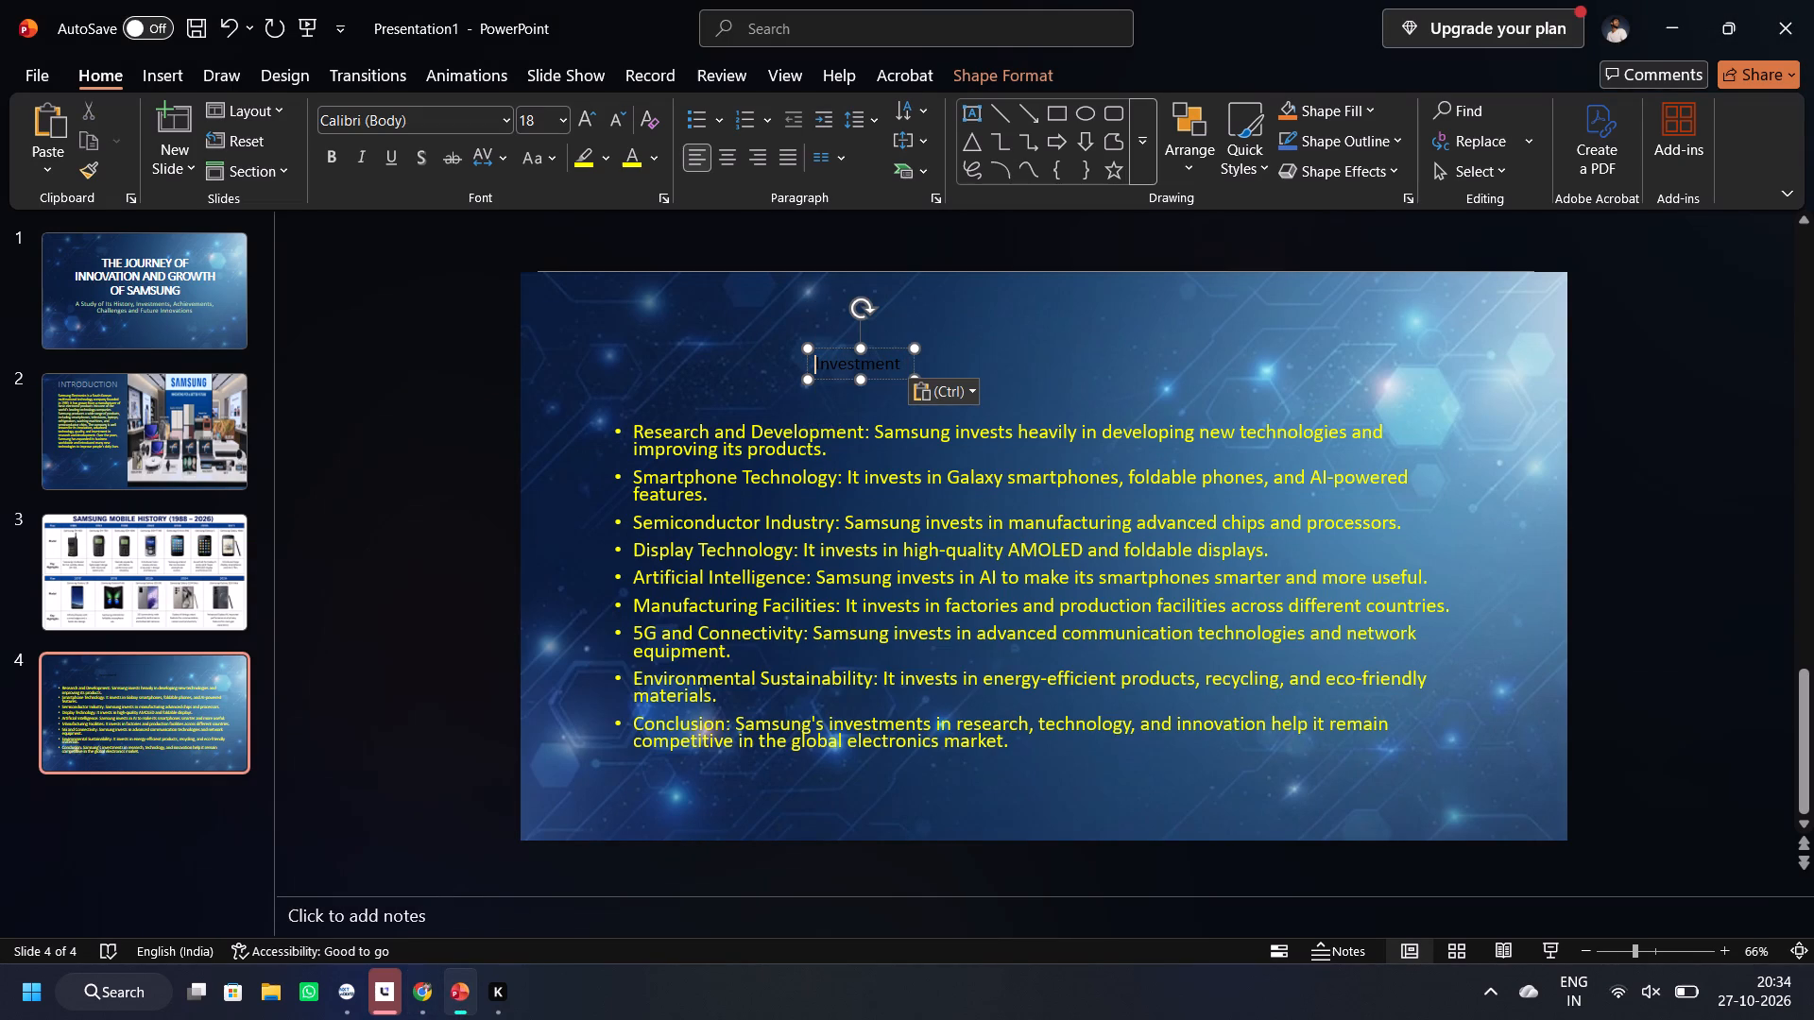
left_click_drag(821, 364, 823, 364)
left_click_drag(823, 364, 904, 373)
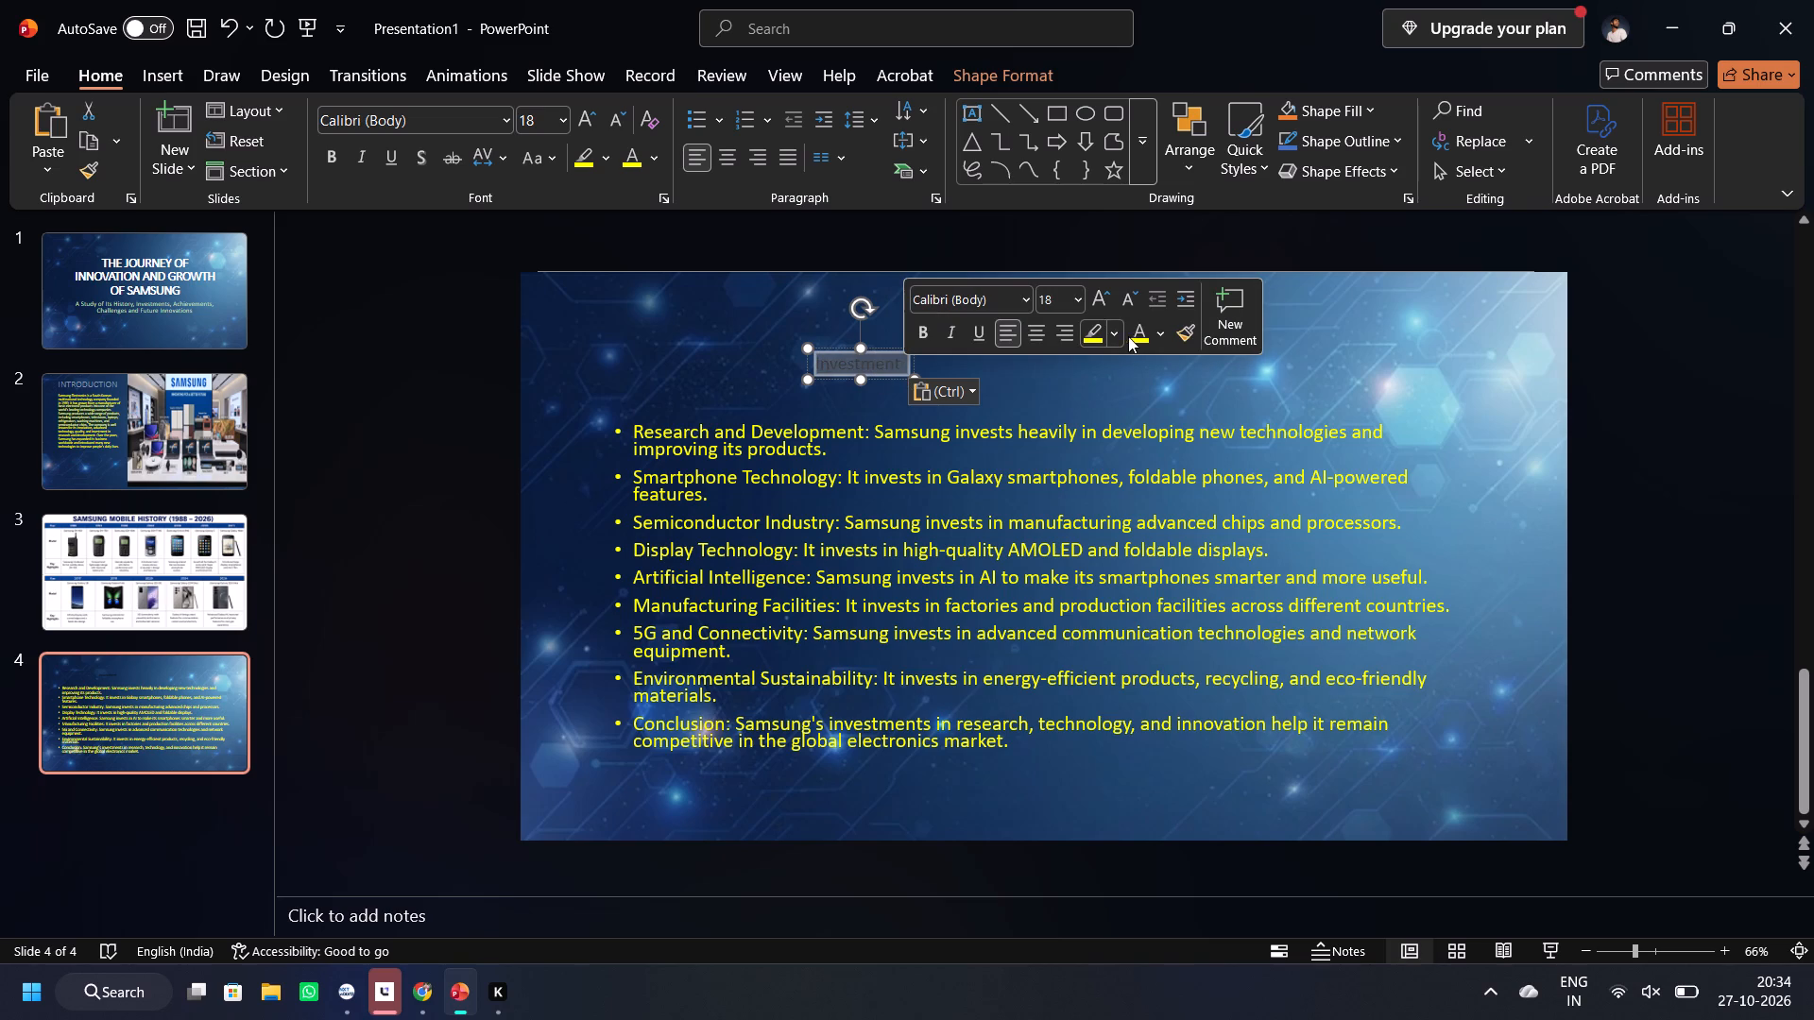
left_click(1157, 333)
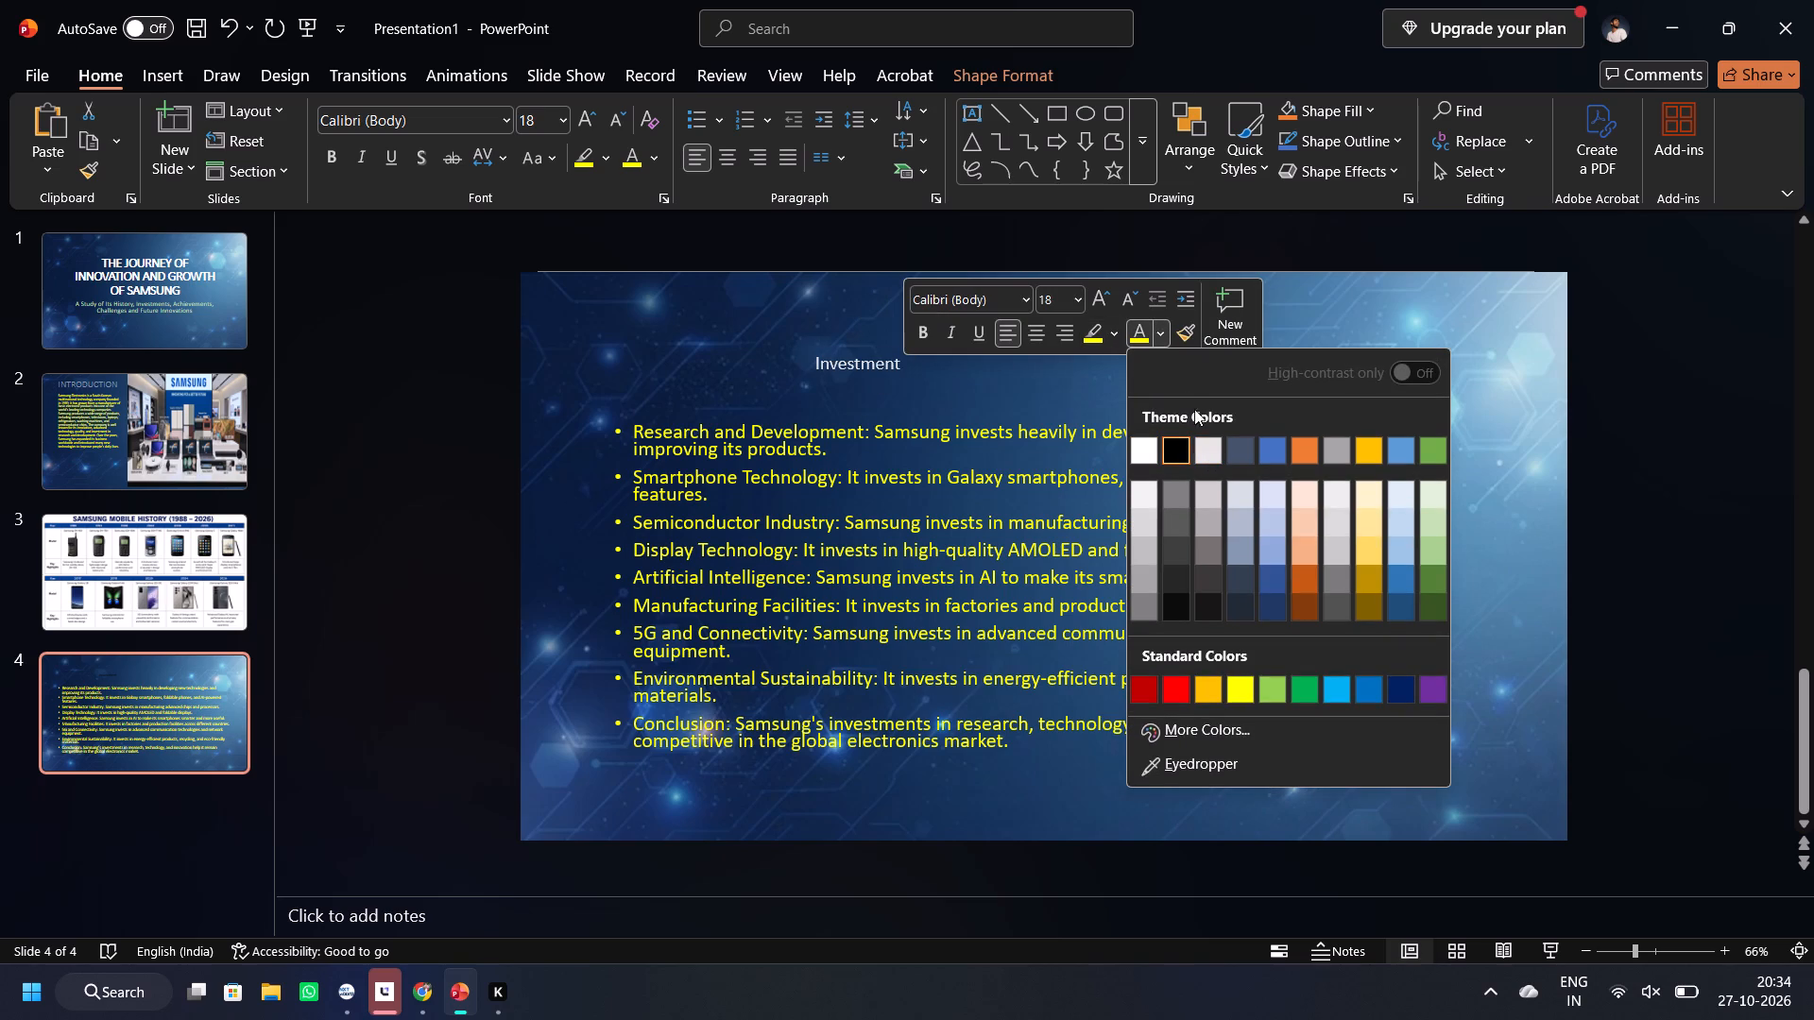
left_click(1074, 297)
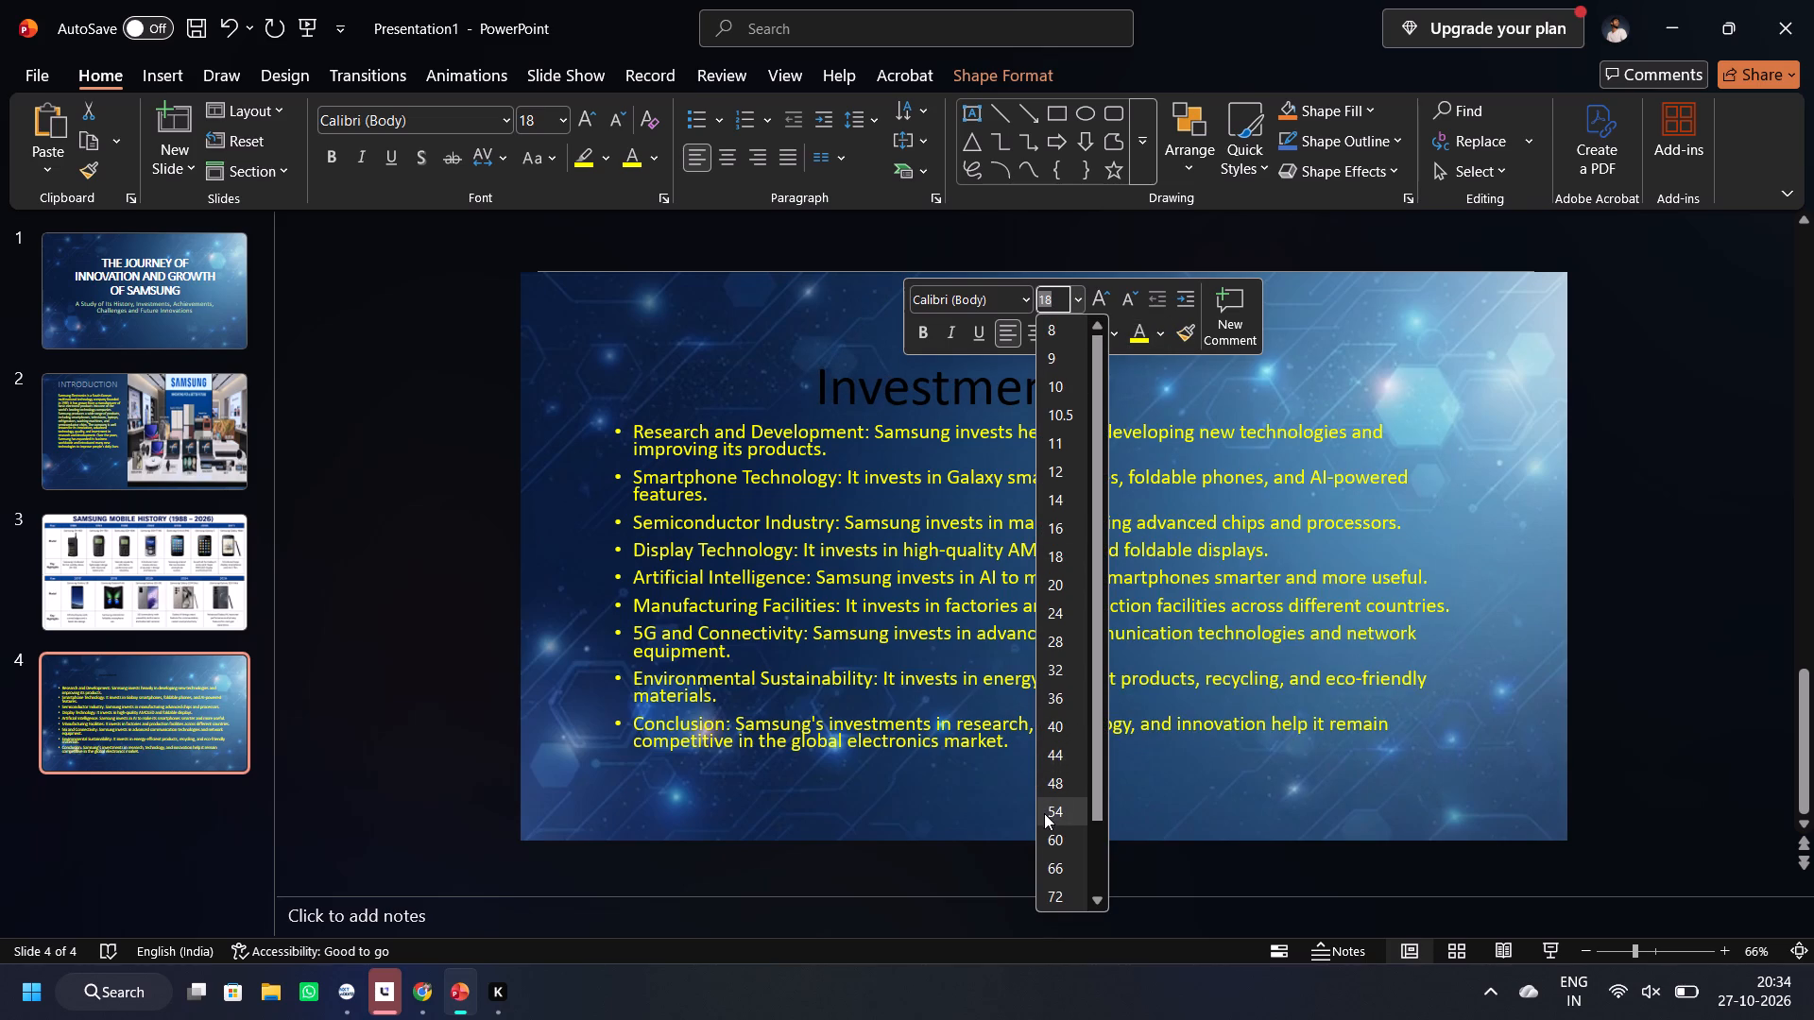
left_click(1048, 860)
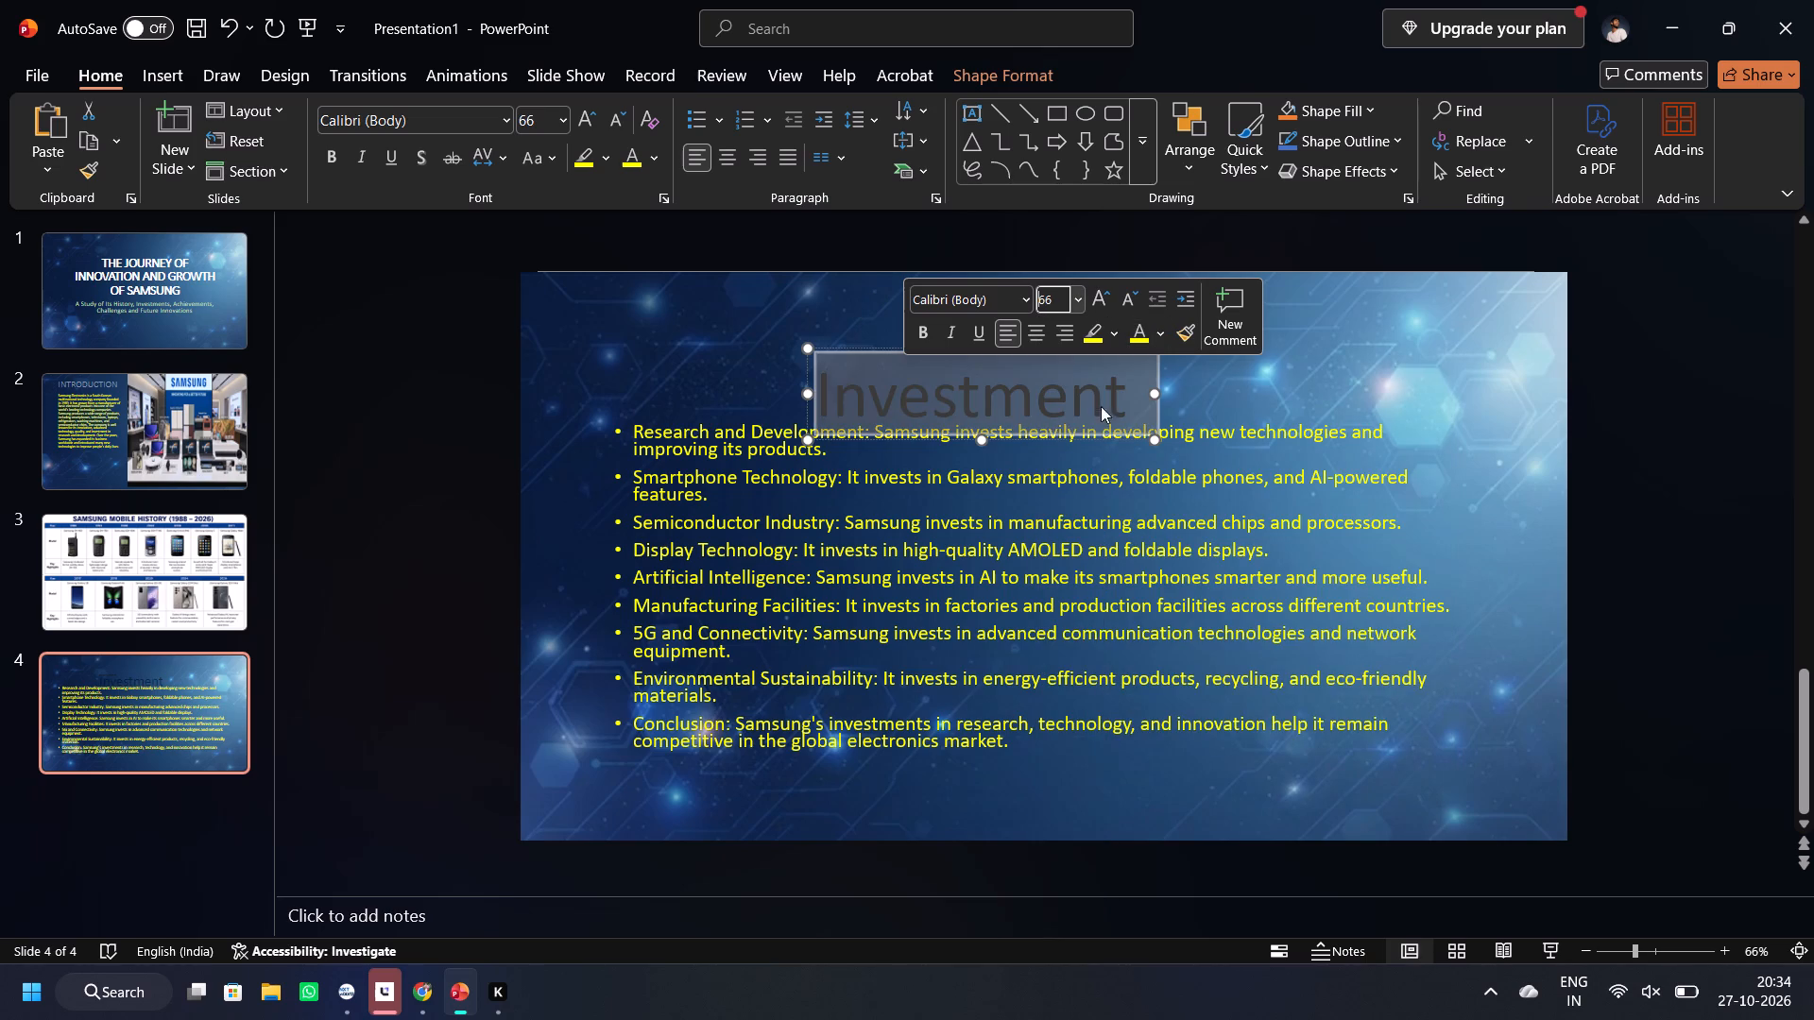
Widen the Investment title box leftward so the title starts roughly in line with the bullets below it.
left_click_drag(1069, 400, 910, 369)
left_click_drag(910, 369, 720, 300)
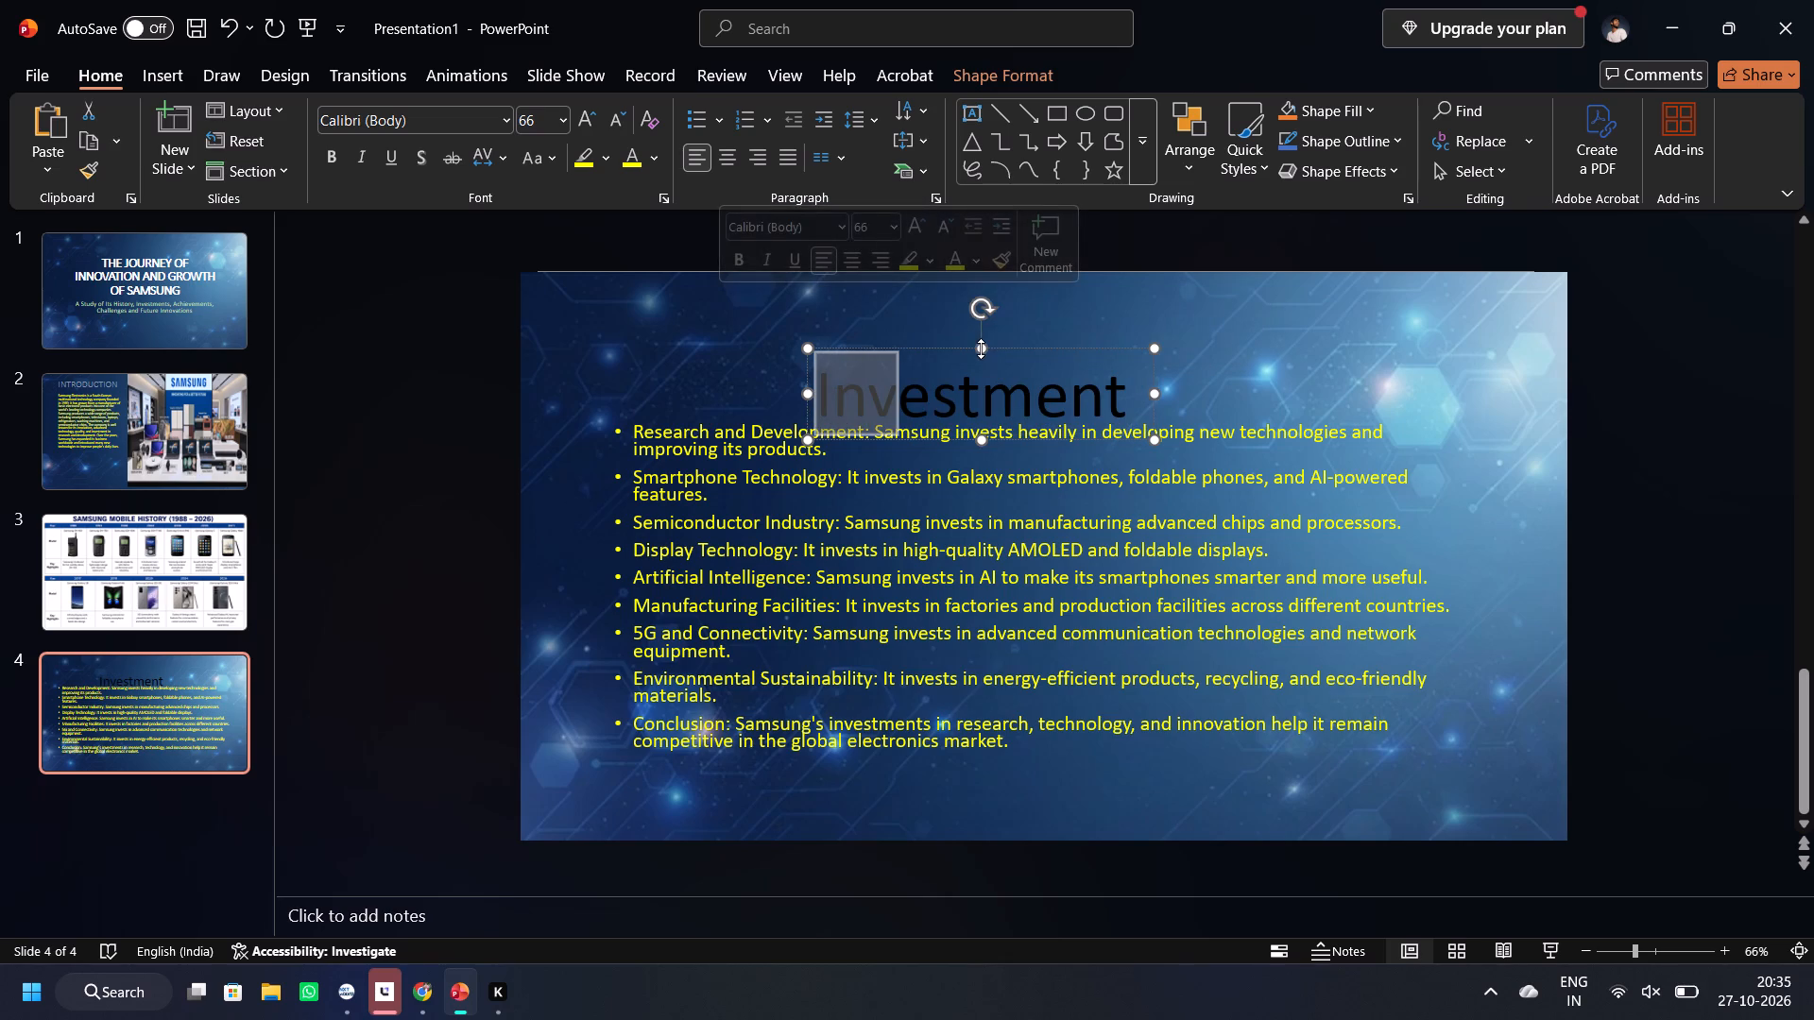
left_click_drag(981, 348, 823, 344)
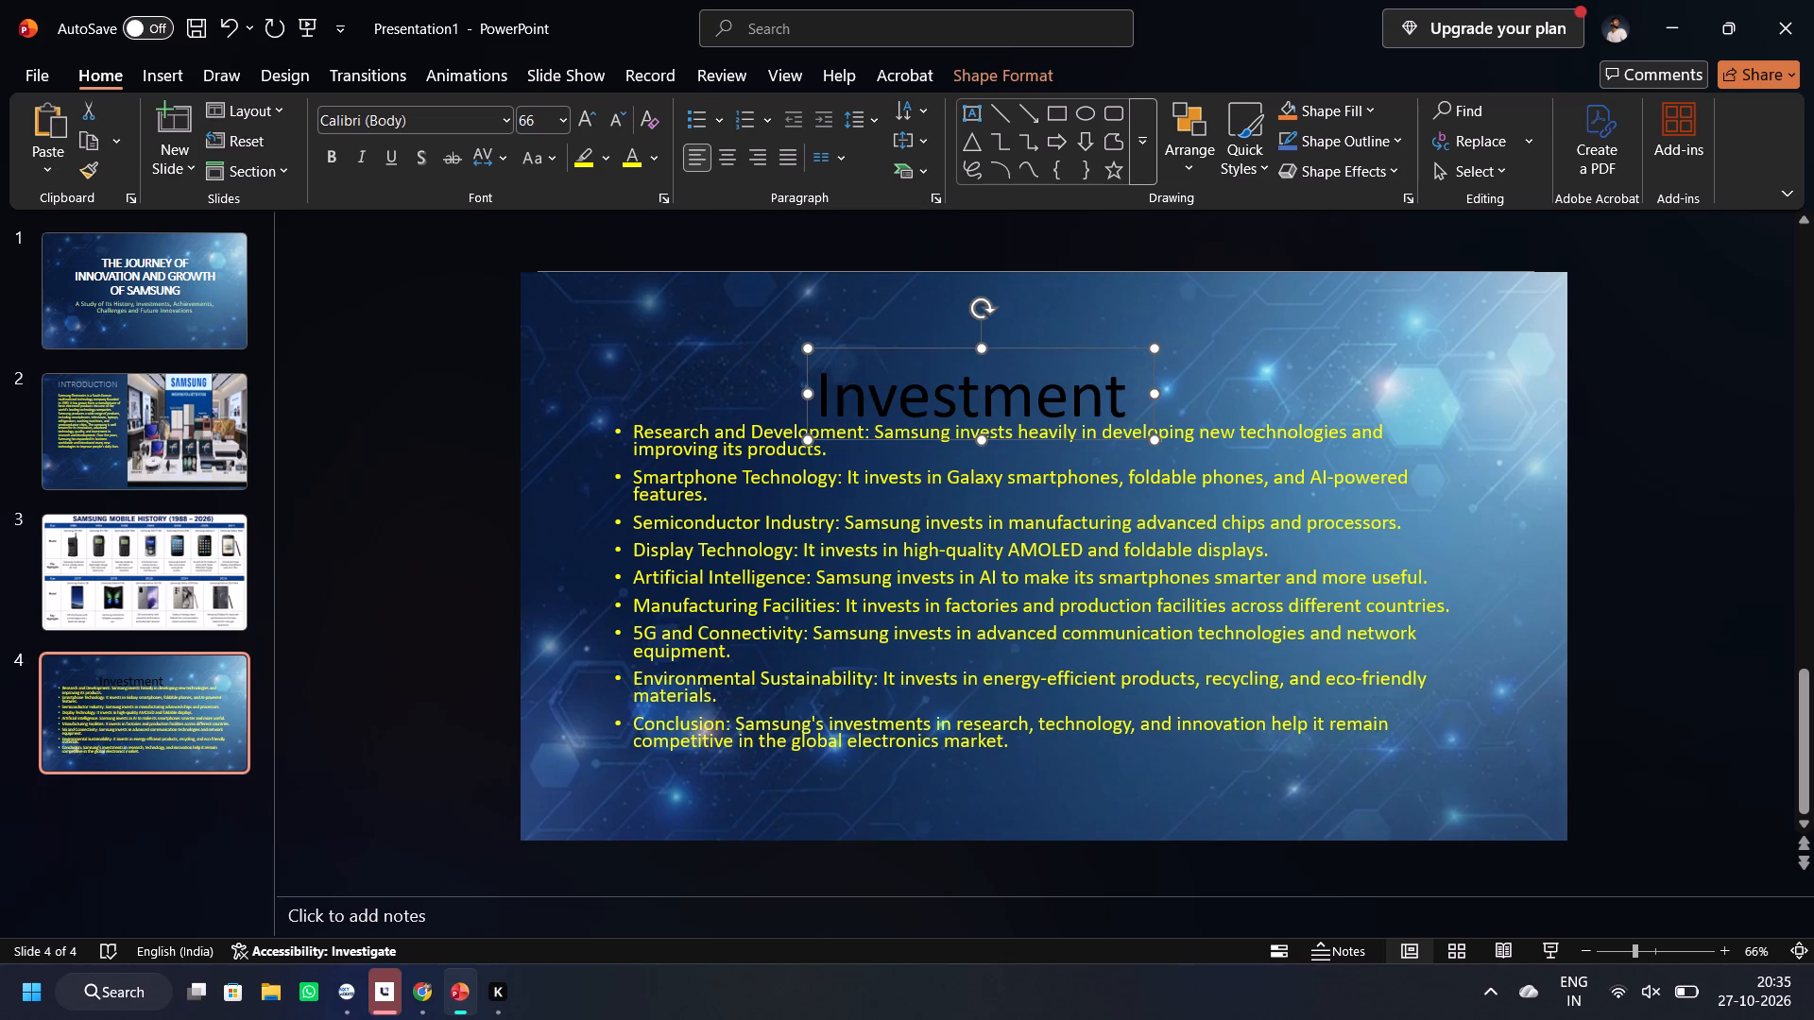
left_click_drag(876, 365, 697, 335)
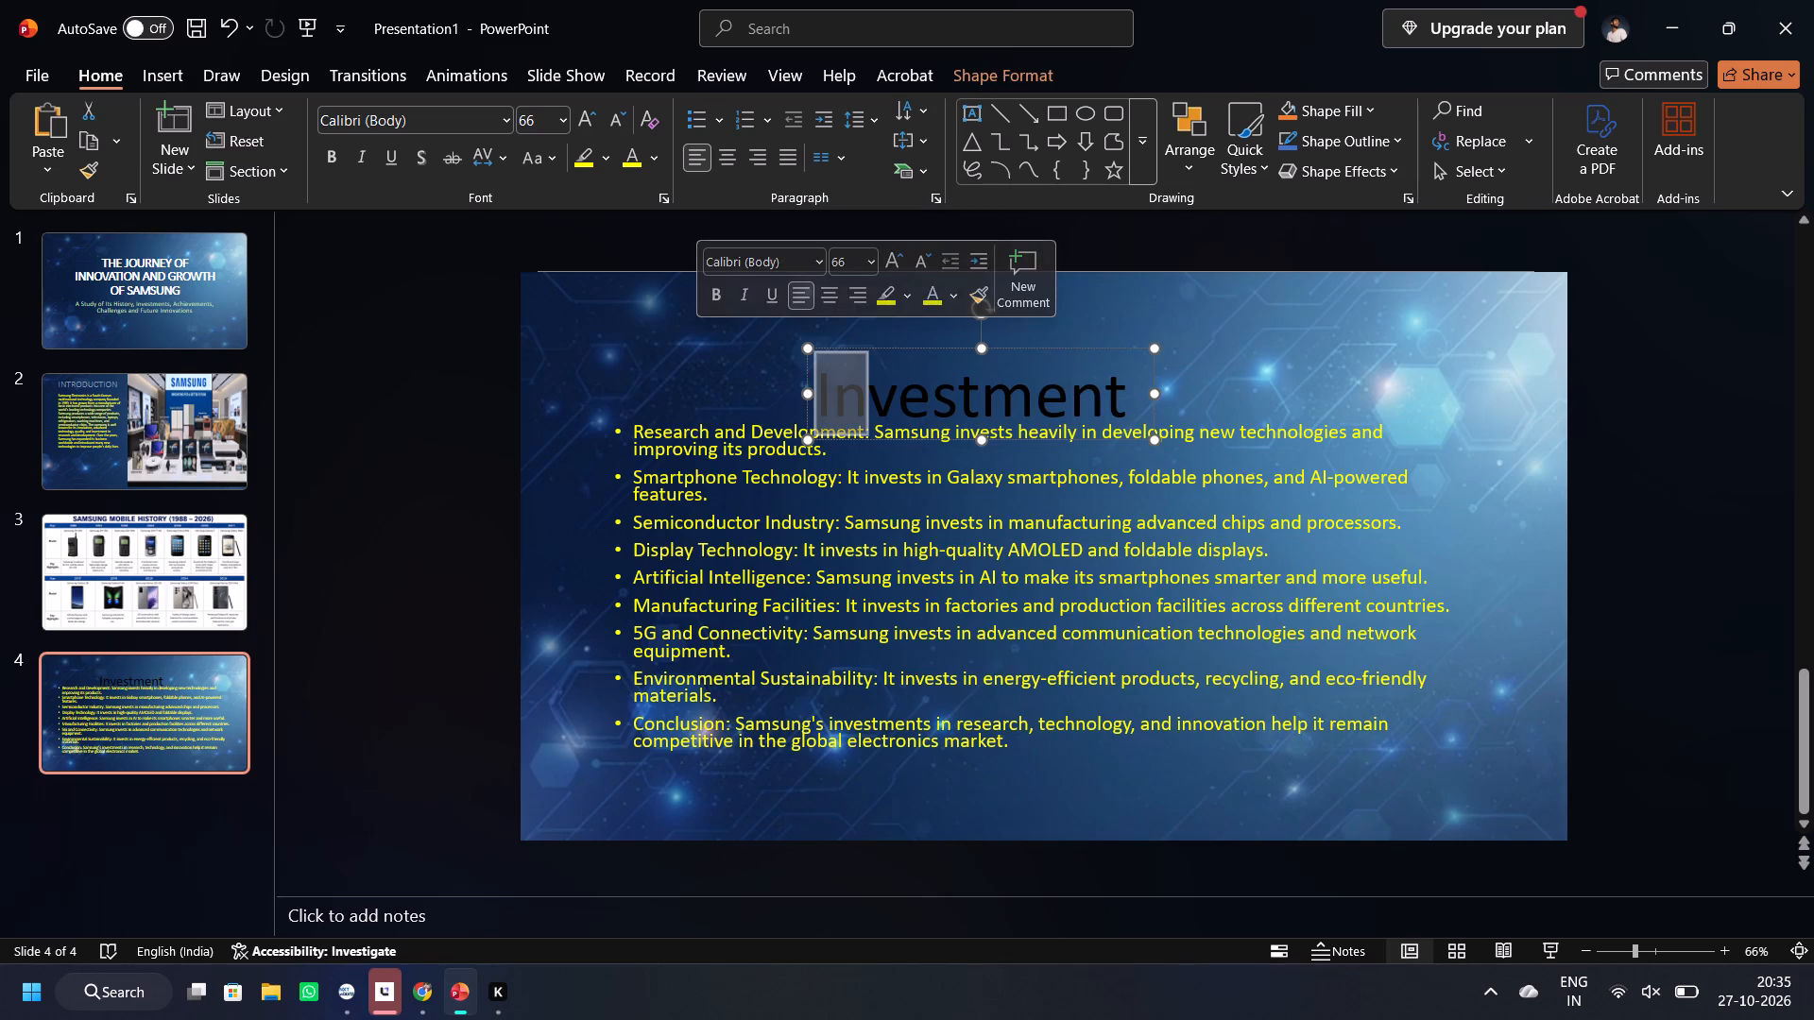
left_click_drag(810, 395, 645, 376)
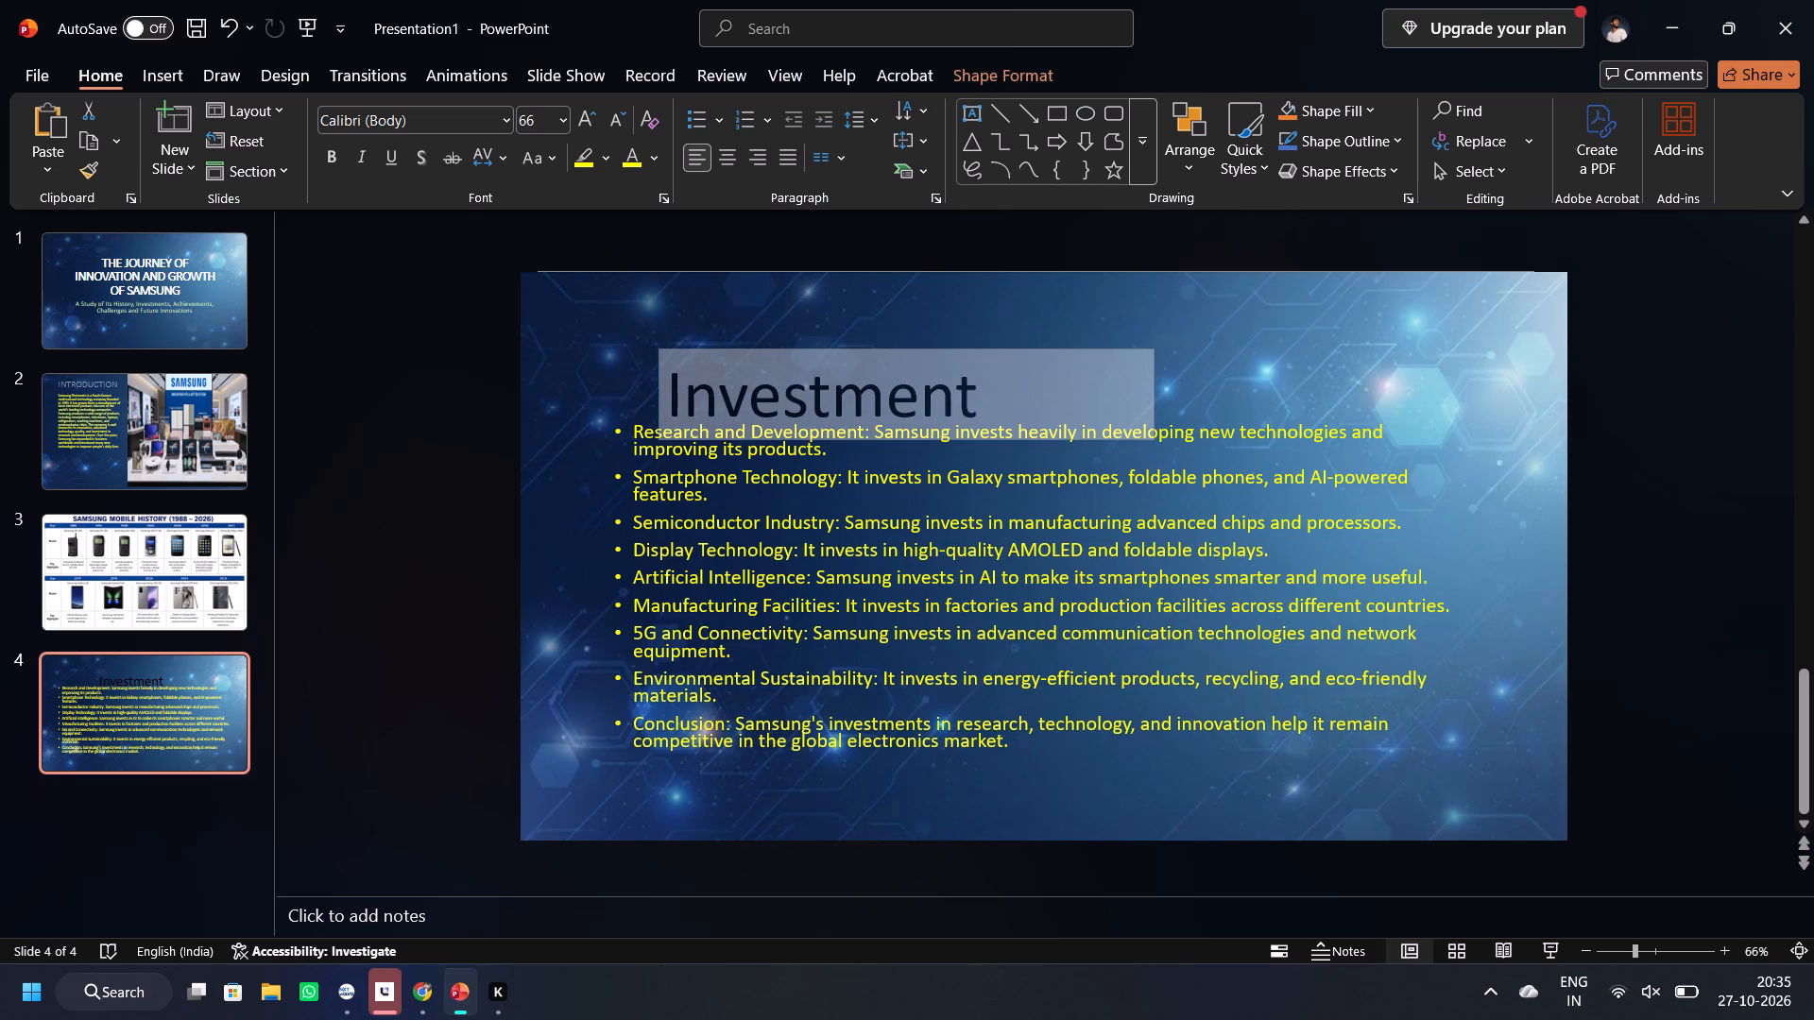
left_click_drag(645, 376, 611, 369)
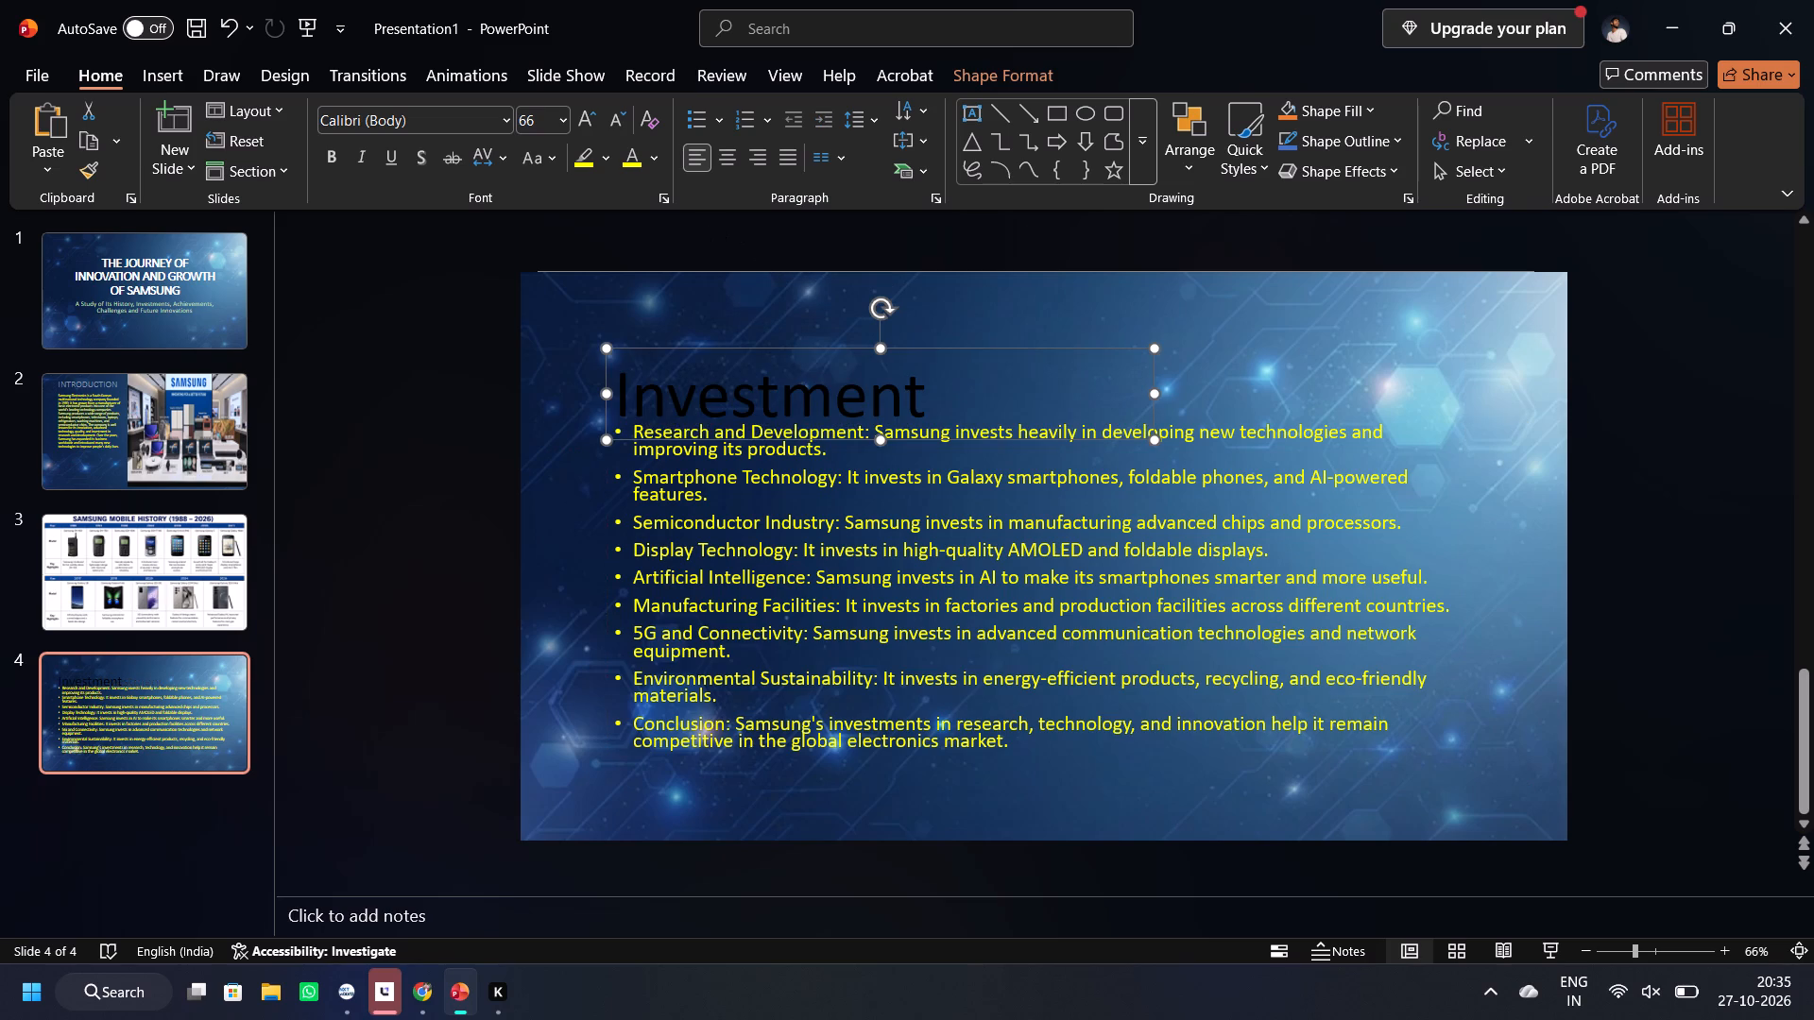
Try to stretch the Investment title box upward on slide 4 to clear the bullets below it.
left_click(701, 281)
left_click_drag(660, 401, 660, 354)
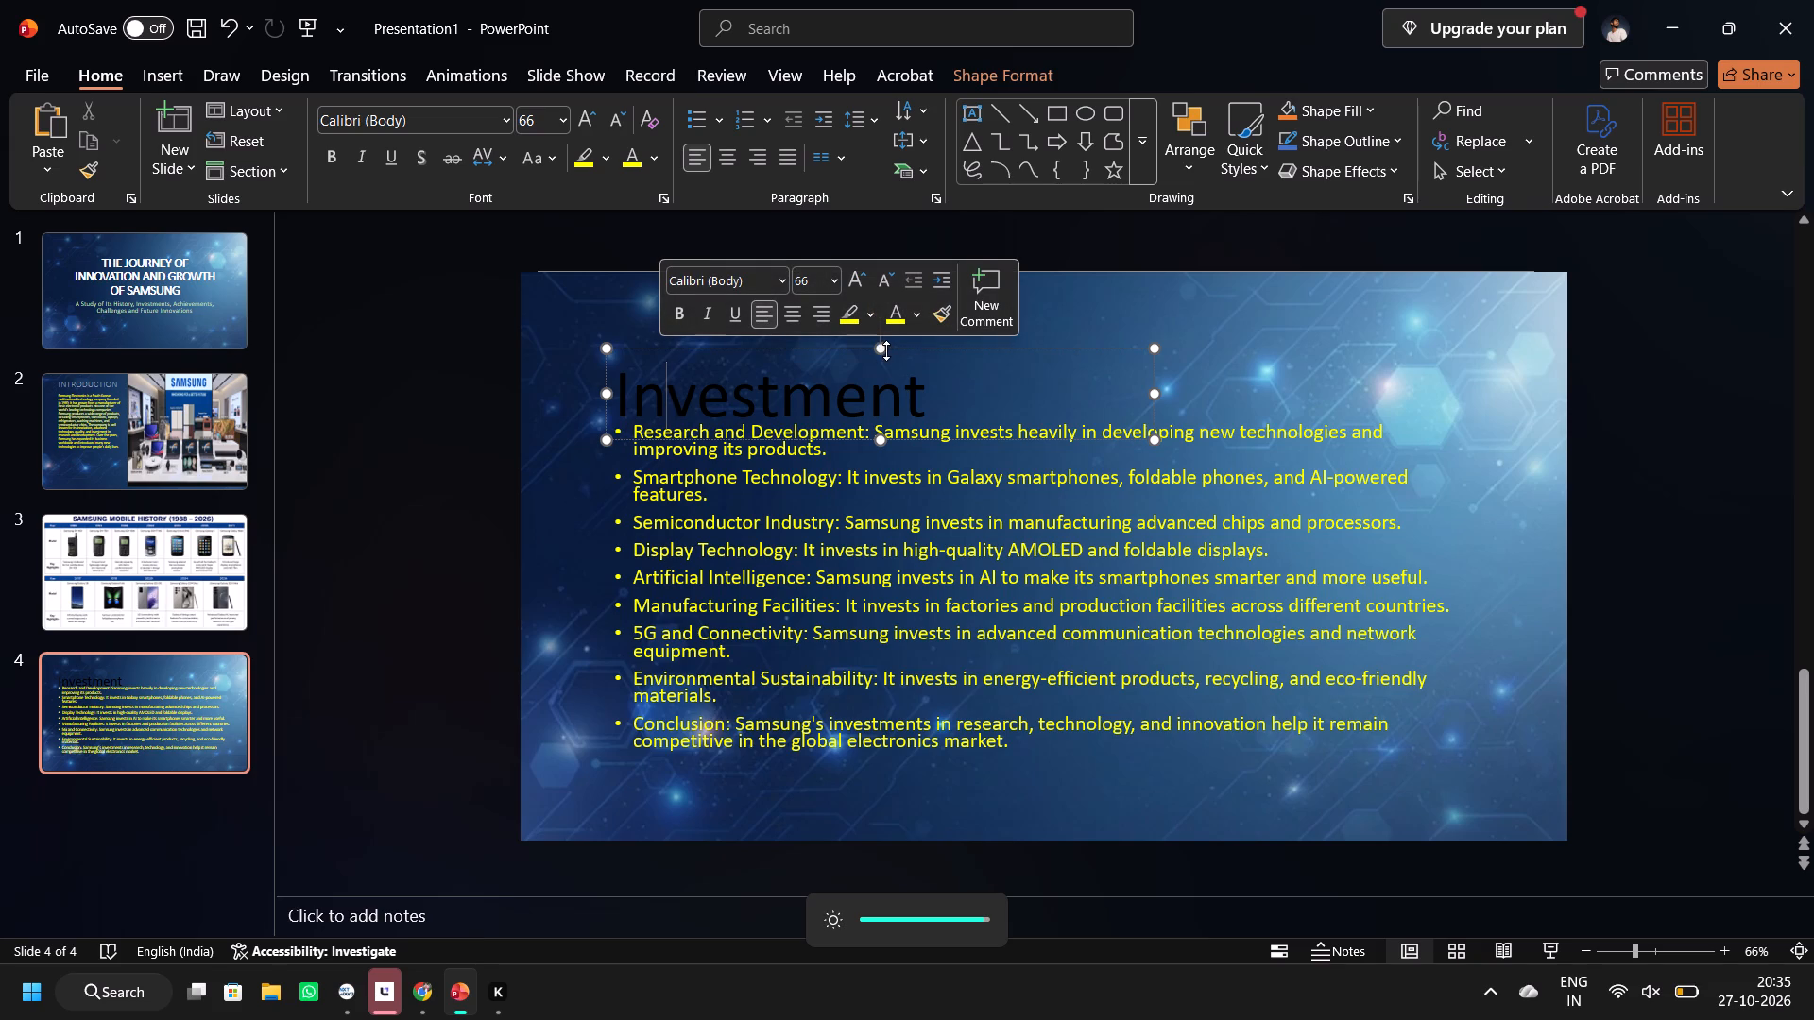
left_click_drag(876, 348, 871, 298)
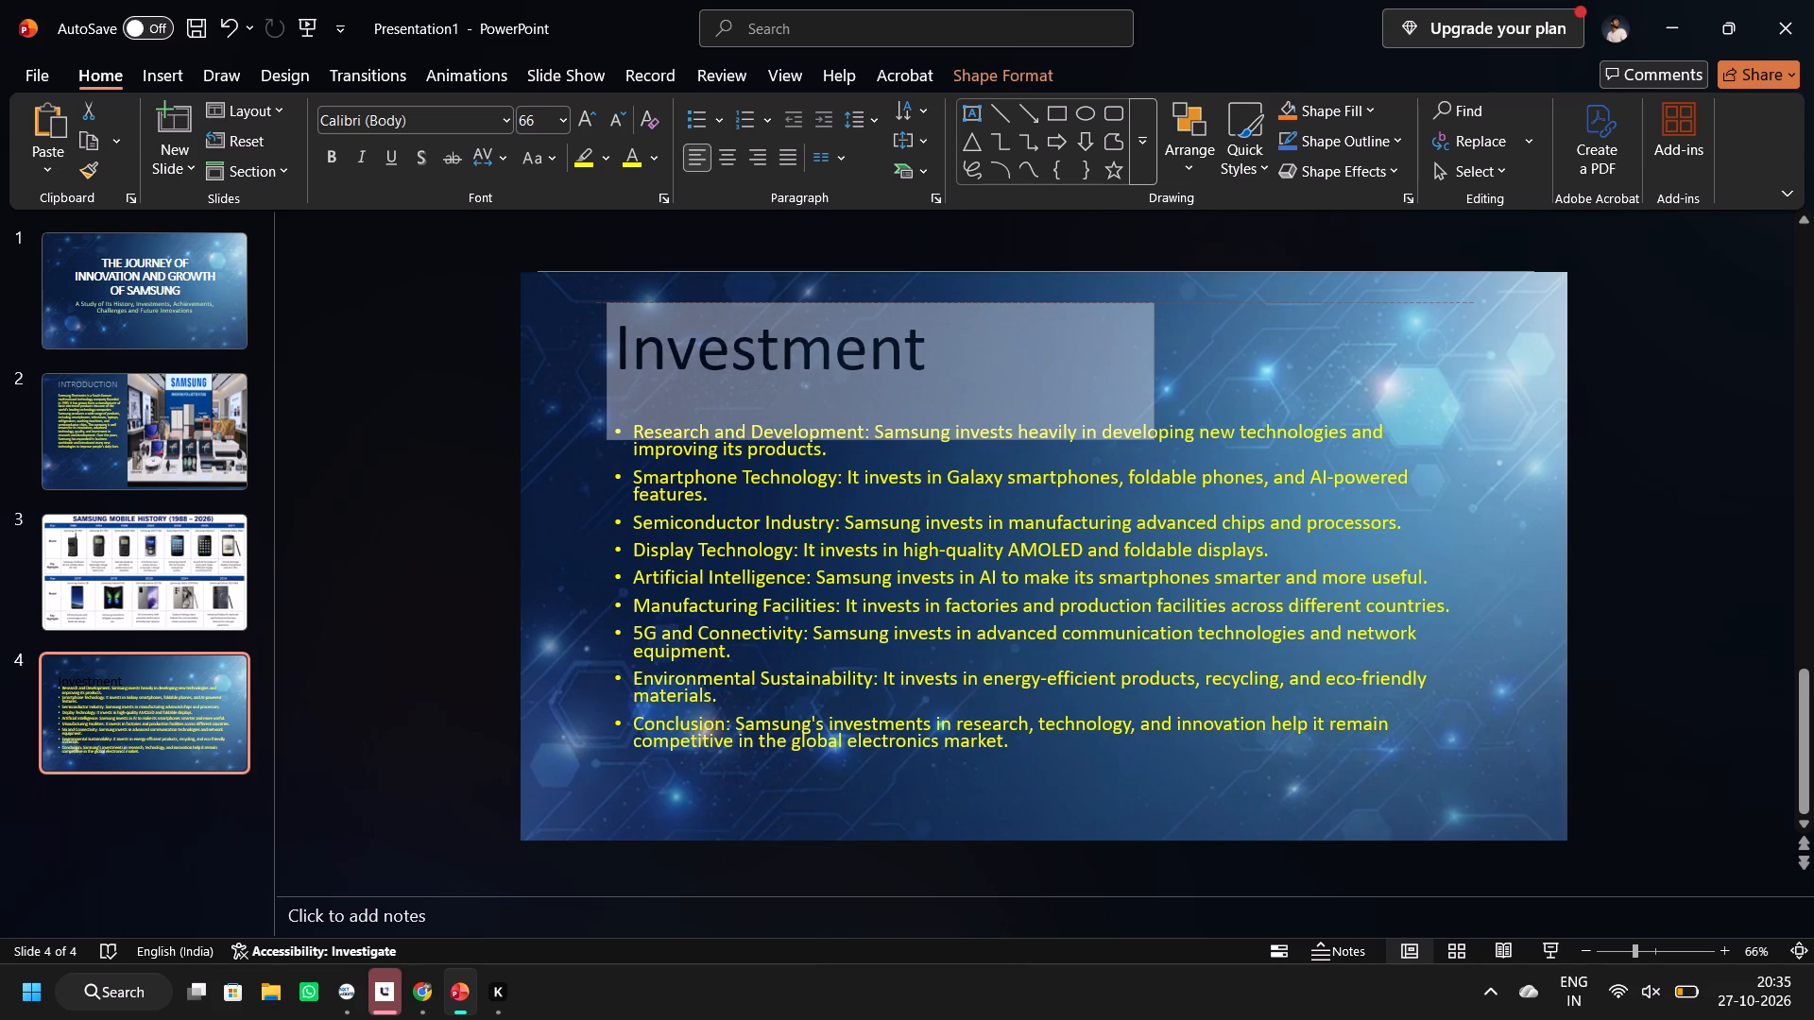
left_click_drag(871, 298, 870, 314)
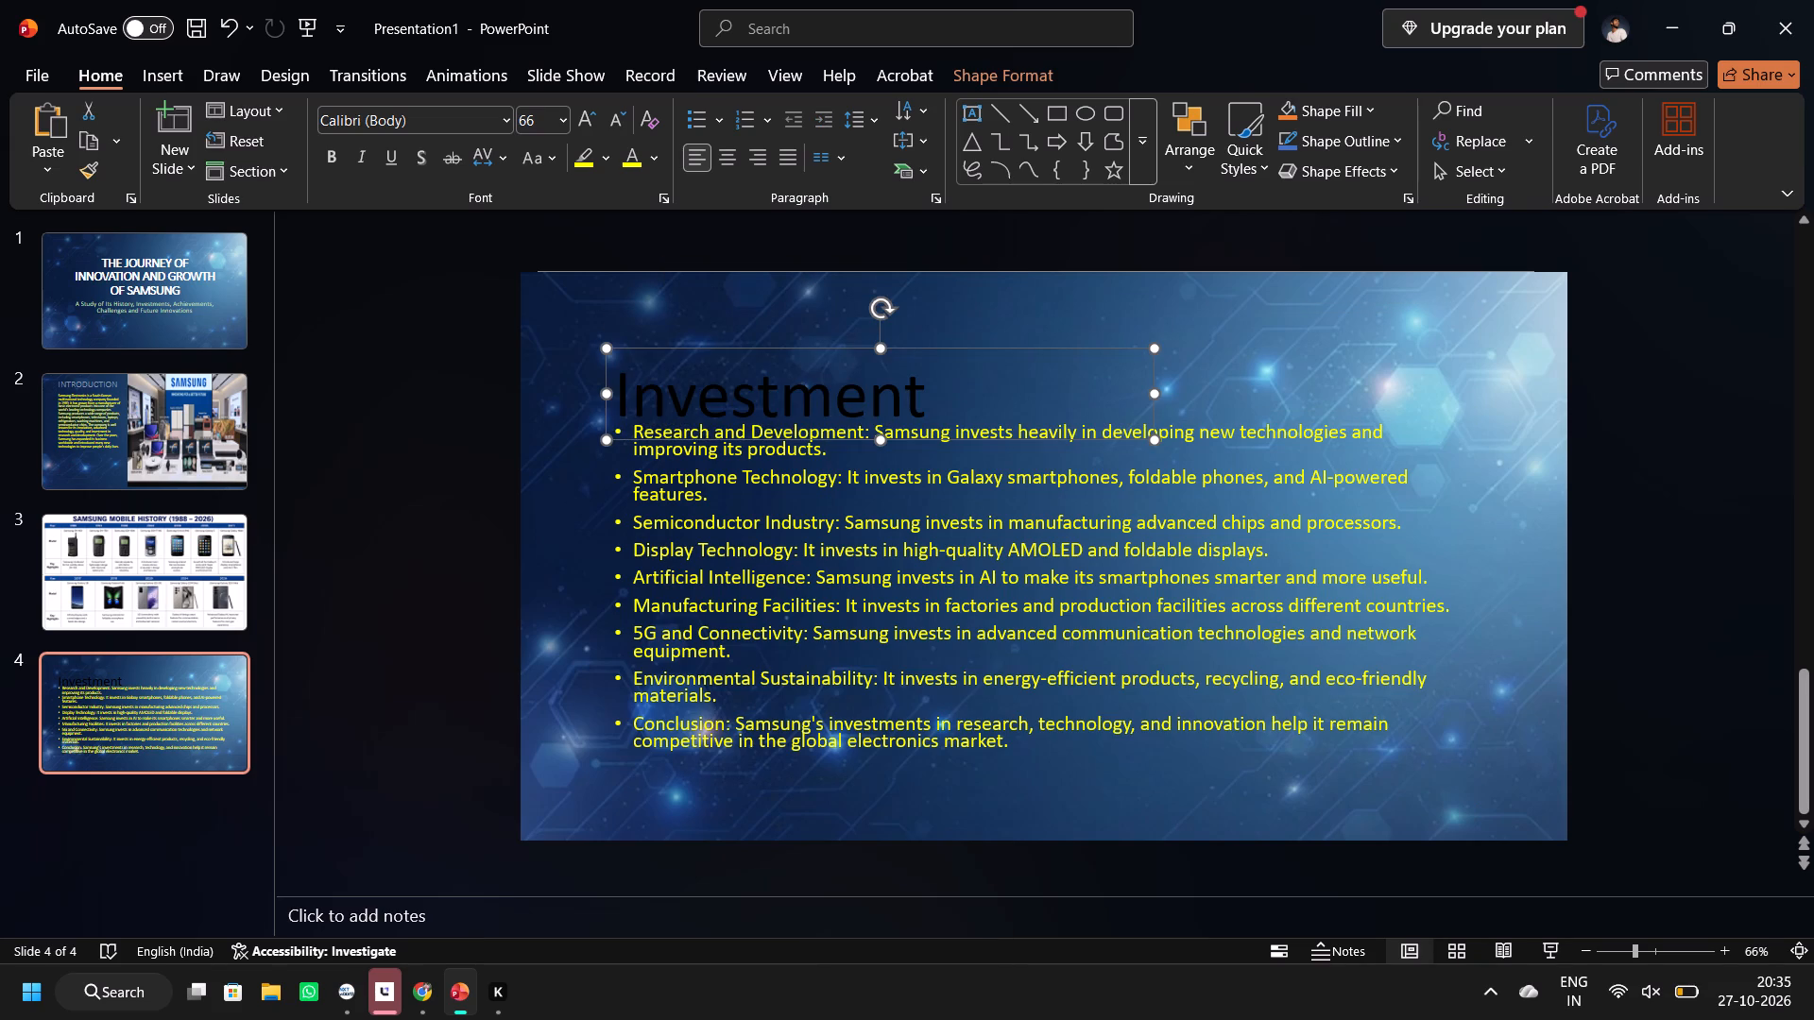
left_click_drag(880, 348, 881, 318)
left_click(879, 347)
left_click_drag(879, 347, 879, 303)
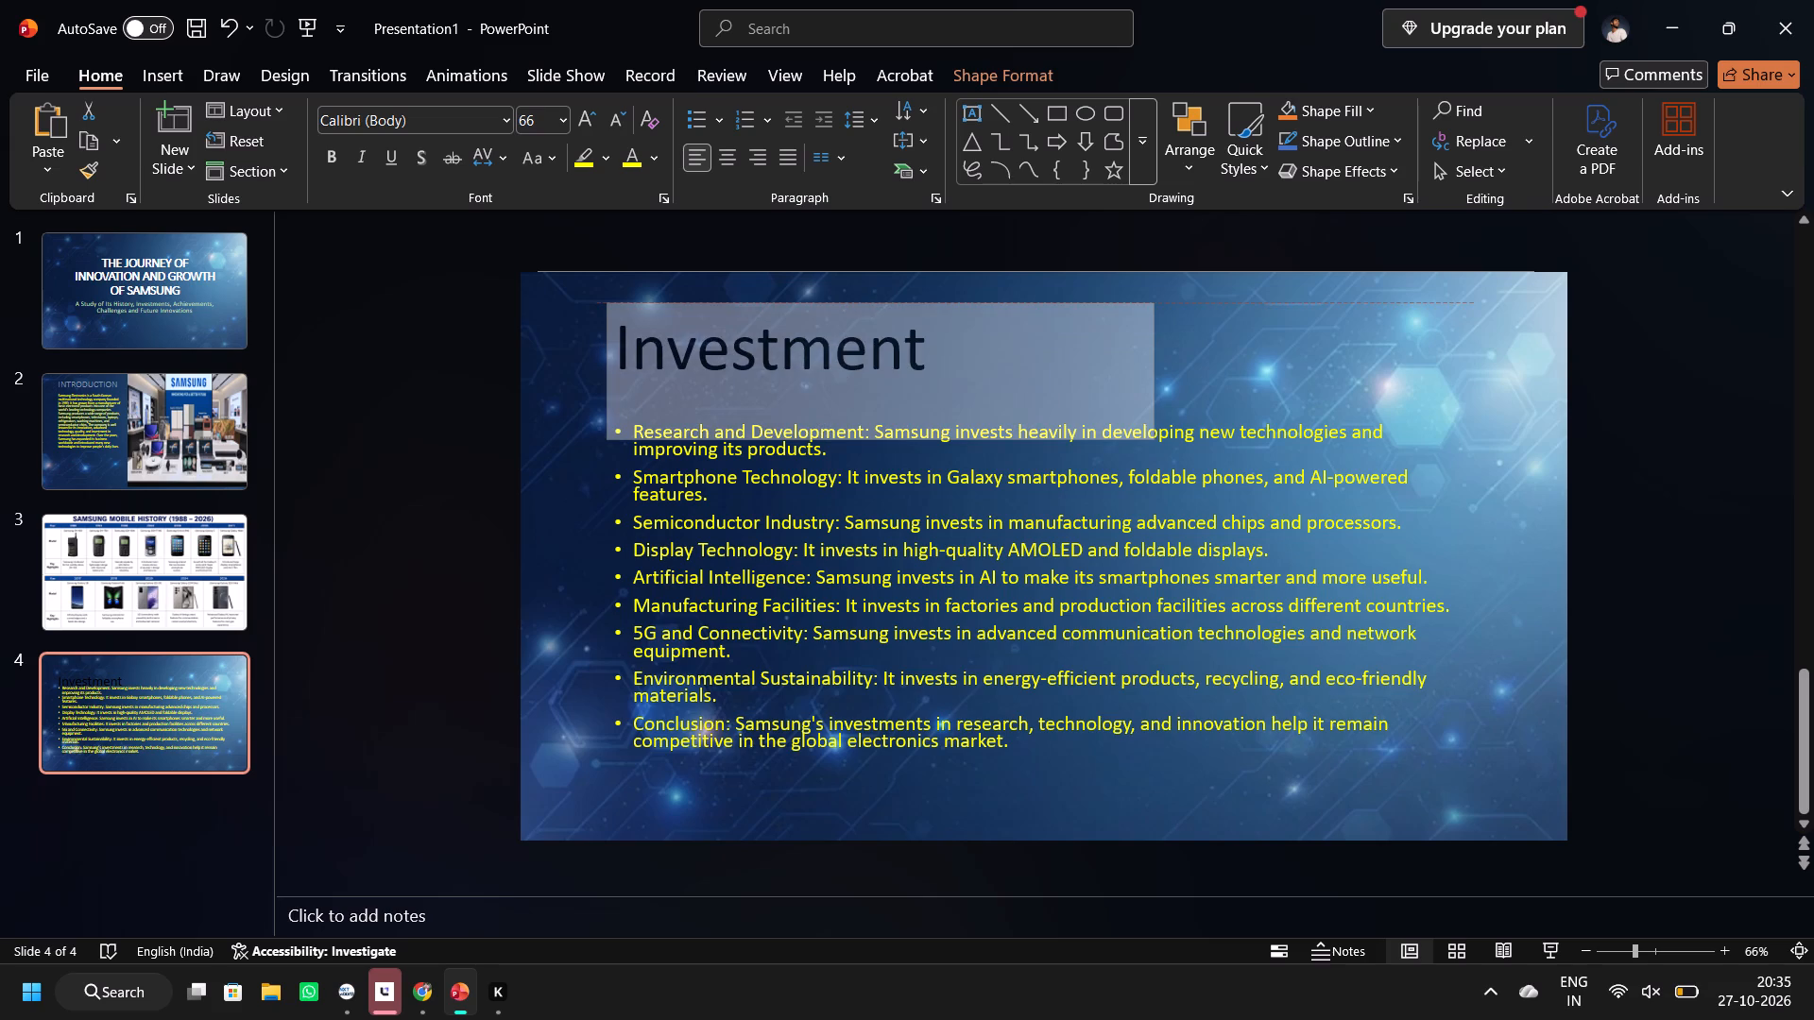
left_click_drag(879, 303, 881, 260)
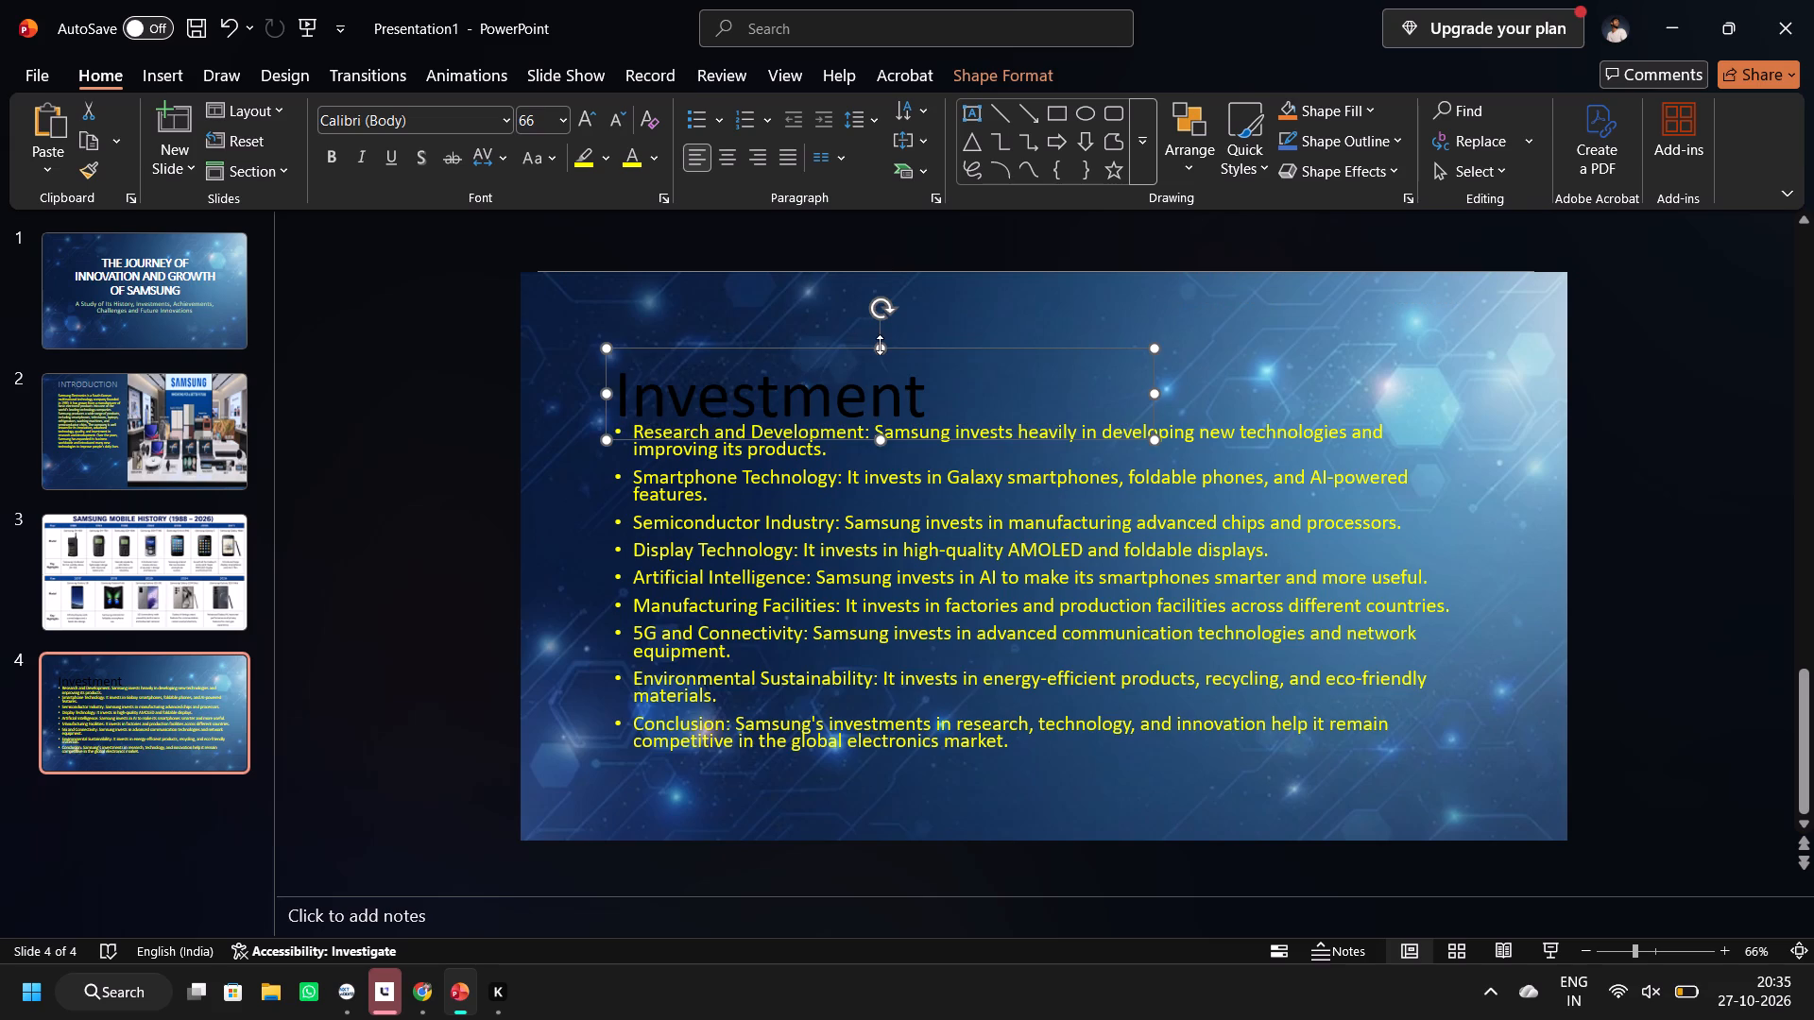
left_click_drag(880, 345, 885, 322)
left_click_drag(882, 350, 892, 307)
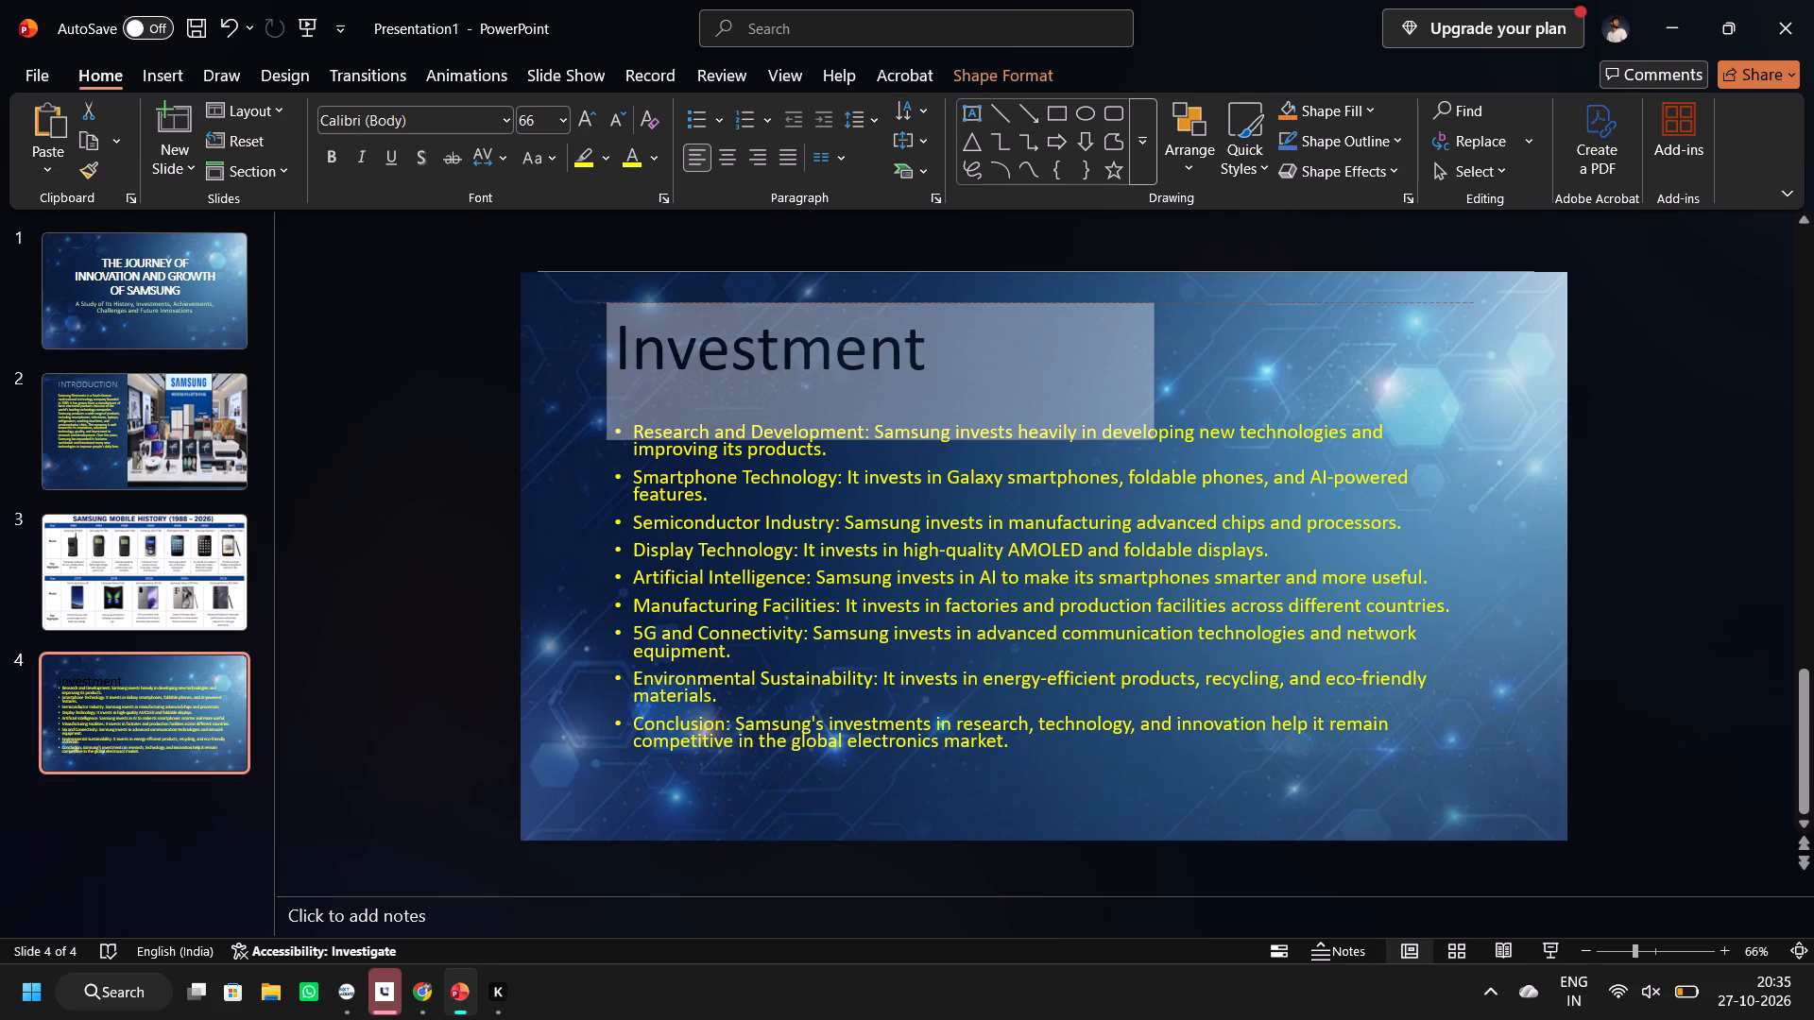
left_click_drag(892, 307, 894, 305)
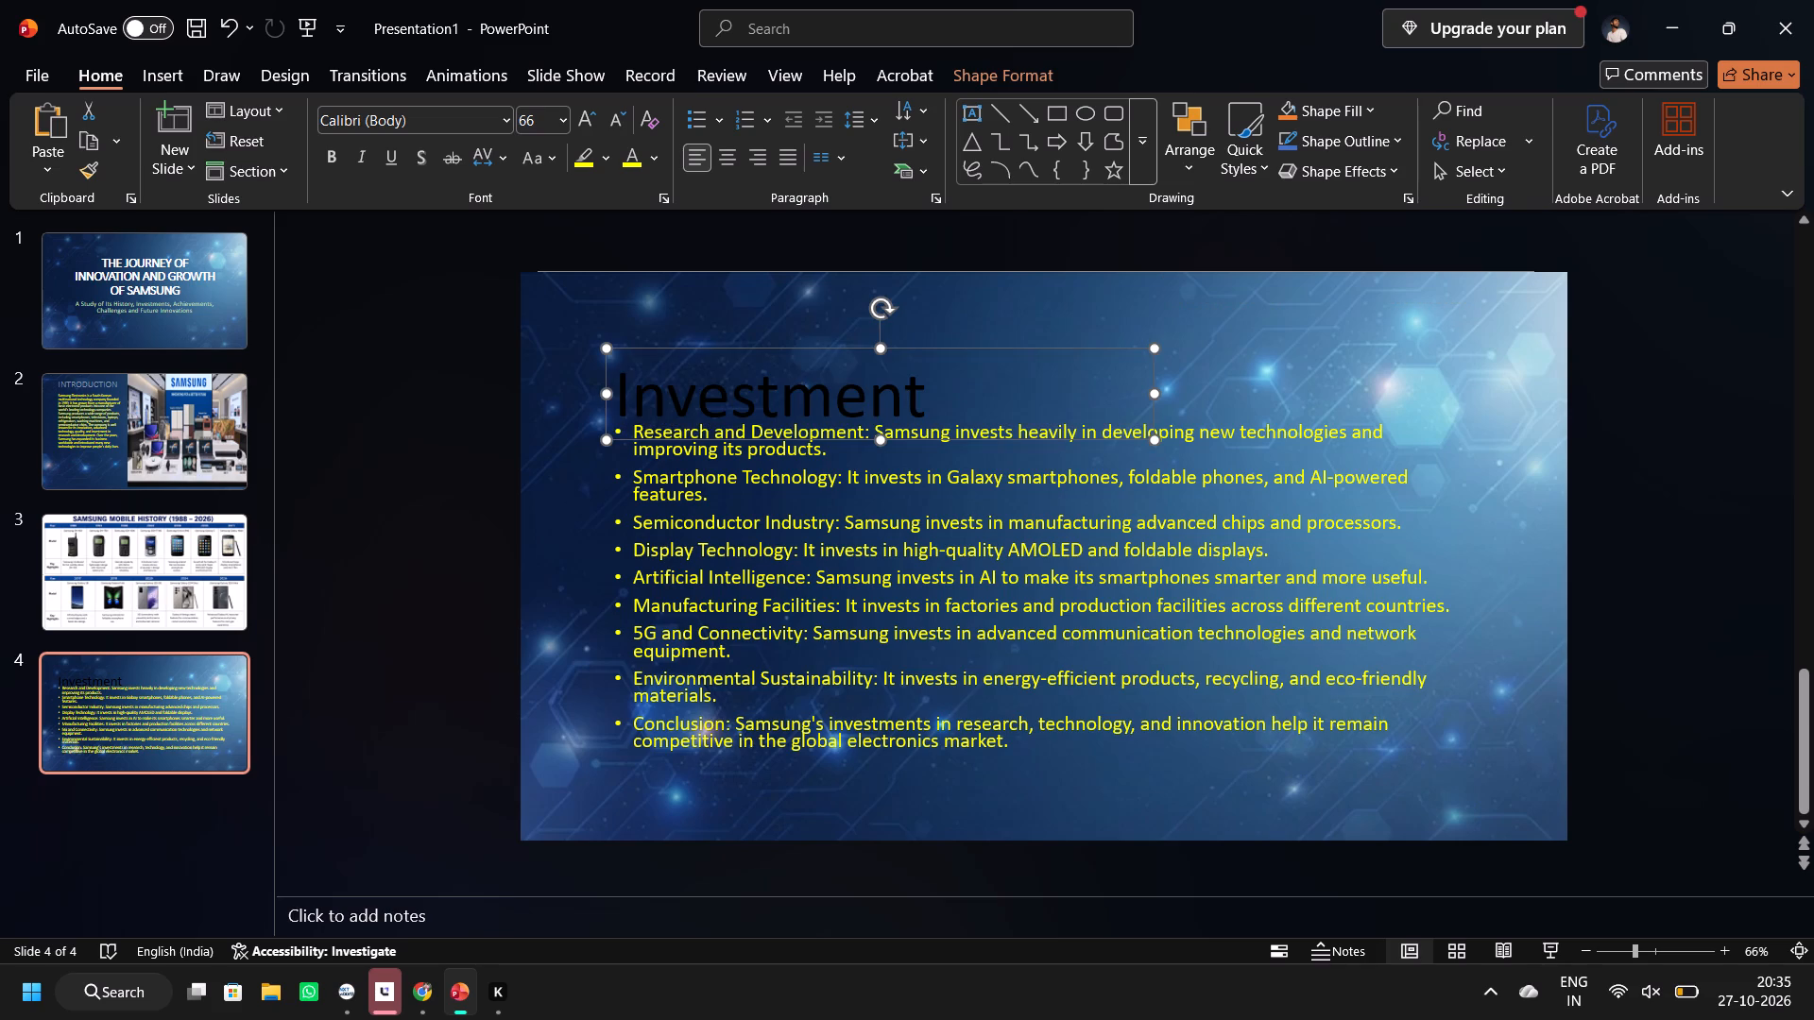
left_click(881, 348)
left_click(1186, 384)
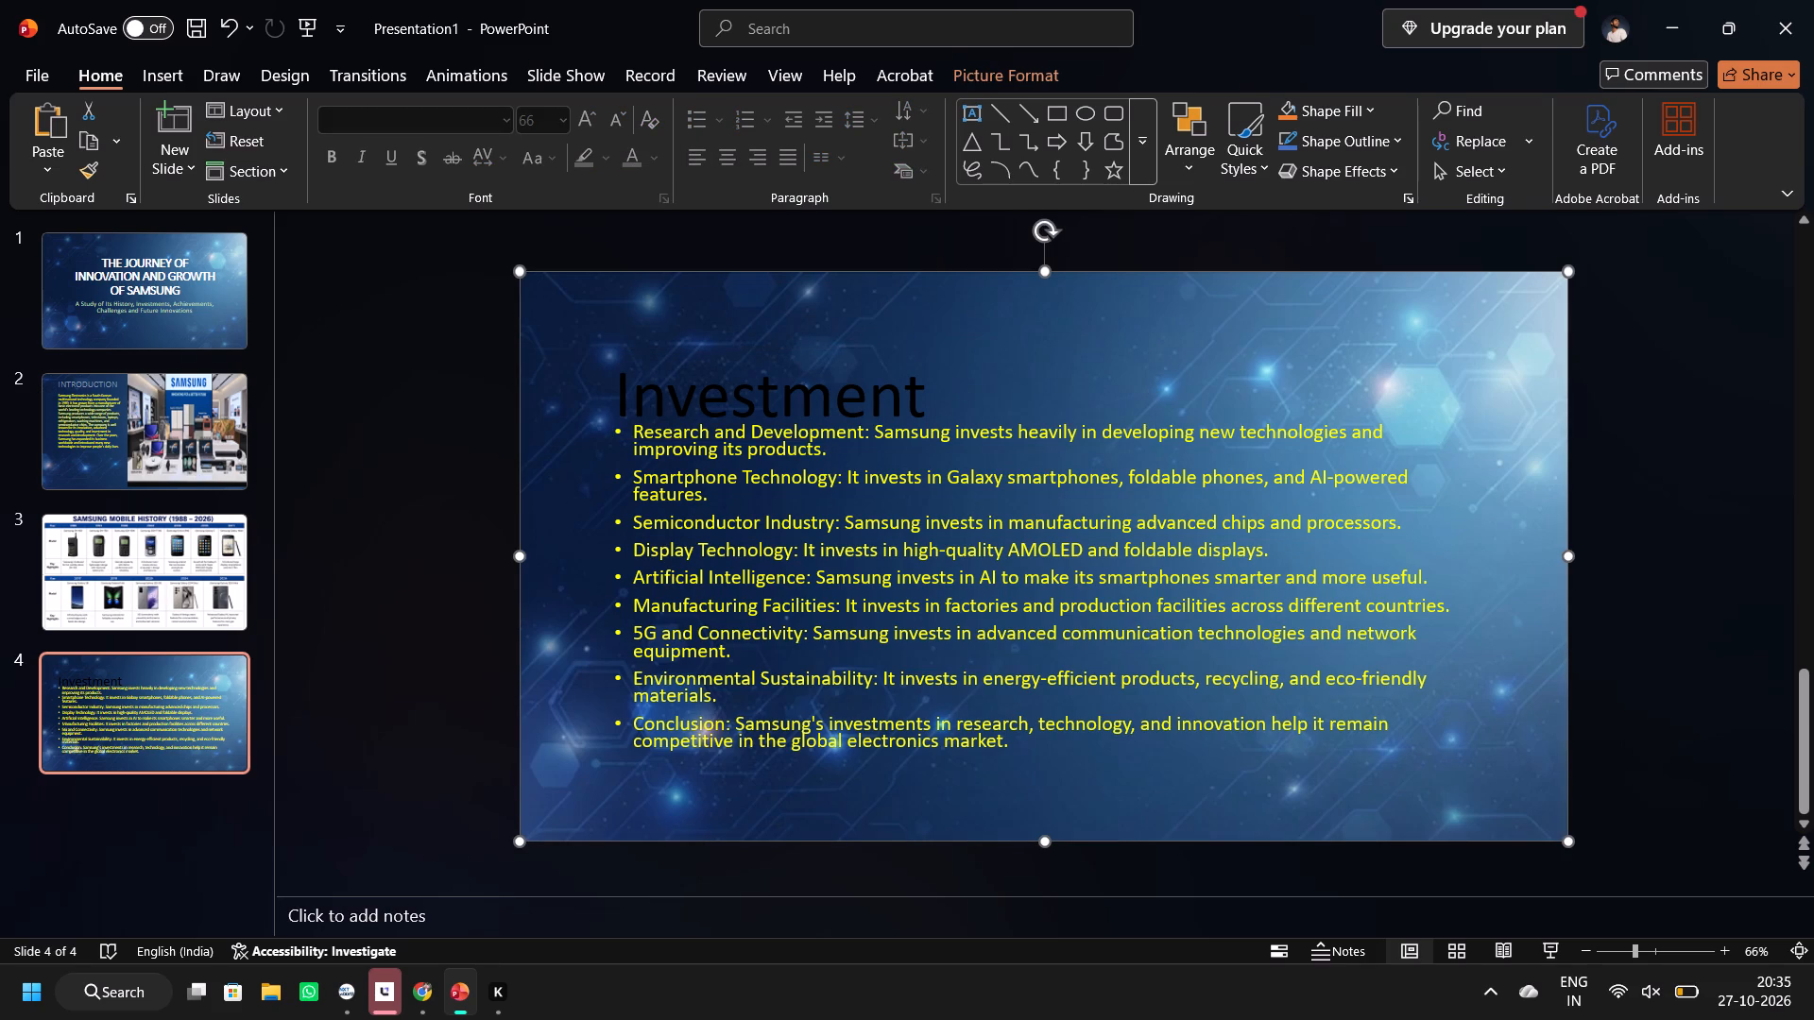
Extend slide 4's bullet text box toward the slide's bottom edge and lower its top edge slightly, shifting the bullets down.
left_click(859, 523)
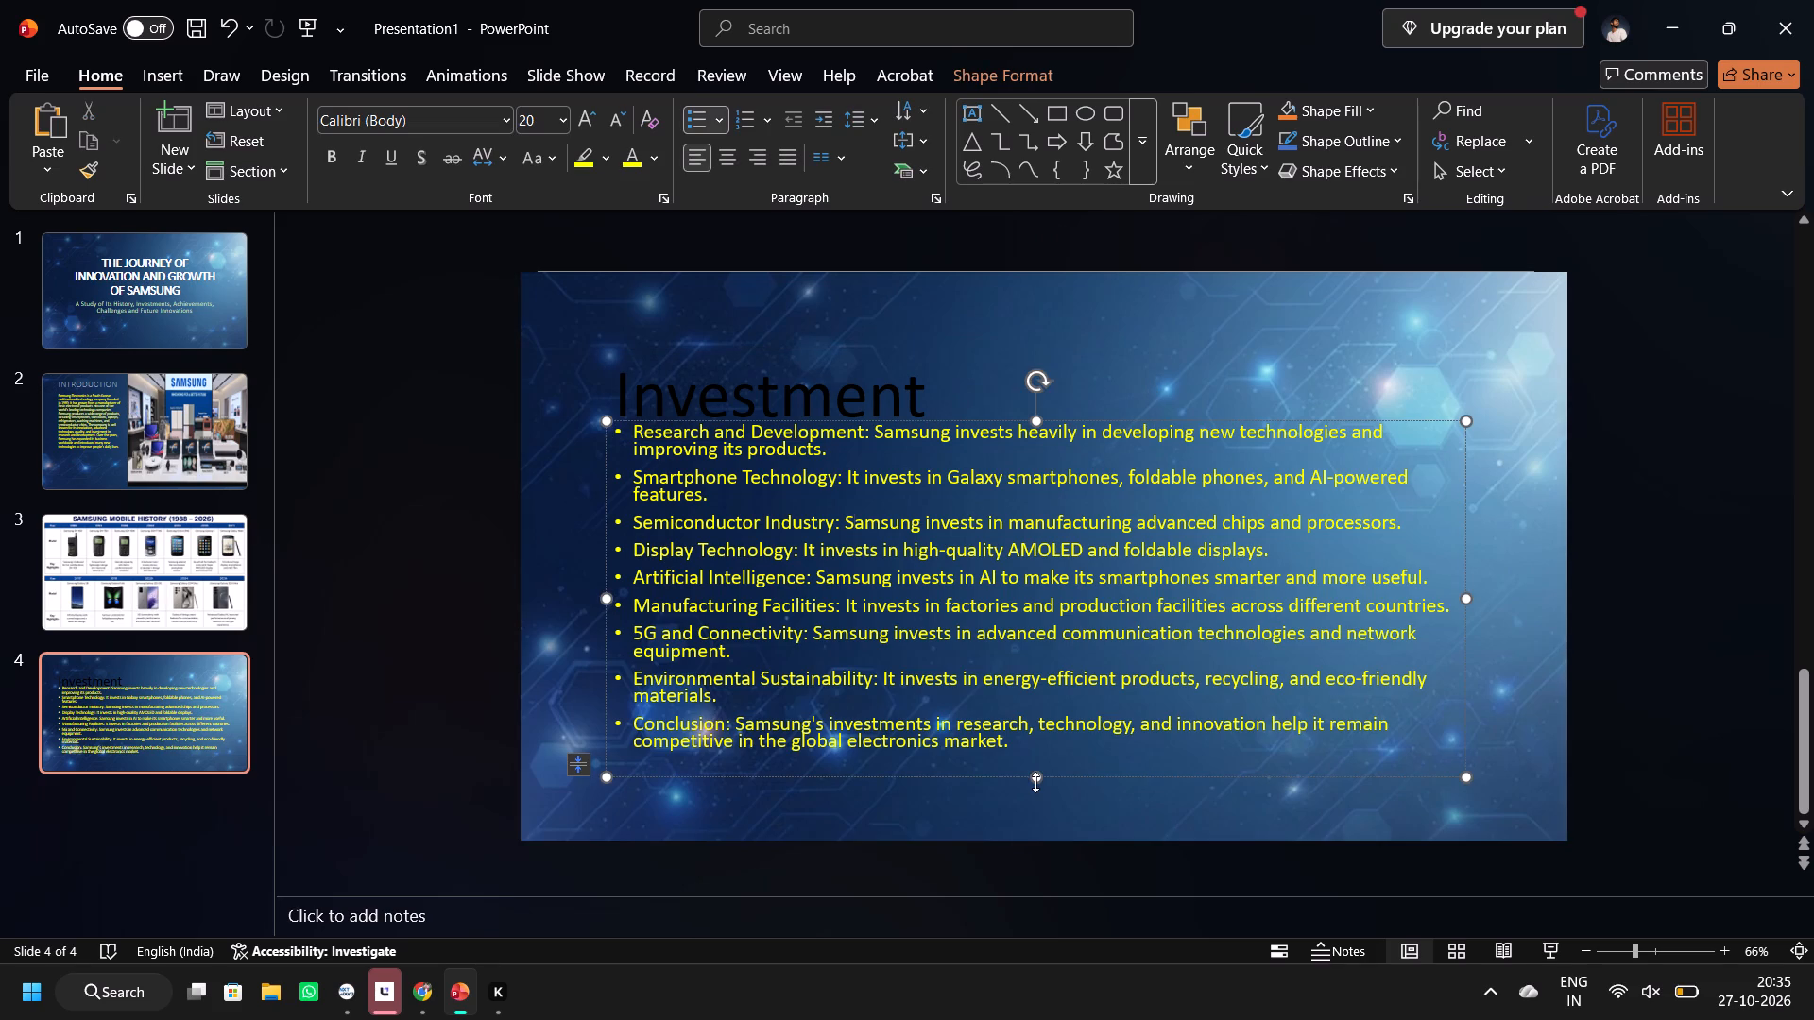
left_click_drag(1036, 778, 1037, 820)
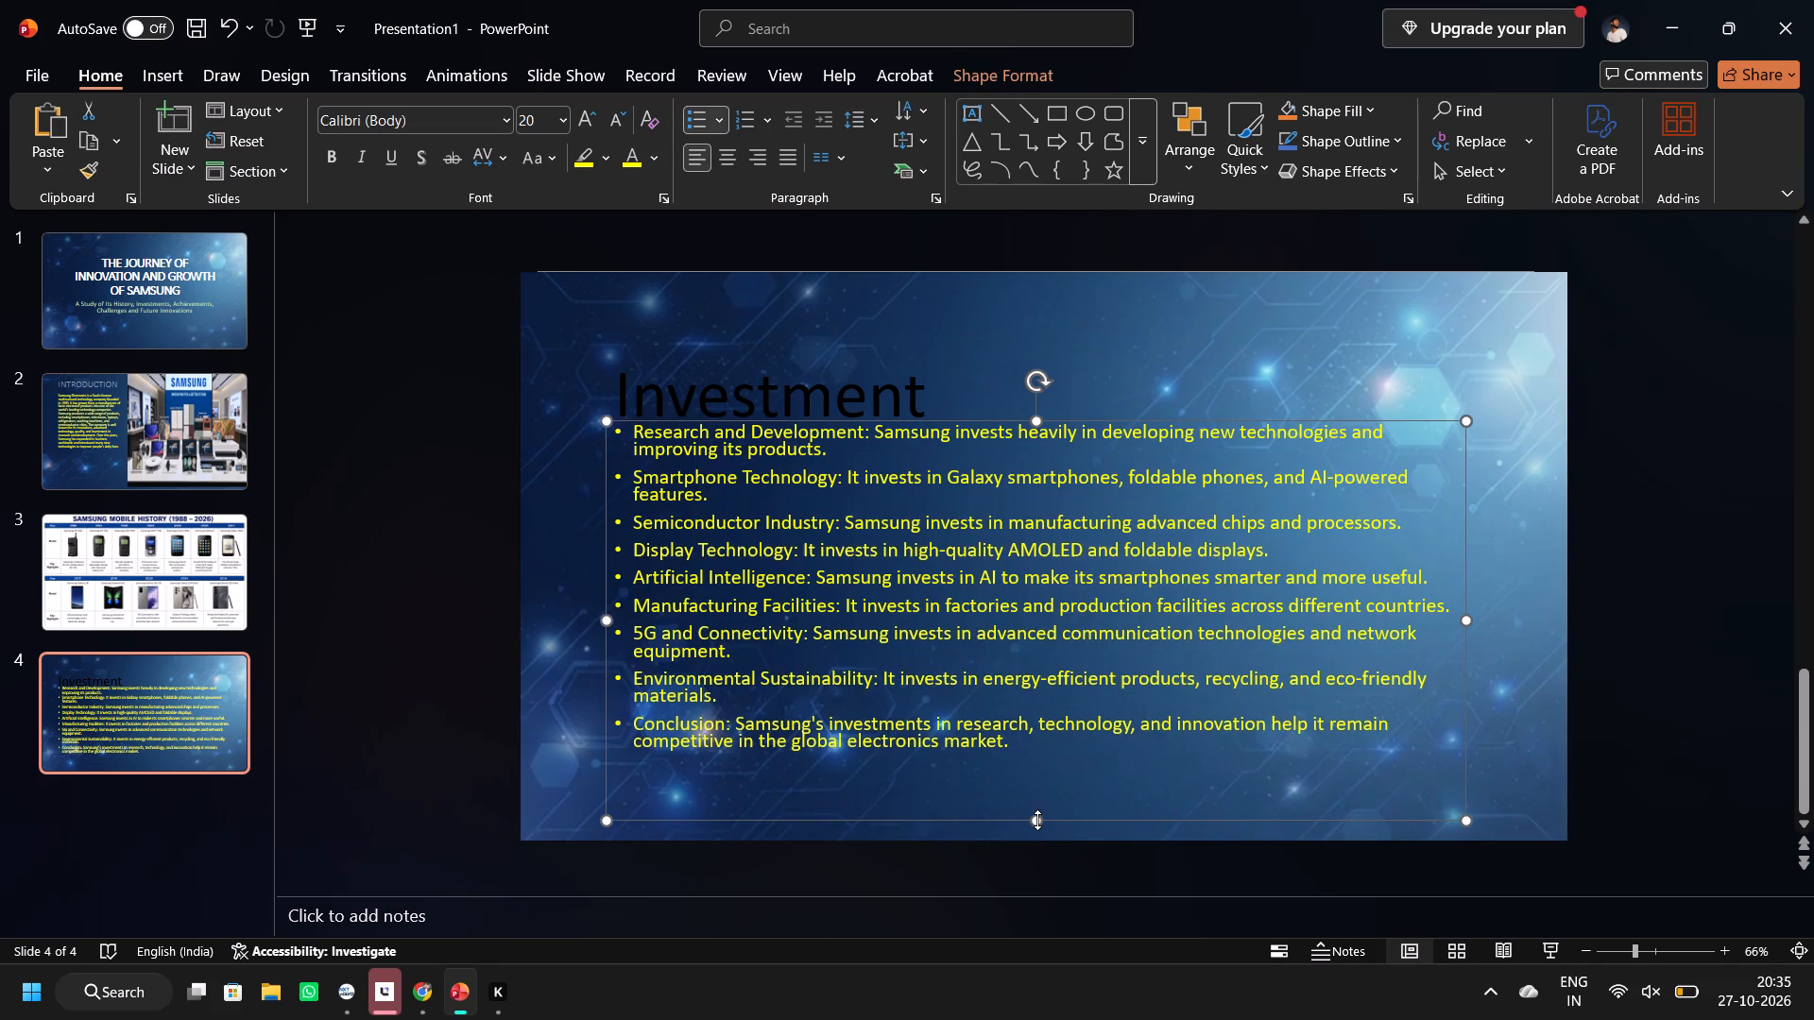
left_click_drag(1035, 422, 1035, 433)
Resize the Investment title box so the title sits near the slide's upper-left corner, extending the box well past the slide's middle.
left_click(1086, 378)
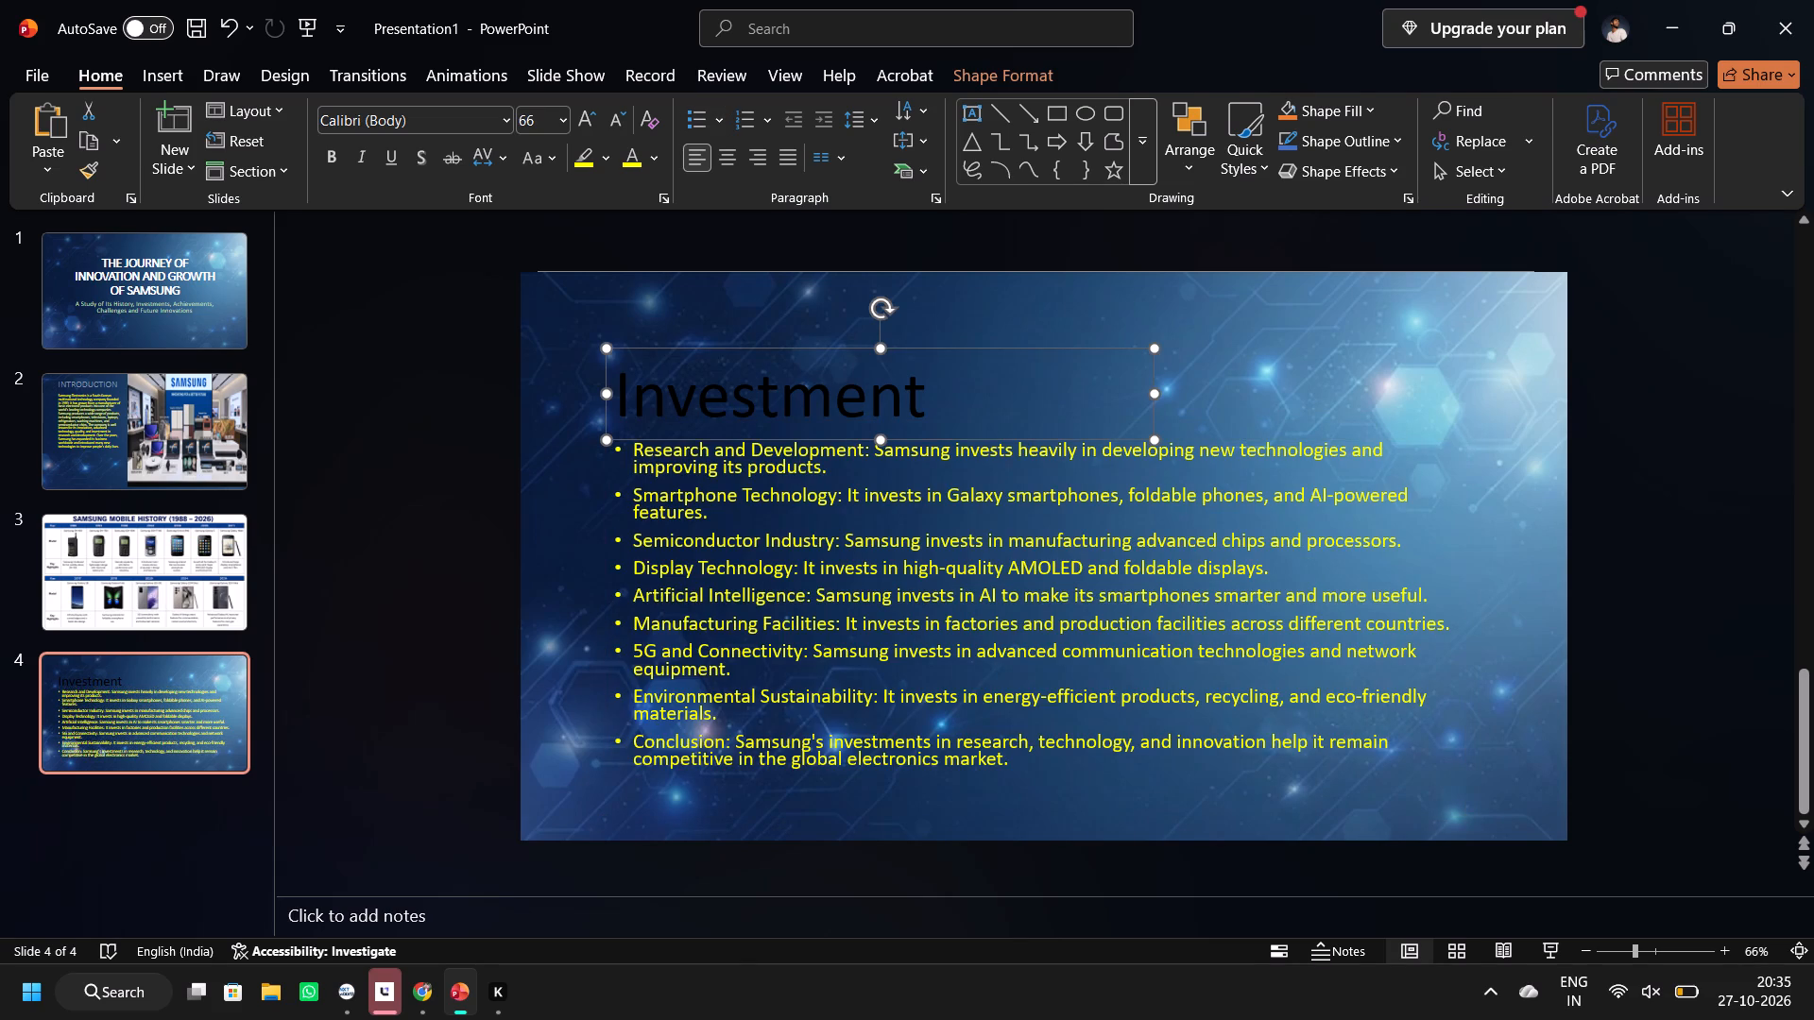
left_click_drag(765, 365, 766, 283)
left_click_drag(608, 345, 551, 296)
left_click(587, 439)
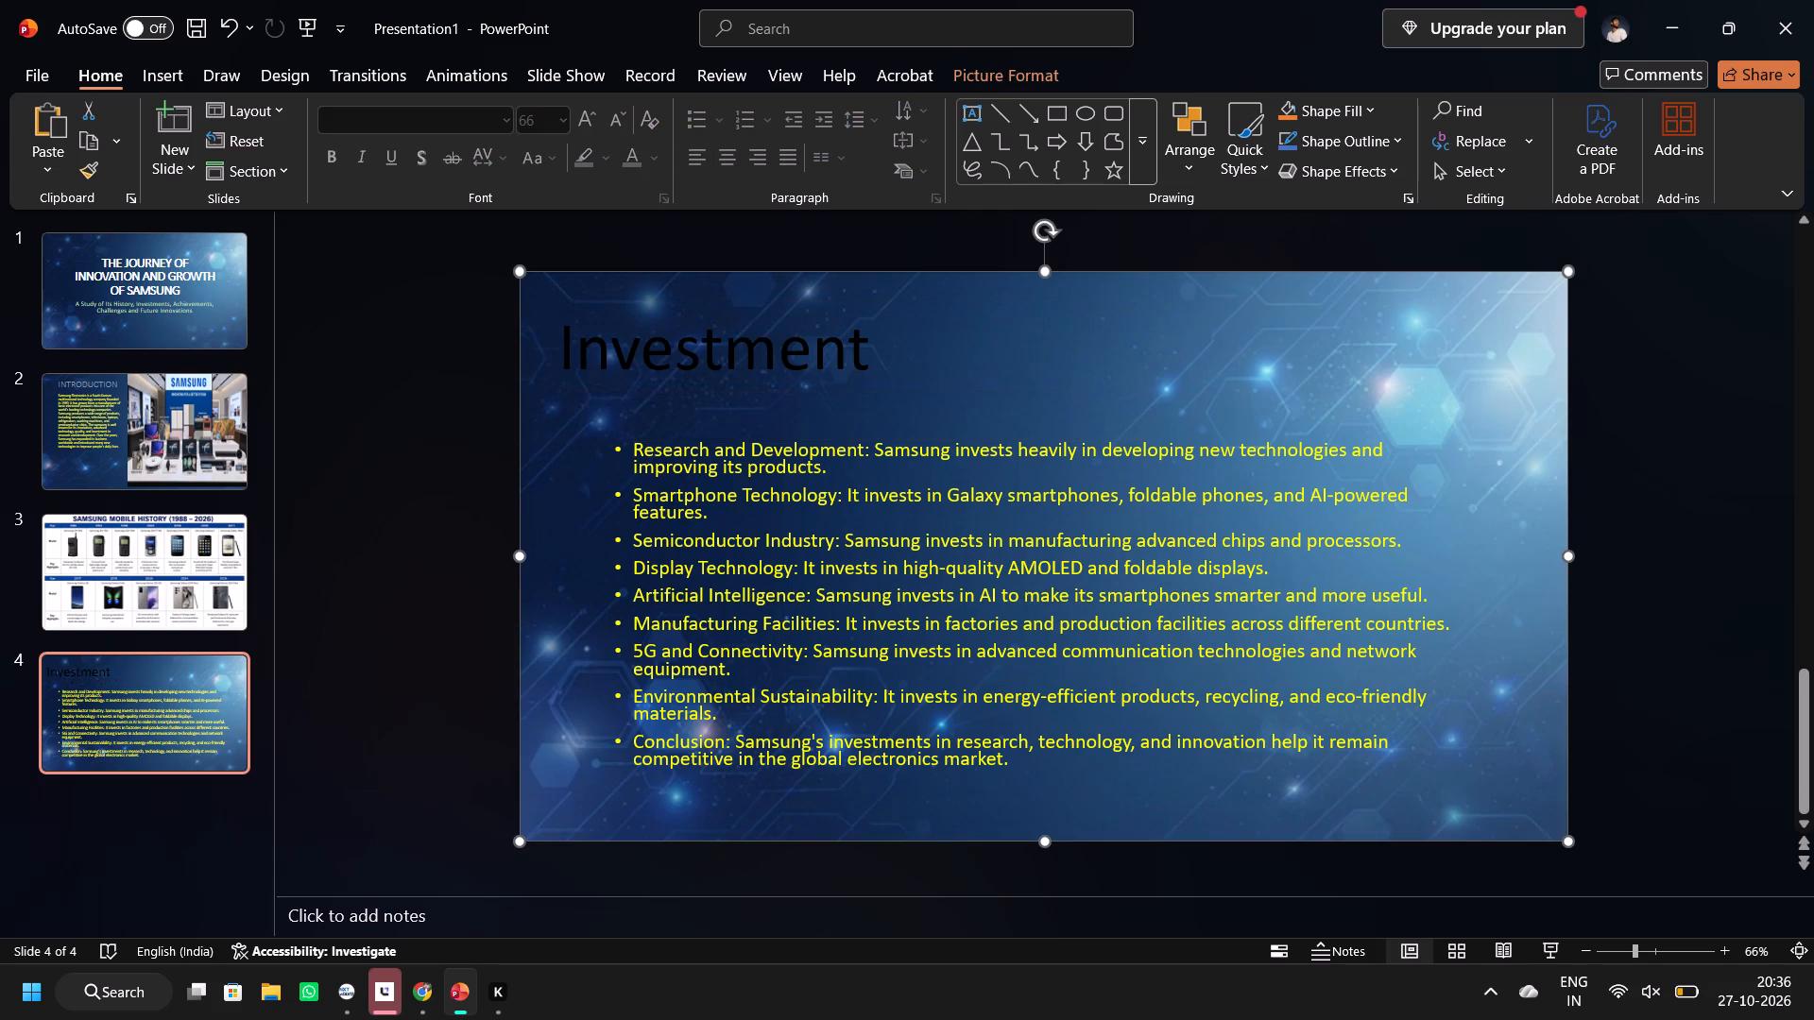
left_click(655, 333)
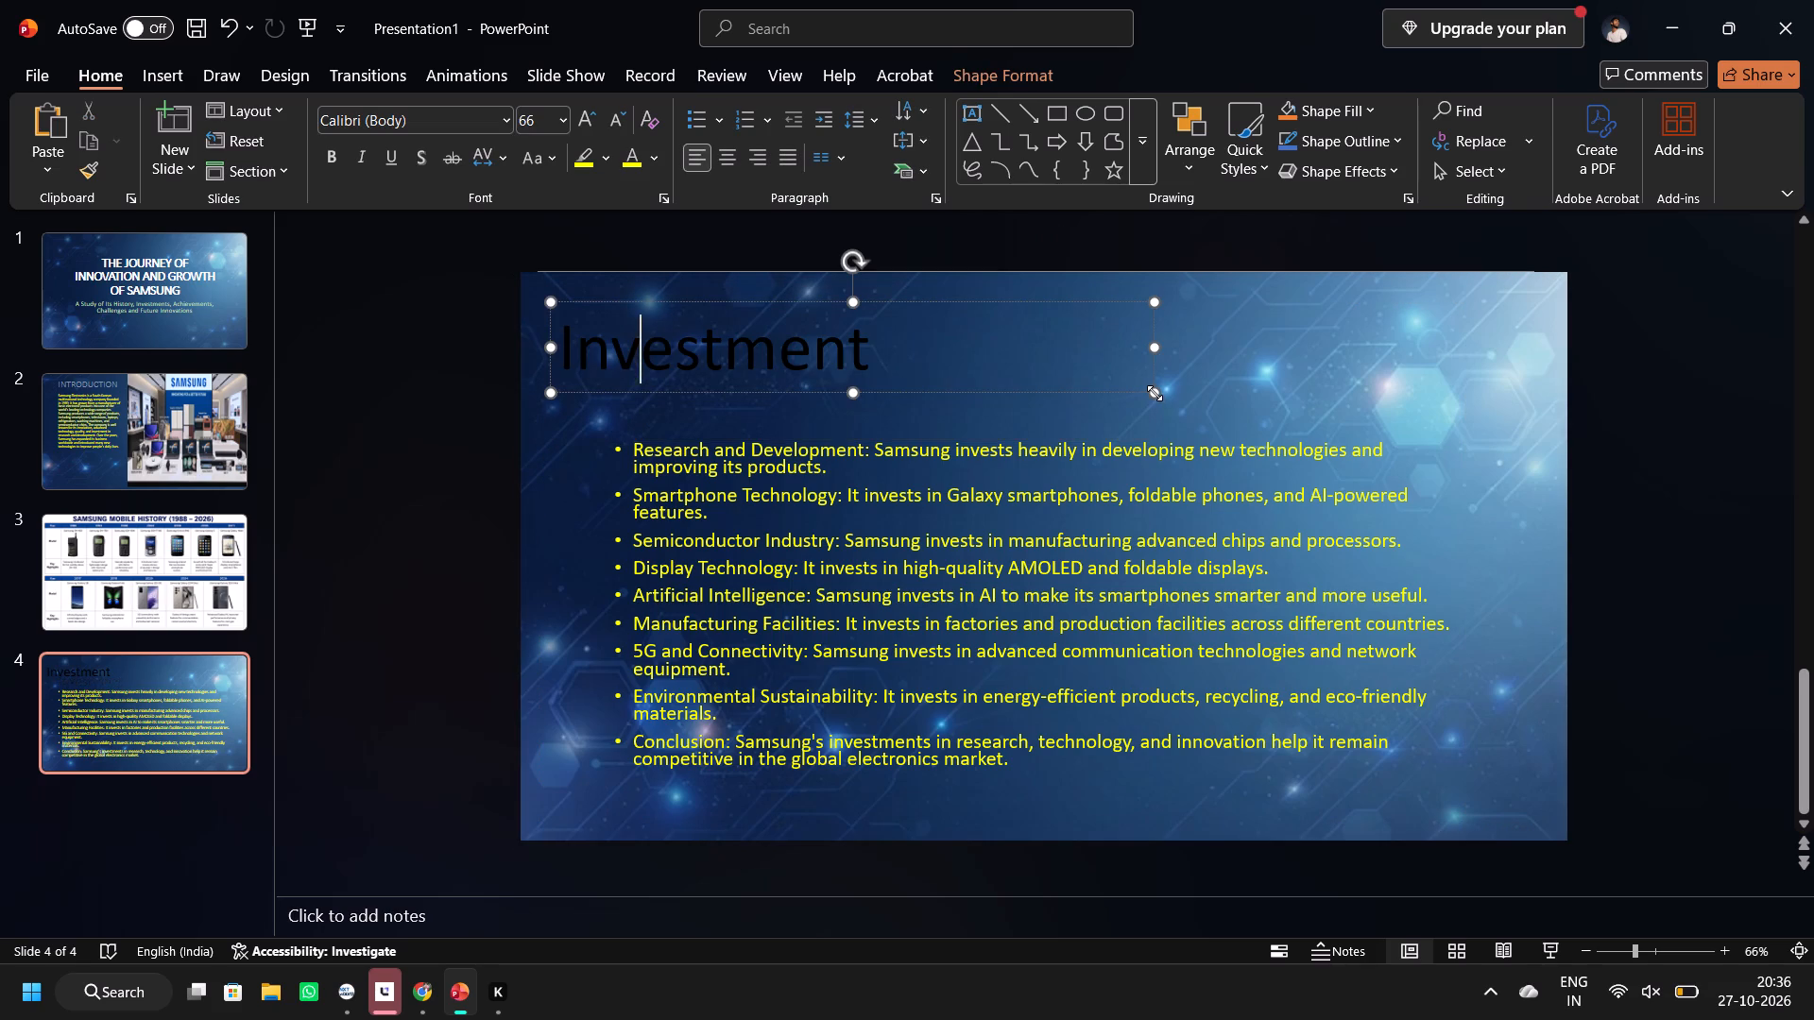
left_click_drag(1155, 393, 1274, 390)
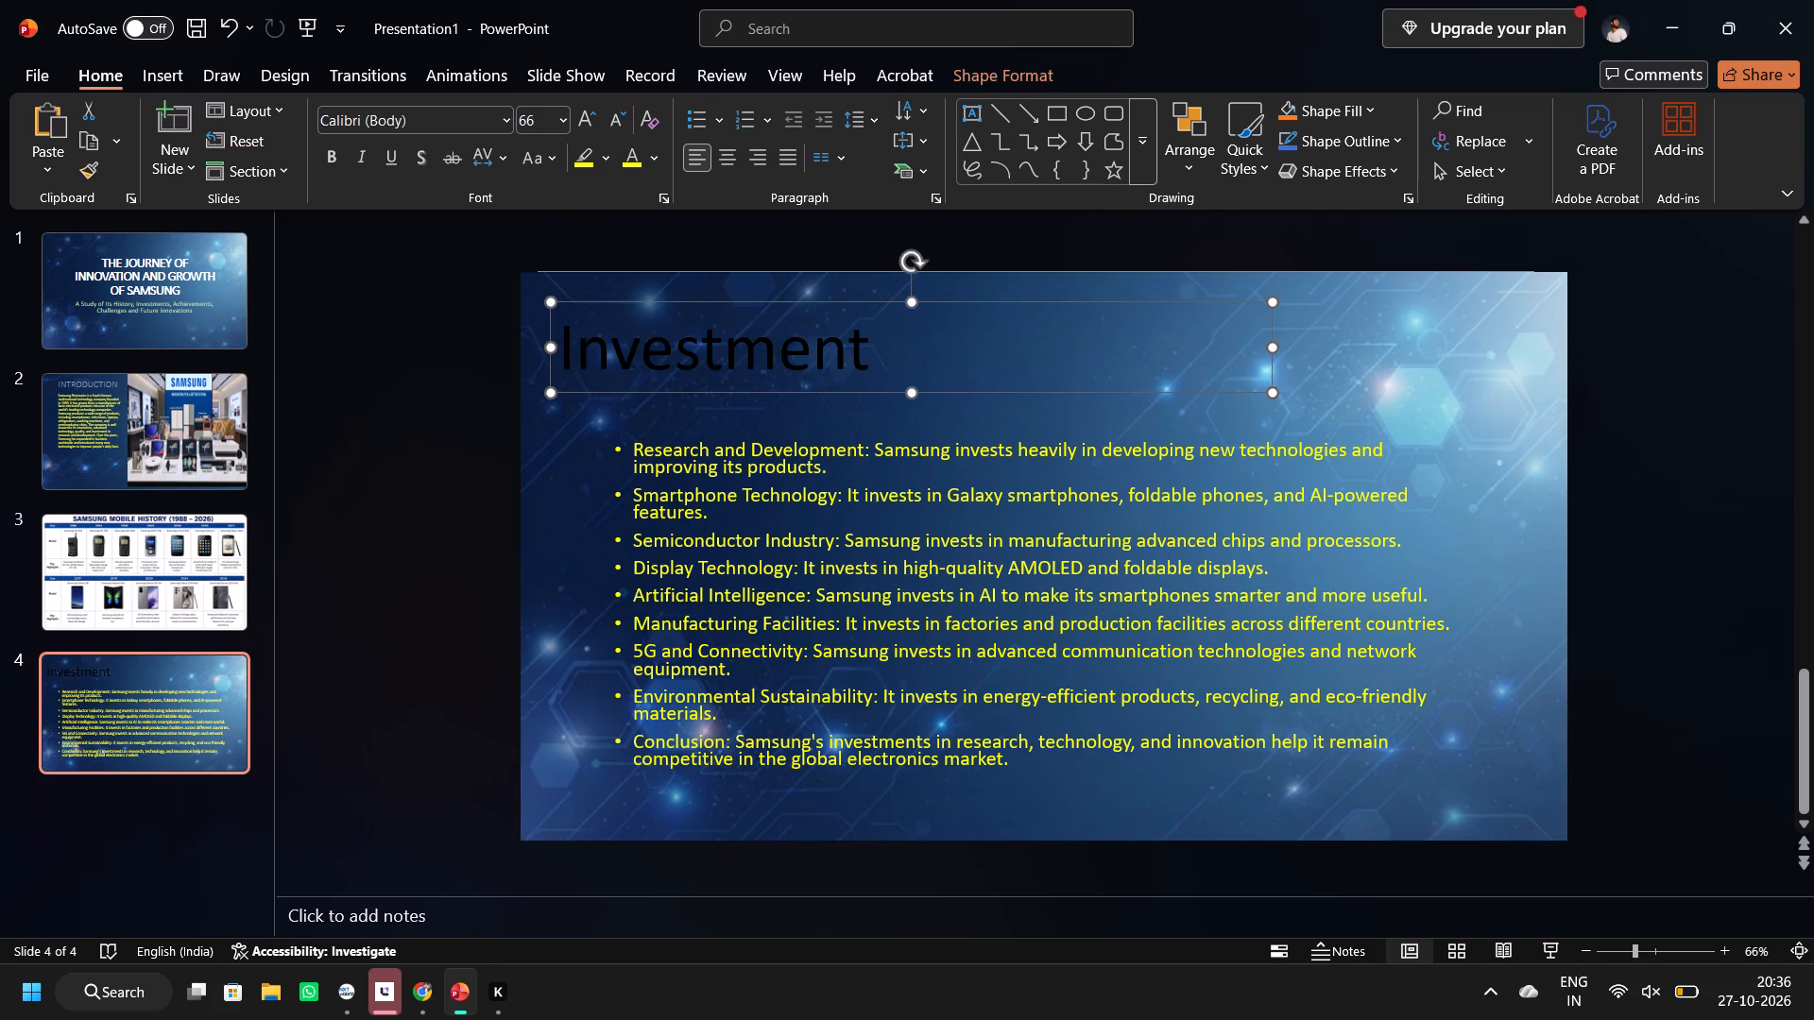
left_click_drag(911, 392, 912, 411)
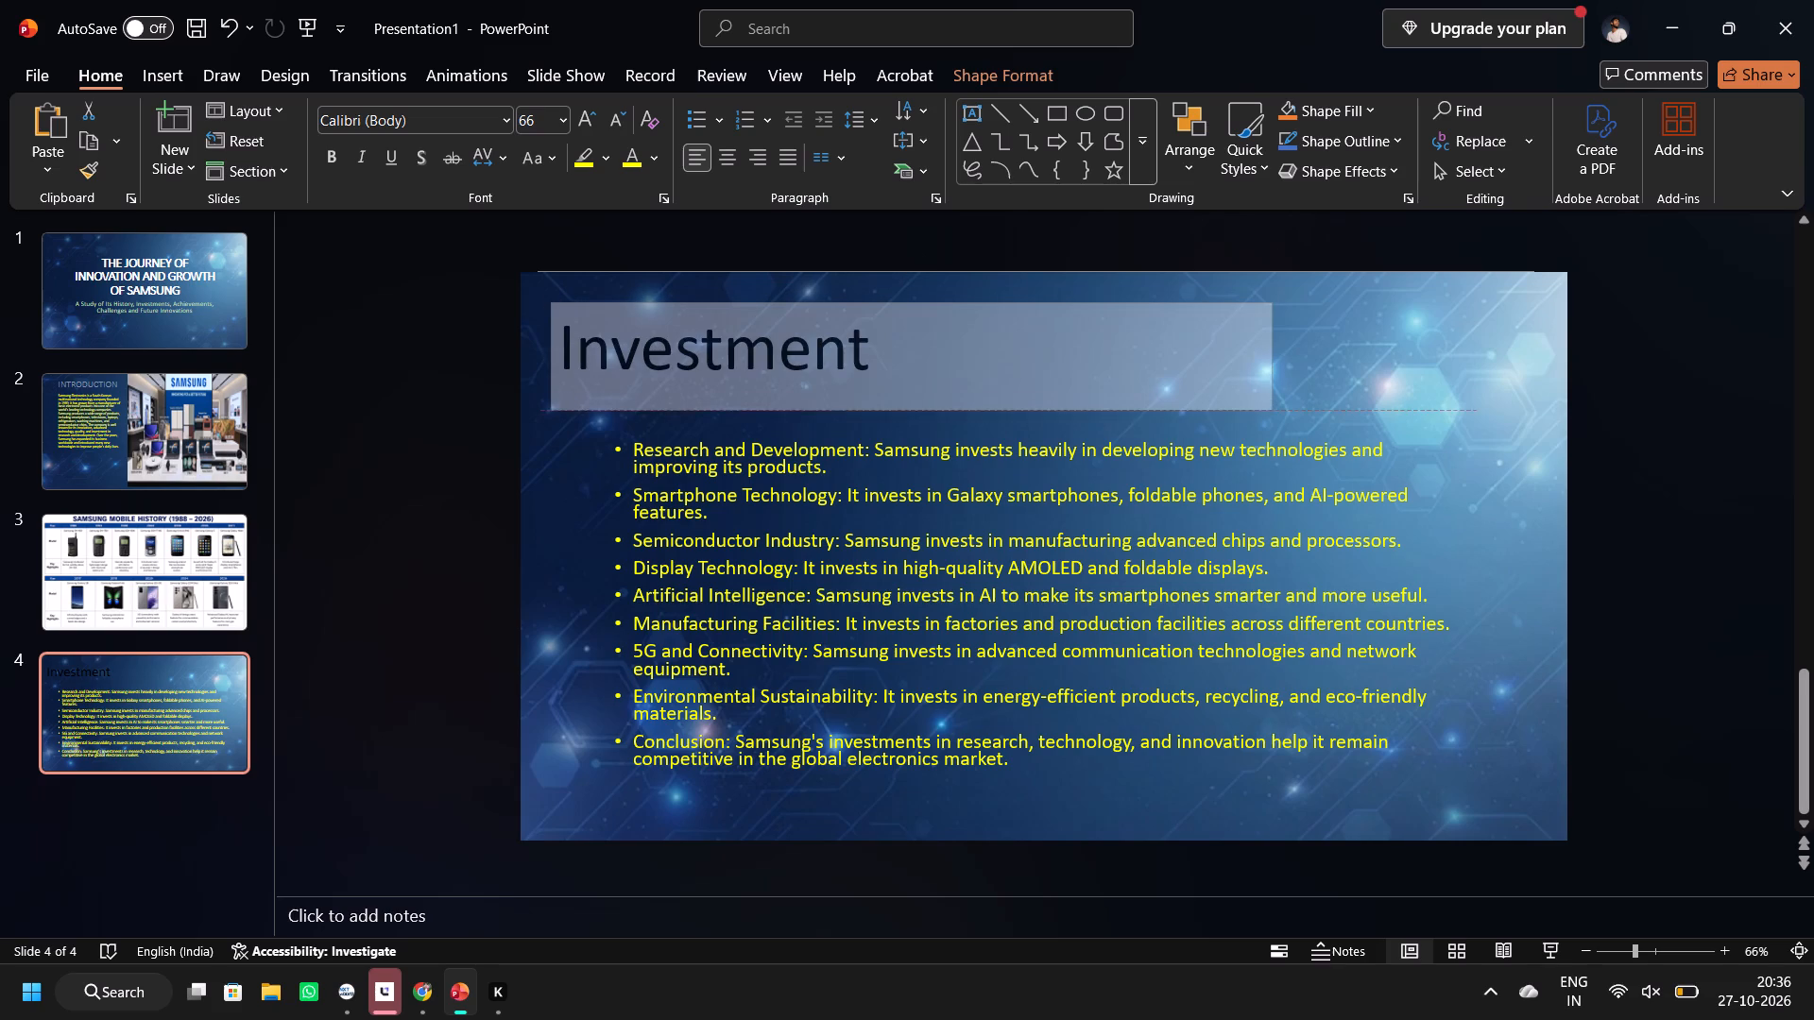
left_click_drag(912, 411, 914, 415)
left_click(575, 484)
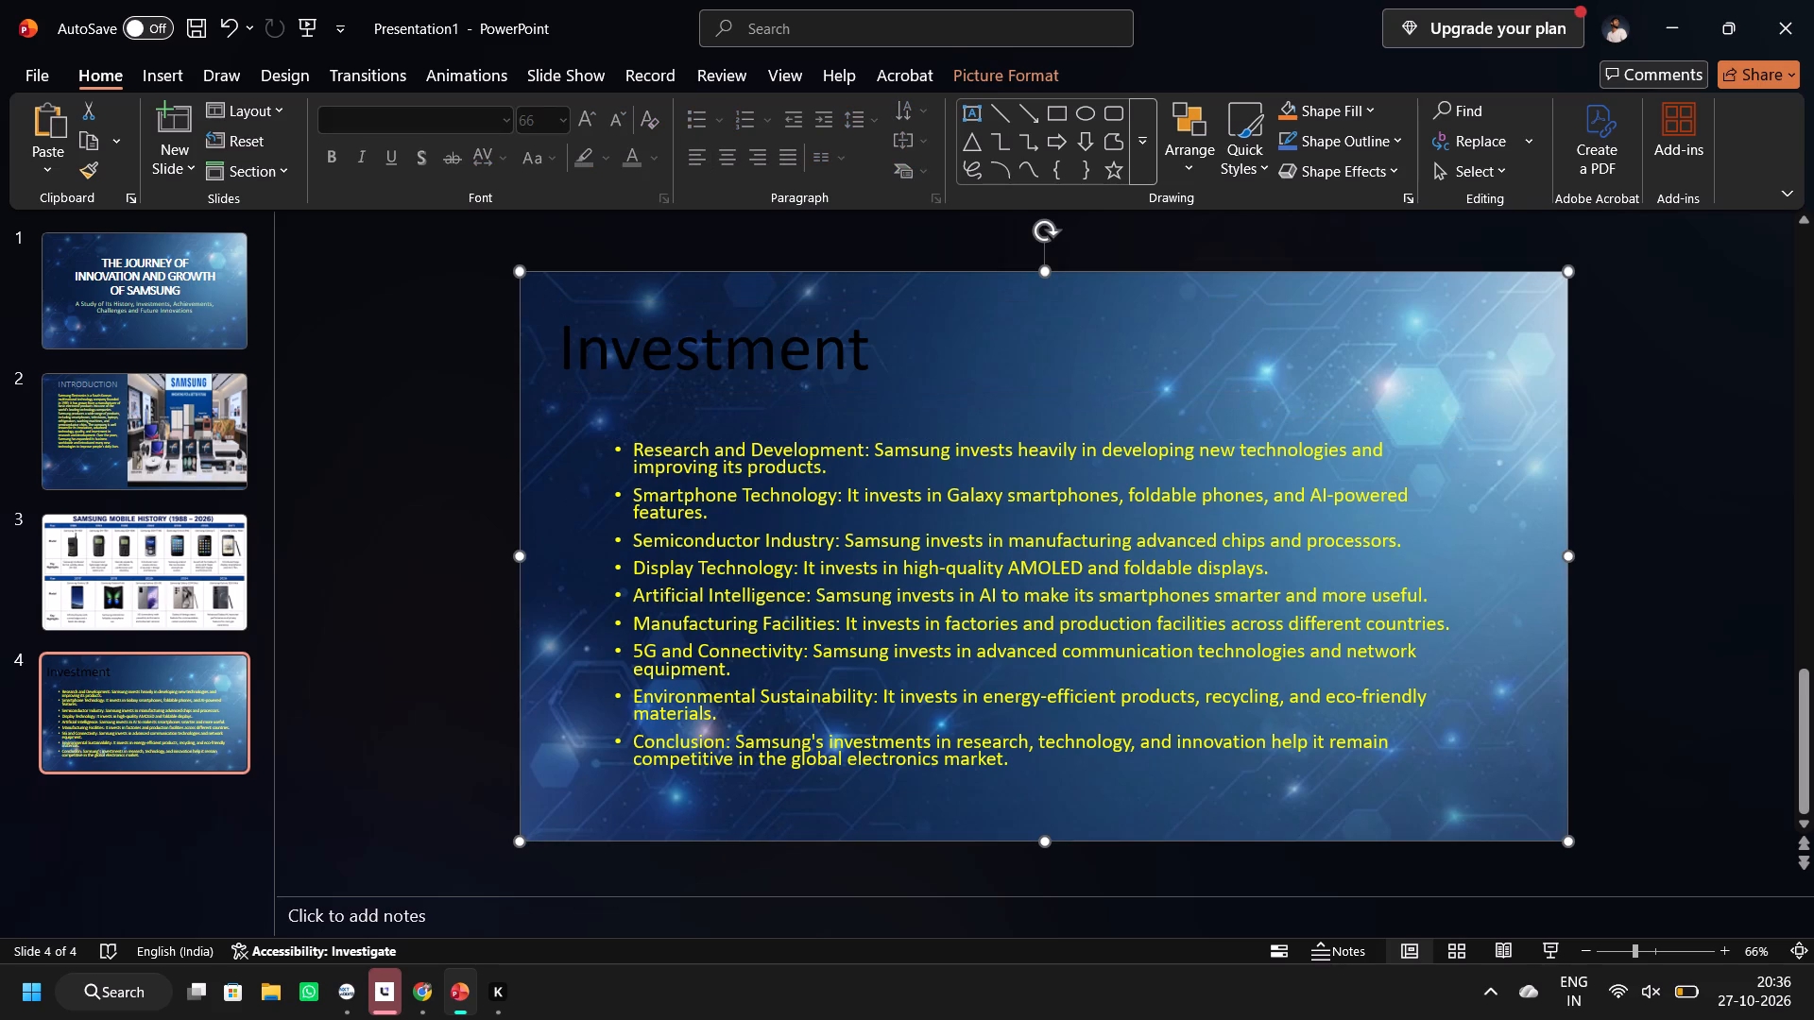
Set the font of the whole Investment title to Algerian.
triple_click(571, 349)
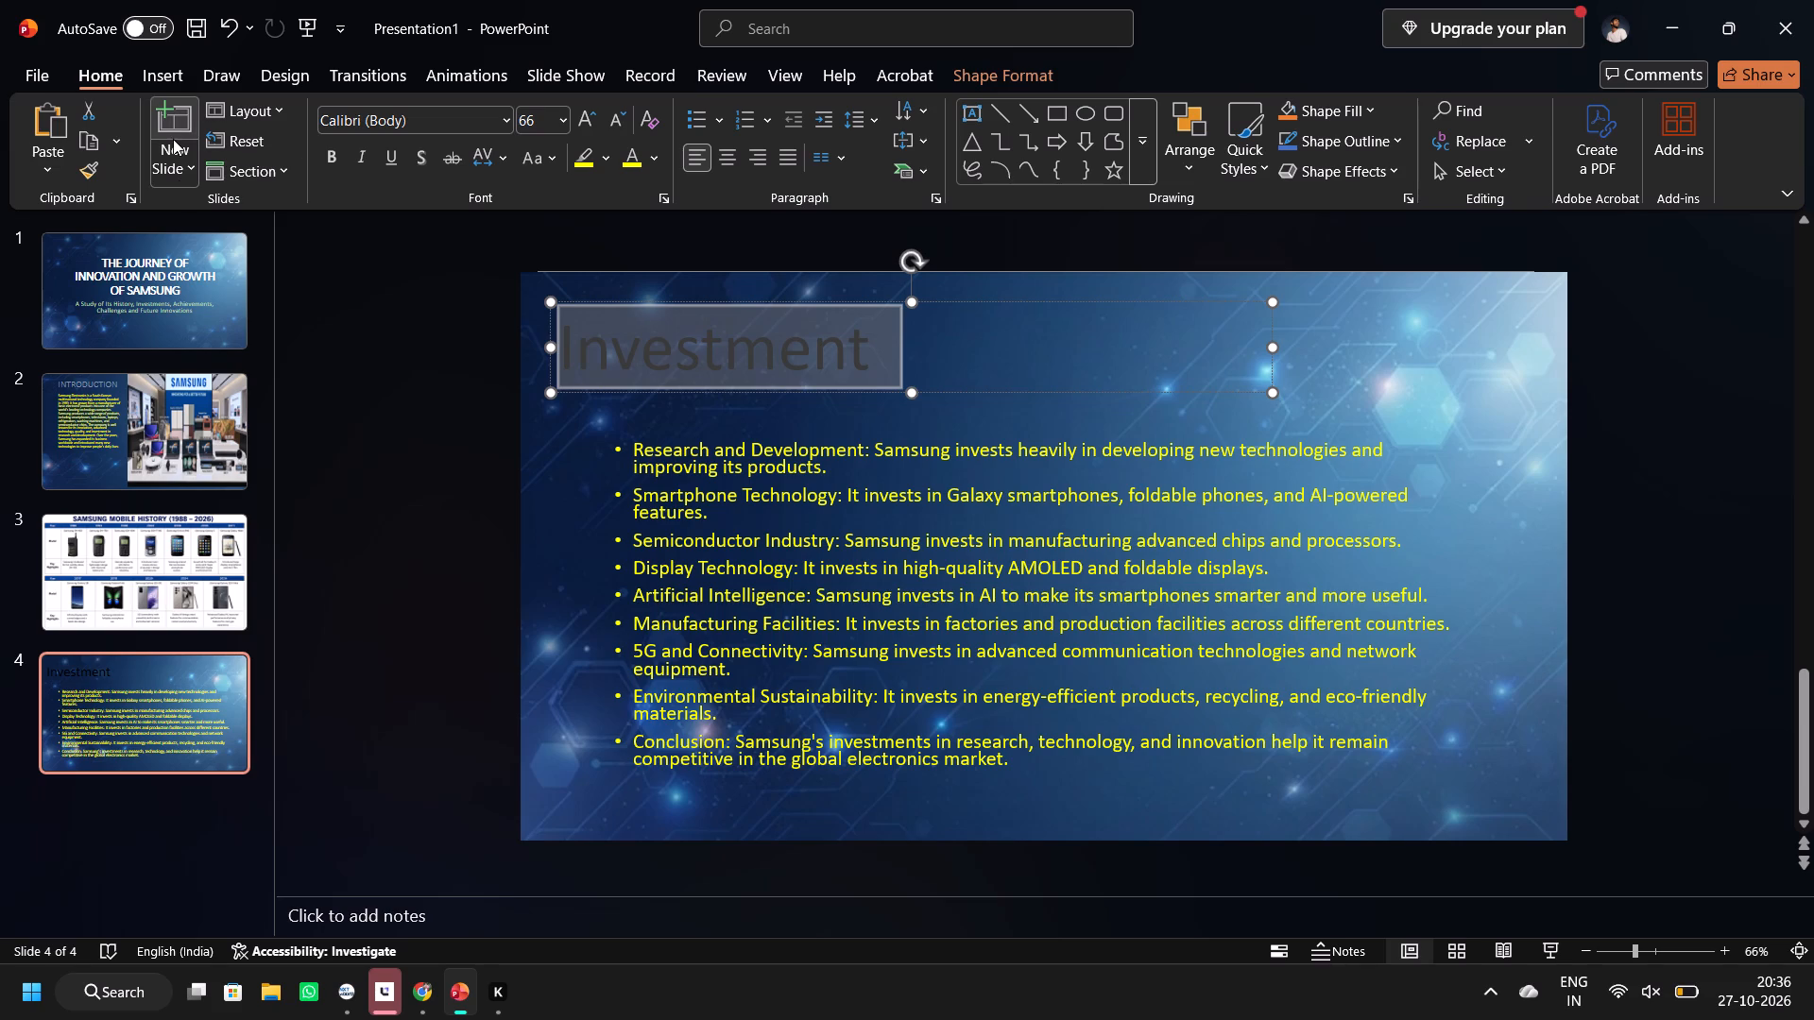
left_click(505, 124)
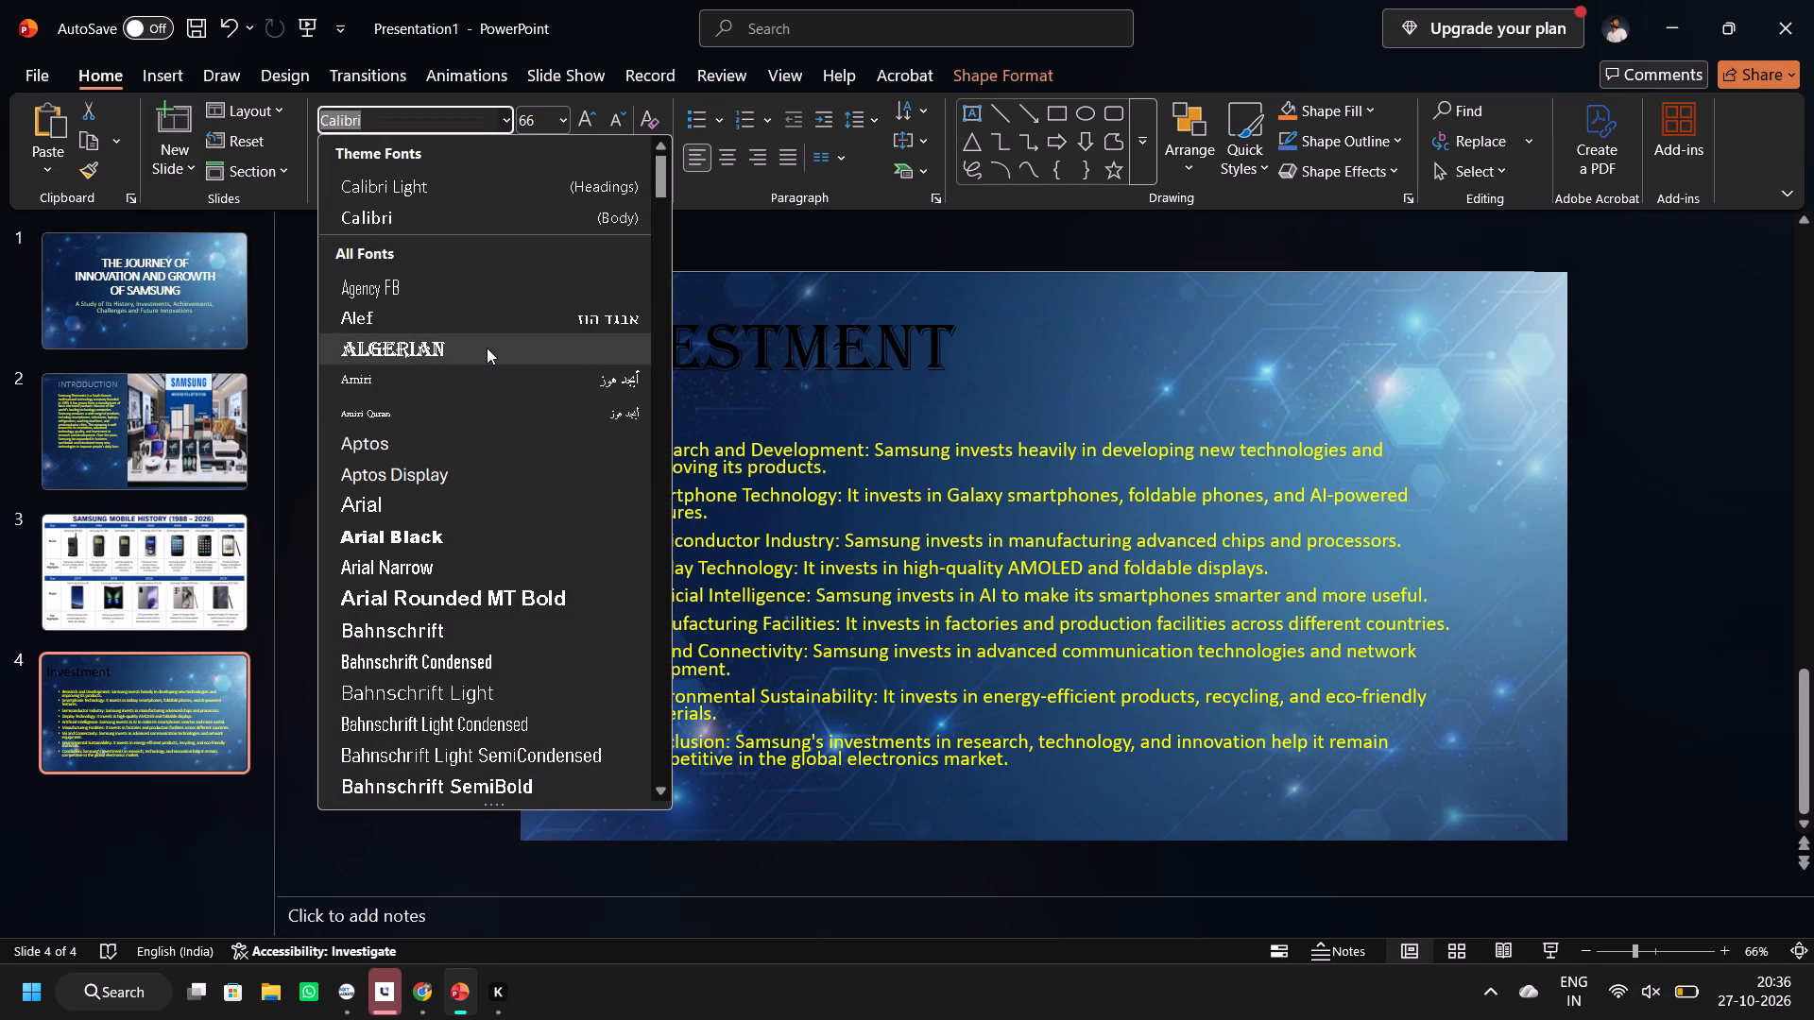
left_click(487, 348)
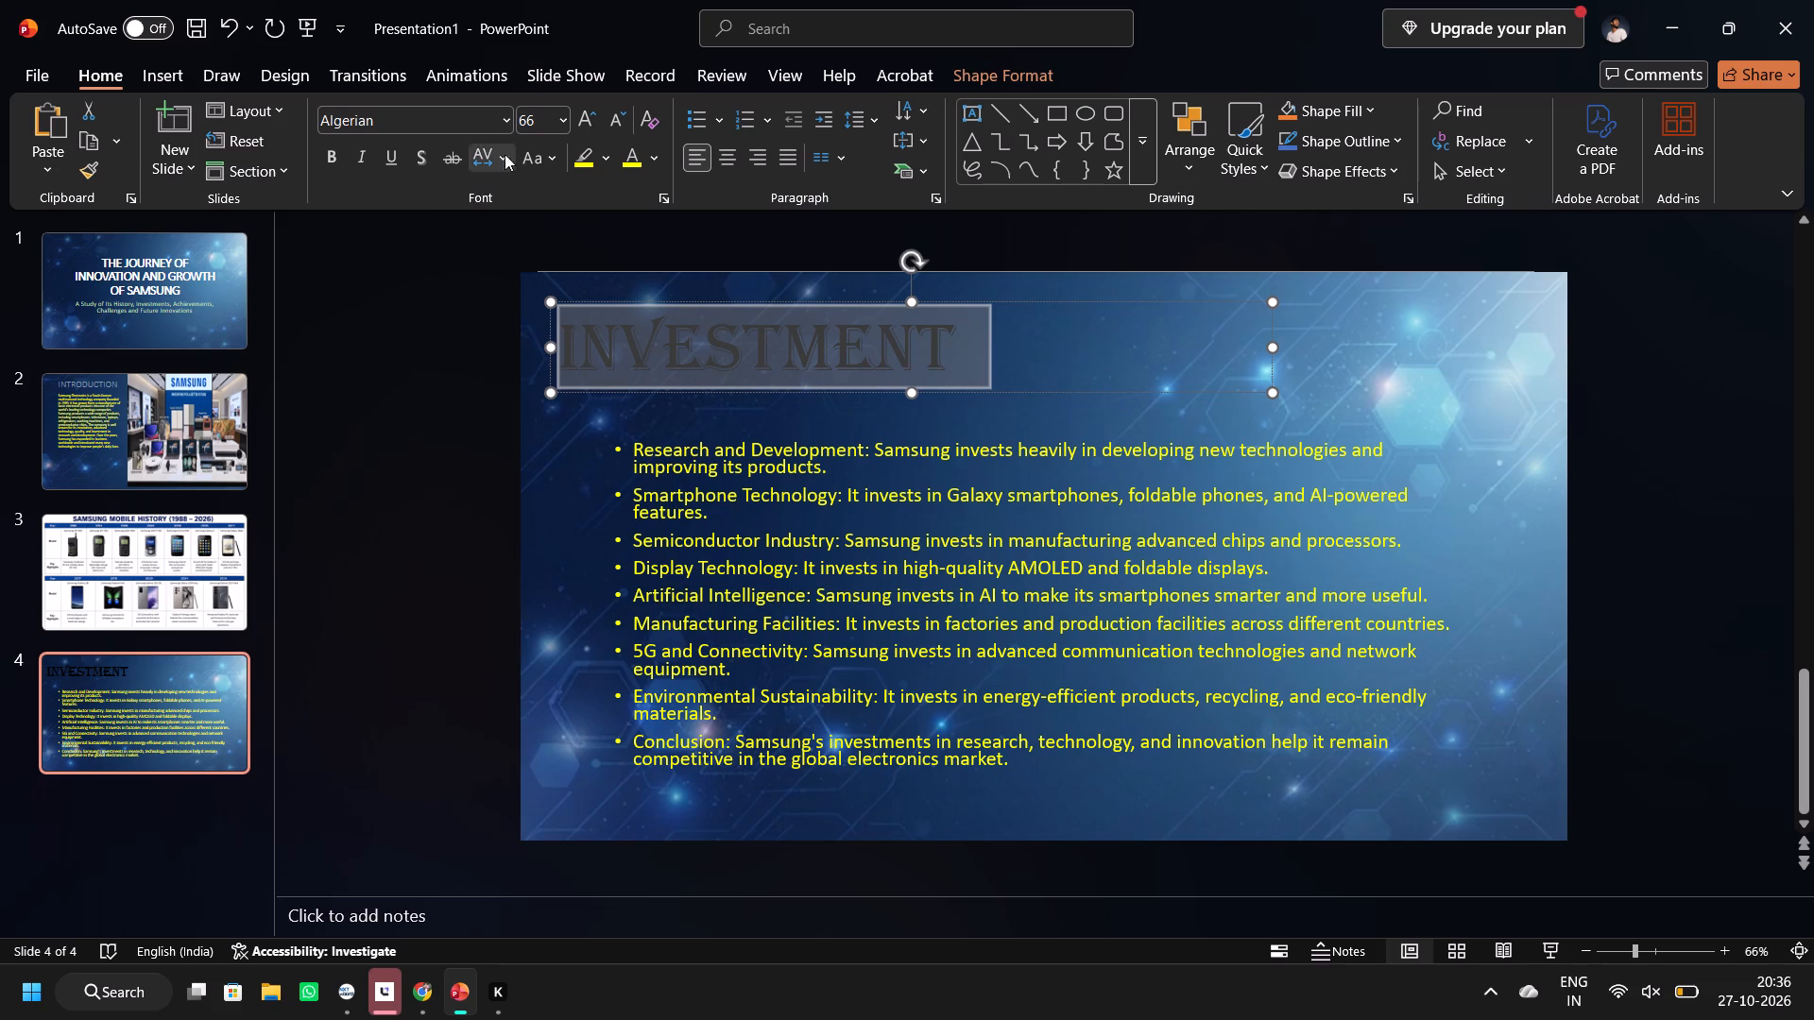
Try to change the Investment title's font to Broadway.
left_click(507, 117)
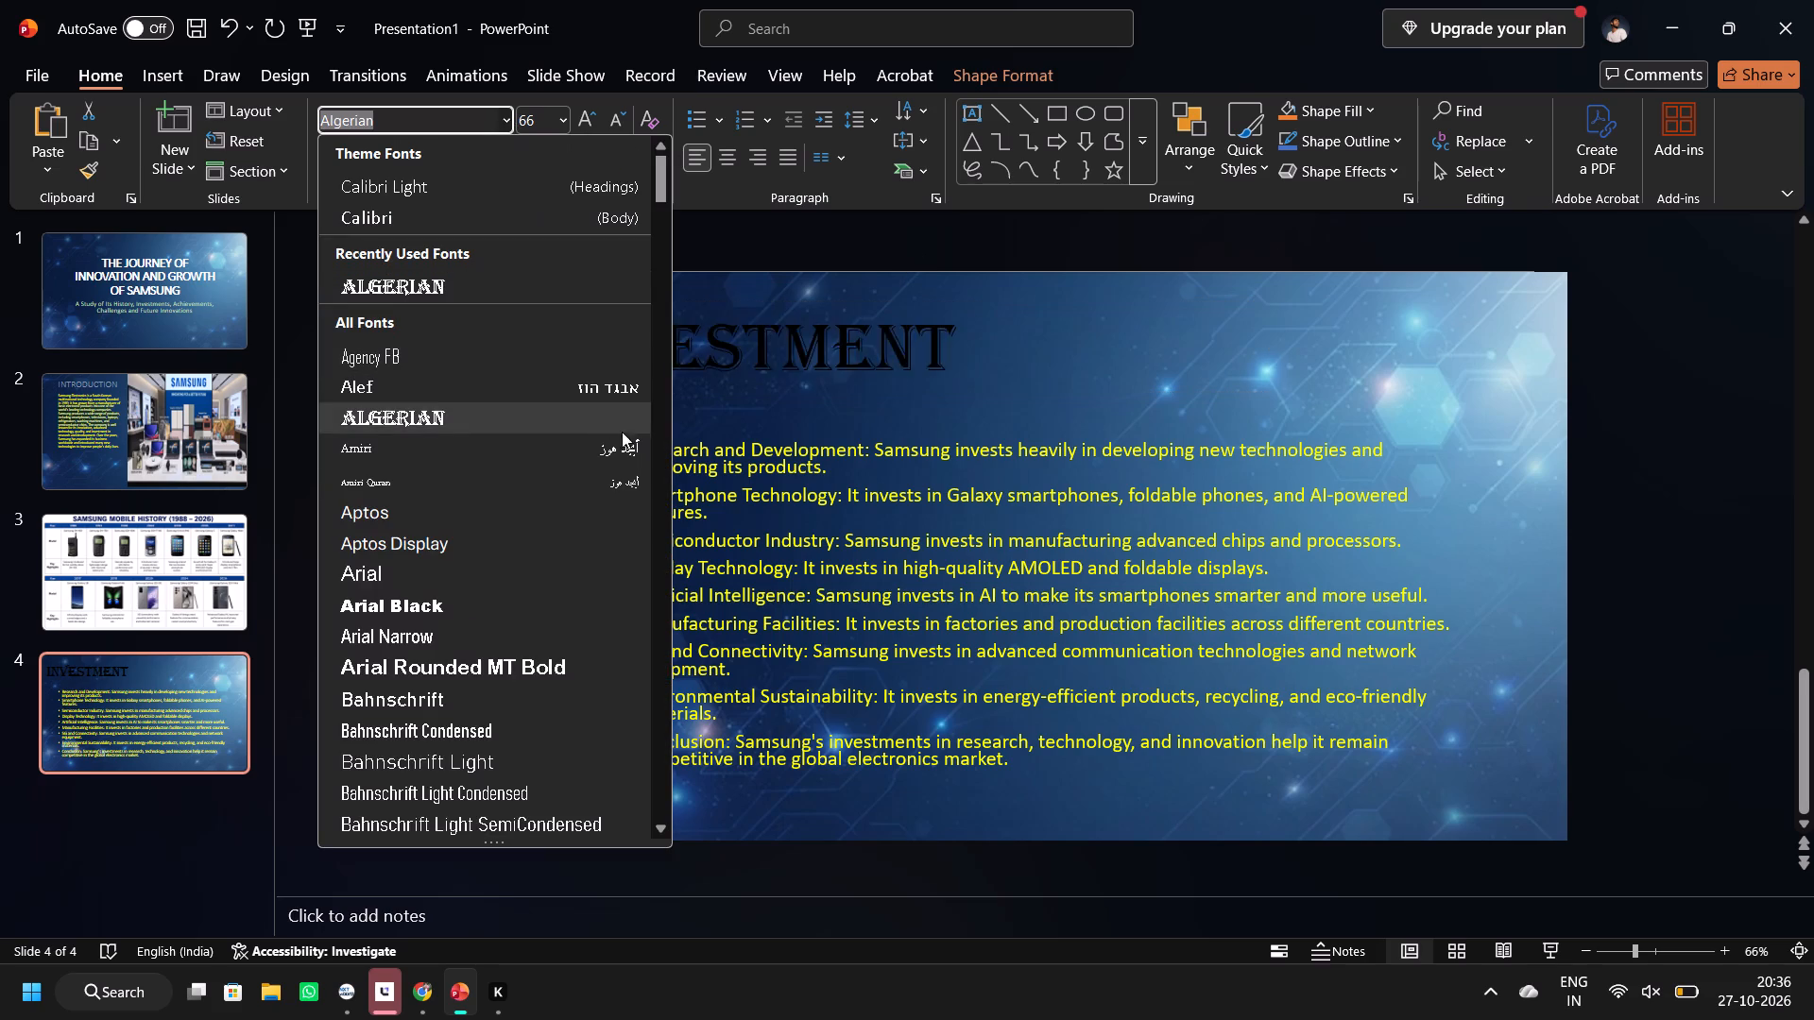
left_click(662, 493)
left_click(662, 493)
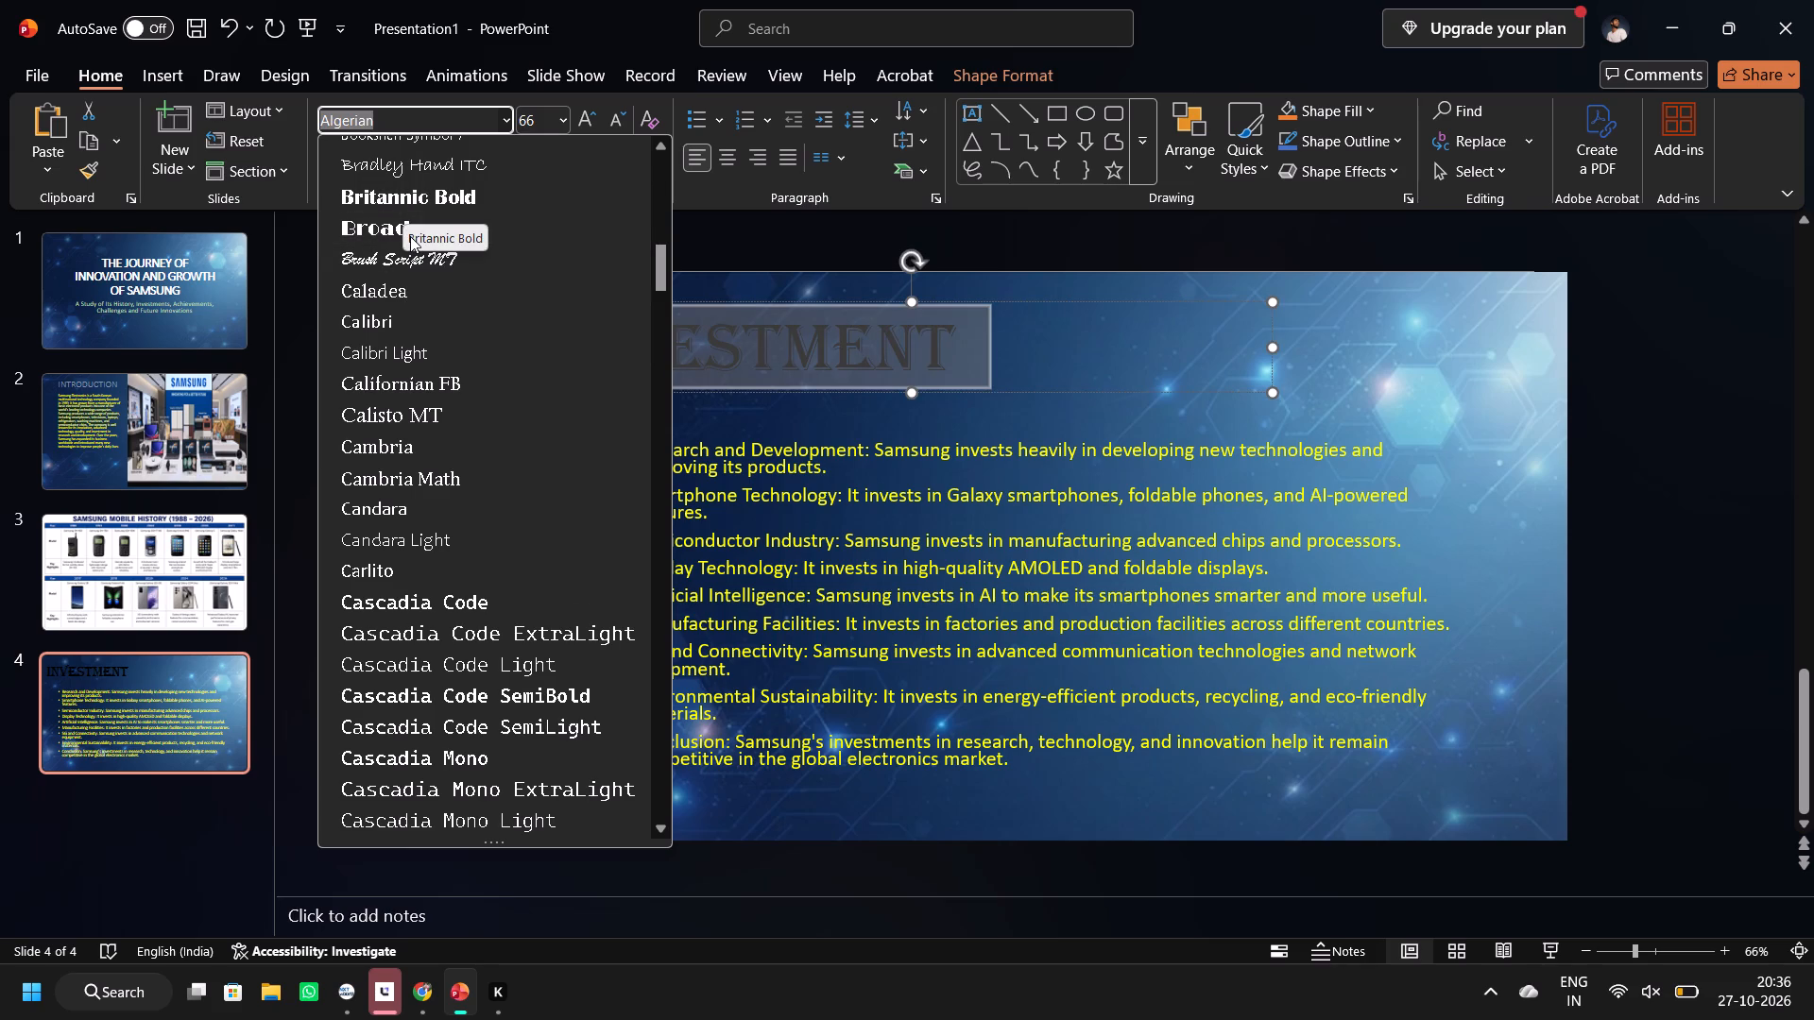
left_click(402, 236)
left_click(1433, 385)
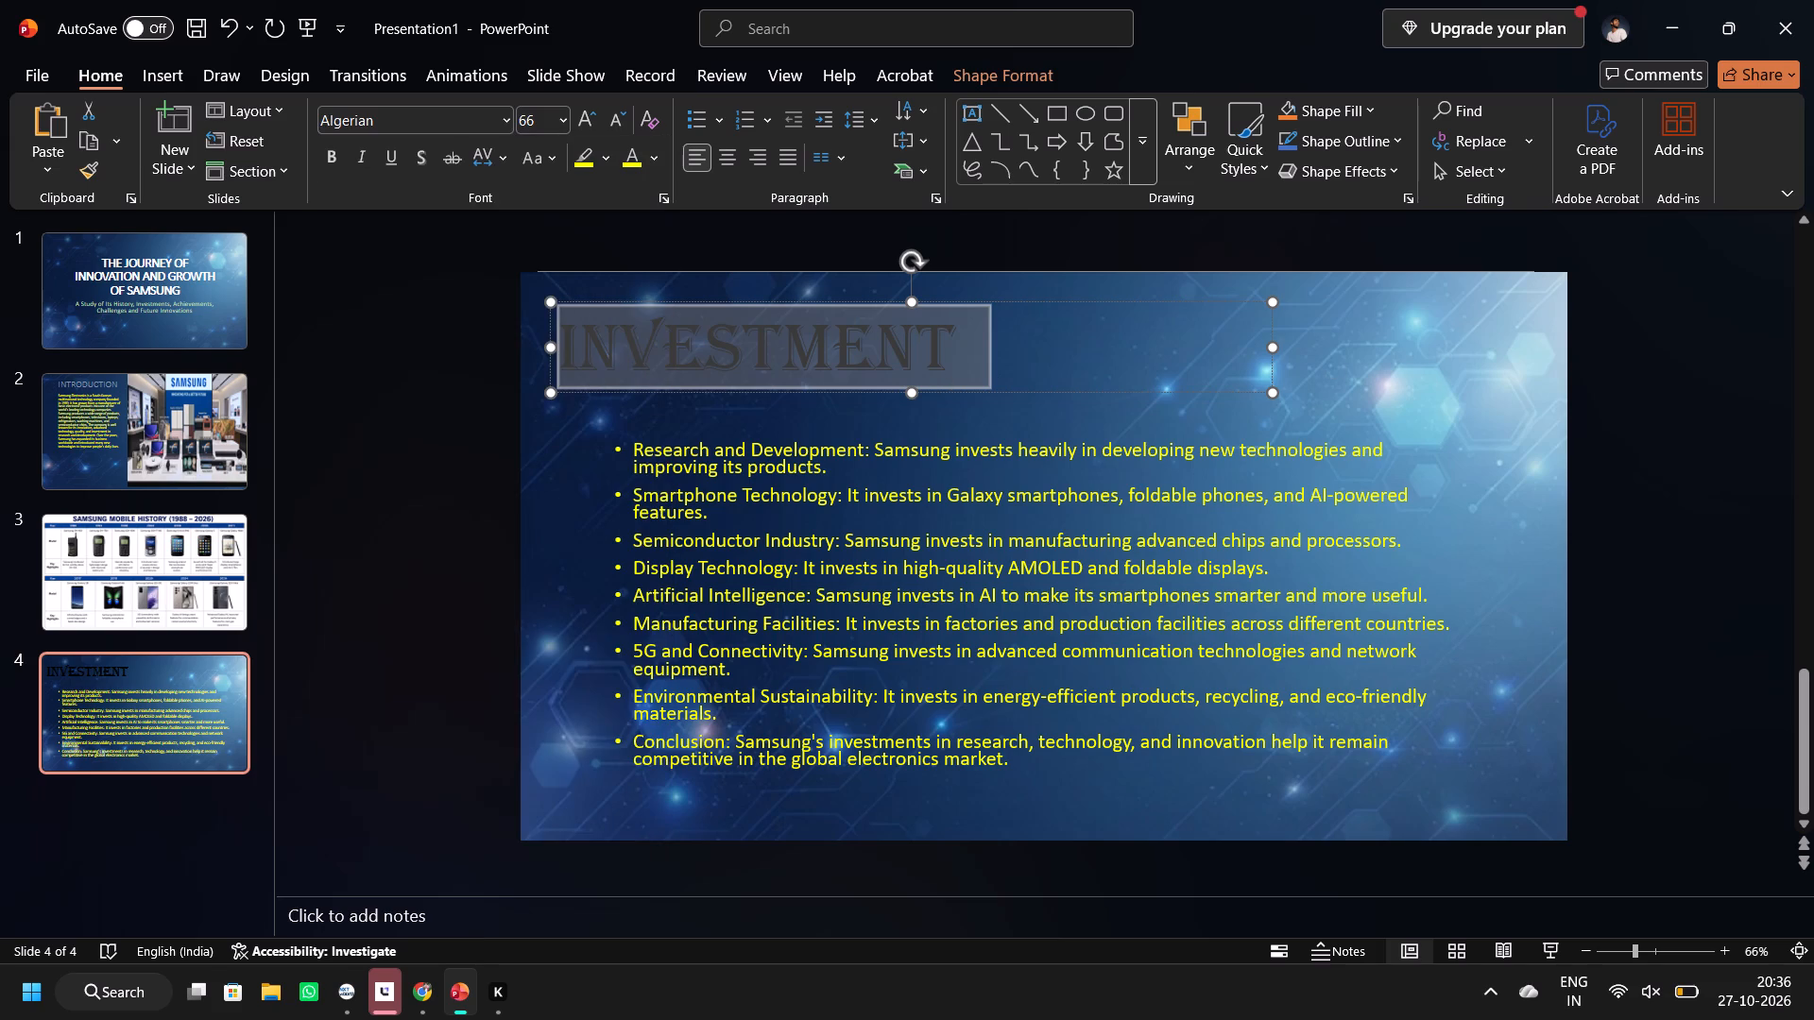
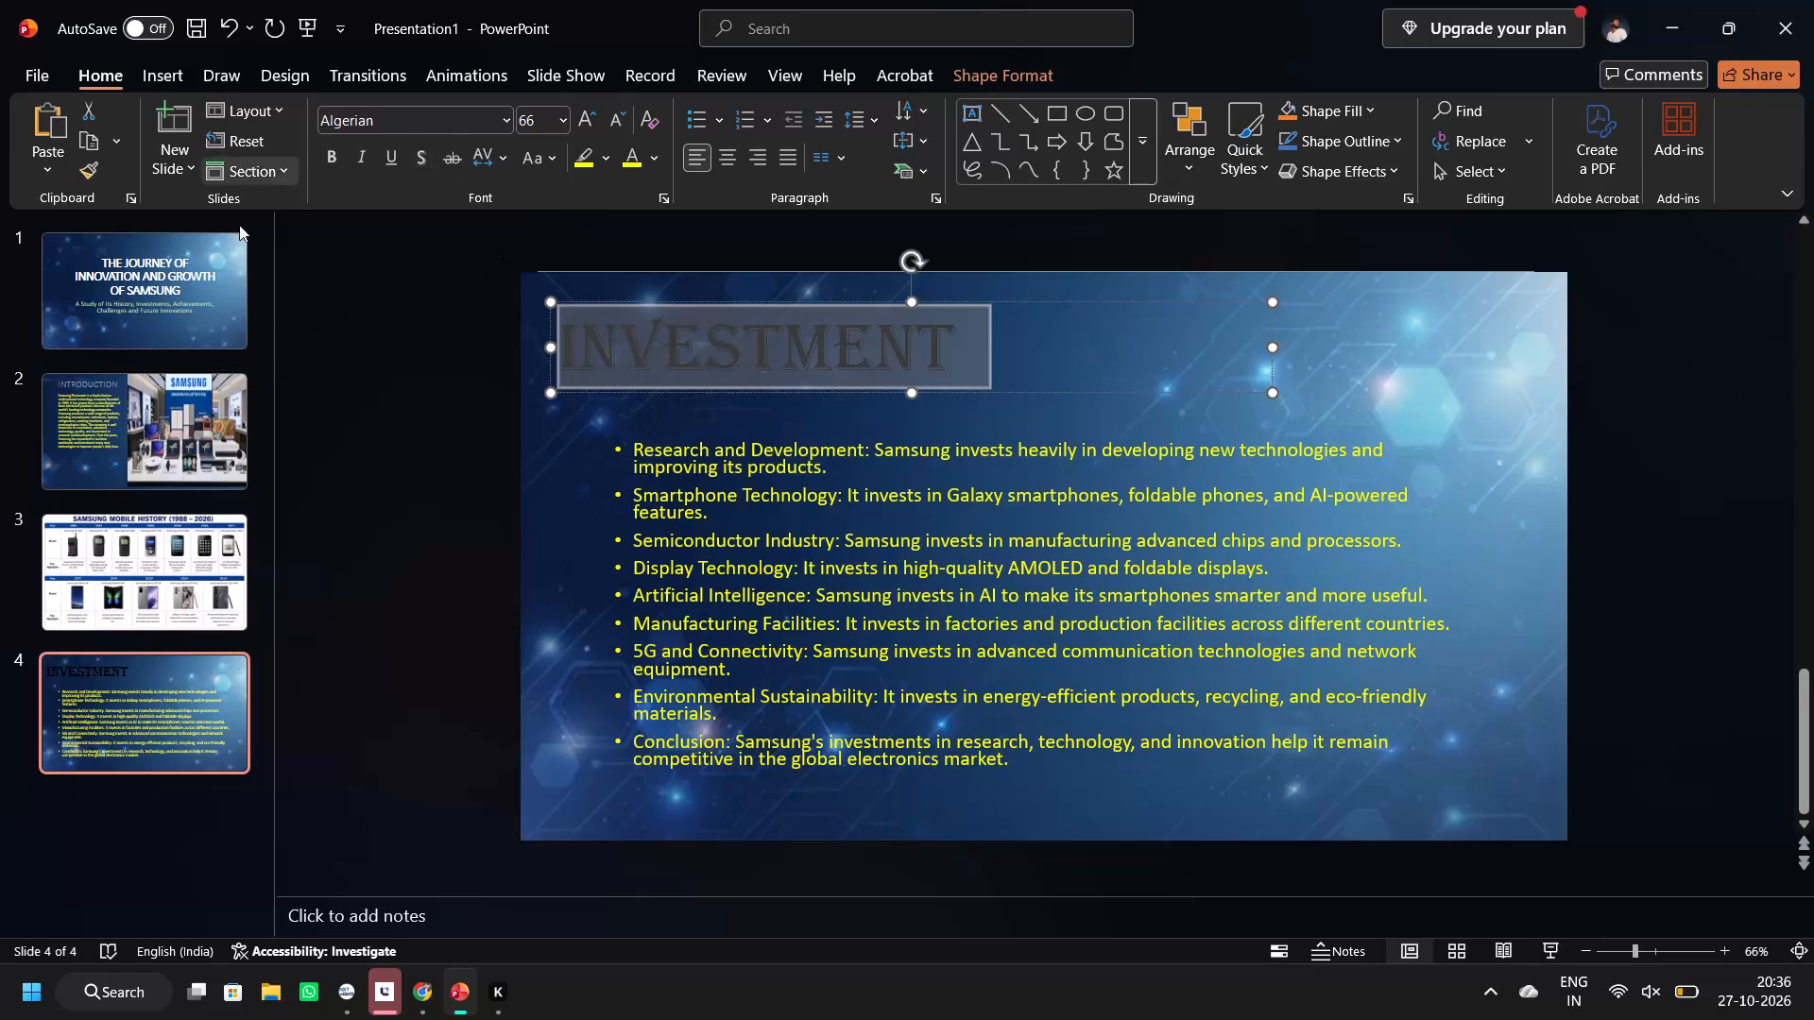
Recolour slide 4's Investment title to the light blue-gray theme colour used by the Introduction title on slide 2.
left_click(171, 390)
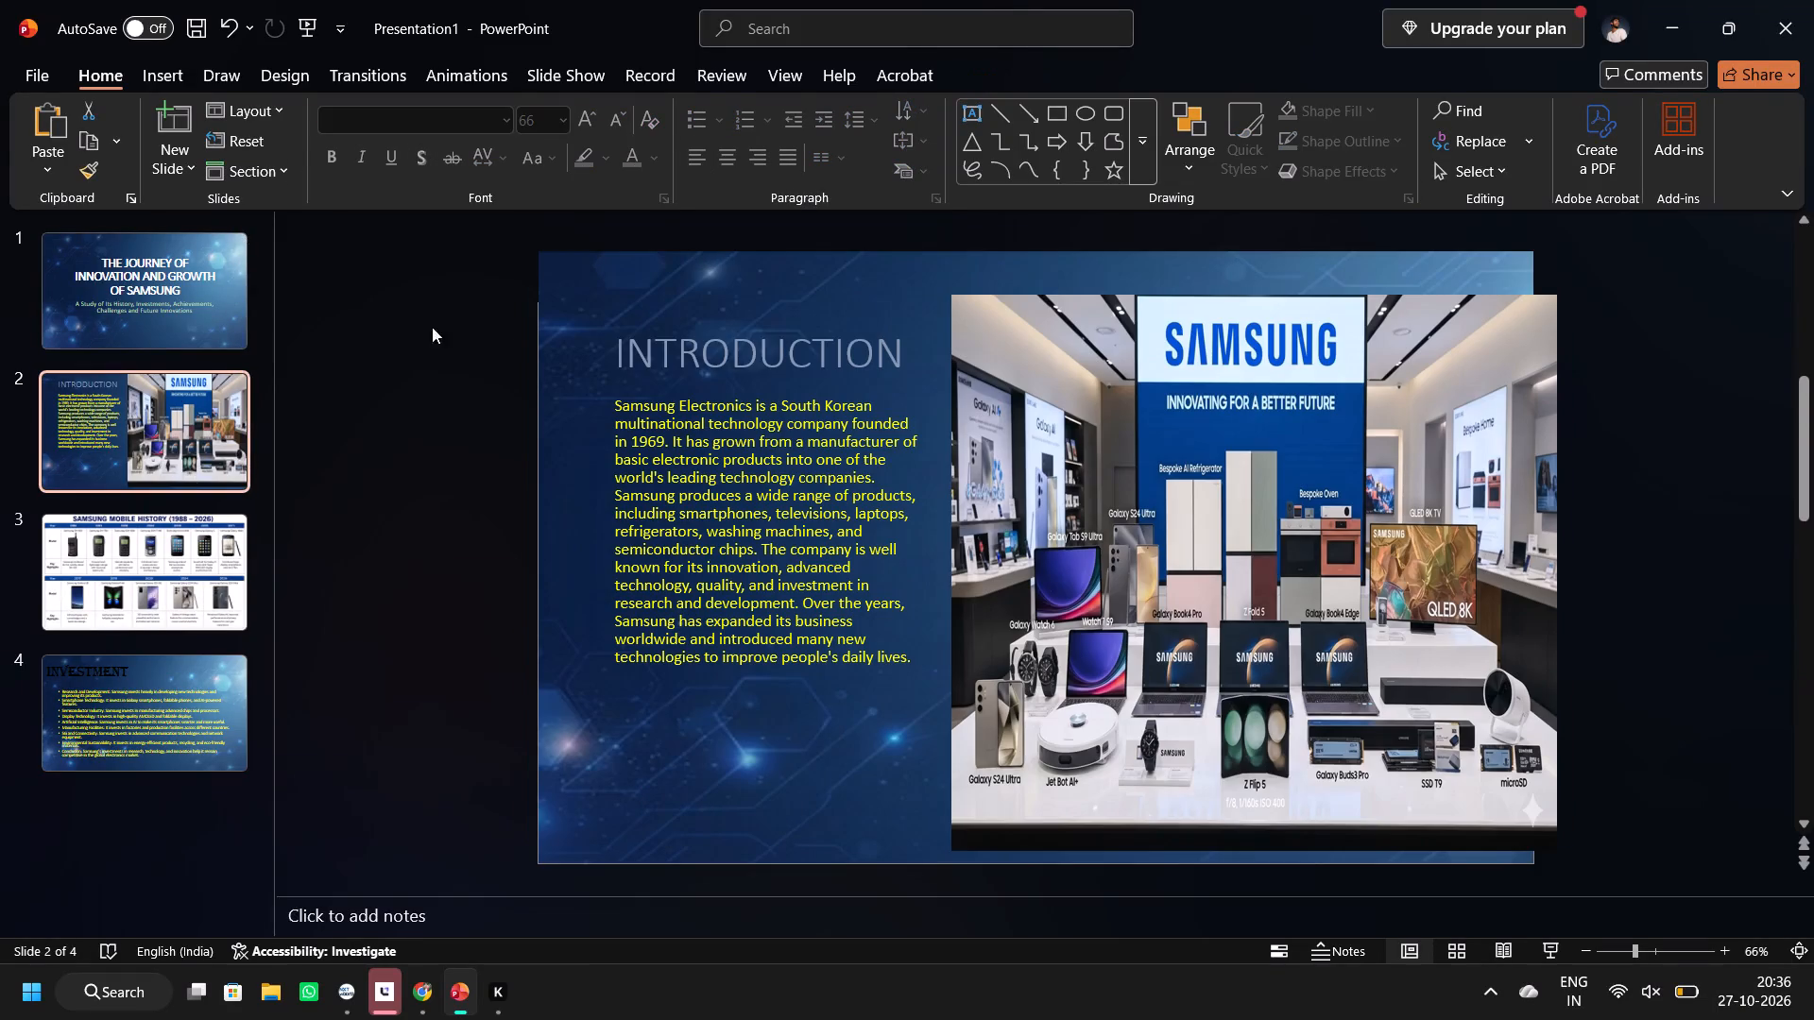
left_click(681, 358)
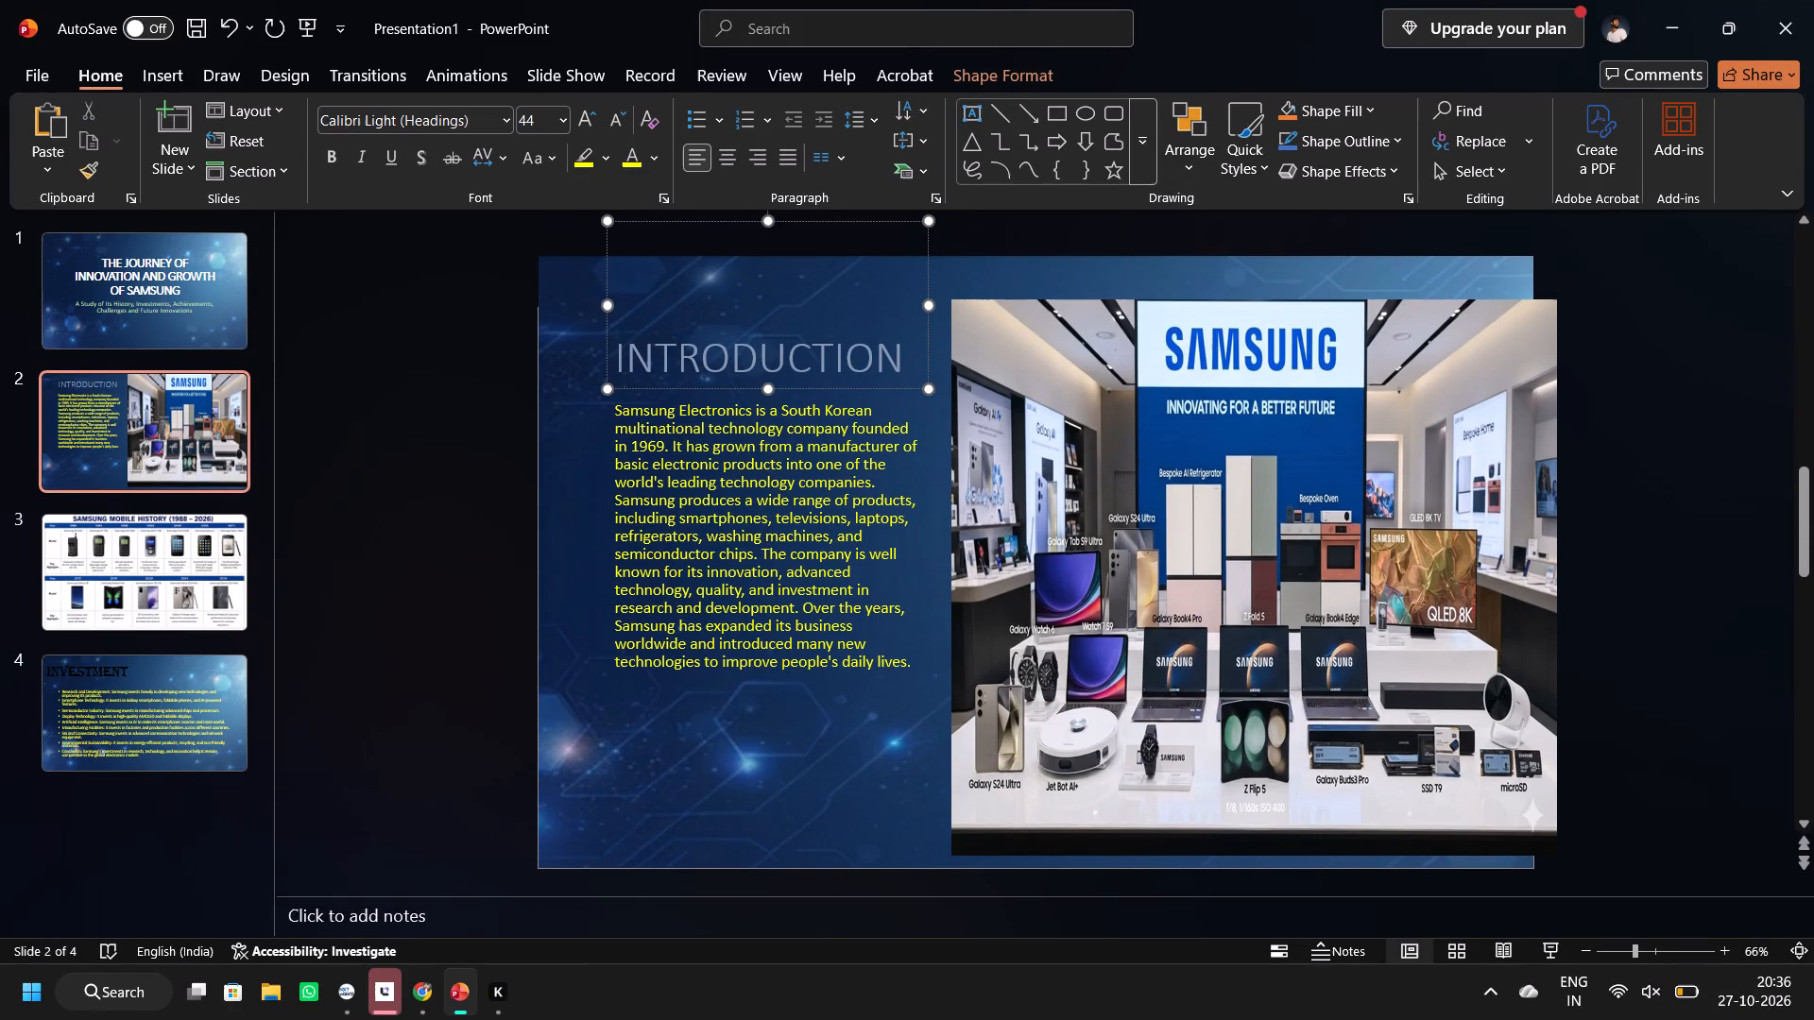
left_click(651, 161)
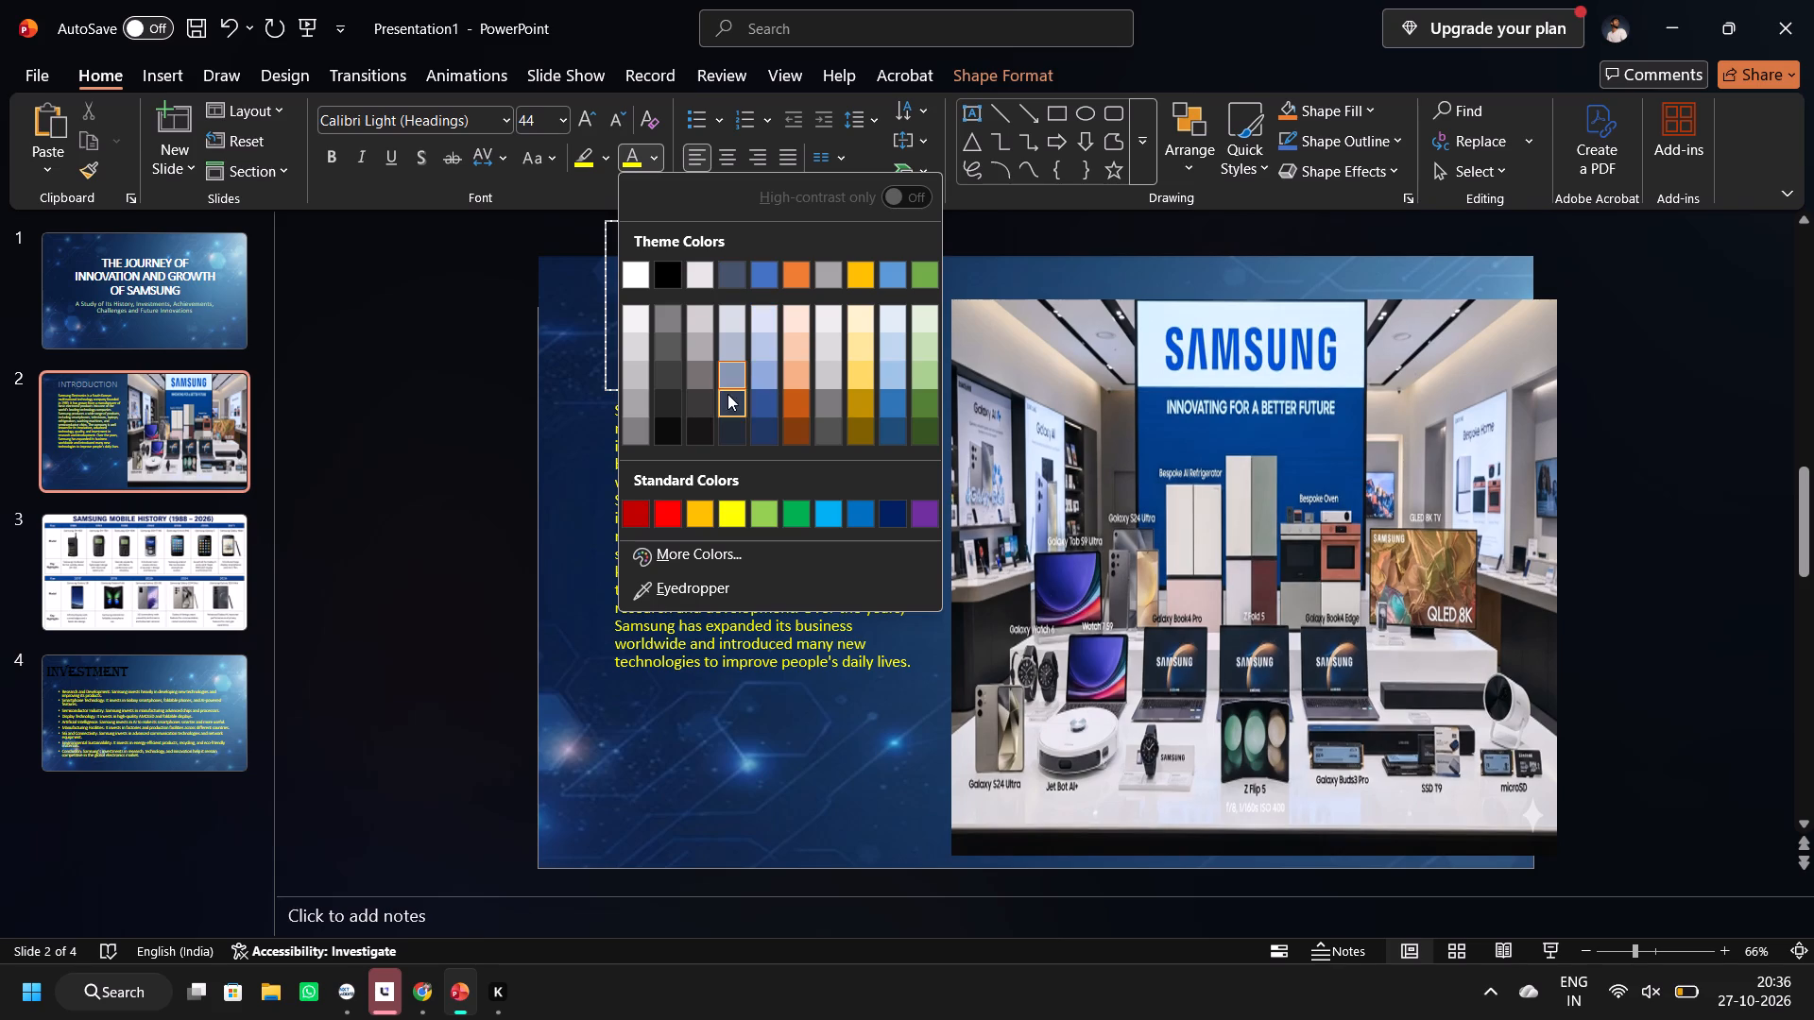
left_click(444, 424)
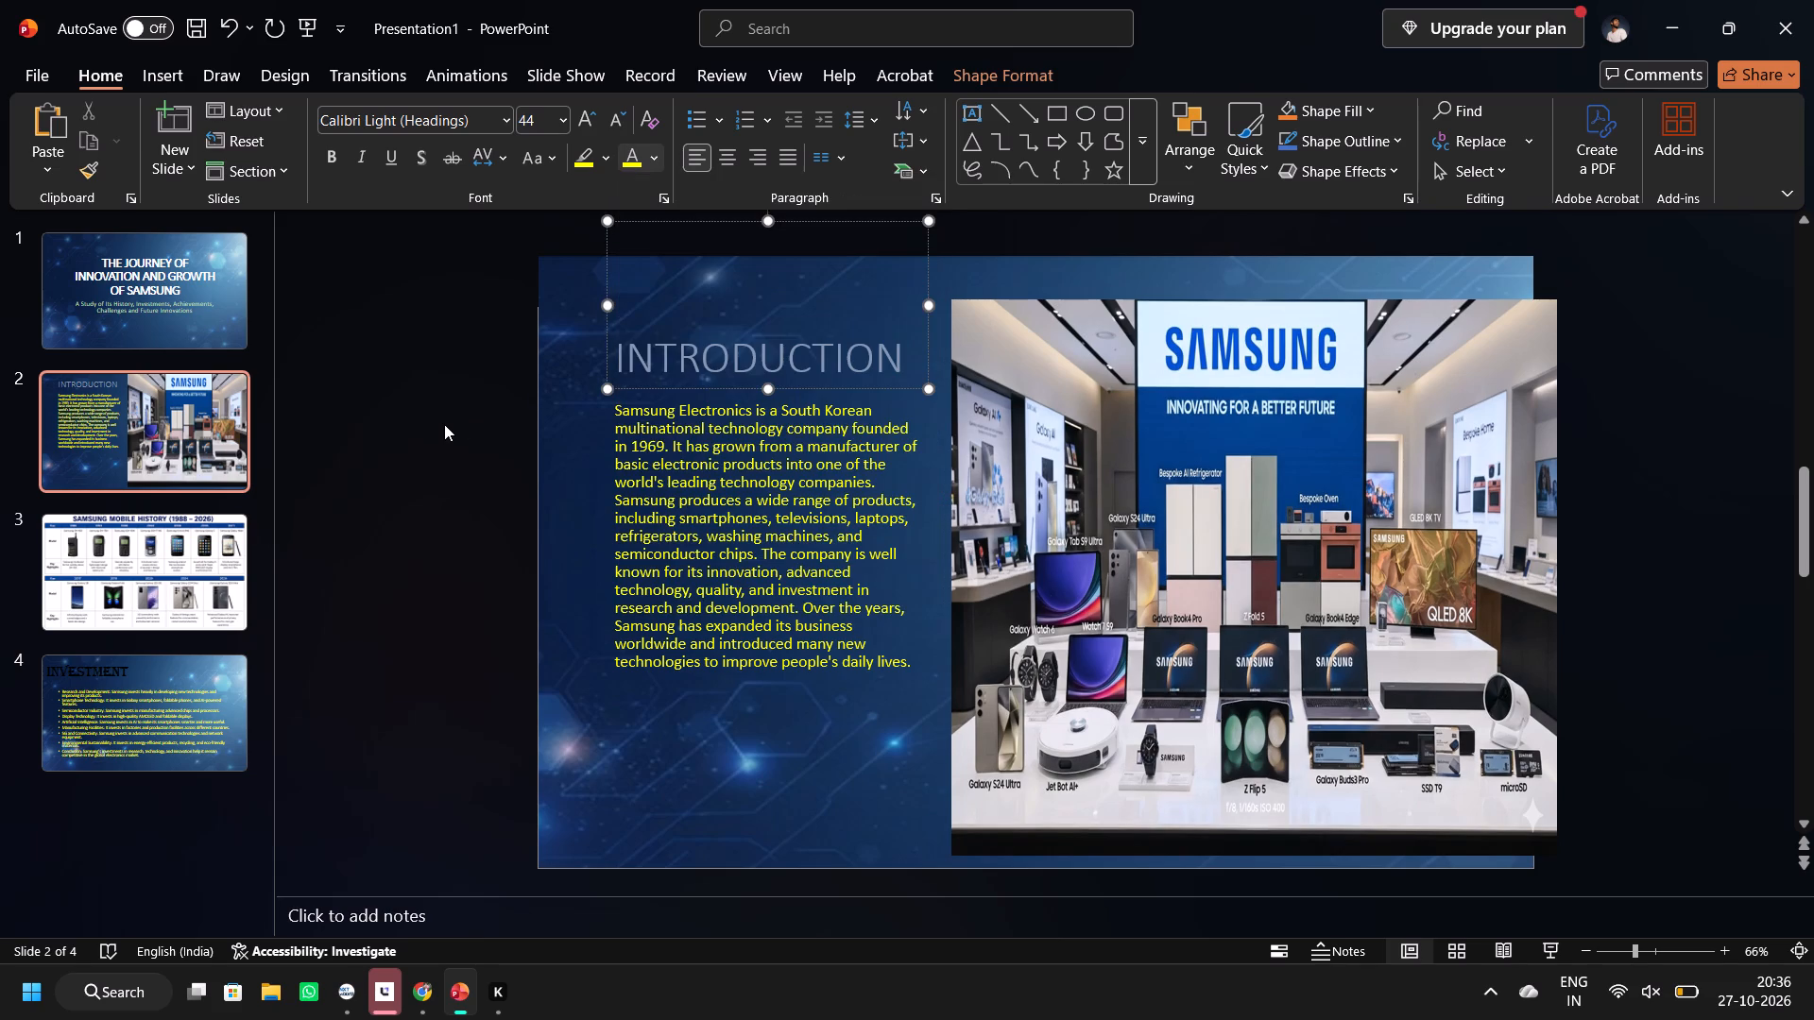
left_click(144, 739)
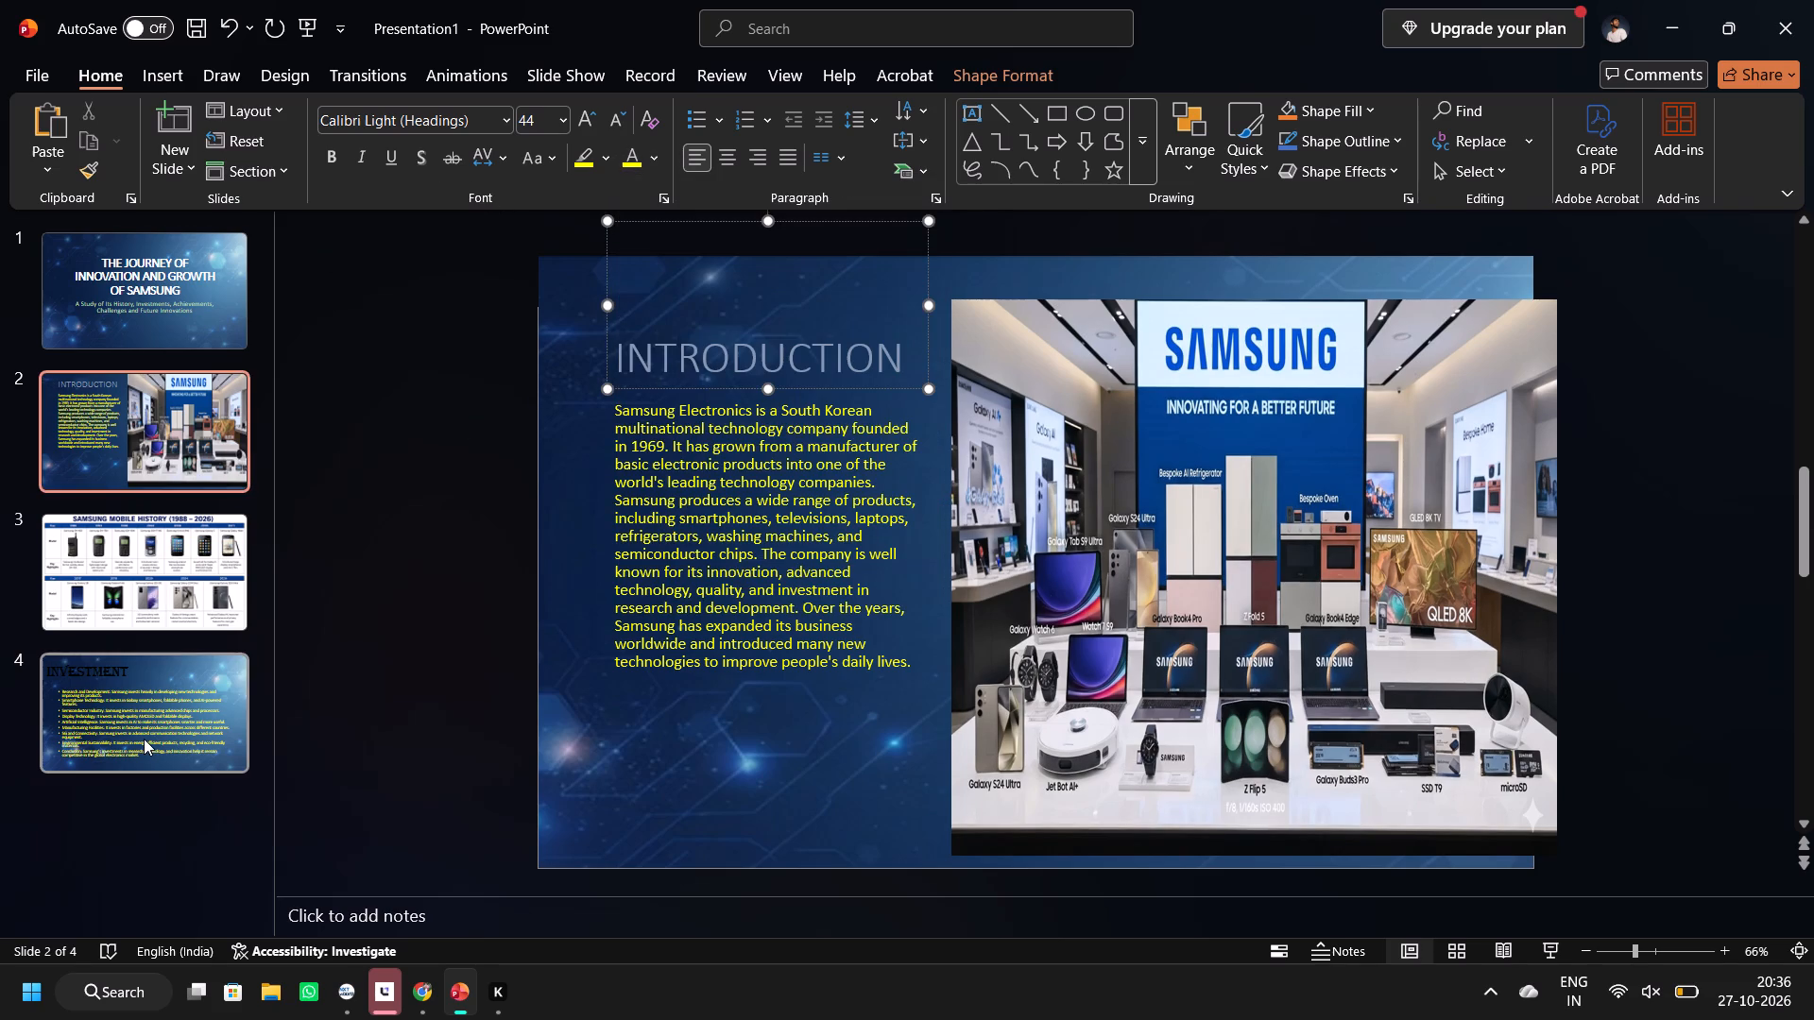
double_click(581, 351)
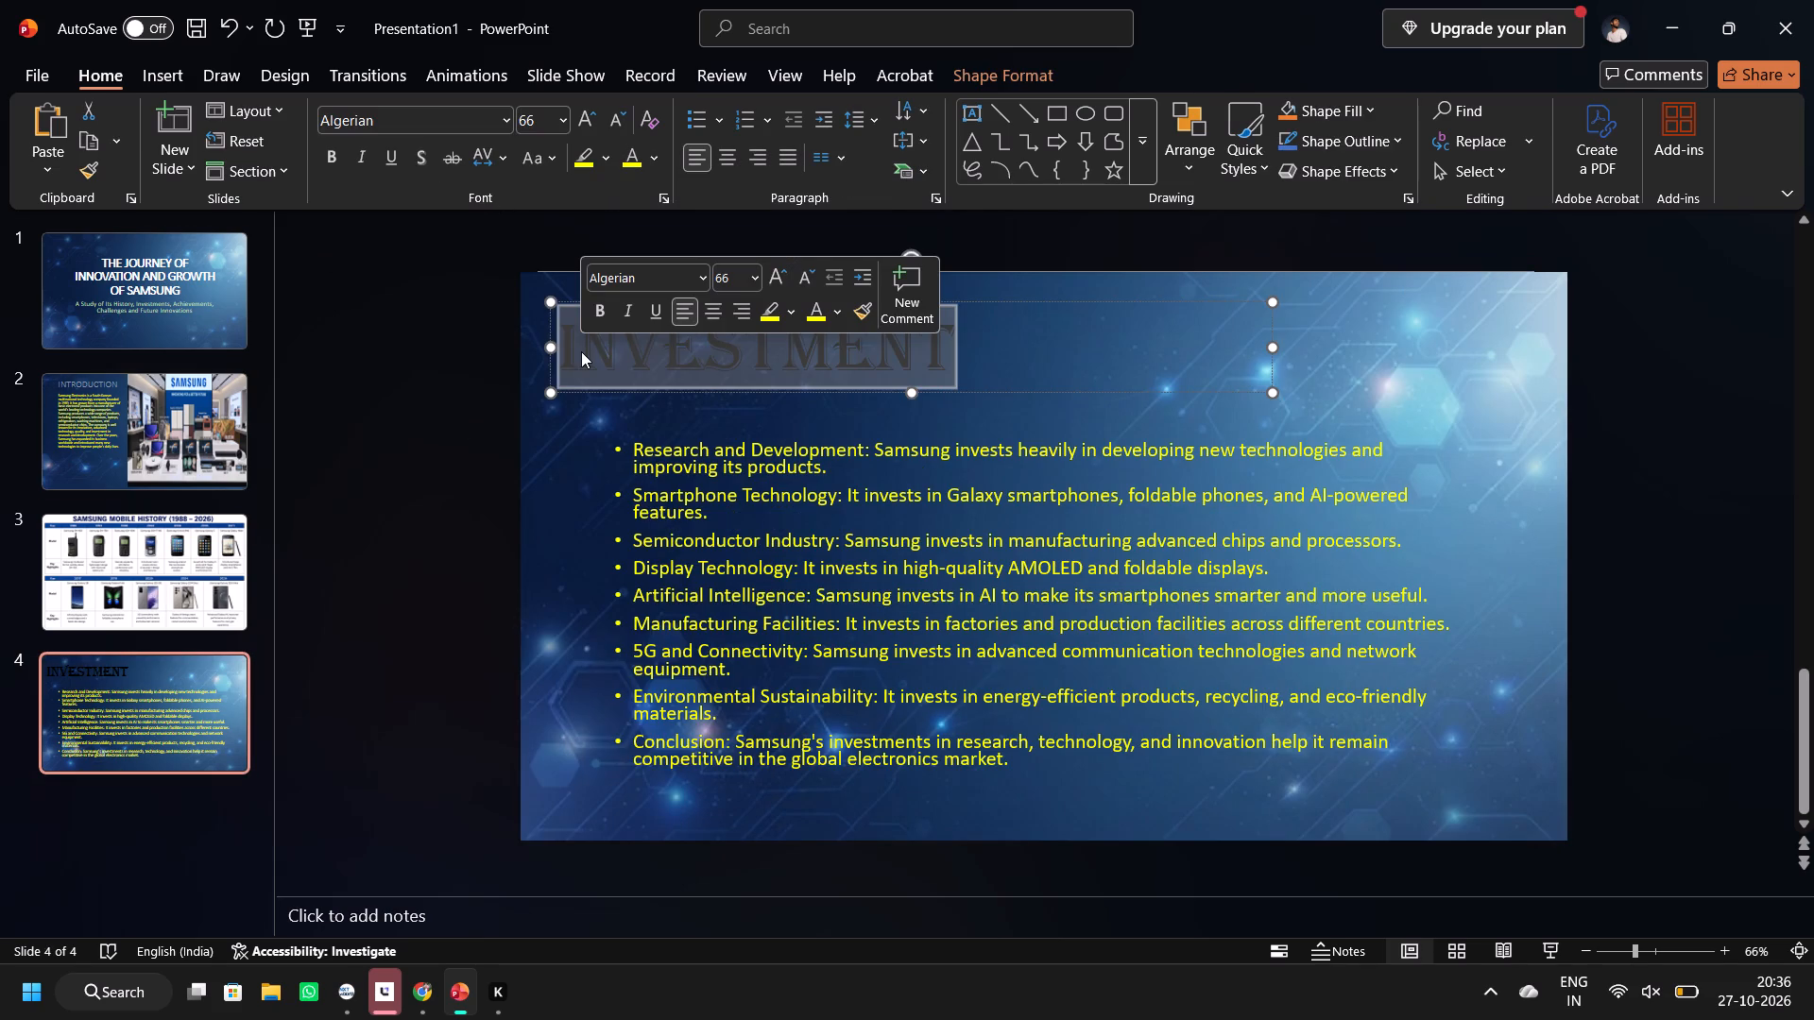
left_click(844, 297)
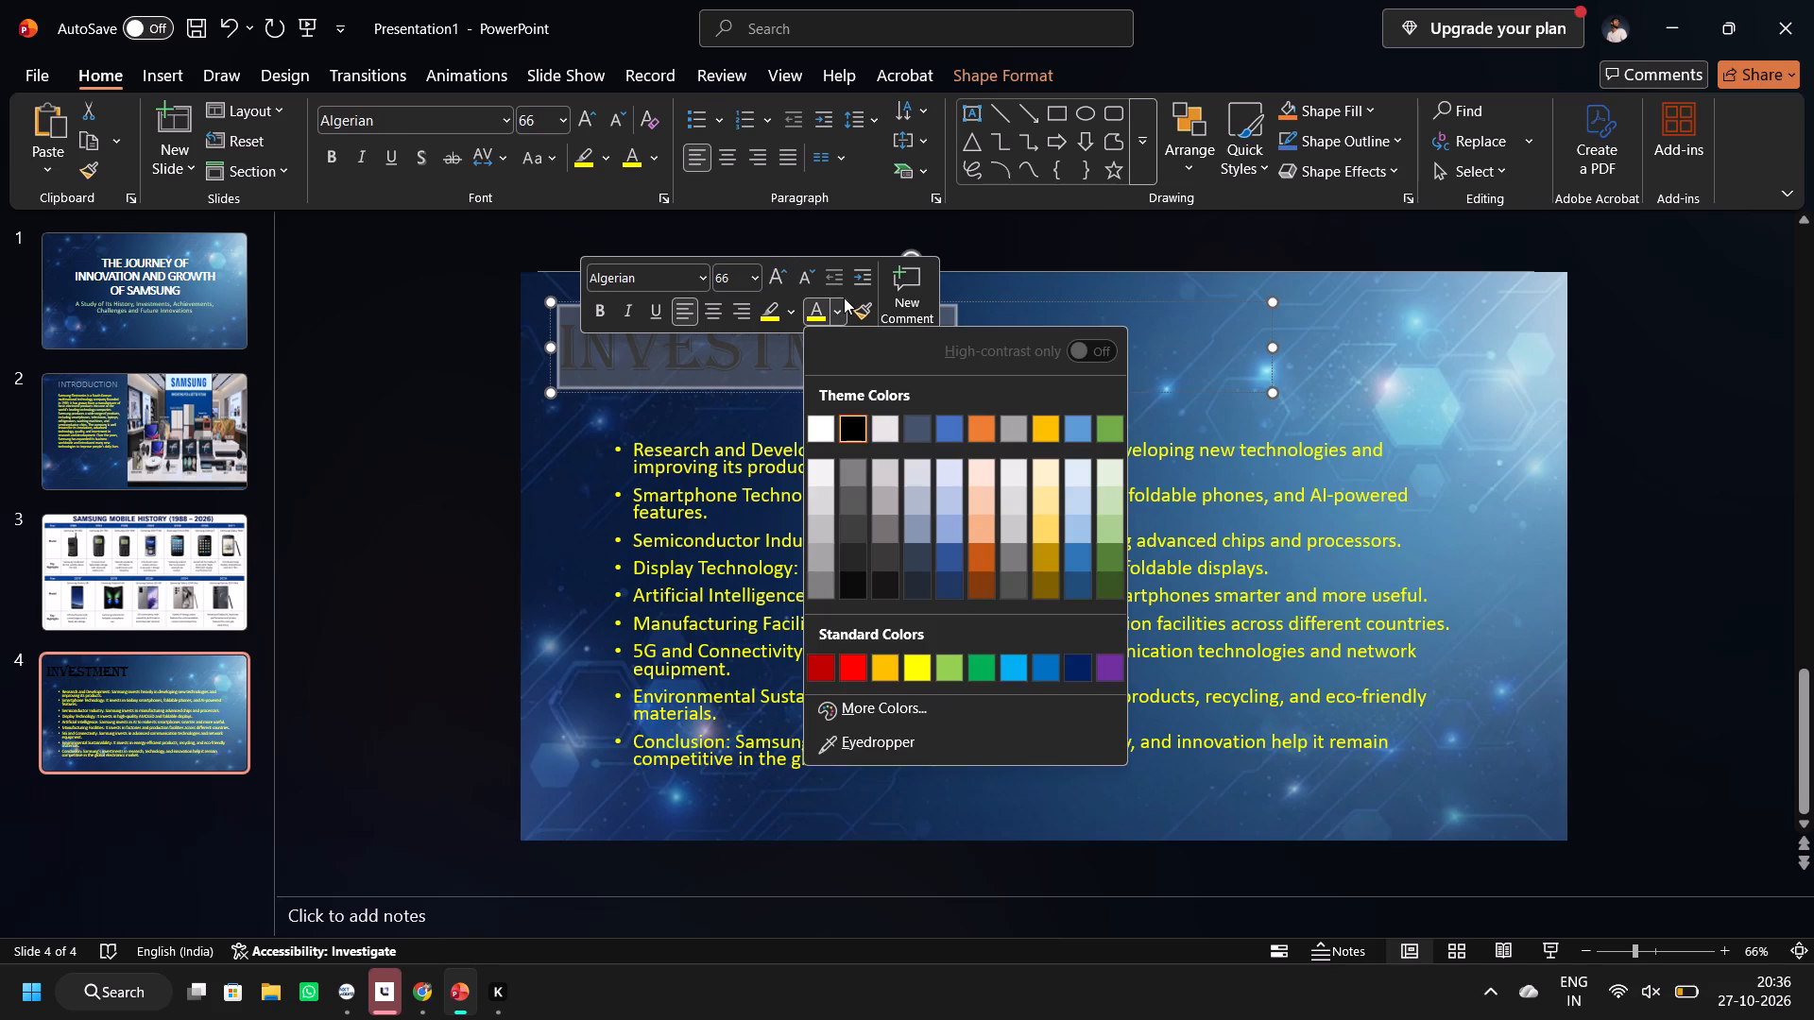
left_click(917, 527)
left_click(1649, 429)
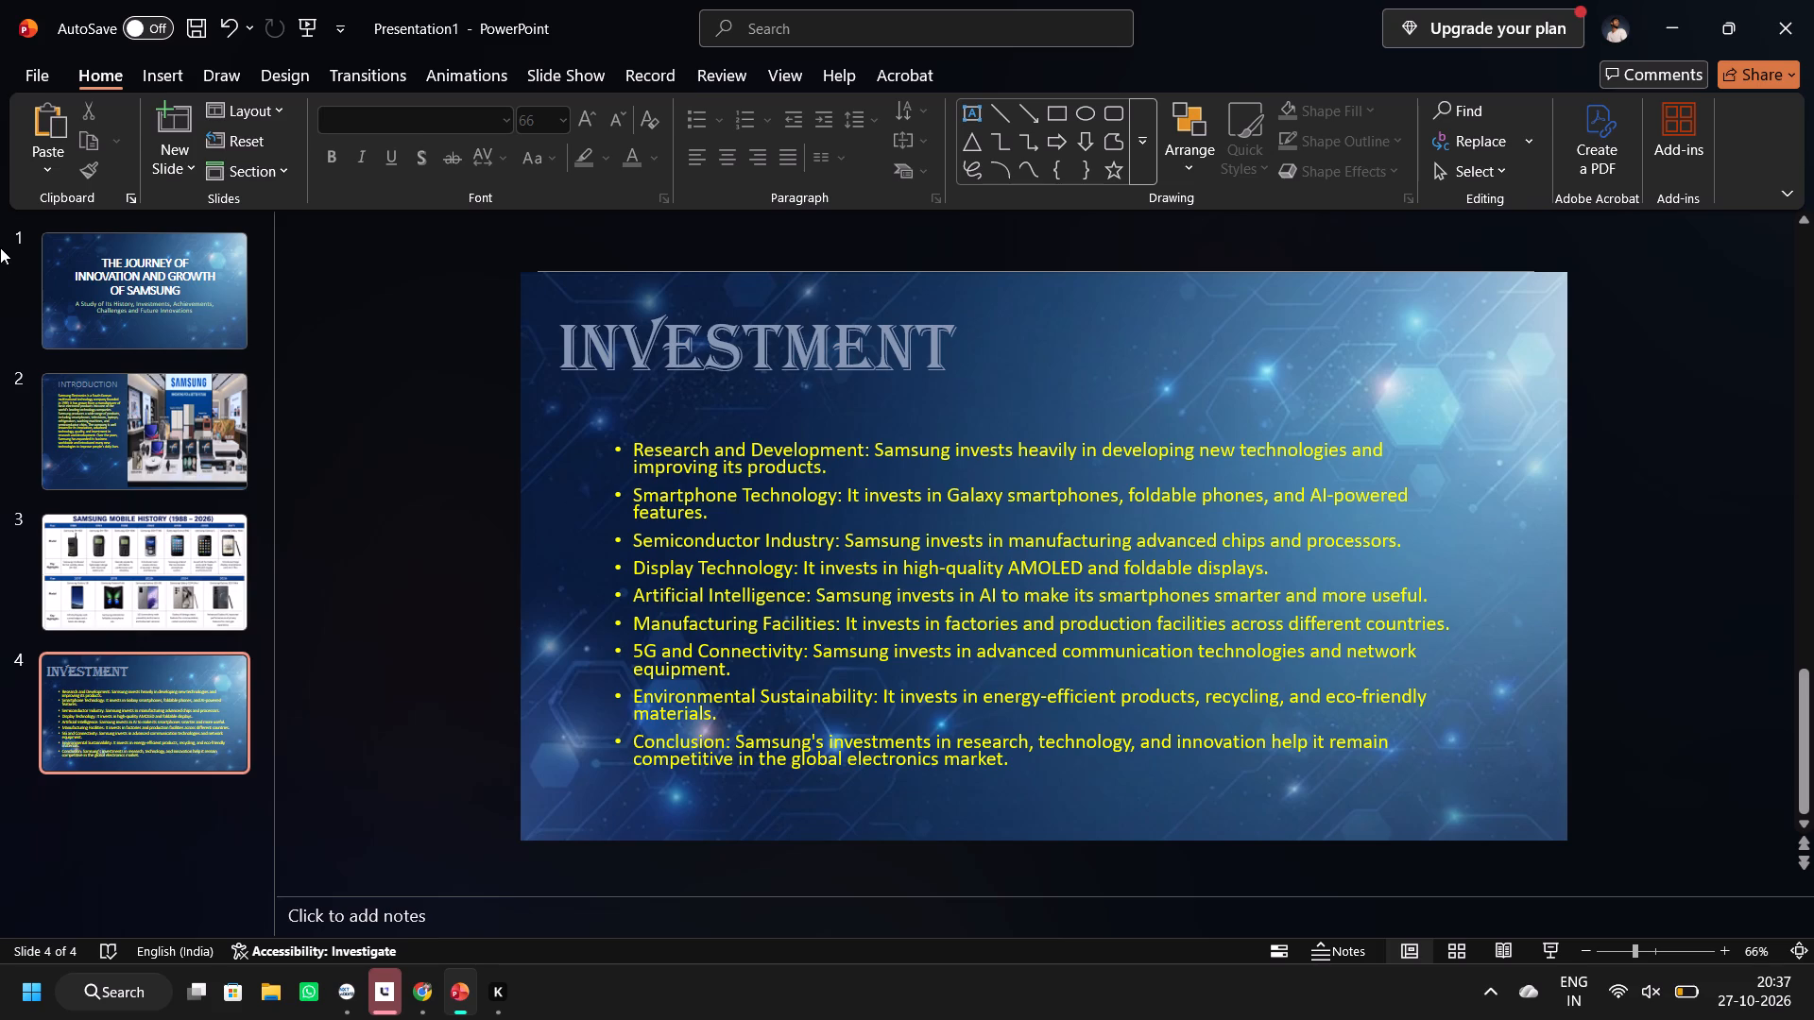
left_click(150, 133)
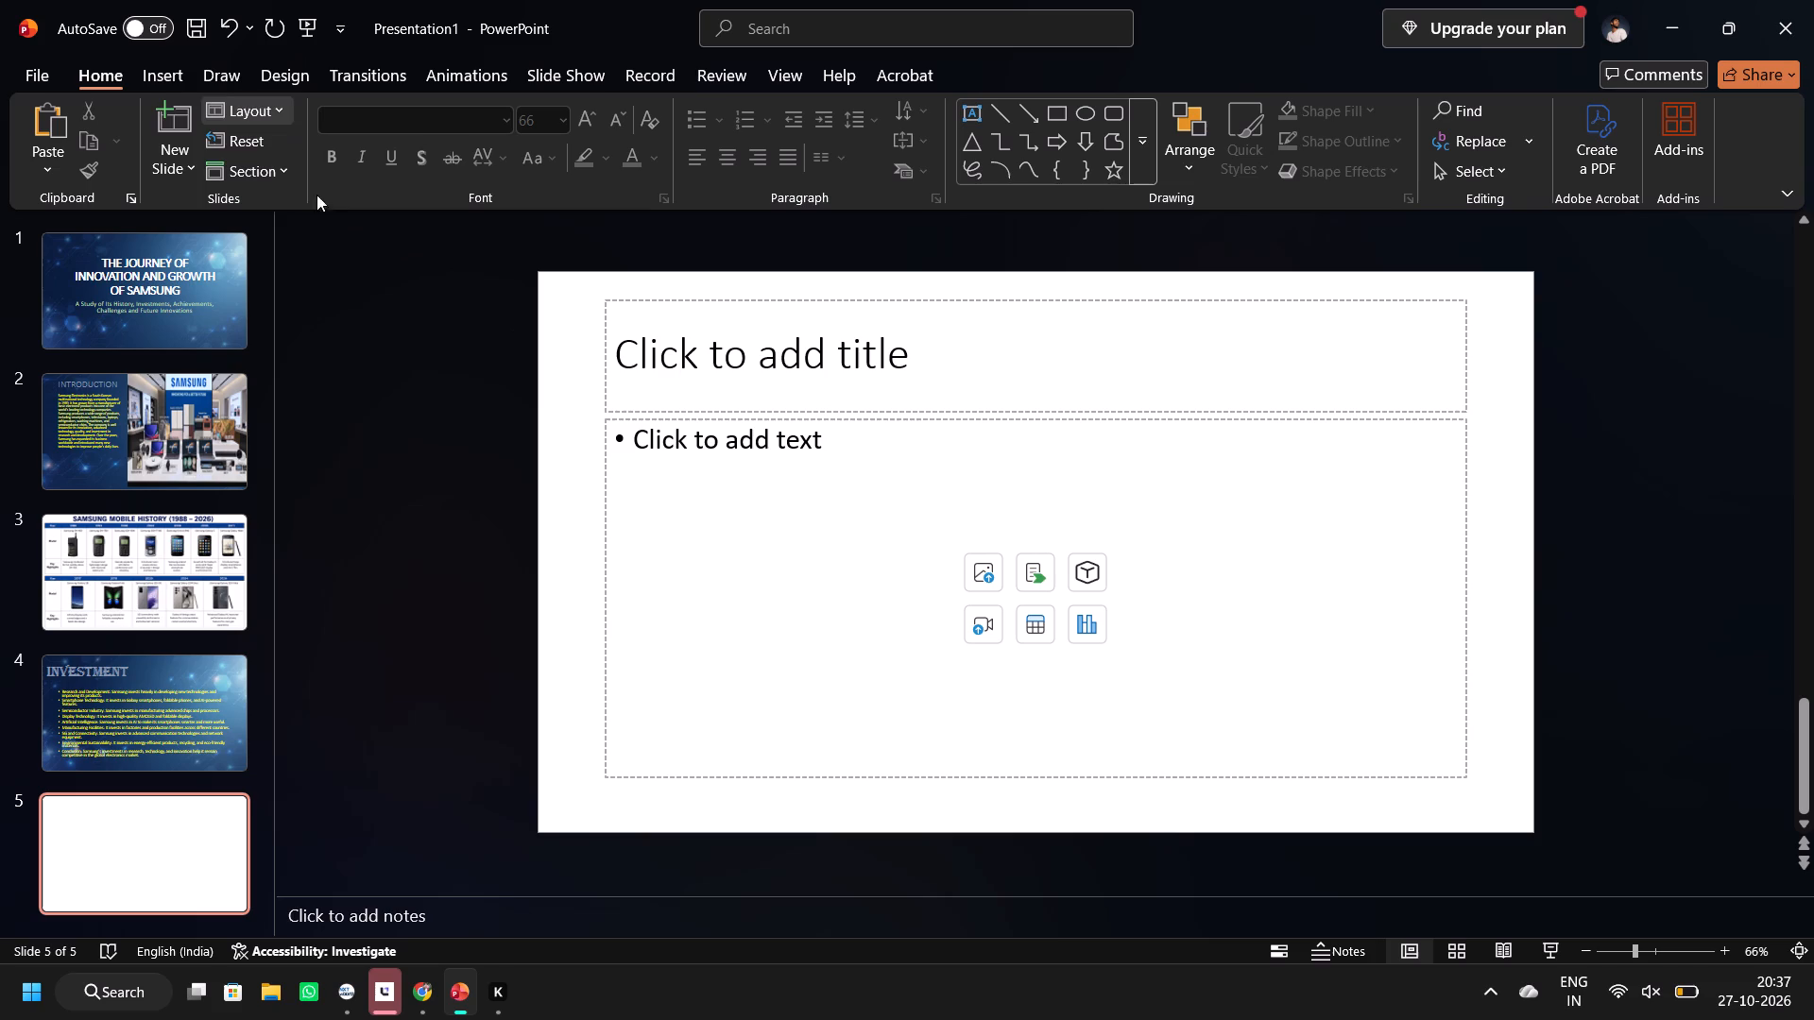
left_click(180, 81)
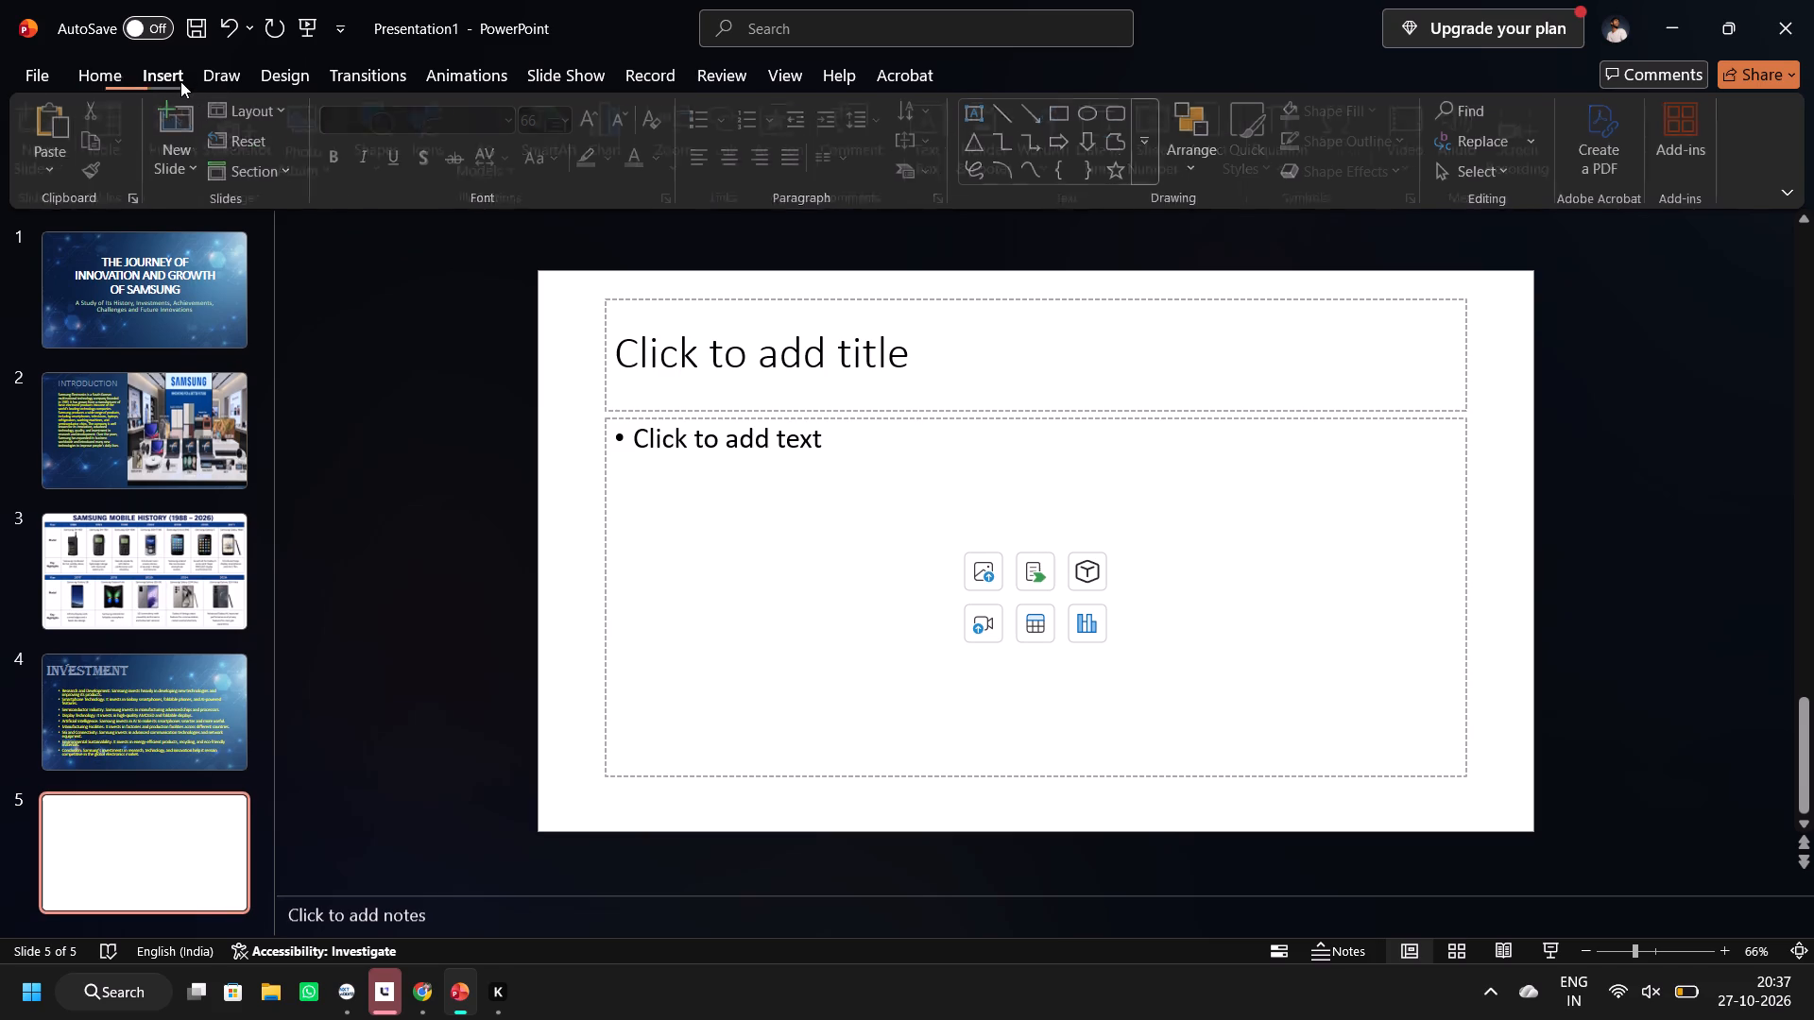
left_click(190, 168)
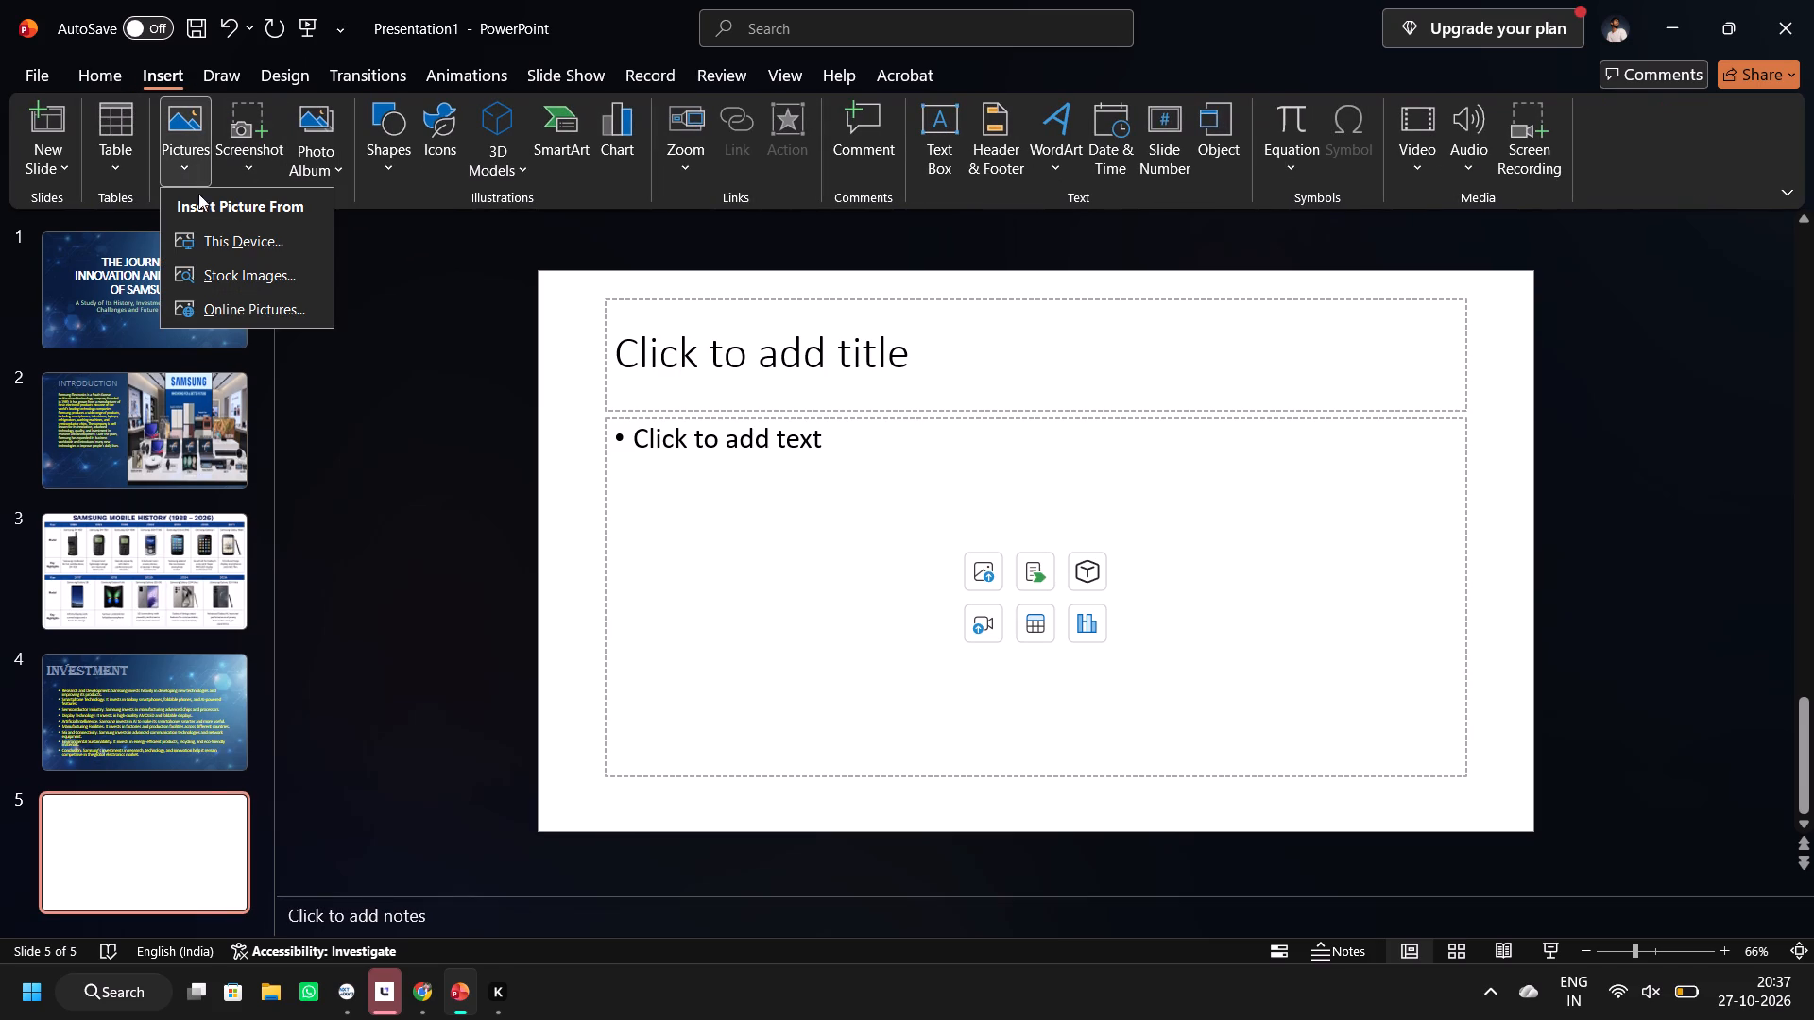
left_click(224, 239)
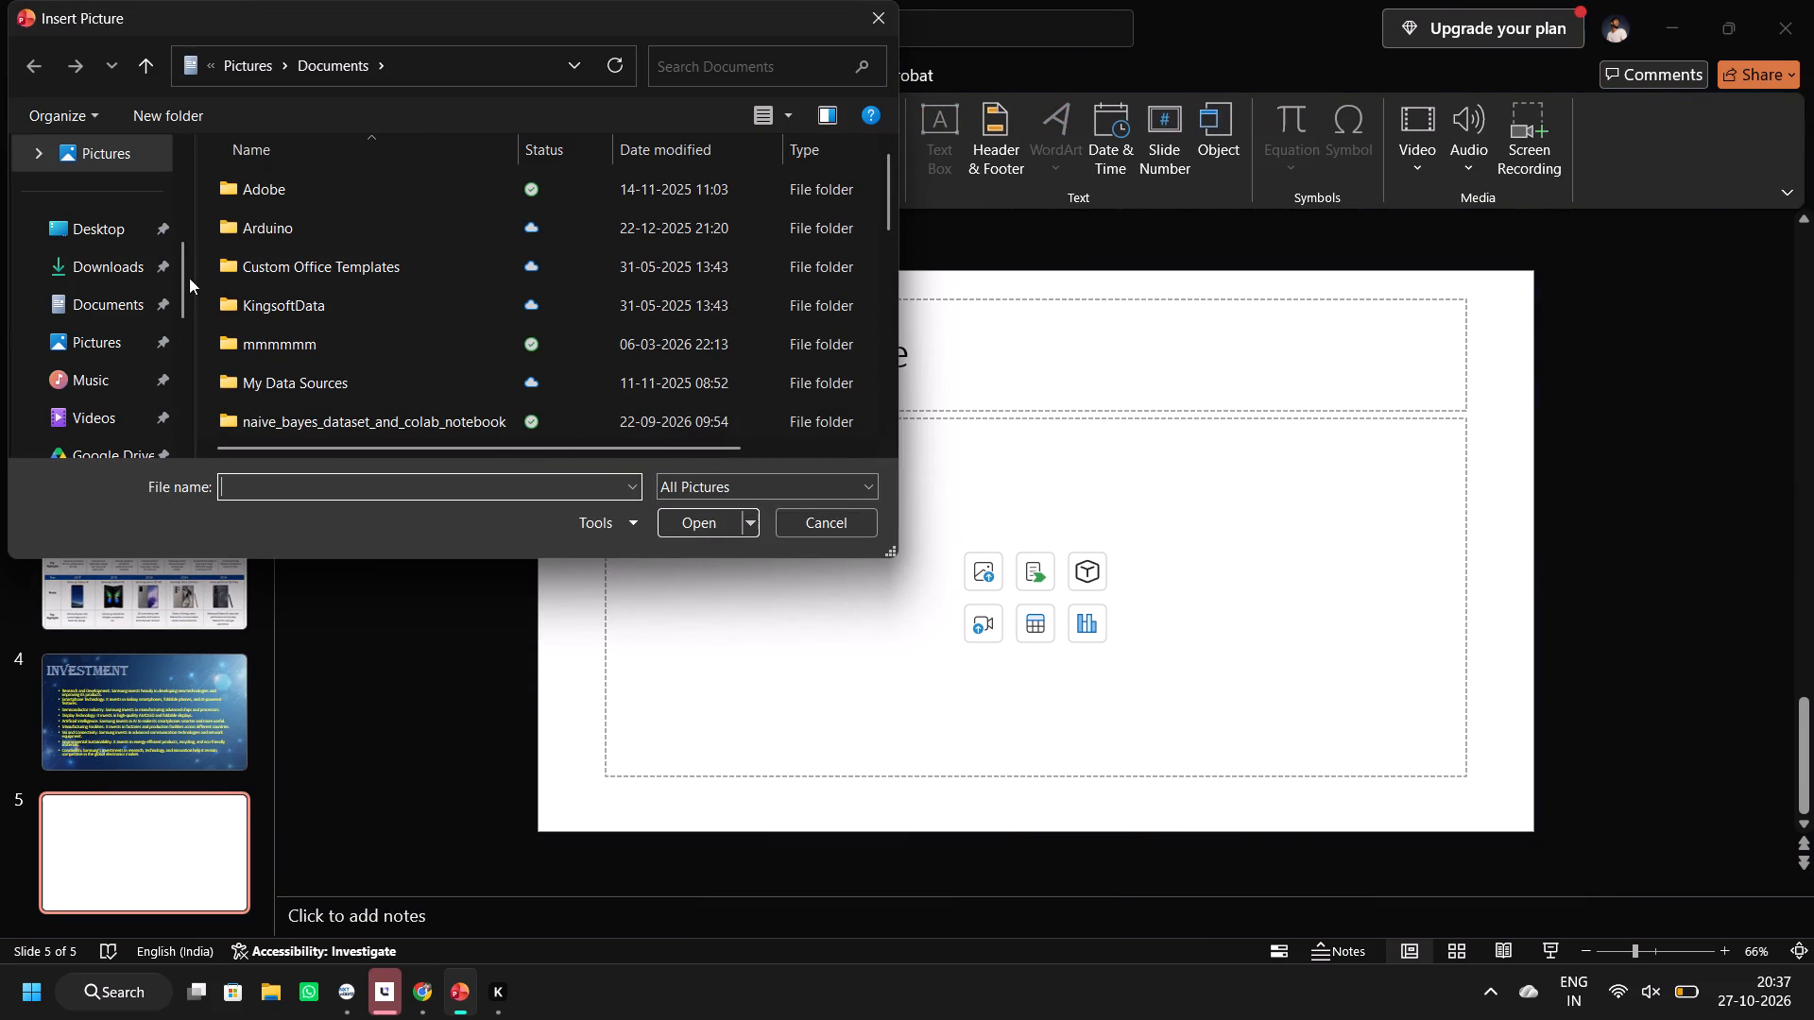
left_click_drag(185, 267, 174, 194)
left_click(129, 158)
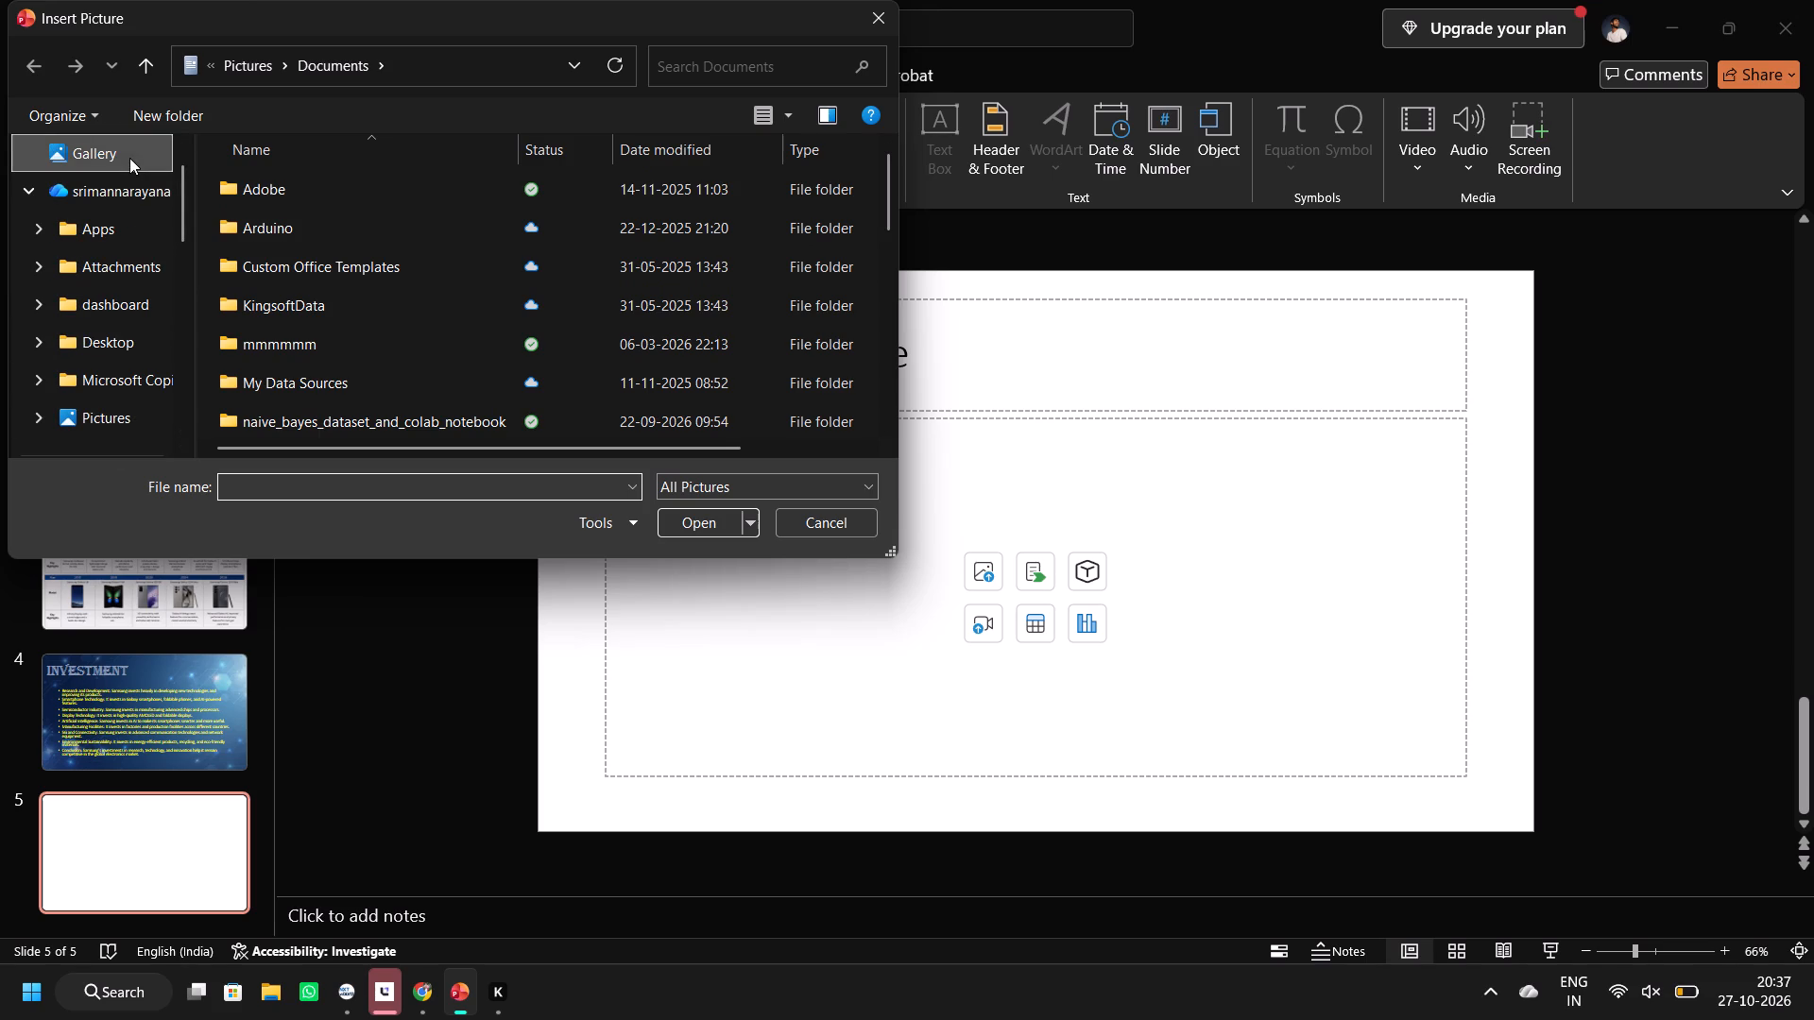
left_click(658, 240)
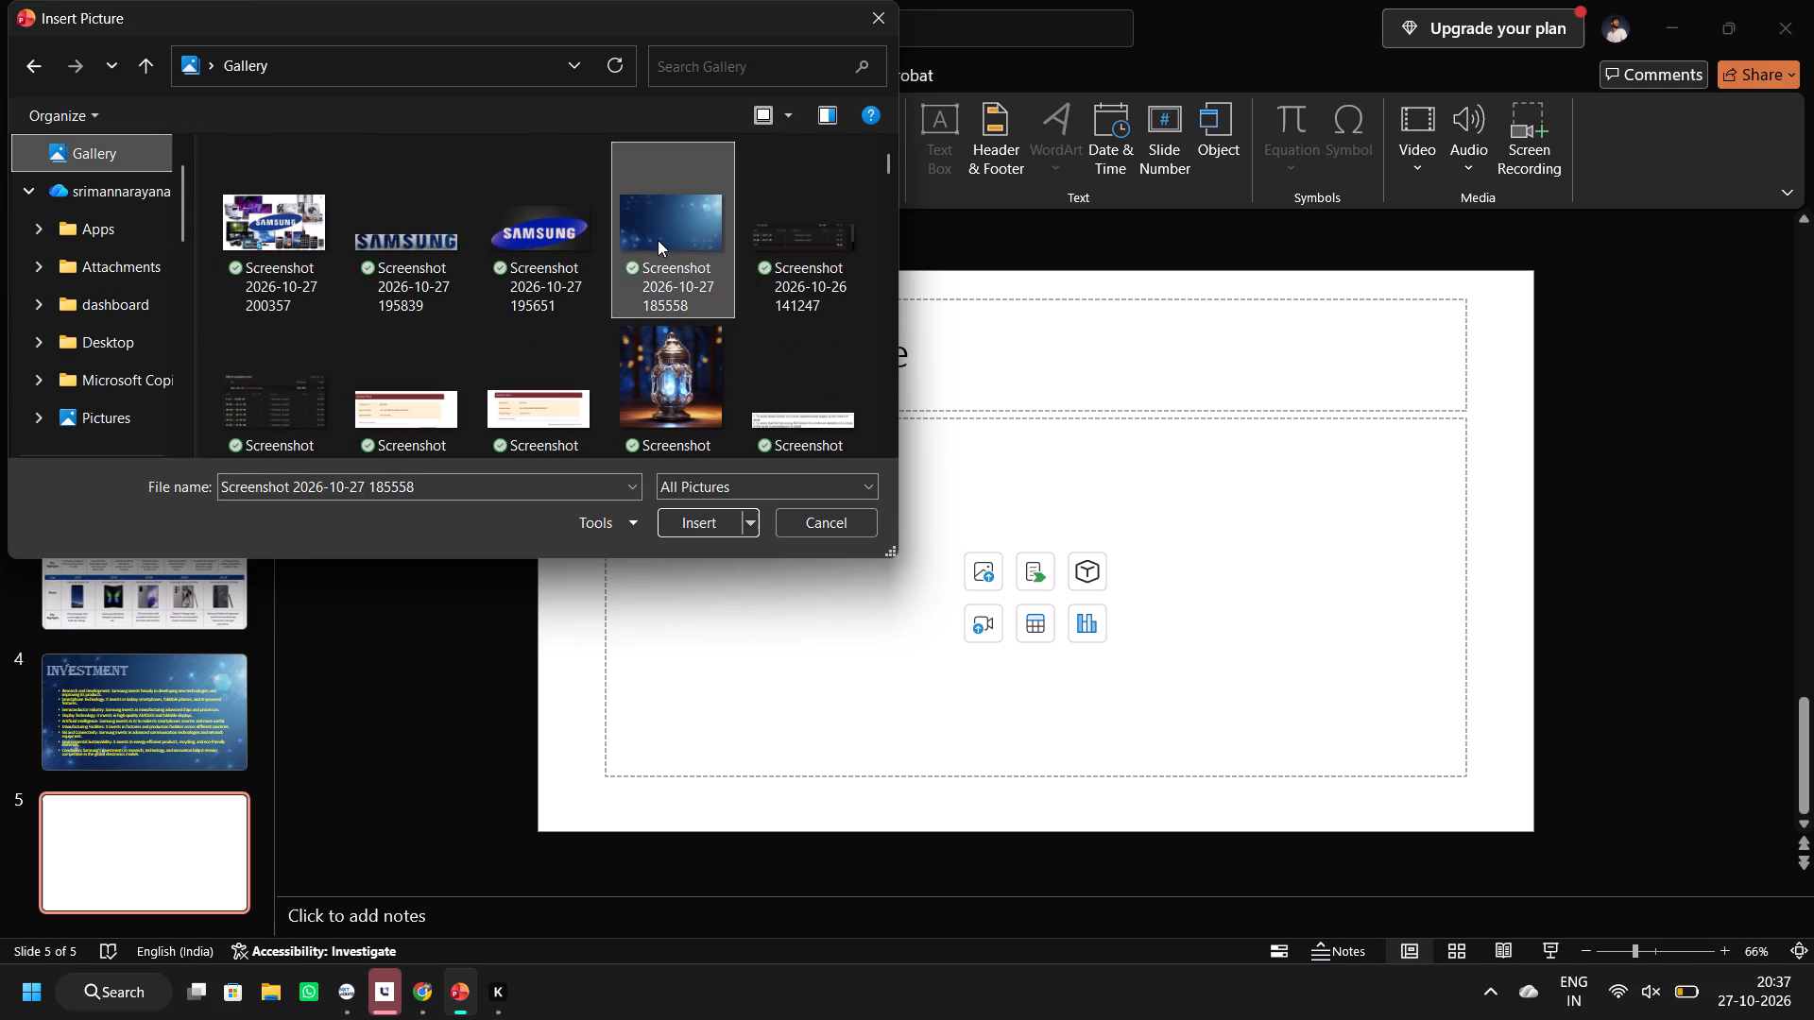
left_click(681, 517)
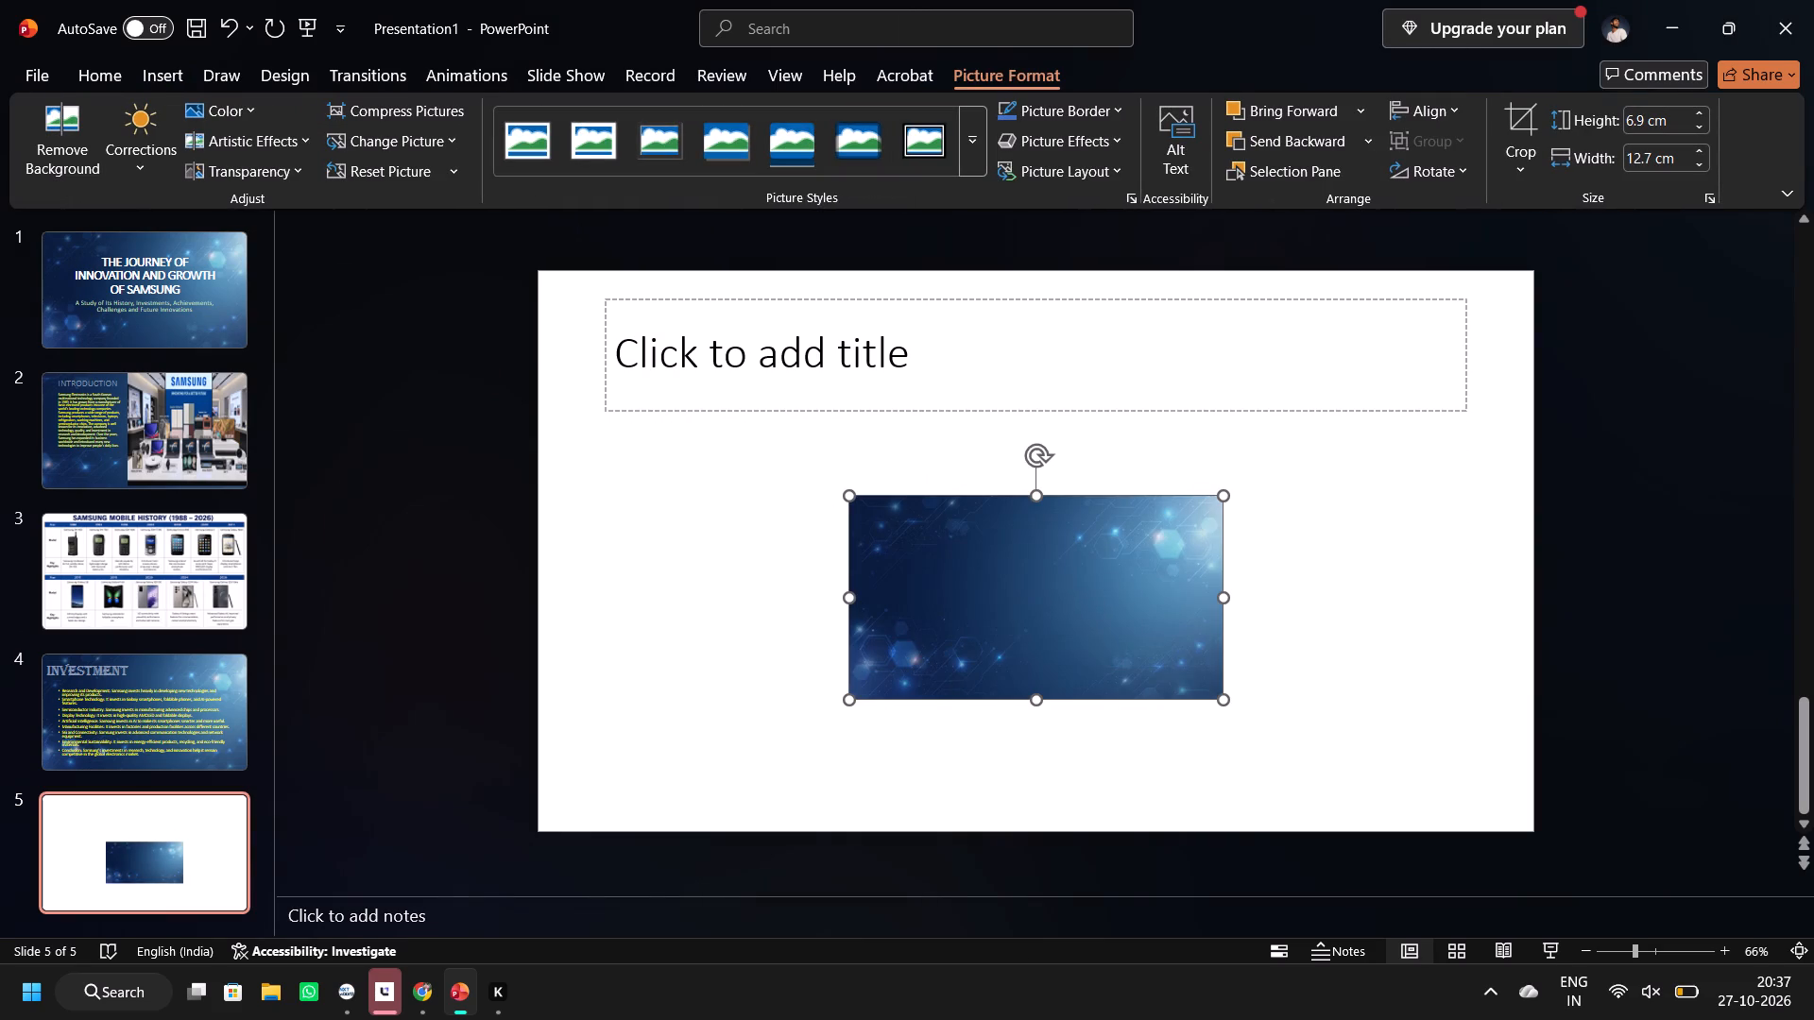
Enlarge the background picture to about 44.65 × 24.26 cm and shift it so it covers all of slide 5.
left_click_drag(845, 500, 557, 290)
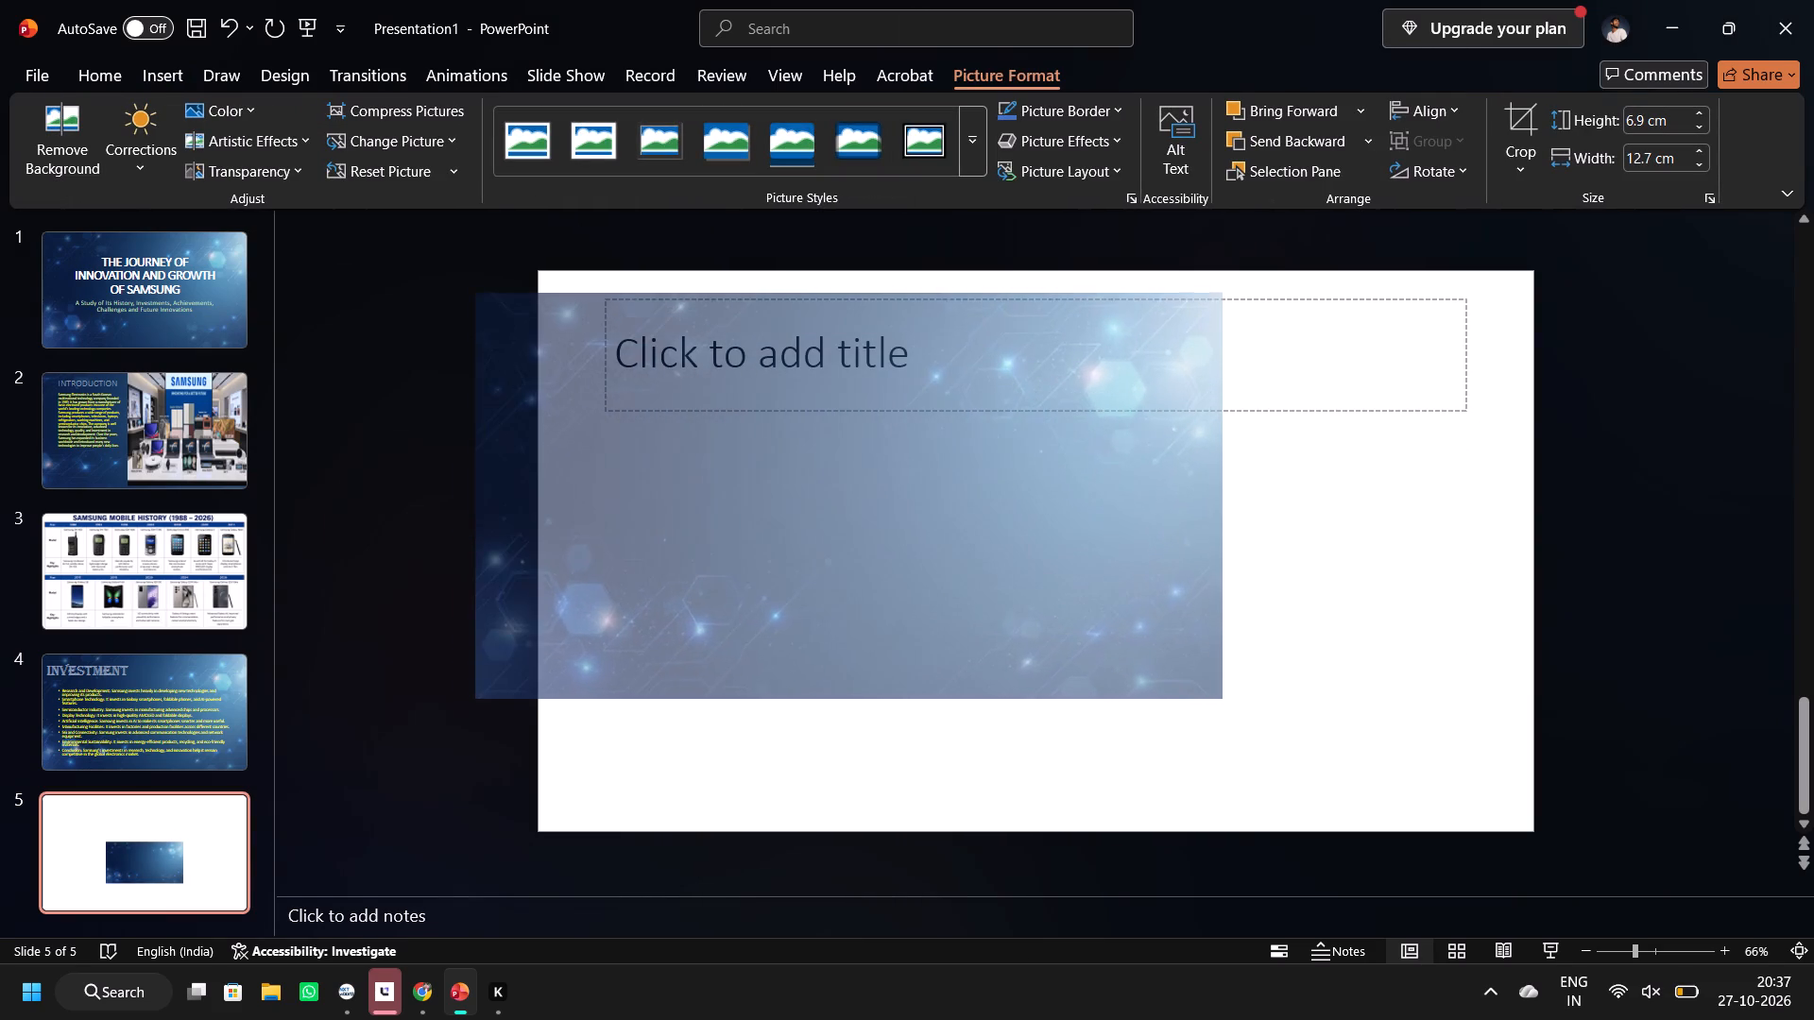
left_click_drag(557, 290, 618, 283)
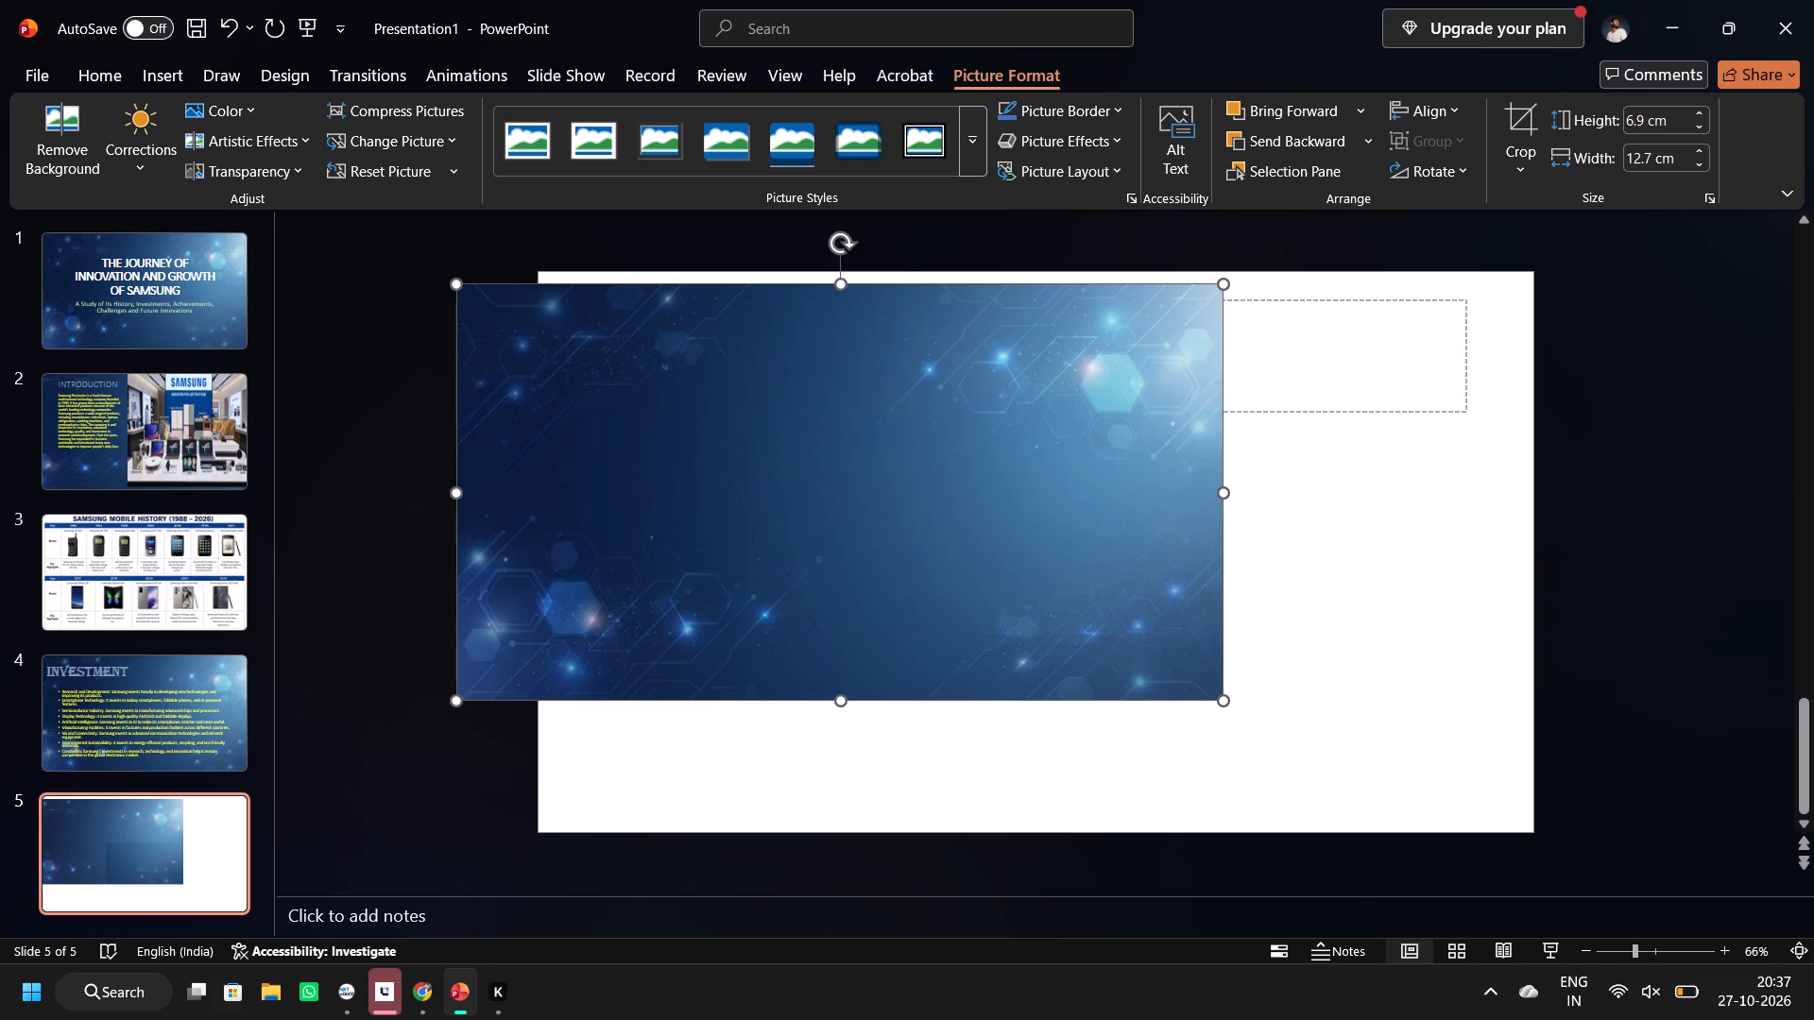
left_click_drag(1220, 697, 1766, 793)
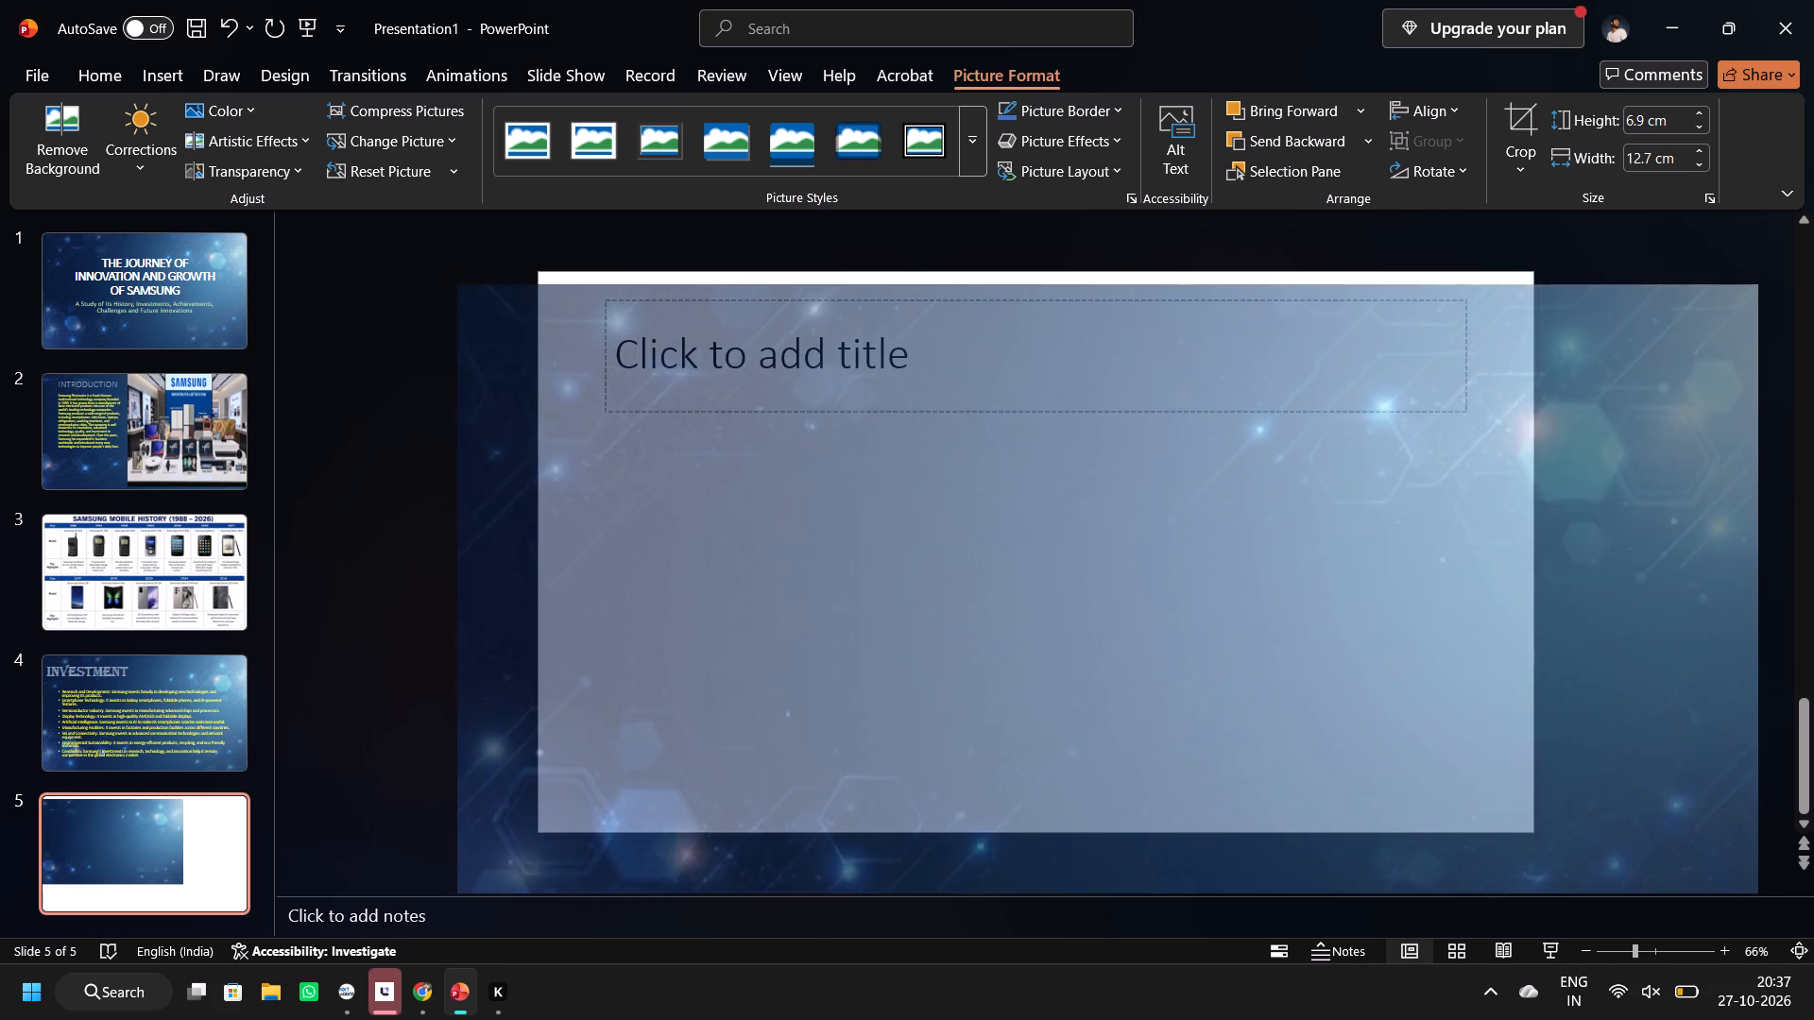
left_click_drag(1766, 793, 1779, 793)
left_click_drag(1498, 654, 1465, 595)
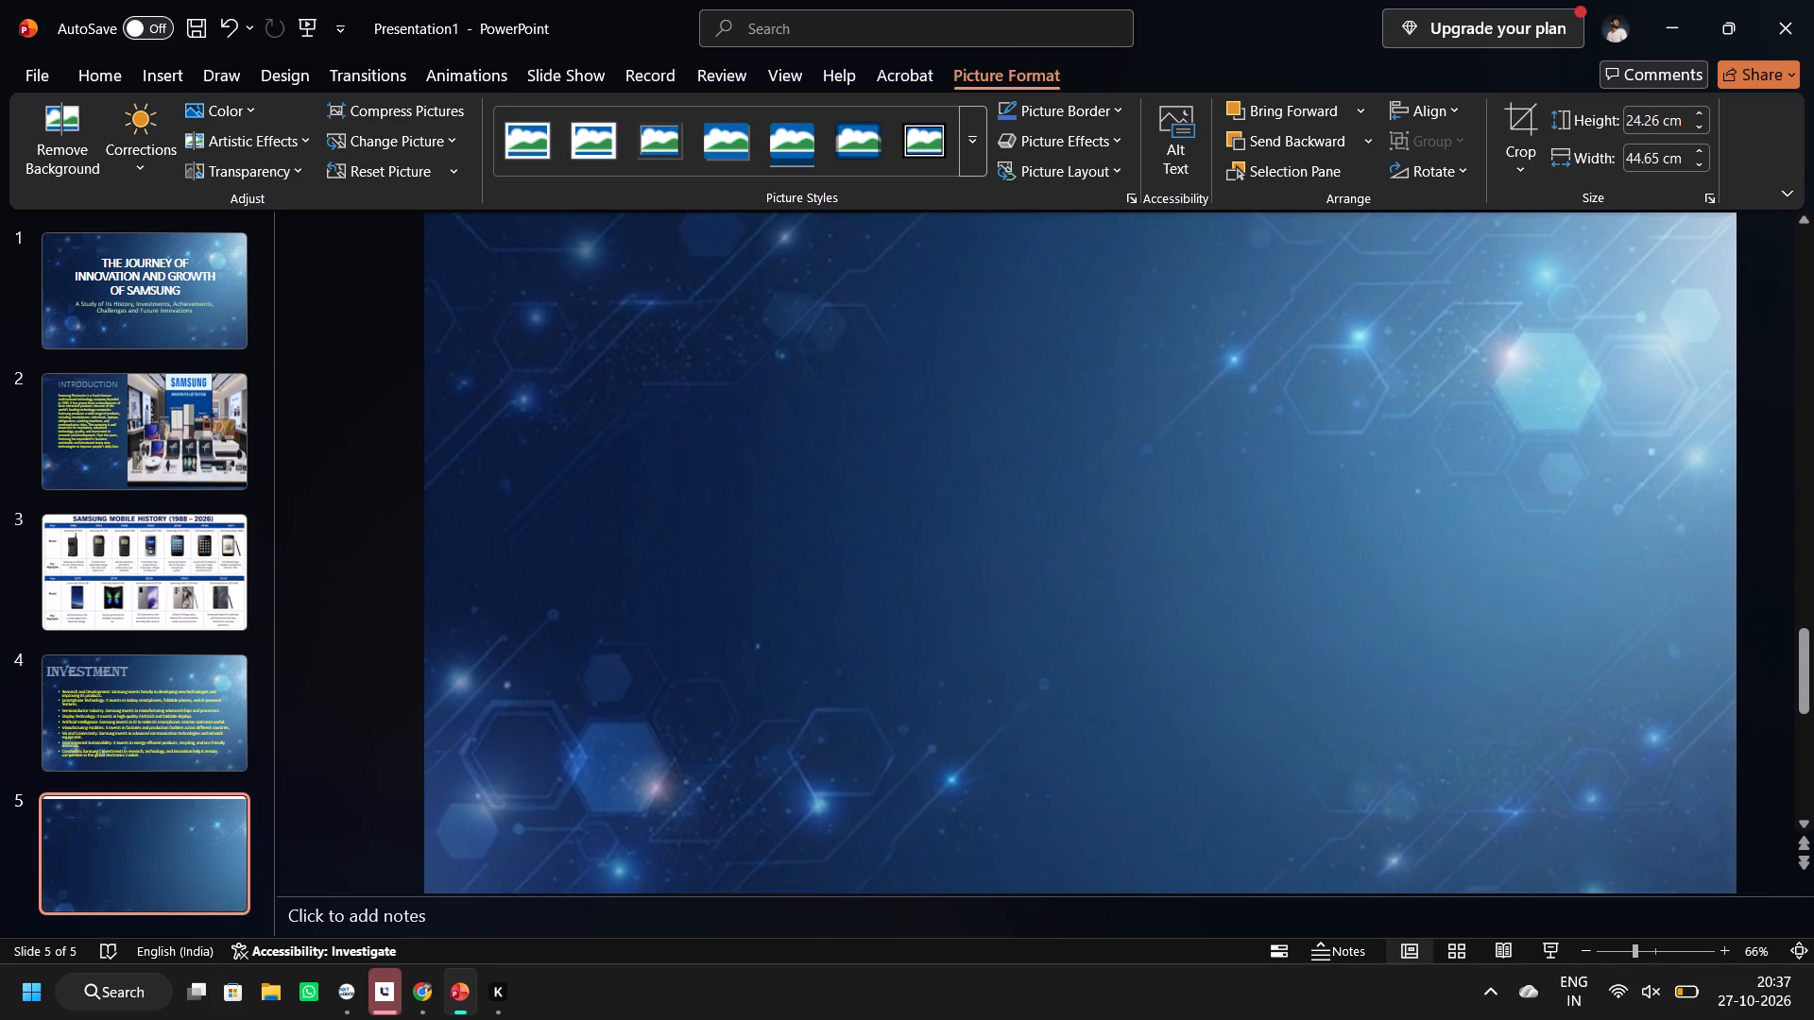
left_click_drag(1465, 595, 1466, 573)
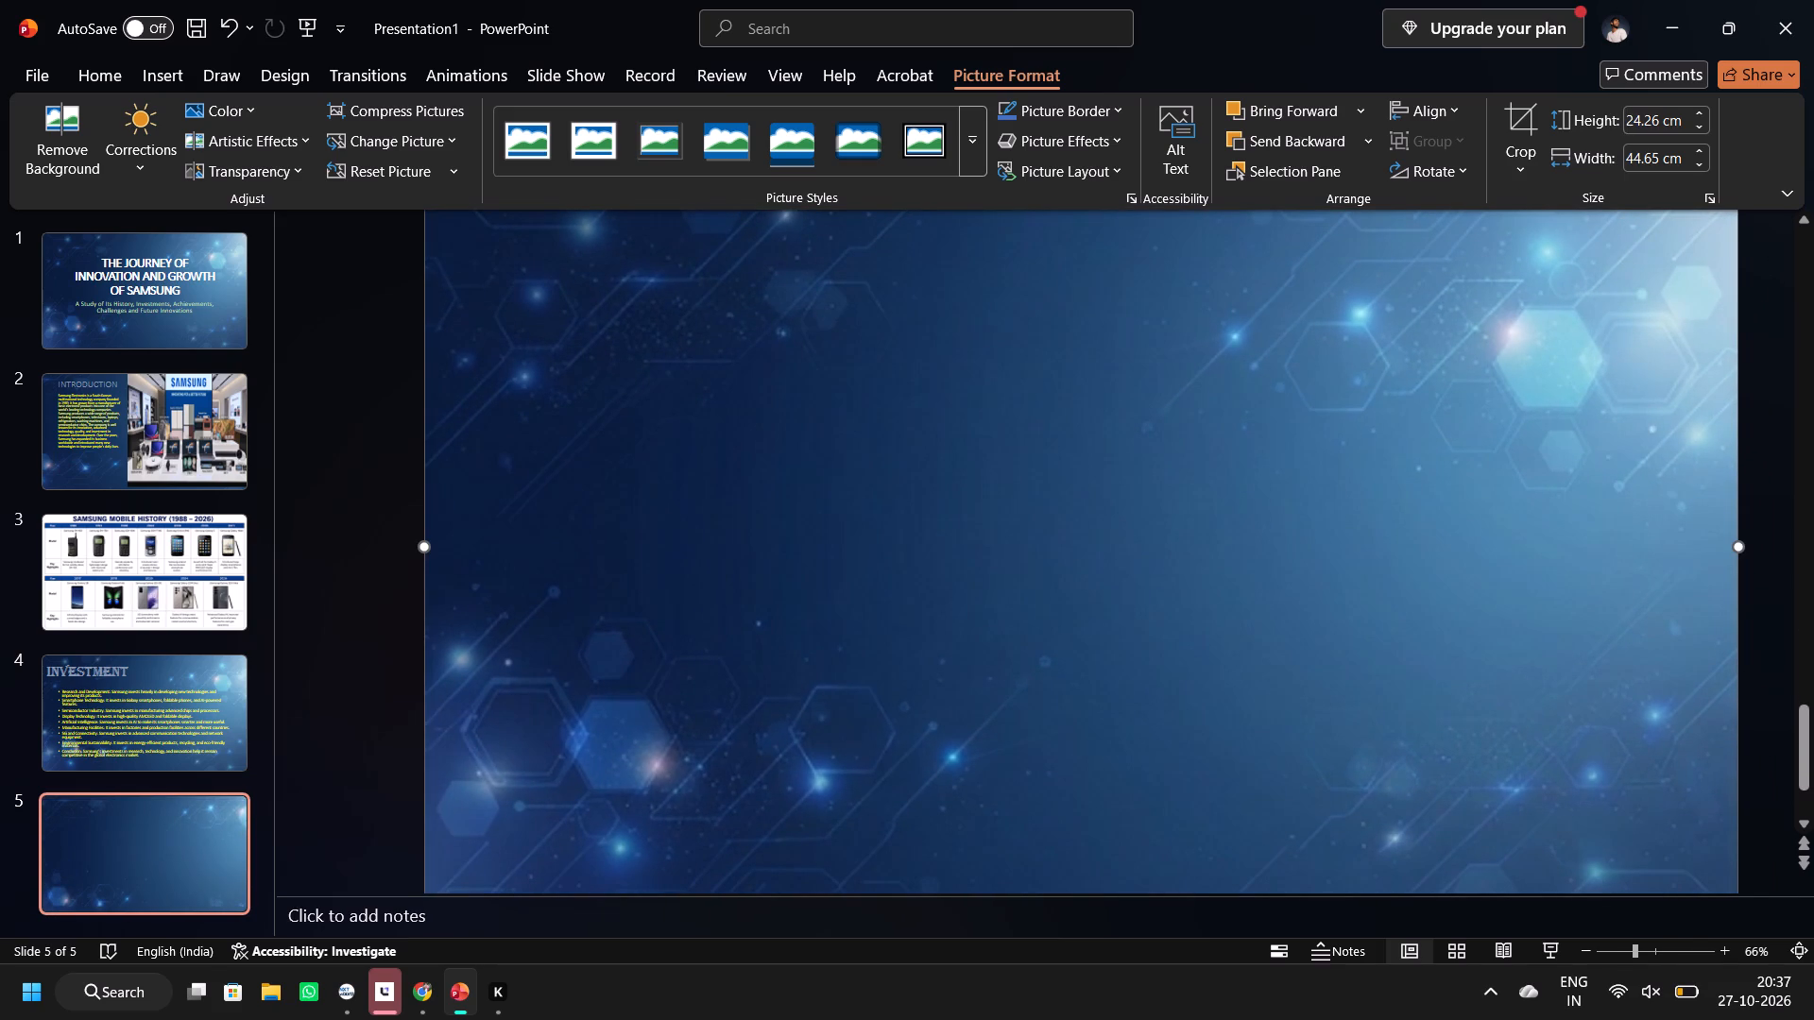
left_click(386, 715)
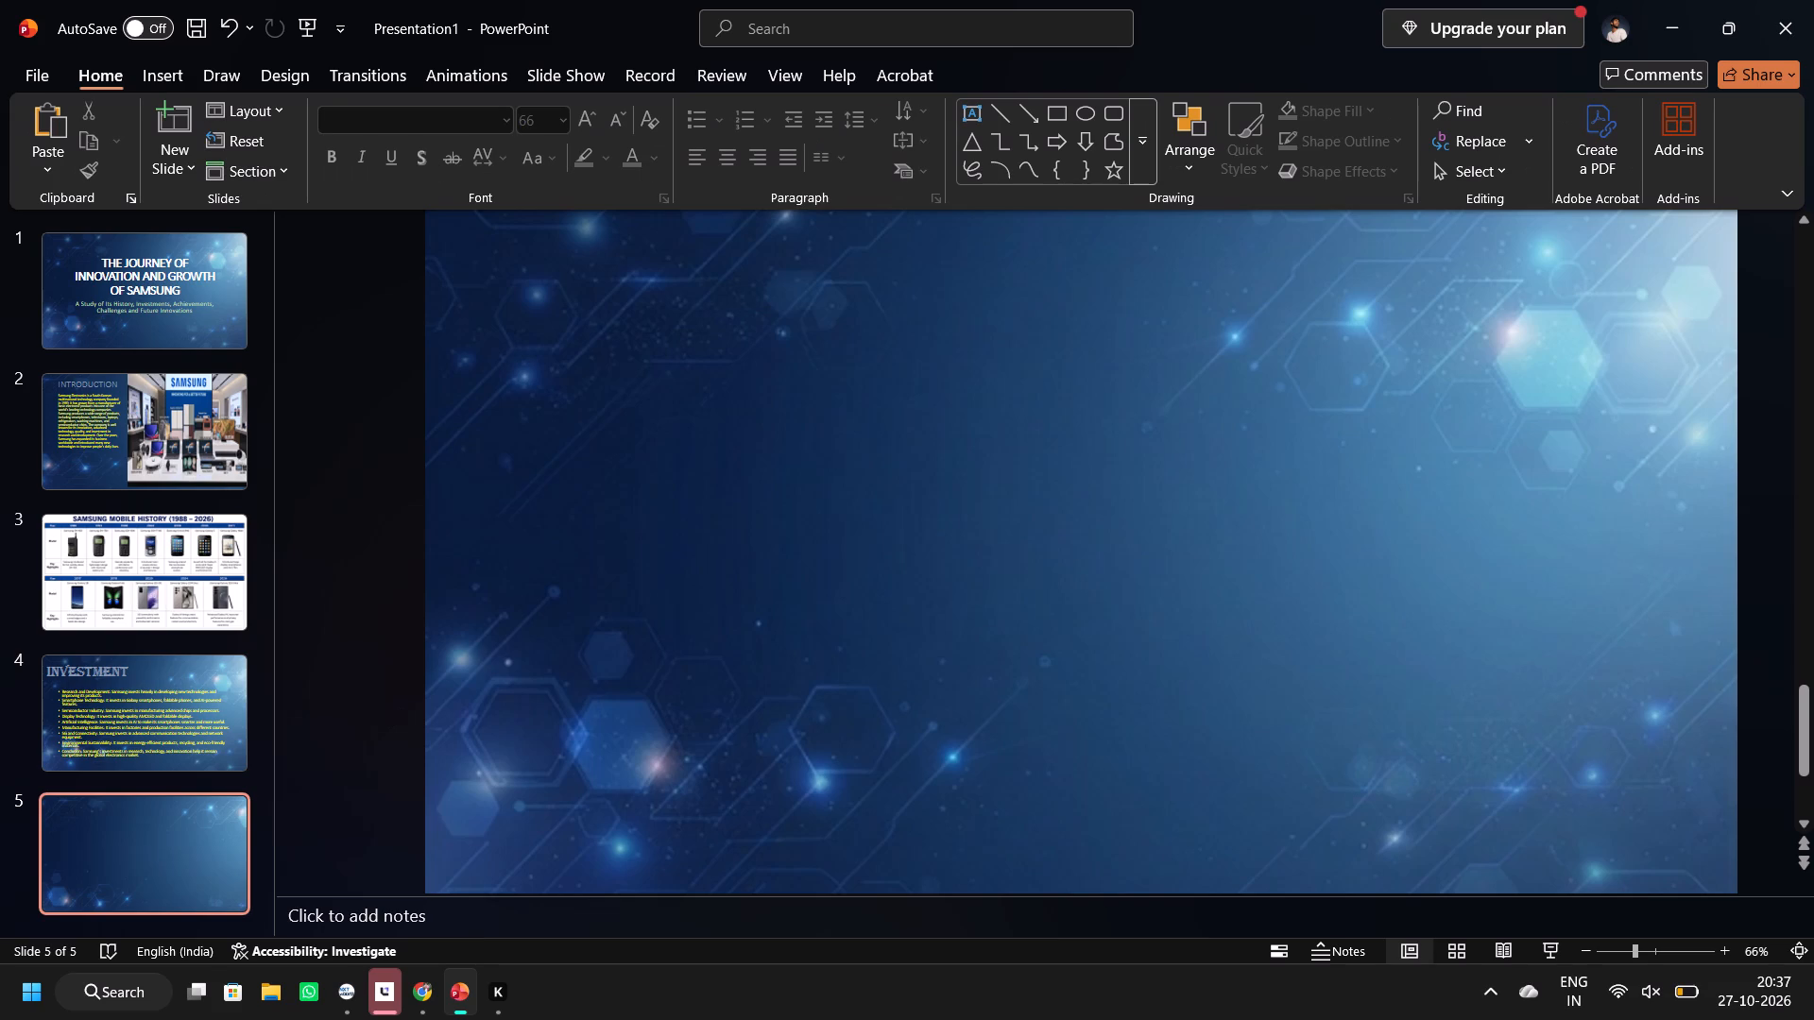
Send slide 5's background picture to the back, behind the title and content placeholders.
left_click(154, 71)
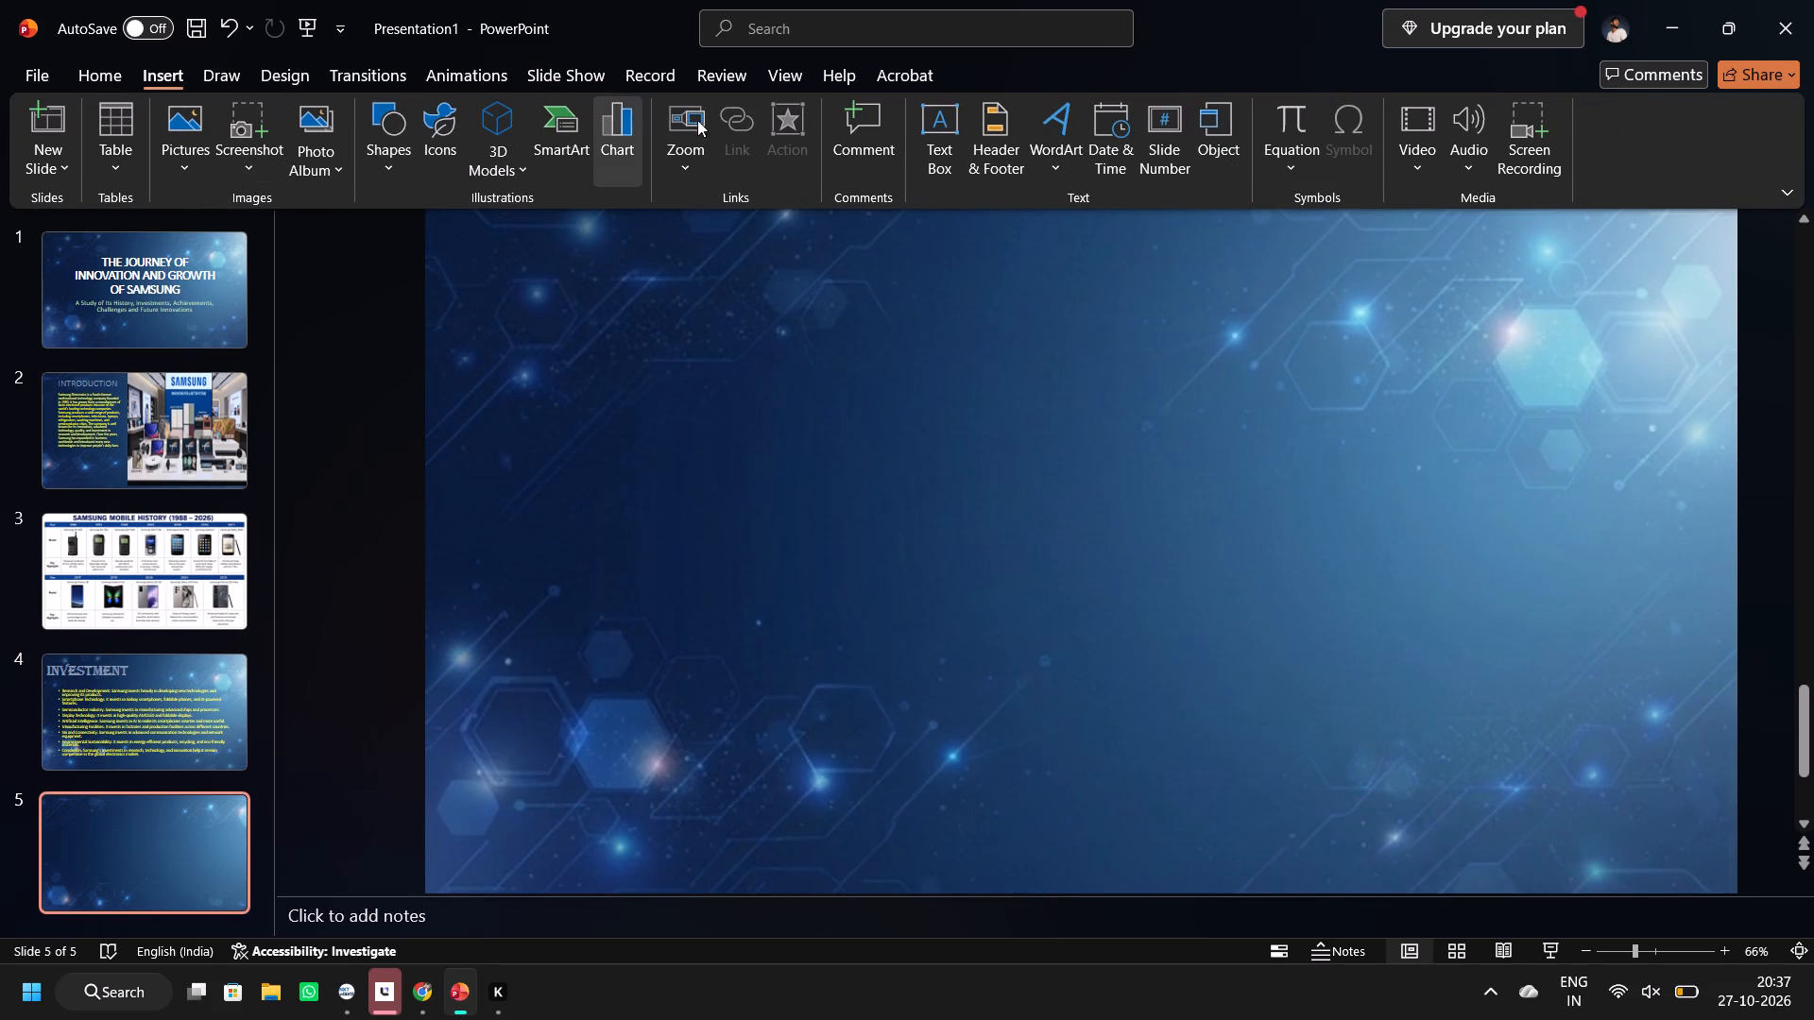
left_click(595, 385)
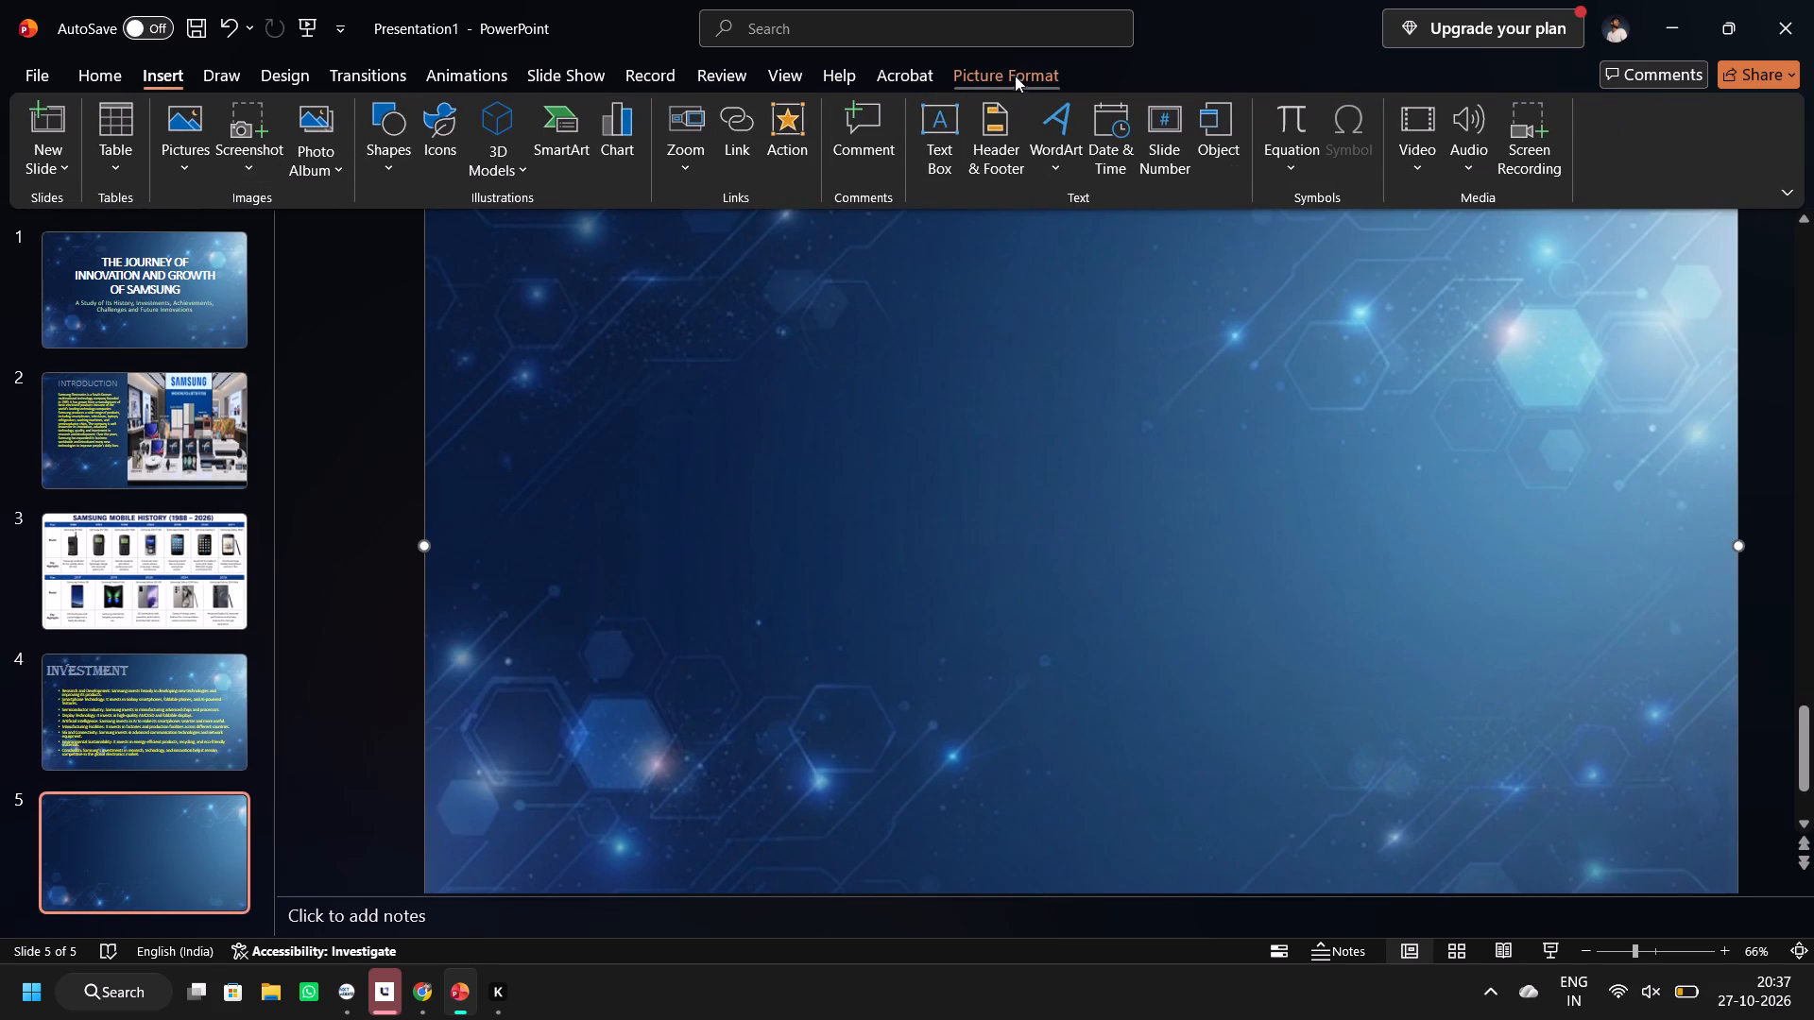
left_click(1014, 71)
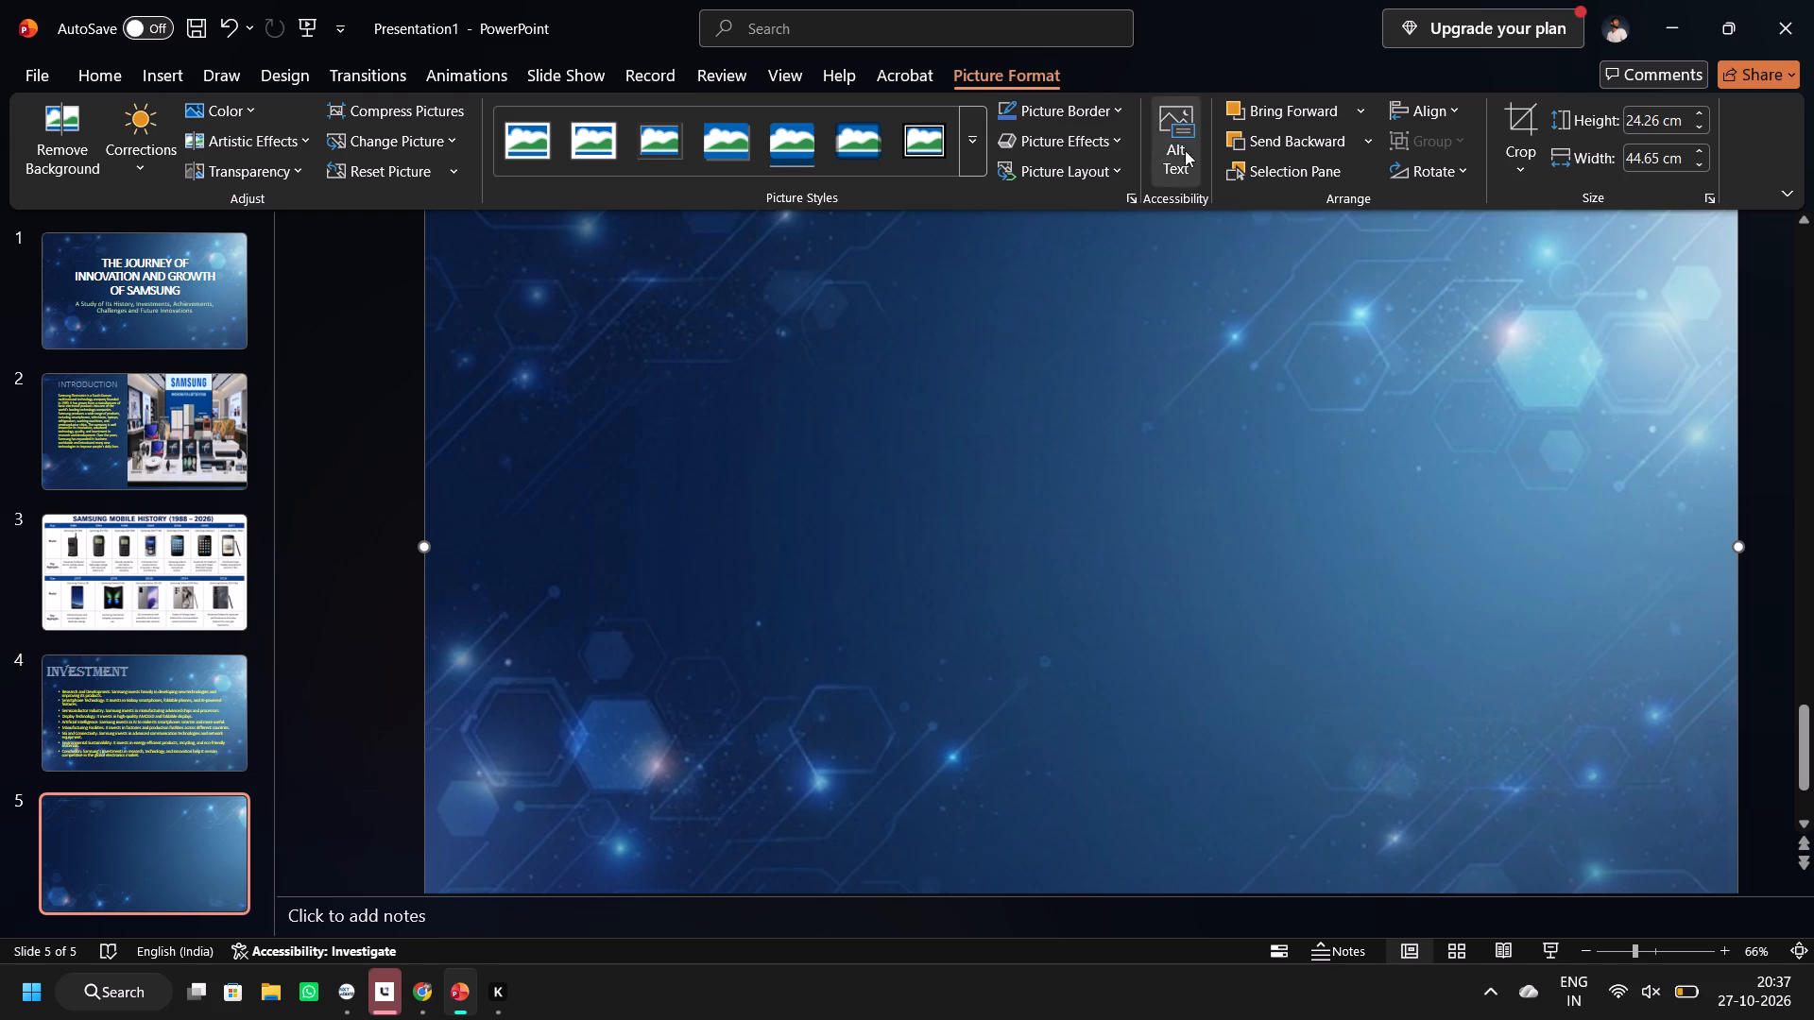
left_click(1257, 152)
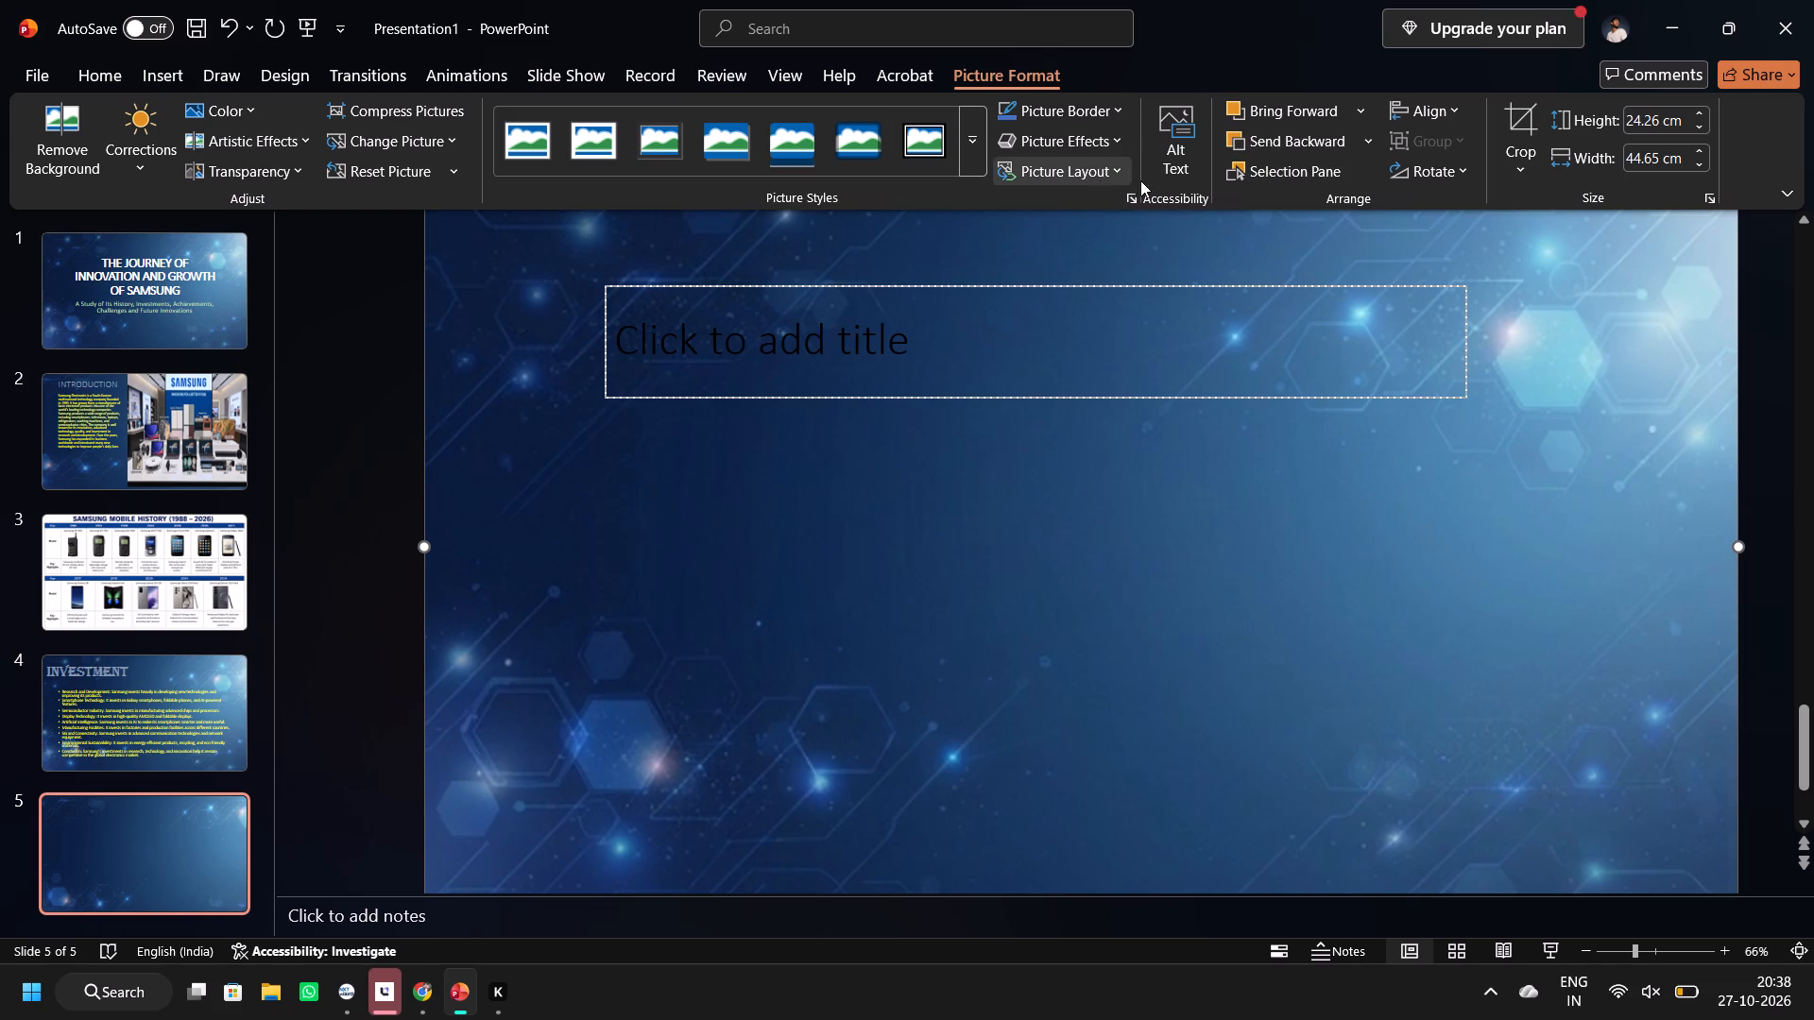
left_click(1365, 134)
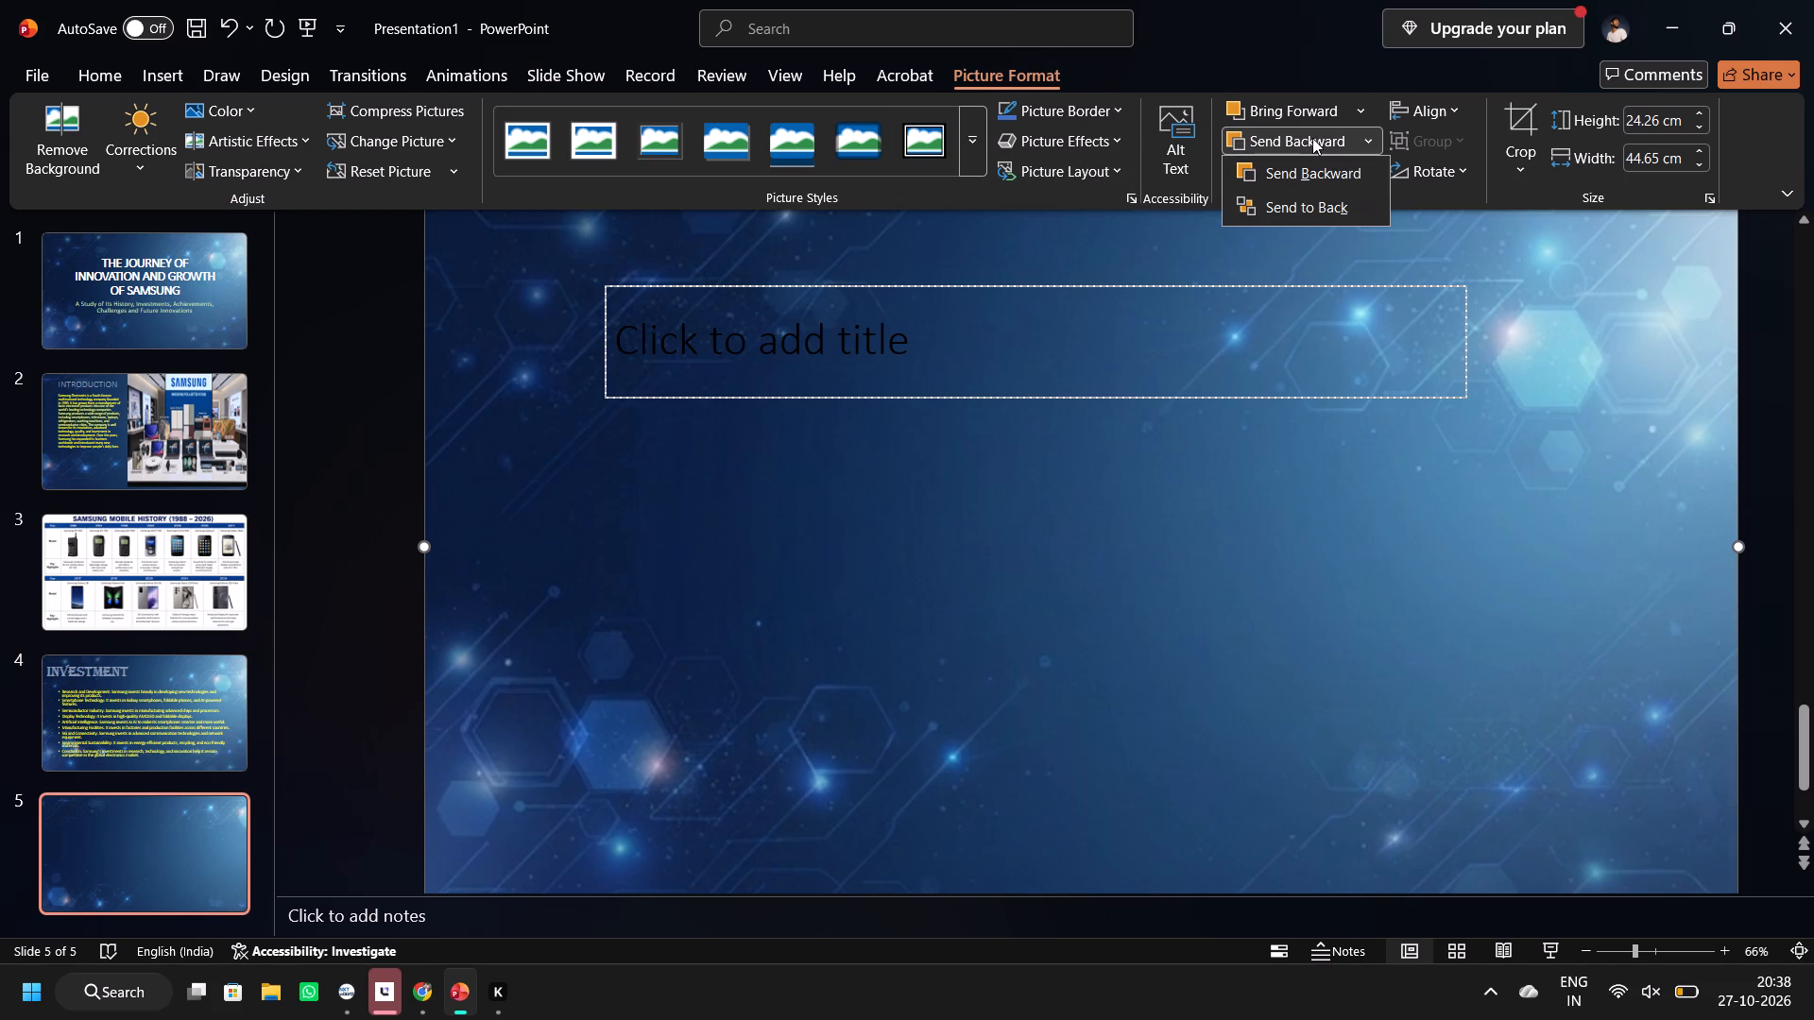
left_click(1312, 138)
left_click_drag(1312, 138, 1368, 82)
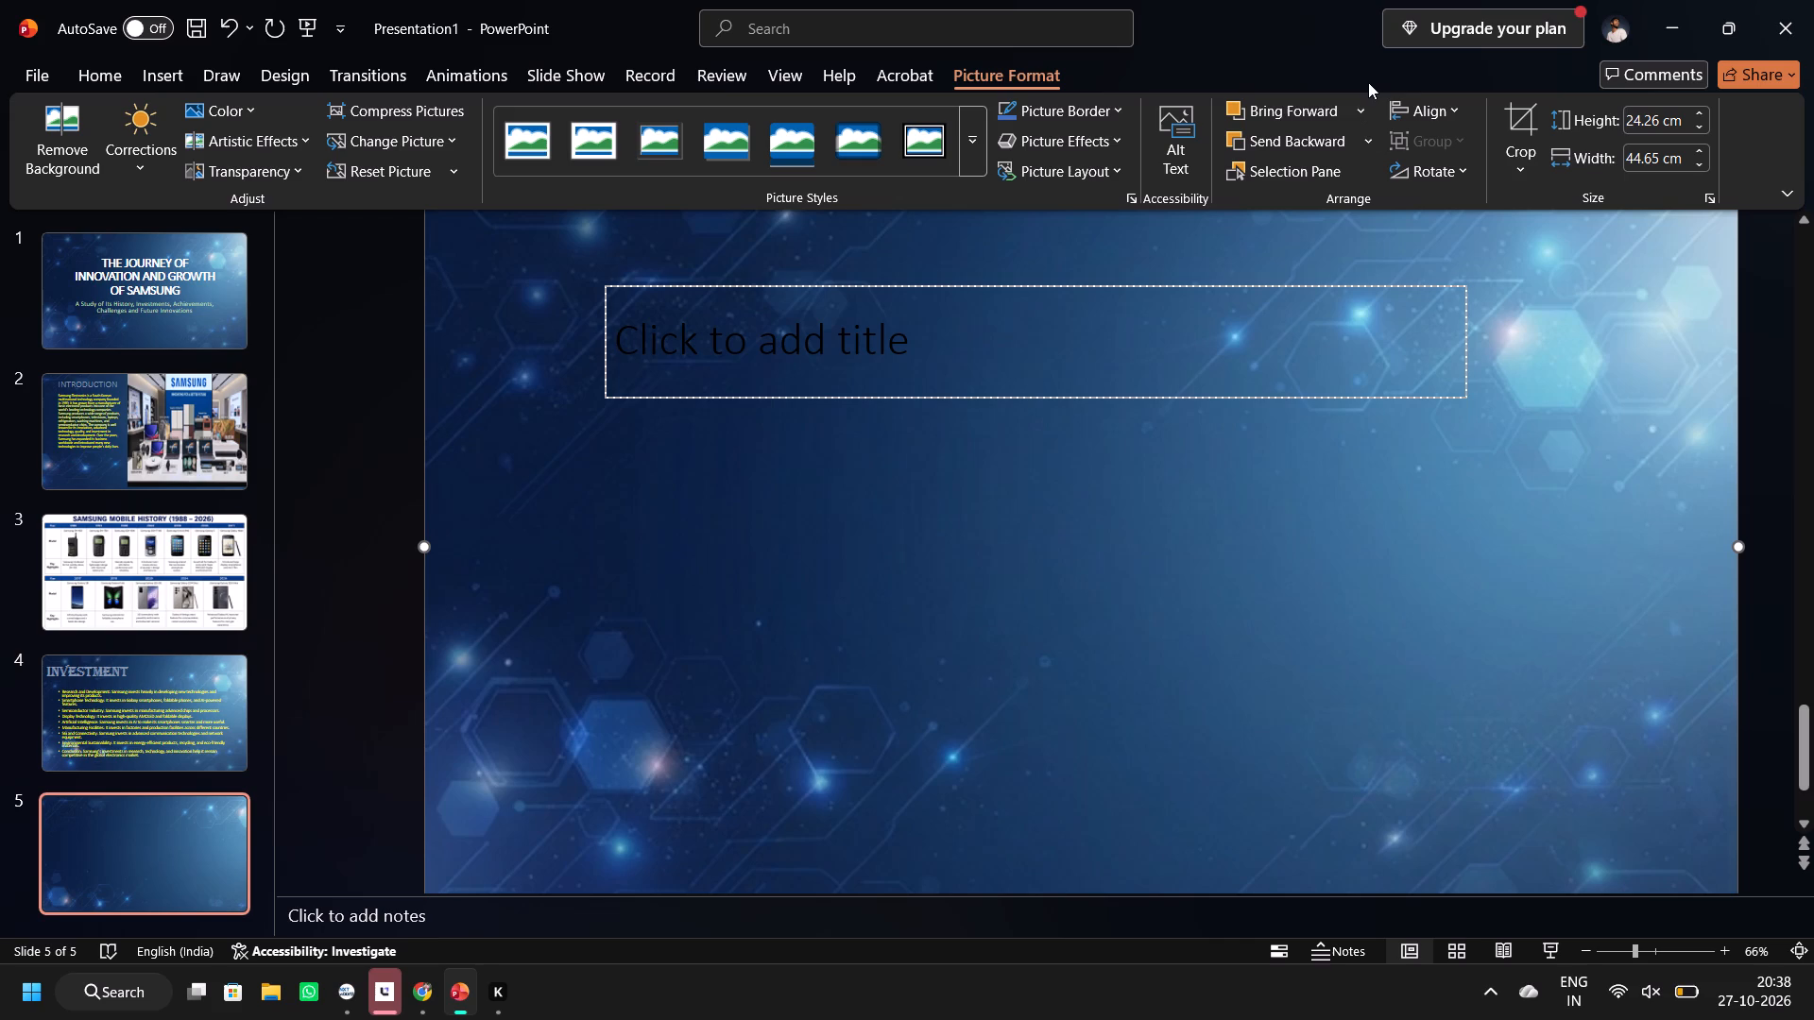
left_click(1364, 138)
left_click(1297, 222)
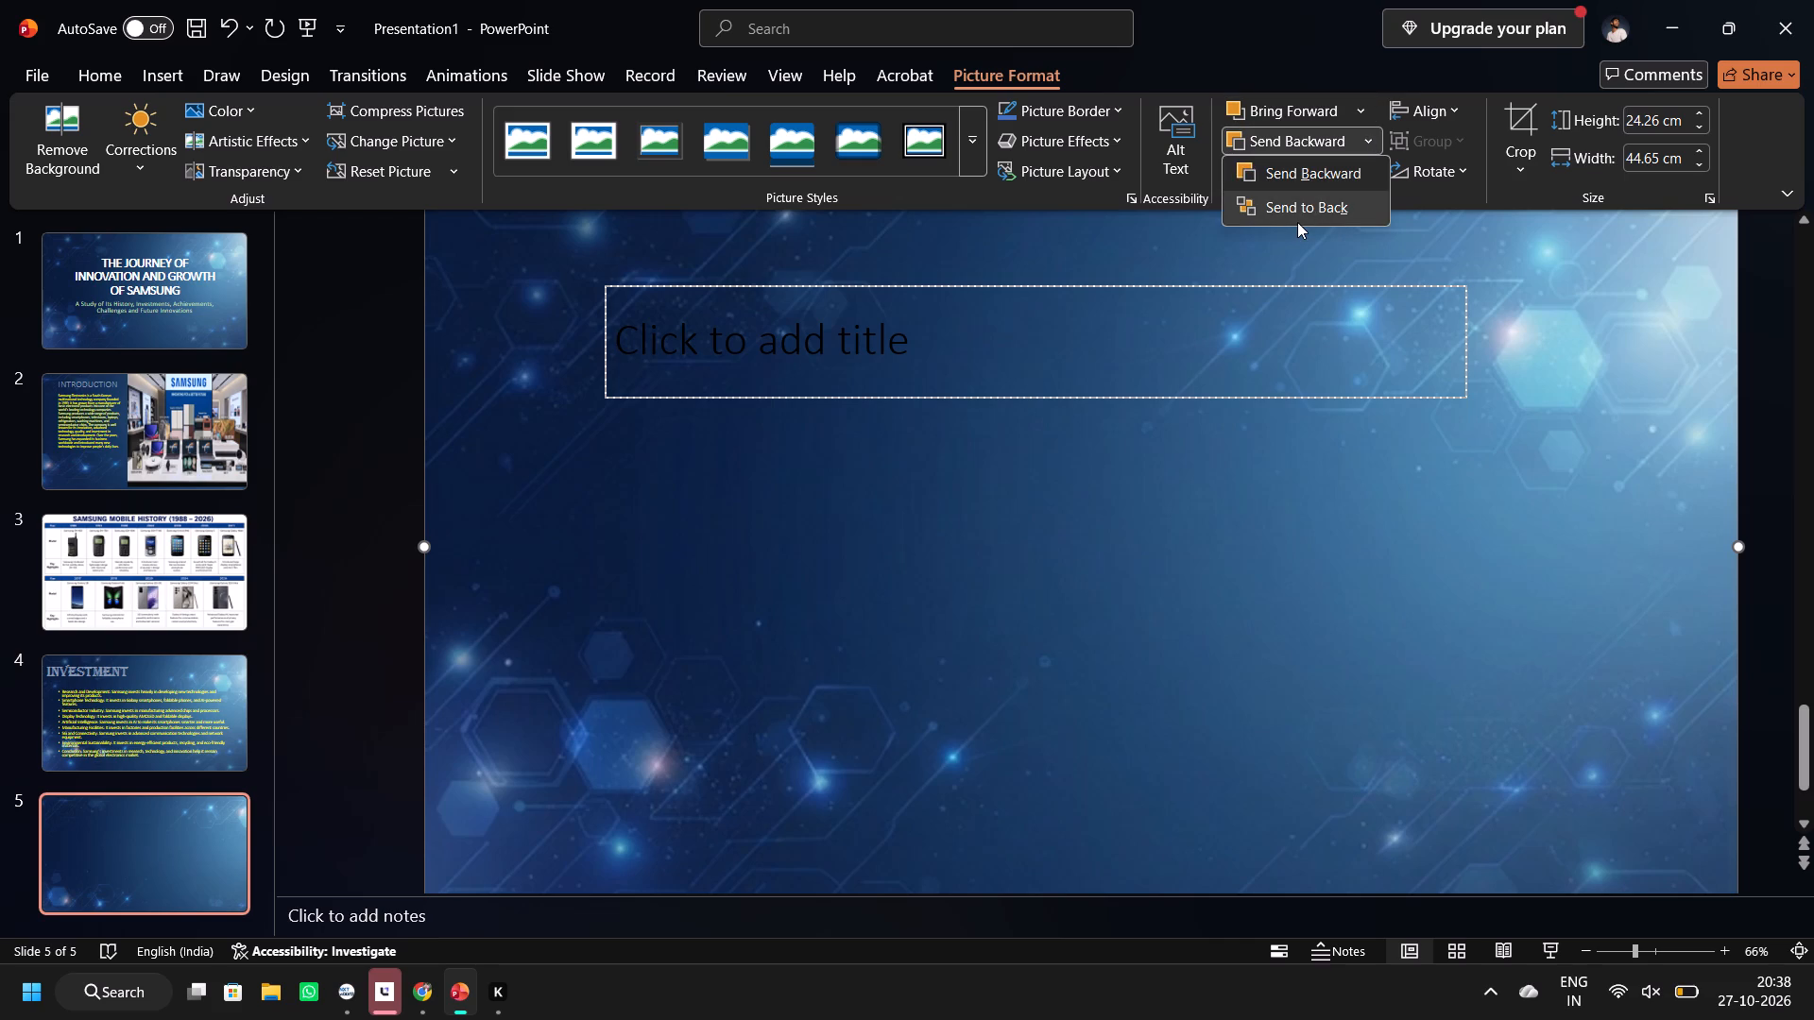
left_click(814, 678)
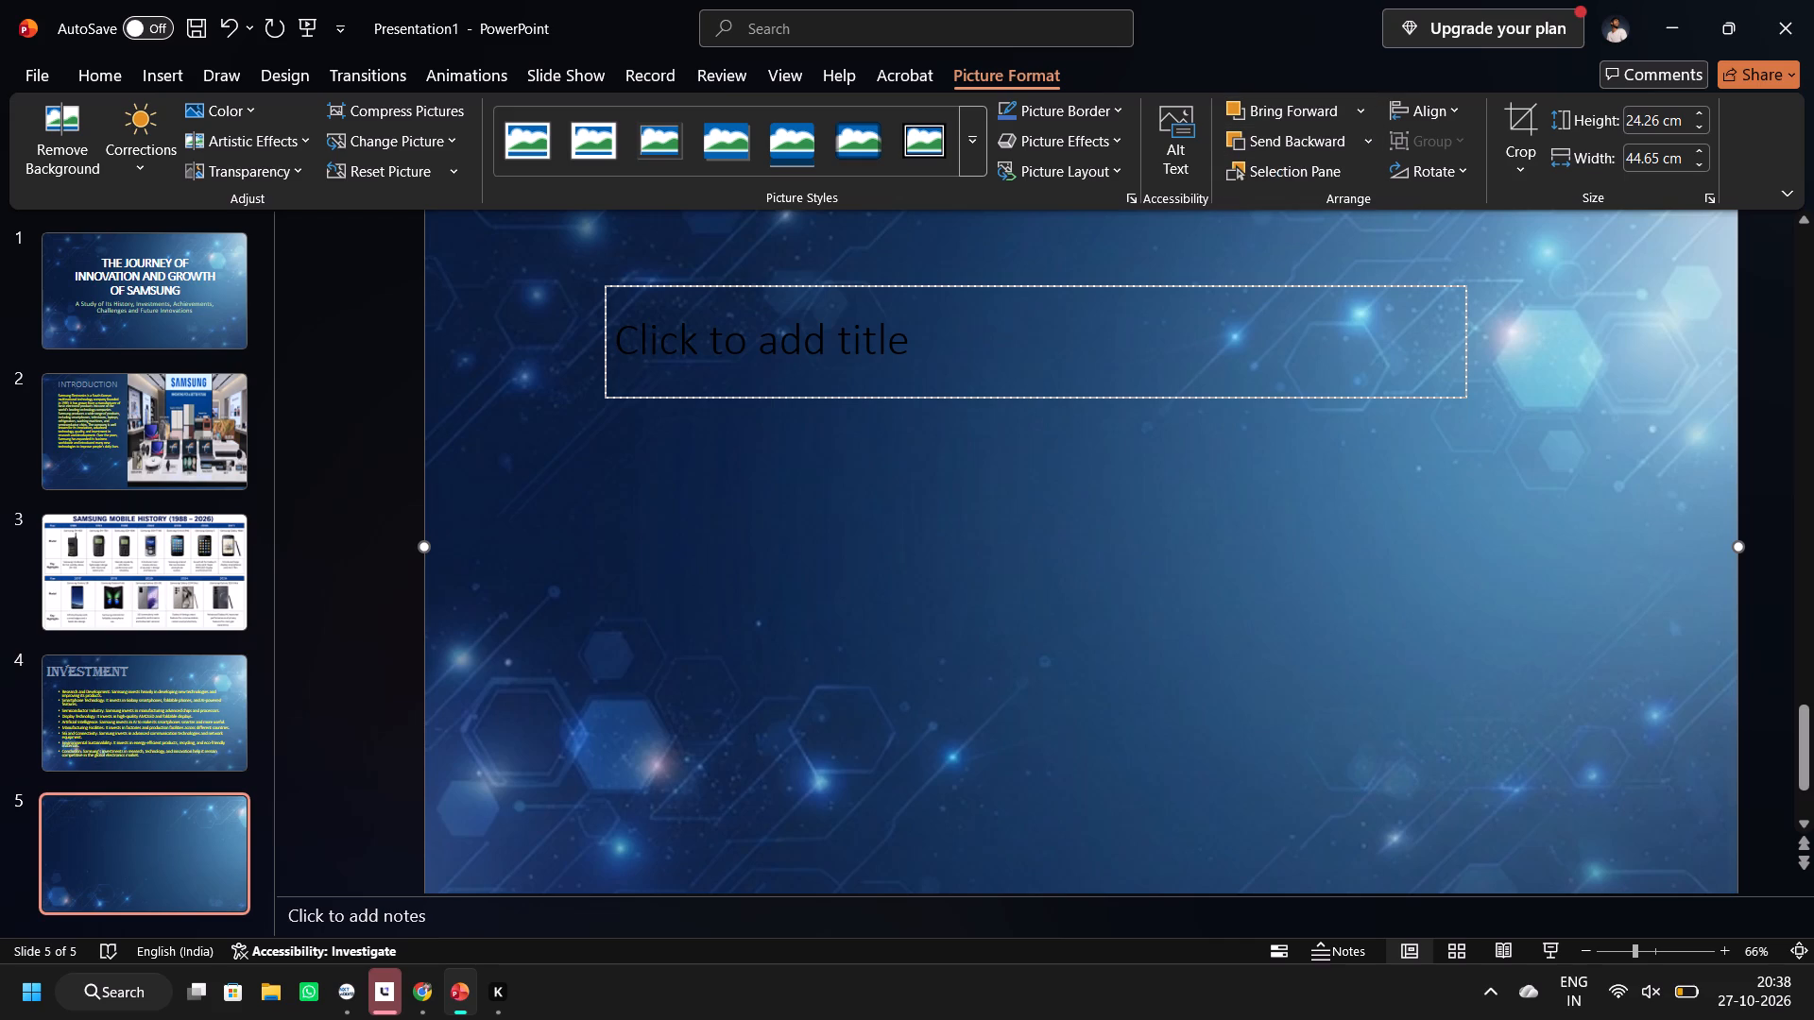
left_click(742, 333)
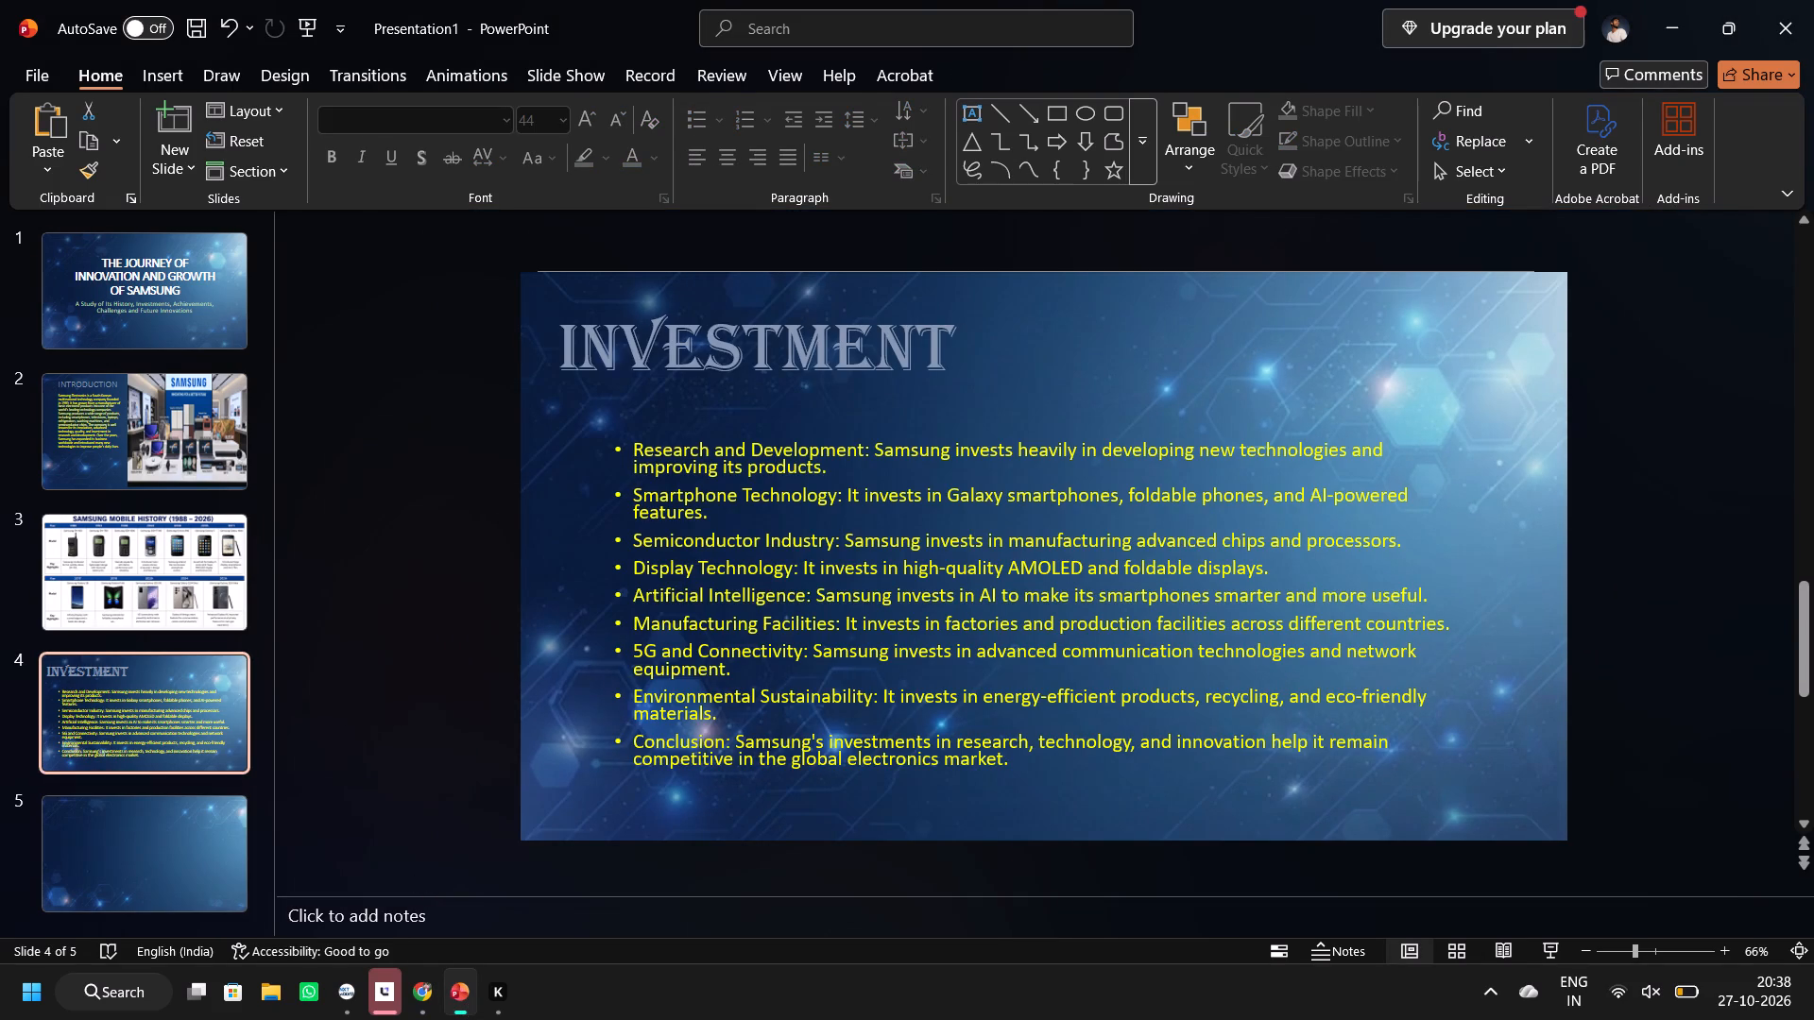
left_click(637, 448)
left_click_drag(637, 448, 689, 448)
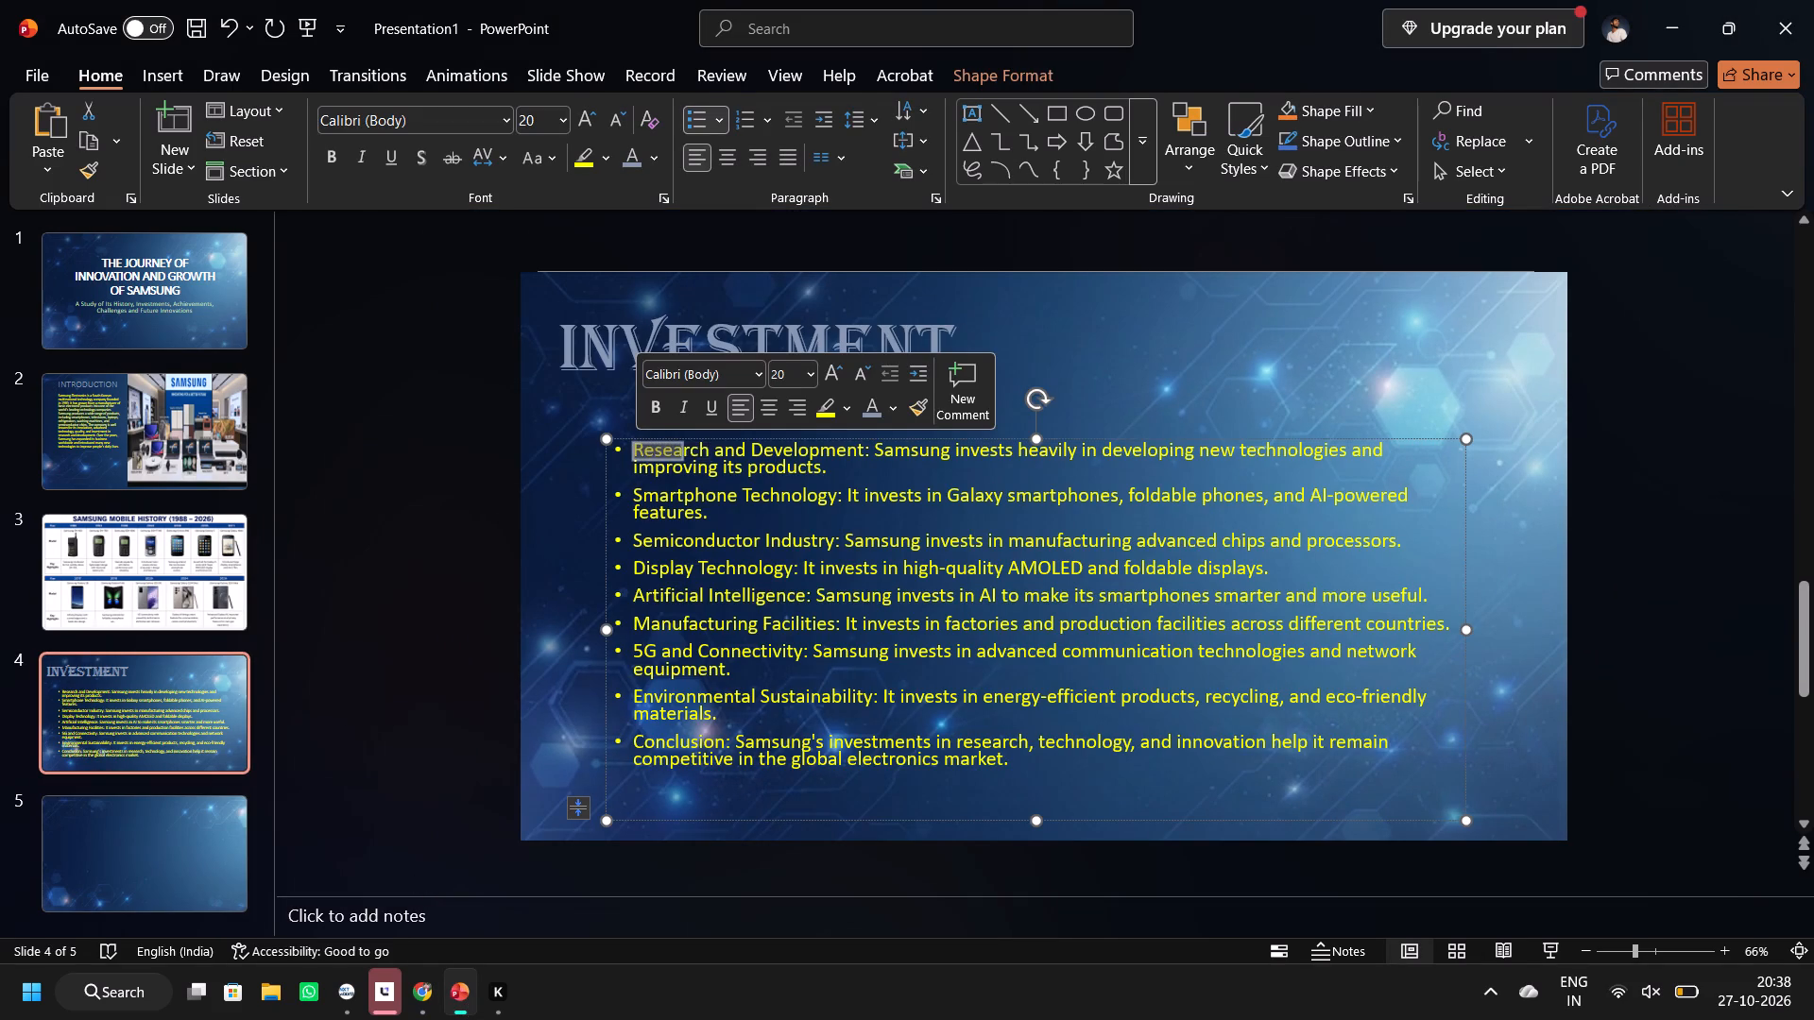
left_click_drag(689, 448, 824, 453)
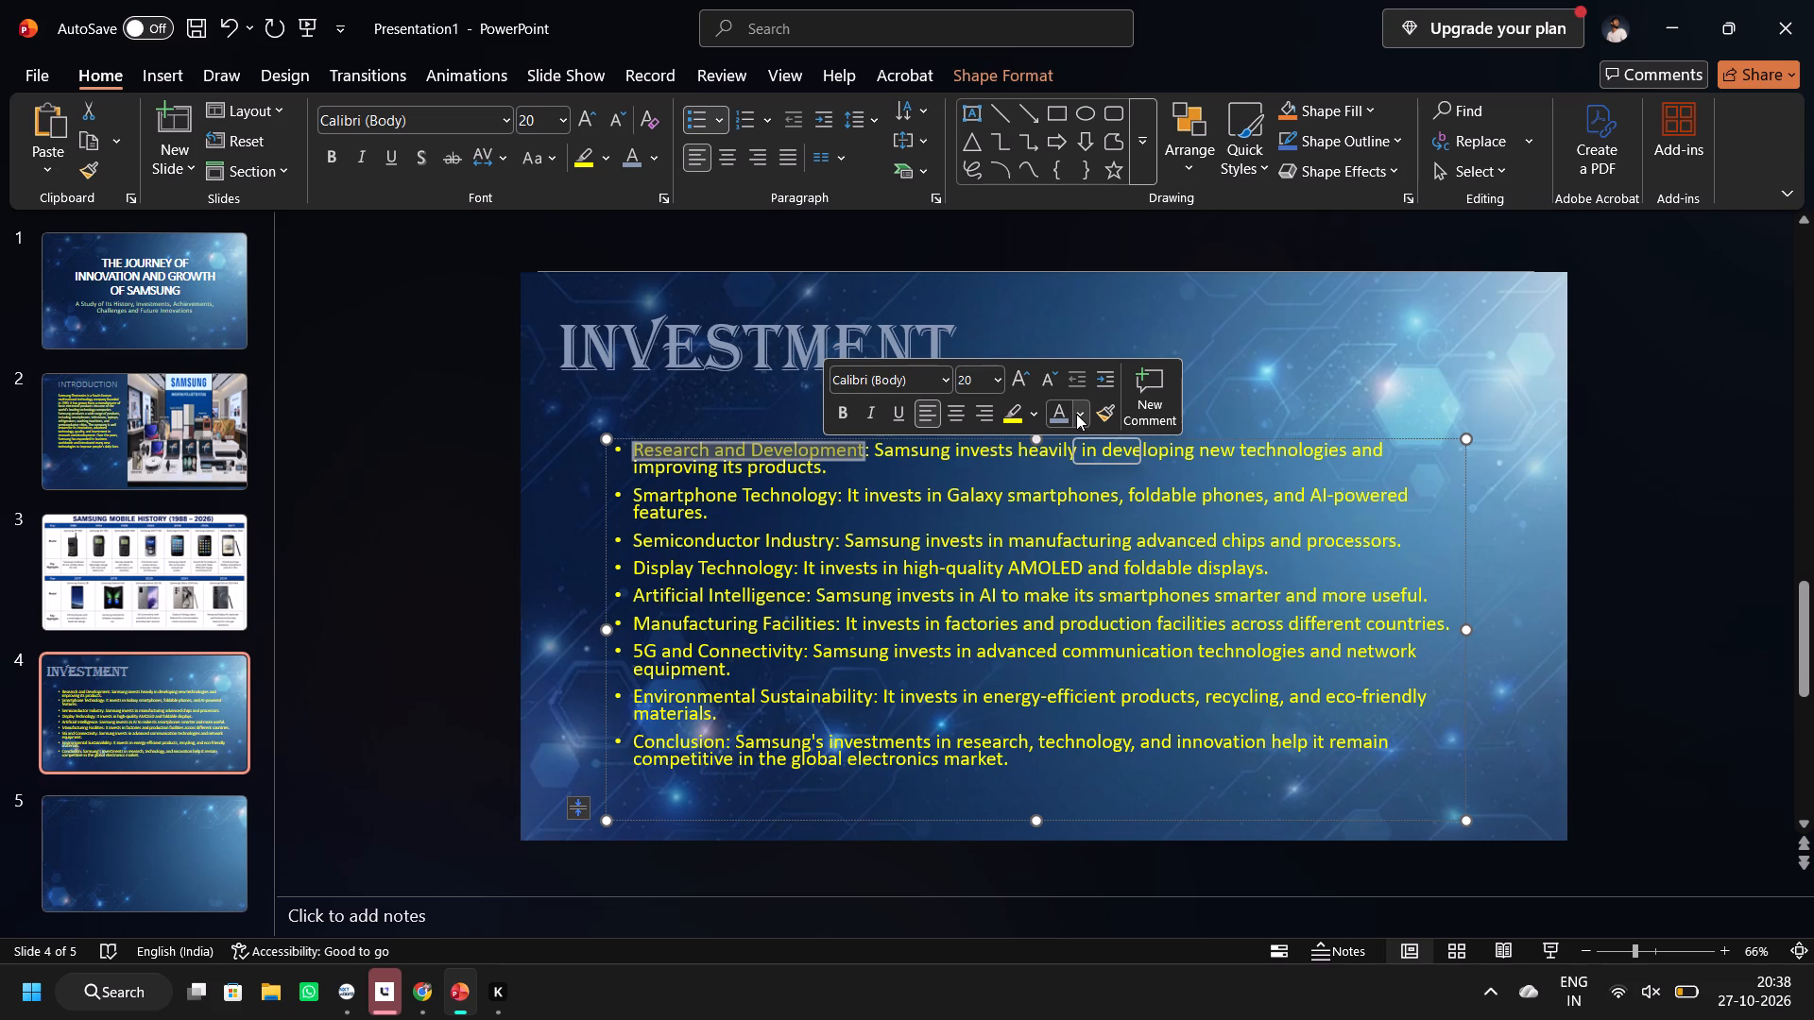
left_click(1076, 414)
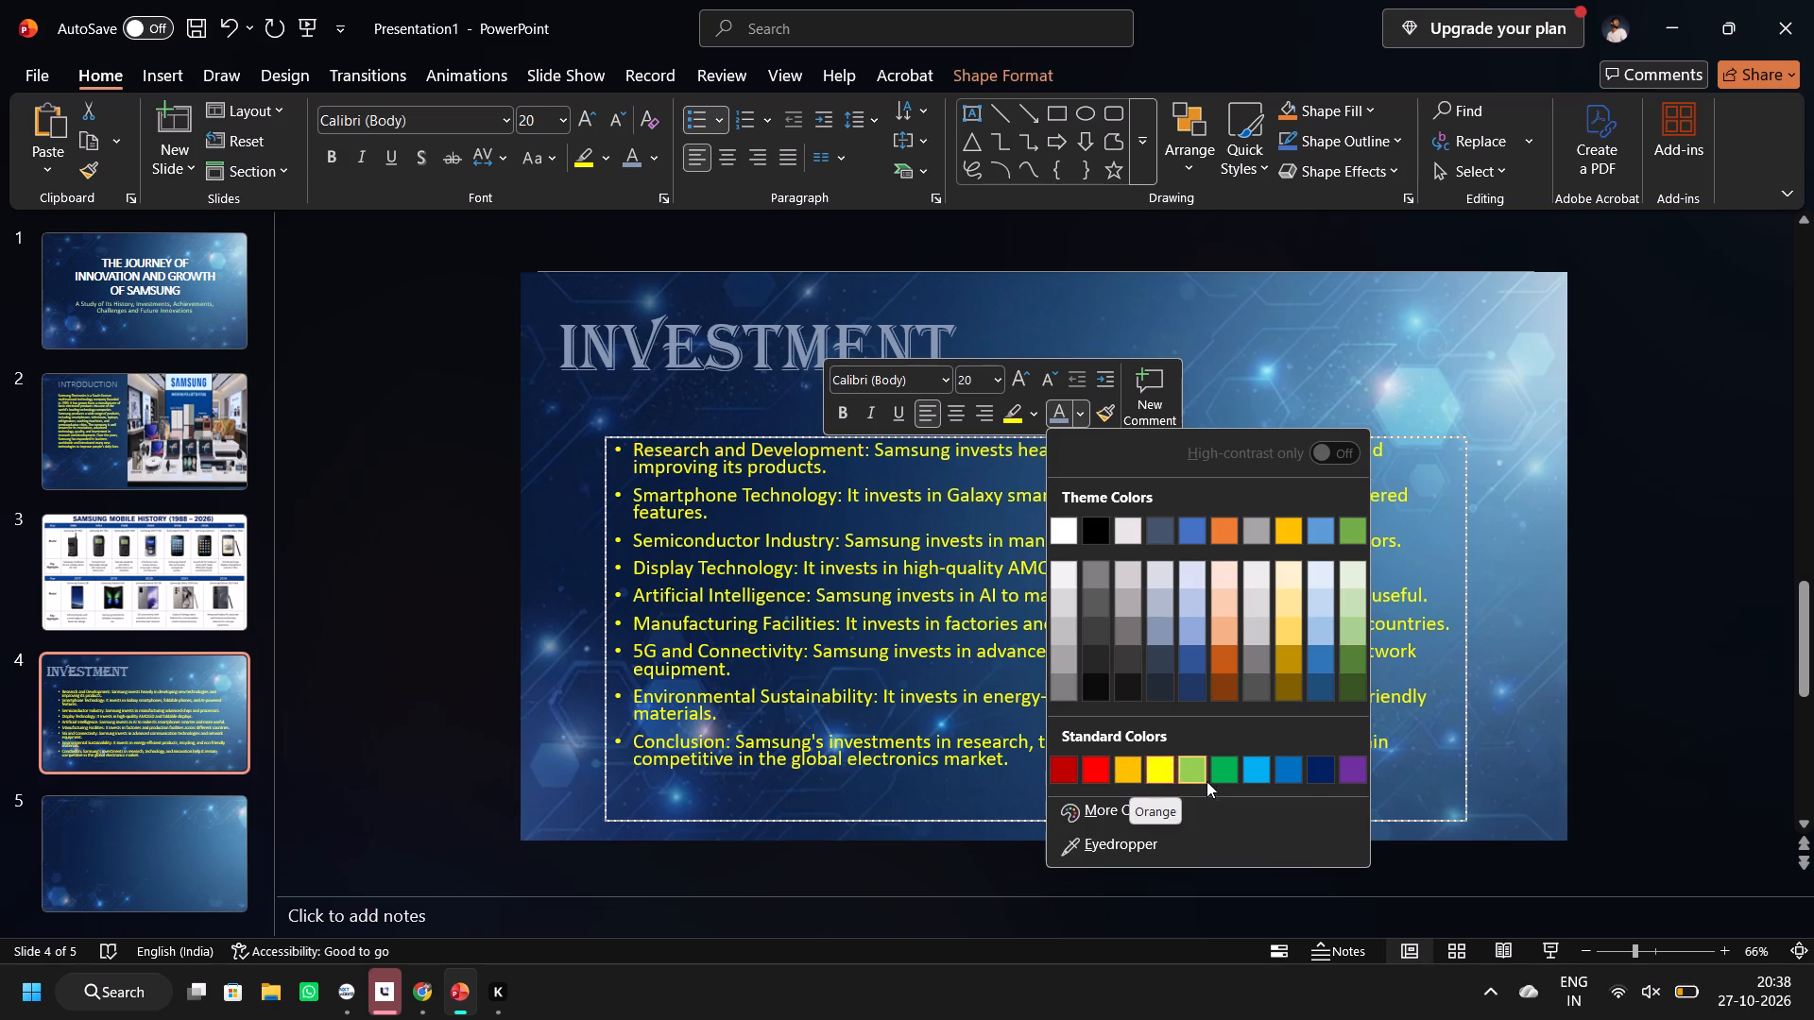
left_click(1346, 768)
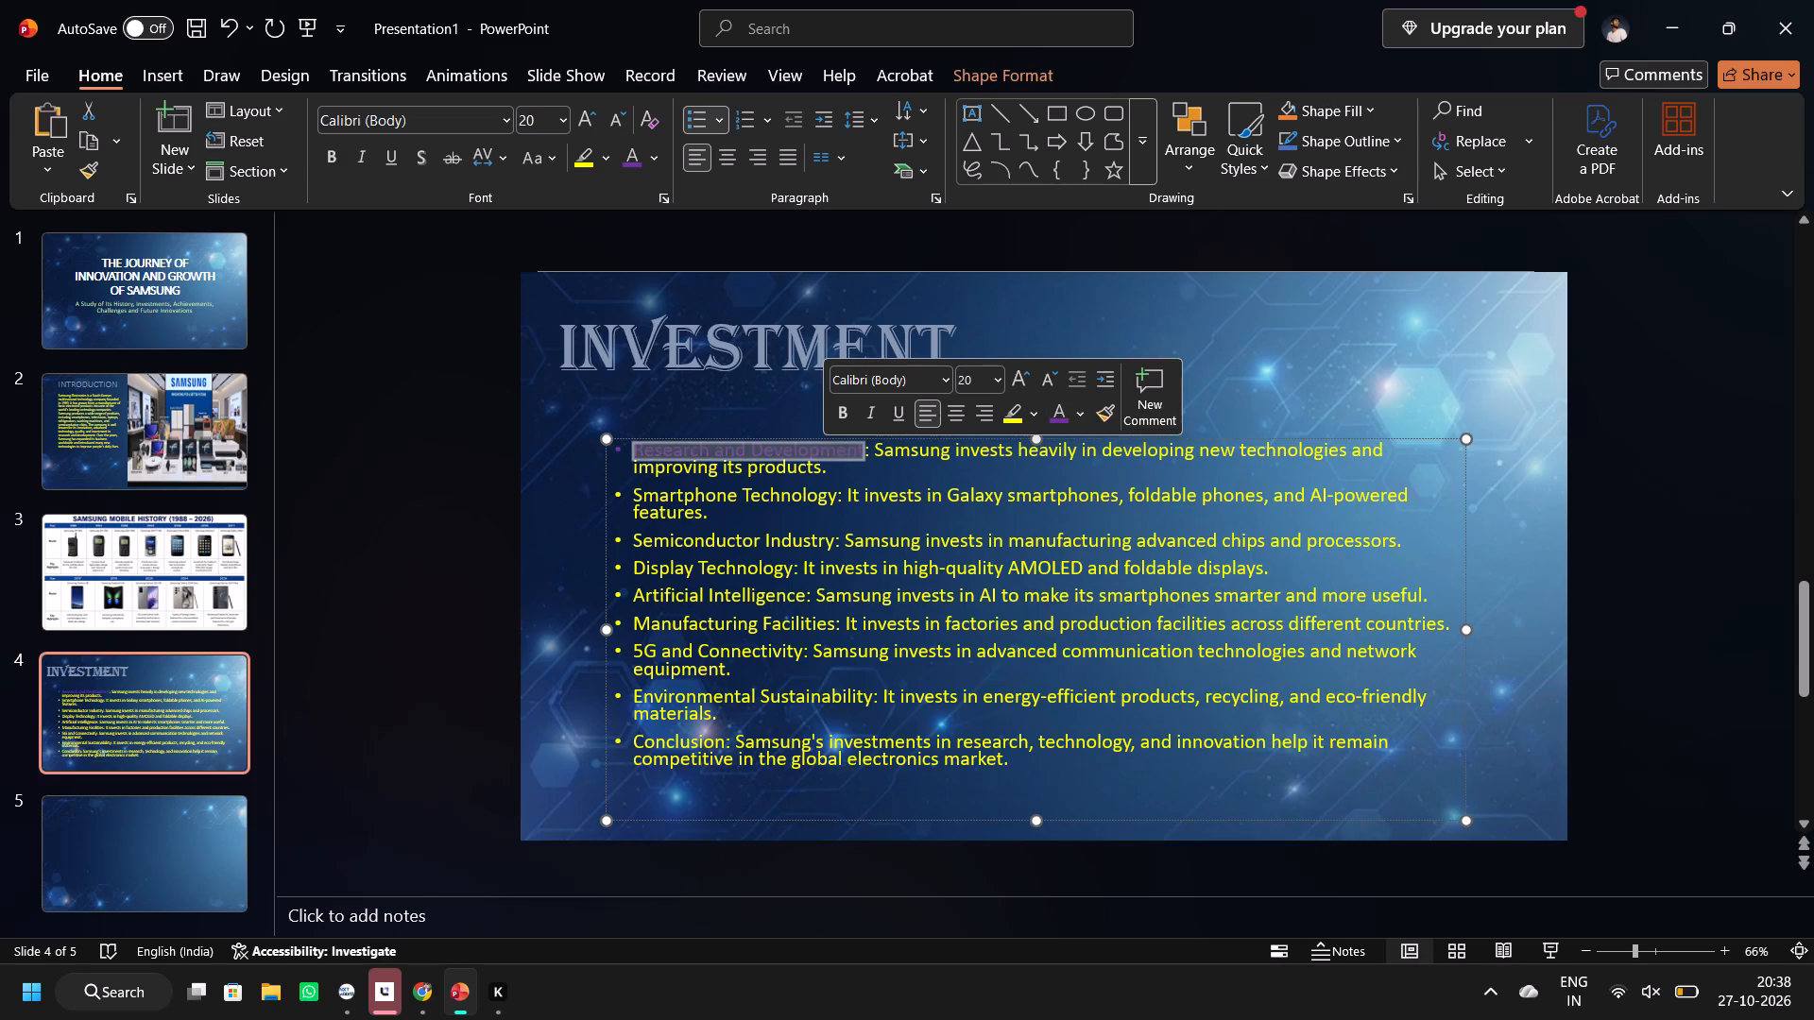
Colour the bullet labels "Smartphone Technology" and "Semiconductor Industry" on the Investment slide purple.
left_click(635, 492)
left_click_drag(635, 492, 827, 492)
left_click(1056, 457)
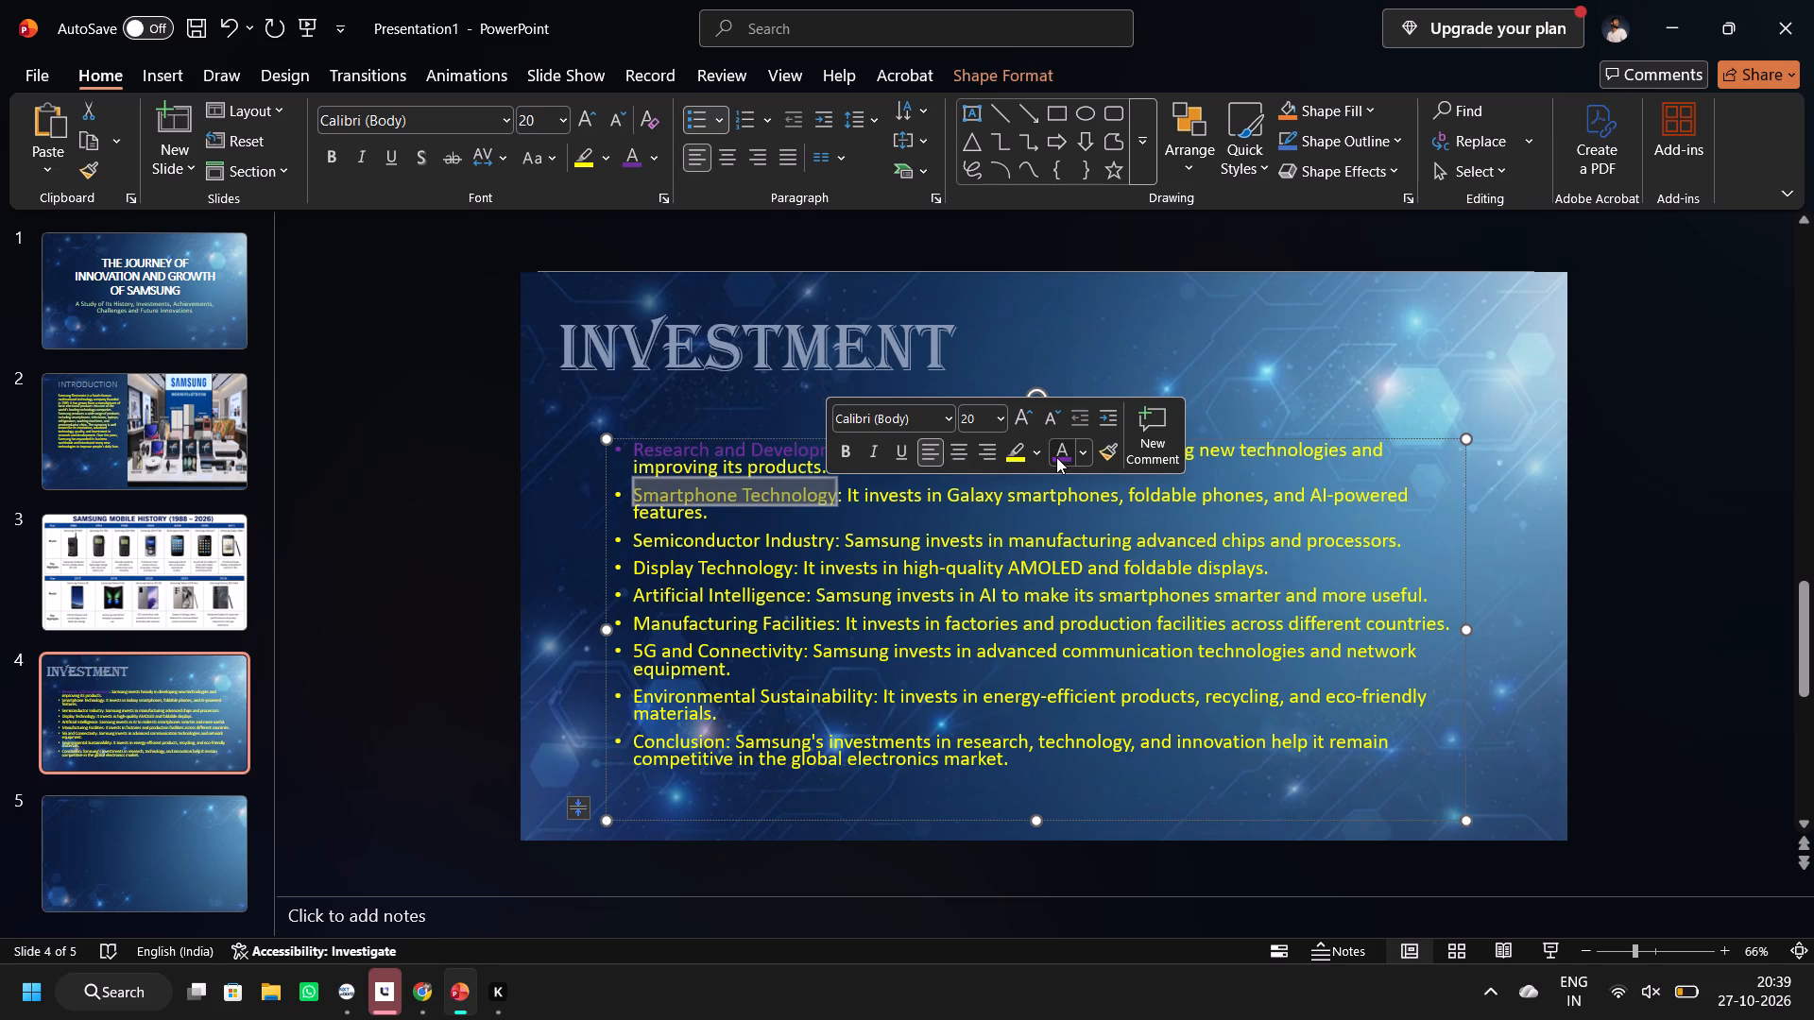
left_click(634, 544)
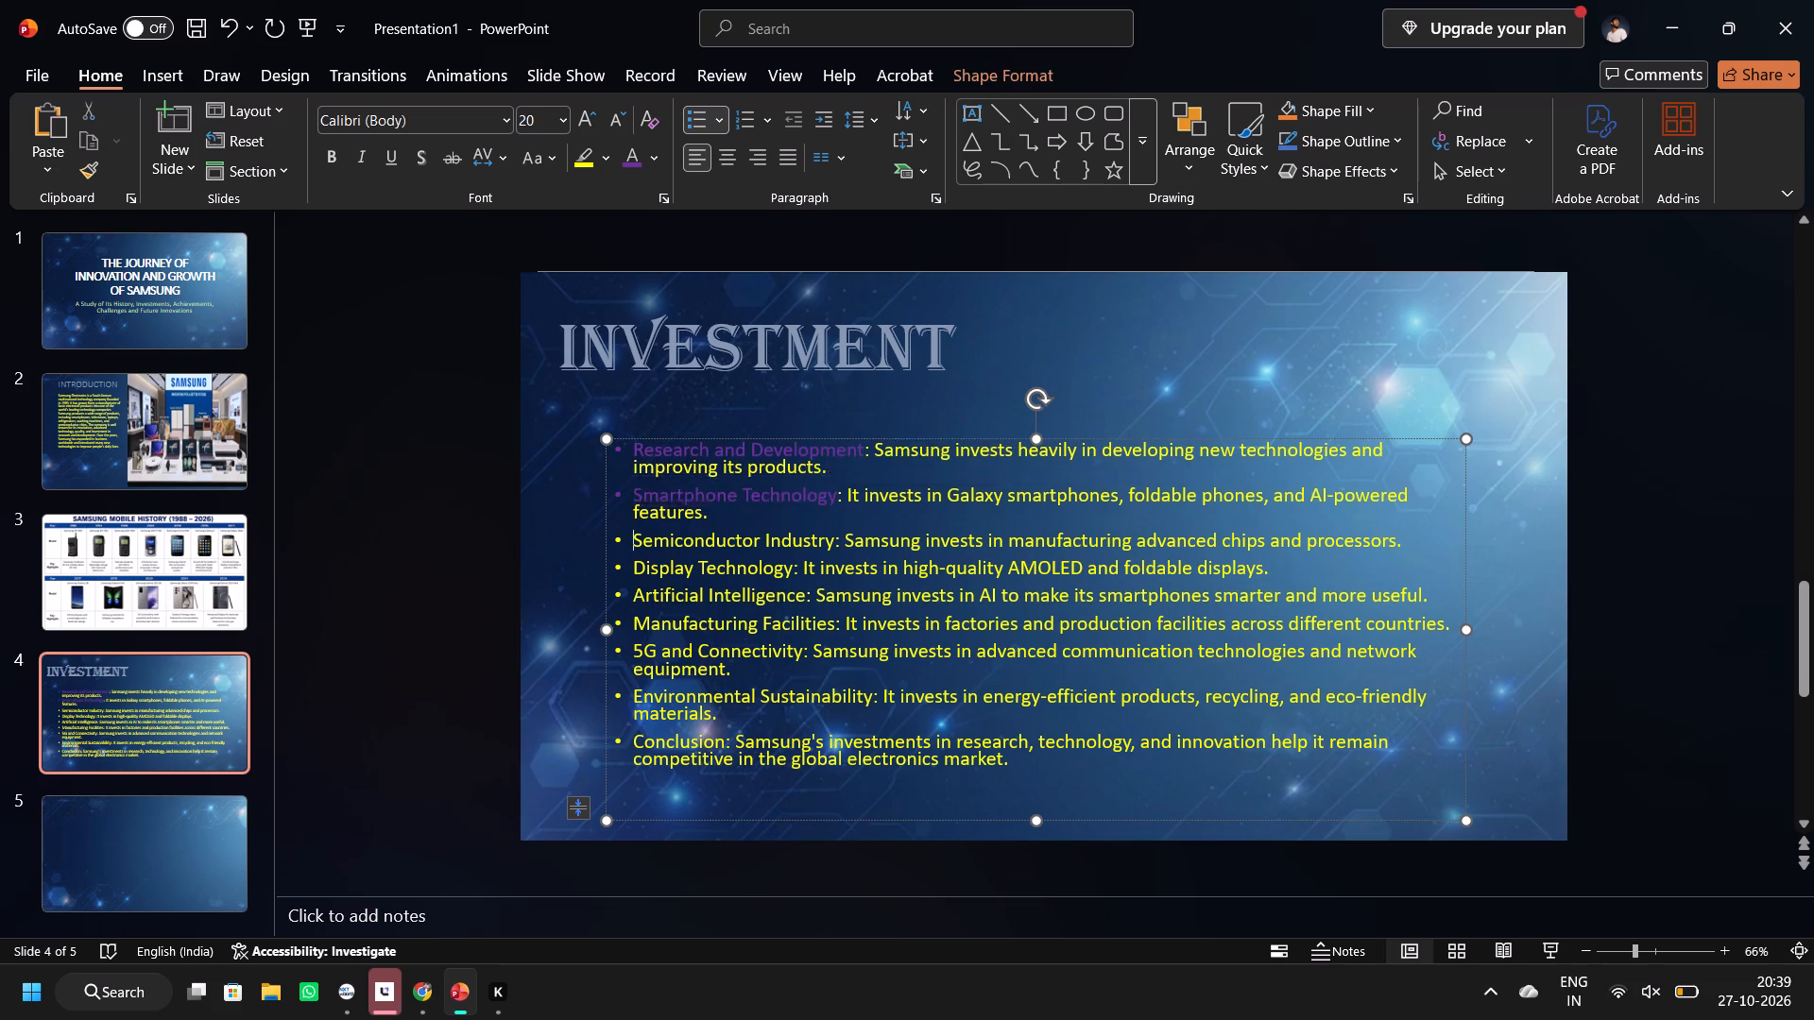
left_click_drag(634, 544, 826, 540)
left_click(1053, 488)
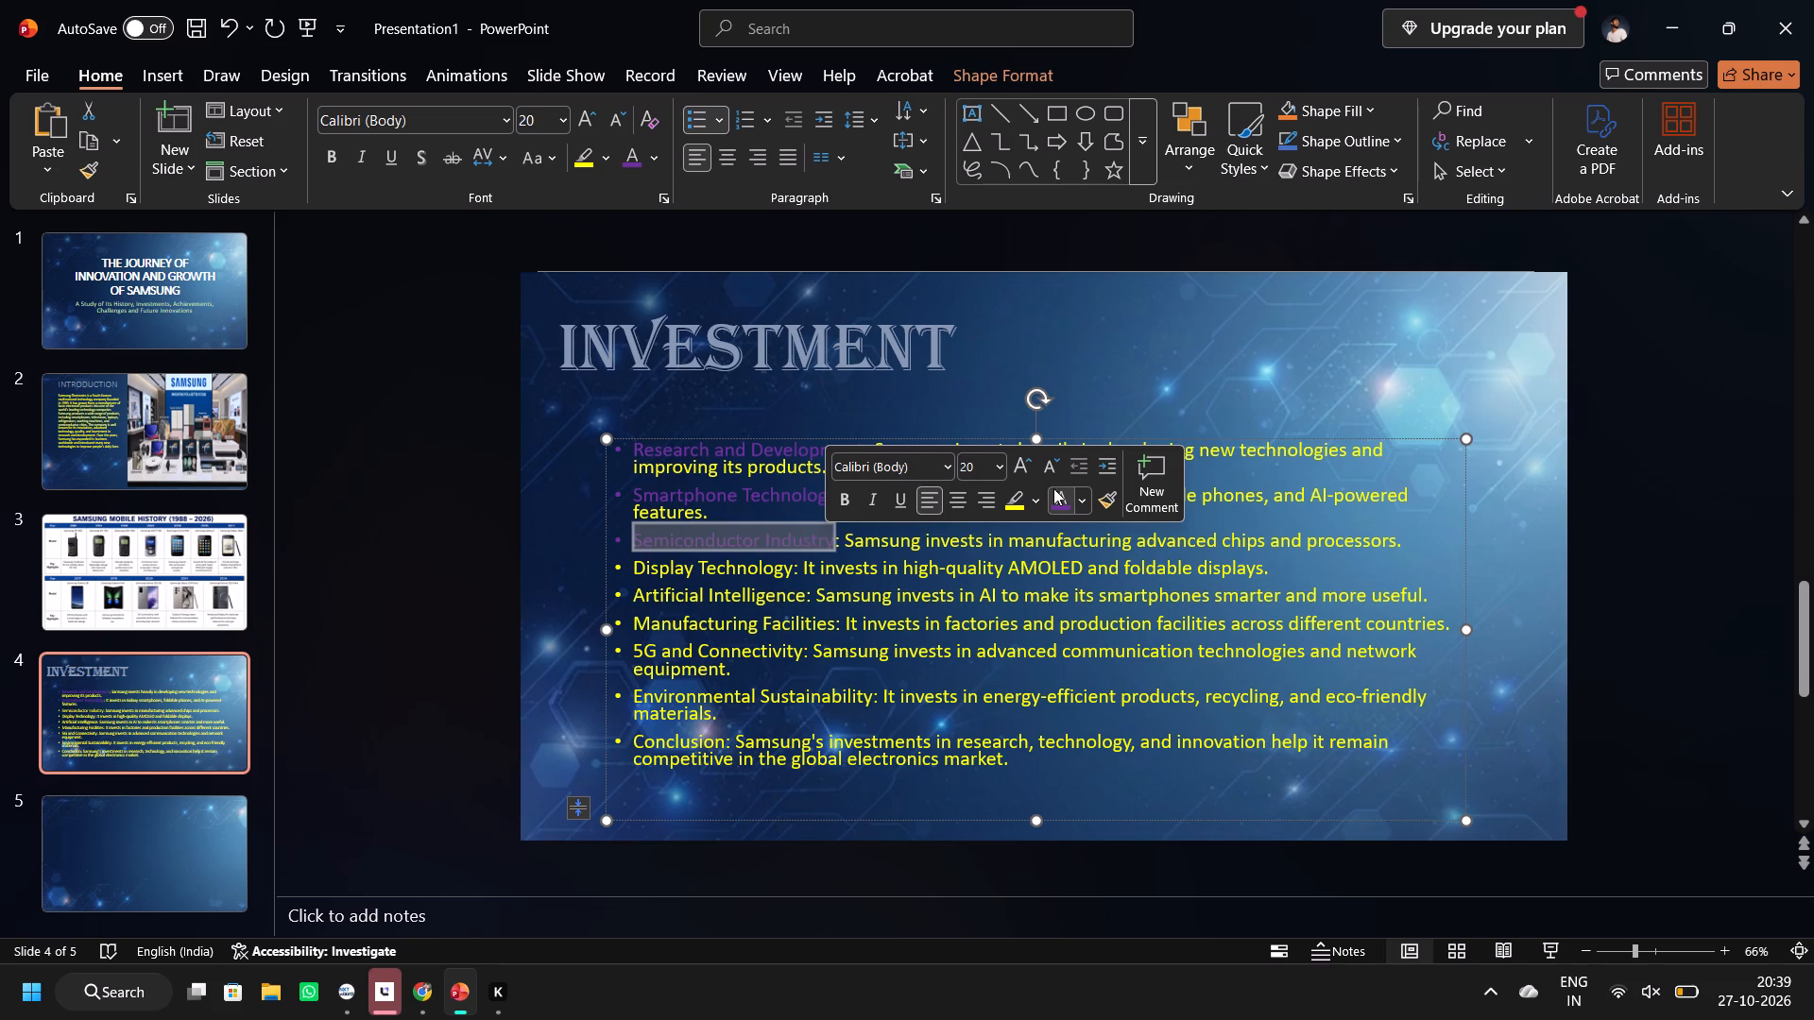
Apply the same purple font colour to the bullet labels "Display Technology" and "Artificial Intelligence".
left_click(628, 569)
left_click_drag(628, 569, 741, 566)
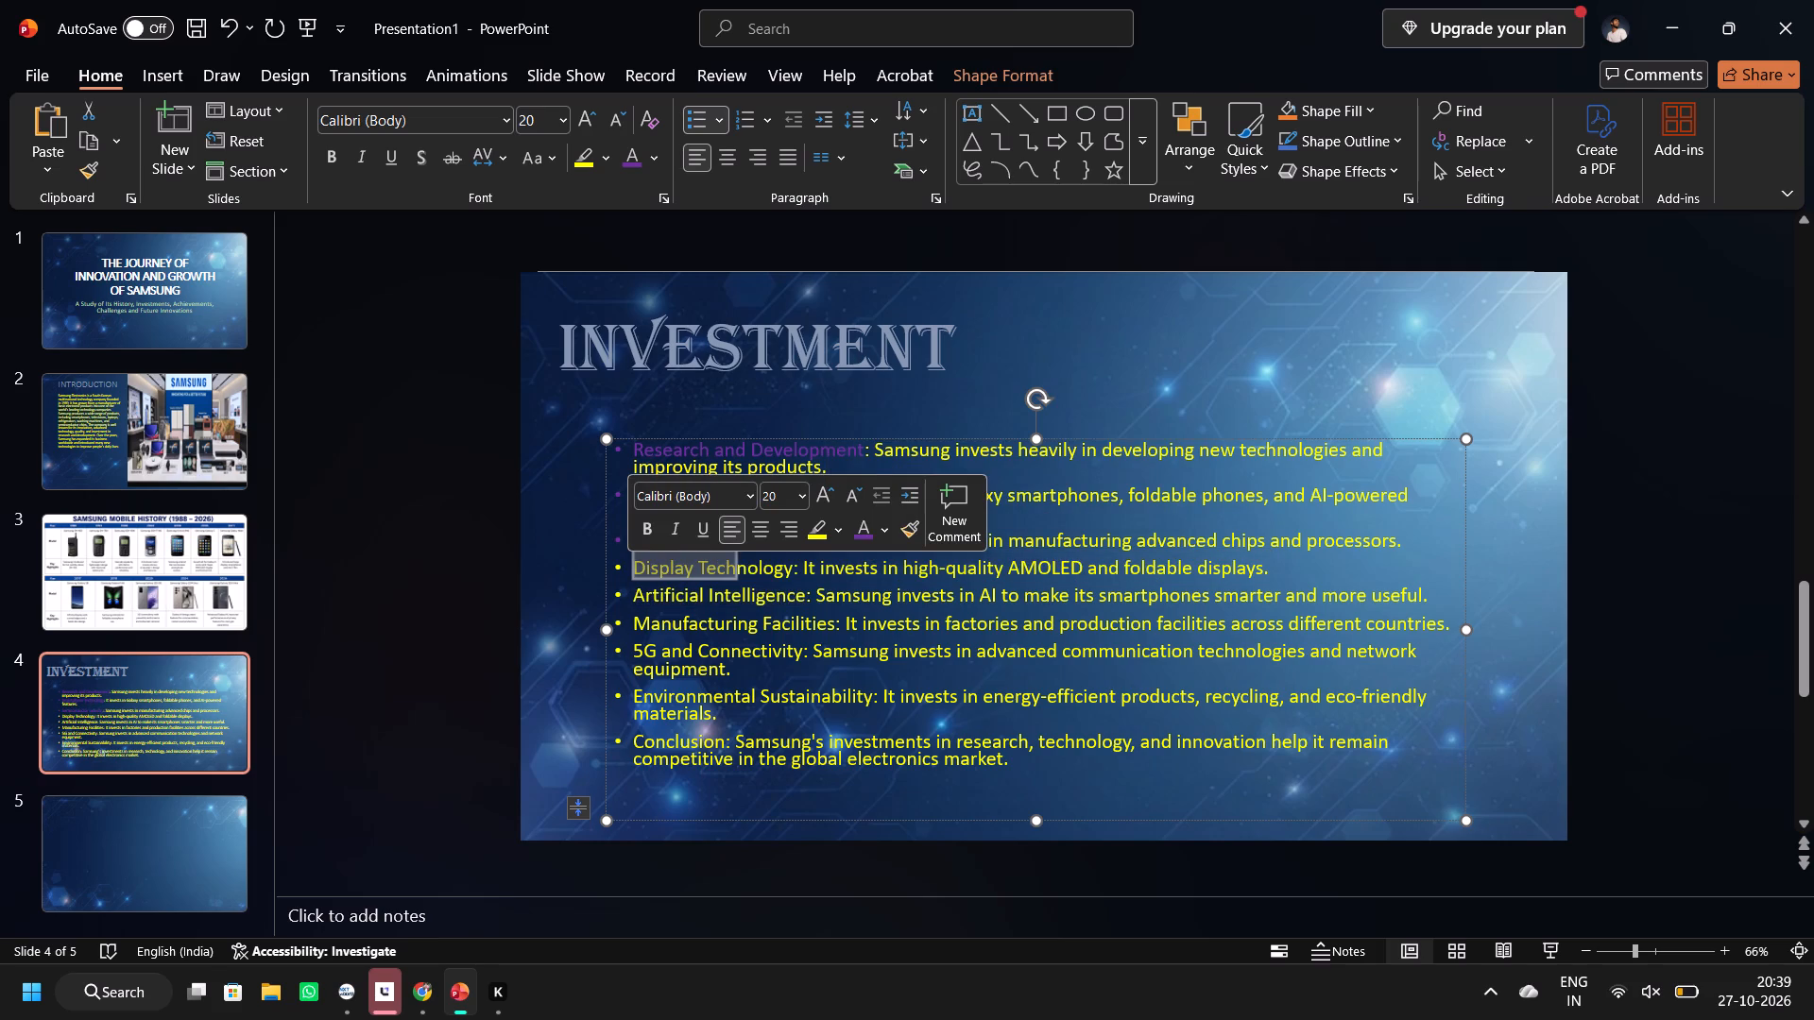
left_click_drag(741, 566, 779, 570)
left_click_drag(779, 570, 789, 574)
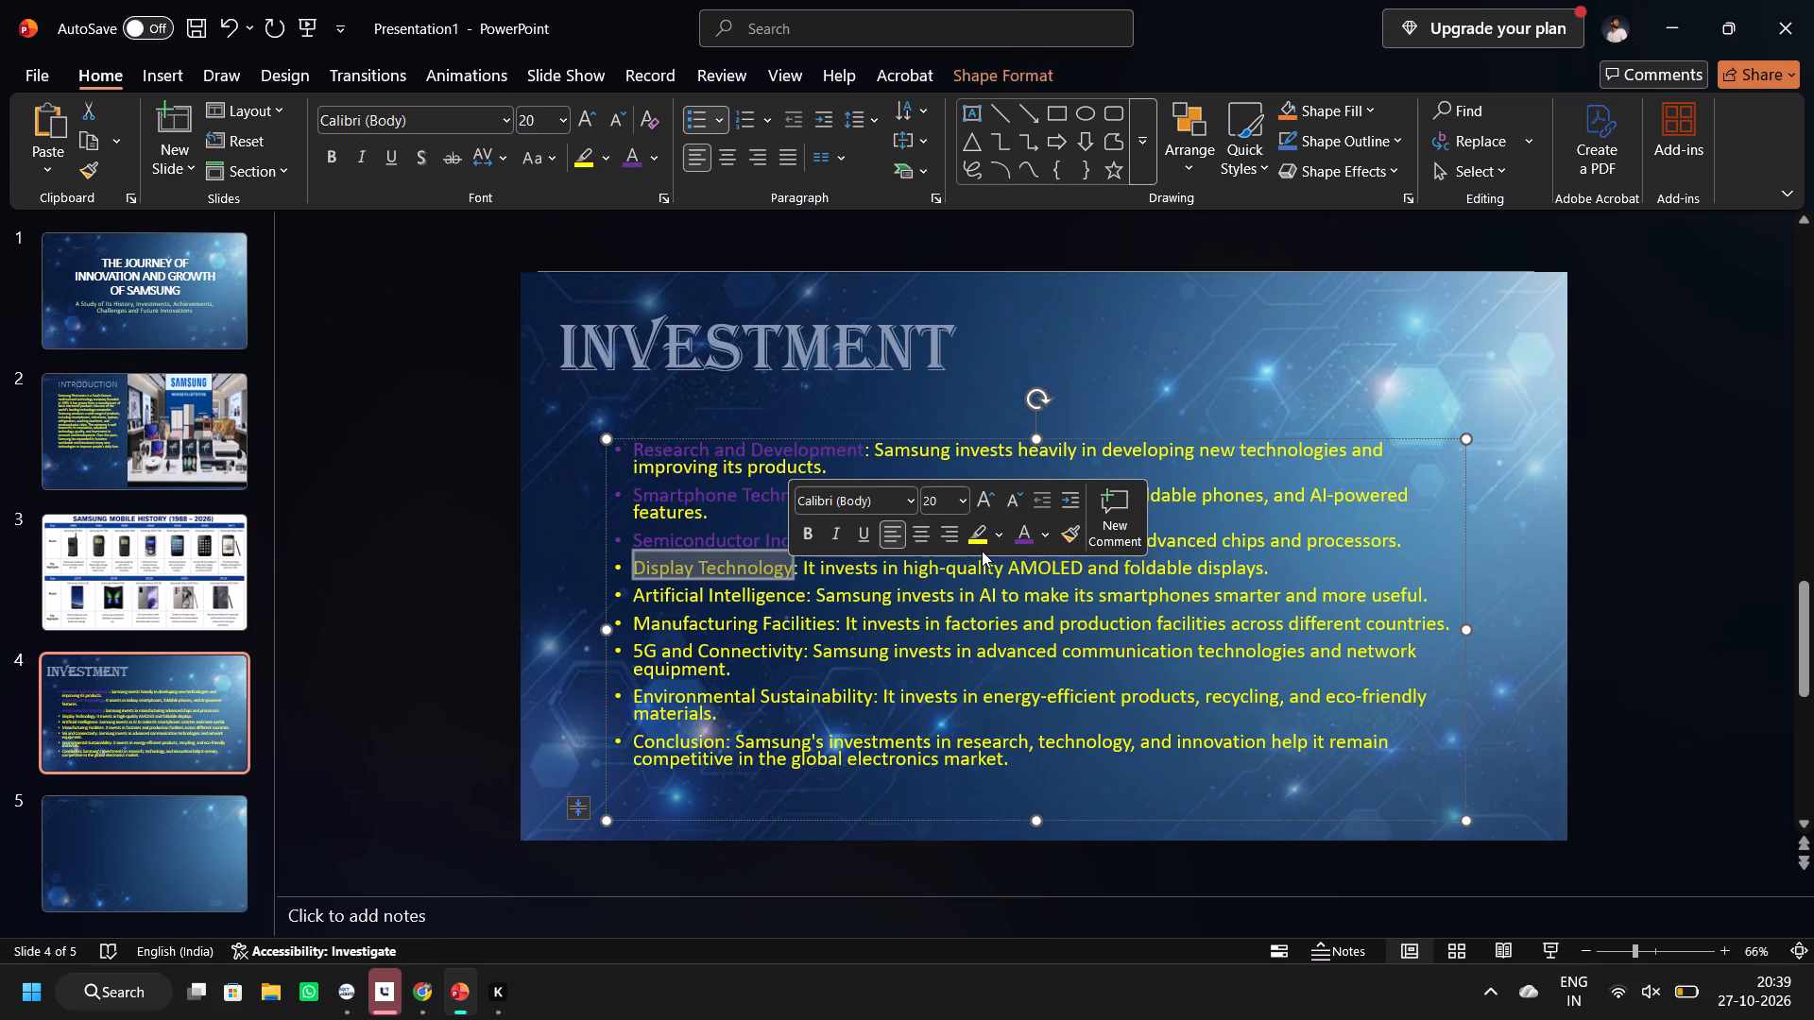
left_click(1021, 536)
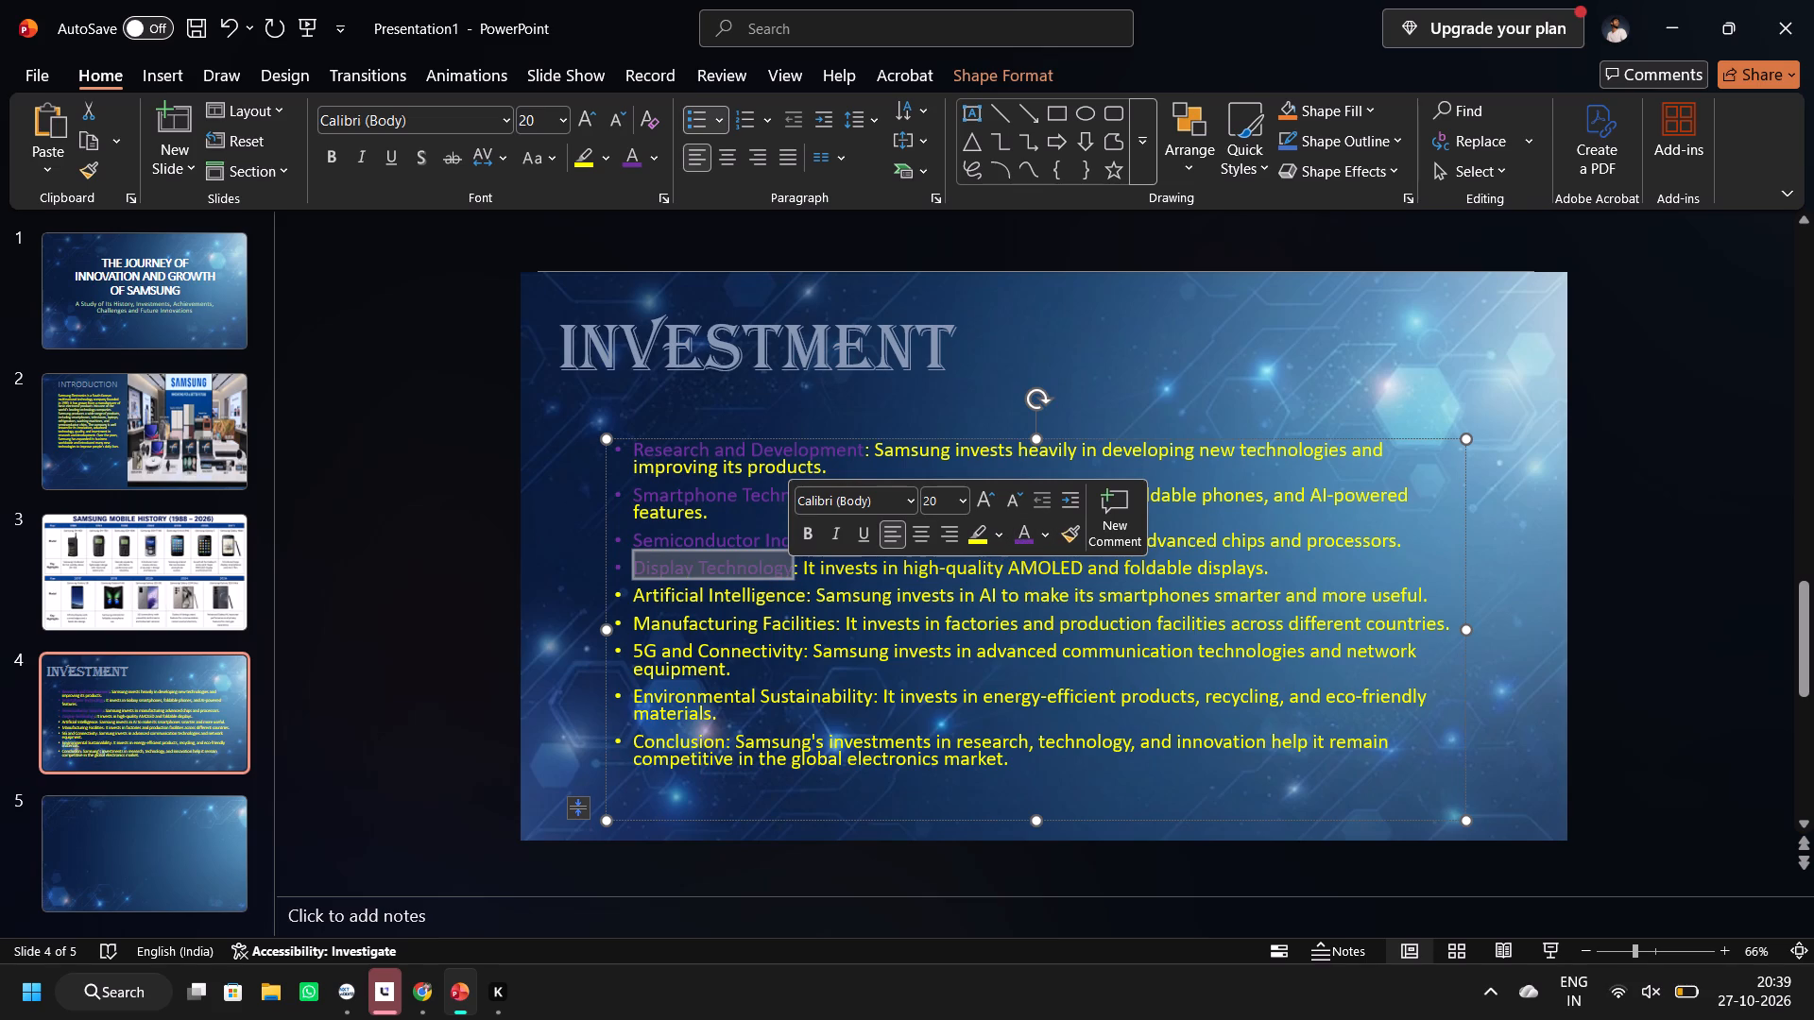
left_click(636, 600)
left_click_drag(636, 600, 777, 599)
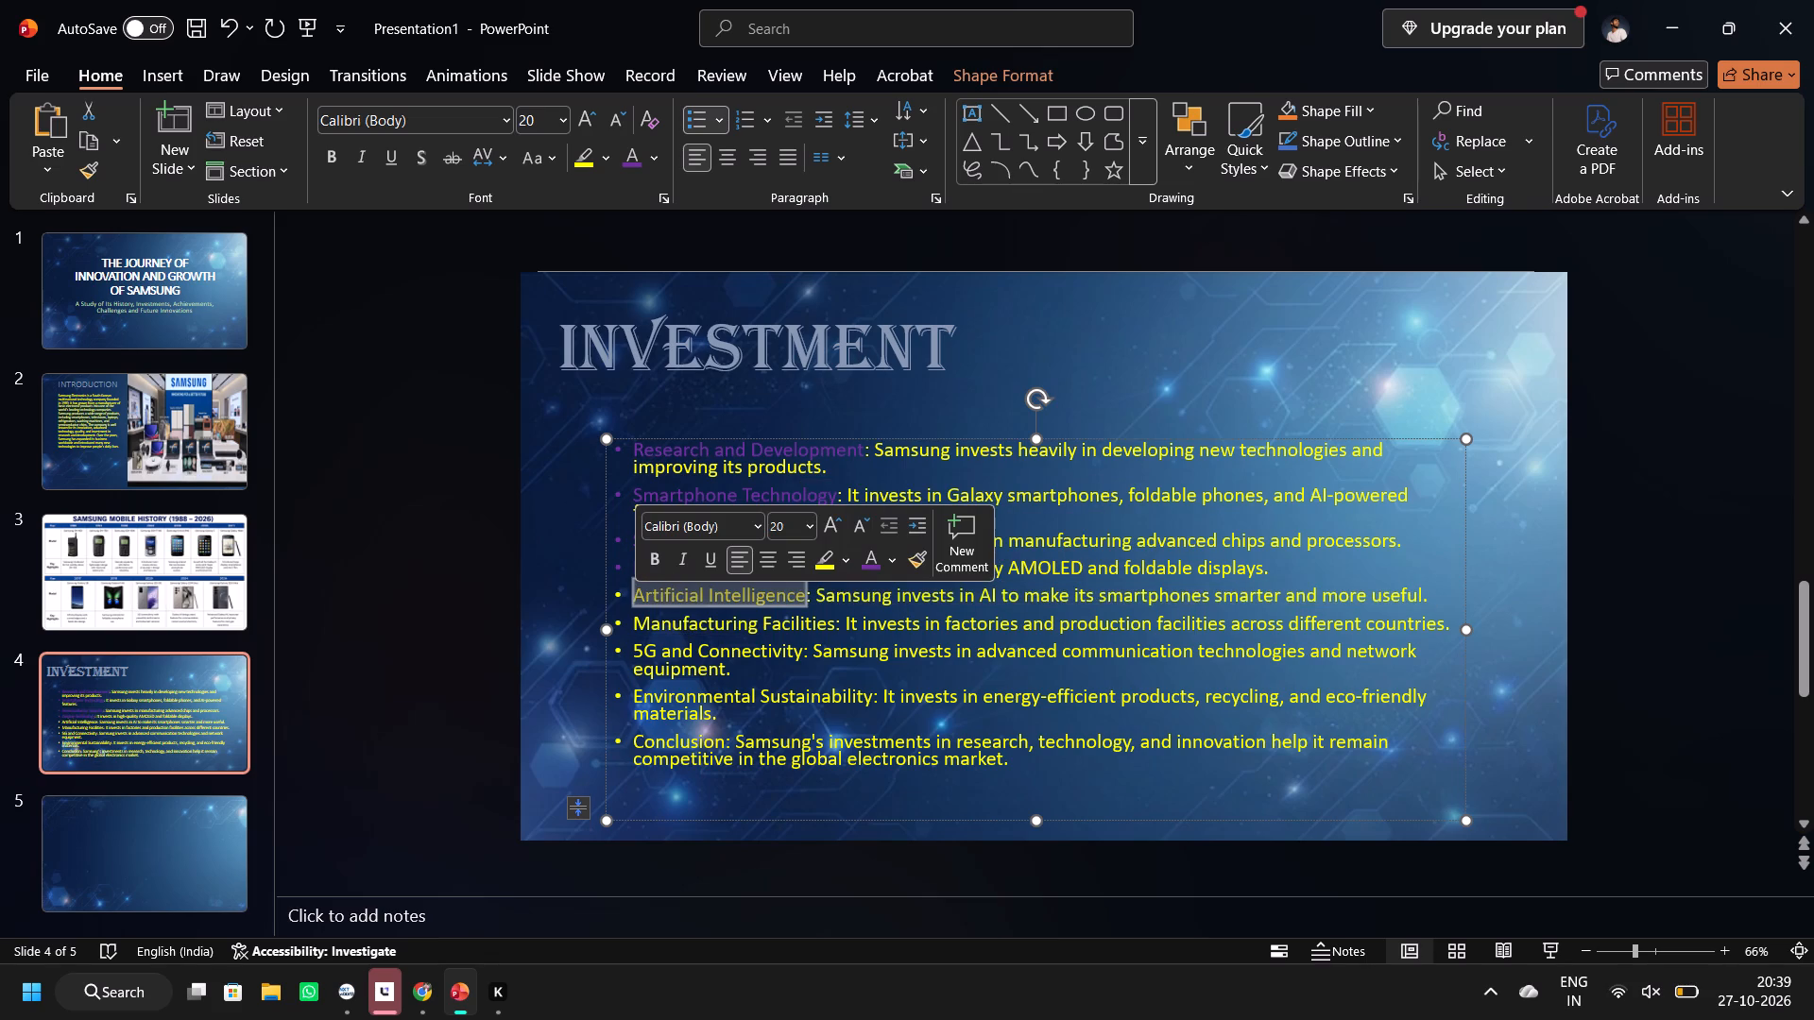
left_click_drag(777, 599, 793, 593)
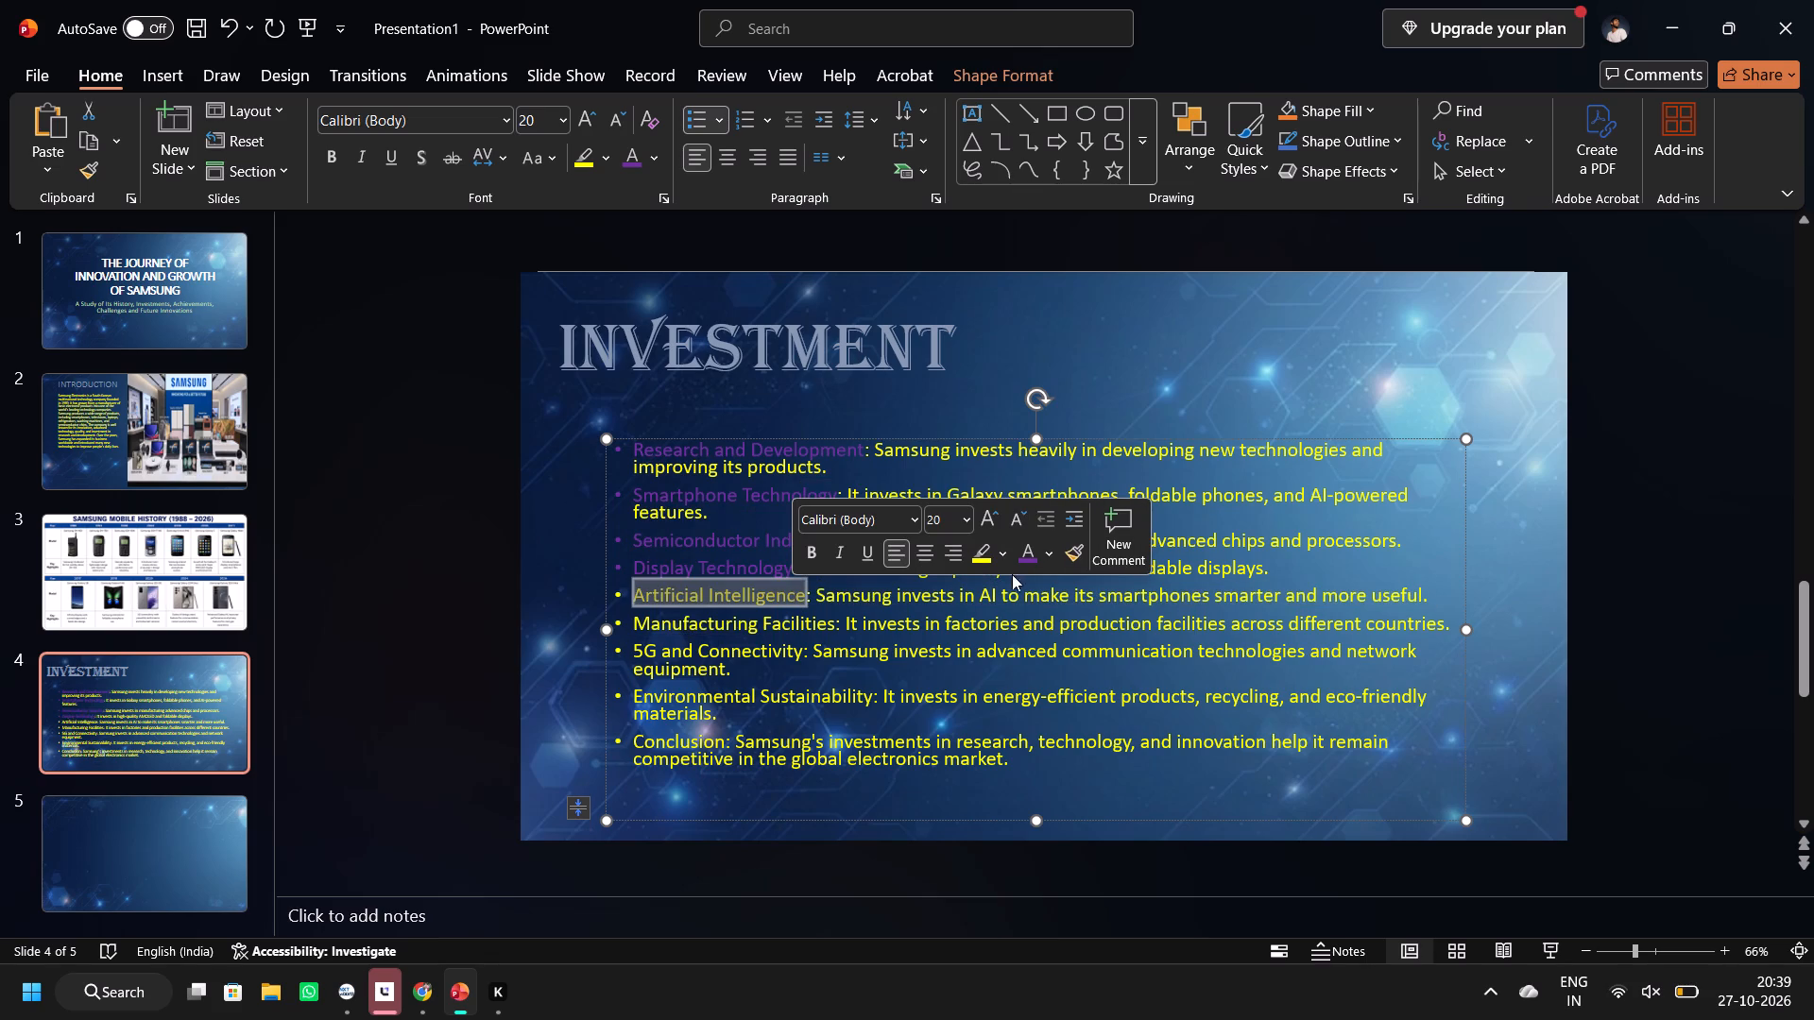
left_click(1030, 552)
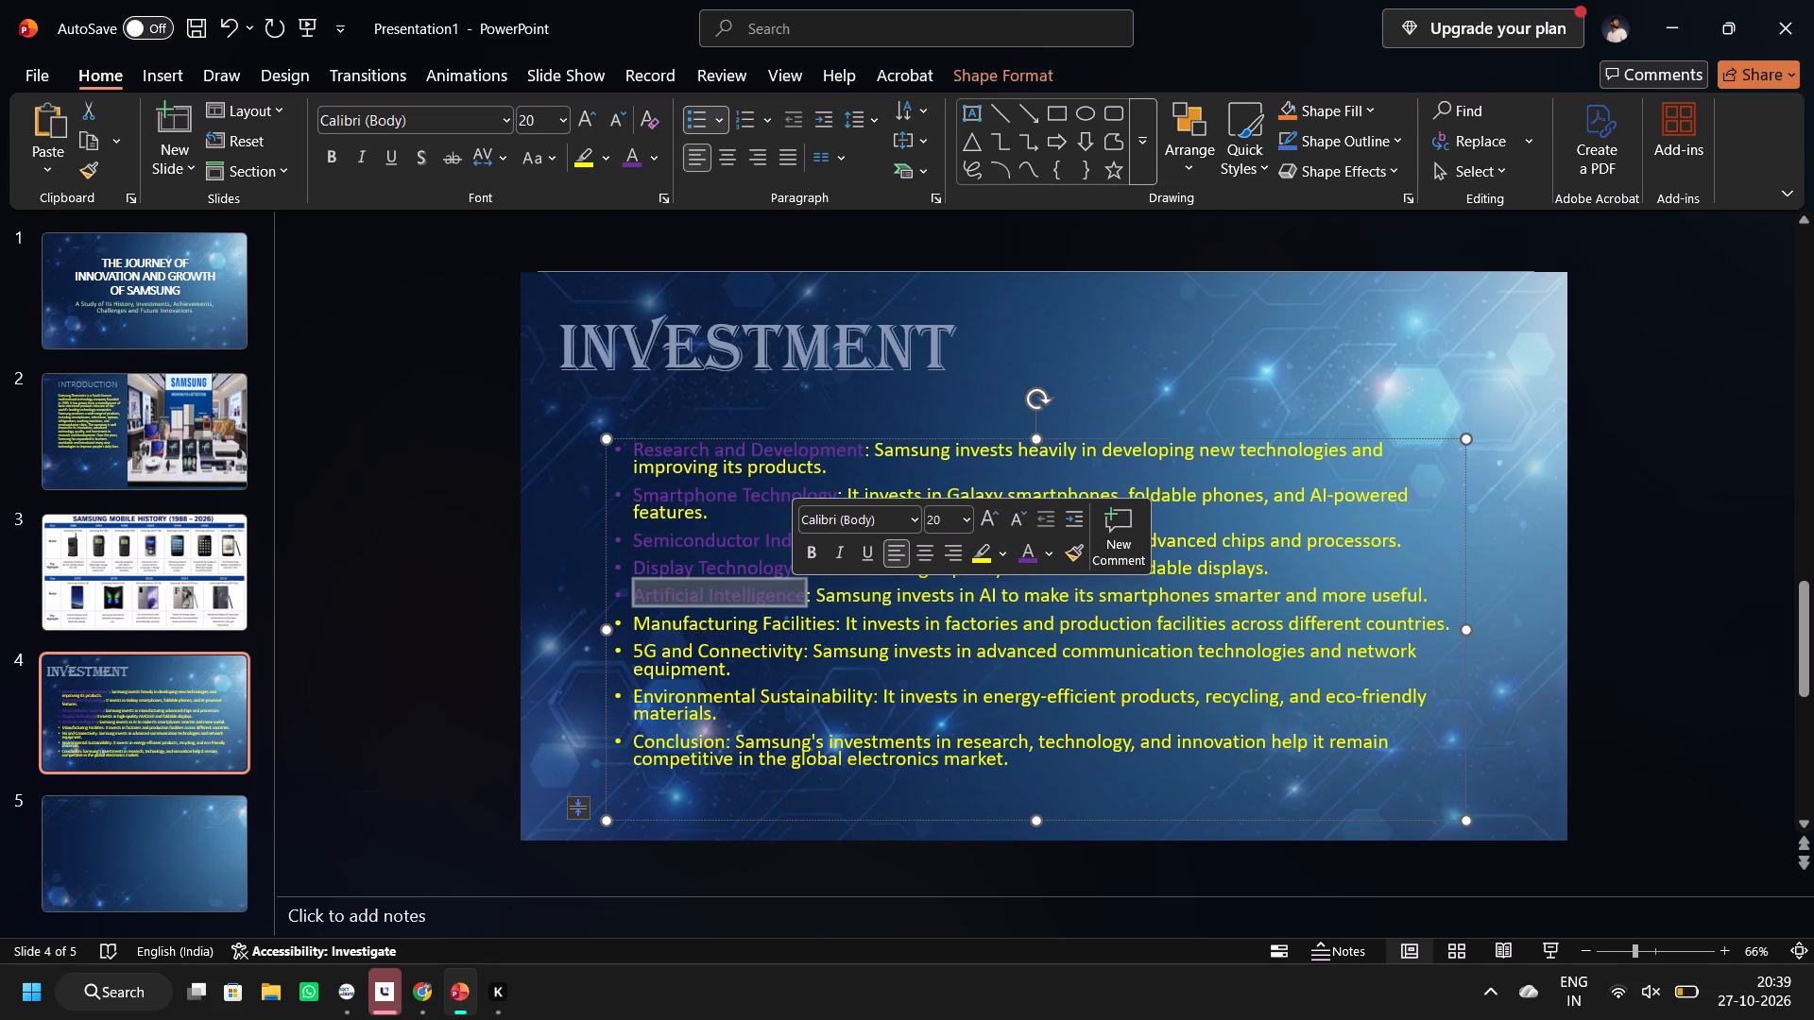
Apply the purple font colour to the bullet labels "Manufacturing Facilities" and "5G and Connectivity".
left_click(631, 622)
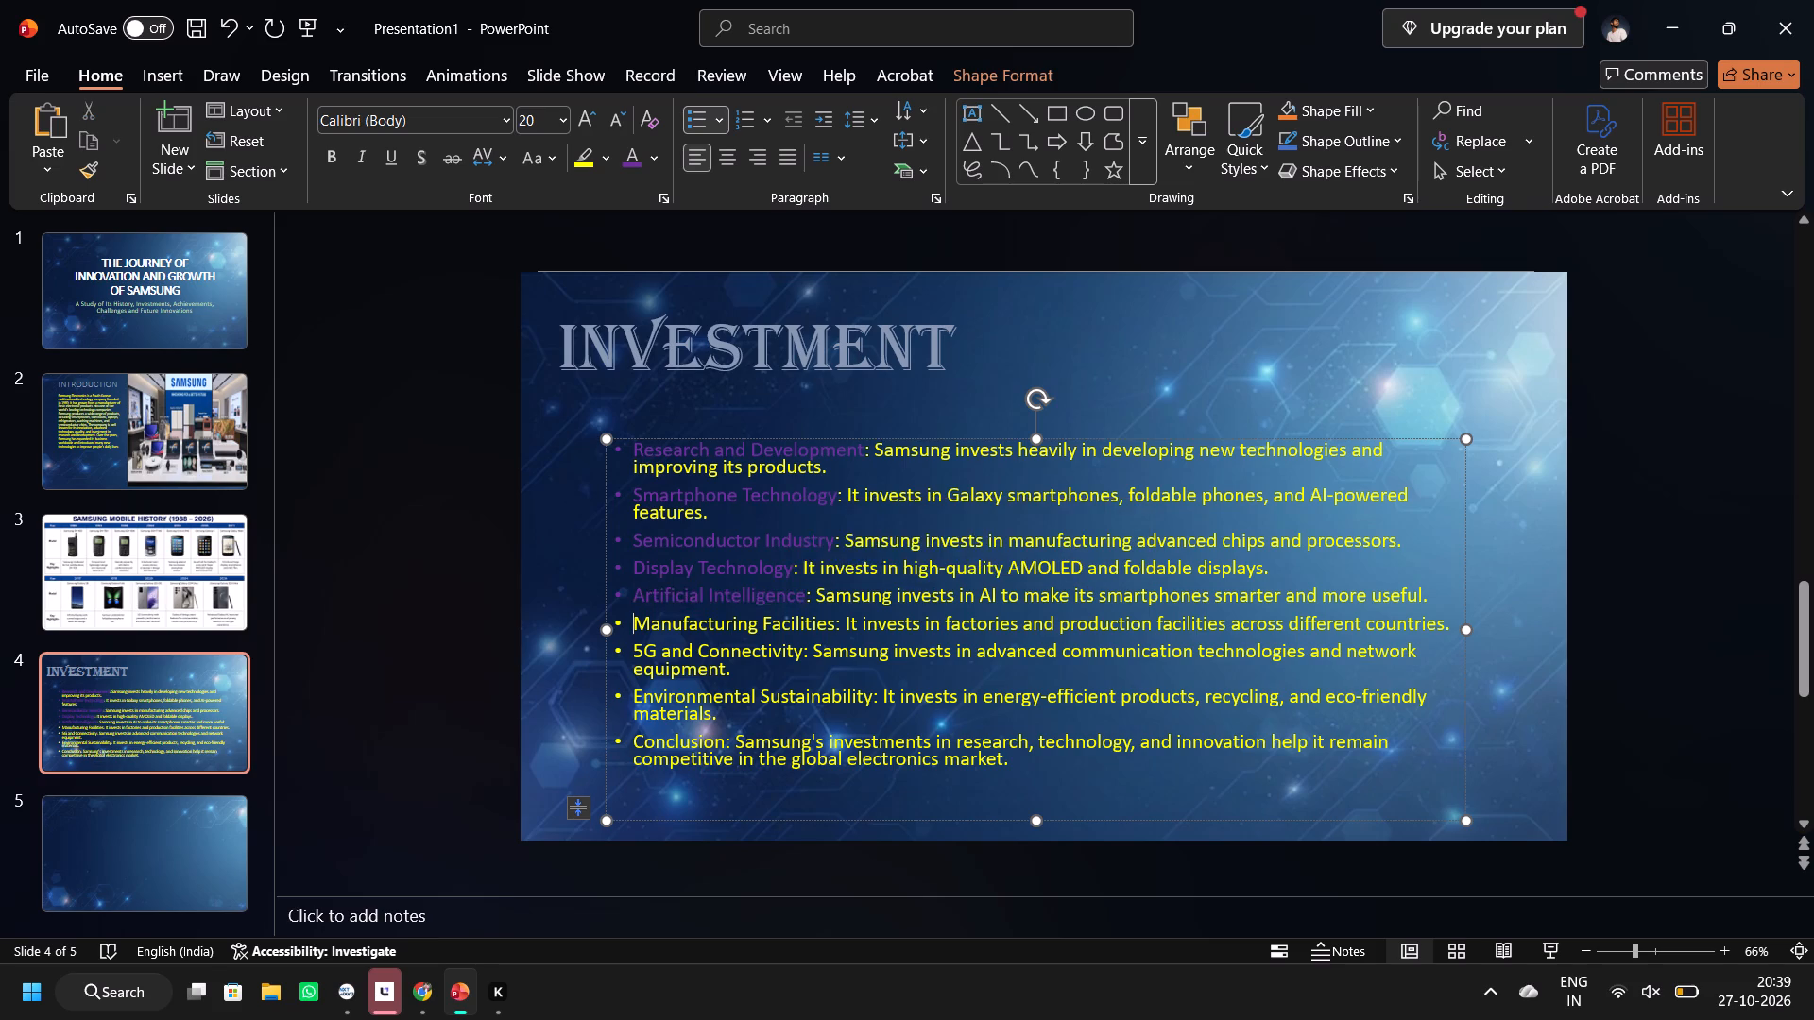
left_click_drag(631, 622, 809, 622)
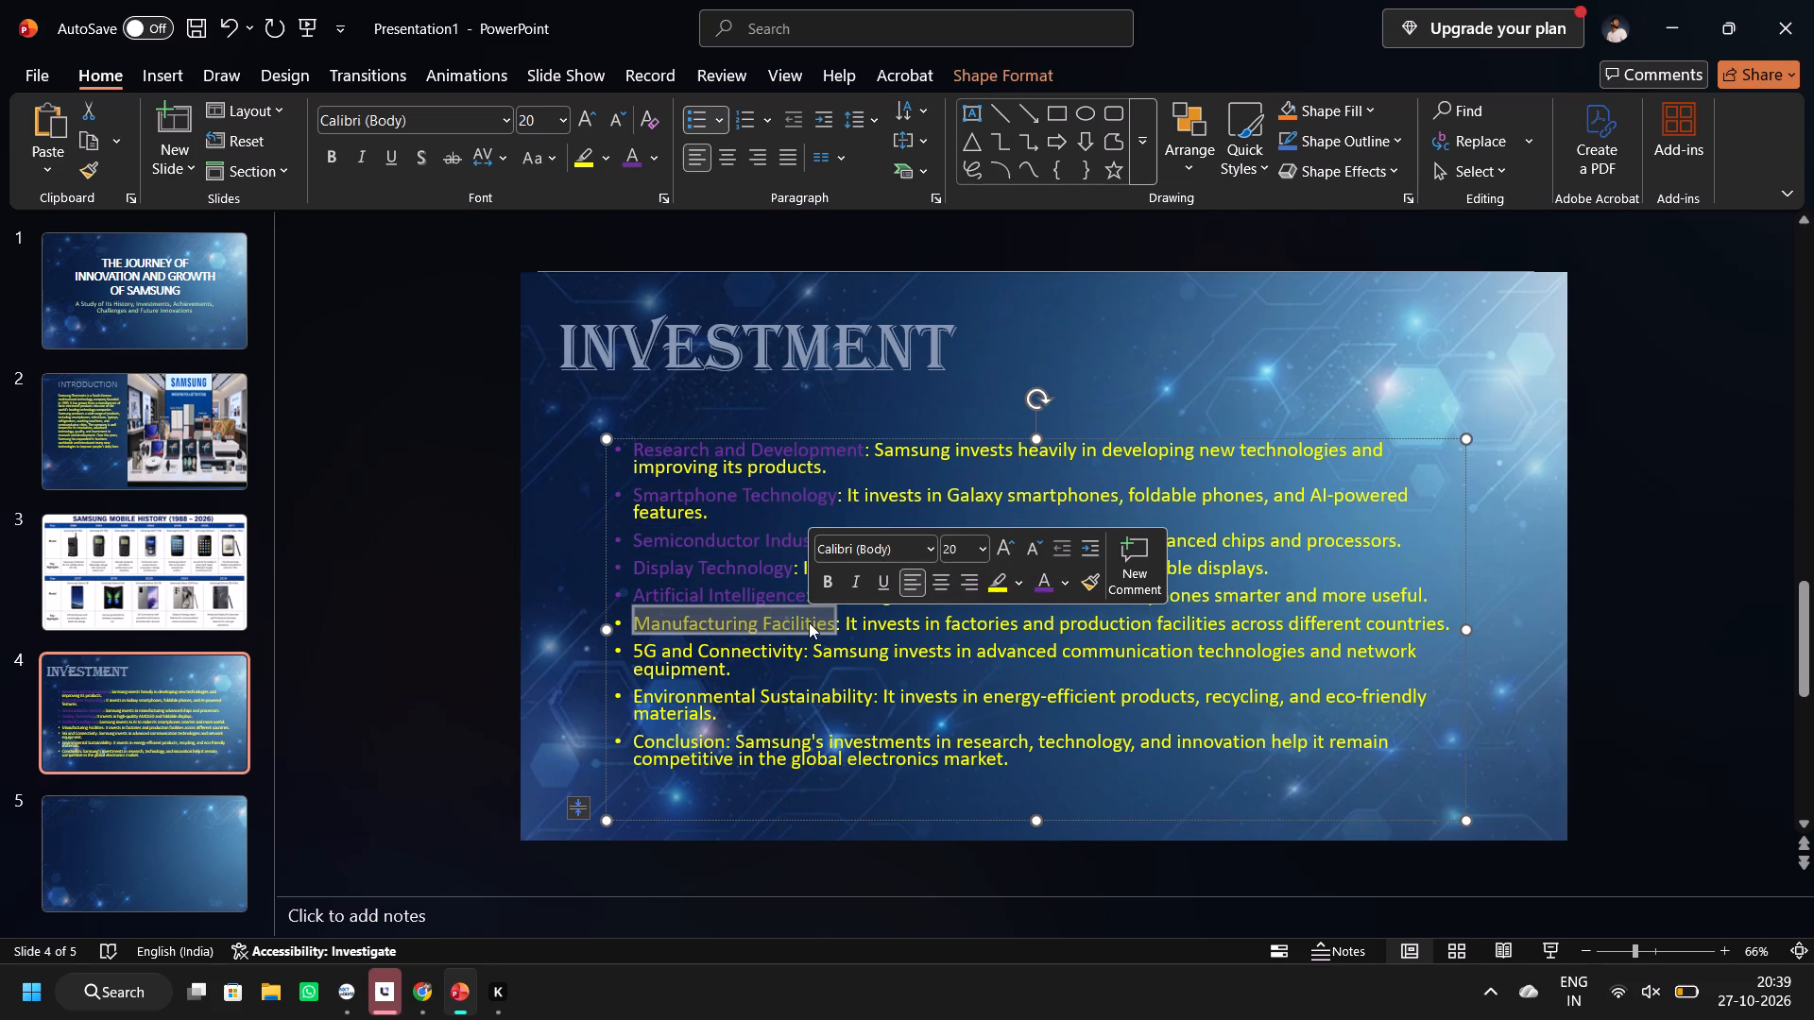
left_click(1039, 584)
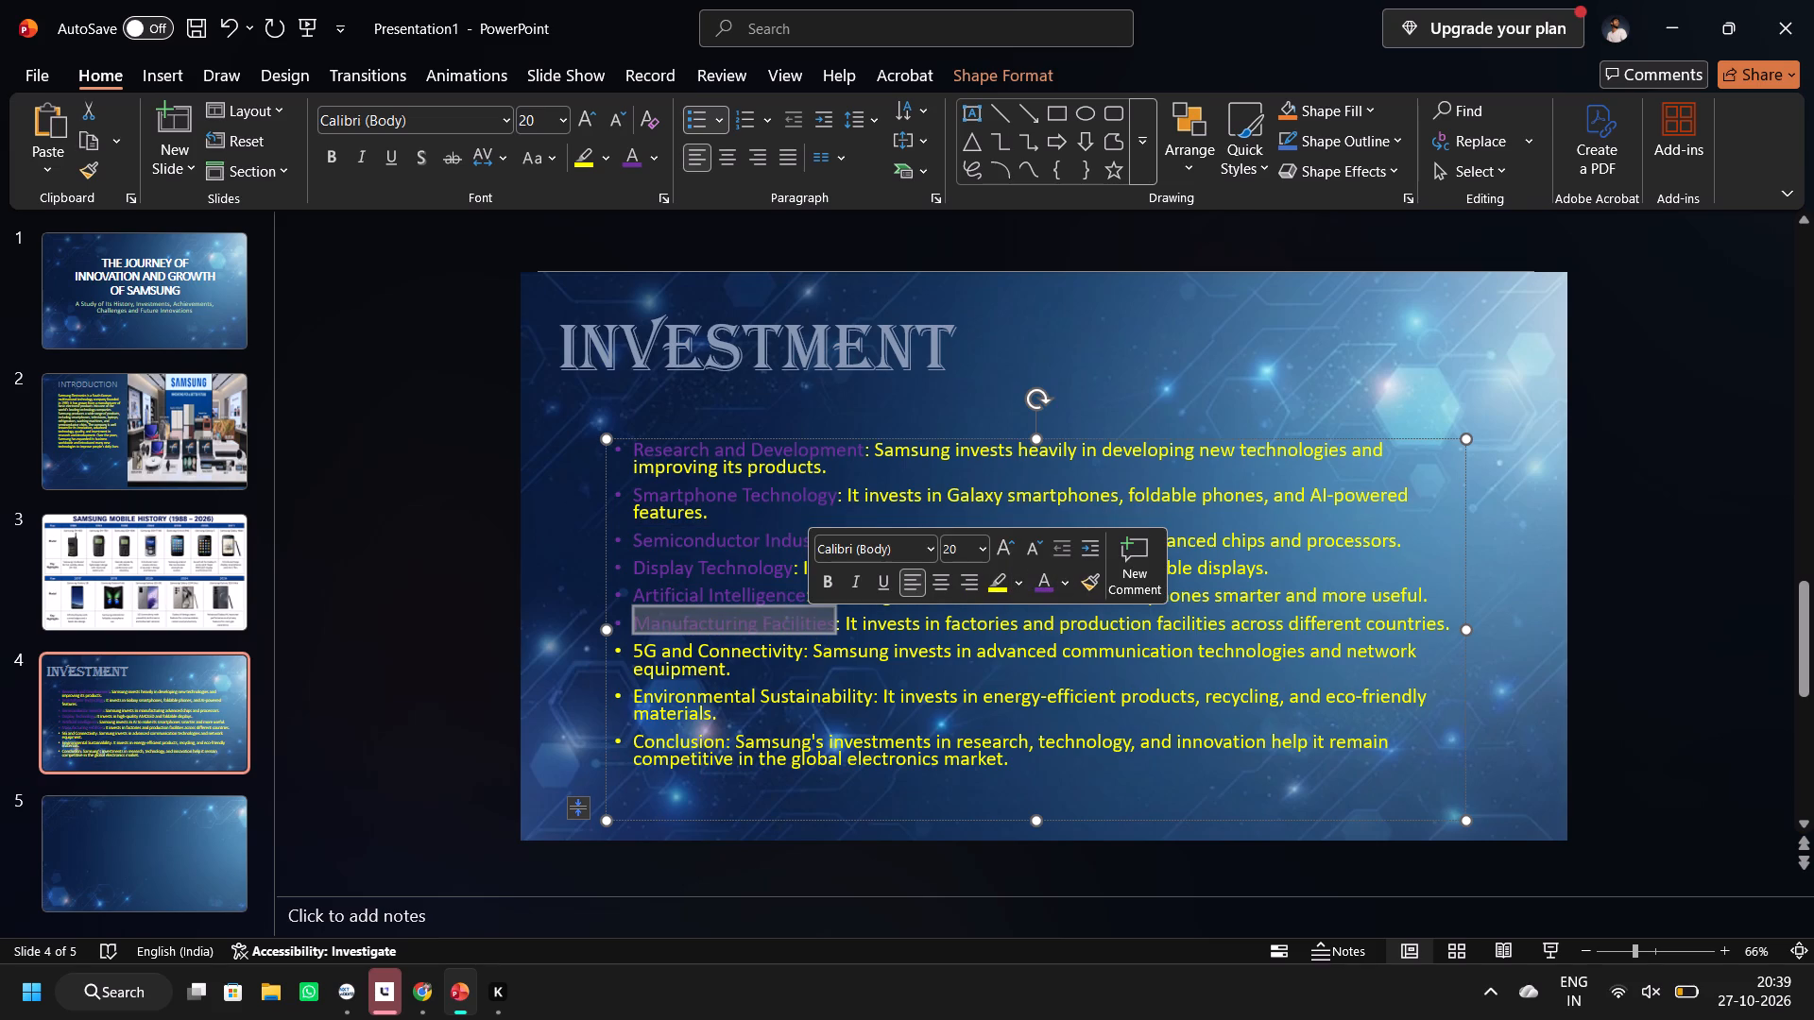
left_click(631, 648)
left_click_drag(631, 648, 750, 665)
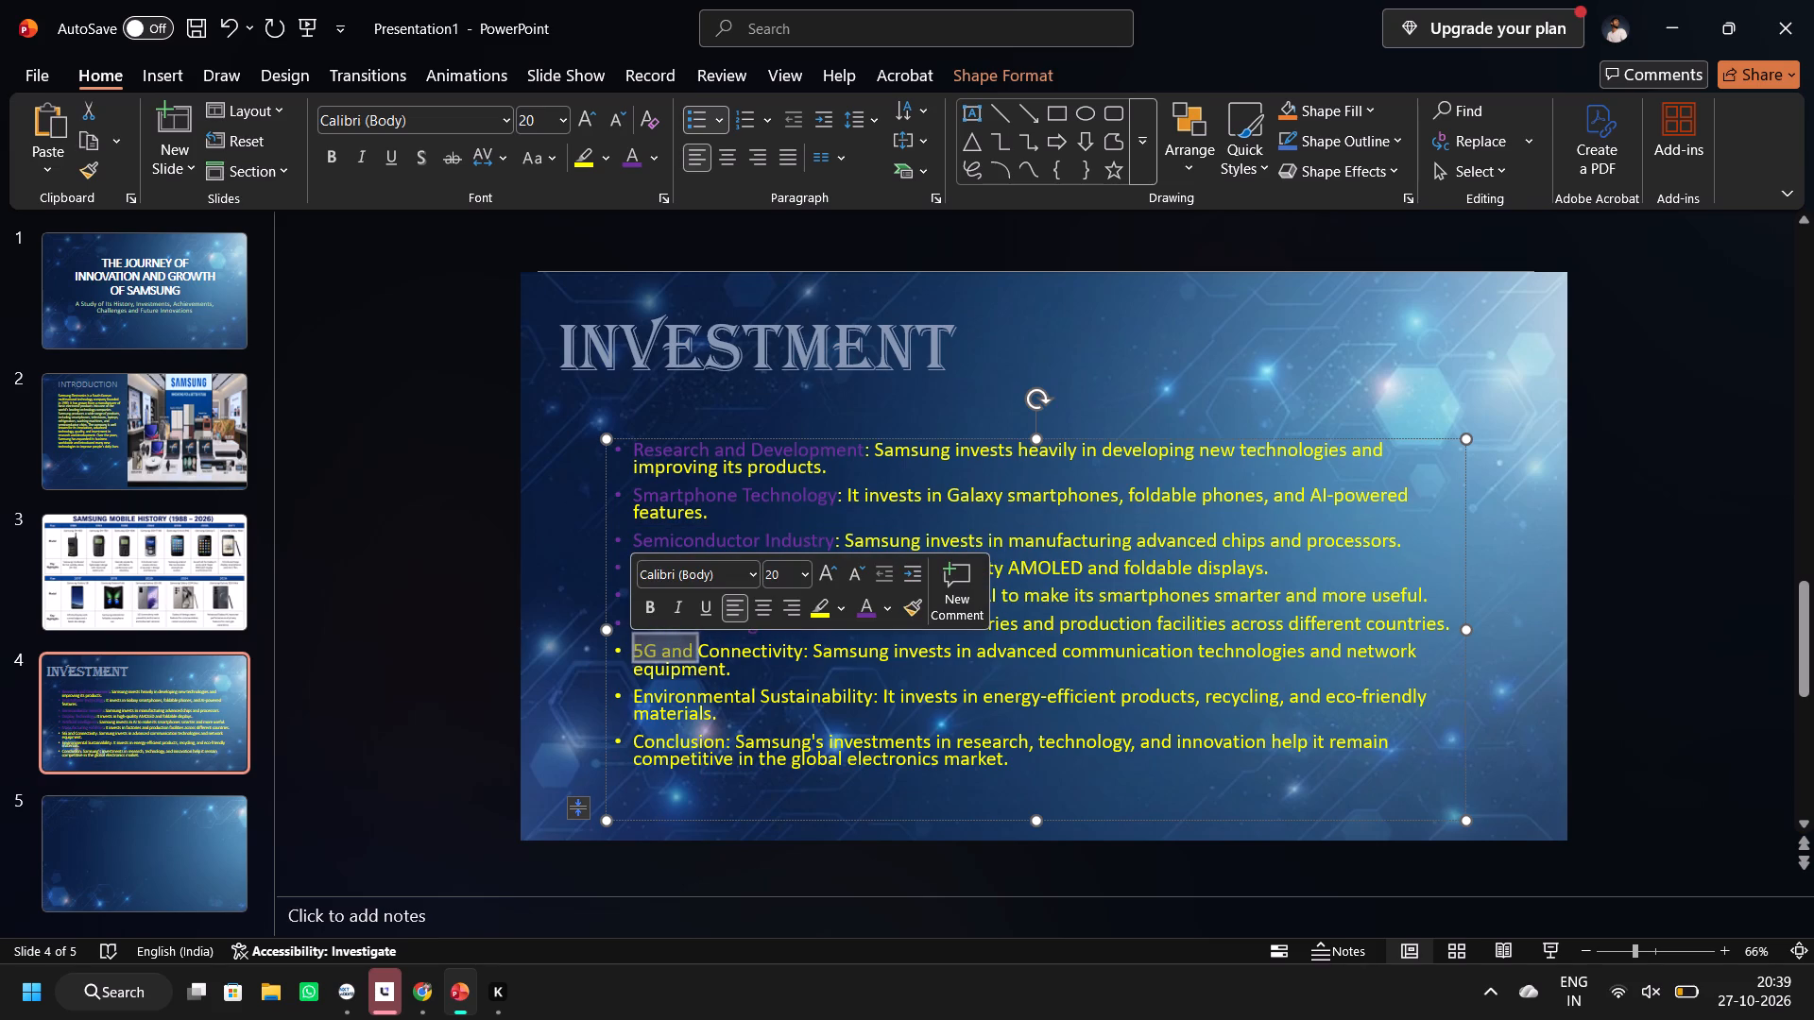
left_click_drag(750, 665, 795, 657)
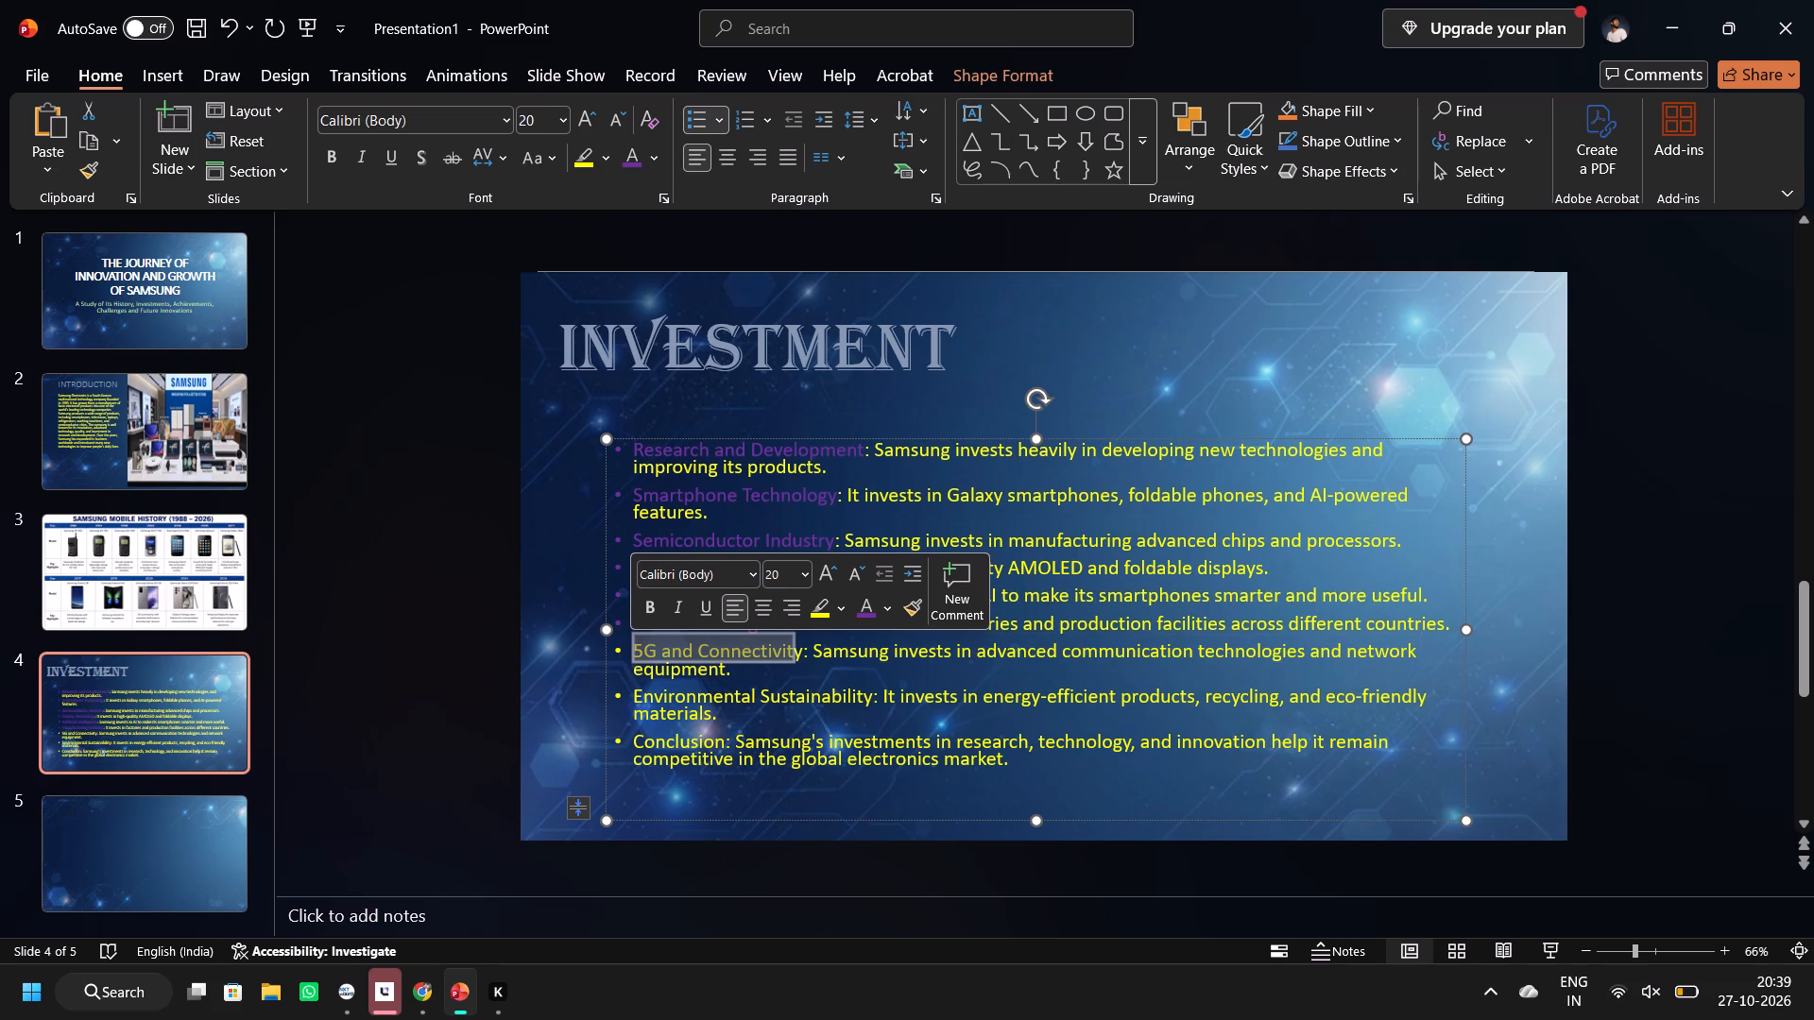
left_click_drag(795, 657, 801, 656)
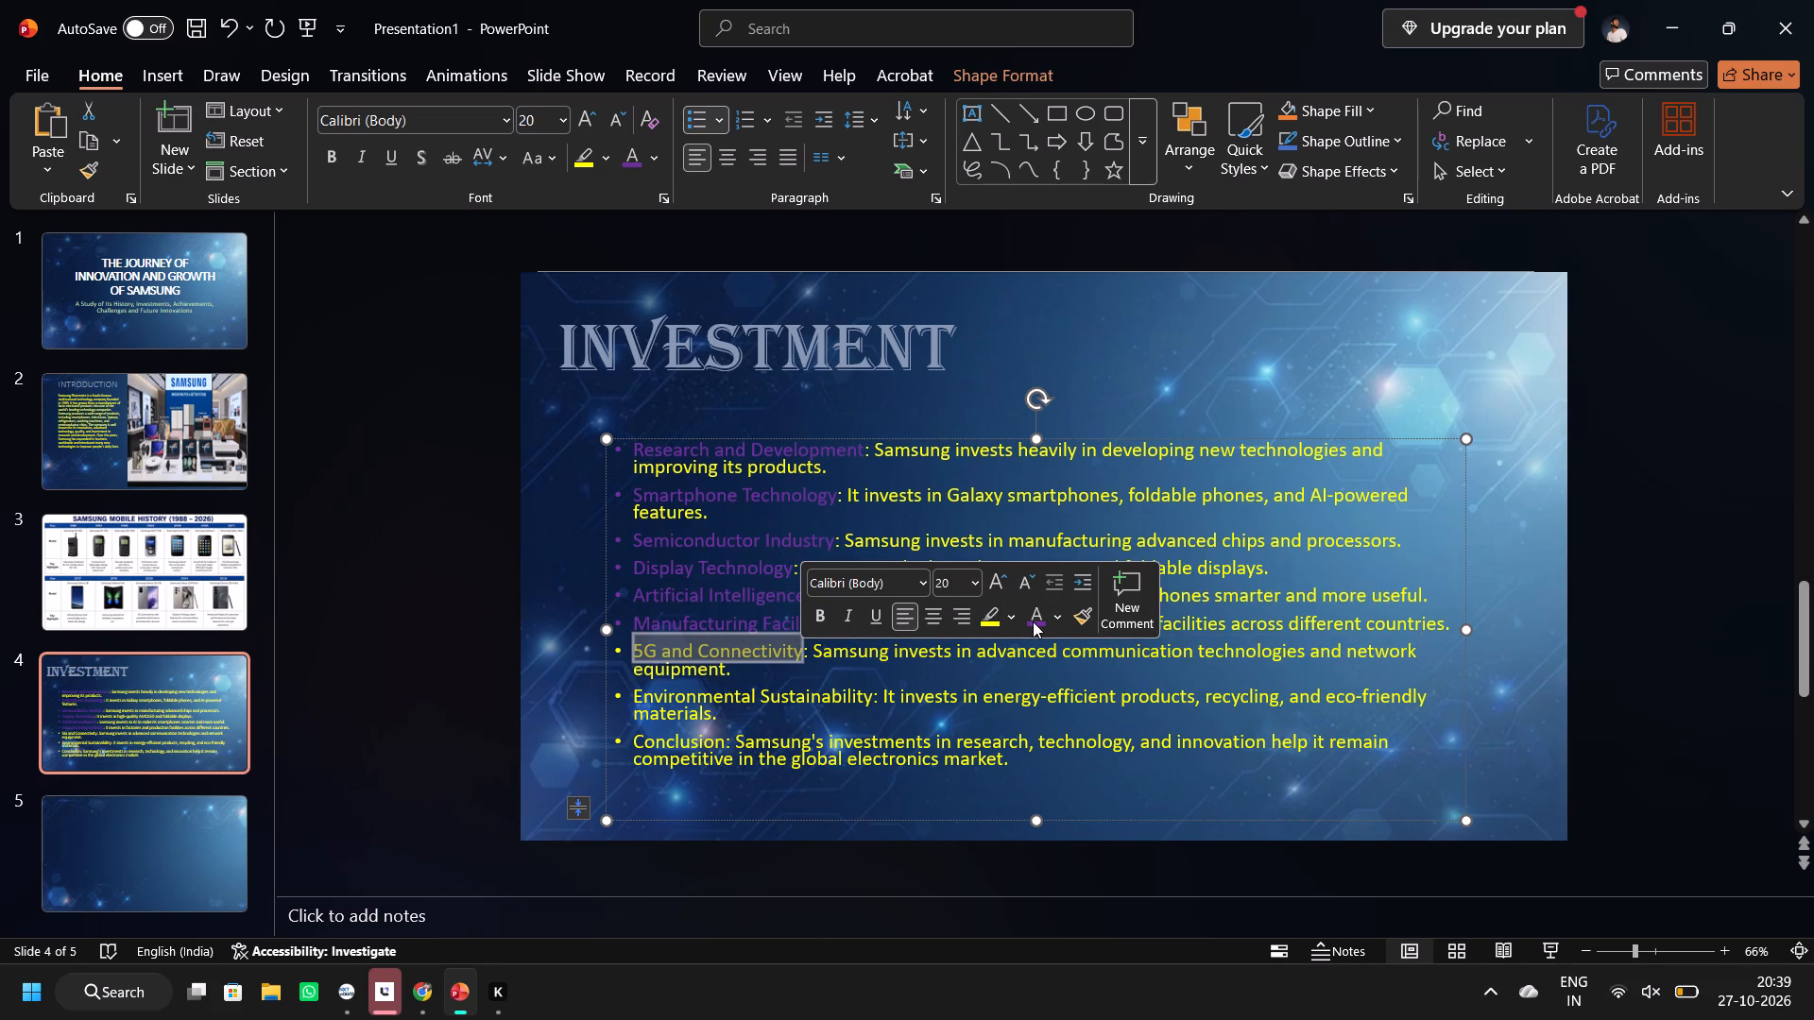
left_click(1033, 621)
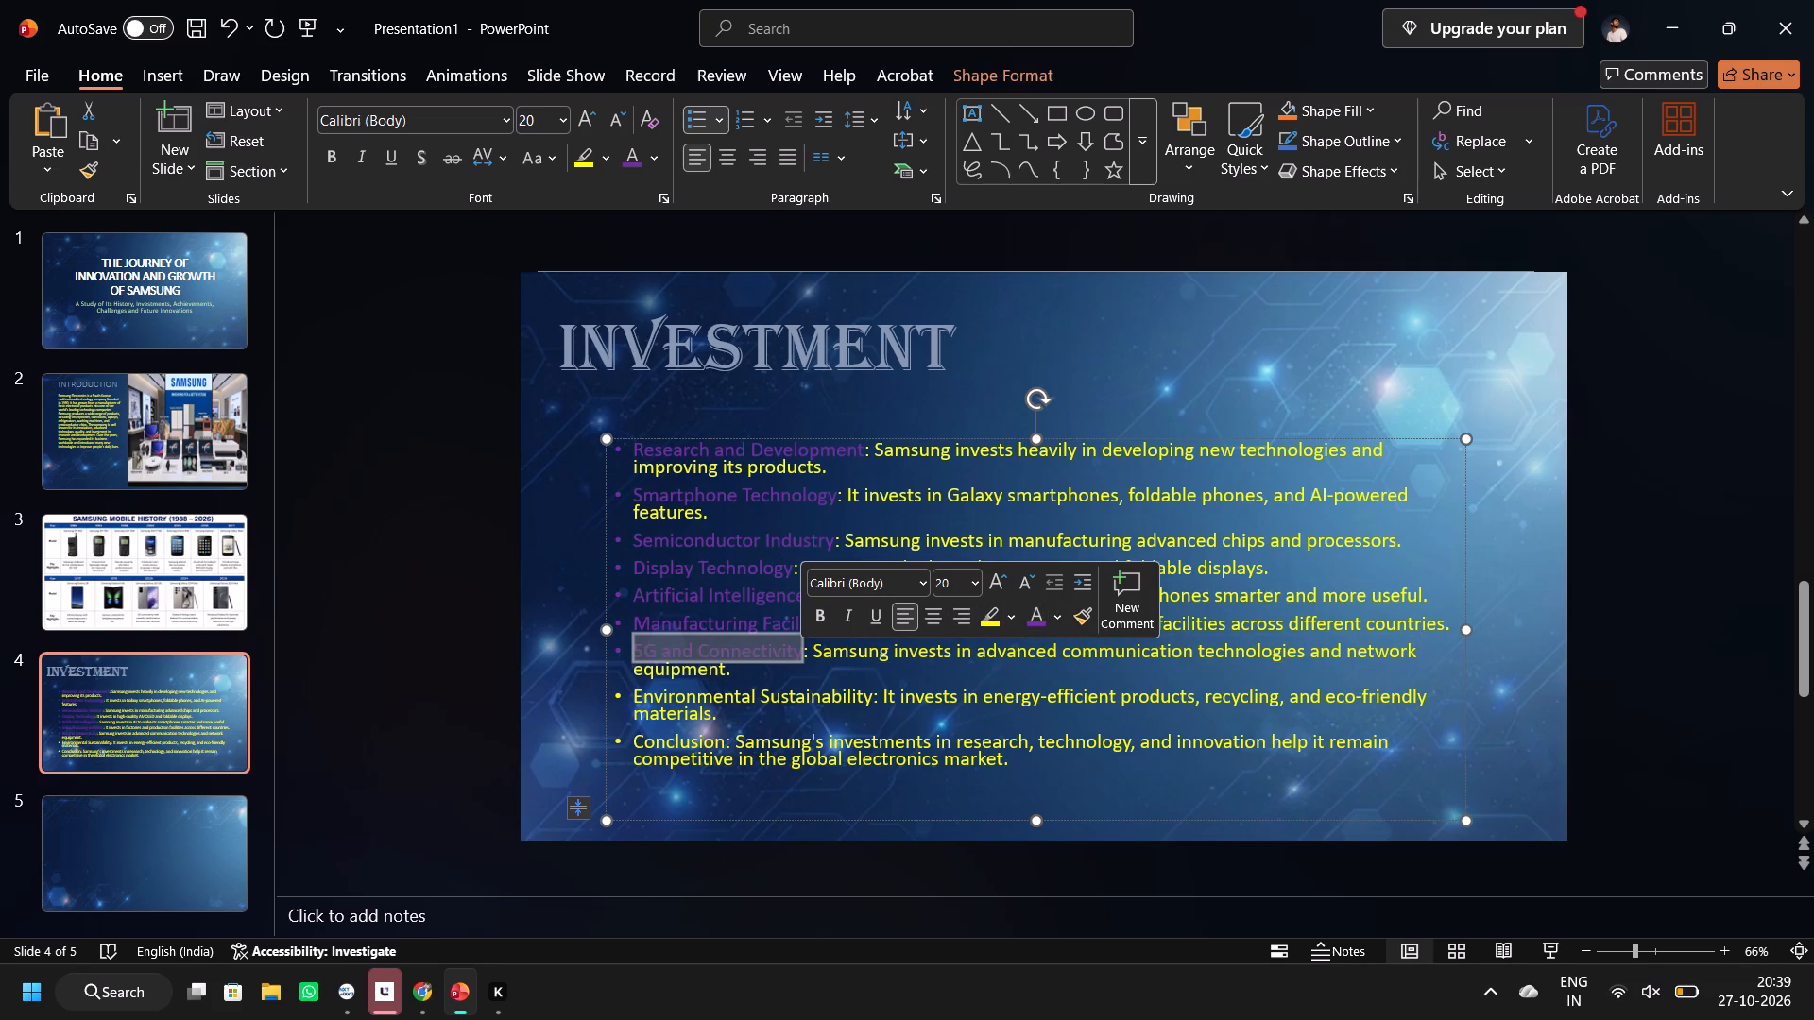
Apply the purple font colour to the bullet labels "Environmental Sustainability" and "Conclusion".
left_click(634, 695)
left_click_drag(634, 695, 832, 693)
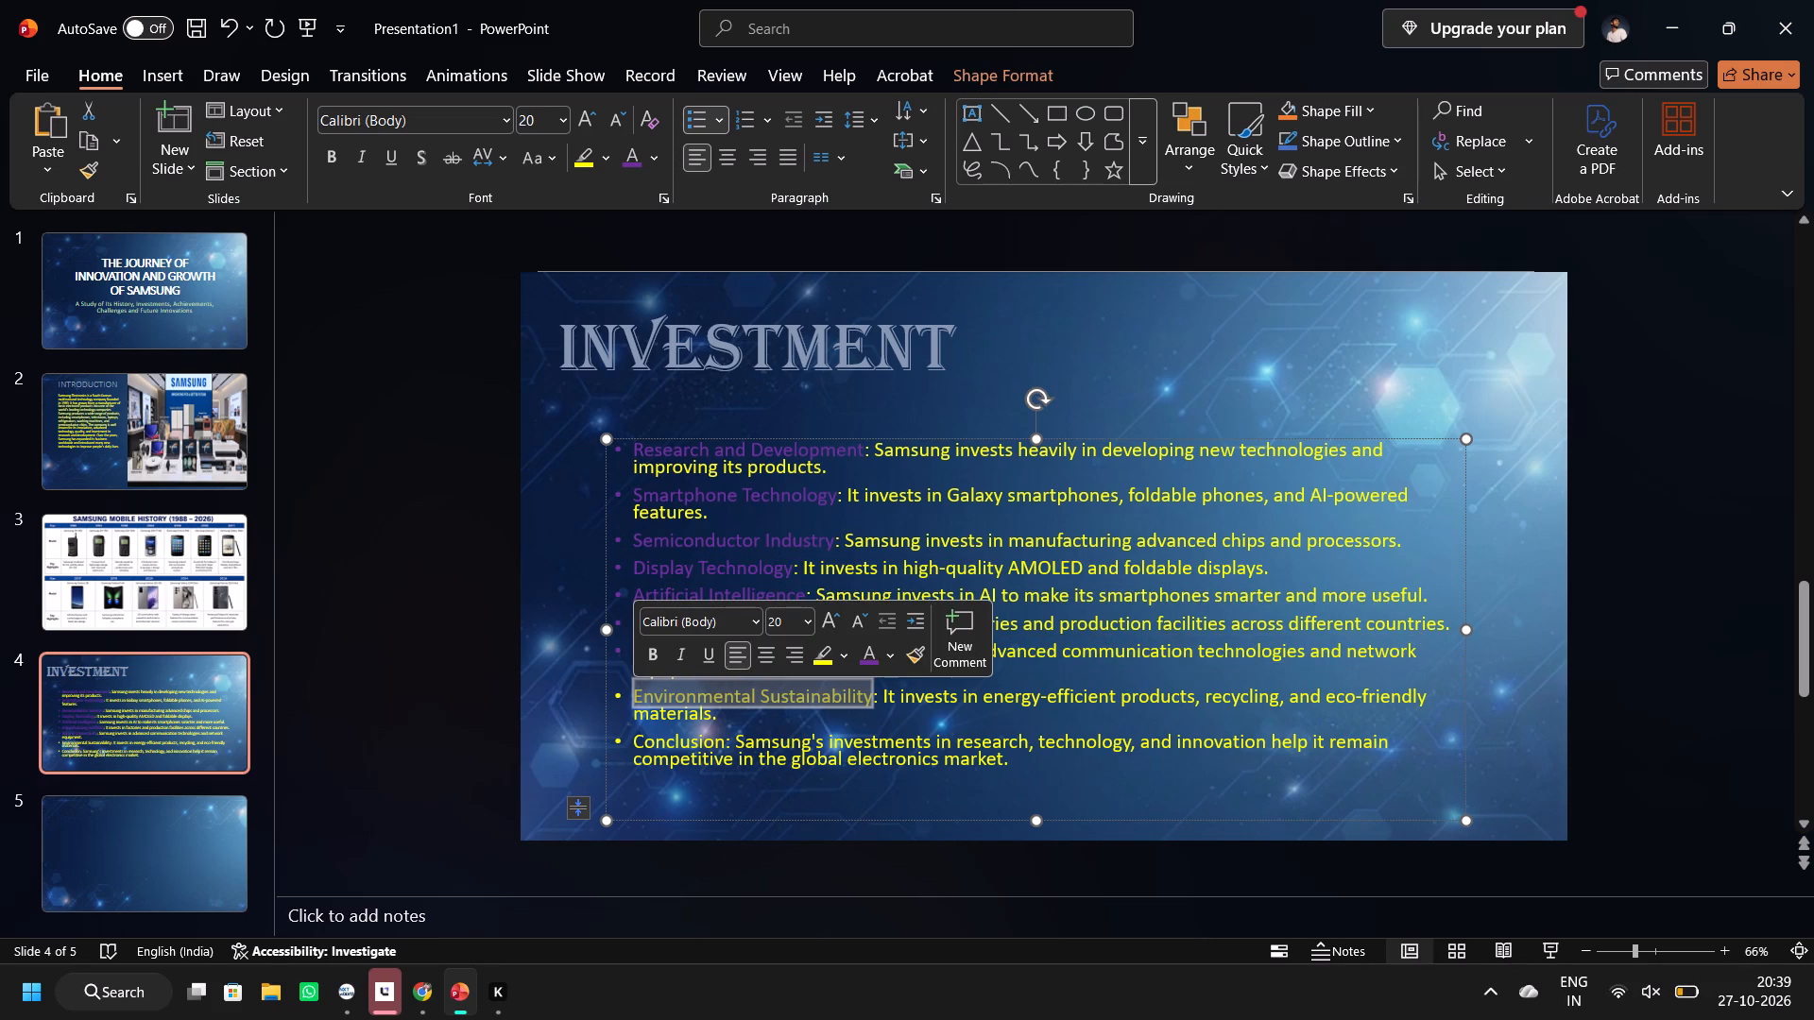
left_click_drag(832, 693, 847, 693)
left_click(1076, 658)
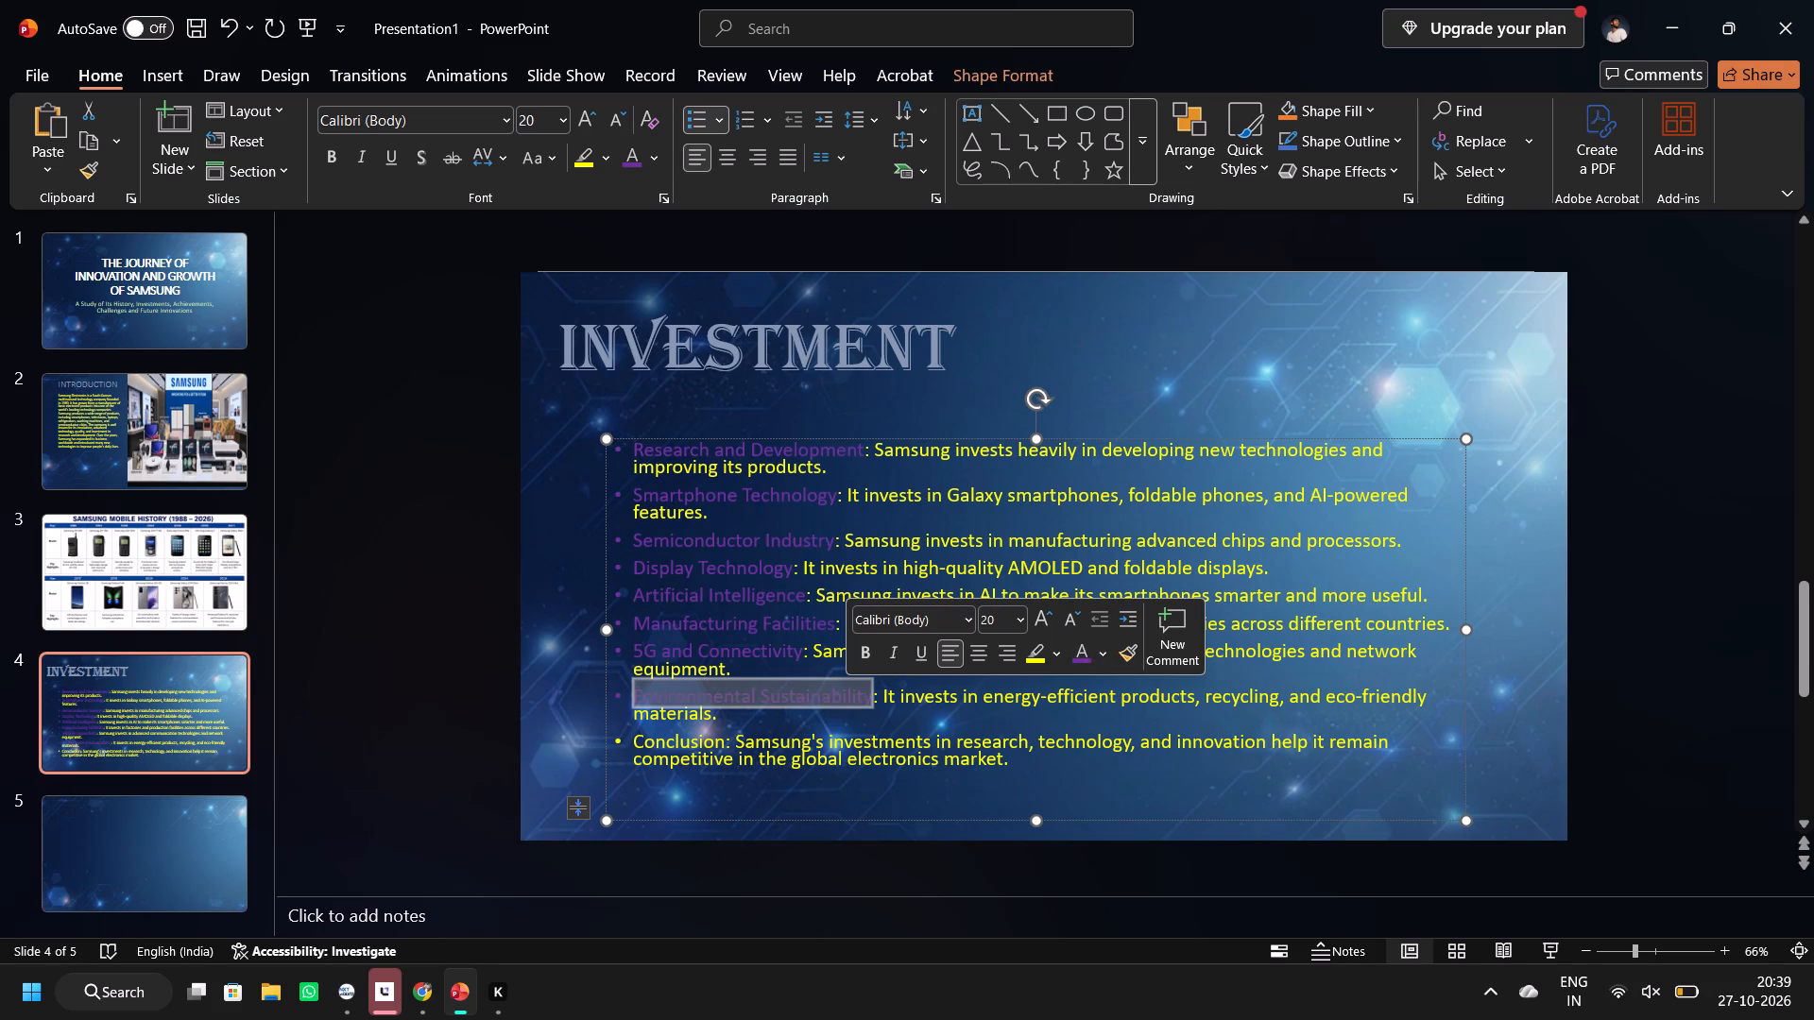
left_click_drag(633, 739, 707, 748)
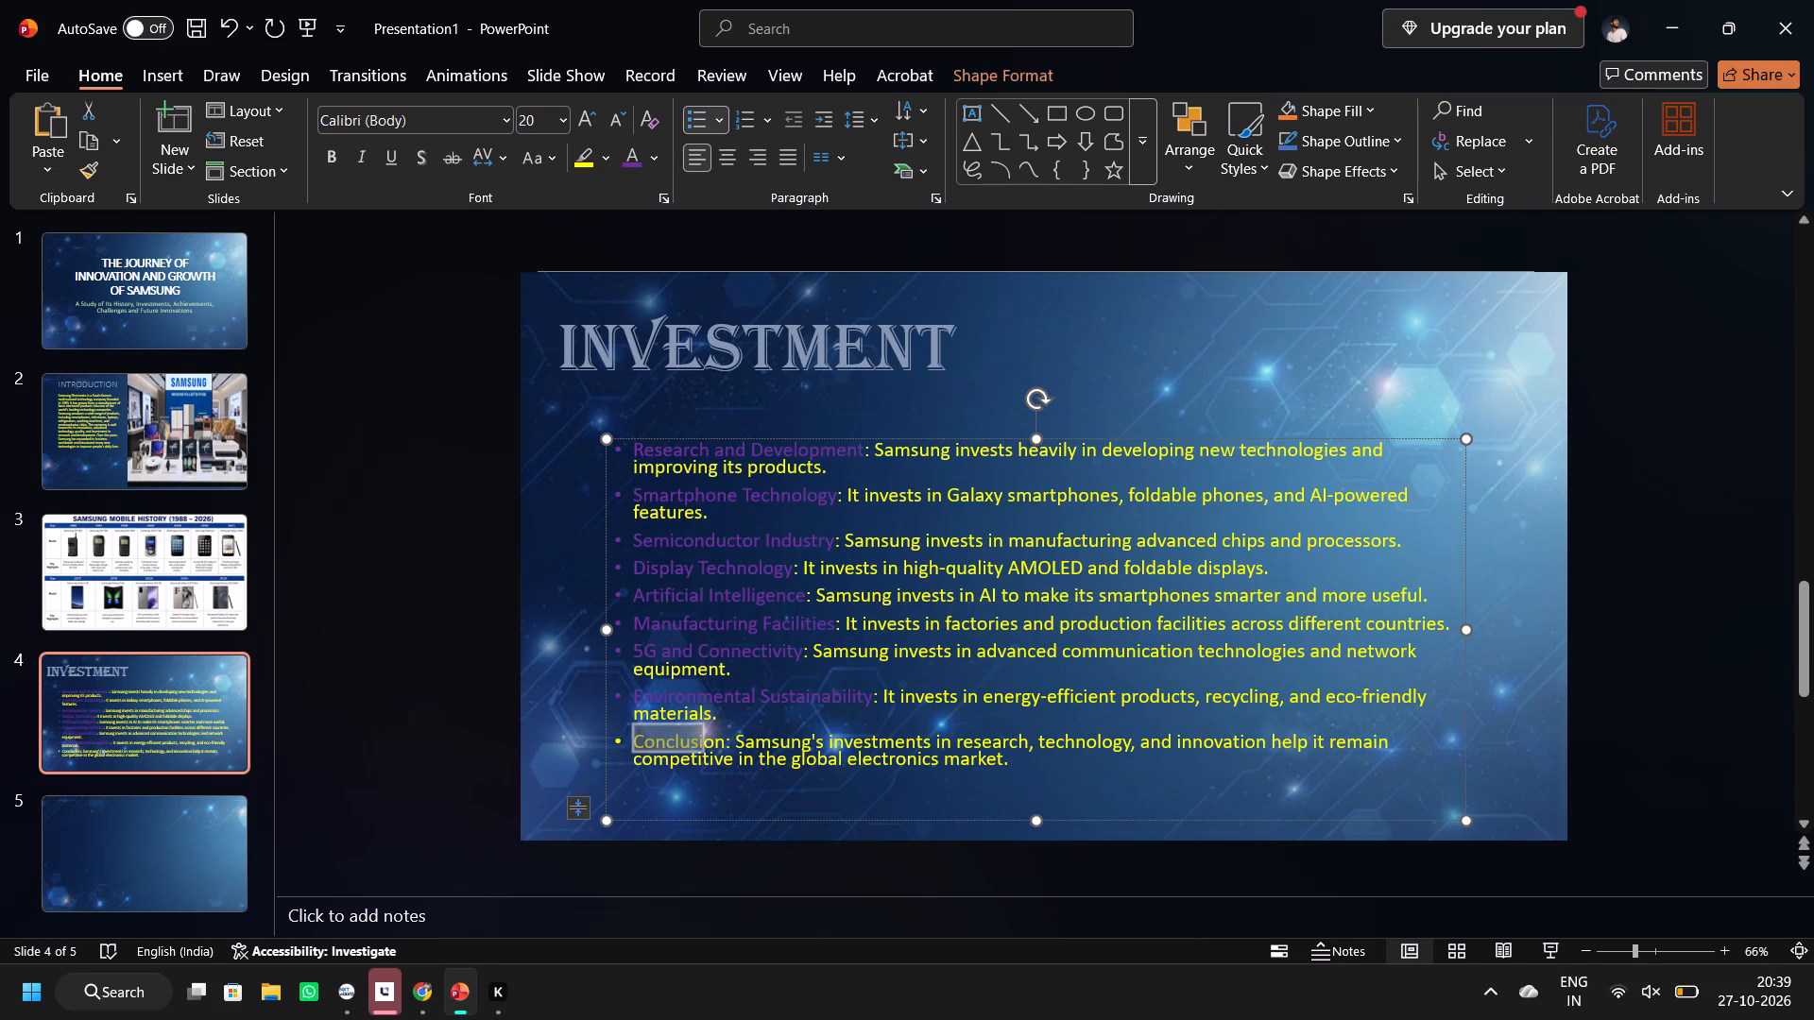
left_click_drag(707, 748, 722, 749)
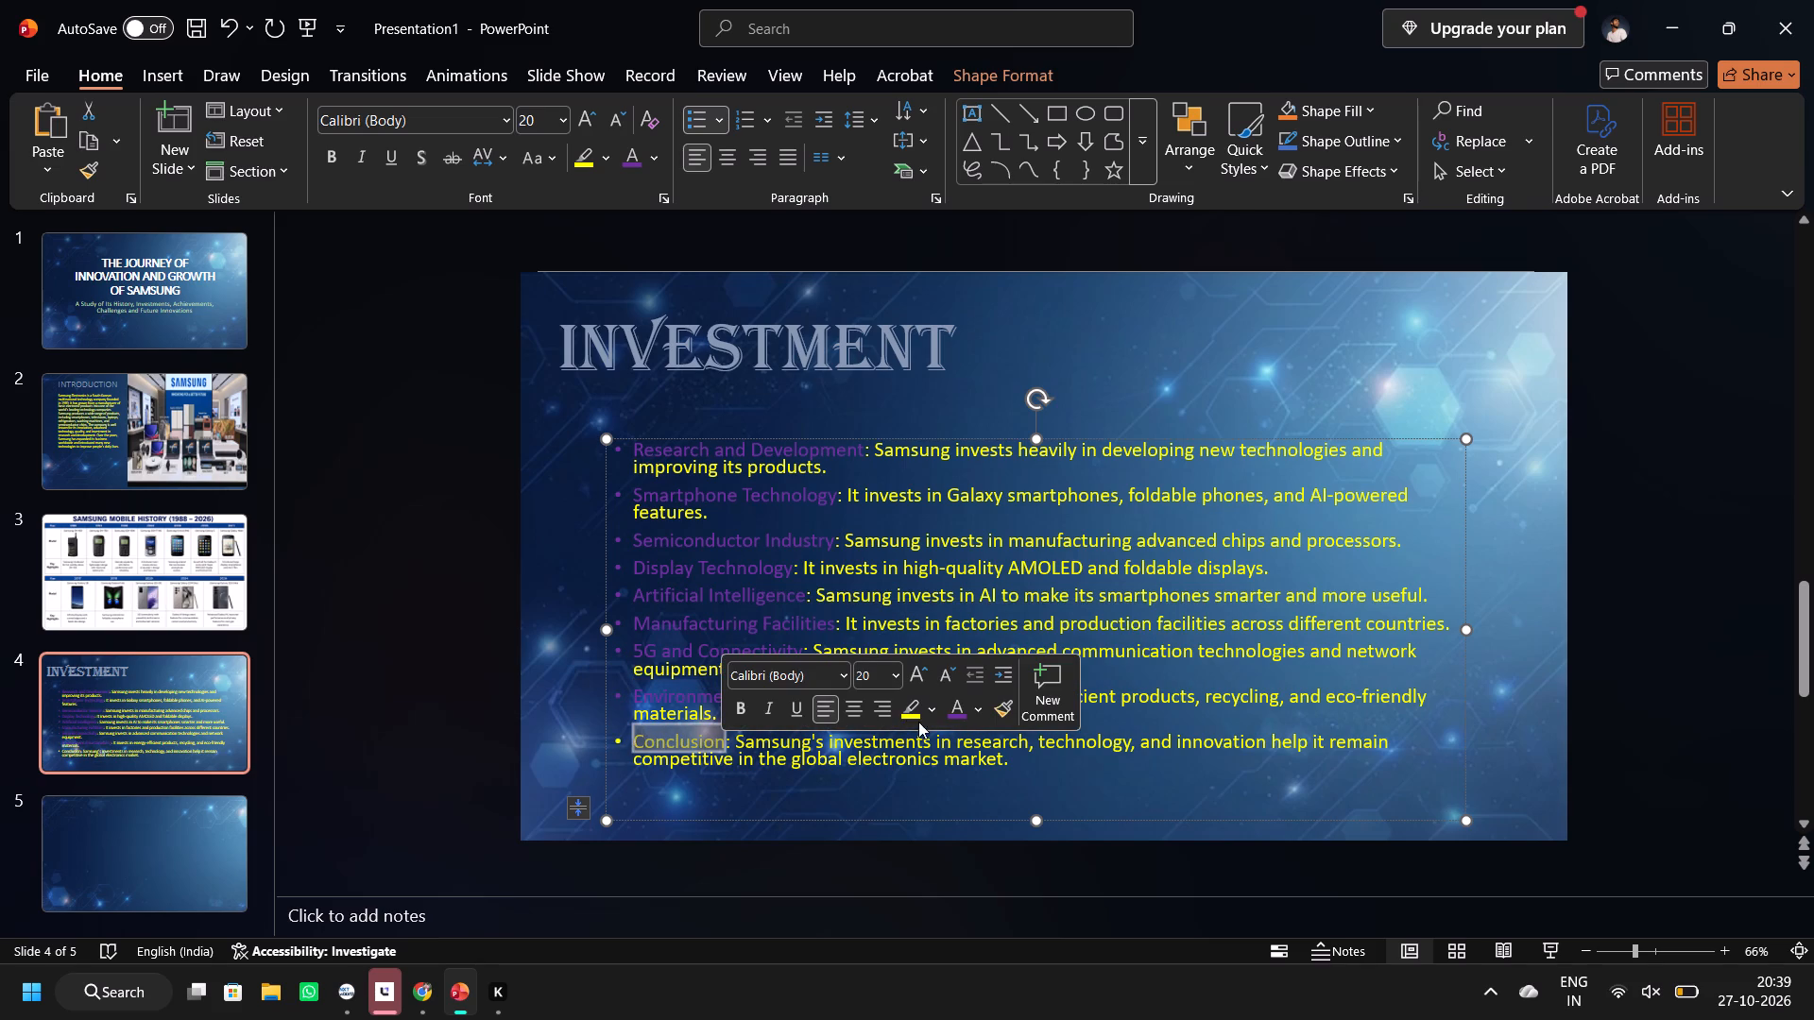
left_click(961, 718)
left_click(1146, 774)
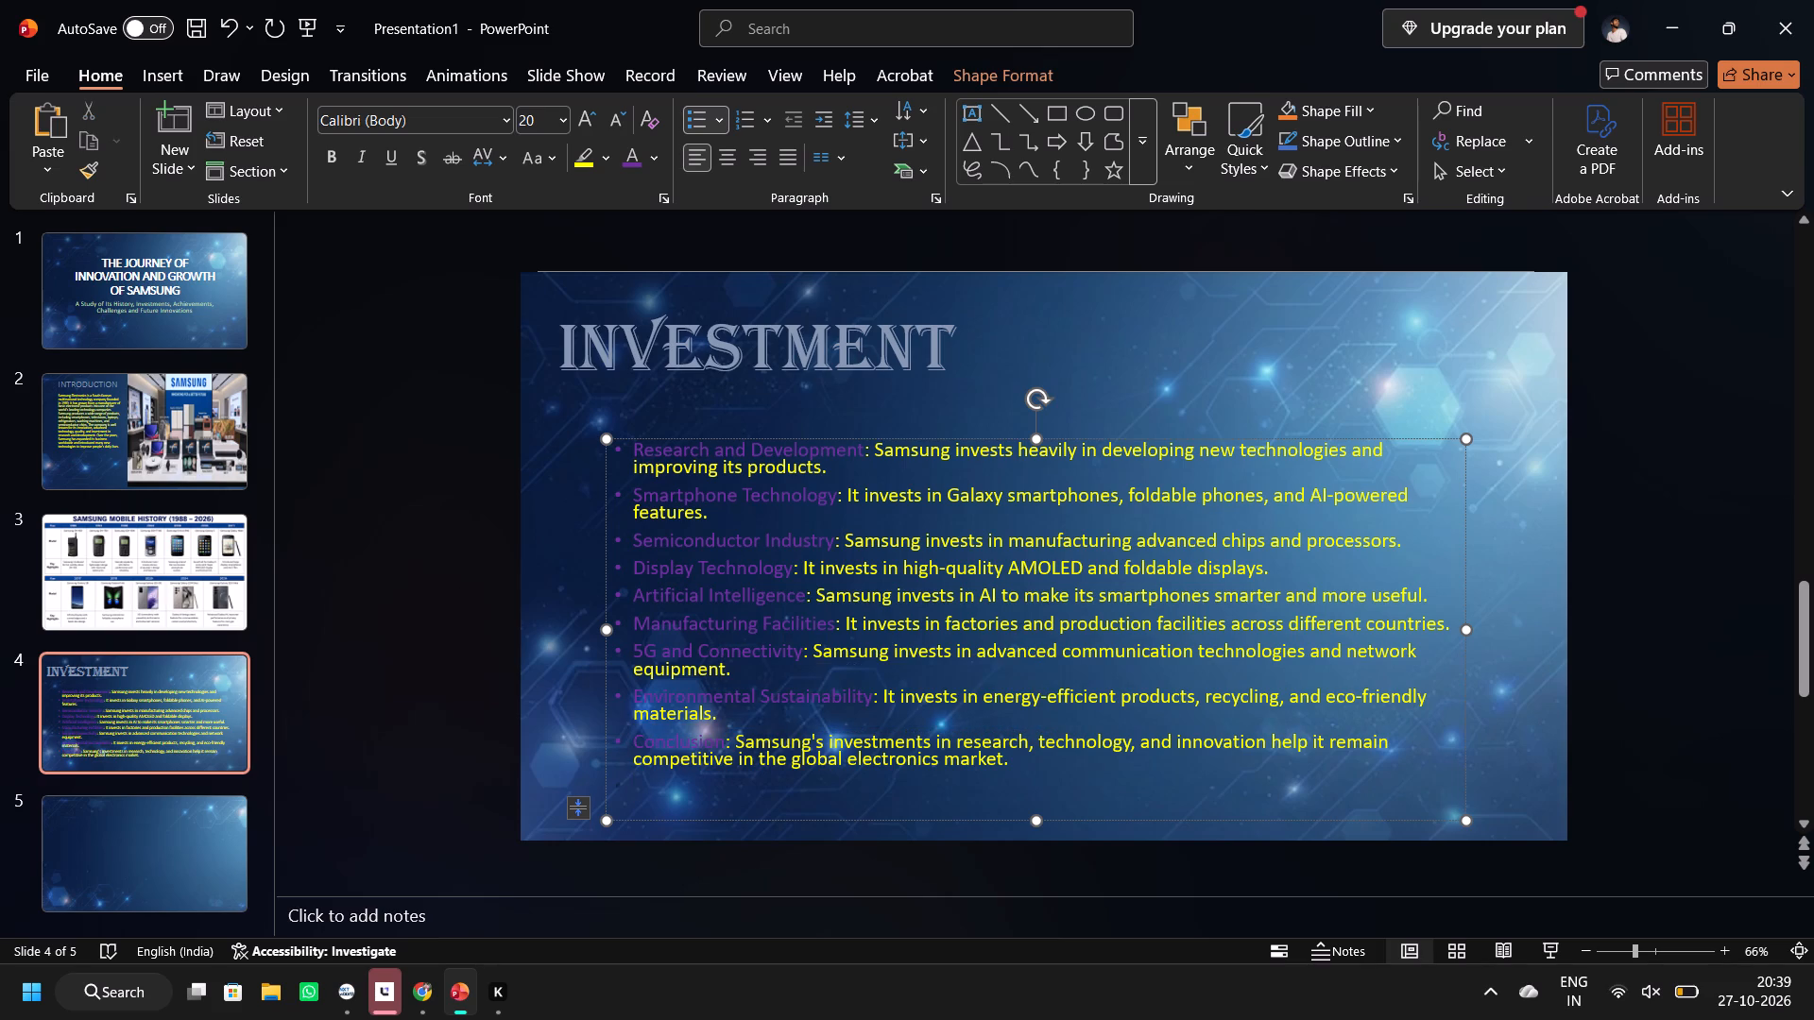
Extend the top edge of the Investment slide's bullet text box upward so the list starts closer to the title.
left_click_drag(647, 733, 659, 669)
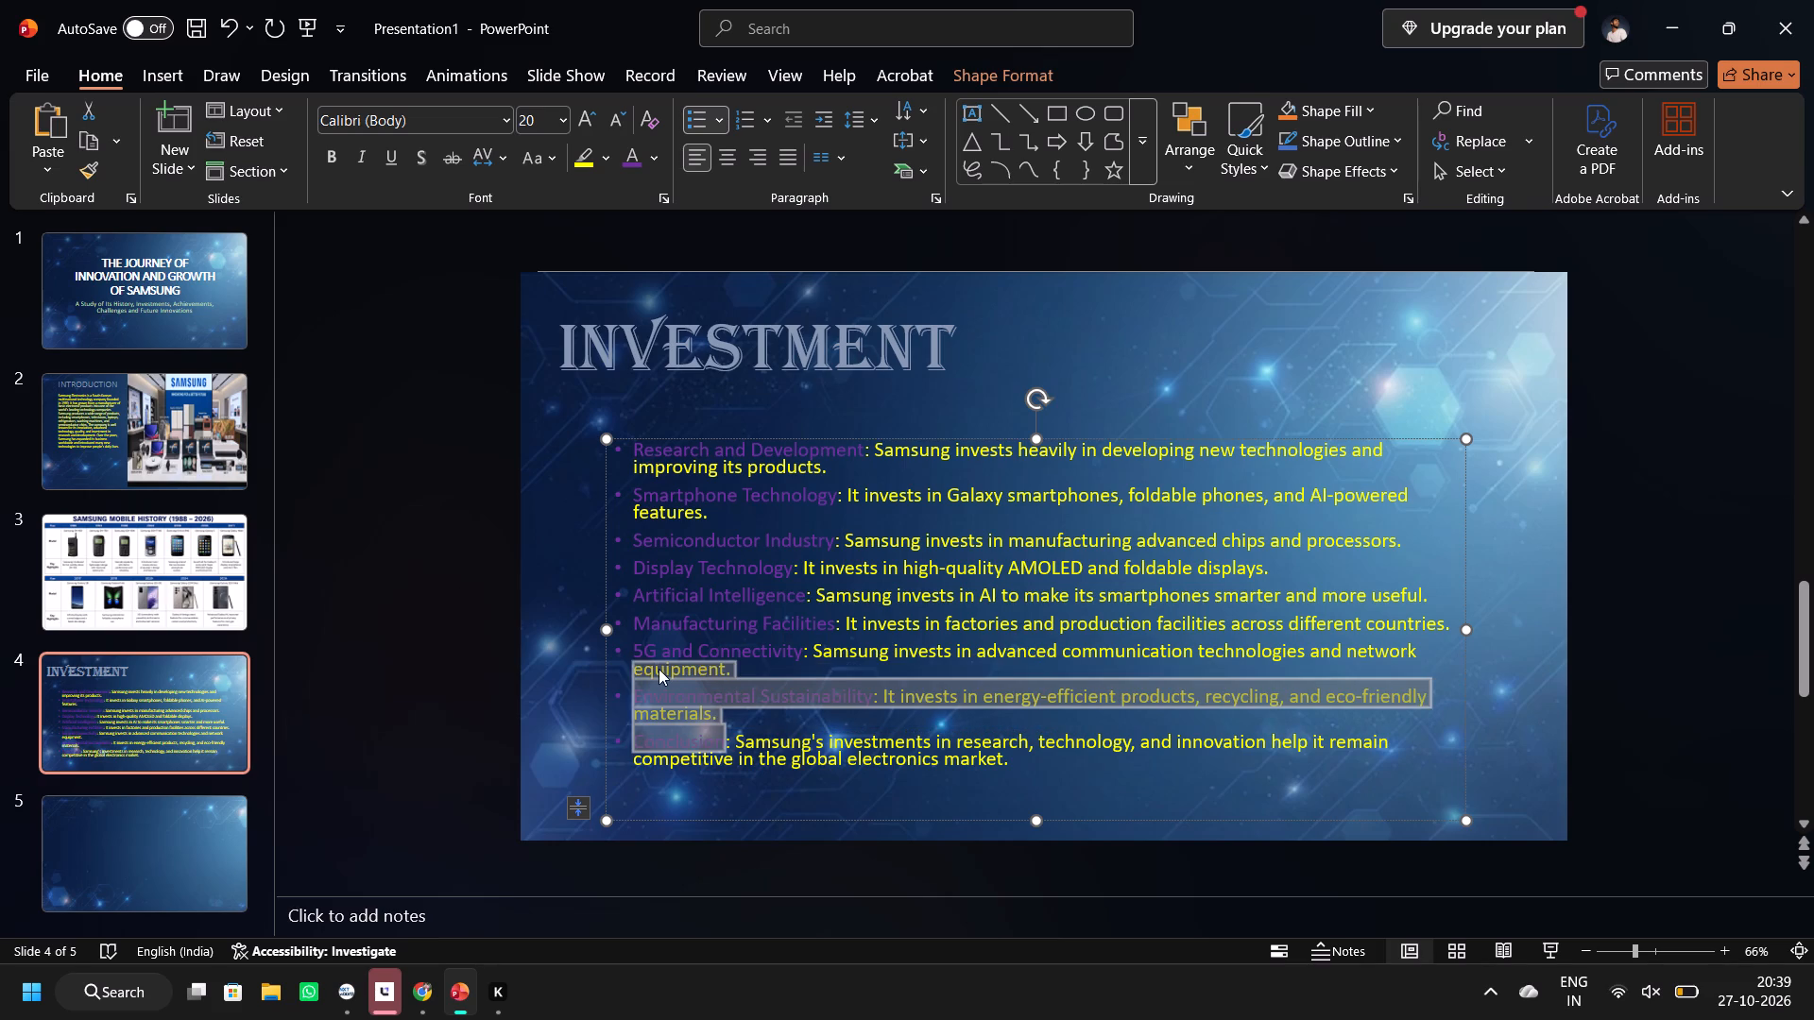
left_click(572, 677)
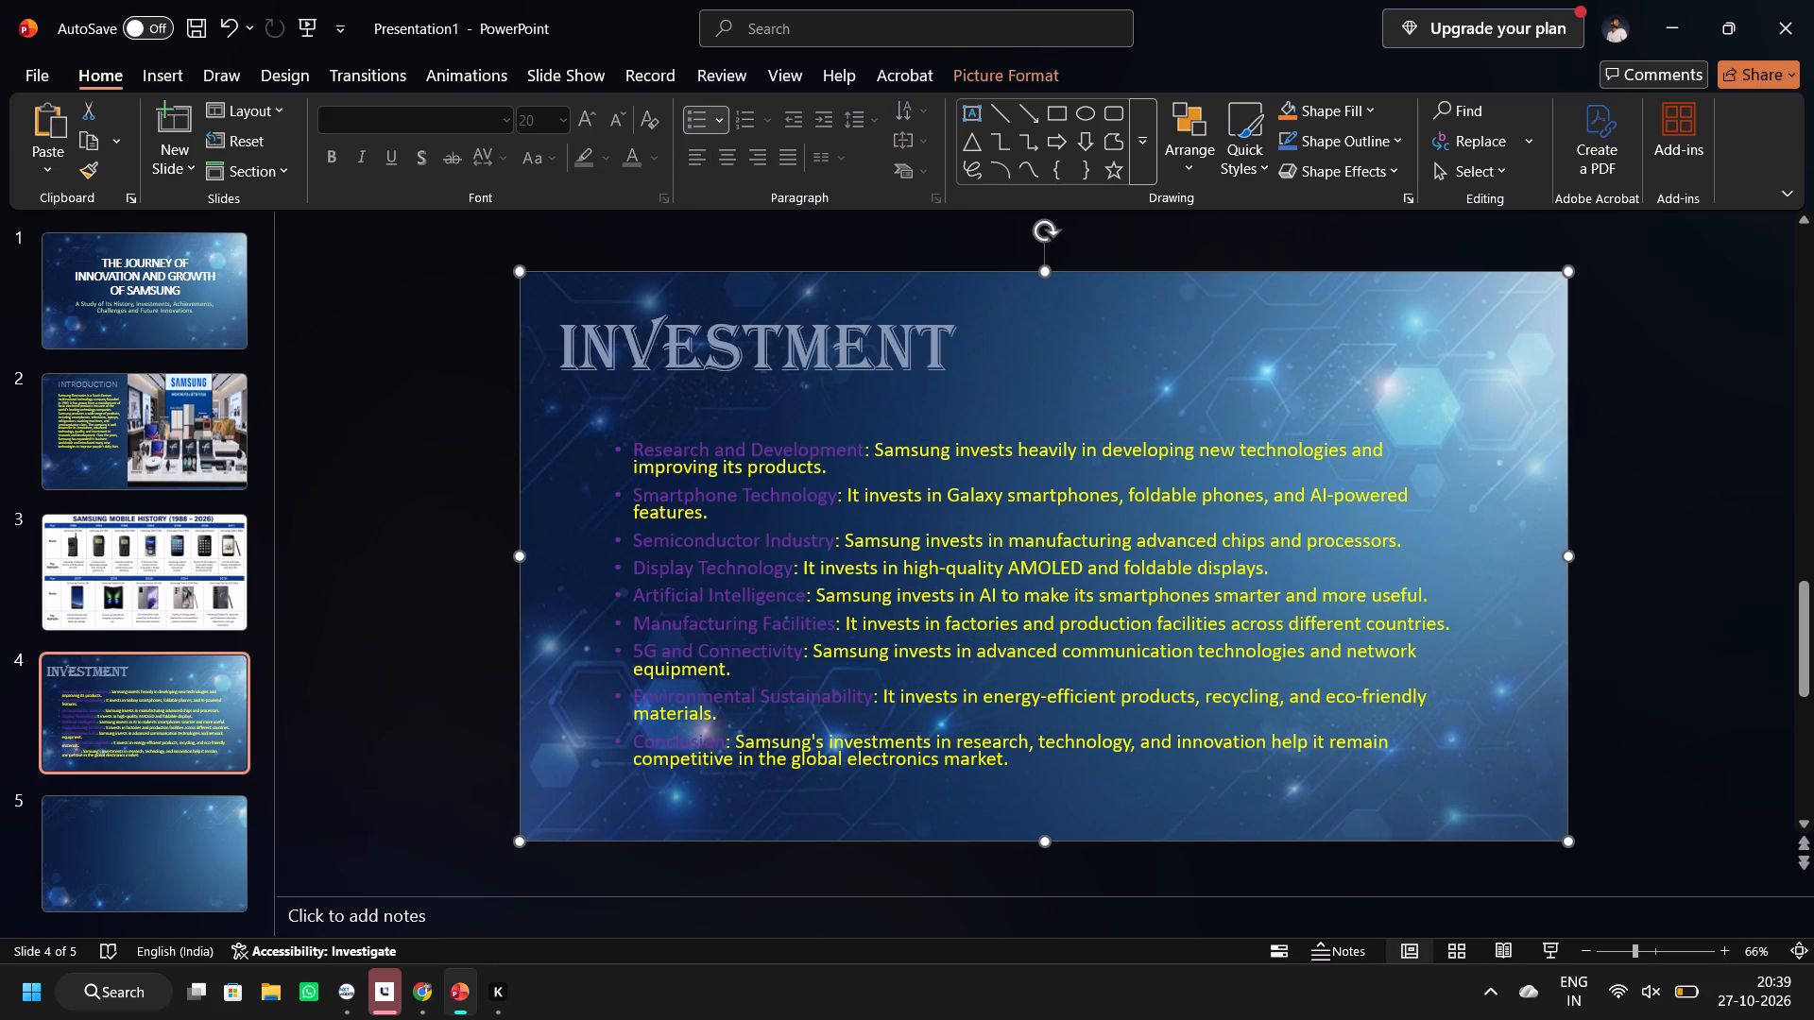
left_click(1080, 581)
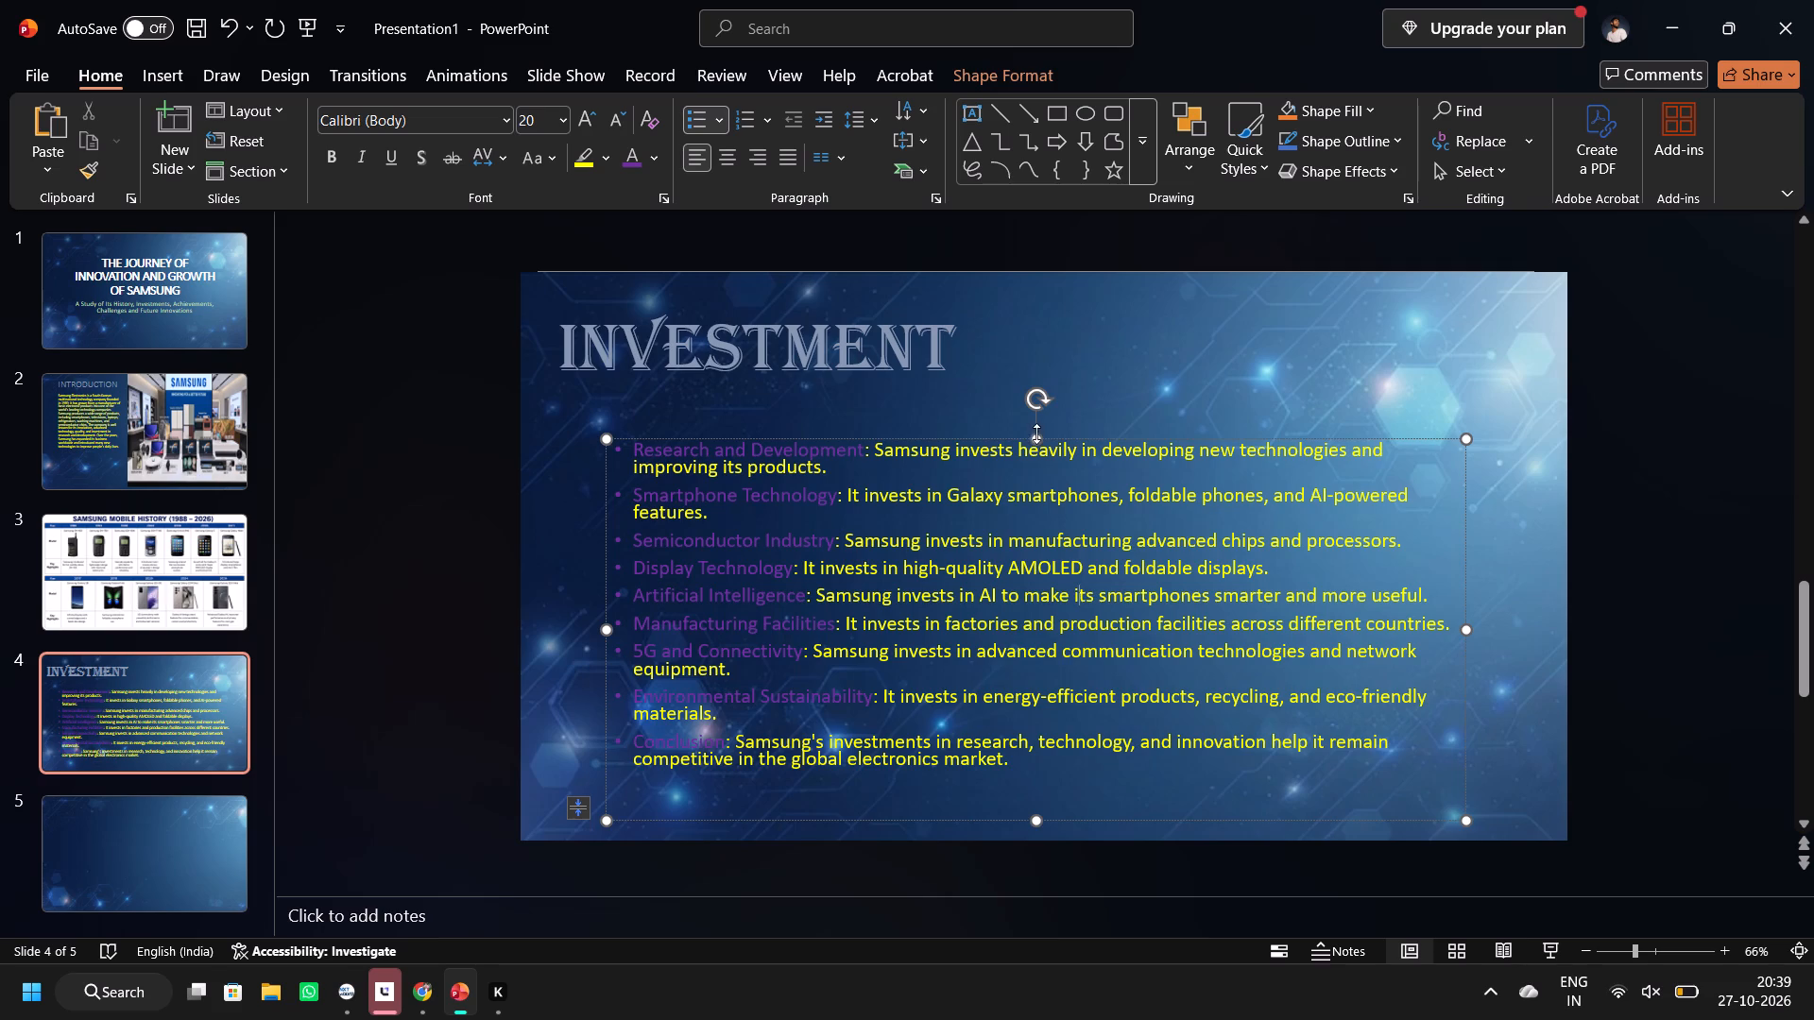
left_click_drag(1036, 433, 1034, 405)
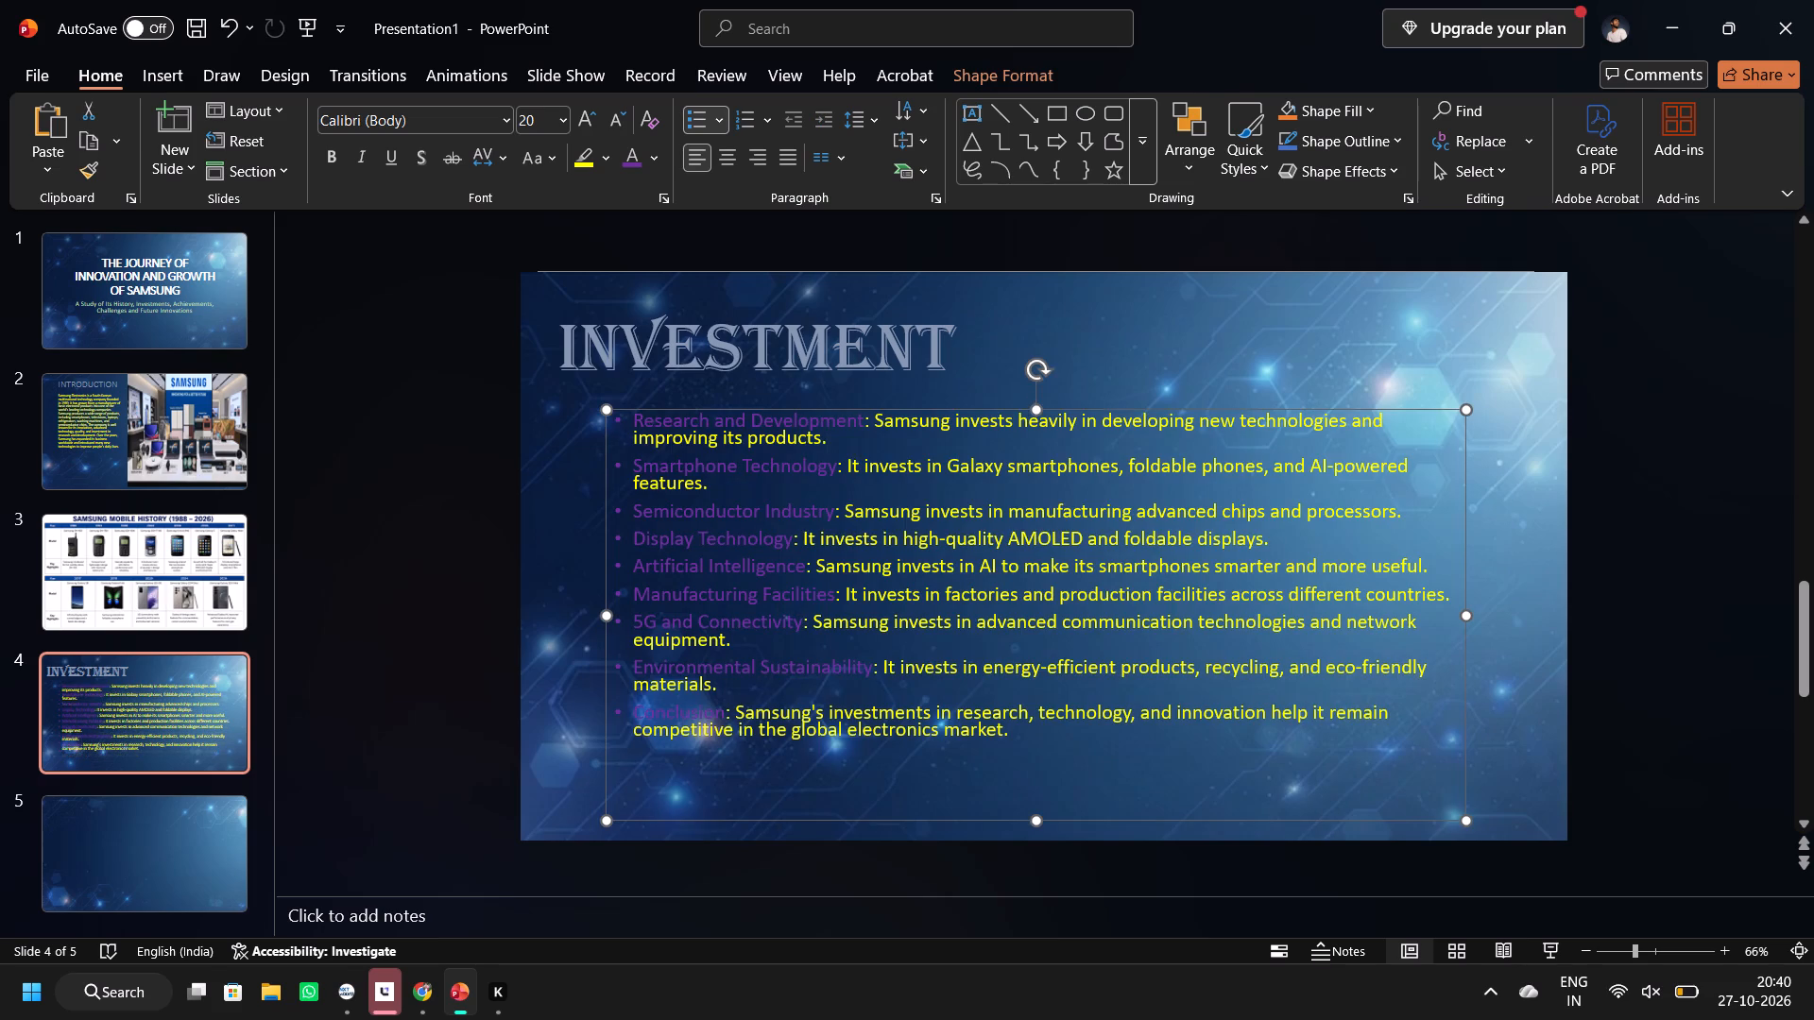
left_click(526, 746)
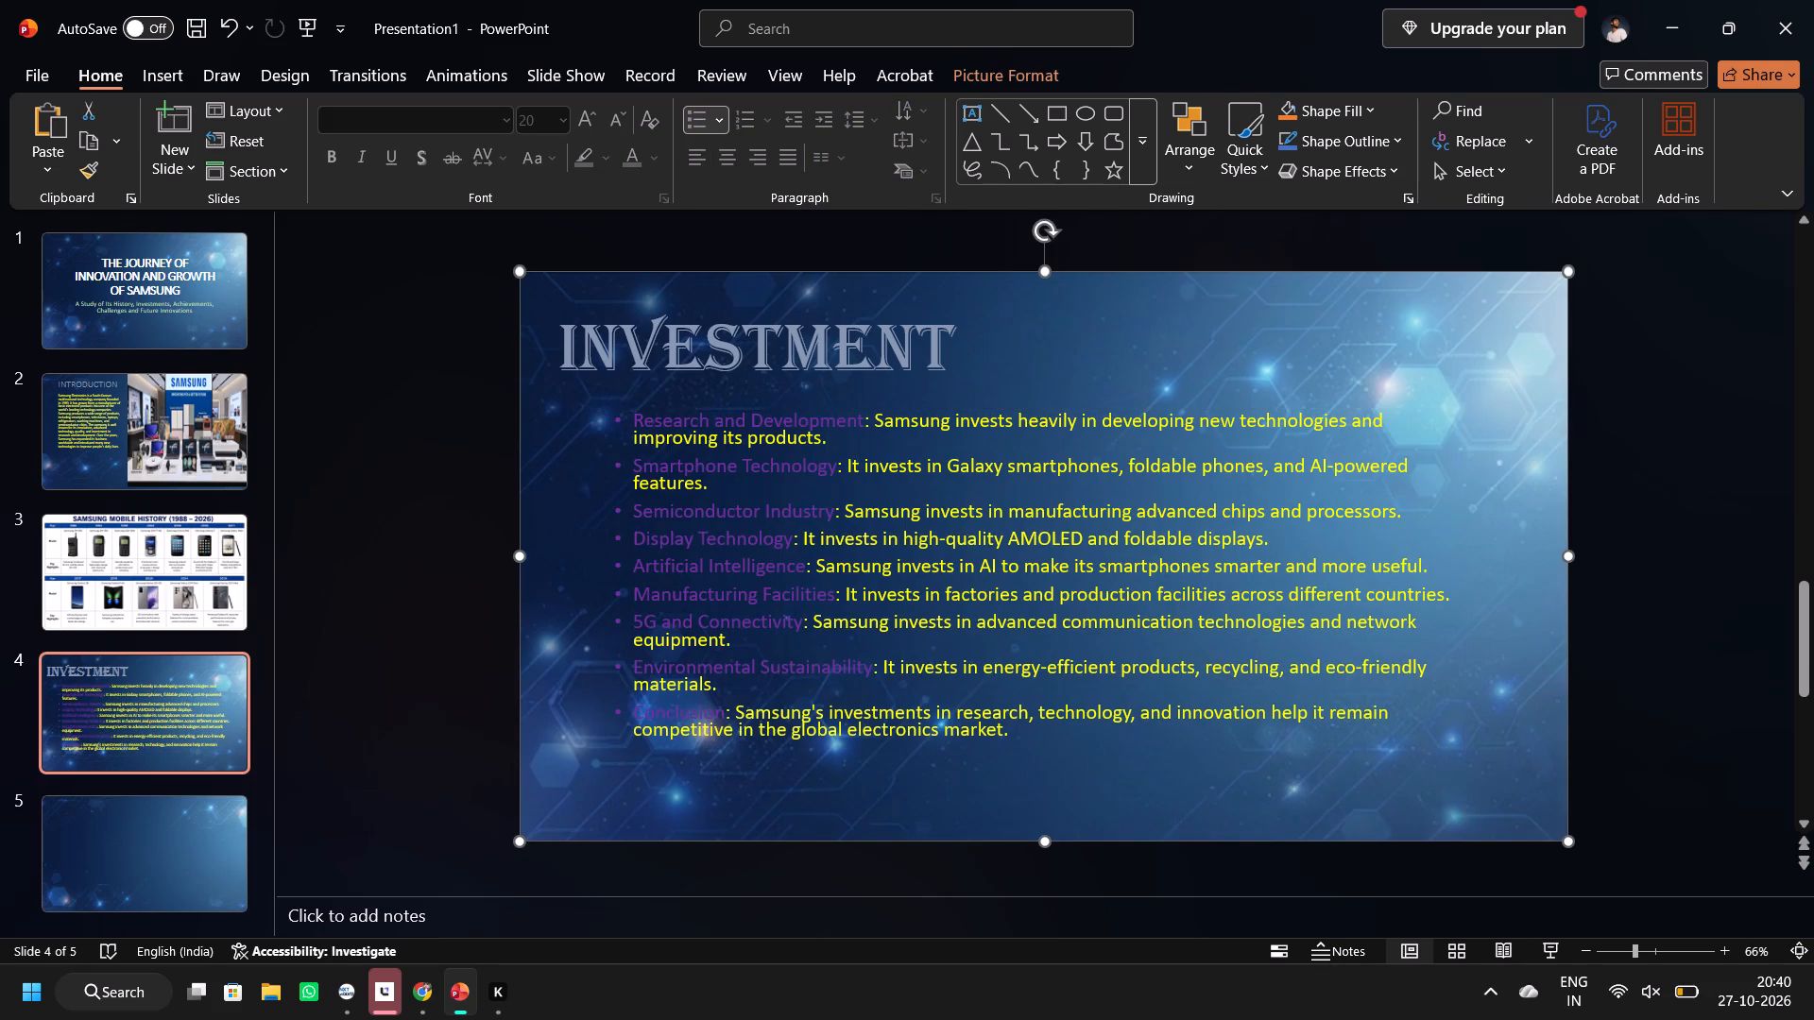
Recolour the bullet label "Conclusion" on the Investment slide in the standard light green.
left_click(634, 713)
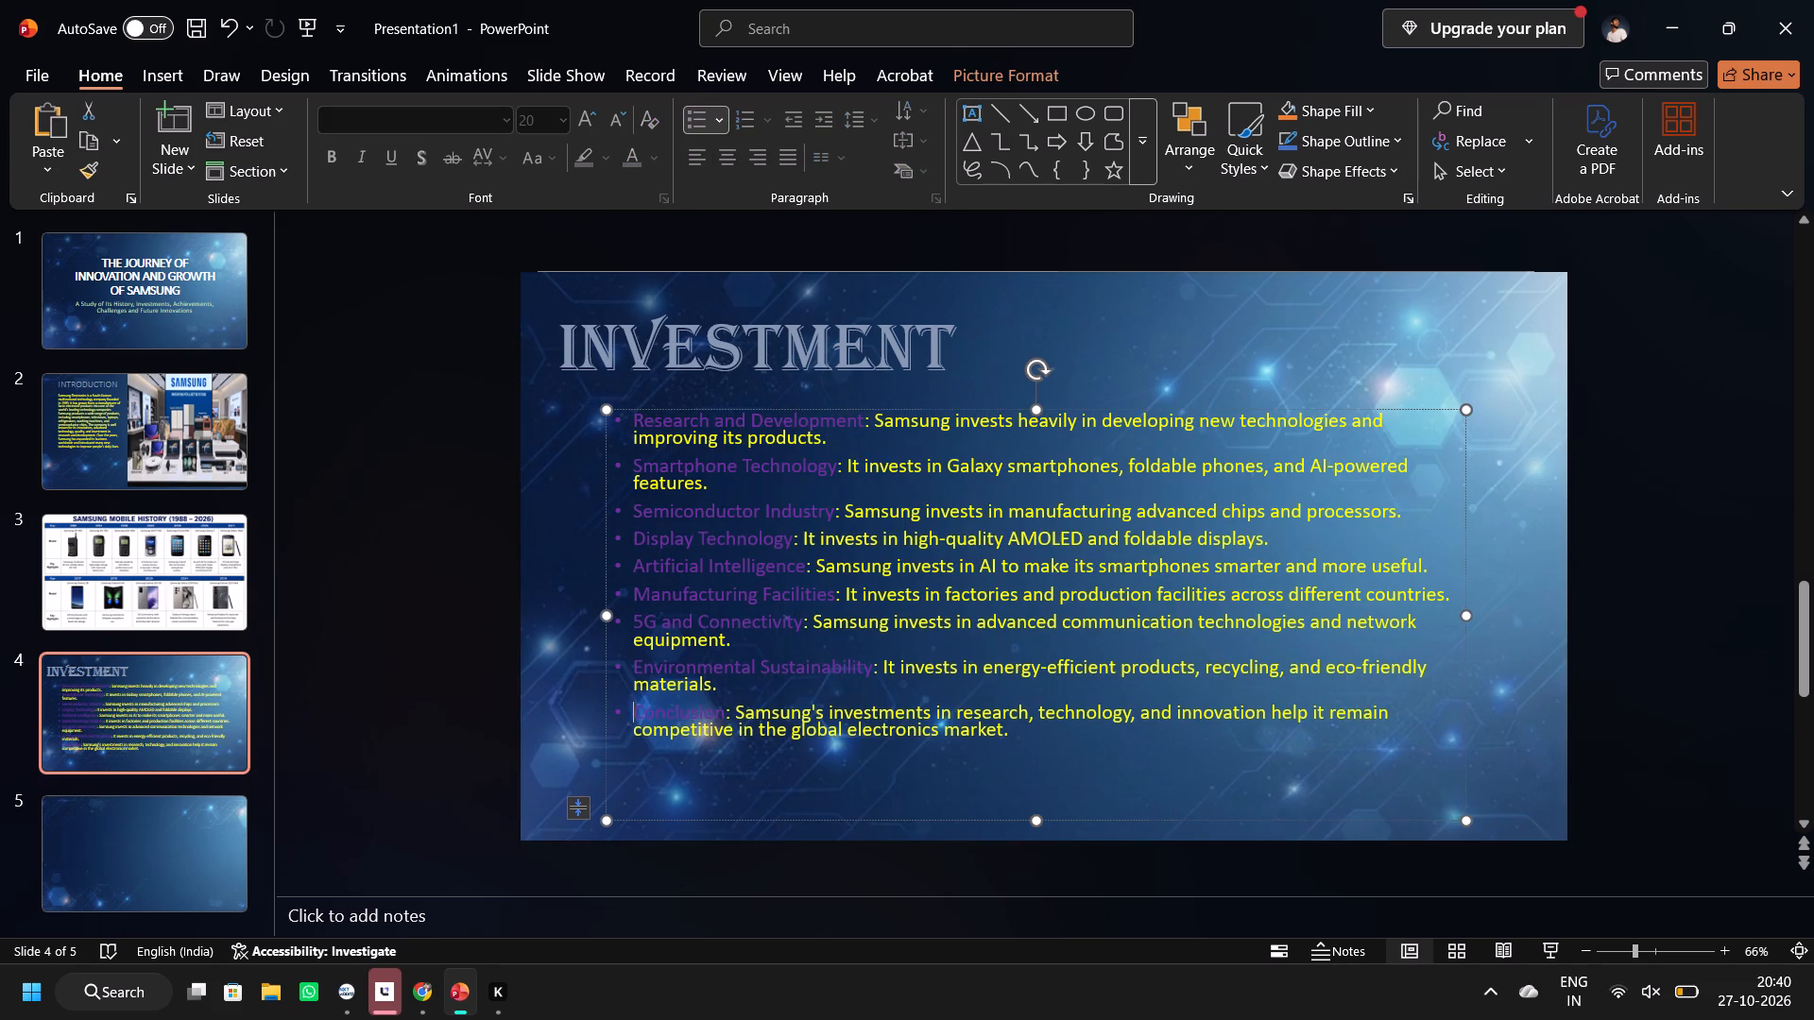
left_click_drag(634, 713, 728, 718)
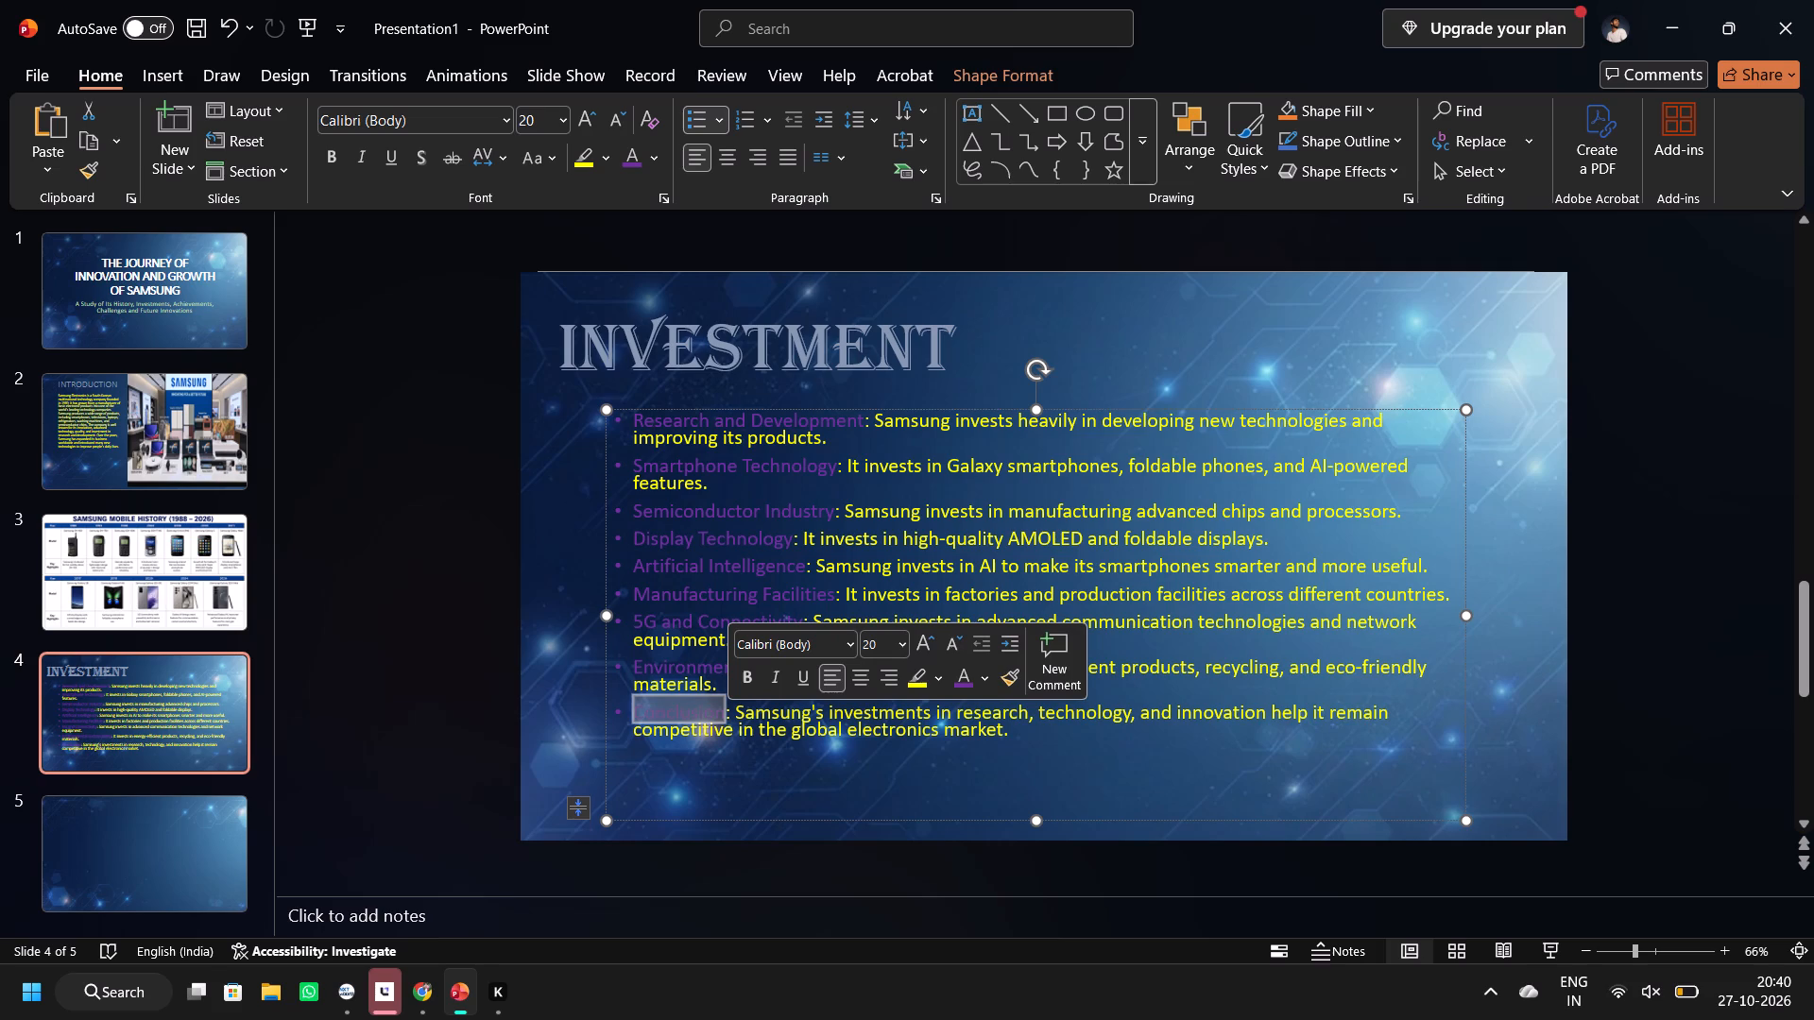
left_click(992, 675)
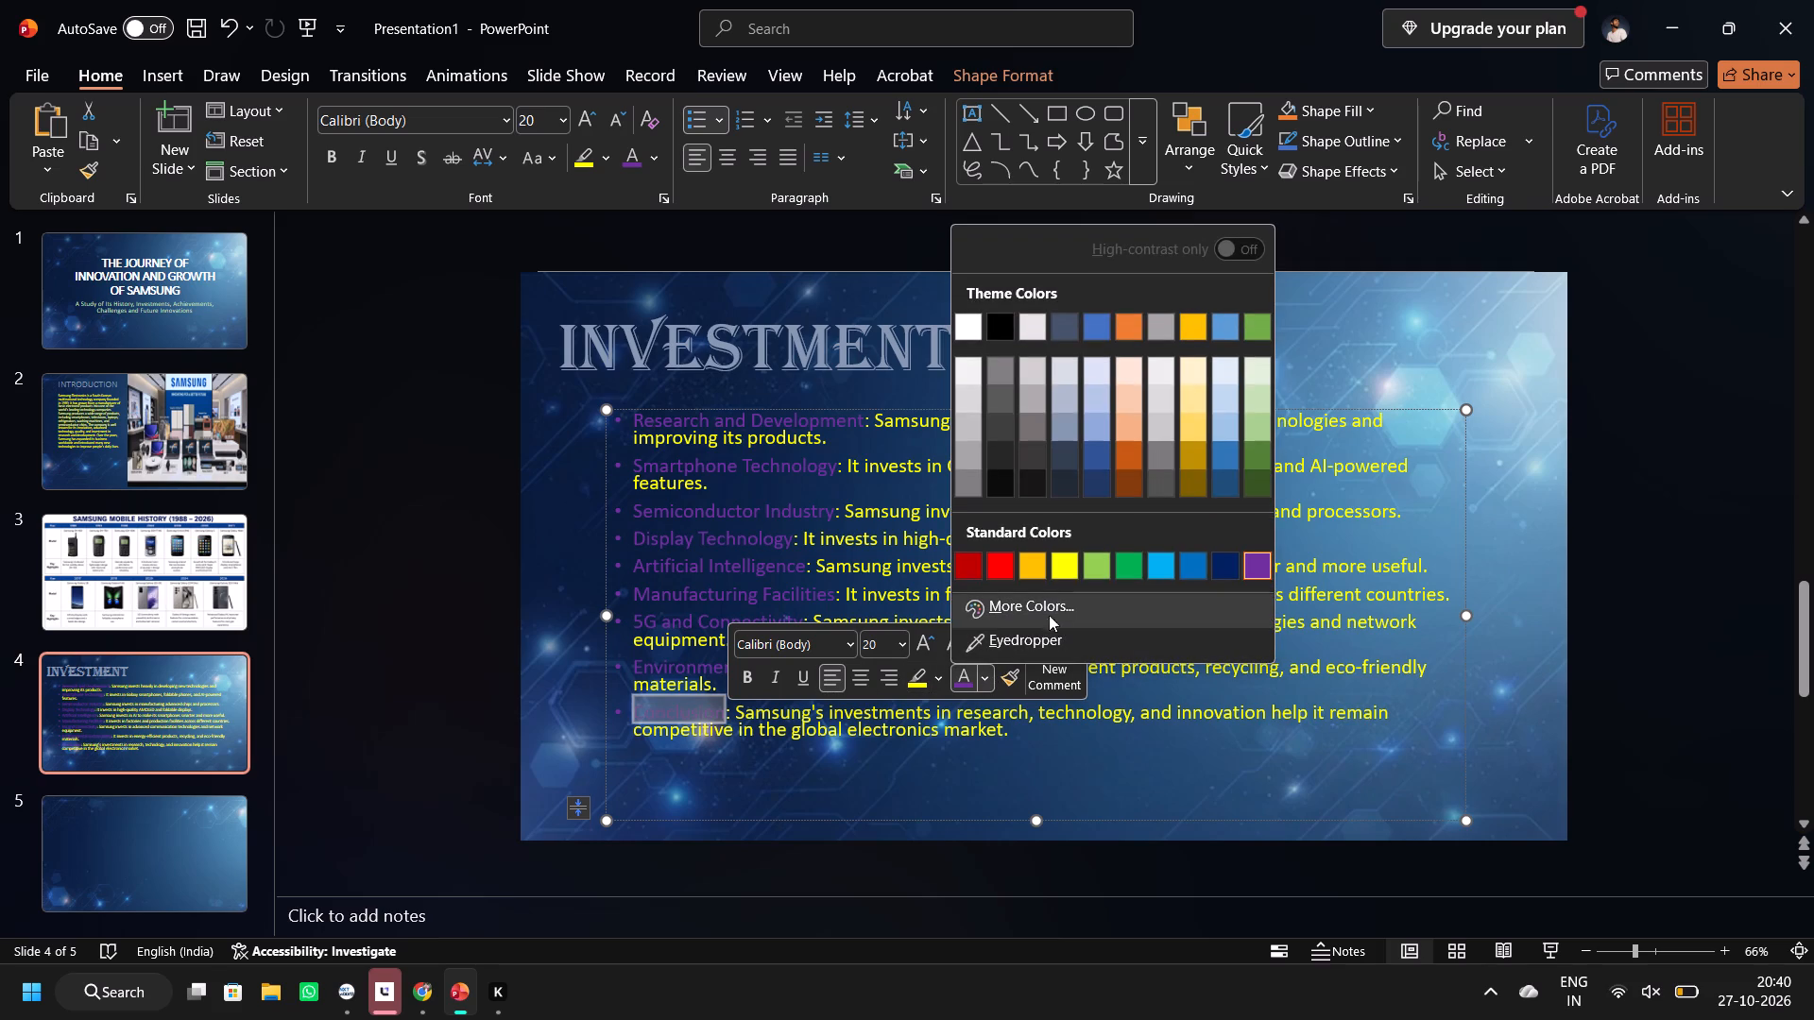
left_click(1093, 558)
left_click(519, 723)
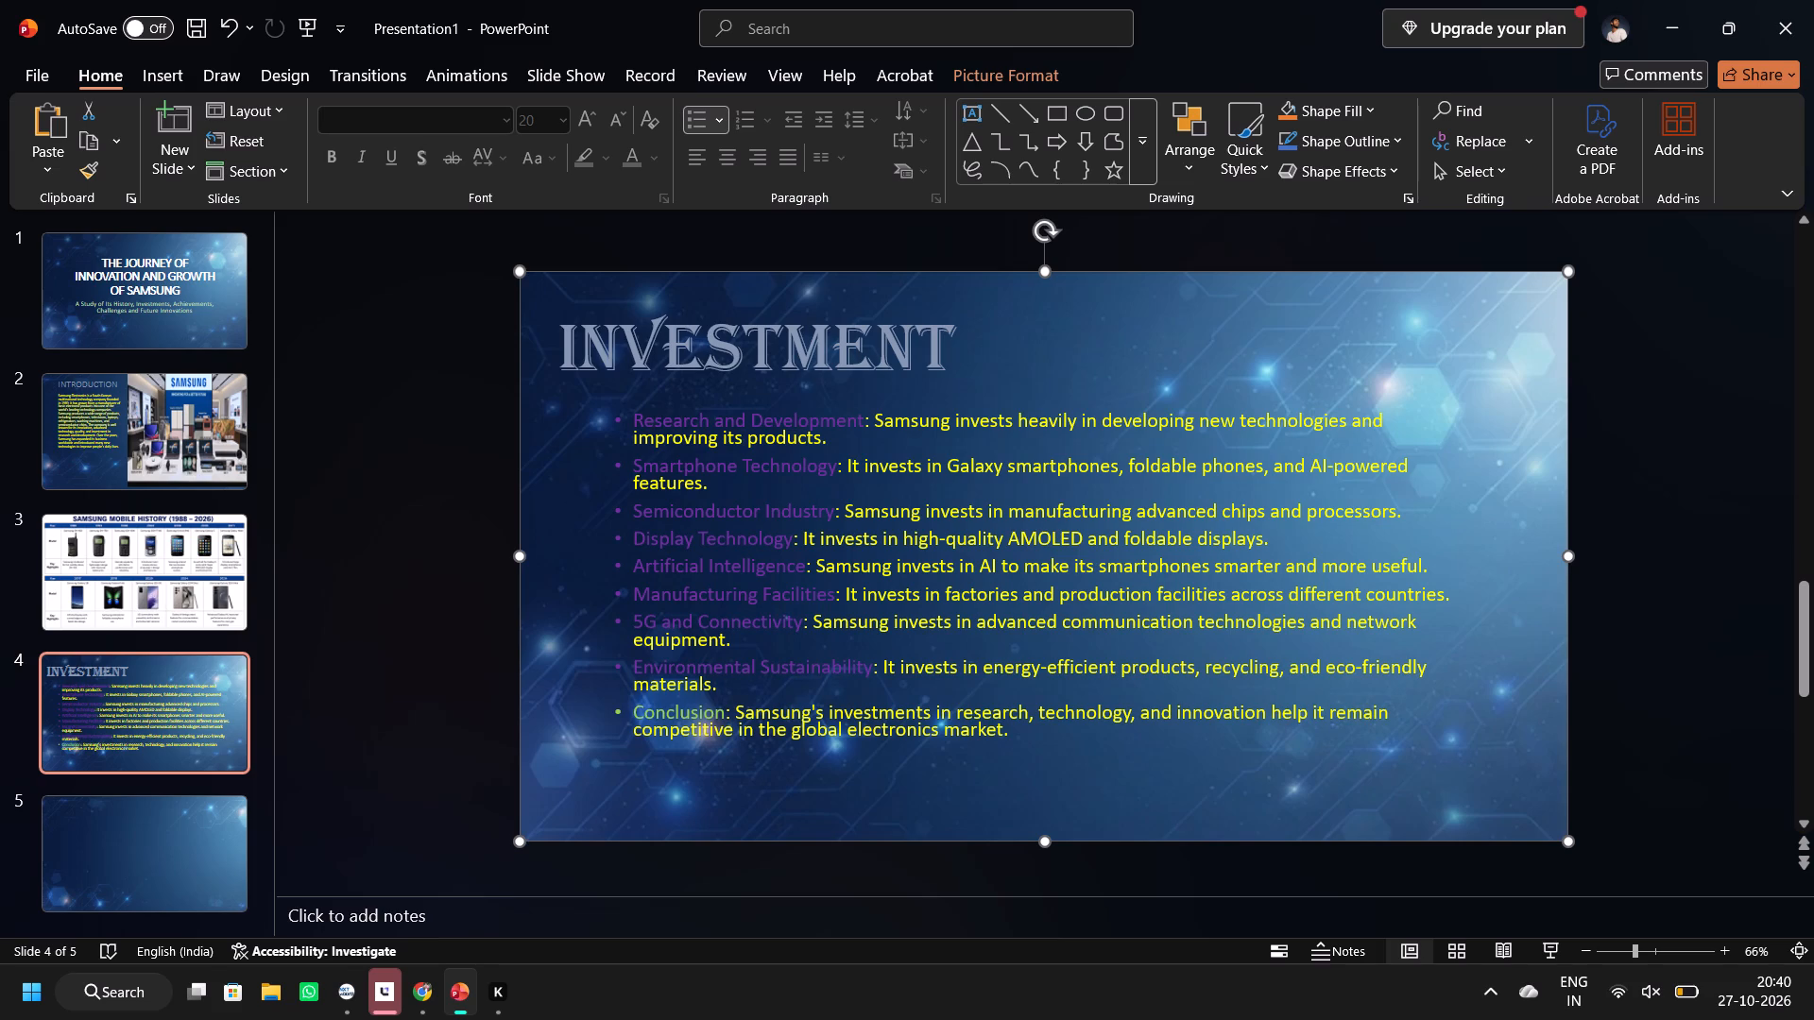
Apply the standard orange font colour to the sentence following the "Conclusion" label on the Investment slide.
left_click_drag(733, 708, 755, 717)
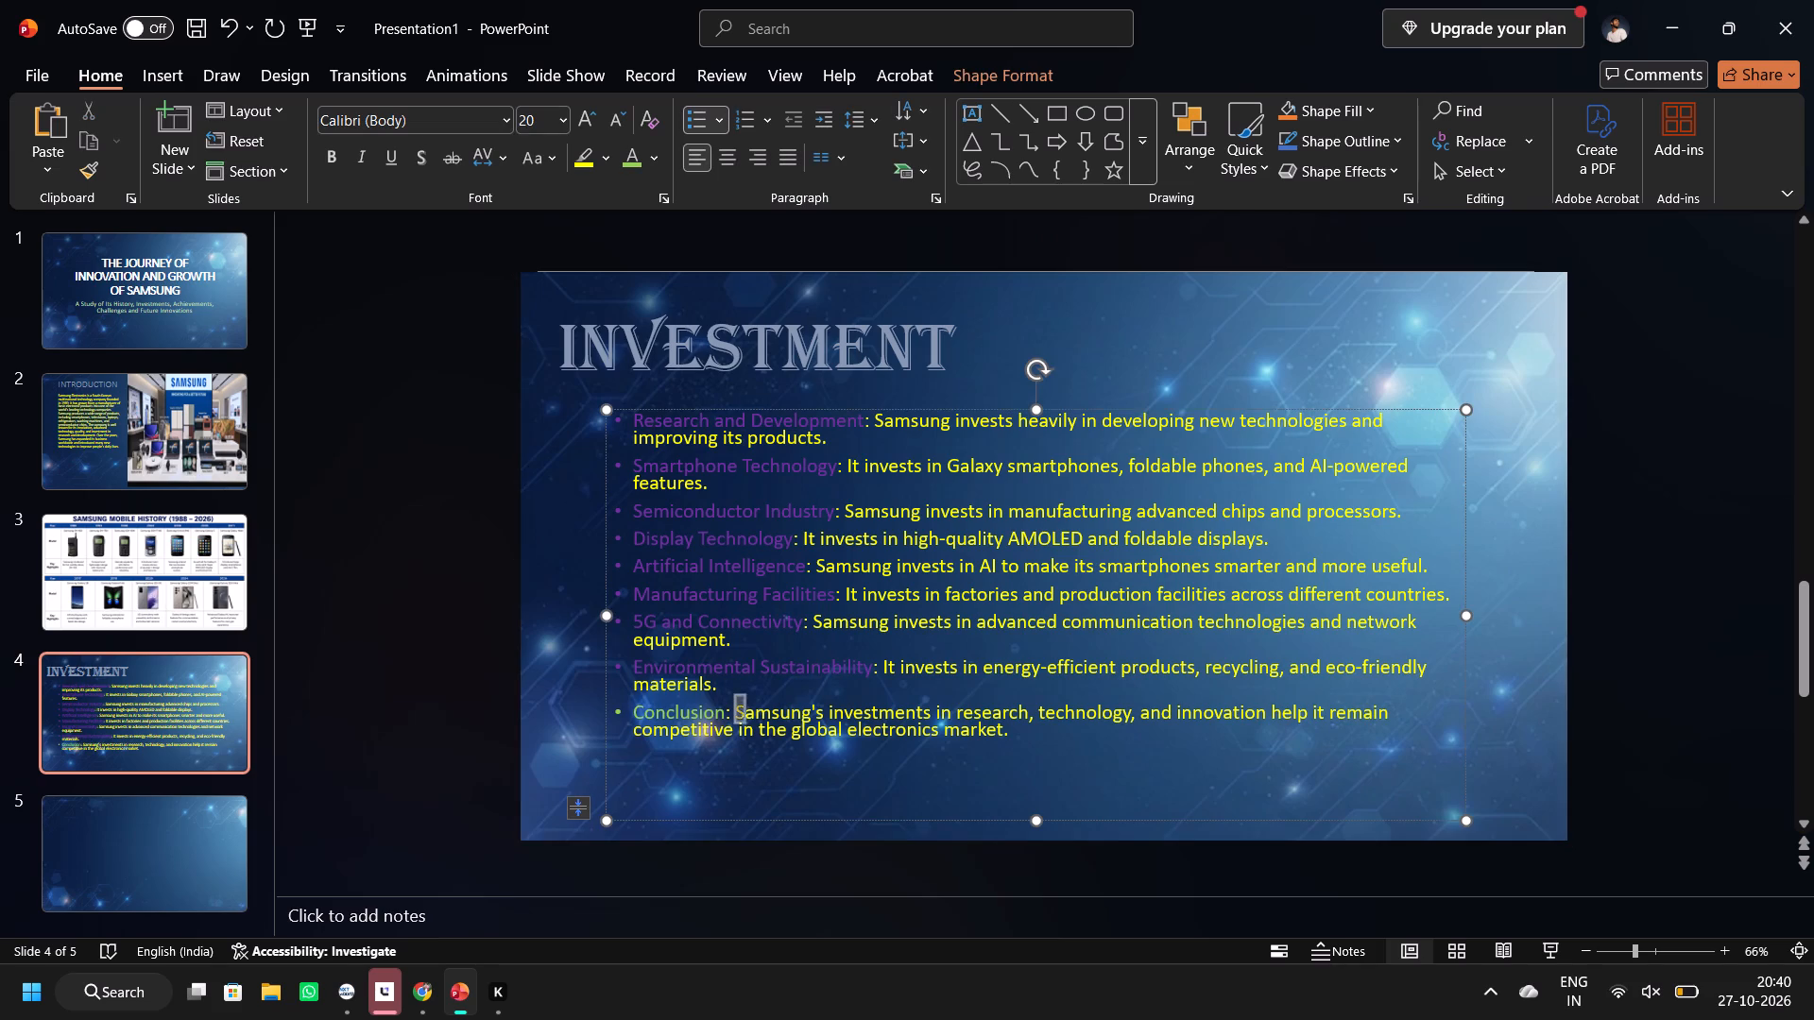
left_click_drag(755, 717, 967, 758)
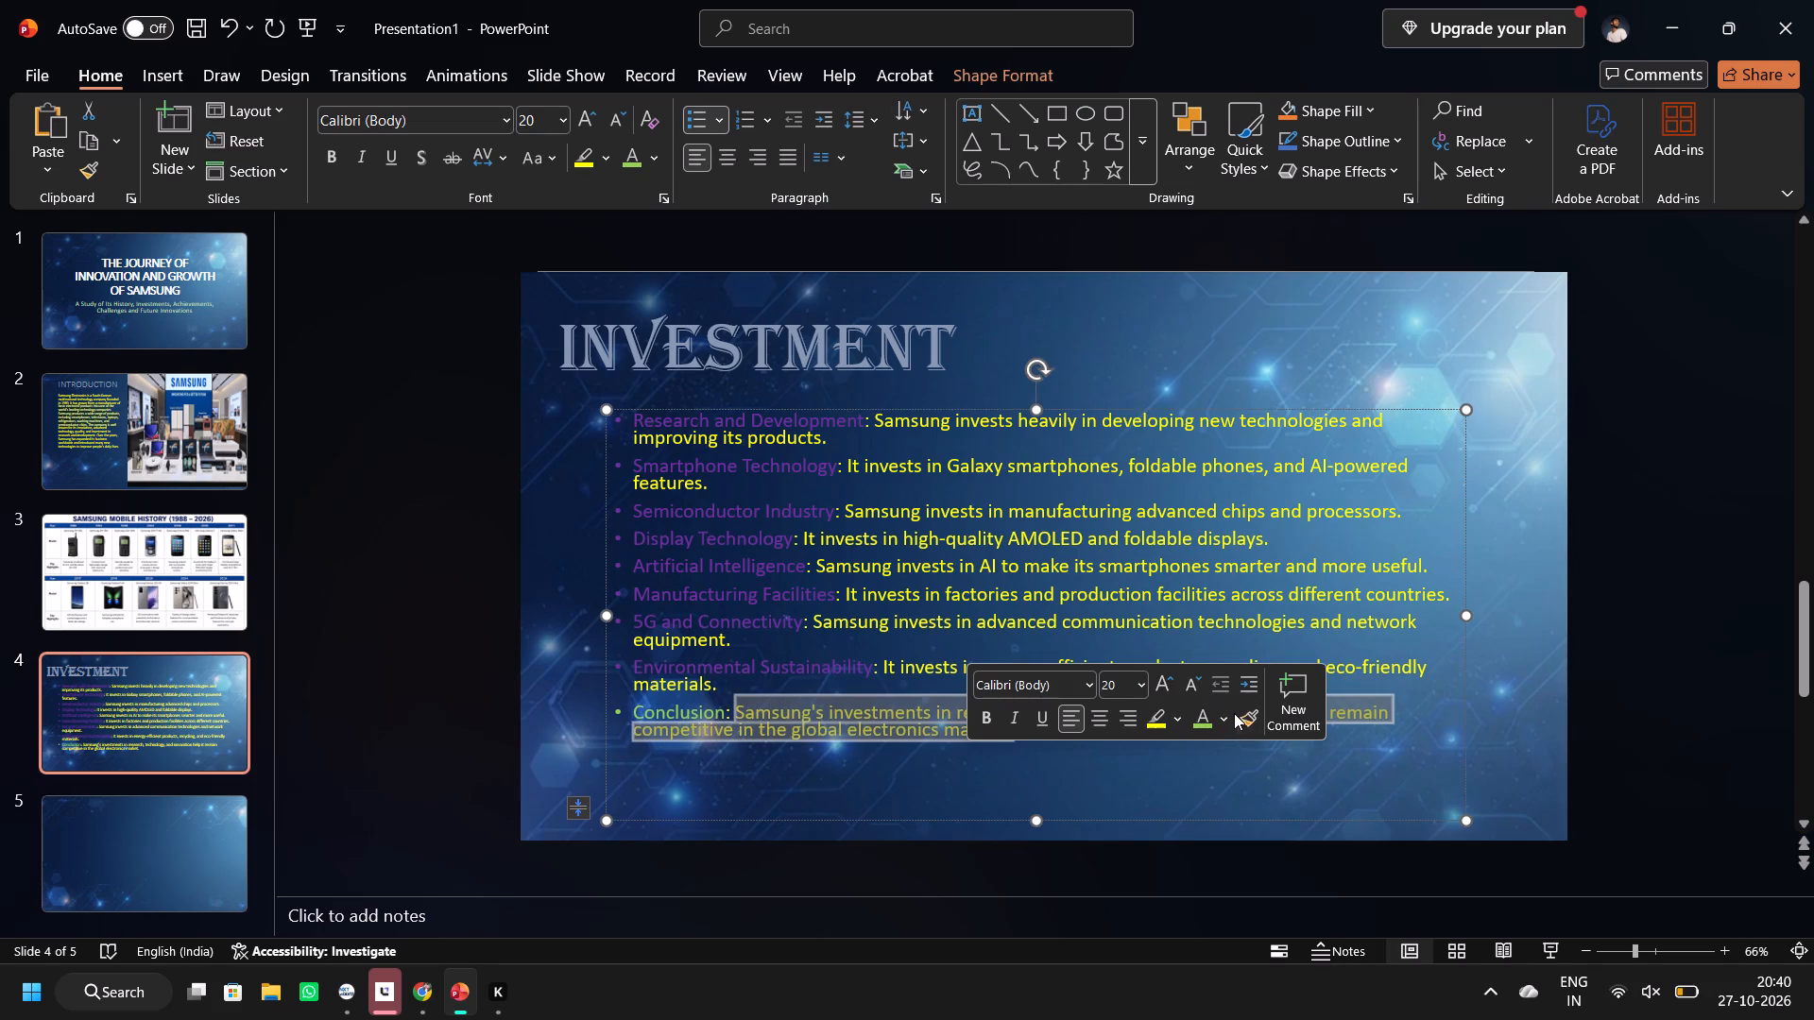
left_click(1220, 714)
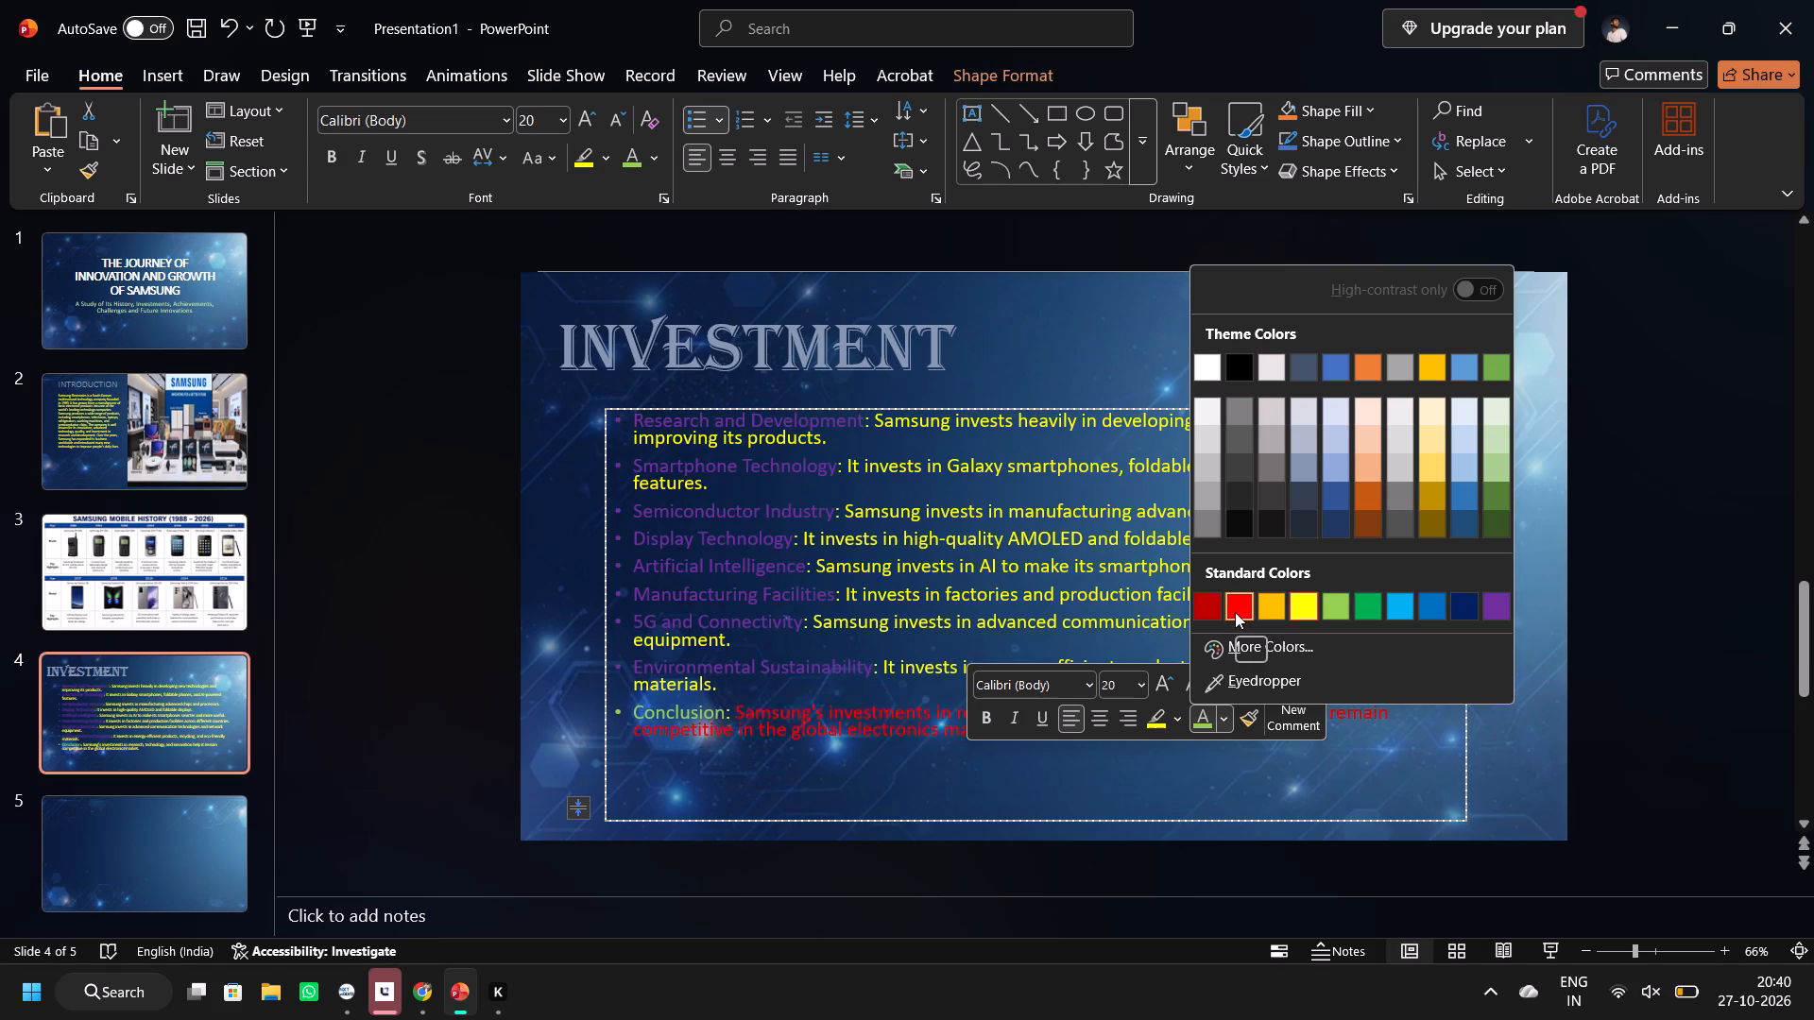
left_click(1268, 615)
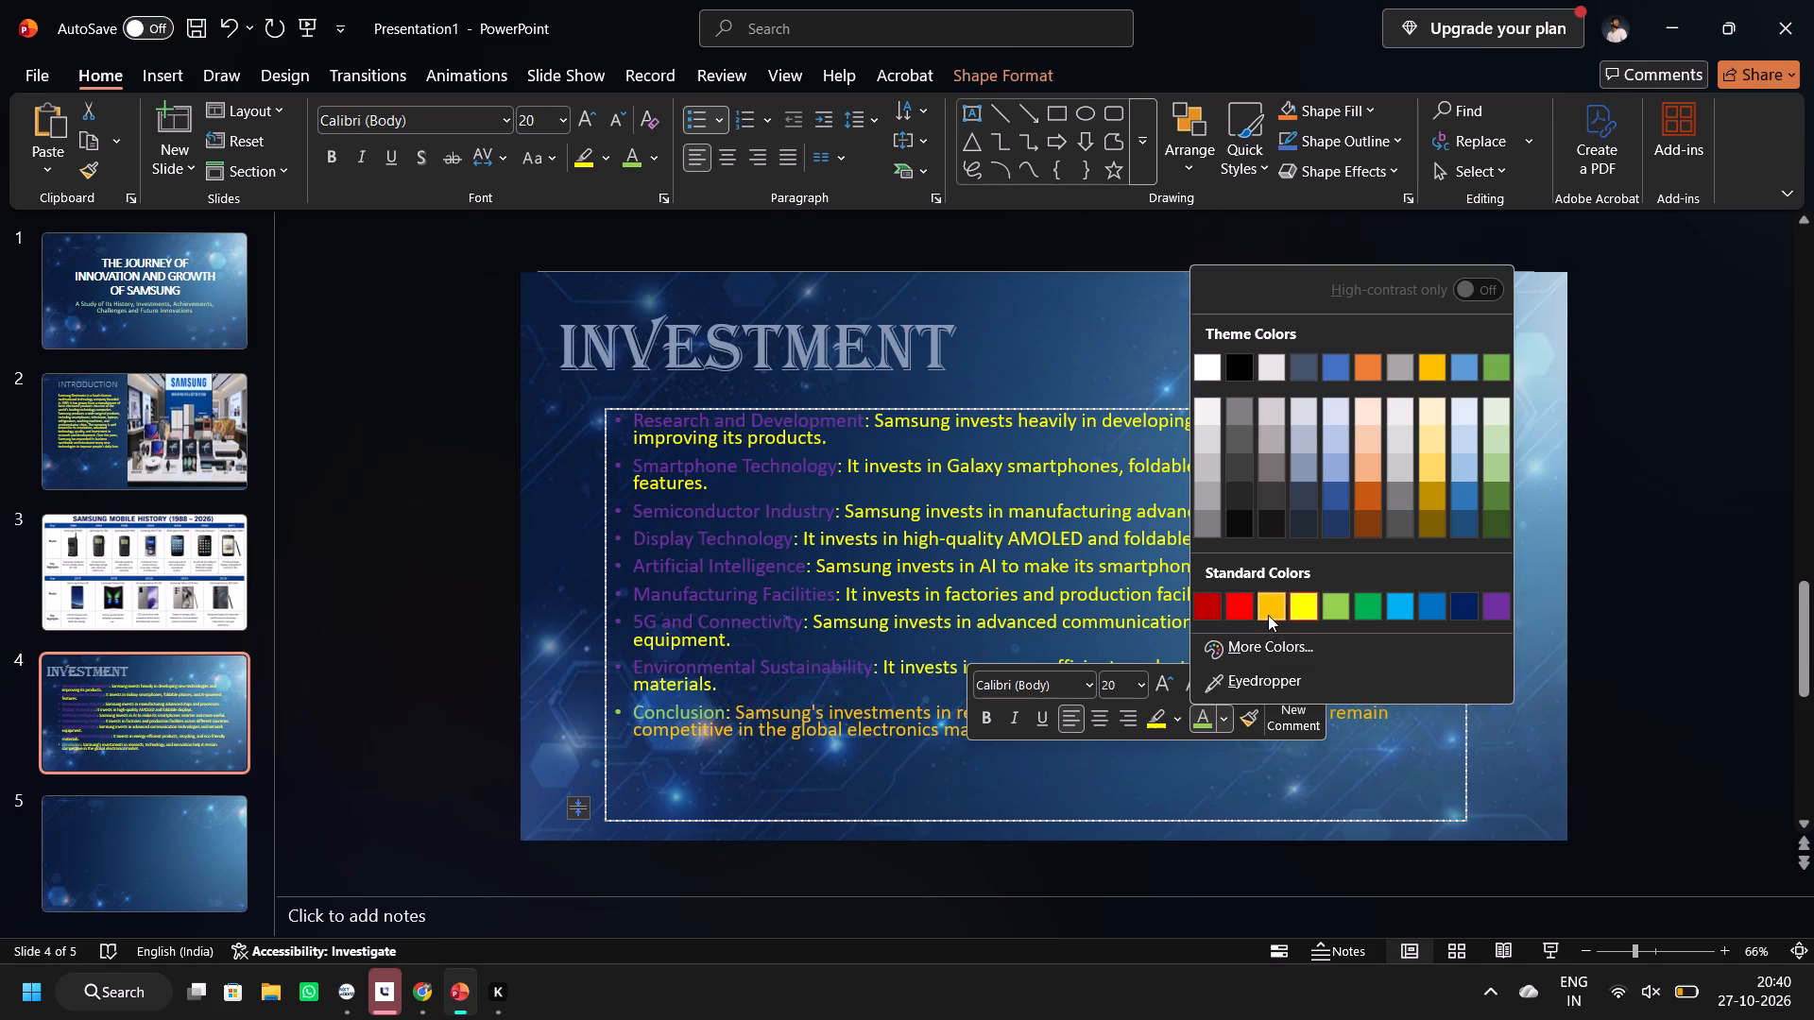
left_click(548, 595)
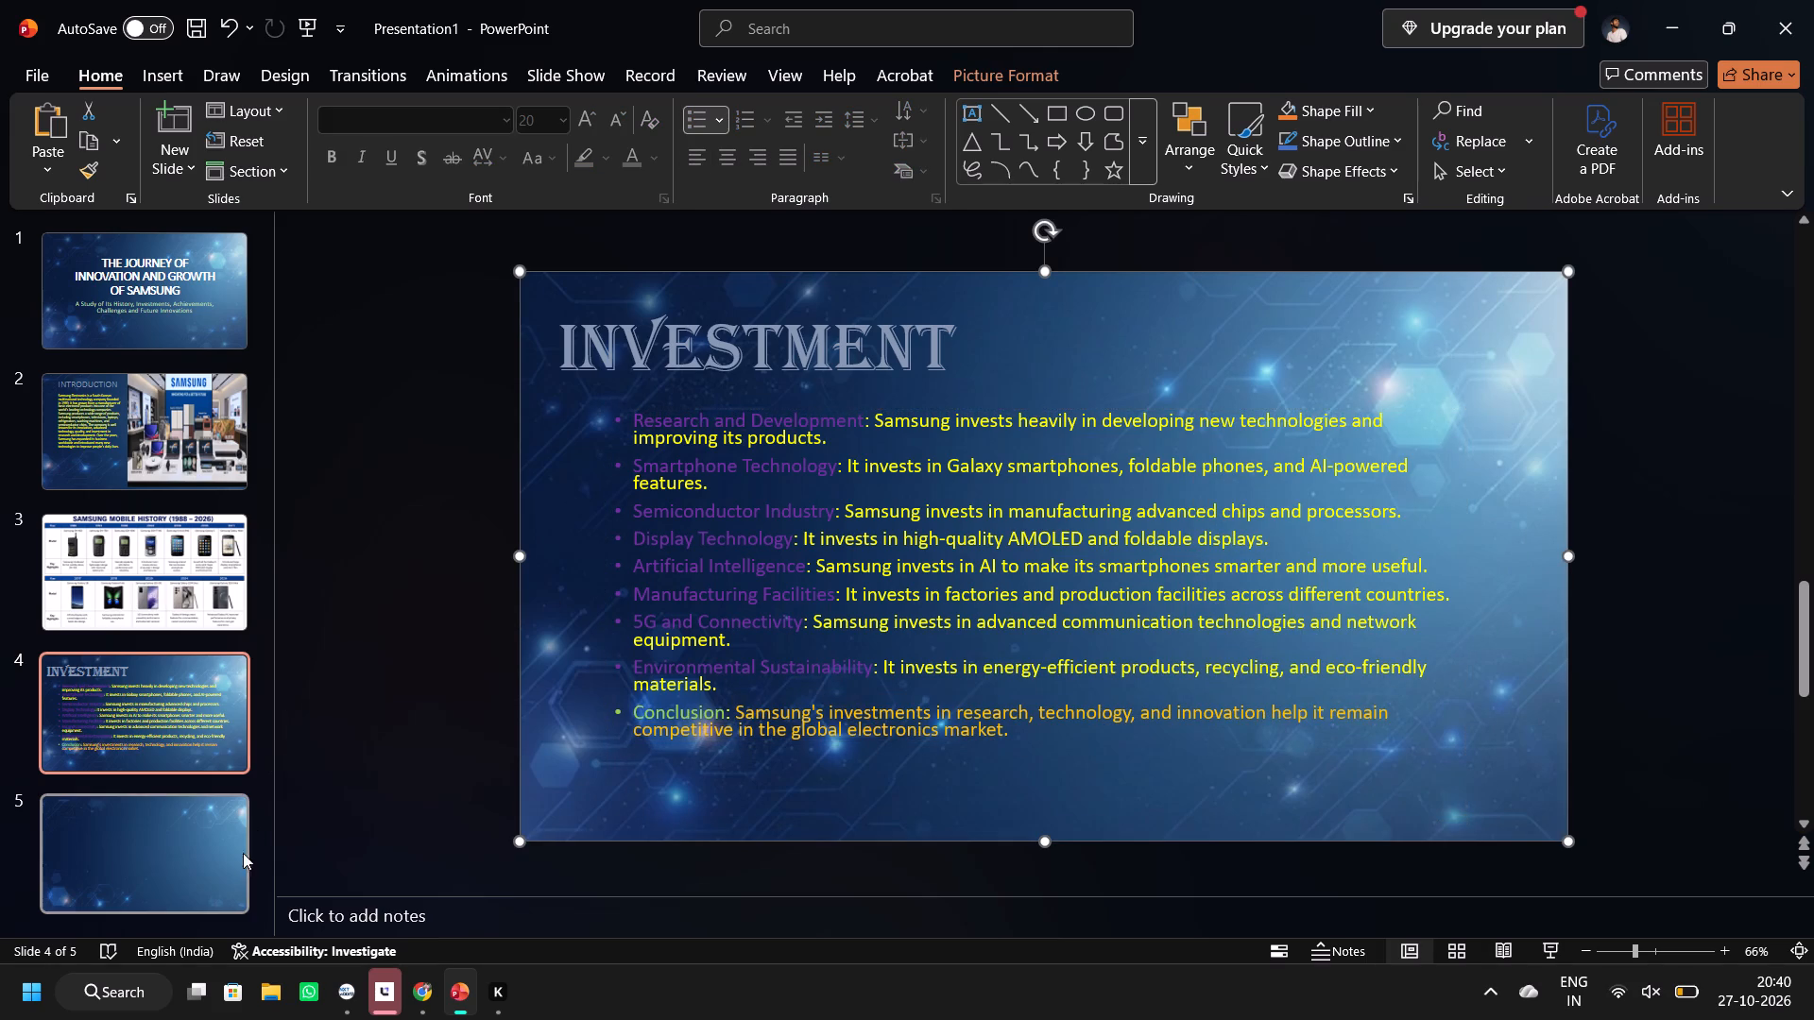
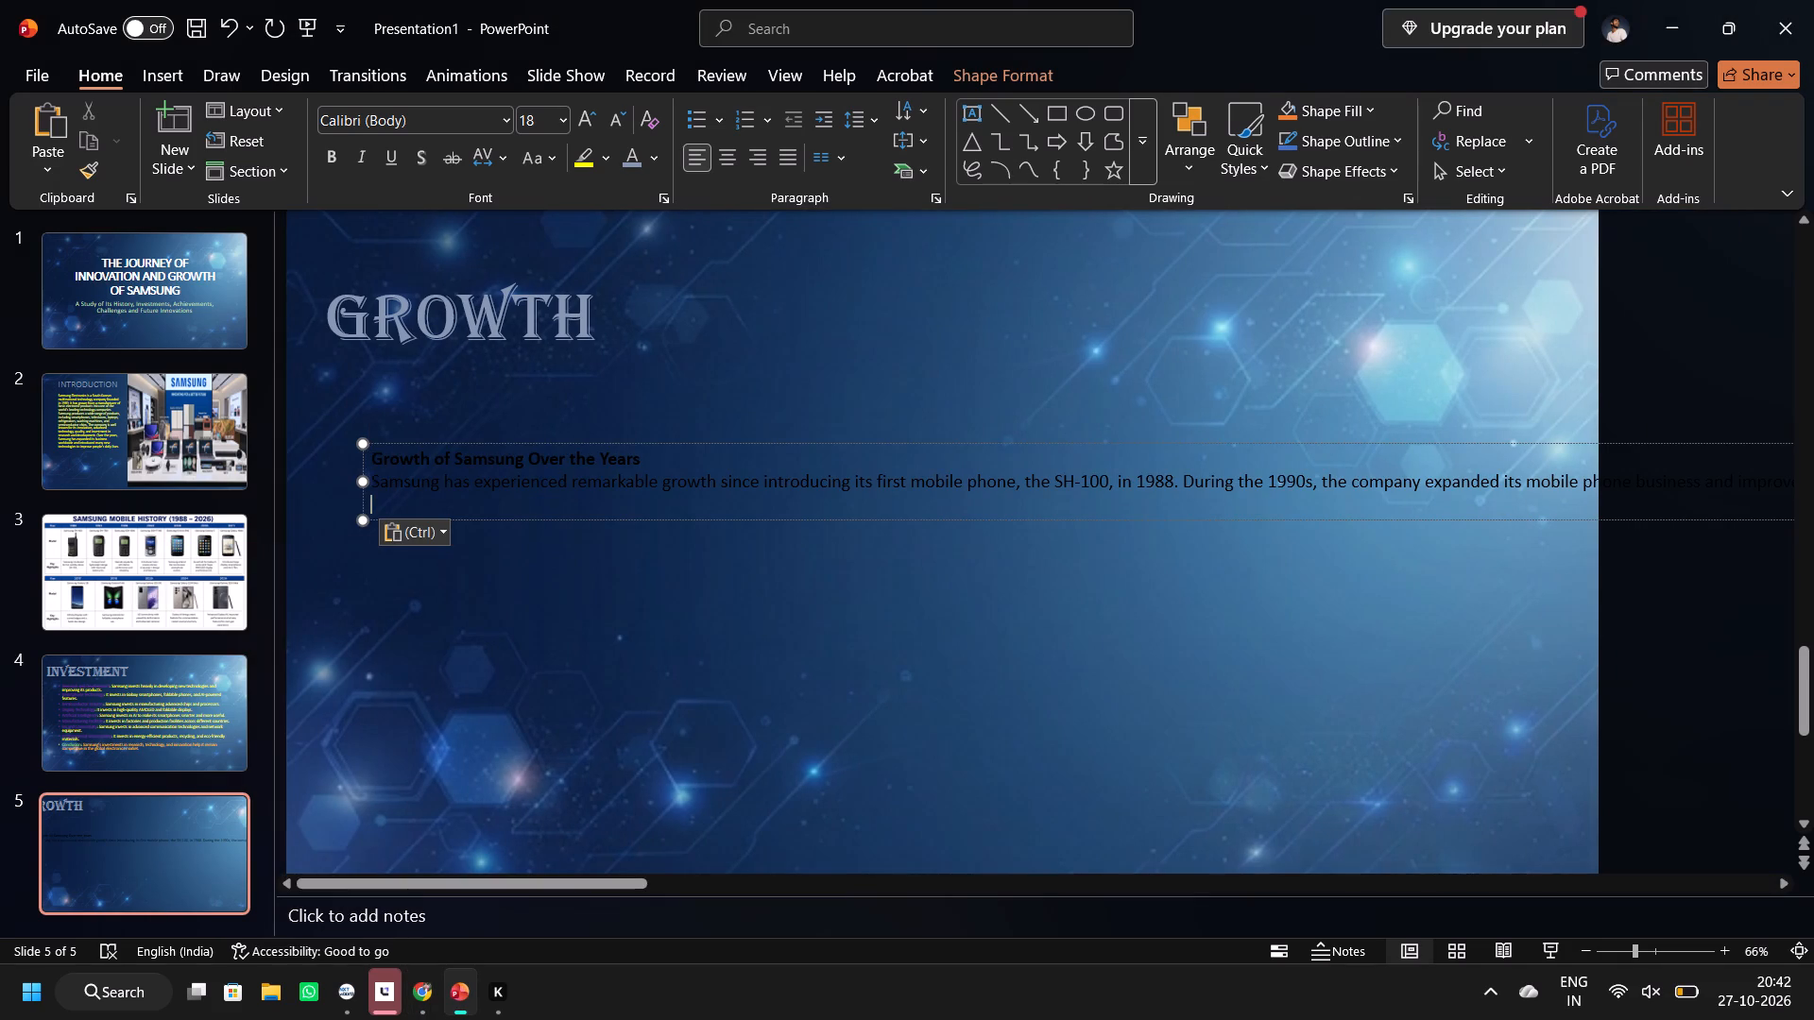
Extend the left edge of the growth text box outward to just beyond the slide's left edge.
left_click(360, 515)
left_click_drag(360, 515, 359, 517)
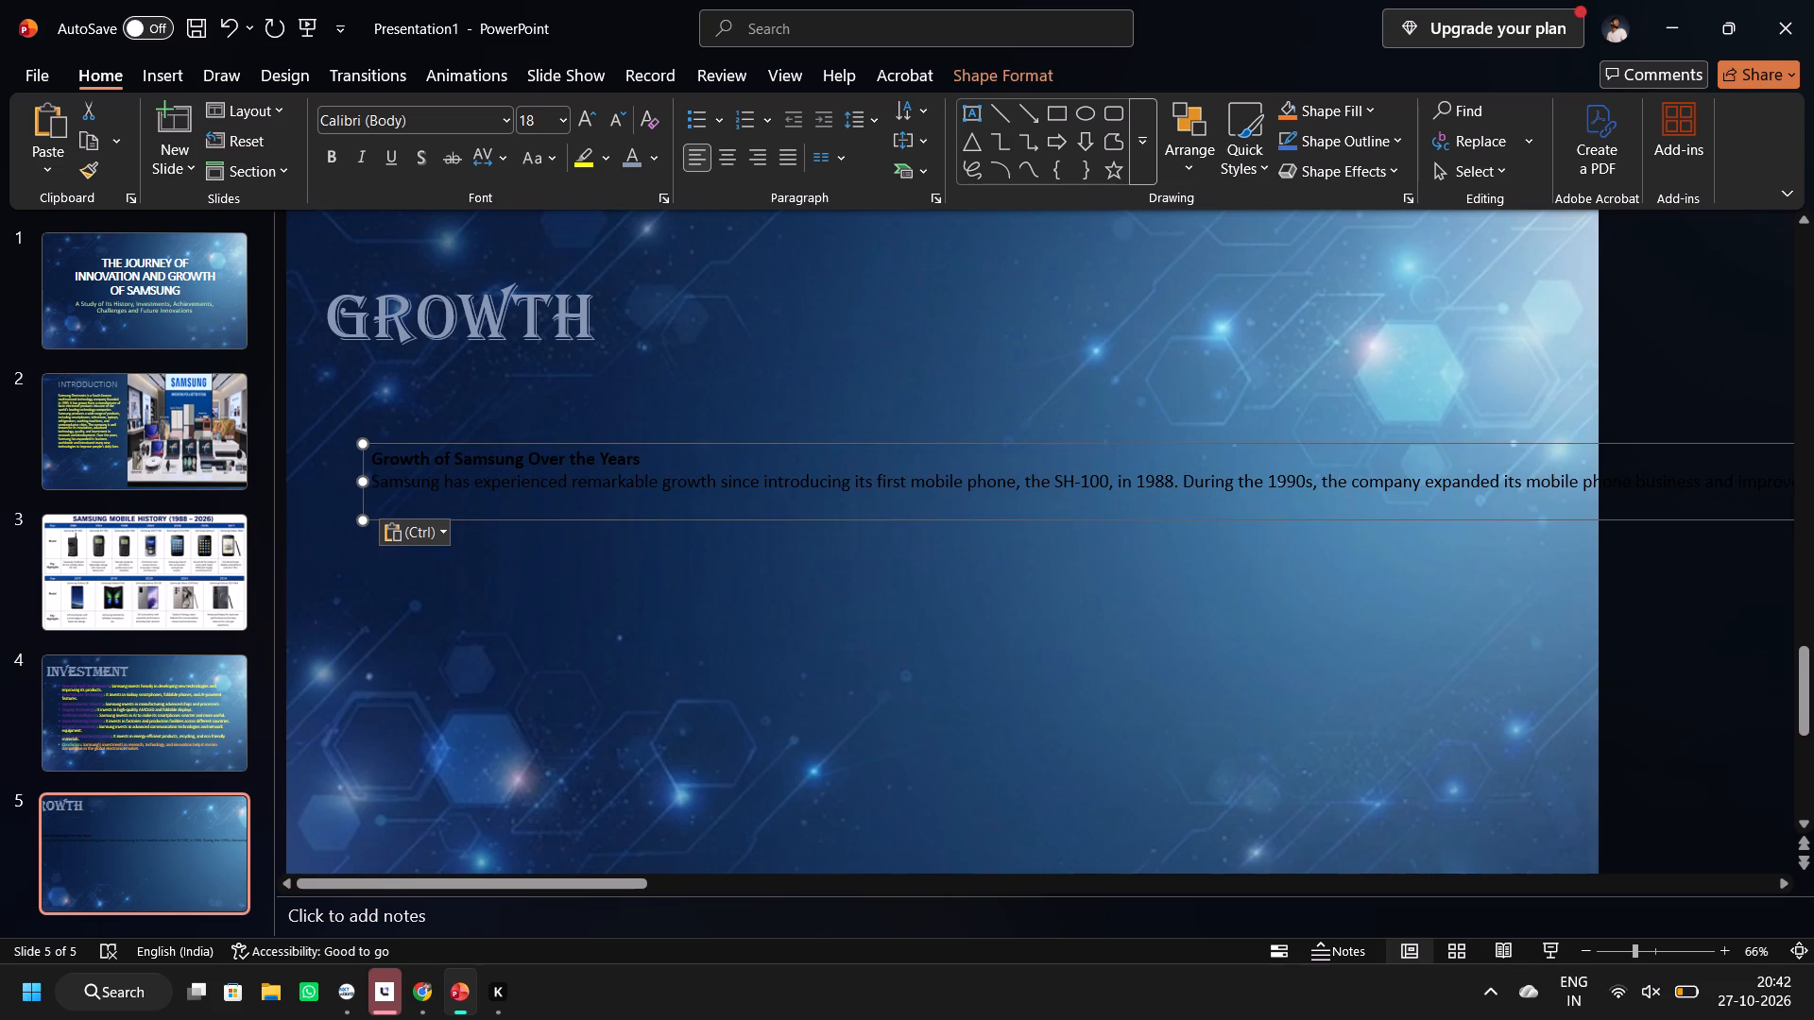
left_click_drag(359, 517, 266, 840)
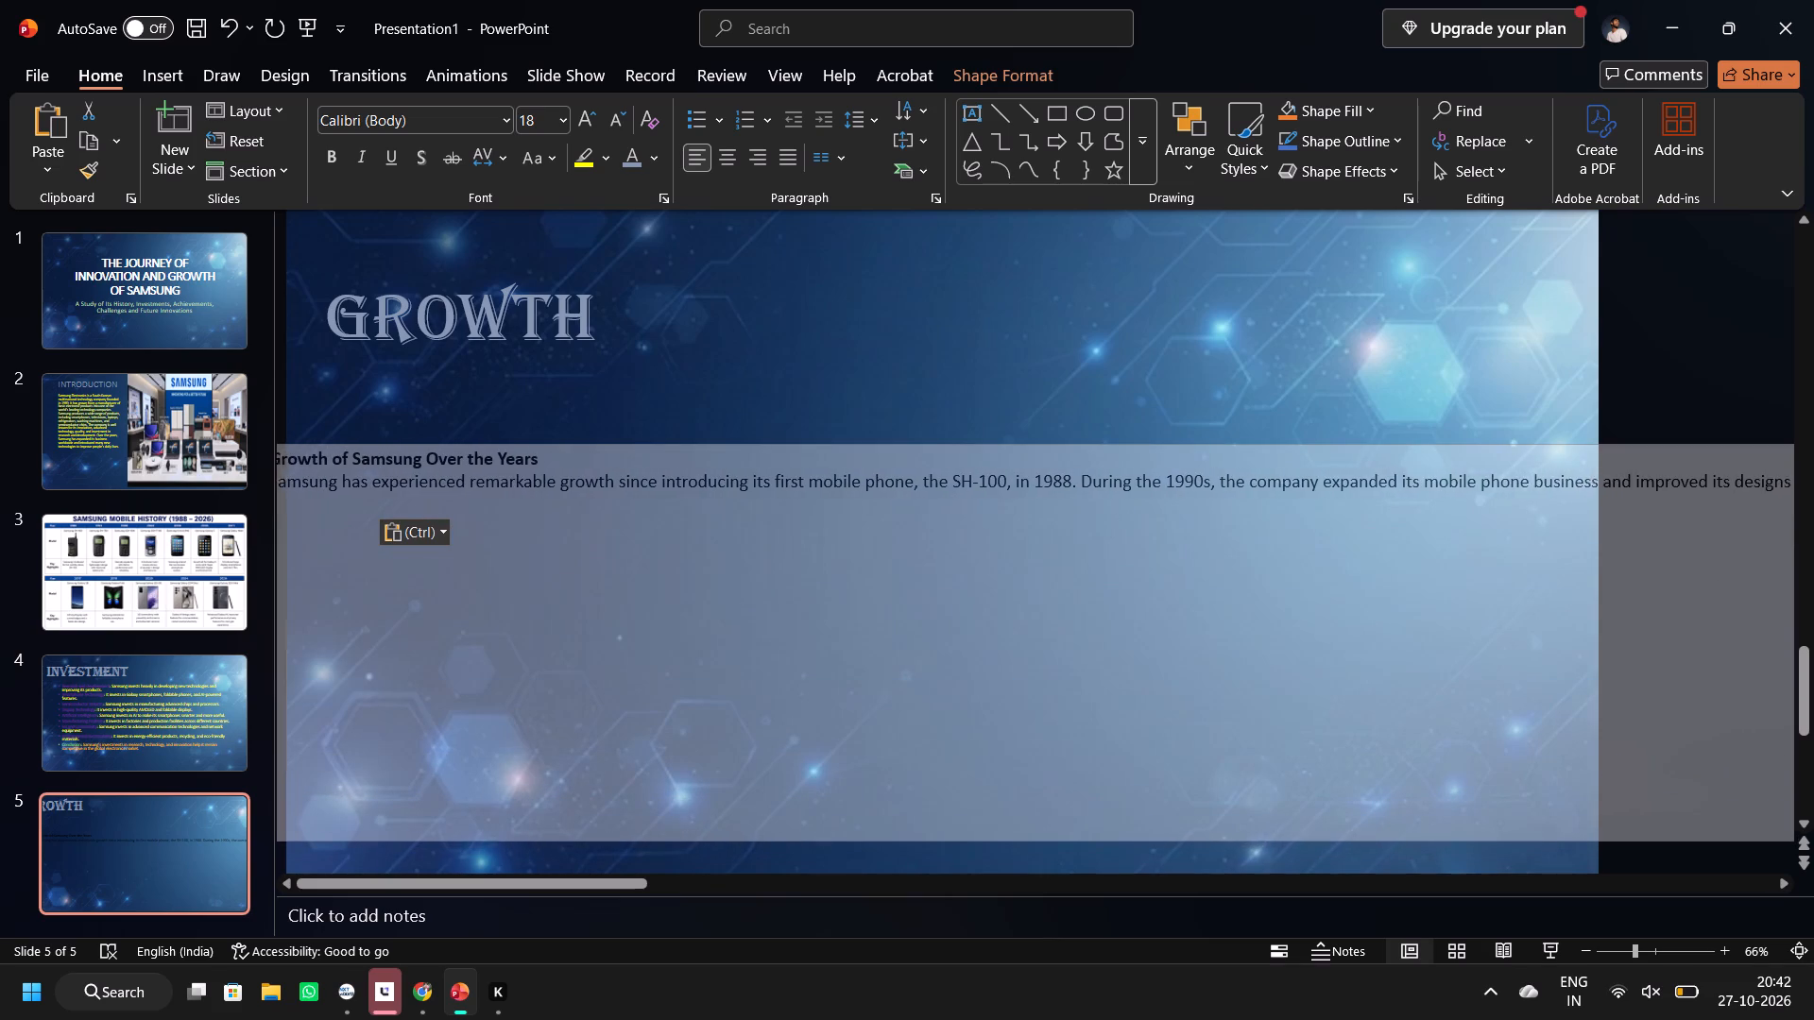
left_click_drag(266, 840, 300, 832)
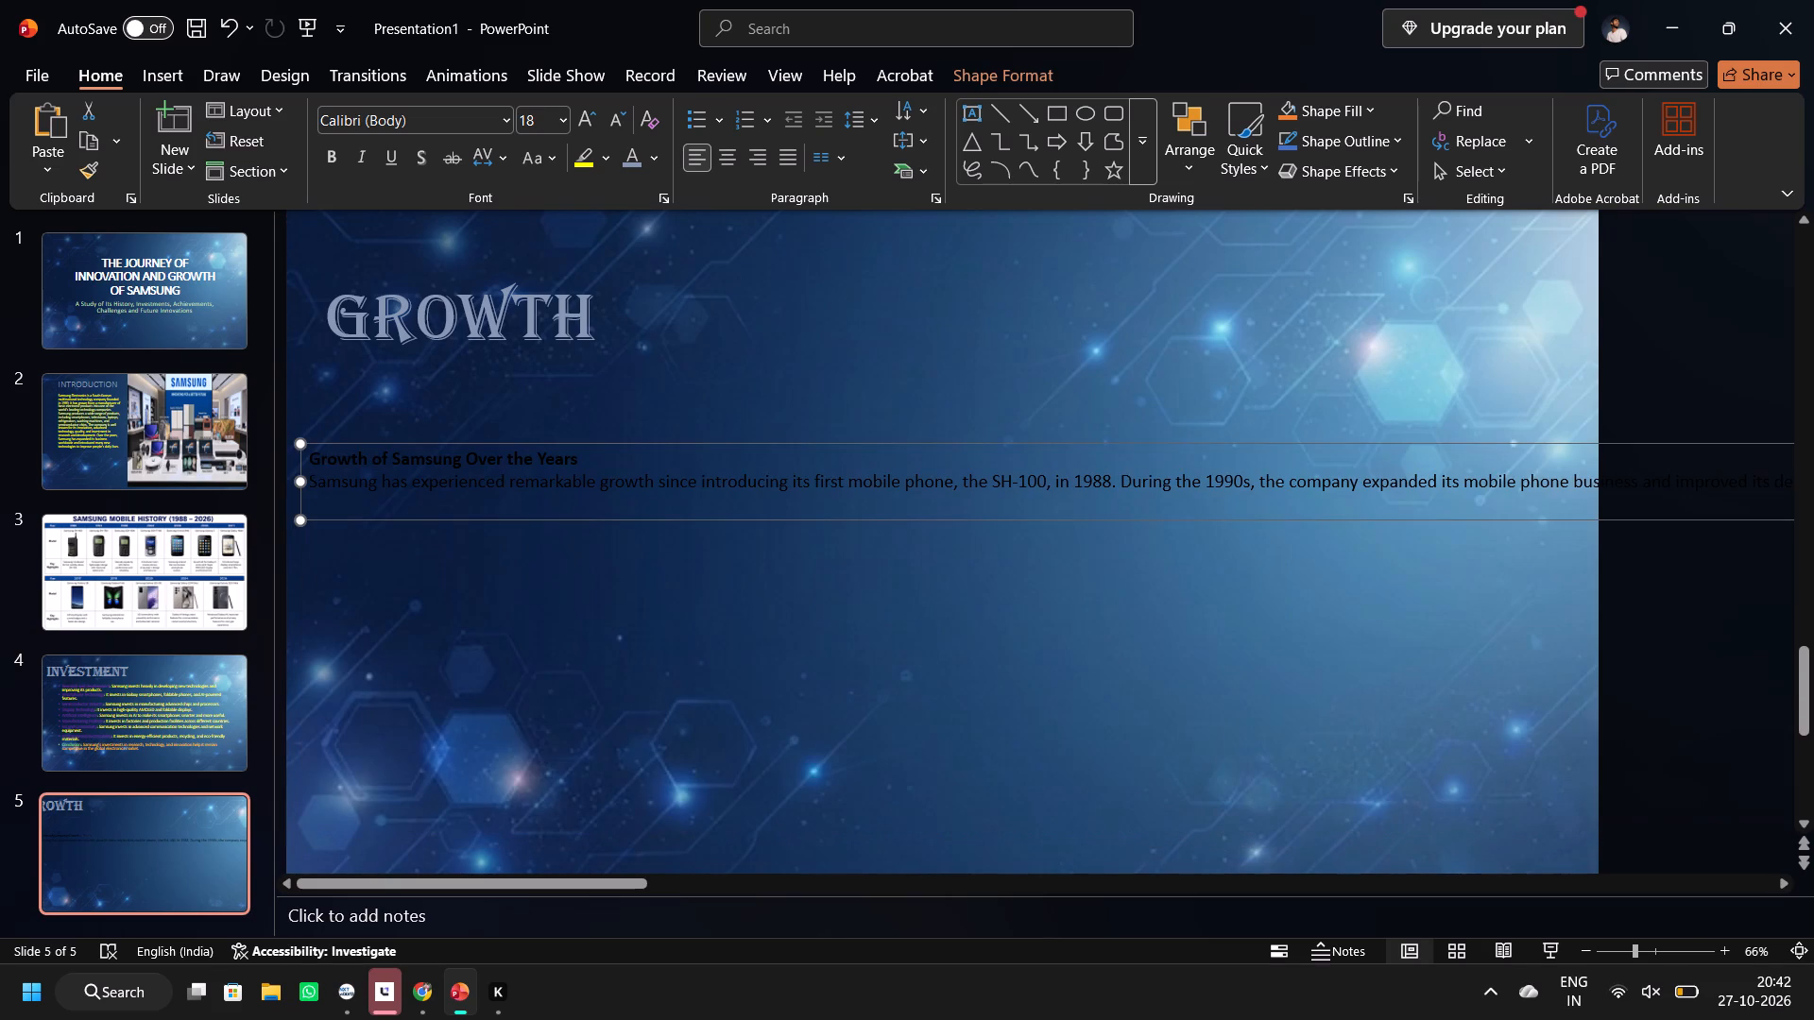
left_click_drag(1589, 493, 1361, 510)
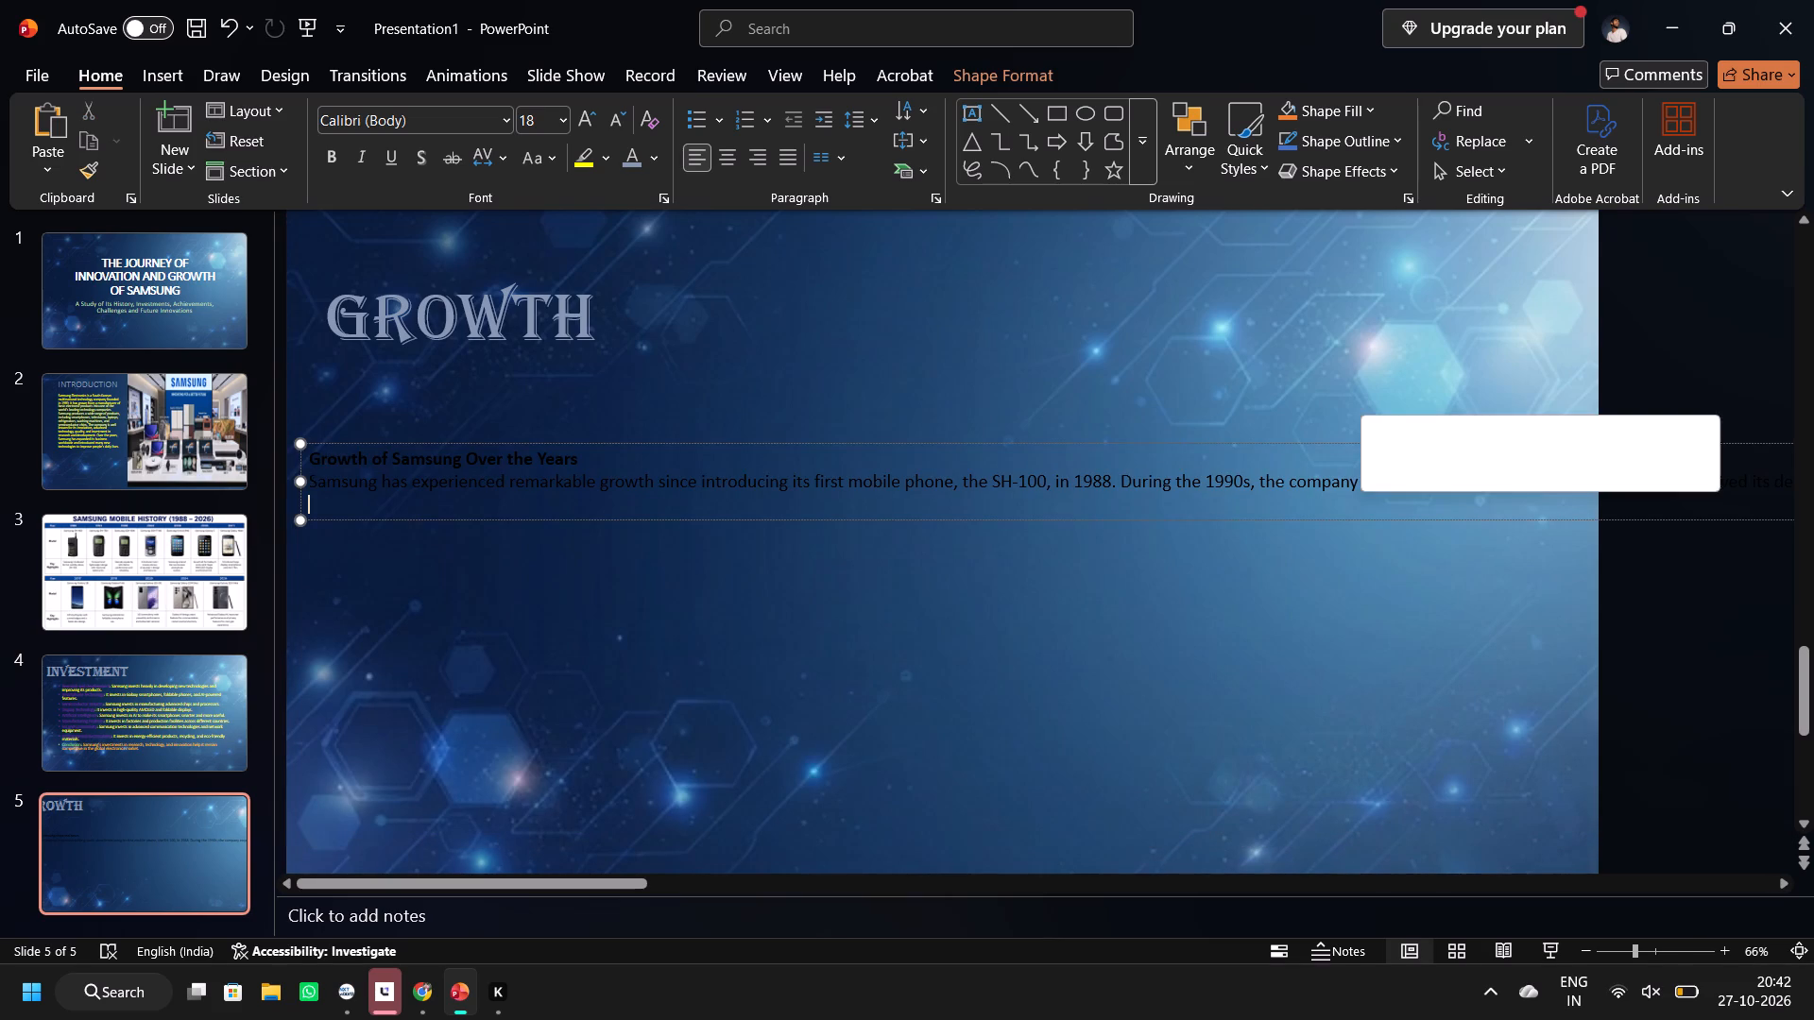
scroll(1361, 510, "down", 2, "ctrl")
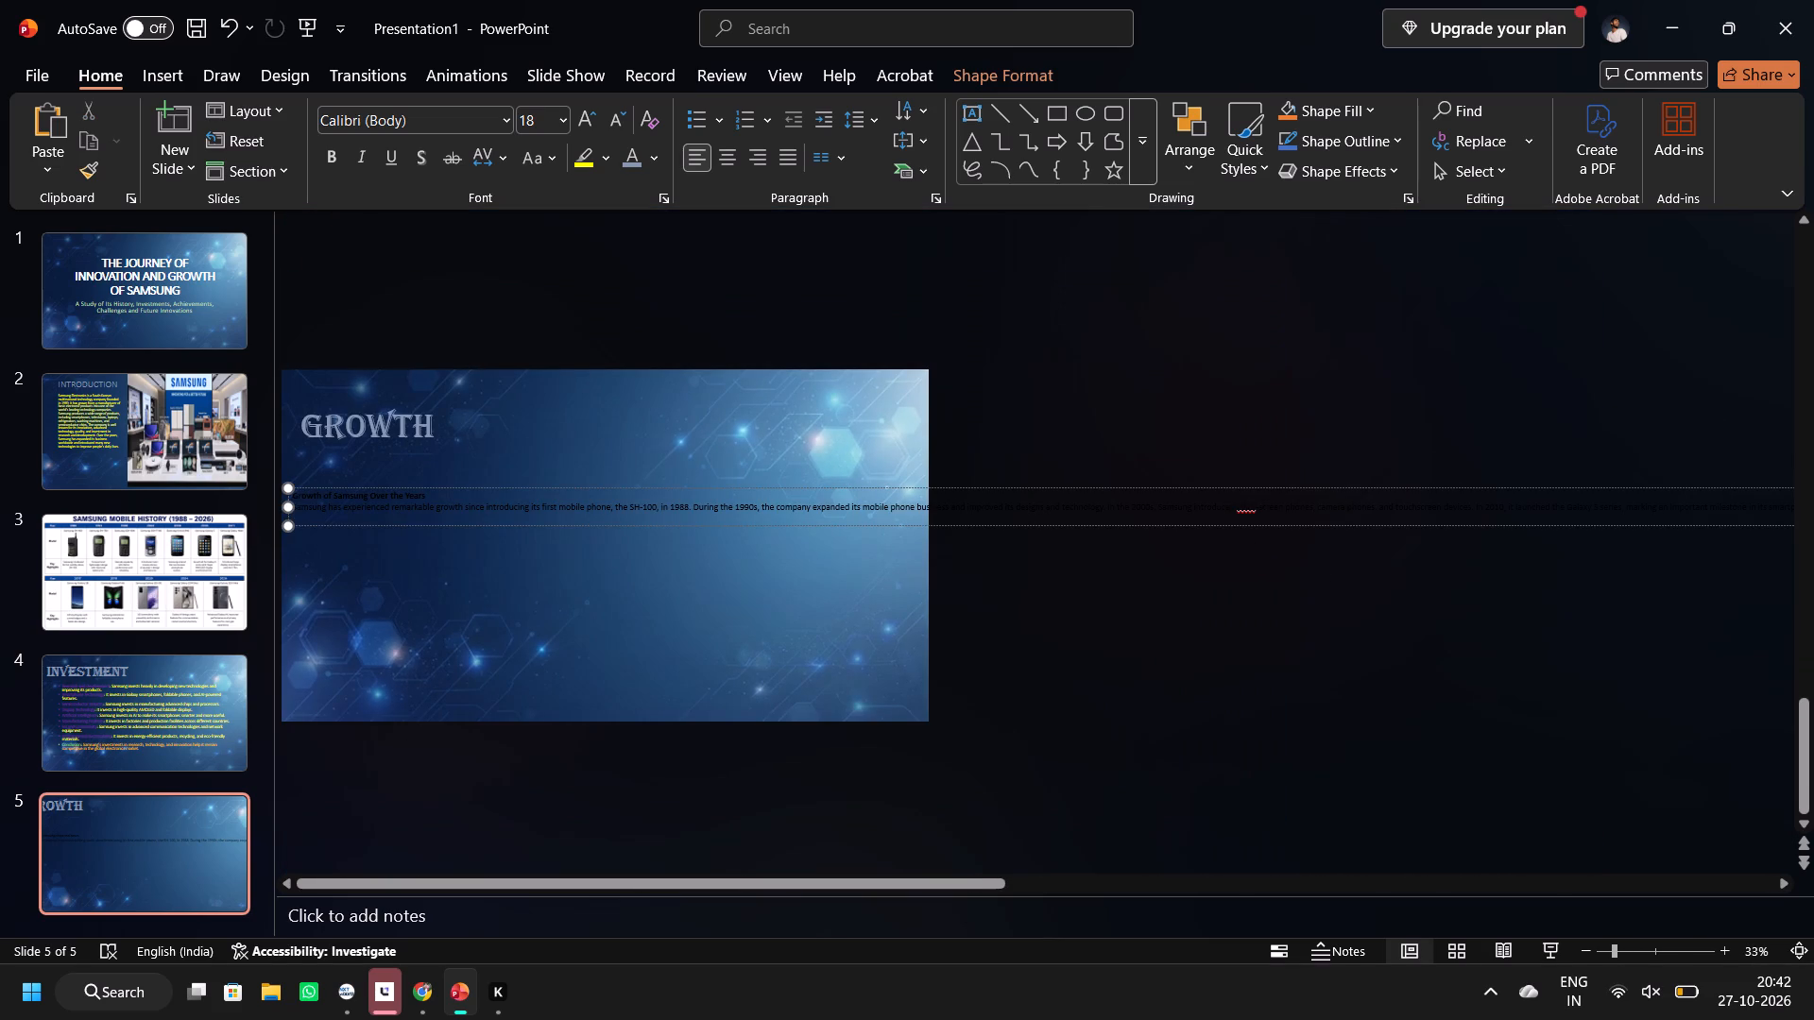
left_click(1242, 531)
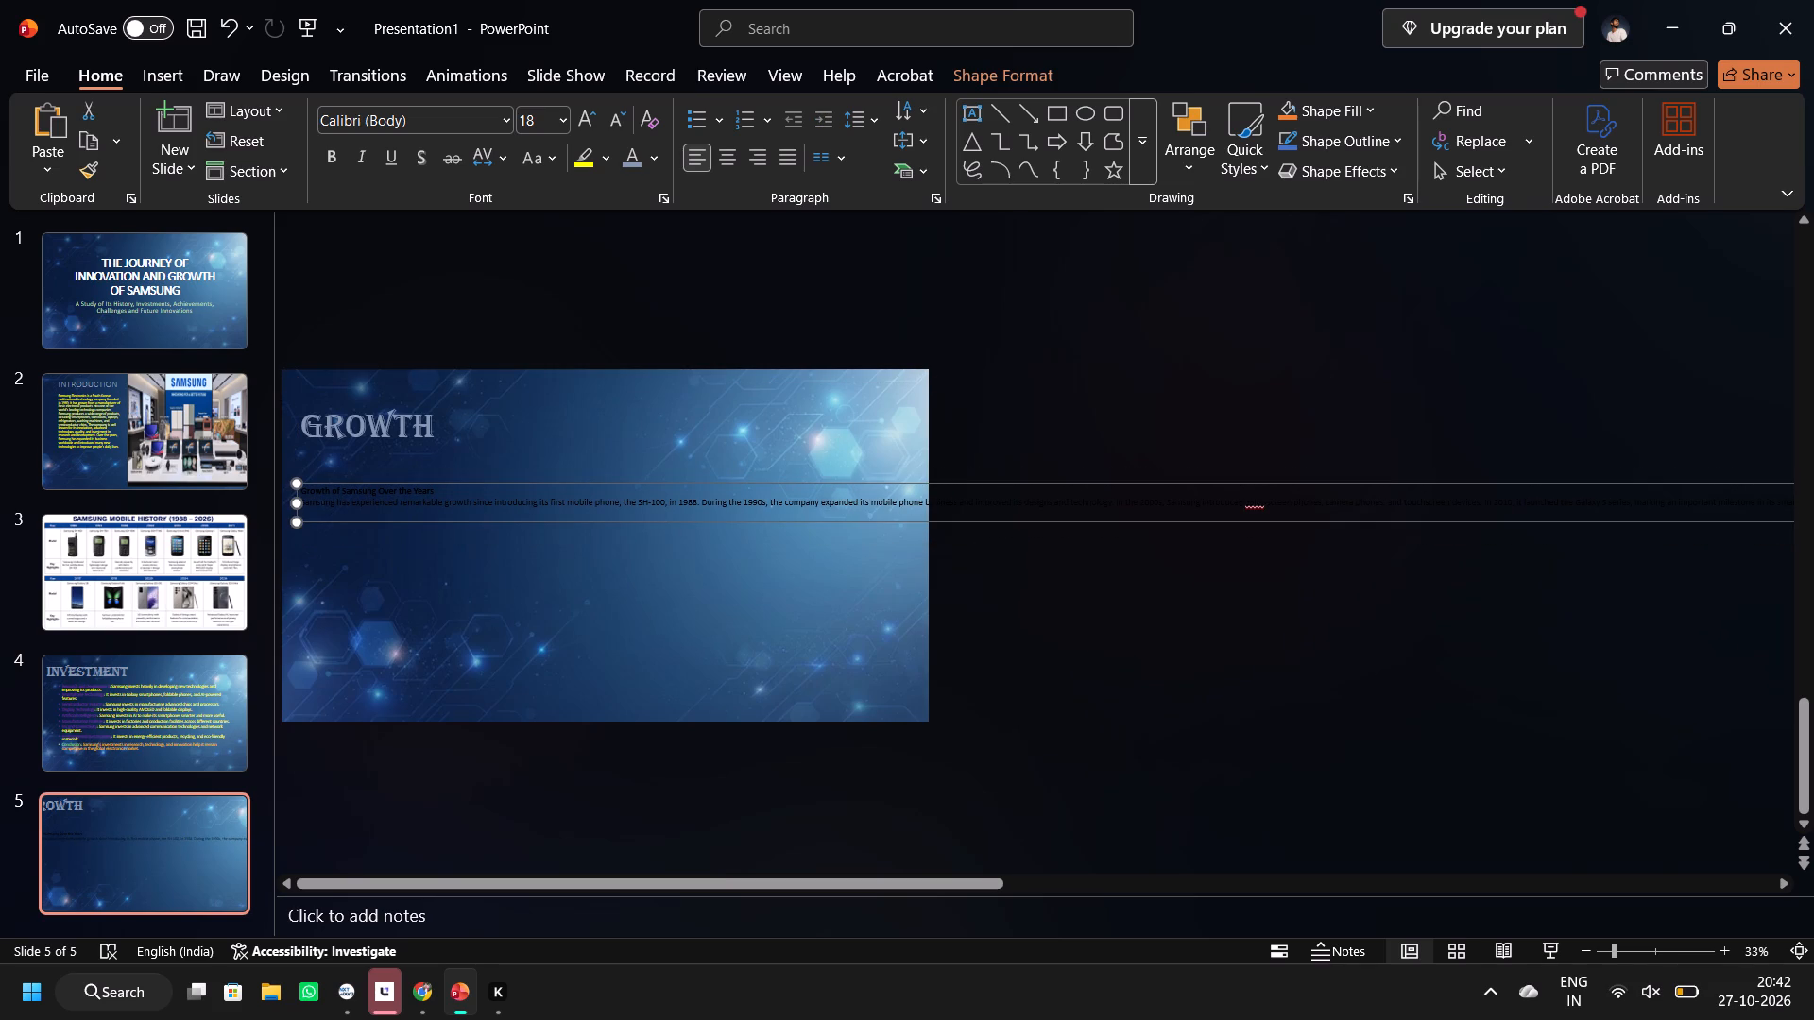
left_click(299, 523)
left_click_drag(299, 523, 279, 545)
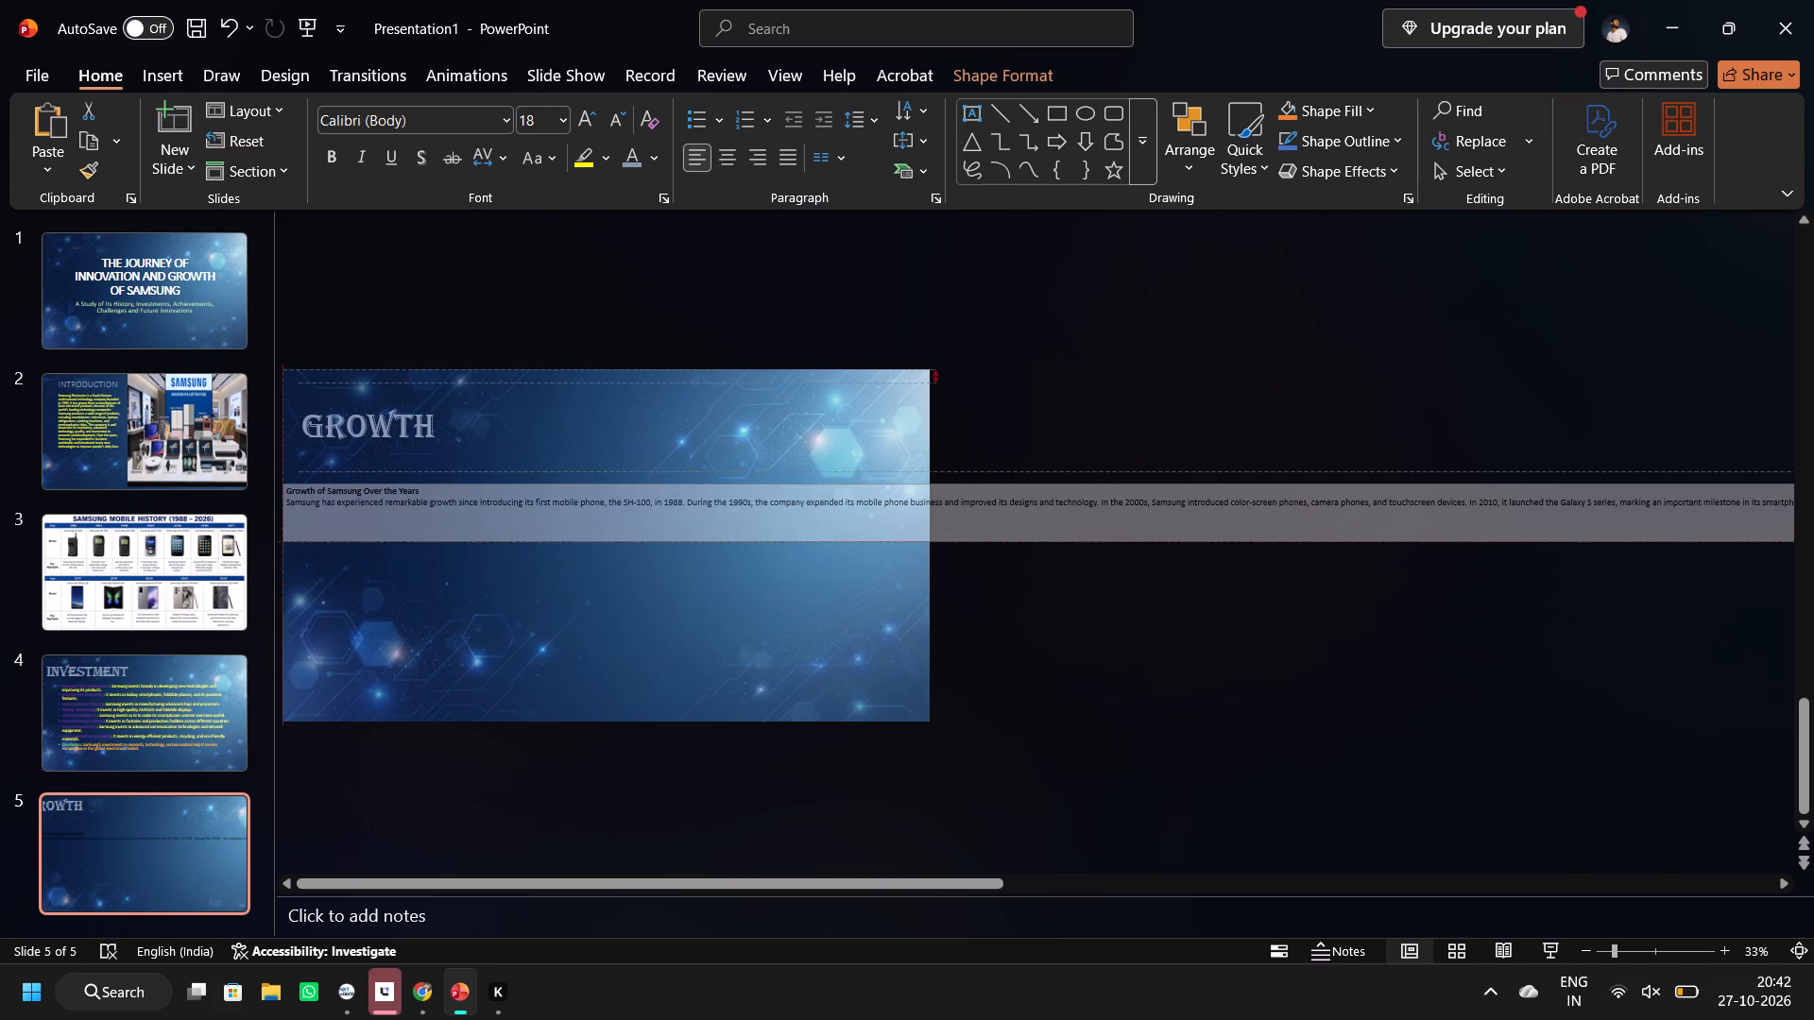
left_click_drag(279, 545, 253, 699)
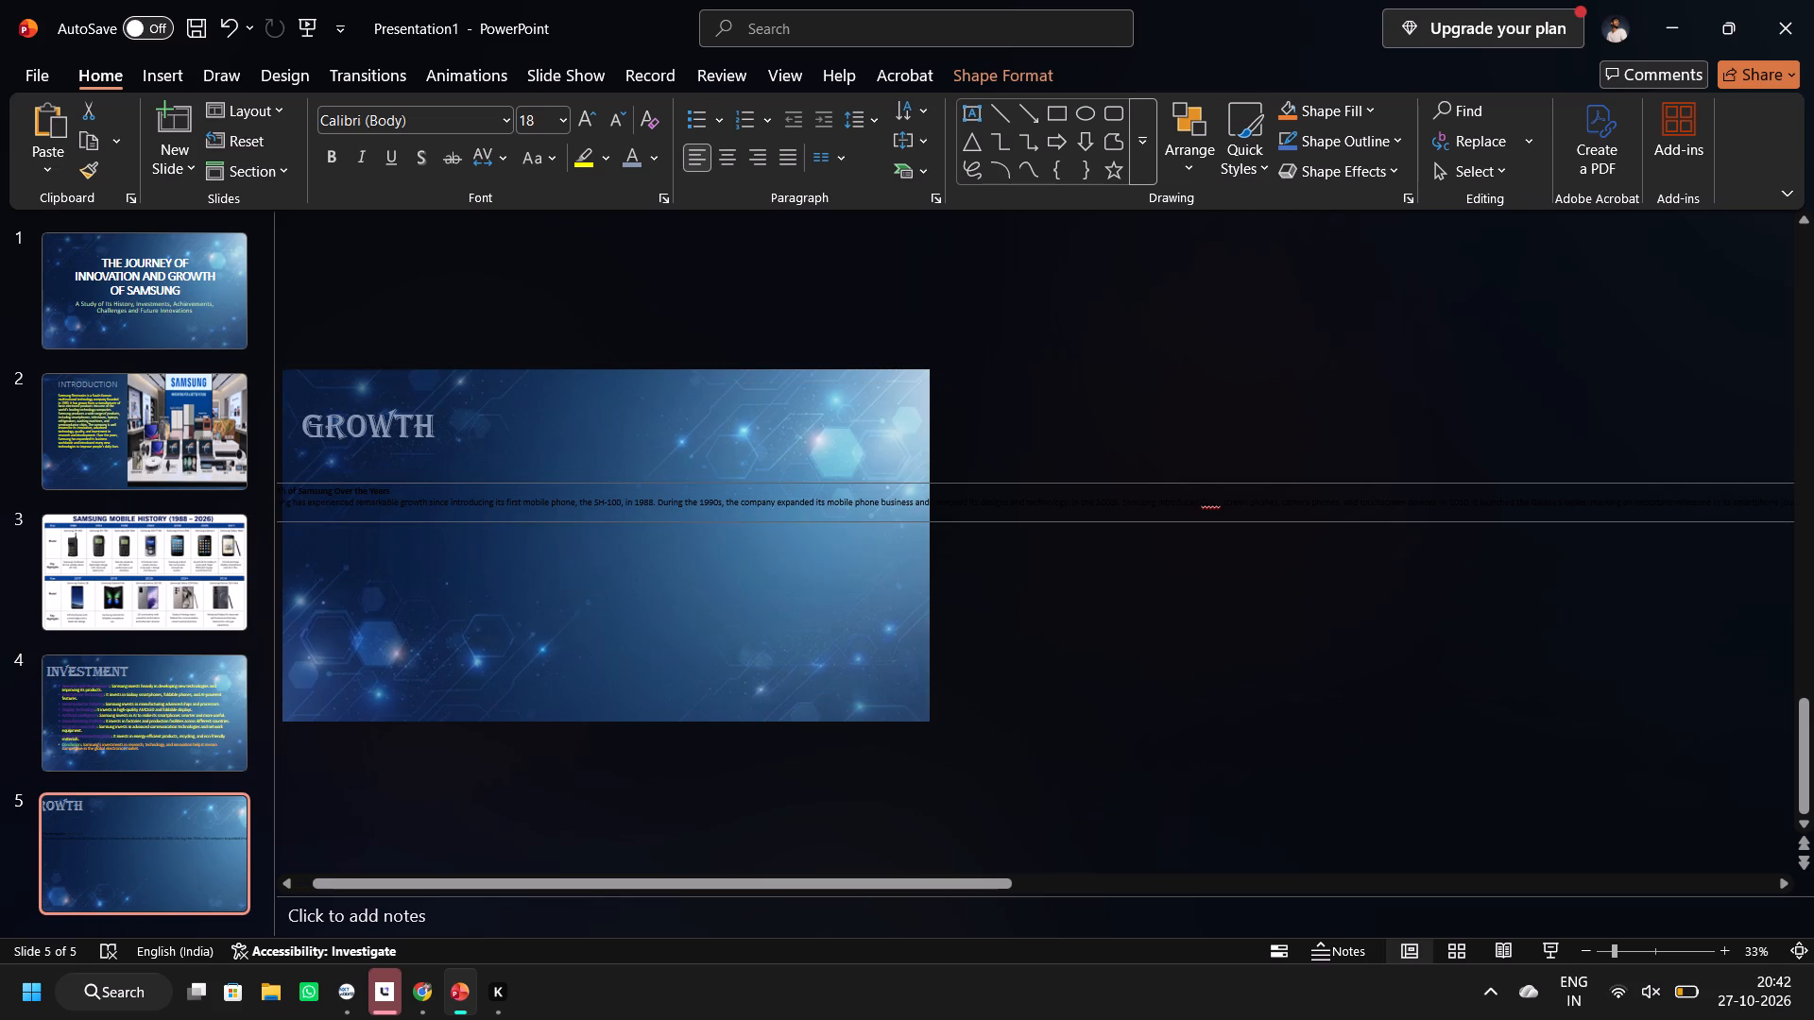
Pull the far right edge of the growth text box inward so the paragraph wraps to less than the slide's width.
scroll(1634, 540, "down", 2, "ctrl")
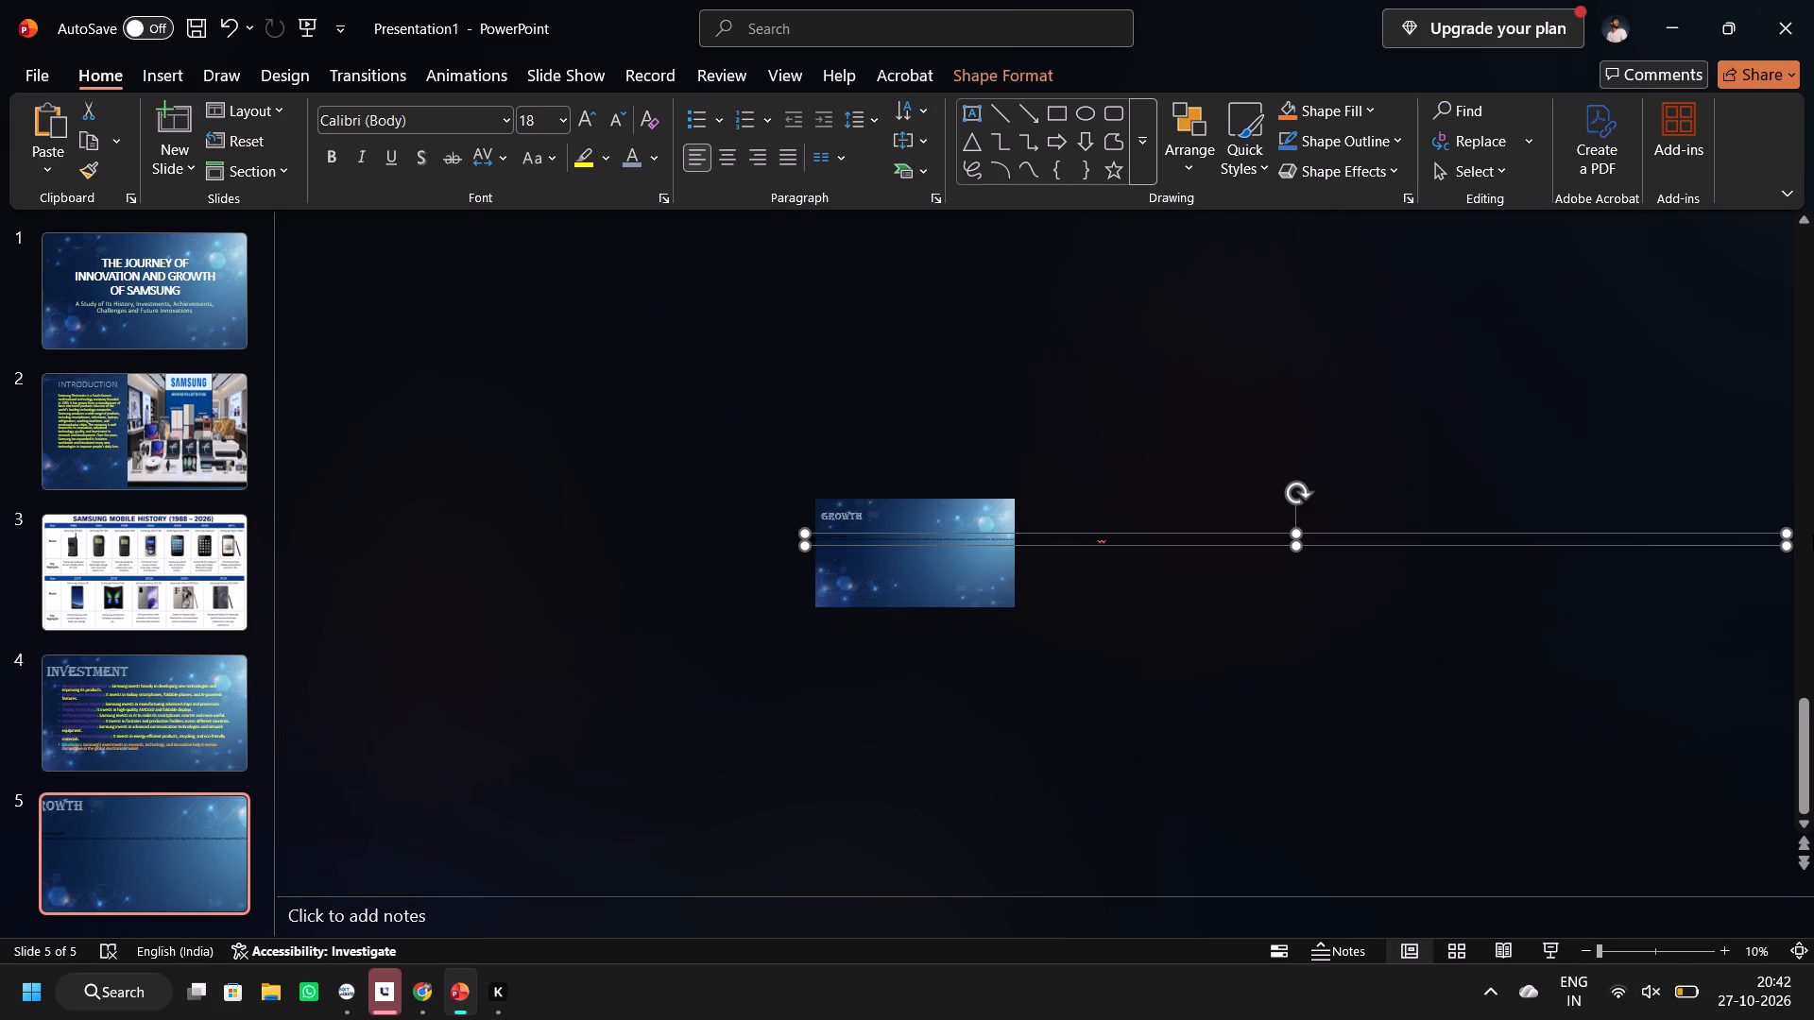
left_click_drag(1781, 541, 1561, 577)
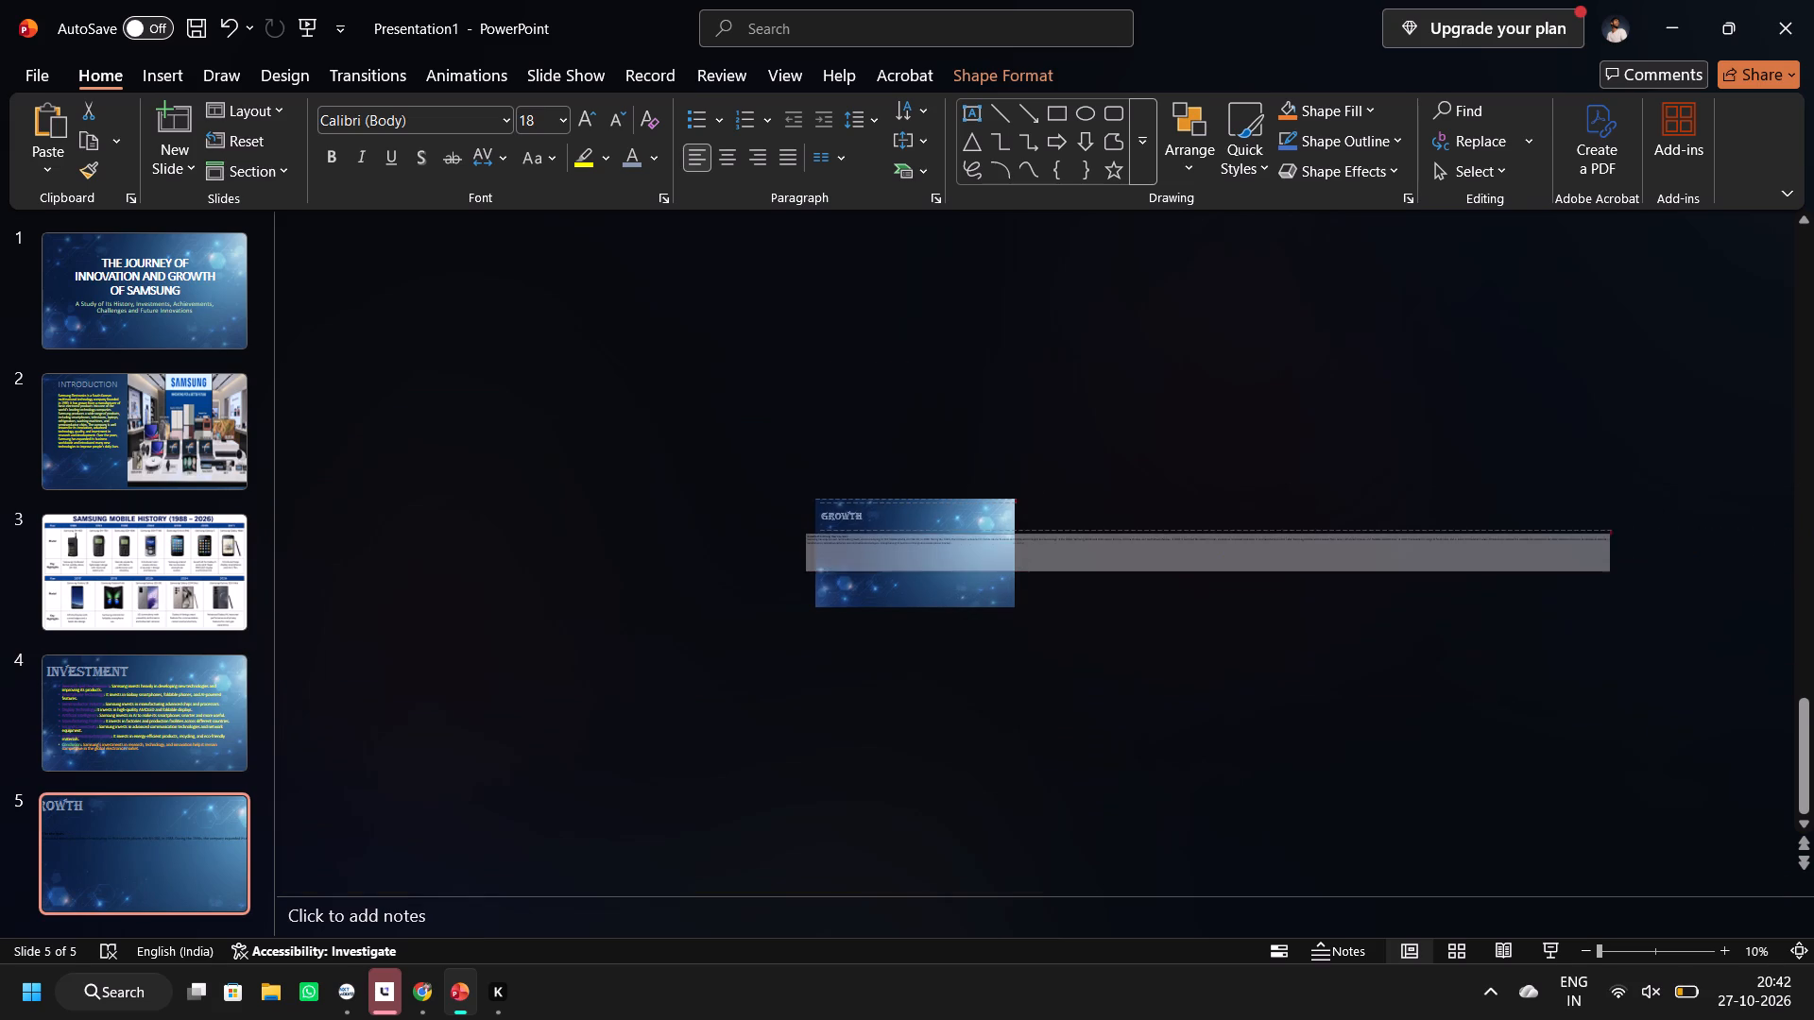
left_click_drag(1561, 577, 1022, 686)
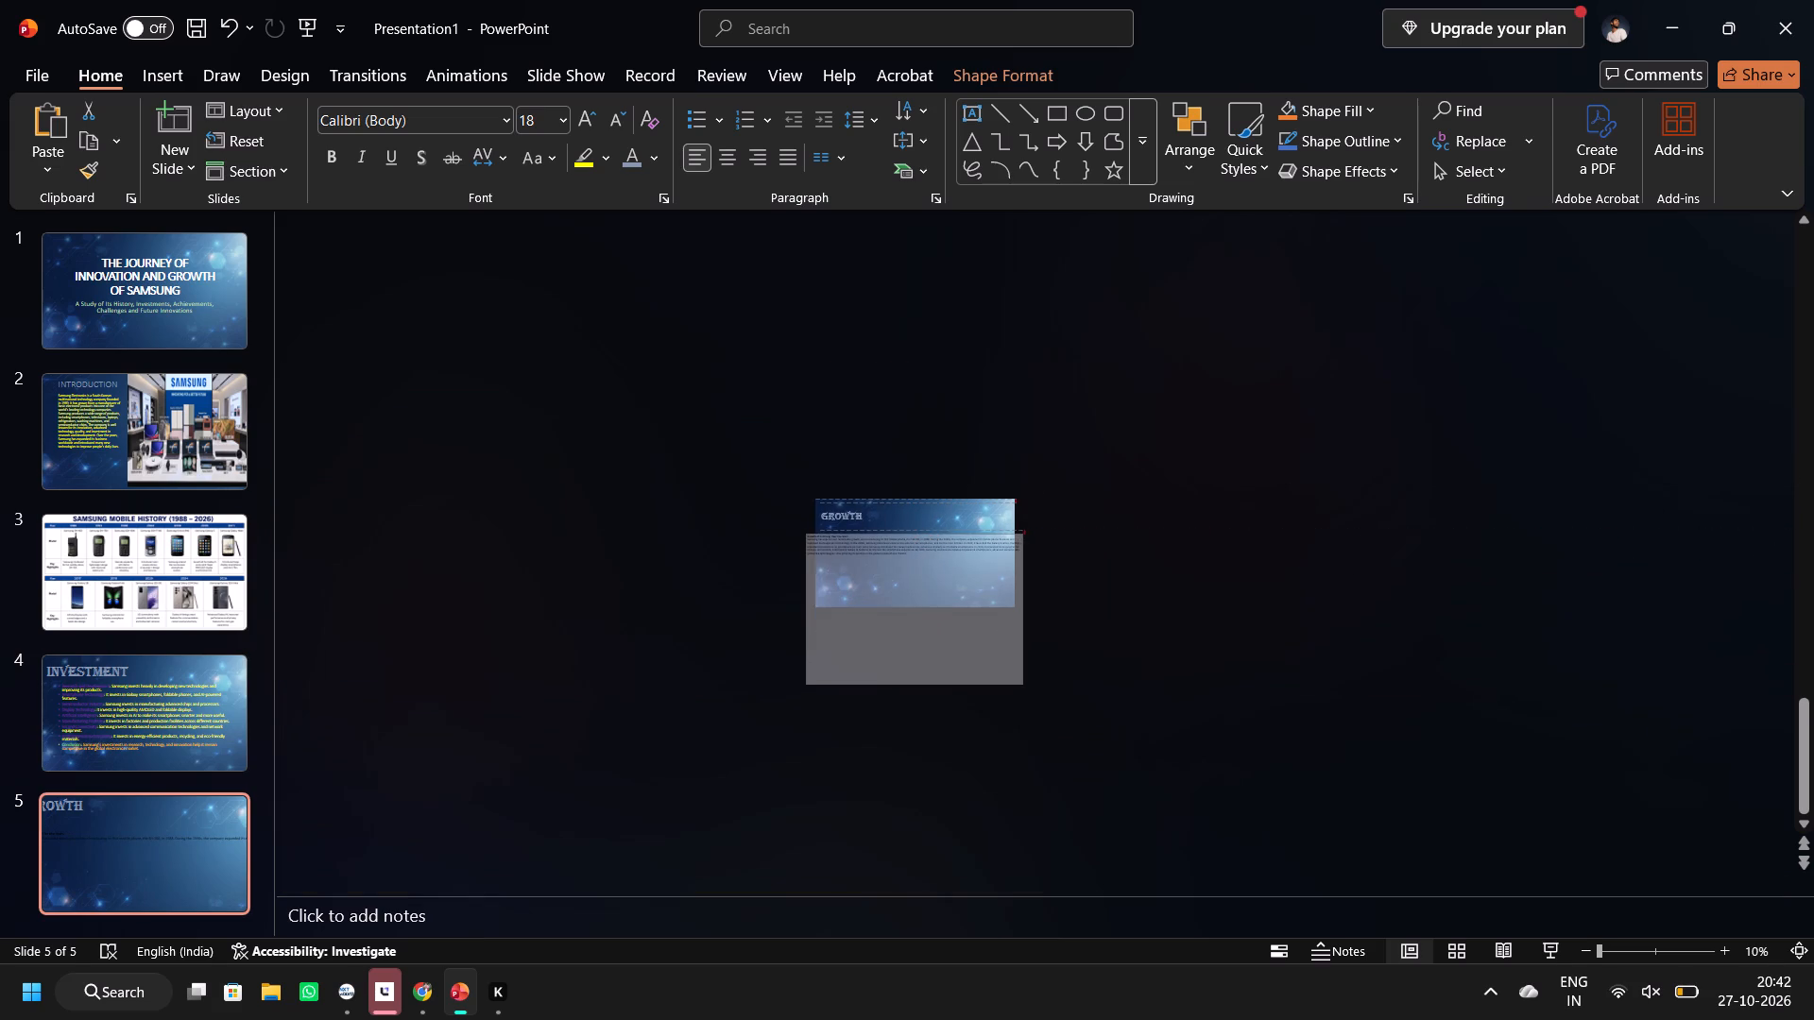
left_click_drag(1022, 686, 1012, 708)
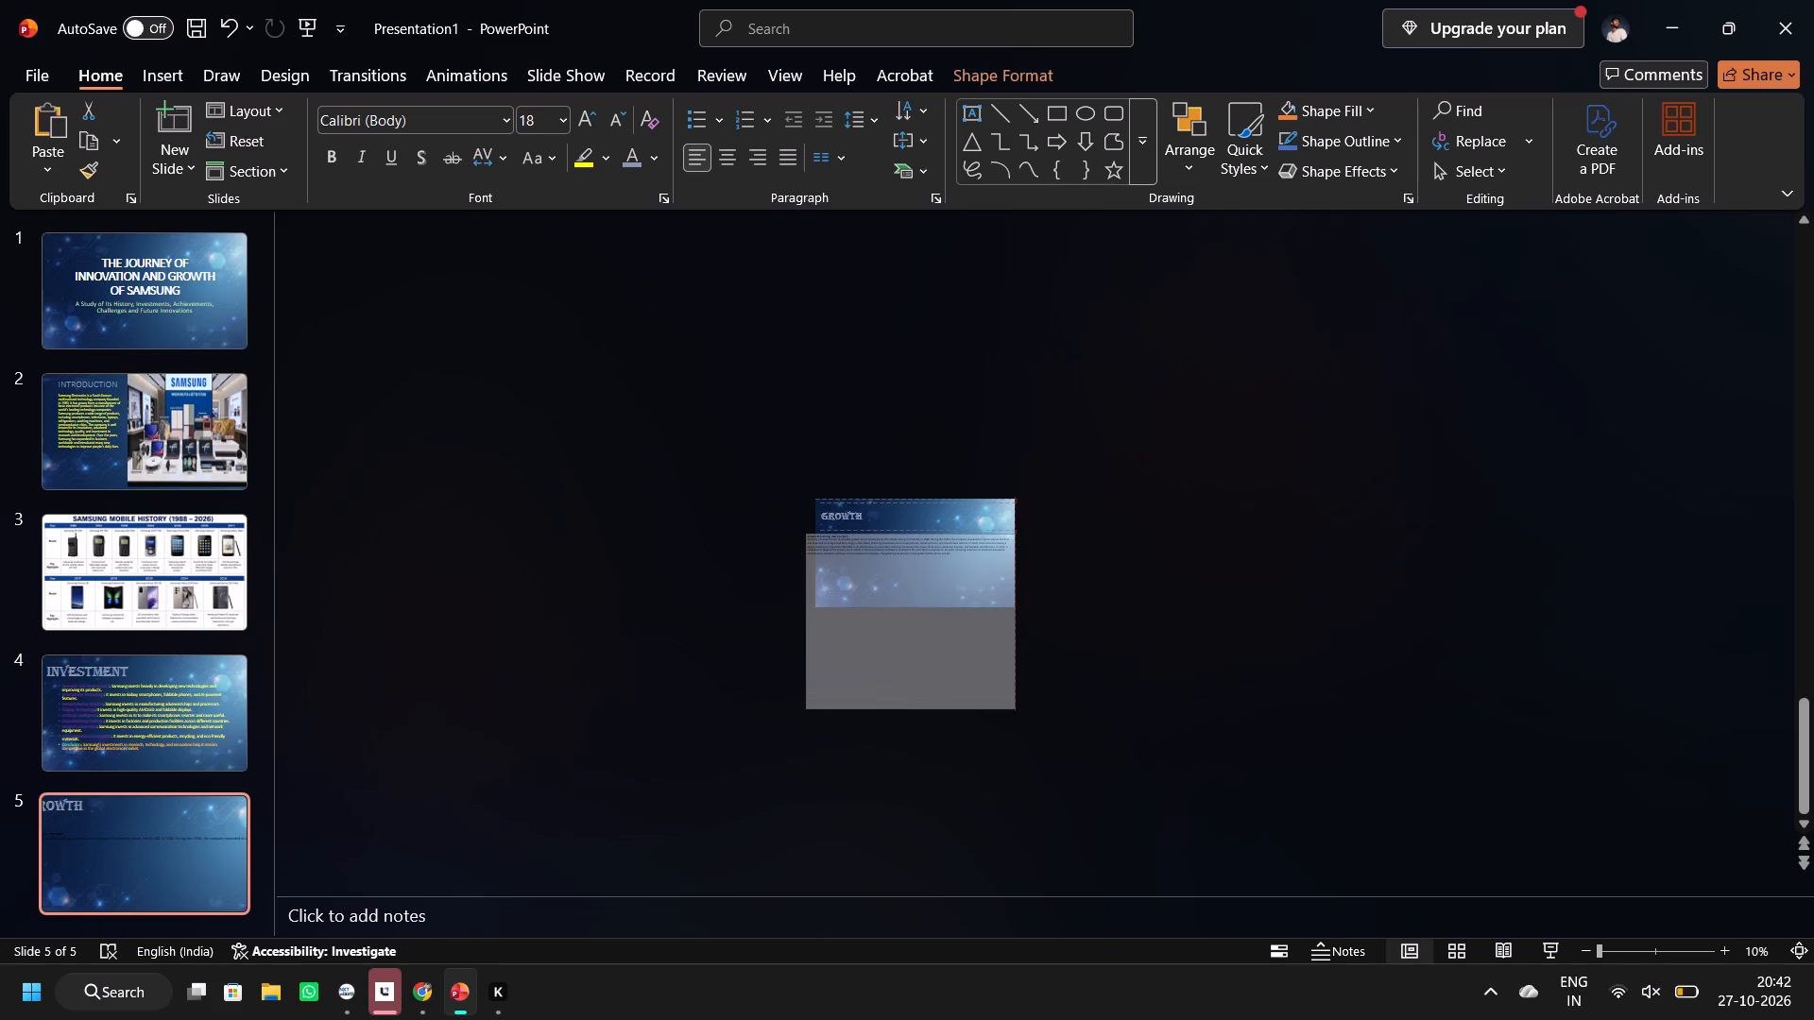
left_click_drag(1012, 708, 984, 712)
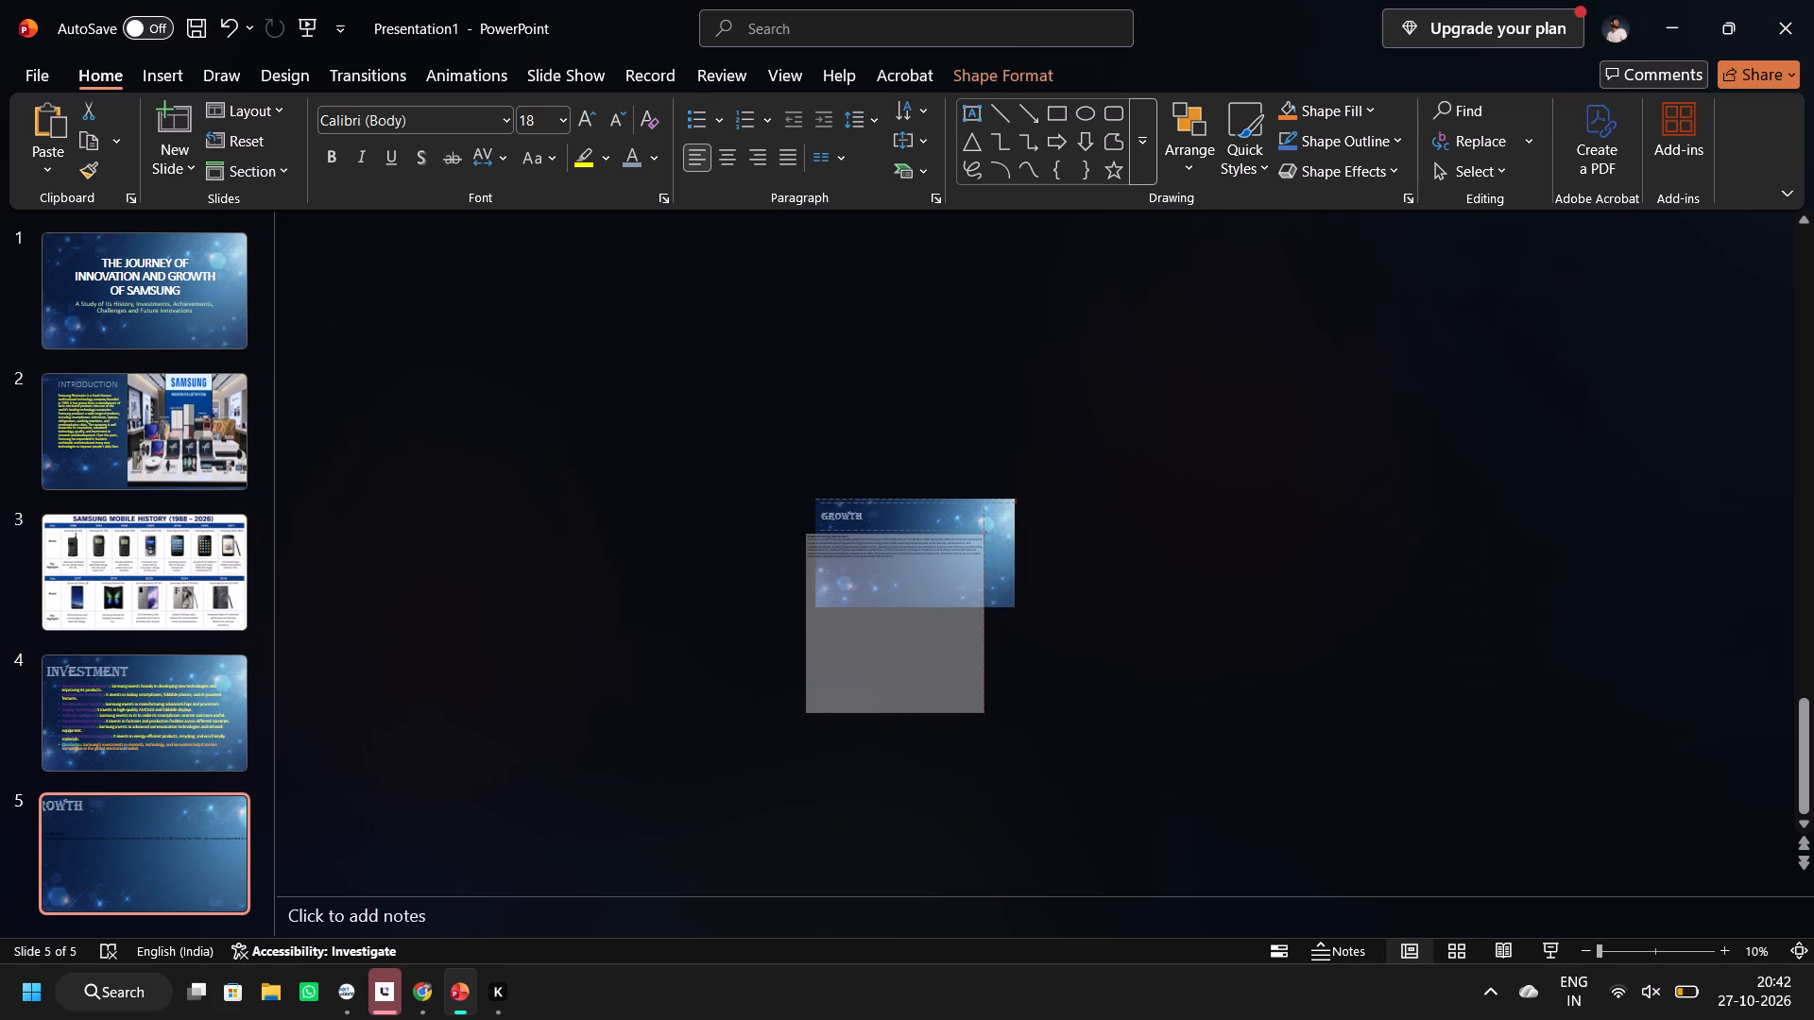
left_click_drag(984, 712, 986, 712)
scroll(1369, 525, "up", 4, "ctrl")
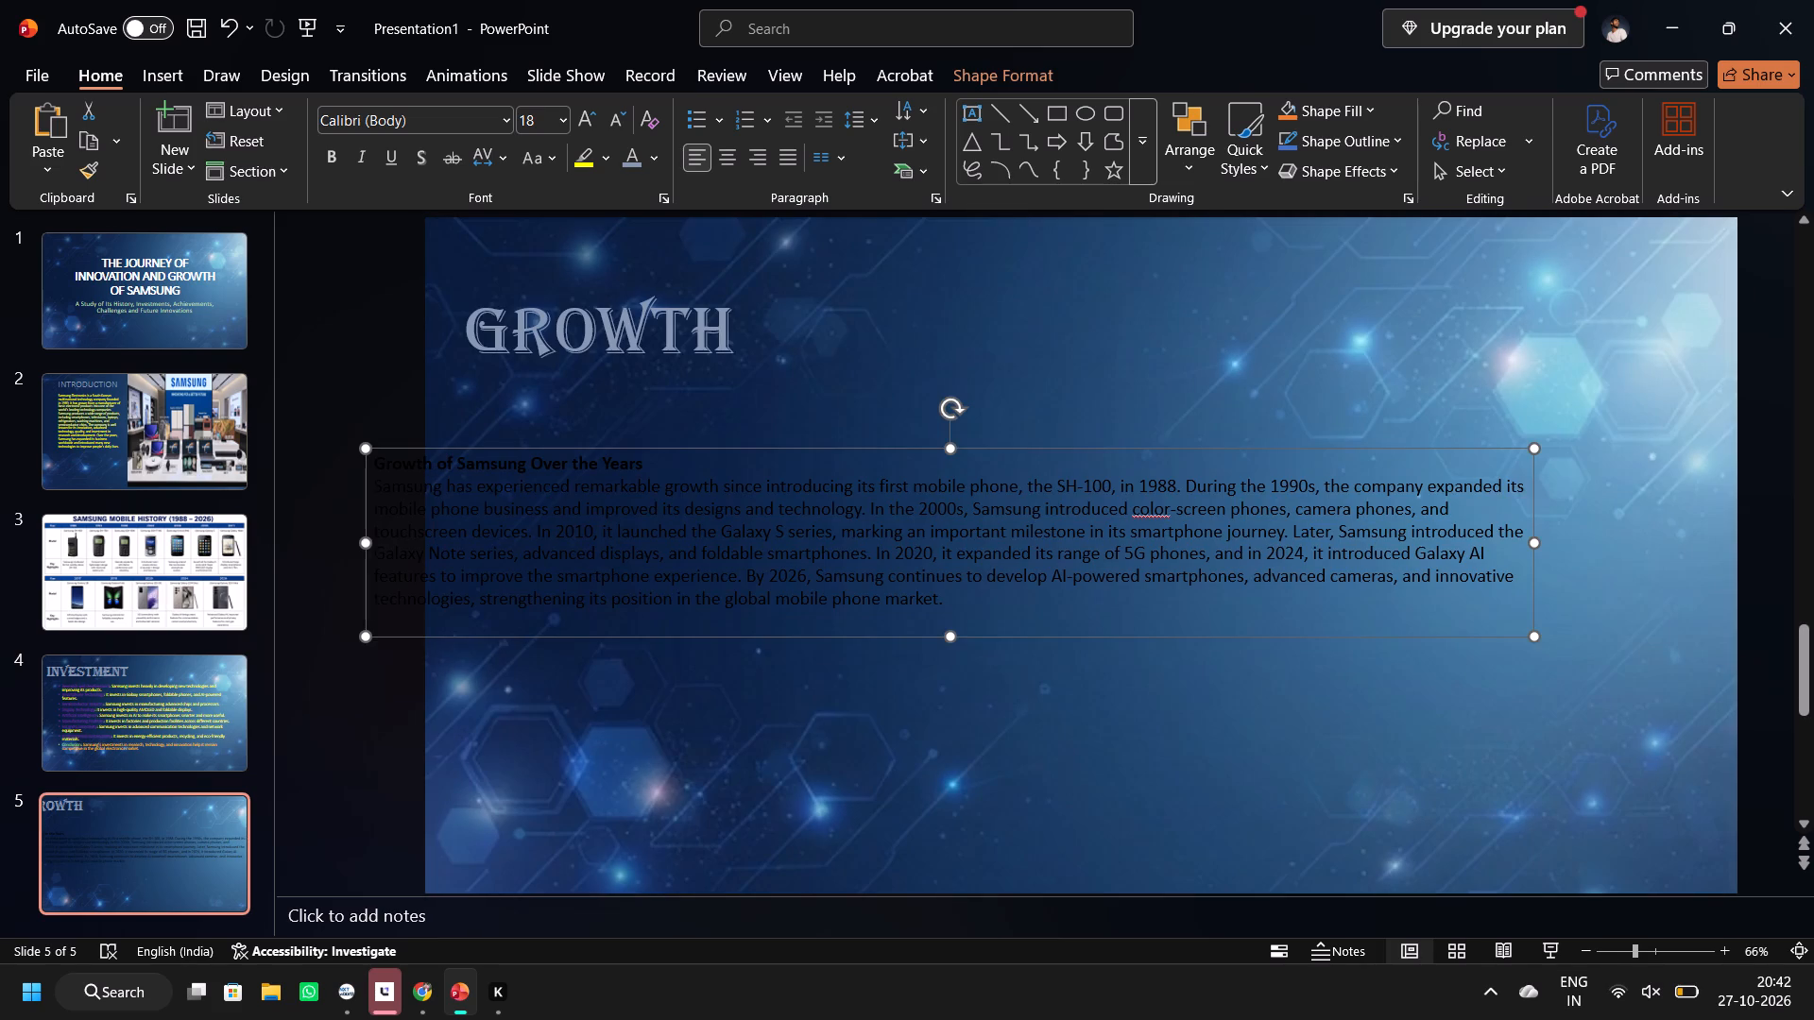
Move the growth text box just below the GROWTH title, aligned with the title box's left edge.
left_click_drag(1027, 633, 1193, 610)
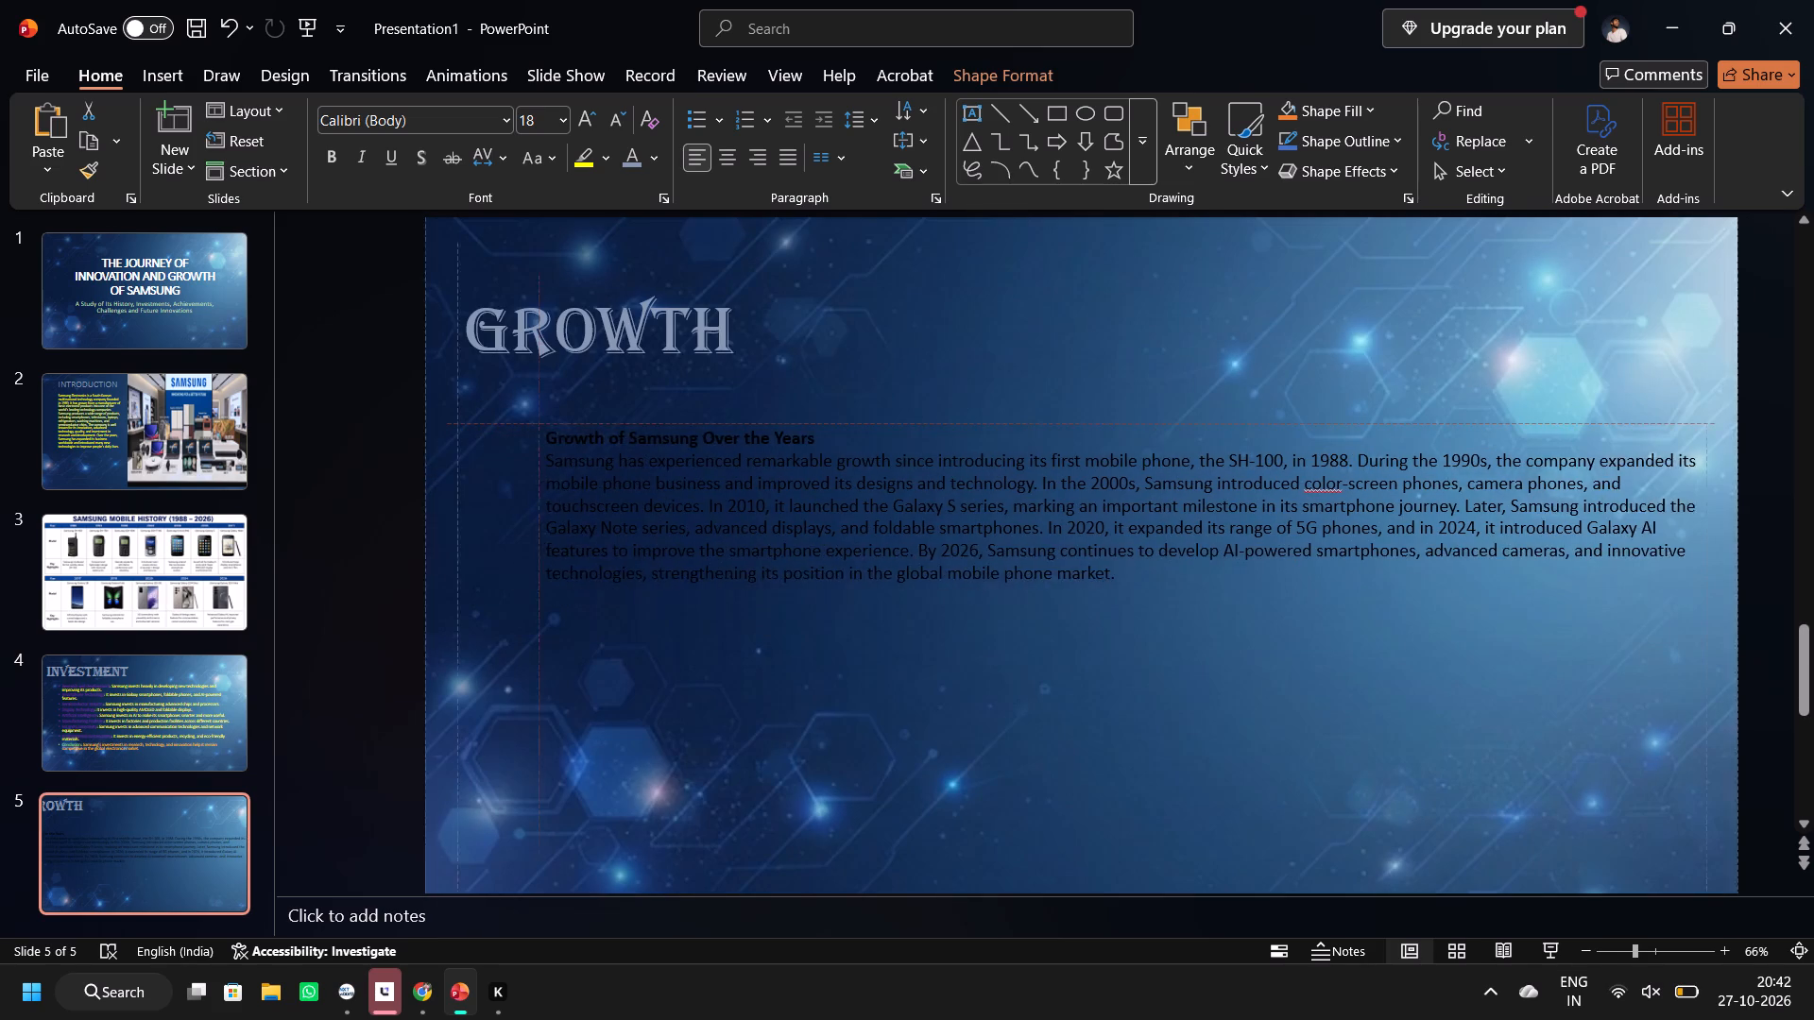
left_click_drag(1193, 610, 1132, 603)
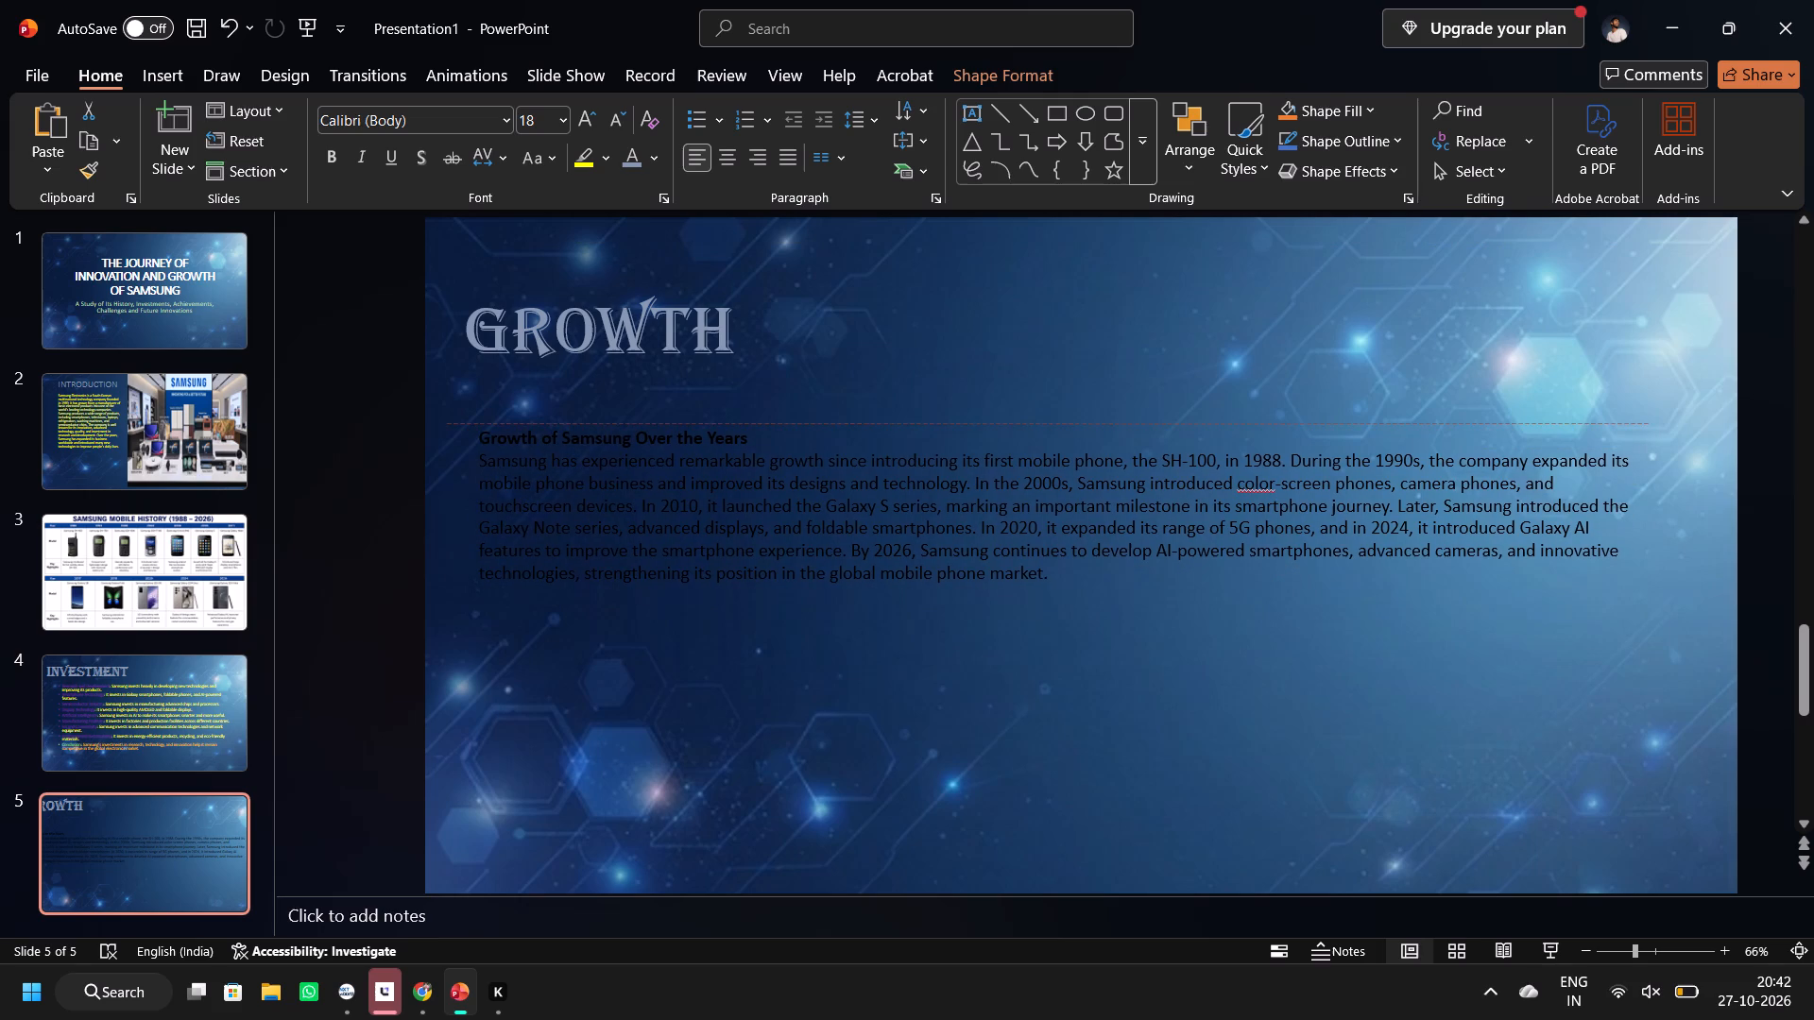
left_click_drag(1132, 603, 1119, 574)
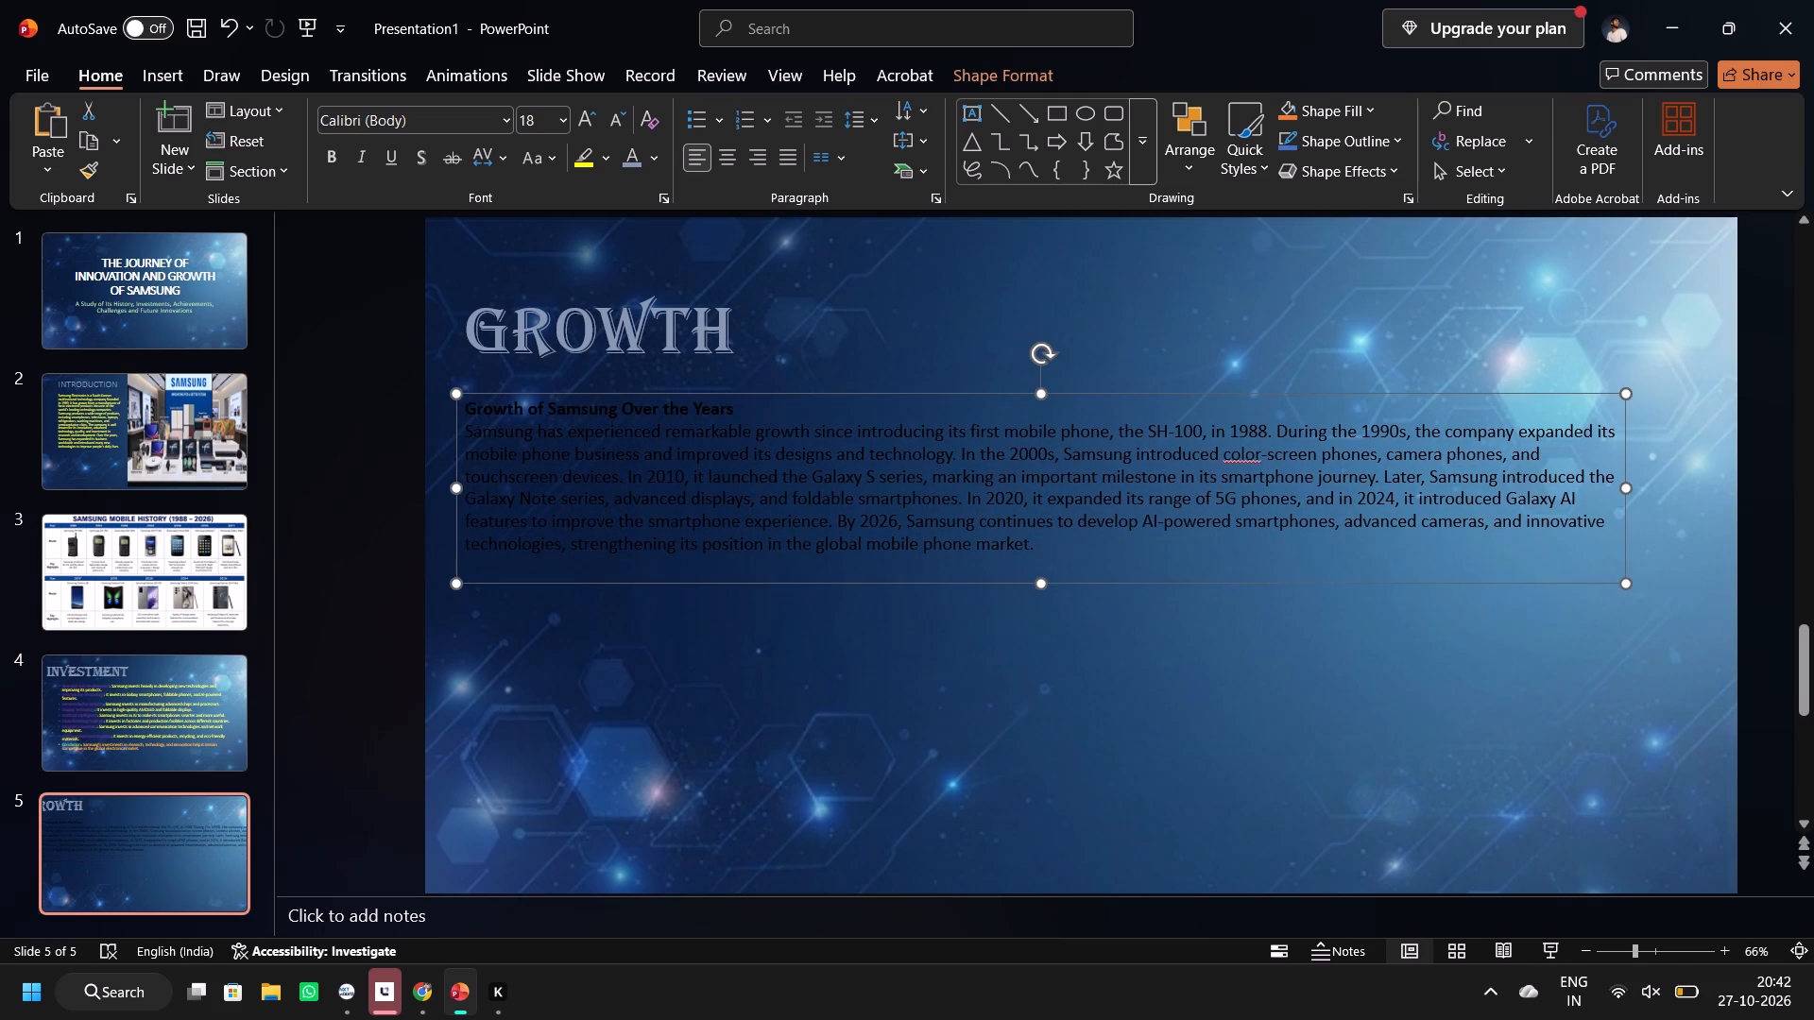
Delete the heading "Growth of Samsung Over the Years" from above the growth paragraph.
left_click(762, 405)
key("BackSpace")
key("BackSpace")
key("BackSpace")
key("BackSpace")
key("BackSpace")
key("BackSpace")
key("BackSpace")
key("BackSpace")
key("BackSpace")
key("BackSpace")
key("BackSpace")
key("BackSpace")
key("BackSpace")
key("BackSpace")
key("BackSpace")
key("BackSpace")
key("BackSpace")
key("BackSpace")
key("BackSpace")
key("BackSpace")
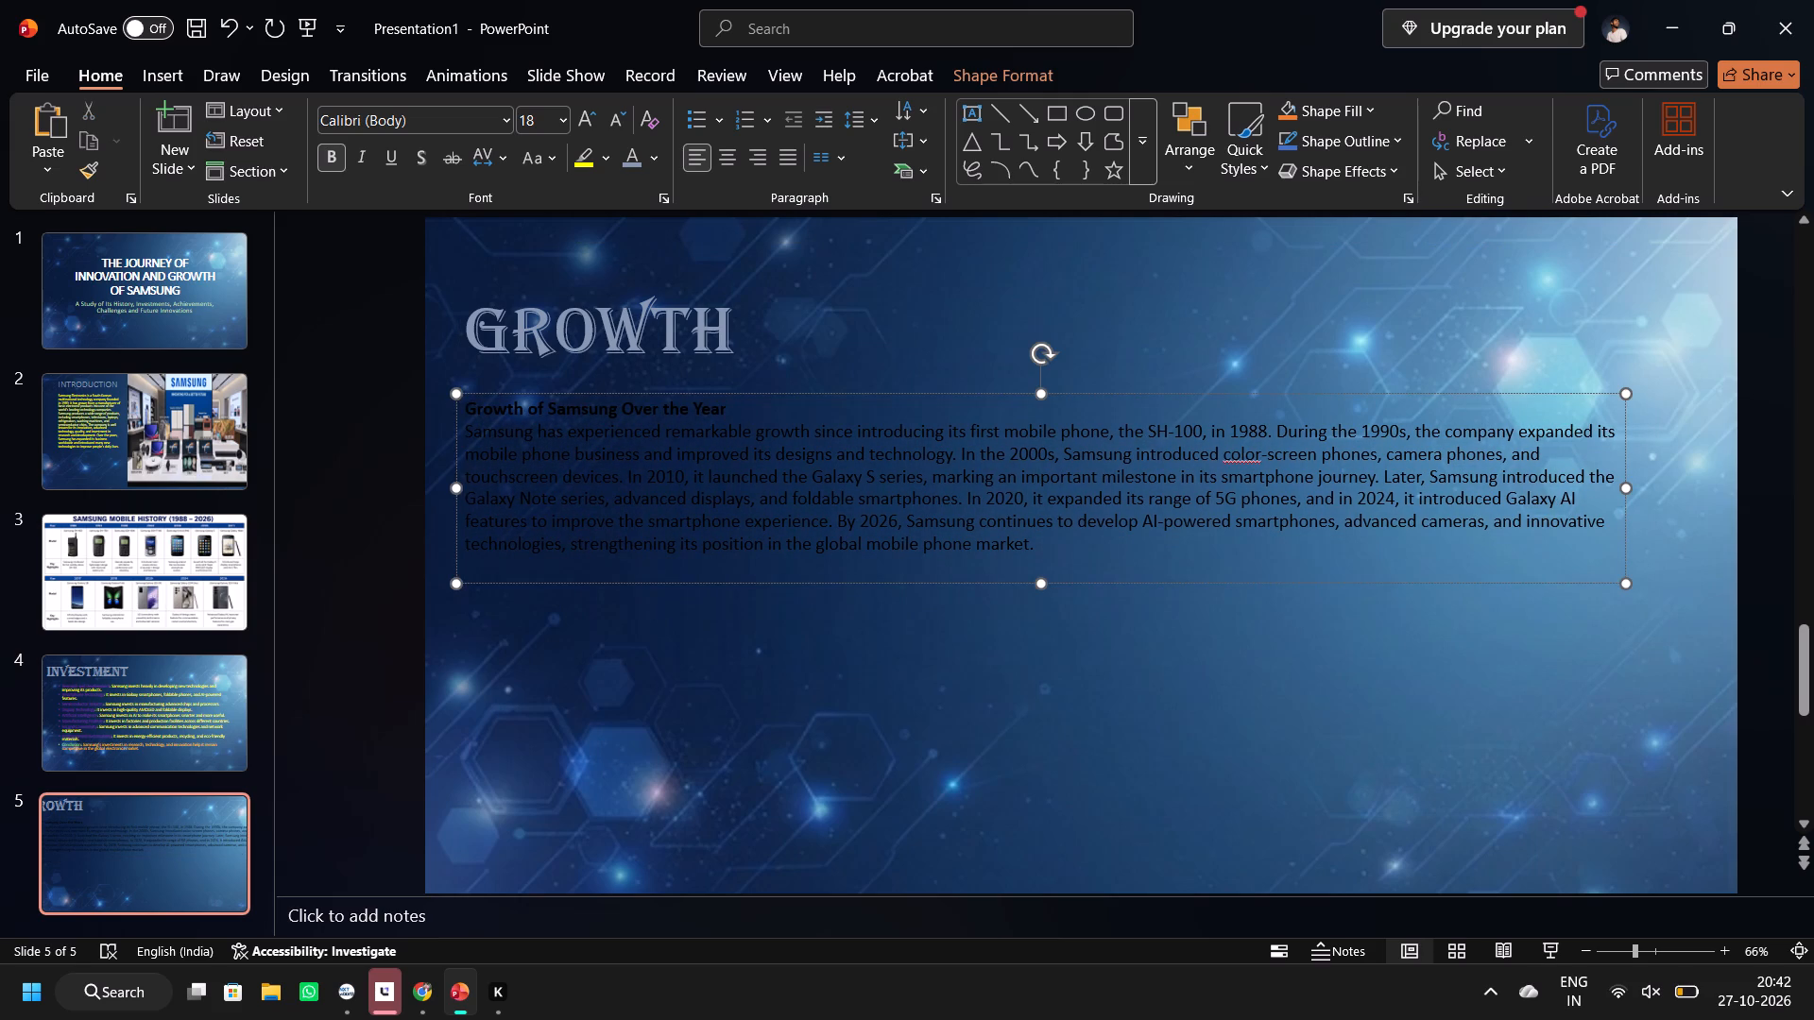
key("BackSpace")
key("BackSpace")
key("BackSpace")
key("BackSpace")
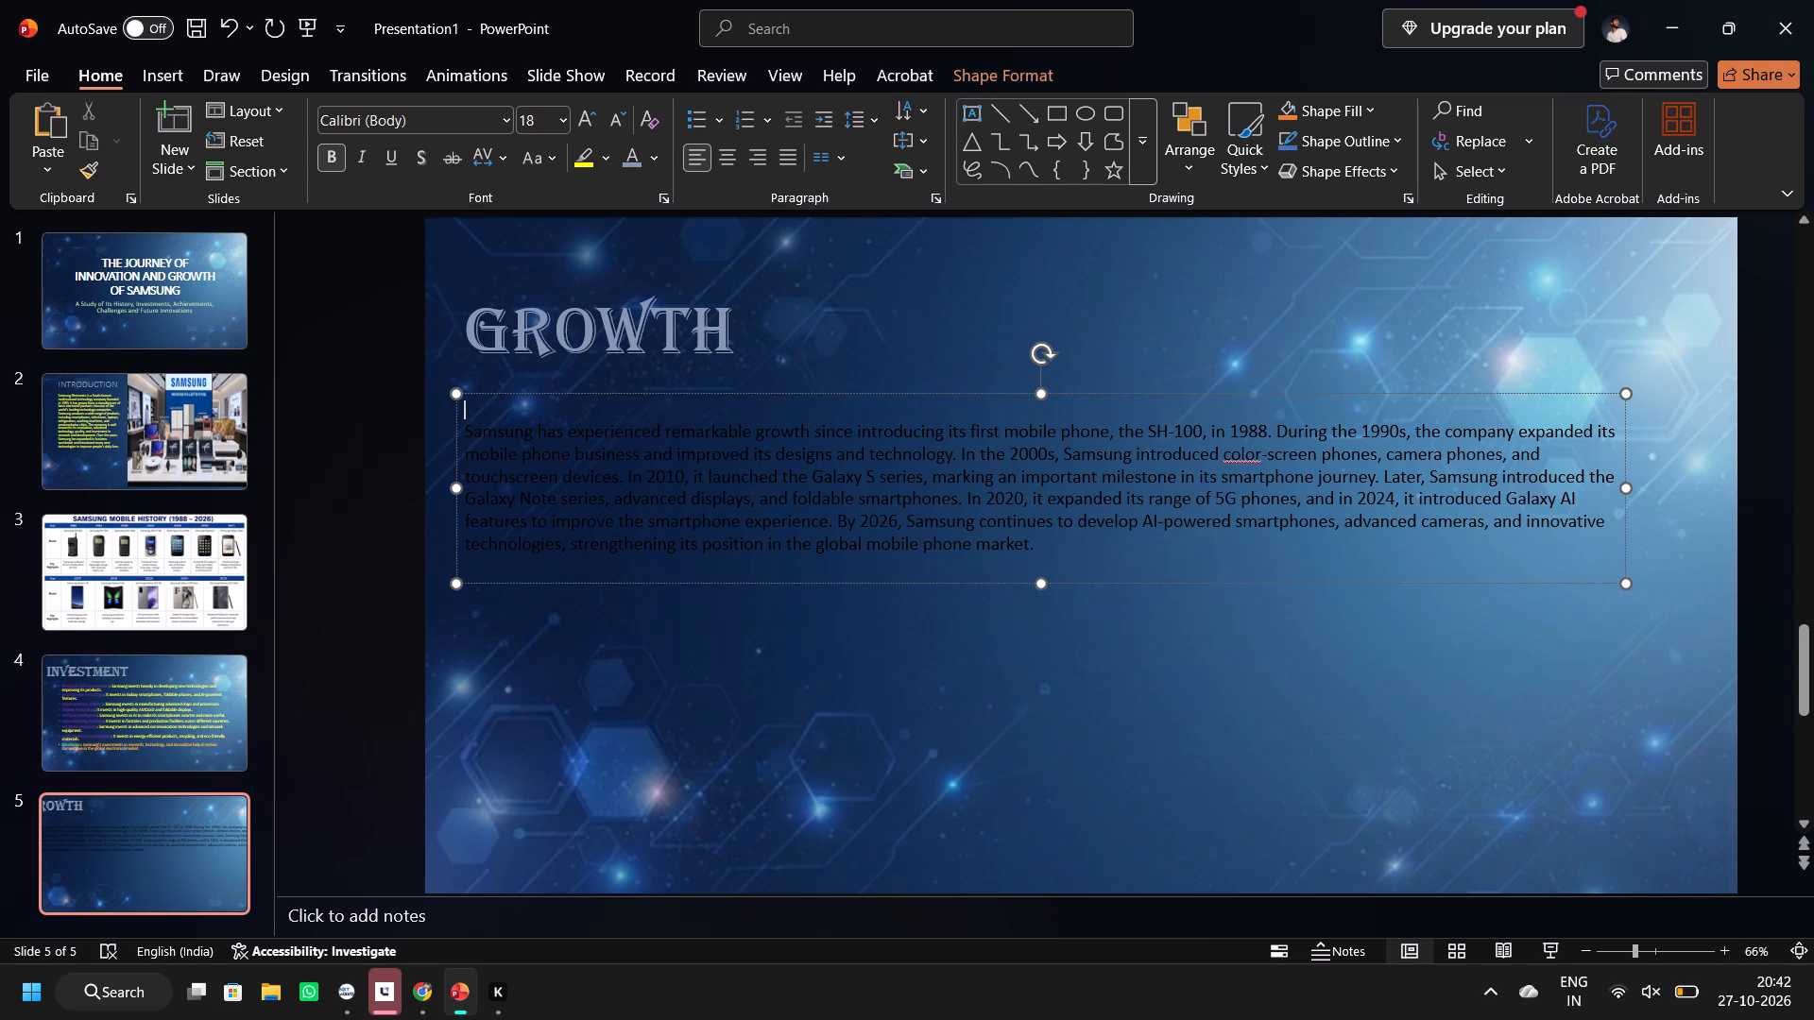
Move the growth paragraph's text box slightly up, closer to the GROWTH title, keeping it aligned with the title's left edge.
left_click(805, 282)
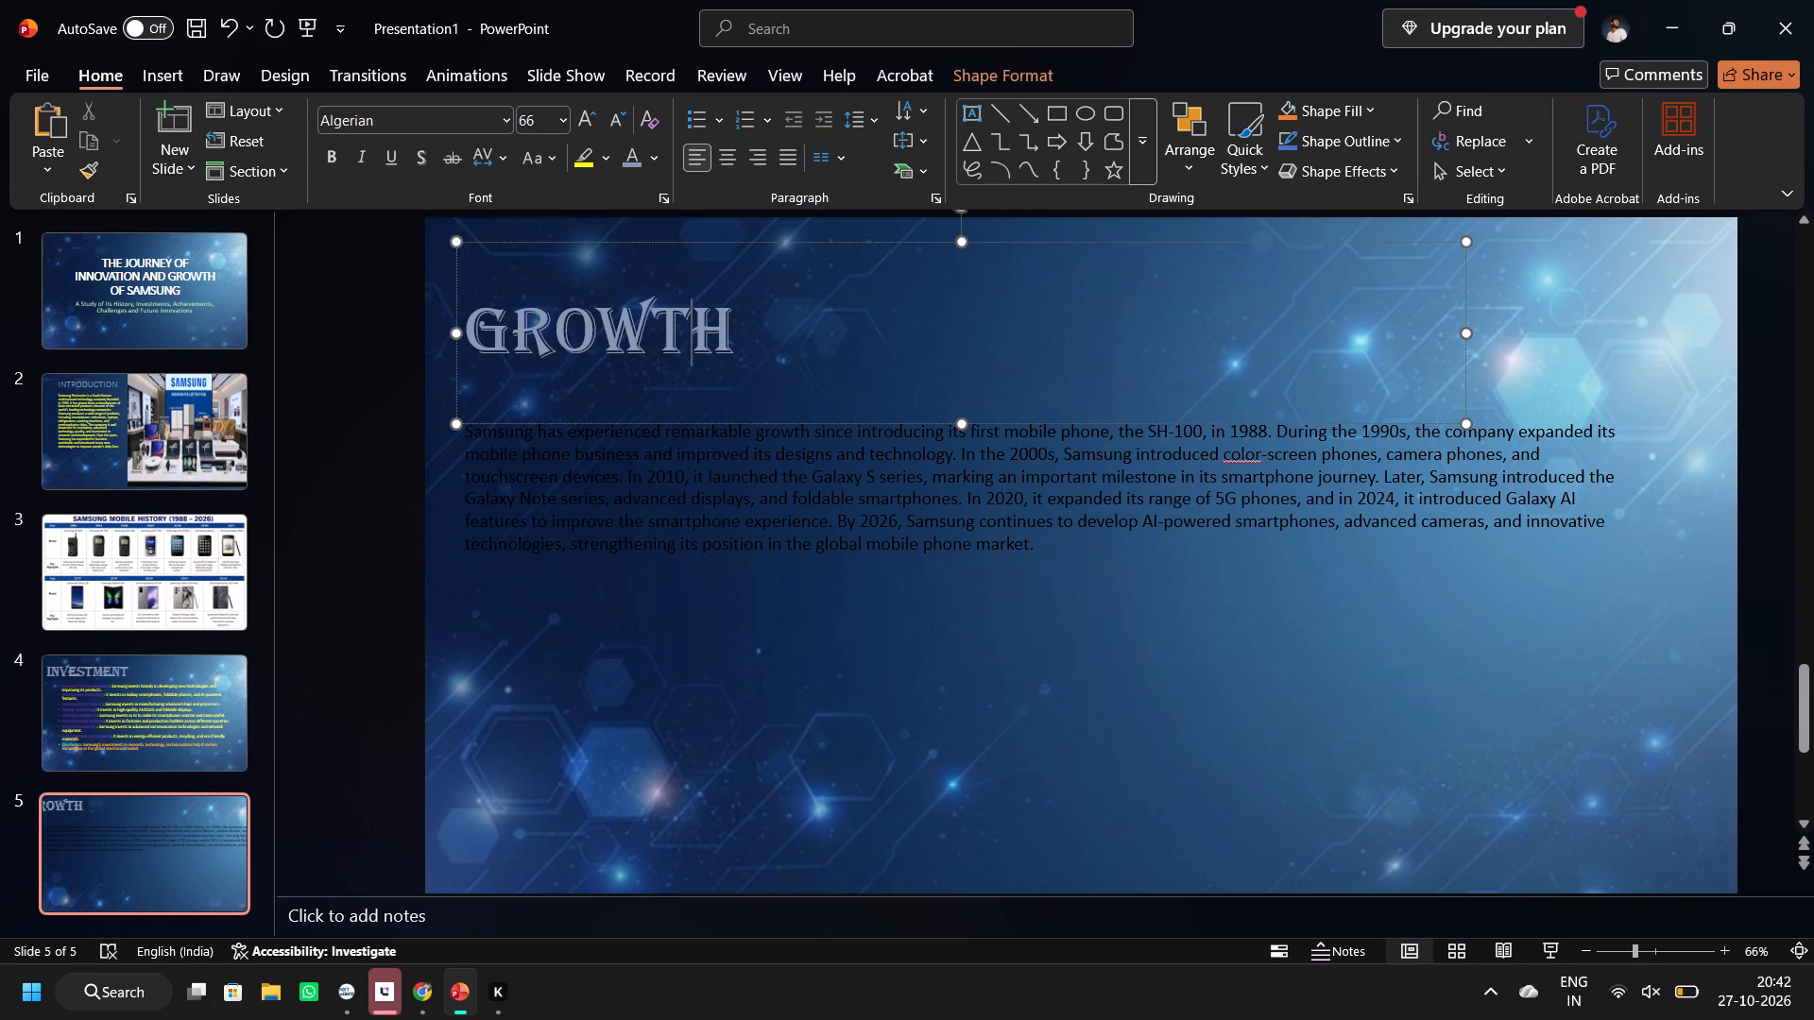
left_click(455, 464)
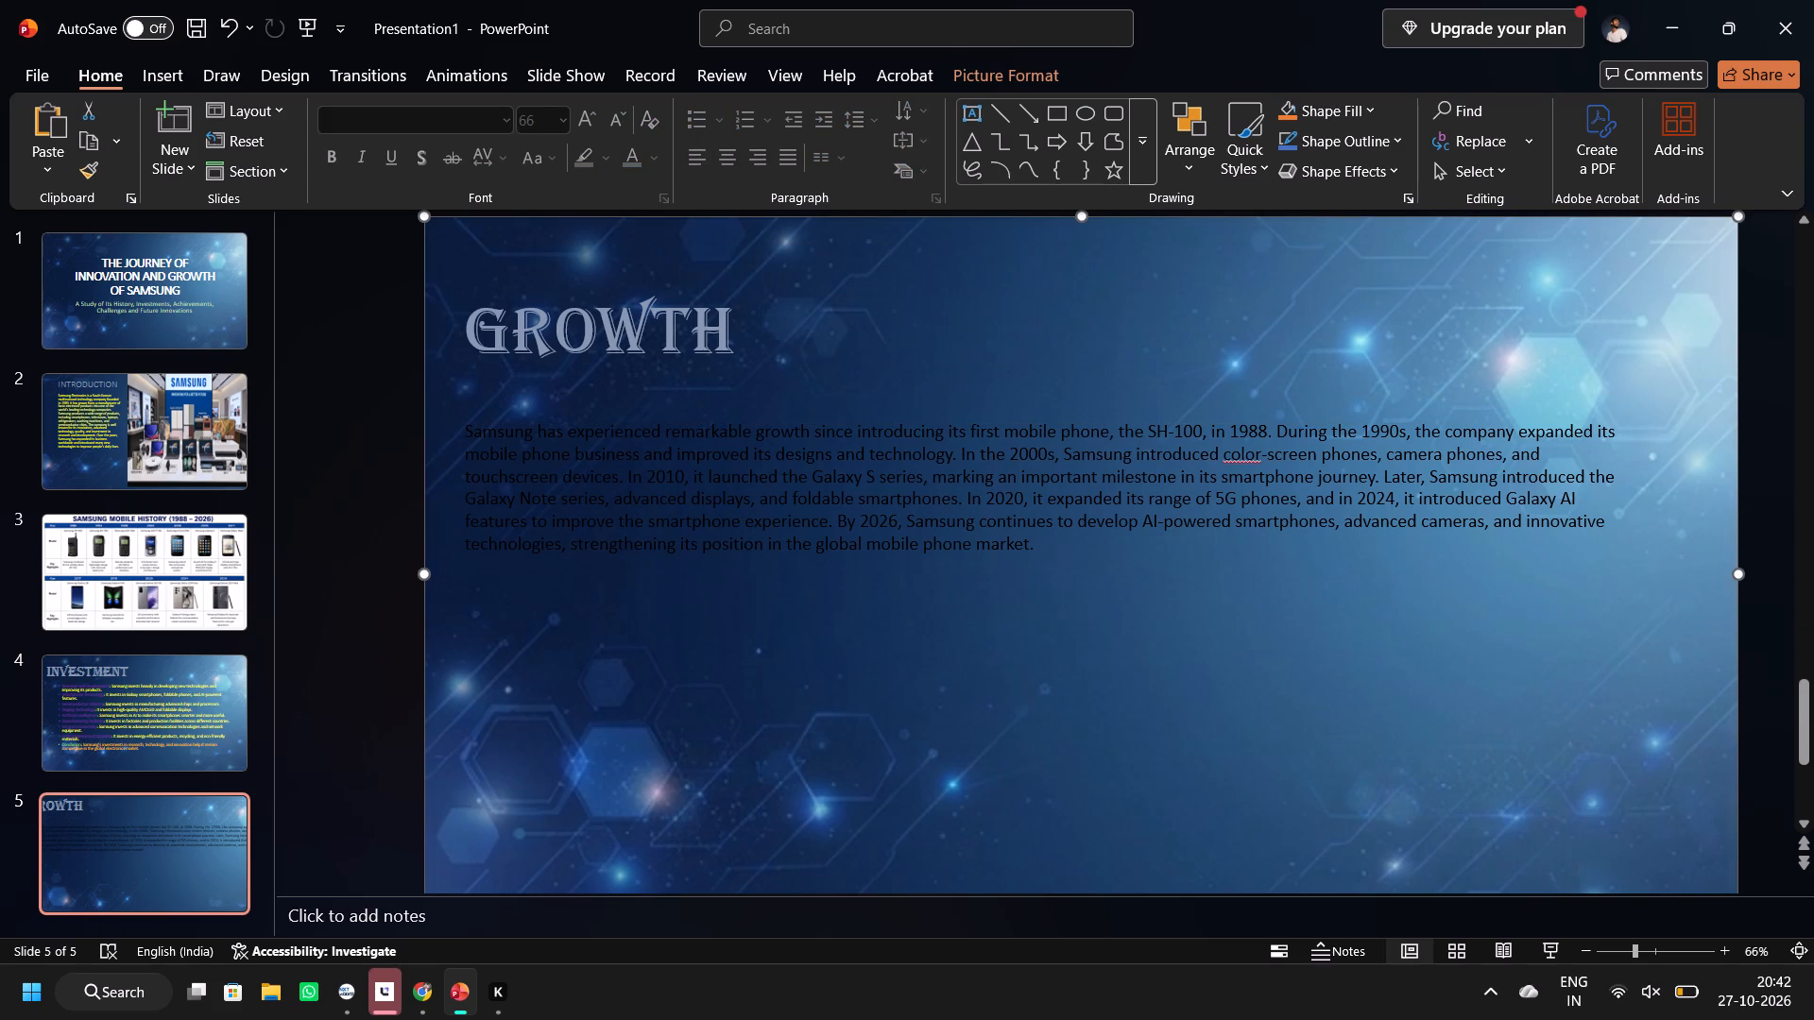
left_click_drag(471, 434, 460, 434)
left_click_drag(460, 434, 555, 467)
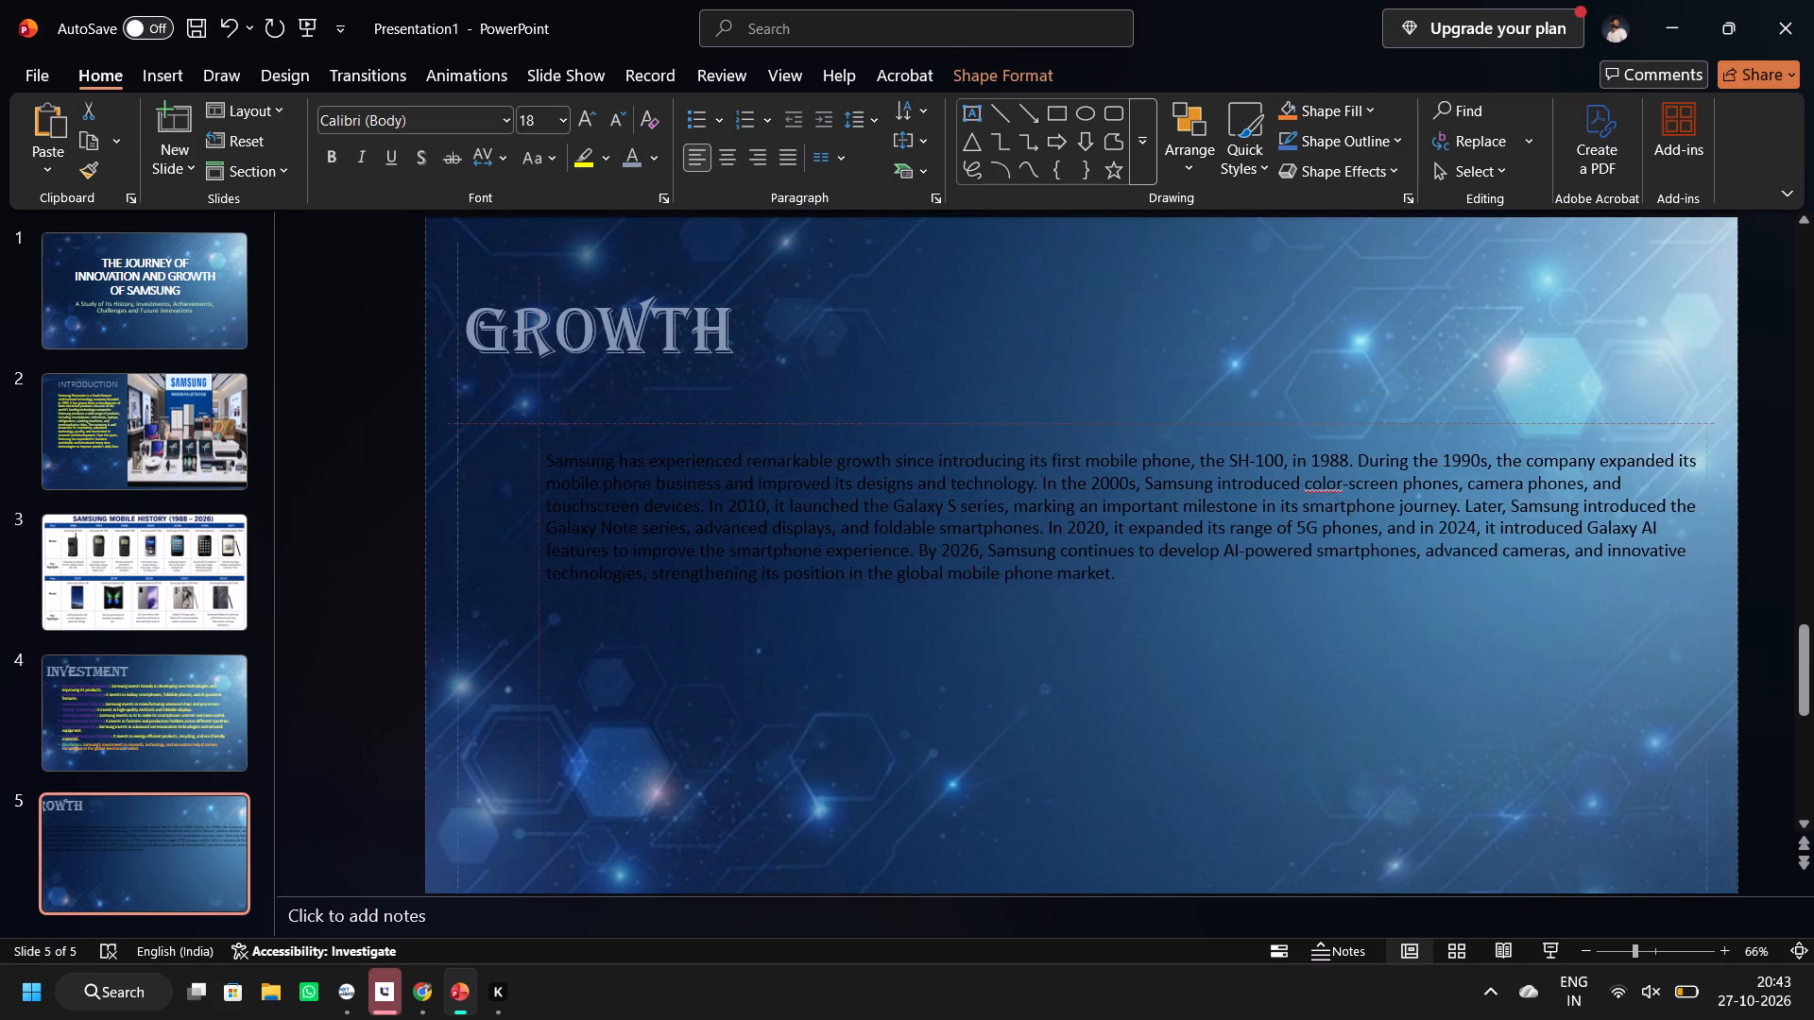
left_click_drag(555, 467, 460, 412)
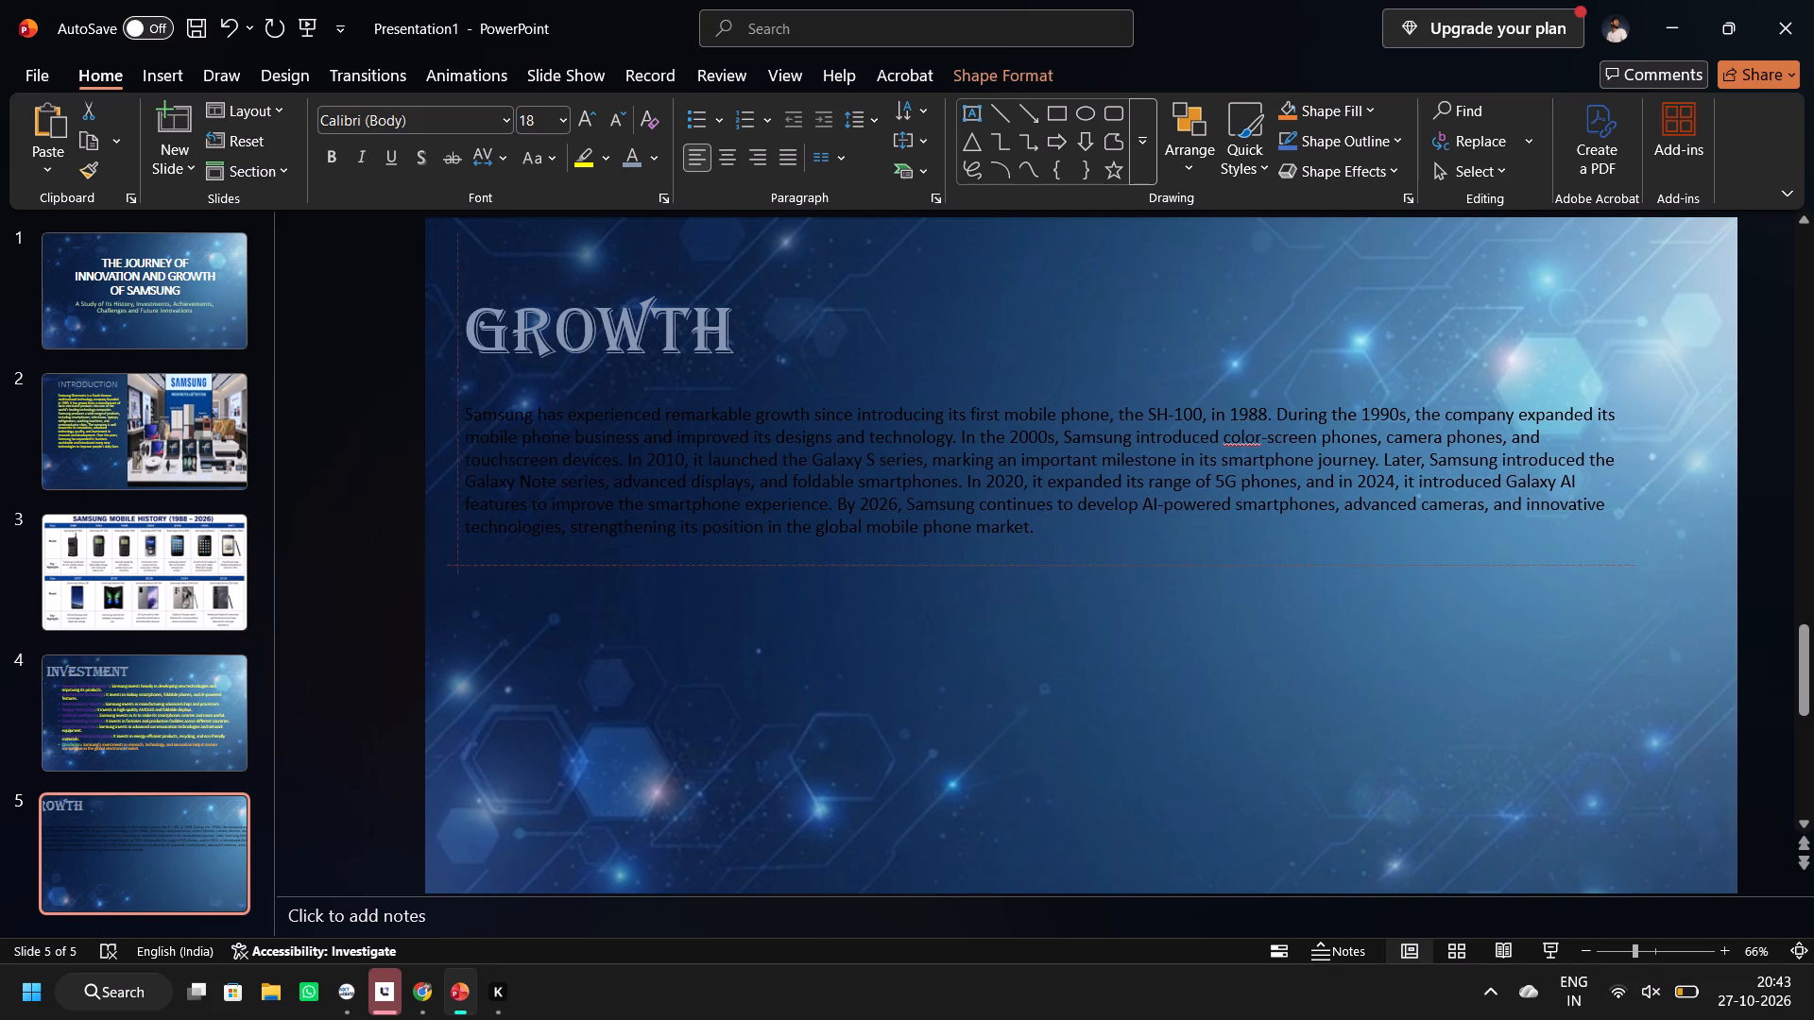
left_click_drag(460, 412, 459, 408)
Change the font colour of the entire growth paragraph on slide 5 to the standard yellow.
left_click(466, 403)
left_click_drag(466, 403, 526, 415)
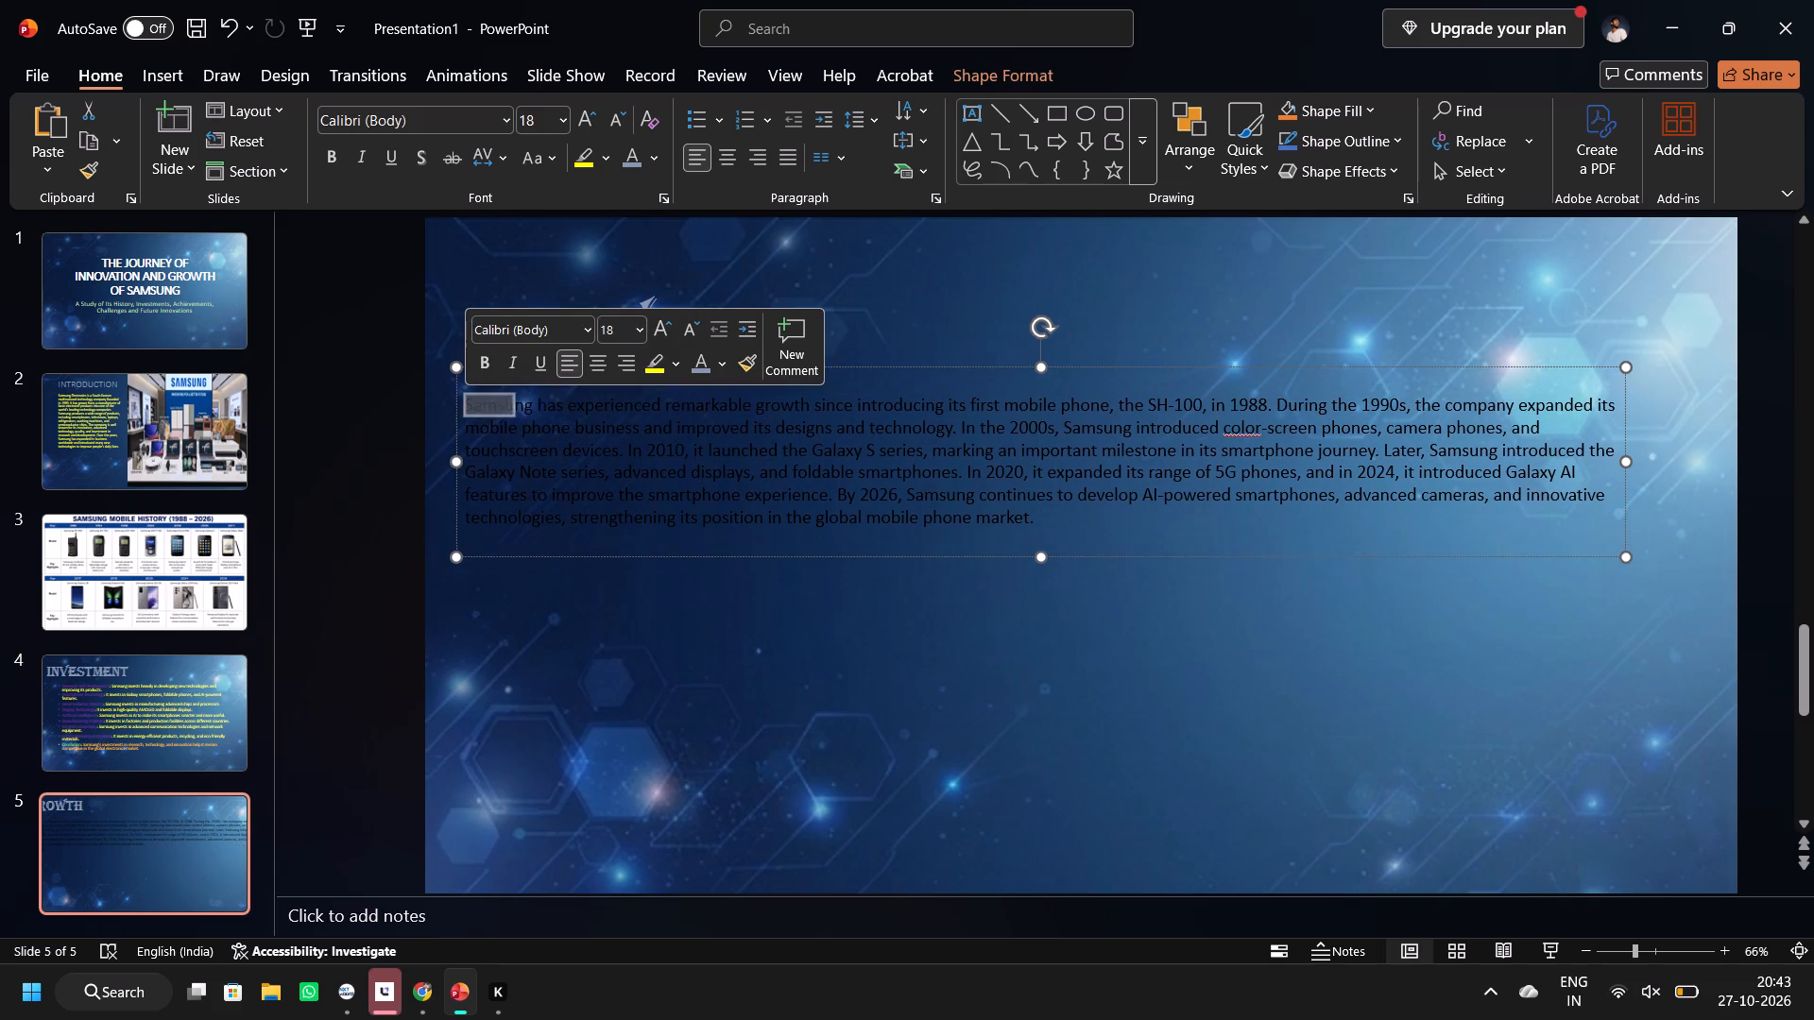
left_click_drag(526, 415, 1219, 523)
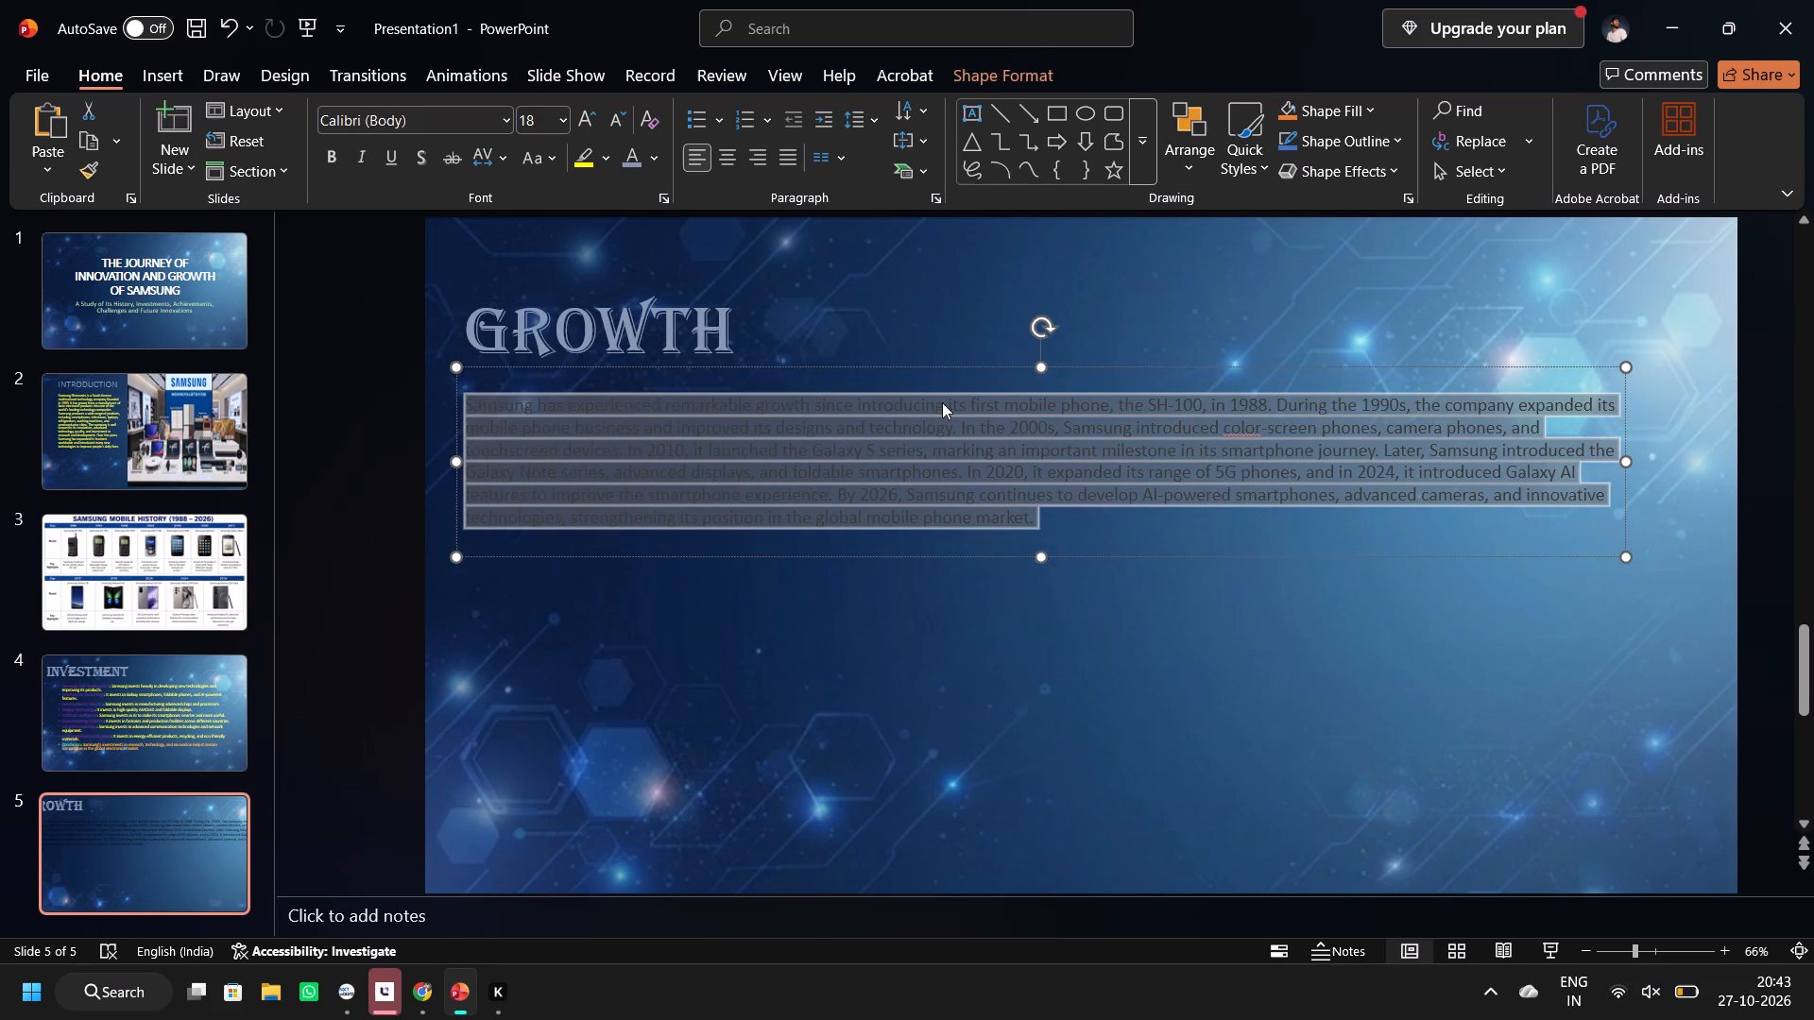
left_click(648, 159)
left_click(727, 508)
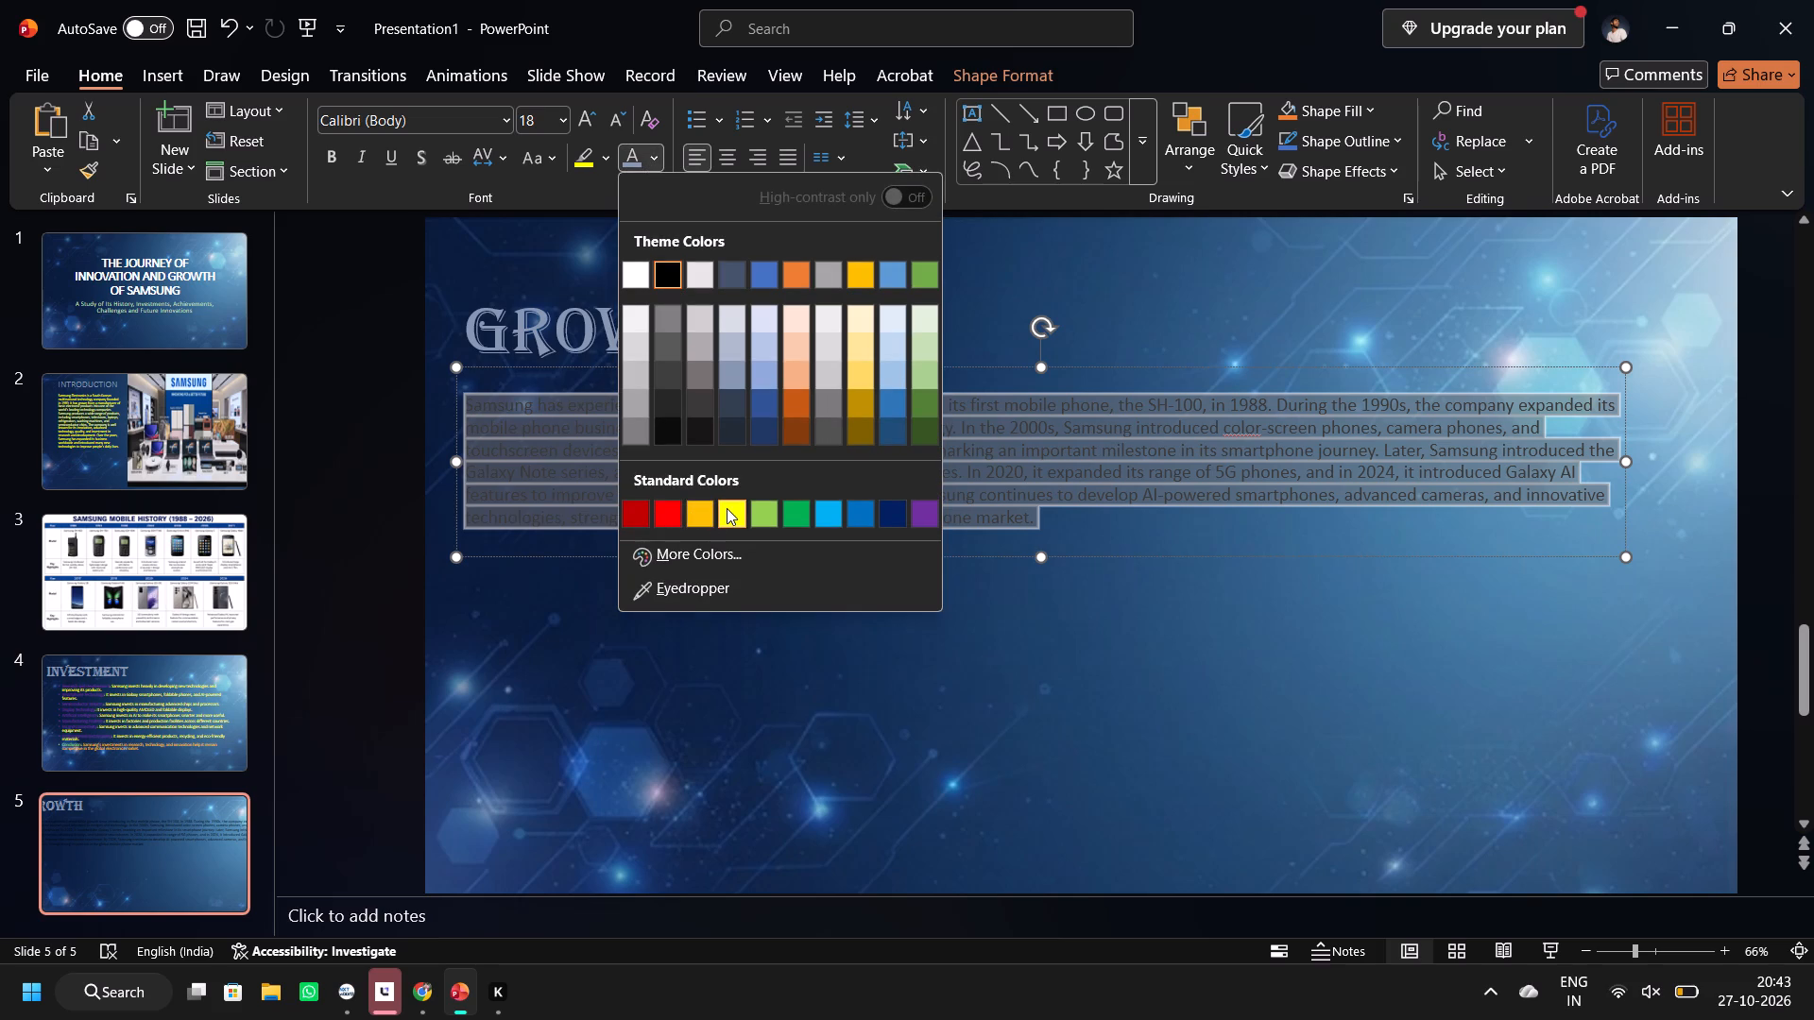
left_click(727, 676)
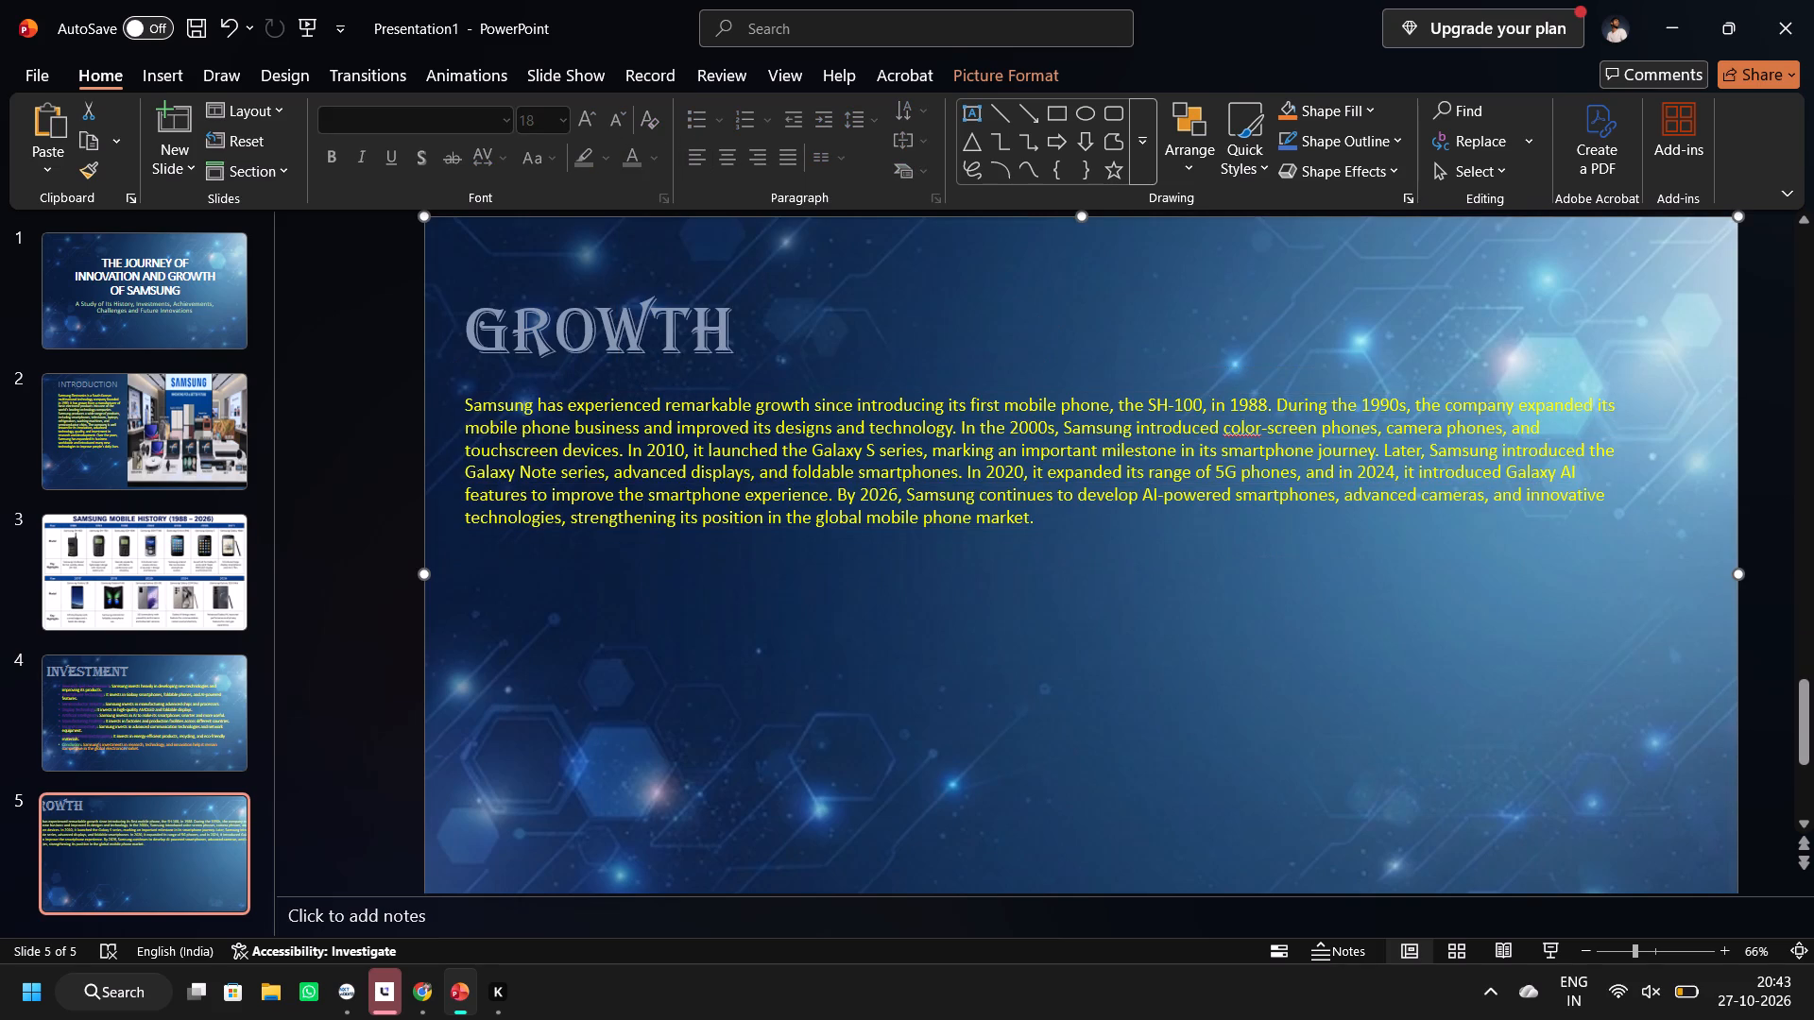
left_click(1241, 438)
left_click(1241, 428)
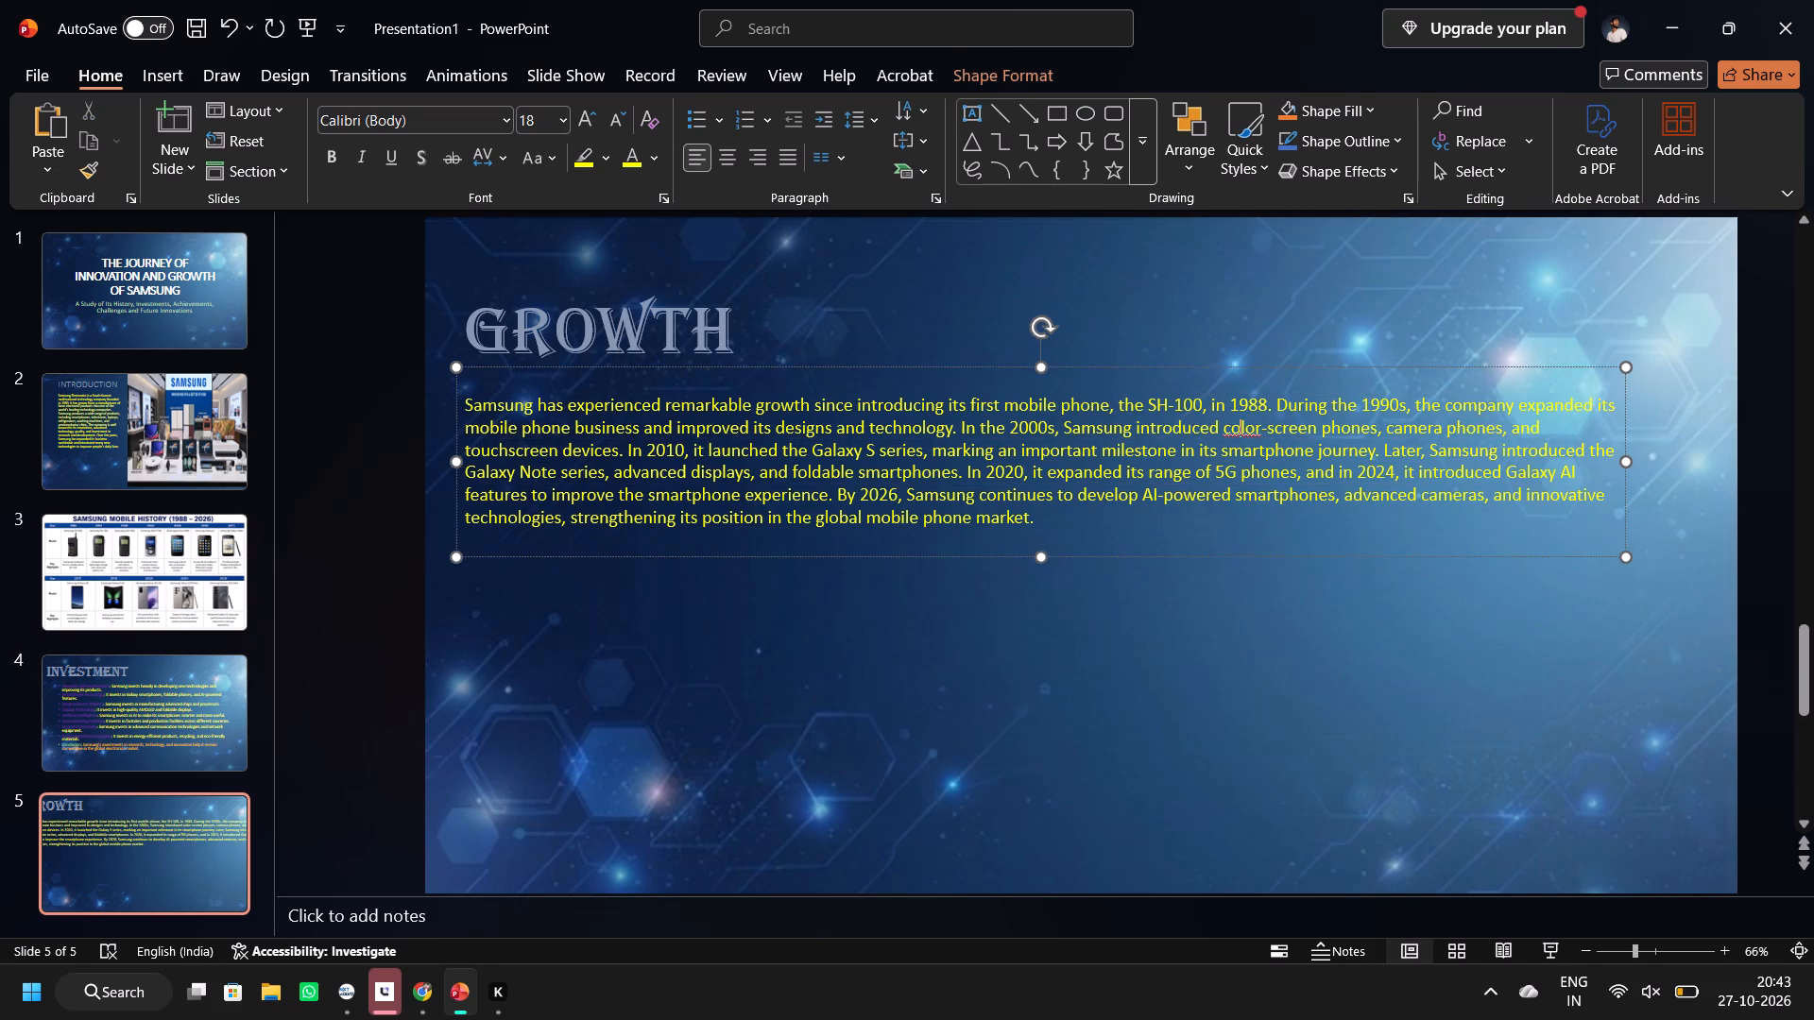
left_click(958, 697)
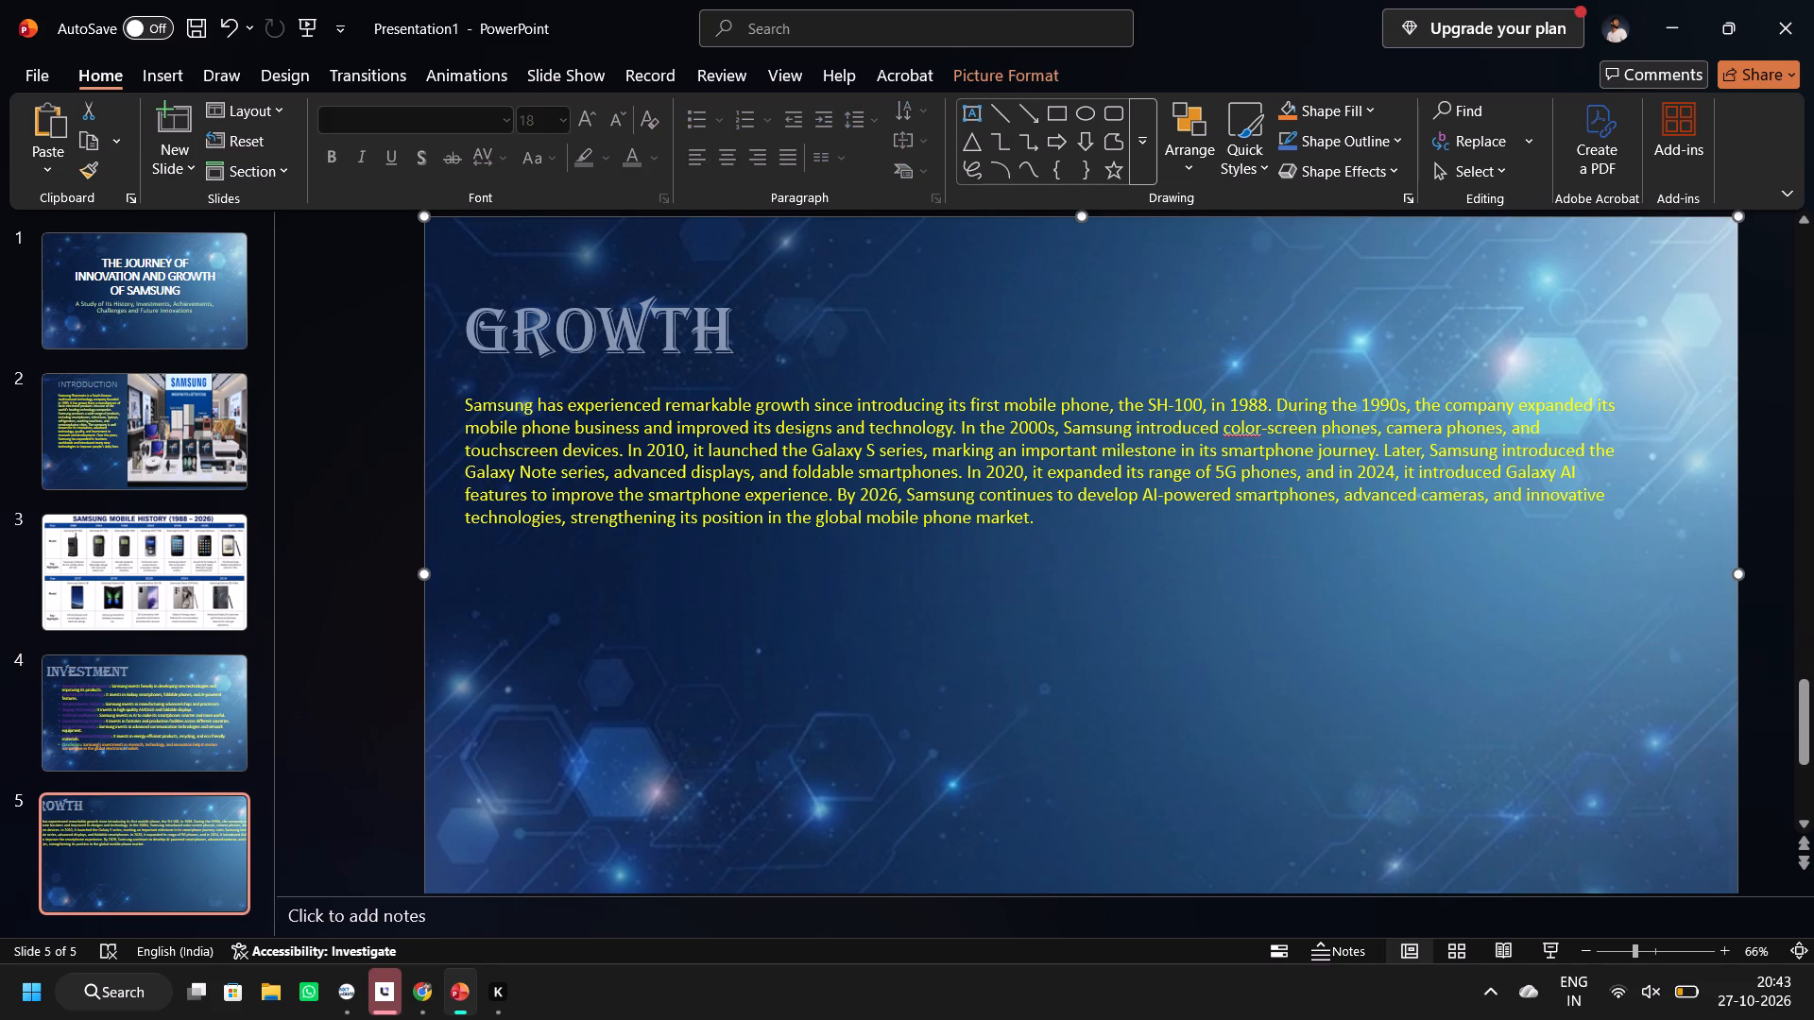
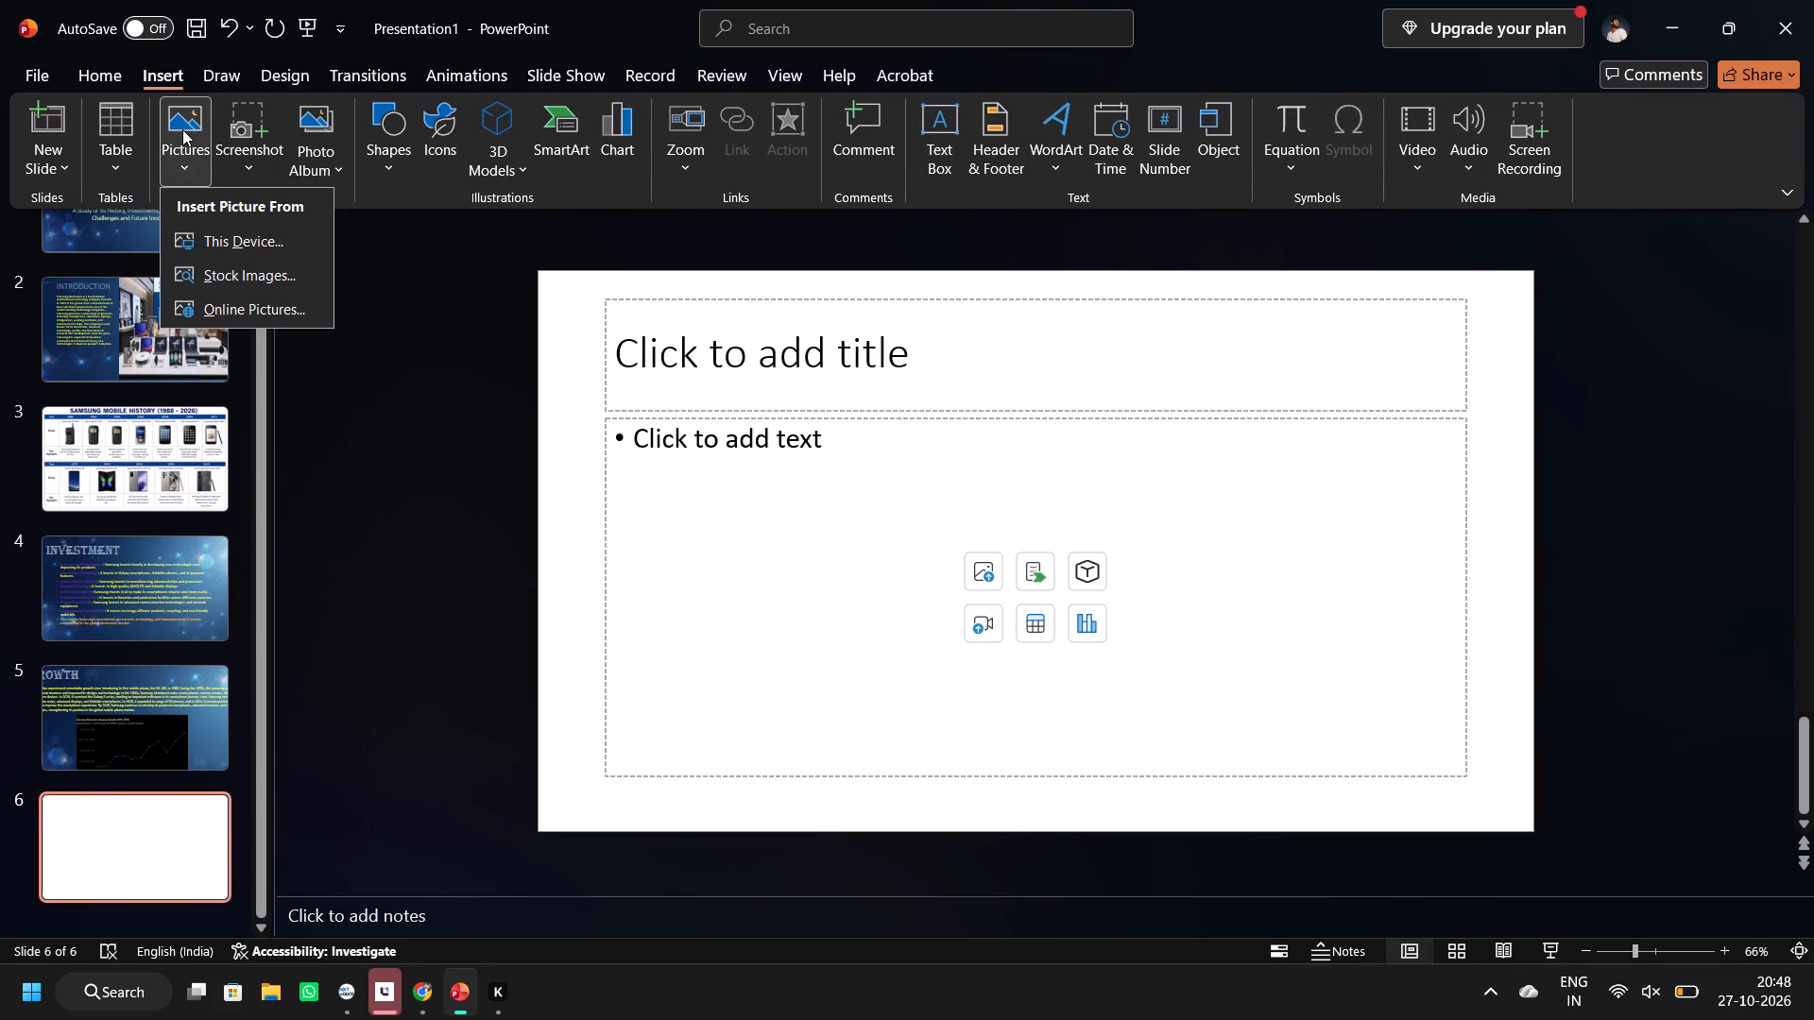
left_click(230, 239)
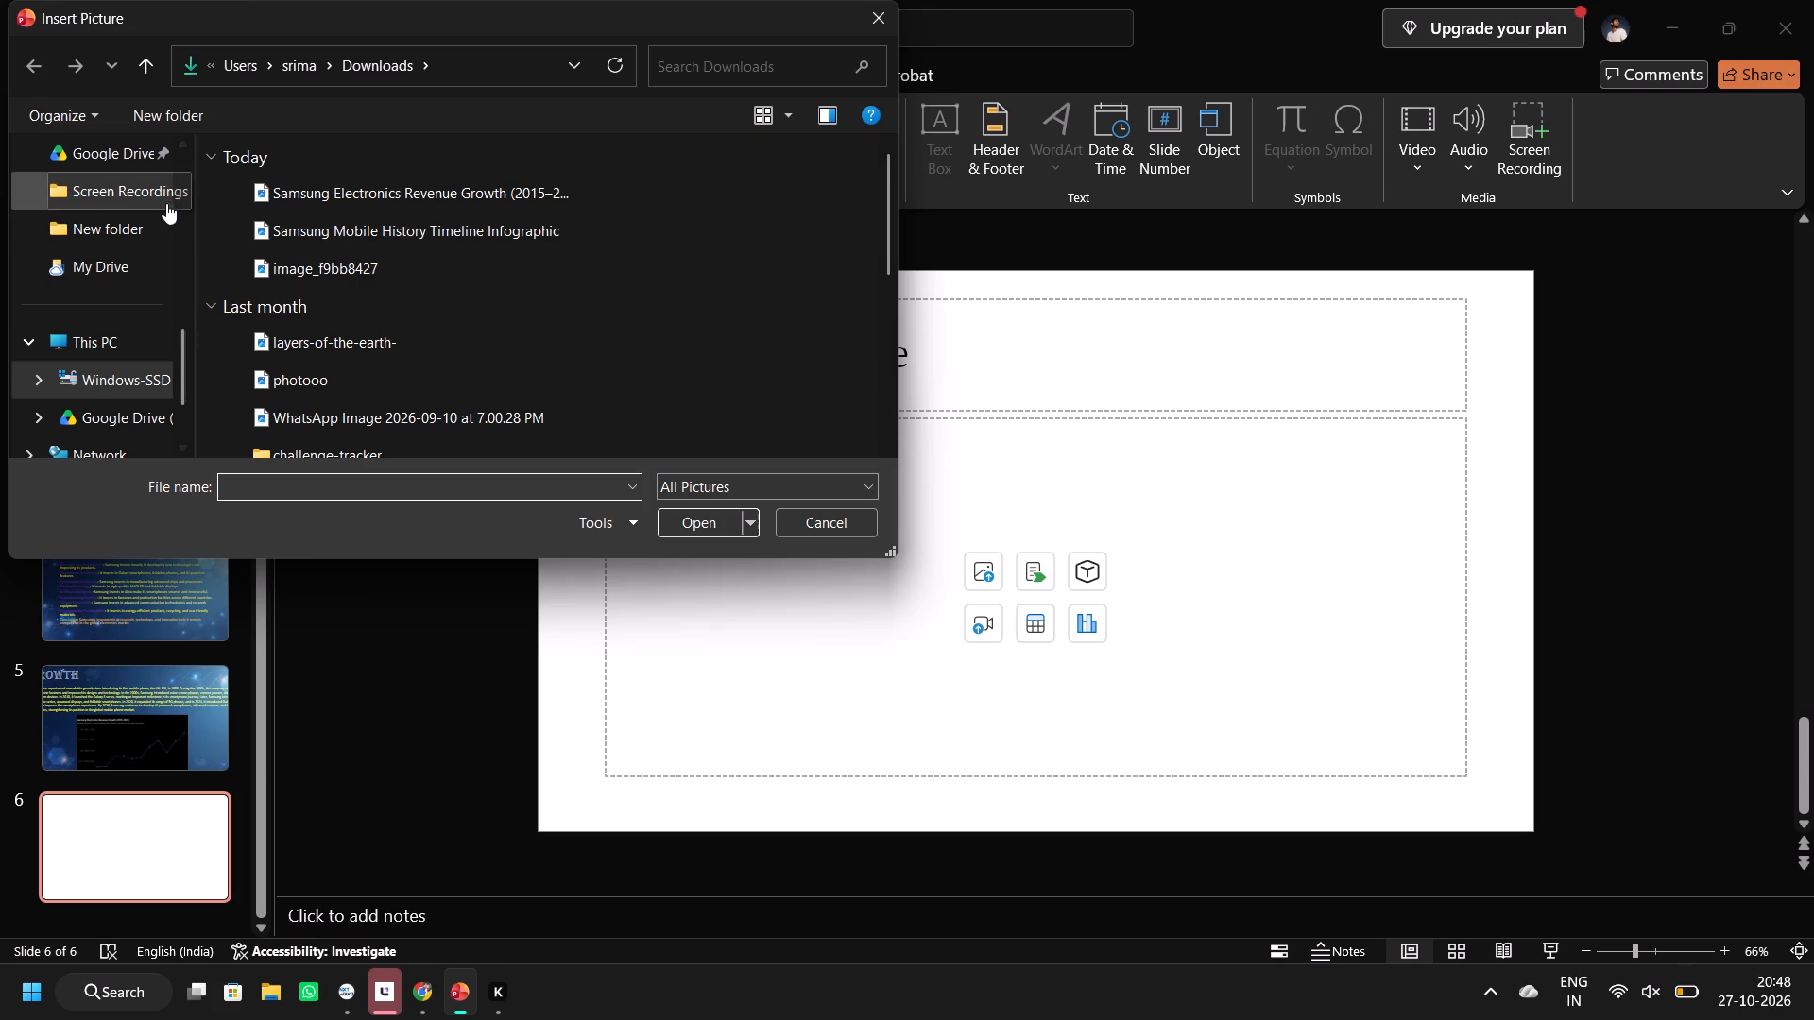
double_click(181, 193)
left_click_drag(181, 193, 181, 180)
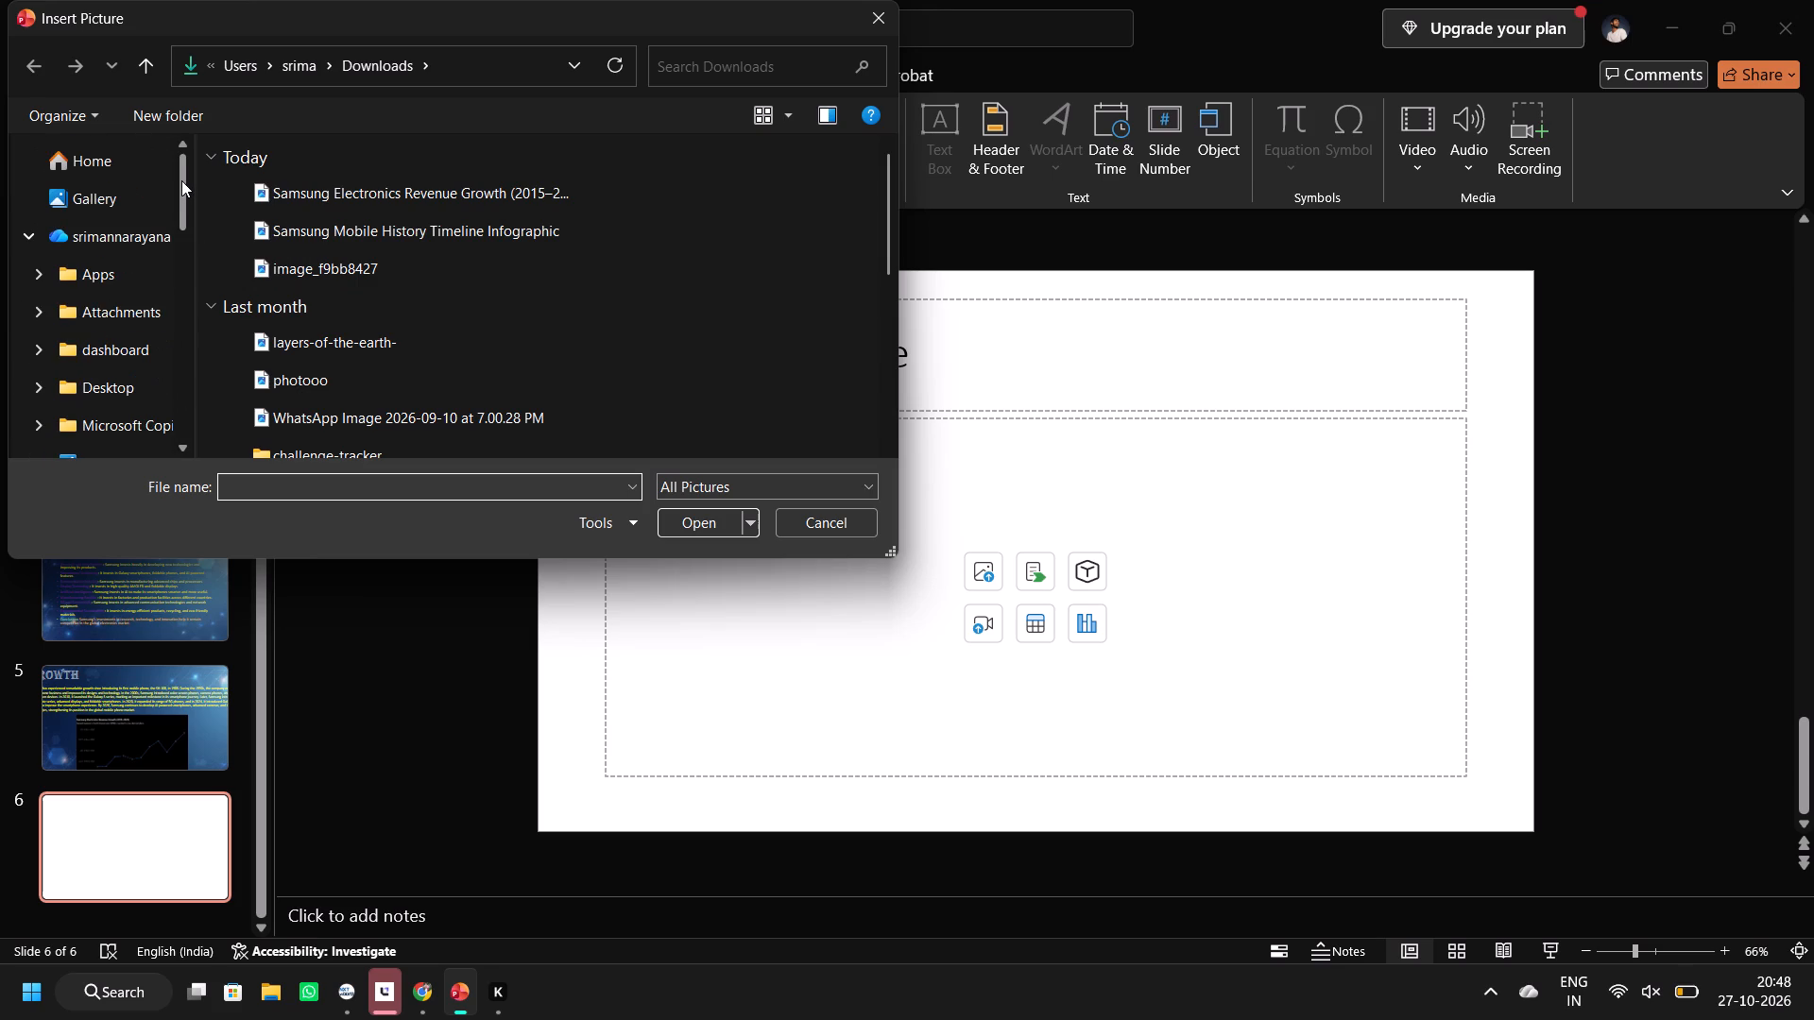
left_click(182, 178)
left_click(116, 211)
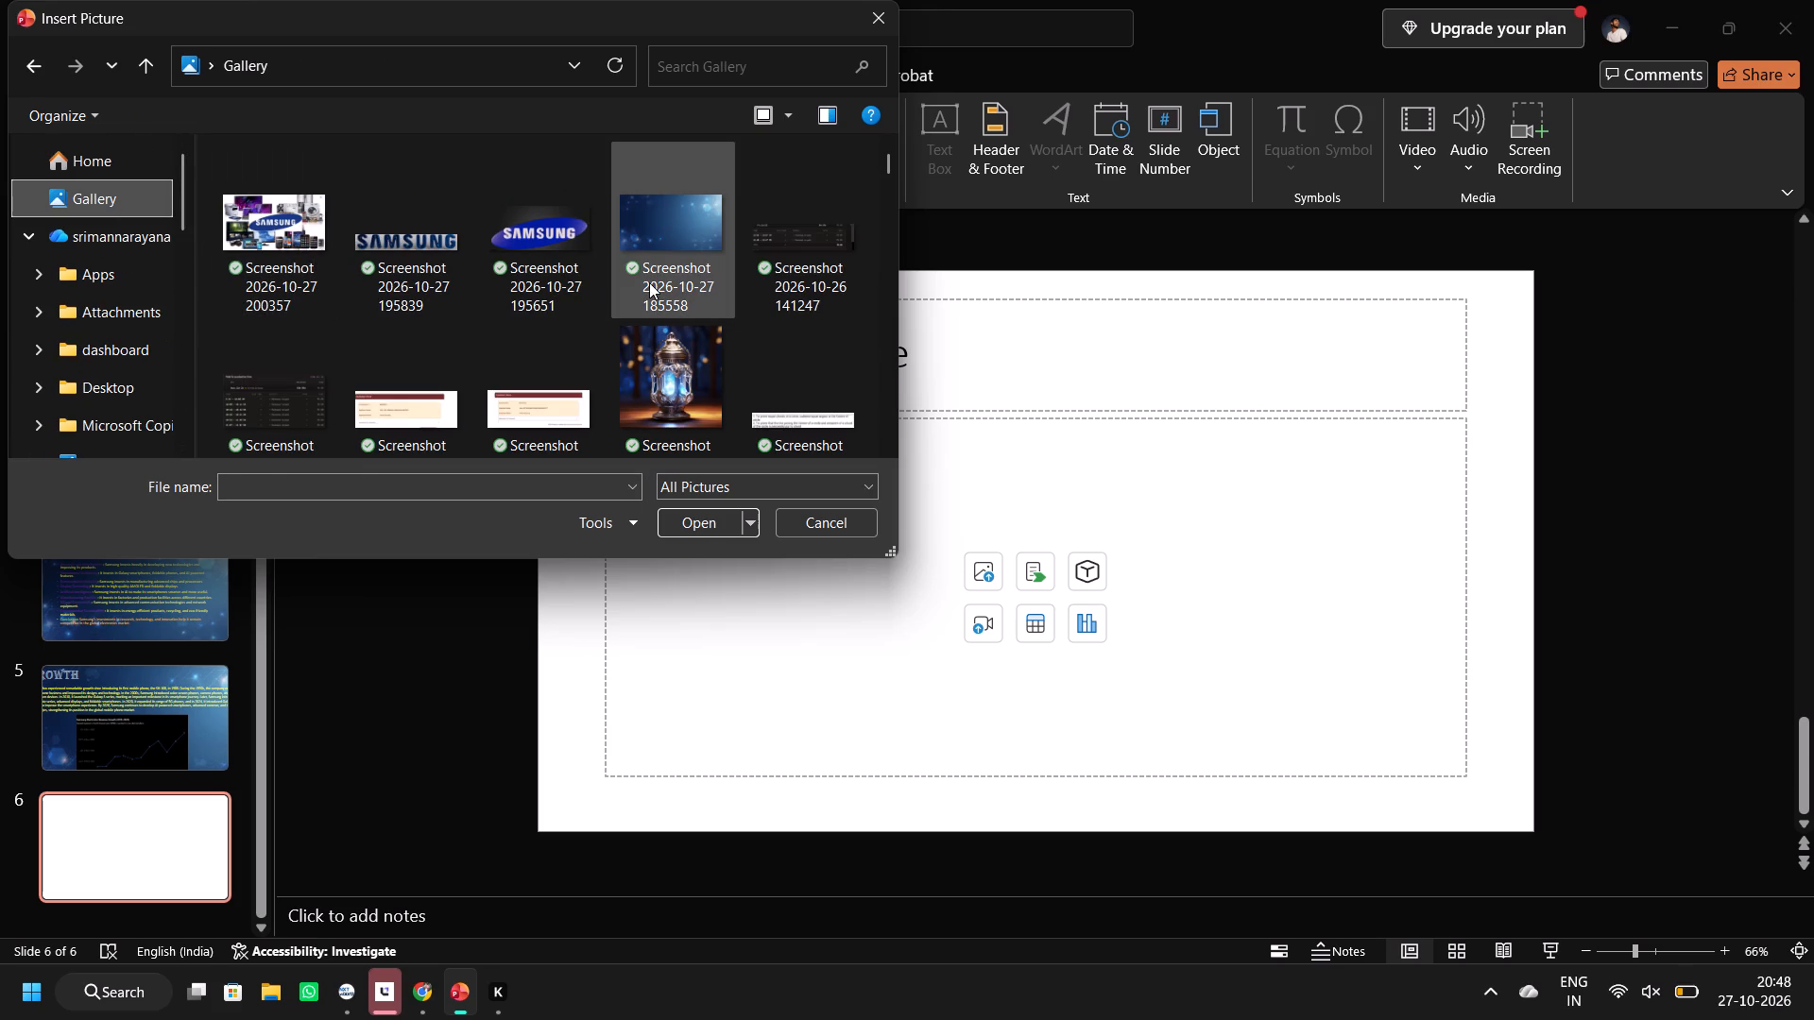
left_click(649, 282)
left_click(704, 518)
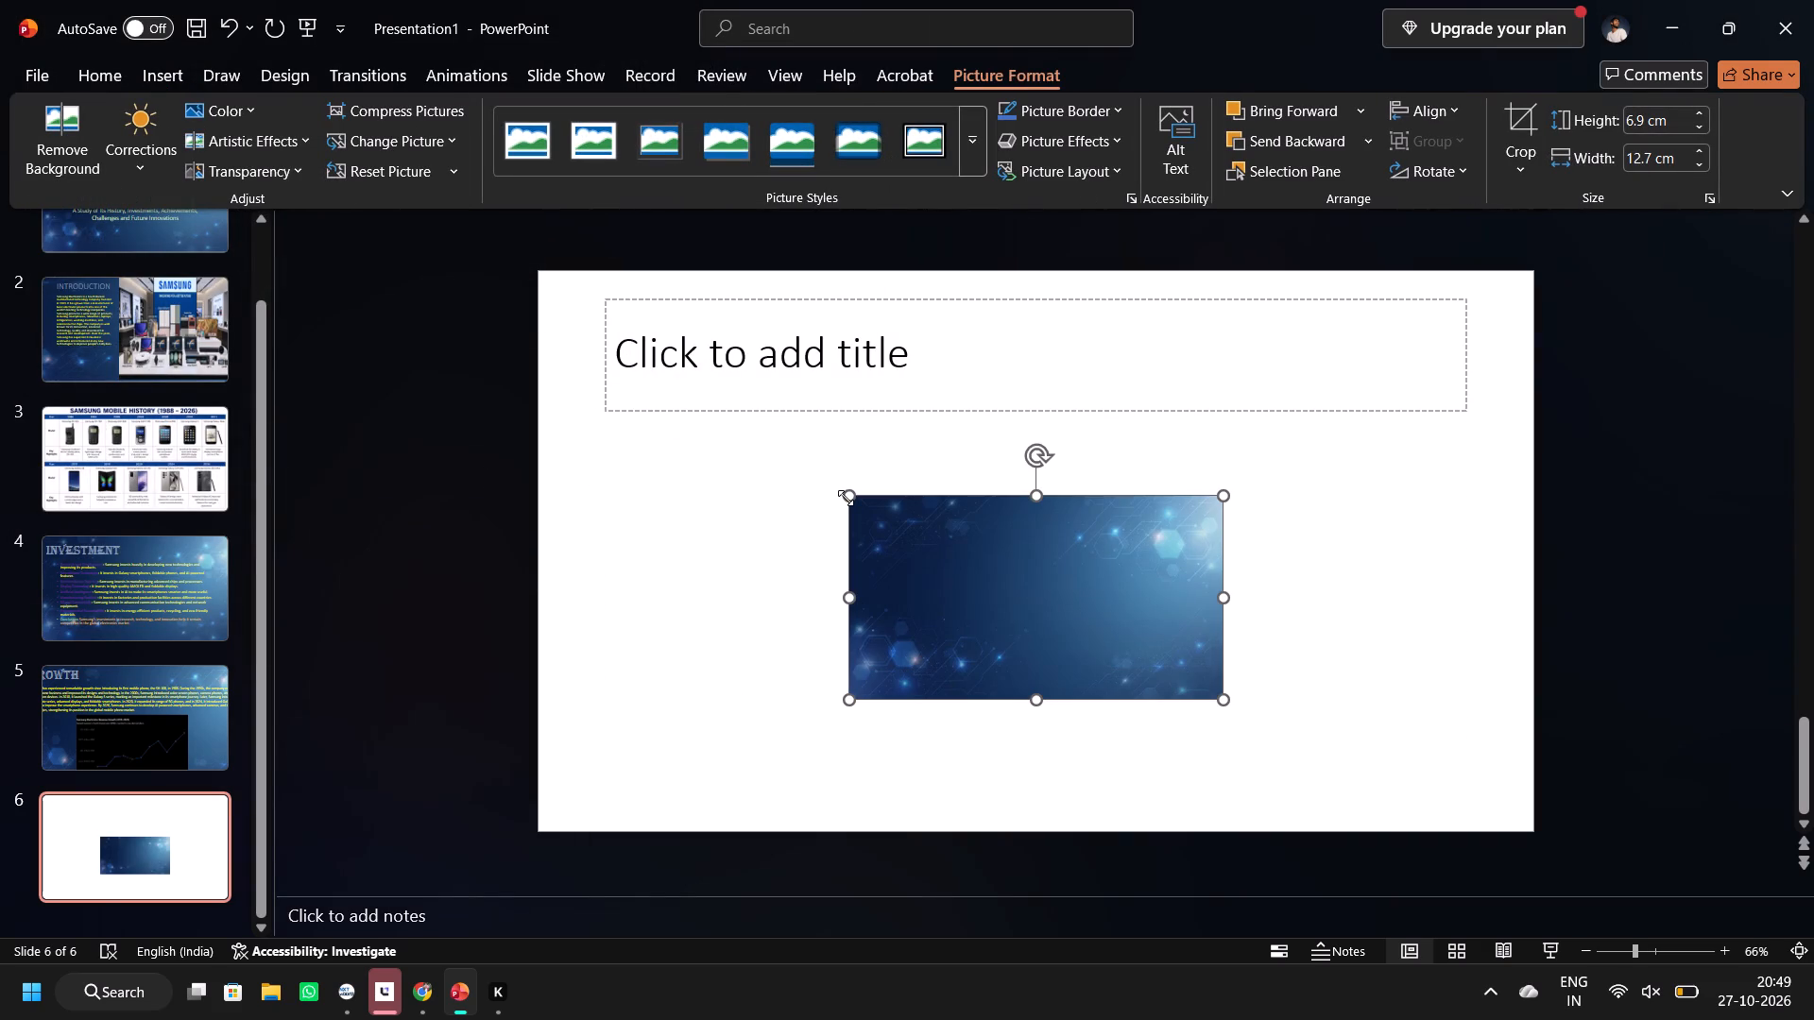
Enlarge the blue background picture to about 25.8 cm high by 47.4 cm wide so it covers all of slide 6.
left_click_drag(846, 498, 608, 262)
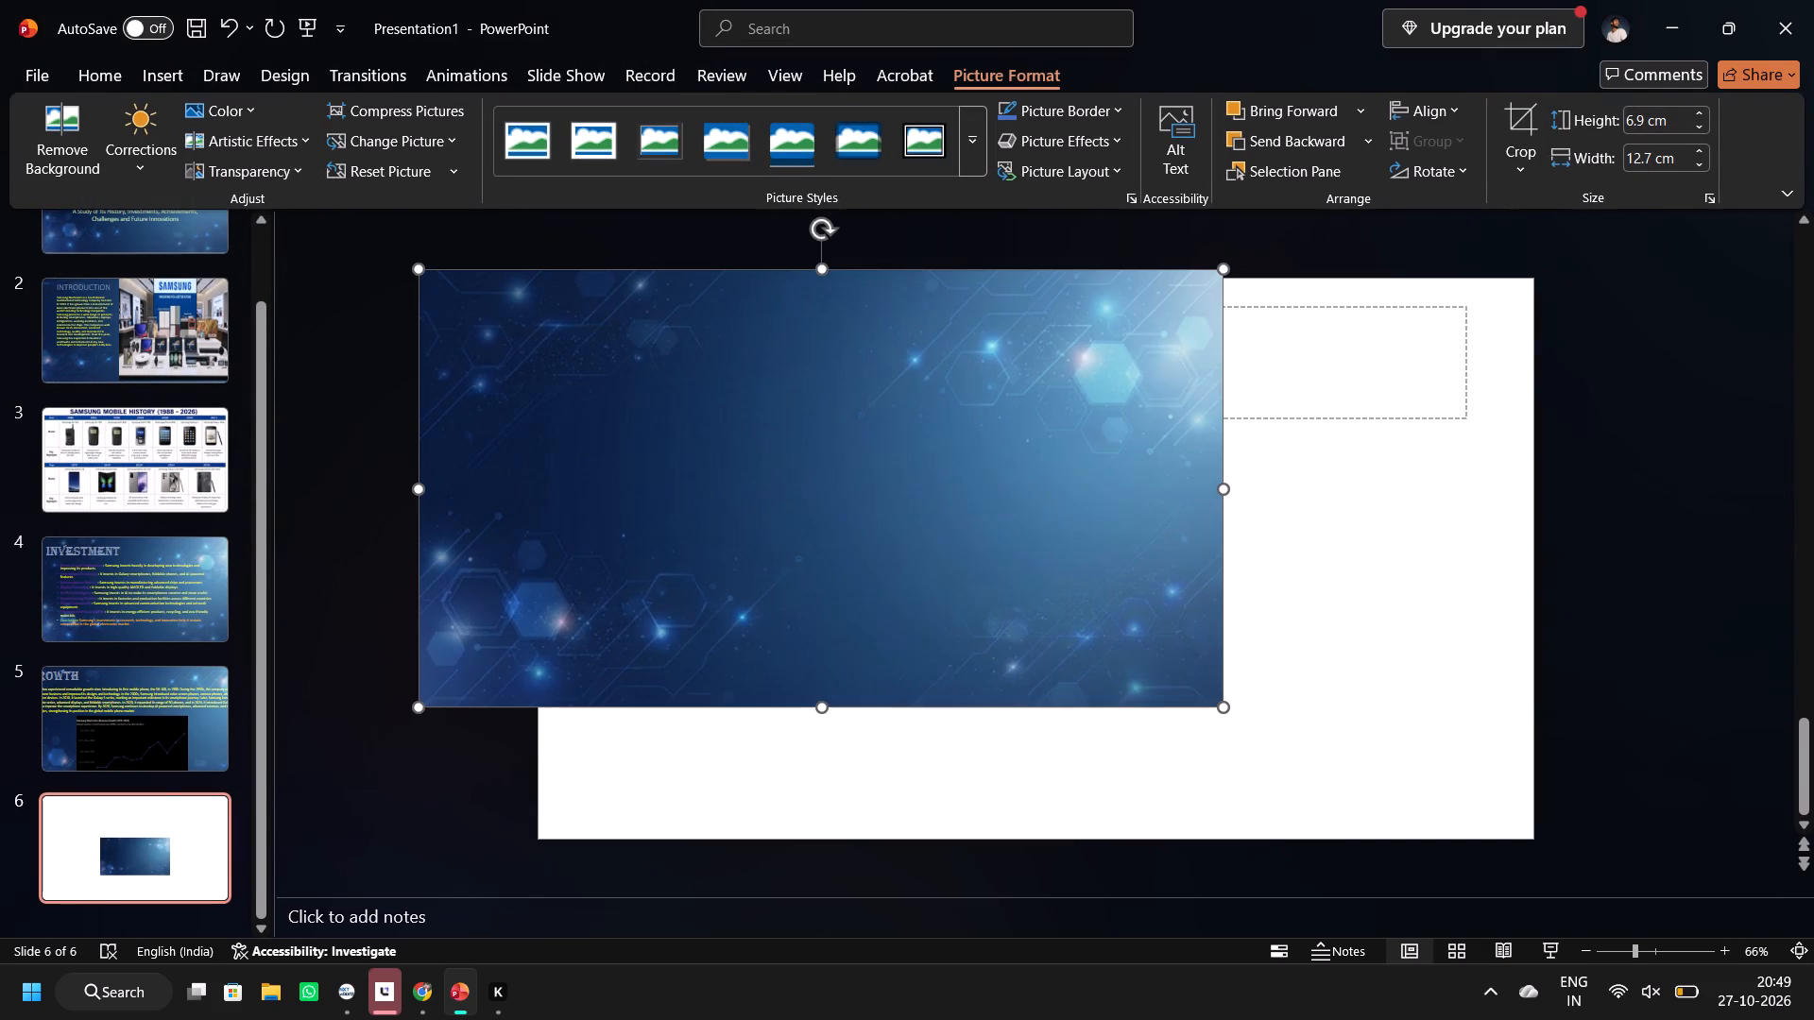
left_click_drag(1222, 705, 1813, 836)
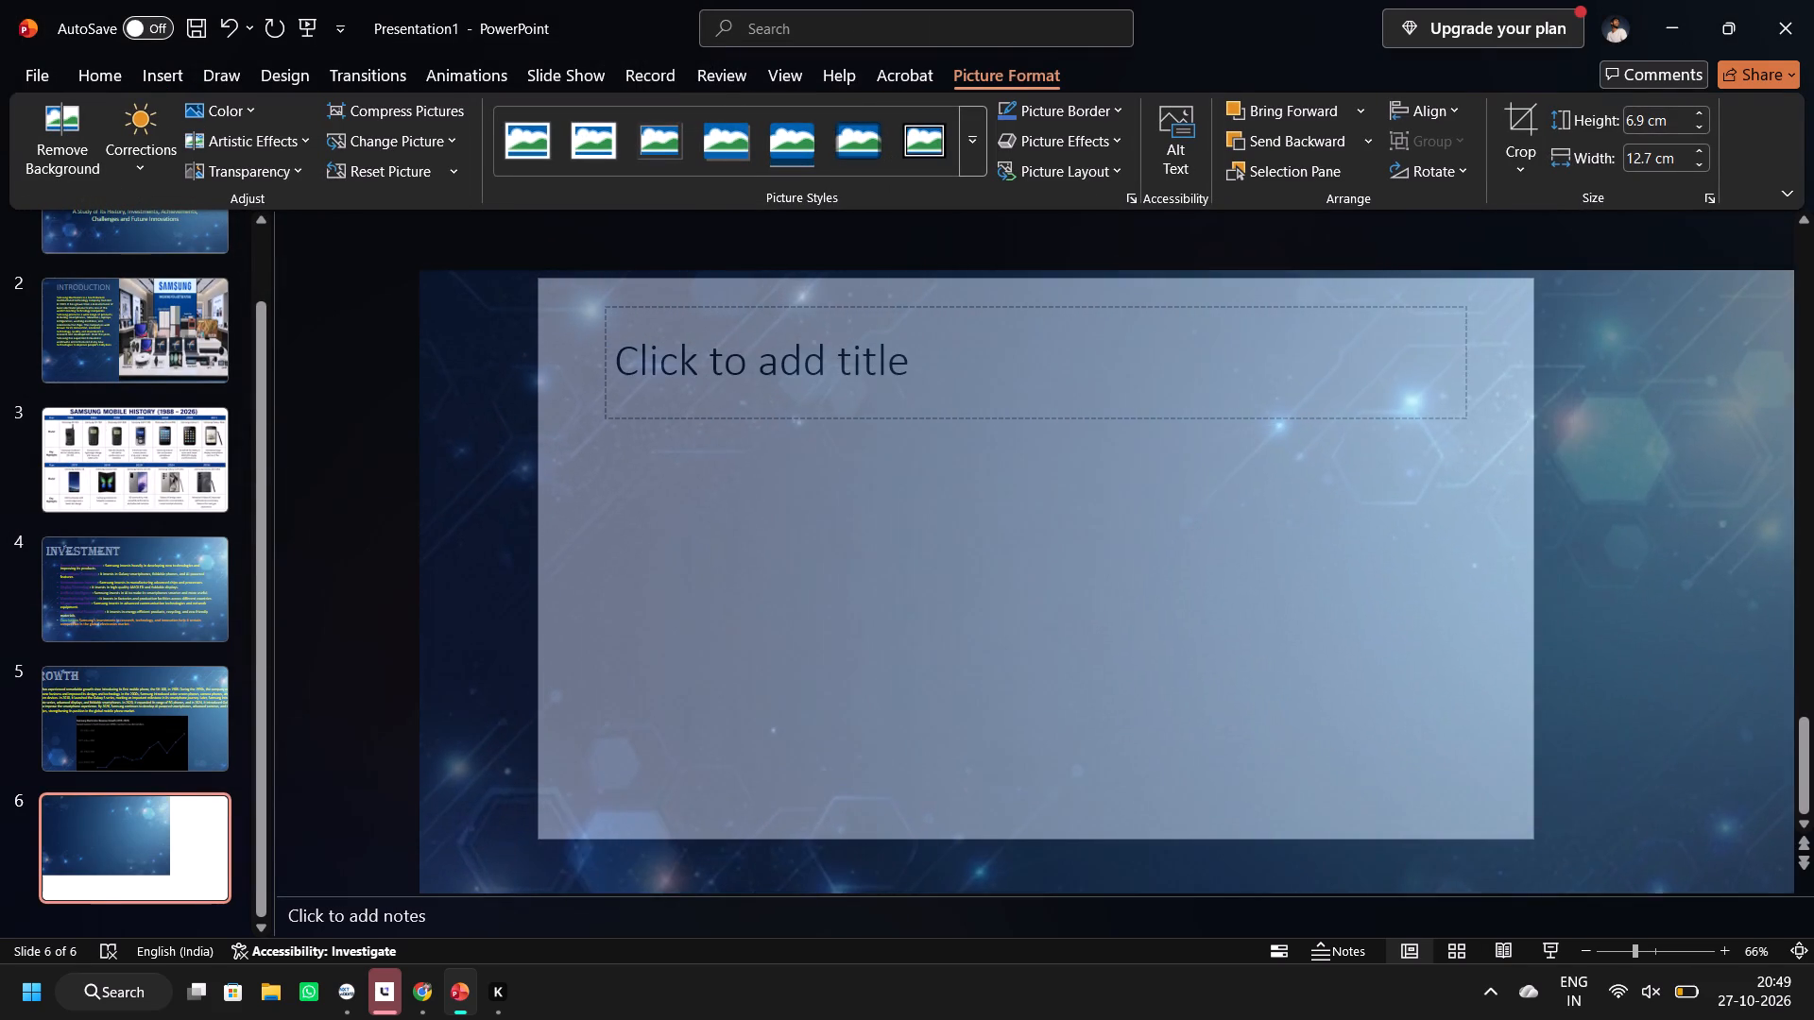
left_click_drag(1813, 836, 1813, 834)
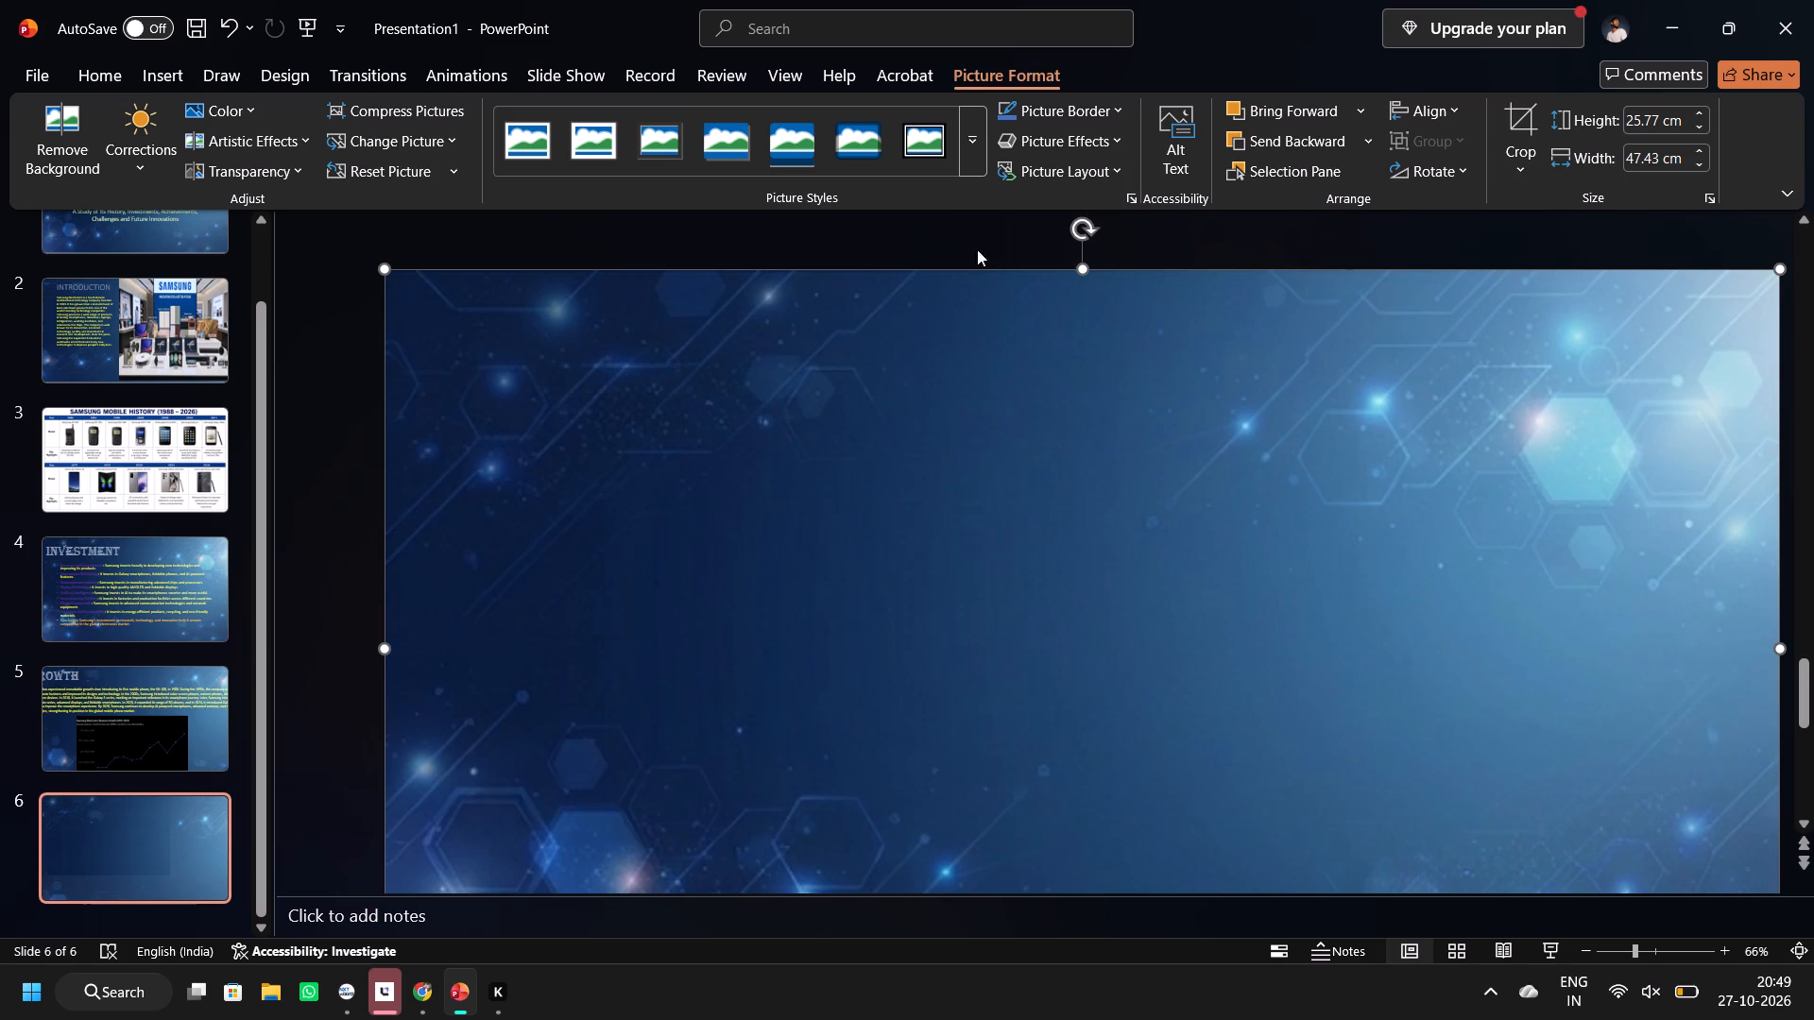
left_click(939, 219)
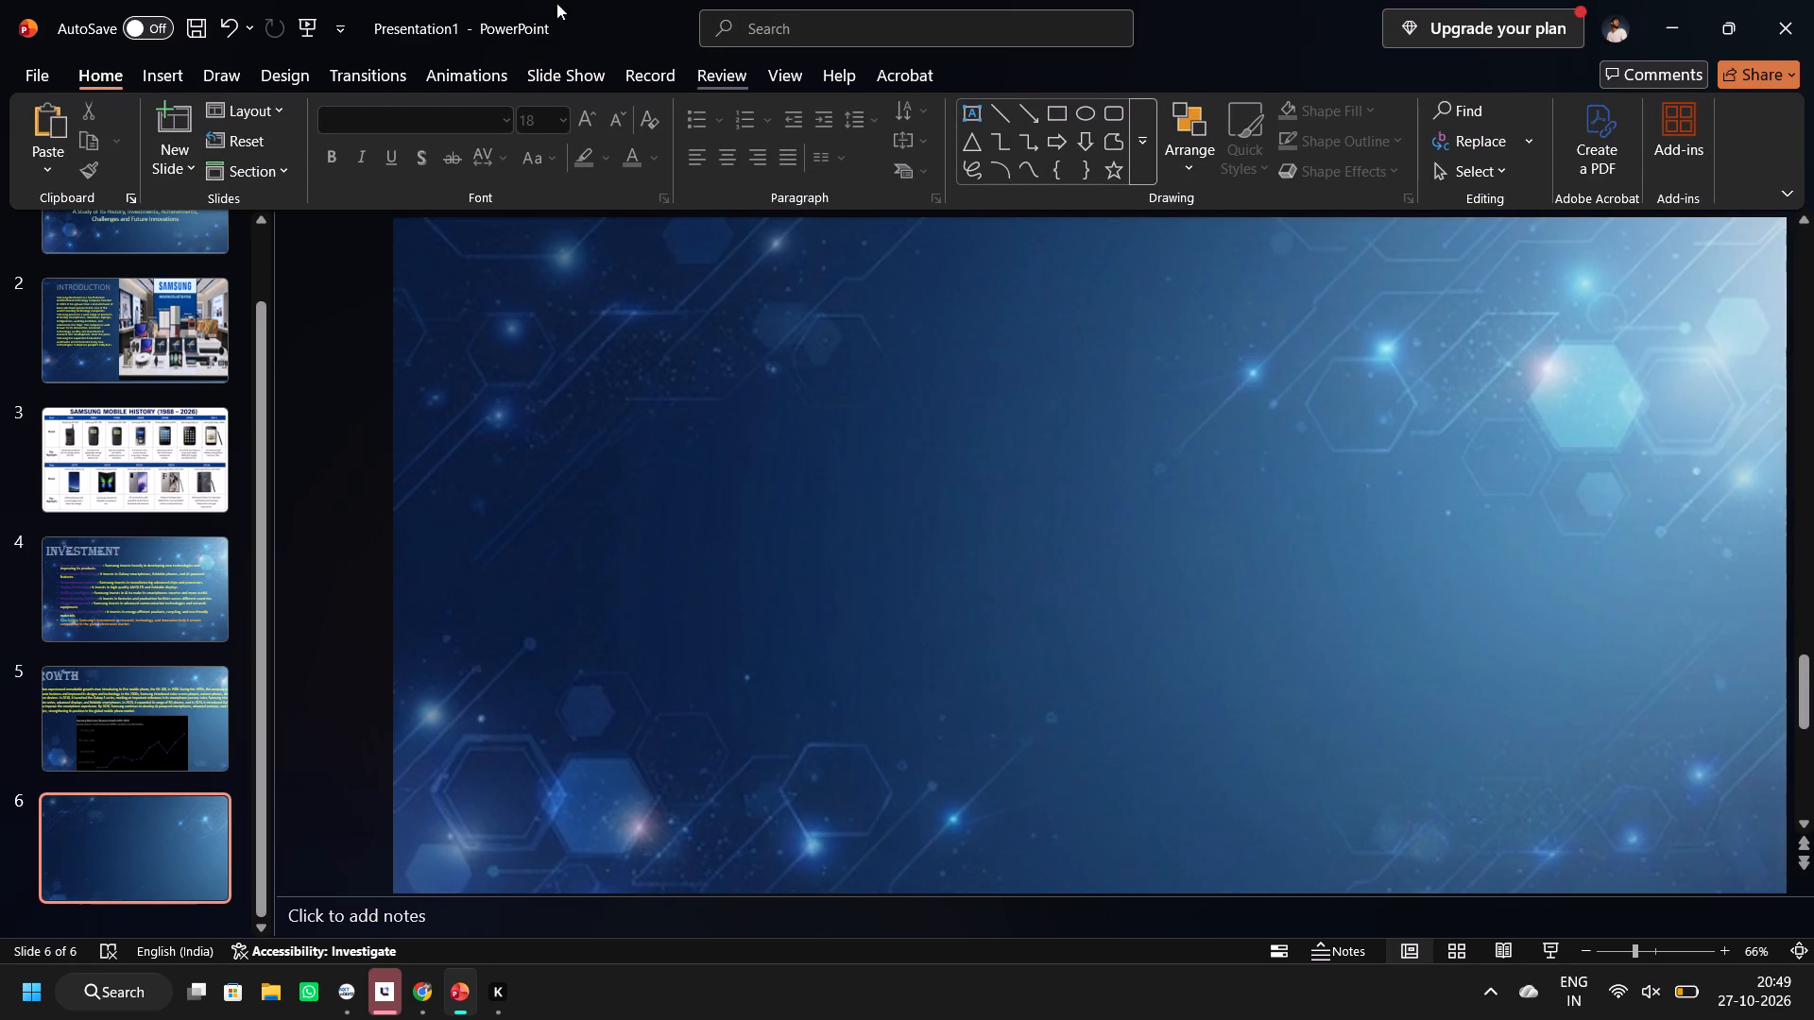
Send the background picture backward behind slide 6's title placeholder and shift it up slightly.
left_click(573, 562)
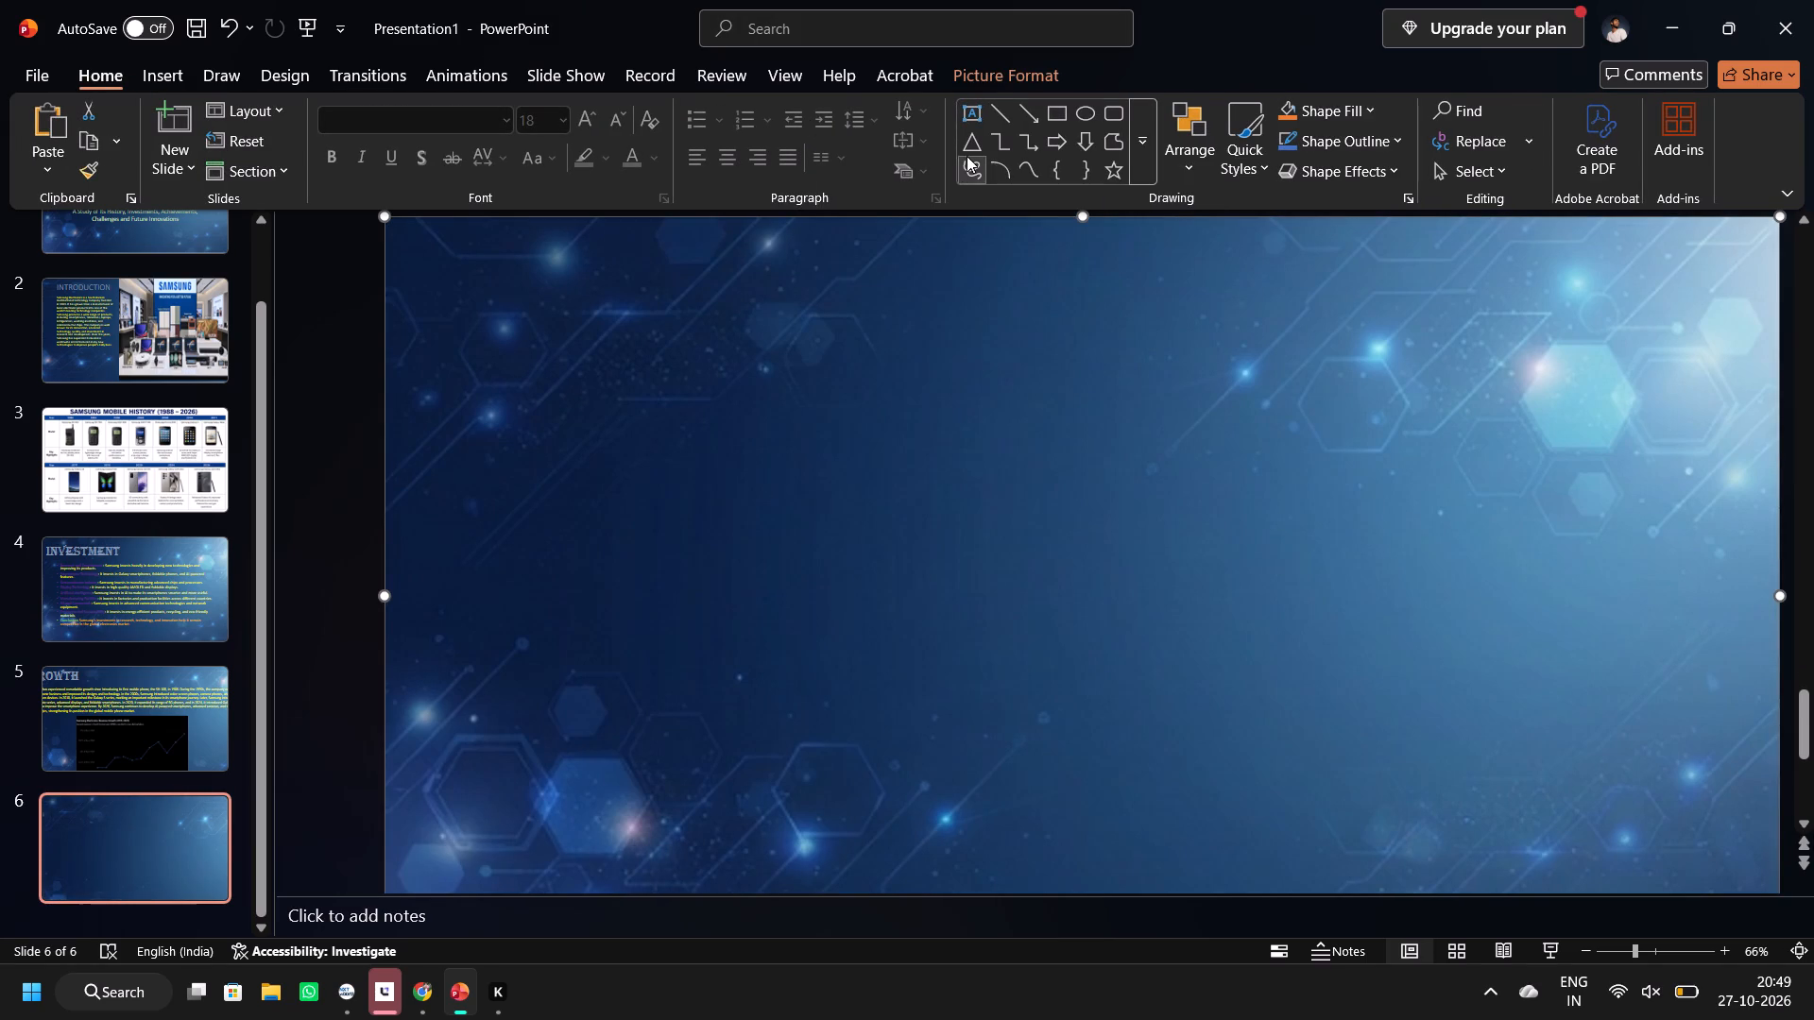
left_click(987, 80)
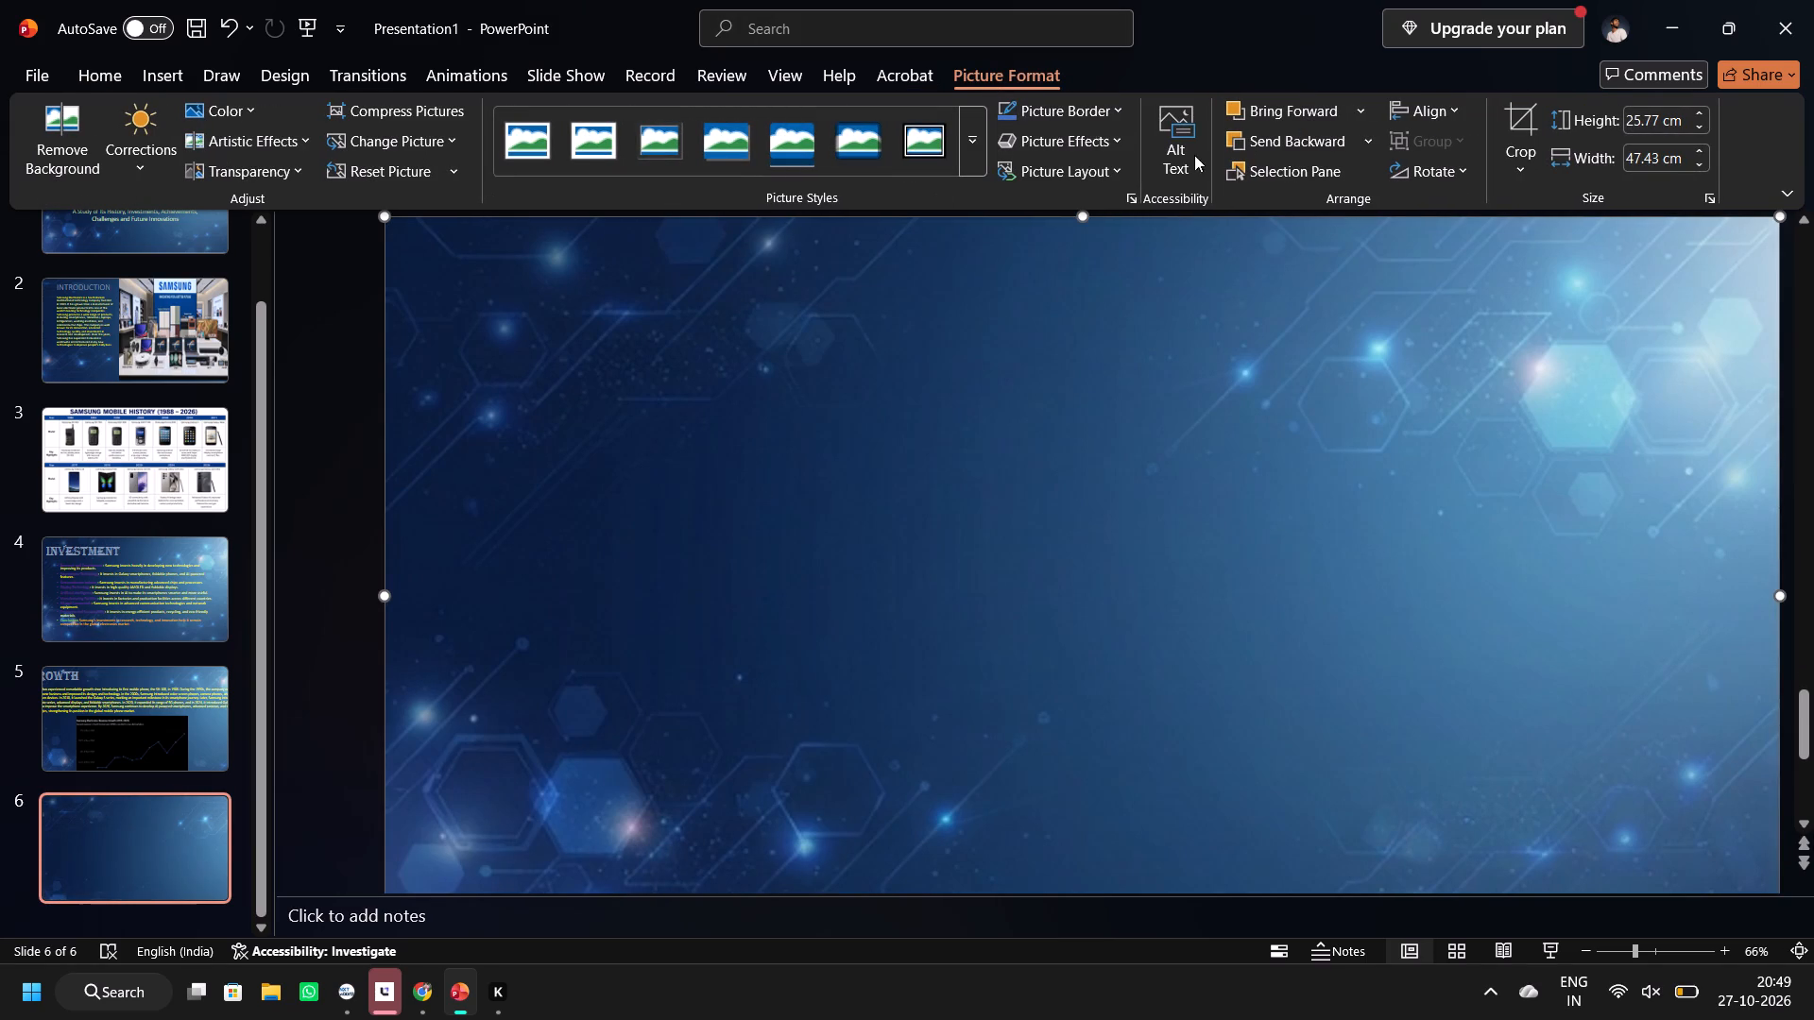
left_click(1280, 127)
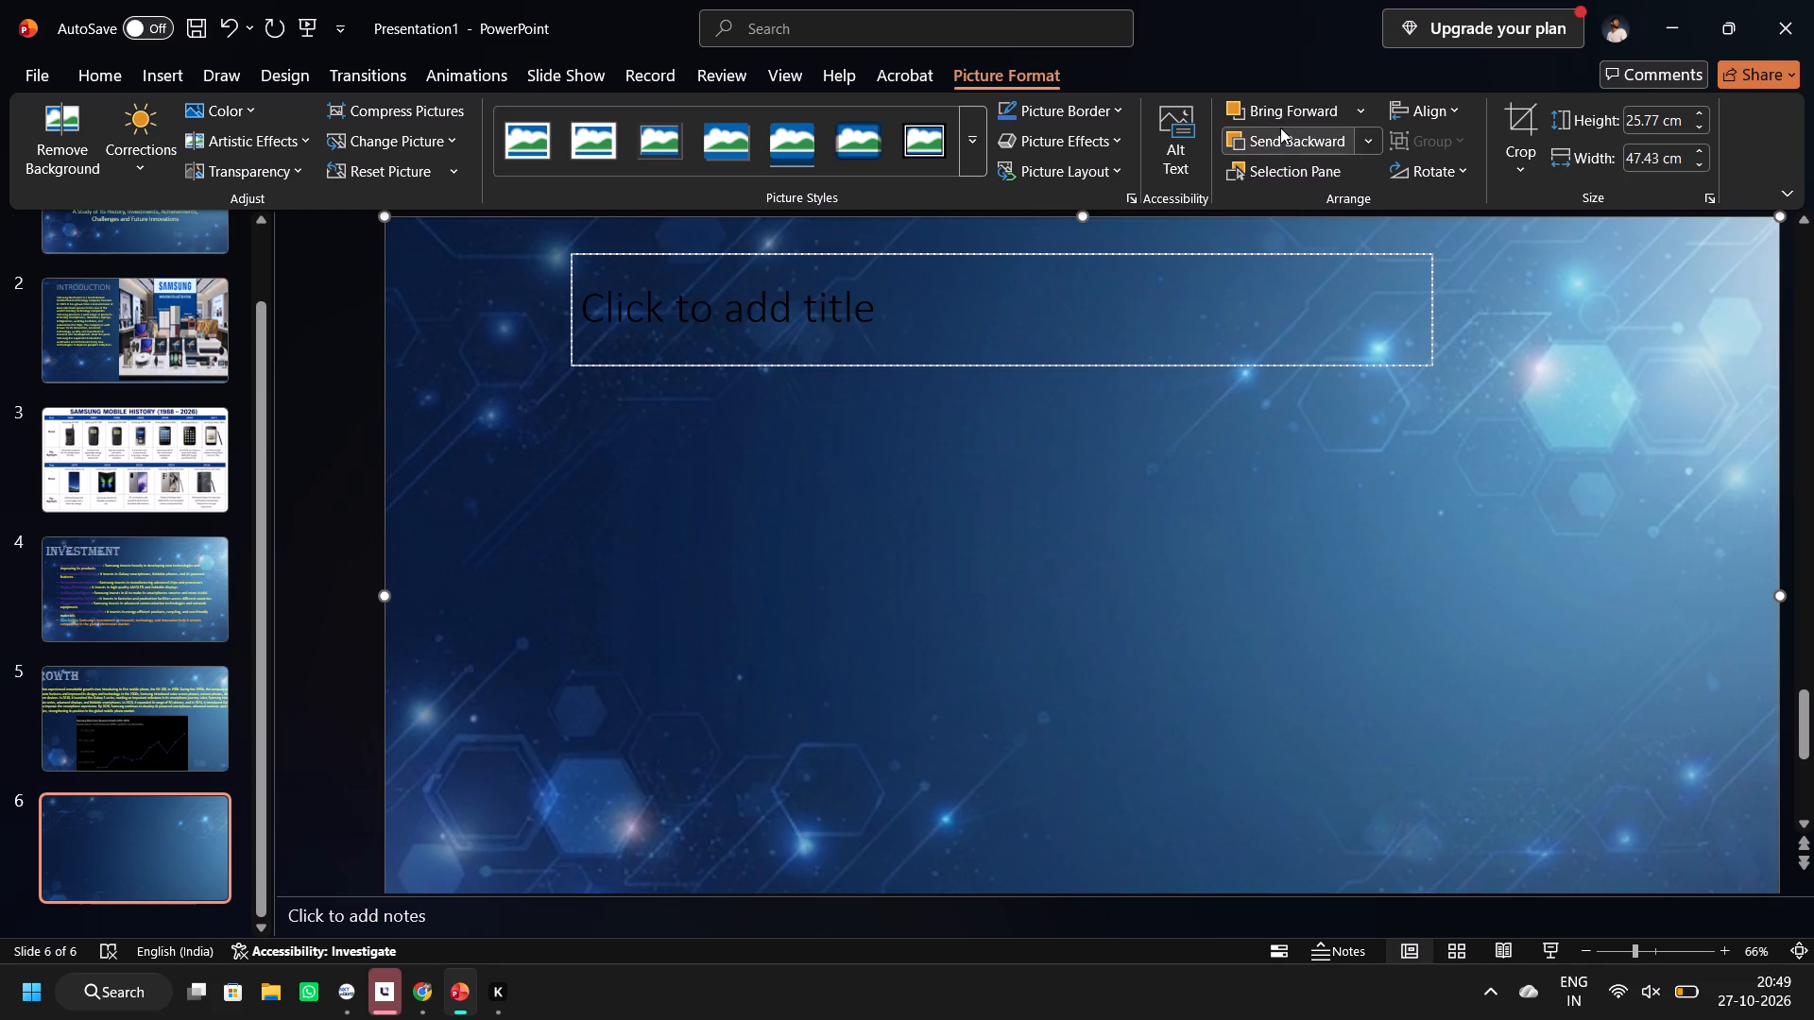
left_click_drag(998, 511, 978, 455)
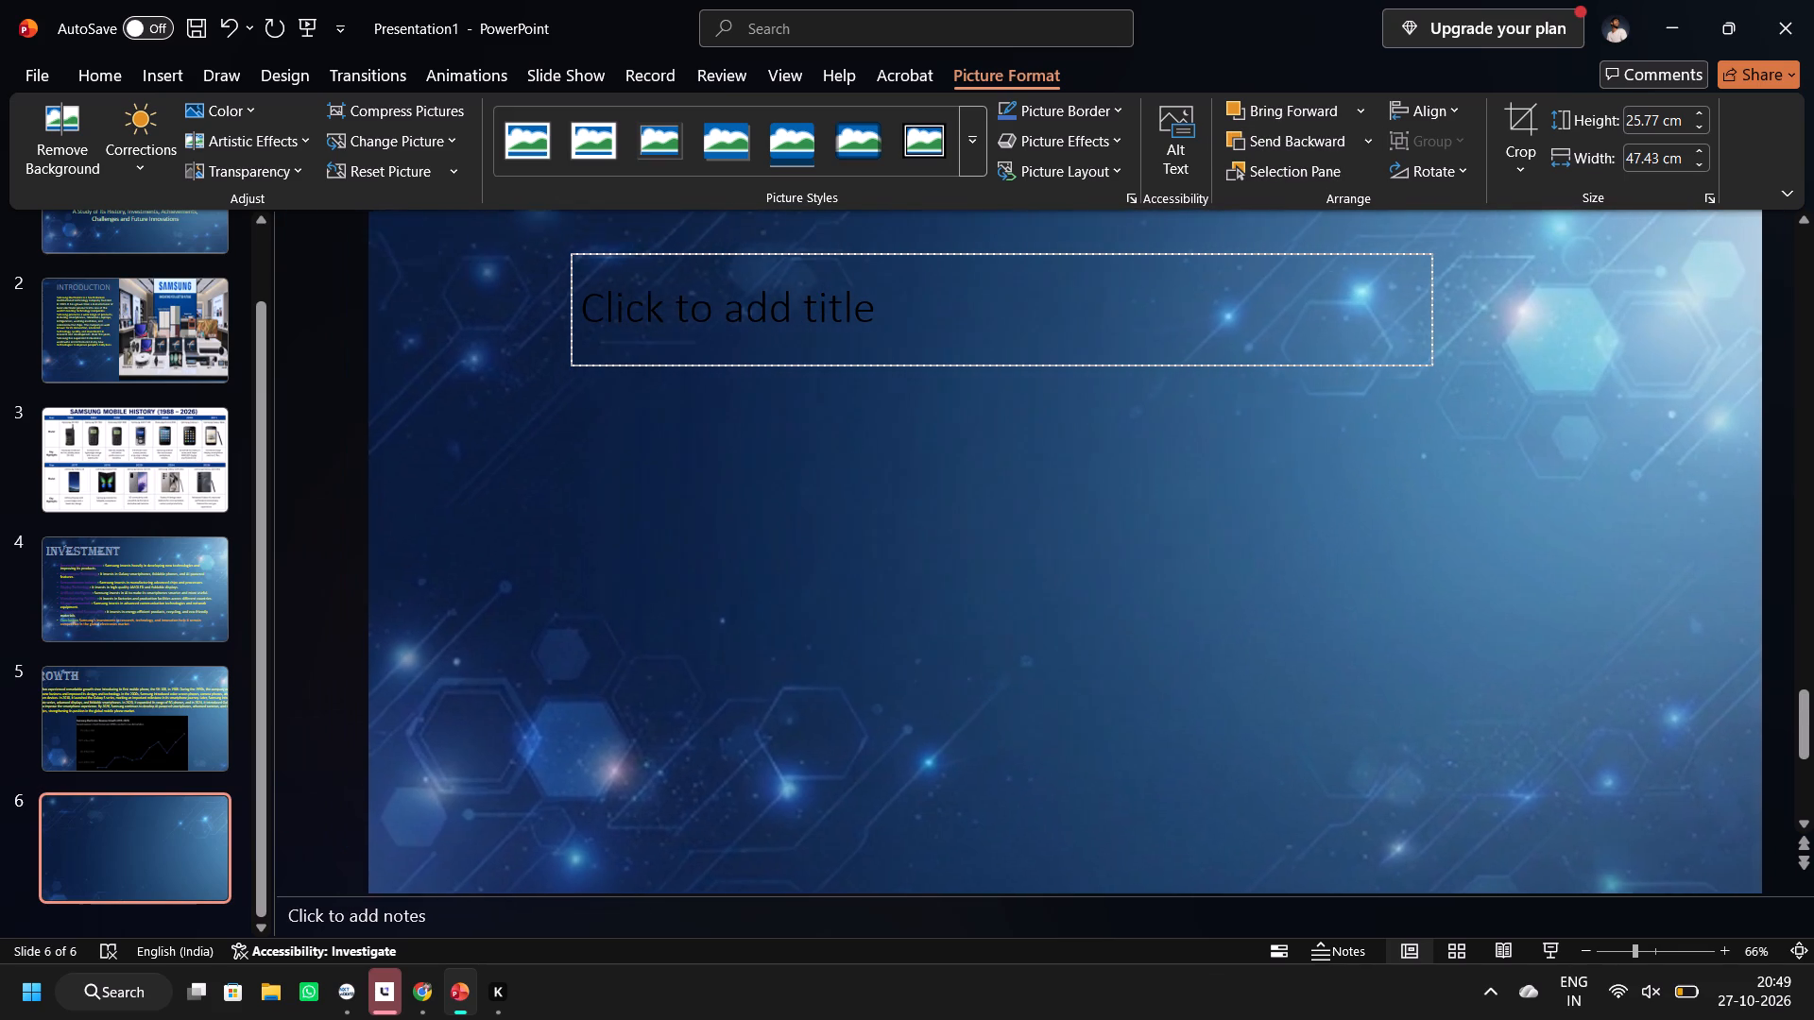
left_click_drag(978, 455, 965, 465)
Choose Algerian for slide 6's title placeholder and paste the copied text "major features" as the title.
left_click(898, 291)
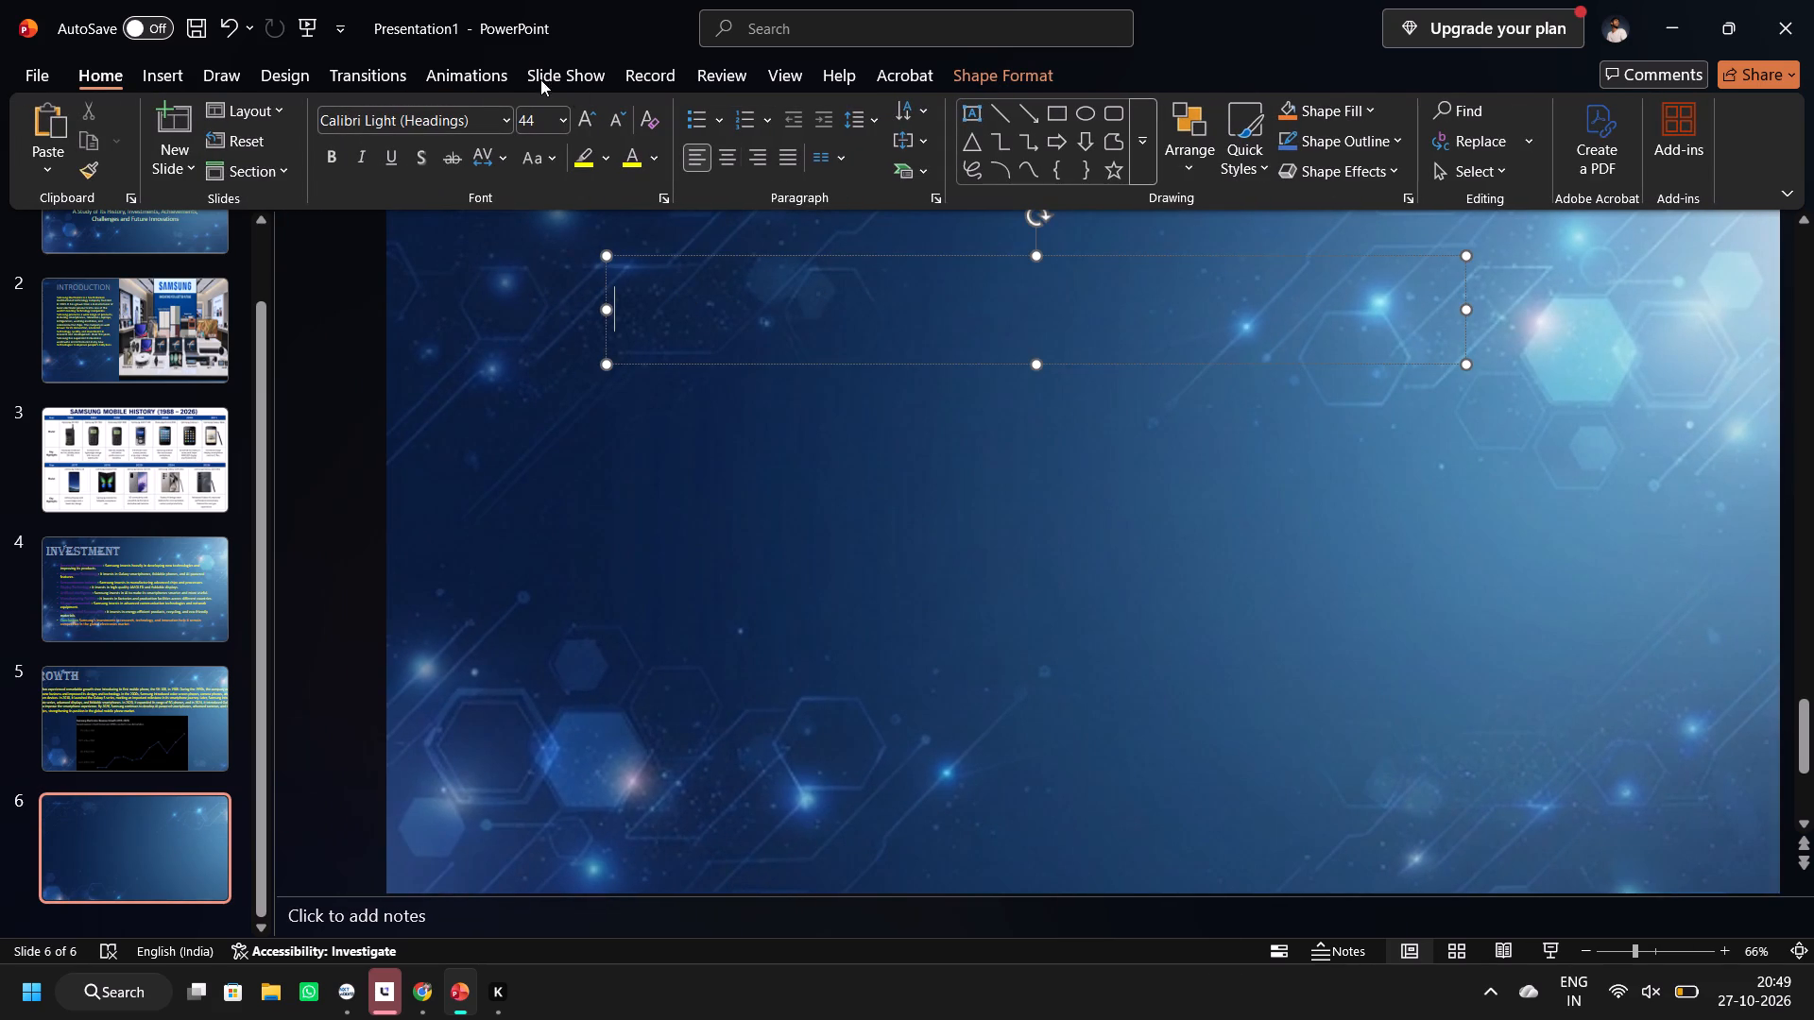
left_click(507, 112)
left_click(455, 290)
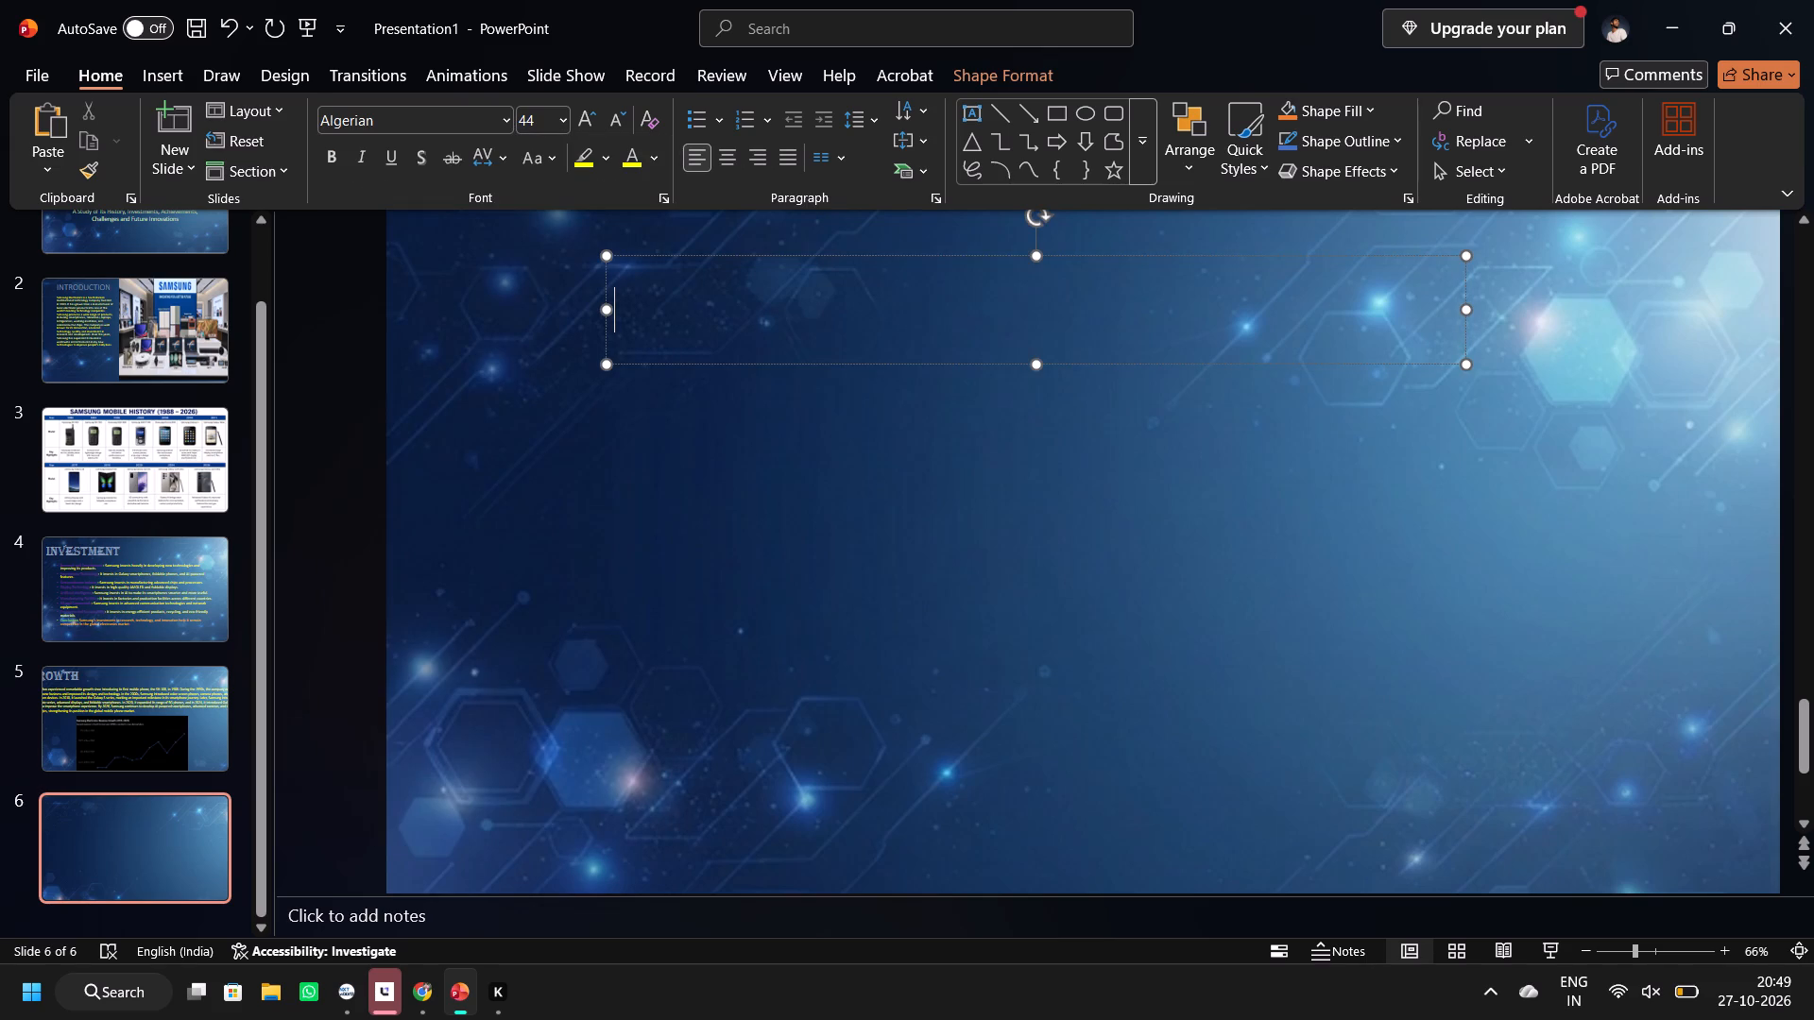
key("ctrl+c")
key("ctrl+c")
key("ctrl+v")
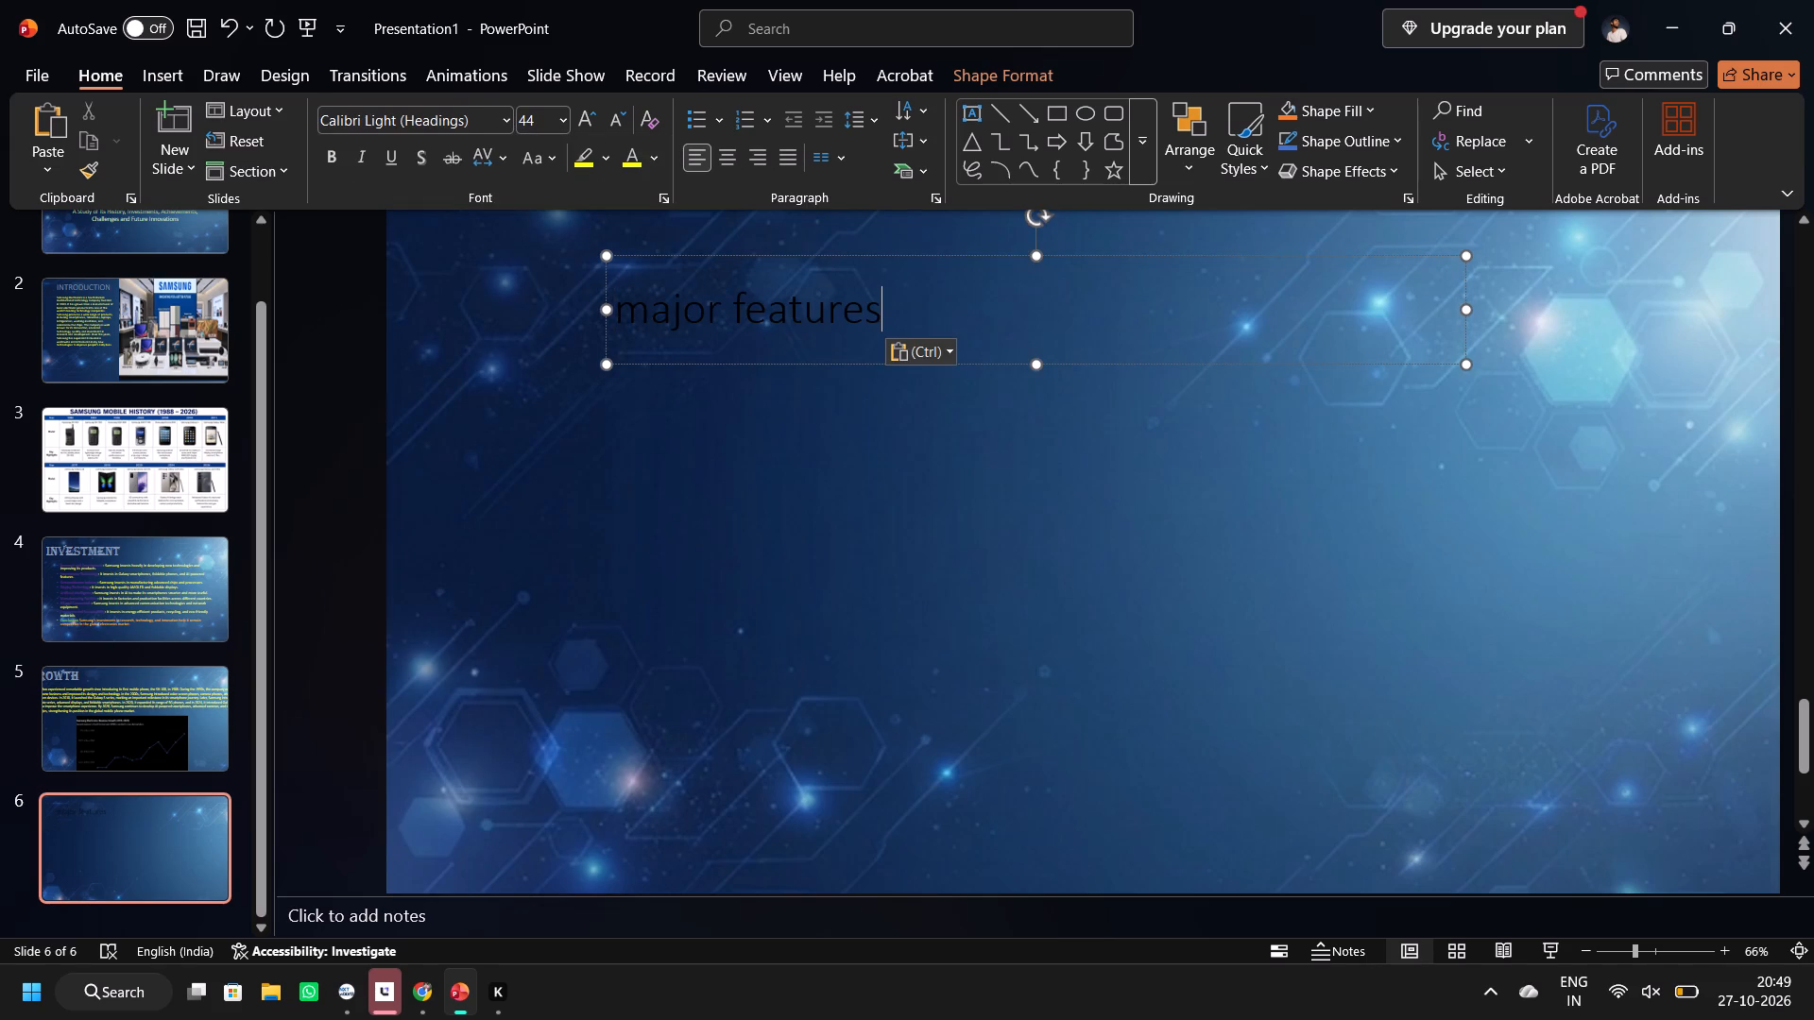
Set slide 6's title "major features" in Algerian and colour it light blue-grey.
left_click(622, 311)
left_click_drag(622, 311, 656, 311)
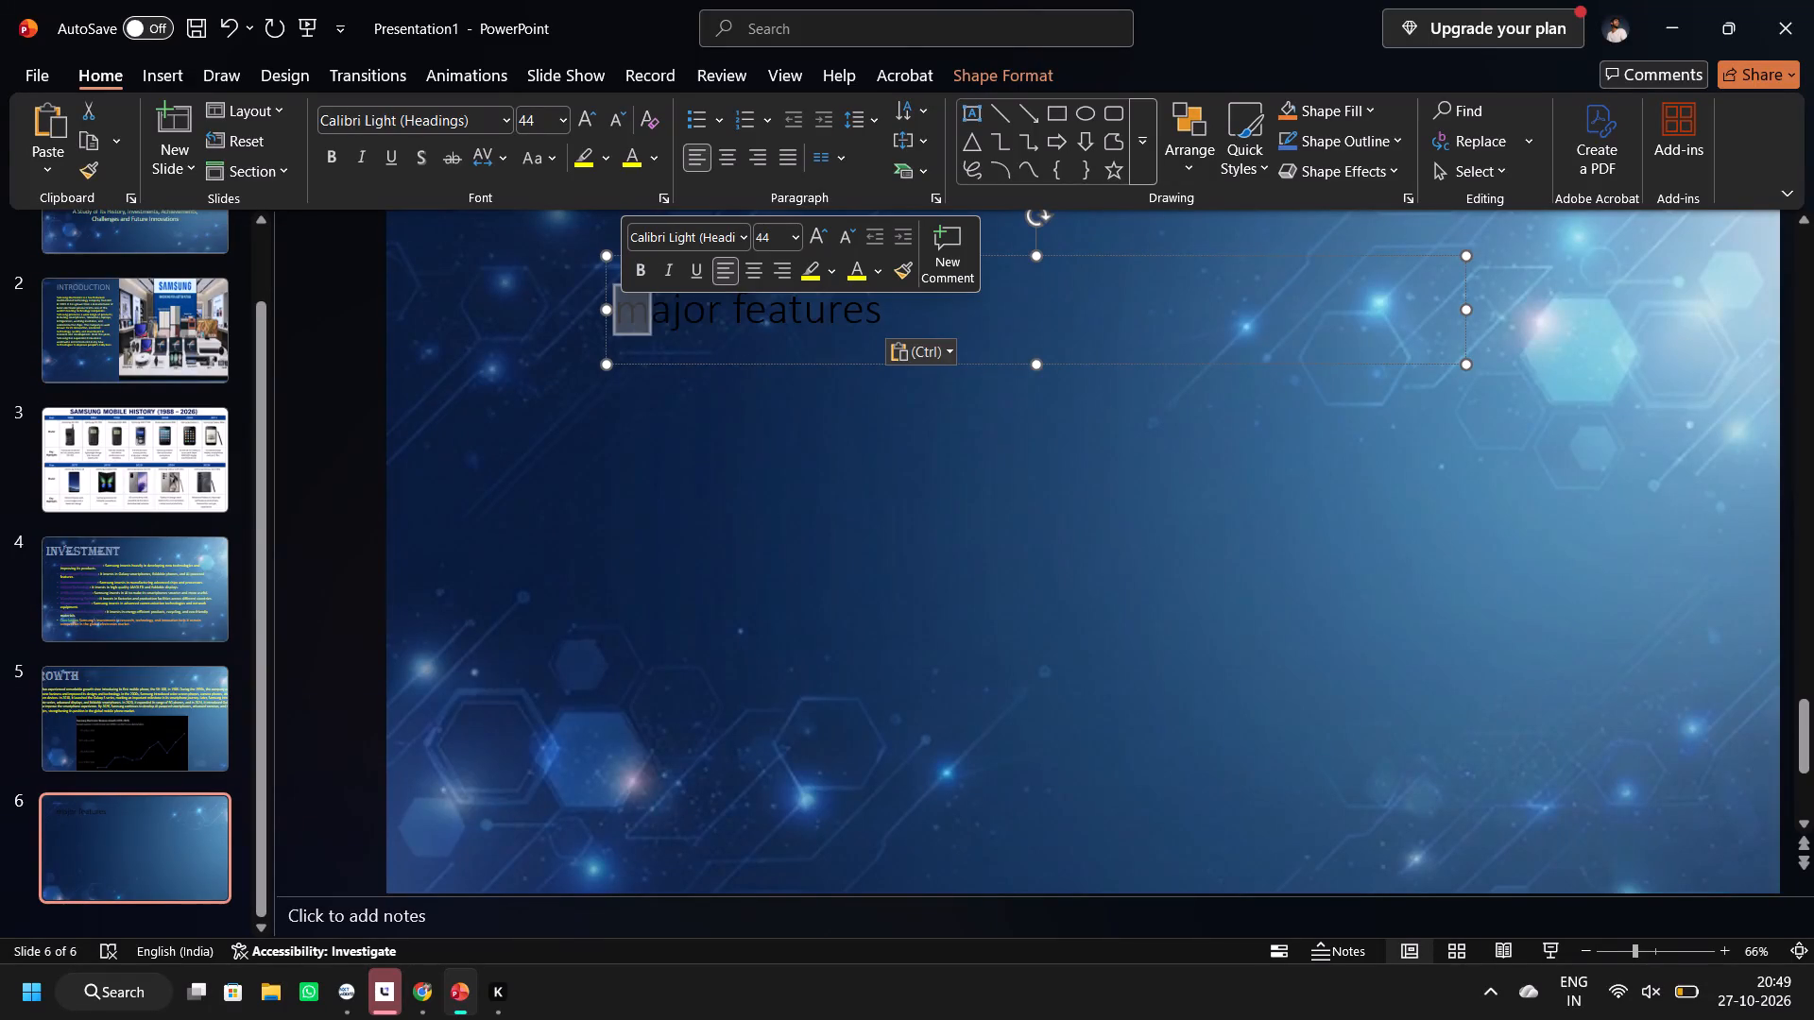
left_click_drag(656, 311, 843, 322)
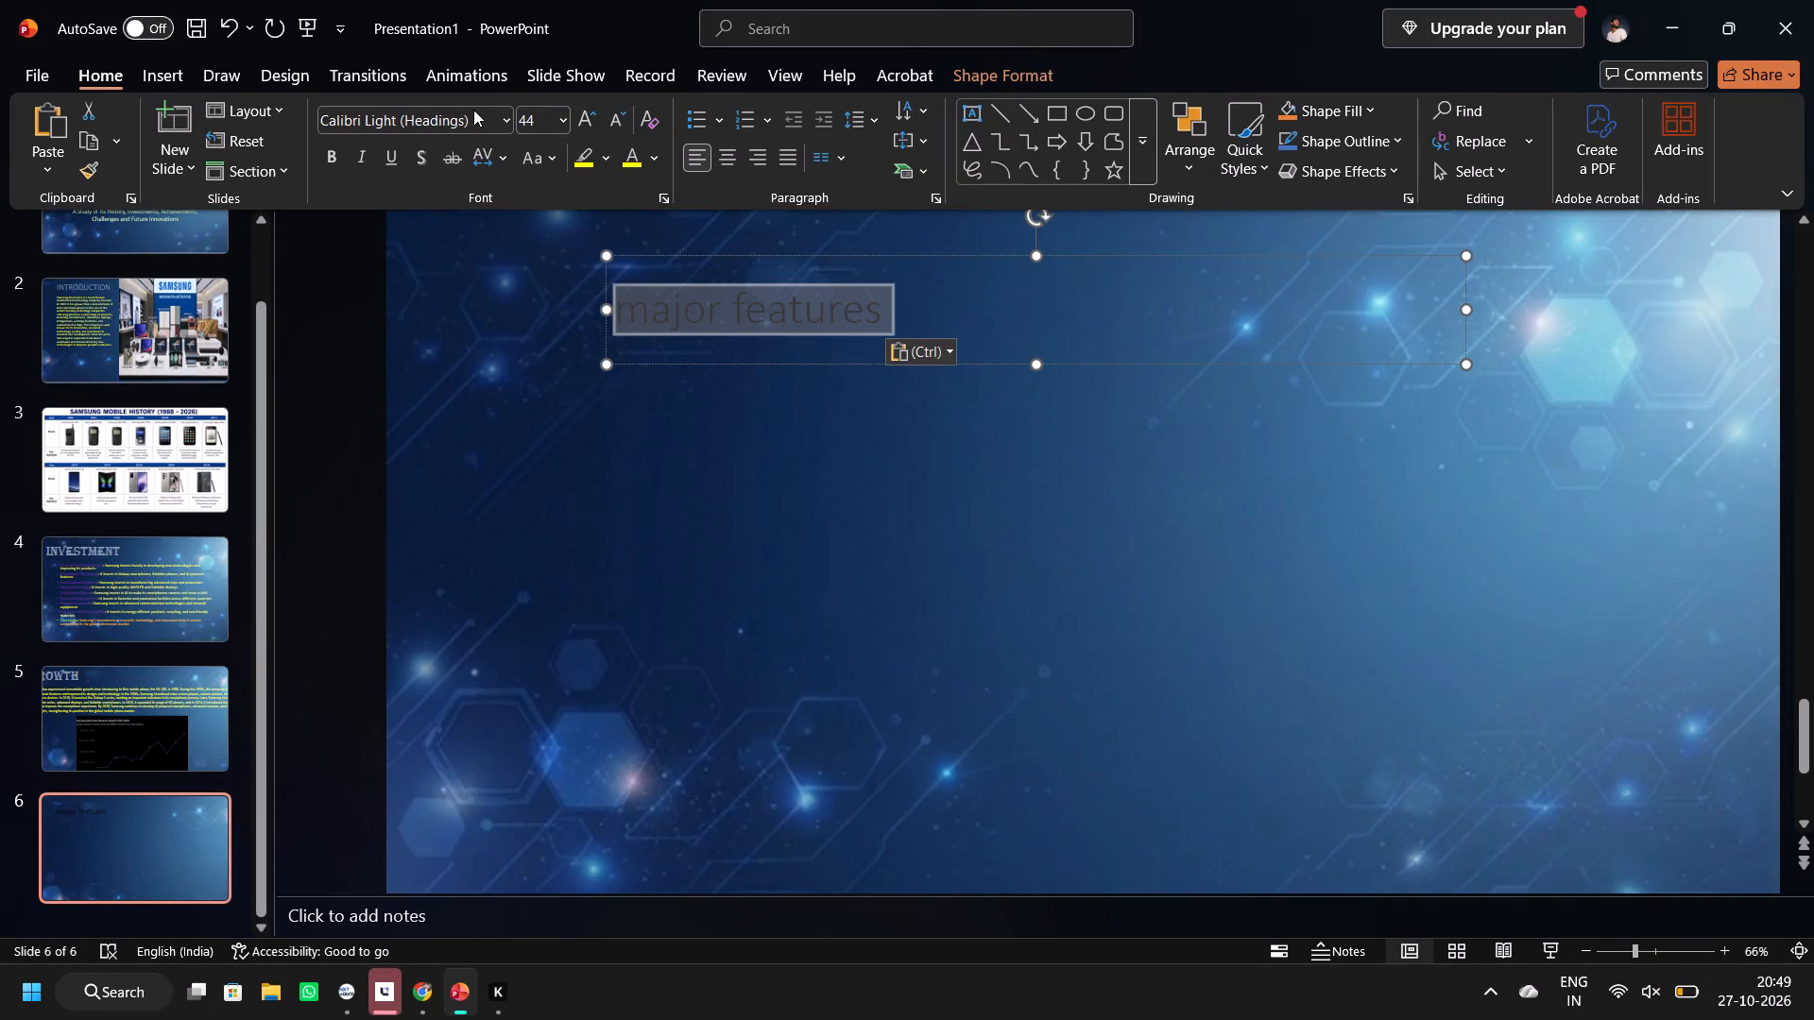
left_click(502, 112)
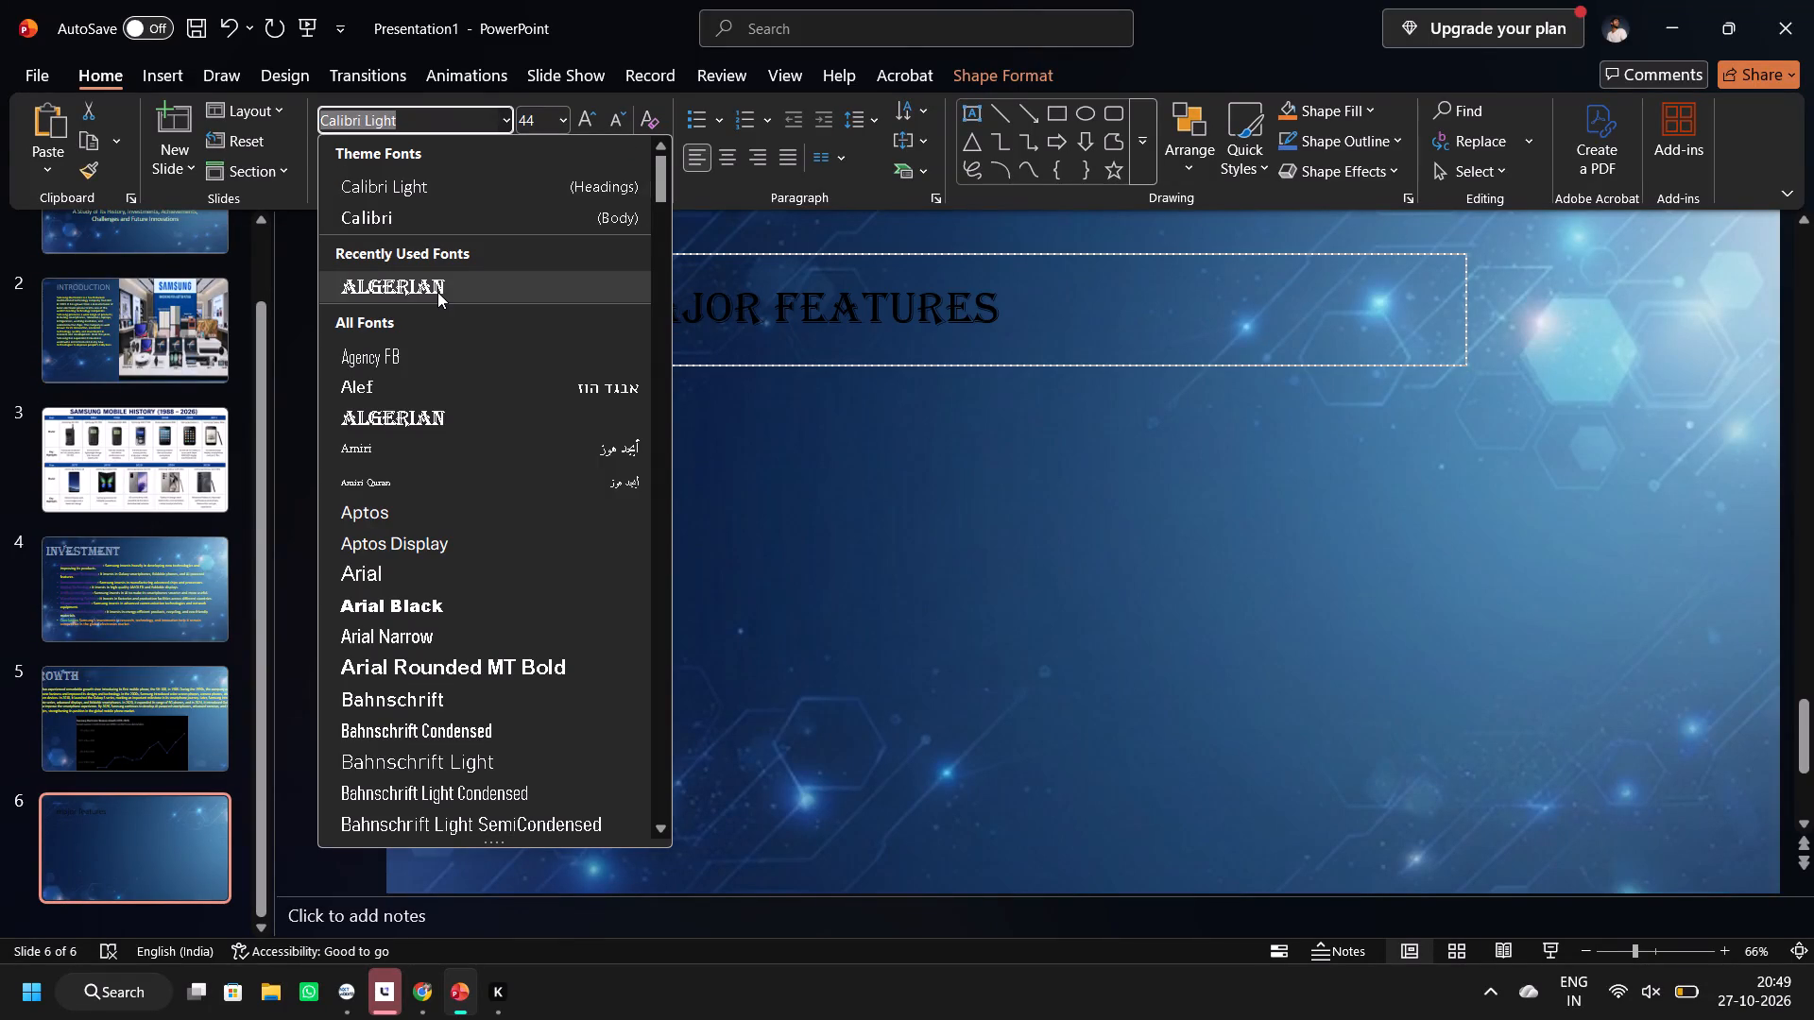
left_click(437, 292)
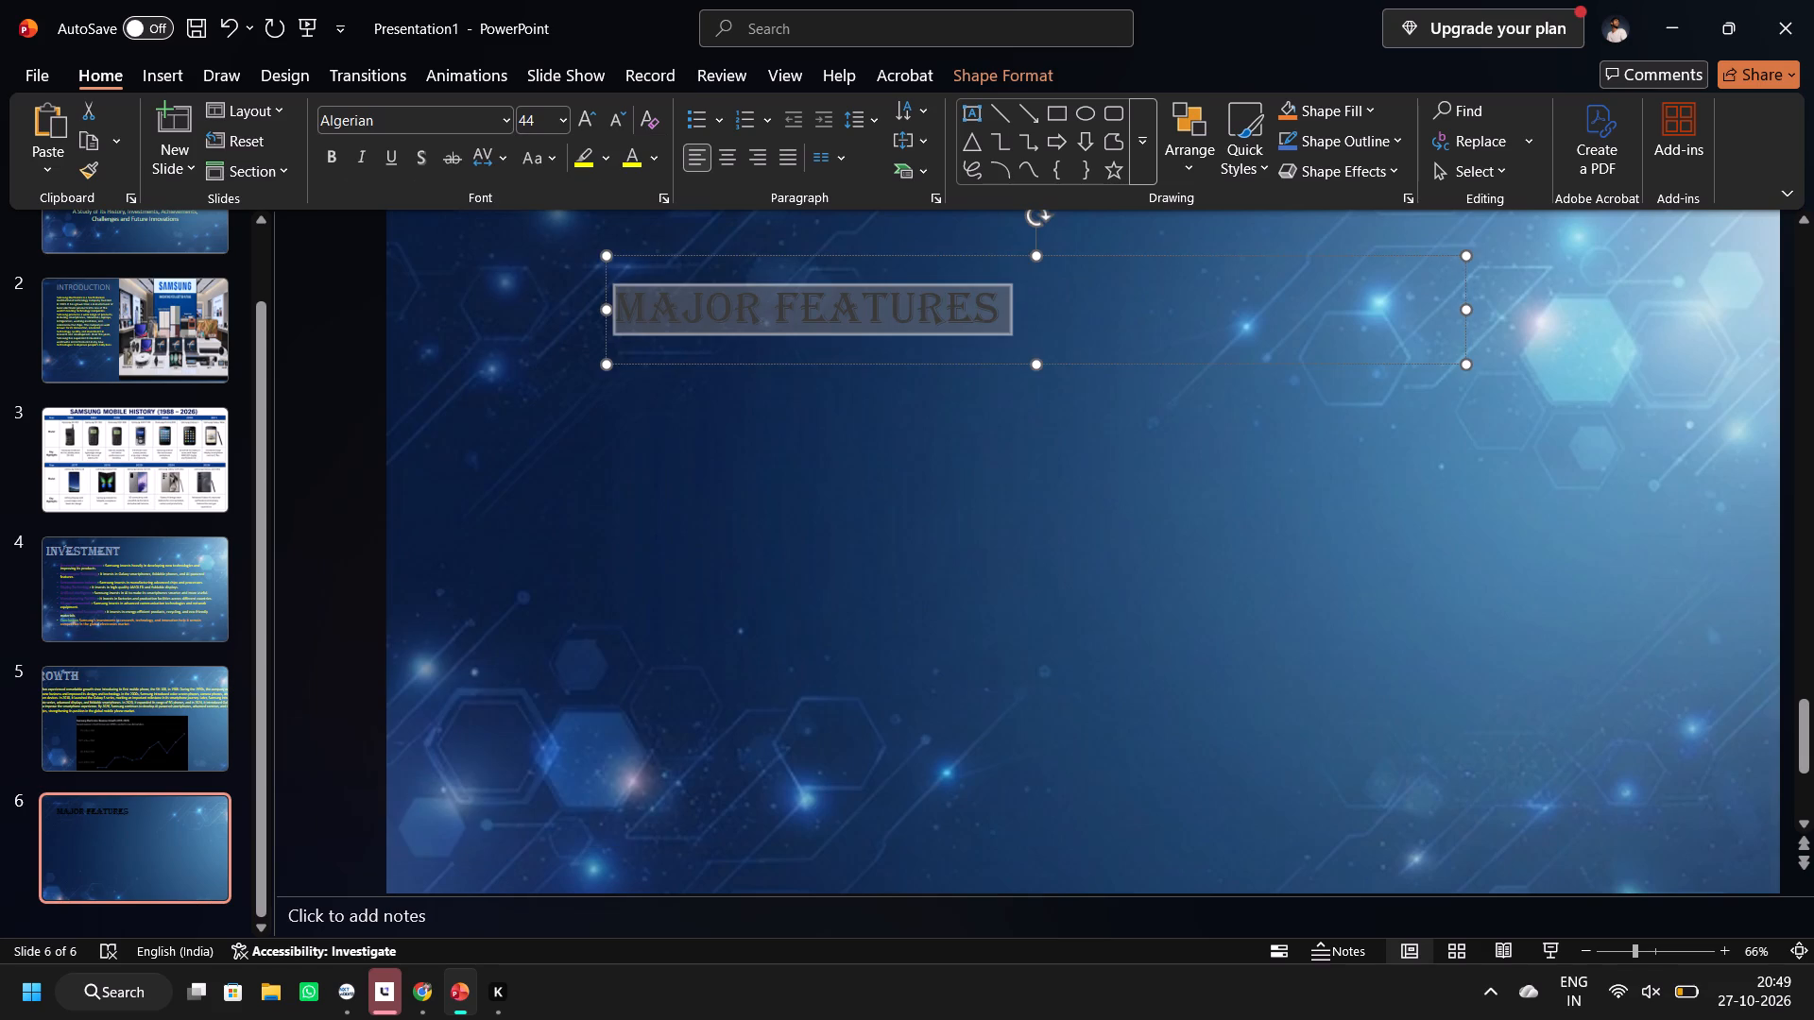
left_click(651, 159)
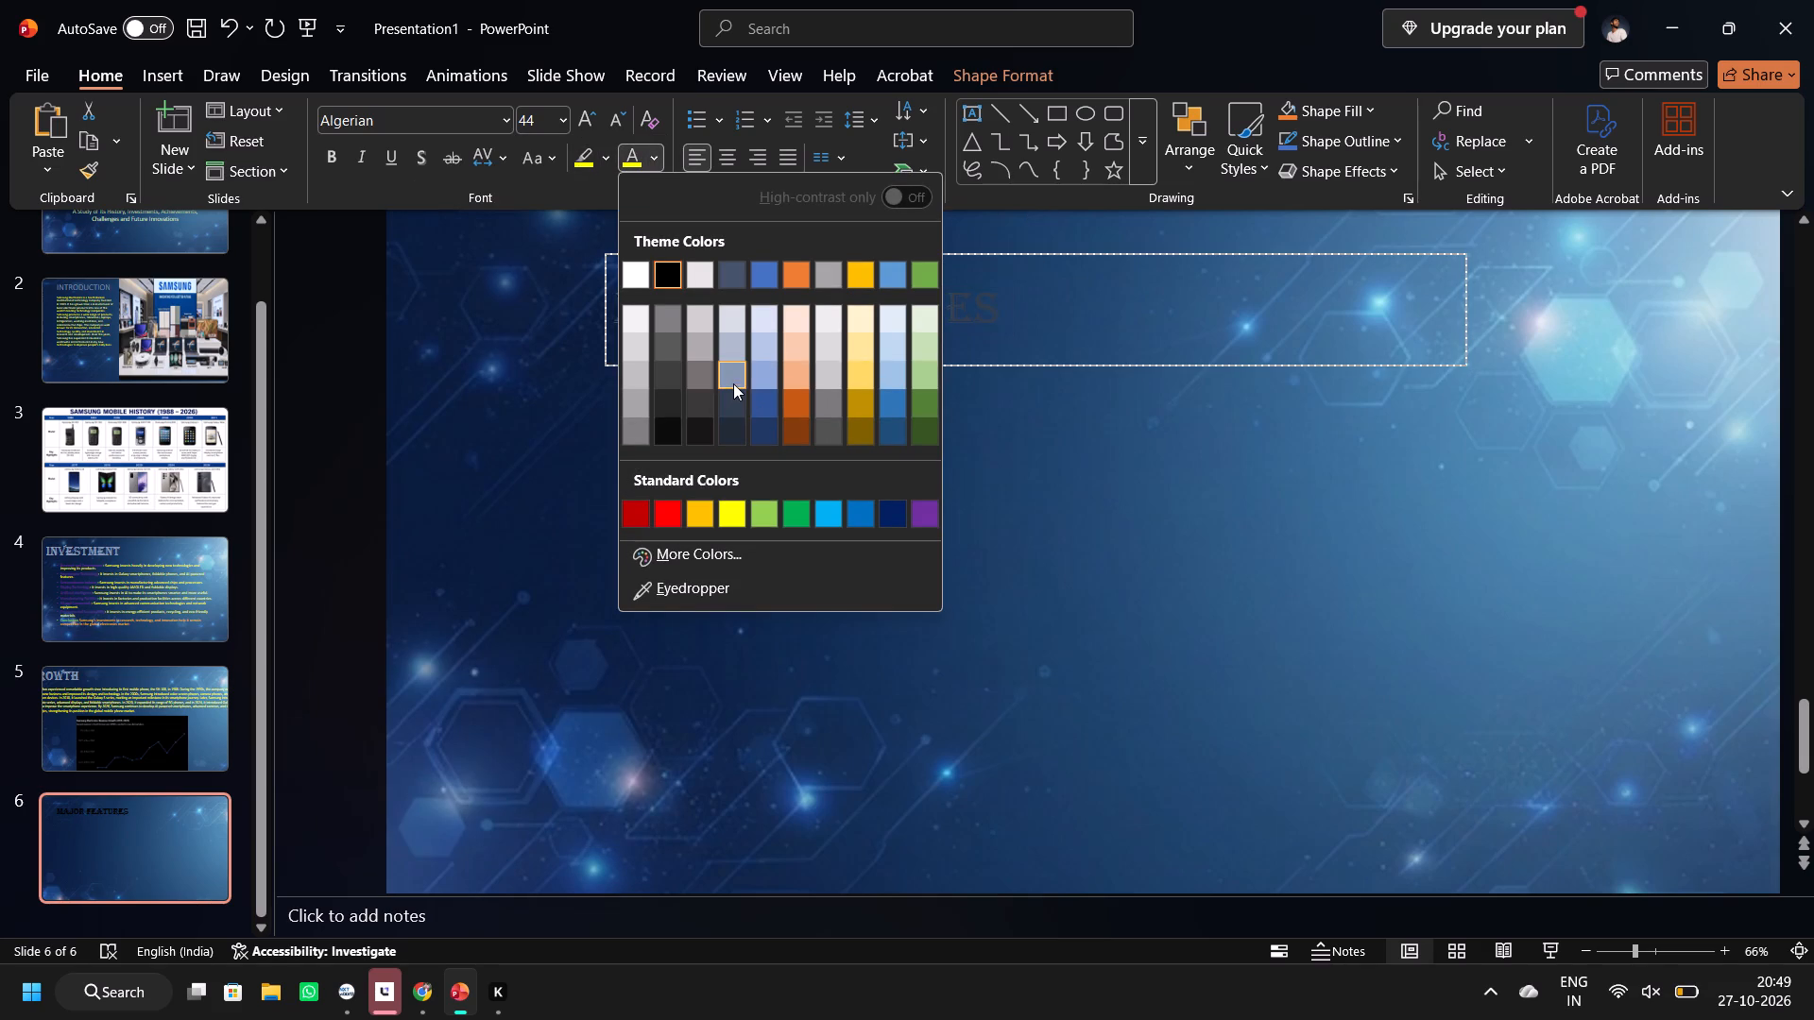
left_click(733, 381)
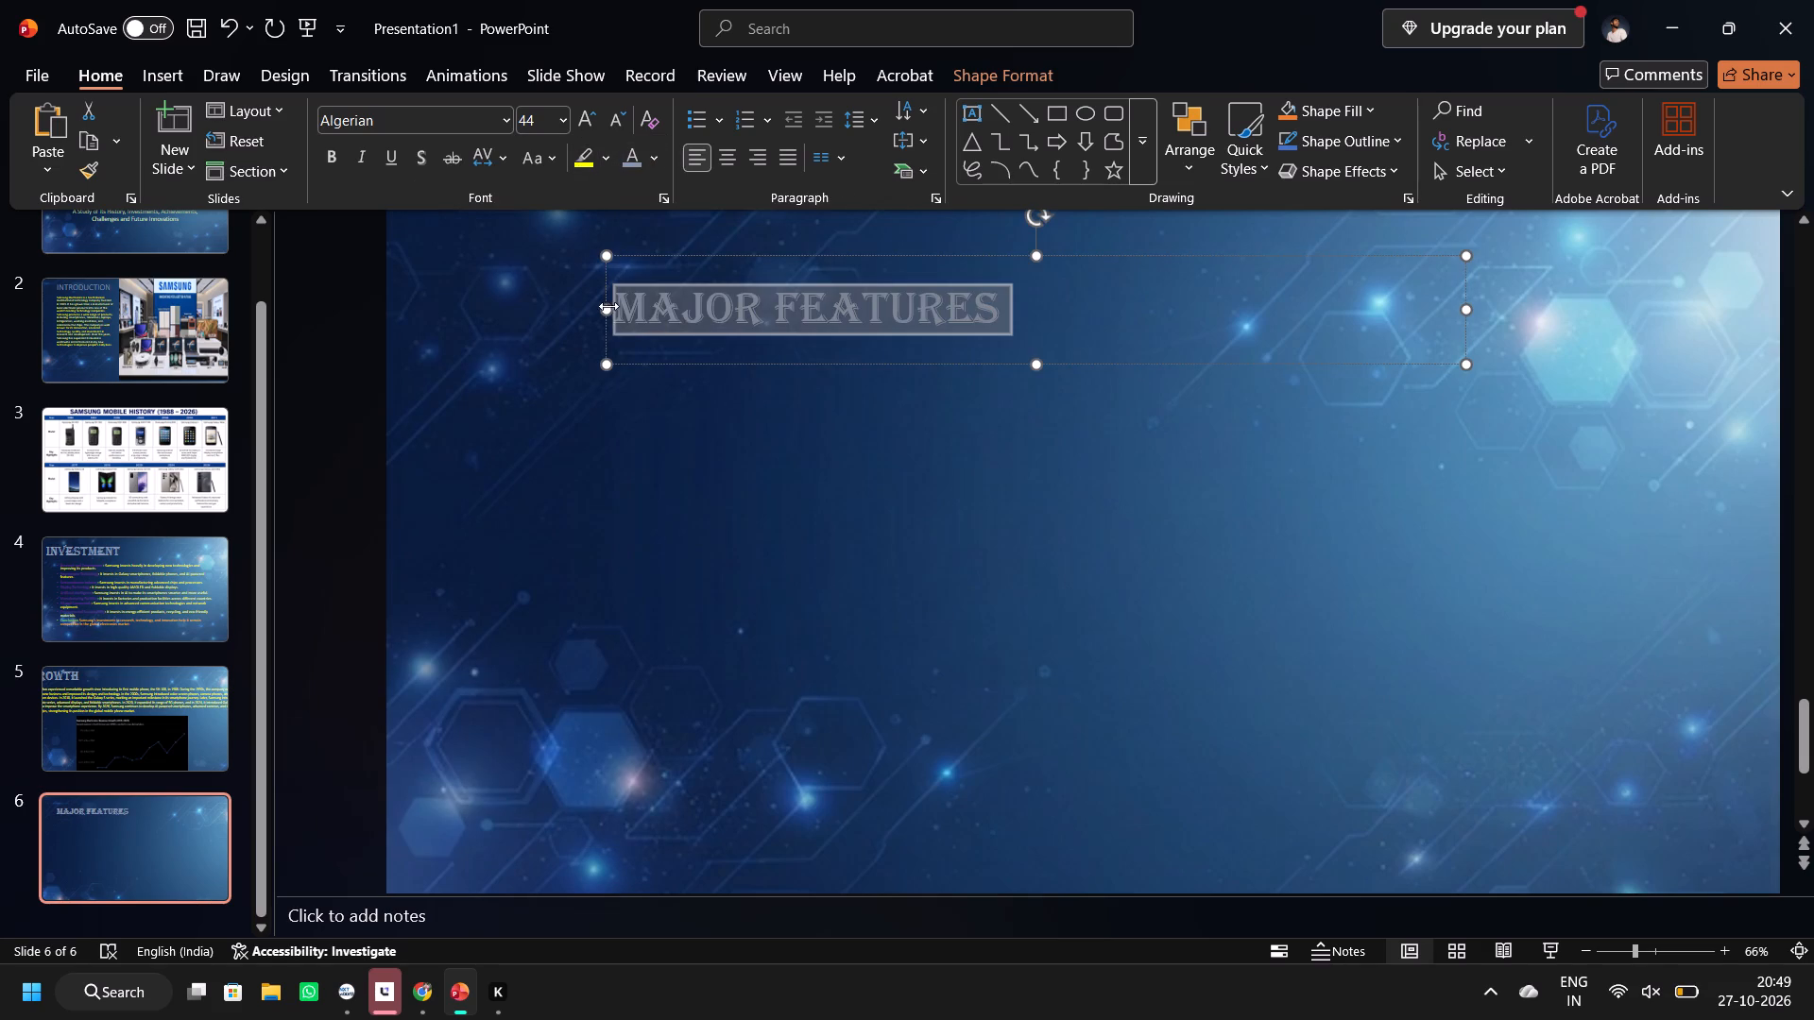
Extend the title box's left edge outward so the title starts near the slide's left side.
left_click_drag(610, 308, 415, 332)
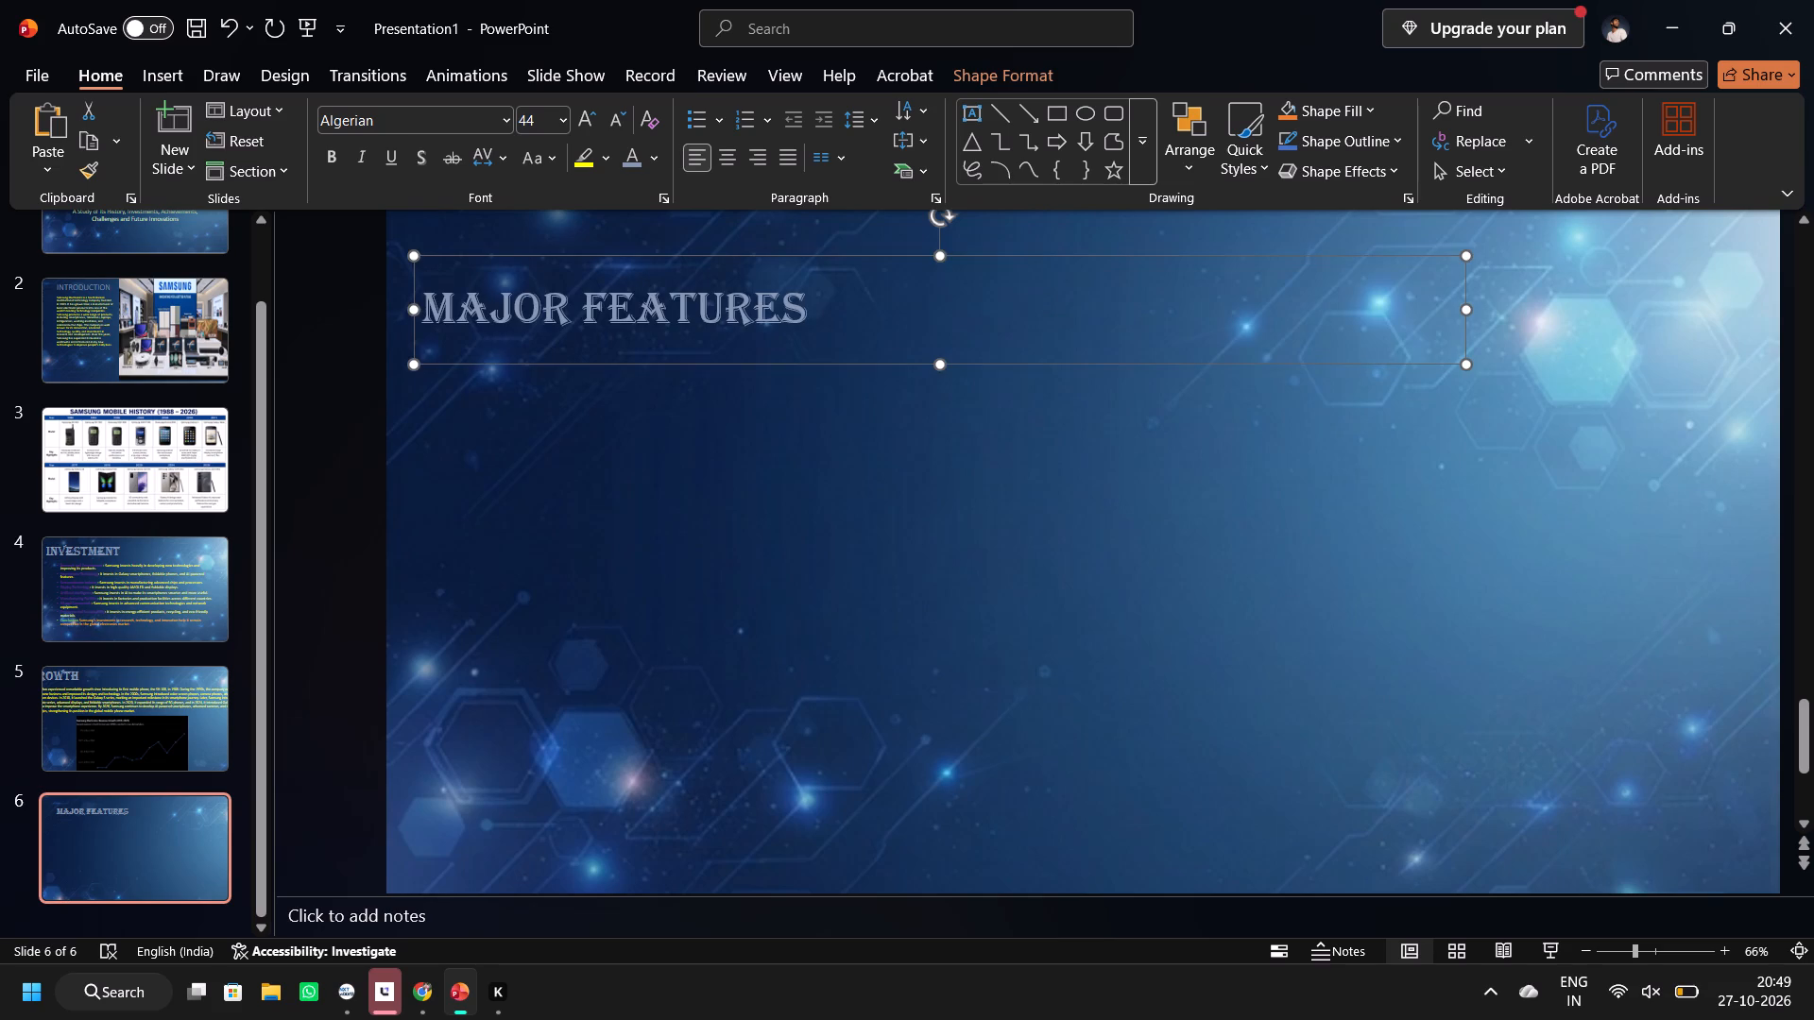
left_click(542, 490)
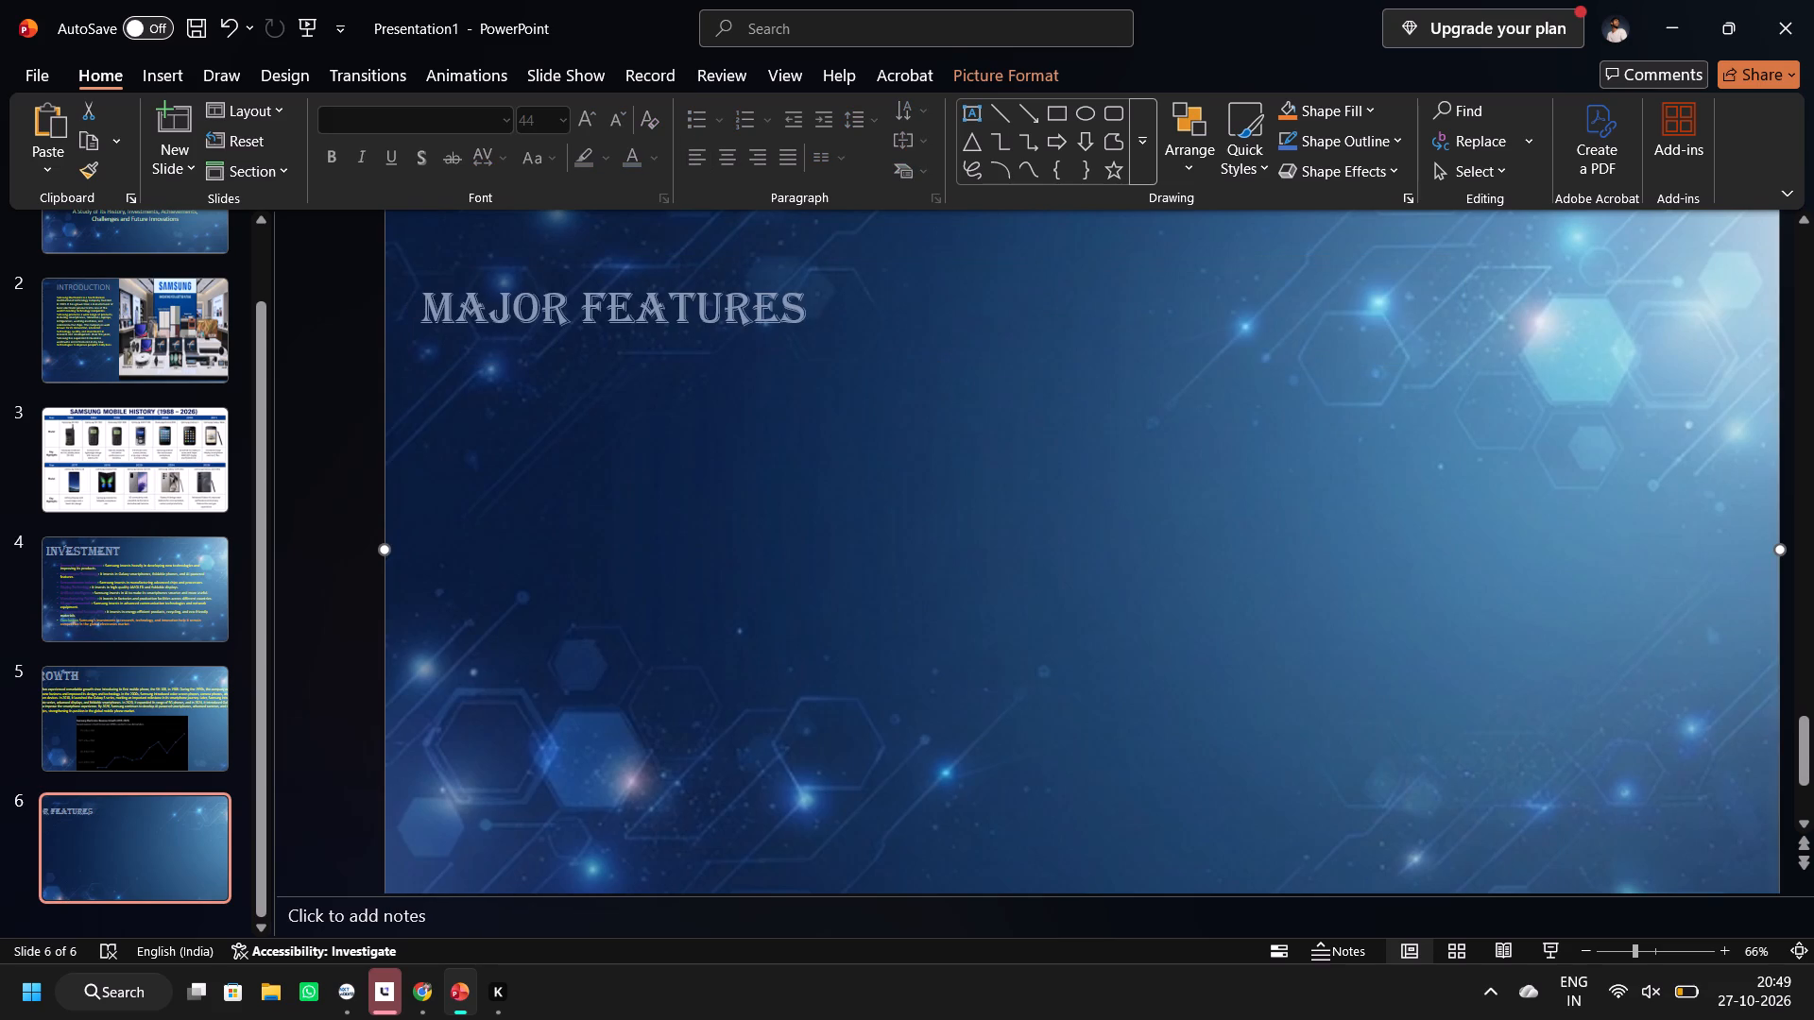
Insert a small text box on slide 6 beneath the start of the "major features" title.
left_click(159, 75)
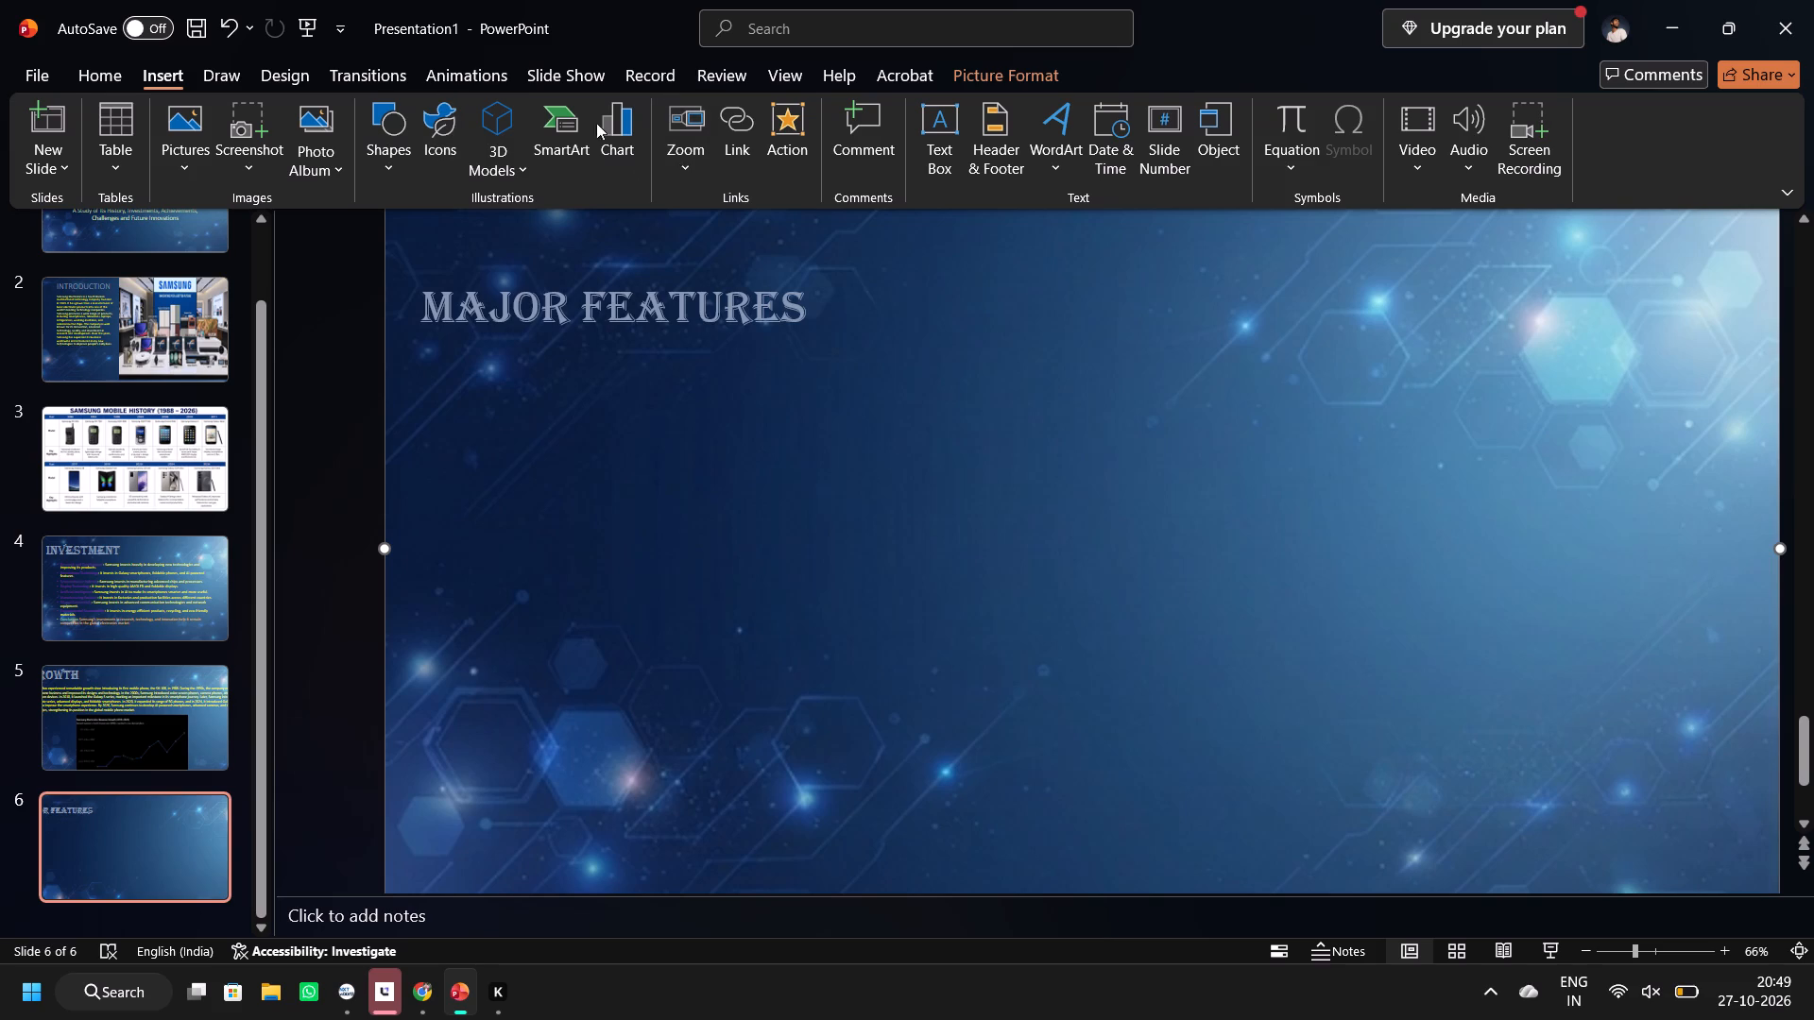
left_click(943, 140)
left_click(437, 434)
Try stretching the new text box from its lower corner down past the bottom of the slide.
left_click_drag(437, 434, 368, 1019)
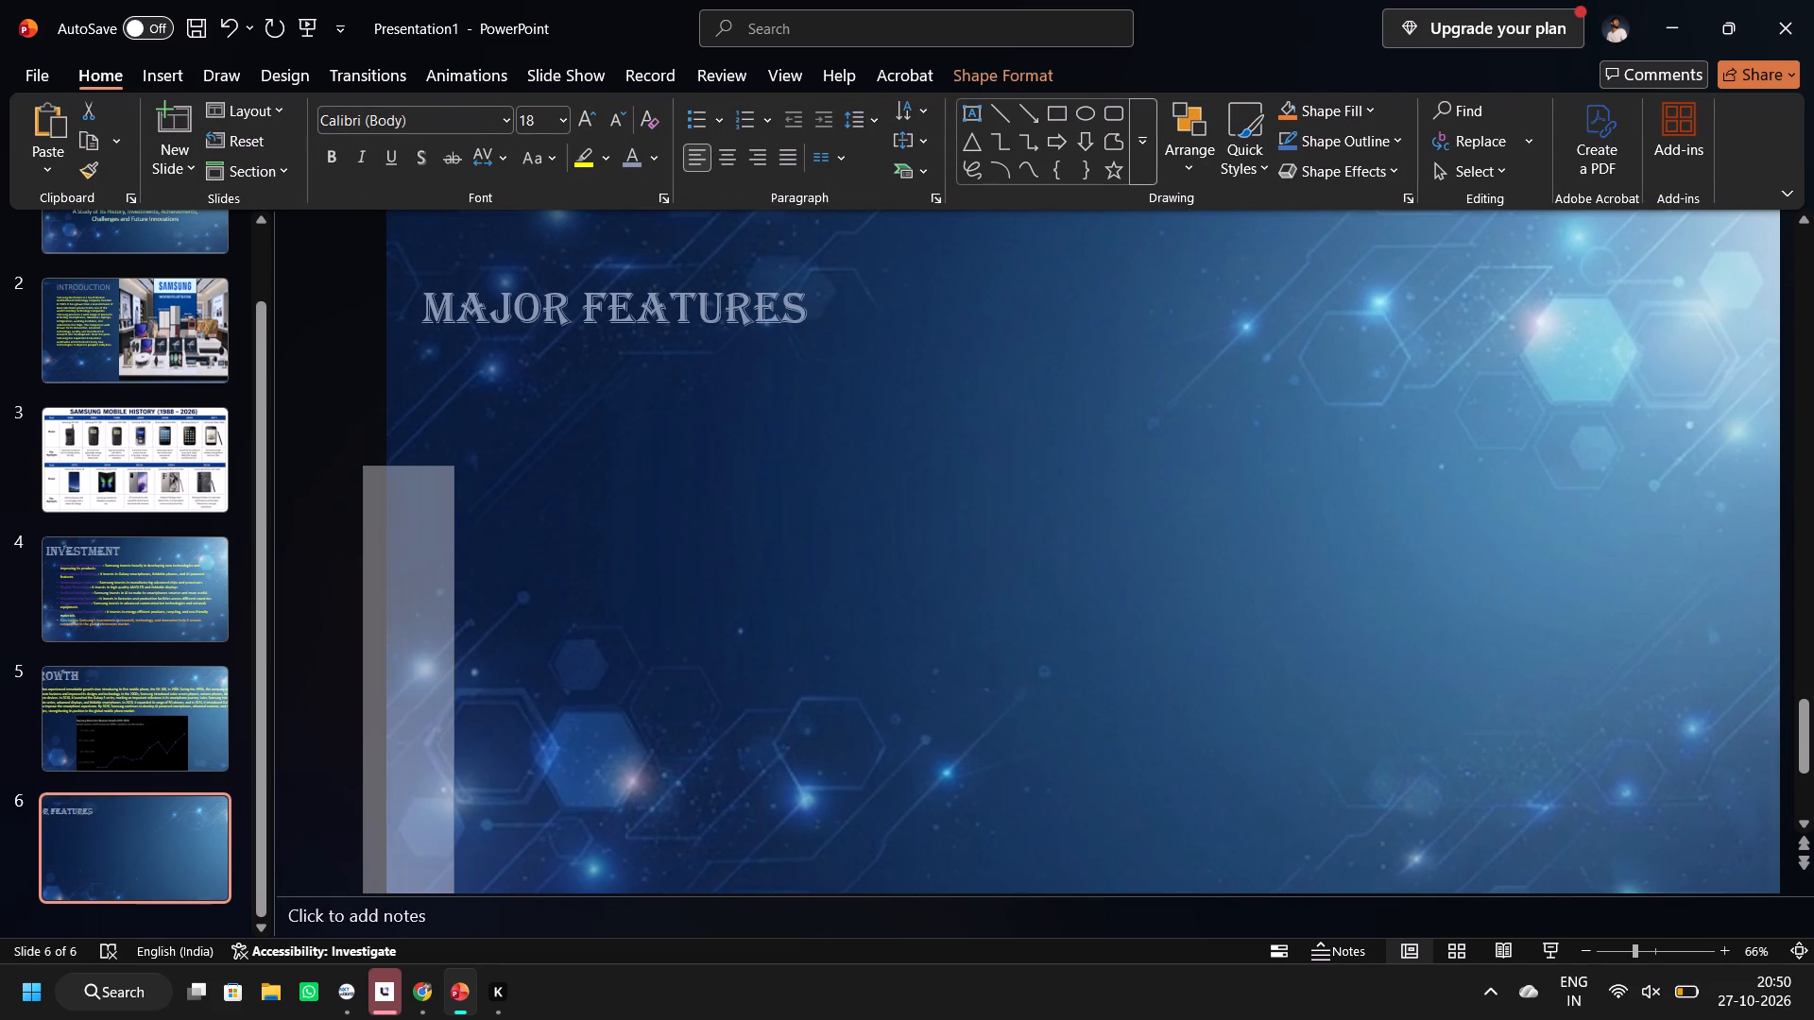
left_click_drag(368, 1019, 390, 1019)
Switch to ChatGPT in Chrome, copy the full answer on Samsung's major features, and return to PowerPoint.
left_click(415, 983)
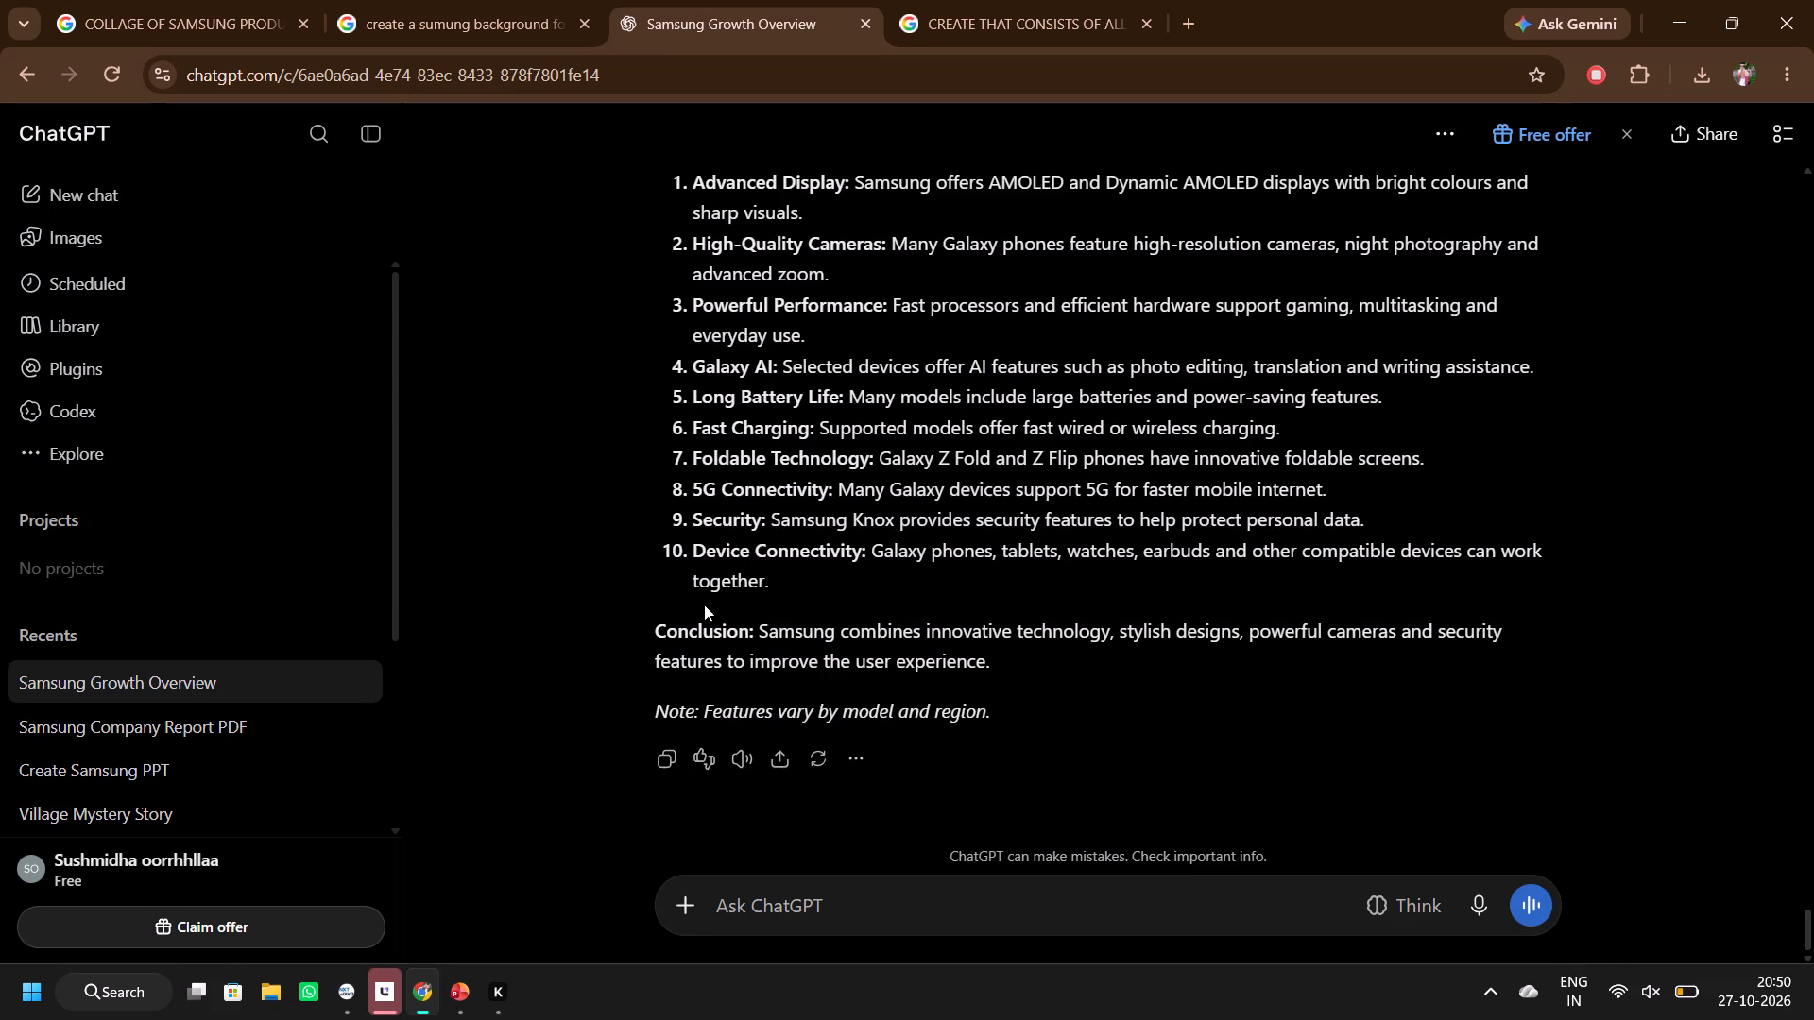
left_click(675, 756)
left_click(466, 993)
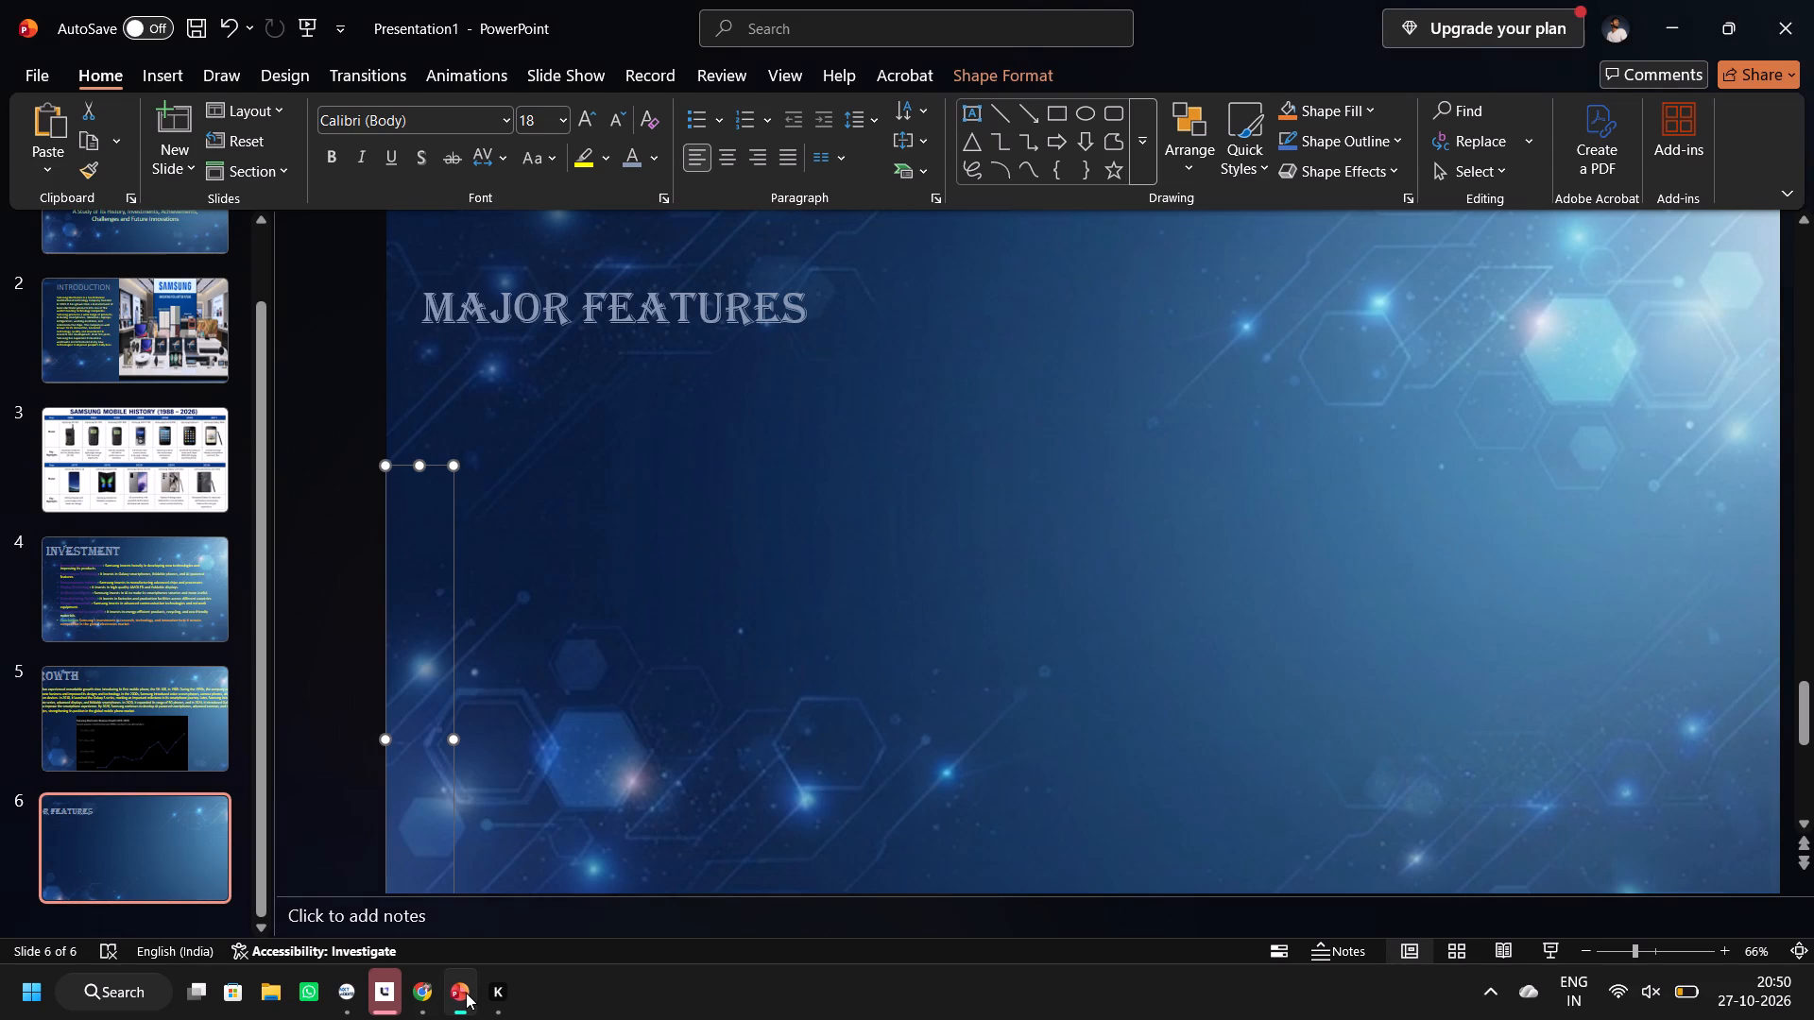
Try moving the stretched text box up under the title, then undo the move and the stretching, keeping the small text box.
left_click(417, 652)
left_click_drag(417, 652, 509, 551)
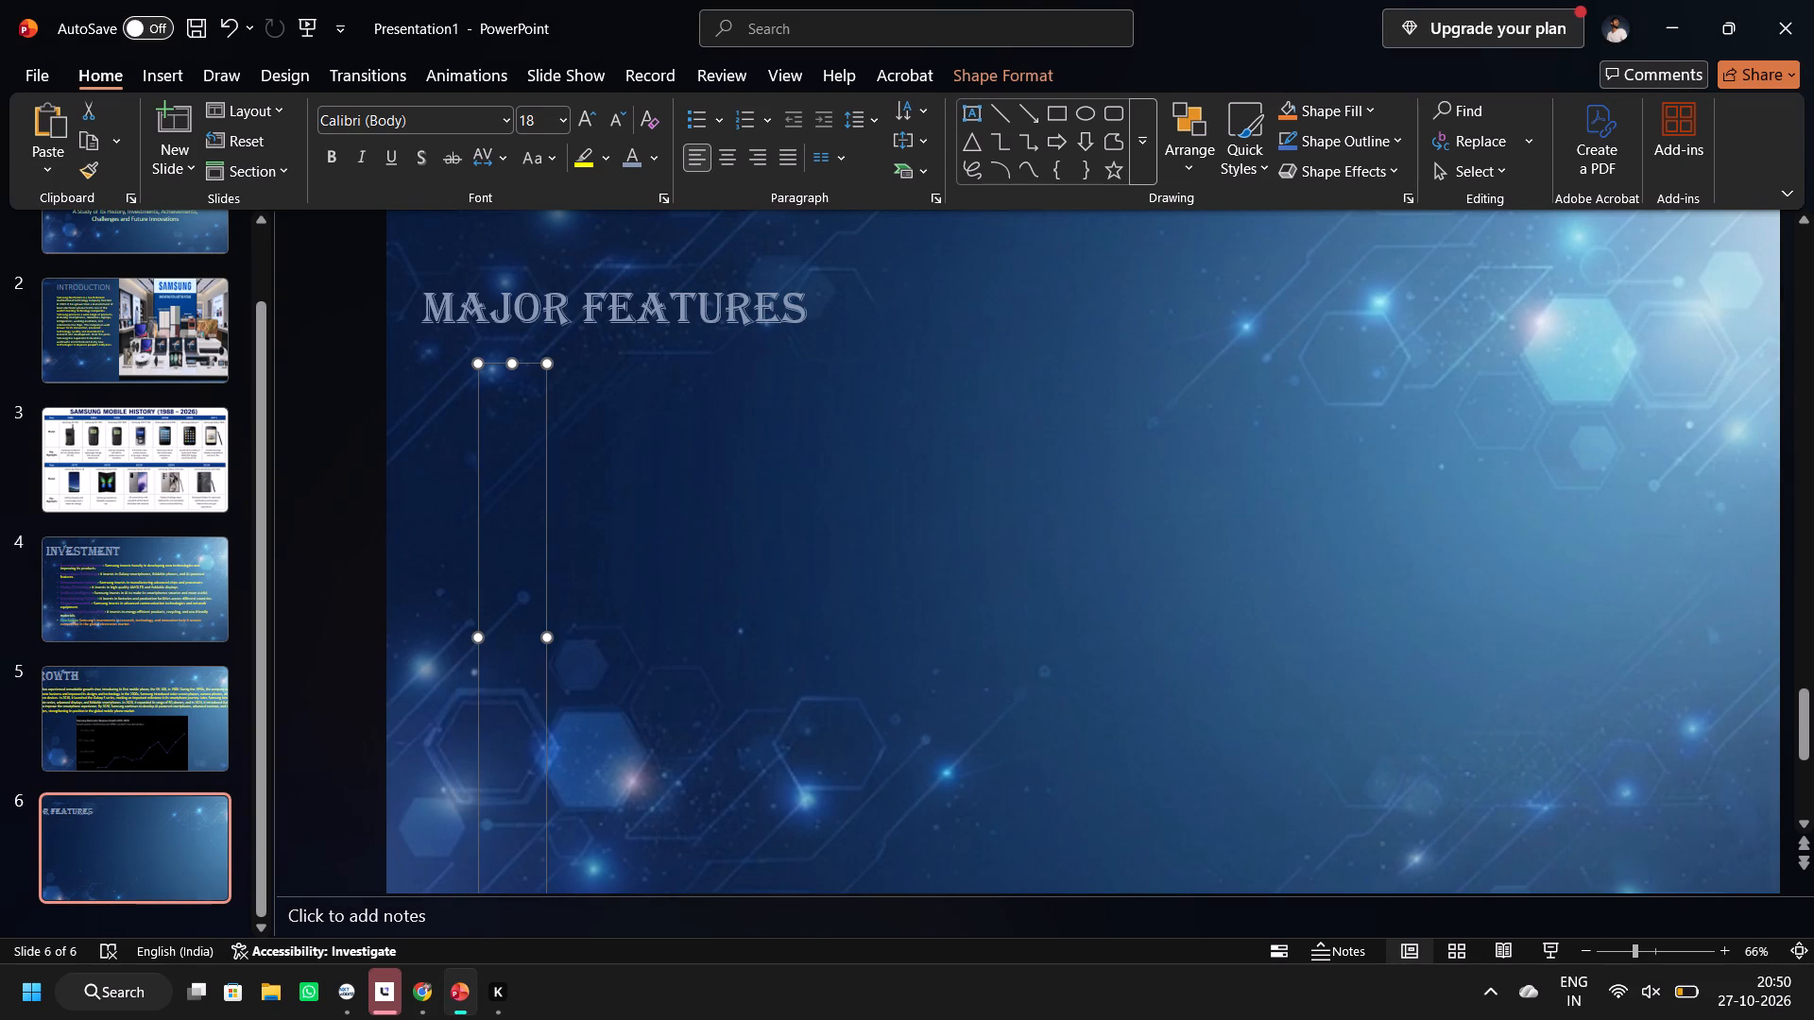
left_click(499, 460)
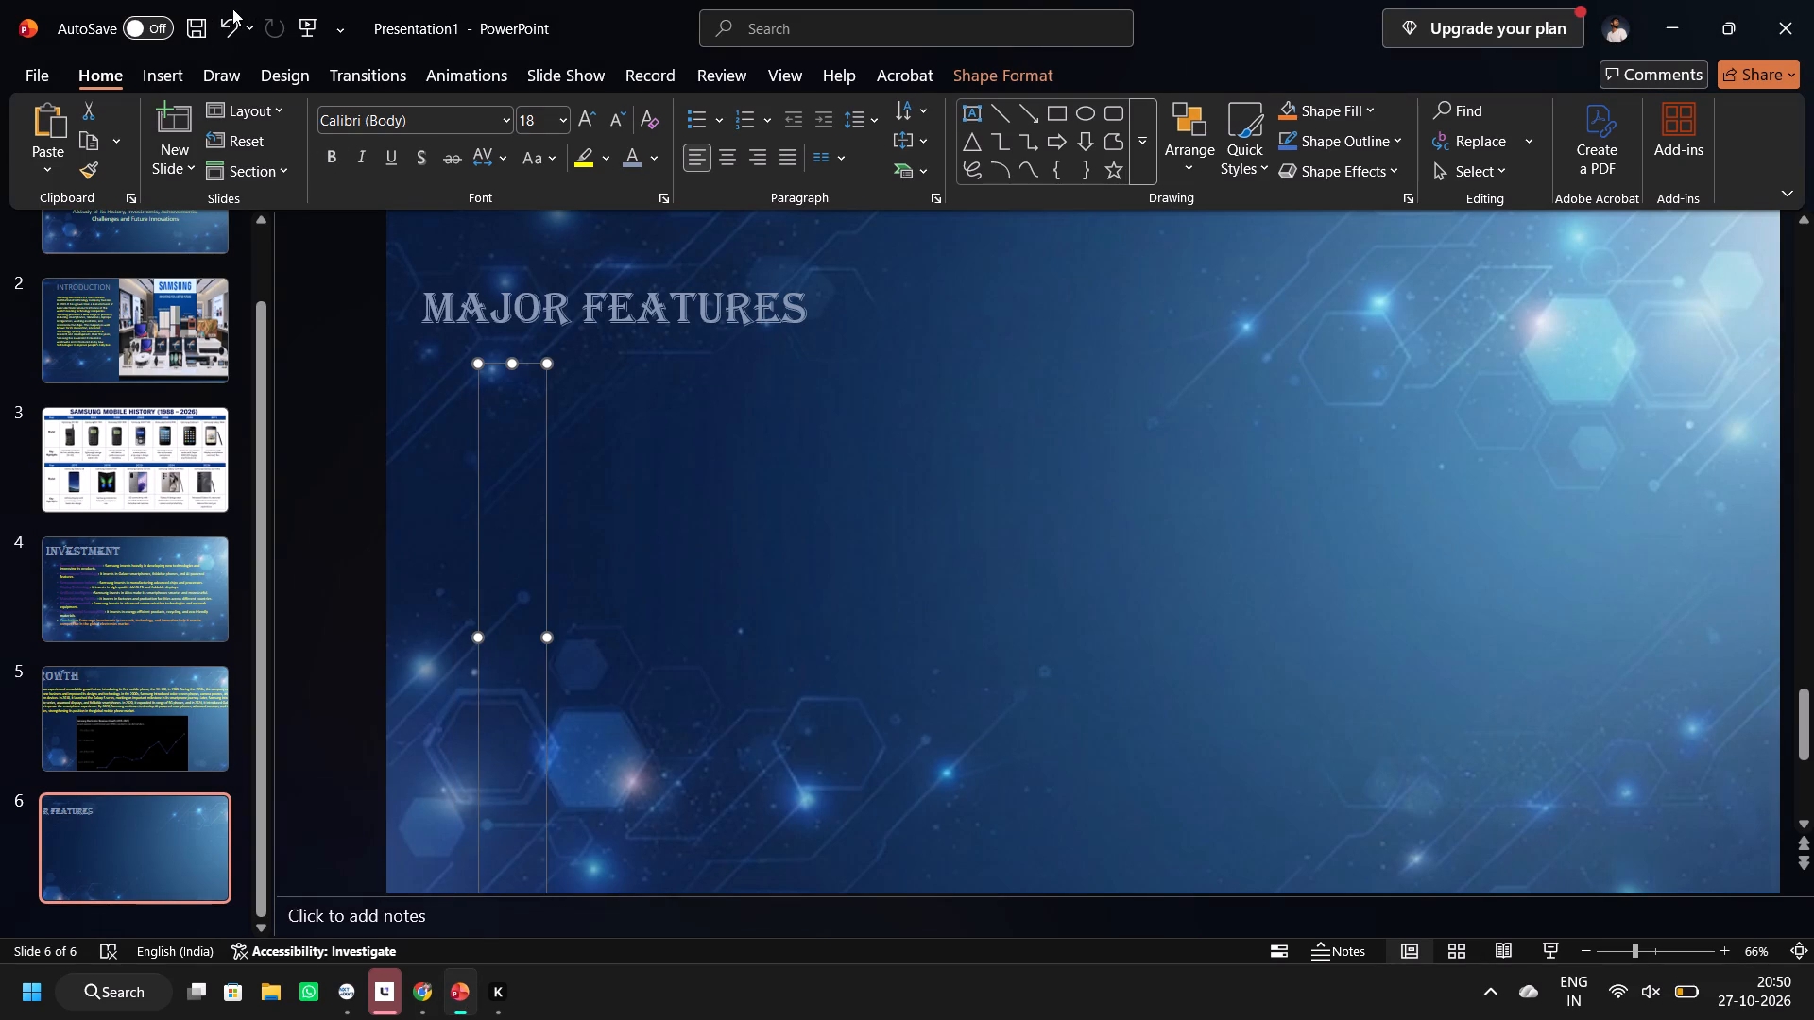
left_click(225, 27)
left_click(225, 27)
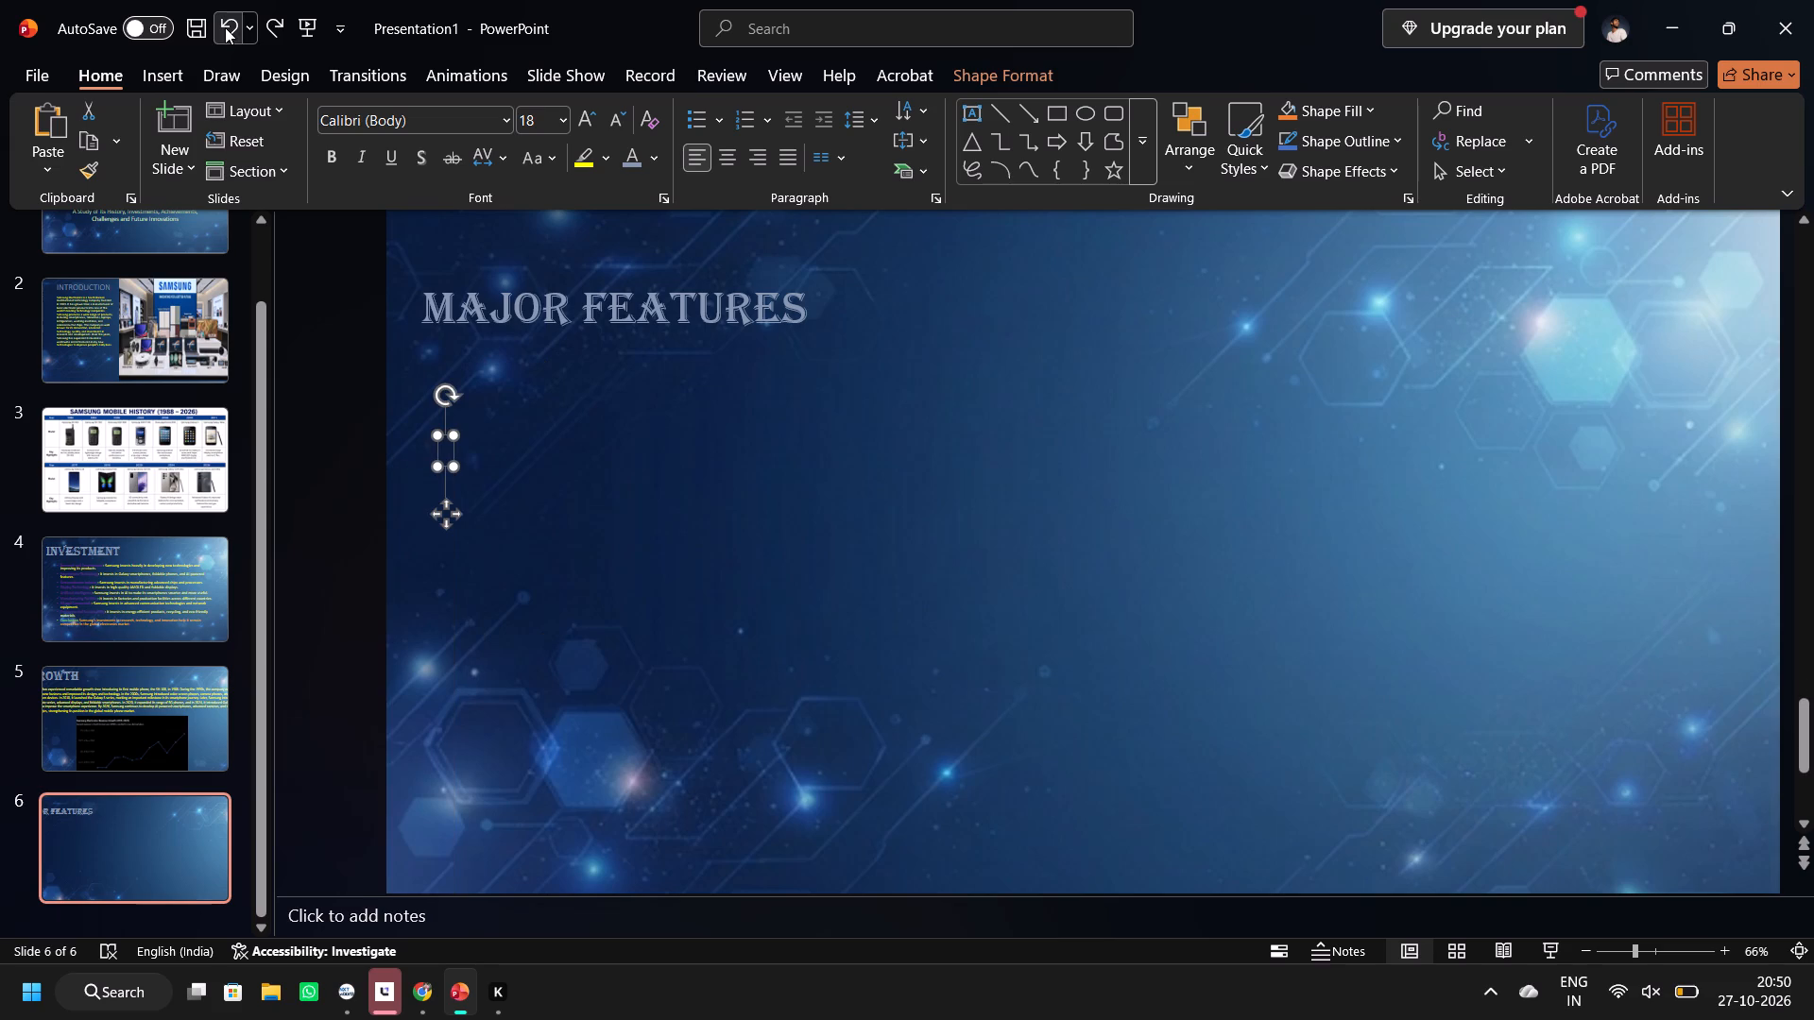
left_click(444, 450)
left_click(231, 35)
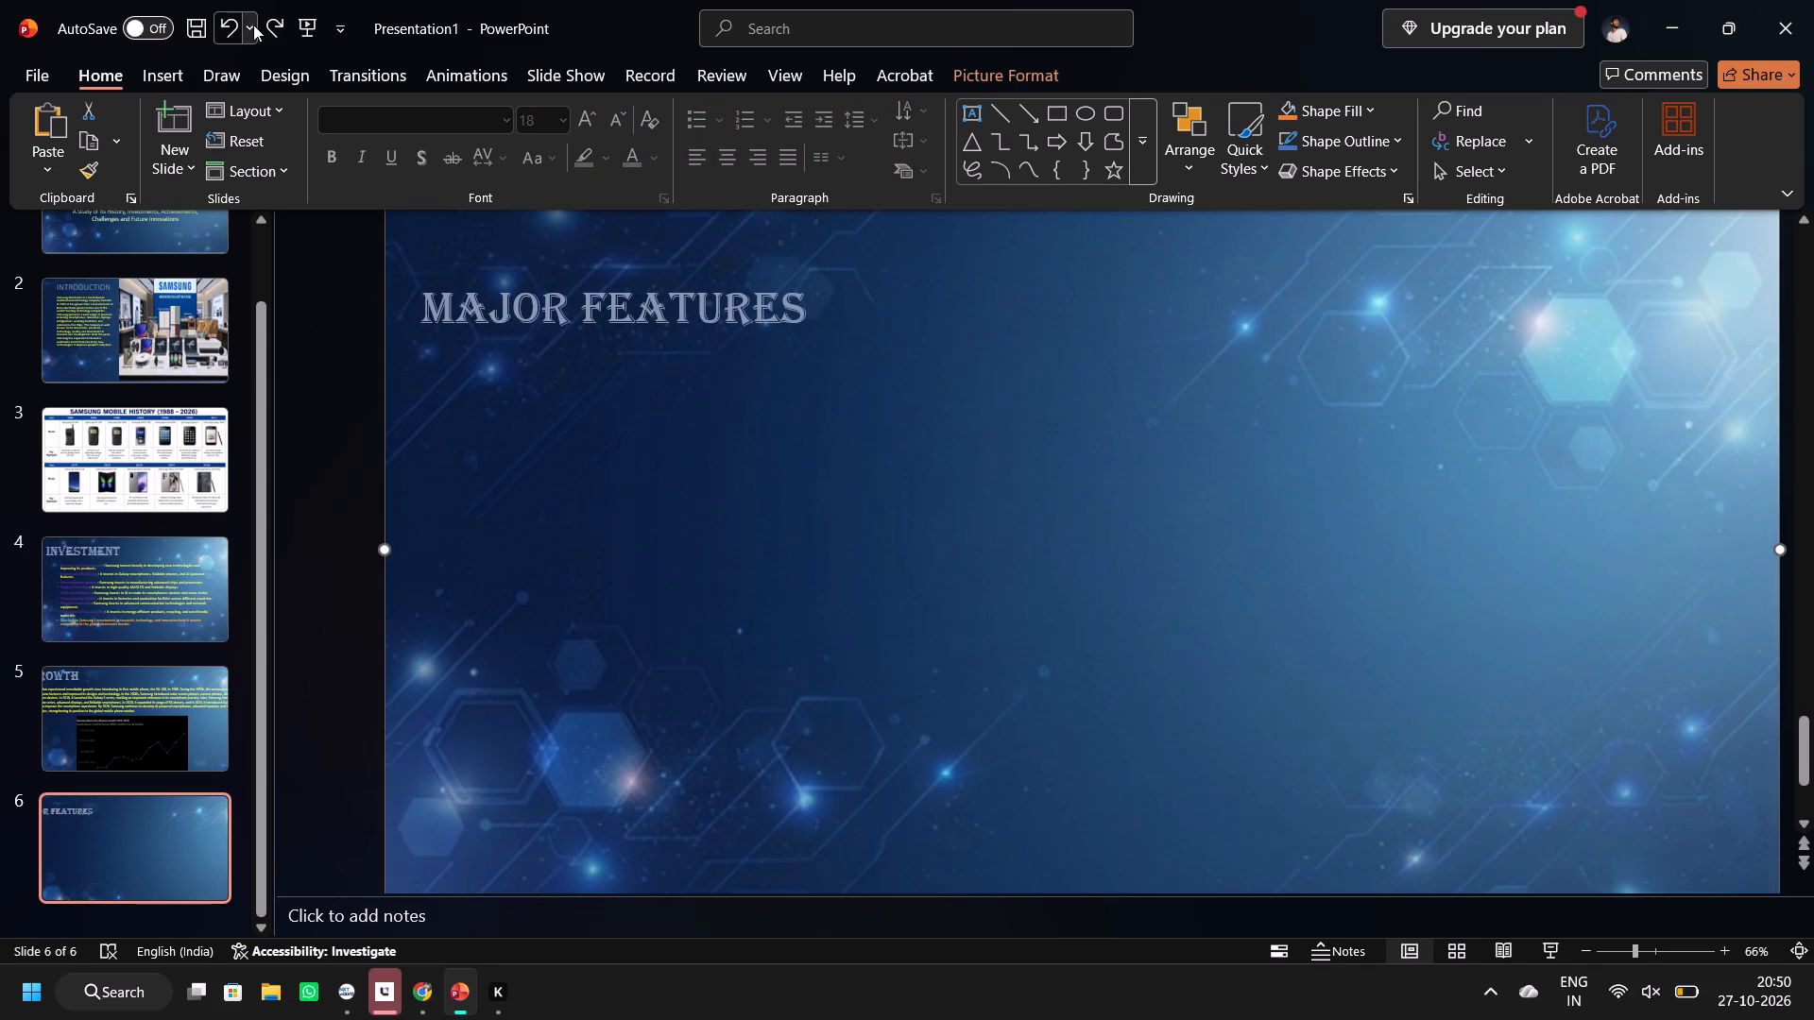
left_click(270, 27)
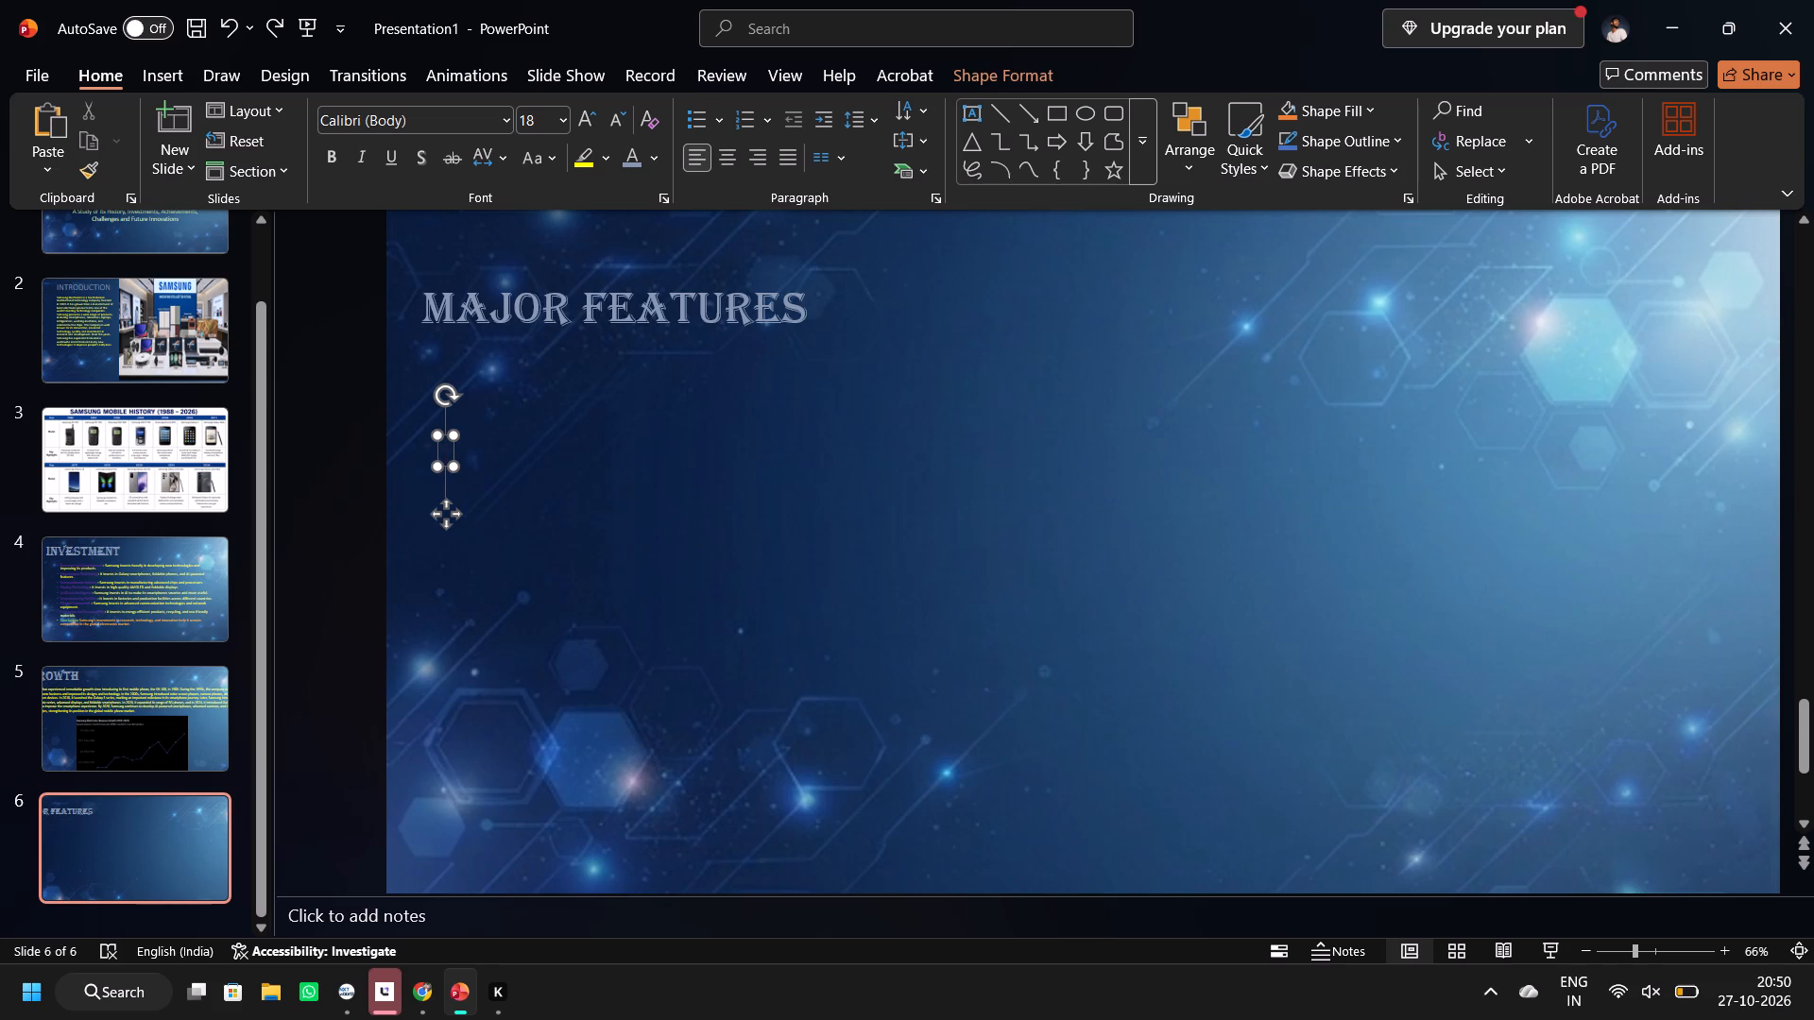
Paste the copied ChatGPT features text into the small text box under the title.
key("ctrl+v")
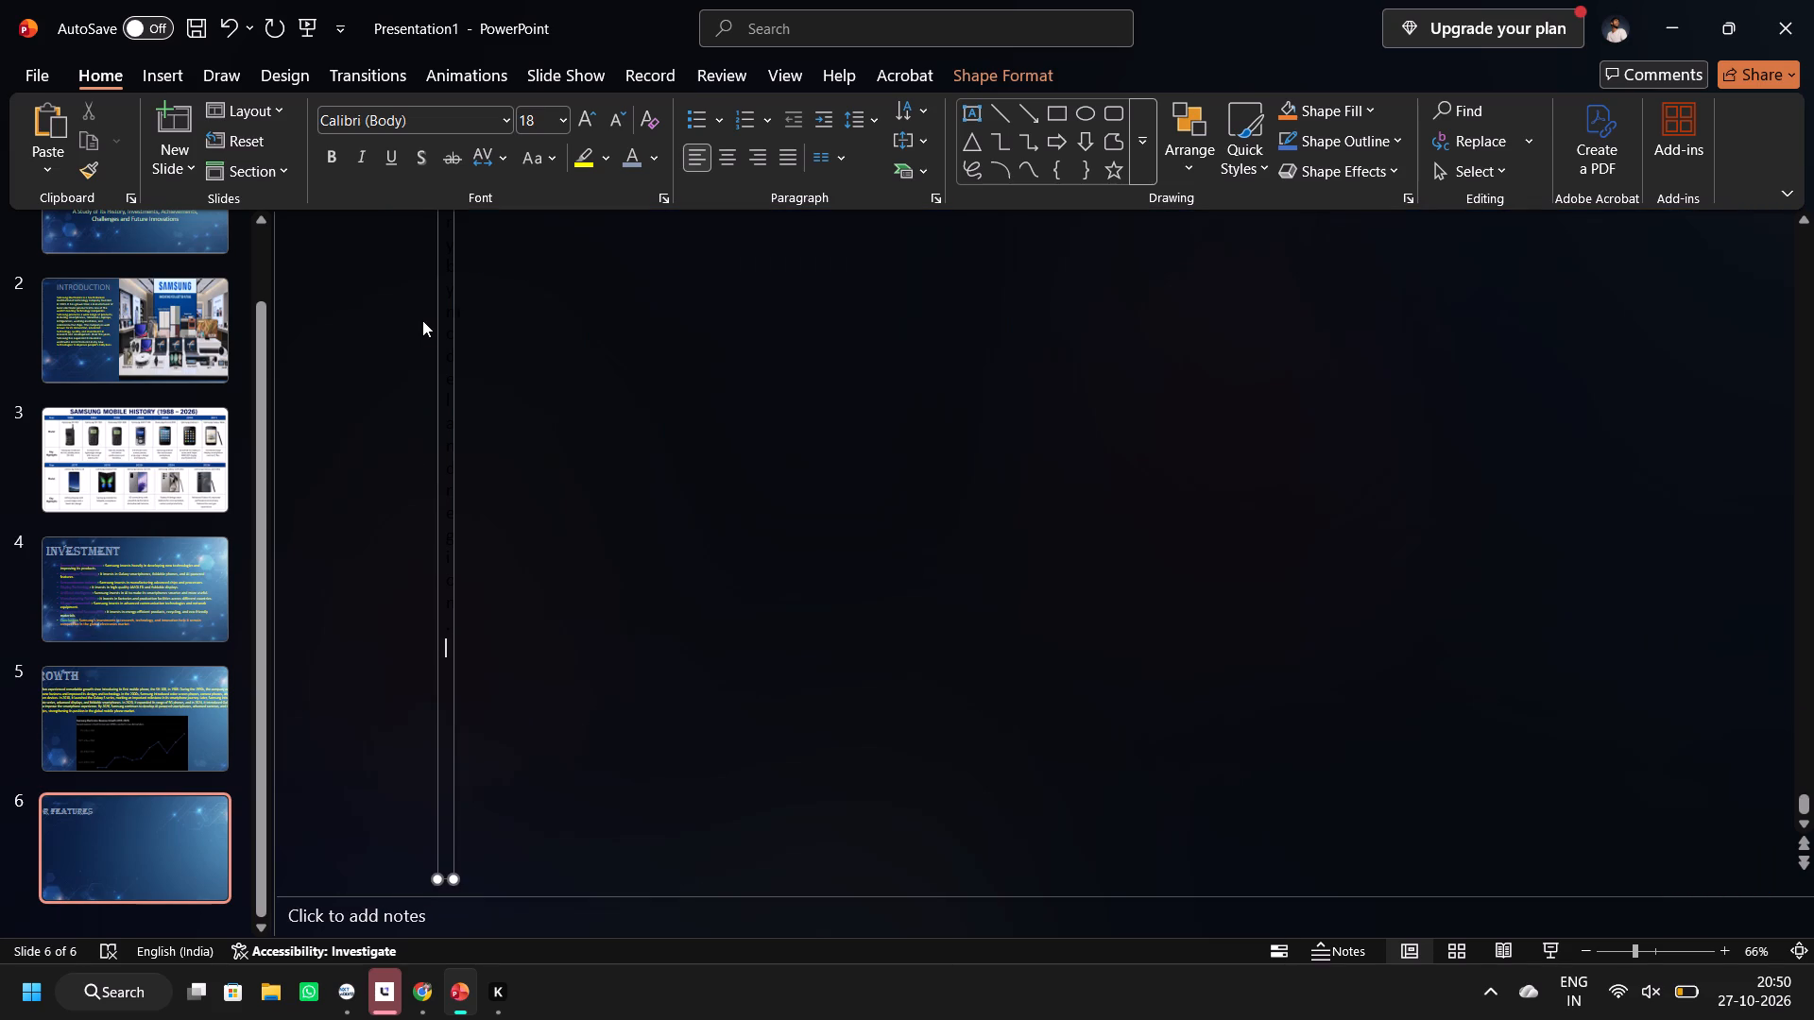
Shrink the extremely tall, narrow features text box on slide 6 by pulling its lower corner up to just below the slide.
scroll(937, 539, "down", 4, "ctrl")
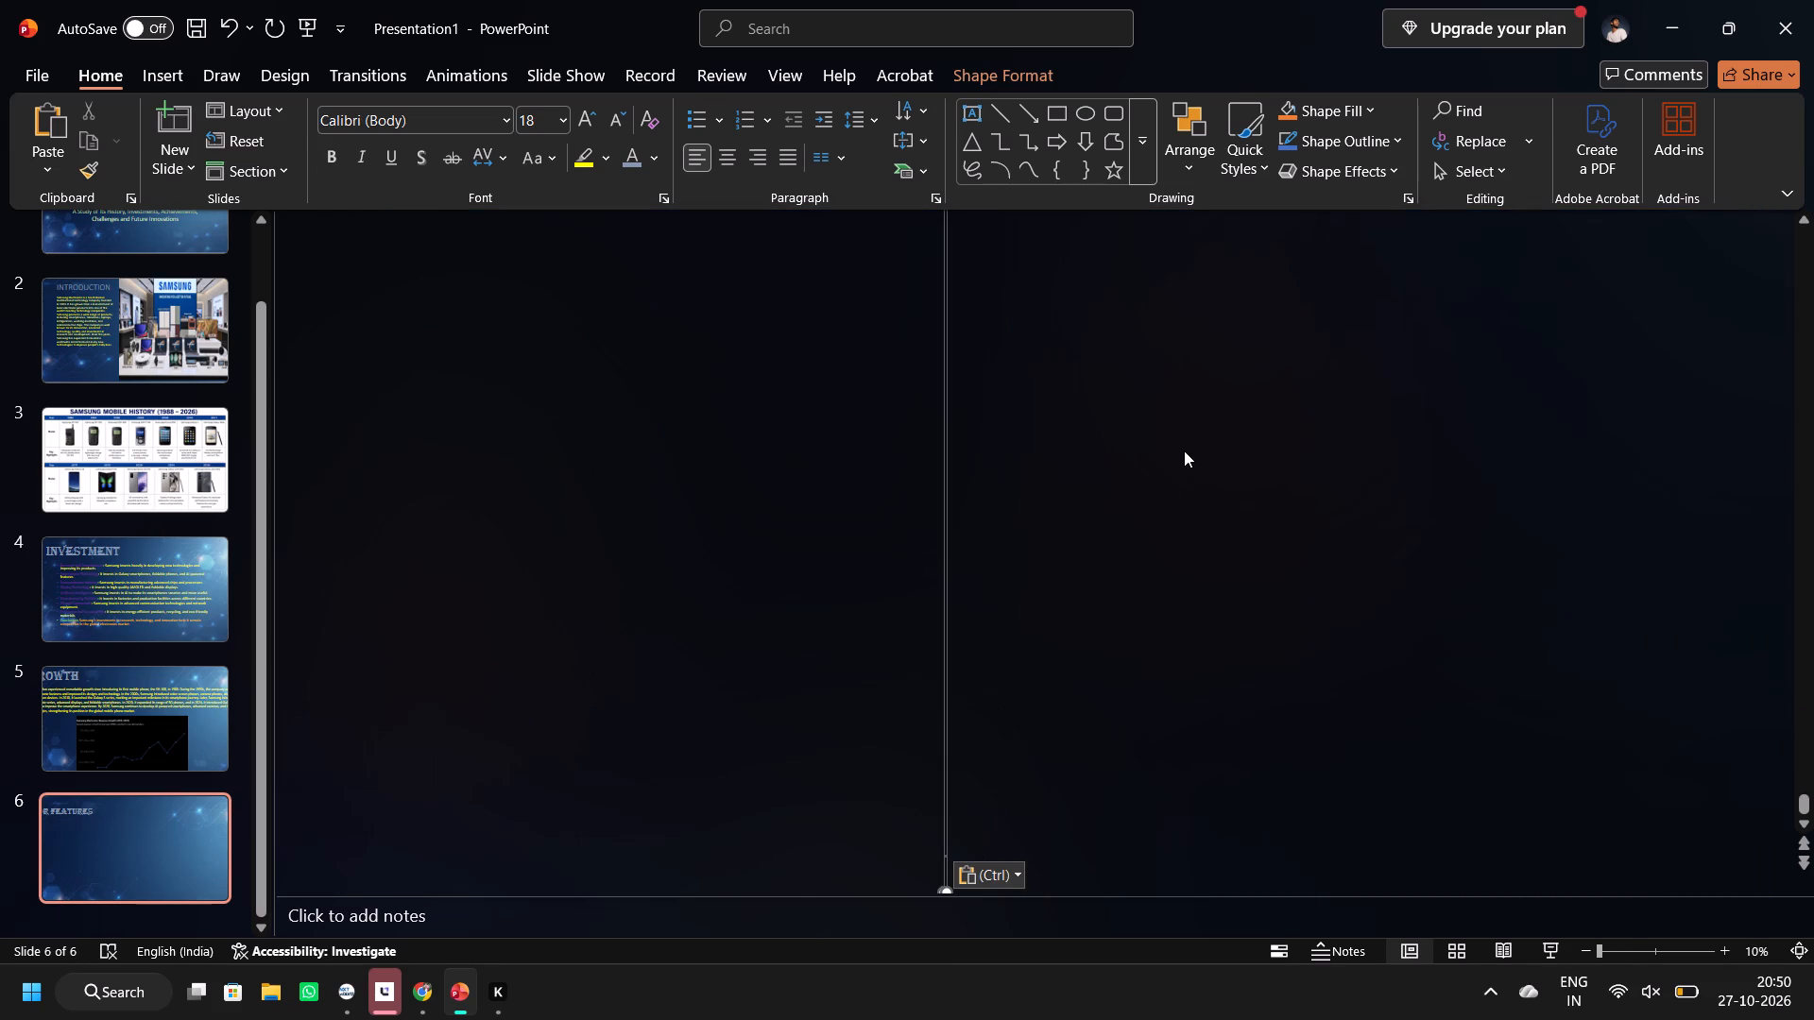
scroll(1184, 450, "down", 16, "ctrl")
scroll(1184, 450, "down", 9, "ctrl")
left_click_drag(1799, 798, 1800, 688)
left_click(1800, 688)
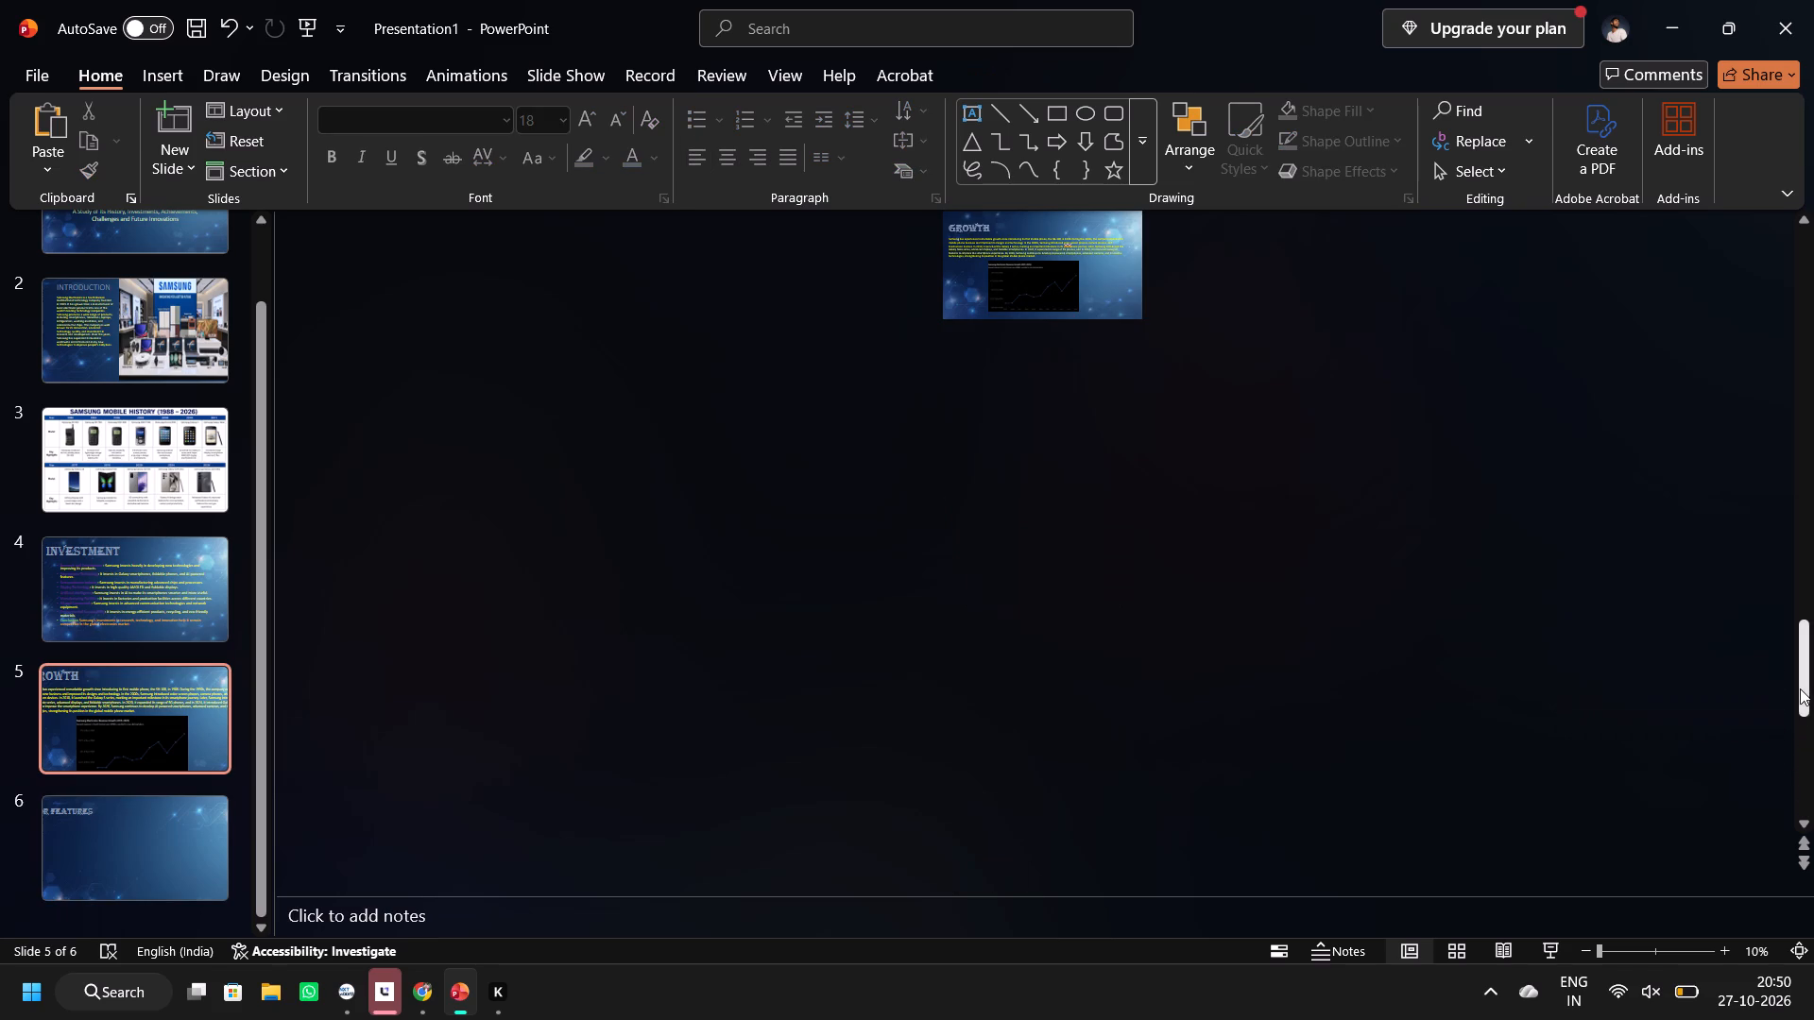
left_click(165, 824)
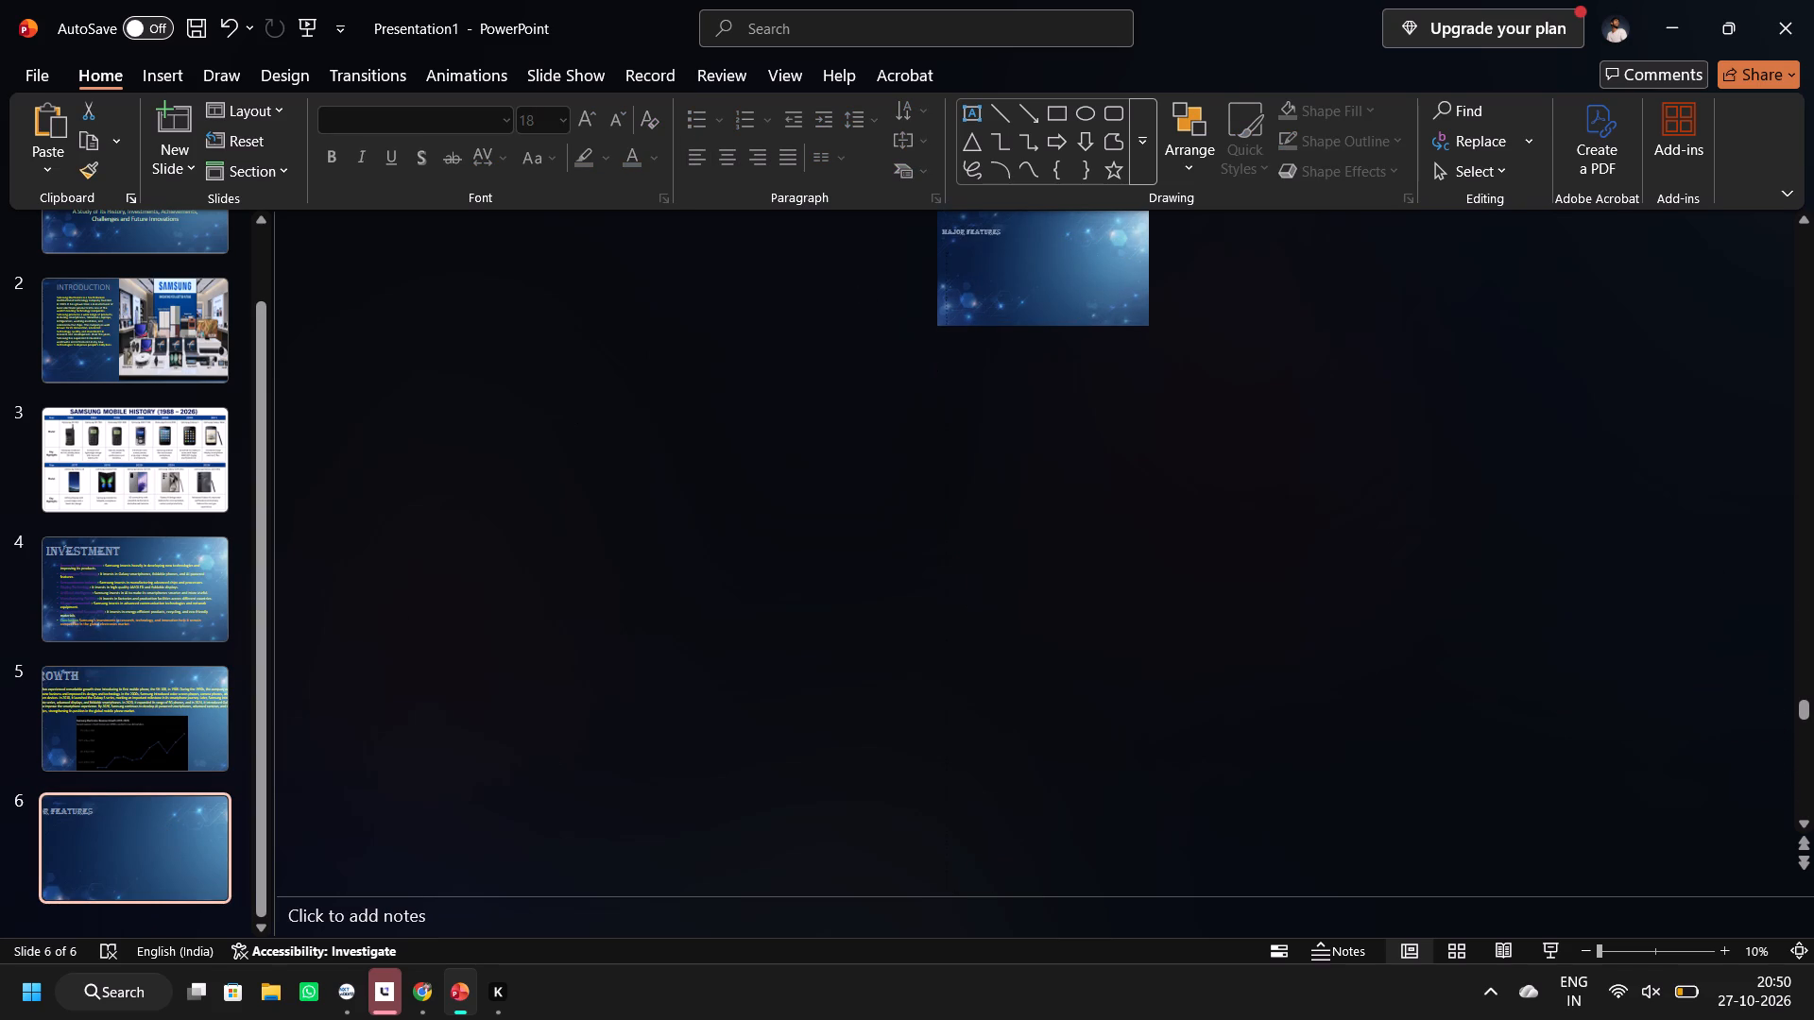
left_click(944, 367)
left_click_drag(1338, 626, 1338, 577)
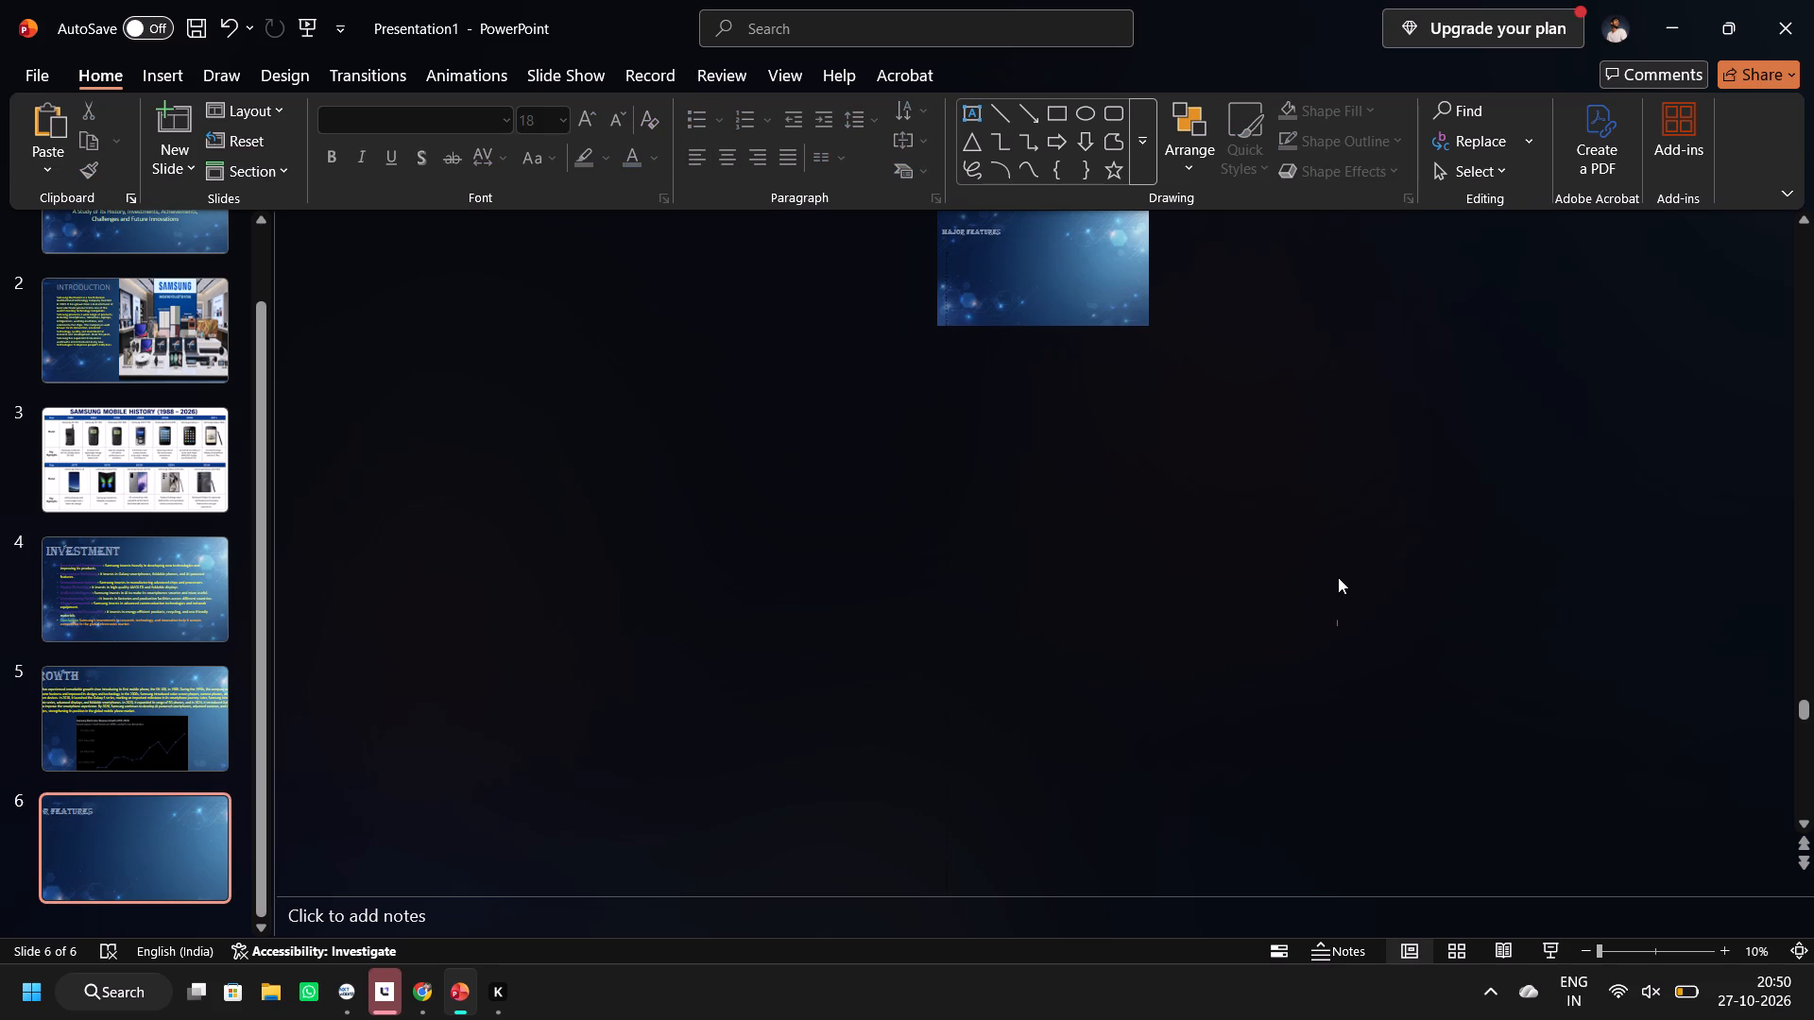
left_click_drag(1338, 577, 1338, 546)
left_click_drag(1807, 714, 1813, 827)
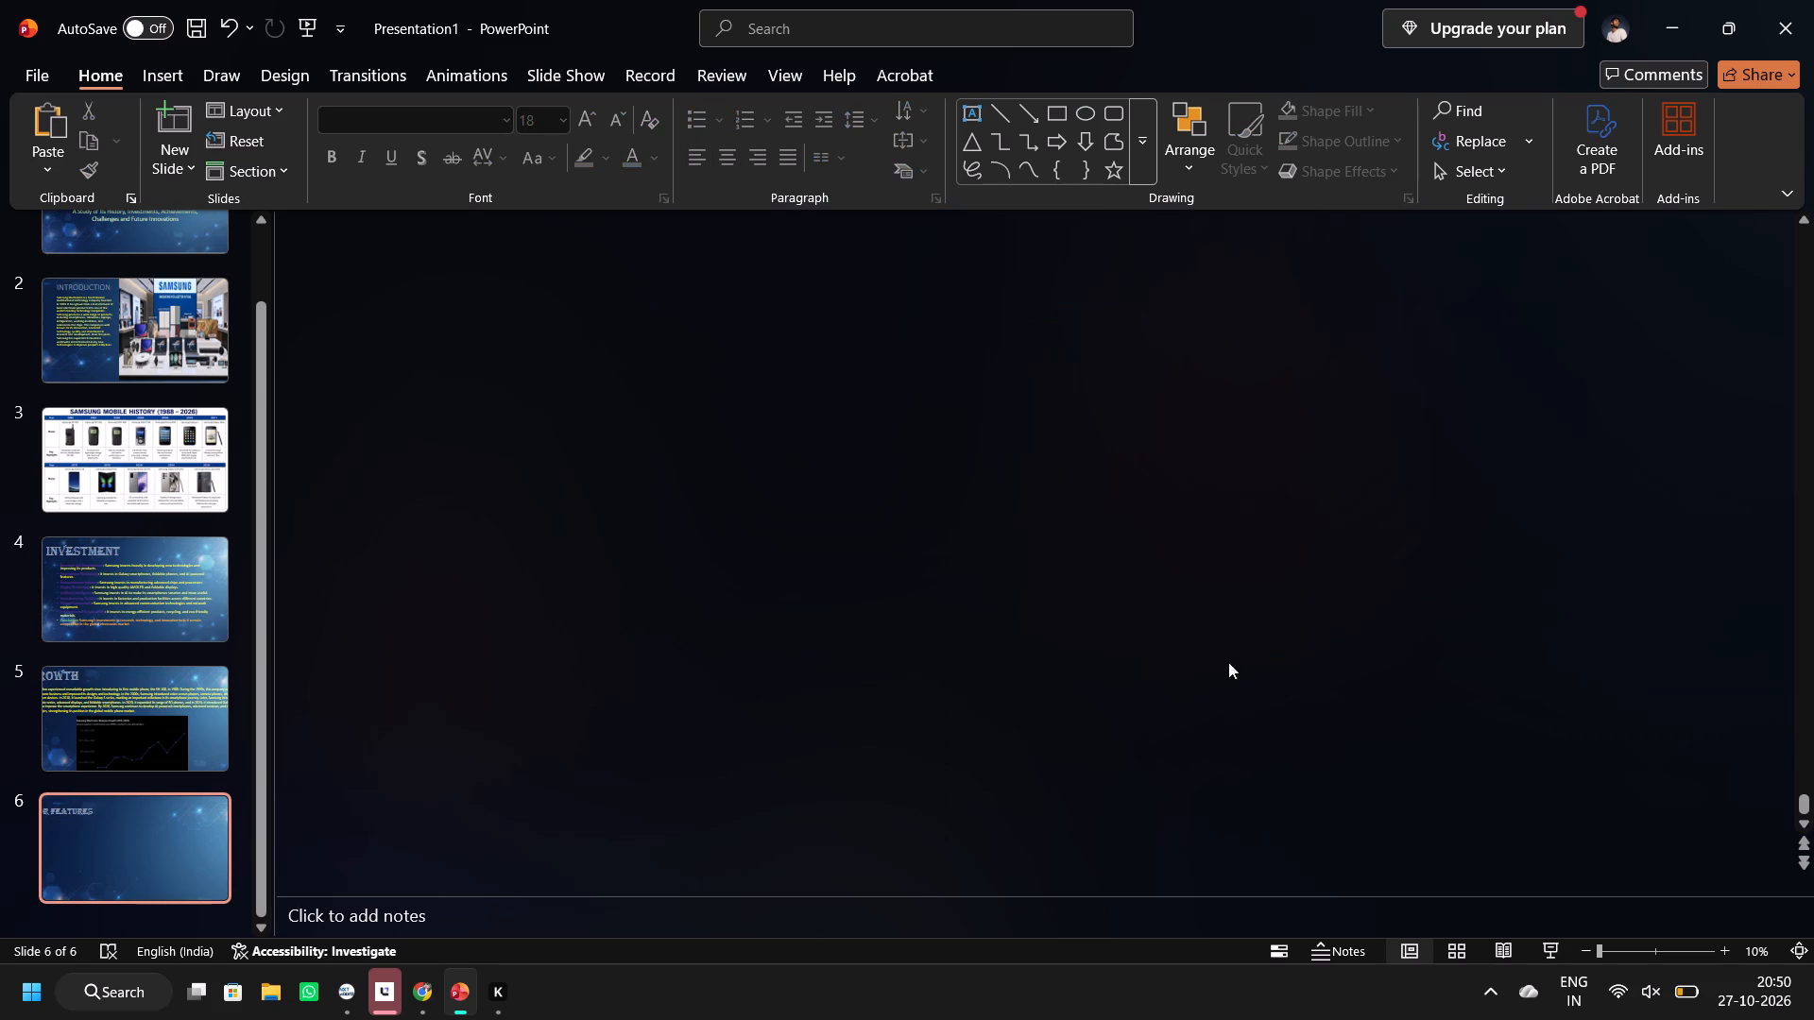
left_click(950, 489)
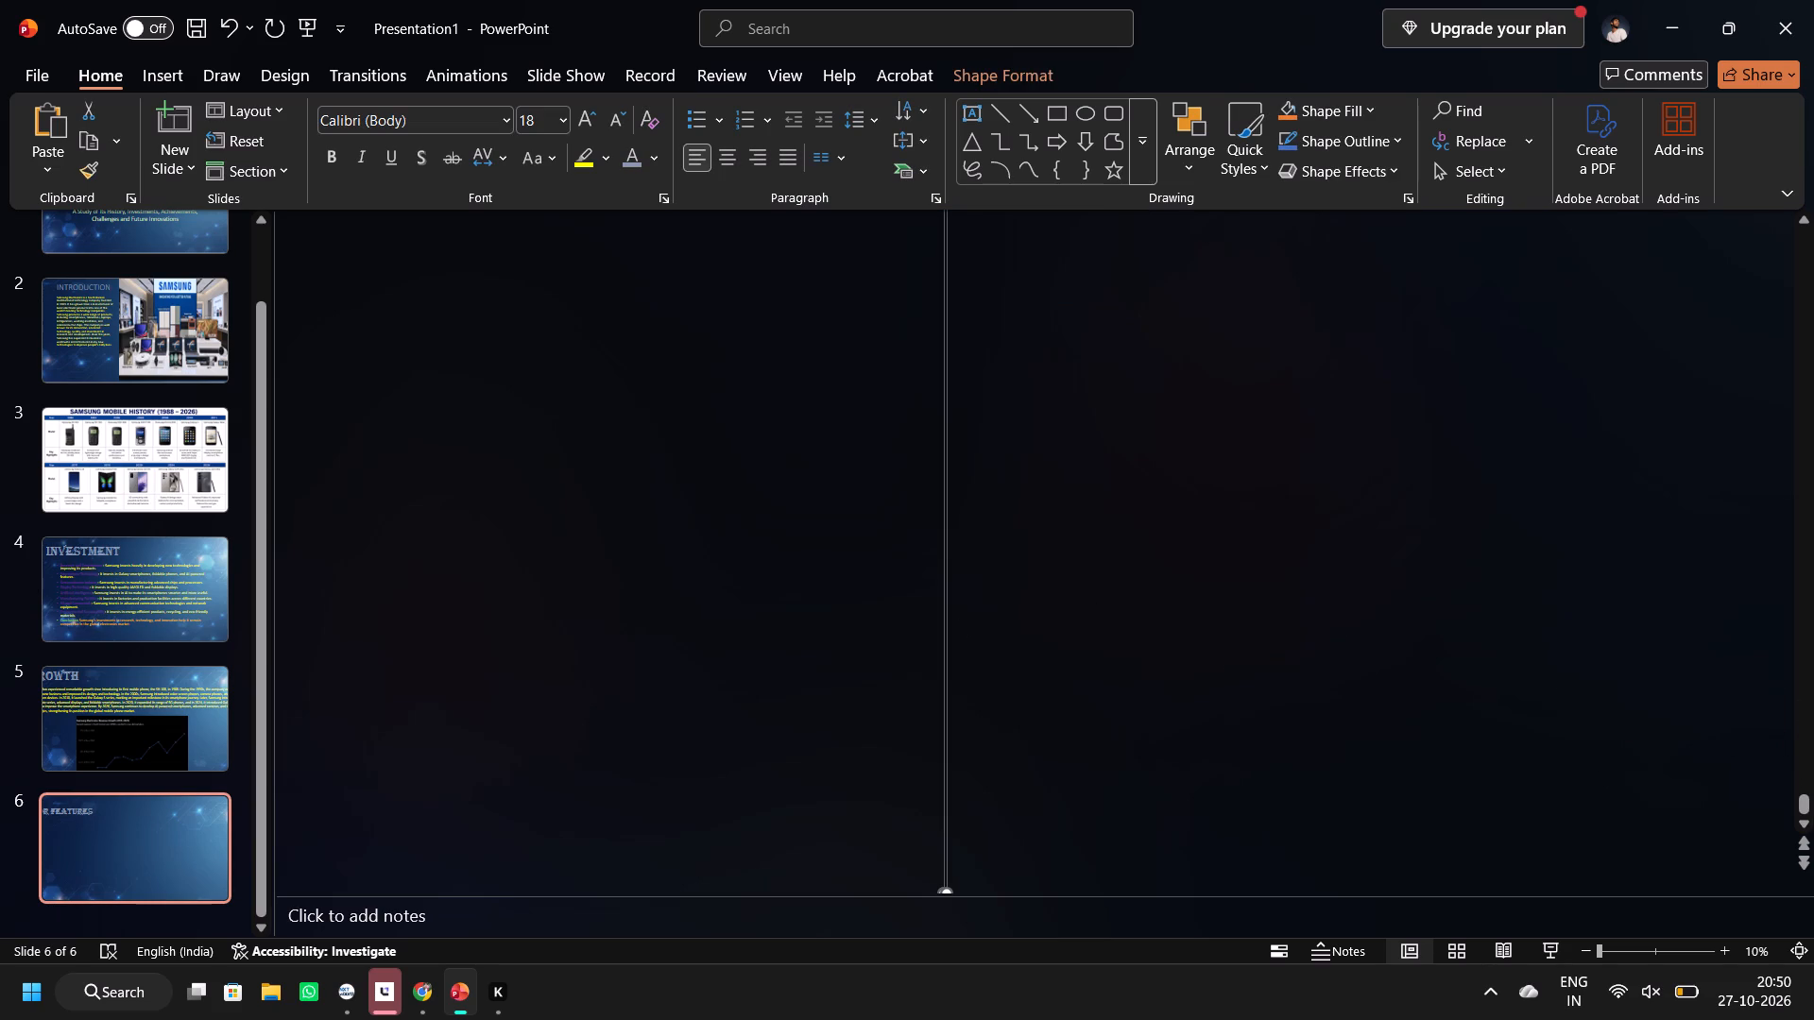
left_click_drag(948, 889, 949, 857)
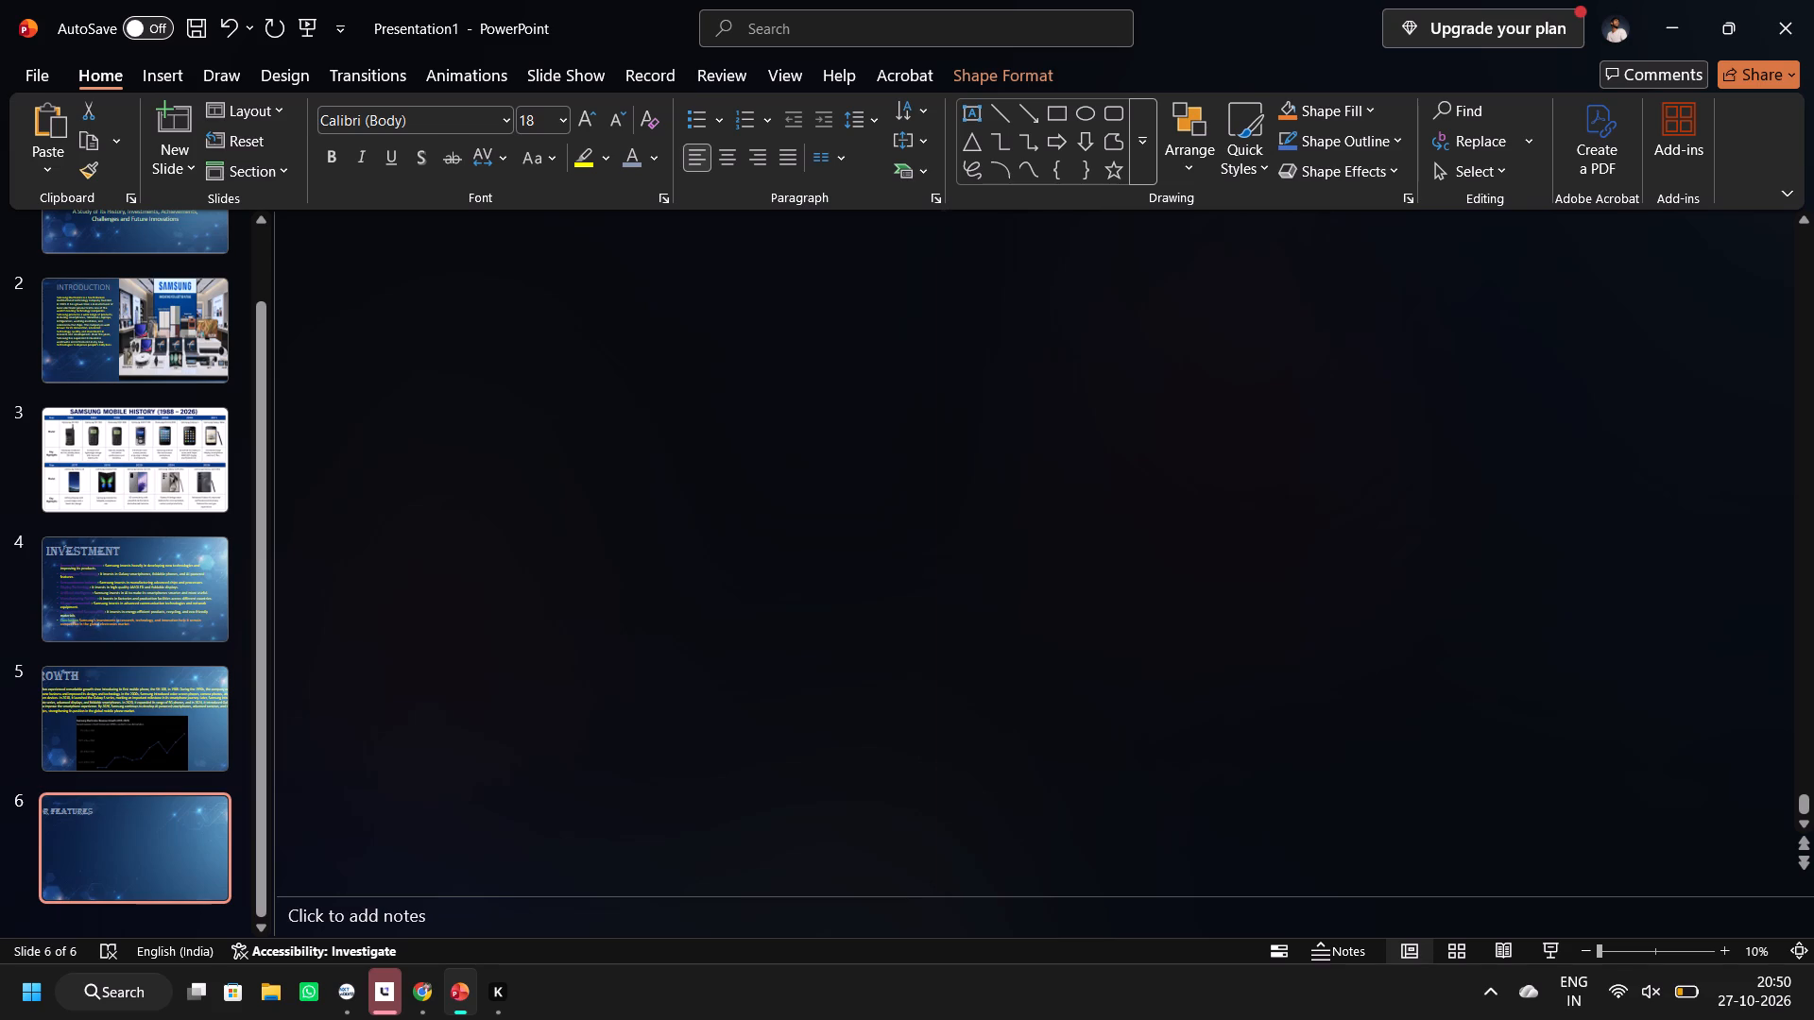
left_click_drag(949, 857, 953, 345)
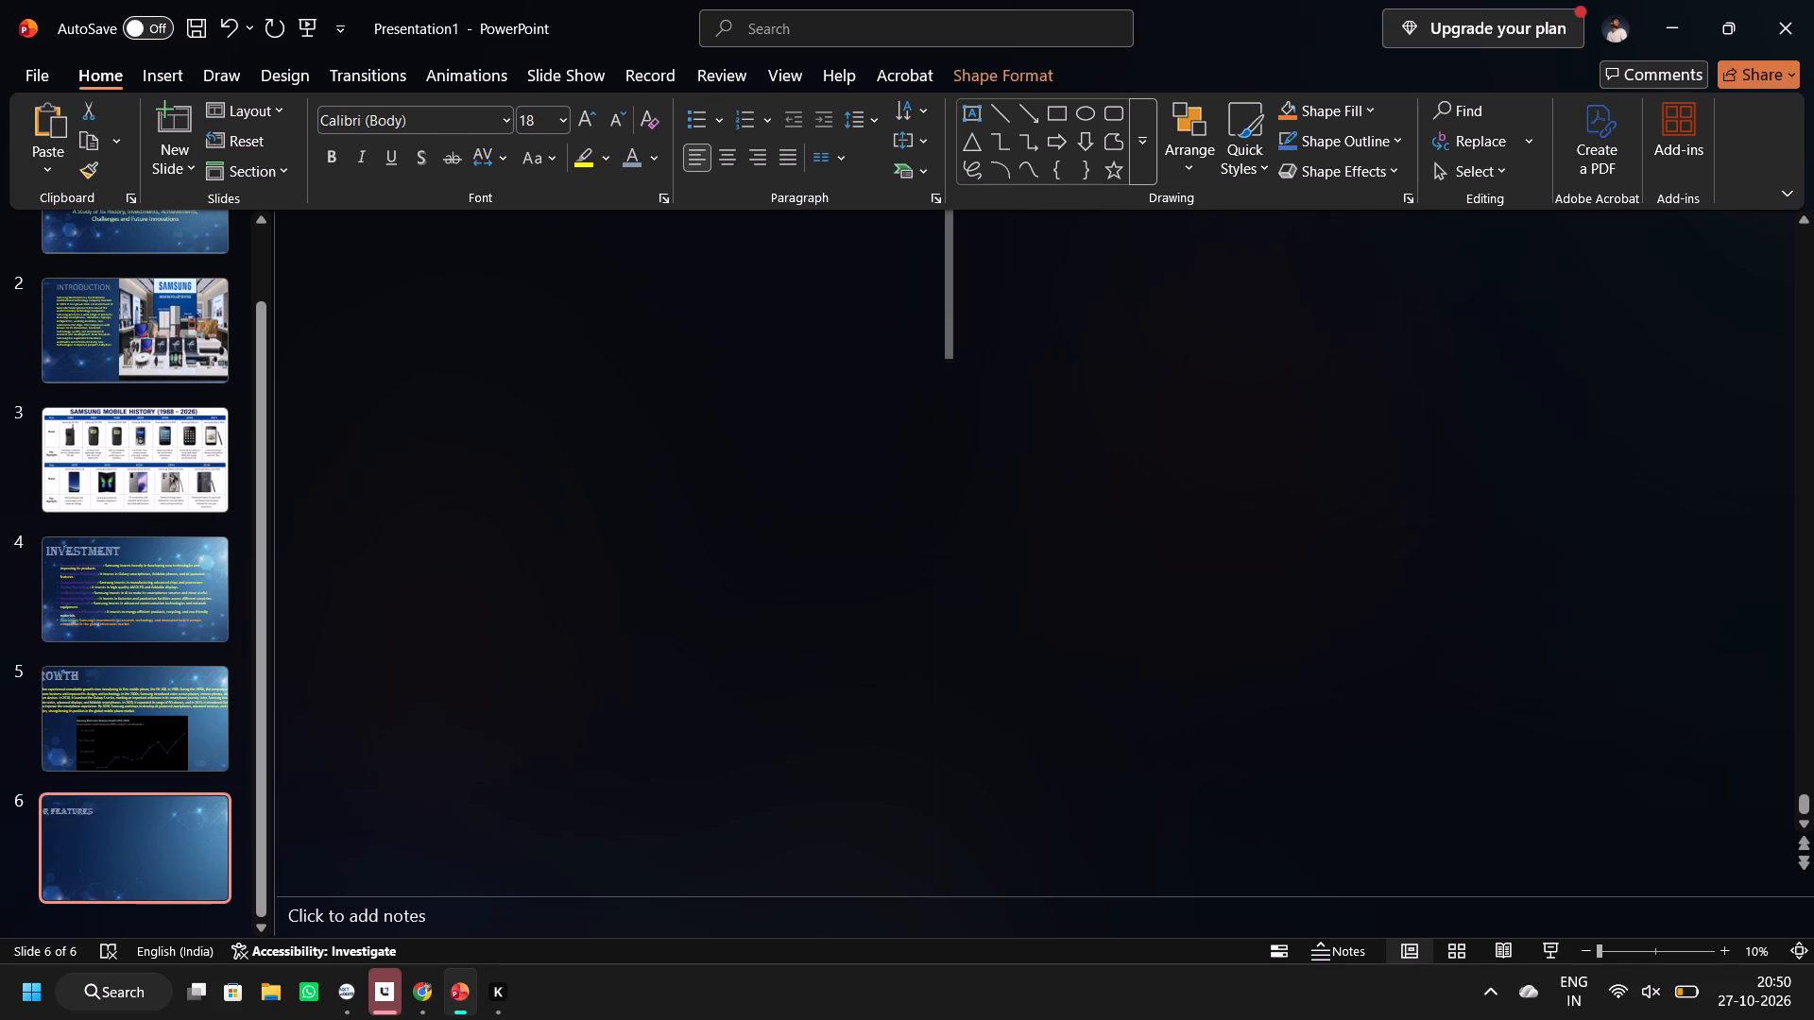
left_click_drag(953, 345, 953, 96)
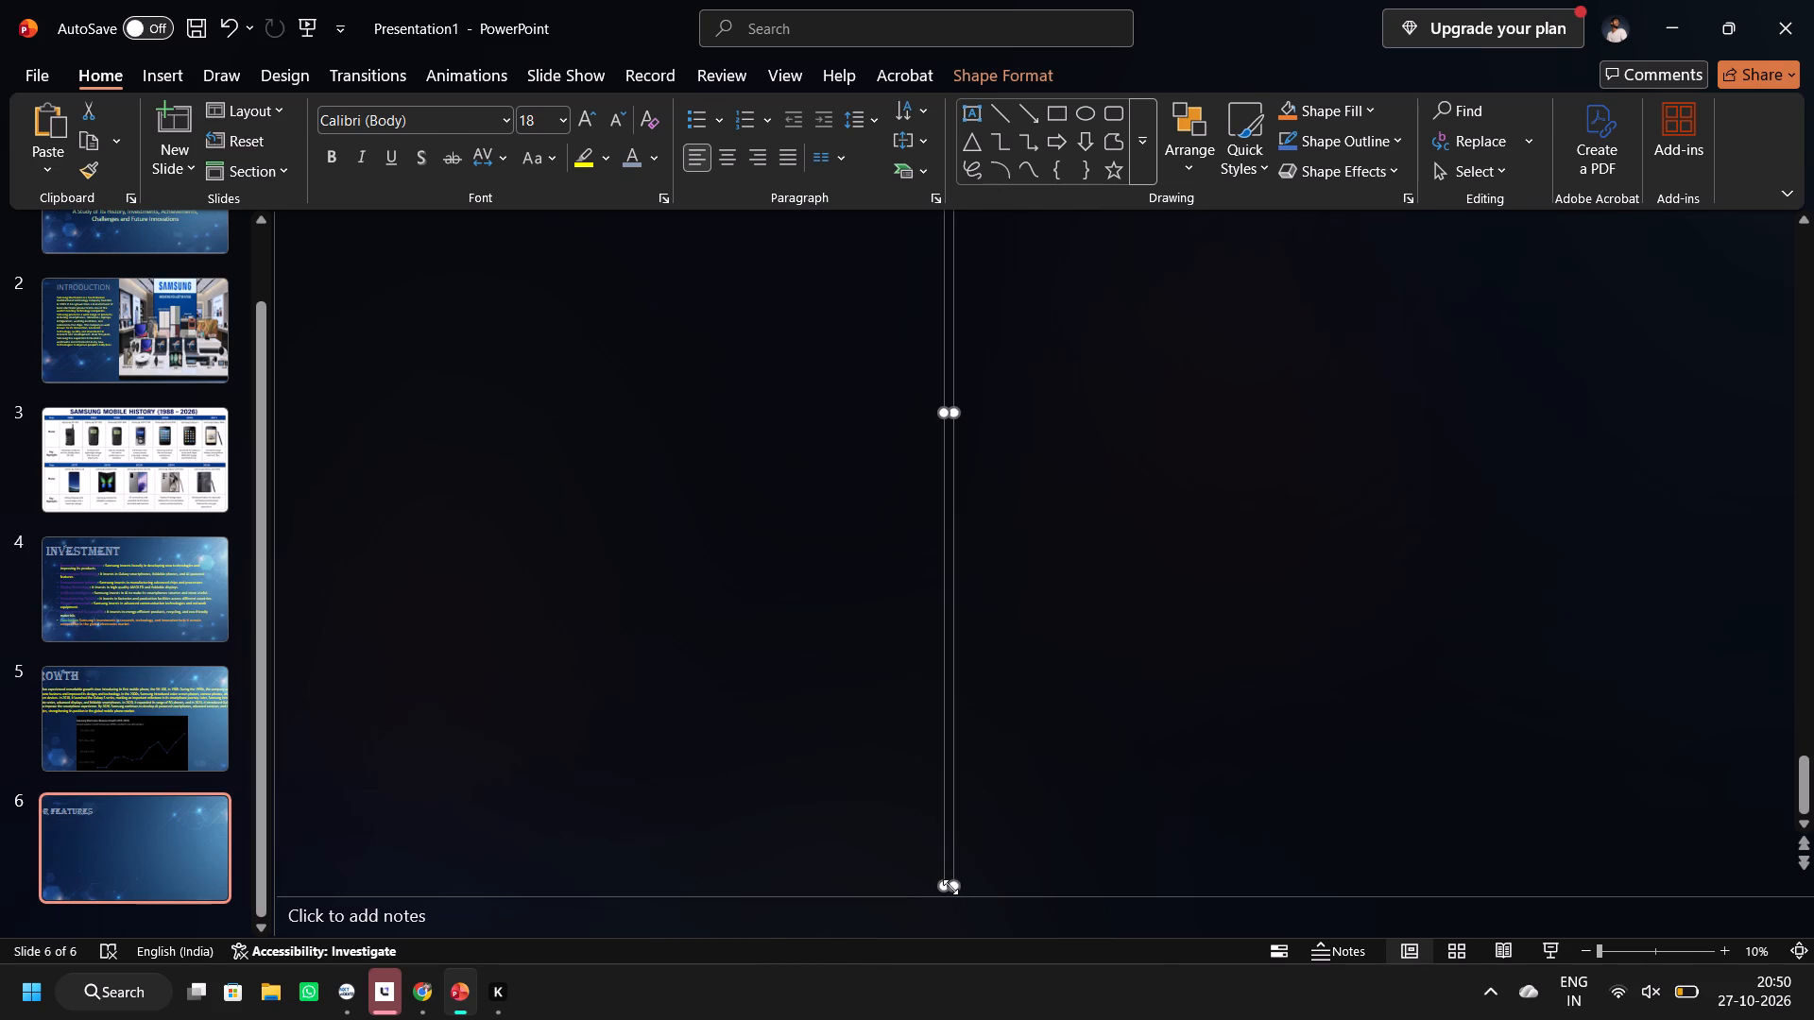
left_click_drag(950, 887, 916, 374)
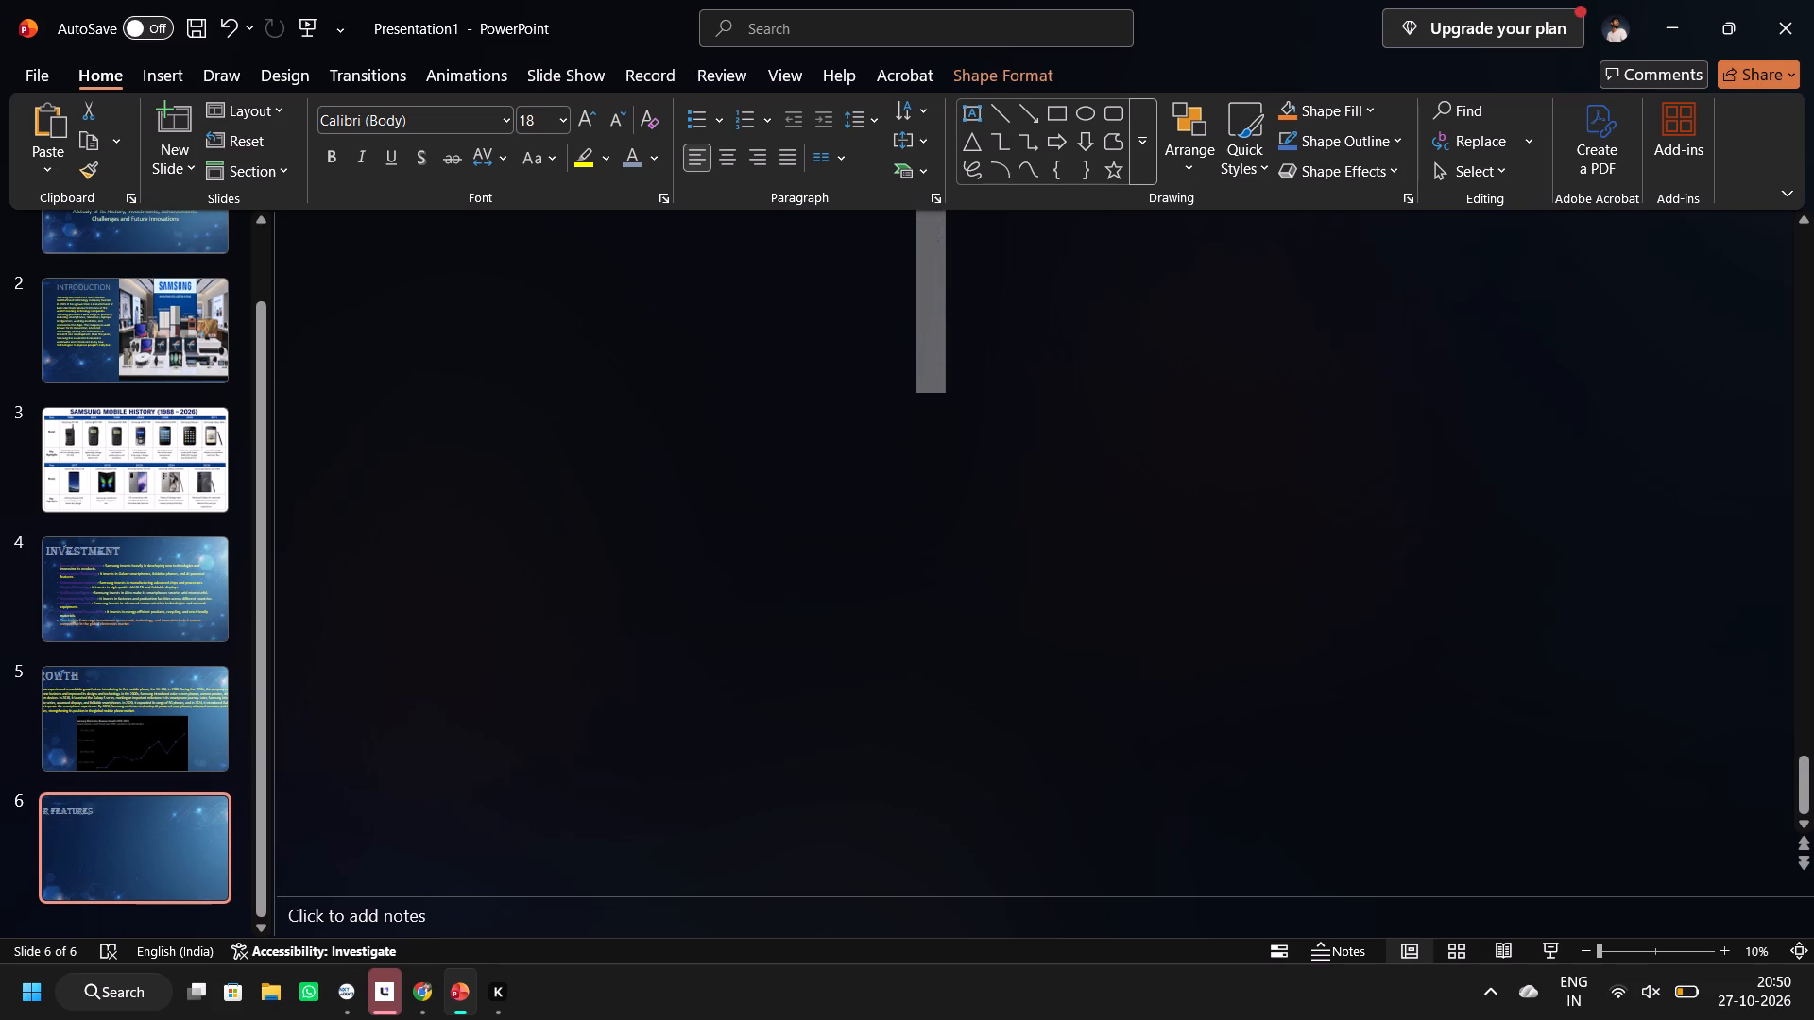
left_click_drag(916, 374, 916, 217)
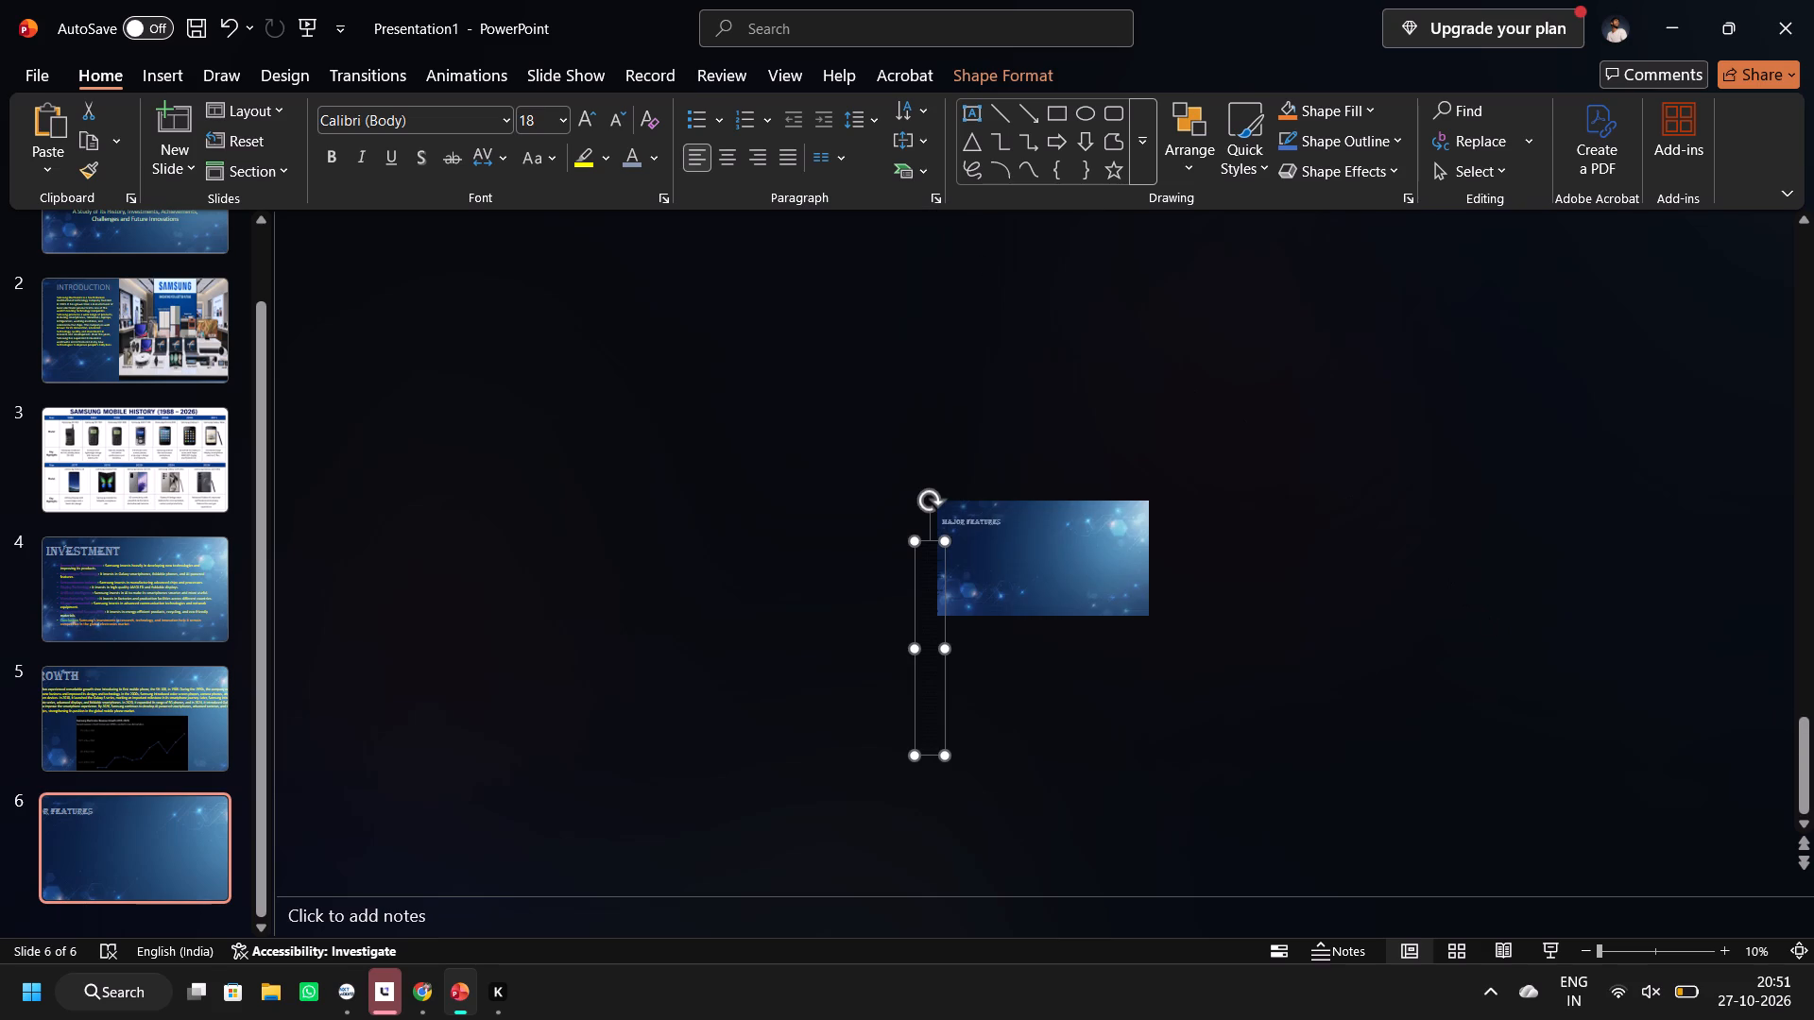
Resize the features text box from its lower corner to reach the slide's right edge and end near the slide's bottom.
scroll(1372, 481, "up", 4, "ctrl")
scroll(1372, 481, "down", 1, "ctrl")
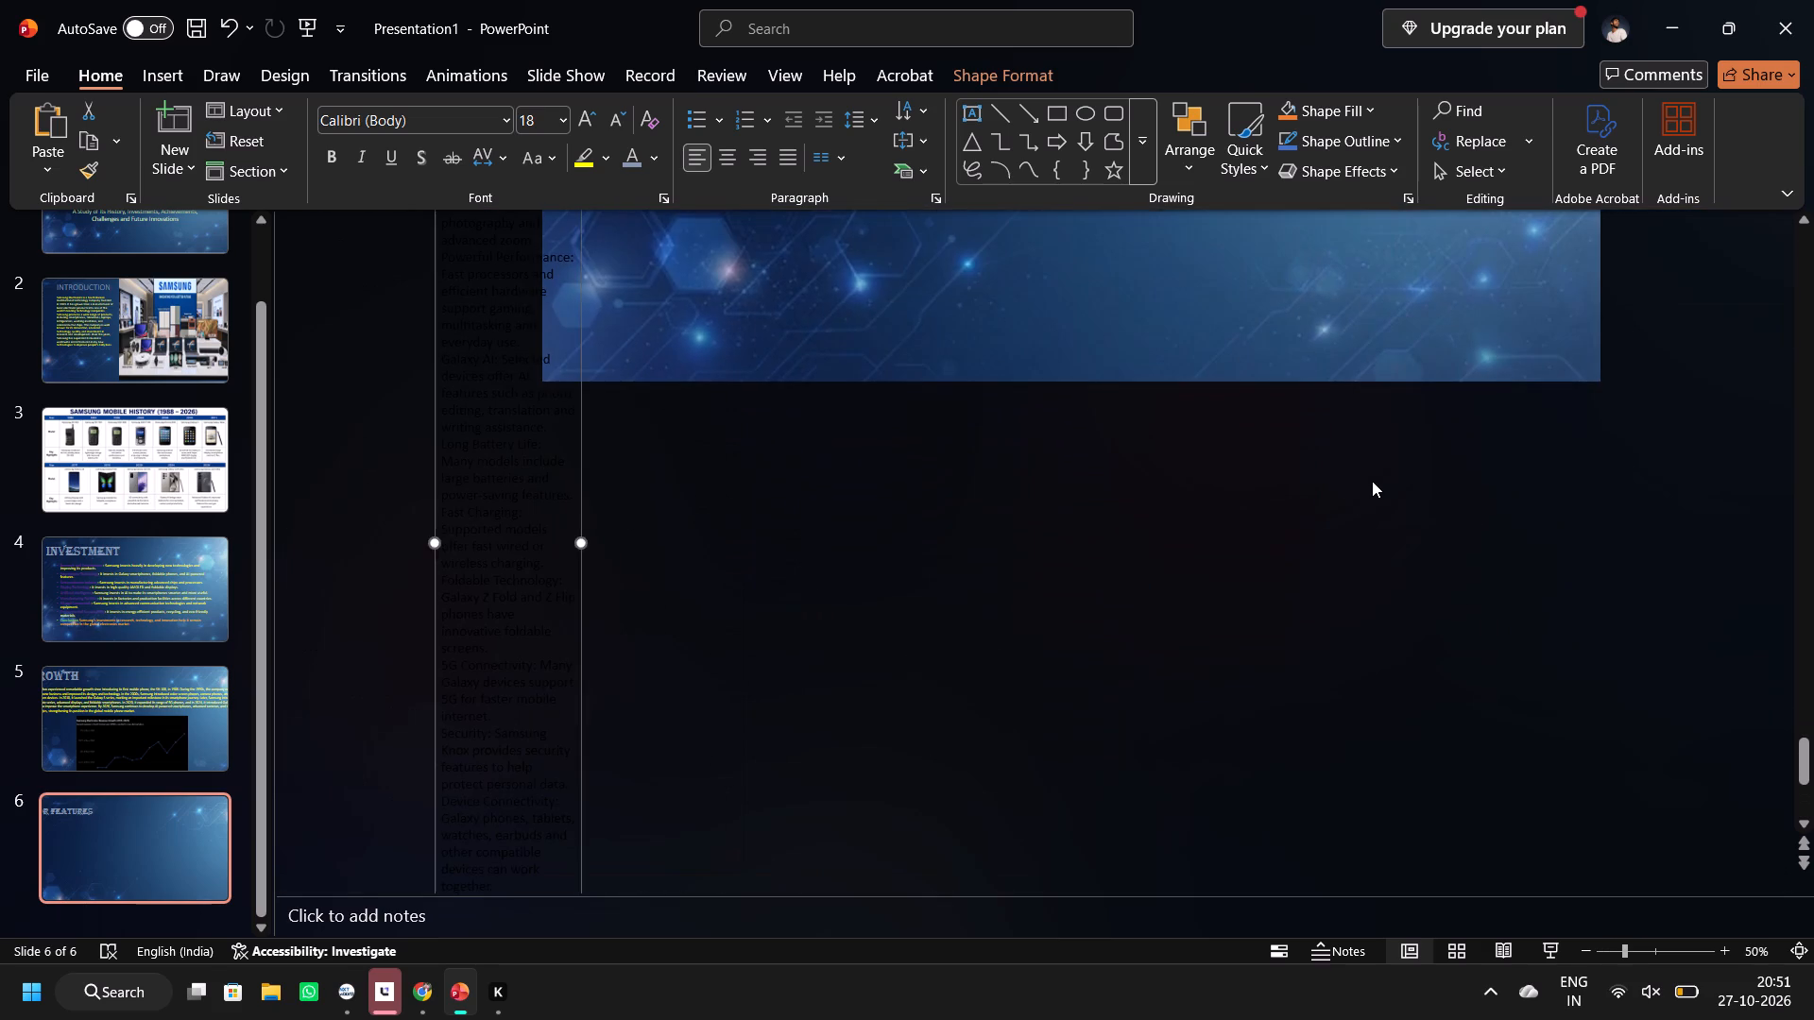
scroll(1372, 481, "down", 2, "ctrl")
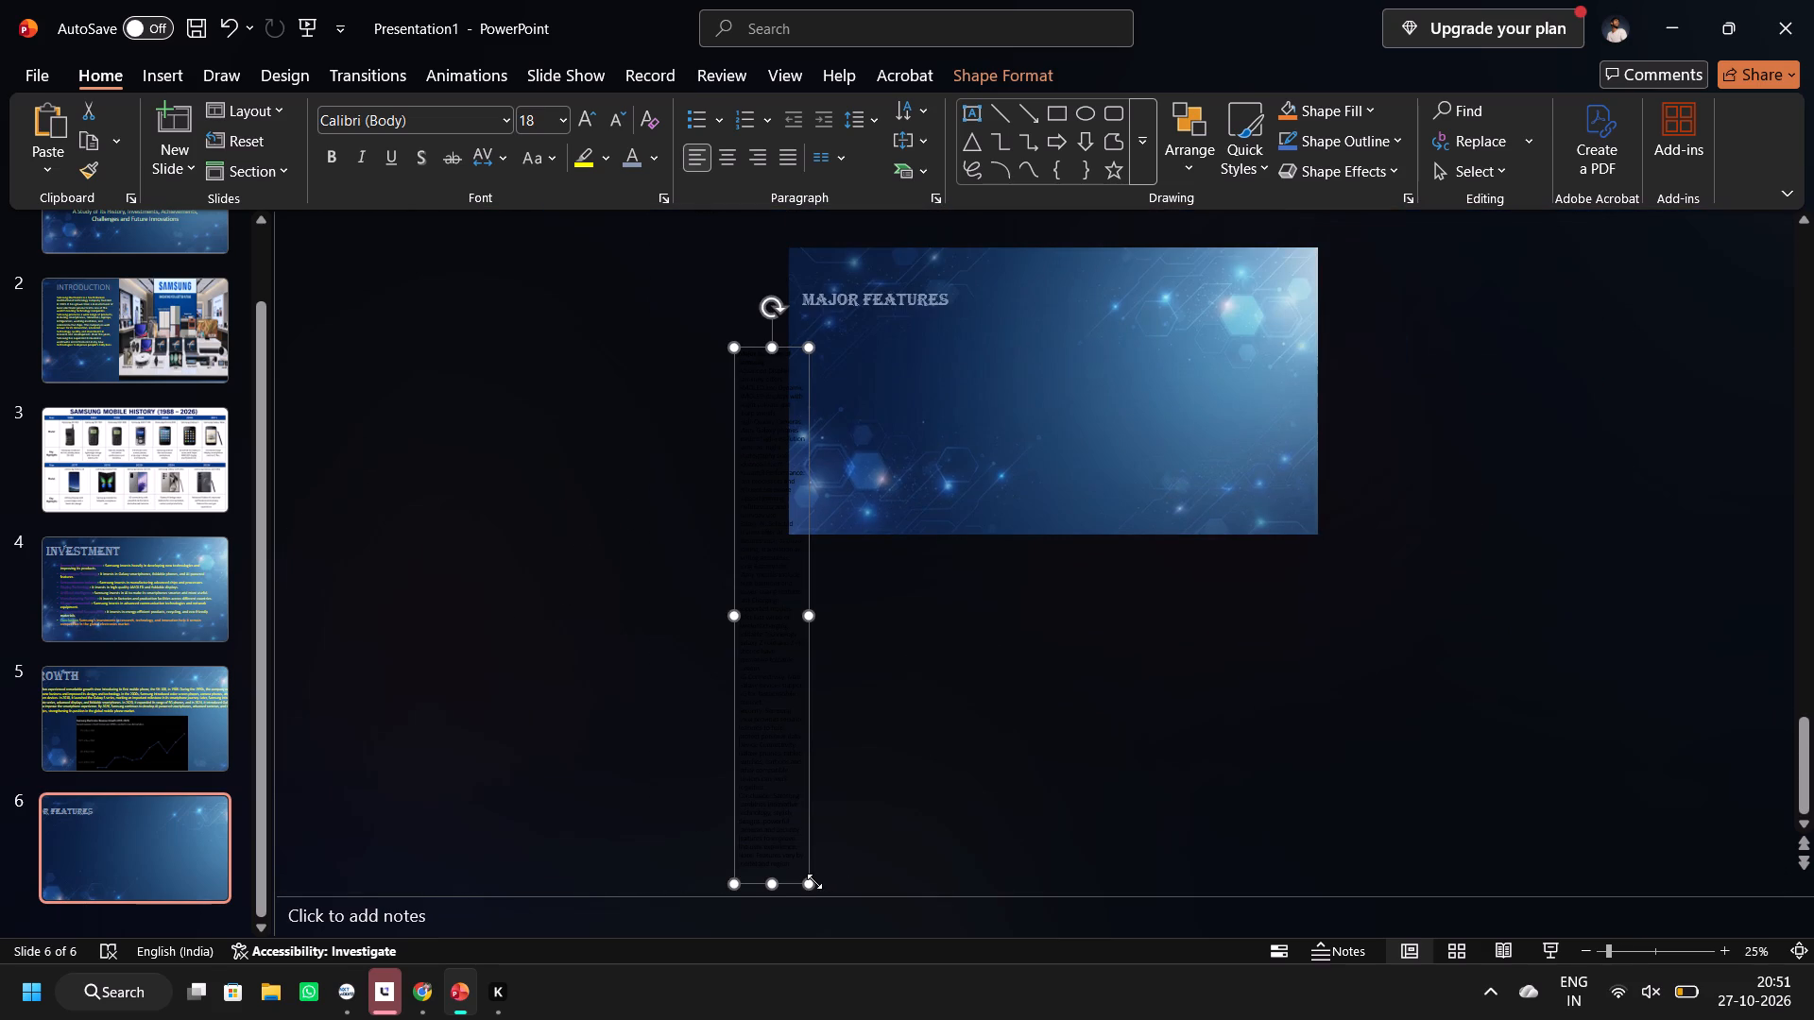
left_click_drag(814, 881, 805, 712)
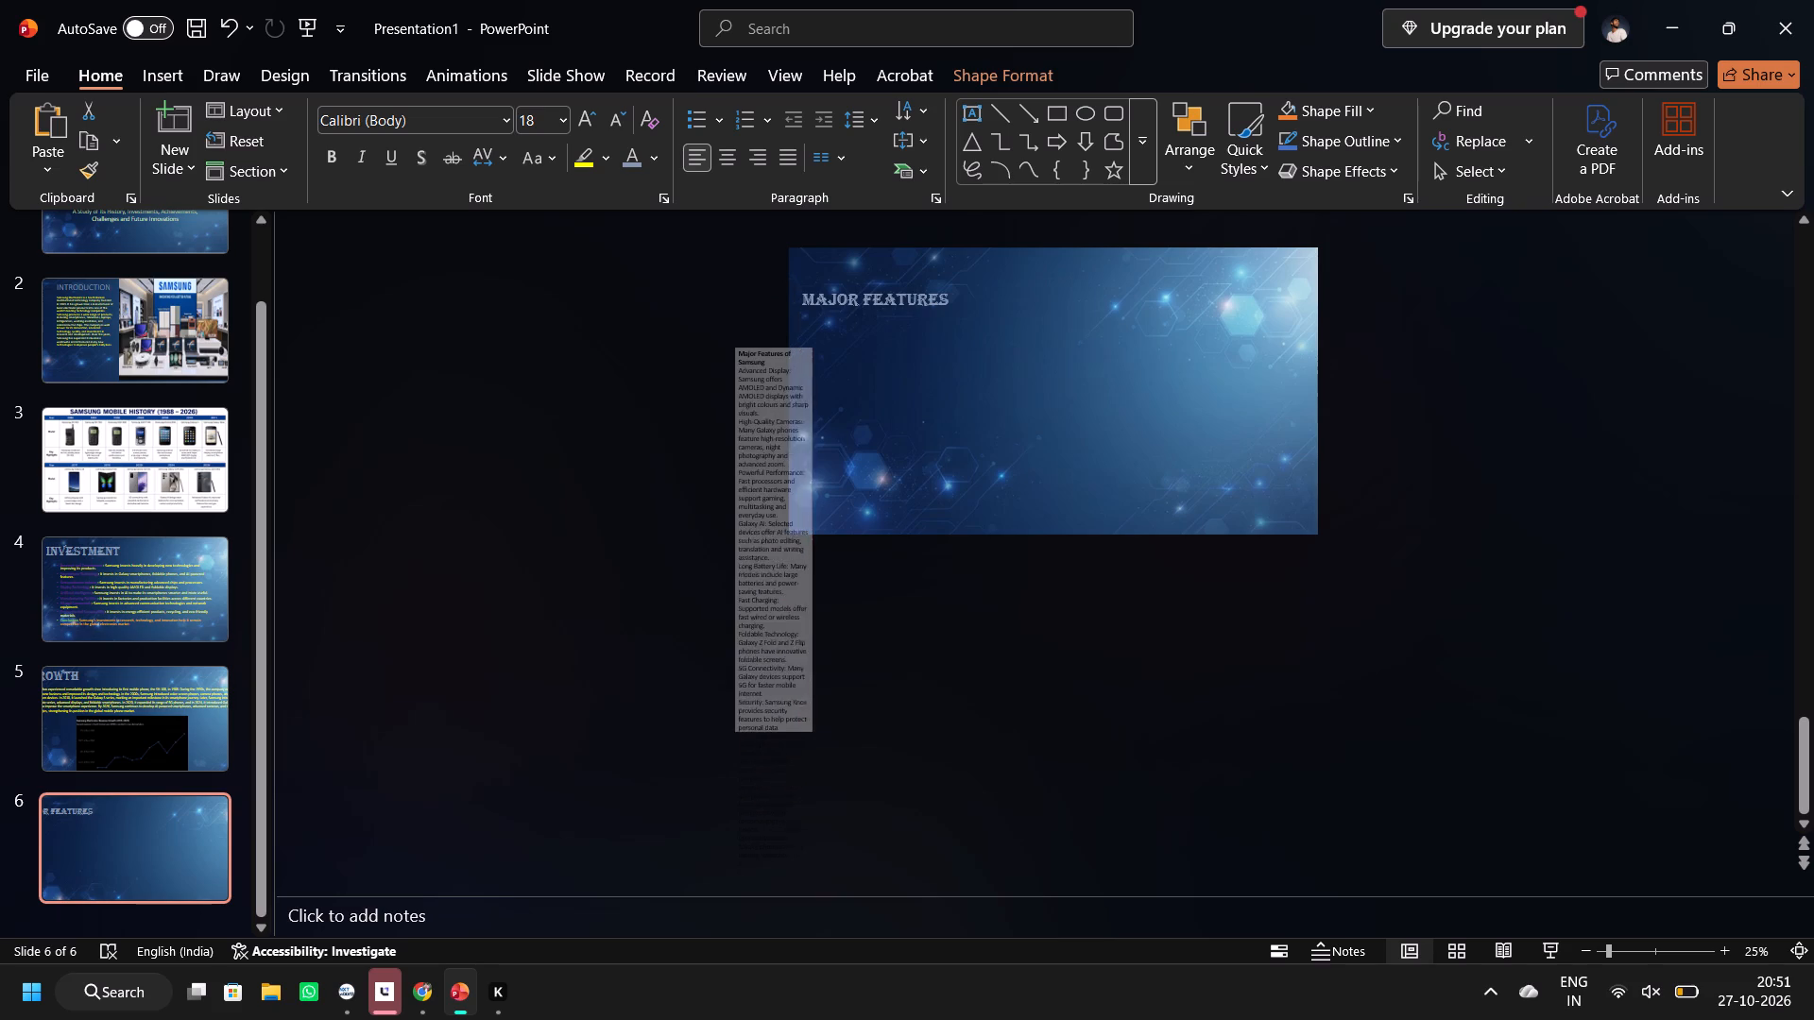
left_click_drag(805, 712, 983, 512)
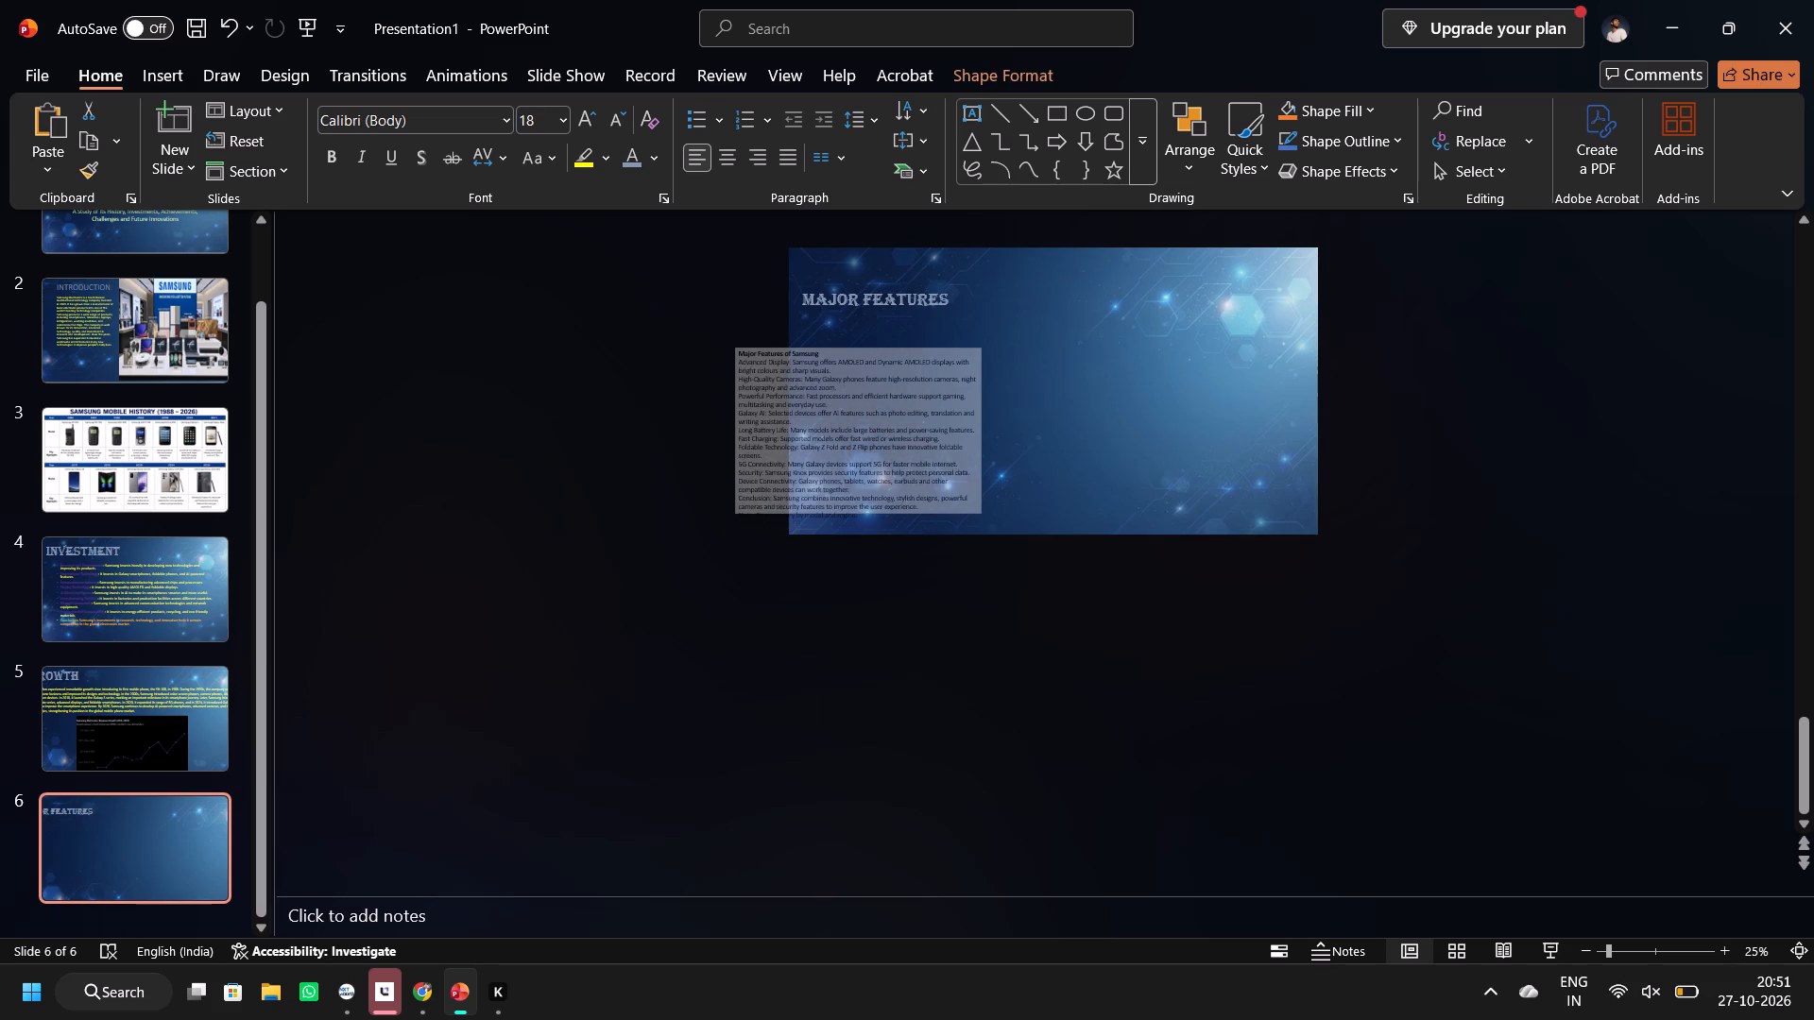
left_click_drag(983, 512, 1113, 515)
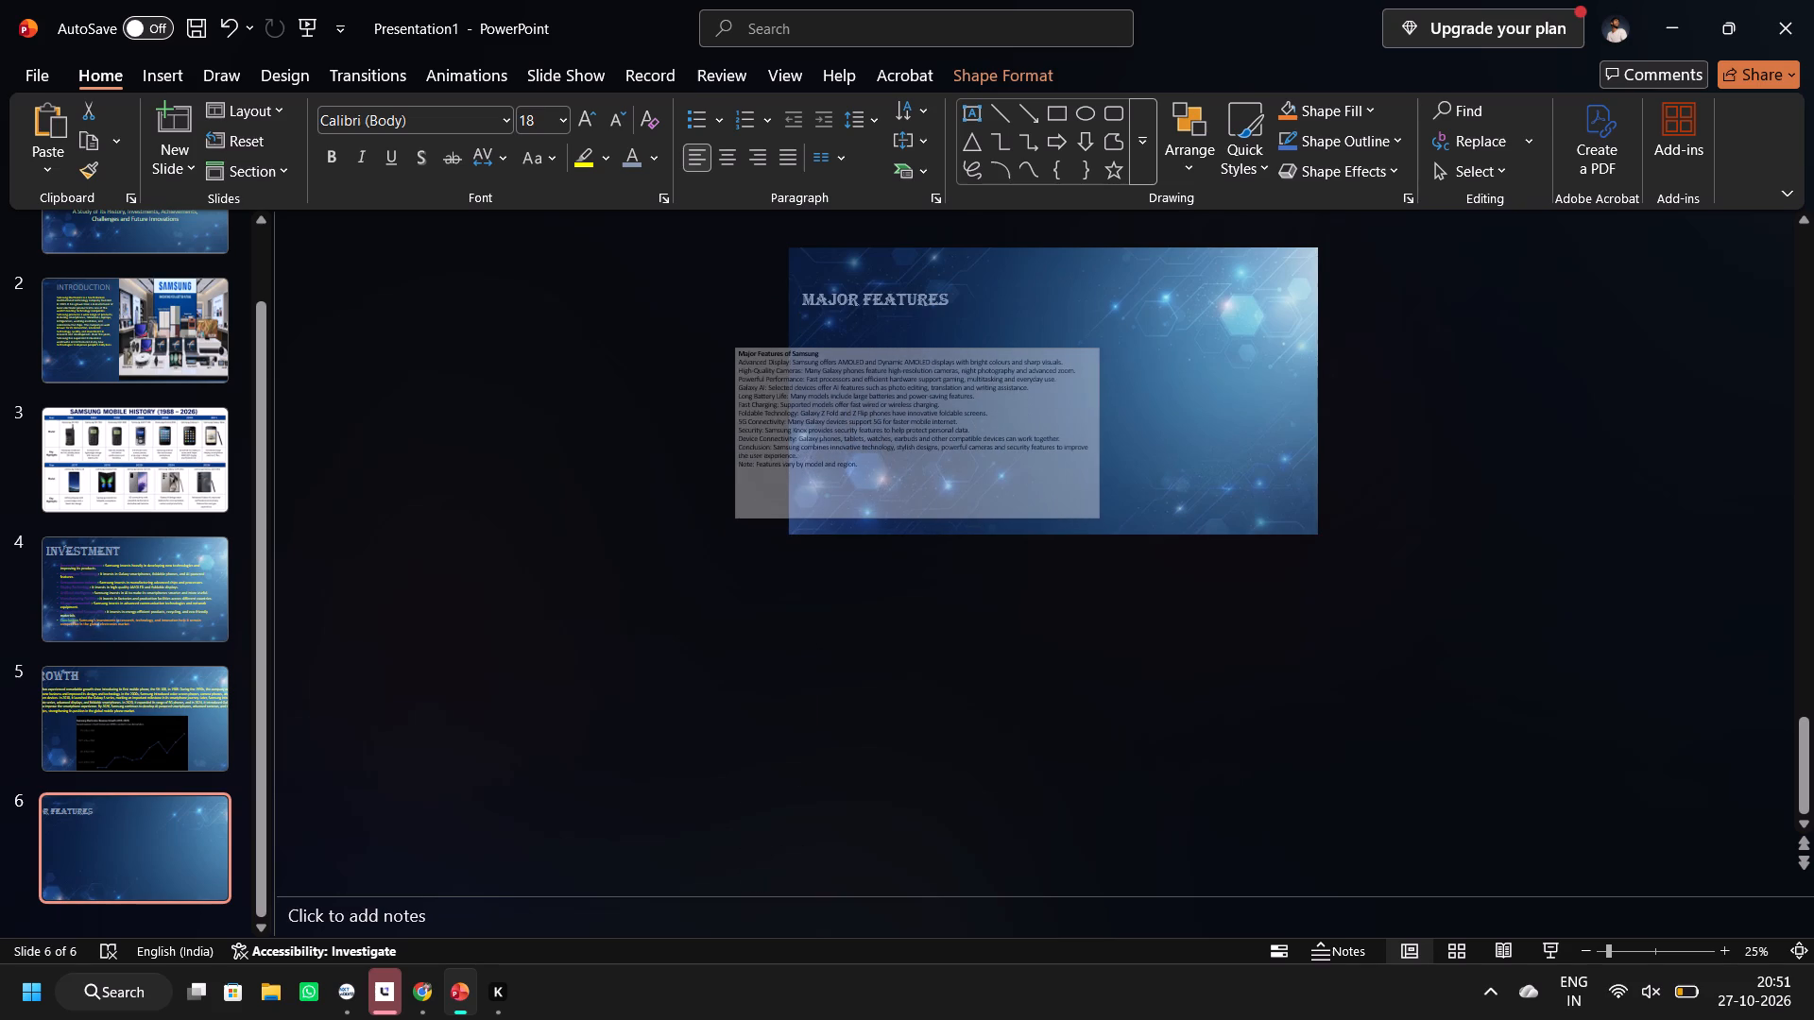
left_click_drag(1113, 515, 1393, 520)
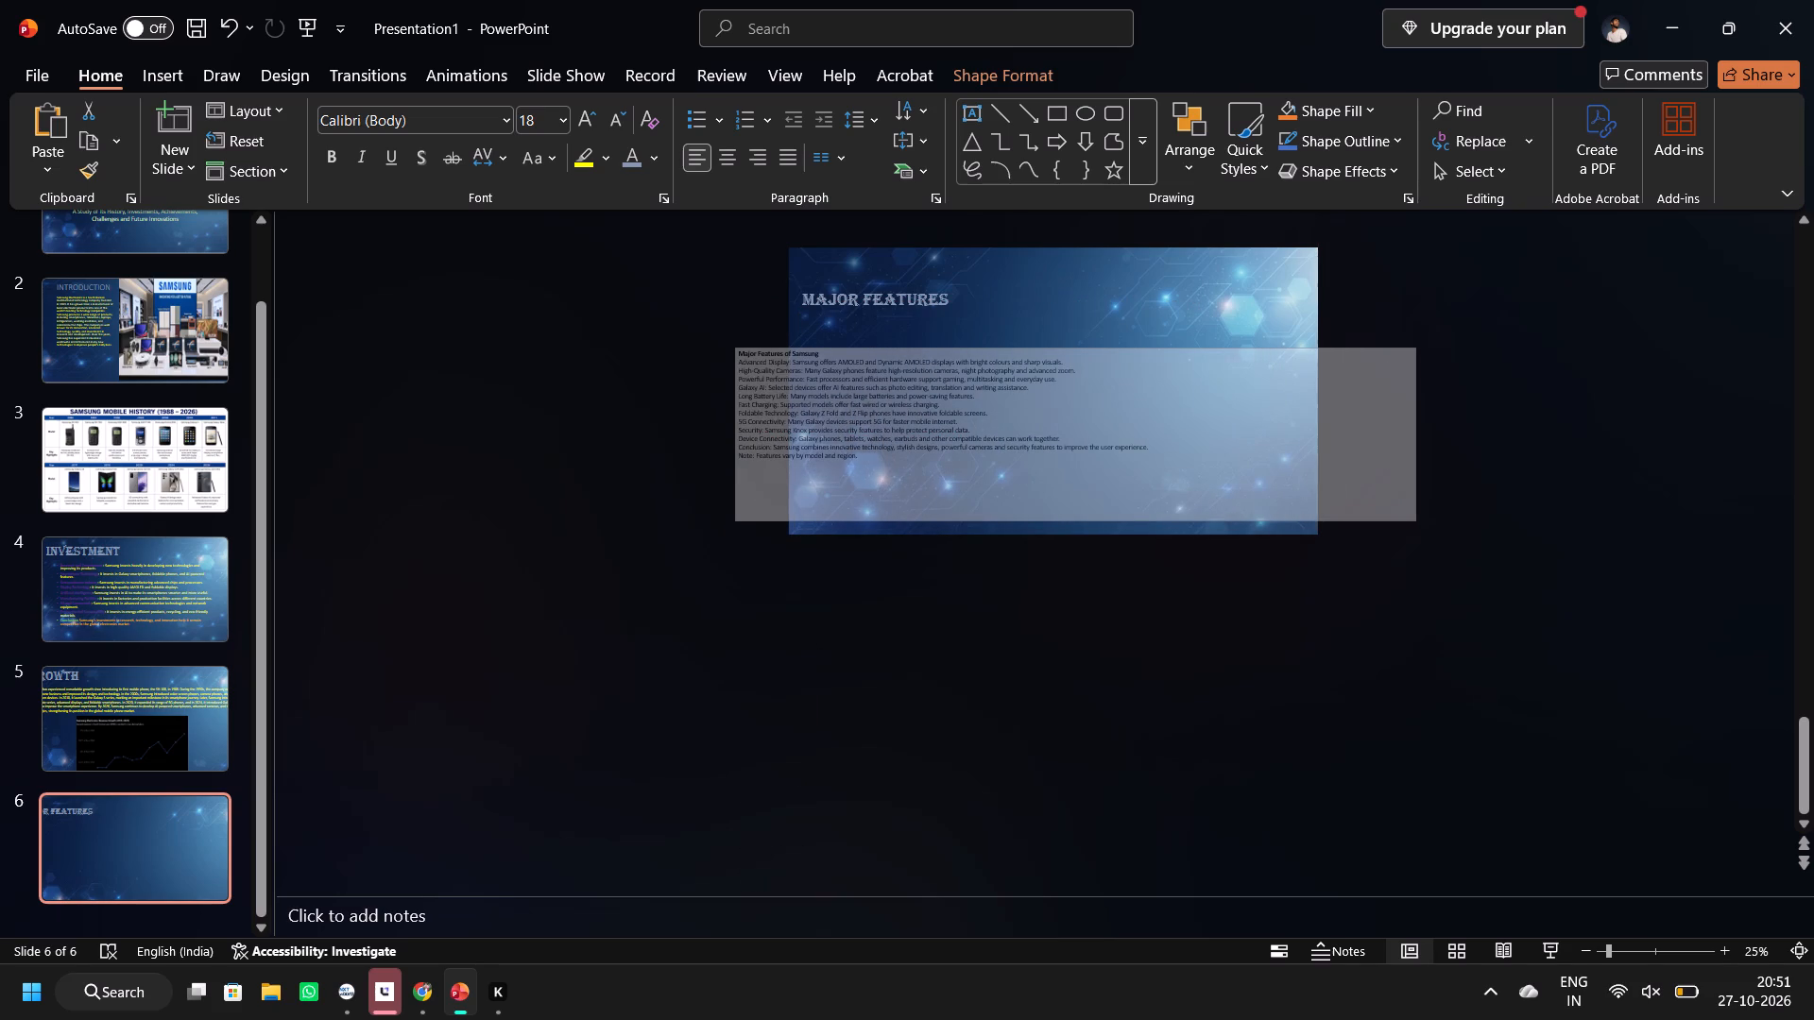
left_click_drag(1393, 520, 1313, 530)
Pull the left edge of the features text box inside the slide, in line with the MAJOR FEATURES title.
left_click_drag(983, 603, 1018, 595)
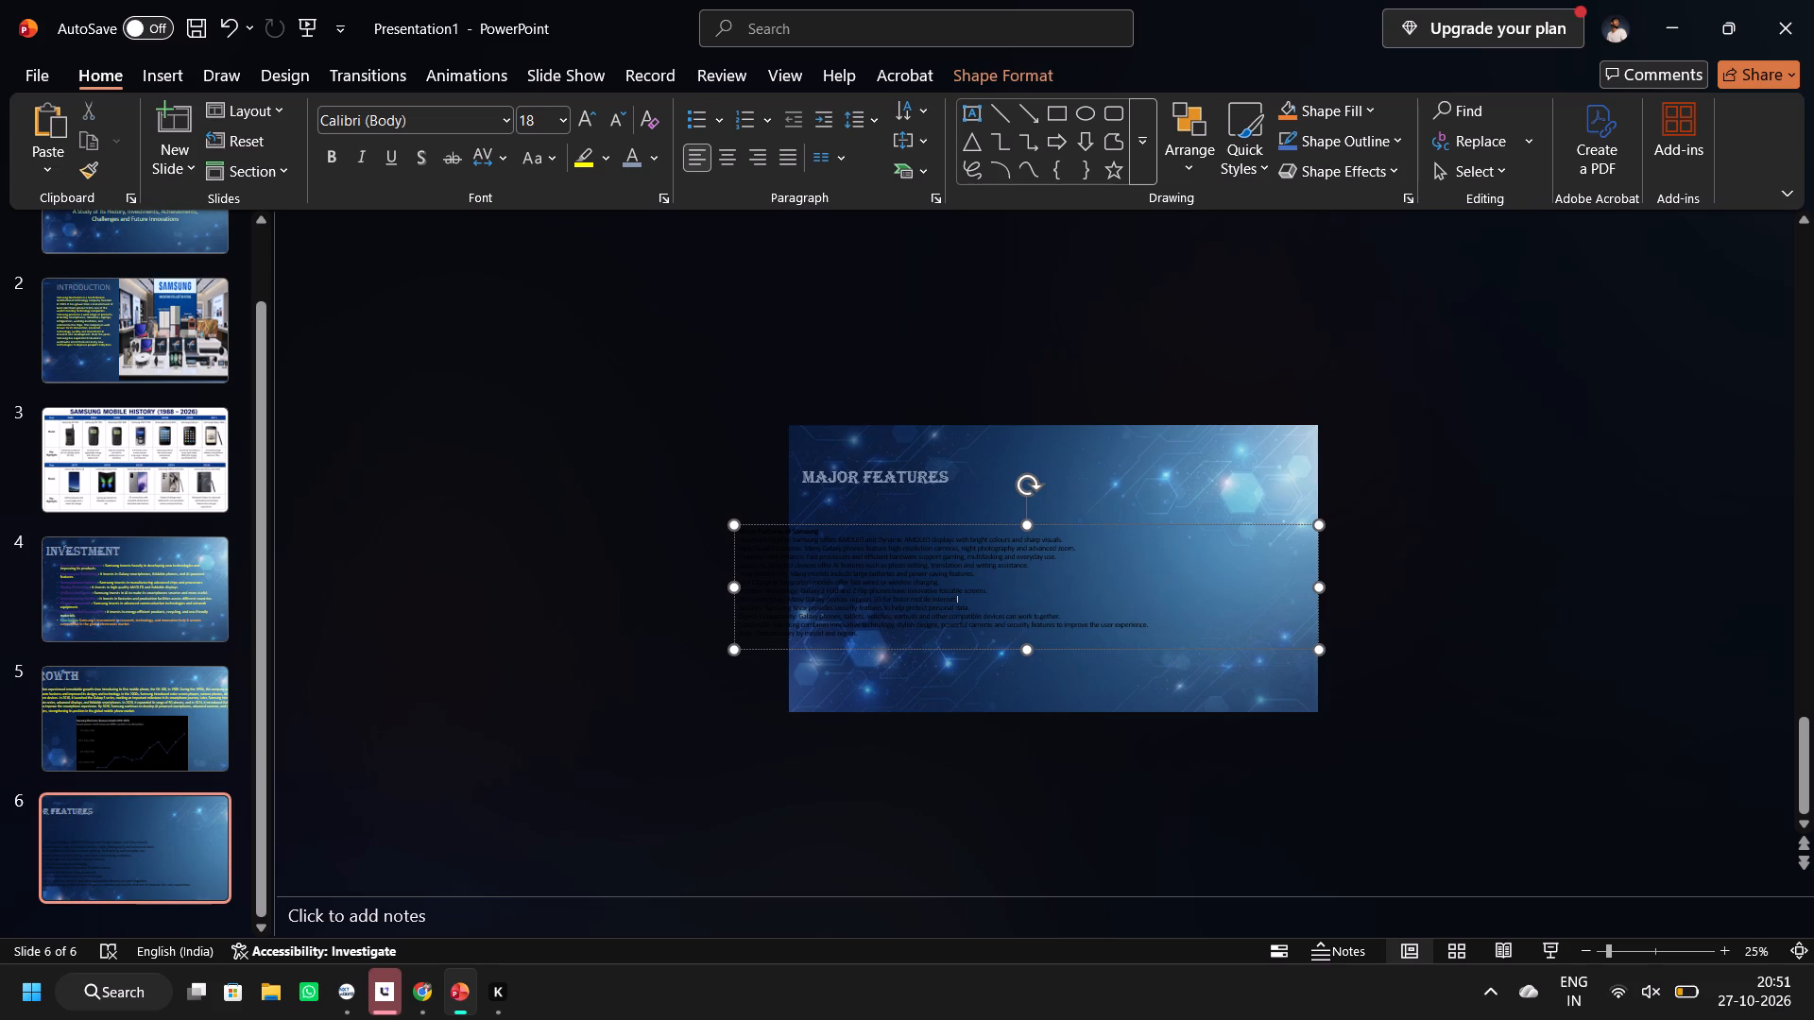
left_click_drag(1018, 595, 1114, 591)
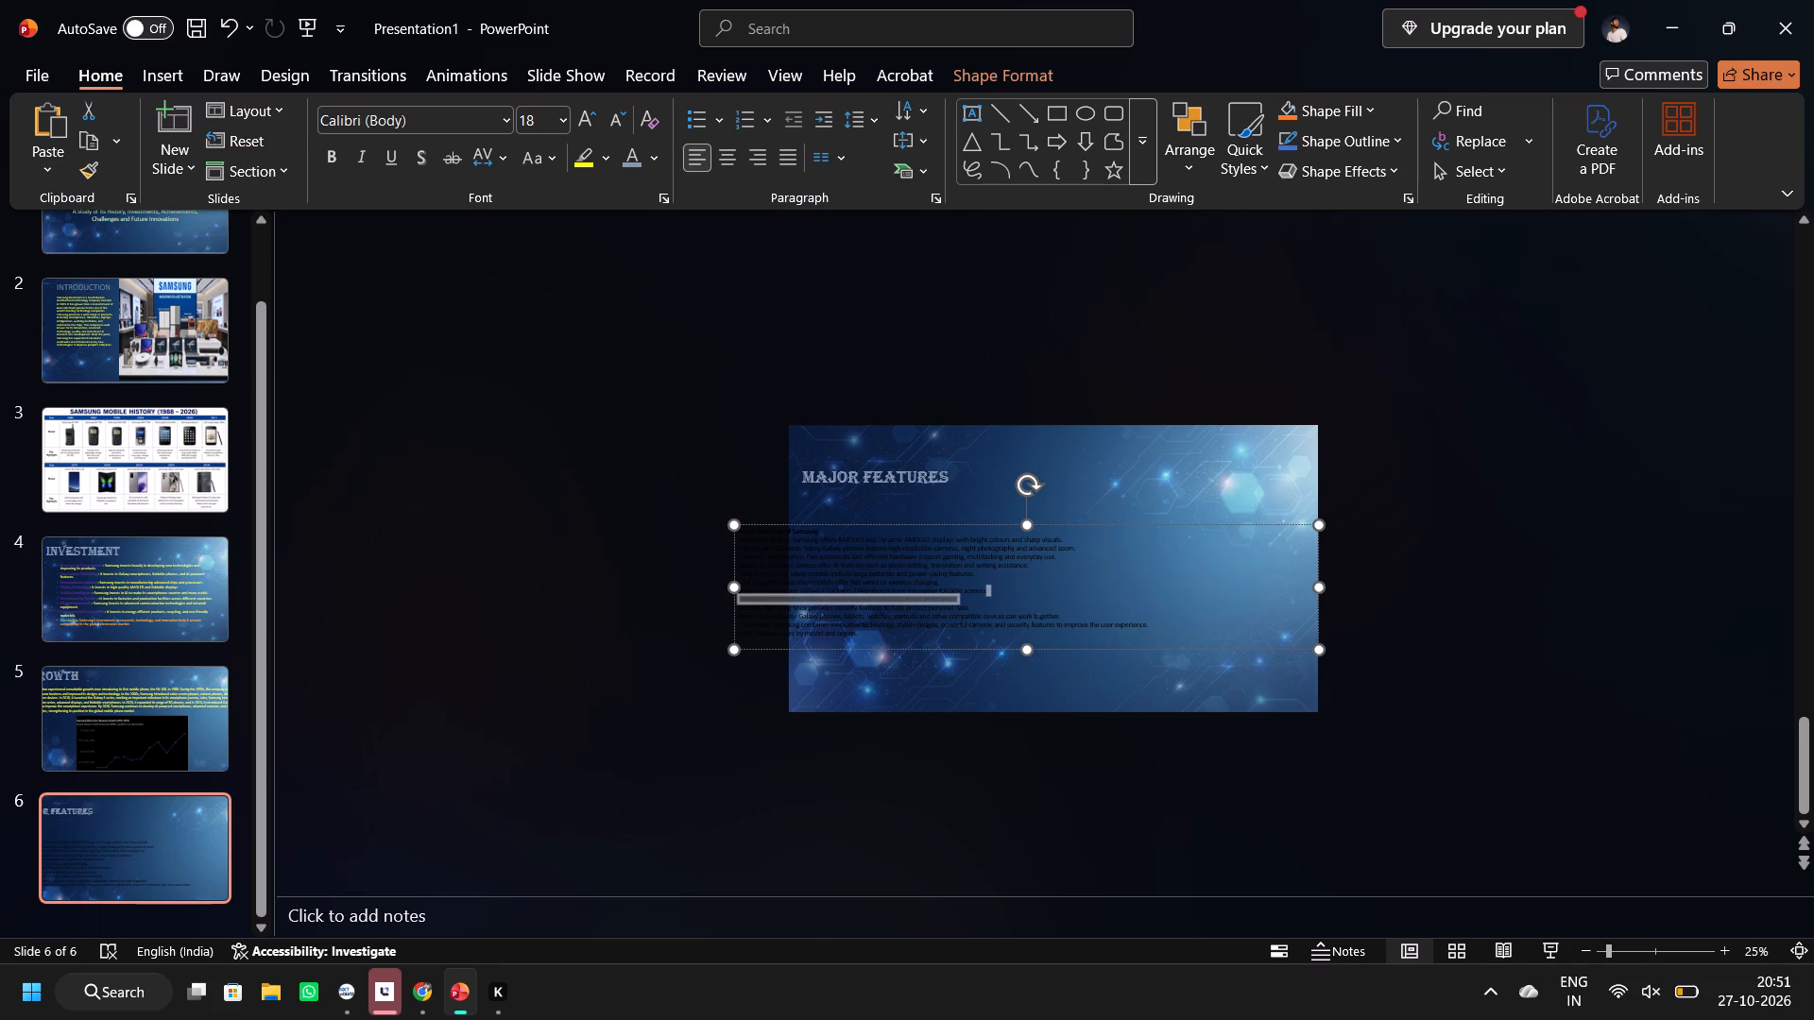
left_click_drag(727, 587, 768, 581)
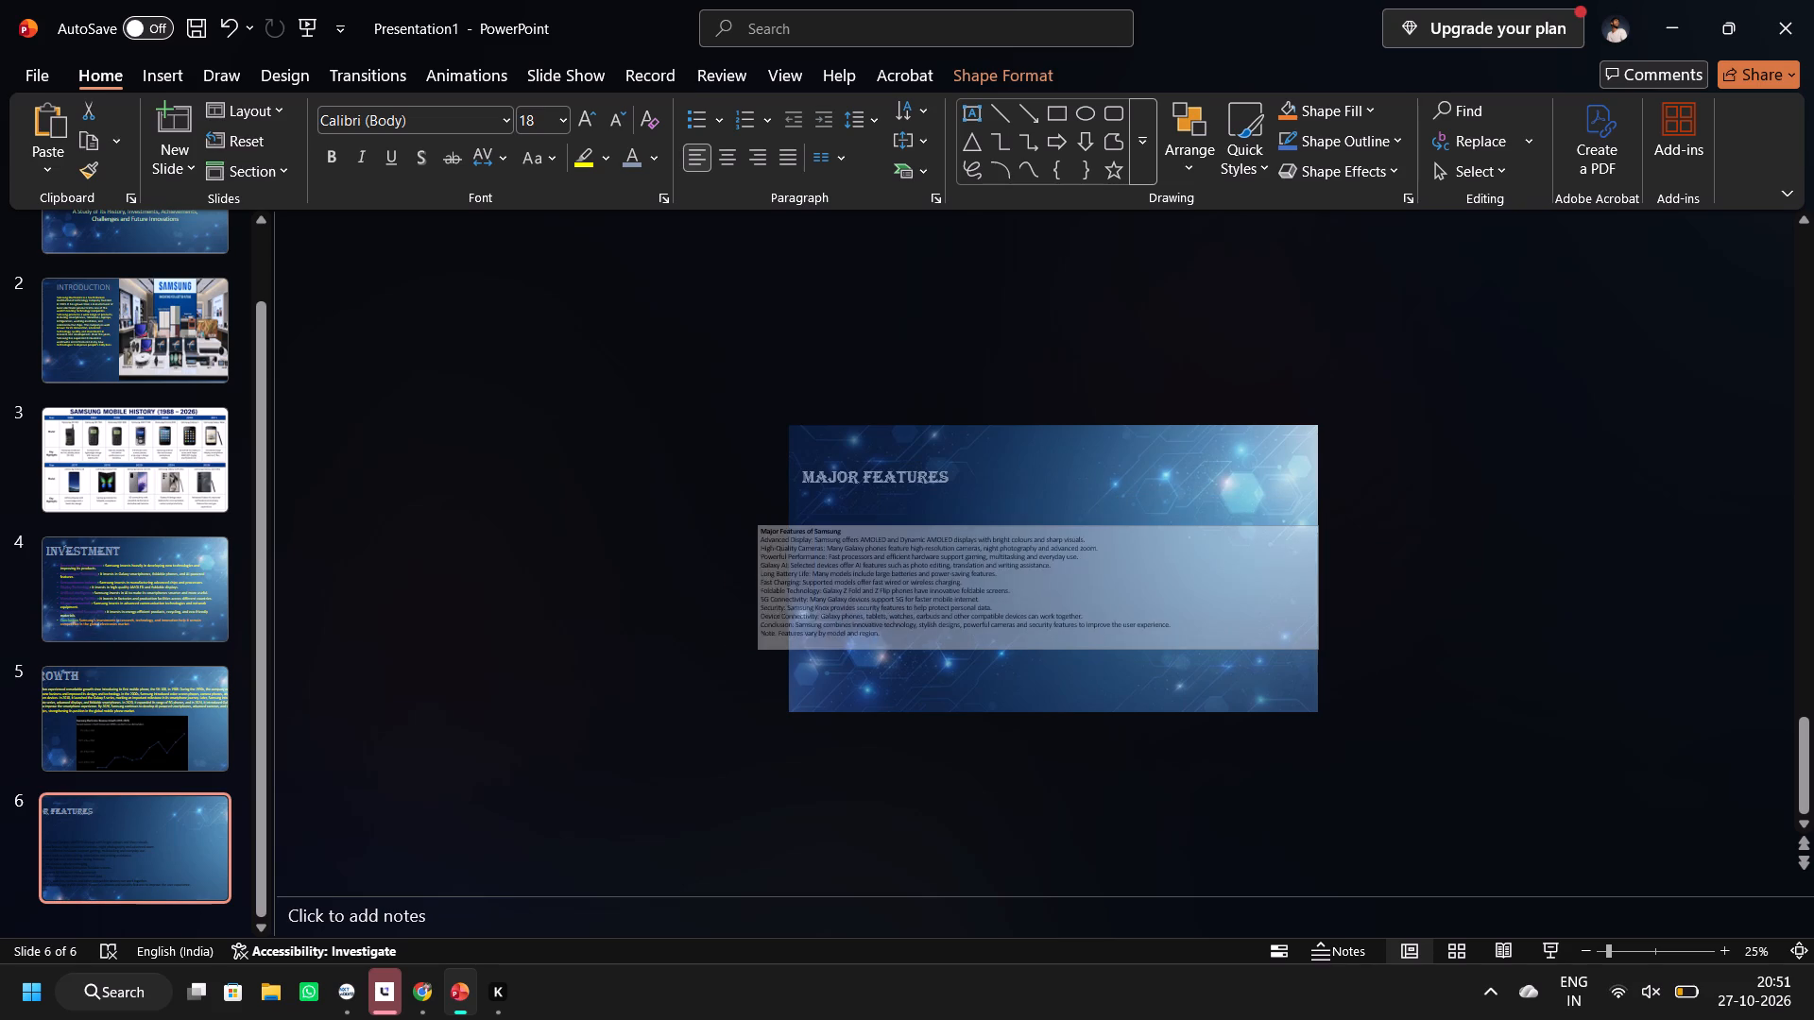
left_click_drag(768, 581, 789, 581)
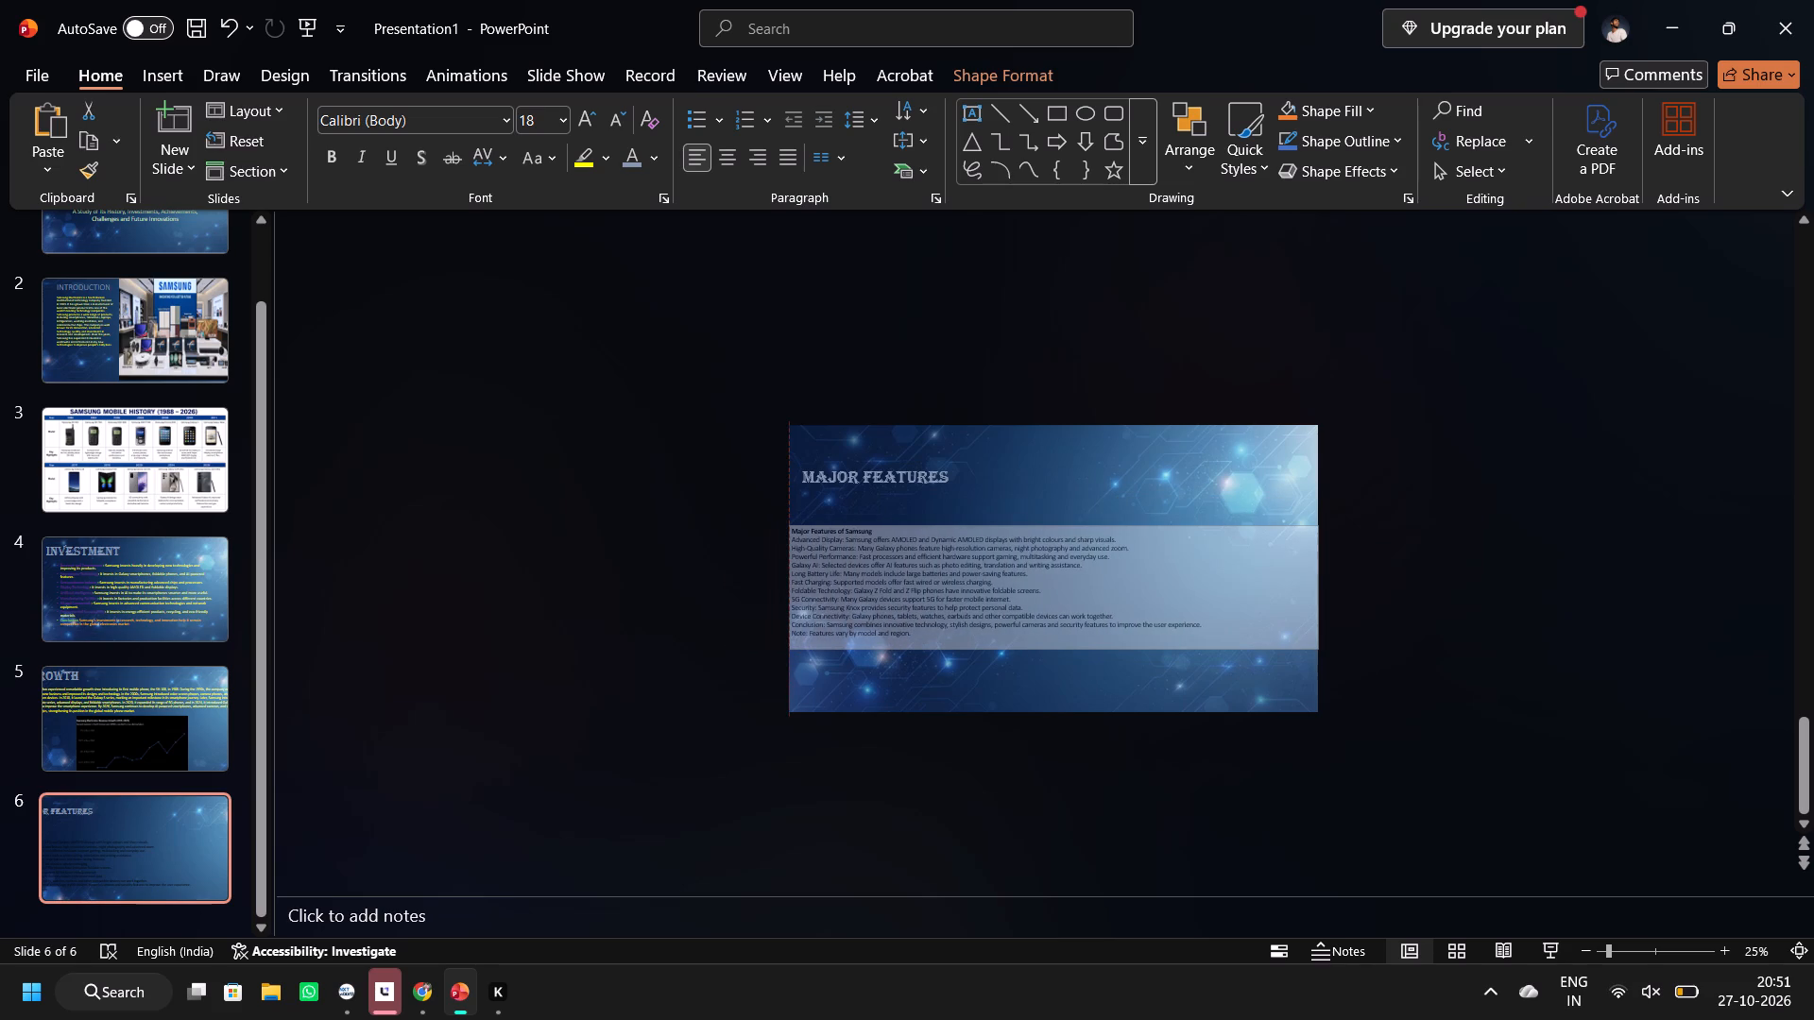
left_click_drag(789, 581, 803, 565)
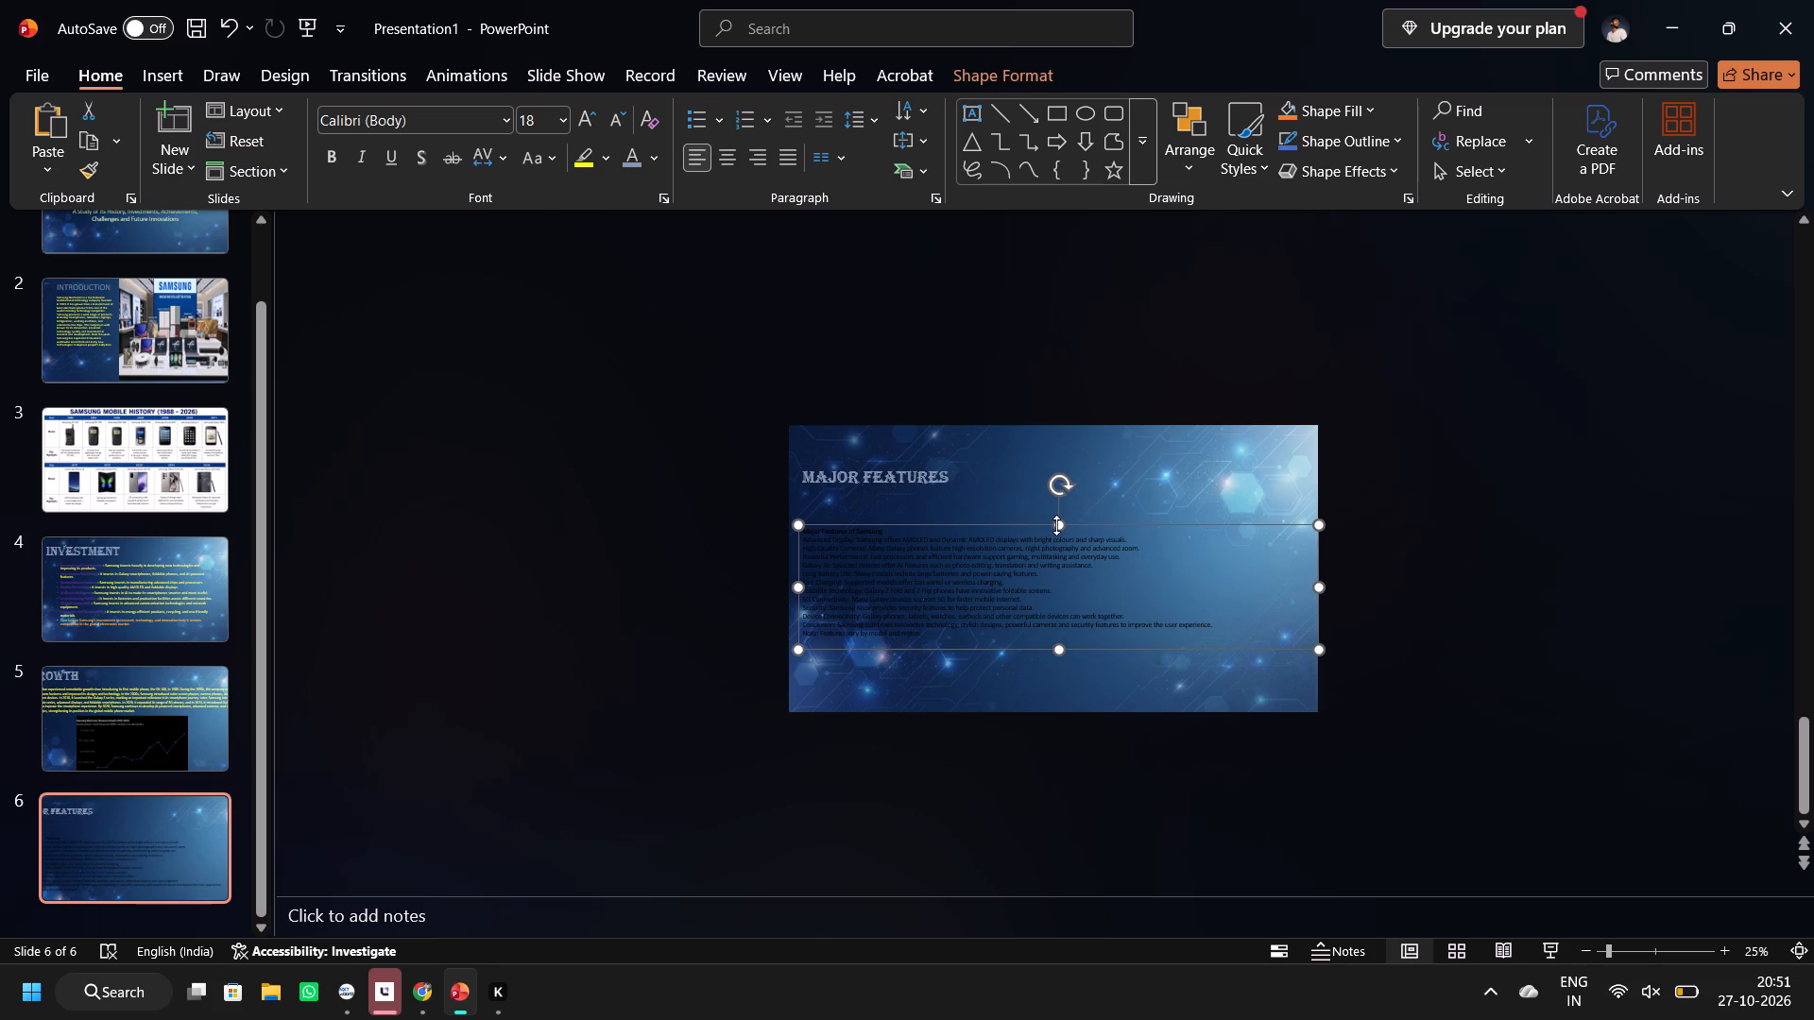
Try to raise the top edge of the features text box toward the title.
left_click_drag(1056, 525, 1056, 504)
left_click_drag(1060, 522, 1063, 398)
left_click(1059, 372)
Move the MAJOR FEATURES title slightly down, closer to the features text.
left_click(916, 467)
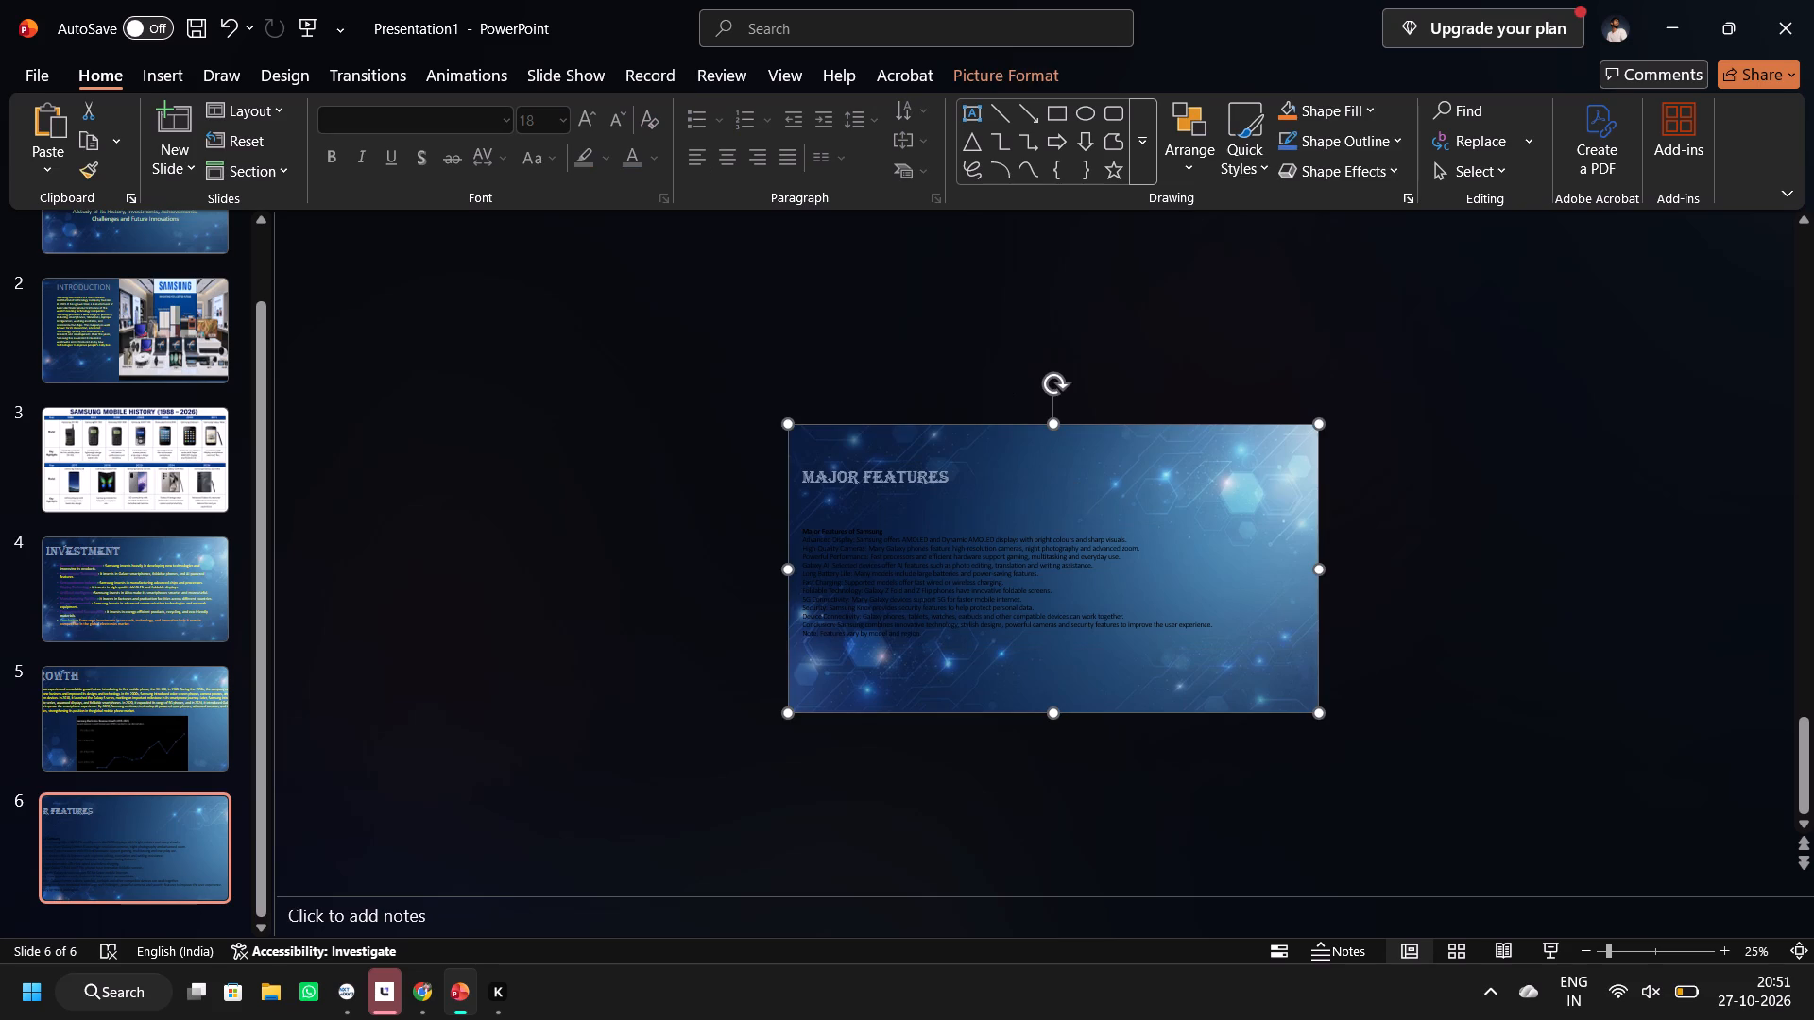
left_click(917, 475)
left_click_drag(1000, 497, 1000, 523)
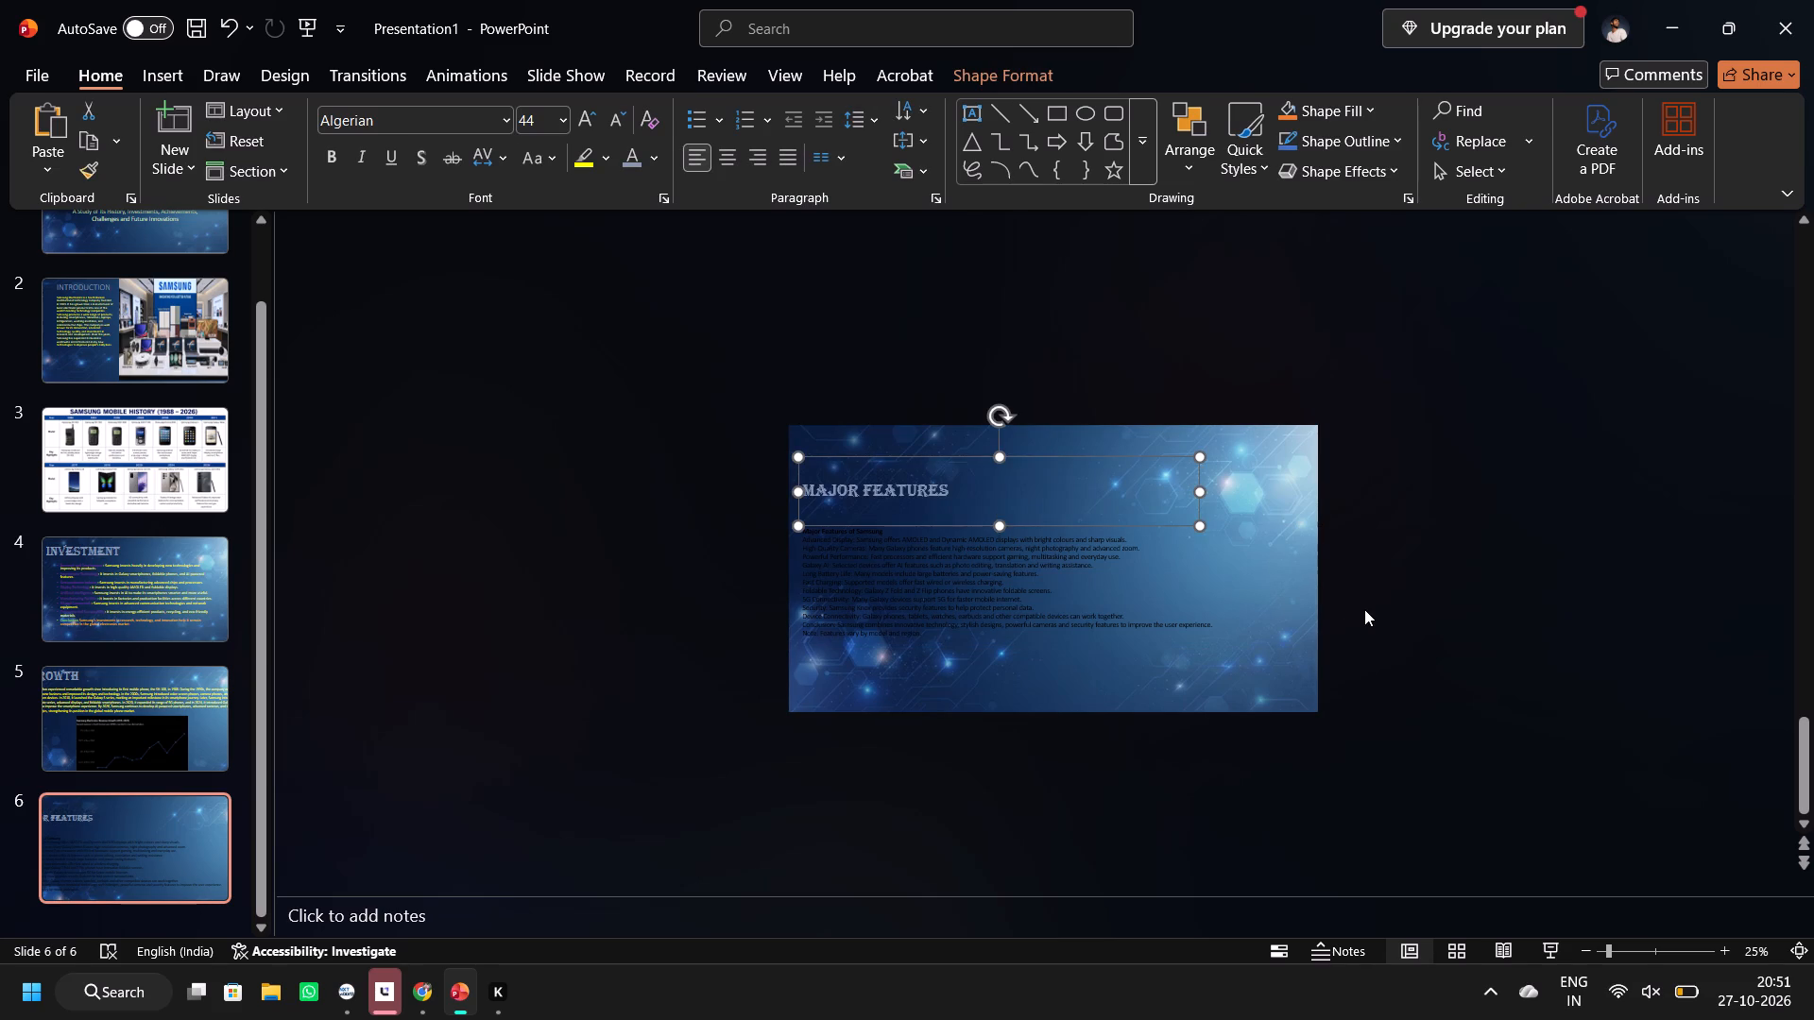
left_click(1364, 609)
Delete the heading text "Major Features of Samsung" from the first line of the features text box.
scroll(1052, 484, "up", 3, "ctrl")
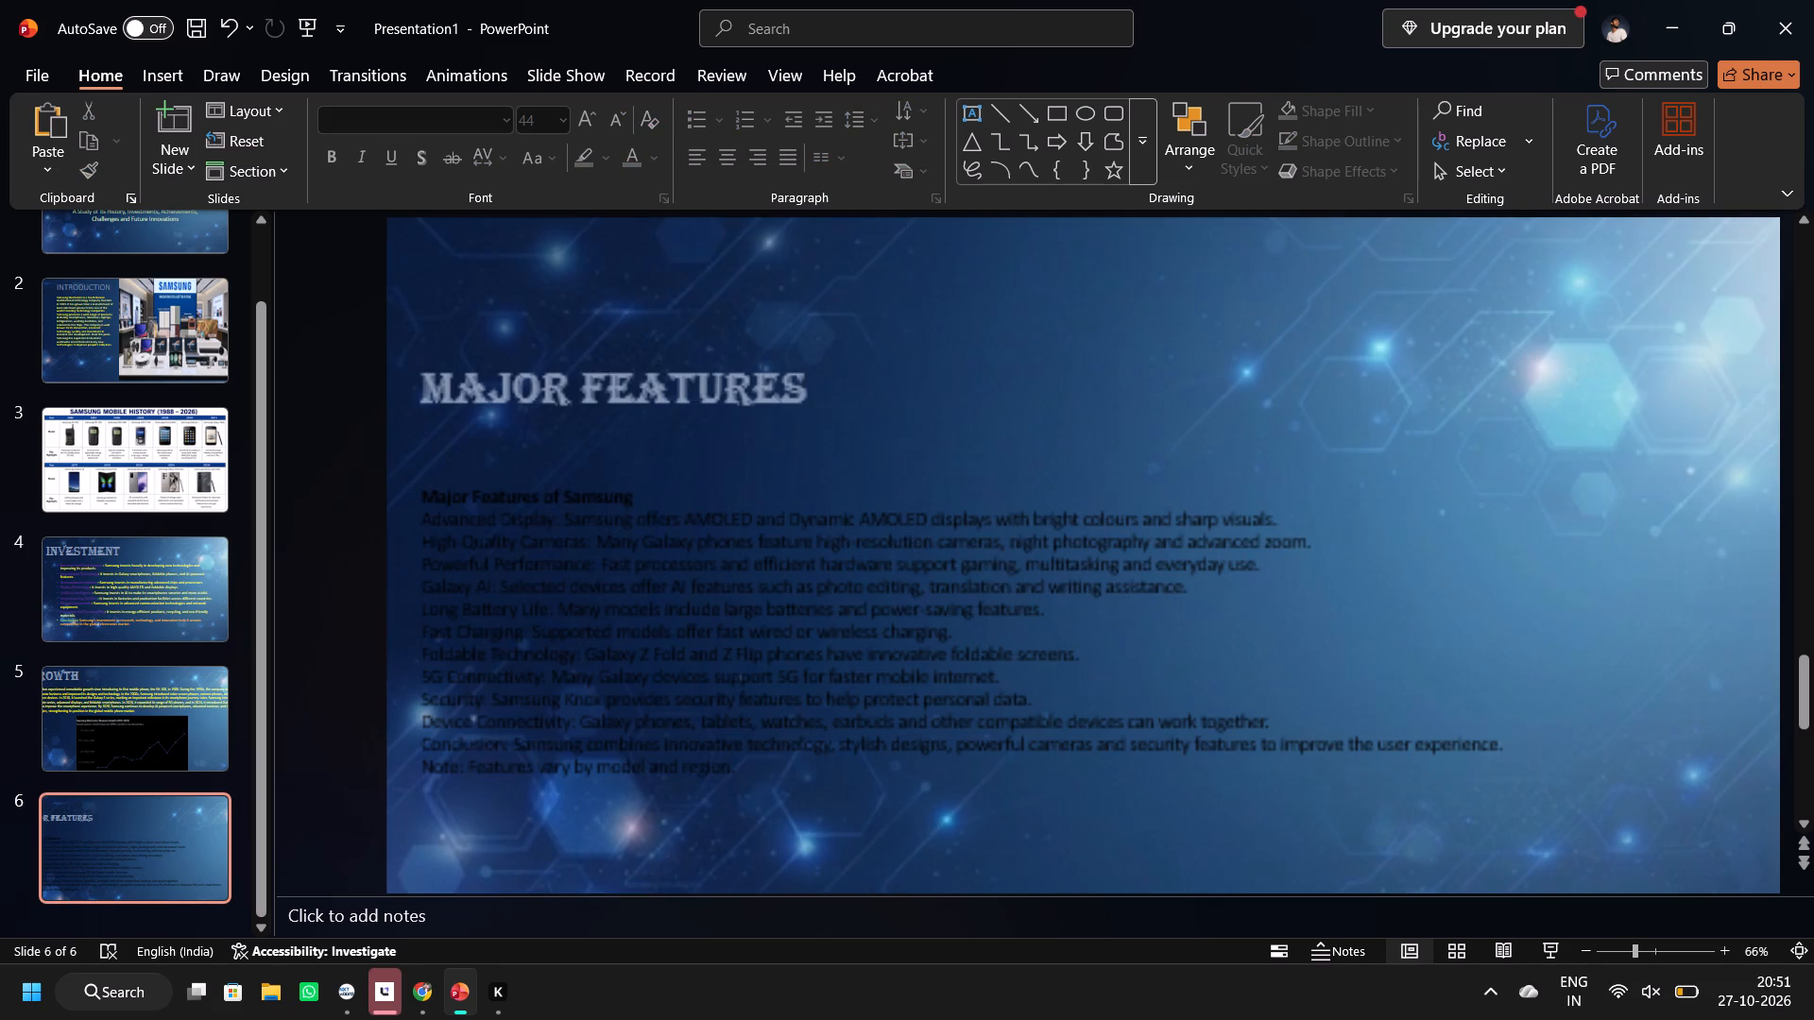
left_click(653, 491)
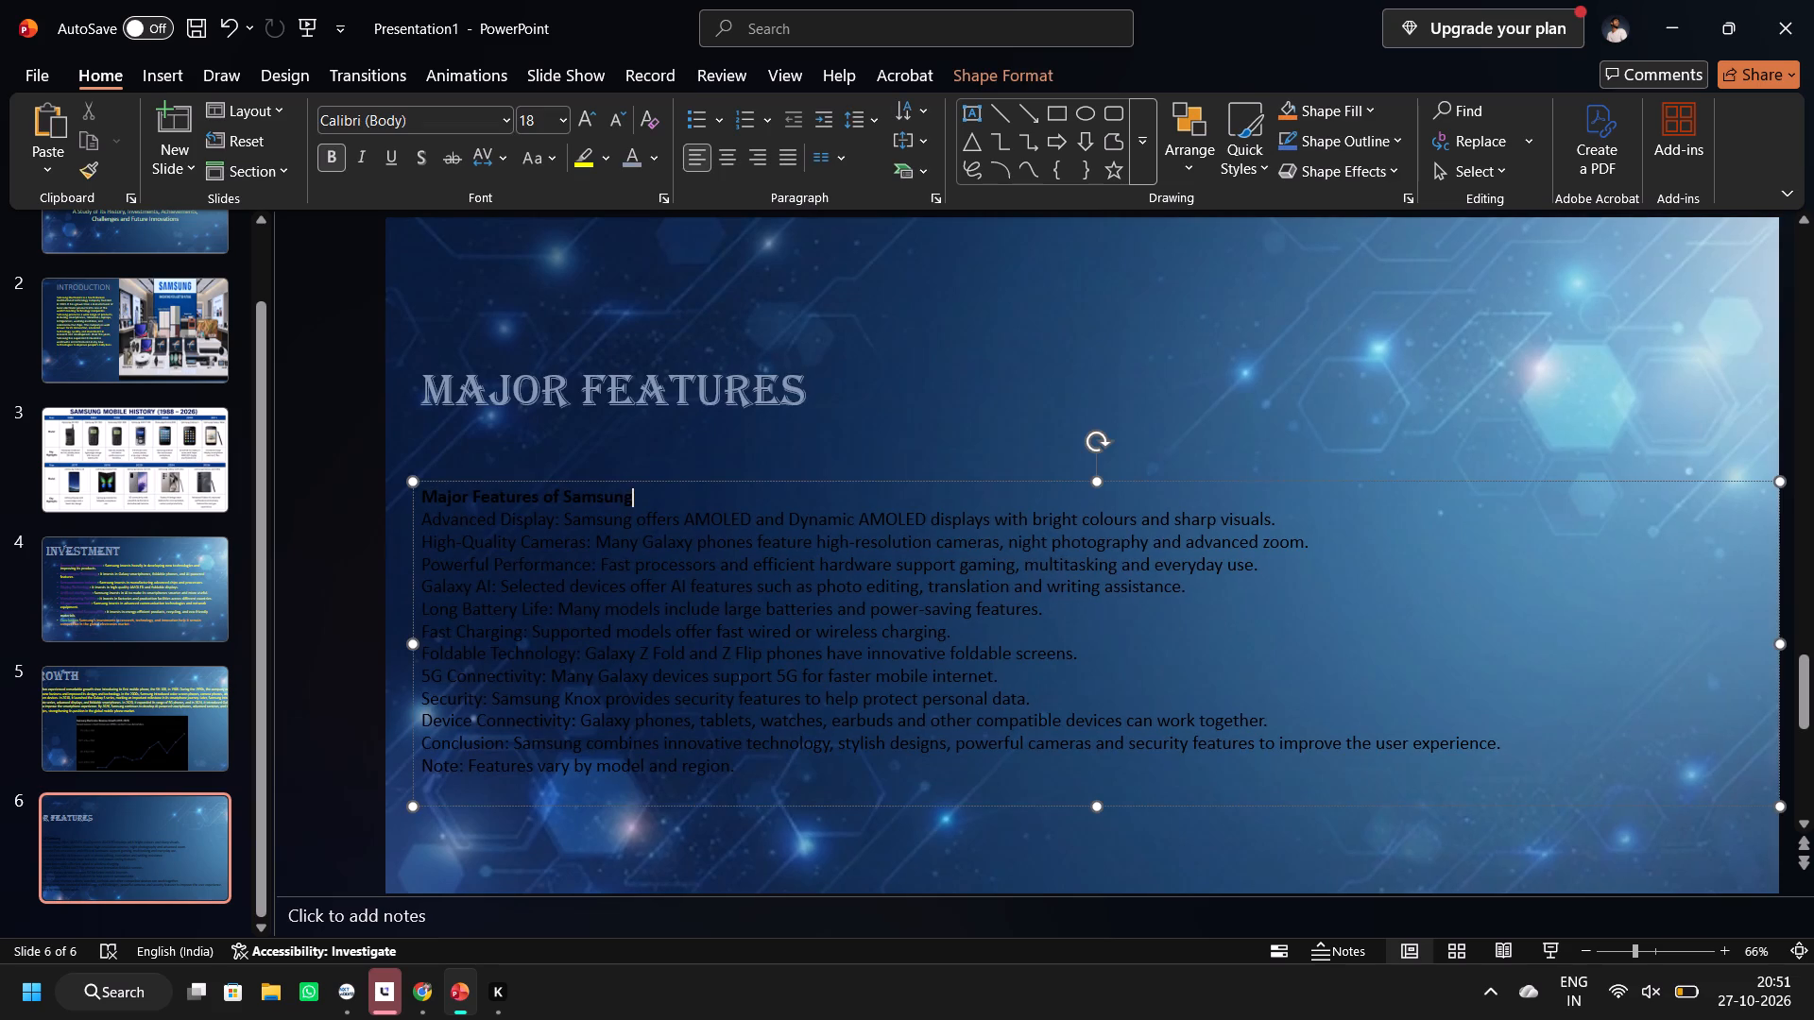
key("BackSpace")
key("BackSpace")
key("BackSpace")
key("BackSpace")
key("BackSpace")
key("BackSpace")
key("BackSpace")
key("BackSpace")
key("BackSpace")
key("BackSpace")
key("BackSpace")
key("BackSpace")
key("BackSpace")
key("BackSpace")
key("BackSpace")
key("BackSpace")
key("BackSpace")
key("BackSpace")
key("BackSpace")
key("BackSpace")
key("BackSpace")
key("BackSpace")
key("BackSpace")
key("BackSpace")
key("BackSpace")
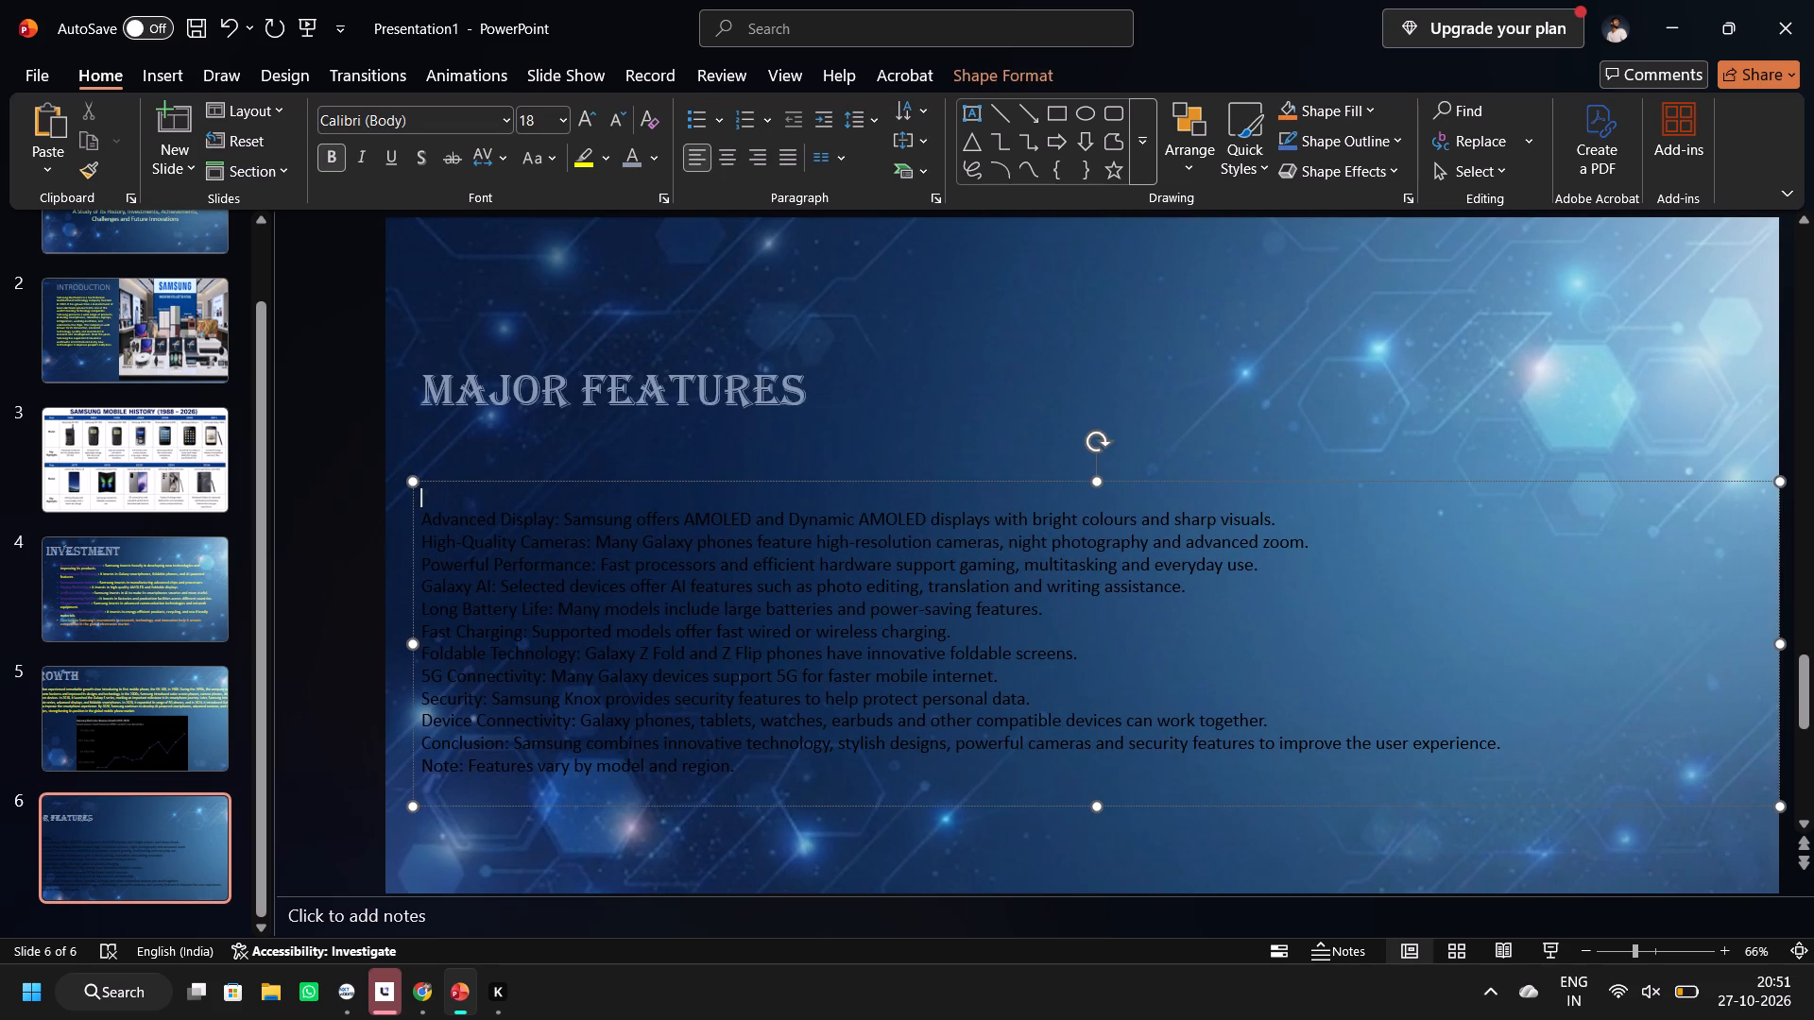
key("BackSpace")
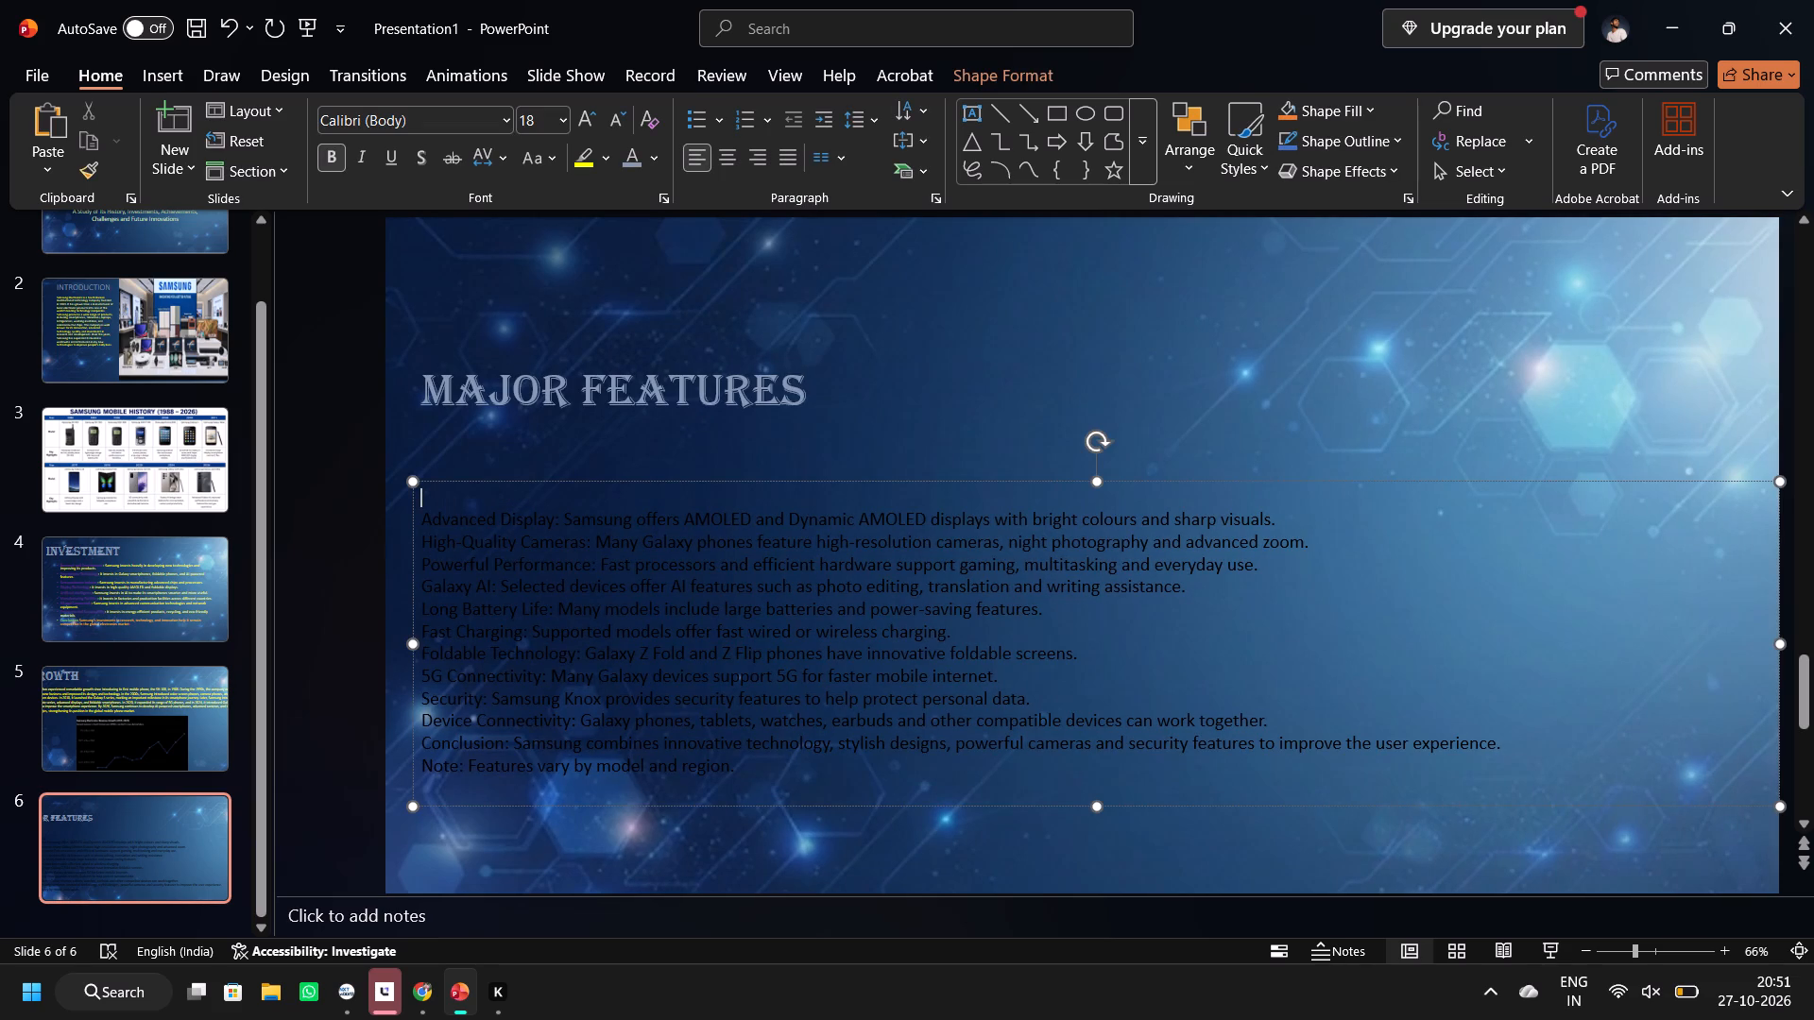
Change the font colour of all the features text on slide 6 to standard yellow.
left_click(423, 526)
left_click_drag(423, 526, 1029, 773)
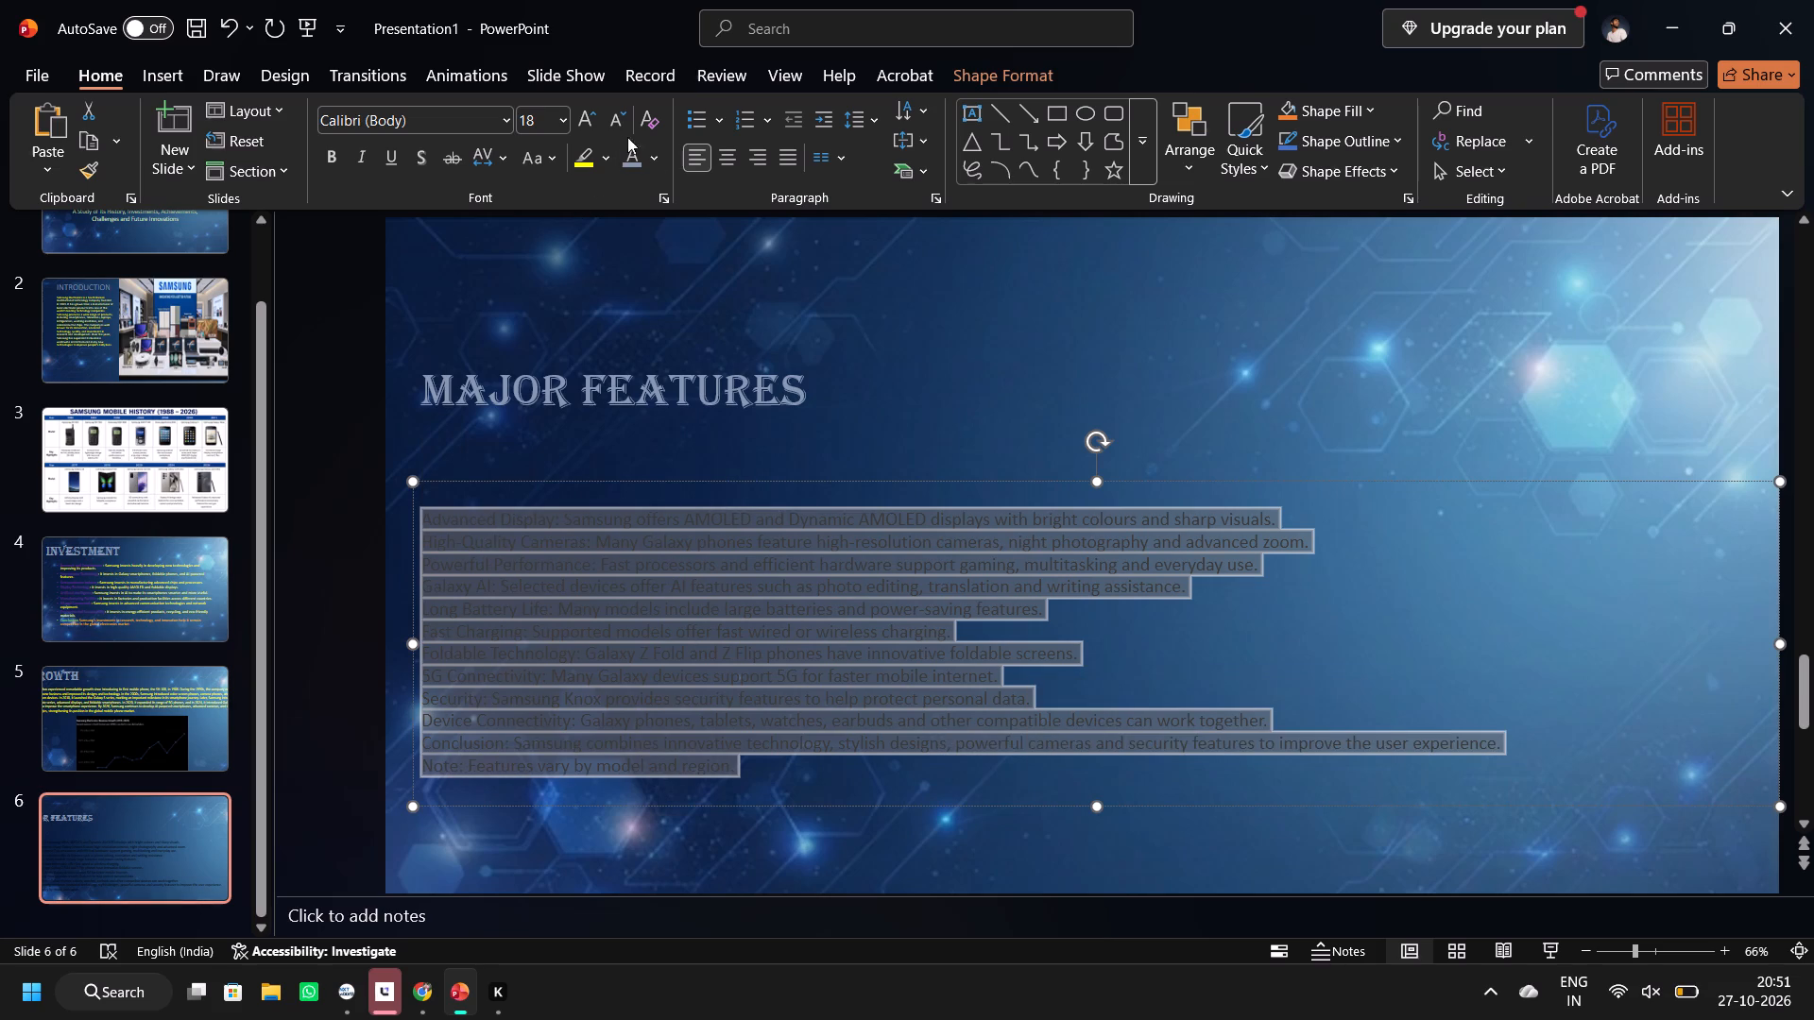
left_click(648, 161)
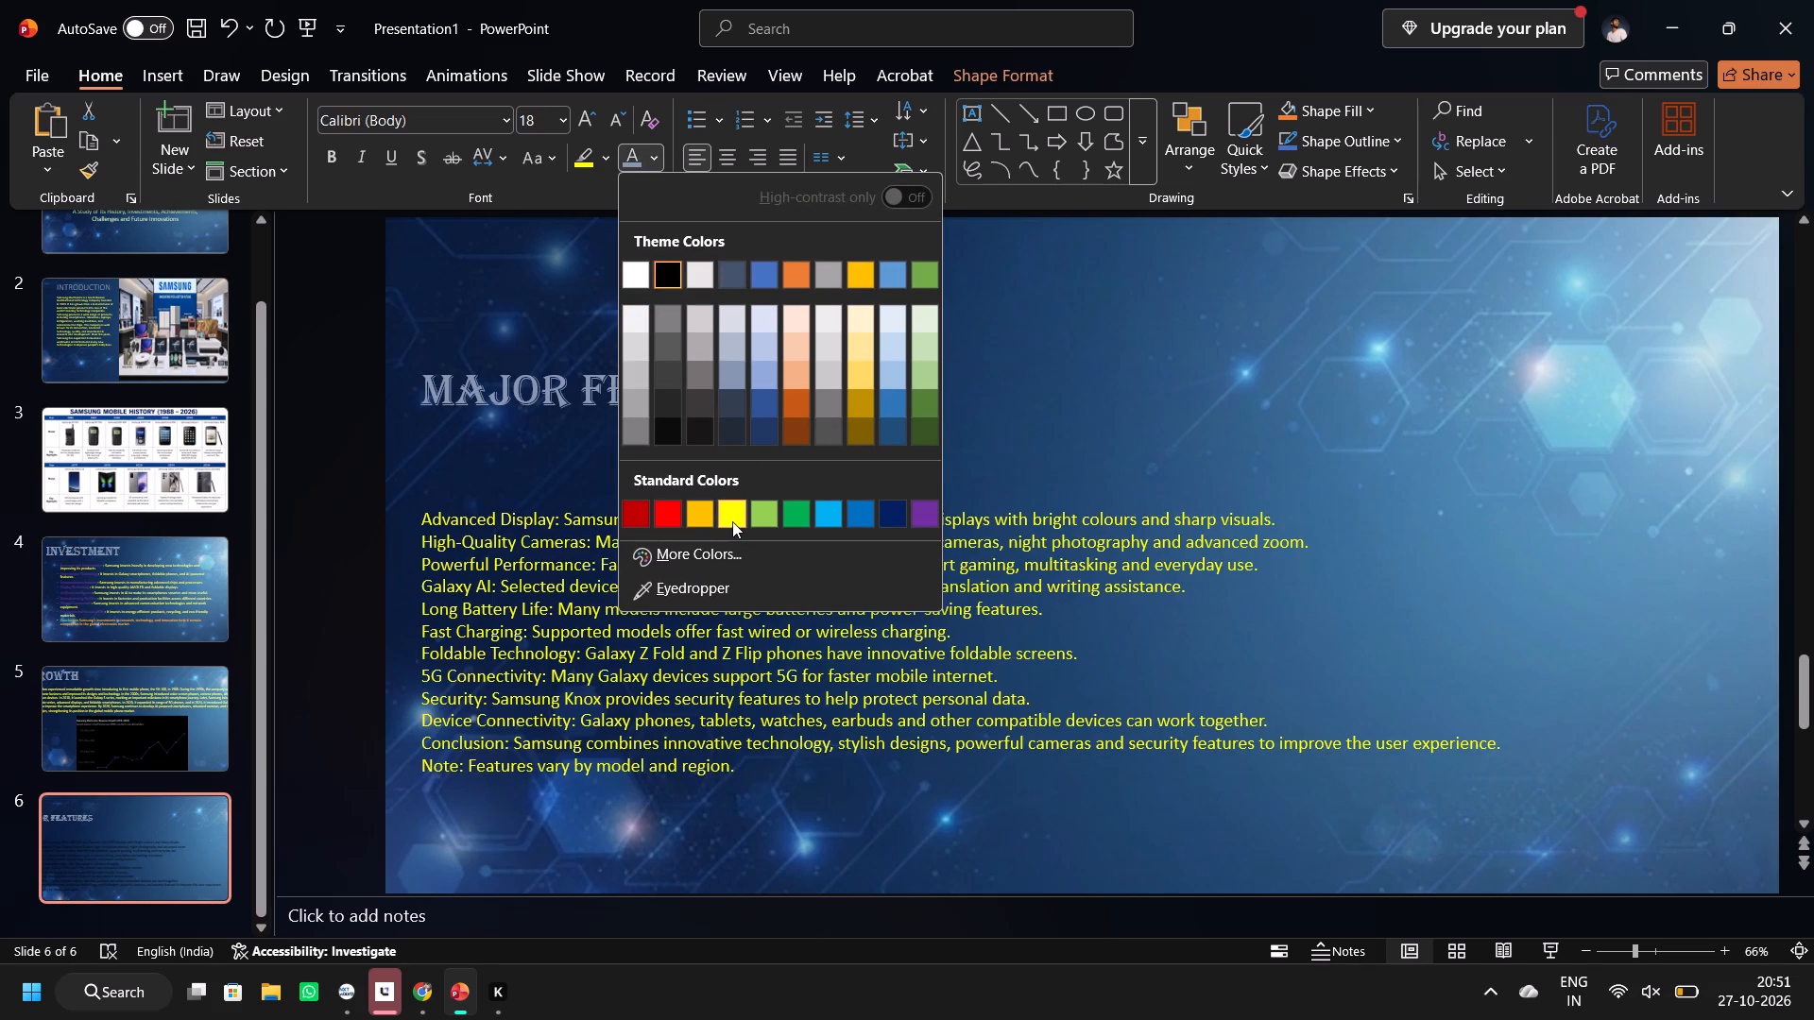
left_click(732, 521)
left_click(759, 777)
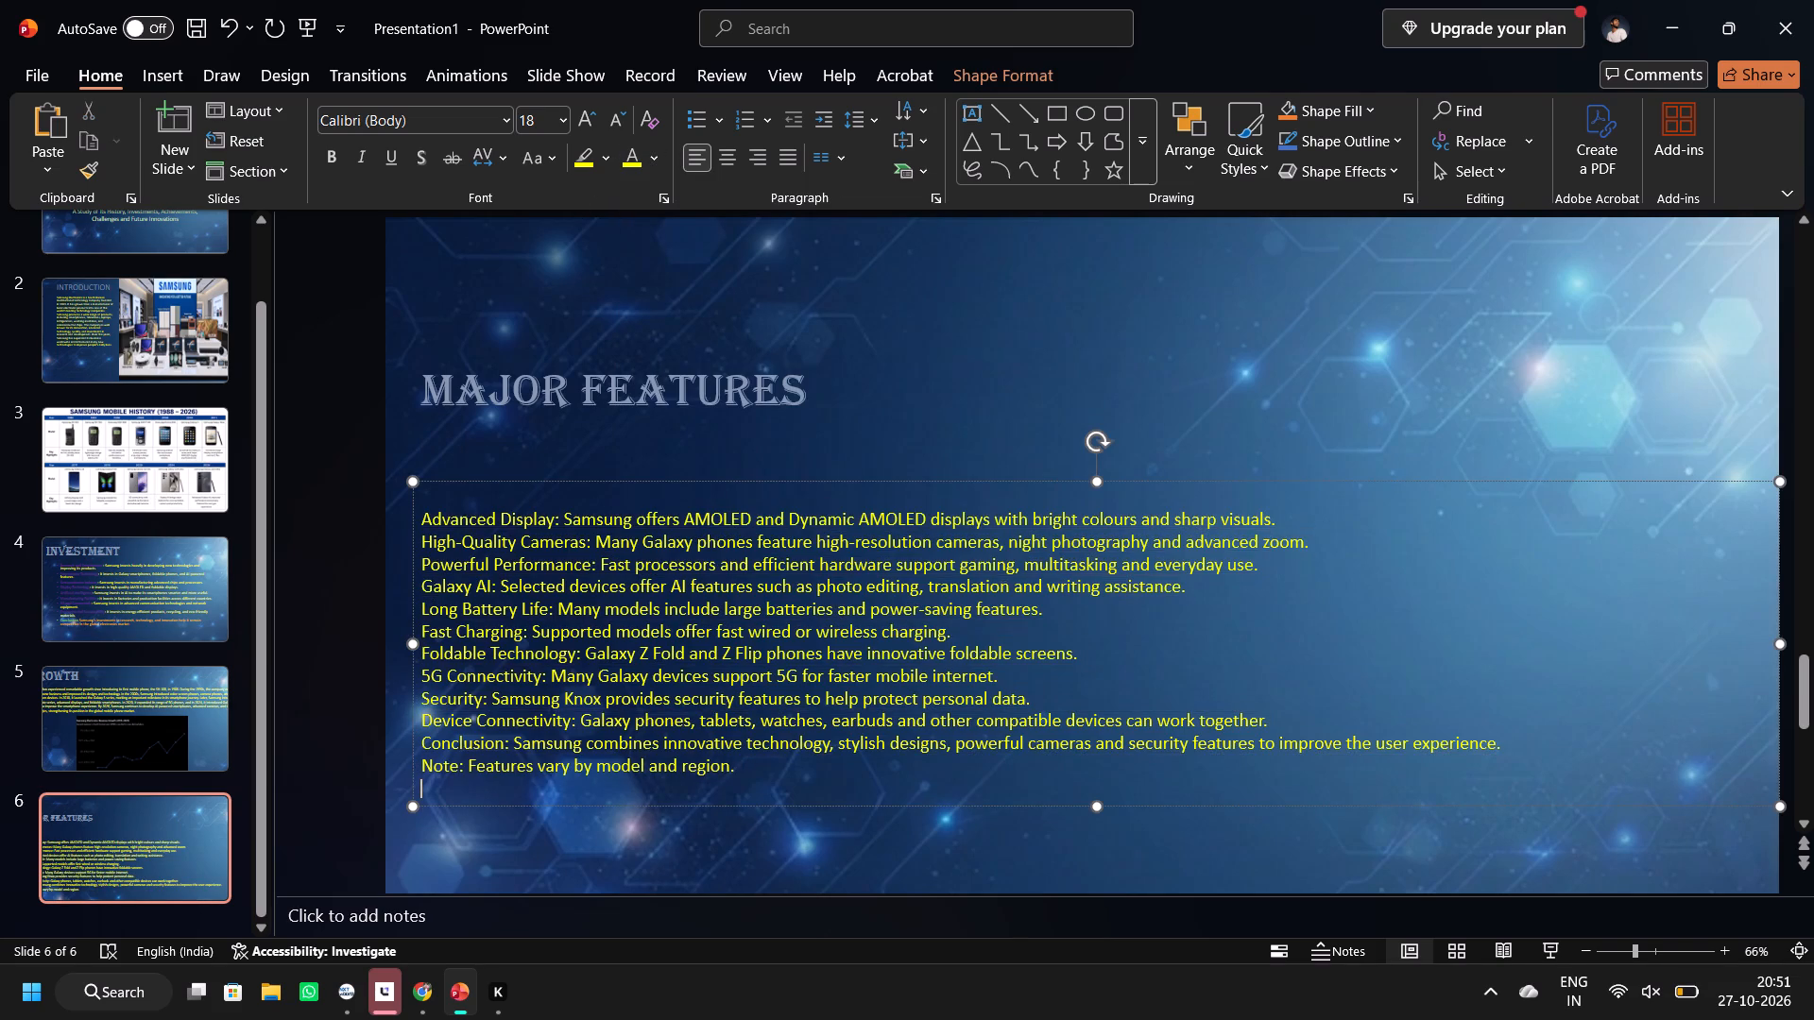
Delete the closing line "Note: Features vary by model and region." from the features text box.
left_click(728, 759)
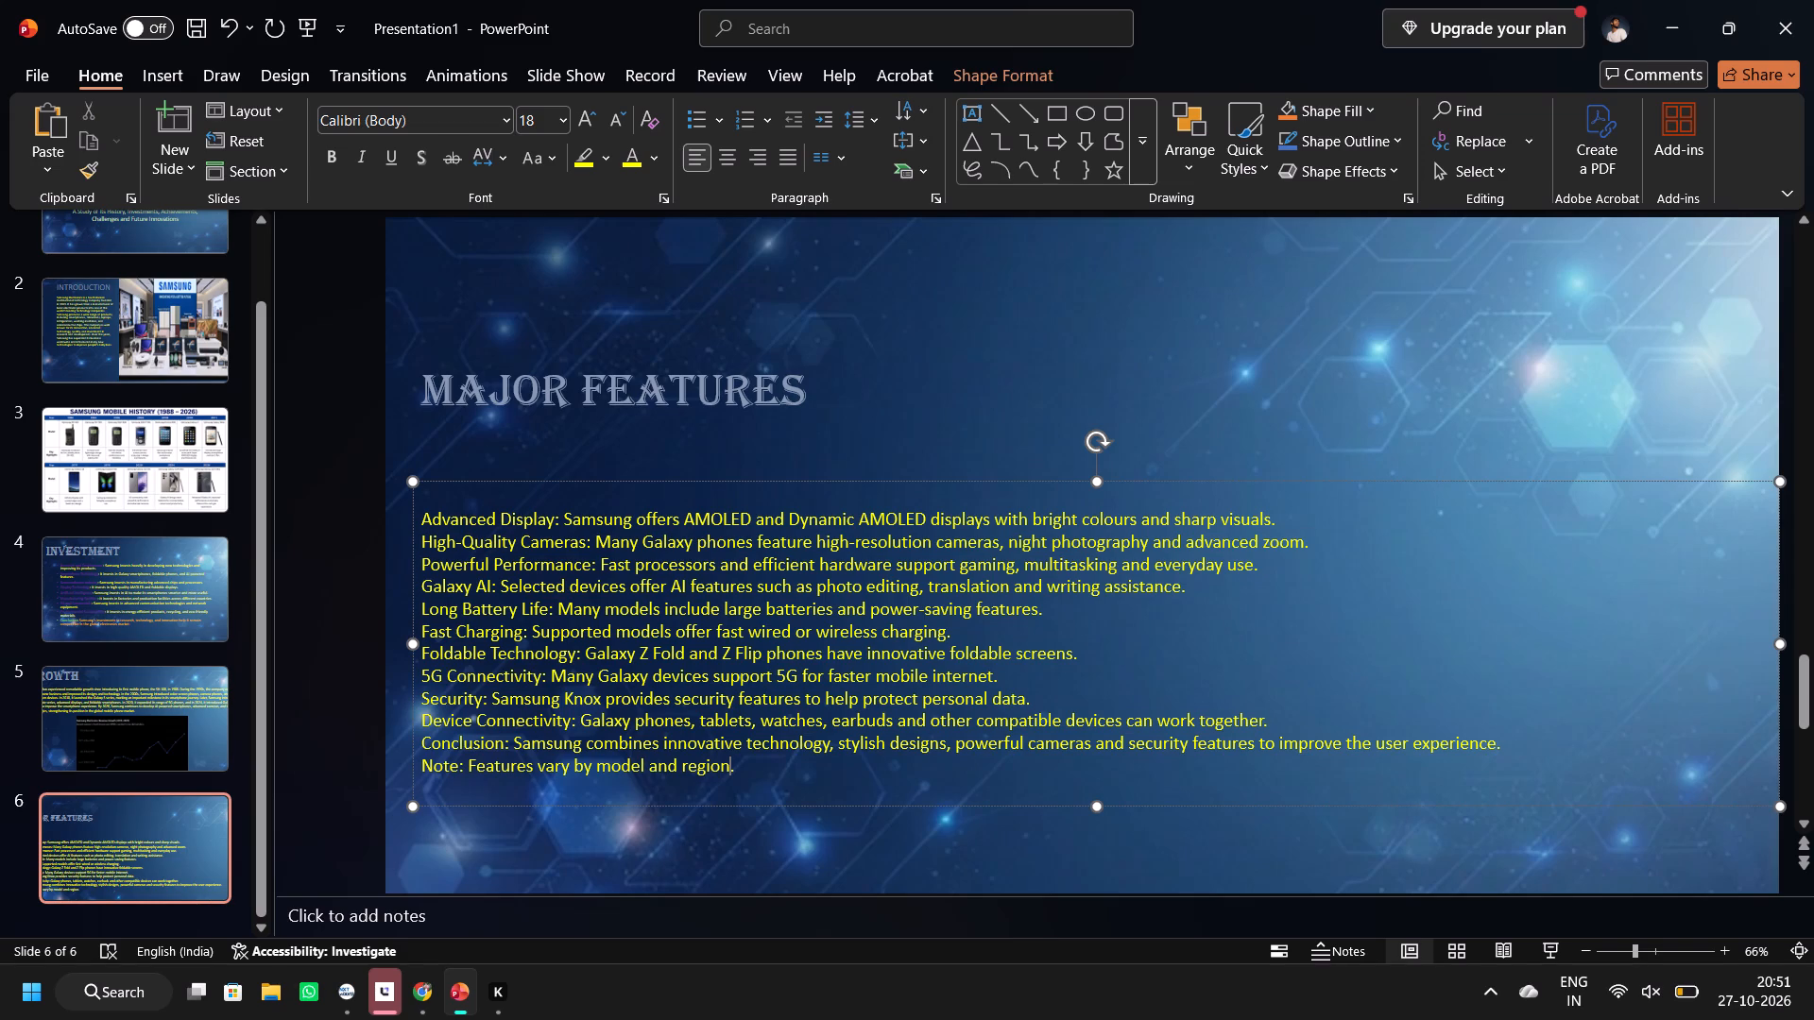
left_click(738, 765)
key("BackSpace")
key("BackSpace")
key("BackSpace")
key("BackSpace")
key("BackSpace")
key("BackSpace")
key("BackSpace")
key("BackSpace")
key("BackSpace")
key("BackSpace")
key("BackSpace")
key("BackSpace")
key("BackSpace")
key("BackSpace")
key("BackSpace")
key("BackSpace")
key("BackSpace")
key("BackSpace")
key("BackSpace")
key("BackSpace")
key("BackSpace")
key("BackSpace")
key("BackSpace")
key("BackSpace")
key("BackSpace")
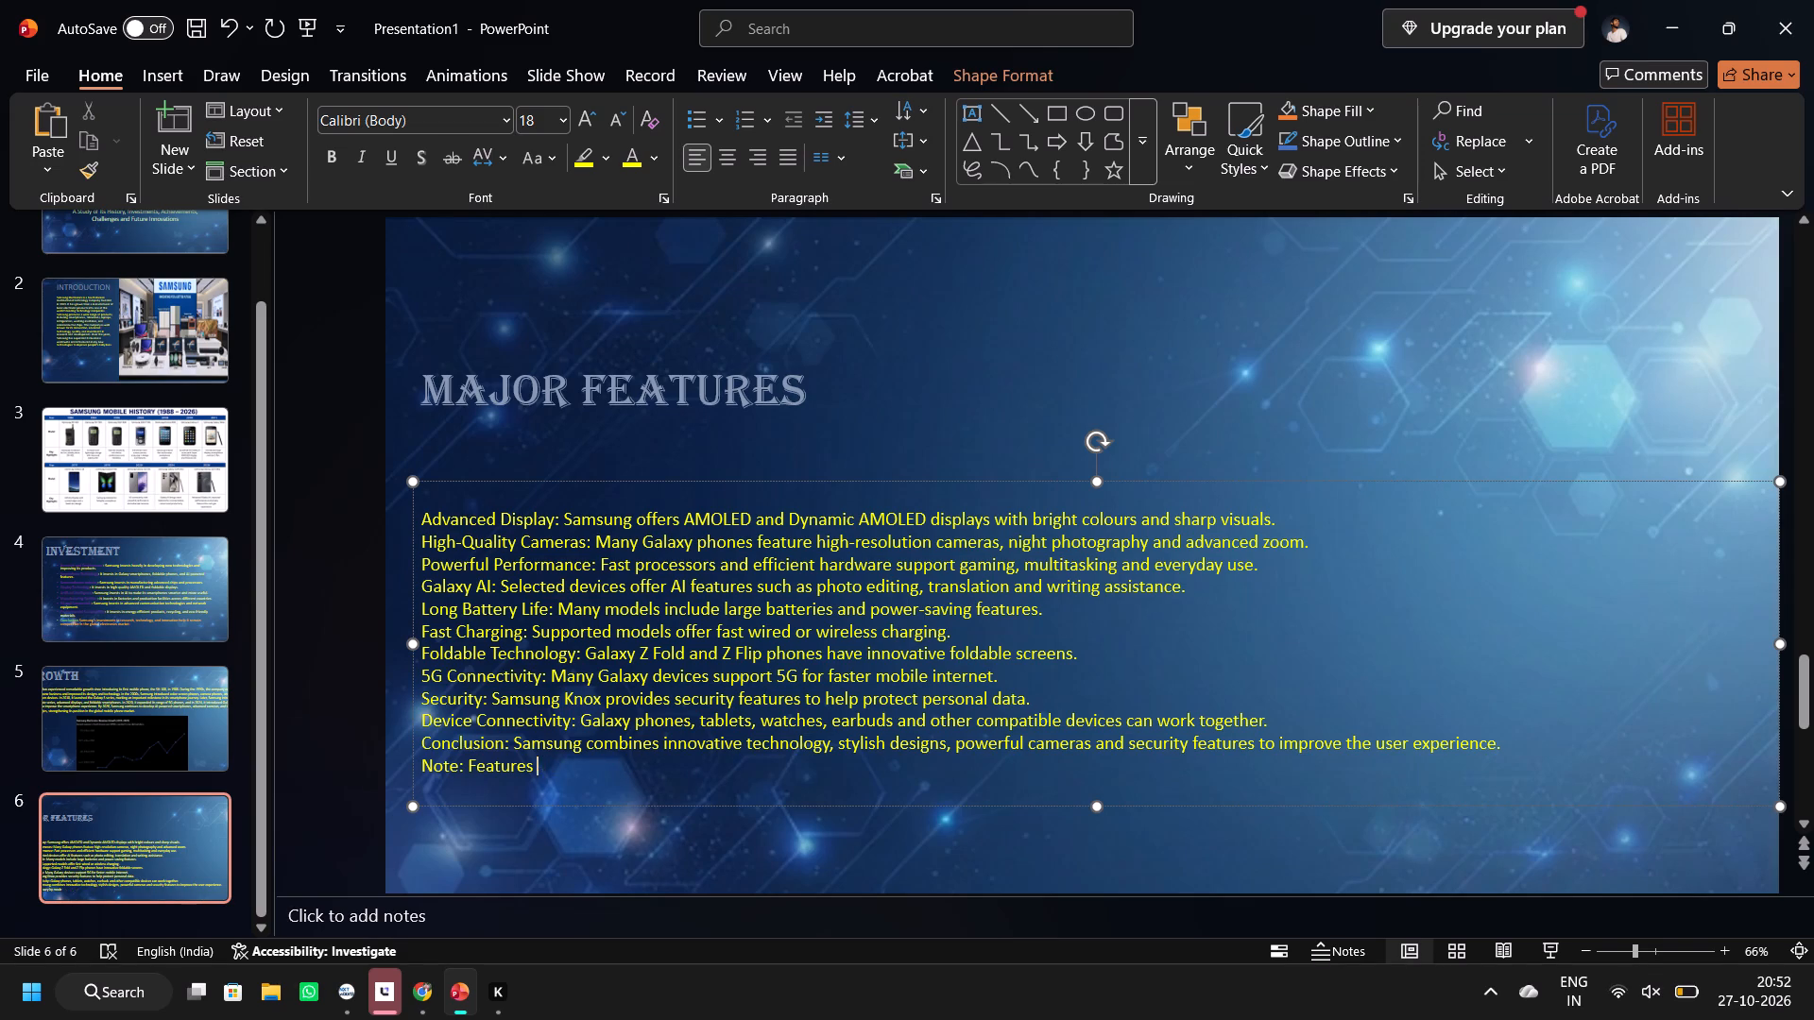
key("BackSpace")
key("BackSpace")
key("BackSpace")
key("BackSpace")
key("BackSpace")
key("BackSpace")
key("BackSpace")
key("BackSpace")
key("BackSpace")
key("BackSpace")
key("BackSpace")
key("BackSpace")
key("BackSpace")
key("BackSpace")
key("BackSpace")
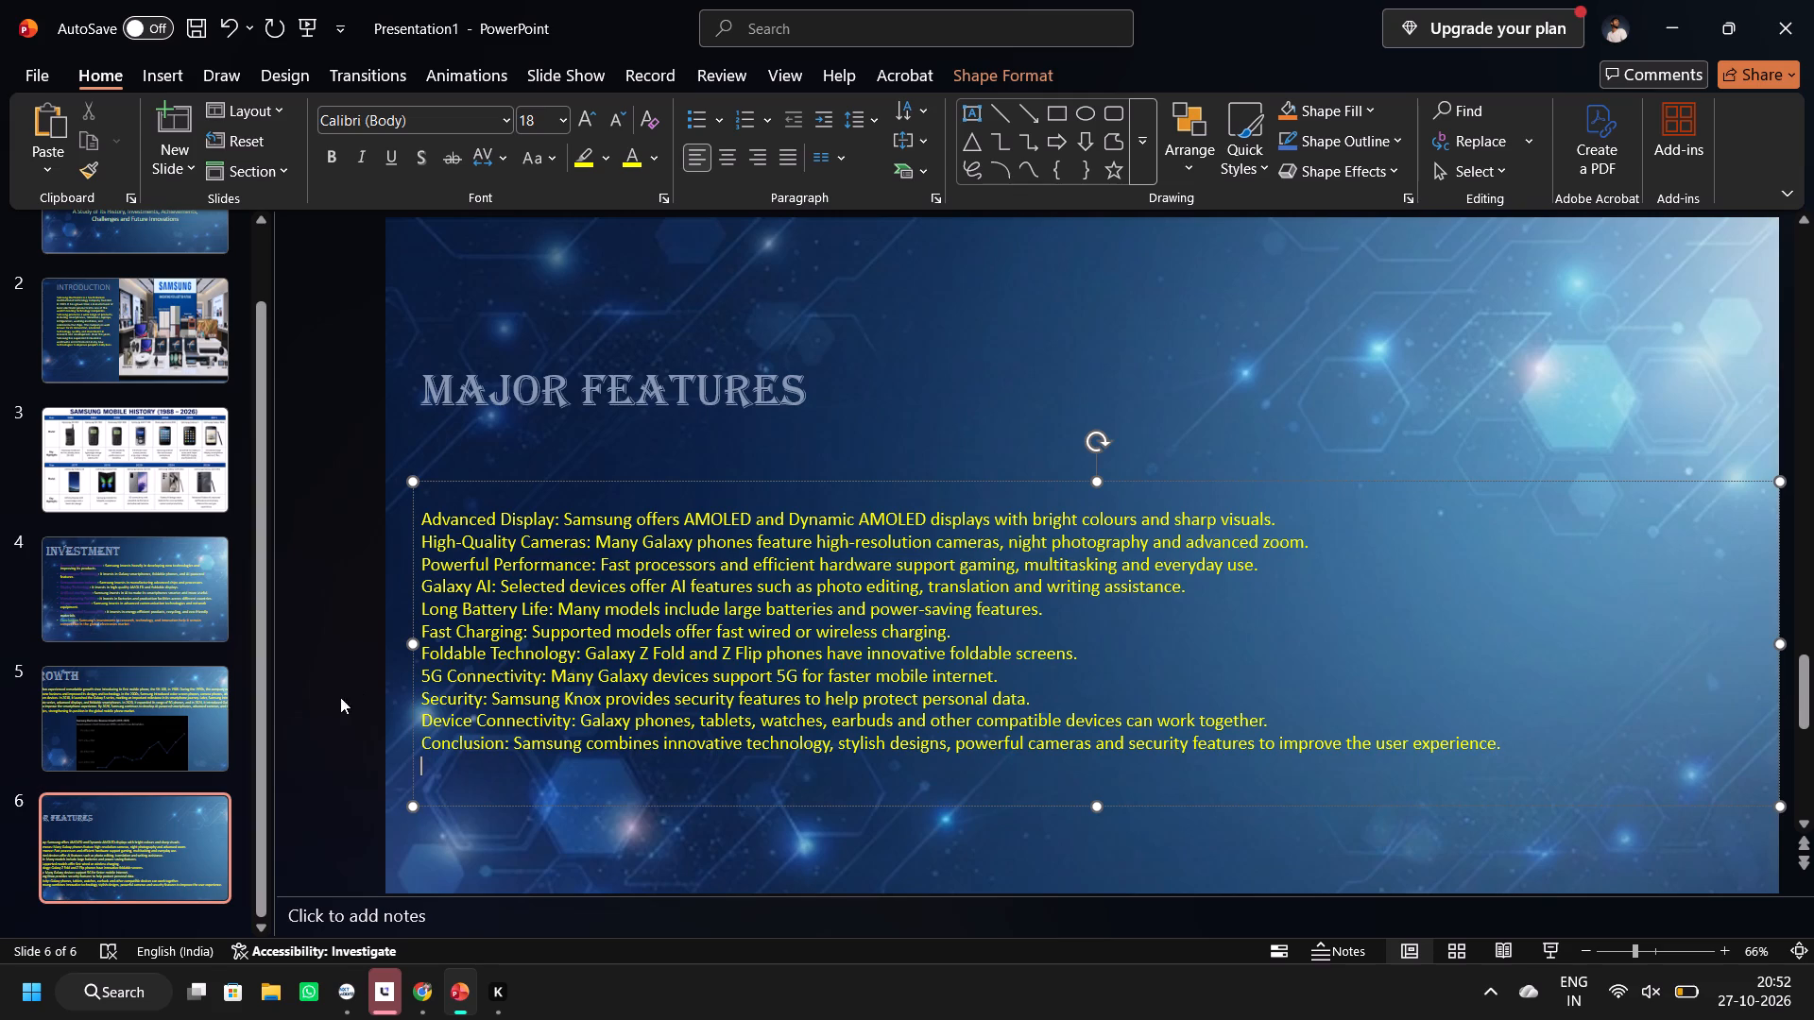
Insert a blank line after each feature on slide 6, from Advanced Display down to Foldable Technology.
left_click(170, 594)
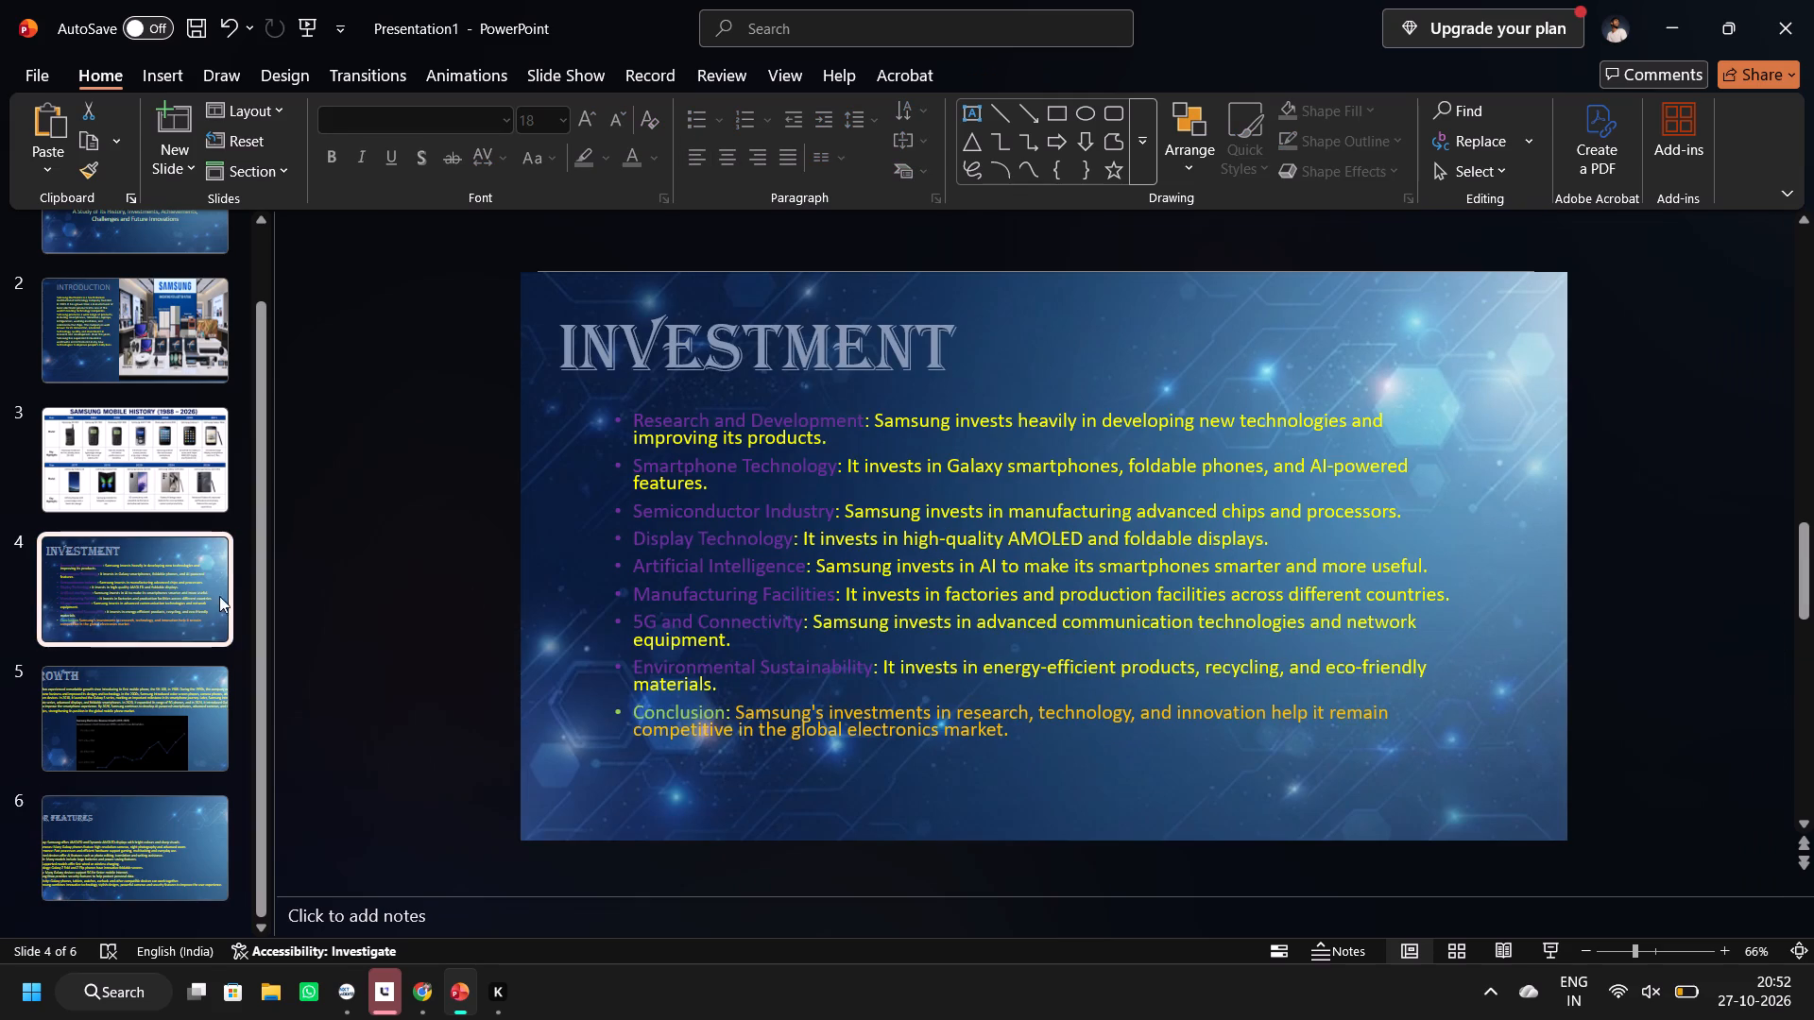
left_click(112, 873)
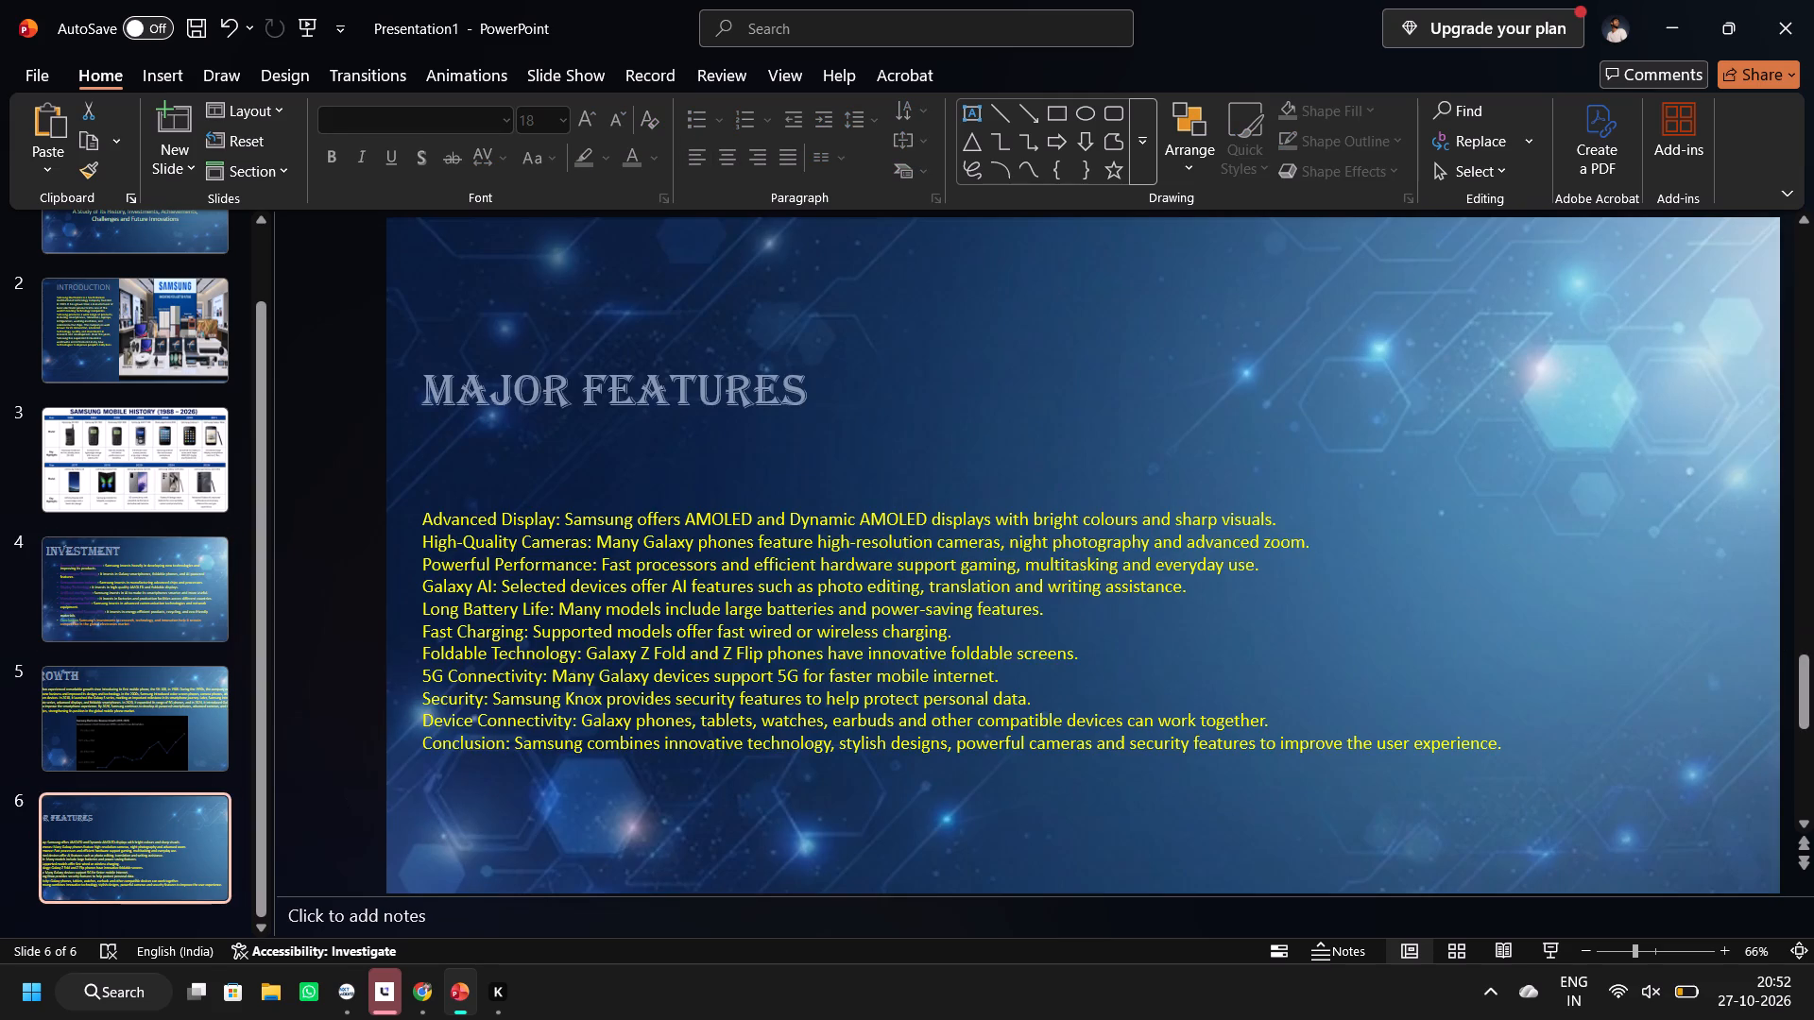
left_click(1297, 518)
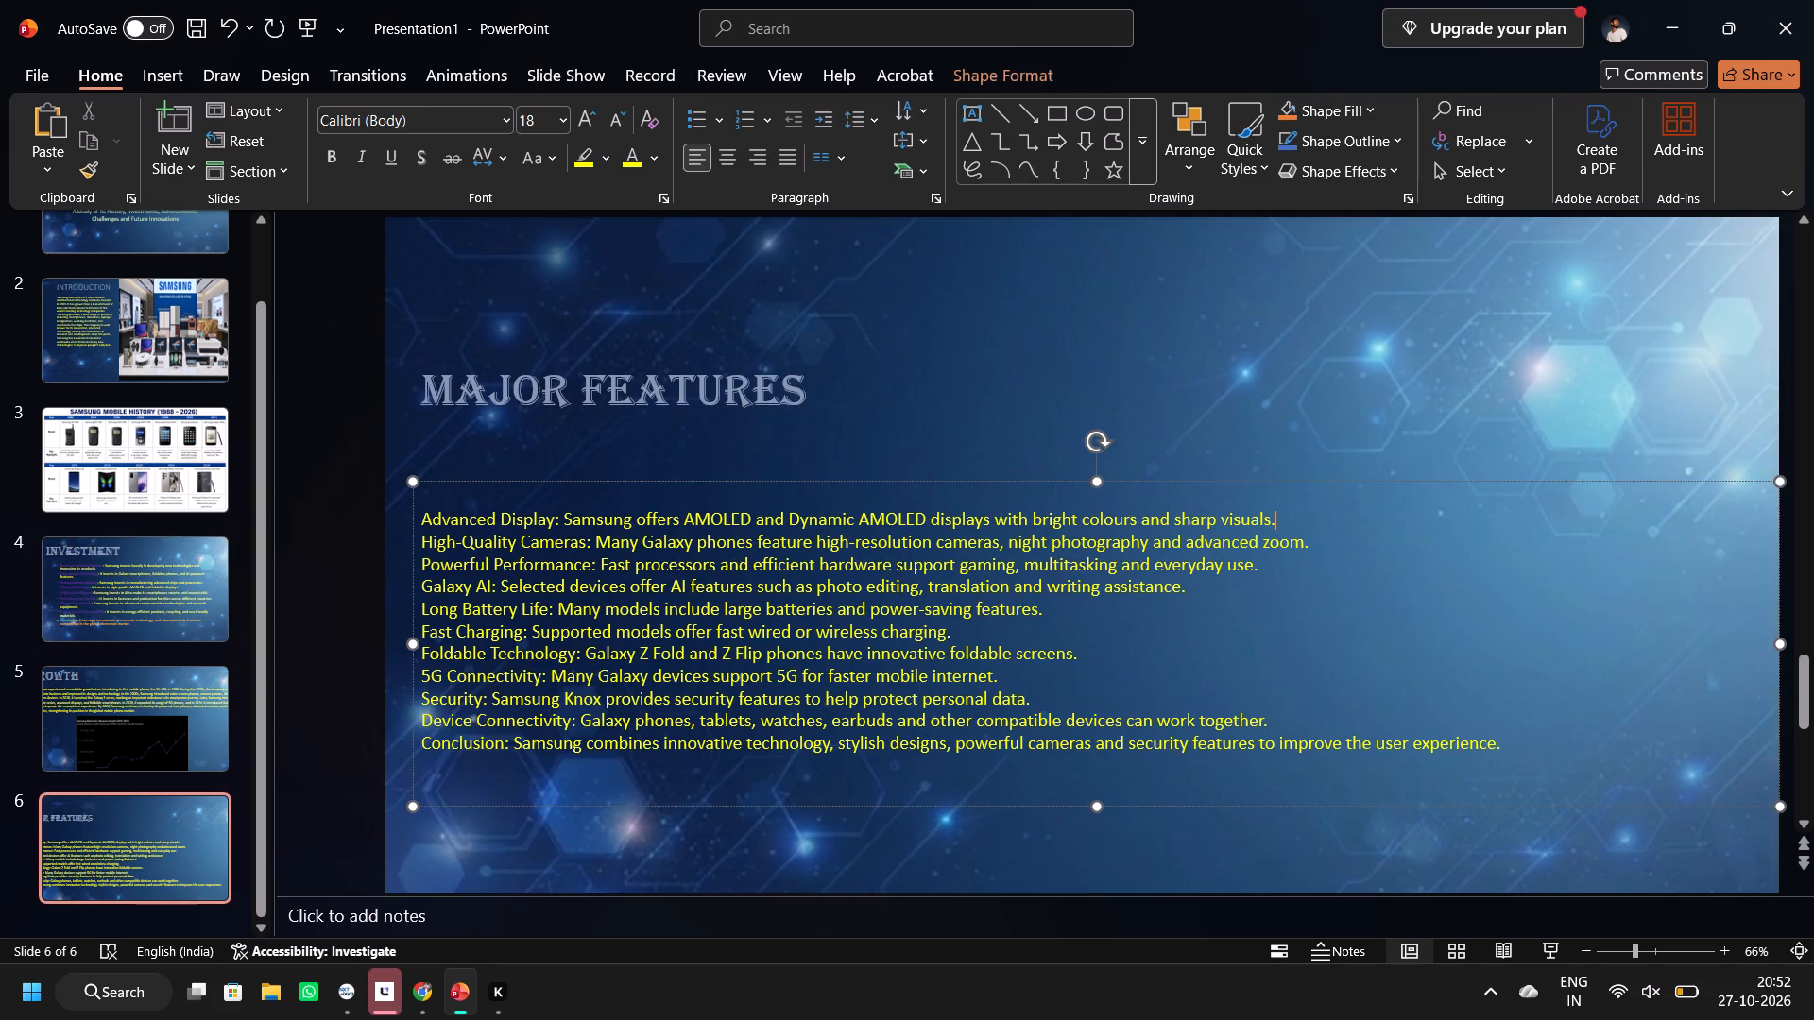
key("Return")
left_click(1321, 565)
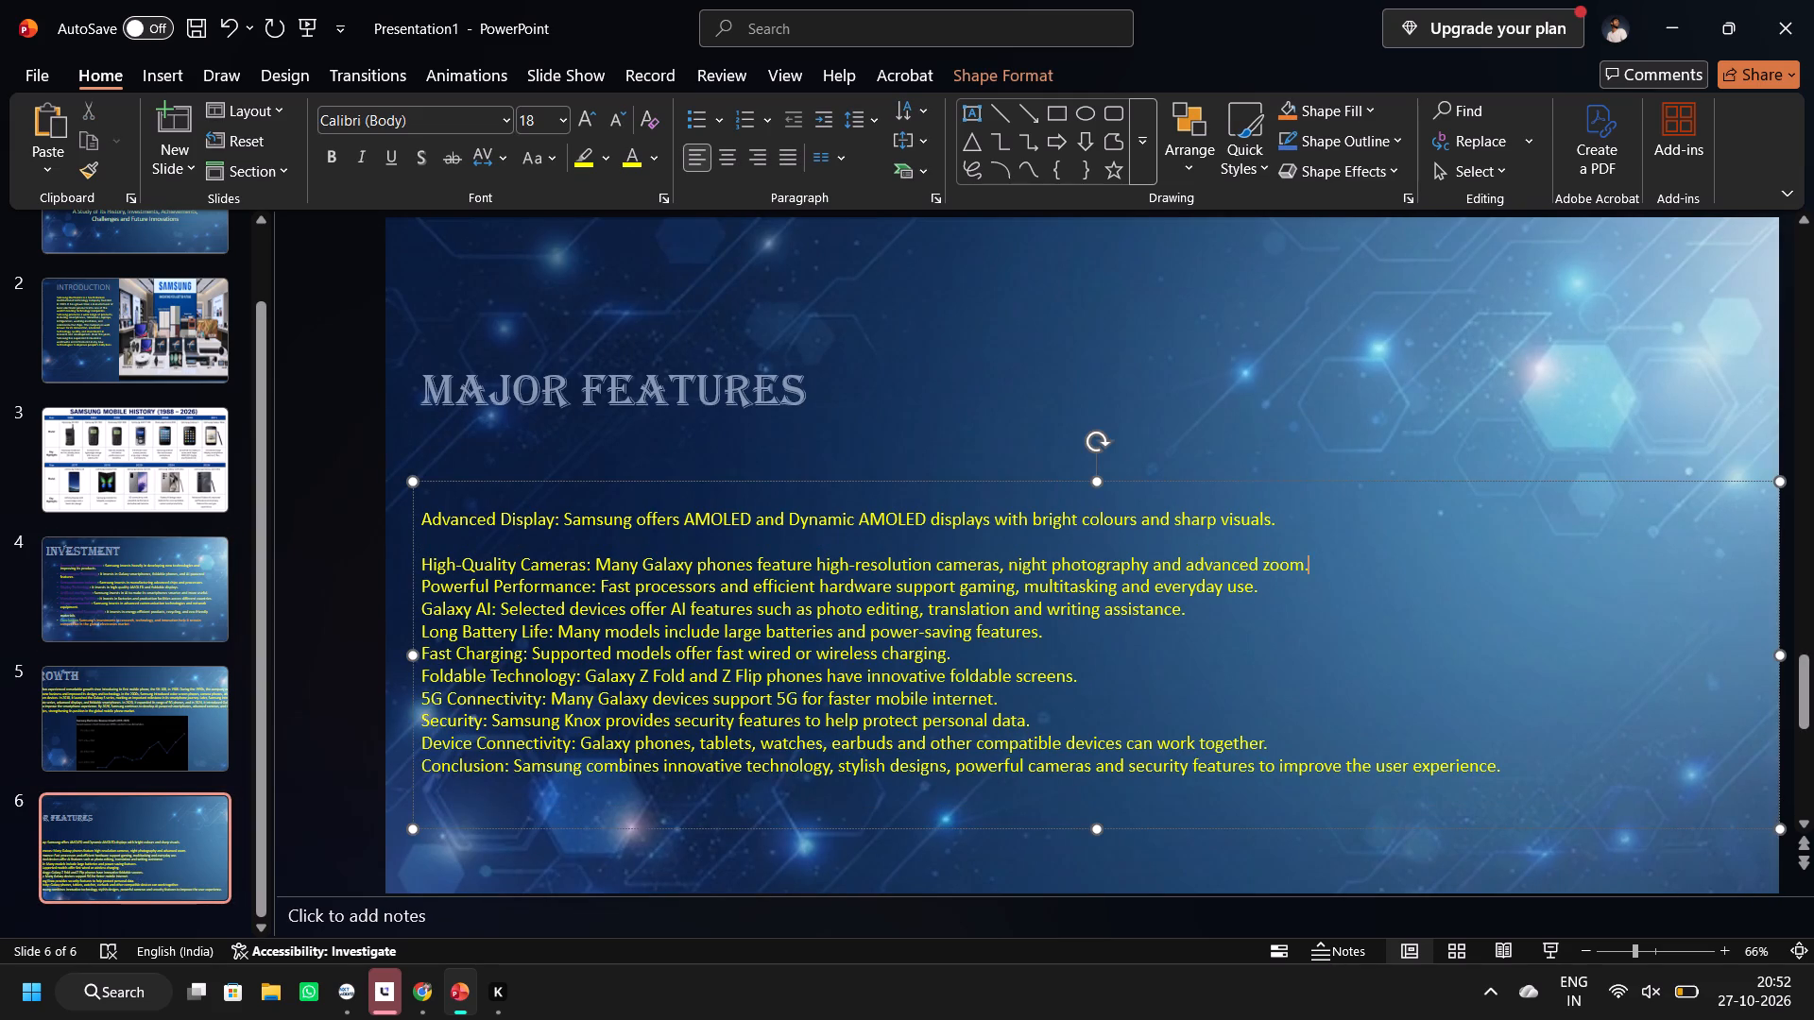
key("Return")
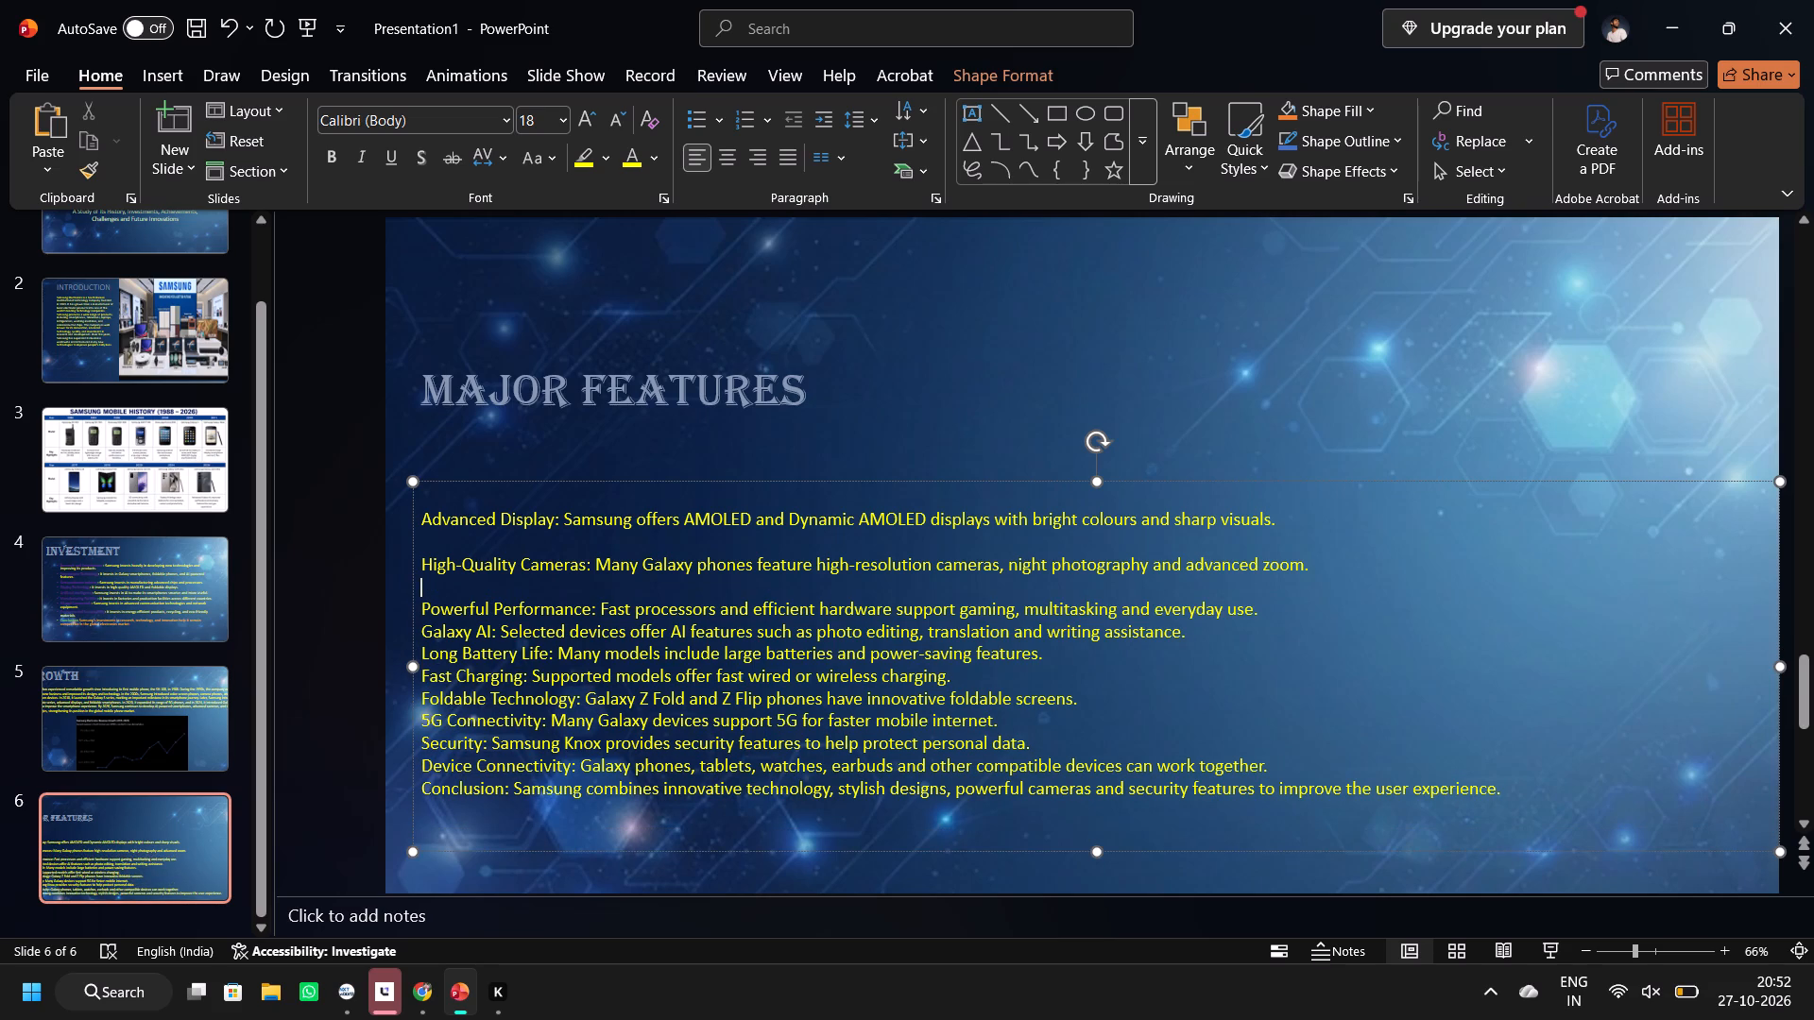
left_click(1275, 611)
key("Return")
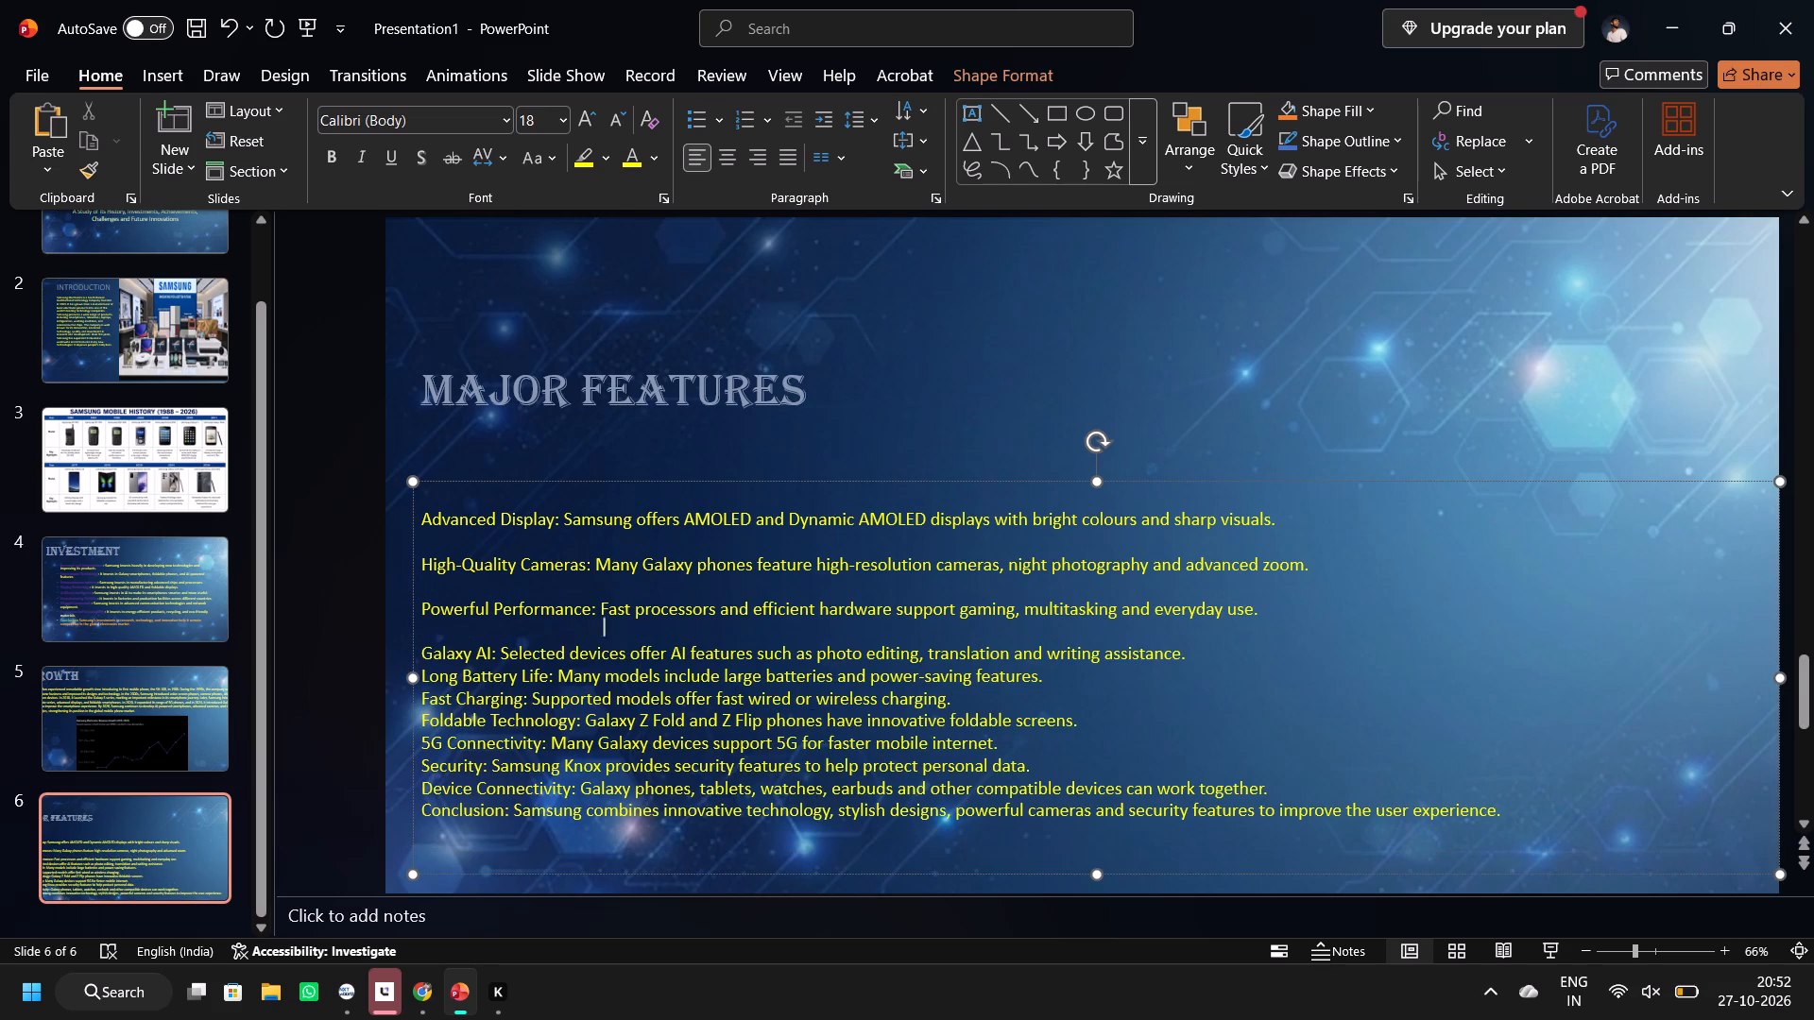
left_click(1190, 655)
key("Return")
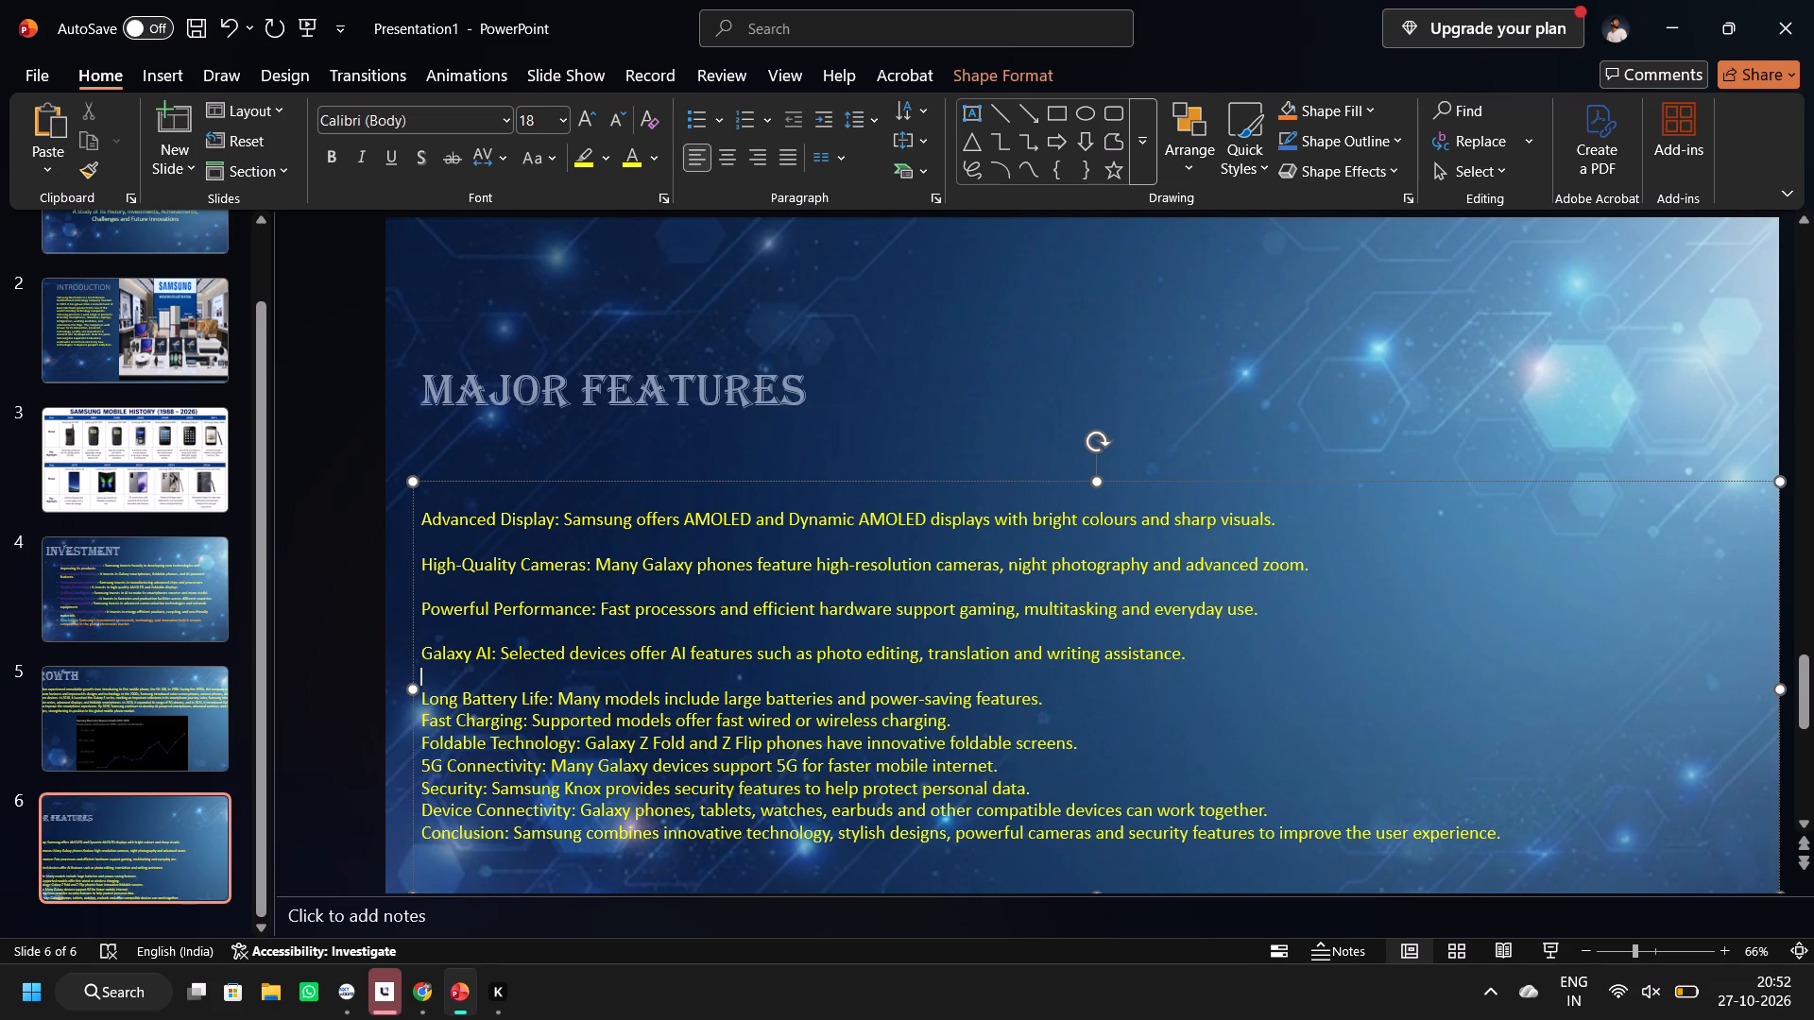
left_click(1045, 686)
left_click(1045, 700)
key("Return")
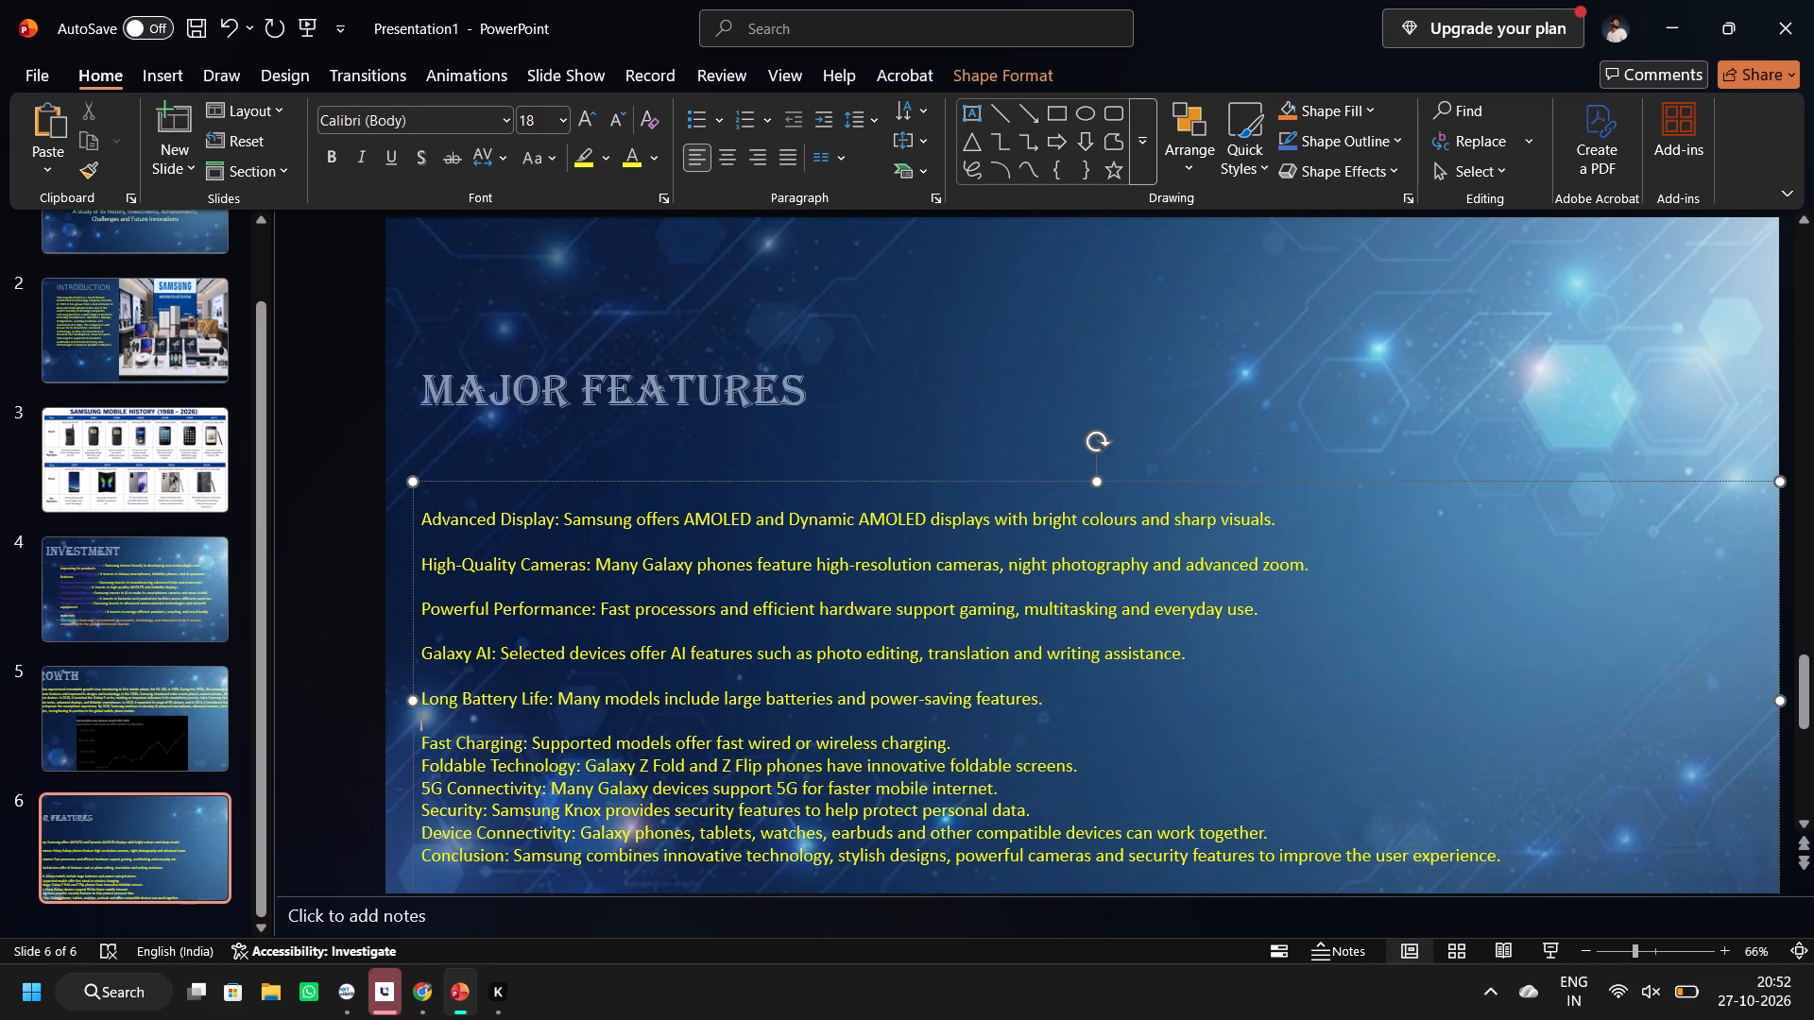
left_click(946, 742)
key("Return")
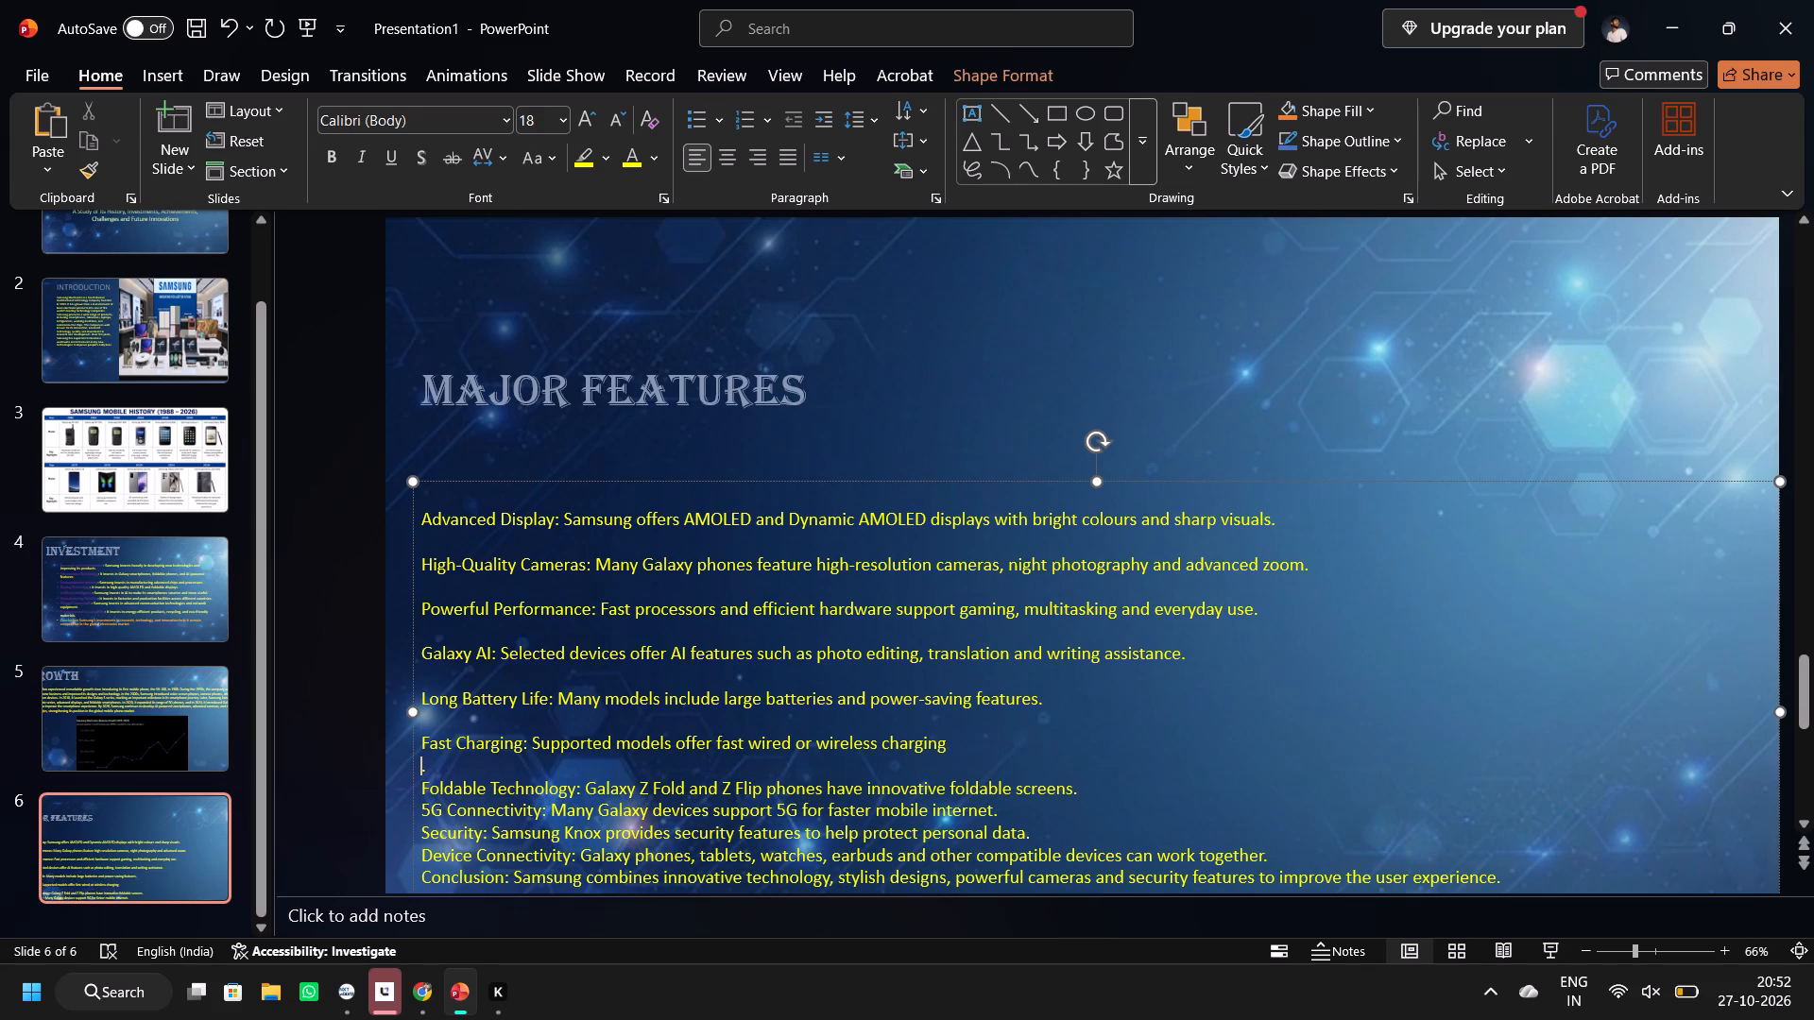
left_click(1091, 790)
key("Return")
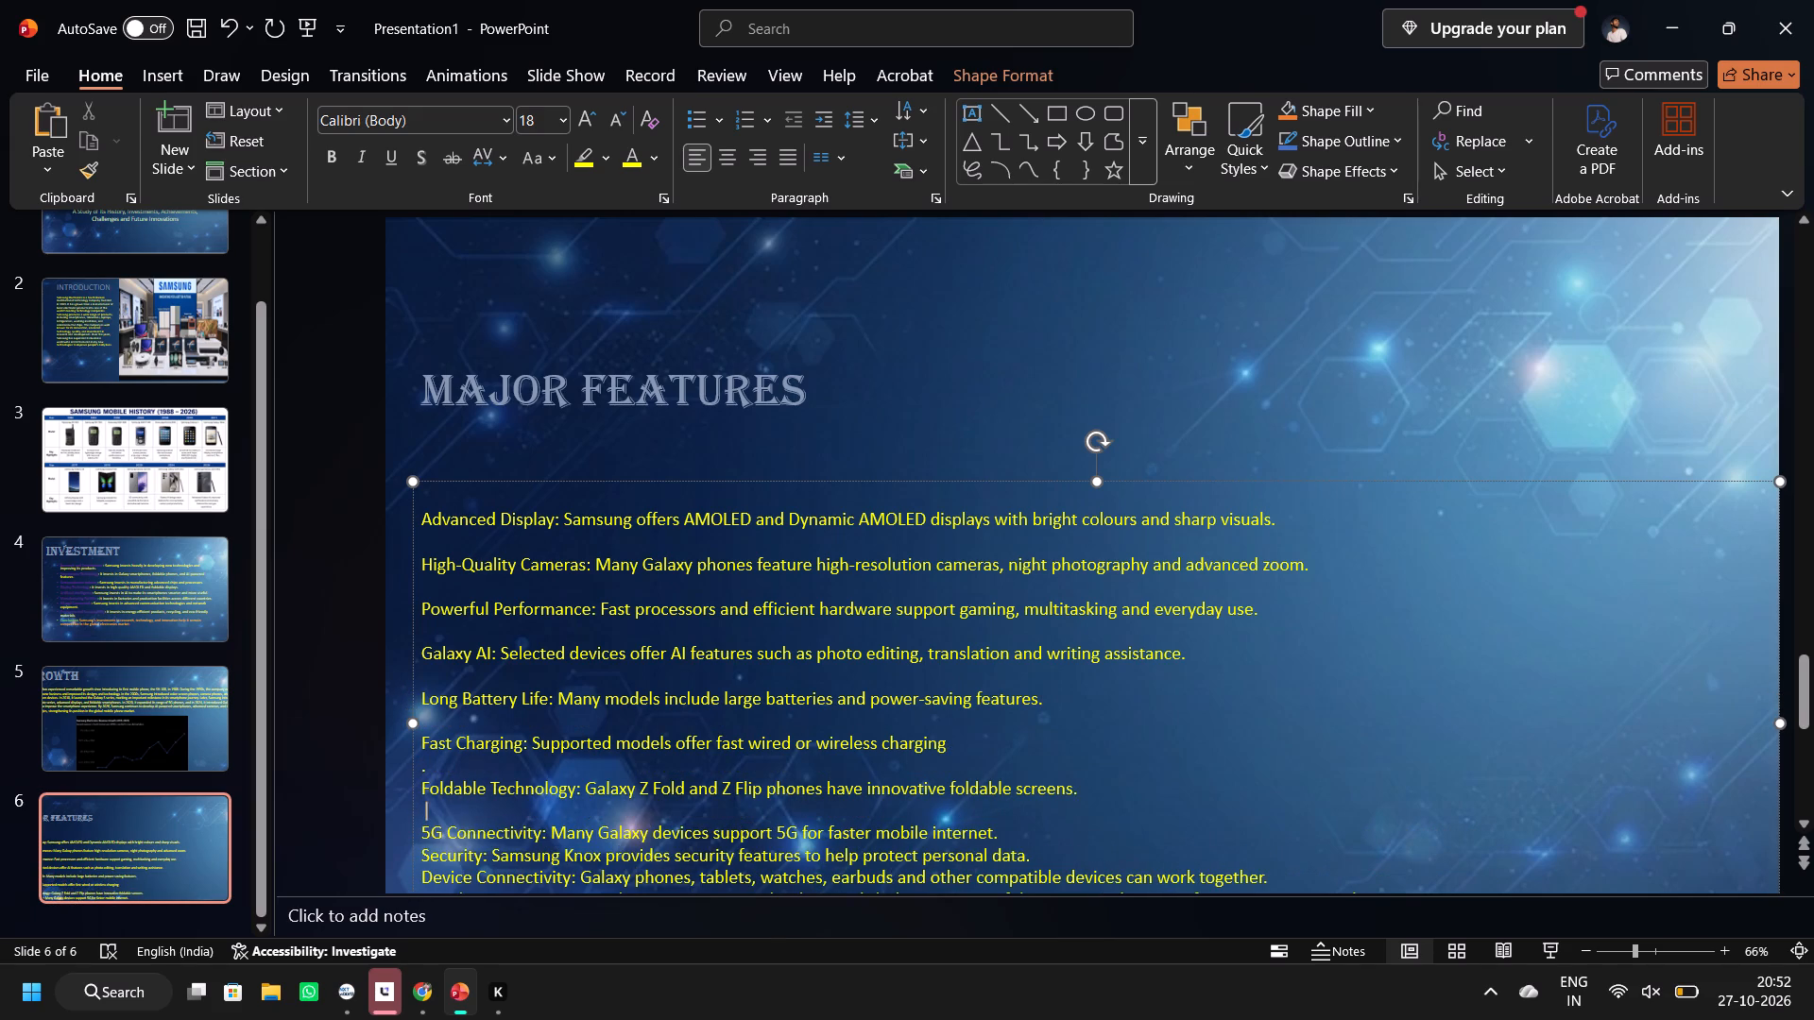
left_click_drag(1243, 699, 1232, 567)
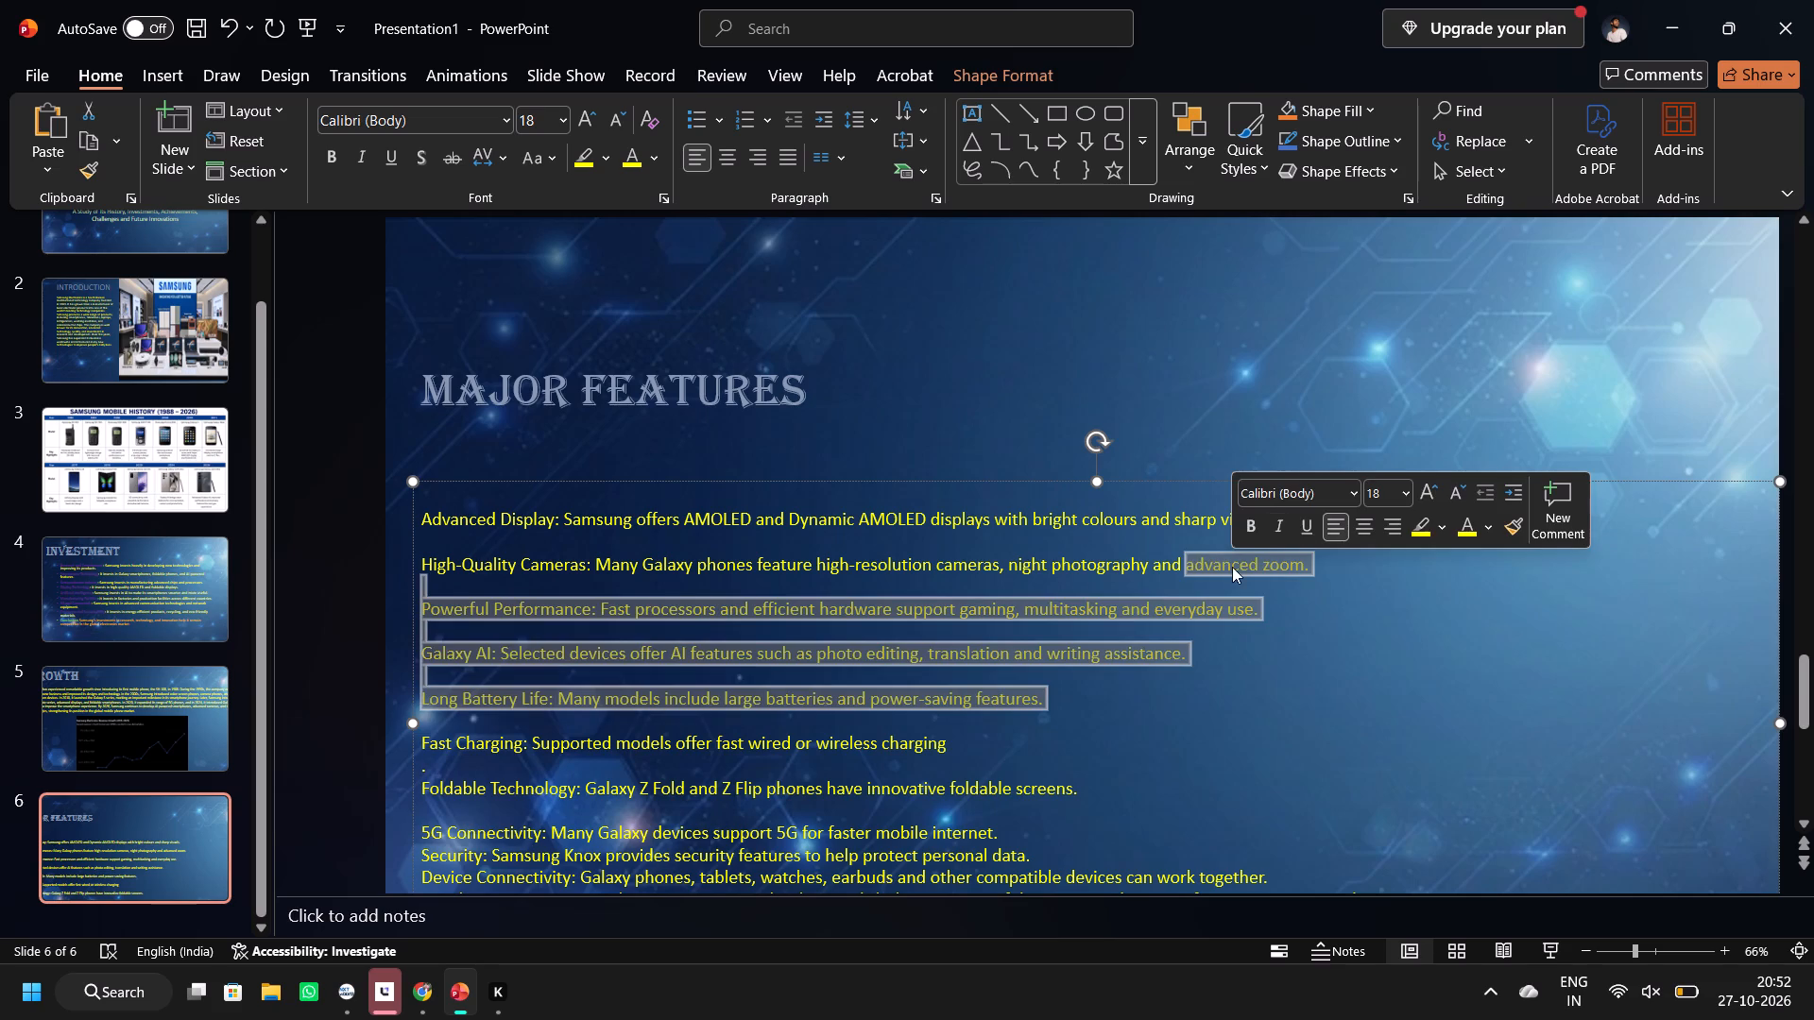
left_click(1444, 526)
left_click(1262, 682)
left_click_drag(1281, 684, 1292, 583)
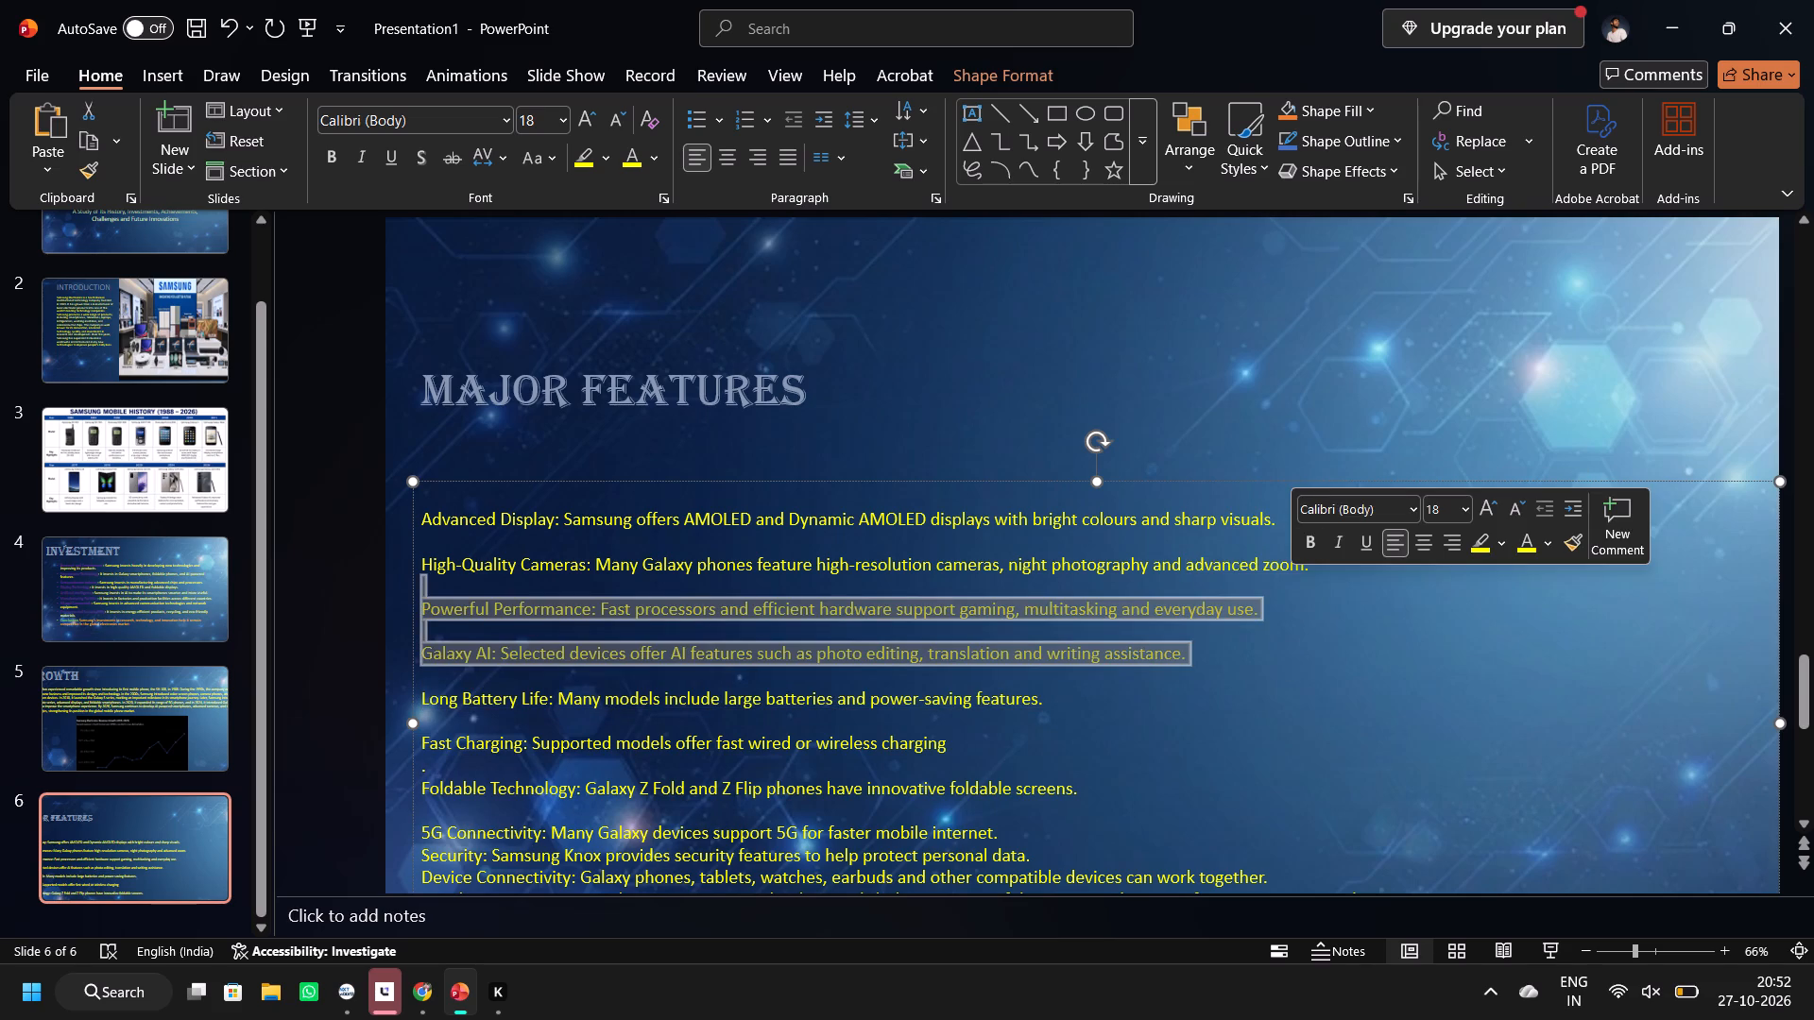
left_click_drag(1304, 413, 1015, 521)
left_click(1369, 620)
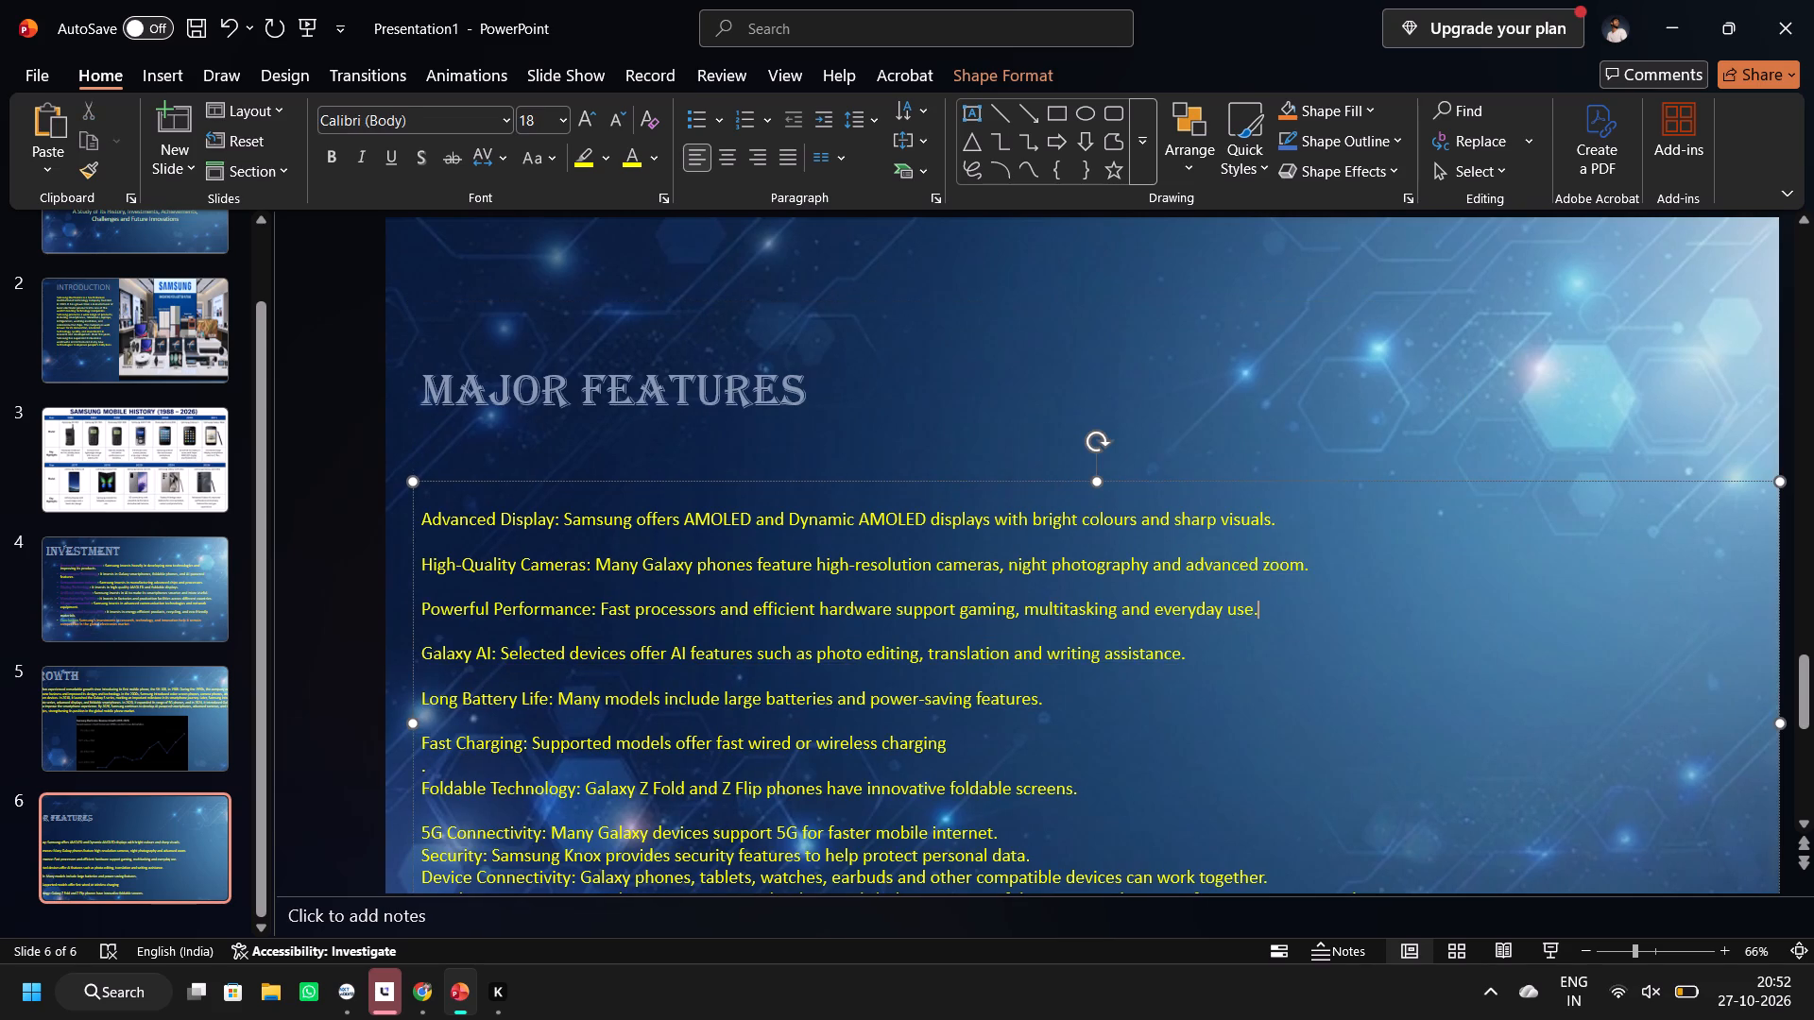
Stretch the features text box's top-left corner up to just below the MAJOR FEATURES title and out to the slide's left edge.
left_click_drag(1099, 482, 1066, 339)
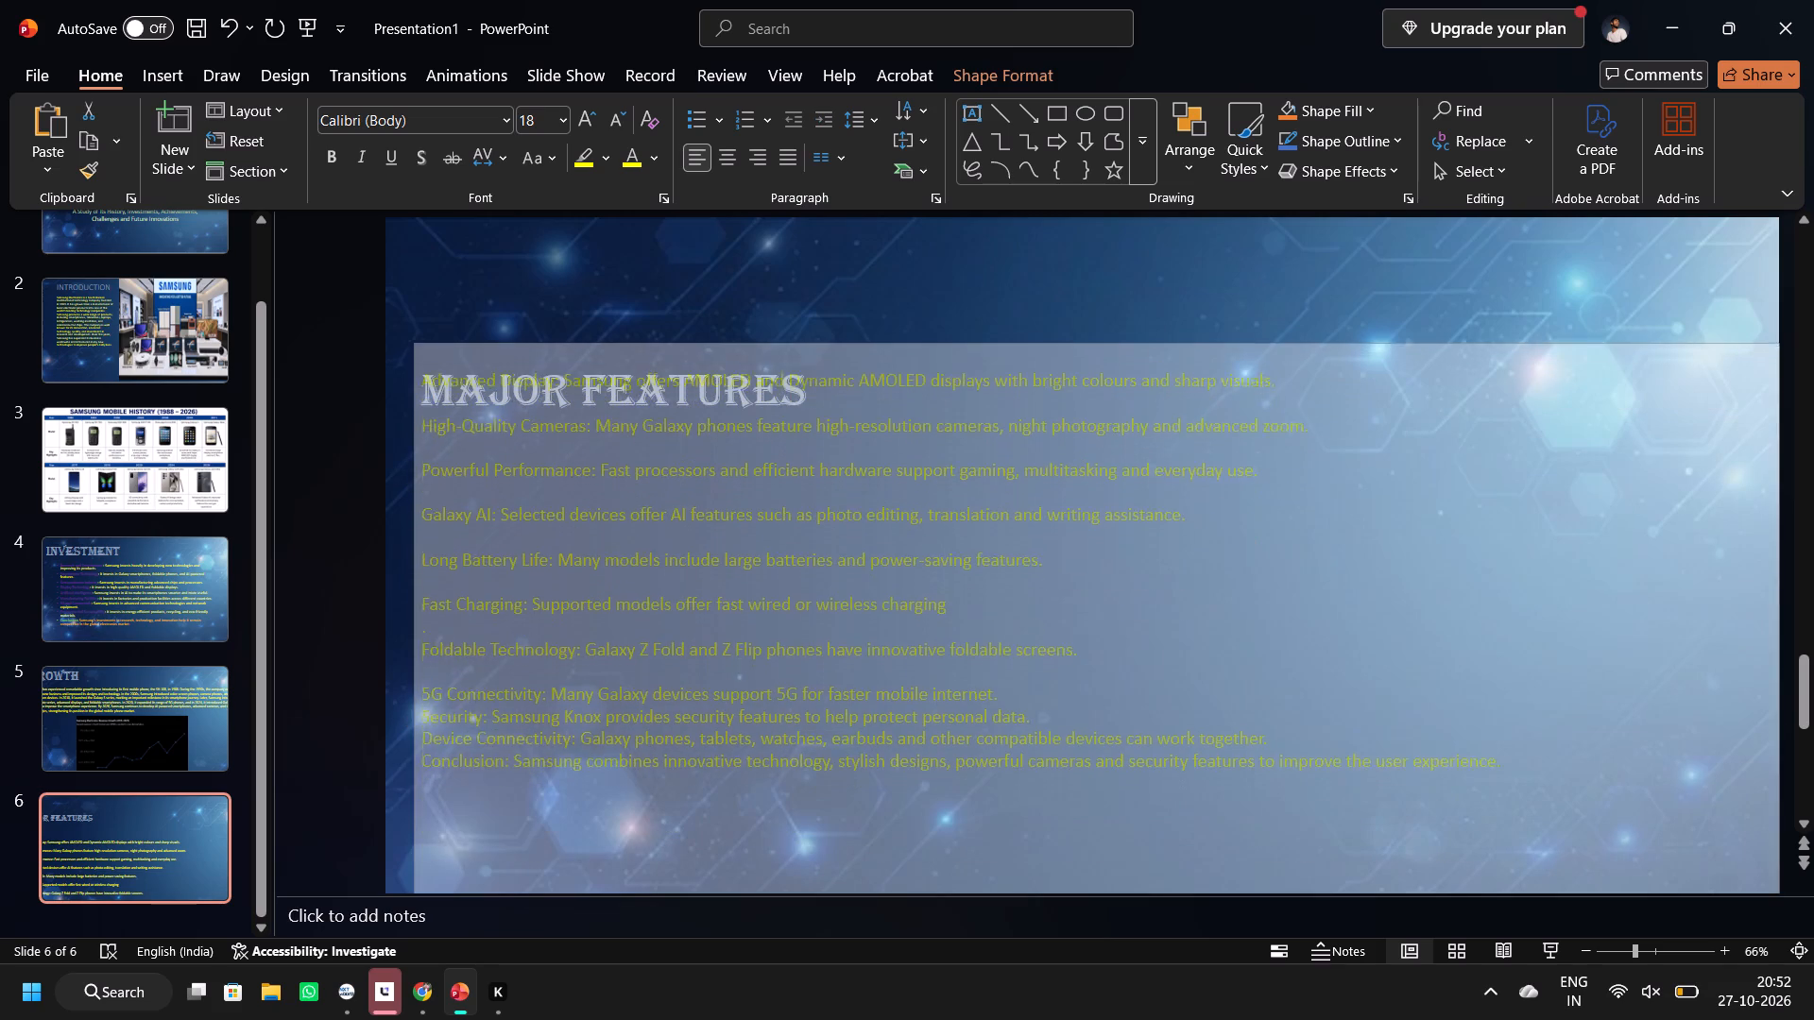
left_click_drag(1066, 339, 1063, 338)
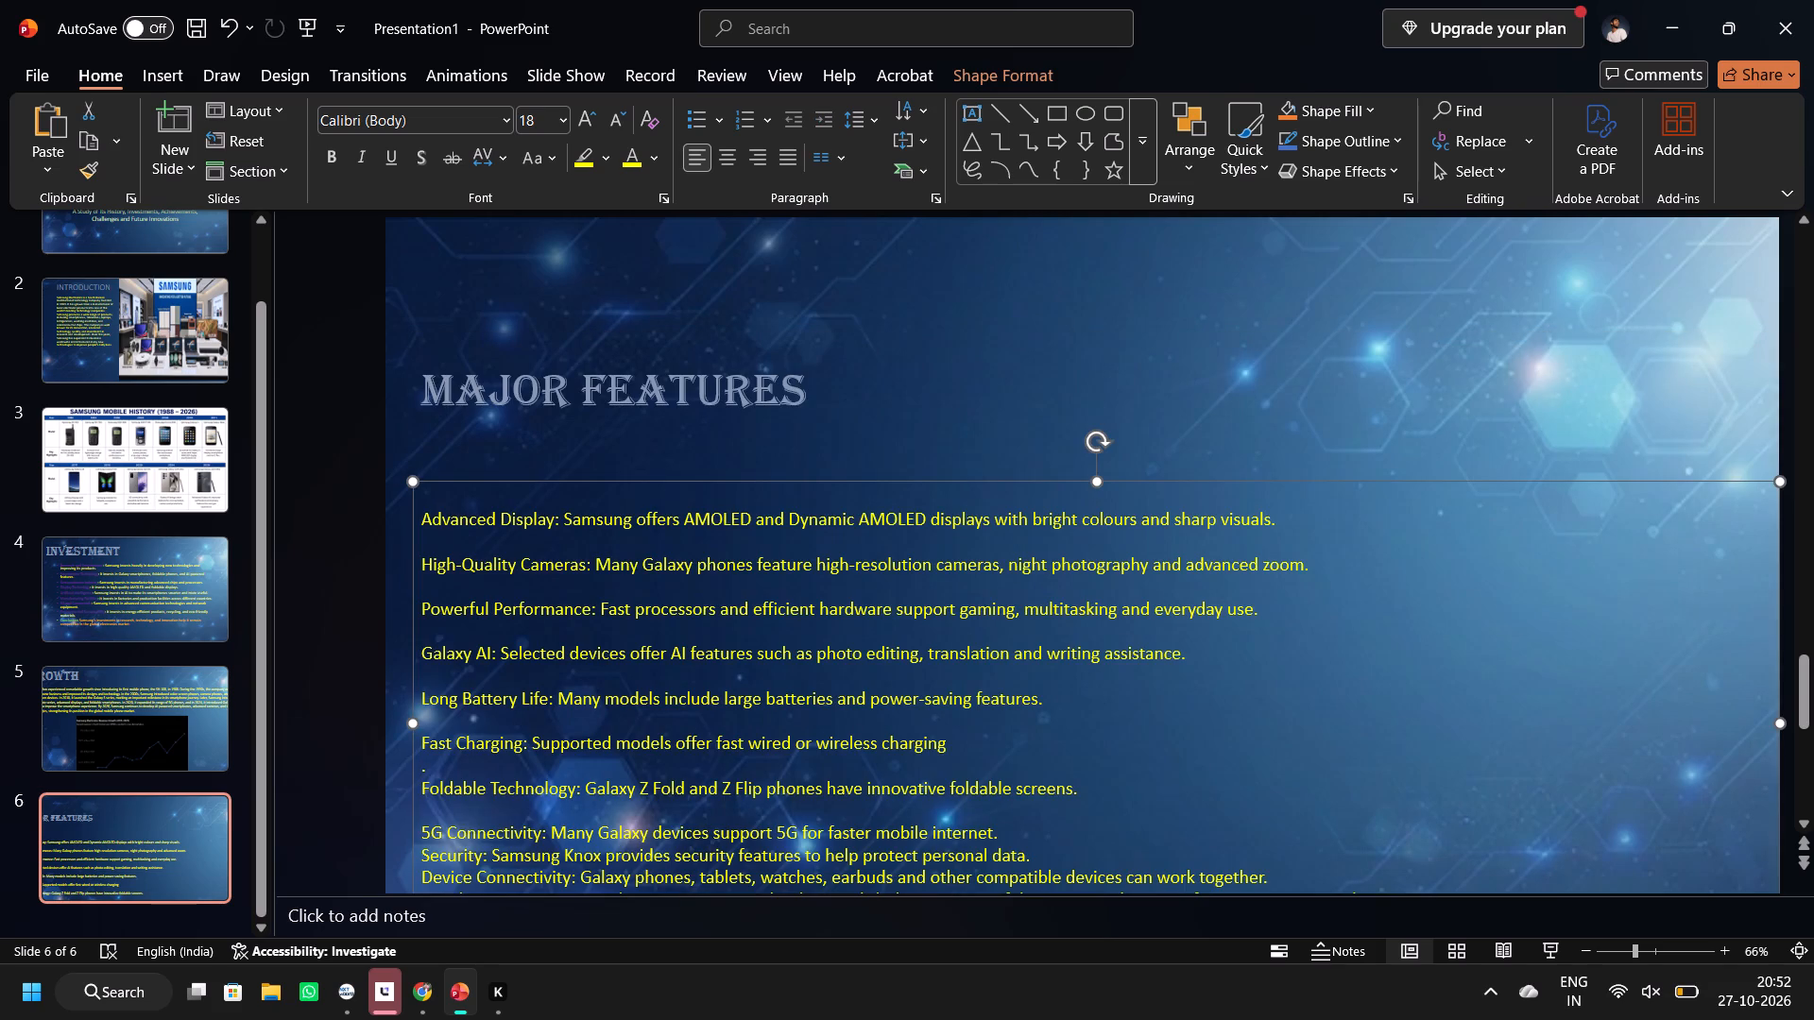
left_click_drag(983, 512, 907, 355)
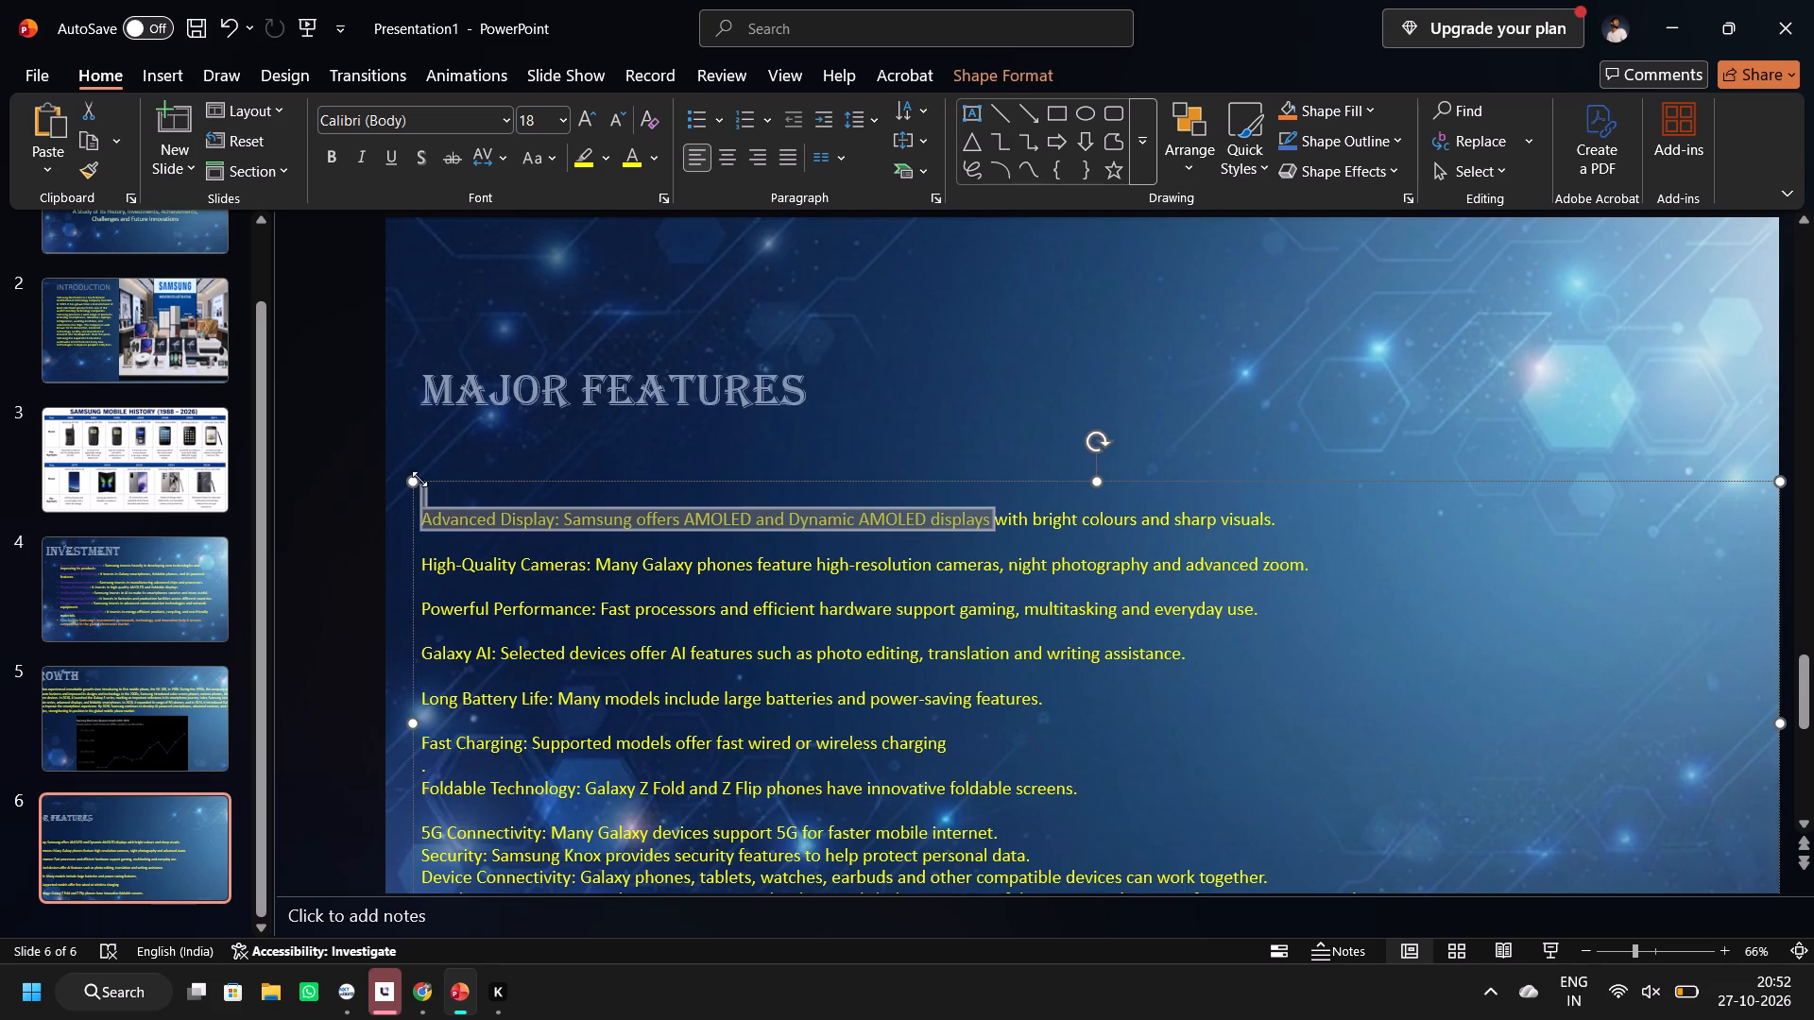
left_click_drag(411, 482, 387, 420)
Insert a blank line after the 5G Connectivity, Security and Device Connectivity features.
scroll(1365, 611, "down", 1, "ctrl")
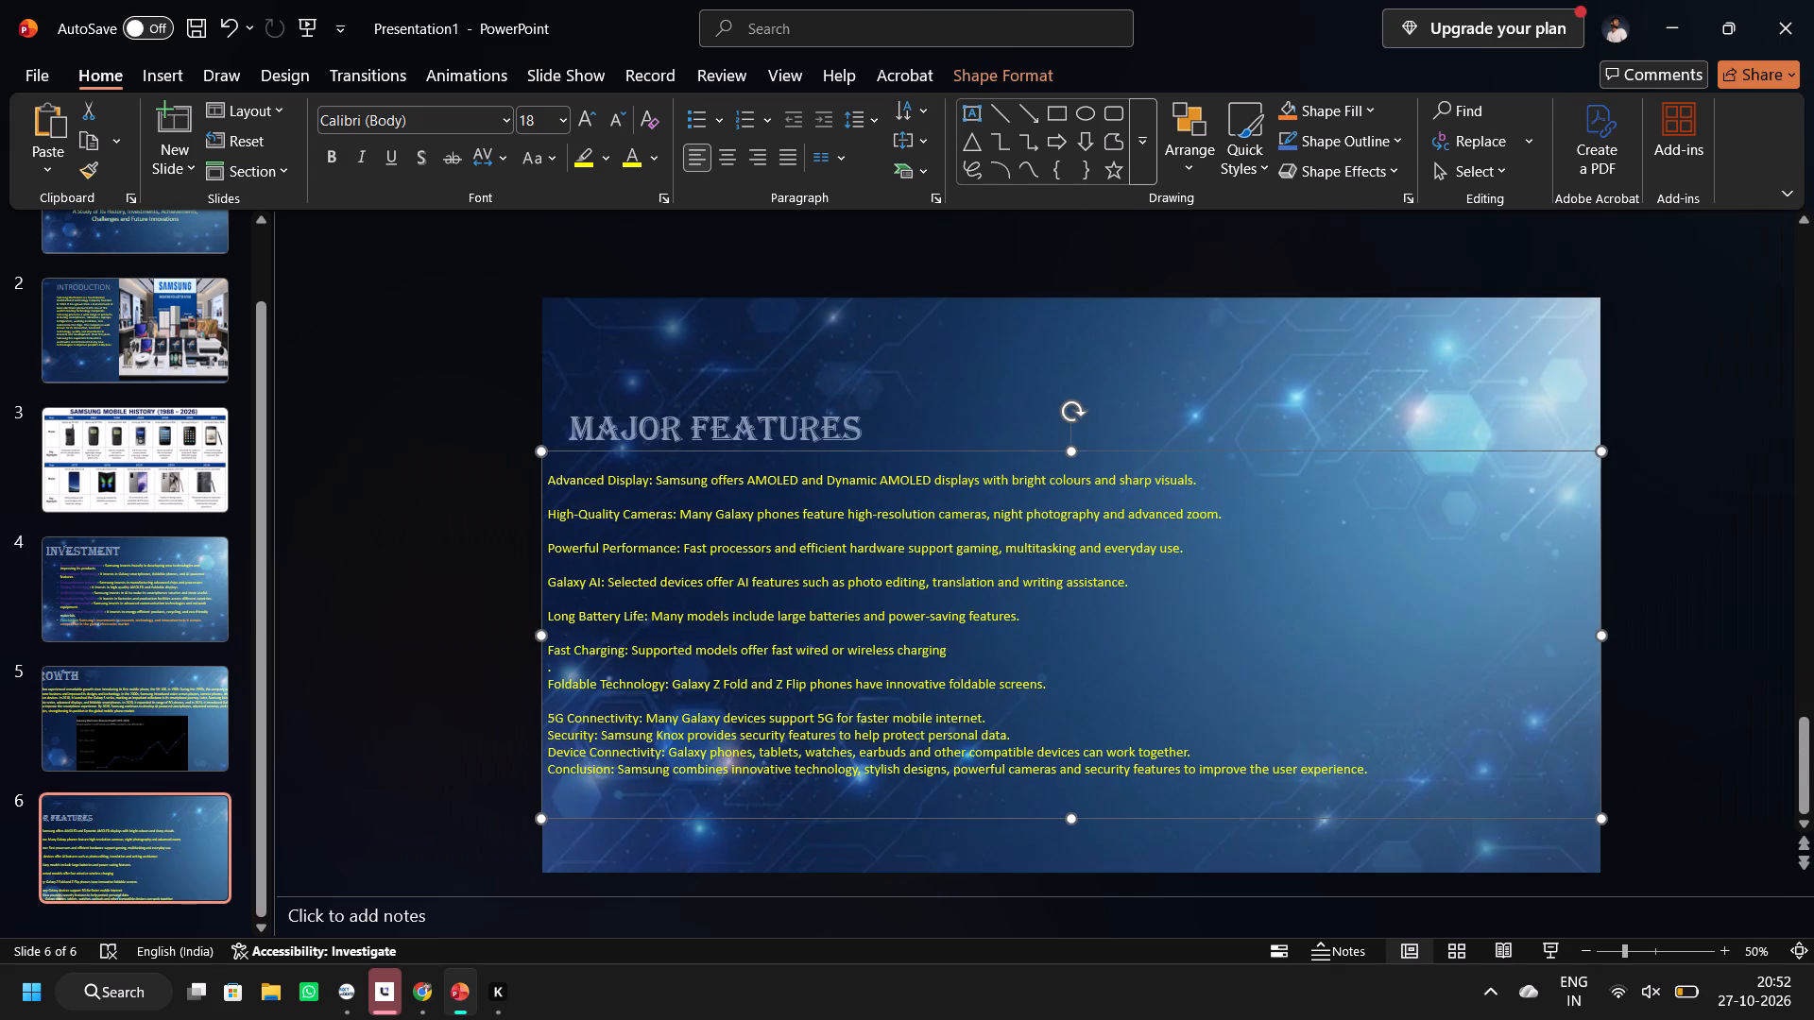
left_click(993, 722)
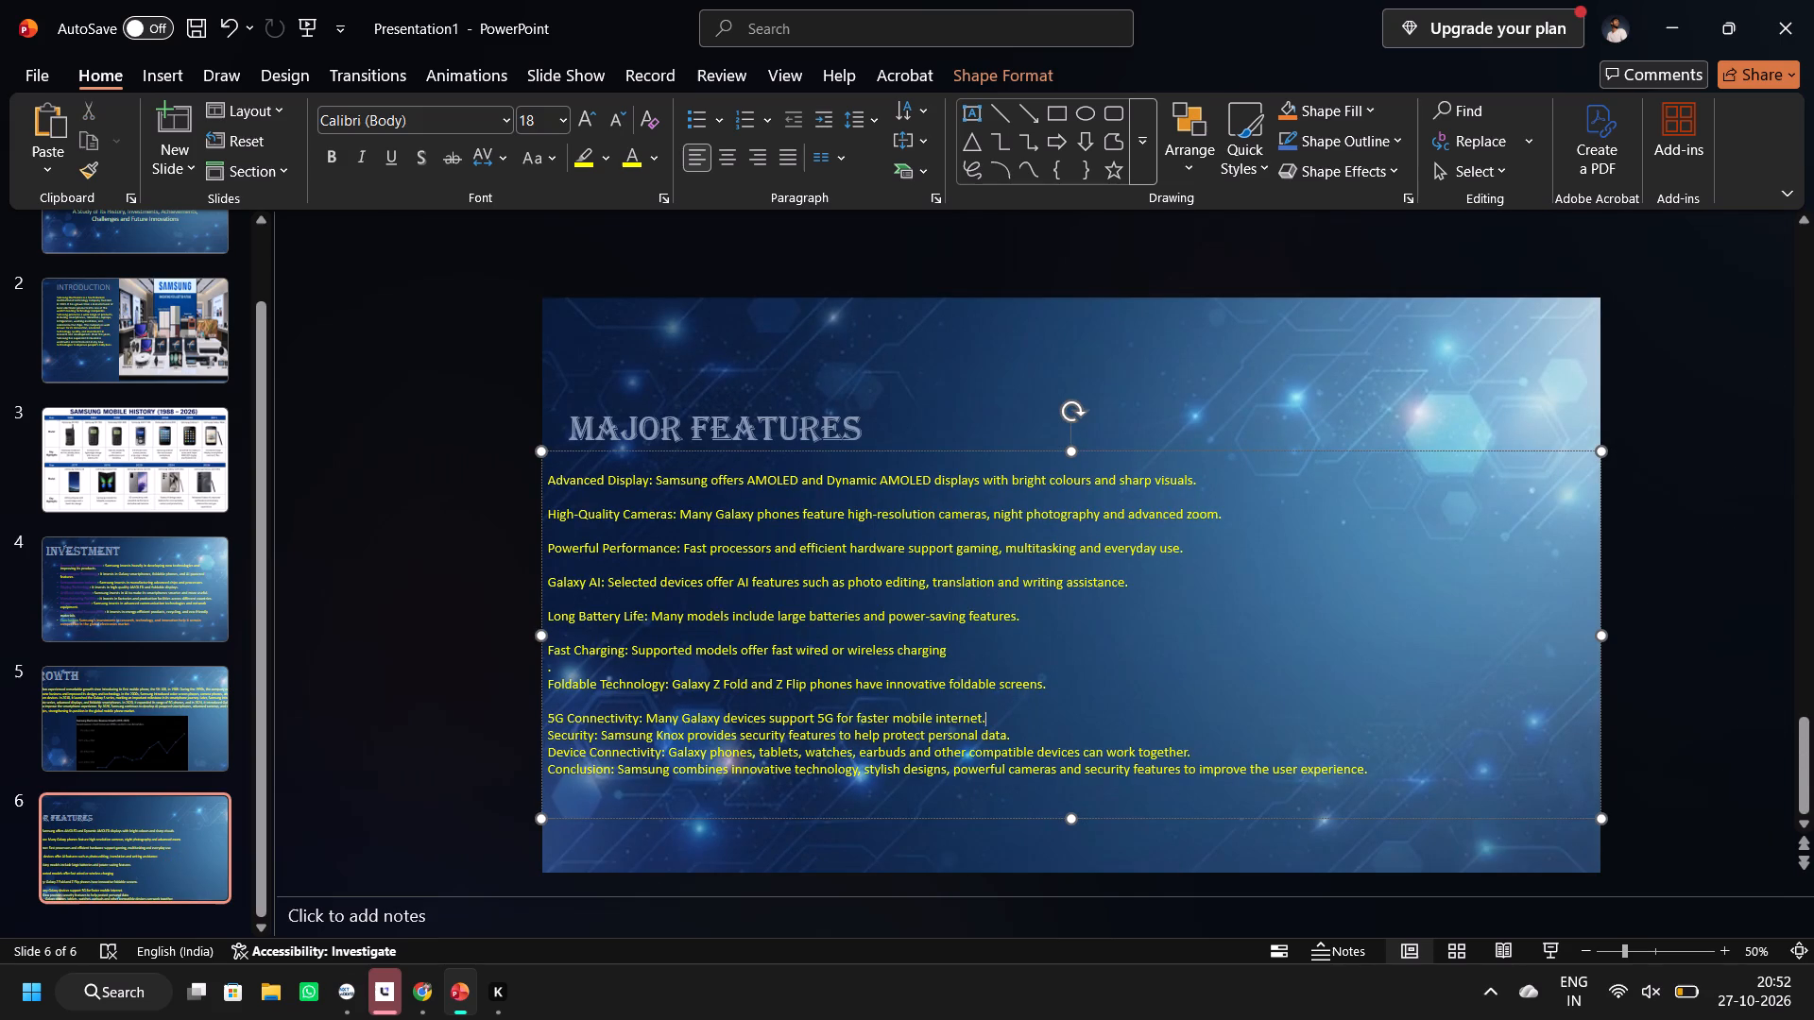
key("Return")
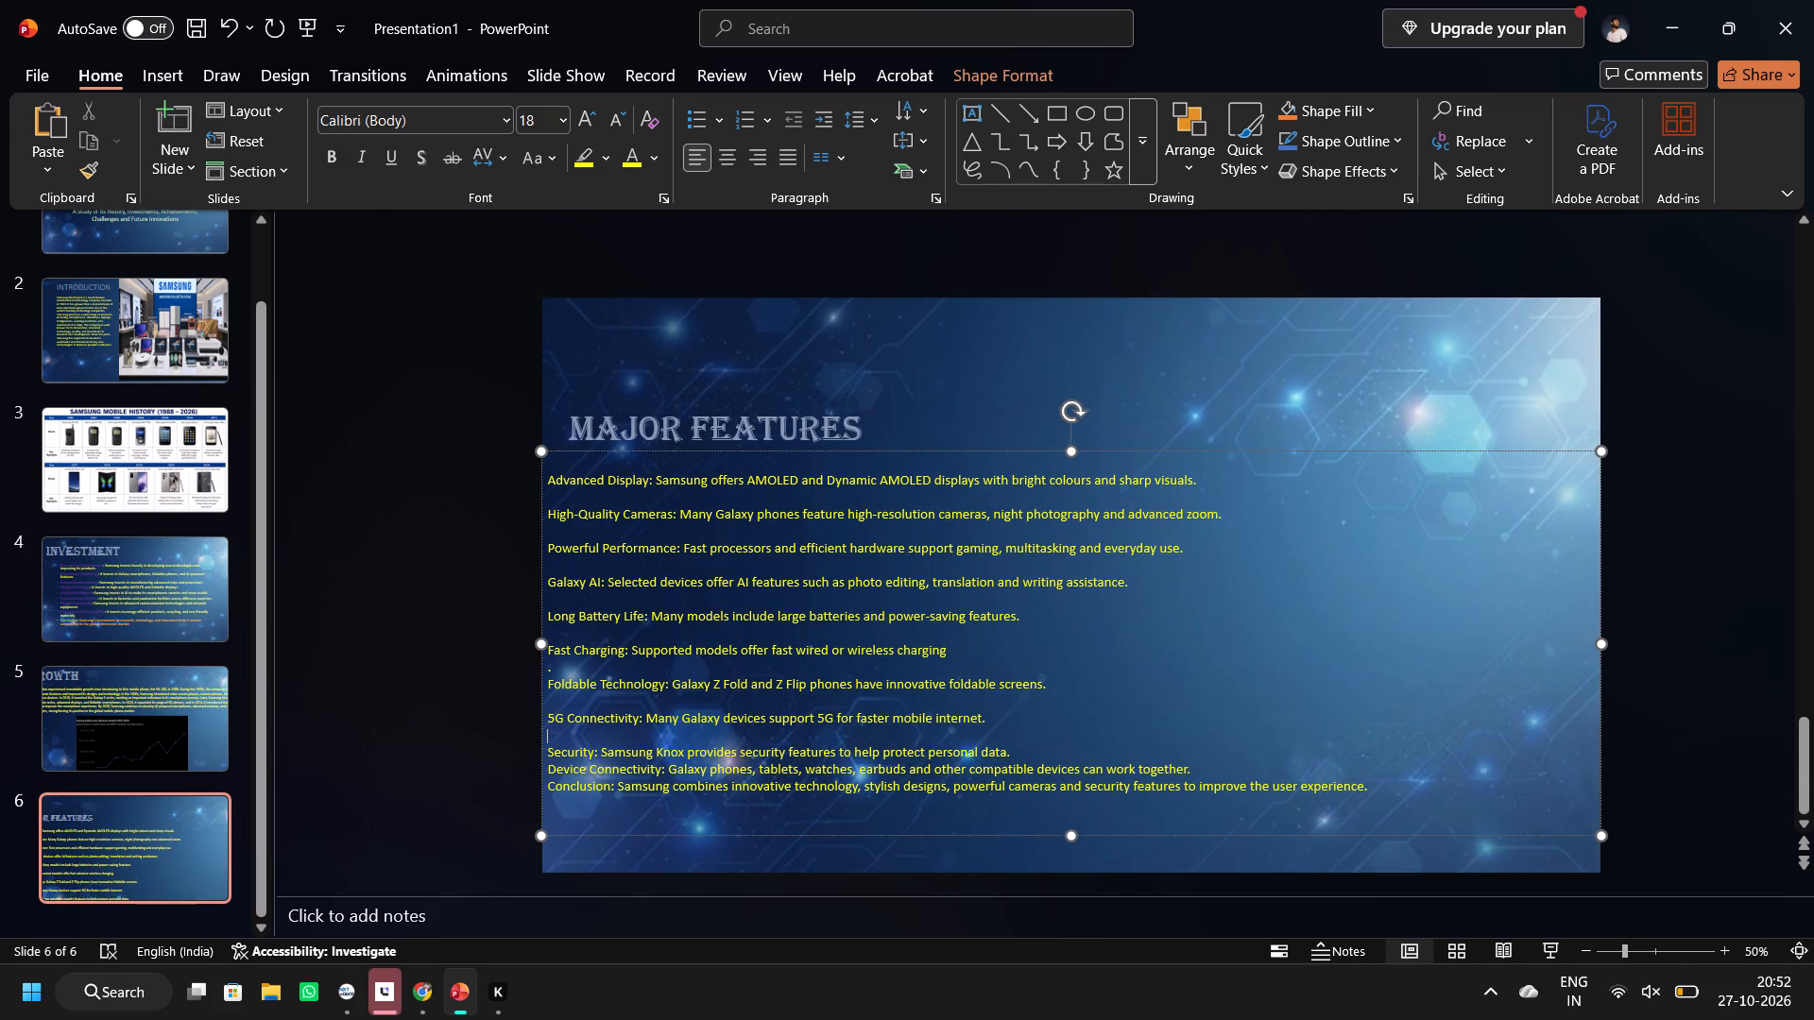
left_click(1019, 744)
key("Return")
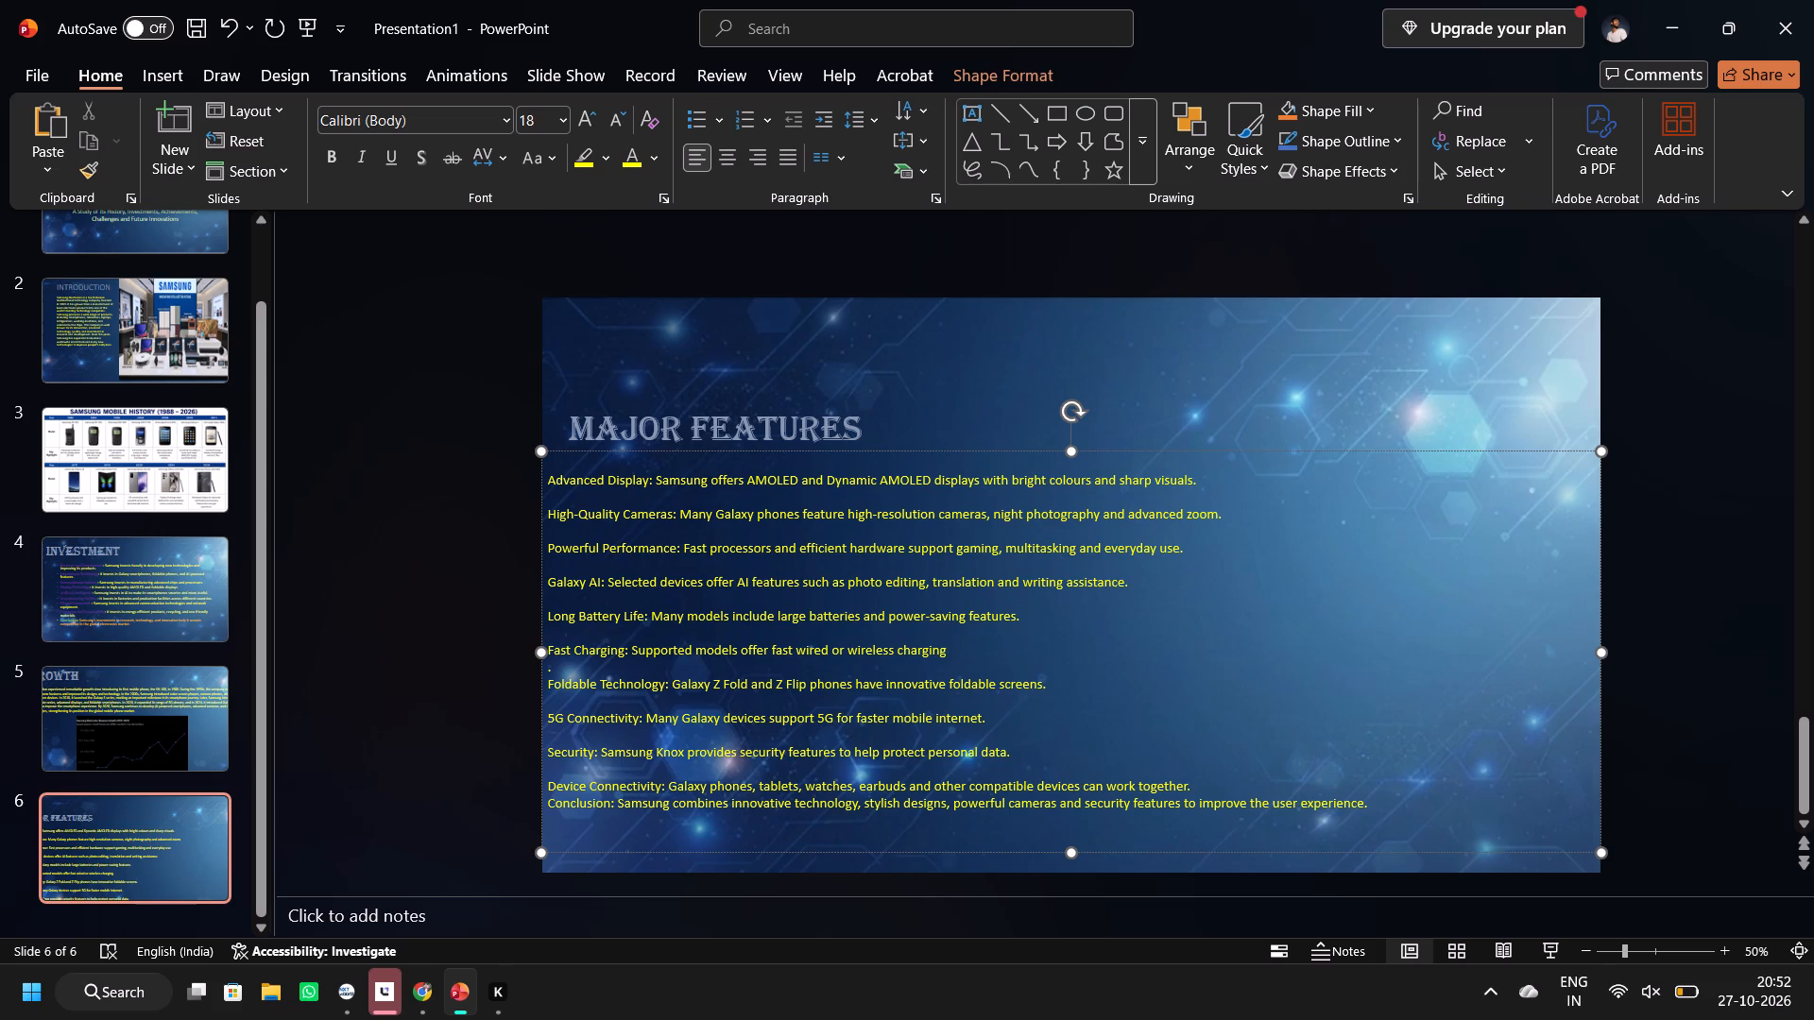
left_click(1198, 788)
key("Return")
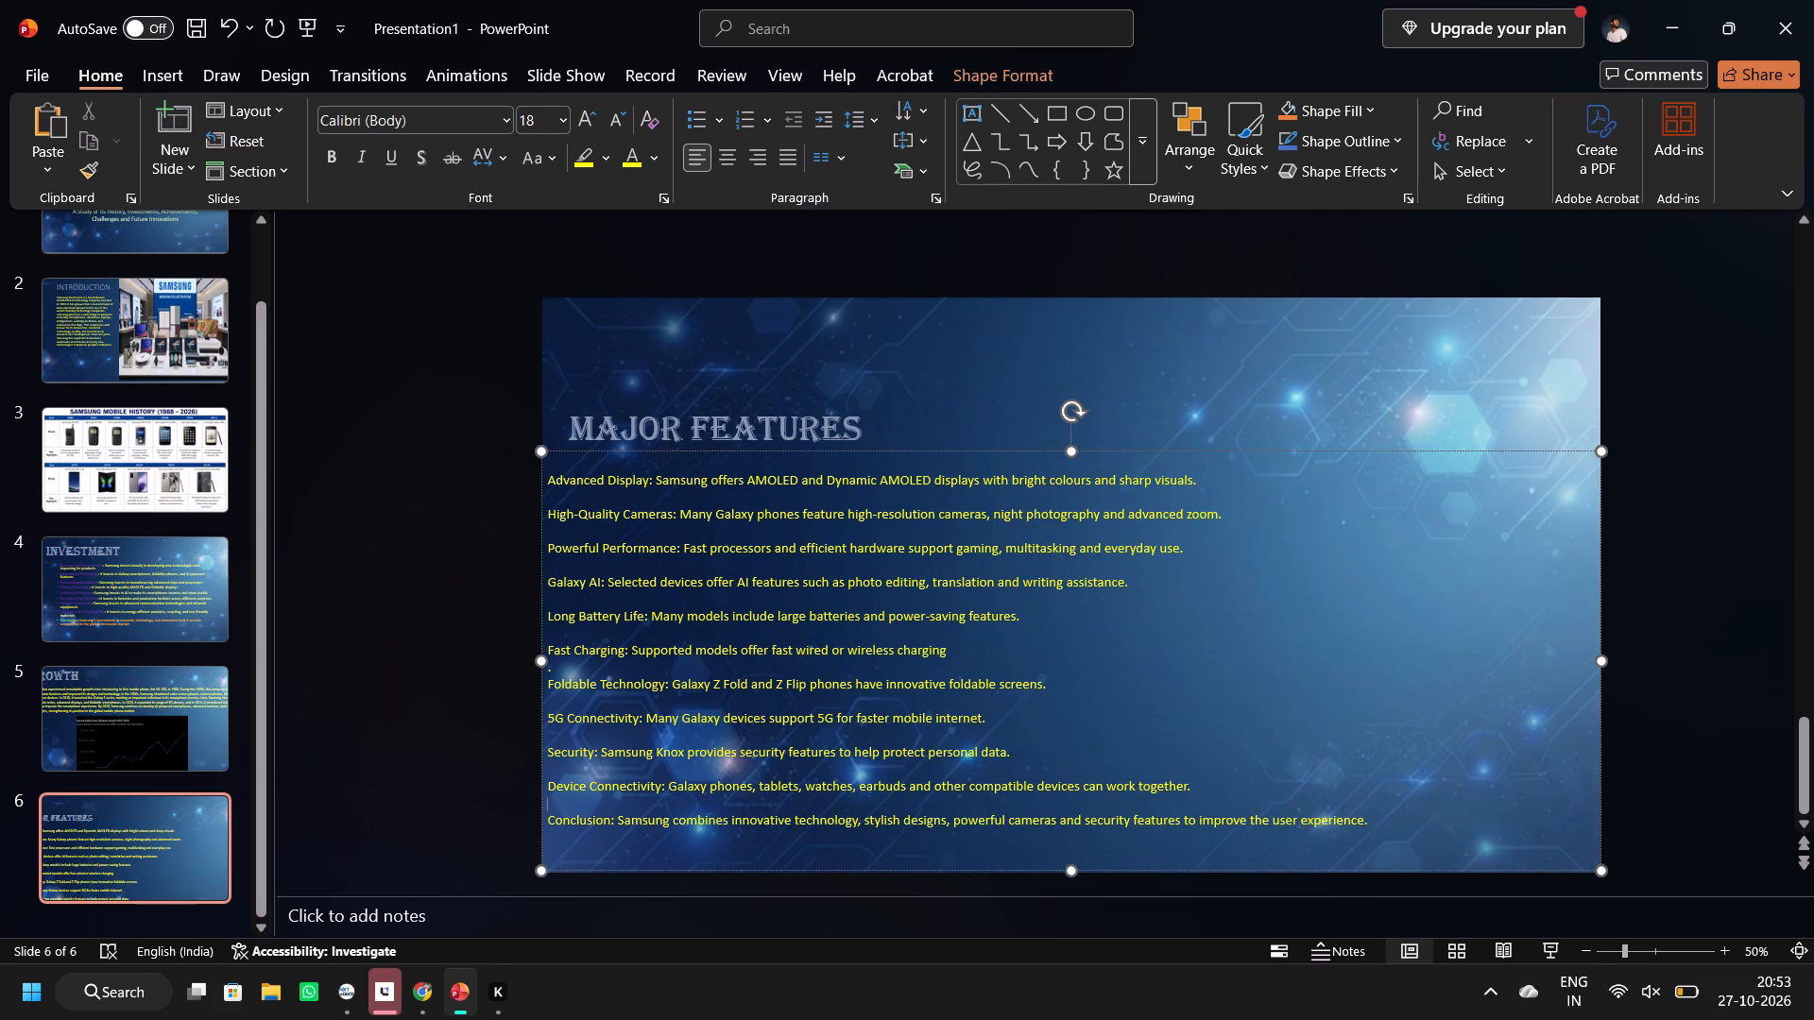
Colour the "Advanced Display" label at the start of the first feature on slide 6 standard purple.
left_click(546, 478)
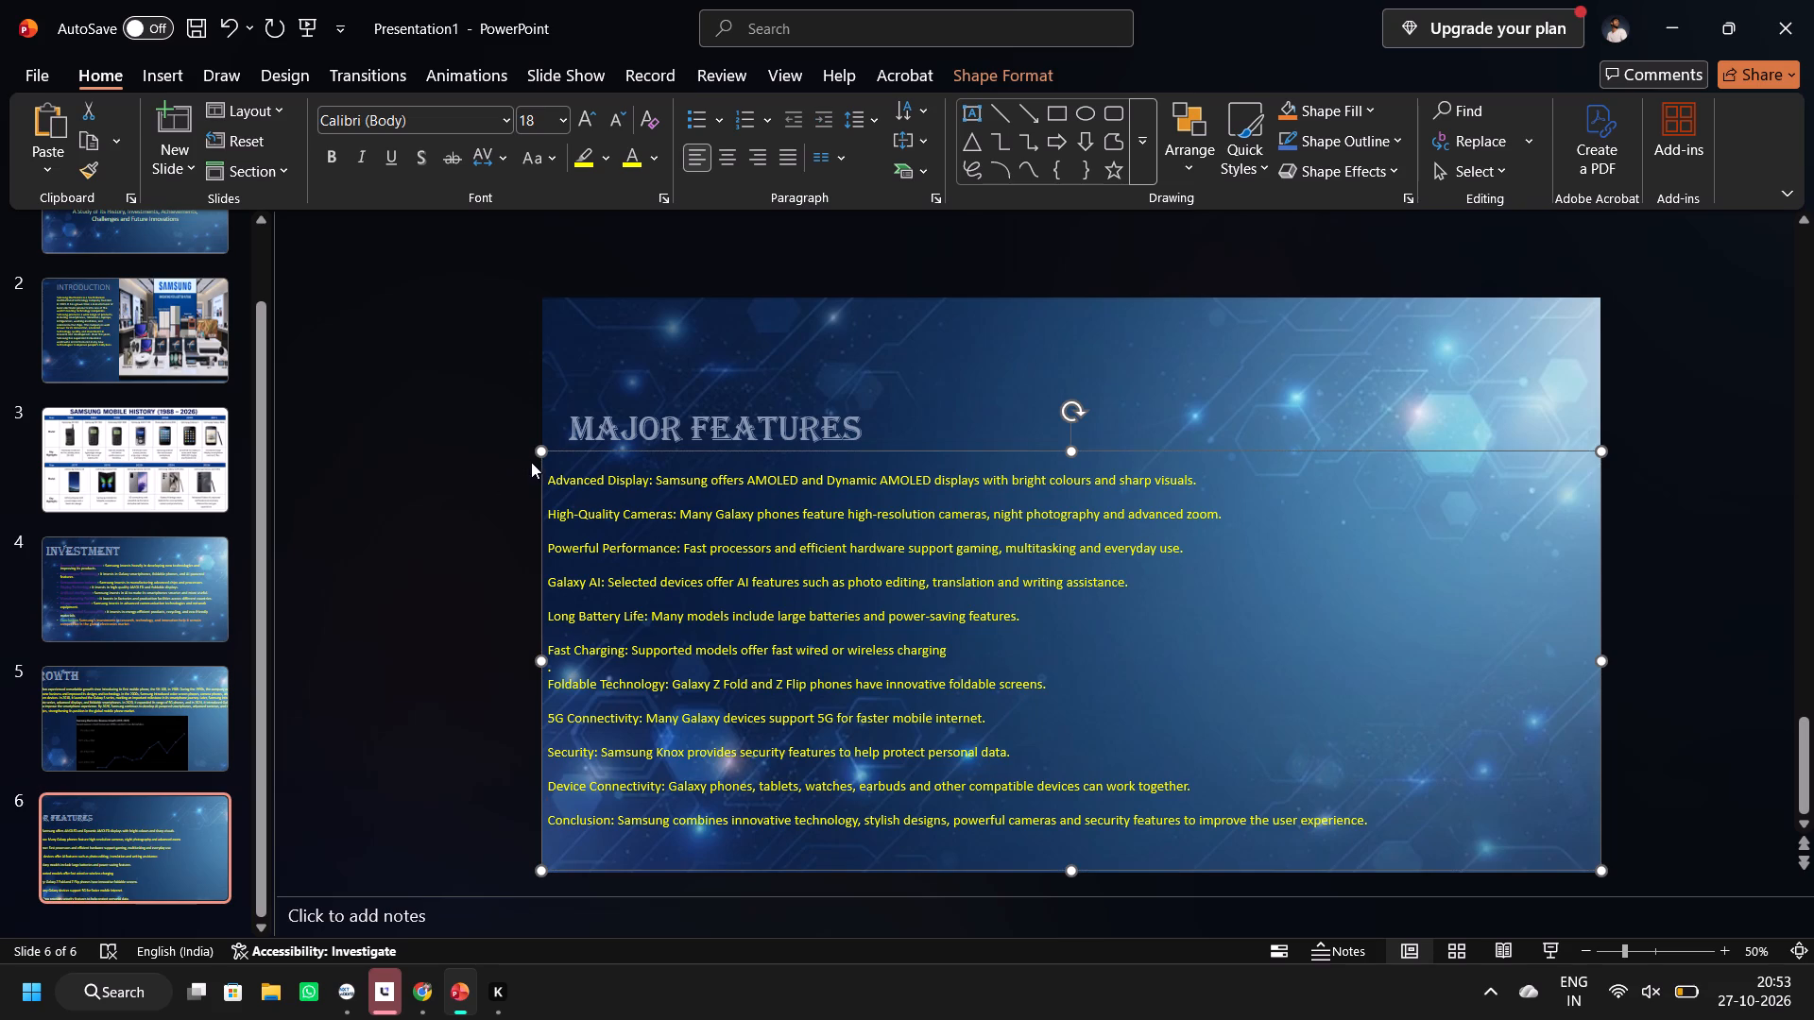
left_click(546, 476)
left_click_drag(546, 476, 592, 476)
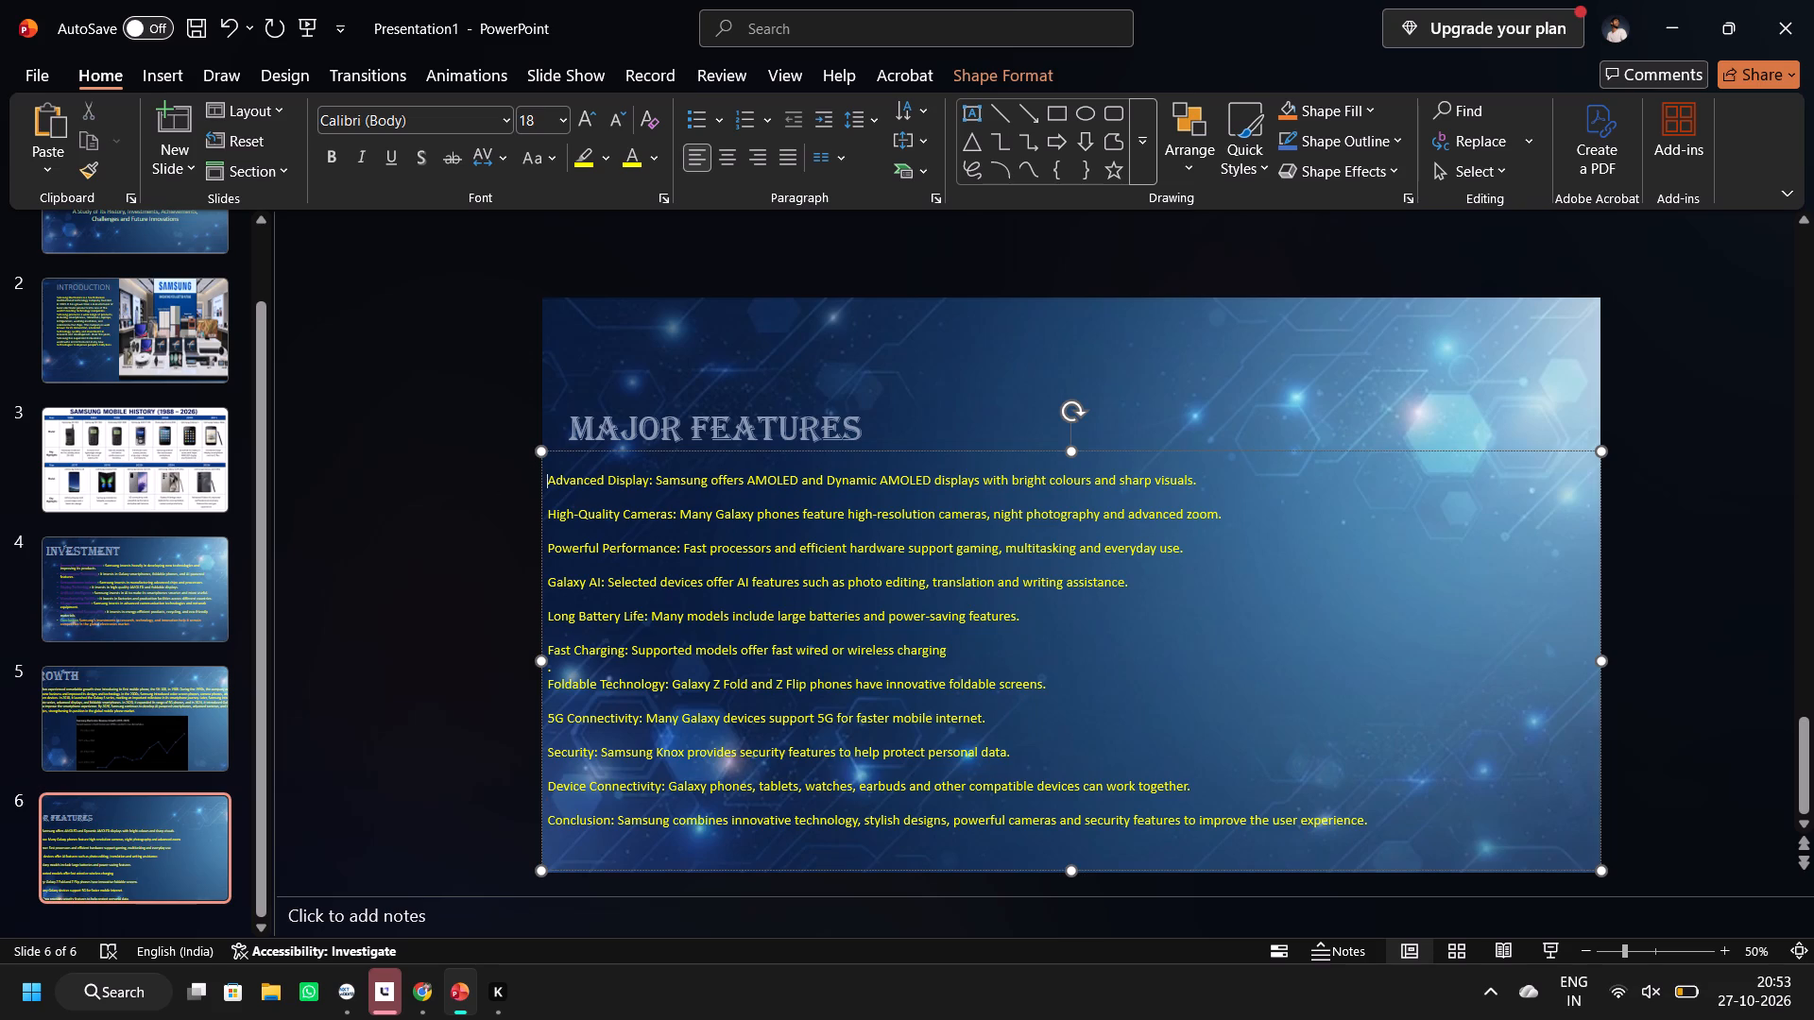
left_click_drag(592, 476, 606, 476)
left_click(551, 480)
left_click_drag(551, 480, 638, 484)
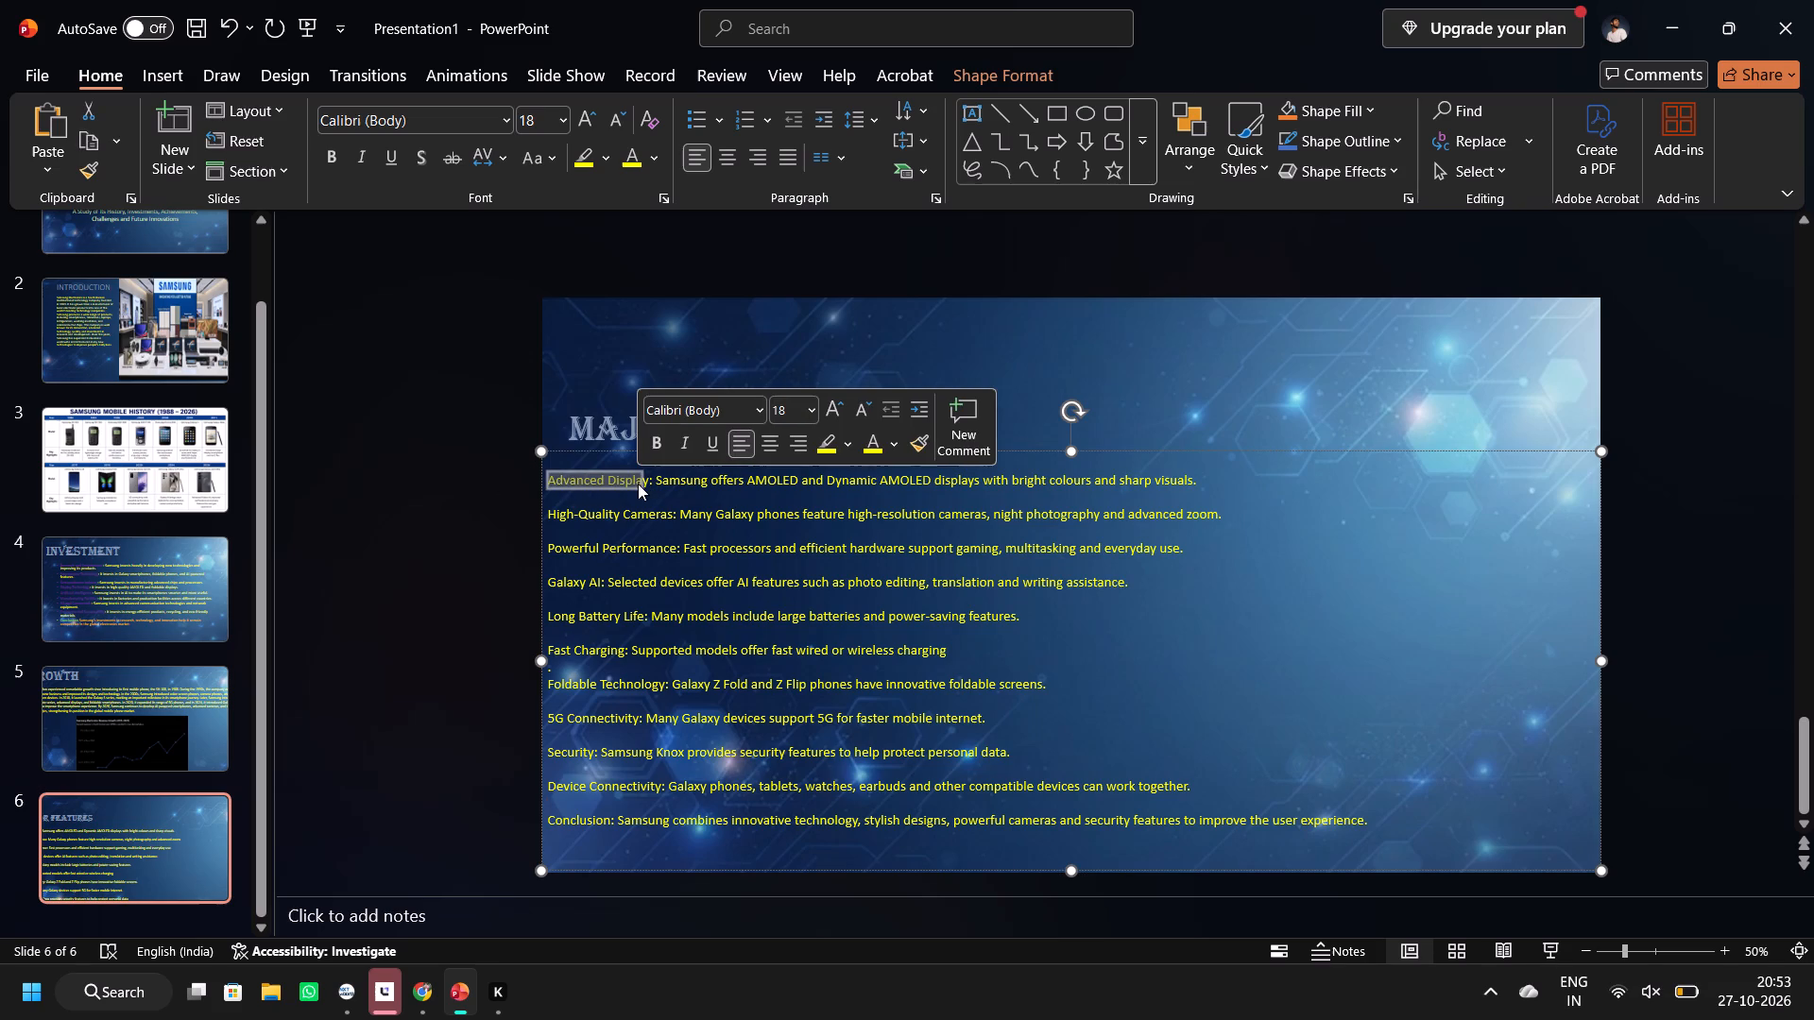
left_click(548, 475)
left_click_drag(548, 475, 643, 485)
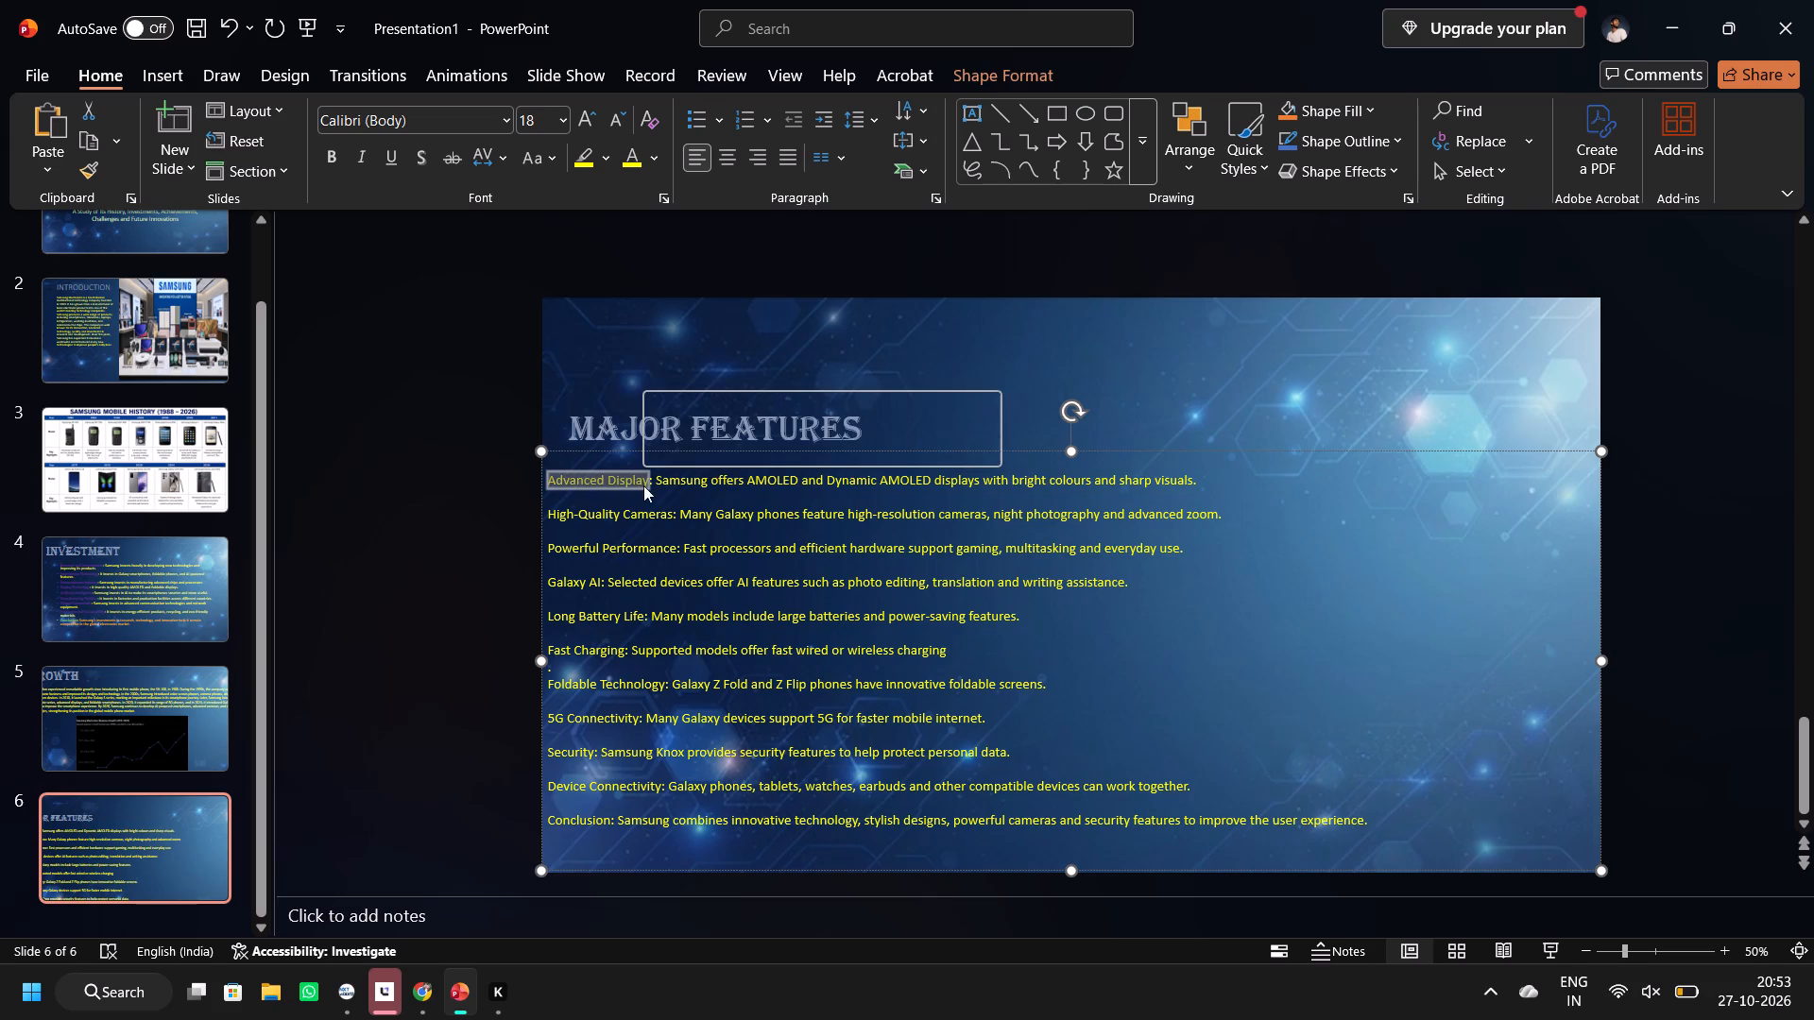
left_click(903, 450)
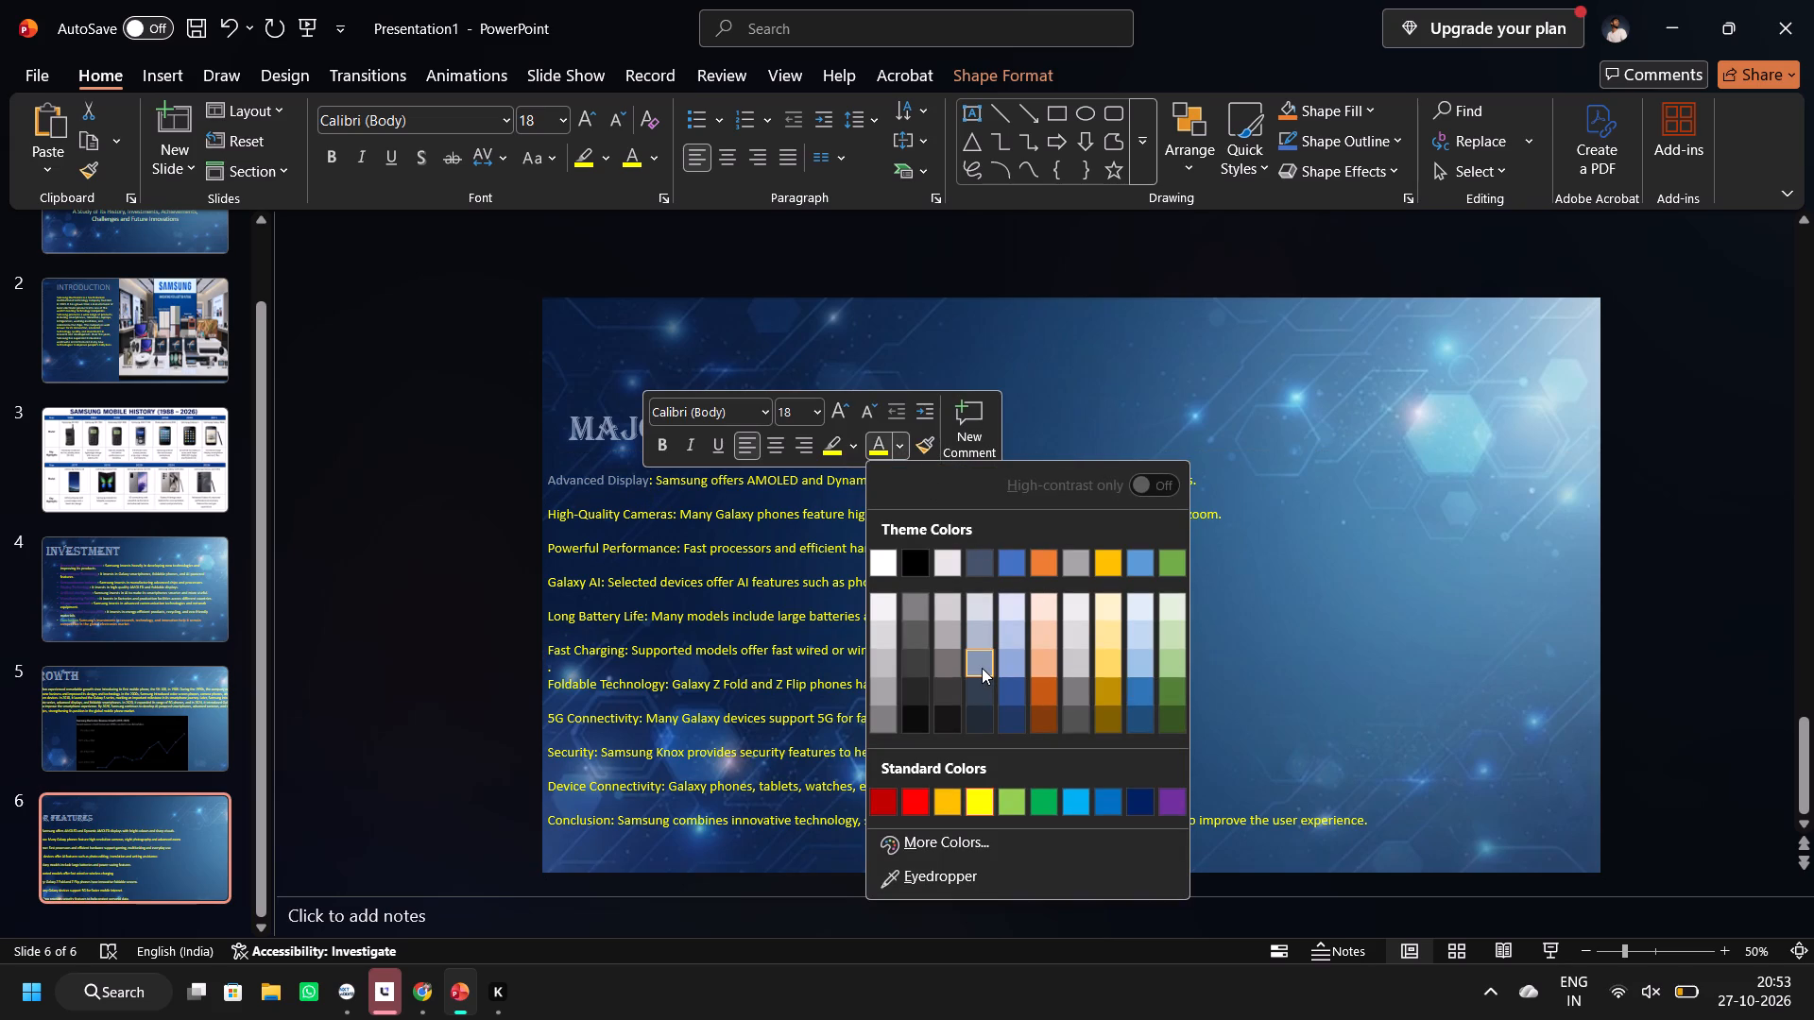
left_click(1182, 812)
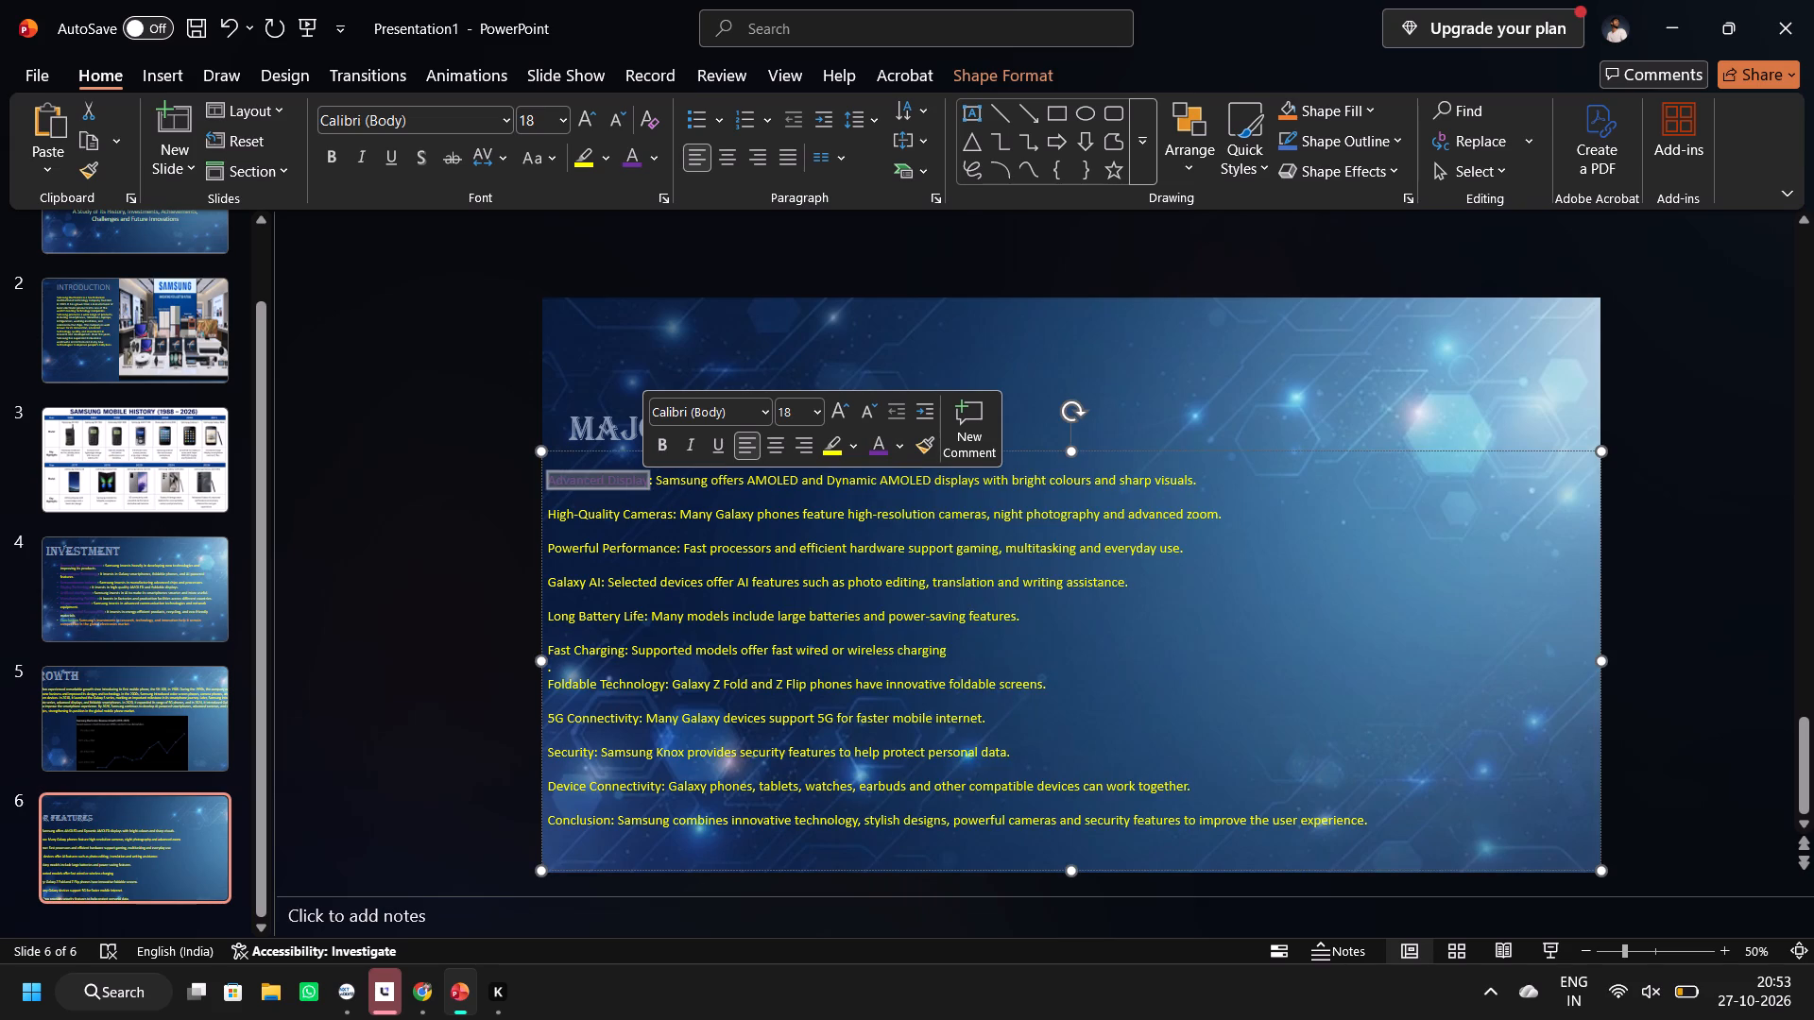
Apply the same purple font colour to the "High-Quality Cameras", "Powerful Performance" and "Galaxy AI" labels.
double_click(551, 512)
left_click_drag(551, 512, 606, 508)
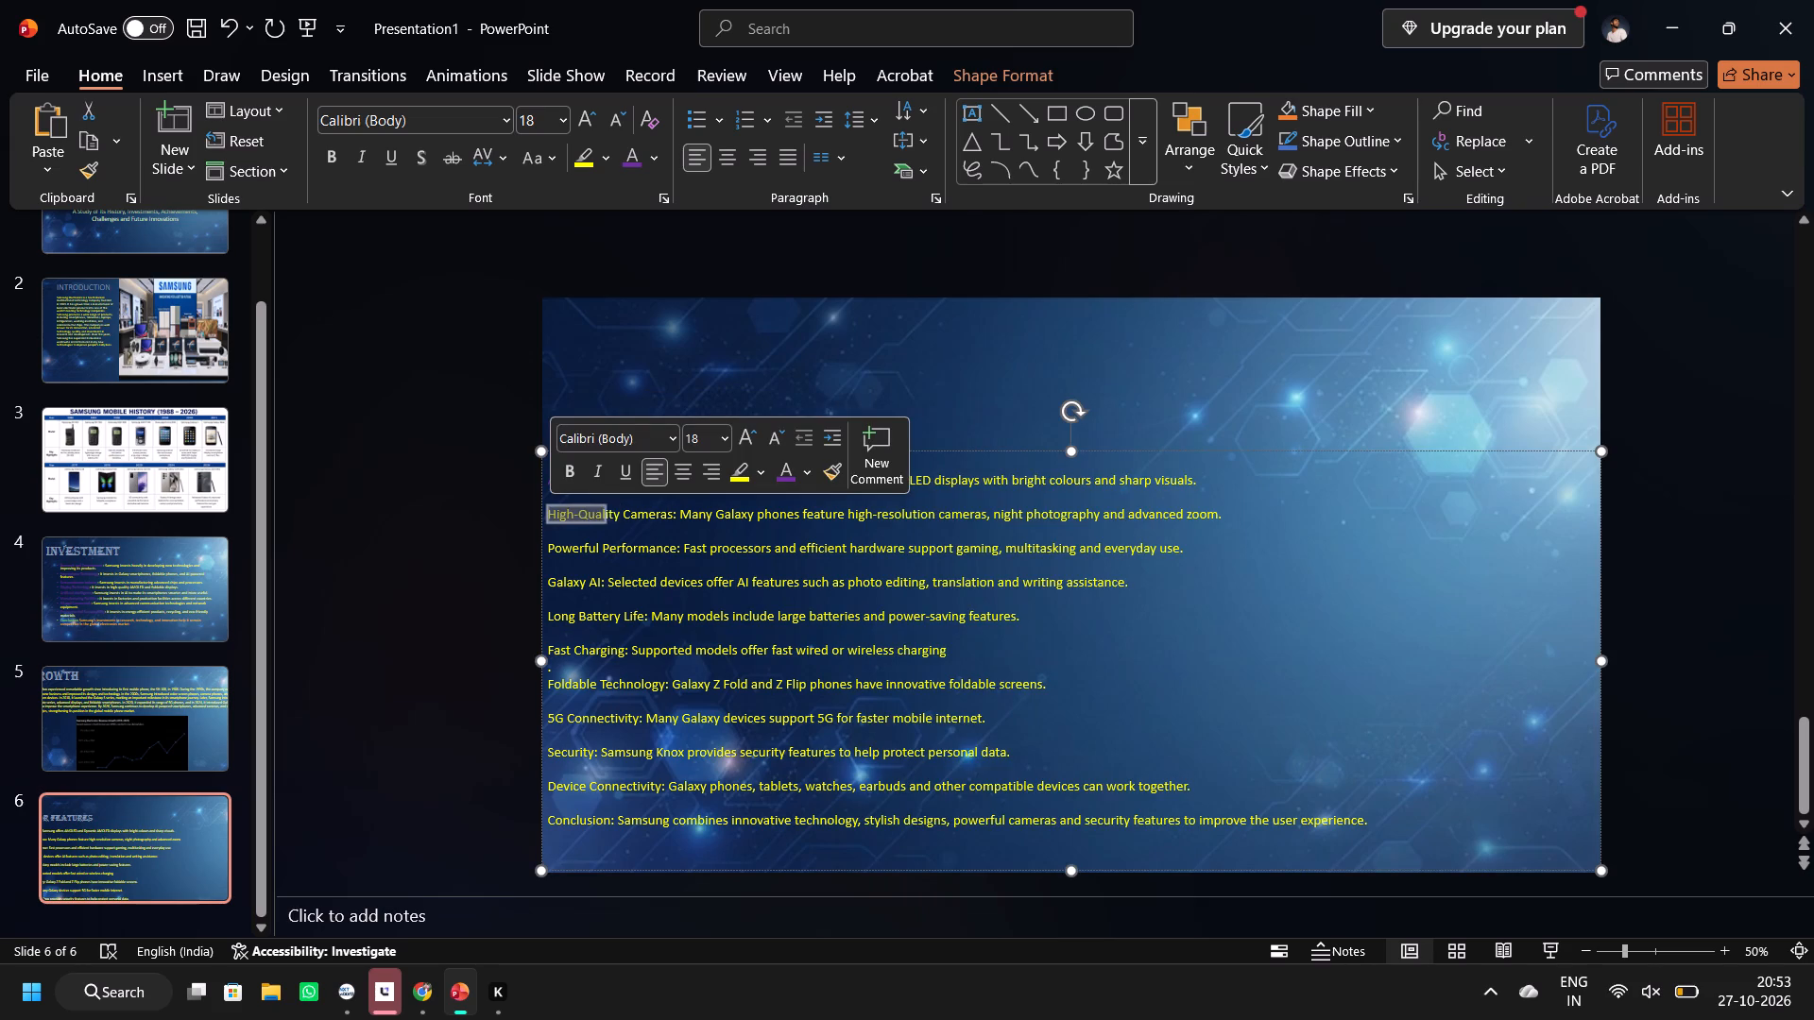
left_click_drag(606, 508, 672, 513)
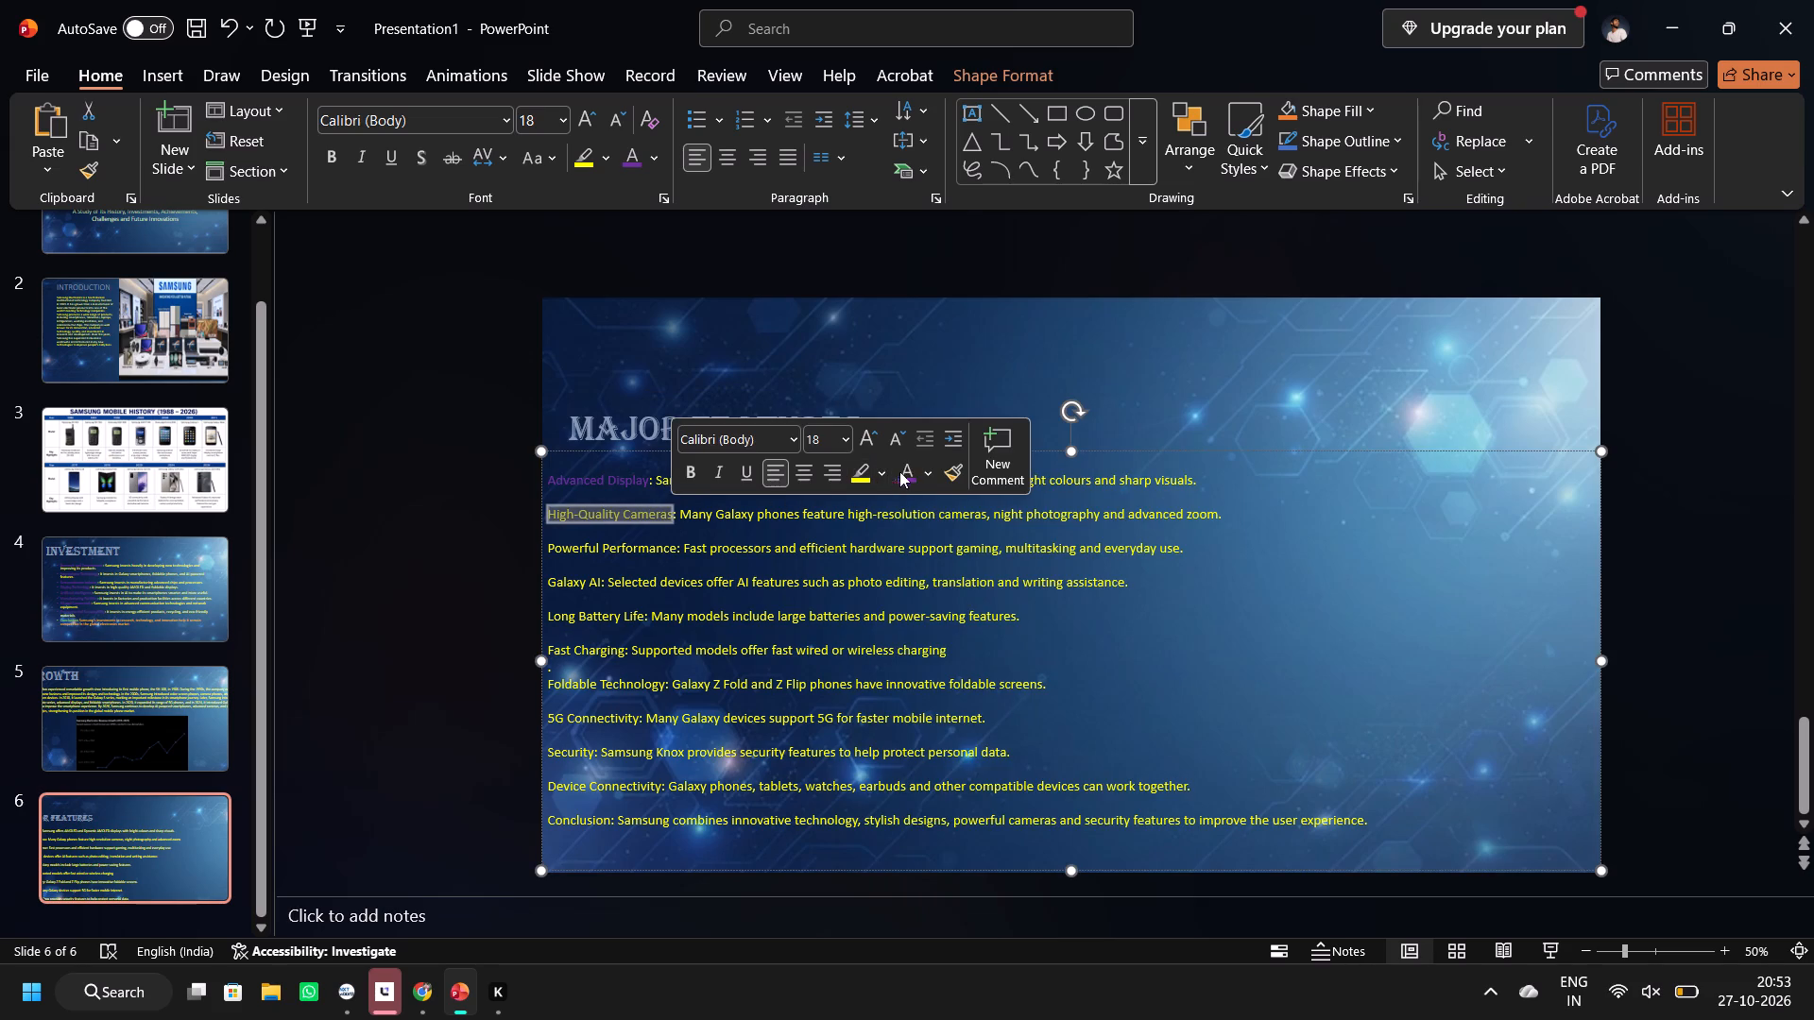
left_click(908, 467)
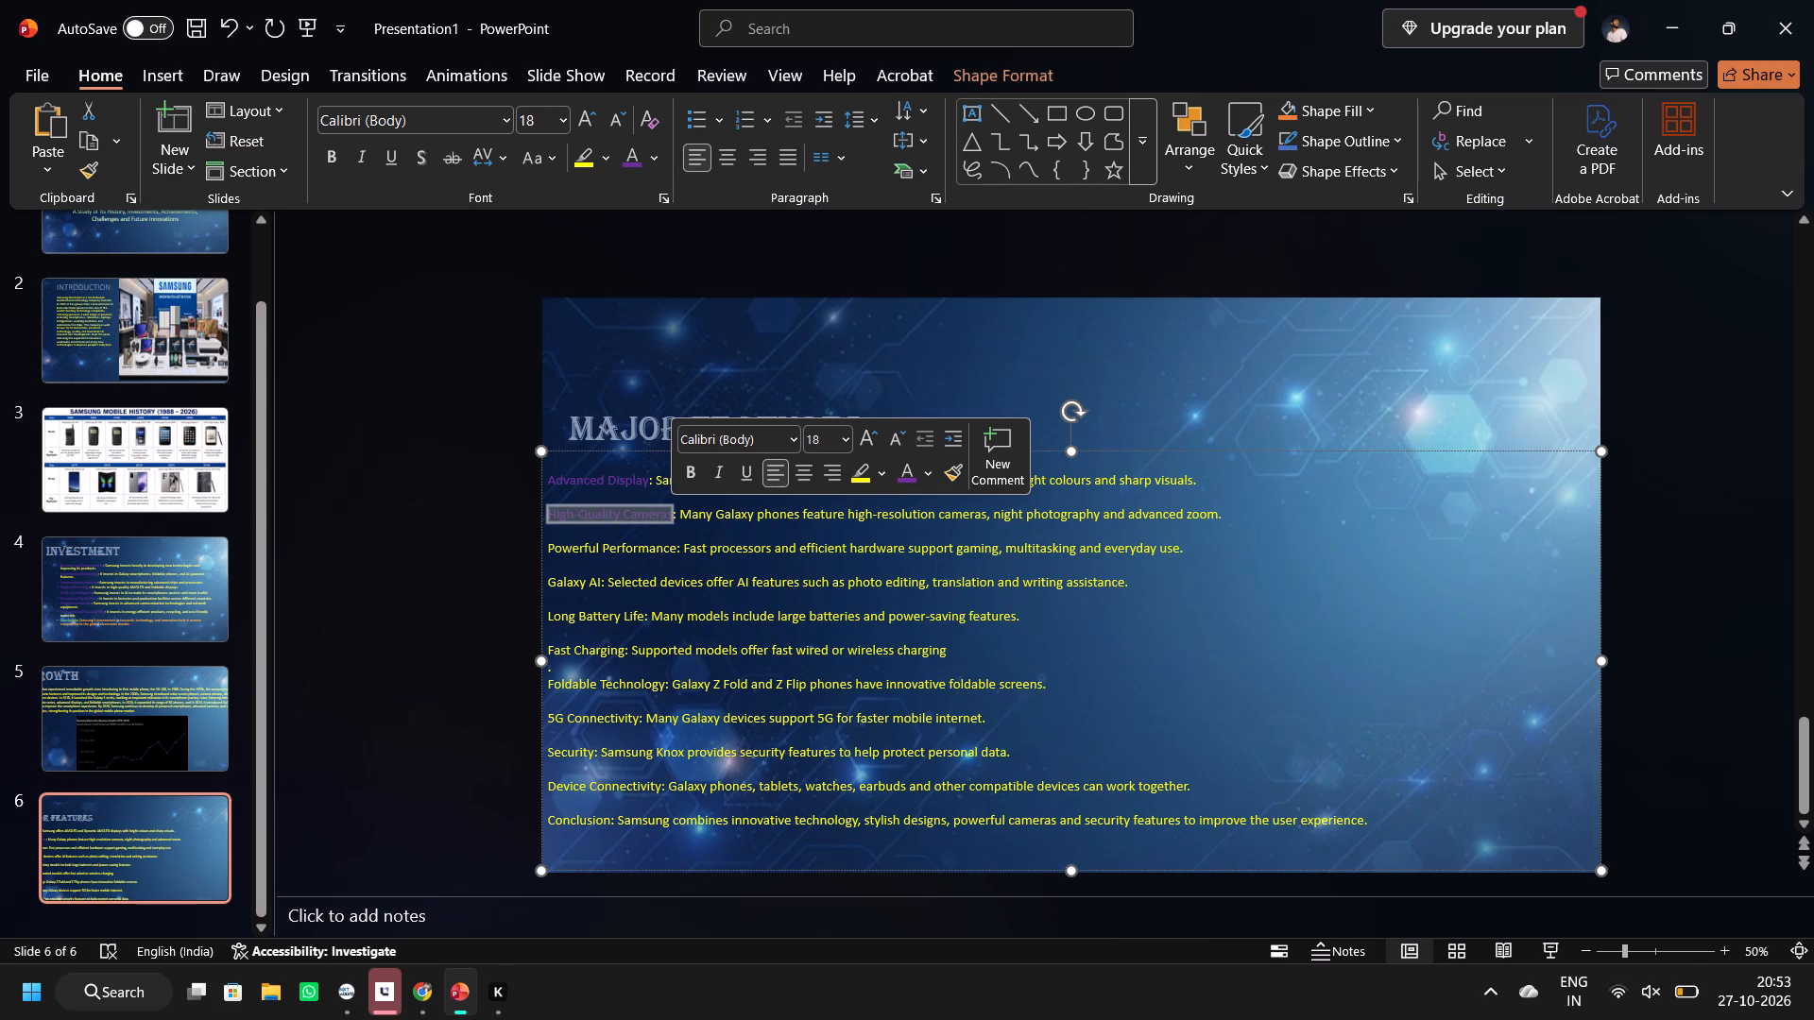
left_click(549, 552)
left_click_drag(549, 552, 649, 546)
left_click(884, 498)
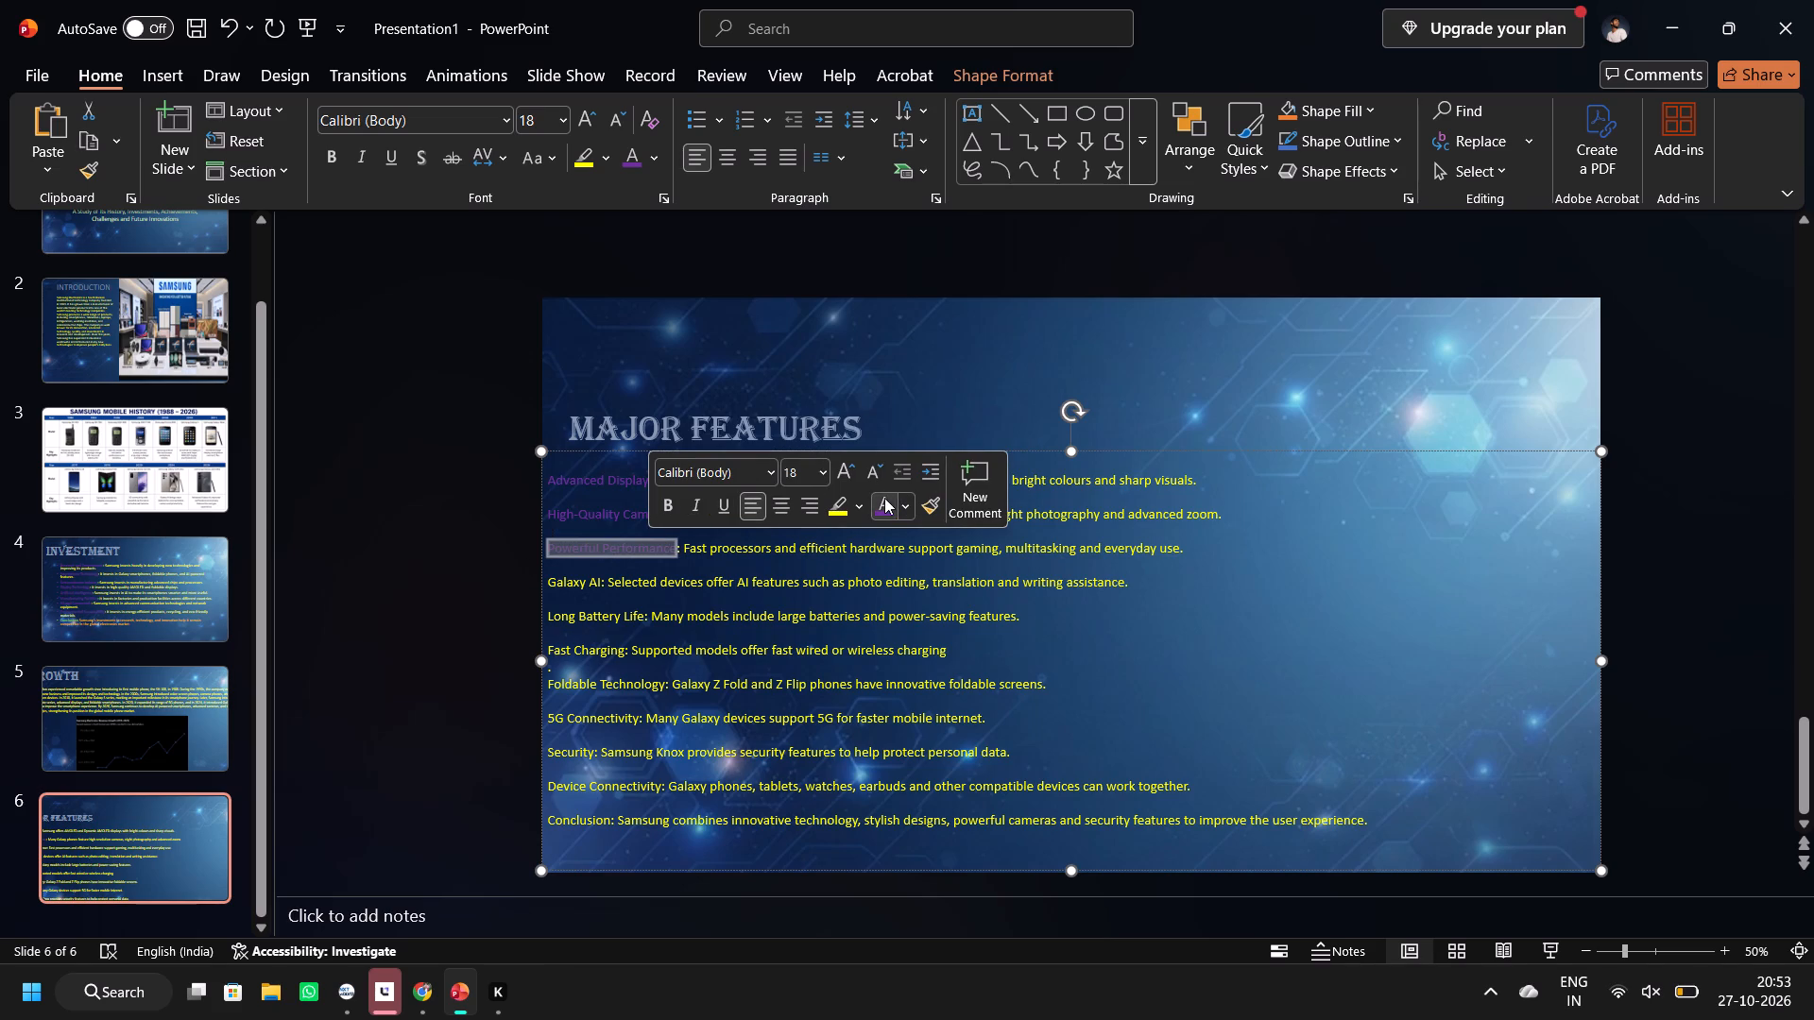
left_click(554, 586)
left_click_drag(554, 586, 595, 586)
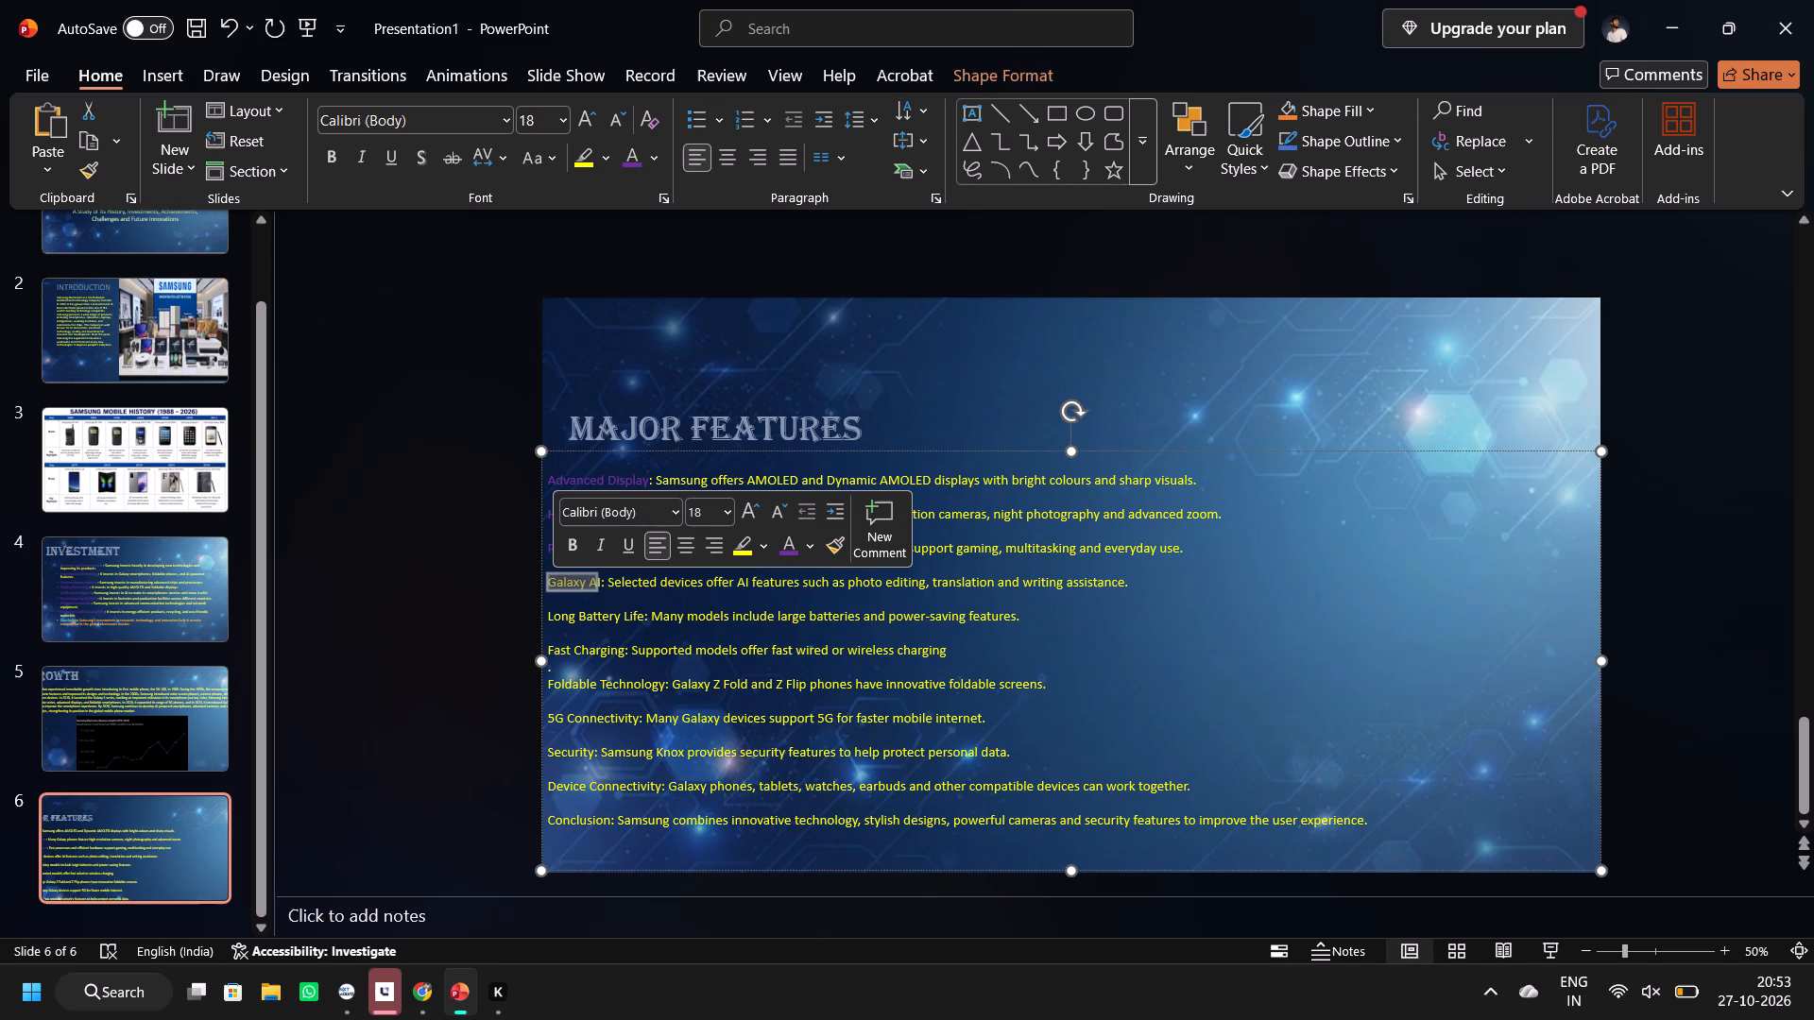
left_click_drag(595, 586, 598, 585)
left_click(825, 545)
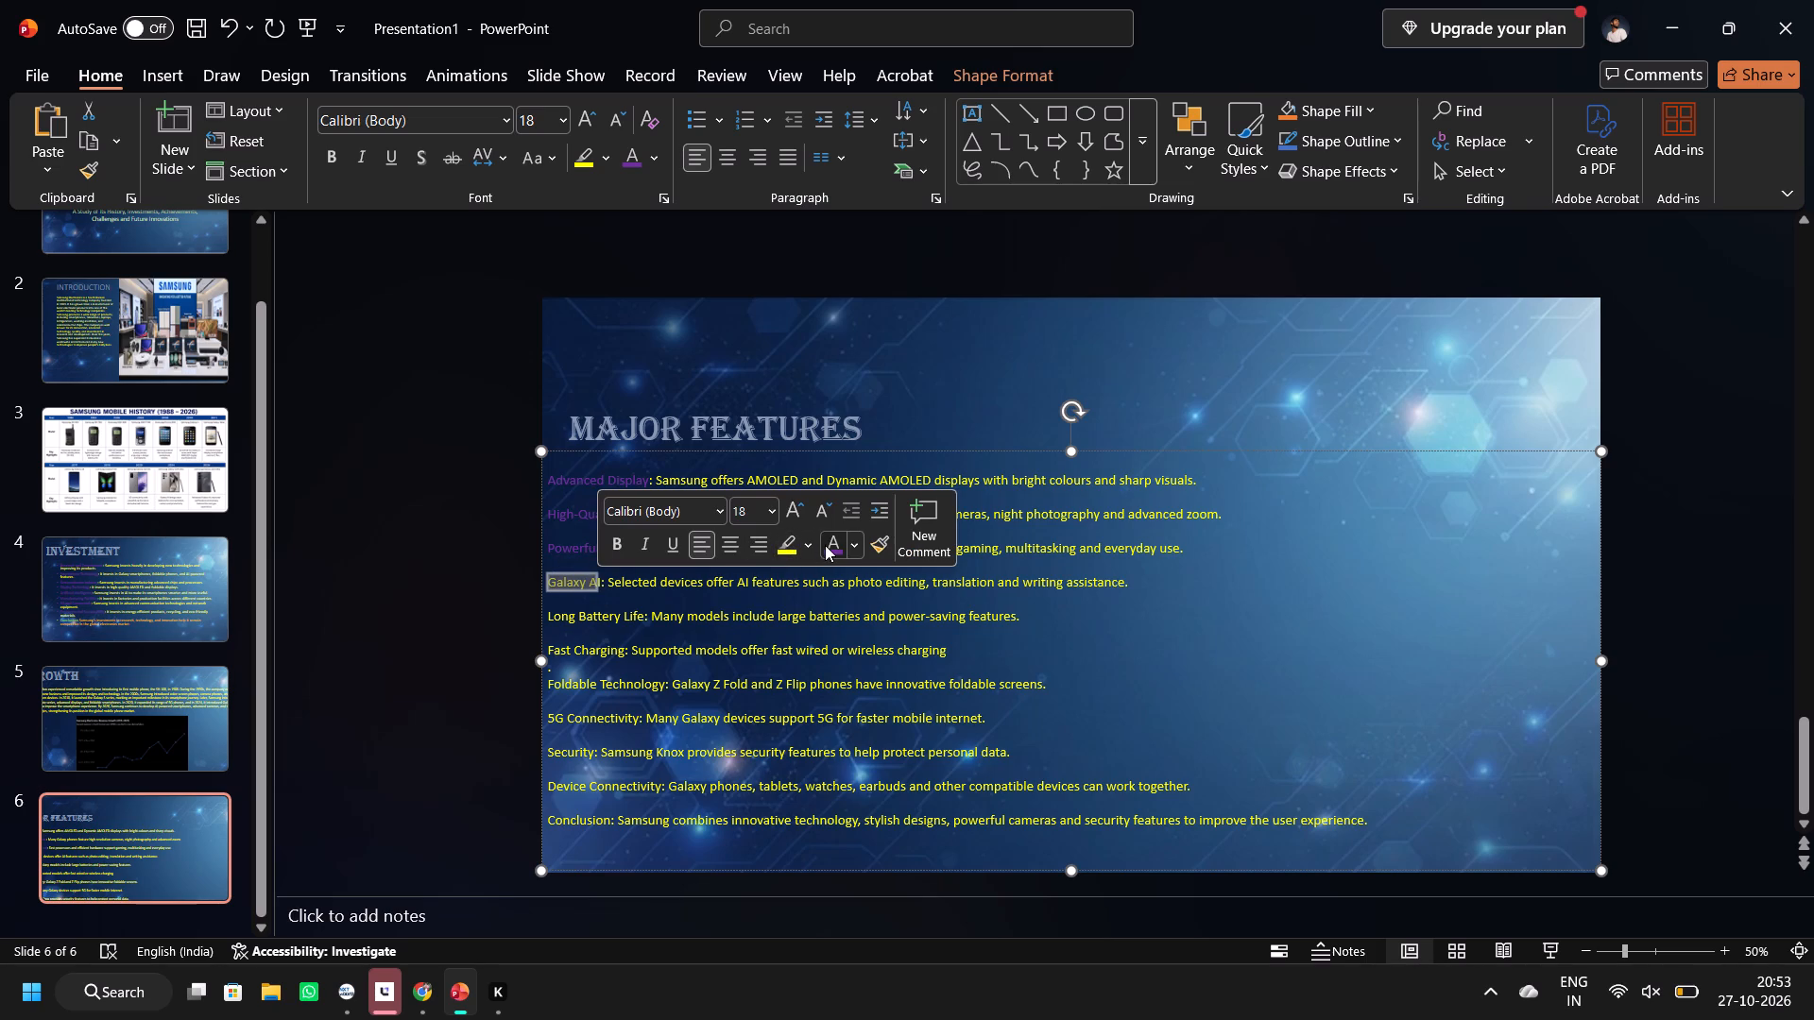
Colour the "Long Battery Life", "Fast Charging" and "Foldable Technology" labels purple.
left_click(552, 619)
left_click_drag(552, 619, 634, 624)
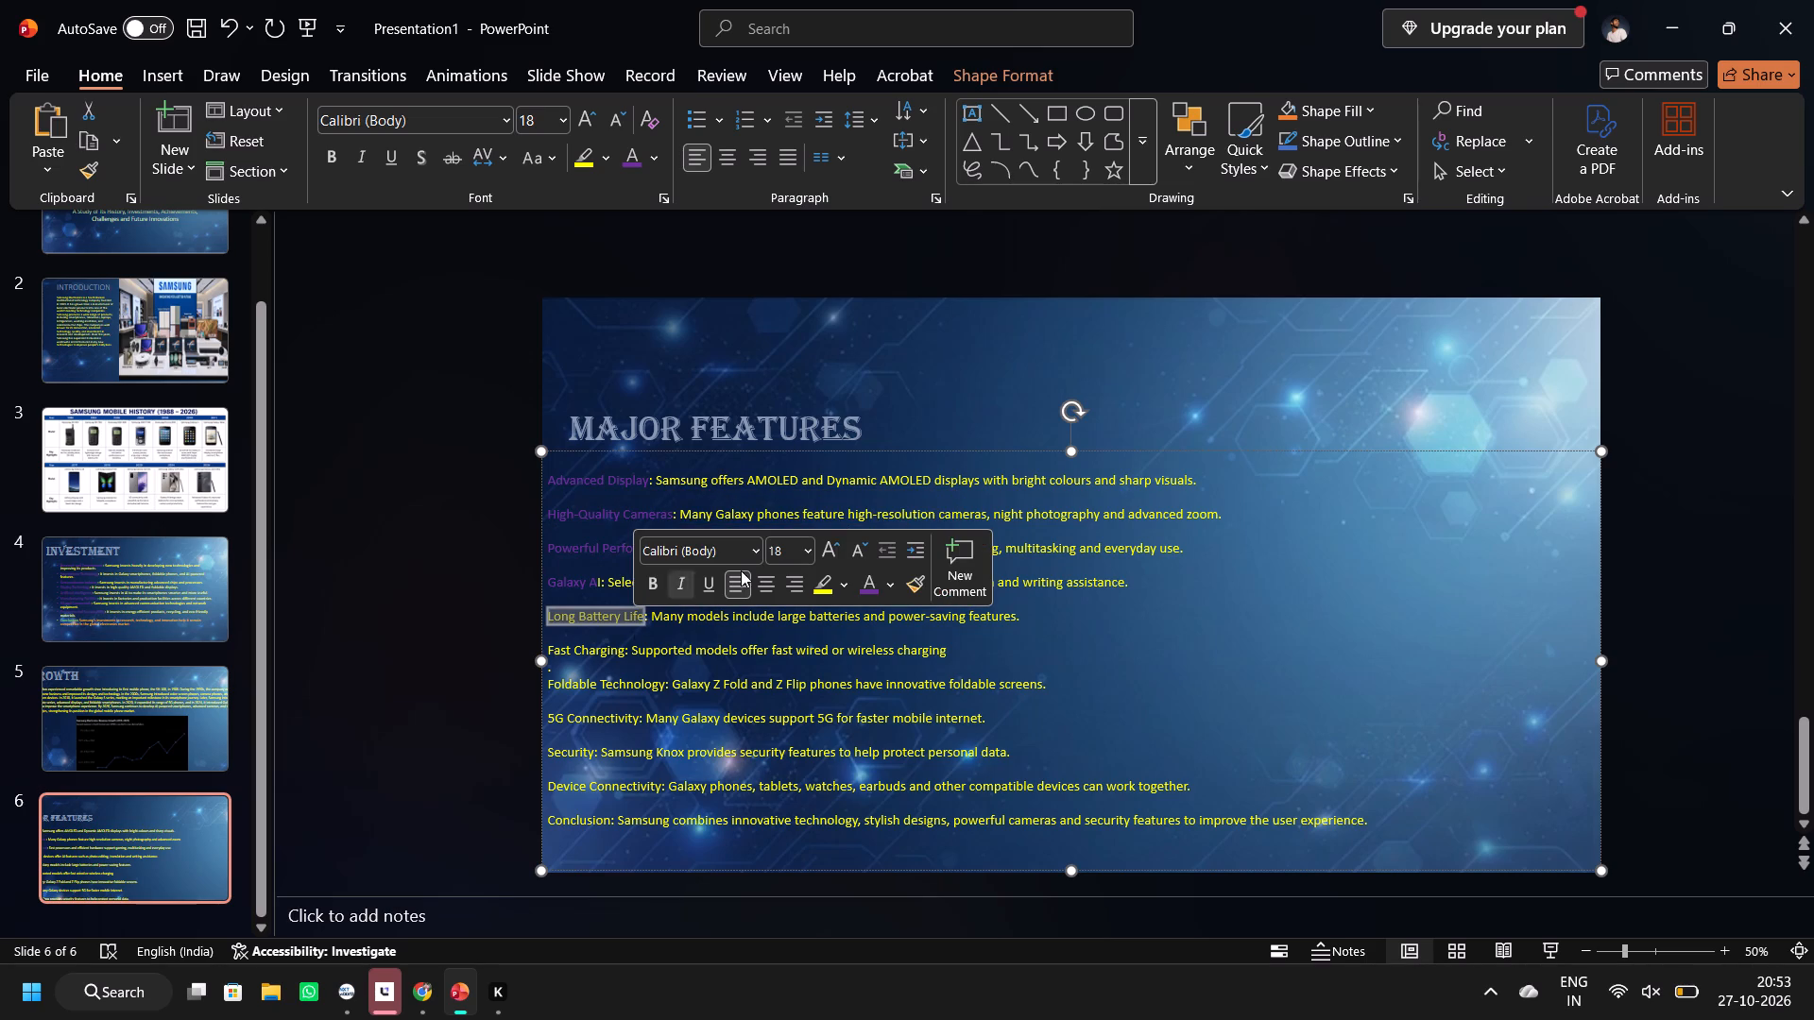
left_click(871, 585)
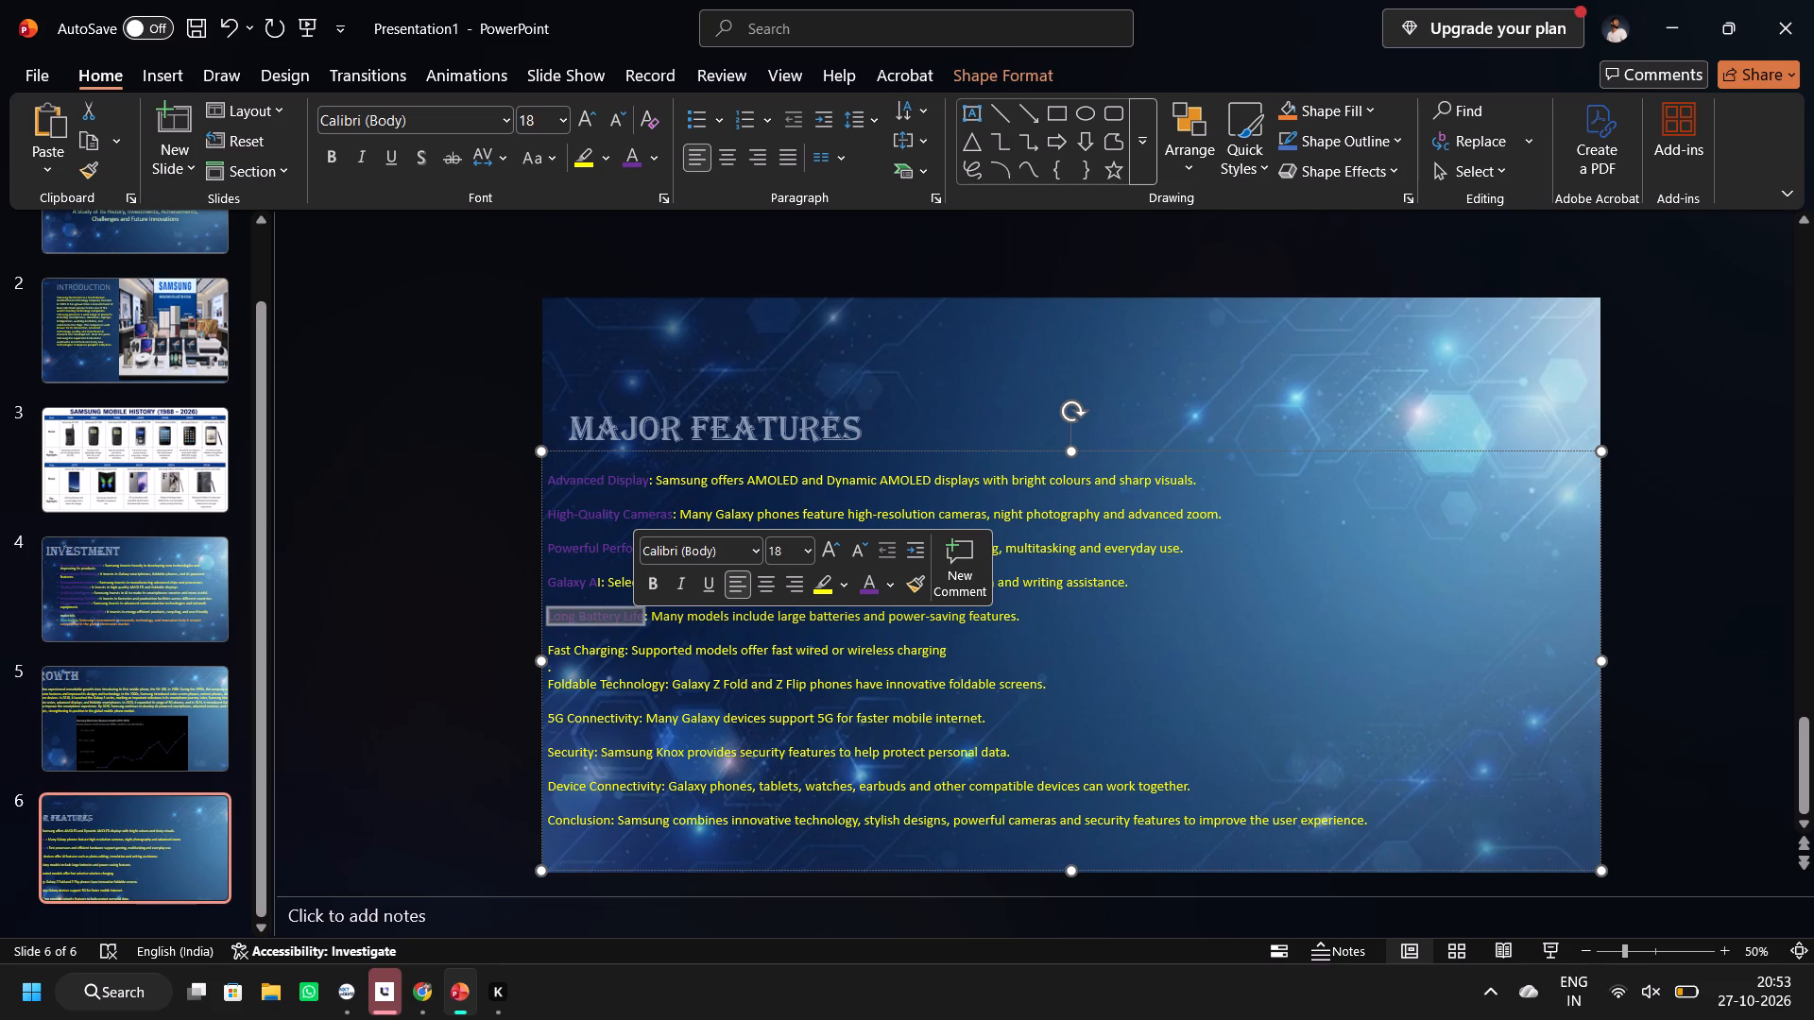
left_click(549, 654)
left_click_drag(549, 654, 650, 659)
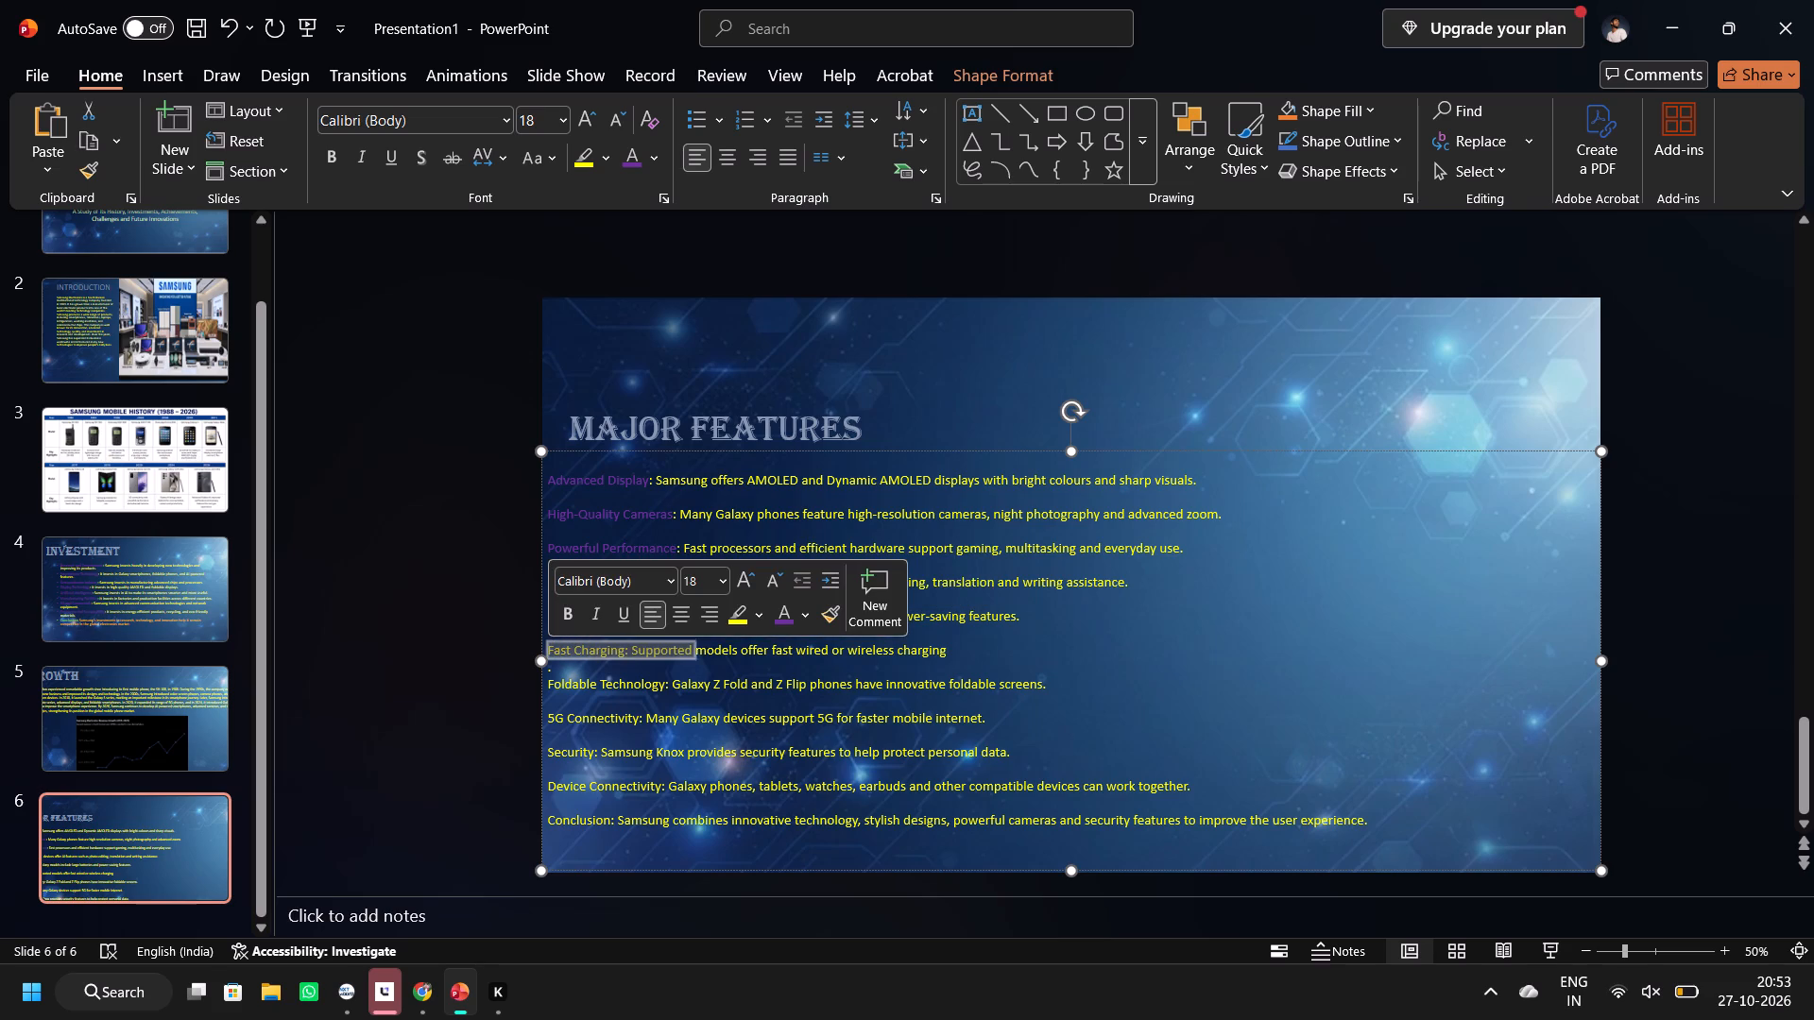
left_click_drag(650, 659, 588, 654)
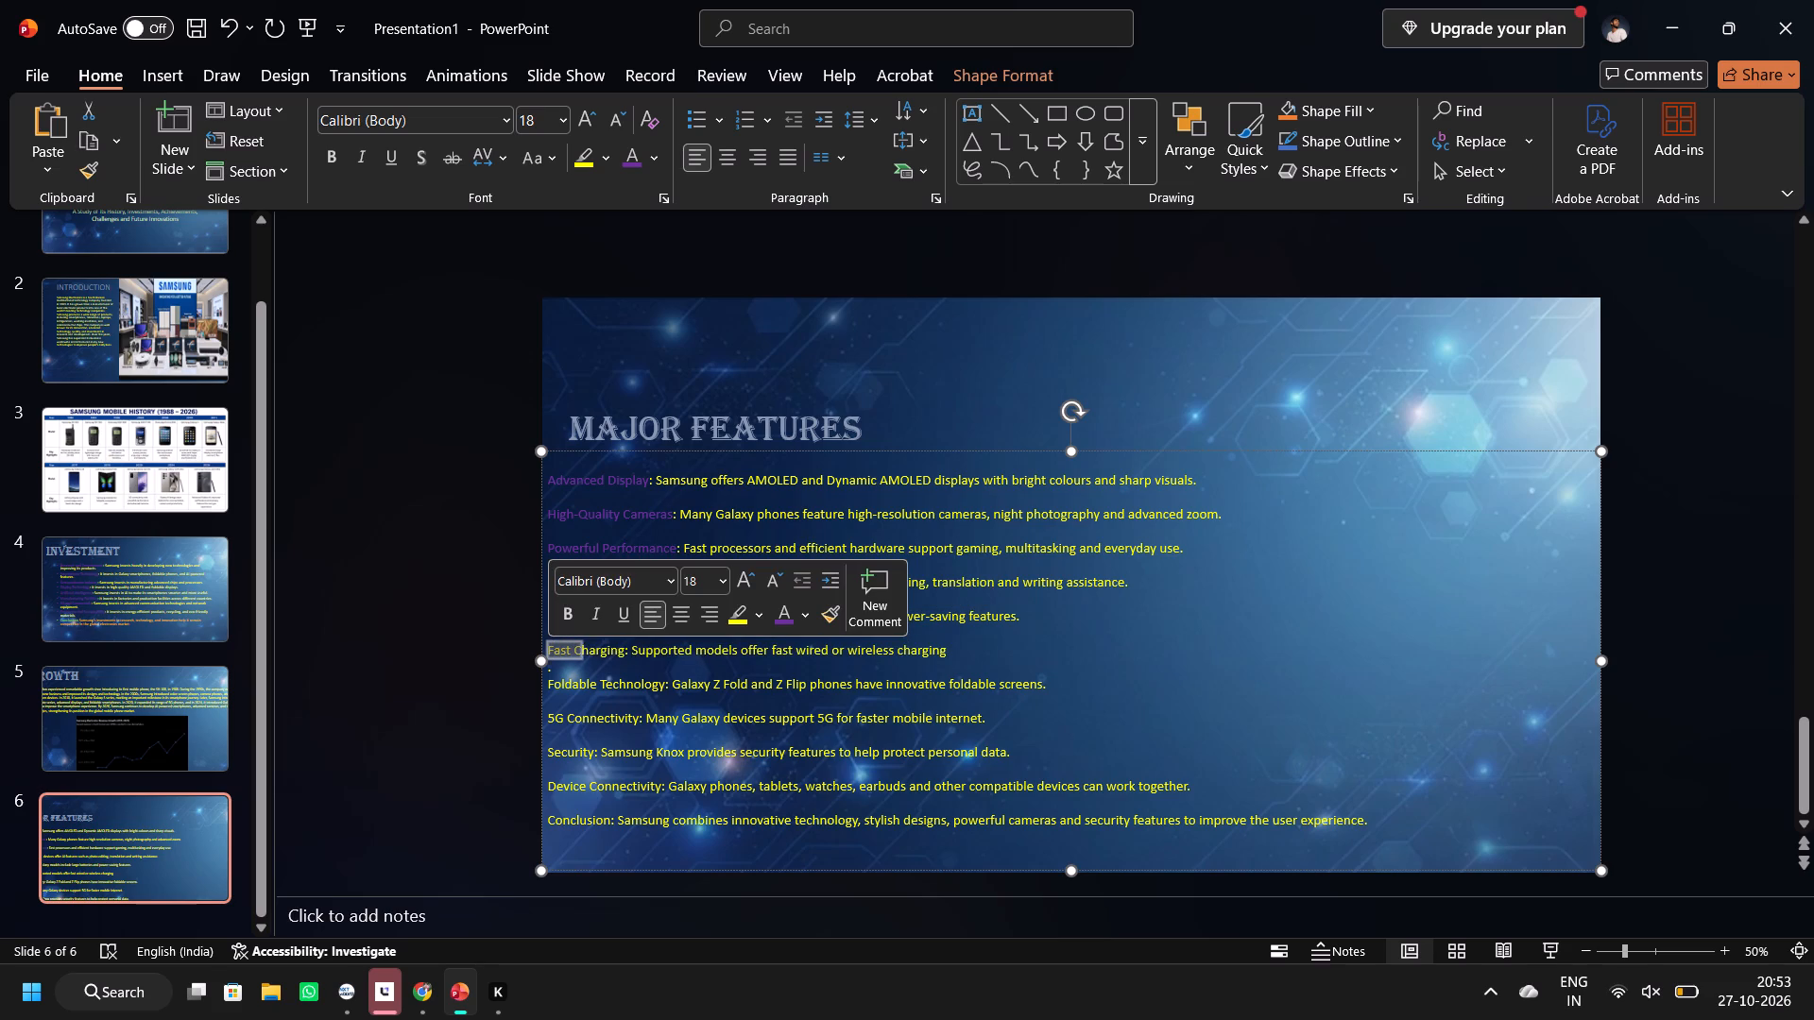
left_click_drag(588, 654, 594, 654)
left_click(830, 618)
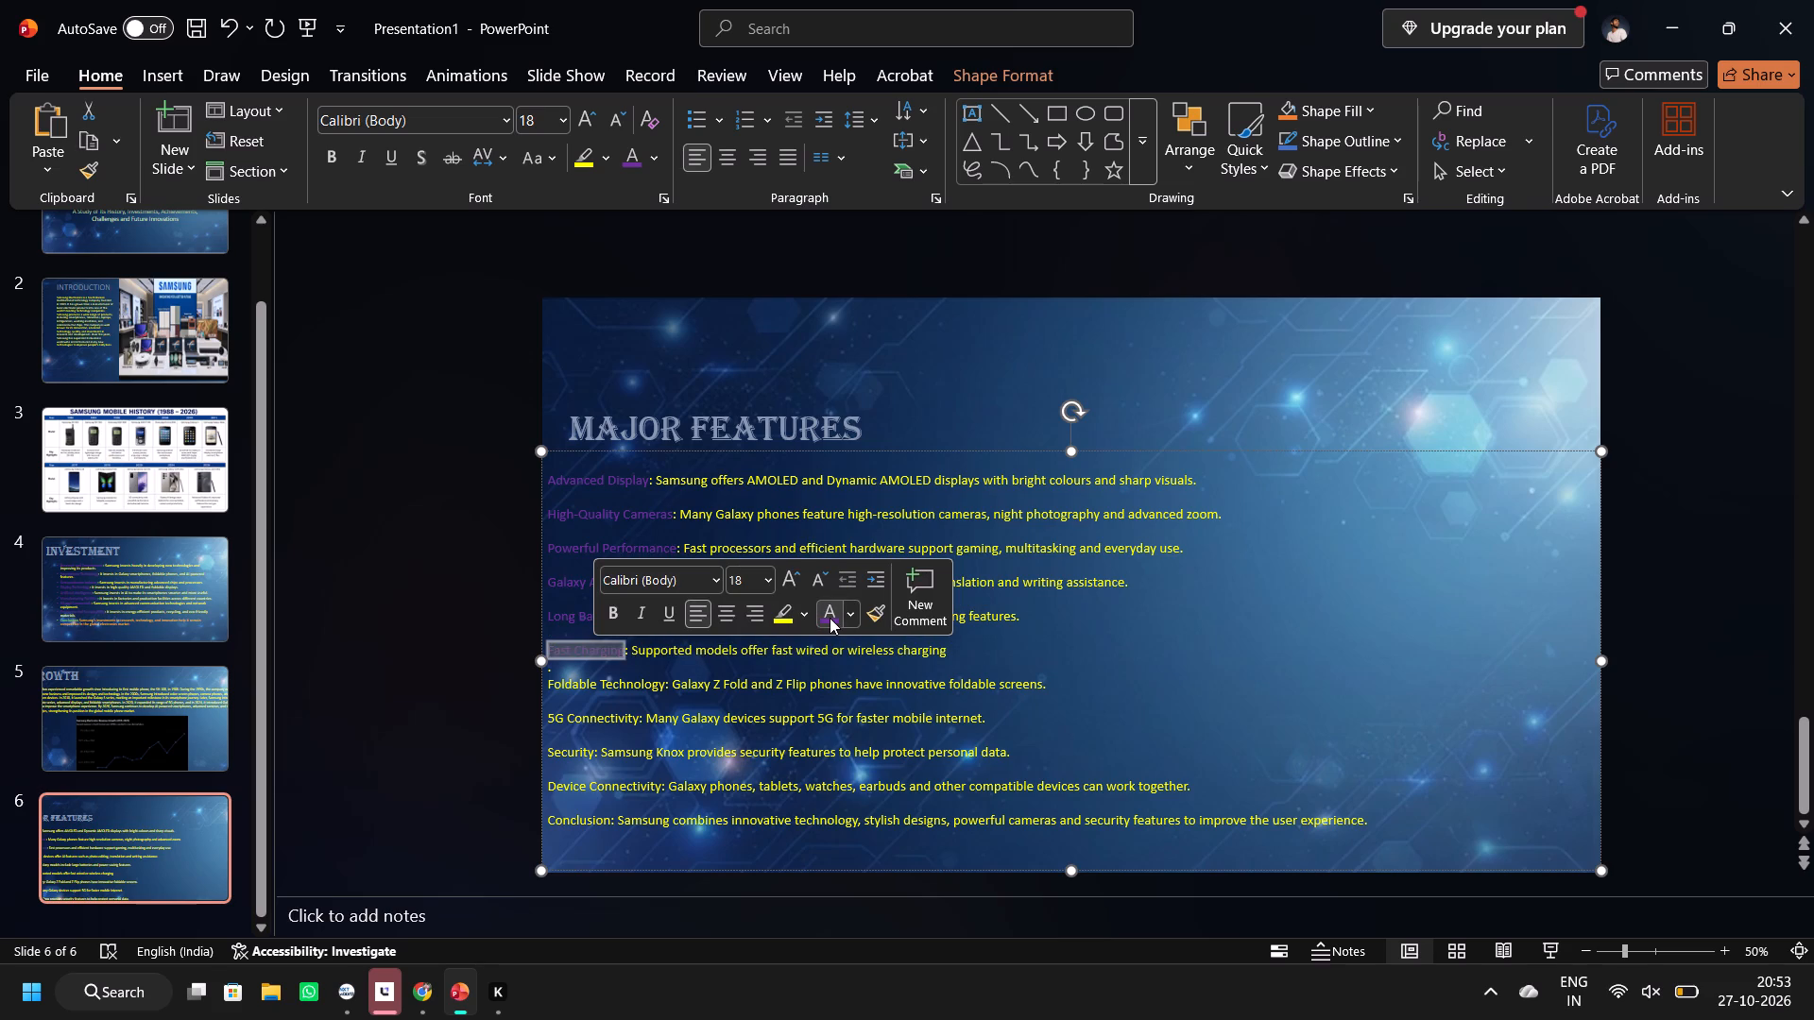
left_click(549, 682)
left_click_drag(549, 682, 562, 682)
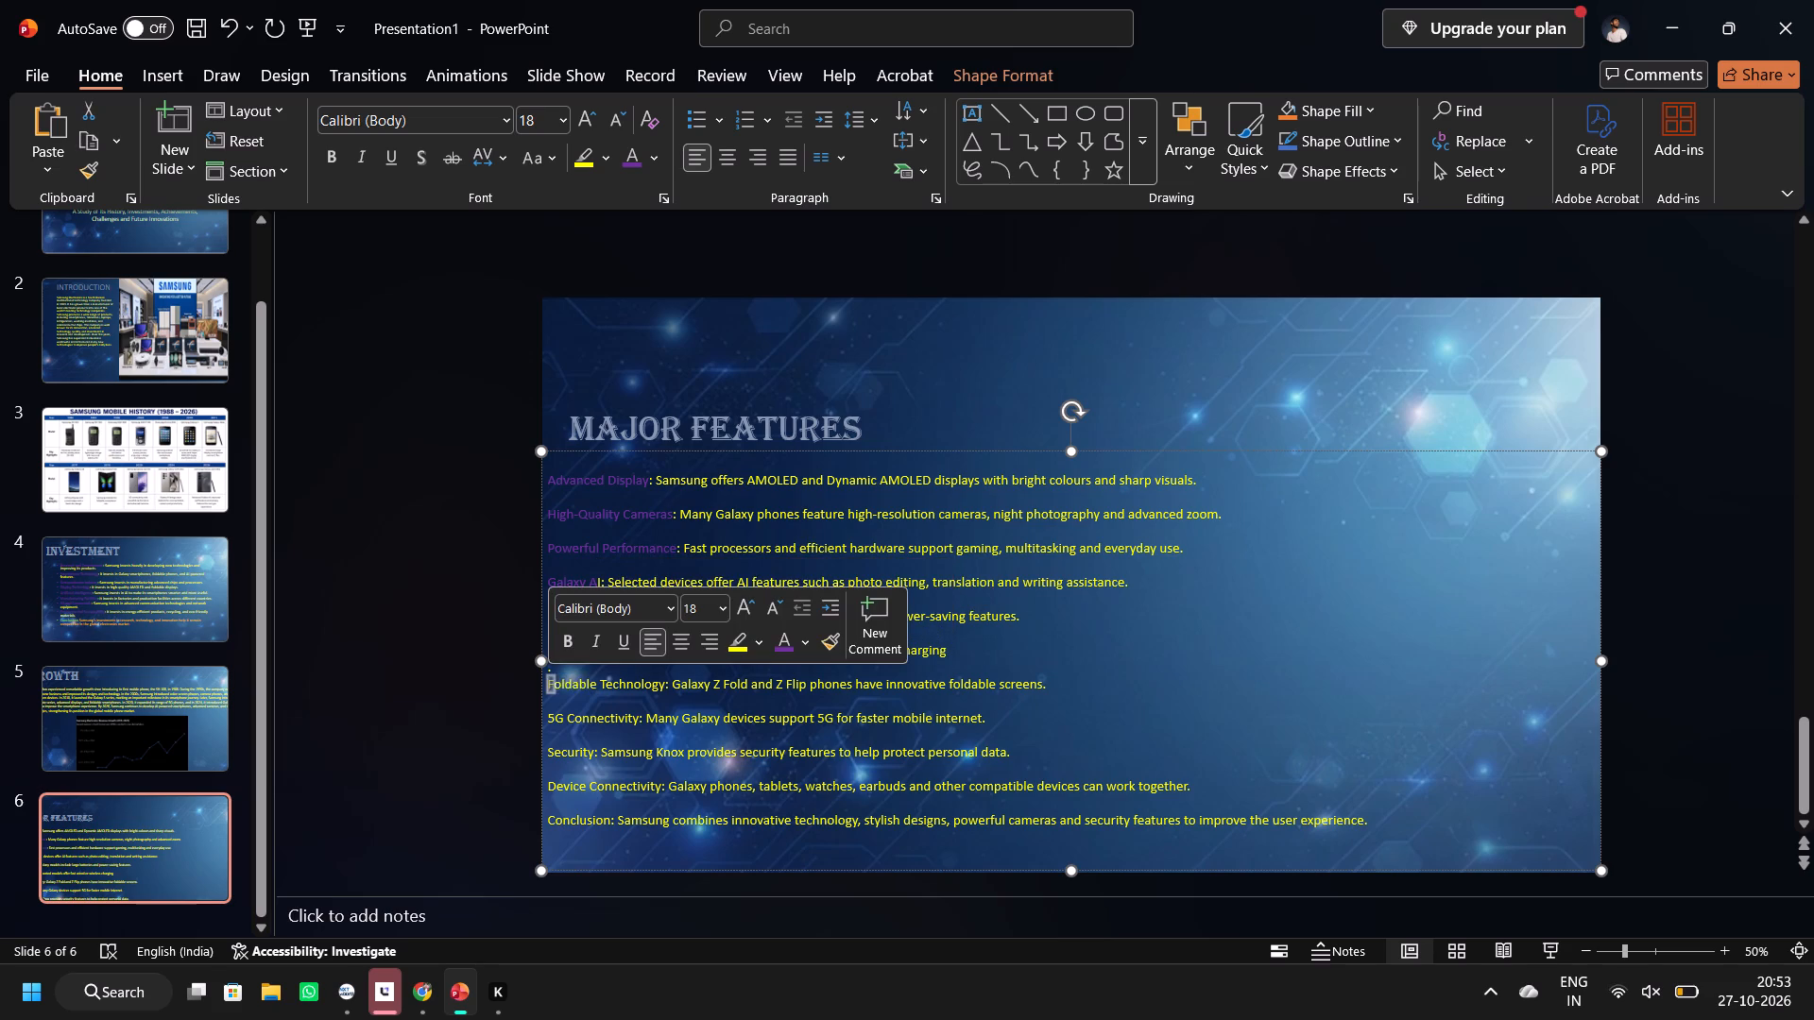
left_click_drag(562, 682, 604, 688)
left_click_drag(604, 688, 622, 686)
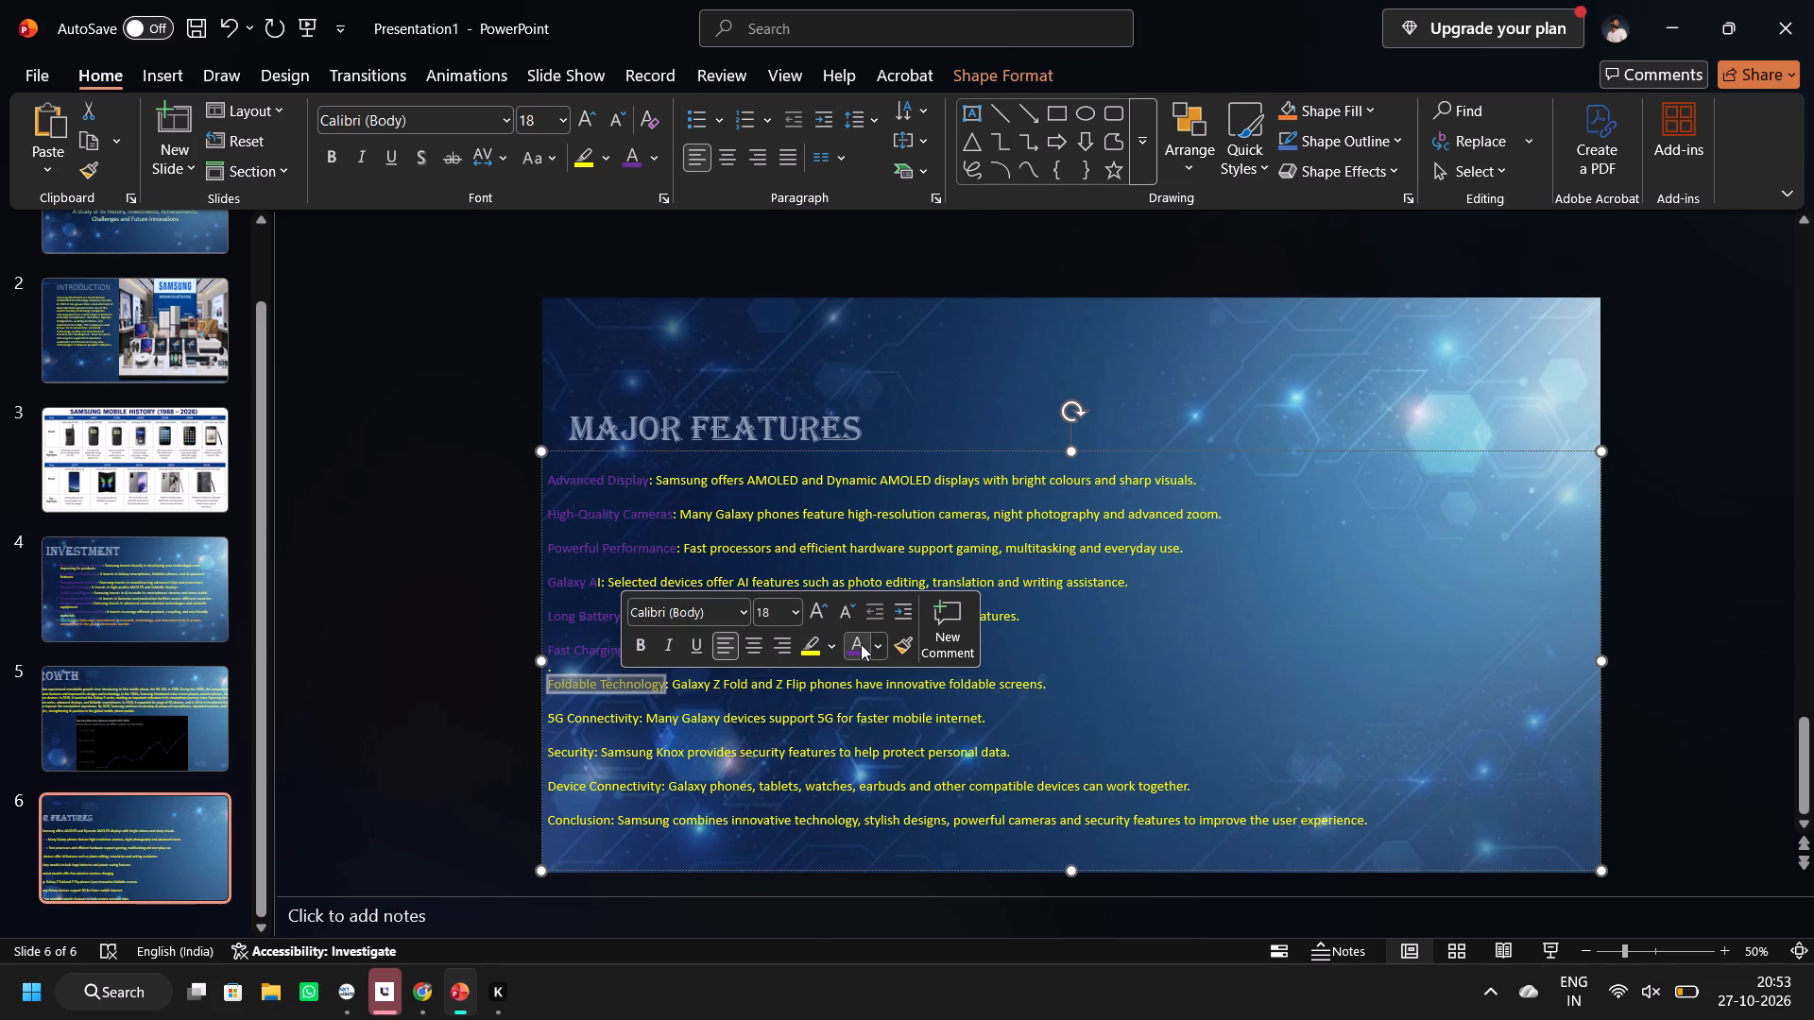
left_click(861, 644)
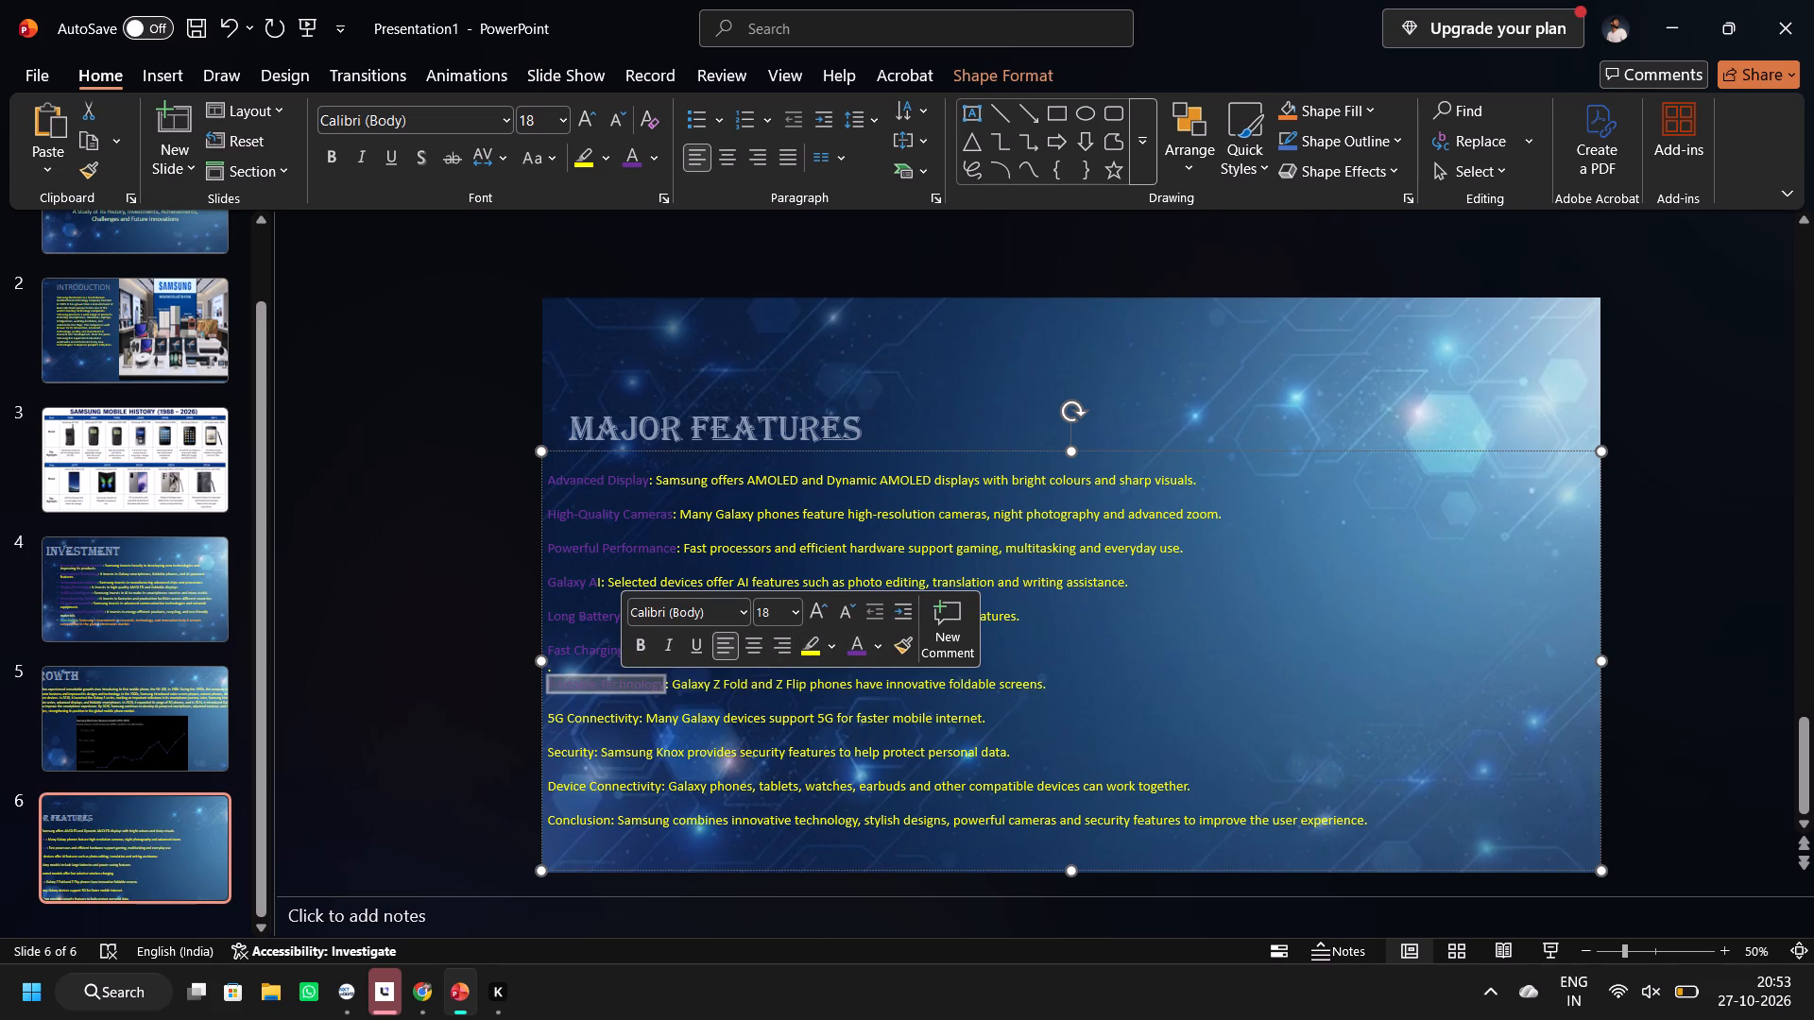
Colour the "5G Connectivity", "Security" and "Device Connectivity" labels purple.
left_click(551, 717)
left_click_drag(551, 717, 599, 718)
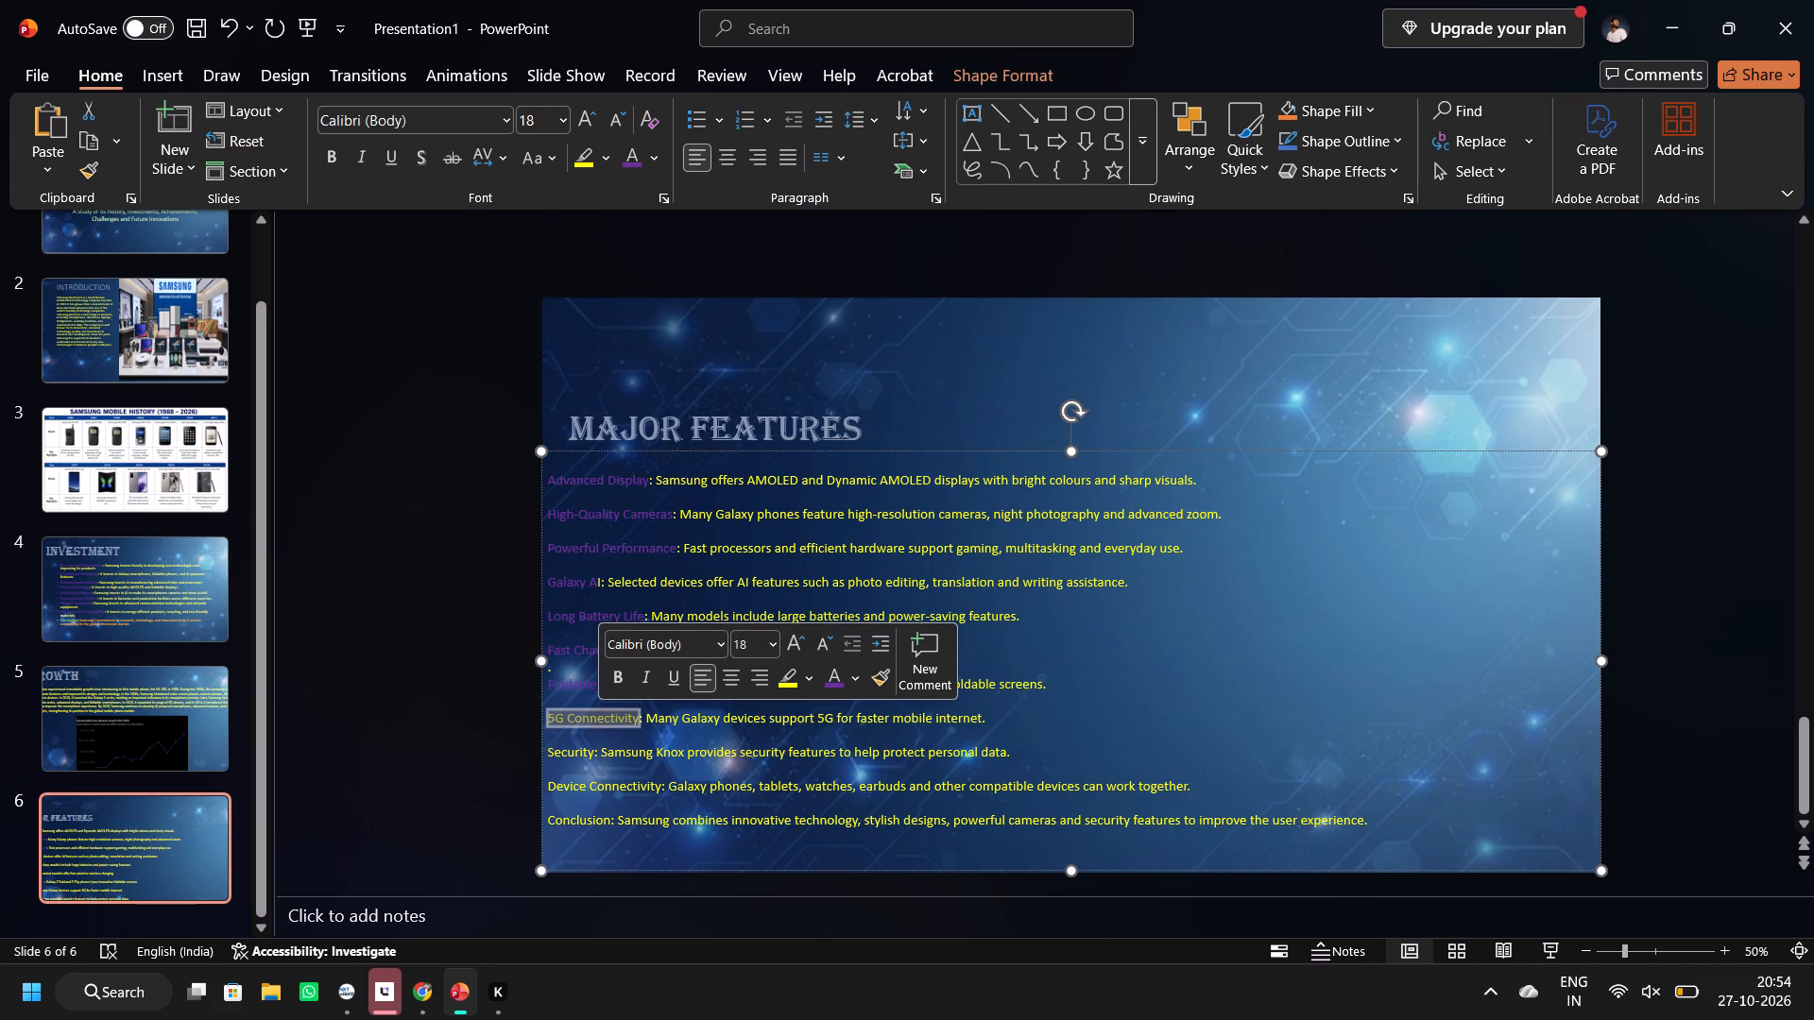
left_click(831, 692)
left_click(831, 681)
double_click(550, 753)
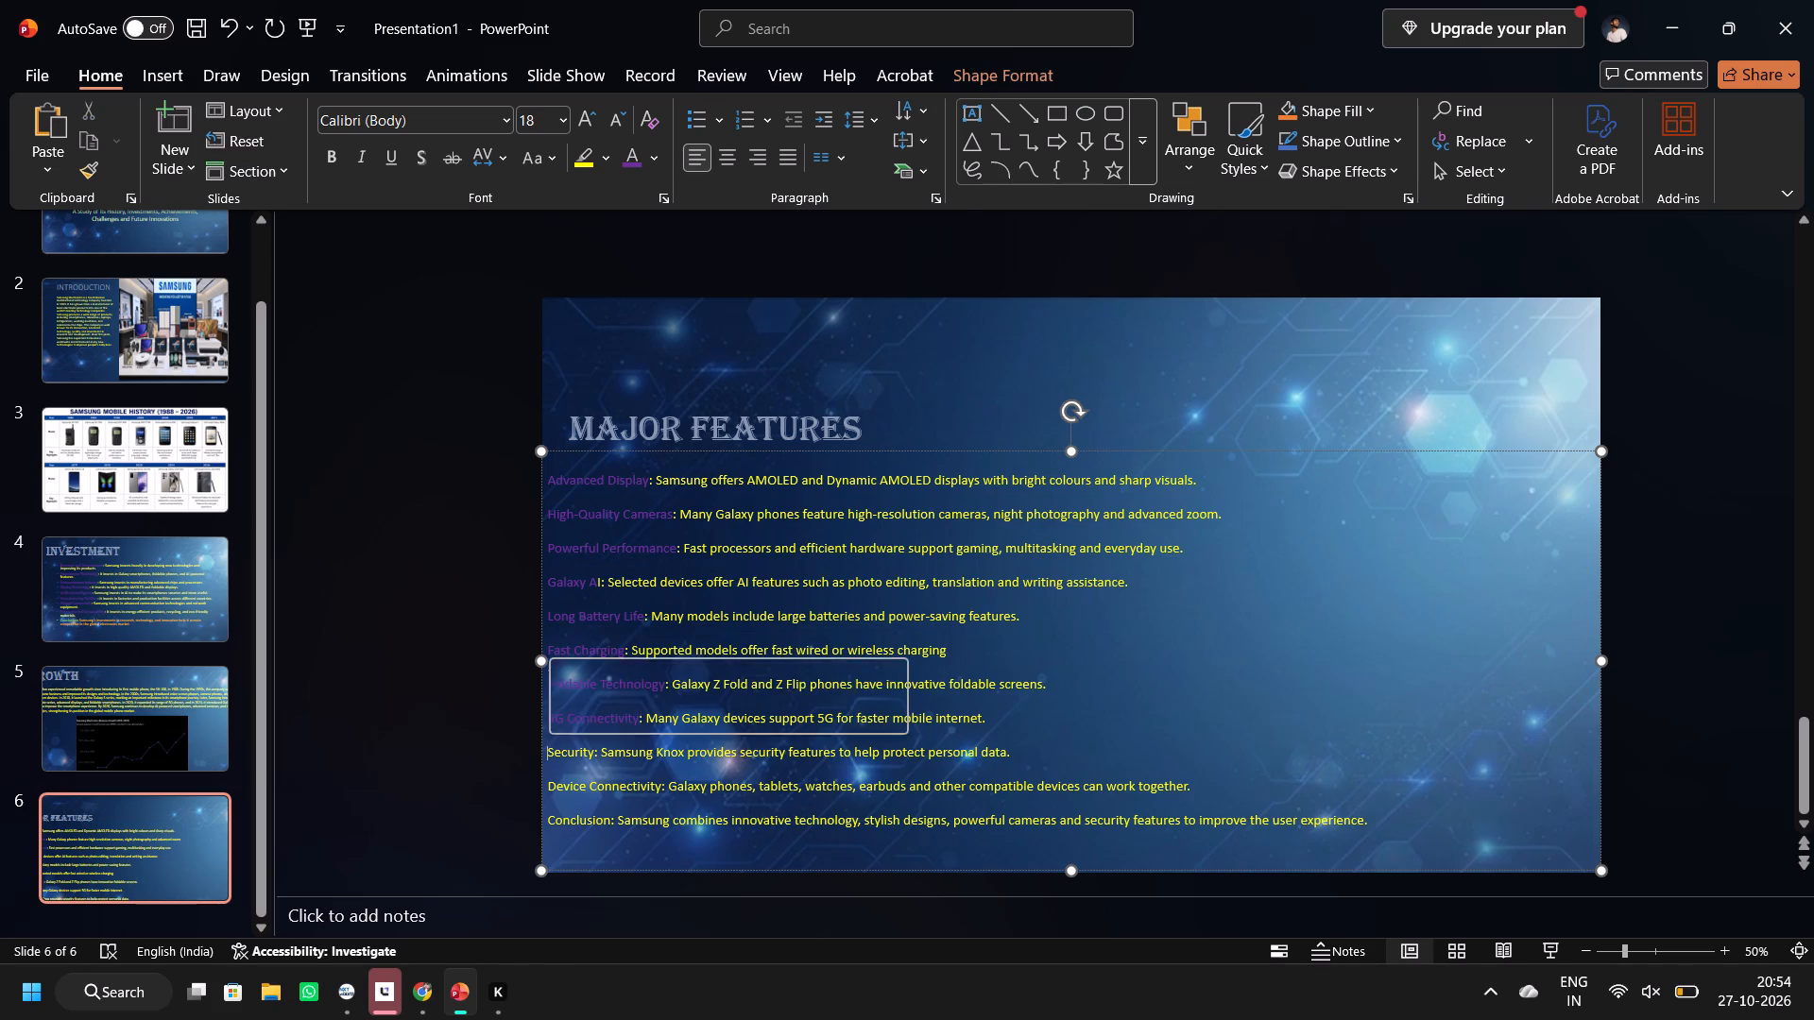
double_click(556, 753)
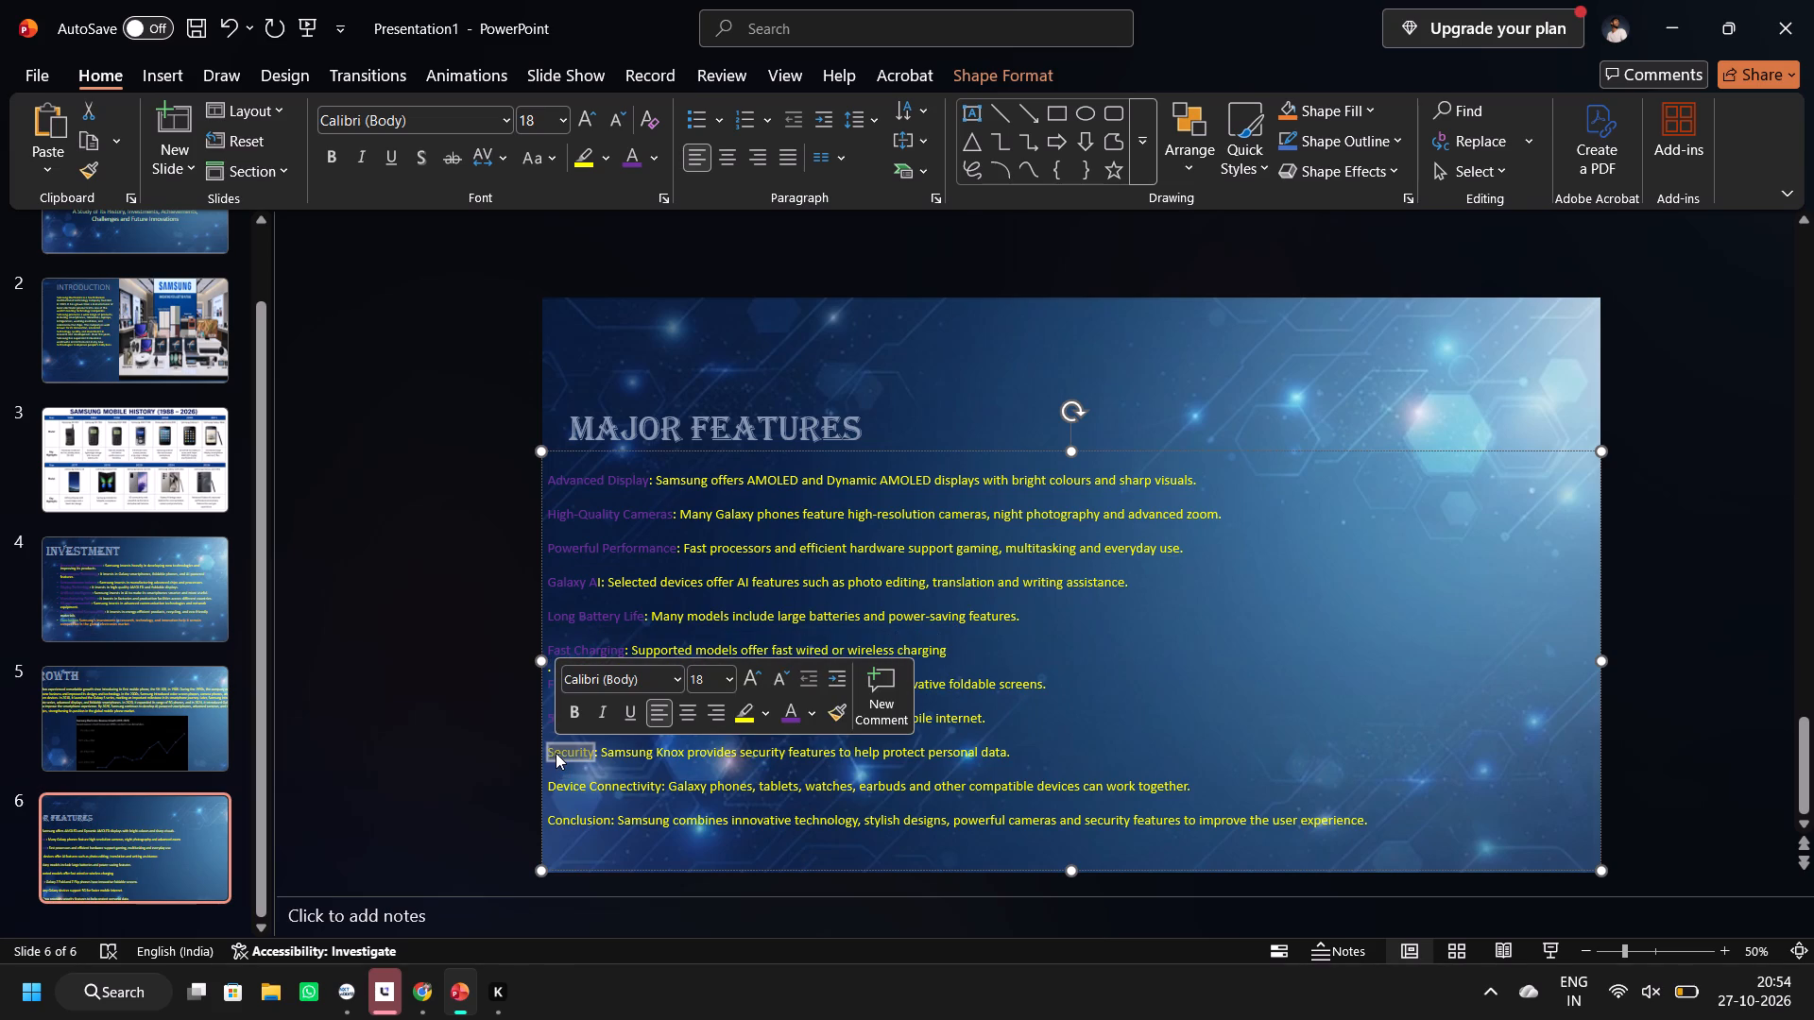
left_click(793, 718)
left_click(553, 785)
left_click_drag(553, 785, 563, 785)
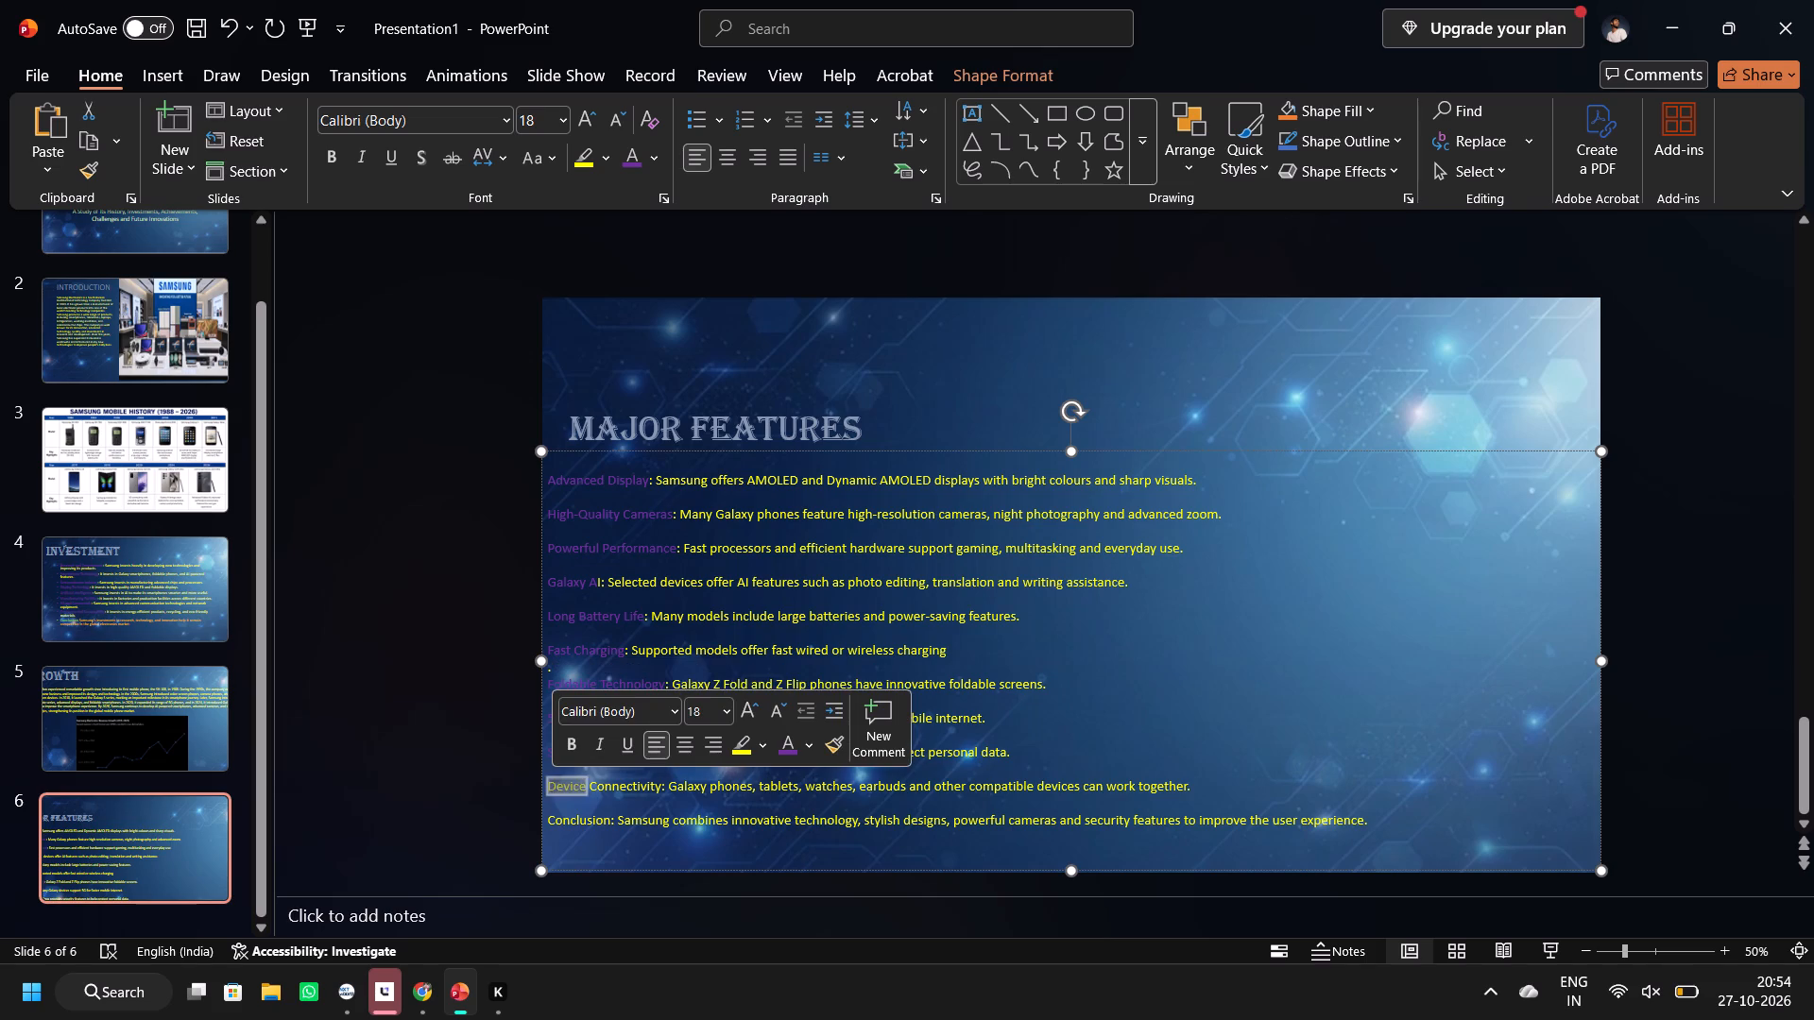
left_click_drag(563, 785, 617, 789)
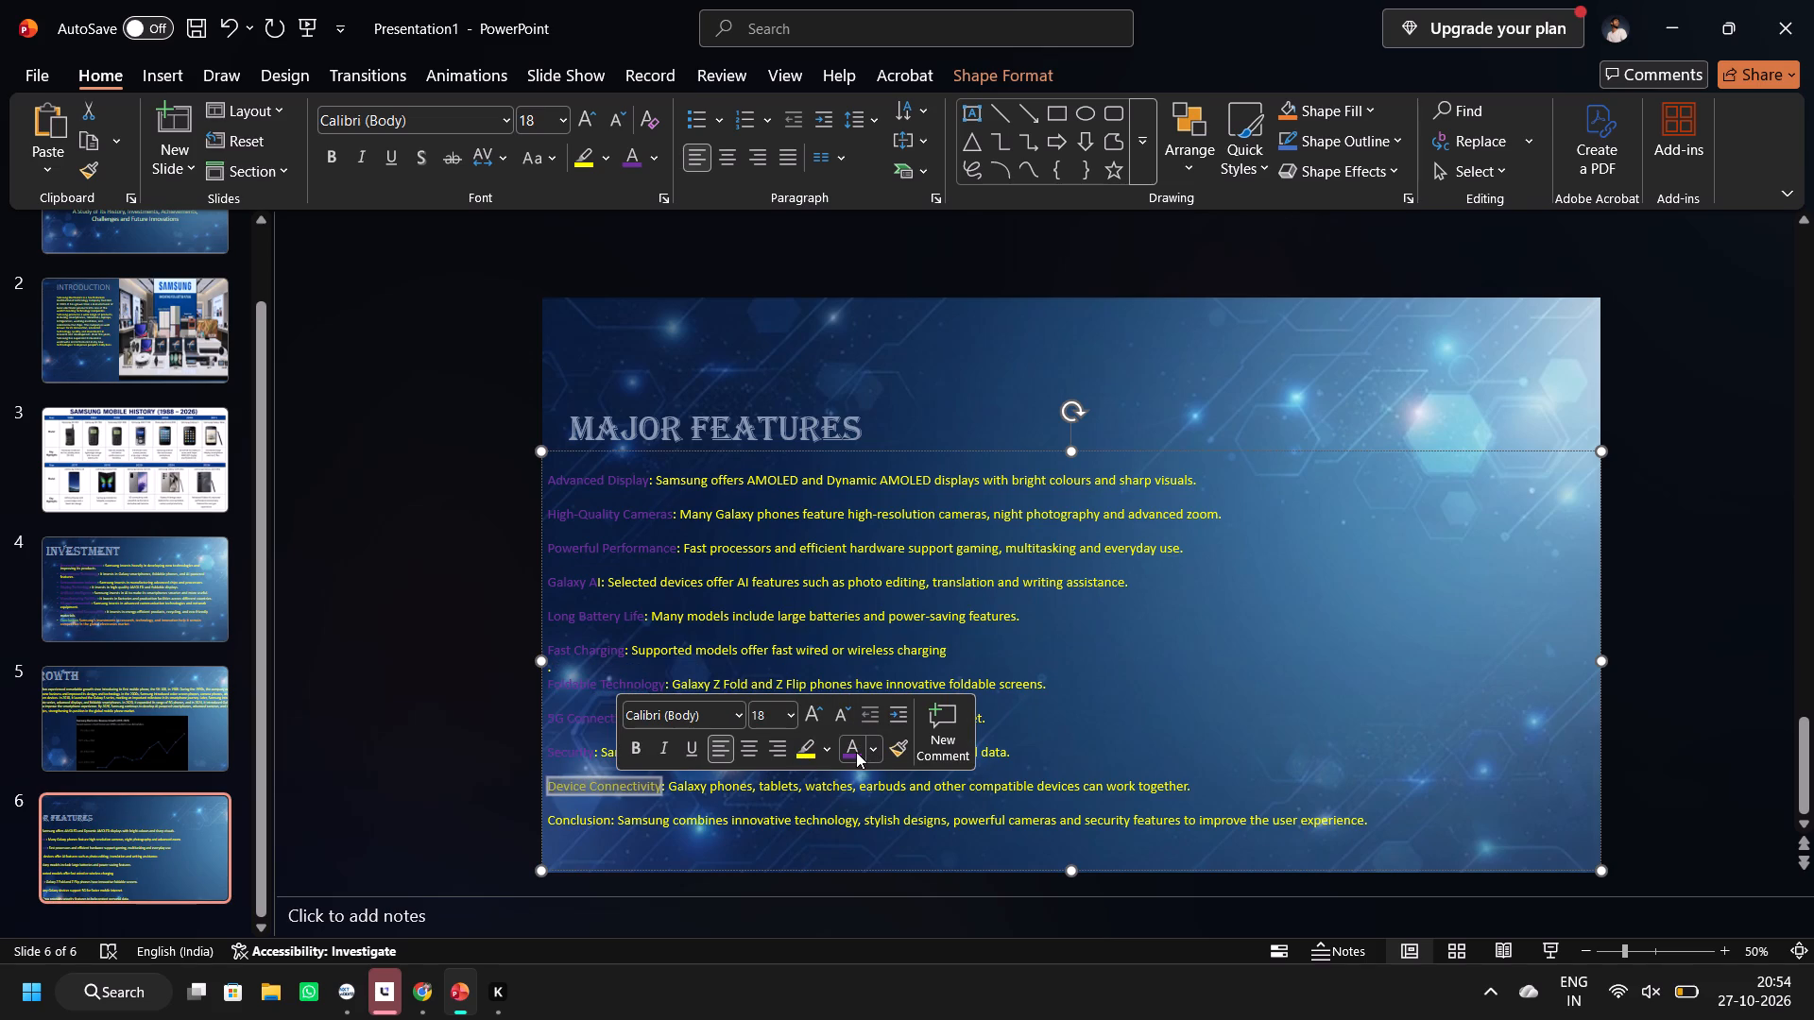
left_click(856, 752)
Recolour the word "AI" in the "Galaxy AI" label purple so the whole label matches.
double_click(594, 581)
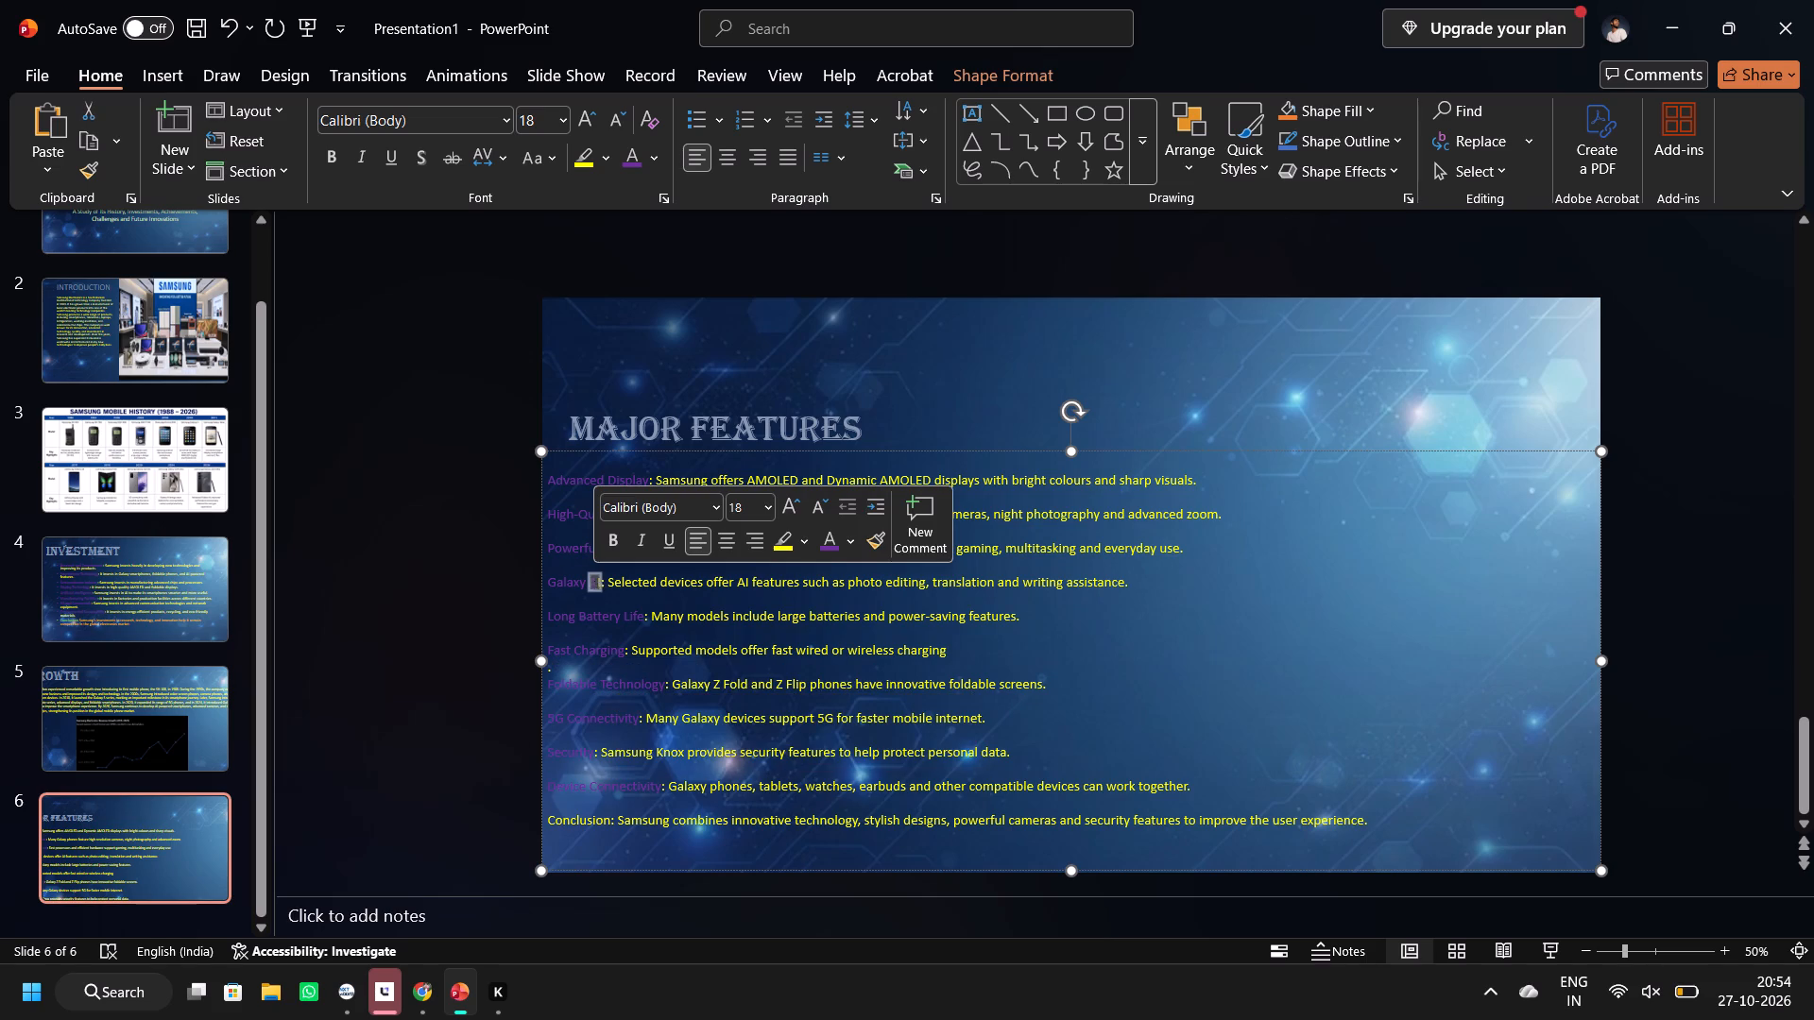
left_click(833, 550)
left_click(1273, 682)
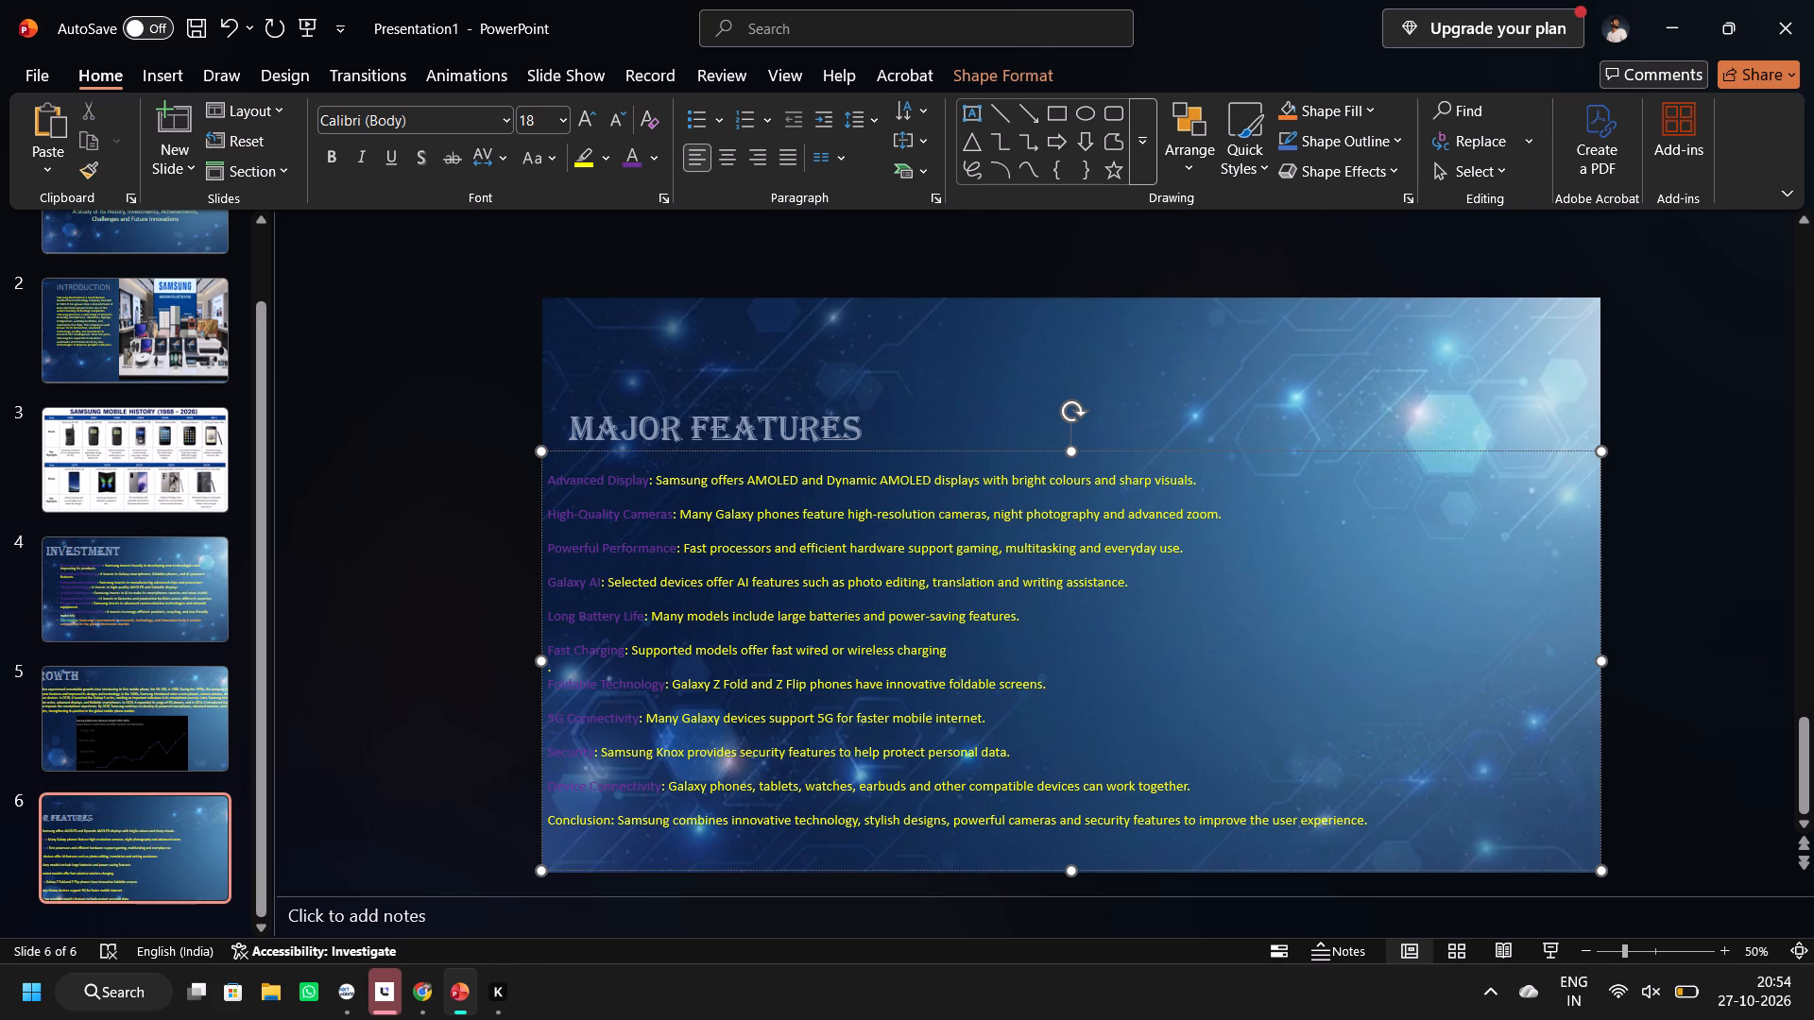
Check the Investment slide's conclusion colours, and apply the matching light green font colour to the word "Conclusion" on slide 6.
left_click(170, 572)
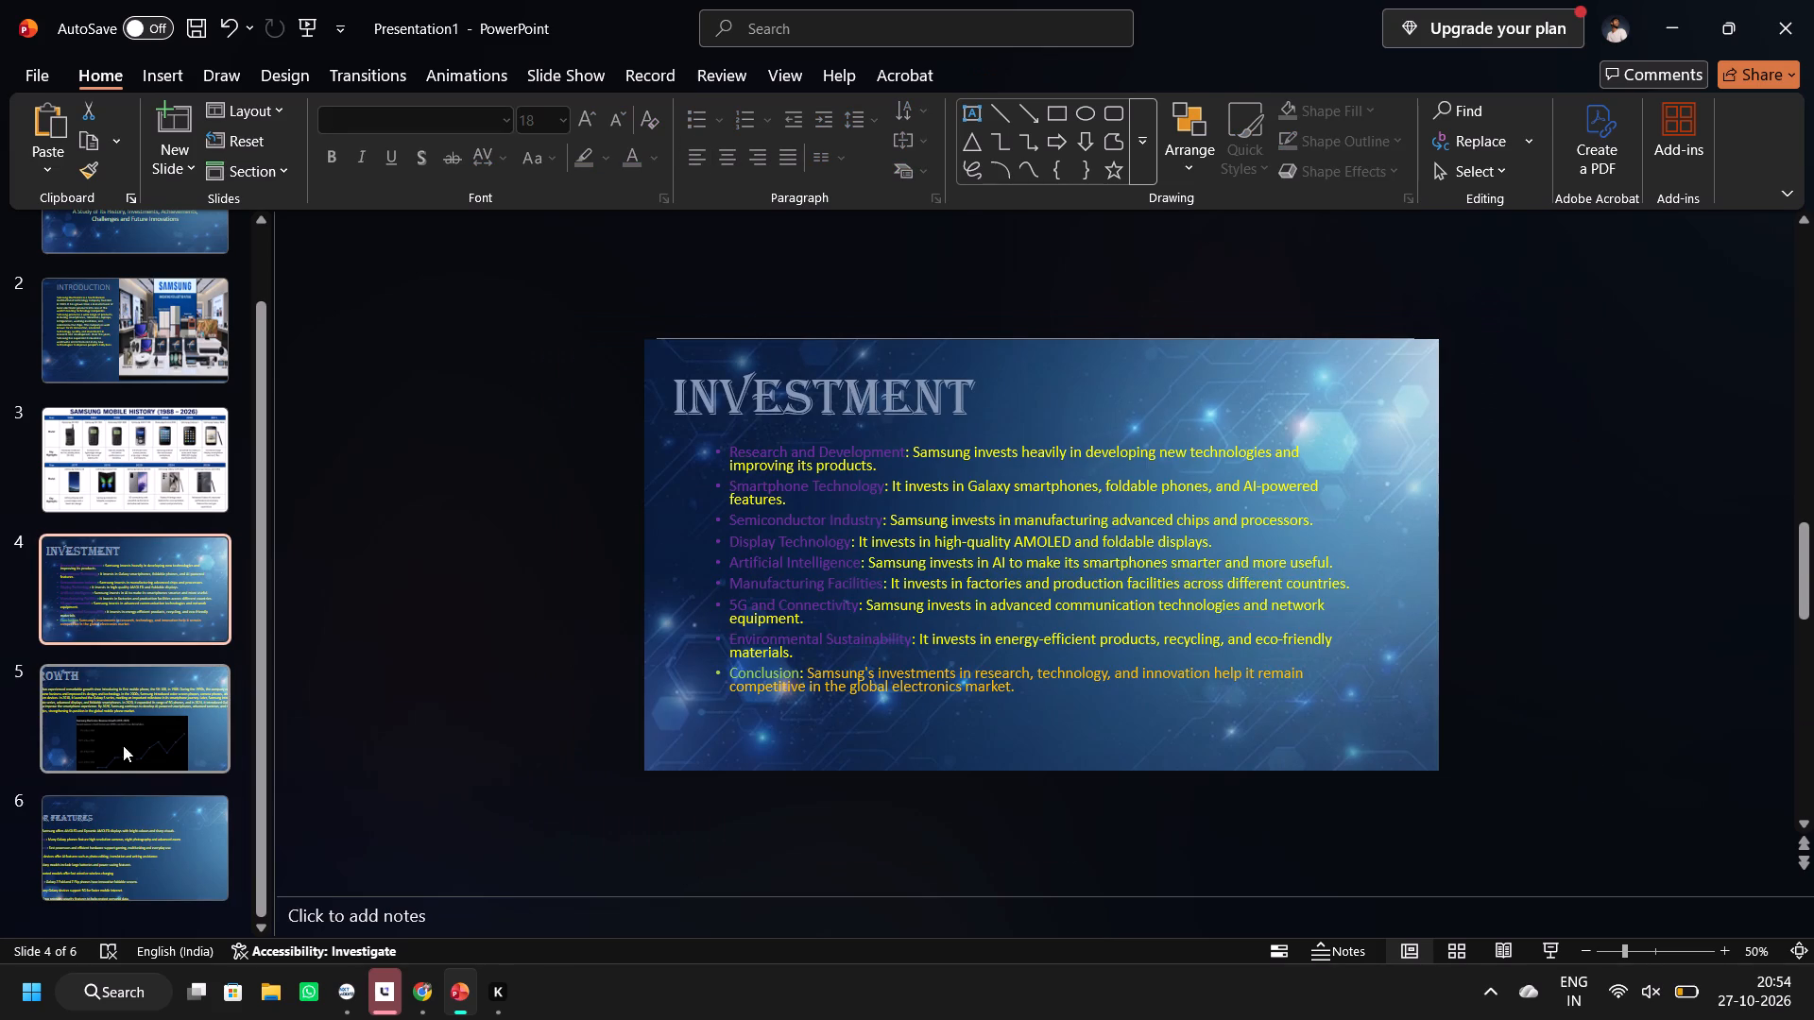
left_click(107, 817)
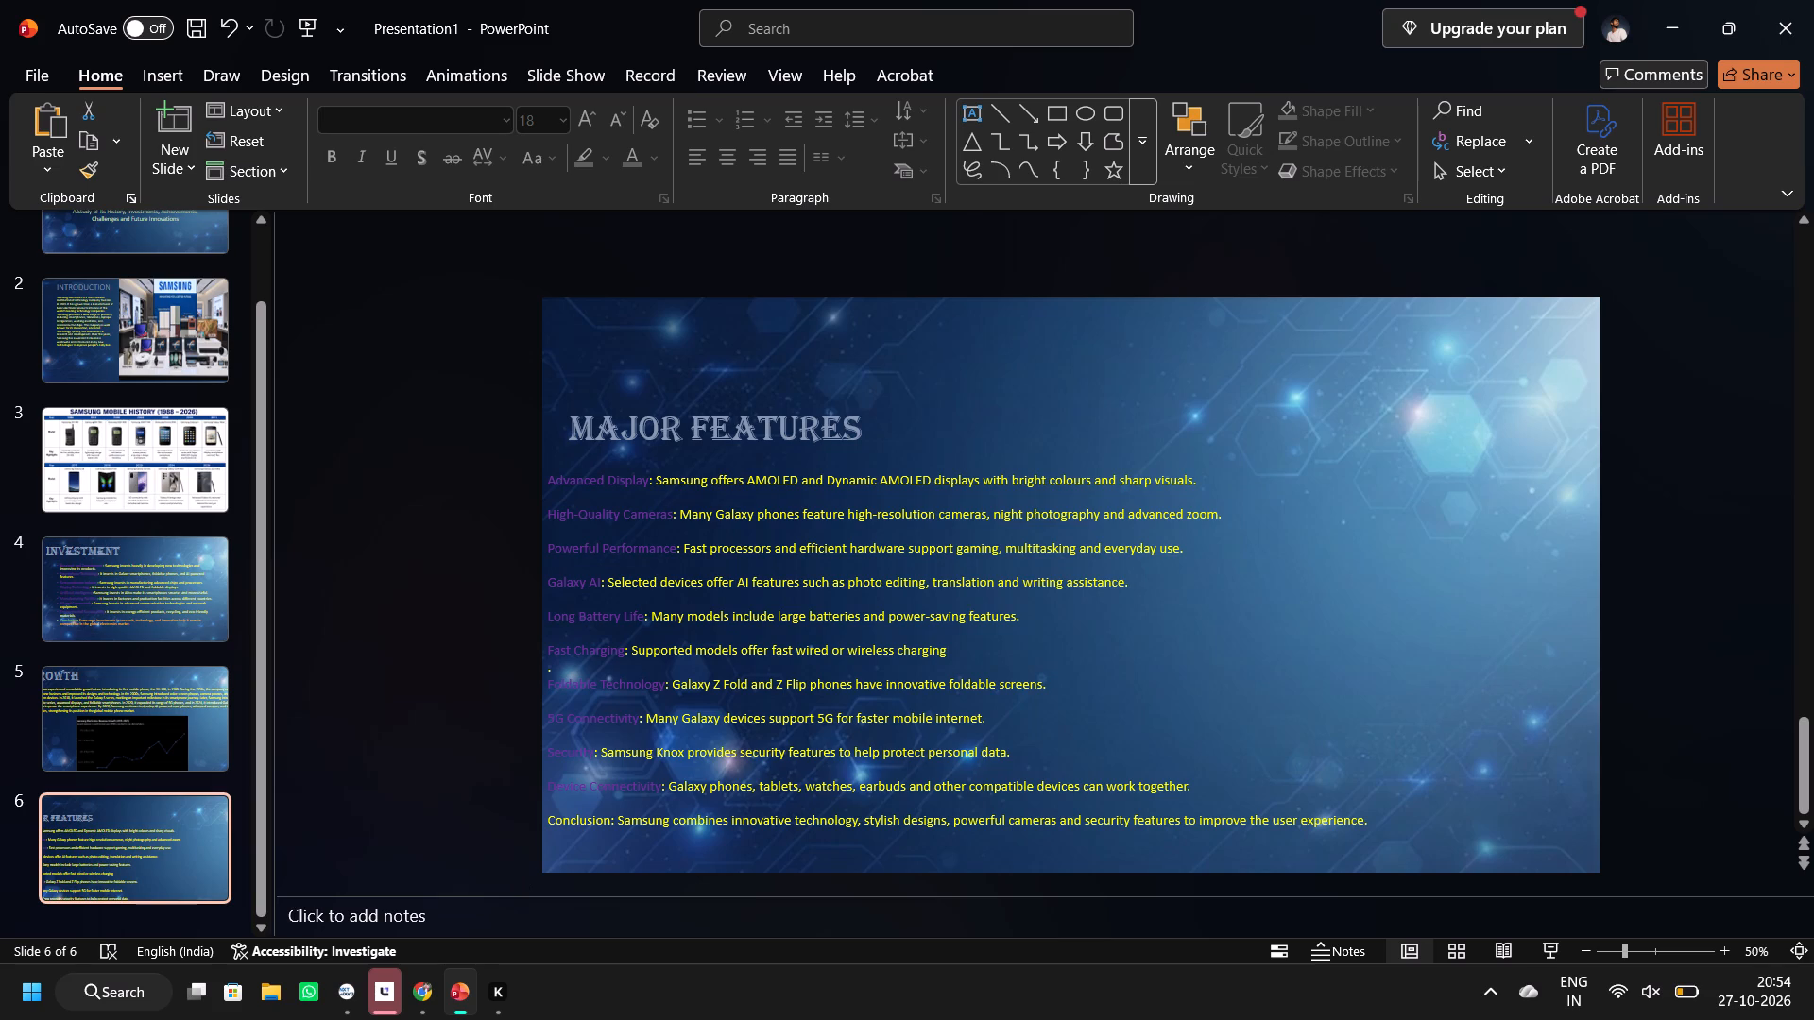
left_click(549, 824)
left_click_drag(549, 824, 594, 821)
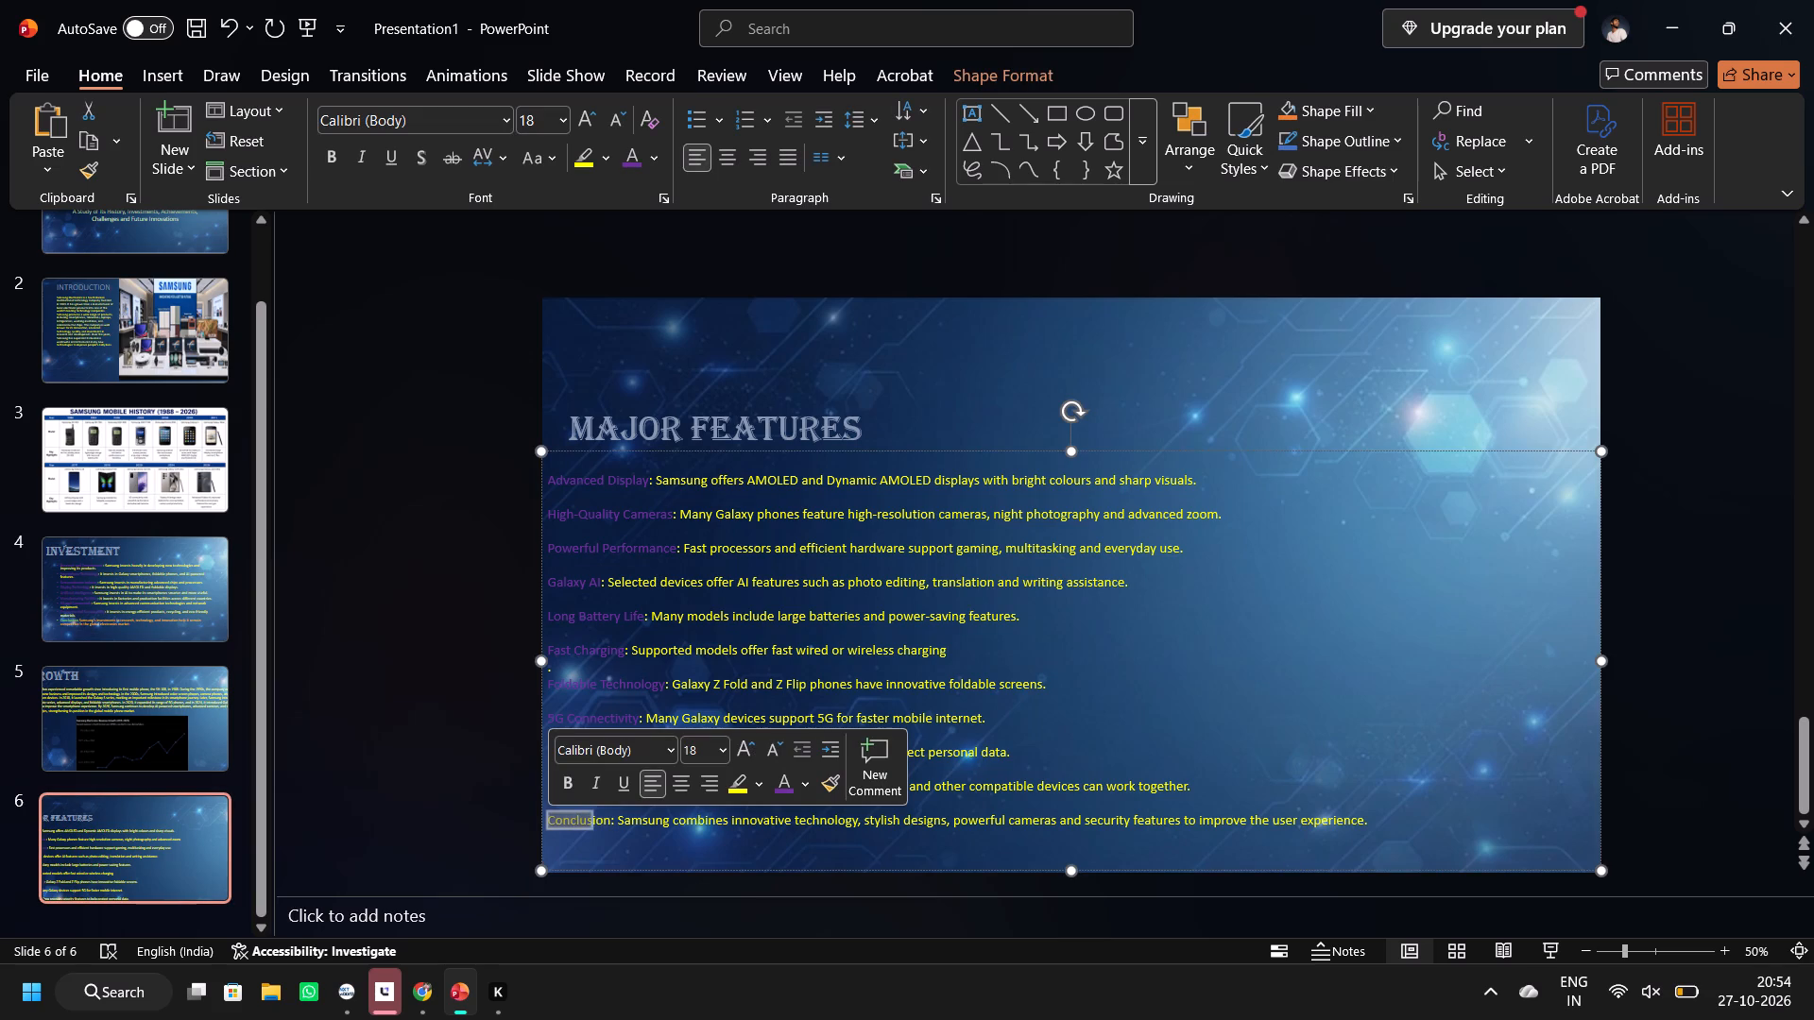
left_click_drag(594, 821, 604, 823)
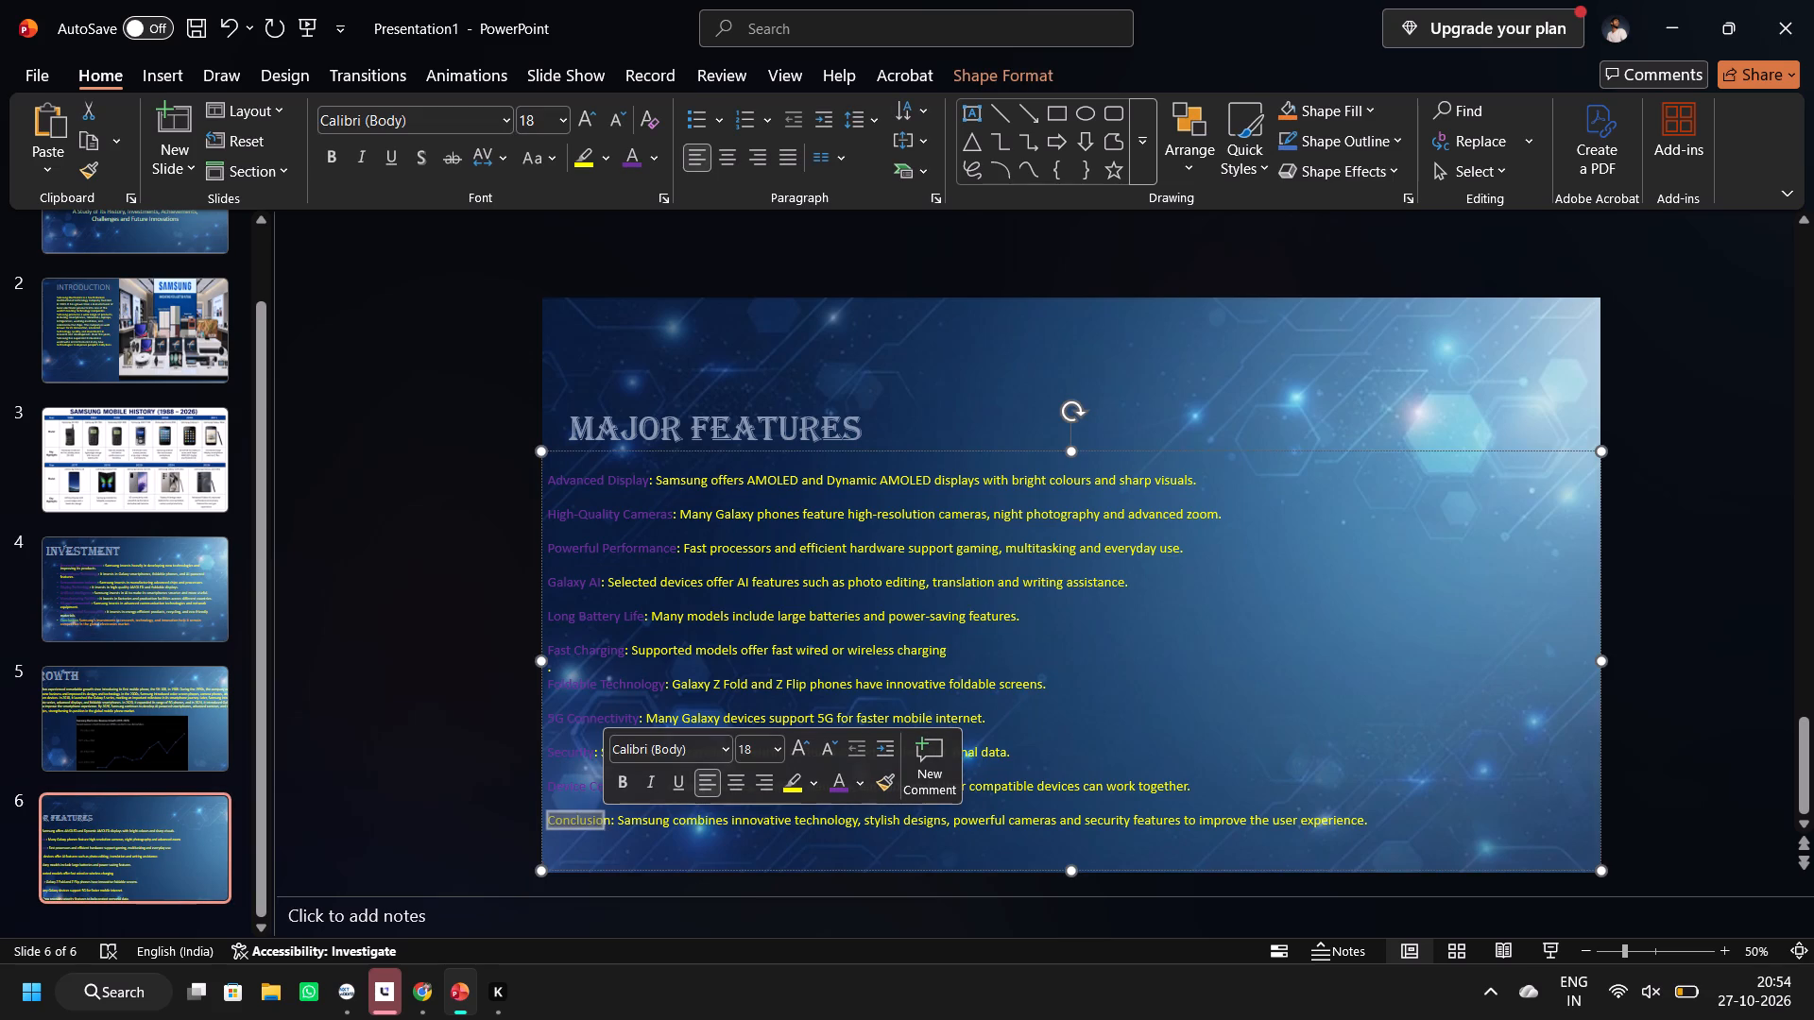
triple_click(558, 819)
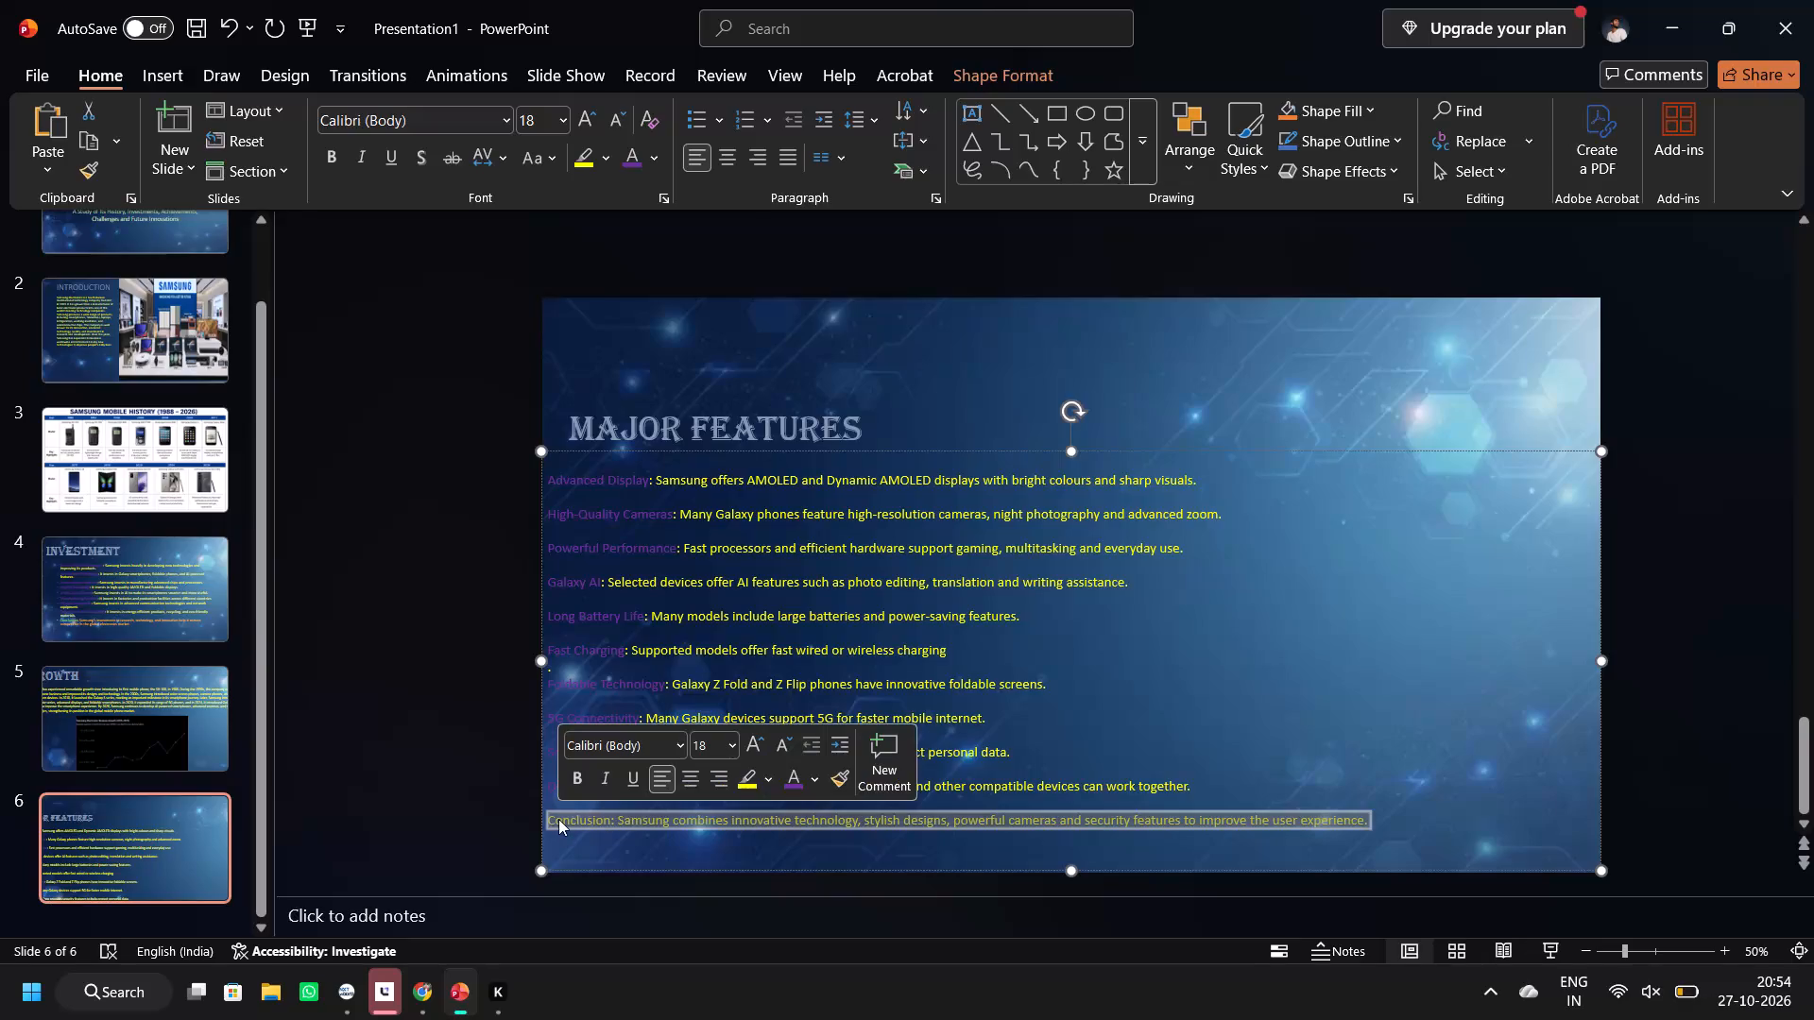
left_click(585, 863)
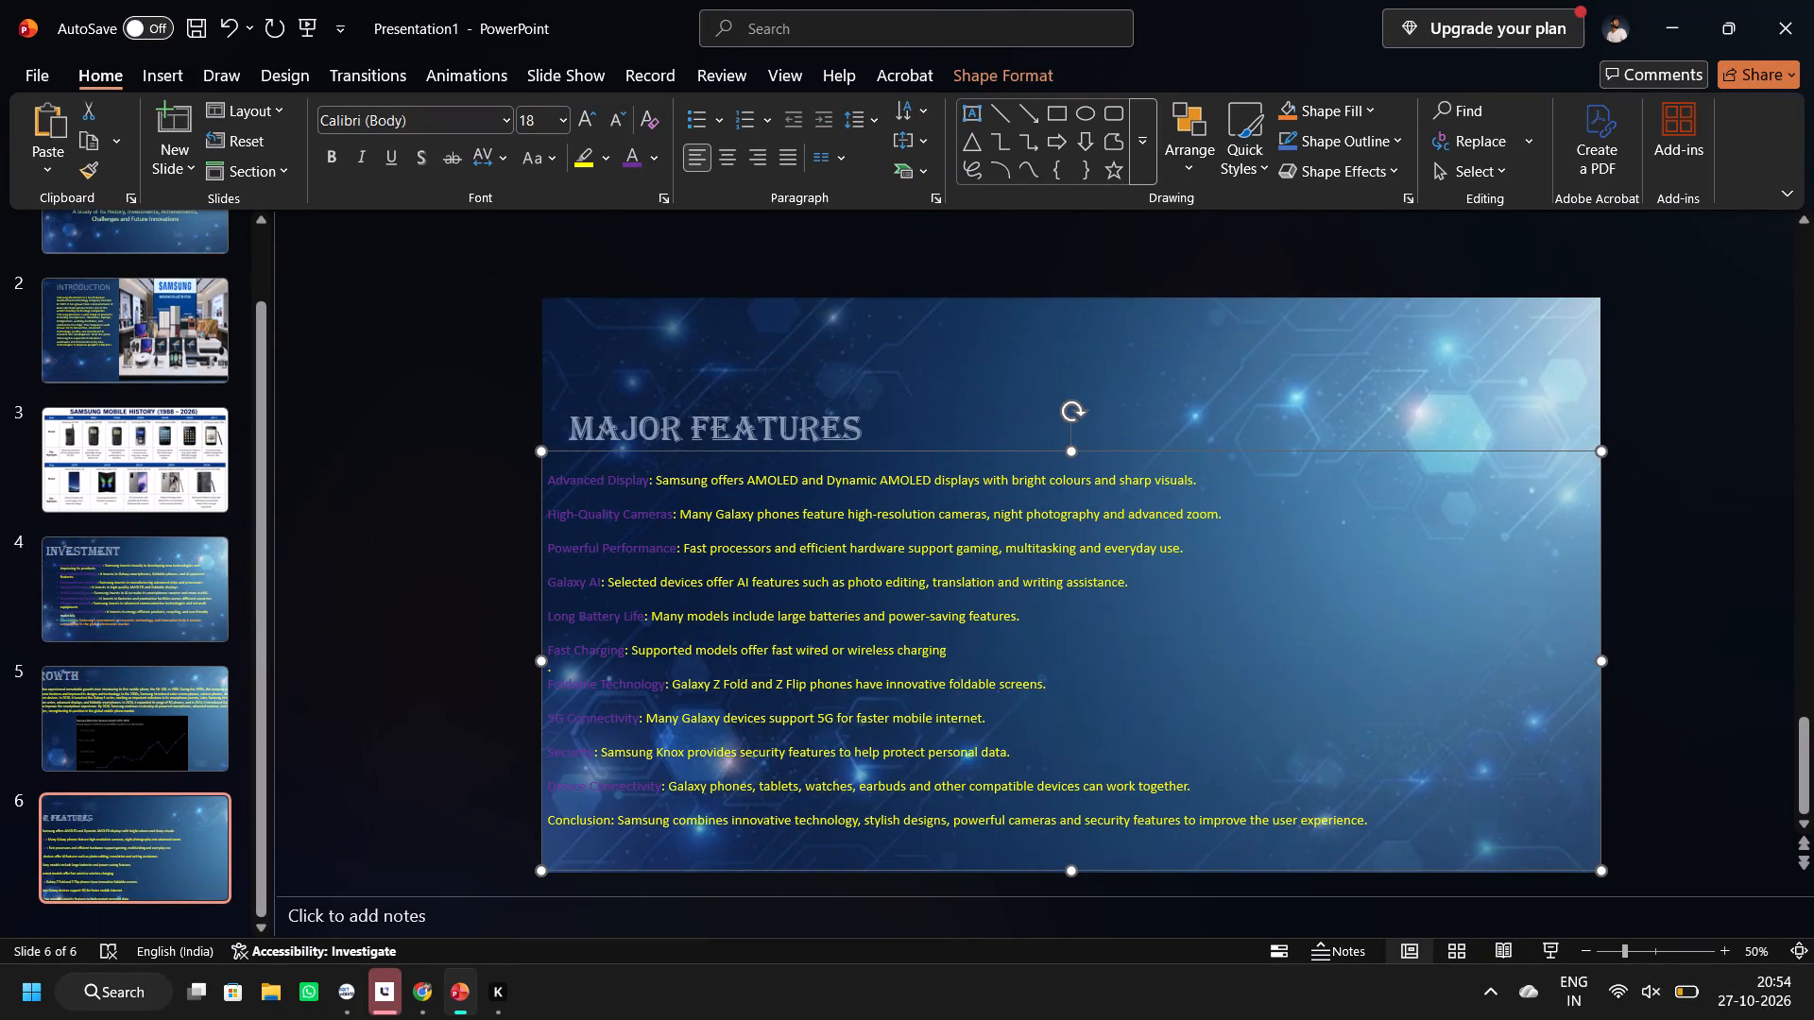
double_click(583, 817)
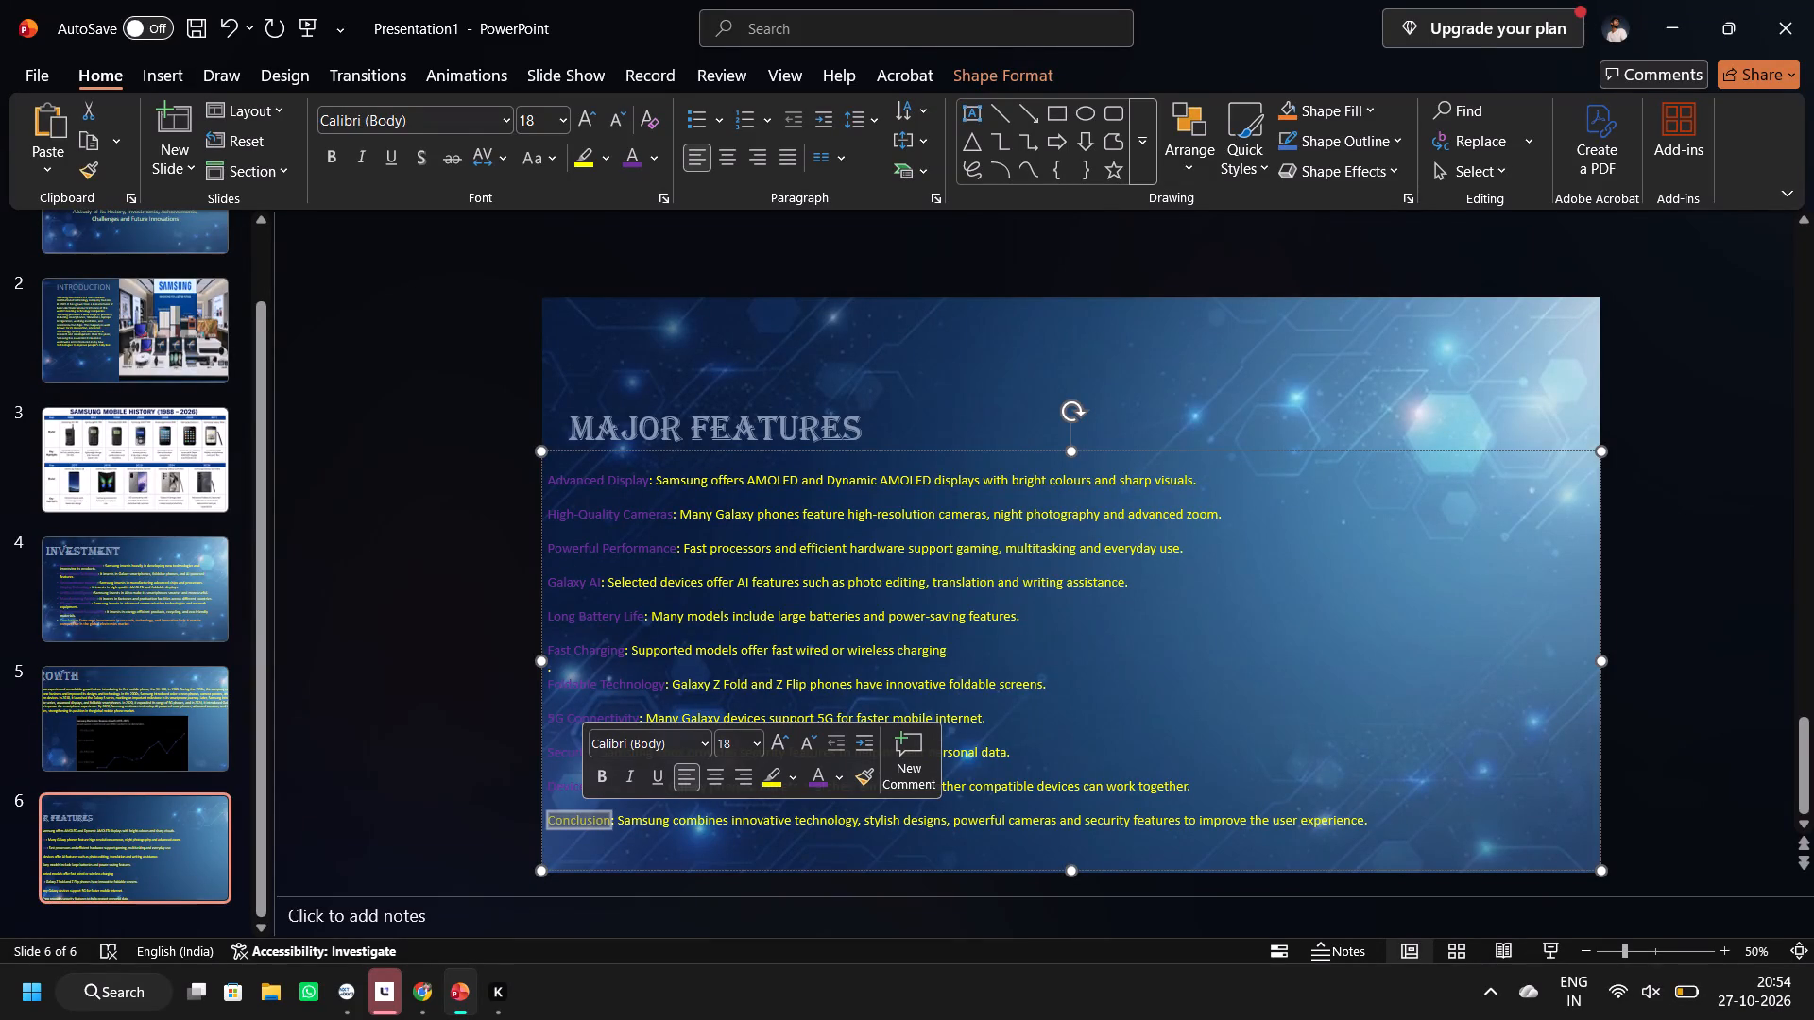
left_click(842, 783)
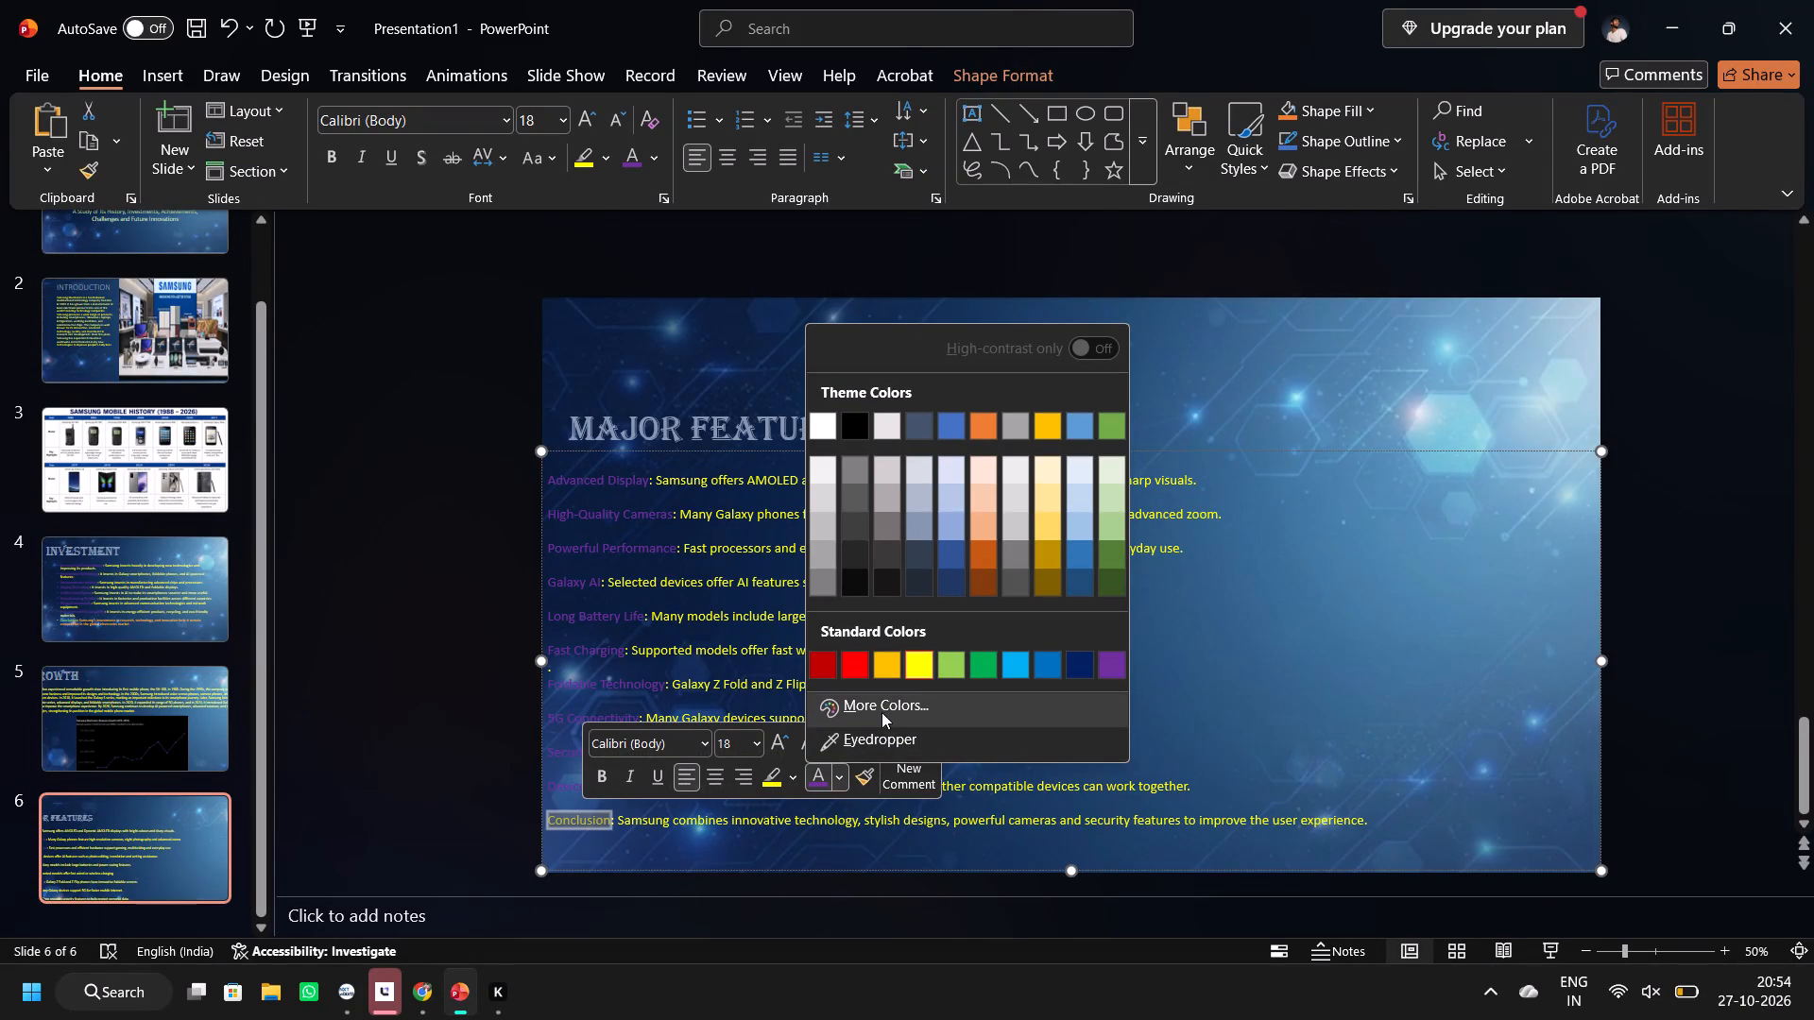
left_click(942, 671)
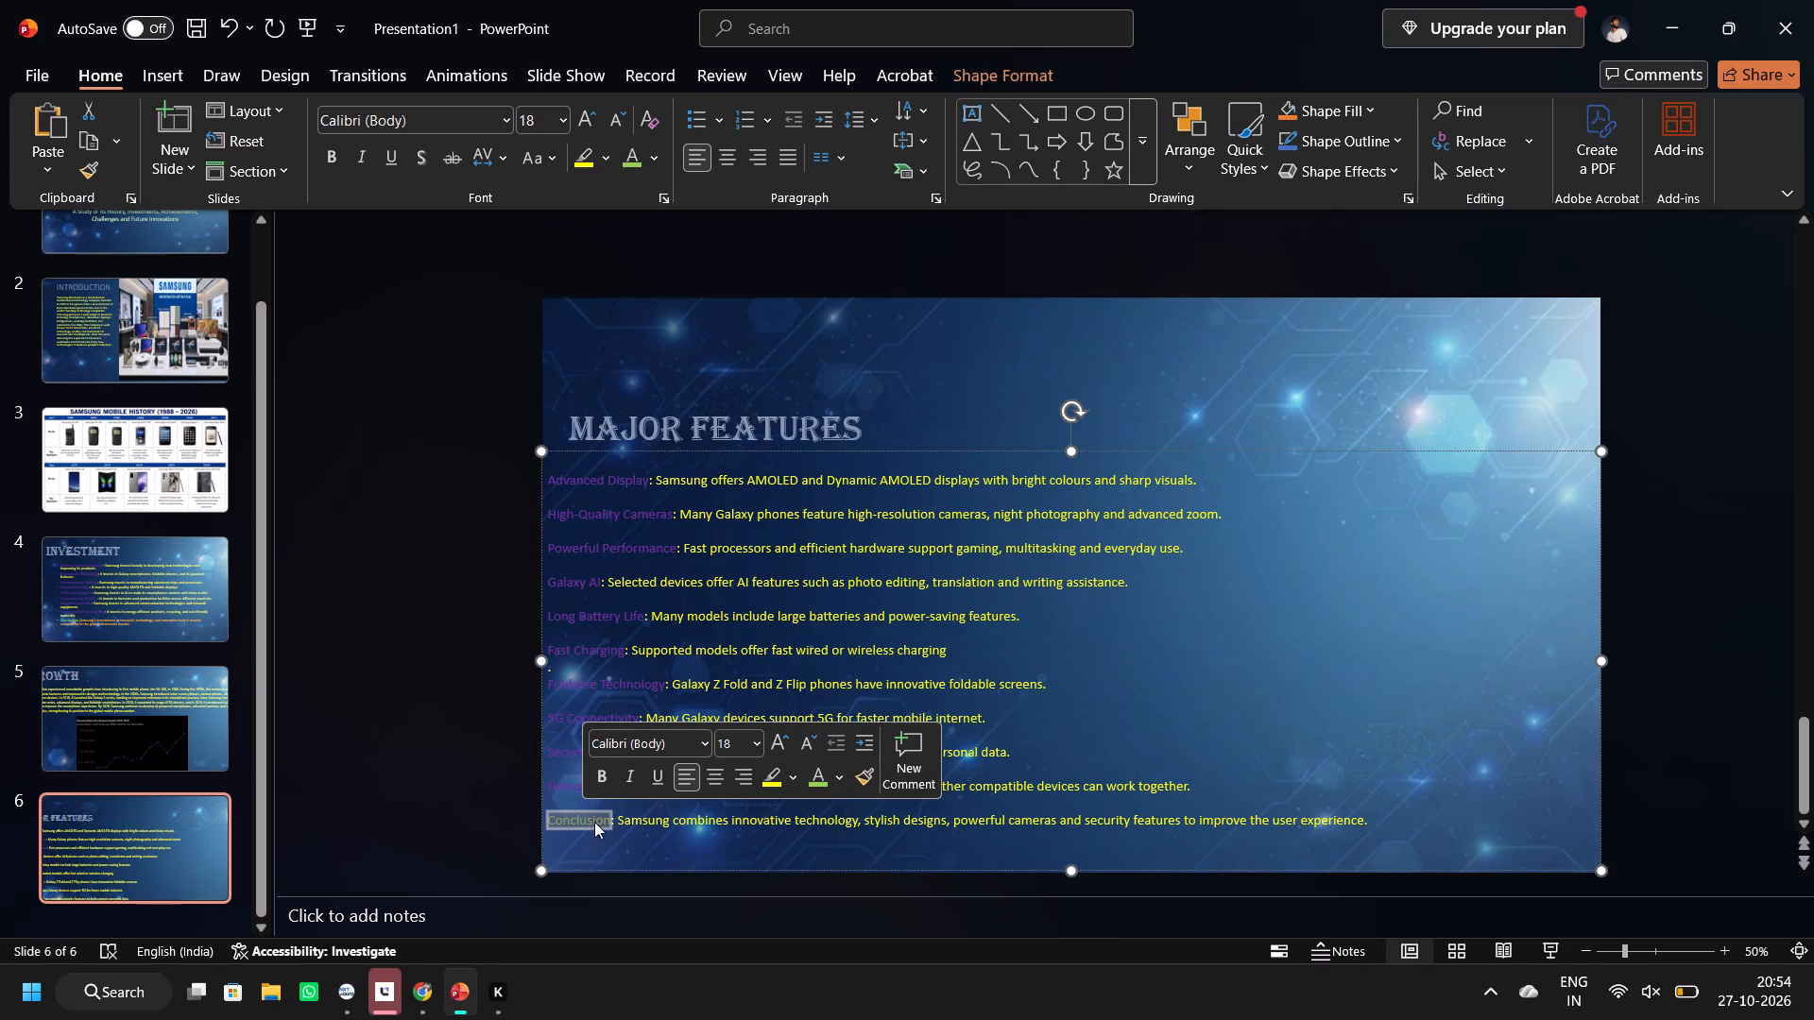
Colour the conclusion sentence after "Conclusion:" on the Major Features slide orange.
double_click(629, 823)
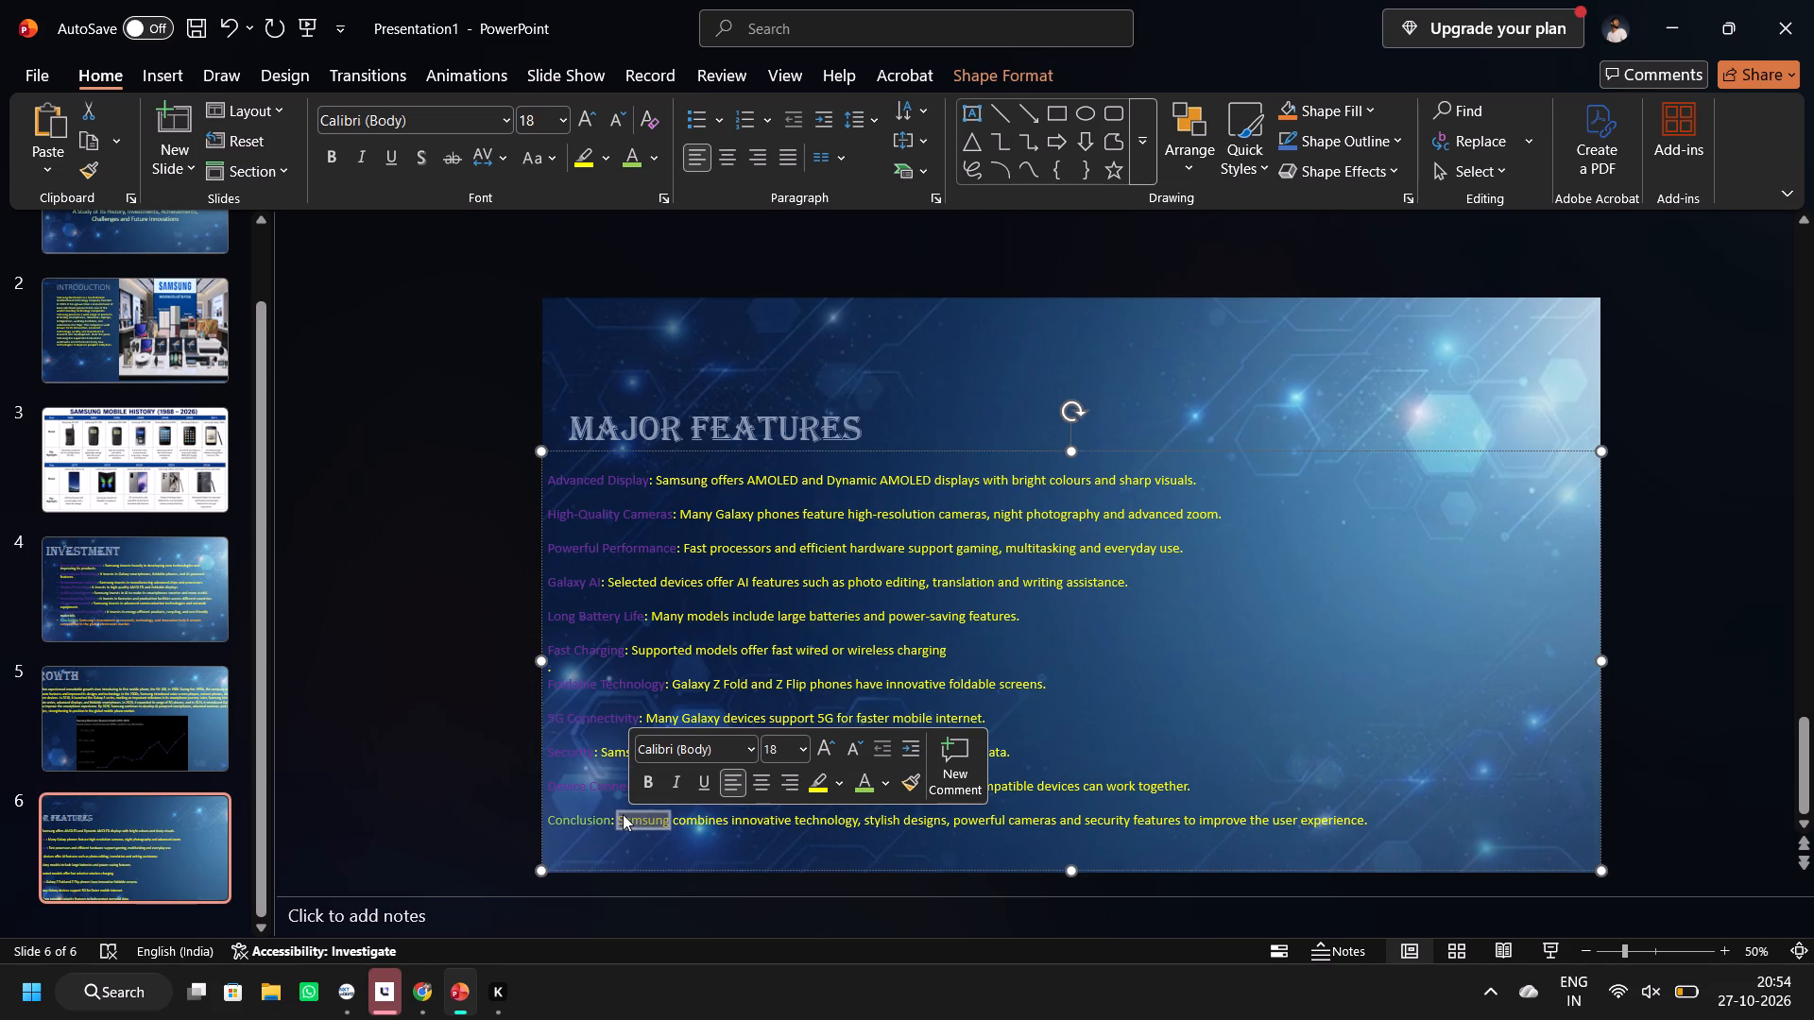
left_click(623, 815)
left_click_drag(623, 815, 1152, 813)
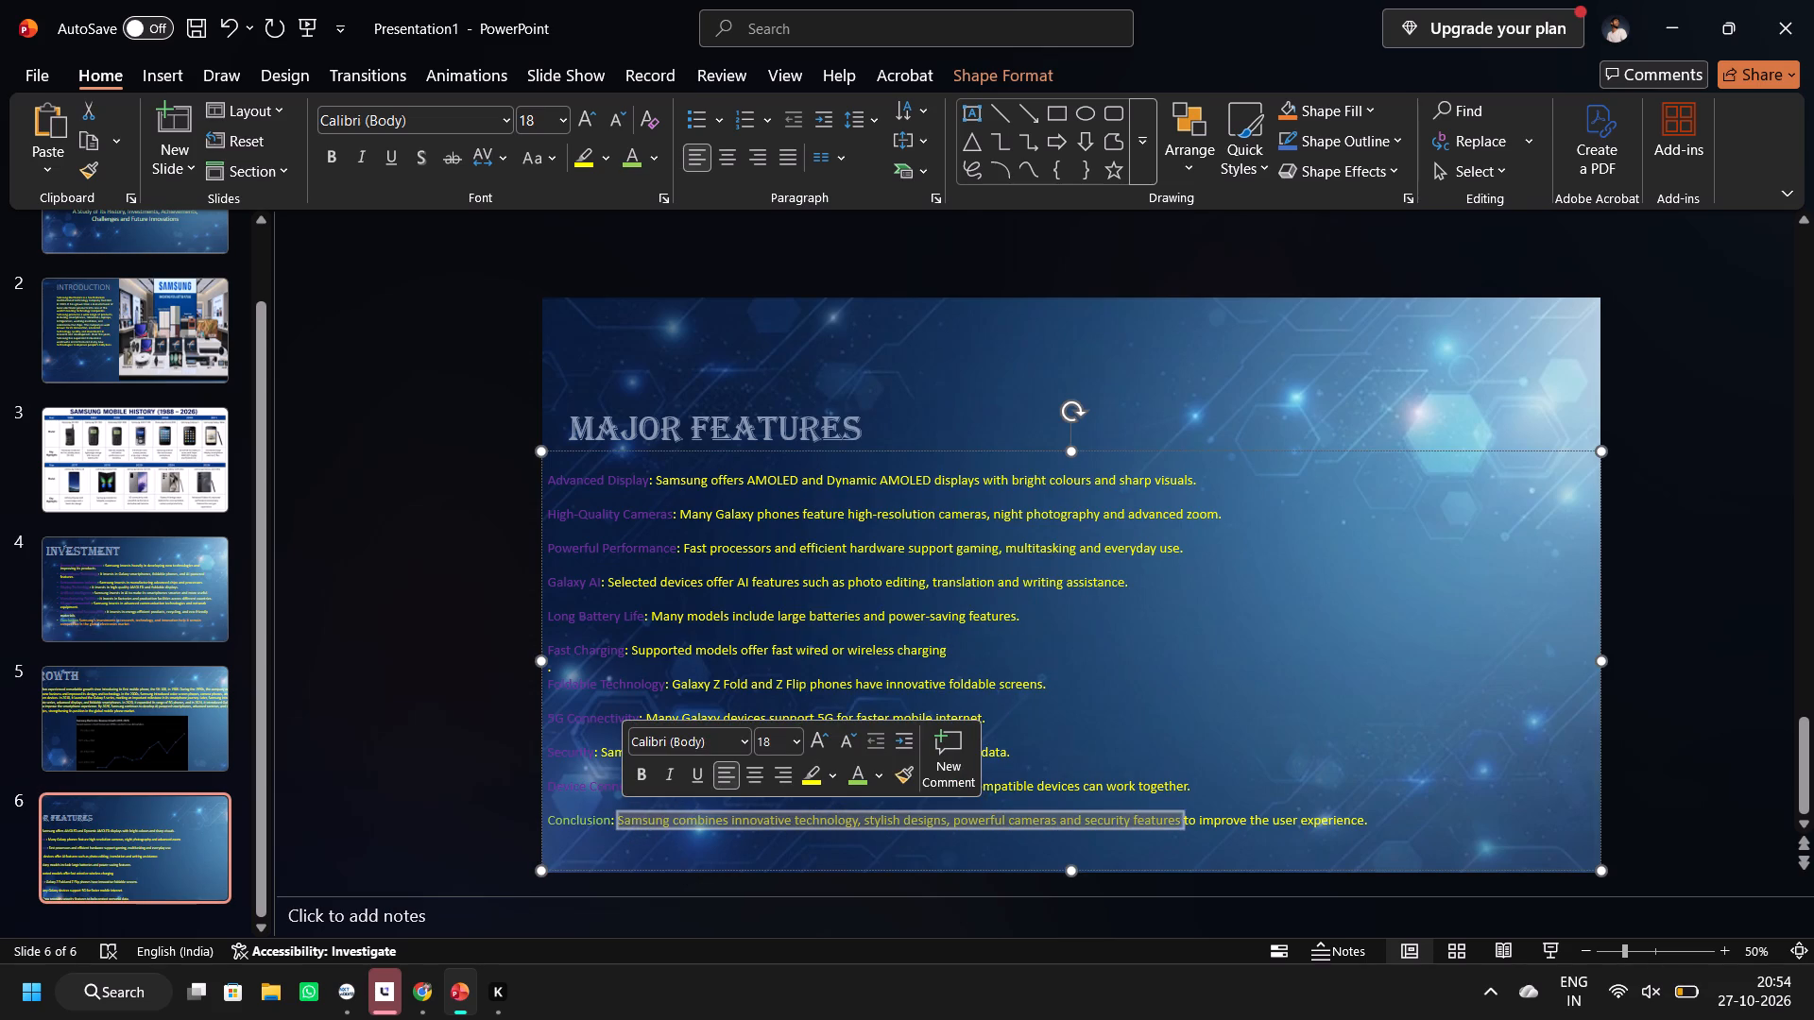
left_click_drag(1152, 813, 1429, 814)
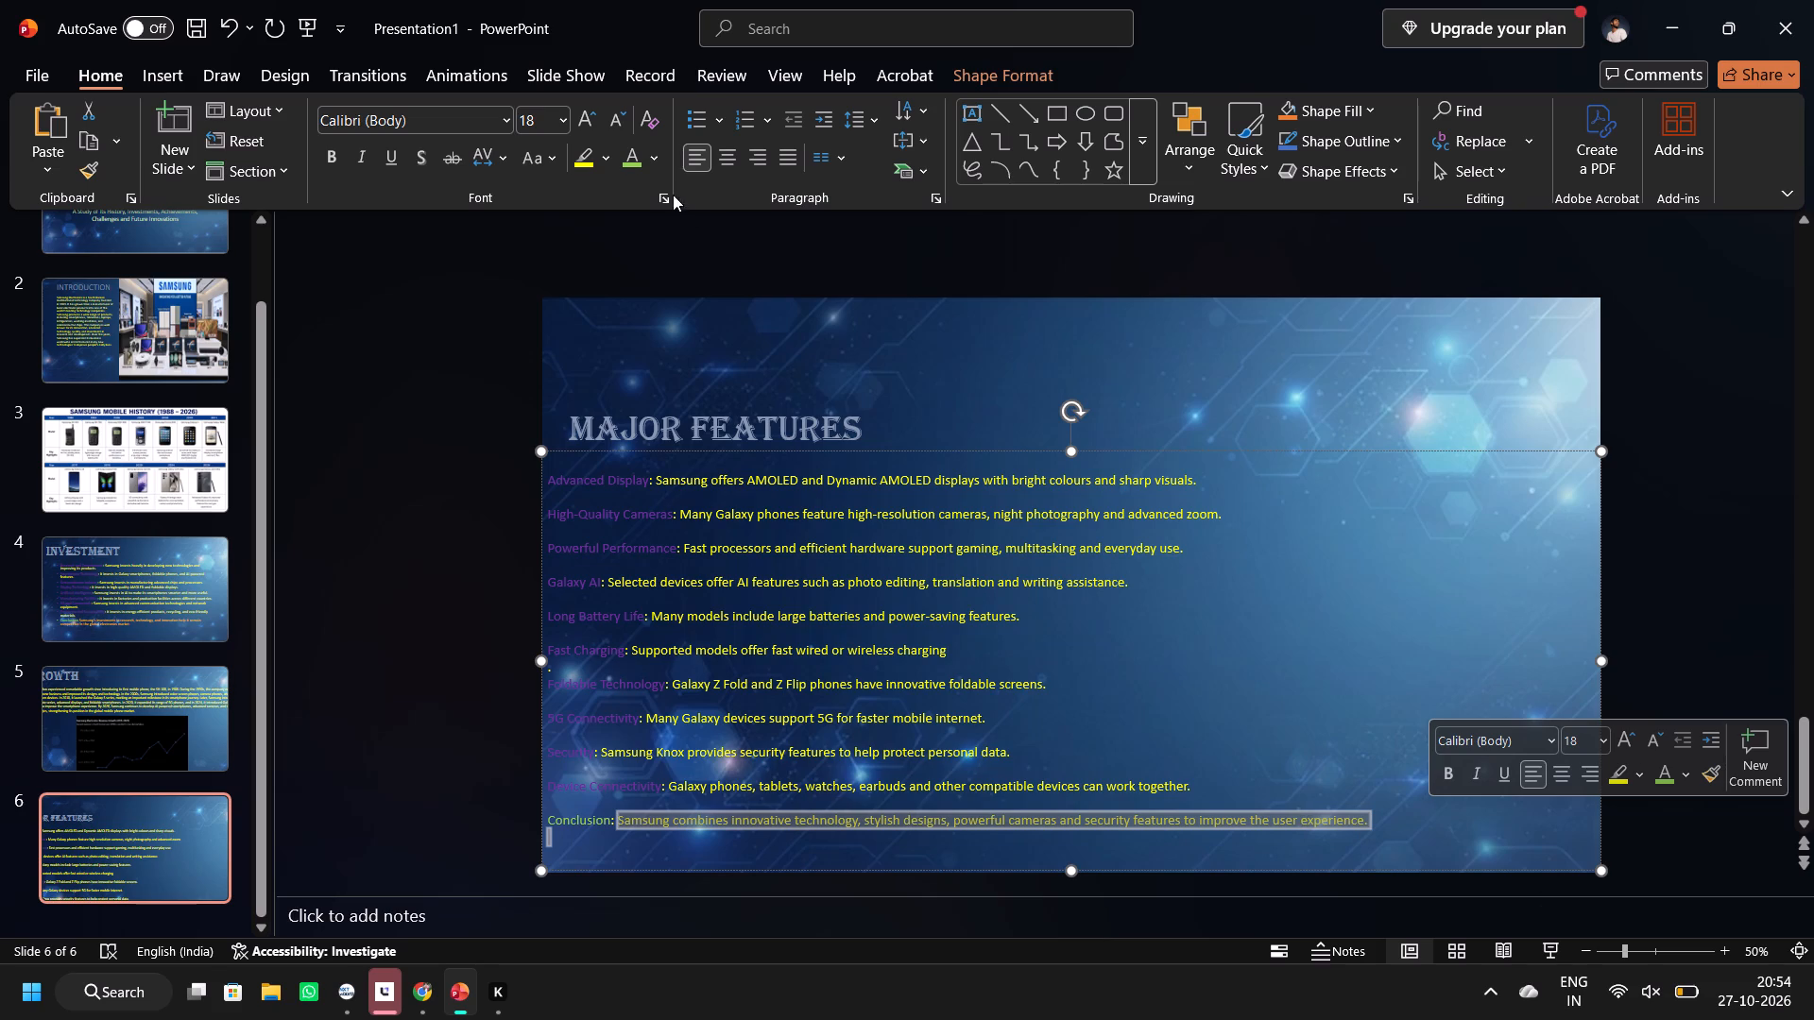
left_click(655, 159)
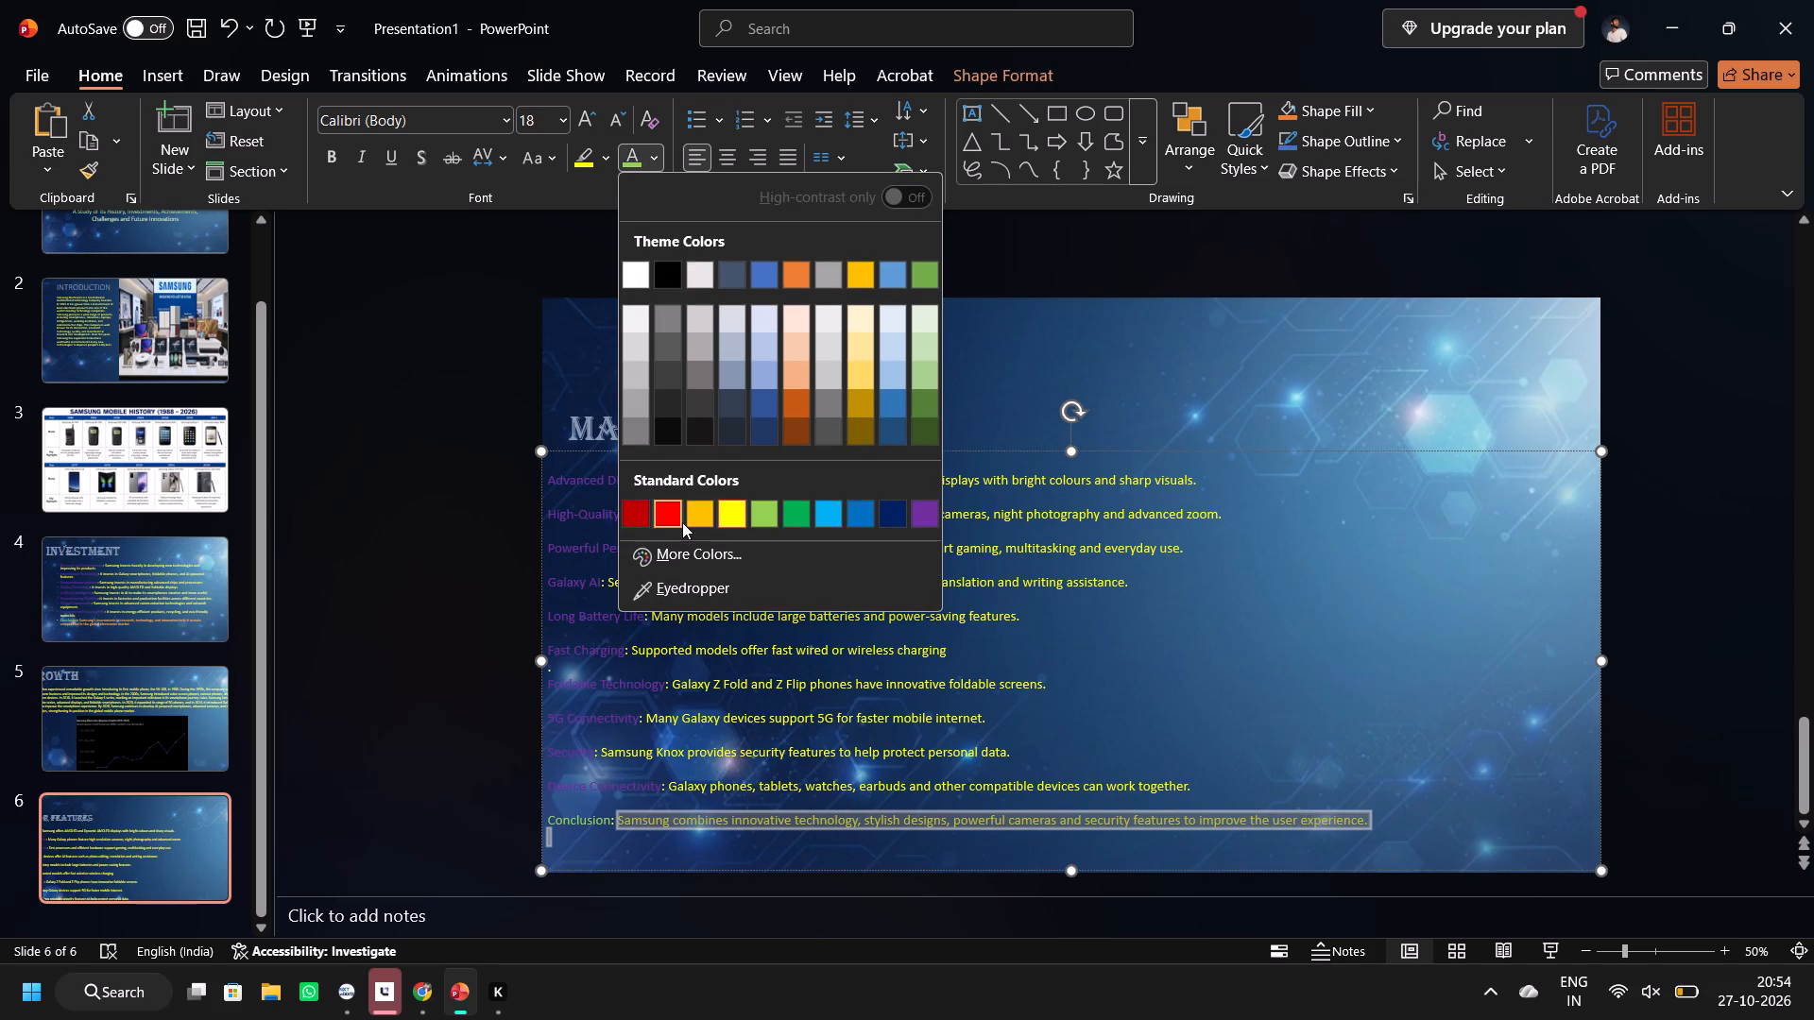
left_click(696, 513)
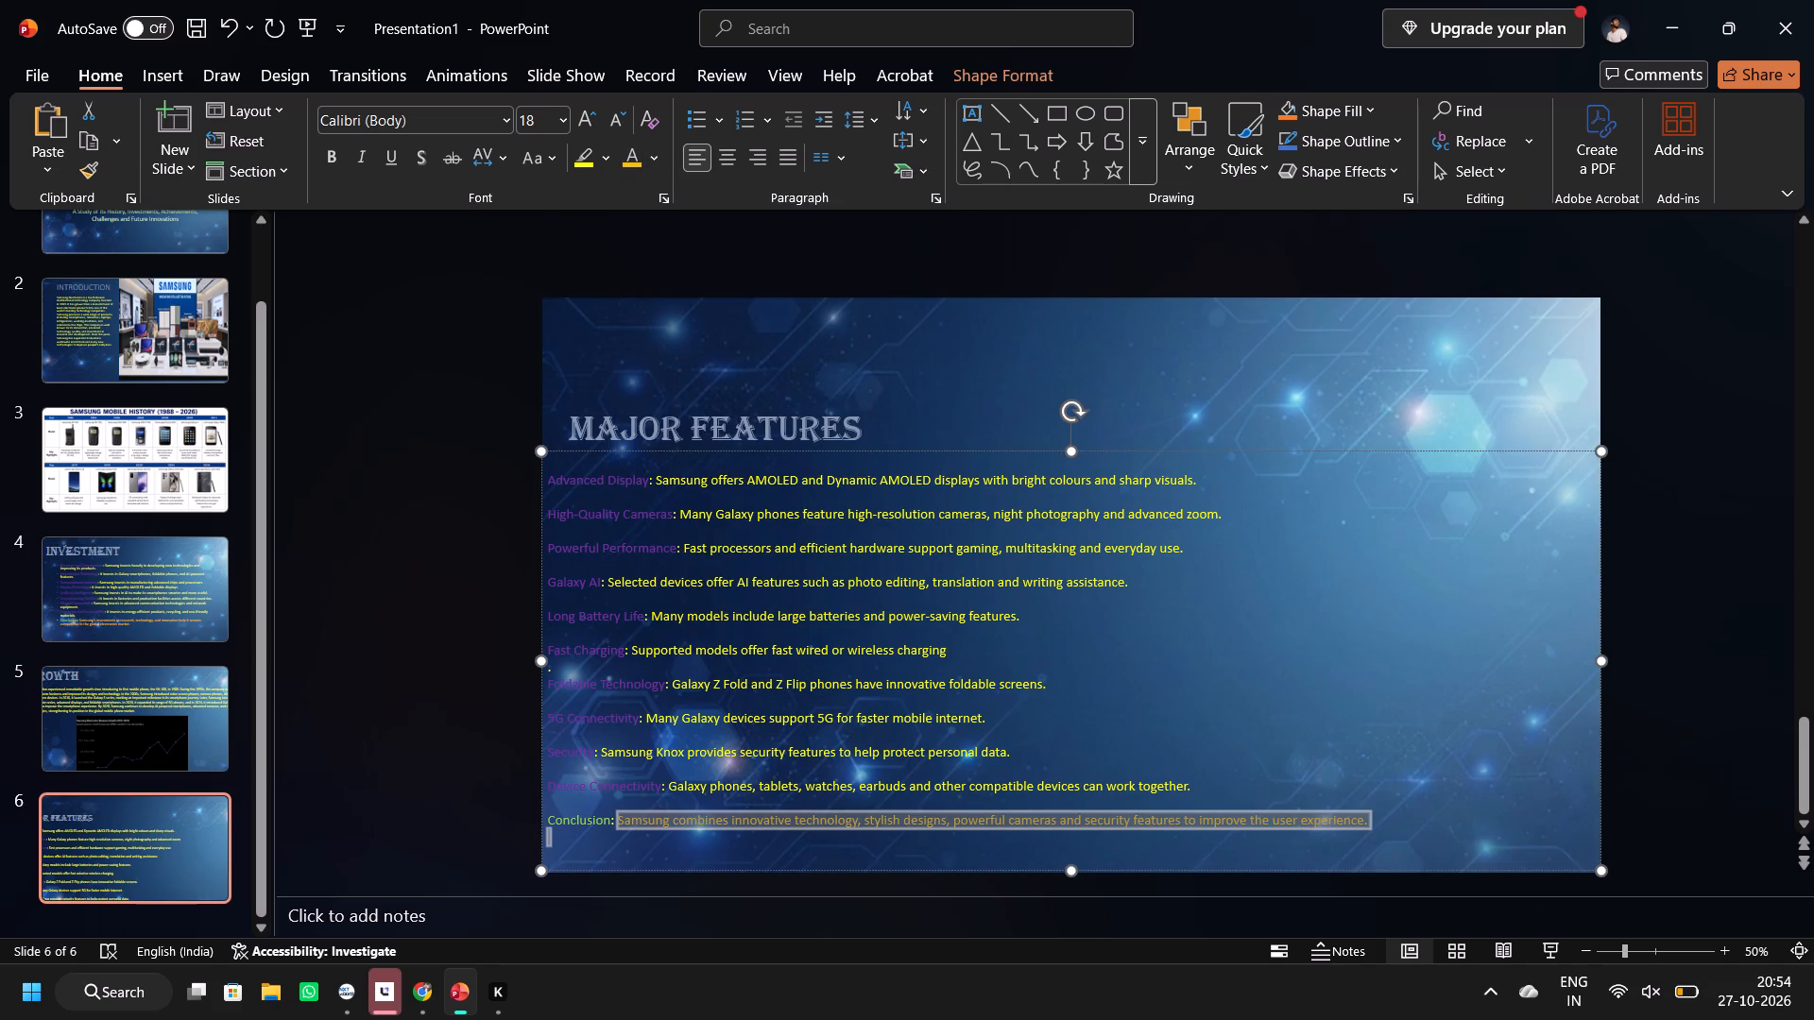
left_click(1813, 627)
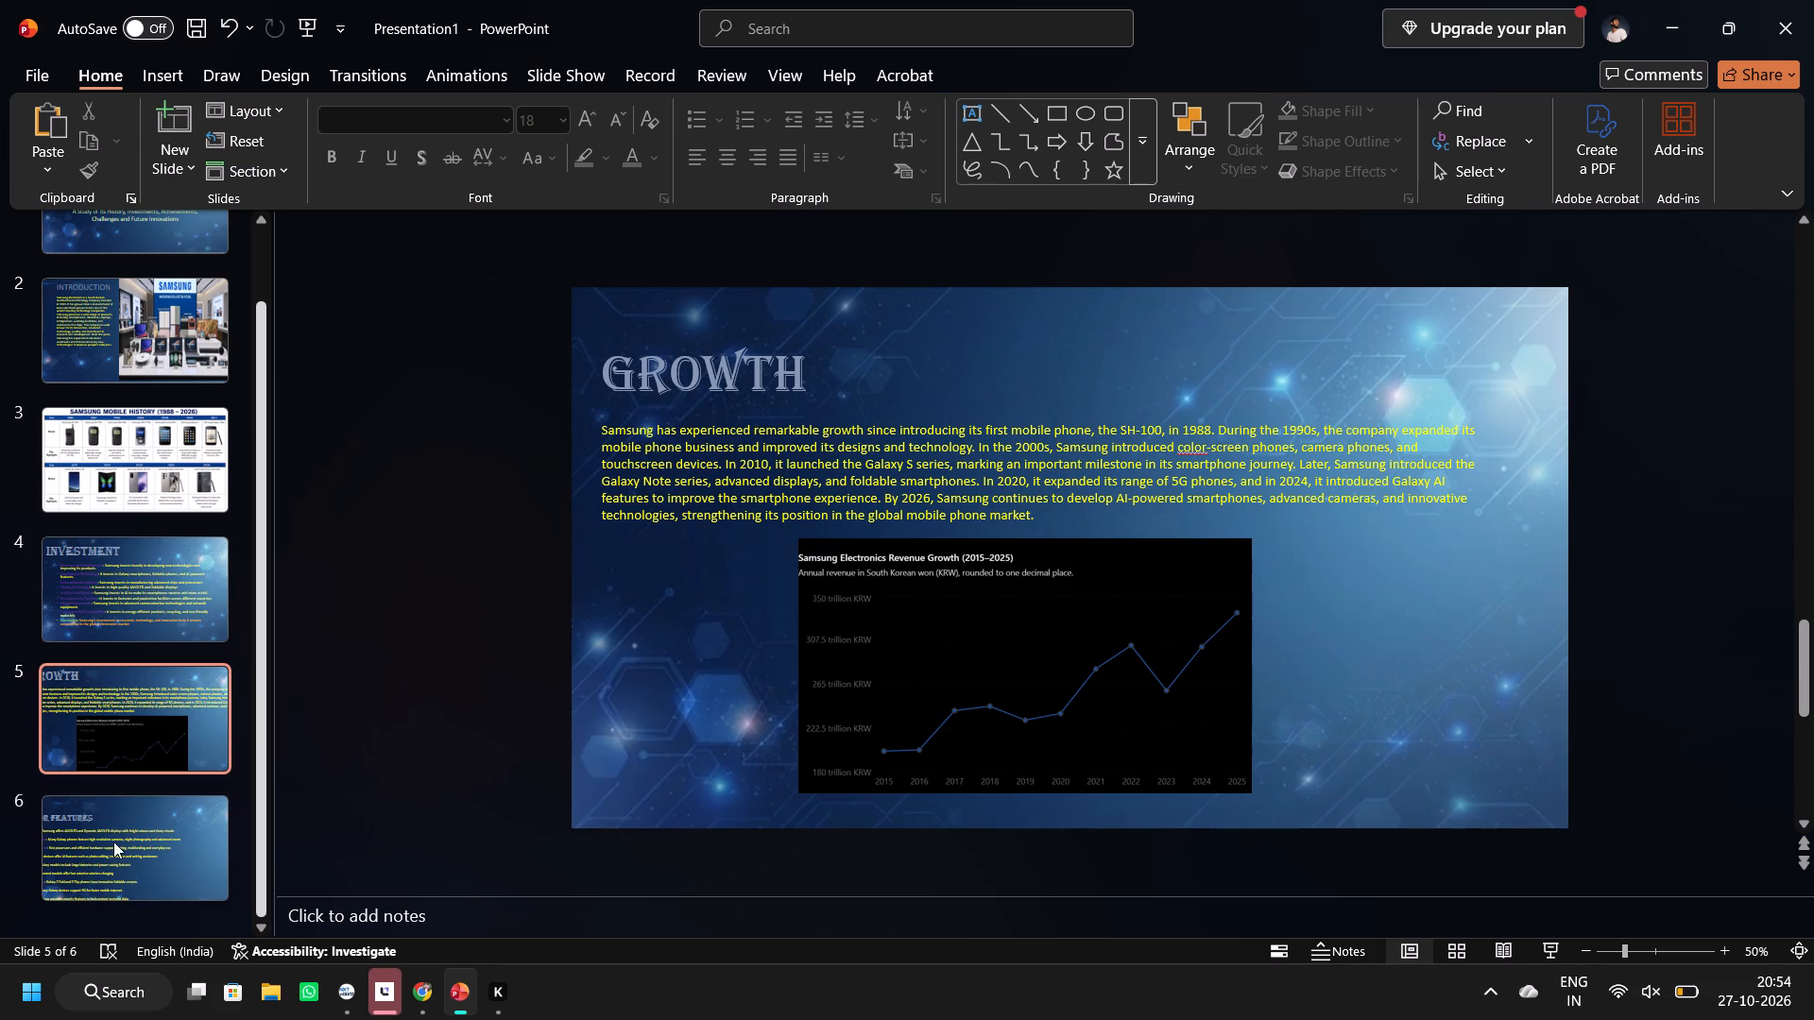
left_click(111, 846)
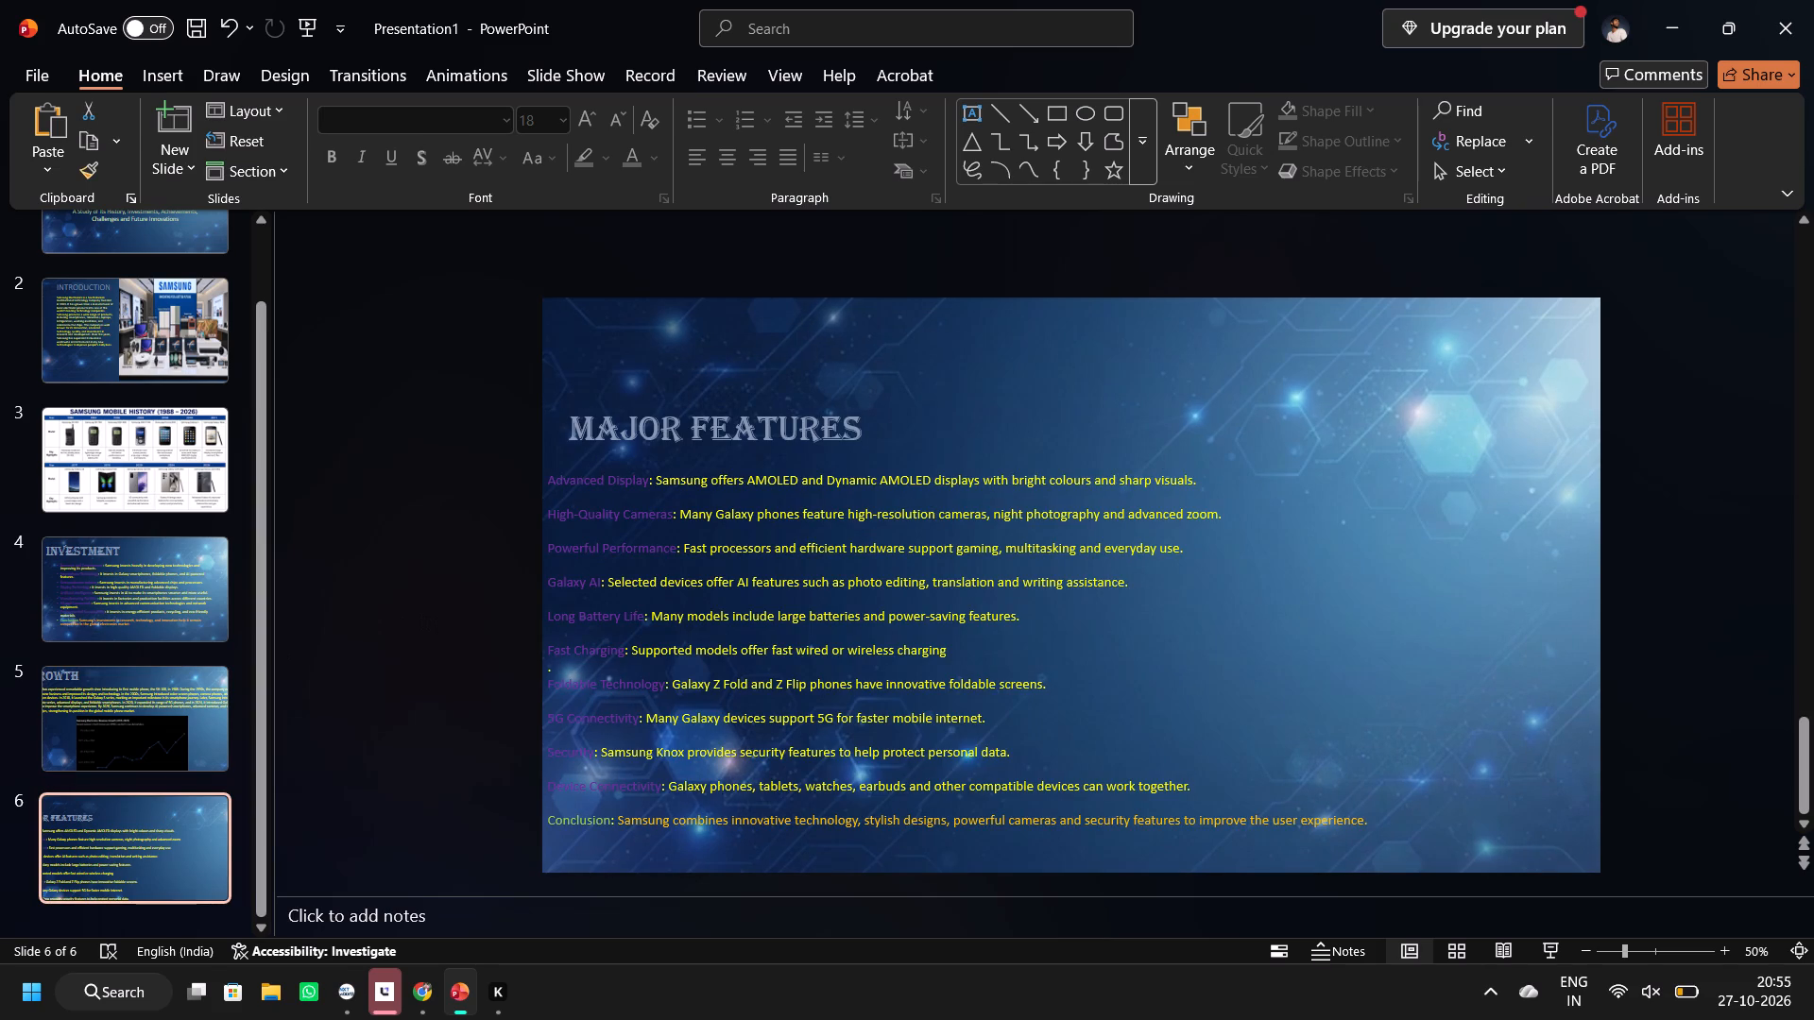
Widen the feature list's text box past the slide's right edge and raise its top edge slightly towards the heading.
left_click(786, 775)
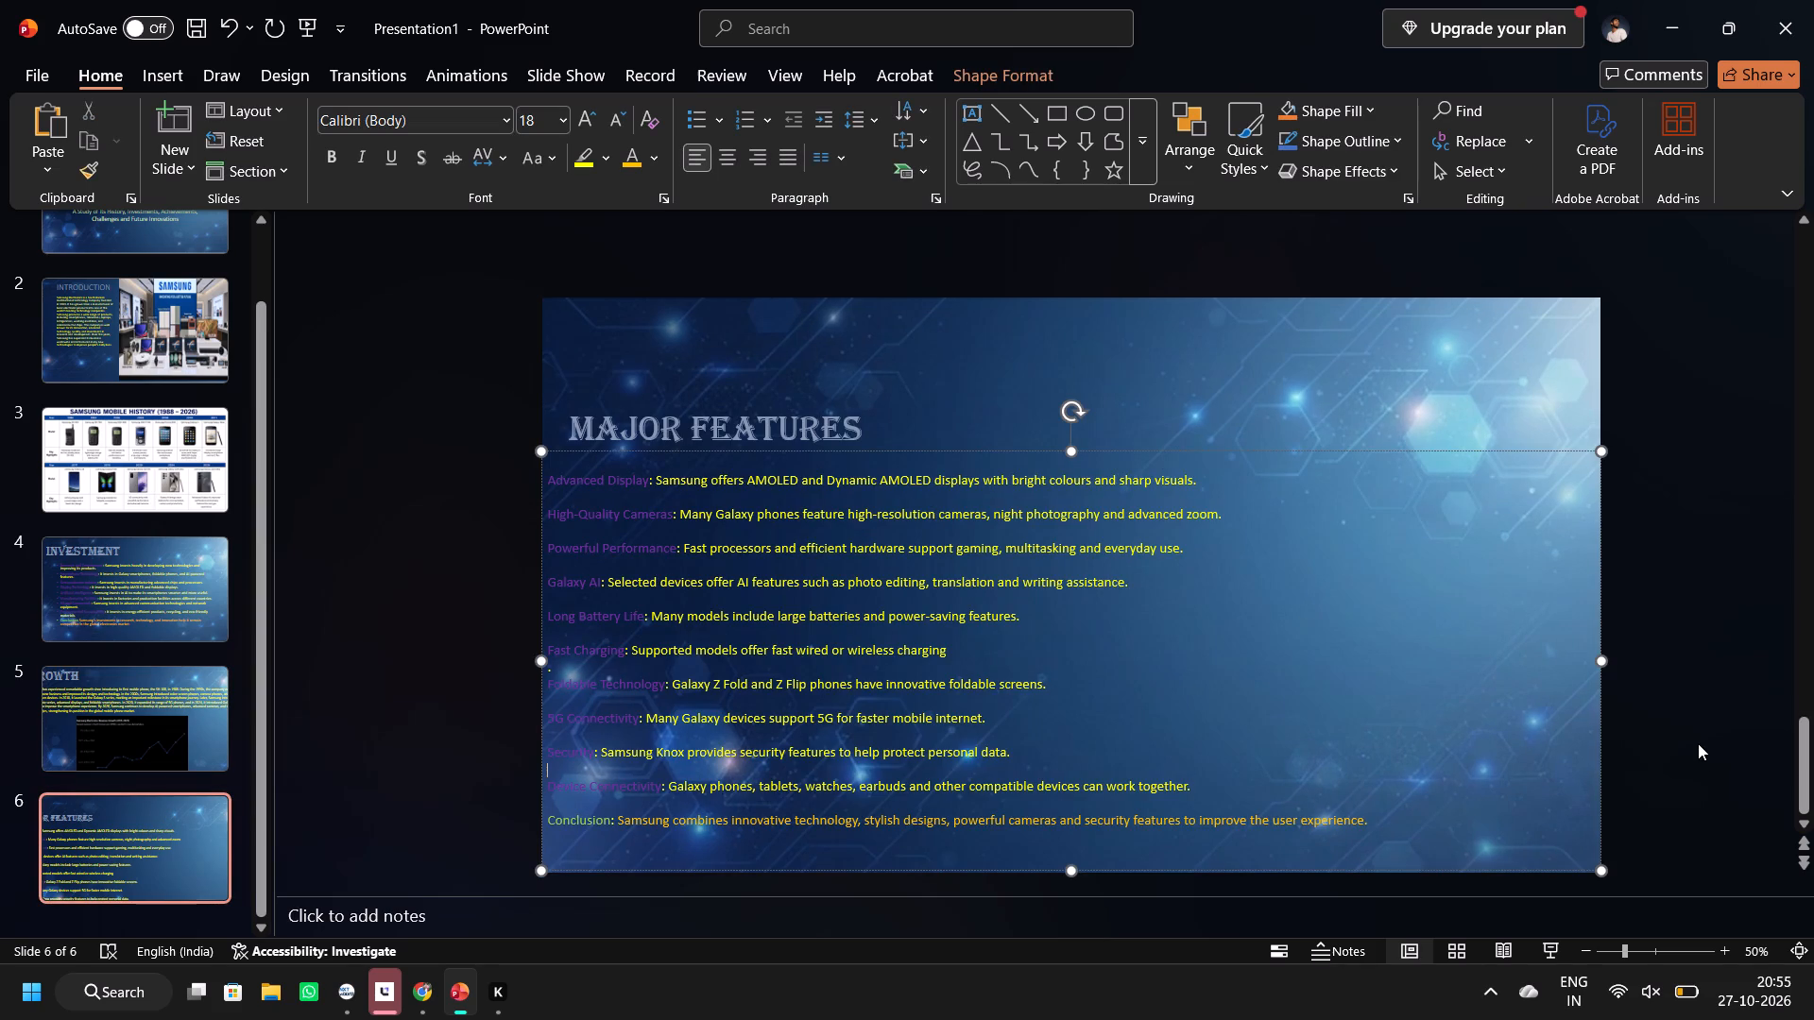
left_click(1602, 660)
left_click_drag(1602, 660, 1664, 648)
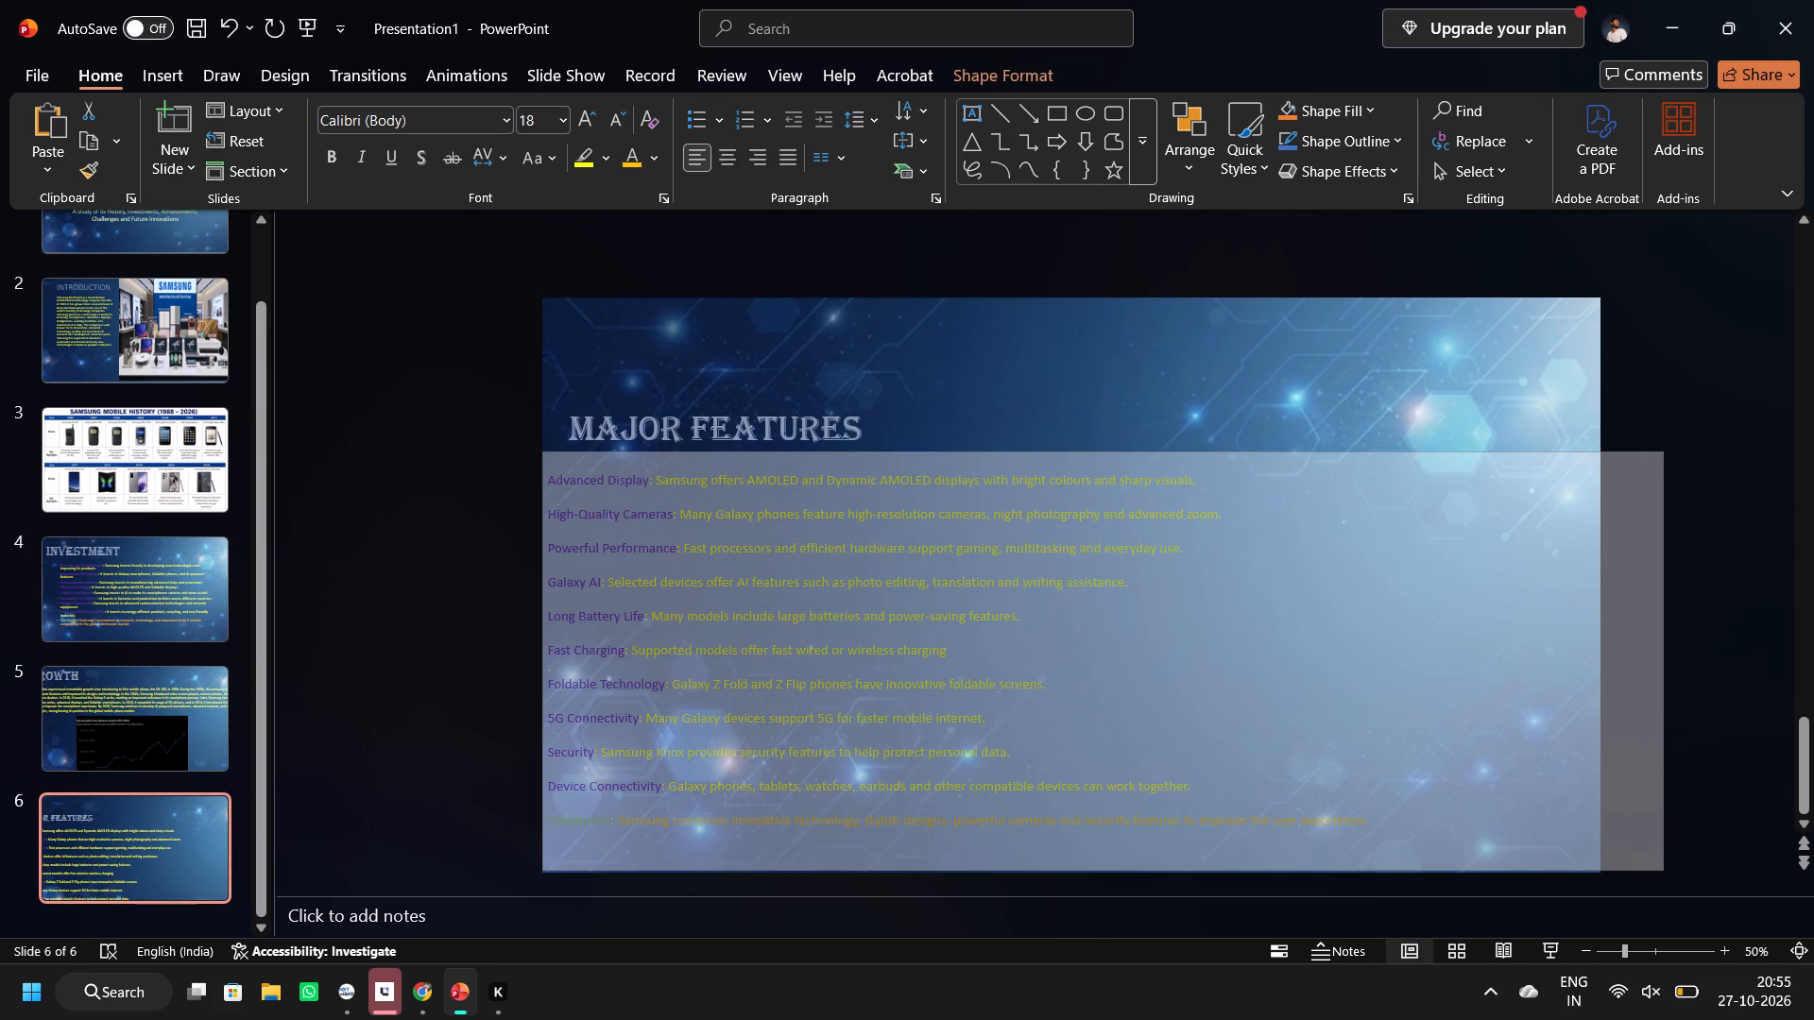
left_click_drag(1664, 648, 1720, 638)
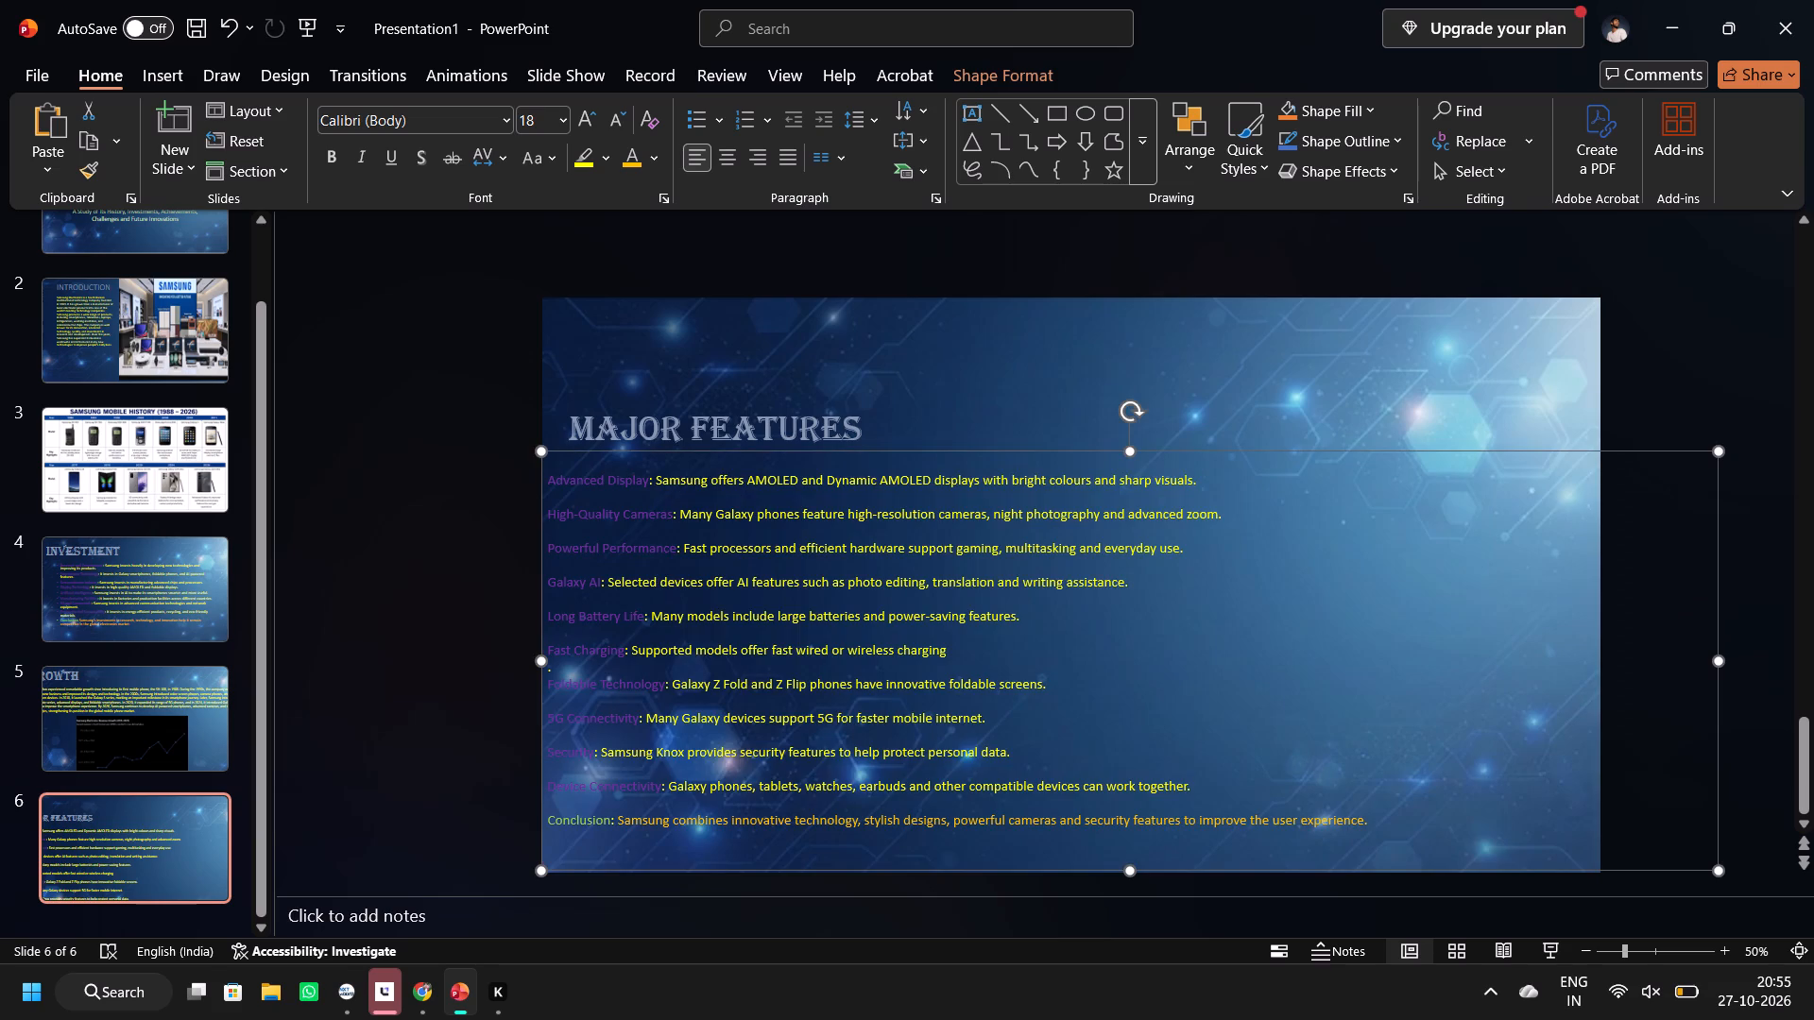
left_click_drag(1719, 447, 1744, 441)
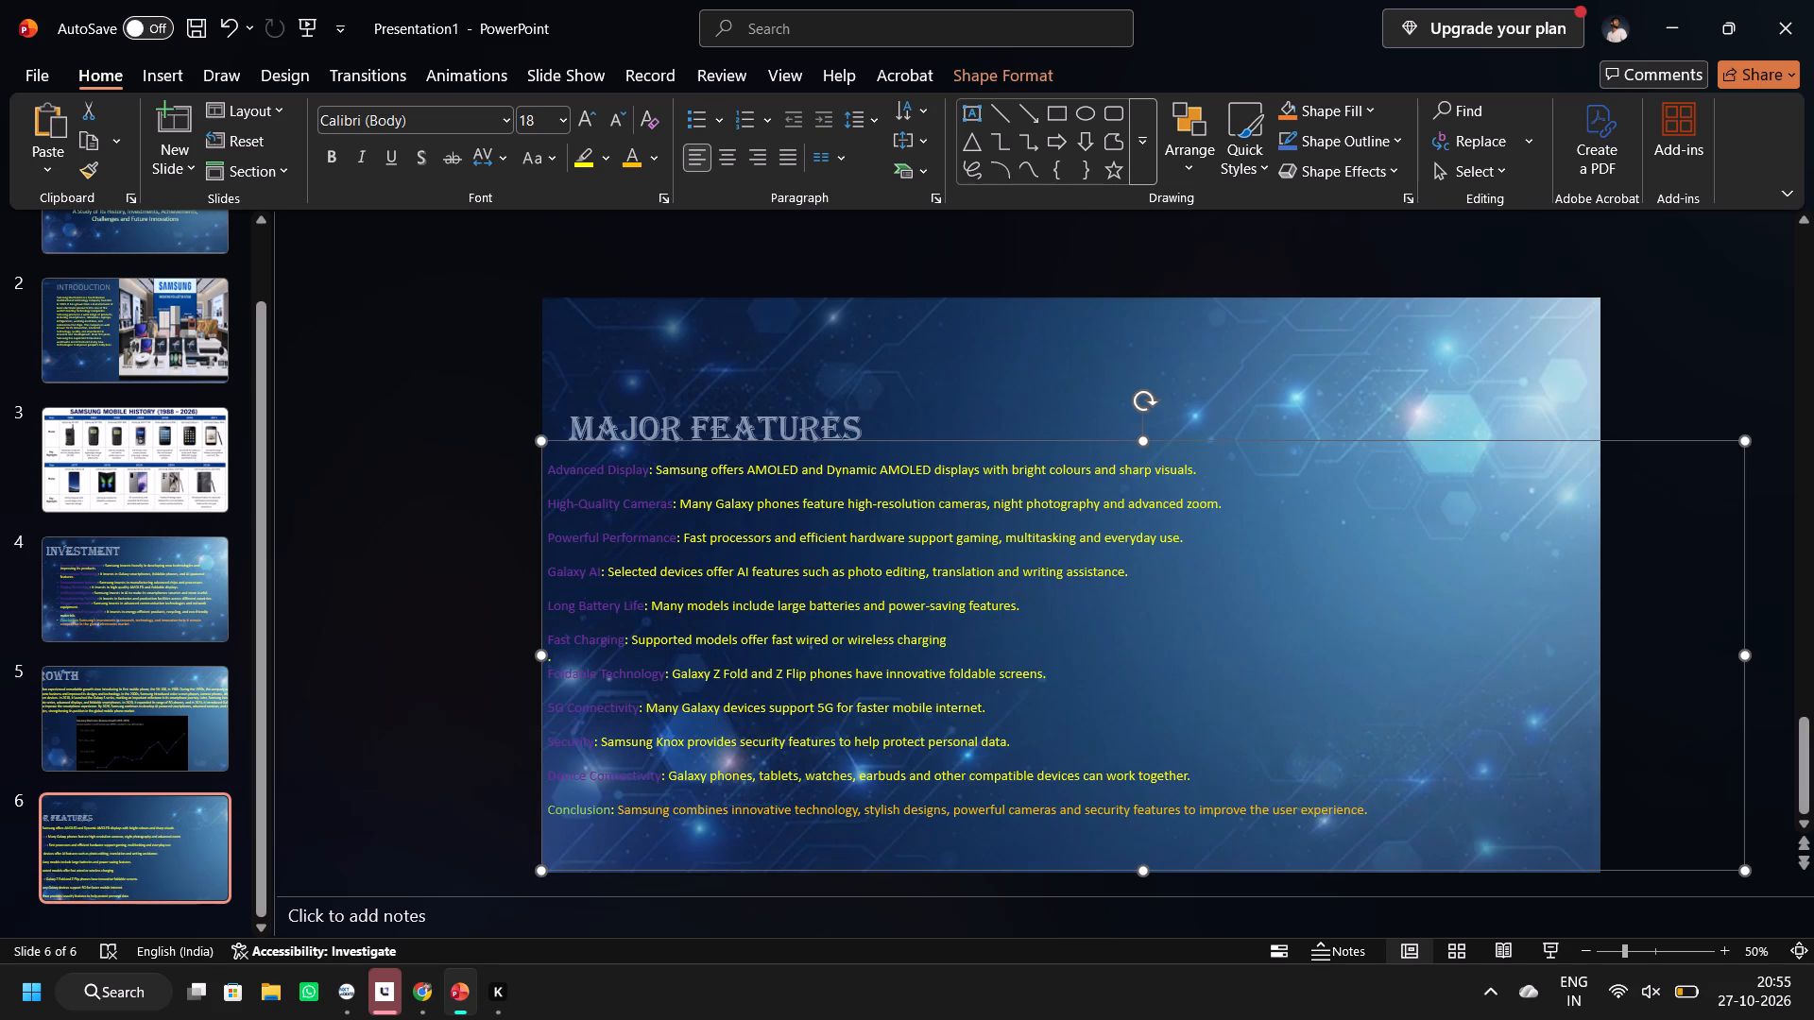
Pull the text box's left edge inward until the feature list starts beneath the middle of the "Major Features" heading.
left_click_drag(546, 659, 594, 667)
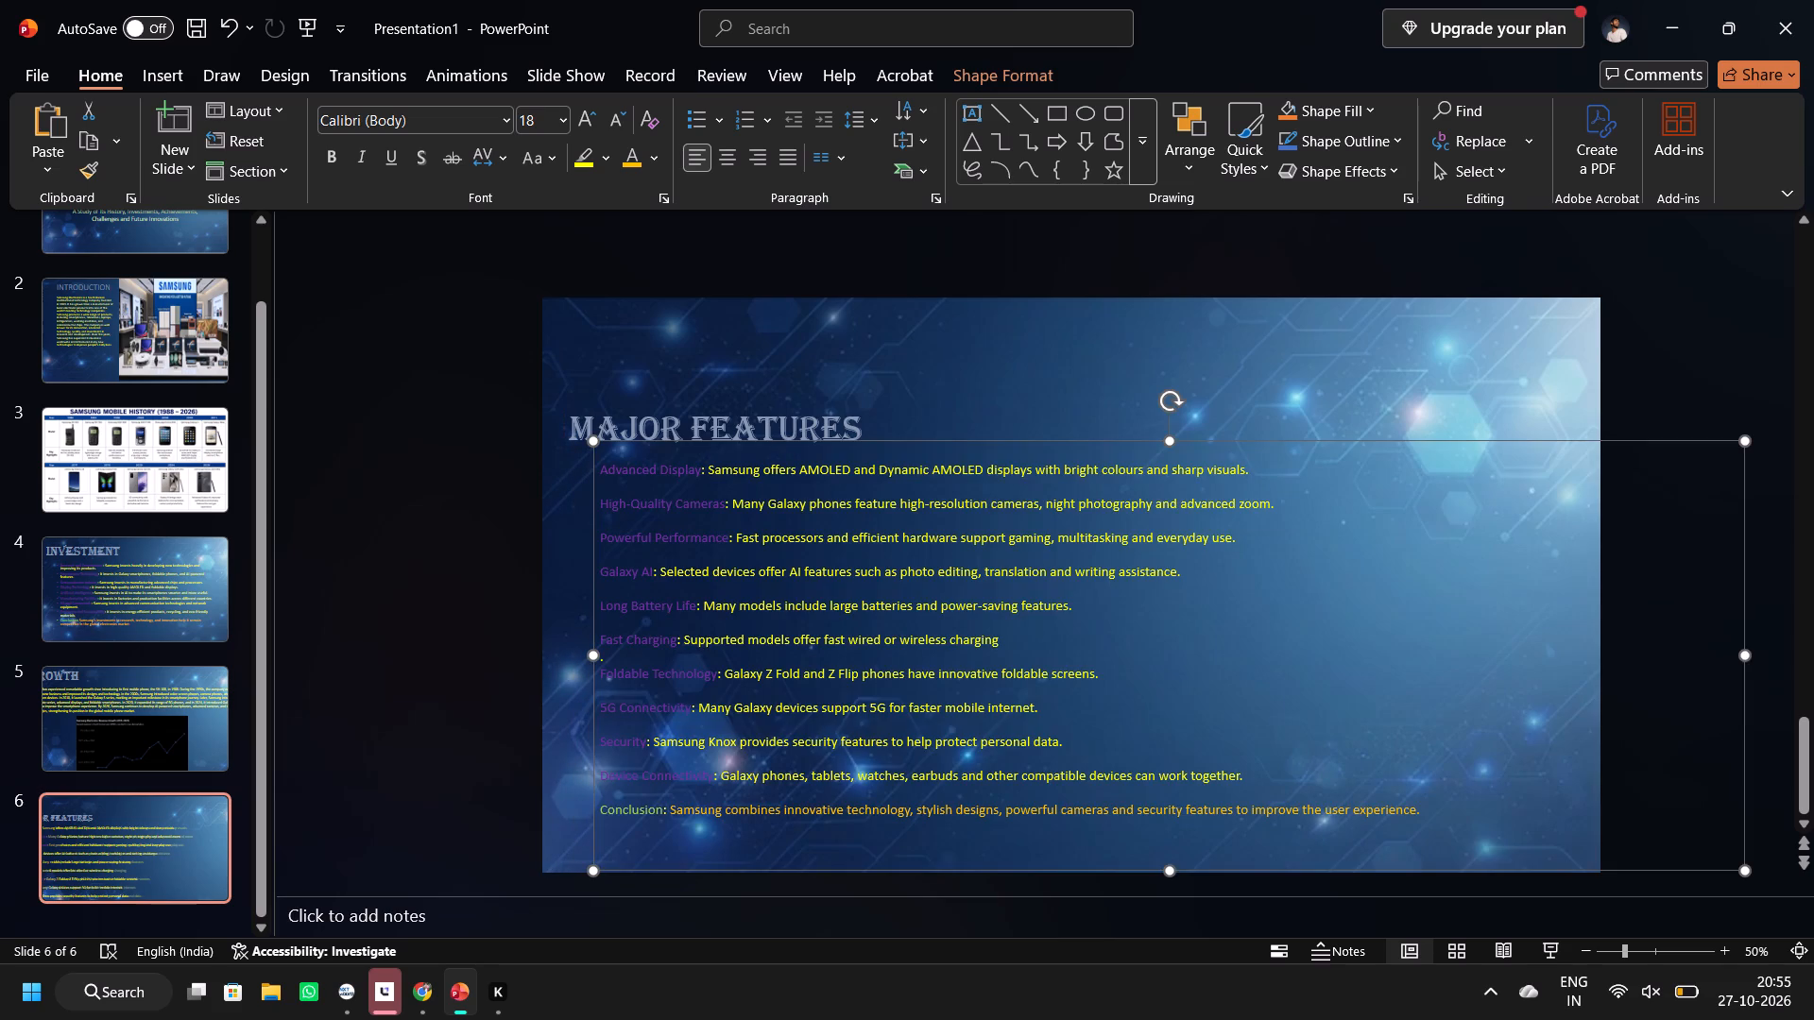
left_click(1302, 372)
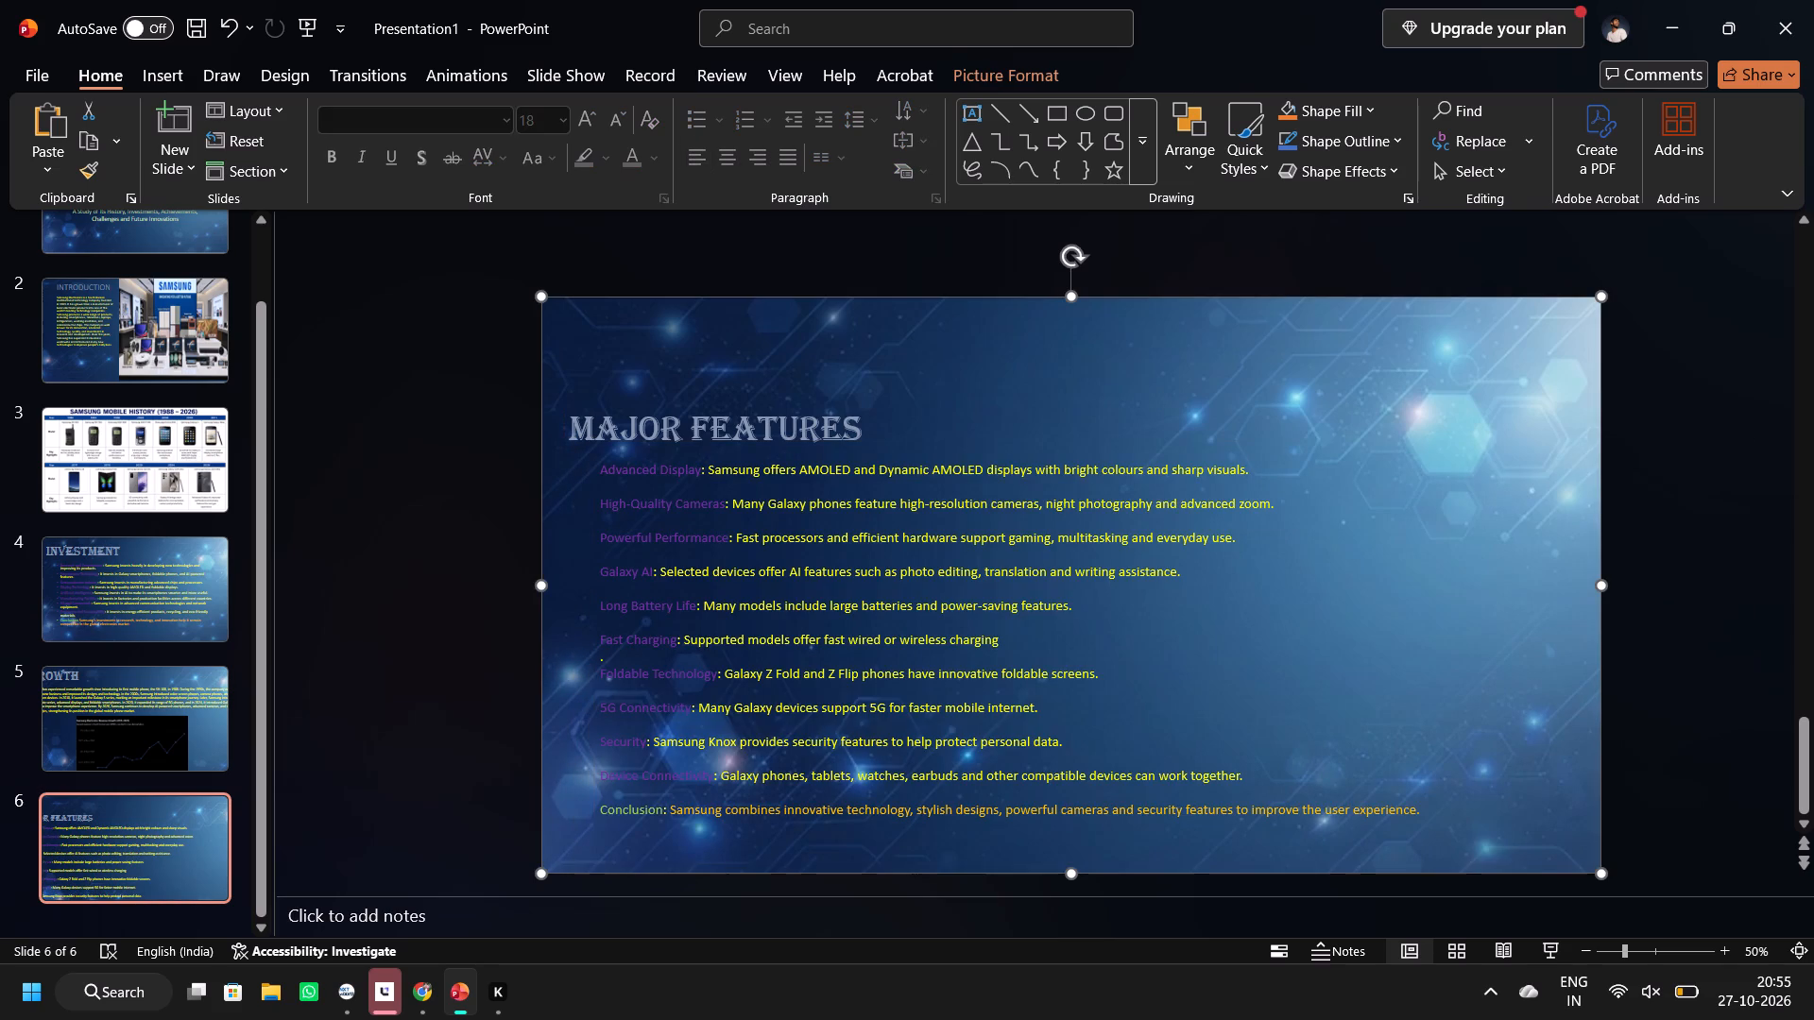
left_click(651, 606)
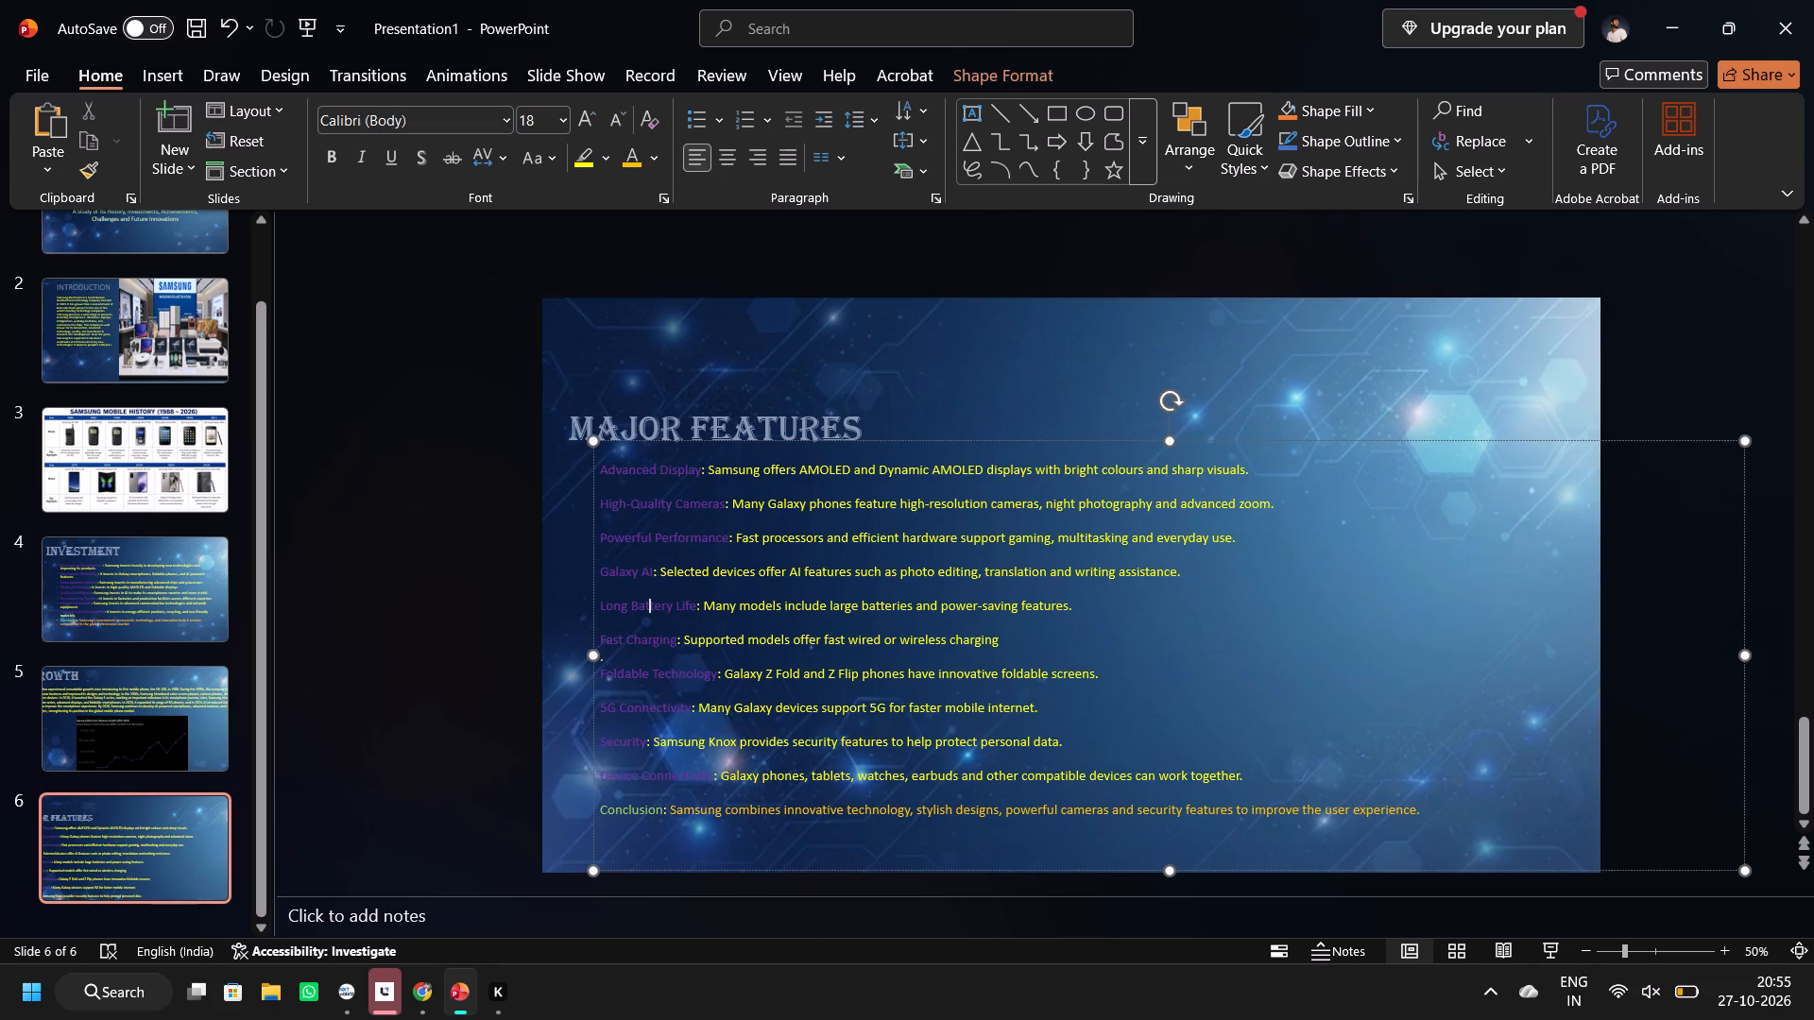
left_click_drag(590, 657, 598, 657)
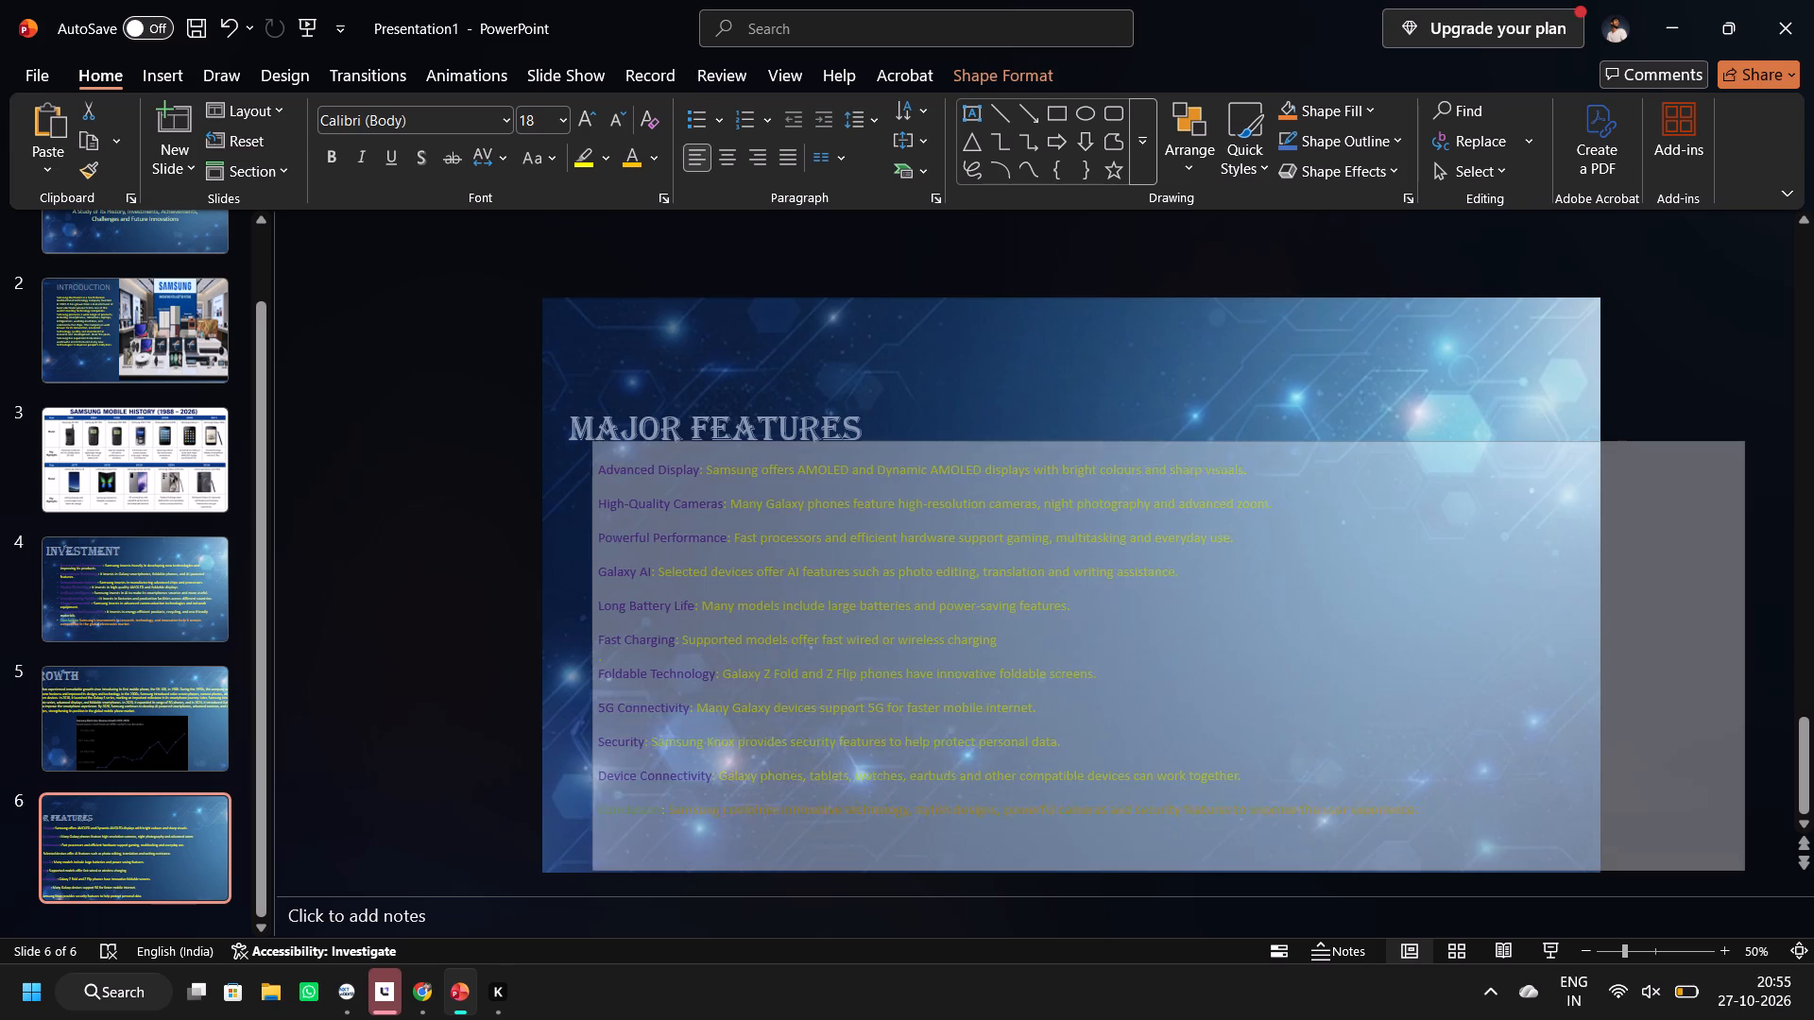
left_click_drag(598, 657, 629, 661)
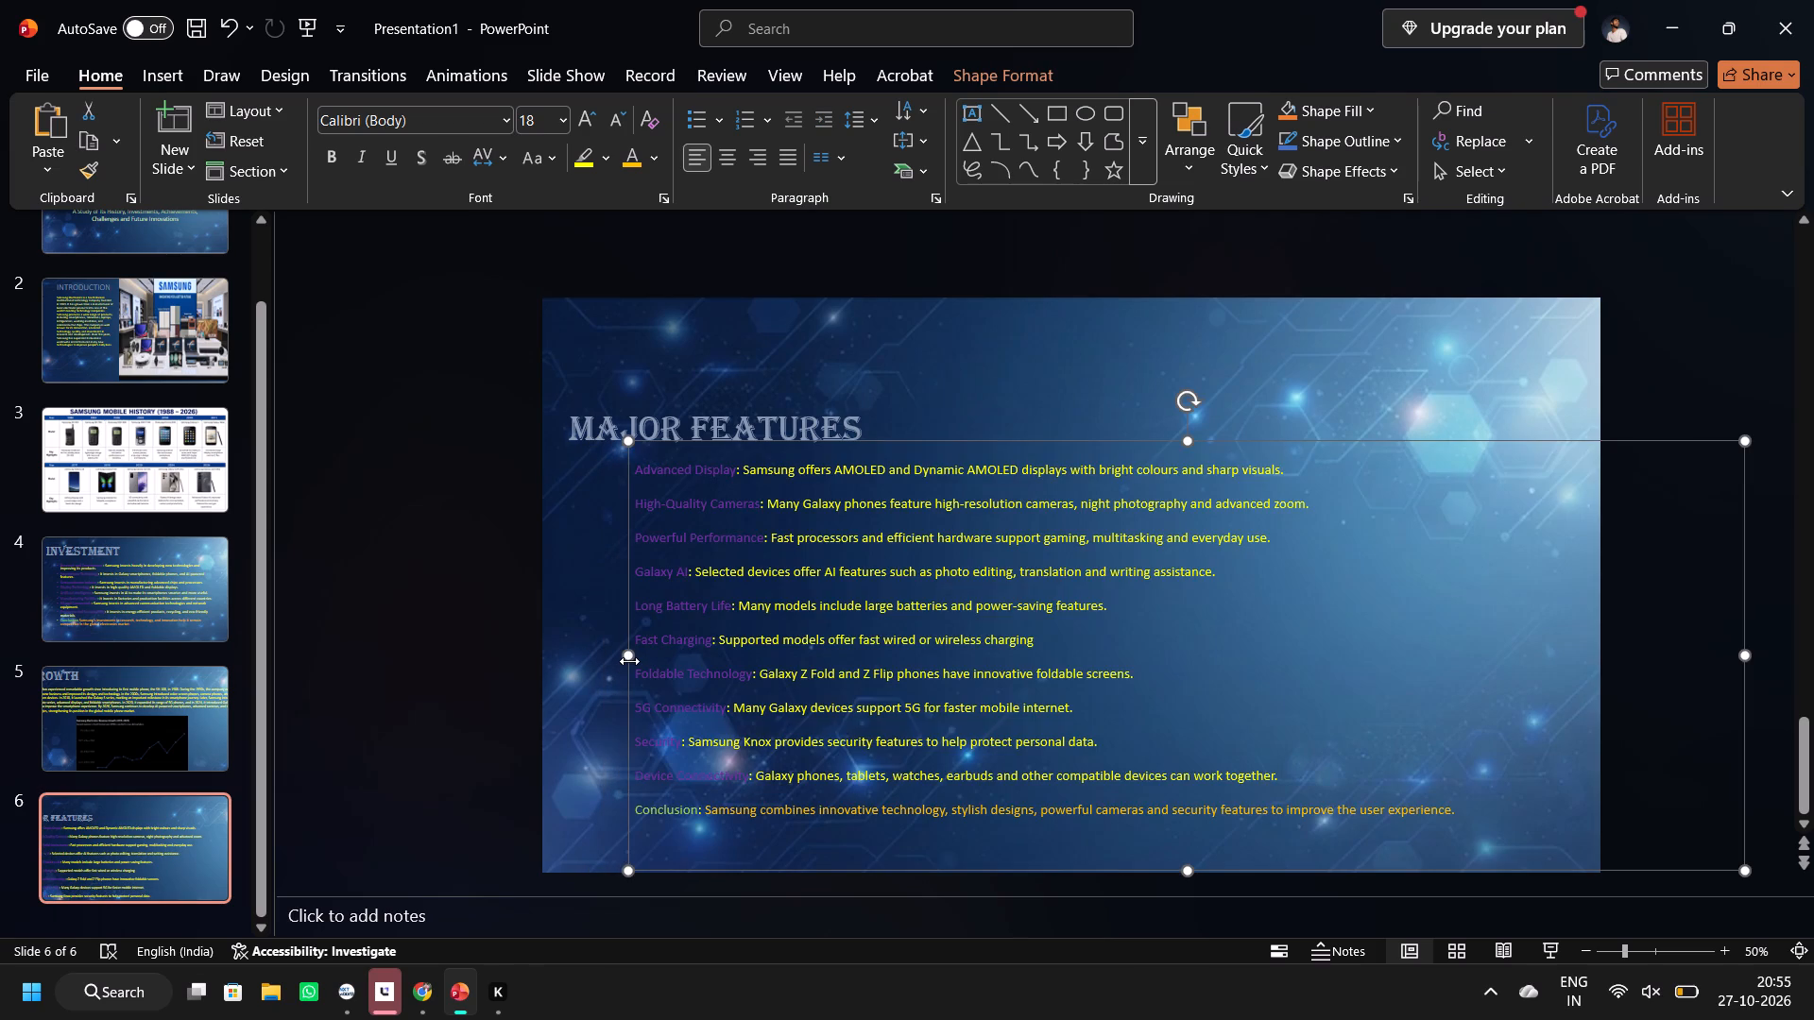
left_click(553, 671)
scroll(866, 664, "up", 4, "ctrl")
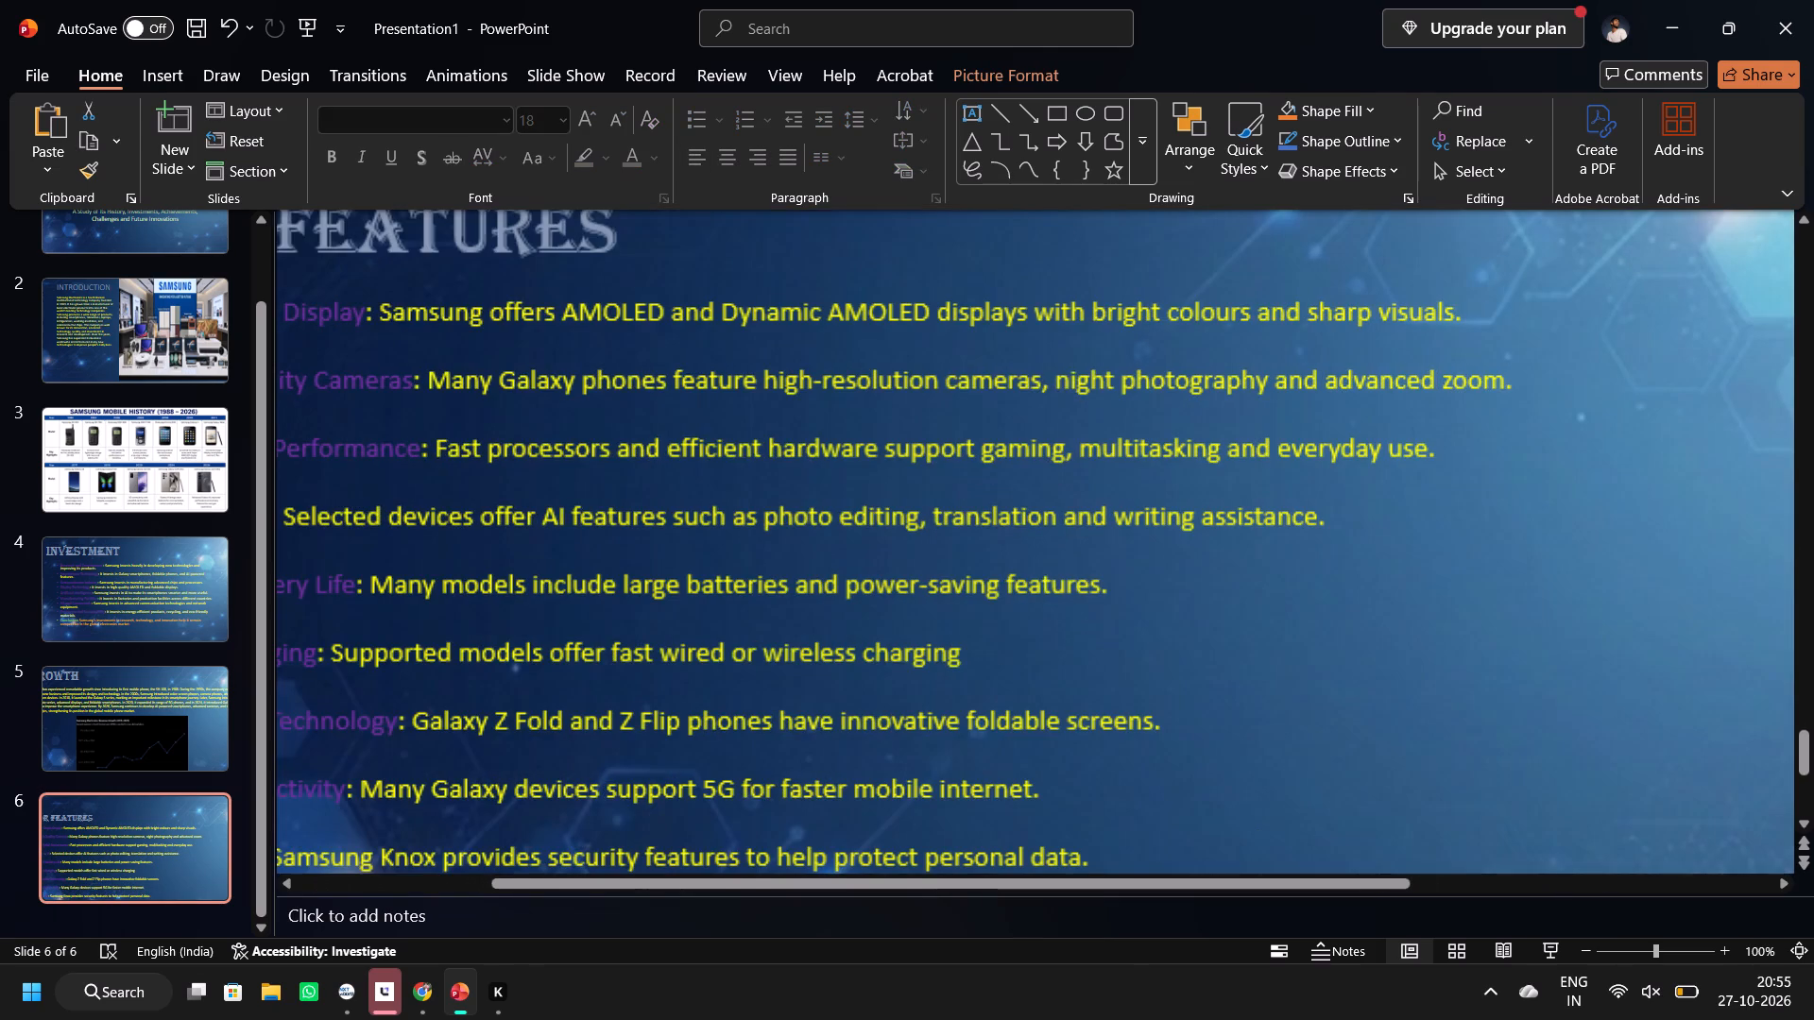
scroll(866, 664, "down", 1, "ctrl")
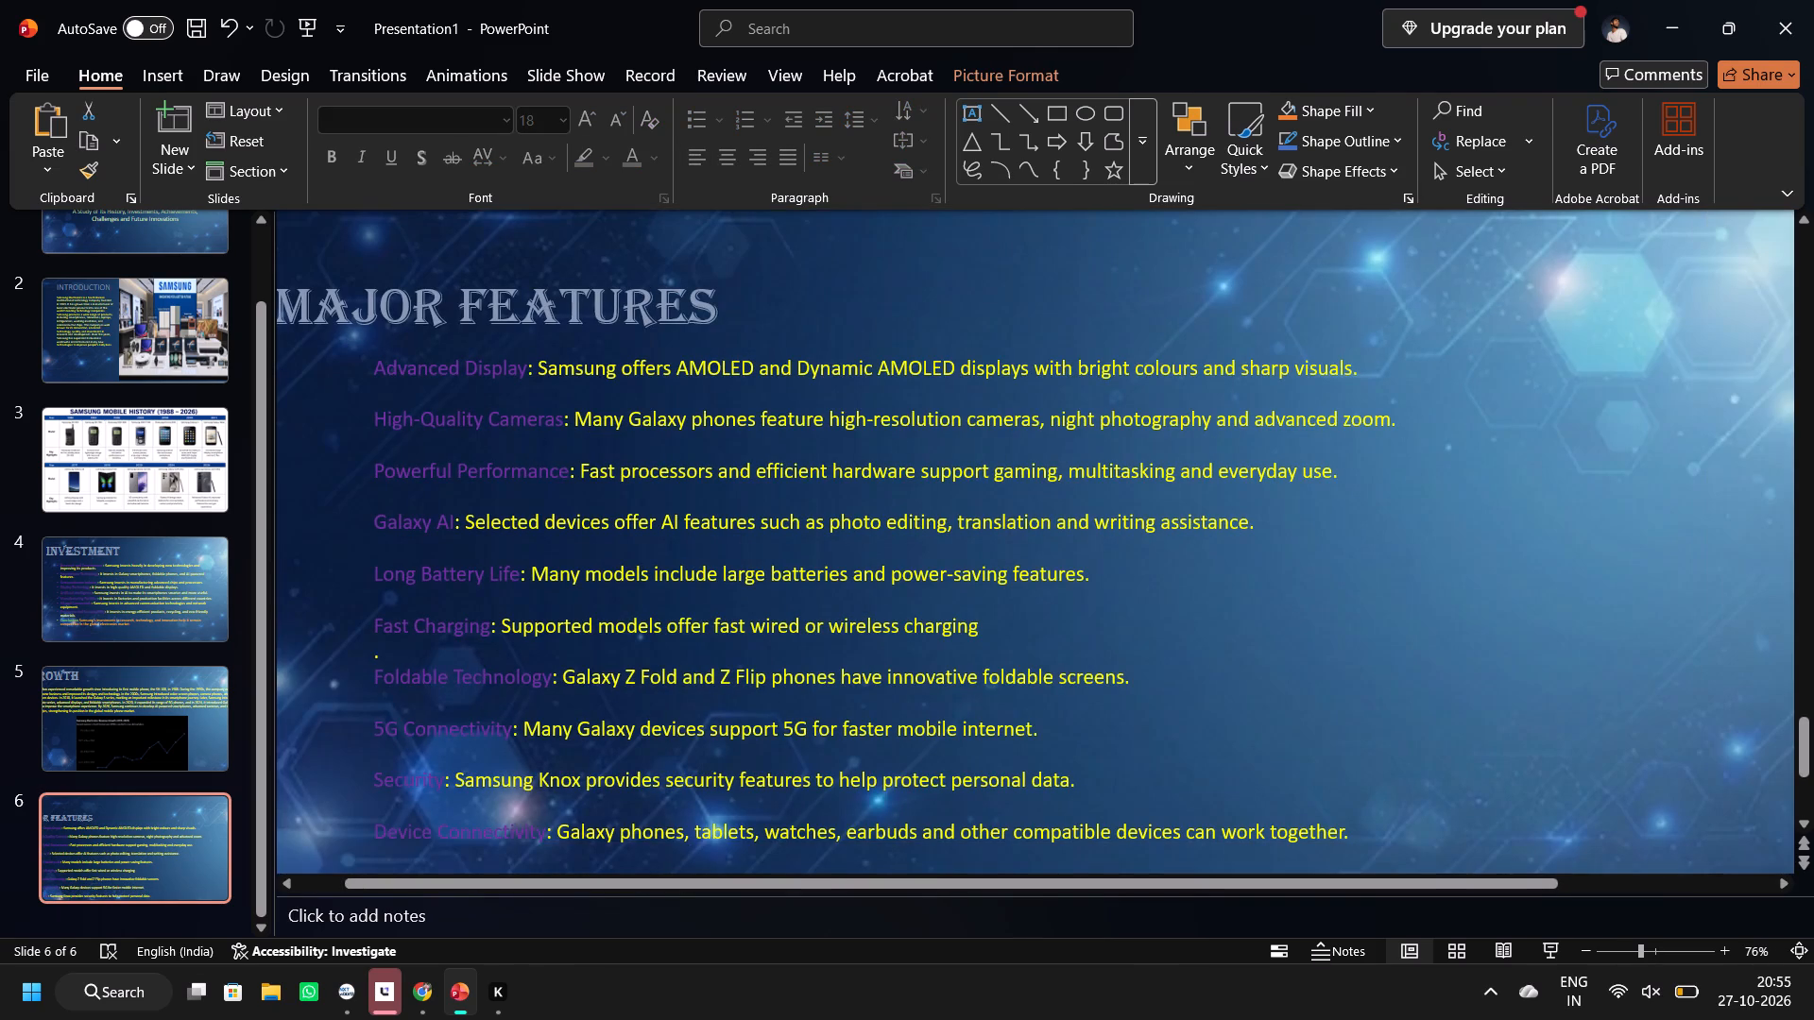
scroll(866, 664, "down", 2, "ctrl")
scroll(866, 664, "up", 1, "ctrl")
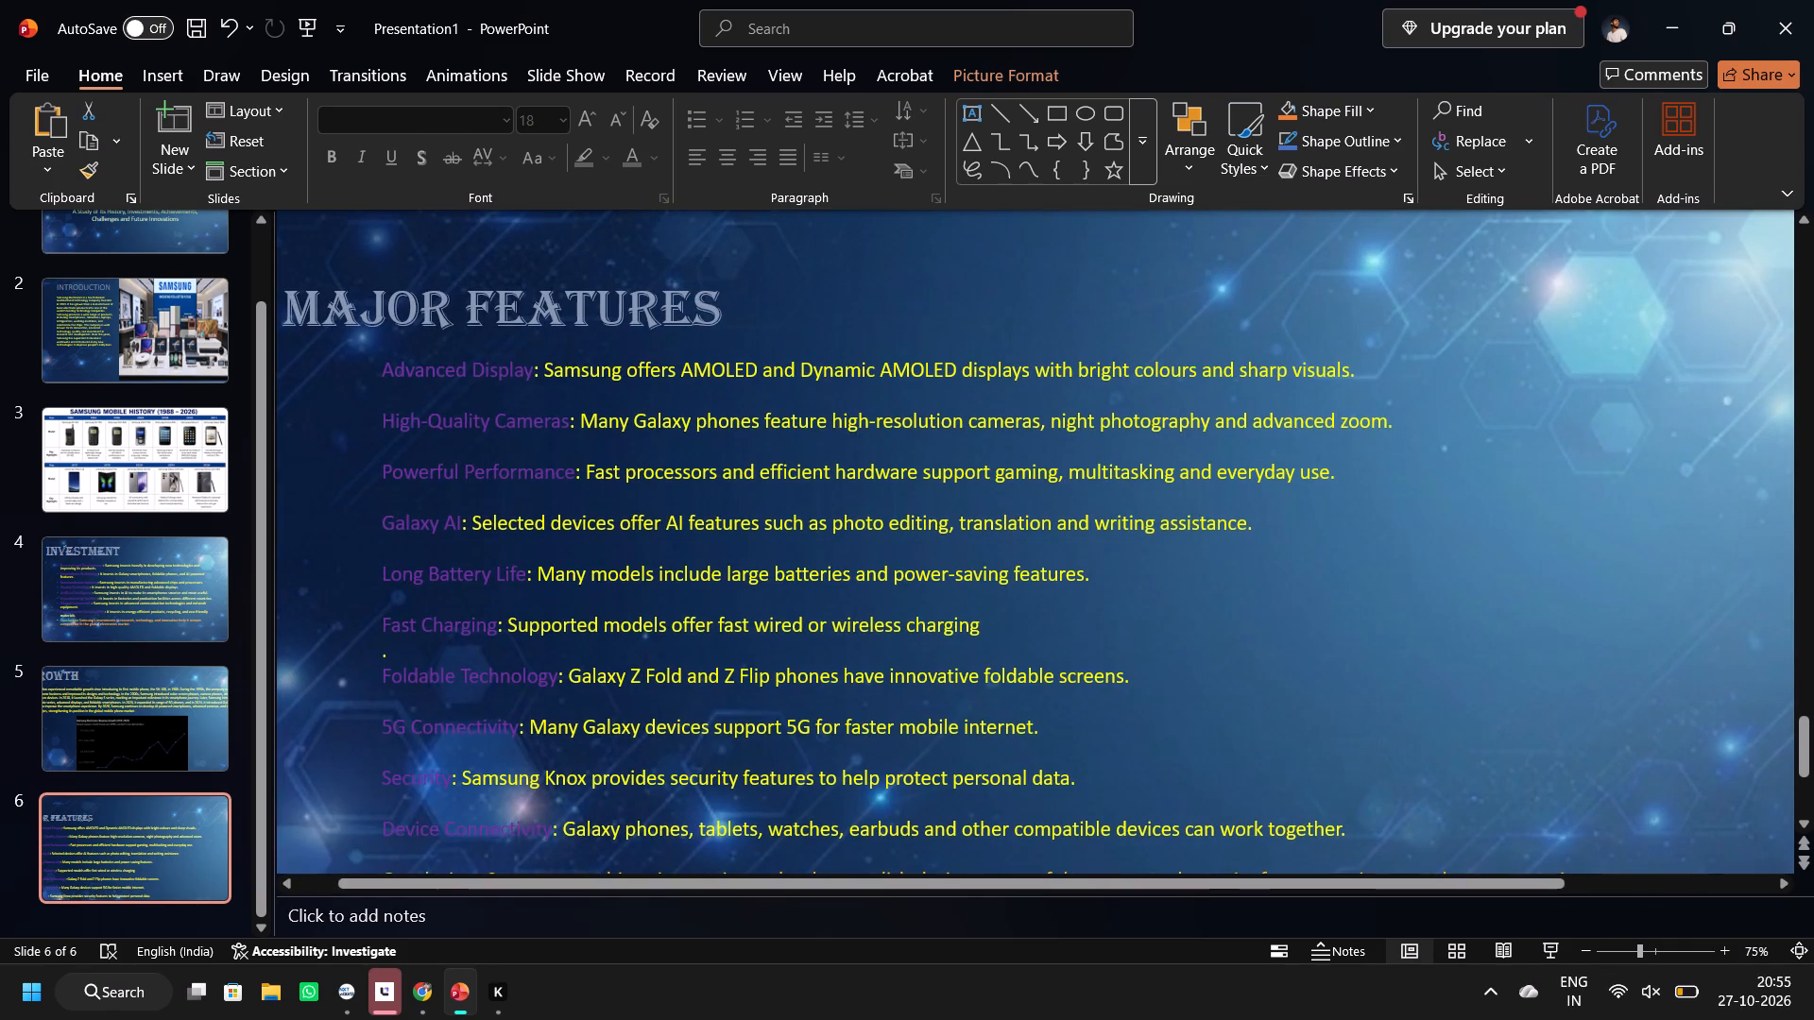
scroll(866, 664, "down", 2, "ctrl")
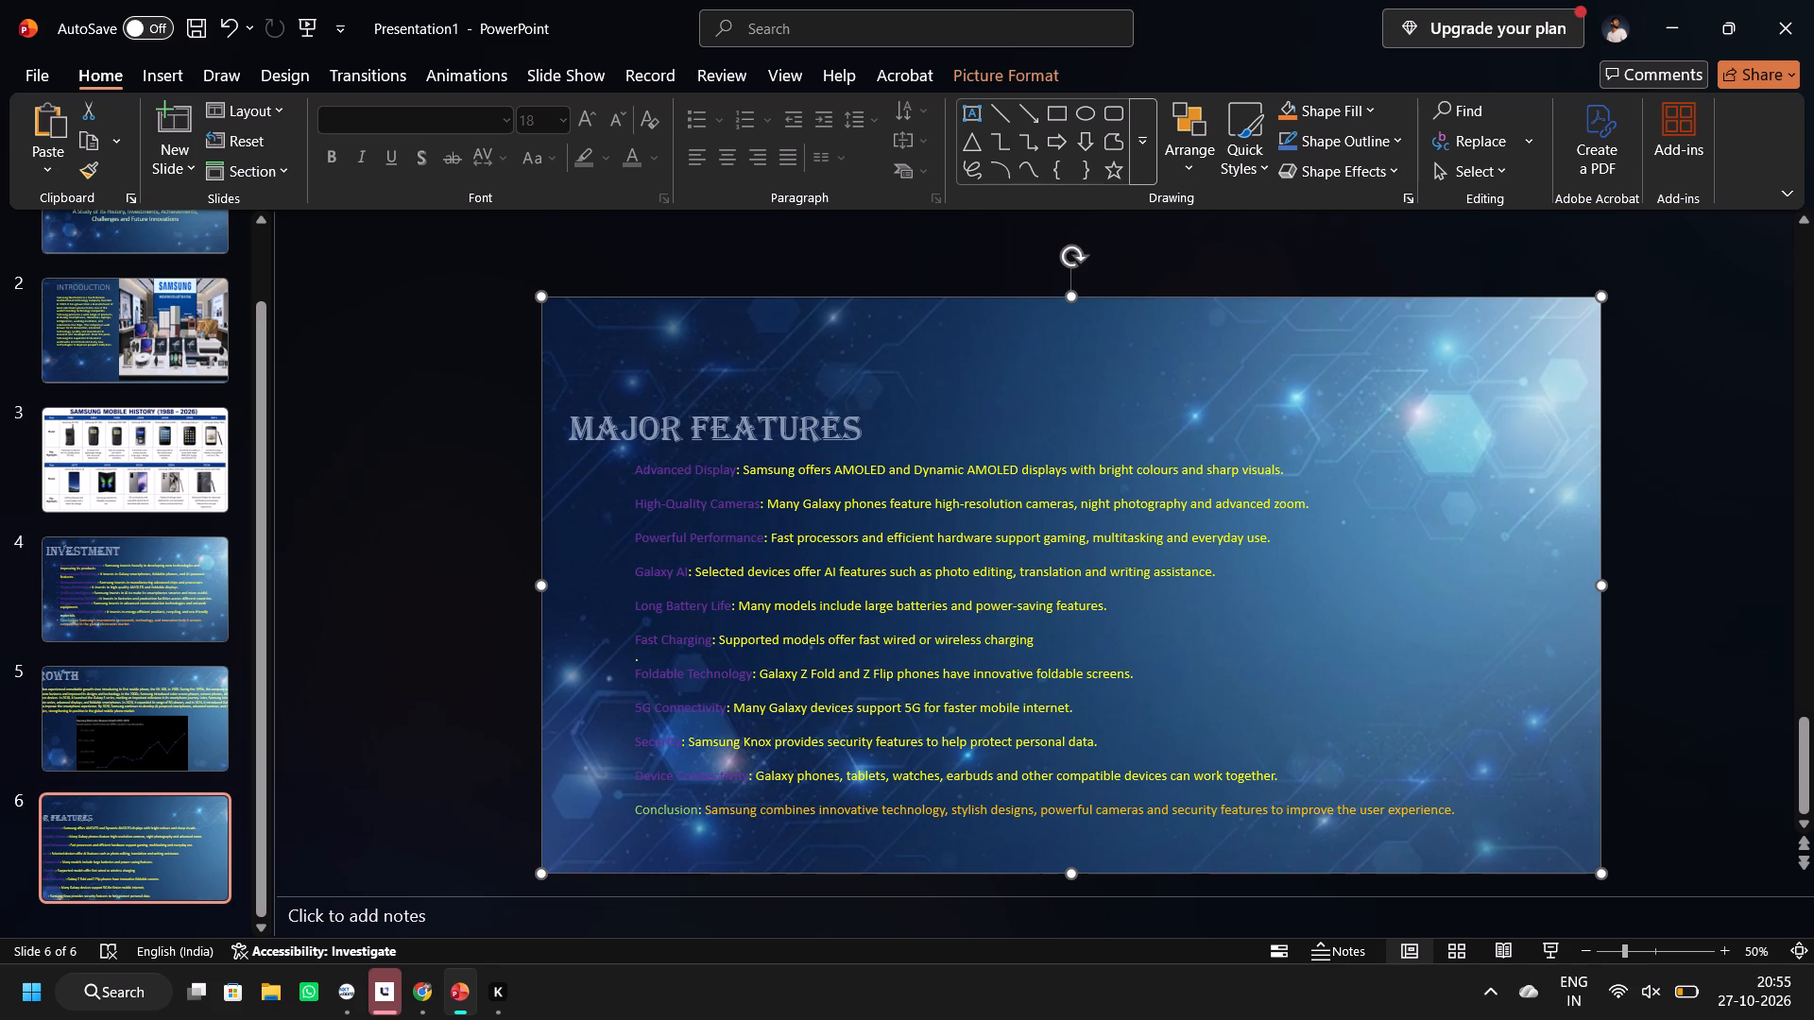
left_click(653, 677)
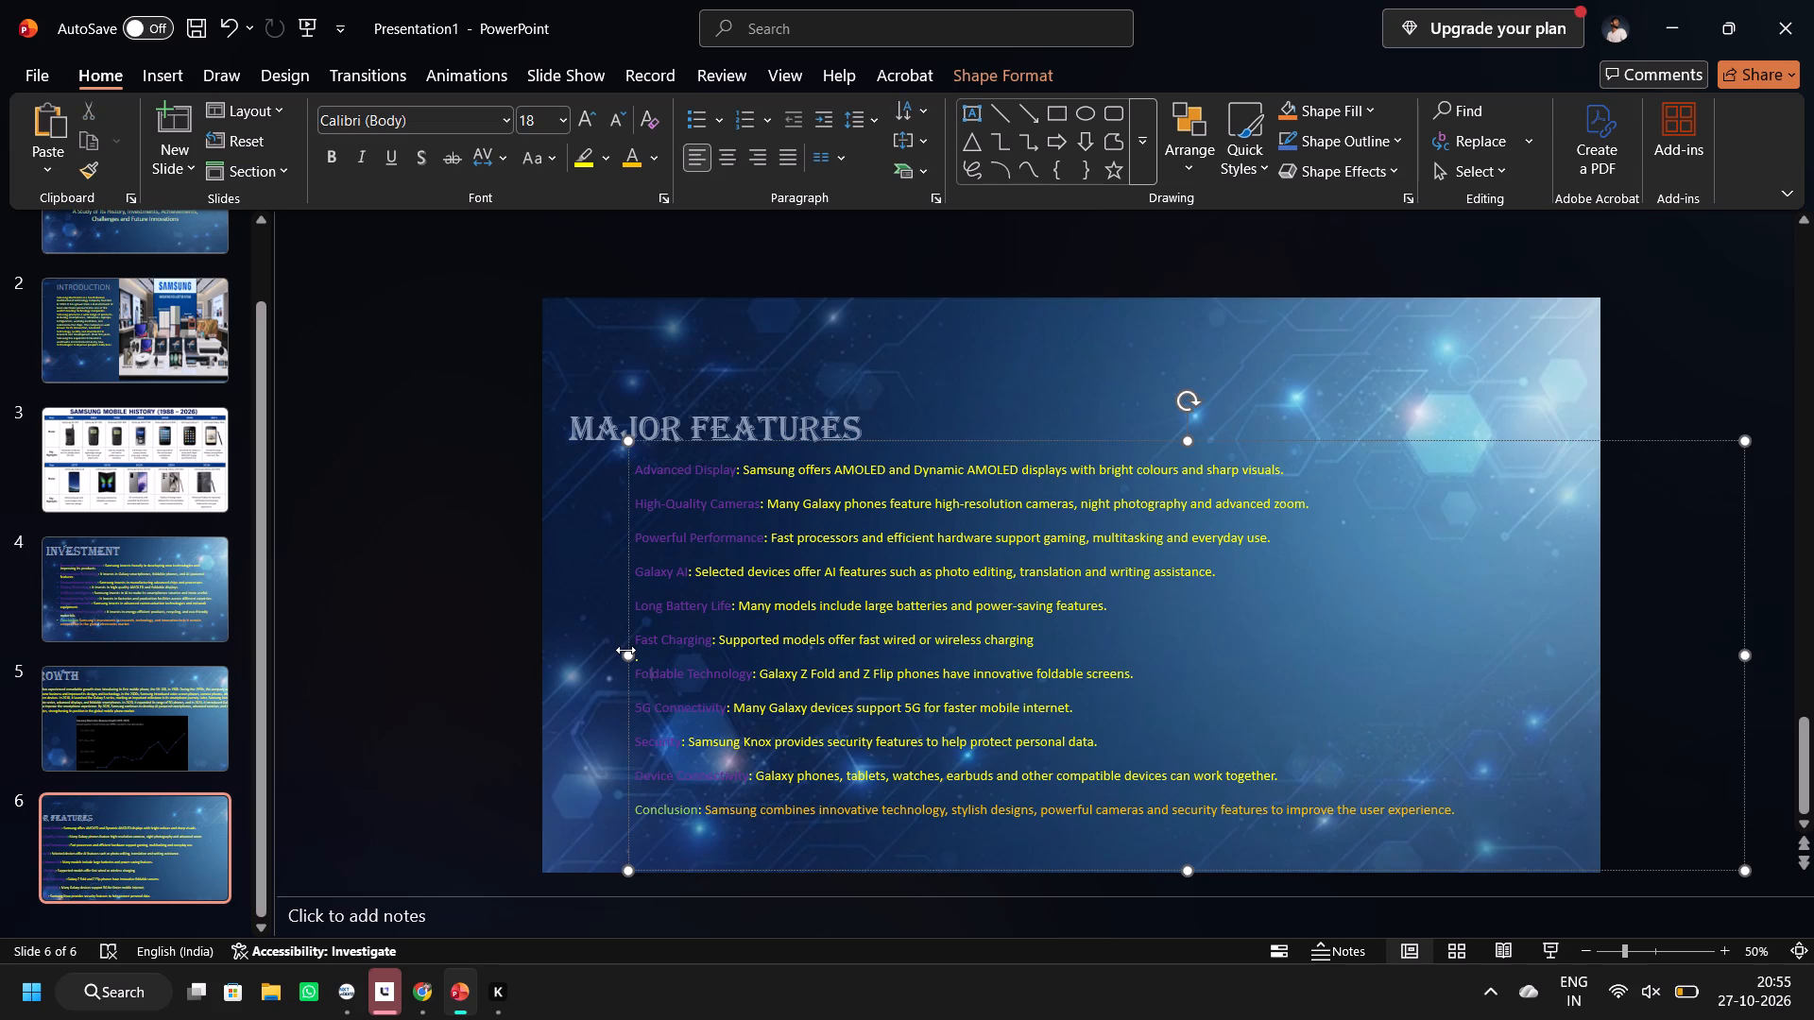
left_click_drag(625, 650, 742, 657)
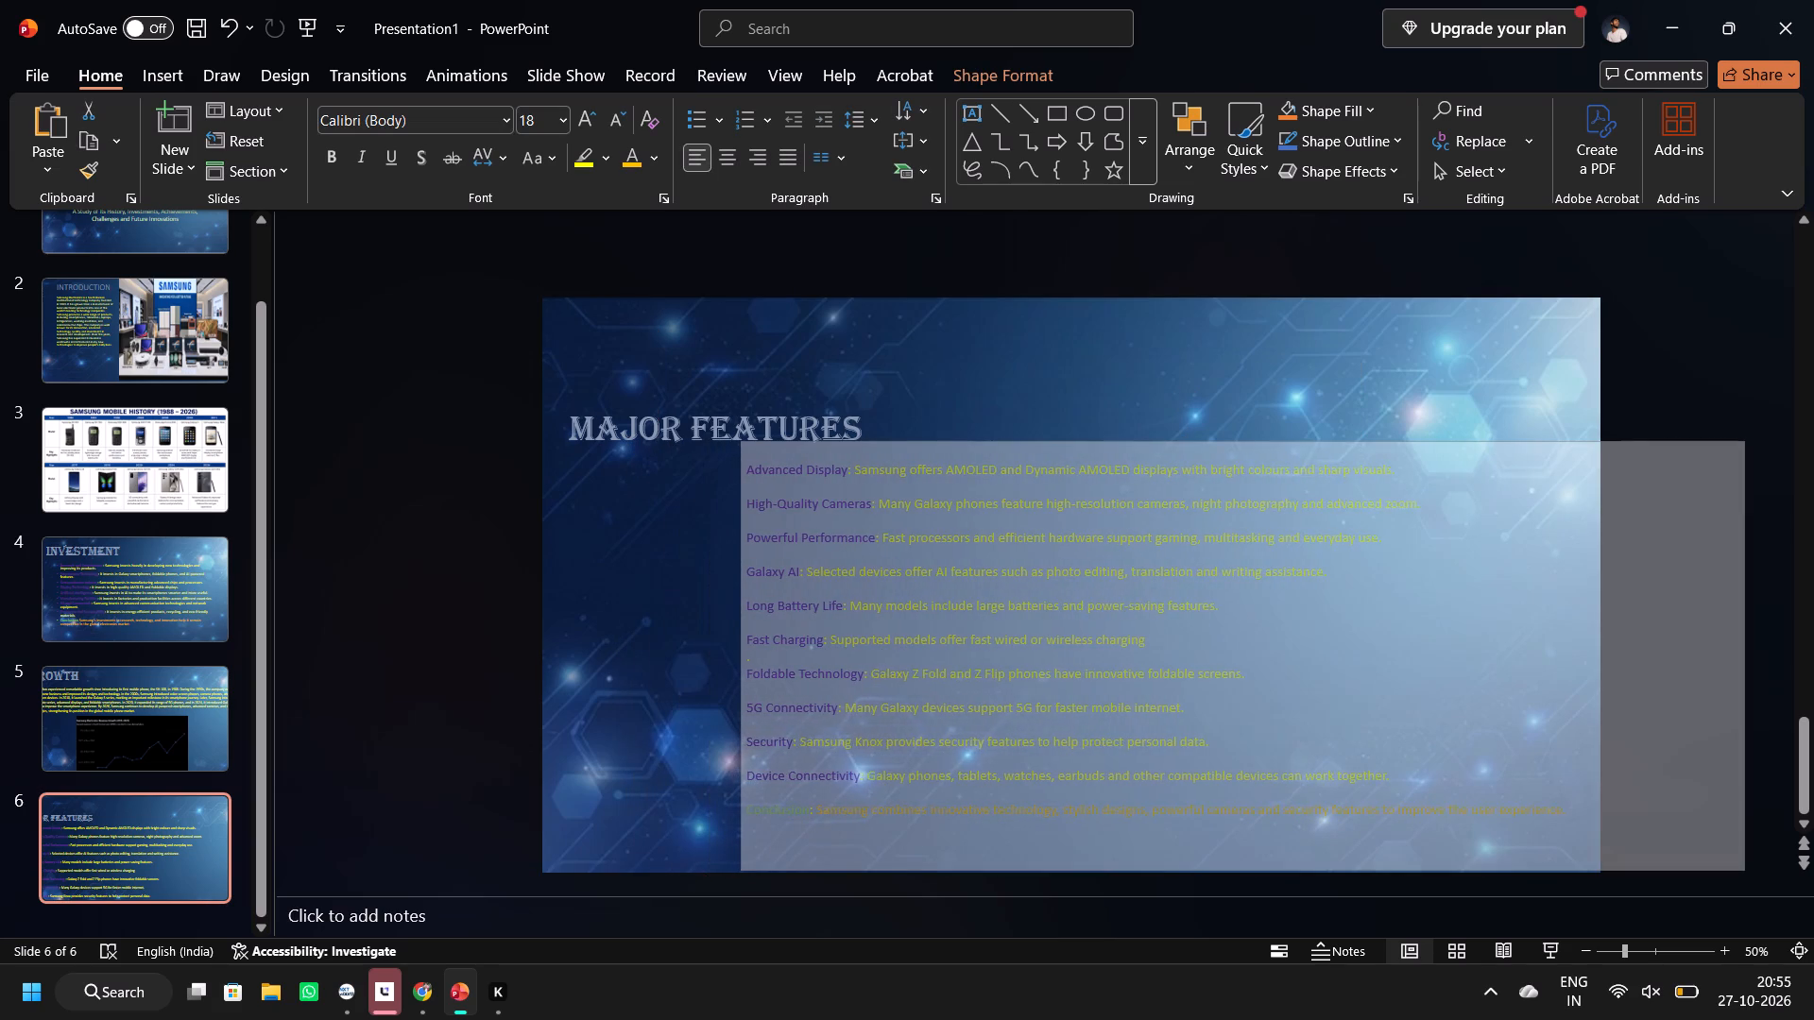
left_click_drag(742, 657, 742, 660)
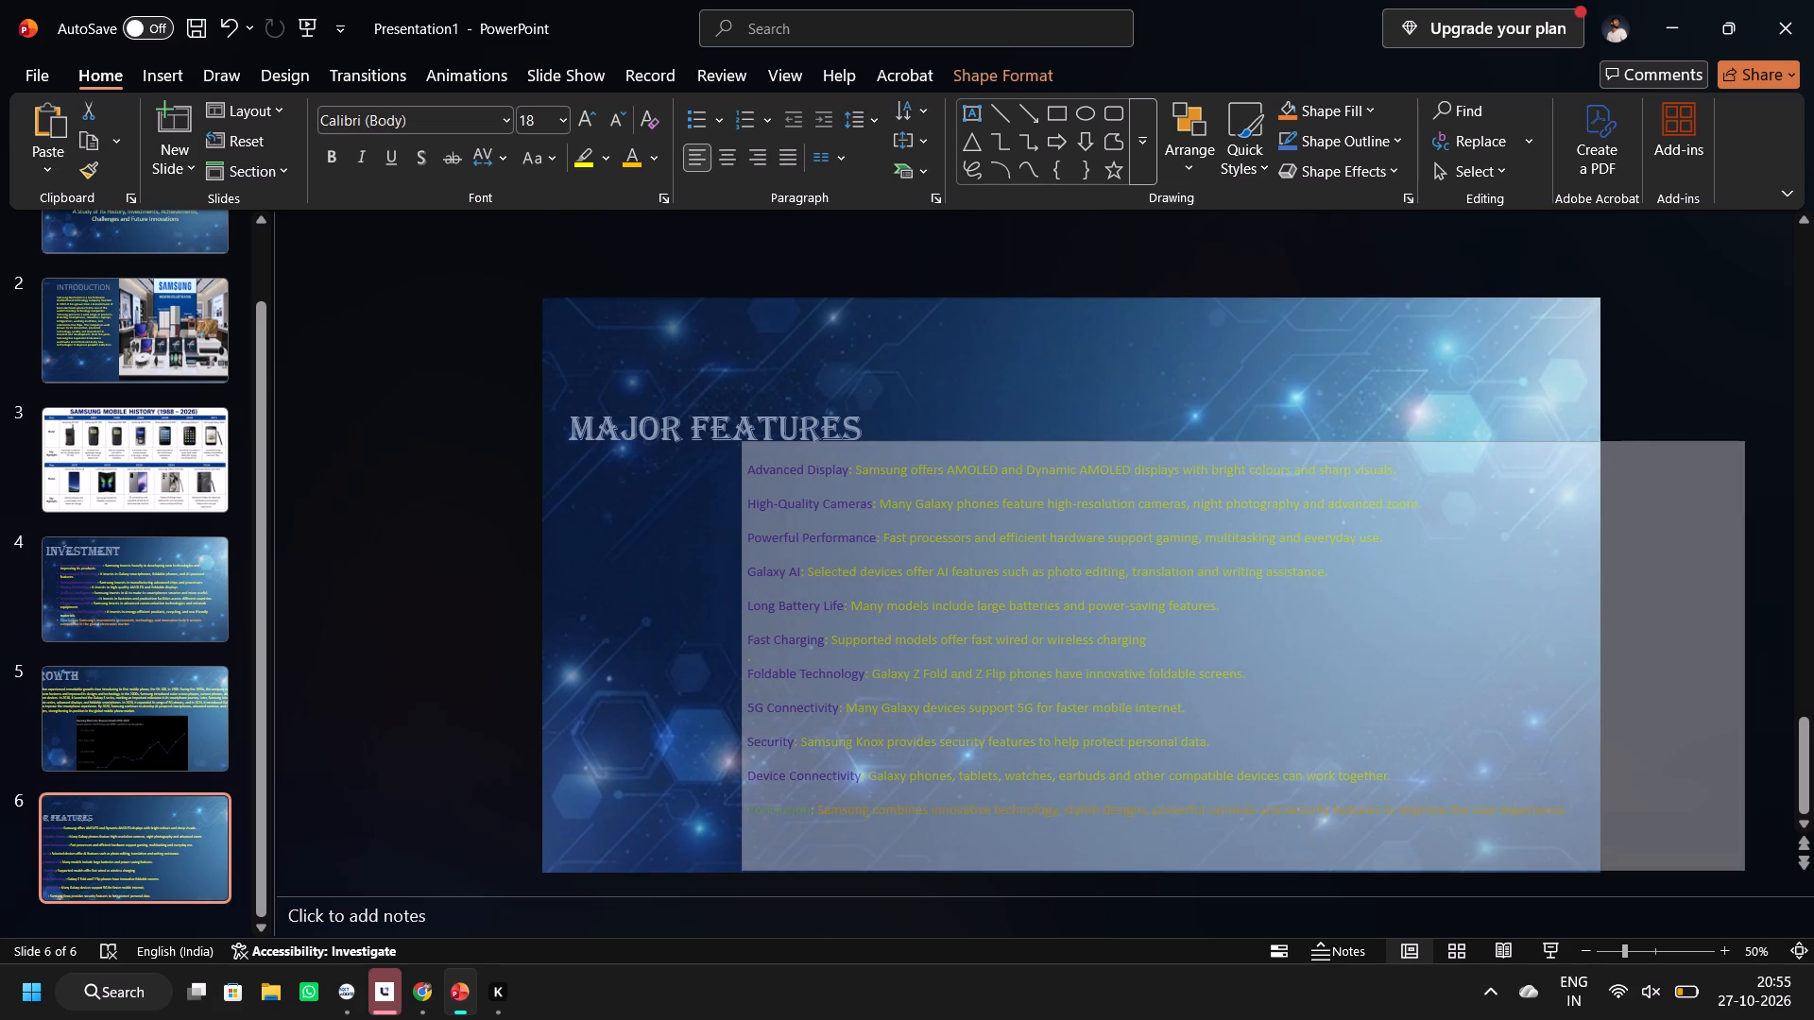
left_click_drag(742, 660, 725, 665)
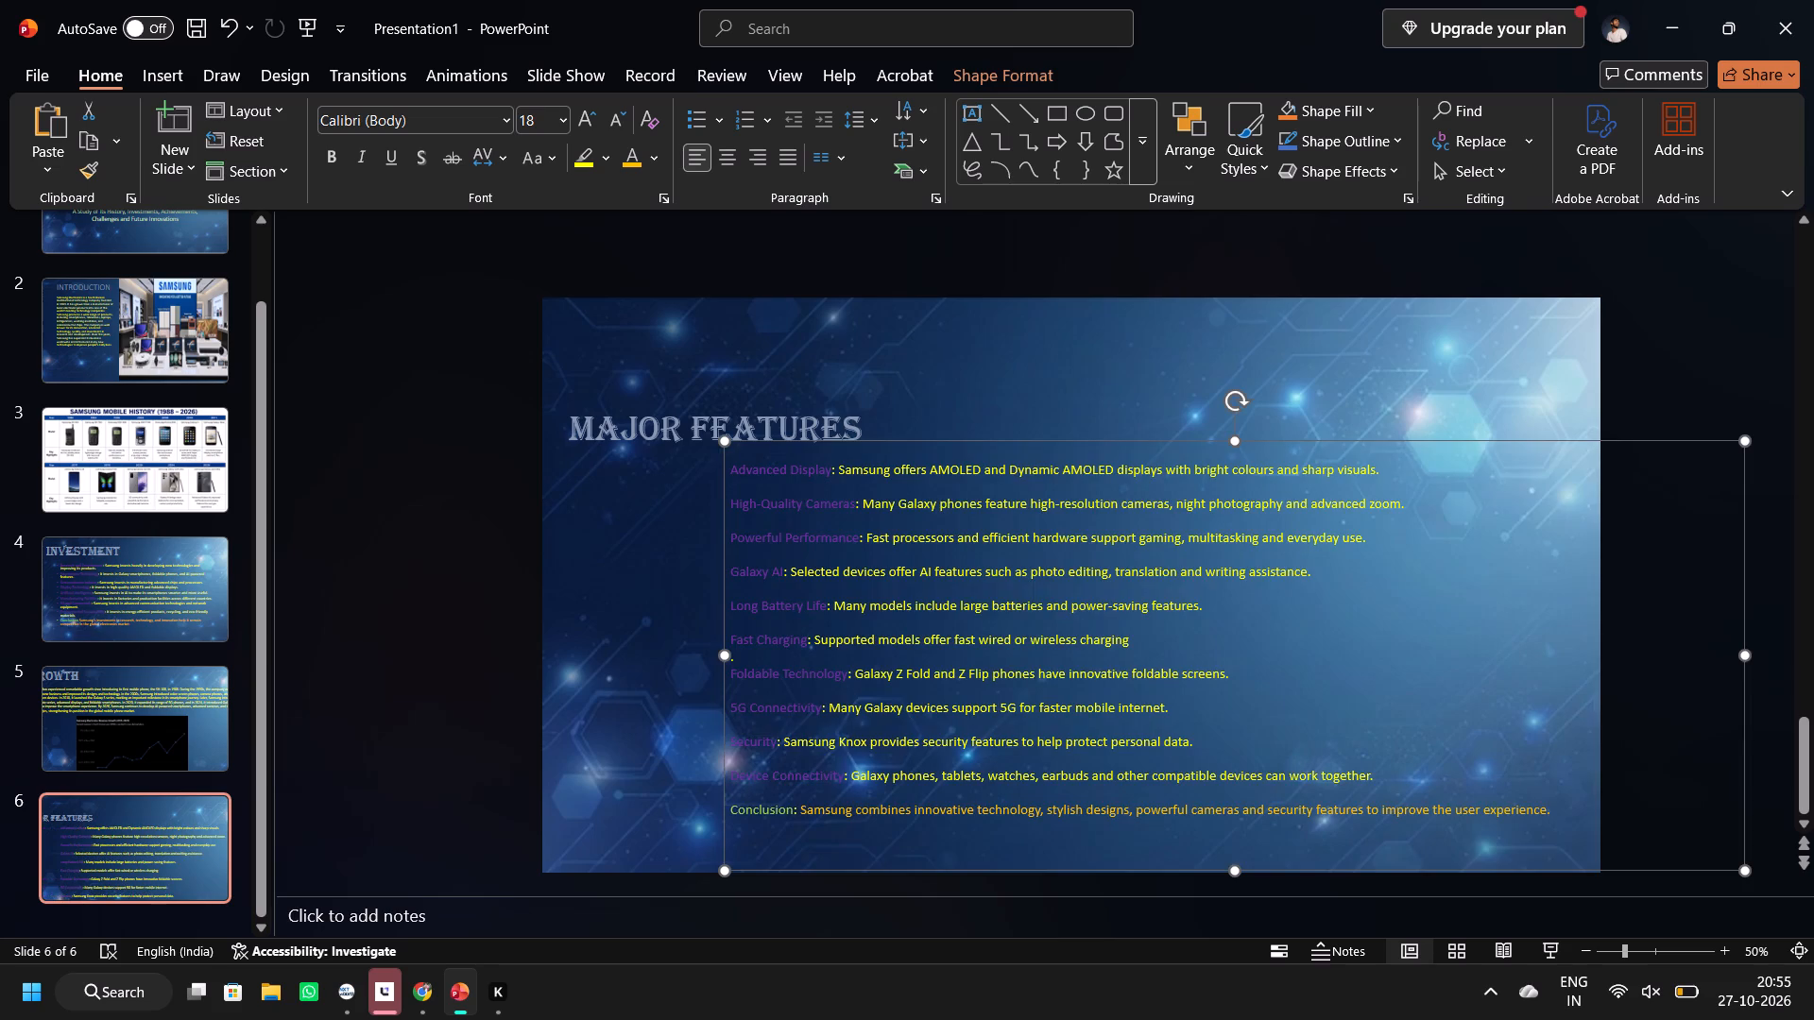
left_click(651, 671)
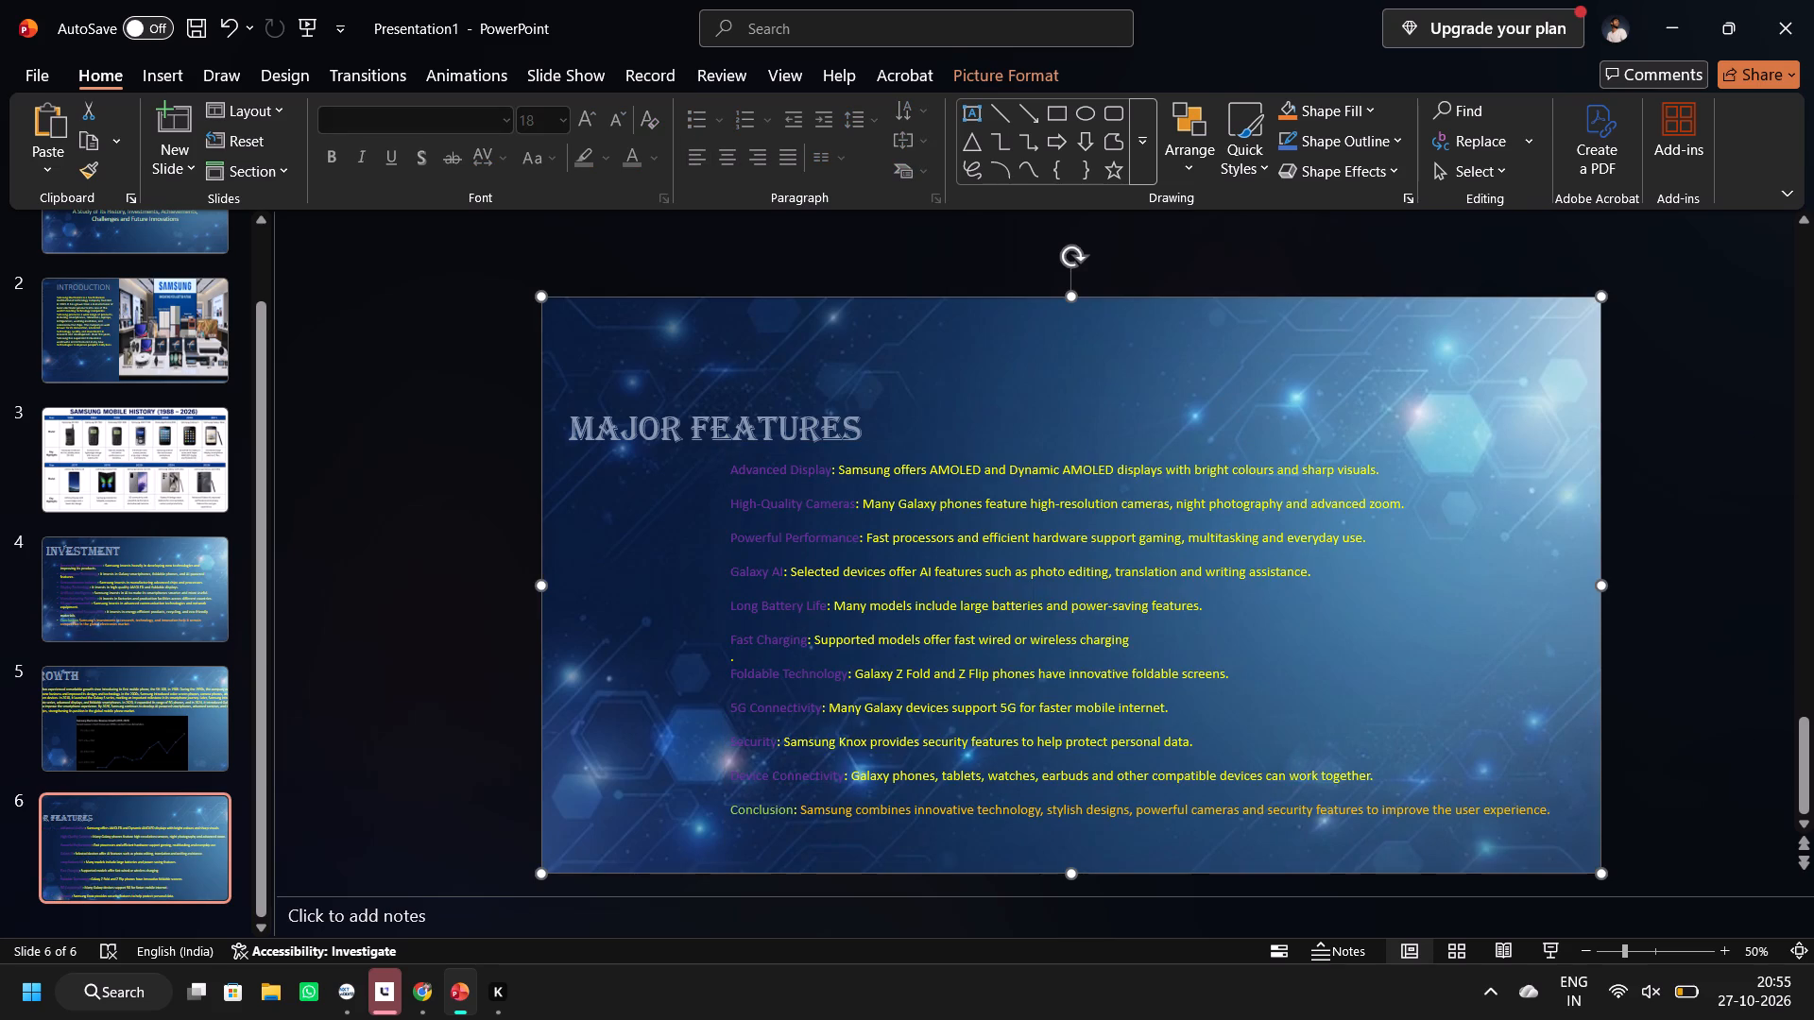
left_click(738, 675)
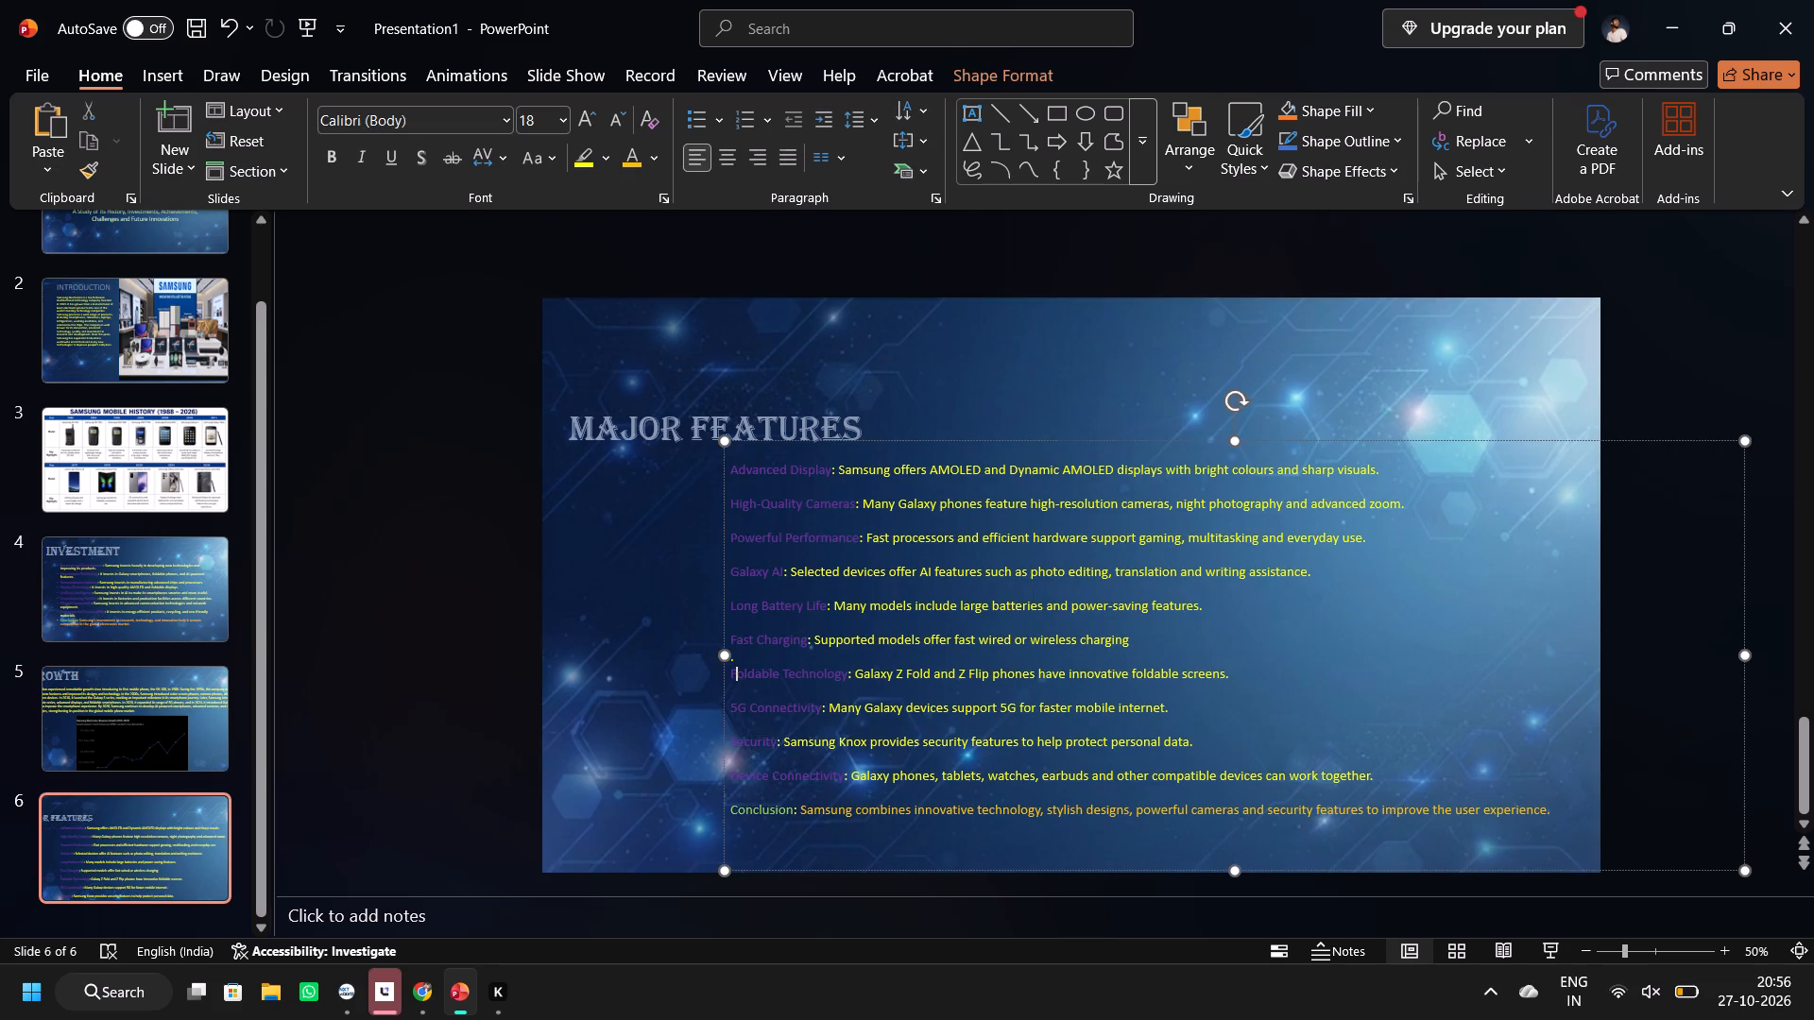
Extend the feature list's text box further left so the list starts beneath the first word of the "Major Features" heading.
left_click_drag(726, 658, 714, 658)
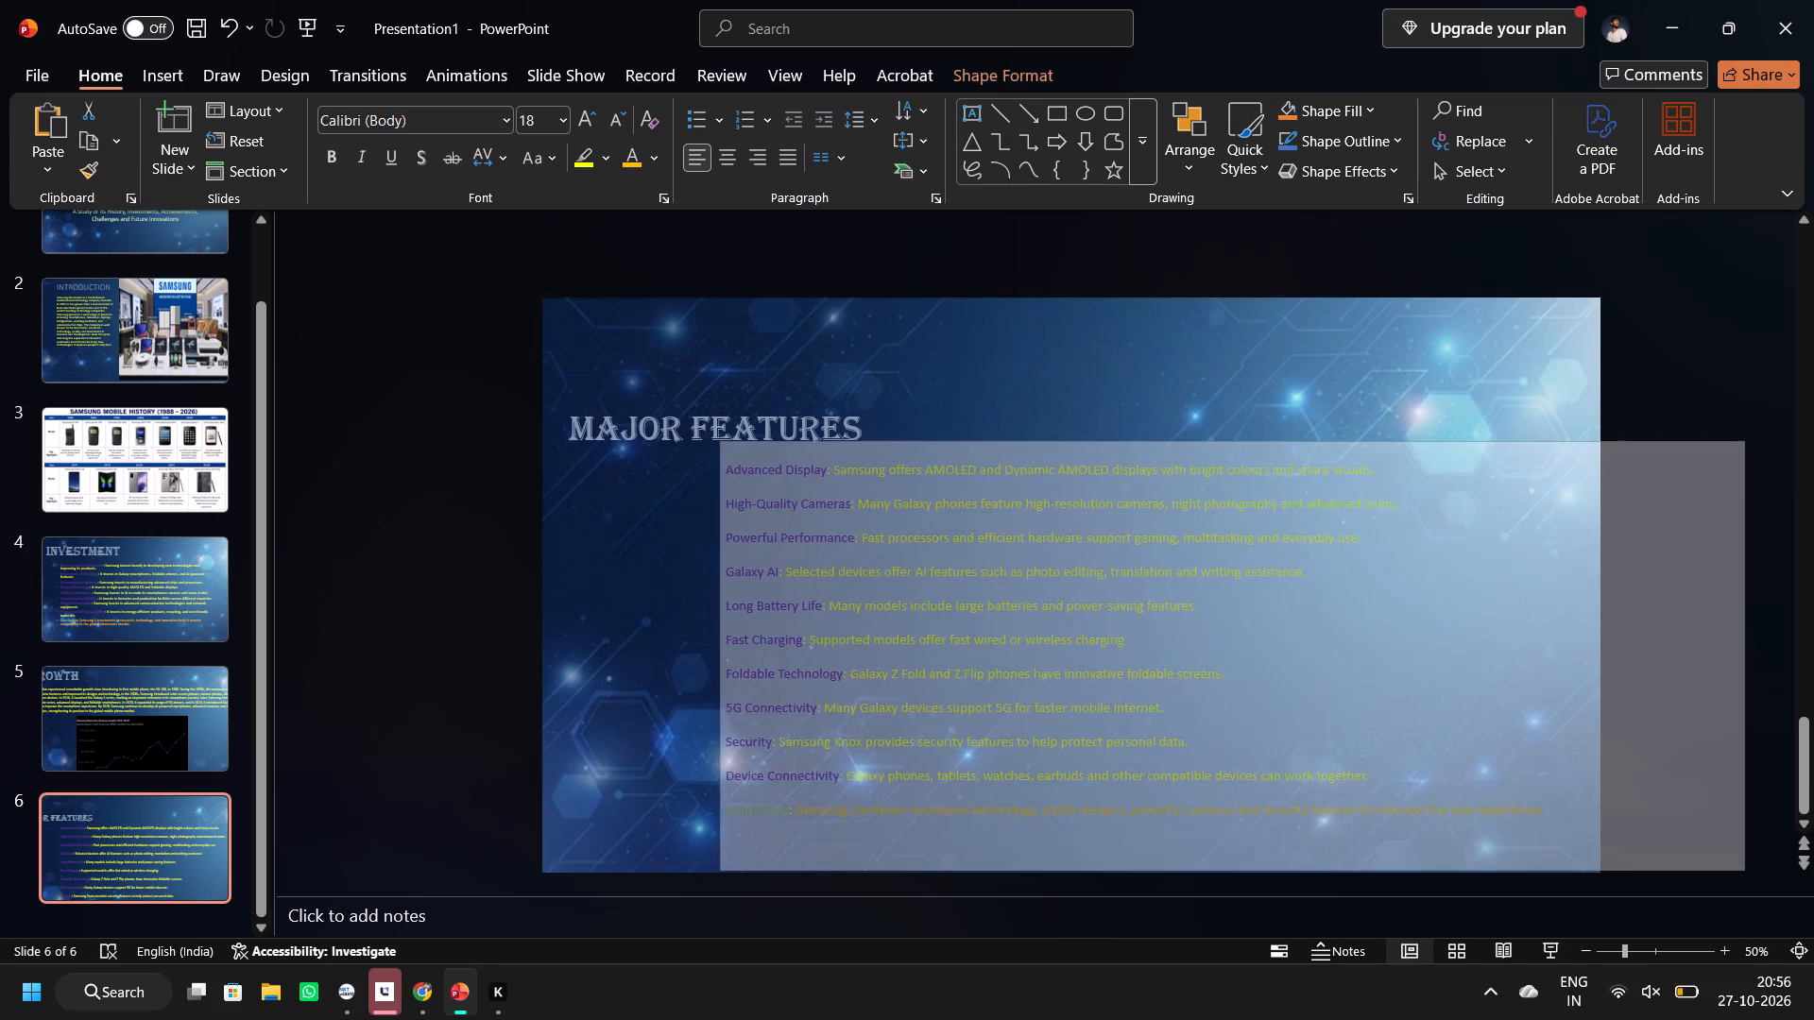
left_click_drag(714, 658, 669, 660)
left_click(618, 658)
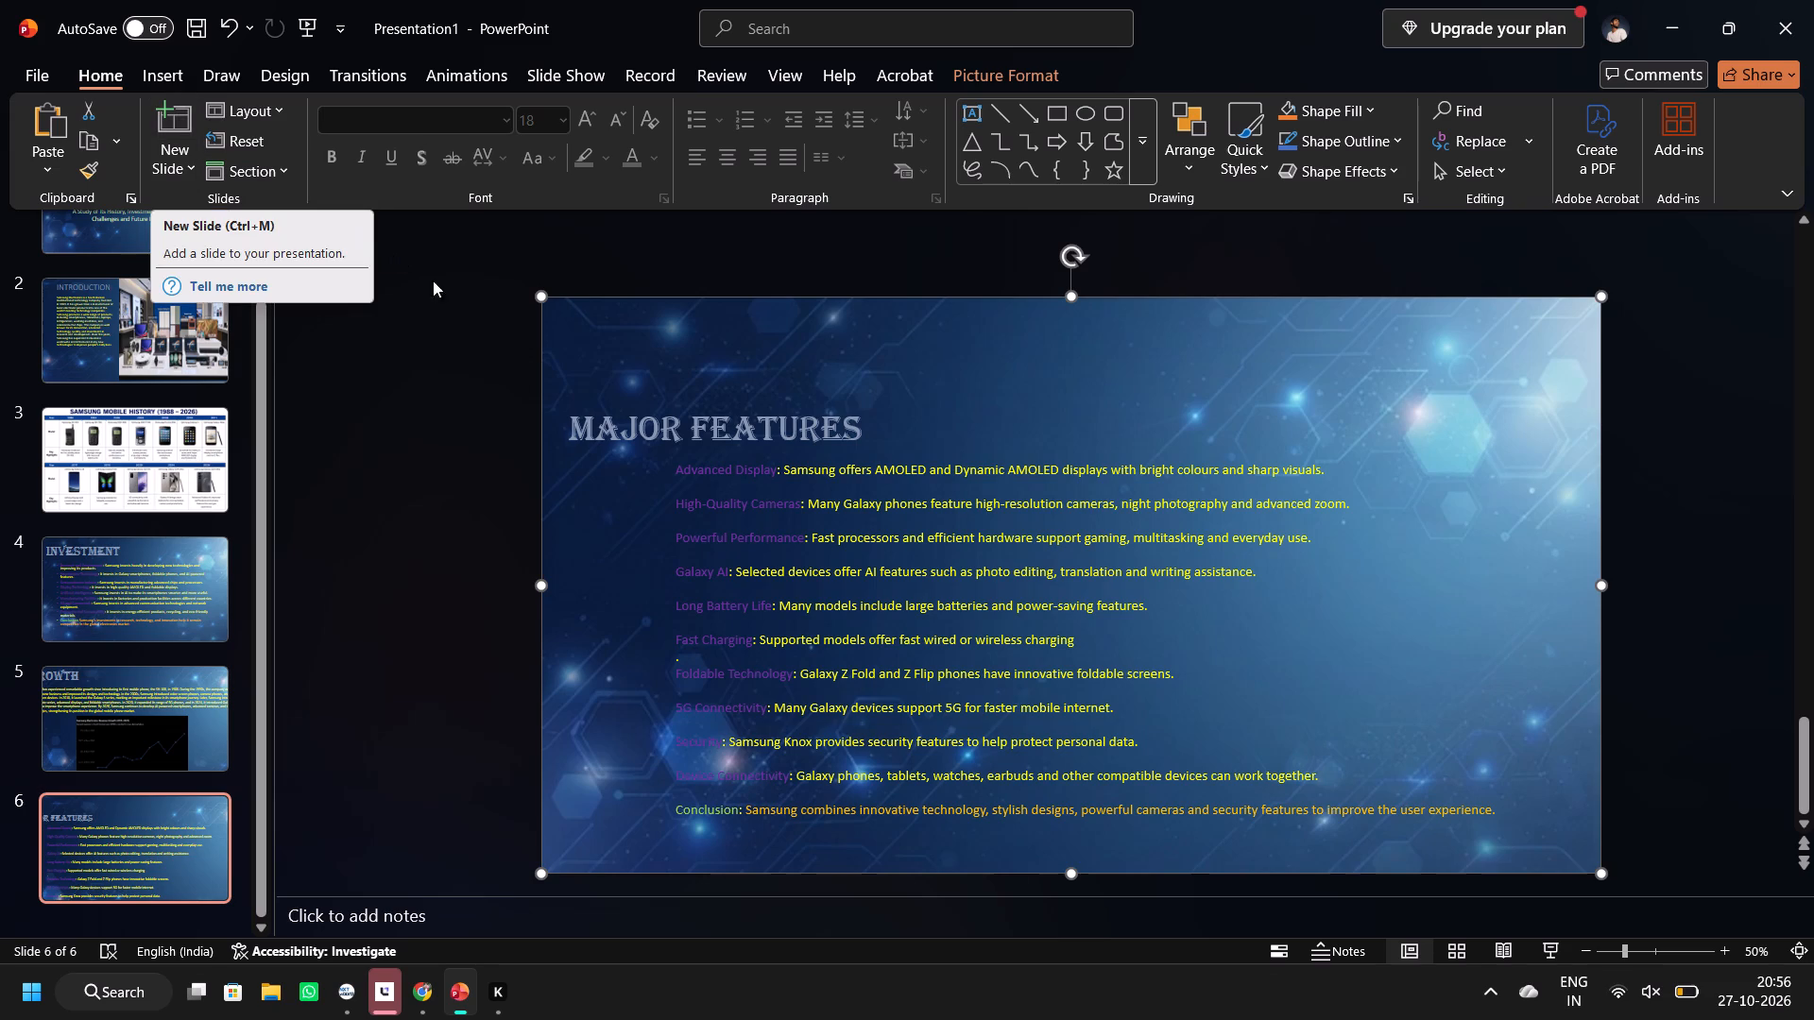
Preview the Major Features slide full screen, and play the slide show from the Introduction slide through to the end.
scroll(715, 637, "up", 3, "ctrl")
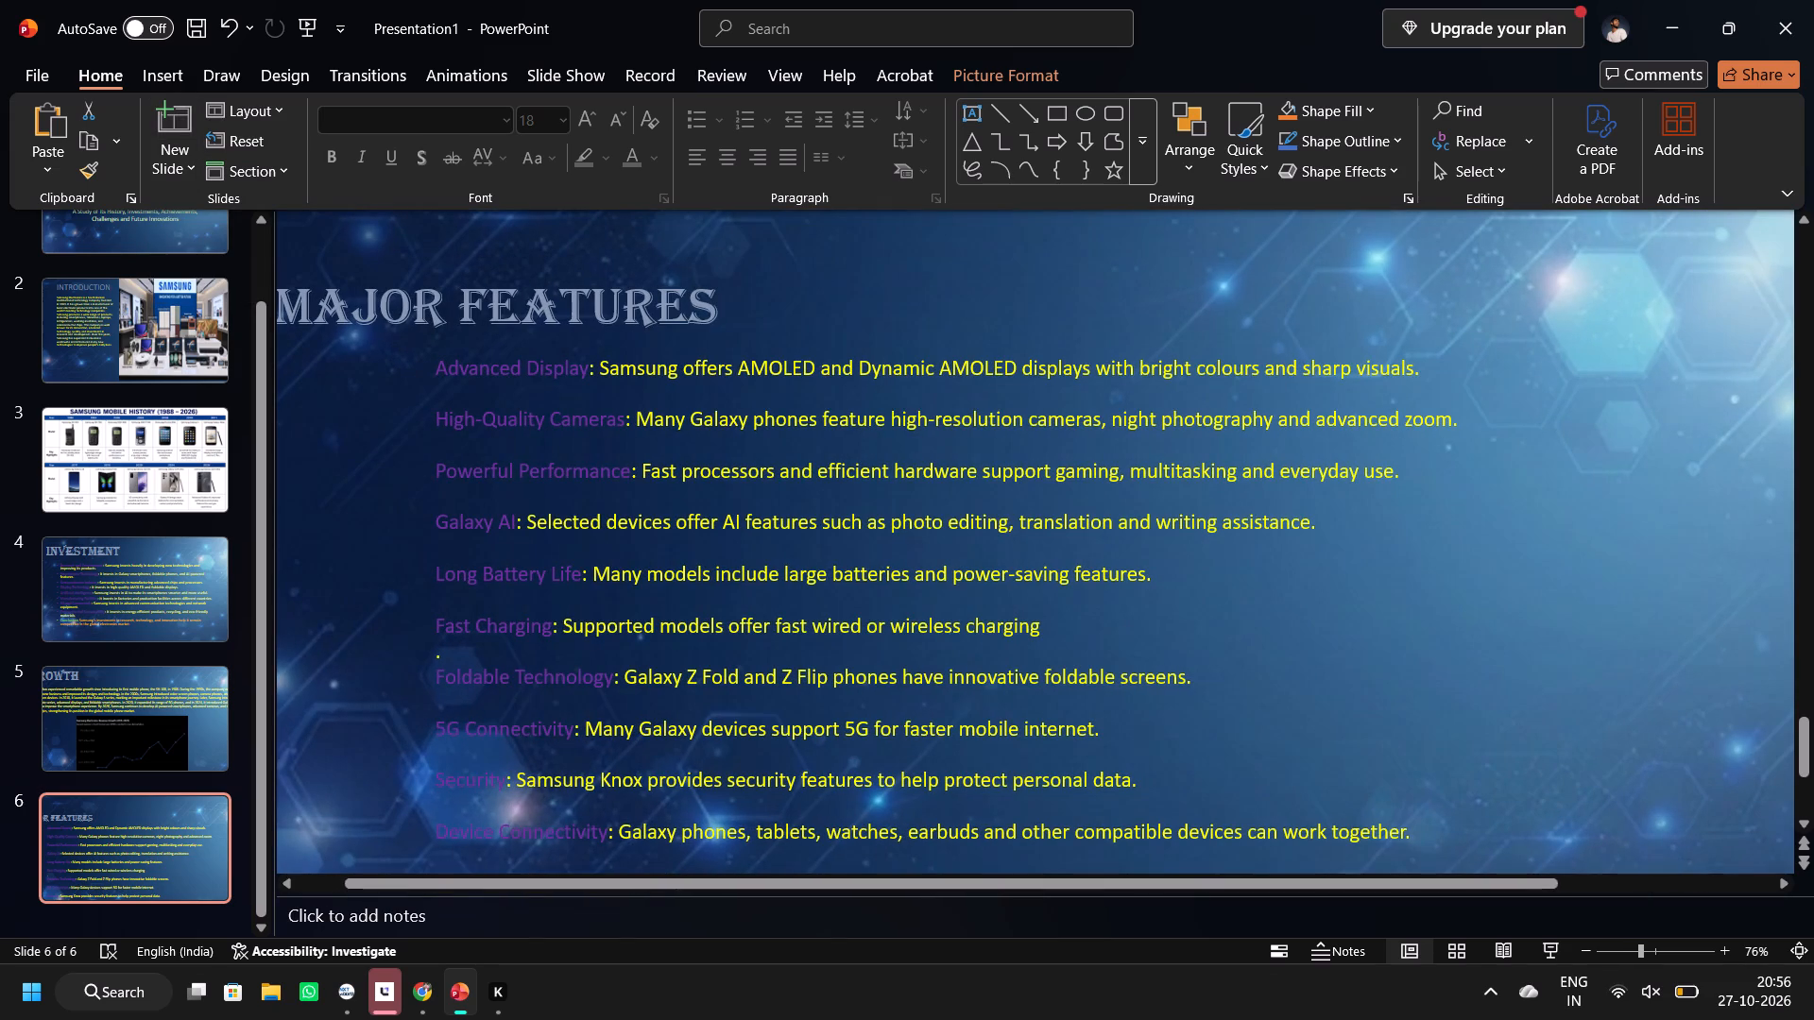
scroll(715, 637, "down", 4, "ctrl")
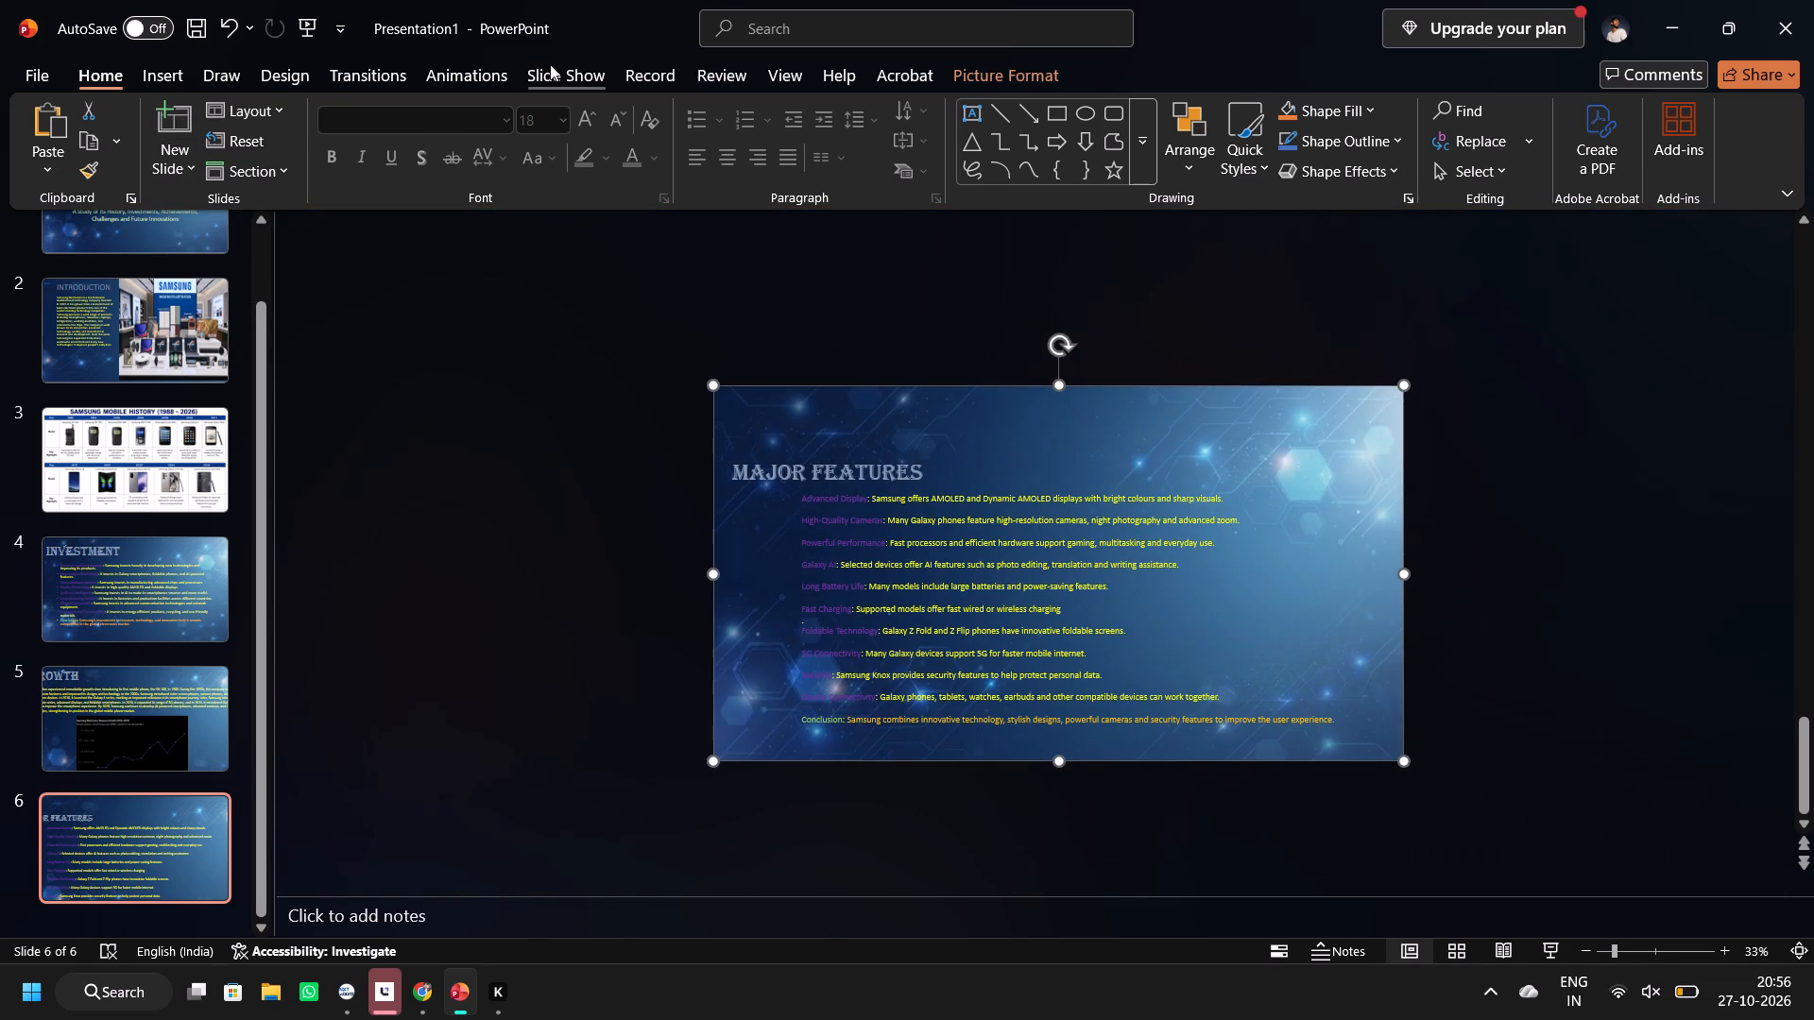
left_click(553, 64)
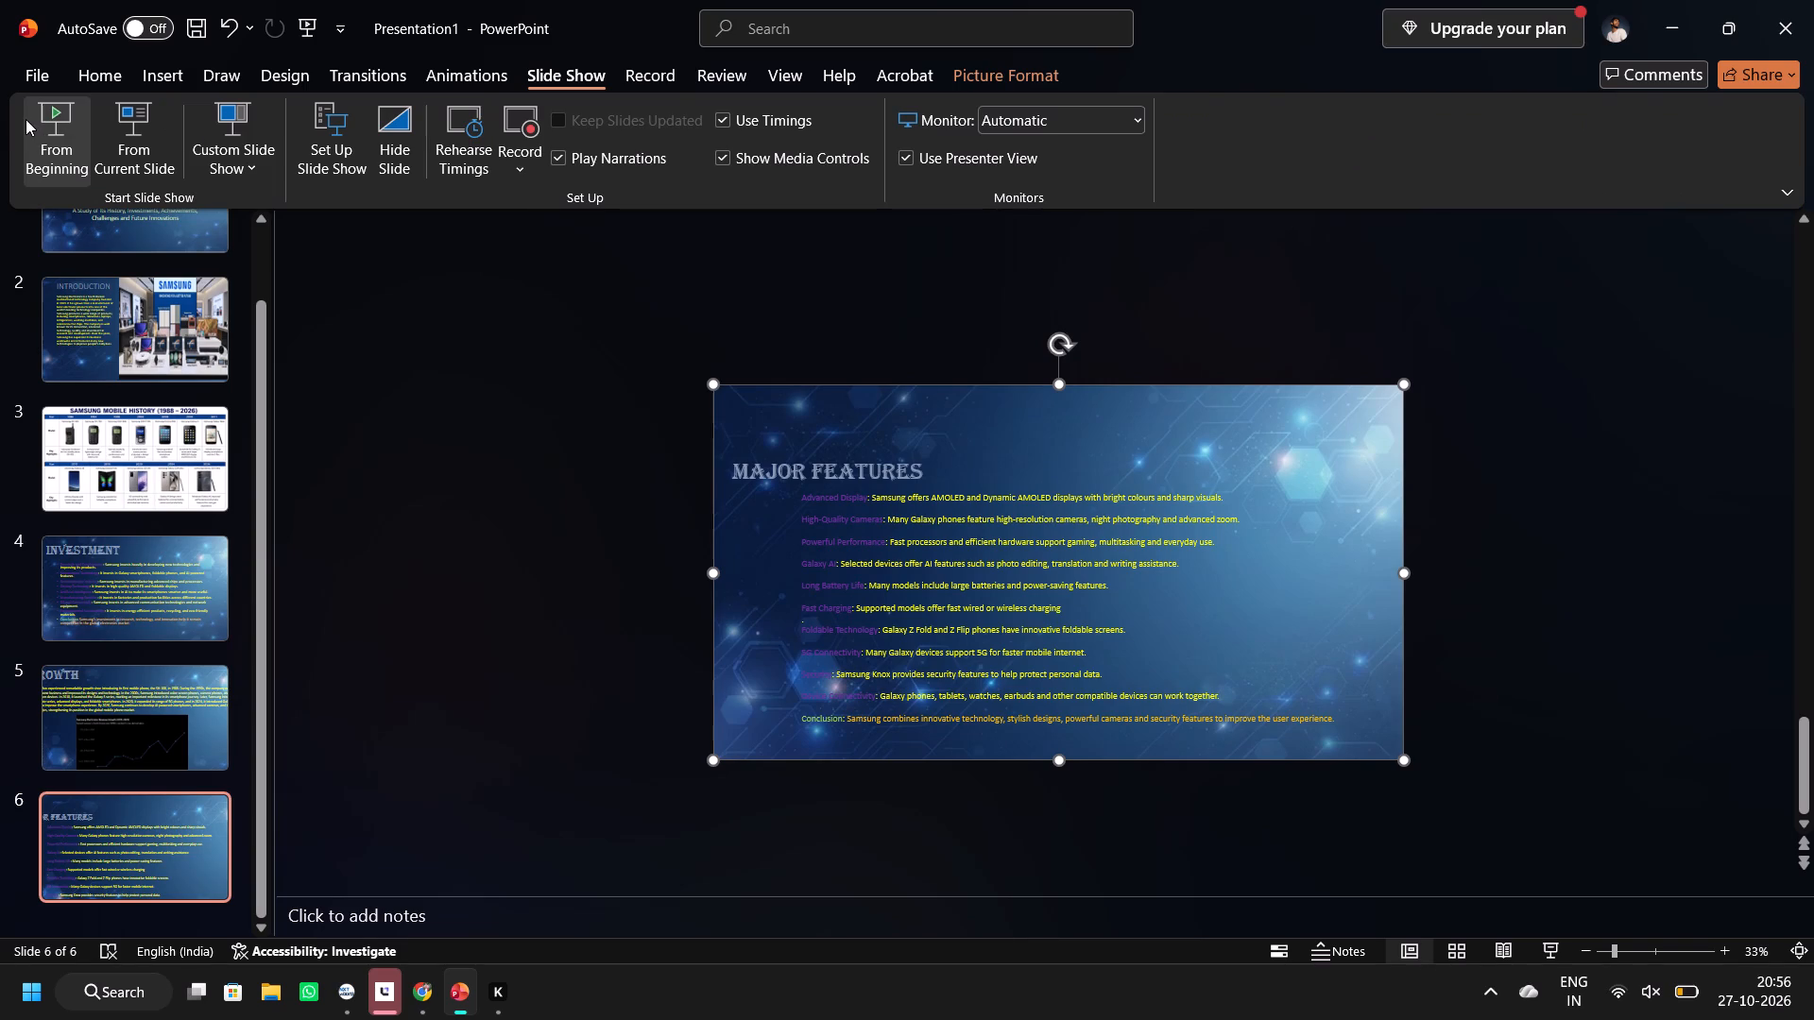
left_click(140, 109)
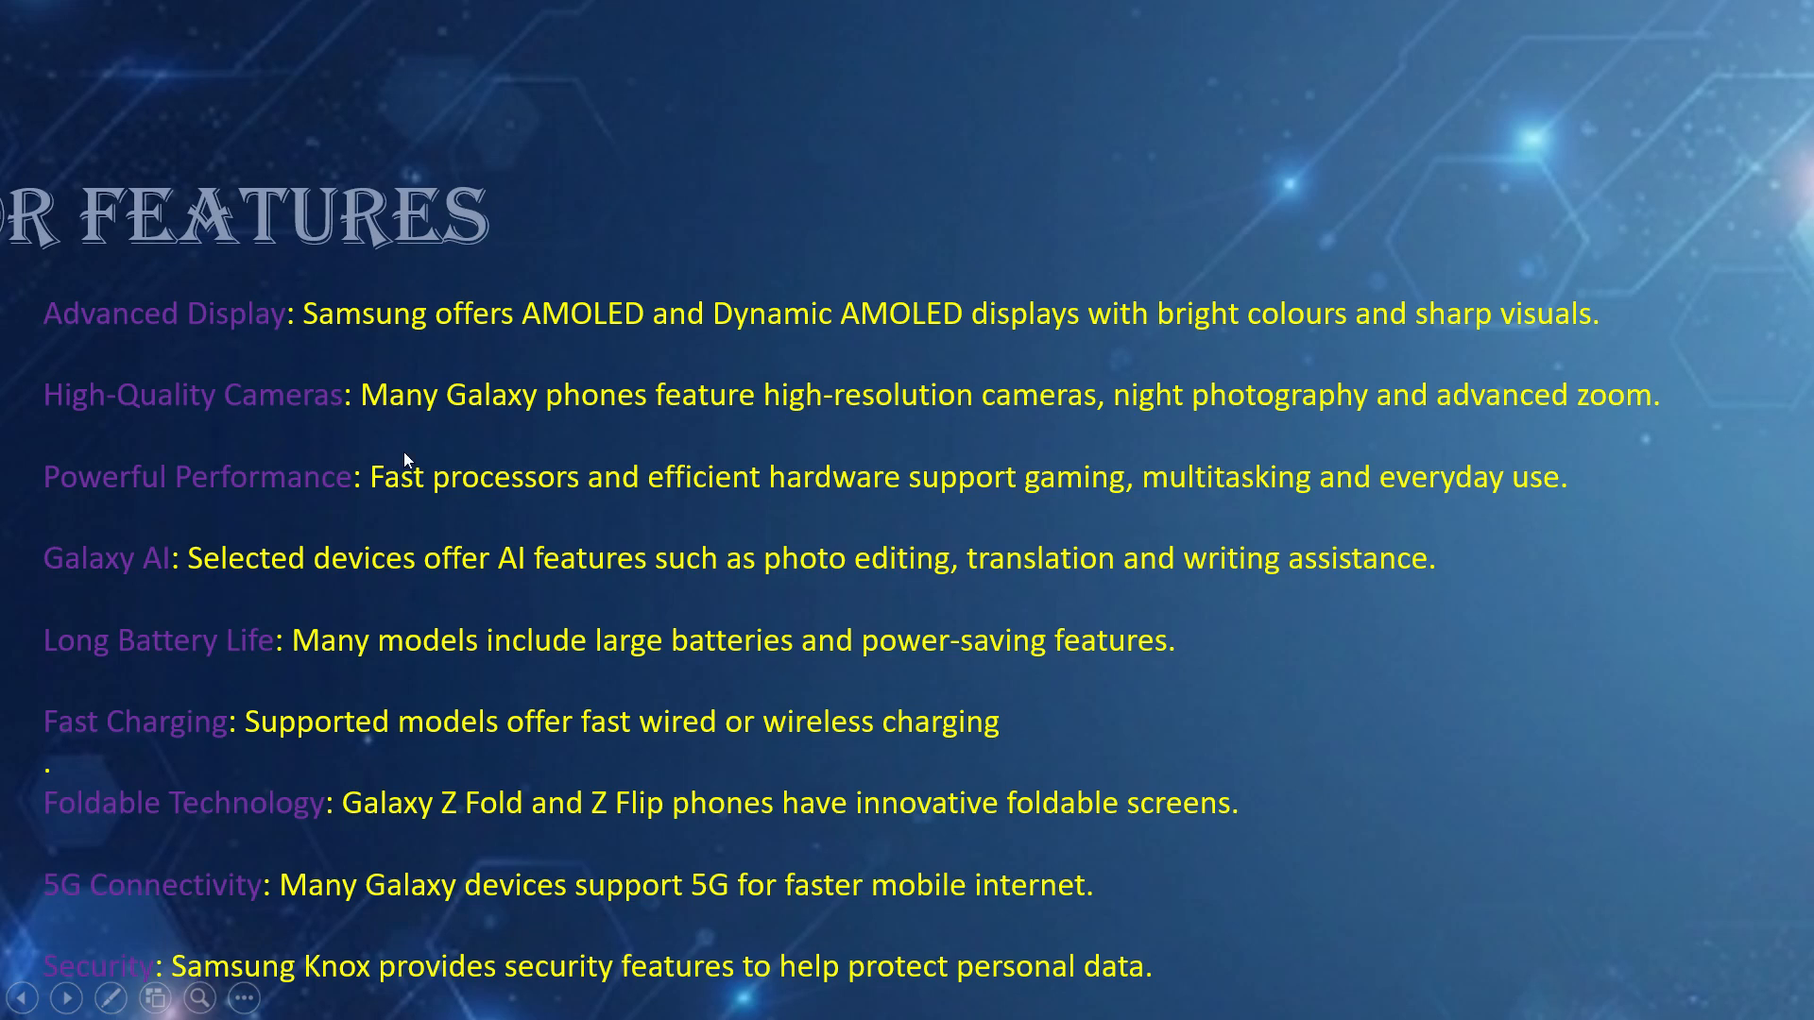
scroll(521, 571, "down", 5, "ctrl")
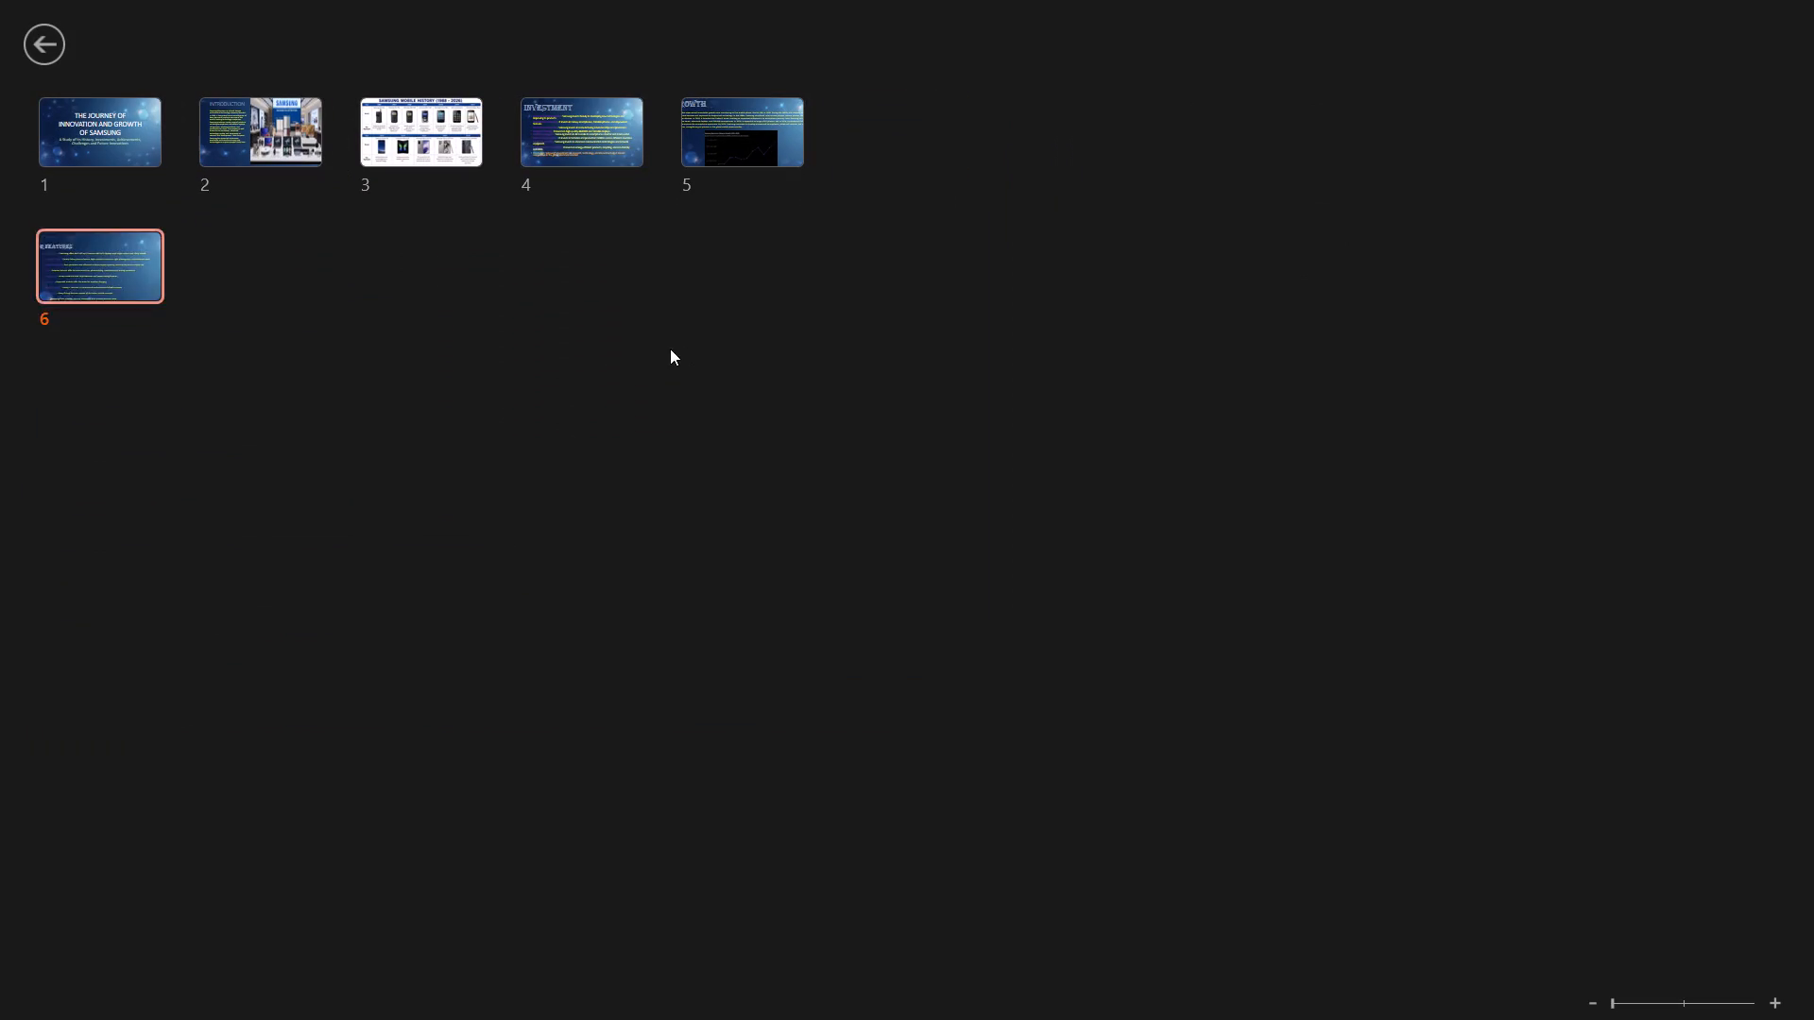
left_click(881, 133)
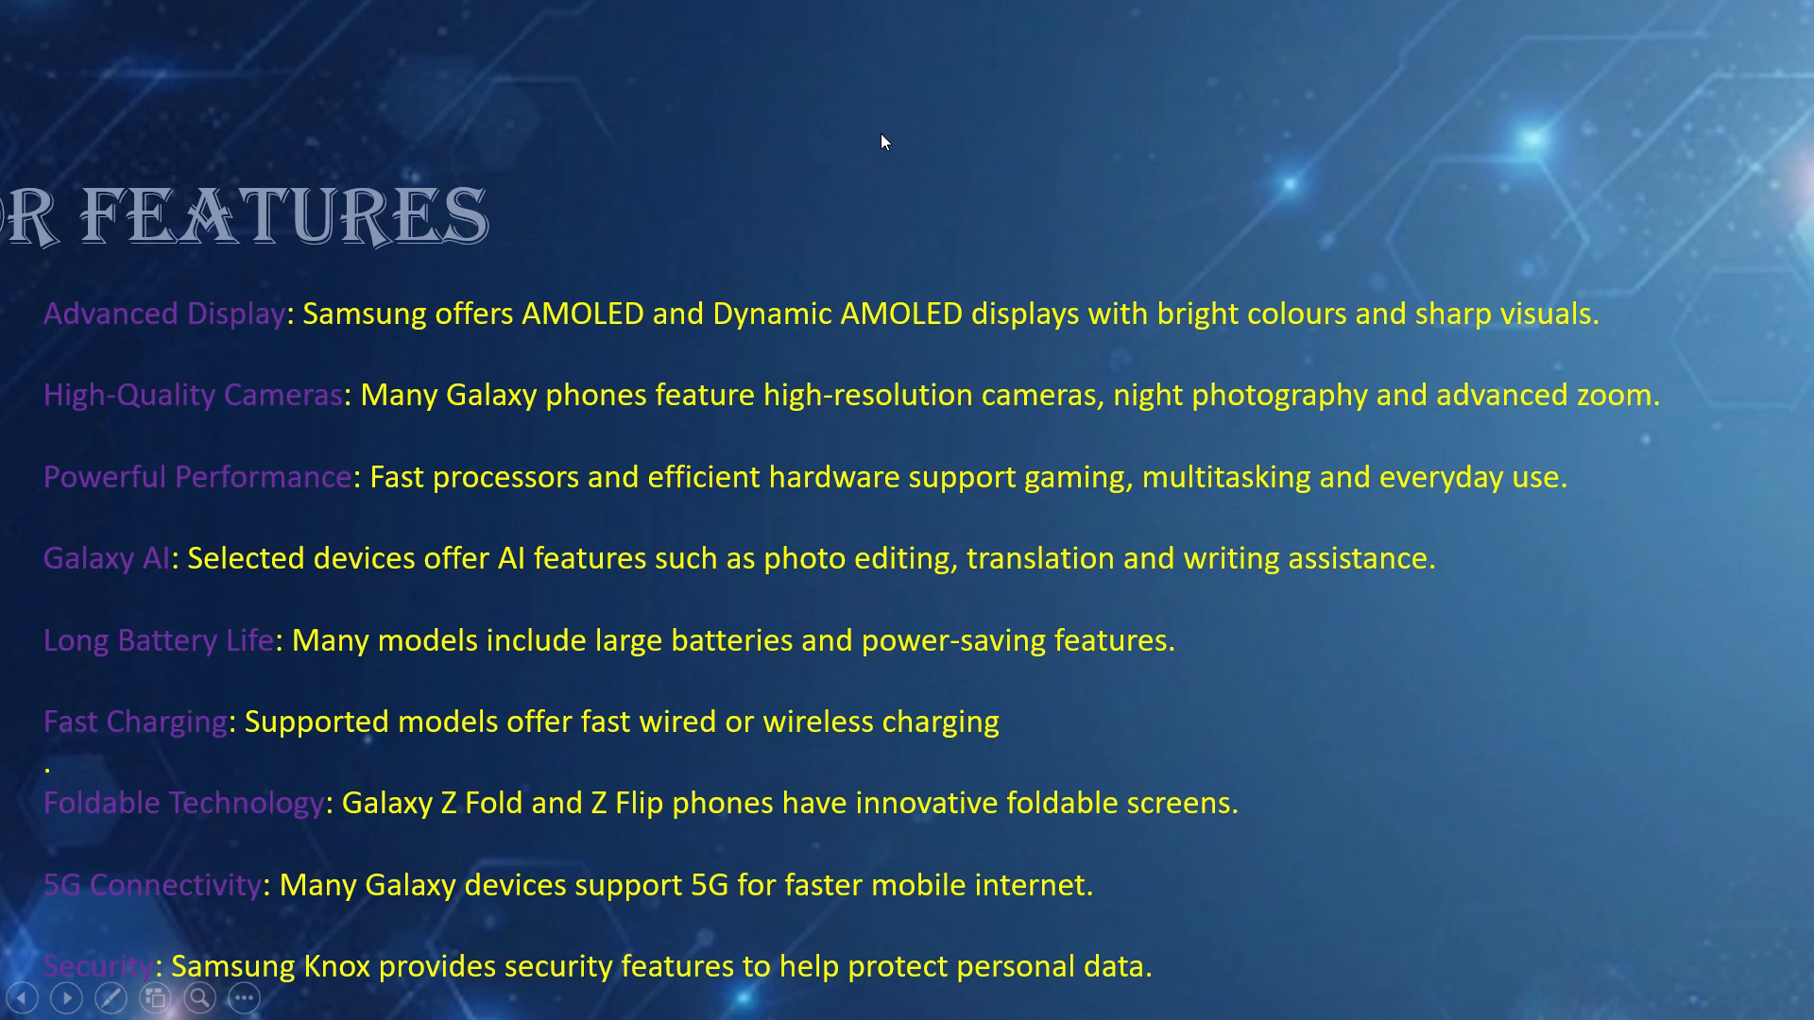
scroll(881, 133, "down", 6, "ctrl")
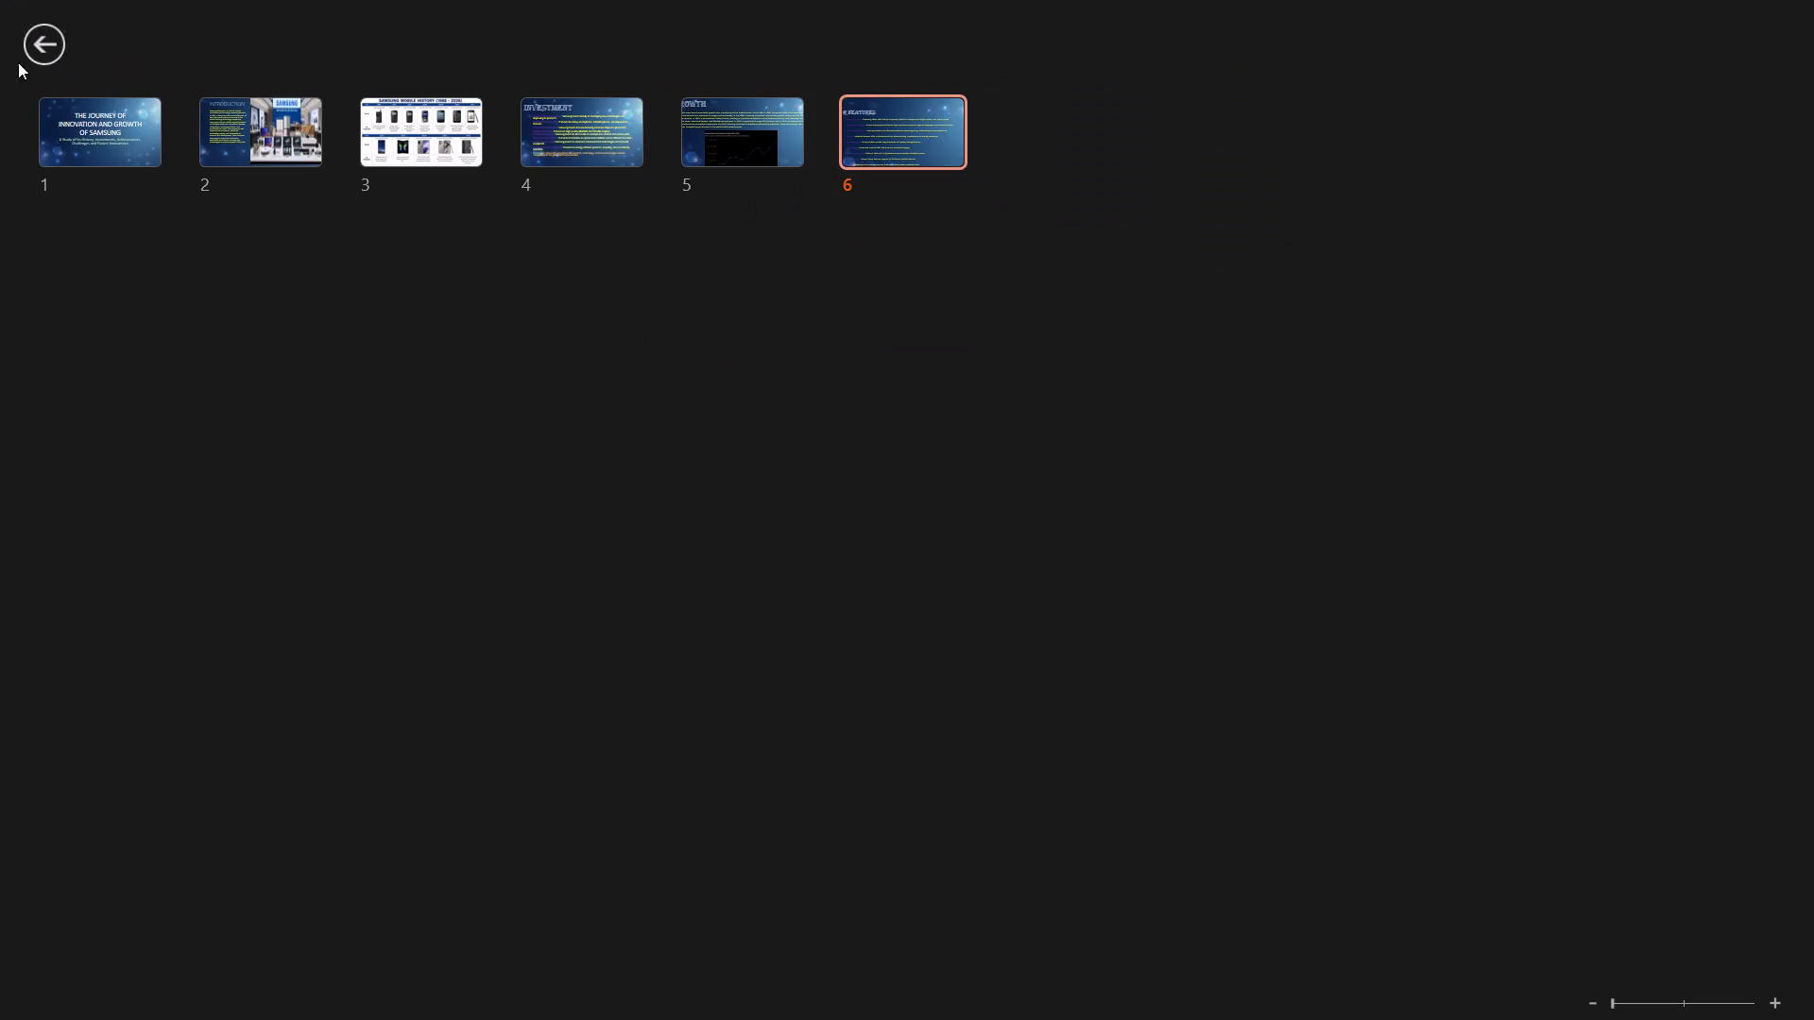
left_click(37, 39)
scroll(302, 120, "down", 1, "ctrl")
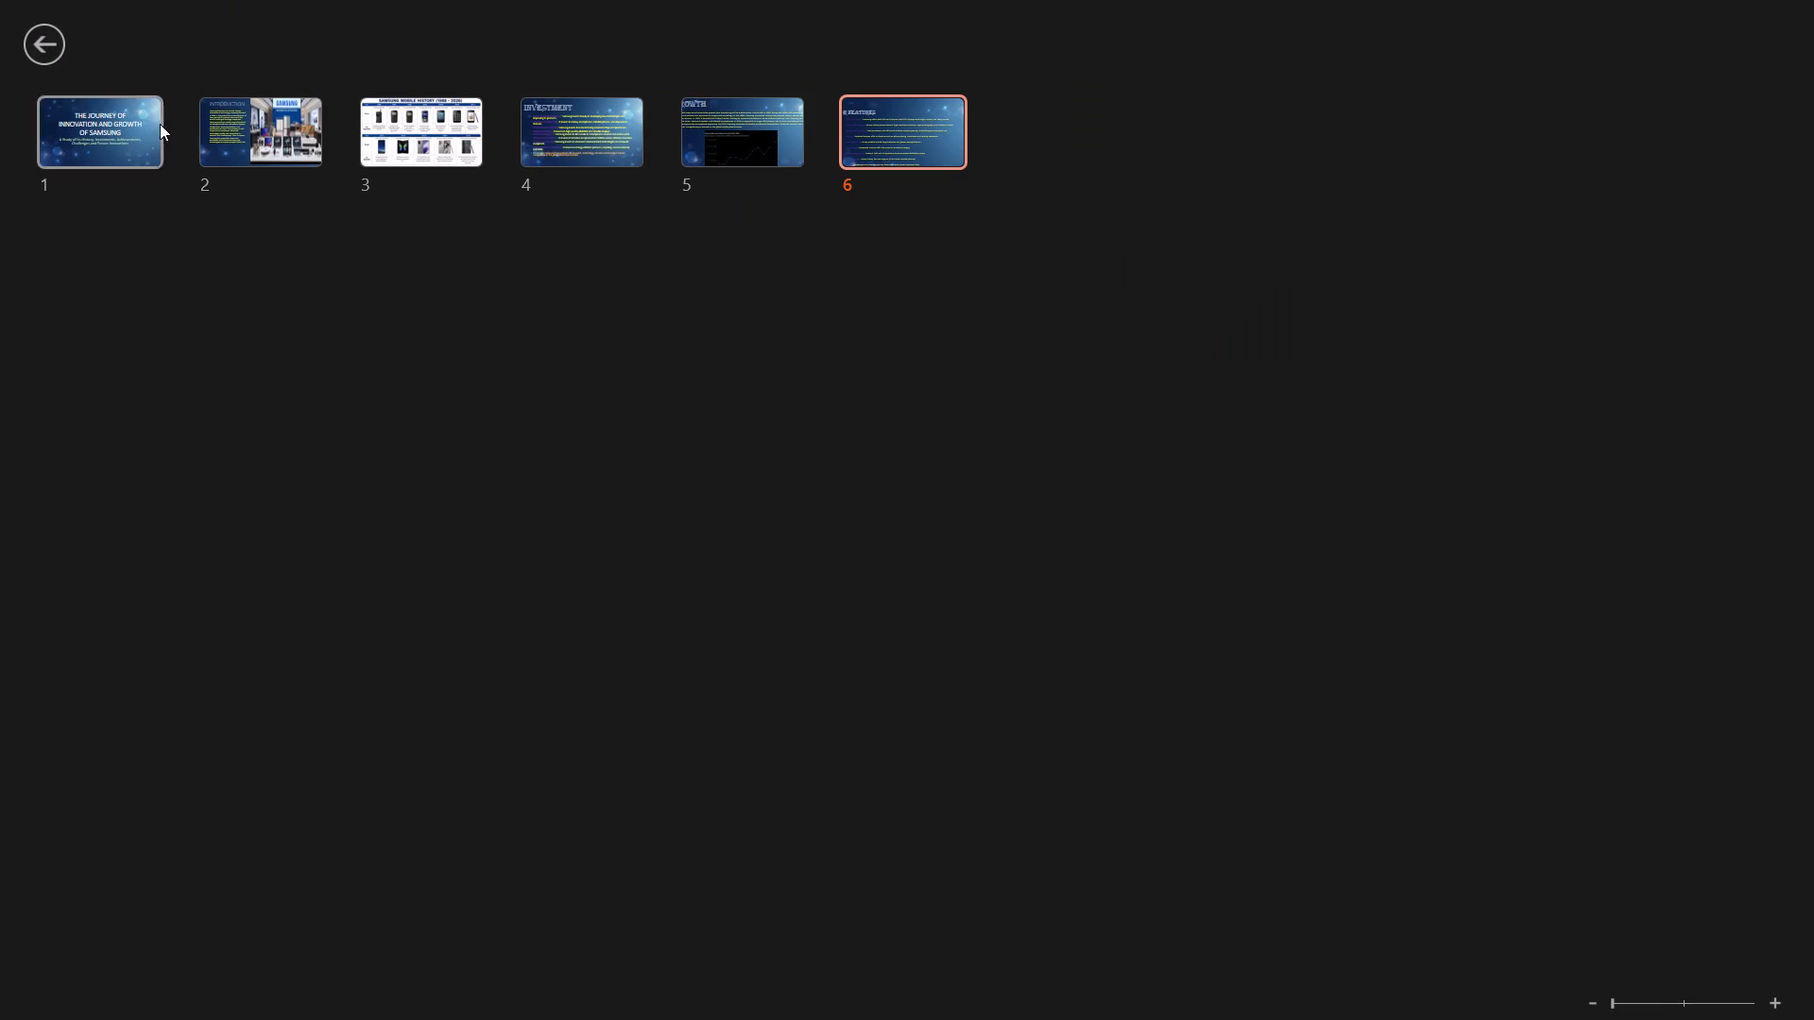
left_click(237, 136)
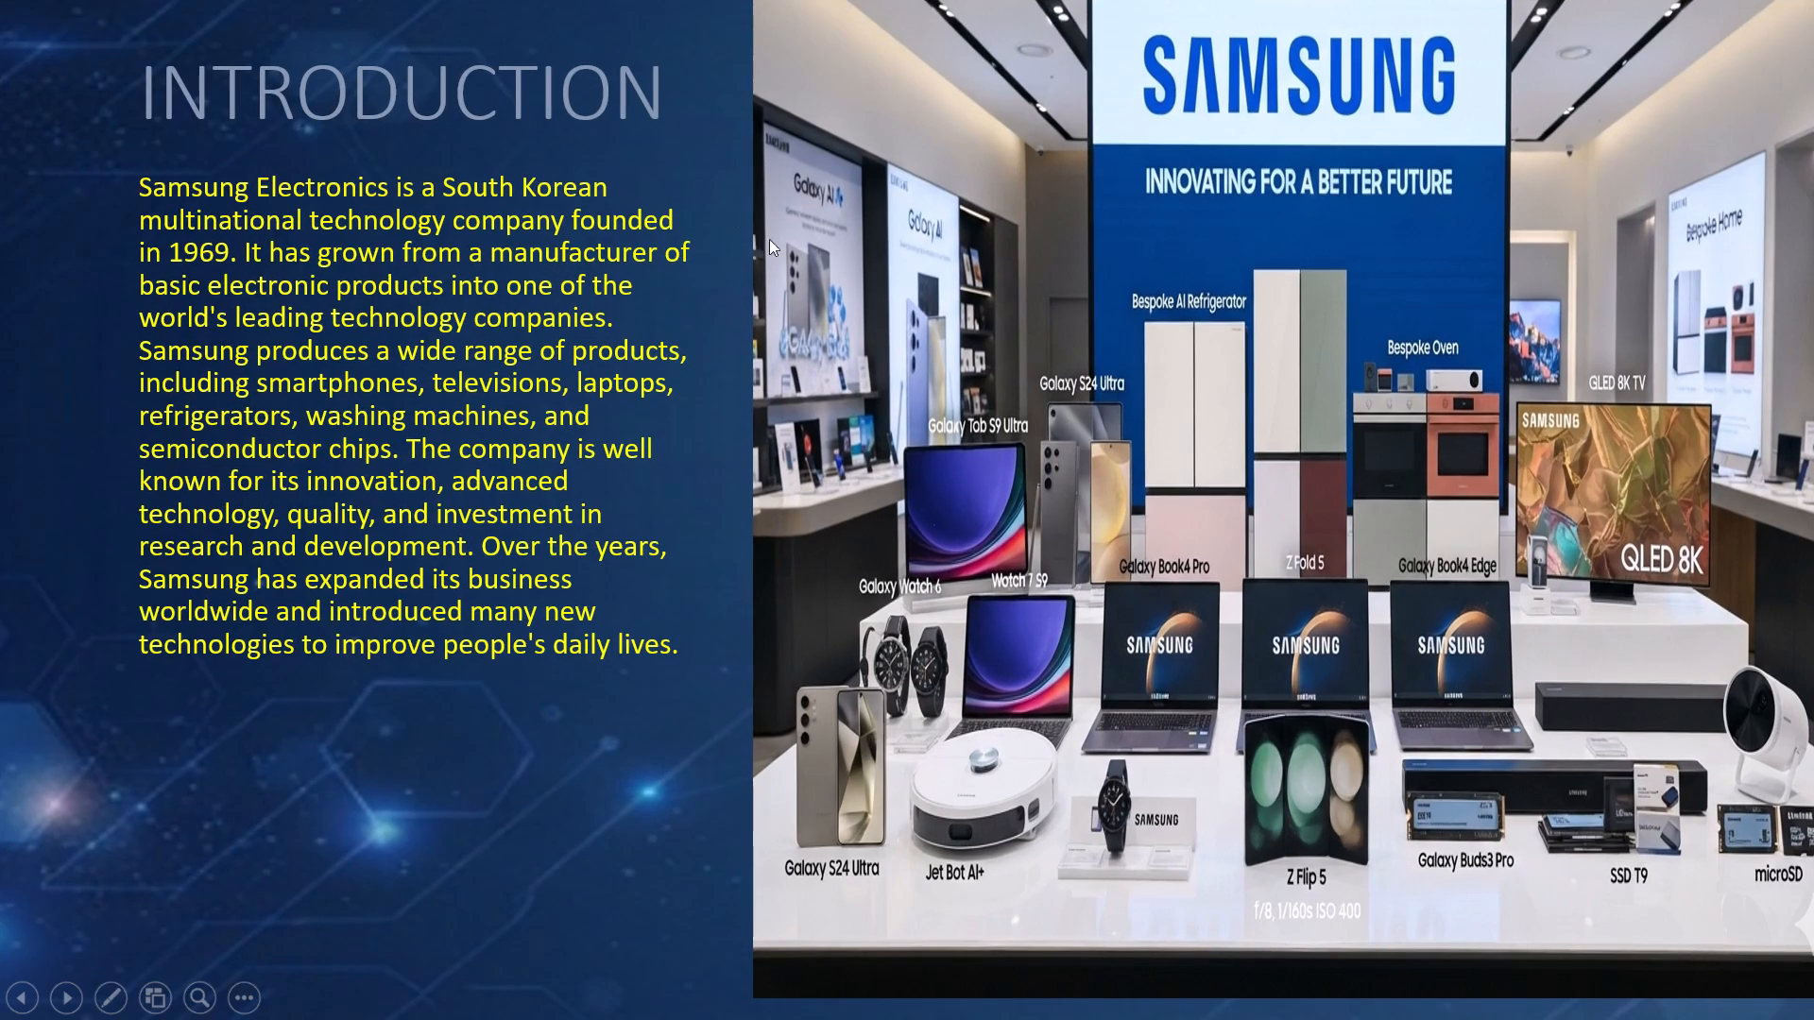
left_click(602, 742)
left_click(602, 742)
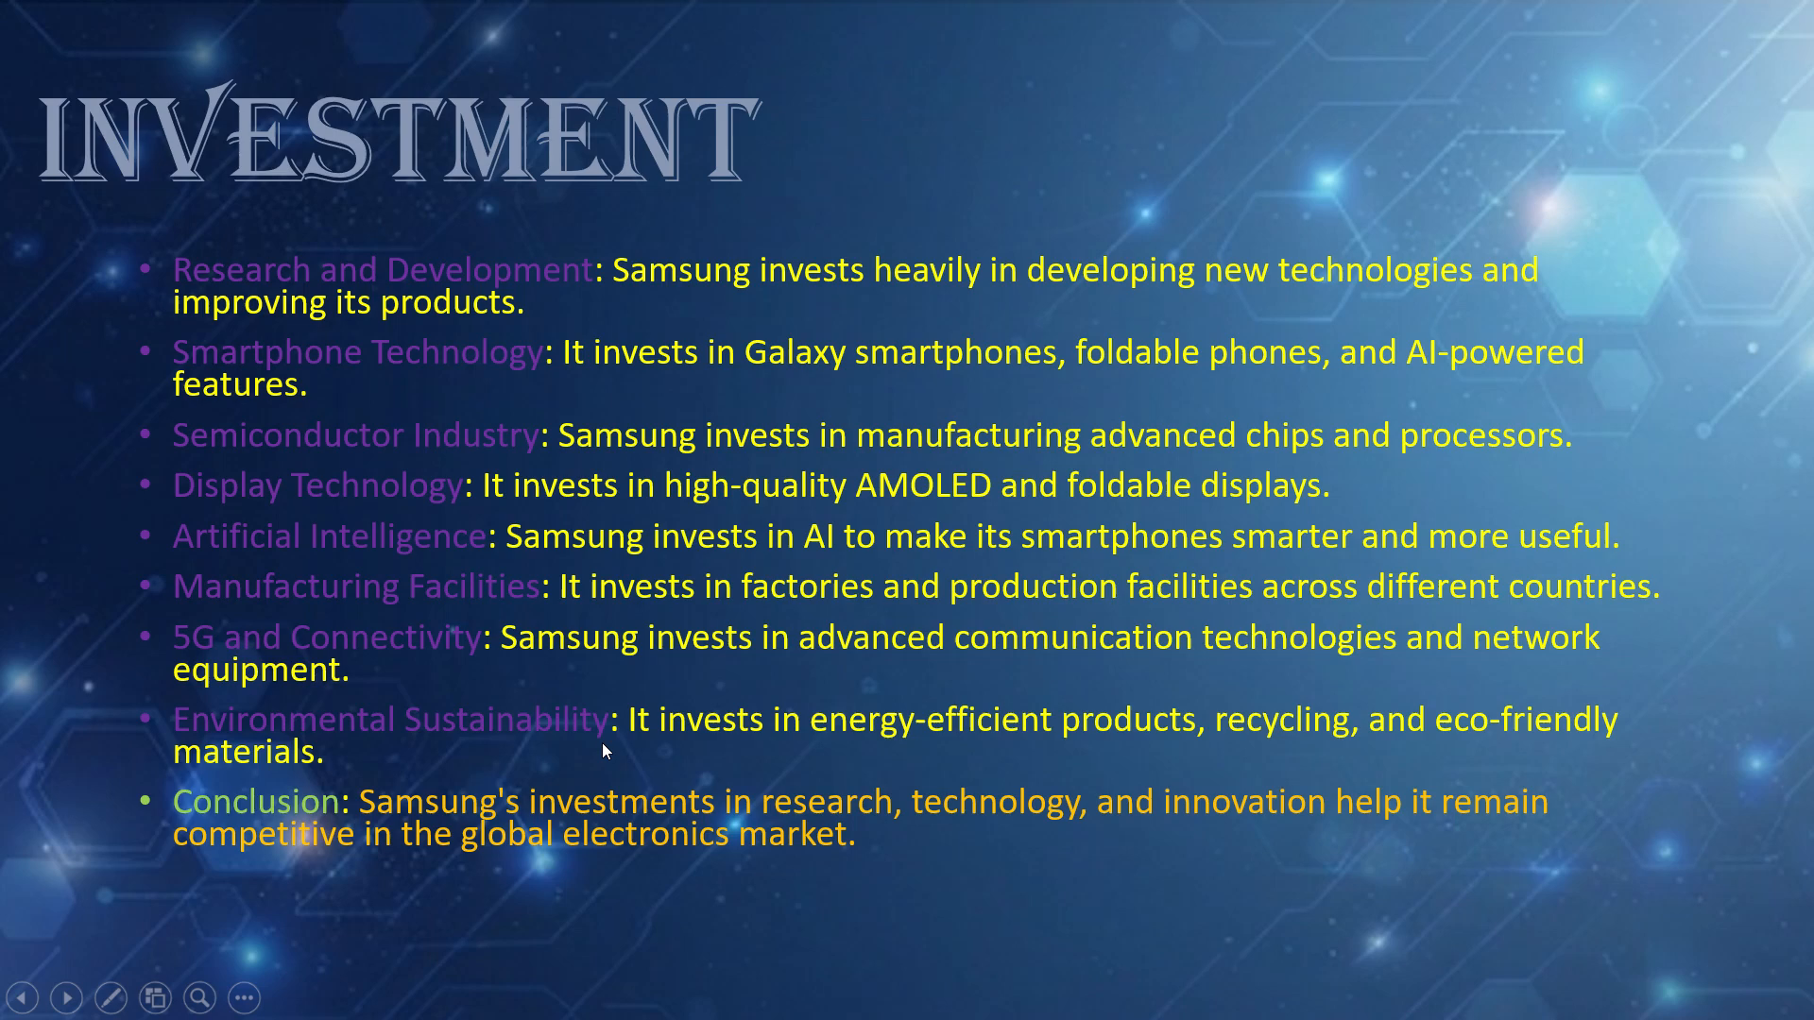
left_click(602, 742)
left_click(602, 742)
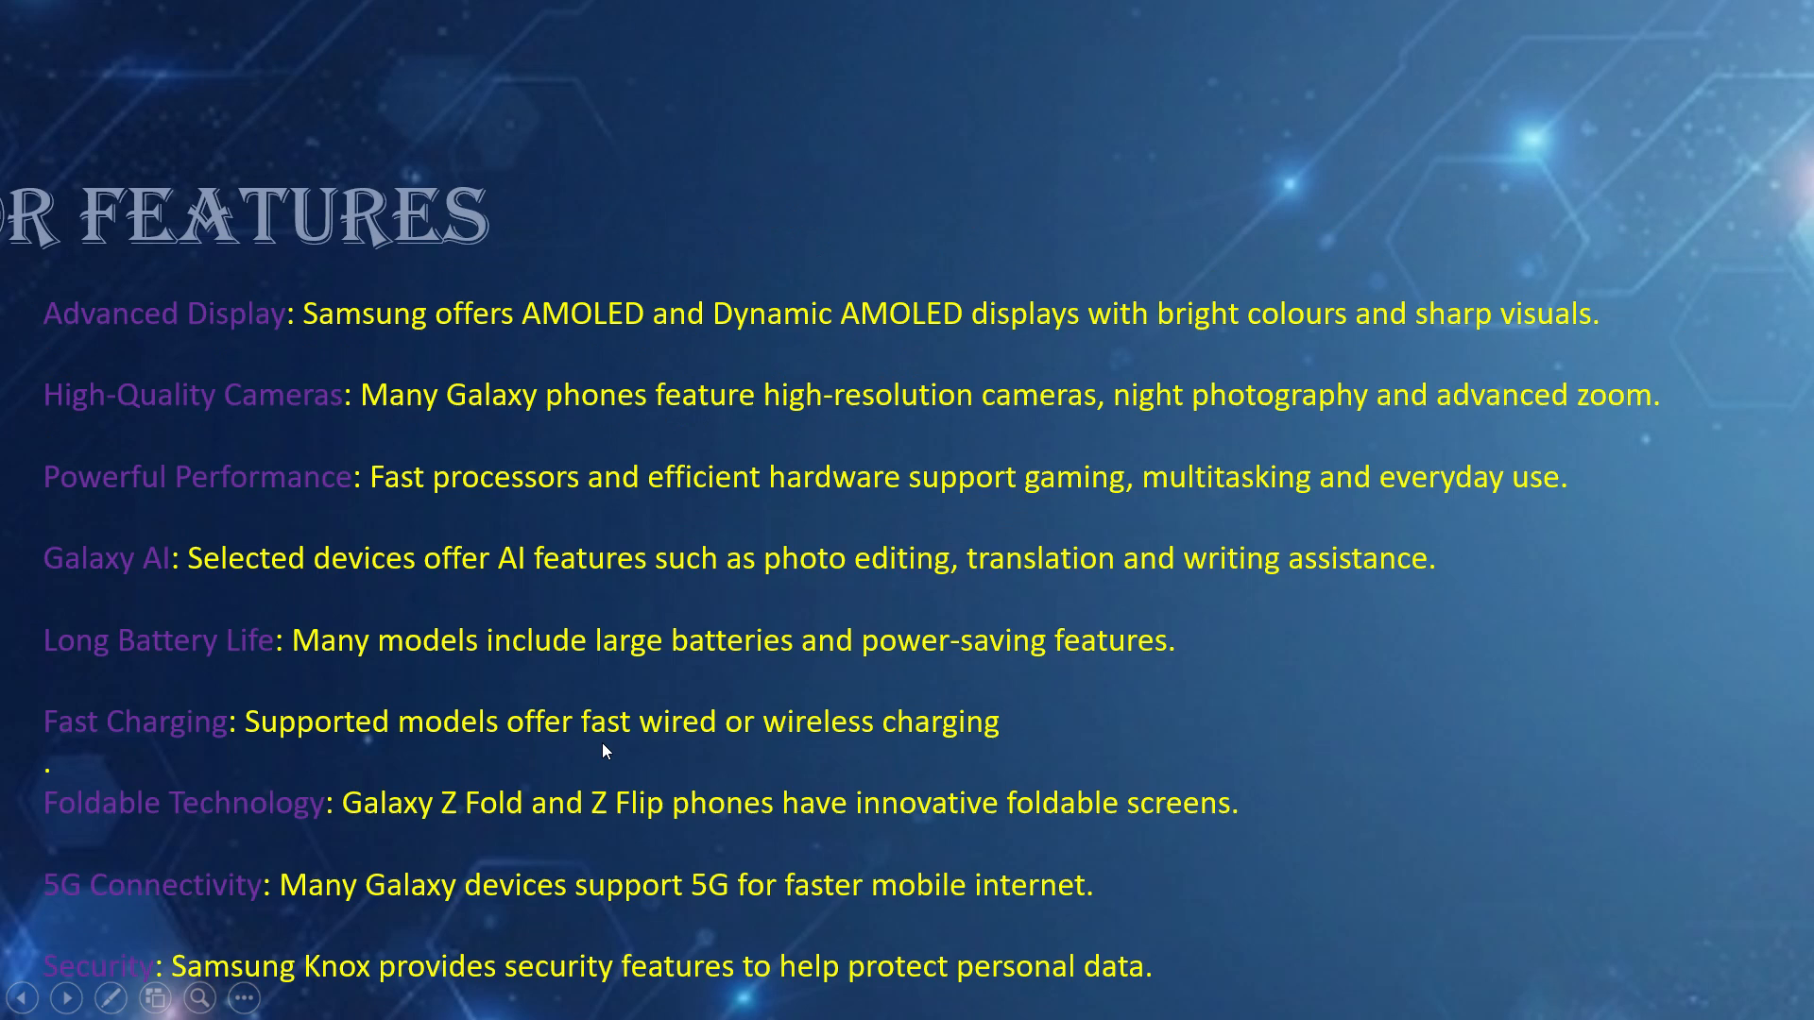
left_click(602, 742)
left_click(602, 742)
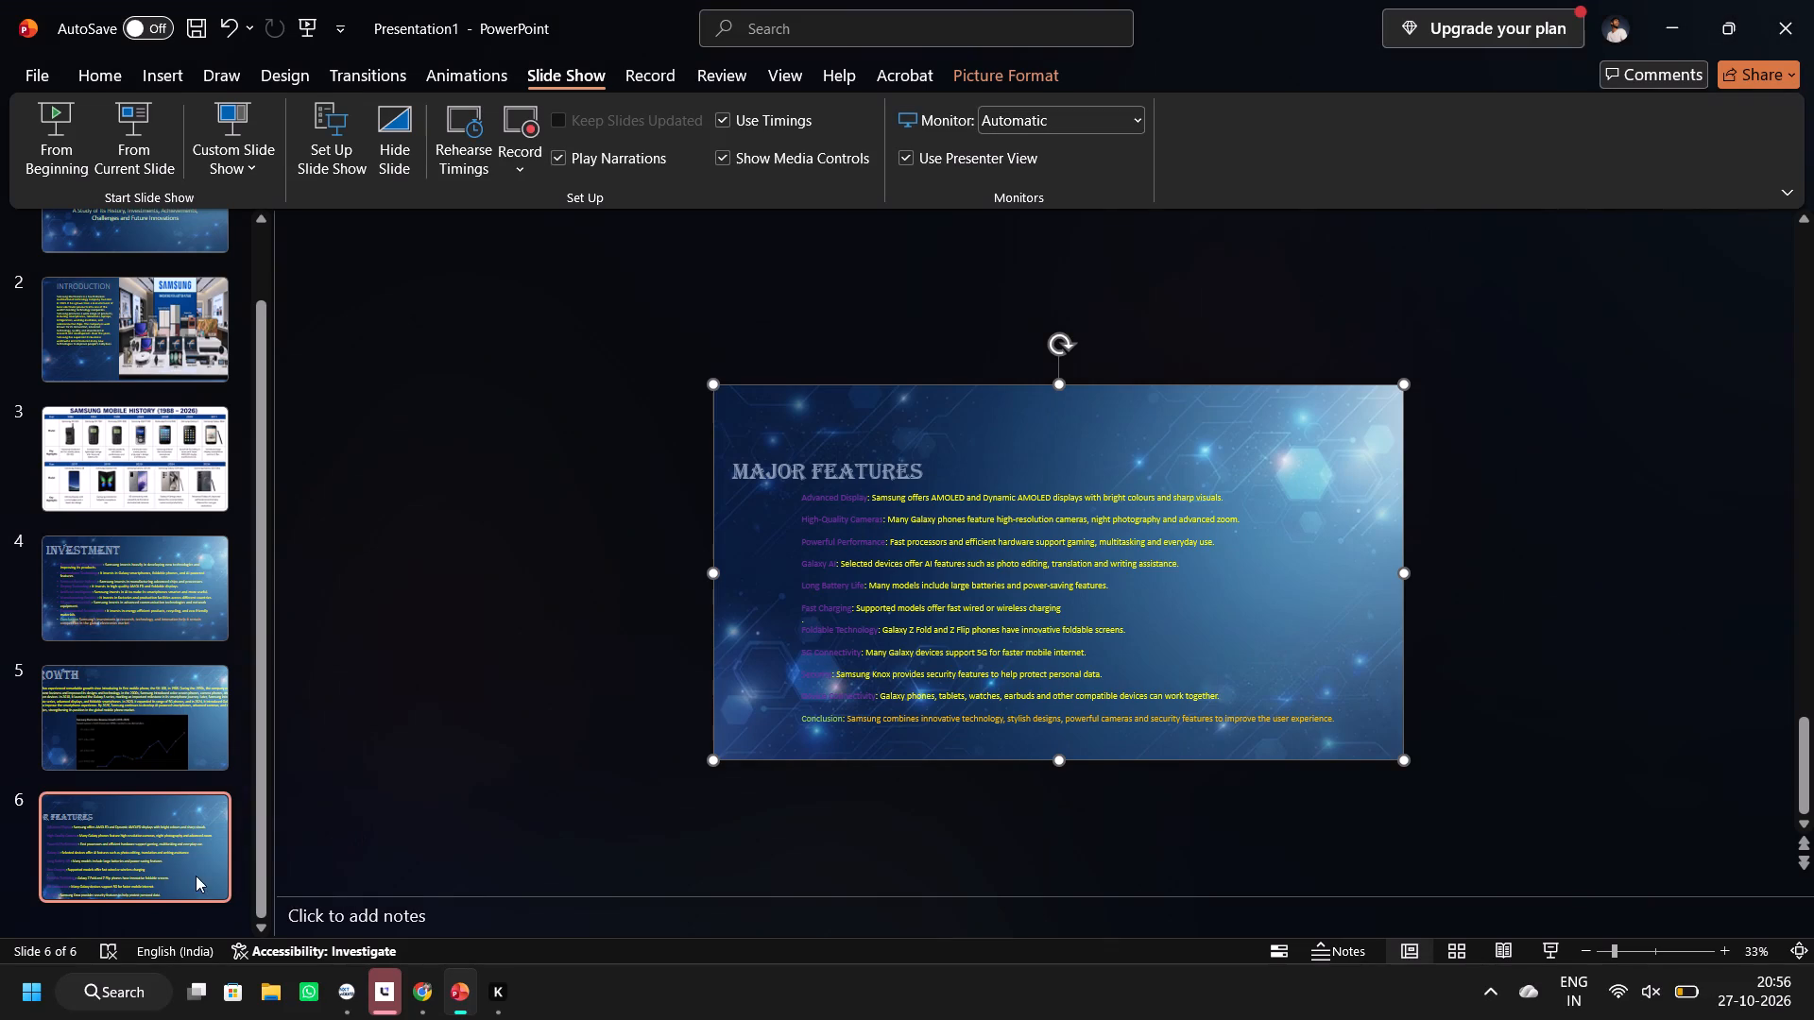
Shift the revenue growth chart on the Growth slide slightly right and up.
left_click(146, 734)
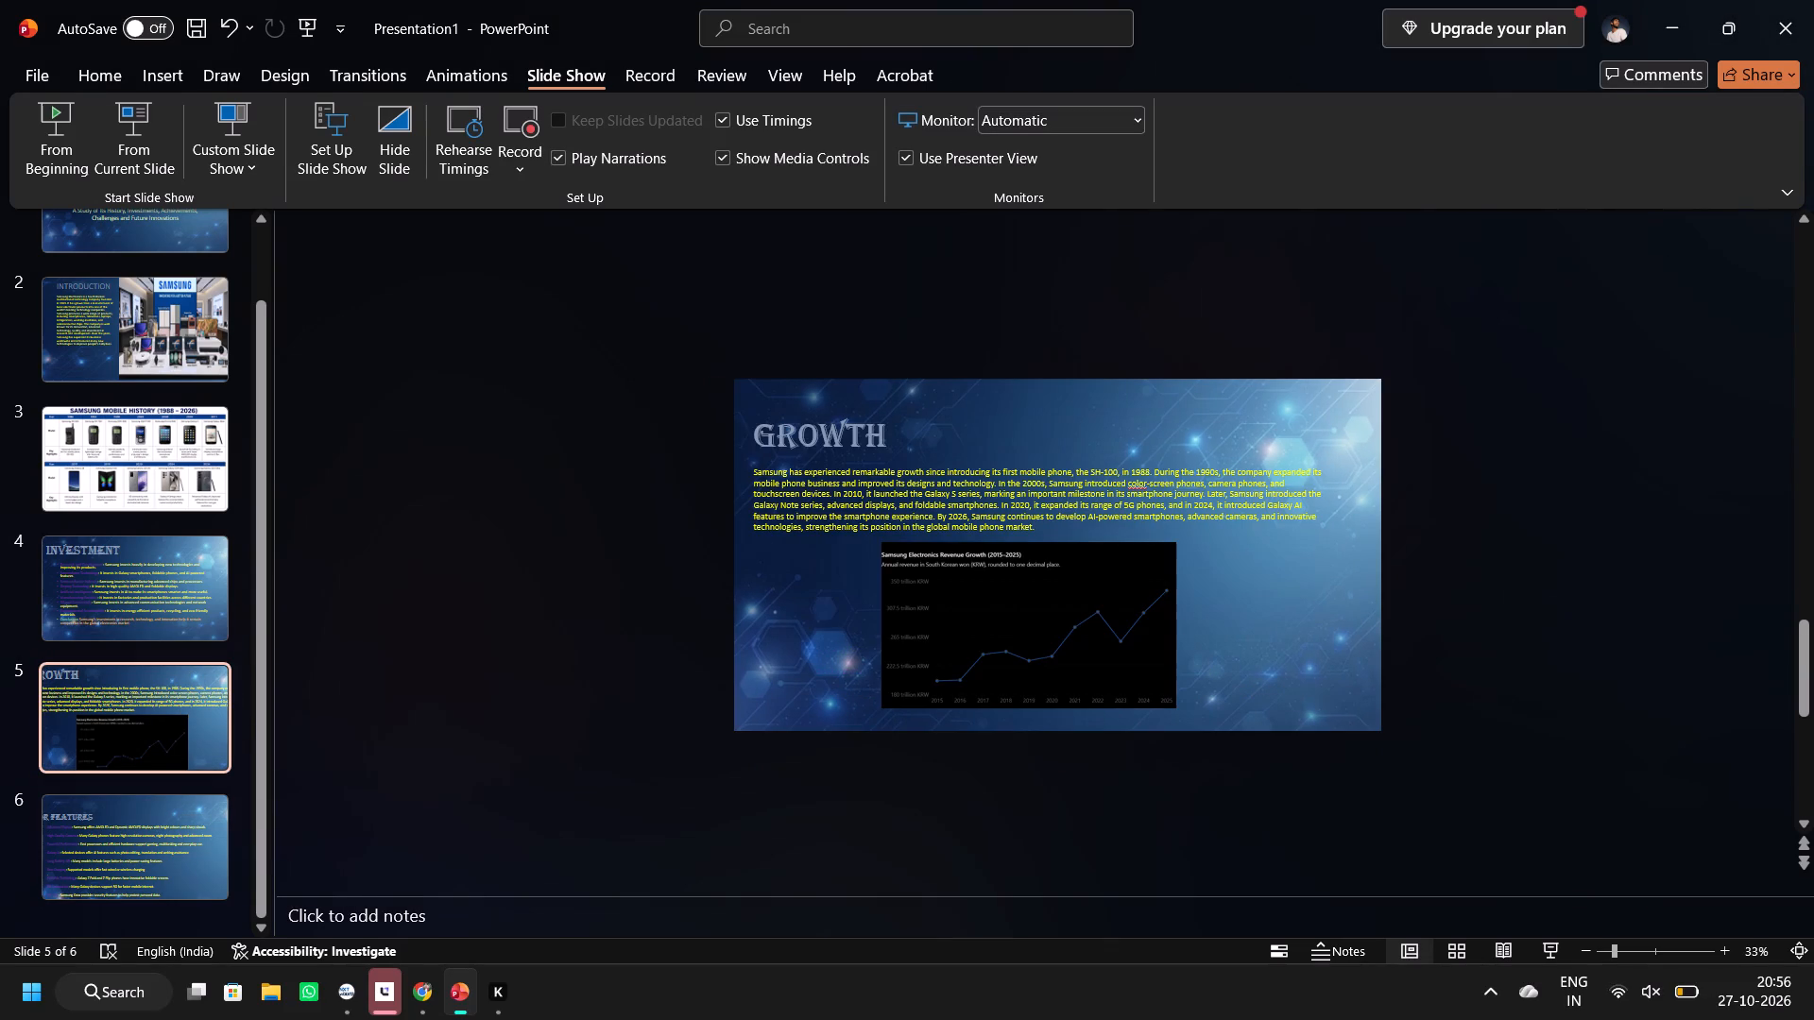
left_click(968, 646)
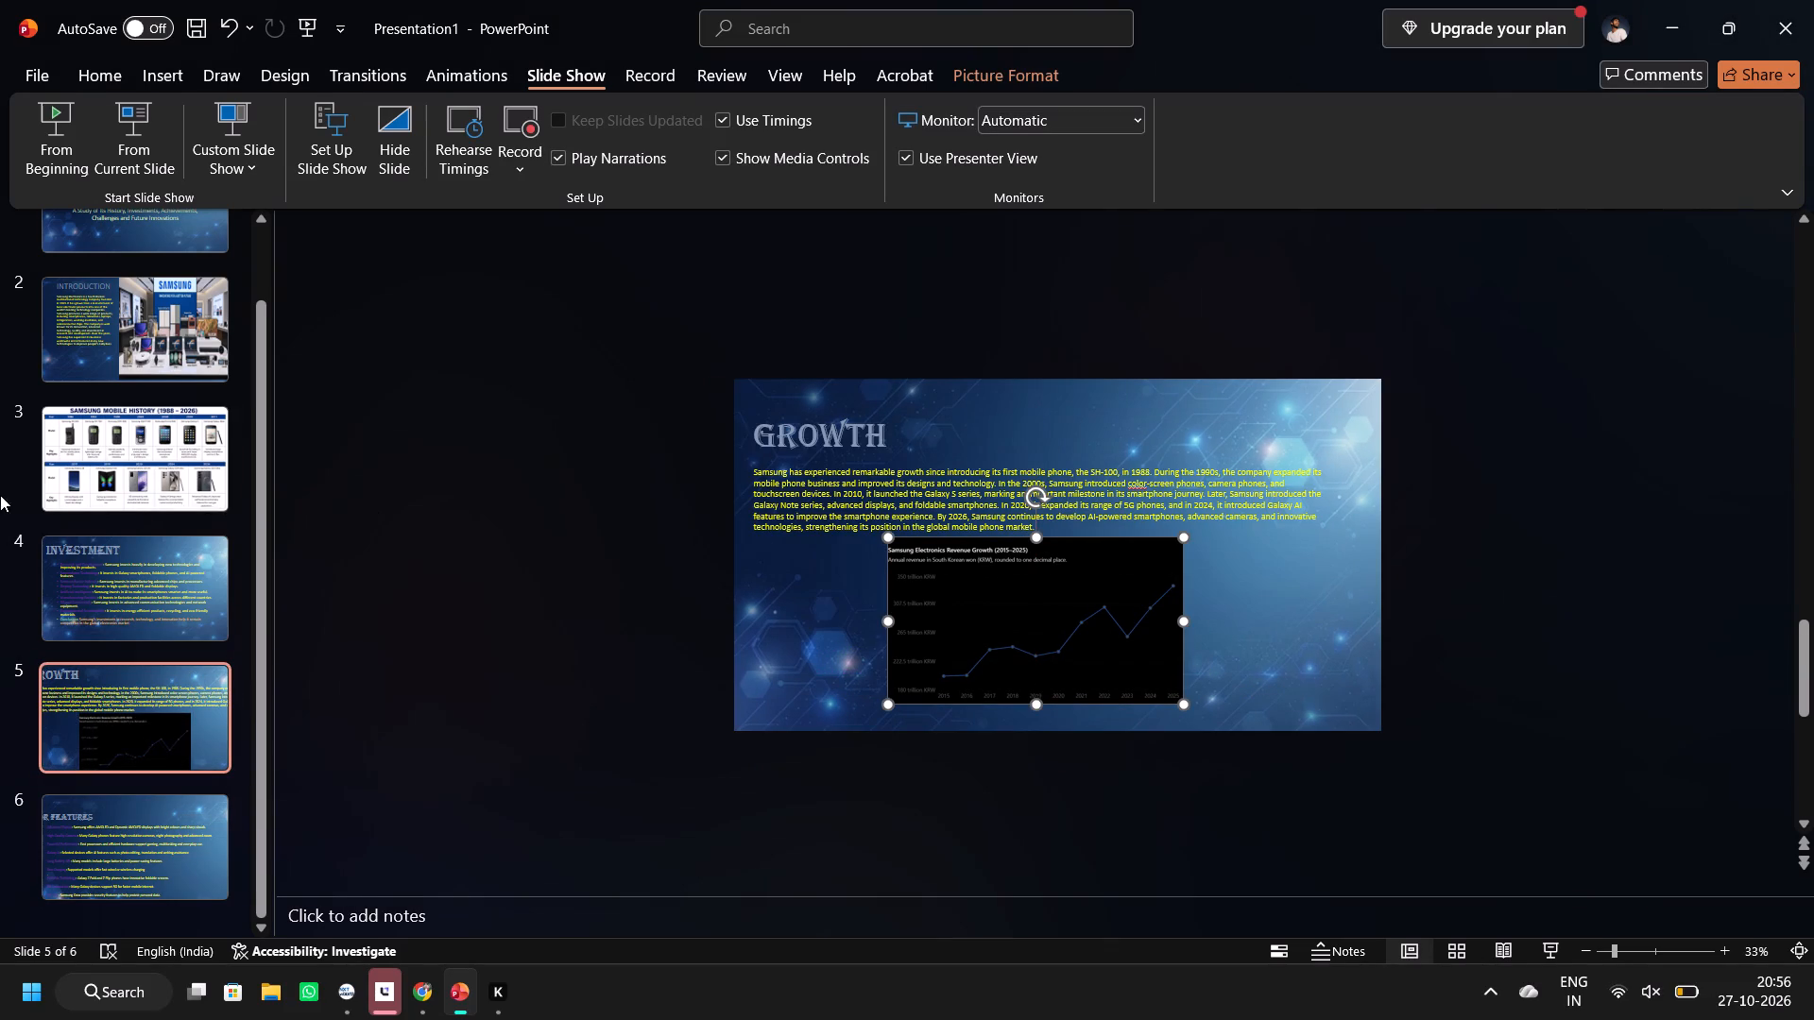
On slide 6, stretch the heading box to the slide's top-left corner and the feature list's box slightly up and left.
left_click(124, 842)
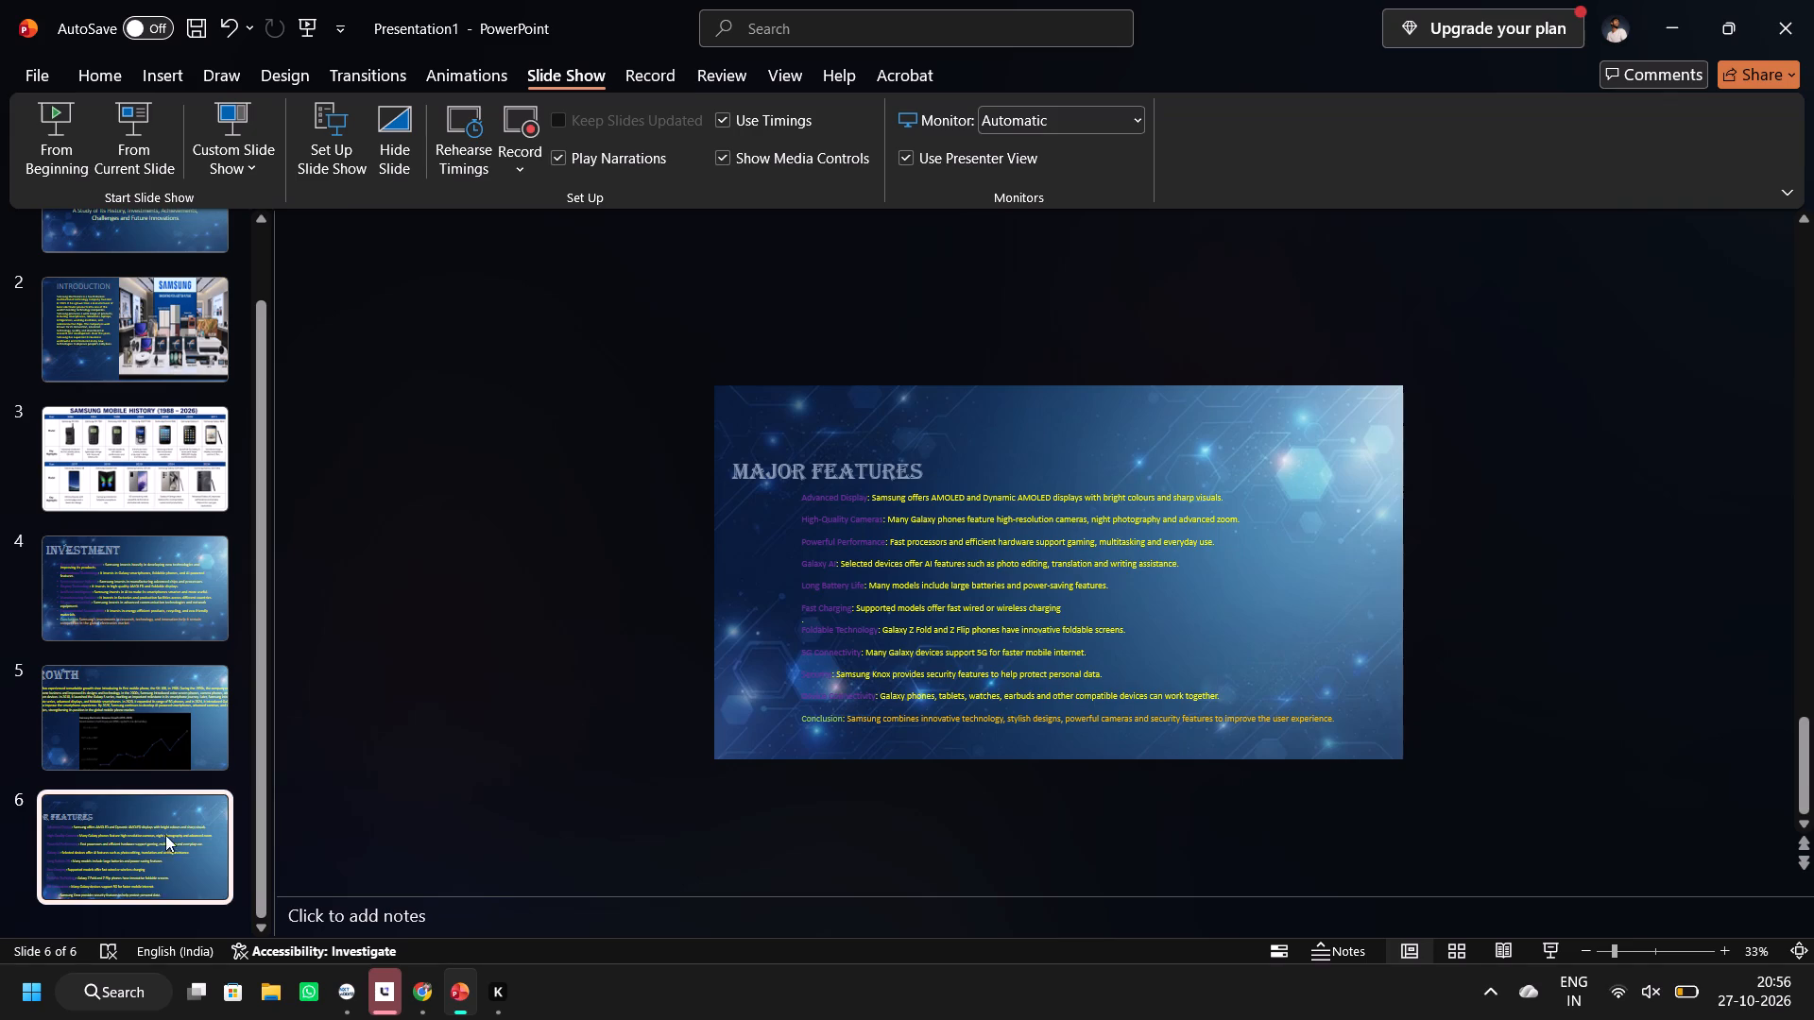
left_click_drag(941, 626, 941, 601)
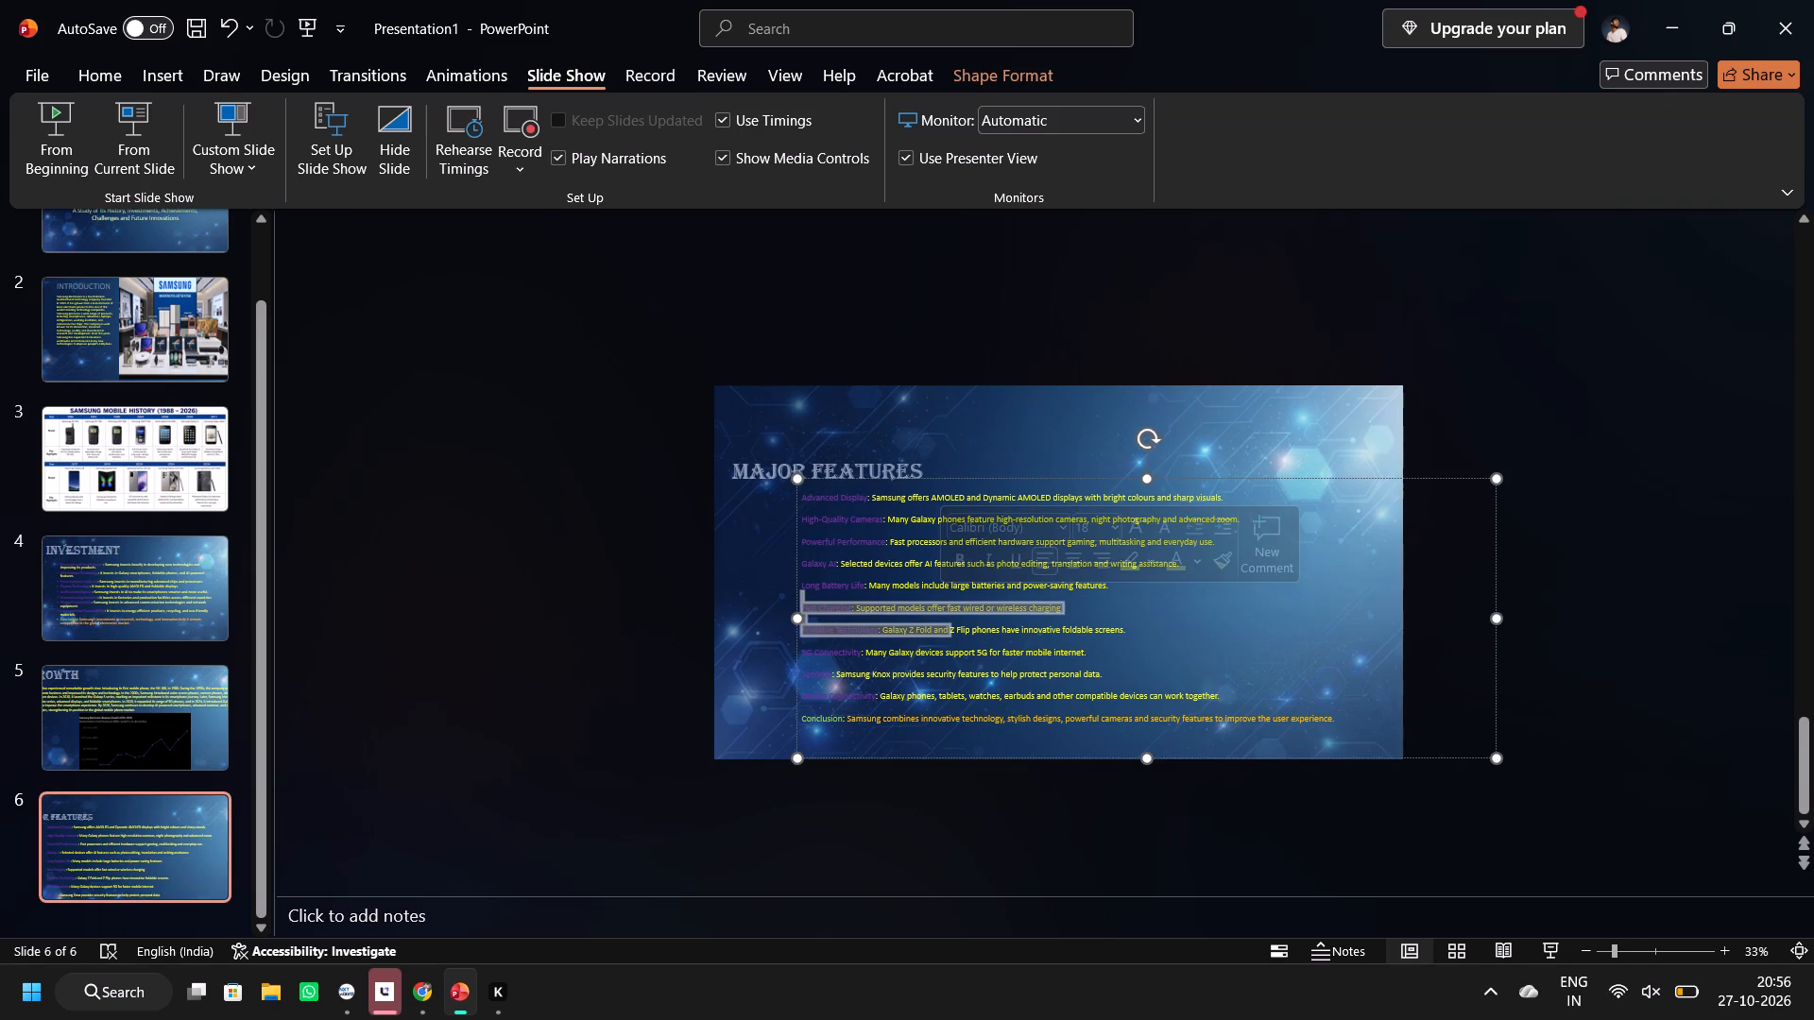
left_click(765, 467)
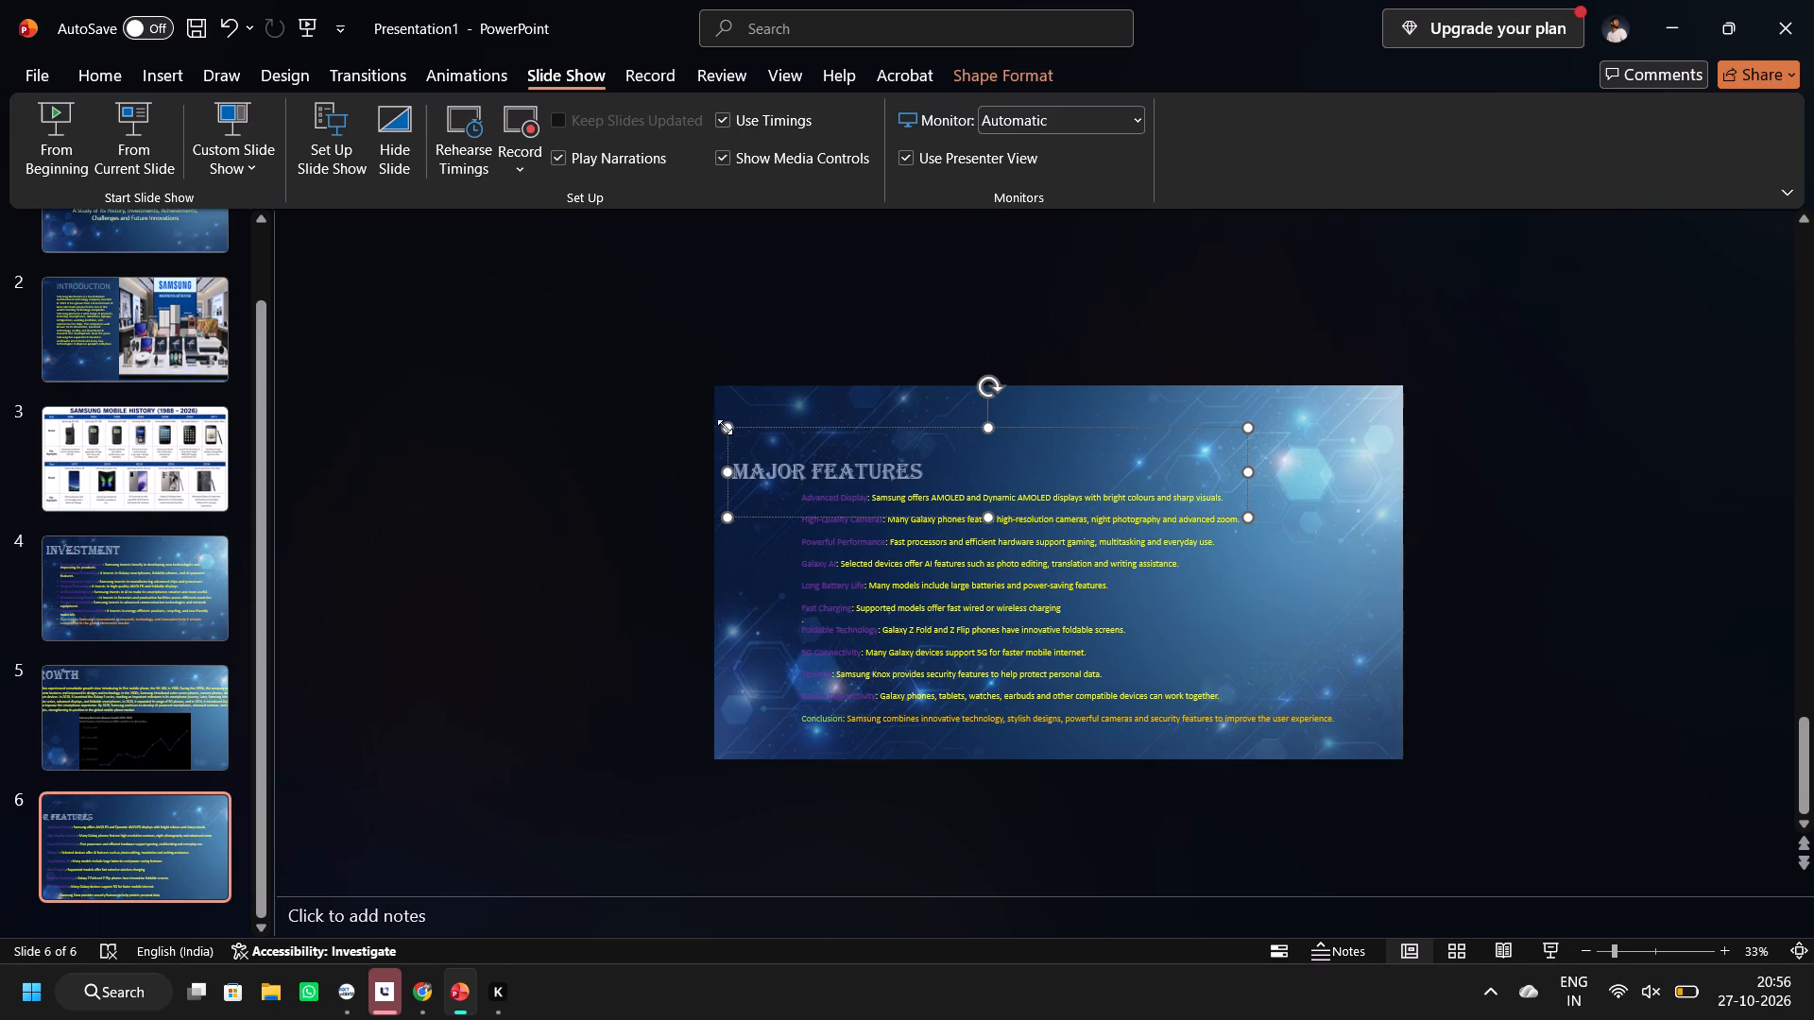
left_click_drag(725, 427, 710, 391)
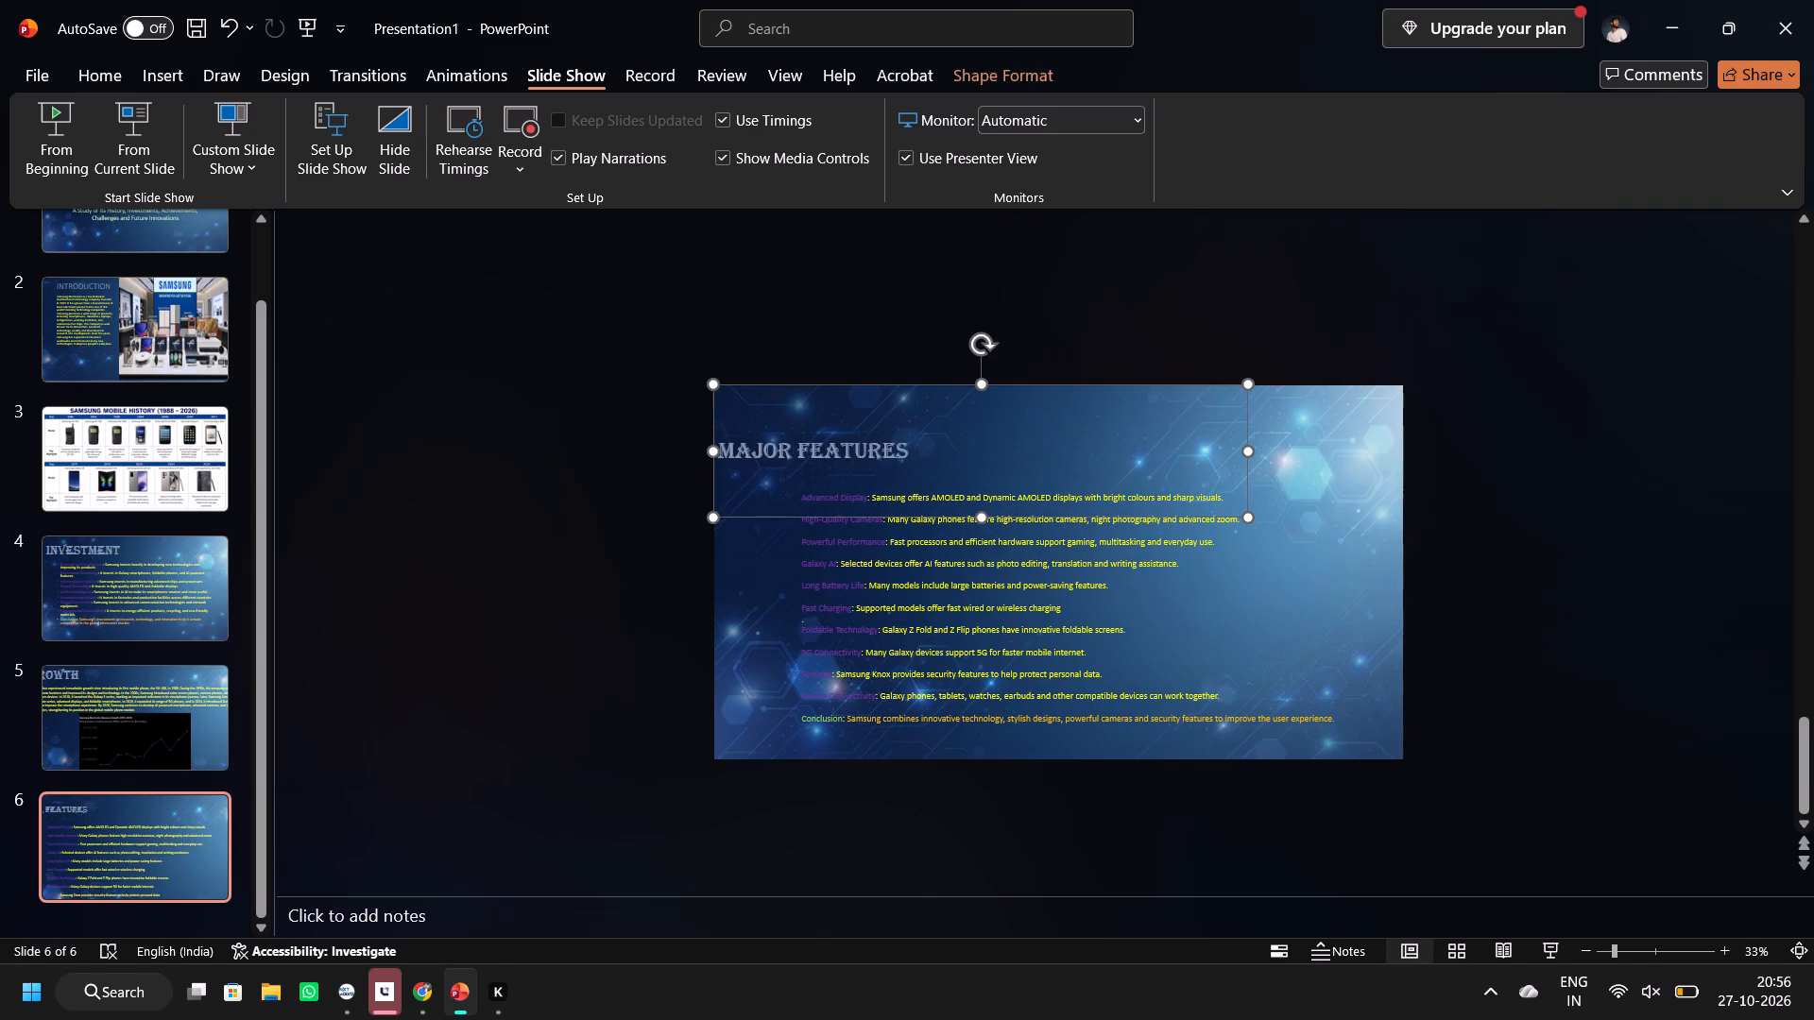
left_click(888, 597)
left_click_drag(794, 477, 780, 458)
left_click(558, 541)
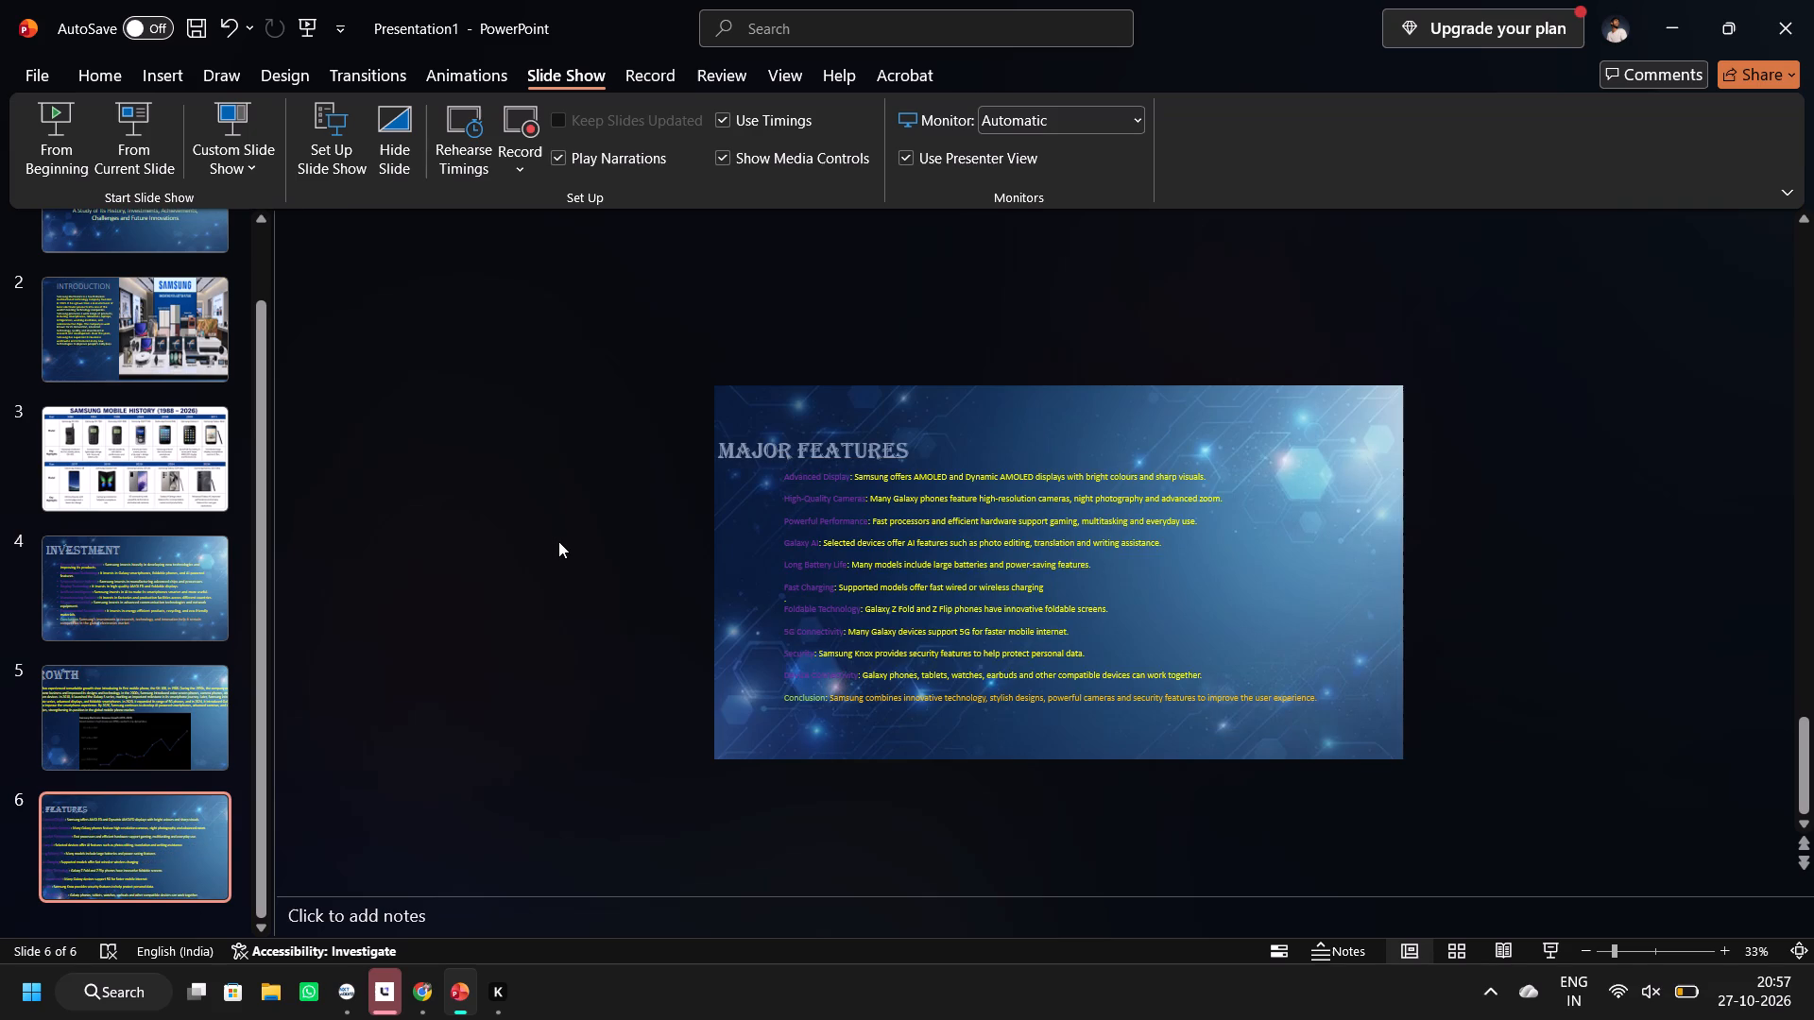
Preview the Major Features slide full screen to check how its heading and list fit, and end the show.
left_click(116, 138)
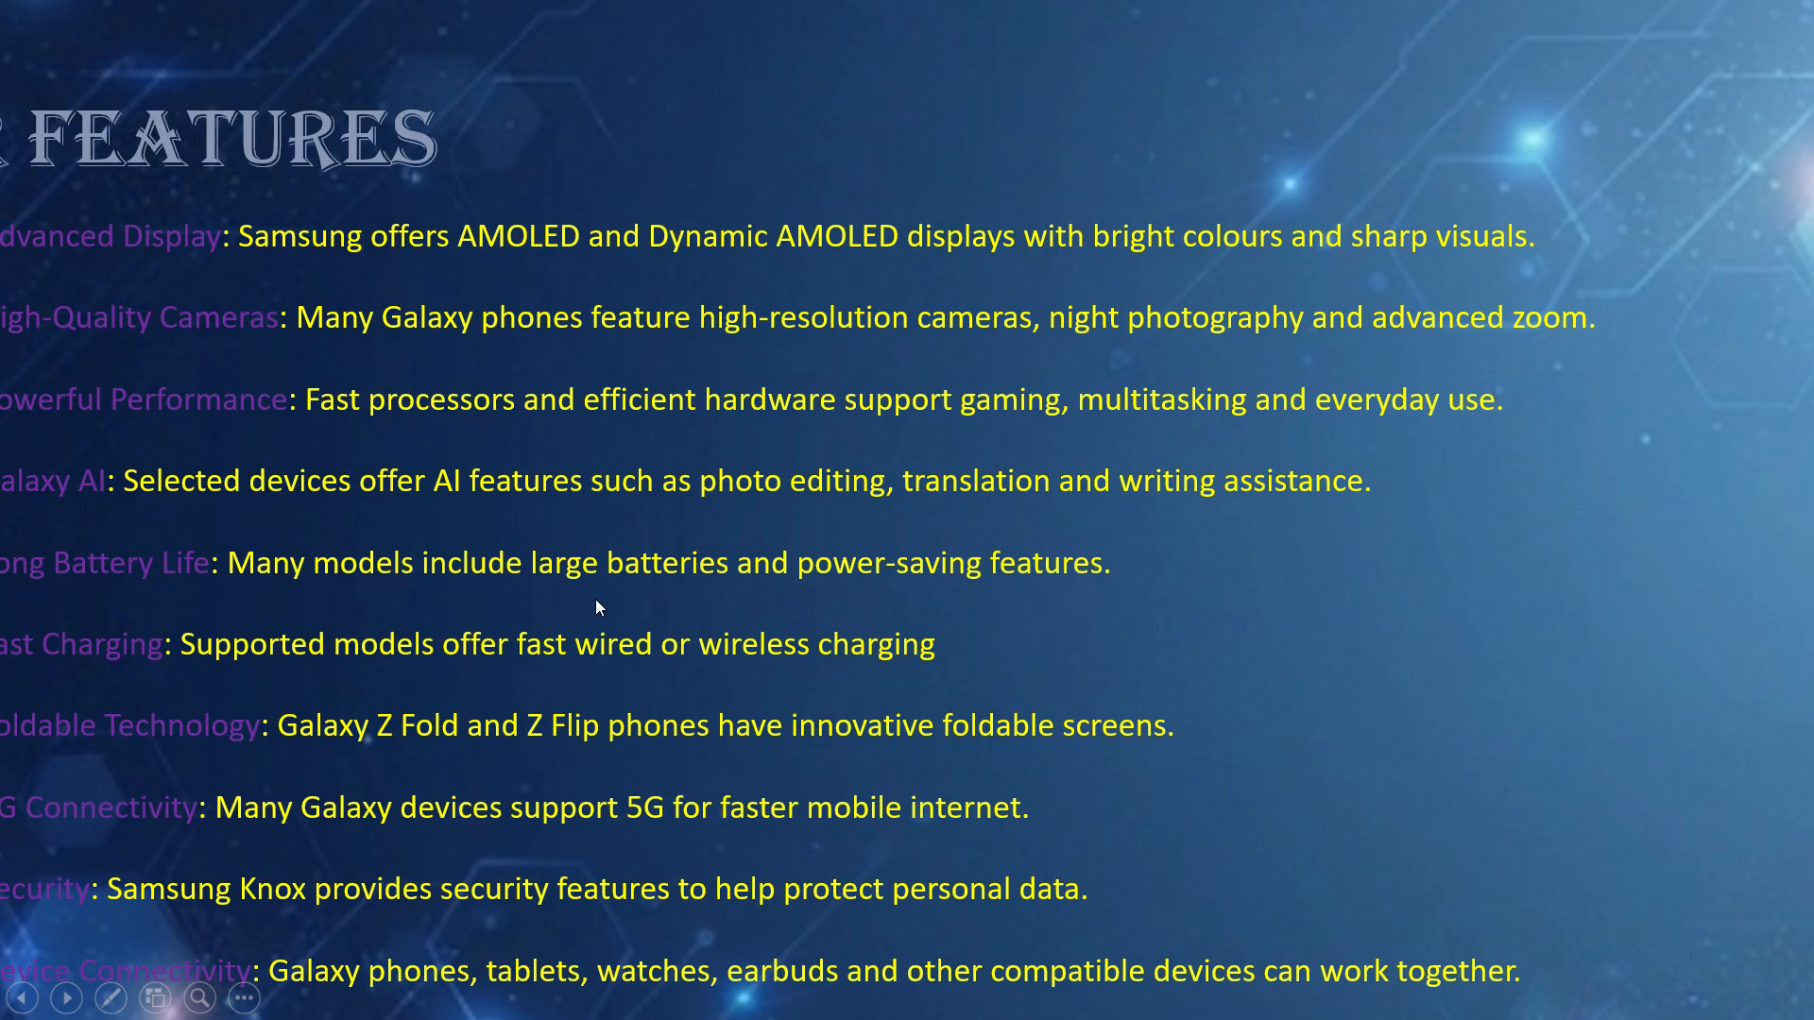
scroll(595, 599, "down", 3, "ctrl")
left_click(891, 140)
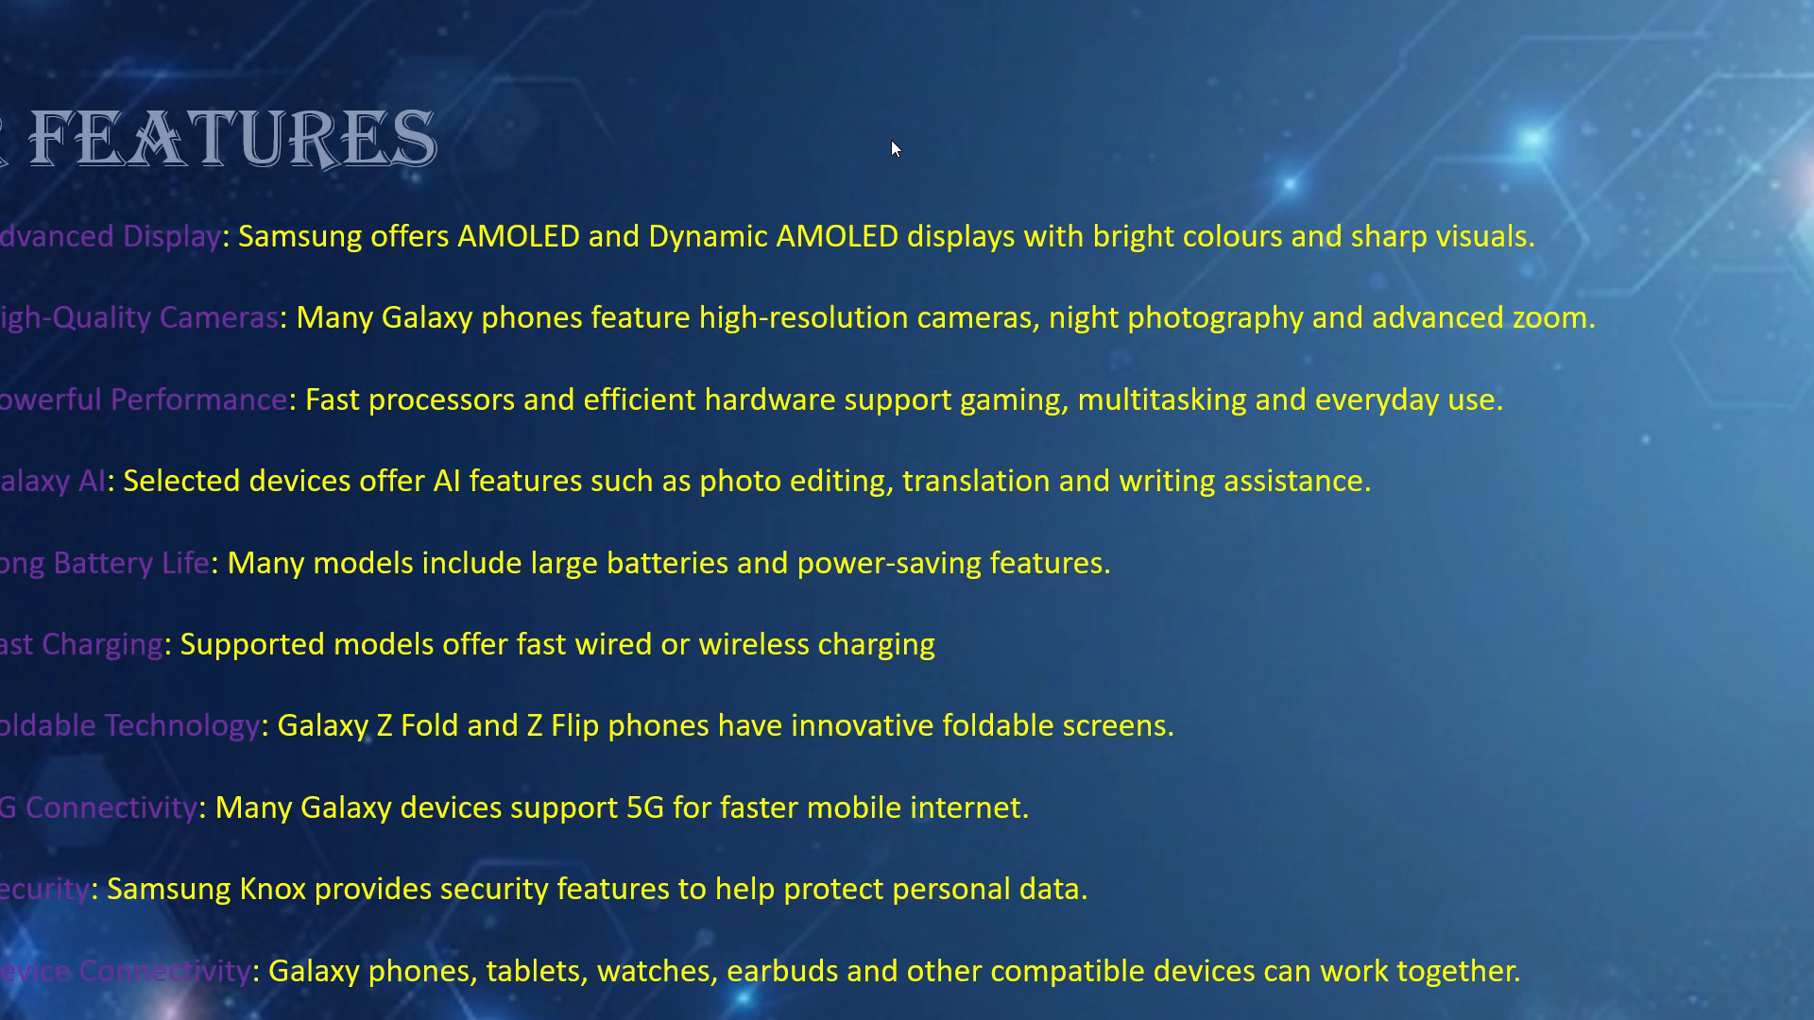
left_click(240, 997)
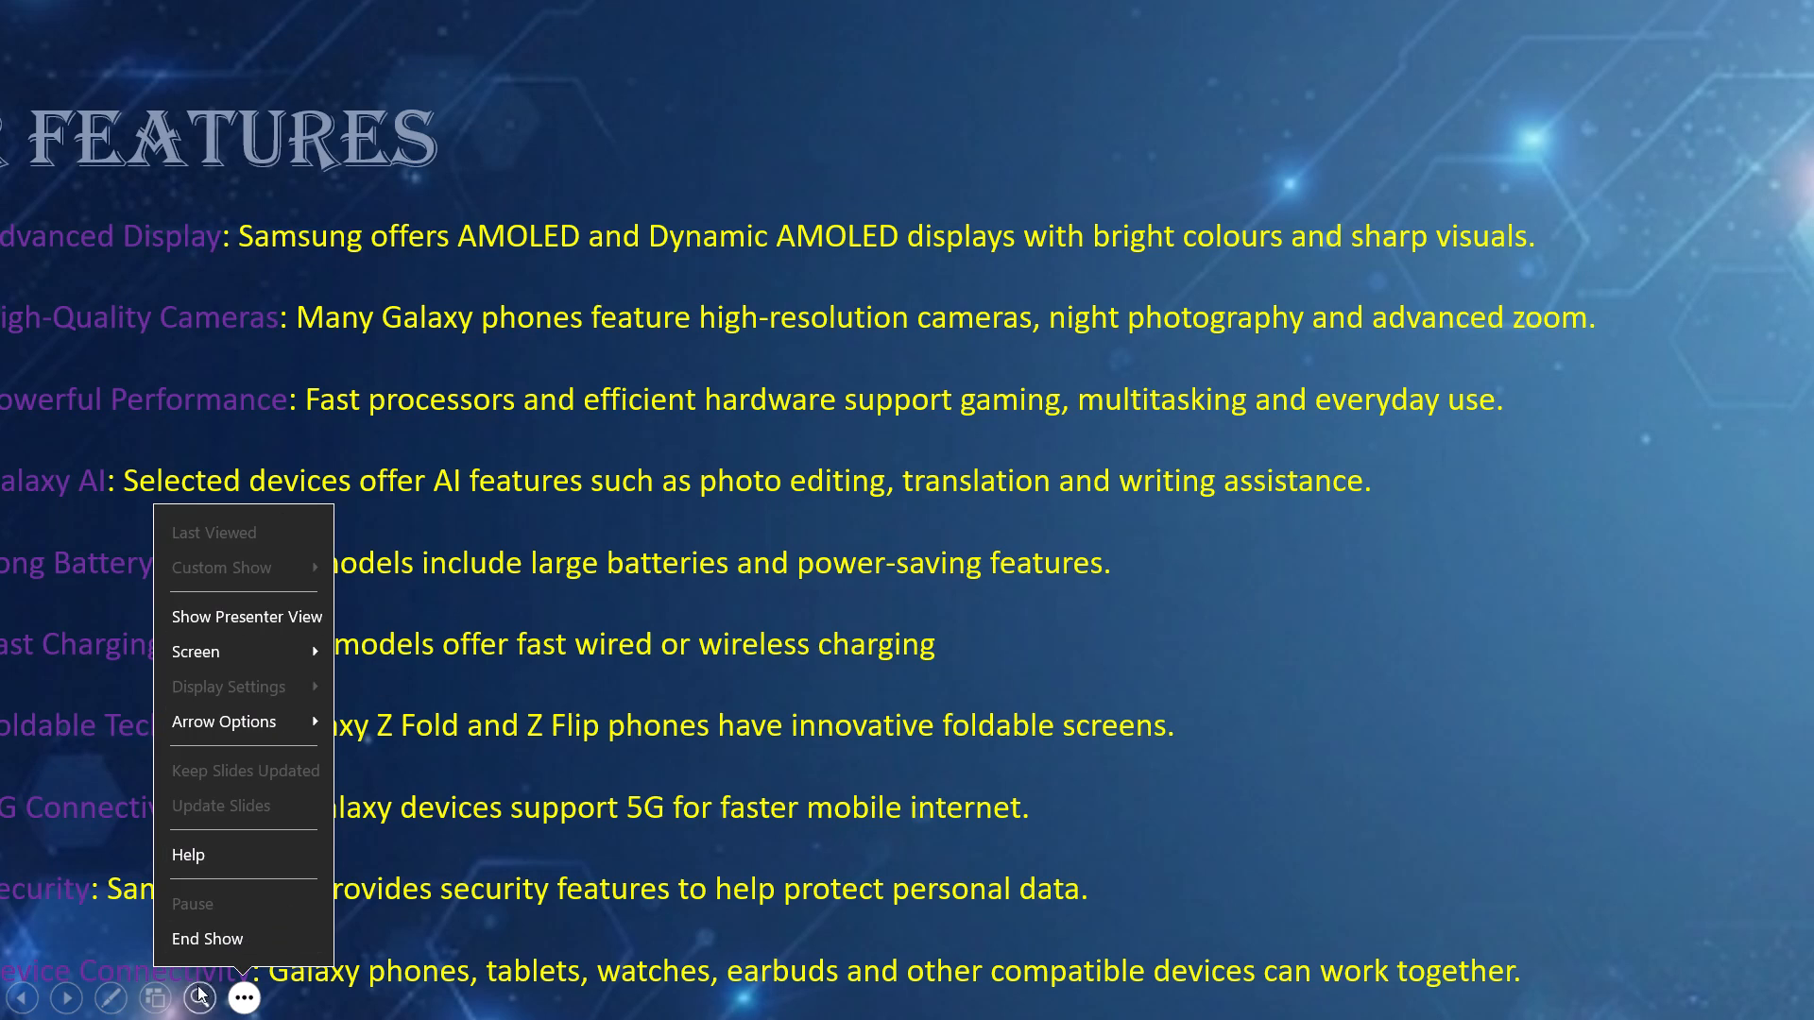
left_click(216, 942)
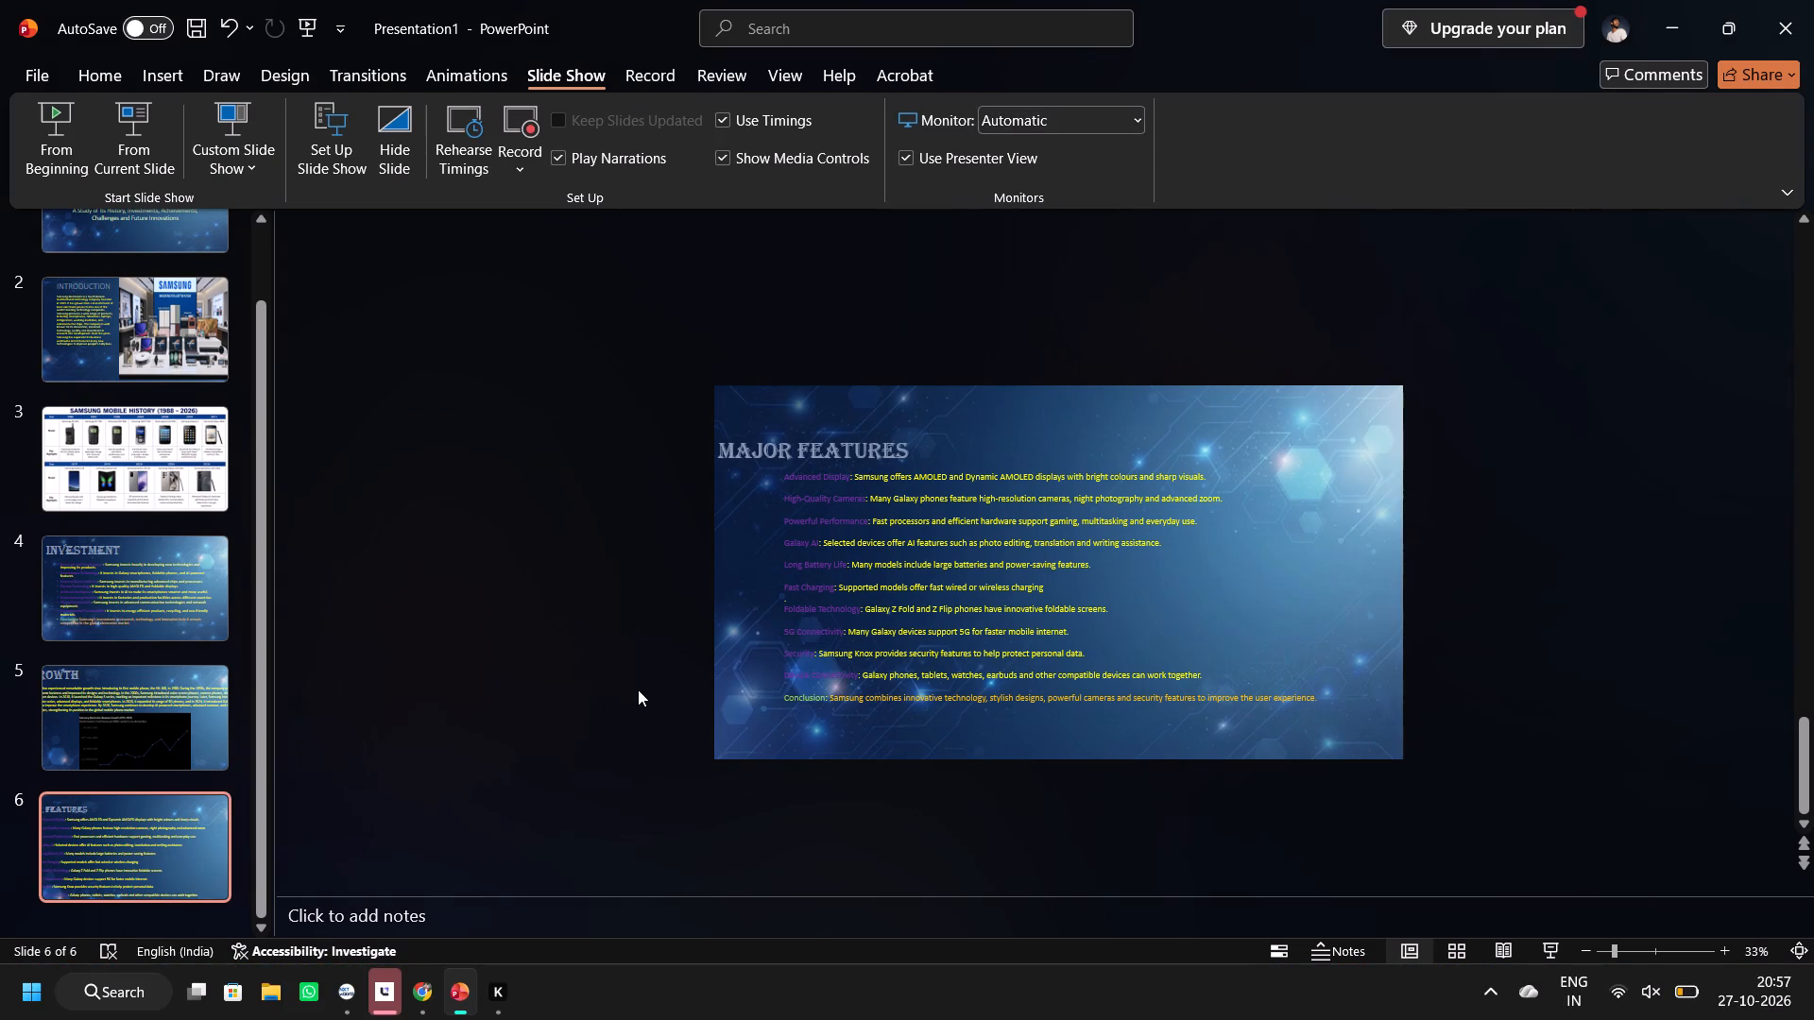
Stretch the heading box past the slide's top-left corner and the feature list's box further up and left.
left_click(801, 447)
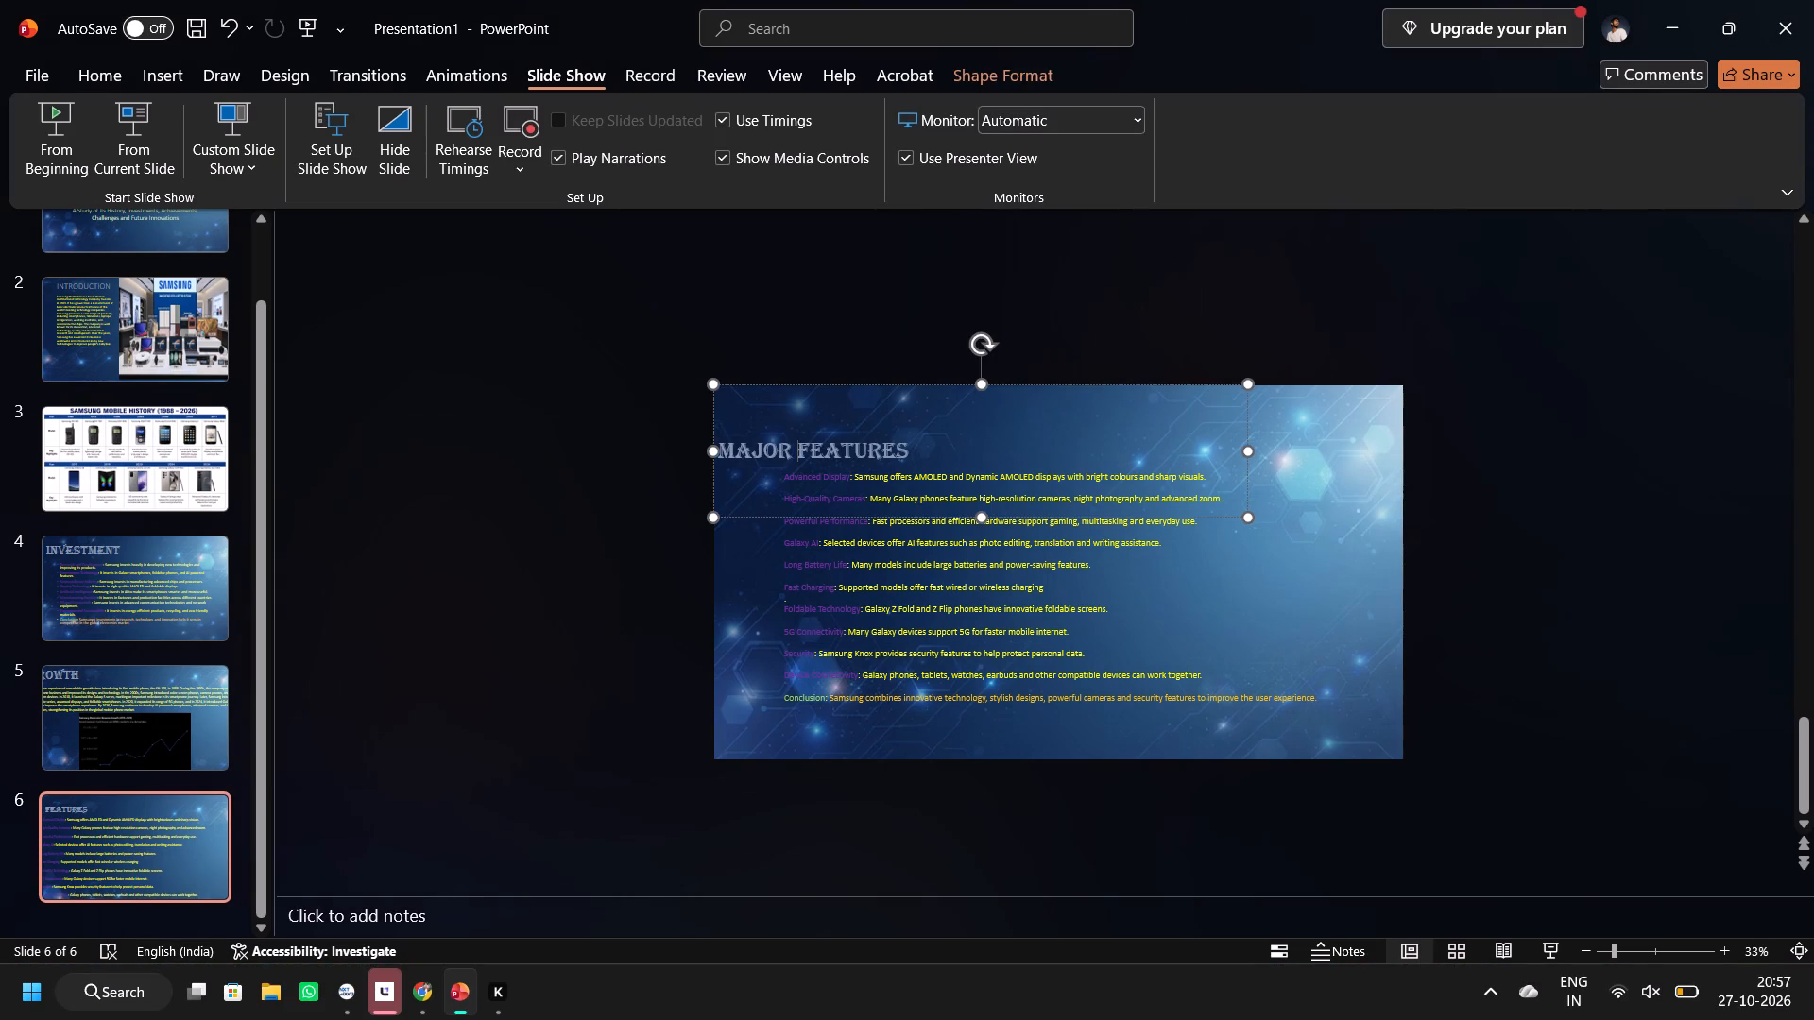
left_click_drag(713, 379, 707, 355)
left_click(935, 613)
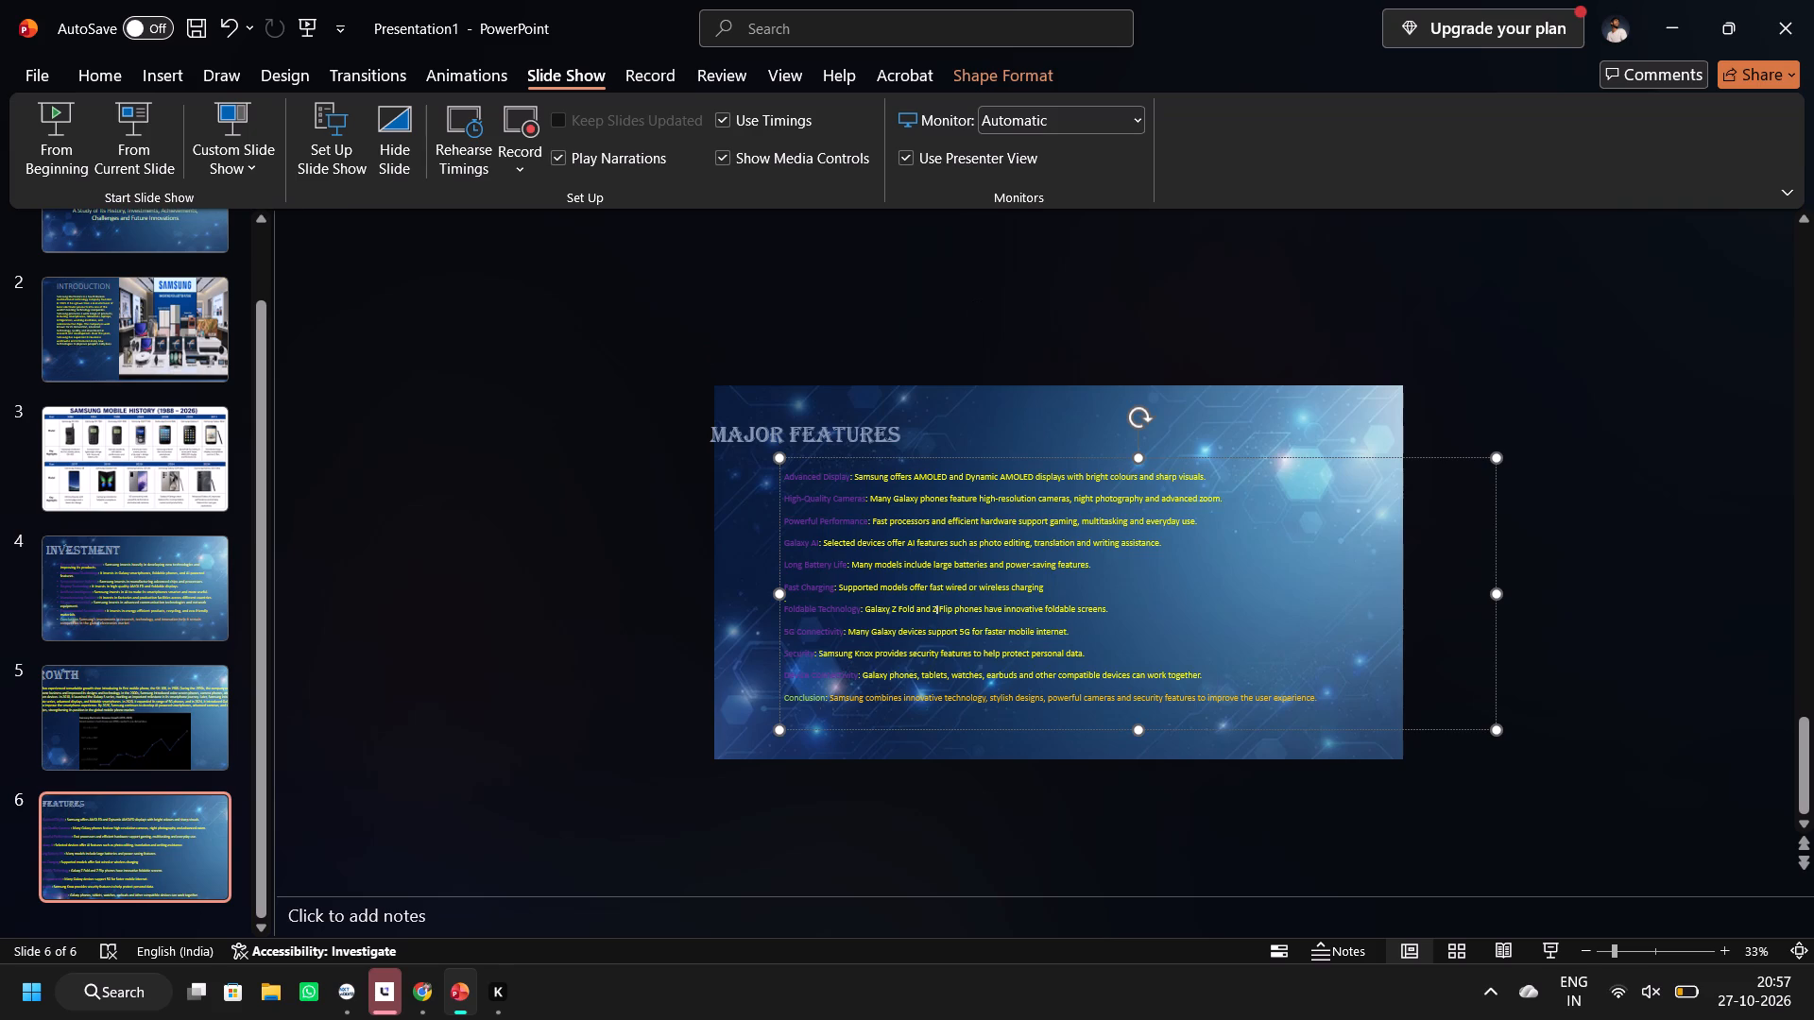
left_click_drag(776, 458, 757, 445)
Preview the Major Features slide full screen to check the fit of the heading and the conclusion line.
left_click(123, 120)
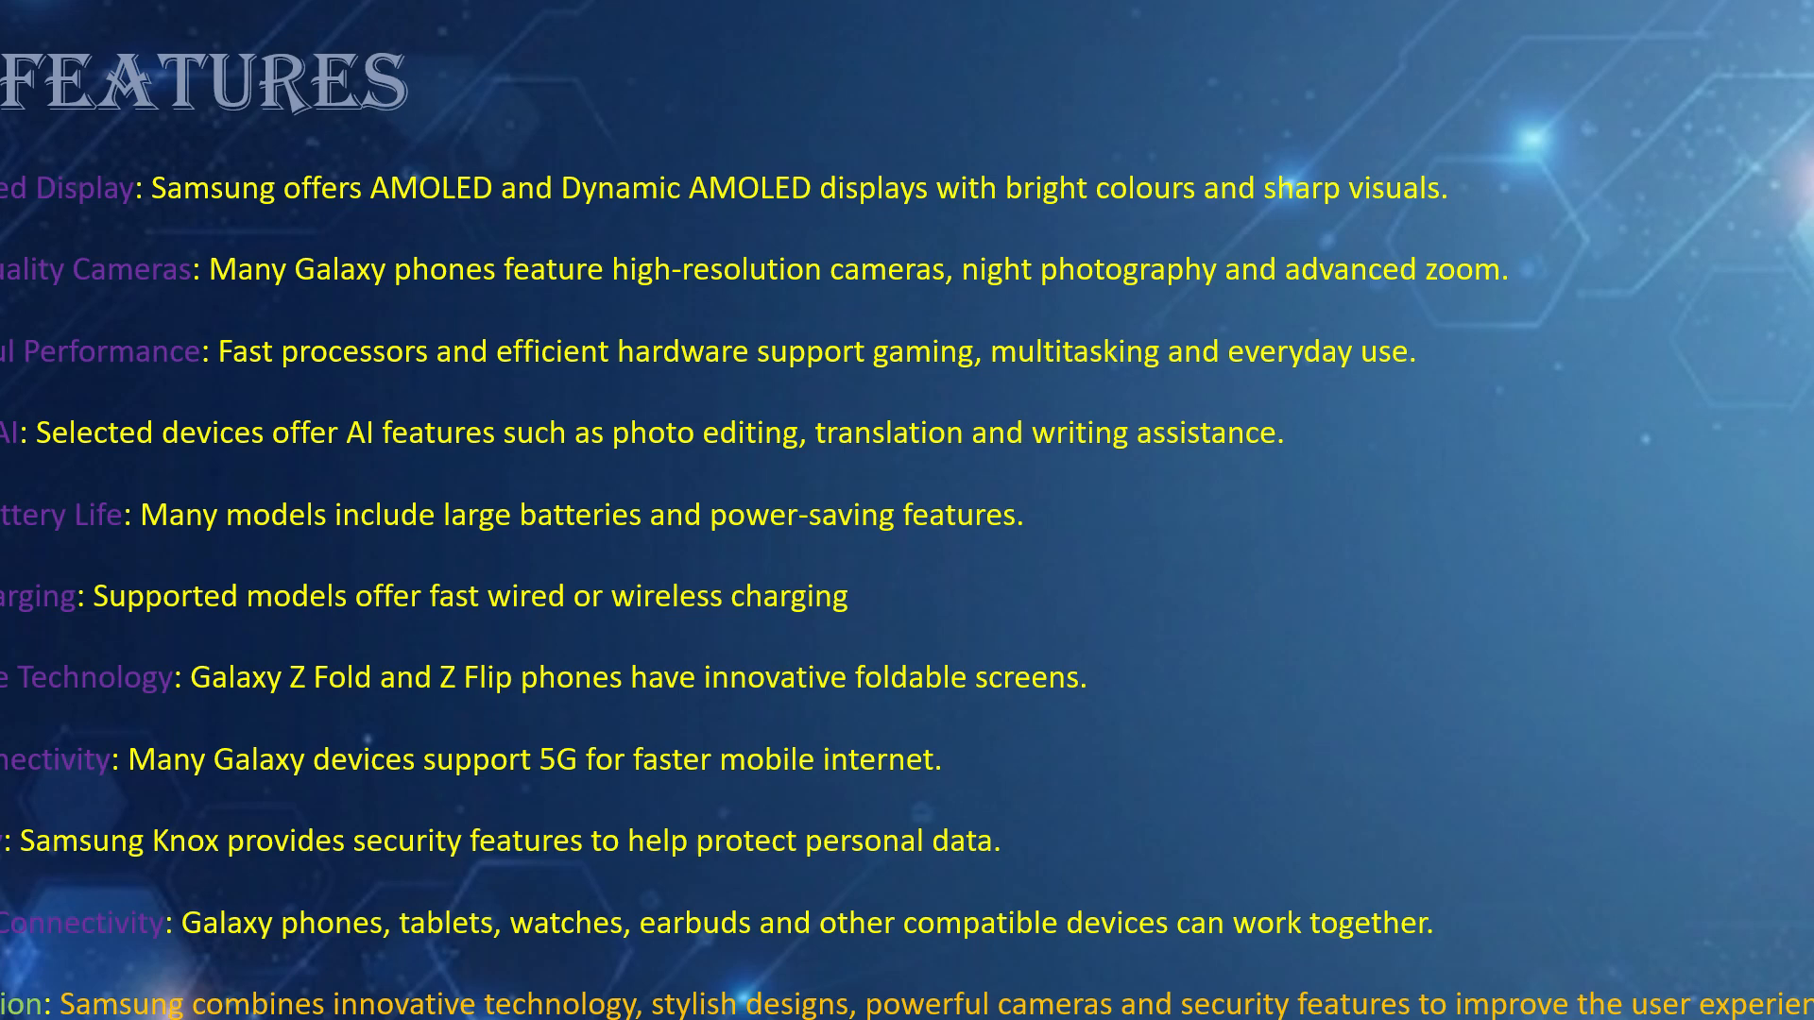
left_click(140, 265)
left_click(15, 161)
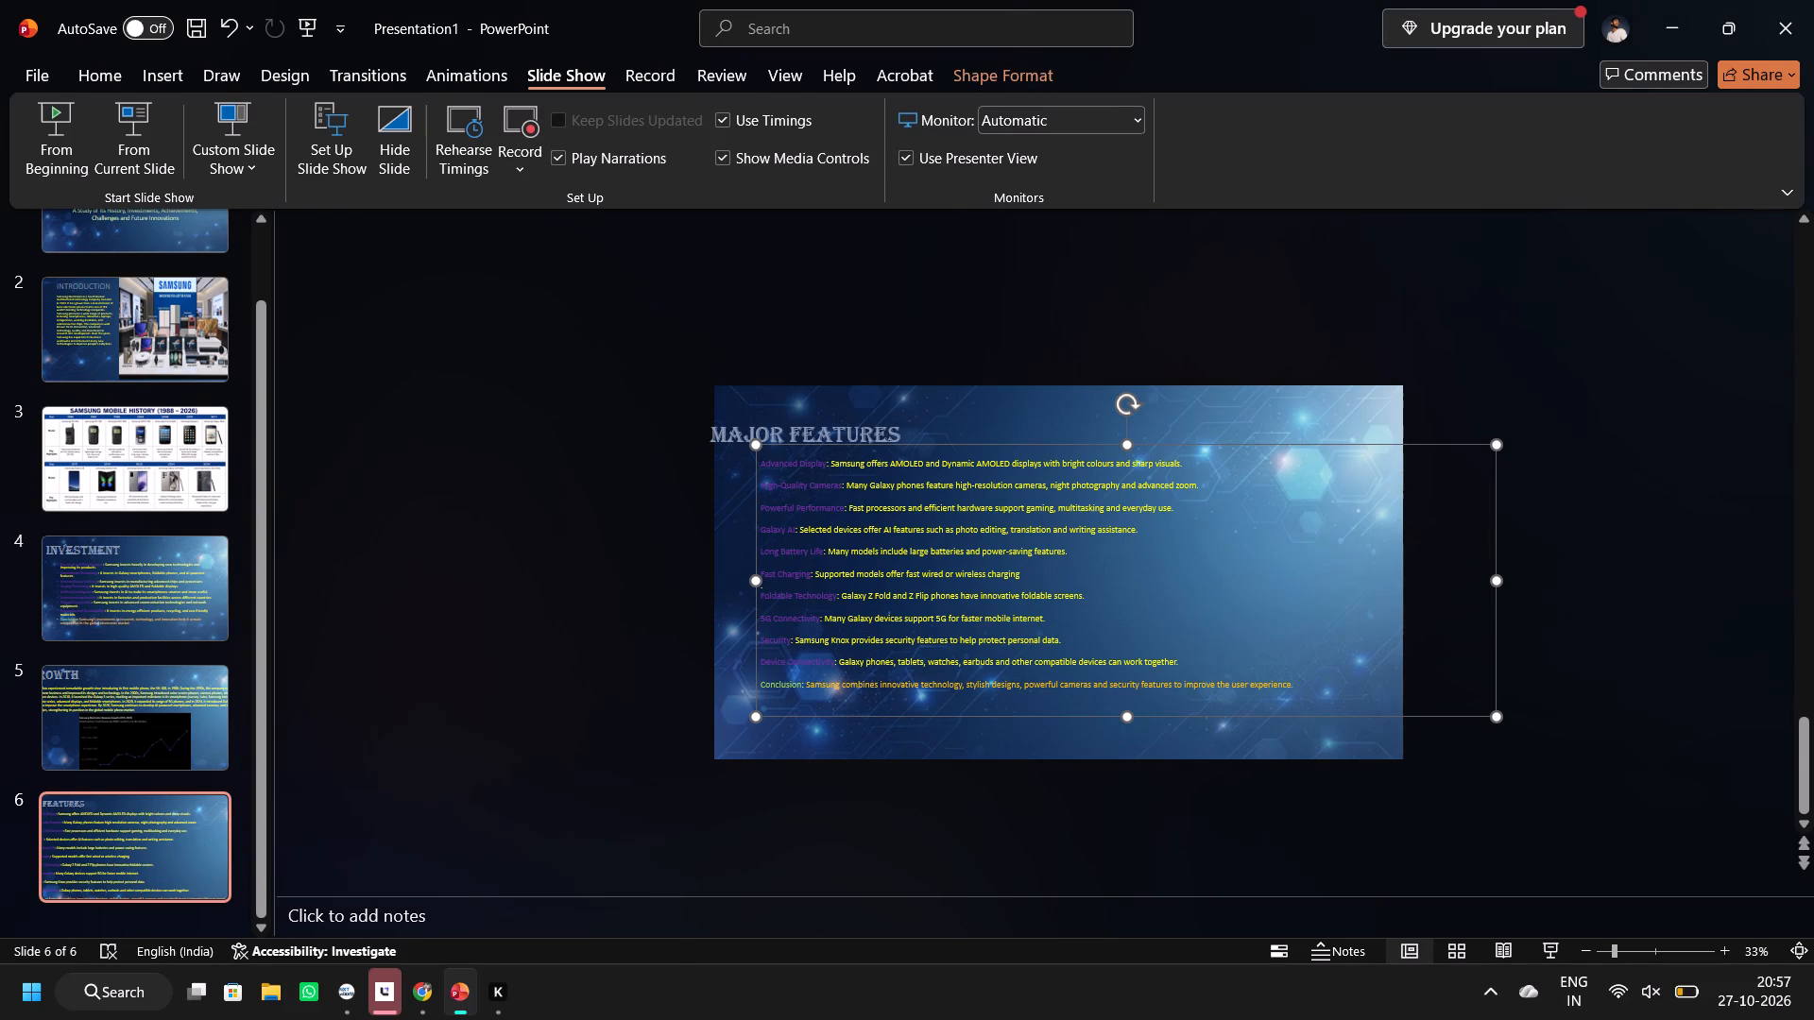
Widen the "Major Features" heading box towards the slide's right edge and pull its left edge back inside the slide.
left_click(728, 436)
left_click_drag(728, 436, 864, 427)
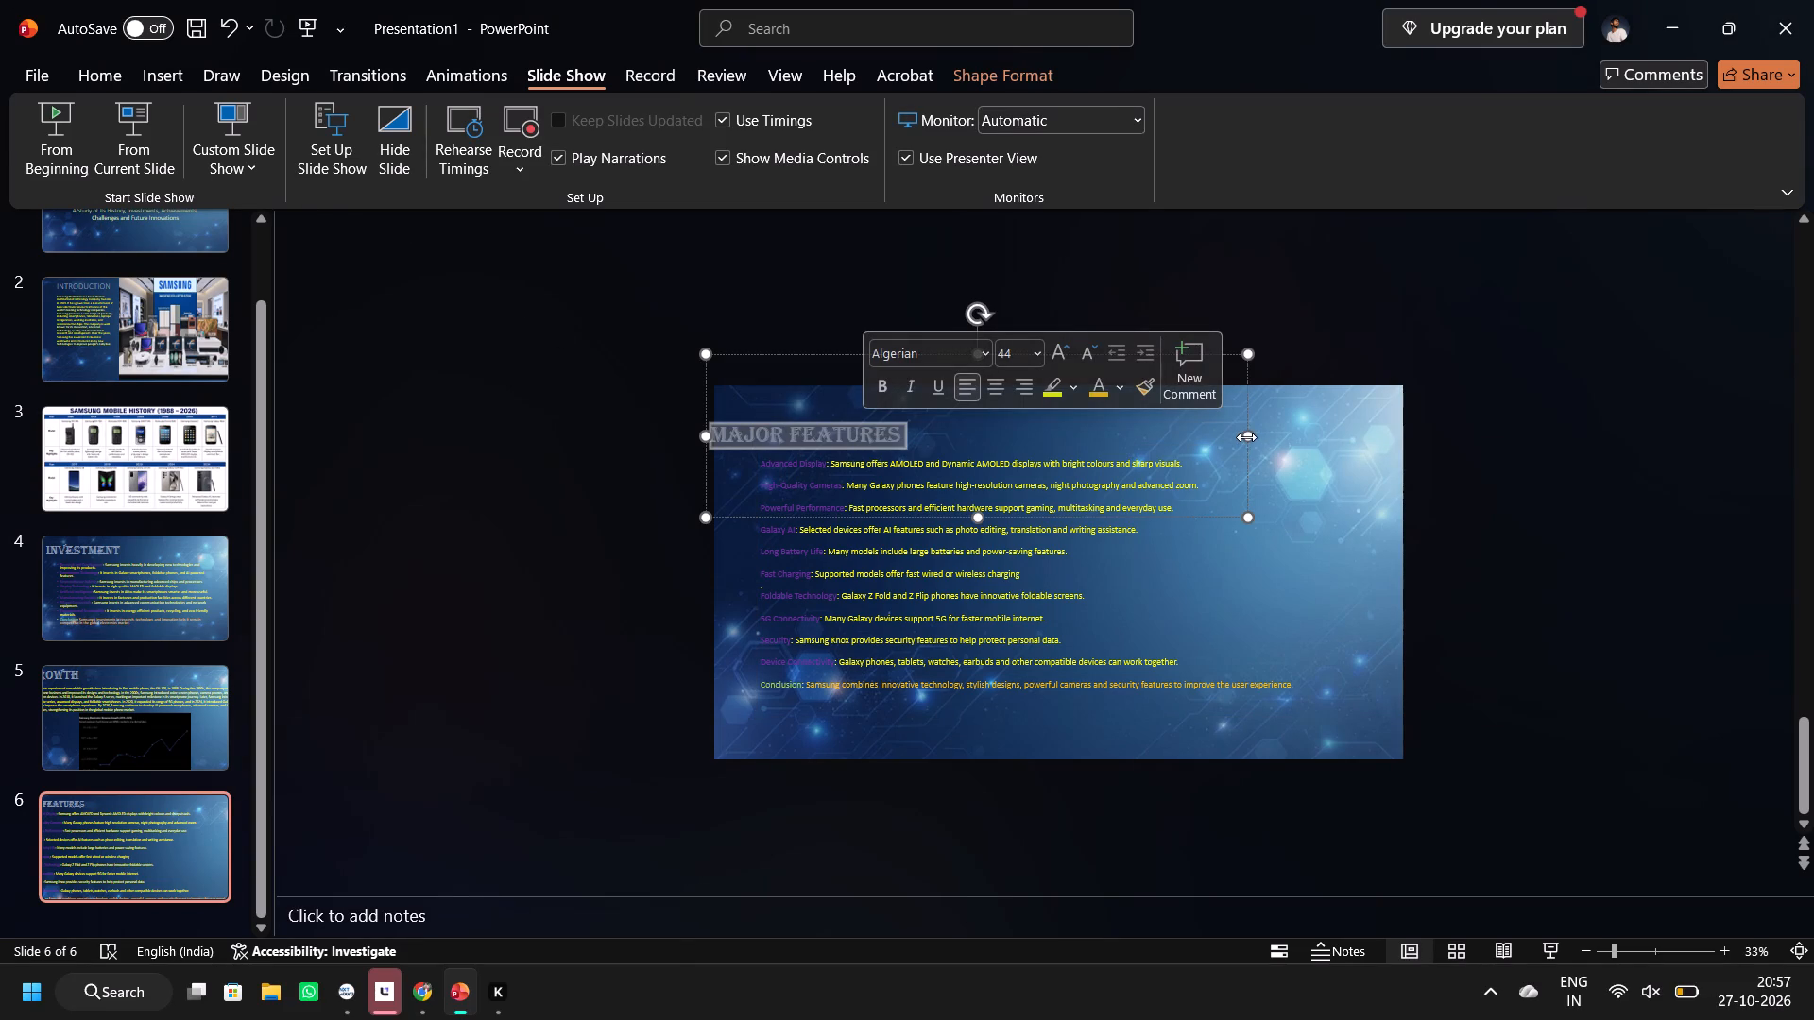
left_click_drag(1246, 437, 1348, 433)
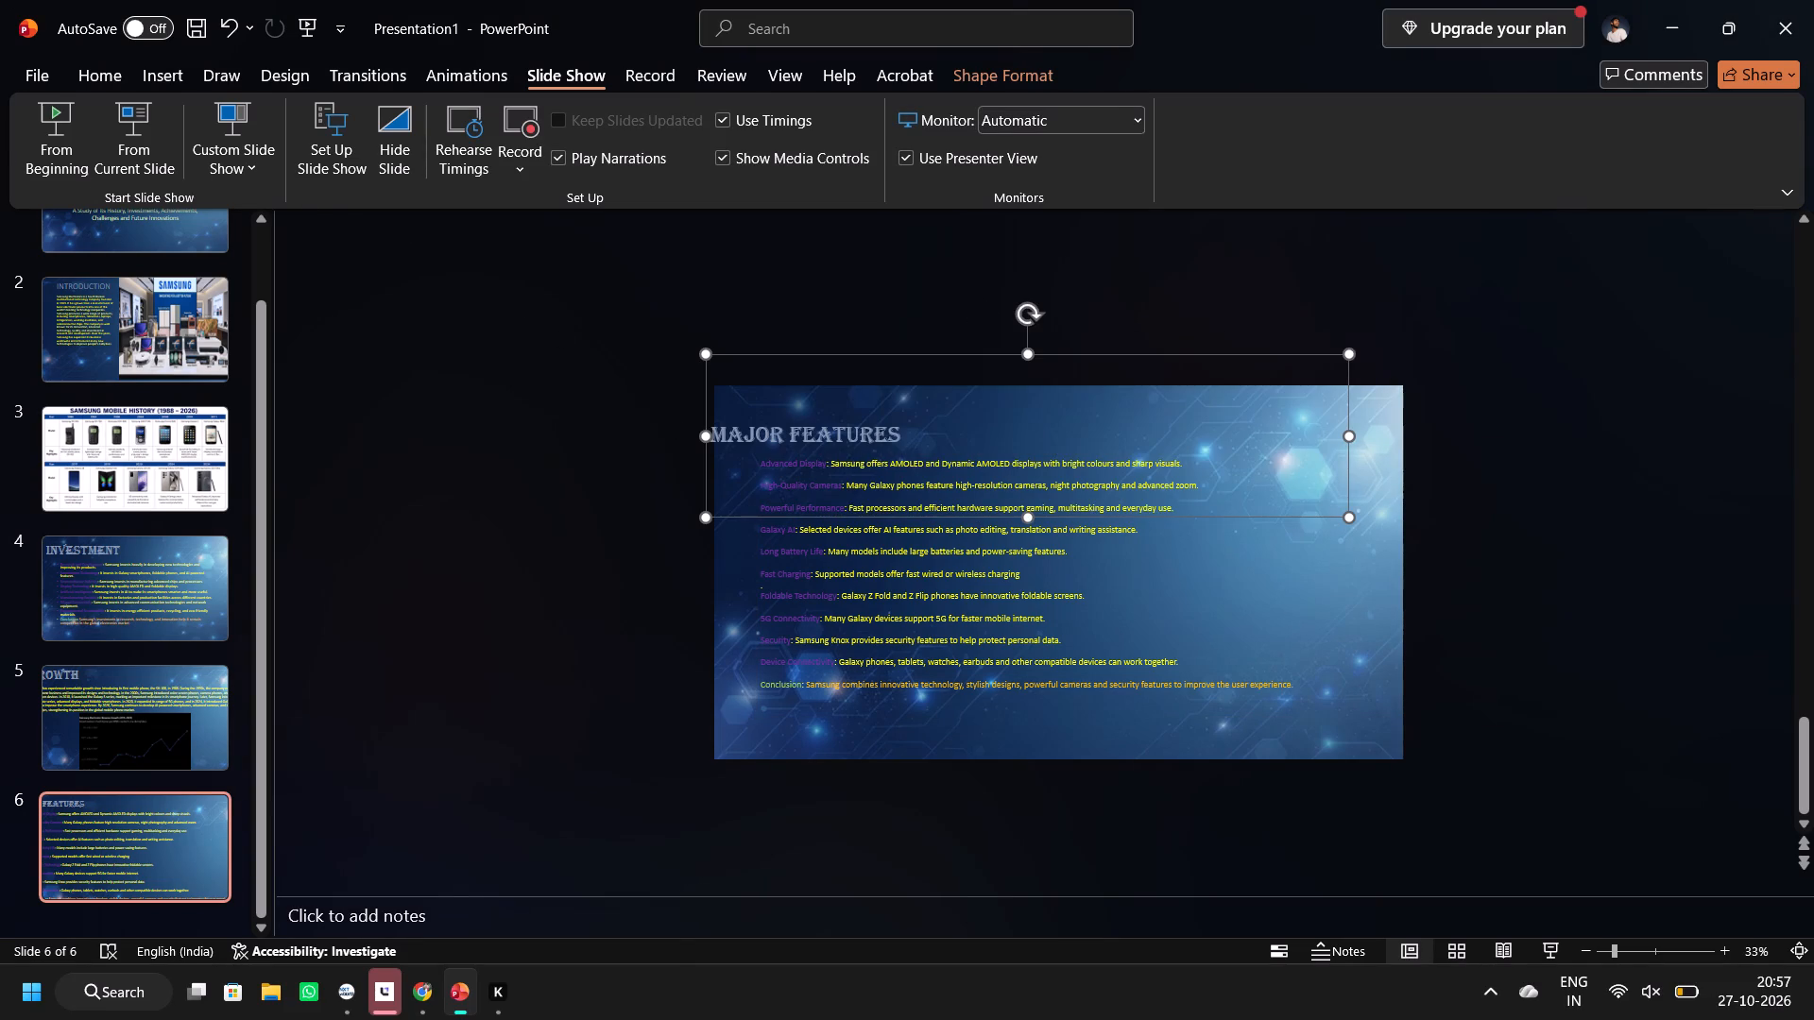
left_click_drag(707, 434, 716, 434)
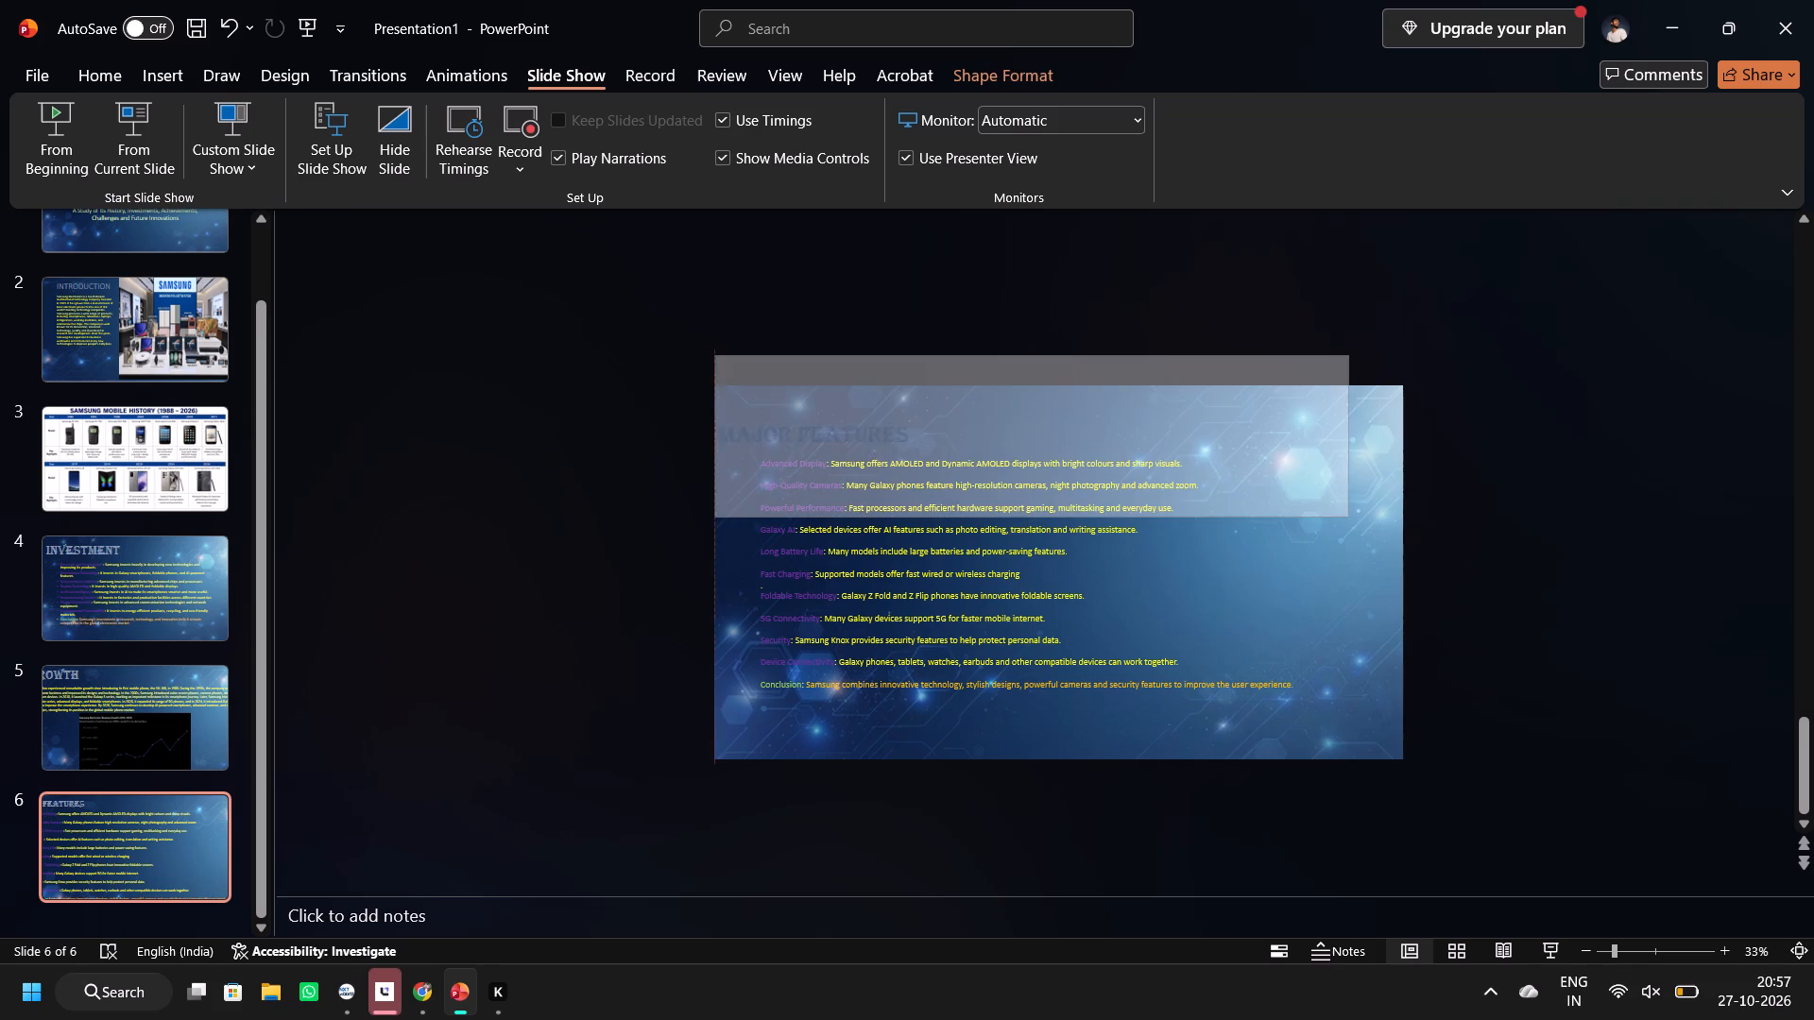
left_click_drag(716, 434, 729, 434)
Pull the left edge of the feature list's text box inward so the list is indented further beneath the heading.
left_click(898, 641)
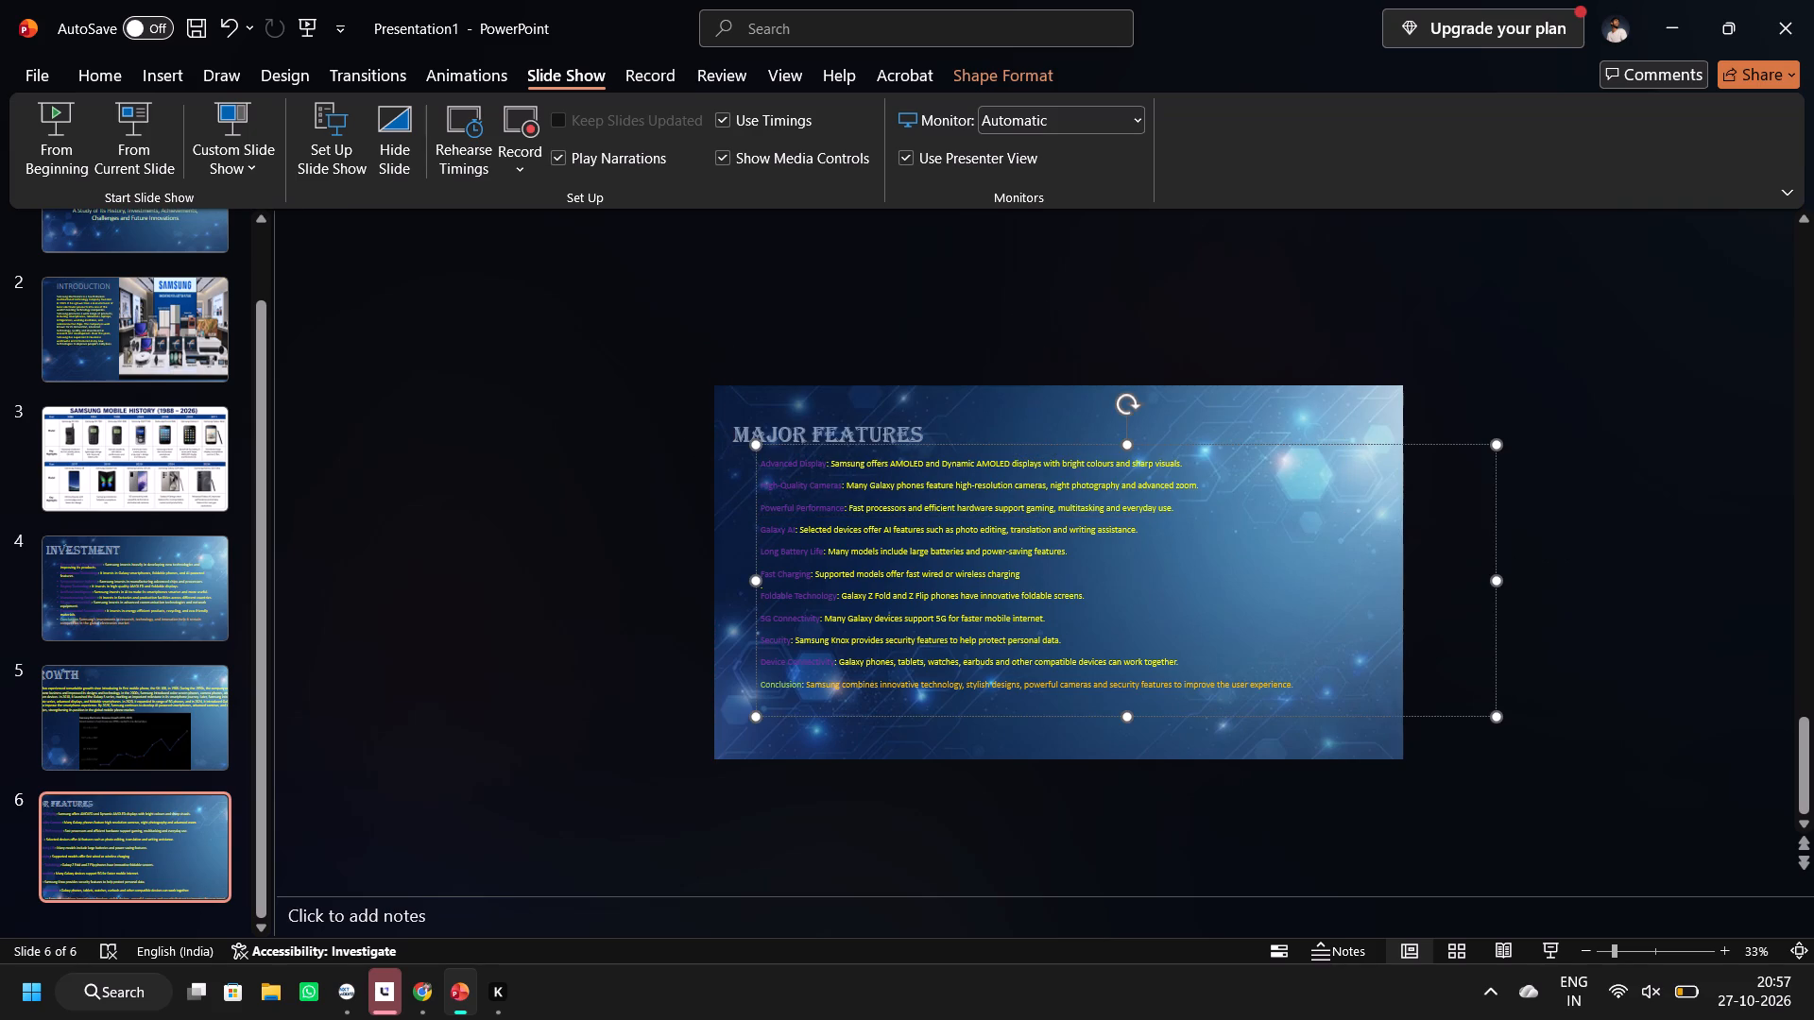
left_click_drag(753, 580, 782, 581)
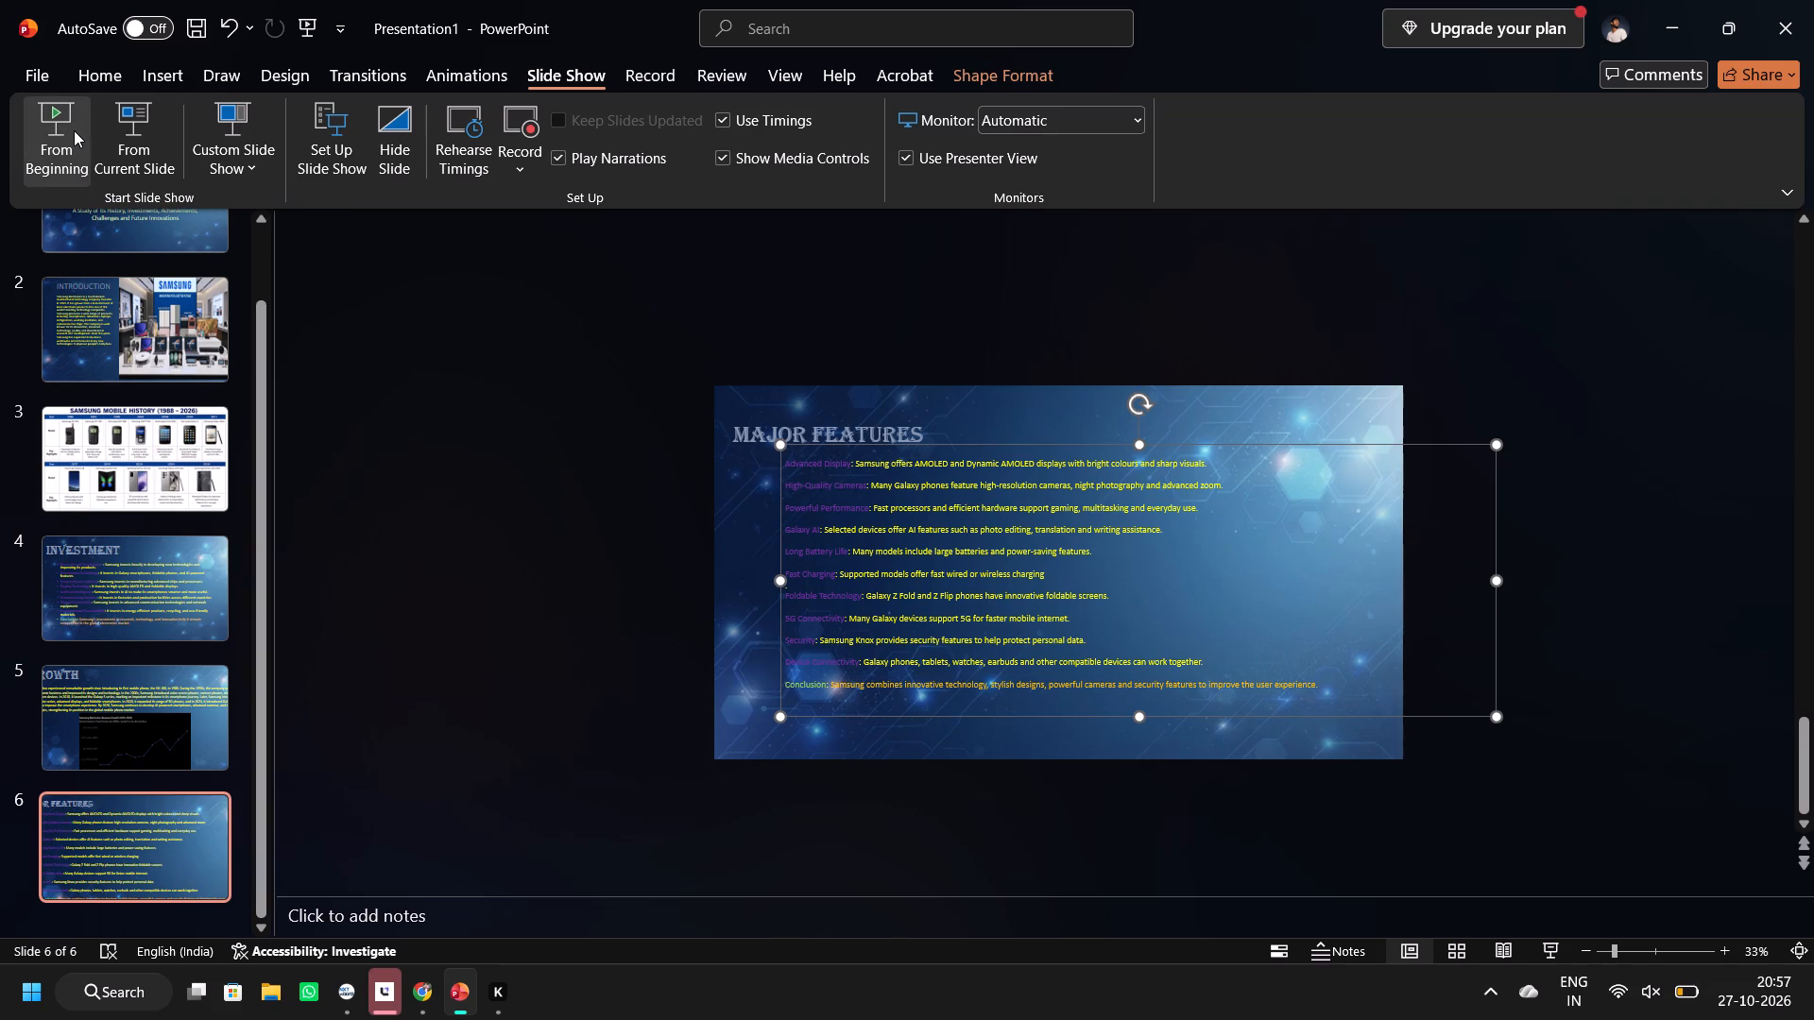
Play the slide show from the first slide through Major Features to check how each slide fits full screen.
left_click(76, 130)
key("Right")
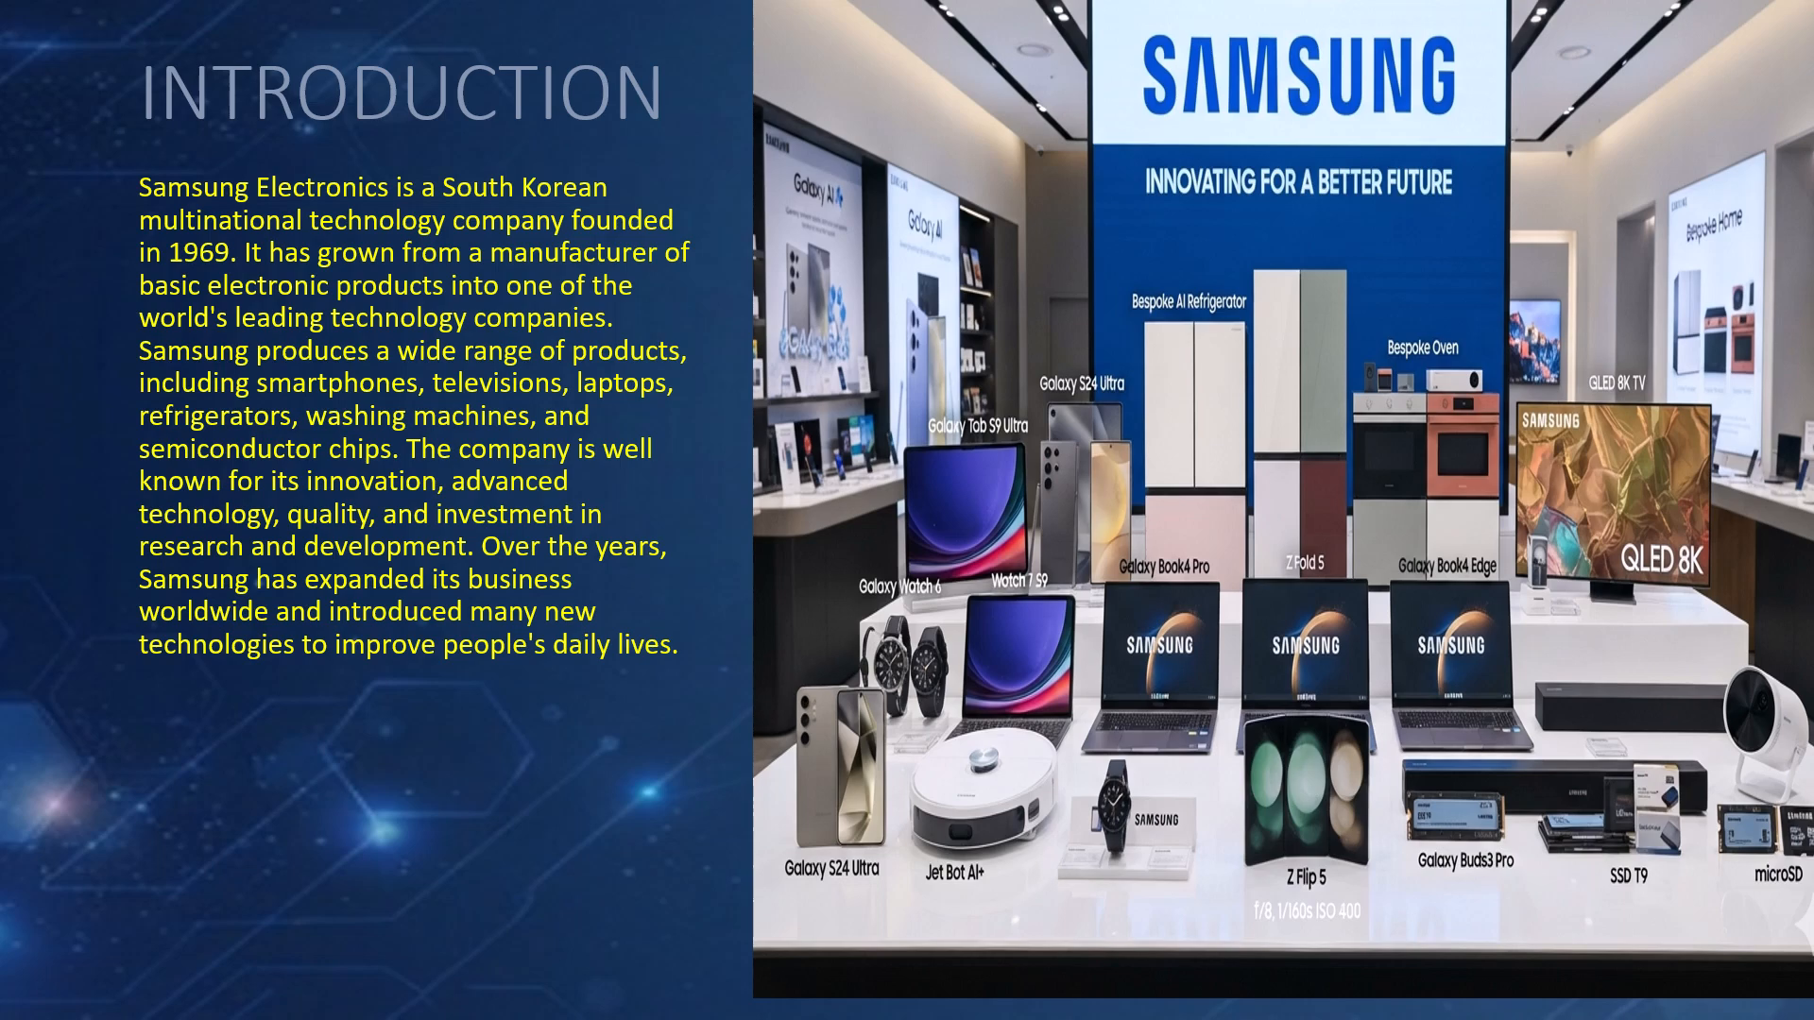
key("Right")
key("Right")
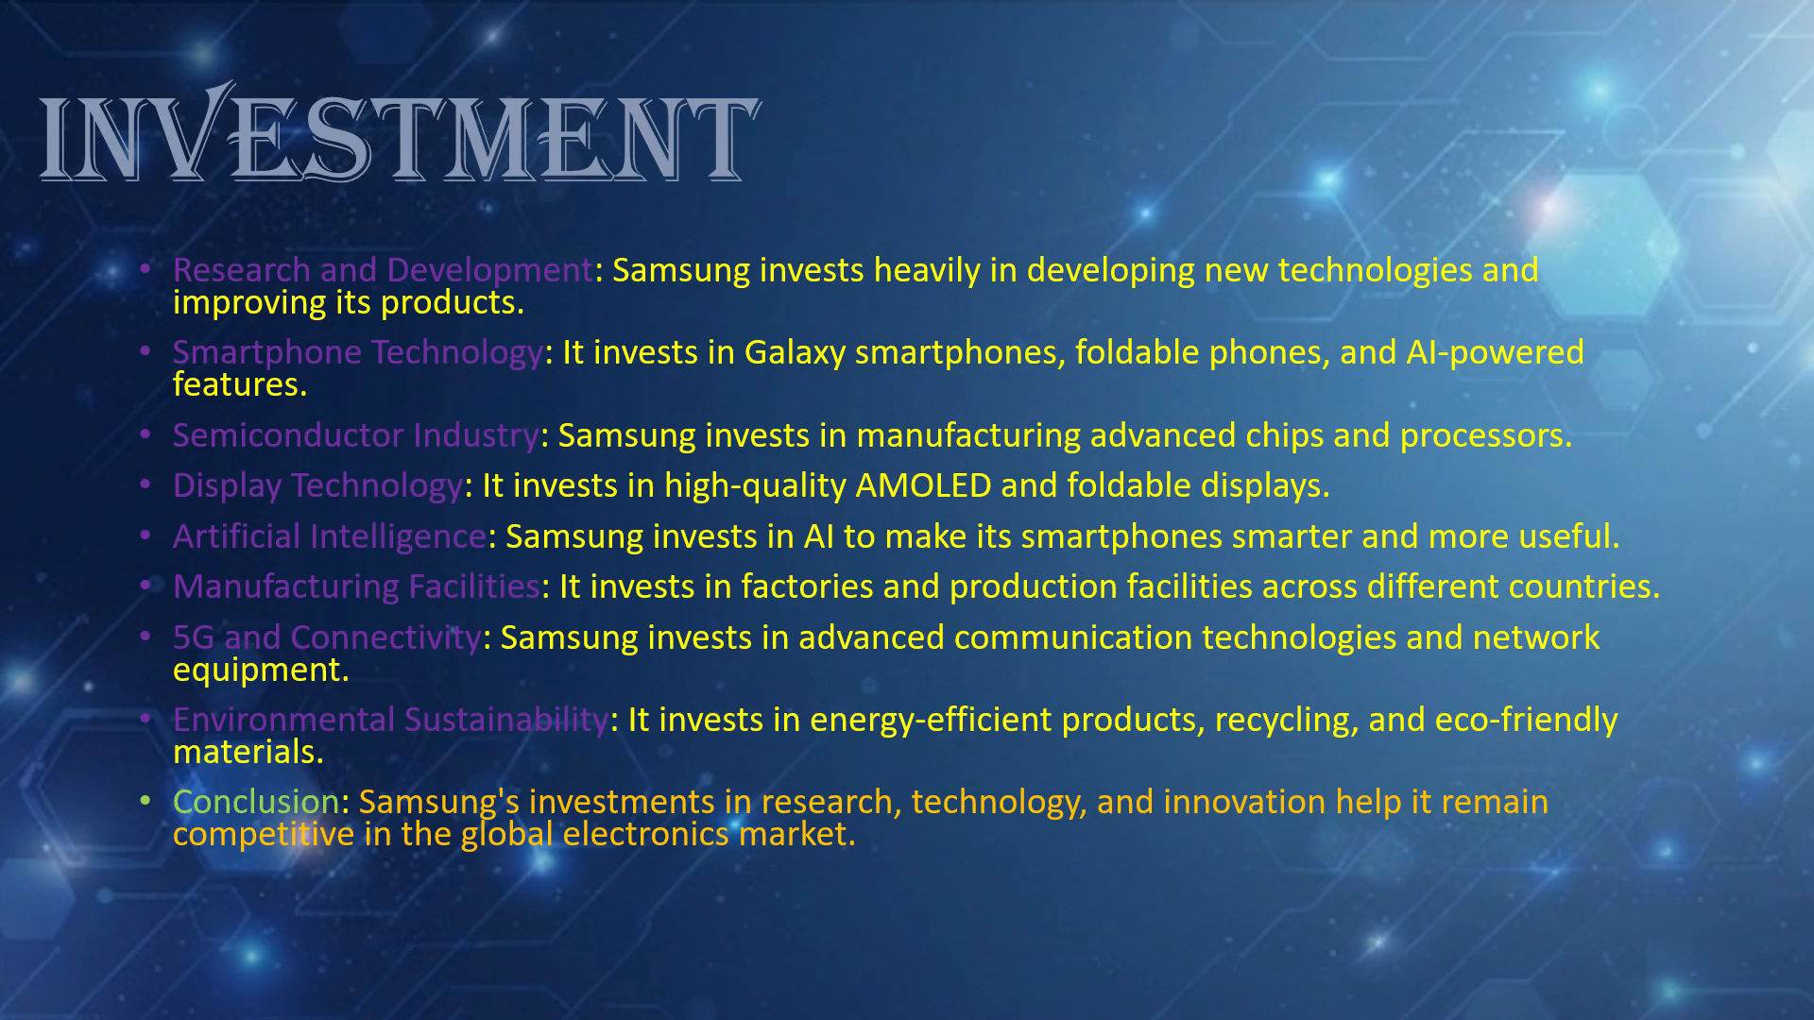
key("Right")
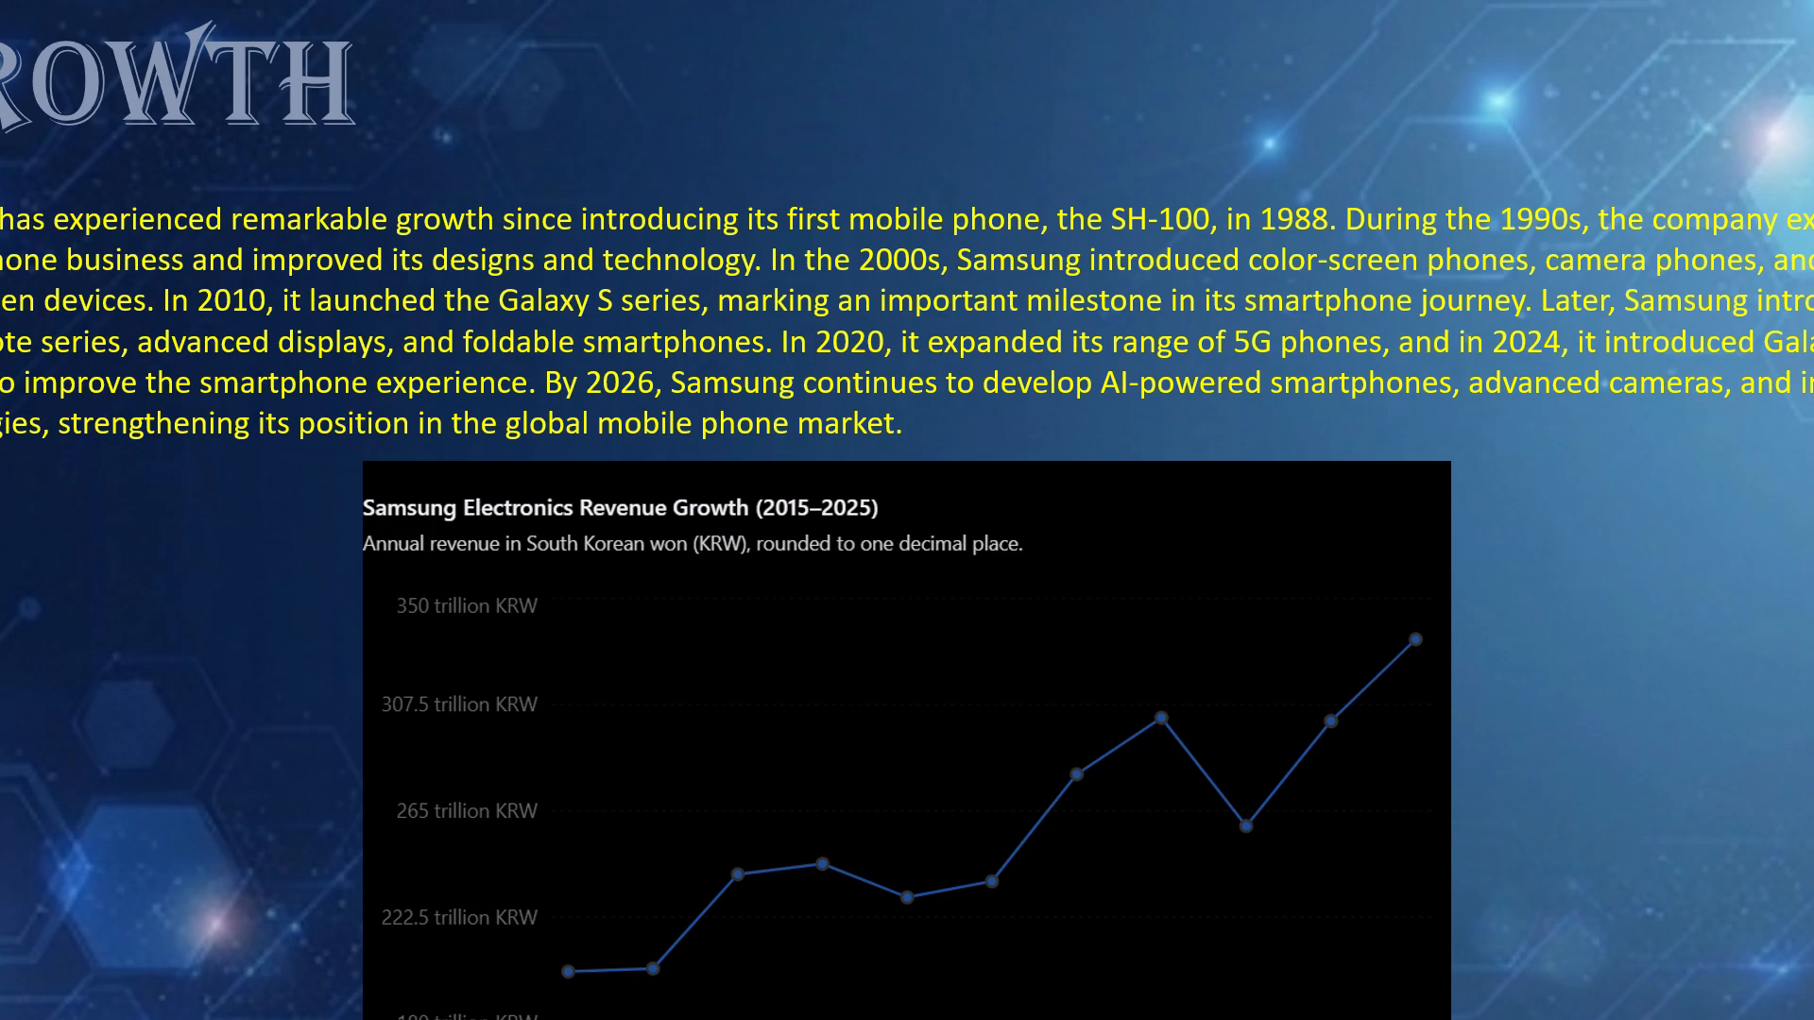
key("Right")
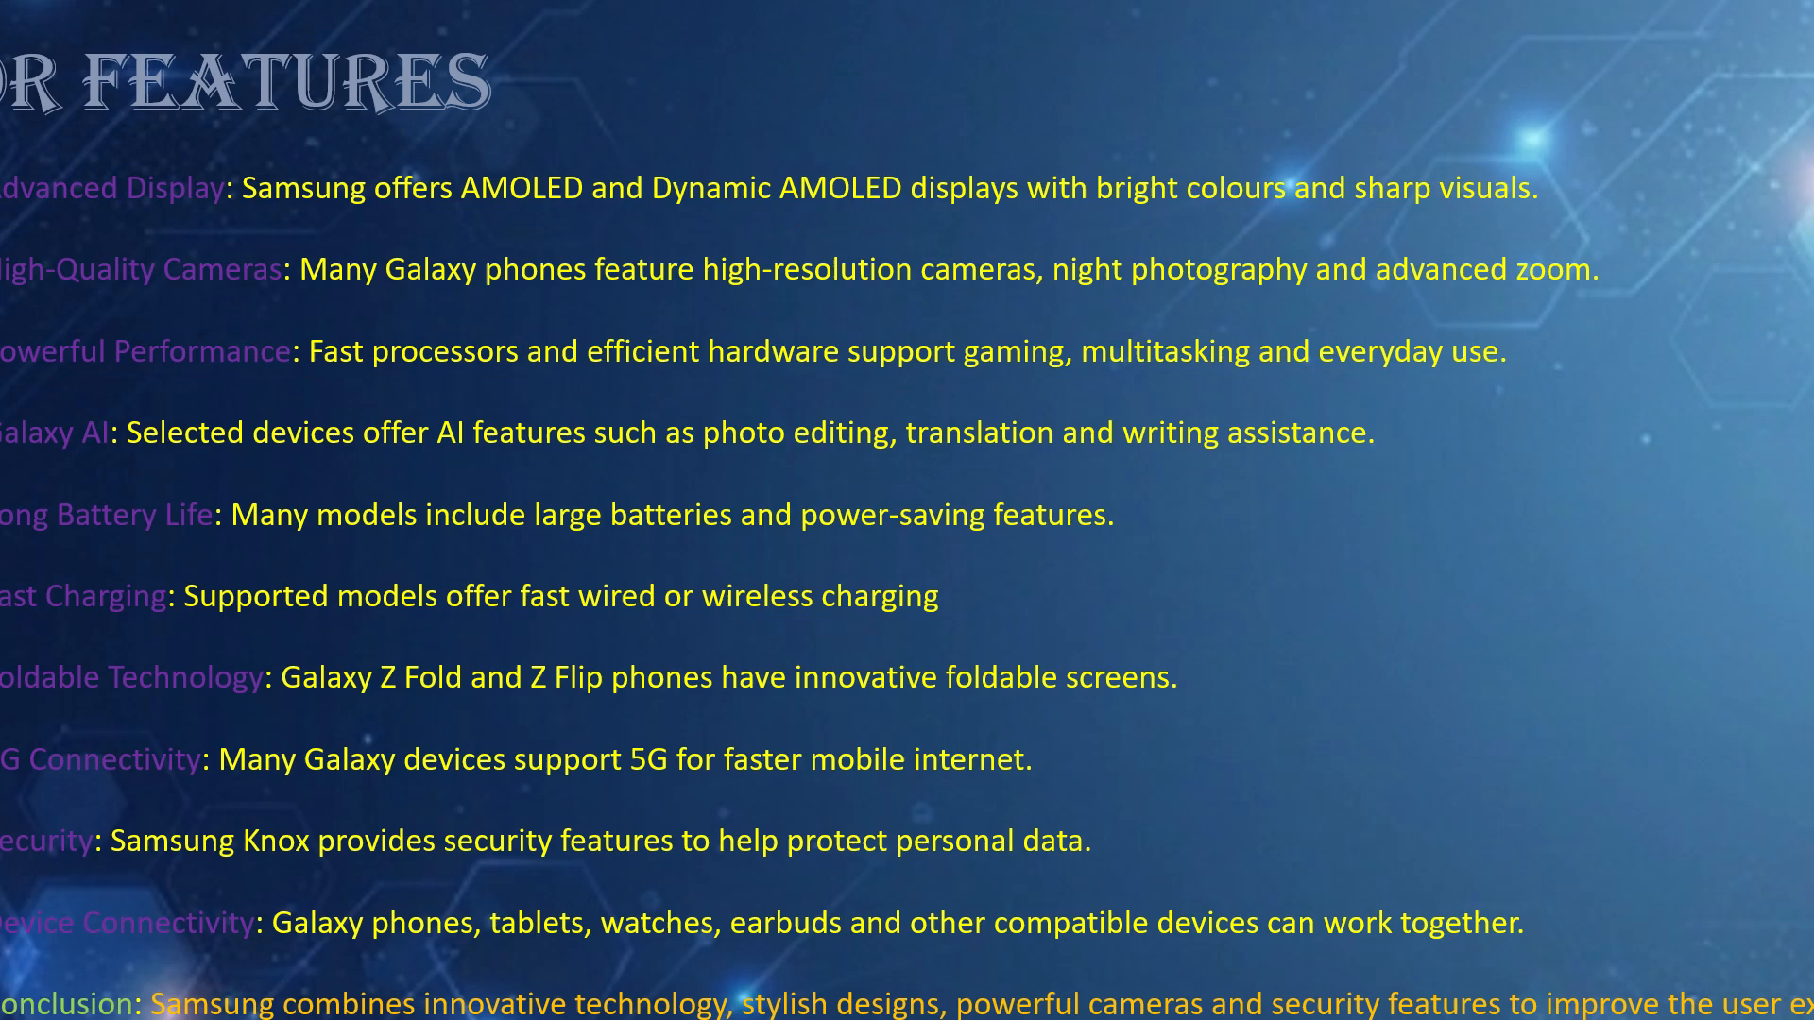
key("Right")
key("Right")
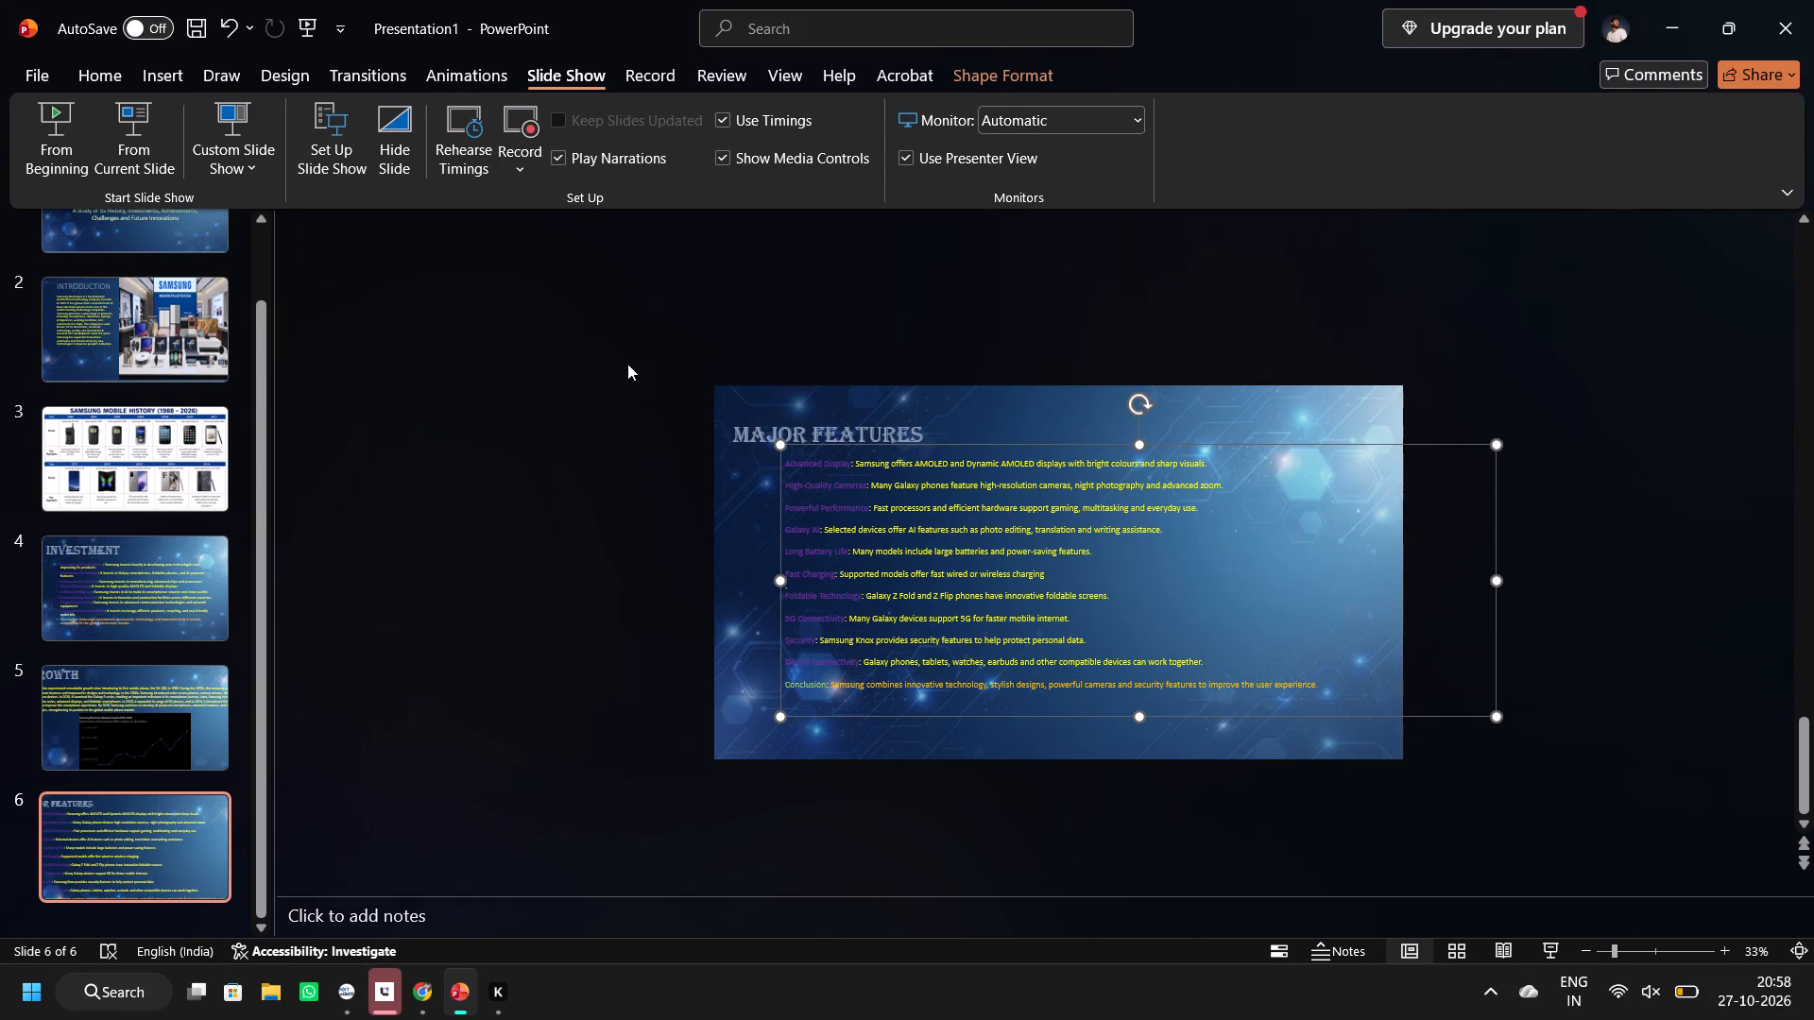
Pull the left edge of the Major Features list's text box further inward to indent the list more.
left_click_drag(779, 578, 790, 578)
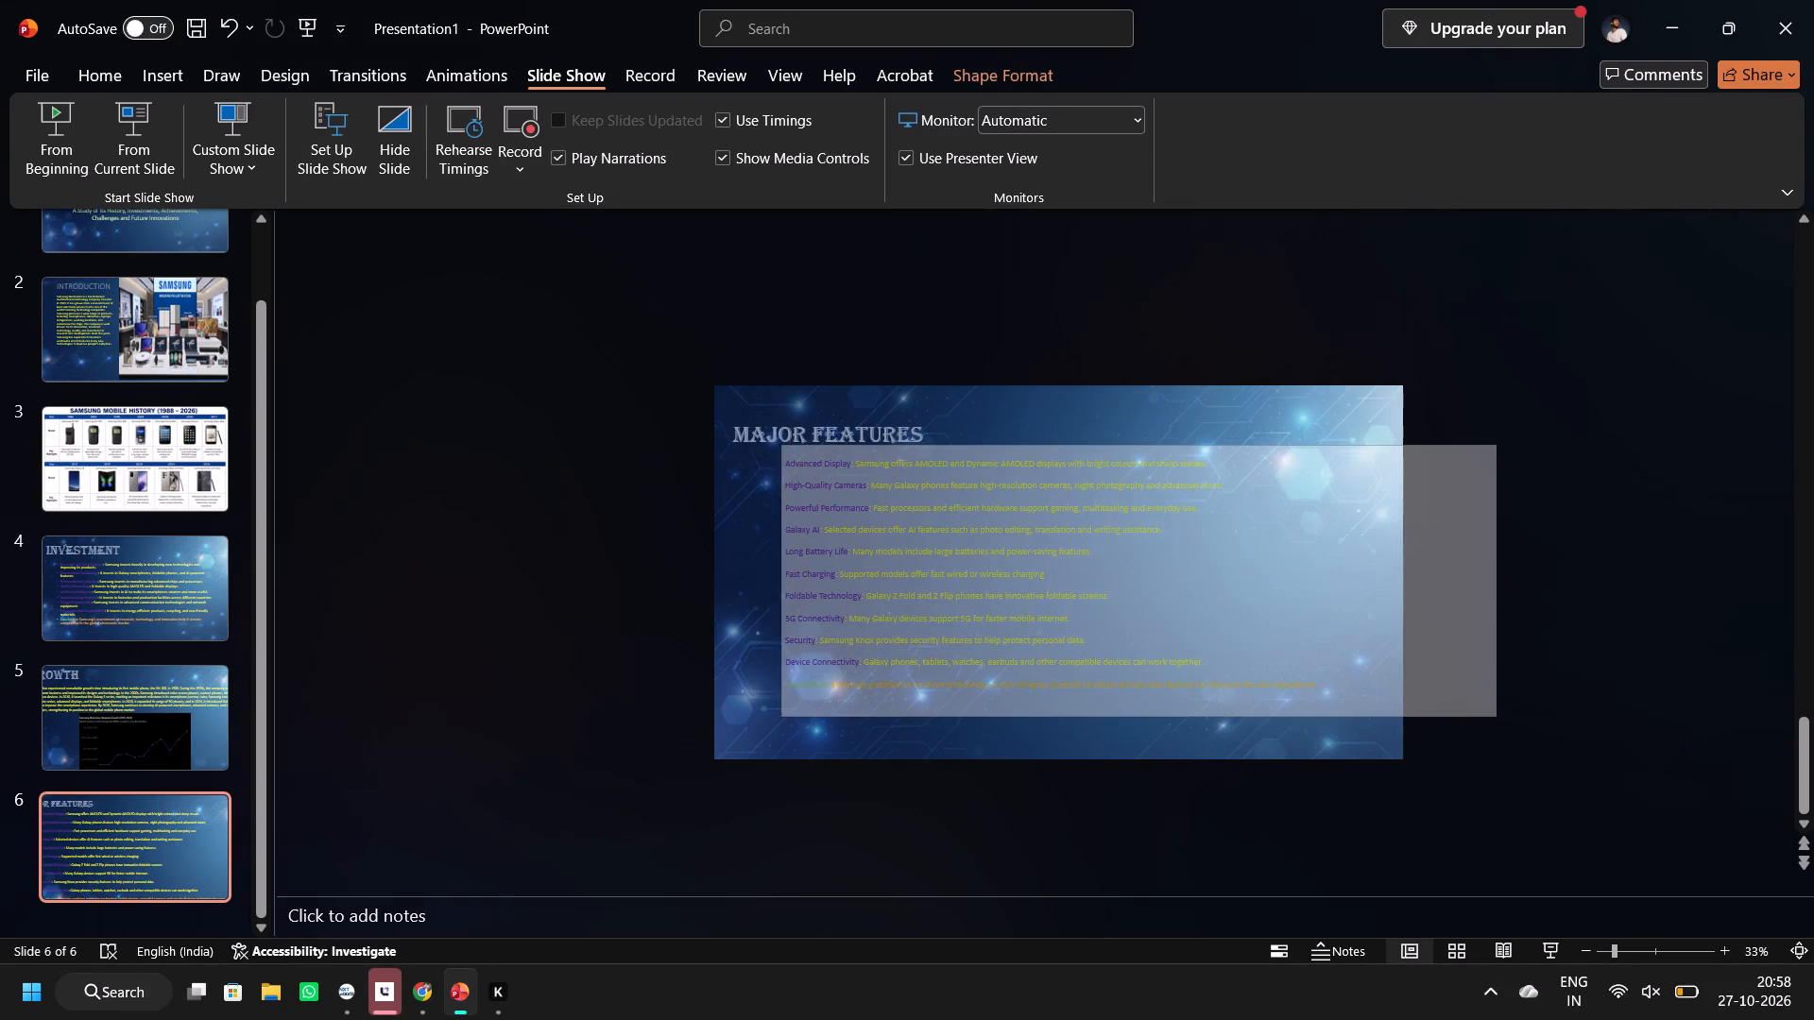
left_click_drag(790, 578, 810, 579)
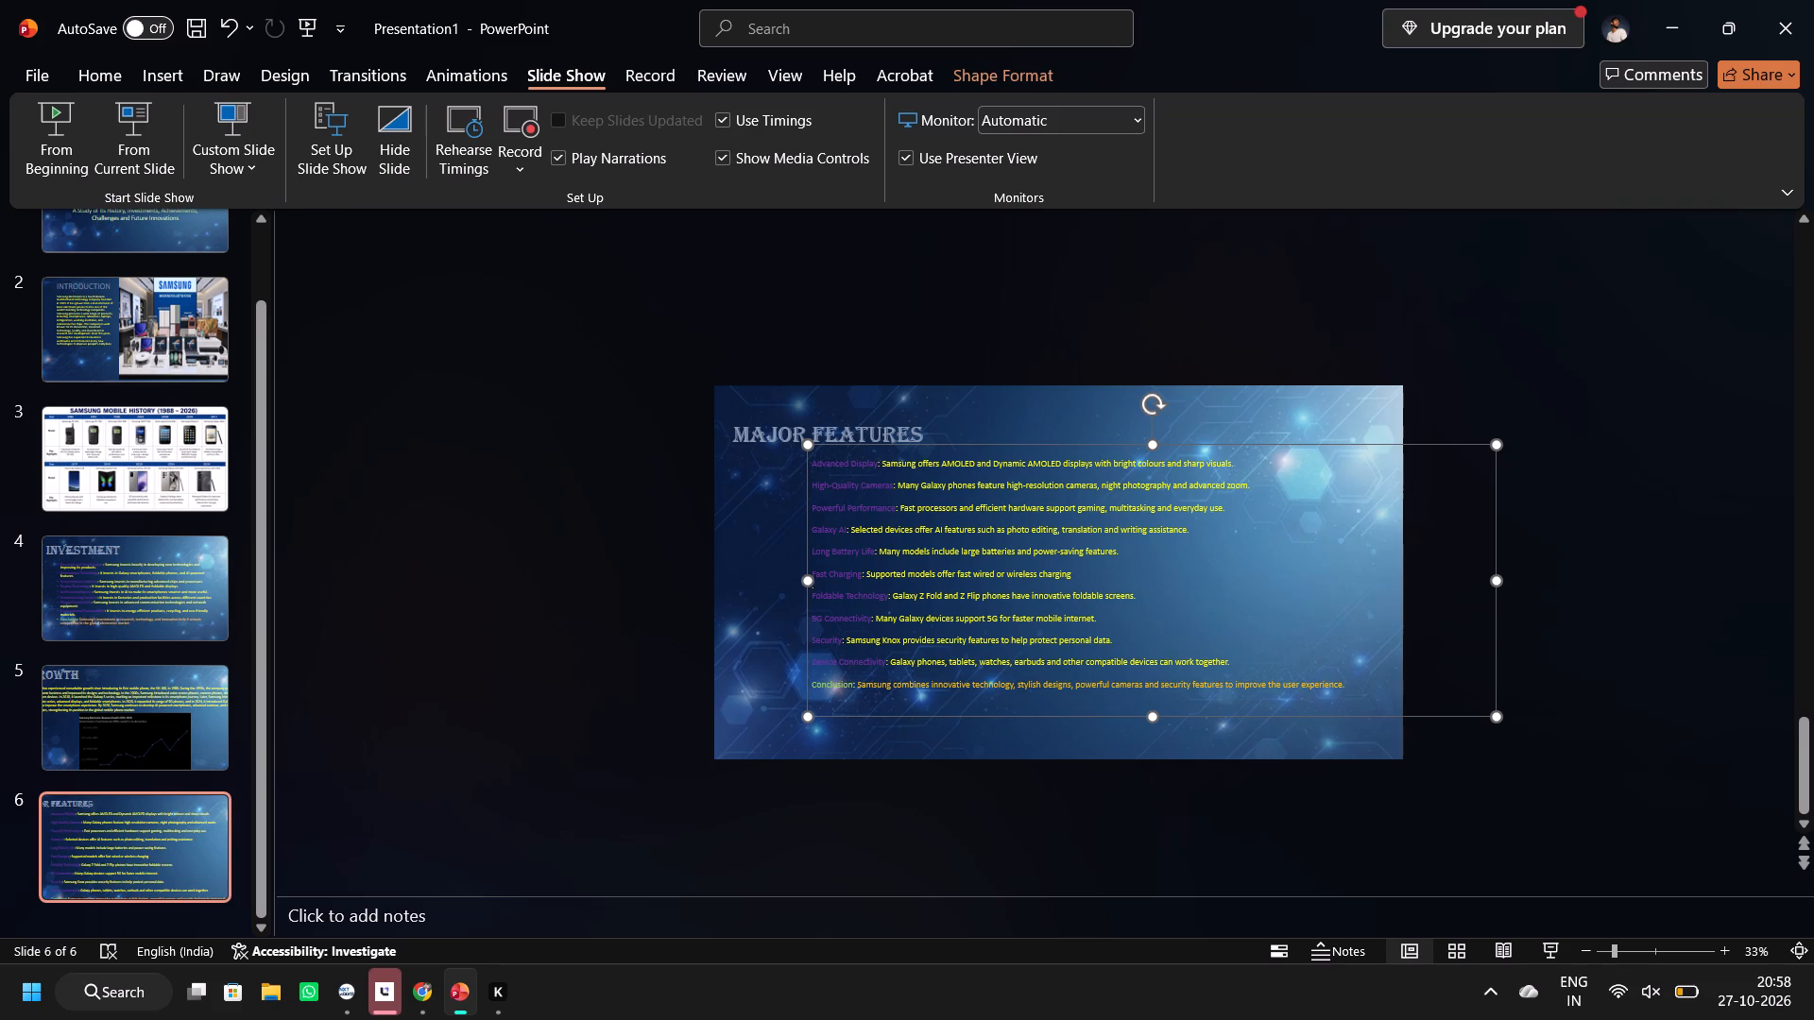
left_click_drag(1154, 718, 1153, 699)
Shorten the revenue growth chart on the Growth slide by raising its bottom edge away from the slide's lower edge.
left_click(146, 740)
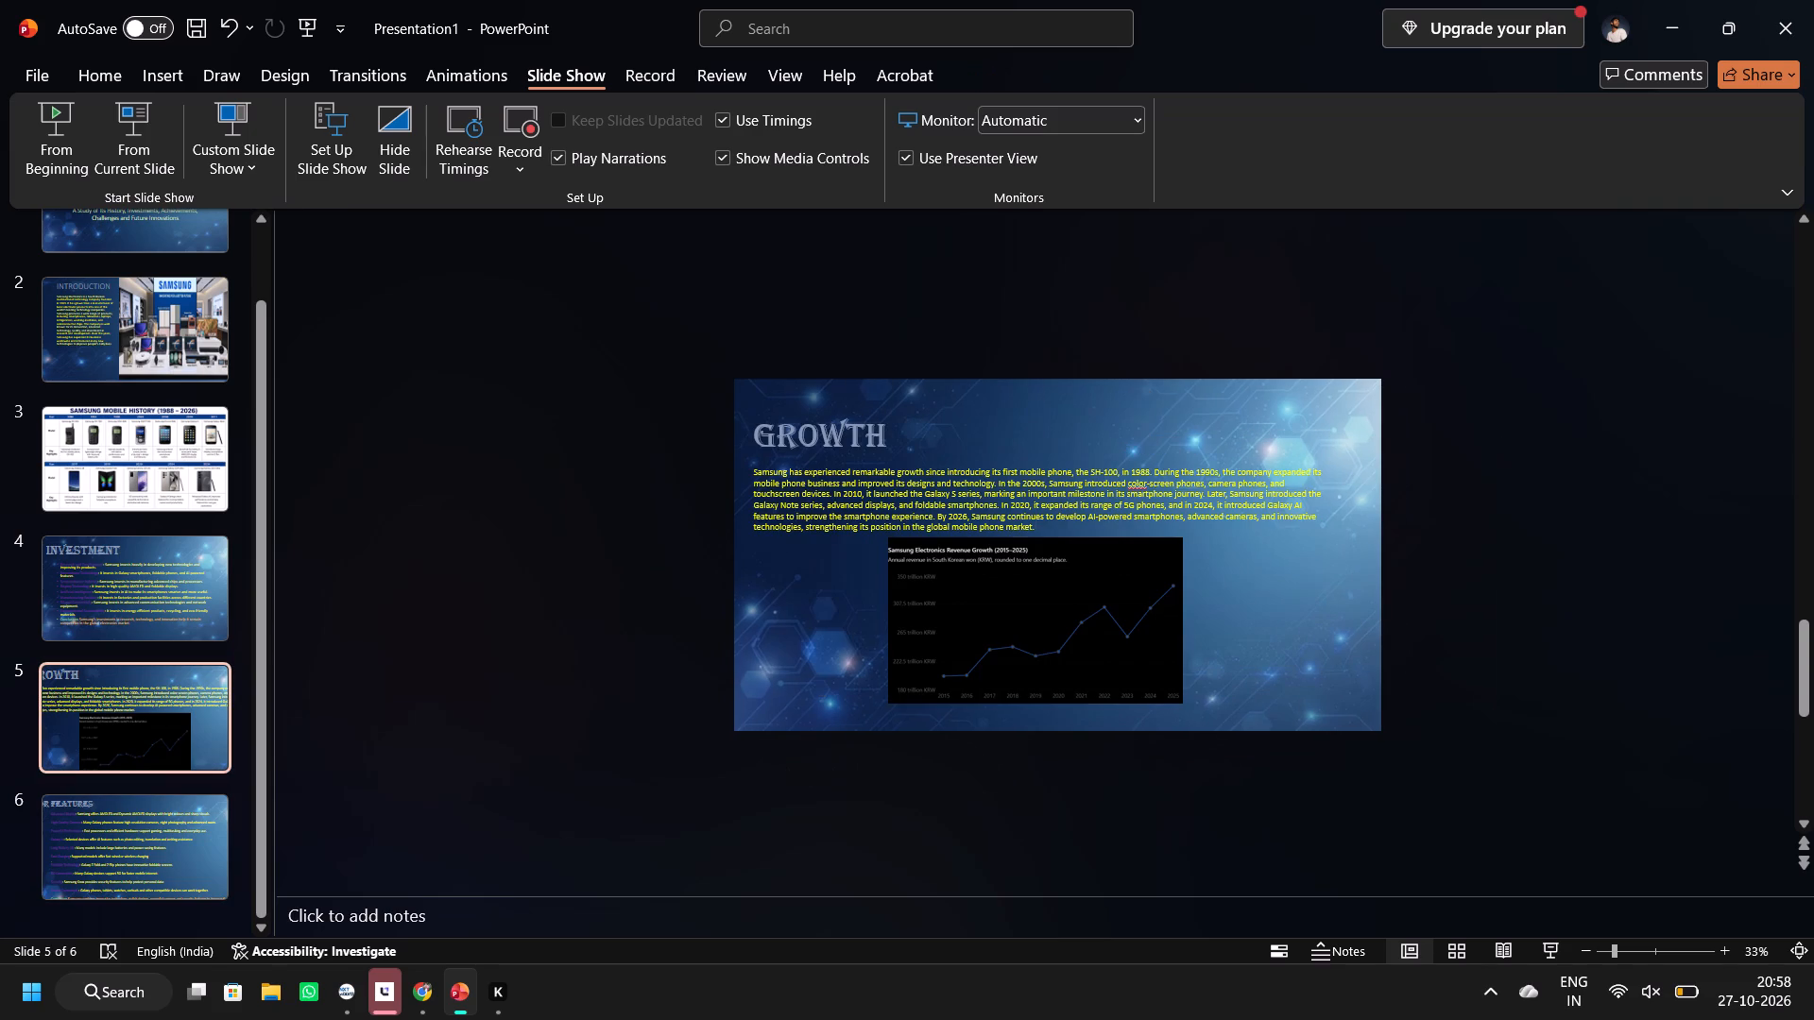
left_click(966, 629)
left_click_drag(1038, 705, 1038, 698)
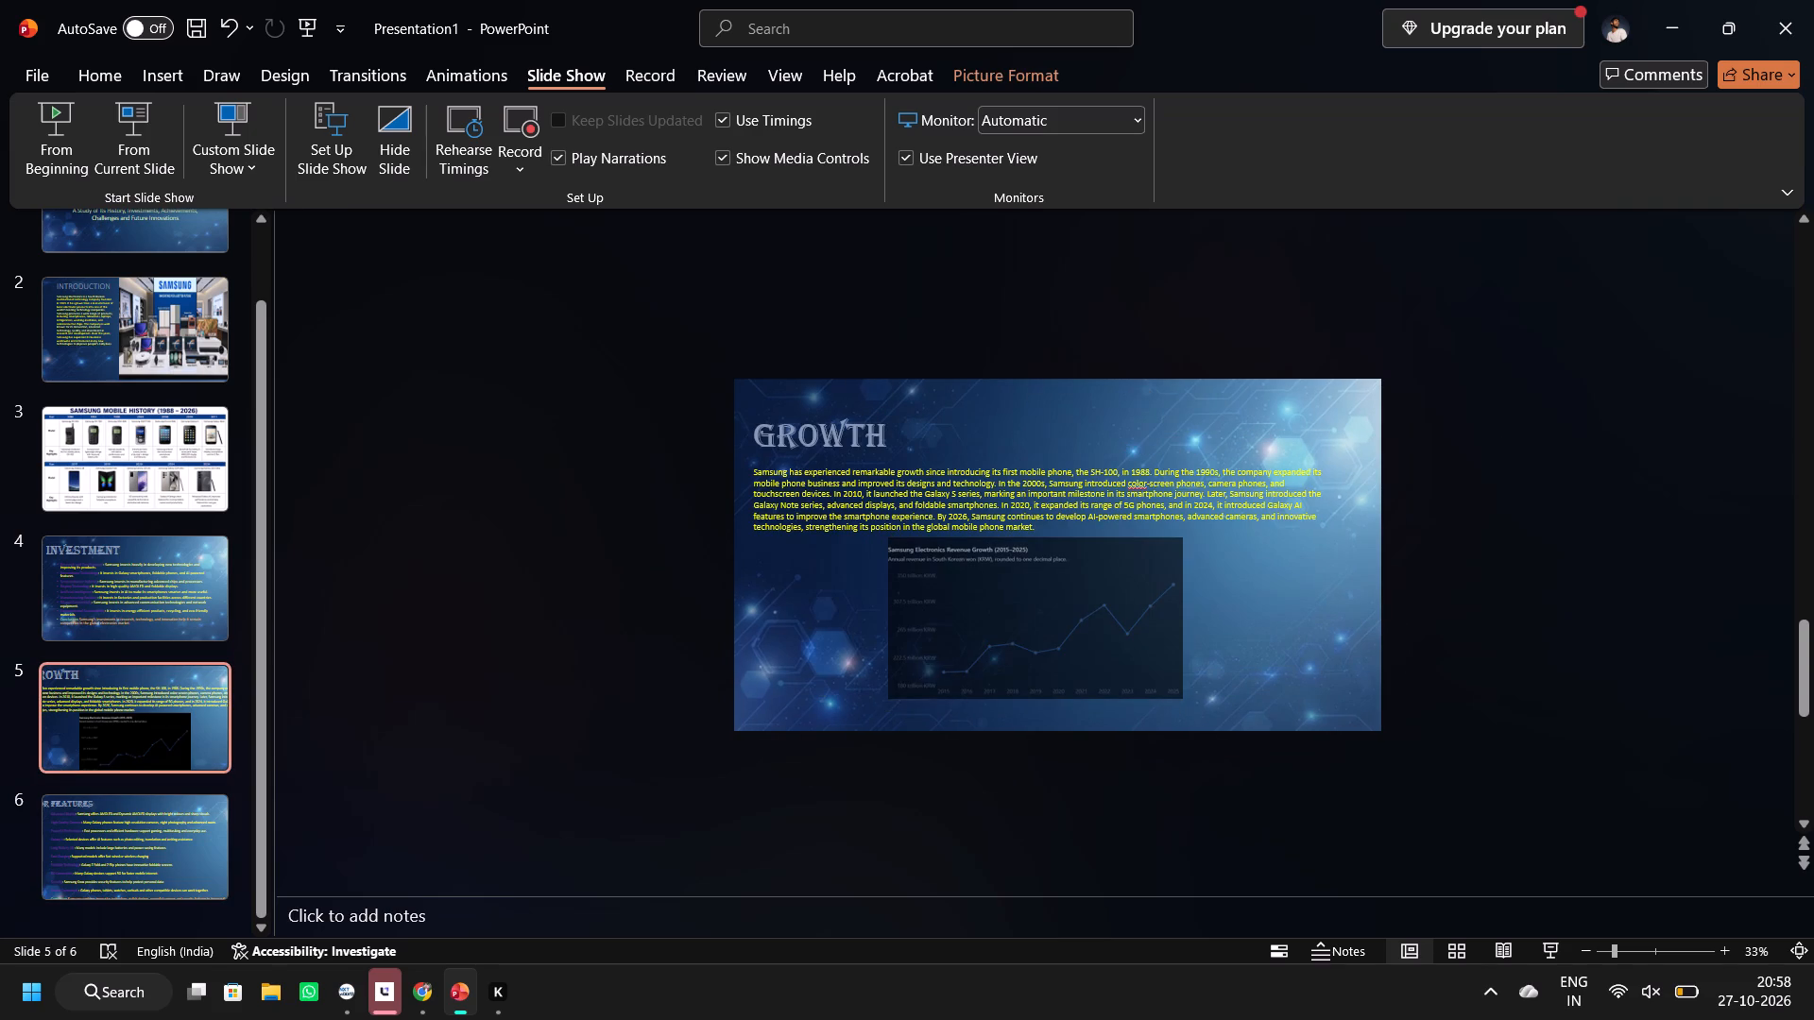
left_click_drag(1038, 698, 1037, 688)
left_click(820, 635)
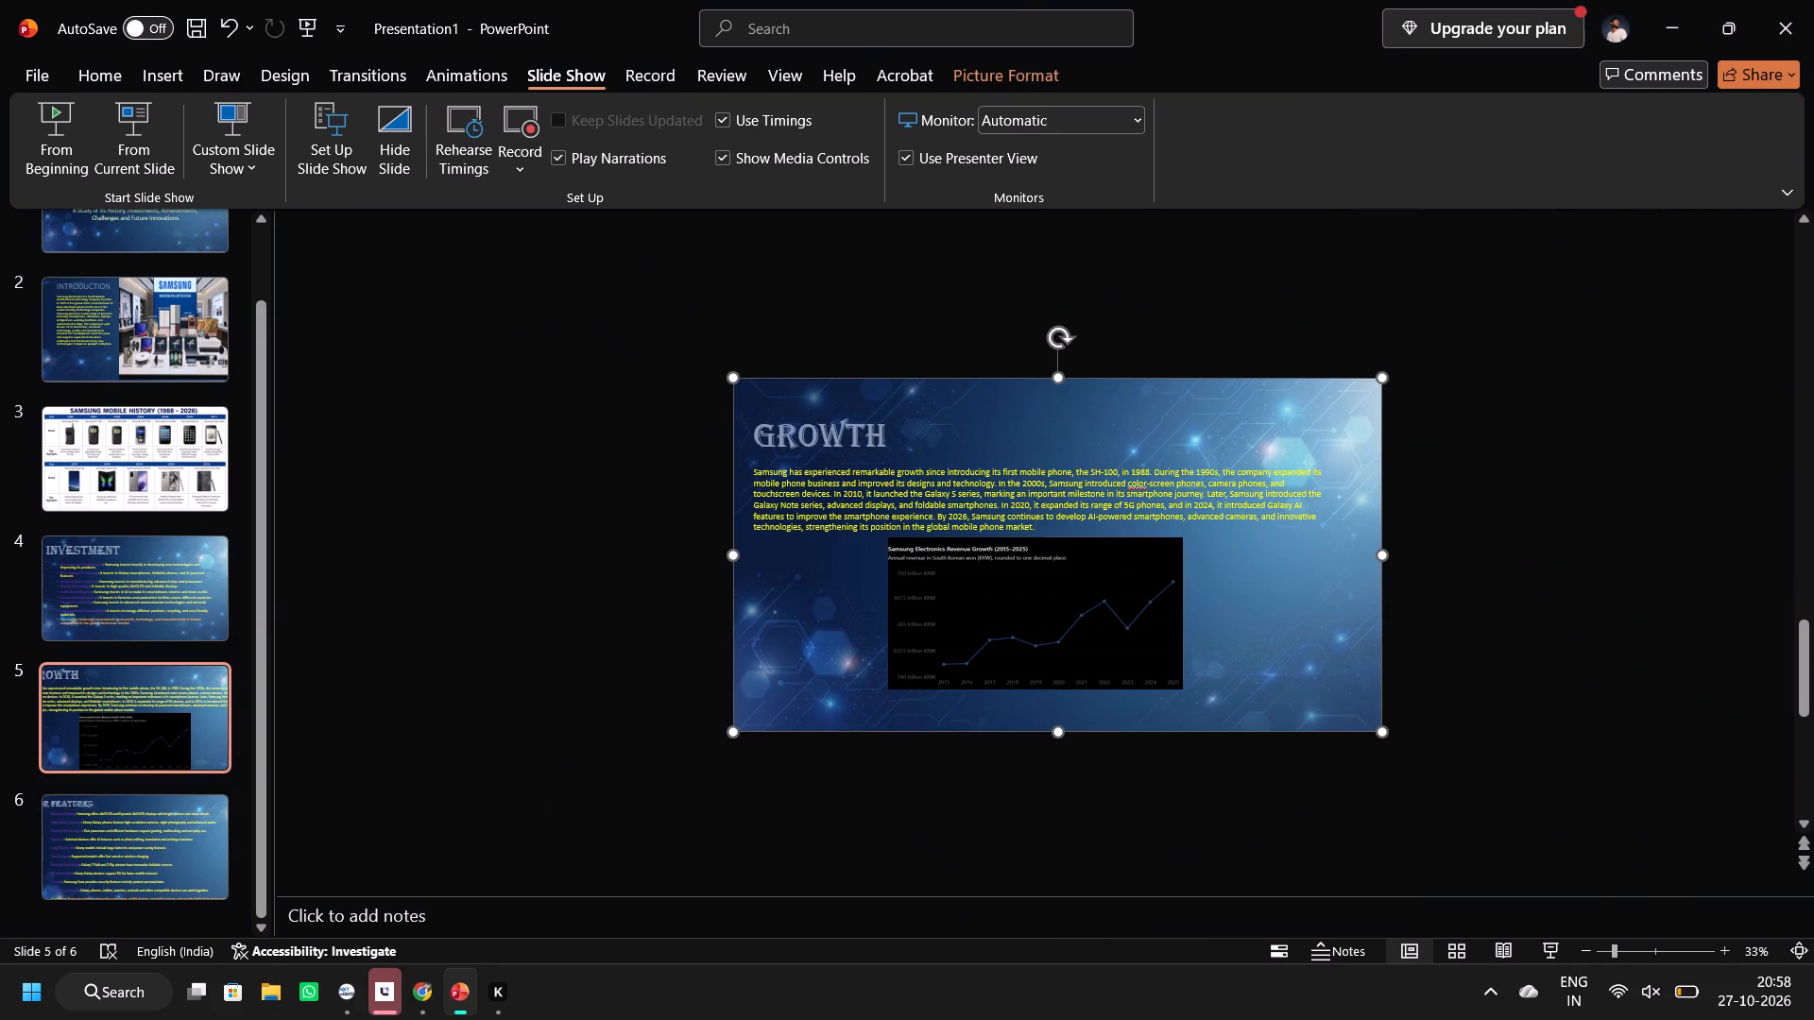
Replay the slide show from the beginning to check the Growth chart and the Major Features list full screen.
left_click(47, 145)
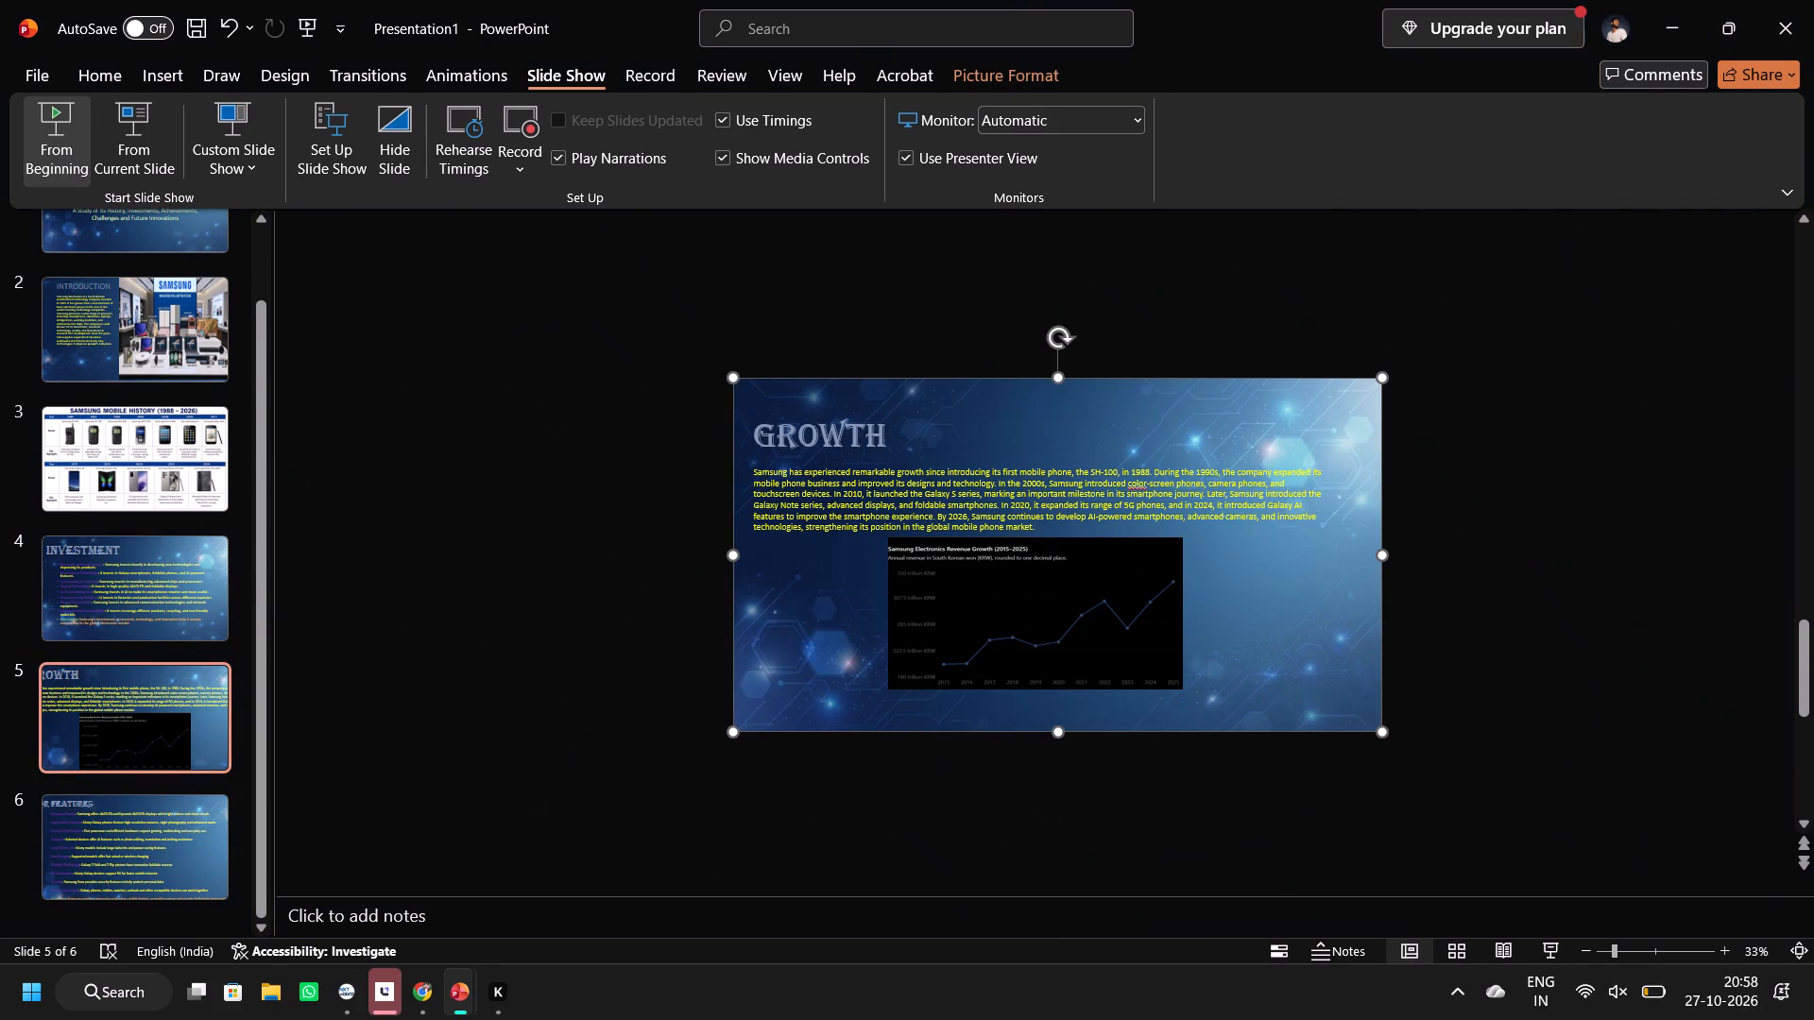
key("Right")
key("Right")
key("Right")
key("Right")
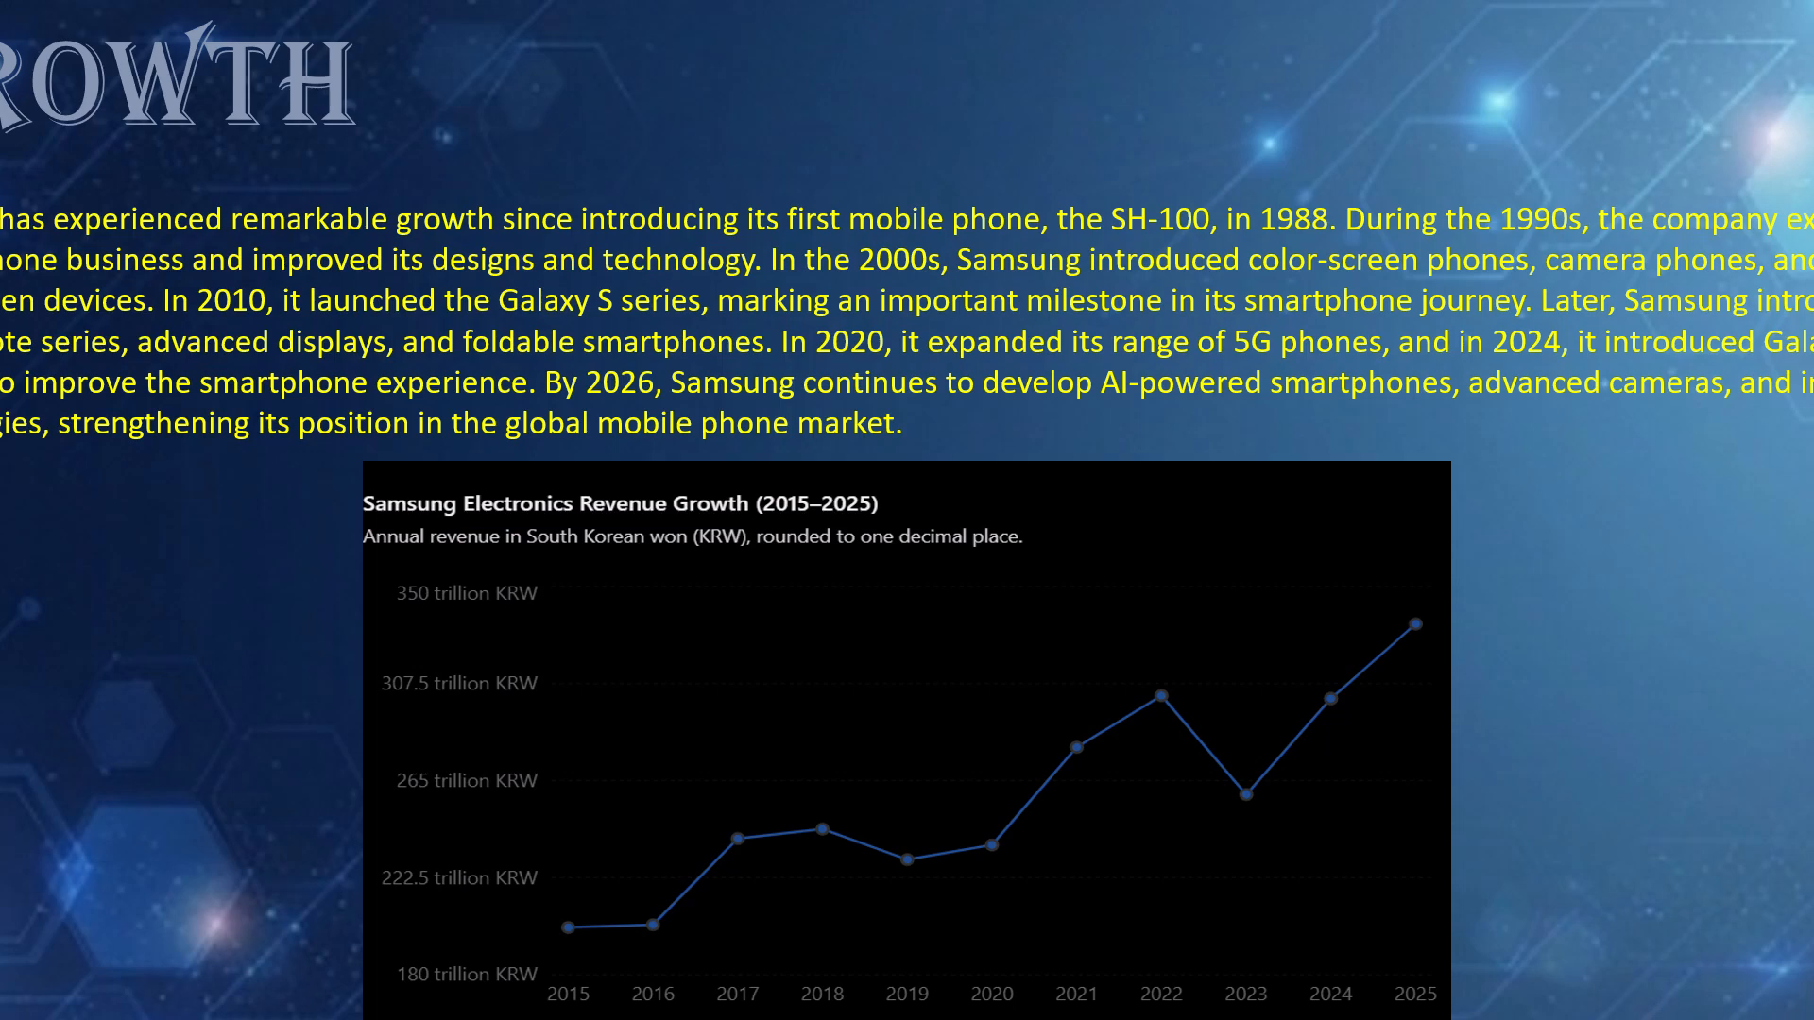
key("Right")
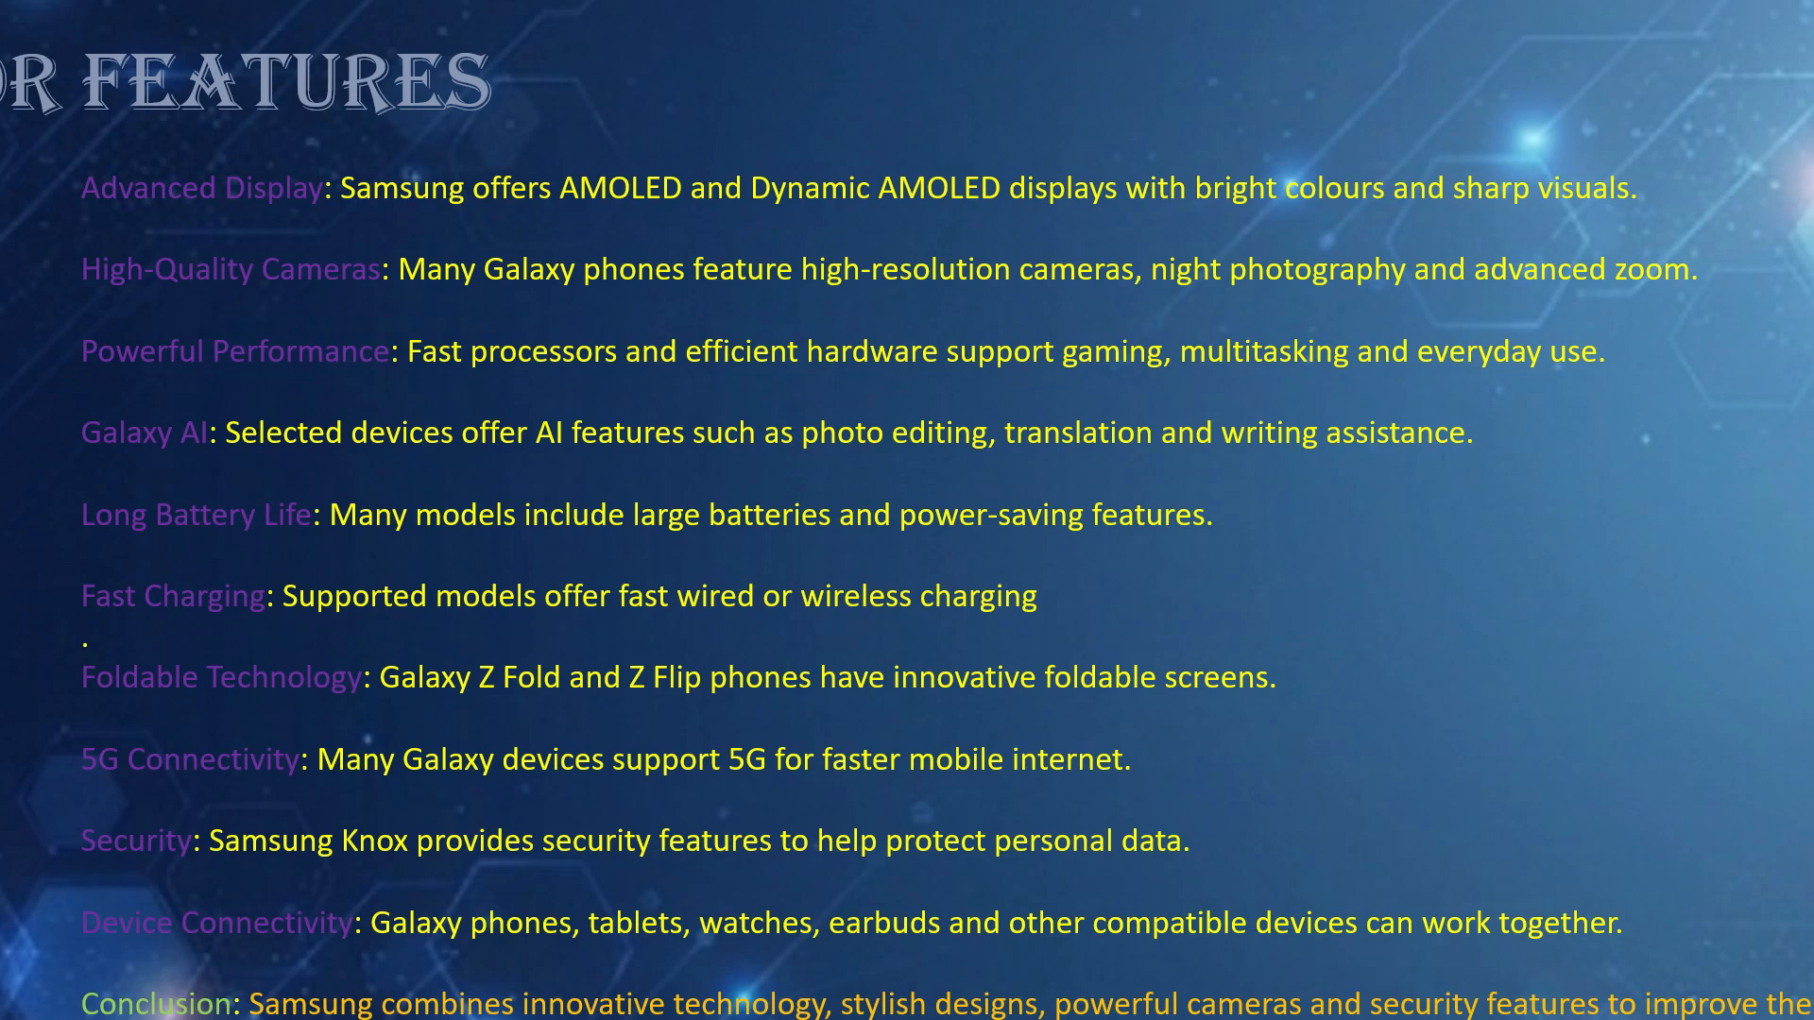
key("Right")
key("Escape")
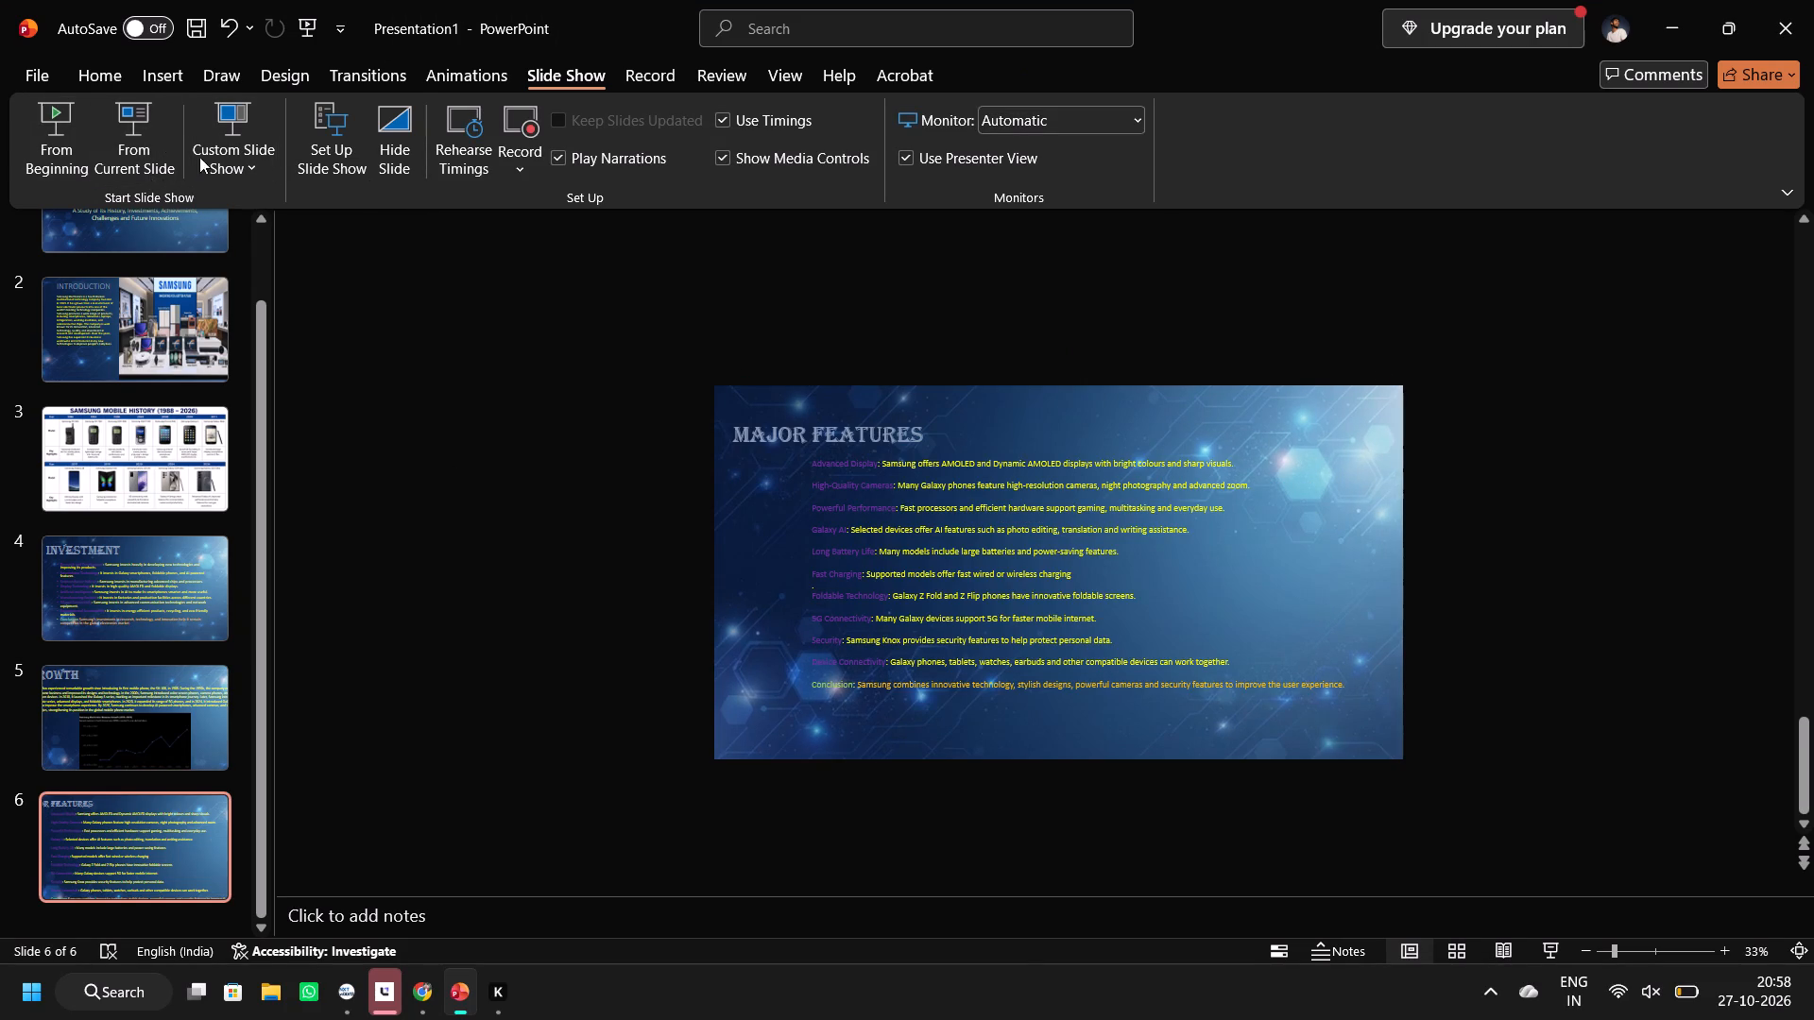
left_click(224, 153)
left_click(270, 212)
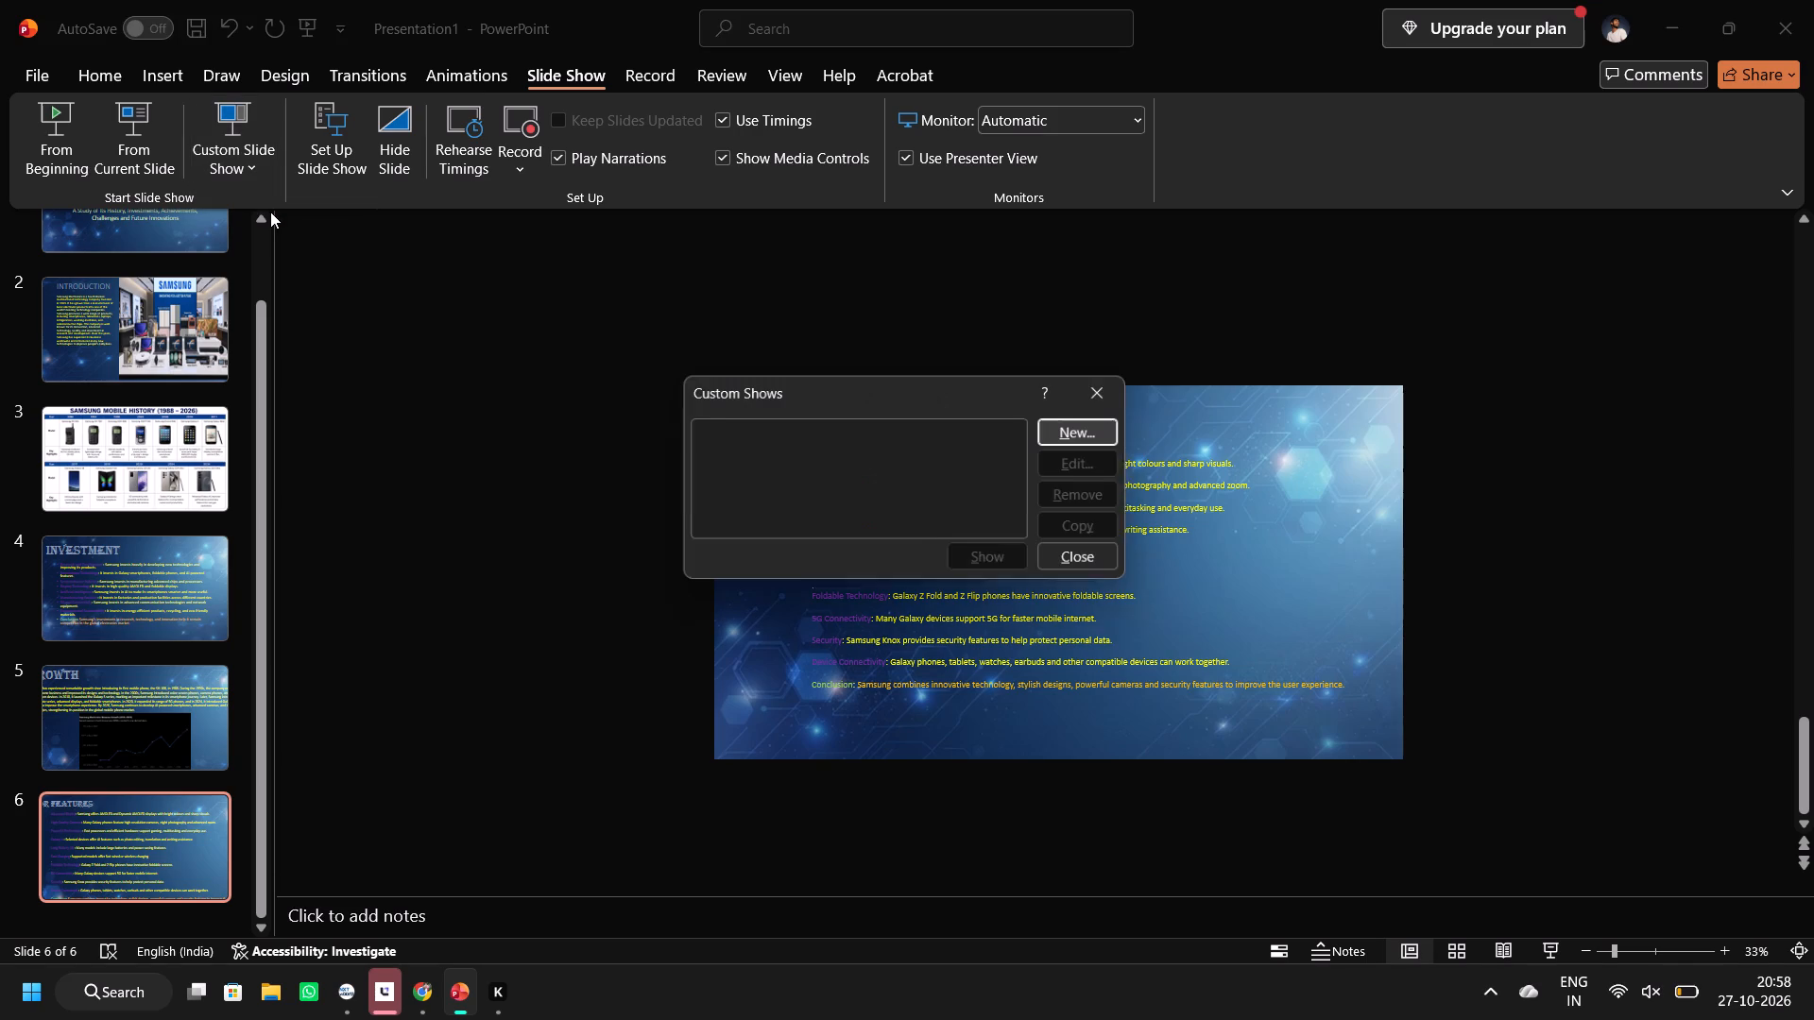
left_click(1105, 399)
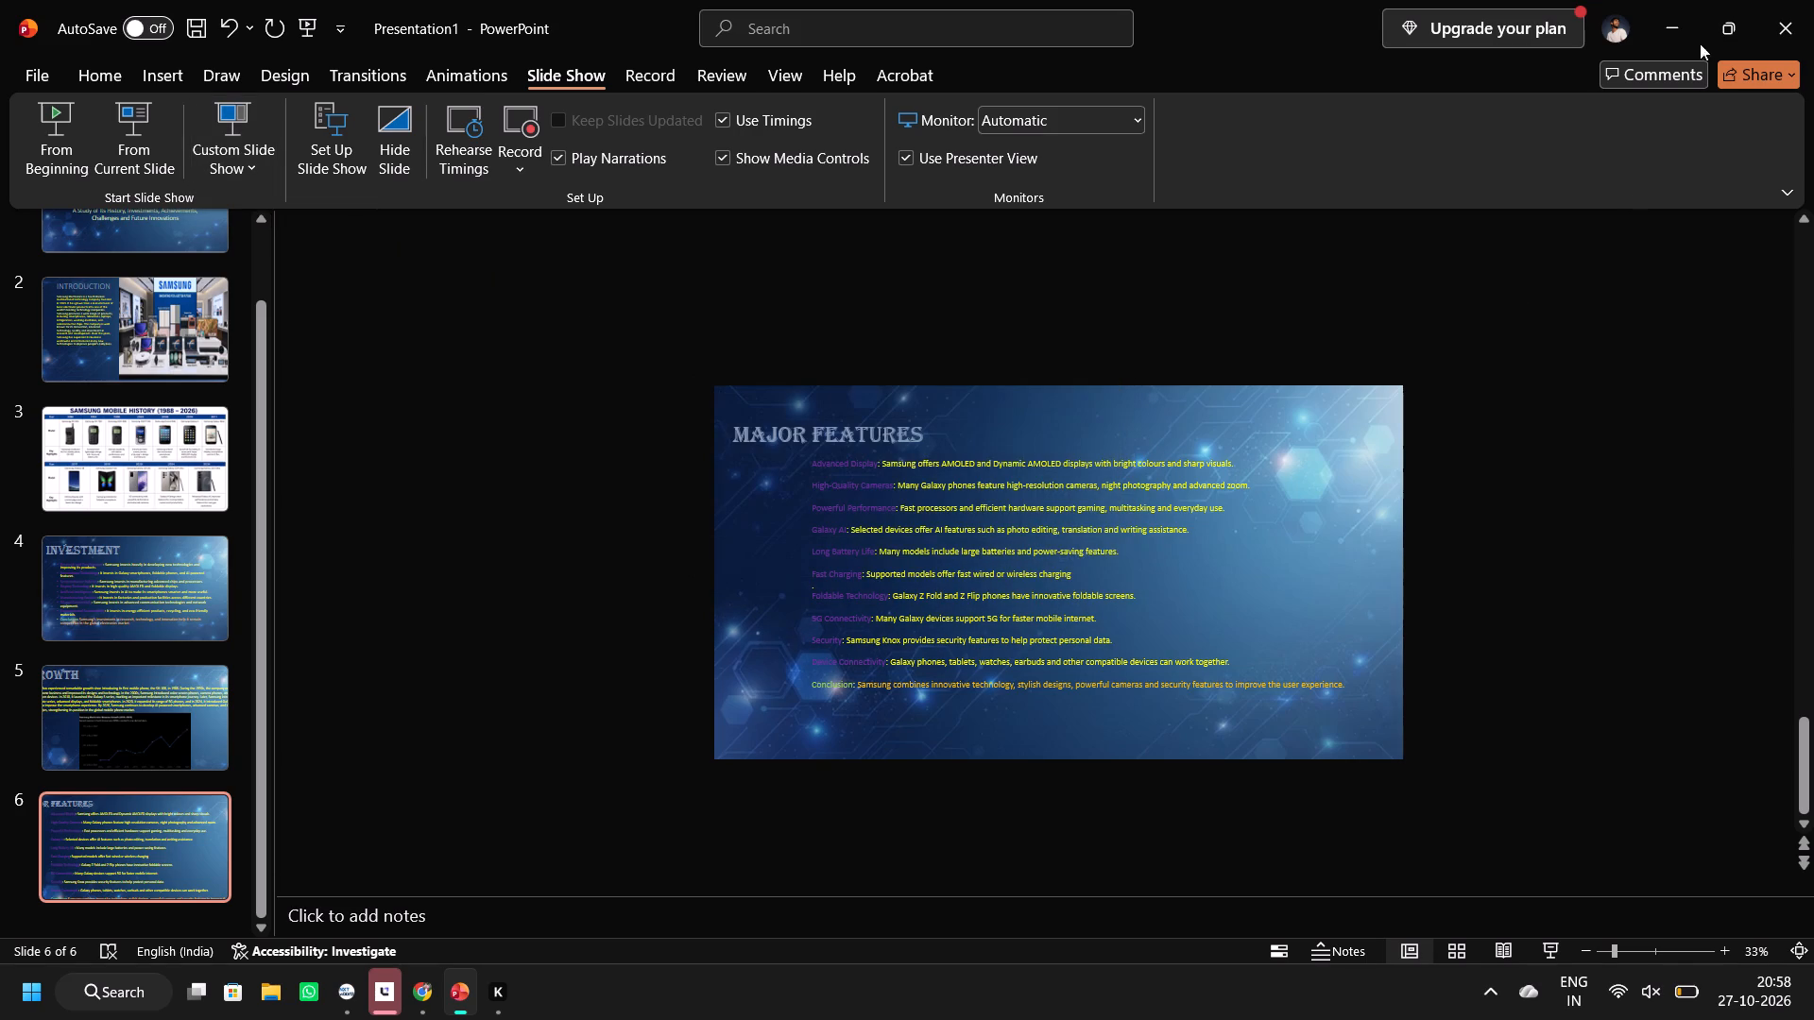
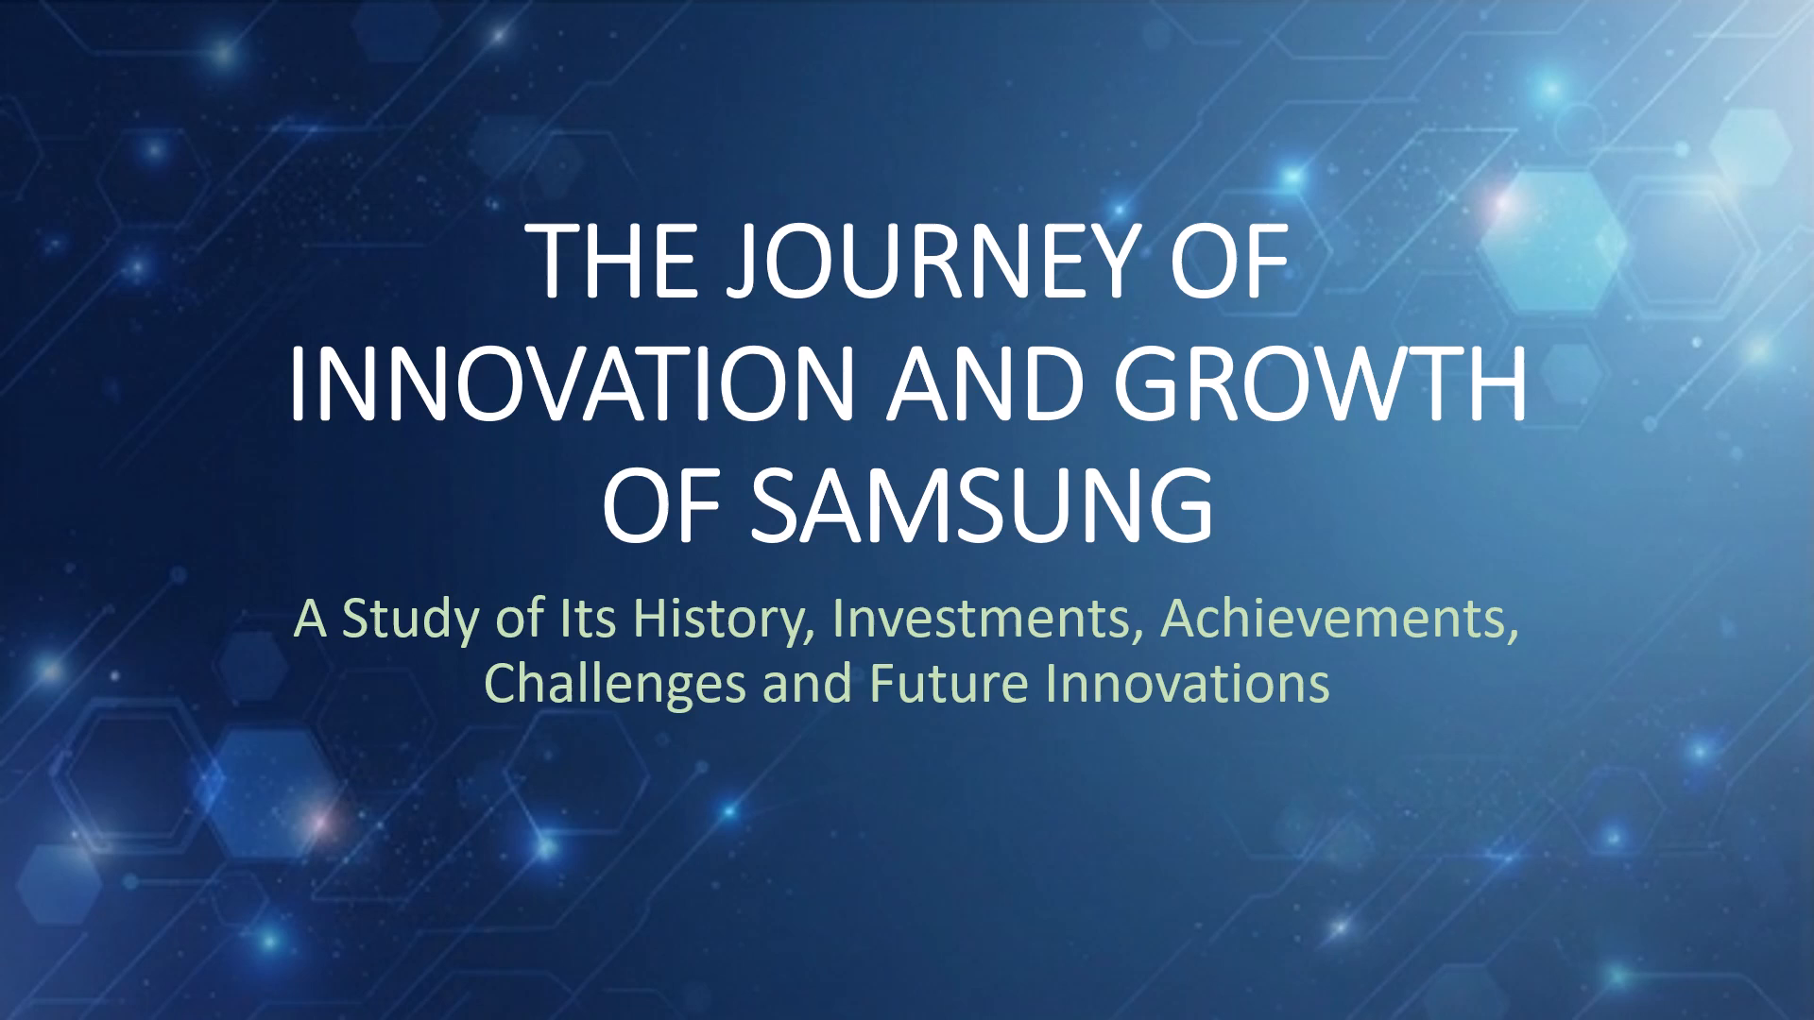
Page through the slide show up to the Major Features slide and examine how its content fits on screen.
key("Right")
key("Right")
key("Right")
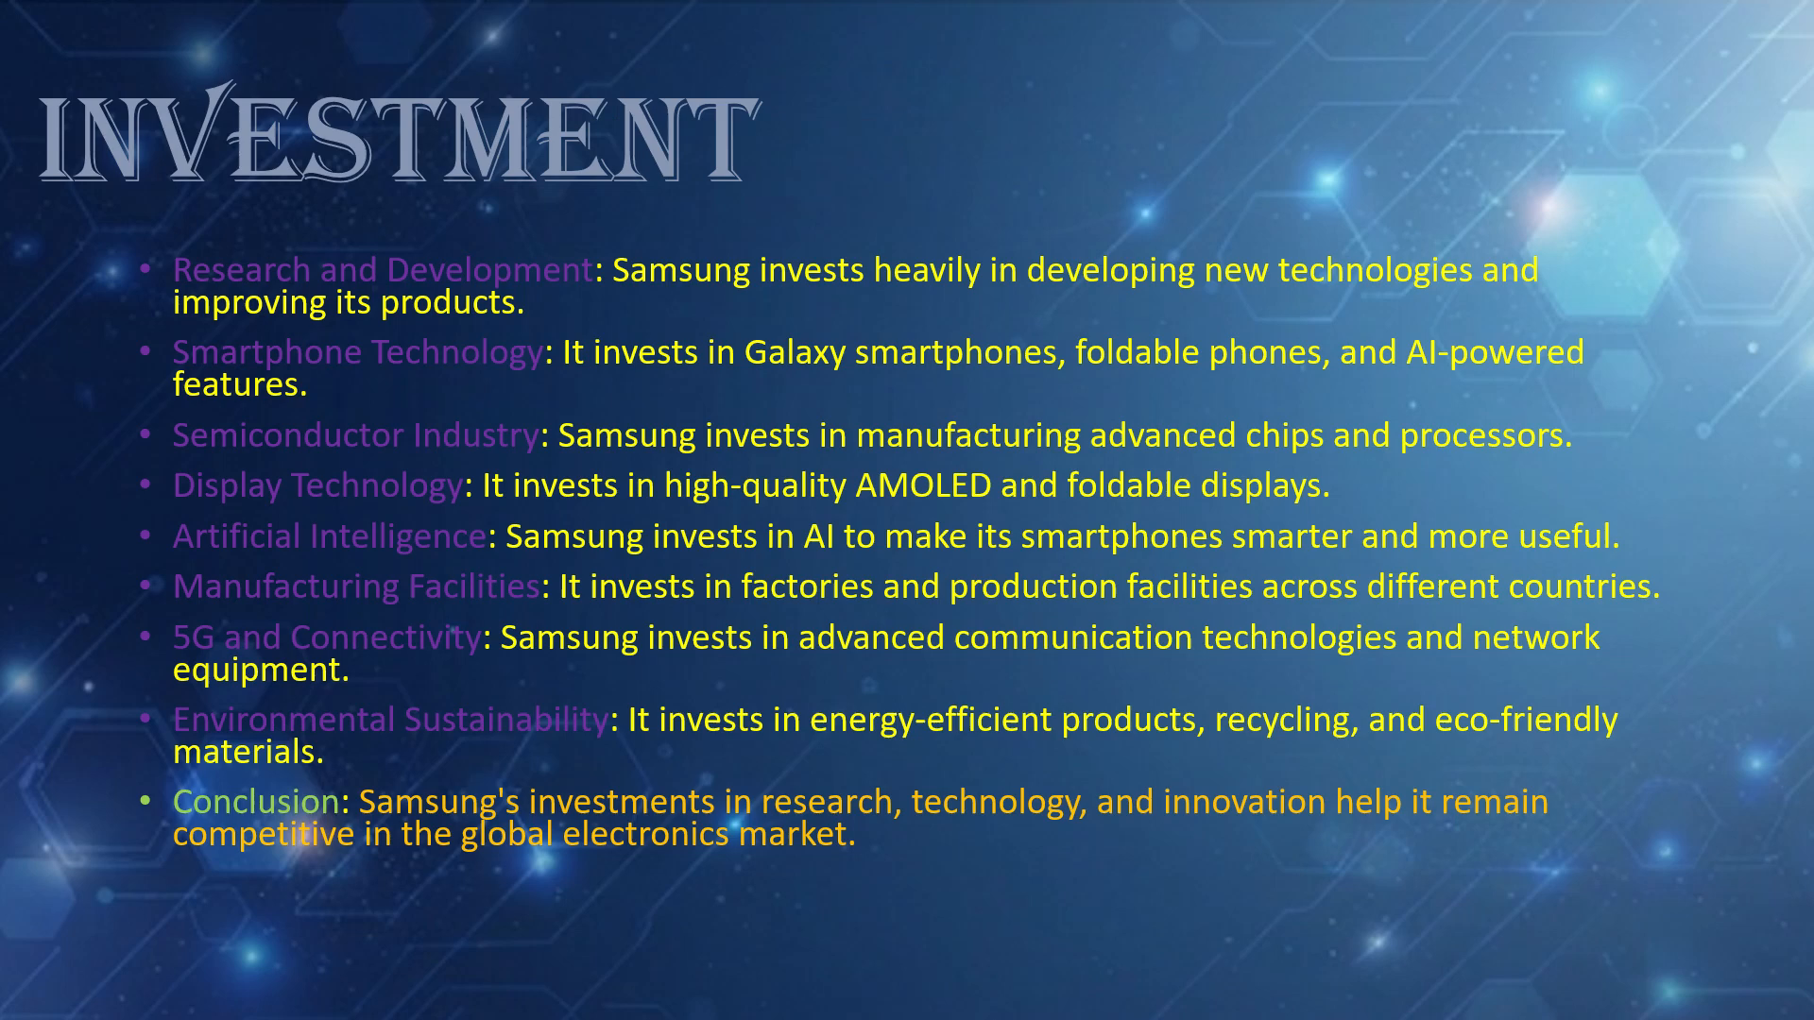
key("Right")
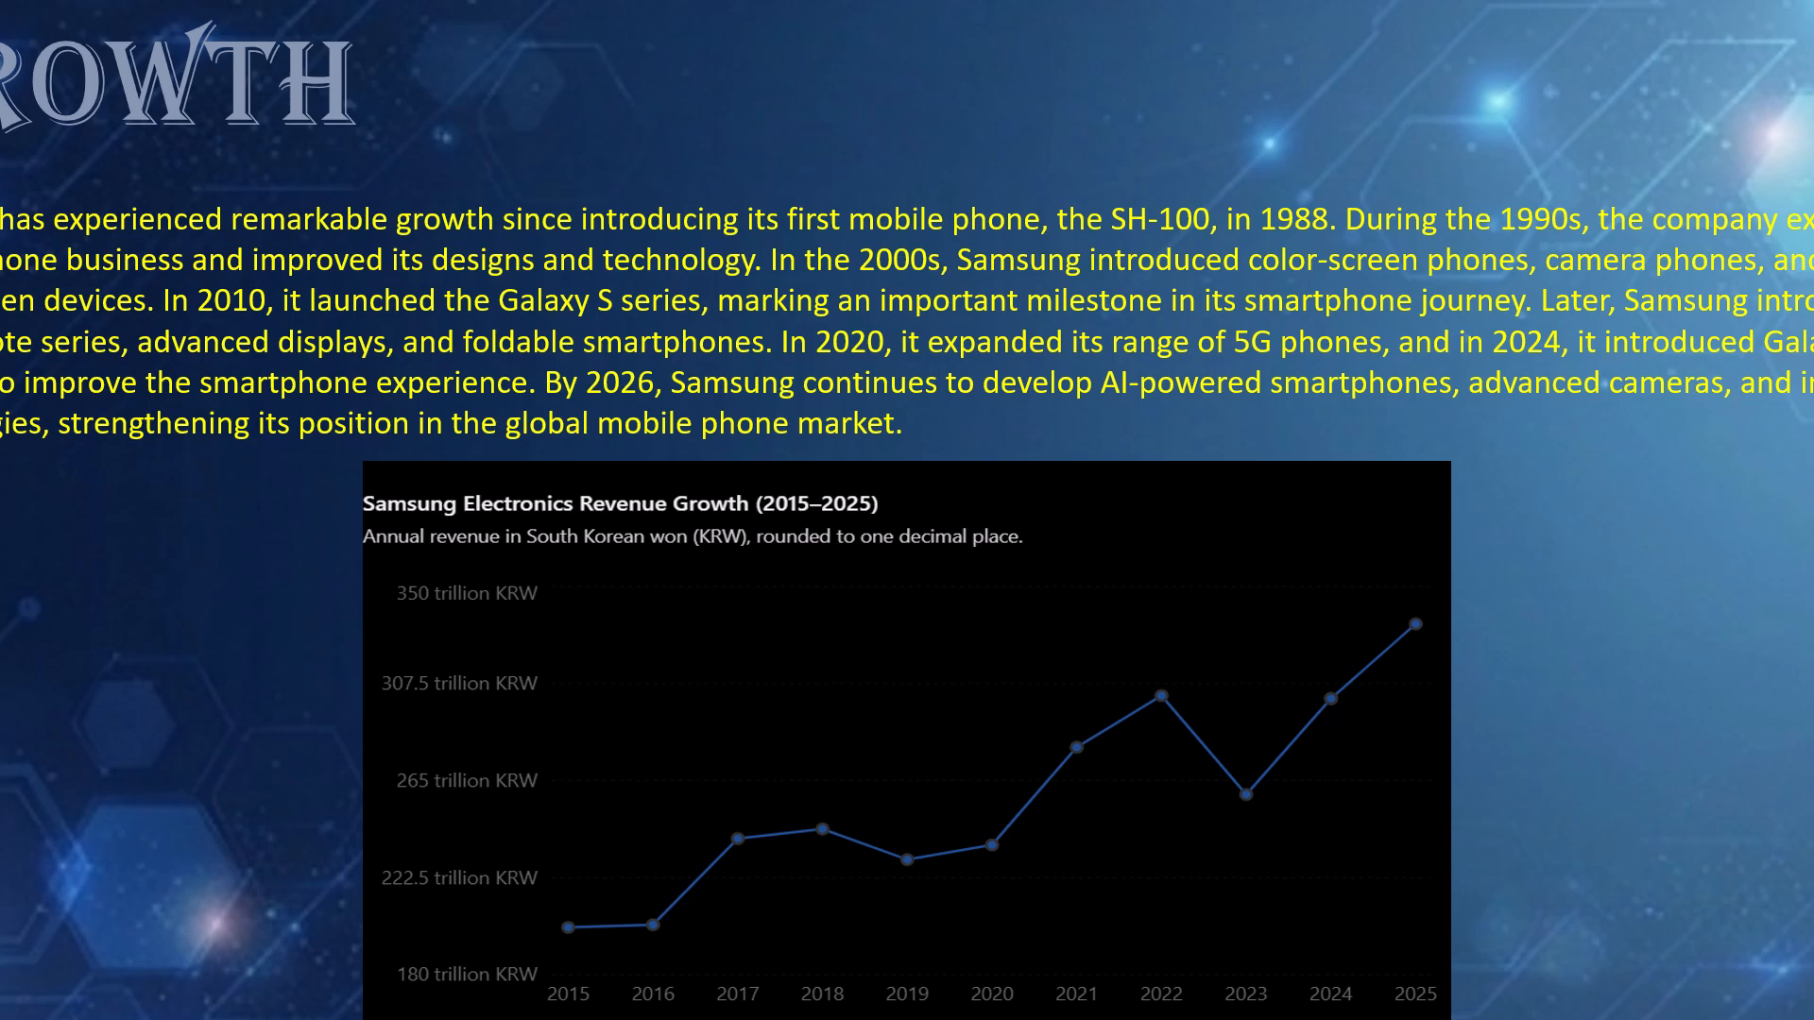
key("Right")
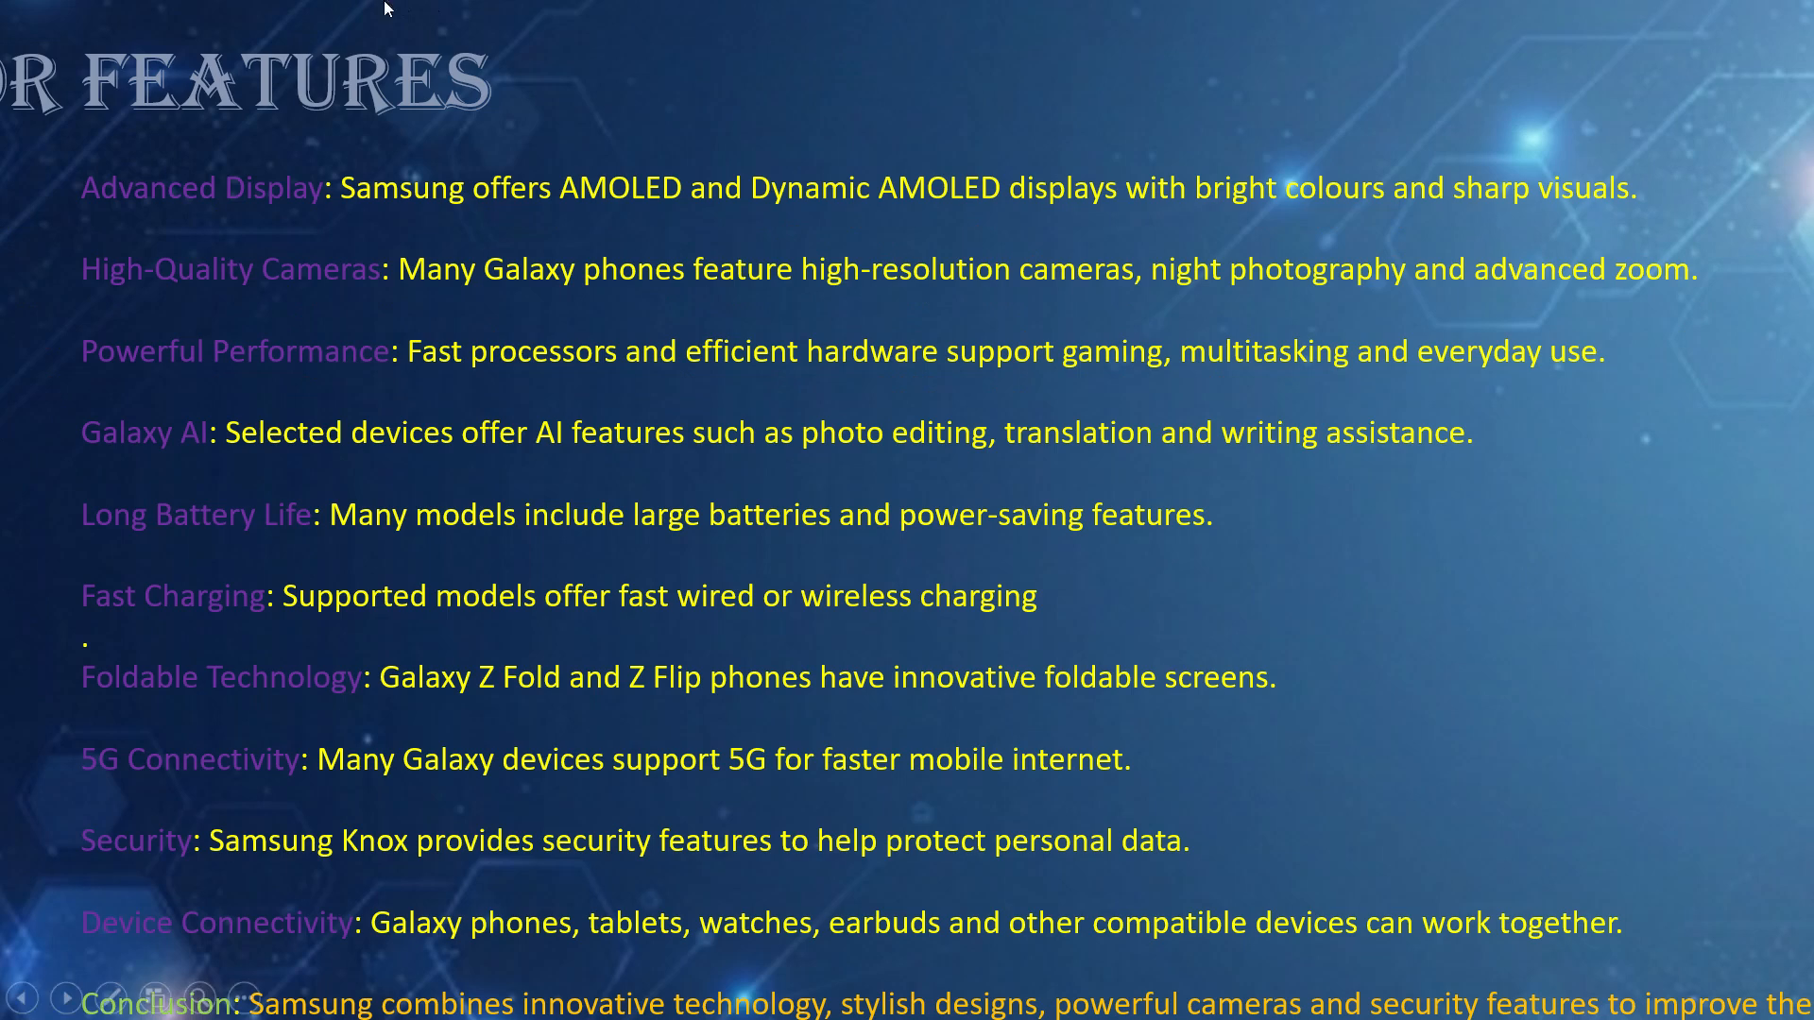
type("RFF")
key("Escape")
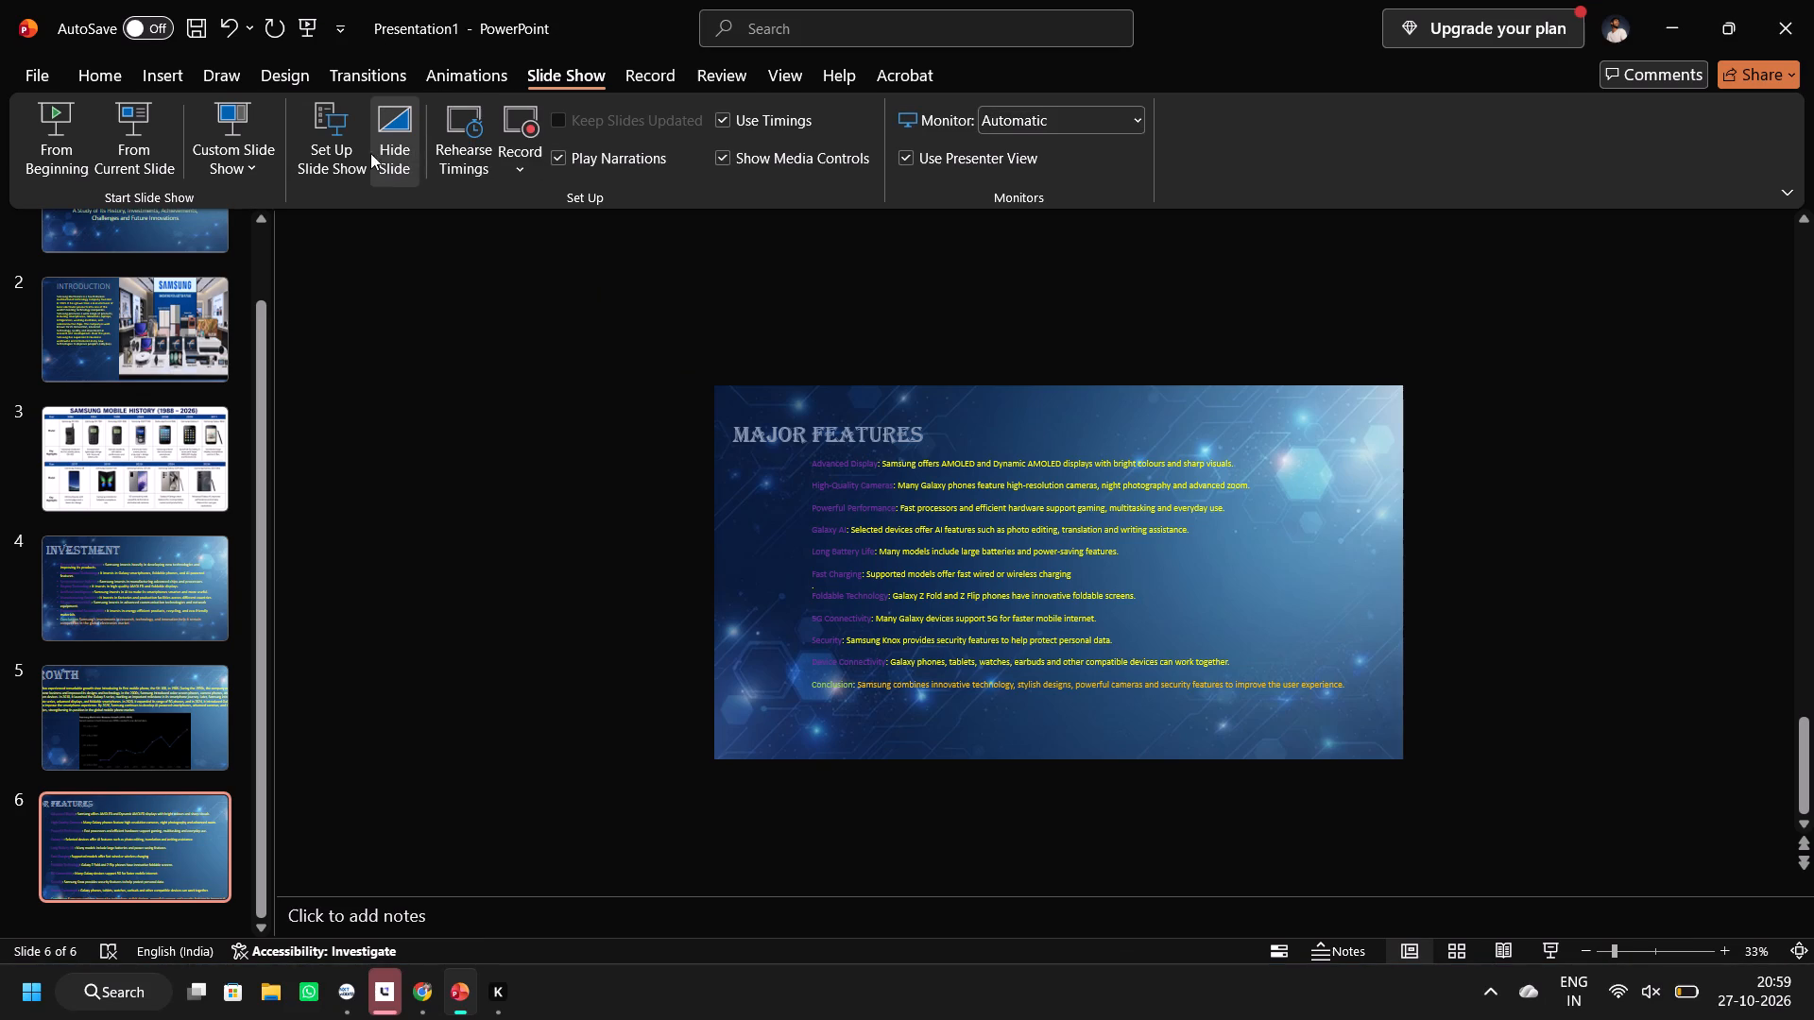
left_click(119, 96)
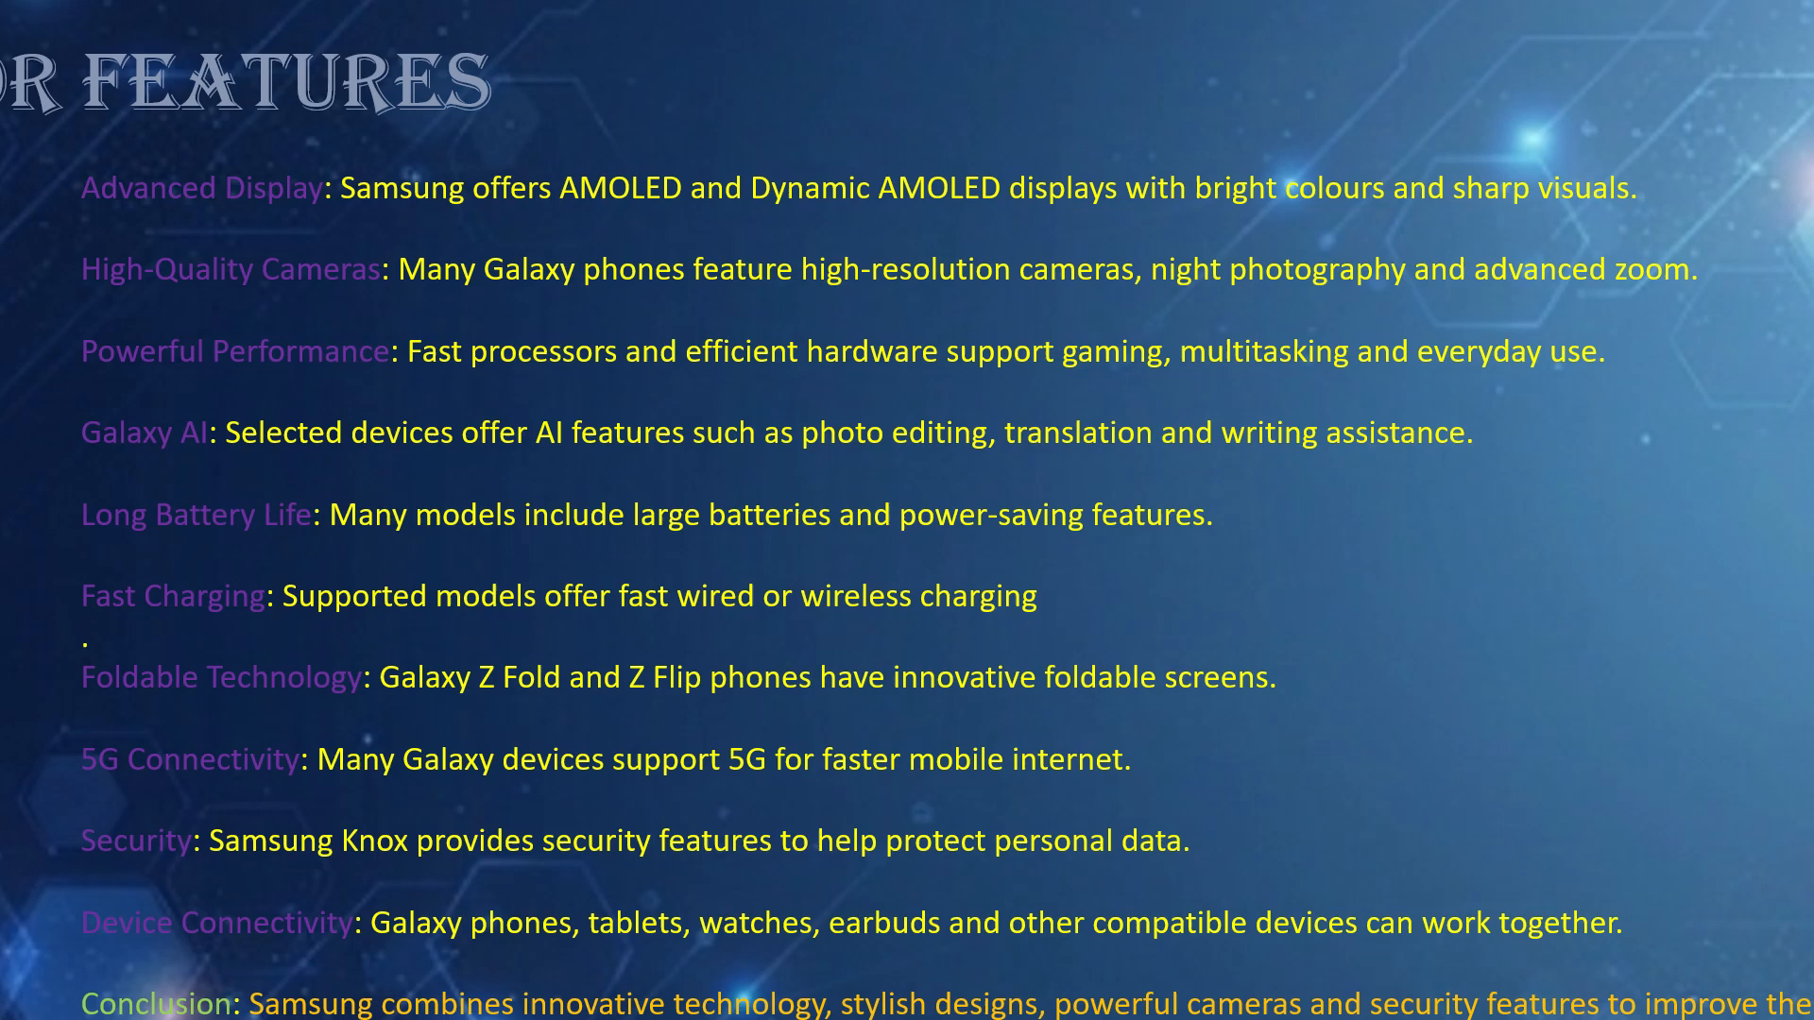
key("Escape")
key("grave")
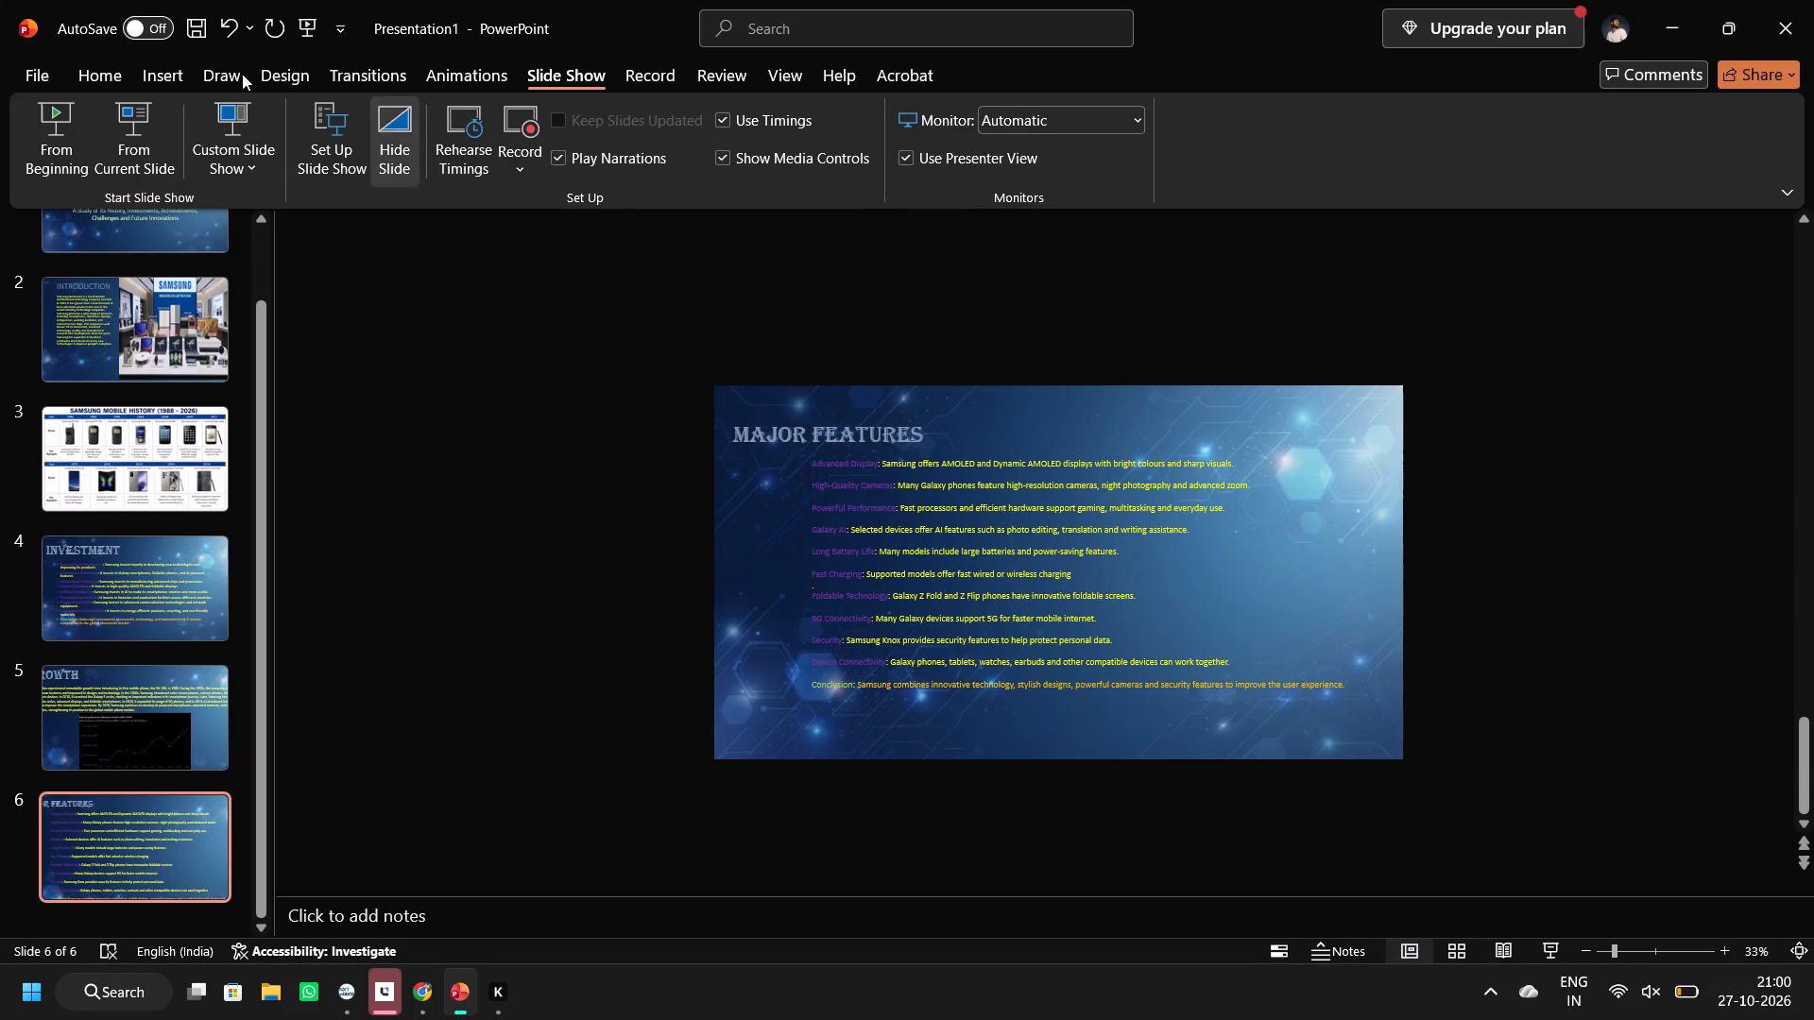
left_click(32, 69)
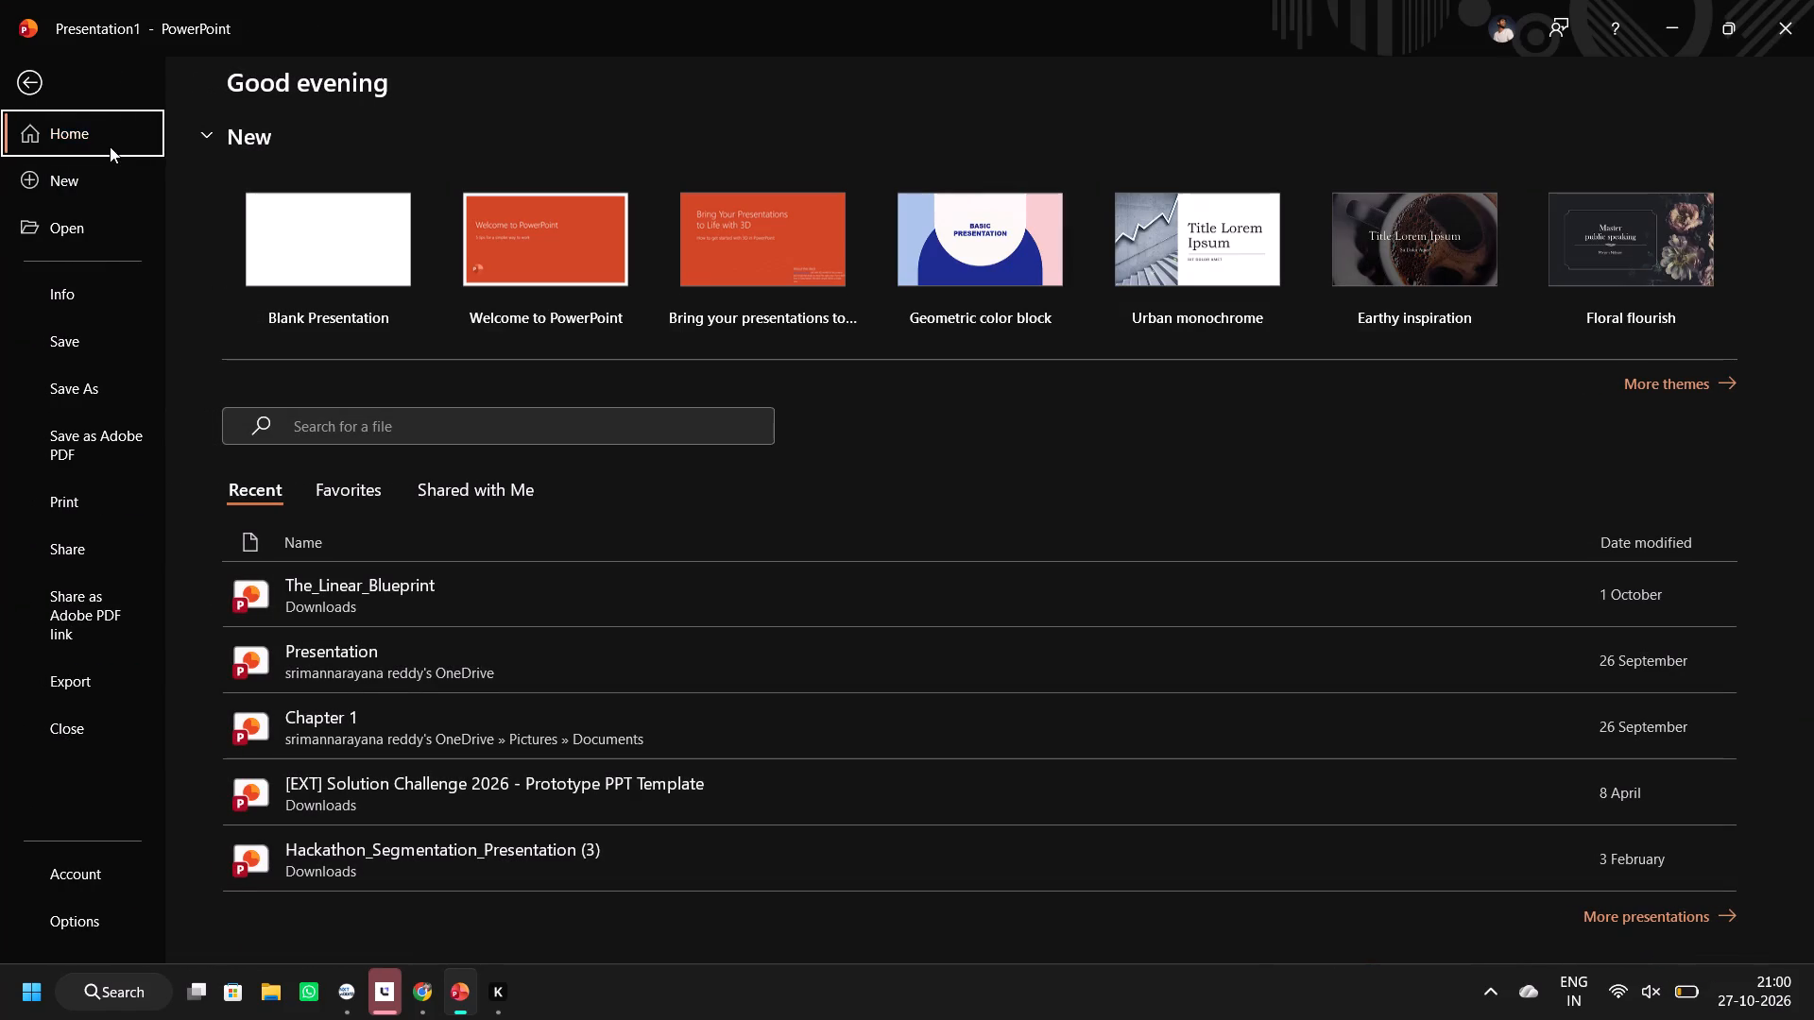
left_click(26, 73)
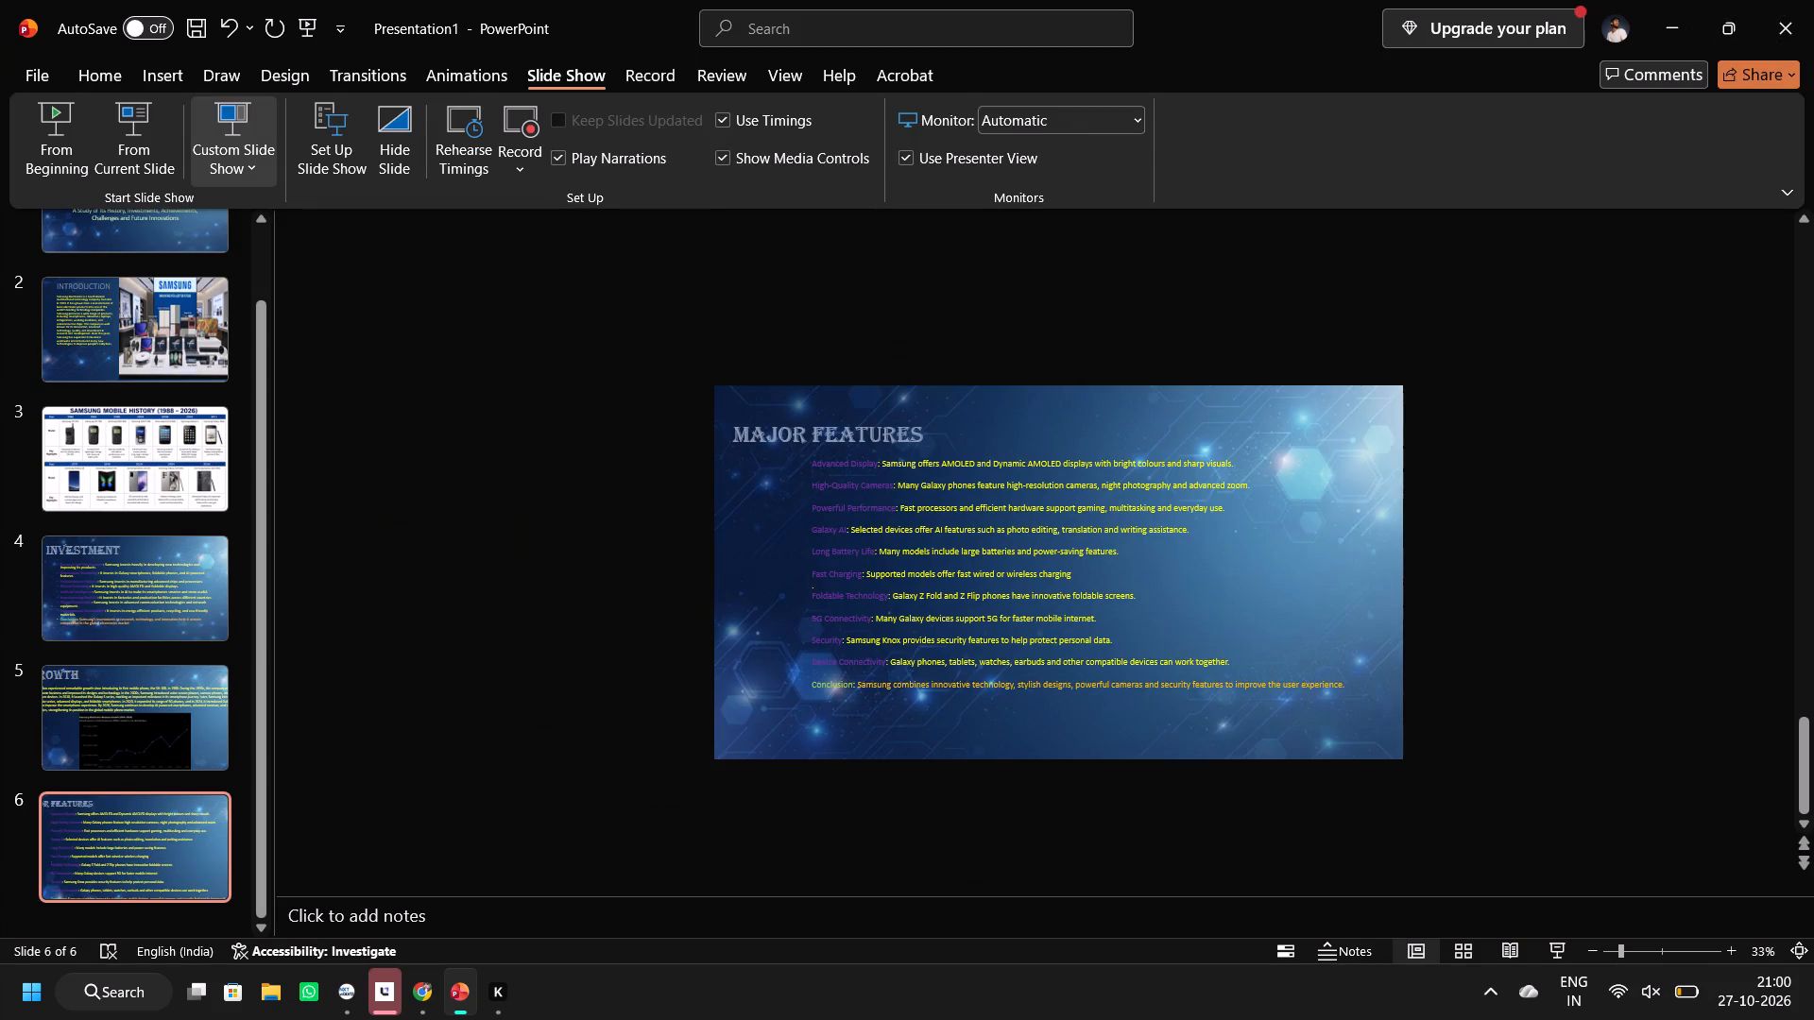
Shrink the background picture on the Major Features slide slightly from its lower-left corner.
left_click(745, 701)
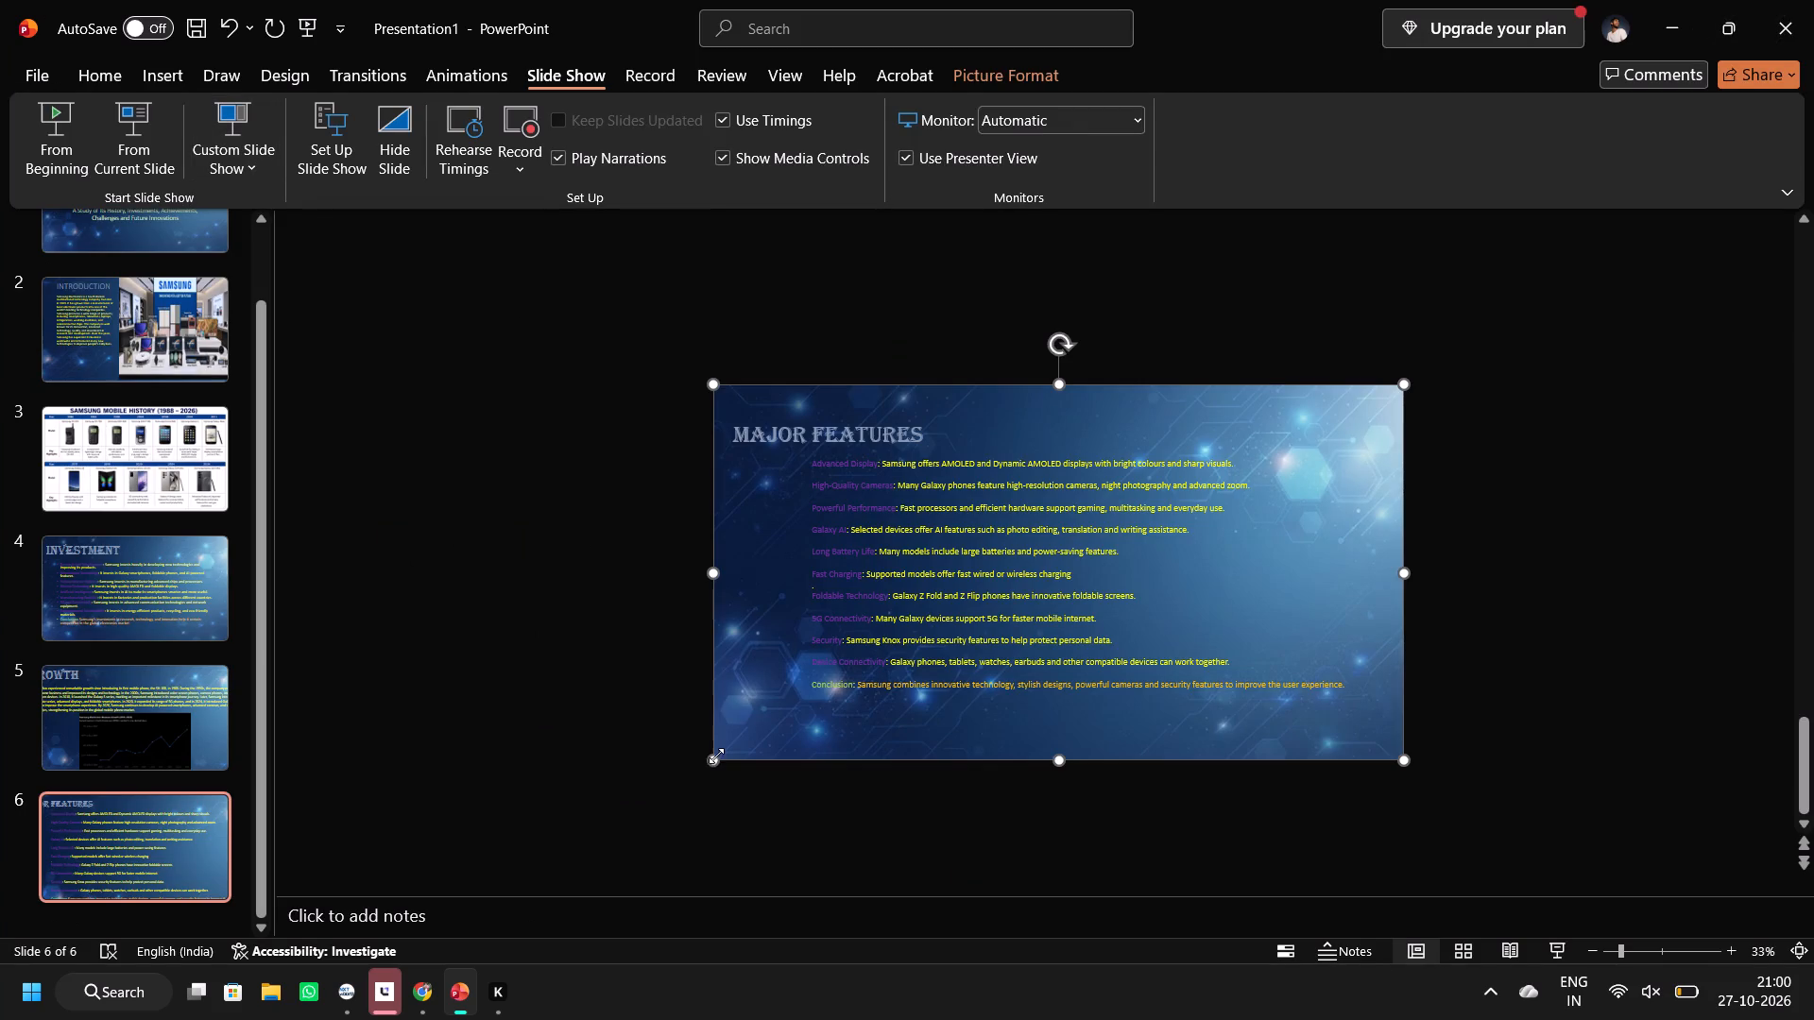
left_click_drag(713, 759, 772, 731)
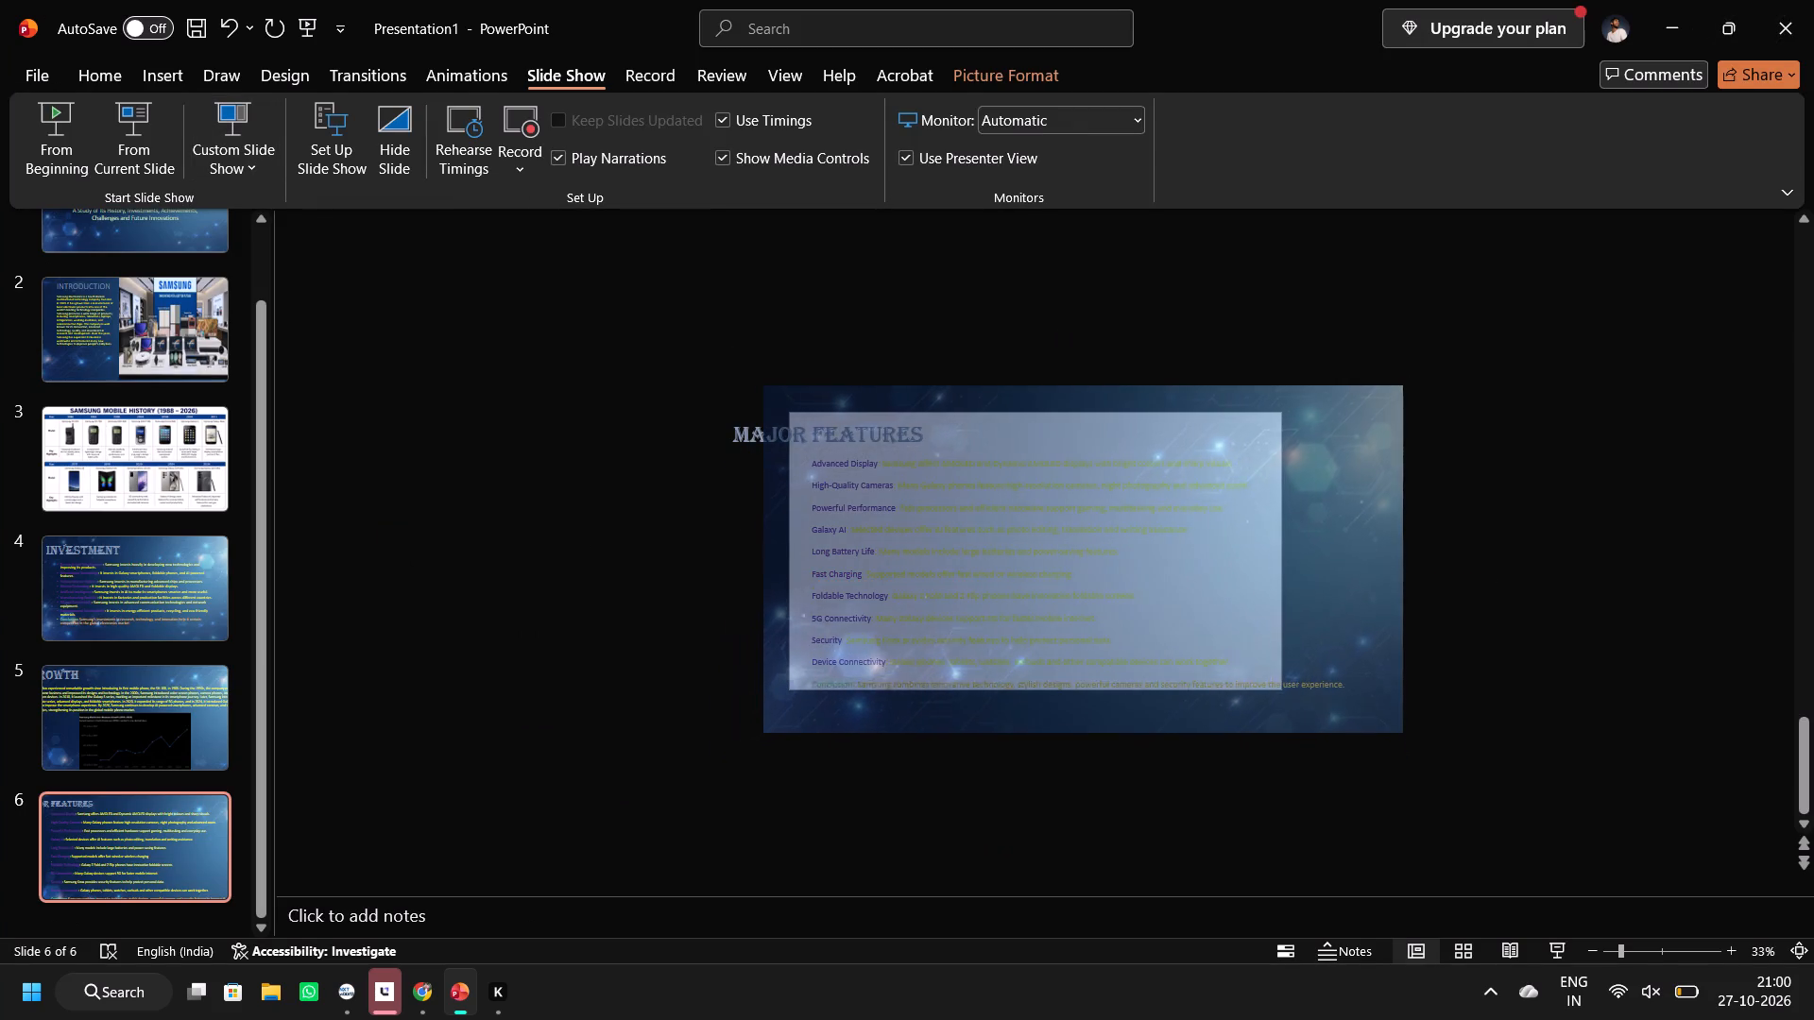
left_click_drag(772, 731, 828, 712)
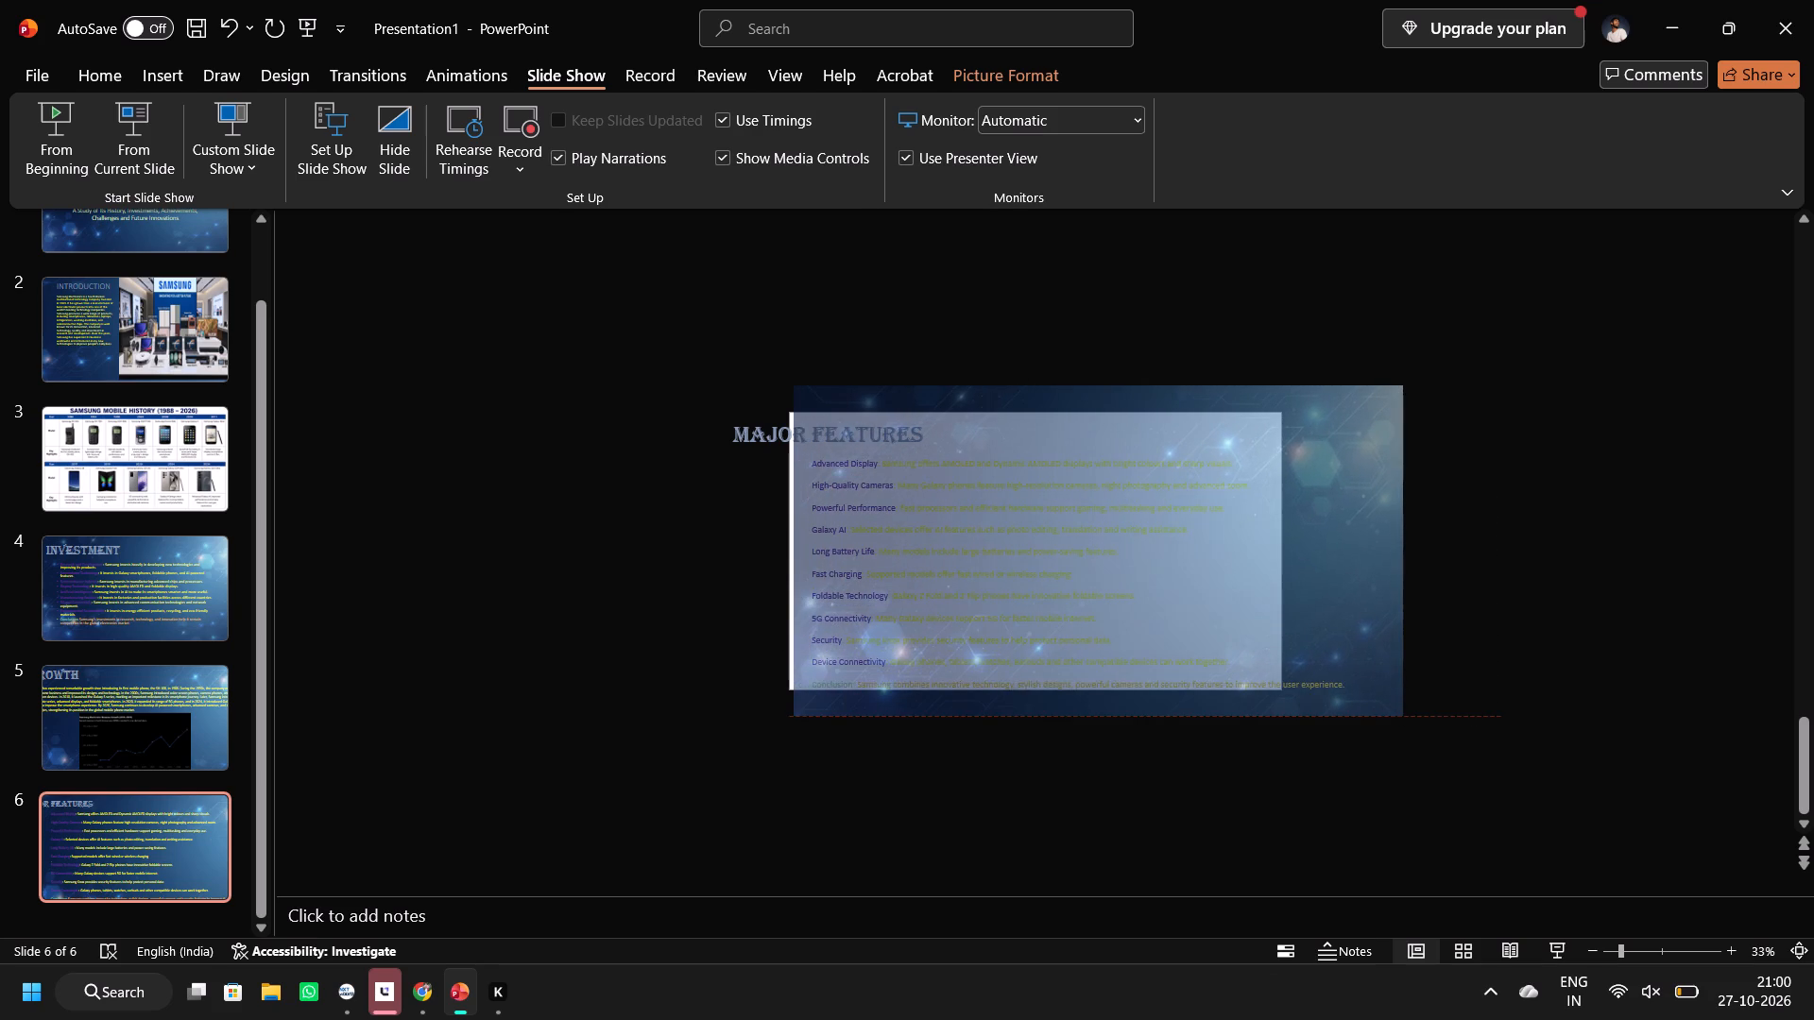
left_click_drag(828, 712, 810, 723)
left_click_drag(810, 723, 756, 752)
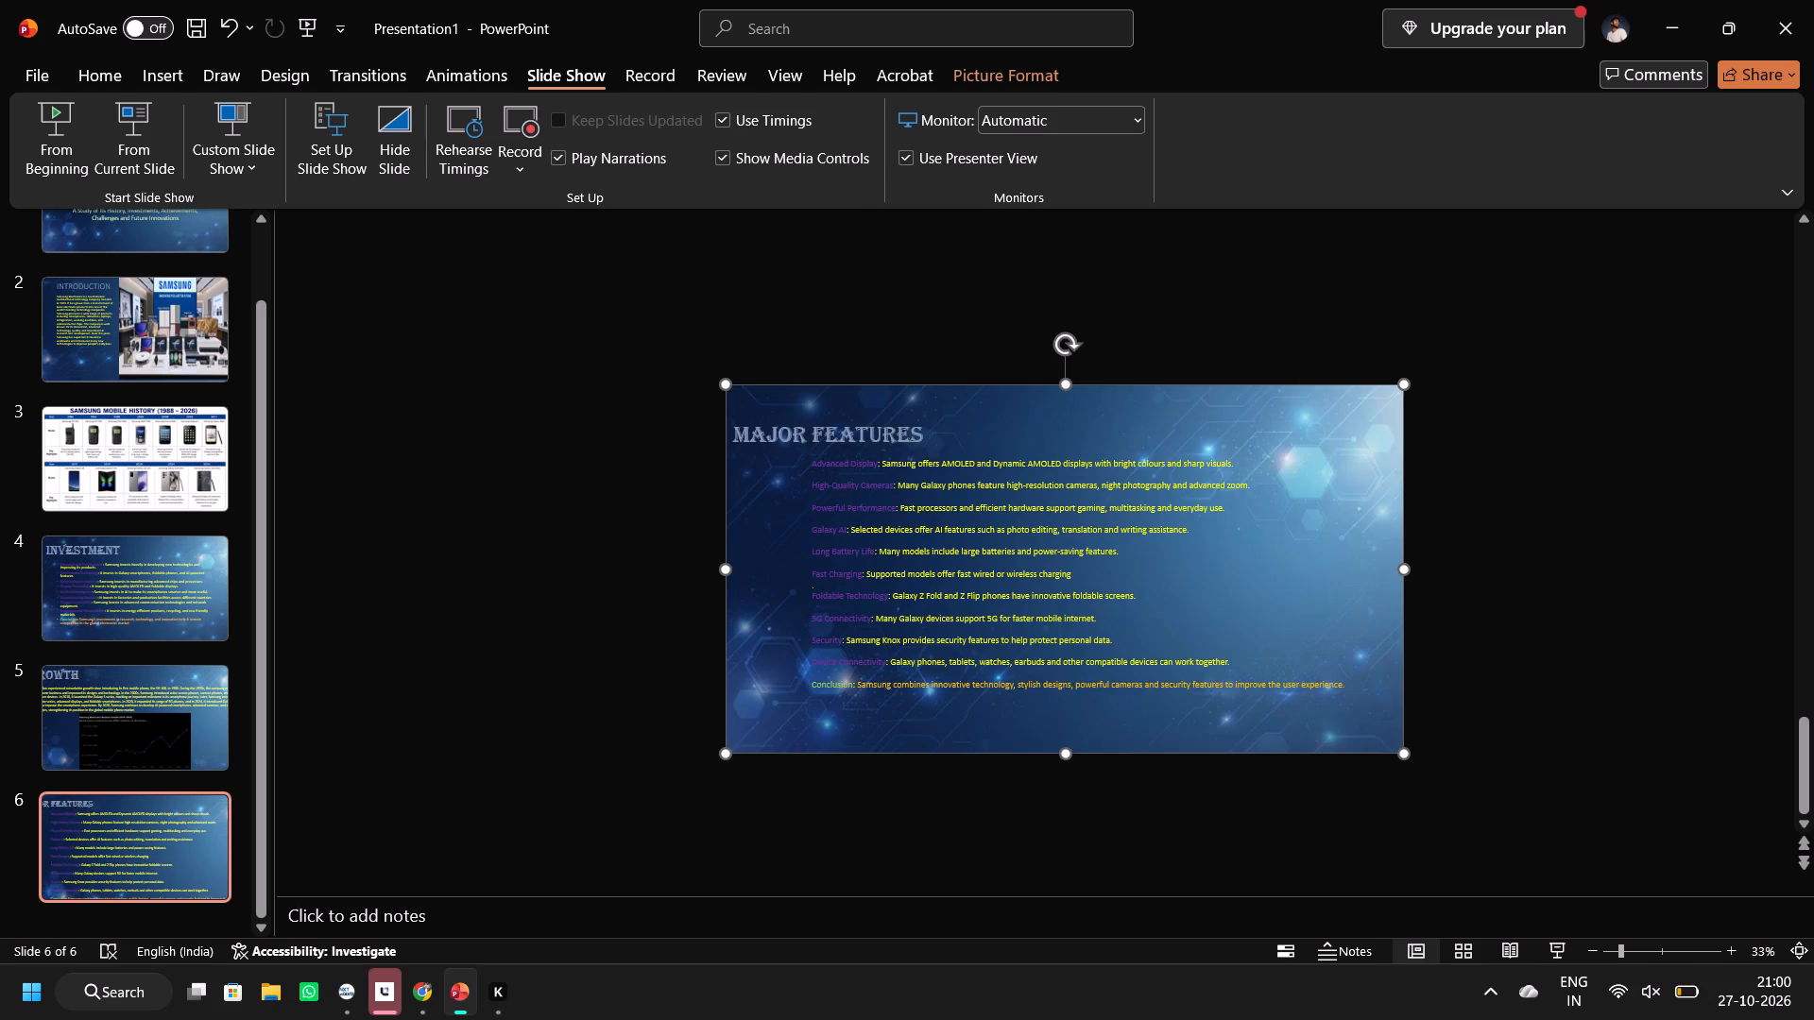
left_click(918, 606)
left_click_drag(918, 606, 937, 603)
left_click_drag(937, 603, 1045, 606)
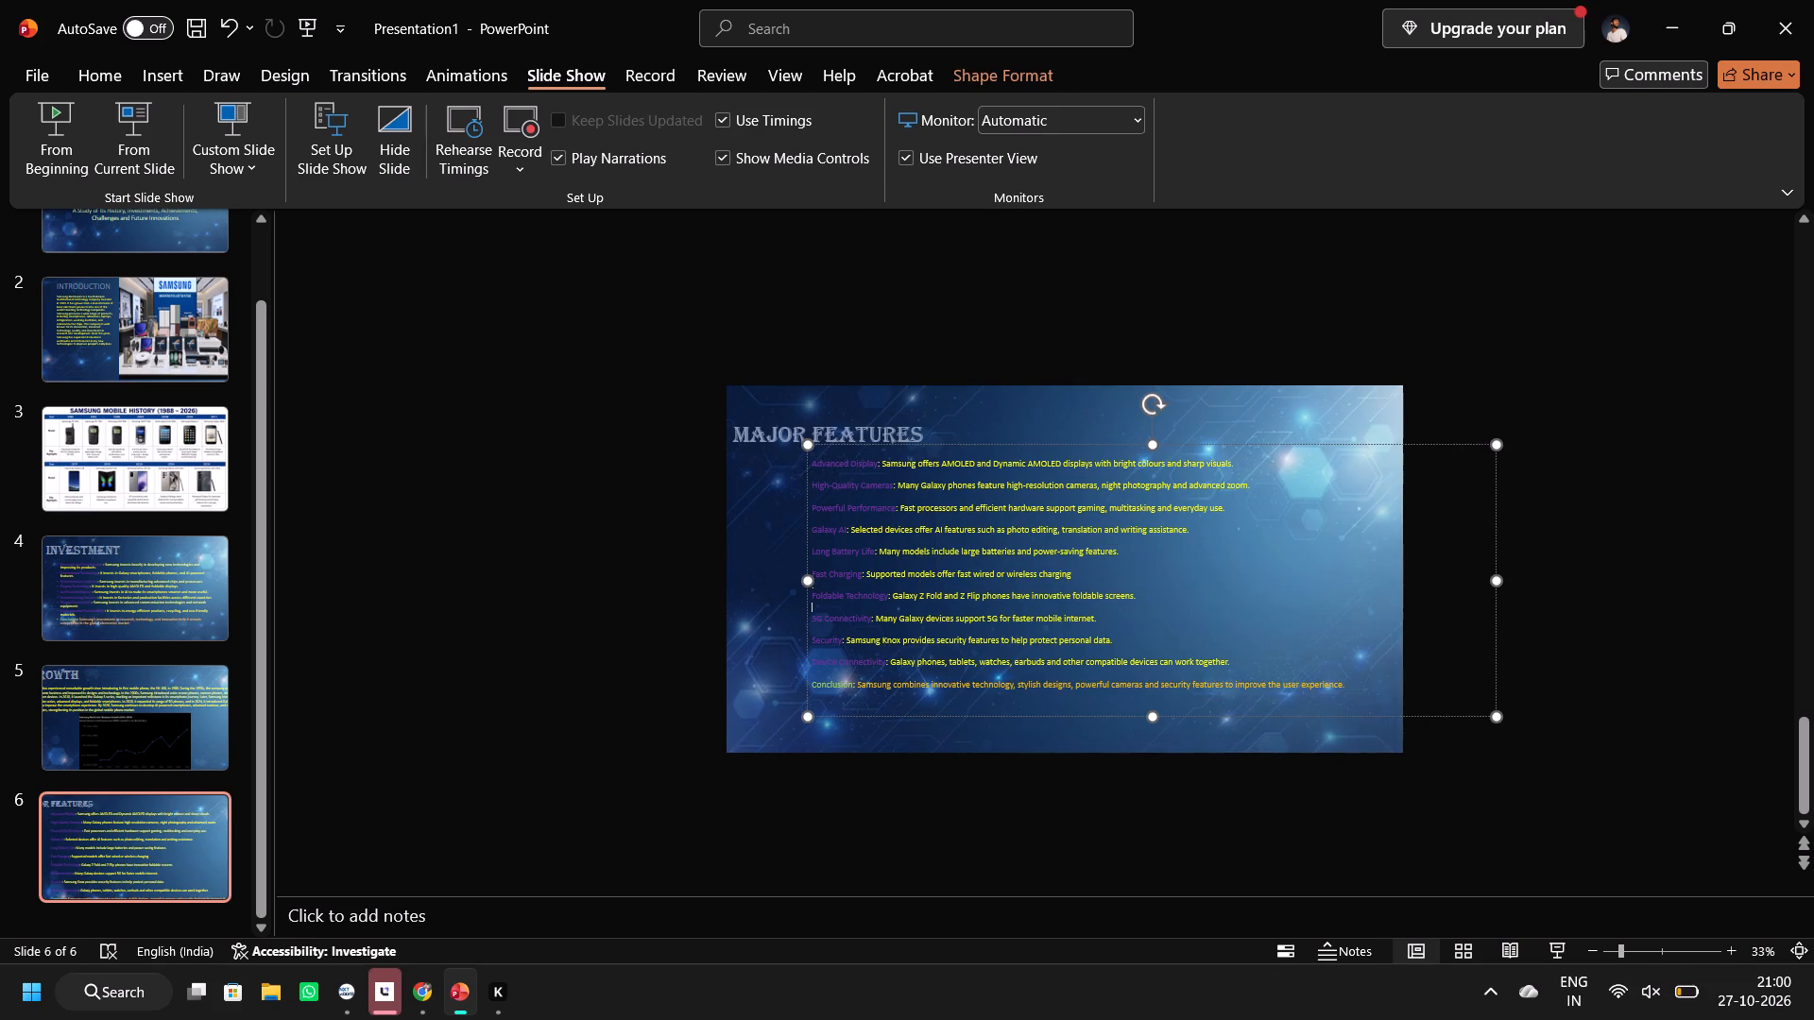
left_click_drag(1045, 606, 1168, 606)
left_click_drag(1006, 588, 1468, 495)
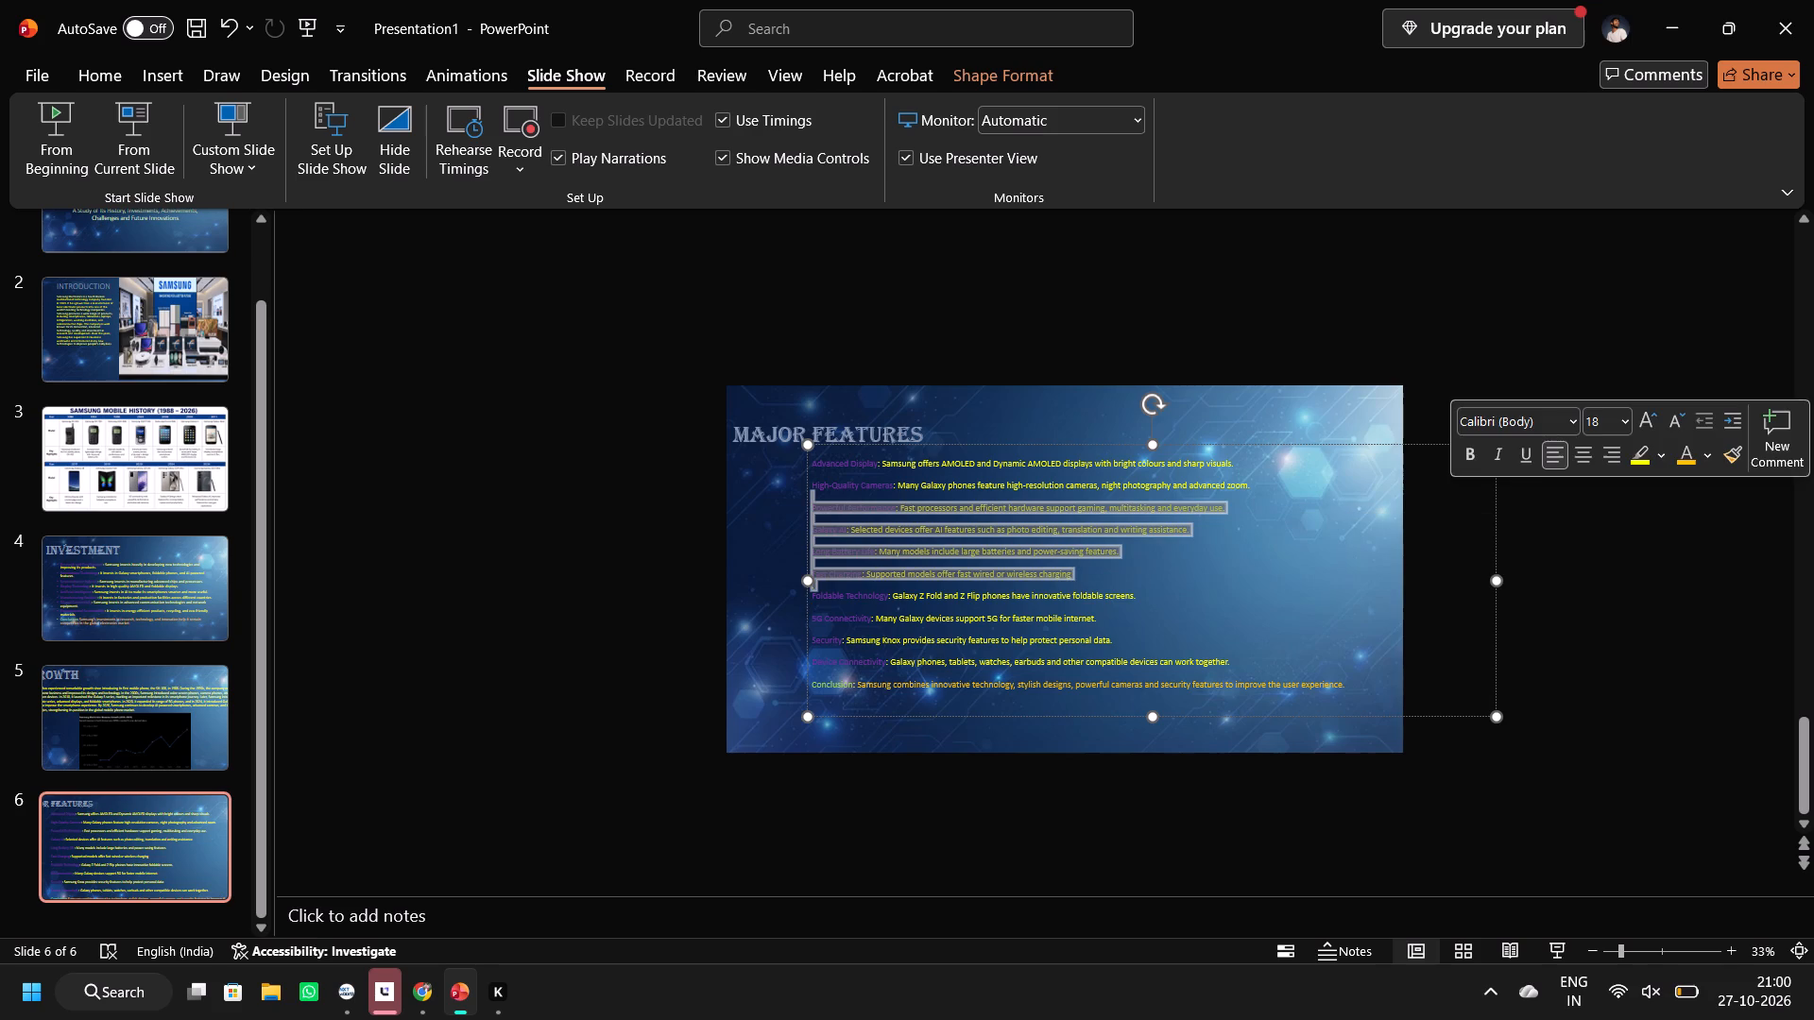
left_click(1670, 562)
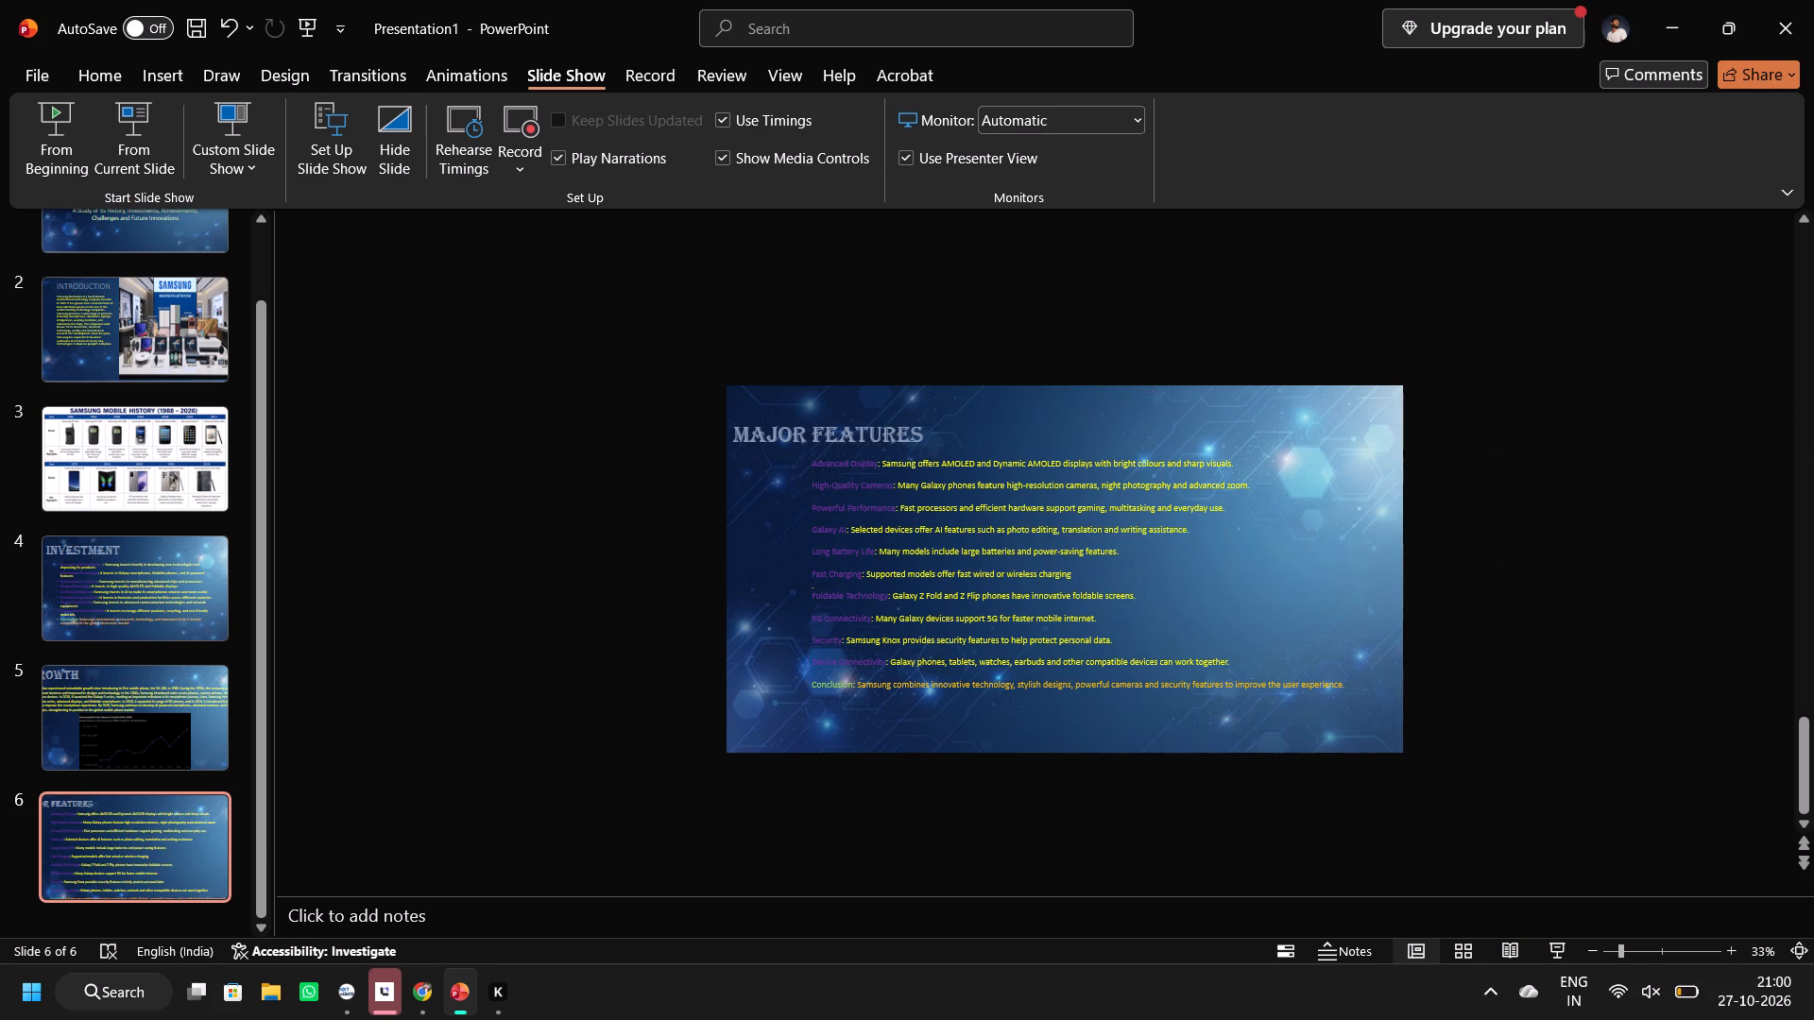
Move the features text box left so its text starts near the slide's left edge.
double_click(1365, 547)
left_click_drag(1365, 547, 1290, 550)
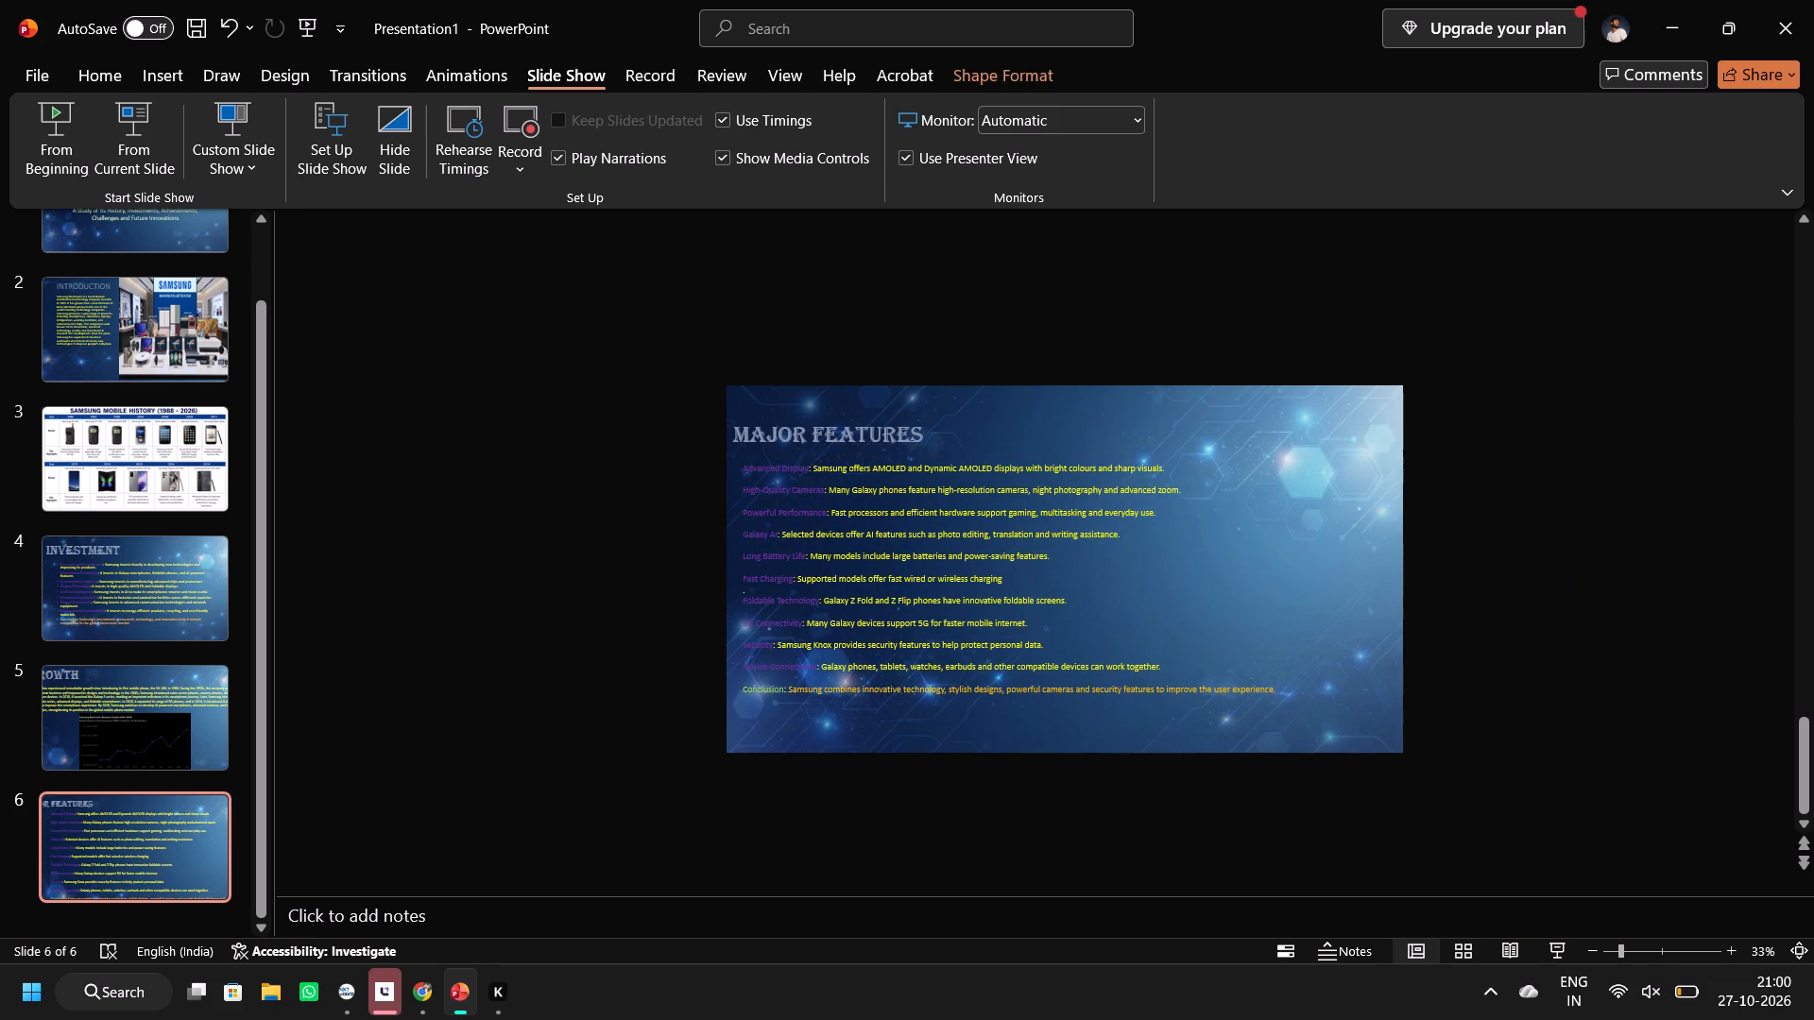
left_click_drag(1290, 550, 1292, 550)
left_click_drag(1302, 555, 1353, 558)
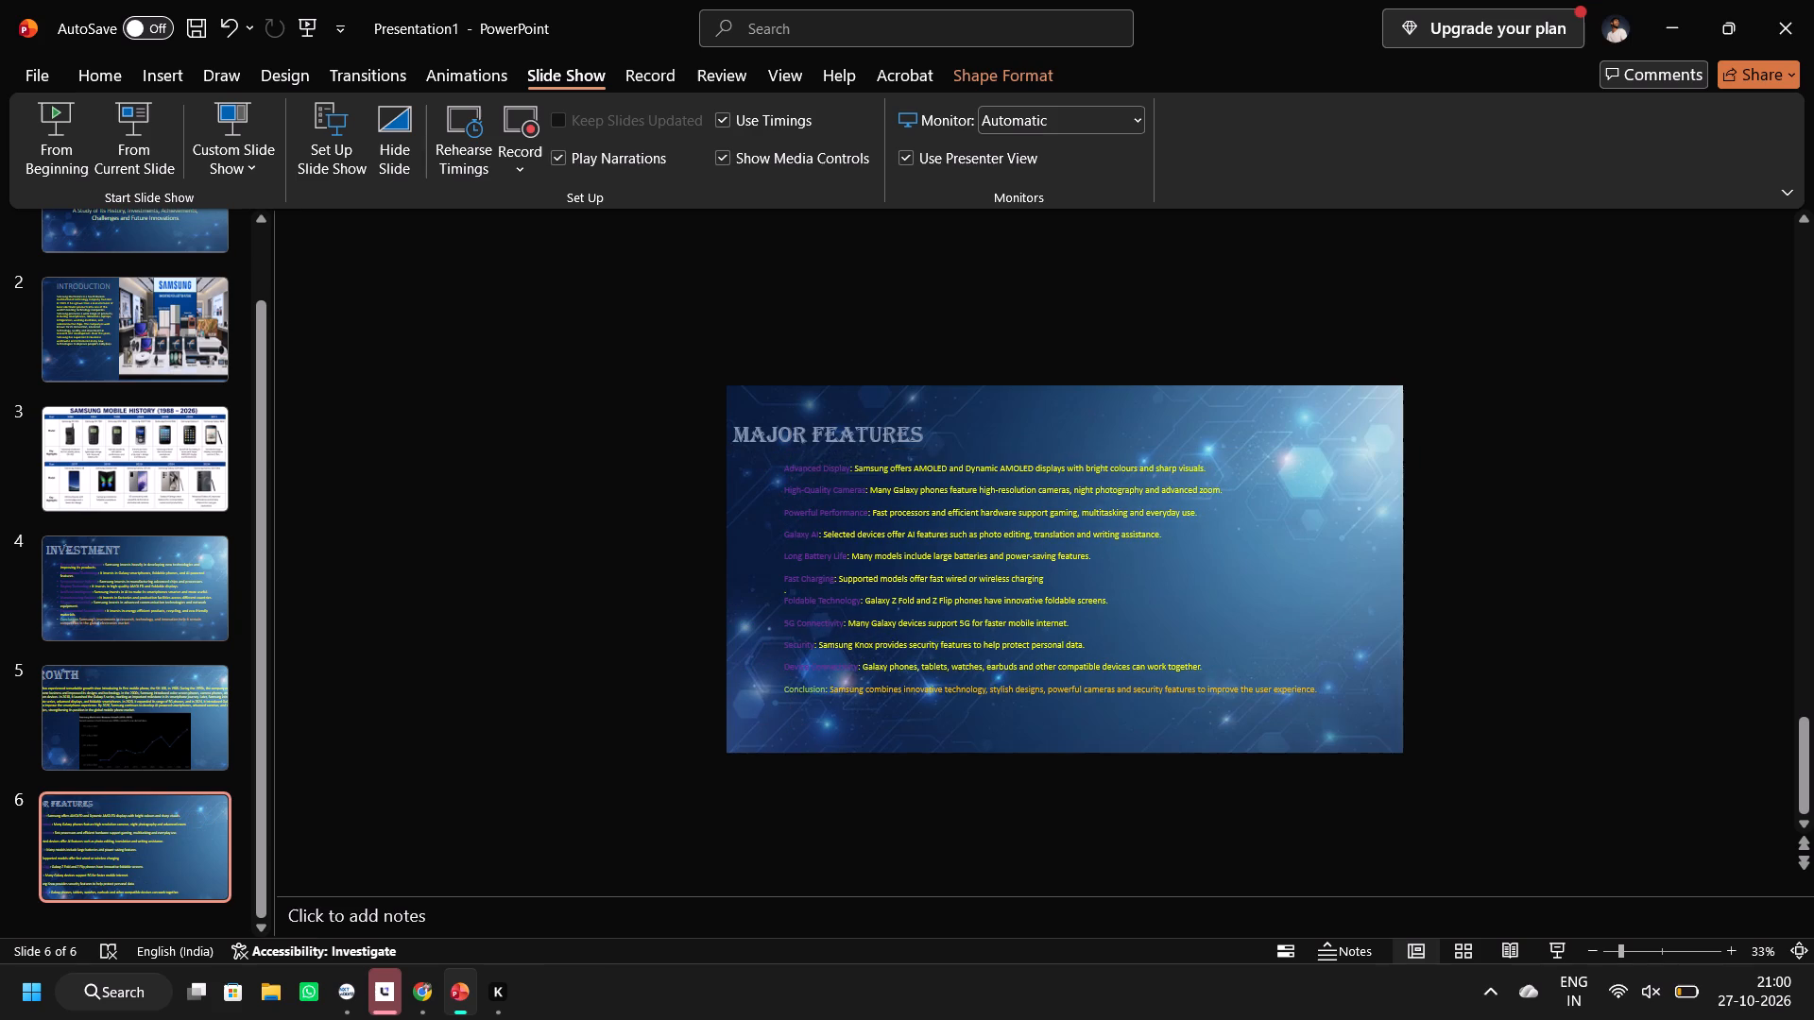
left_click_drag(1353, 558, 1347, 556)
Shrink the Major Features background picture from its lower-right corner so it ends near the slide's lower-right corner.
left_click(1334, 422)
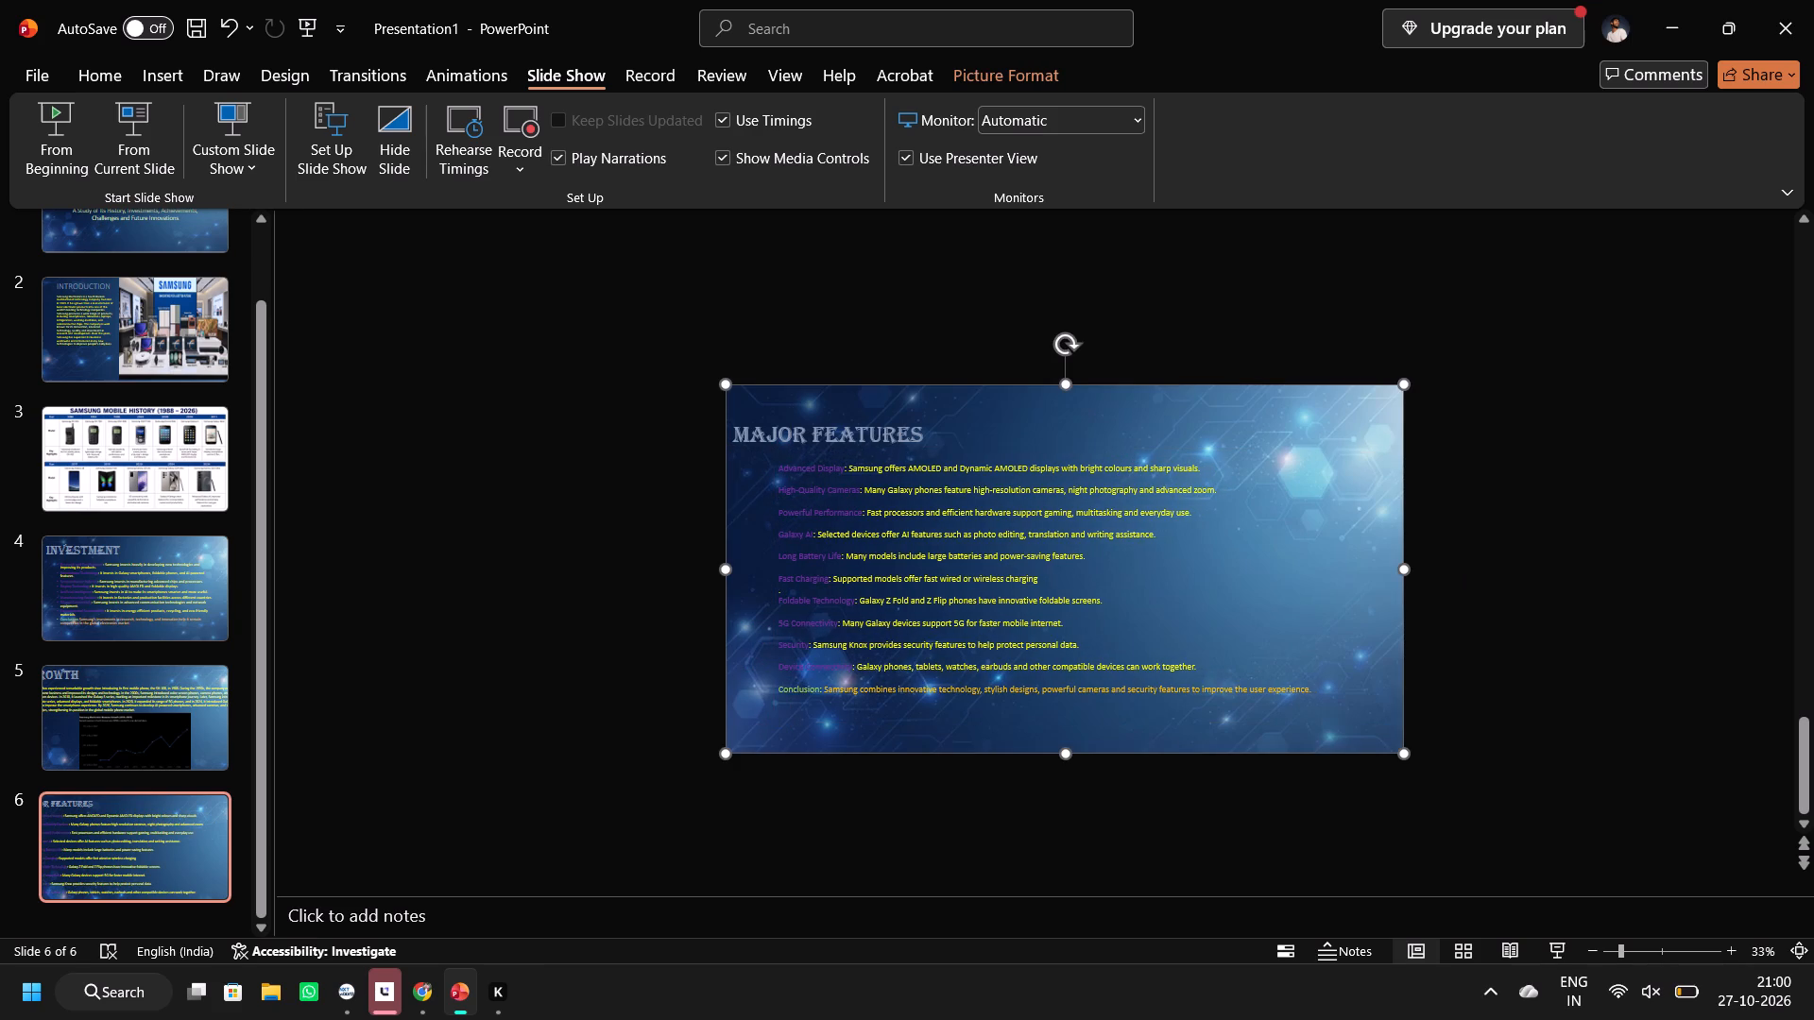
left_click_drag(1402, 746, 1389, 743)
left_click_drag(1389, 743, 1291, 694)
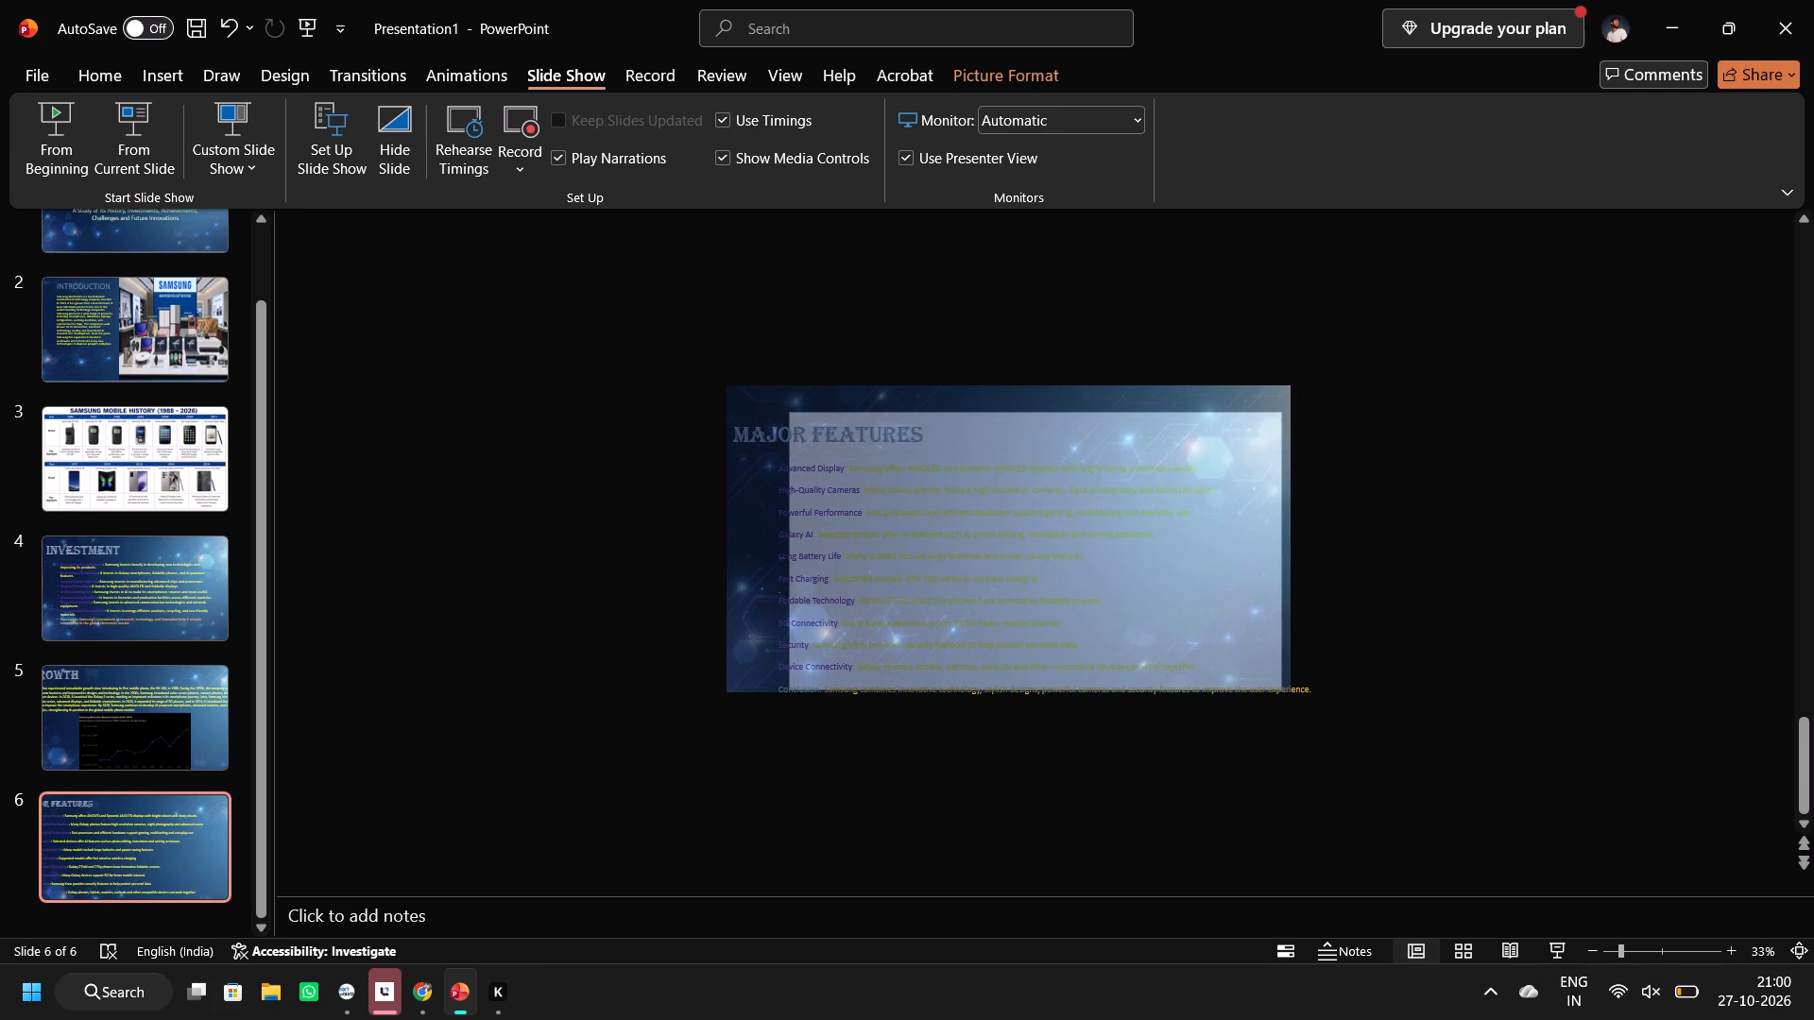
left_click_drag(1291, 694, 1277, 688)
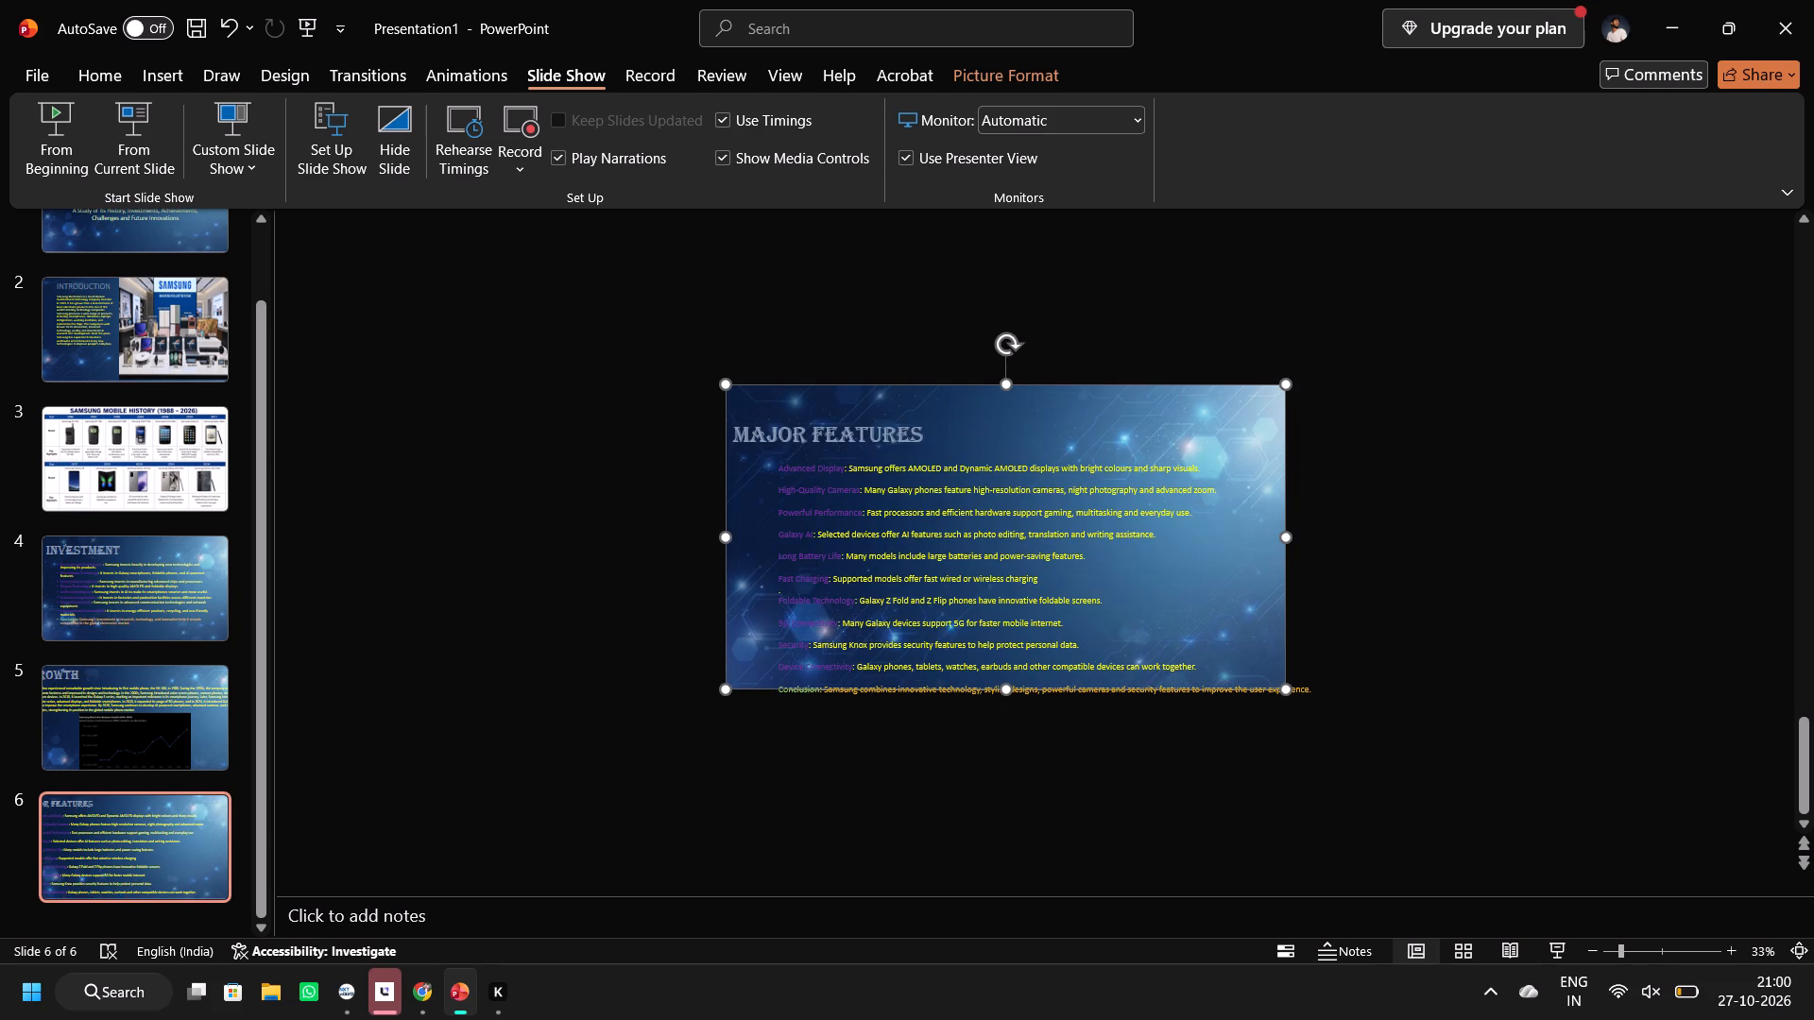
Reduce the background picture from its upper-right corner and top edge until it sits just inside the slide's top and right edges.
left_click_drag(1287, 387, 1276, 459)
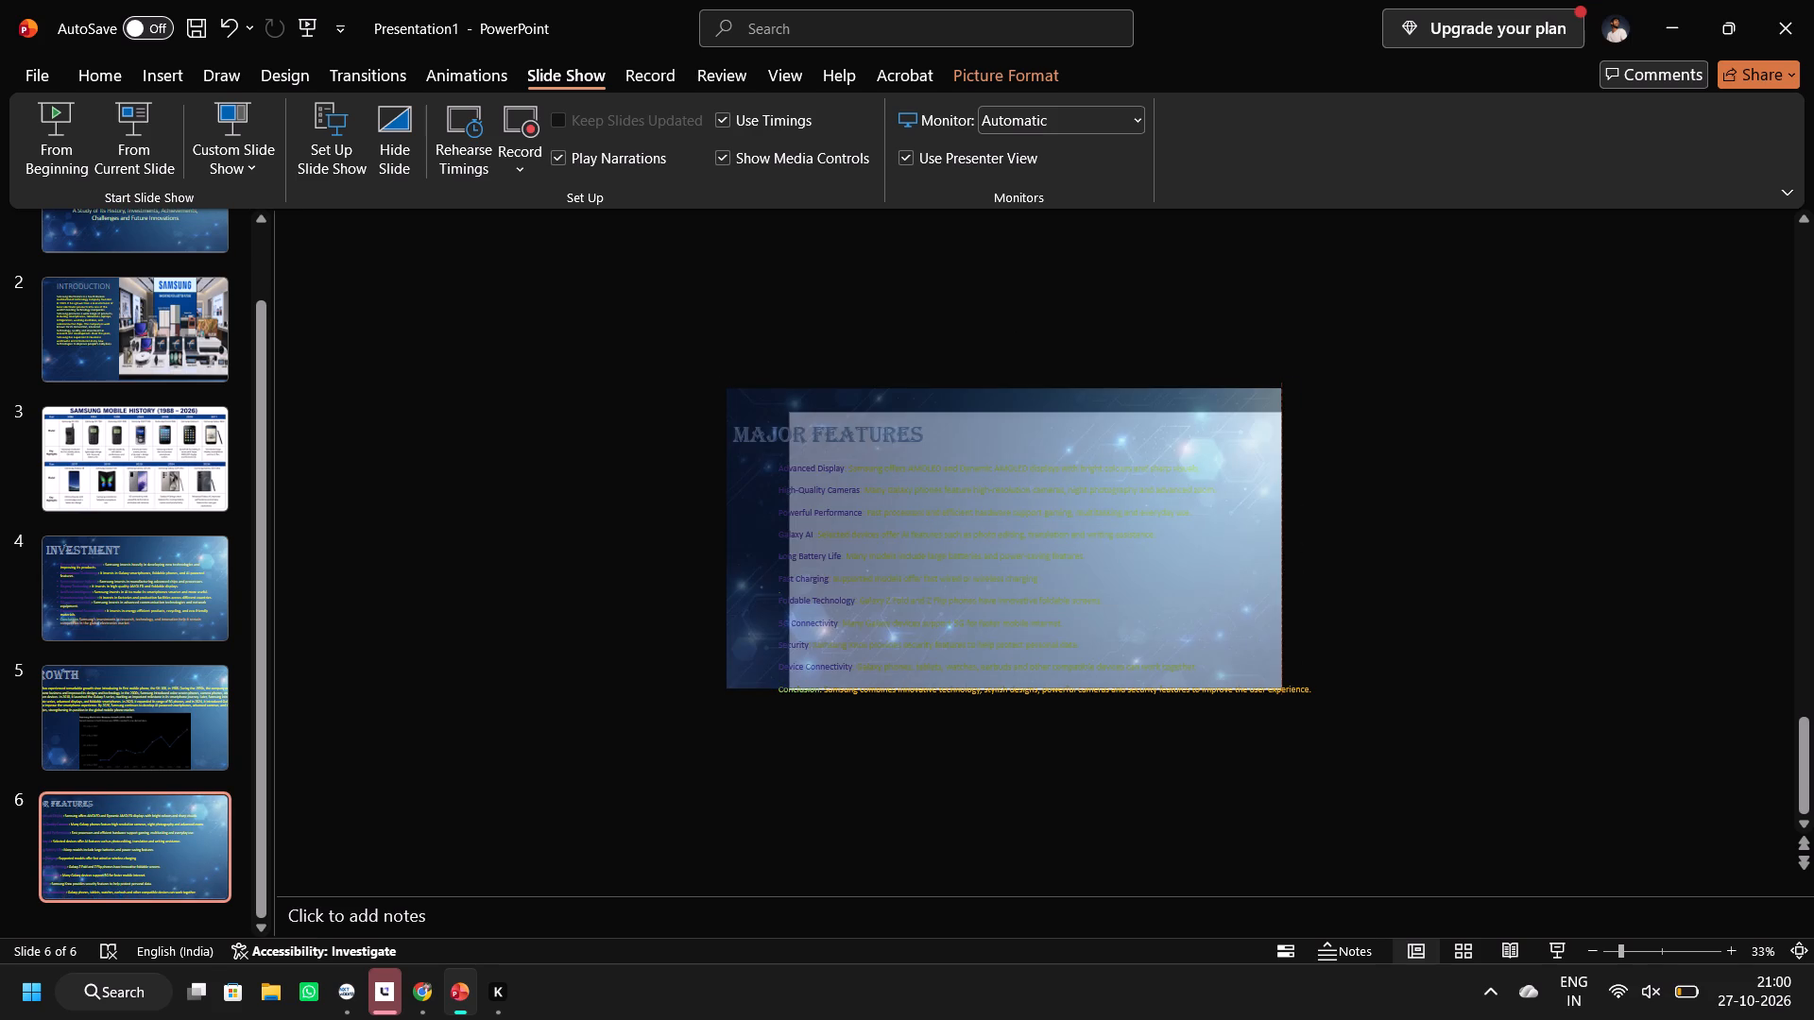
left_click_drag(1276, 459, 1271, 445)
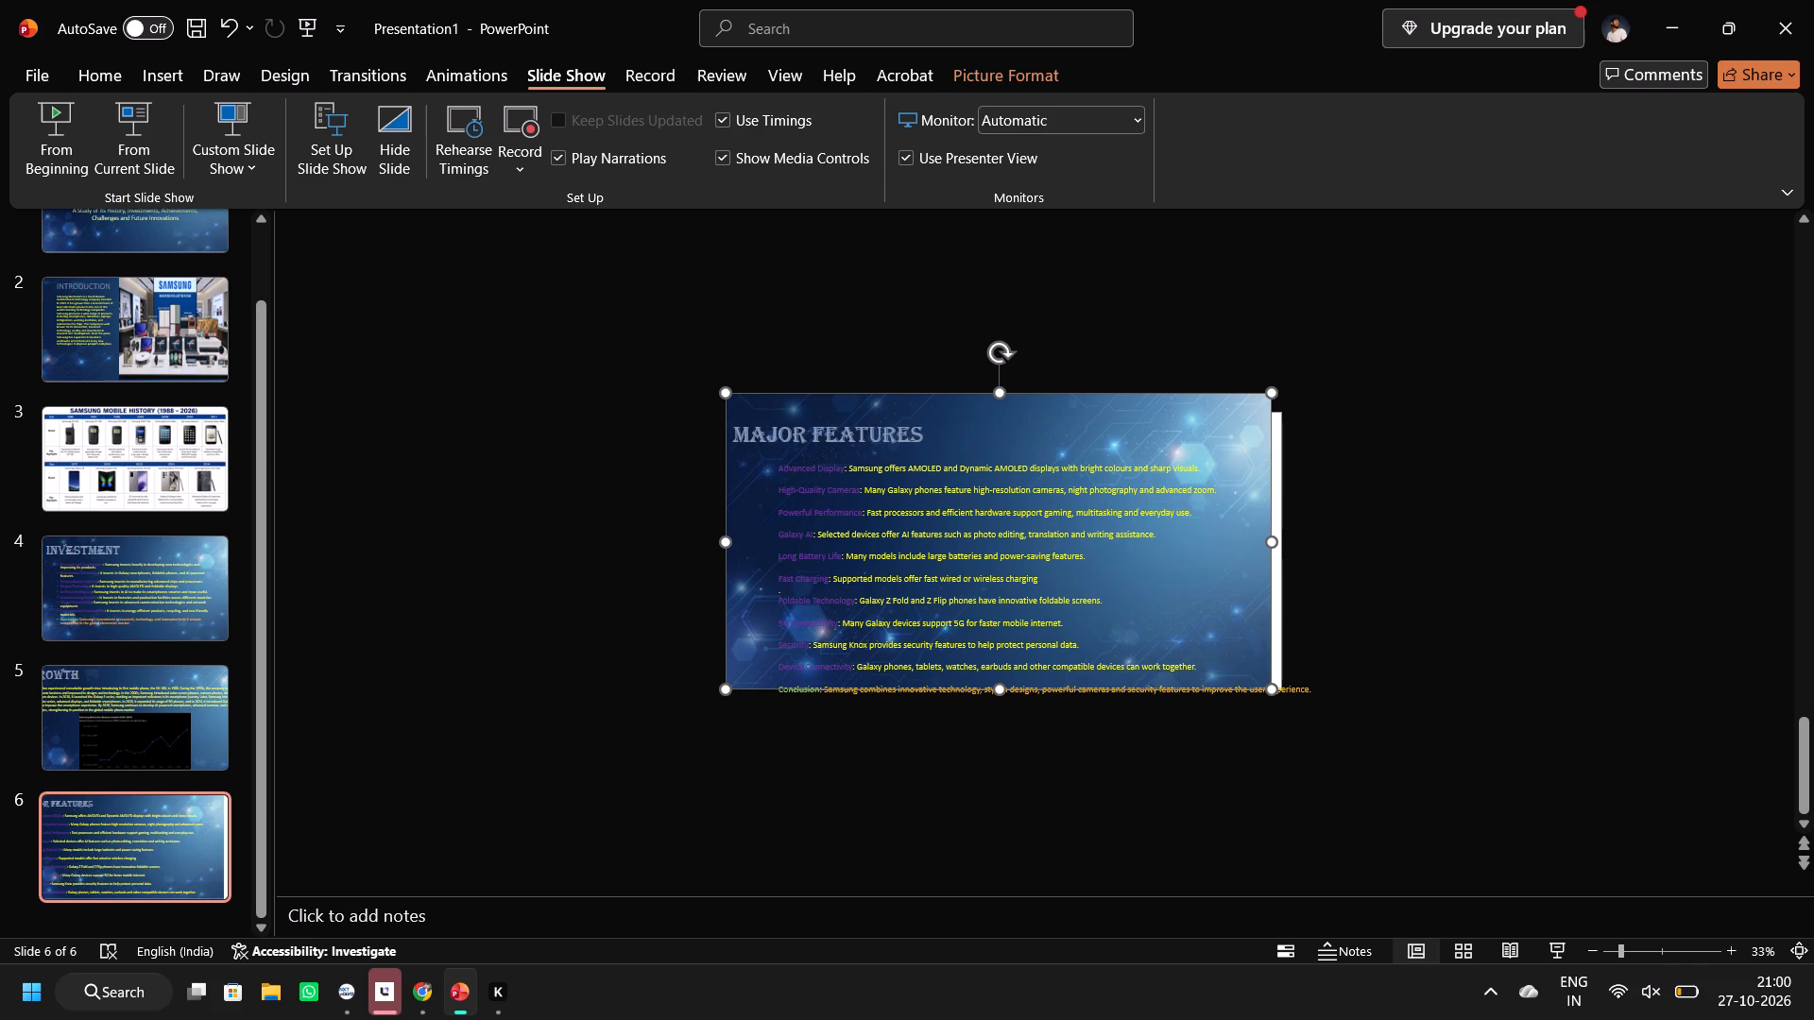
left_click_drag(1001, 393, 1001, 435)
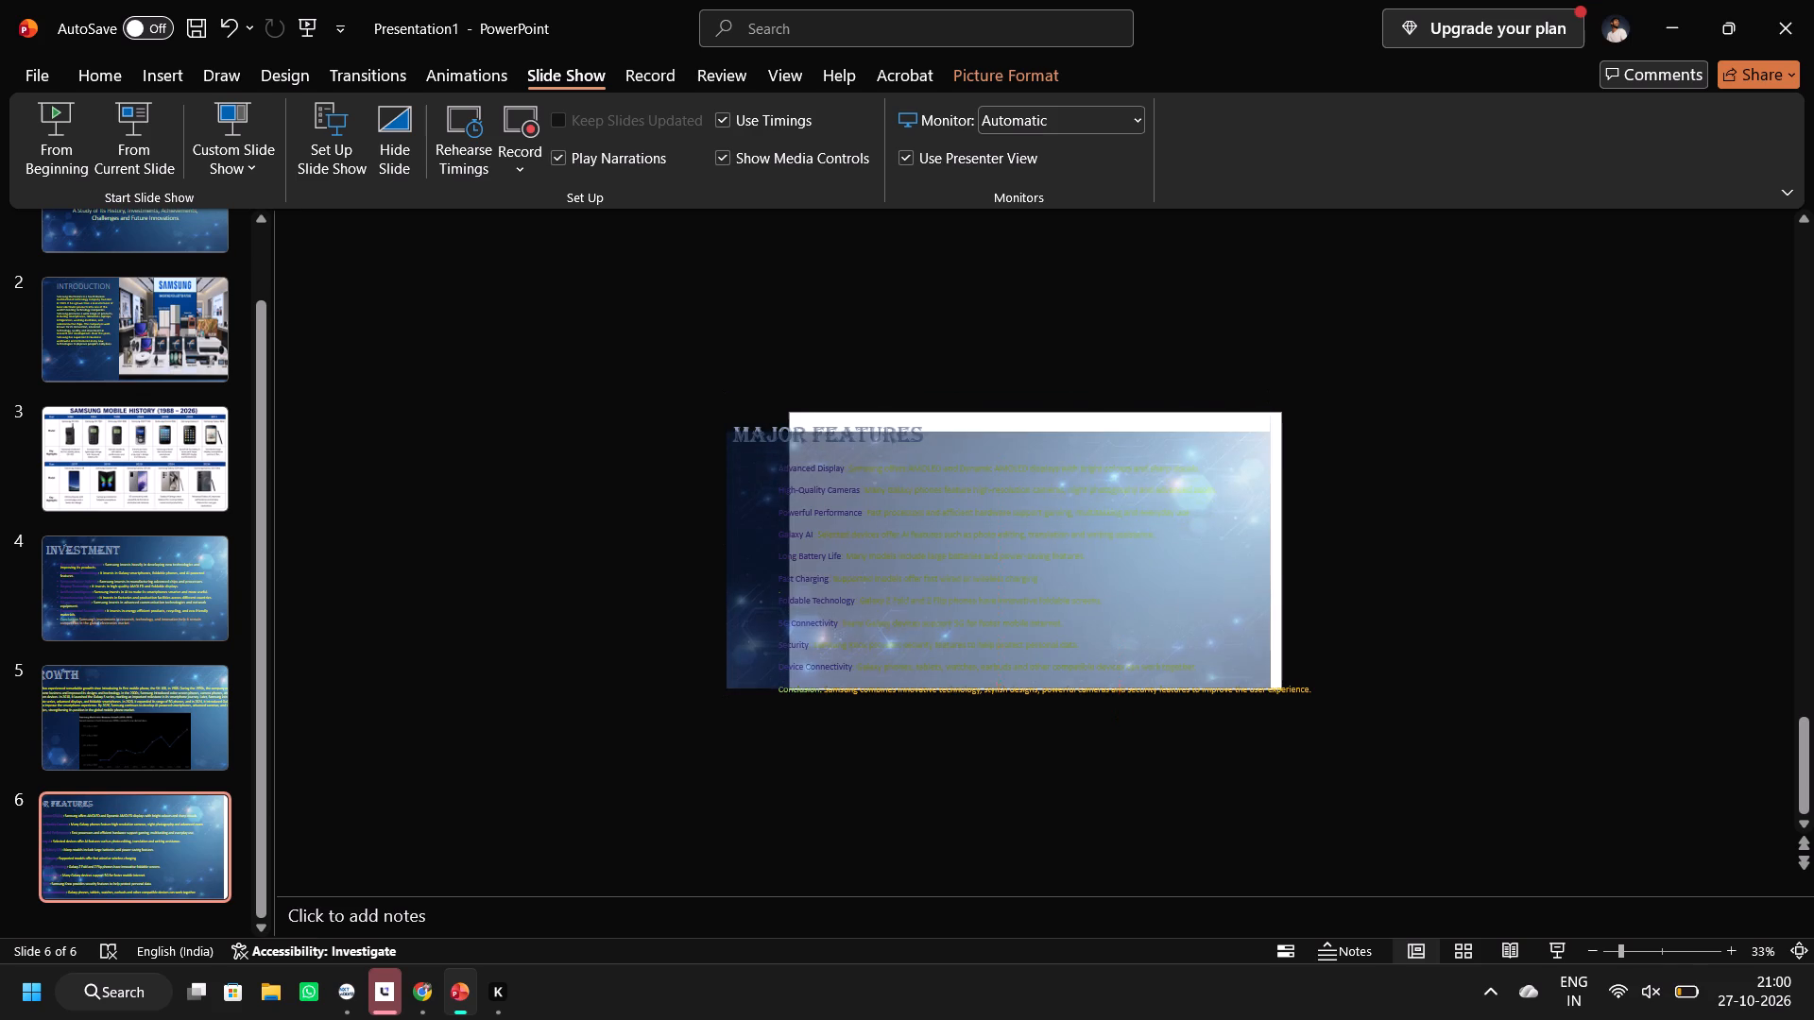
left_click_drag(1001, 435, 1001, 422)
left_click(1001, 422)
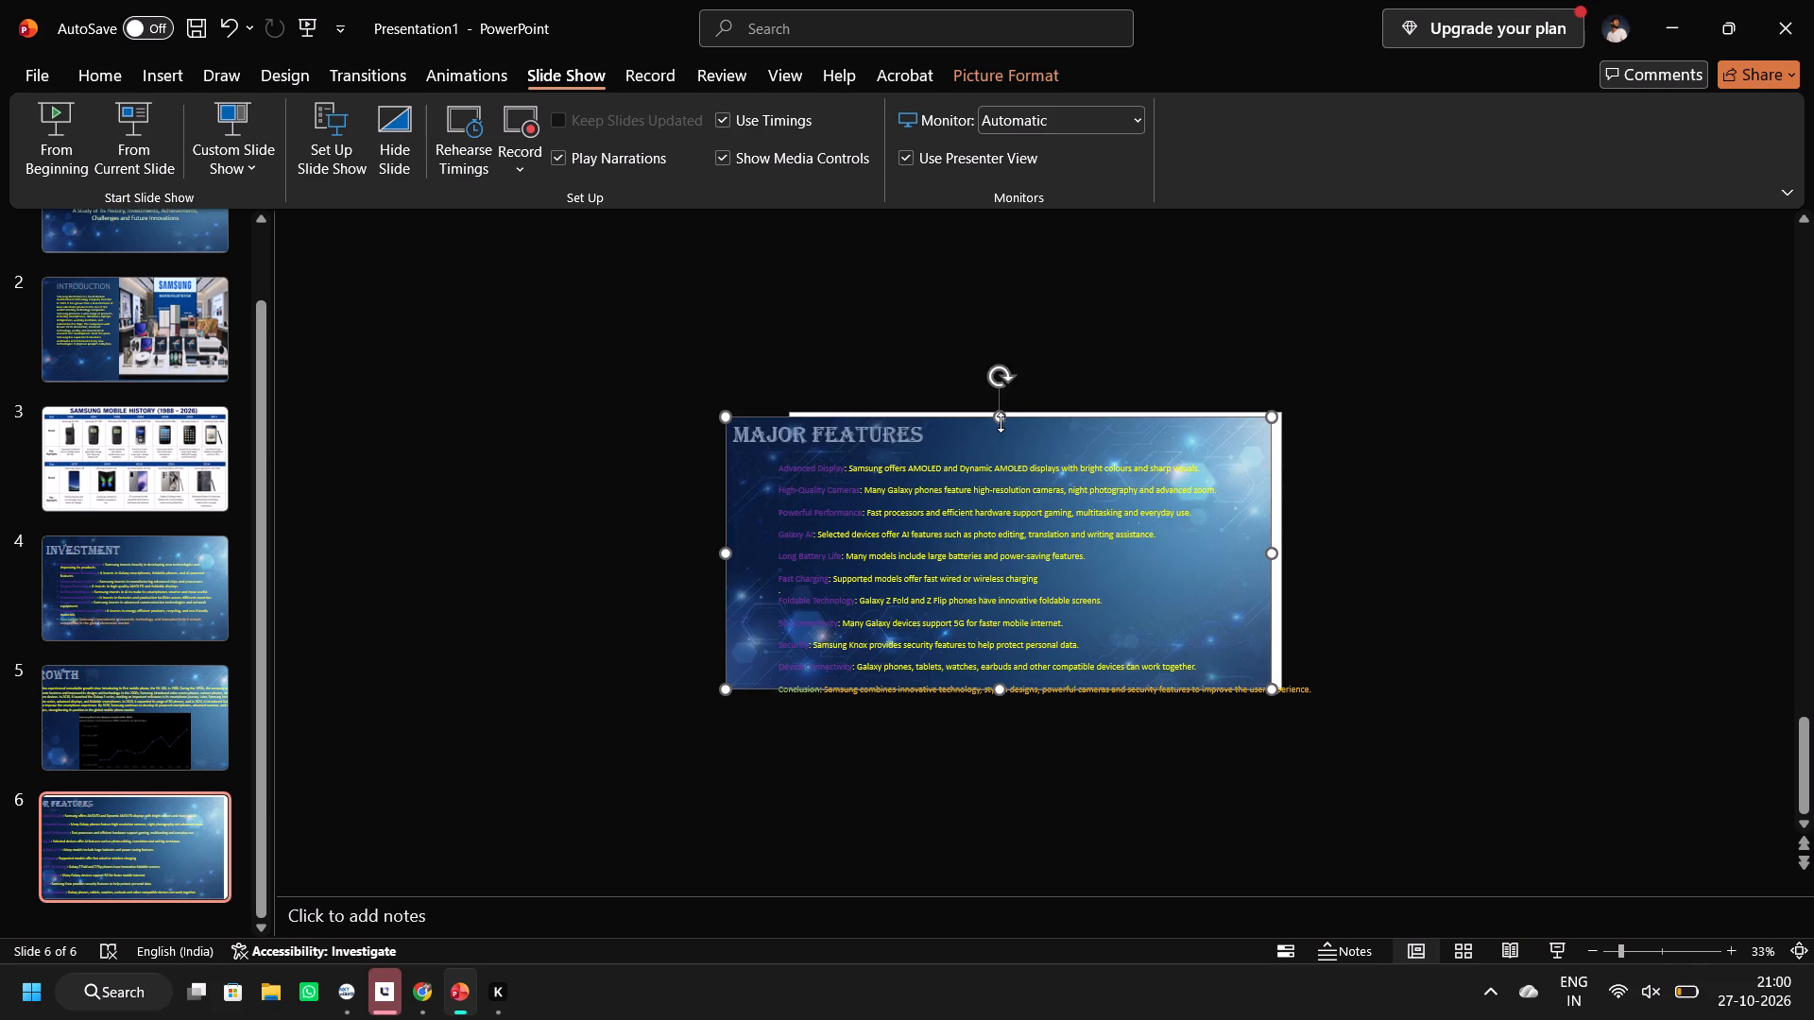
left_click(1001, 421)
left_click(1283, 637)
left_click(1489, 348)
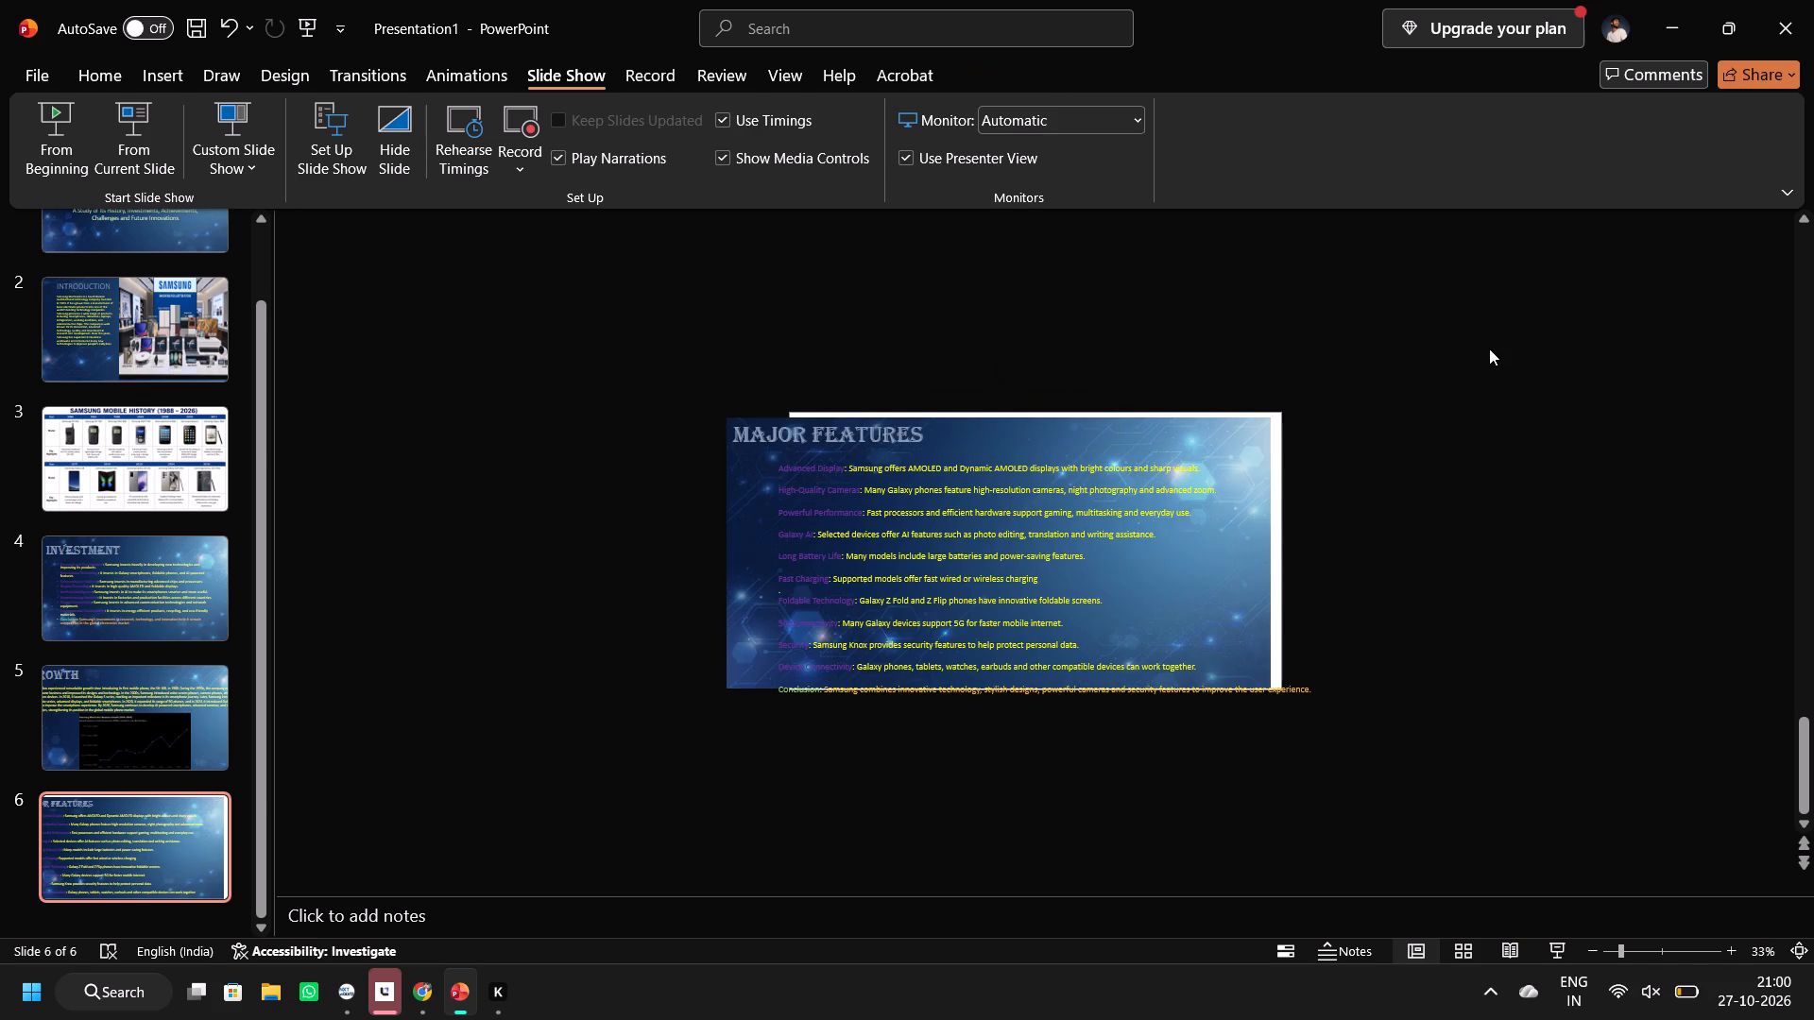
Adjust the top edge of the Major Features background picture so it lines up with the slide's top edge.
left_click(972, 433)
left_click_drag(997, 409, 997, 402)
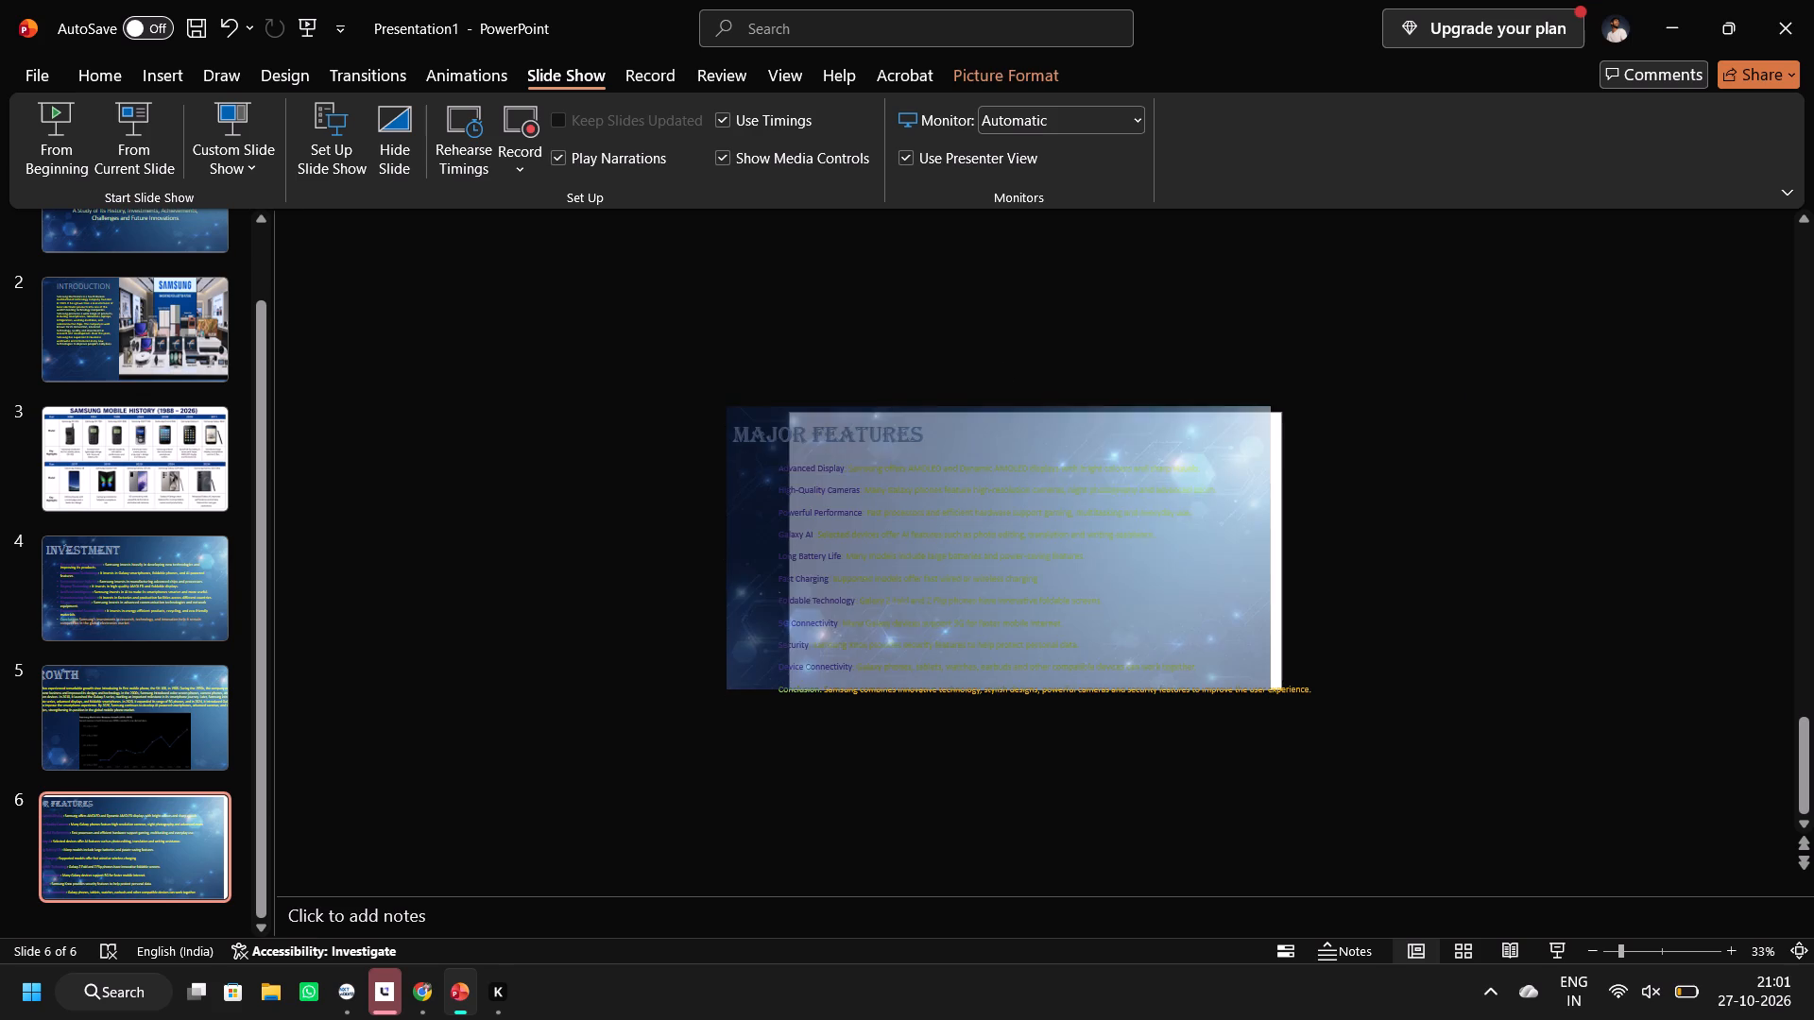
left_click_drag(997, 402, 1017, 434)
left_click(1017, 434)
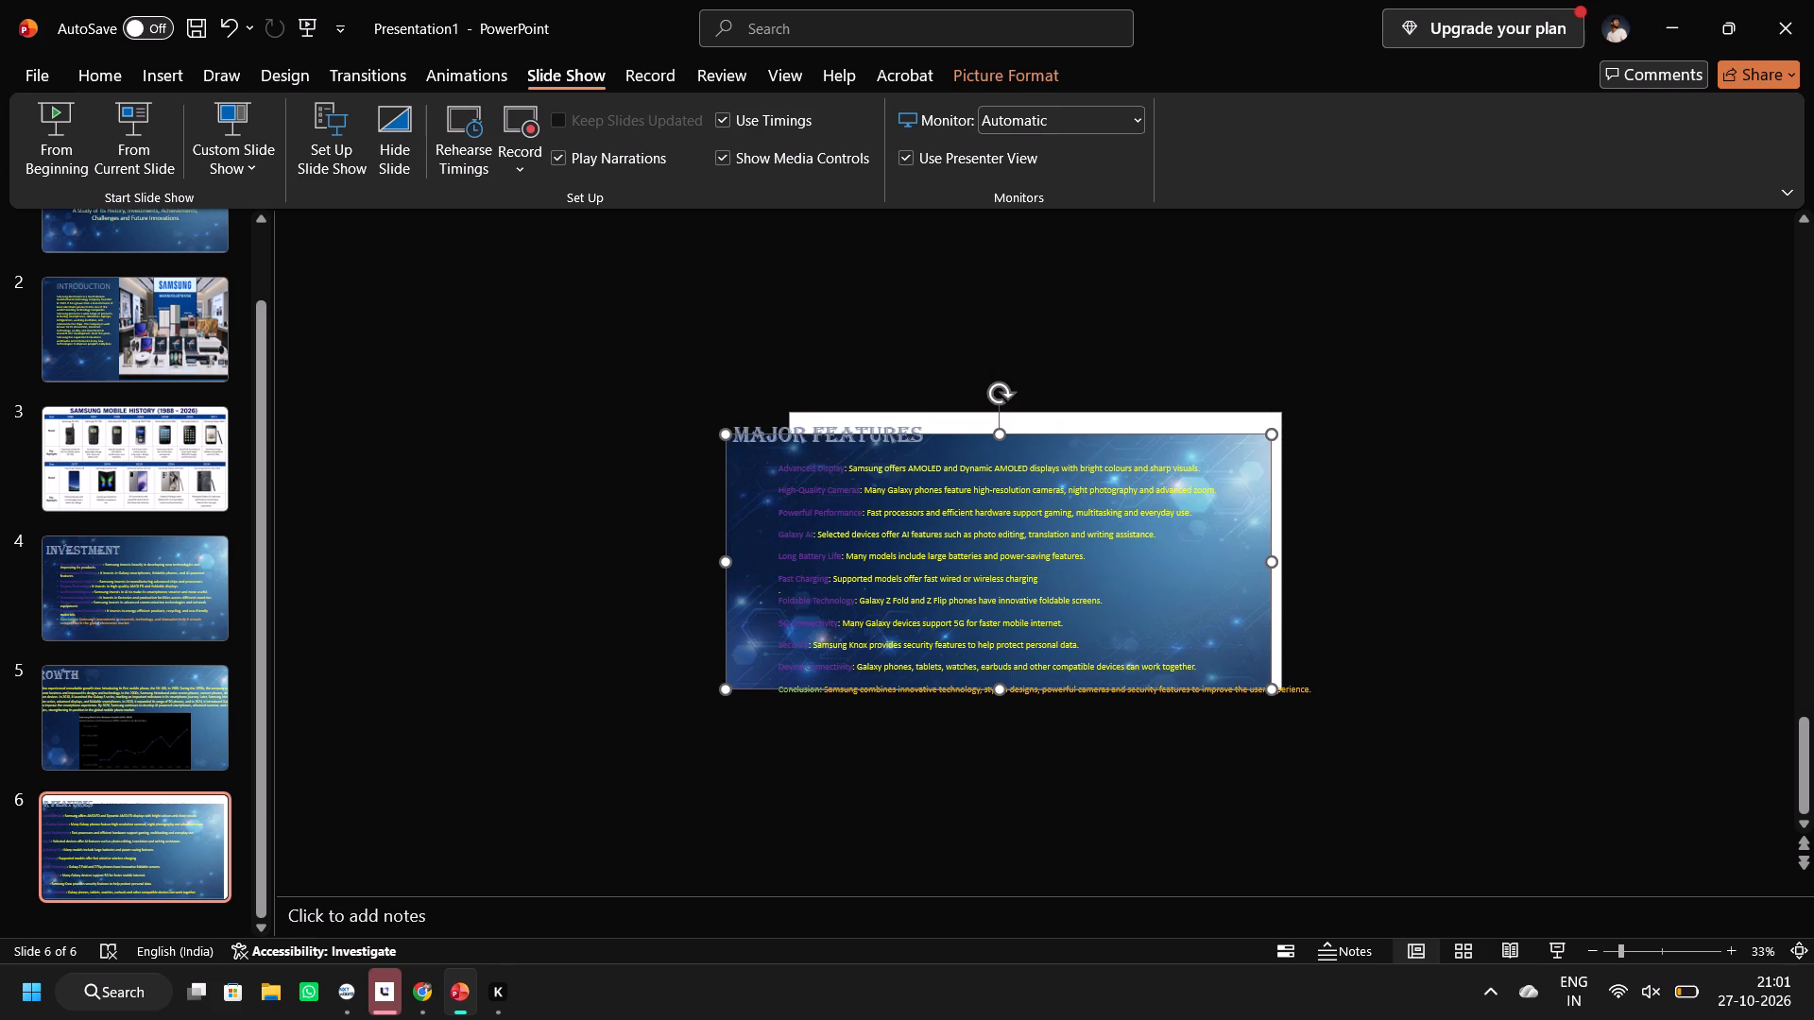
left_click_drag(1274, 433, 1275, 433)
left_click_drag(1275, 433, 1254, 419)
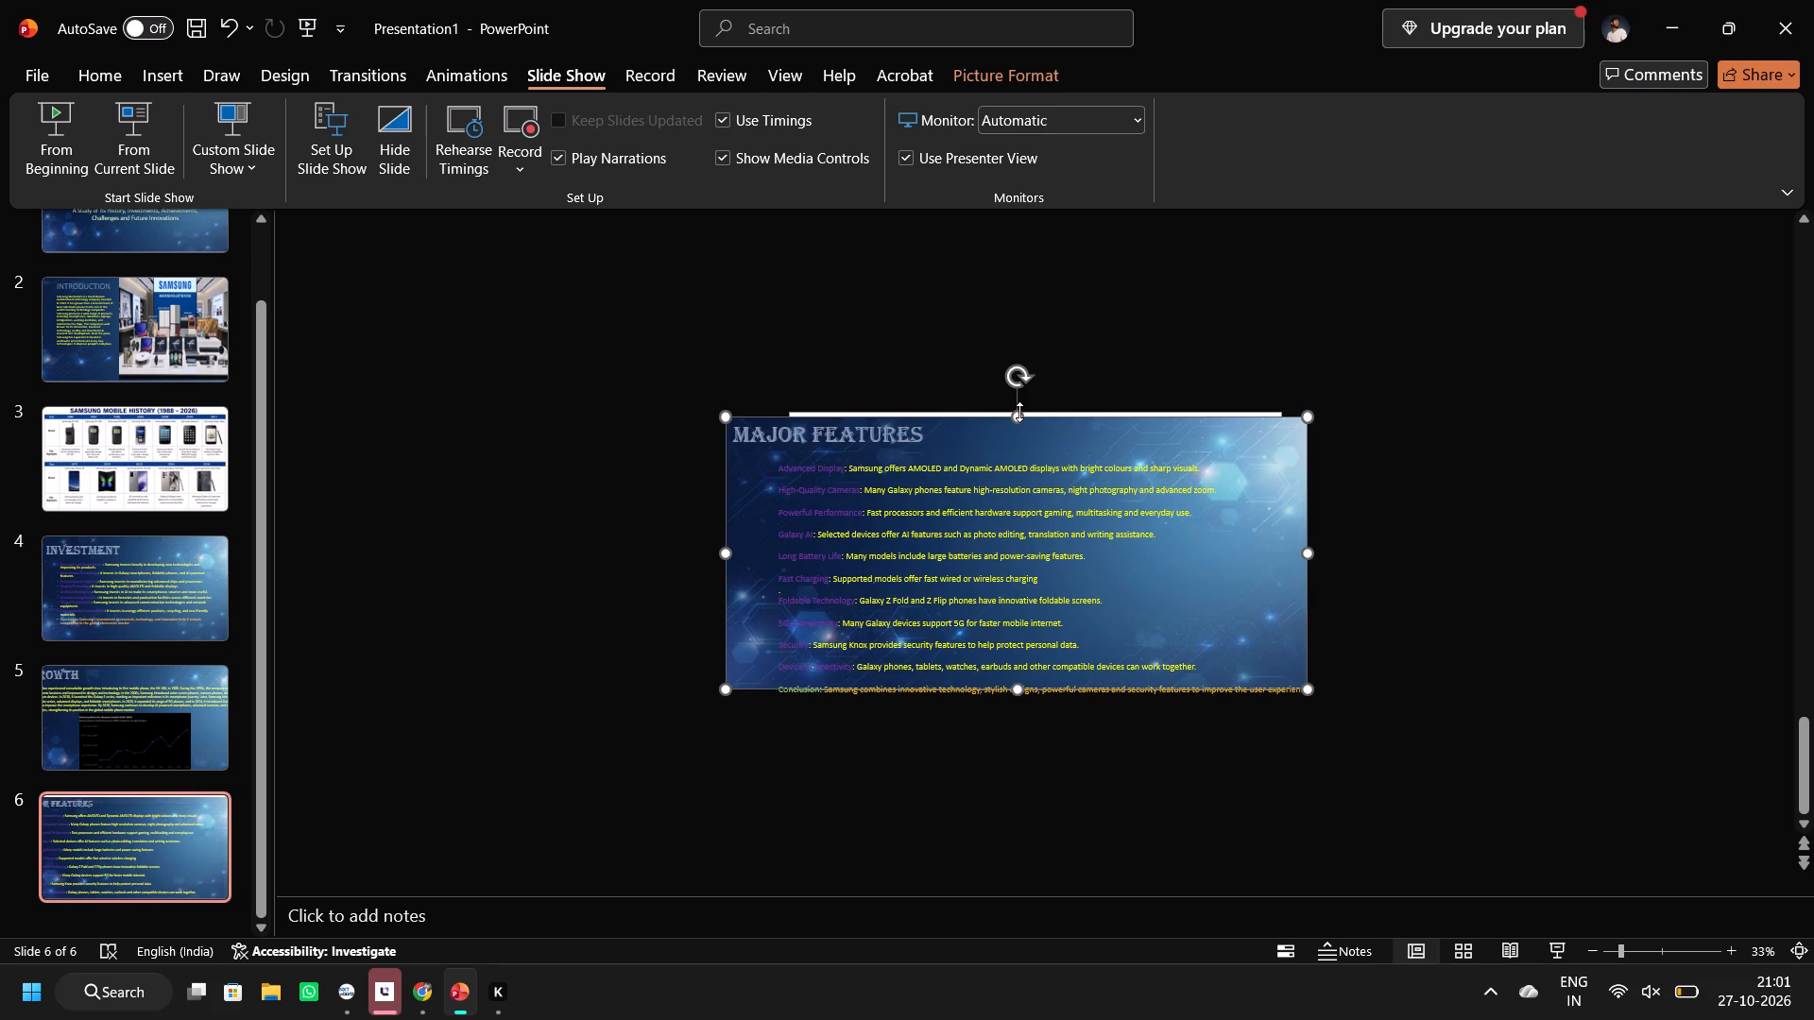
left_click(1019, 412)
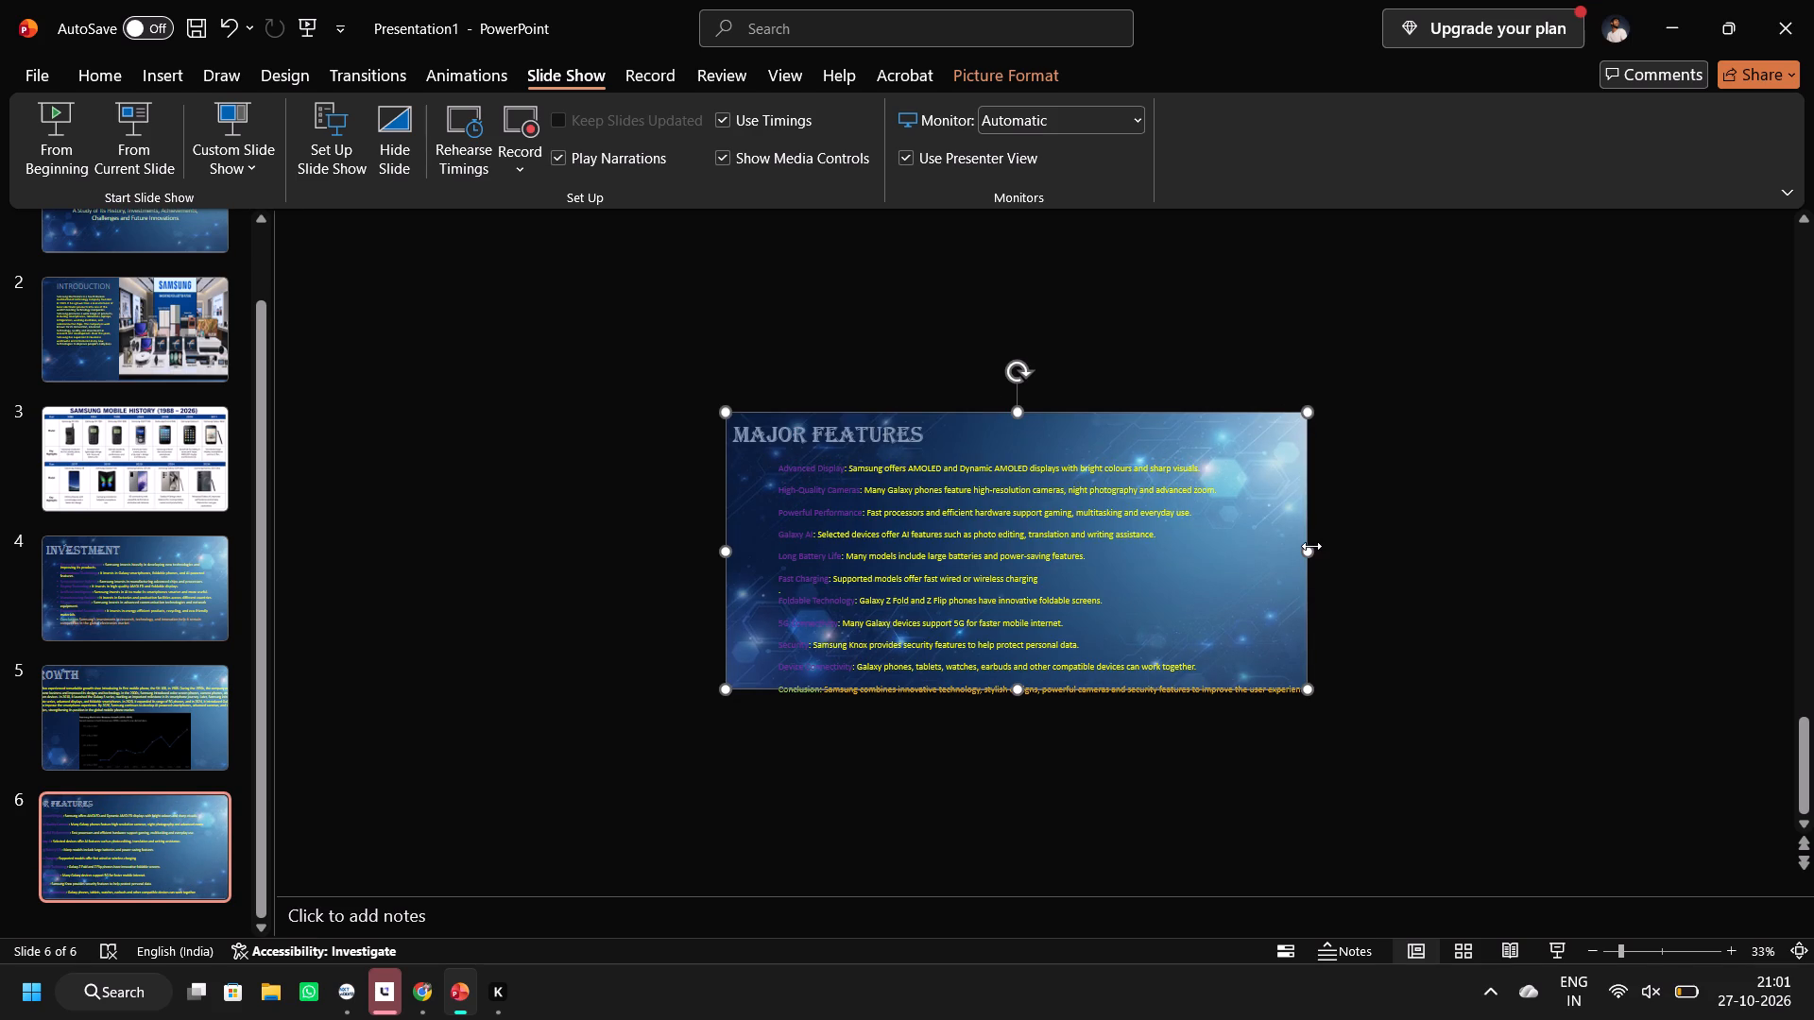
Bring the background picture's right and left sides in to match the slide's right and left edges.
left_click_drag(1301, 552, 1275, 552)
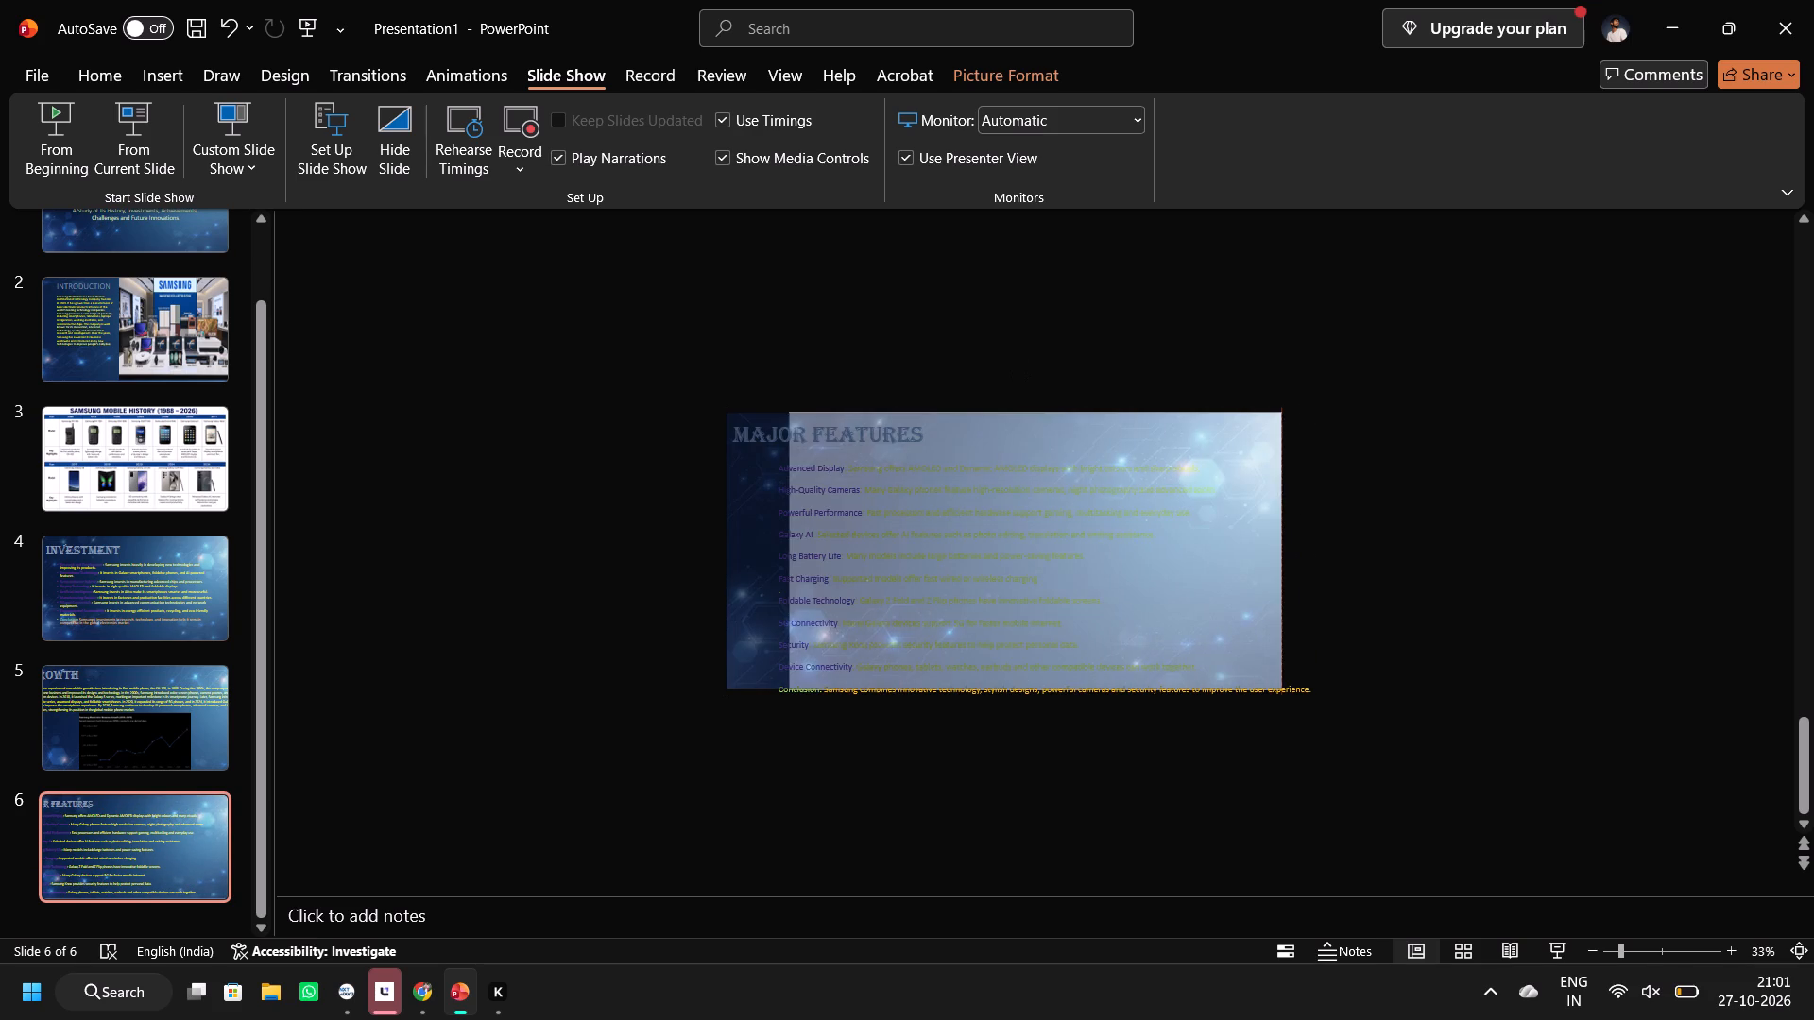
left_click_drag(1275, 552, 1275, 552)
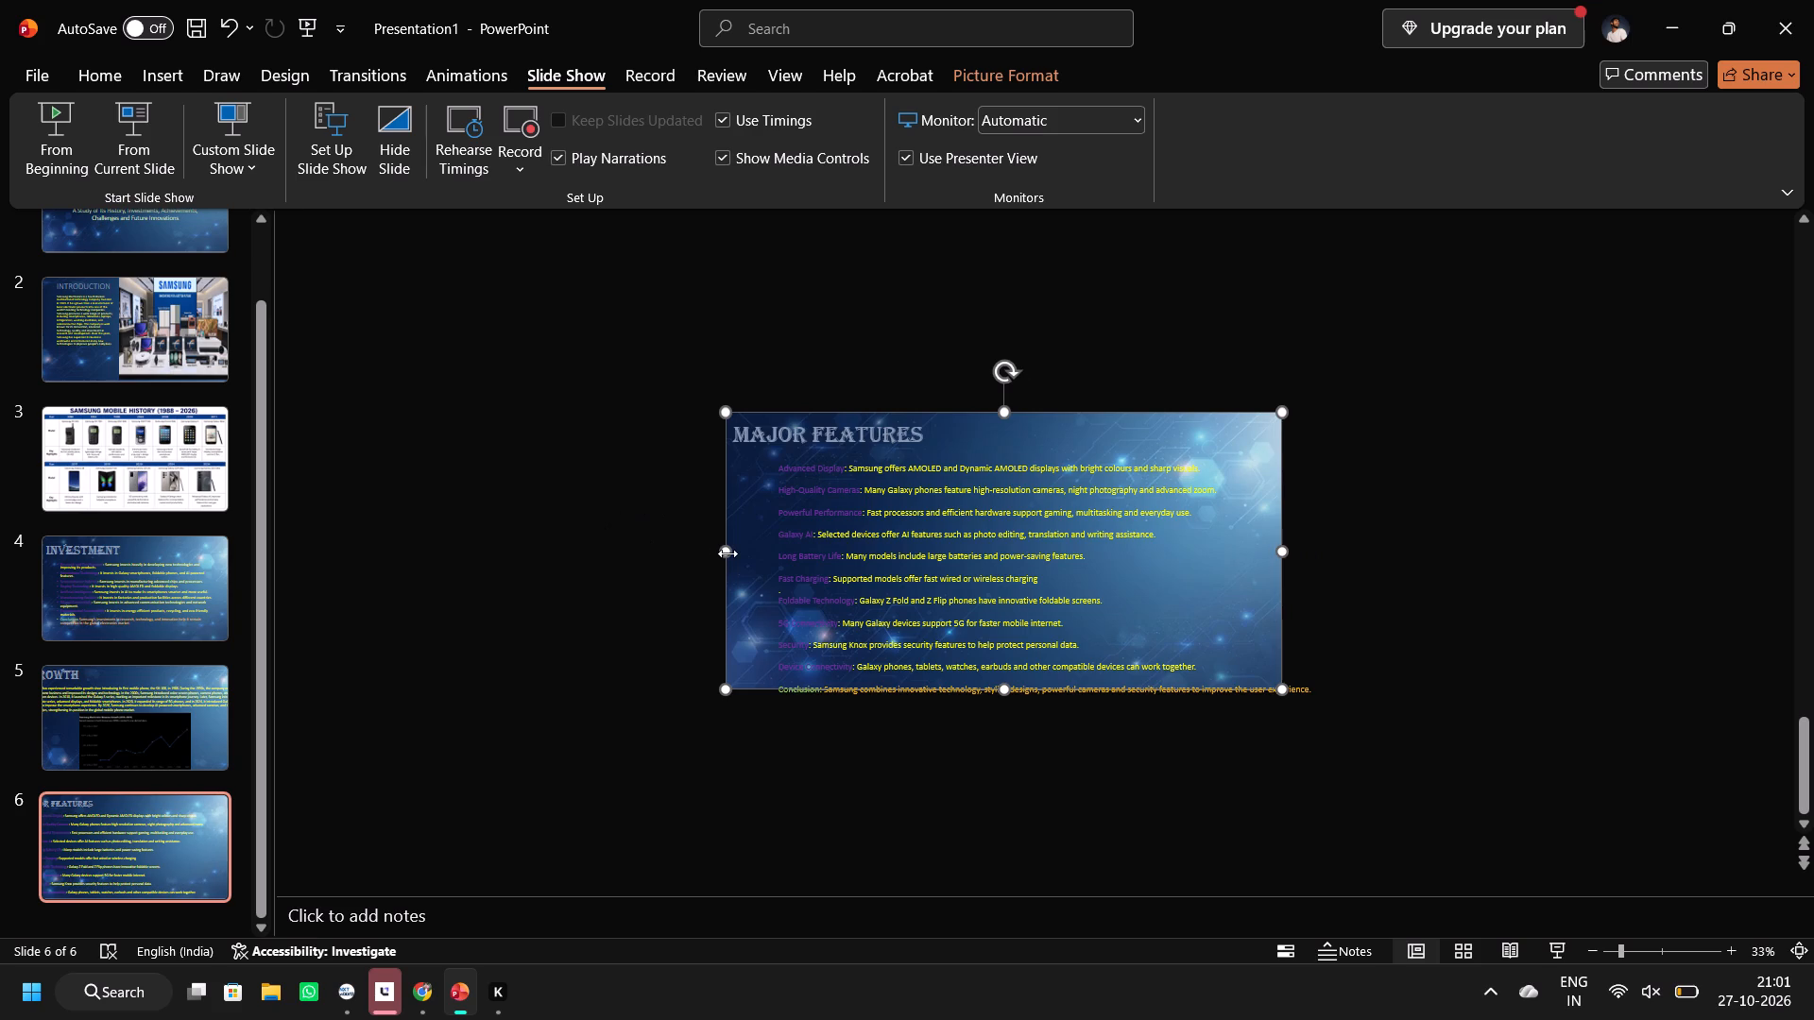
left_click_drag(727, 553, 800, 539)
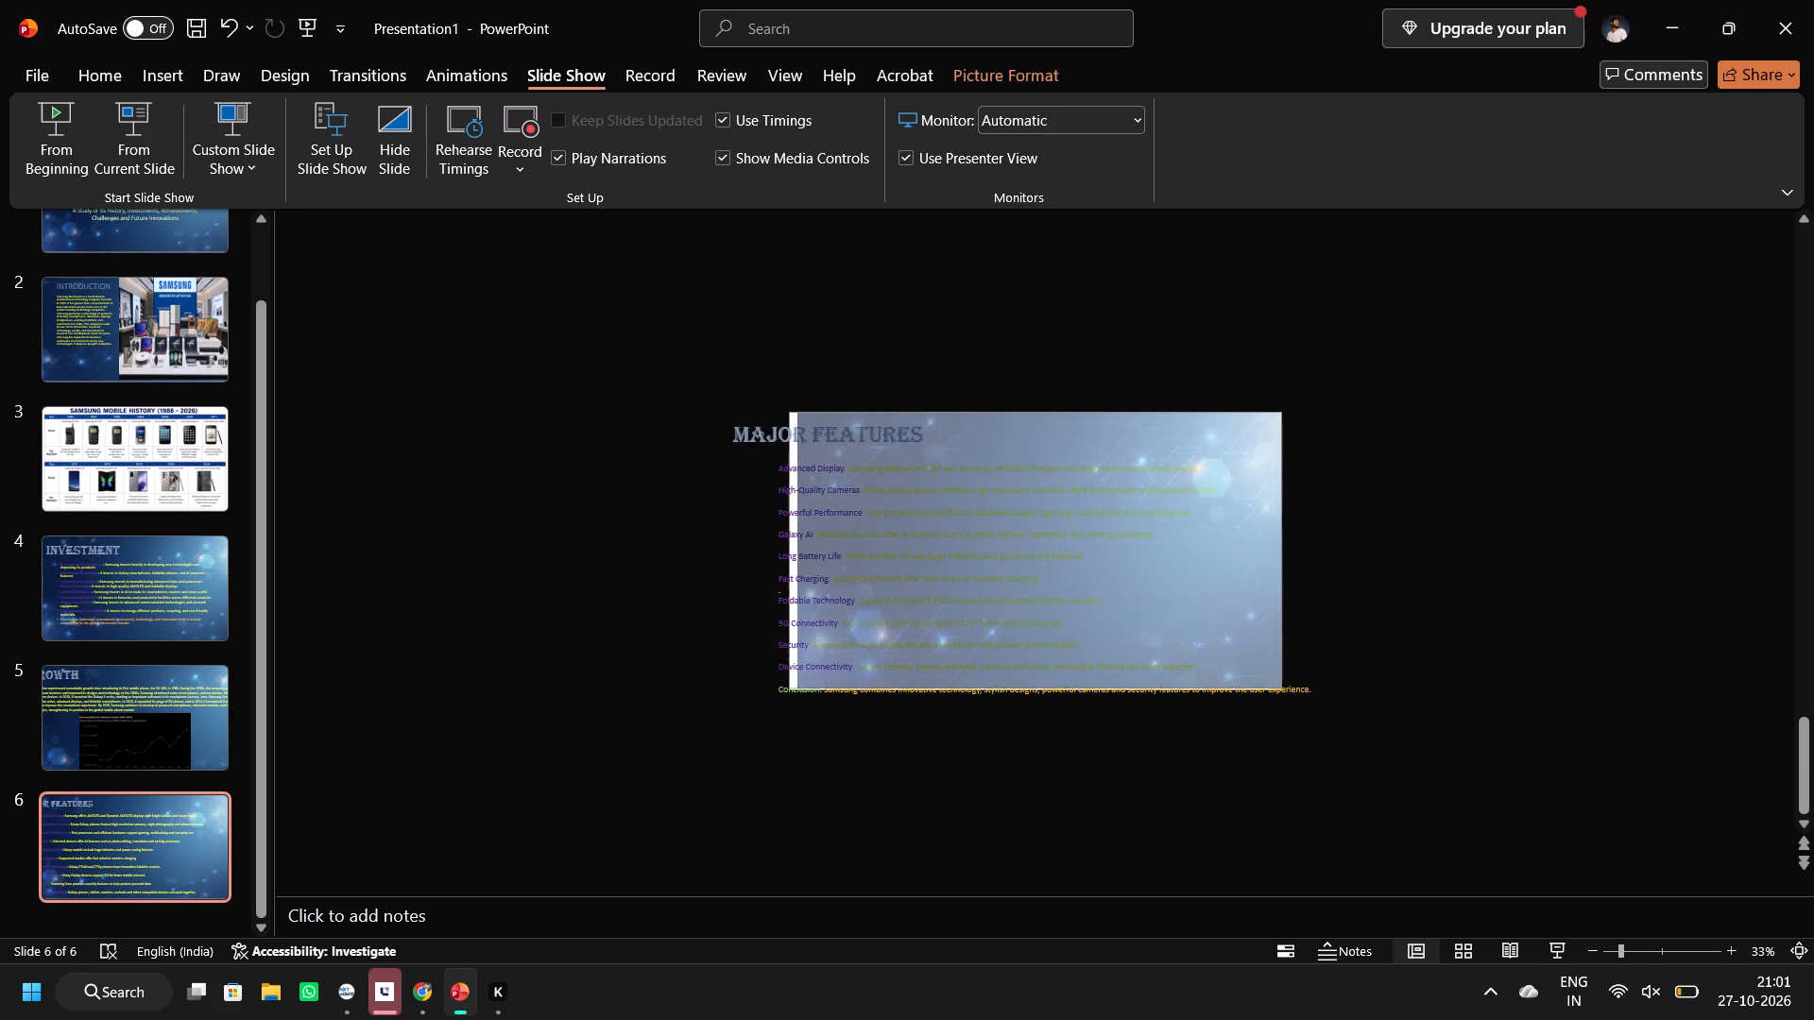
left_click_drag(800, 539, 795, 538)
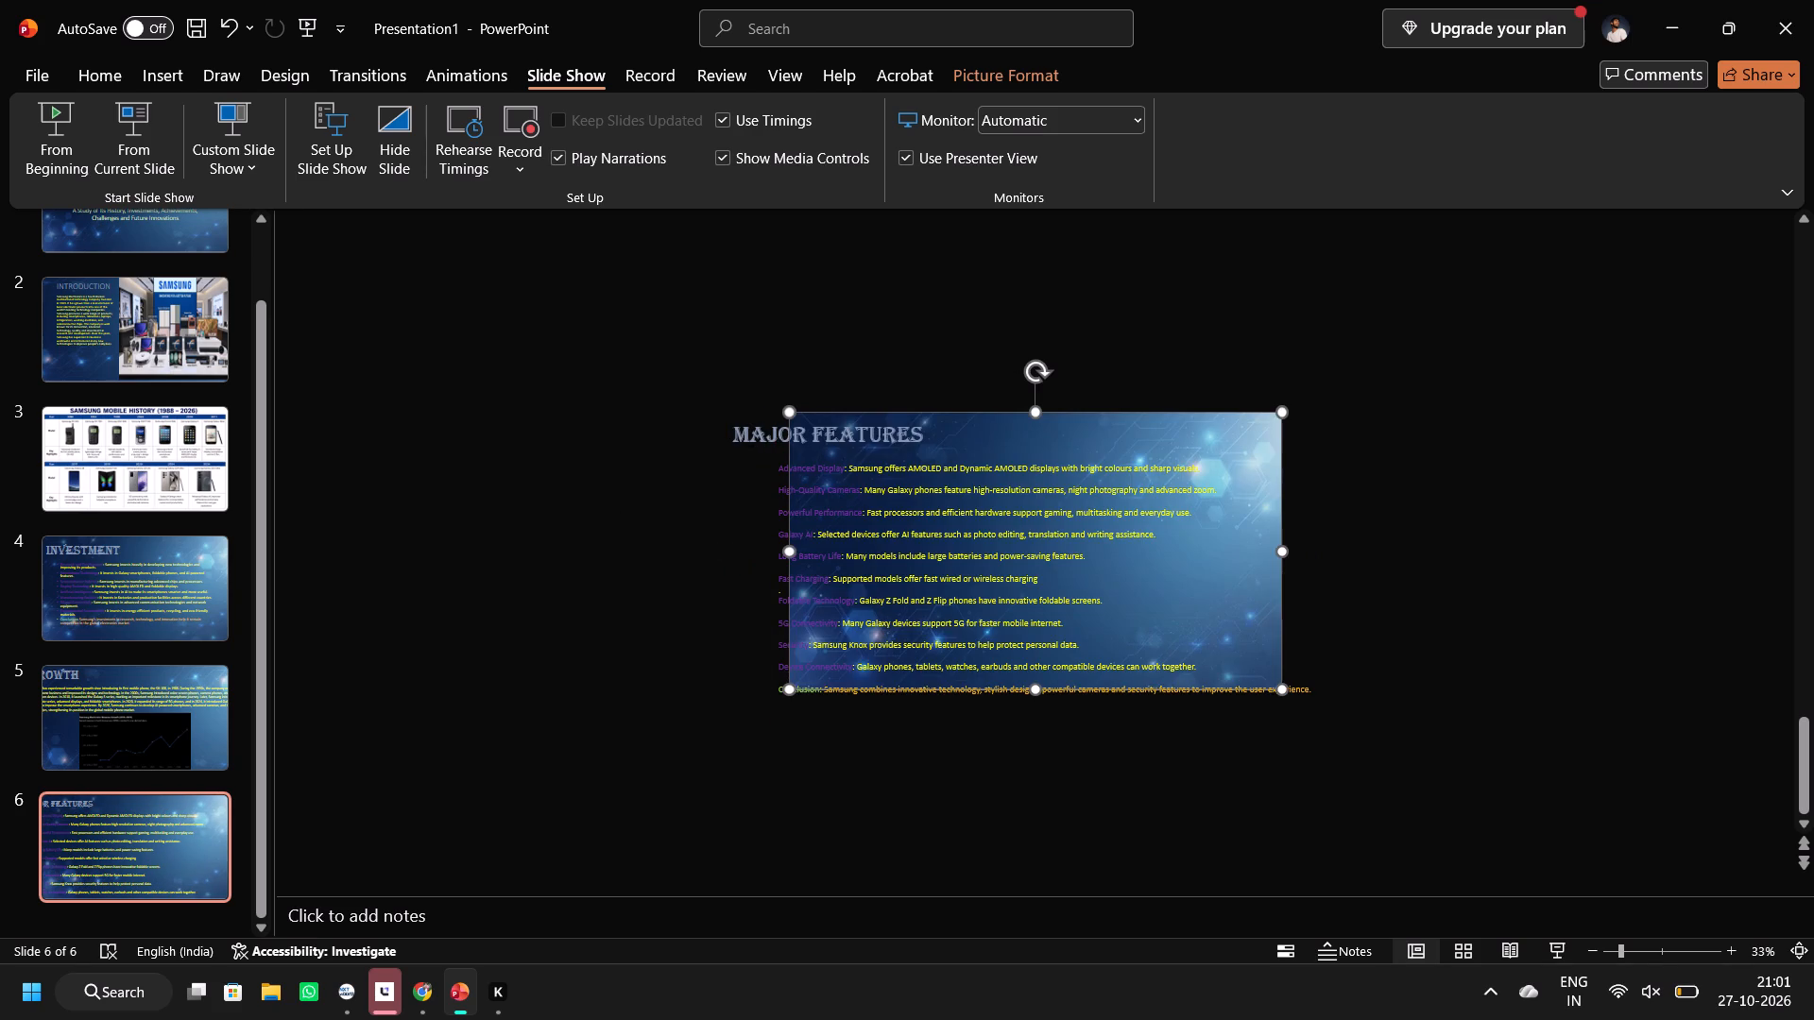
Narrow the features text box from its lower-right corner so it extends less far past the slide's right edge.
left_click(831, 538)
left_click_drag(831, 538, 880, 537)
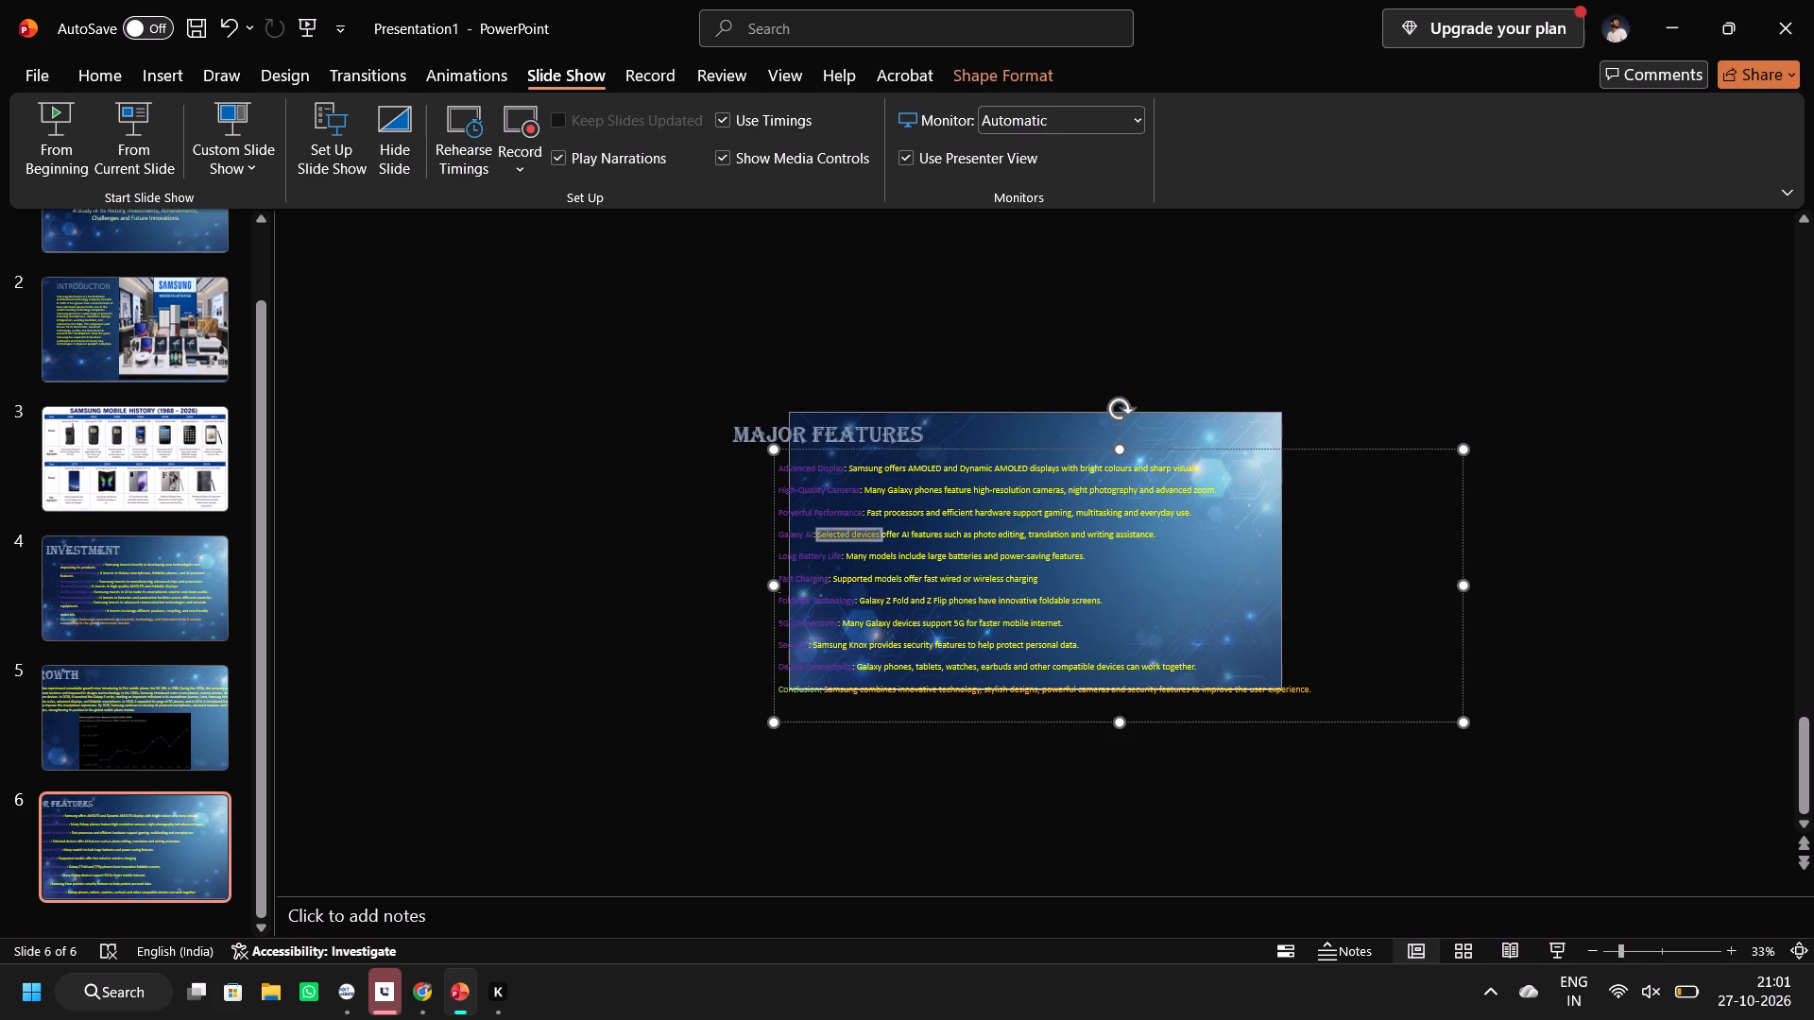
left_click_drag(880, 537, 930, 537)
left_click_drag(1461, 715, 1342, 662)
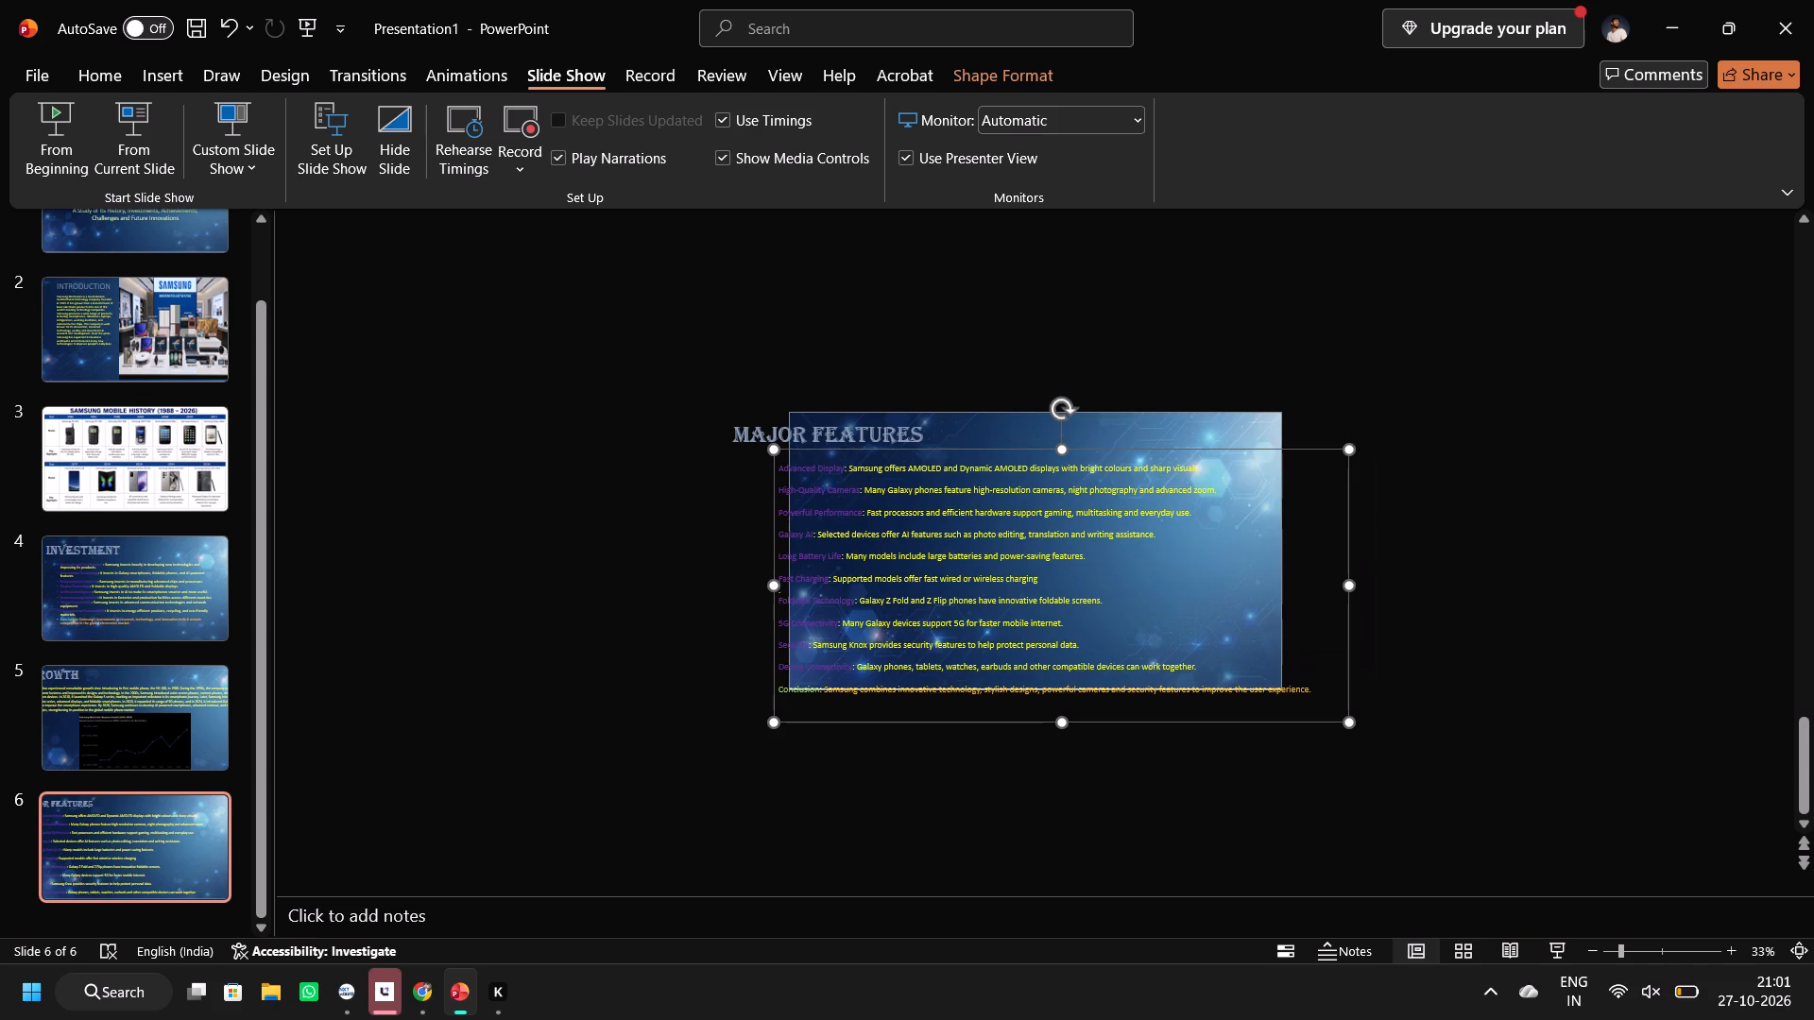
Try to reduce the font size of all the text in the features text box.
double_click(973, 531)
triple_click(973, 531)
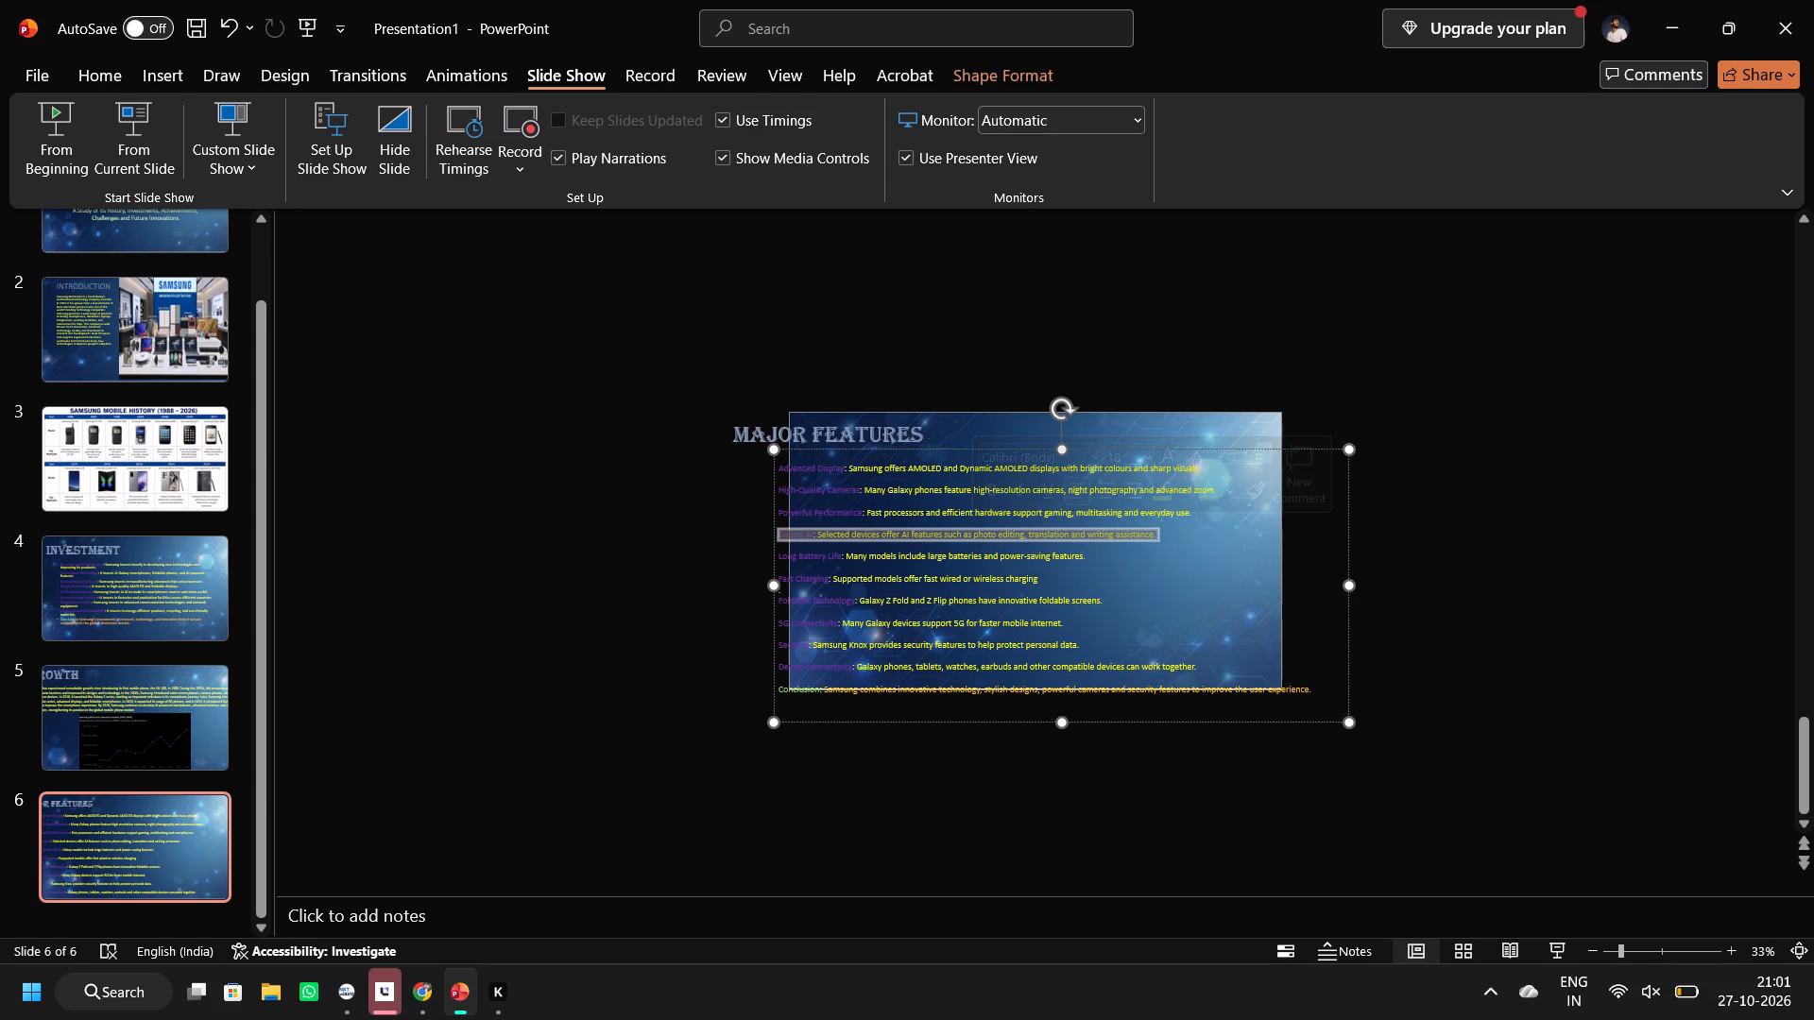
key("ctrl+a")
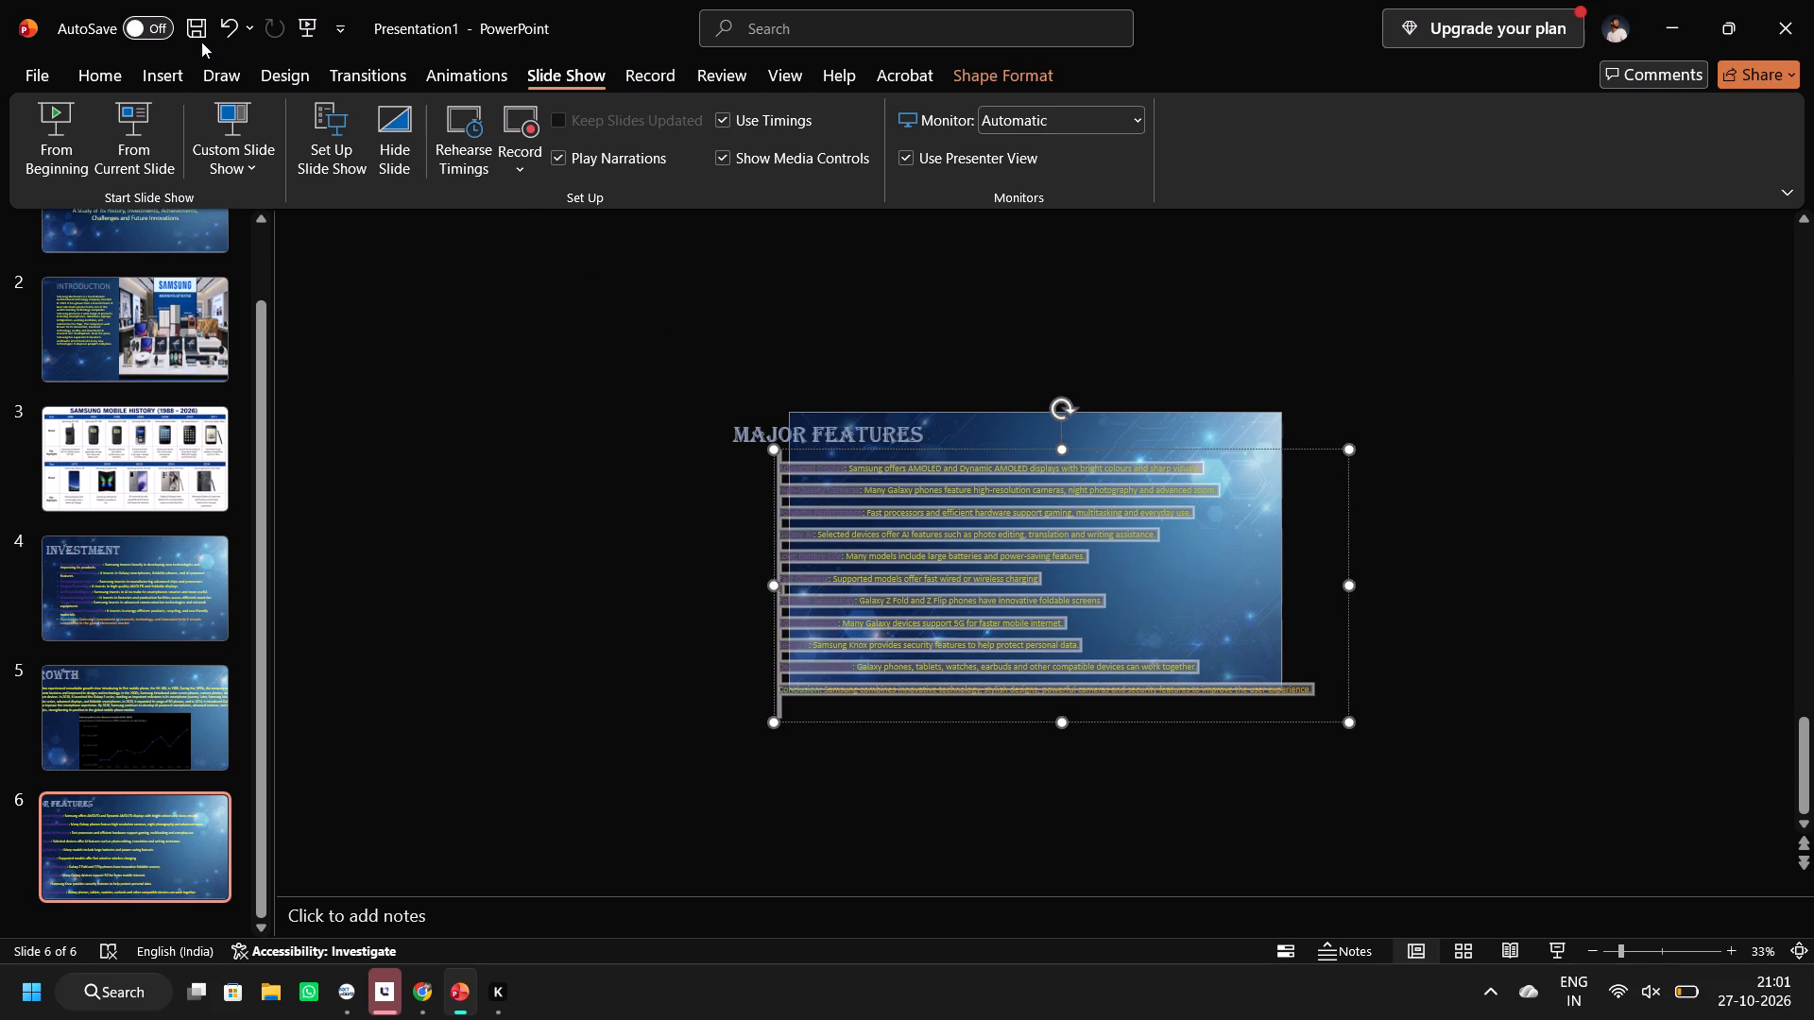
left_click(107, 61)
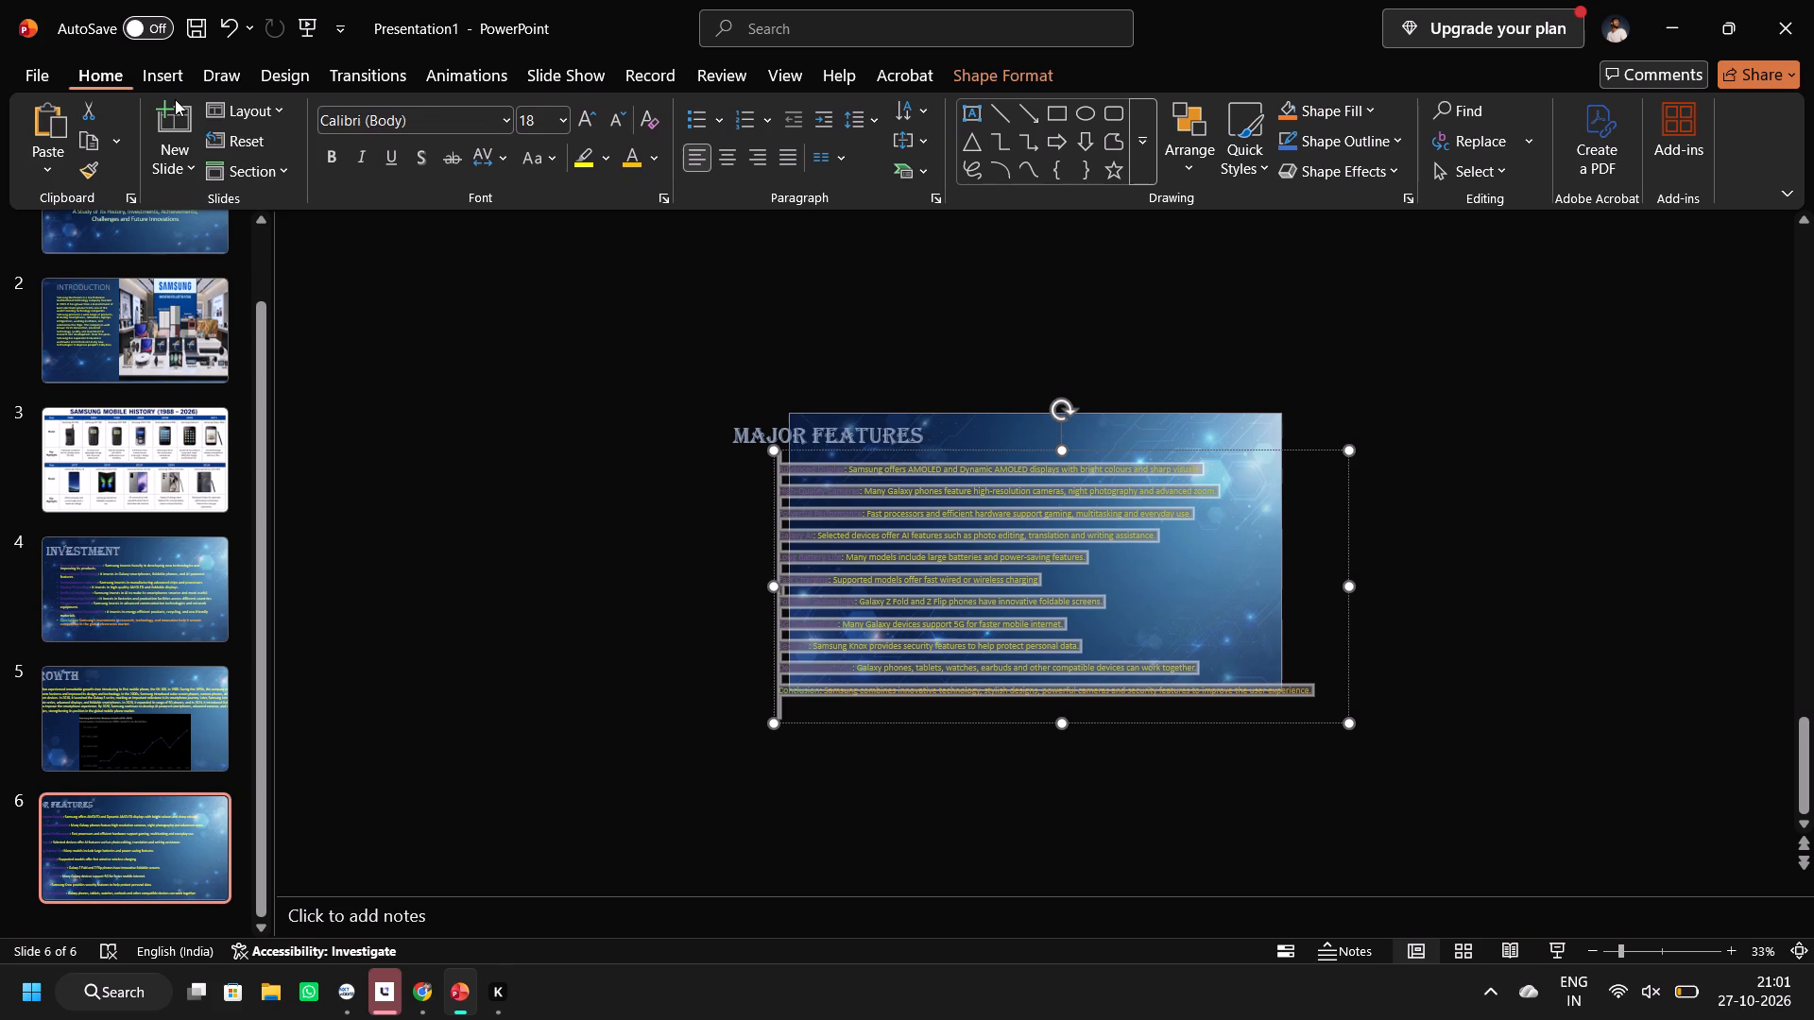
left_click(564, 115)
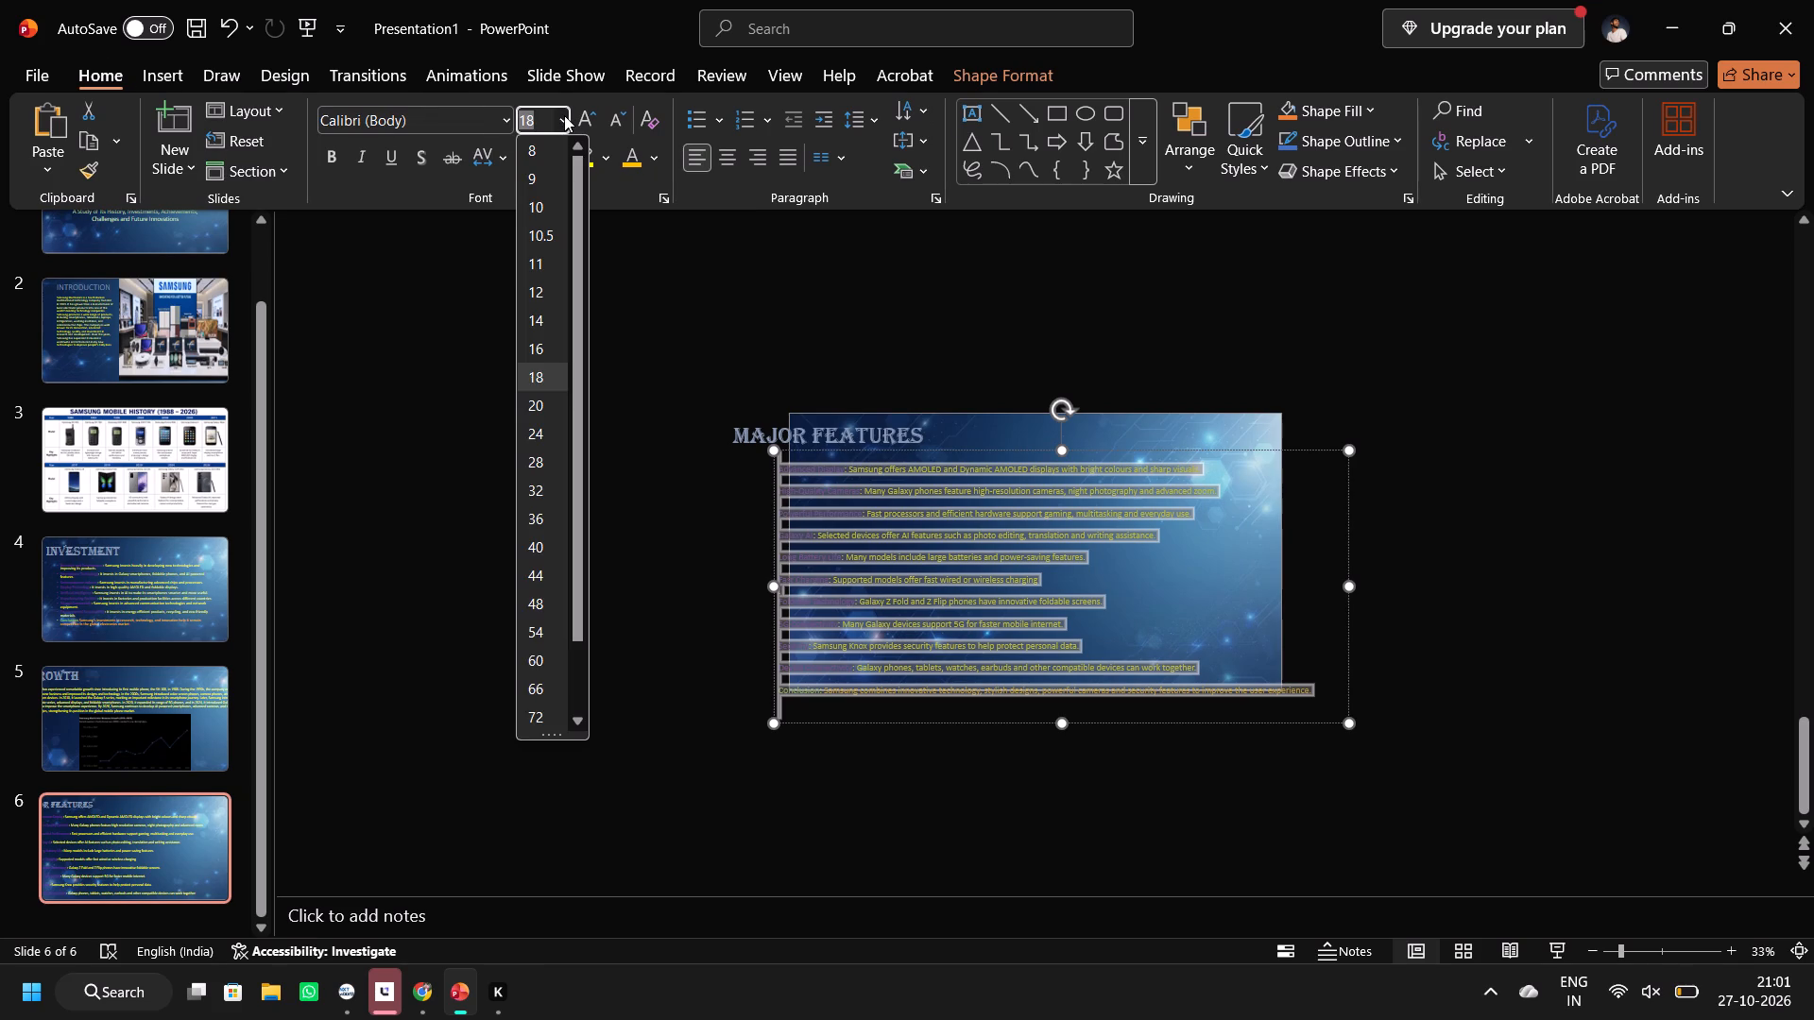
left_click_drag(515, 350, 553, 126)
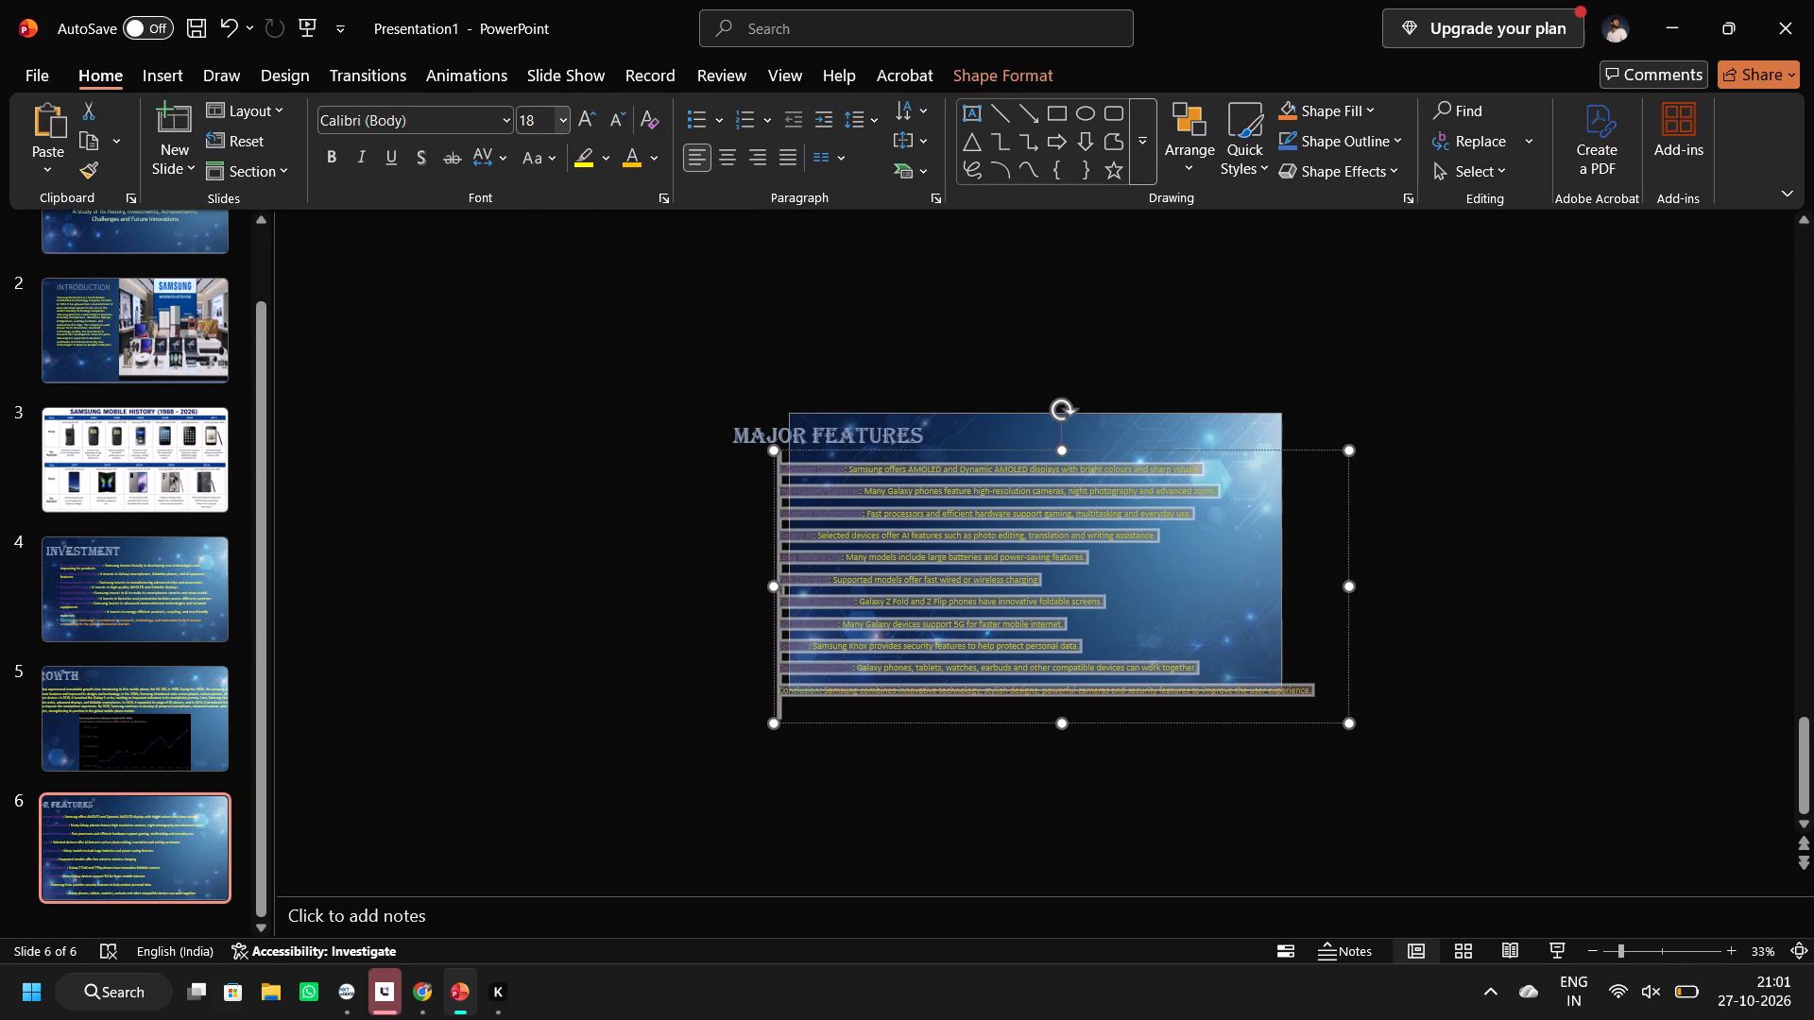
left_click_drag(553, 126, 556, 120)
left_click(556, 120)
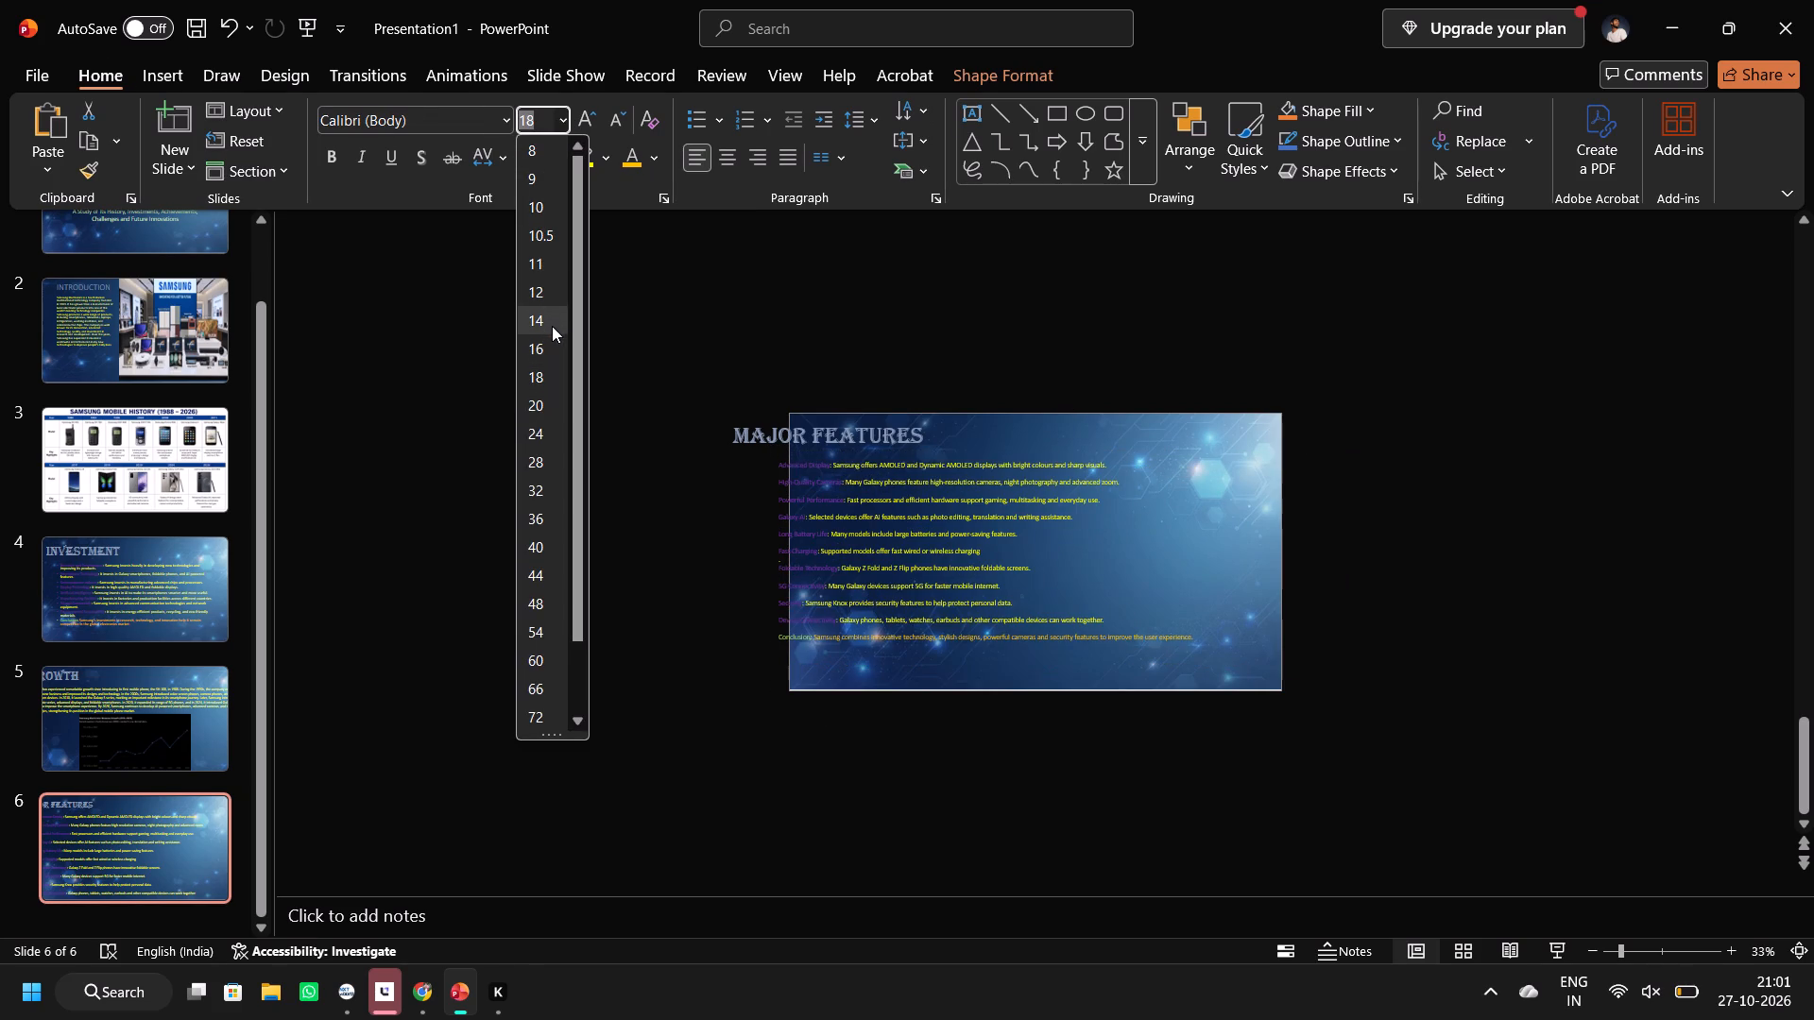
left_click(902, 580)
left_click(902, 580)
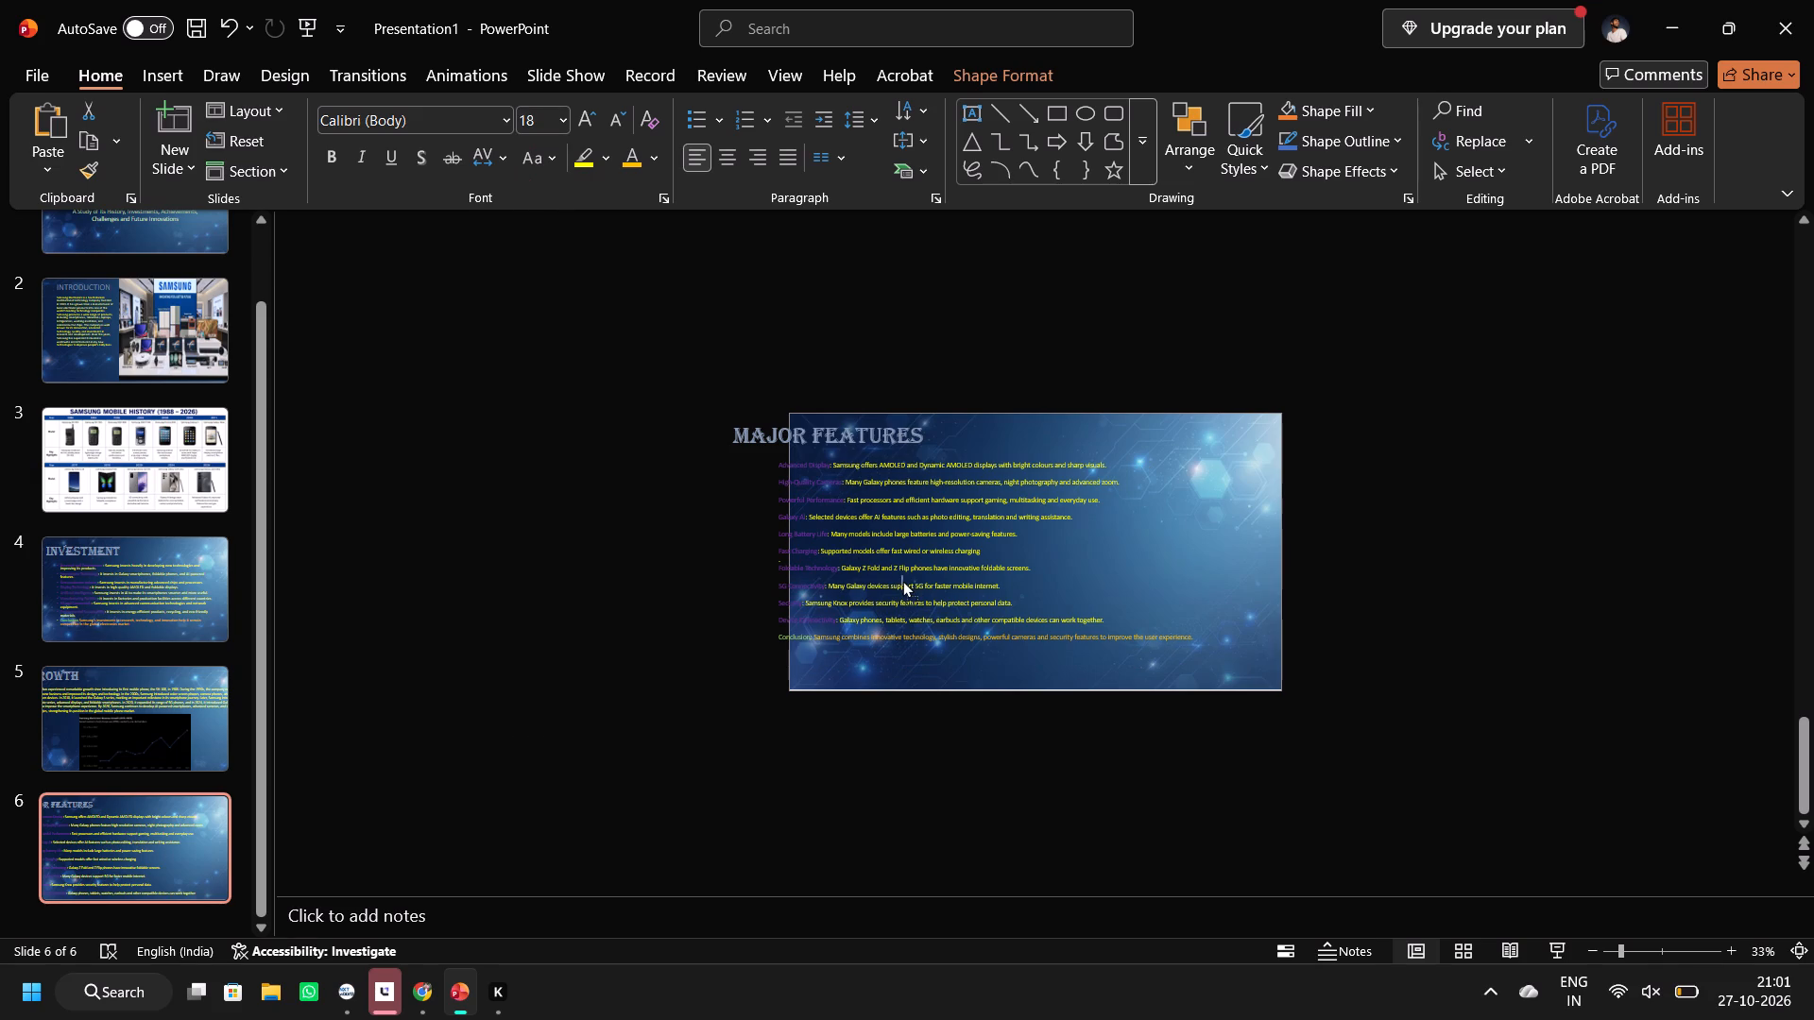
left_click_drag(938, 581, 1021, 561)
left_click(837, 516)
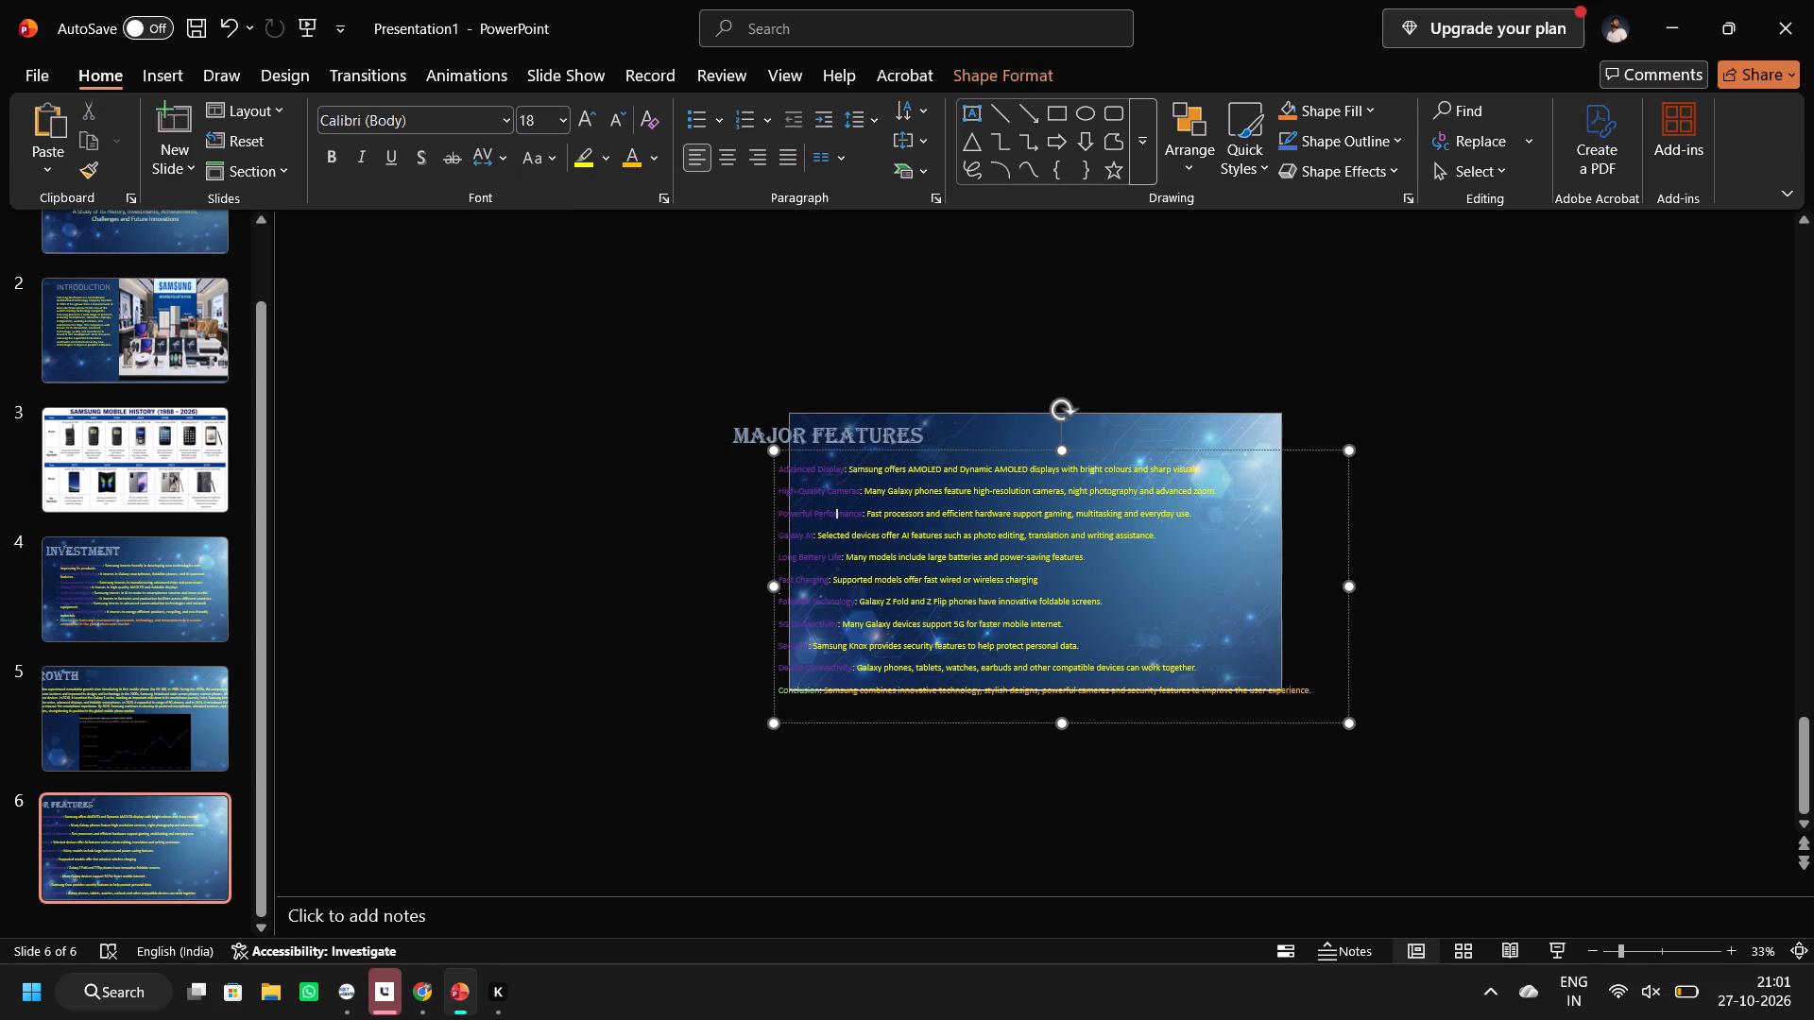
Move the Major Features title right so its text starts just inside the slide's left edge.
left_click(846, 428)
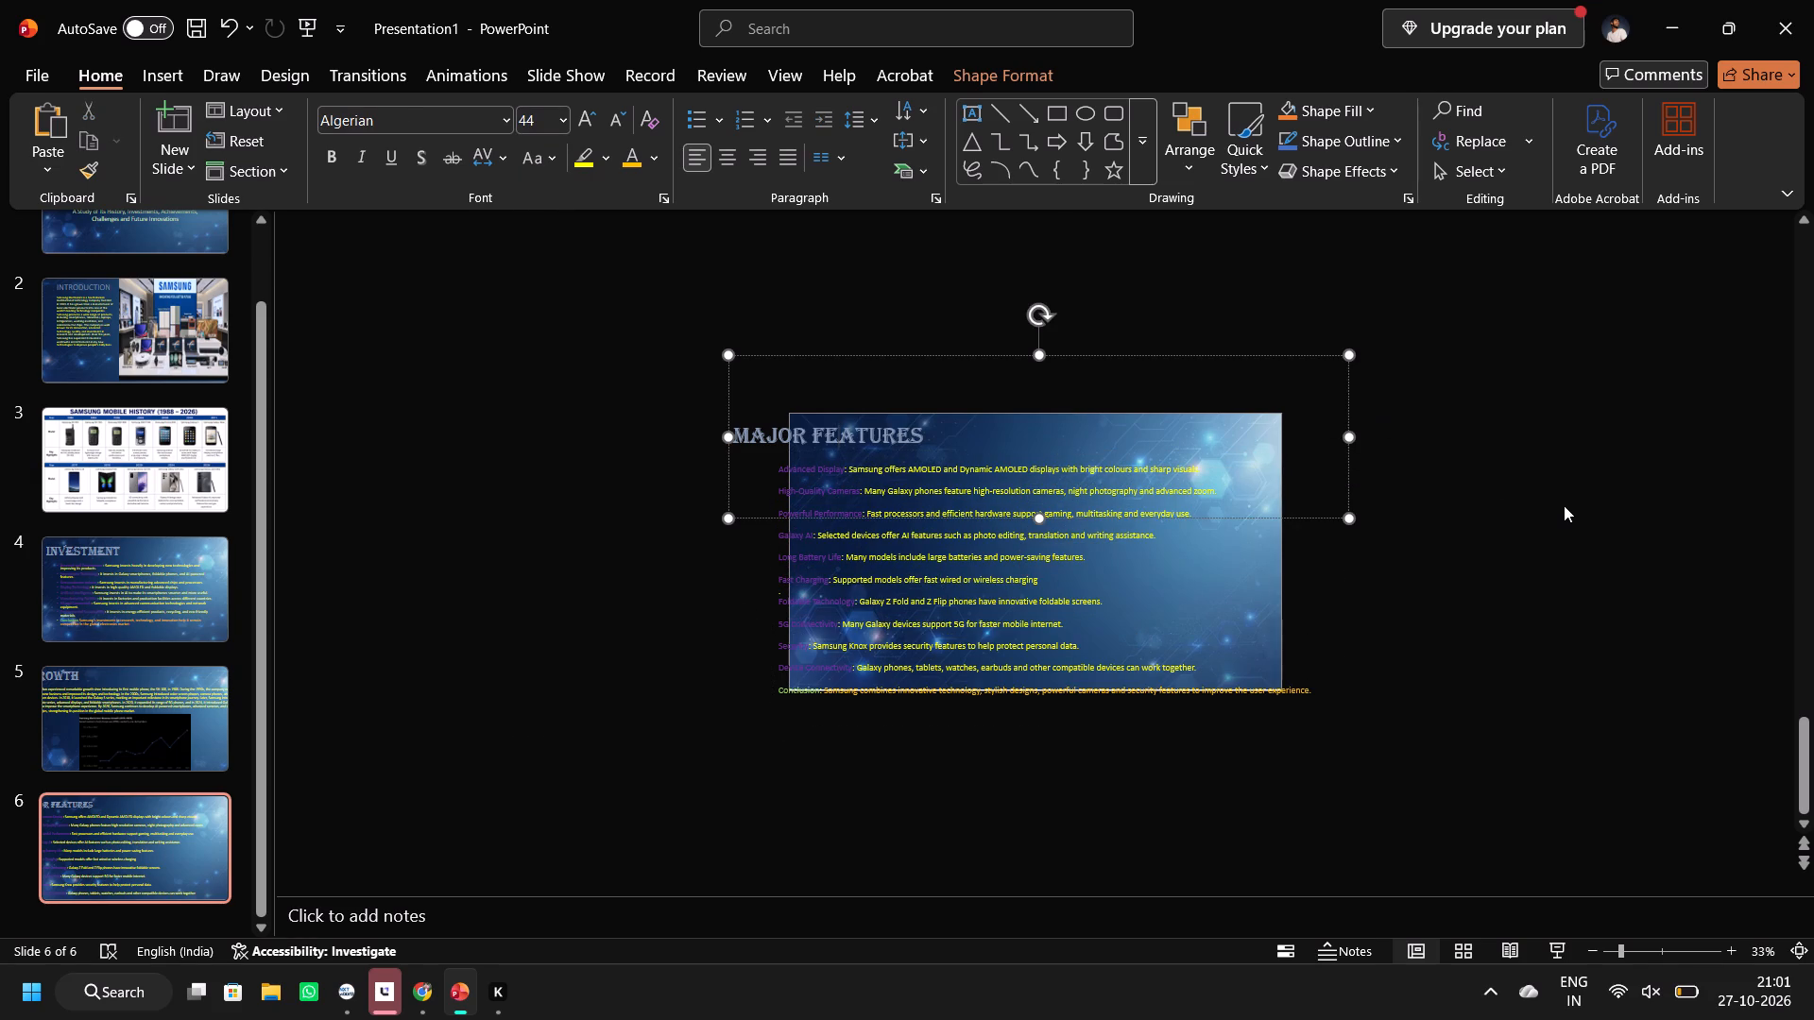
scroll(1564, 505, "up", 4, "ctrl")
scroll(1564, 505, "down", 3, "ctrl")
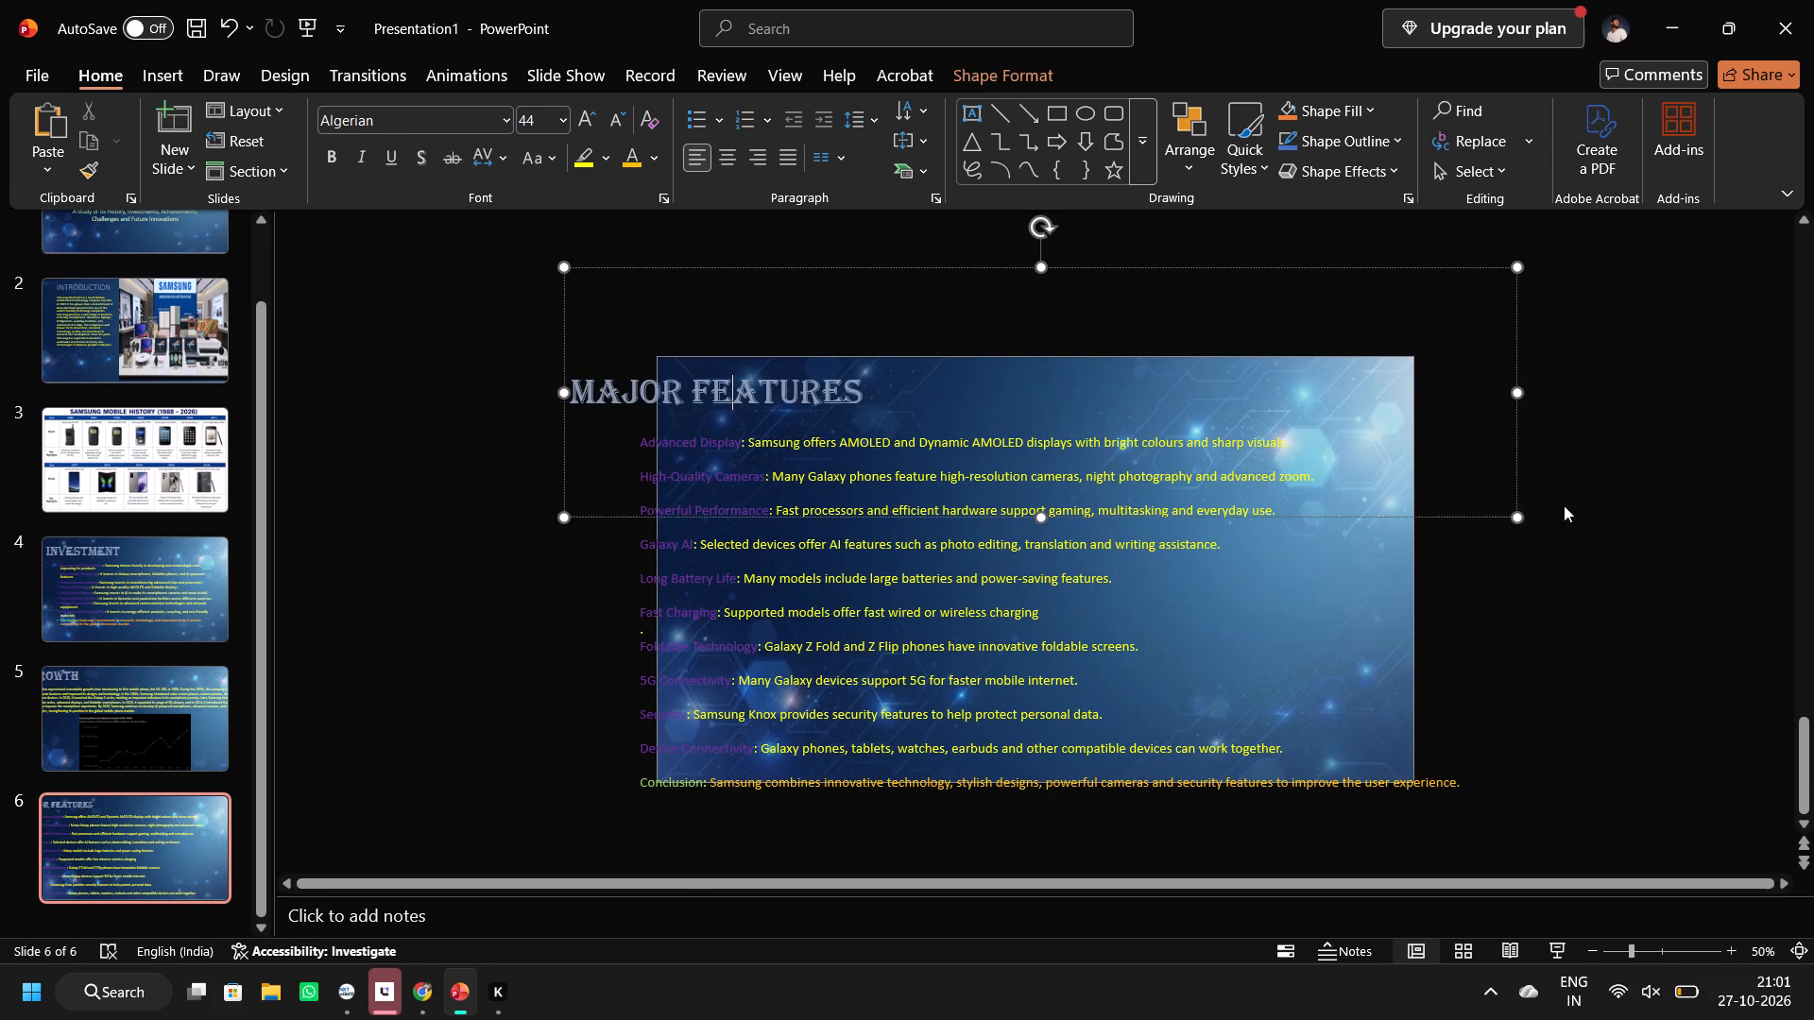
left_click(780, 394)
left_click_drag(780, 394, 889, 401)
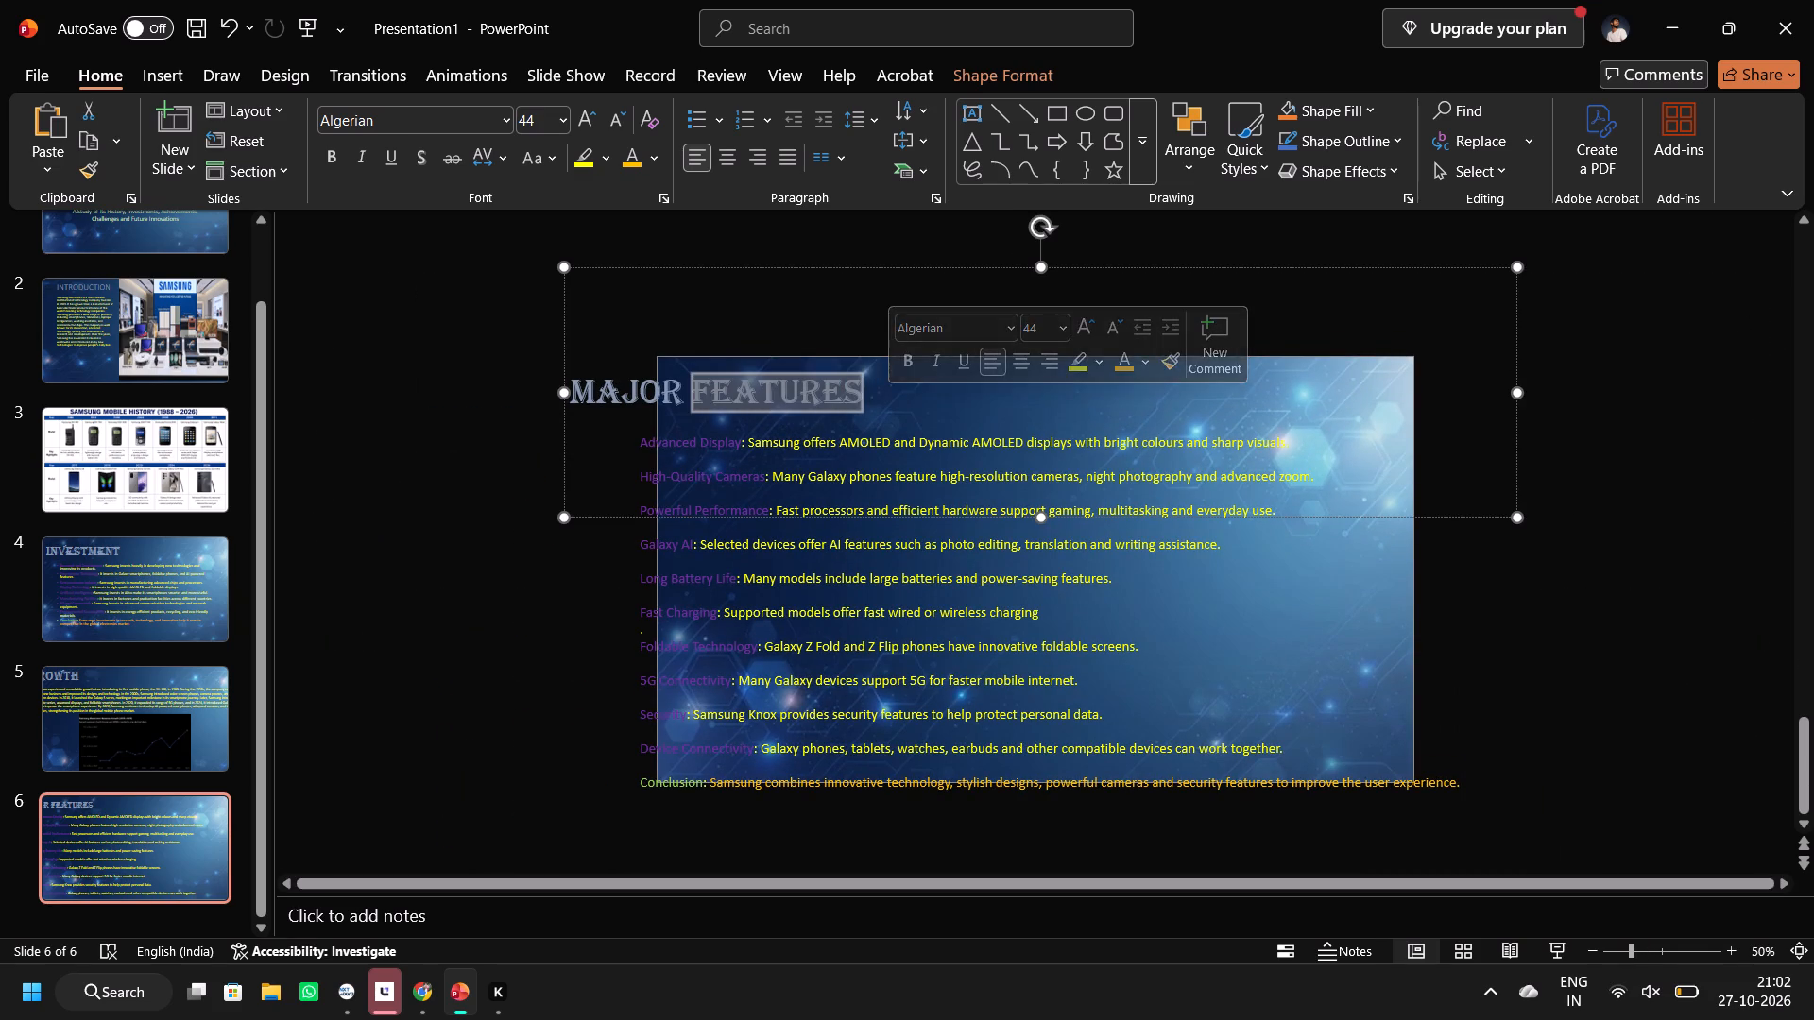
left_click_drag(1029, 438, 576, 361)
left_click(576, 361)
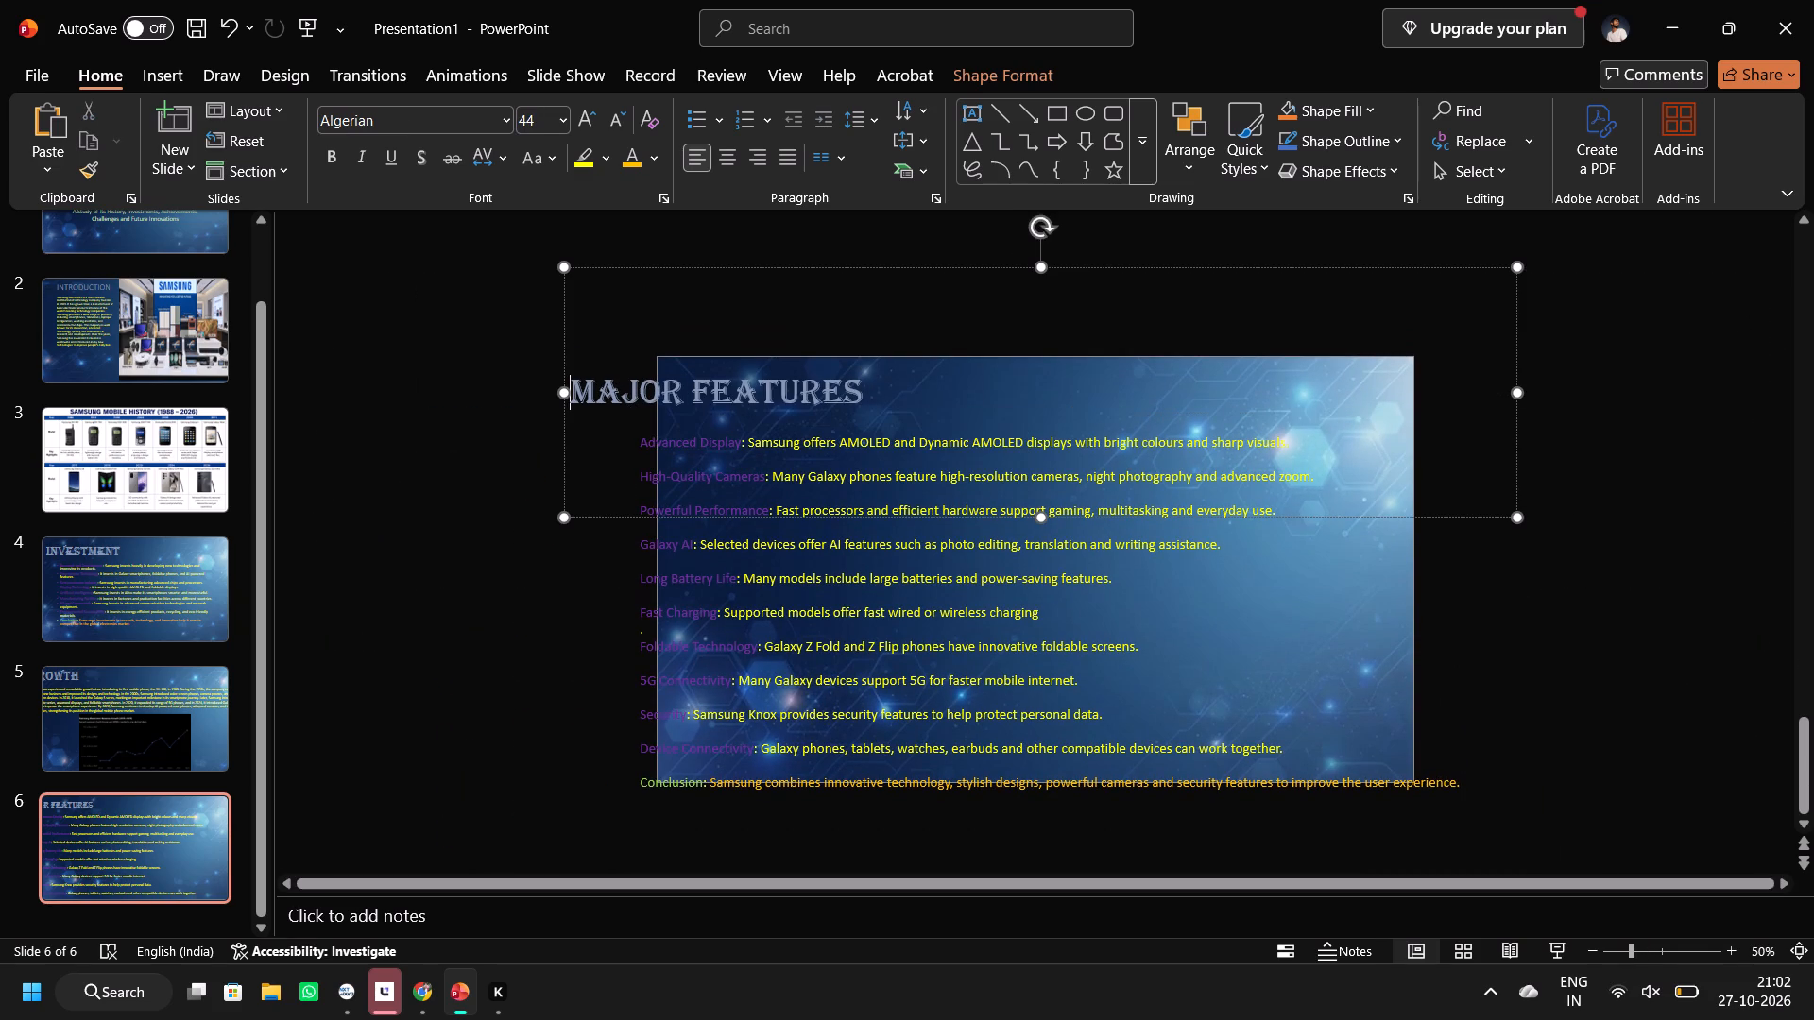
left_click_drag(558, 384, 733, 395)
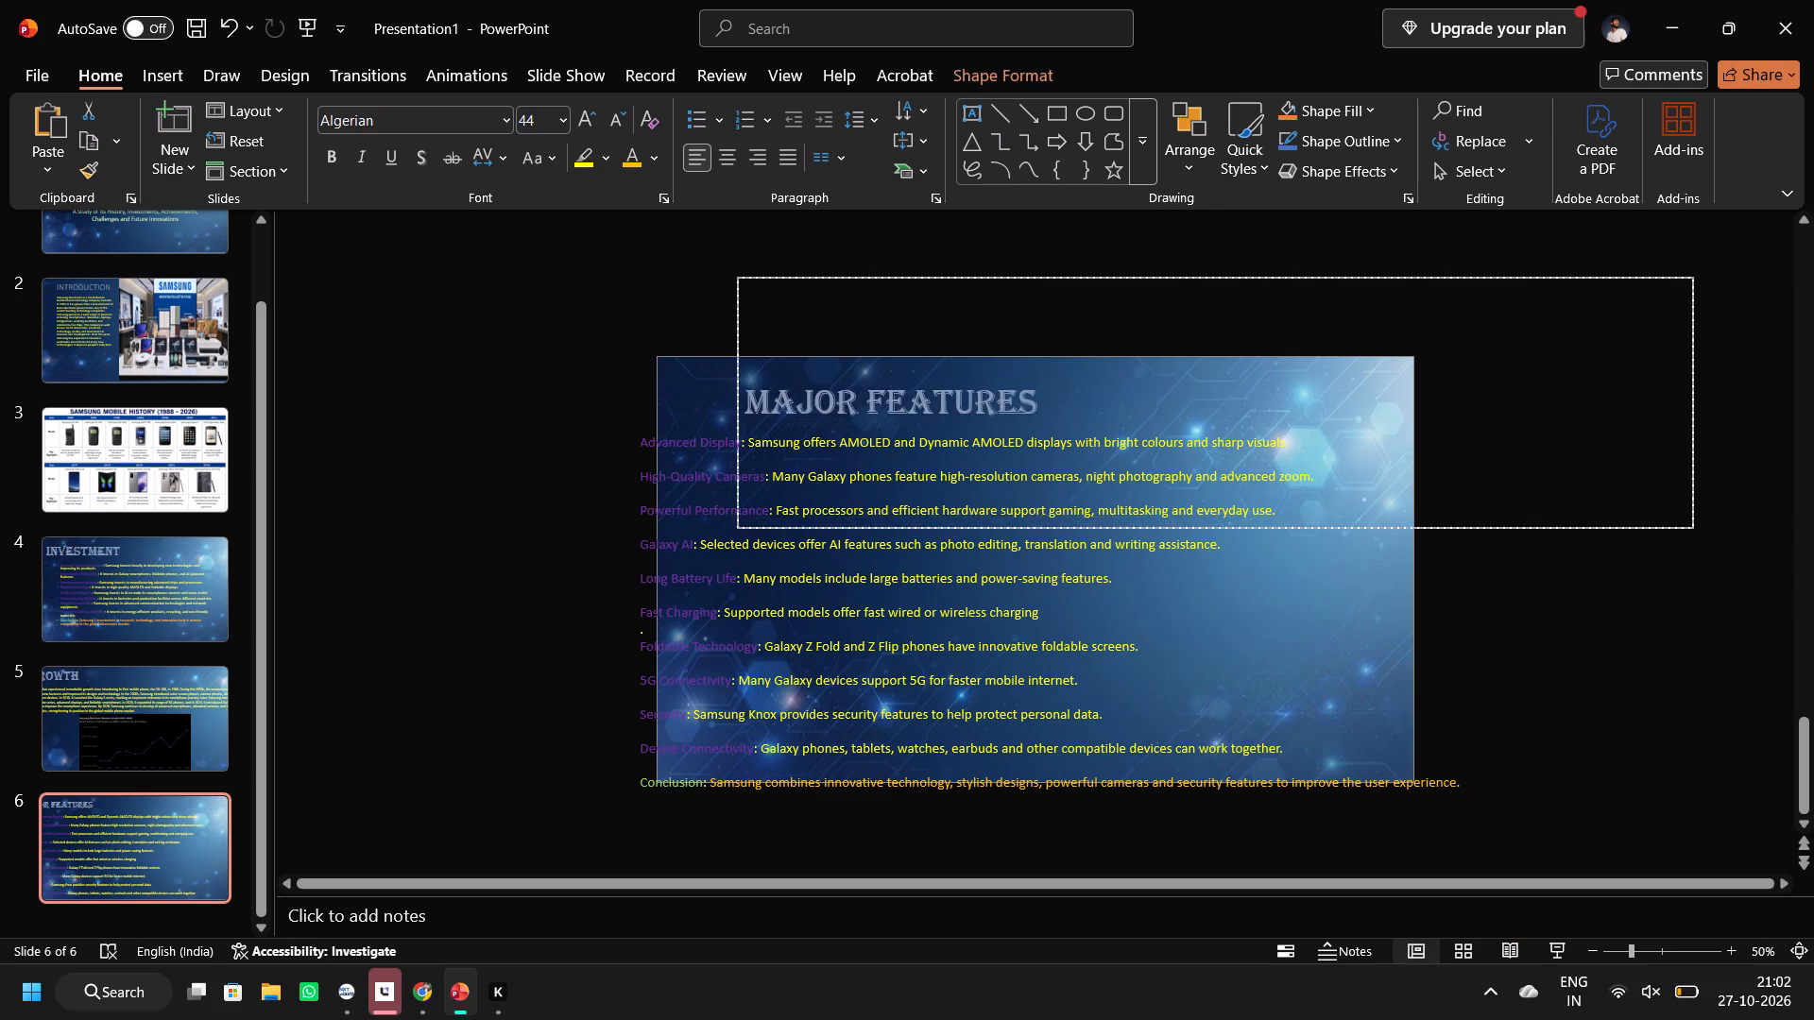
left_click_drag(733, 395, 683, 389)
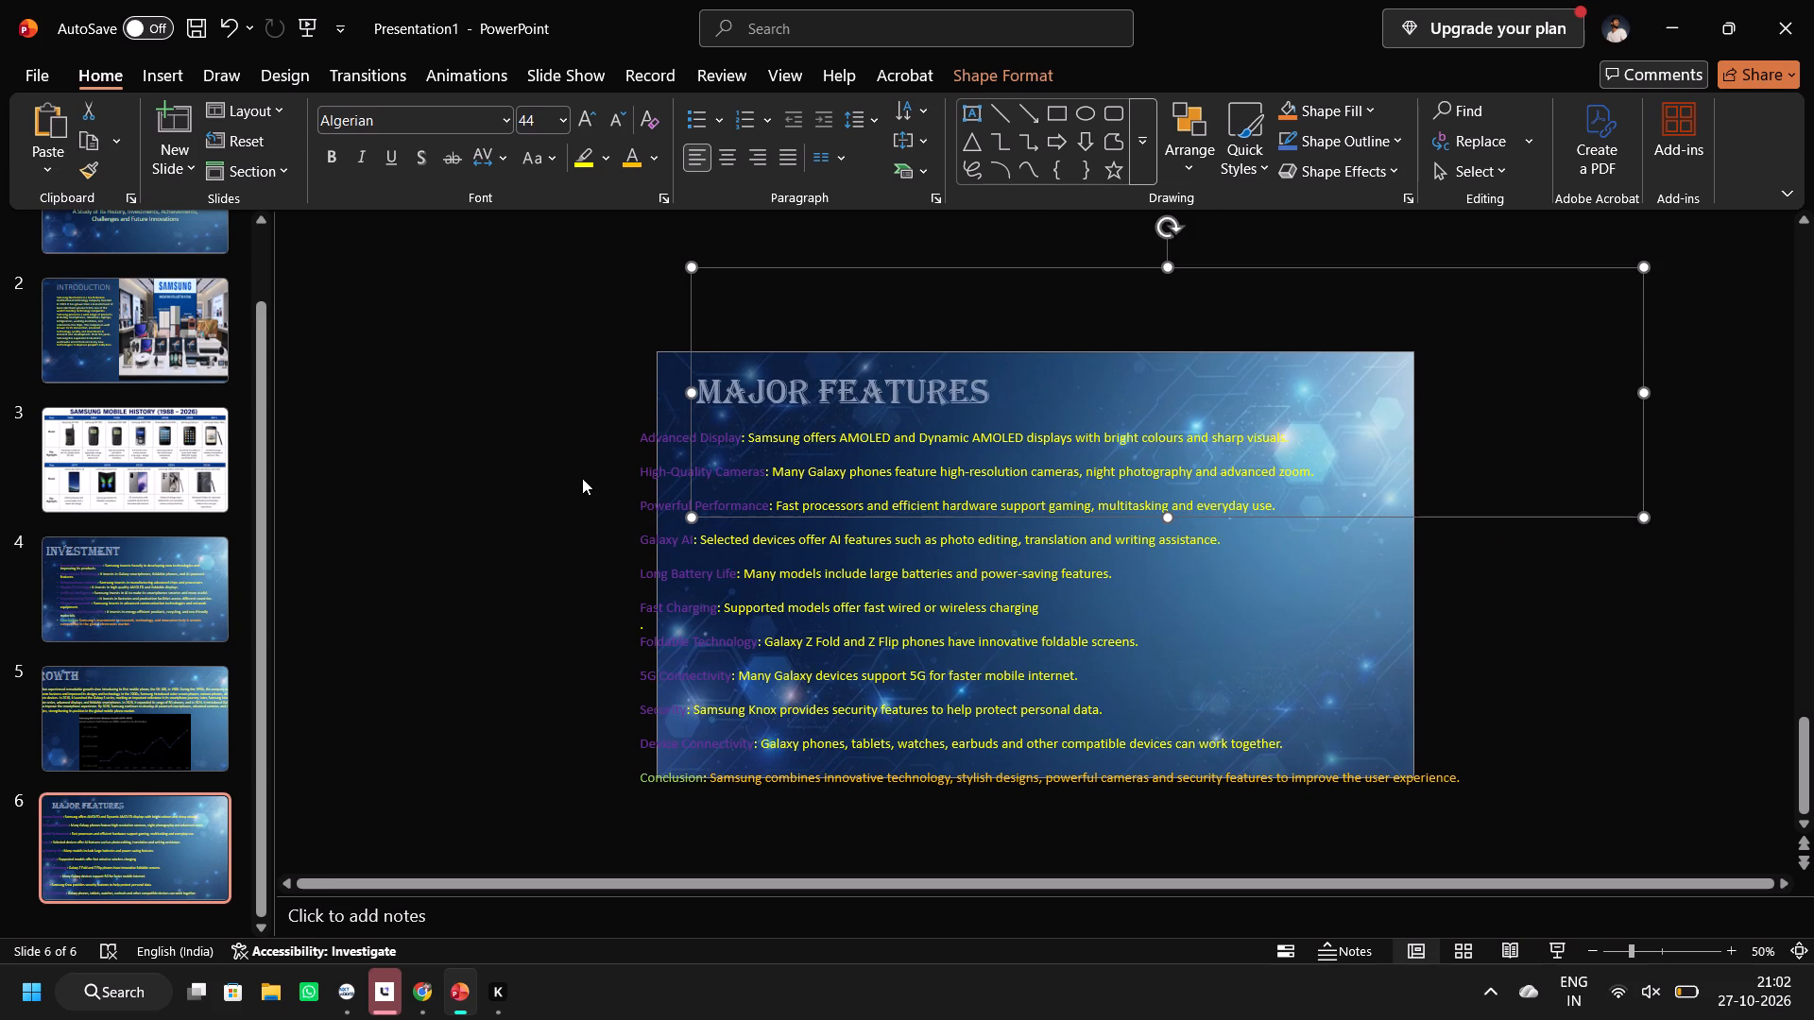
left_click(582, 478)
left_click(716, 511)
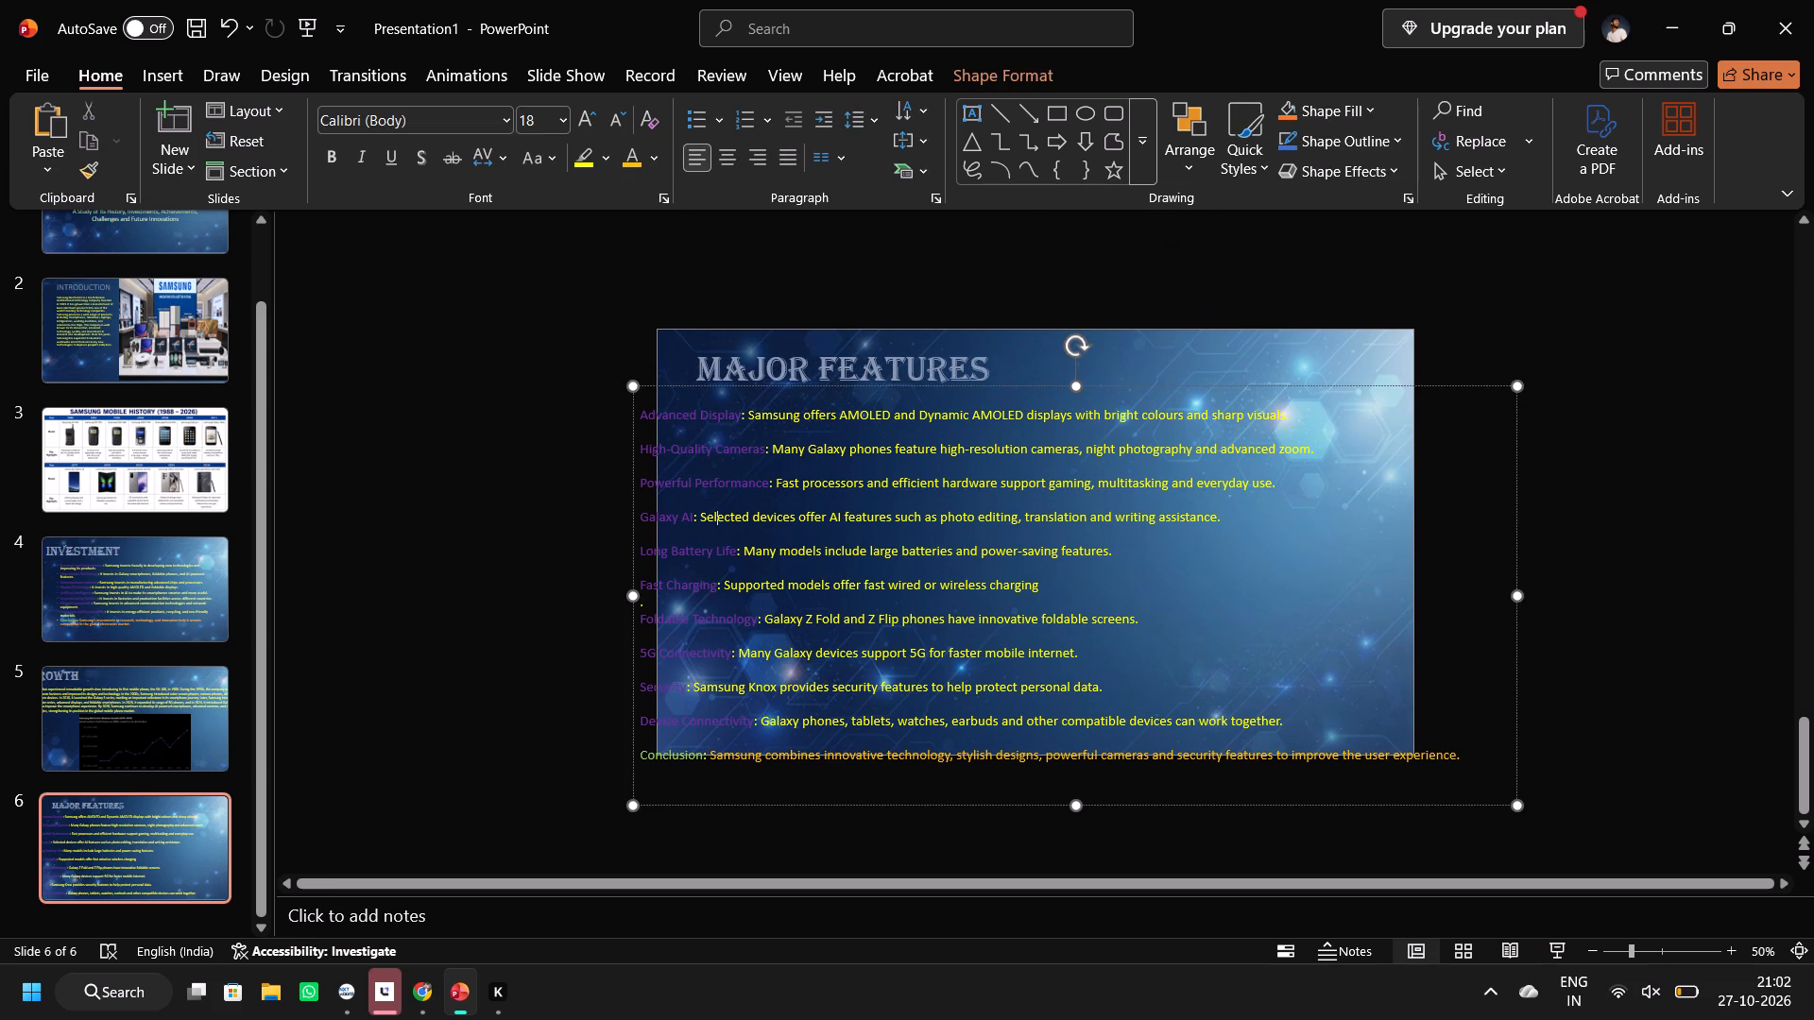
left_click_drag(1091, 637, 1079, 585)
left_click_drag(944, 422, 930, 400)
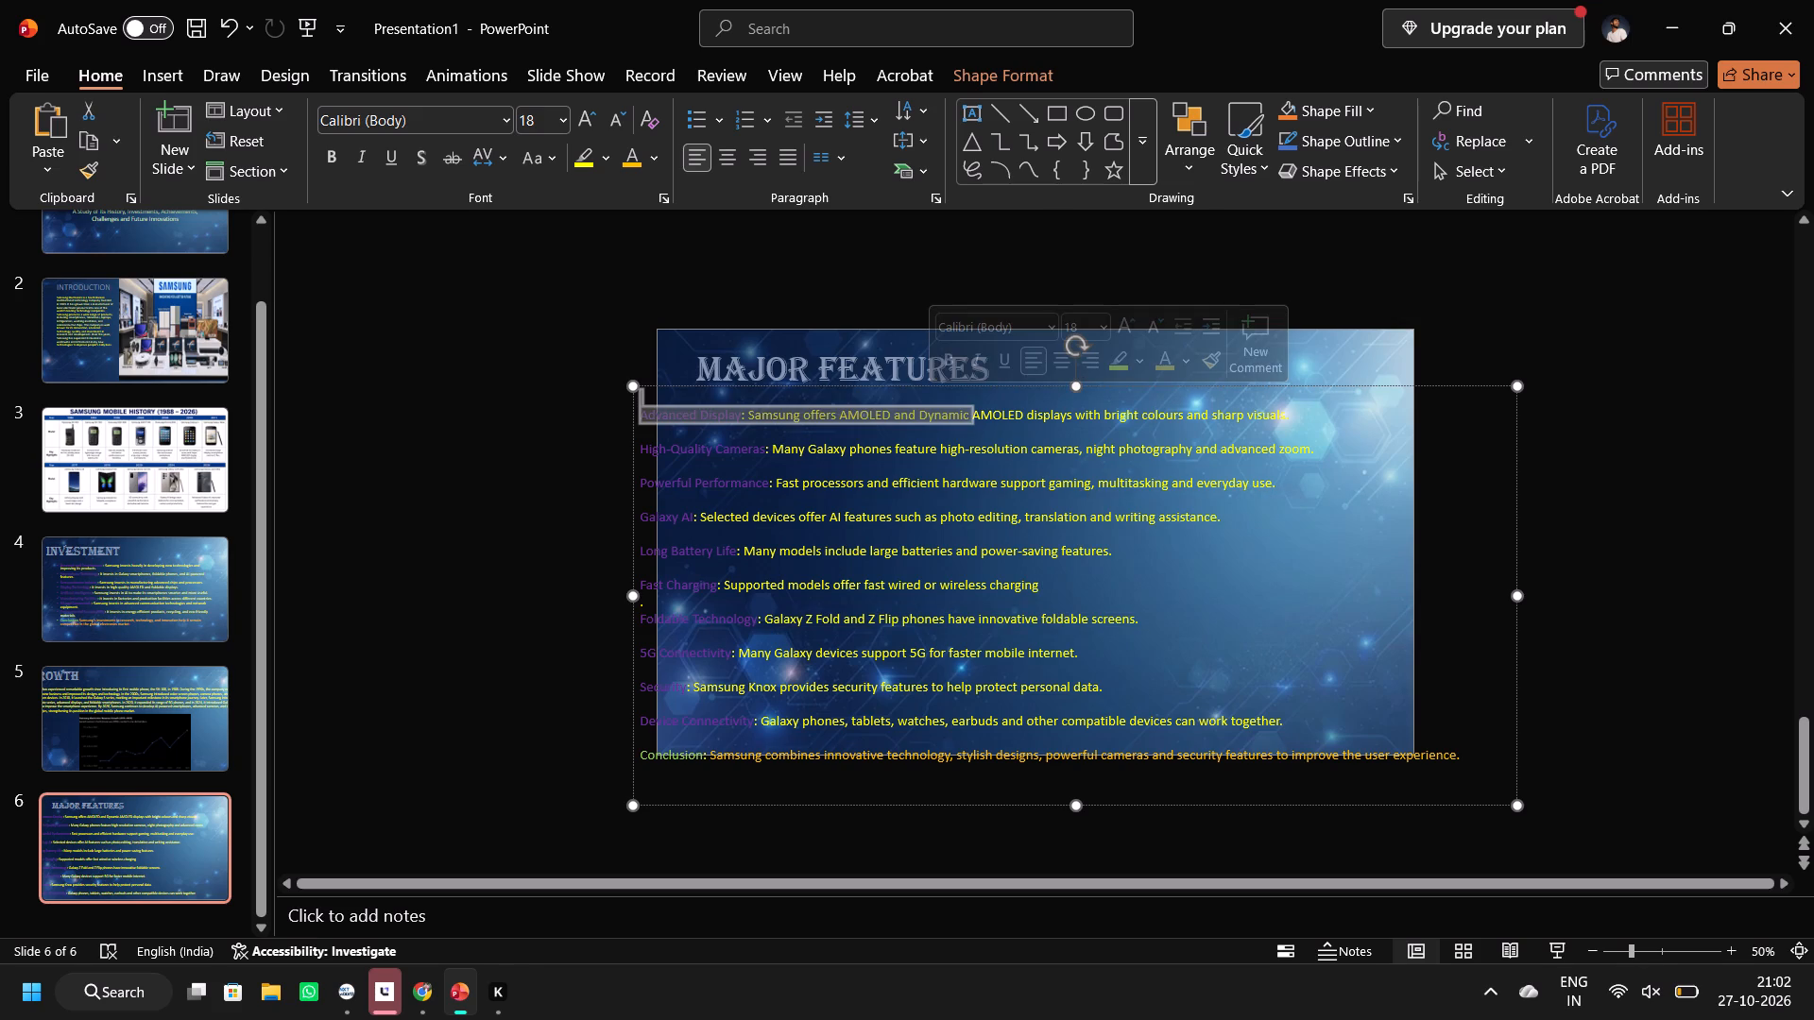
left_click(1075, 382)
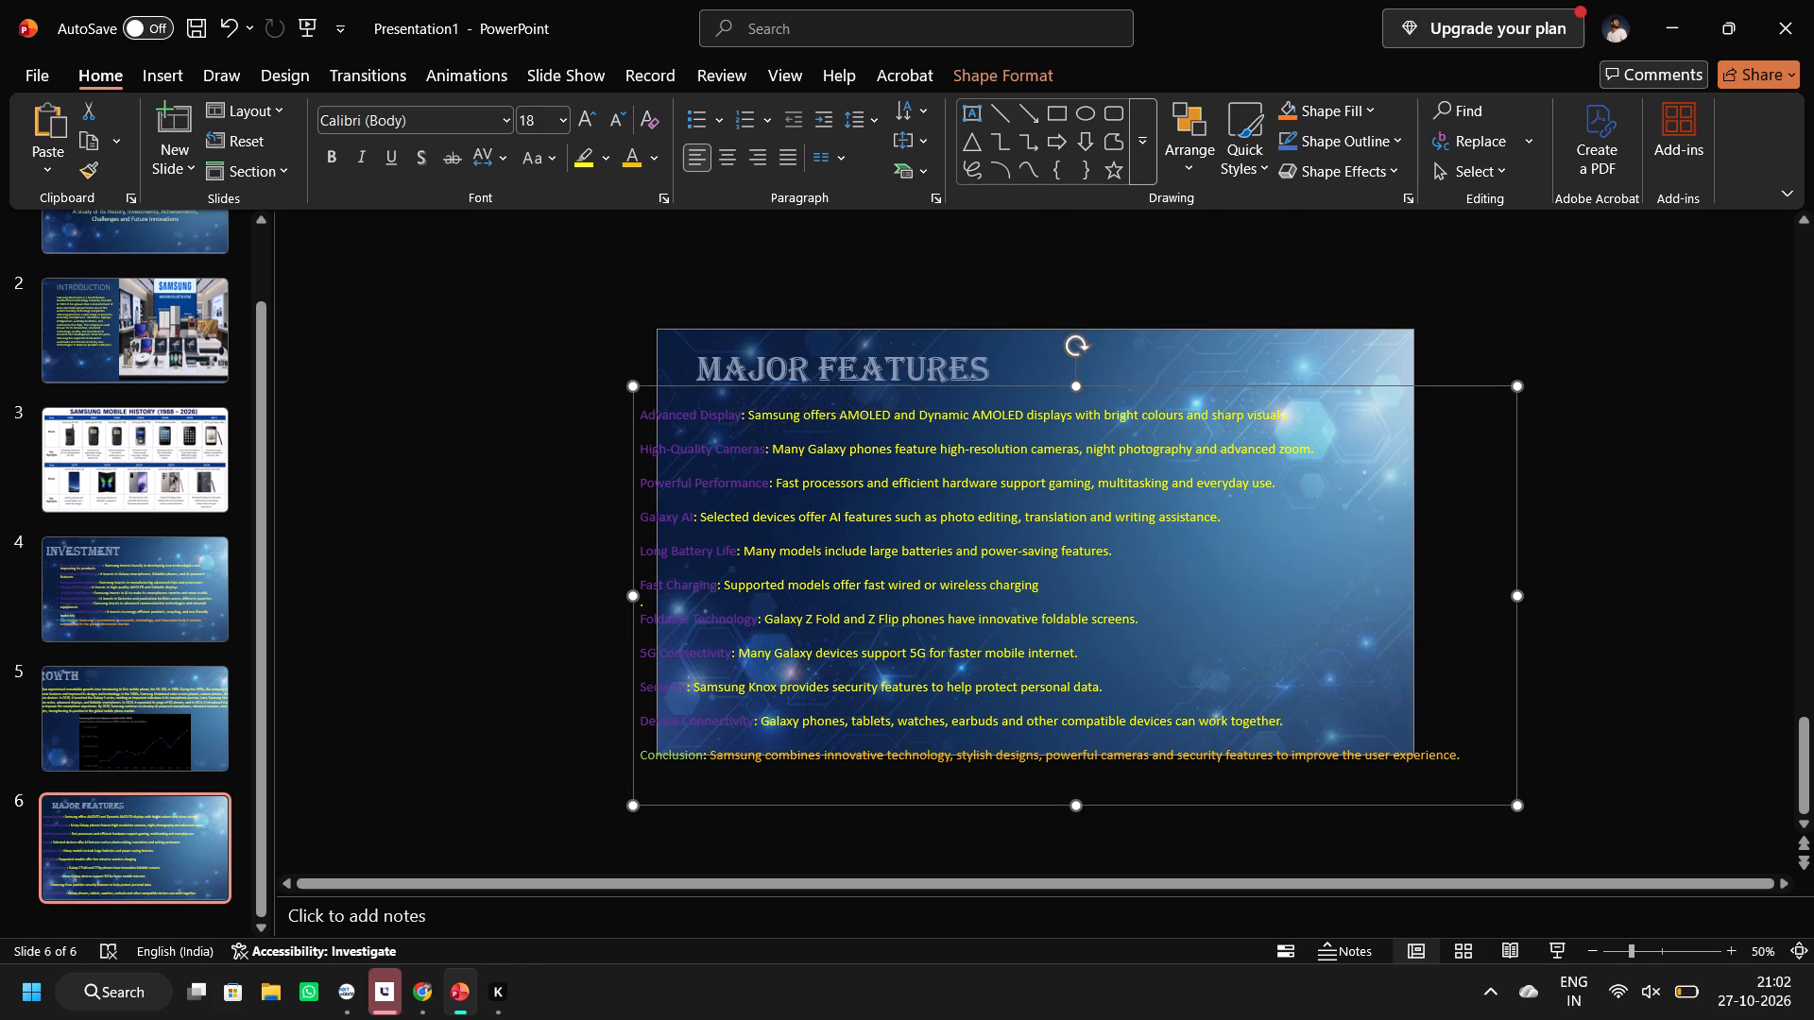
Set the font size of the whole Major Features title to 40.
double_click(948, 365)
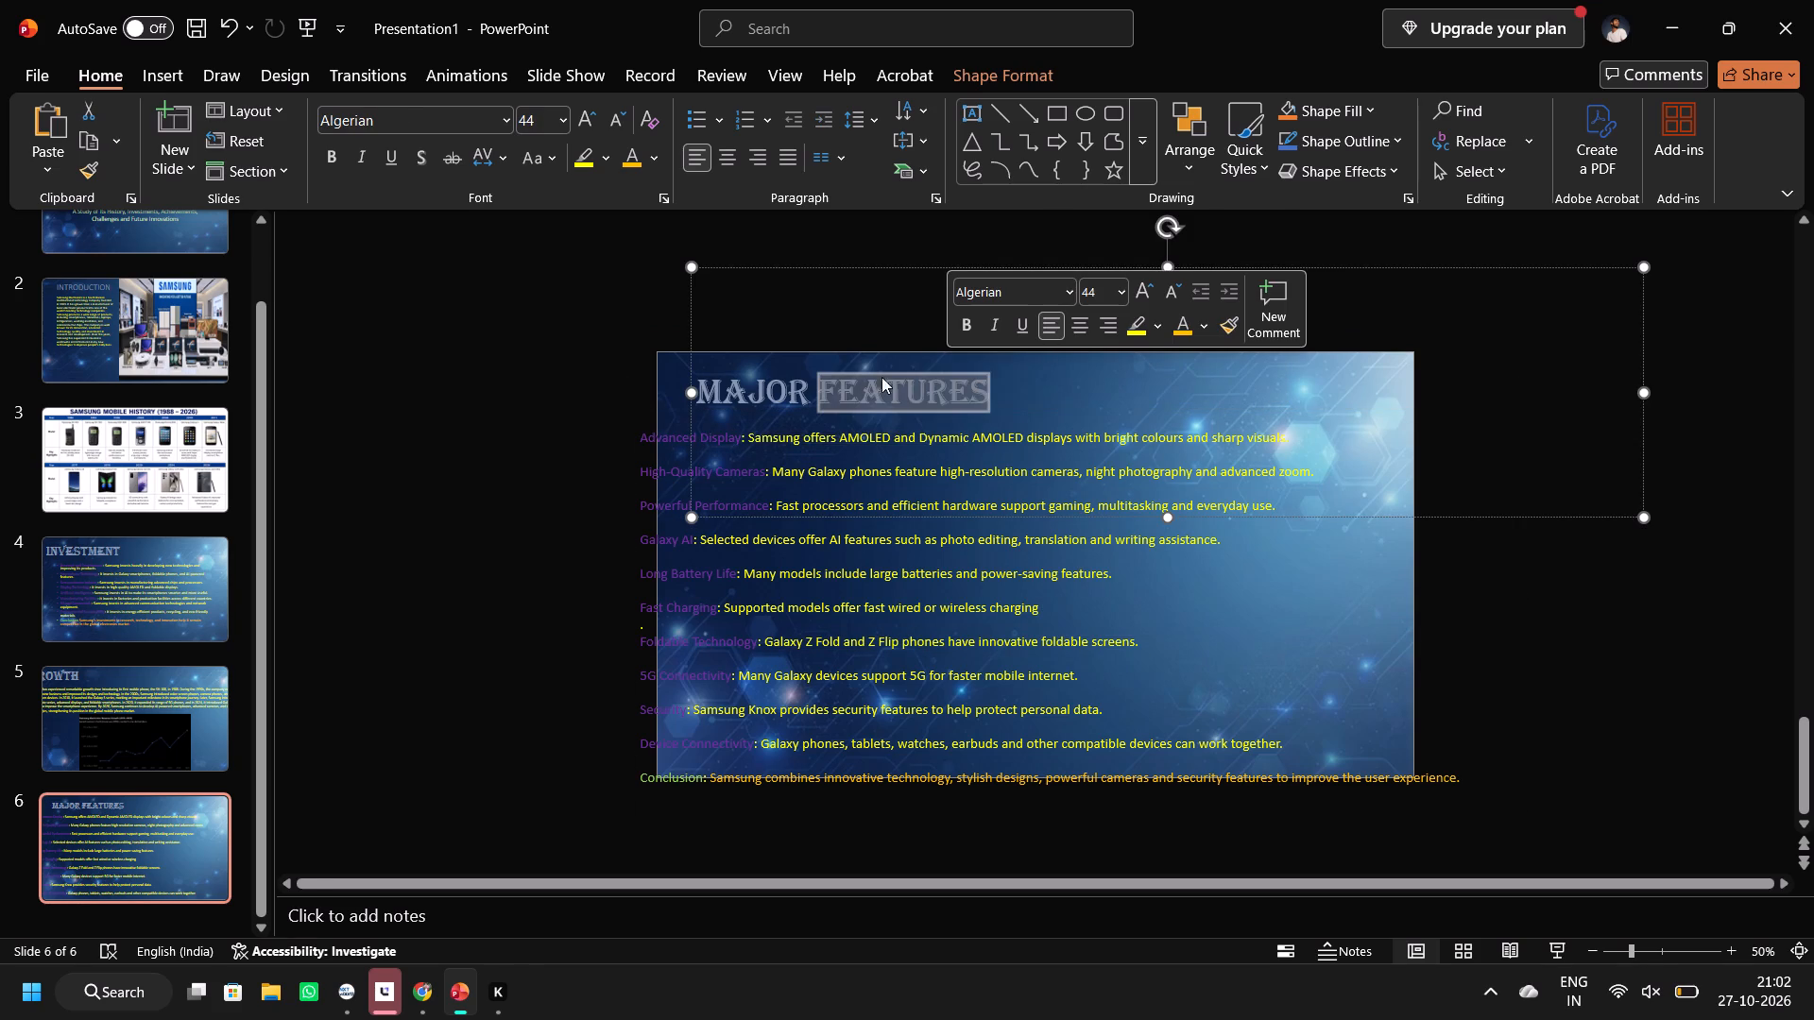
left_click(752, 381)
left_click_drag(752, 381, 895, 400)
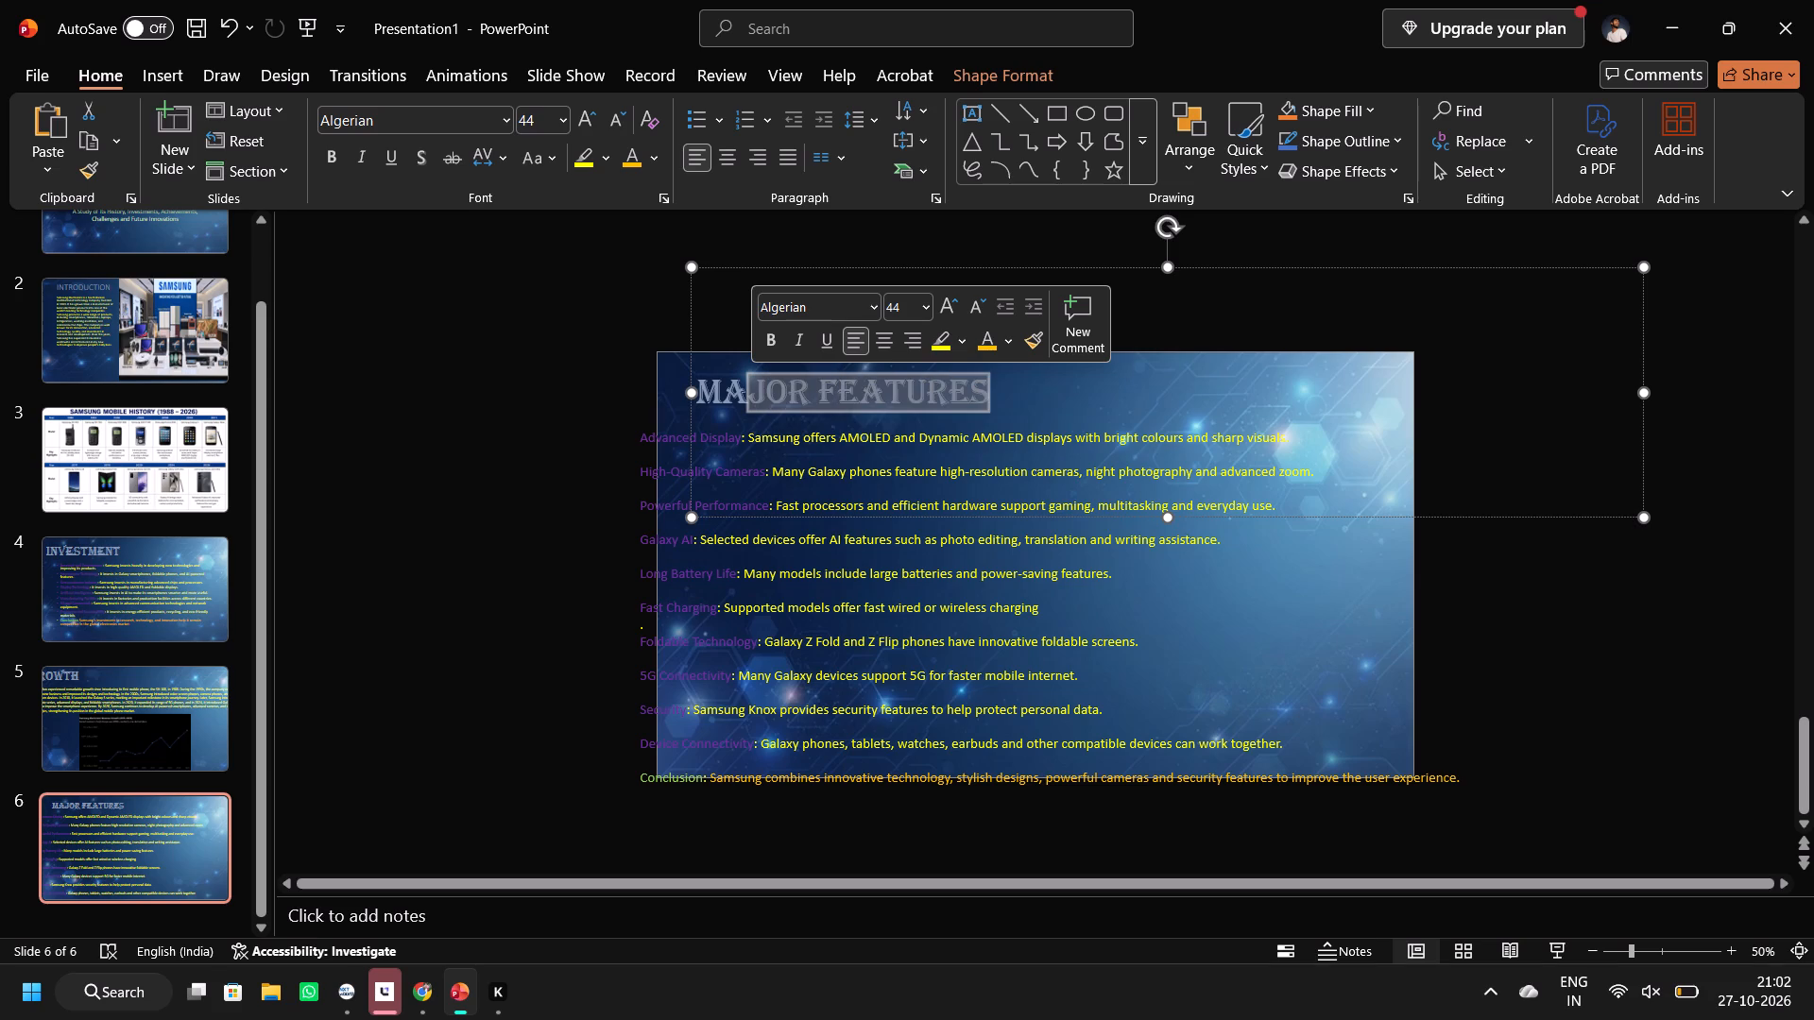
left_click_drag(895, 400, 989, 394)
left_click(703, 388)
left_click_drag(703, 388, 962, 388)
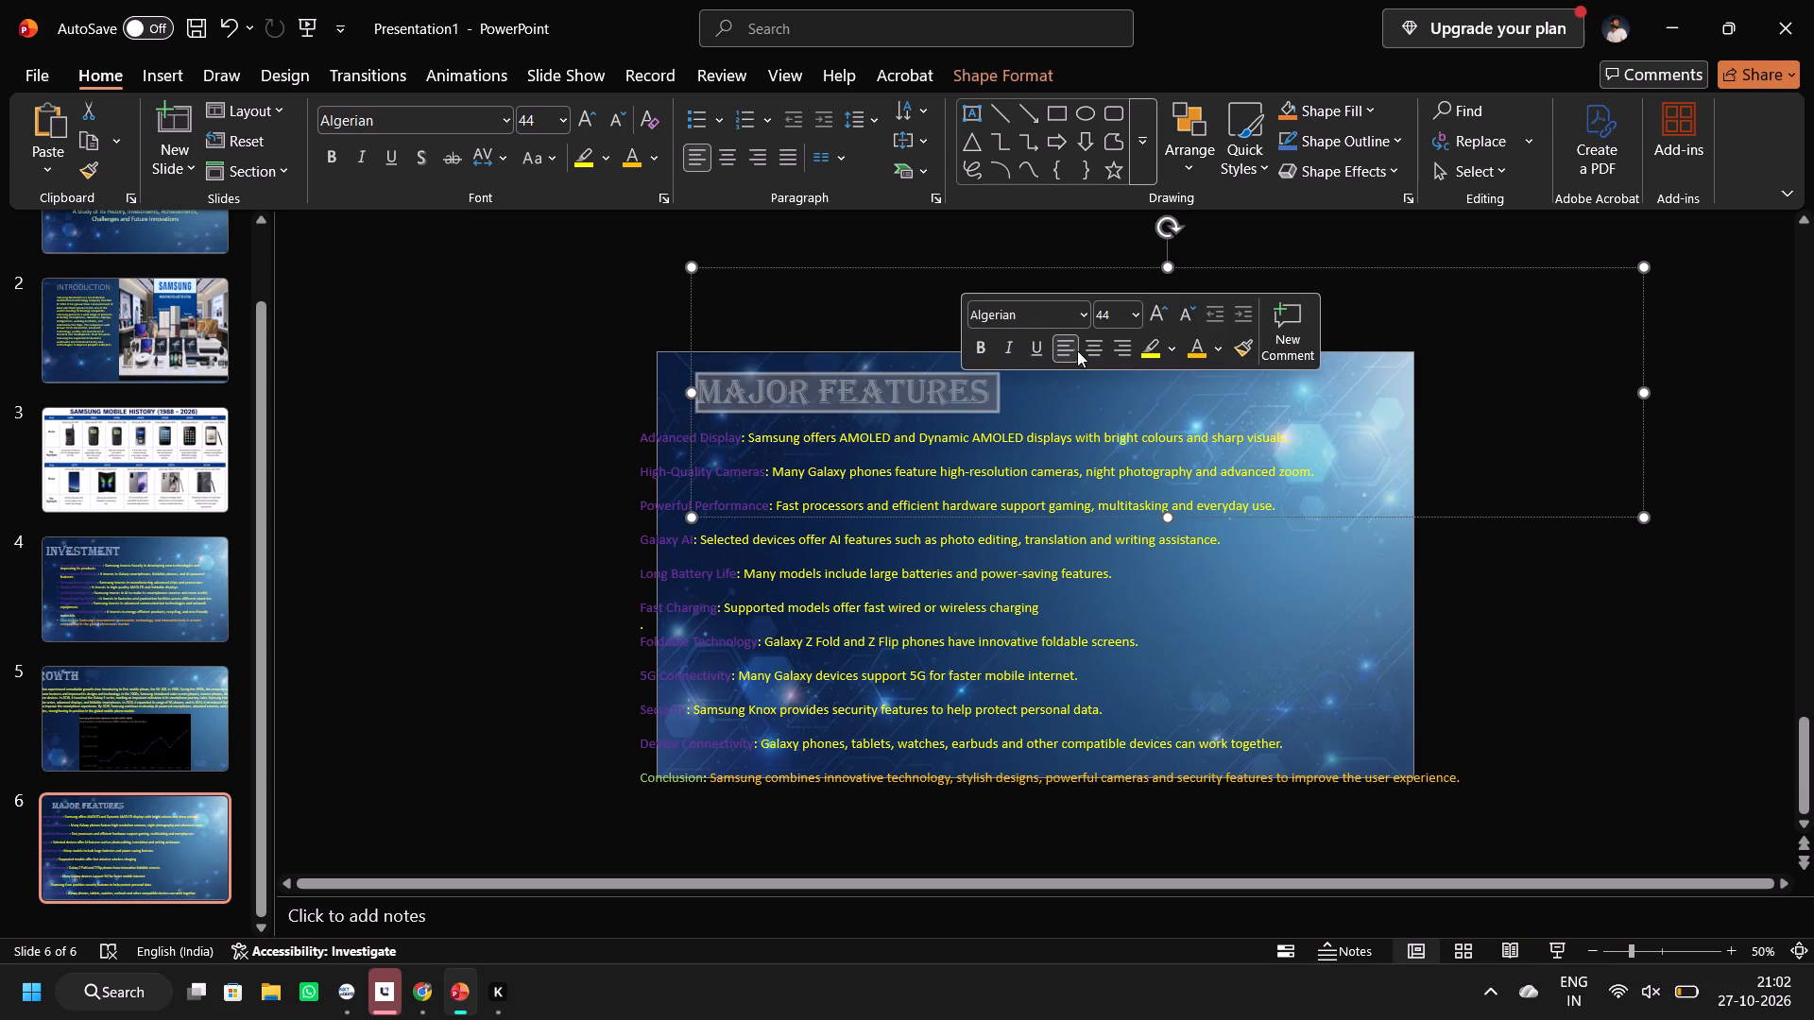
left_click(1138, 310)
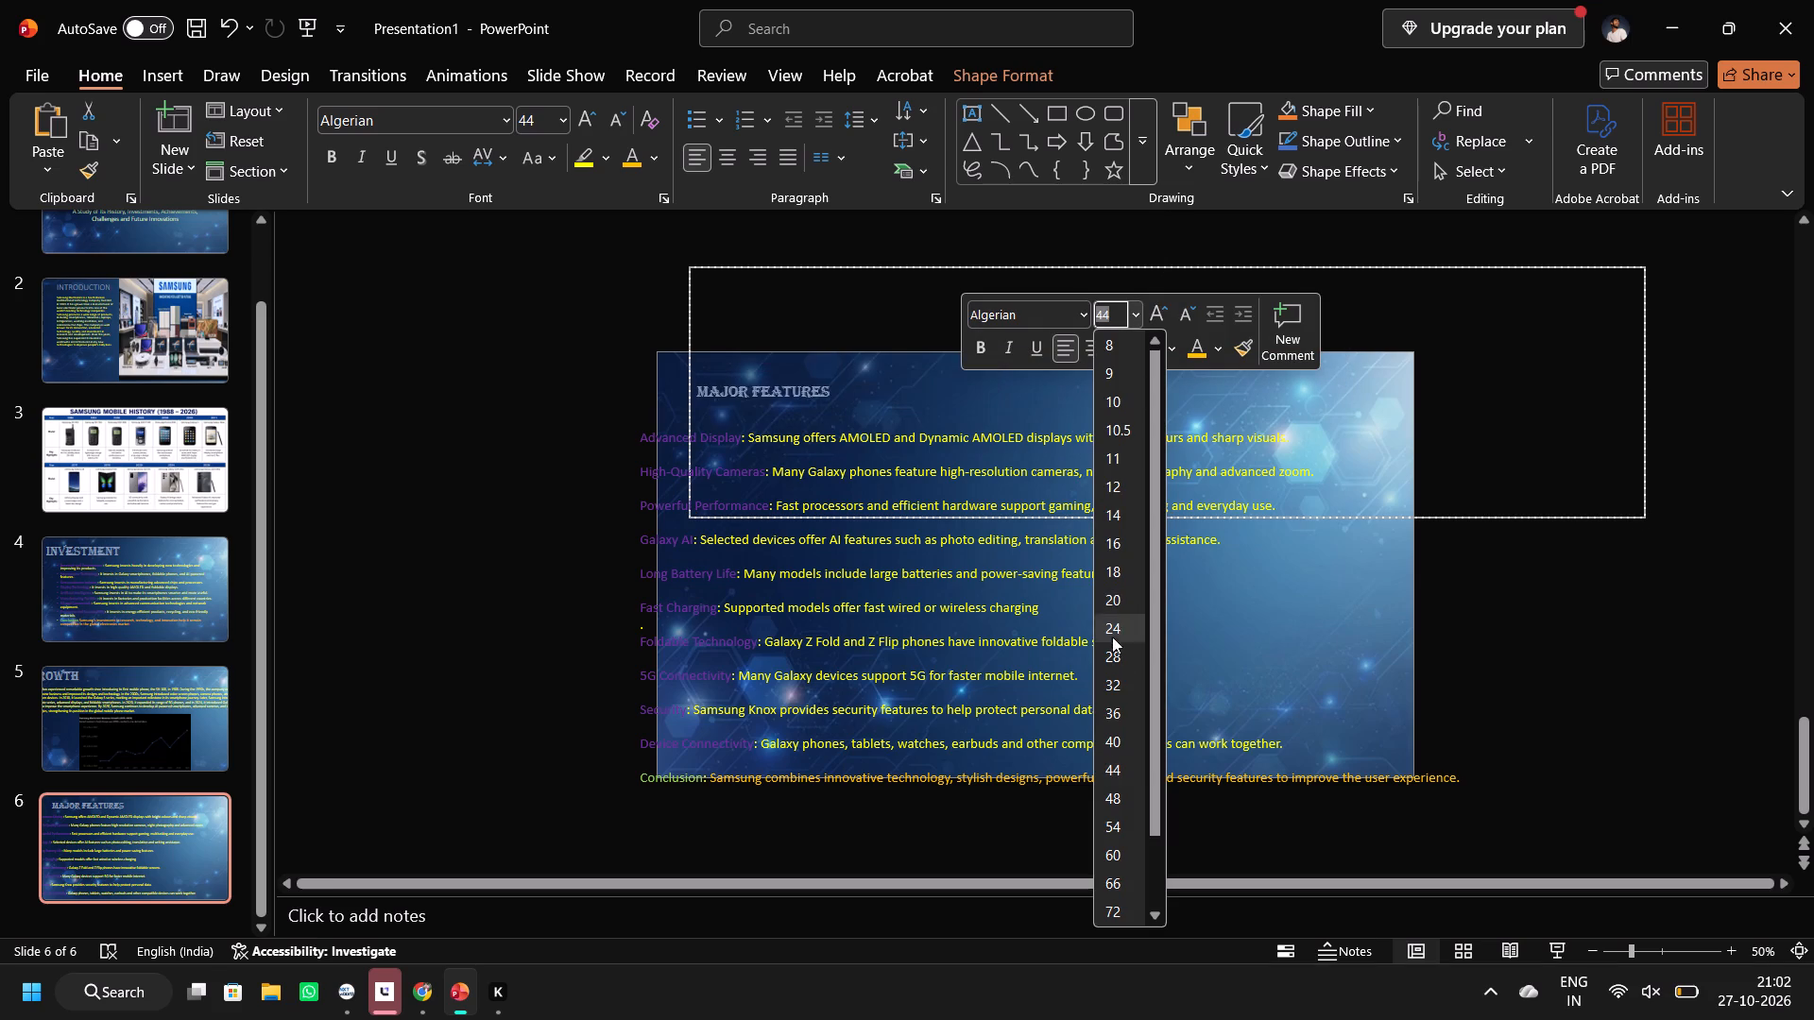
left_click(1125, 737)
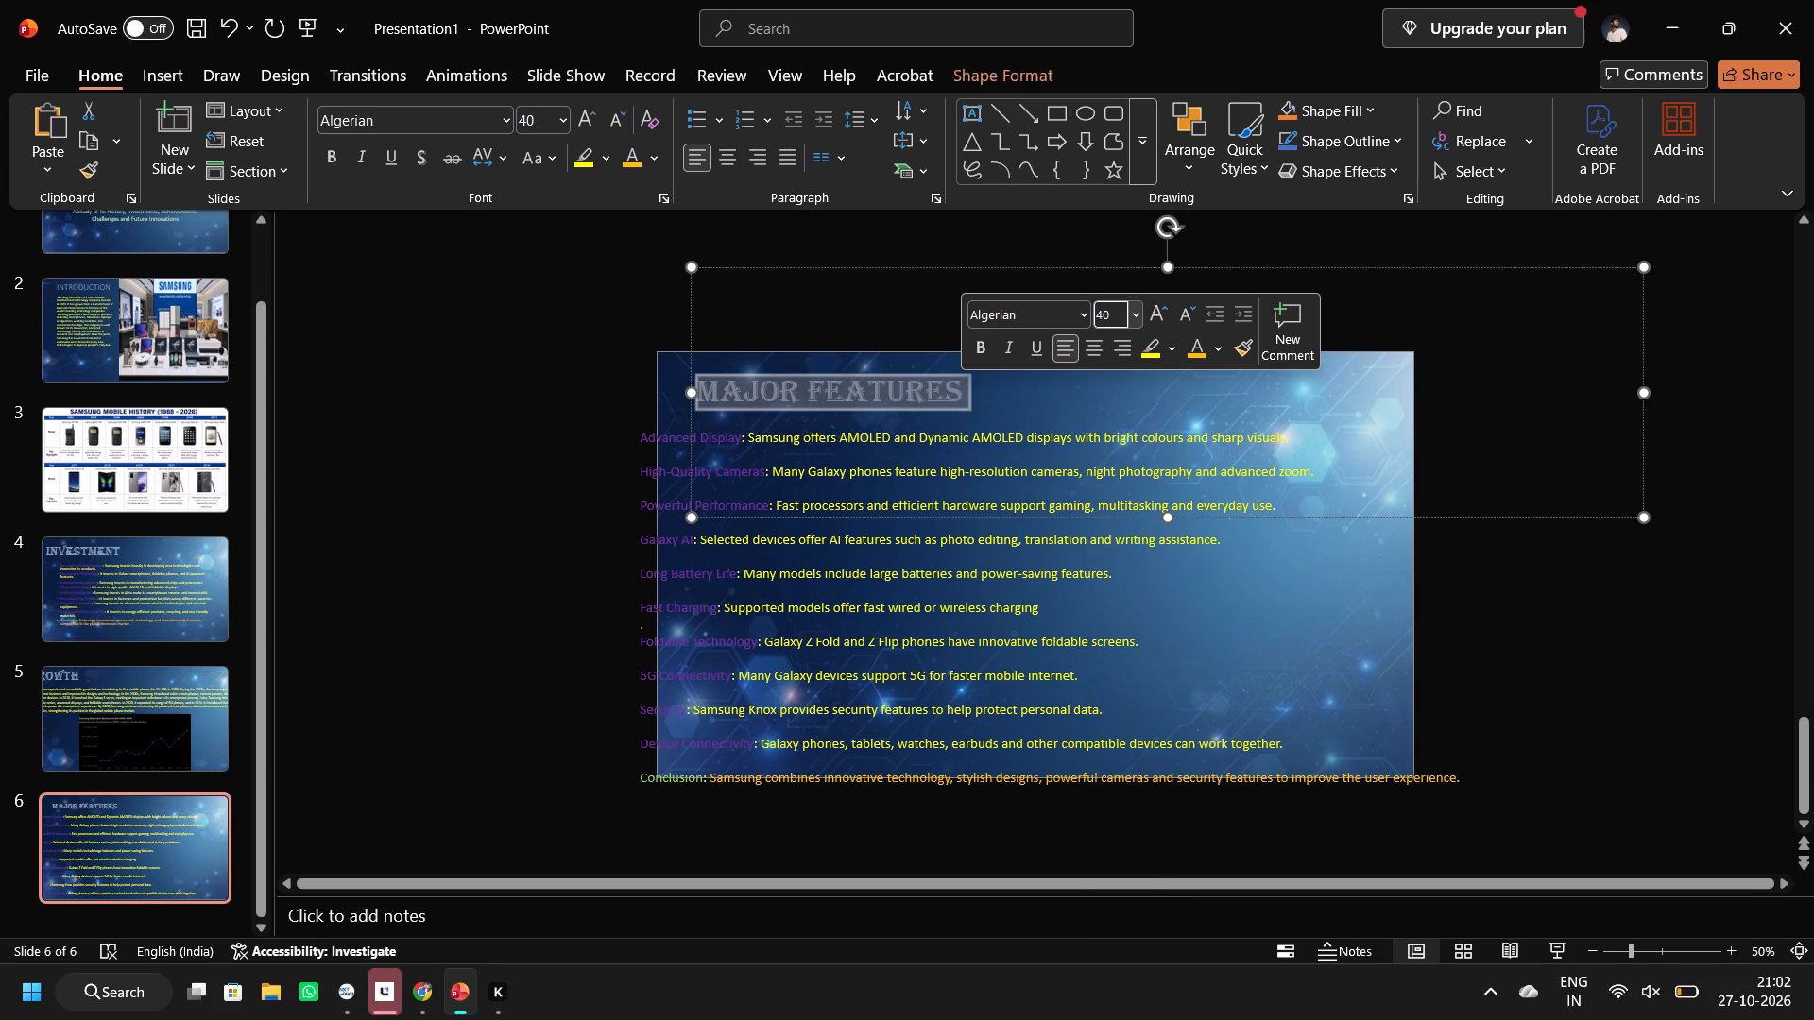
Reduce the title box's height from its bottom edge so the title sits closer to the slide's top edge.
left_click_drag(1160, 517, 1149, 476)
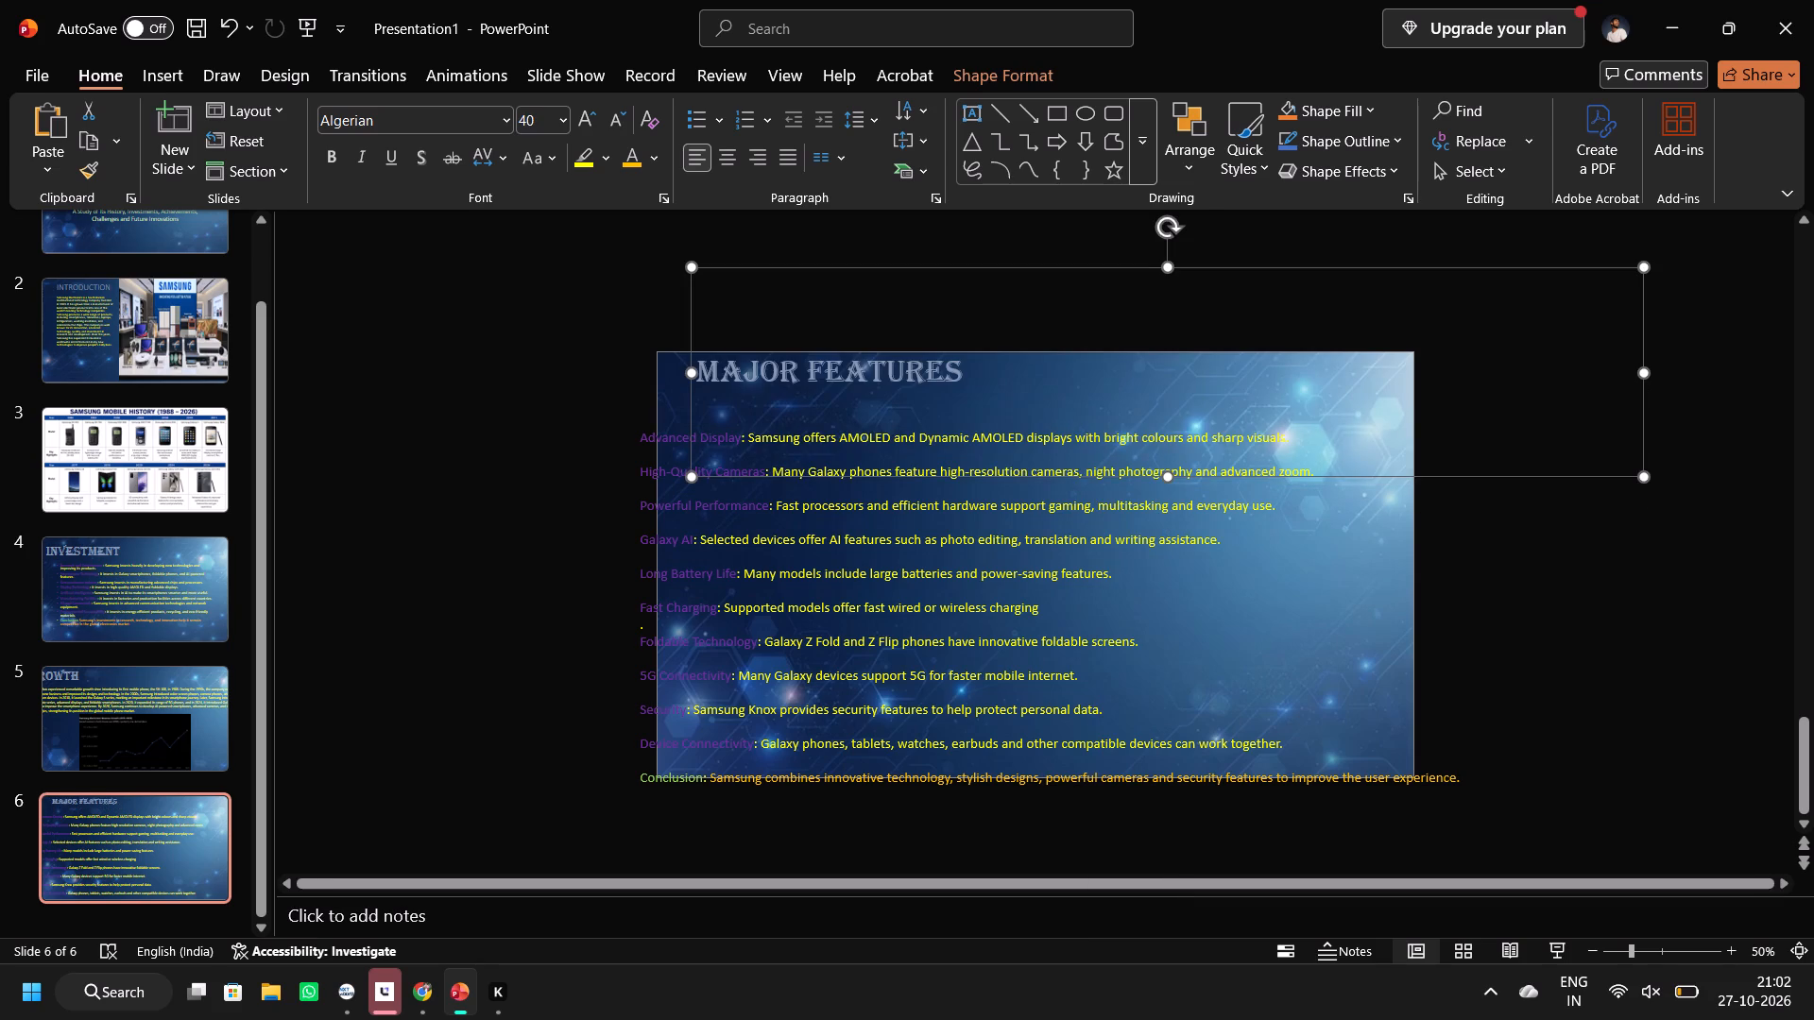
Reduce the Major Features title box's height from its bottom and top edges and extend its left edge to near the slide's left edge.
left_click_drag(1169, 479, 1156, 450)
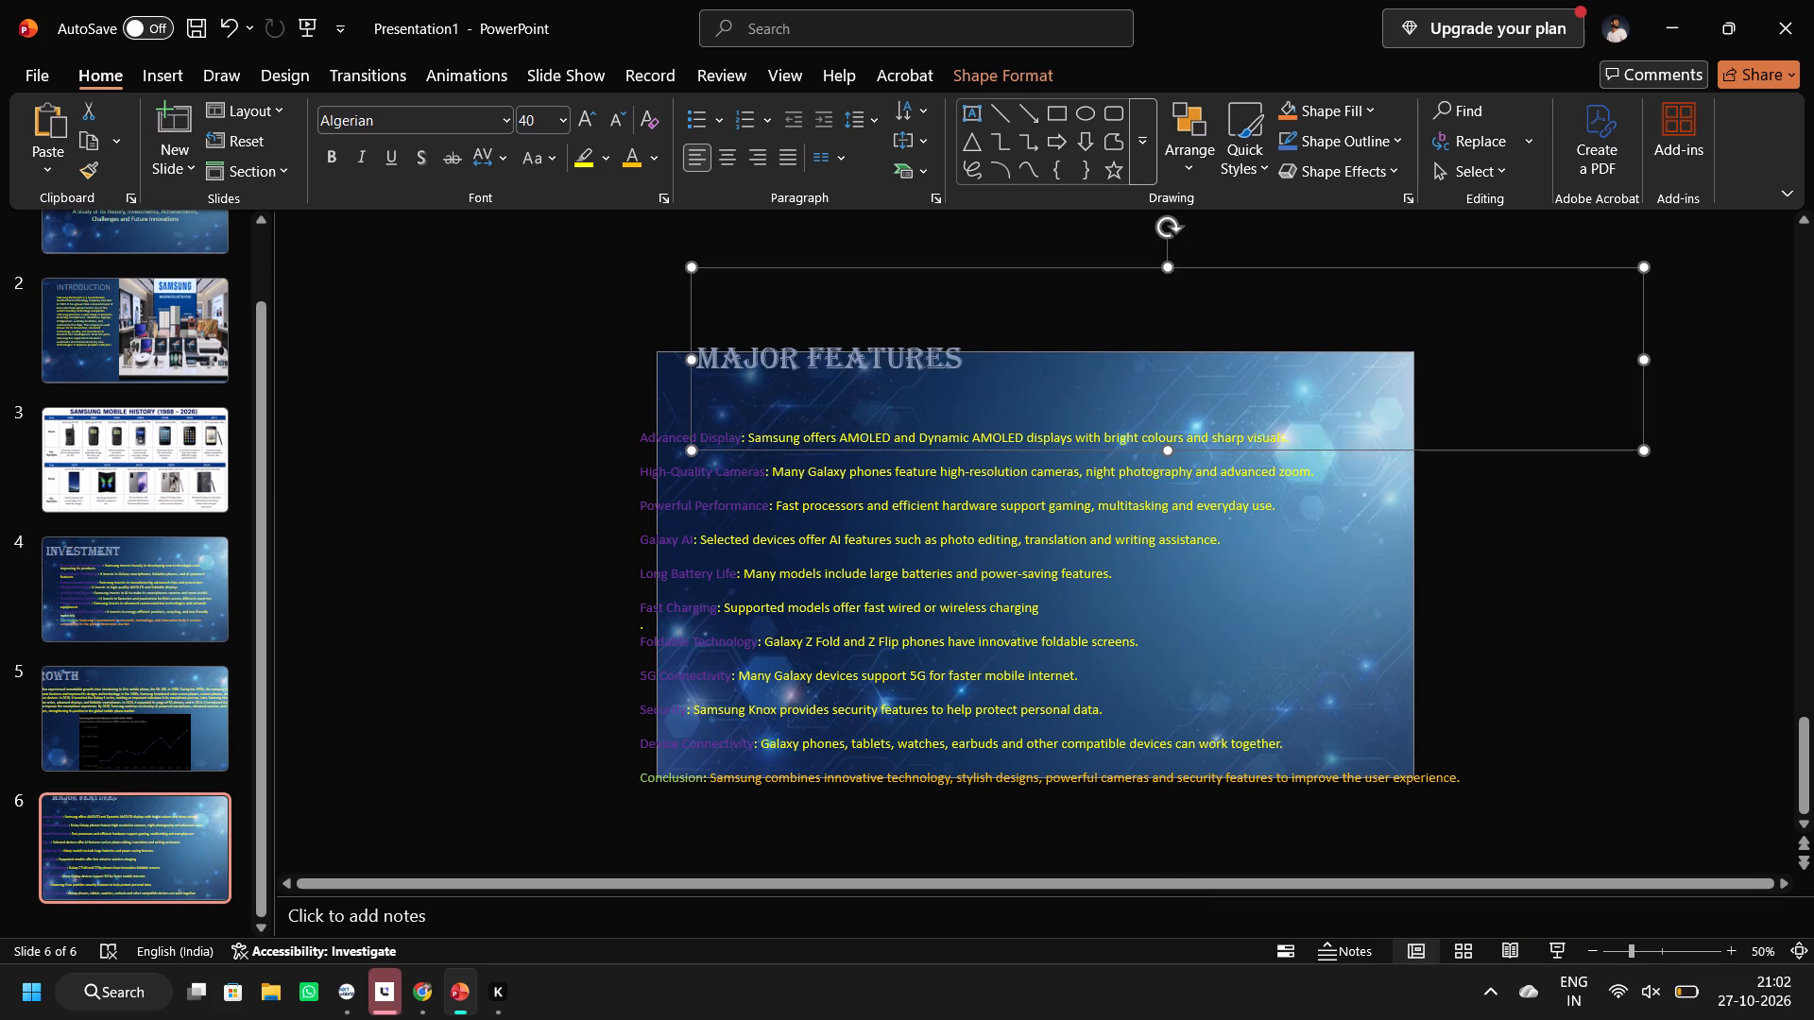
left_click_drag(886, 361, 893, 401)
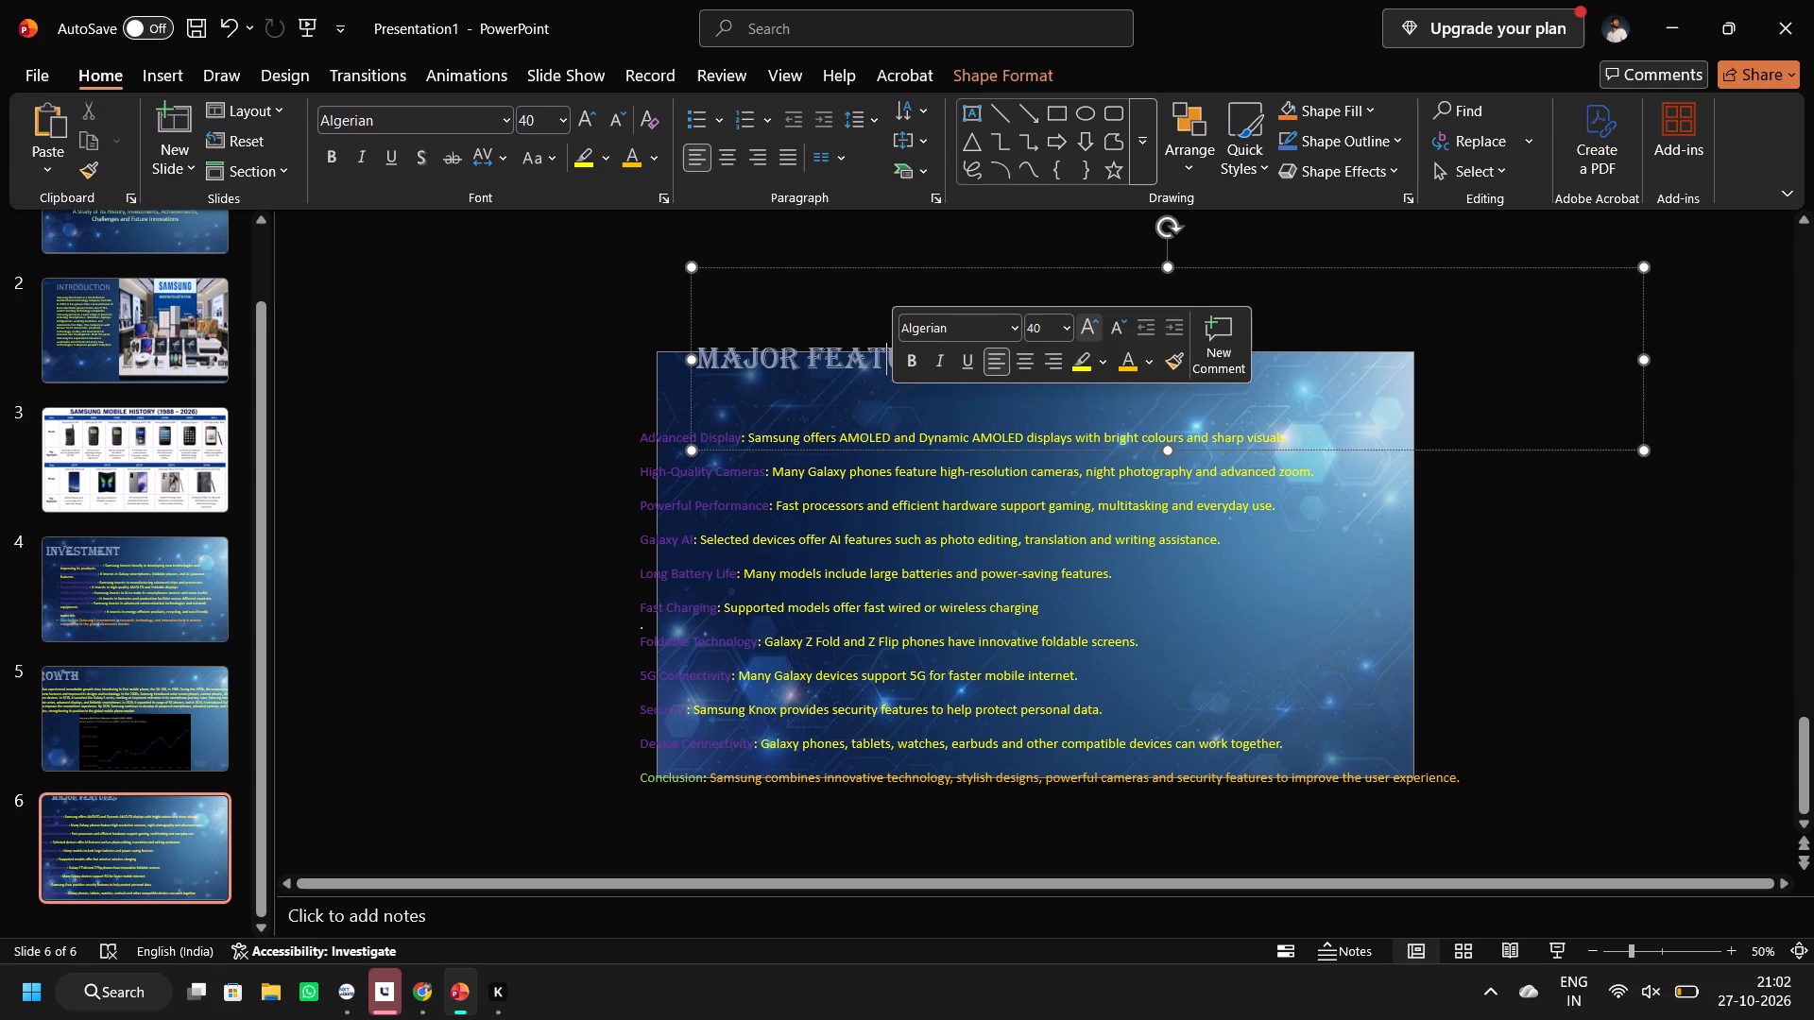
left_click_drag(1166, 266, 1163, 341)
left_click_drag(841, 365, 785, 369)
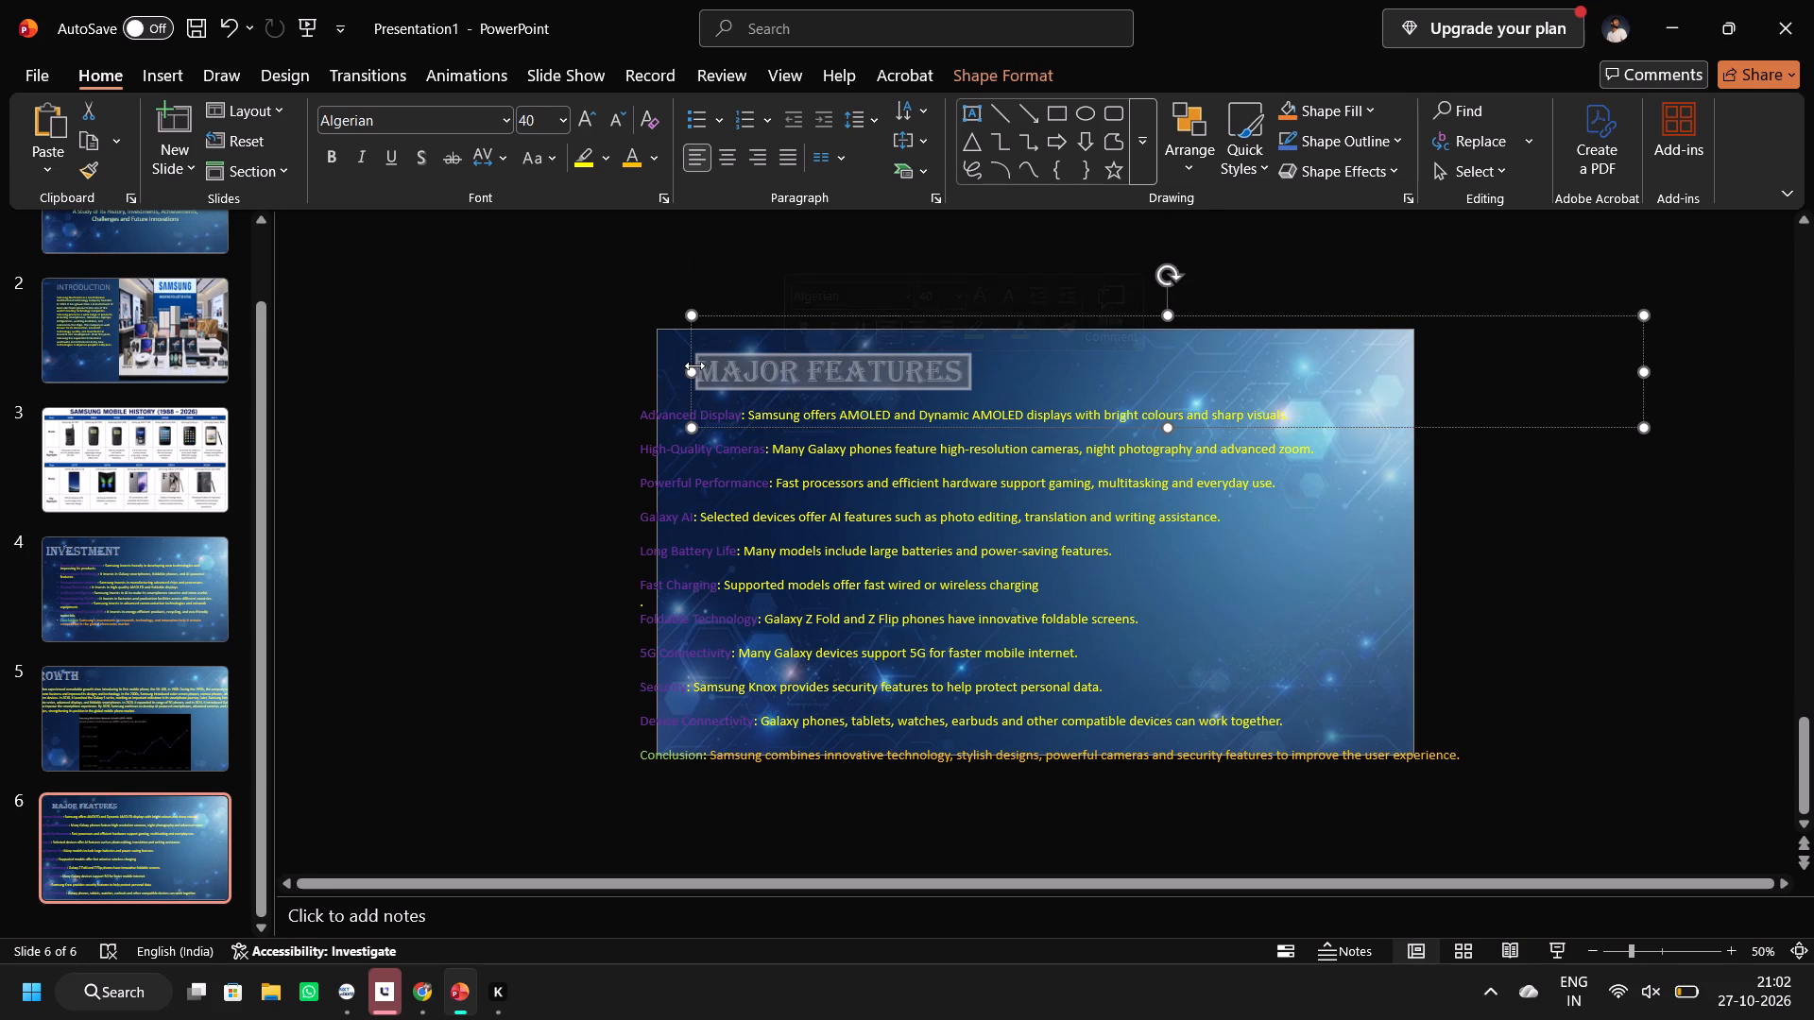
left_click_drag(694, 365, 665, 367)
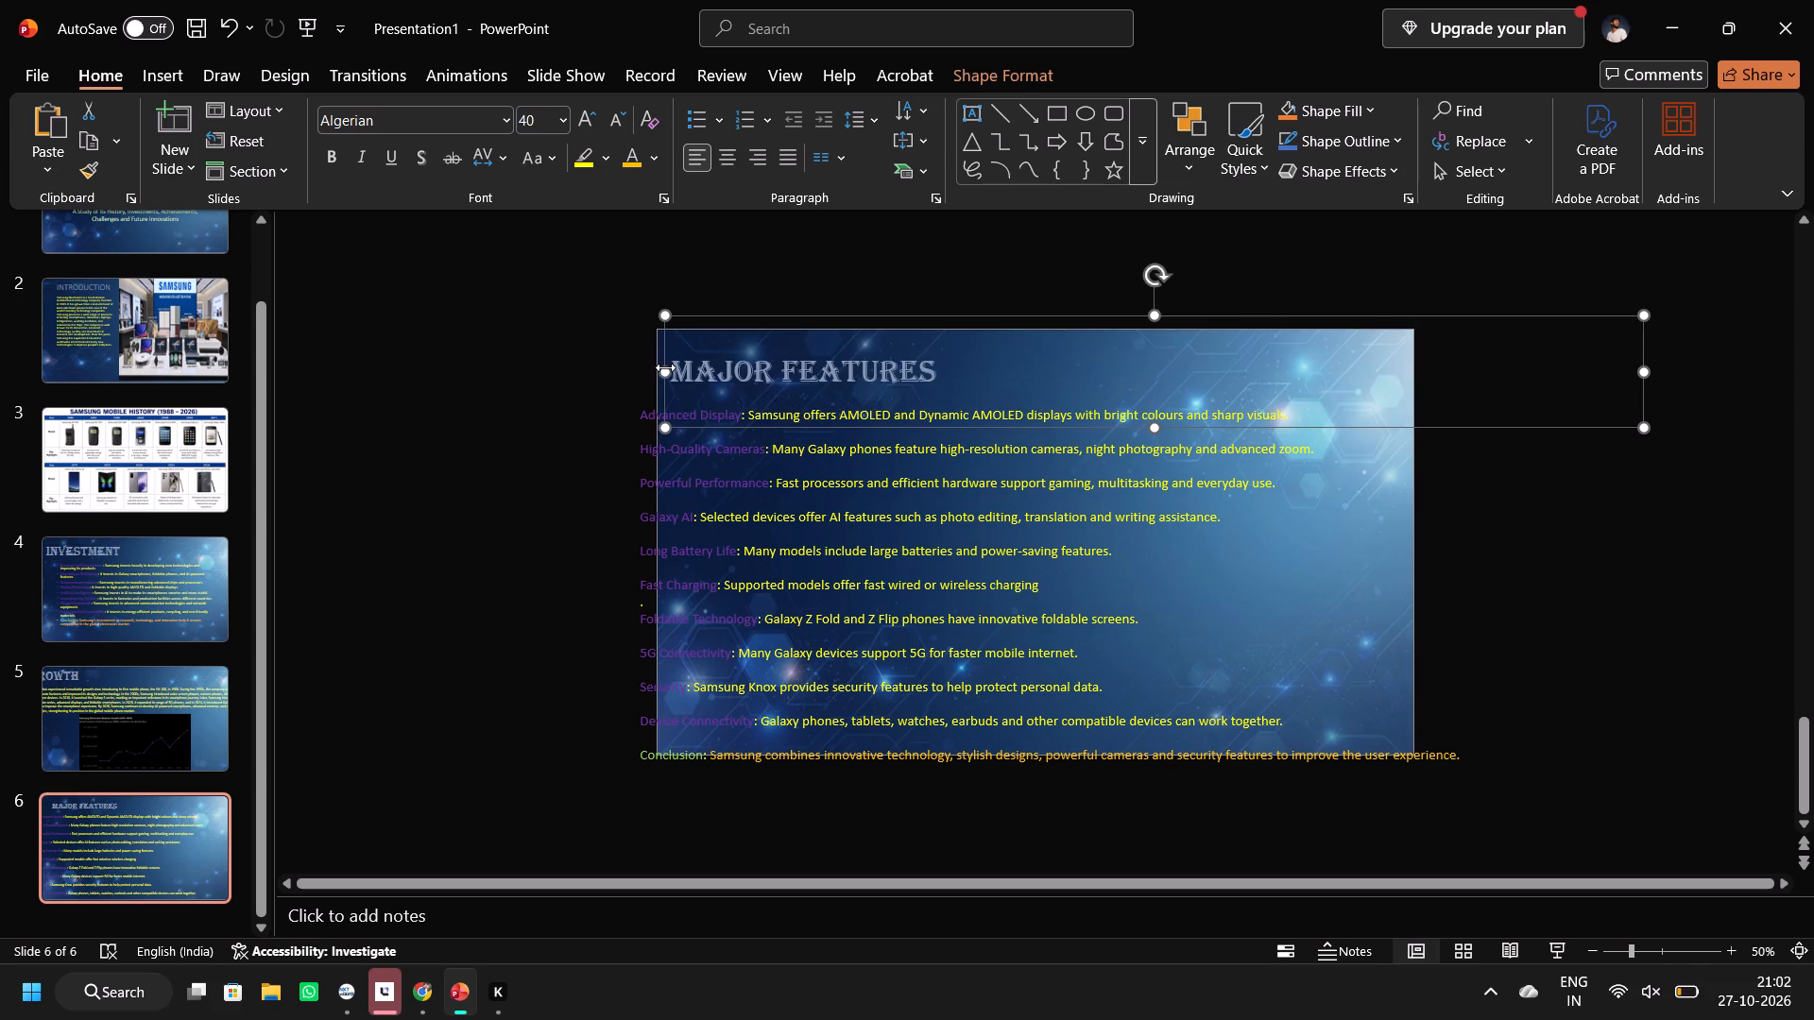
Pull the features text box's left edge inward so its text starts inside the slide's left edge.
left_click(709, 448)
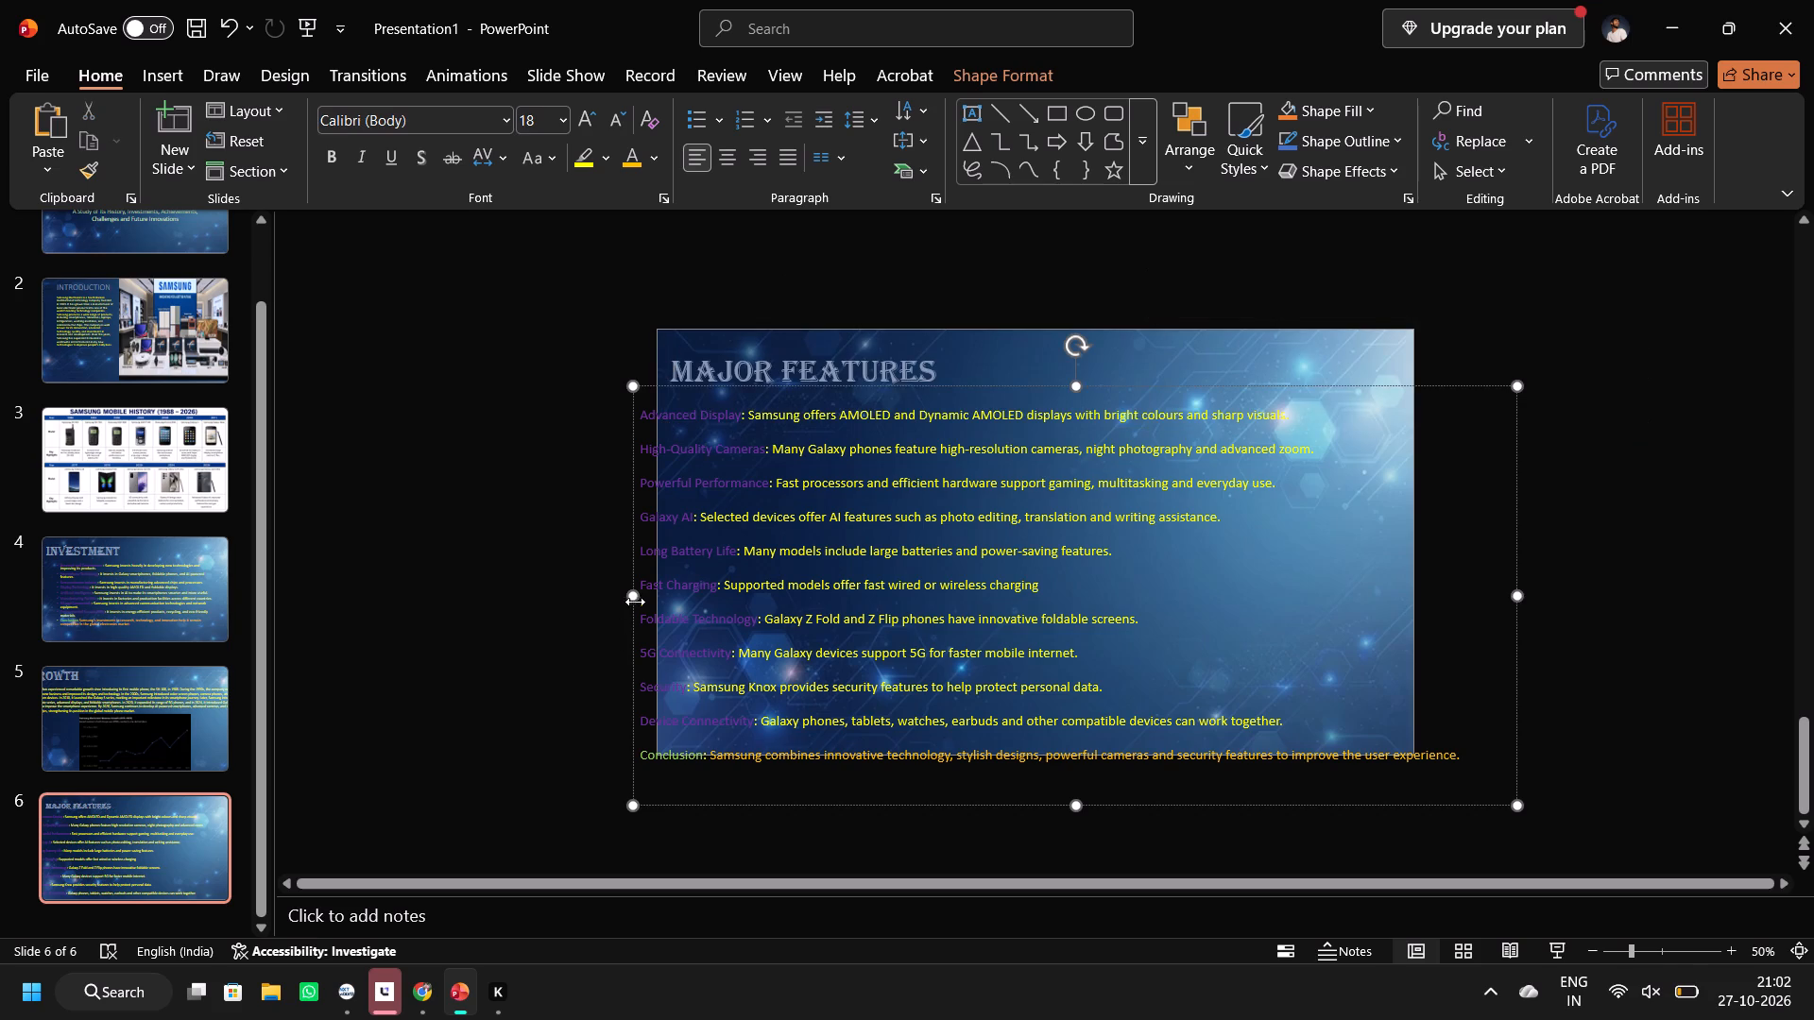
left_click_drag(636, 599, 693, 577)
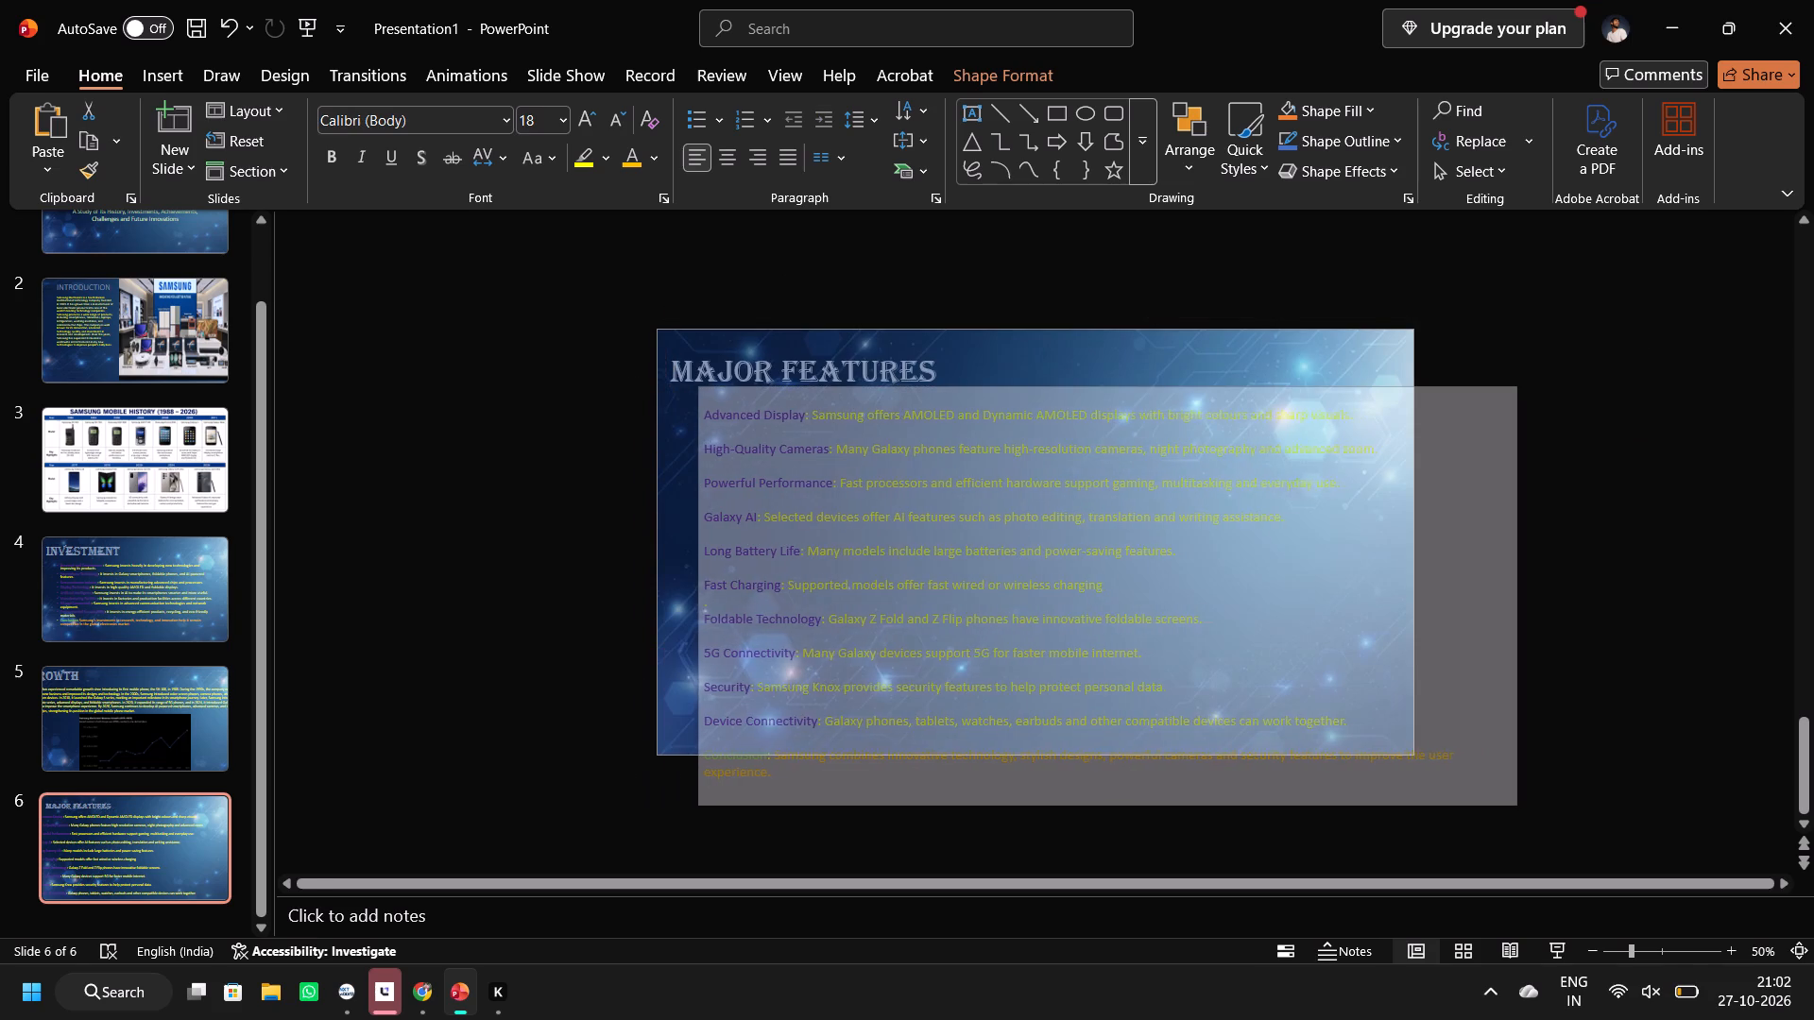
left_click_drag(693, 577, 683, 576)
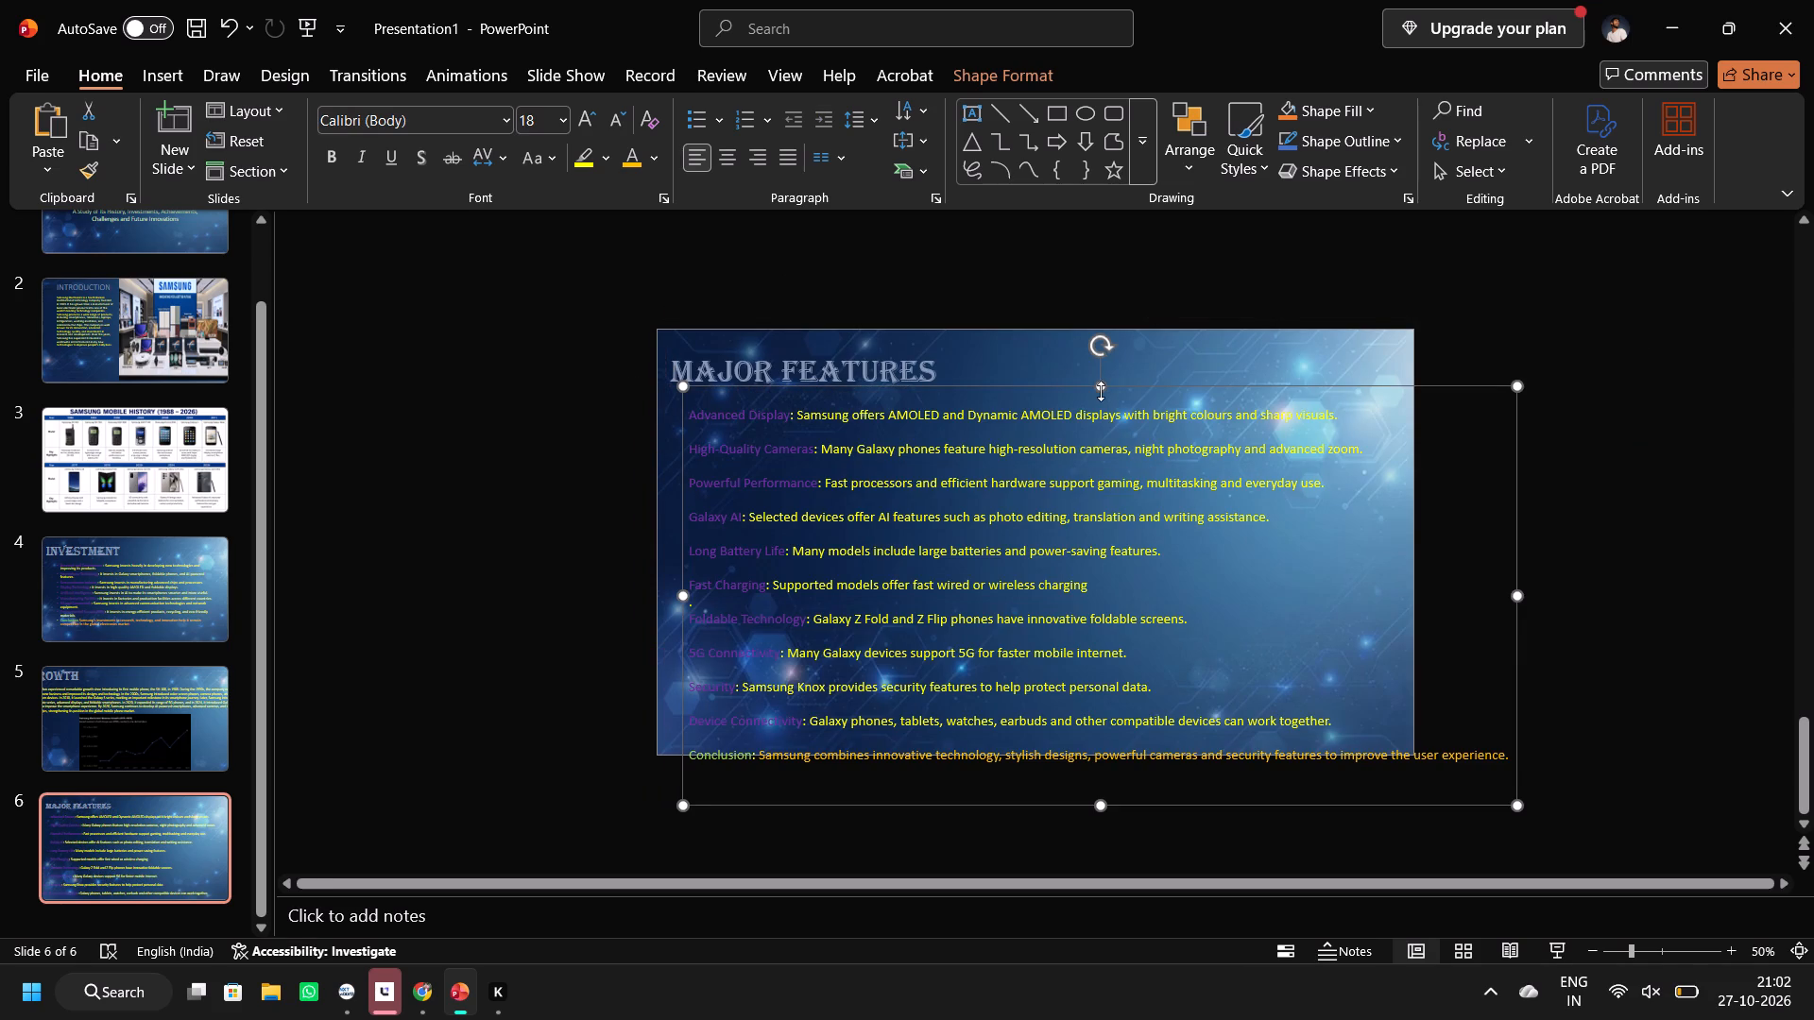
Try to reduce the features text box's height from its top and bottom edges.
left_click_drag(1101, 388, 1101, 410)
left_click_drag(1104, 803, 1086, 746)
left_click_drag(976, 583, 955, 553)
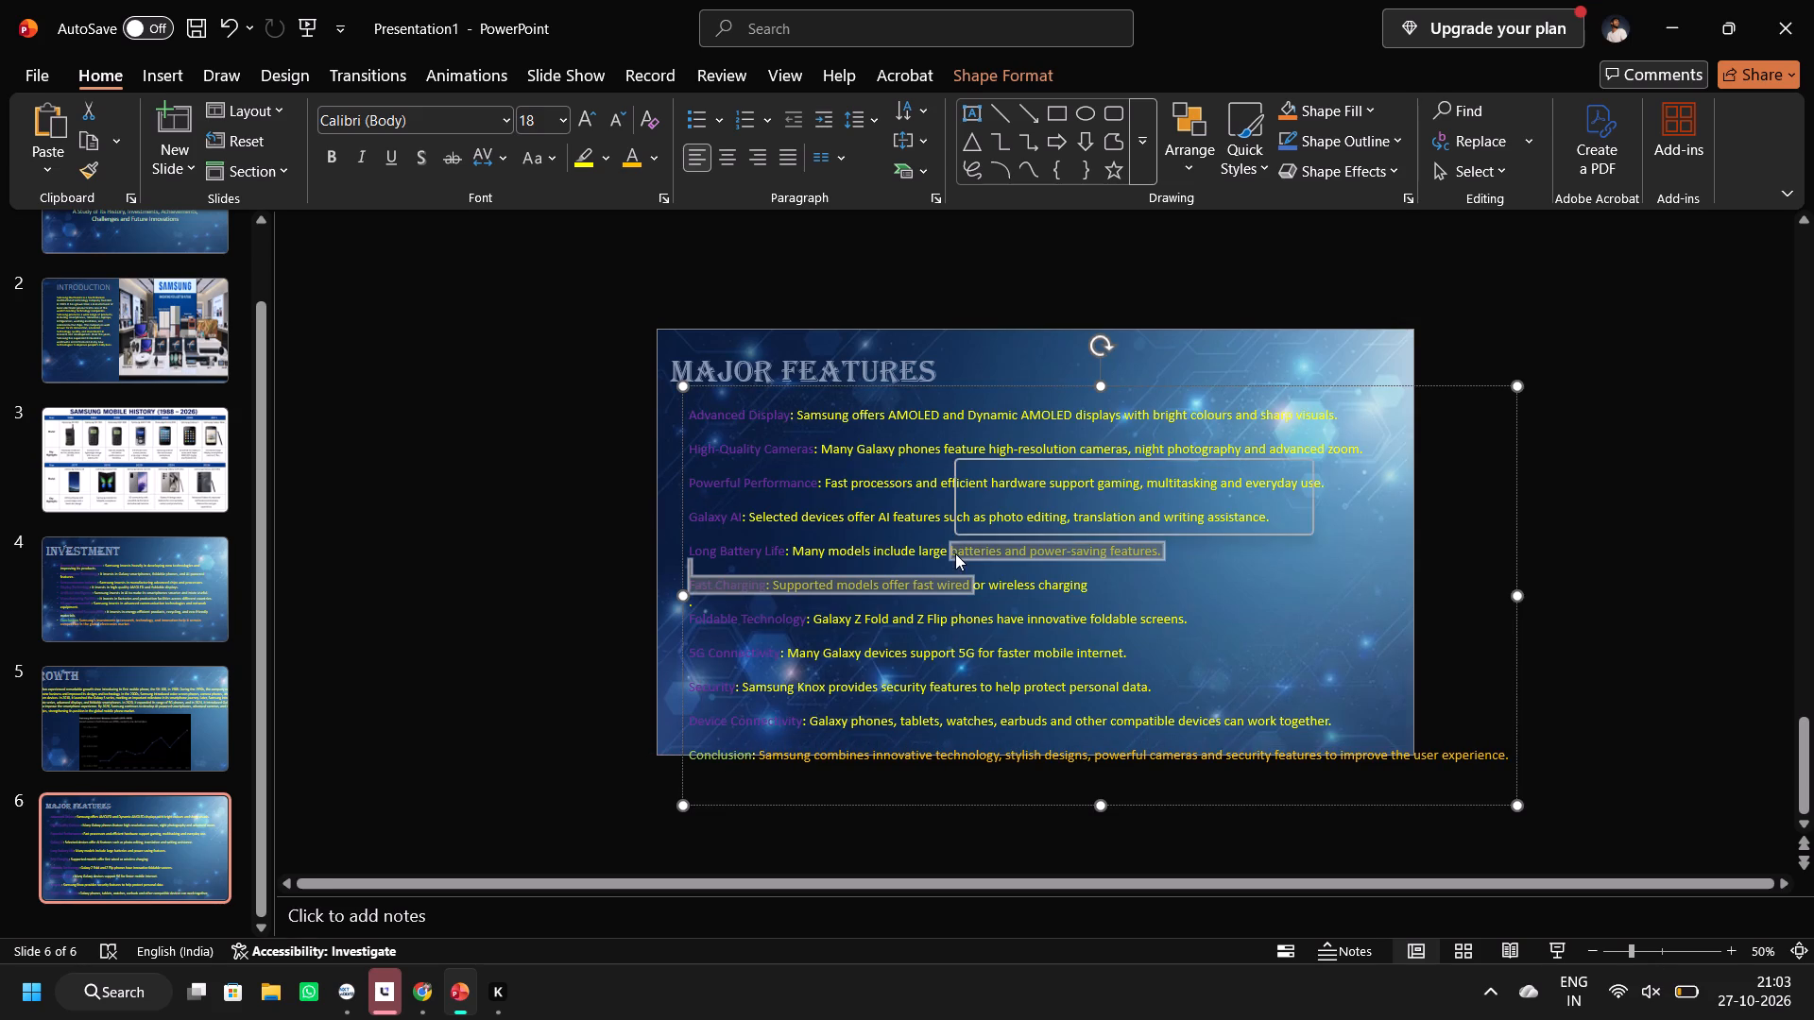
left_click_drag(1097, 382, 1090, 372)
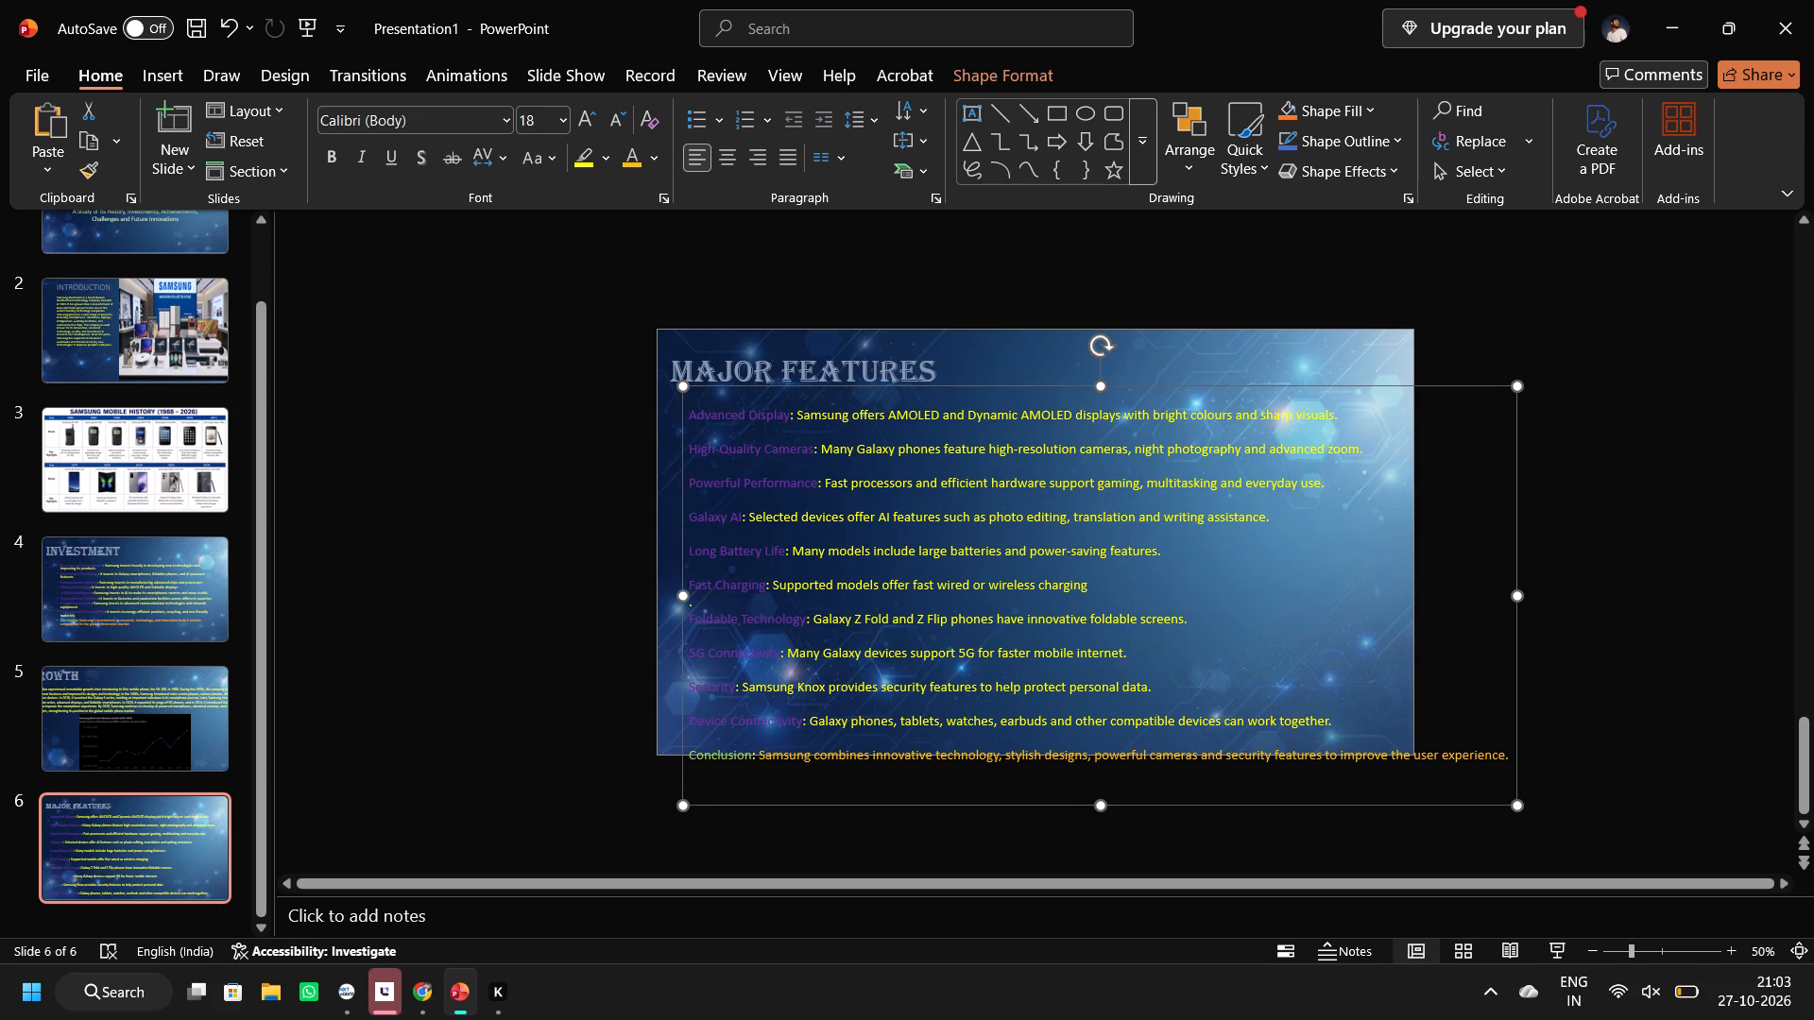
Delete the "Conclusion:" label at the start of the last line of the features text.
left_click(687, 750)
left_click_drag(687, 750, 761, 754)
left_click(761, 754)
left_click_drag(761, 754, 748, 754)
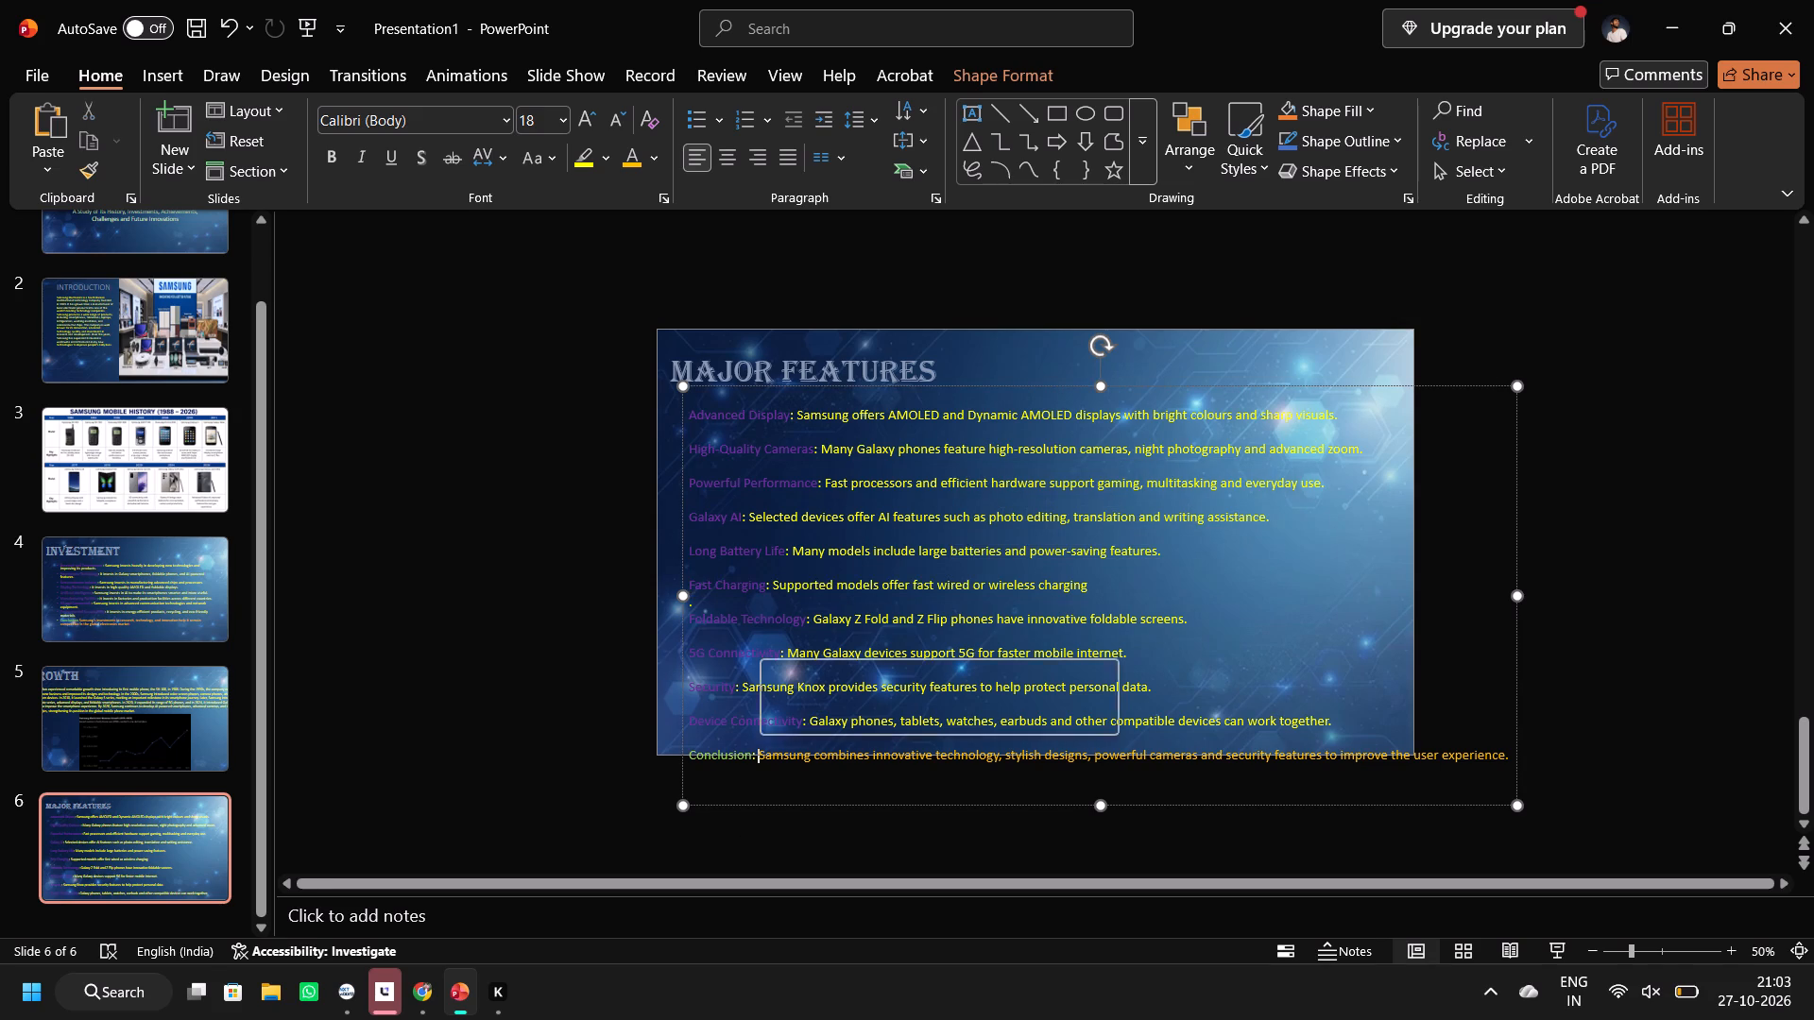
left_click_drag(748, 754, 687, 756)
key("BackSpace")
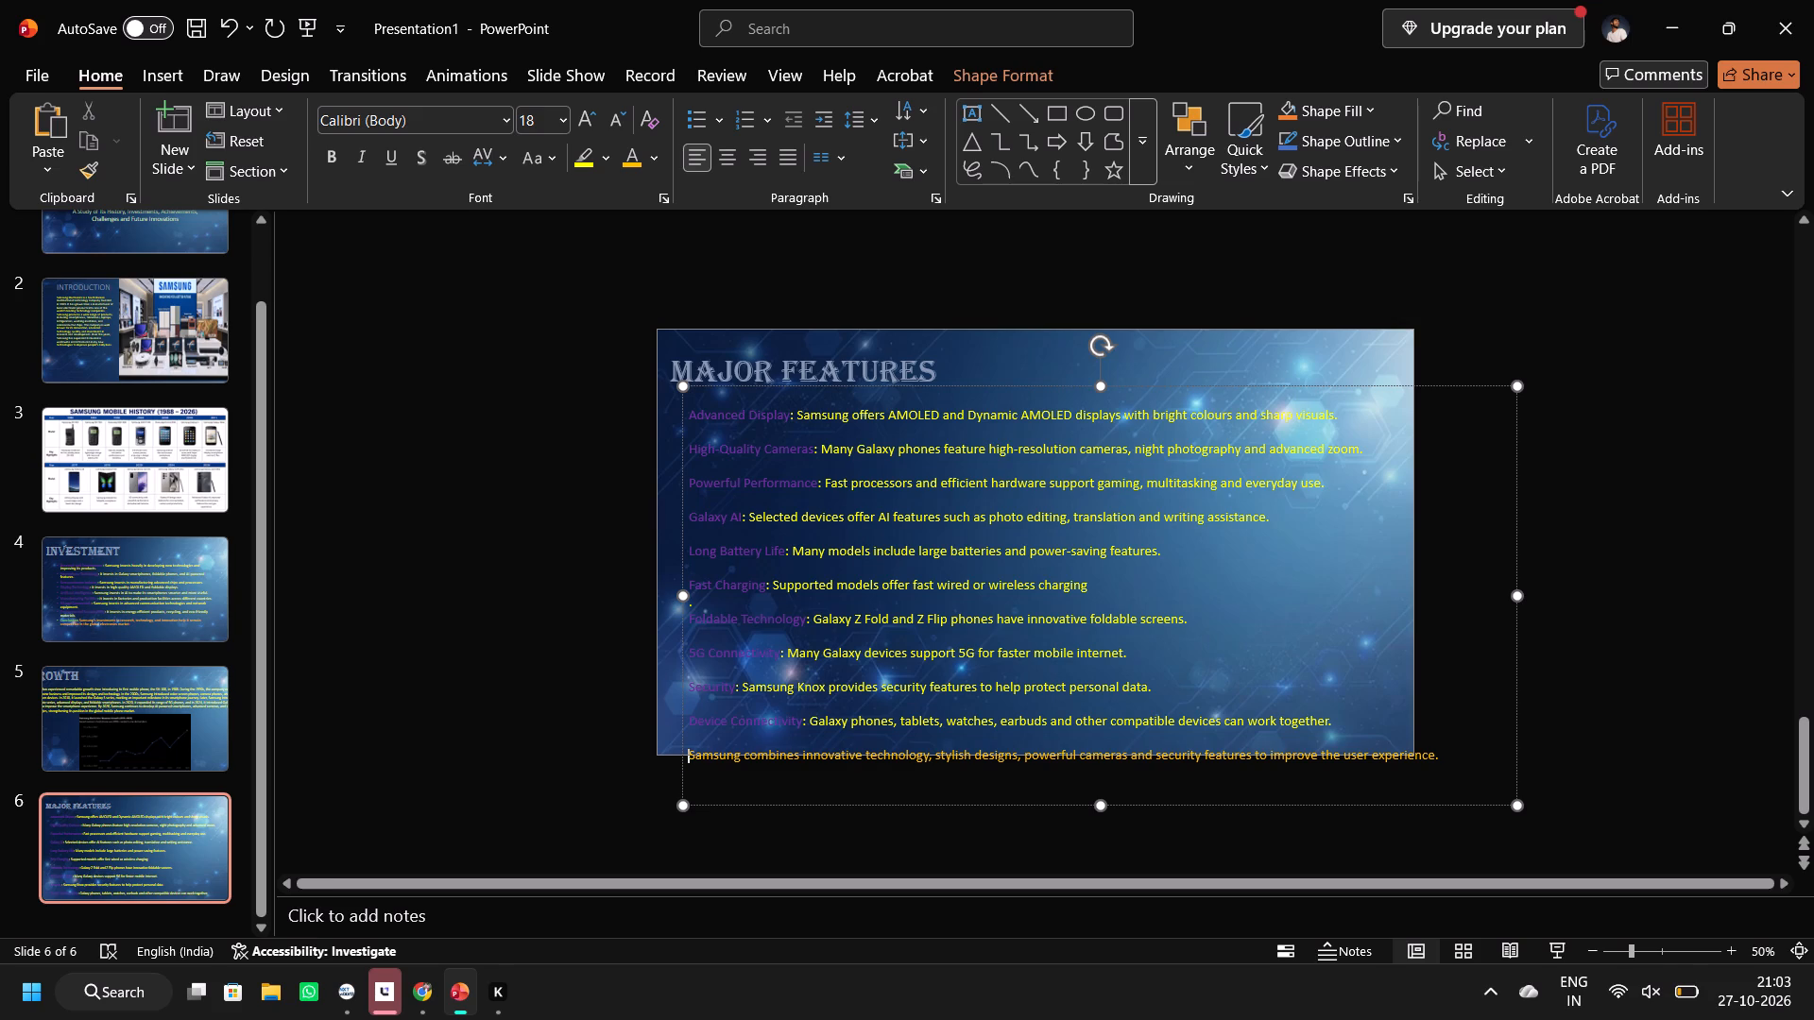
Move the features text box left so its left edge meets the slide's left edge and the last line ends within the slide.
left_click_drag(1440, 756, 1416, 757)
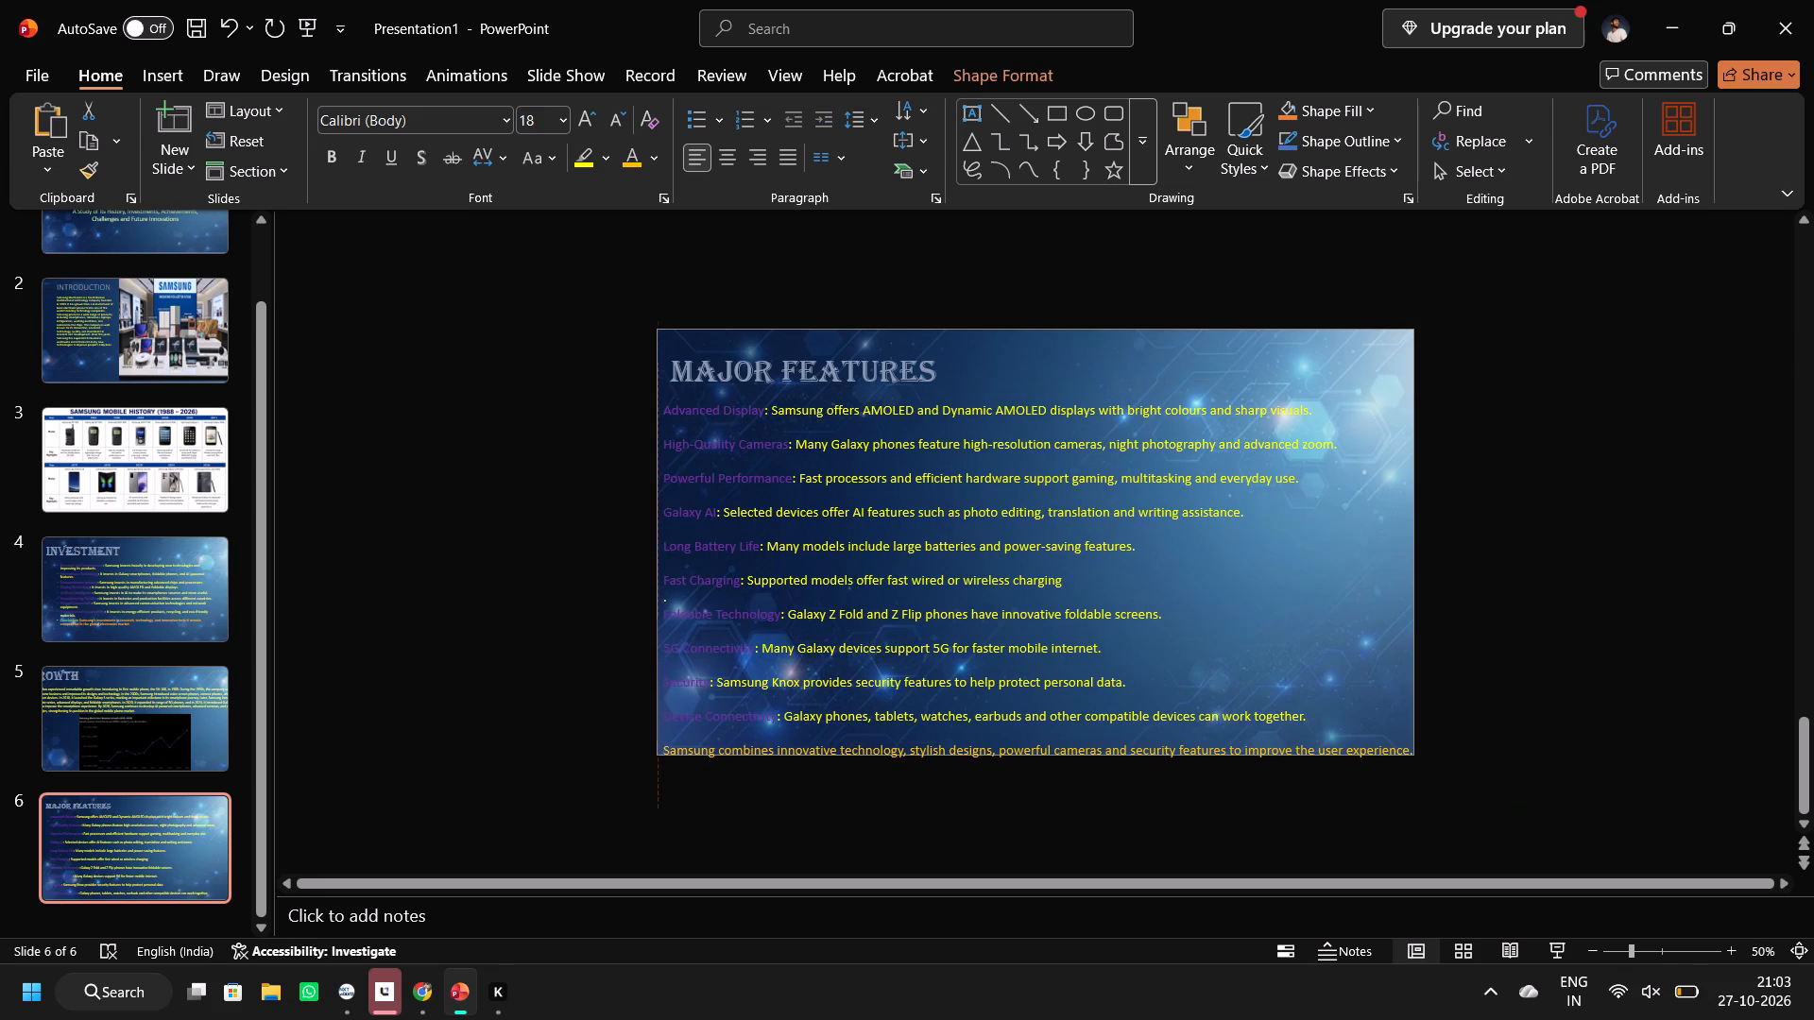
left_click_drag(1416, 757, 1417, 757)
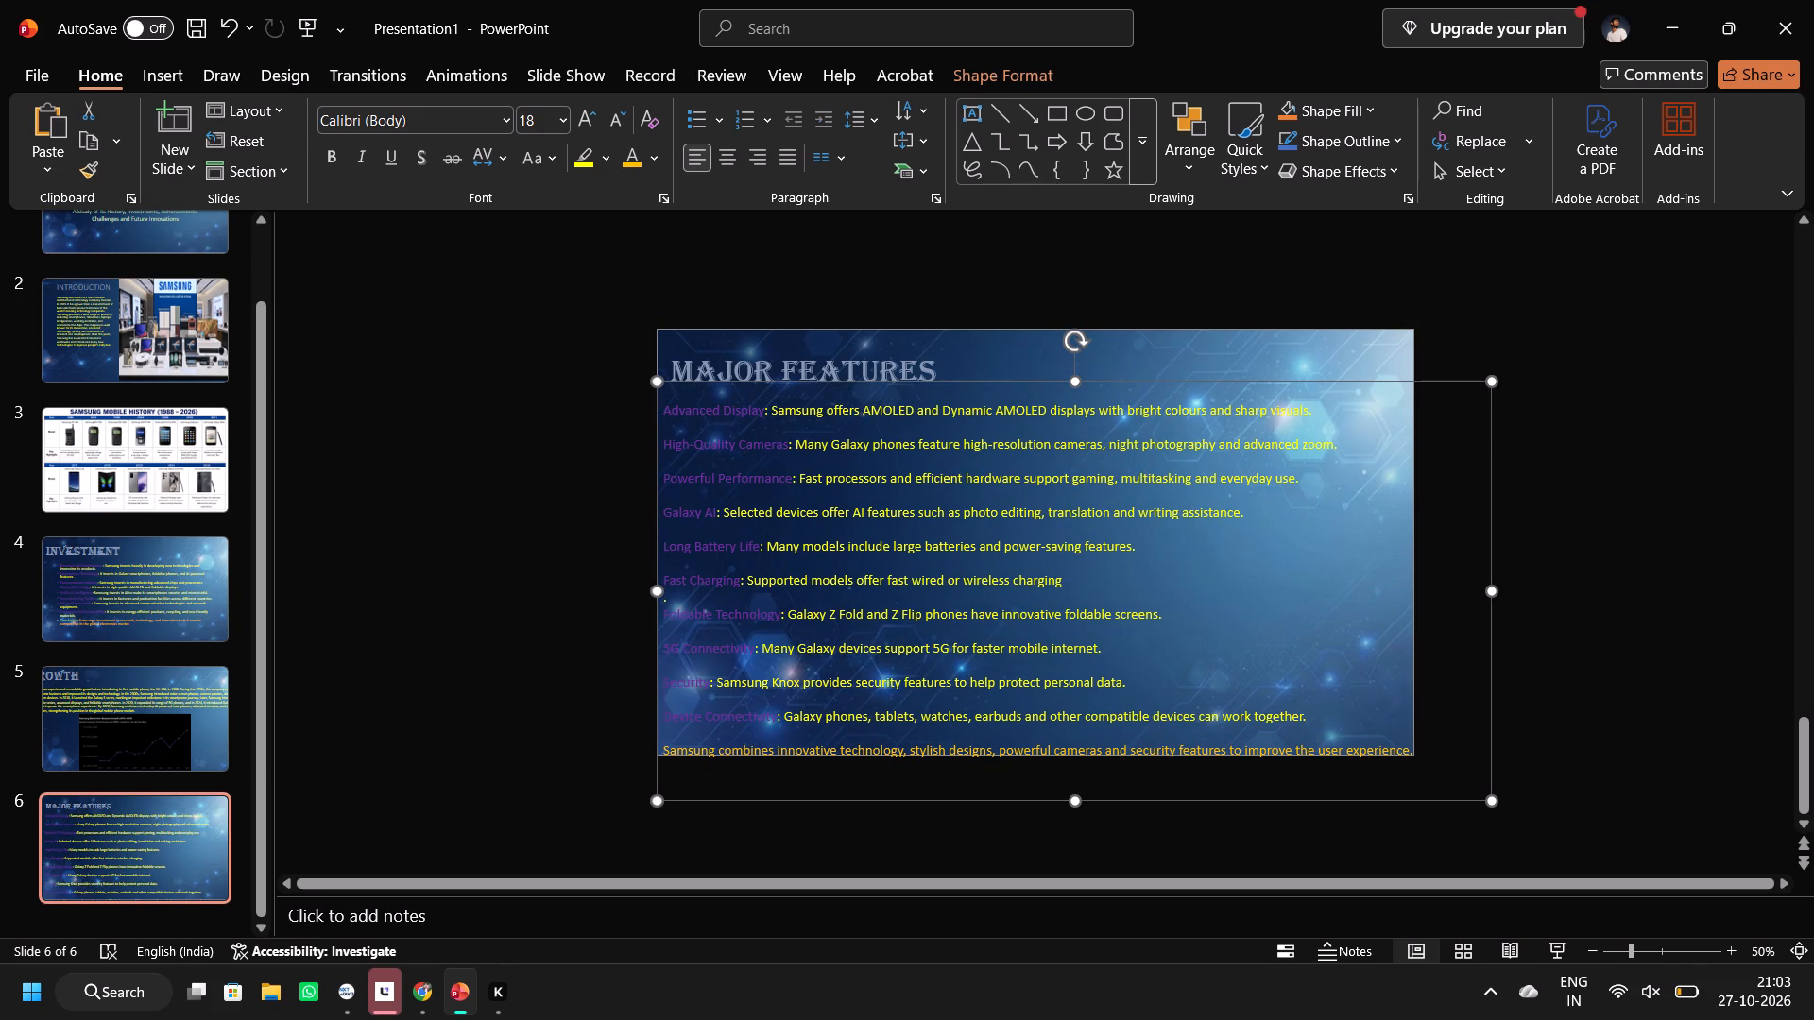
Delete the whole concluding sentence starting "Samsung combines innovative technology" from the end of the features text.
double_click(1399, 749)
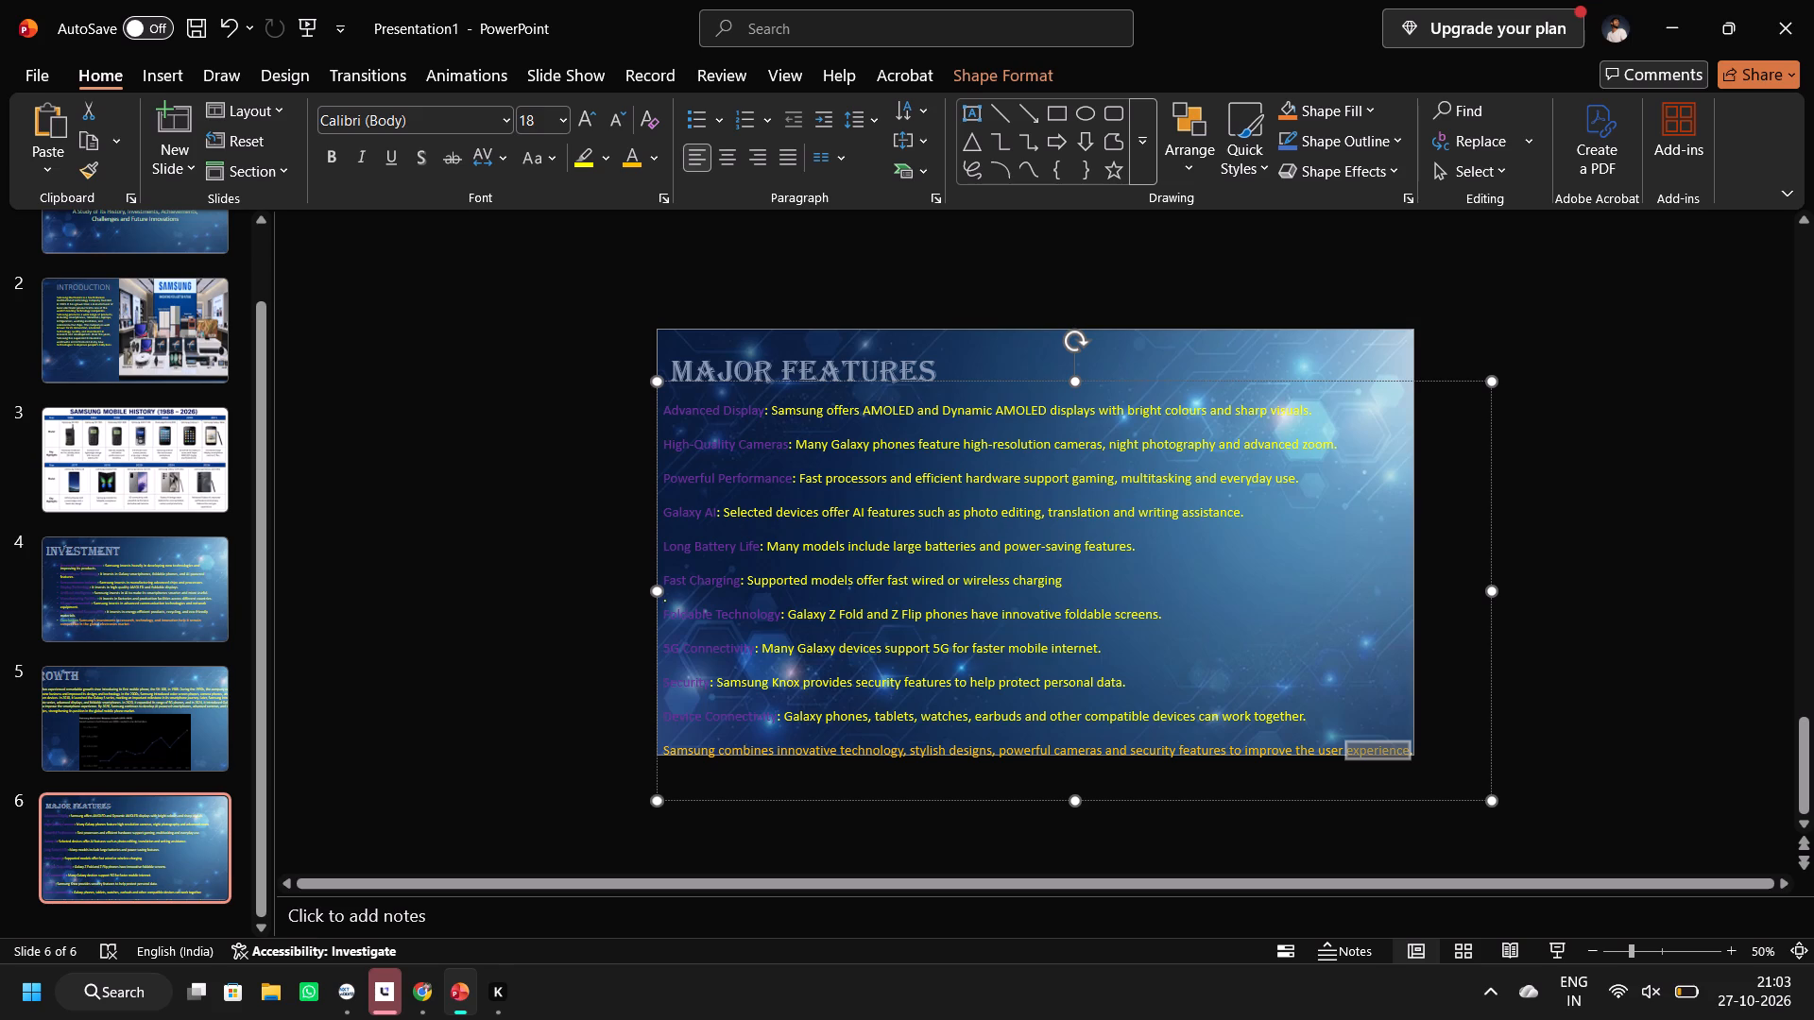
key("BackSpace")
key("BackSpace")
key("BackSpace")
key("BackSpace")
key("BackSpace")
key("BackSpace")
key("BackSpace")
key("BackSpace")
key("BackSpace")
key("BackSpace")
key("BackSpace")
key("BackSpace")
key("BackSpace")
key("BackSpace")
key("BackSpace")
key("BackSpace")
key("BackSpace")
key("BackSpace")
key("BackSpace")
key("BackSpace")
key("BackSpace")
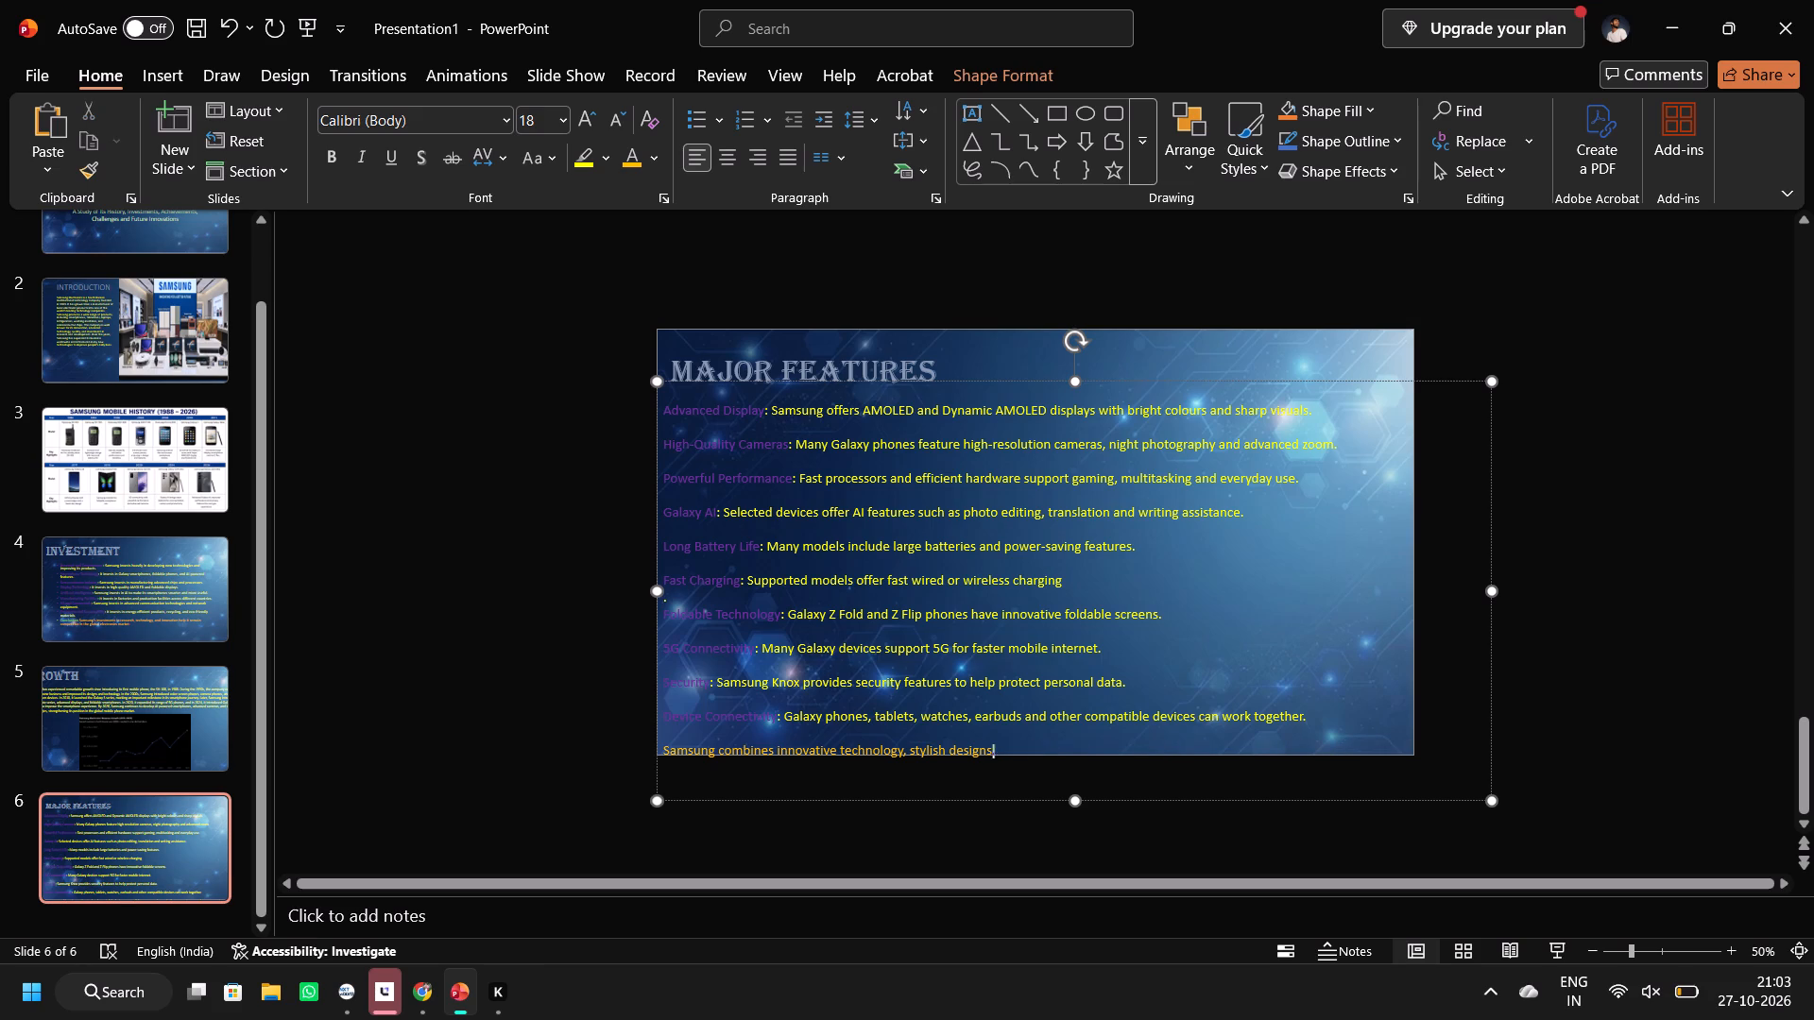
key("BackSpace")
key("BackSpace")
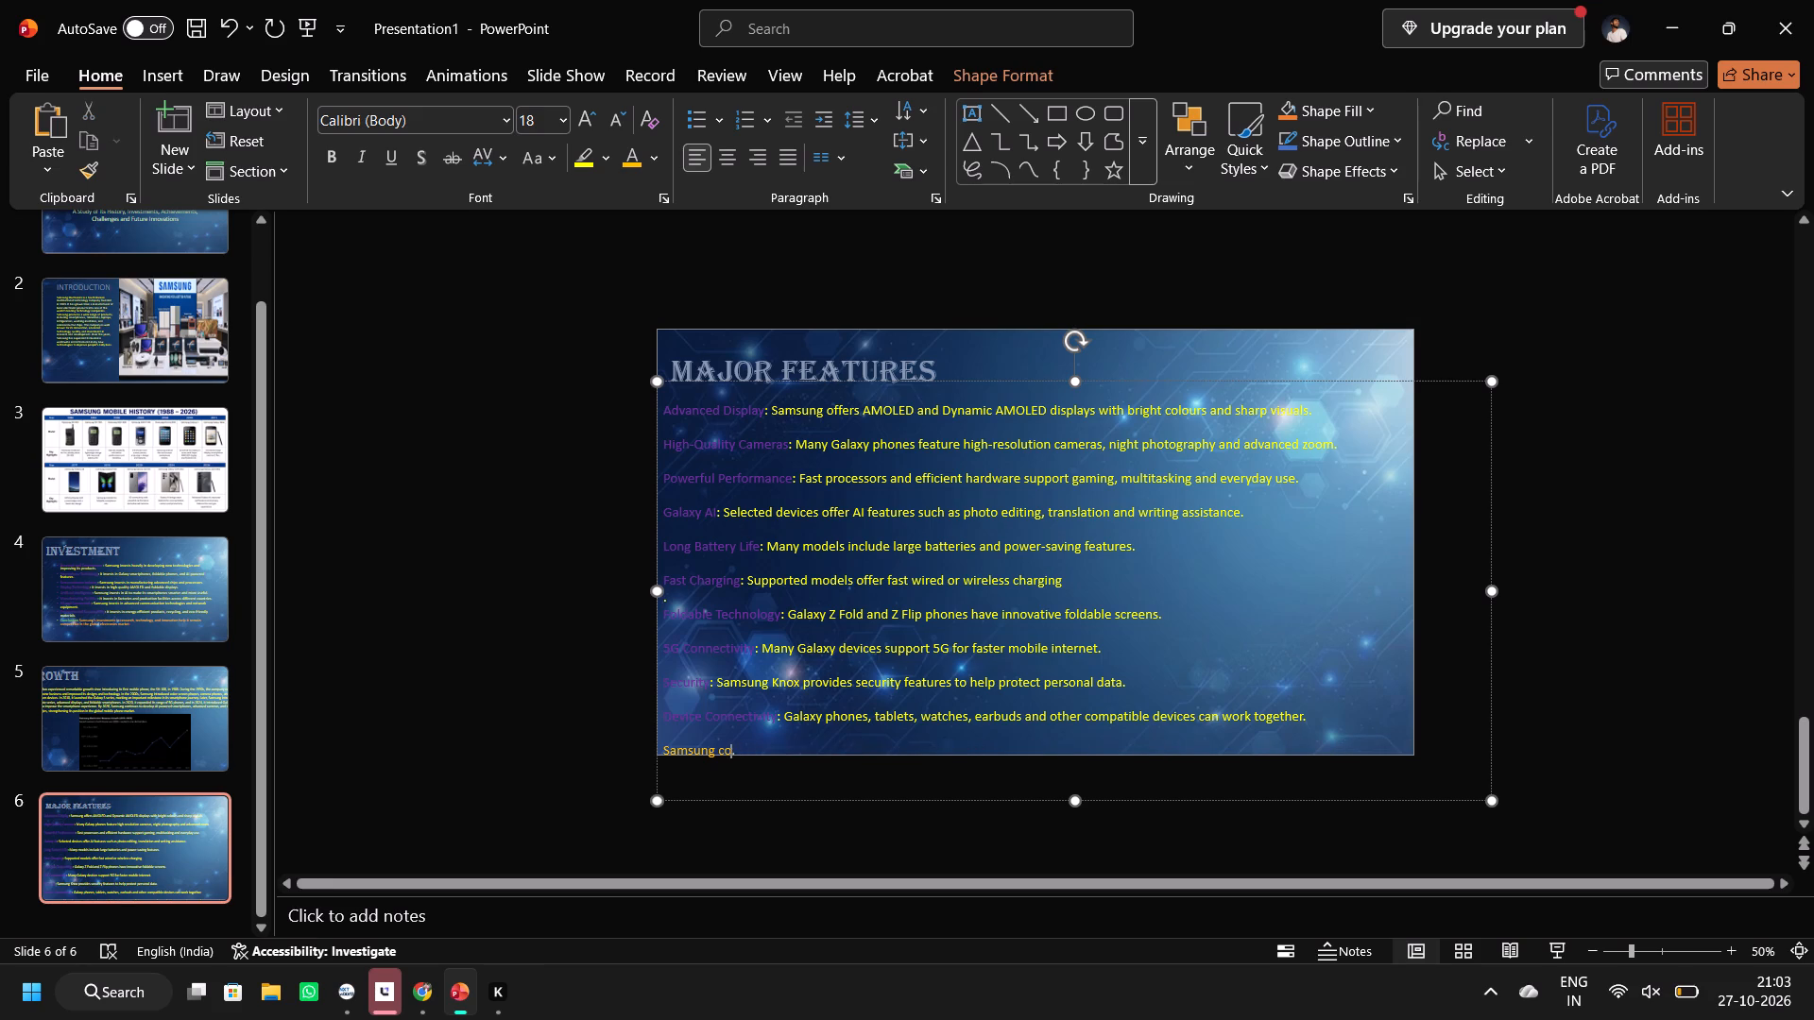
key("BackSpace")
key("BackSpace")
key("BackSpace")
key("BackSpace")
key("BackSpace")
key("BackSpace")
key("BackSpace")
key("BackSpace")
key("BackSpace")
key("BackSpace")
key("BackSpace")
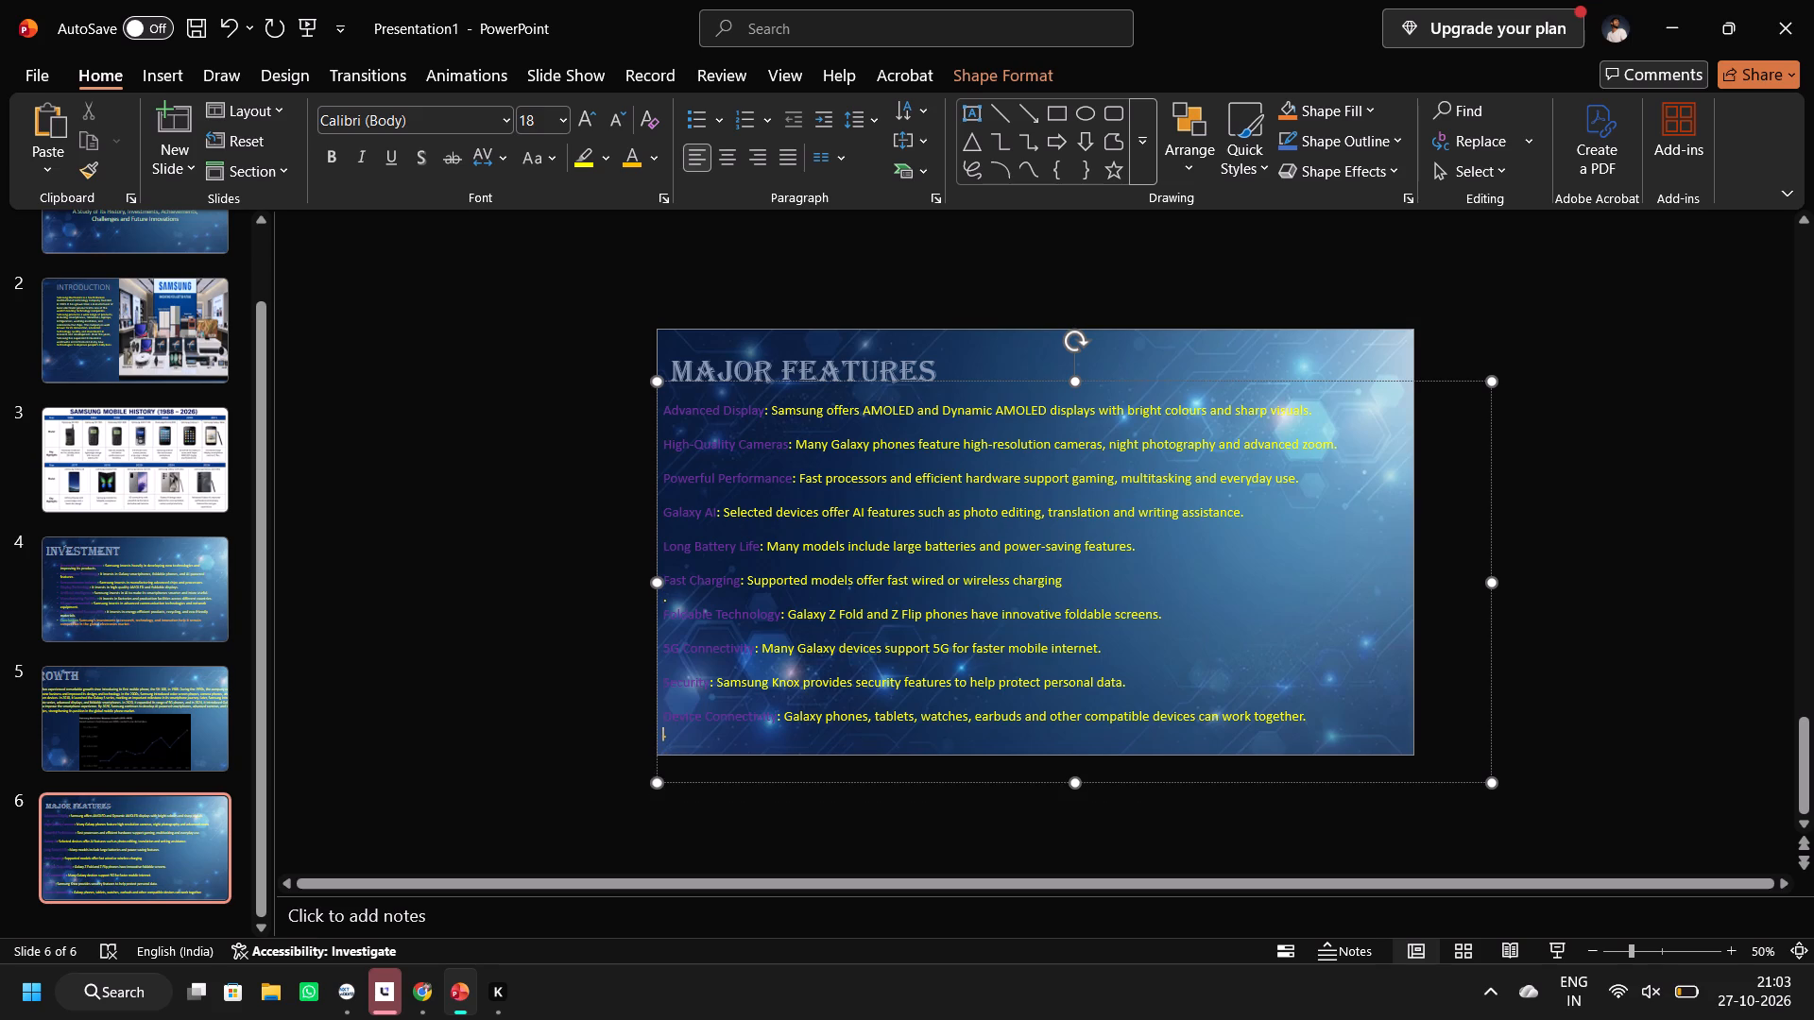
key("Right")
key("BackSpace")
left_click_drag(927, 614, 1001, 602)
left_click(623, 726)
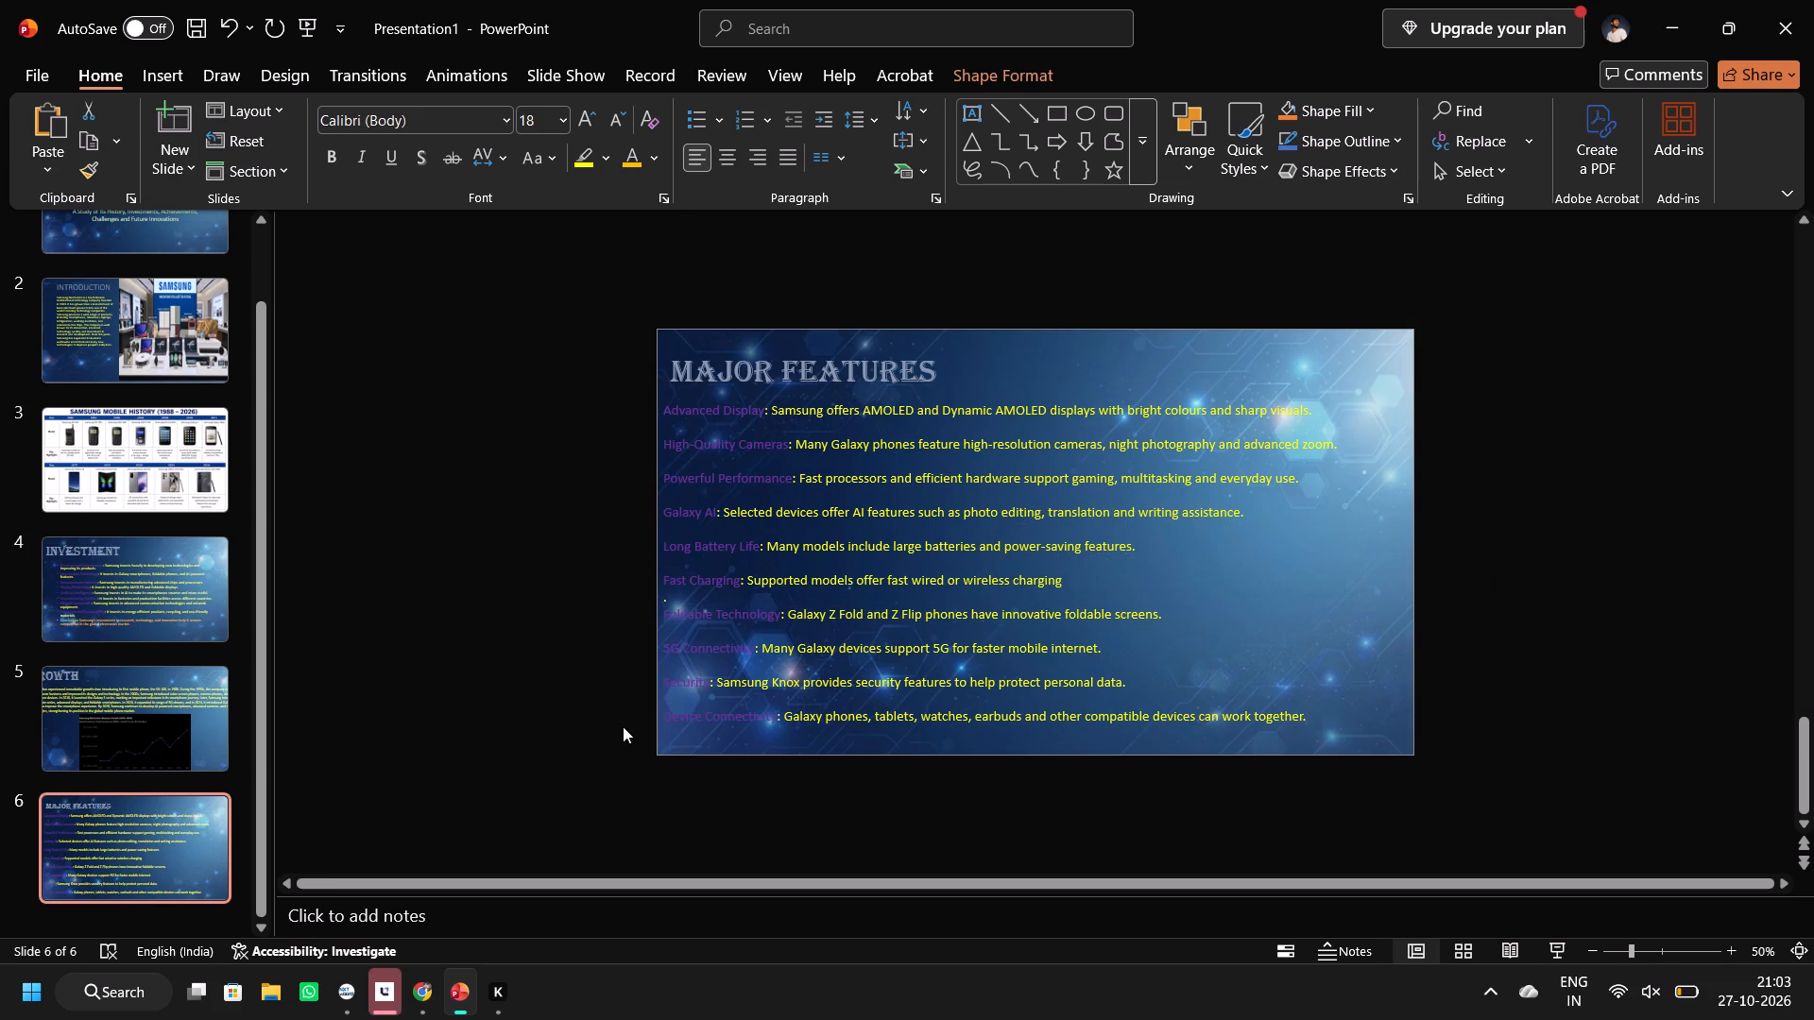
Adjust the features text box's left edge to sit just inside the slide's left edge, aligned with the Major Features title.
left_click(680, 575)
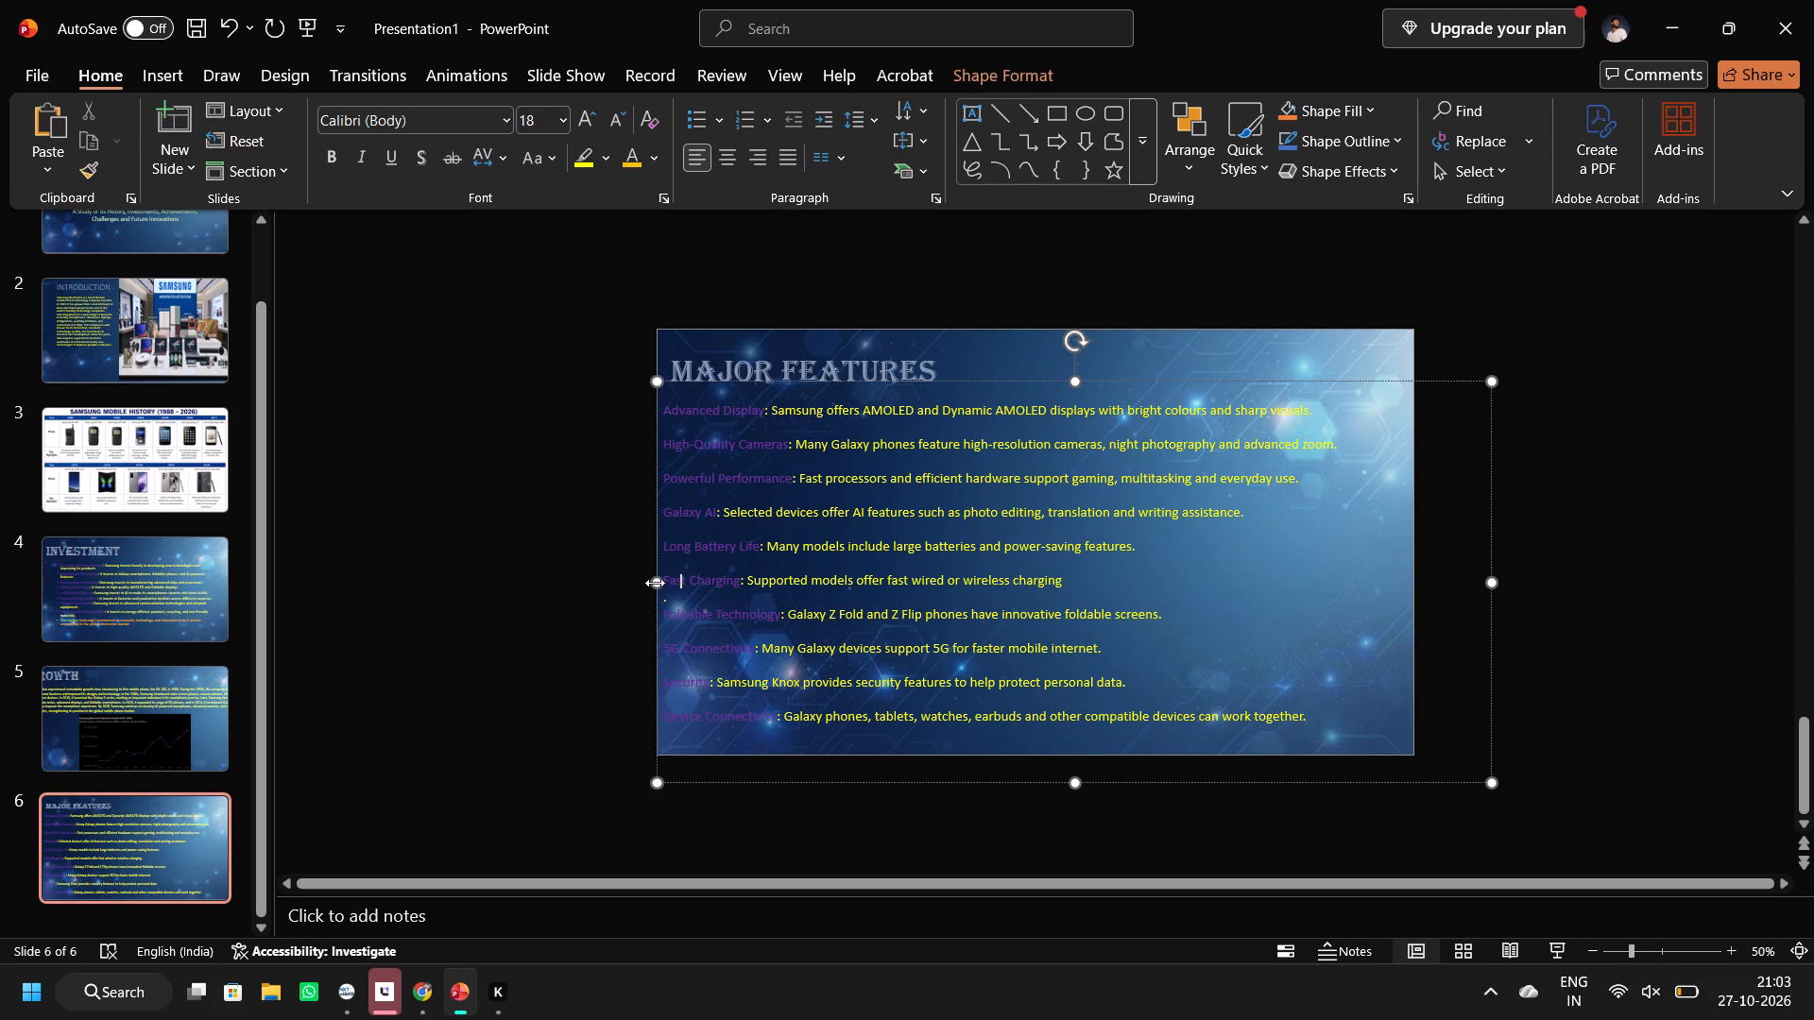
left_click_drag(661, 580, 739, 580)
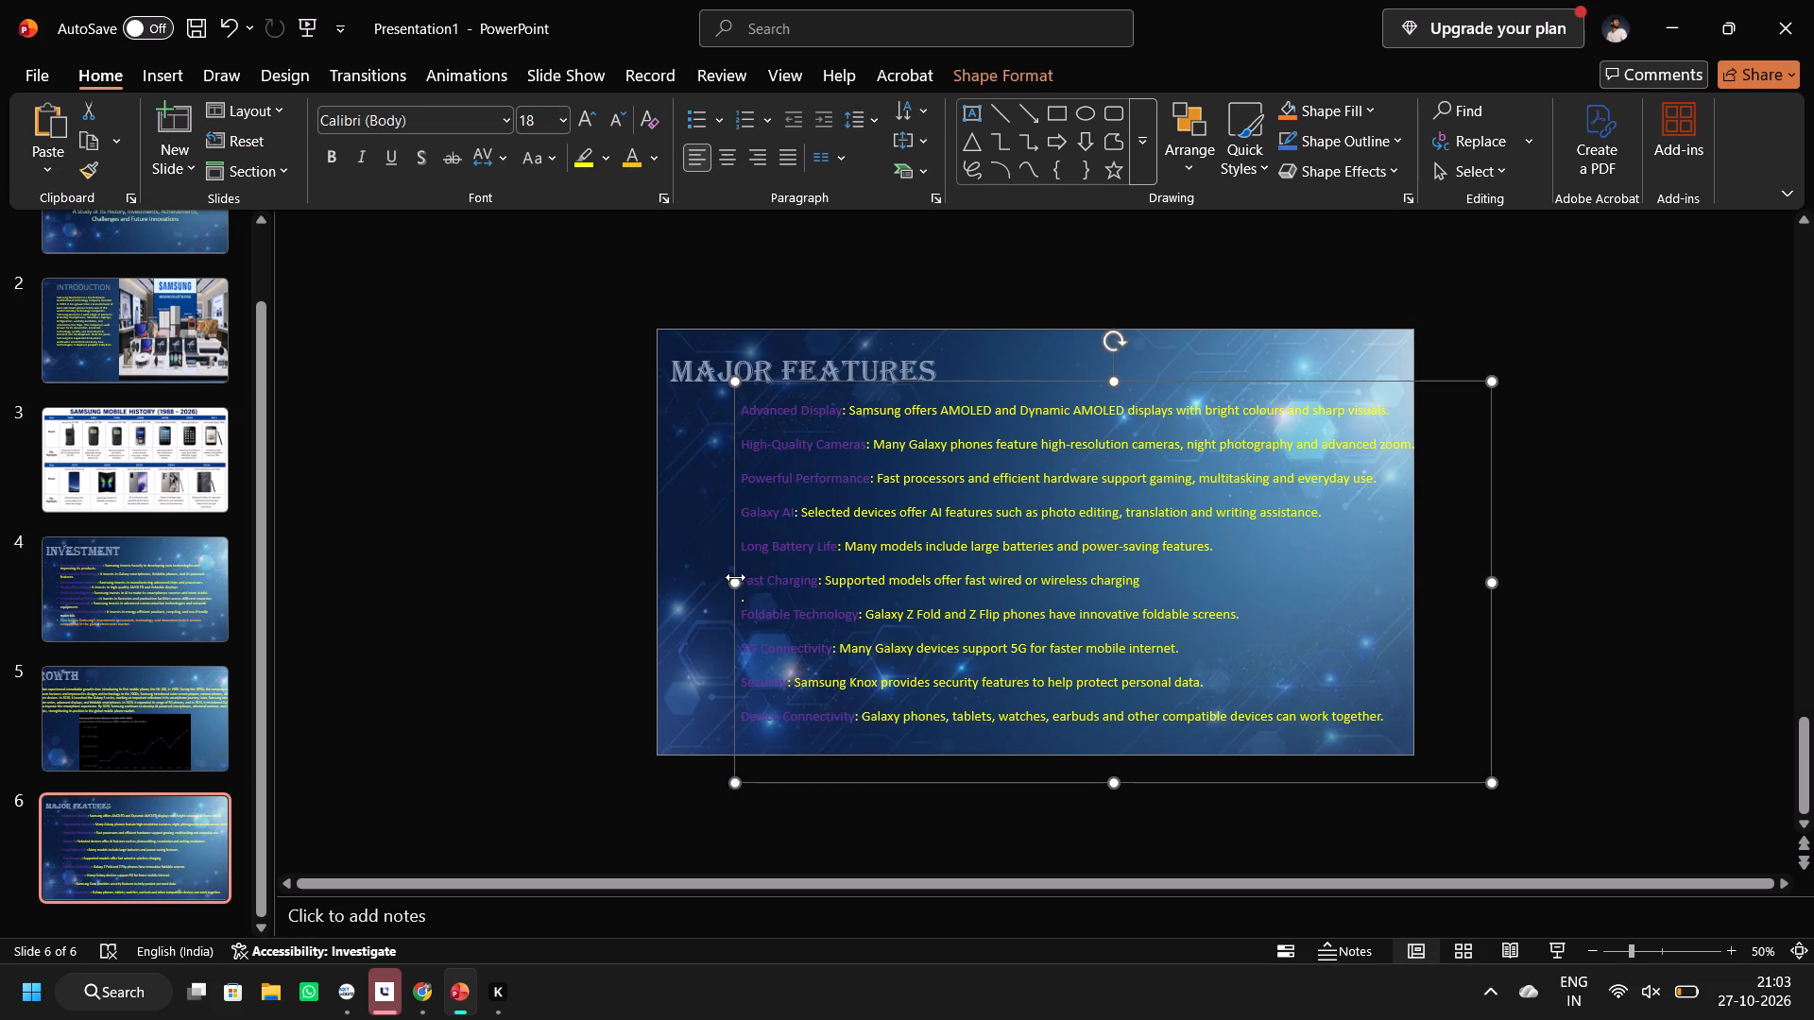
left_click_drag(735, 577, 685, 577)
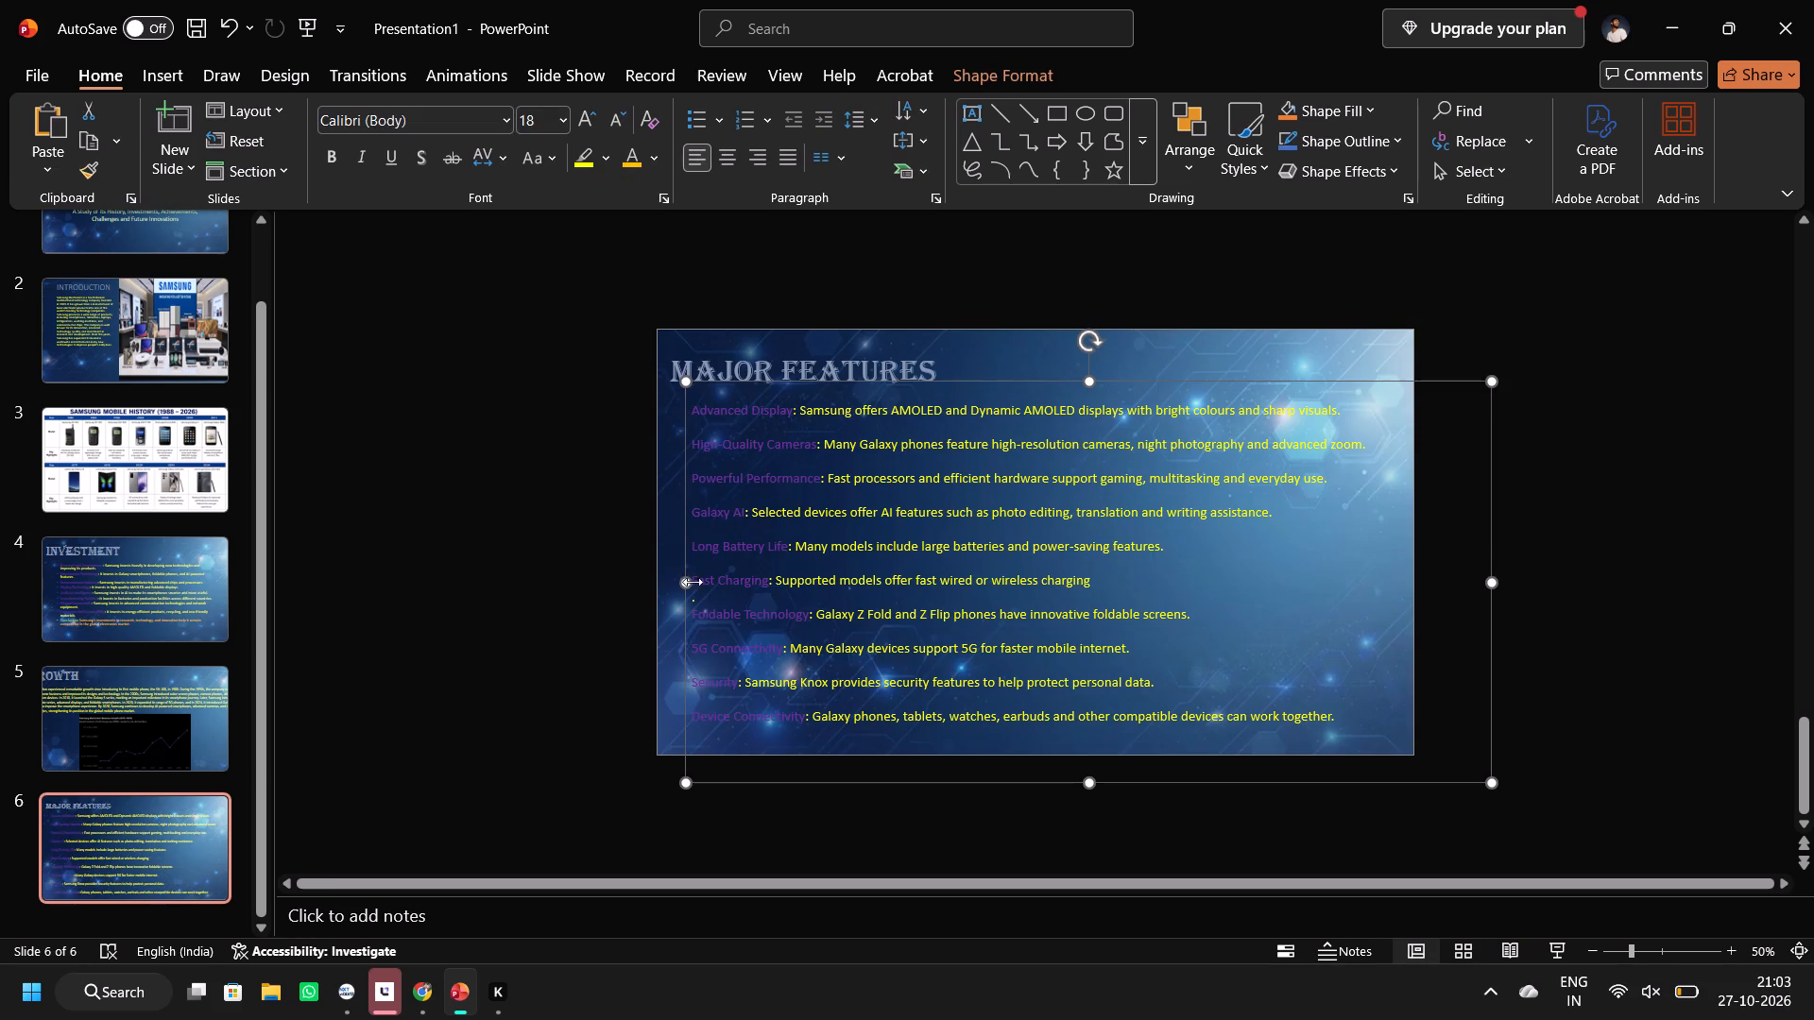
left_click_drag(687, 583, 672, 583)
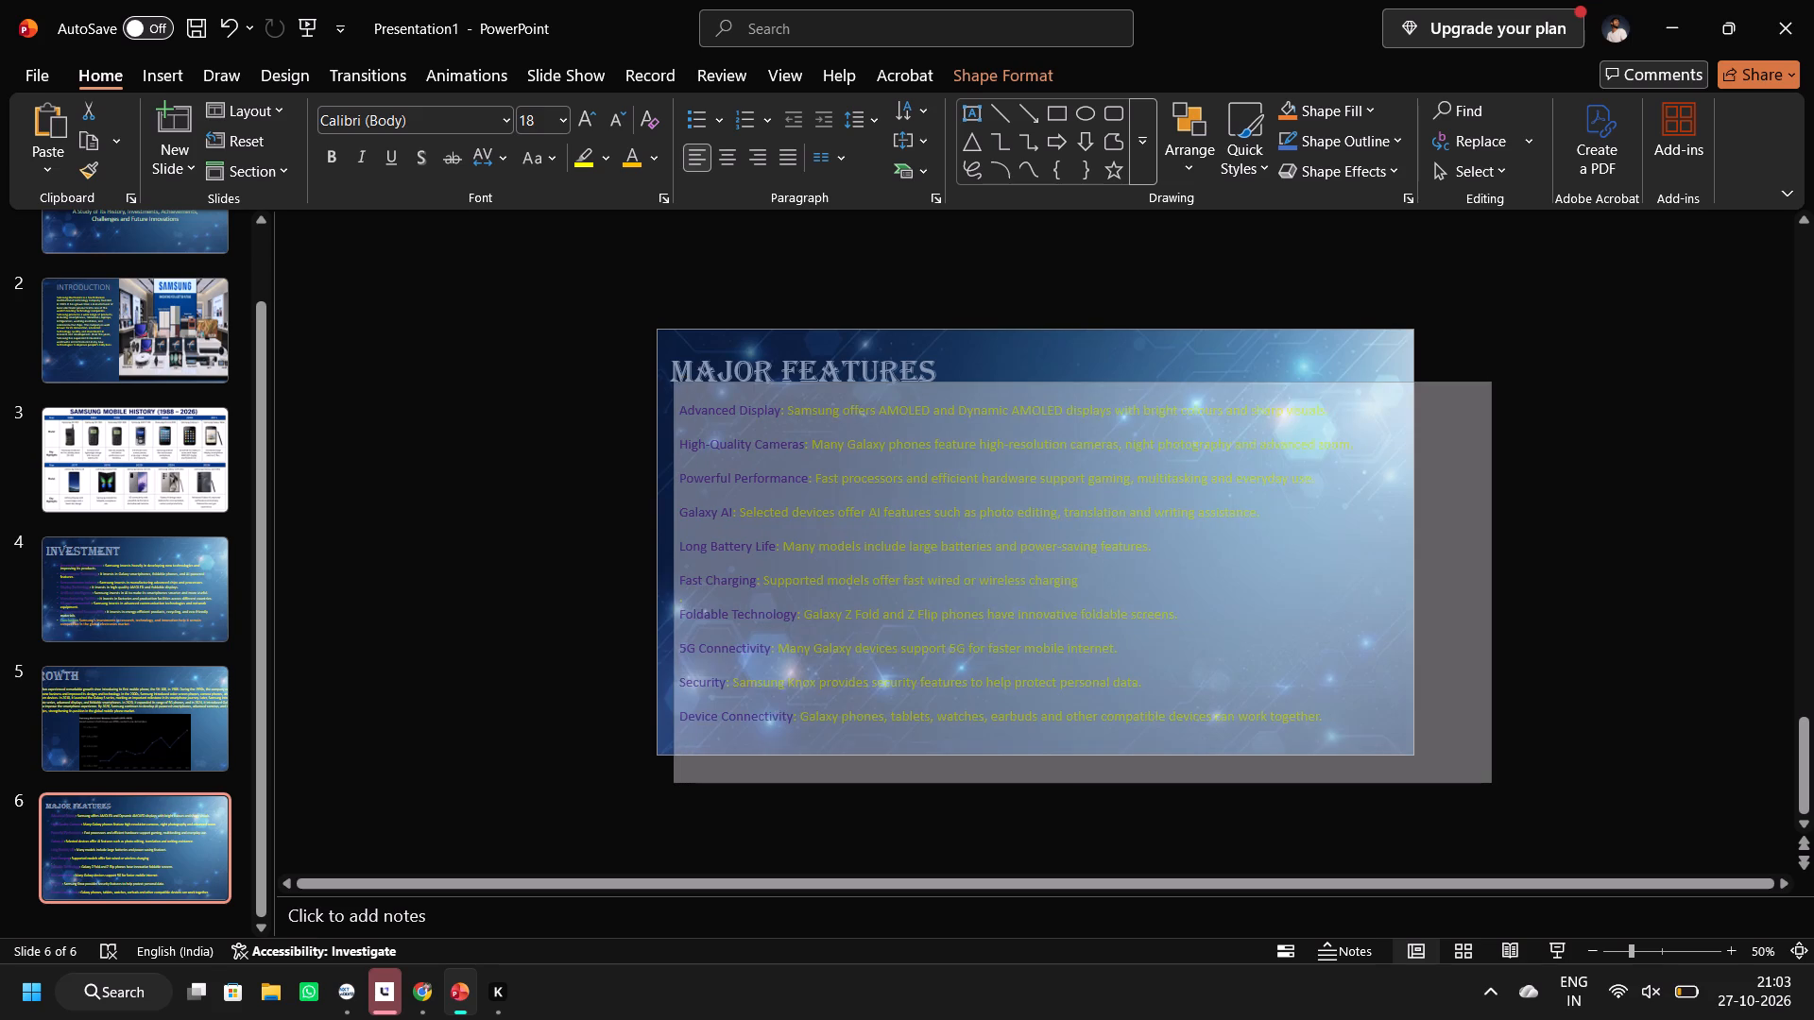
left_click_drag(672, 583, 664, 583)
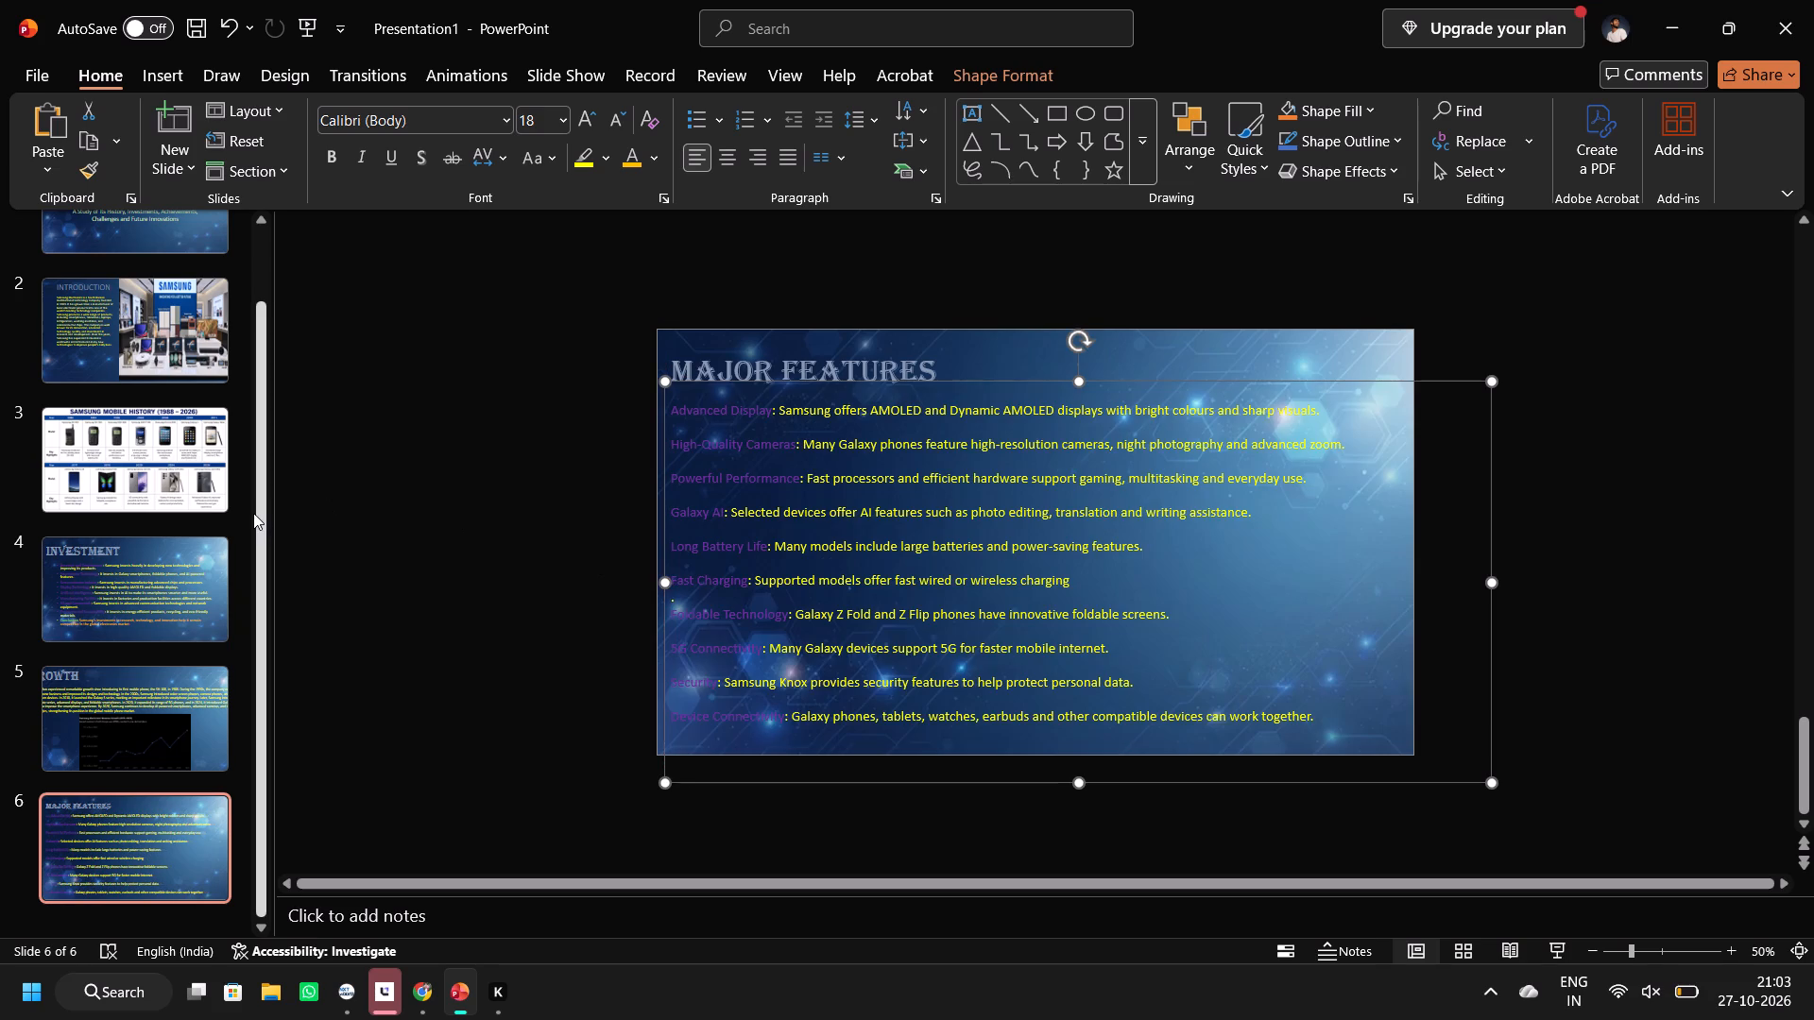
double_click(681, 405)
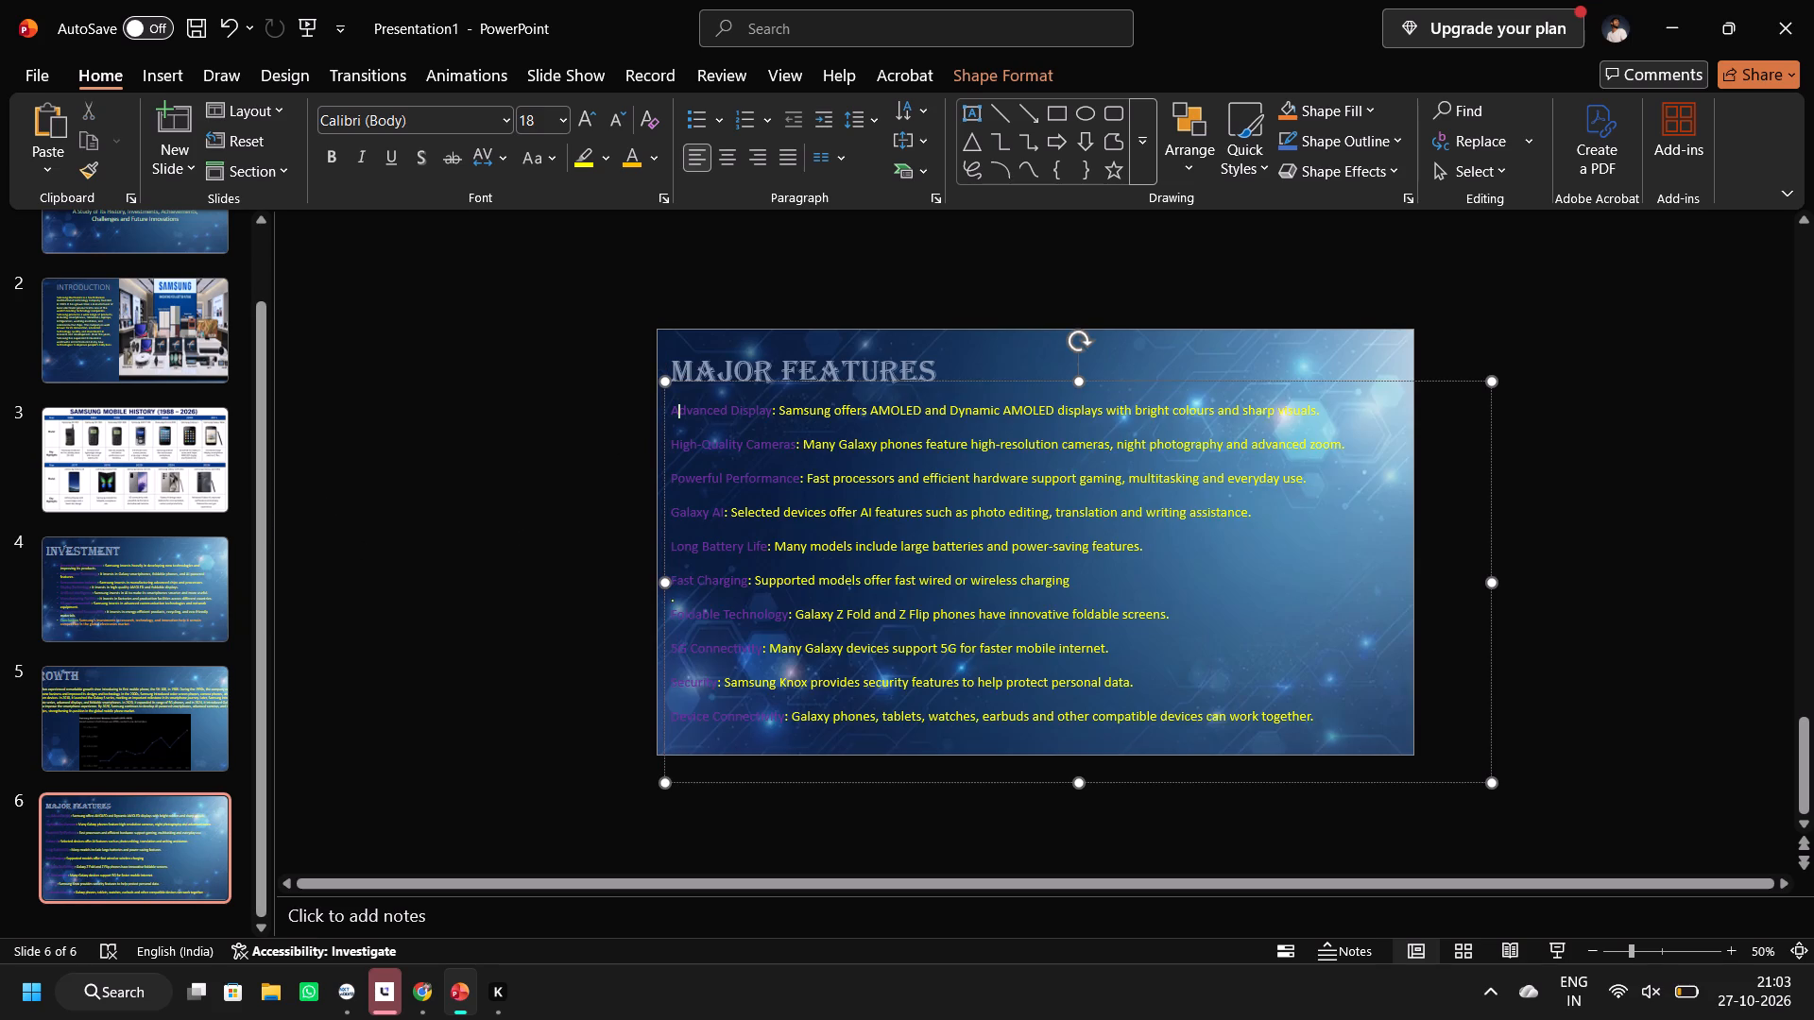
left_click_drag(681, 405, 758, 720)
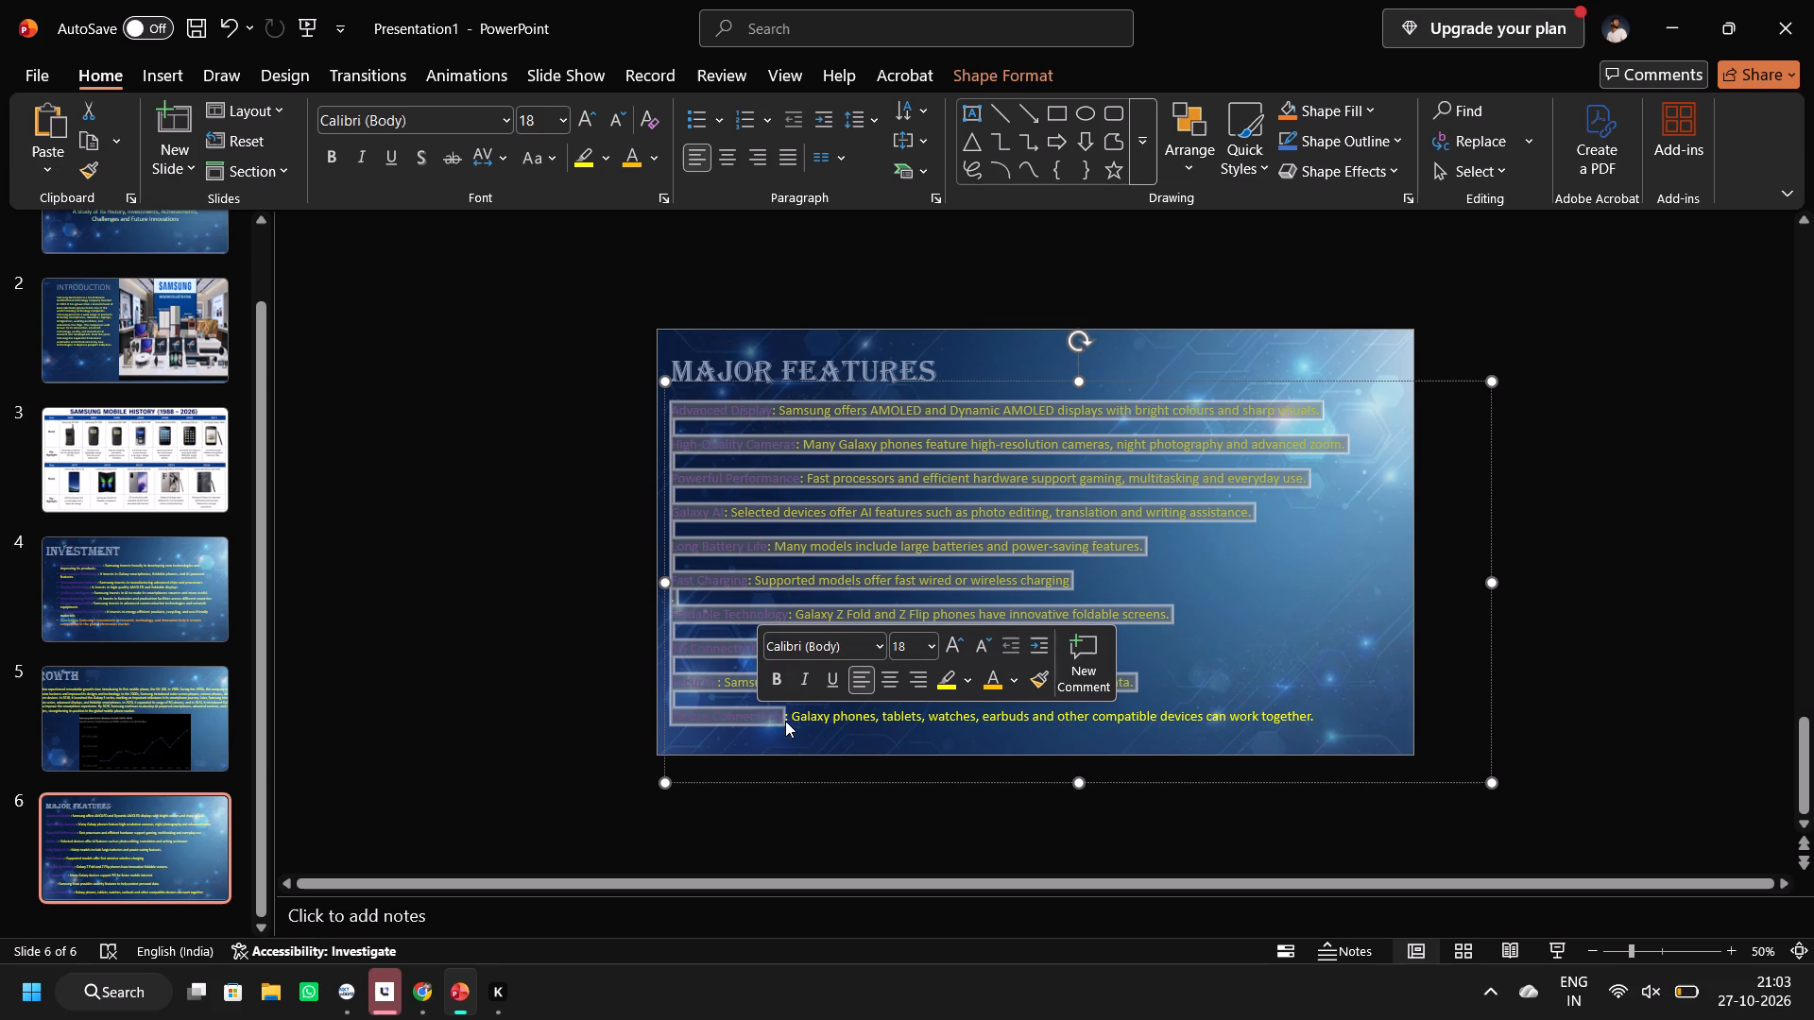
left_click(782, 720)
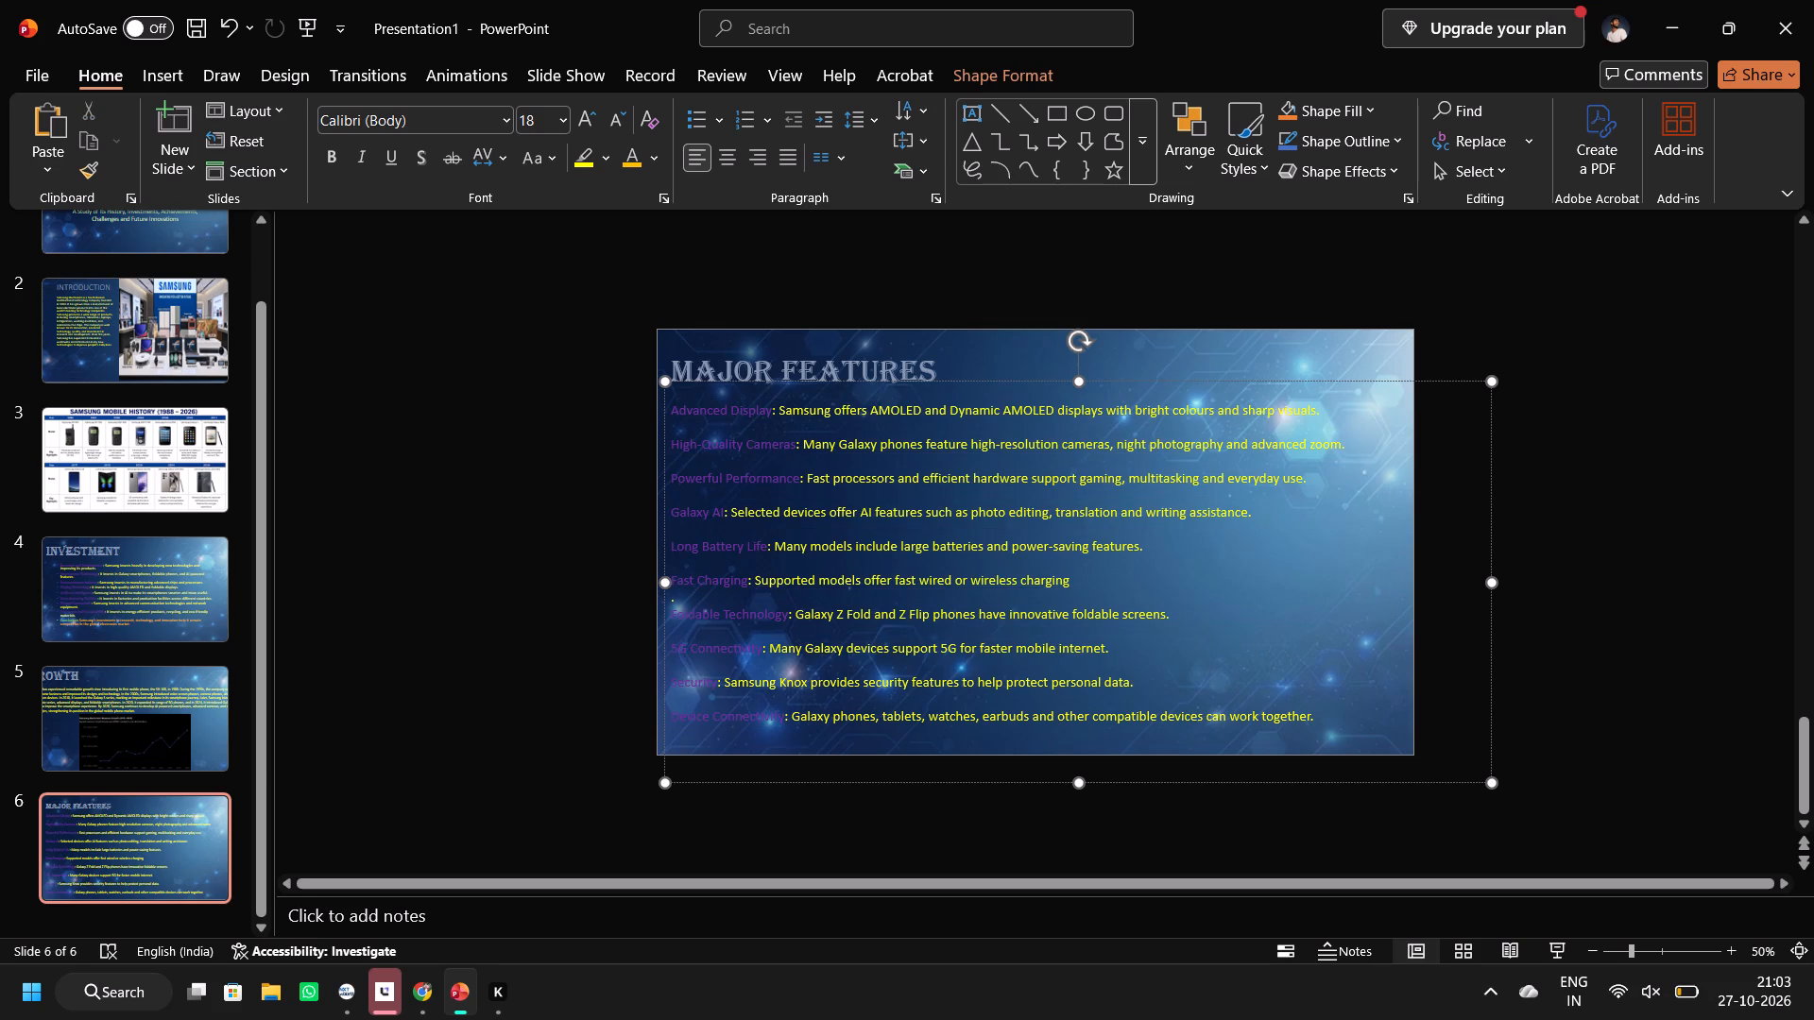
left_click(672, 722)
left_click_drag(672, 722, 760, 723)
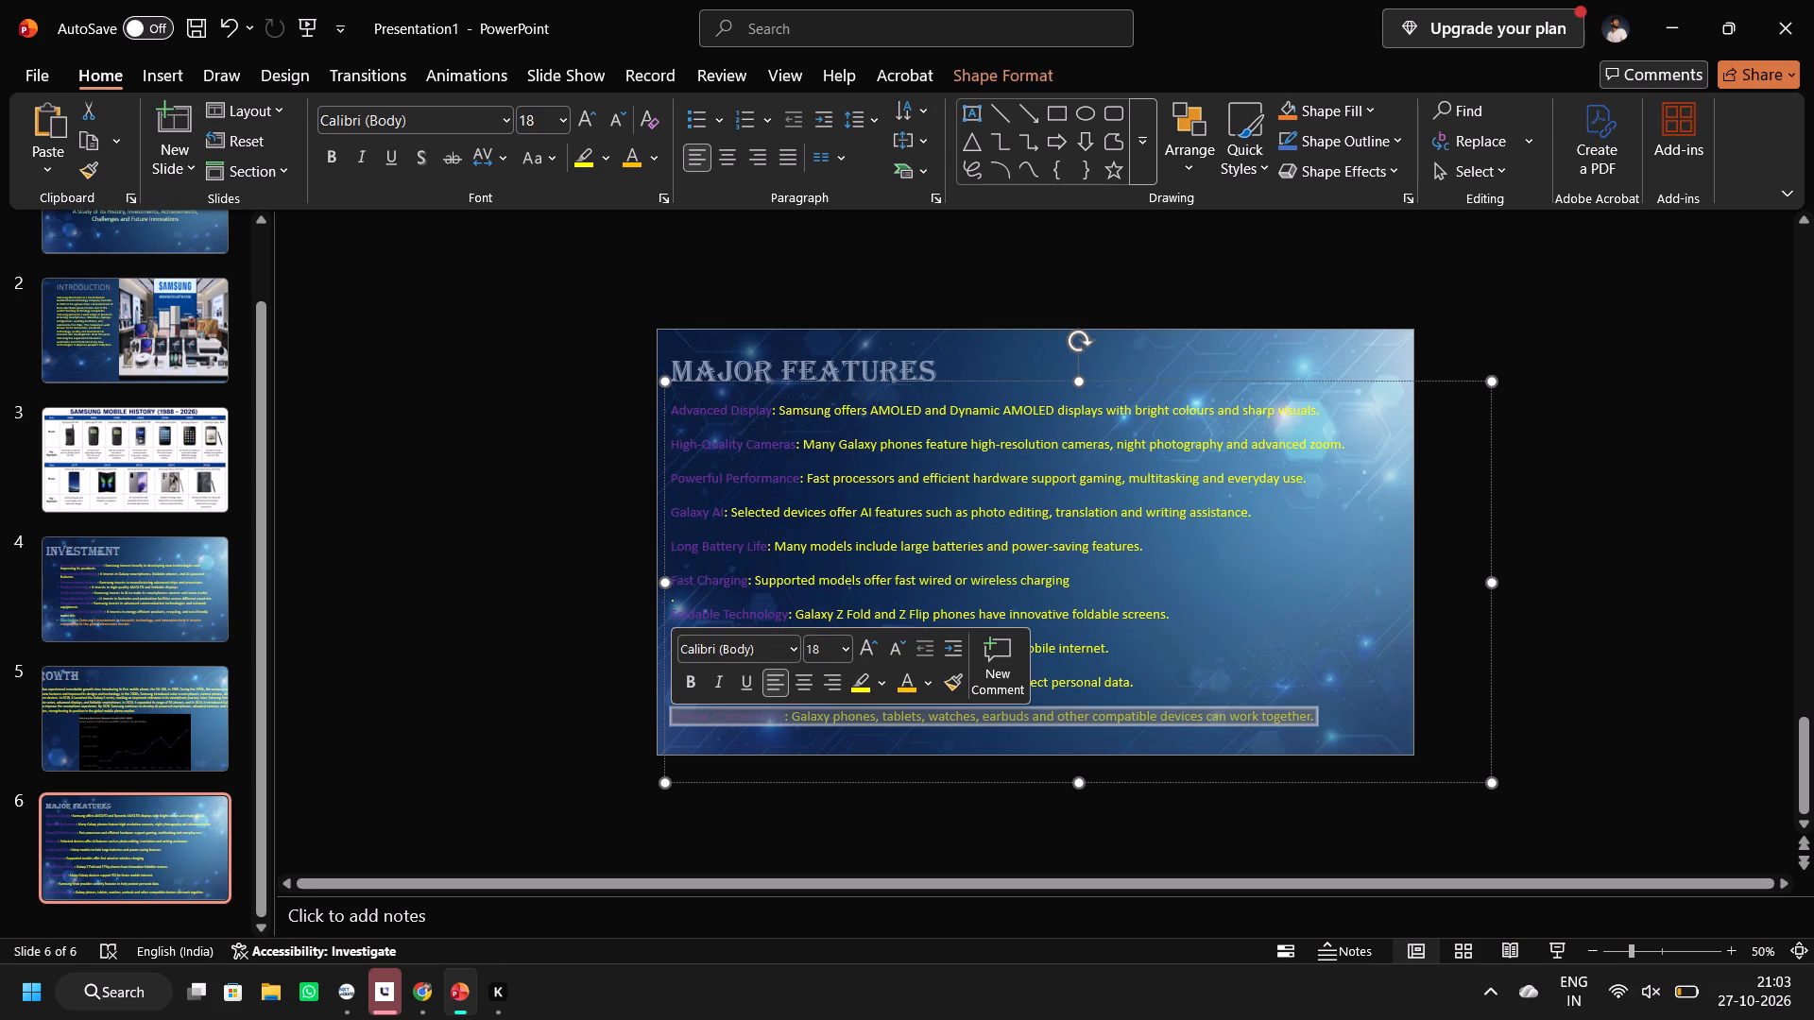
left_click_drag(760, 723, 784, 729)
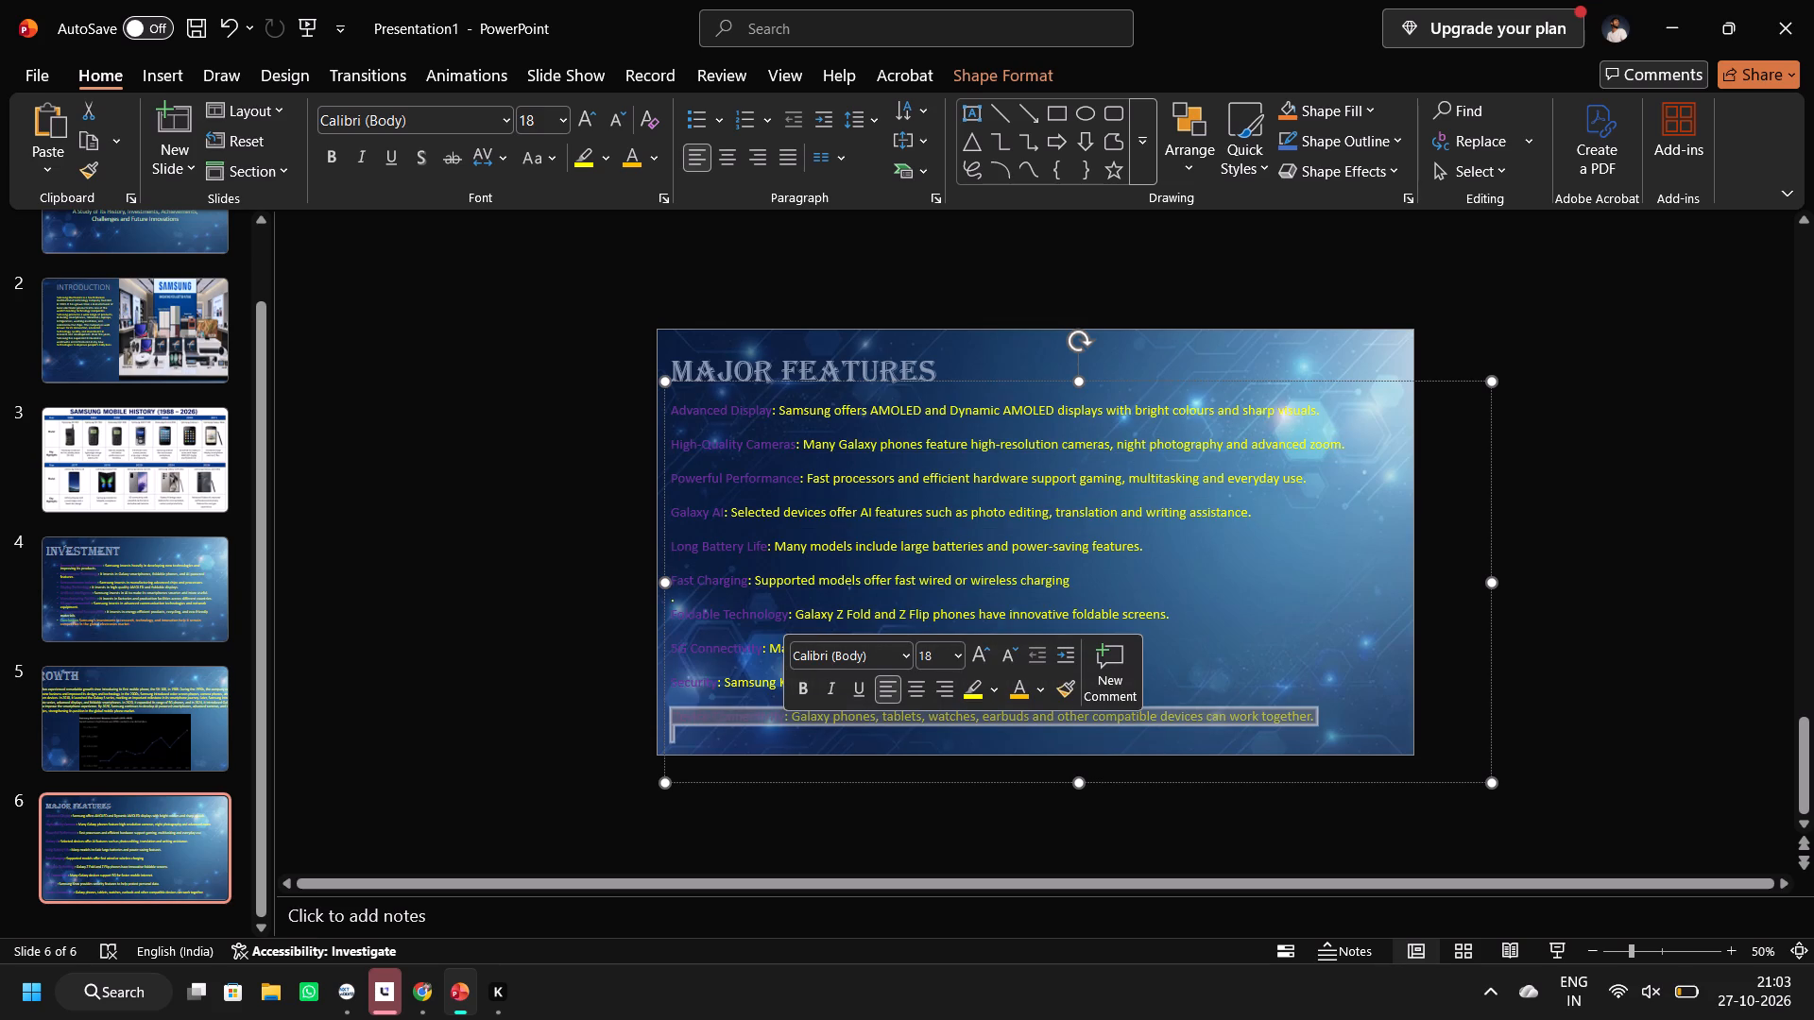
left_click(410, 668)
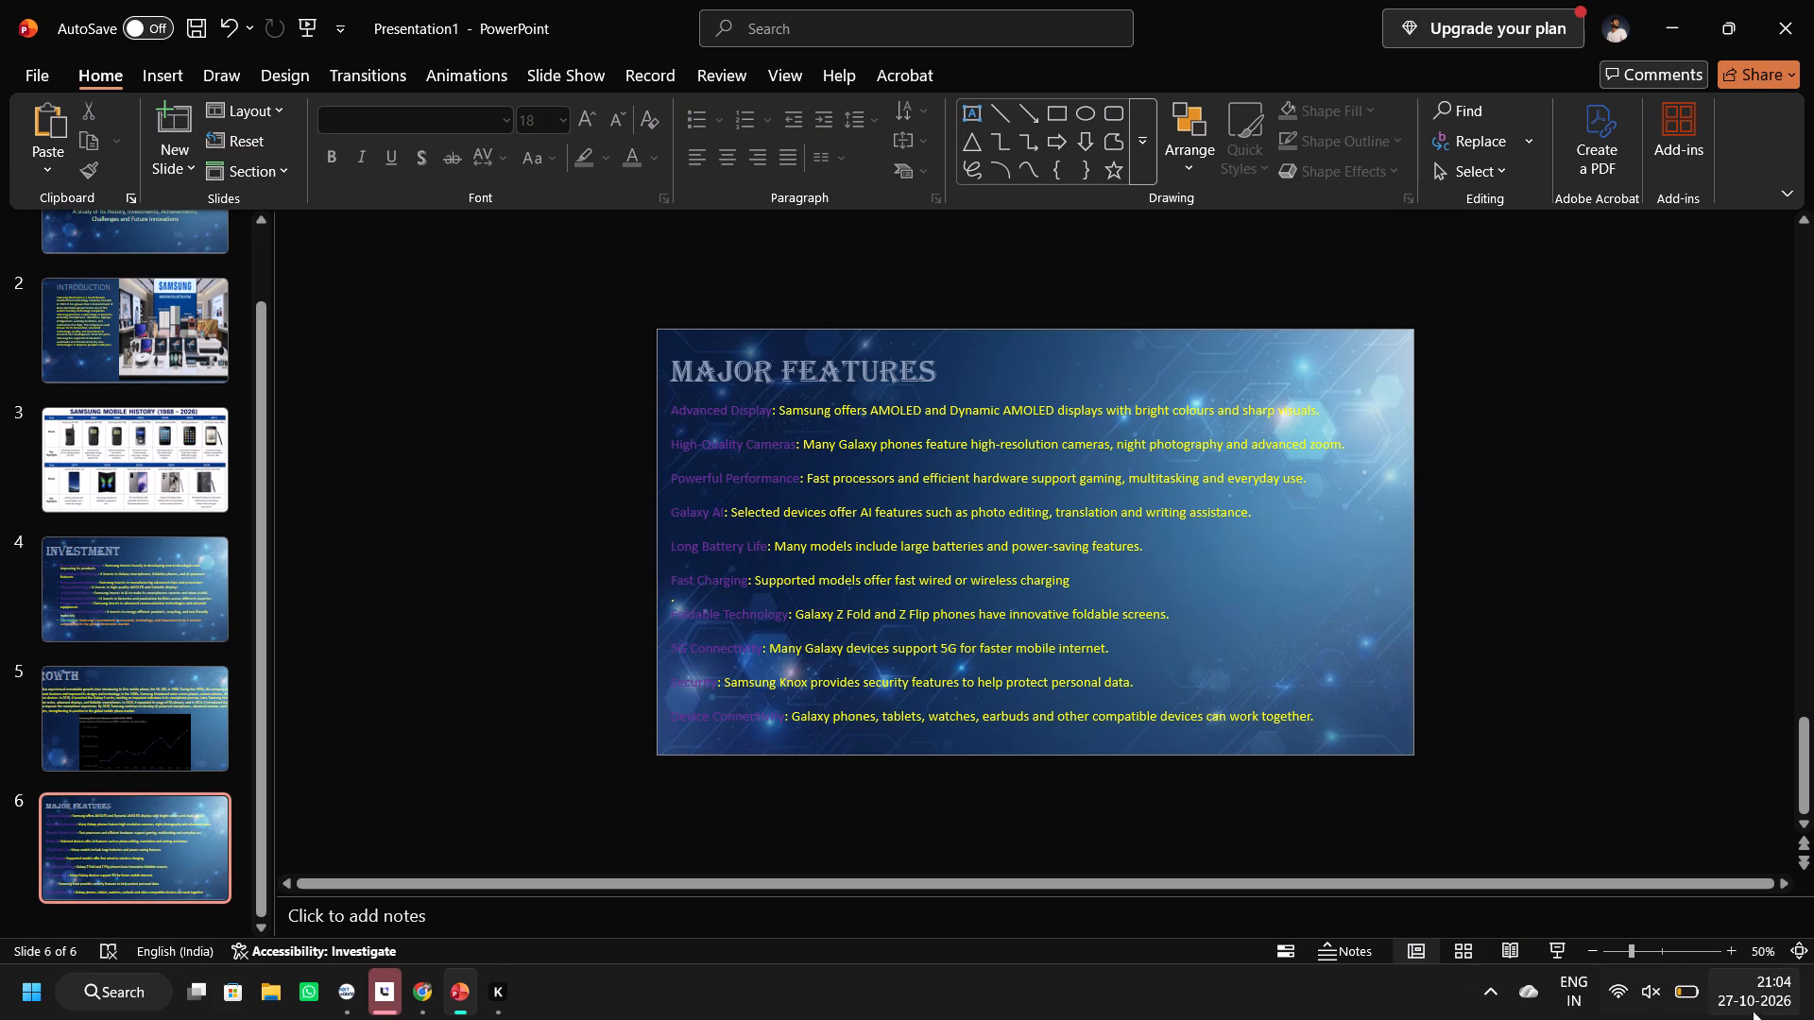
Zoom the Major Features slide to about 98% and switch the window to full-screen mode.
left_click(1711, 950)
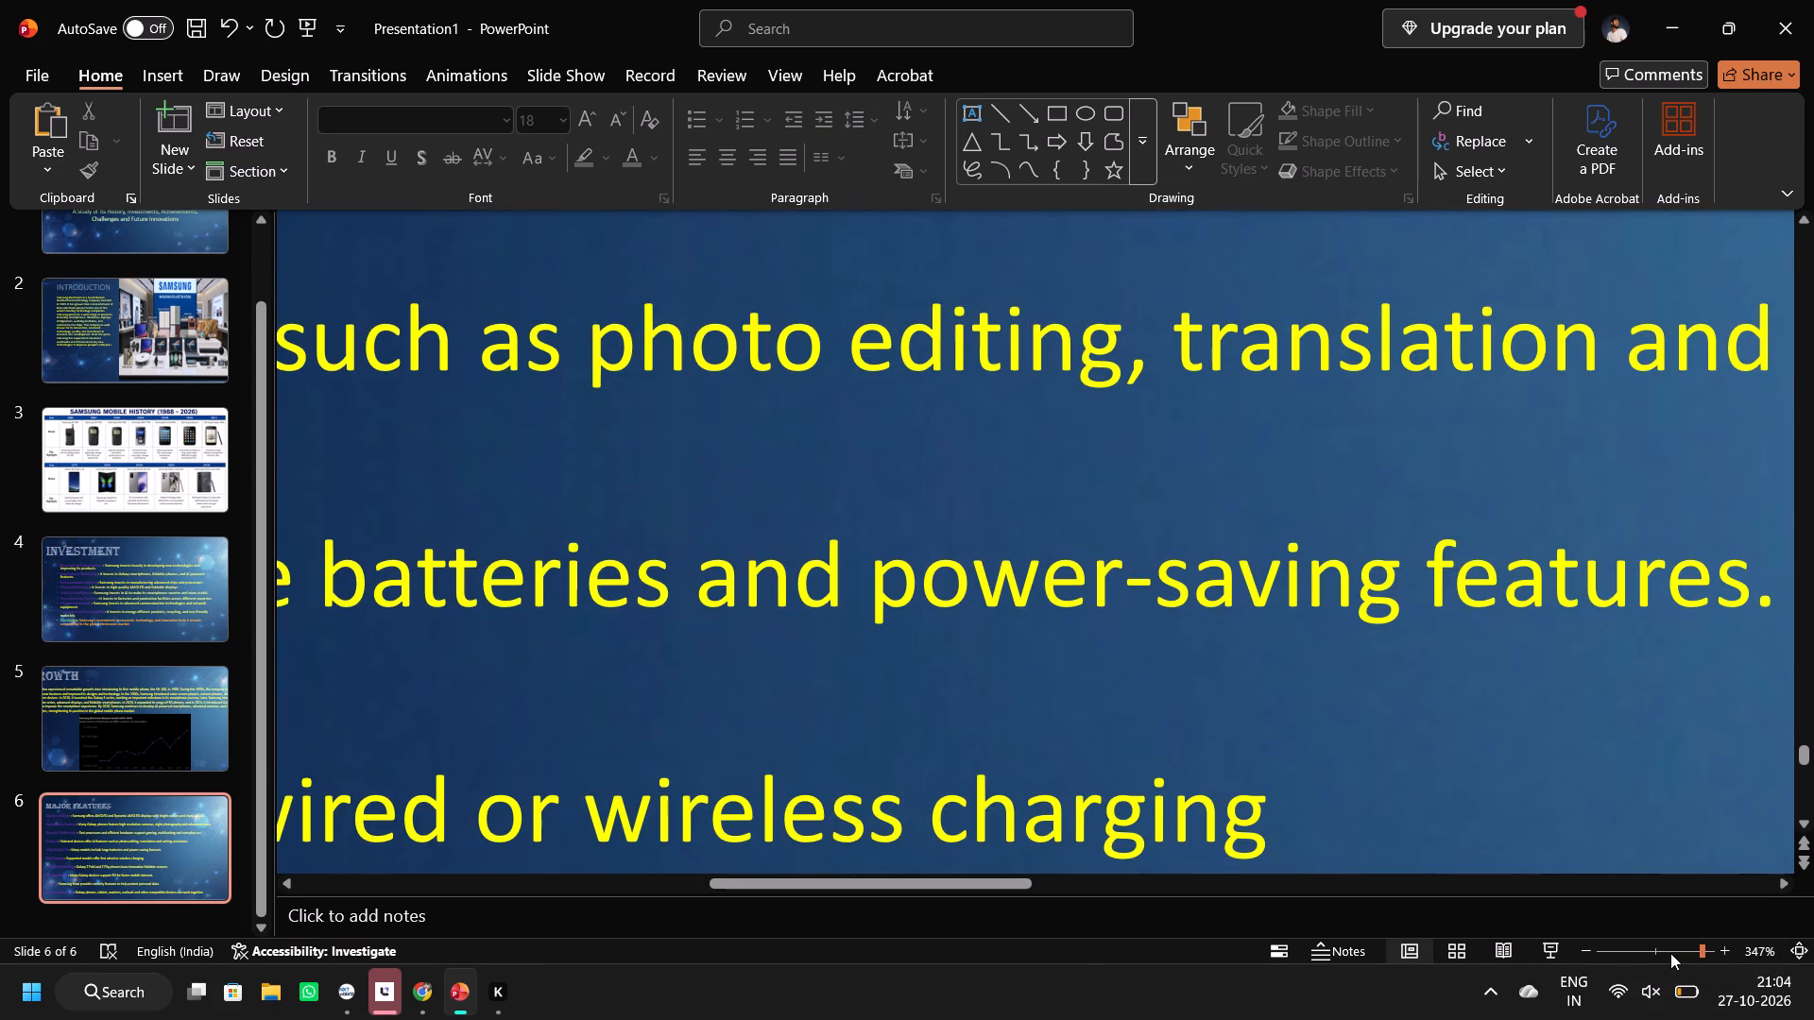
left_click(1654, 950)
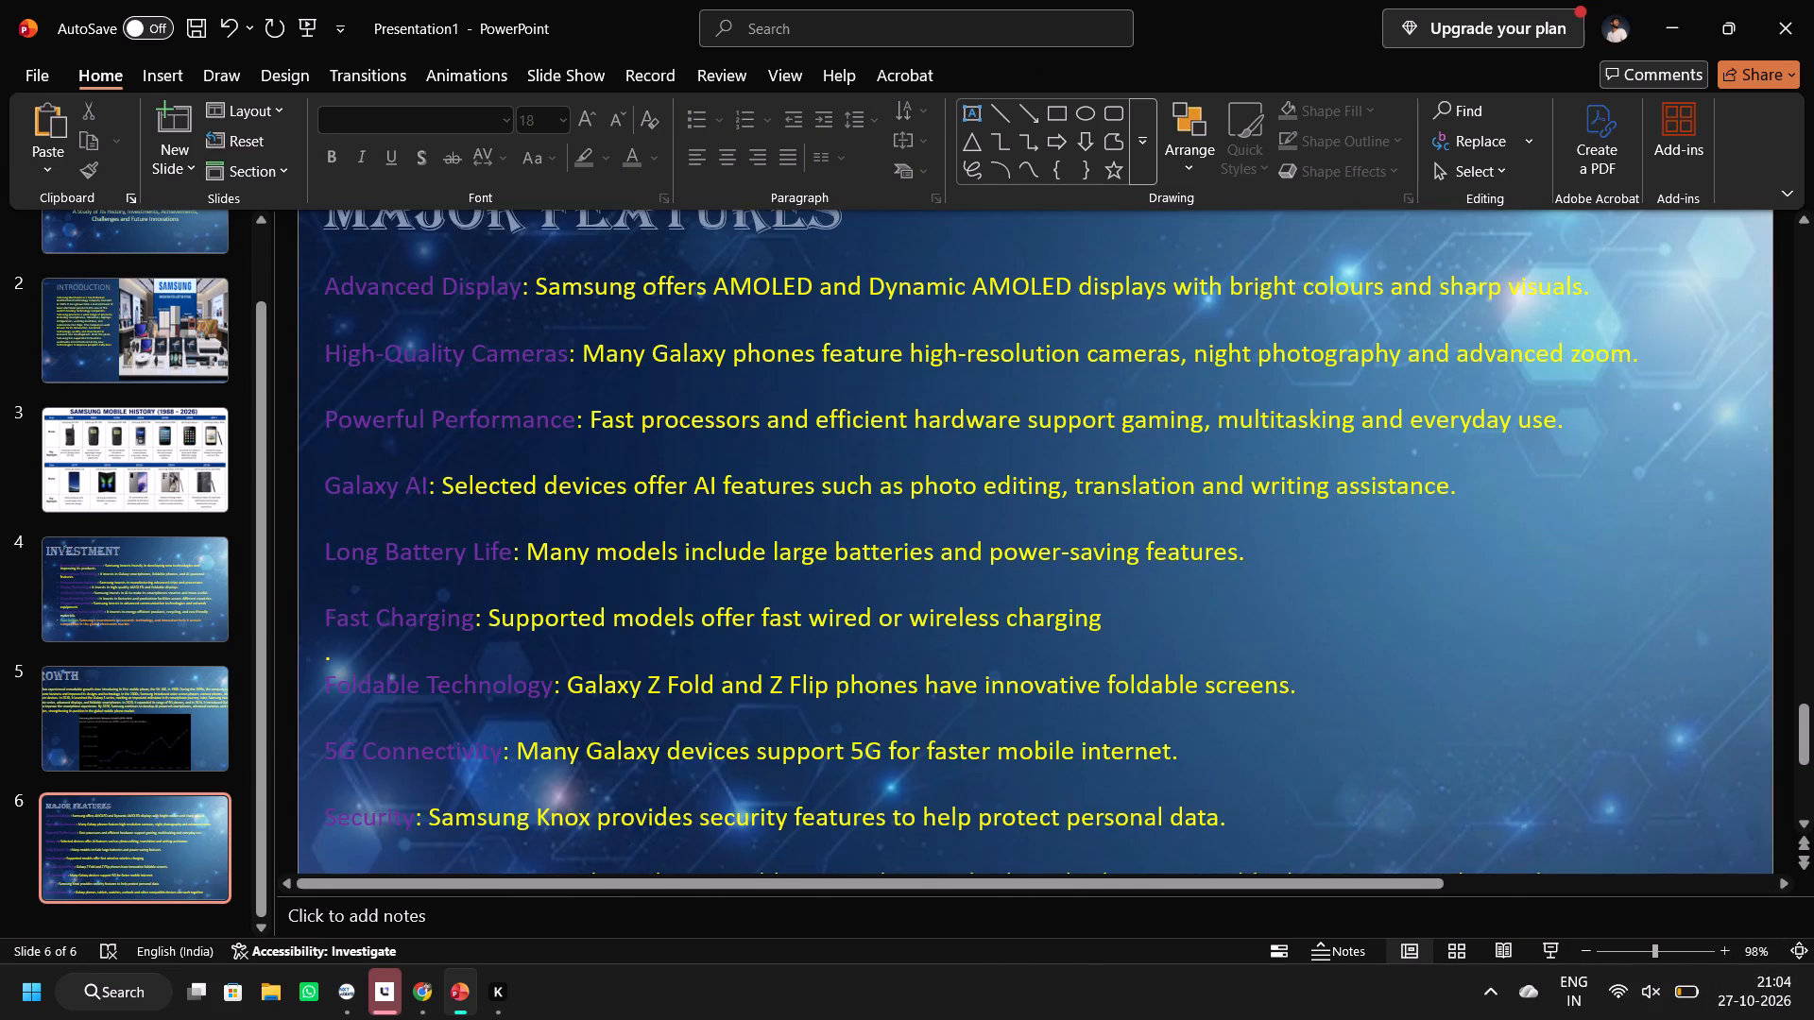
left_click(1325, 600)
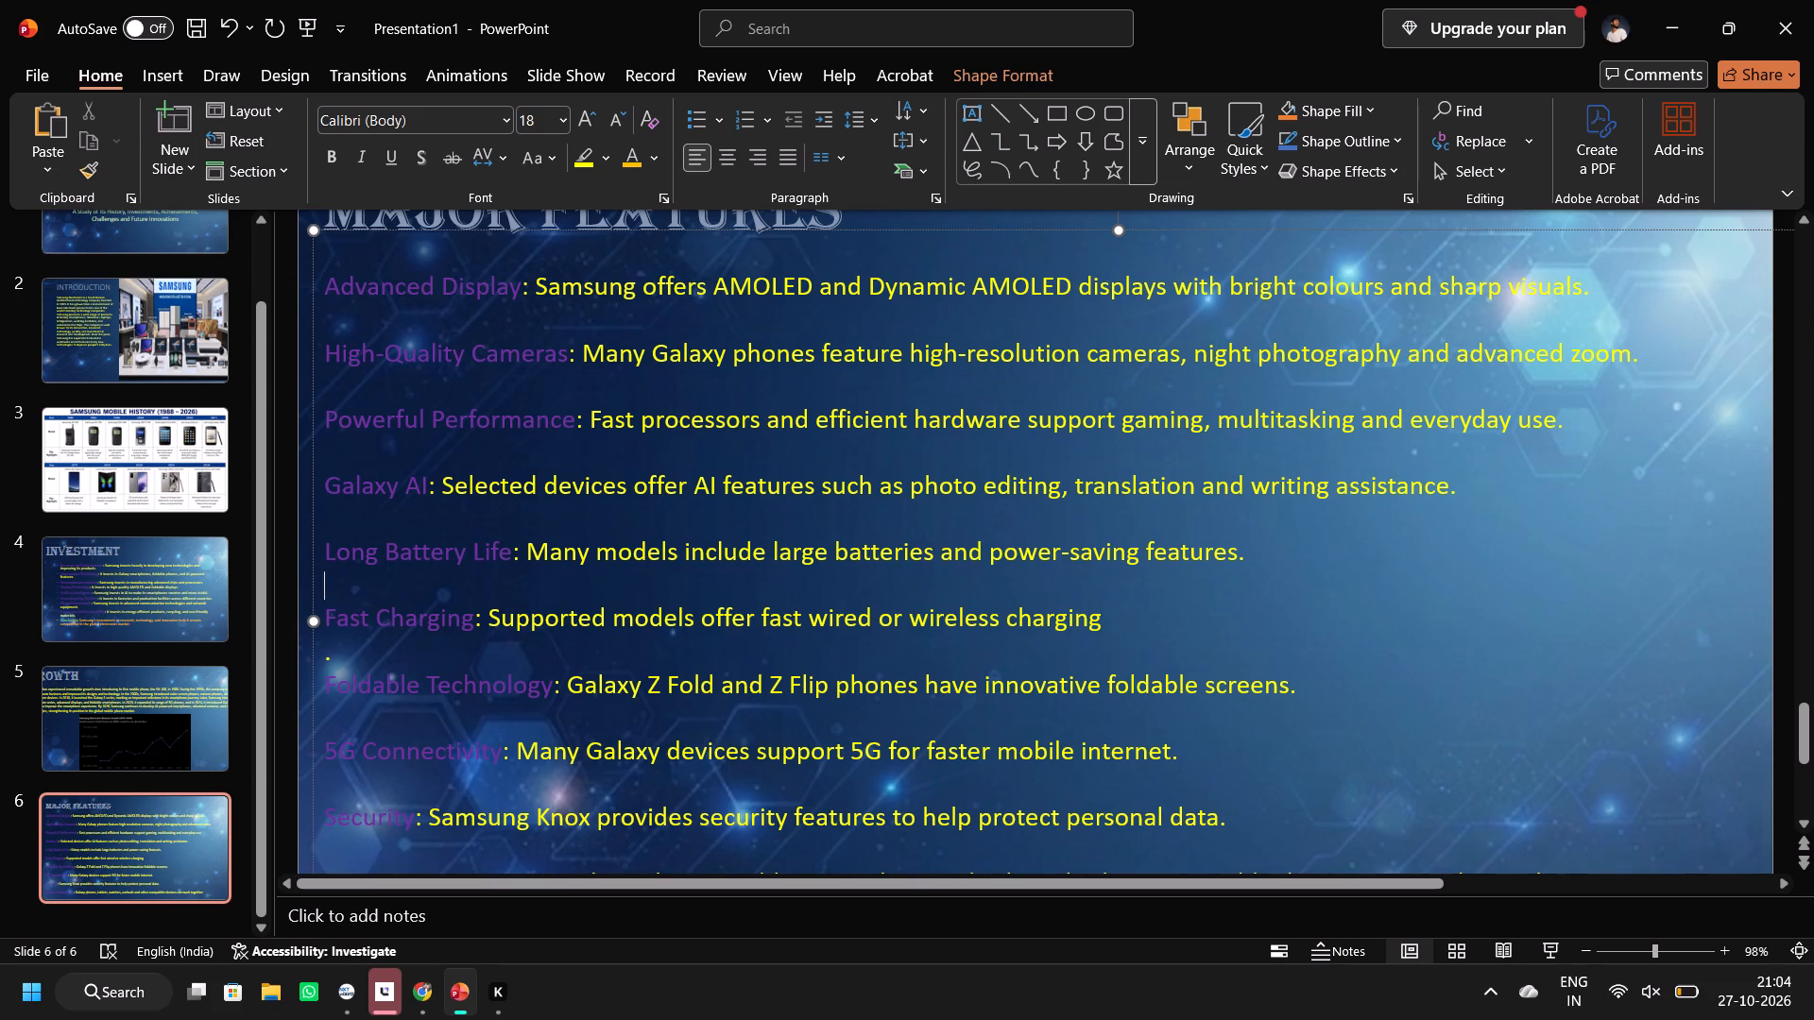
left_click(1788, 194)
left_click(1788, 194)
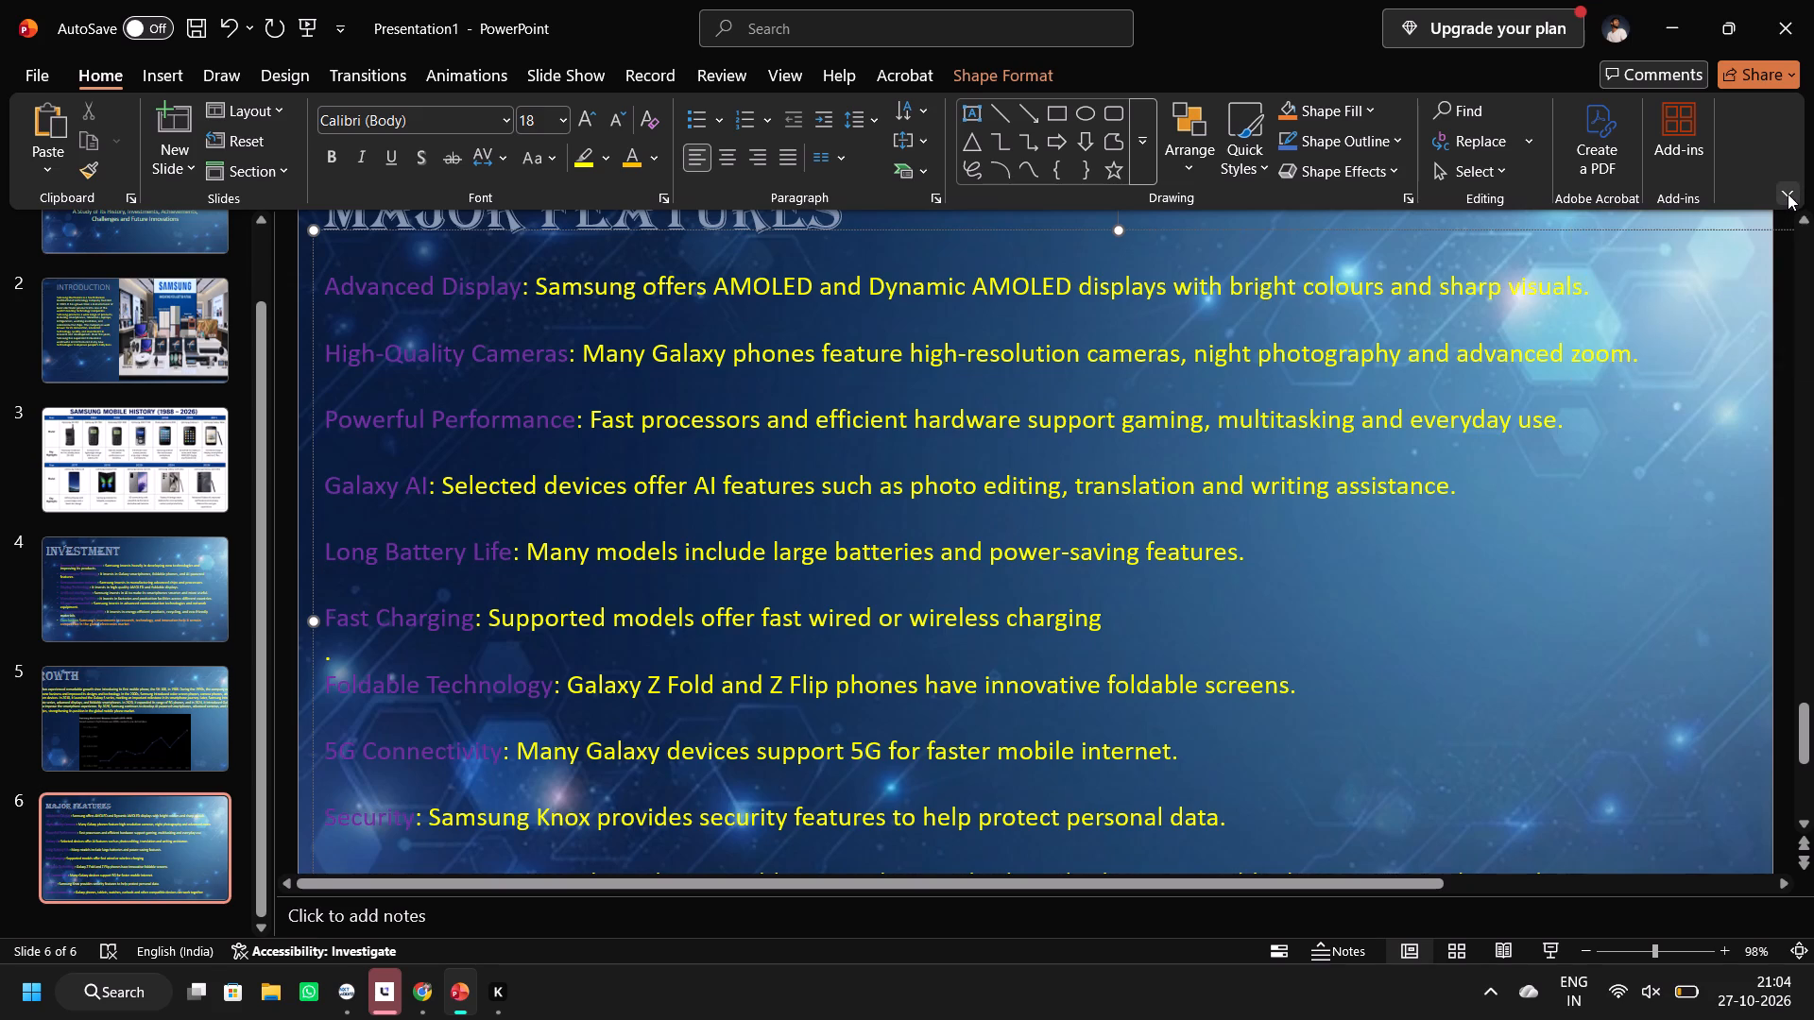
left_click(1788, 194)
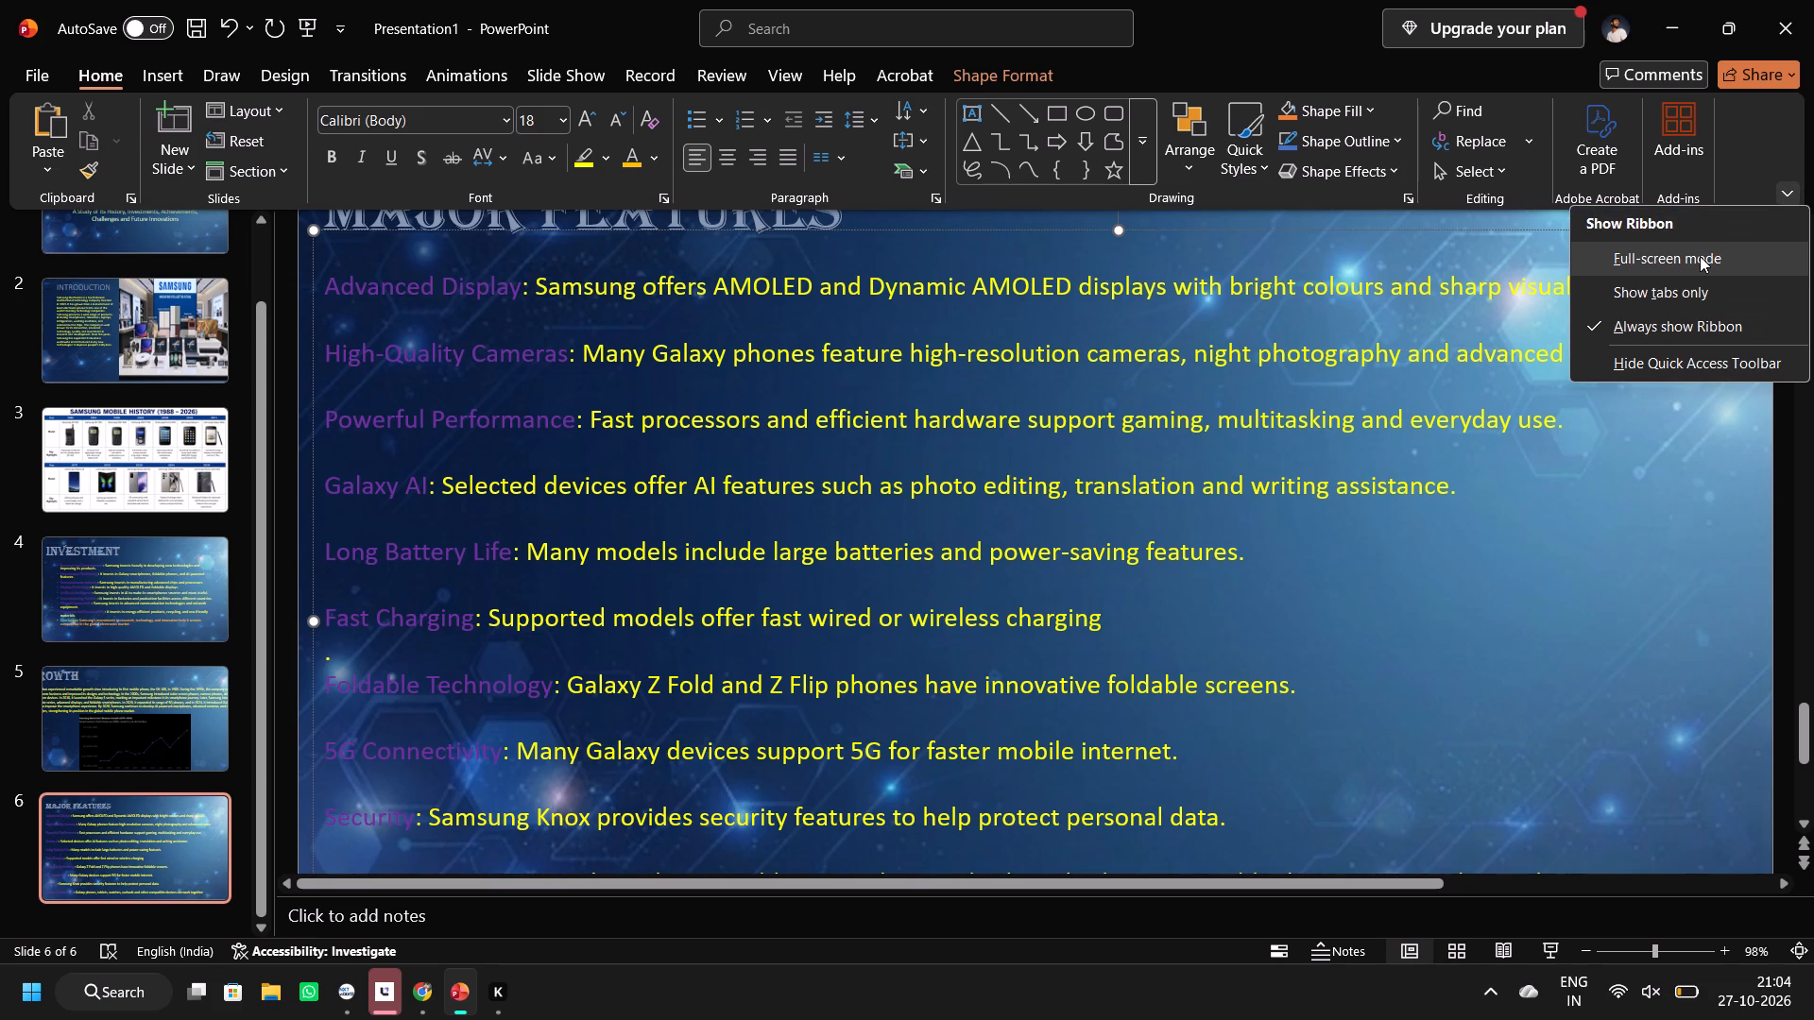
left_click(1700, 256)
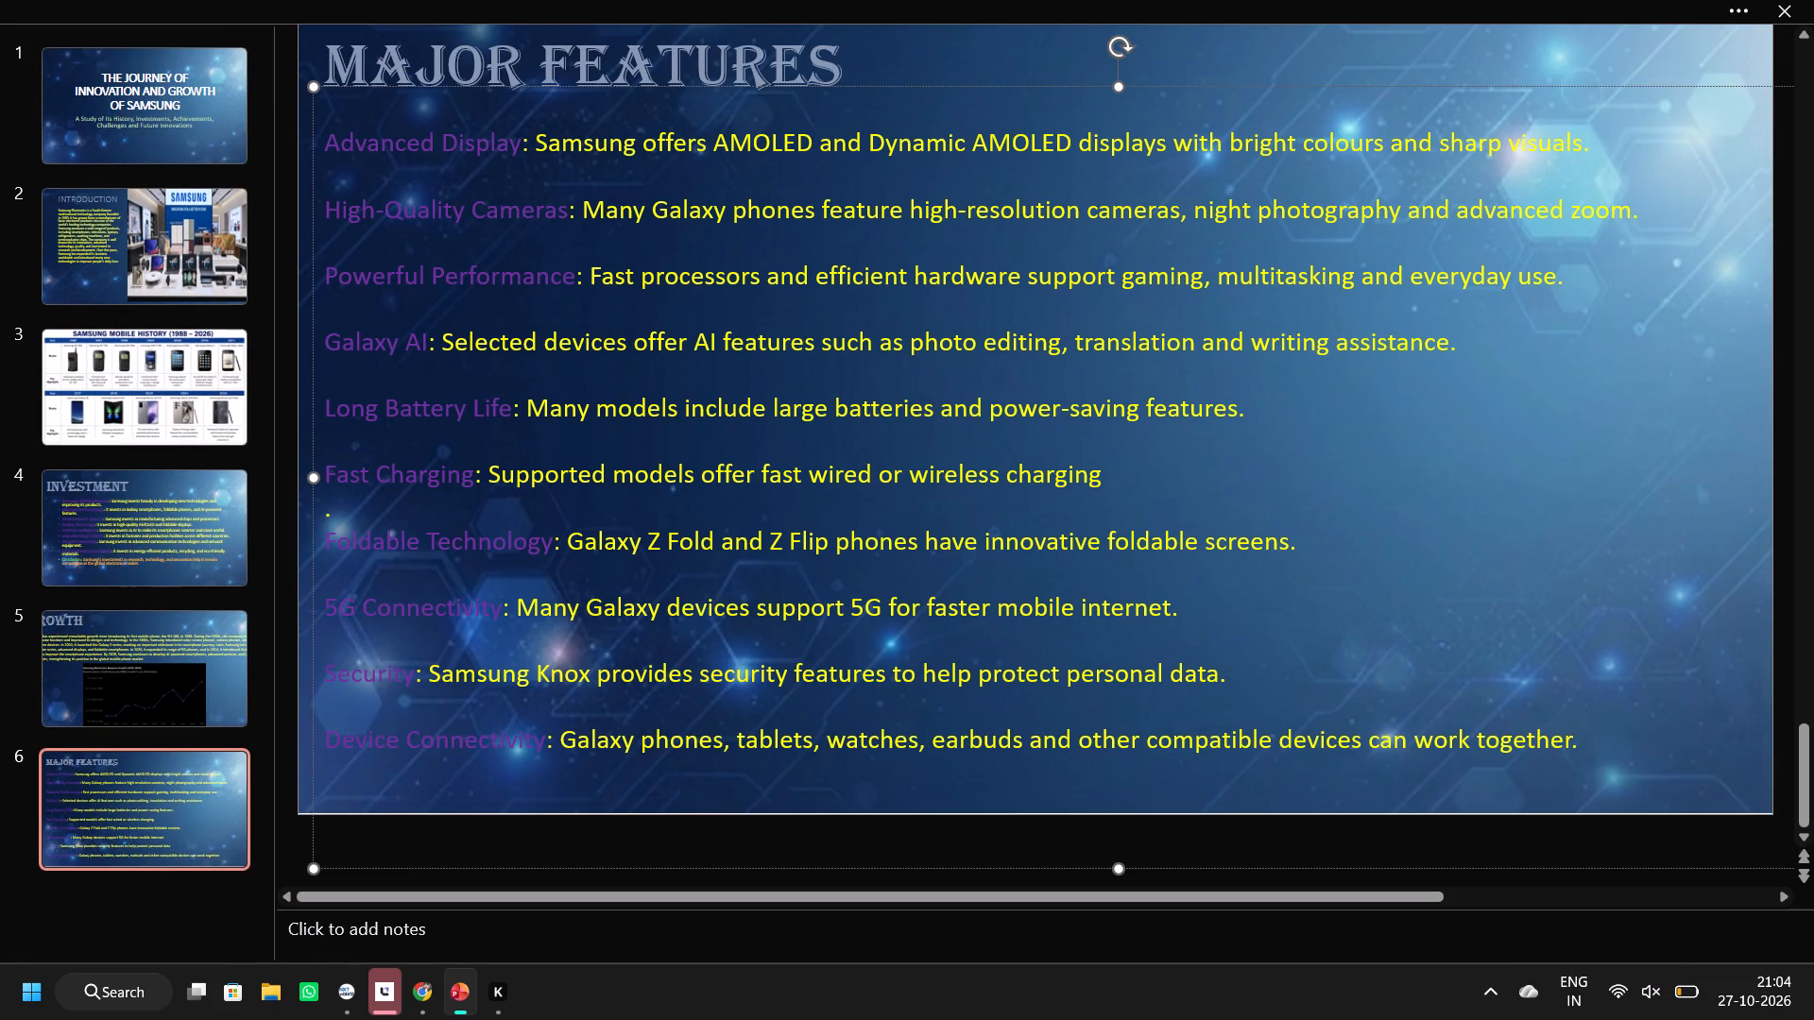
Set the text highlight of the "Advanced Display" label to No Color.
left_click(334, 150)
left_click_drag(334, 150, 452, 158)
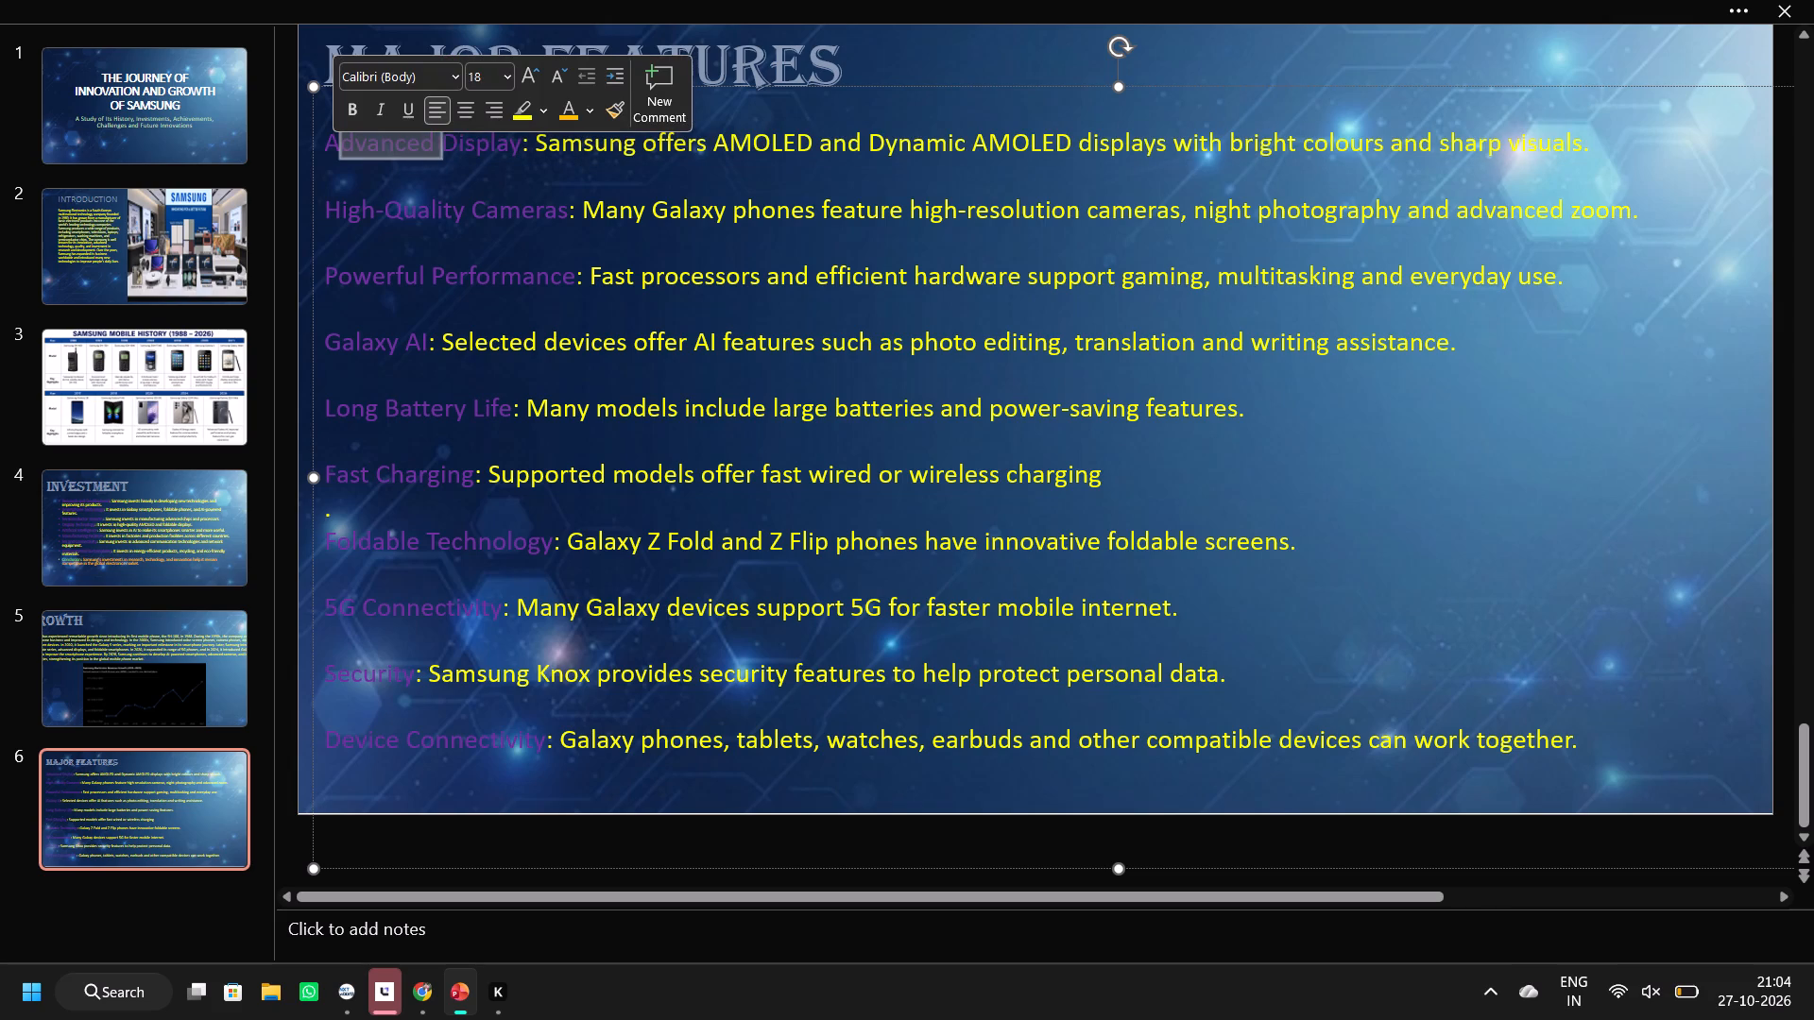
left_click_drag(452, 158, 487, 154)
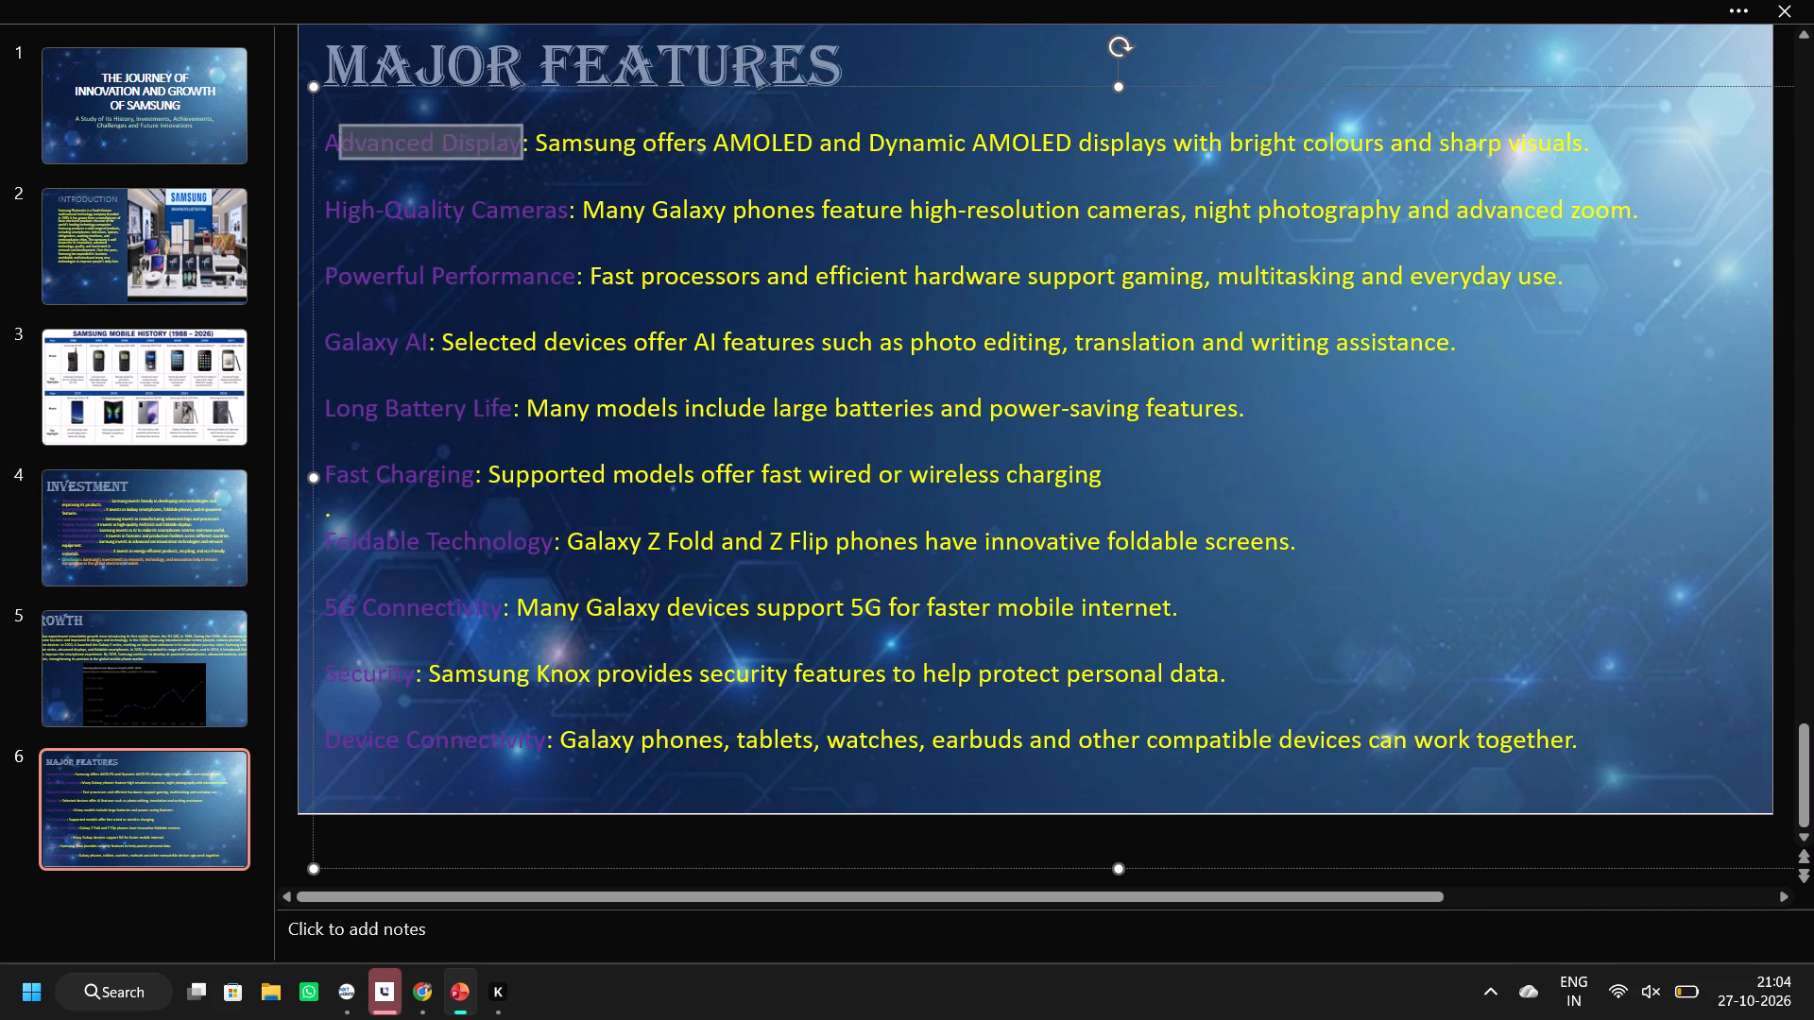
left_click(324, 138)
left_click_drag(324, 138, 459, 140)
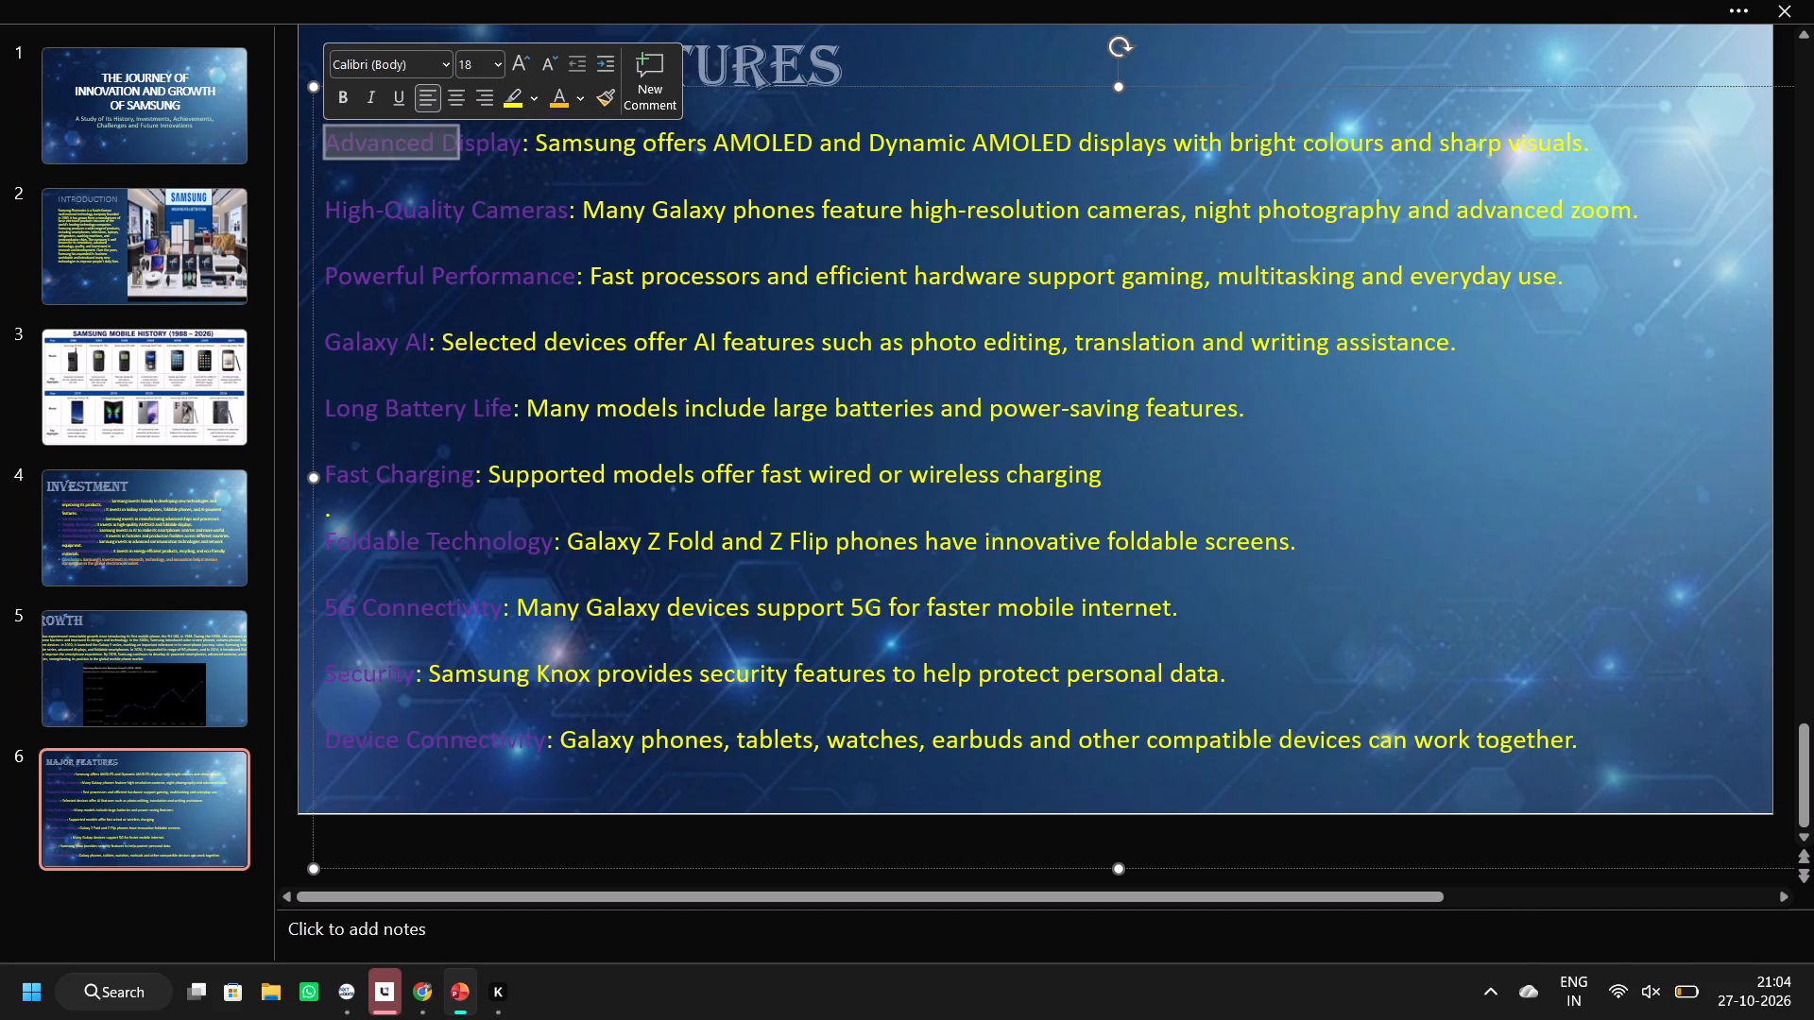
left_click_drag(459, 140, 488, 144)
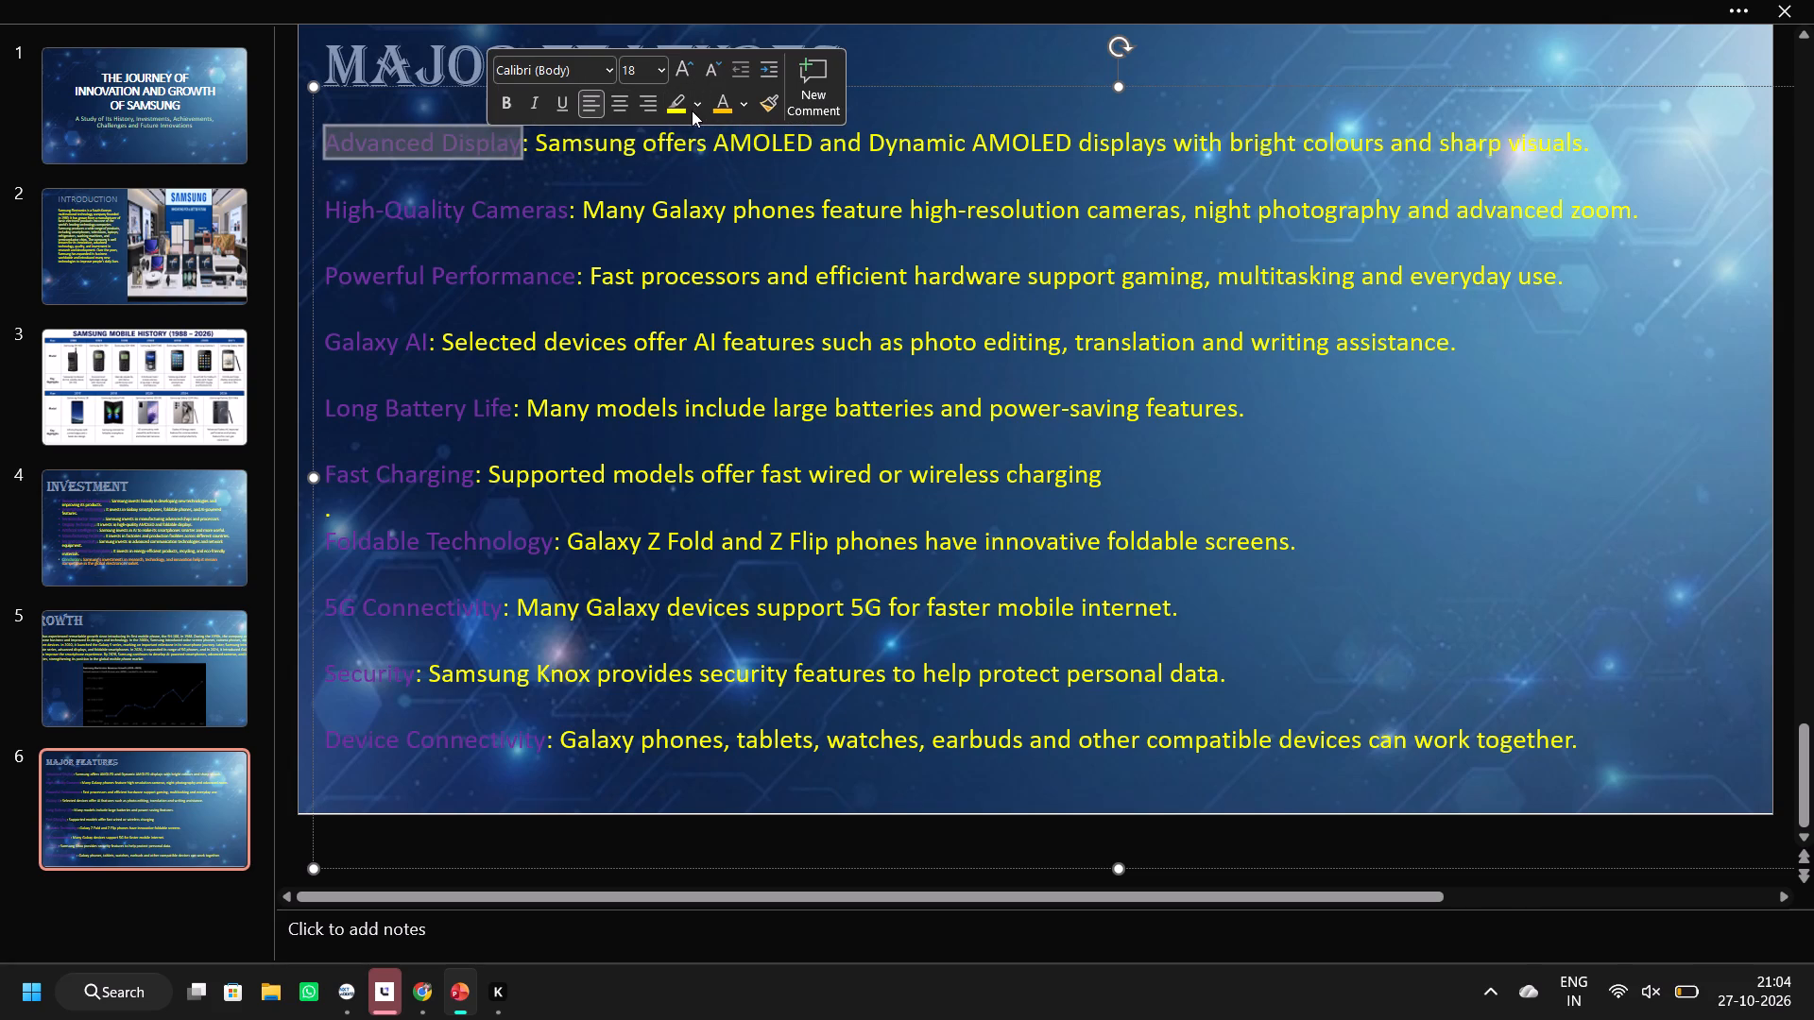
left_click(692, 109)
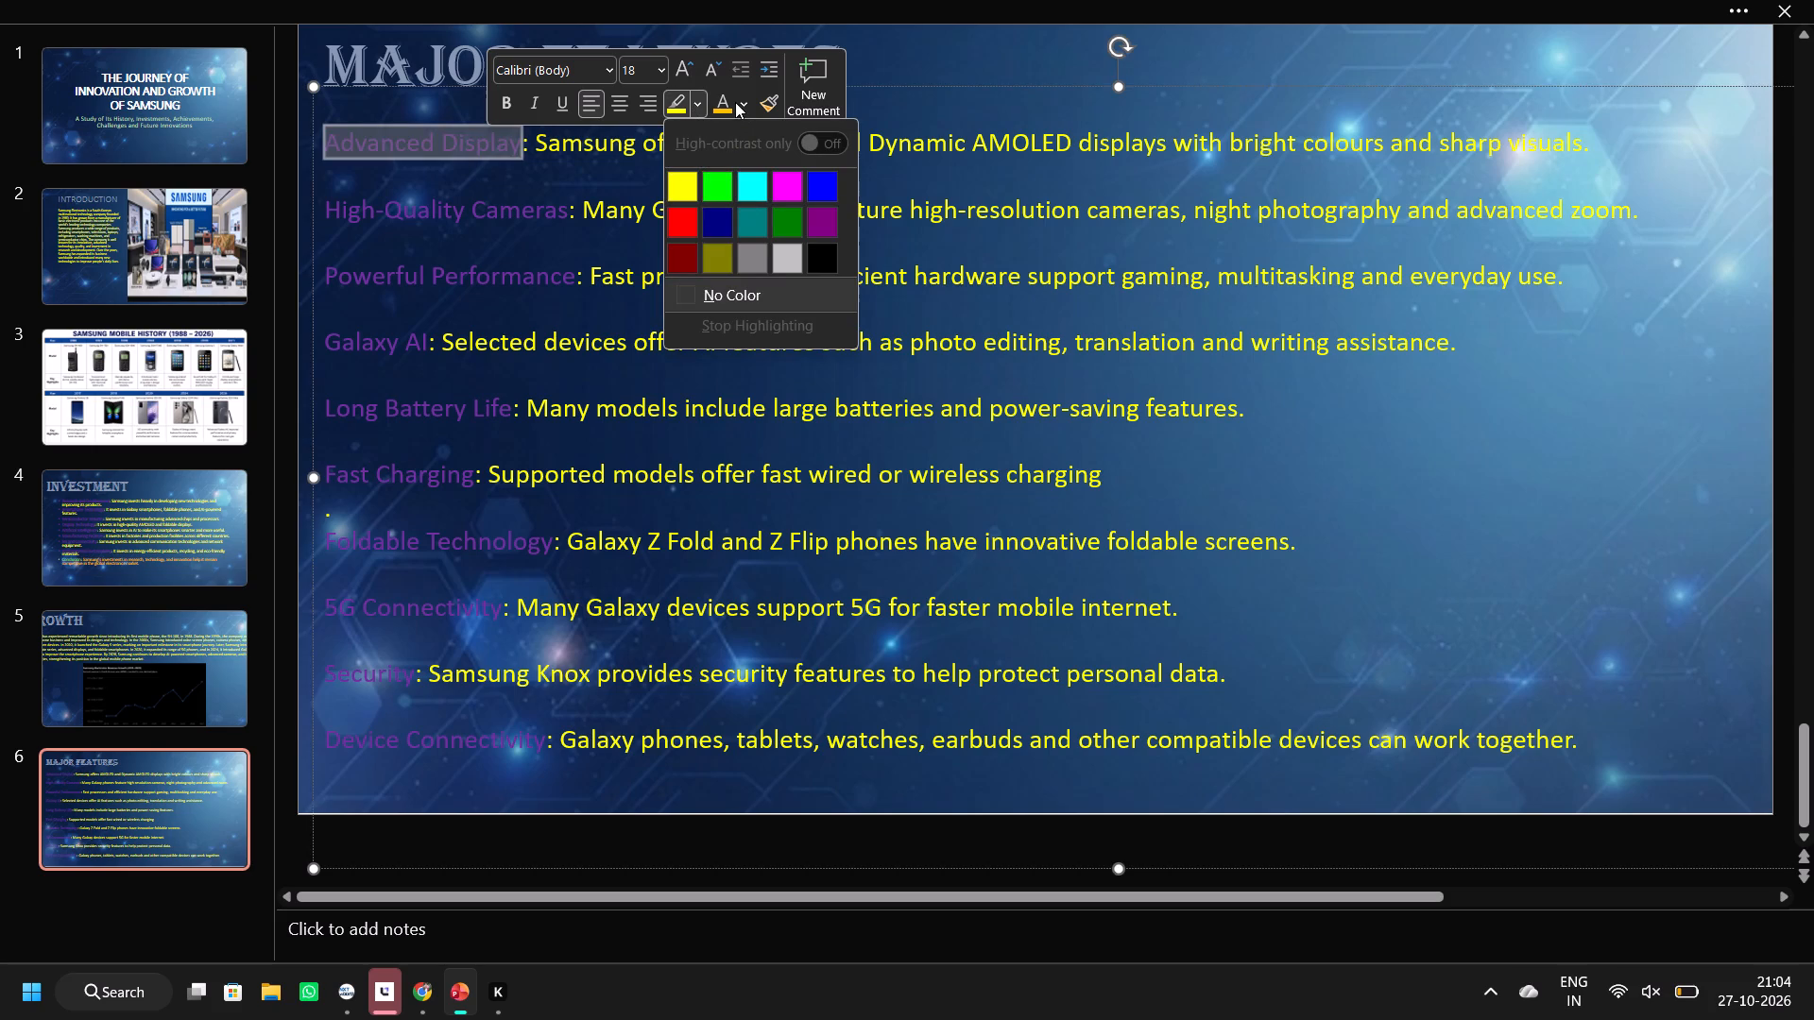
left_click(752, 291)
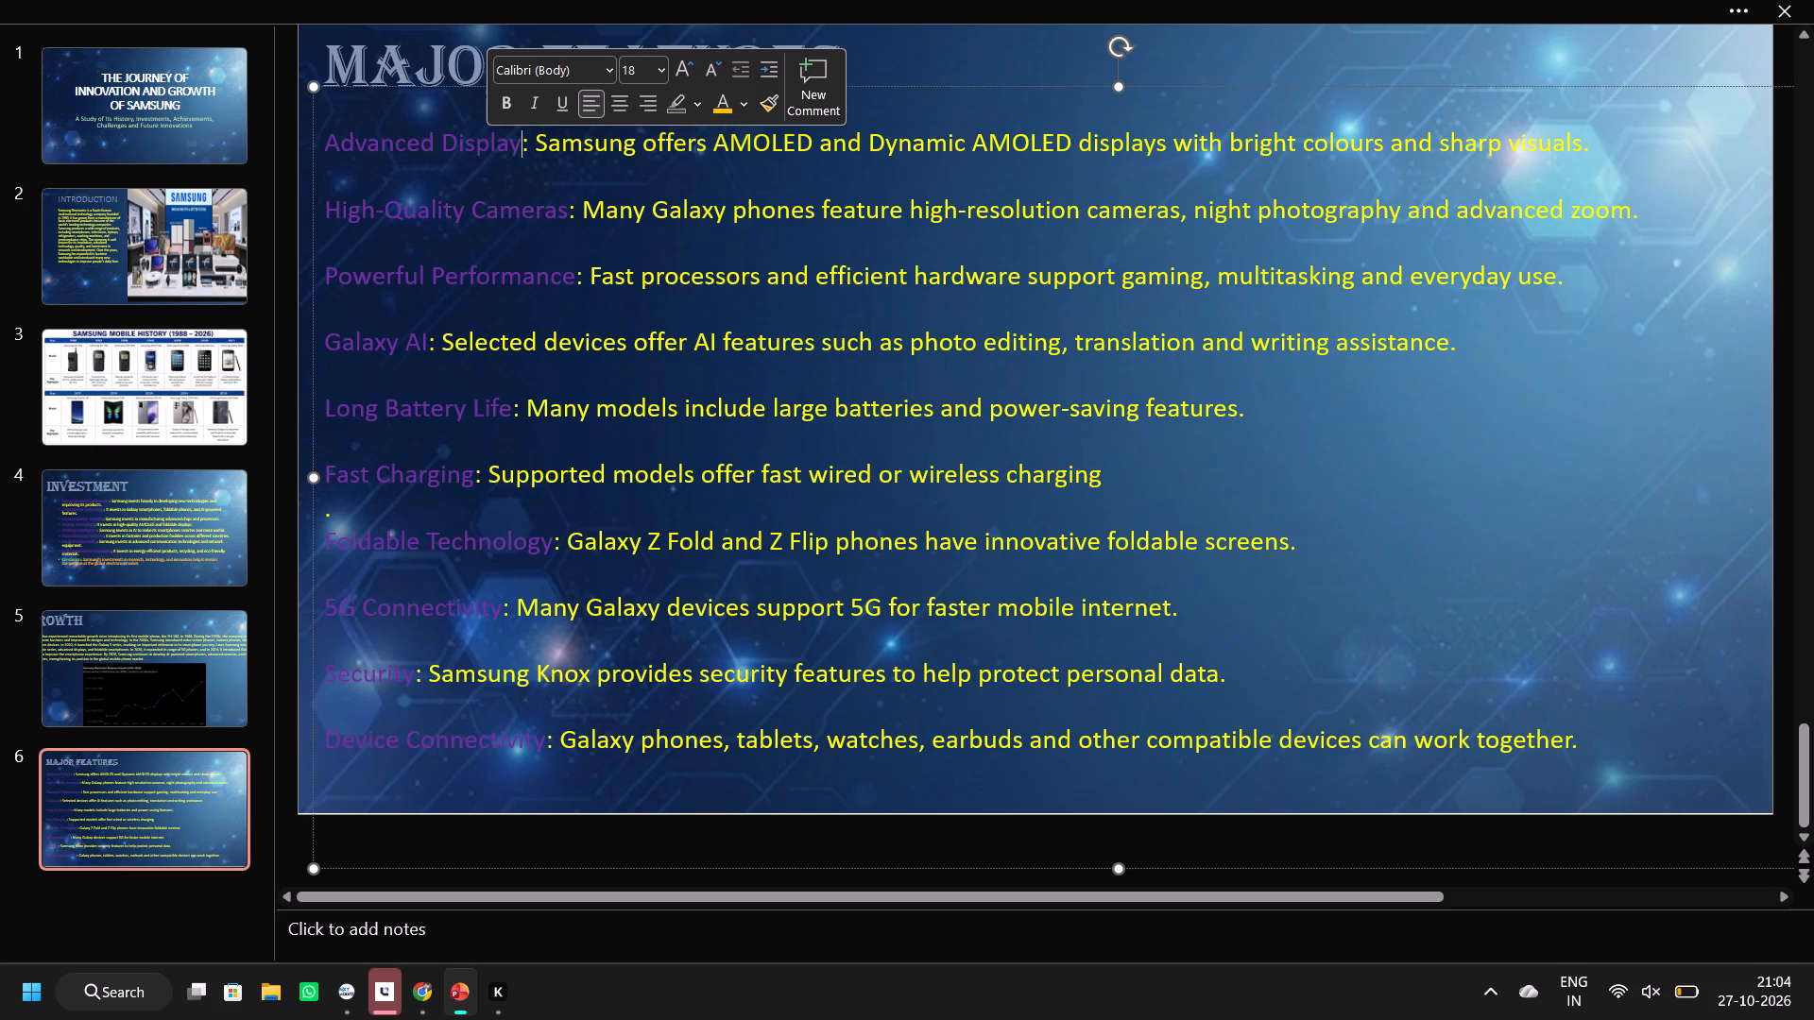
Change the font colour of the "Advanced Display" label to a custom soft green, #75B464.
left_click(329, 142)
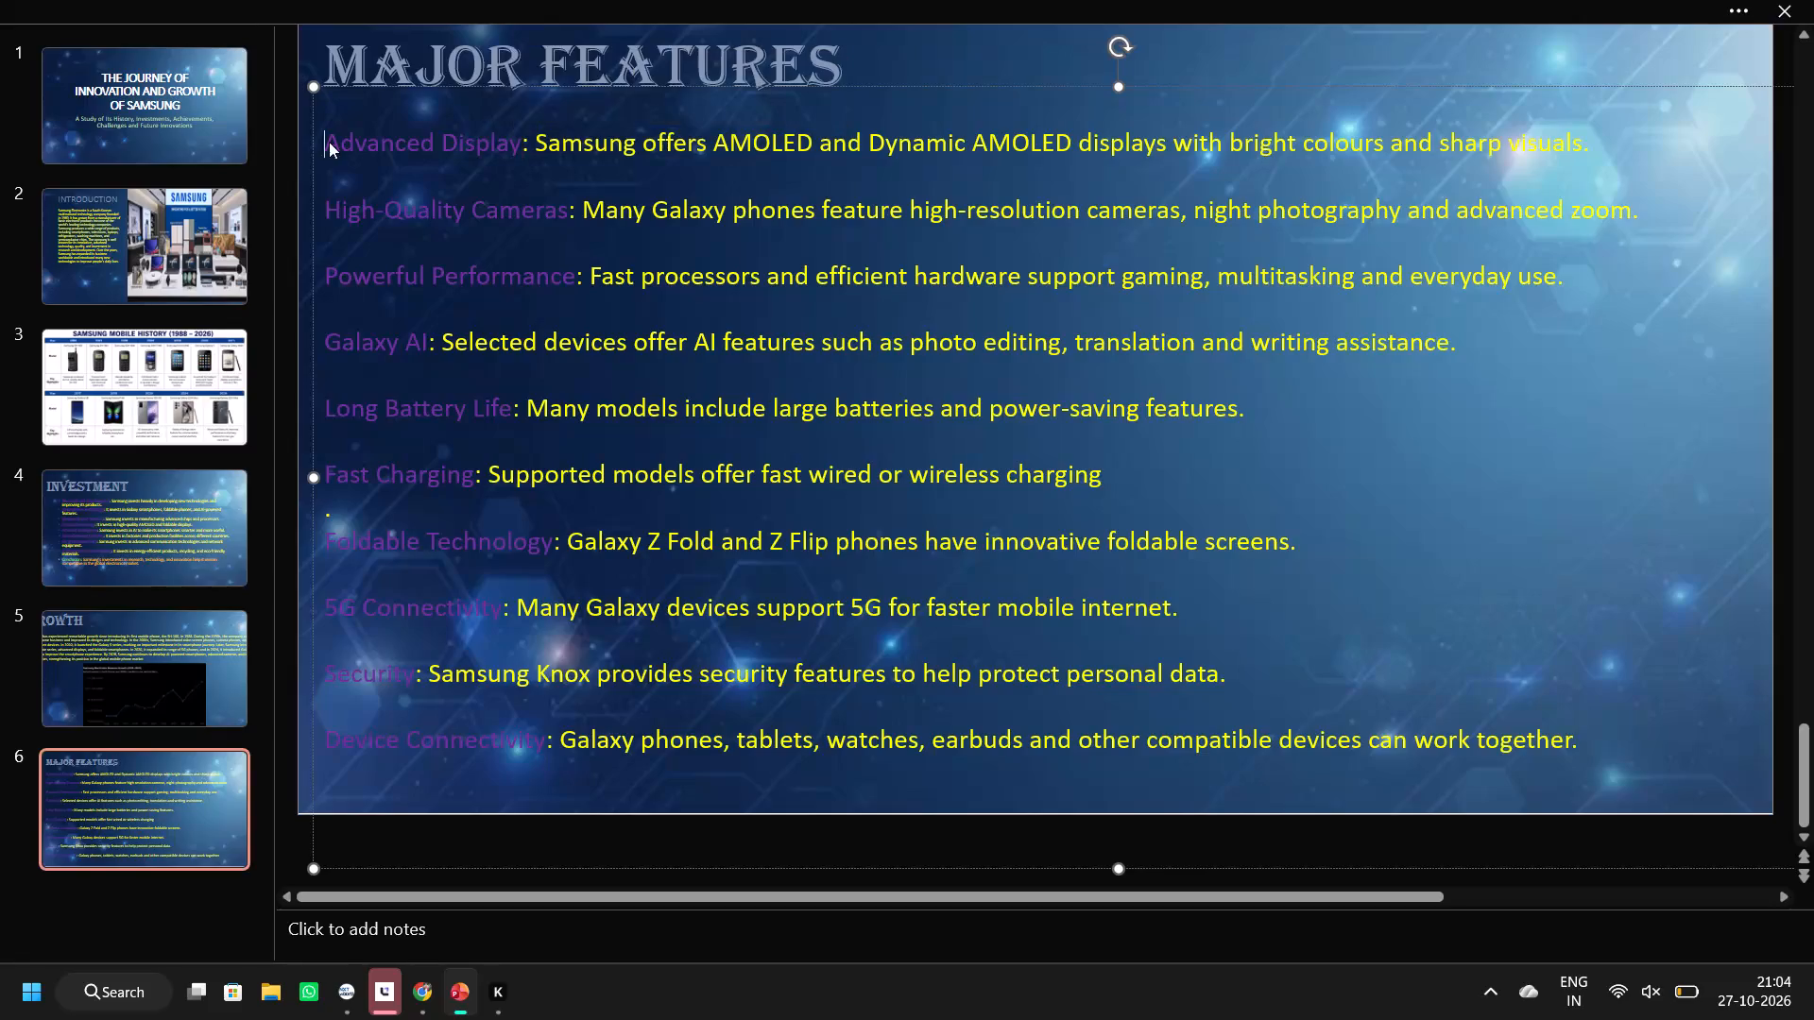
left_click_drag(329, 142, 483, 137)
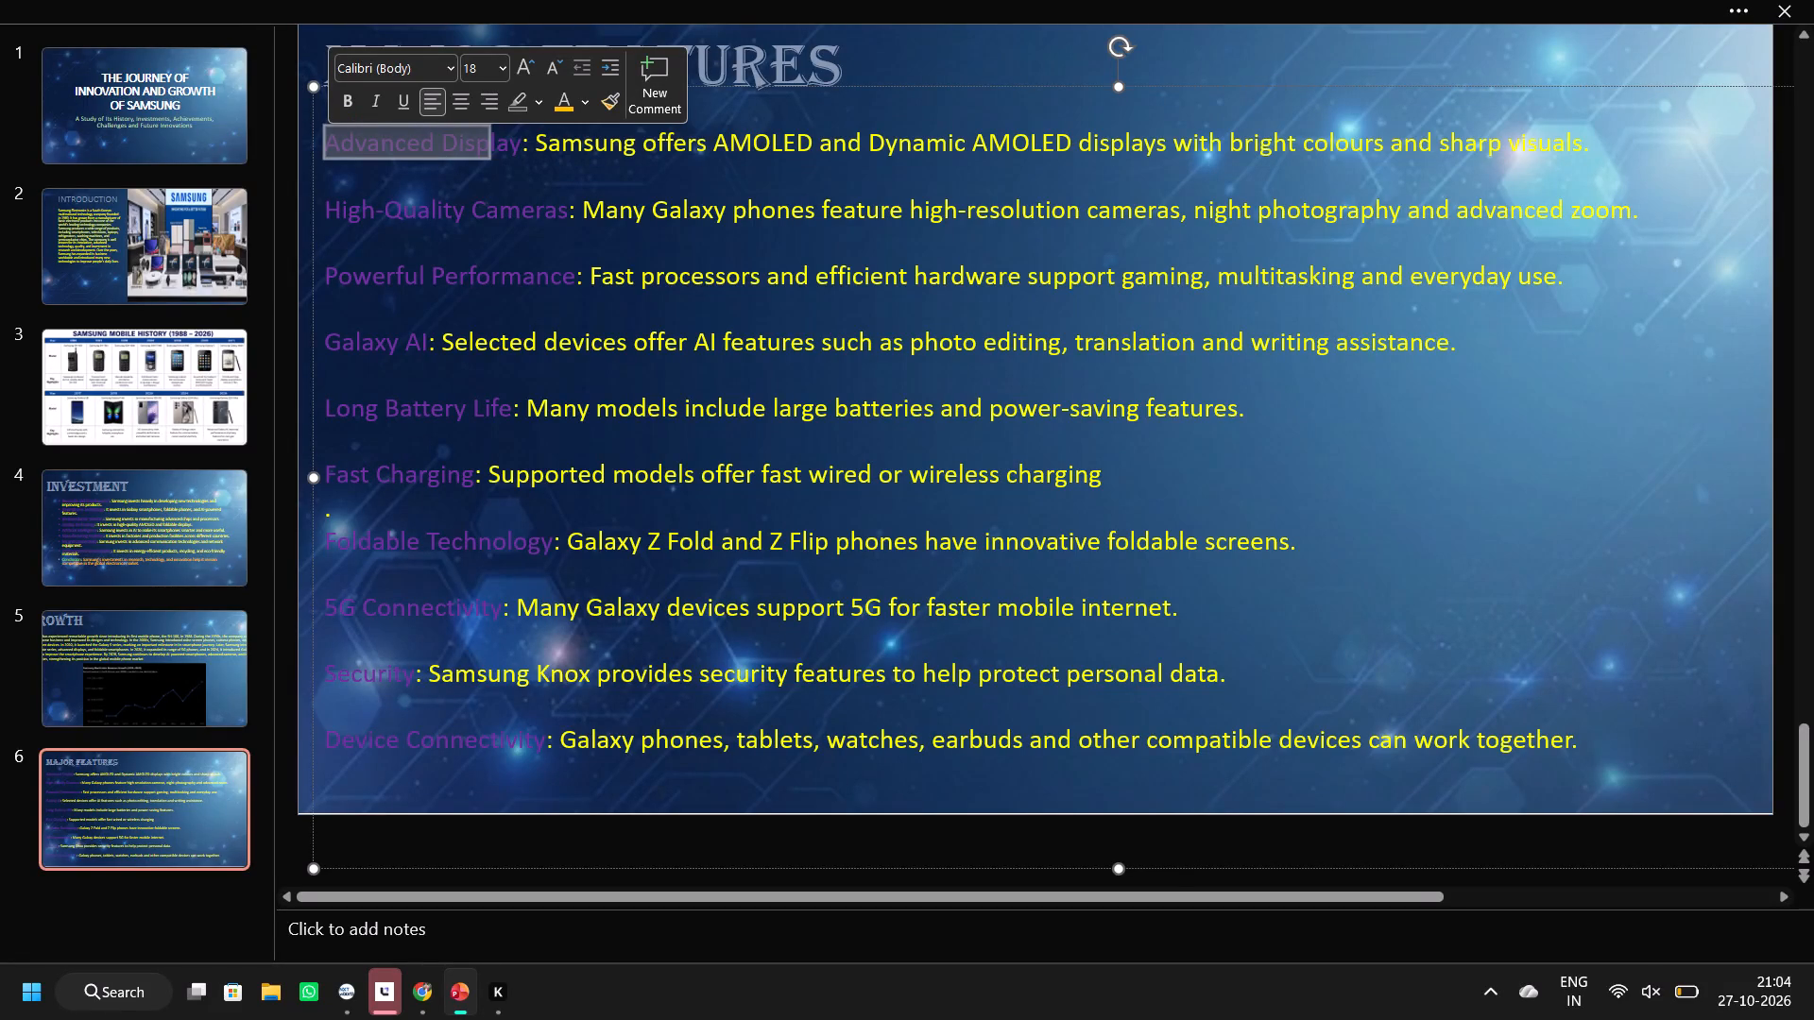
left_click_drag(483, 137, 524, 142)
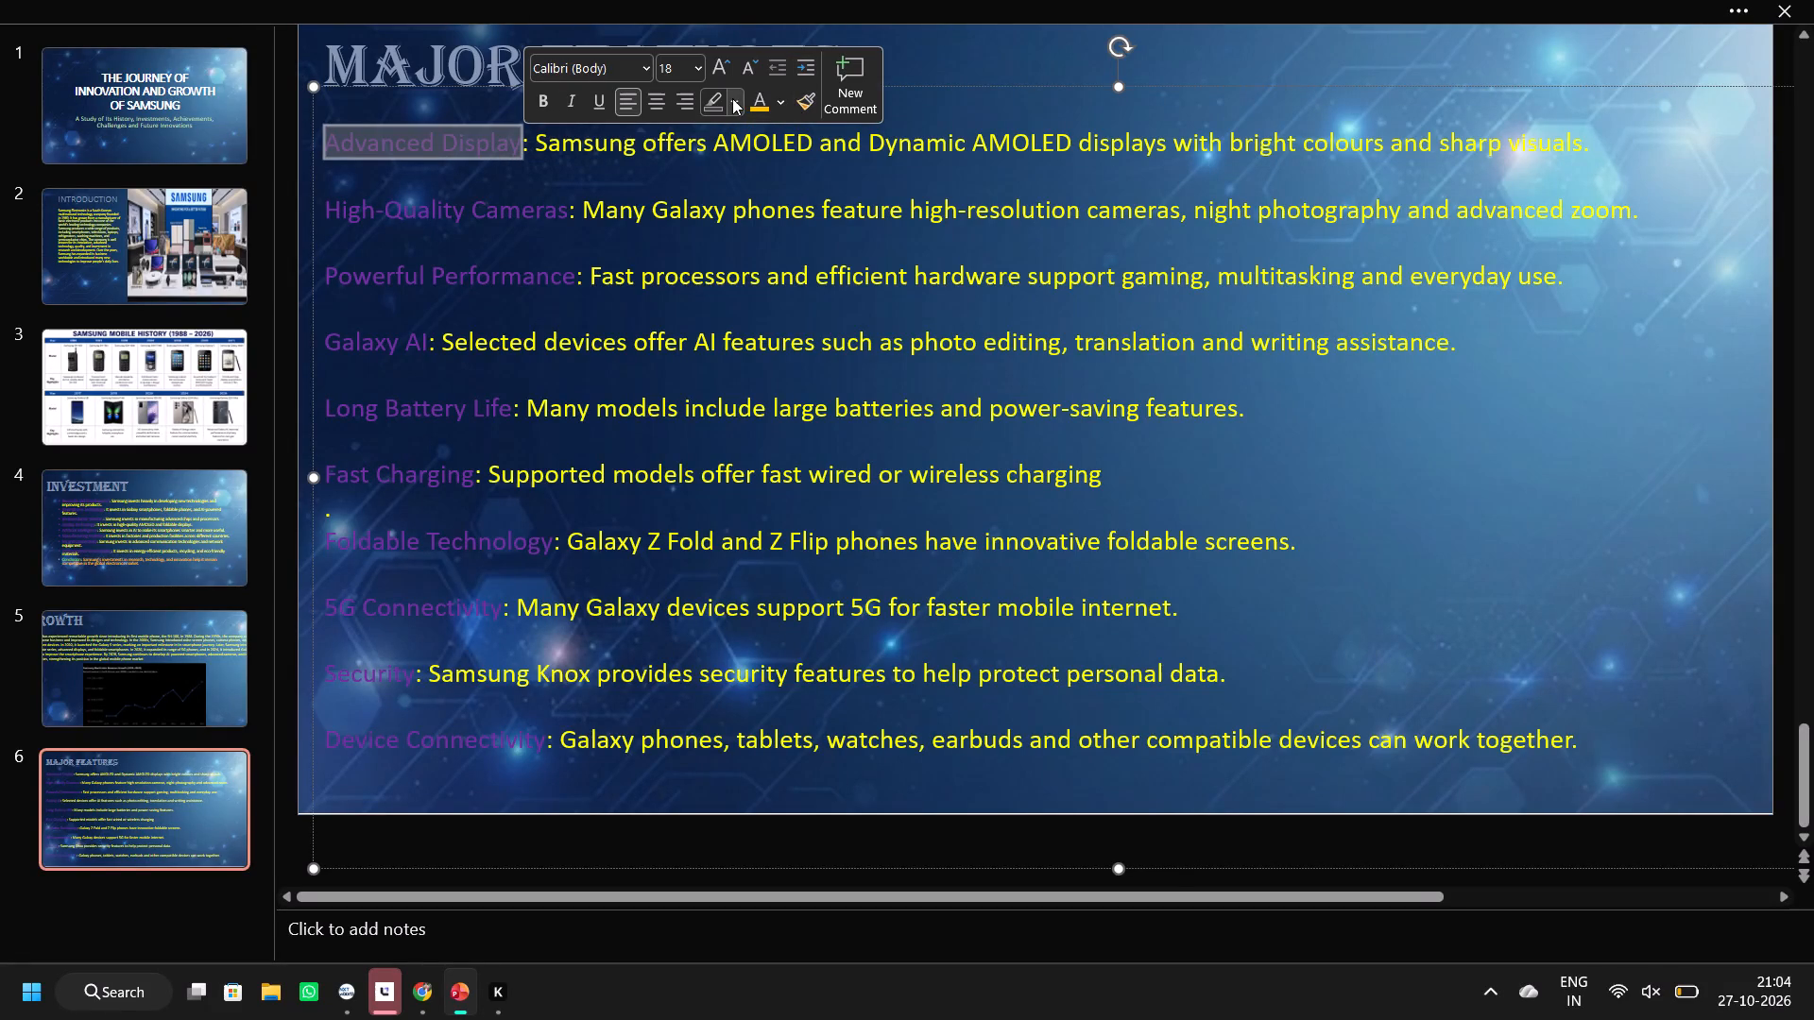
left_click(779, 101)
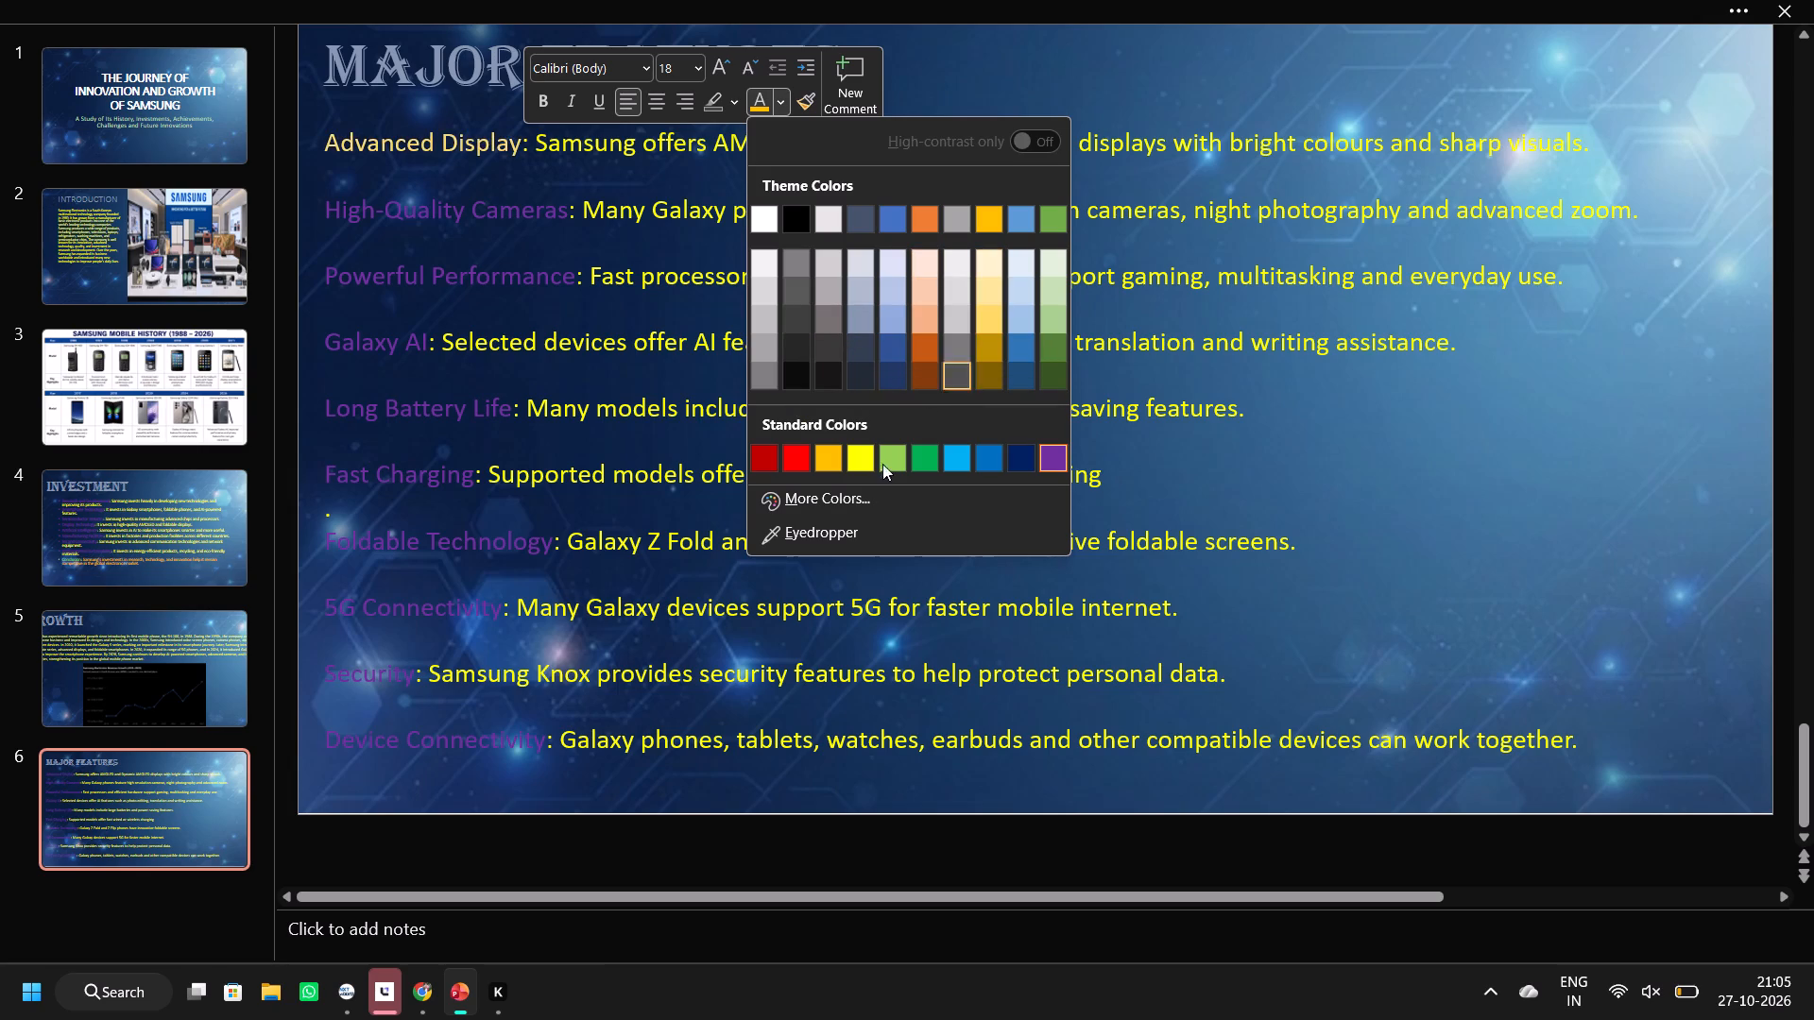
left_click(866, 496)
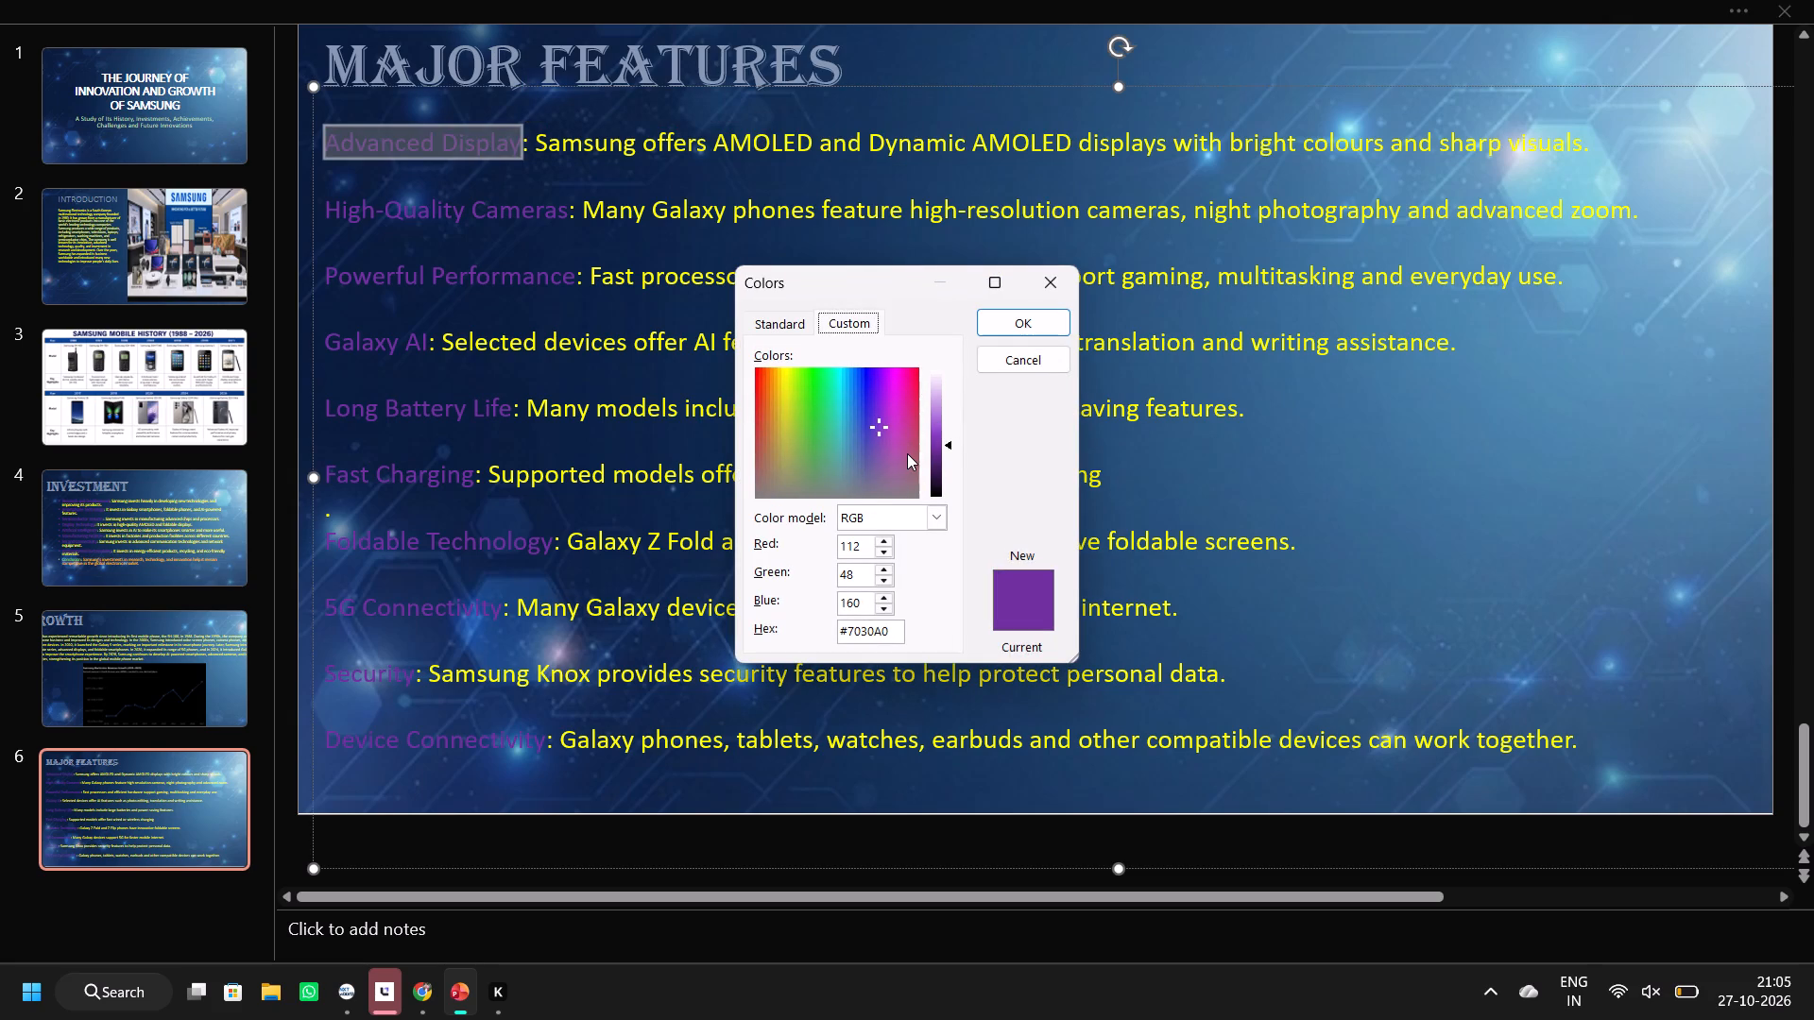
left_click(907, 456)
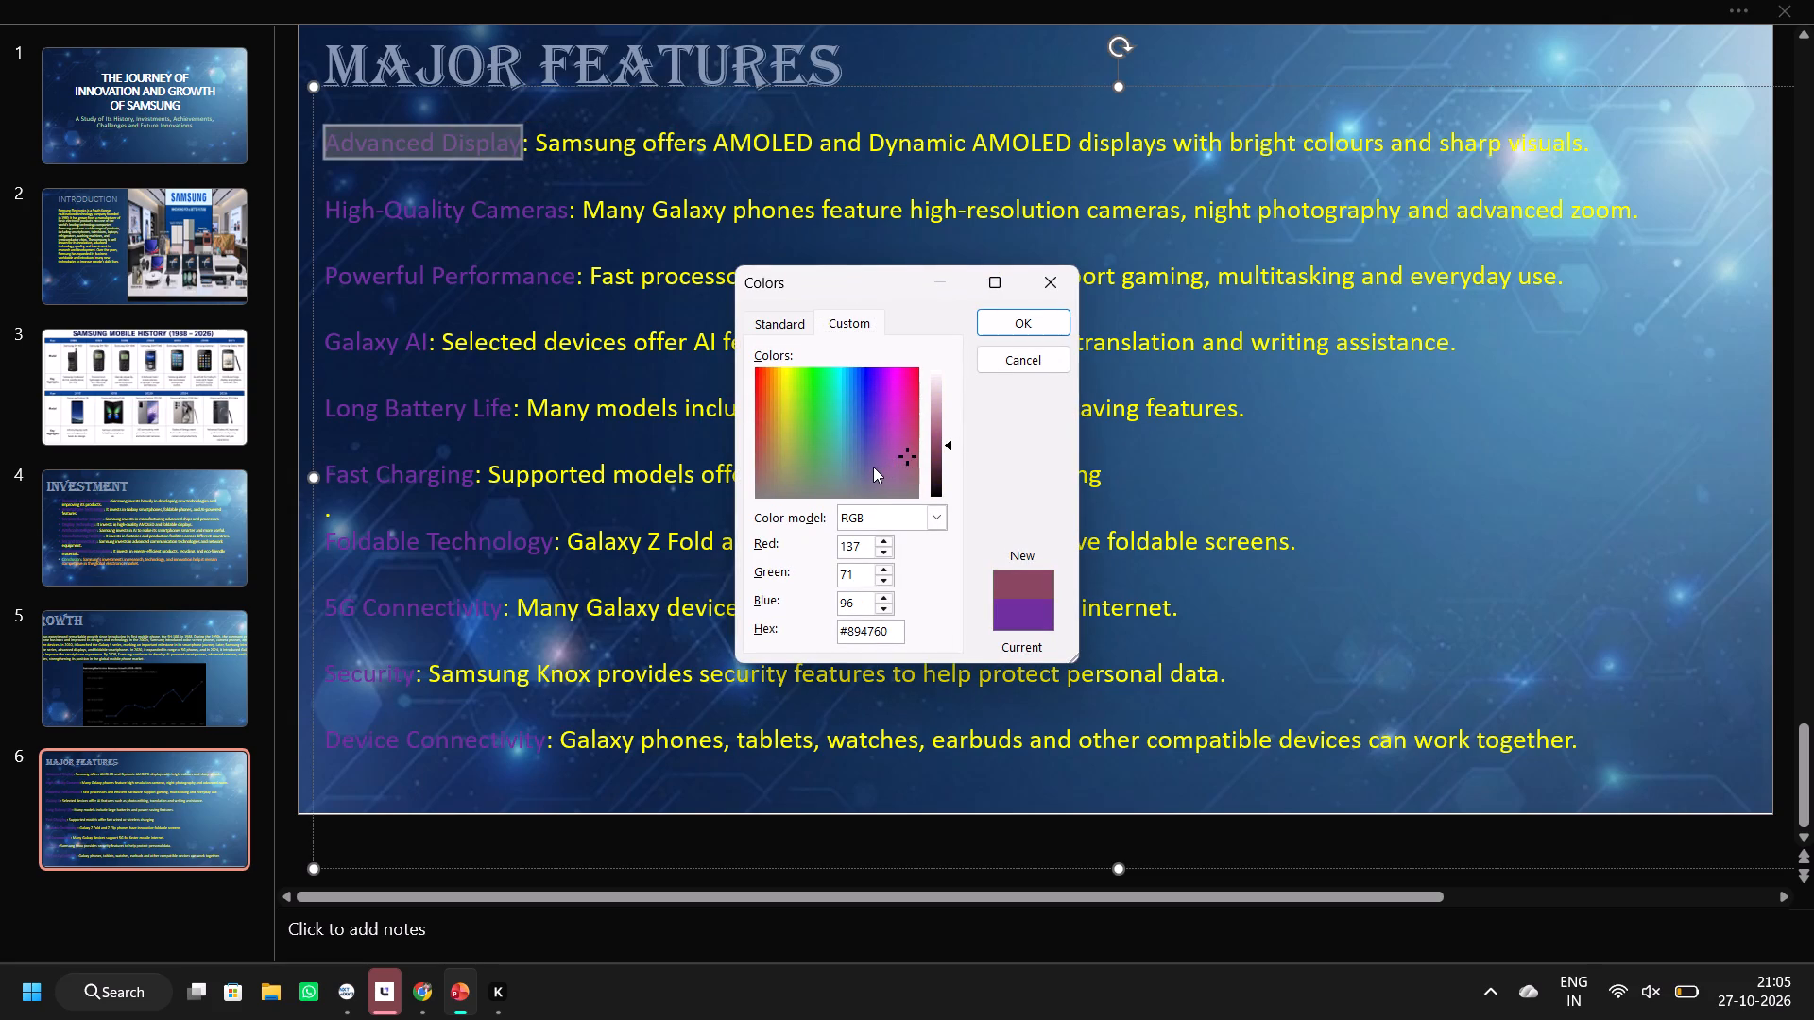
left_click(873, 467)
left_click(899, 464)
left_click(936, 412)
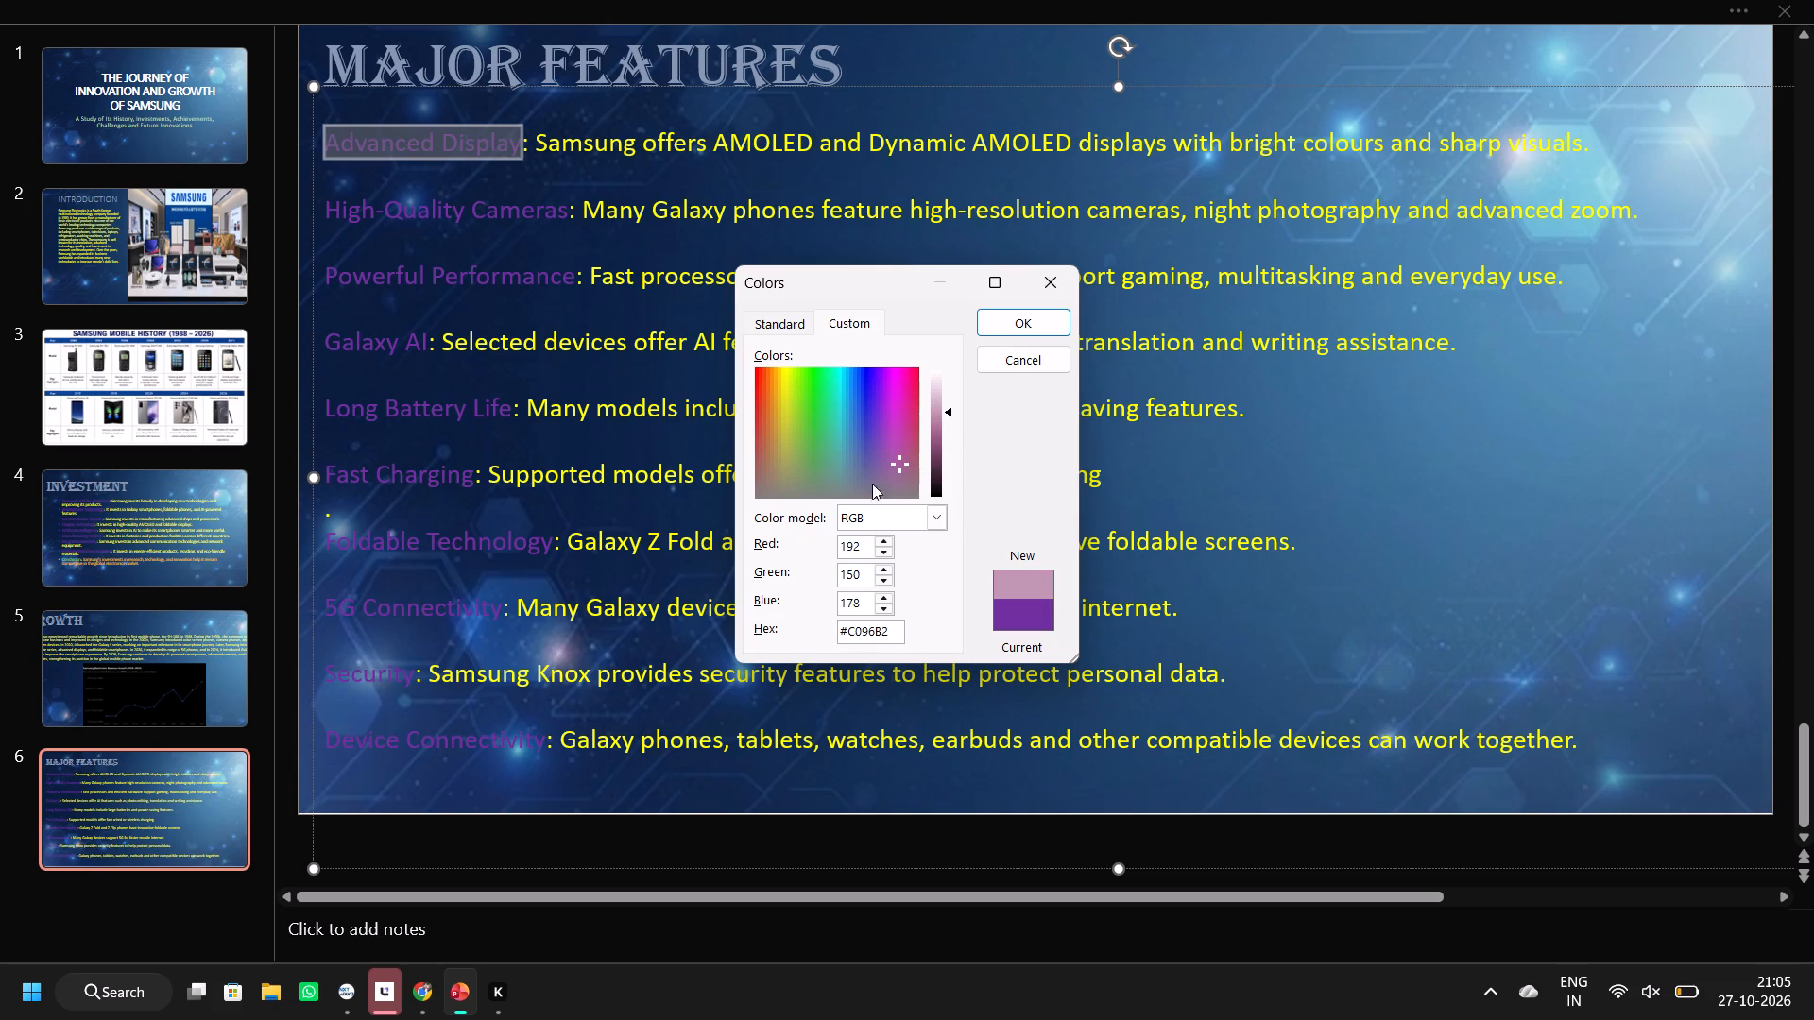
left_click(803, 451)
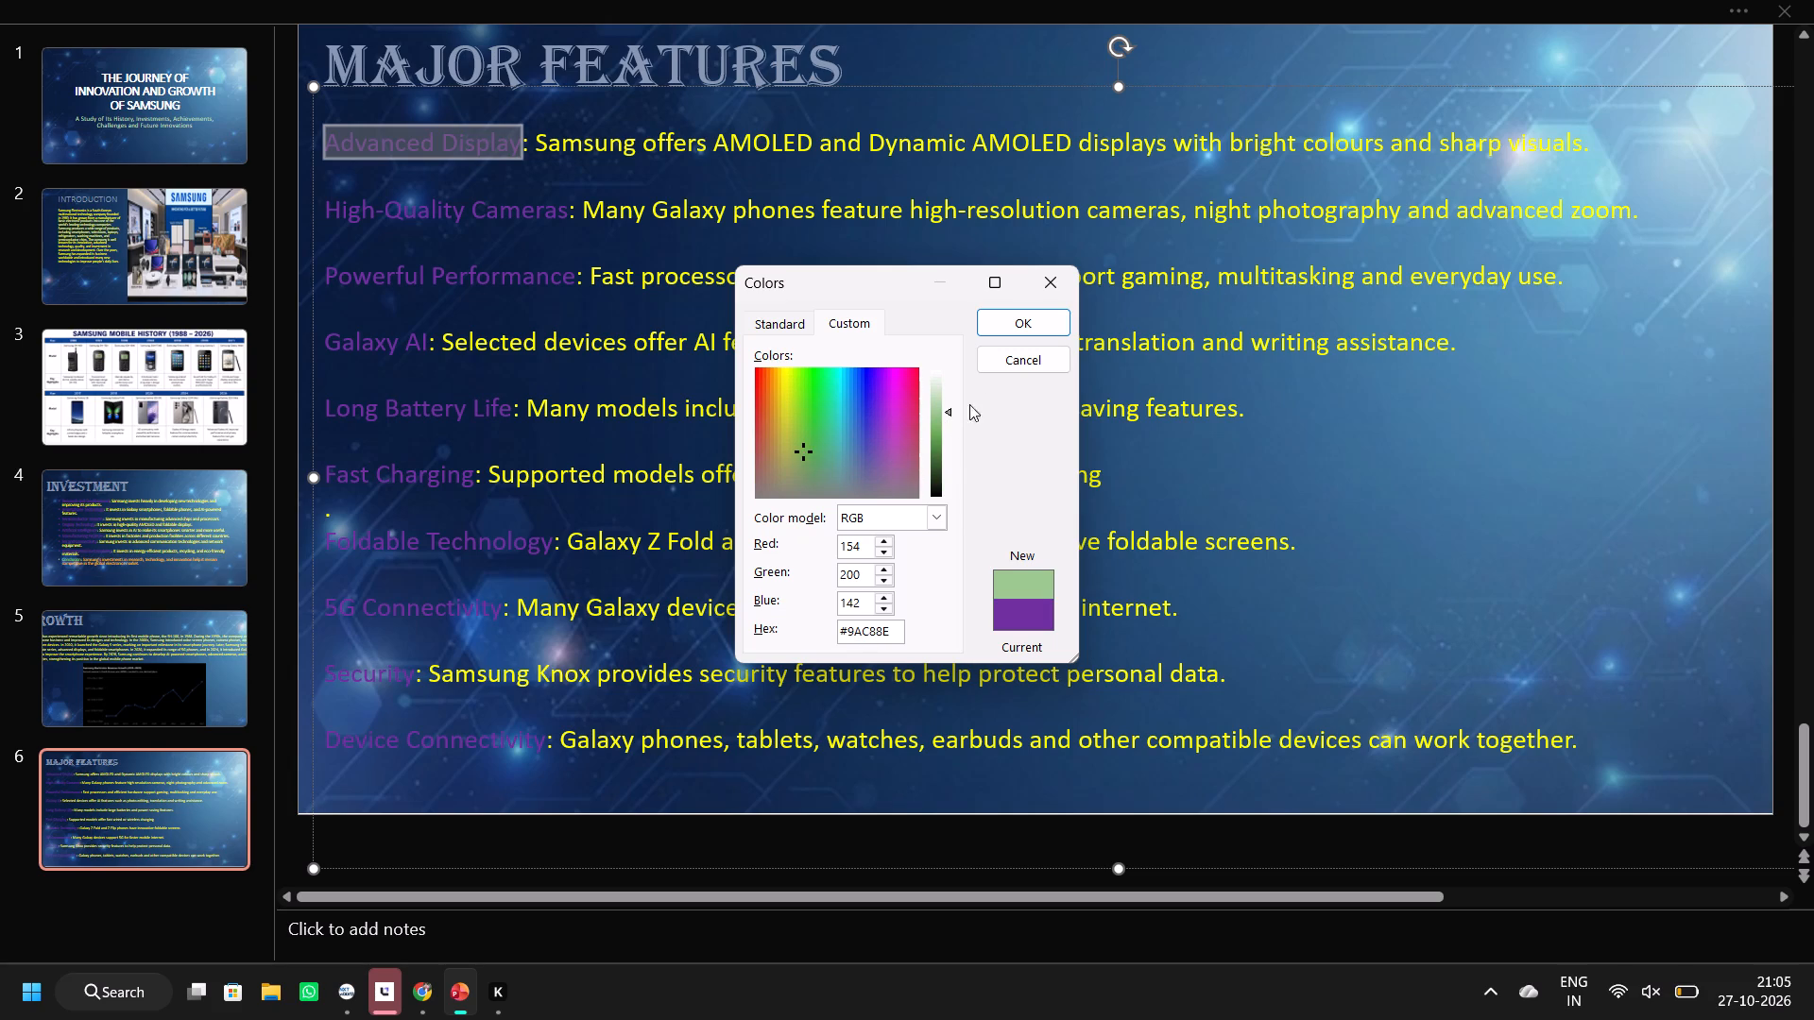
left_click(932, 423)
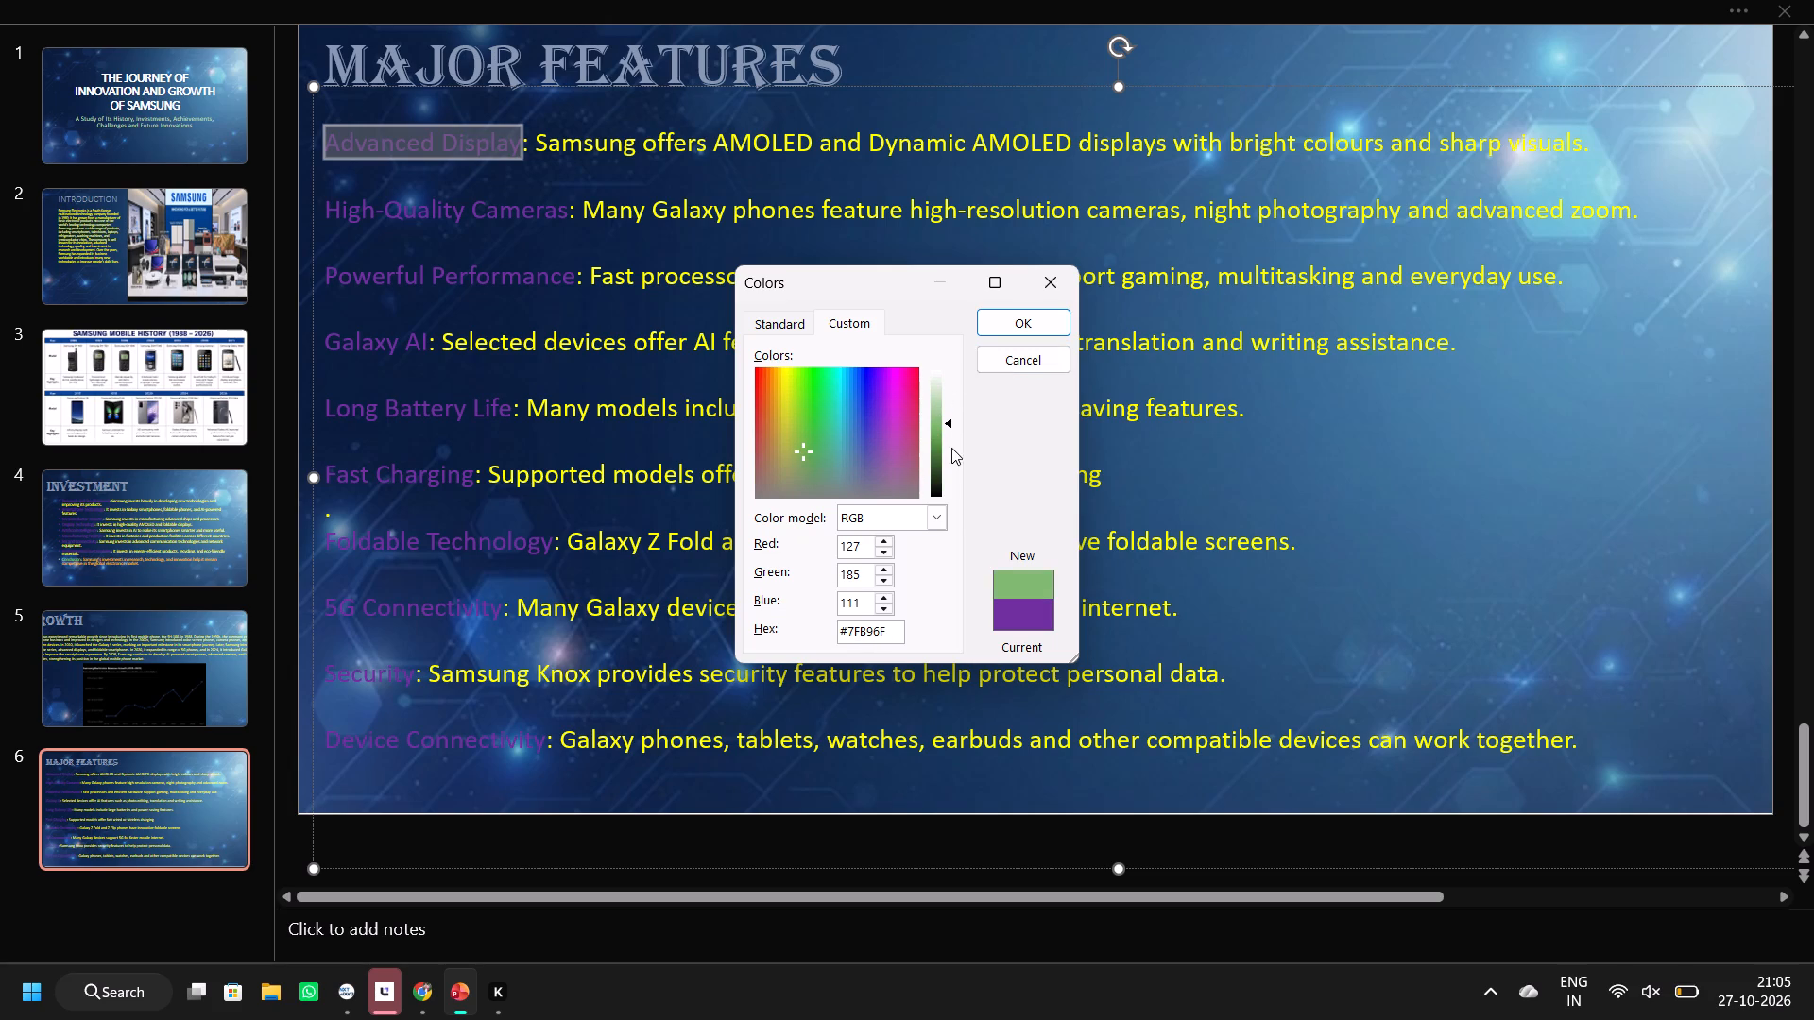
left_click(936, 448)
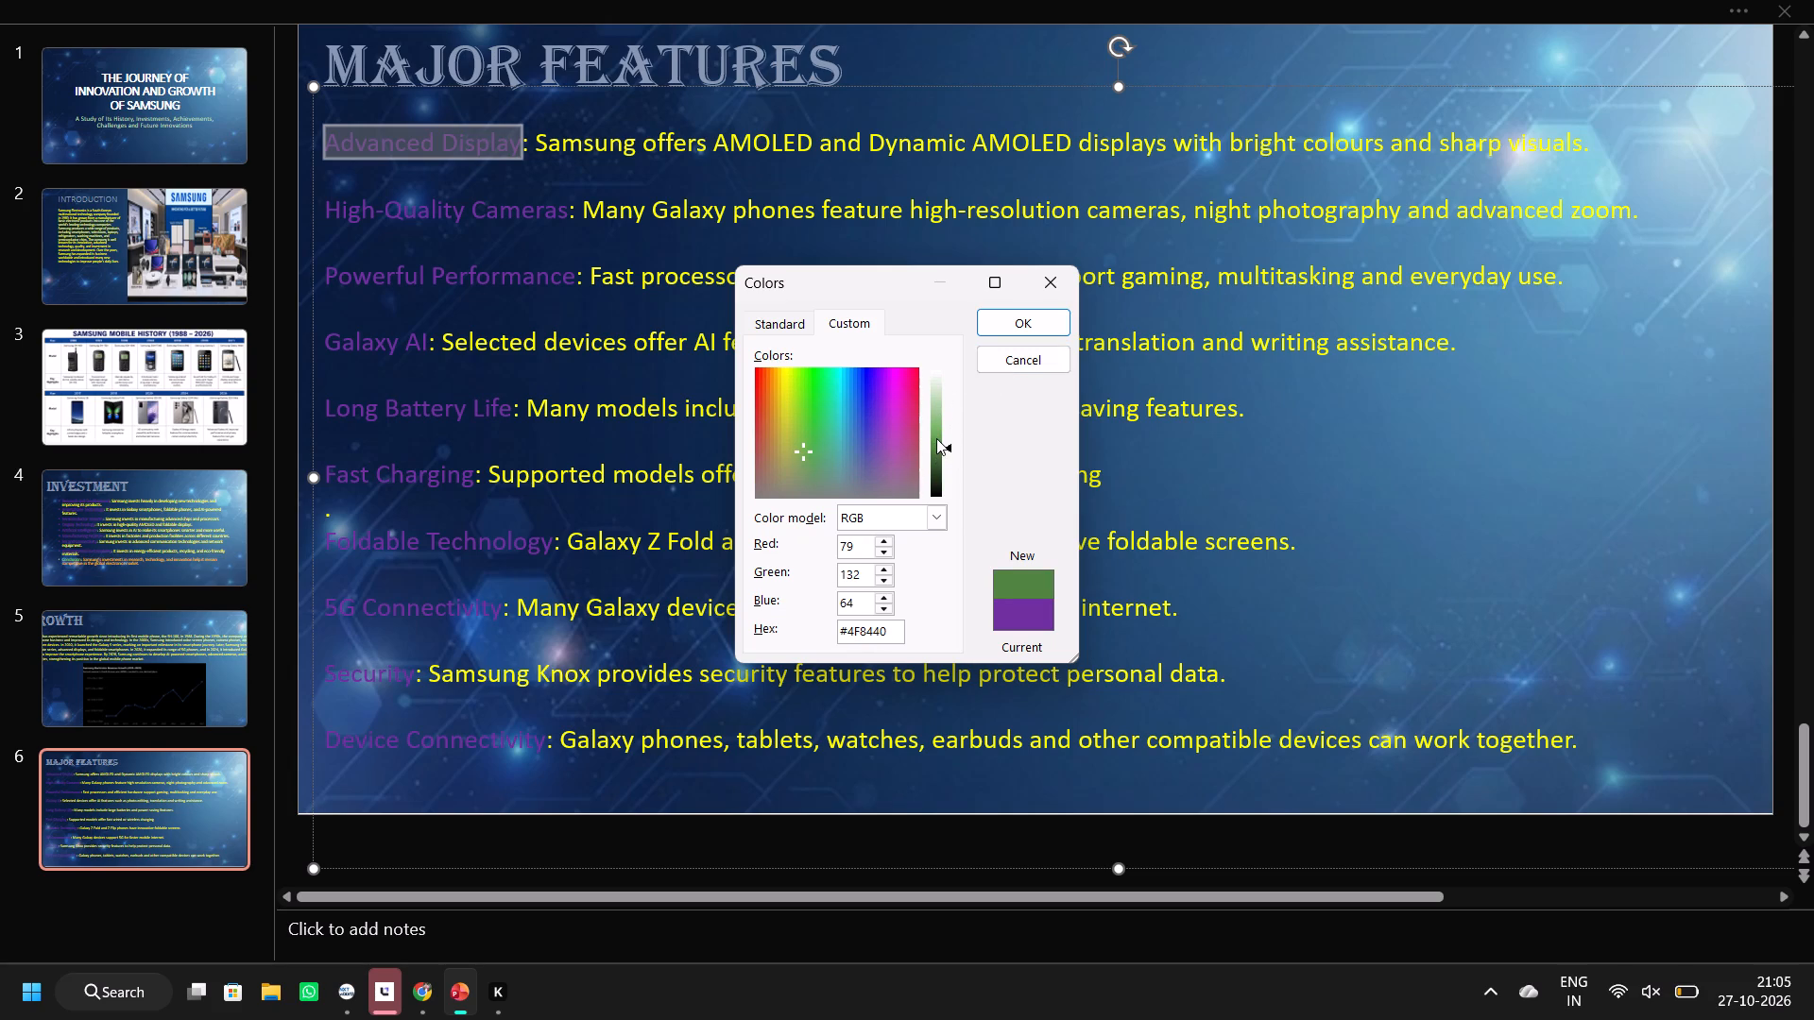
left_click(936, 437)
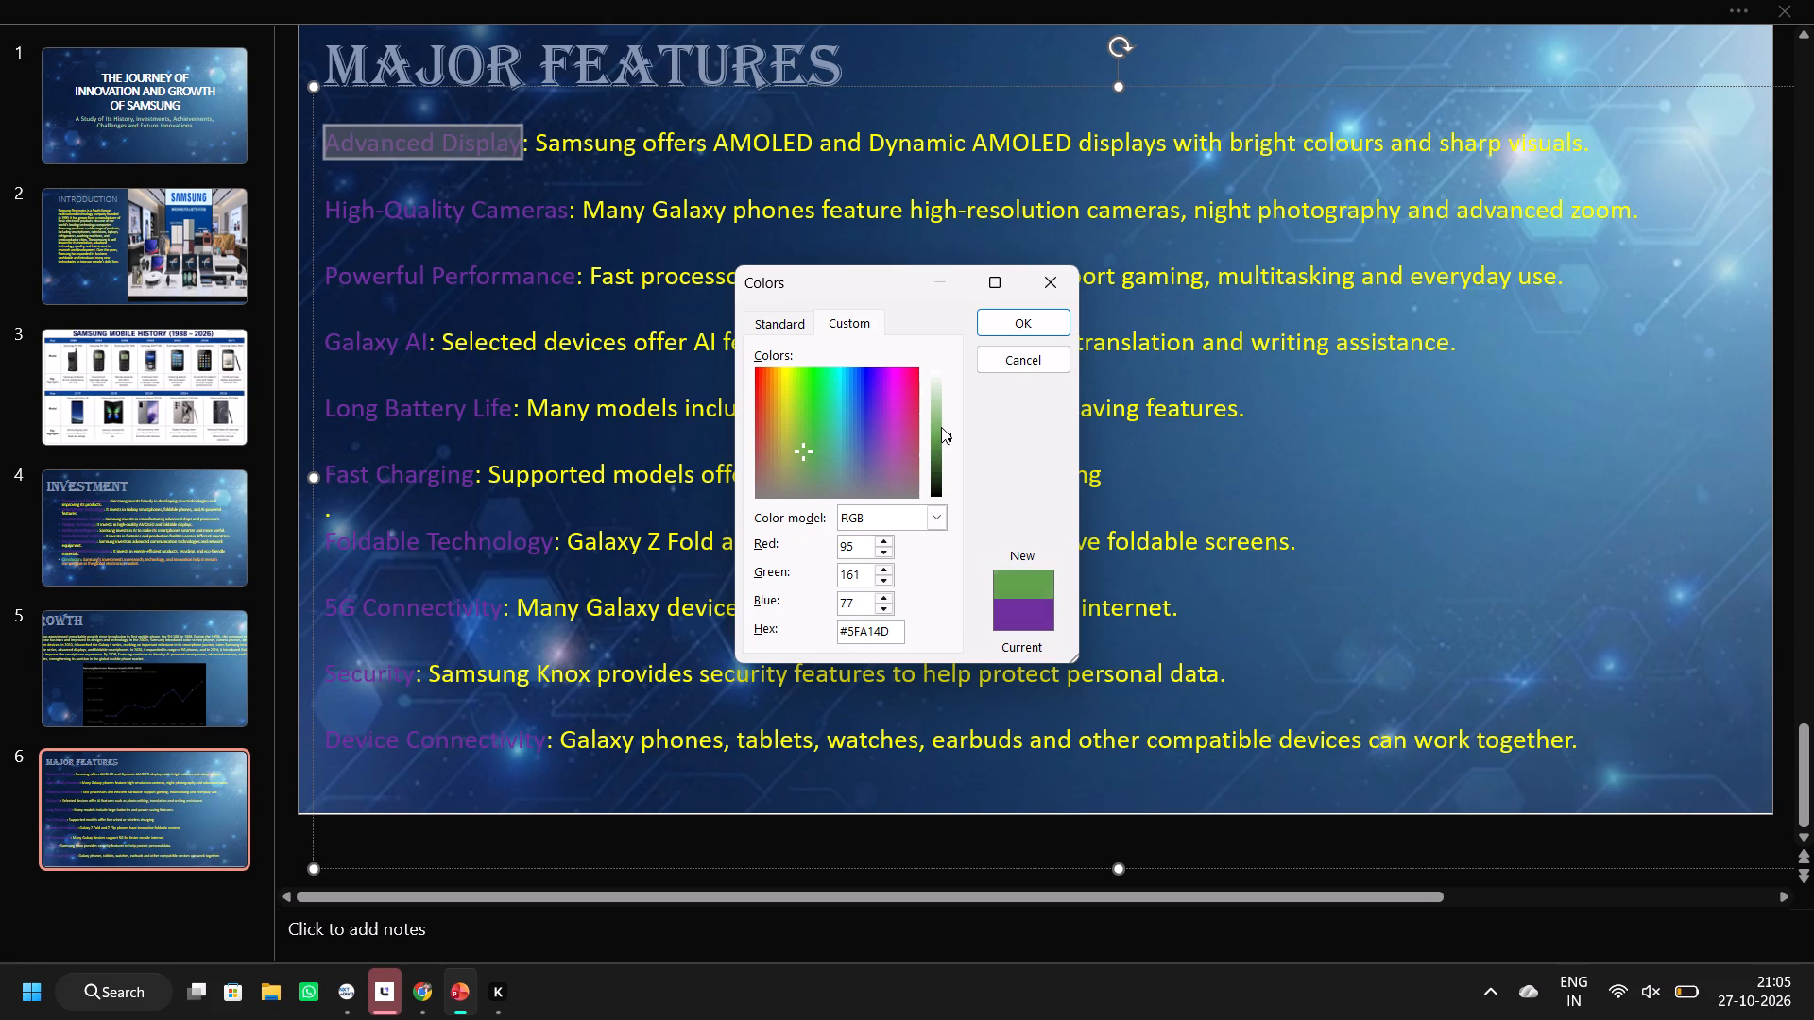
left_click(941, 427)
left_click(1027, 338)
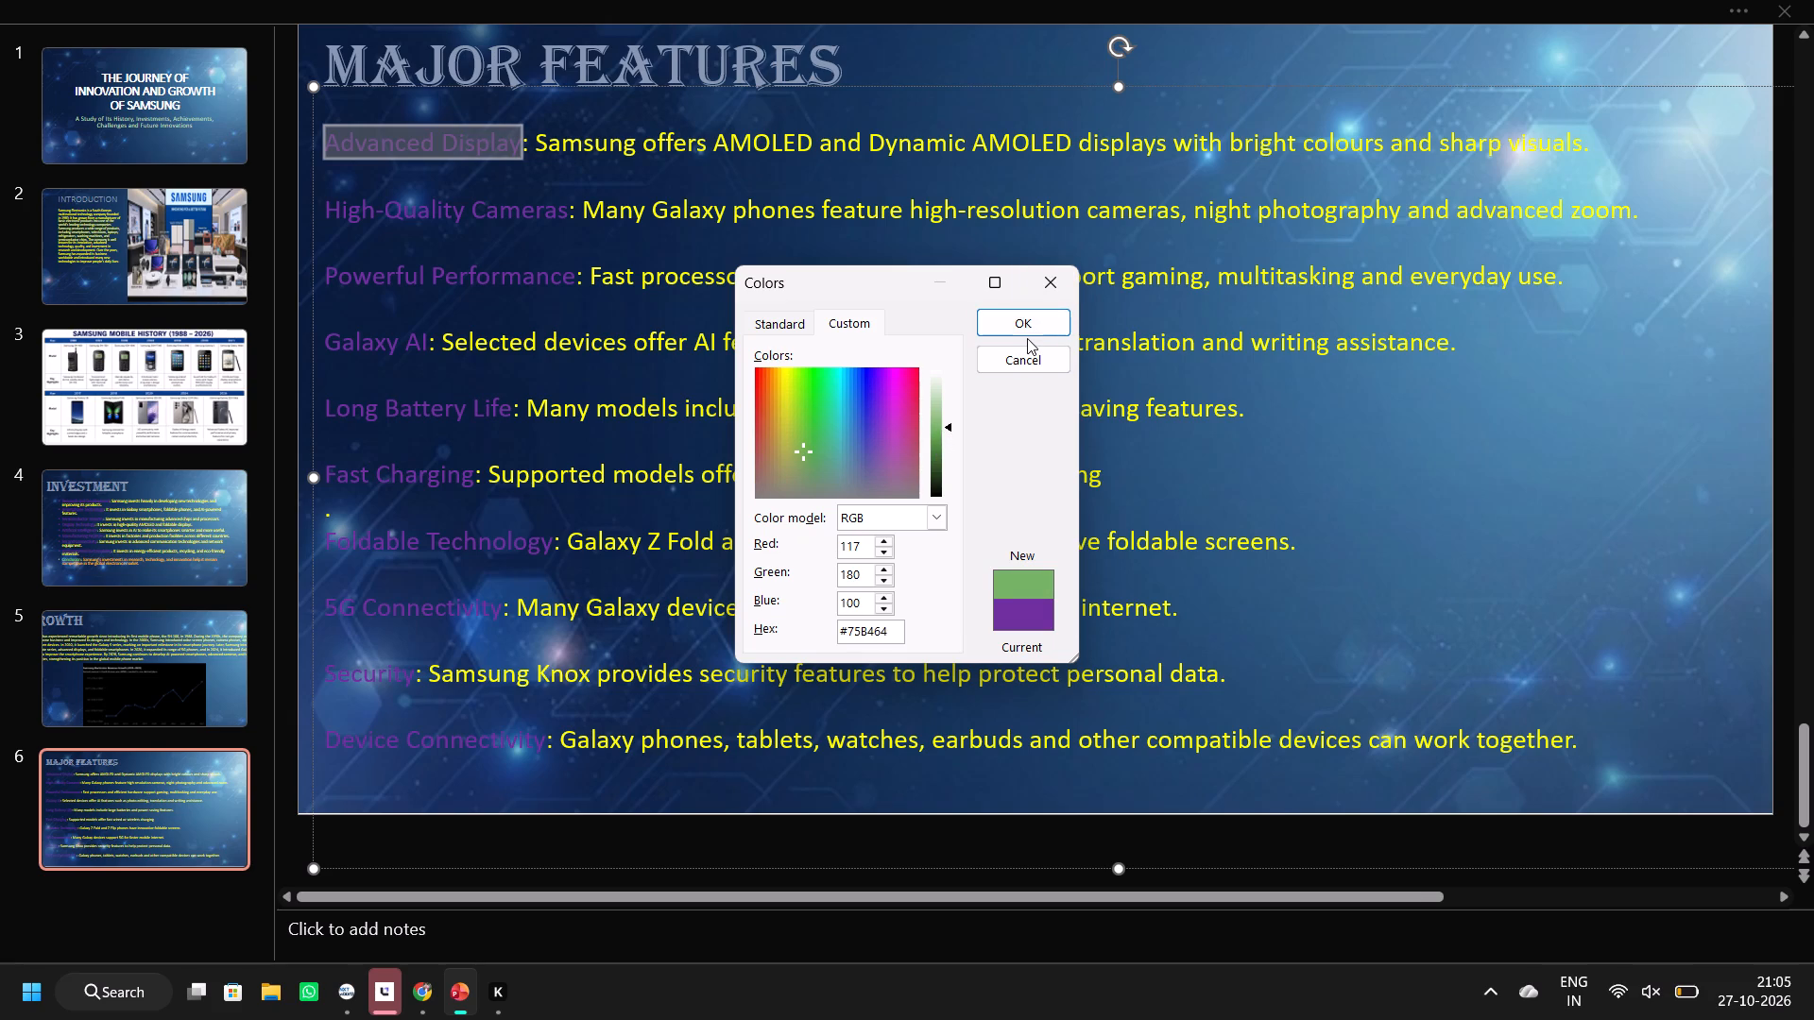
left_click(1028, 323)
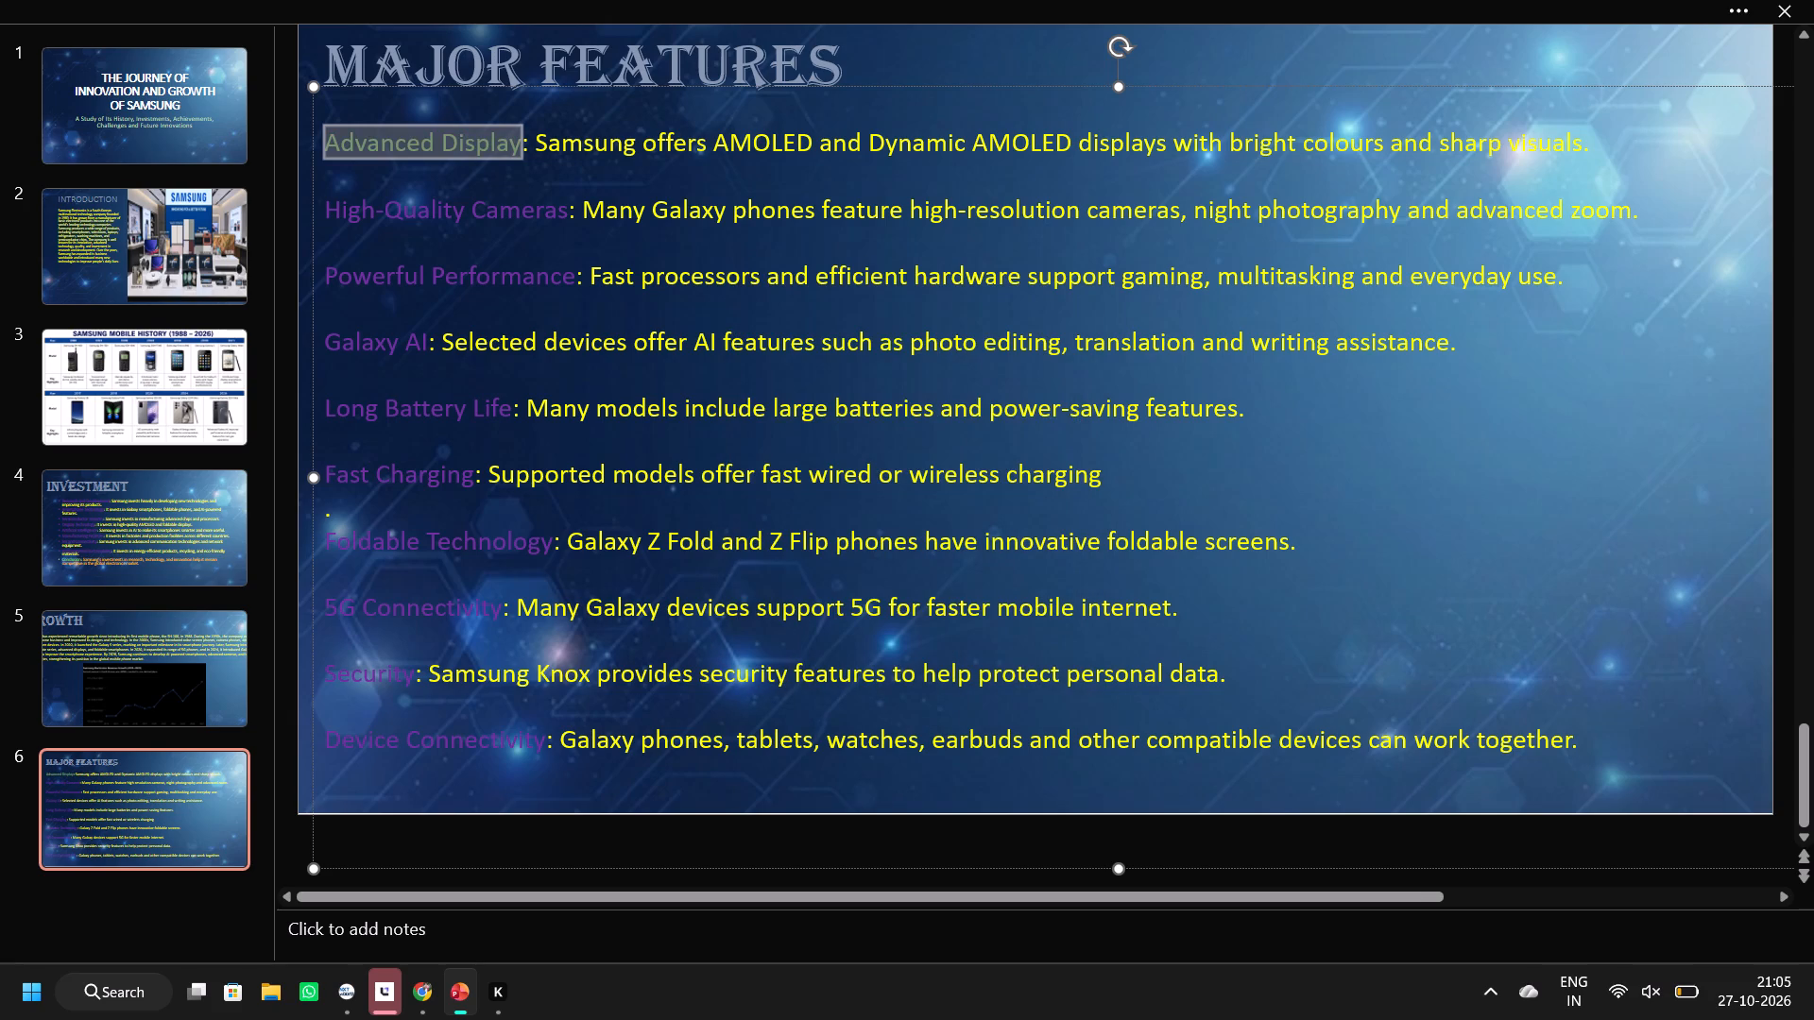
Apply the recently used custom green font colour to the "High-Quality Cameras" label.
left_click(329, 210)
left_click_drag(329, 210, 469, 214)
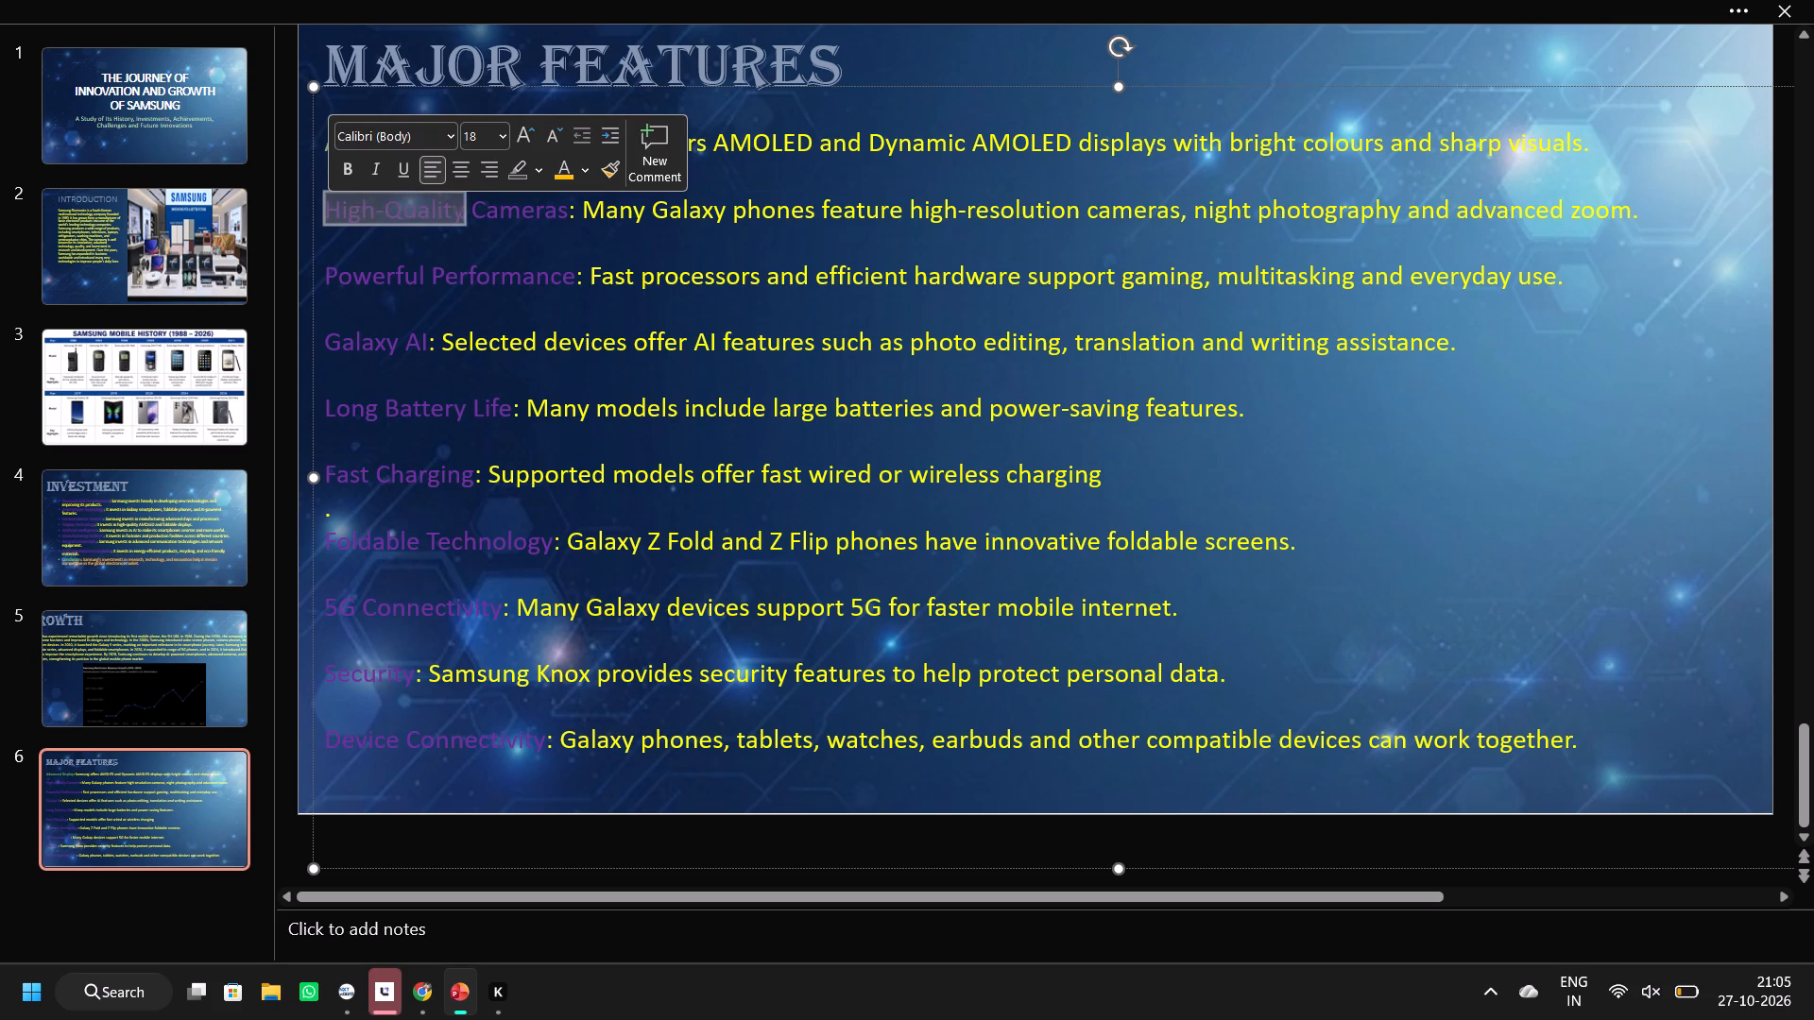
left_click_drag(469, 214, 538, 217)
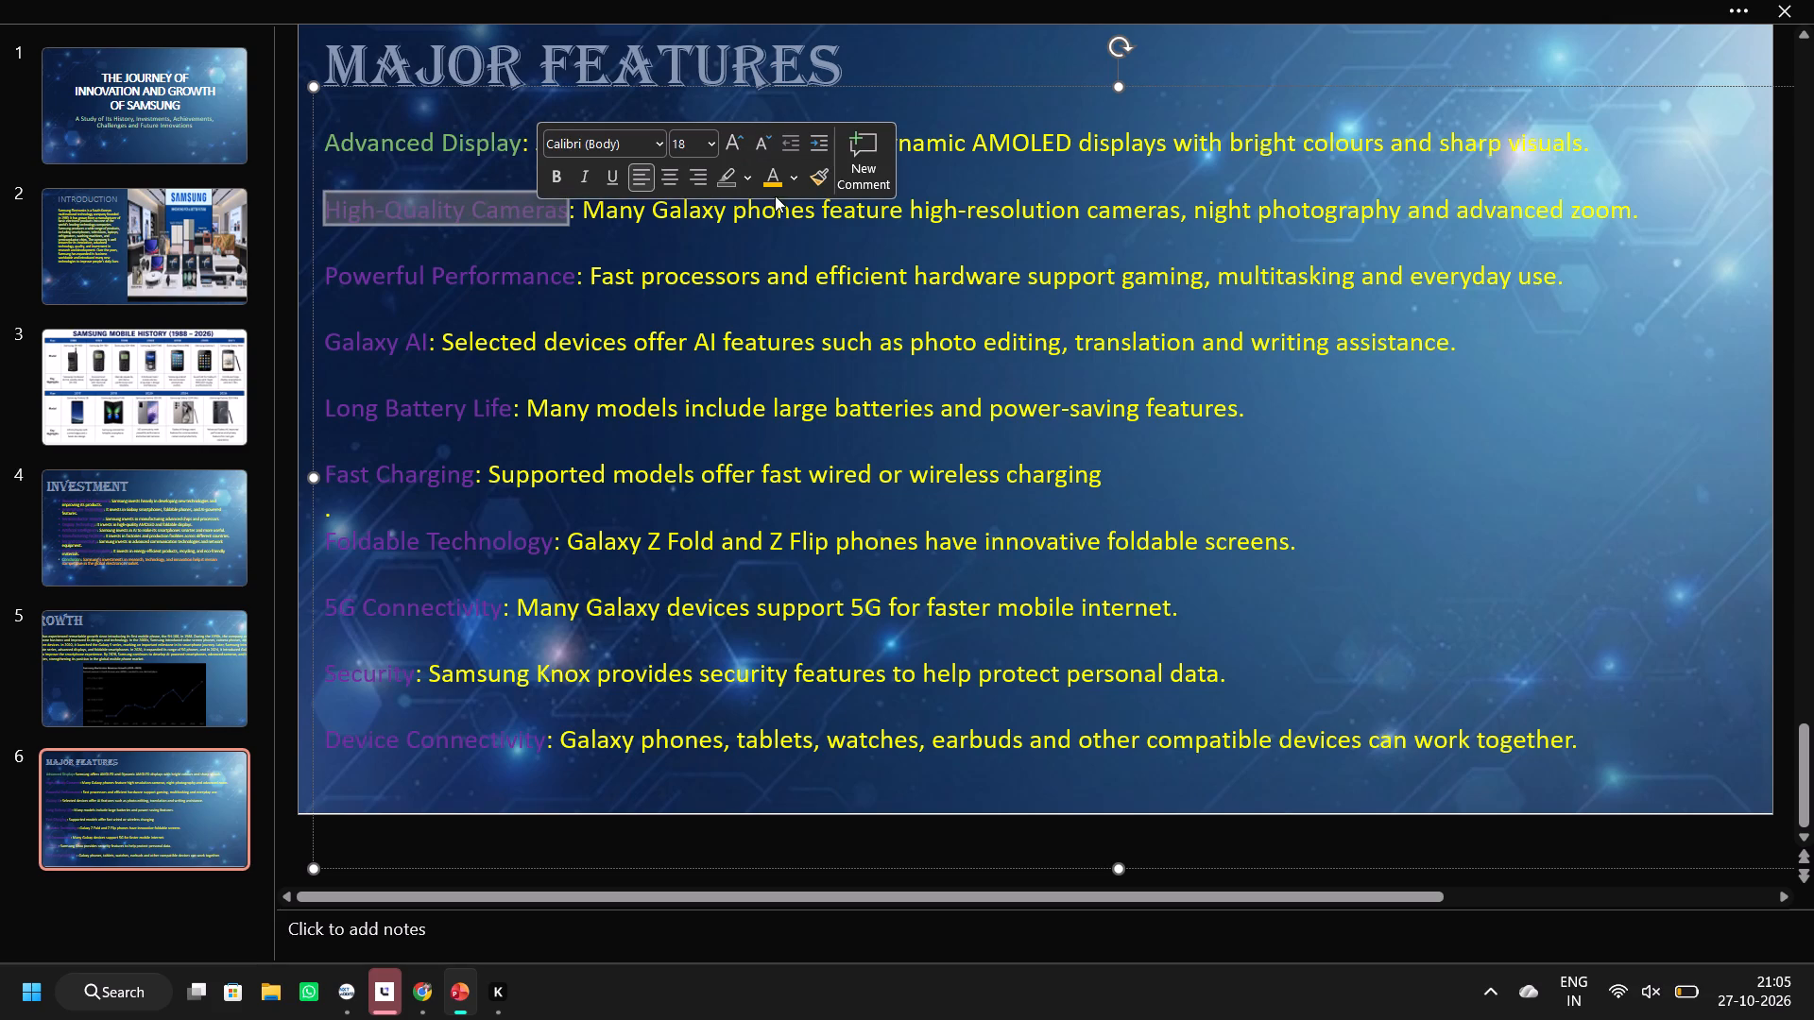
left_click(794, 178)
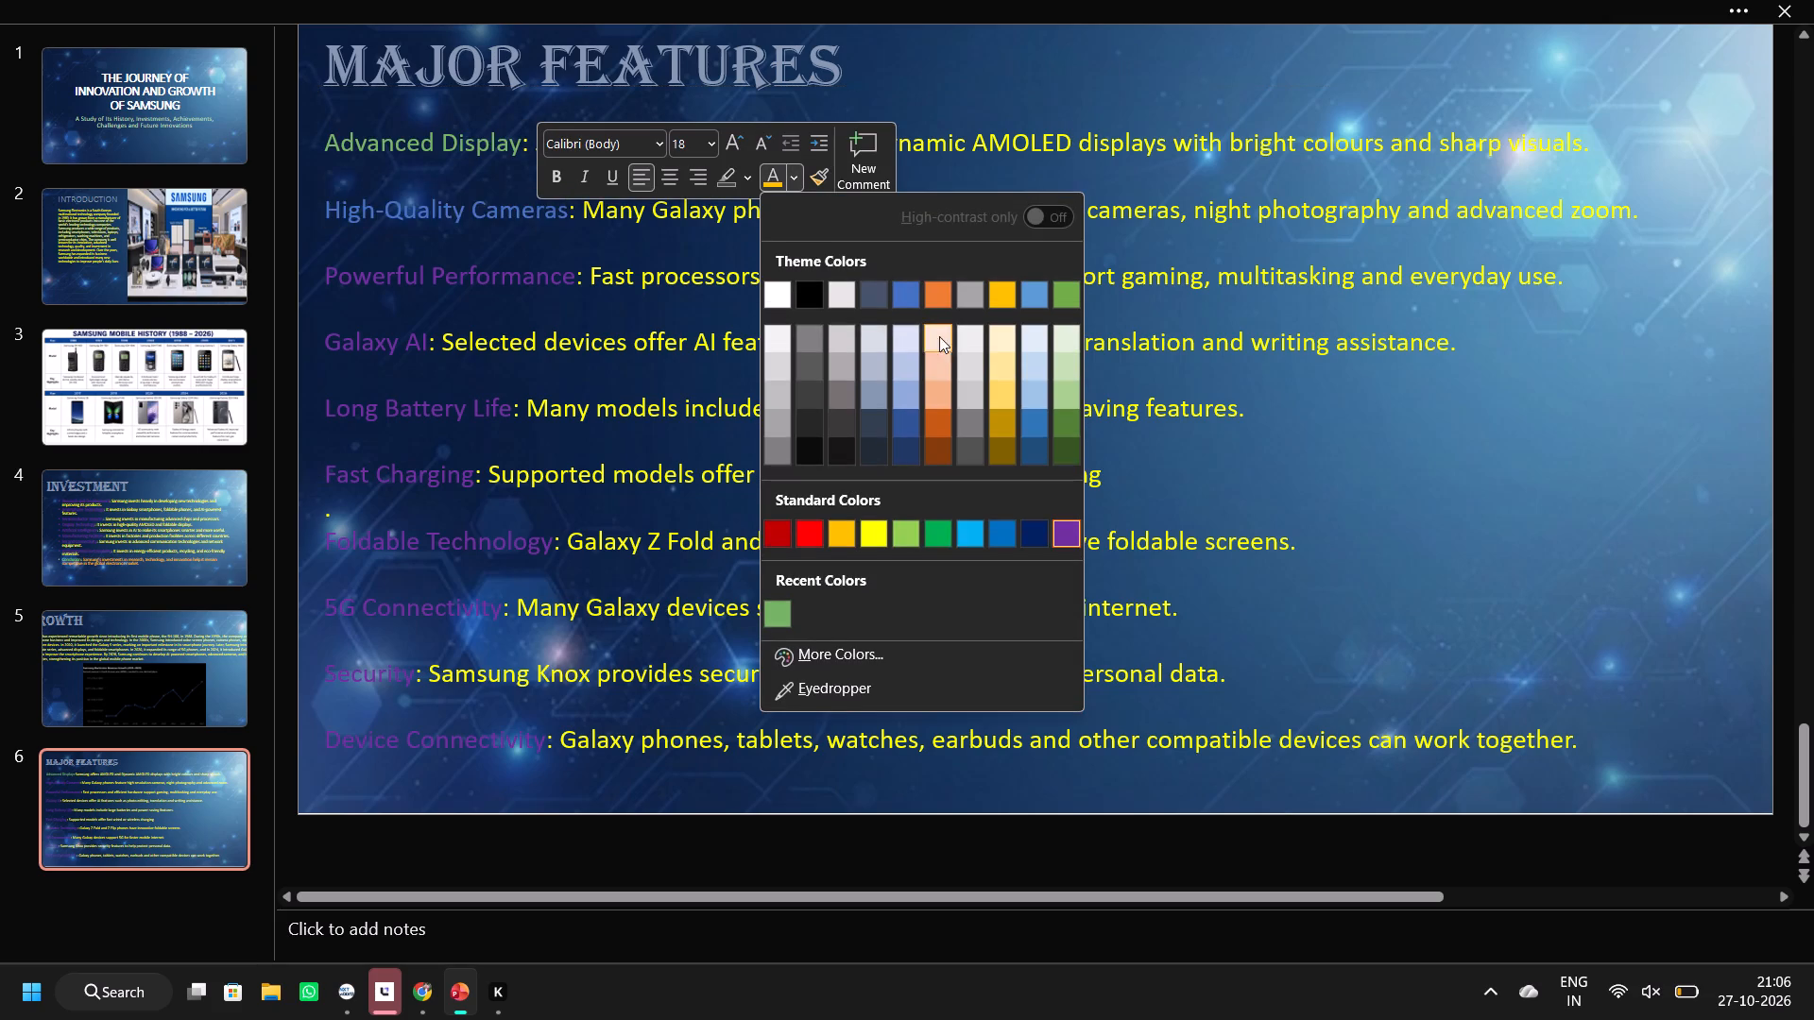
left_click(787, 613)
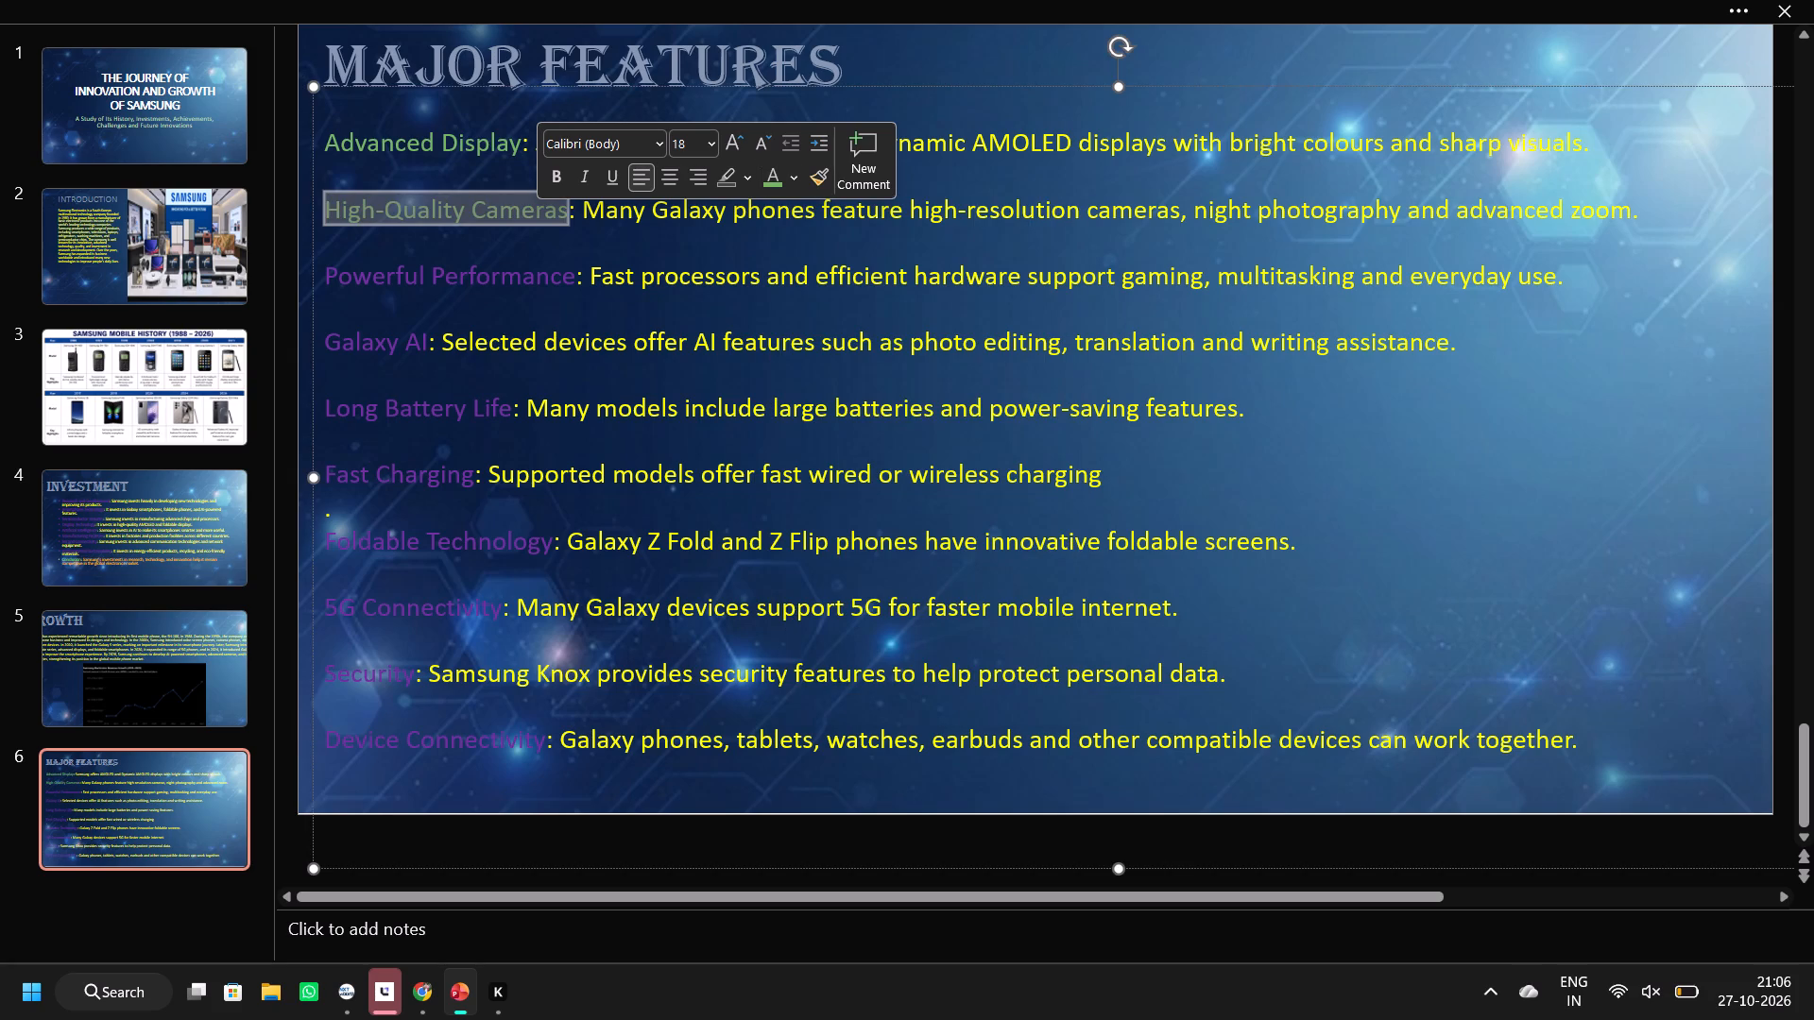
Apply the same custom green font colour to the "Powerful Performance" label.
left_click(326, 274)
left_click_drag(326, 274, 333, 277)
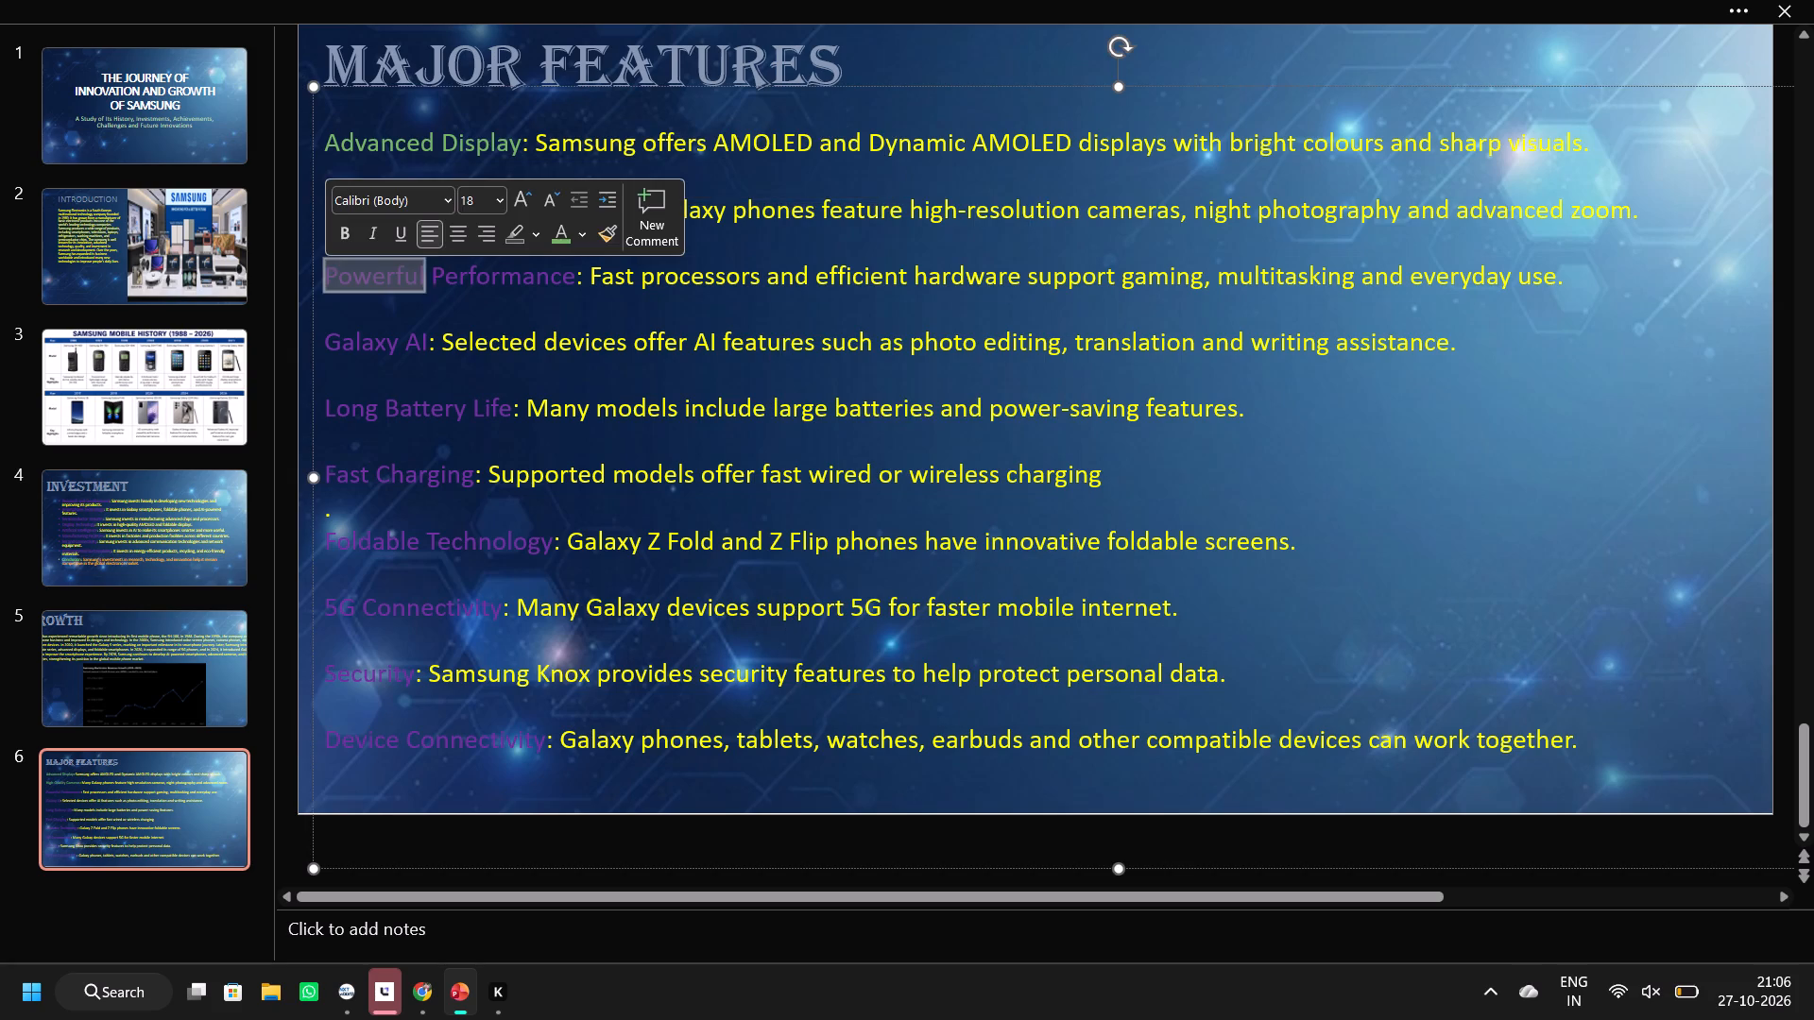
left_click_drag(333, 277, 510, 278)
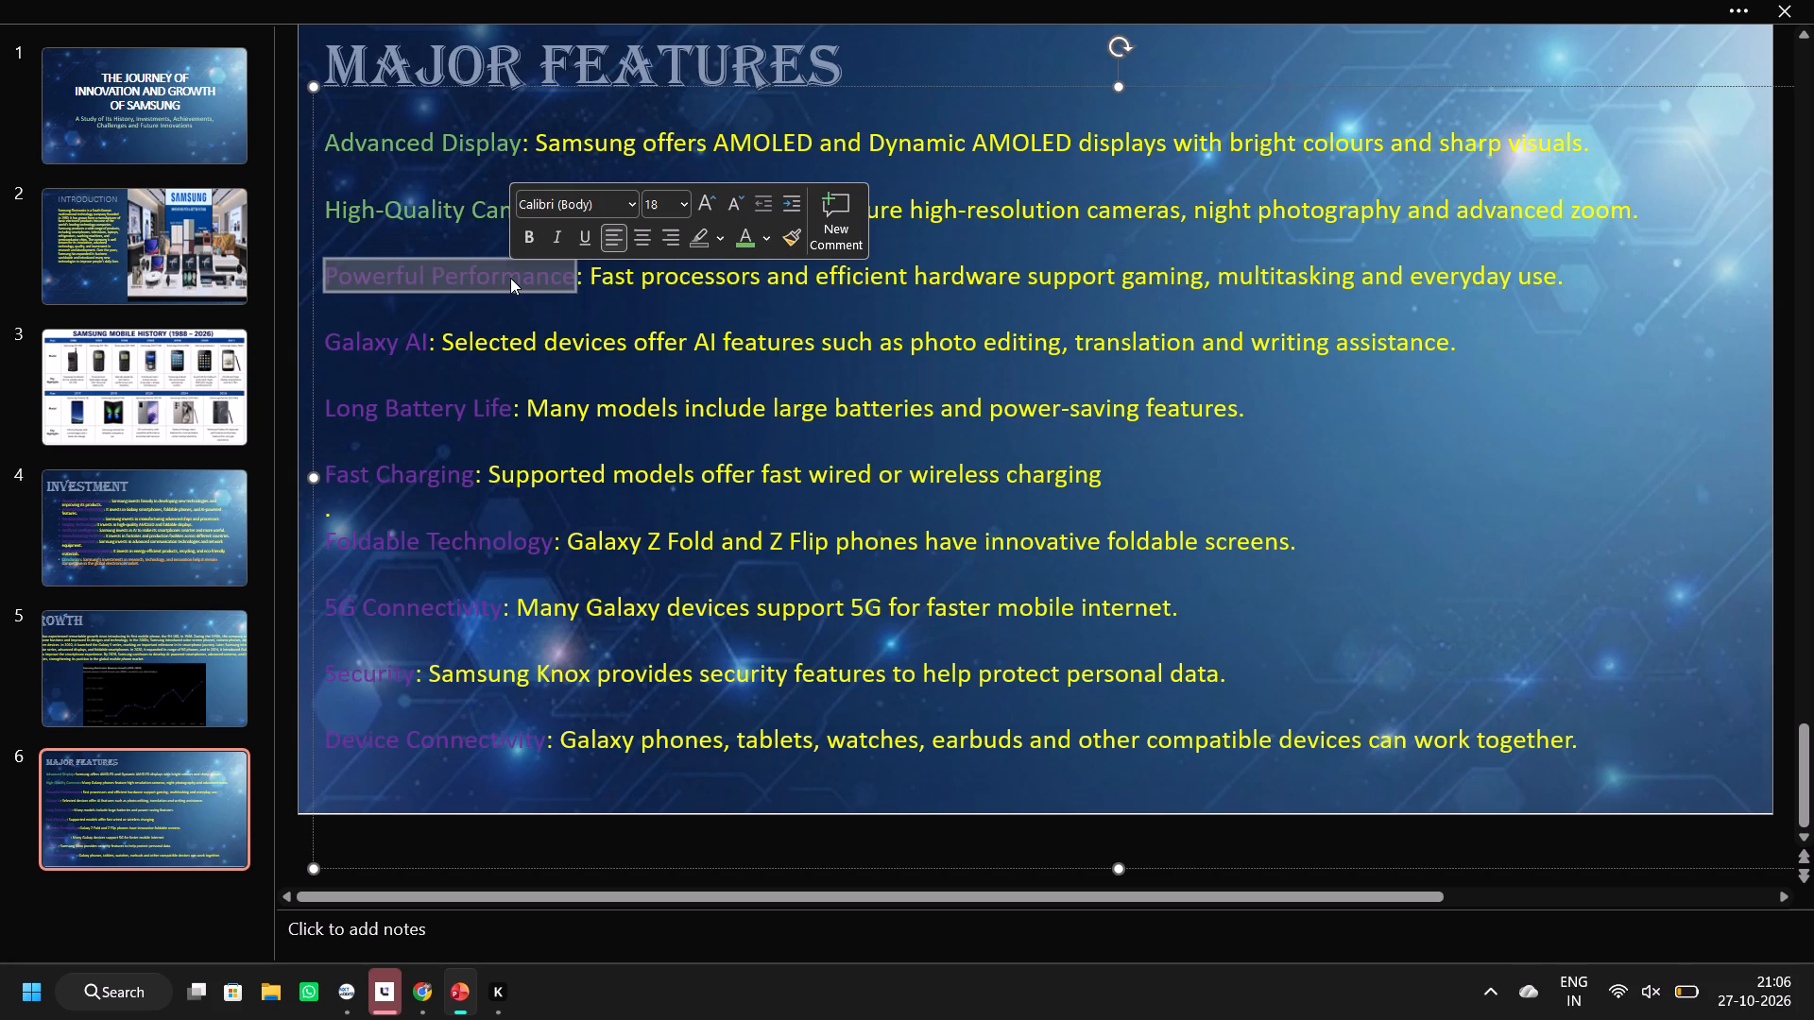
left_click(741, 237)
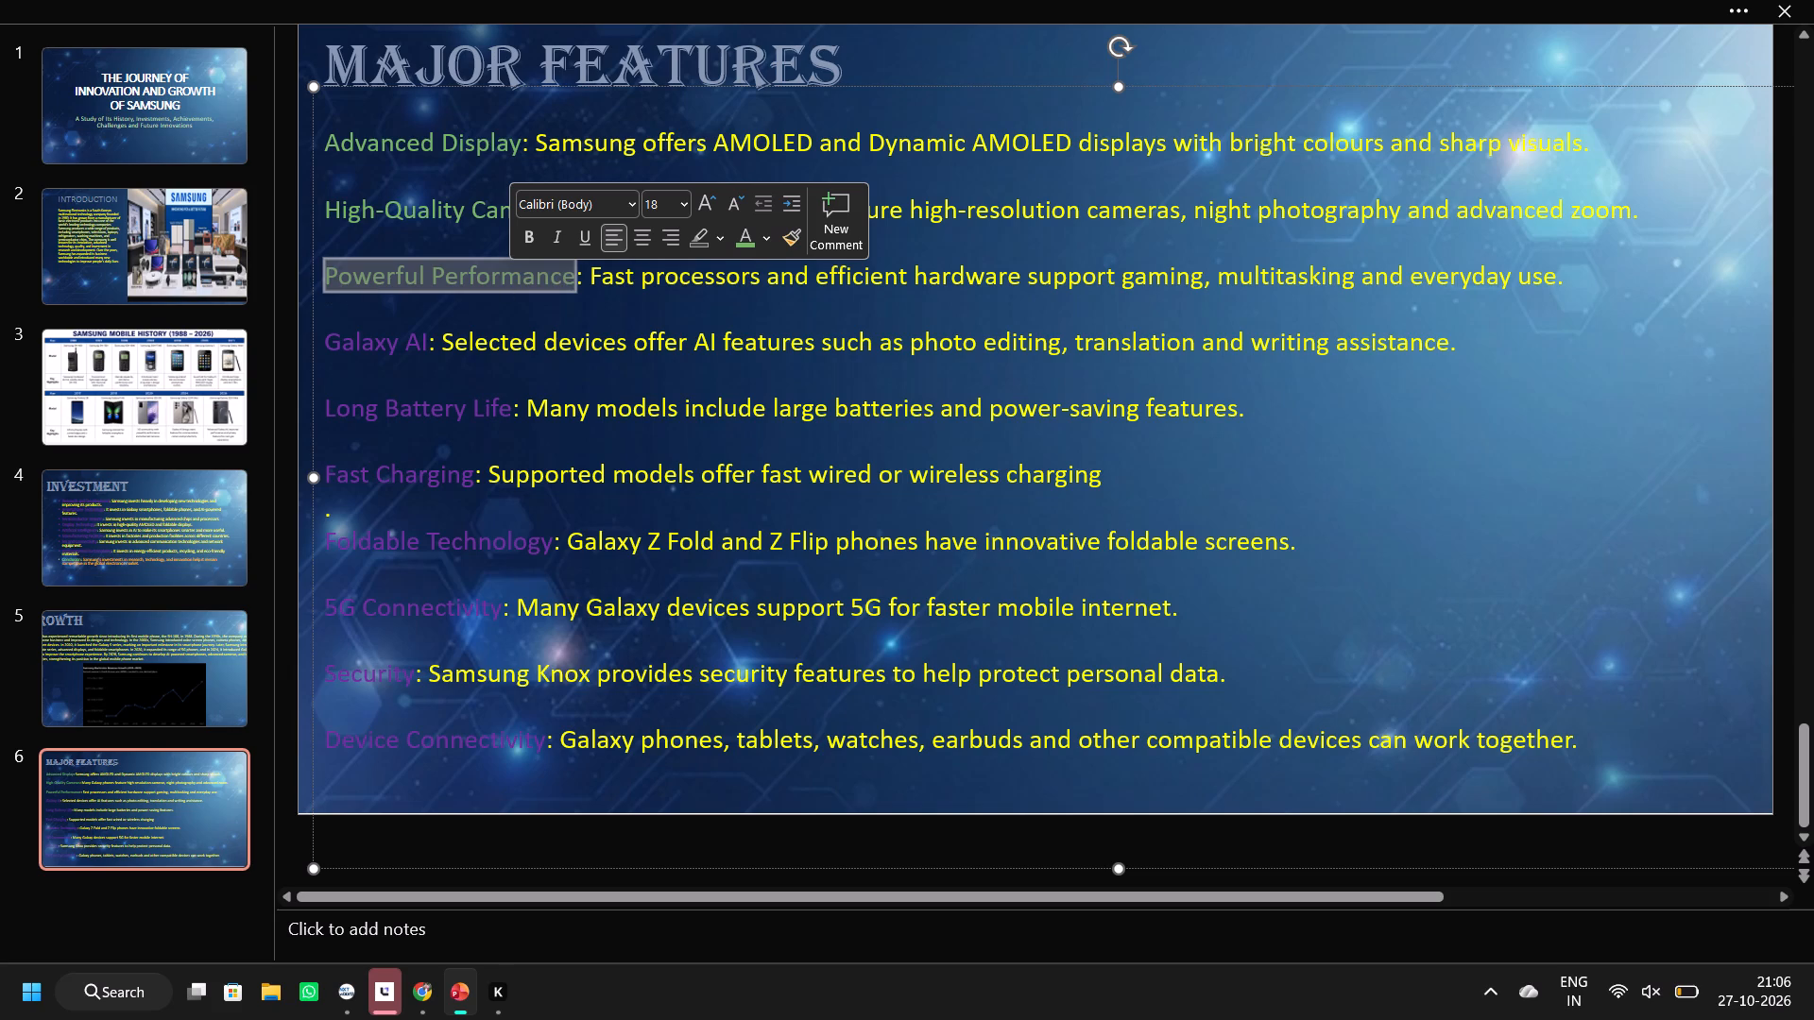
Apply the recently used custom green font colour to the "Galaxy AI" label.
left_click(323, 338)
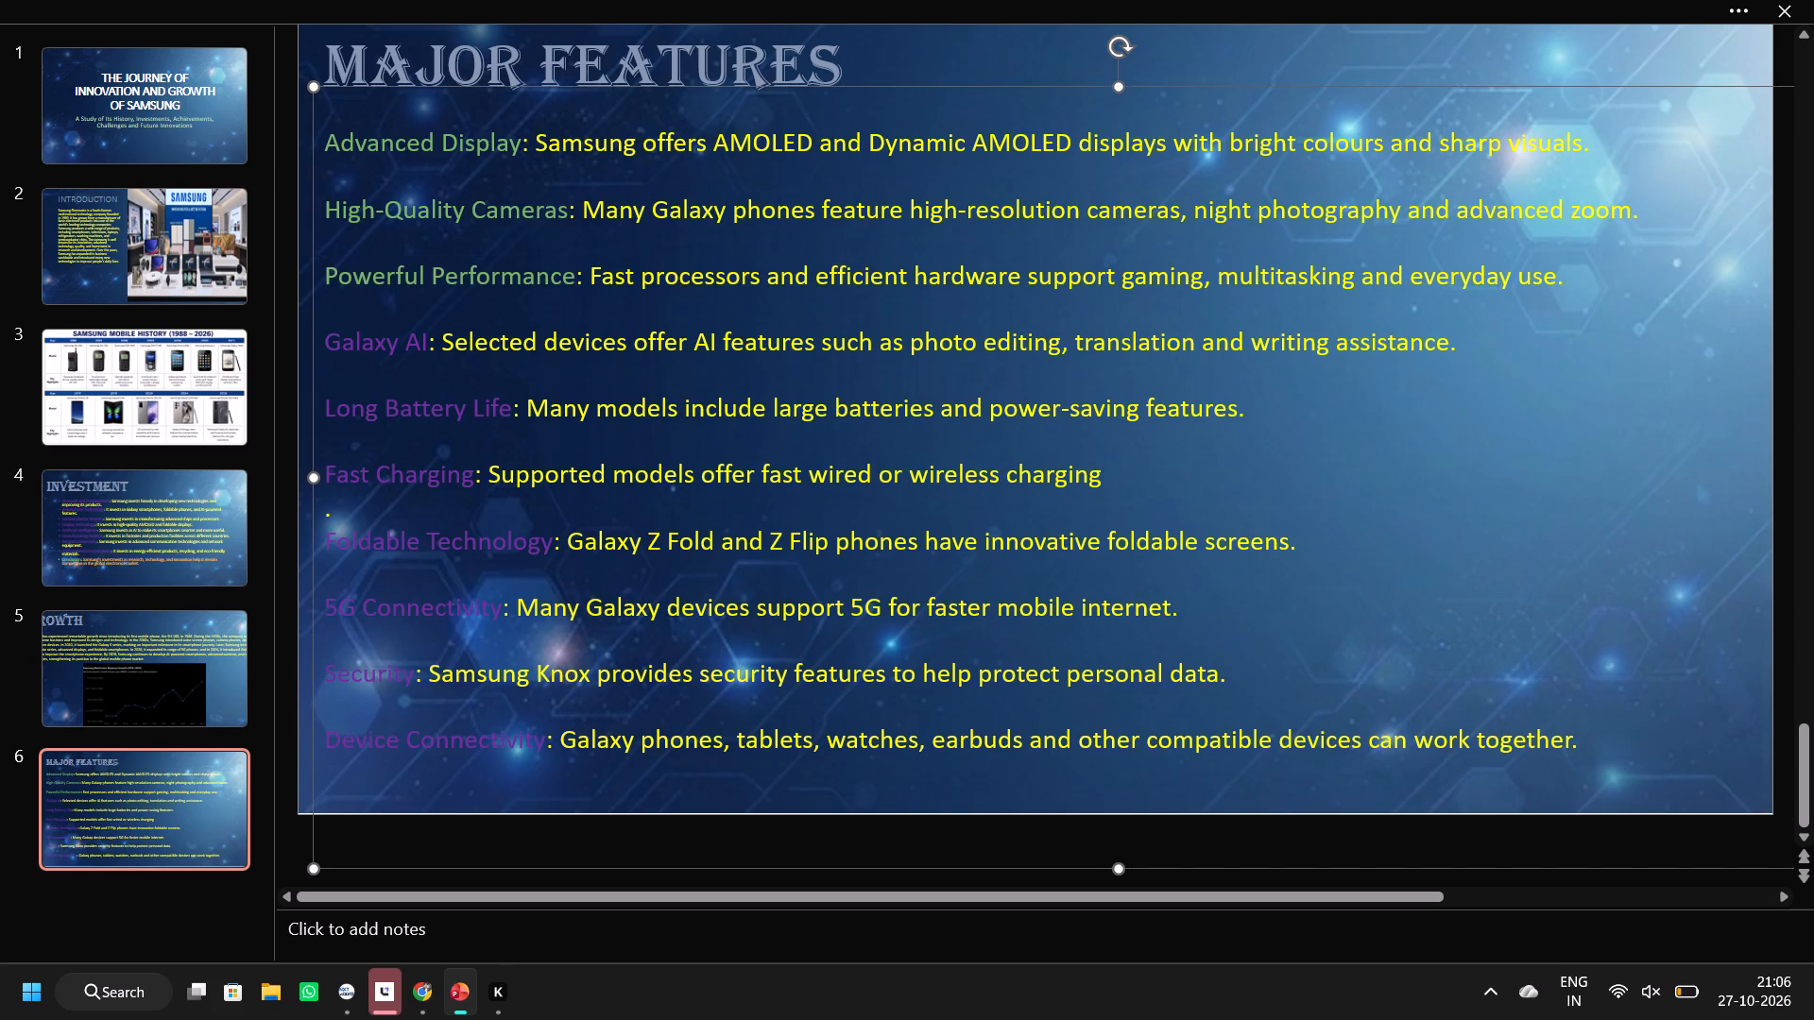
left_click(327, 338)
left_click_drag(327, 338, 424, 339)
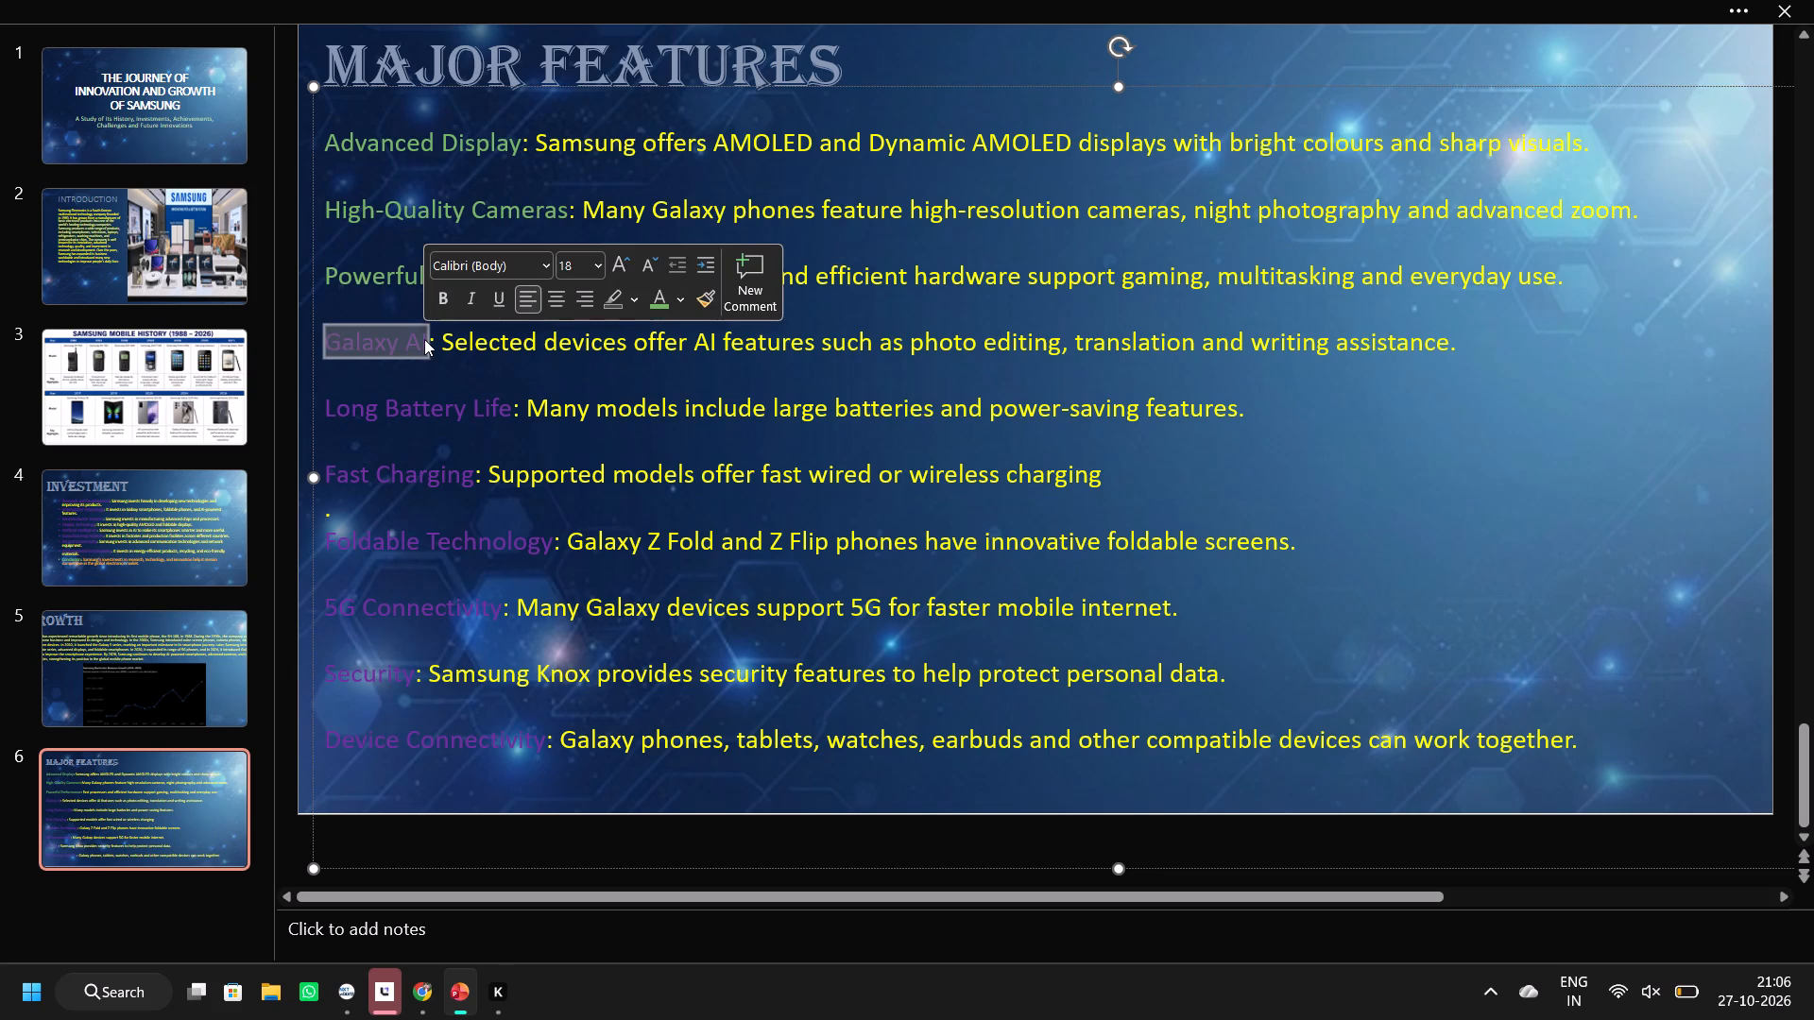
left_click(673, 297)
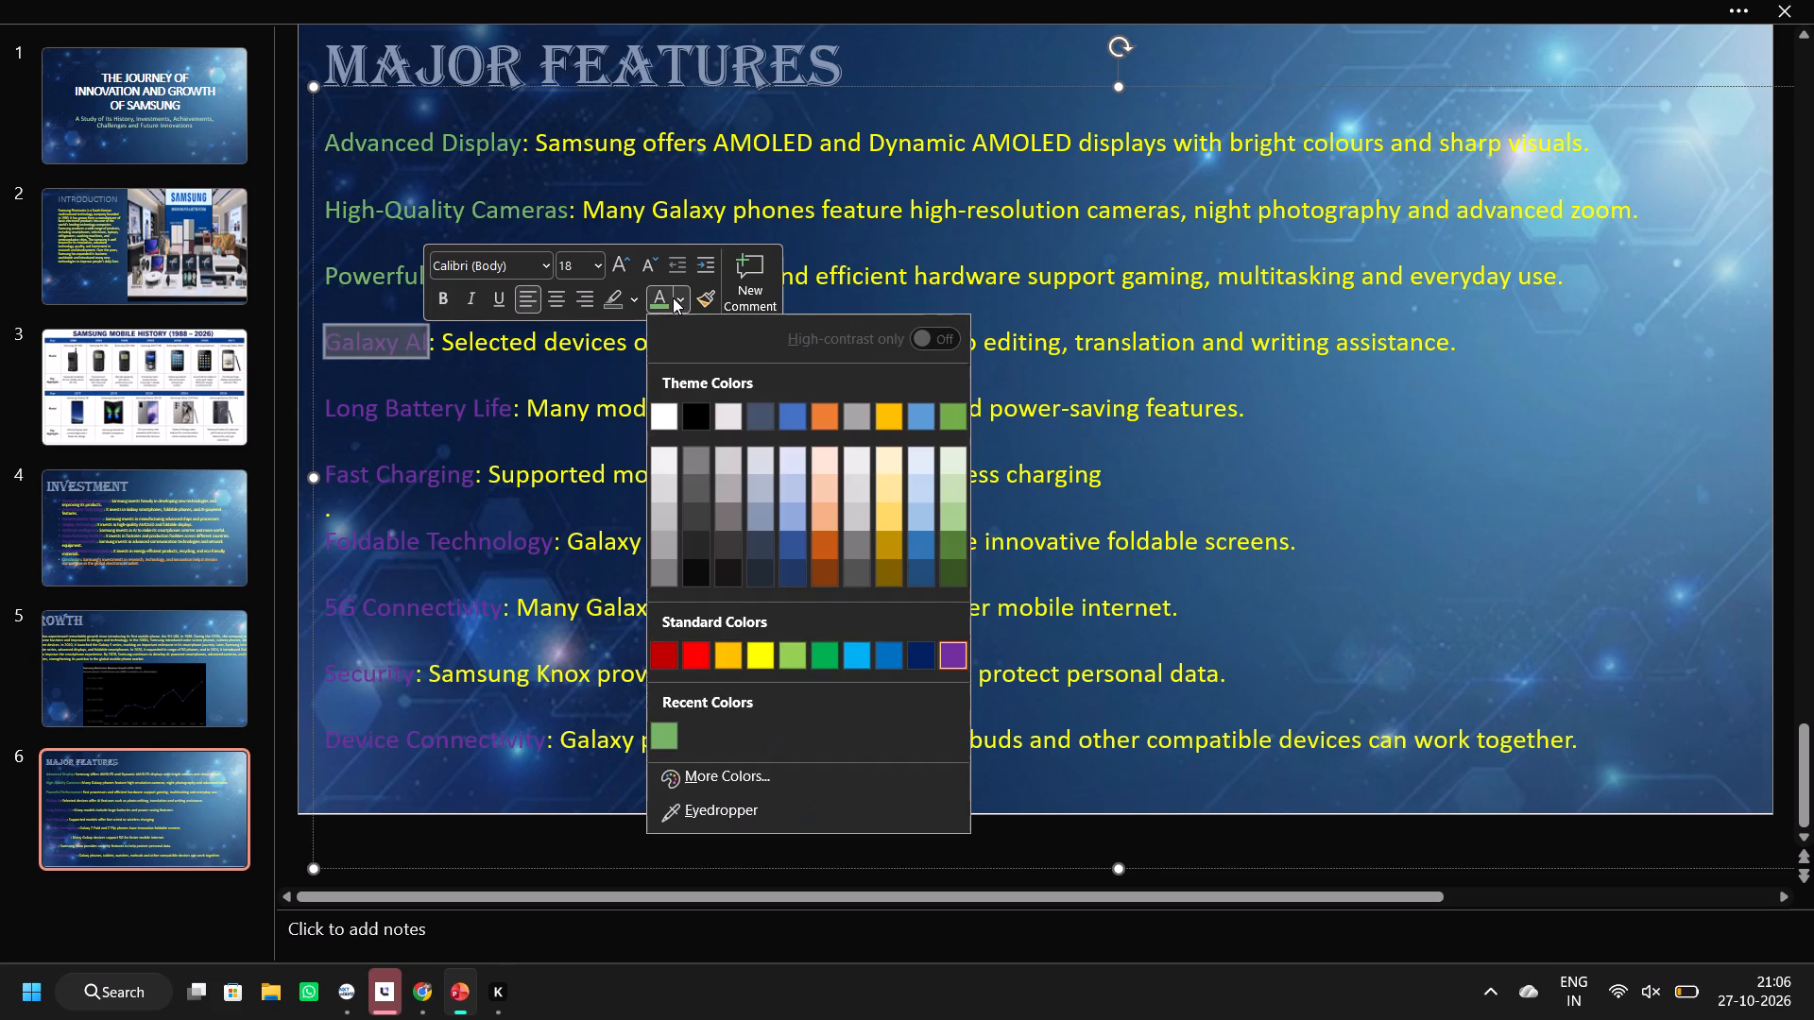
left_click(659, 733)
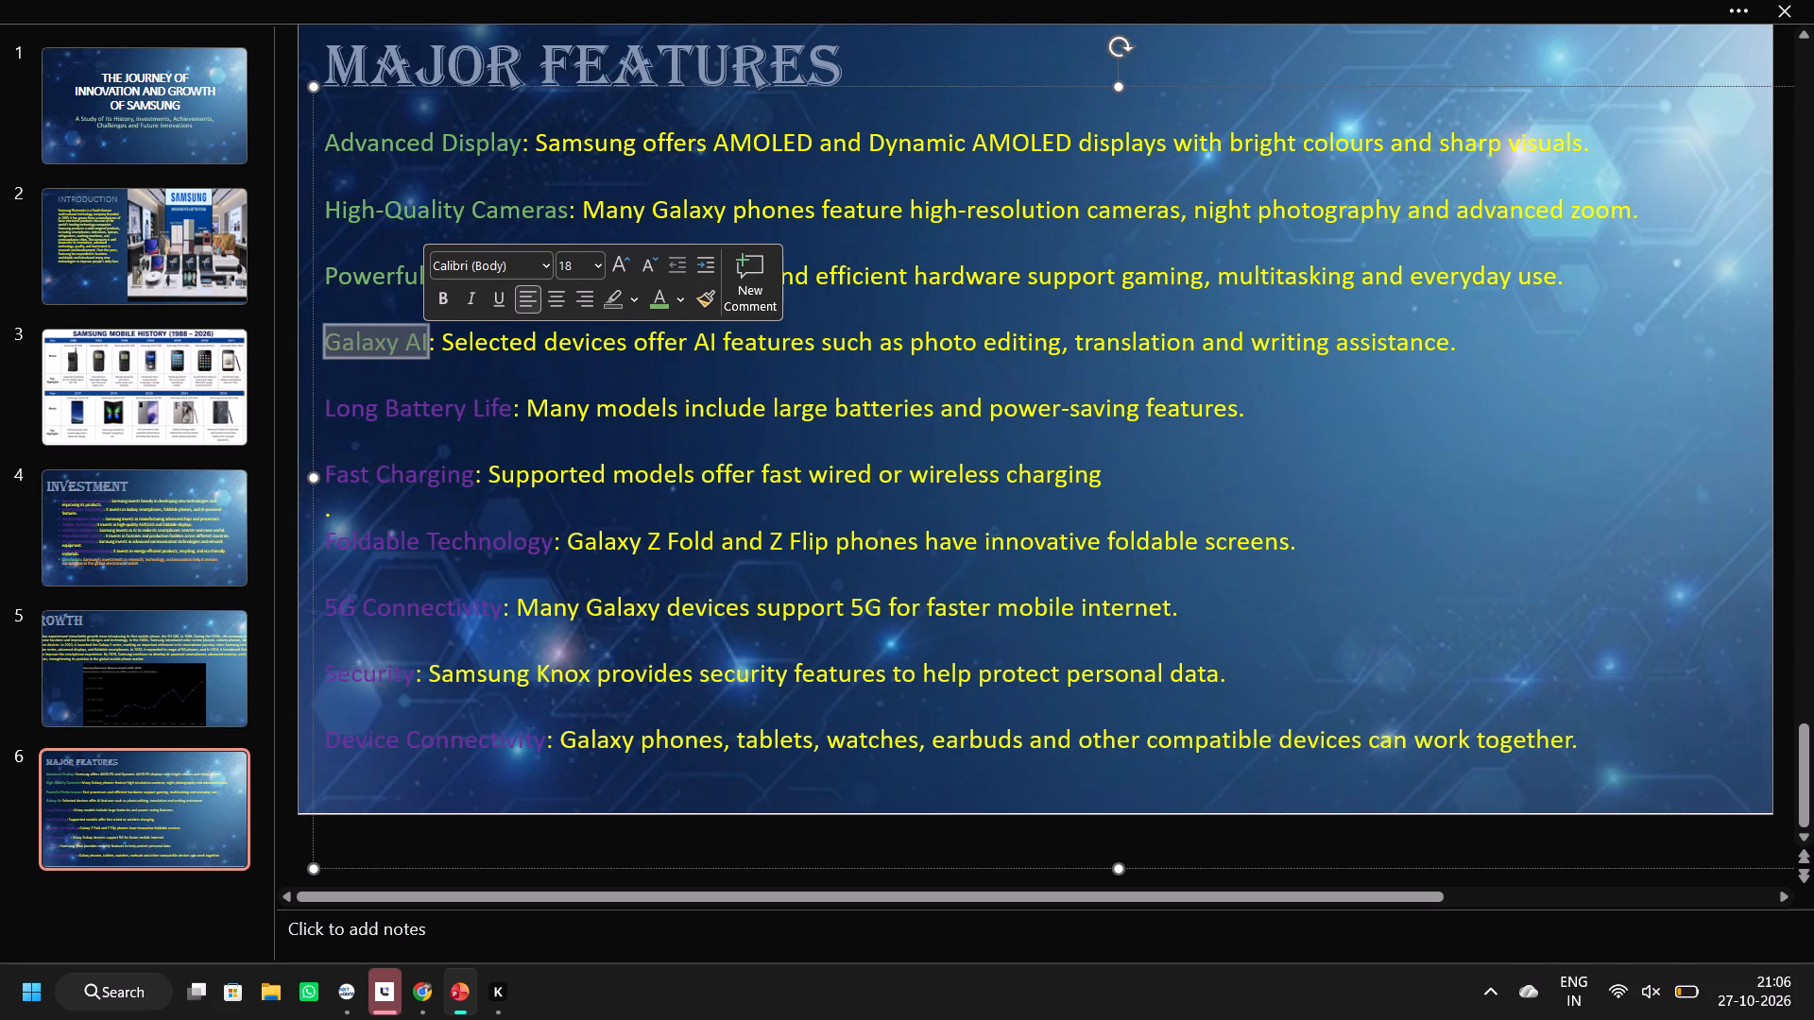
Apply the same custom green font colour to the "Long Battery Life" and "Fast Charging" labels.
left_click_drag(325, 408, 491, 413)
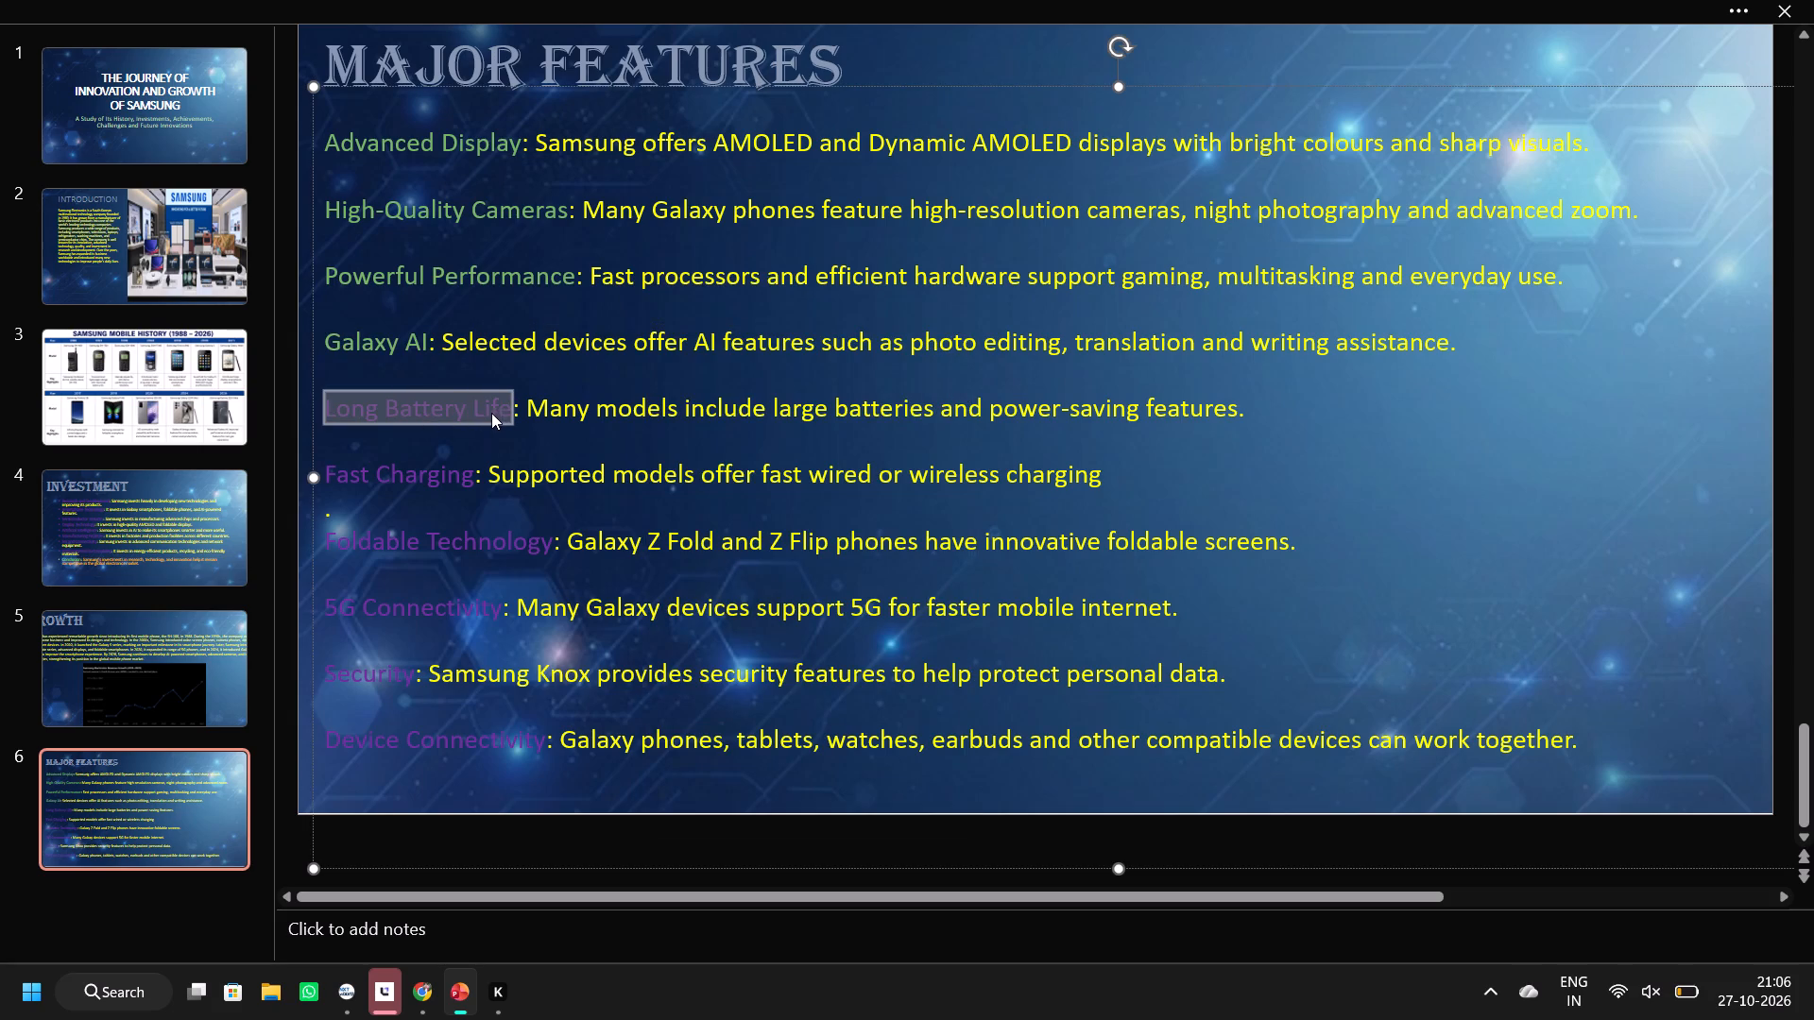
left_click_drag(491, 413, 496, 413)
left_click(729, 371)
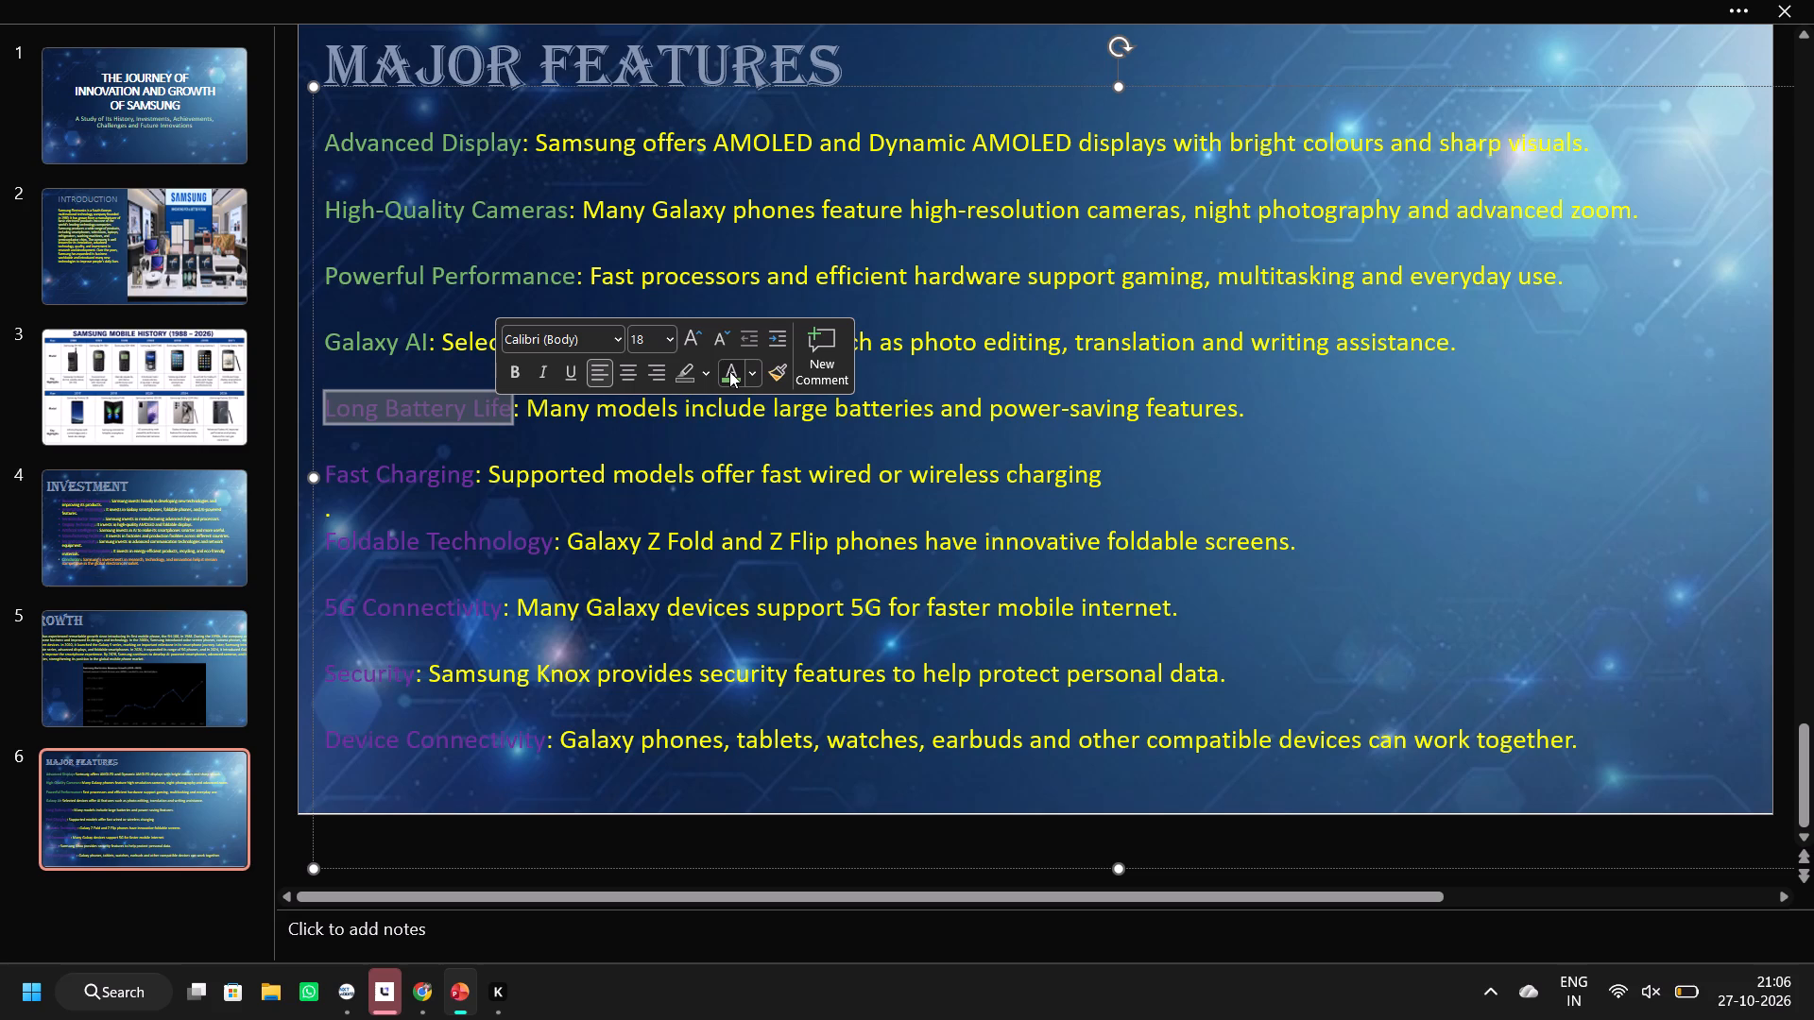
left_click(330, 469)
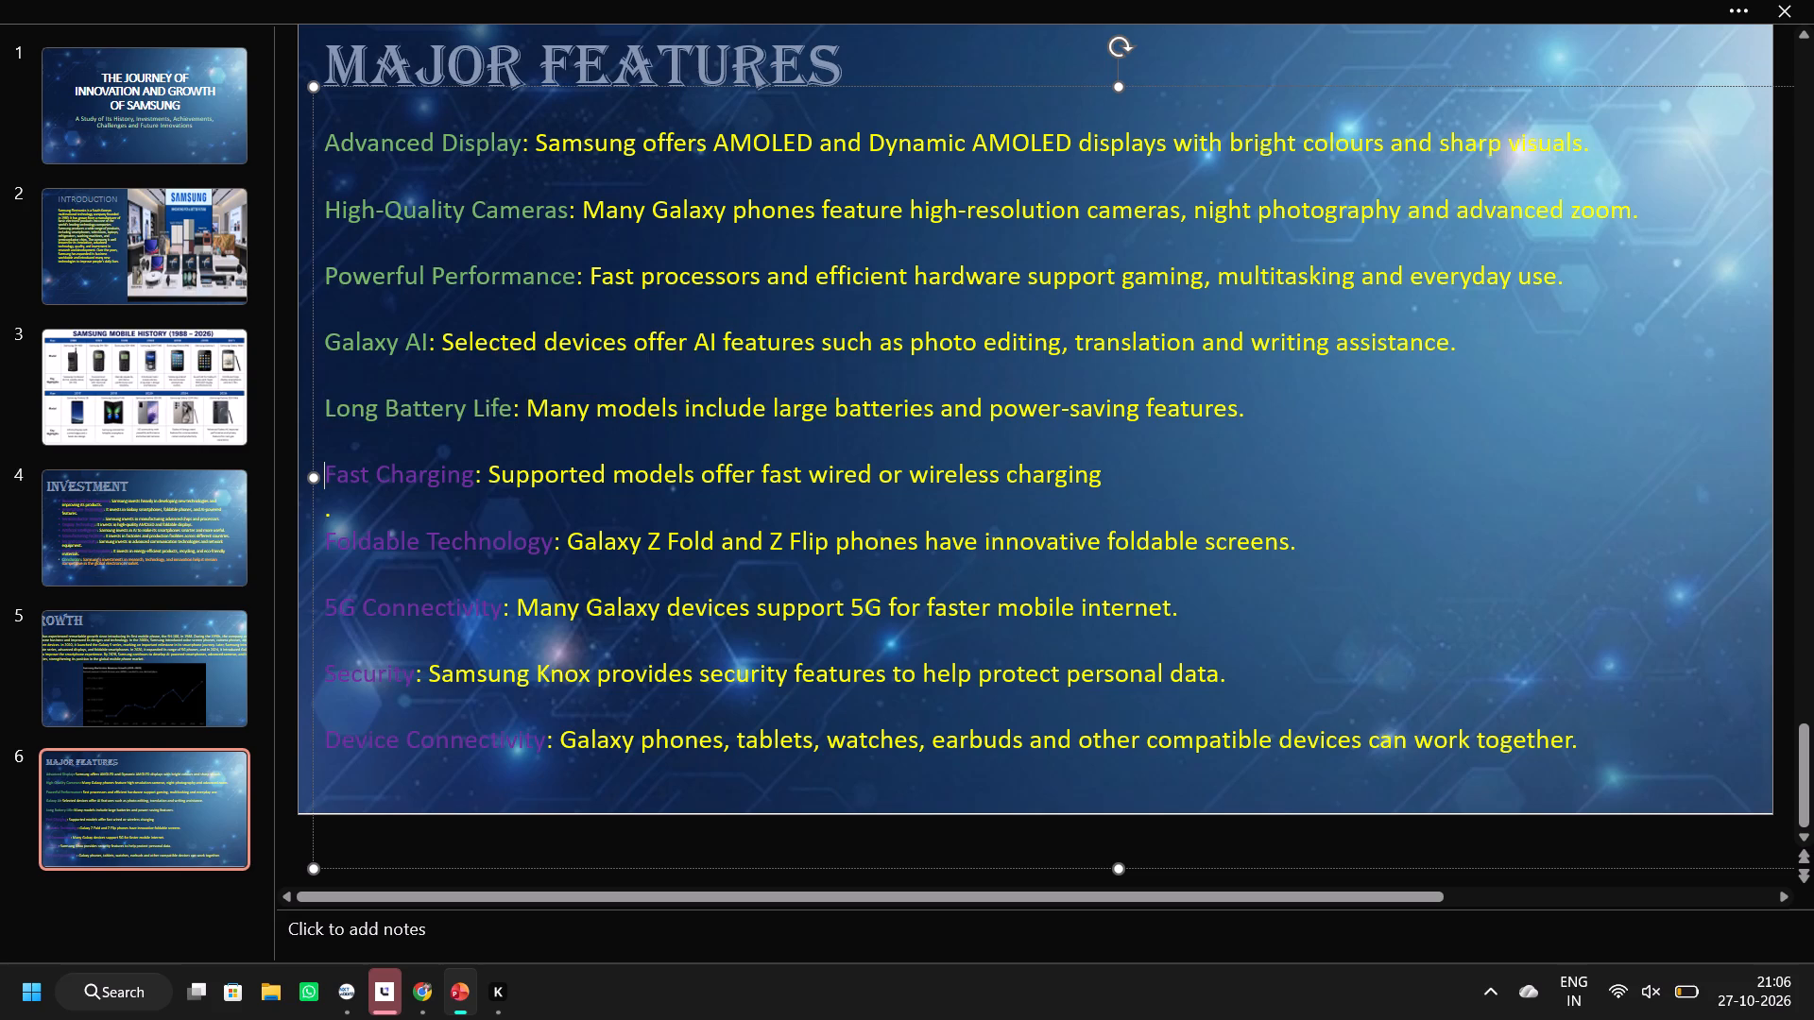
left_click_drag(330, 469, 452, 483)
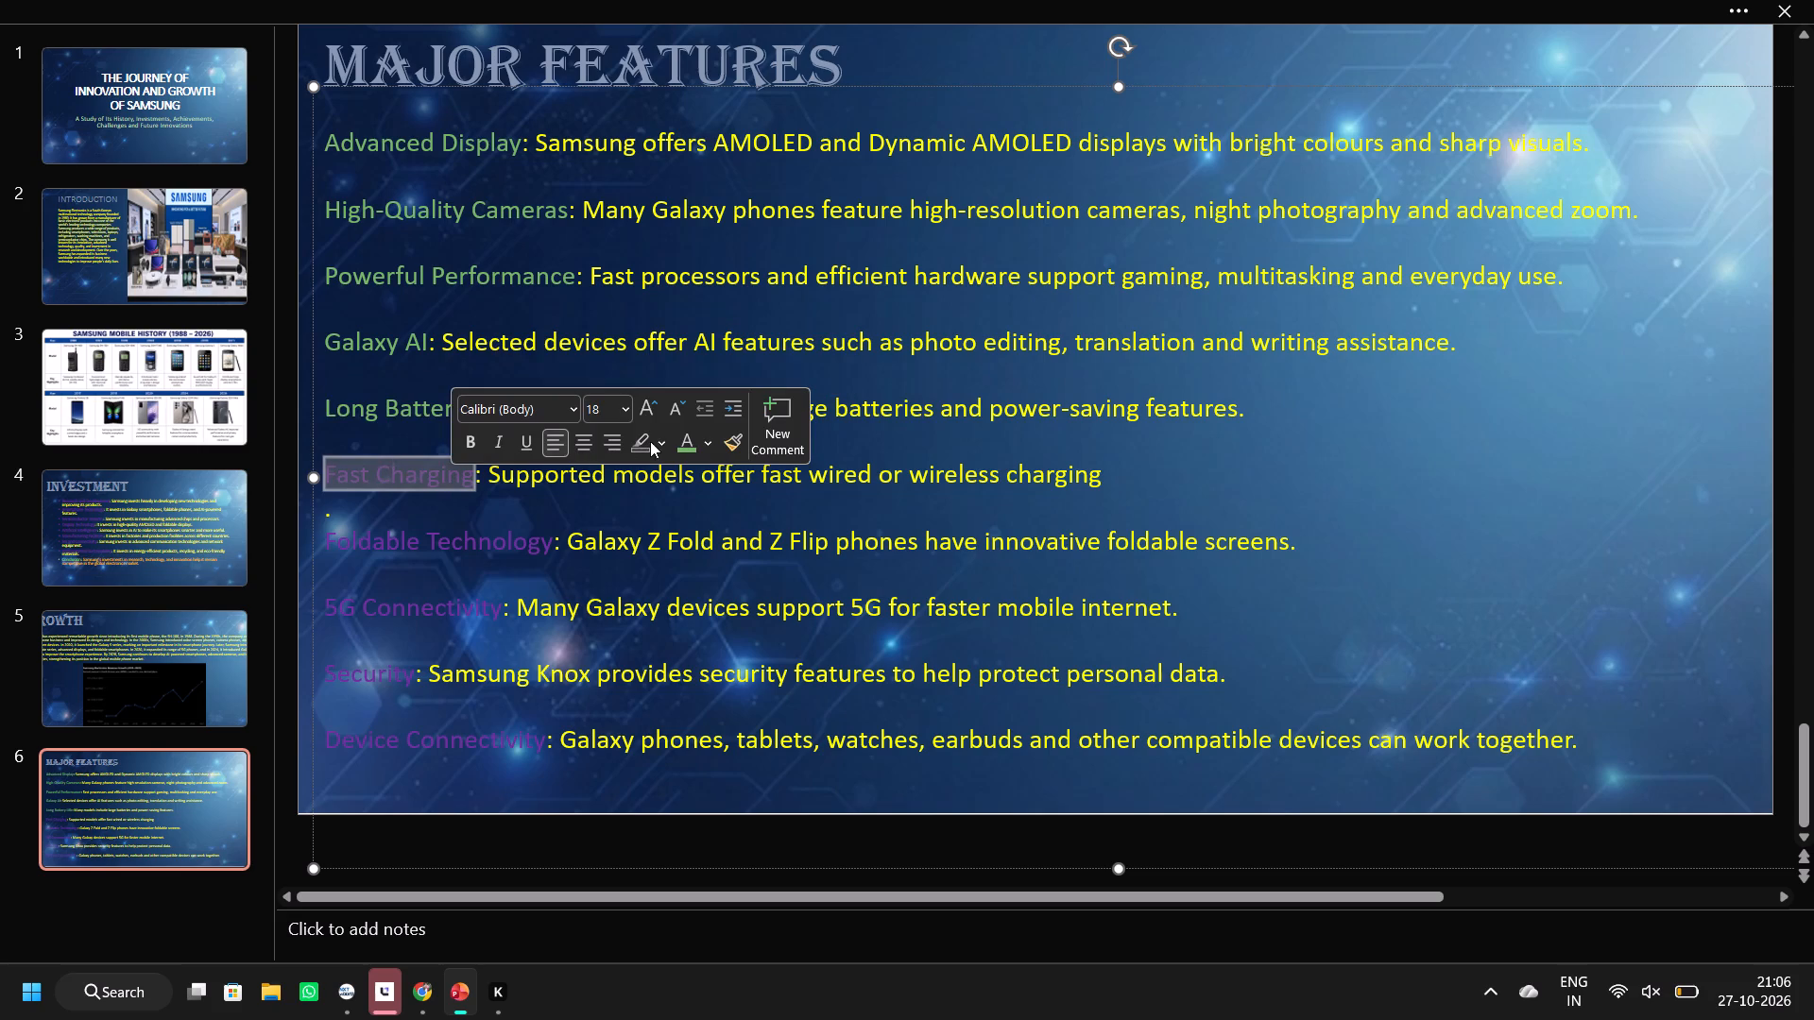
left_click(687, 447)
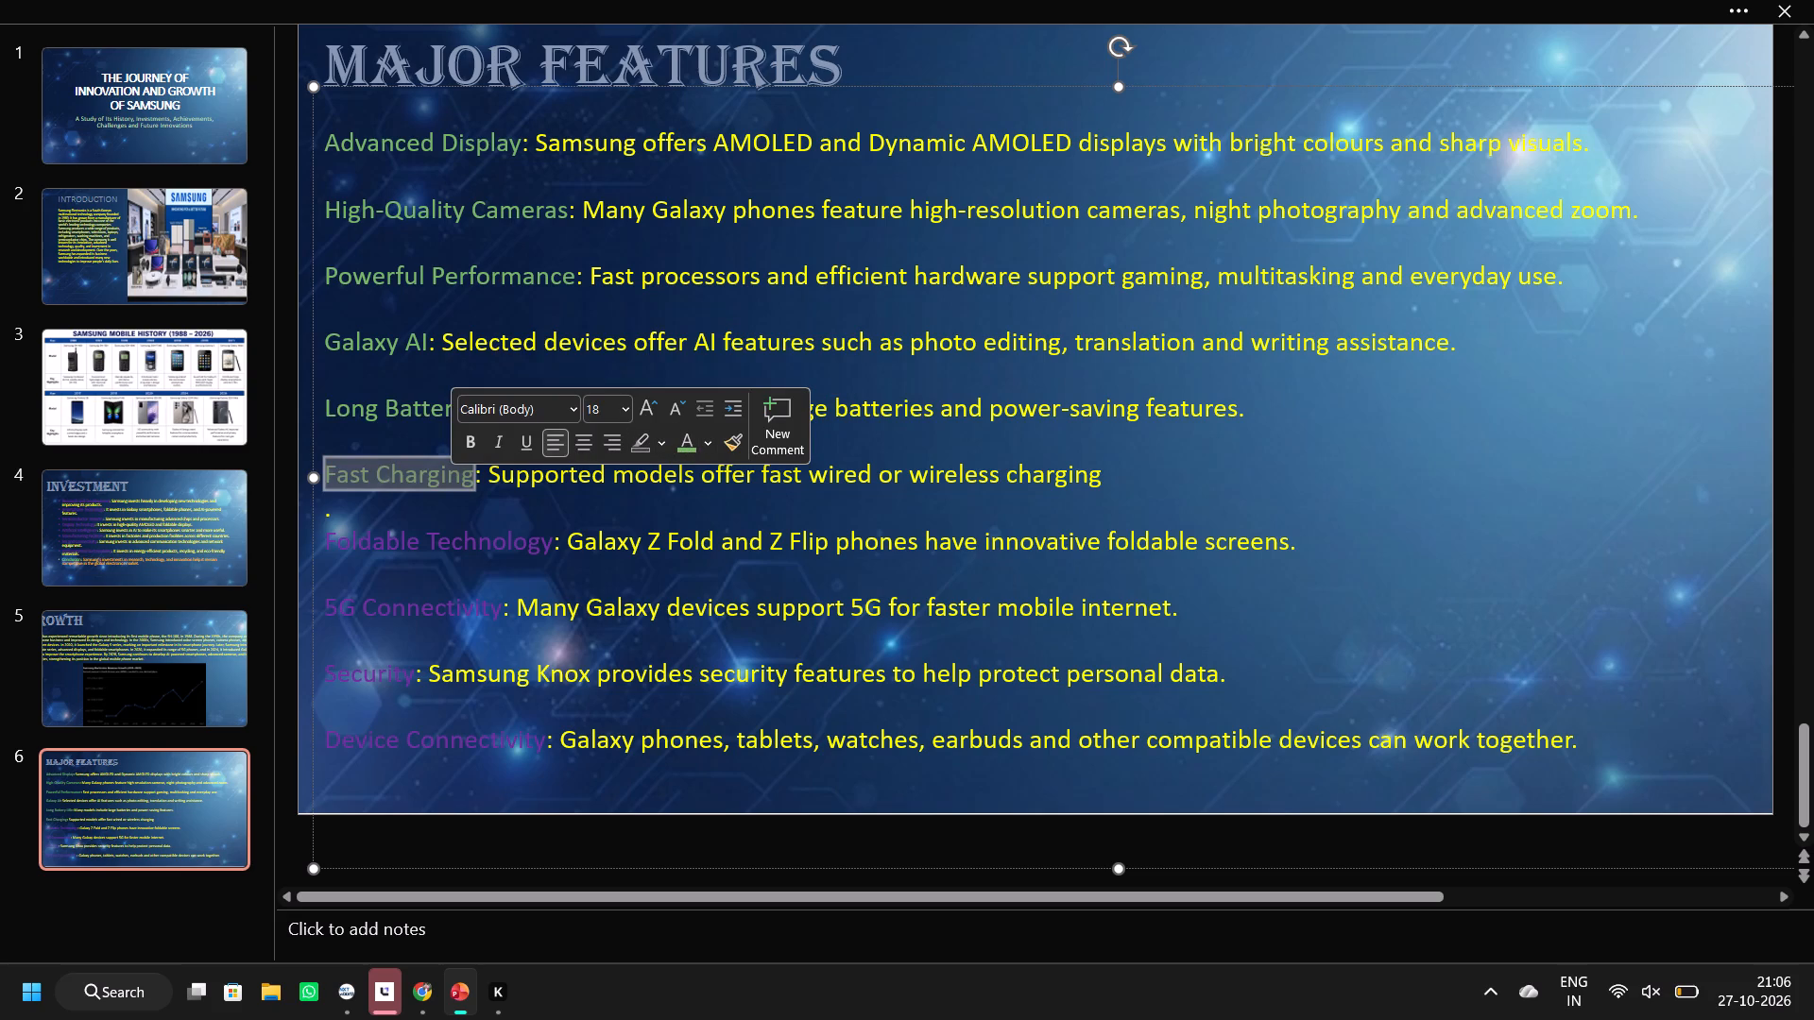
Apply the same custom green font colour to the "Foldable Technology" and "5G Connectivity" labels.
left_click(328, 538)
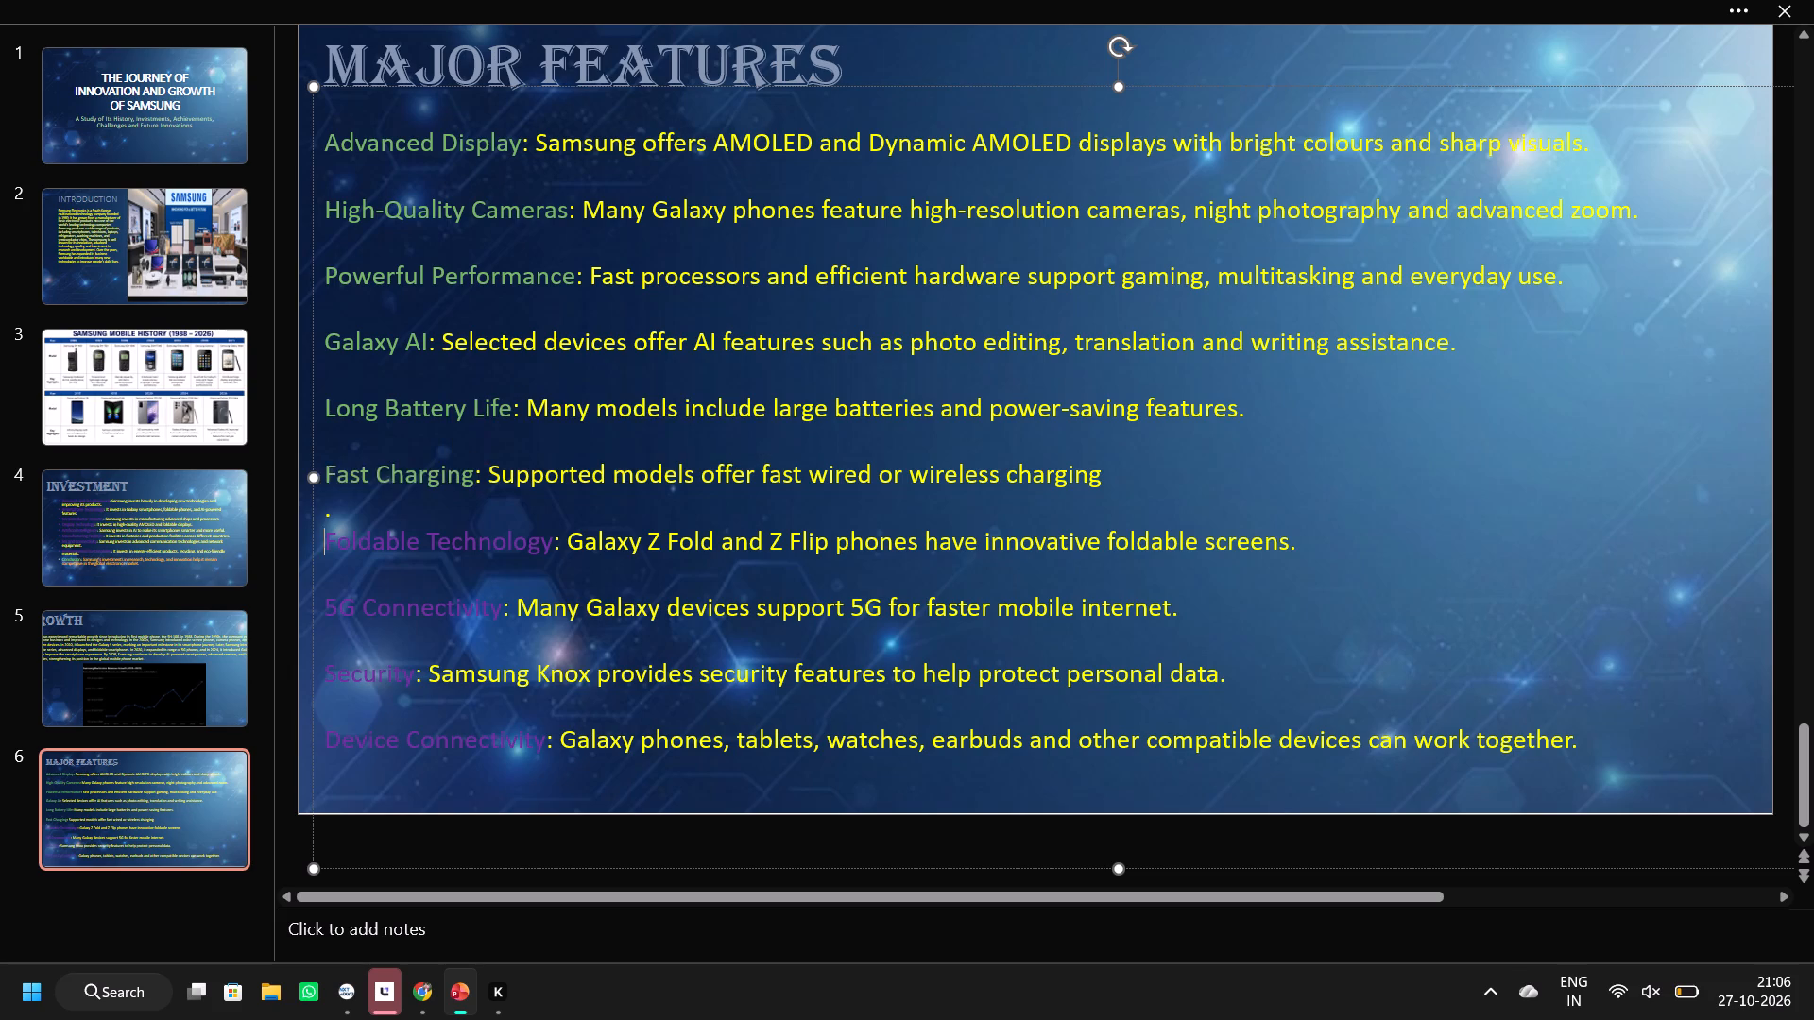
left_click_drag(328, 538, 503, 552)
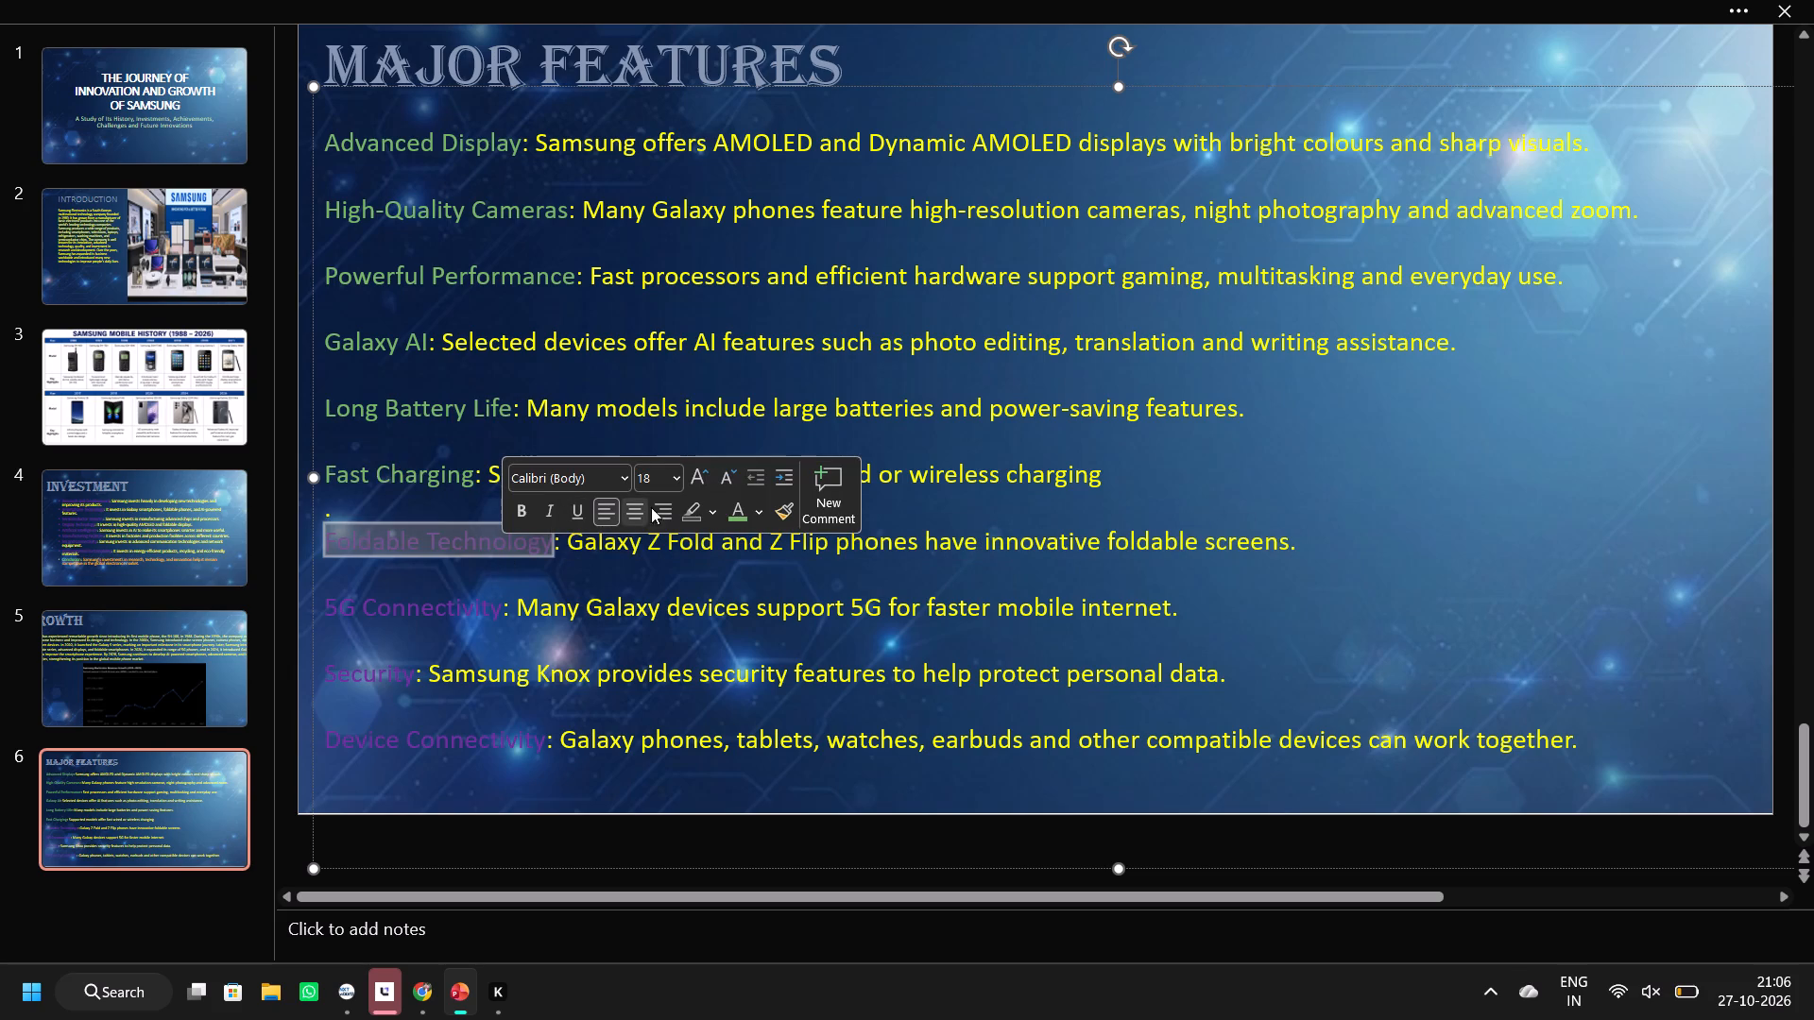
left_click(731, 501)
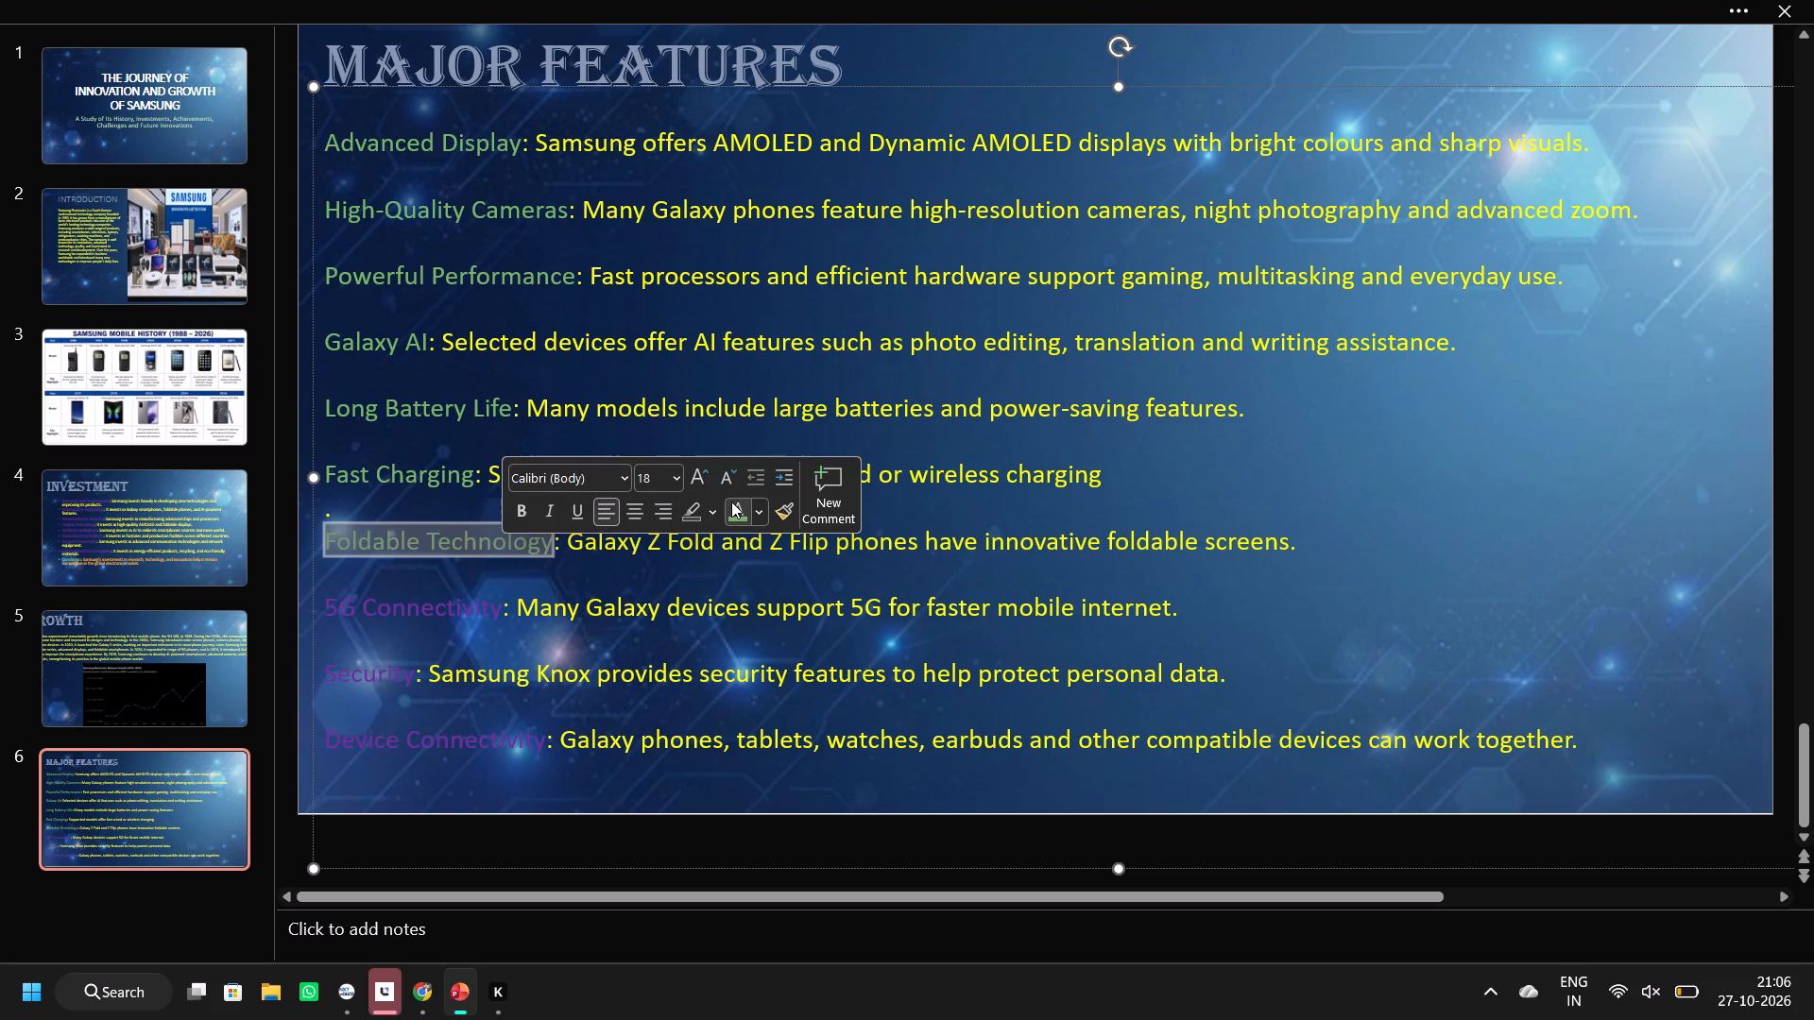
left_click(333, 603)
left_click_drag(333, 603, 449, 615)
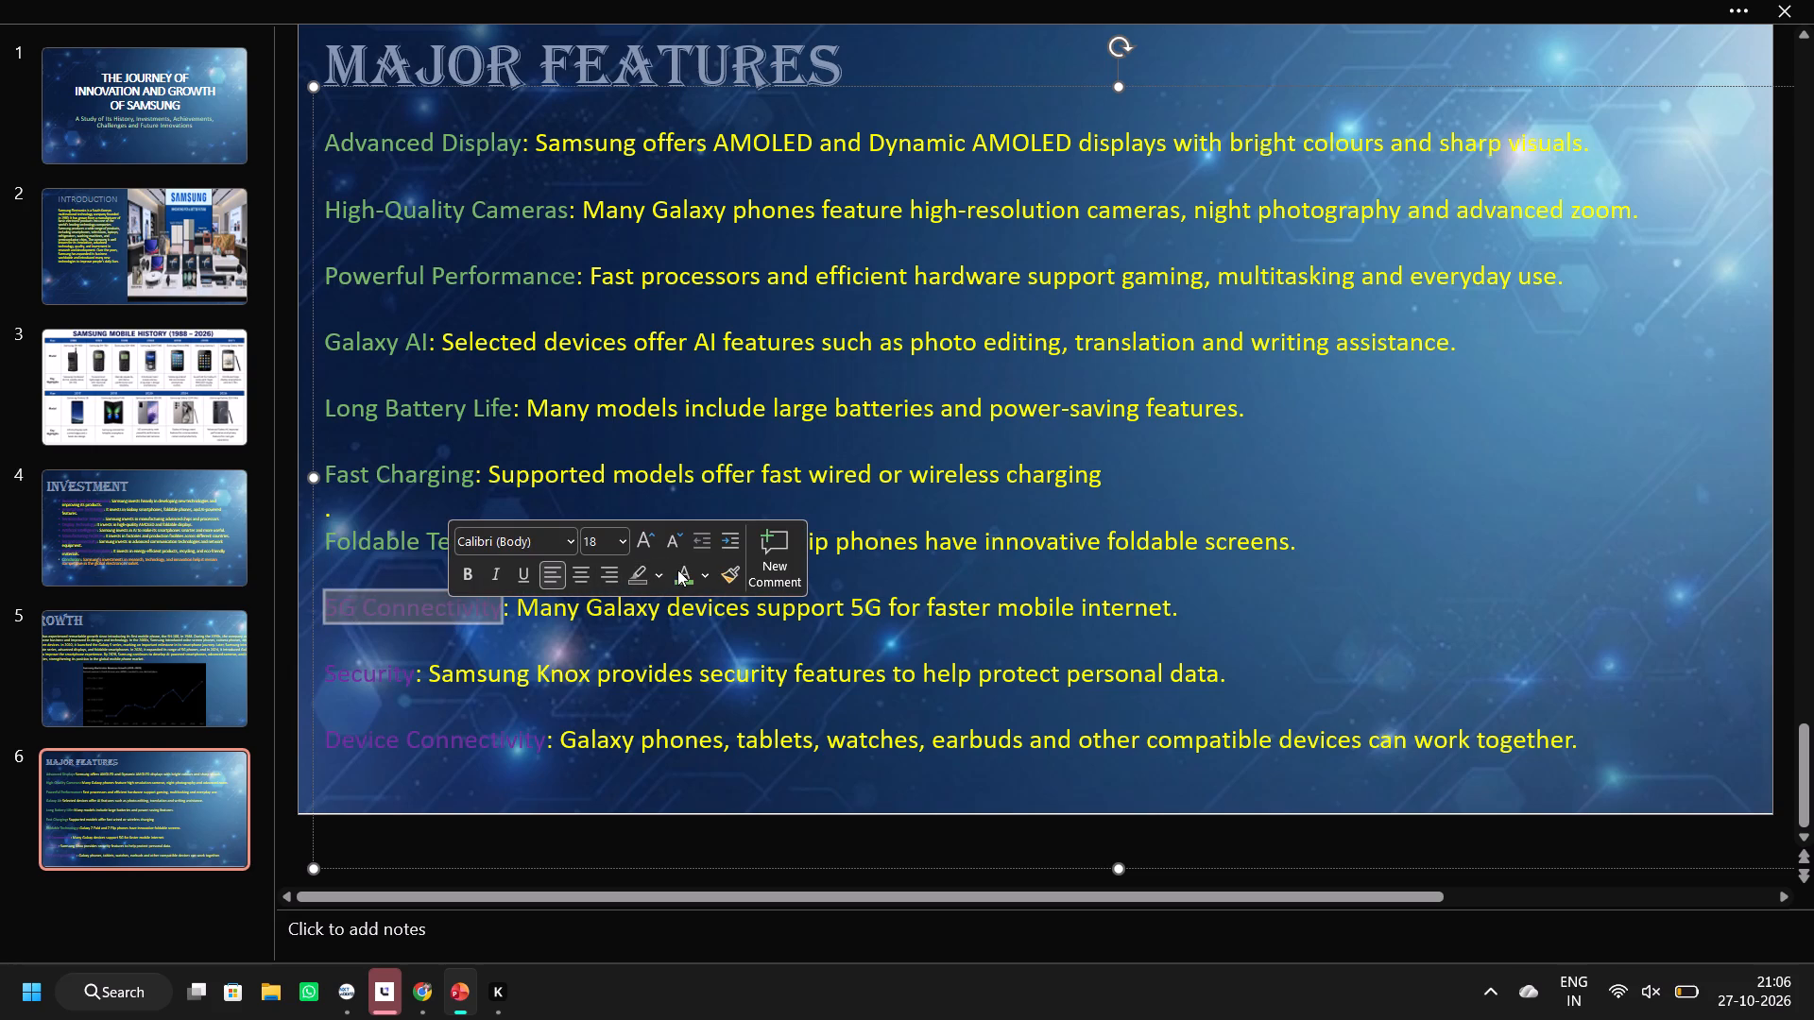
left_click(683, 570)
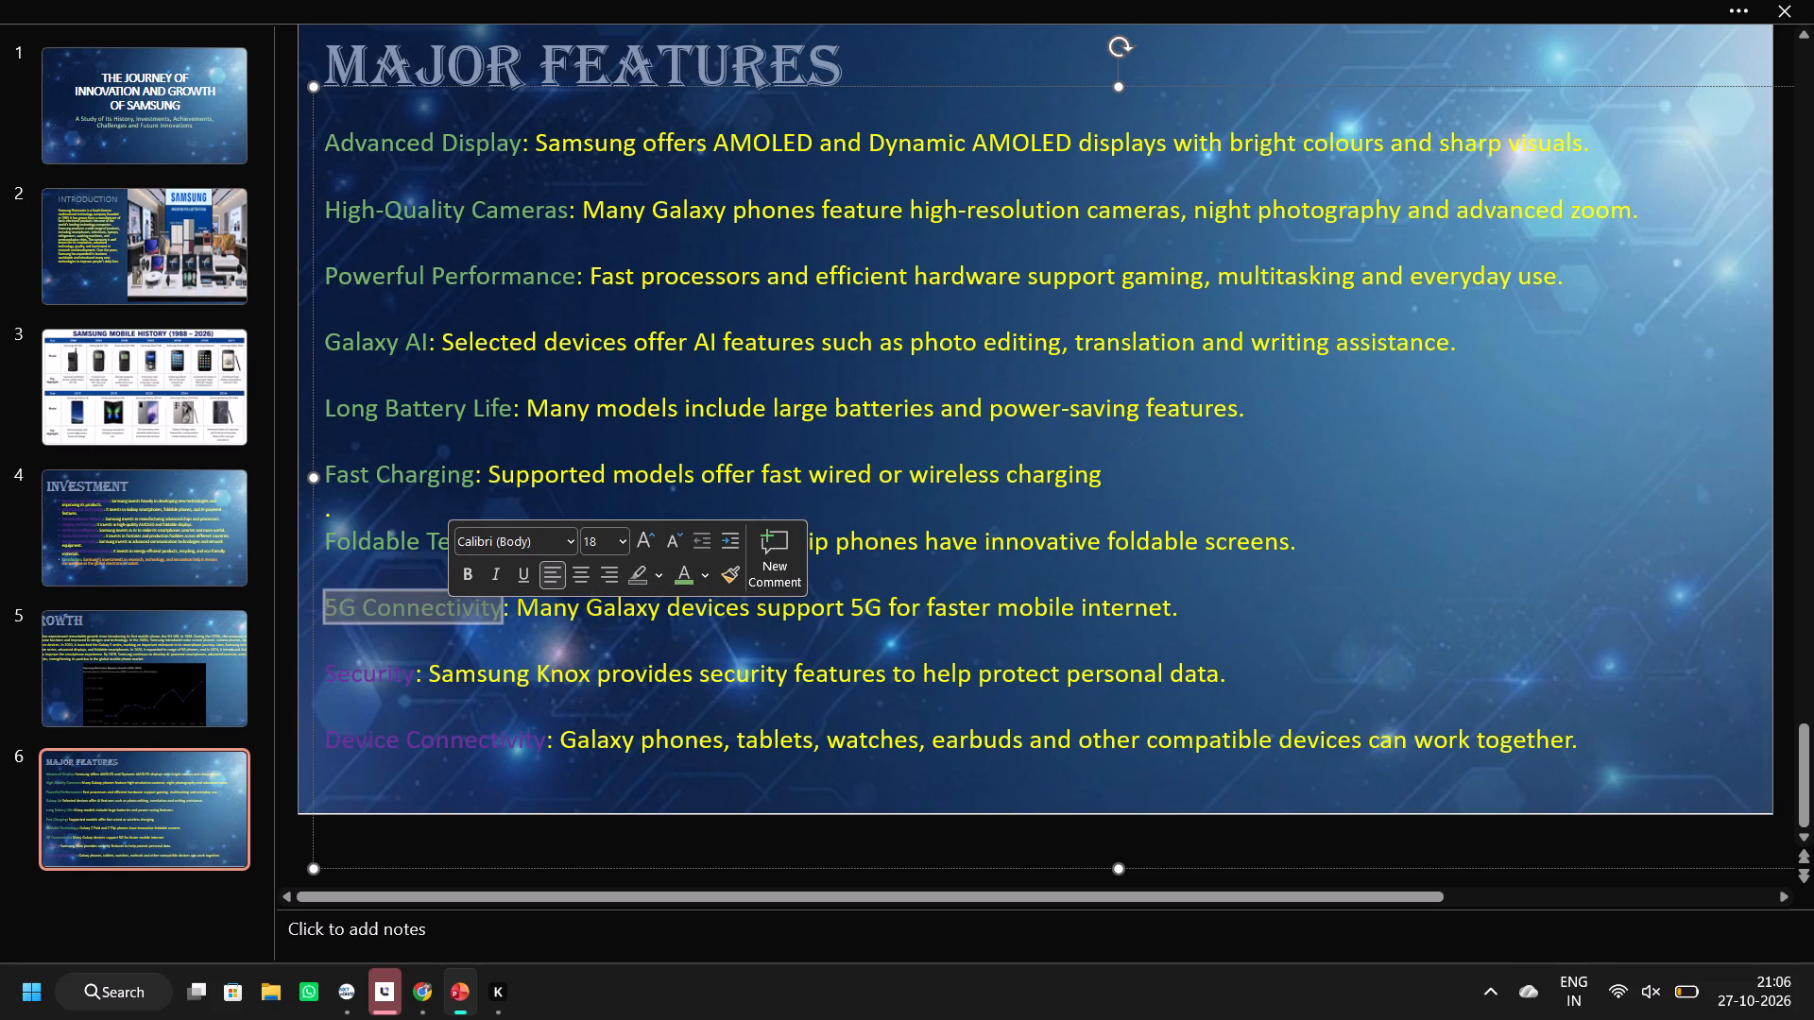
Apply the same custom green font colour to the "Security" label only, leaving out its description.
left_click(335, 674)
left_click_drag(335, 674, 365, 695)
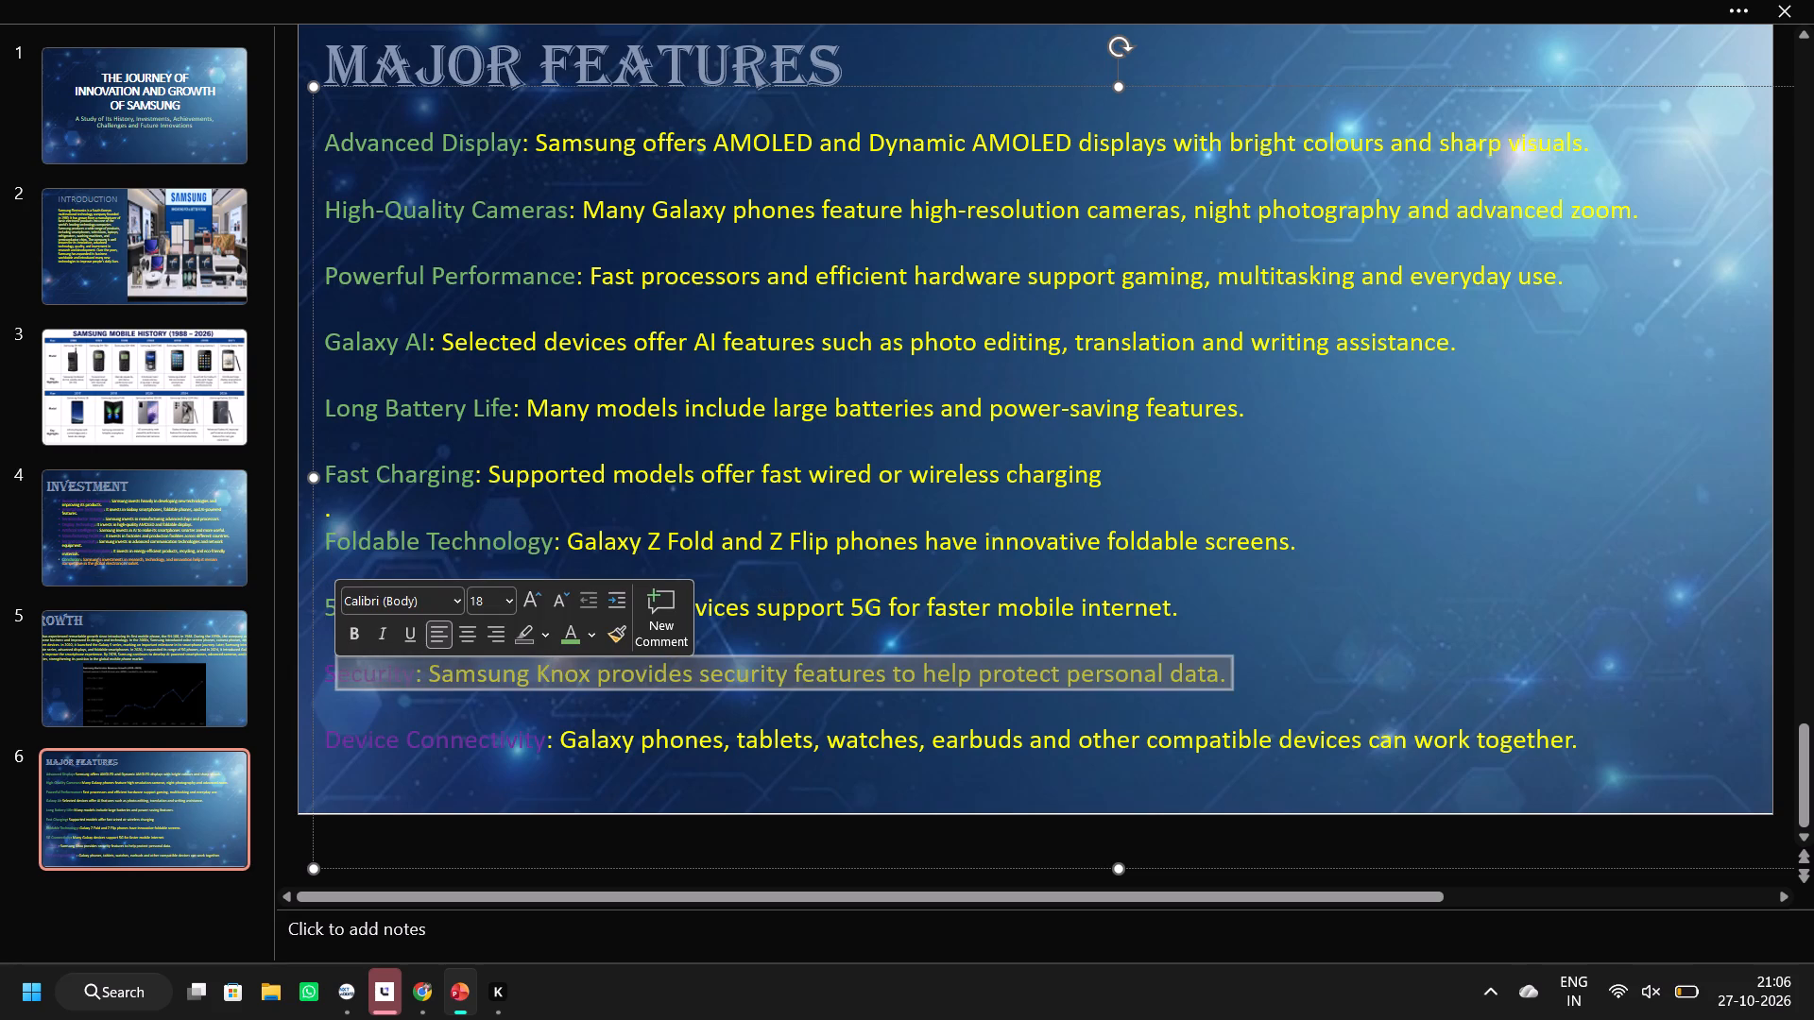
left_click_drag(365, 695, 338, 685)
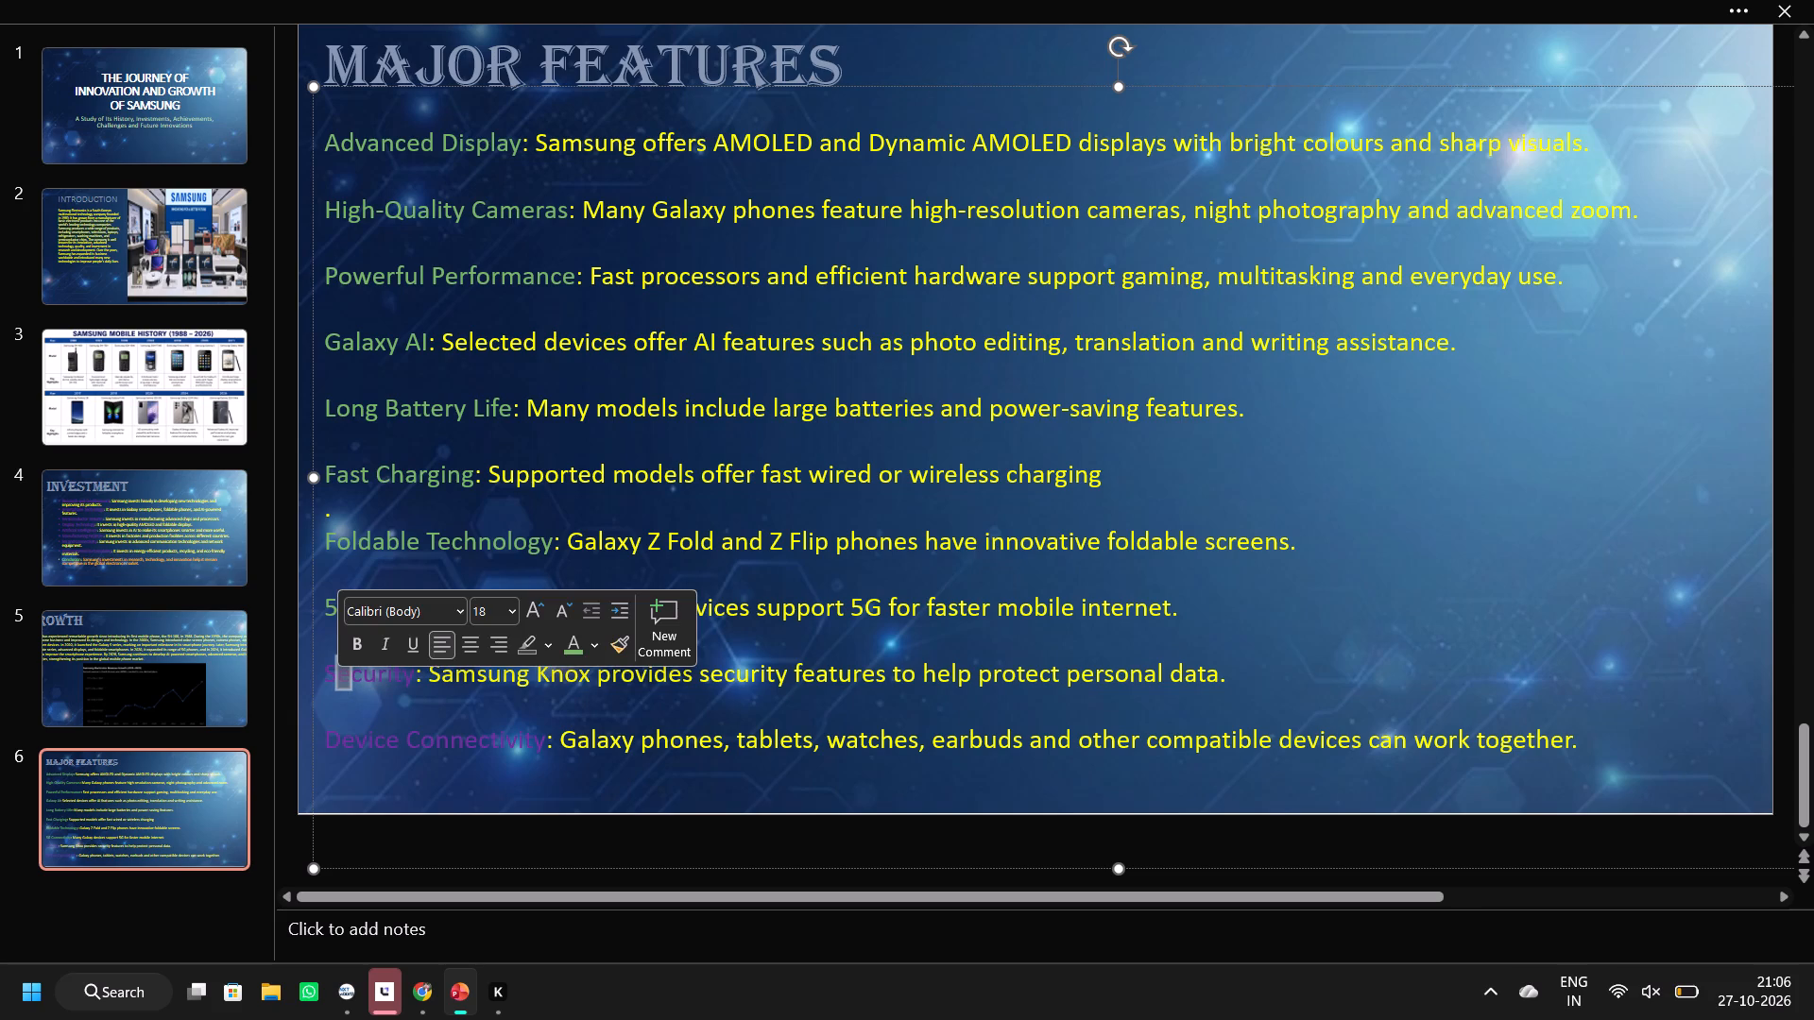
double_click(332, 680)
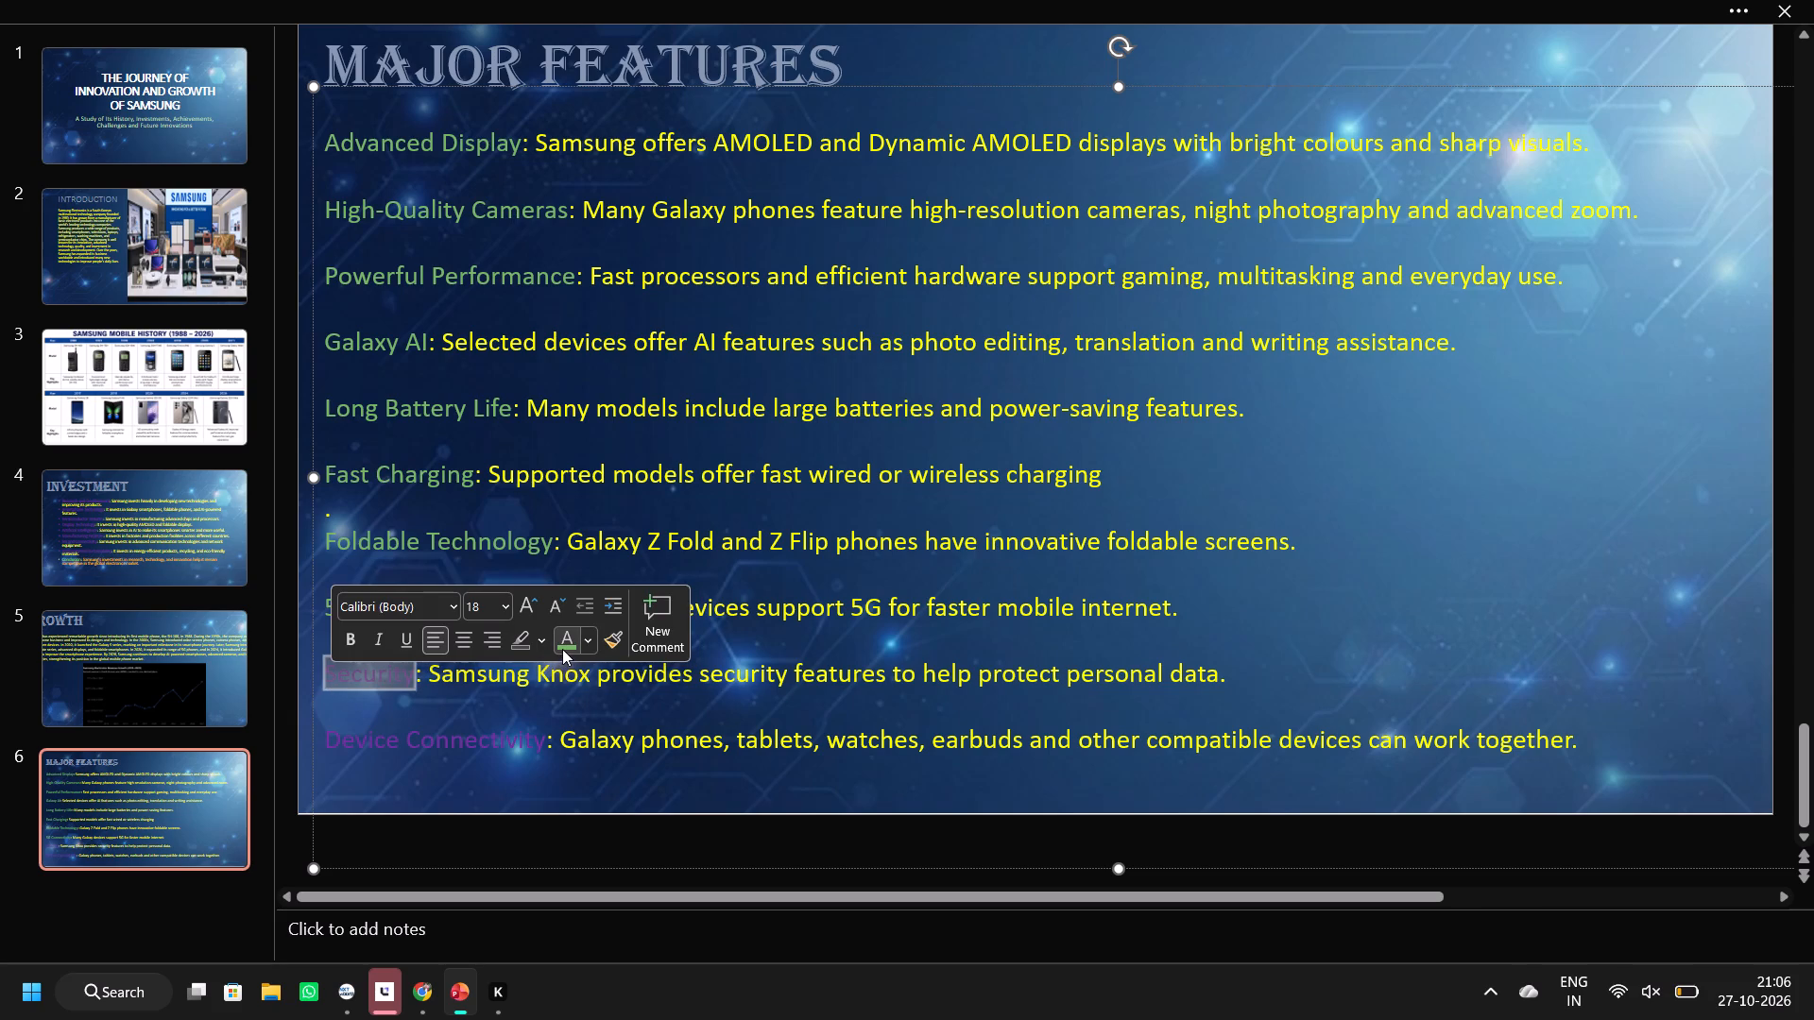
left_click(562, 649)
Apply the same custom green font colour to the whole "Device Connectivity" label.
left_click(339, 739)
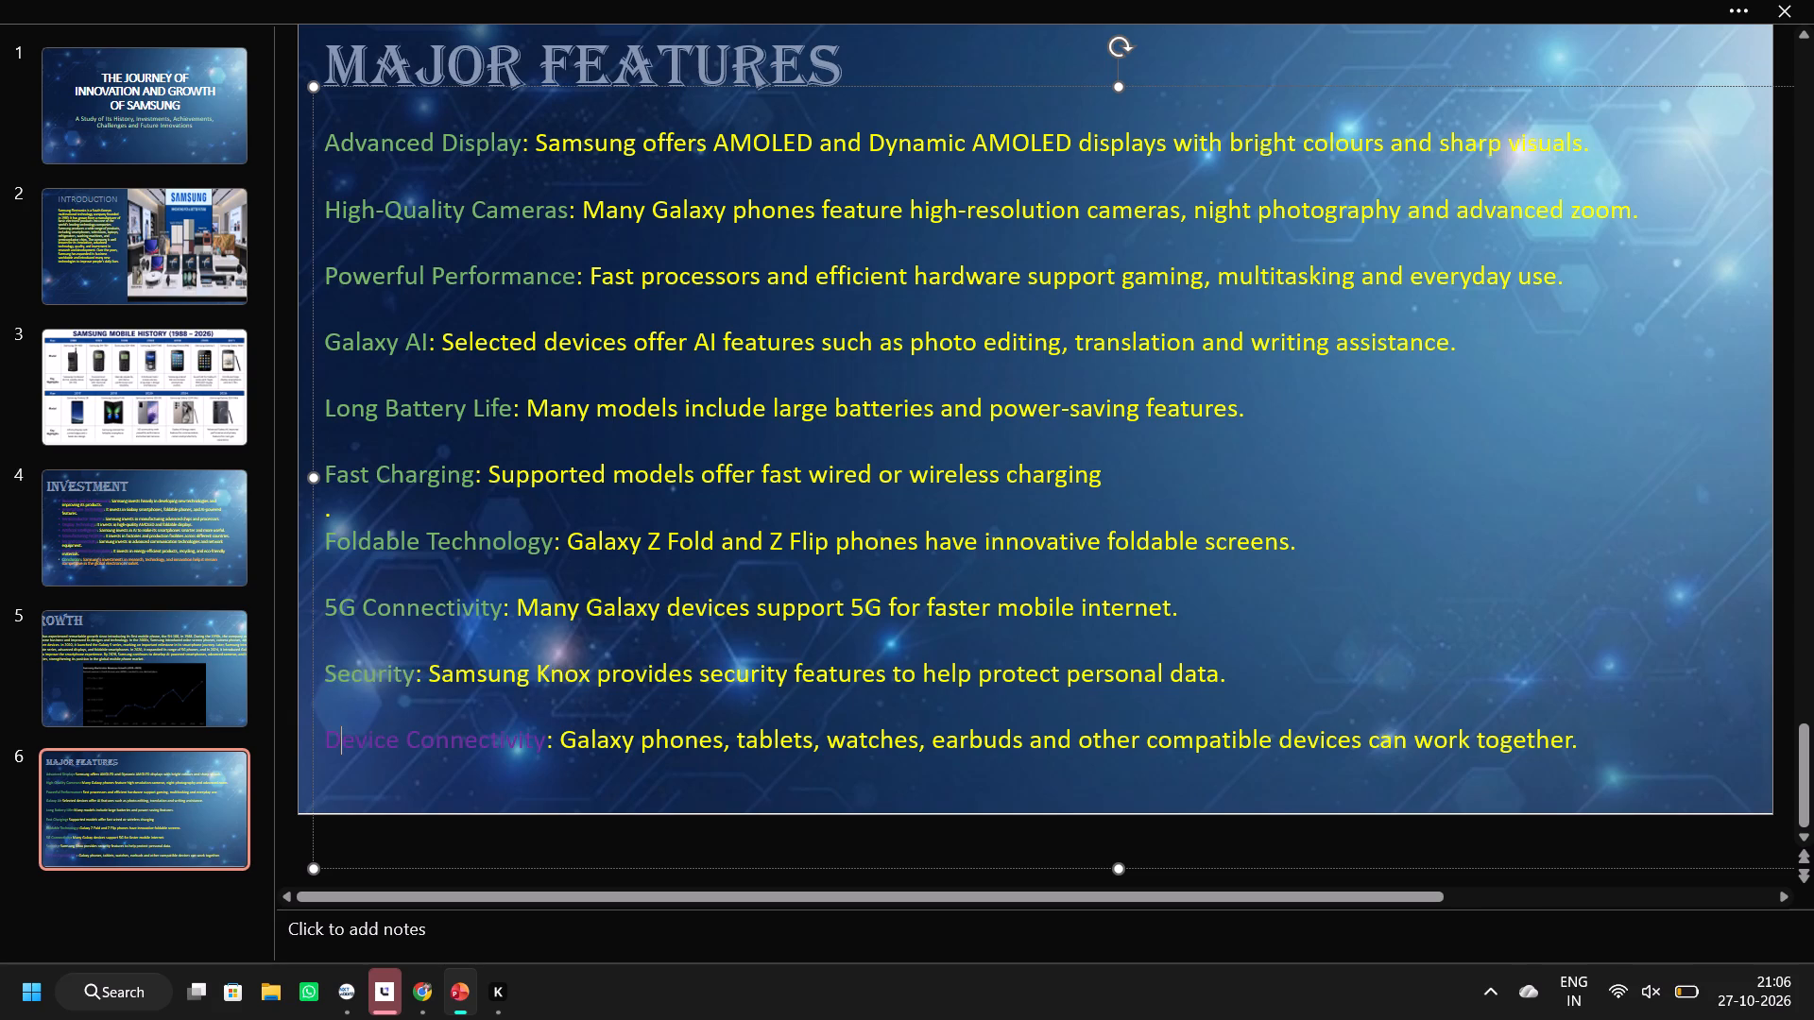
left_click_drag(339, 739, 512, 754)
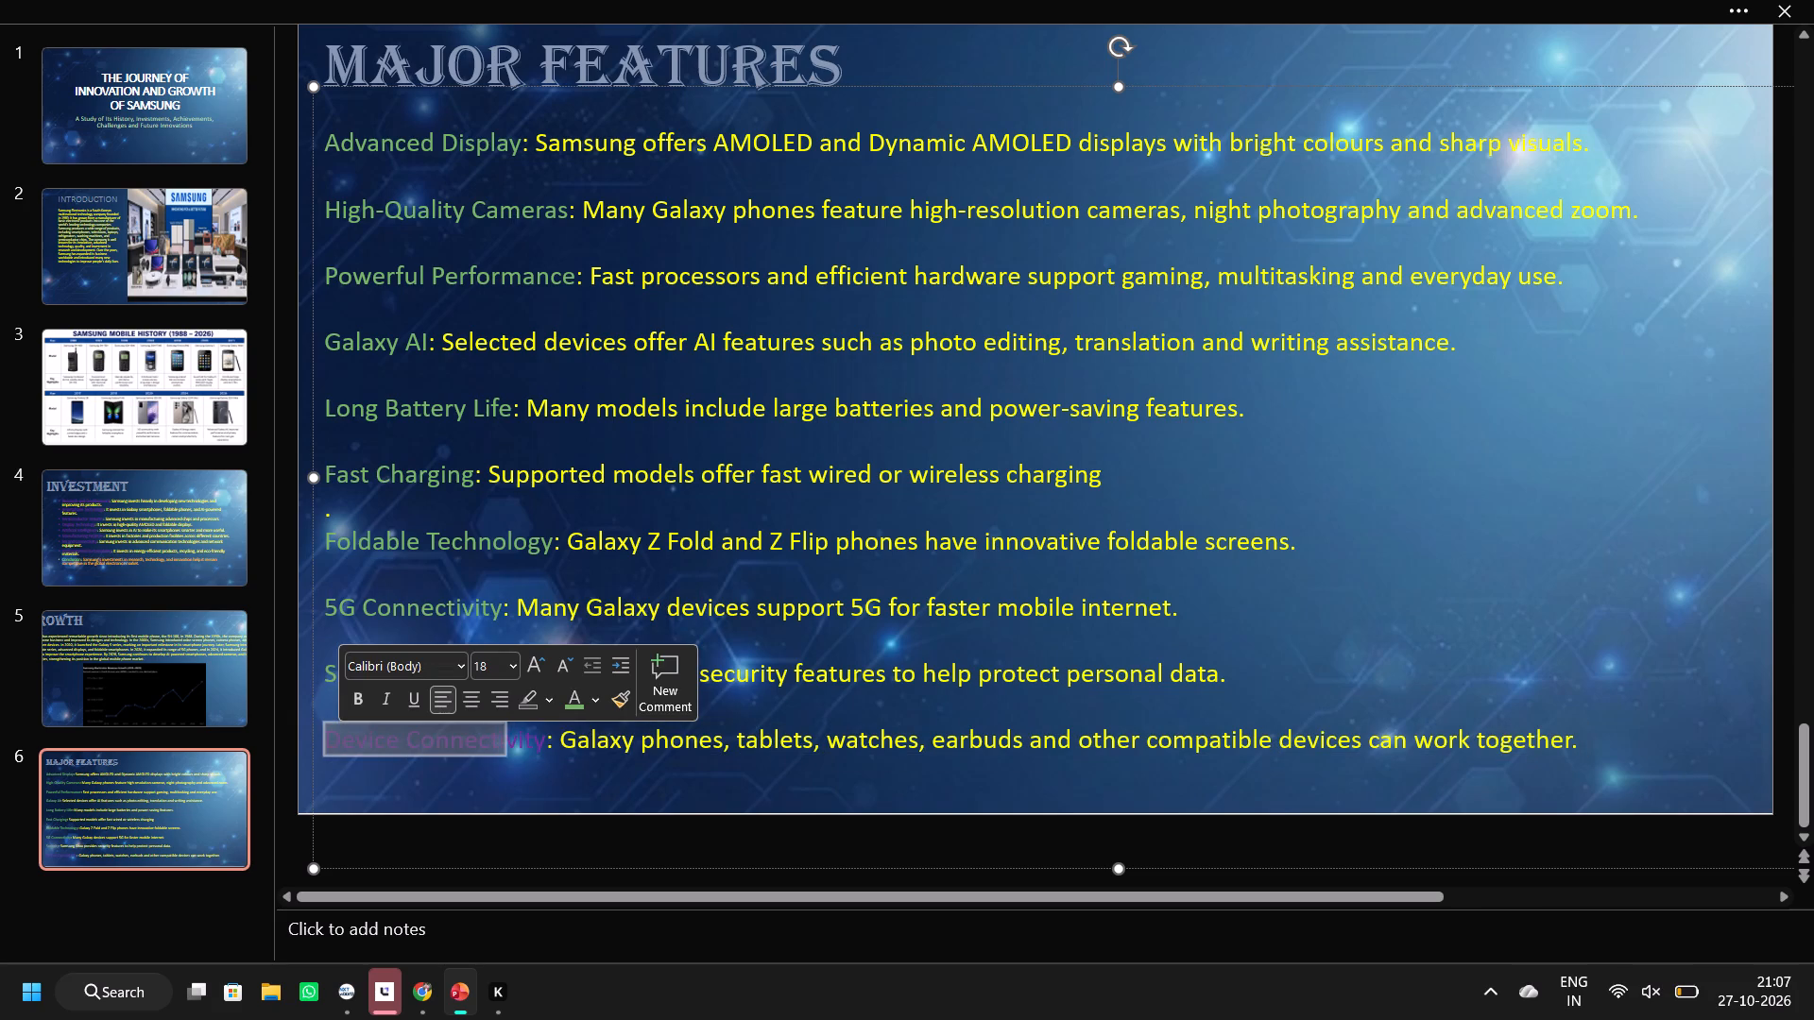
left_click_drag(512, 754, 546, 751)
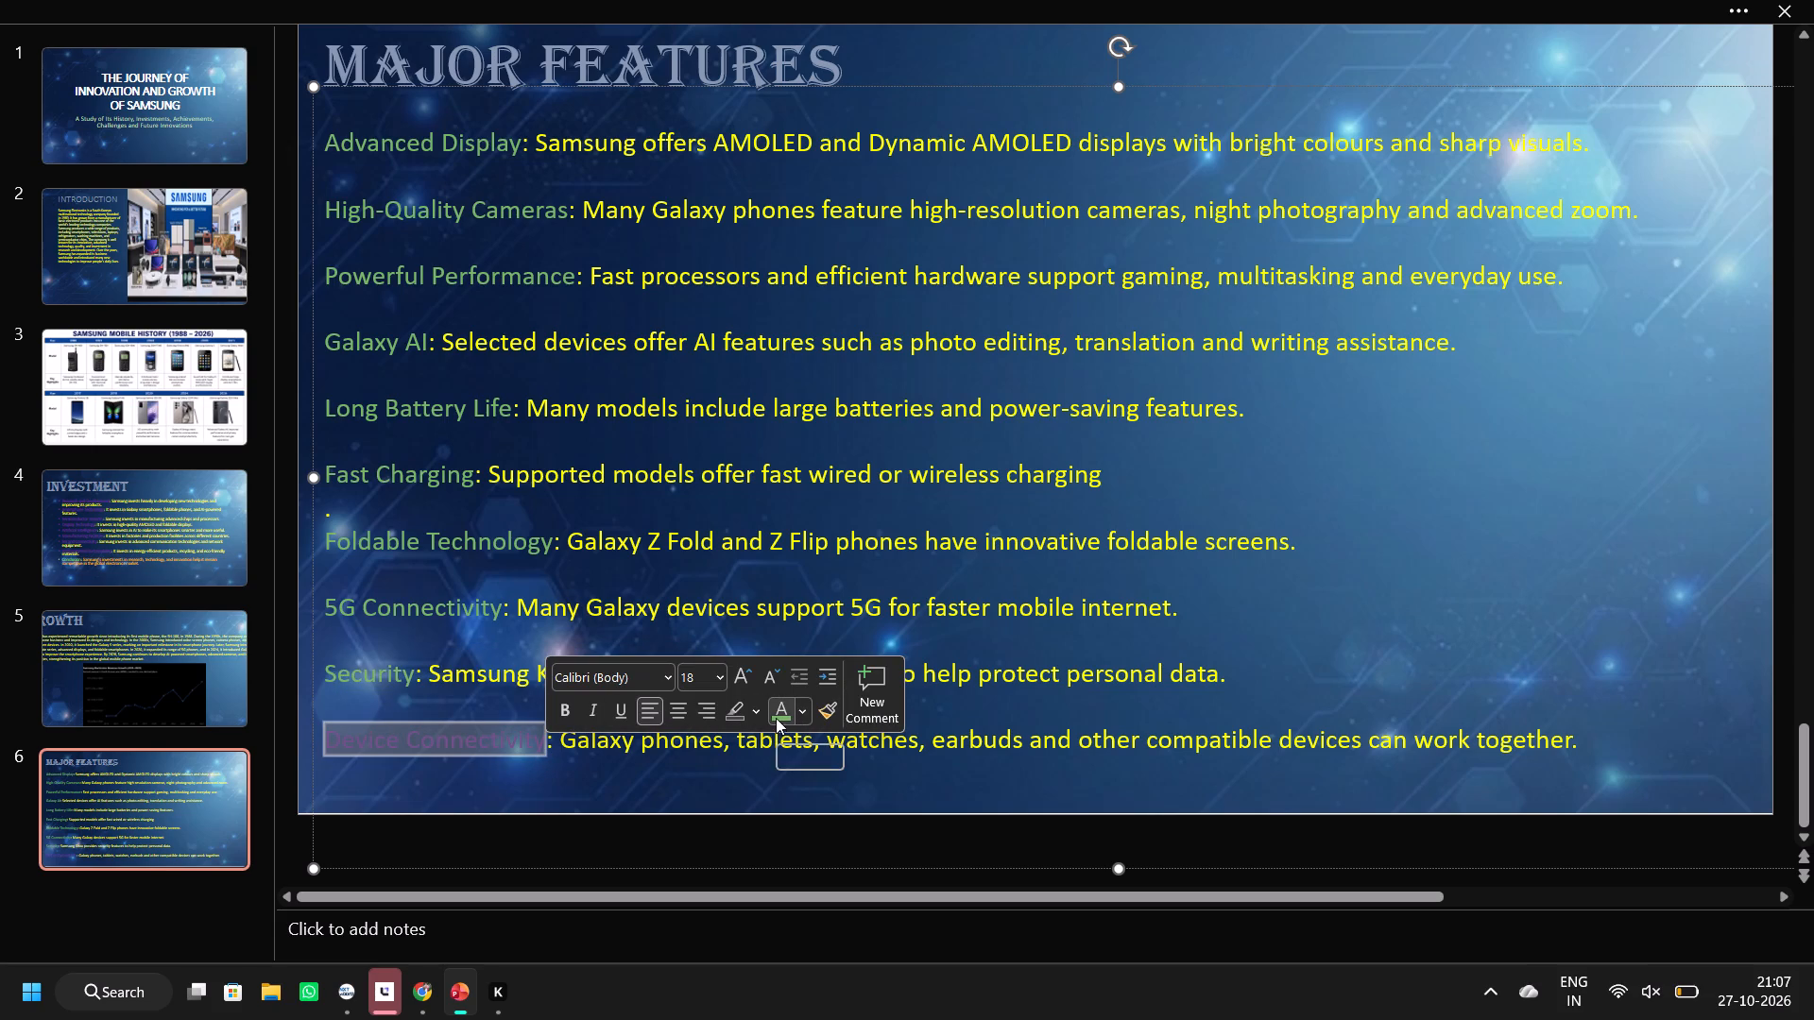
left_click(776, 718)
On the Growth slide, slide 5, move the oversized blue background picture slightly down.
left_click(130, 695)
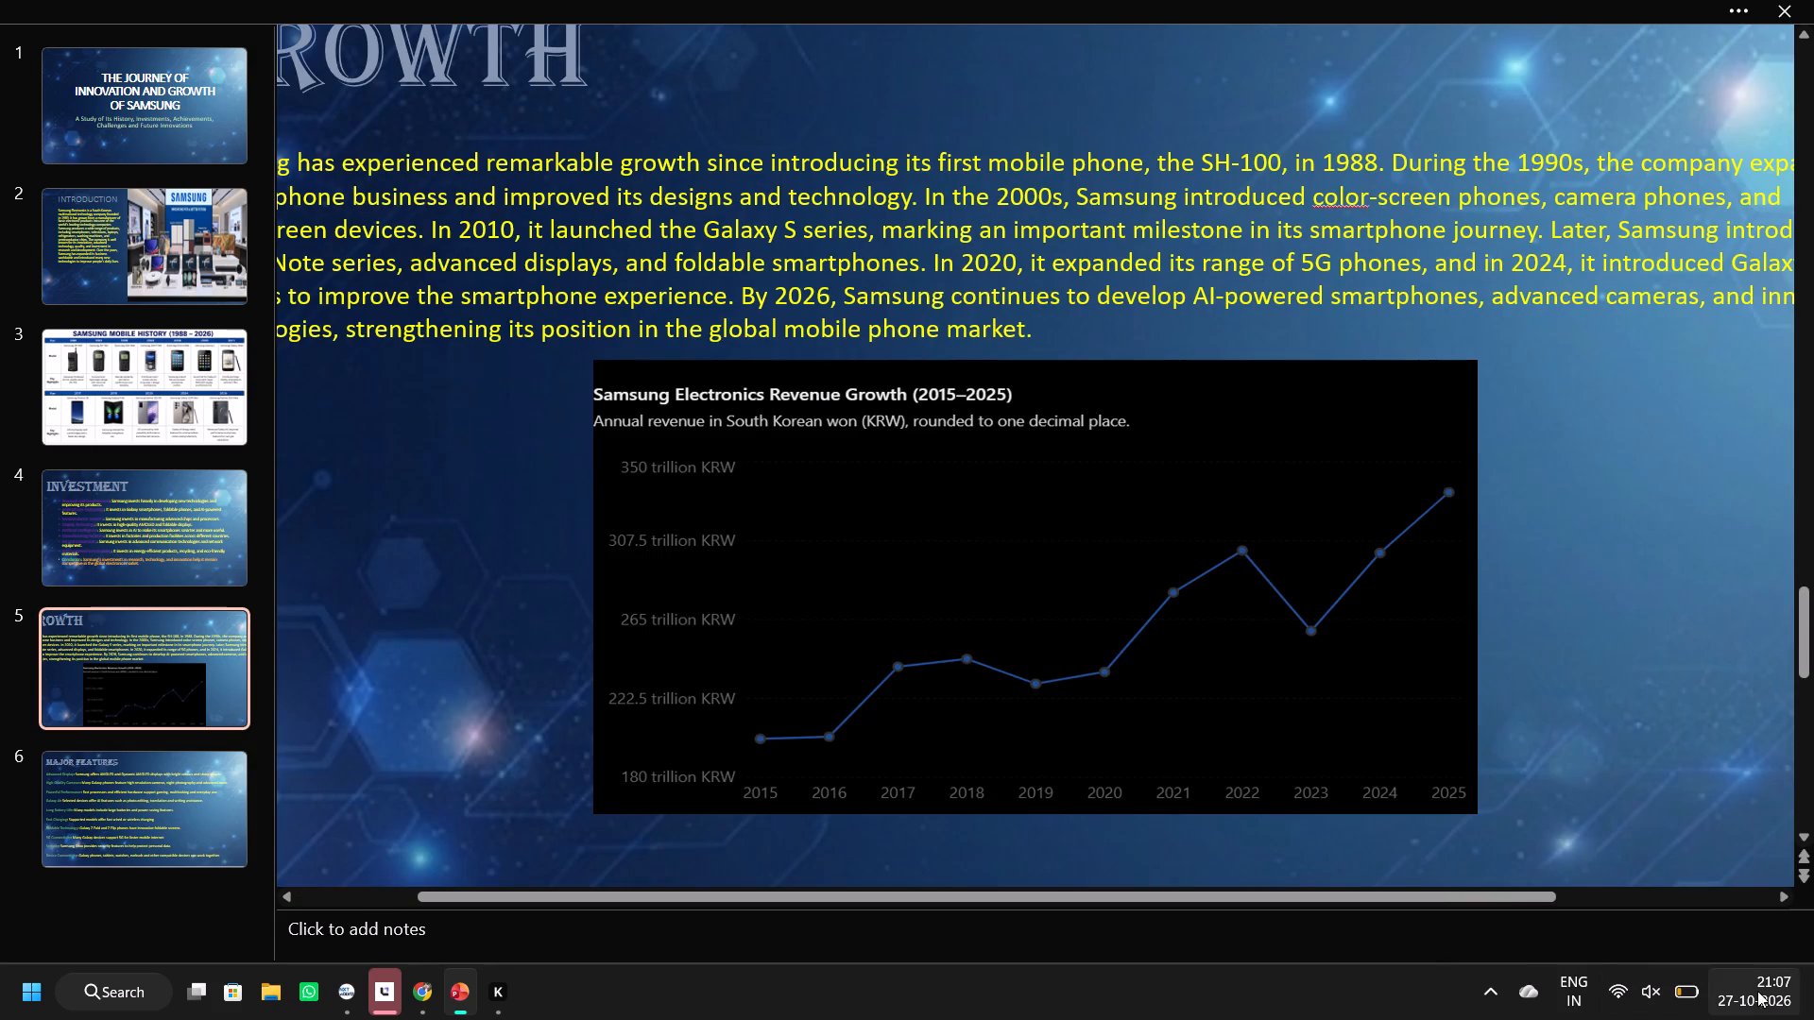
left_click(1805, 748)
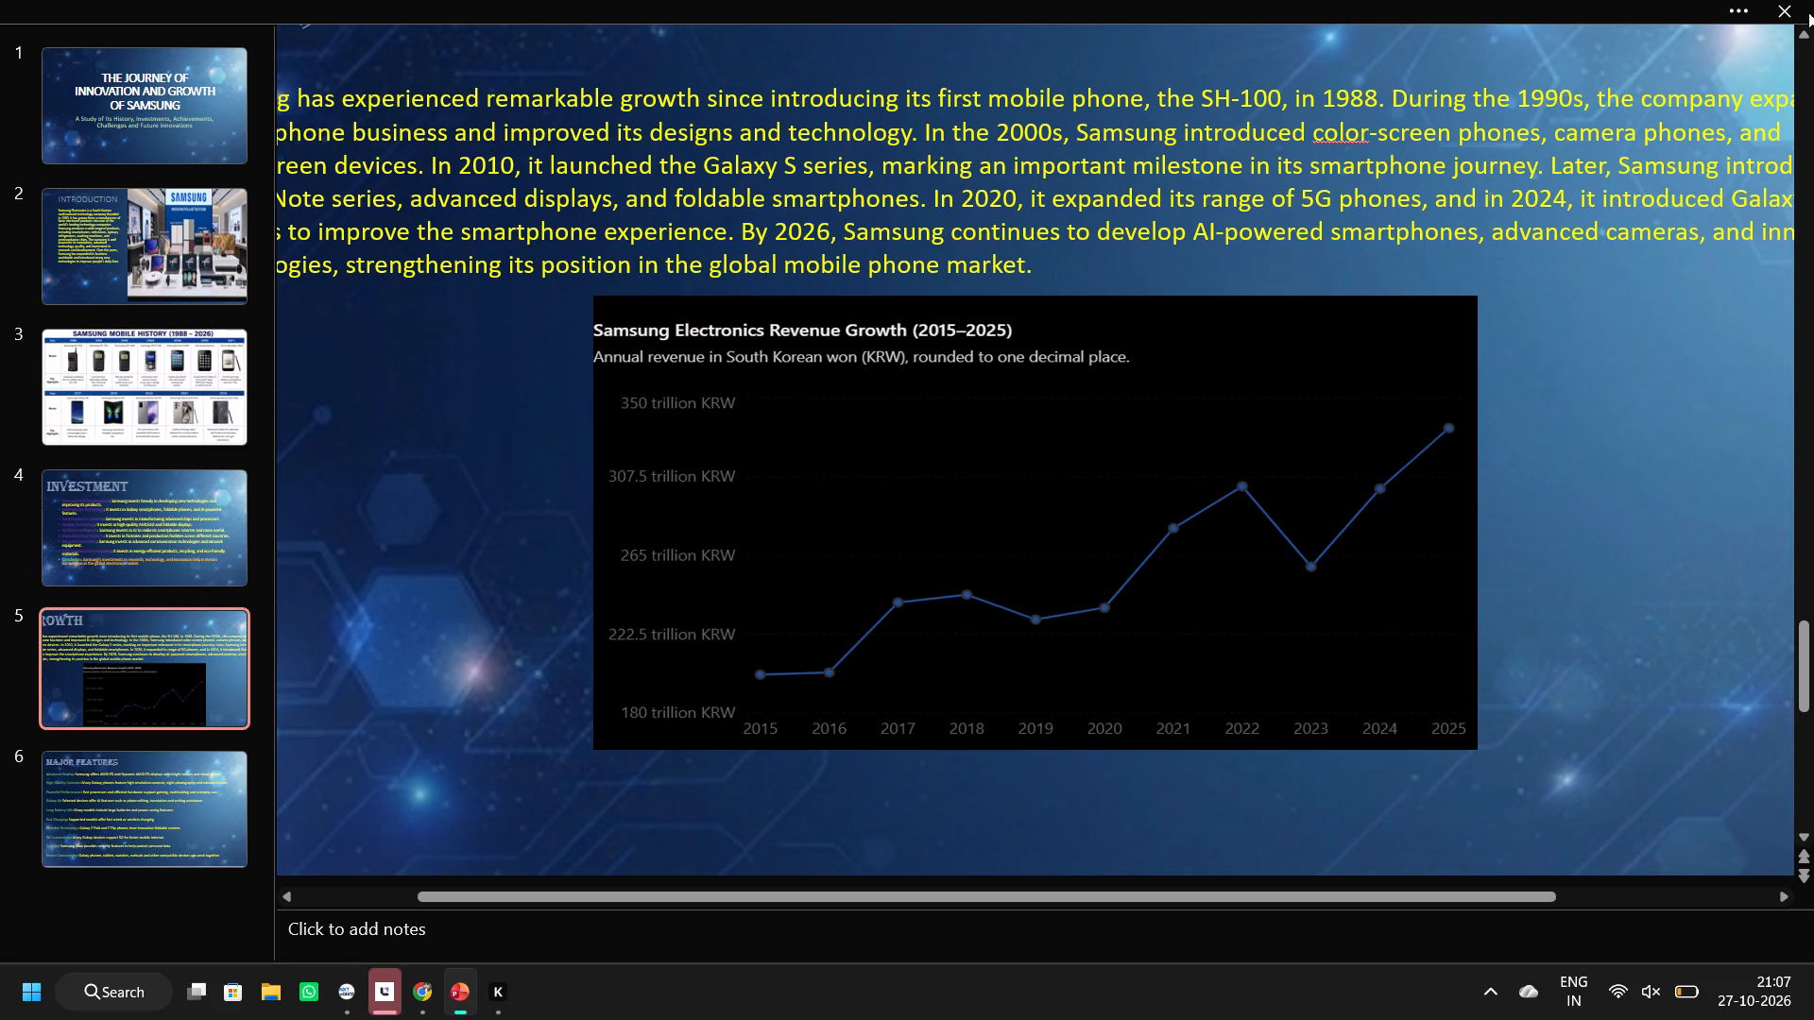
left_click(1743, 2)
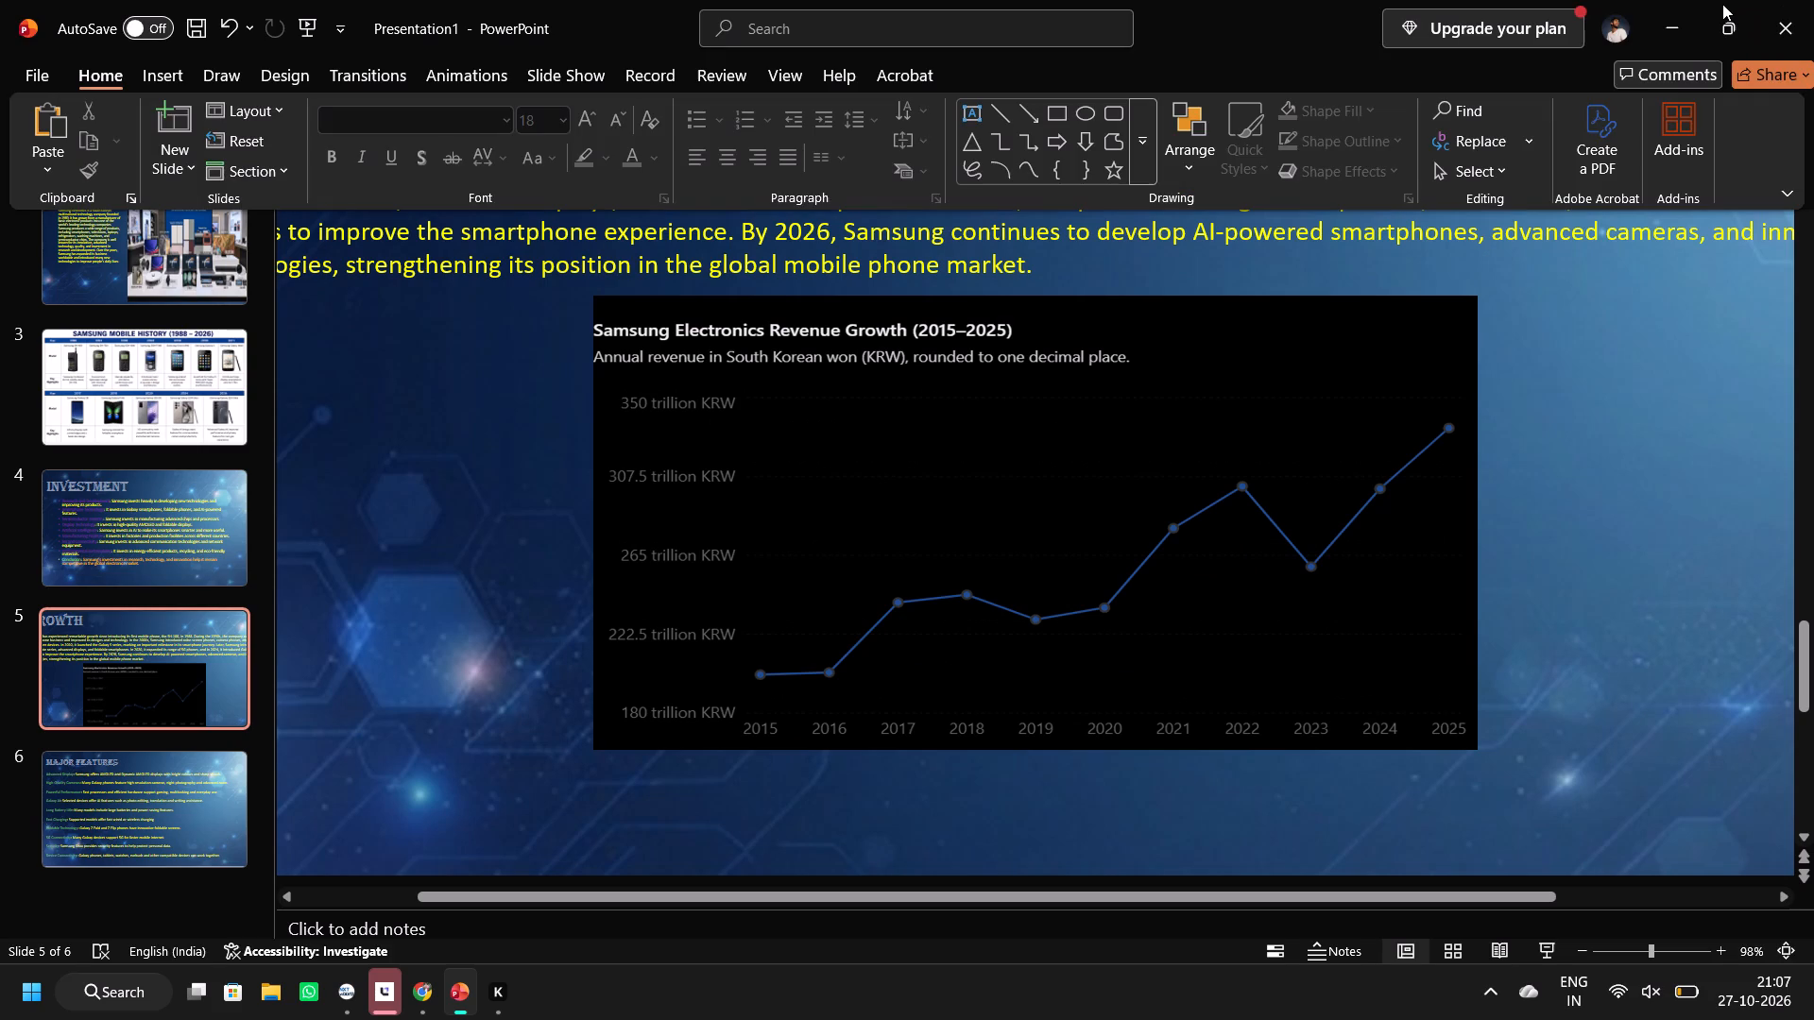
left_click(1628, 946)
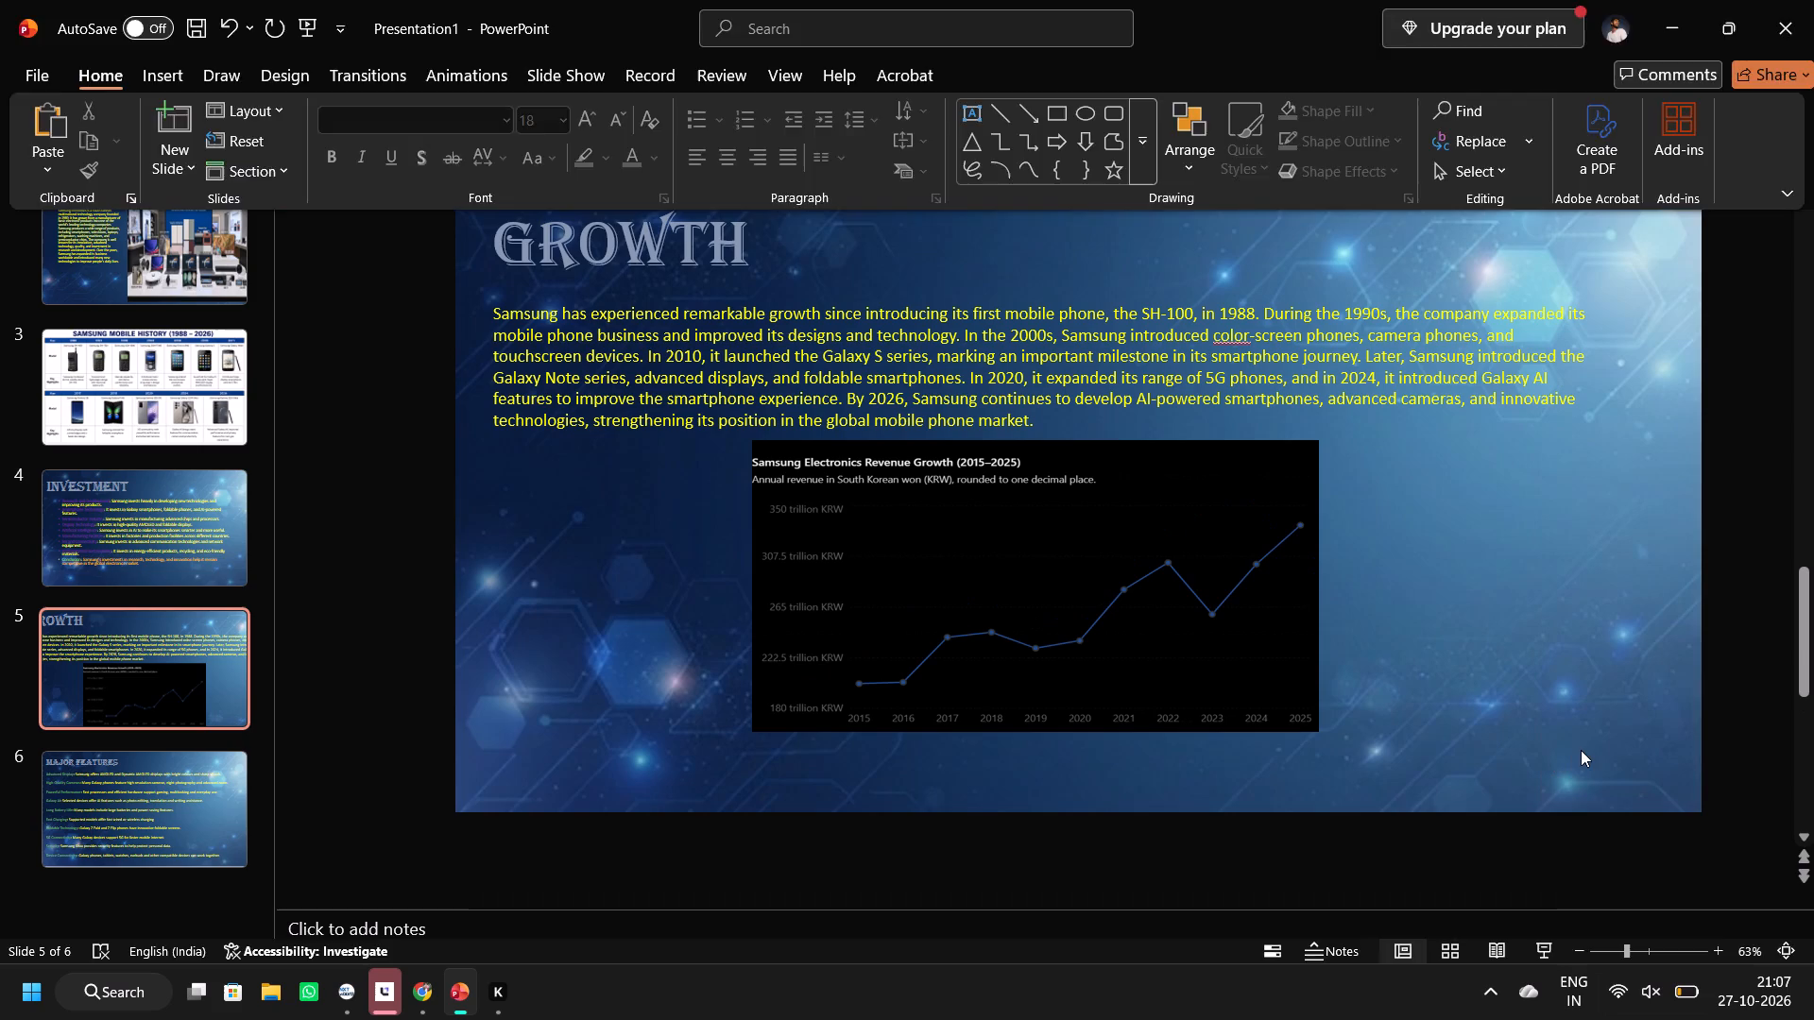
left_click(1581, 750)
left_click_drag(1581, 750, 1561, 795)
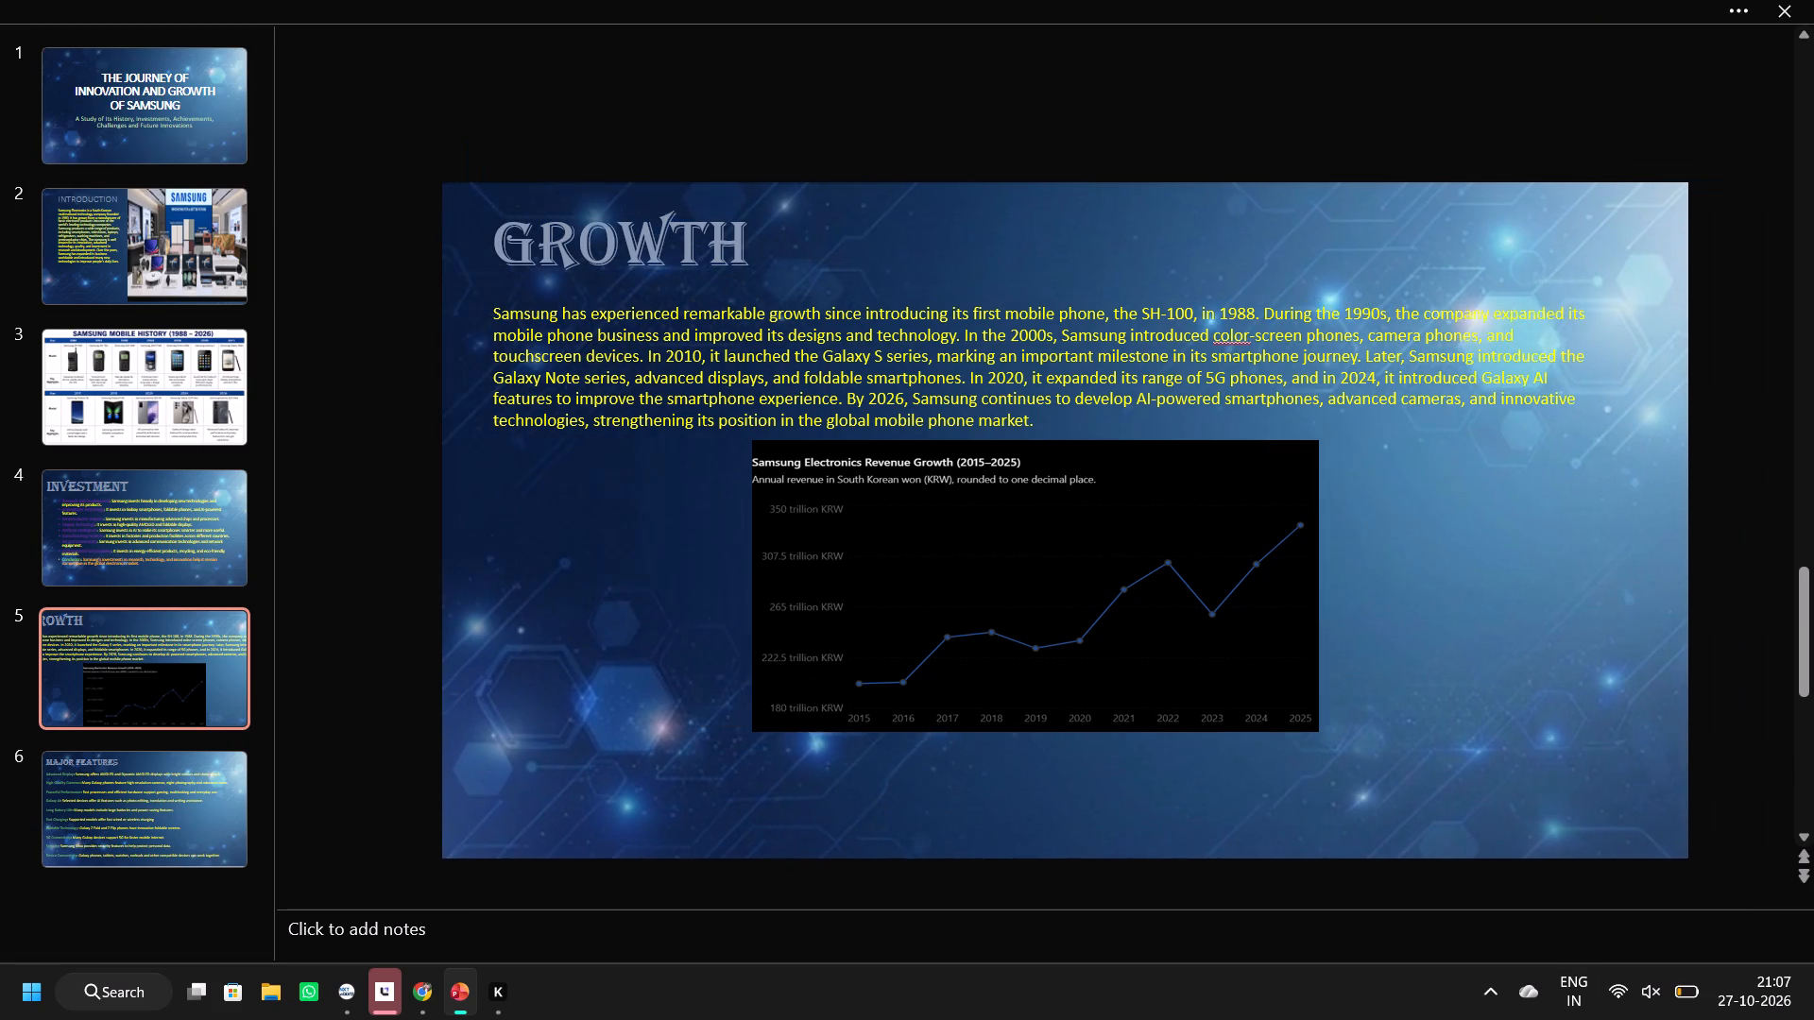
left_click_drag(1561, 795, 1583, 804)
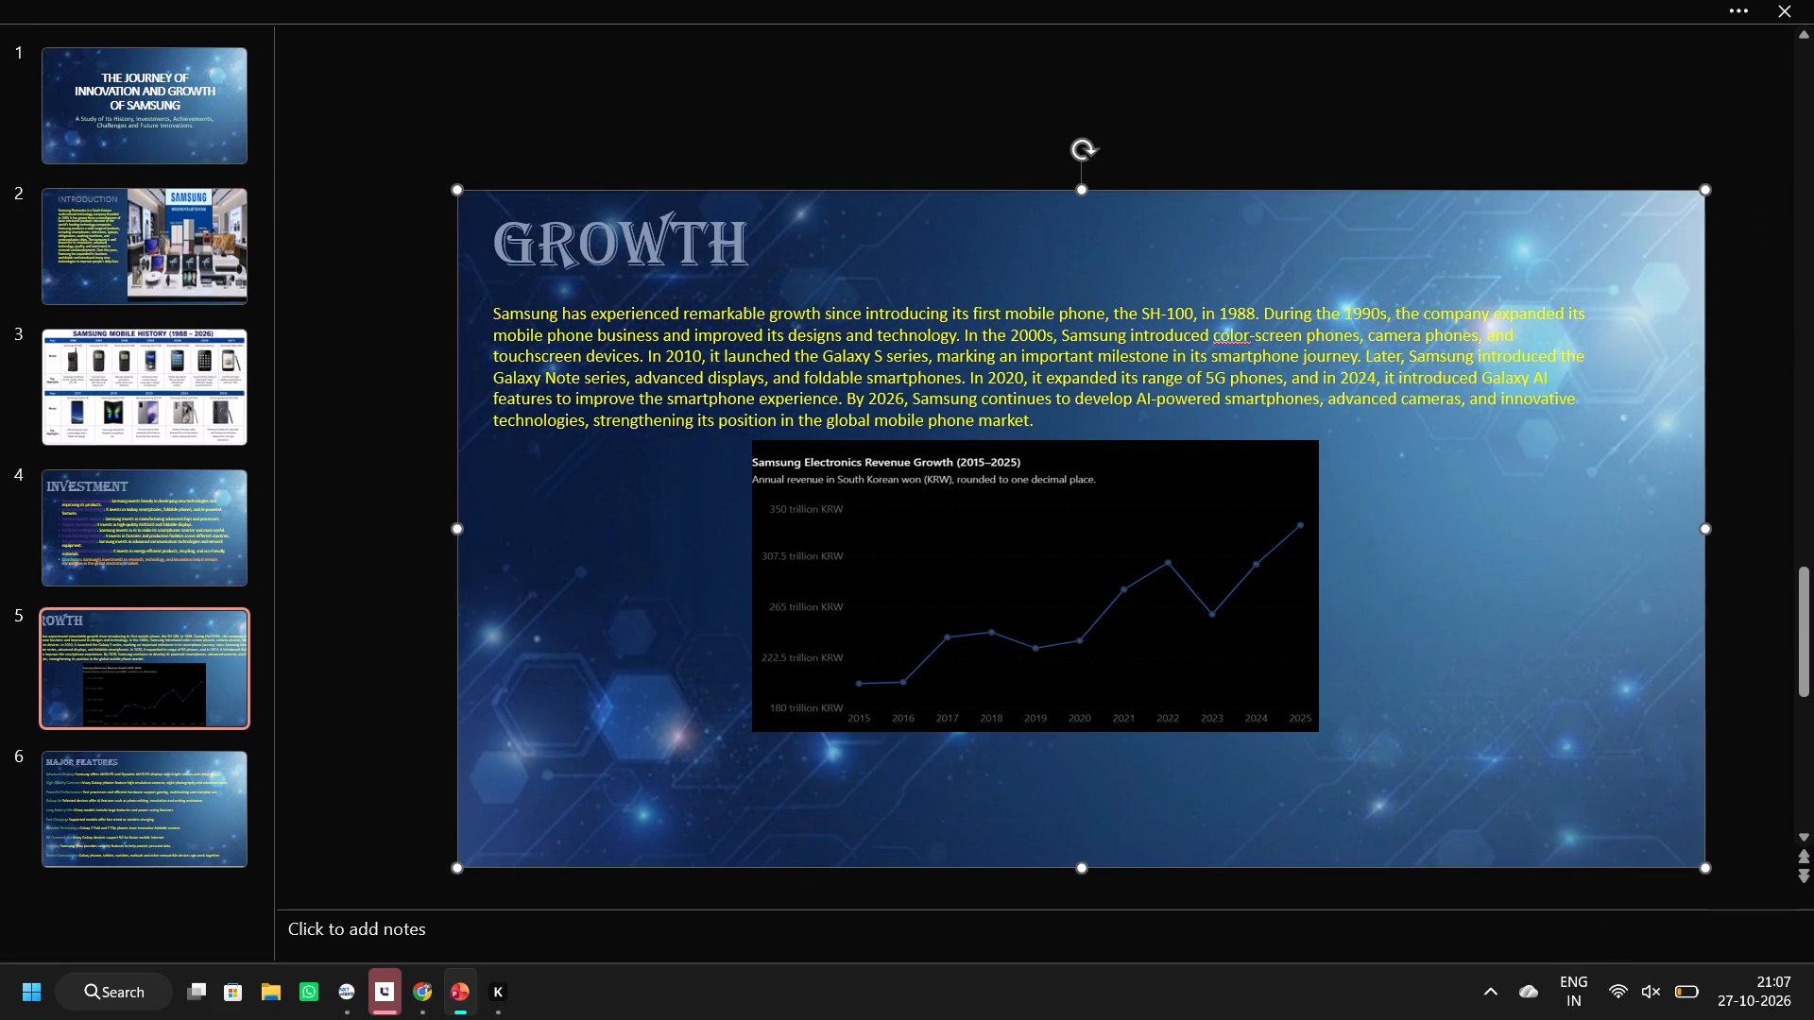
left_click_drag(1557, 775, 1555, 819)
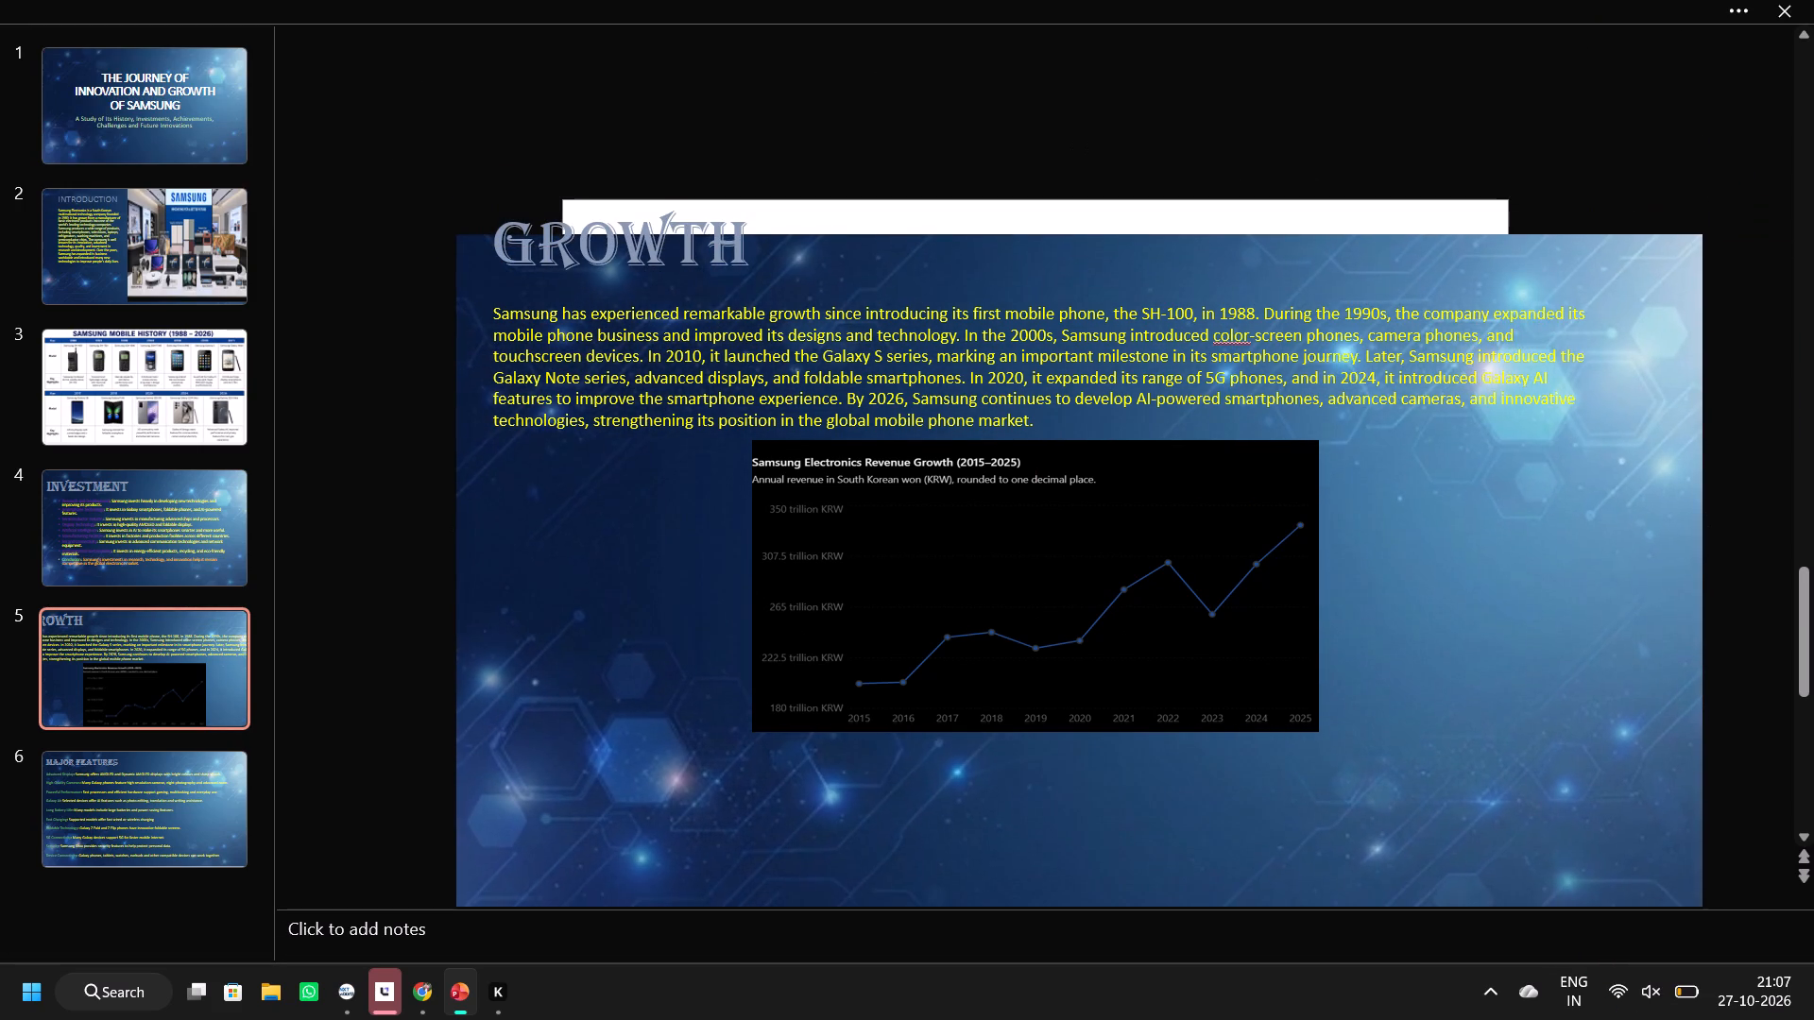
left_click_drag(1555, 819, 1550, 807)
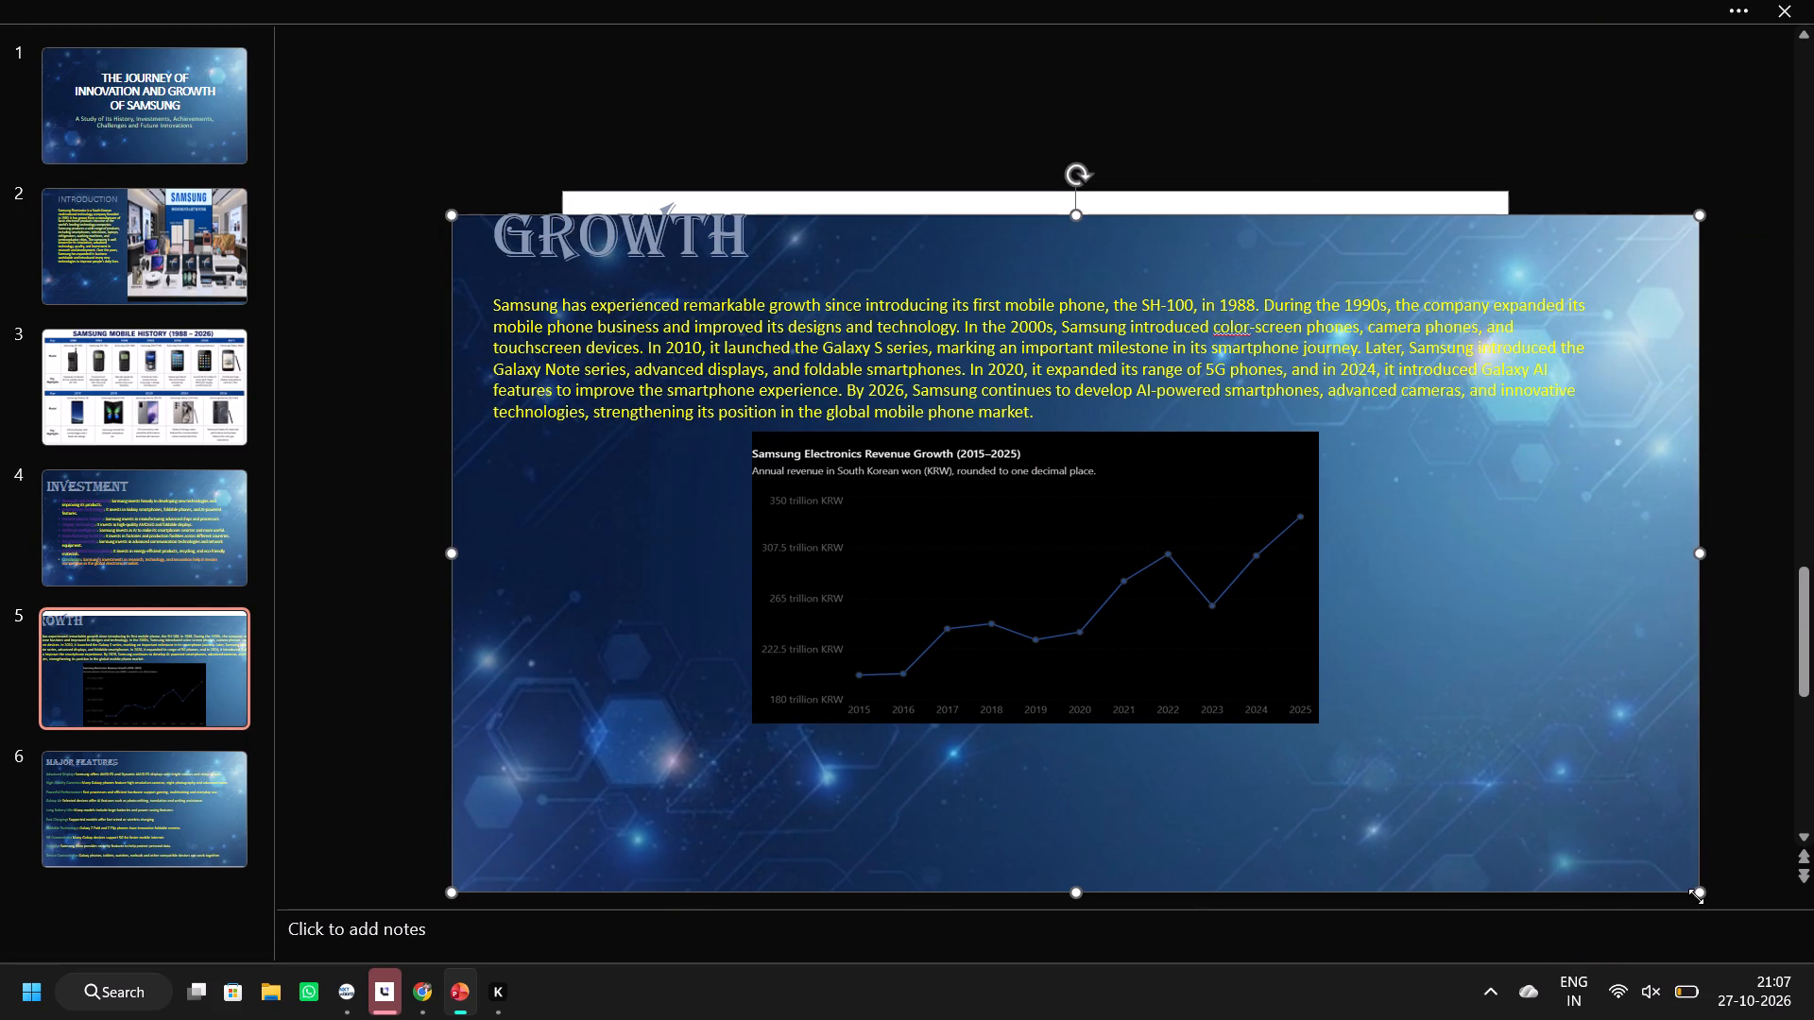
Shrink the Growth slide's blue background picture and line up its top and right edges with the slide's edges.
left_click_drag(1696, 896, 1628, 805)
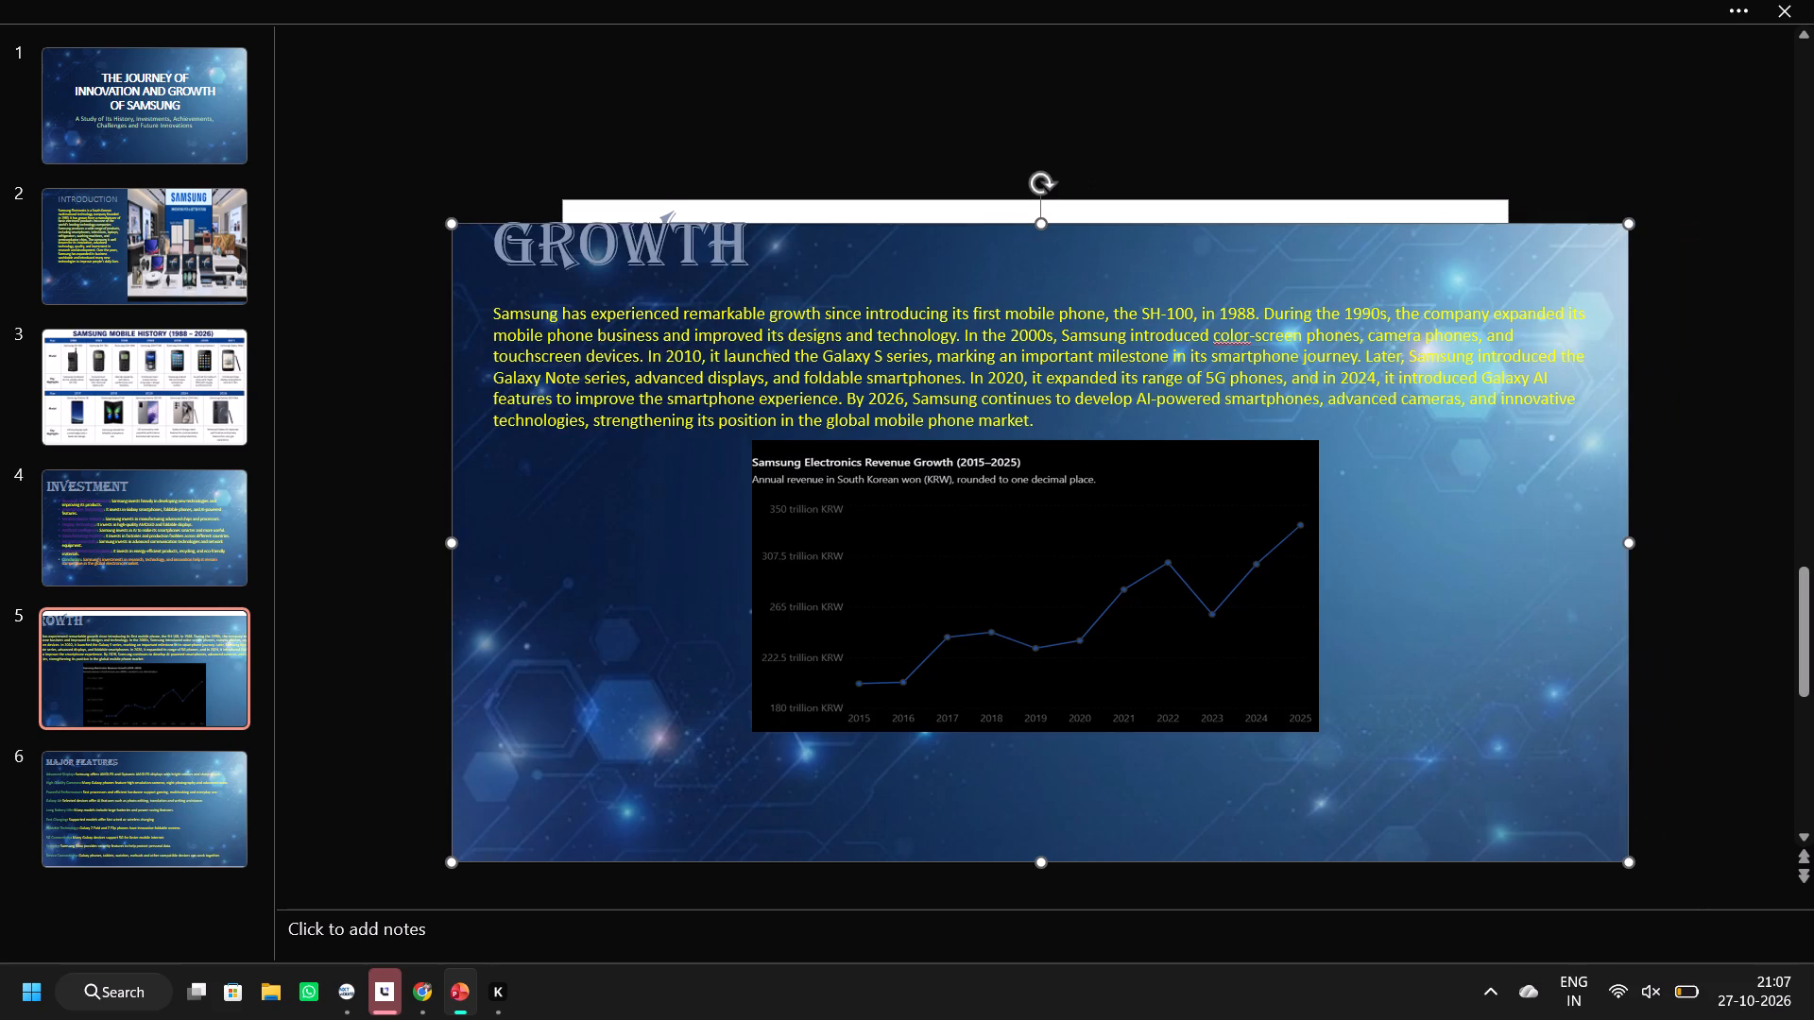
left_click_drag(1145, 223, 1138, 203)
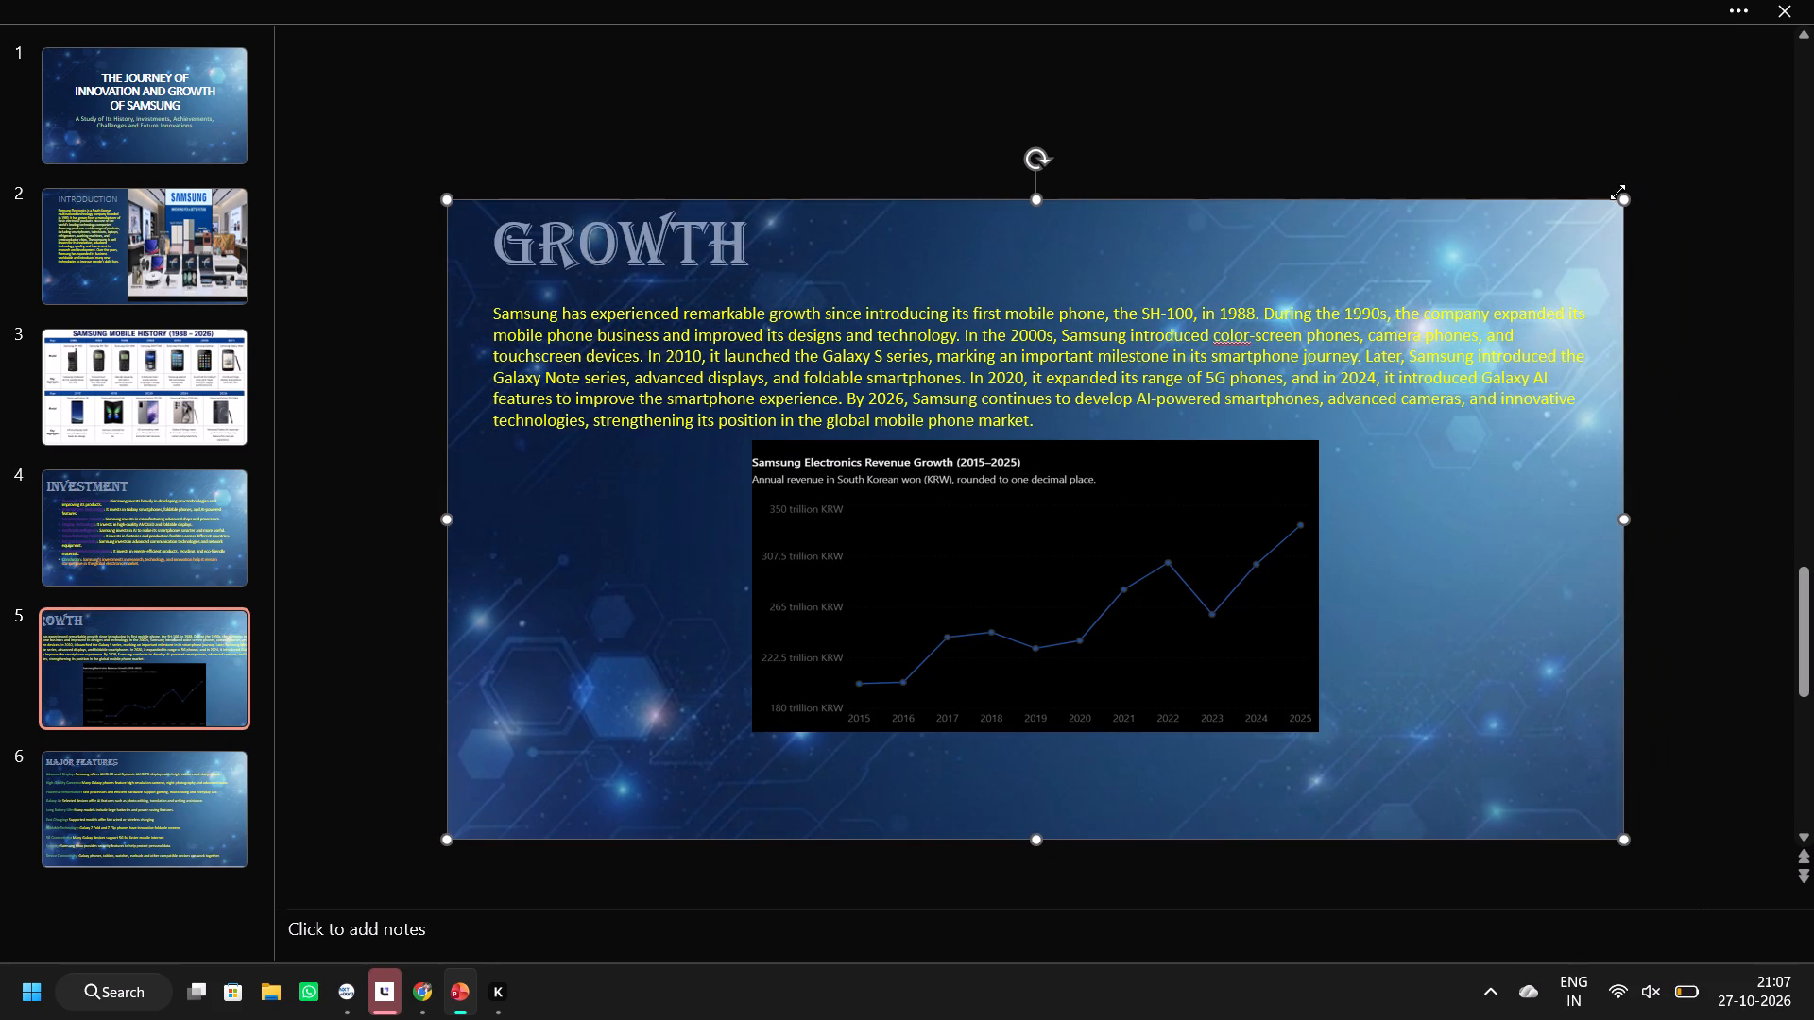
left_click_drag(1621, 199, 1572, 224)
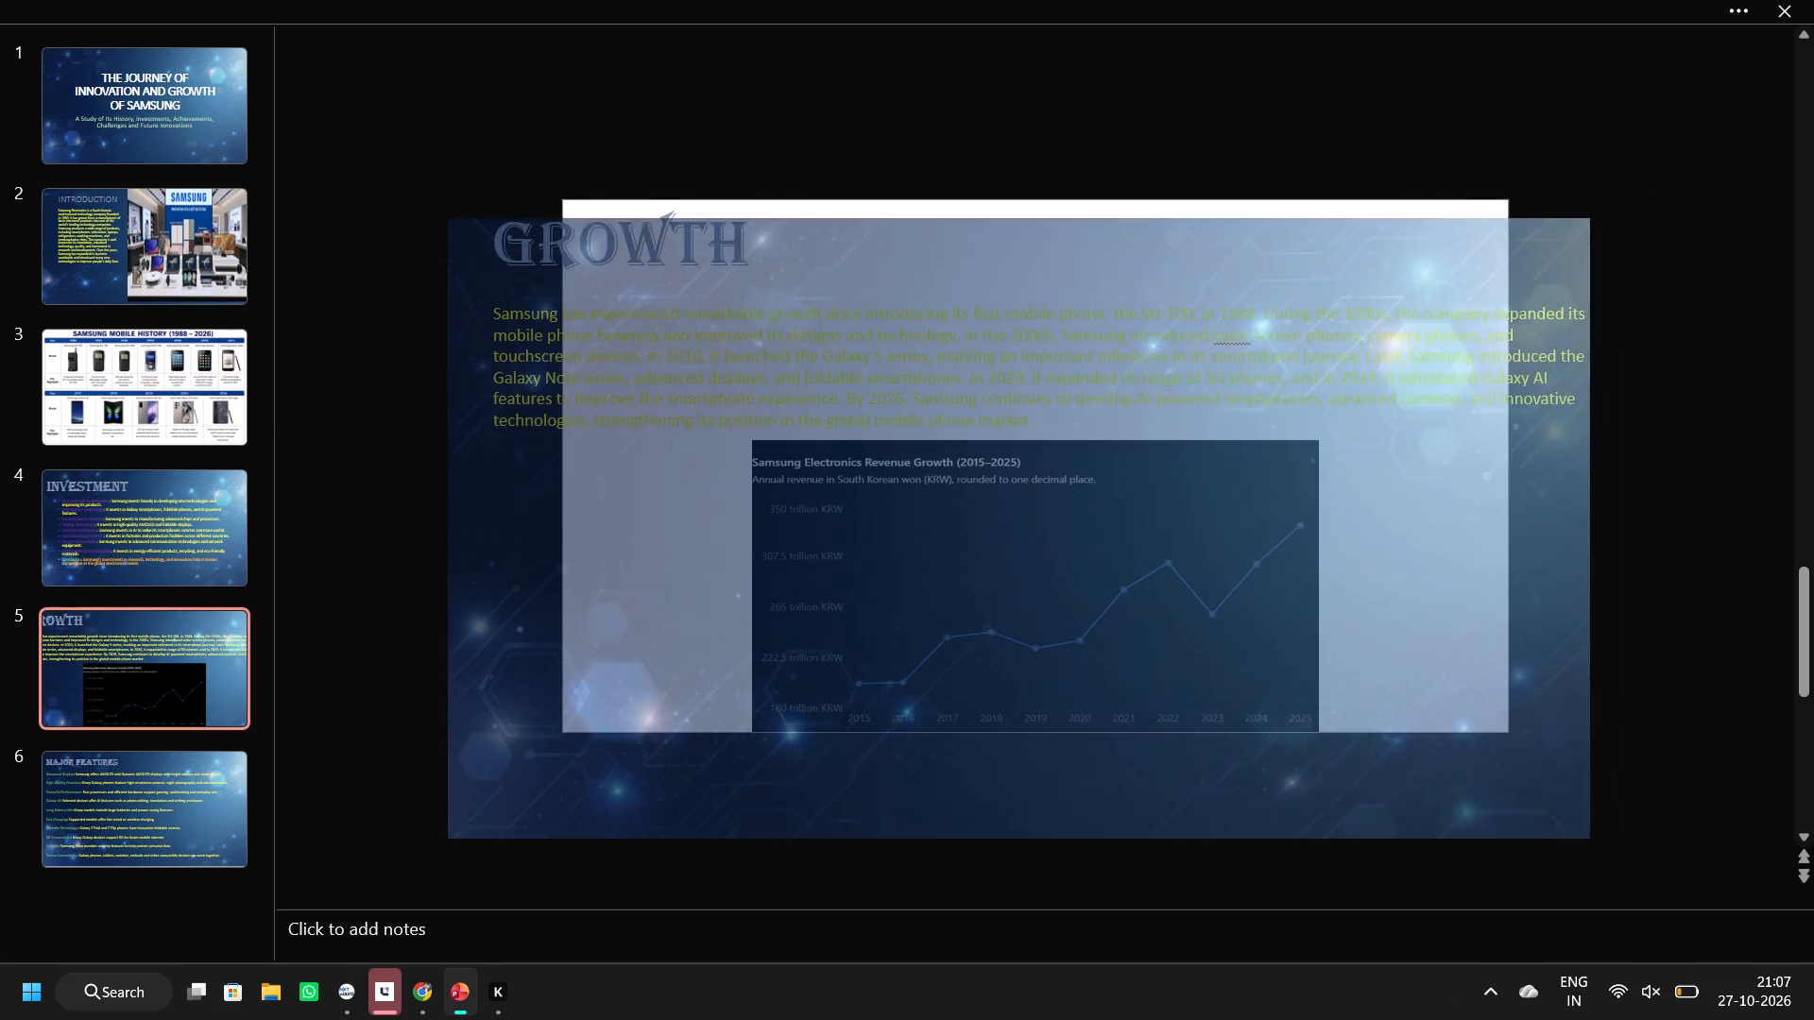
left_click_drag(1572, 224, 1480, 215)
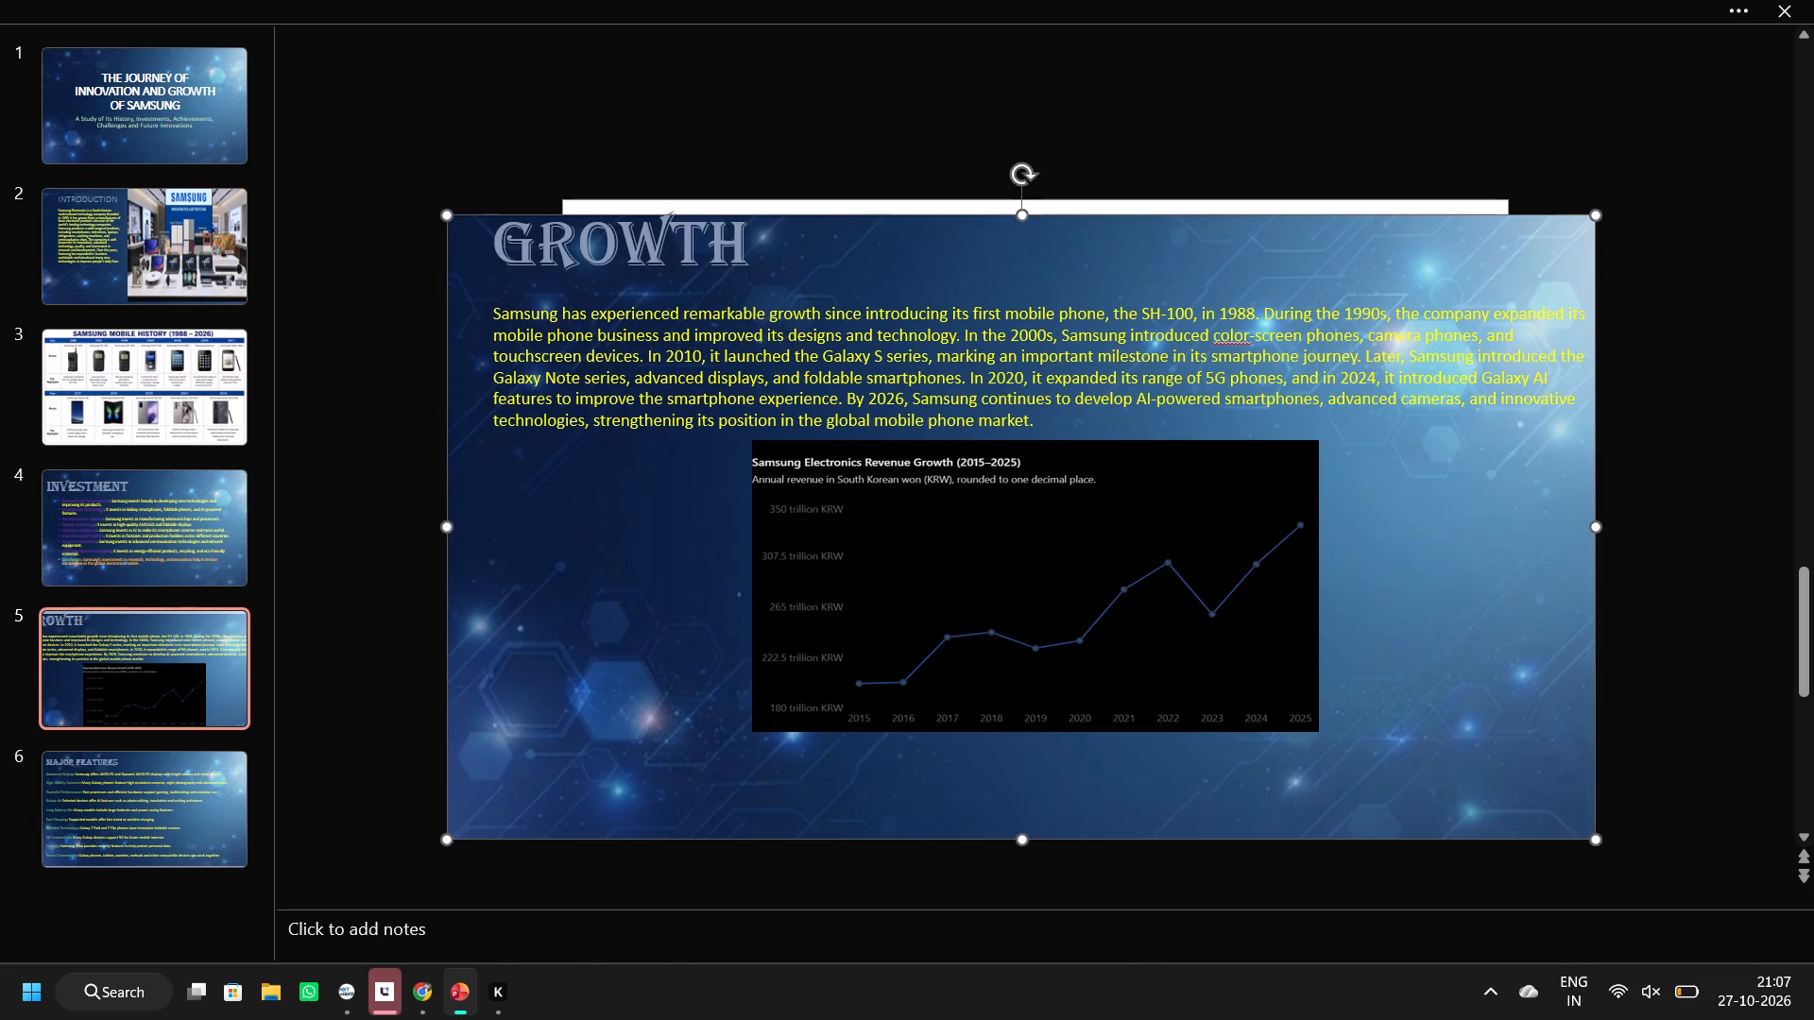
left_click_drag(1591, 530, 1552, 529)
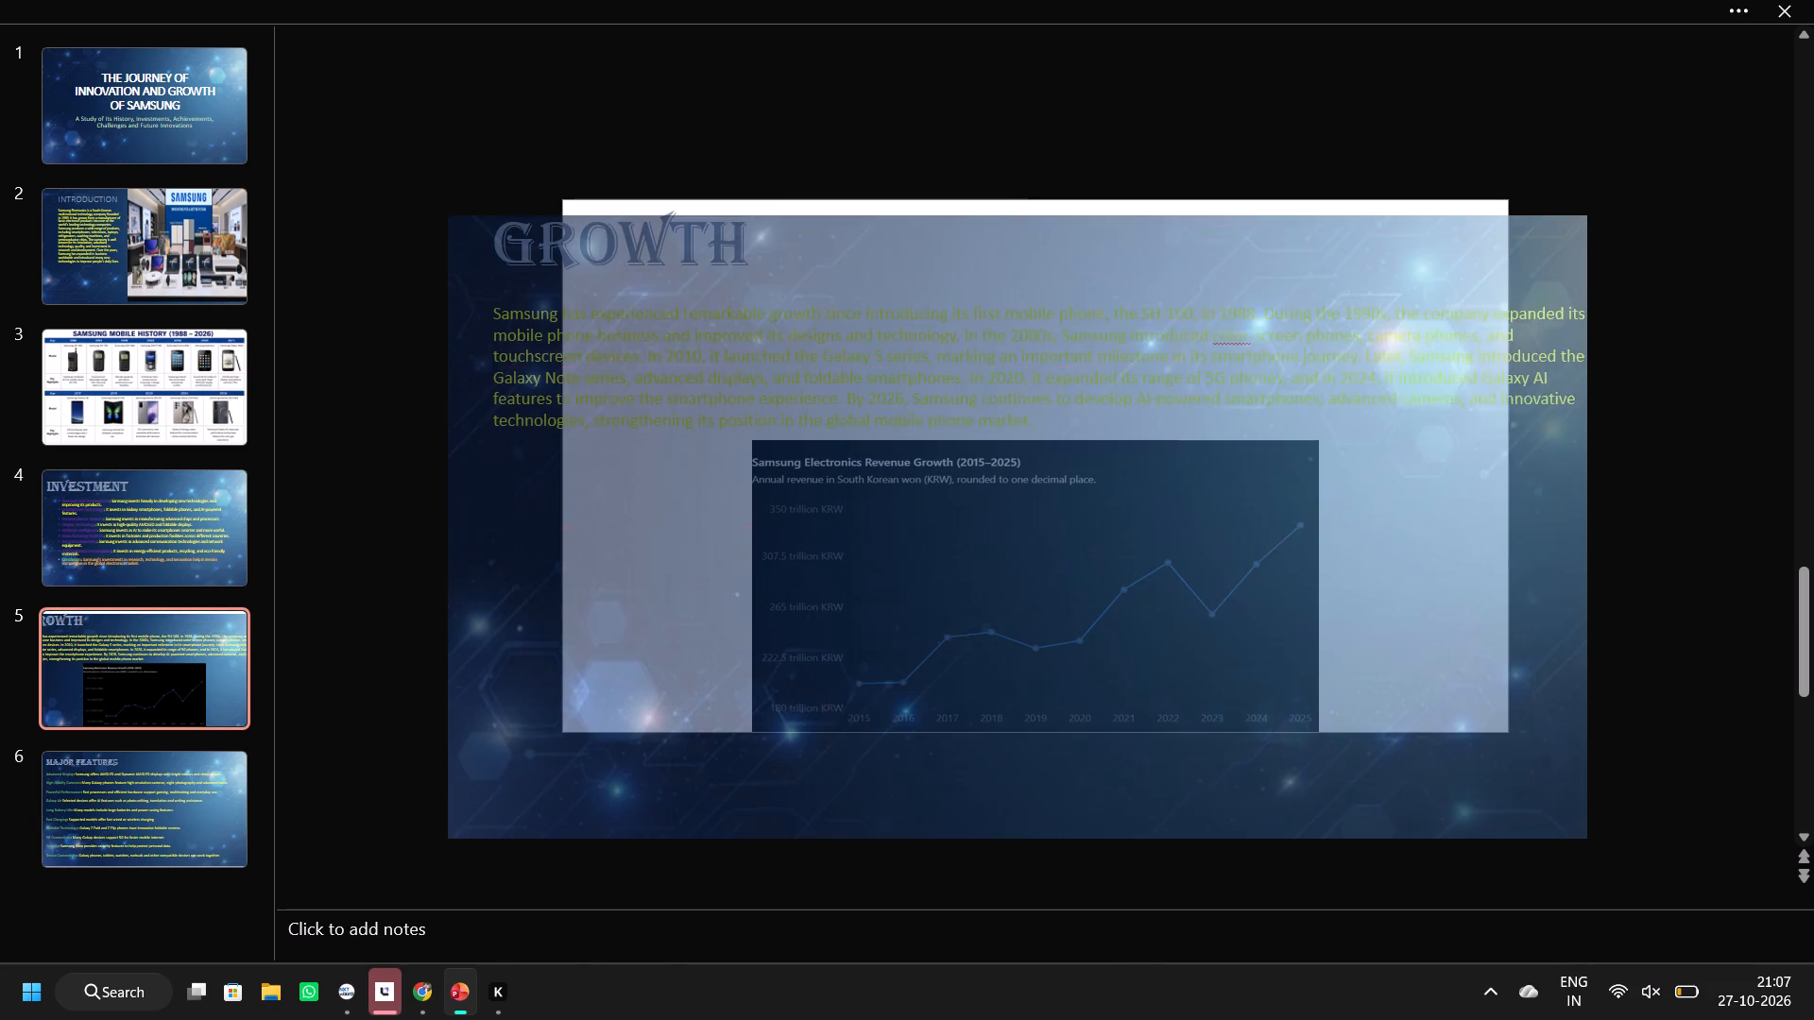
left_click_drag(1552, 529, 1508, 505)
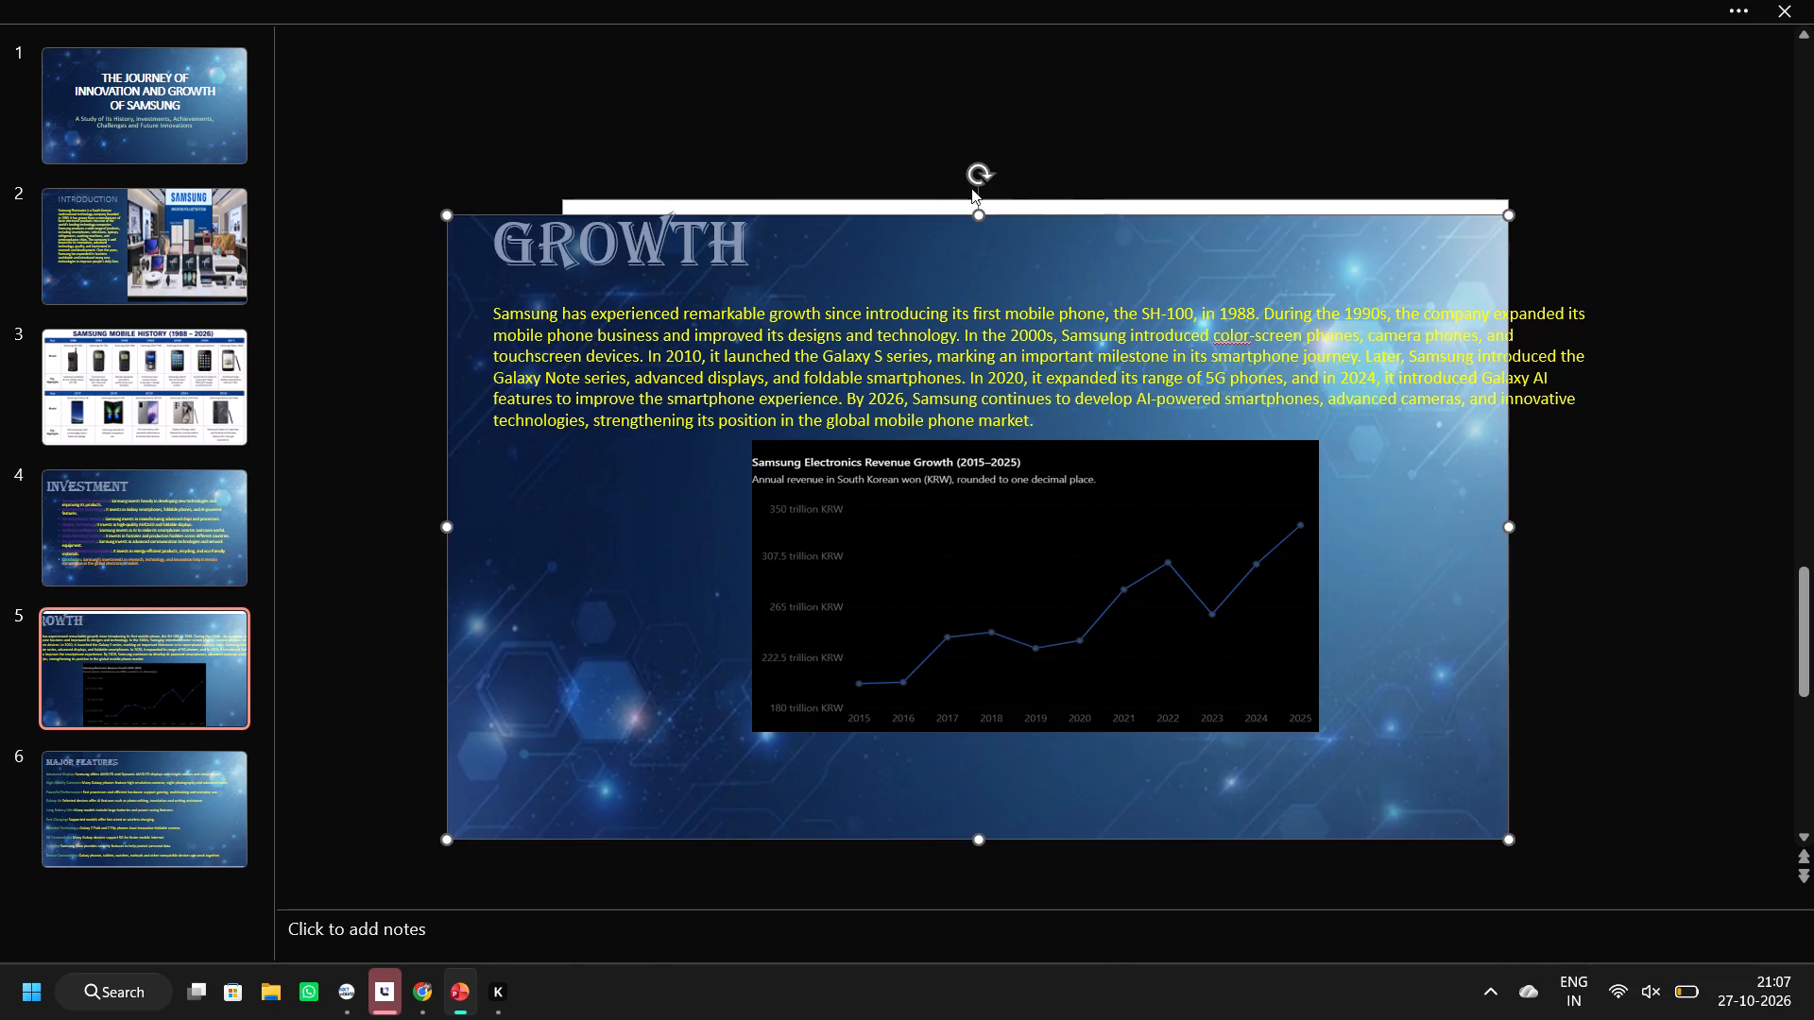
left_click_drag(980, 216, 979, 203)
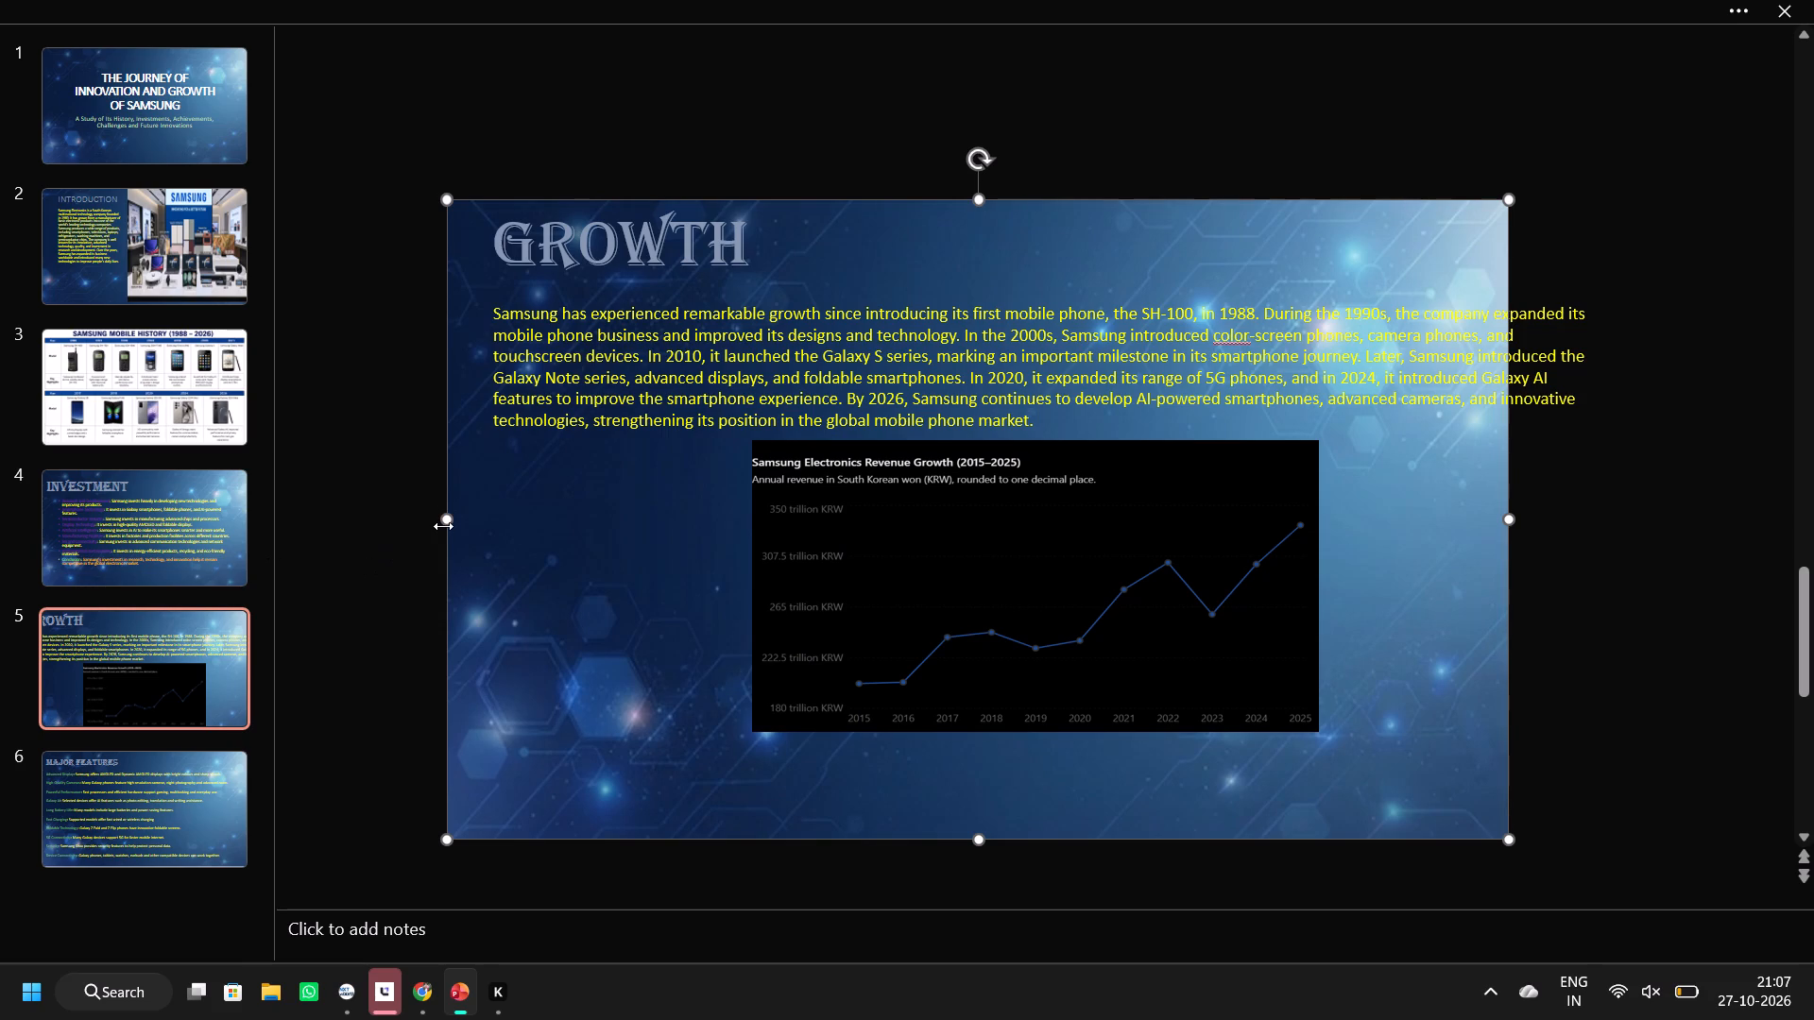
Bring the background picture's left and bottom edges in to match the slide's left and bottom edges.
left_click_drag(442, 517, 539, 507)
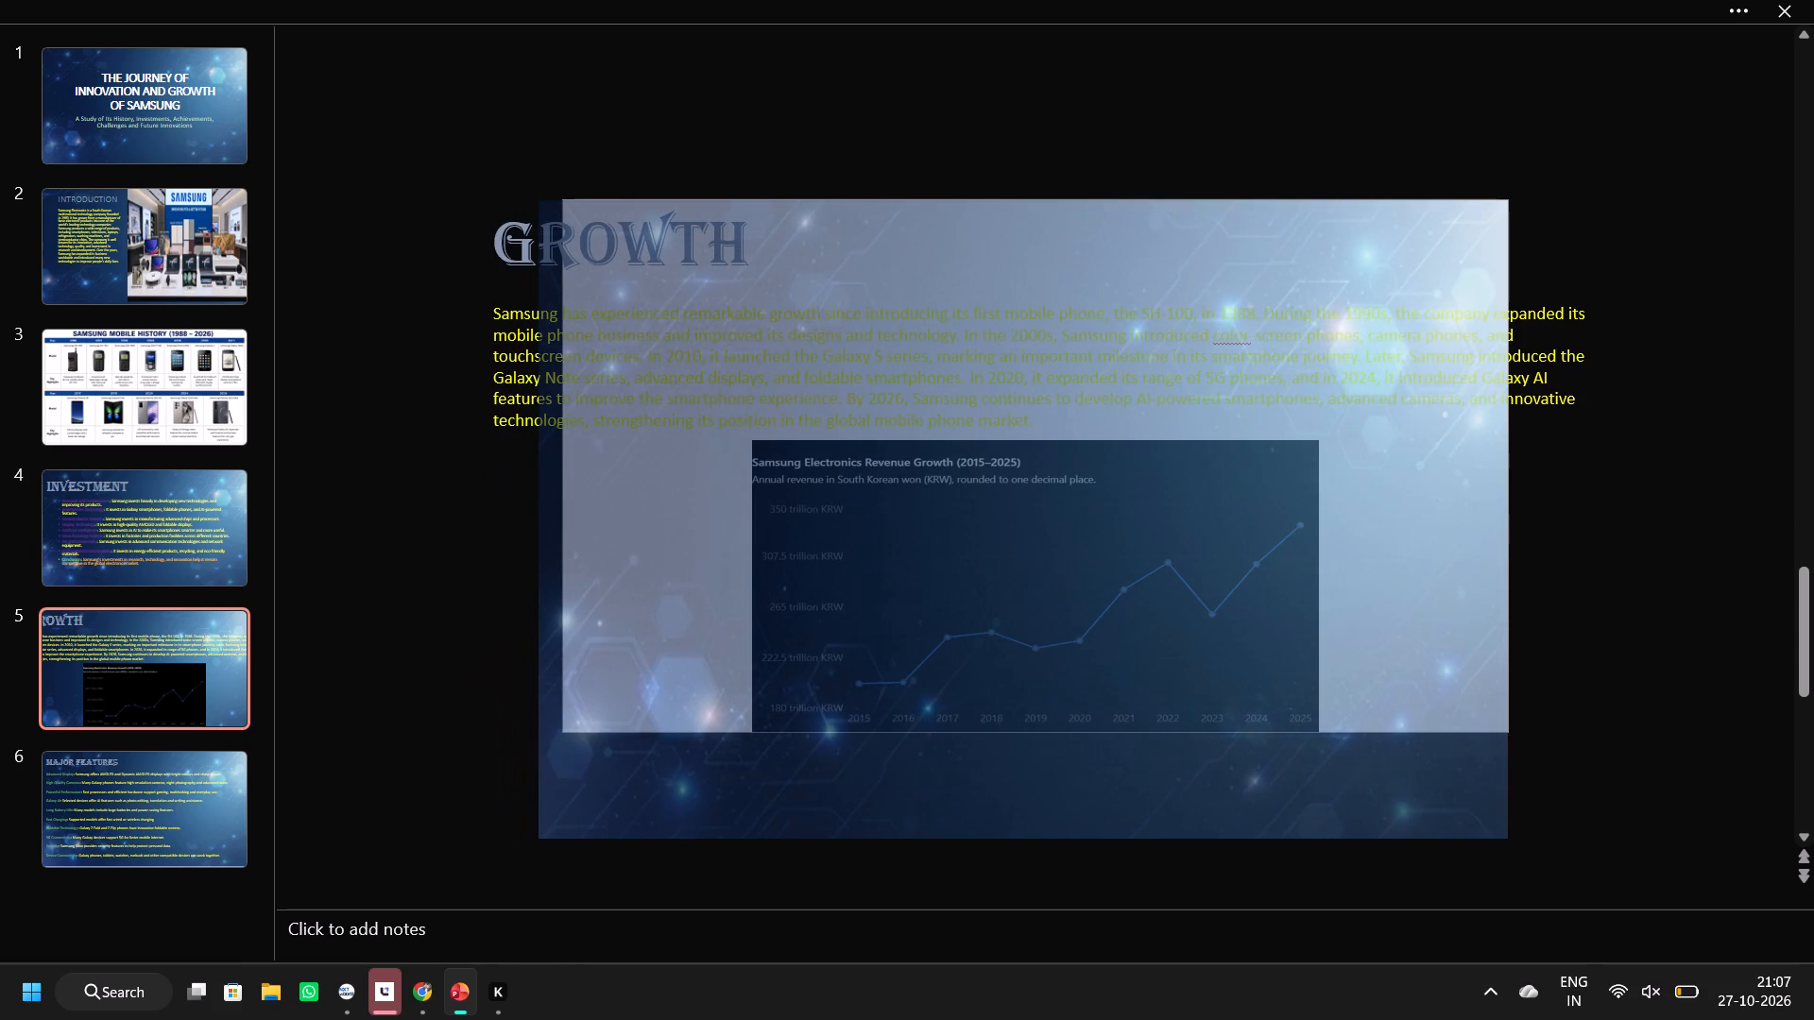
left_click_drag(539, 507, 561, 507)
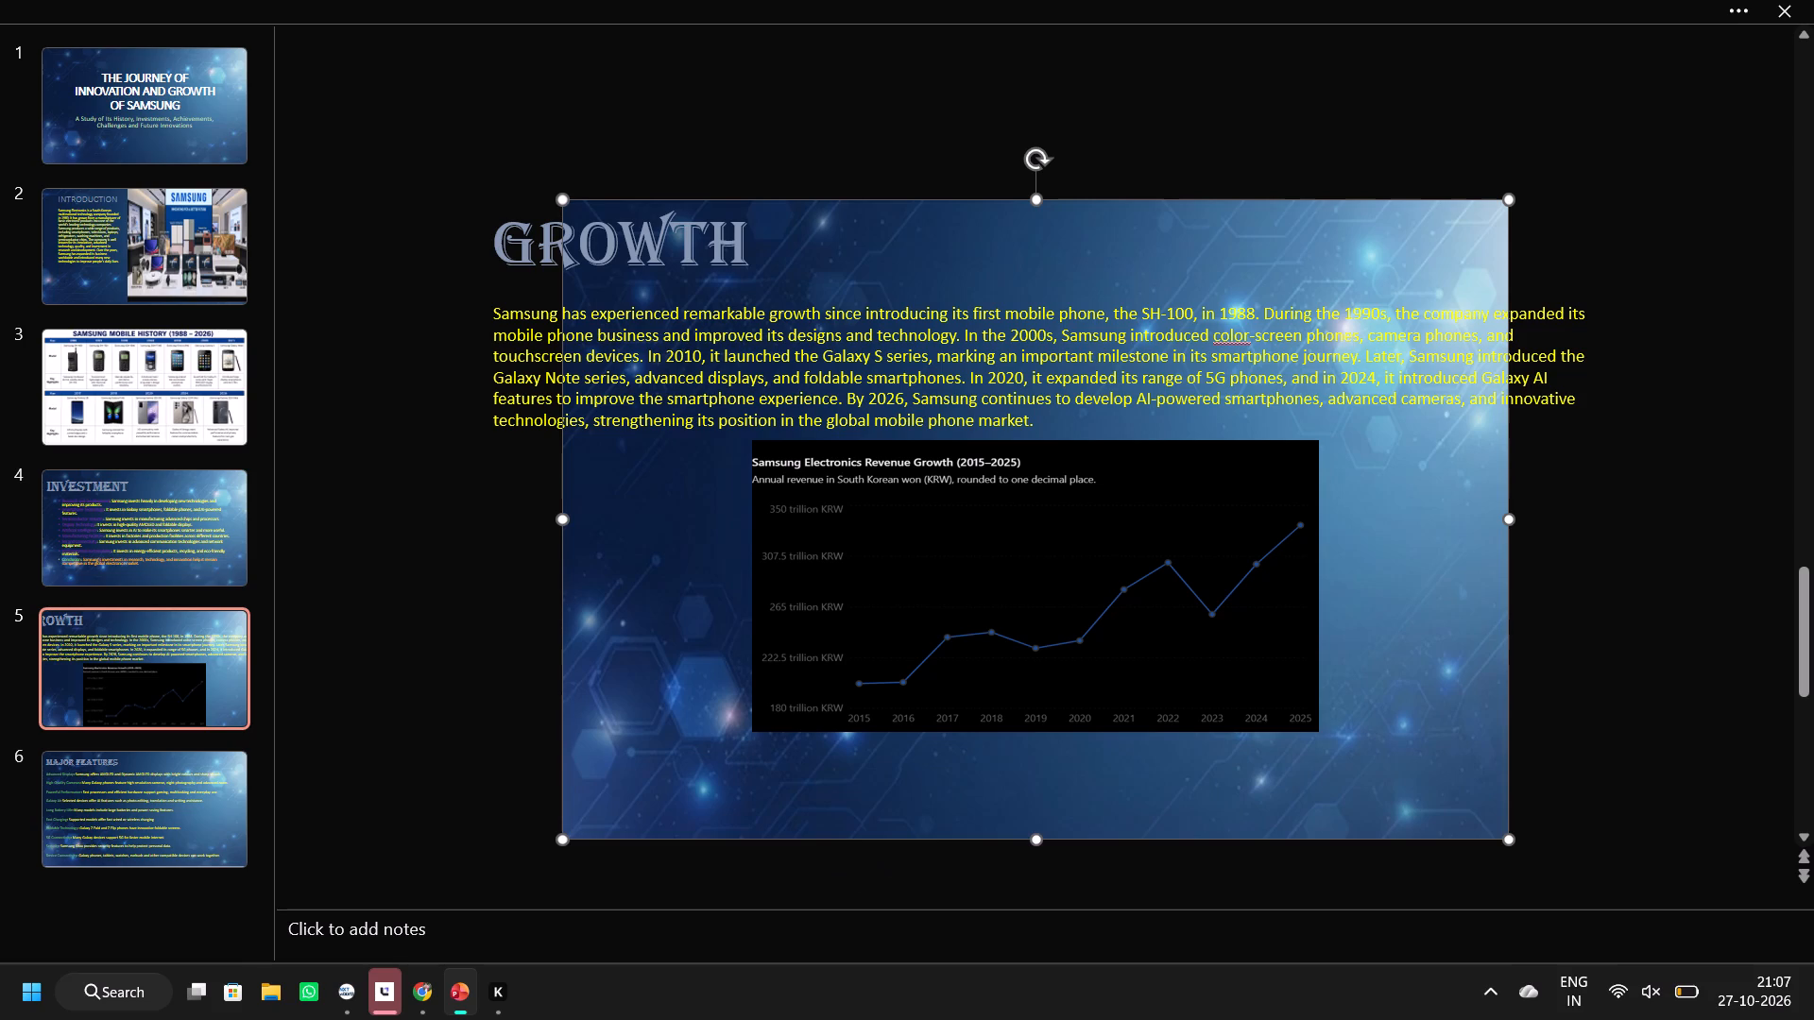
left_click_drag(1035, 844, 1035, 833)
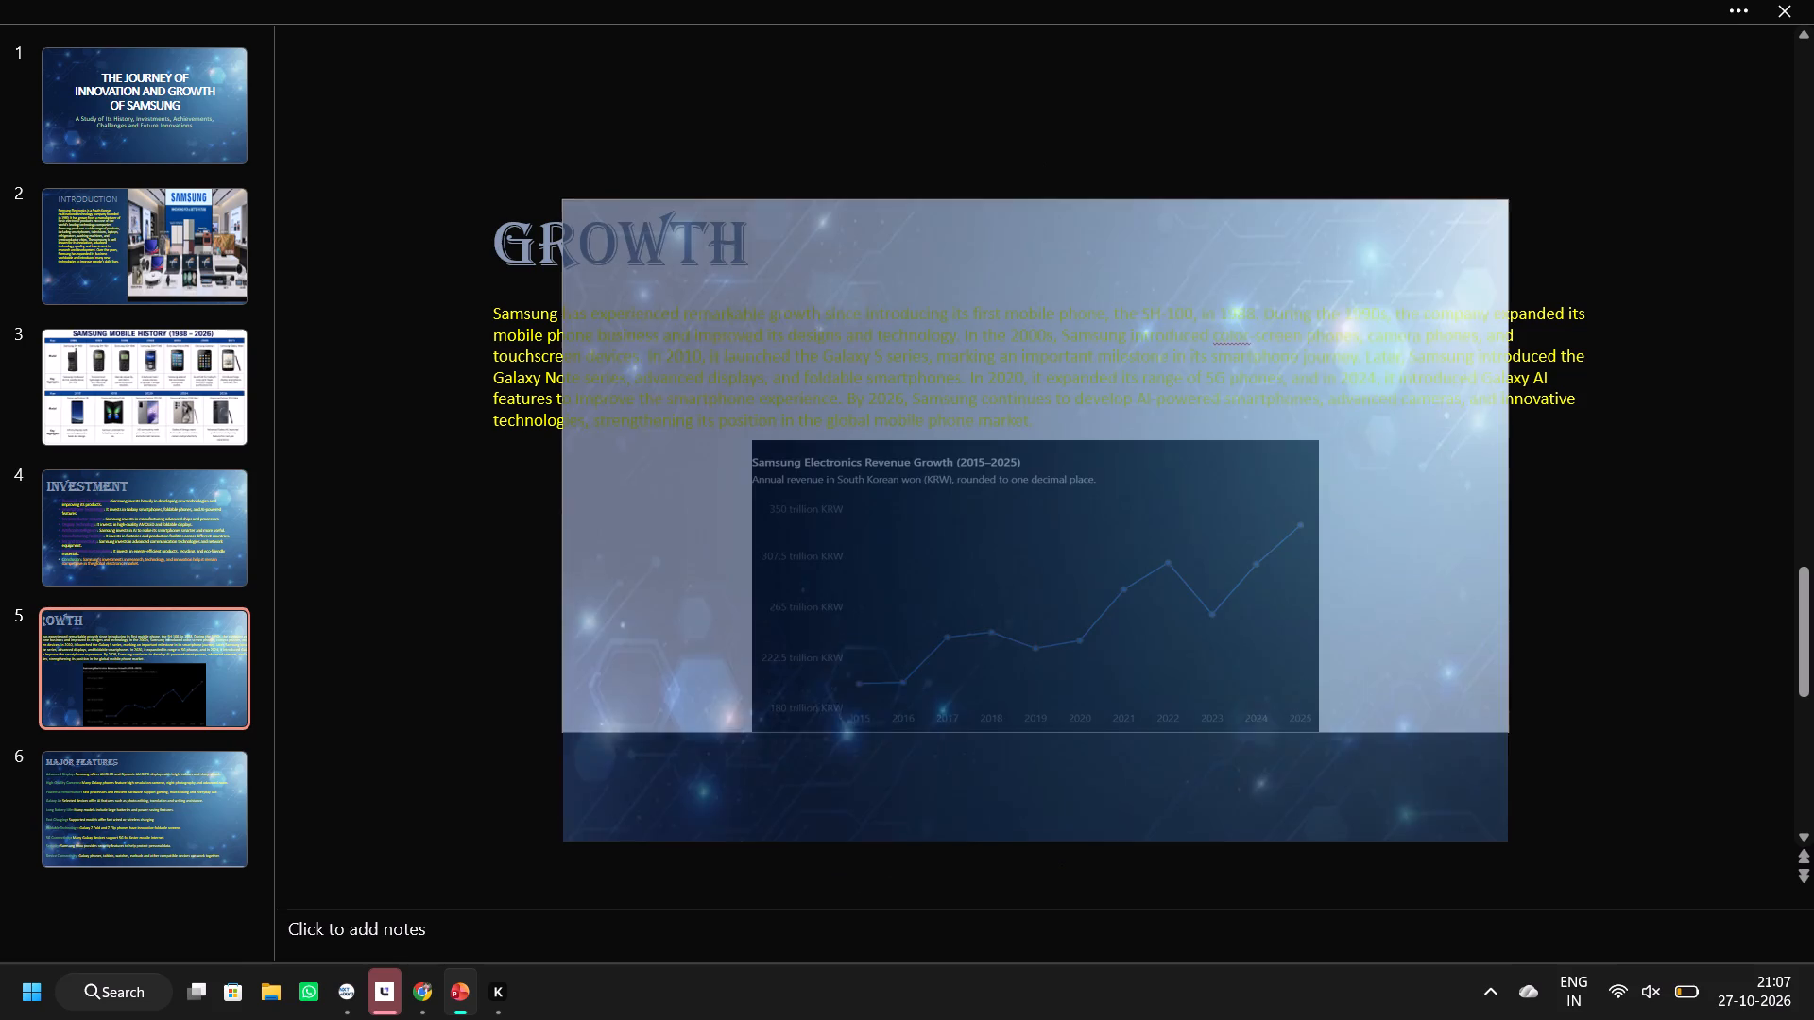
left_click_drag(1035, 833, 1024, 771)
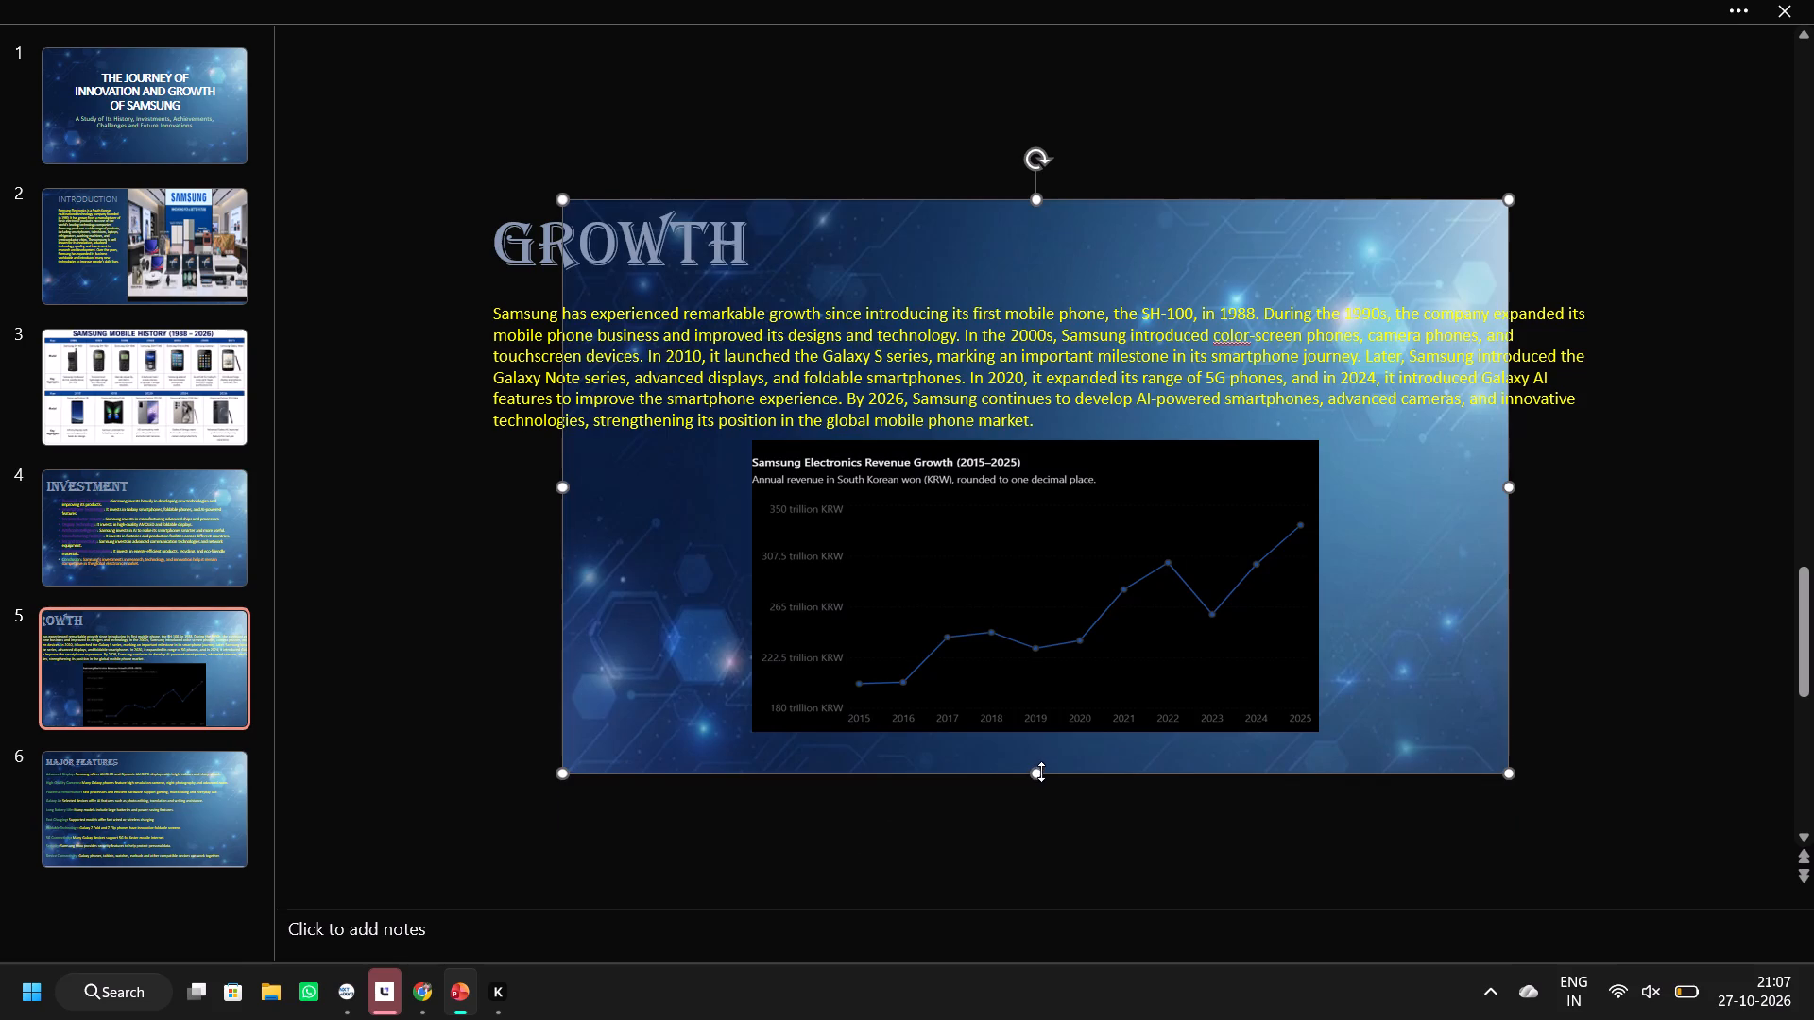
left_click_drag(1036, 771, 1032, 756)
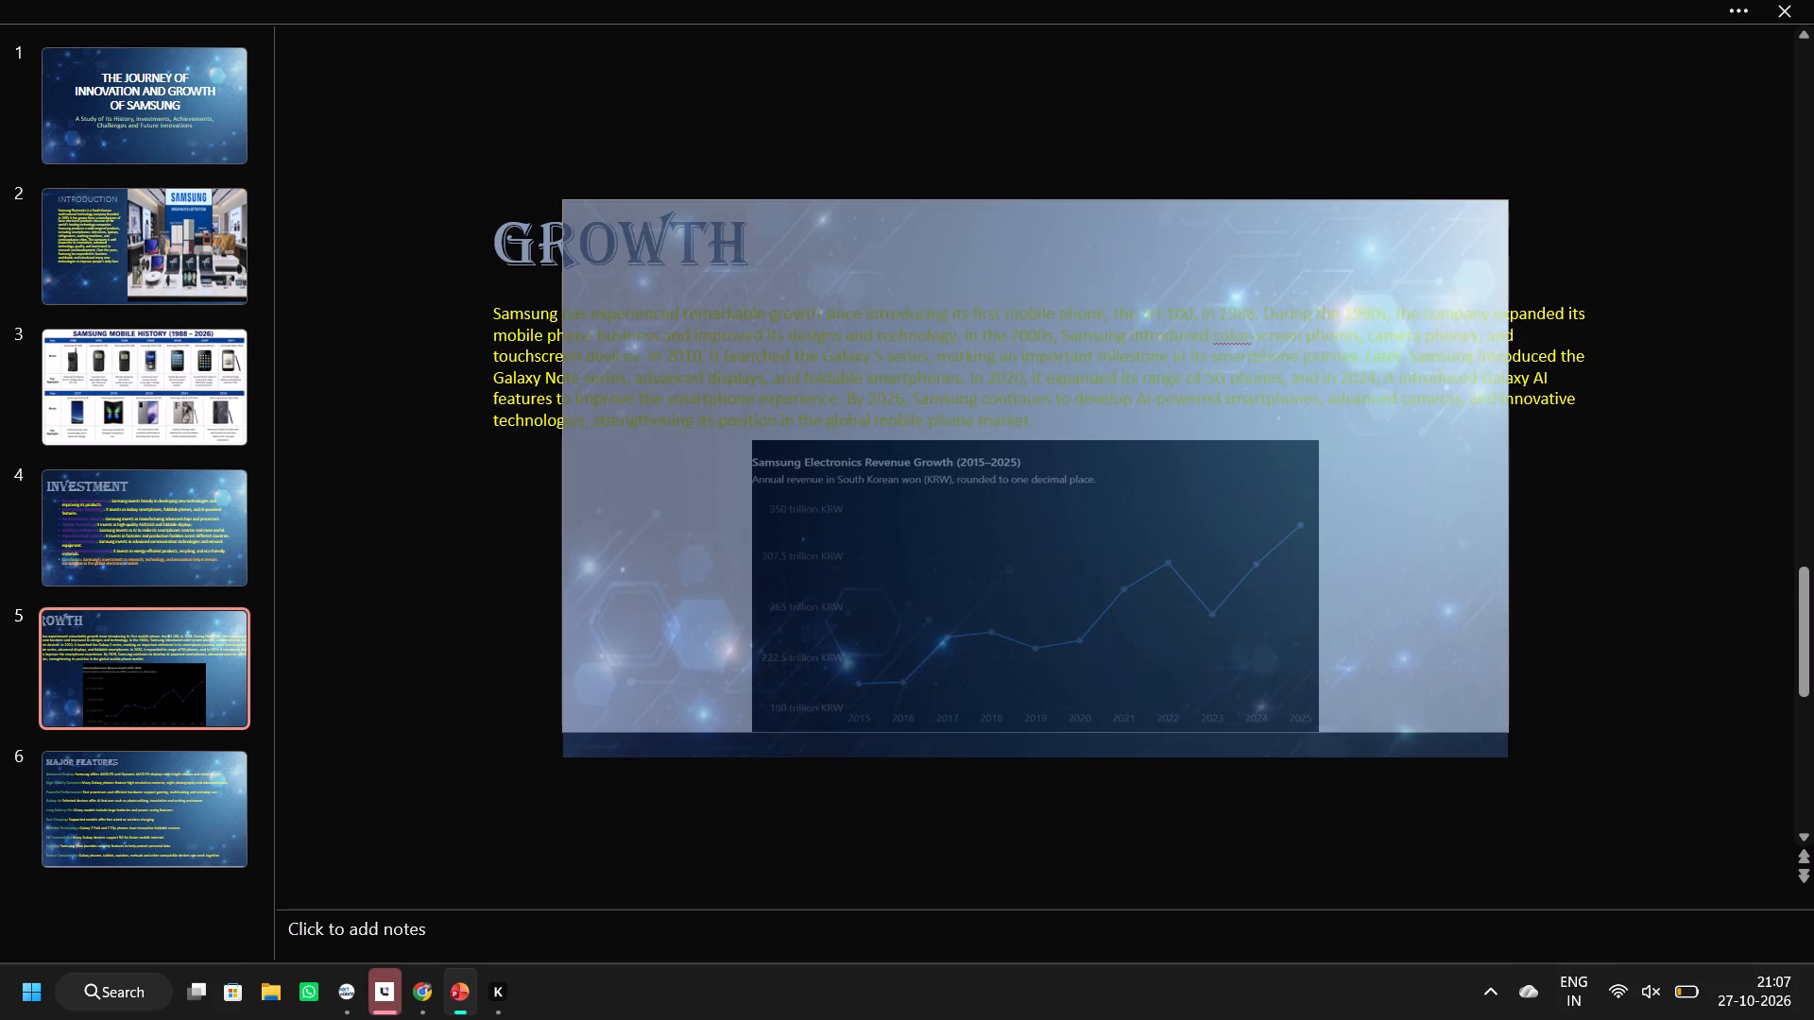
left_click_drag(1032, 756, 1029, 747)
left_click_drag(1035, 750, 1033, 739)
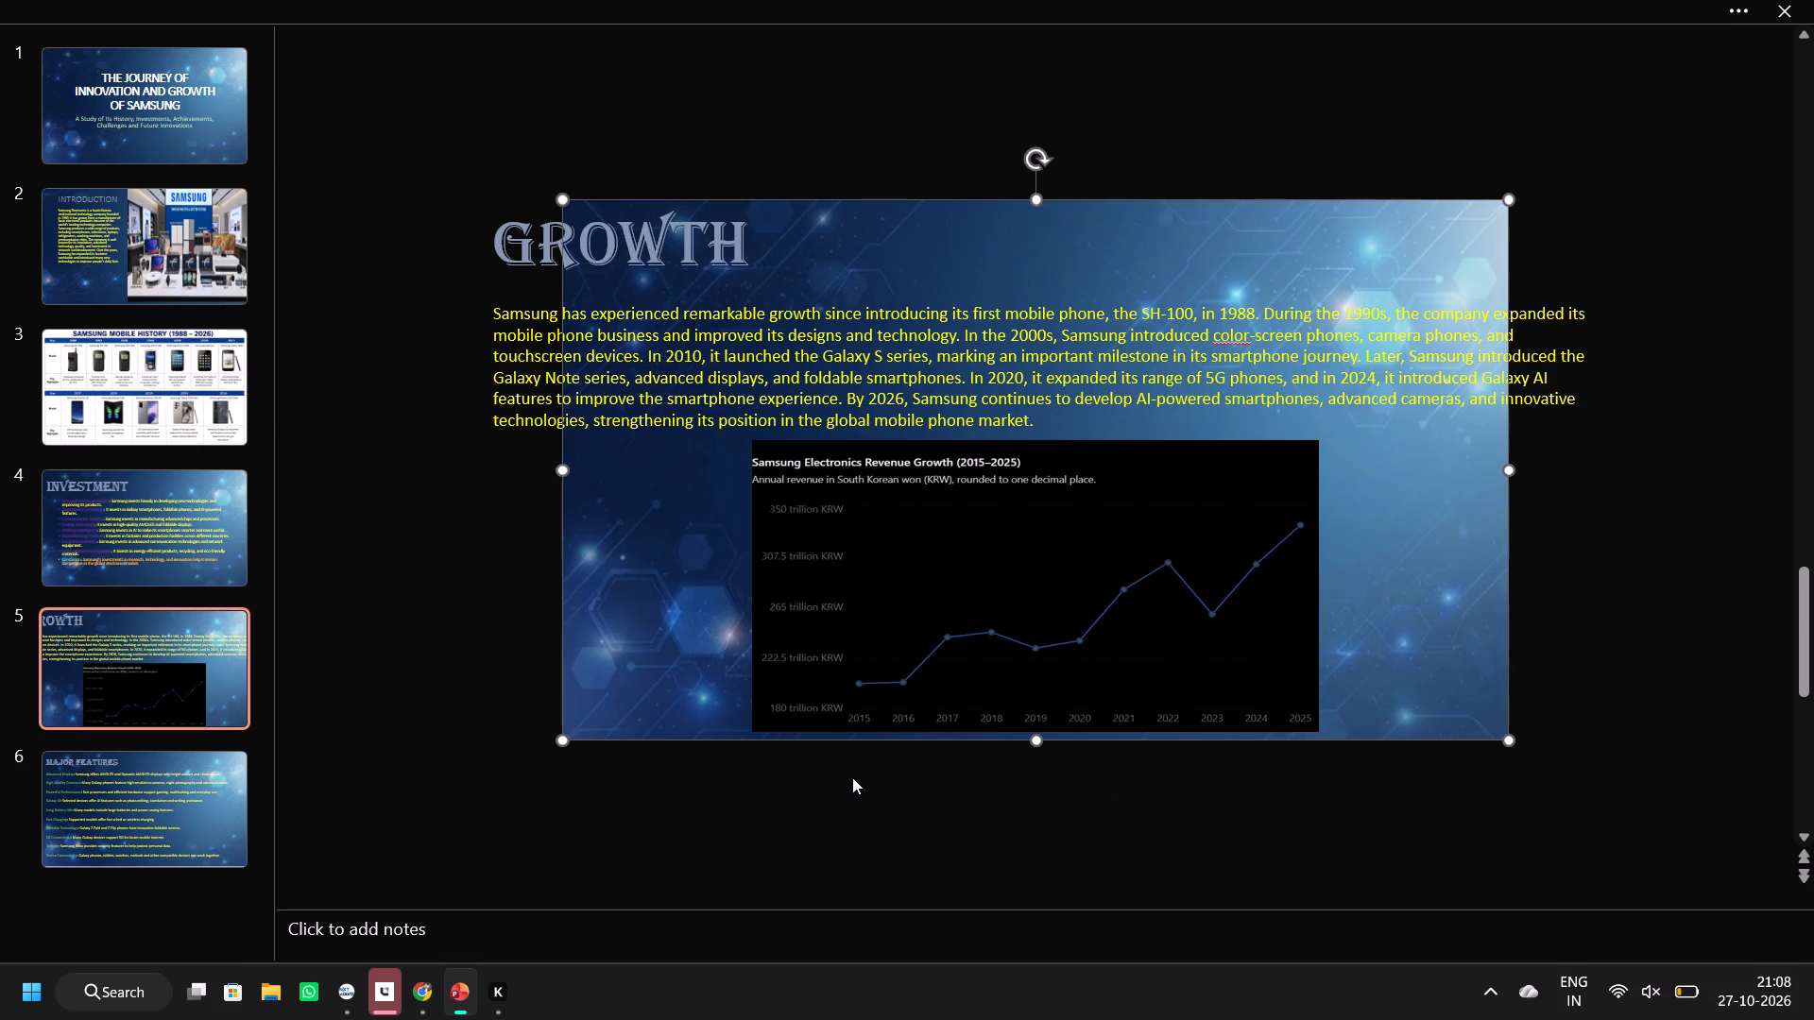
left_click(1037, 739)
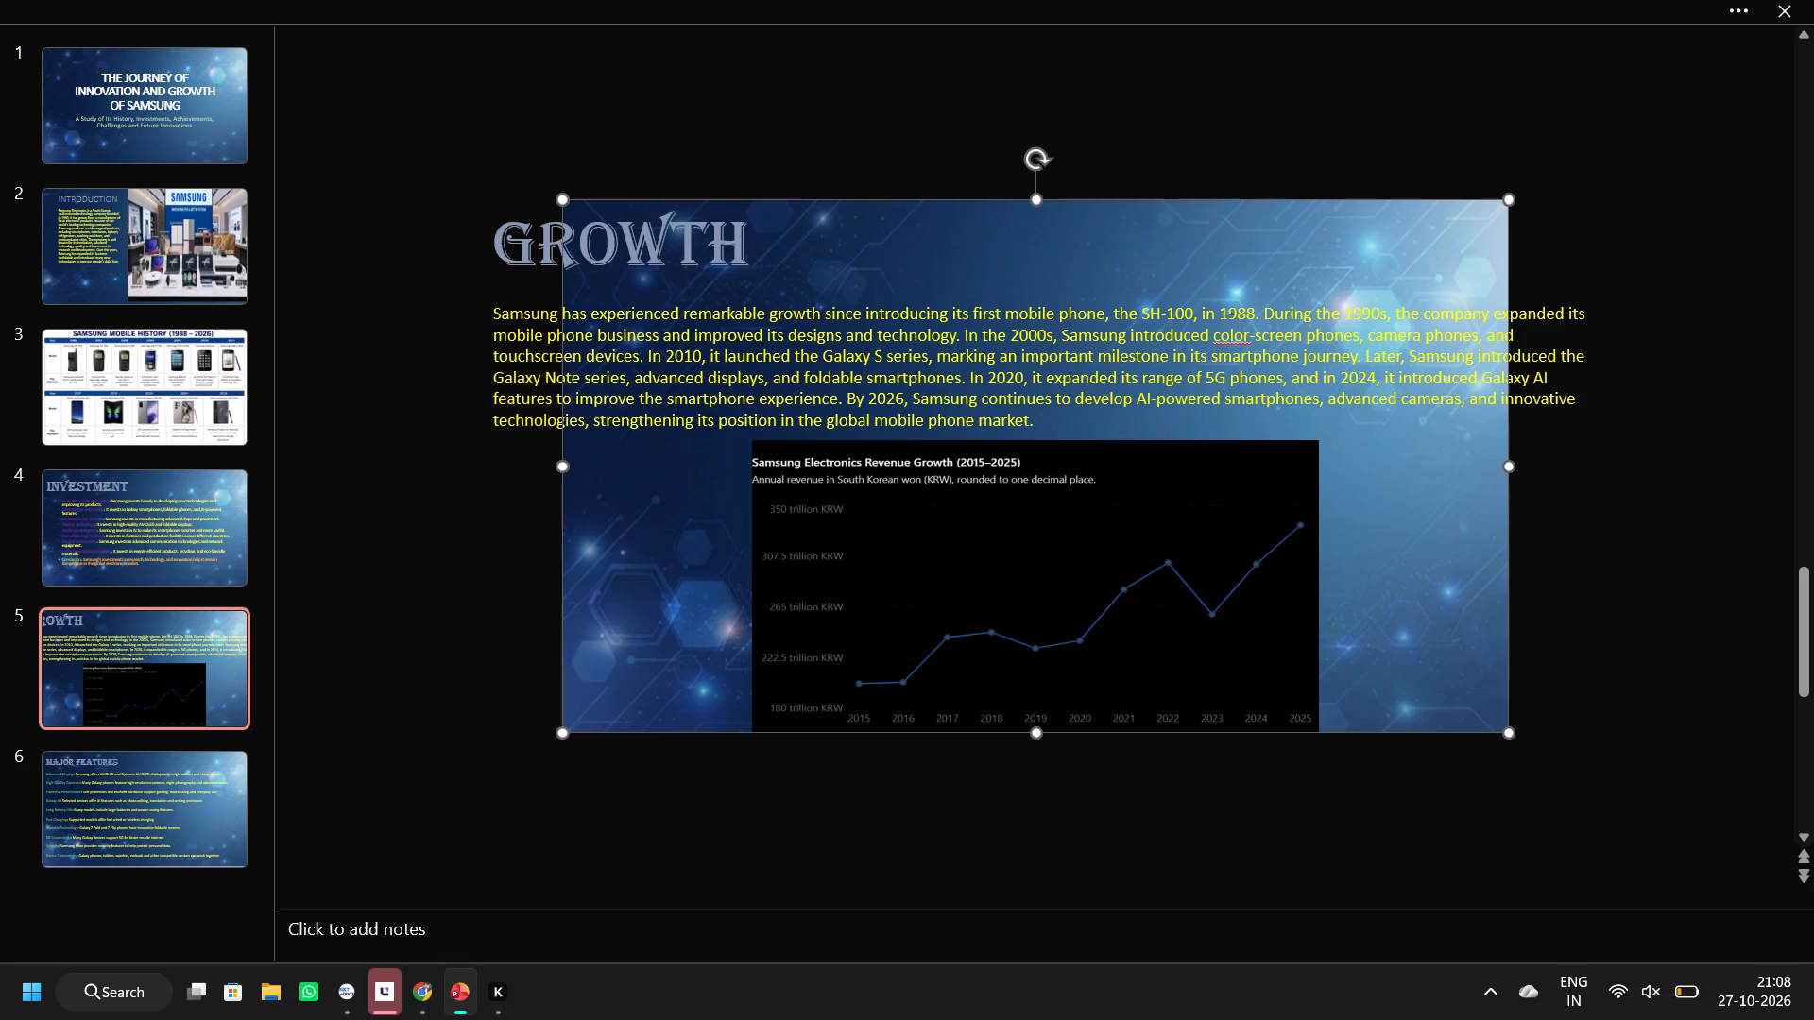
Move the revenue growth chart to the slide's lower right corner and narrow it to end at the slide's right edge.
left_click(1066, 531)
left_click_drag(1066, 531, 1269, 514)
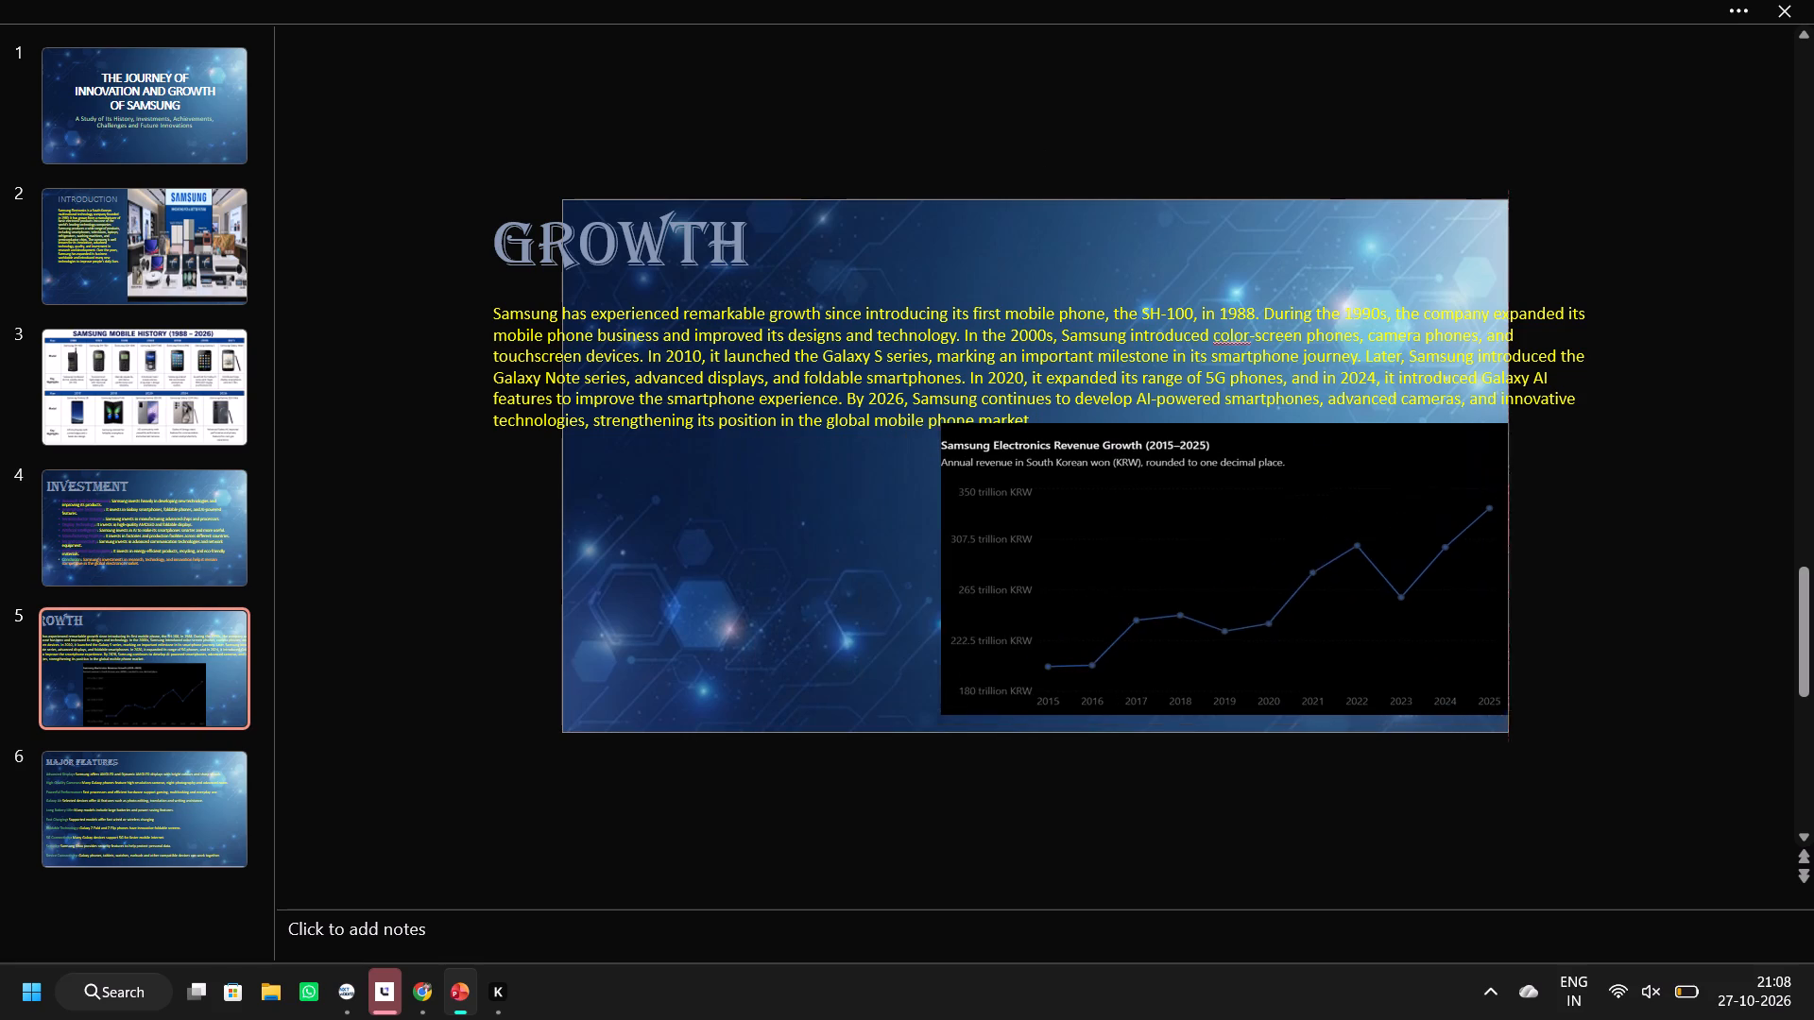
left_click_drag(1269, 514, 1270, 524)
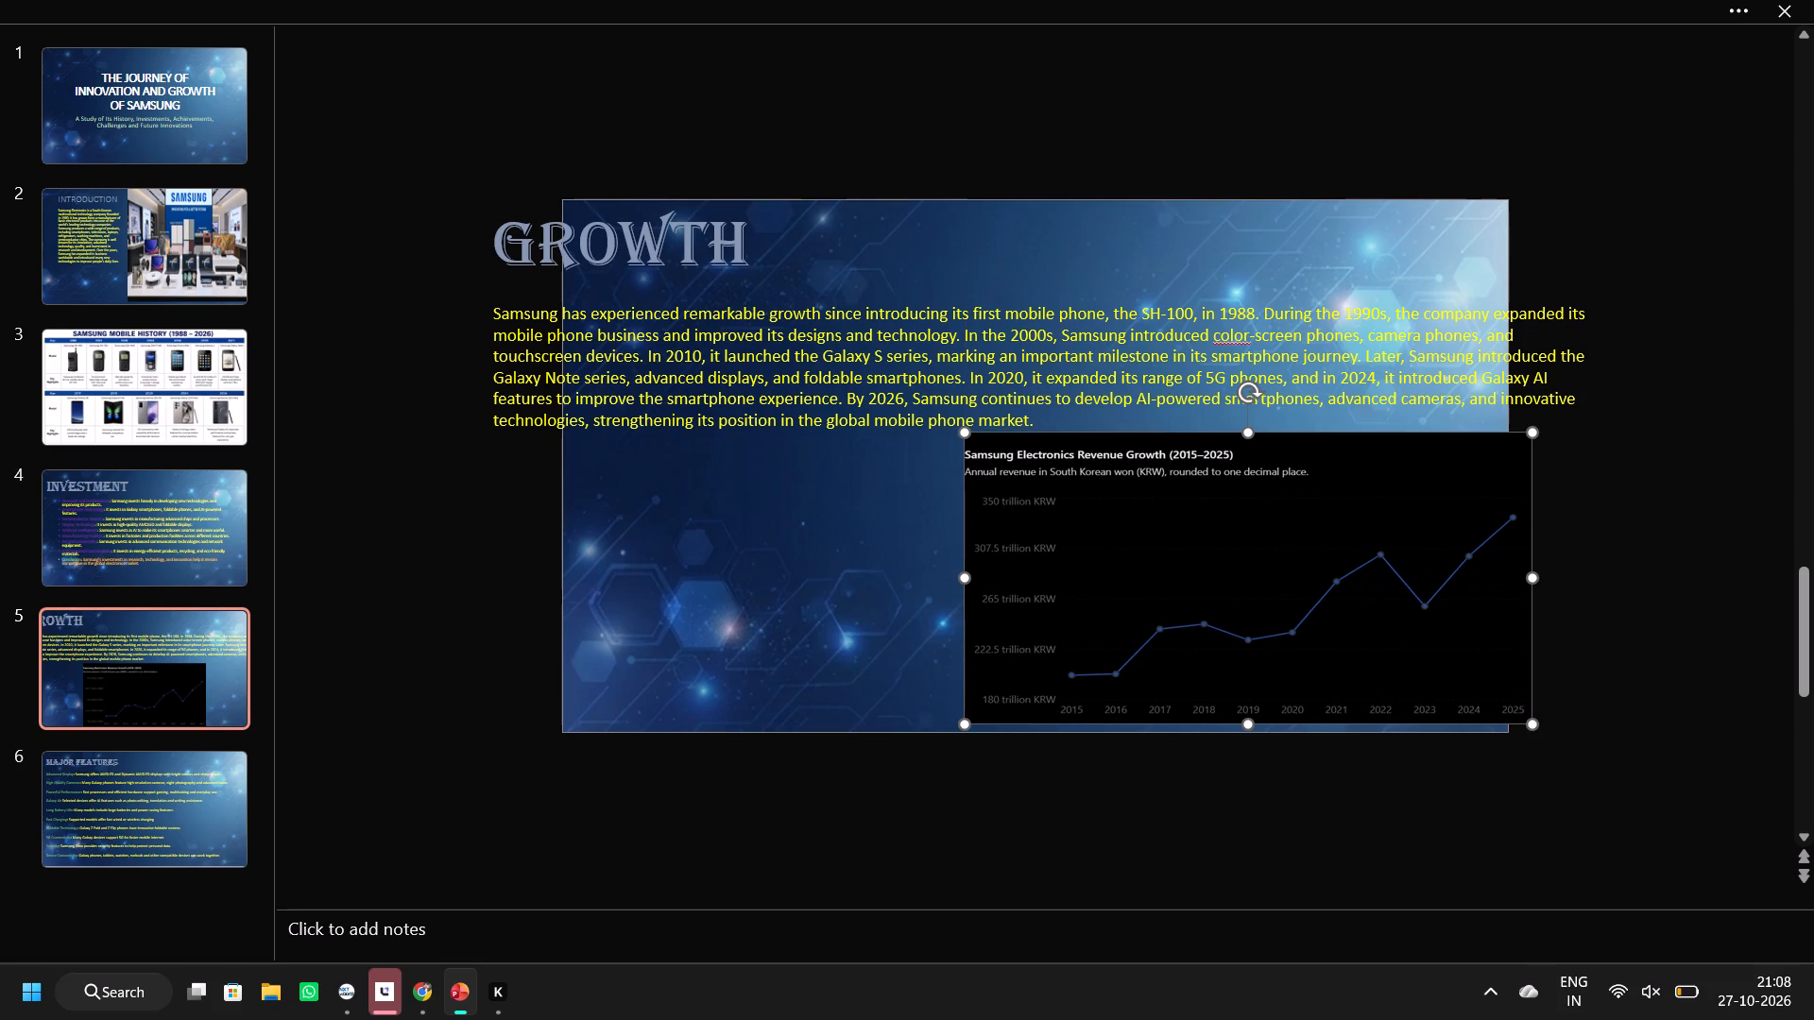
left_click_drag(1532, 576, 1448, 588)
left_click_drag(1298, 607, 1312, 607)
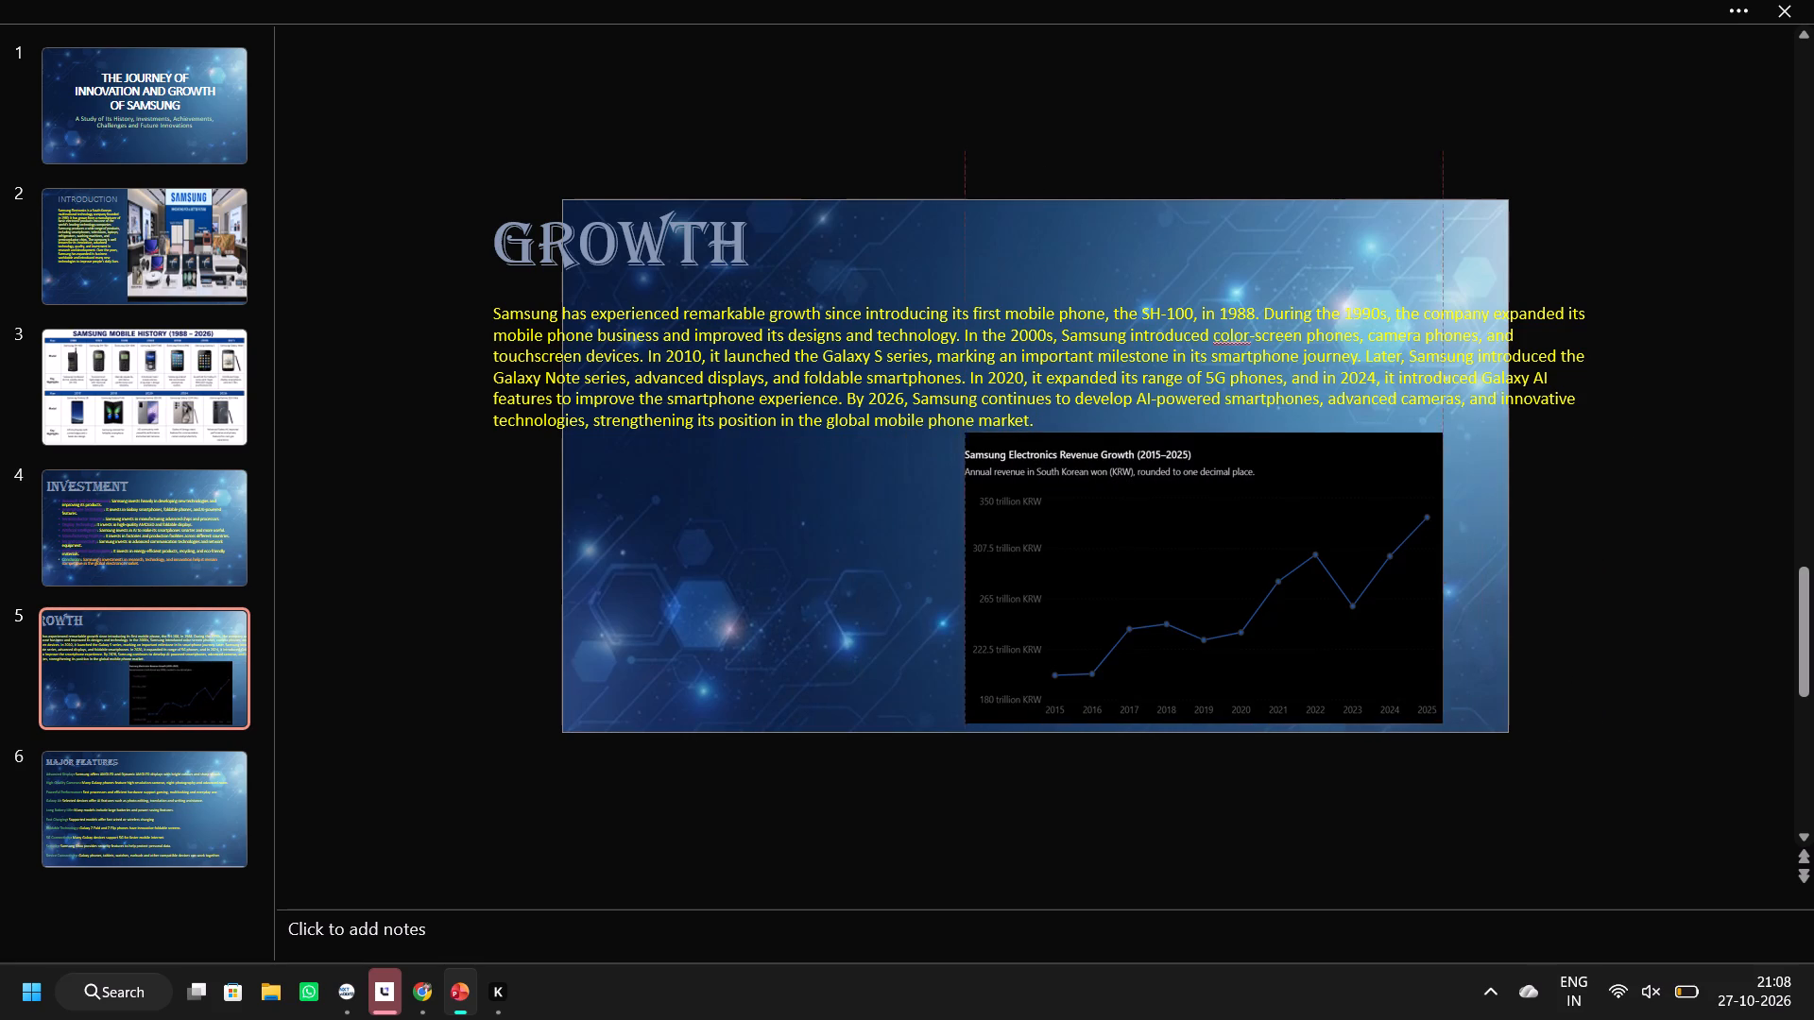
left_click_drag(1312, 607, 1359, 607)
left_click_drag(1031, 579, 1053, 590)
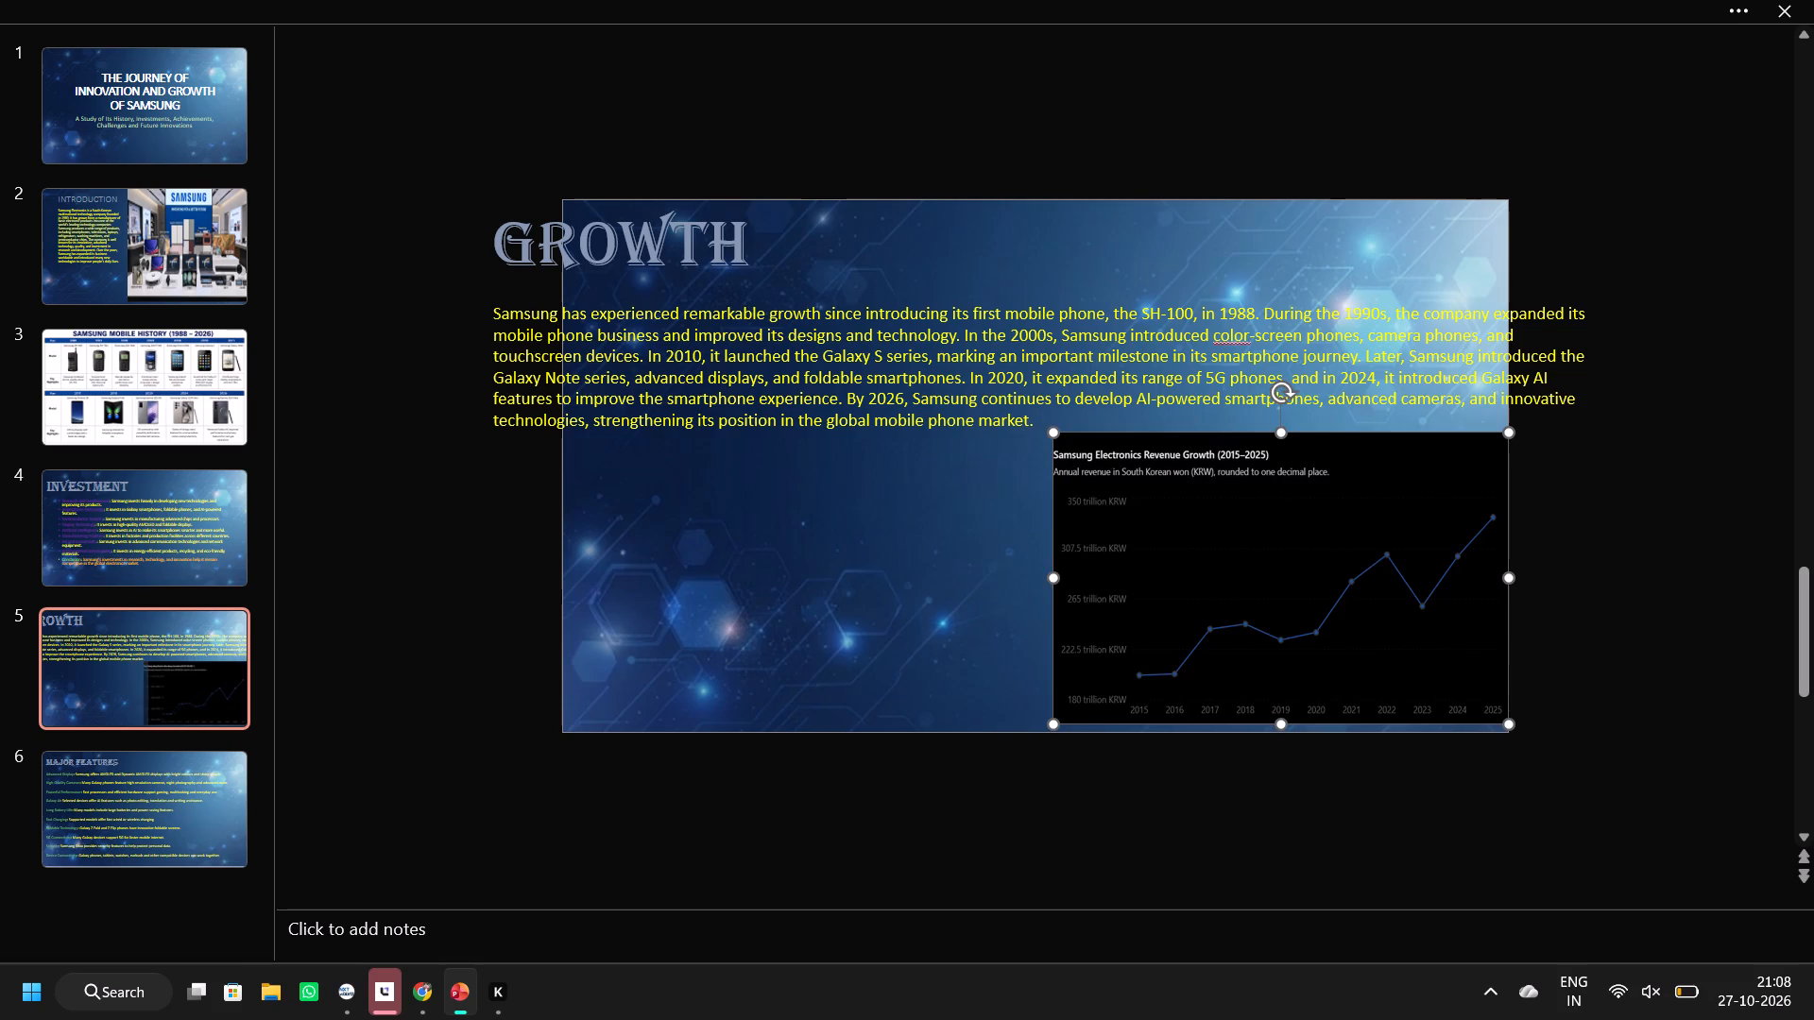
Narrow the Growth paragraph's text box to about half its width and move it inside the slide's left edge, below the title.
left_click(868, 401)
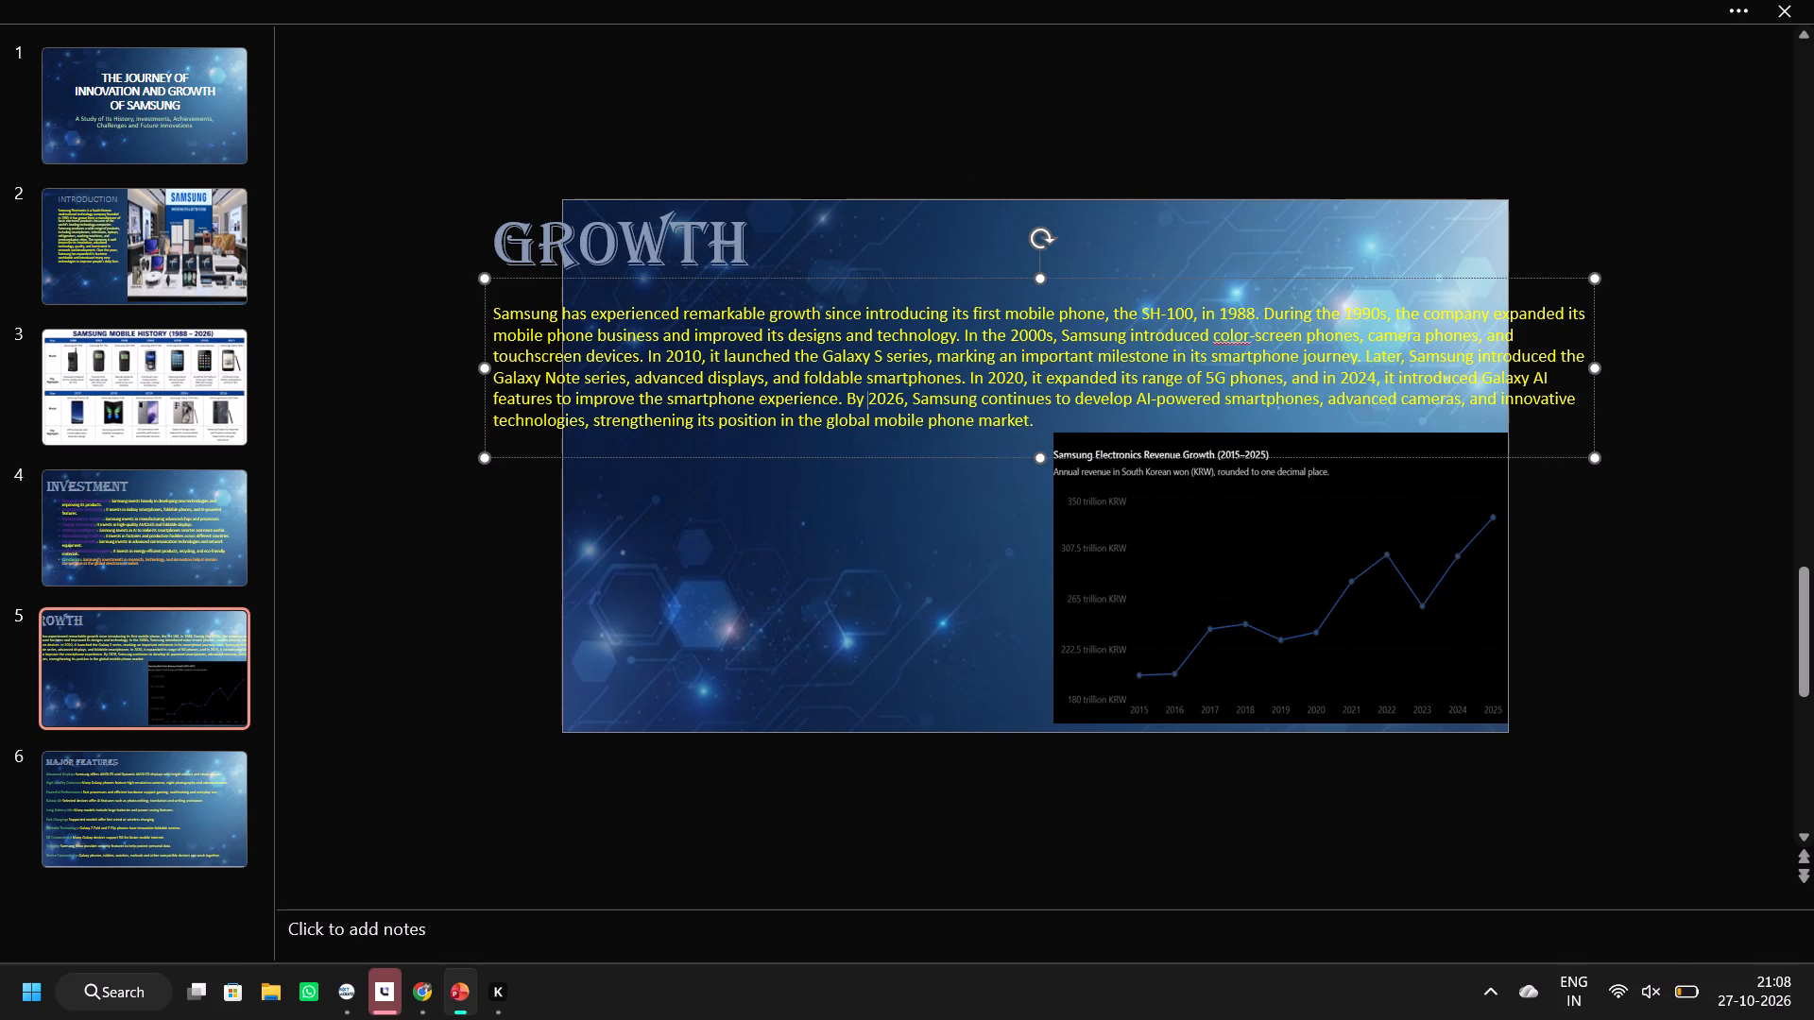
left_click_drag(1596, 370, 1250, 407)
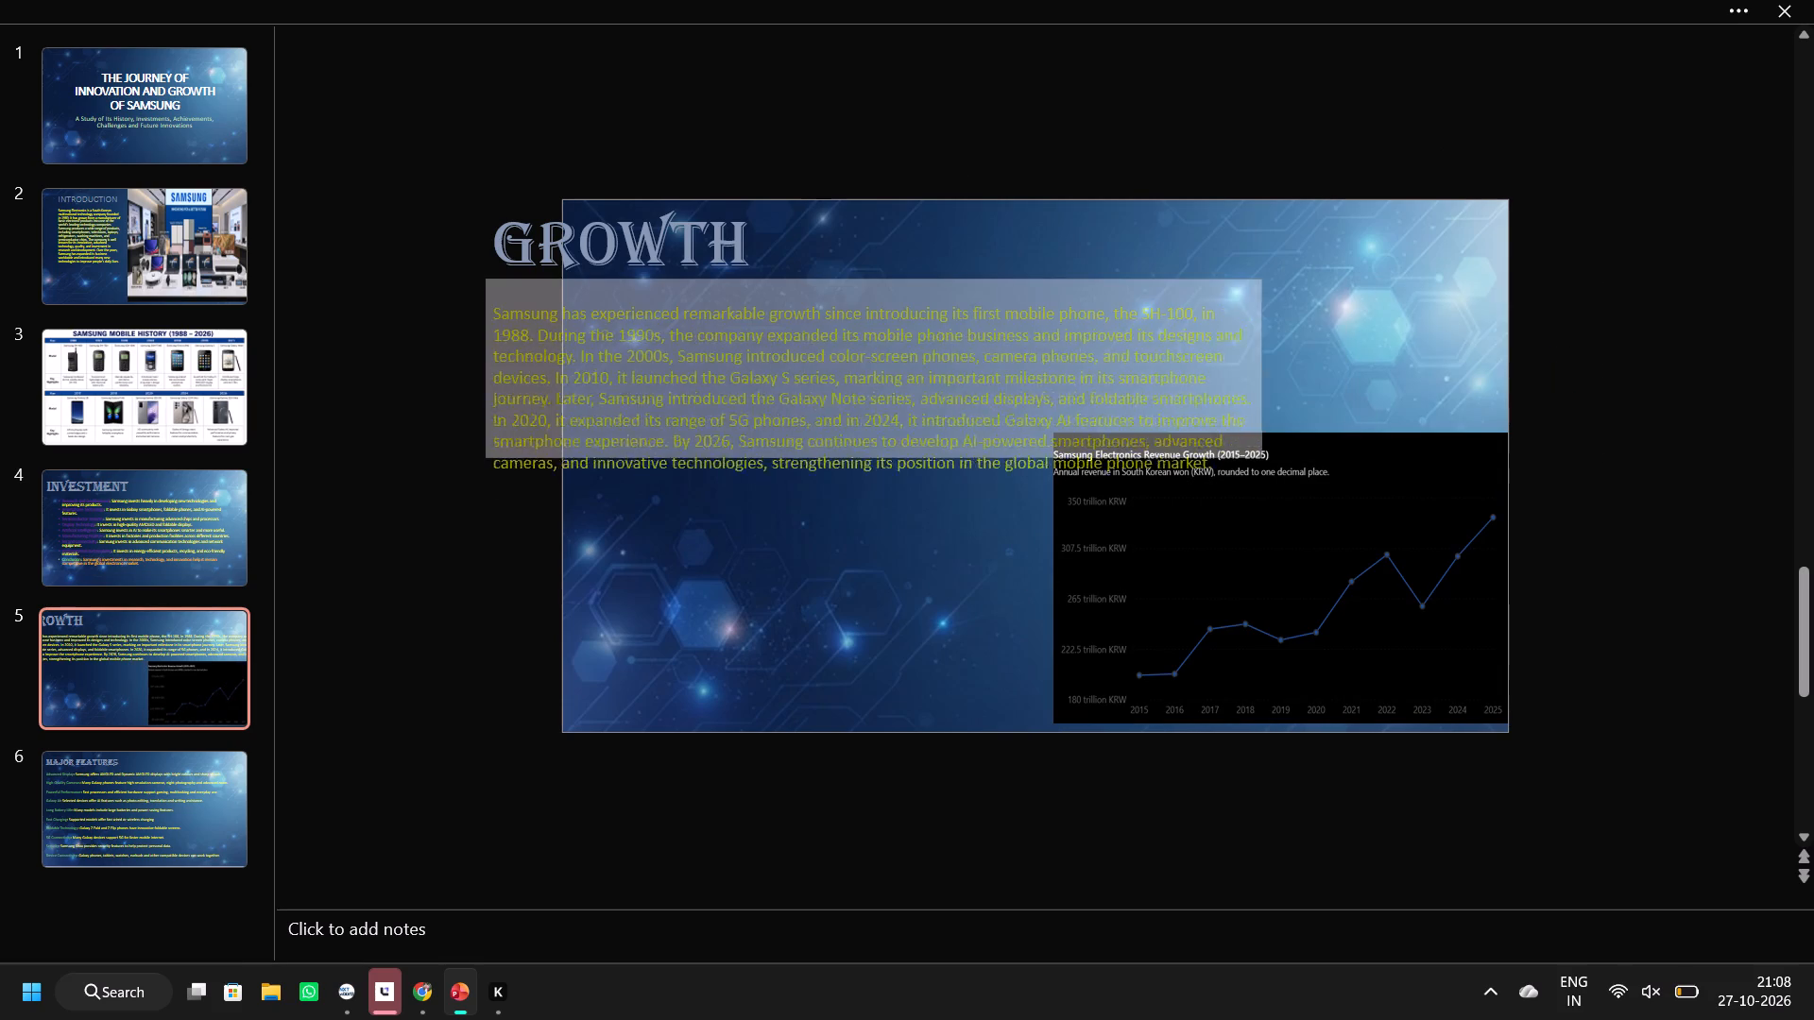
left_click_drag(1250, 407, 1039, 440)
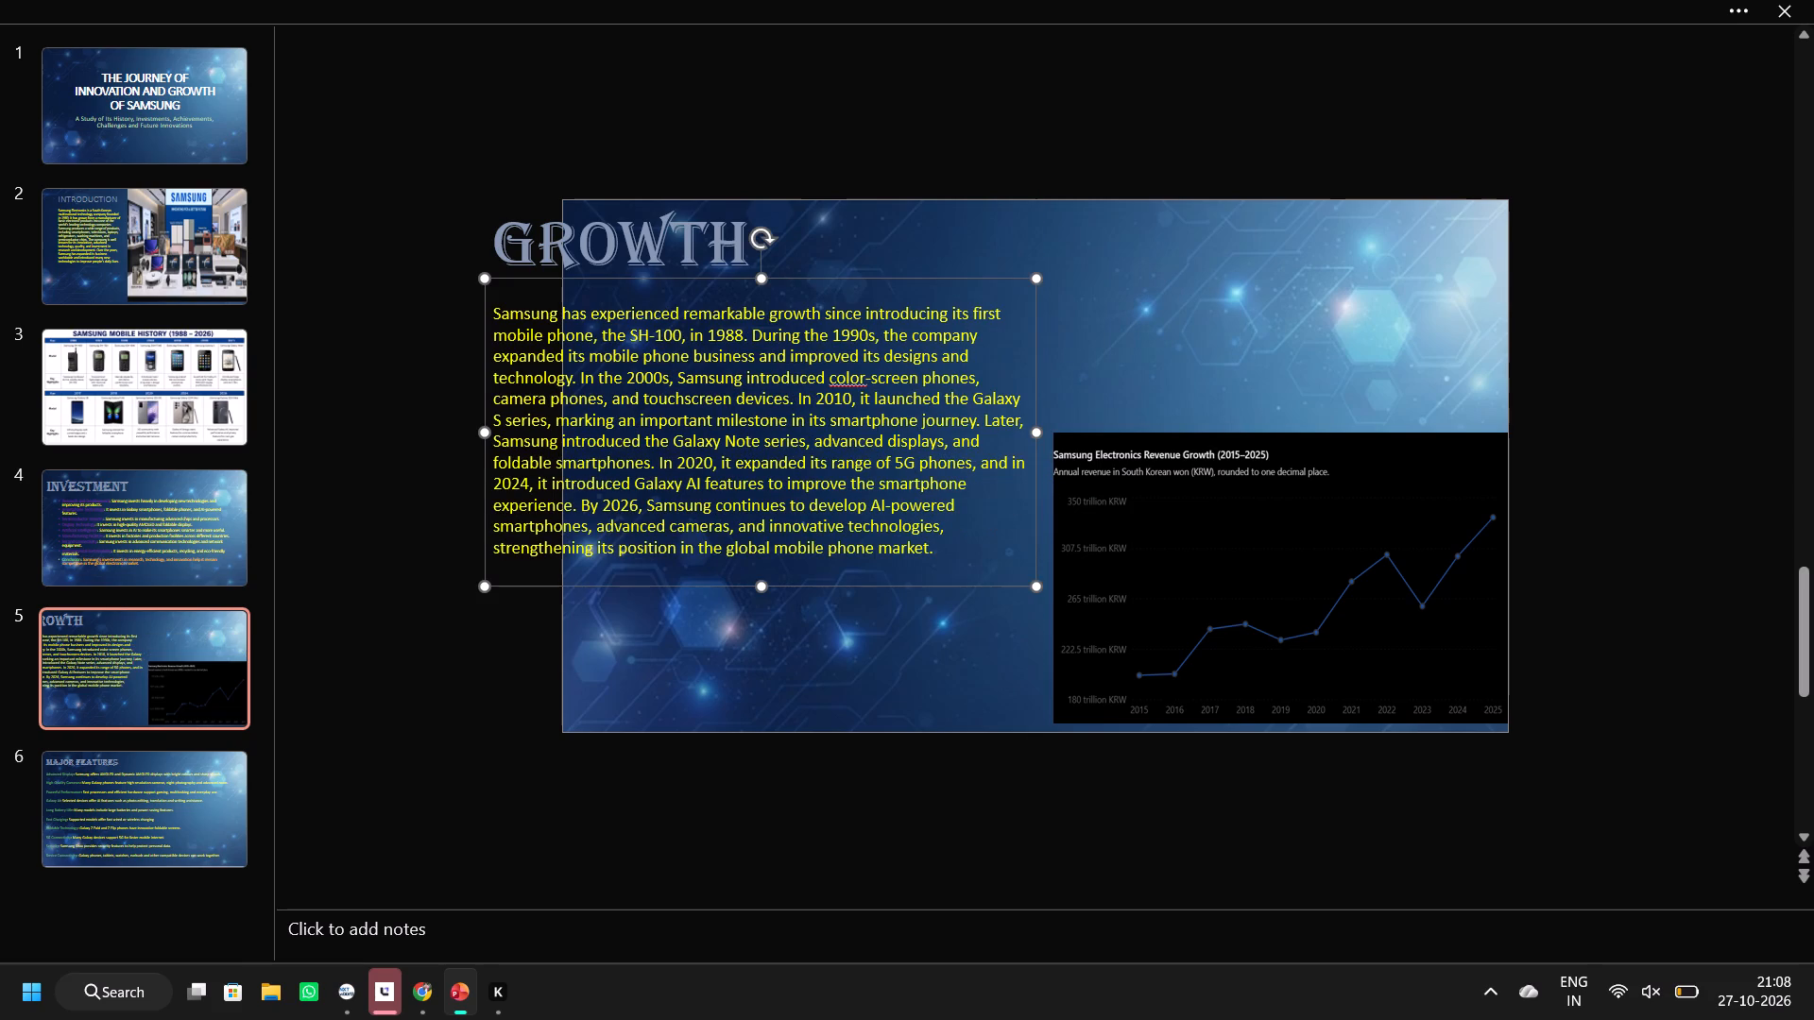
left_click_drag(483, 424, 528, 438)
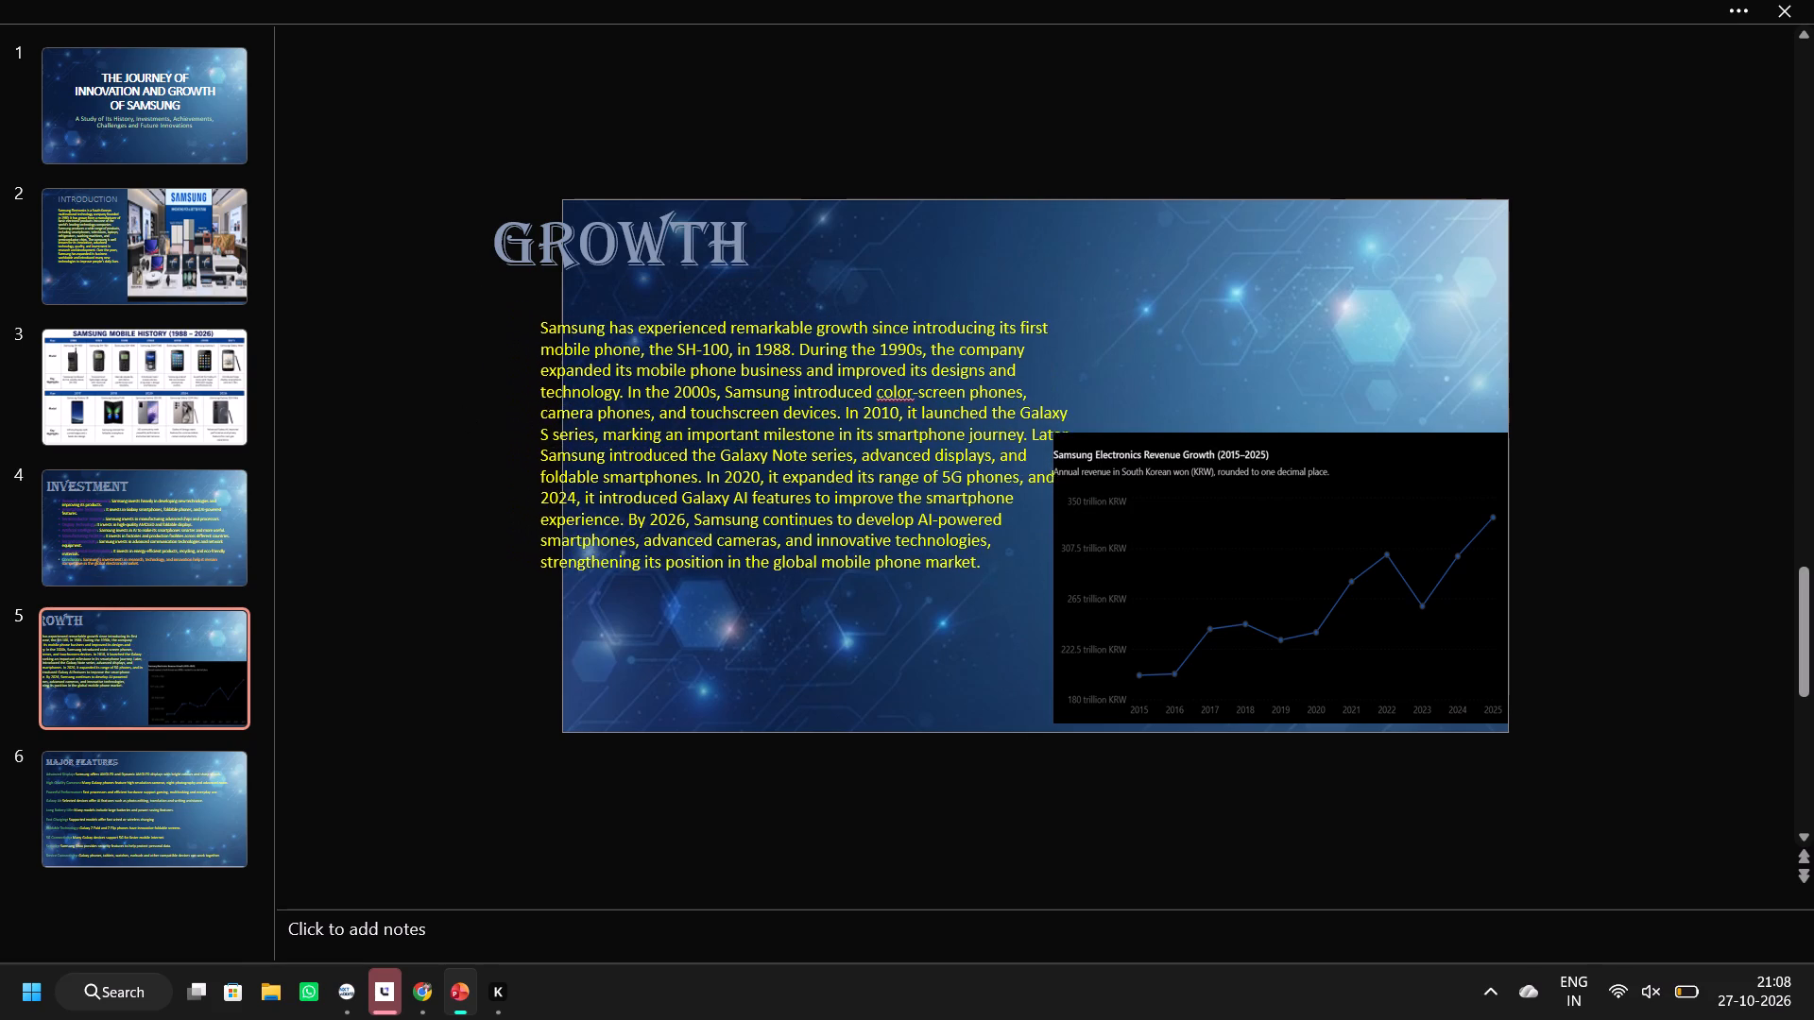
left_click_drag(528, 438, 554, 466)
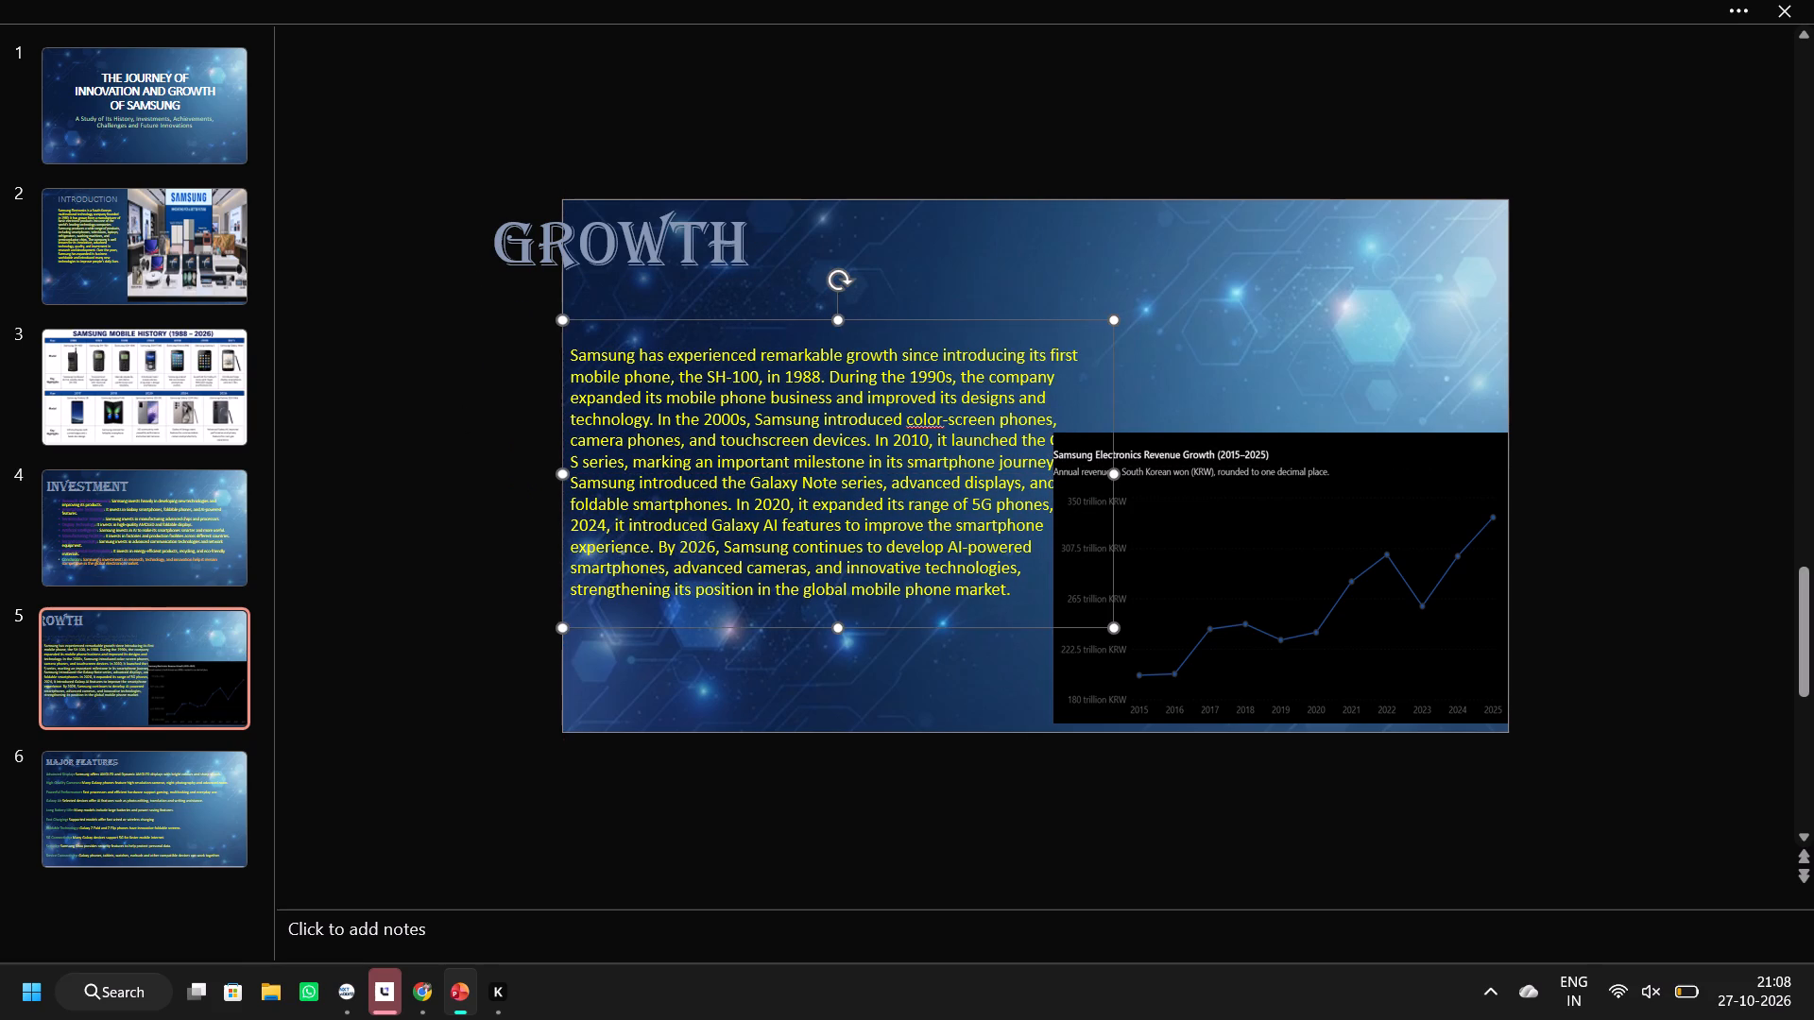
Move the revenue chart up beside the paragraph and send it backward, behind the paragraph text.
left_click_drag(1189, 497, 1196, 365)
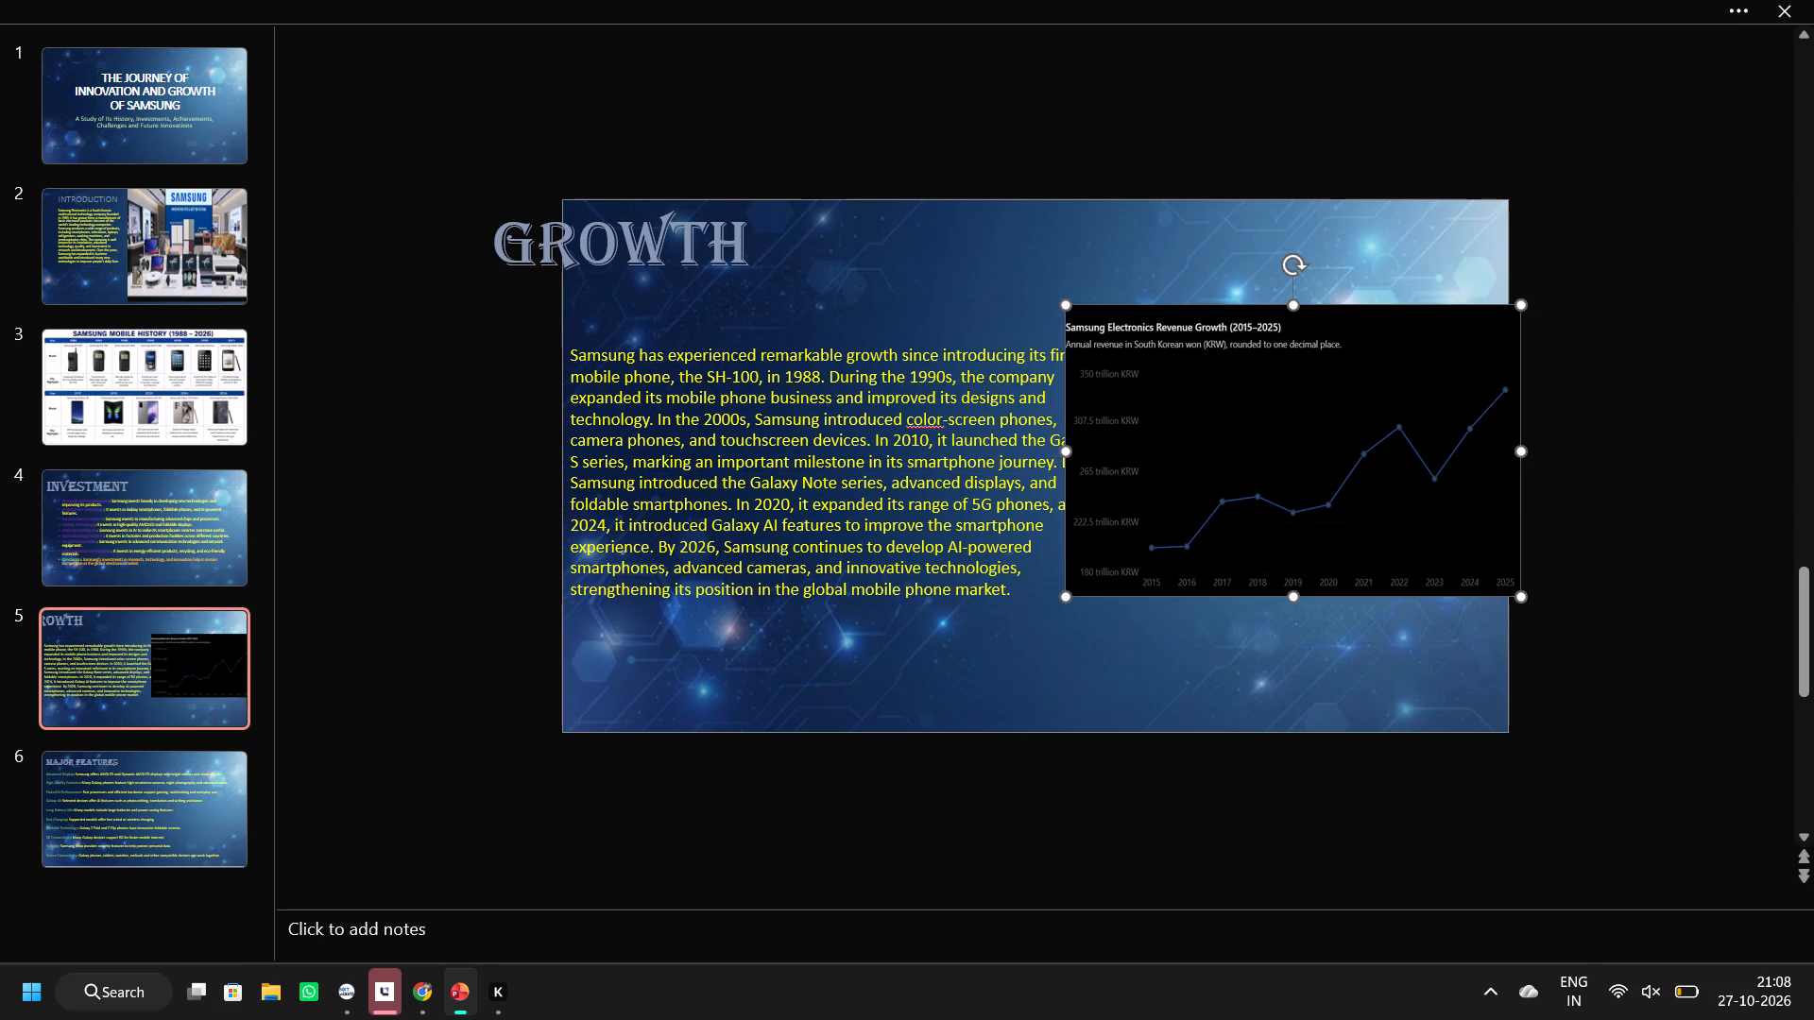
left_click(984, 474)
left_click(1242, 452)
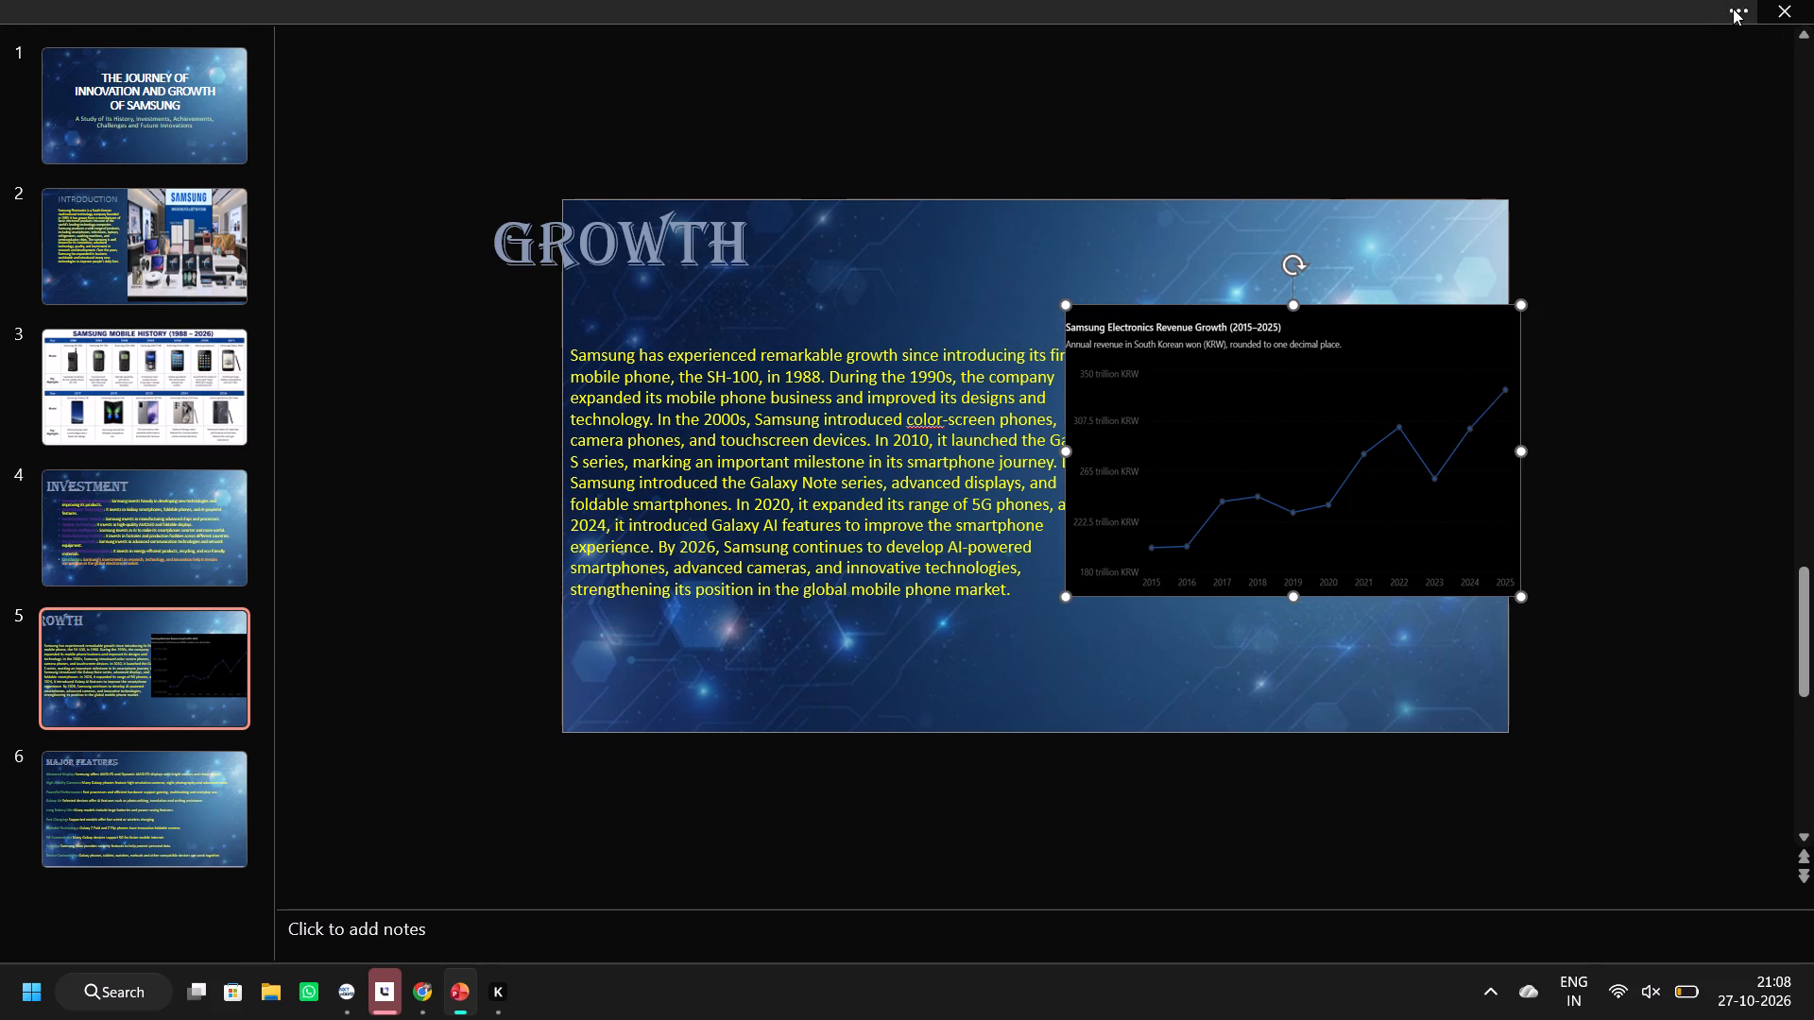
left_click(1737, 13)
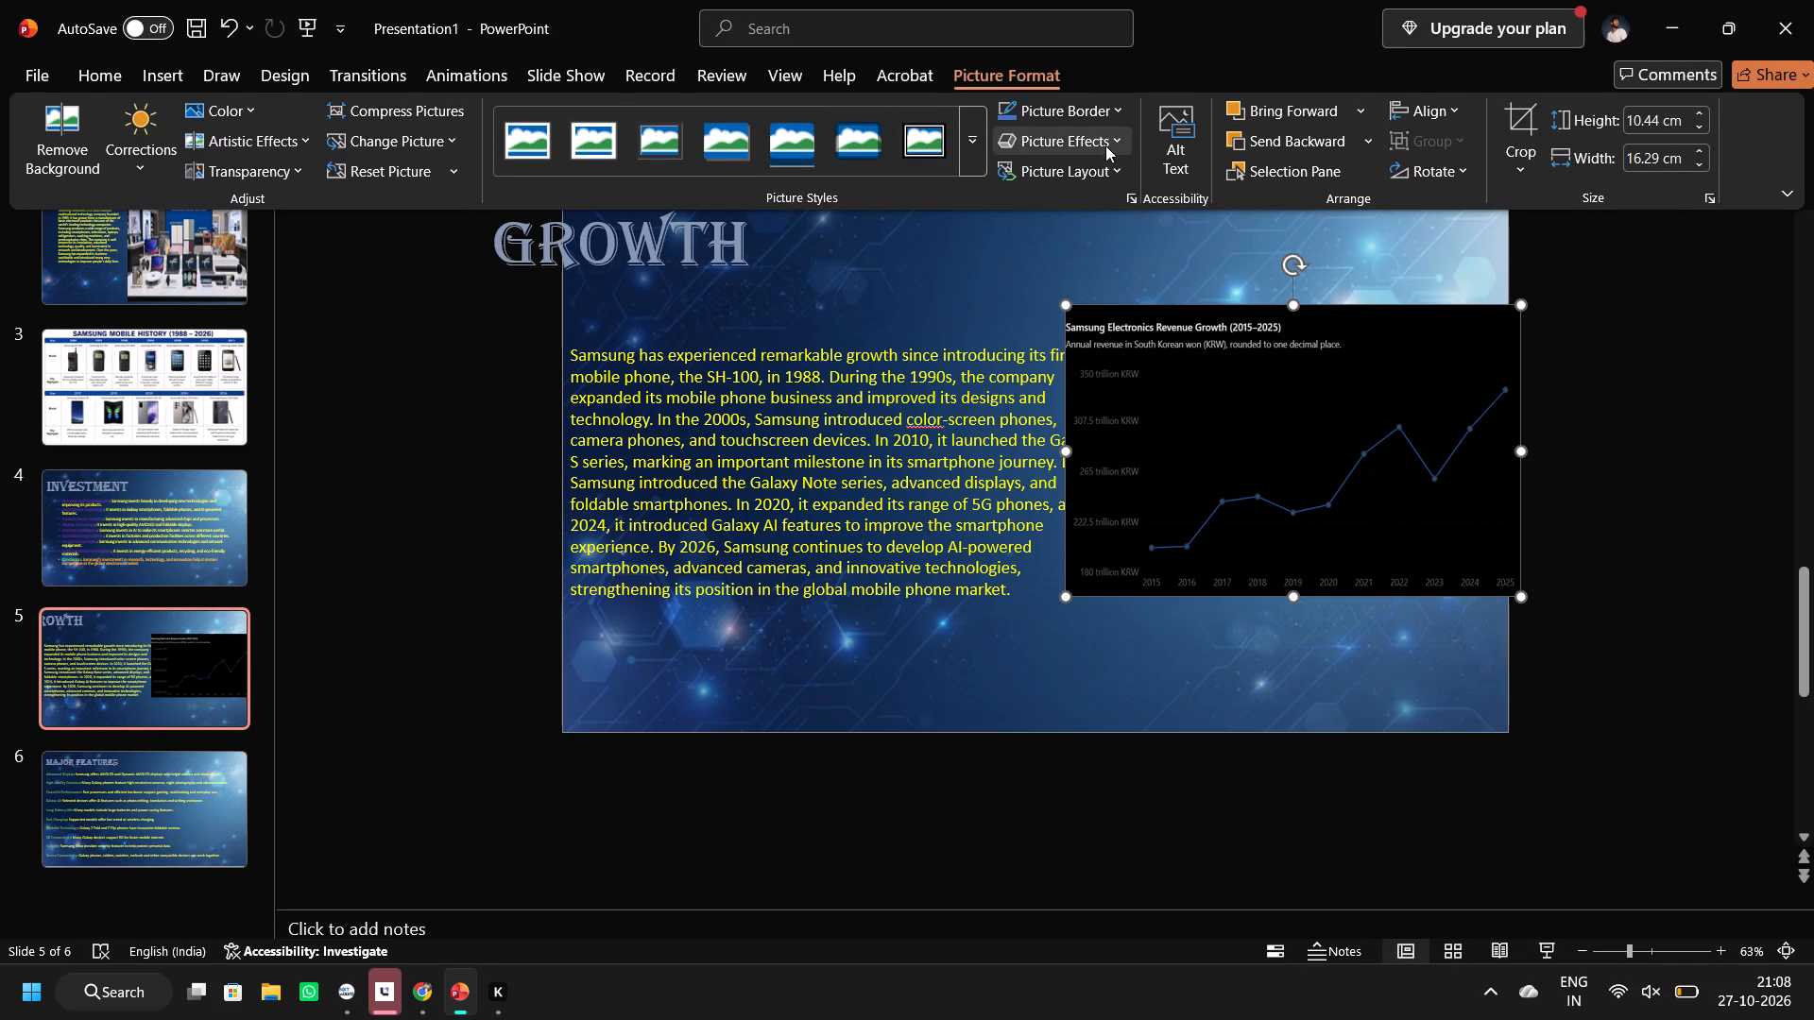
left_click(1279, 143)
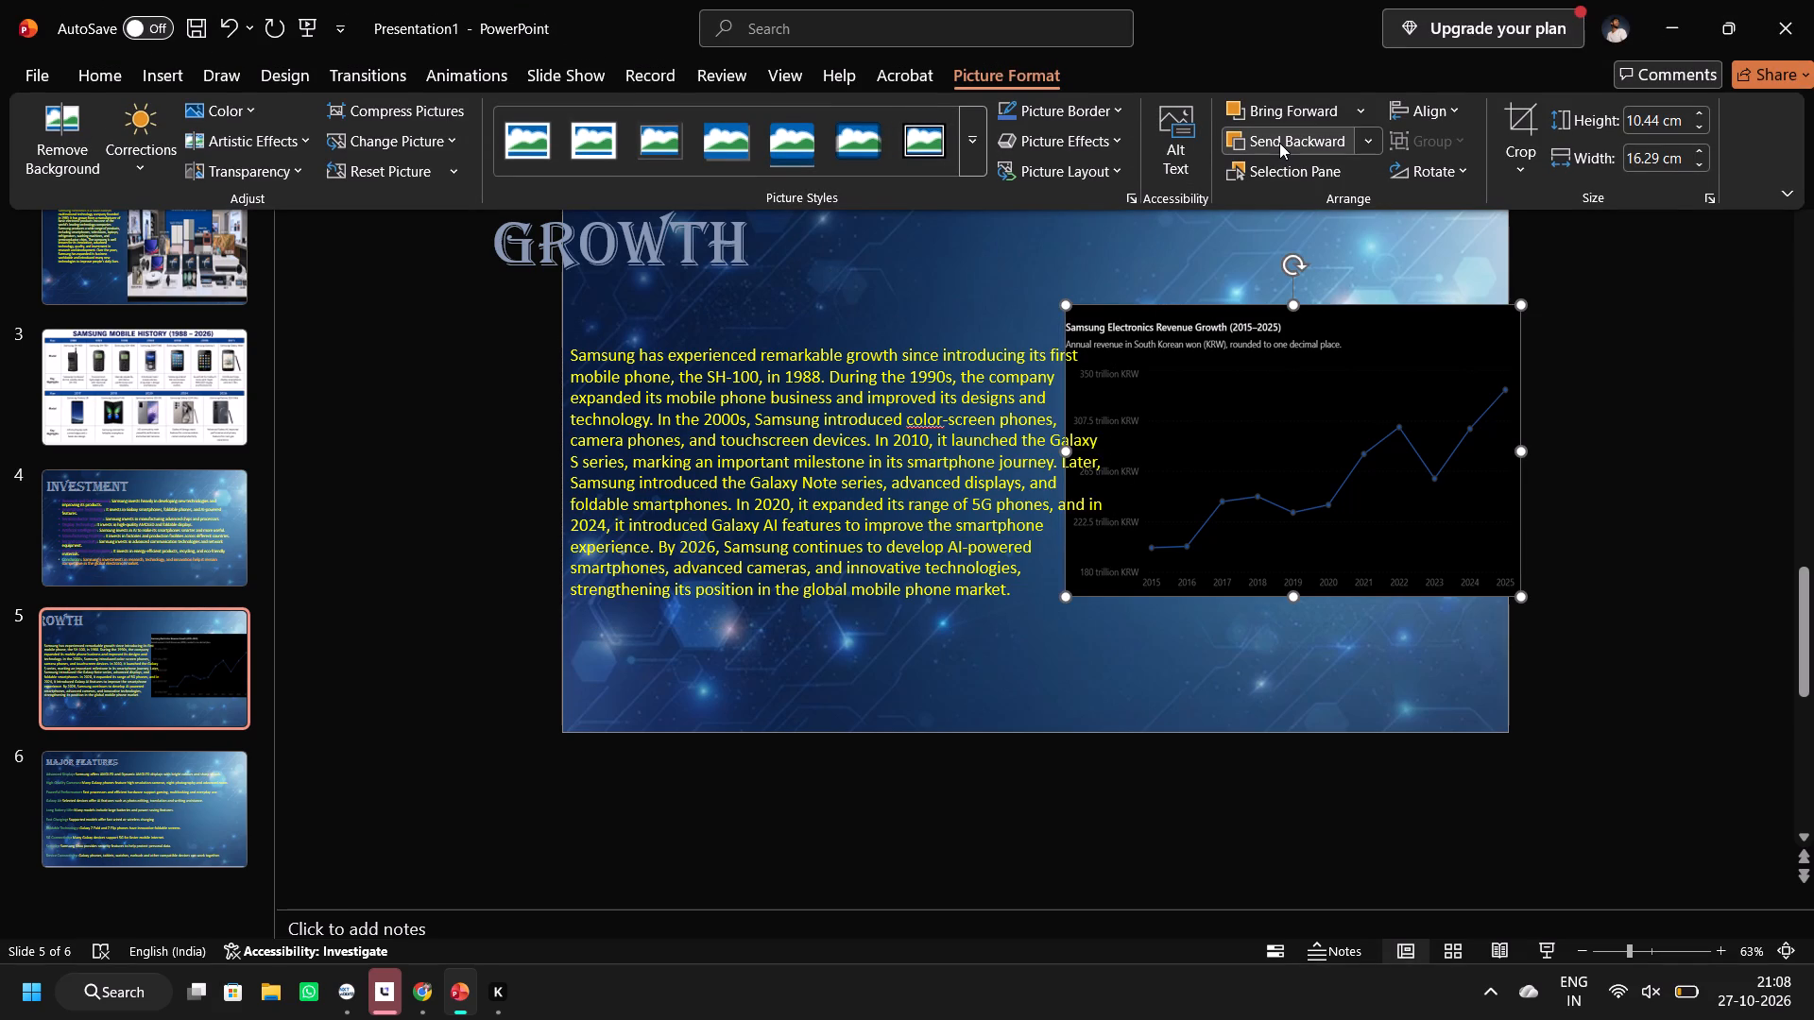
left_click(1010, 630)
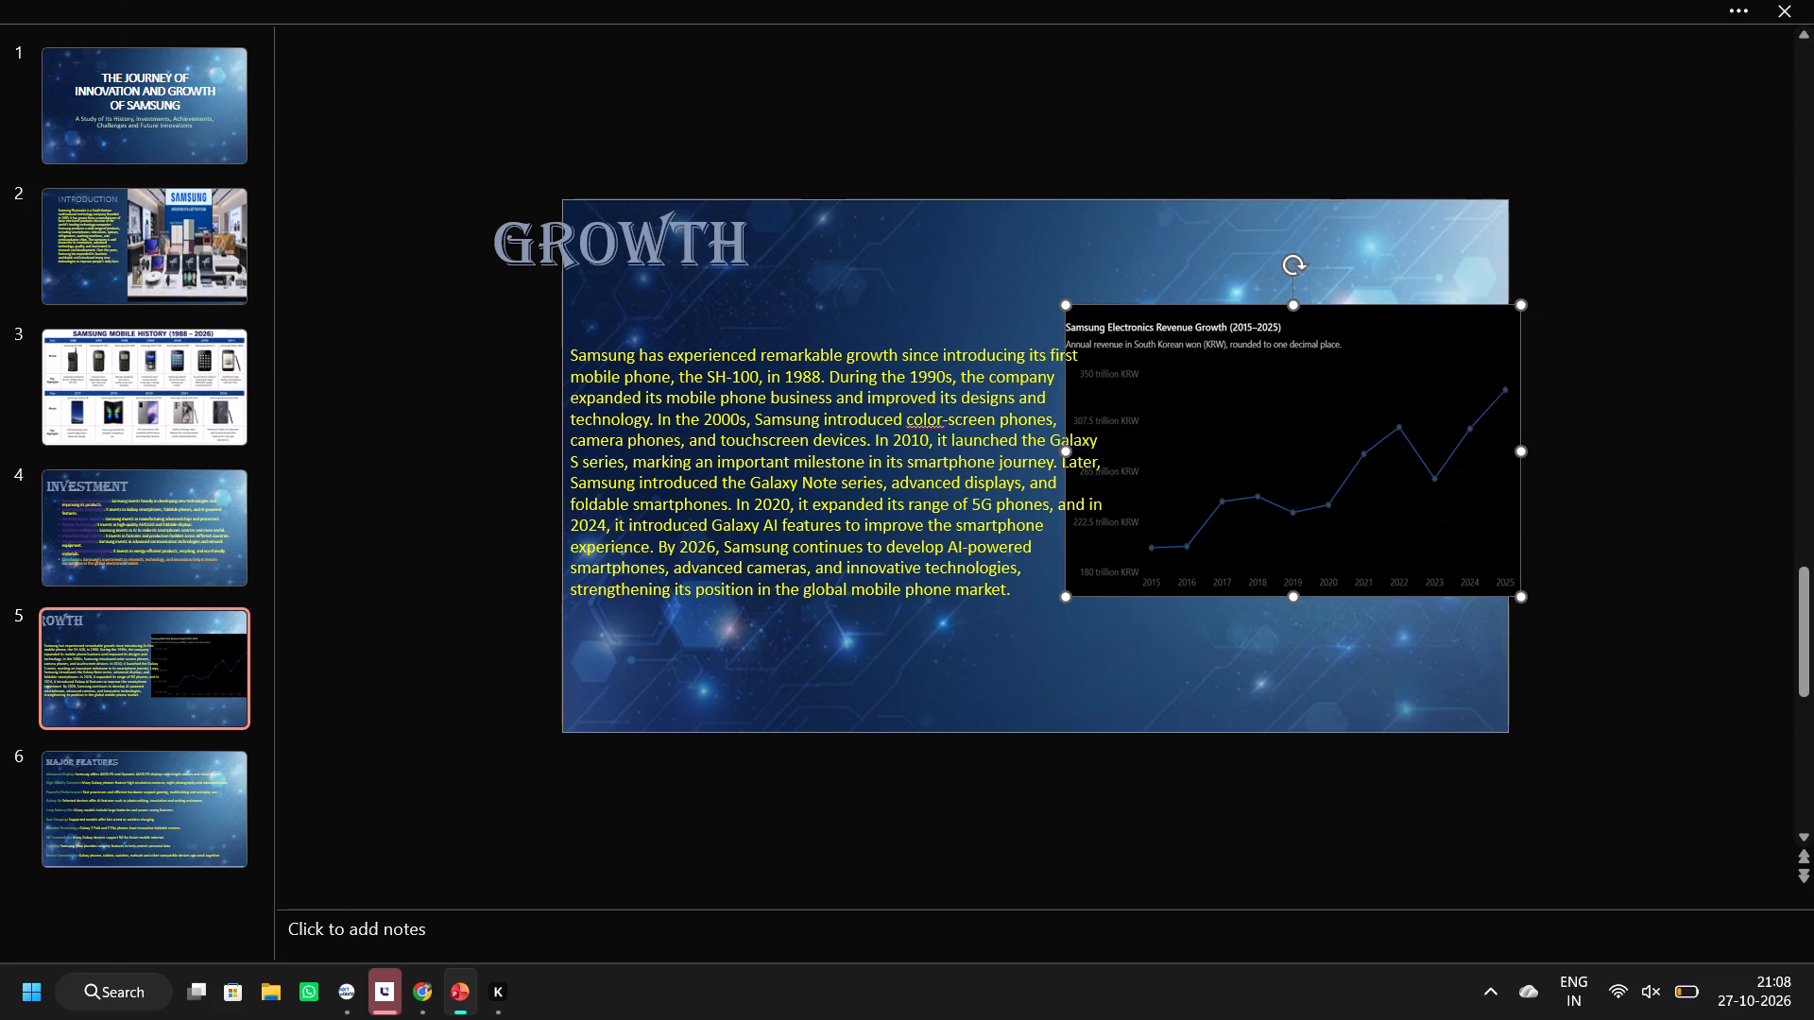
Widen the Growth paragraph's text box slightly towards the chart.
left_click(1071, 643)
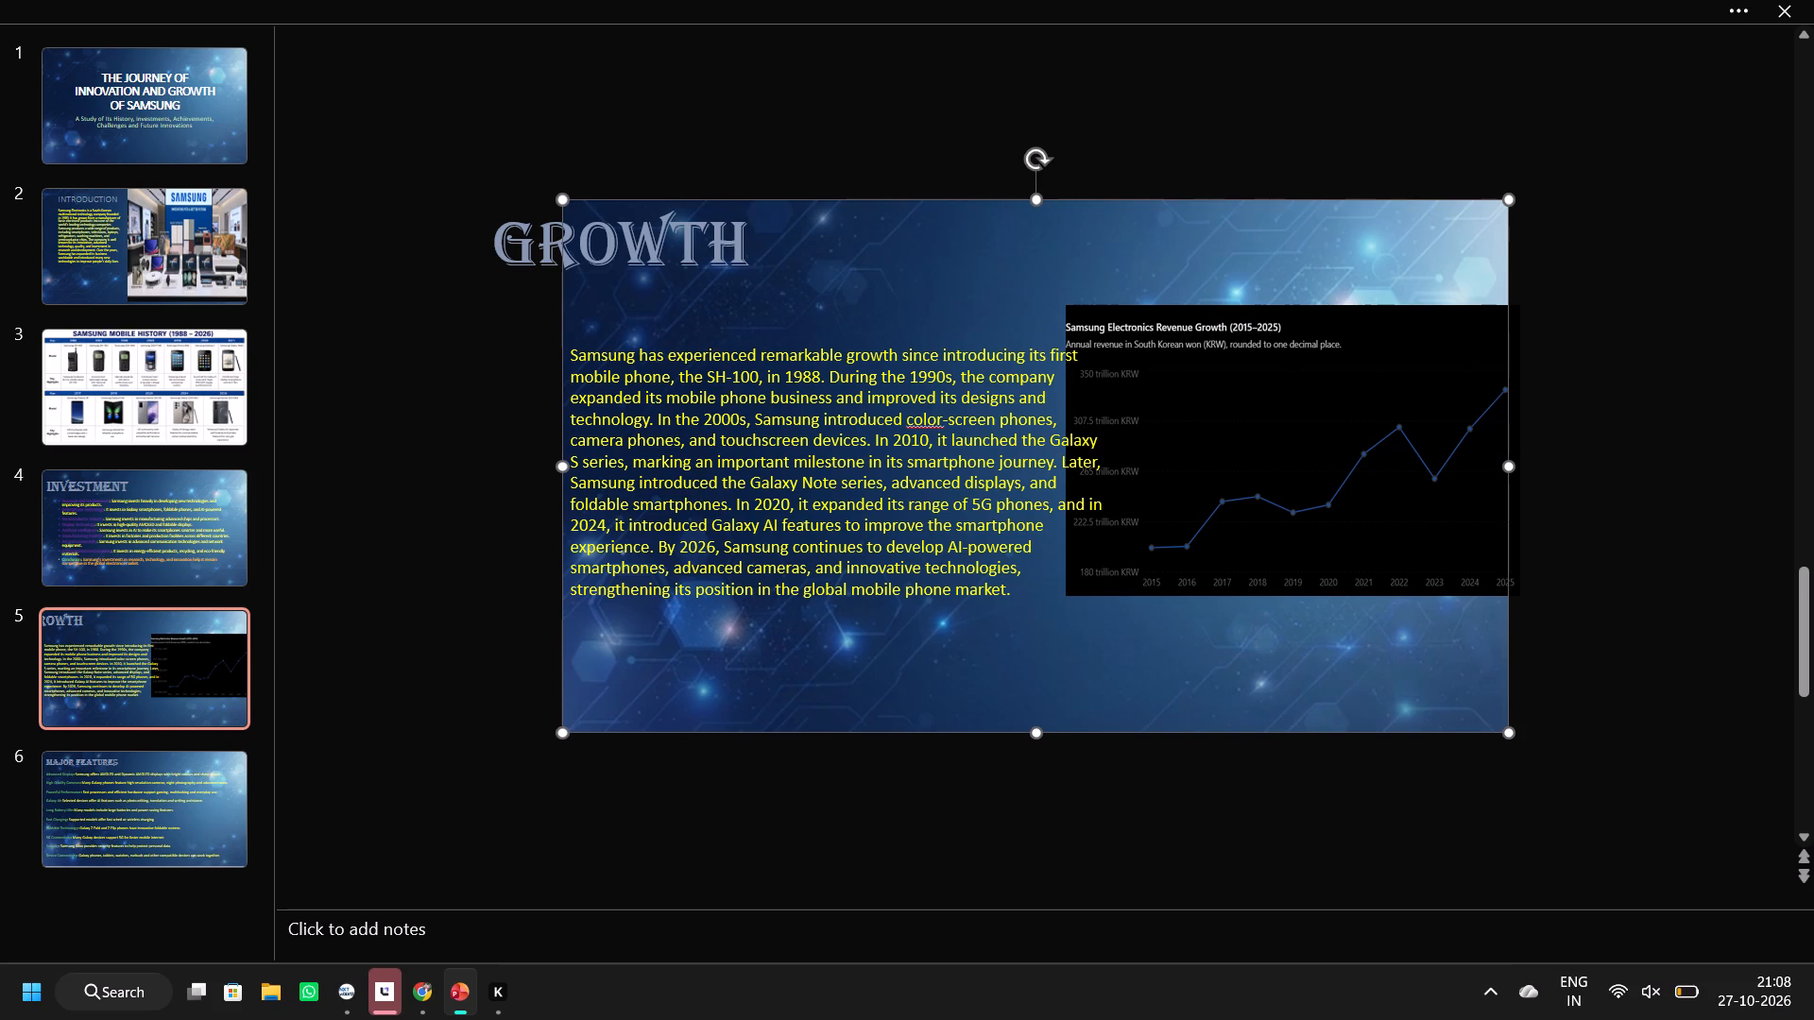
left_click(1001, 464)
left_click(1118, 482)
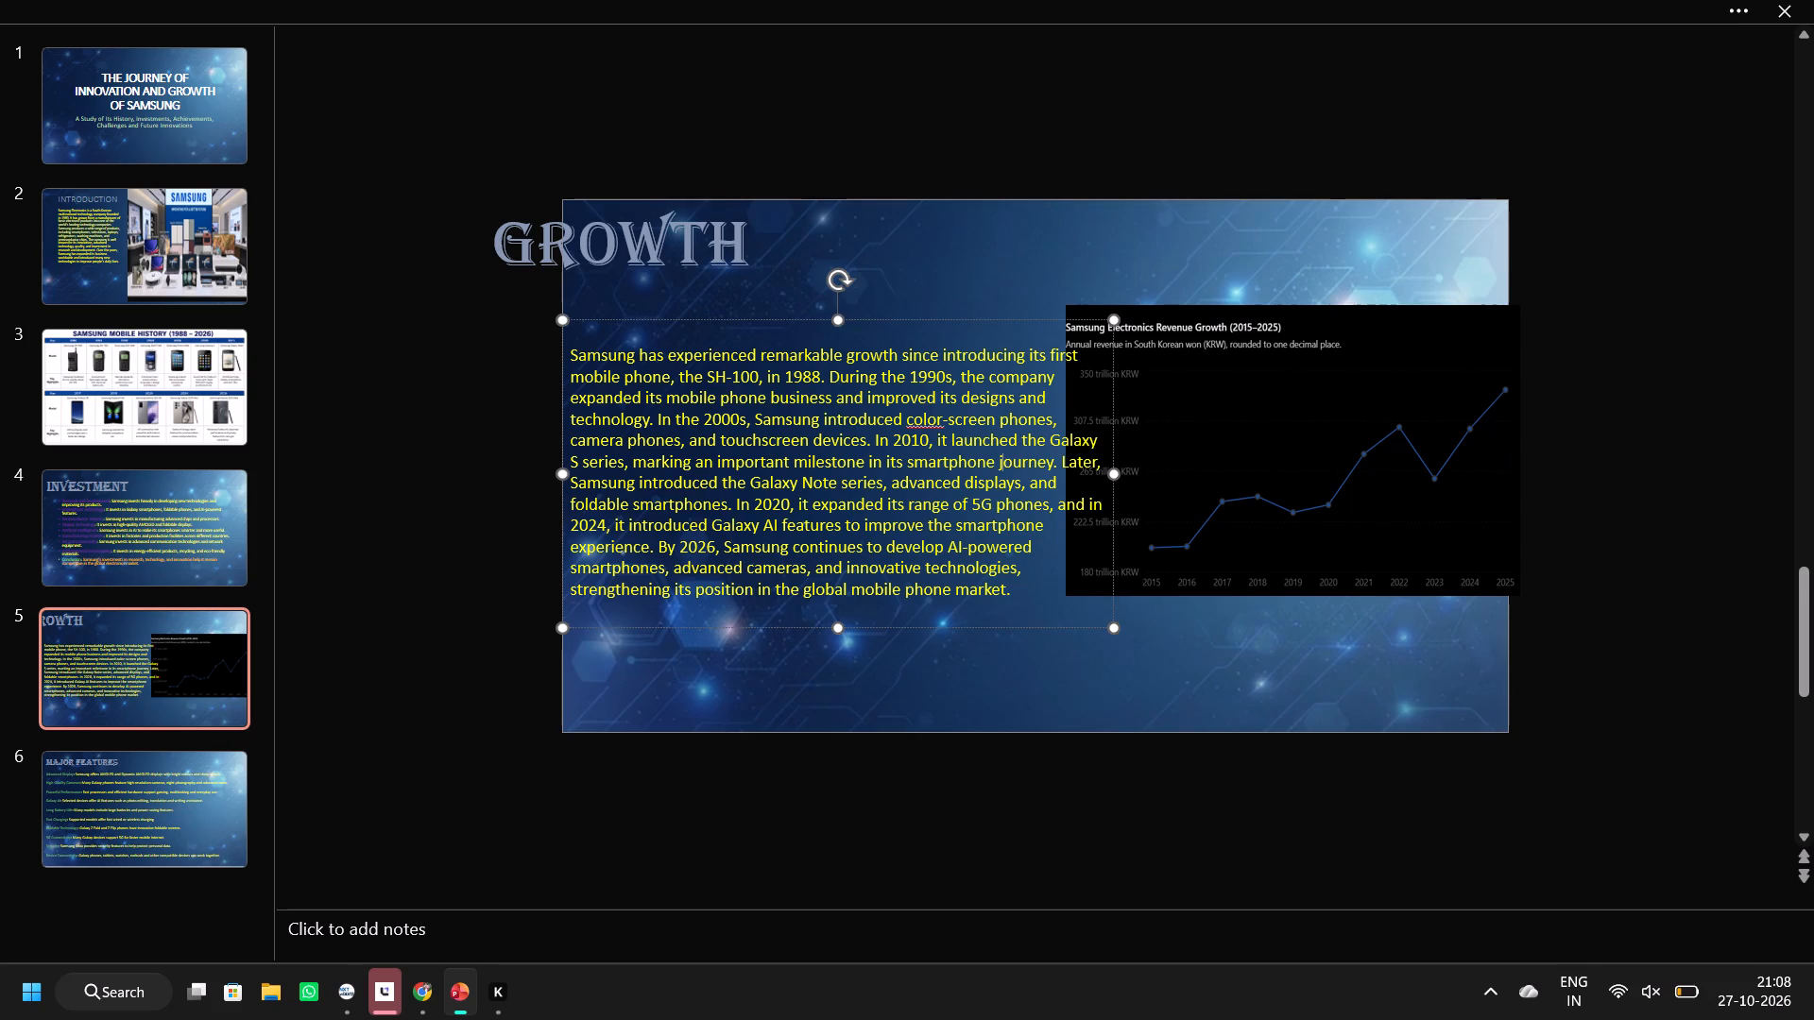
left_click(1060, 447)
left_click(921, 457)
left_click_drag(1114, 474, 1130, 474)
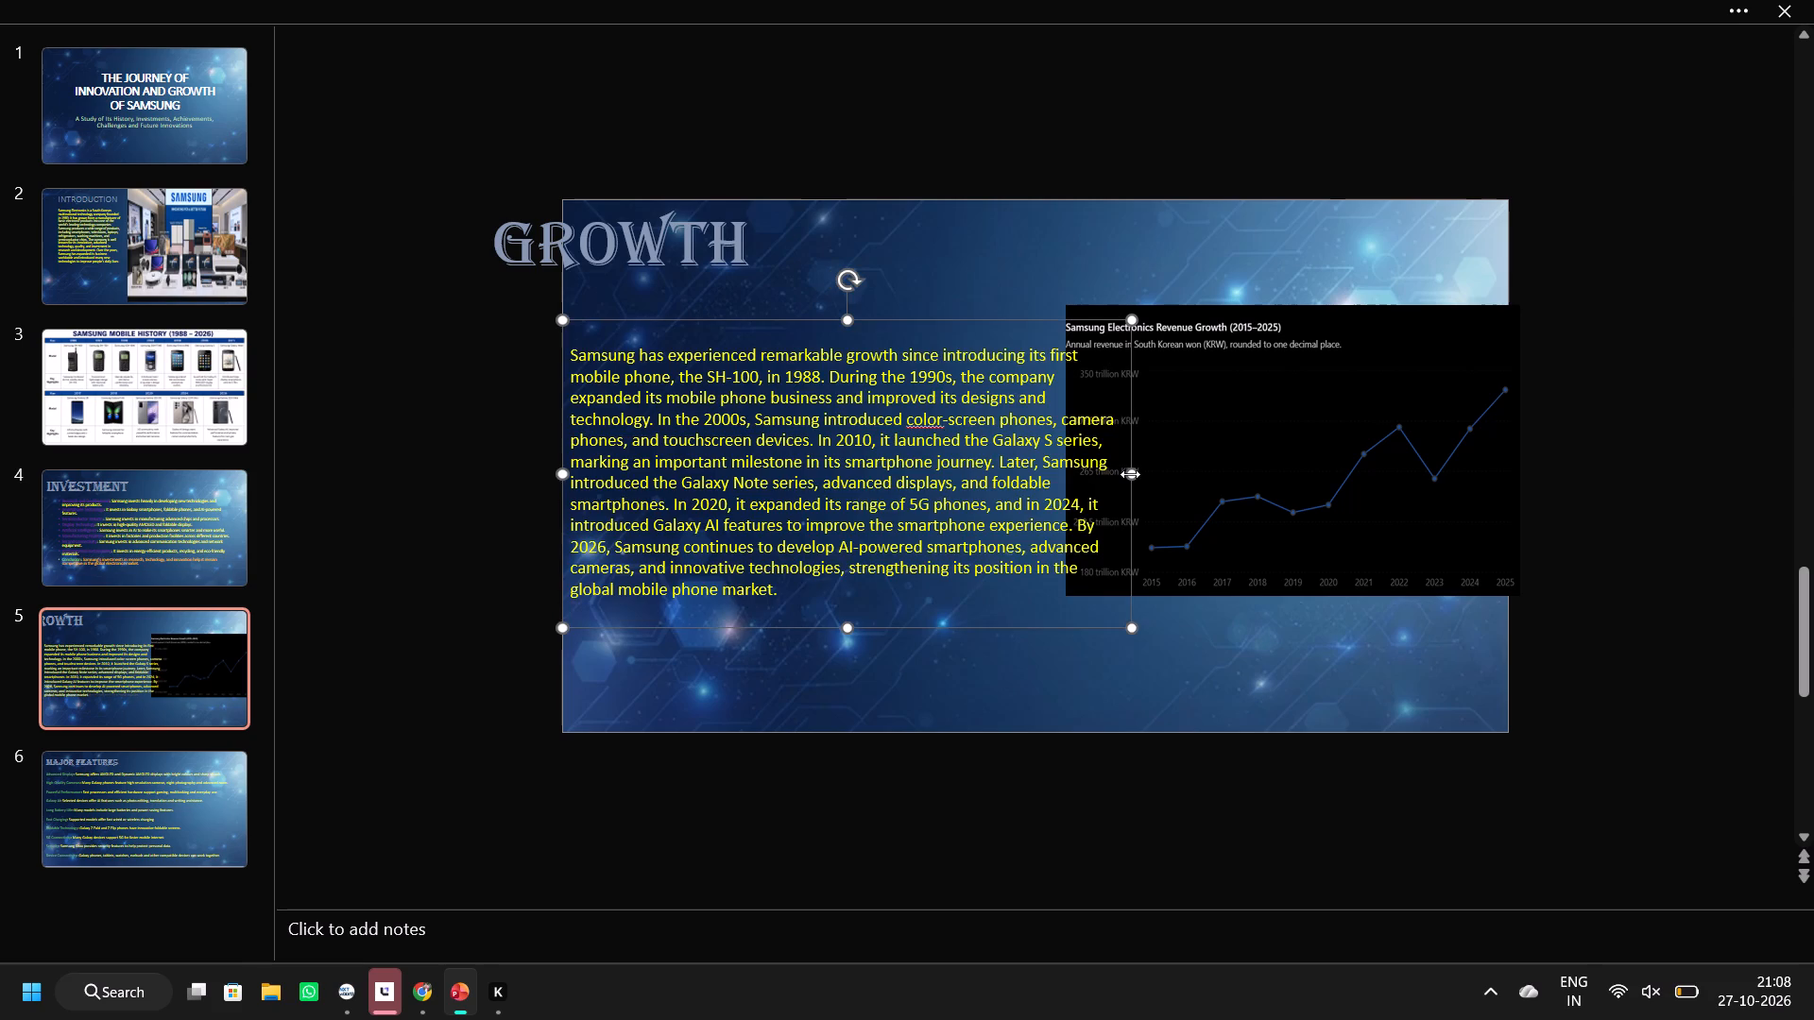
Narrow the revenue chart from its left side so that it starts just beyond the paragraph text.
left_click(1371, 462)
left_click_drag(1067, 454, 1188, 434)
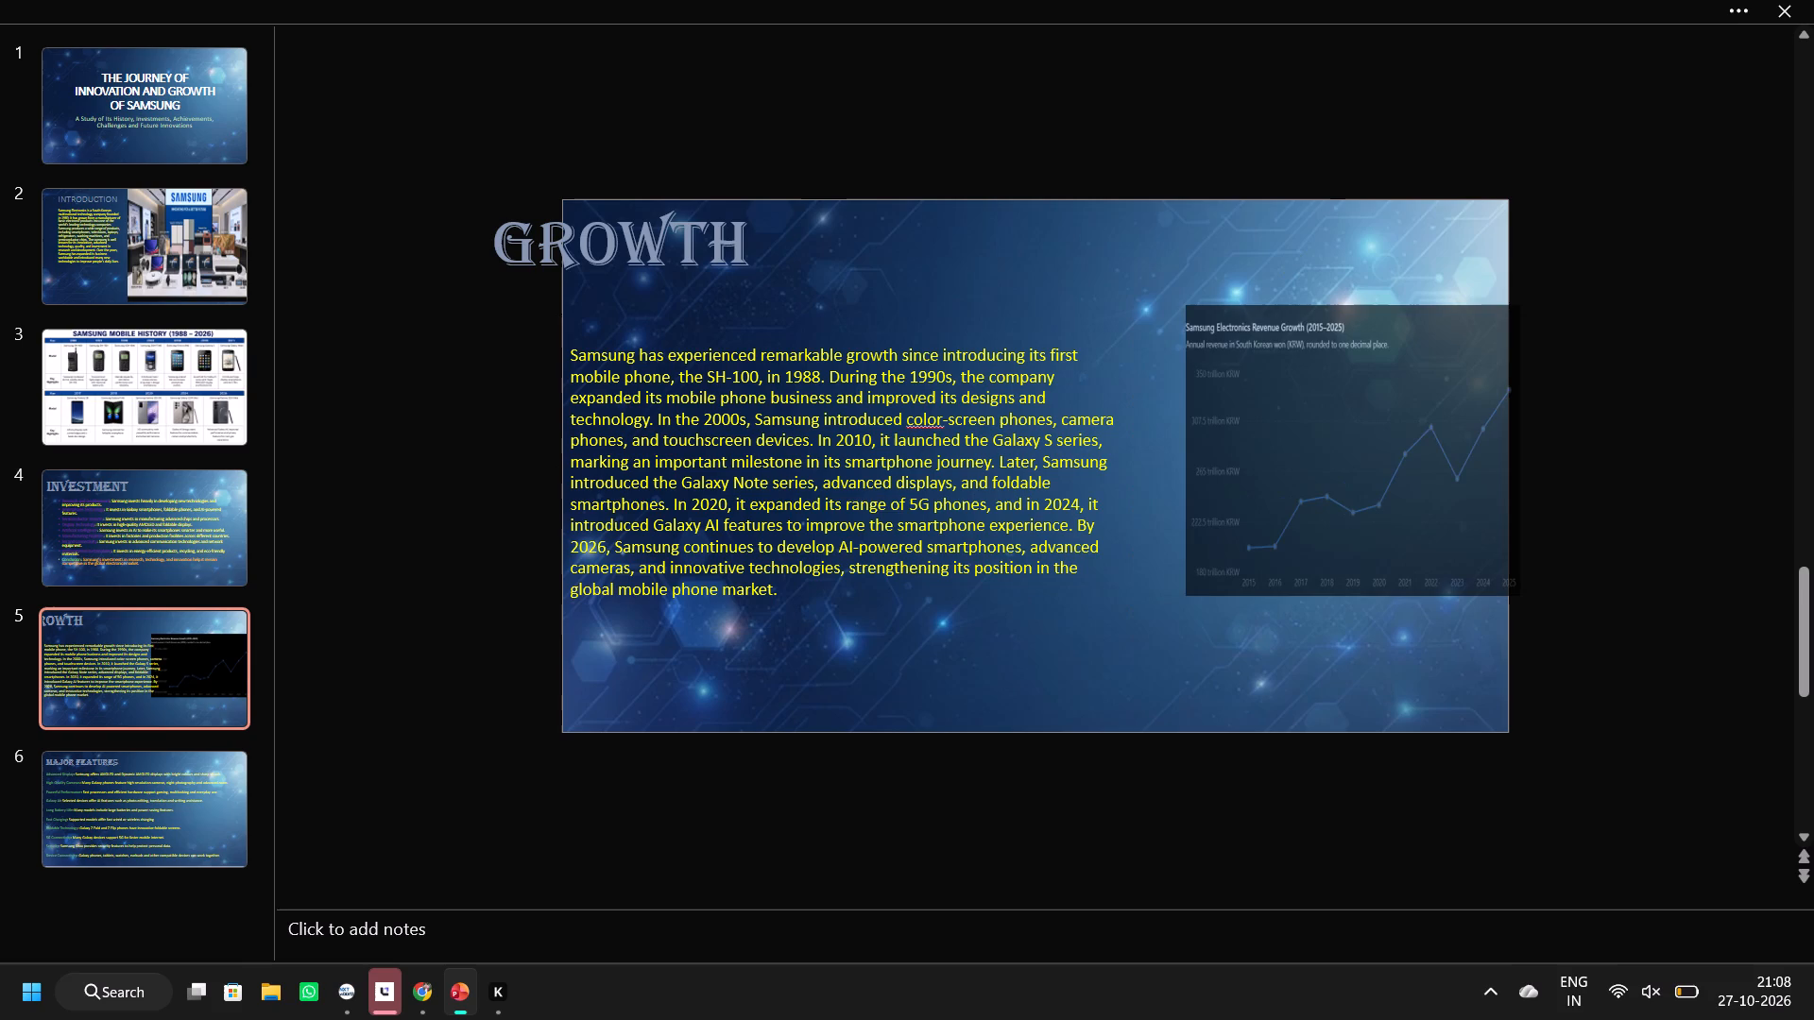
left_click_drag(1188, 434, 1116, 432)
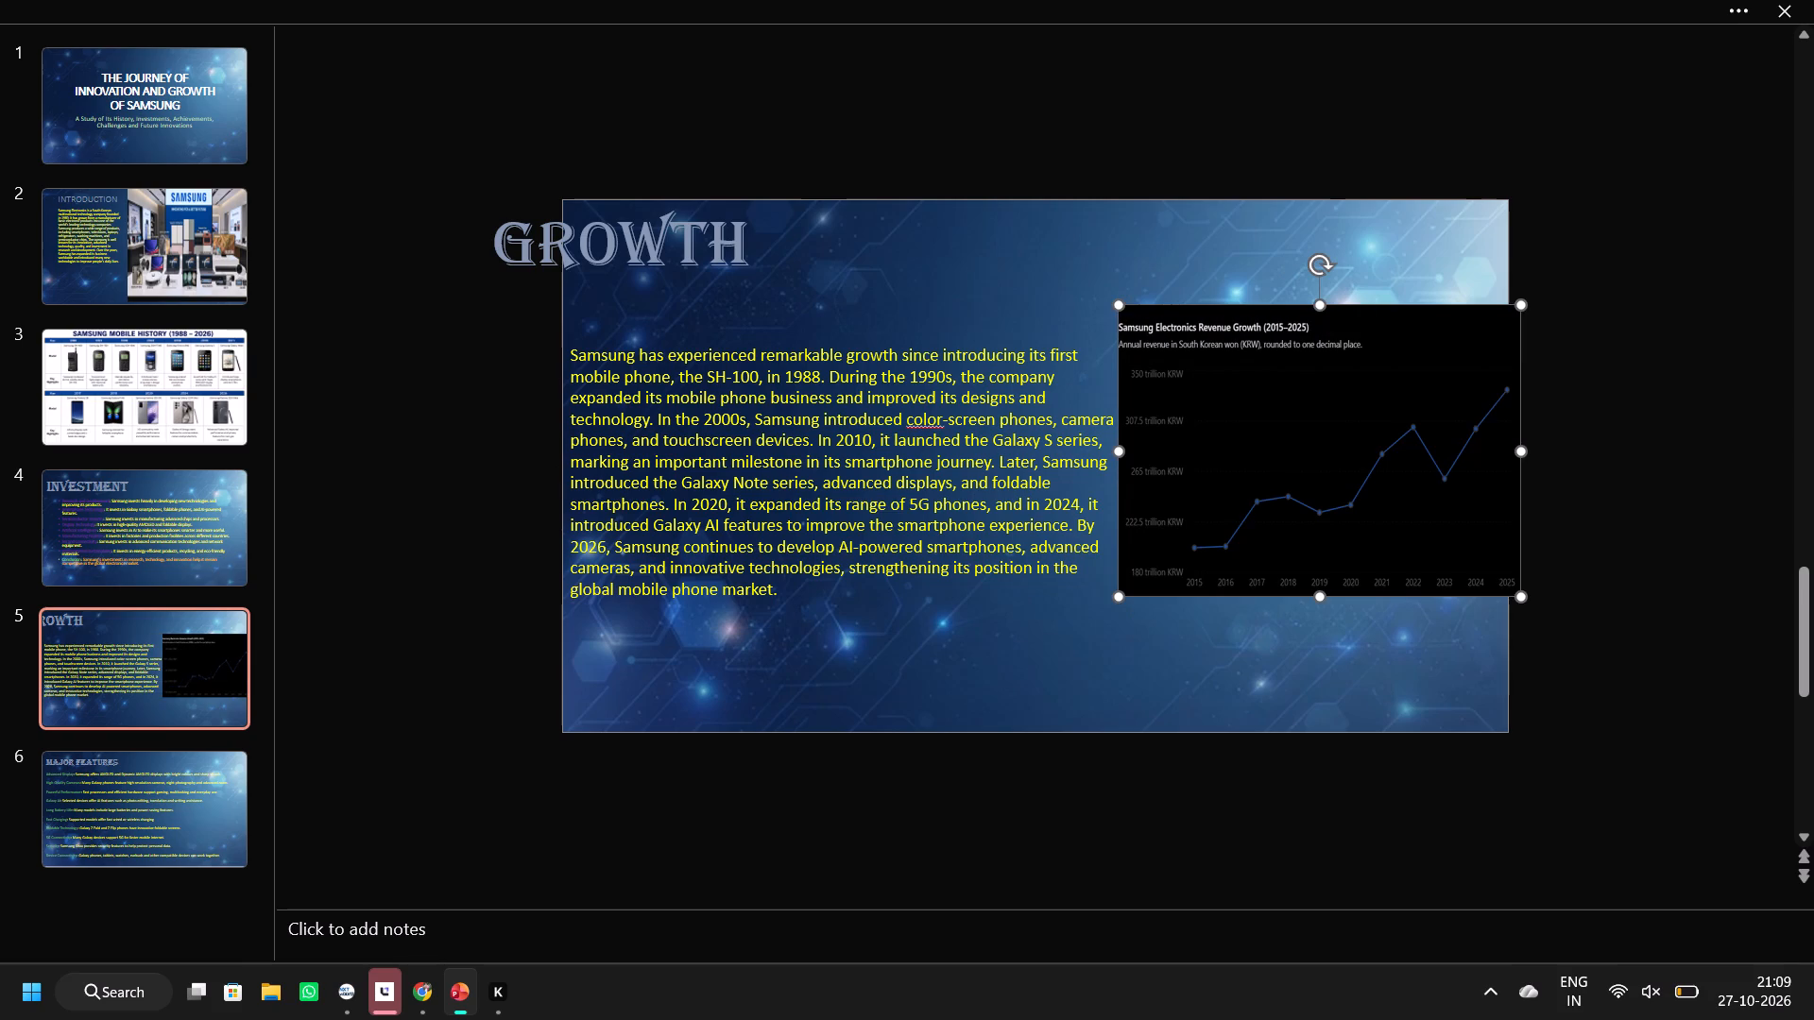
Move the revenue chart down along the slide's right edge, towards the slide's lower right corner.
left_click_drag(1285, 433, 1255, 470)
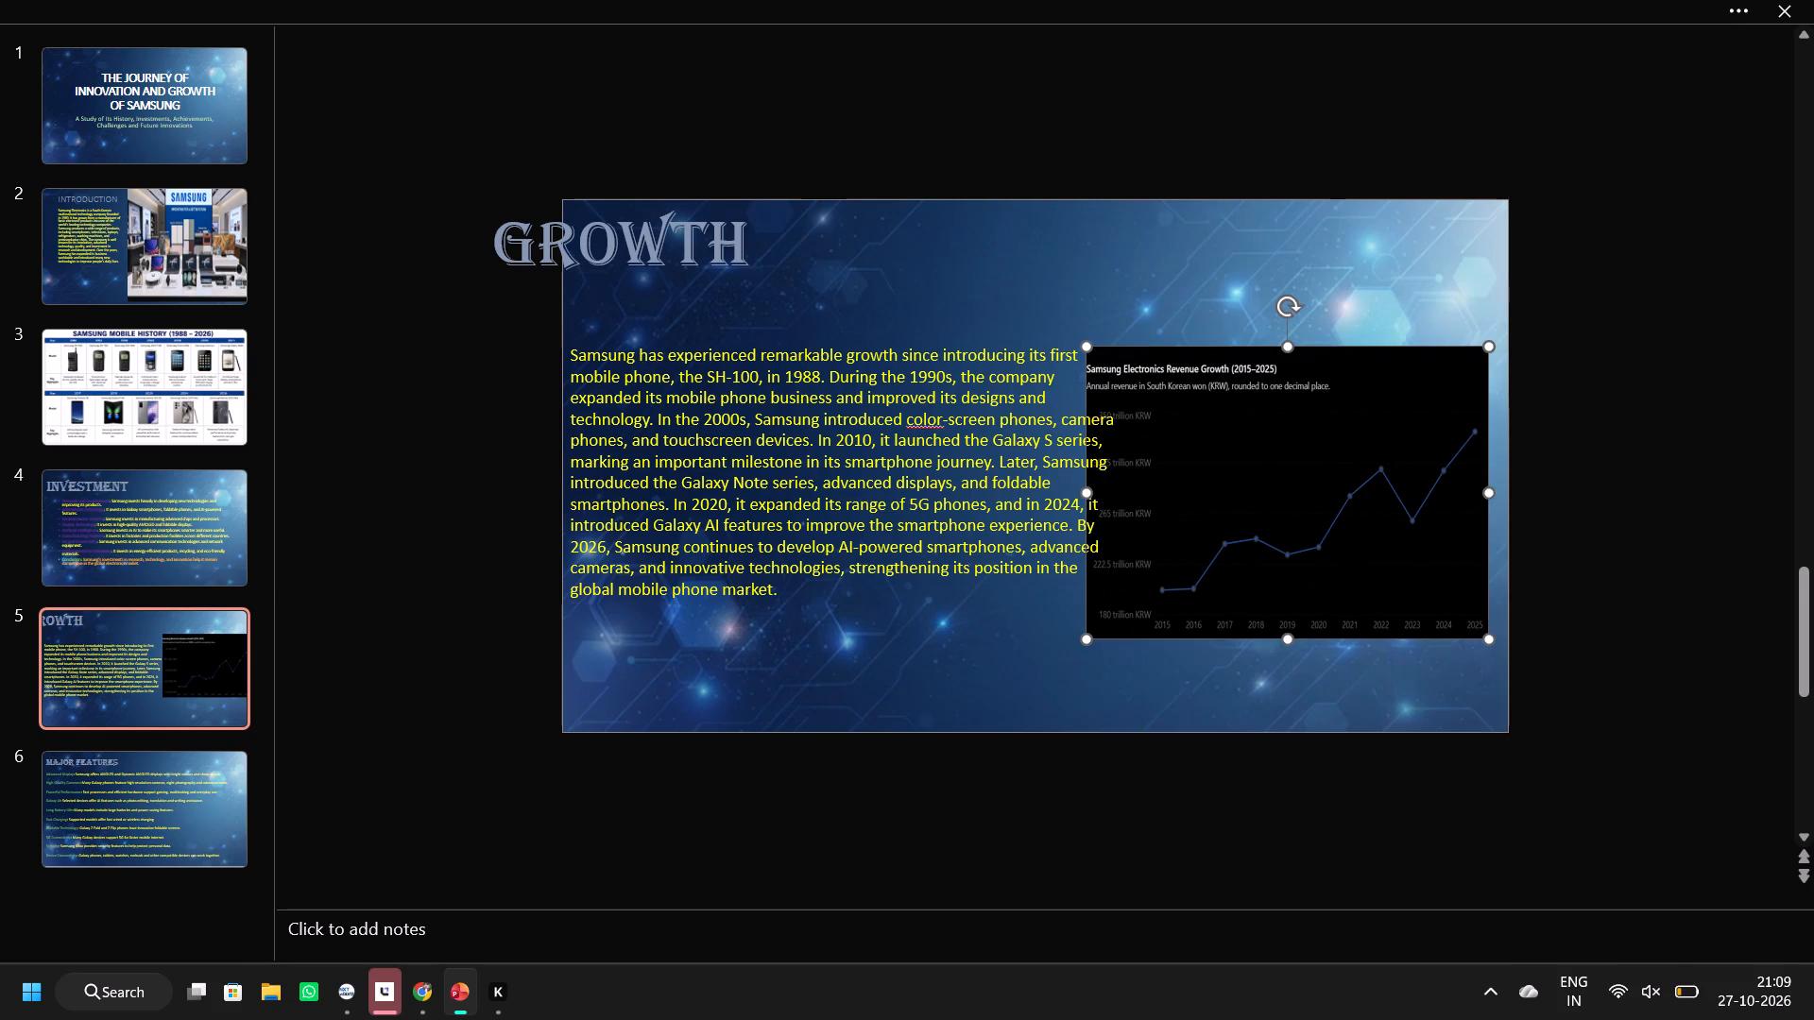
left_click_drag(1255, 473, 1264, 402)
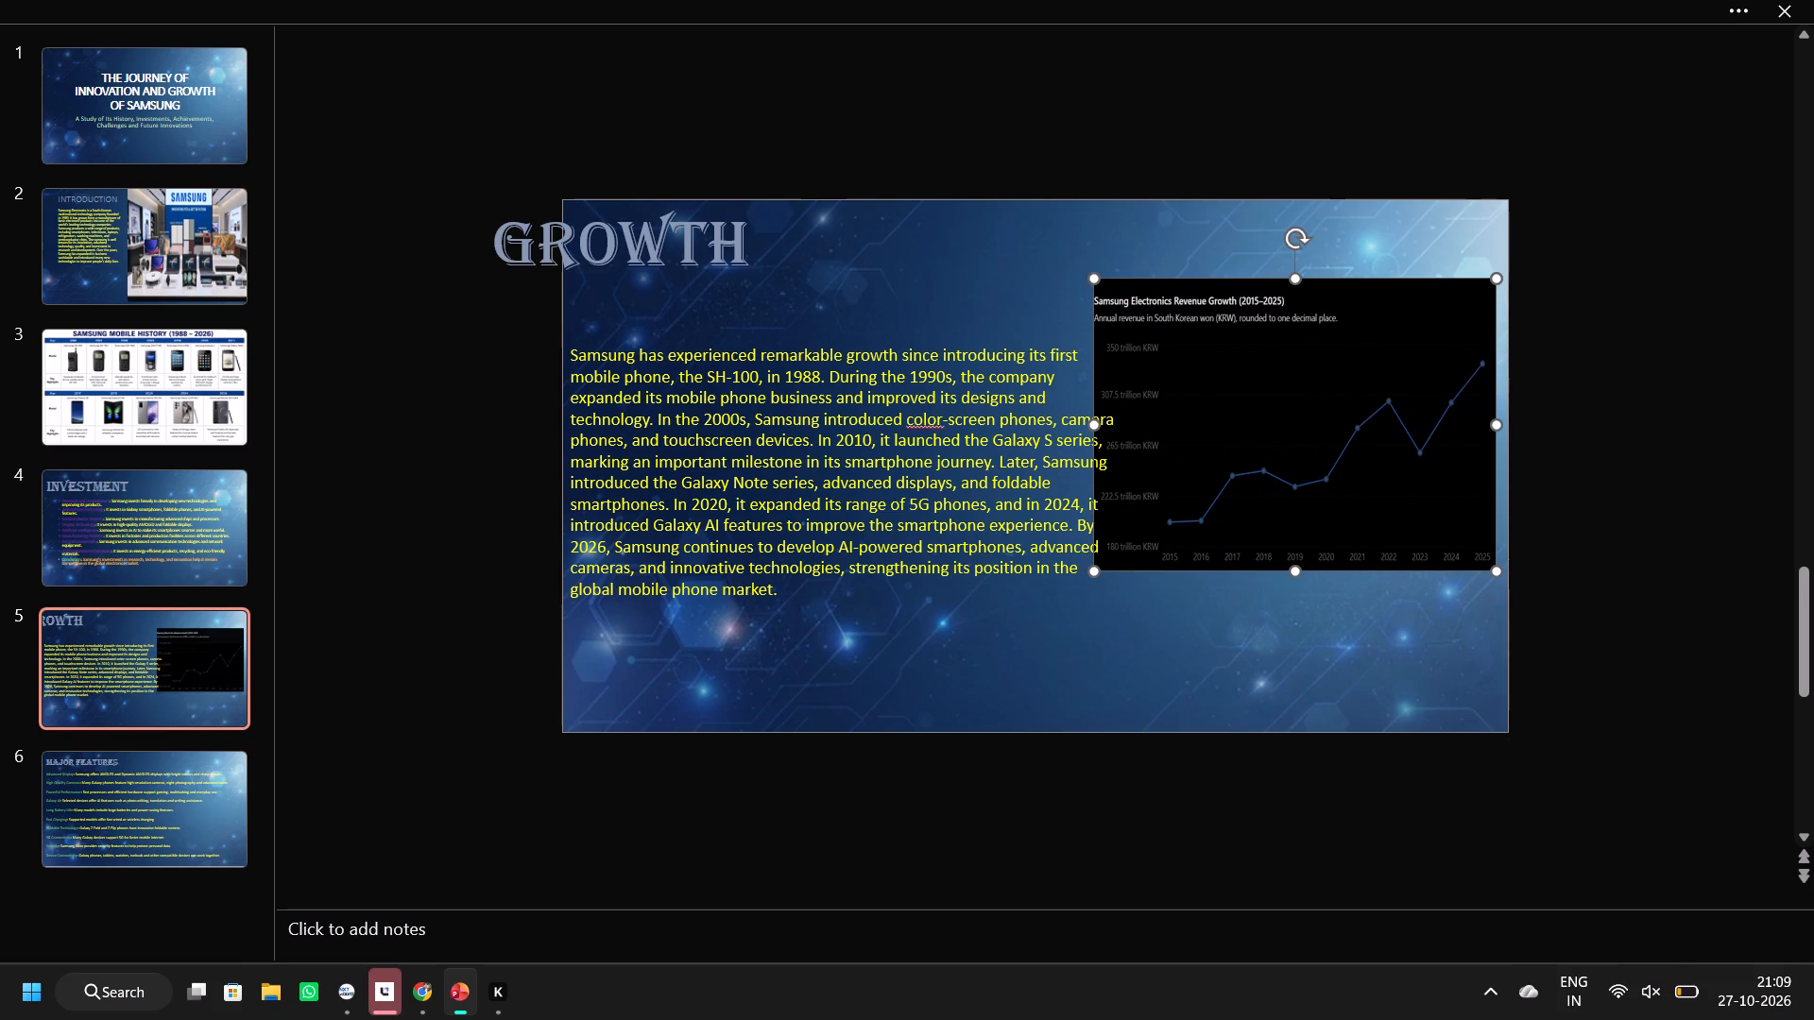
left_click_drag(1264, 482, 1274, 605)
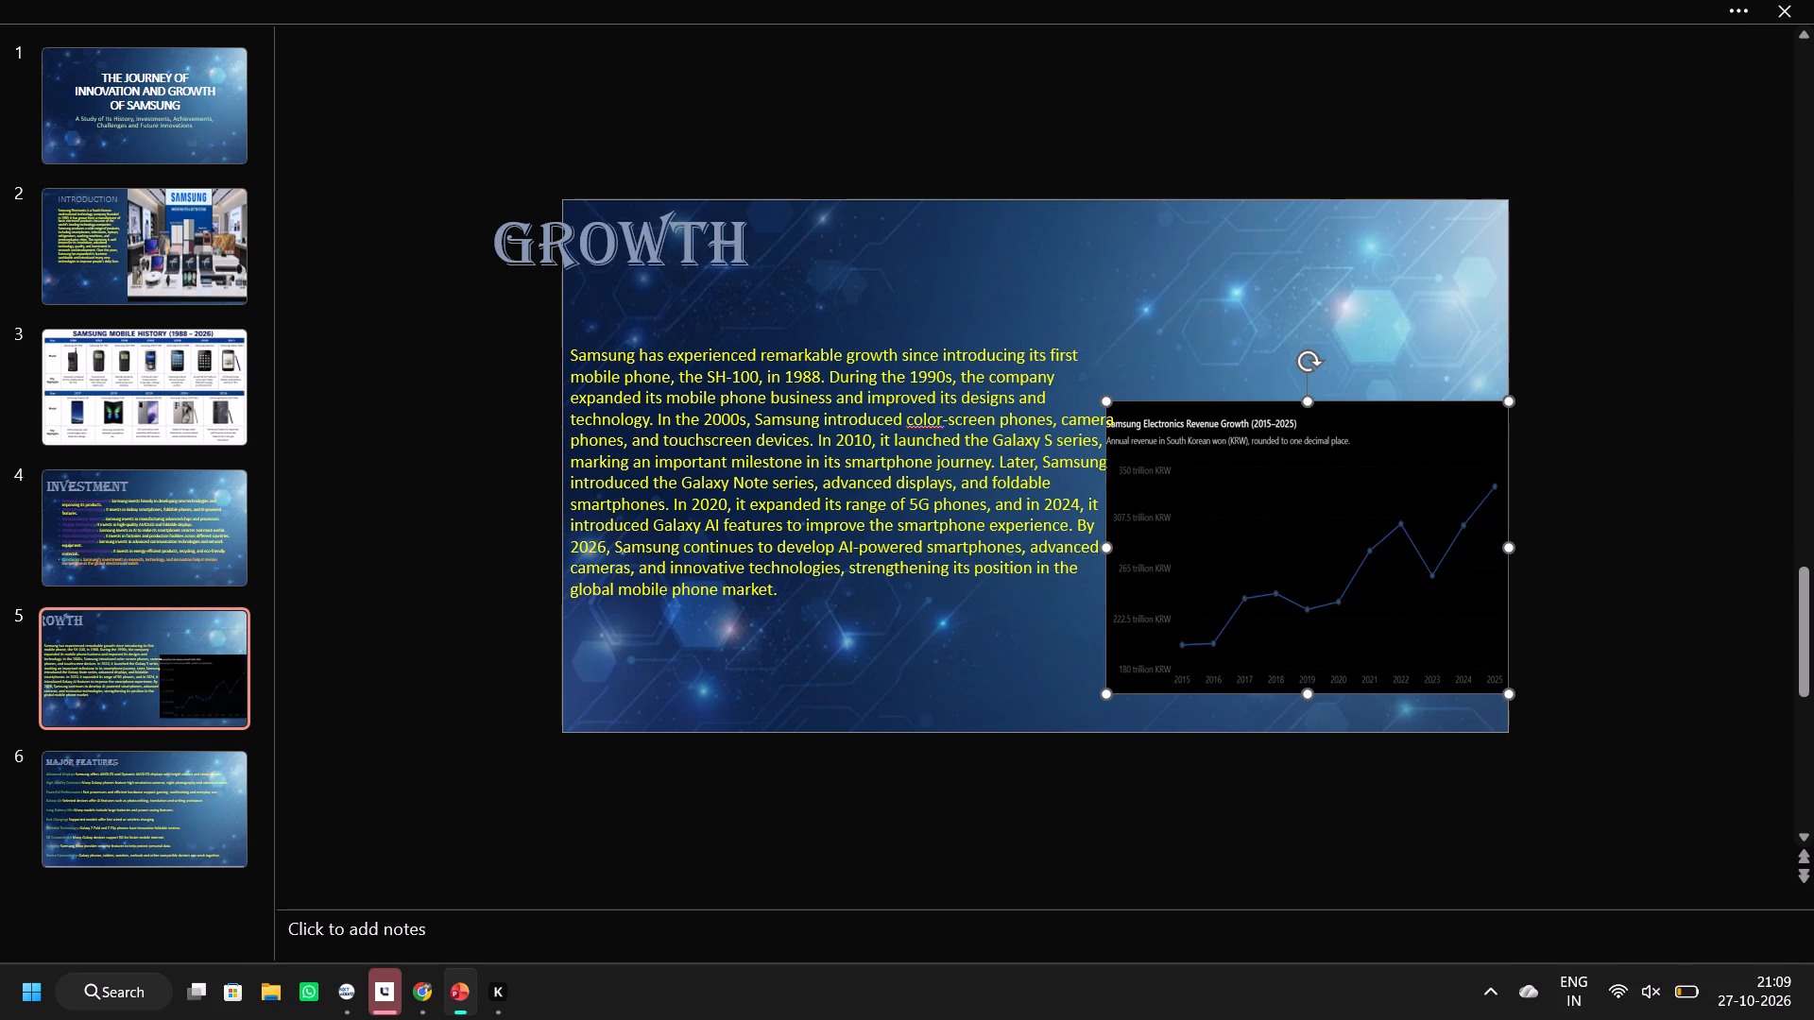
Narrow the Growth paragraph's text box from its right side so that its text ends before the chart.
left_click_drag(788, 503, 786, 431)
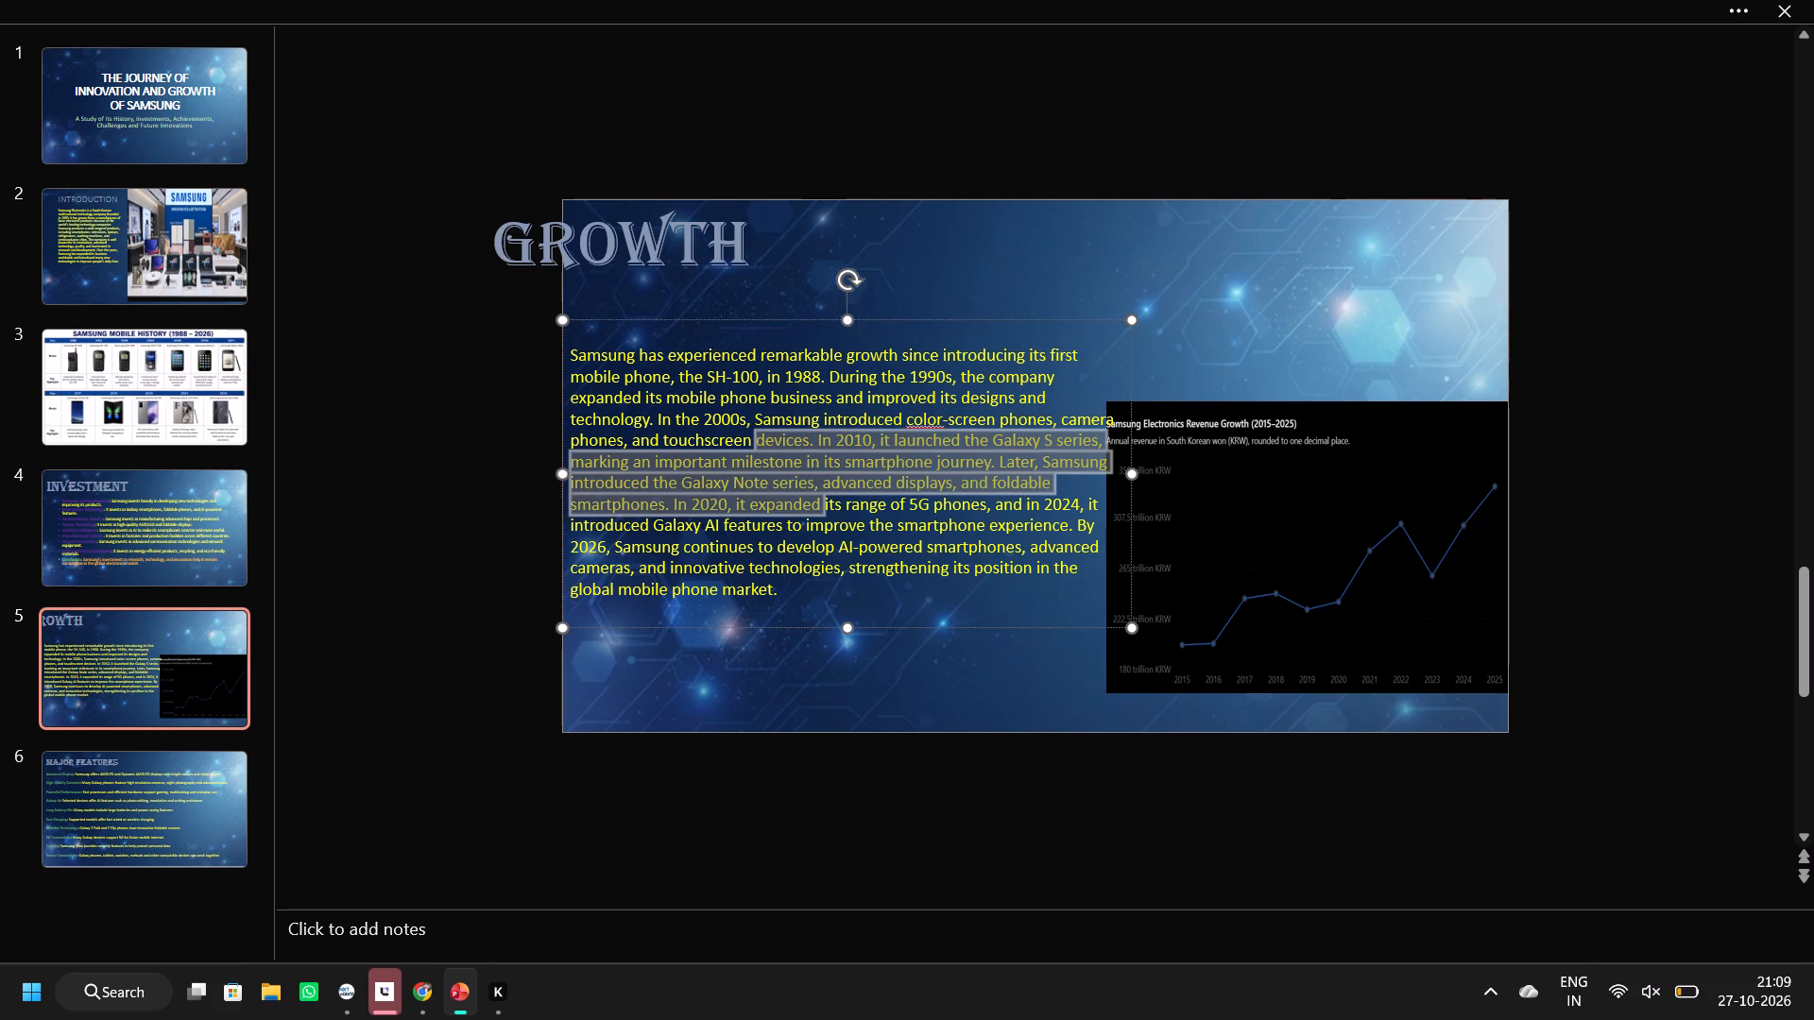
left_click(797, 684)
left_click(846, 354)
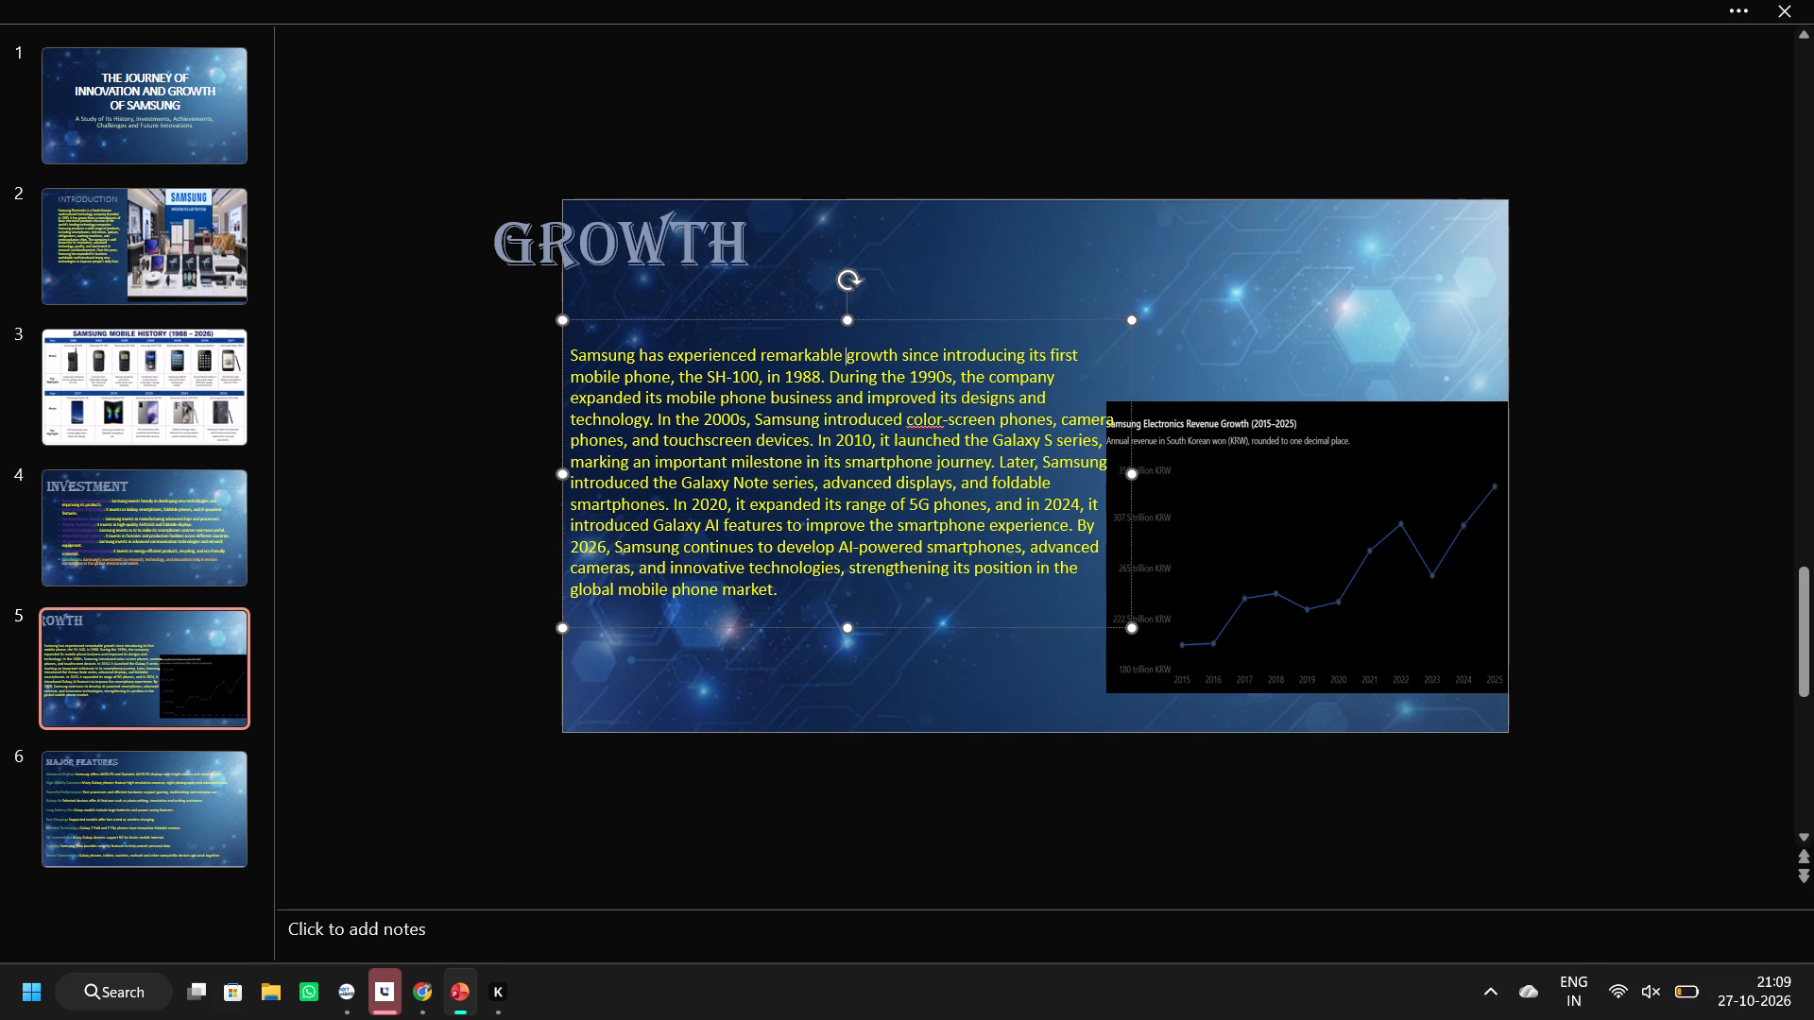
left_click_drag(1127, 467, 1126, 467)
left_click_drag(1126, 467, 1081, 473)
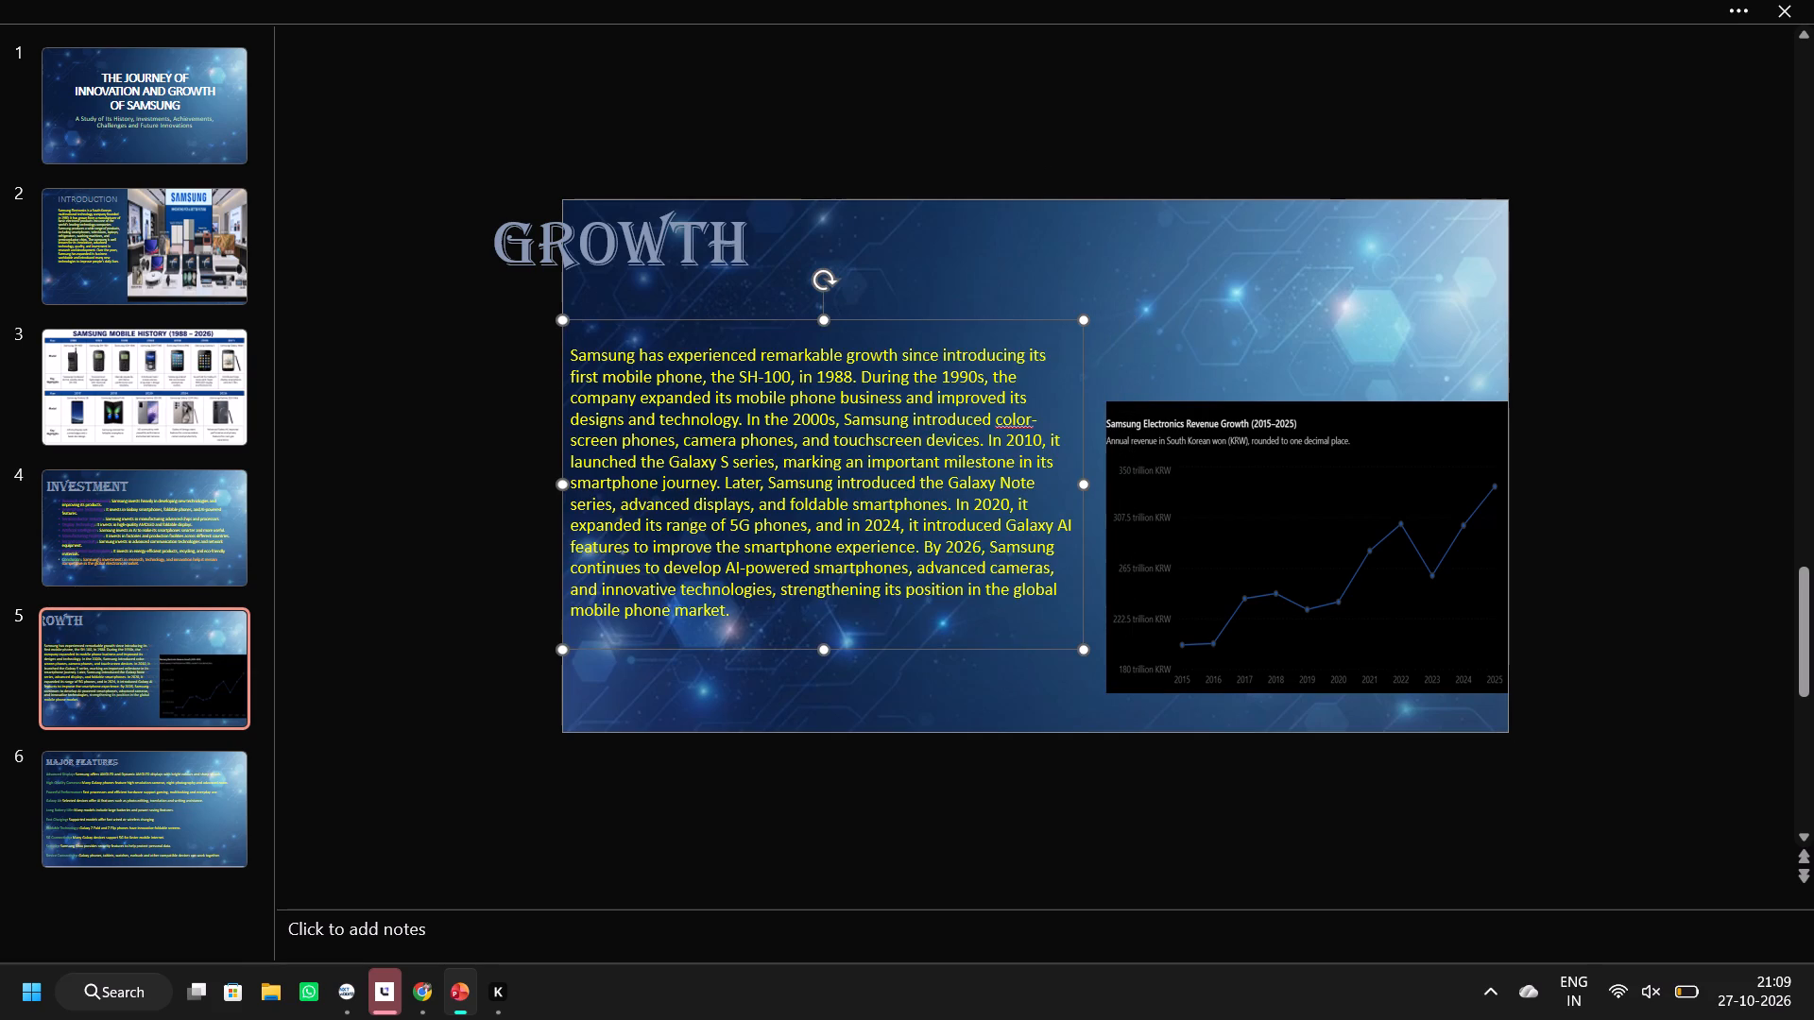
Move the revenue chart up and slightly left, level with the paragraph and inside the slide's right edge.
left_click(1329, 571)
left_click_drag(1329, 571, 1305, 501)
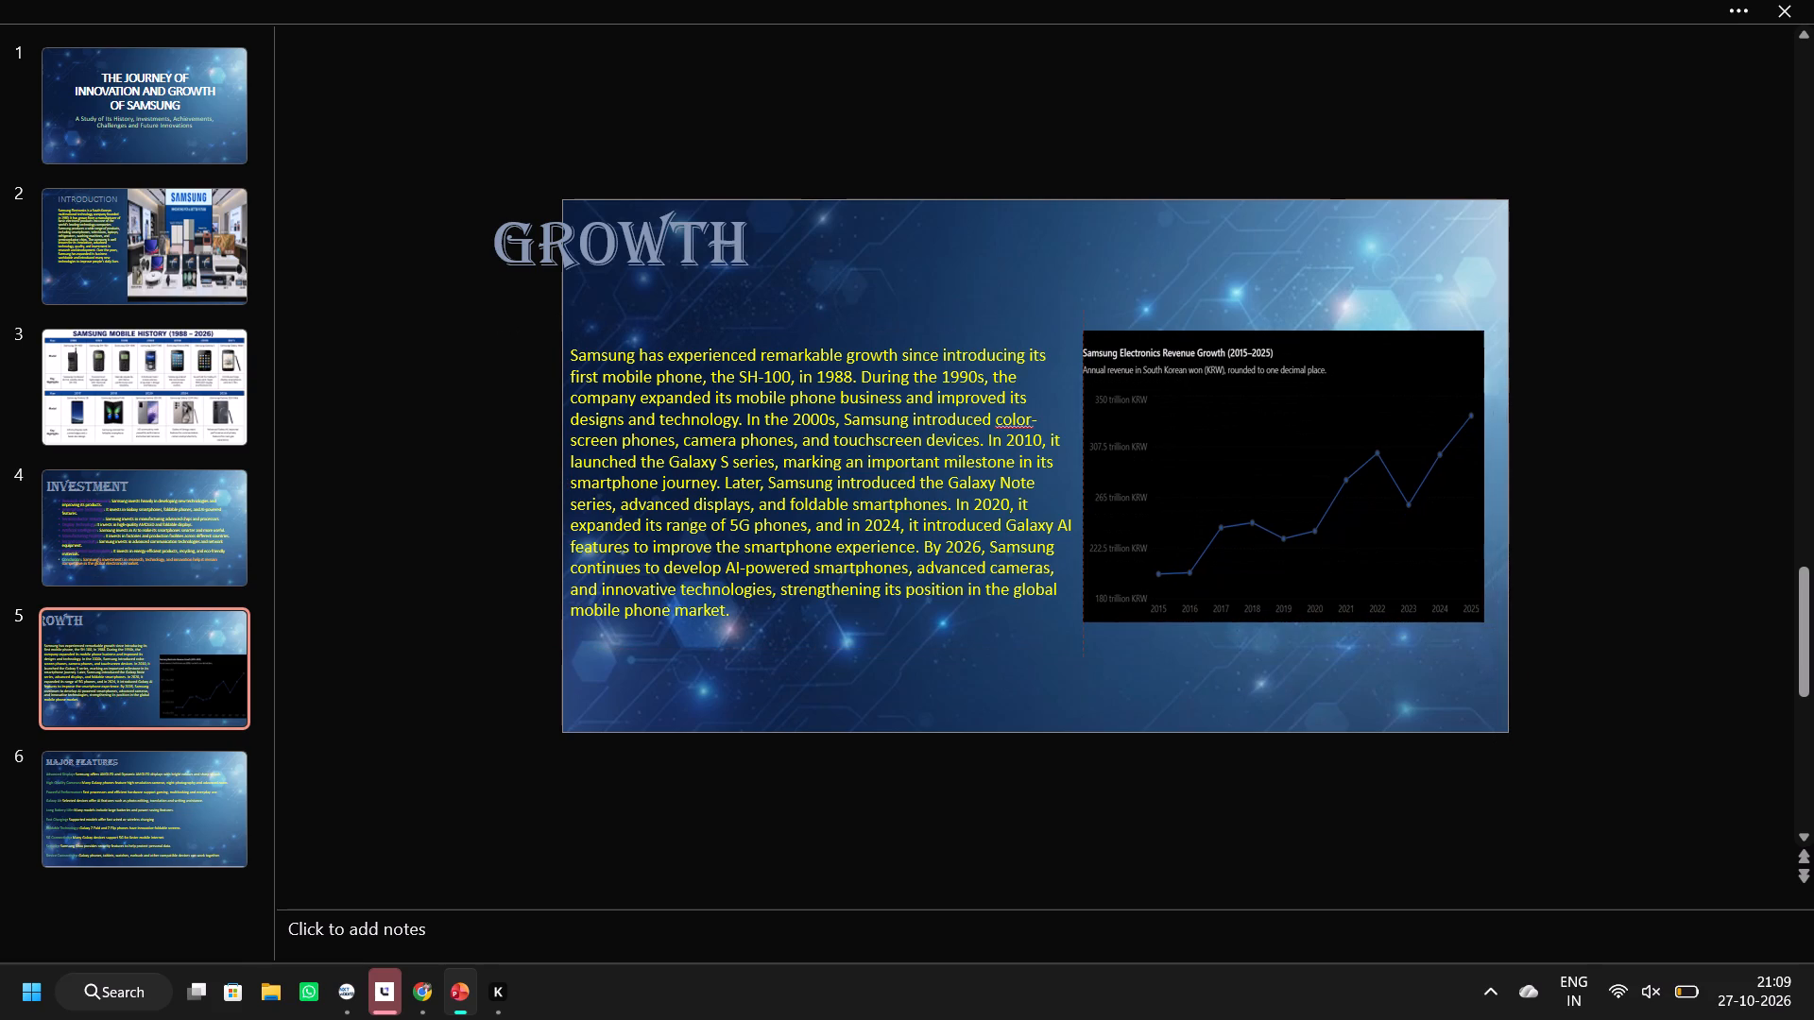
left_click_drag(1305, 501, 1305, 501)
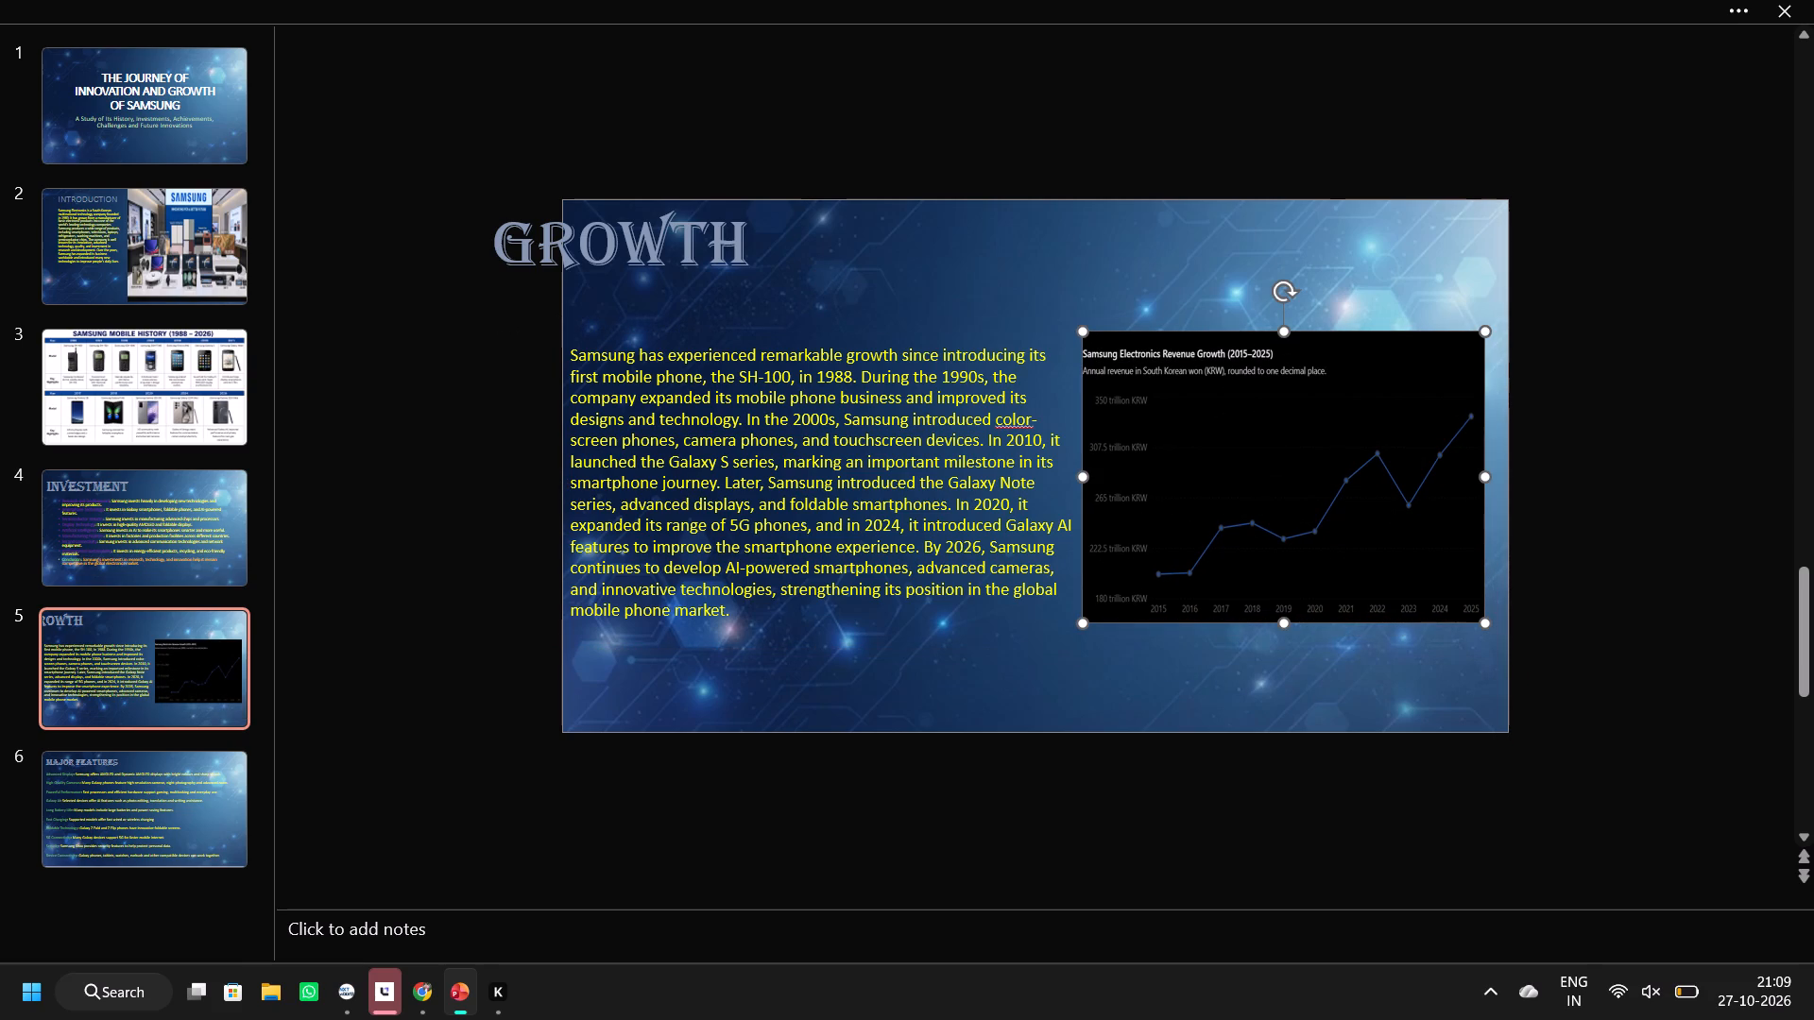
Change the spelling of "color-screen" in the Growth paragraph to "colour-screen".
double_click(1014, 421)
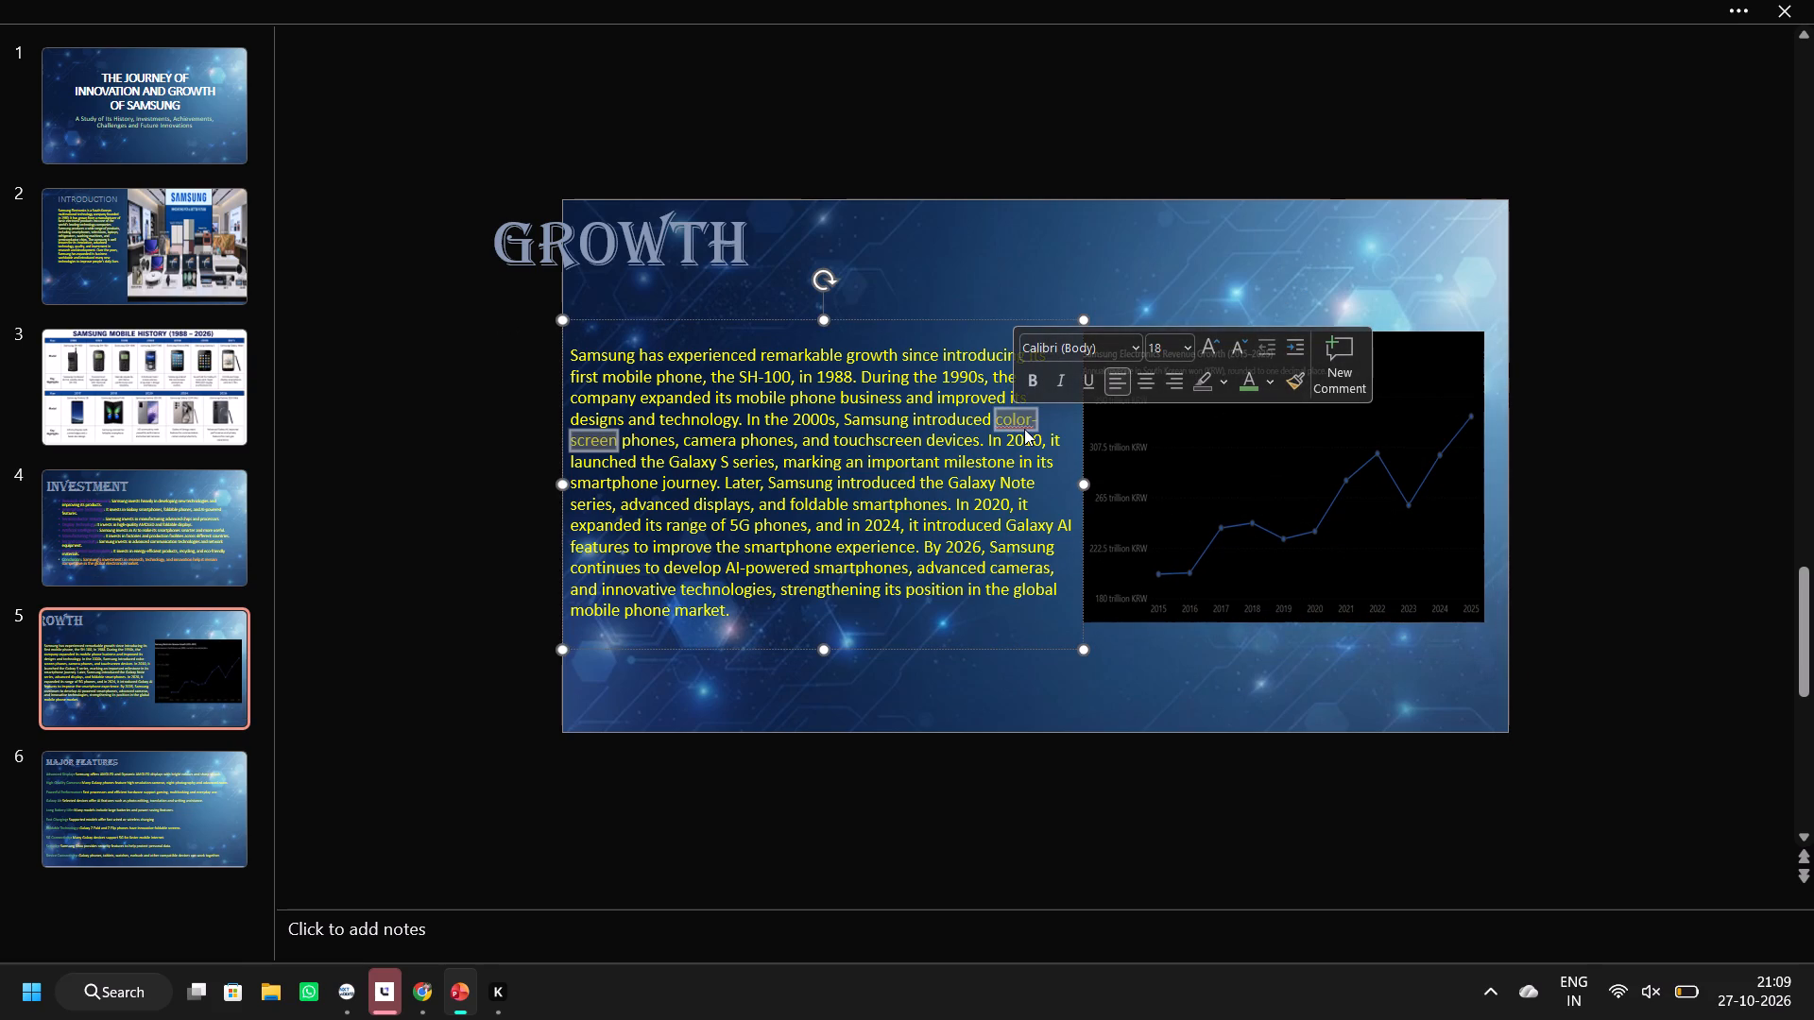
left_click(1015, 423)
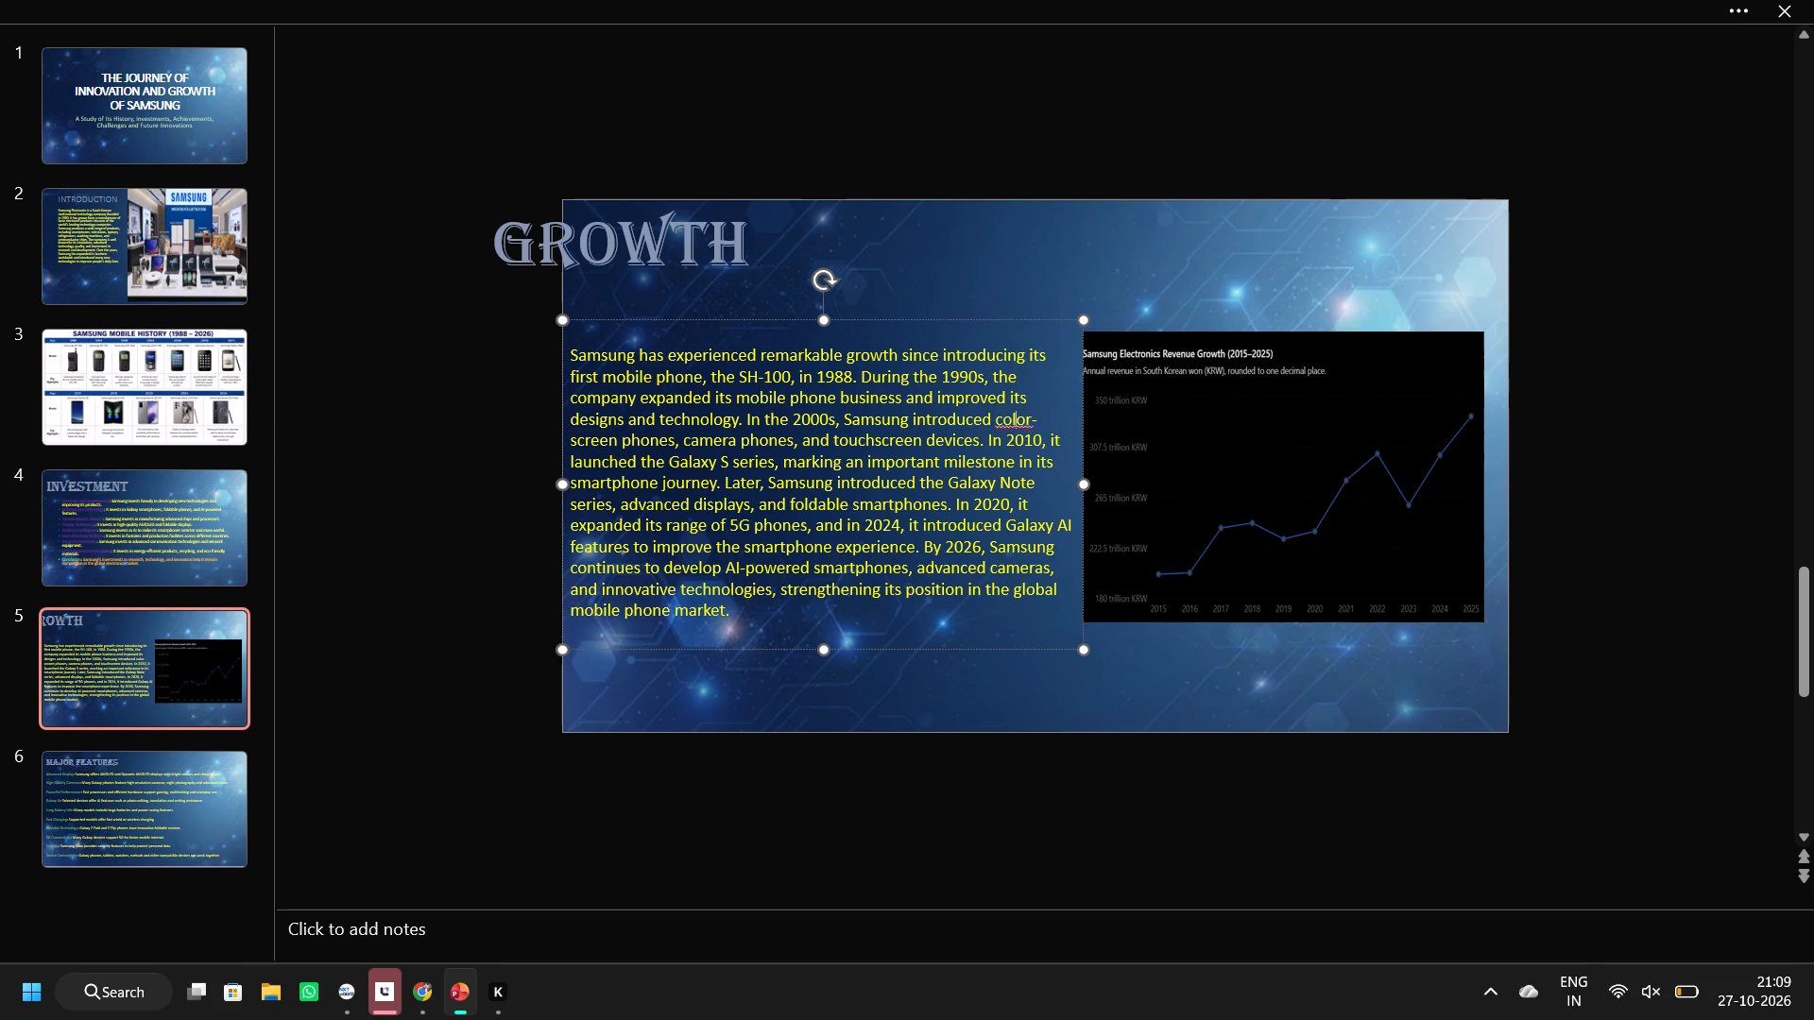
key("u")
key("BackSpace")
key("Right")
key("u")
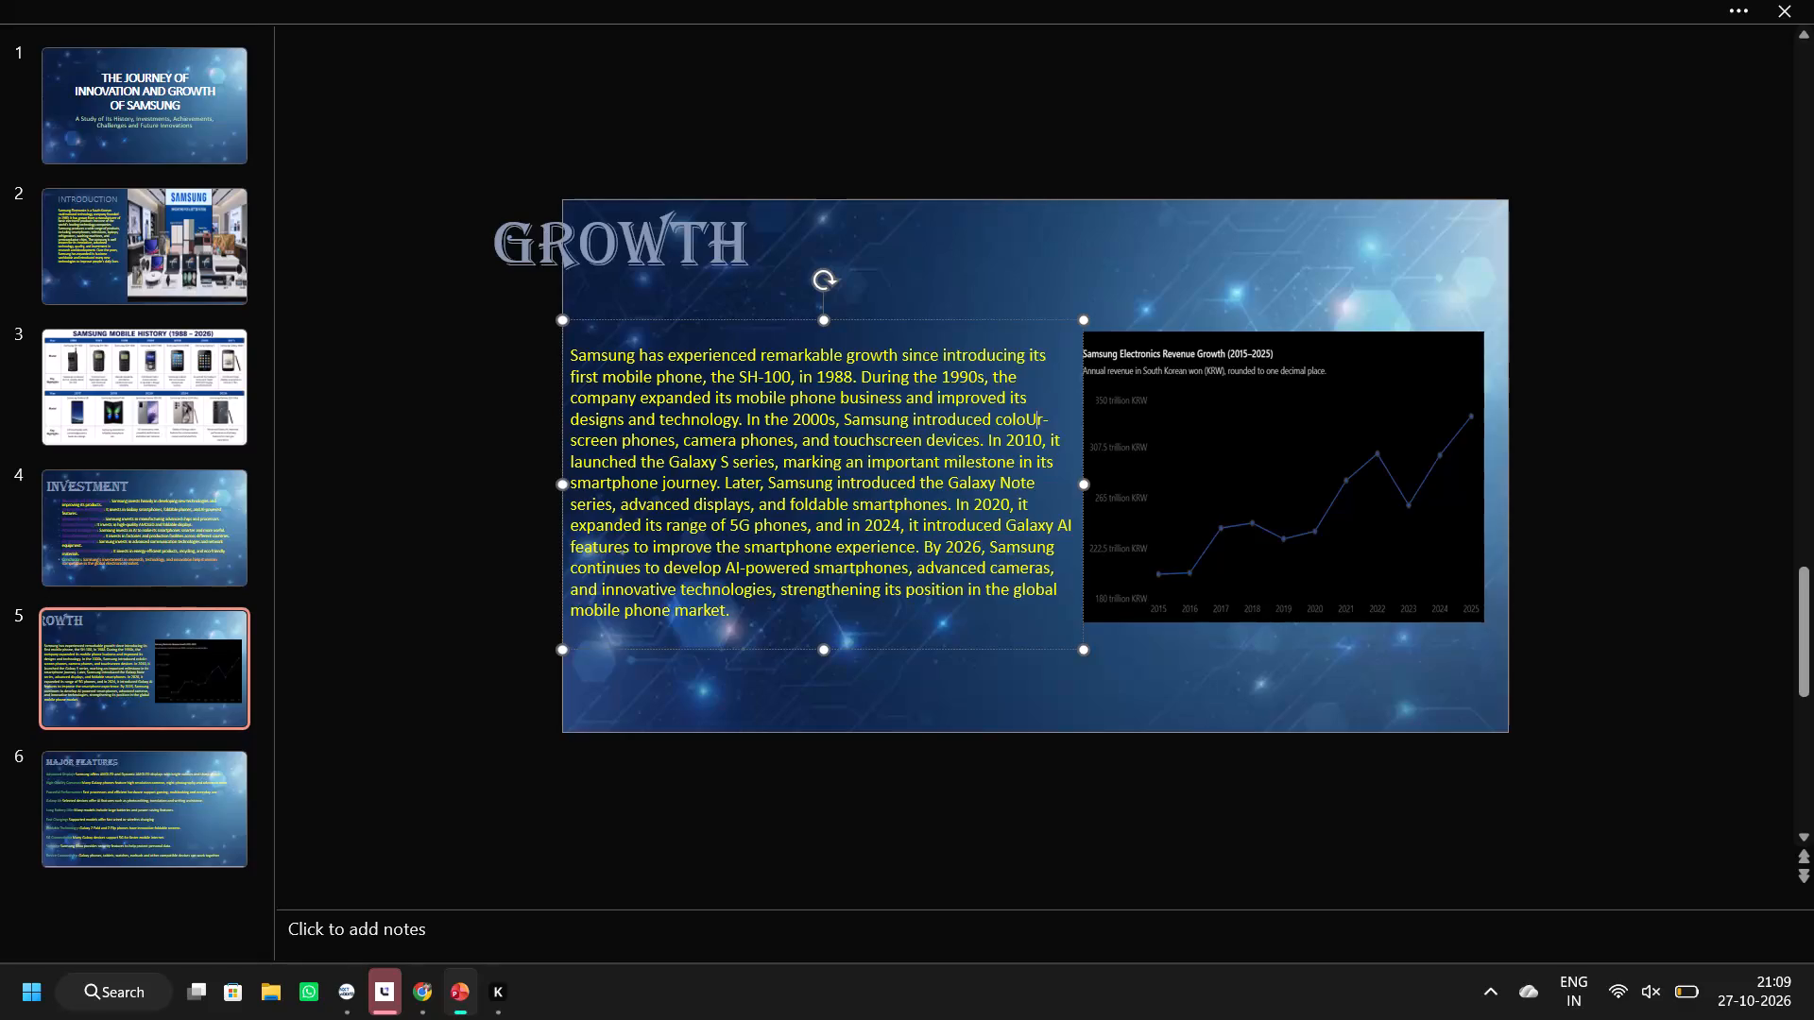
key("BackSpace")
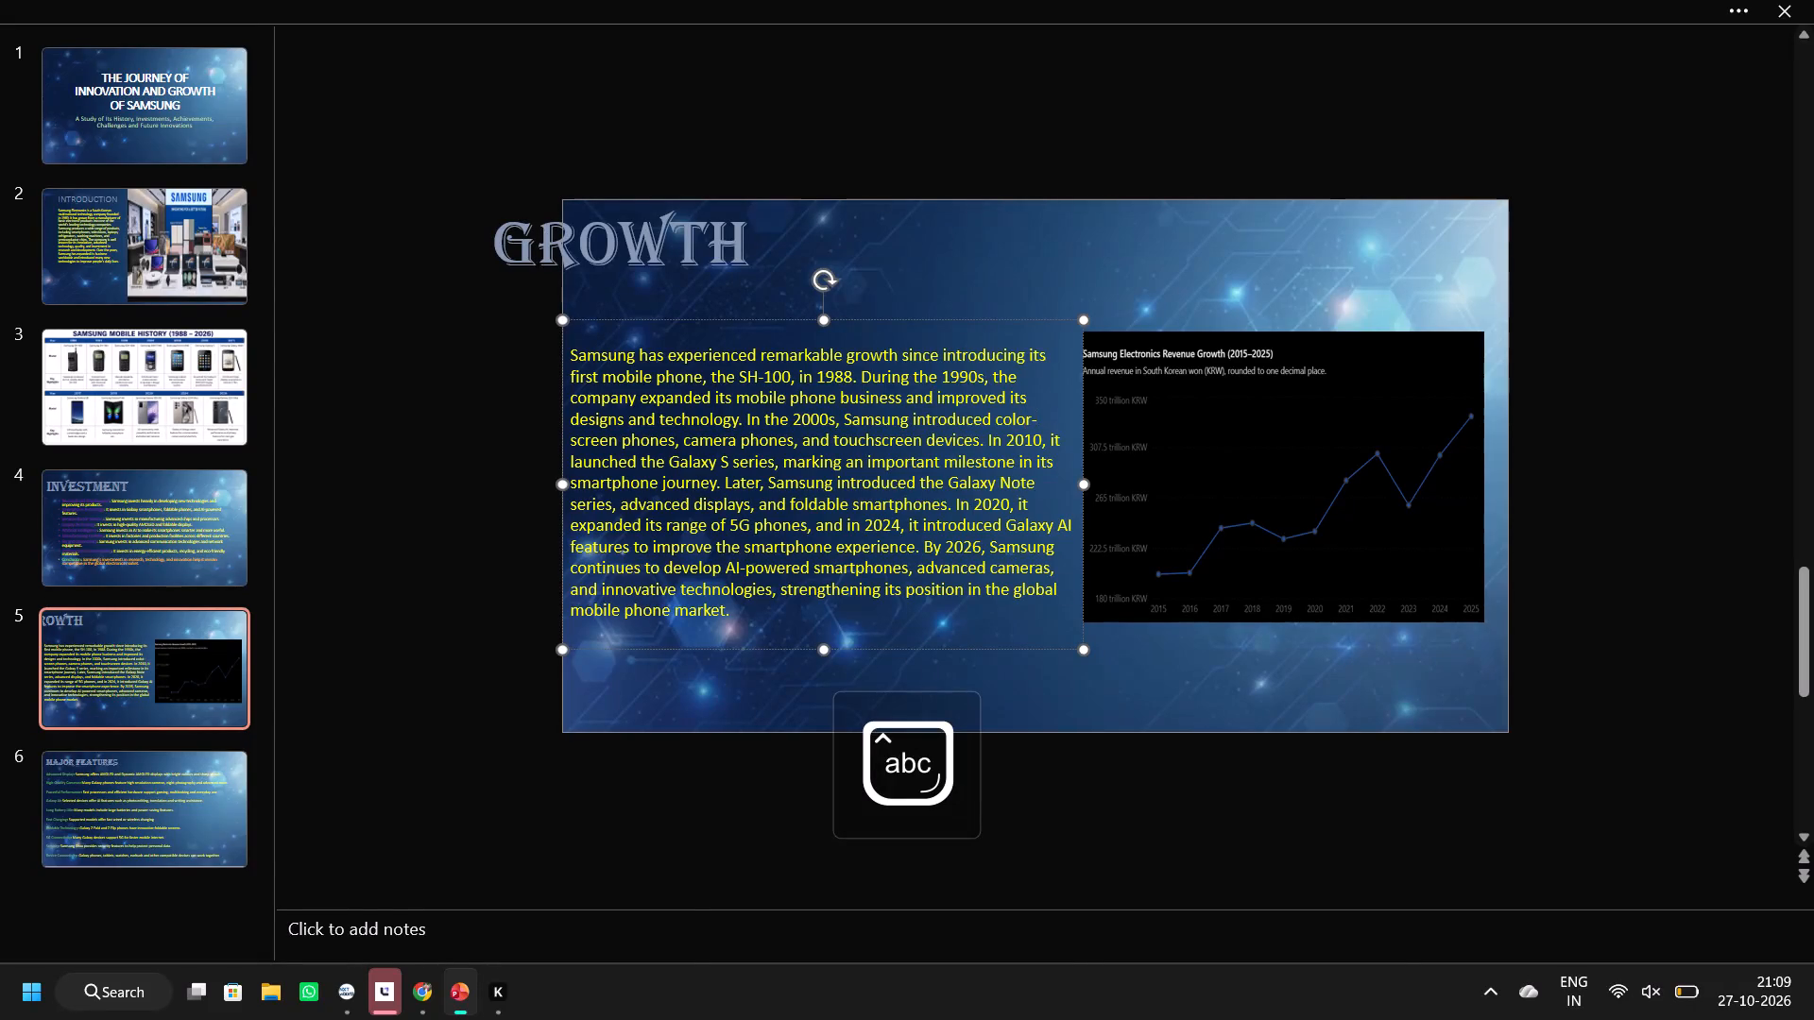
key("u")
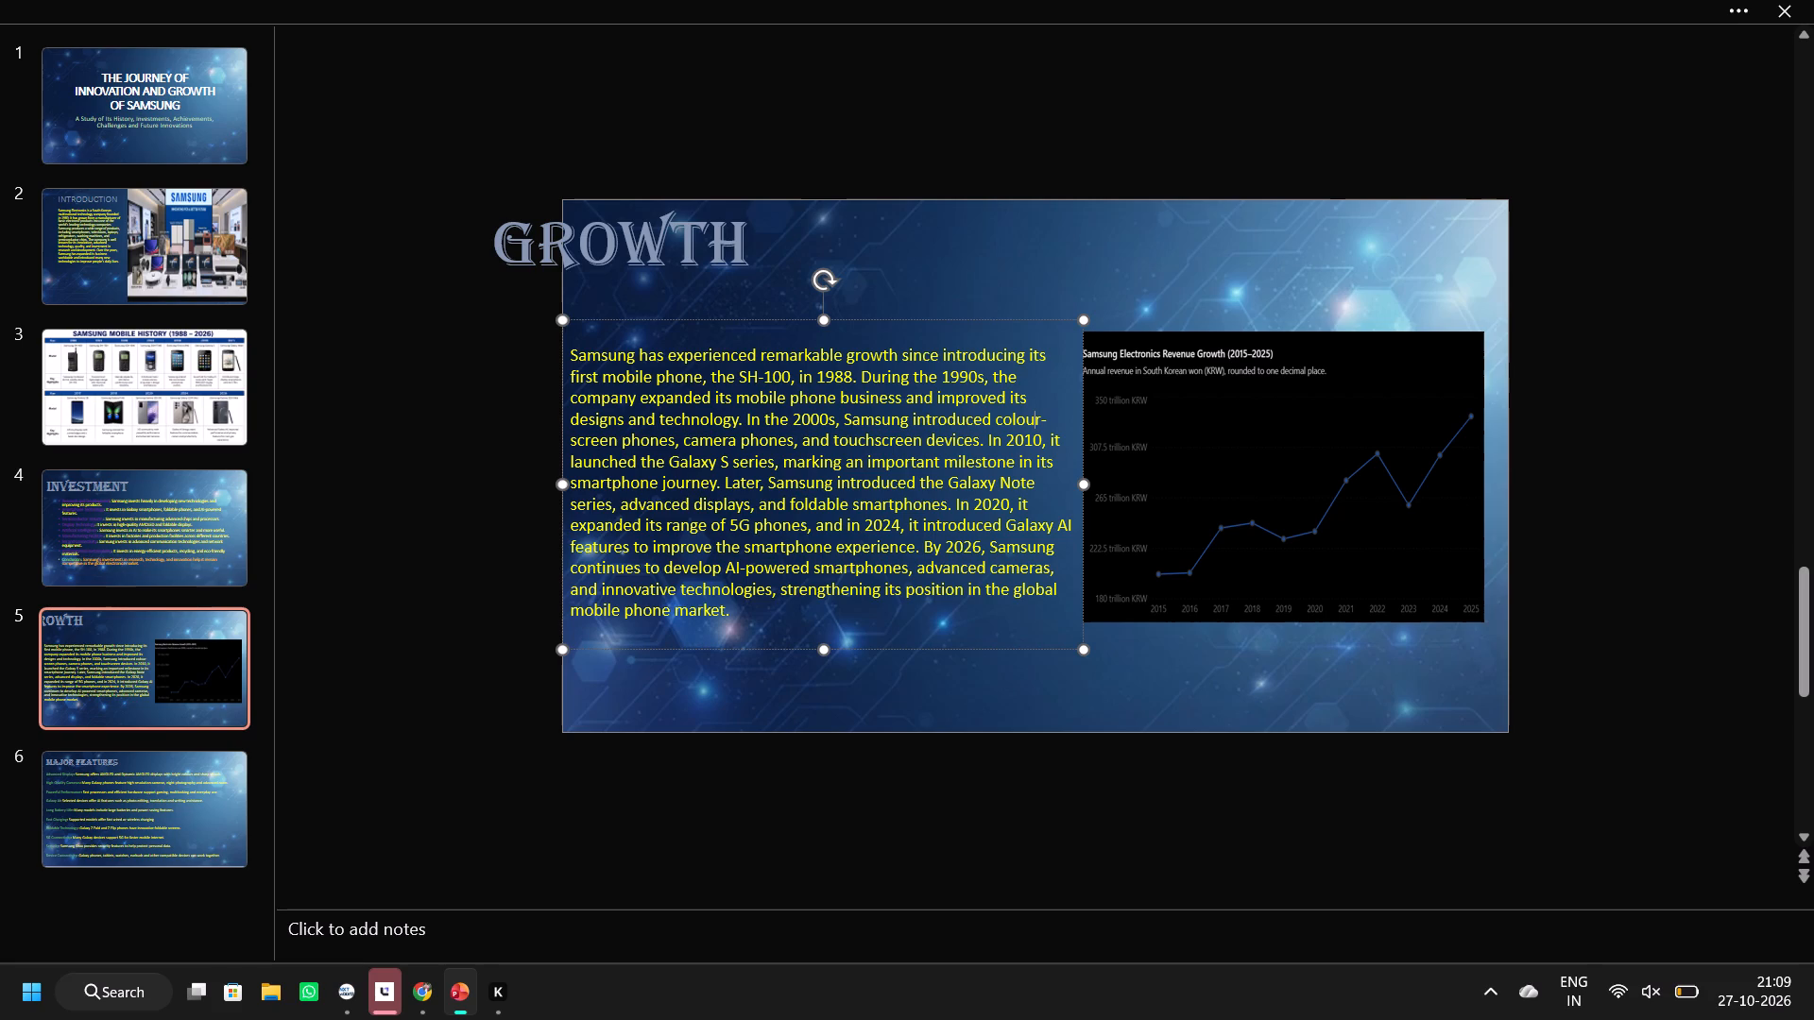
Shrink the GROWTH title box from its left and top sides so that it lies inside the slide above the paragraph.
left_click(662, 250)
left_click_drag(662, 250, 765, 260)
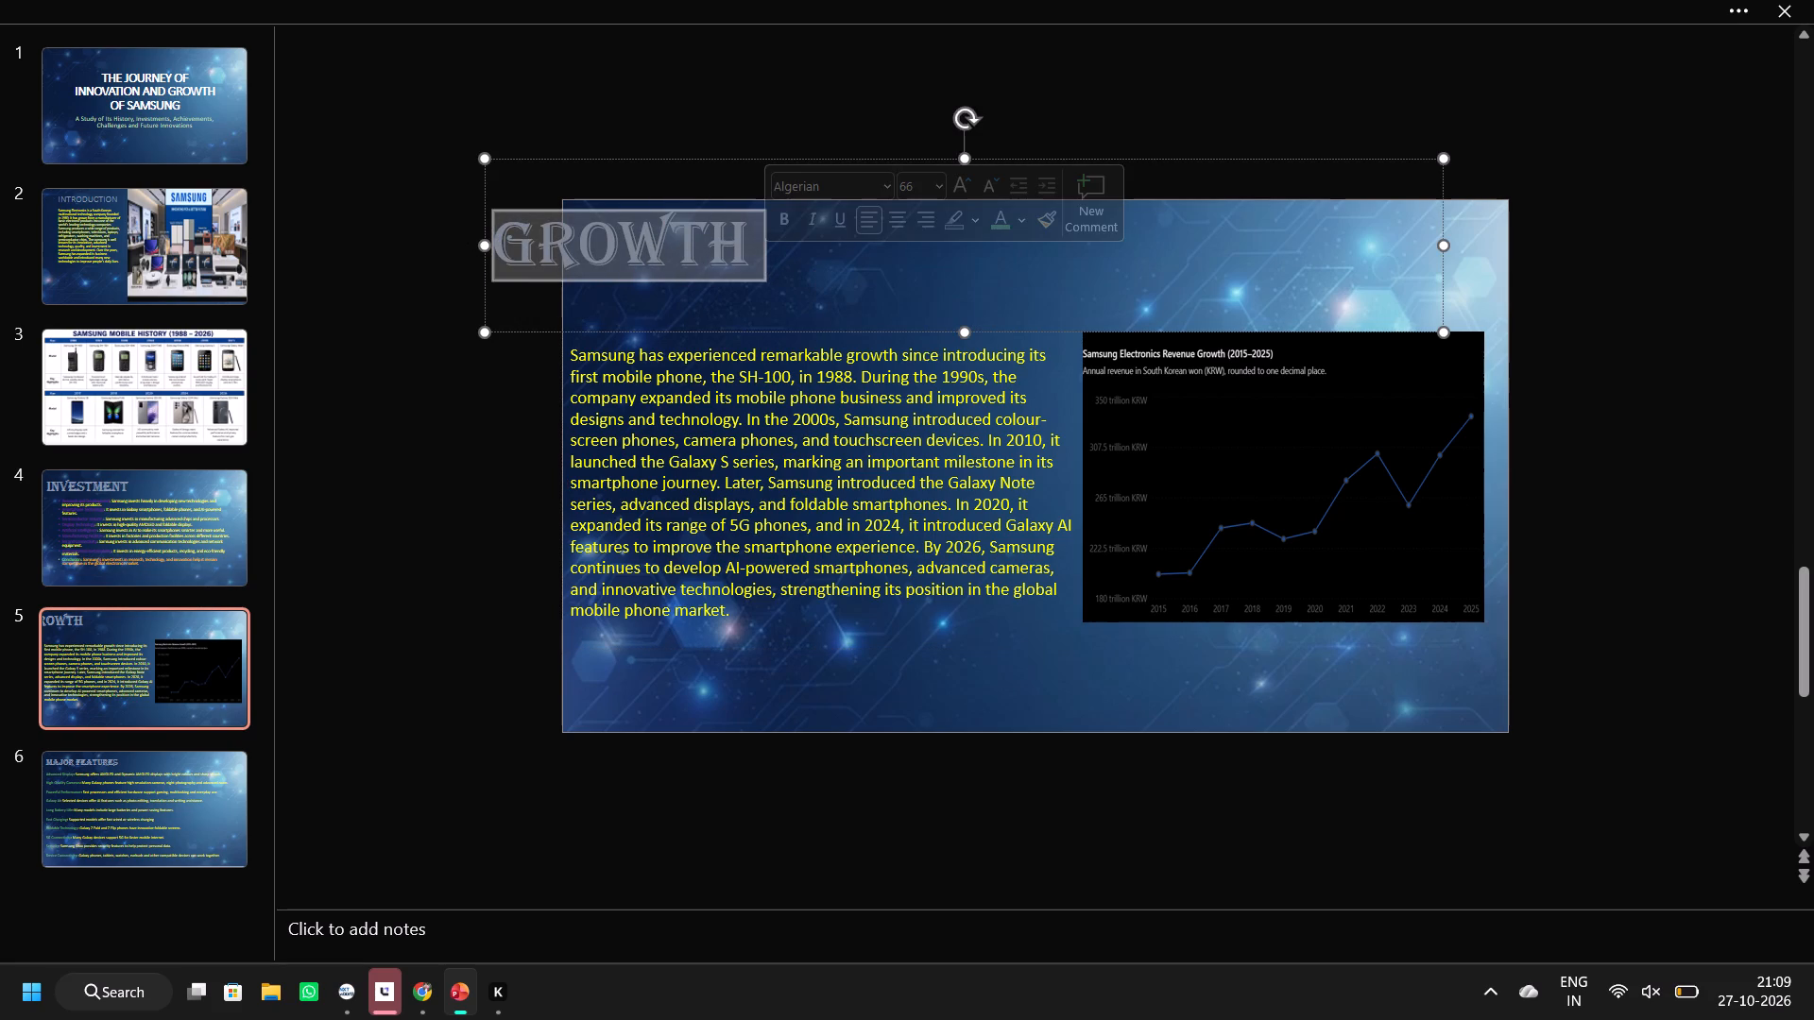
left_click_drag(485, 243, 536, 265)
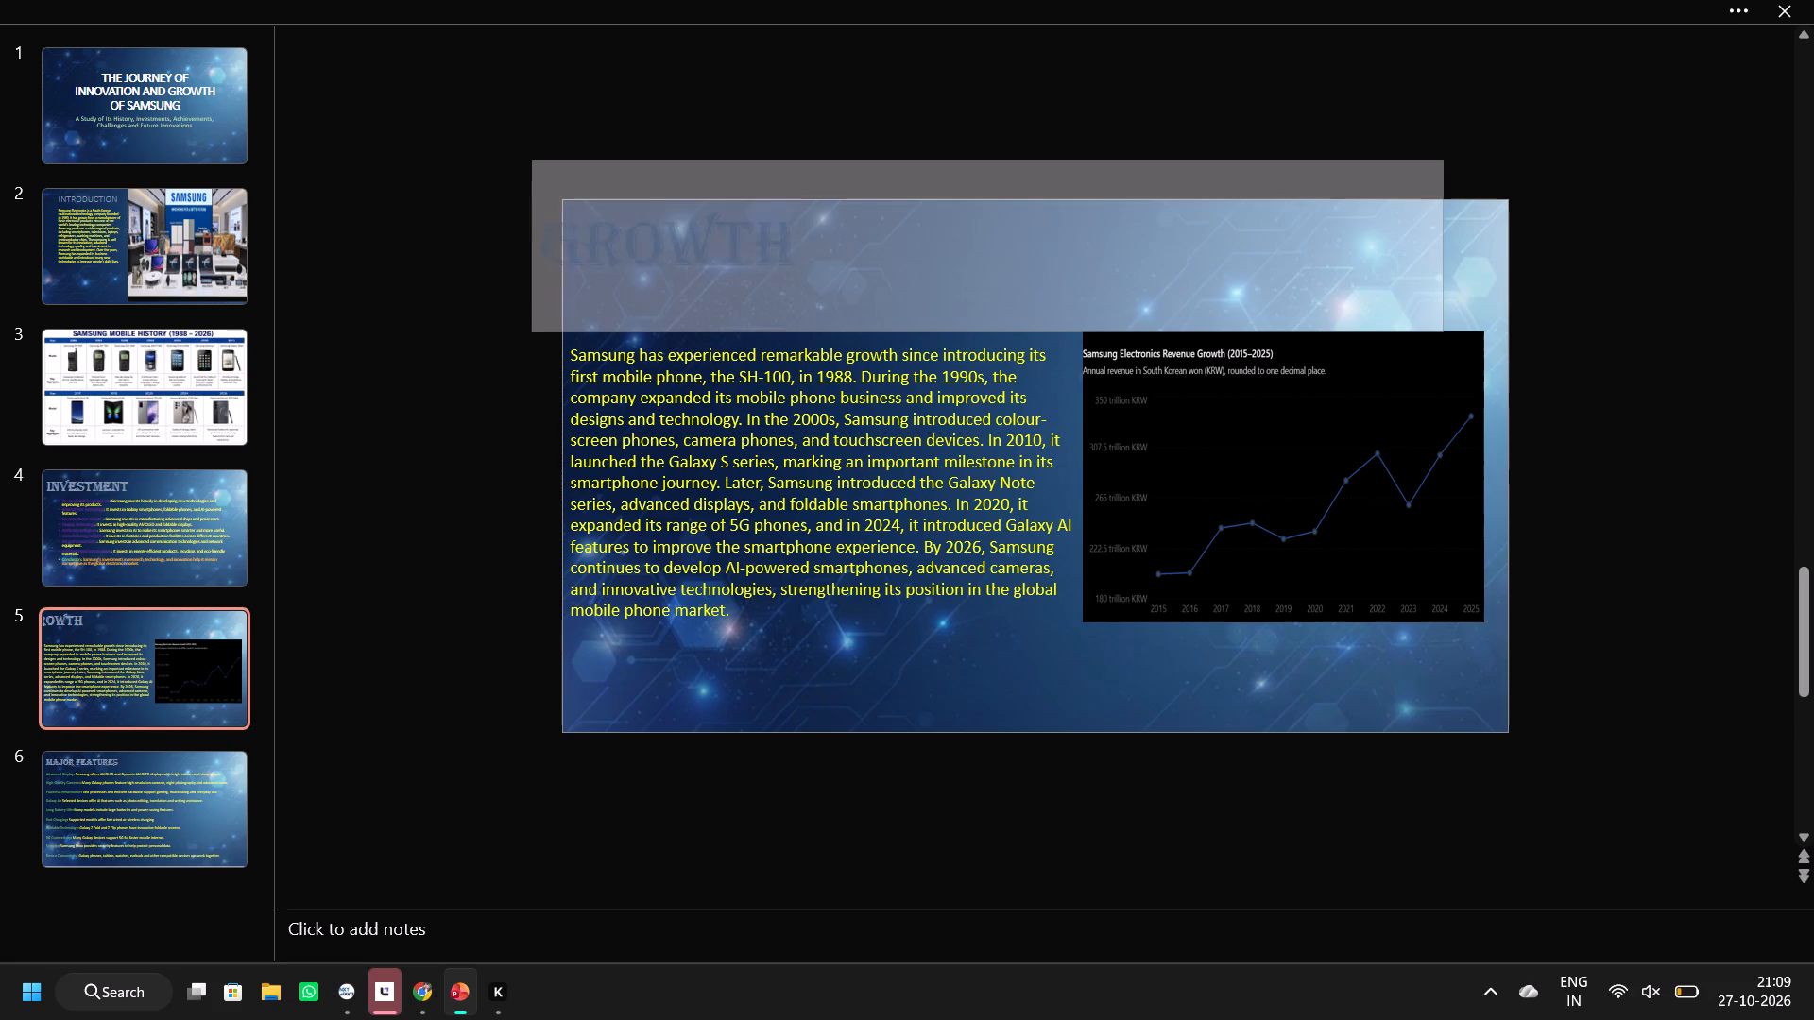
left_click_drag(536, 265, 571, 289)
left_click_drag(650, 263, 648, 316)
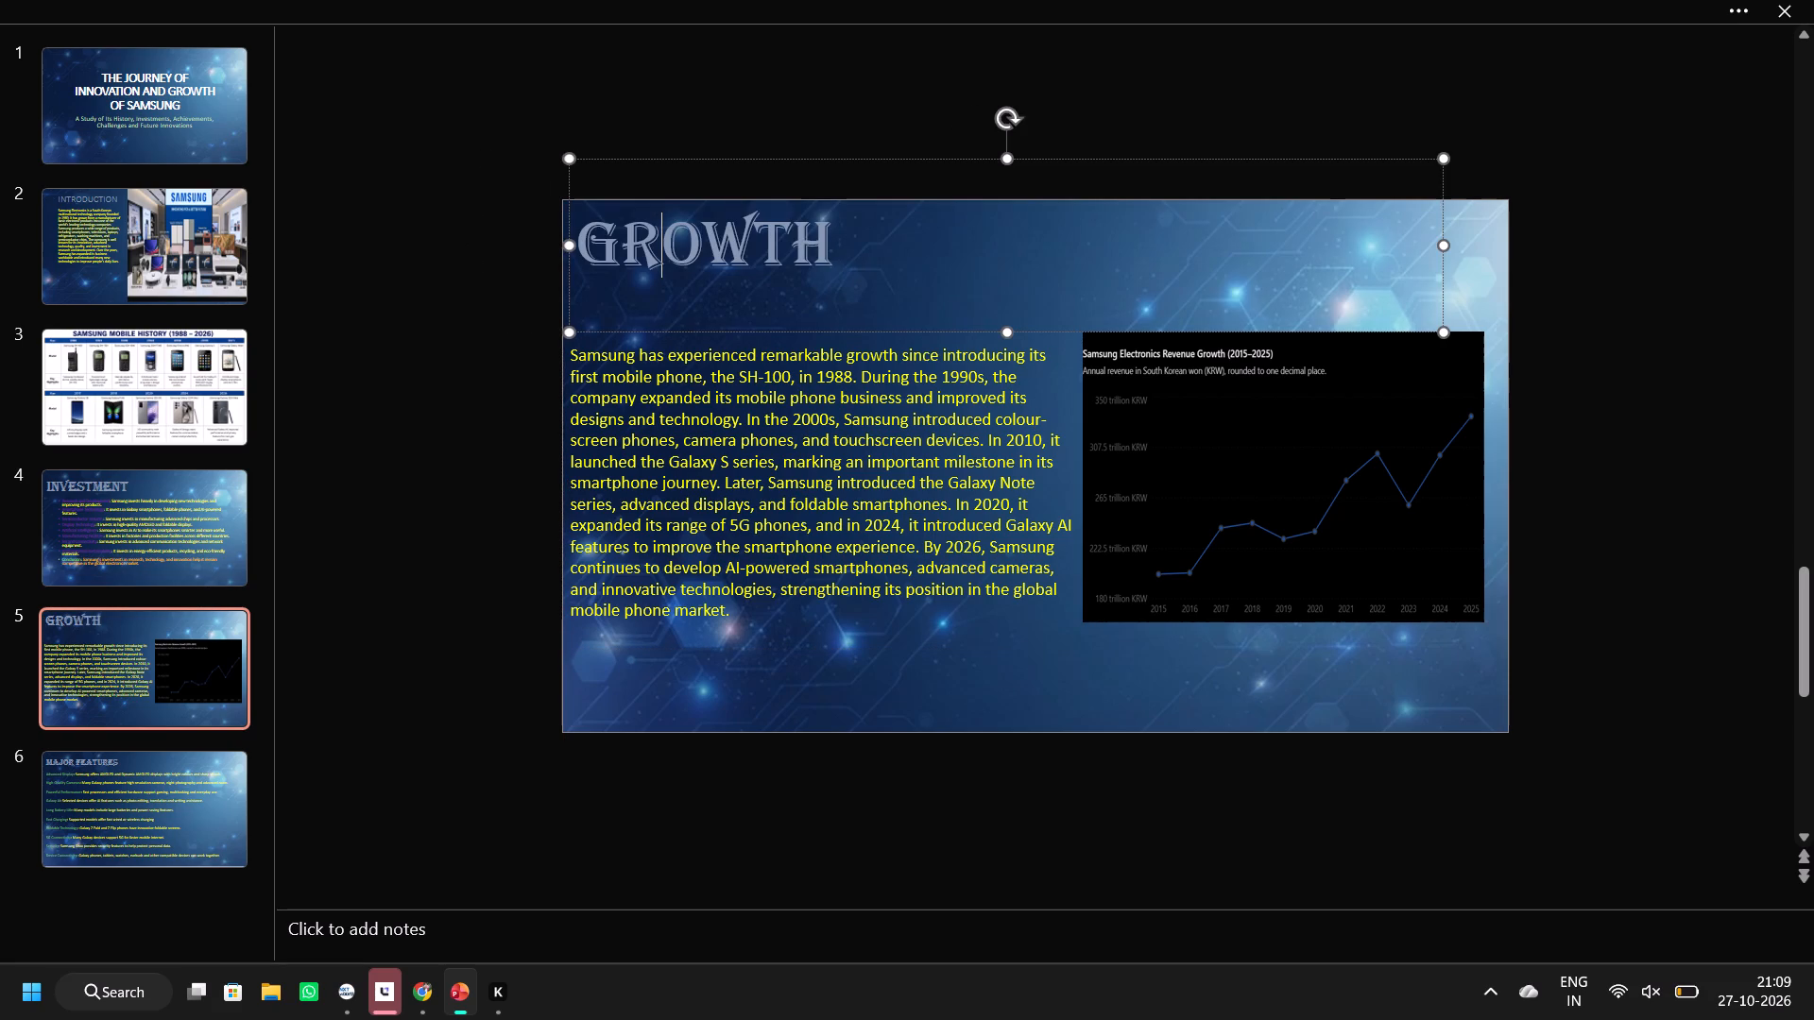
left_click_drag(648, 316, 665, 326)
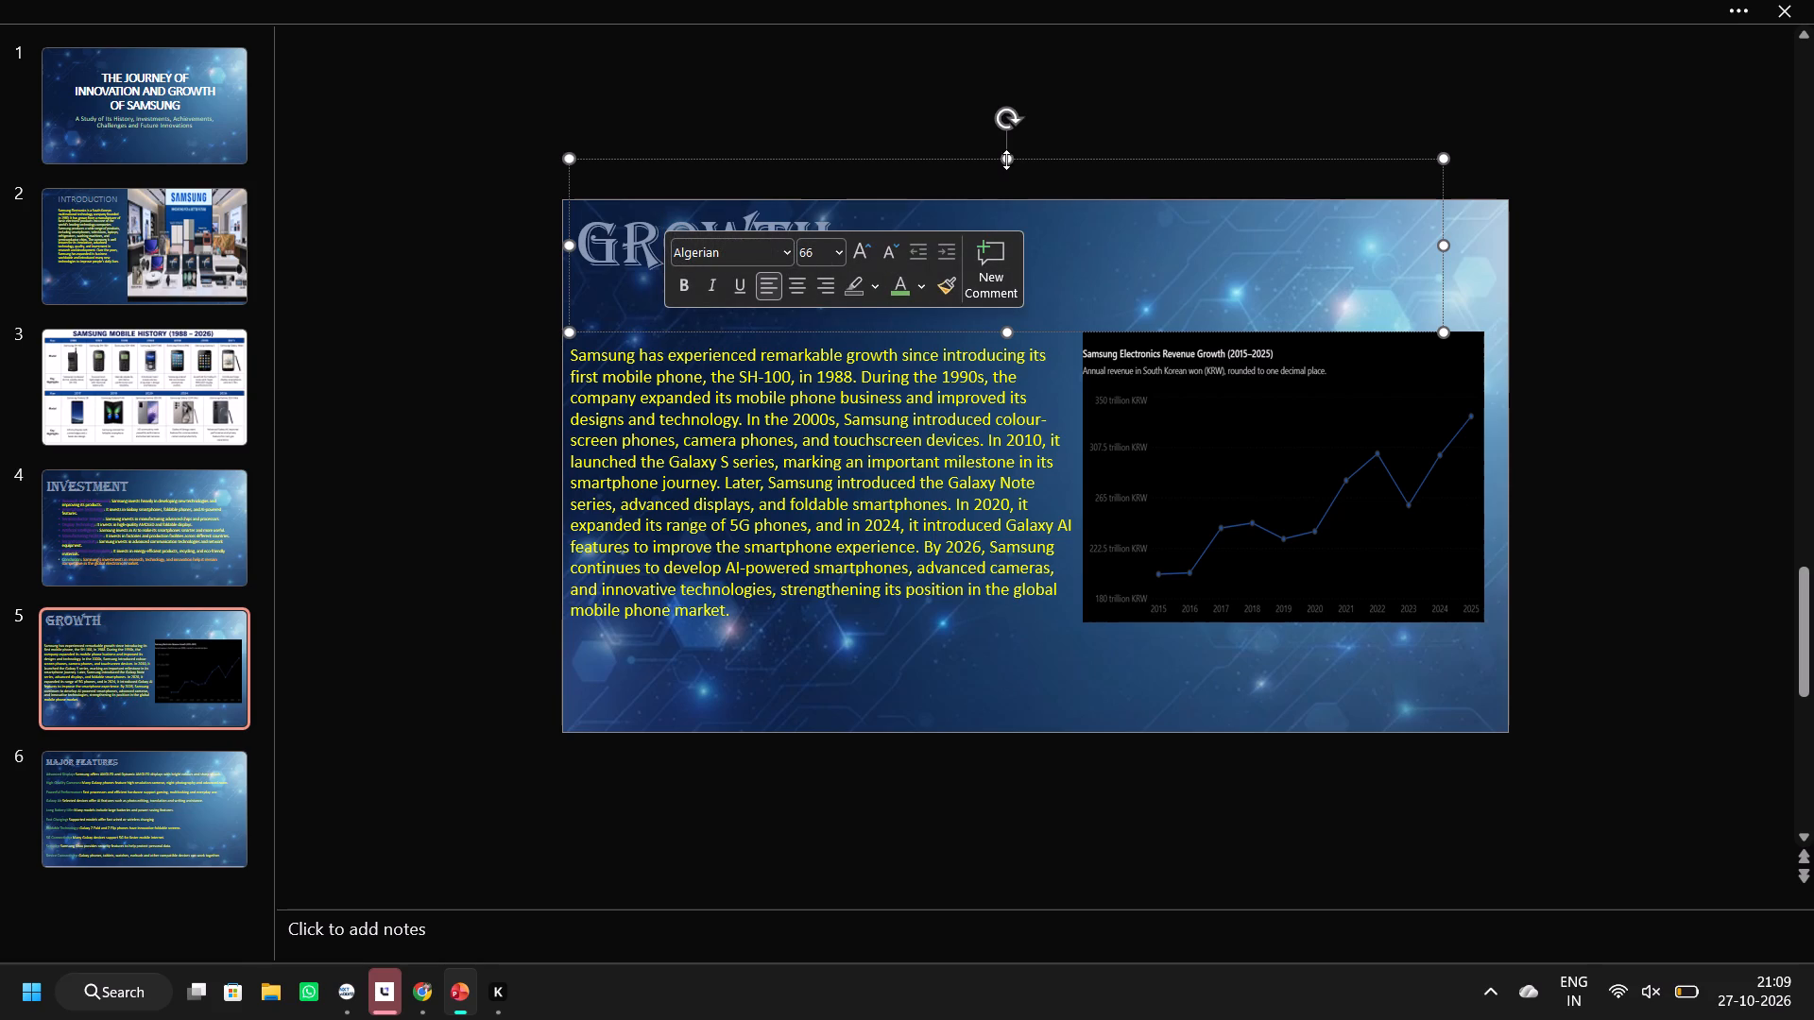
left_click_drag(1006, 157, 1015, 229)
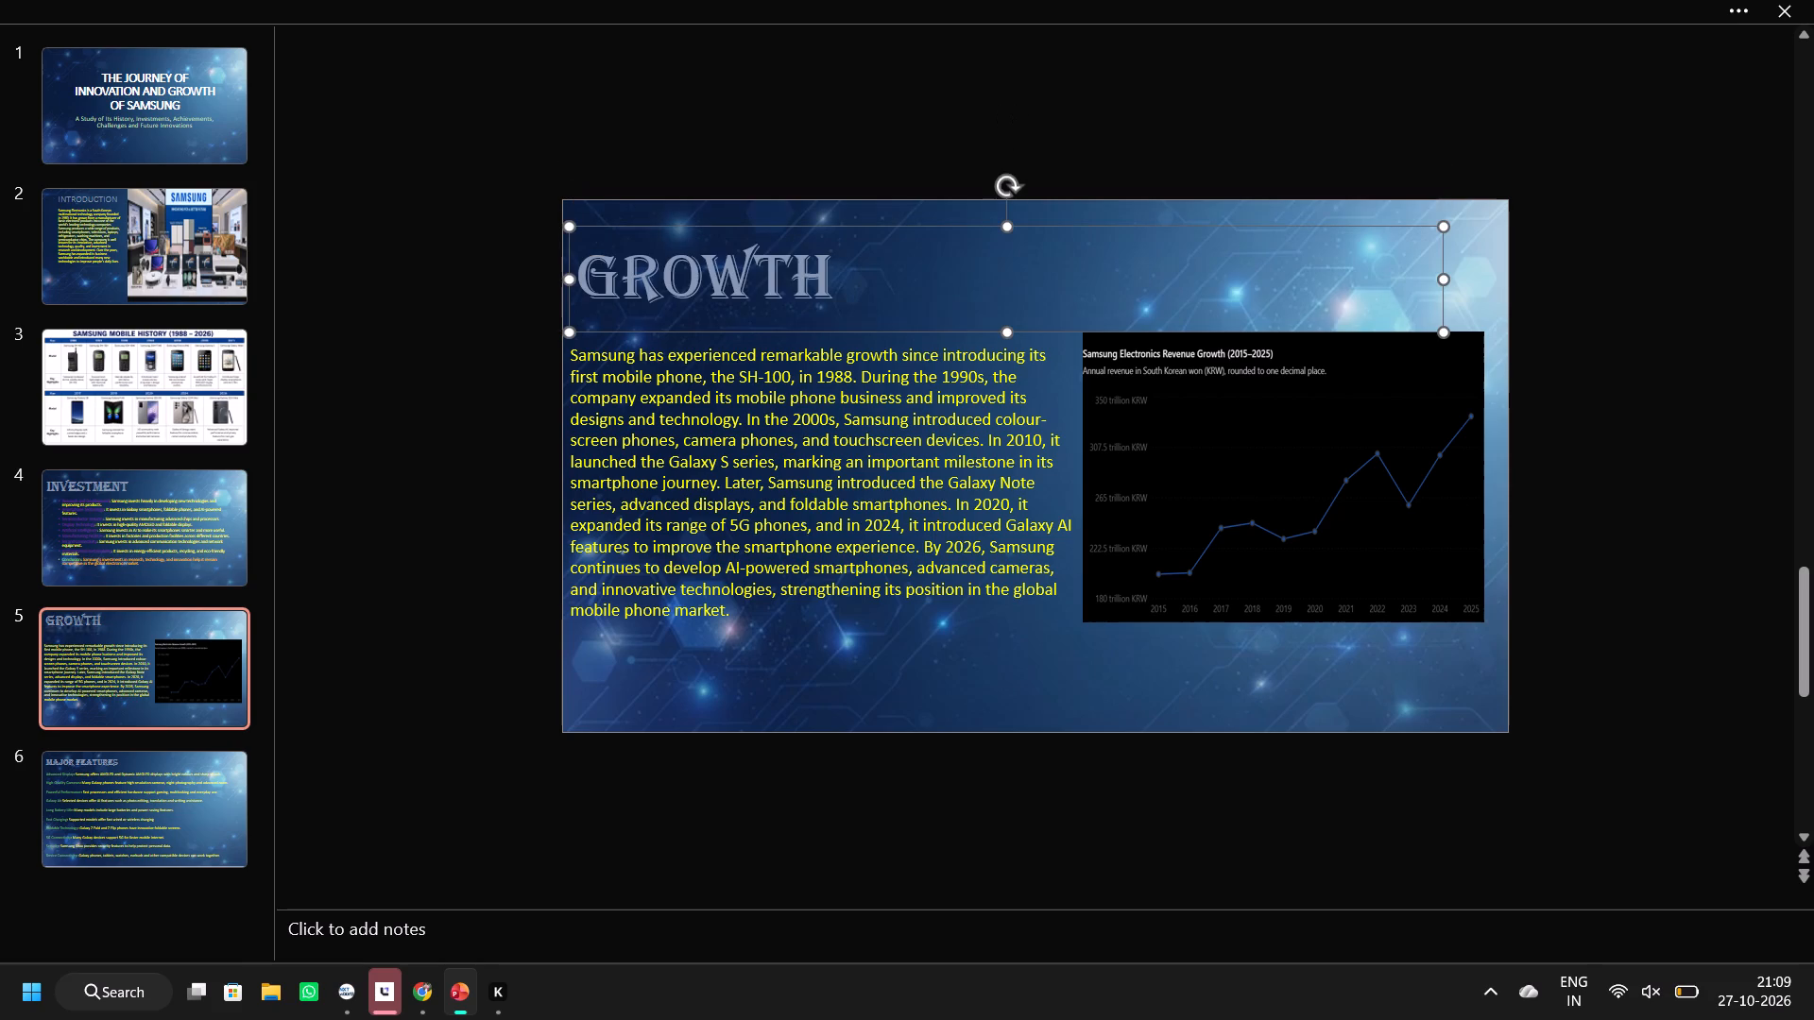
On the Investment slide, stretch the background picture slightly upward and shift it right towards the slide's left edge.
left_click(243, 500)
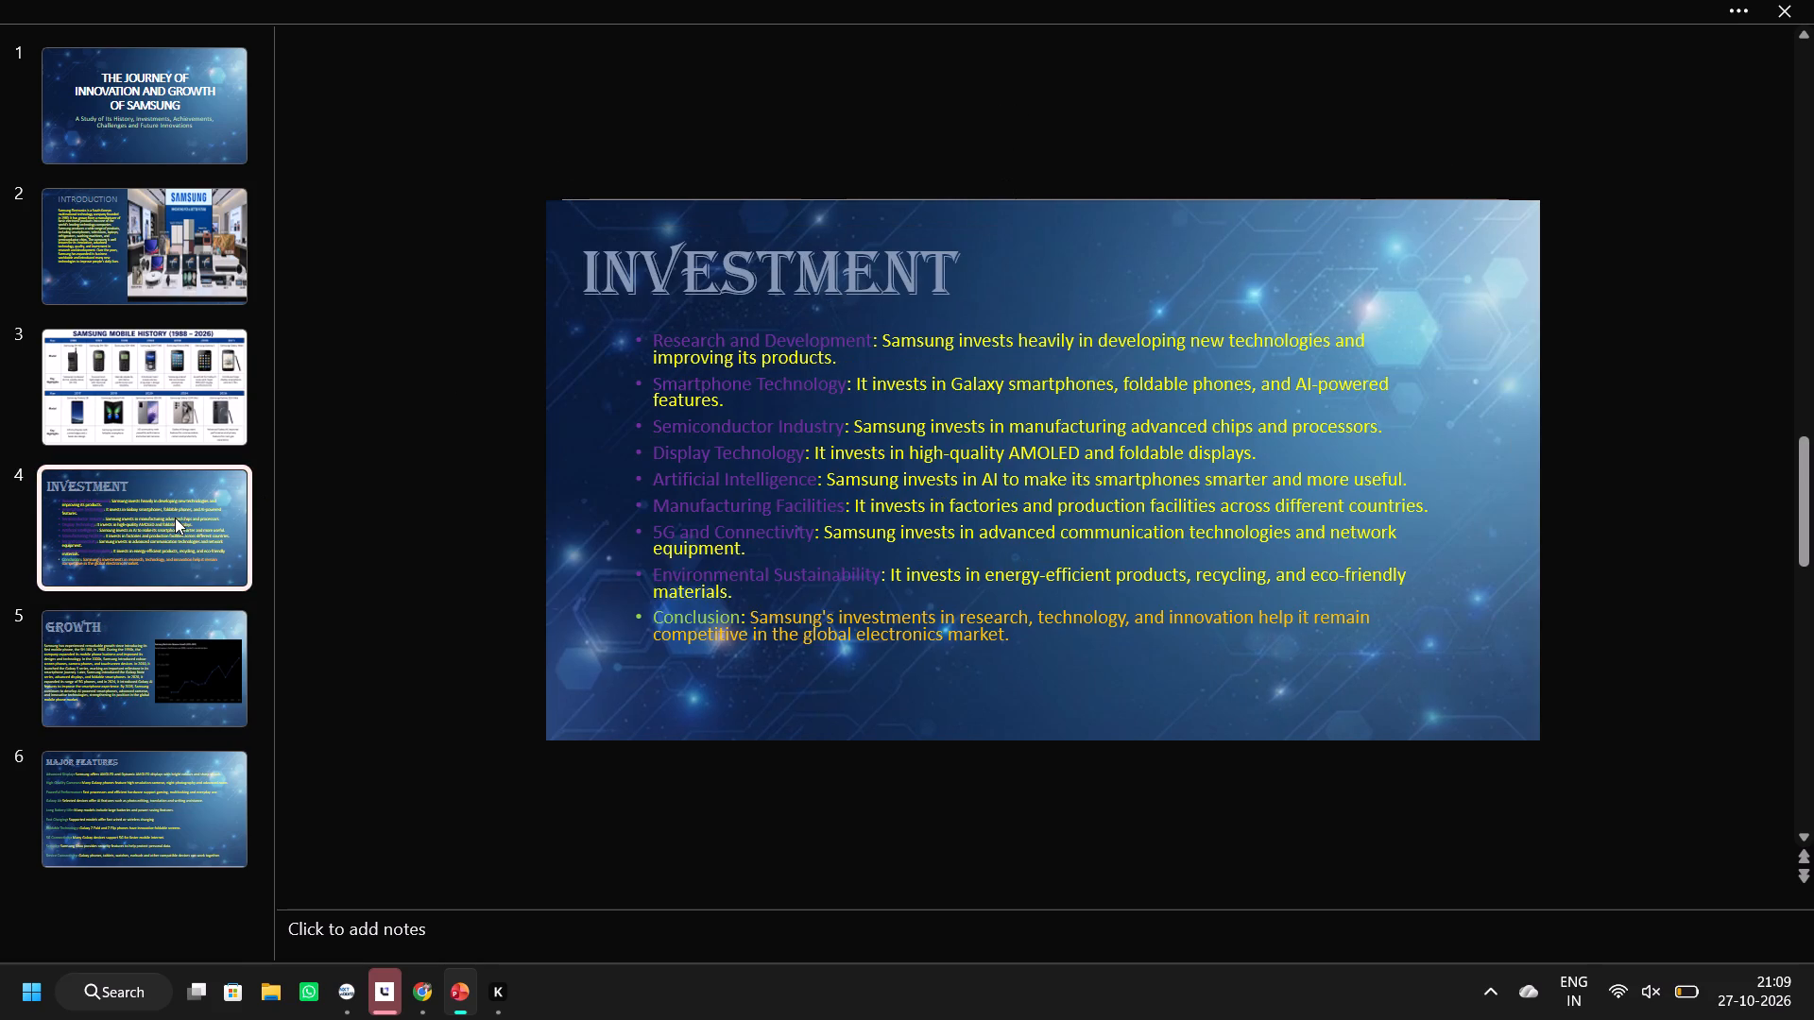
left_click(175, 518)
left_click(590, 576)
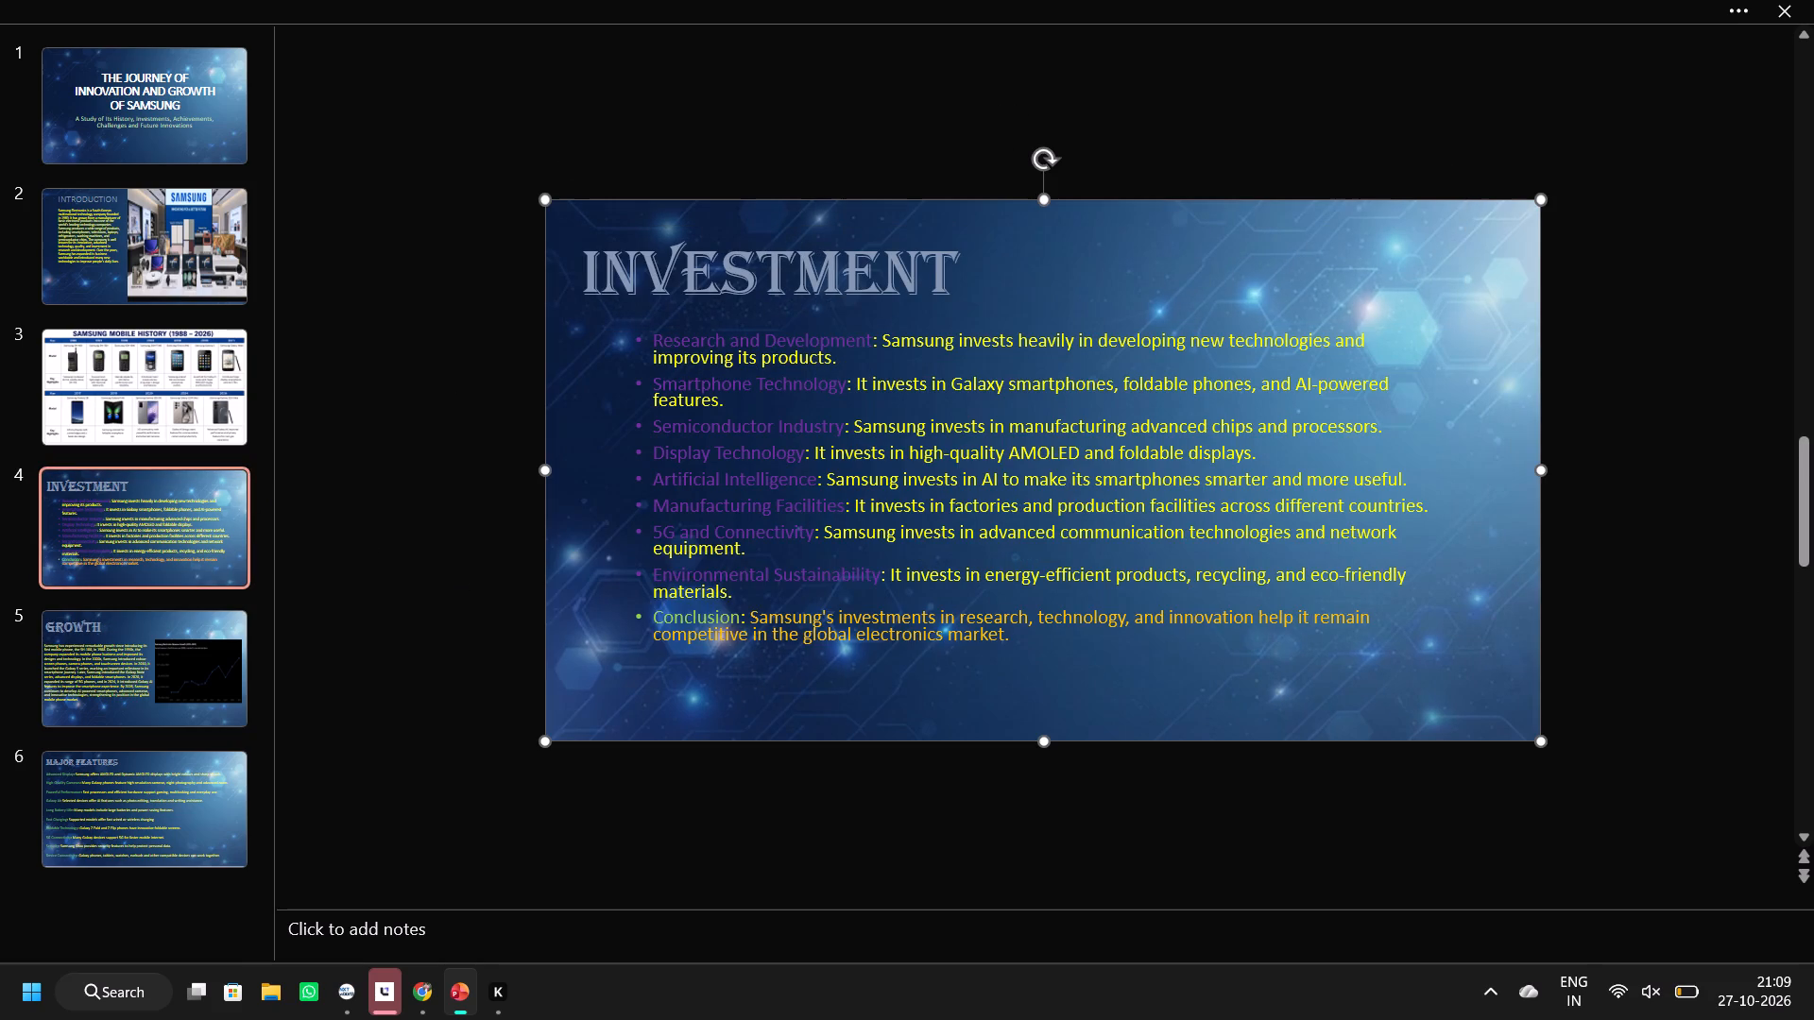
left_click(1045, 193)
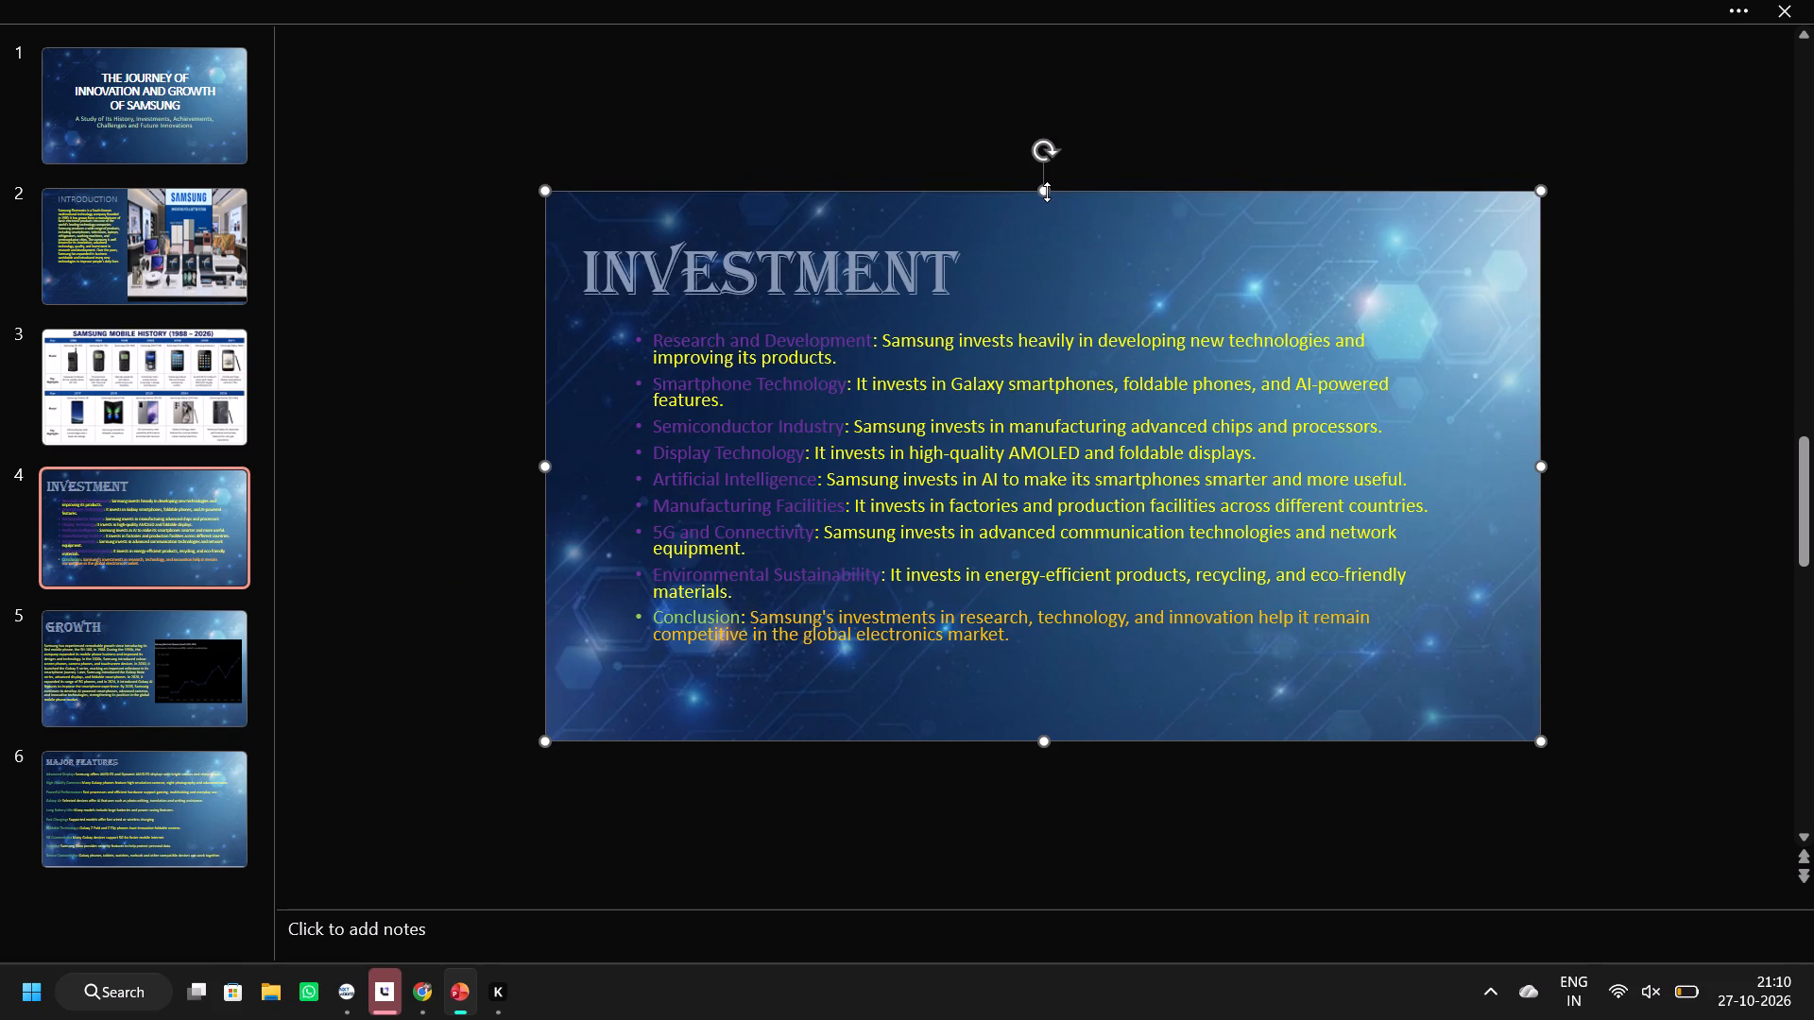
left_click(489, 518)
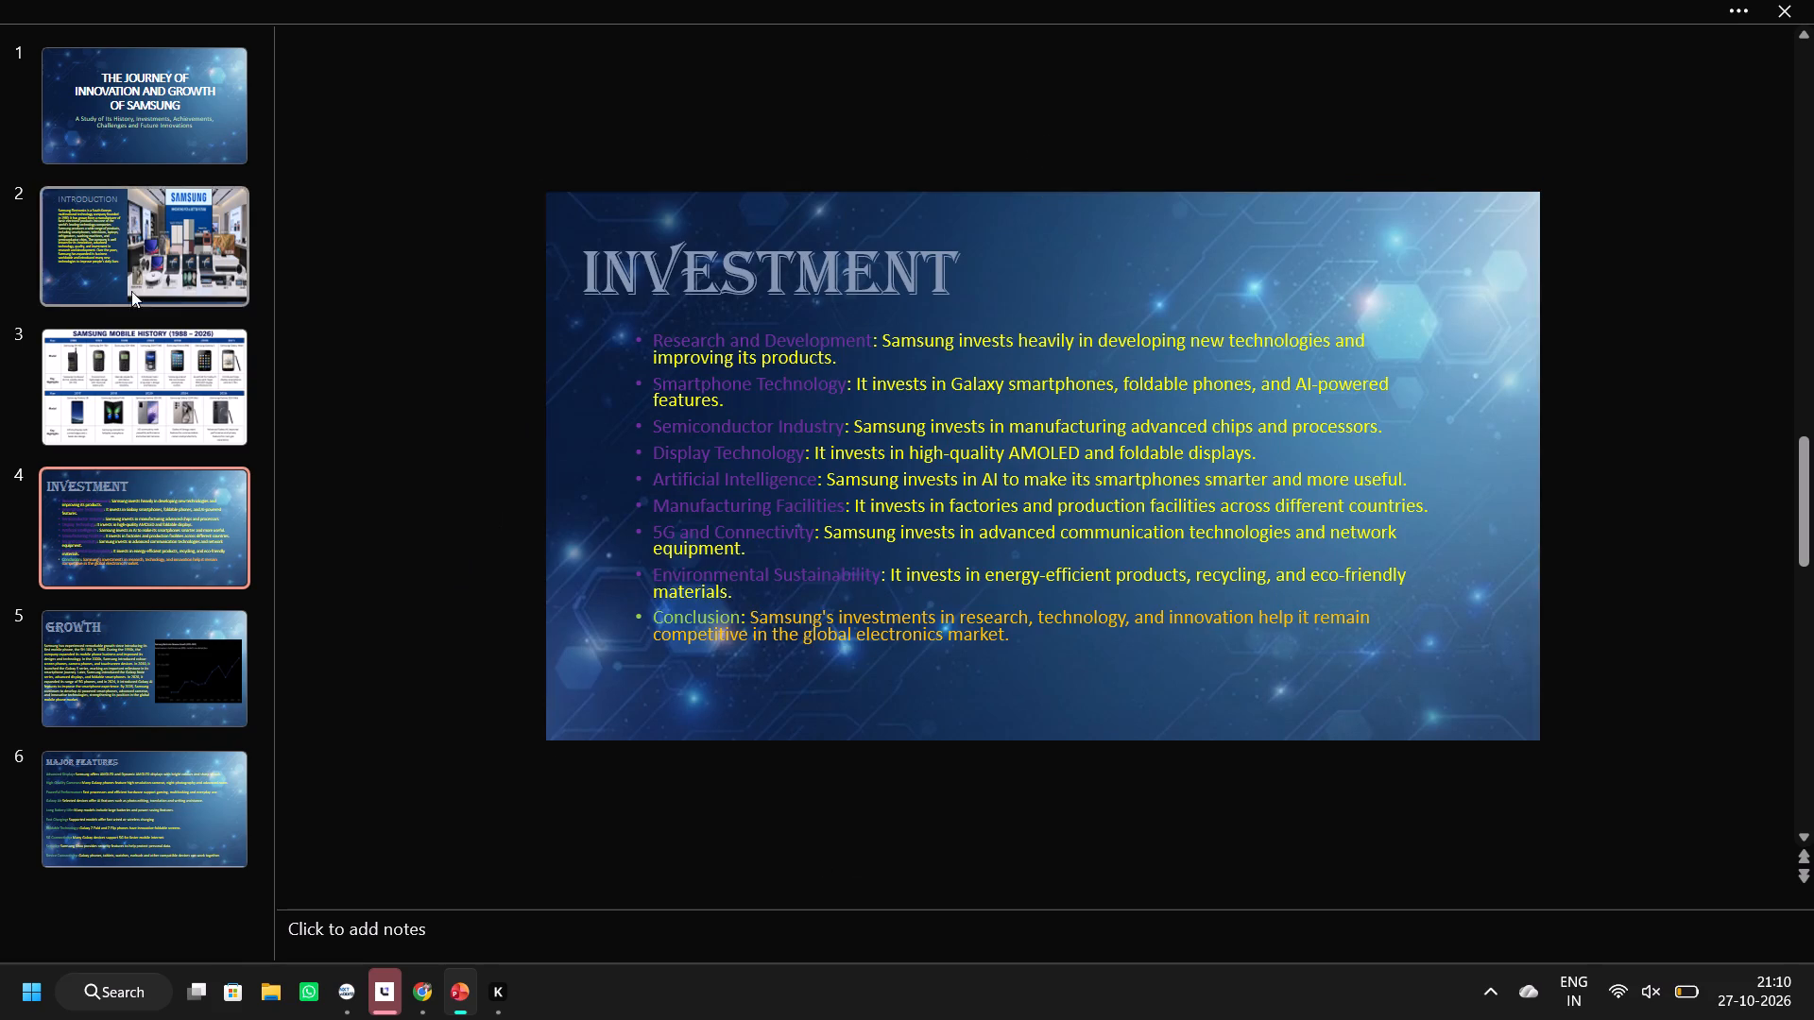
left_click(633, 541)
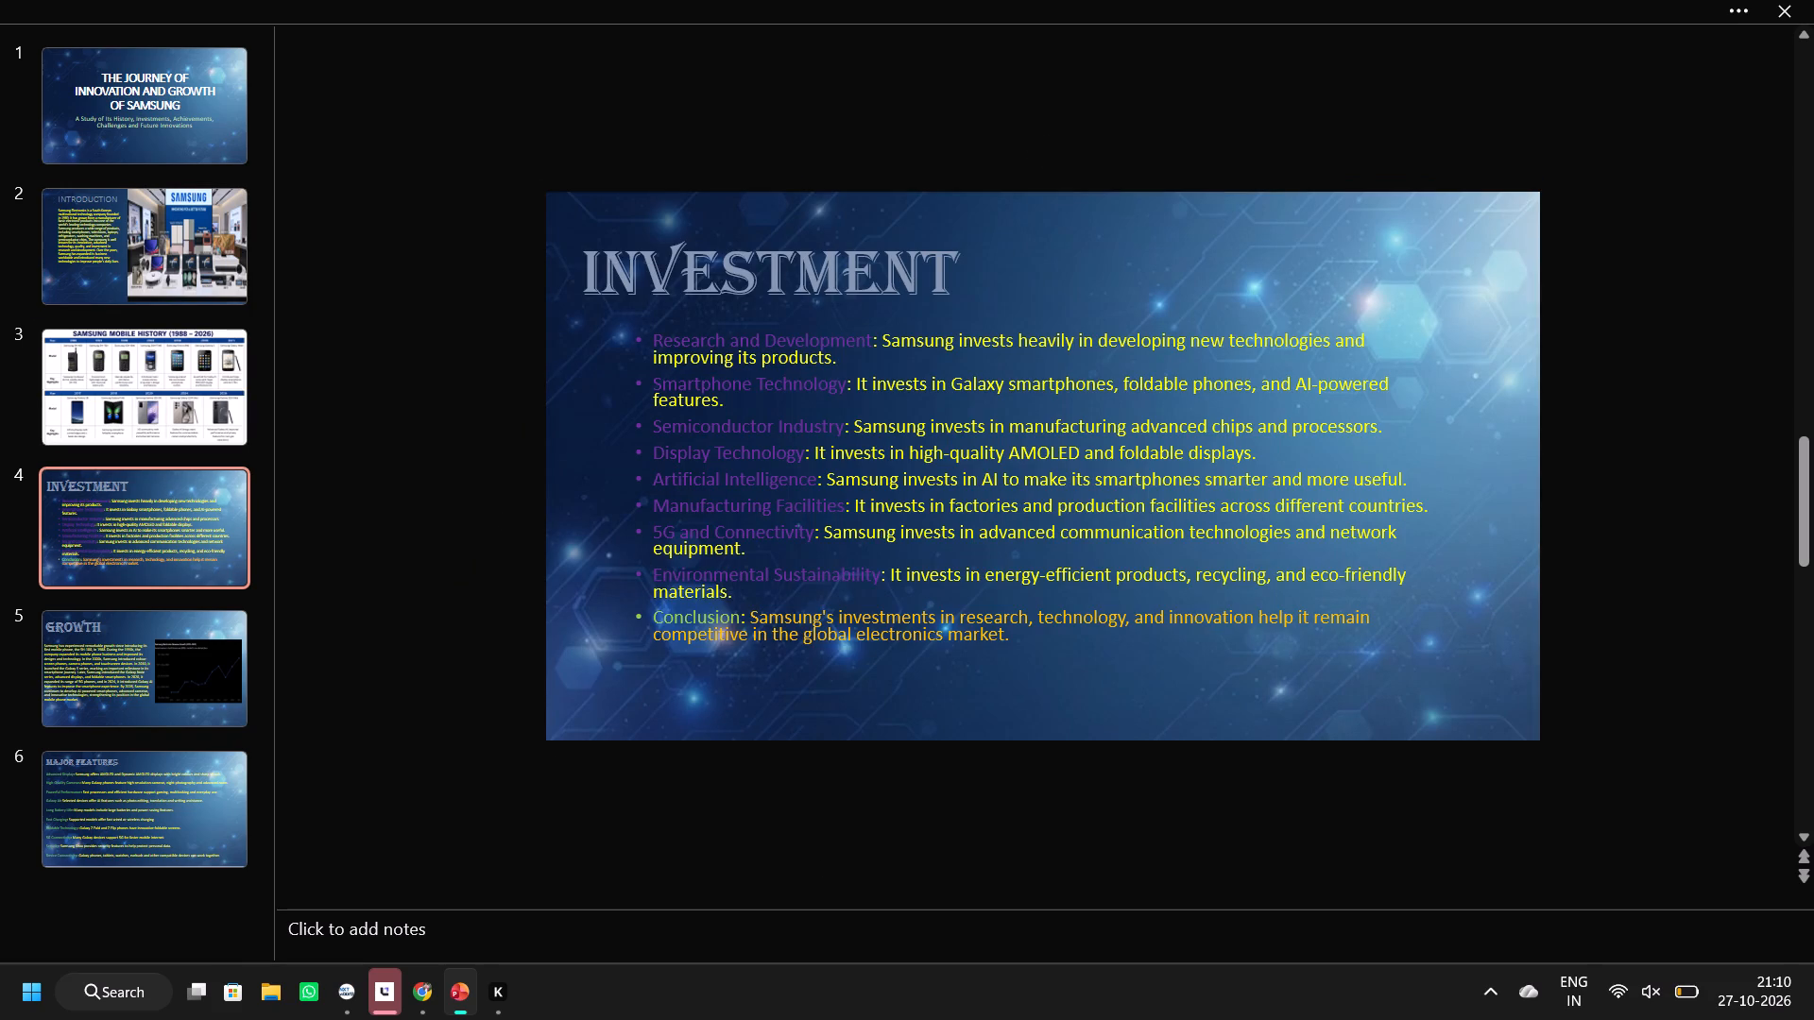
left_click_drag(633, 541, 647, 543)
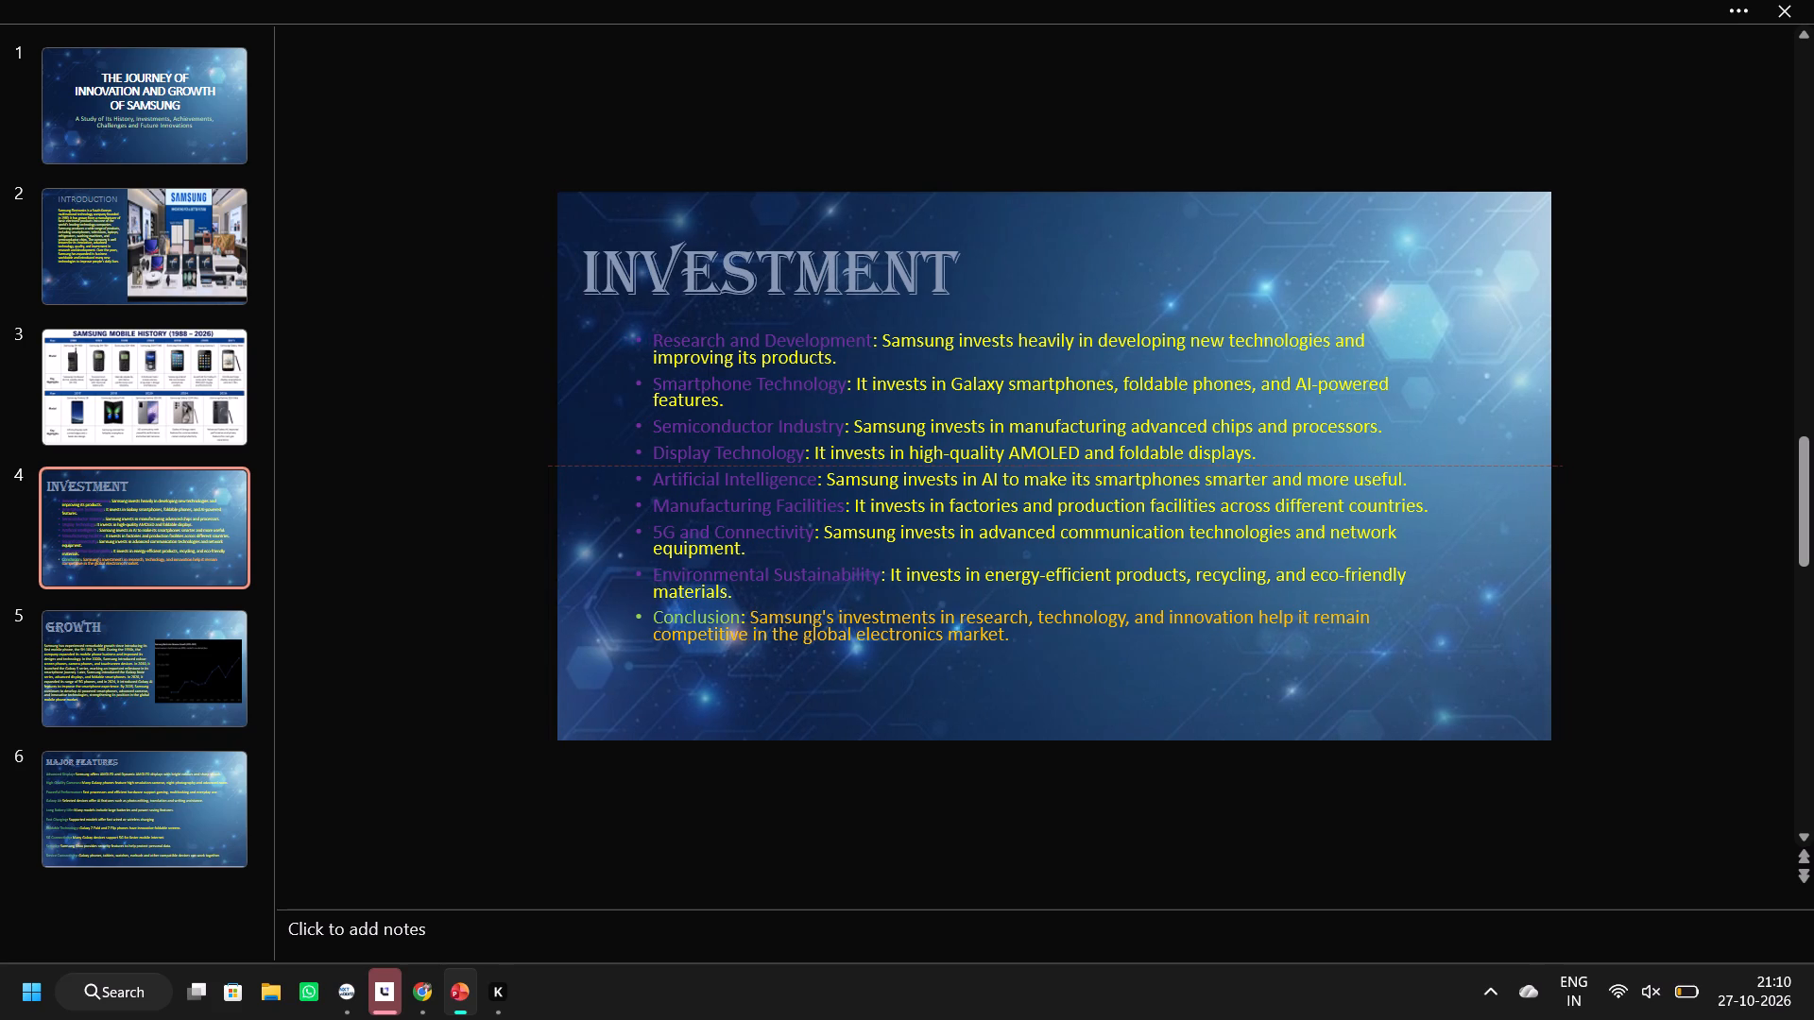
left_click_drag(647, 543, 645, 542)
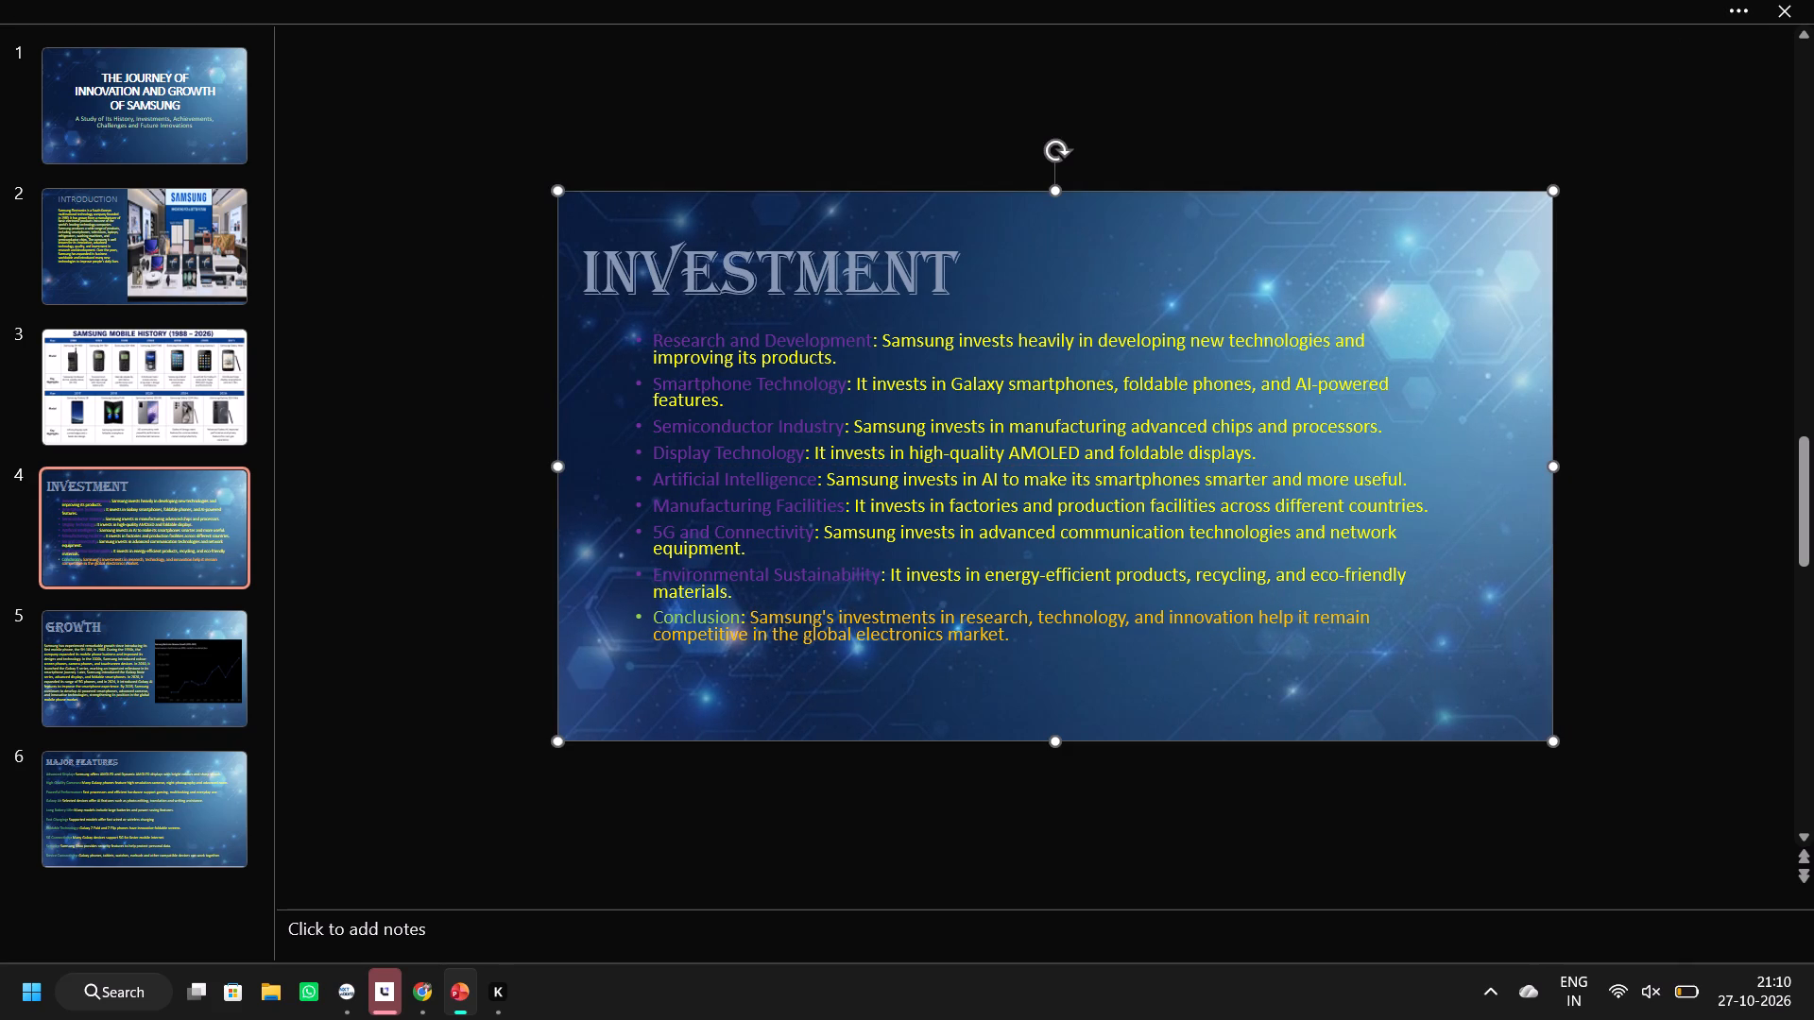
Recolour the labels "Environmental Sustainability" and "5G and Connectivity" in the same pale green as the "Conclusion" label.
left_click(657, 570)
left_click_drag(657, 570, 868, 578)
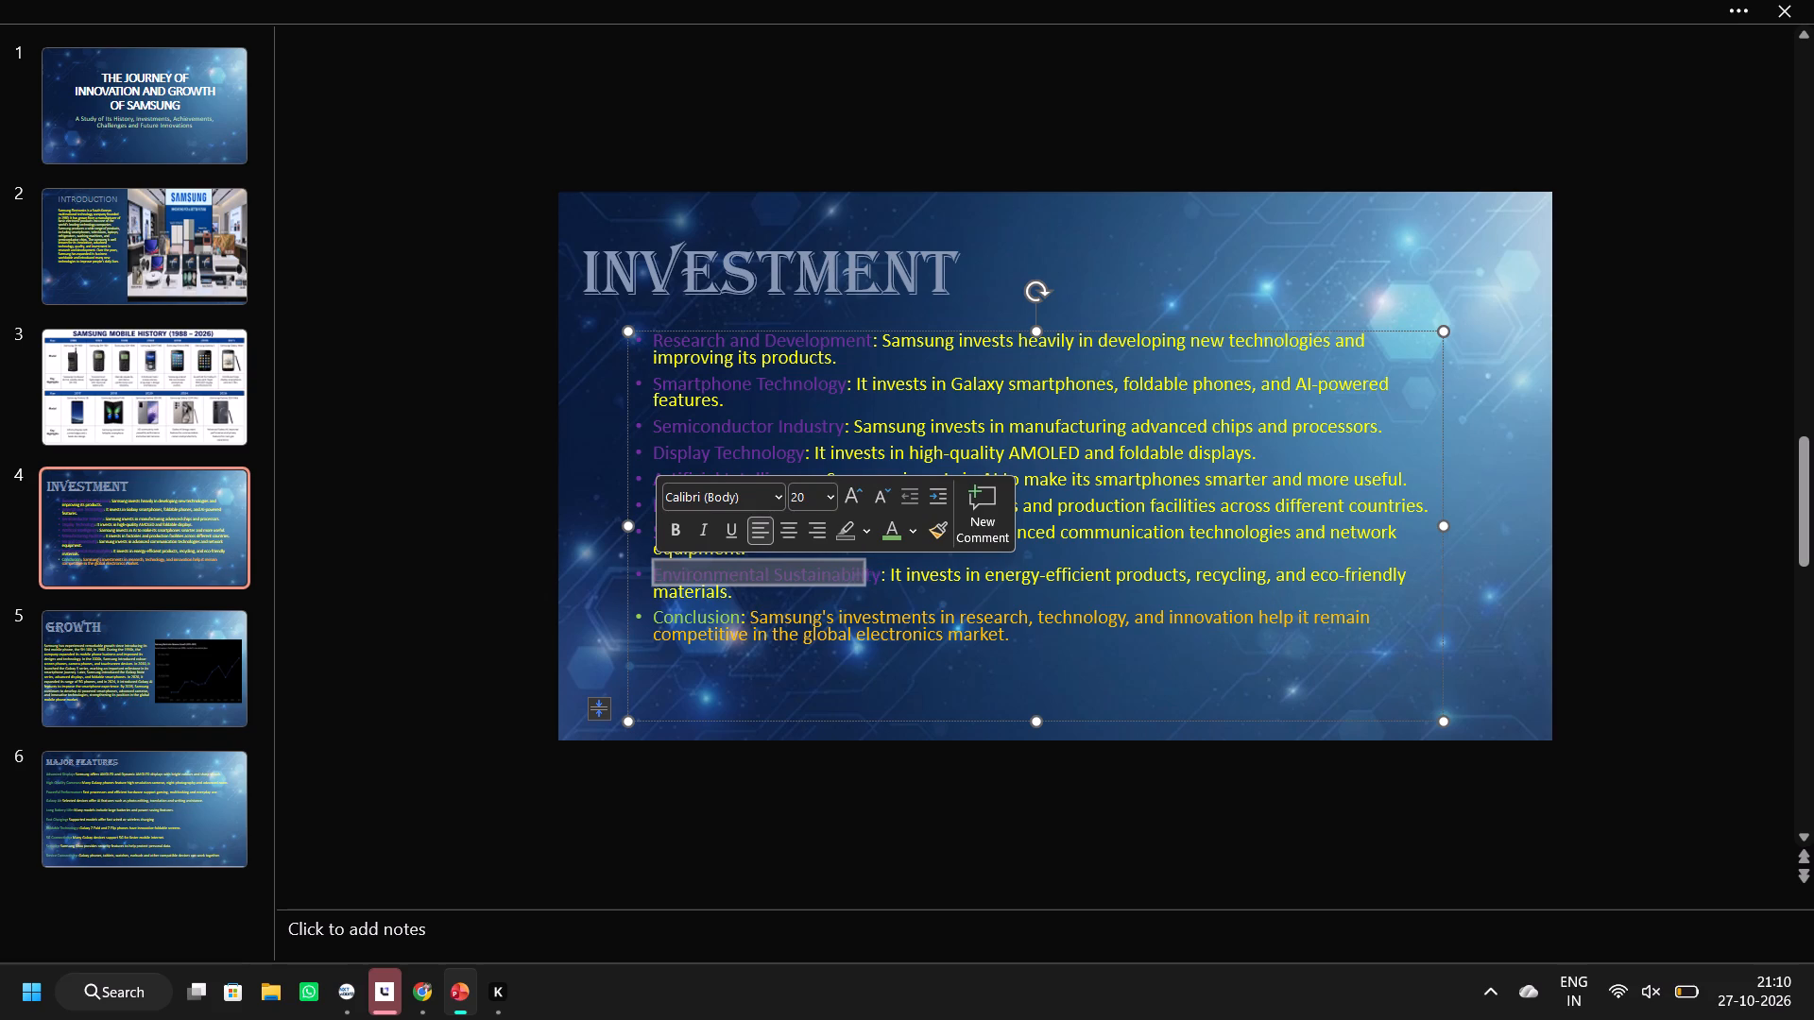
left_click_drag(868, 578, 881, 578)
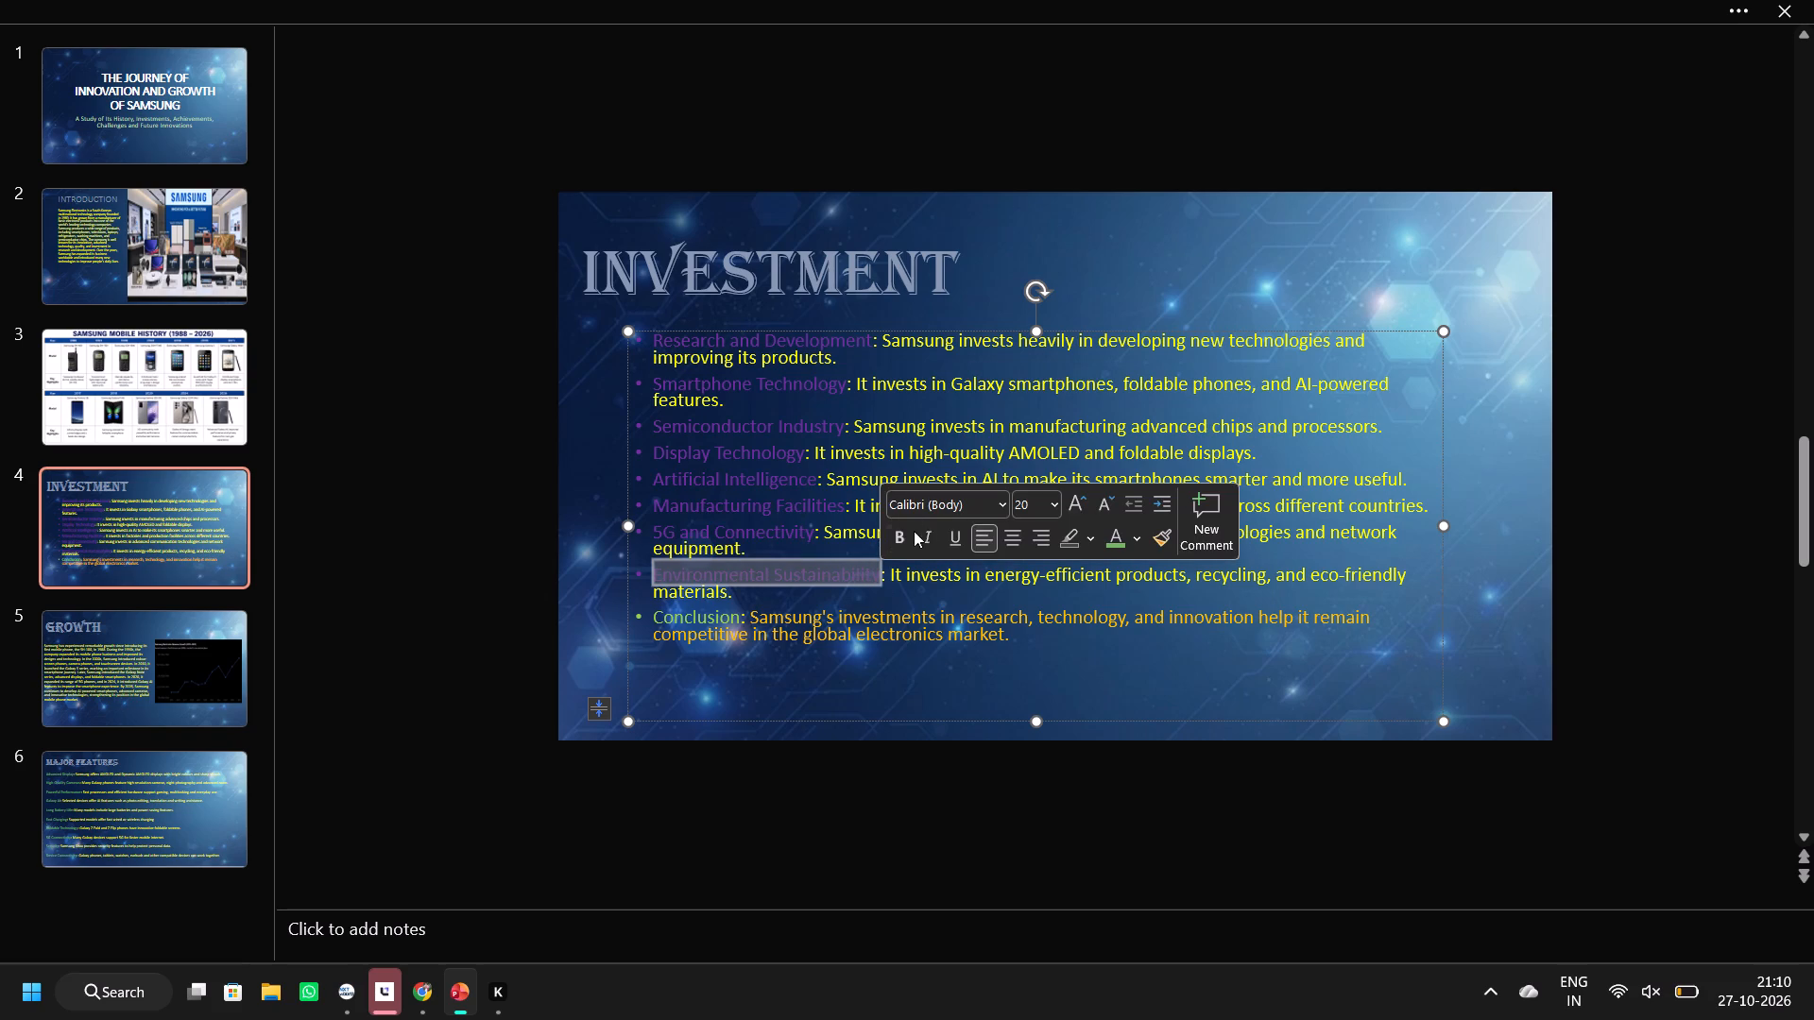
left_click(1116, 531)
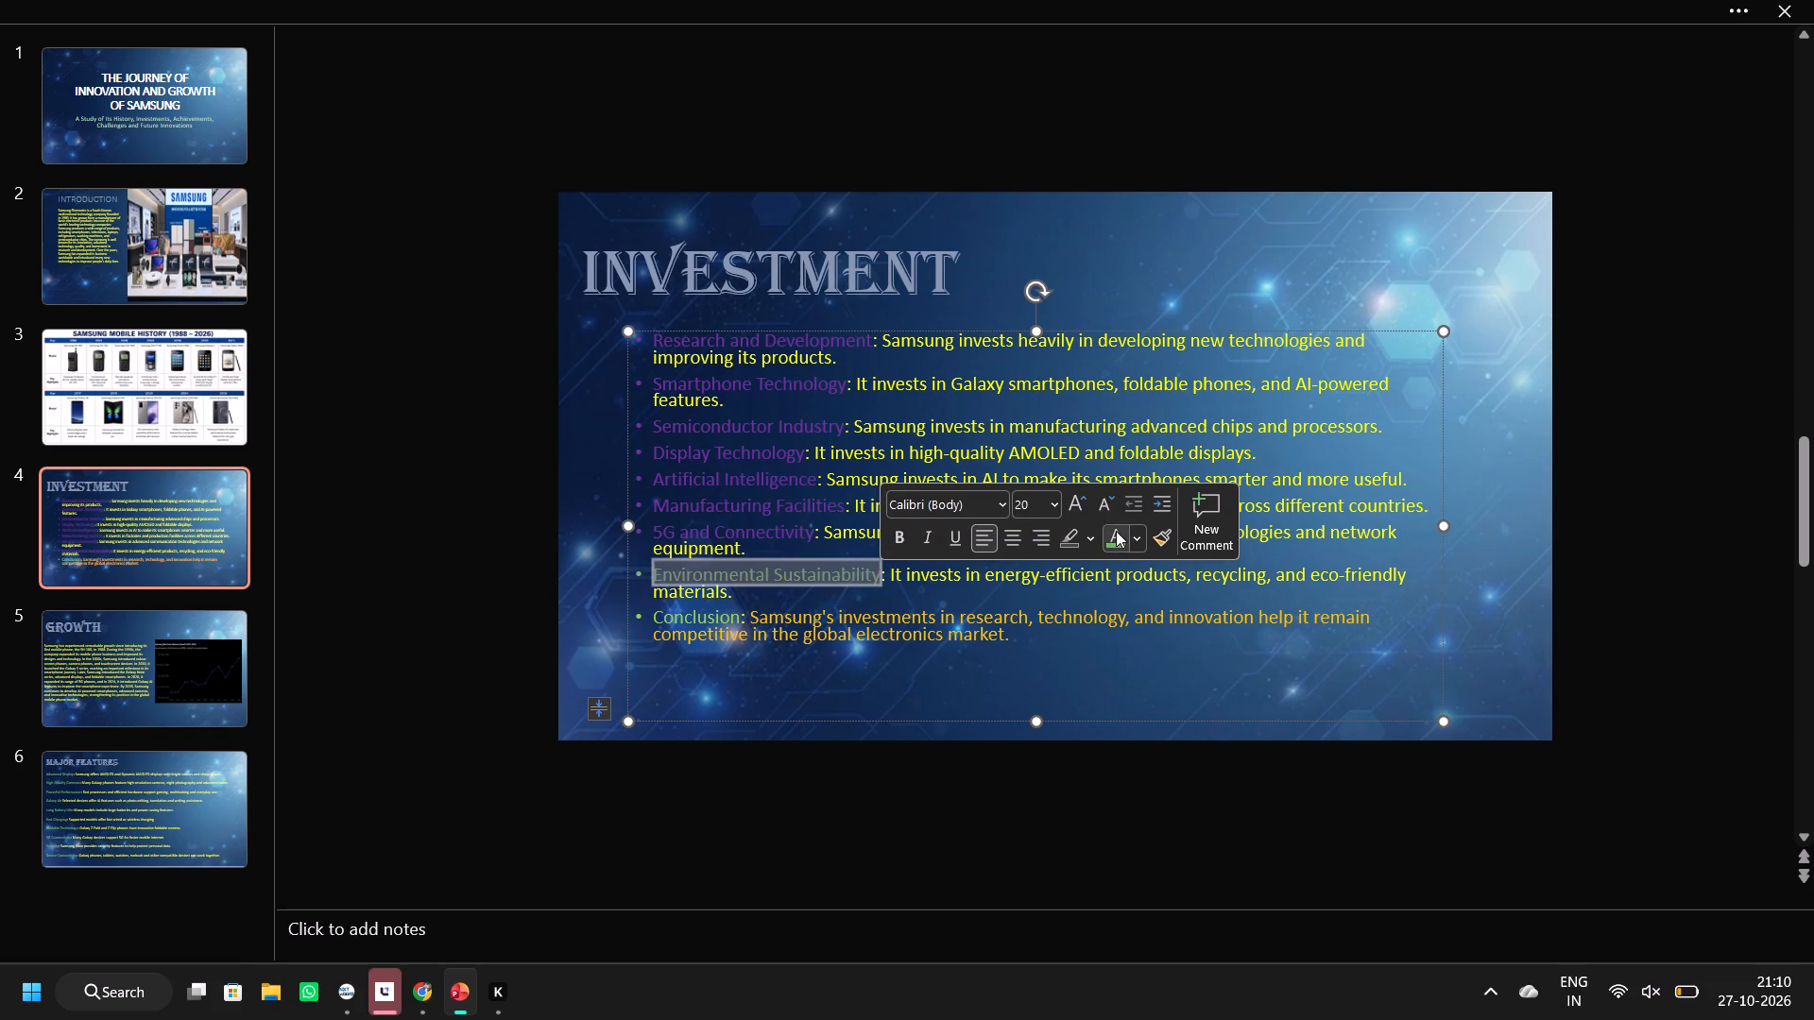
left_click(656, 527)
left_click_drag(656, 527, 798, 552)
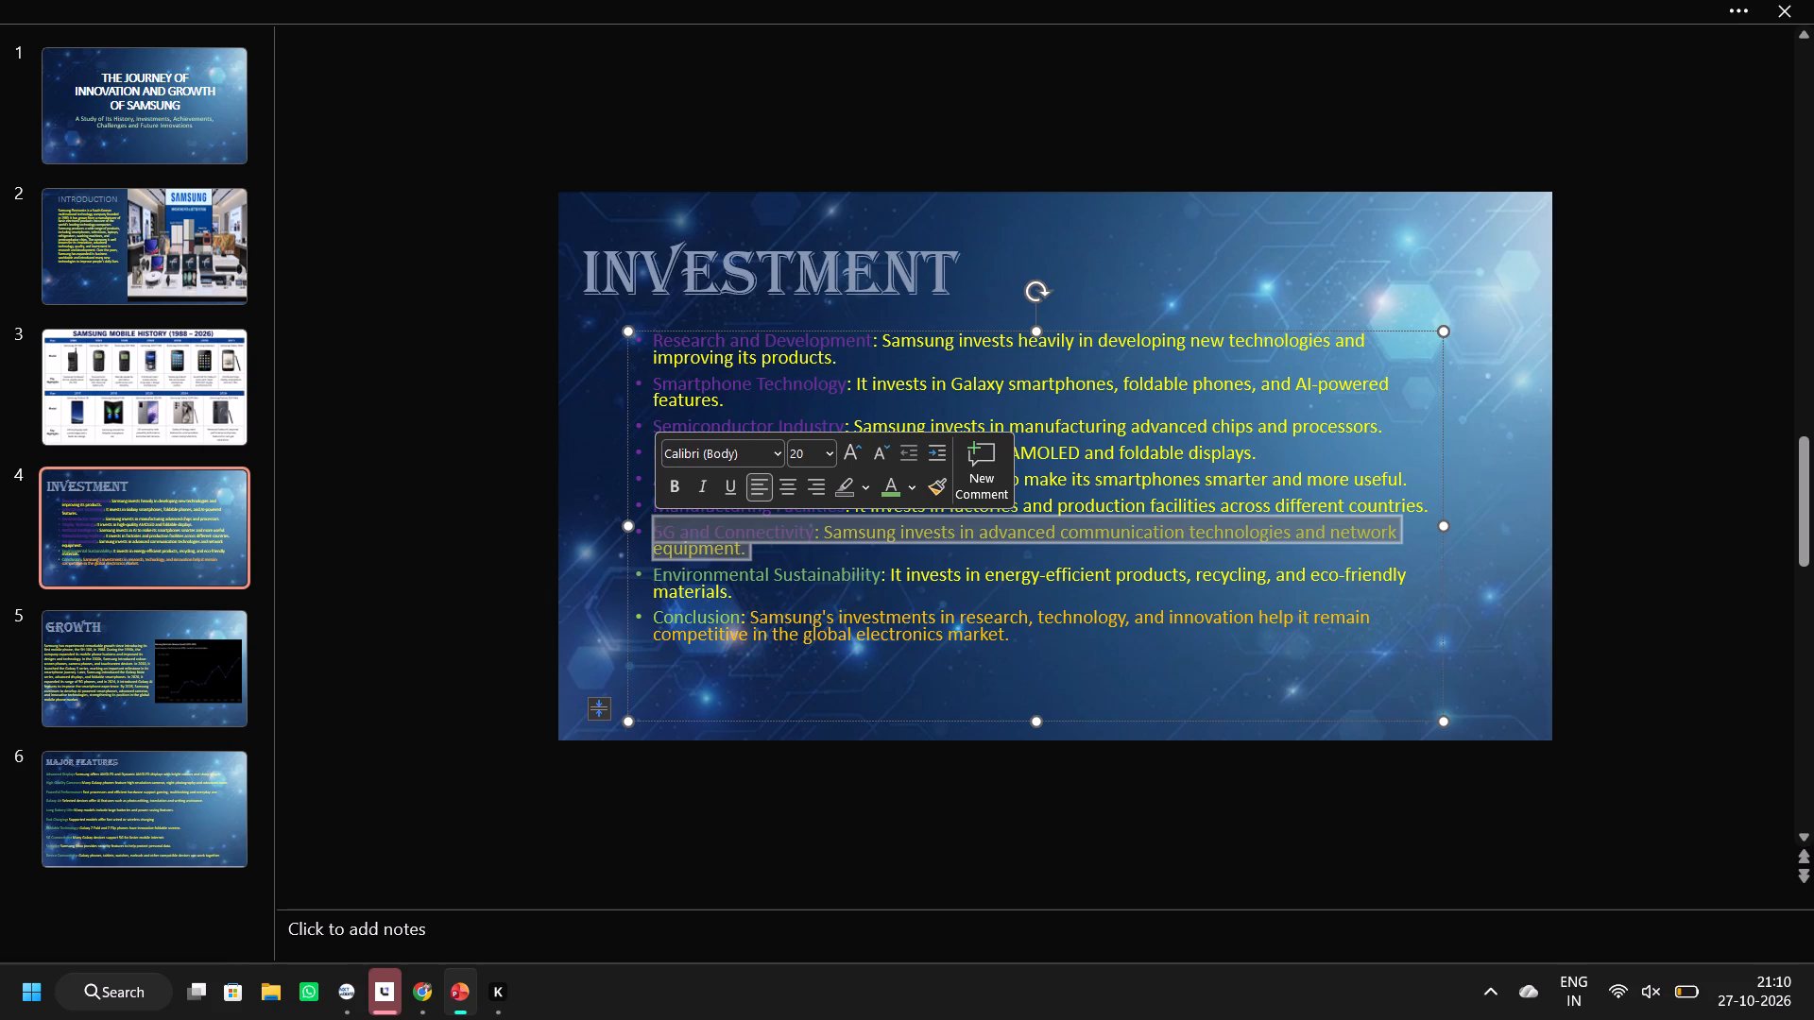
left_click_drag(798, 552, 815, 536)
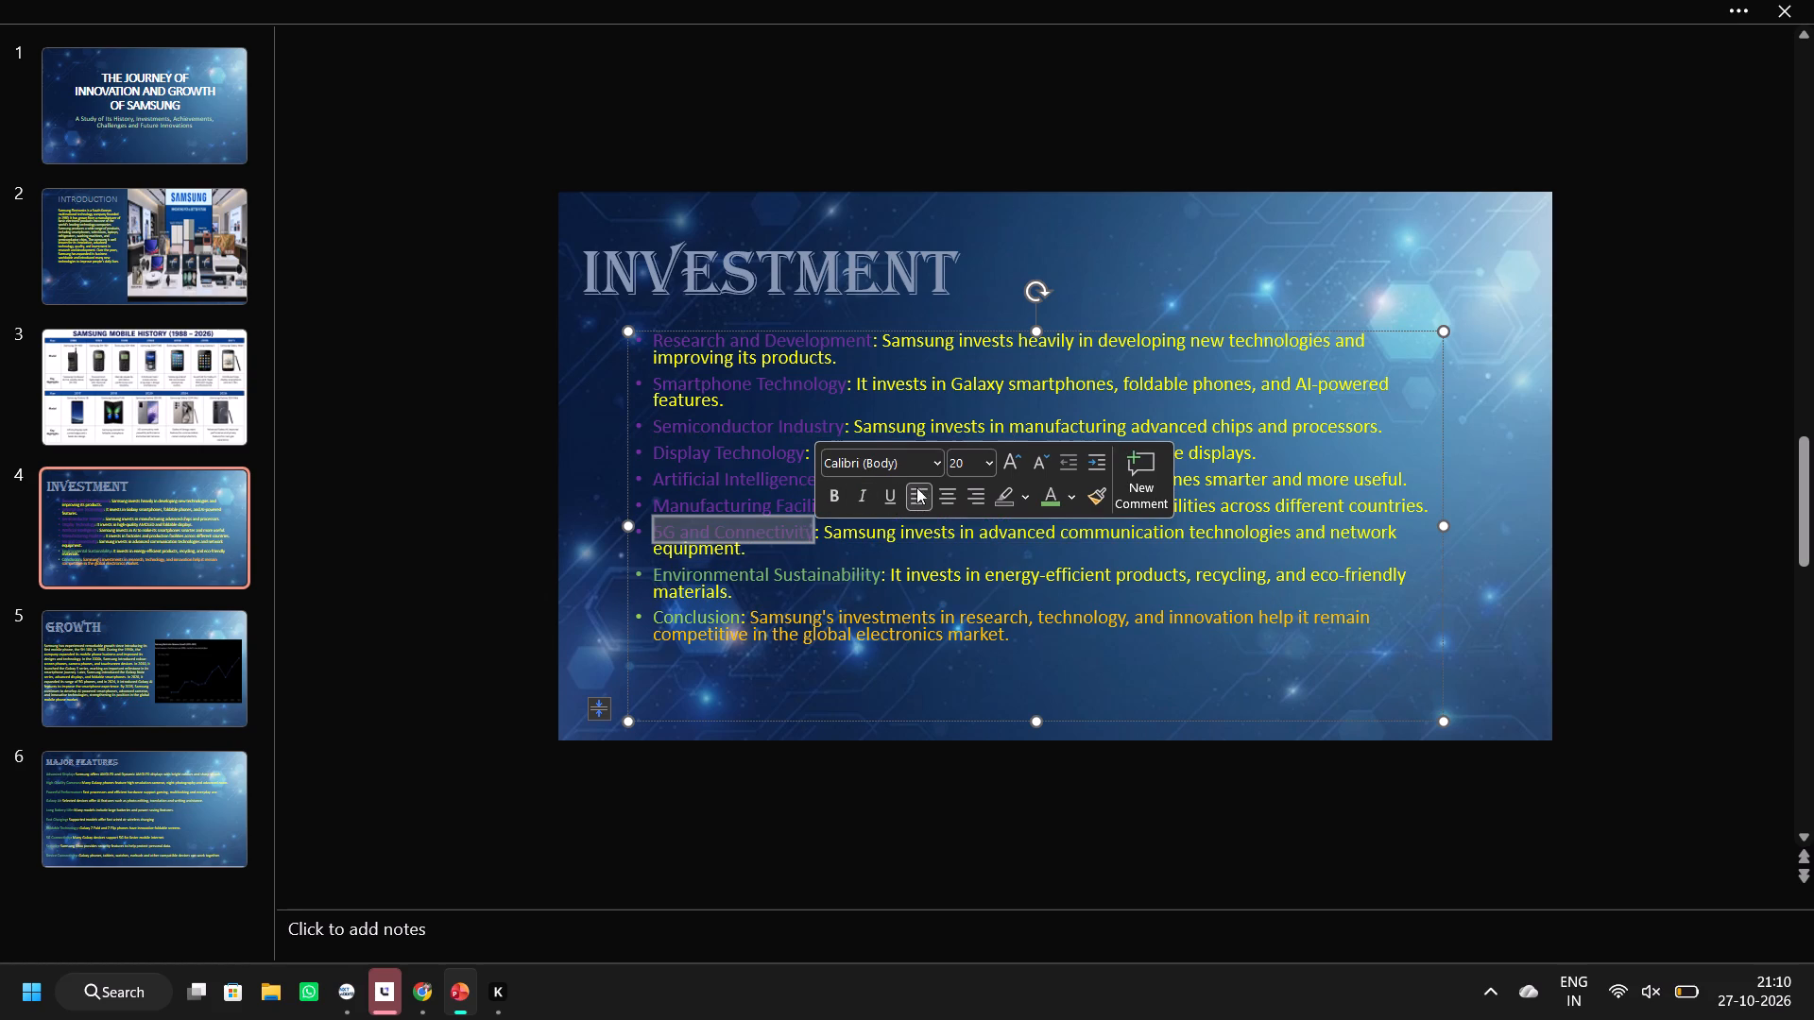
left_click(1055, 494)
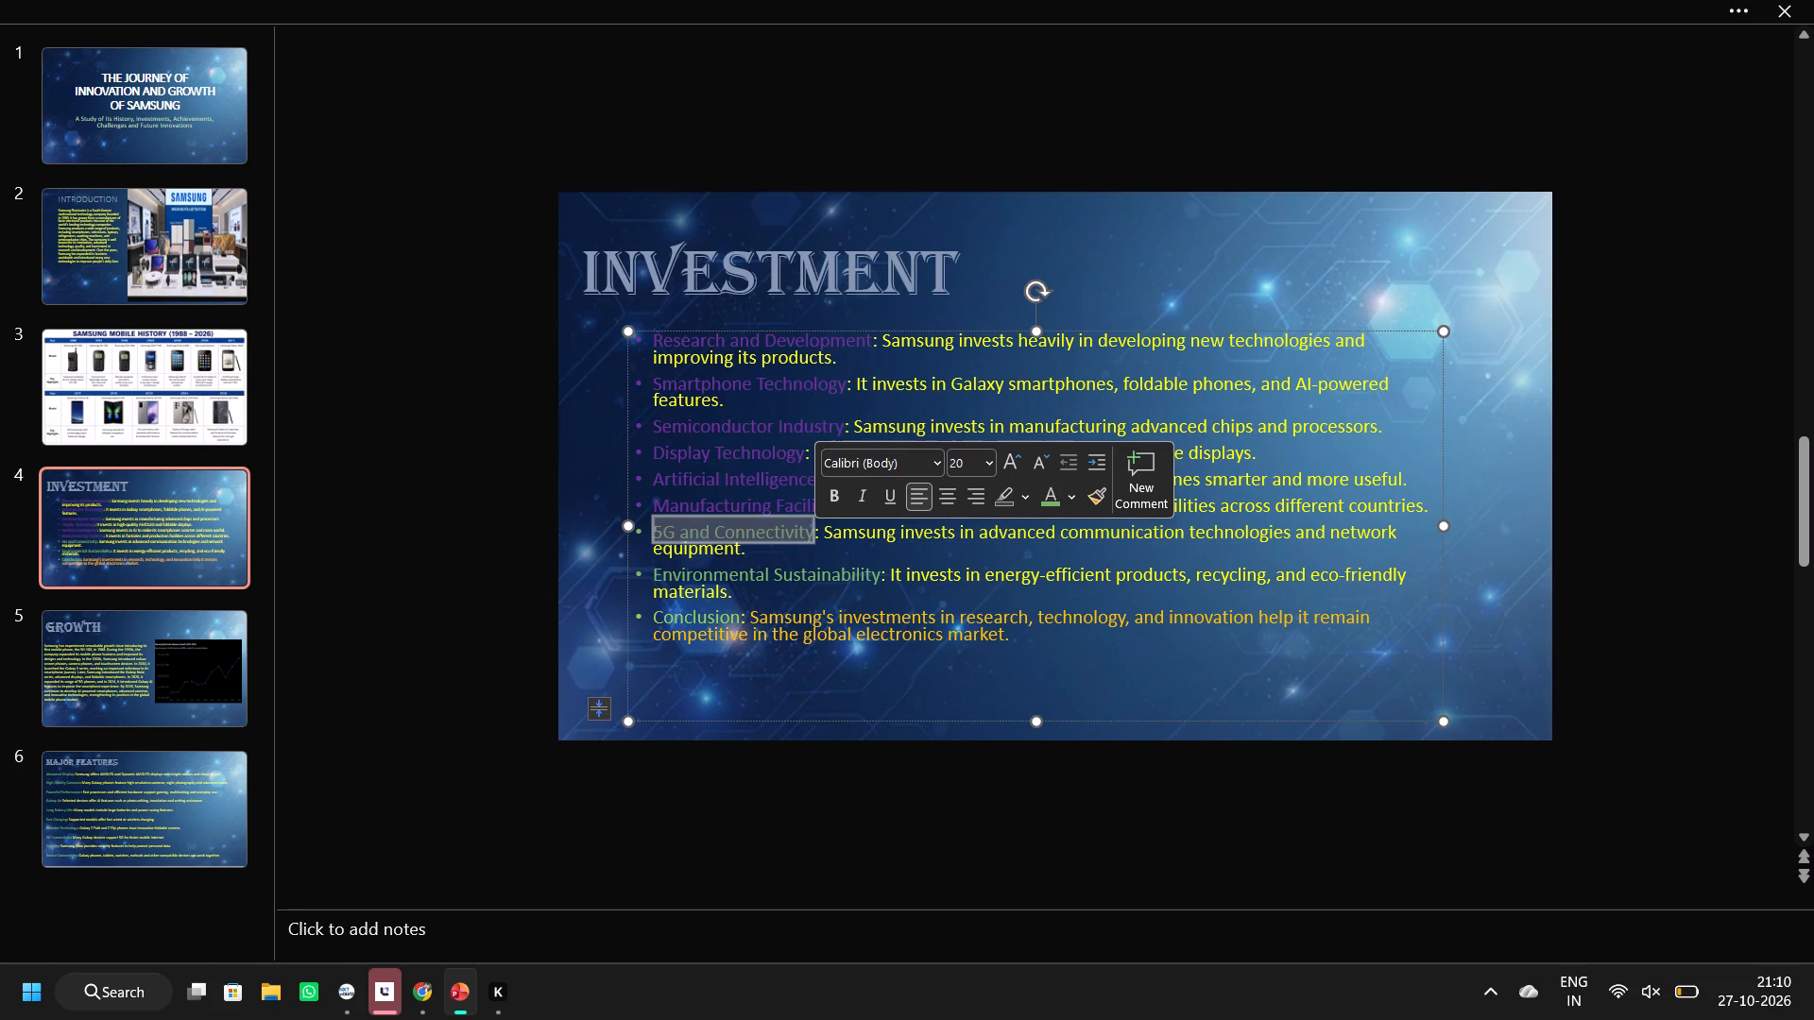
Recolour the labels "Manufacturing Facilities", "Artificial Intelligence" and "Display Technology" in the same pale green as the "Conclusion" label.
left_click(655, 501)
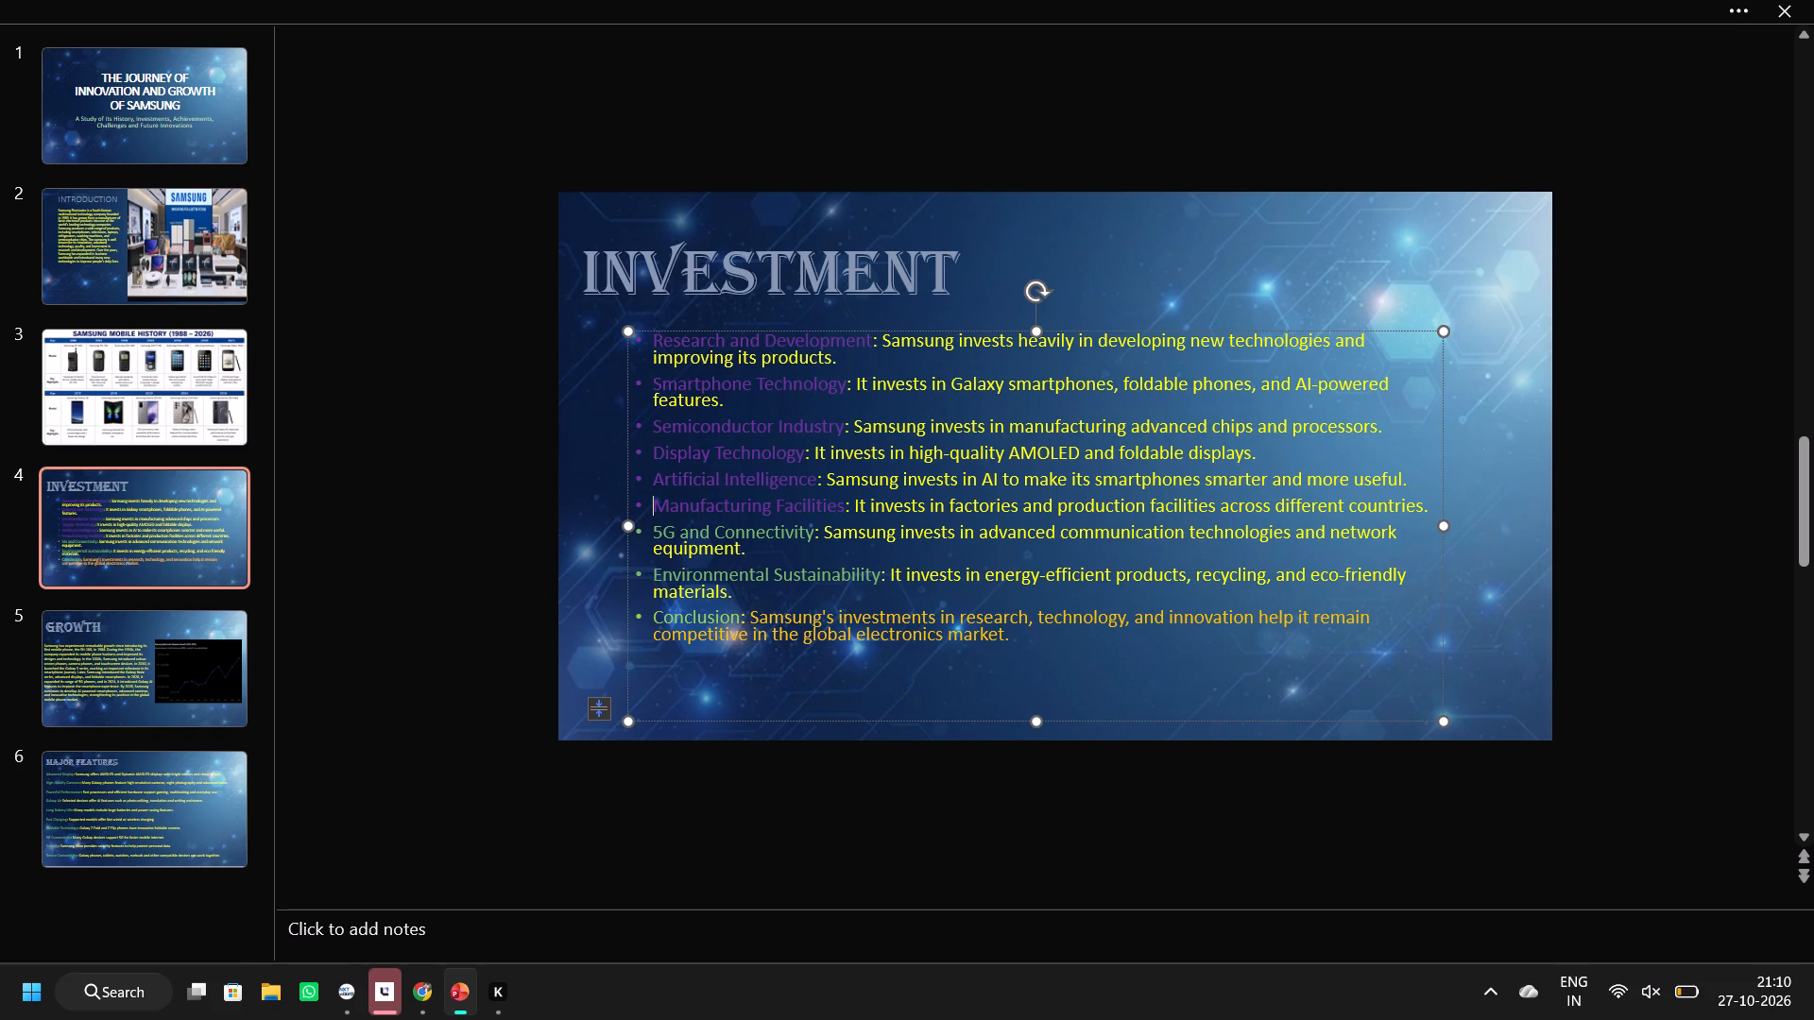
left_click(653, 504)
left_click_drag(653, 504, 712, 503)
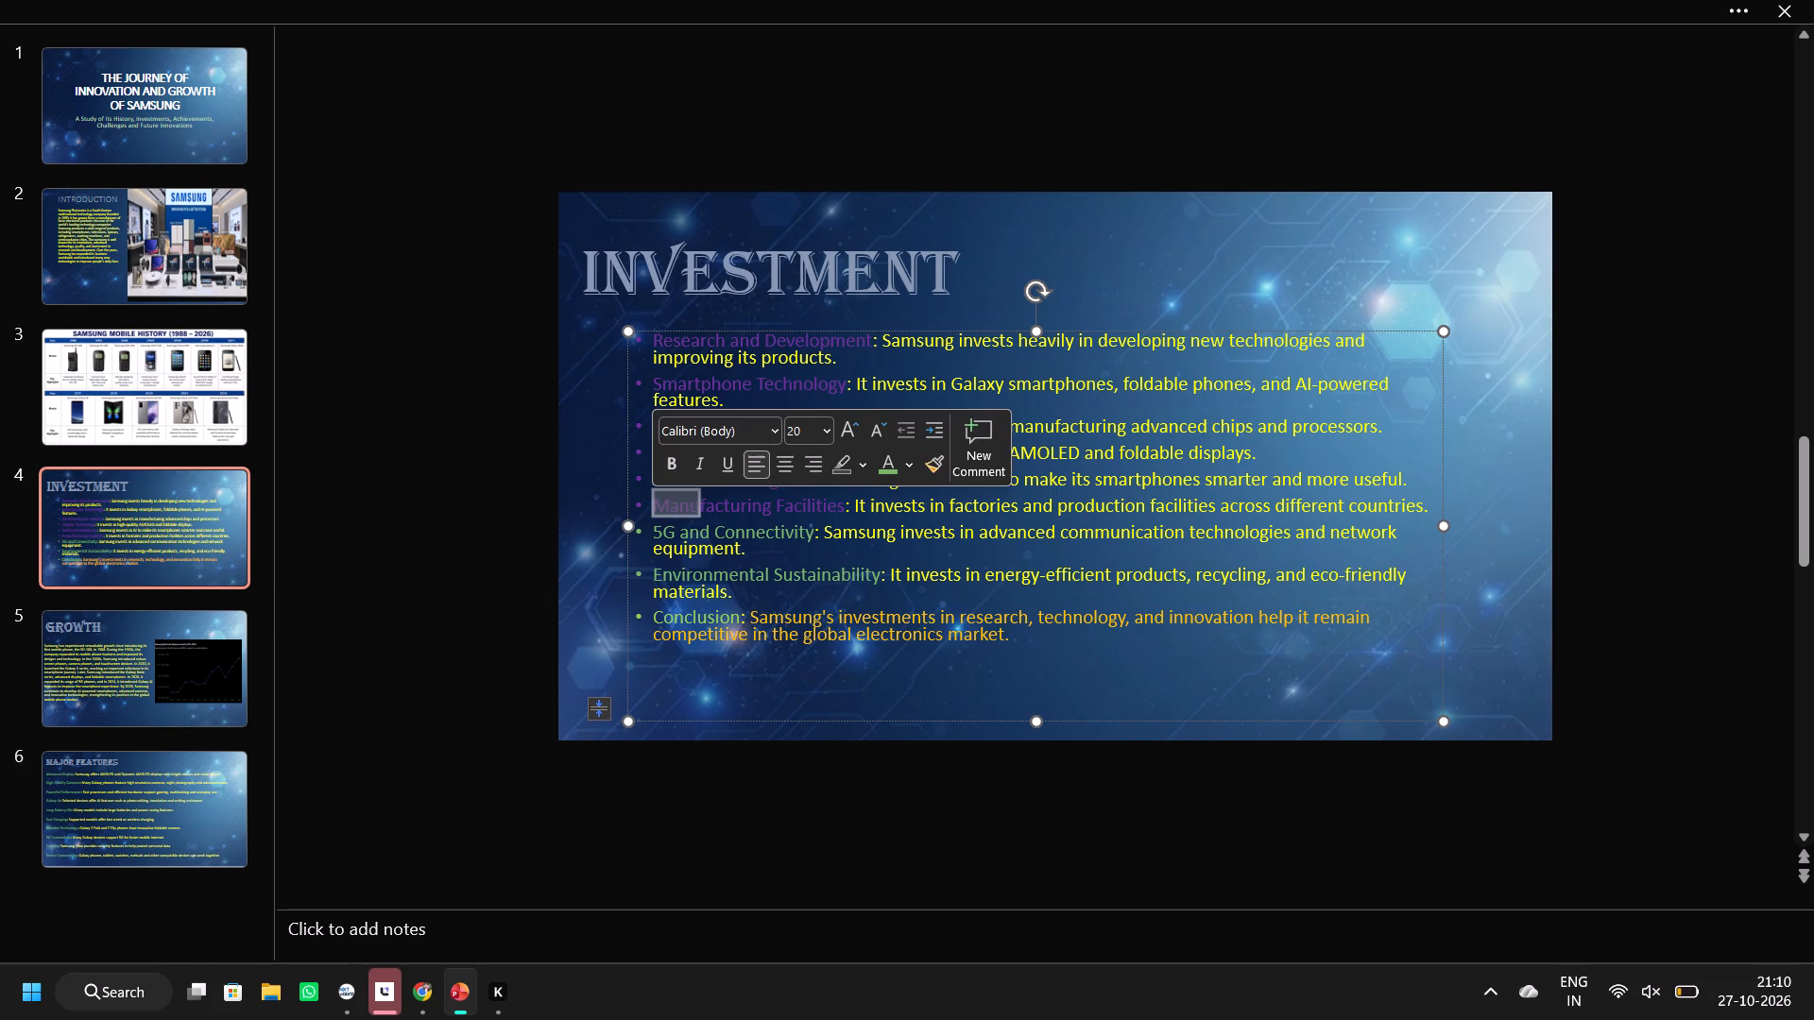
left_click_drag(712, 503, 834, 506)
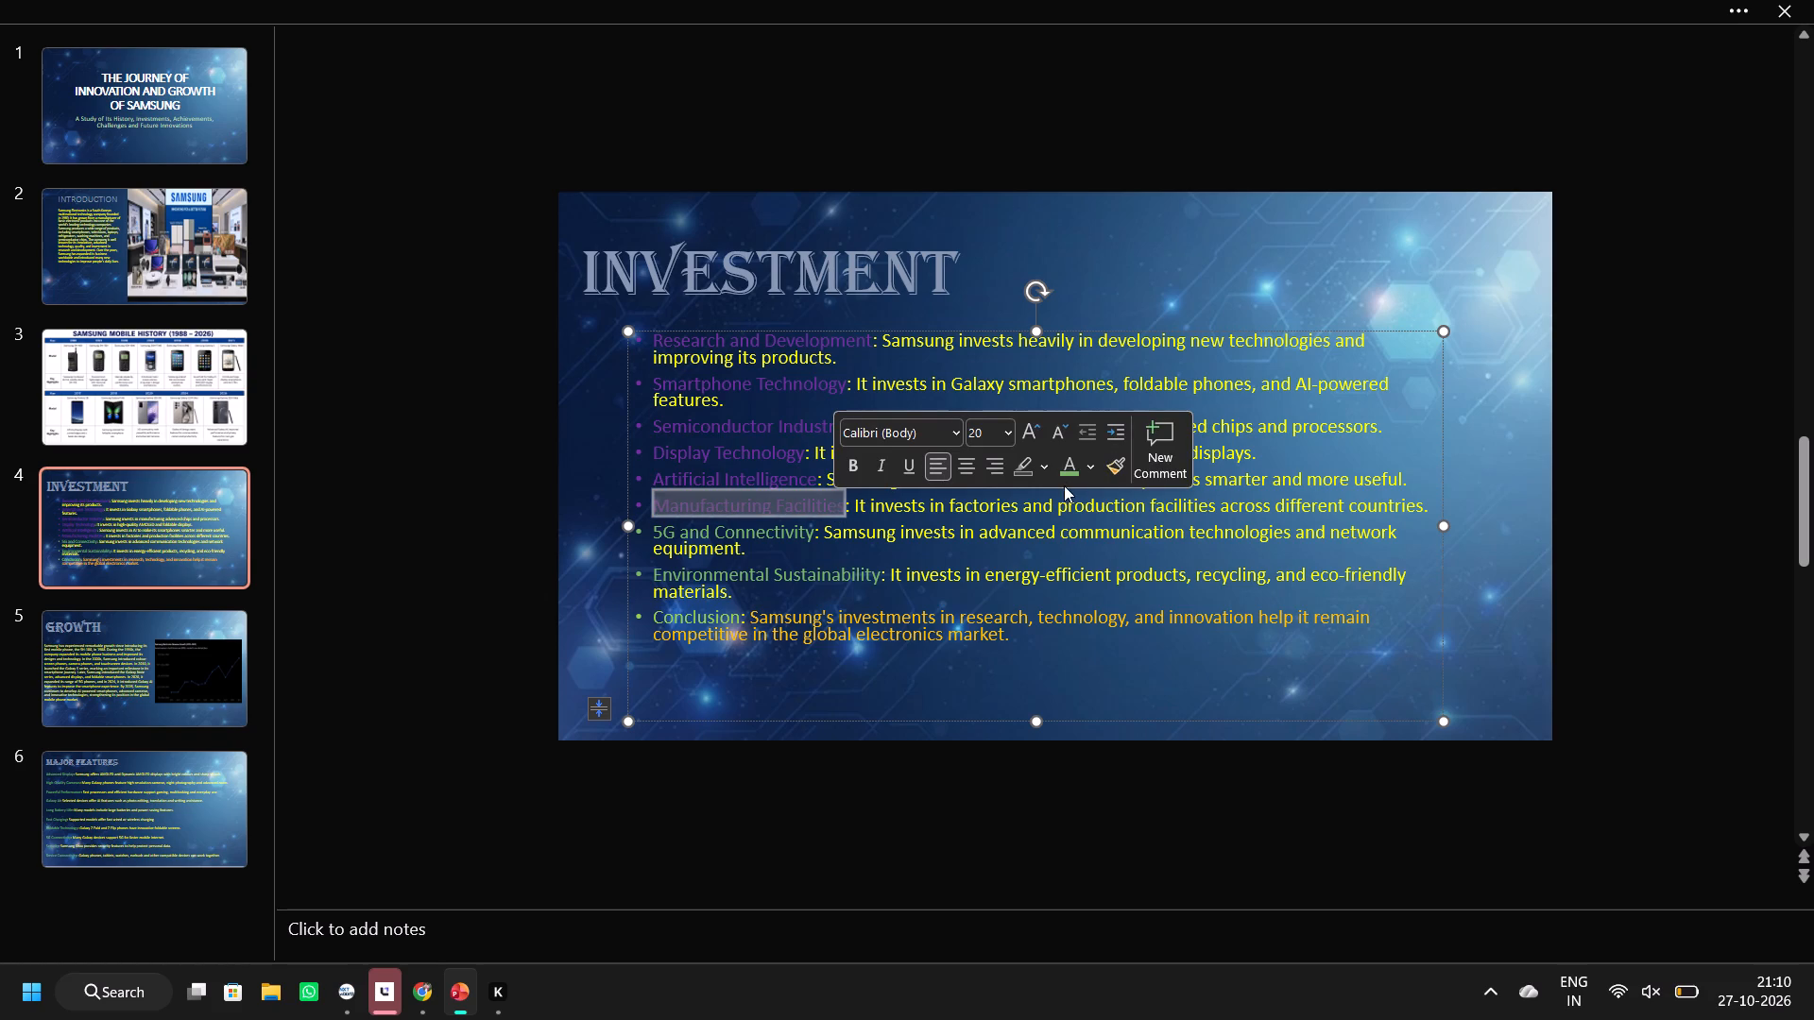
left_click(1070, 469)
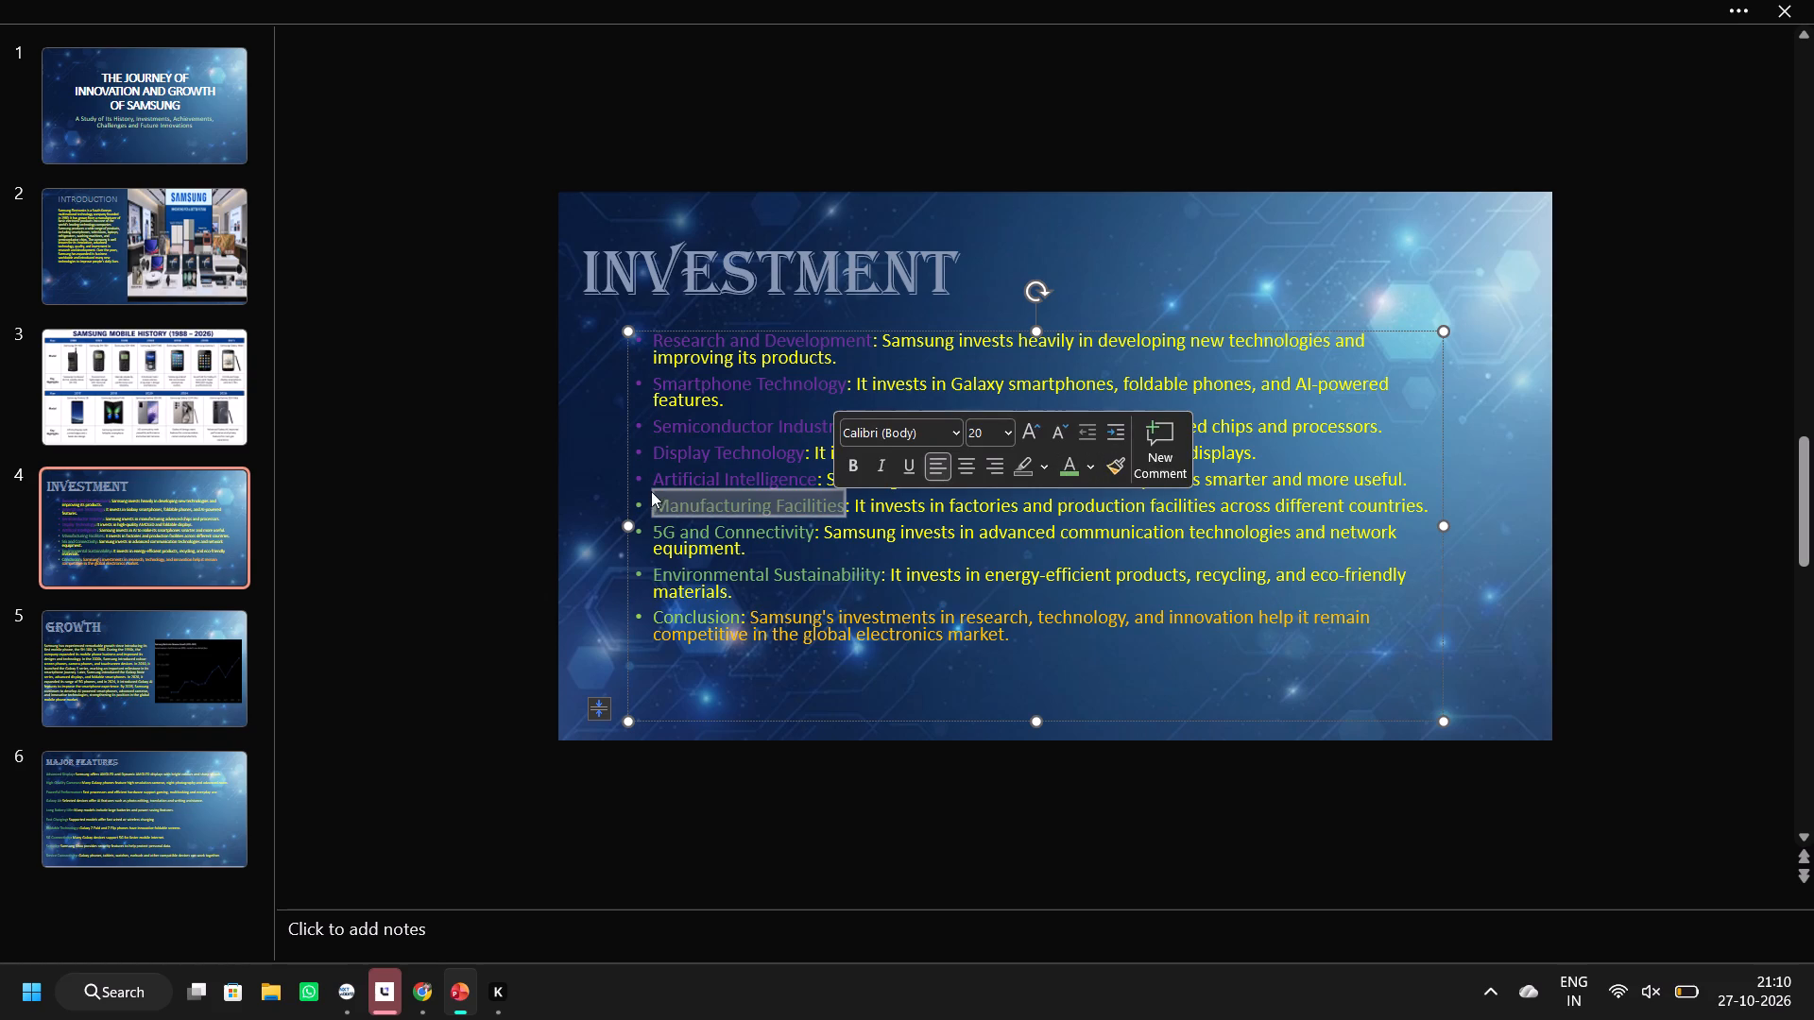
left_click(658, 475)
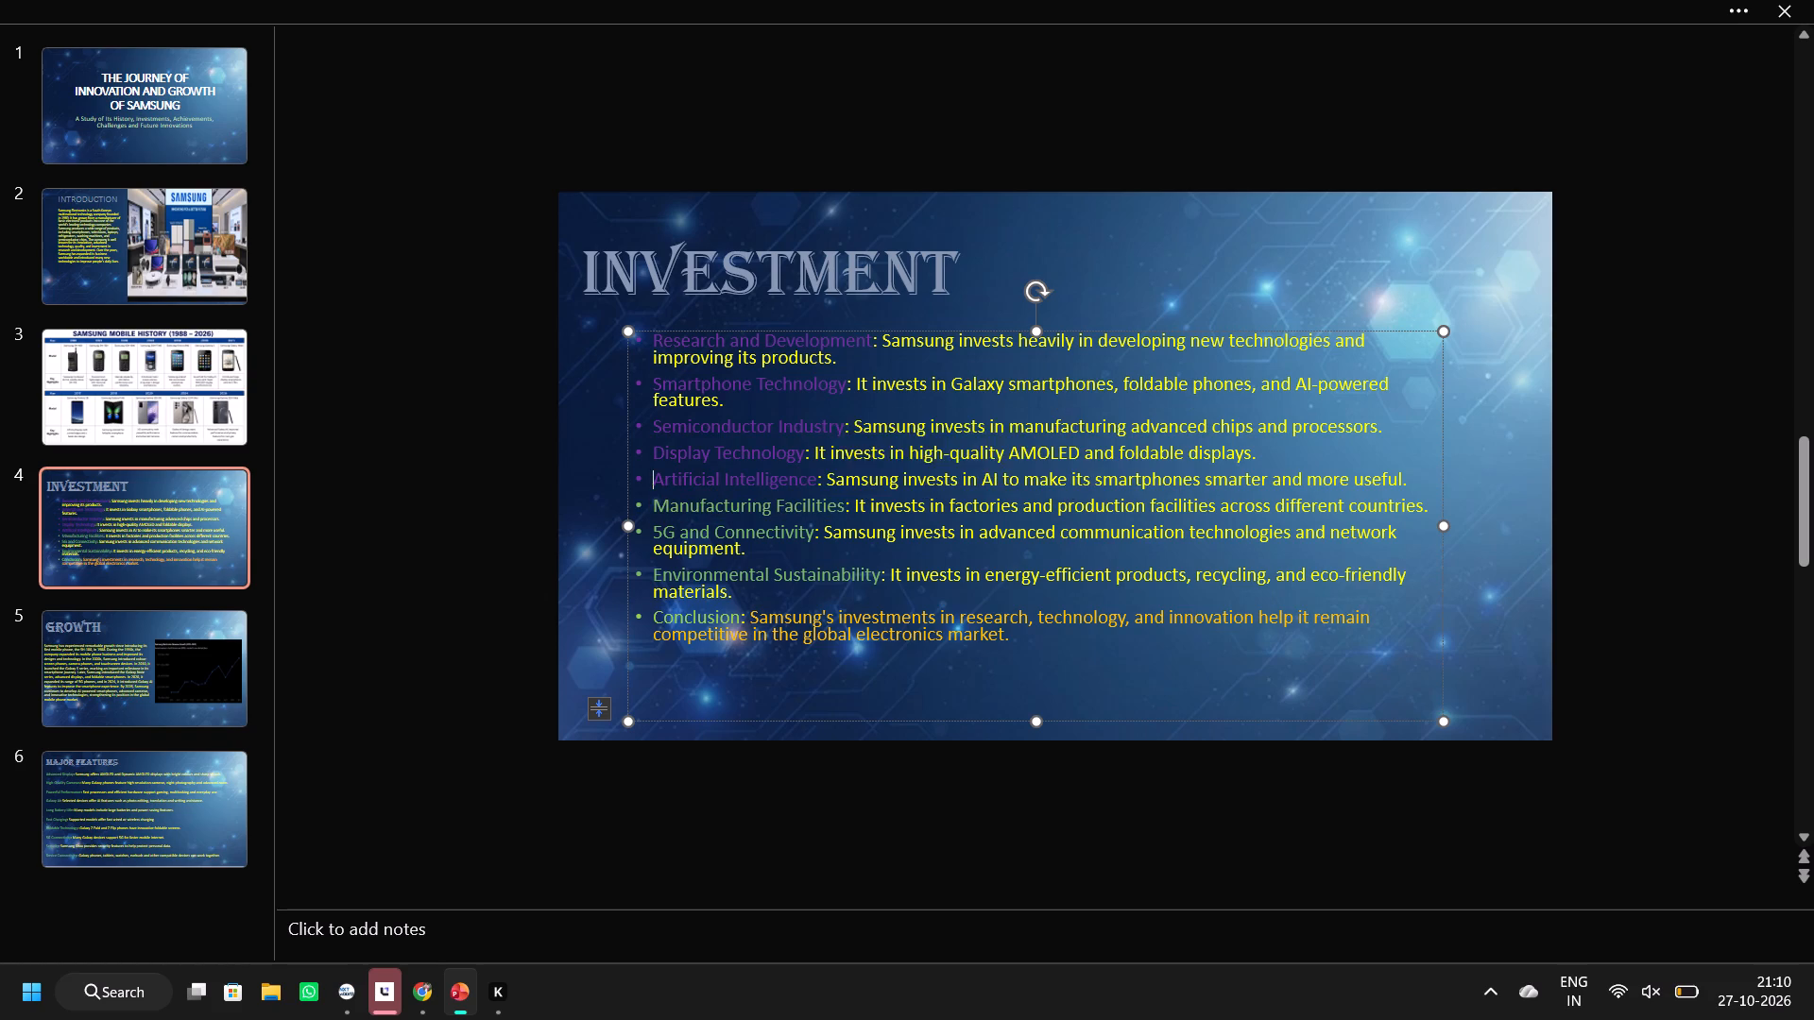
left_click_drag(658, 475, 782, 481)
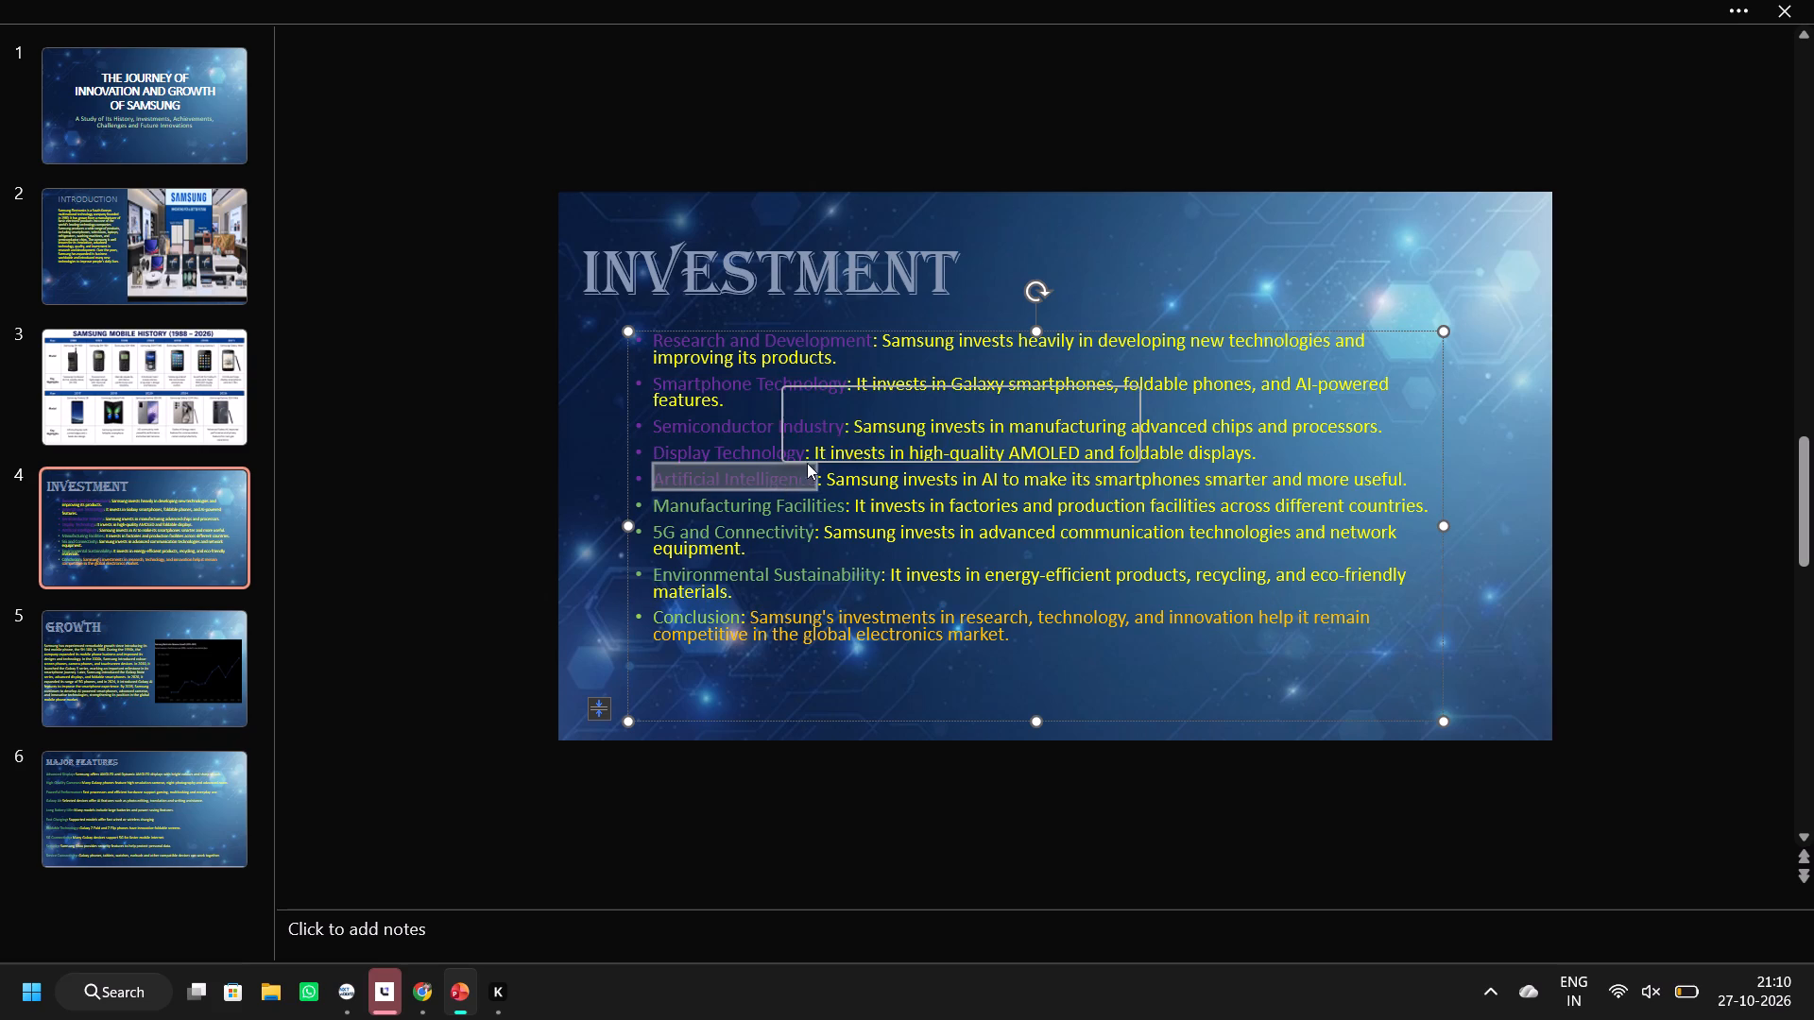
left_click(1015, 436)
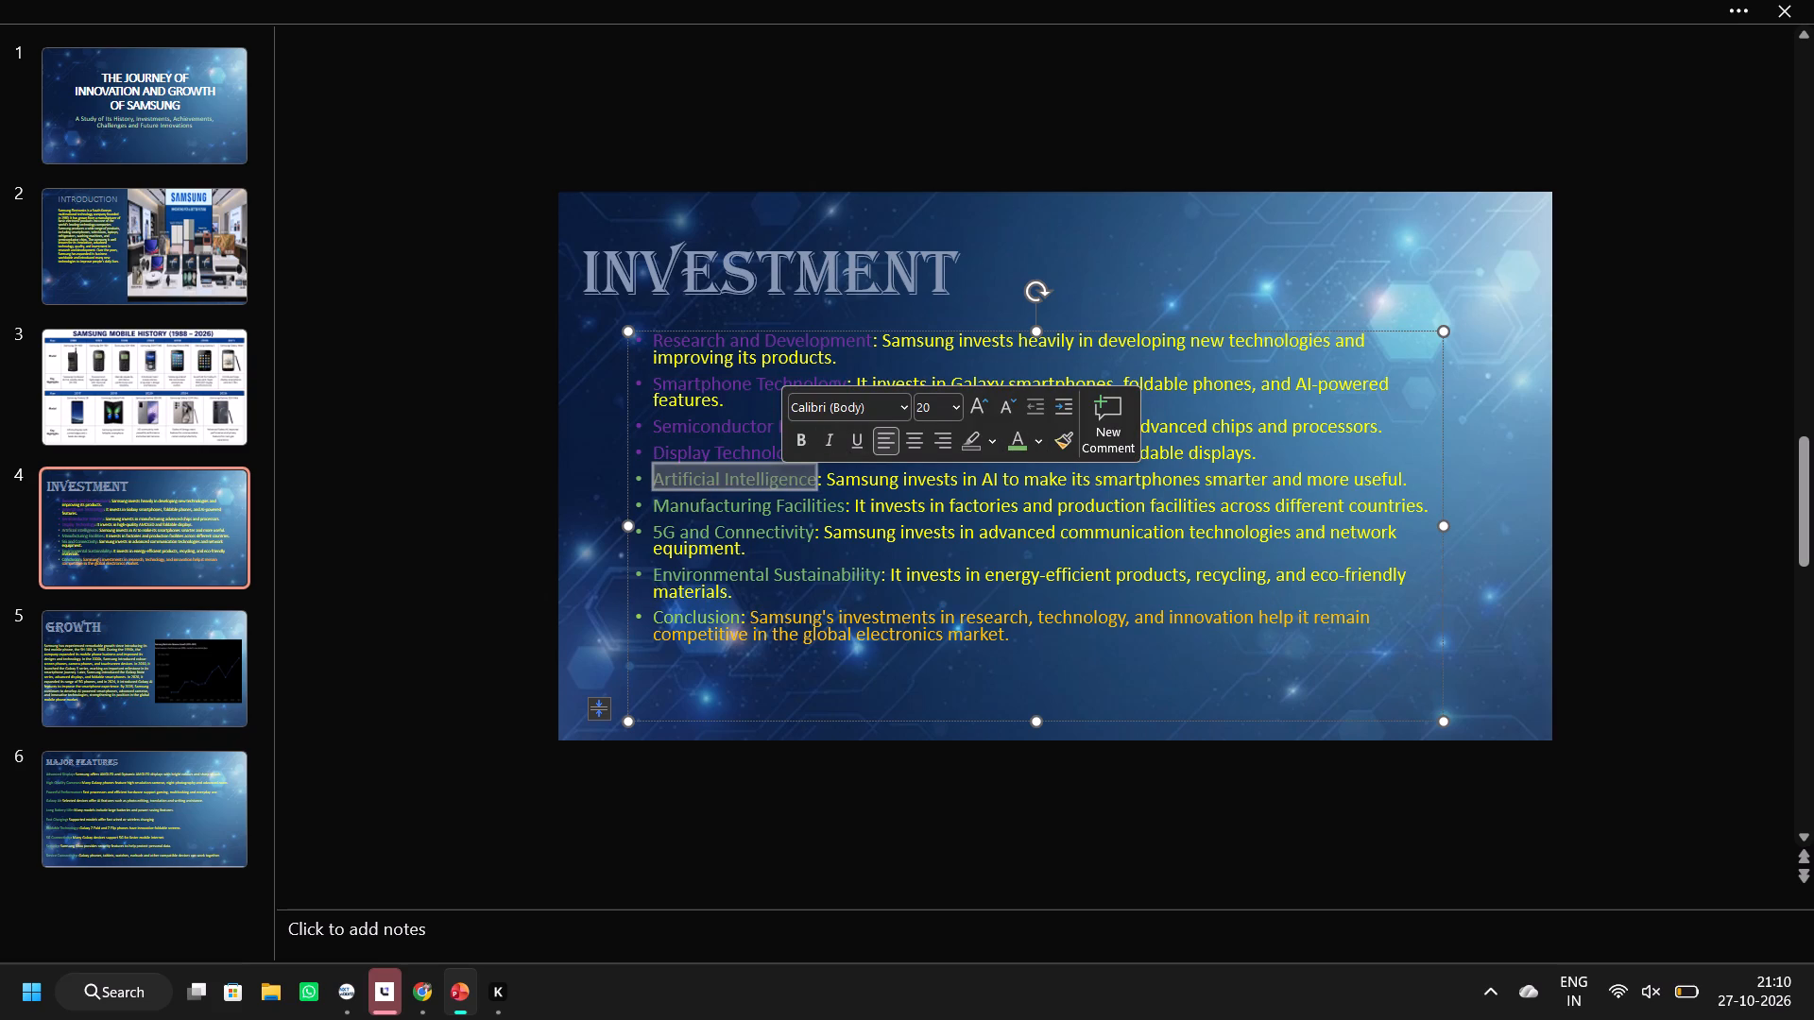
left_click(659, 449)
left_click_drag(659, 449, 777, 457)
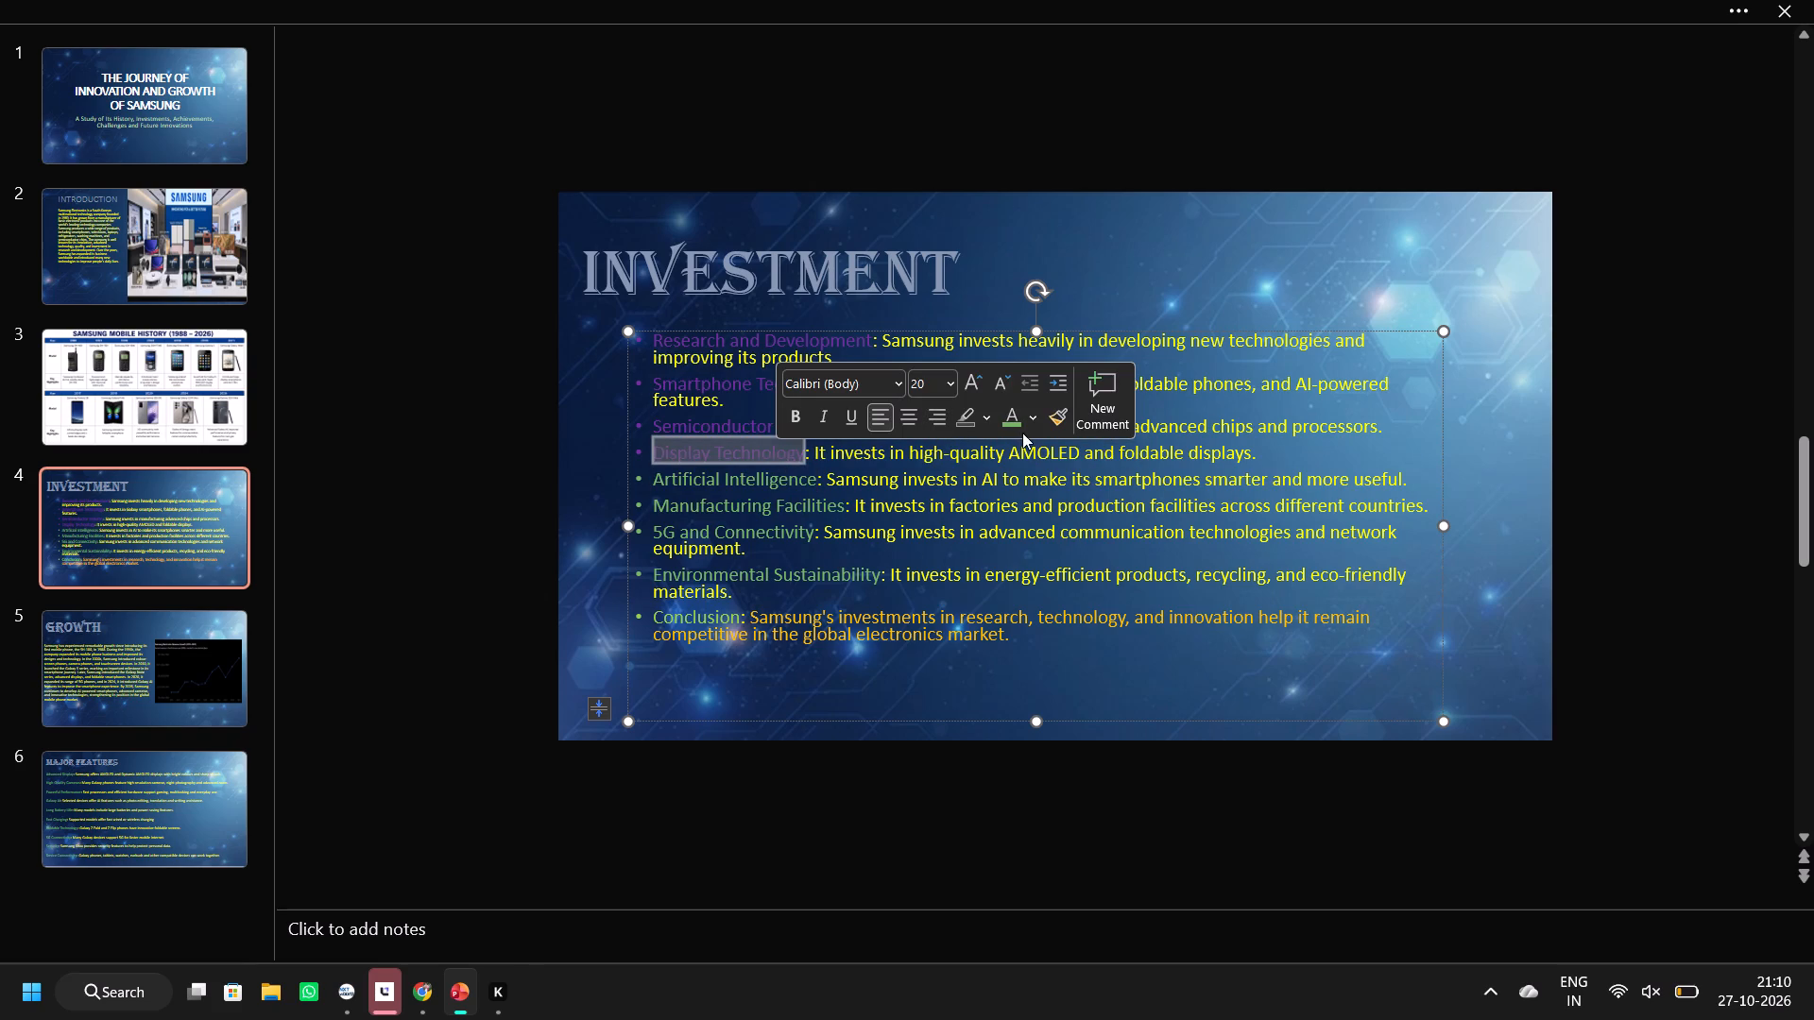
left_click(1016, 425)
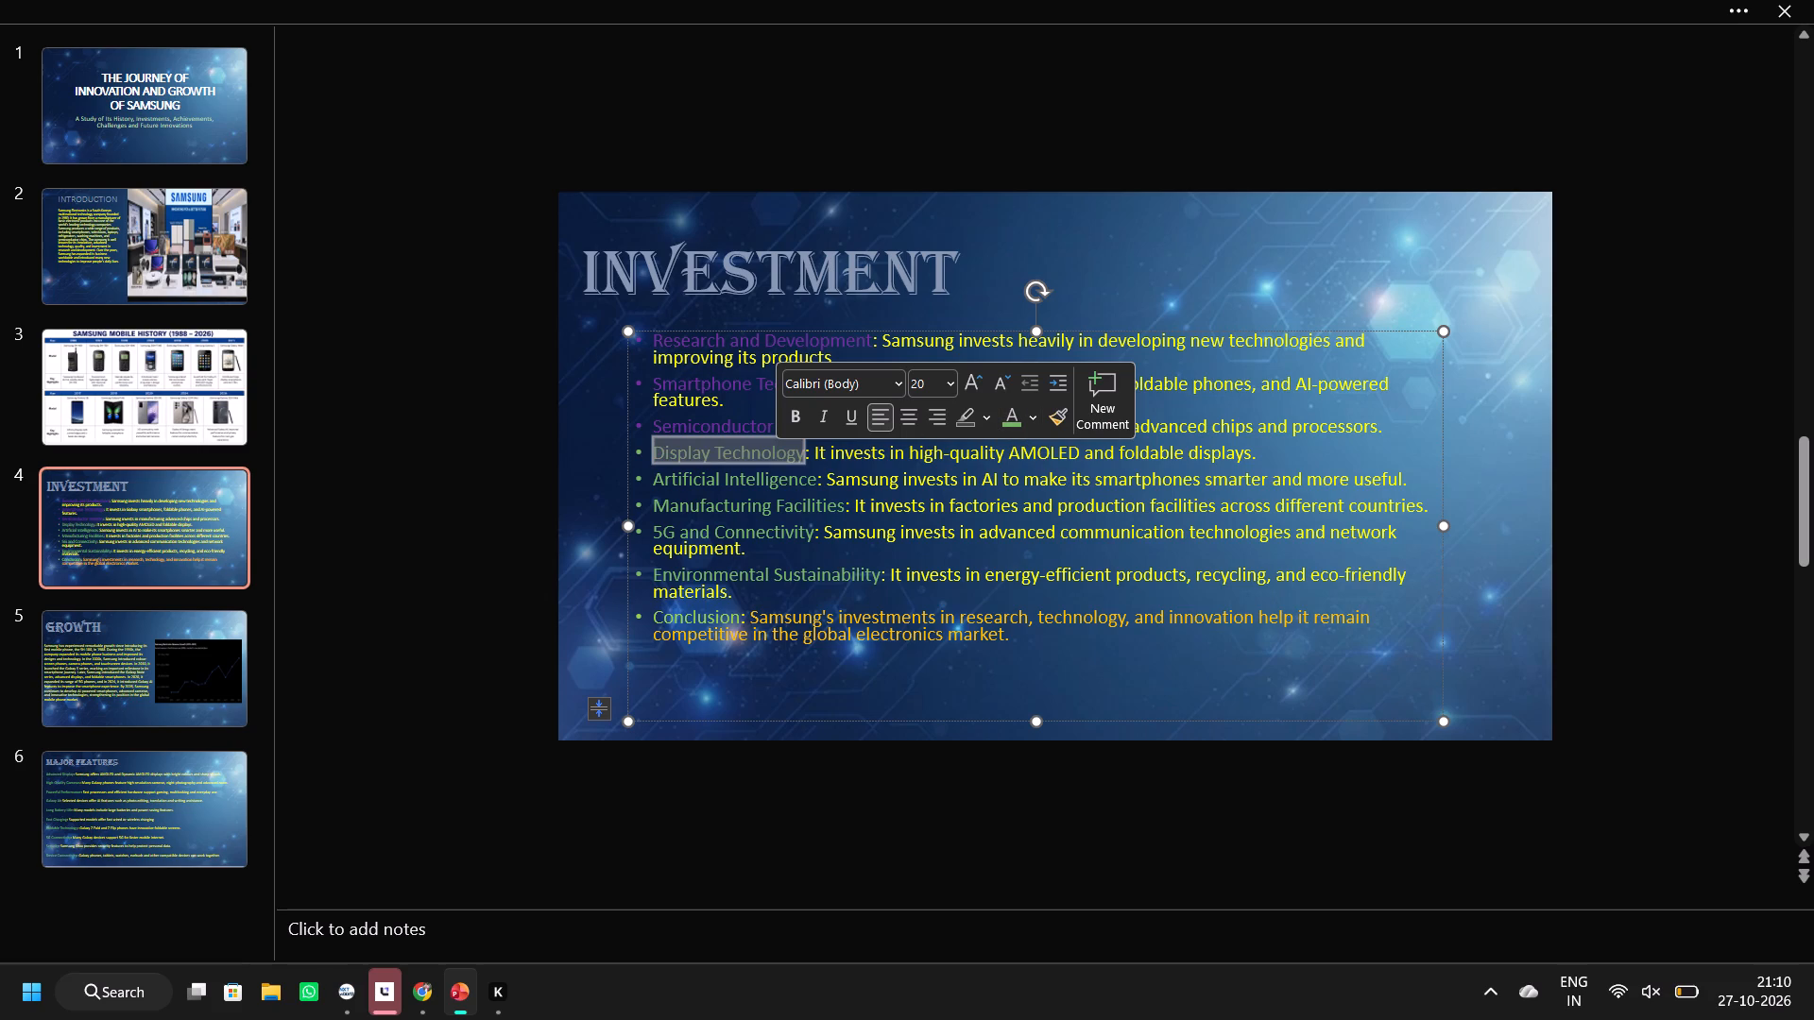
Recolour the labels "Semiconductor Industry", "Smartphone Technology" and "Research and Development" in the same pale green.
left_click(654, 420)
left_click_drag(654, 420, 844, 416)
left_click(1076, 376)
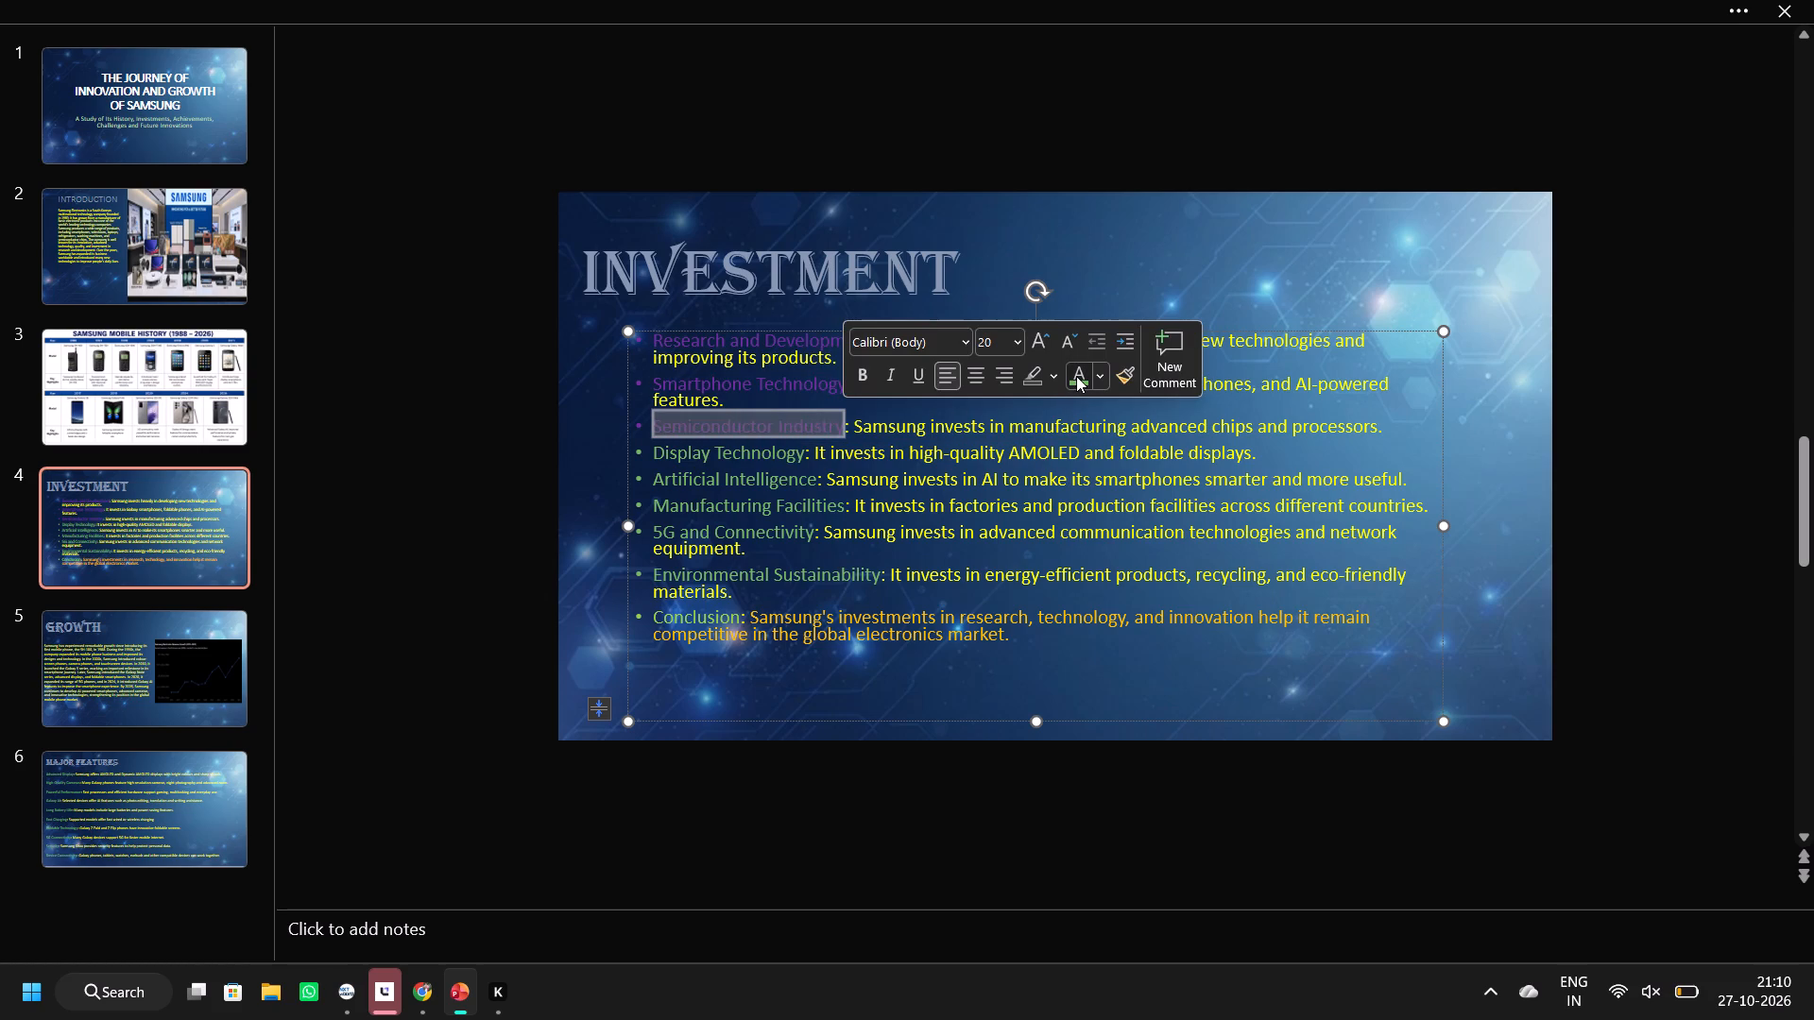
left_click_drag(653, 387, 717, 385)
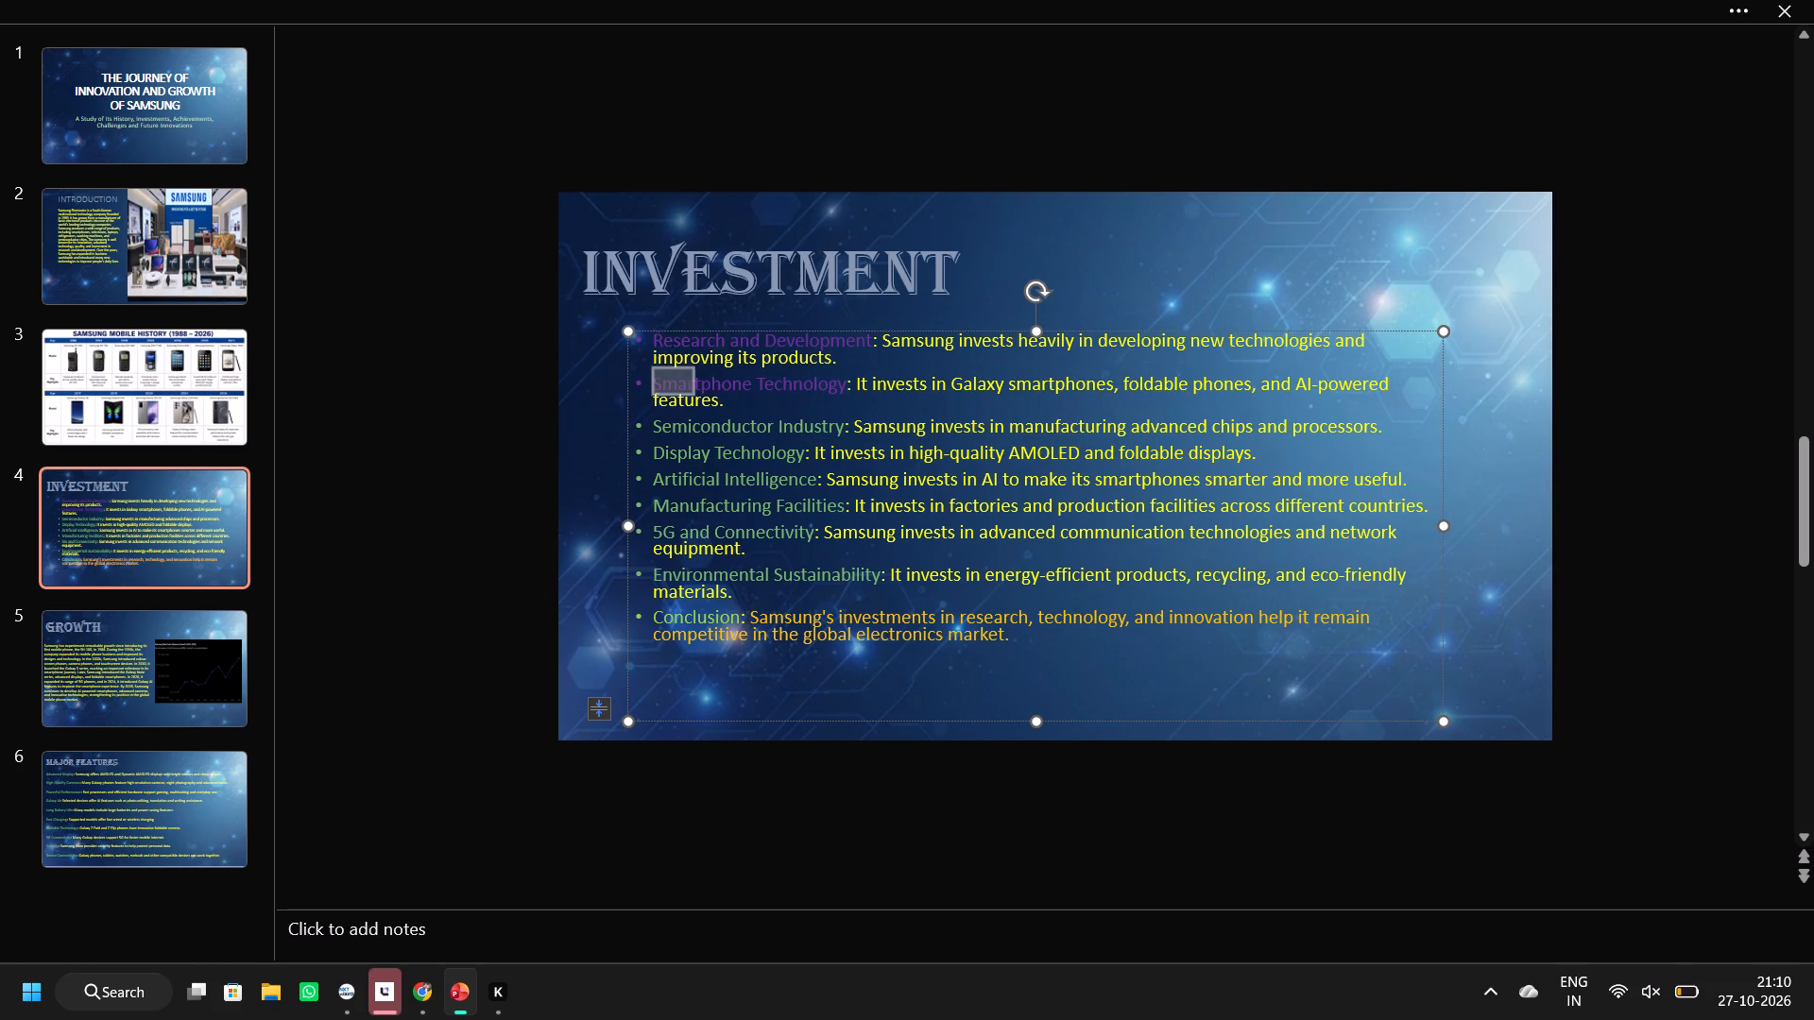
left_click_drag(717, 385, 810, 391)
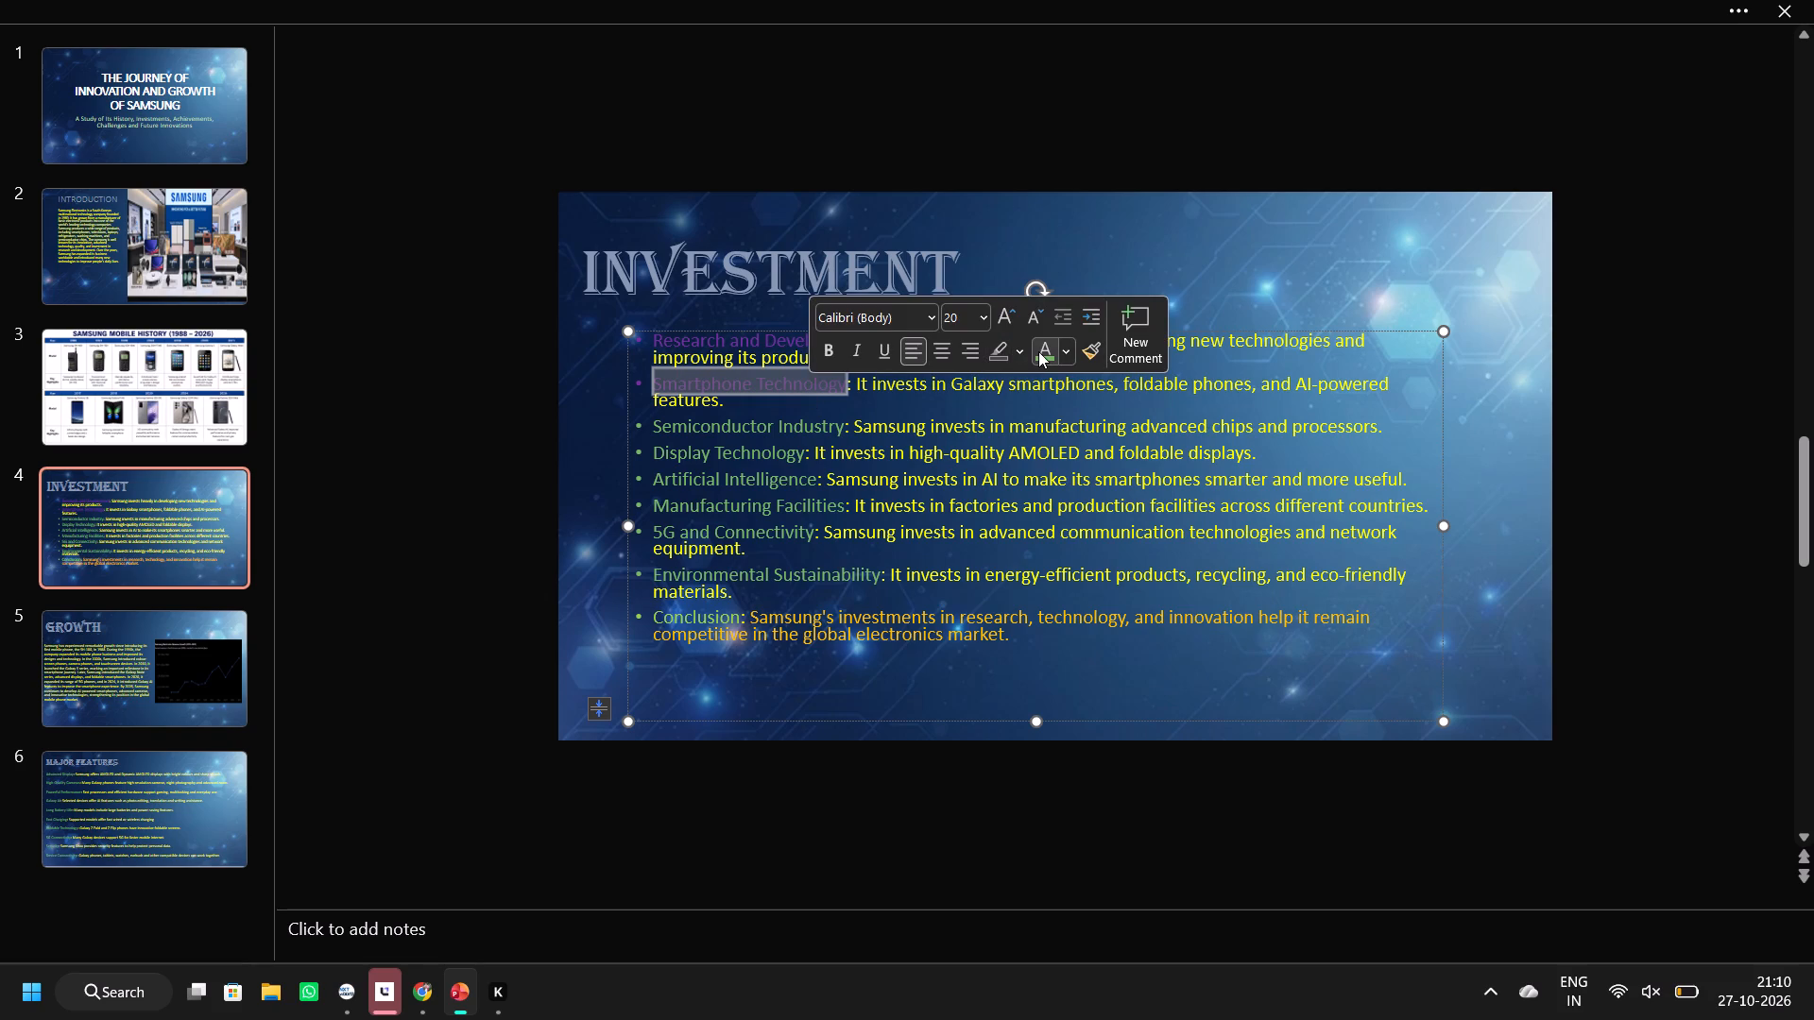
left_click(1038, 351)
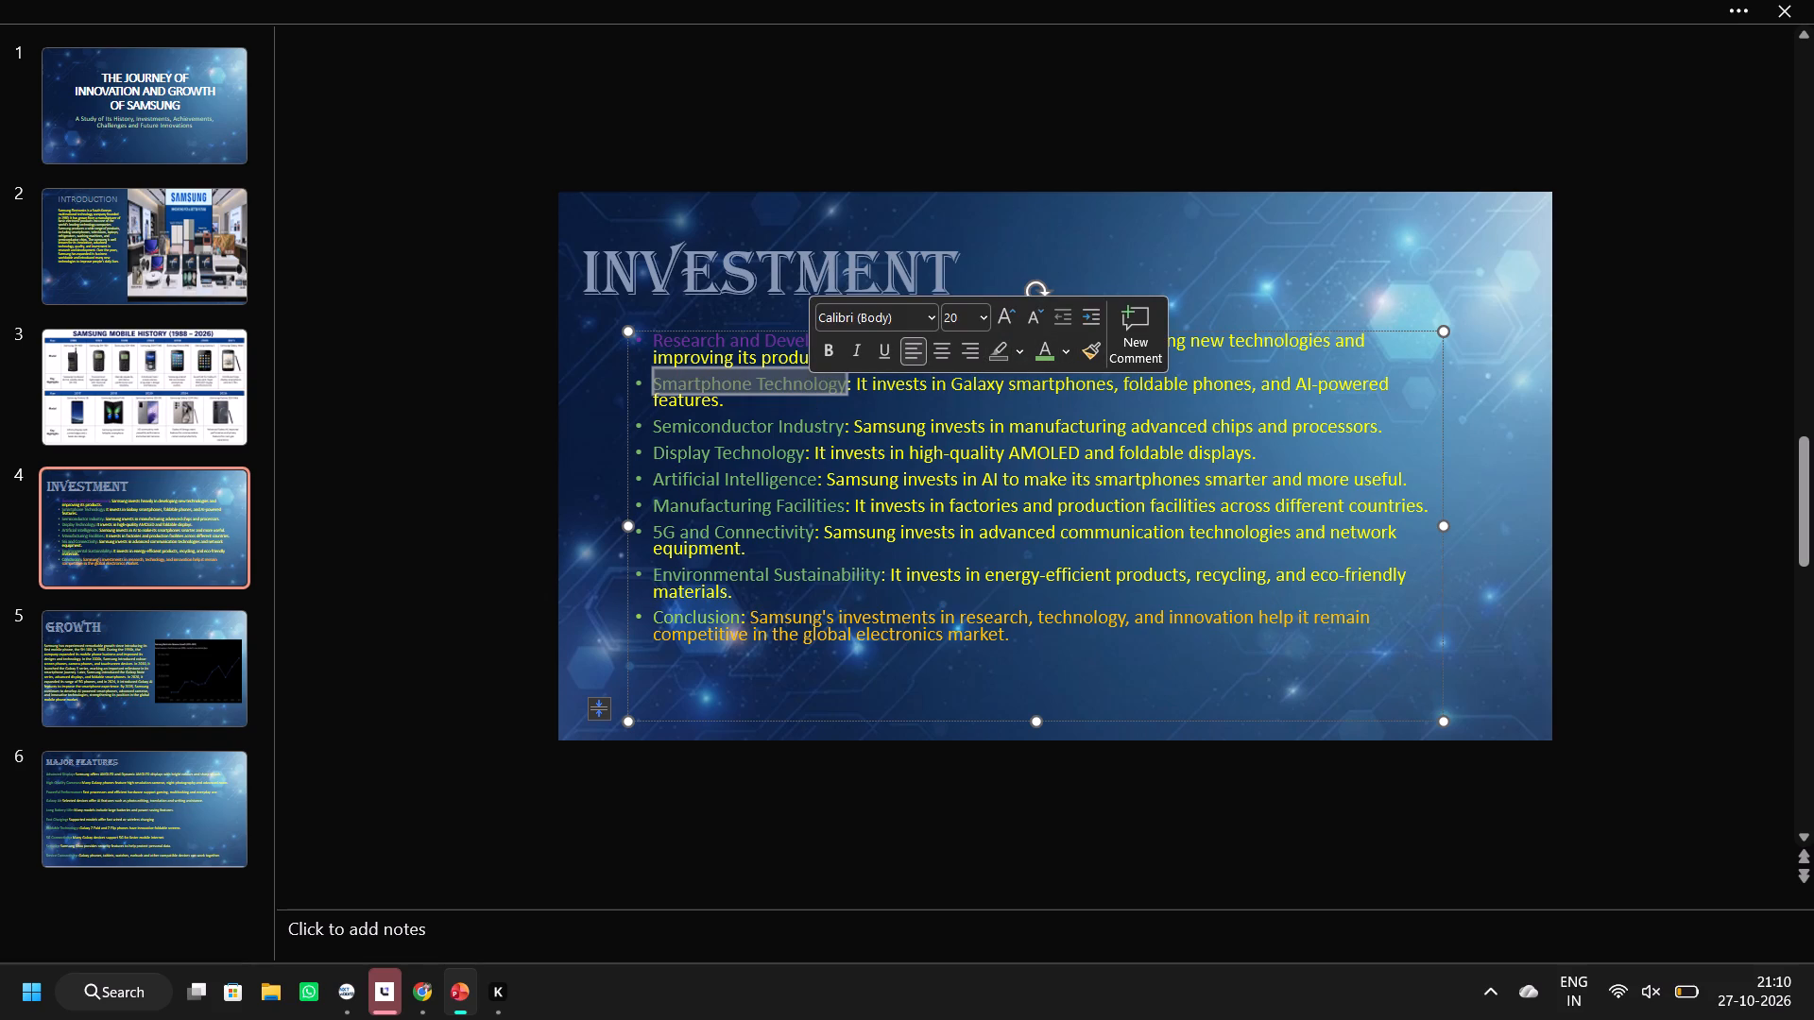
left_click_drag(656, 336, 852, 336)
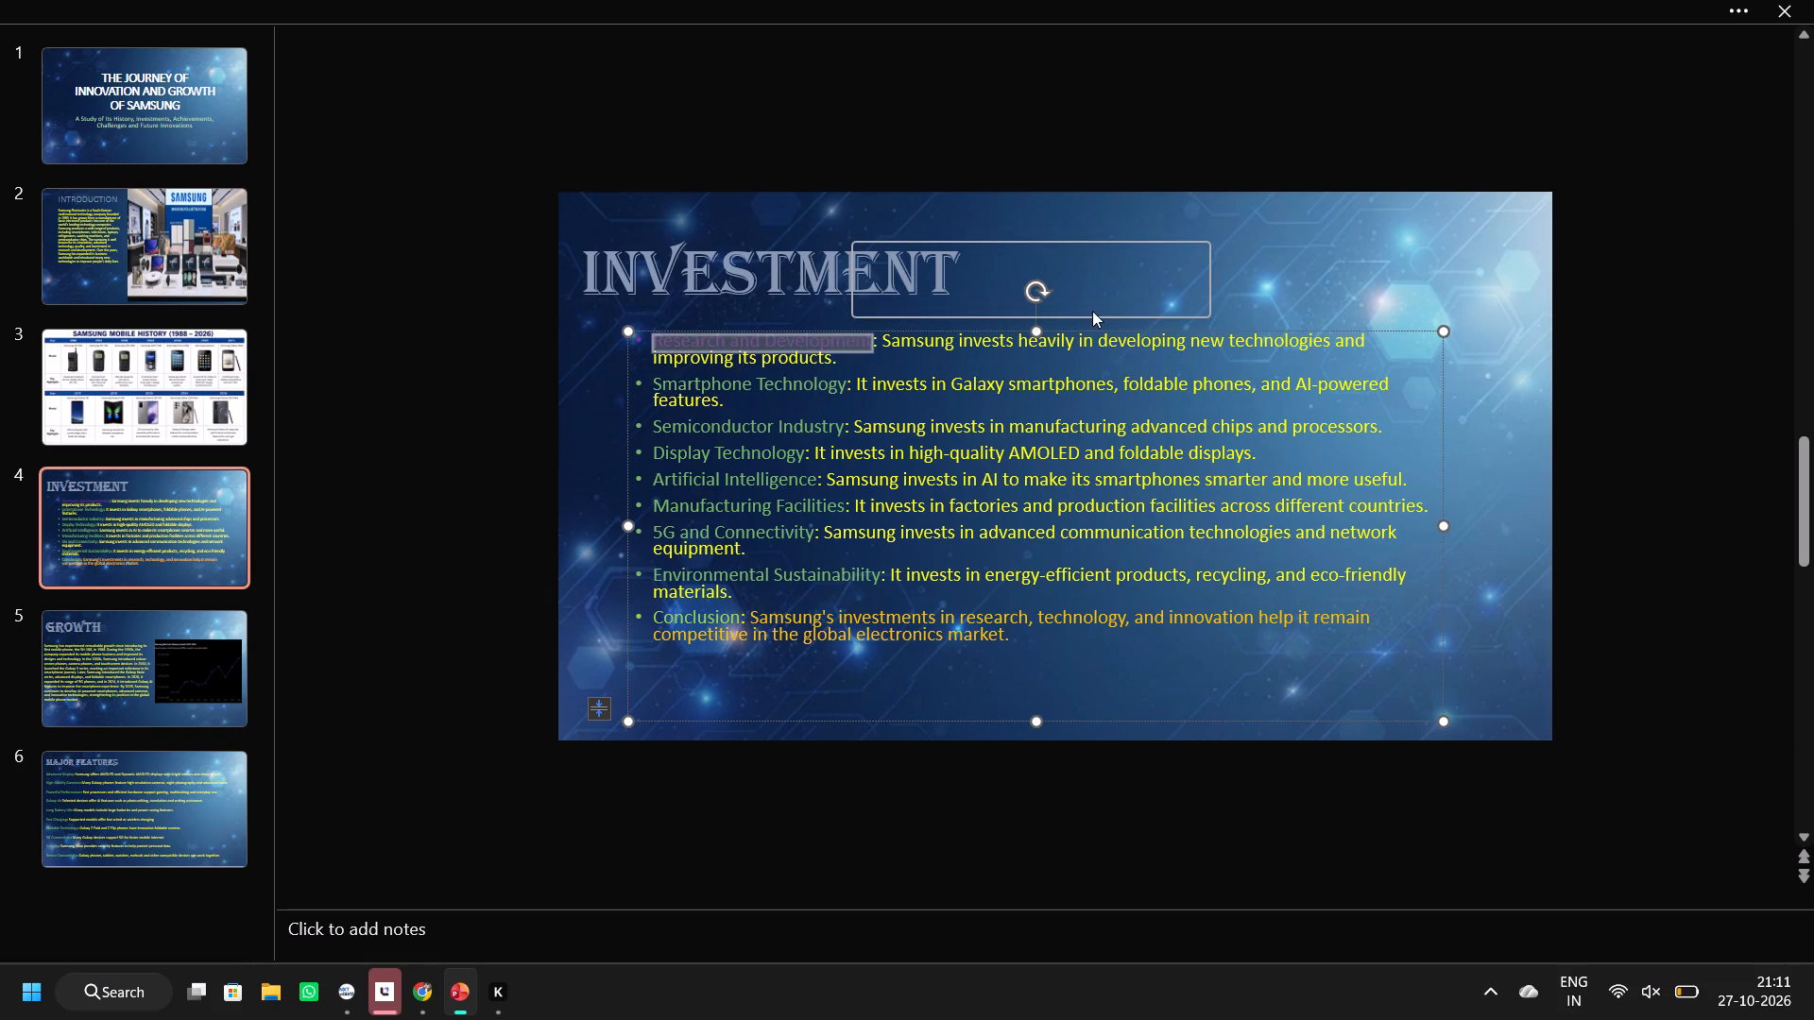
left_click(1093, 297)
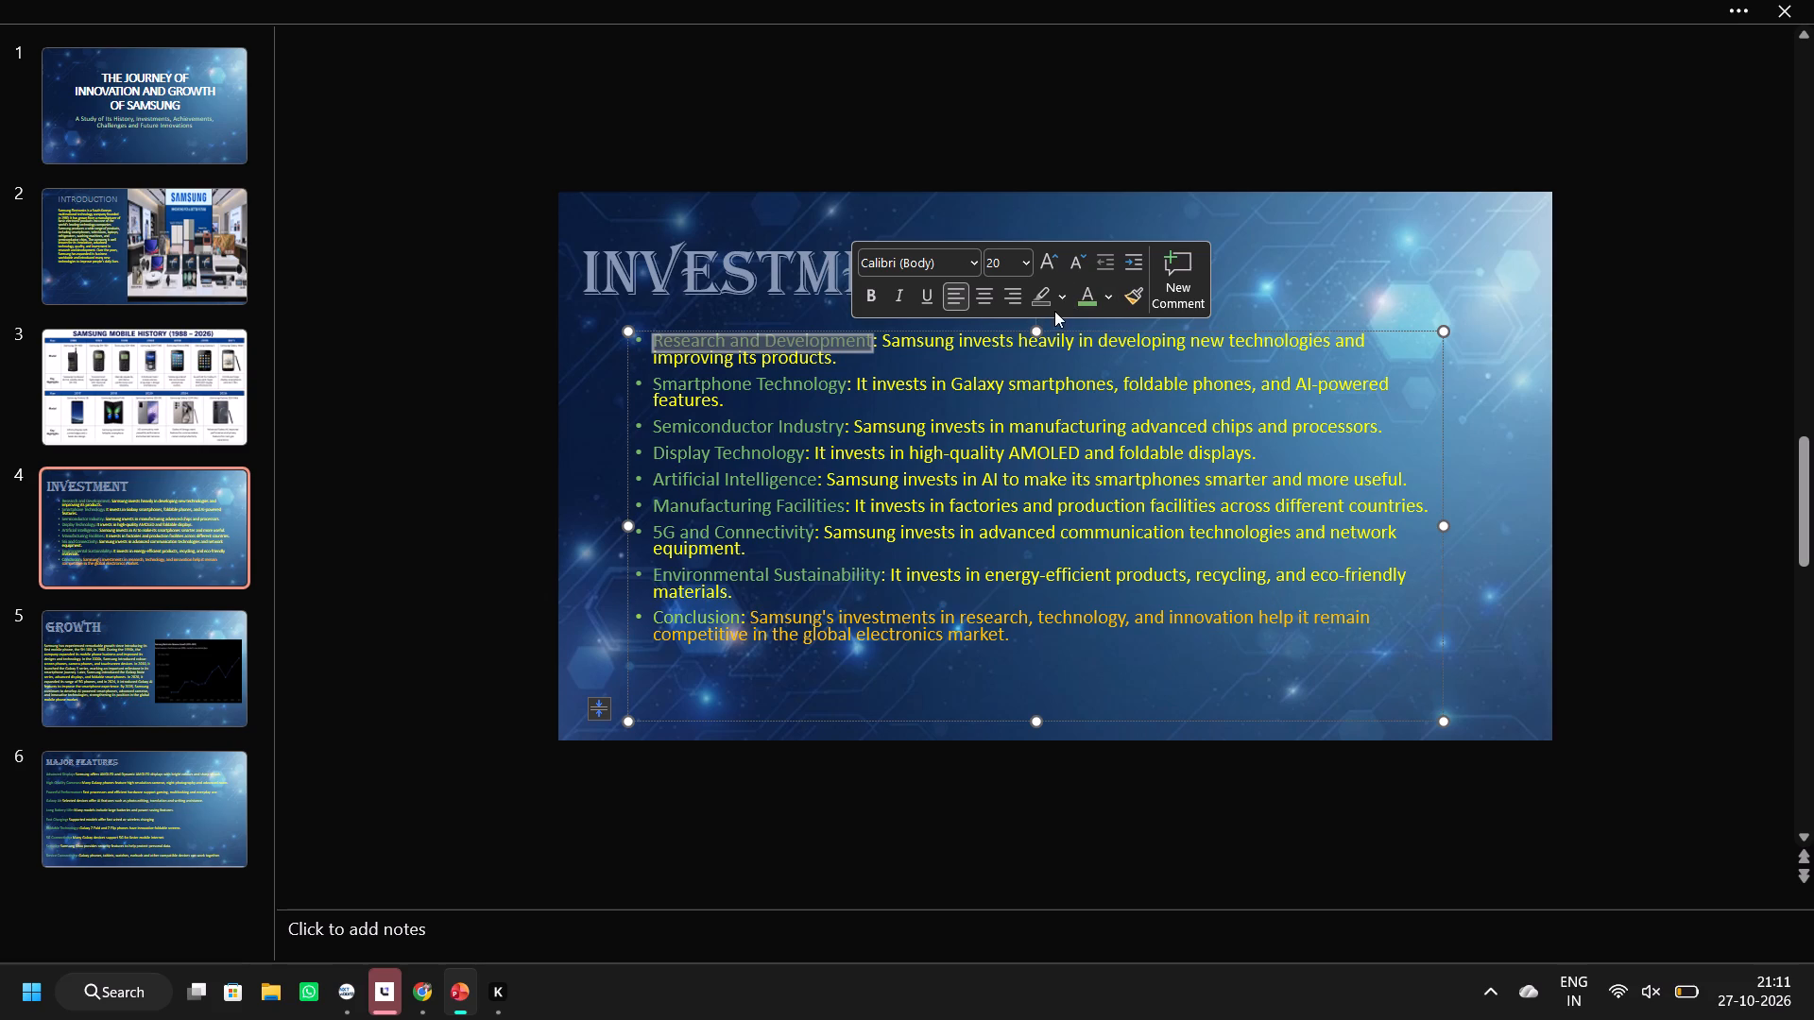
Set the font size of all the bullet text on the Investment slide to 24.
triple_click(683, 468)
left_click(683, 468)
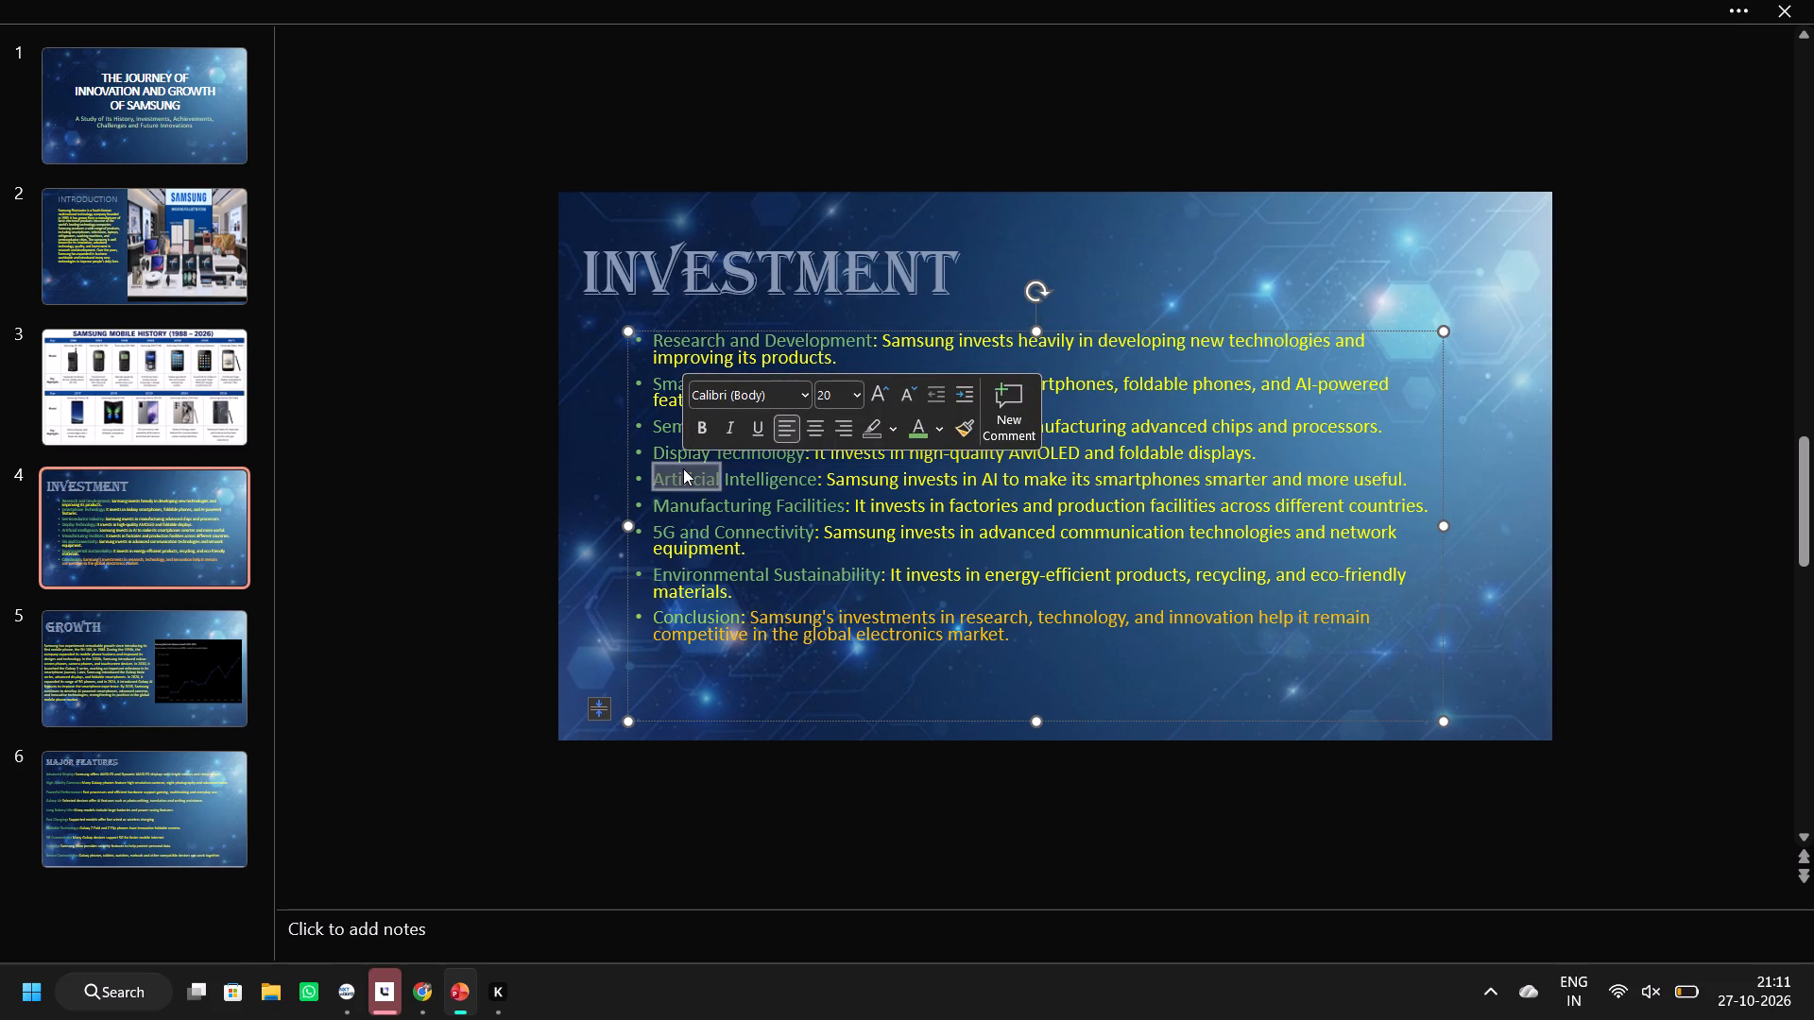
key("ctrl+a")
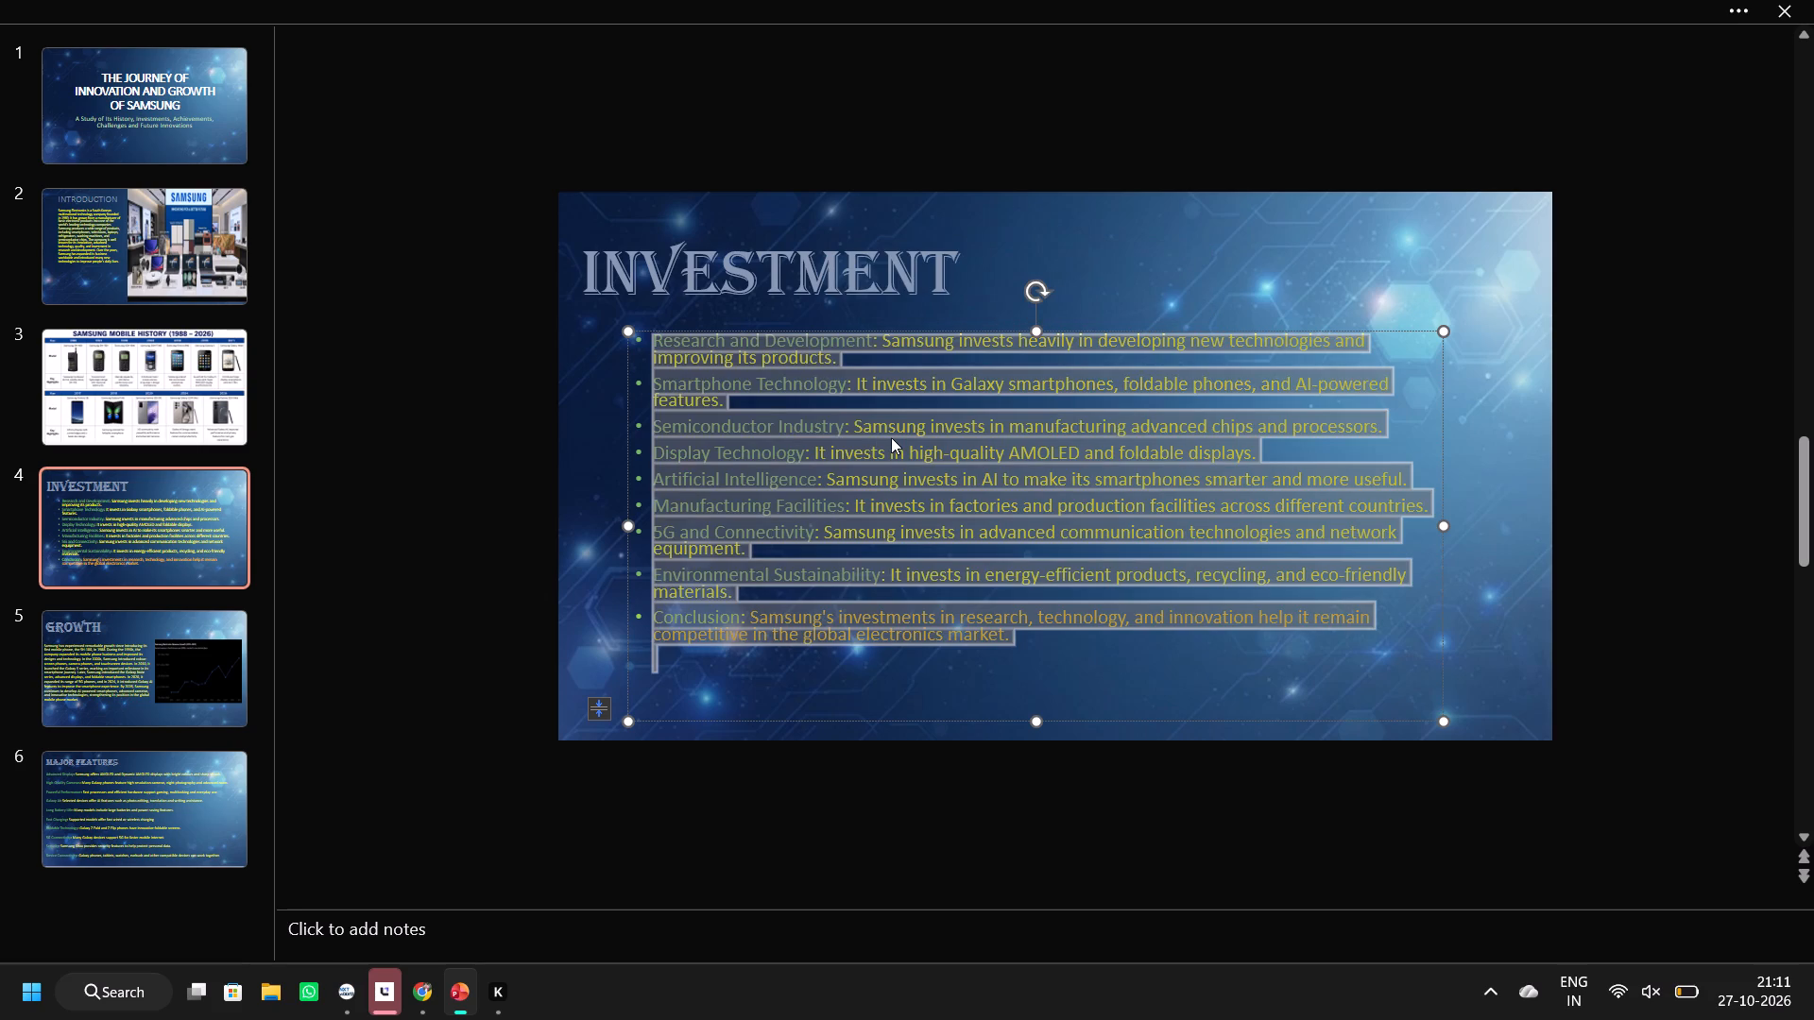
left_click(1732, 10)
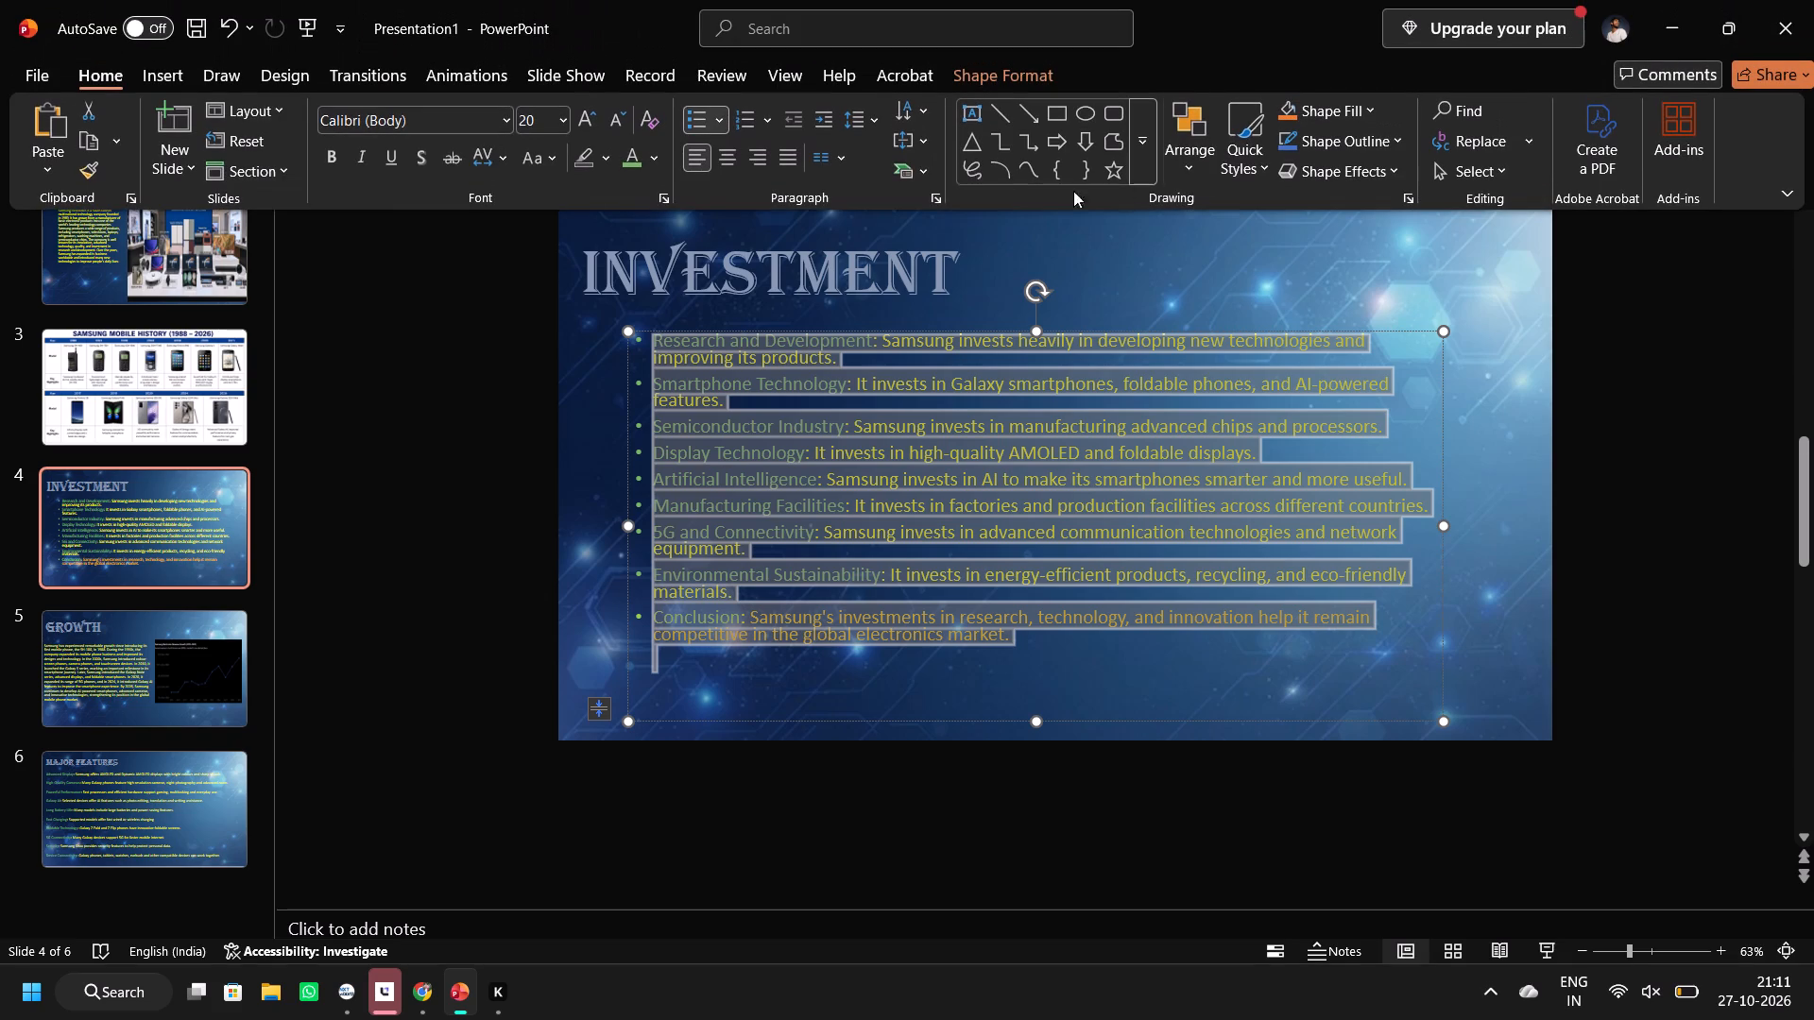
left_click(556, 120)
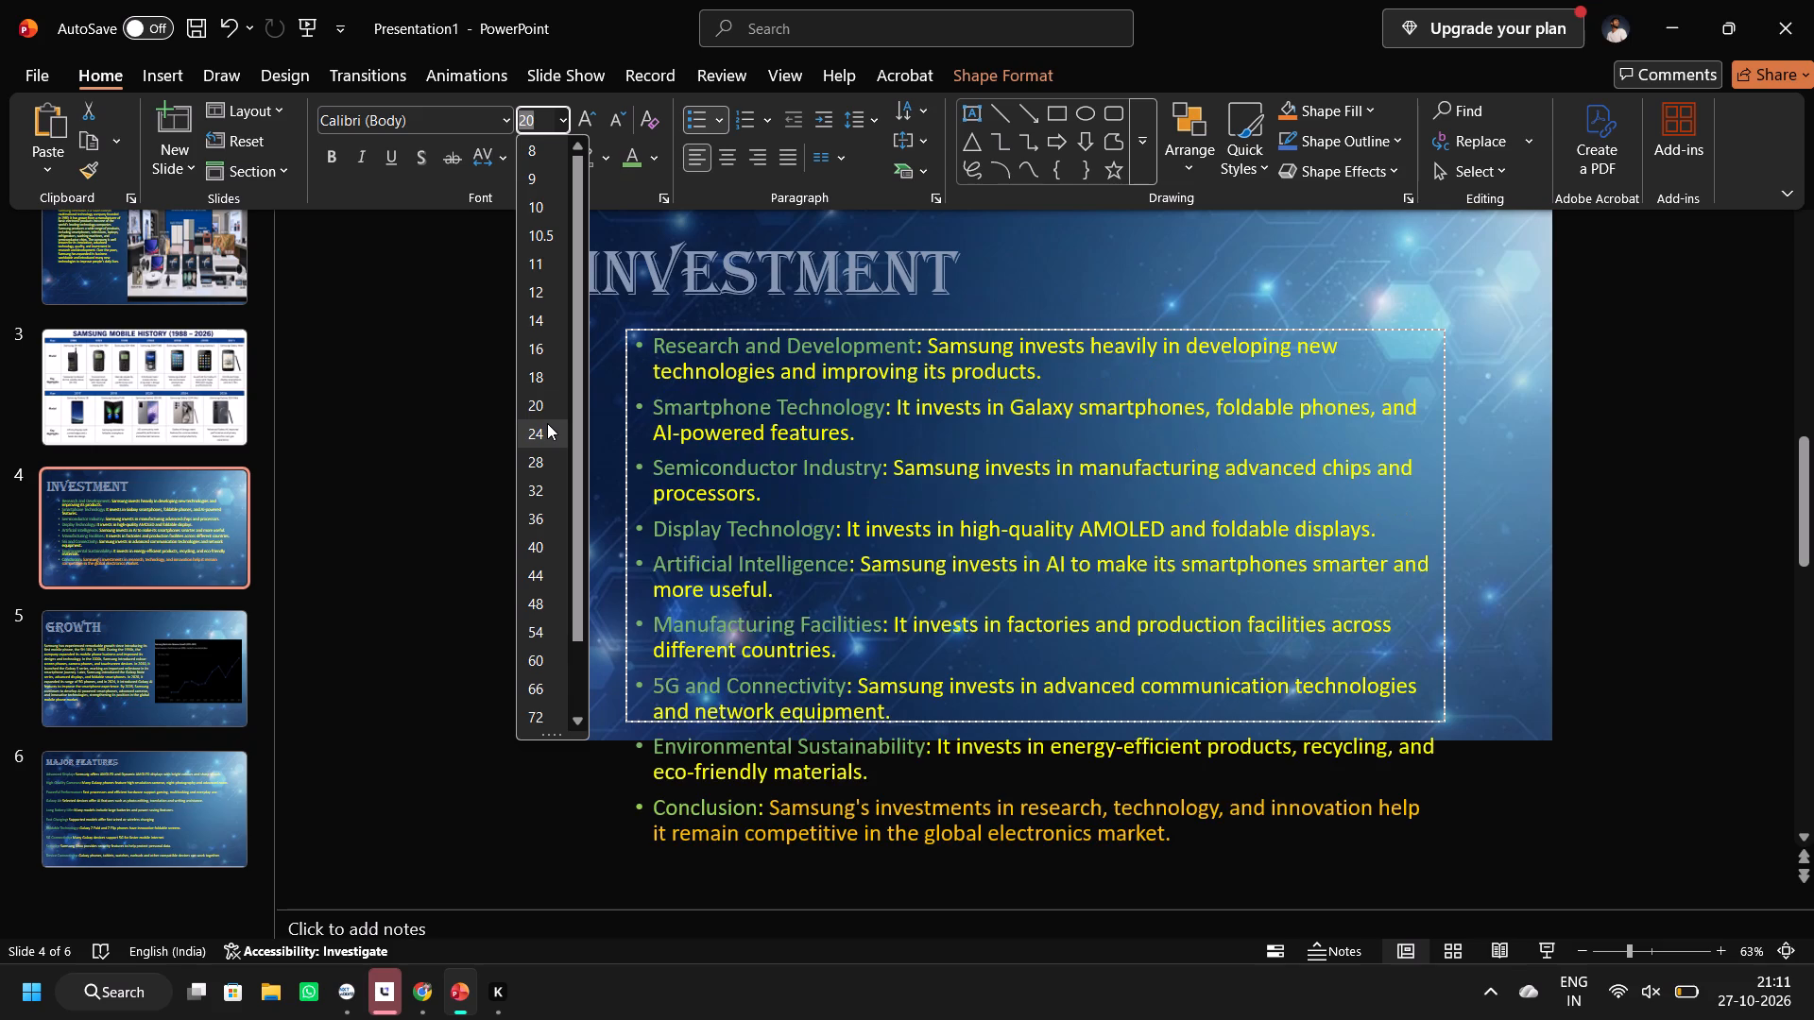
left_click(548, 423)
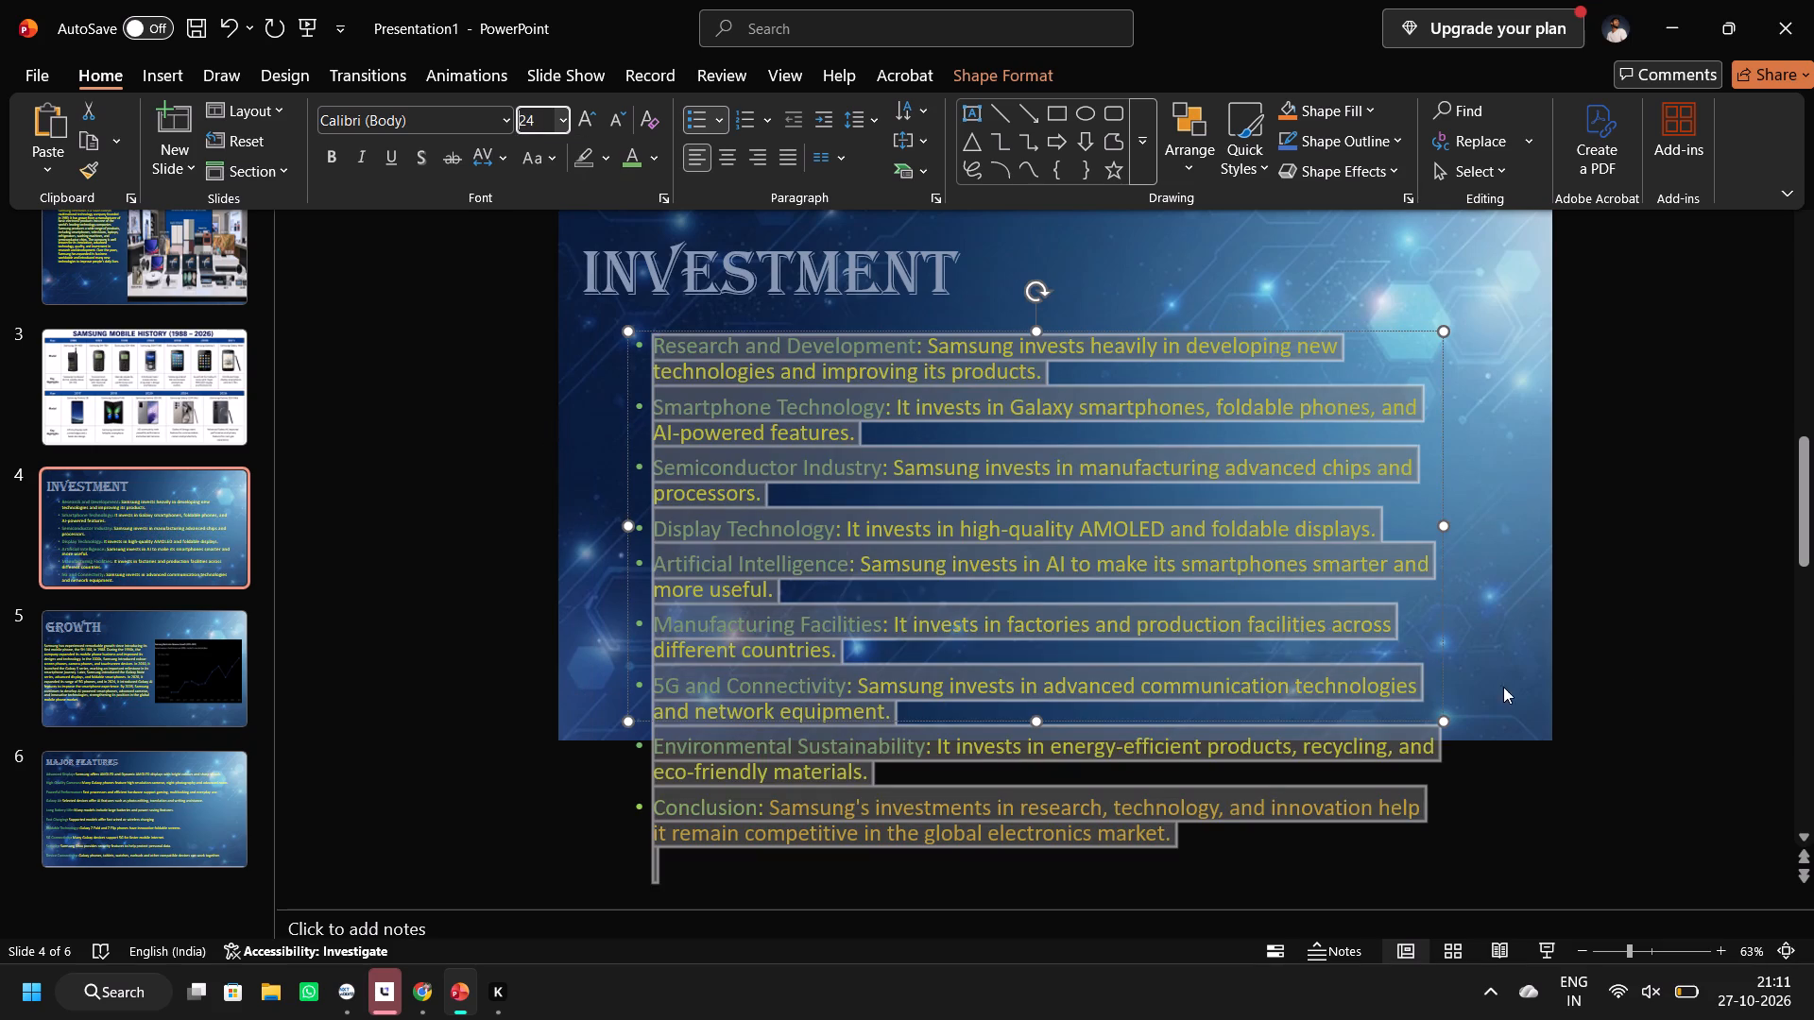
Widen the Investment bullet text box to both side edges of the slide and raise its top edge slightly towards the title.
left_click_drag(1440, 520, 1455, 519)
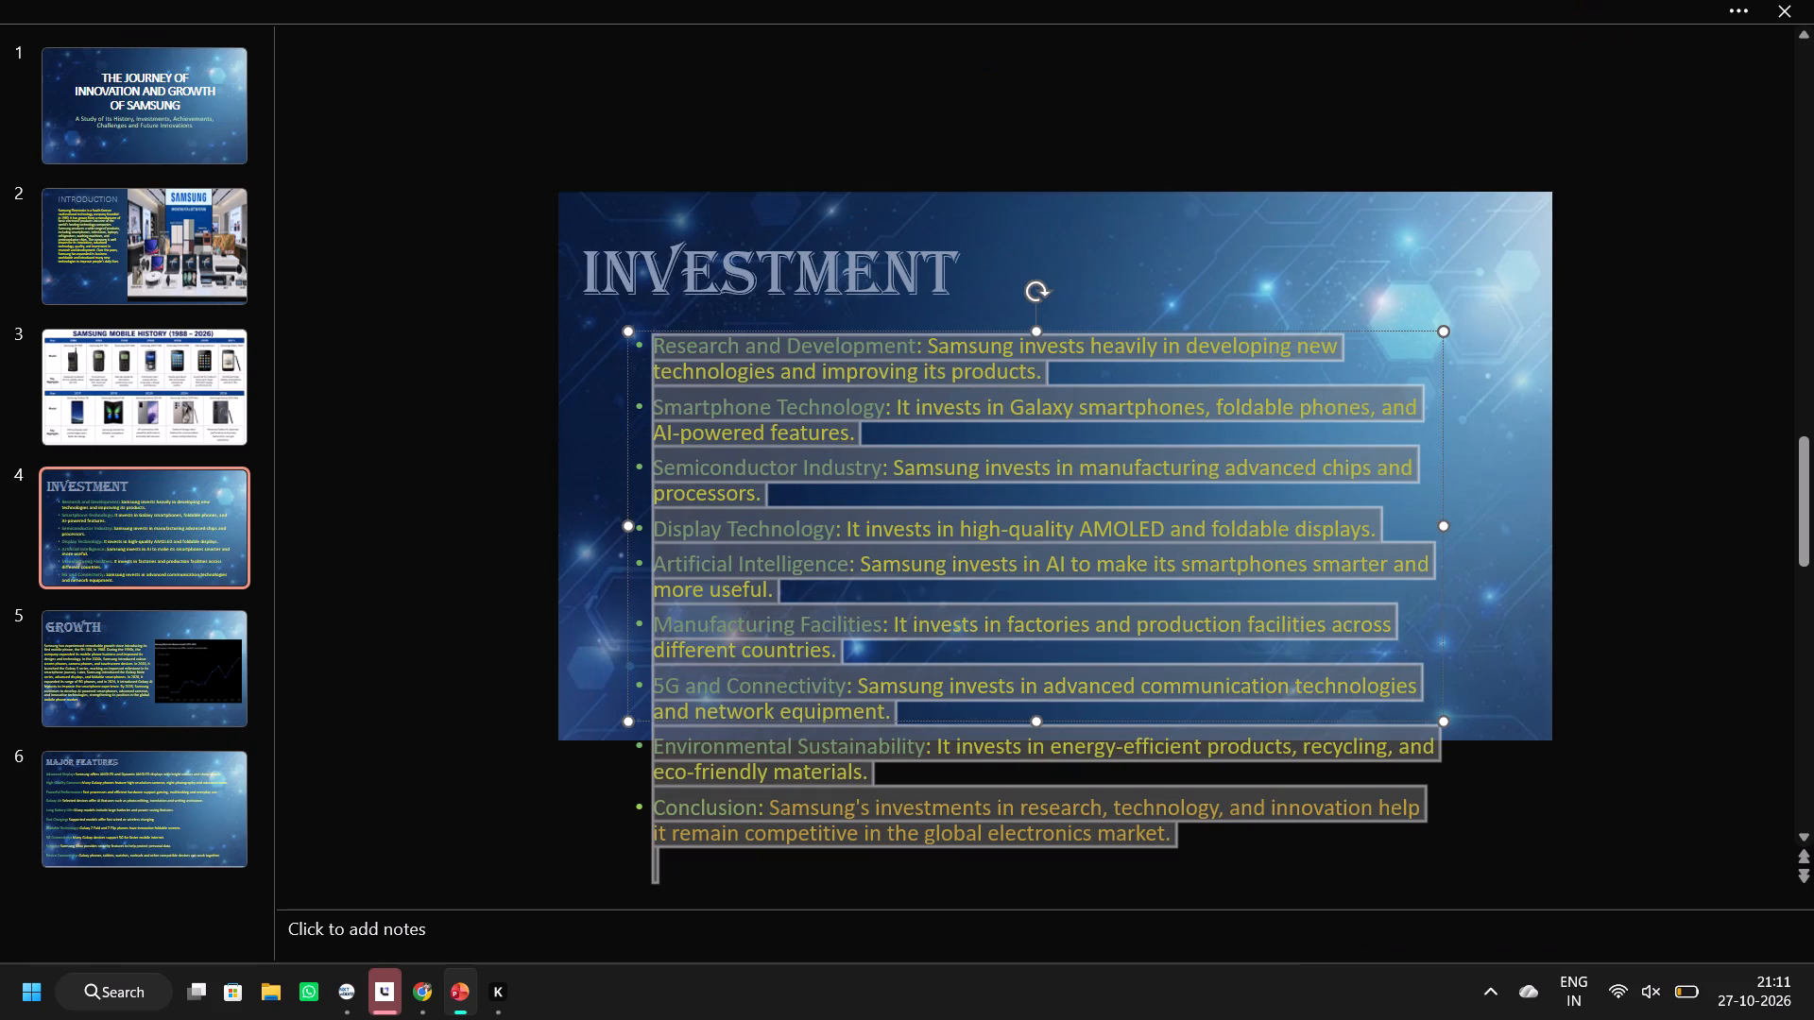
left_click_drag(1455, 519, 1520, 513)
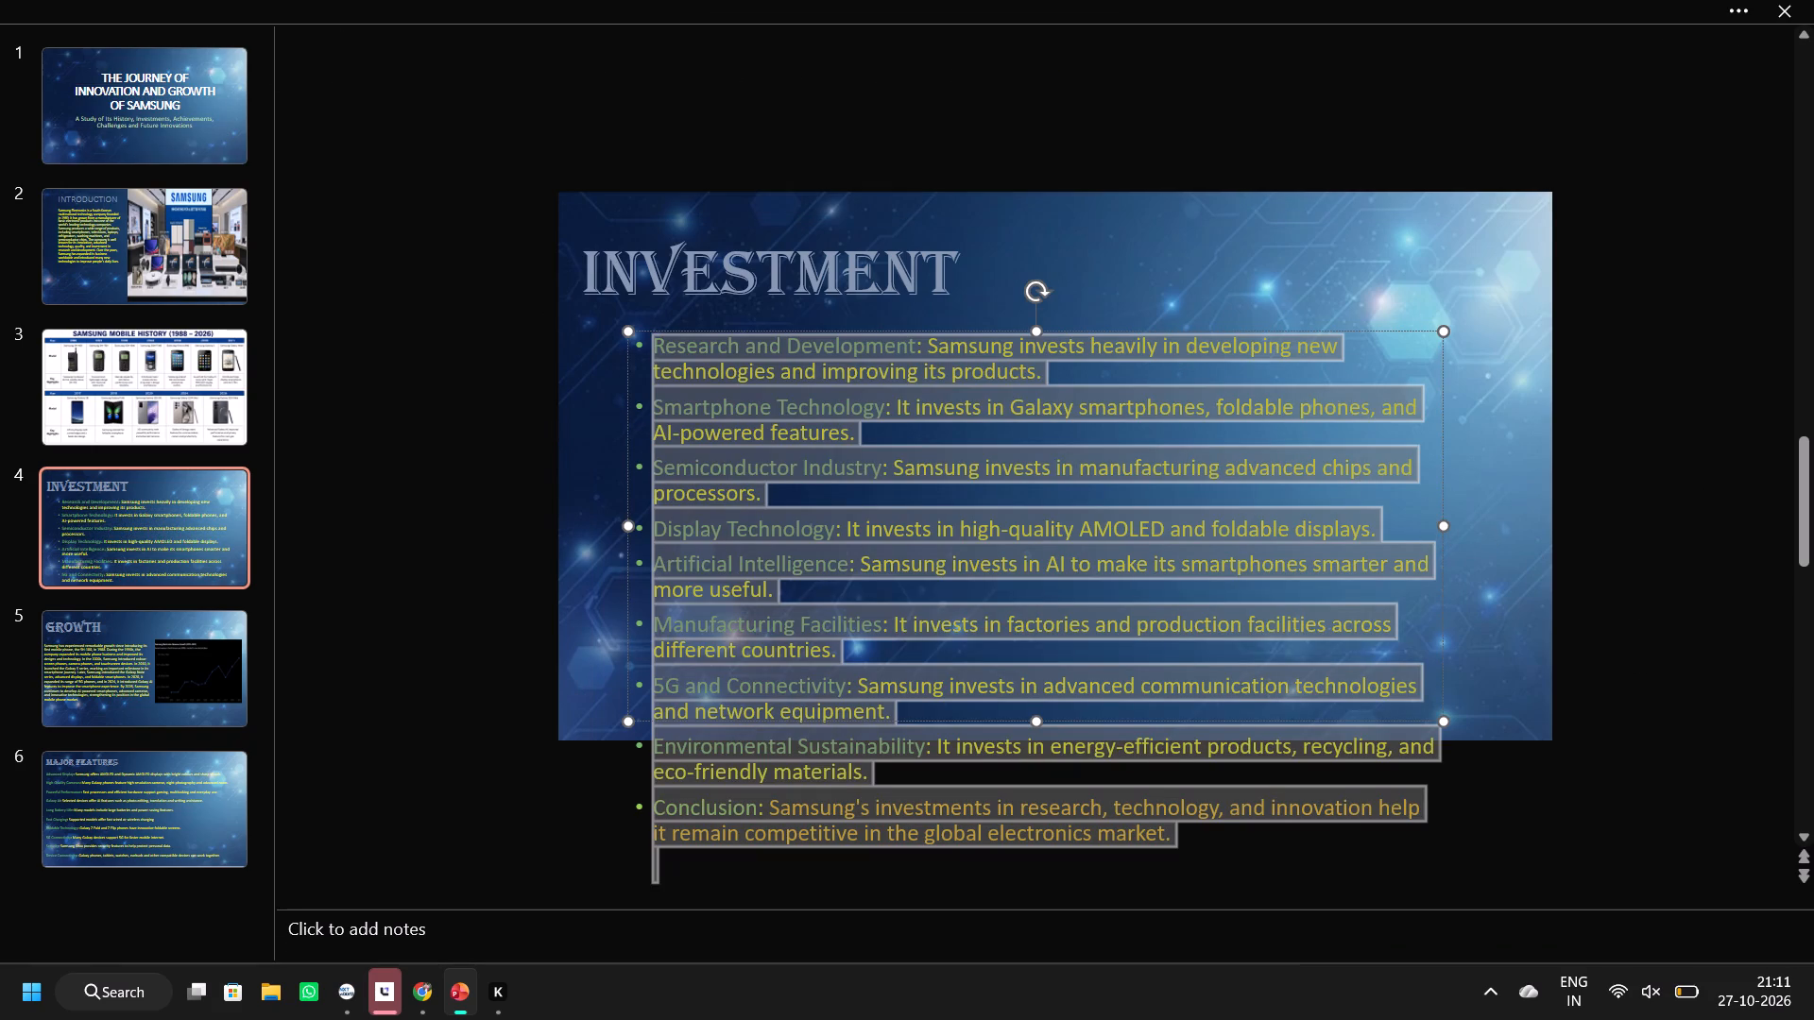
left_click(1474, 532)
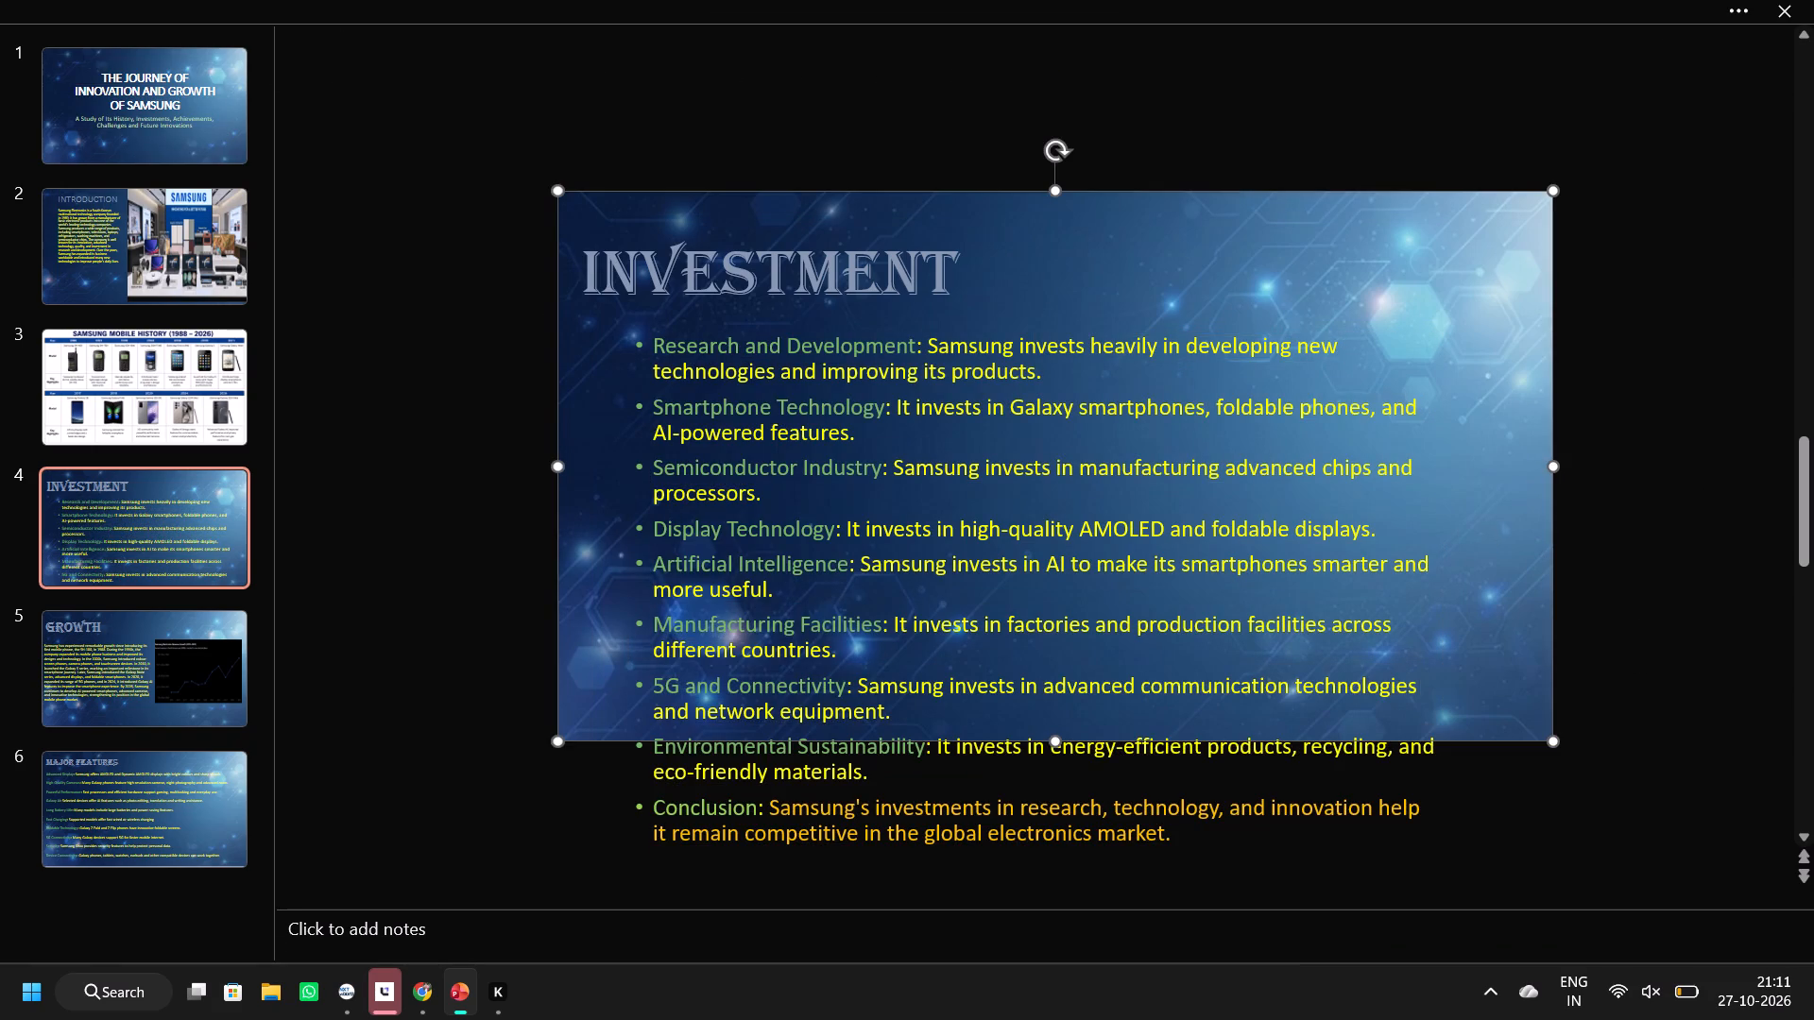
left_click(1377, 546)
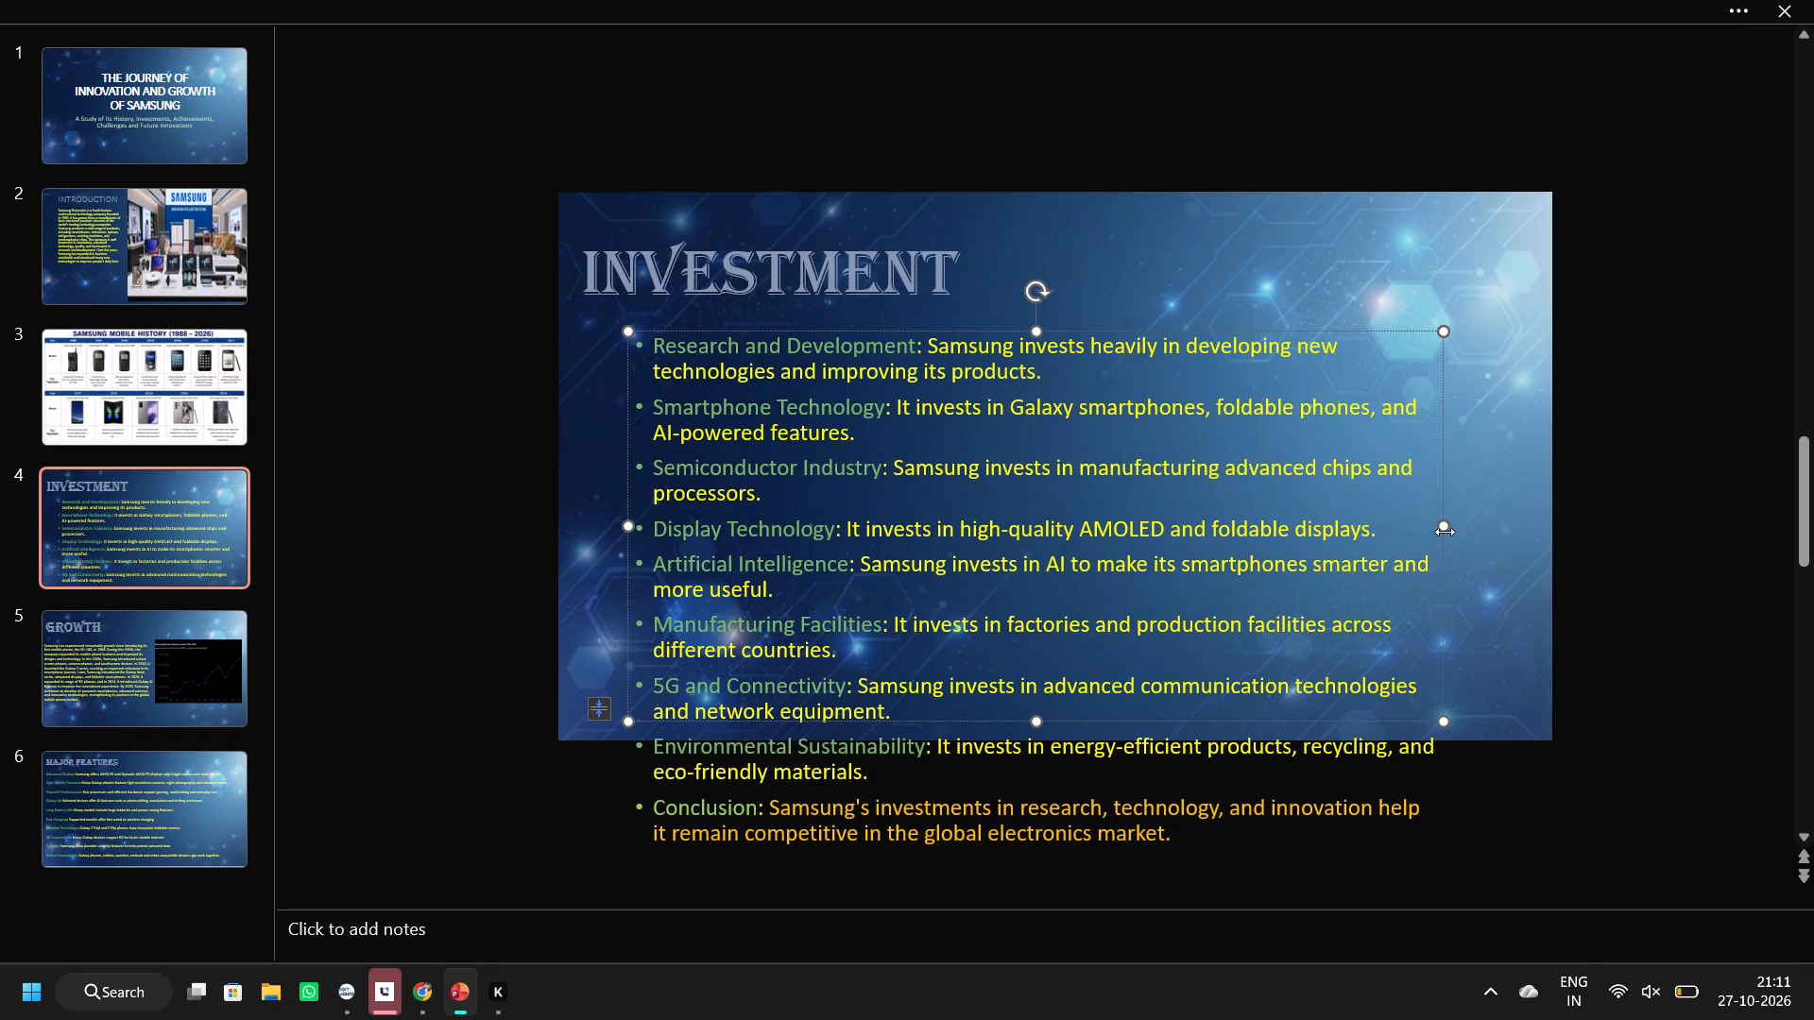
left_click_drag(1445, 532, 1605, 527)
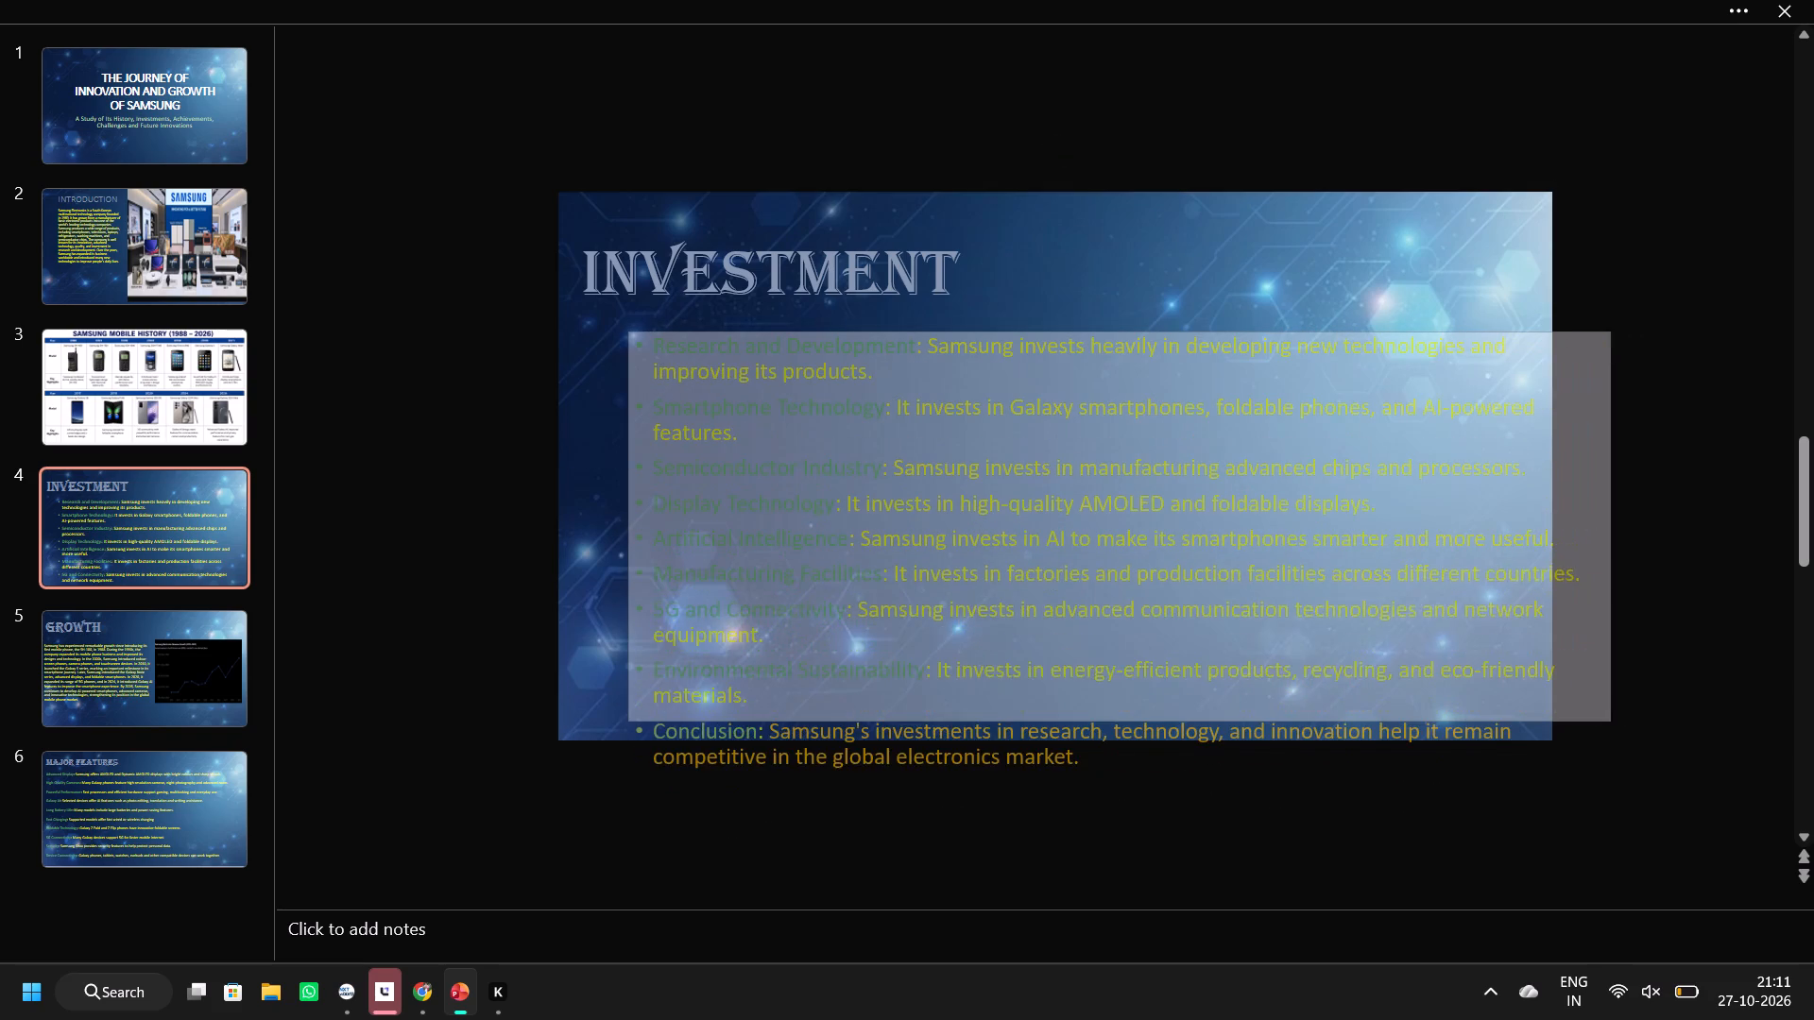
left_click_drag(1605, 527, 1552, 530)
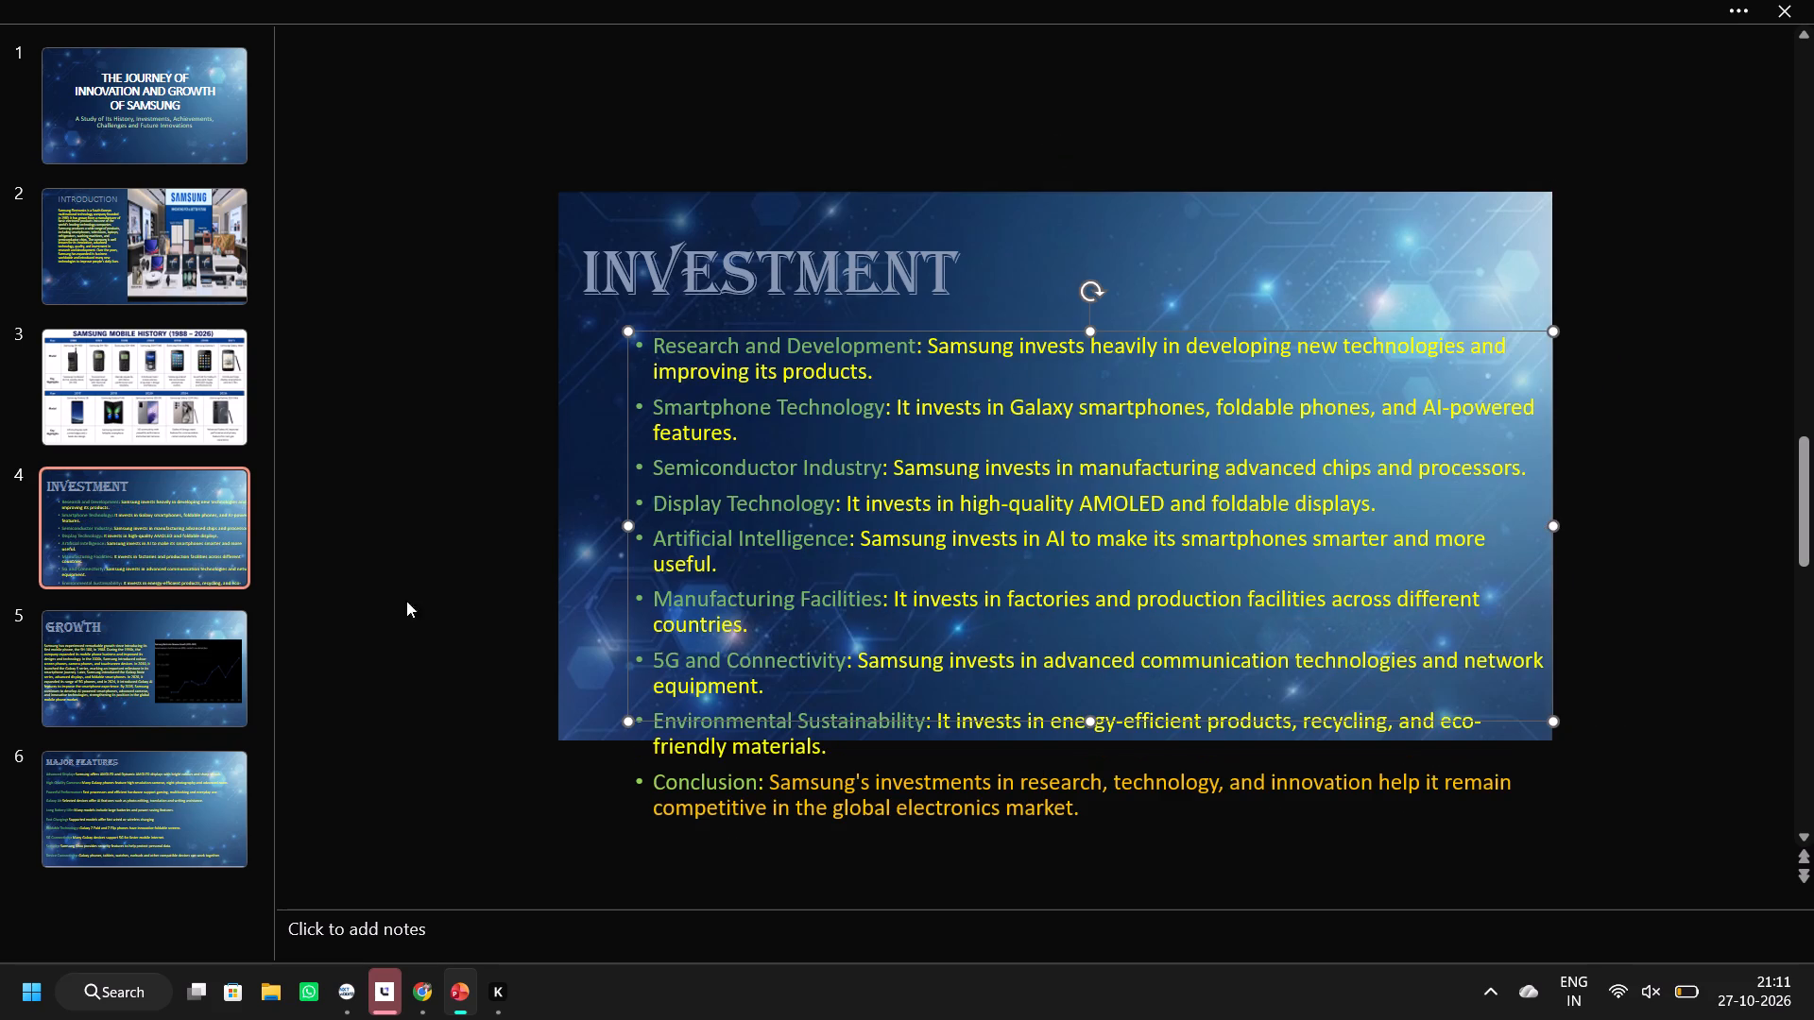
left_click_drag(629, 530, 567, 529)
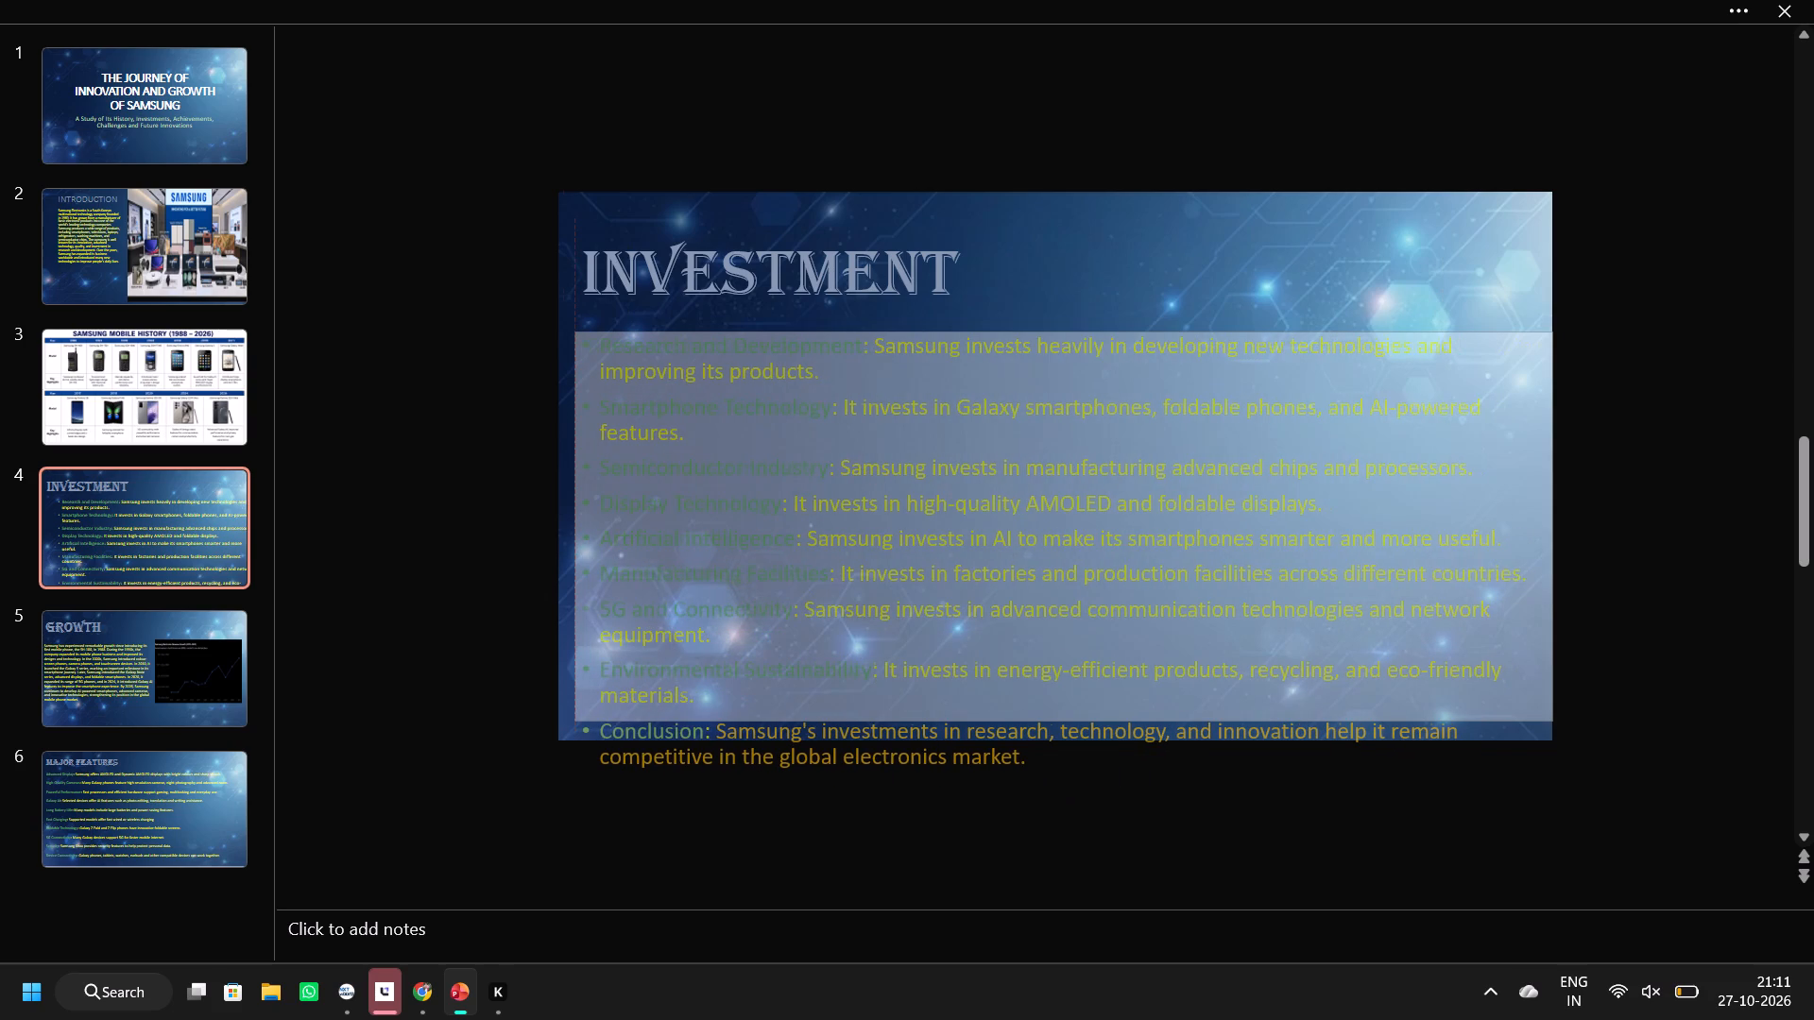
left_click_drag(567, 529, 559, 528)
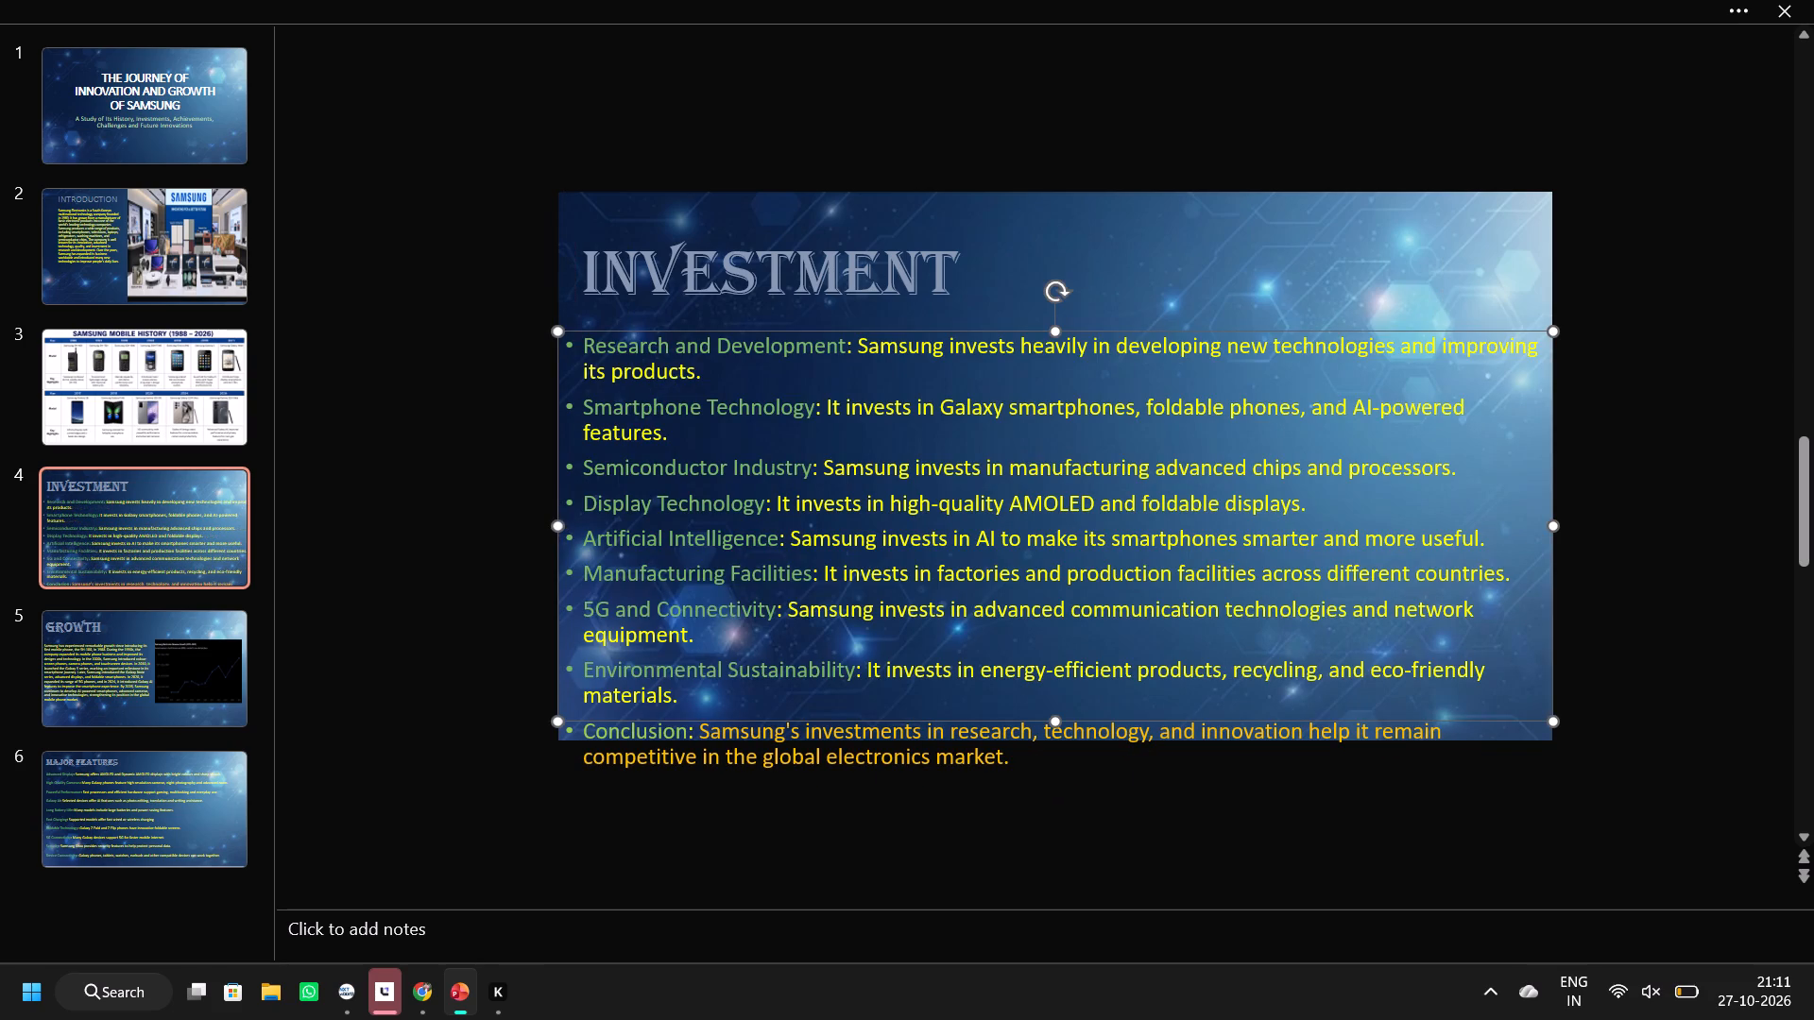
left_click_drag(1056, 331, 1052, 324)
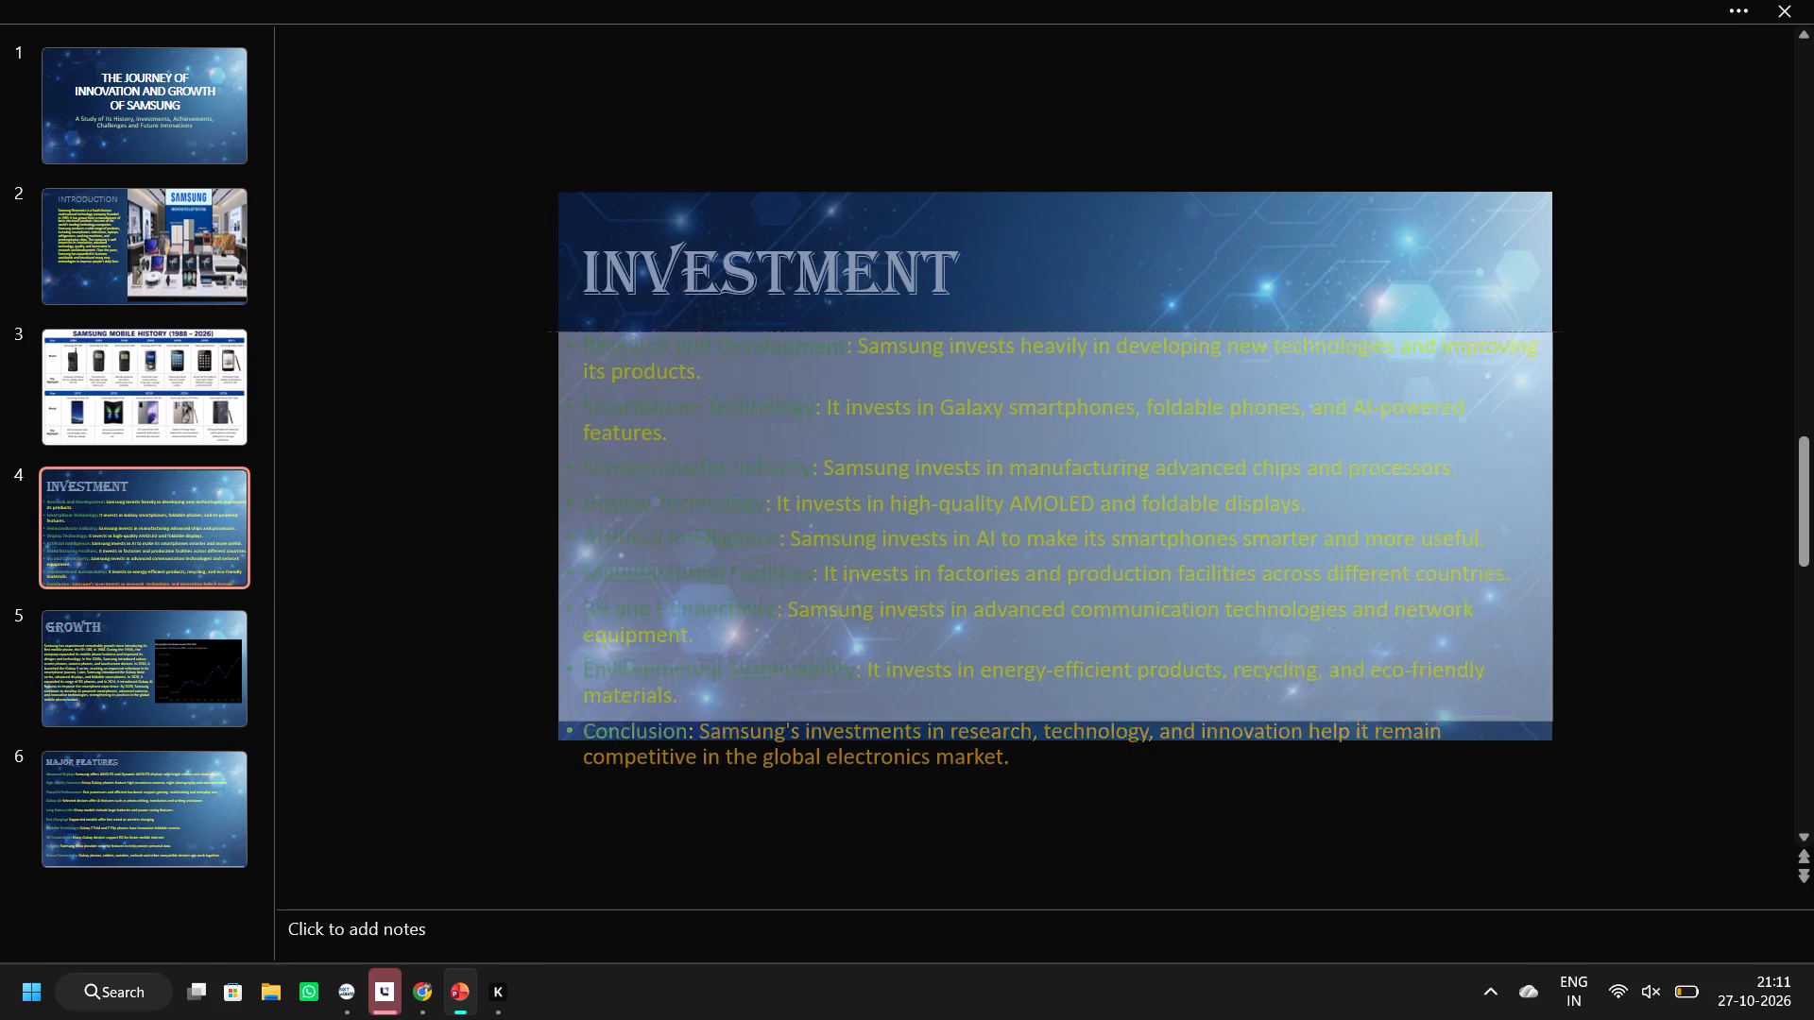
left_click_drag(1052, 324, 1048, 310)
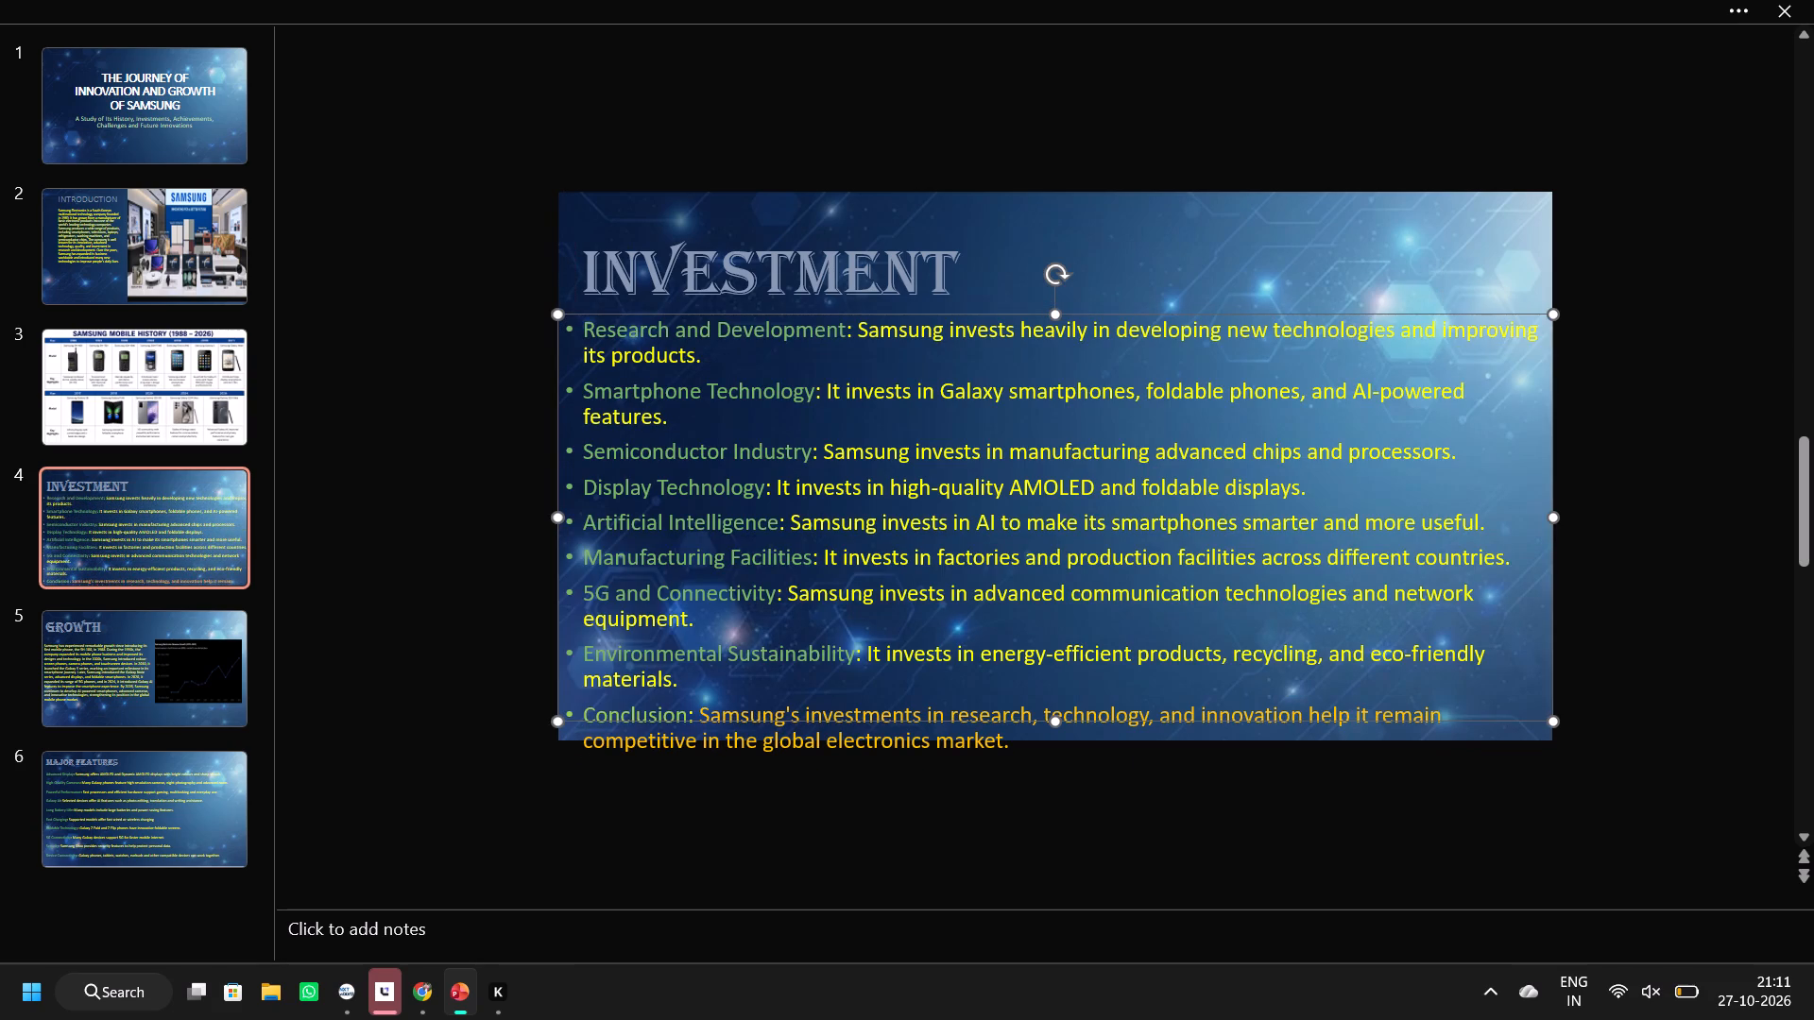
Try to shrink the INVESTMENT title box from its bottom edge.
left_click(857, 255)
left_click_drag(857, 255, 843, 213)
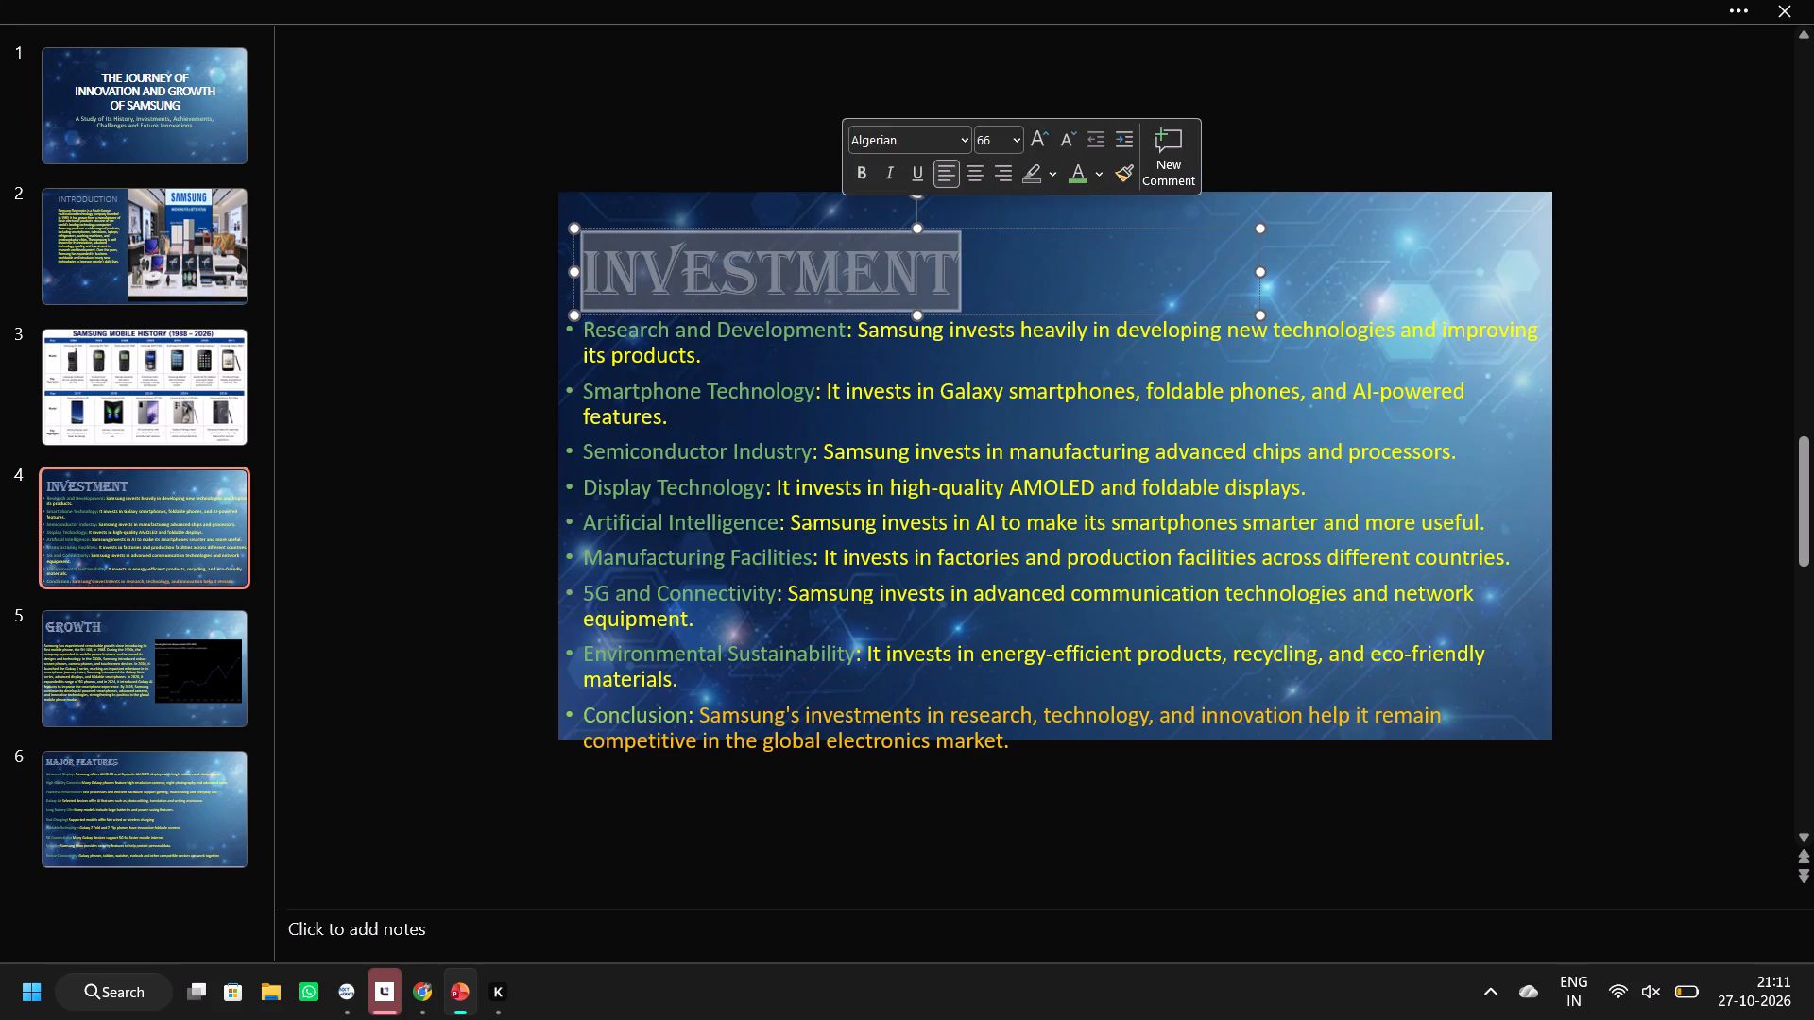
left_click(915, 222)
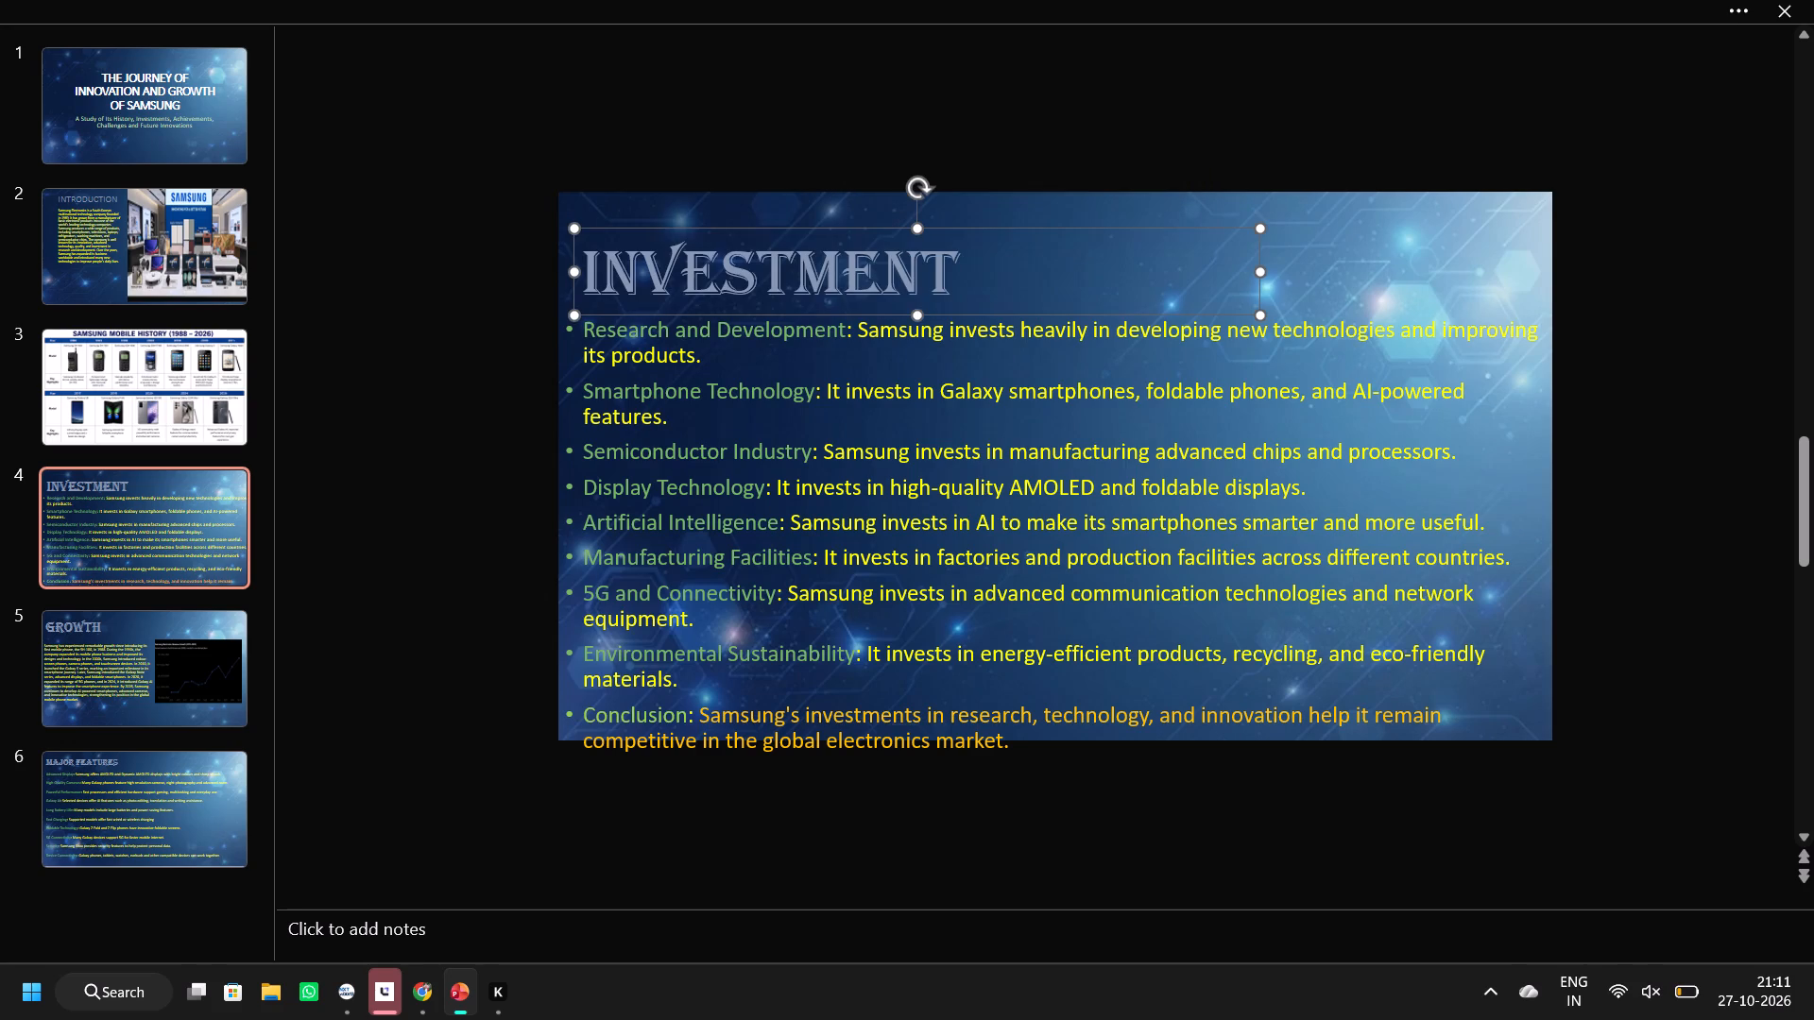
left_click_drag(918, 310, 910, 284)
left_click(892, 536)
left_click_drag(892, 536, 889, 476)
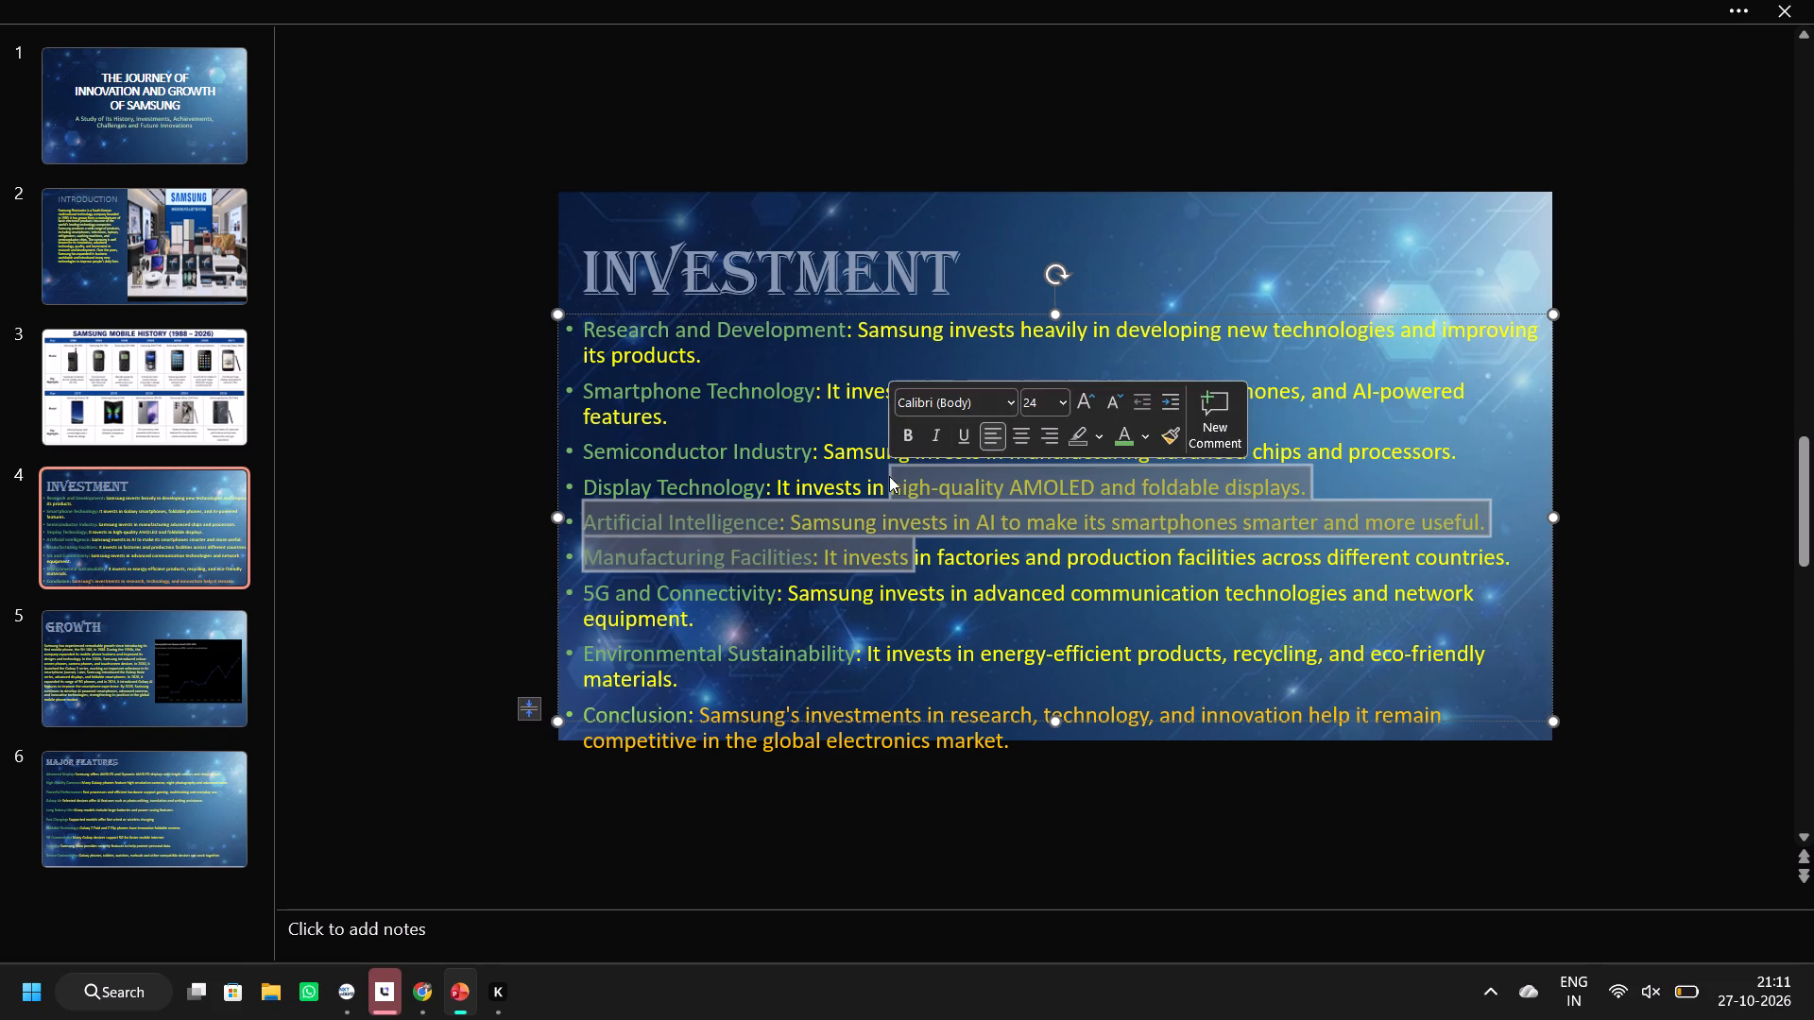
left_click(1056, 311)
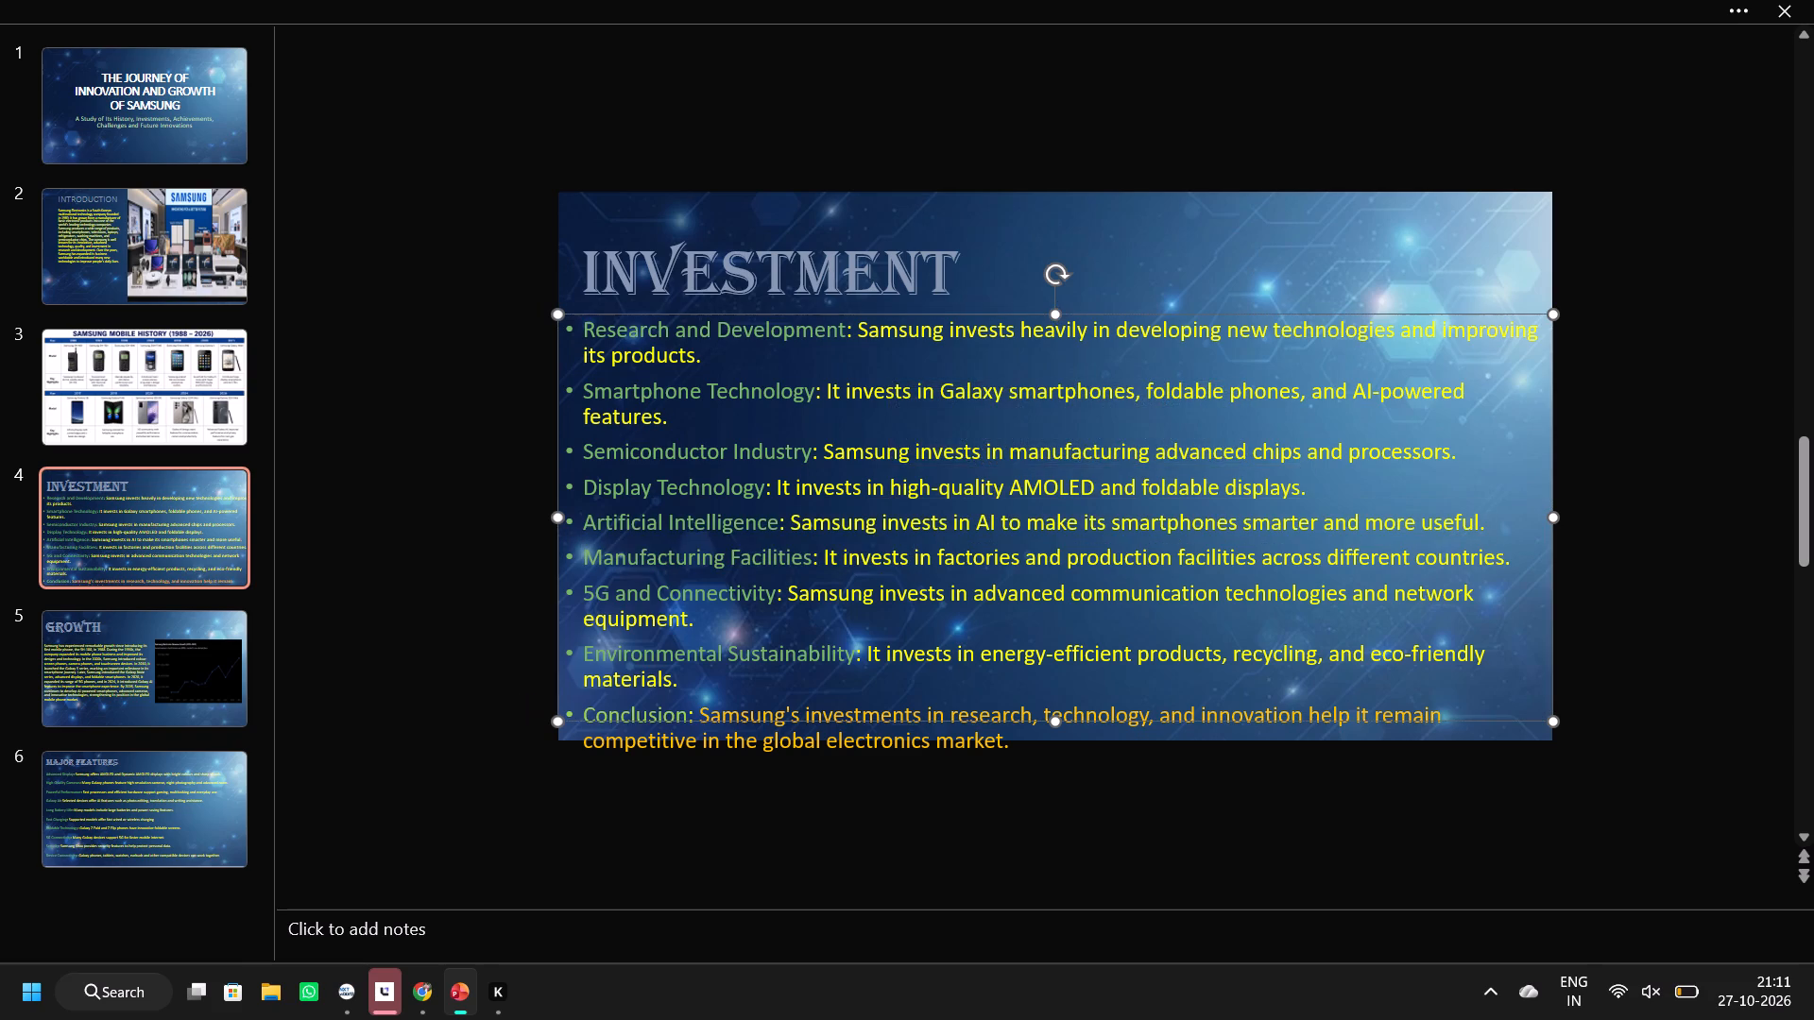
Delete the whole Conclusion bullet, including its empty line, from the end of the Investment slide's text.
left_click(1156, 769)
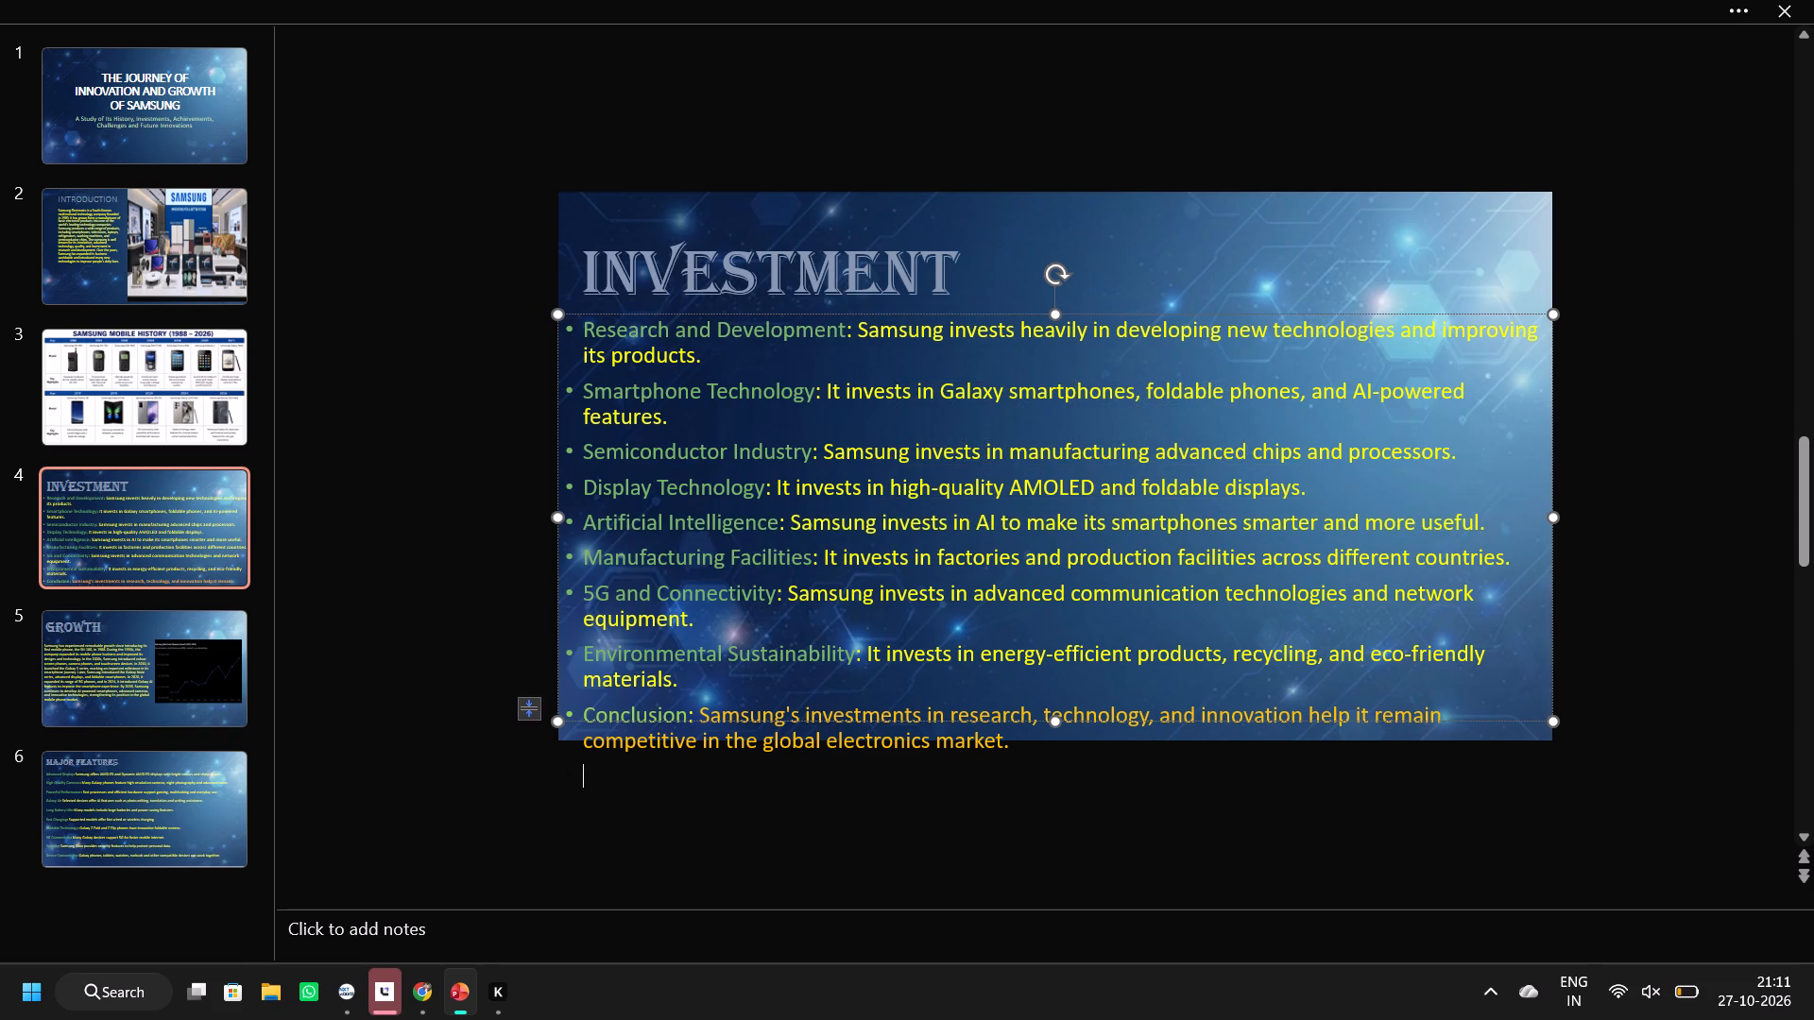
left_click(1066, 740)
left_click_drag(1066, 740, 701, 742)
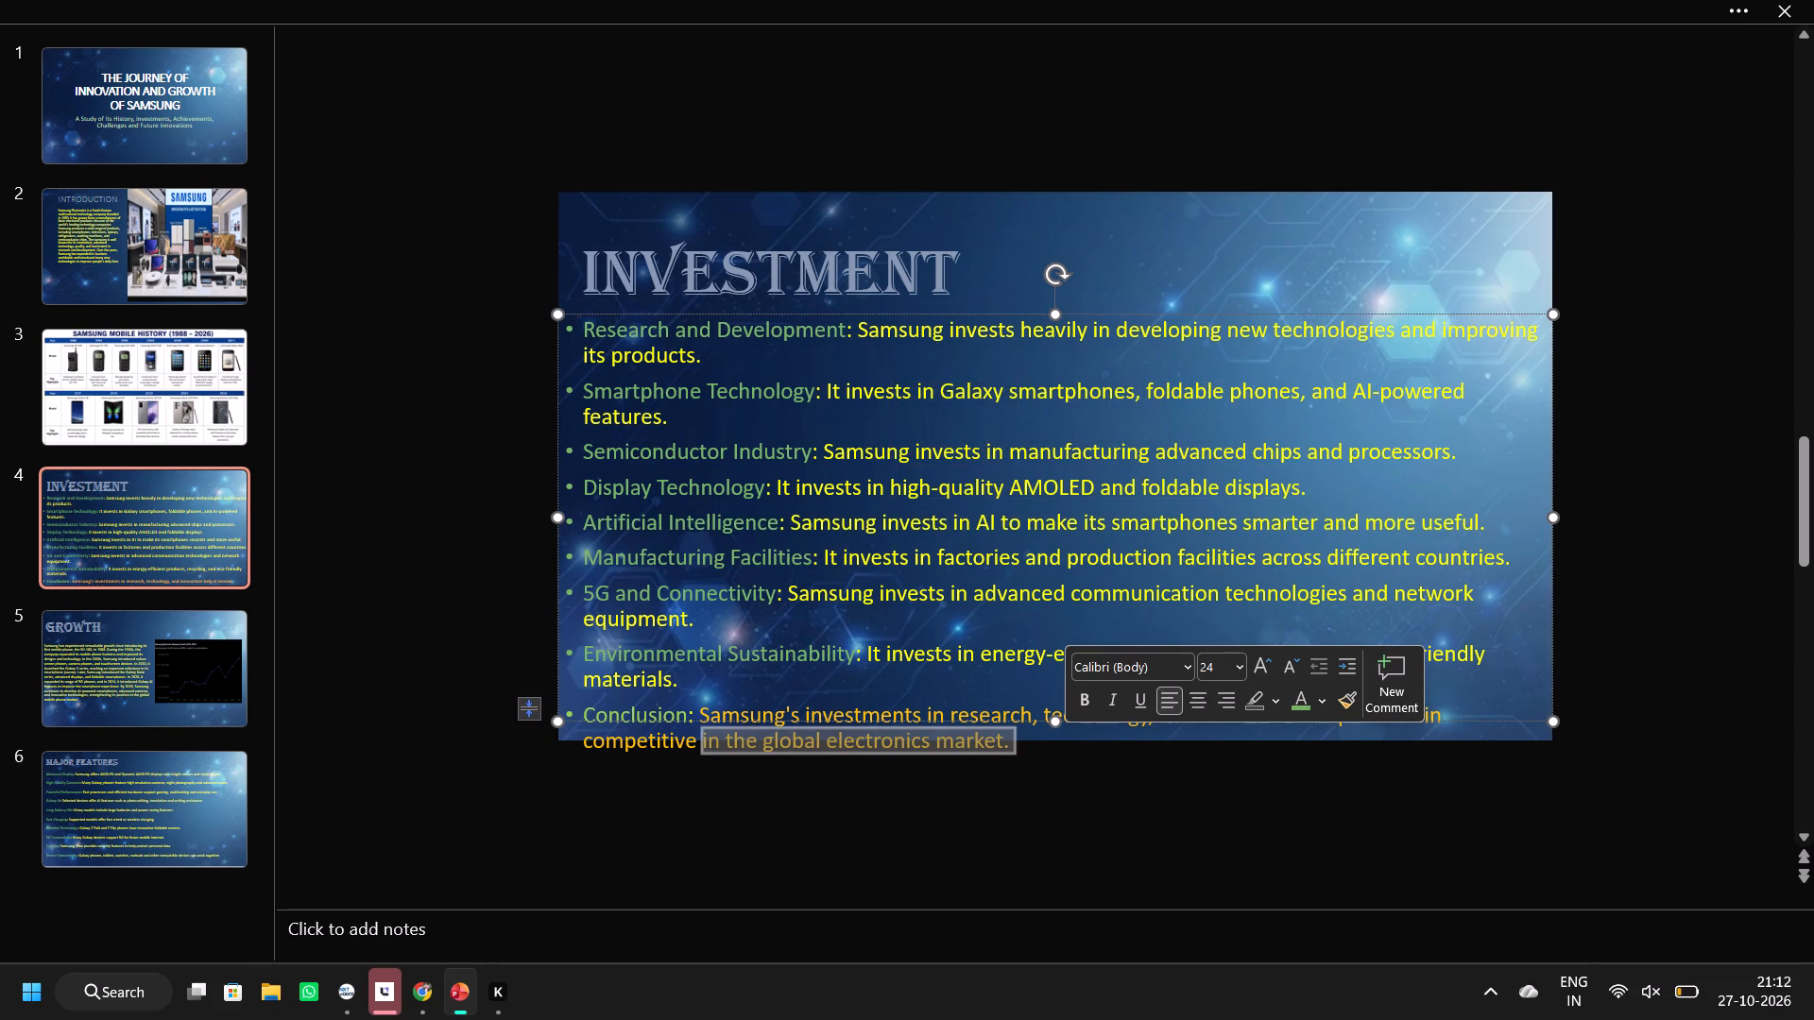
left_click_drag(701, 742, 592, 712)
key("BackSpace")
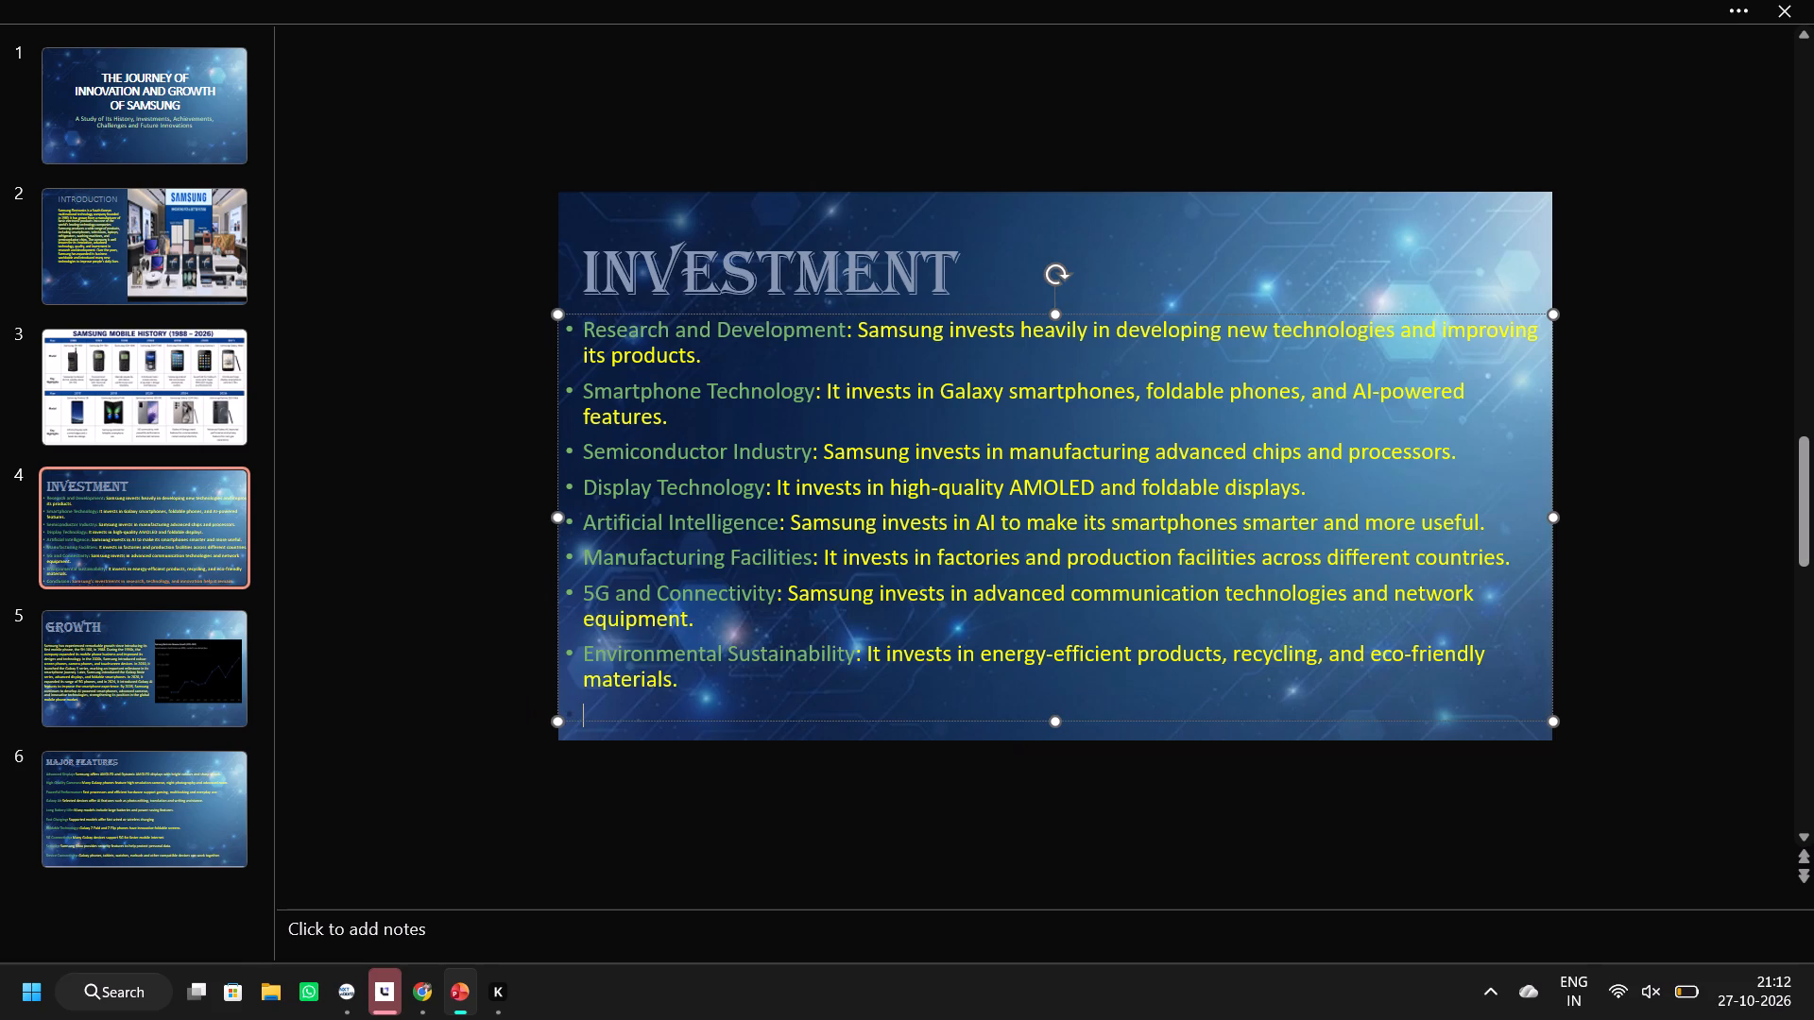
key("BackSpace")
key("BackSpace")
left_click(351, 567)
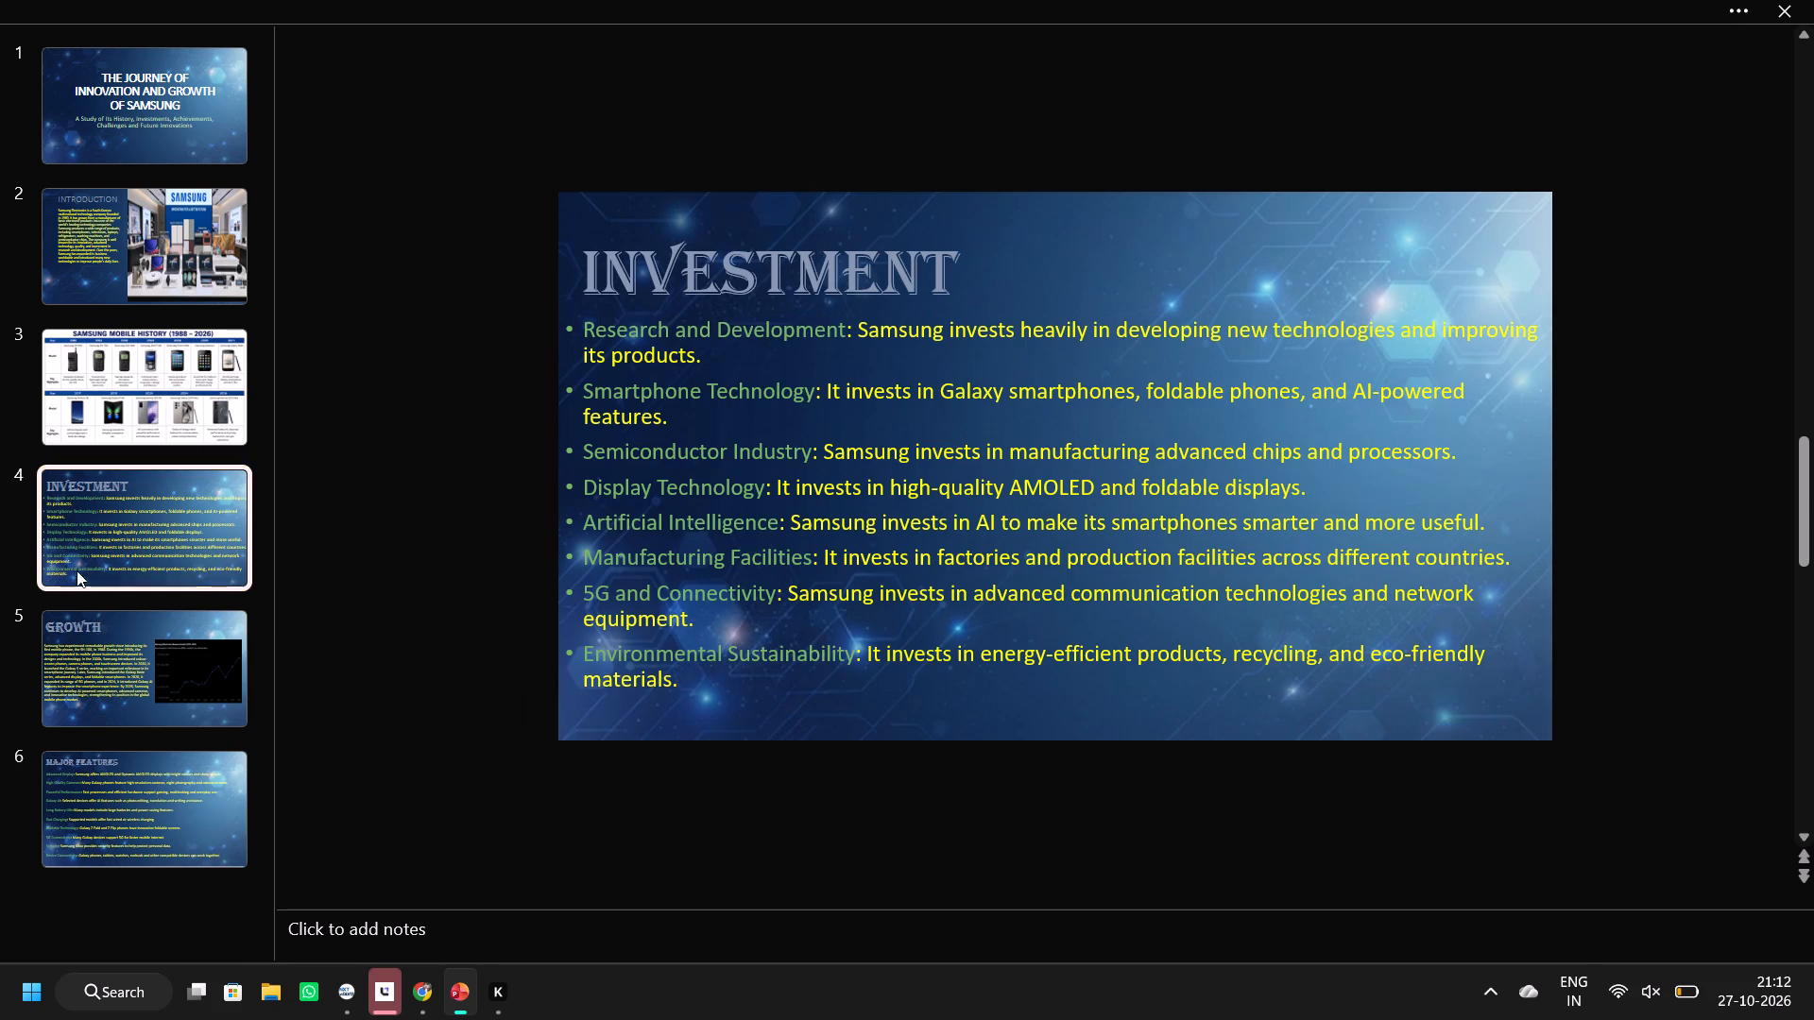
On the Introduction slide, set the font size of the entire body paragraph to 24.
left_click(165, 354)
left_click(181, 194)
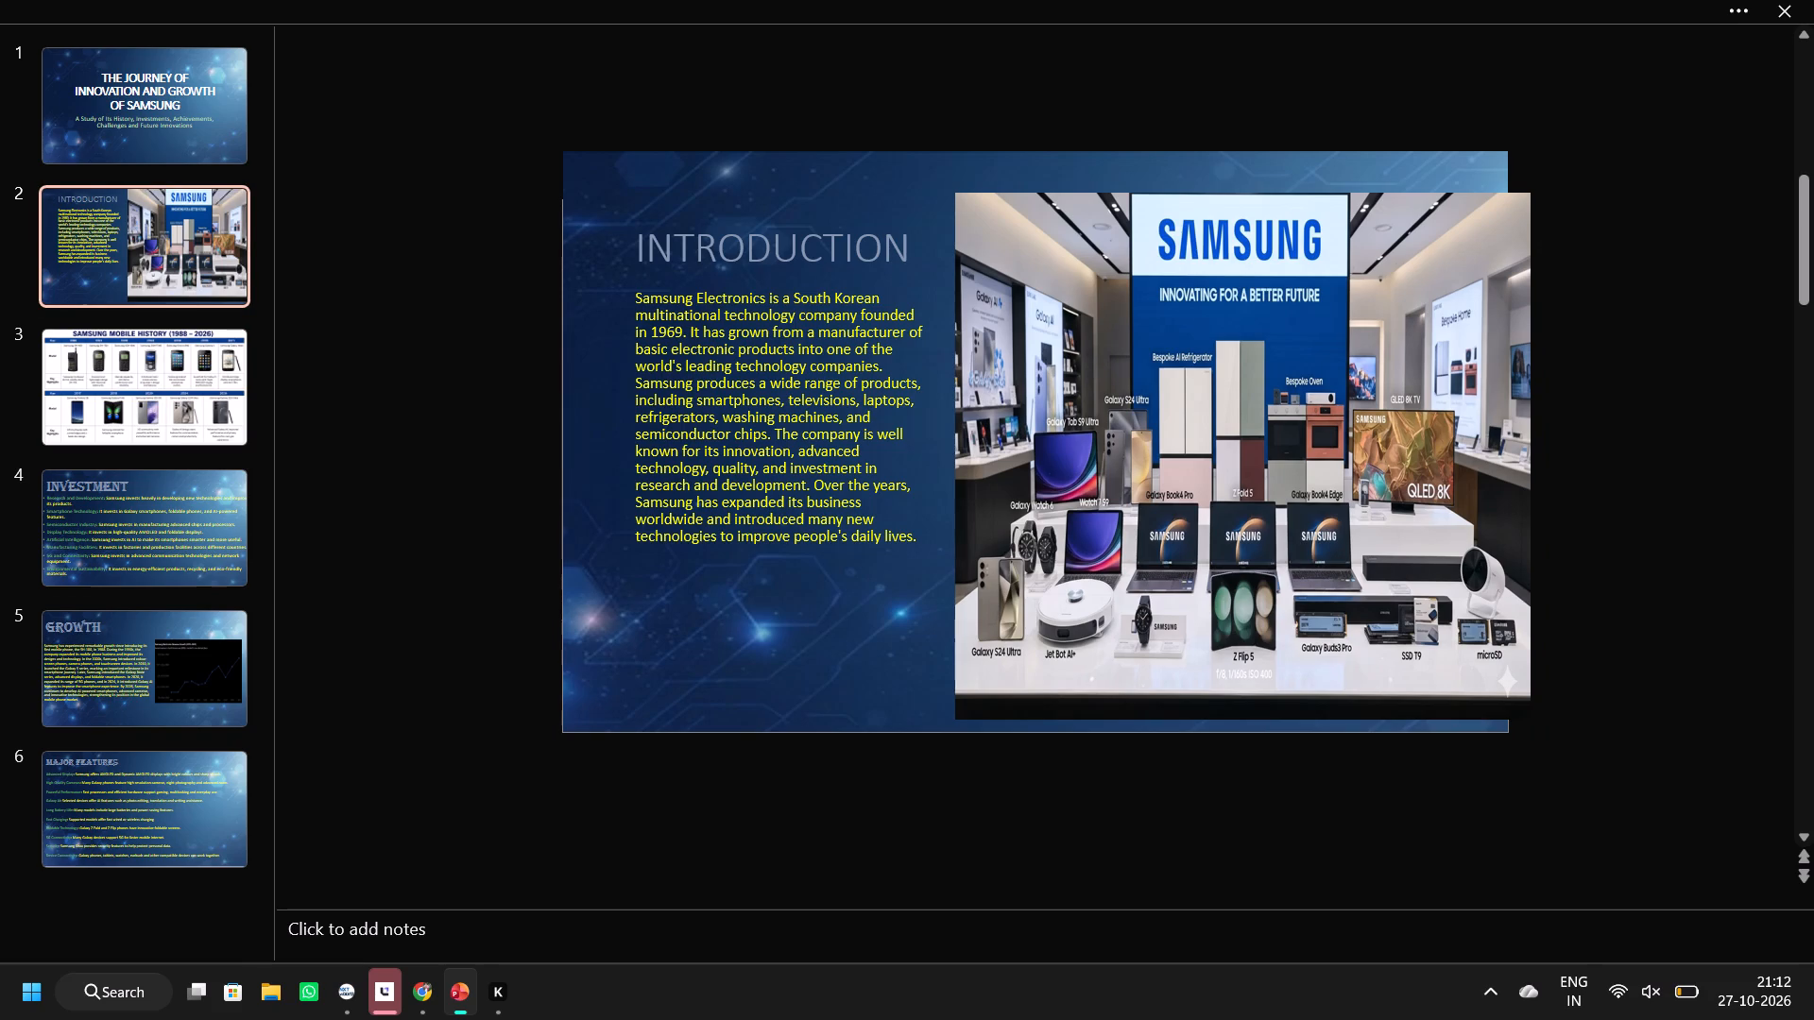
left_click(636, 304)
left_click_drag(636, 304, 908, 523)
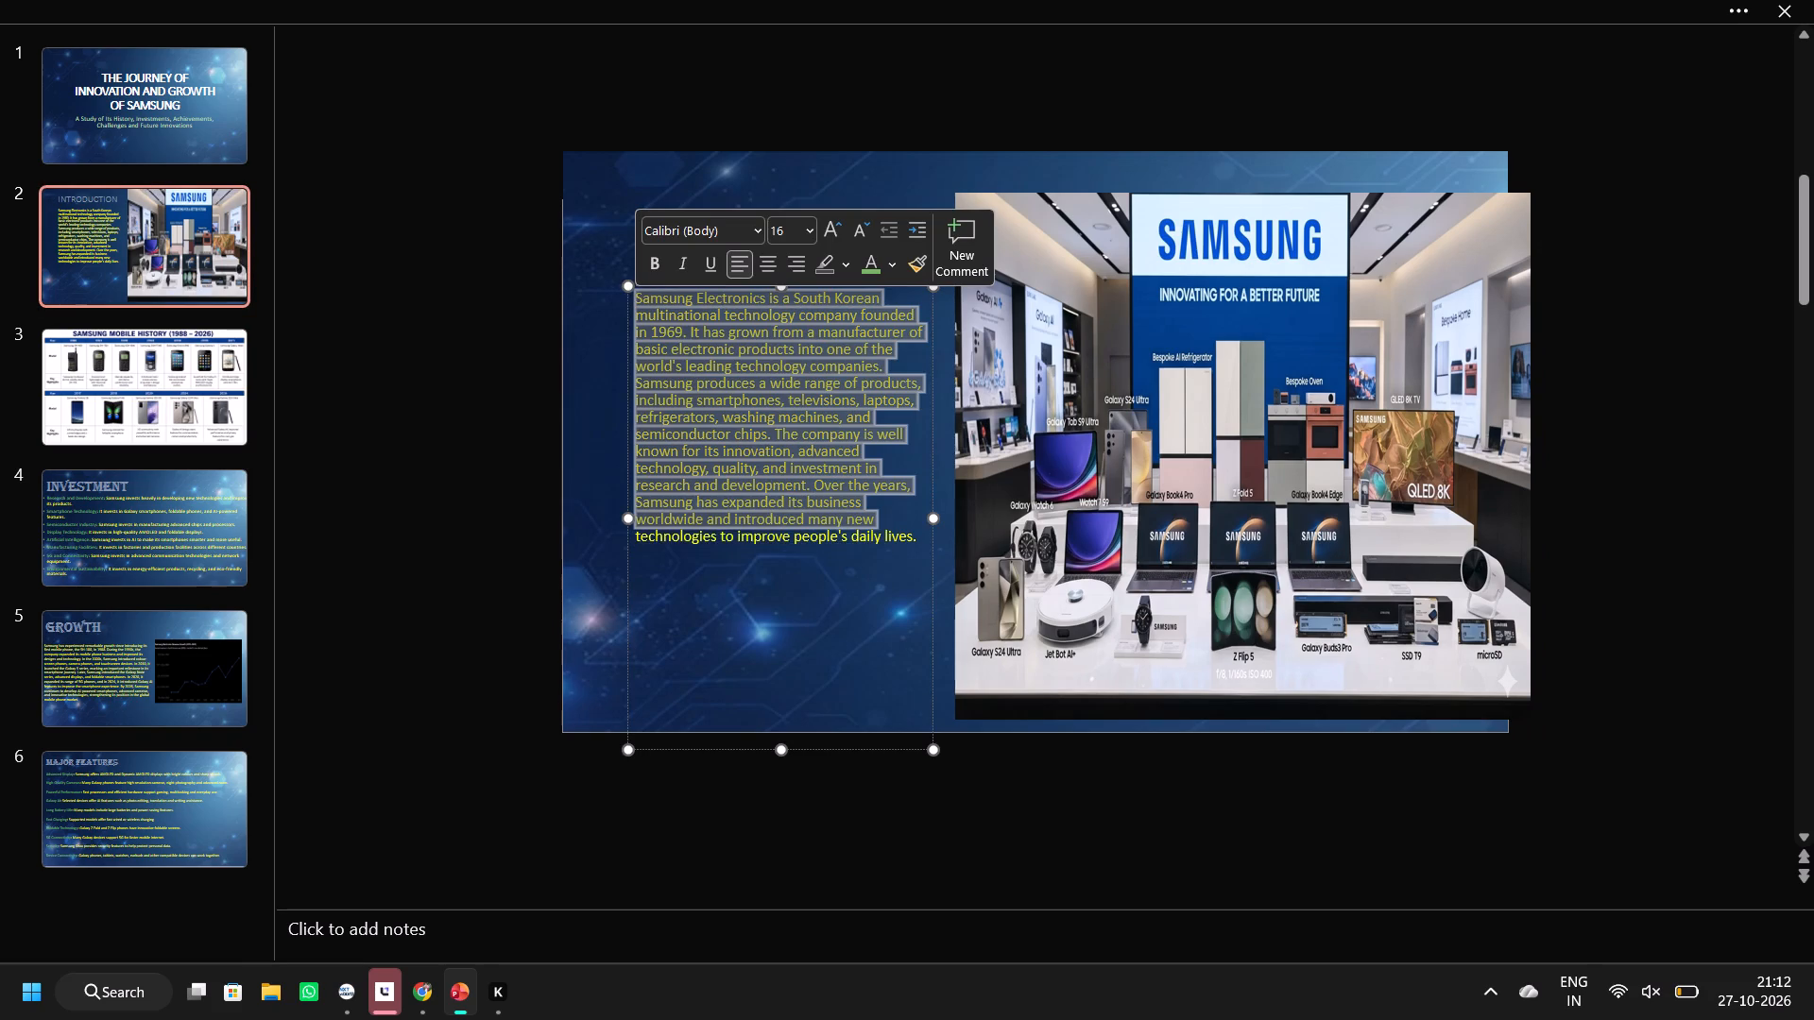
left_click_drag(908, 523, 916, 544)
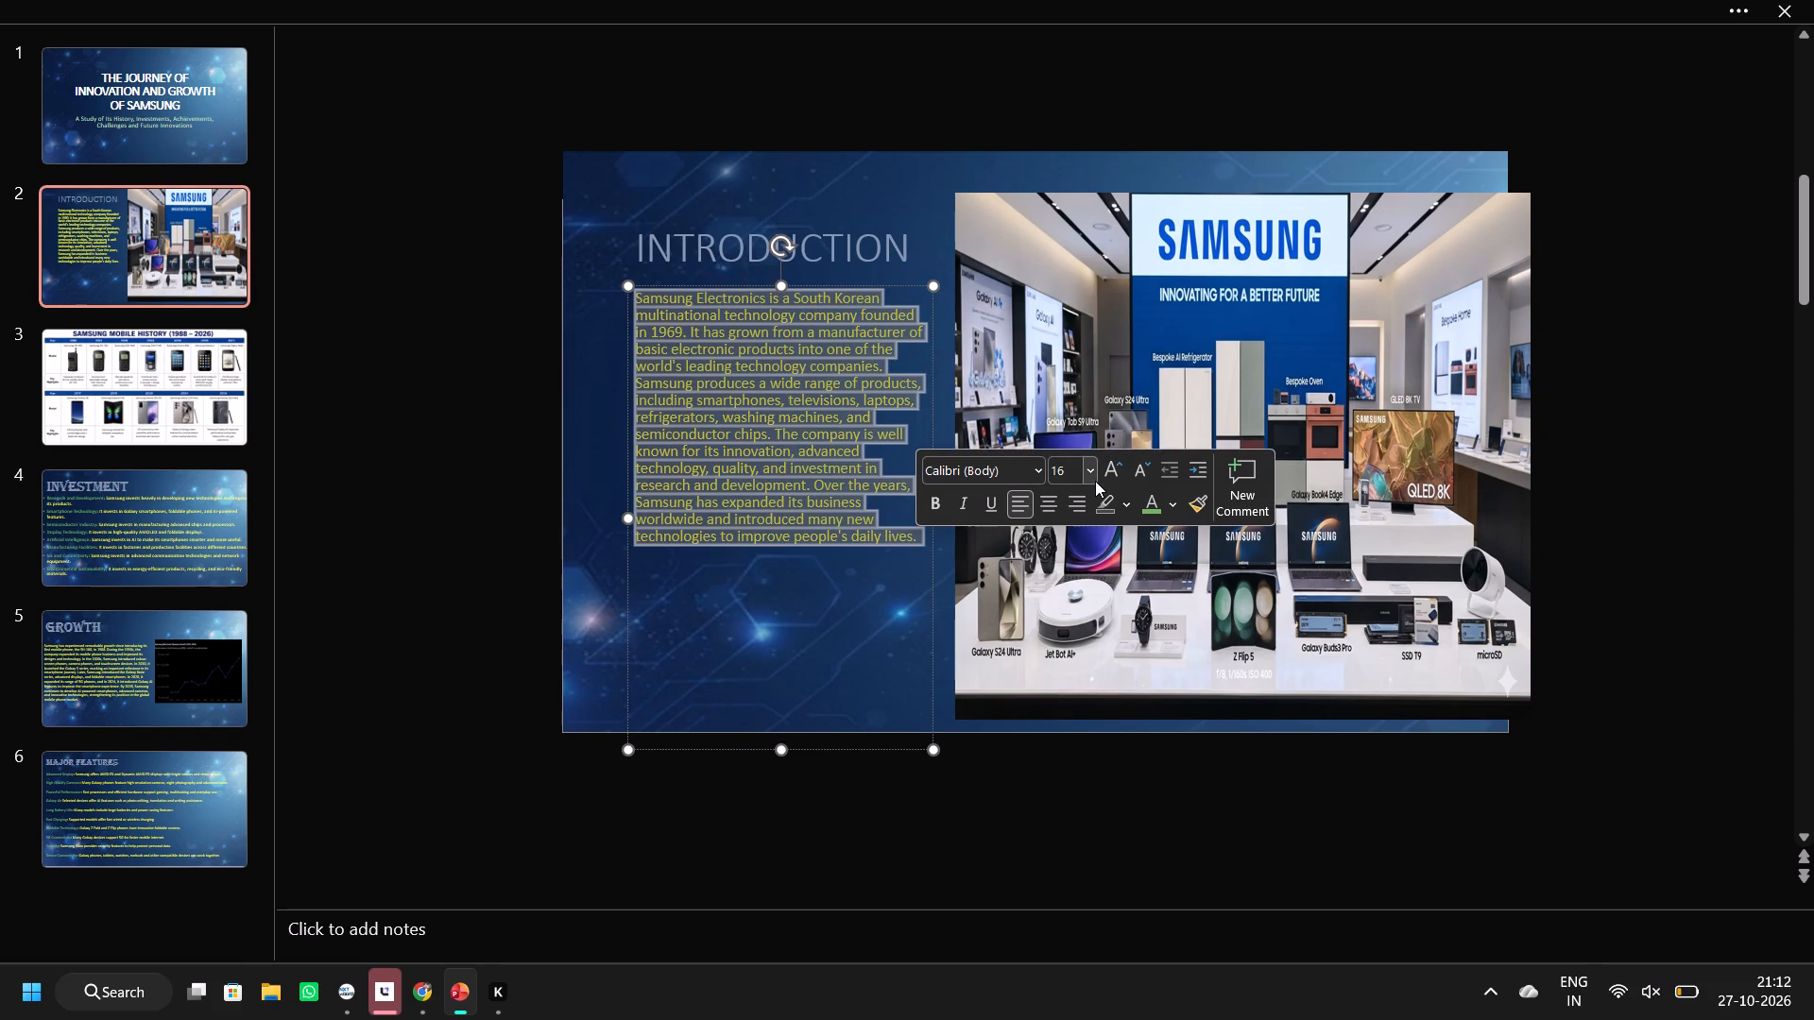
left_click(1095, 481)
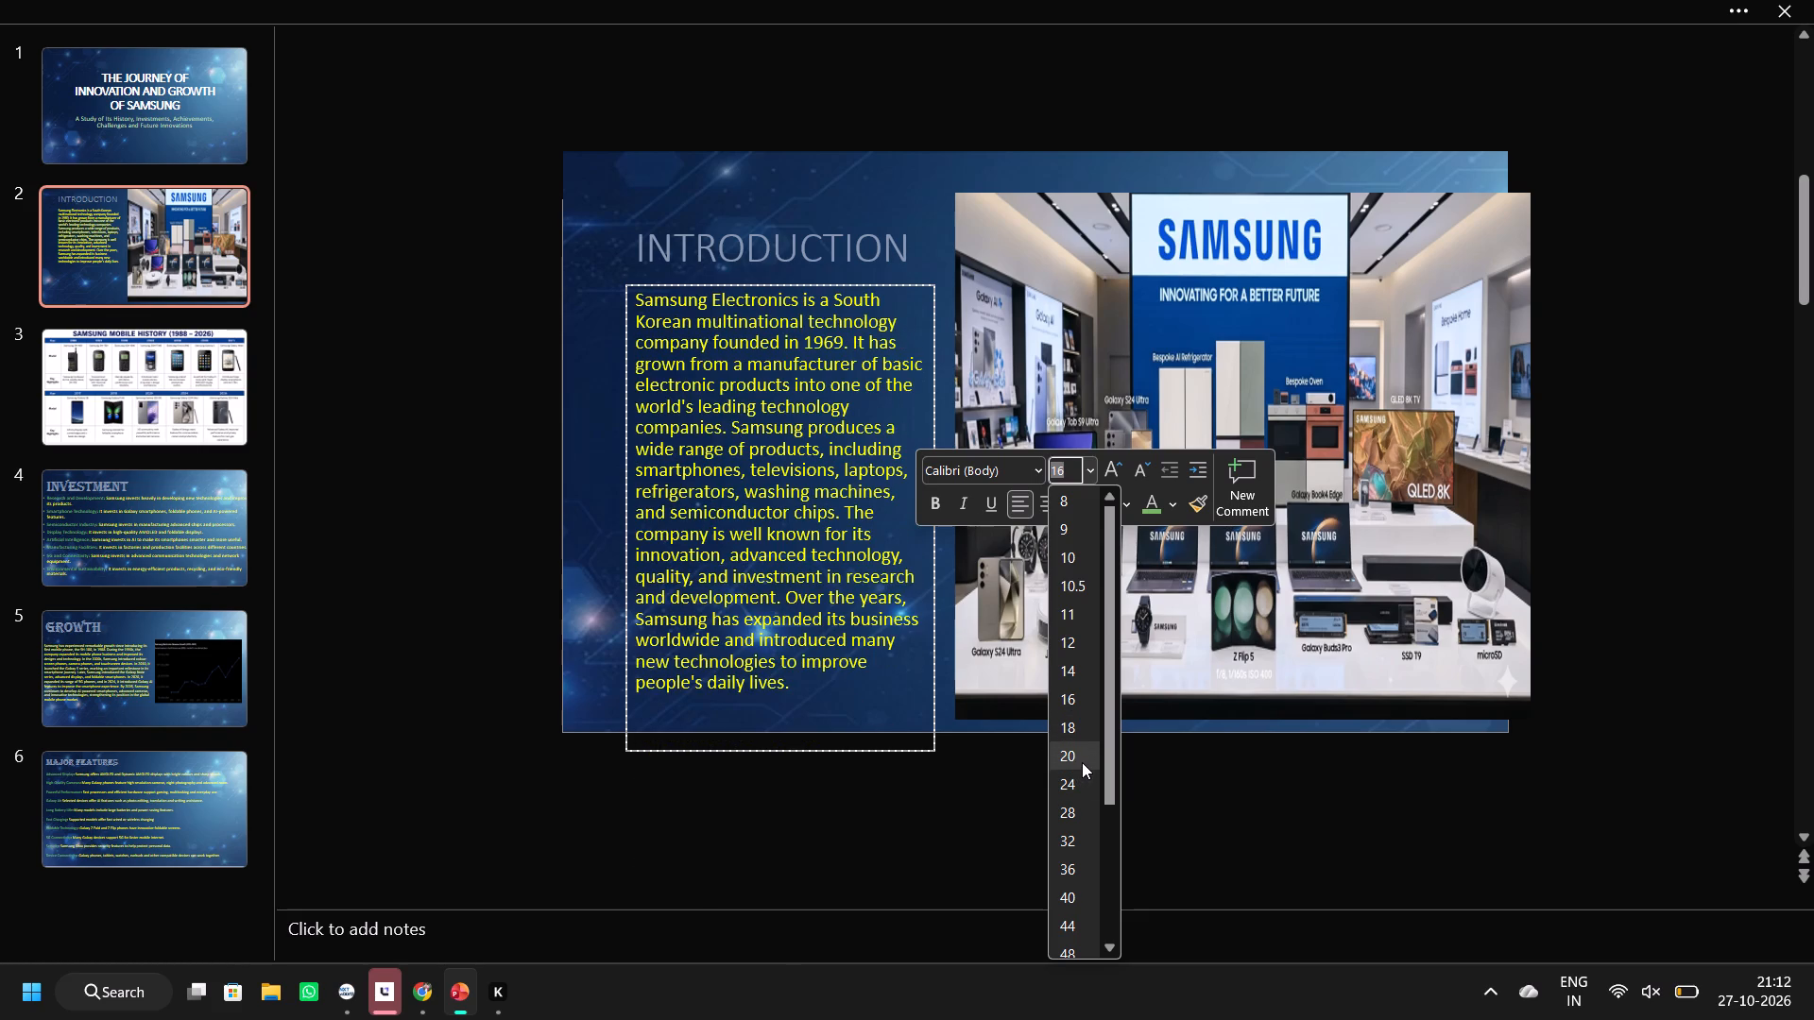
left_click(1083, 776)
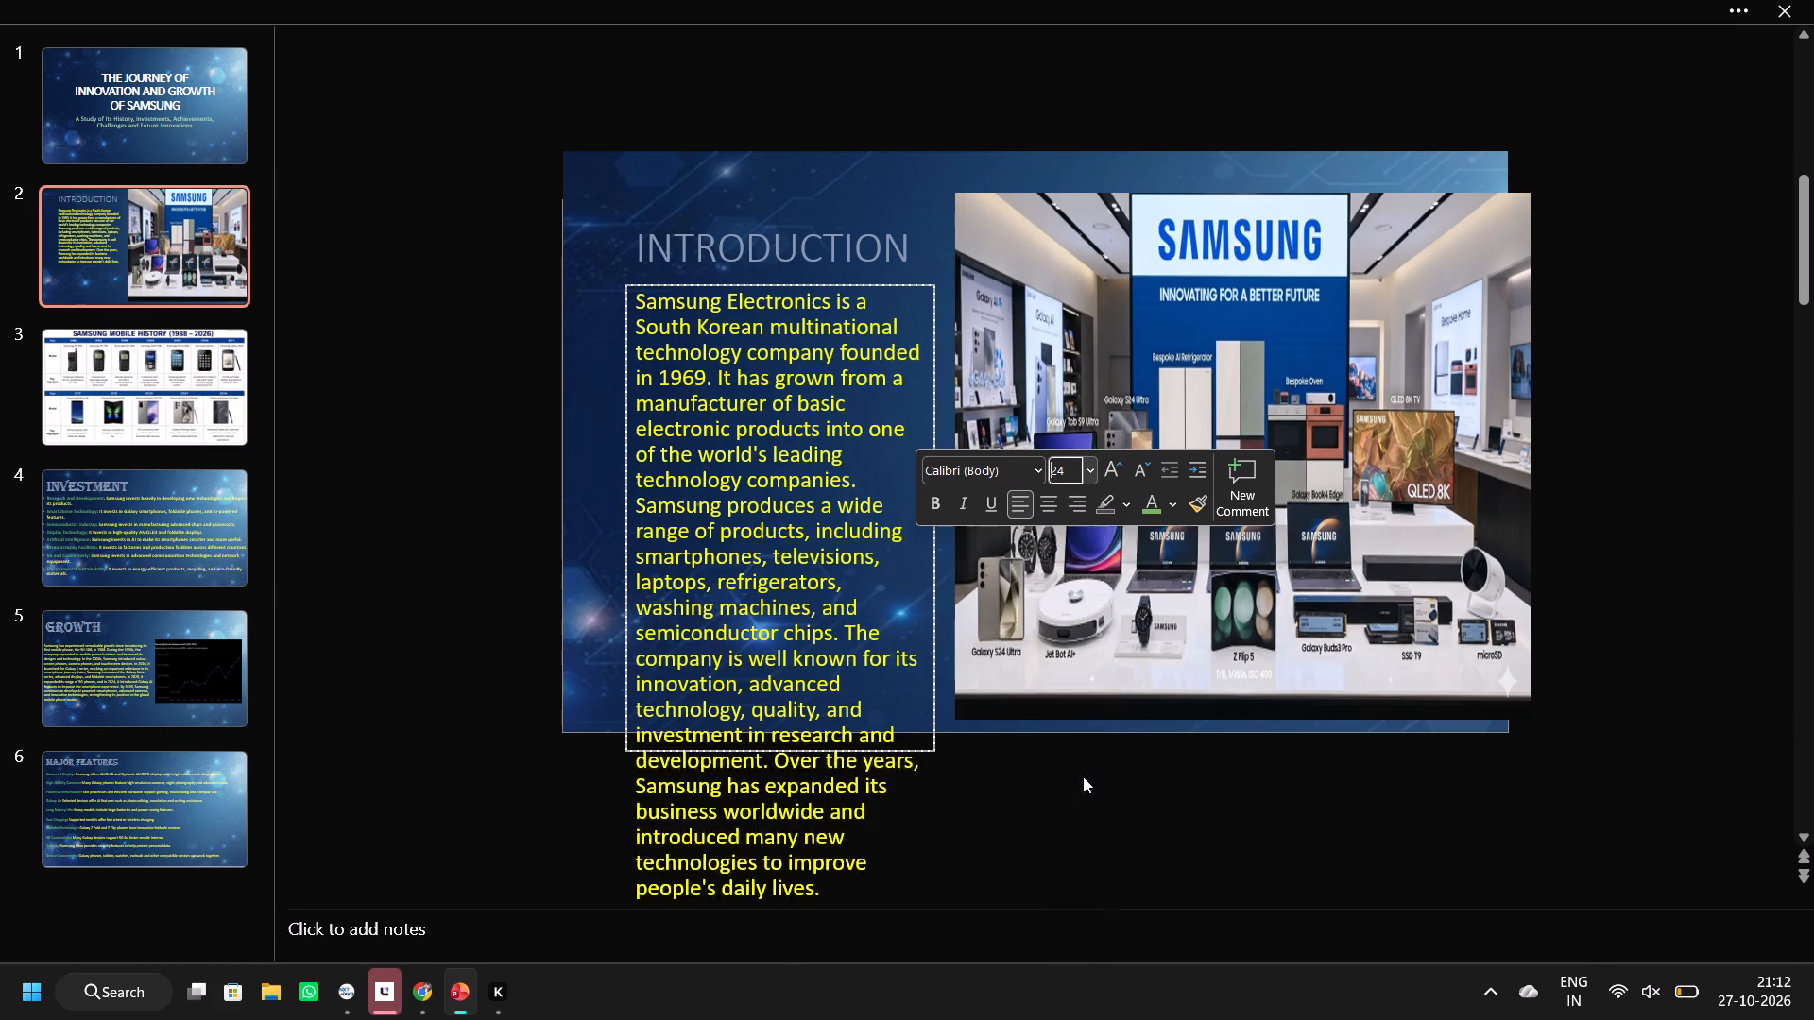
Shrink the INTRODUCTION title box from its bottom edge so the title sits nearer the top of the slide.
left_click(750, 249)
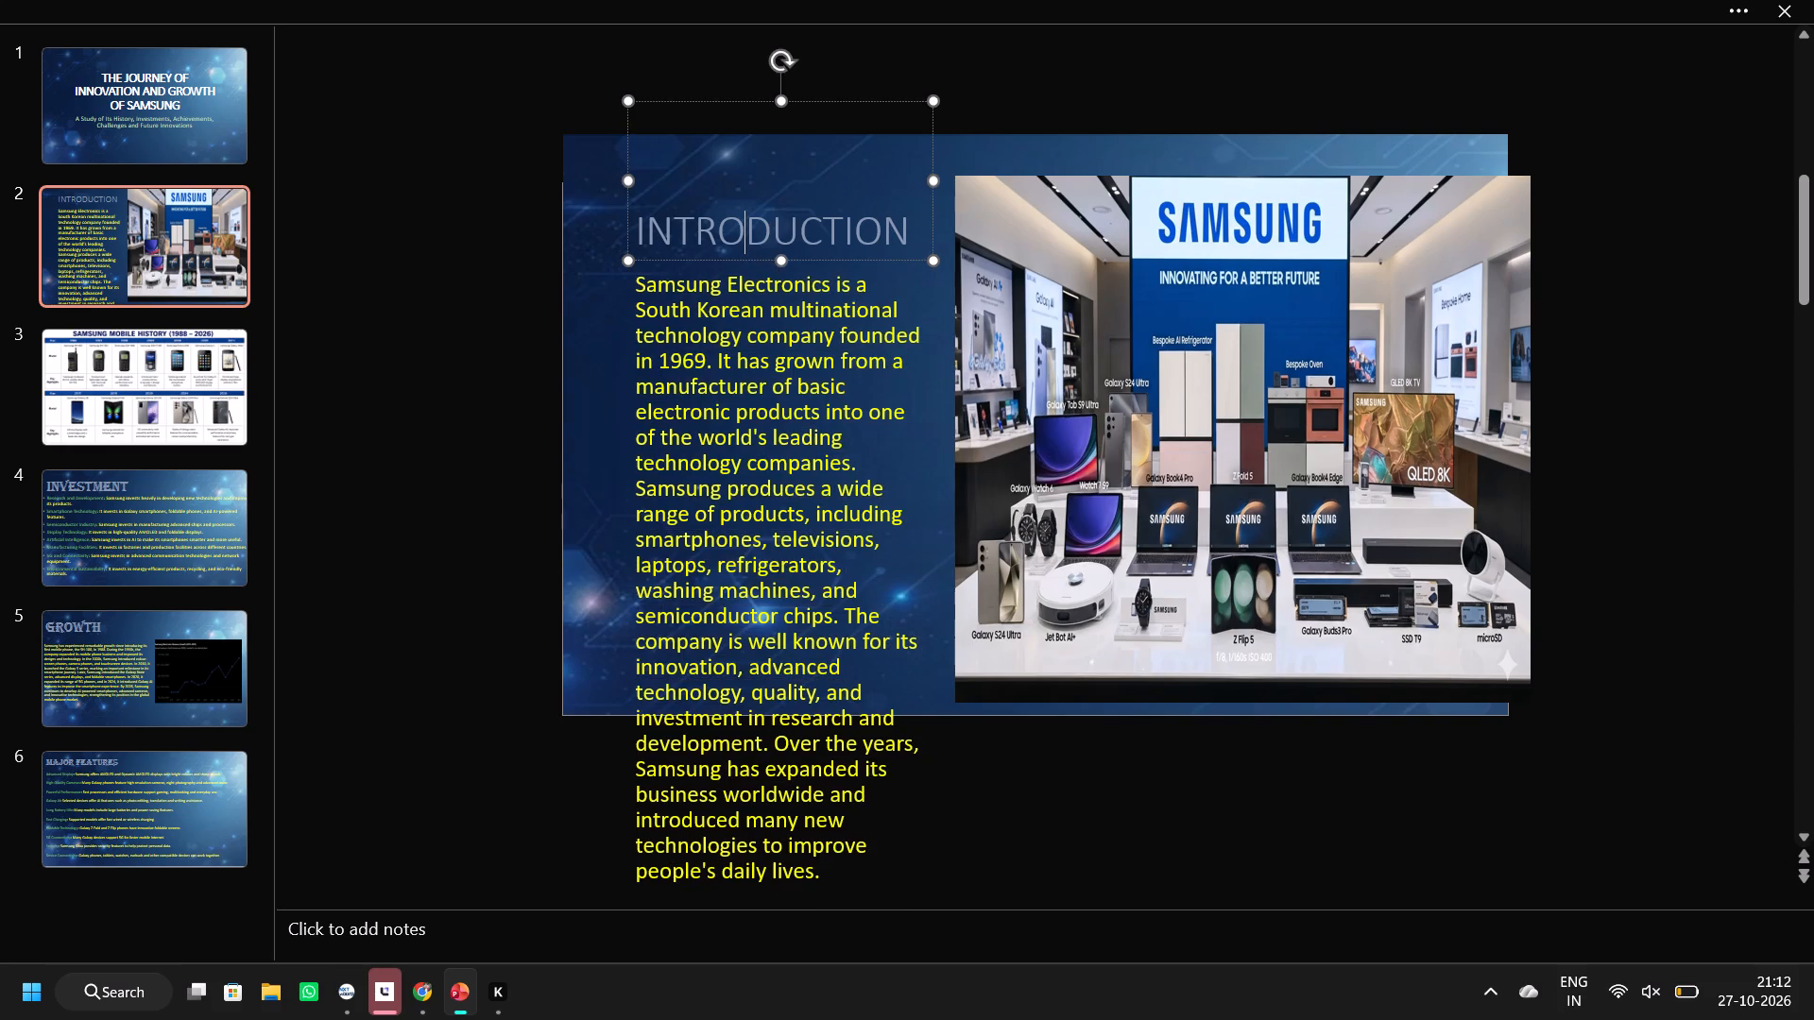
left_click_drag(750, 249, 737, 223)
left_click_drag(784, 258, 779, 211)
Raise the top edge of the Introduction body text box towards the title and pull its bottom edge up inside the slide.
left_click(777, 338)
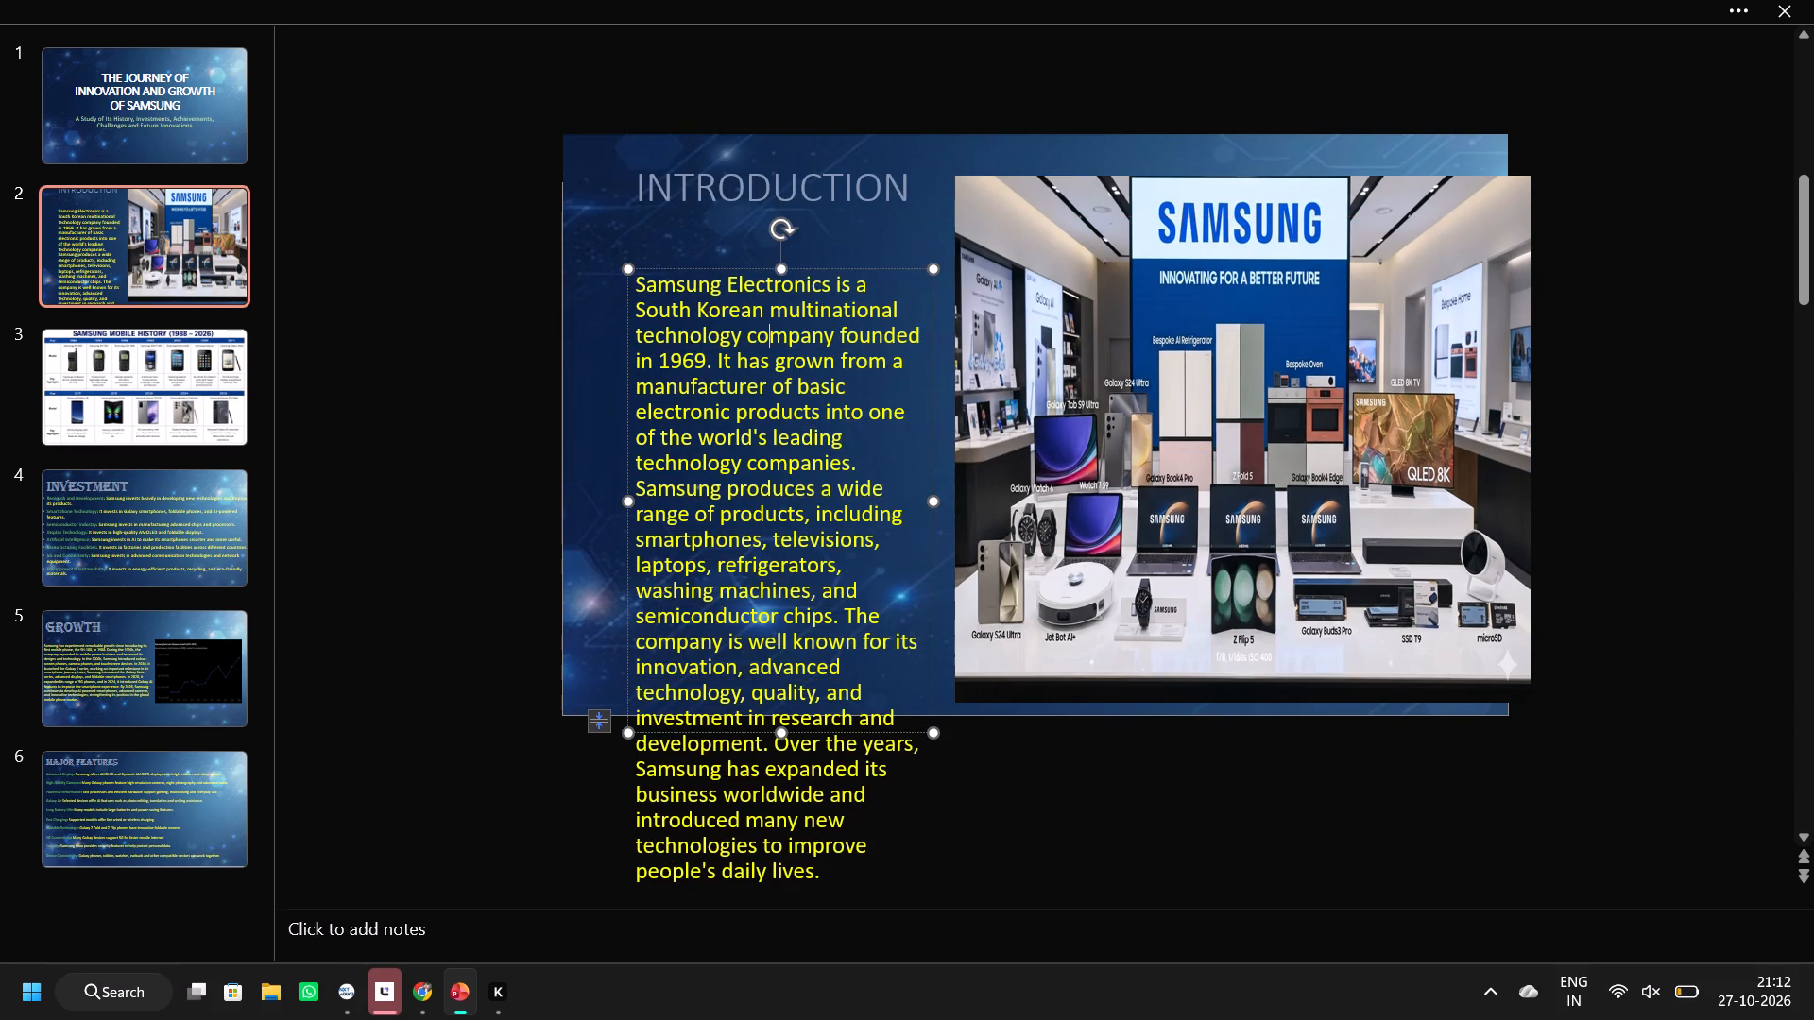
left_click_drag(777, 338, 777, 271)
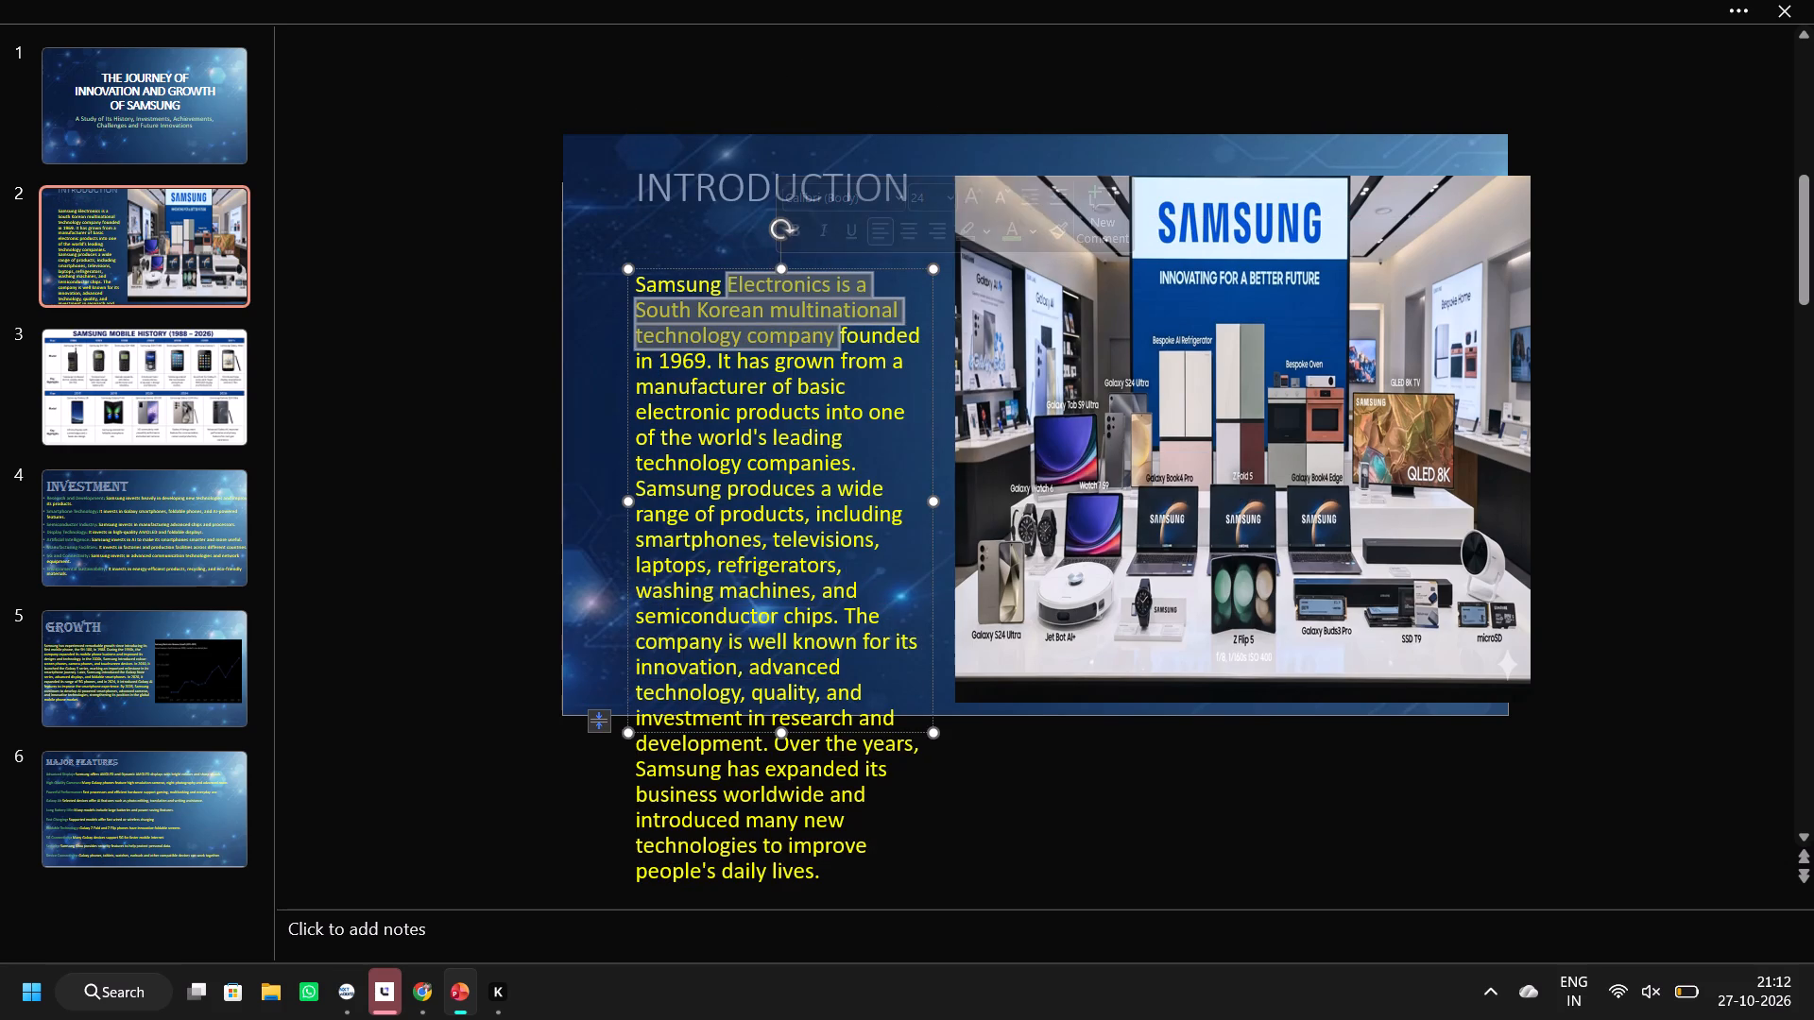
left_click(693, 229)
left_click(786, 331)
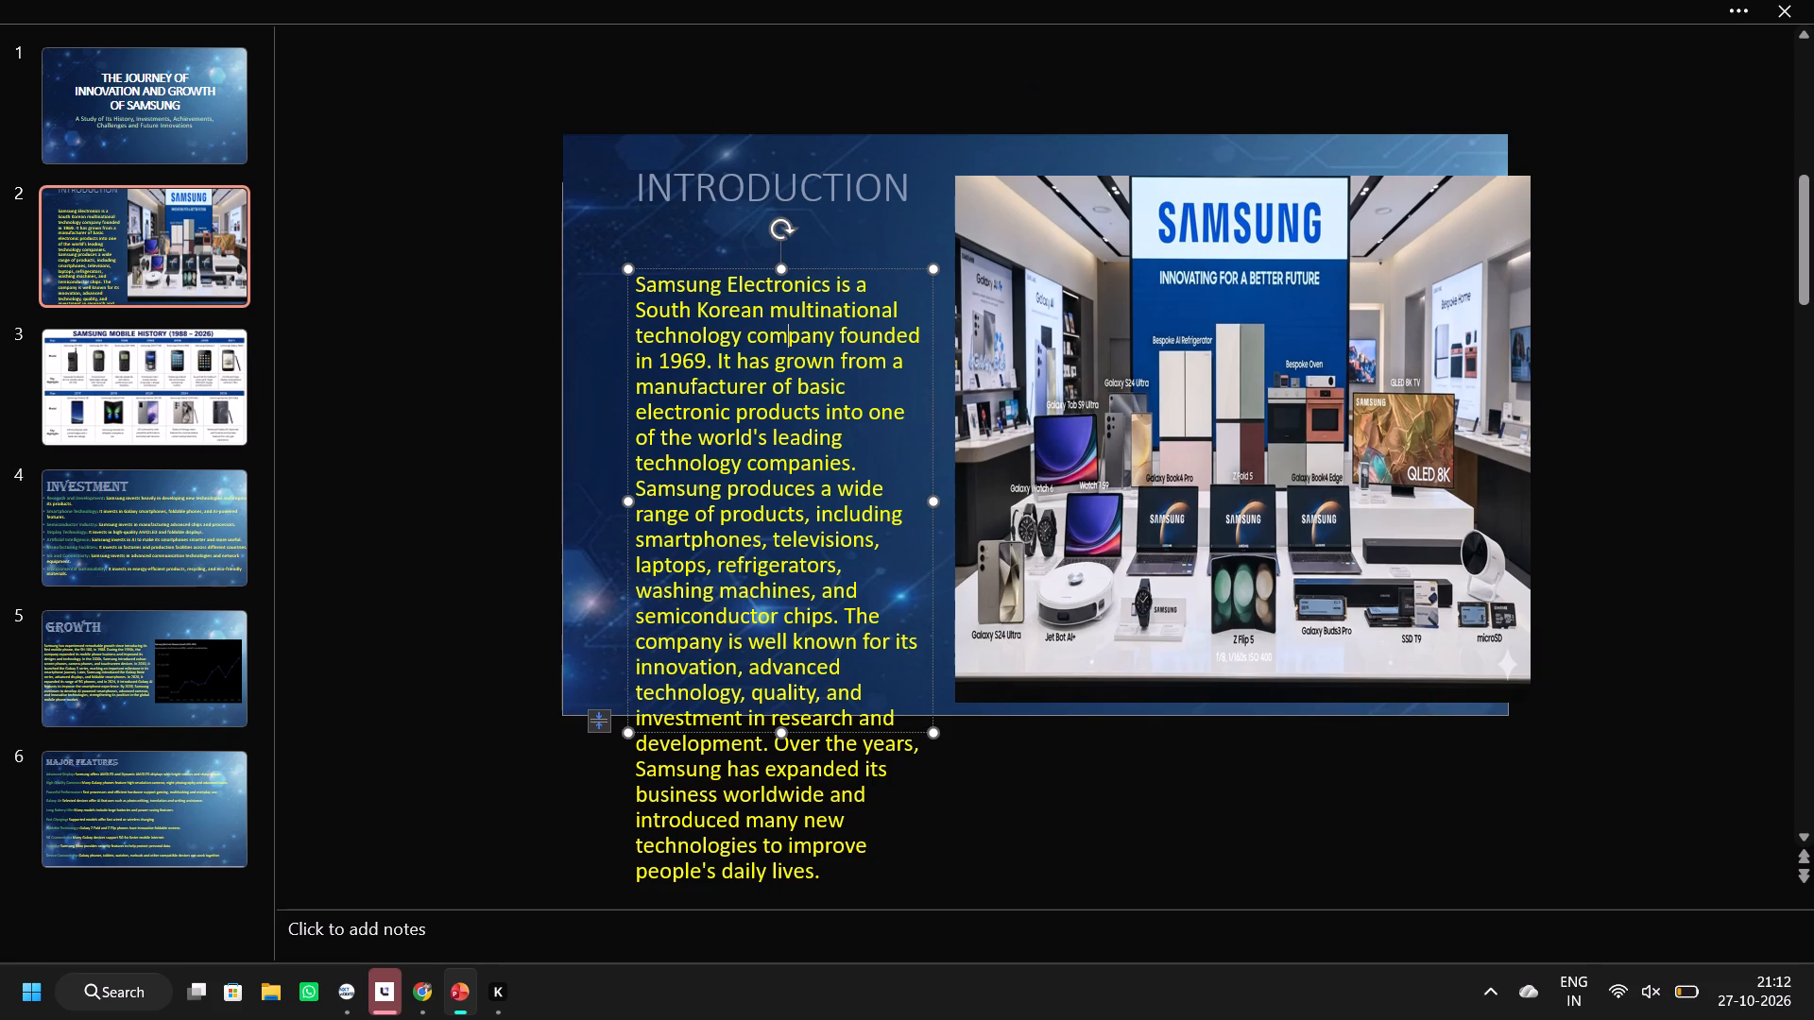
left_click_drag(782, 267, 782, 225)
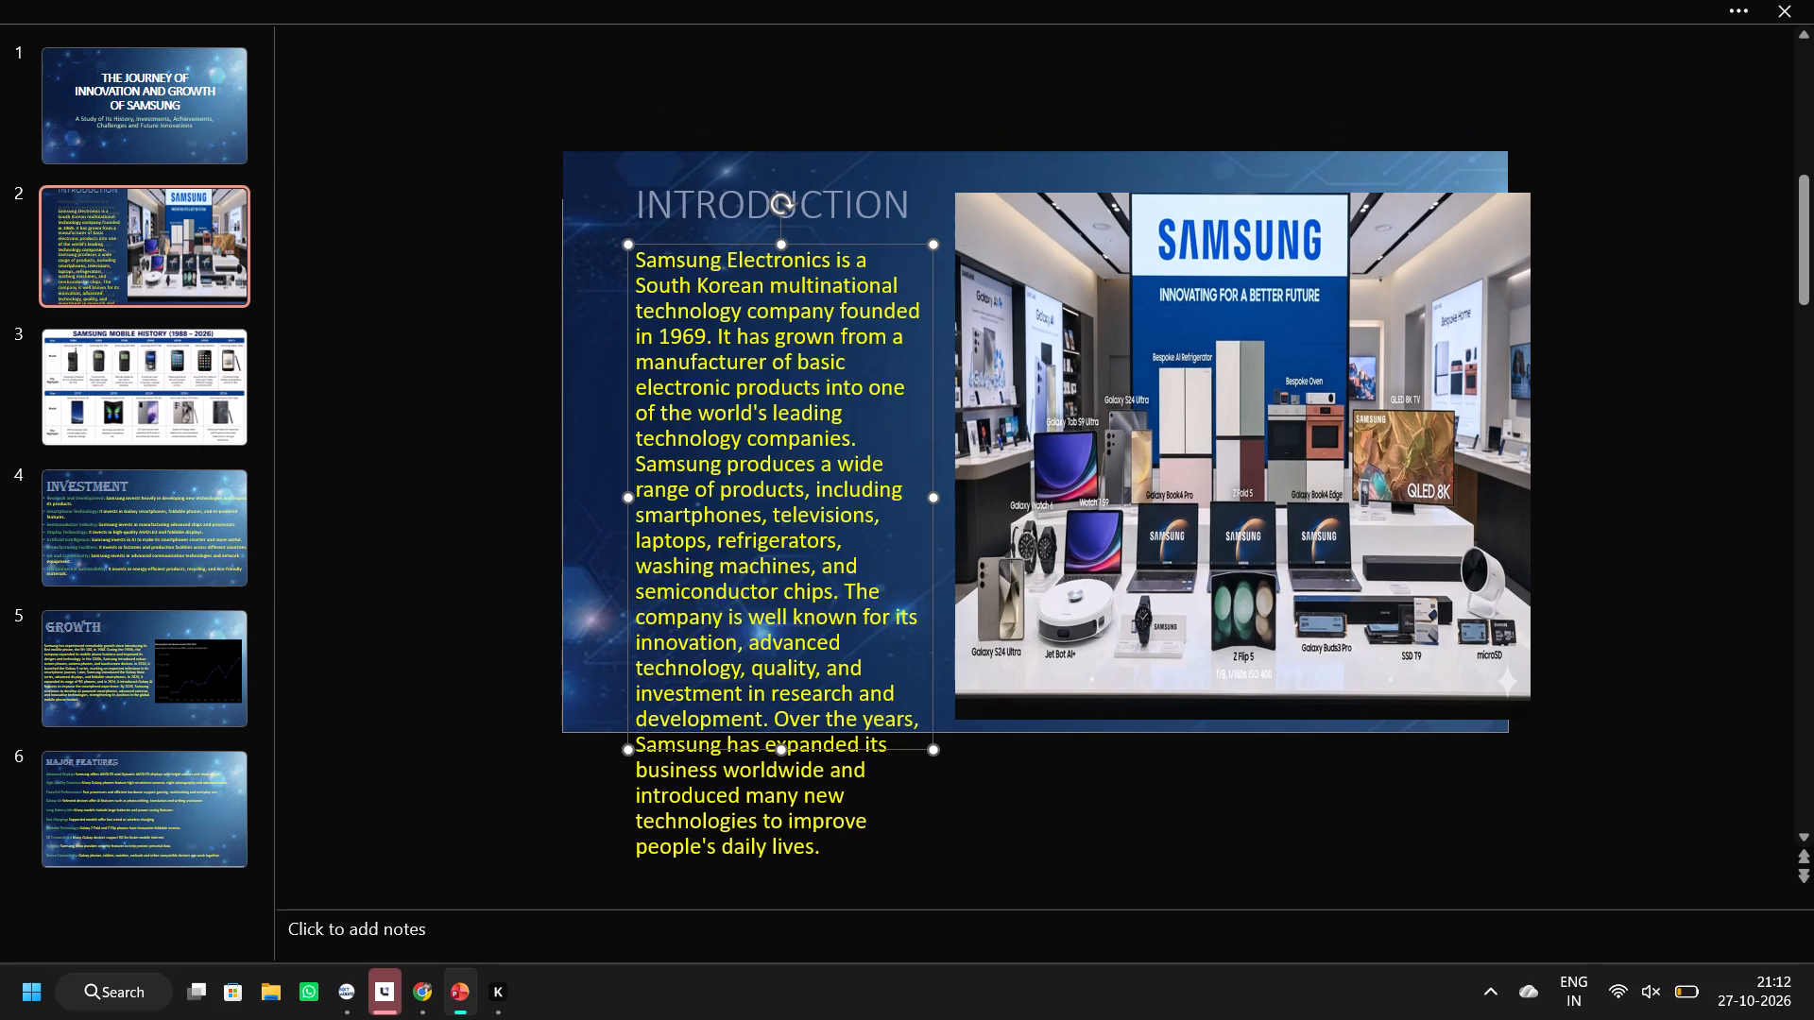
left_click_drag(779, 744, 766, 663)
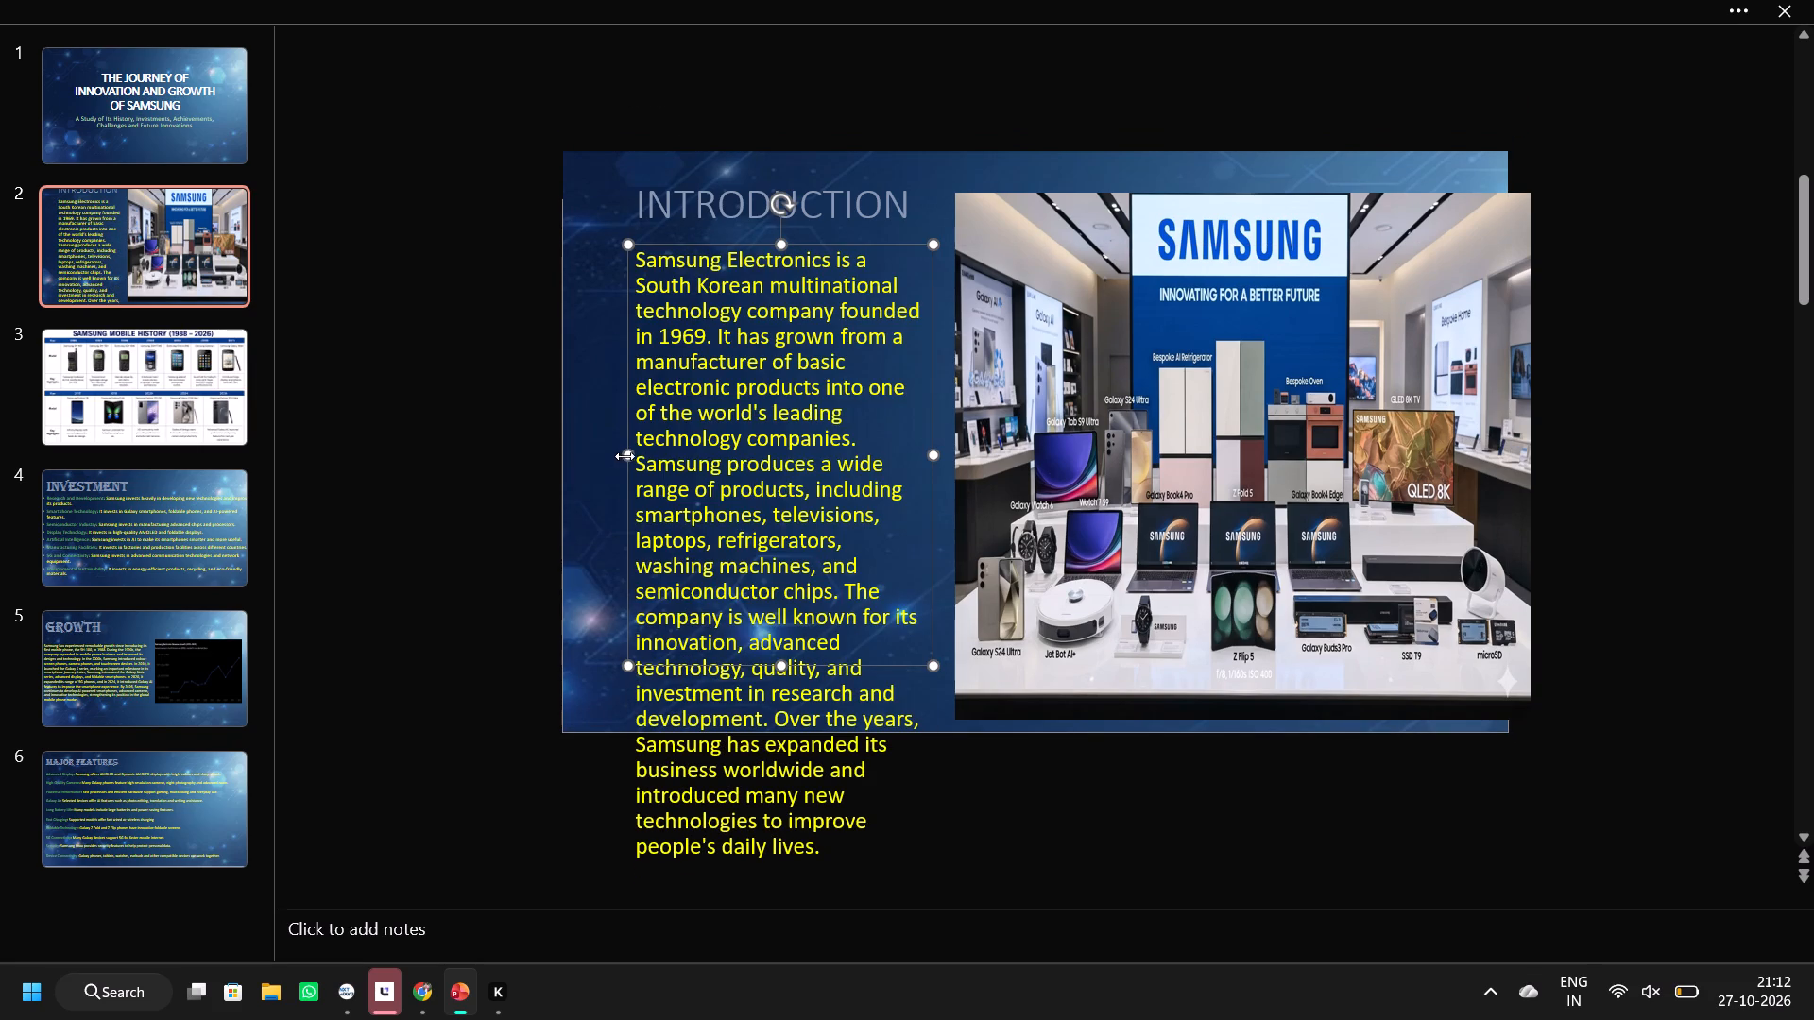
Widen the Introduction body text box by extending its left side almost to the slide's edge.
left_click_drag(626, 456, 582, 459)
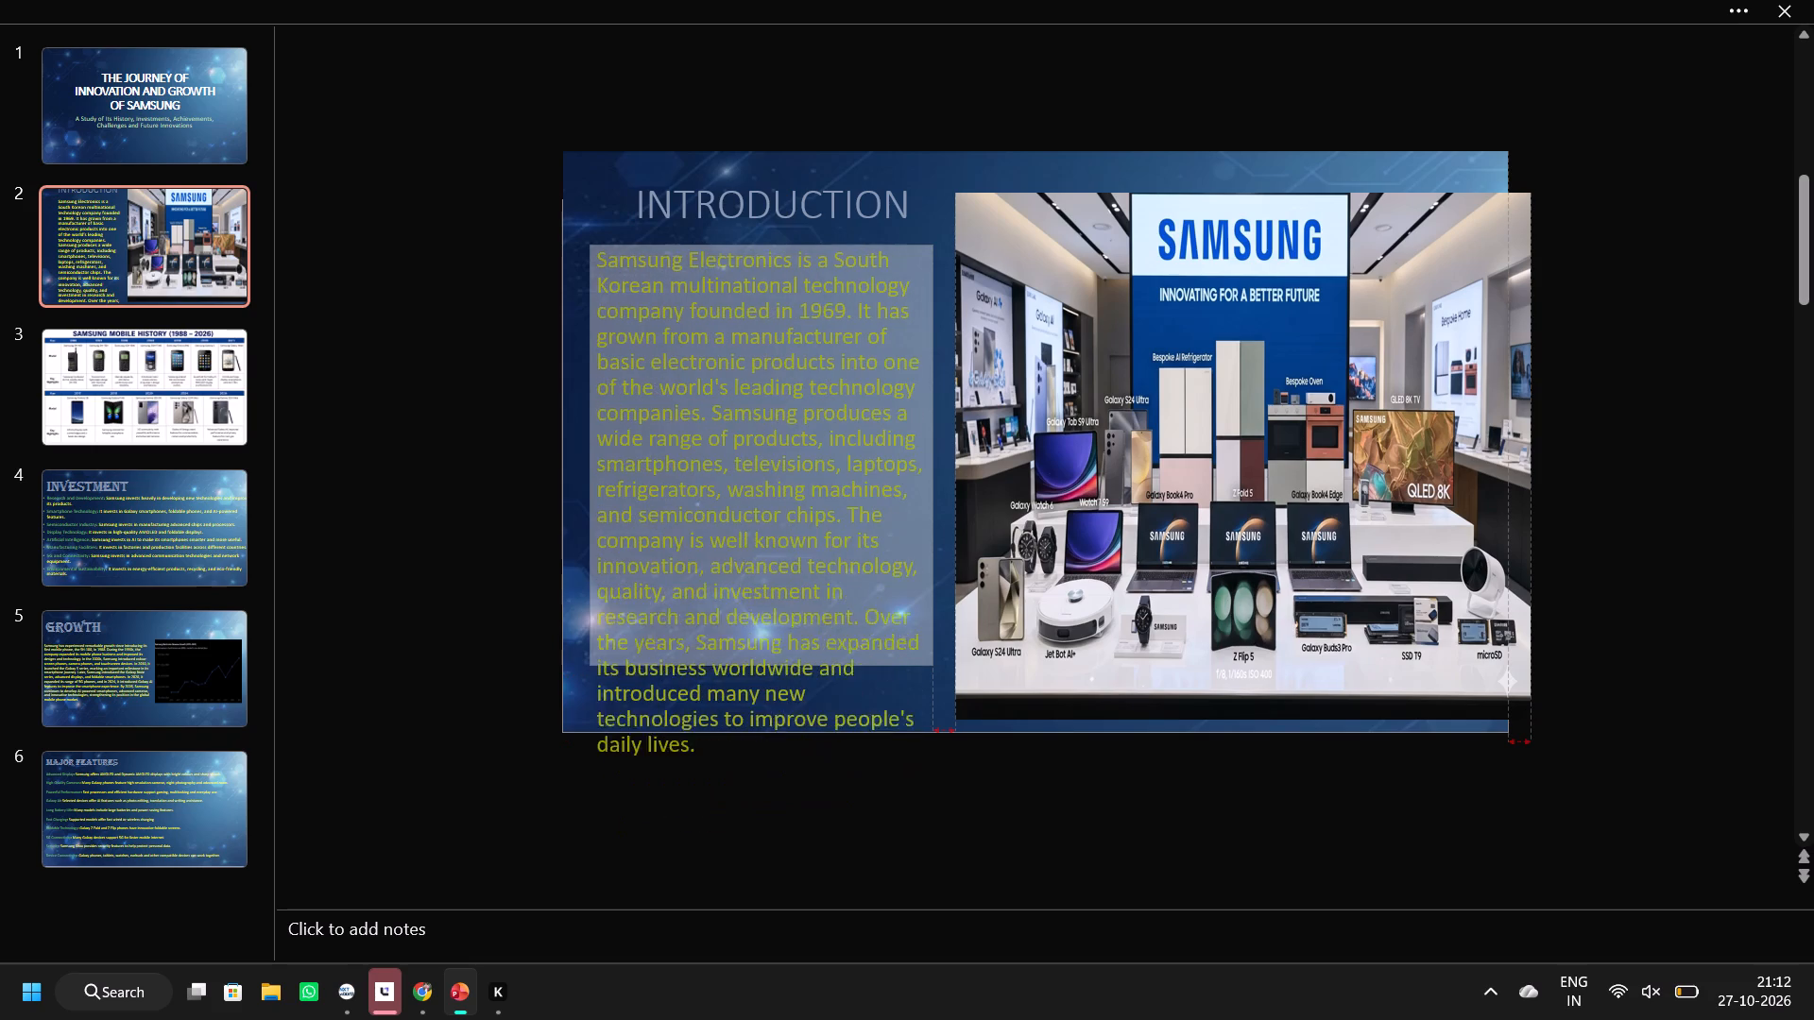
left_click_drag(582, 459, 579, 459)
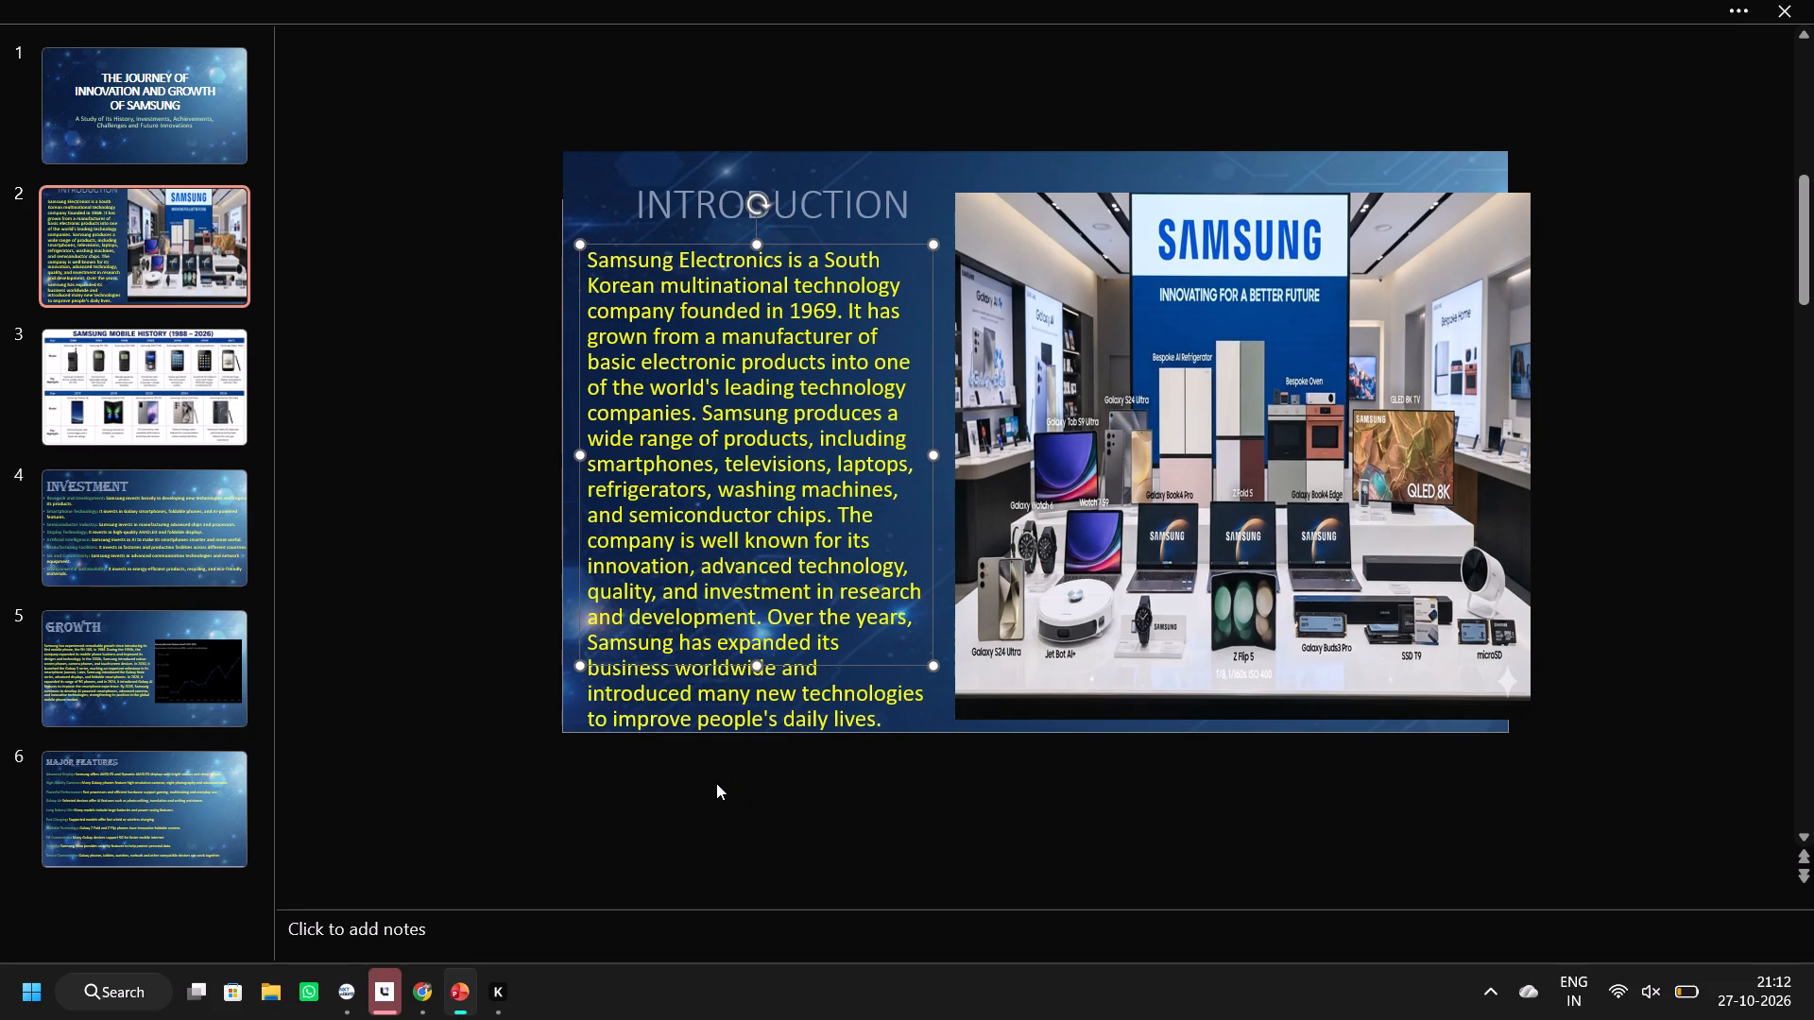
left_click(716, 783)
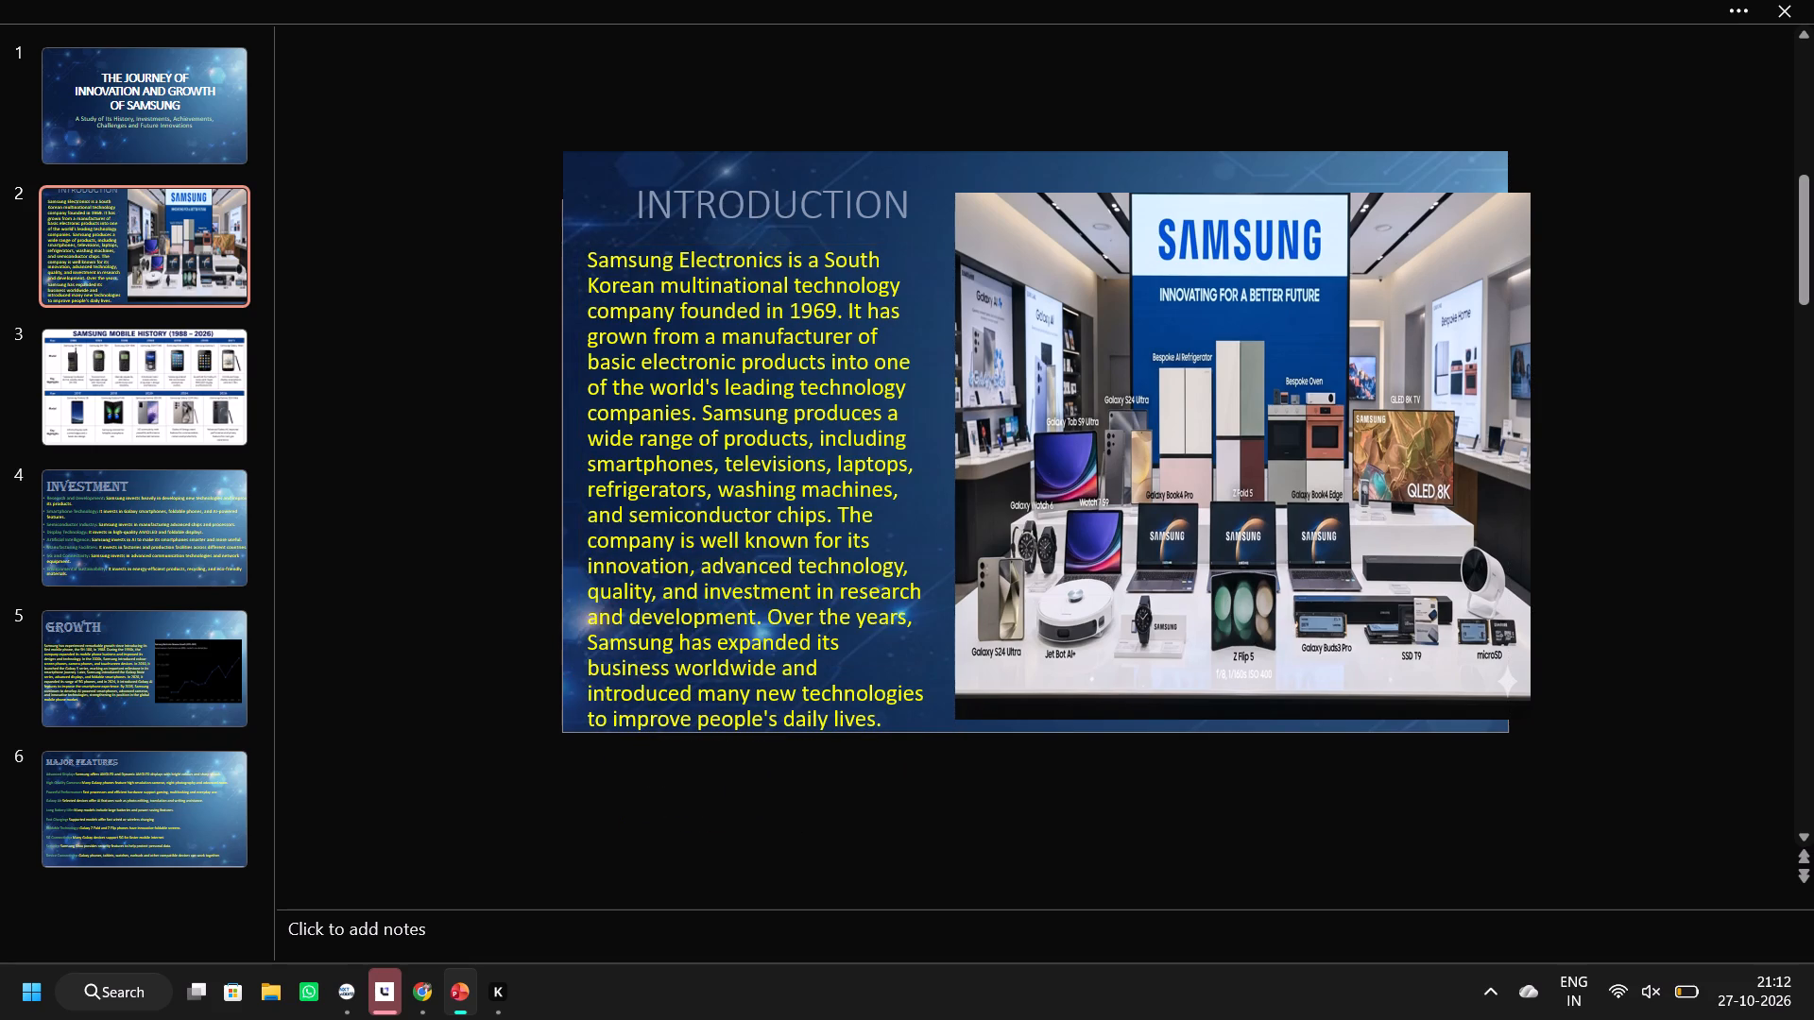
Narrow the Samsung store picture slightly from its left side to leave more room for the text.
left_click(973, 359)
left_click_drag(958, 455, 972, 455)
Extend the right side of the Introduction body text box close to the store picture.
left_click(813, 521)
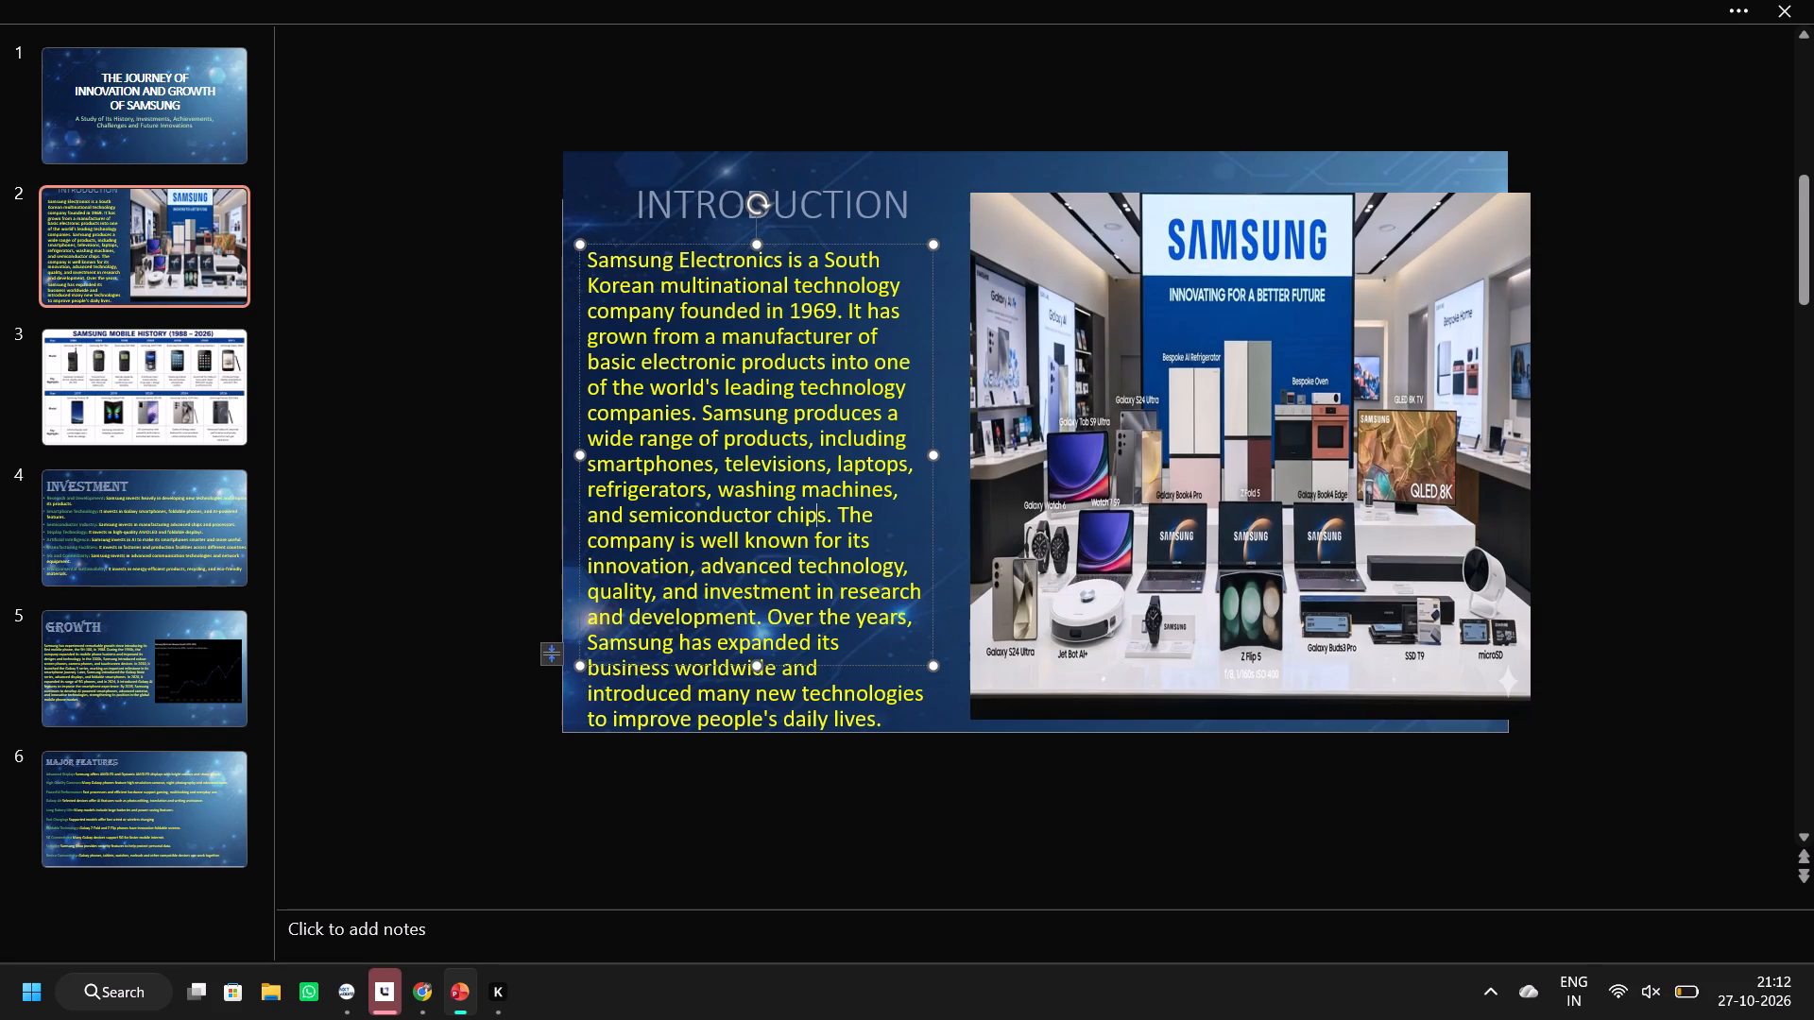
left_click_drag(934, 454, 954, 451)
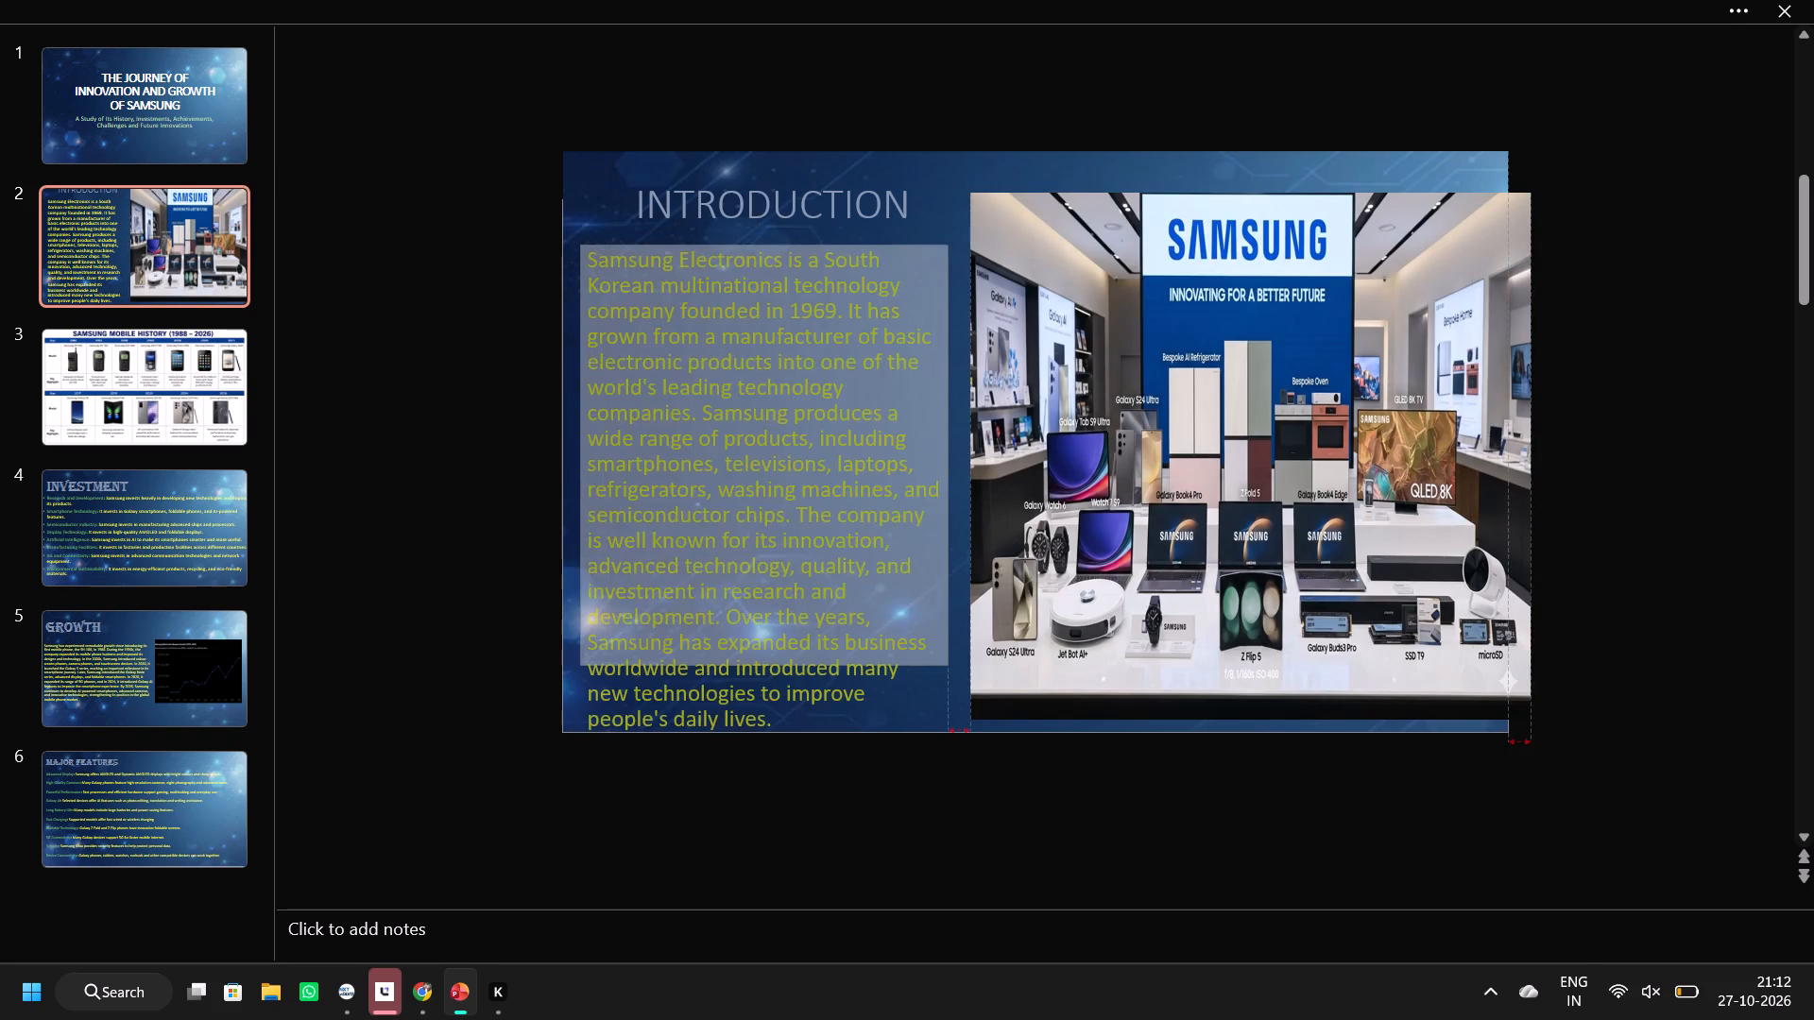
left_click_drag(954, 451, 956, 451)
left_click(817, 848)
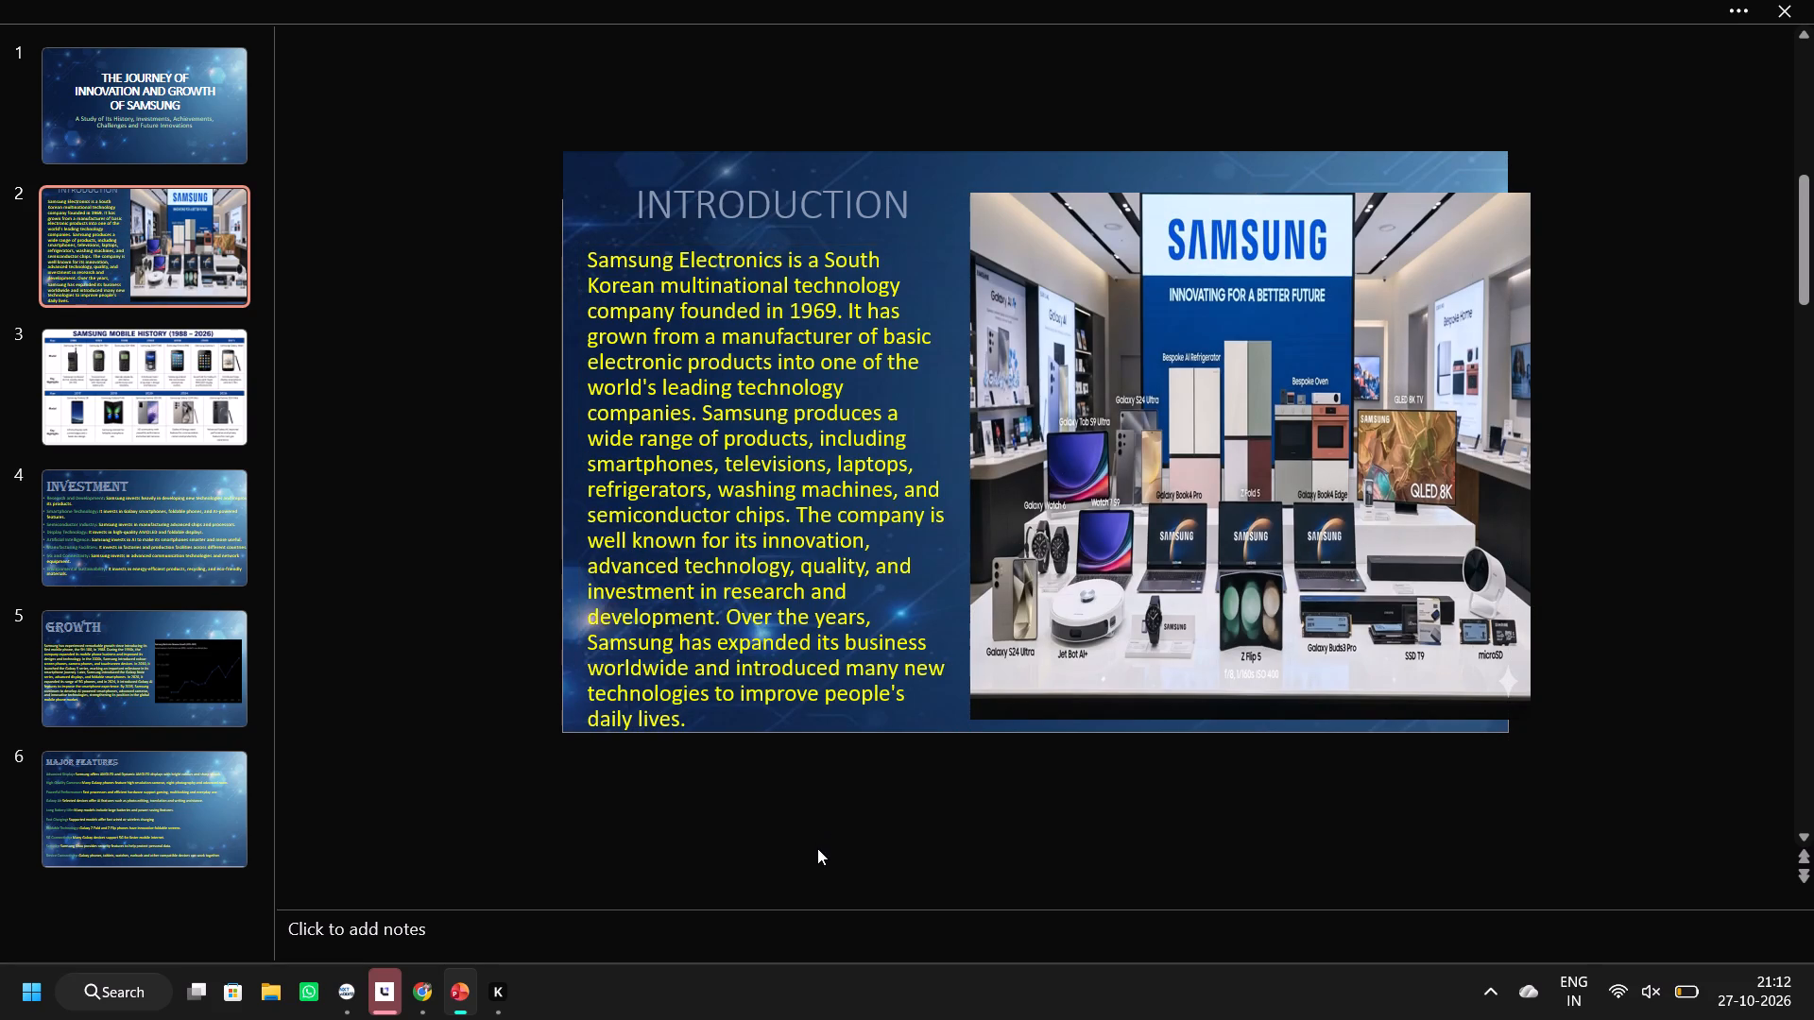
Change the font of the INTRODUCTION title to Algerian.
left_click(659, 194)
left_click_drag(659, 194, 745, 196)
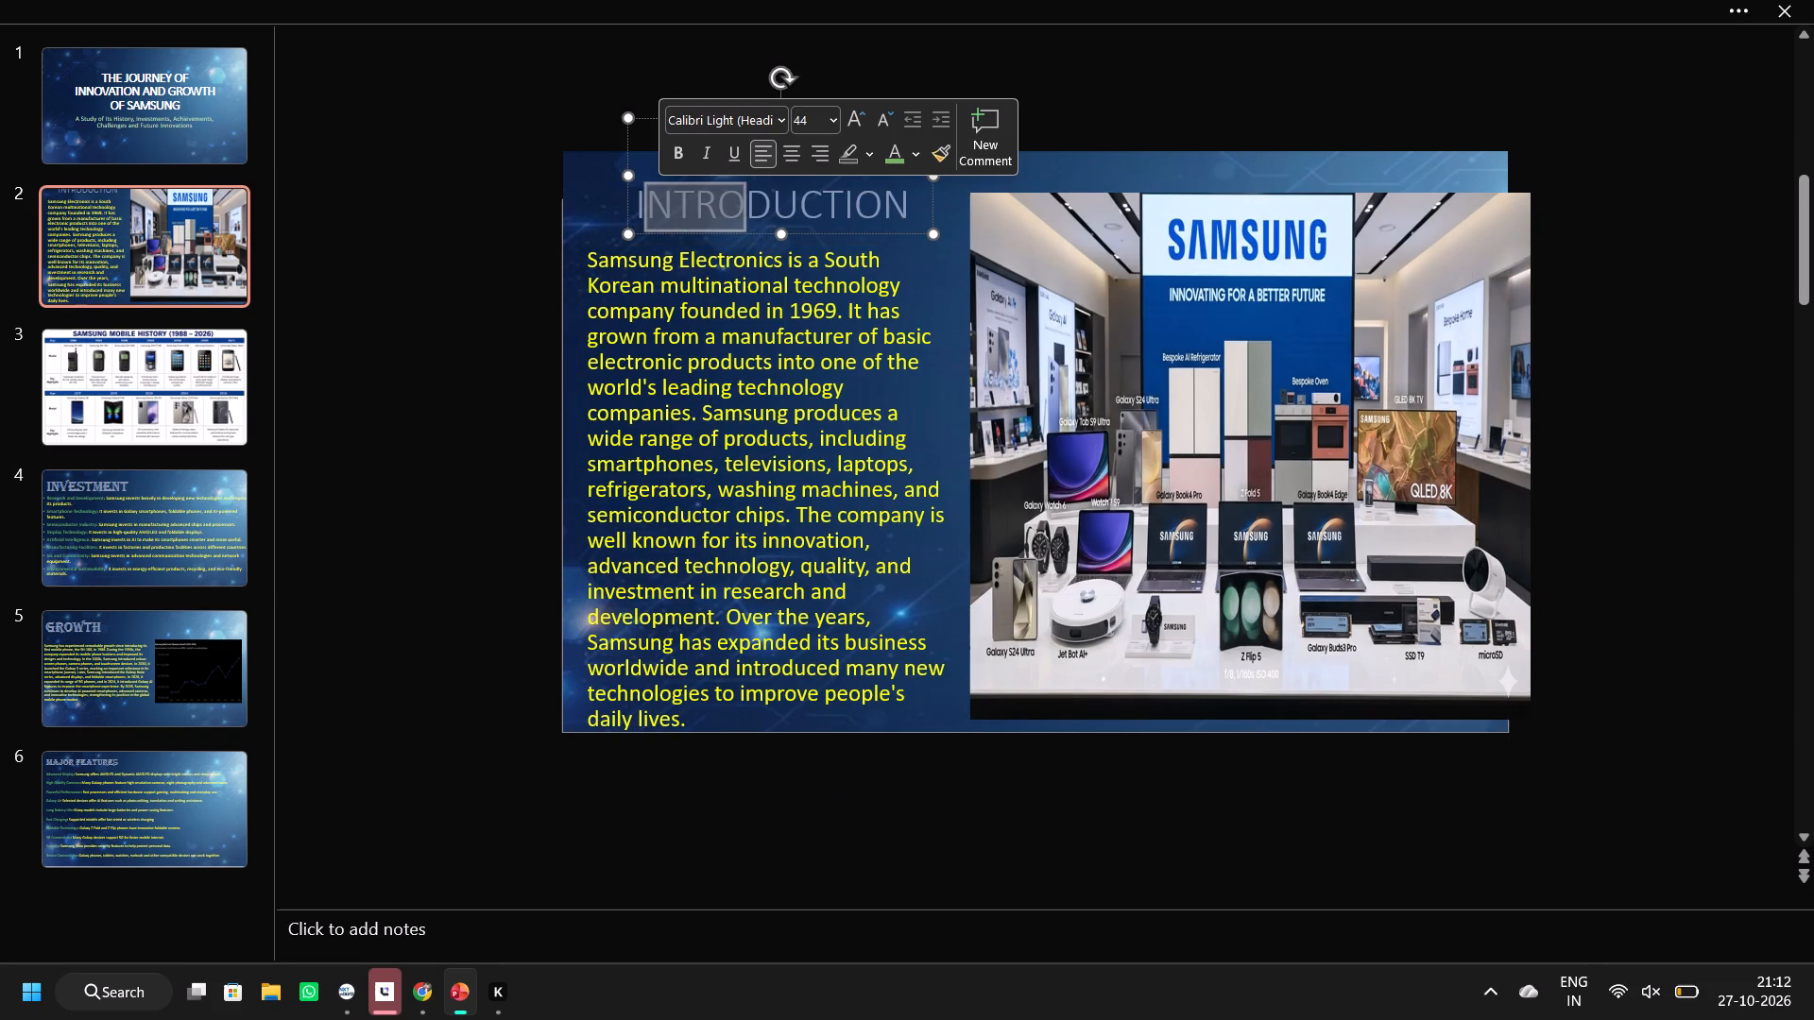
left_click_drag(745, 196, 904, 198)
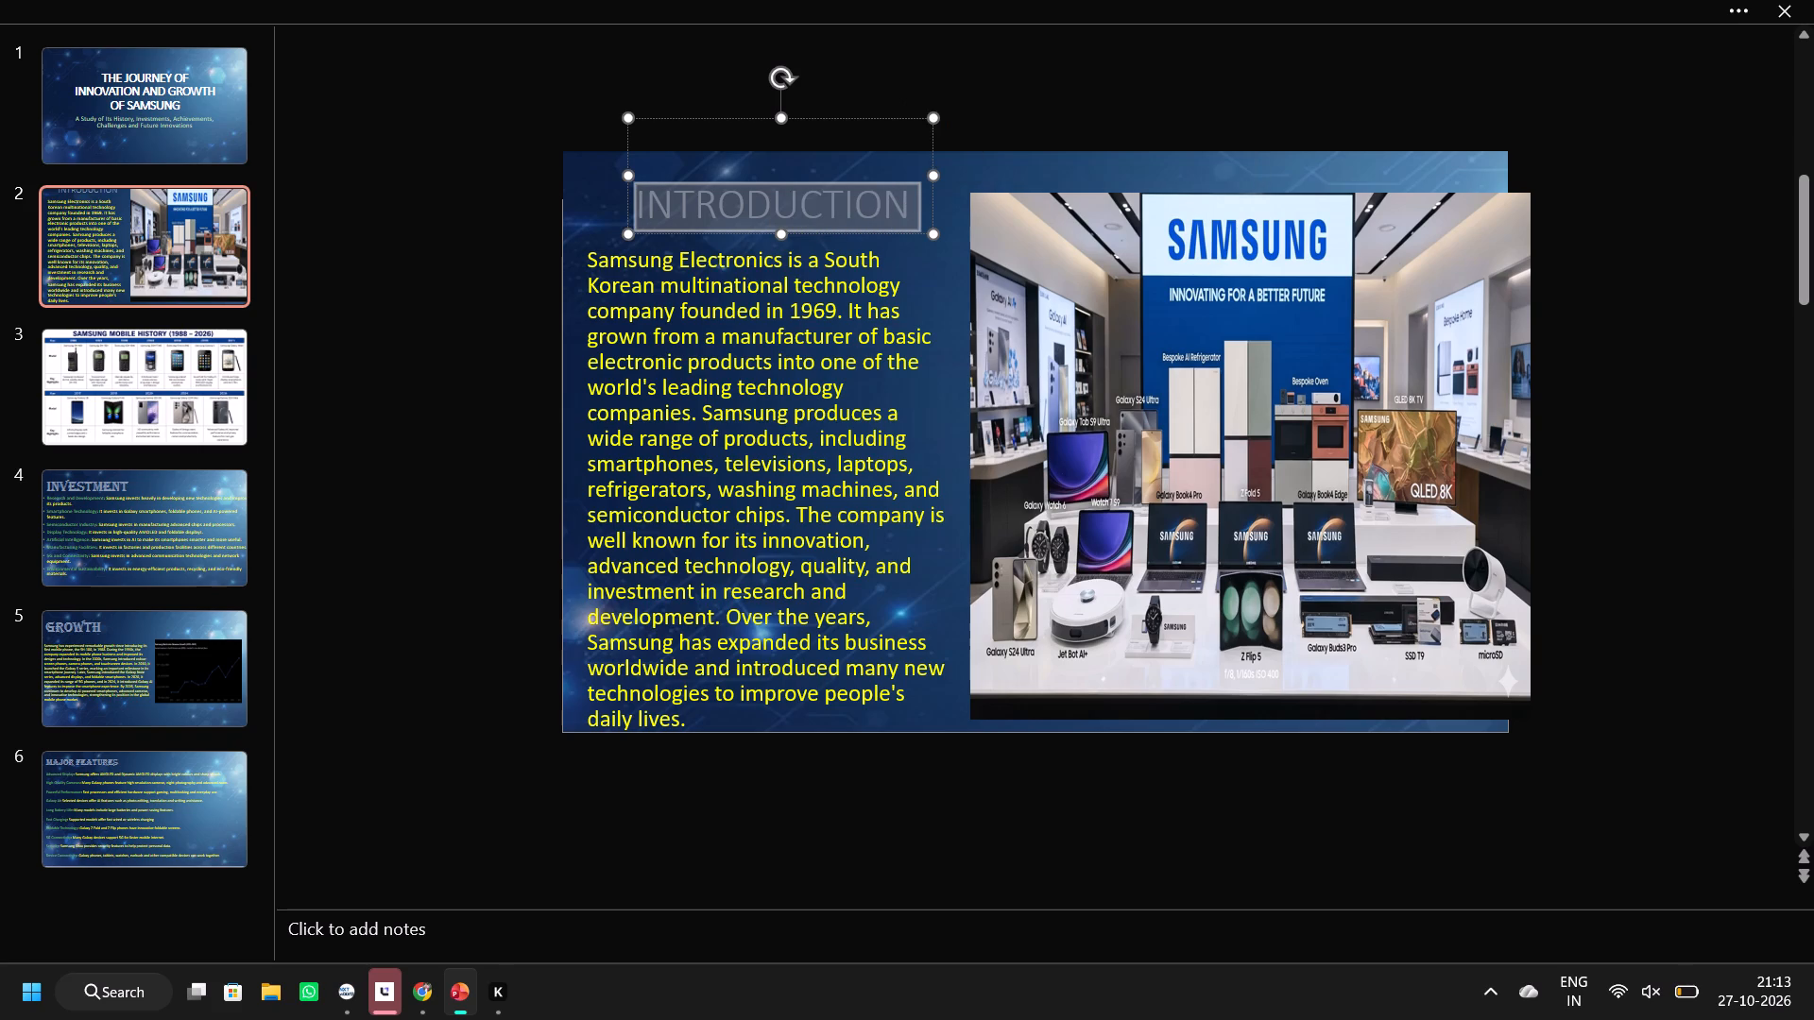
left_click(938, 0)
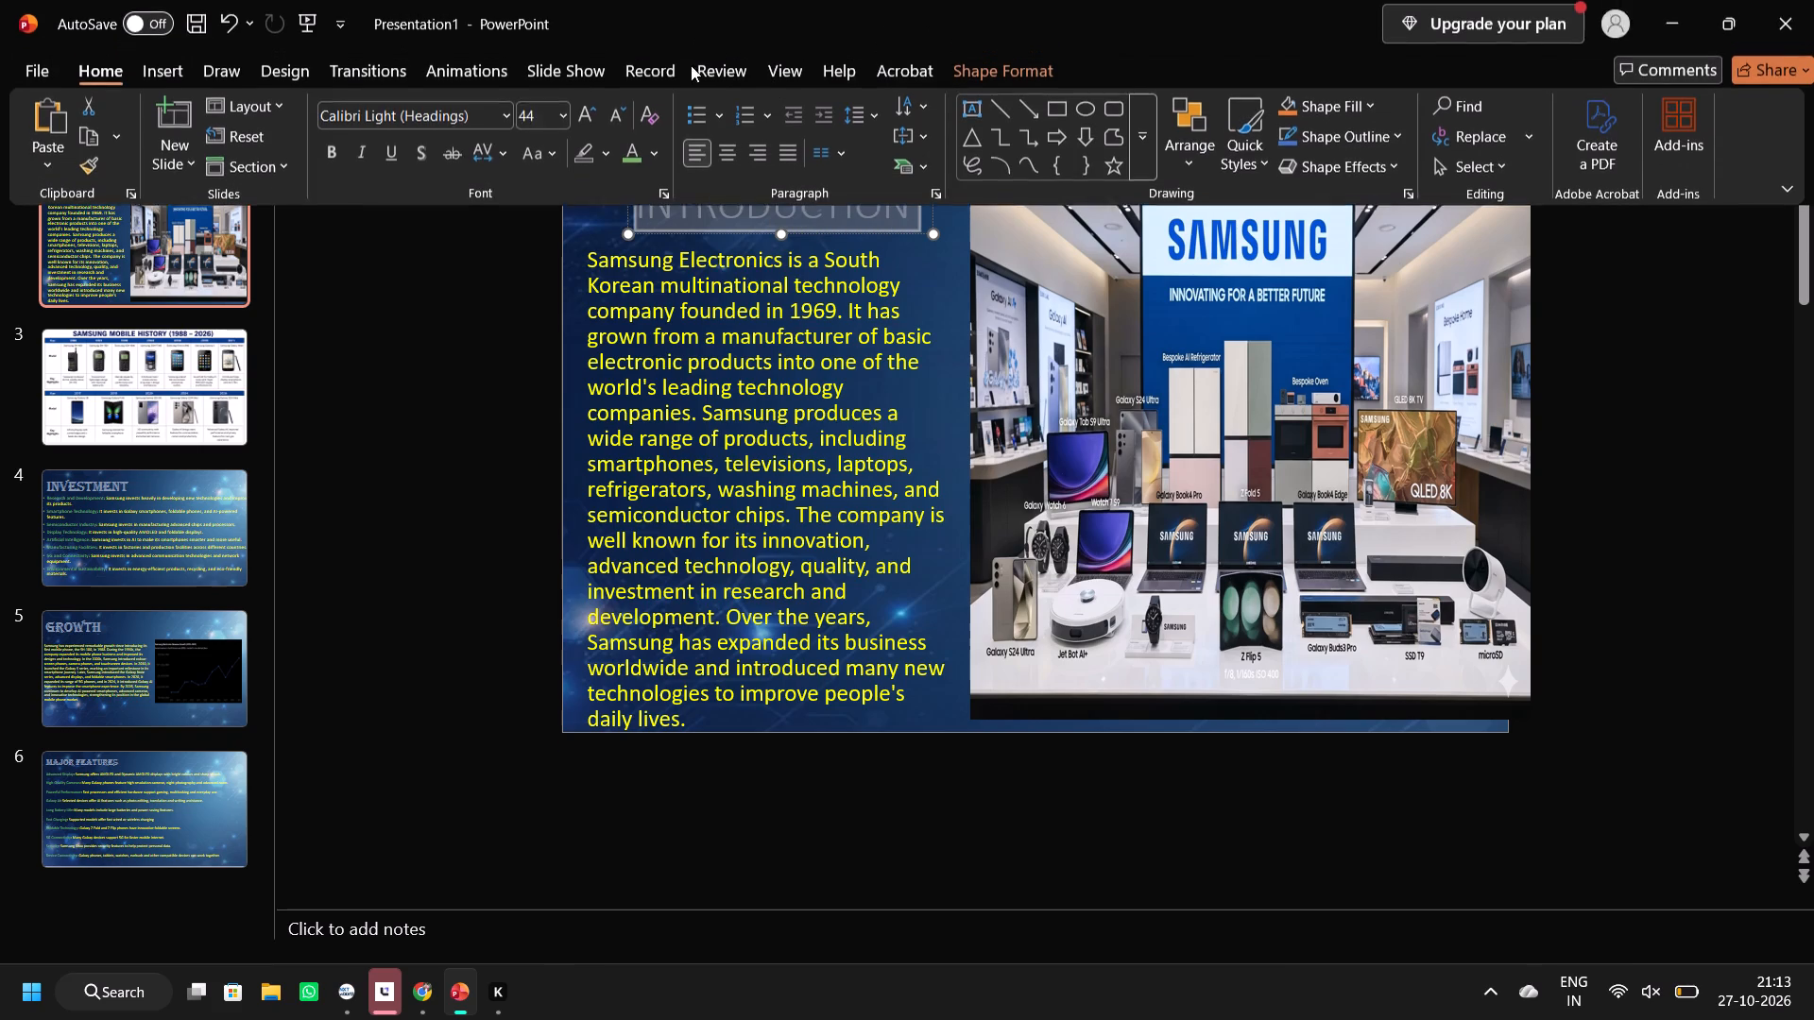
left_click(503, 116)
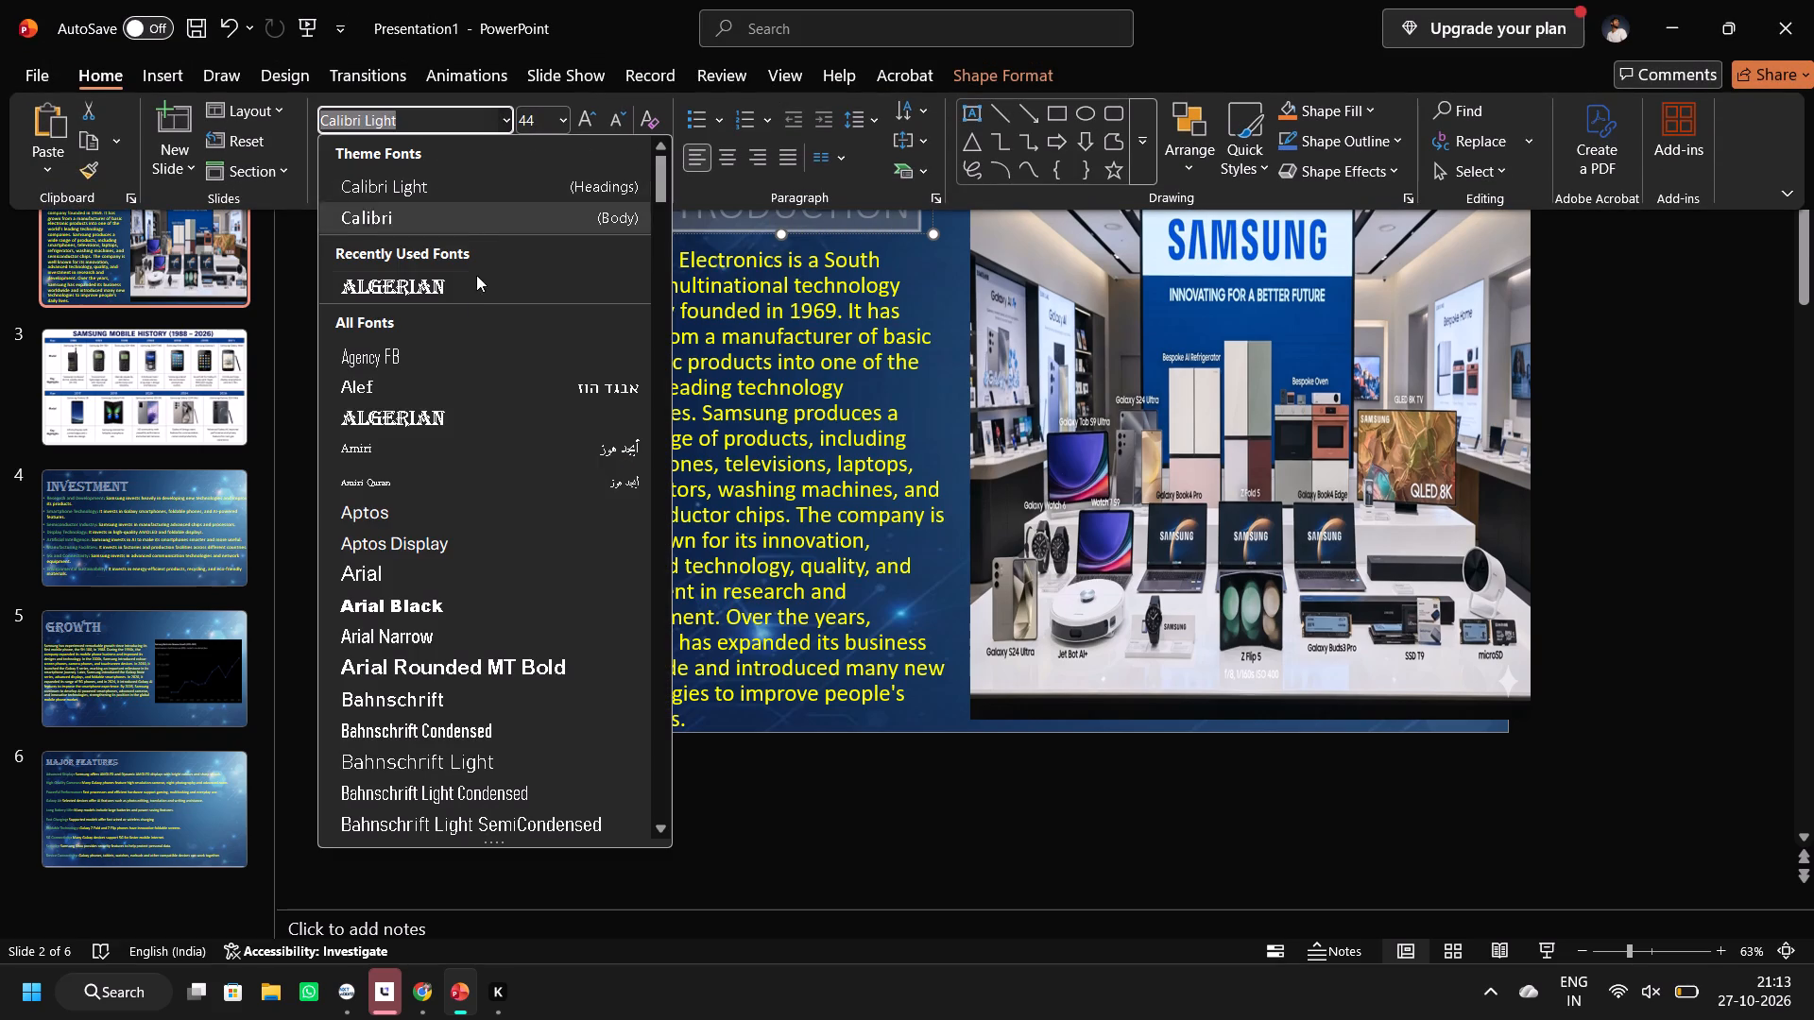
left_click(467, 288)
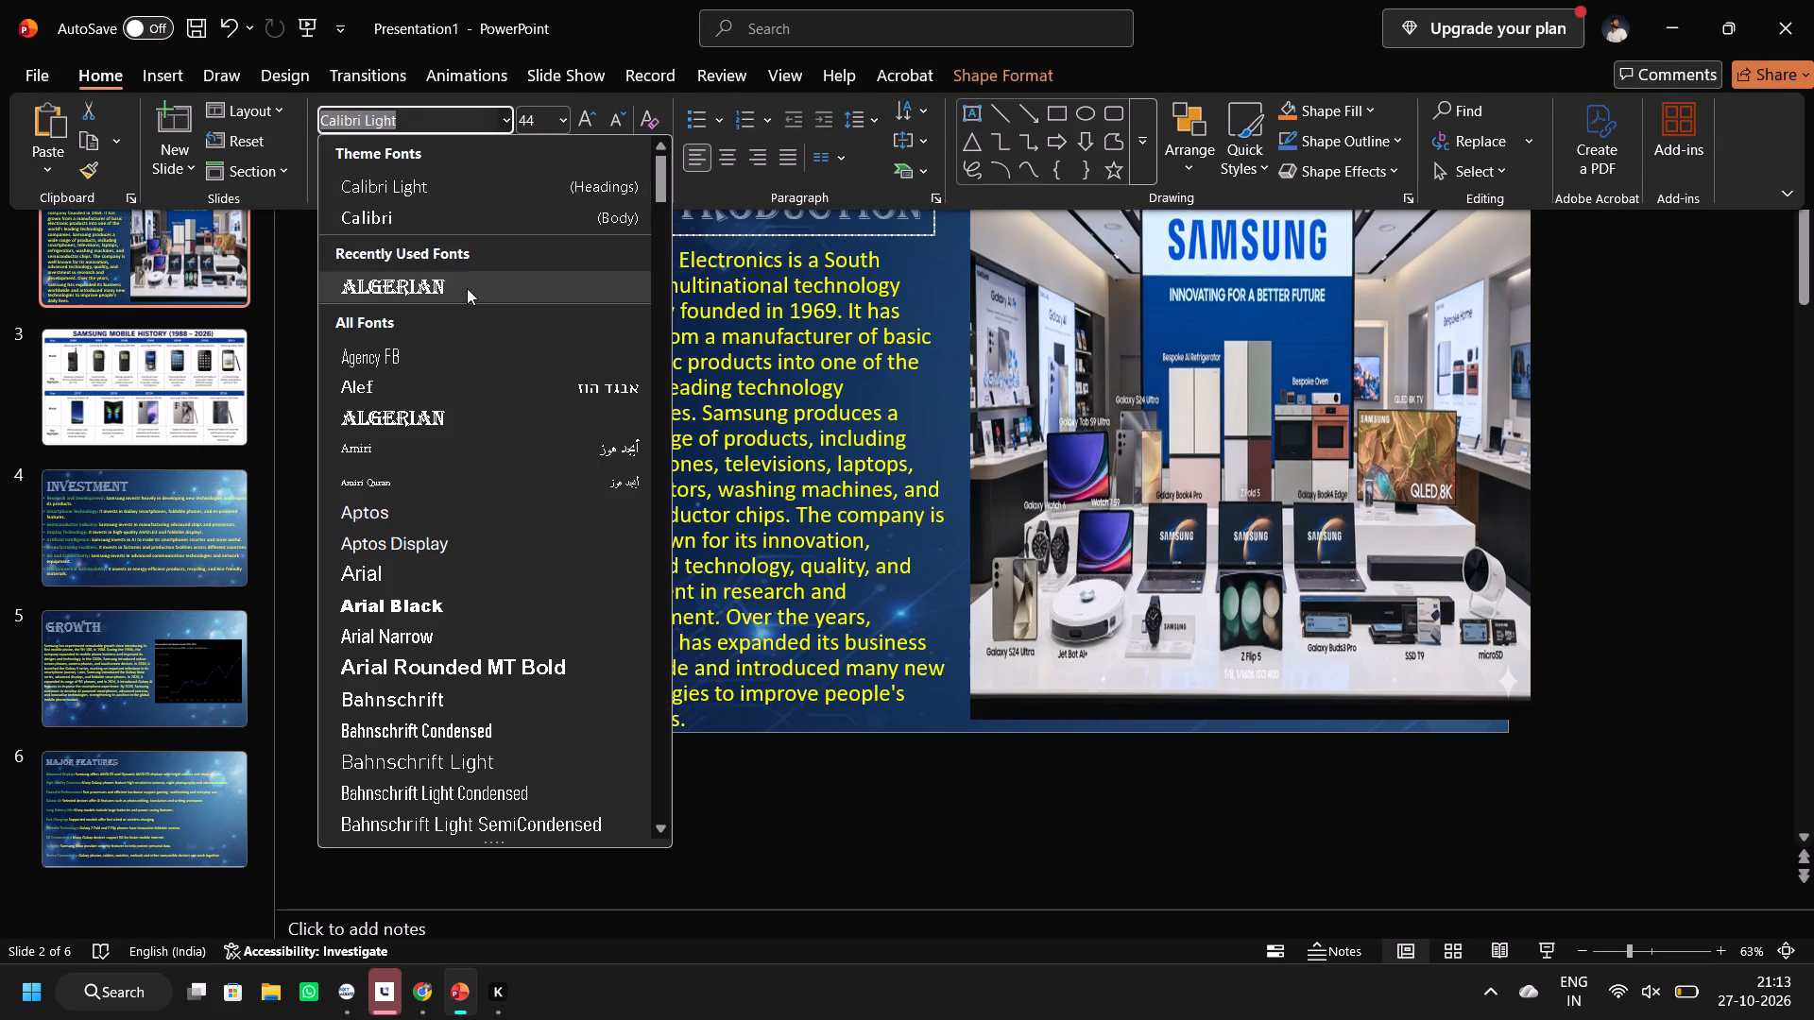
left_click(435, 444)
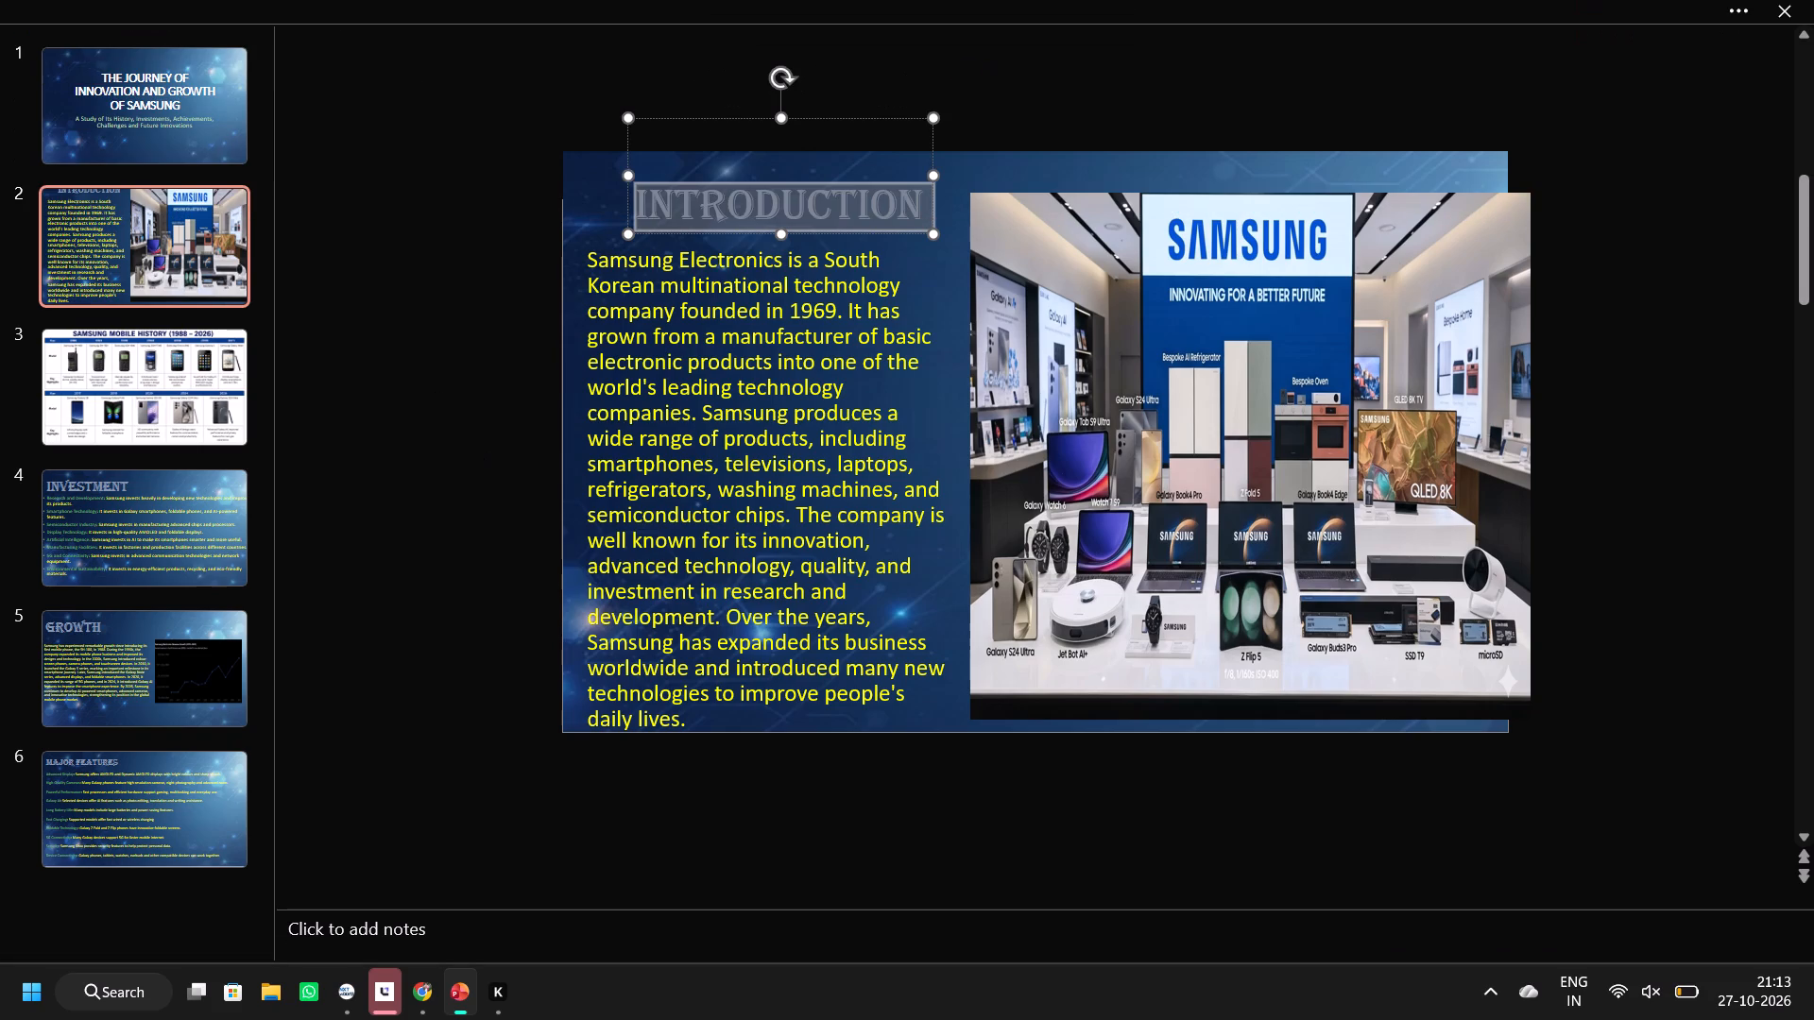
Raise the bottom edge of the INTRODUCTION title box slightly to move the title away from the body text.
left_click(624, 516)
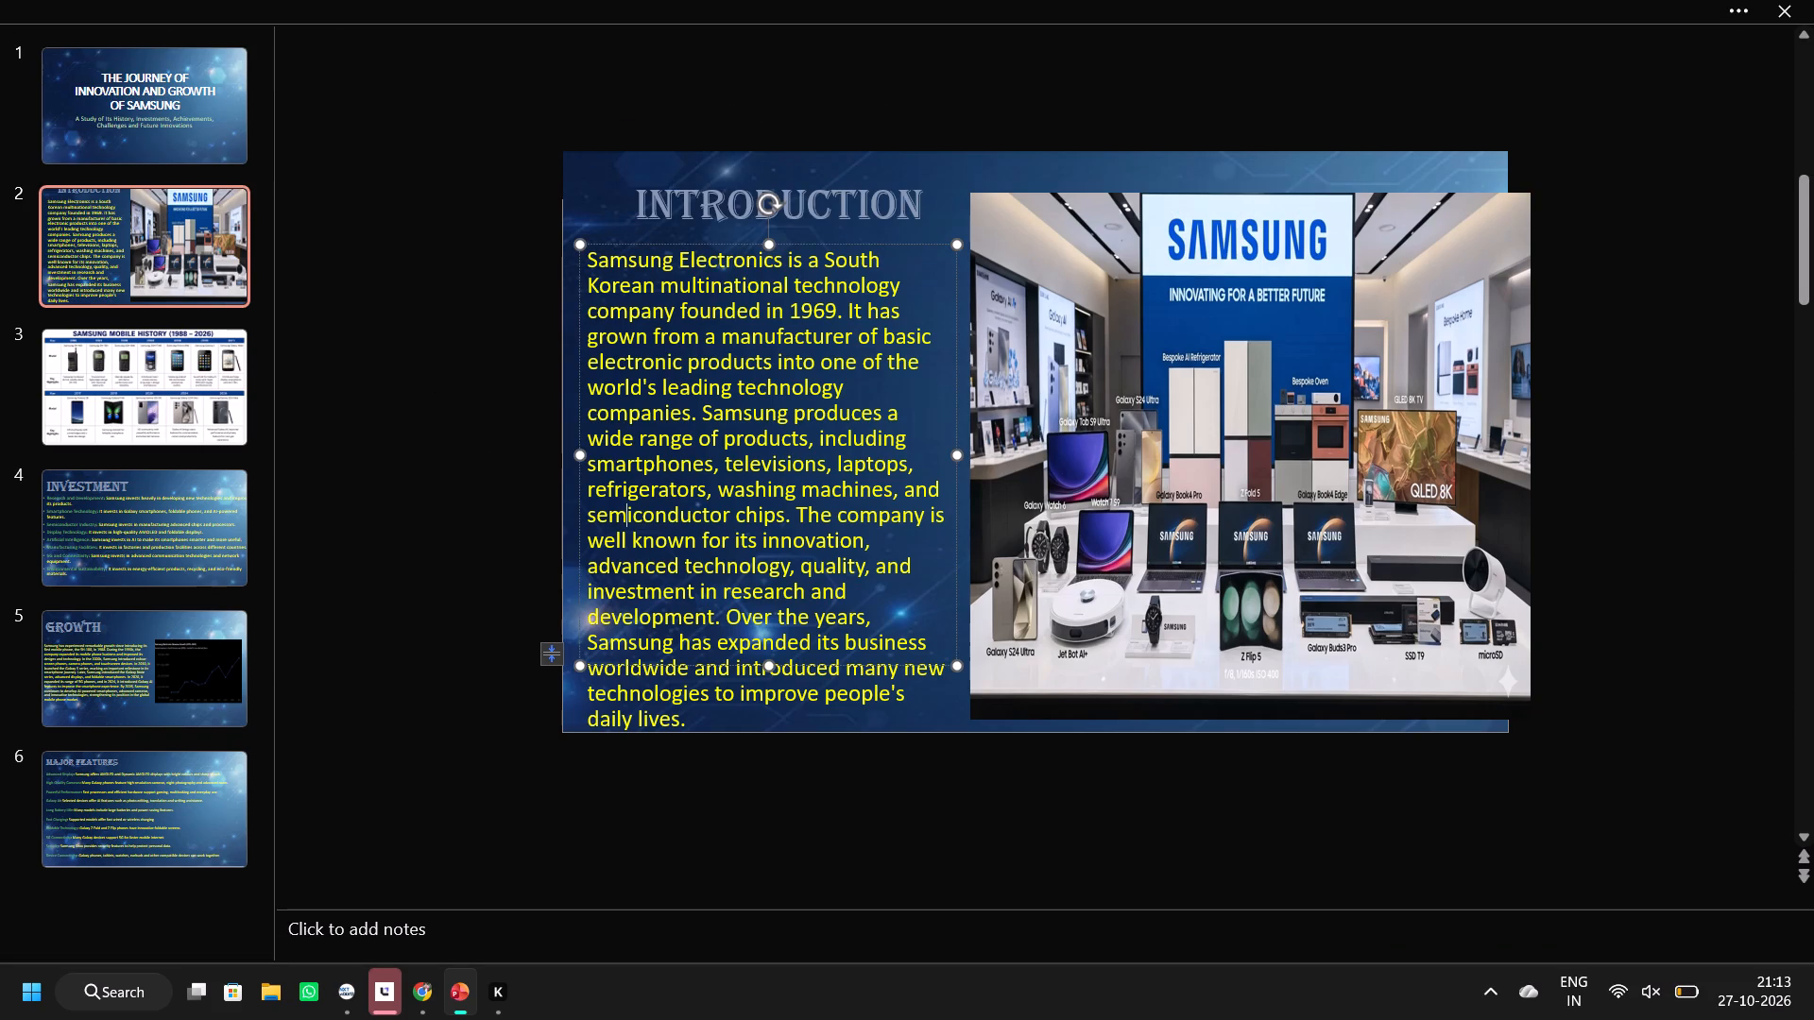
left_click(703, 186)
left_click_drag(703, 186, 661, 163)
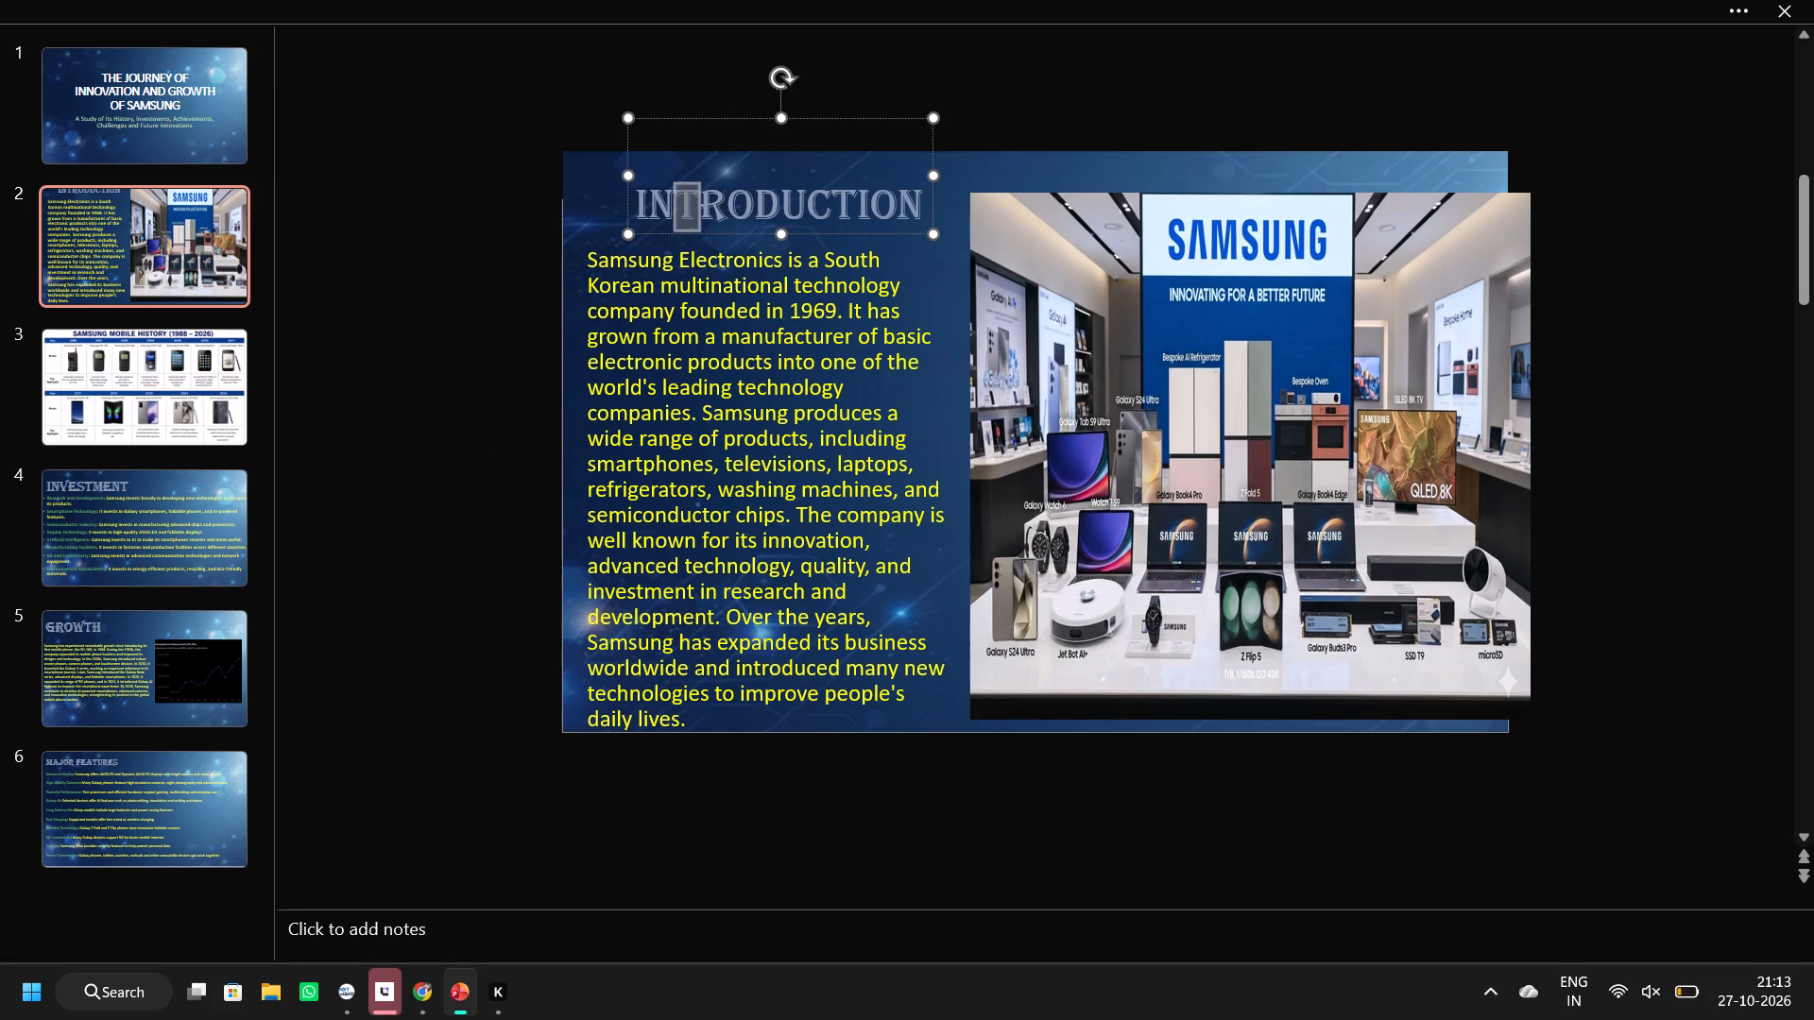
left_click(782, 228)
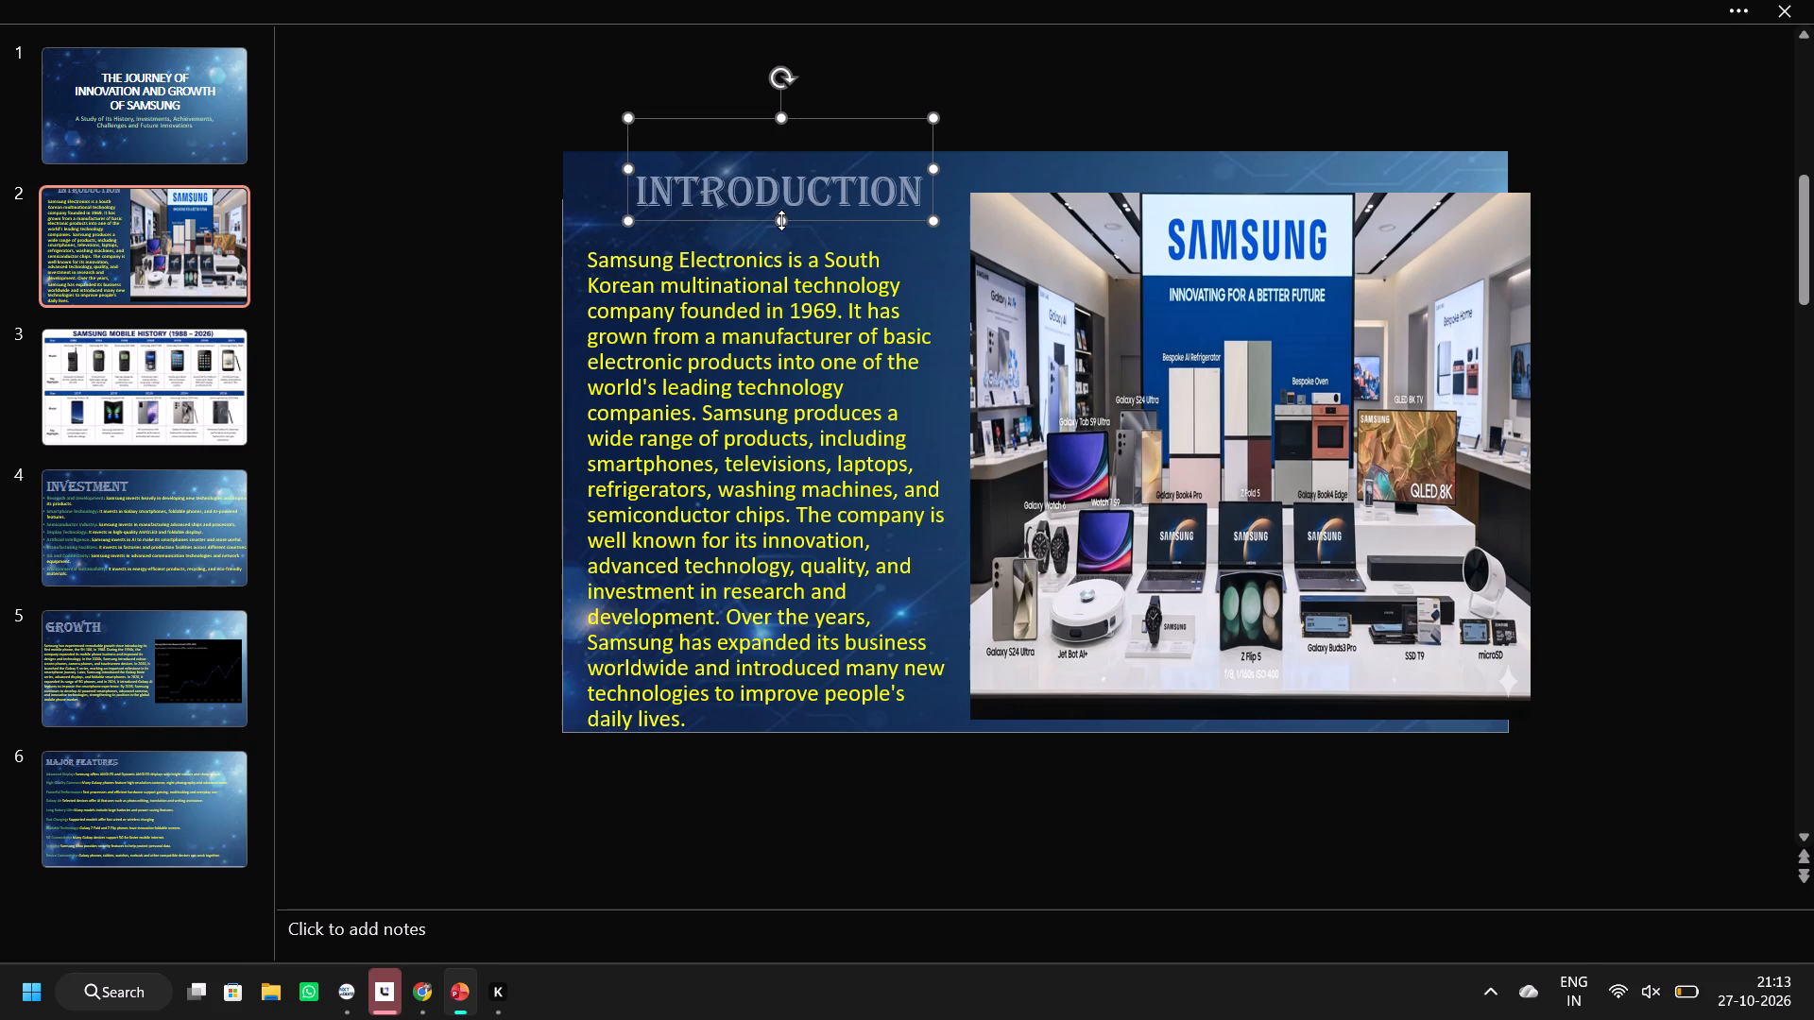
left_click(730, 334)
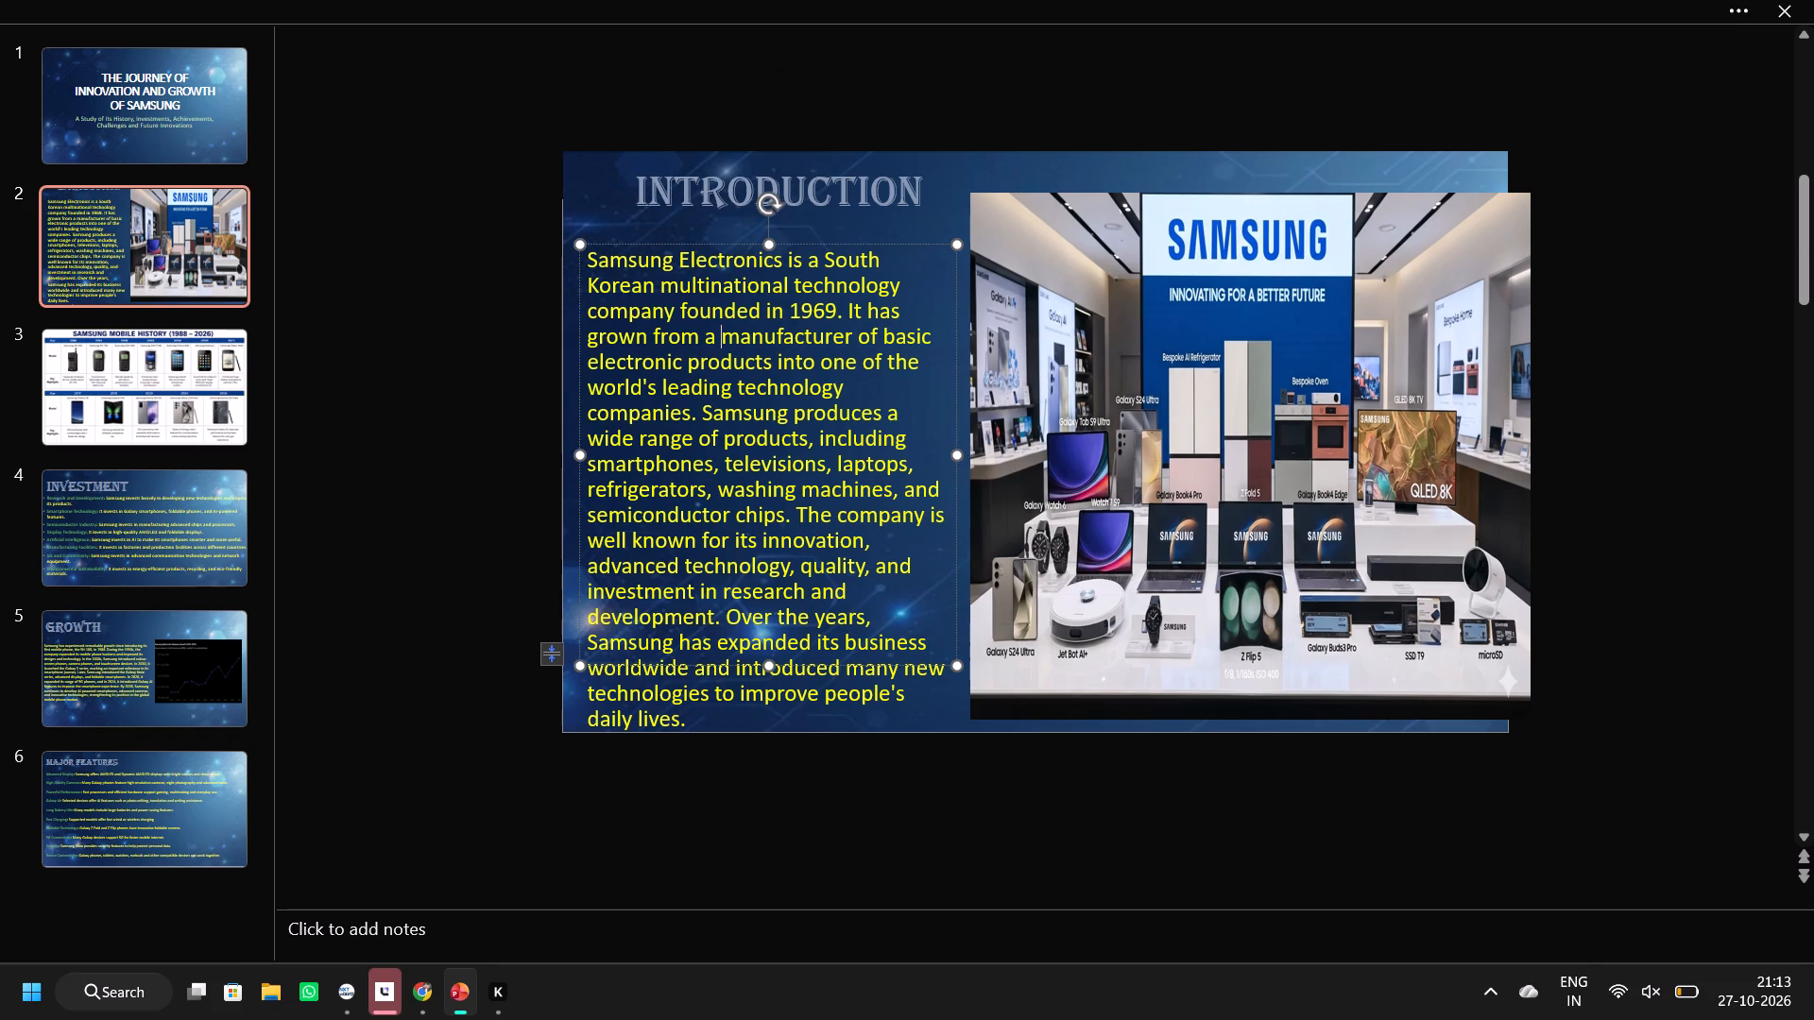
Move the Introduction body text box up slightly and raise its top edge to just beneath the title.
left_click_drag(776, 242, 770, 230)
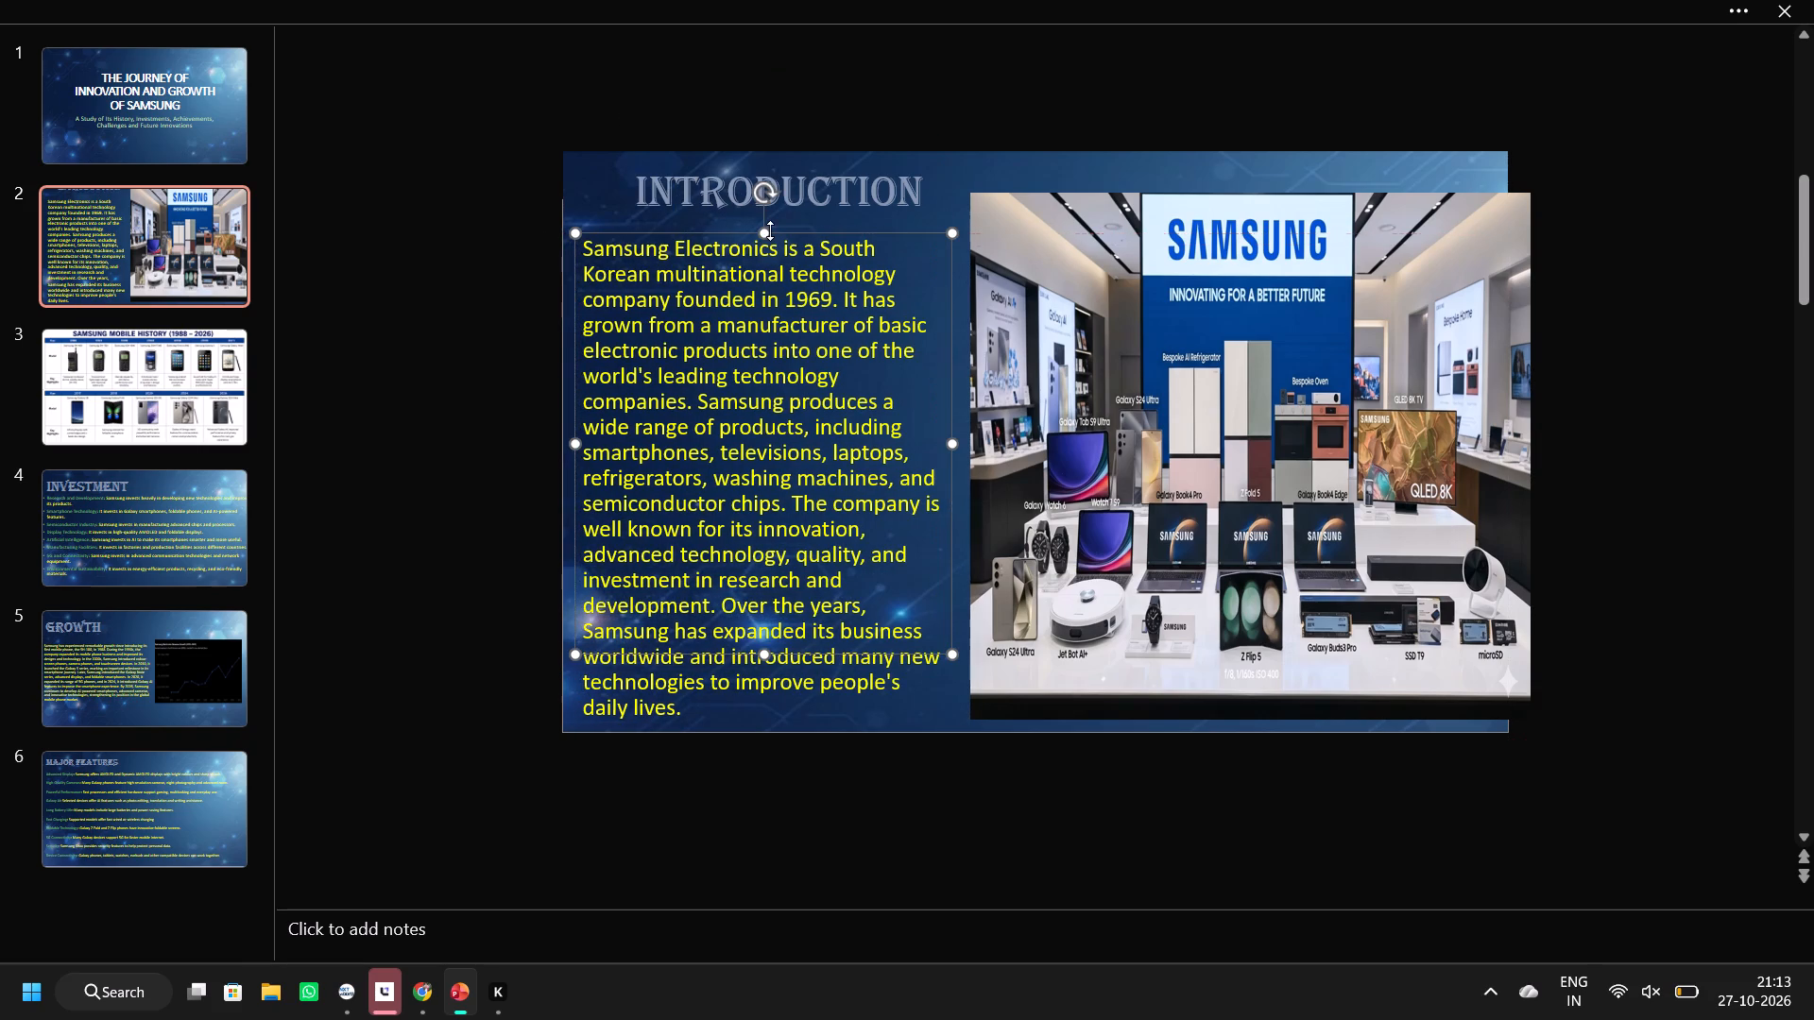
left_click(762, 230)
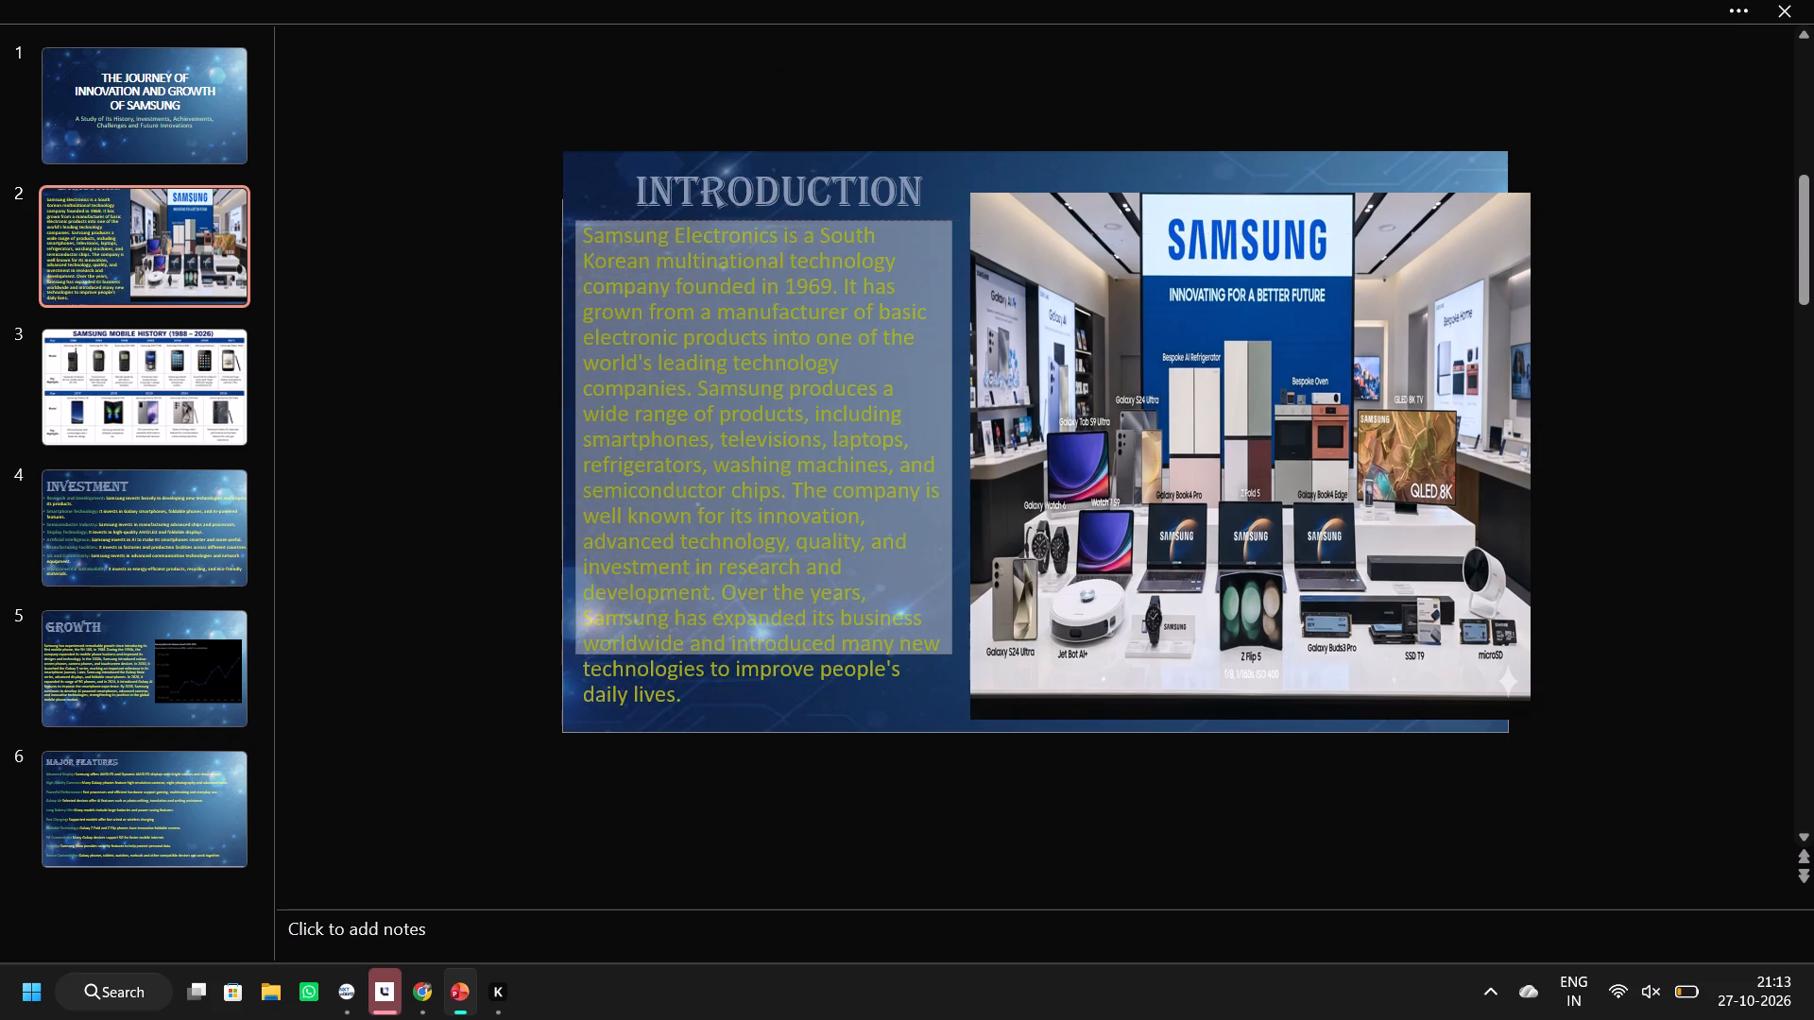
left_click(517, 481)
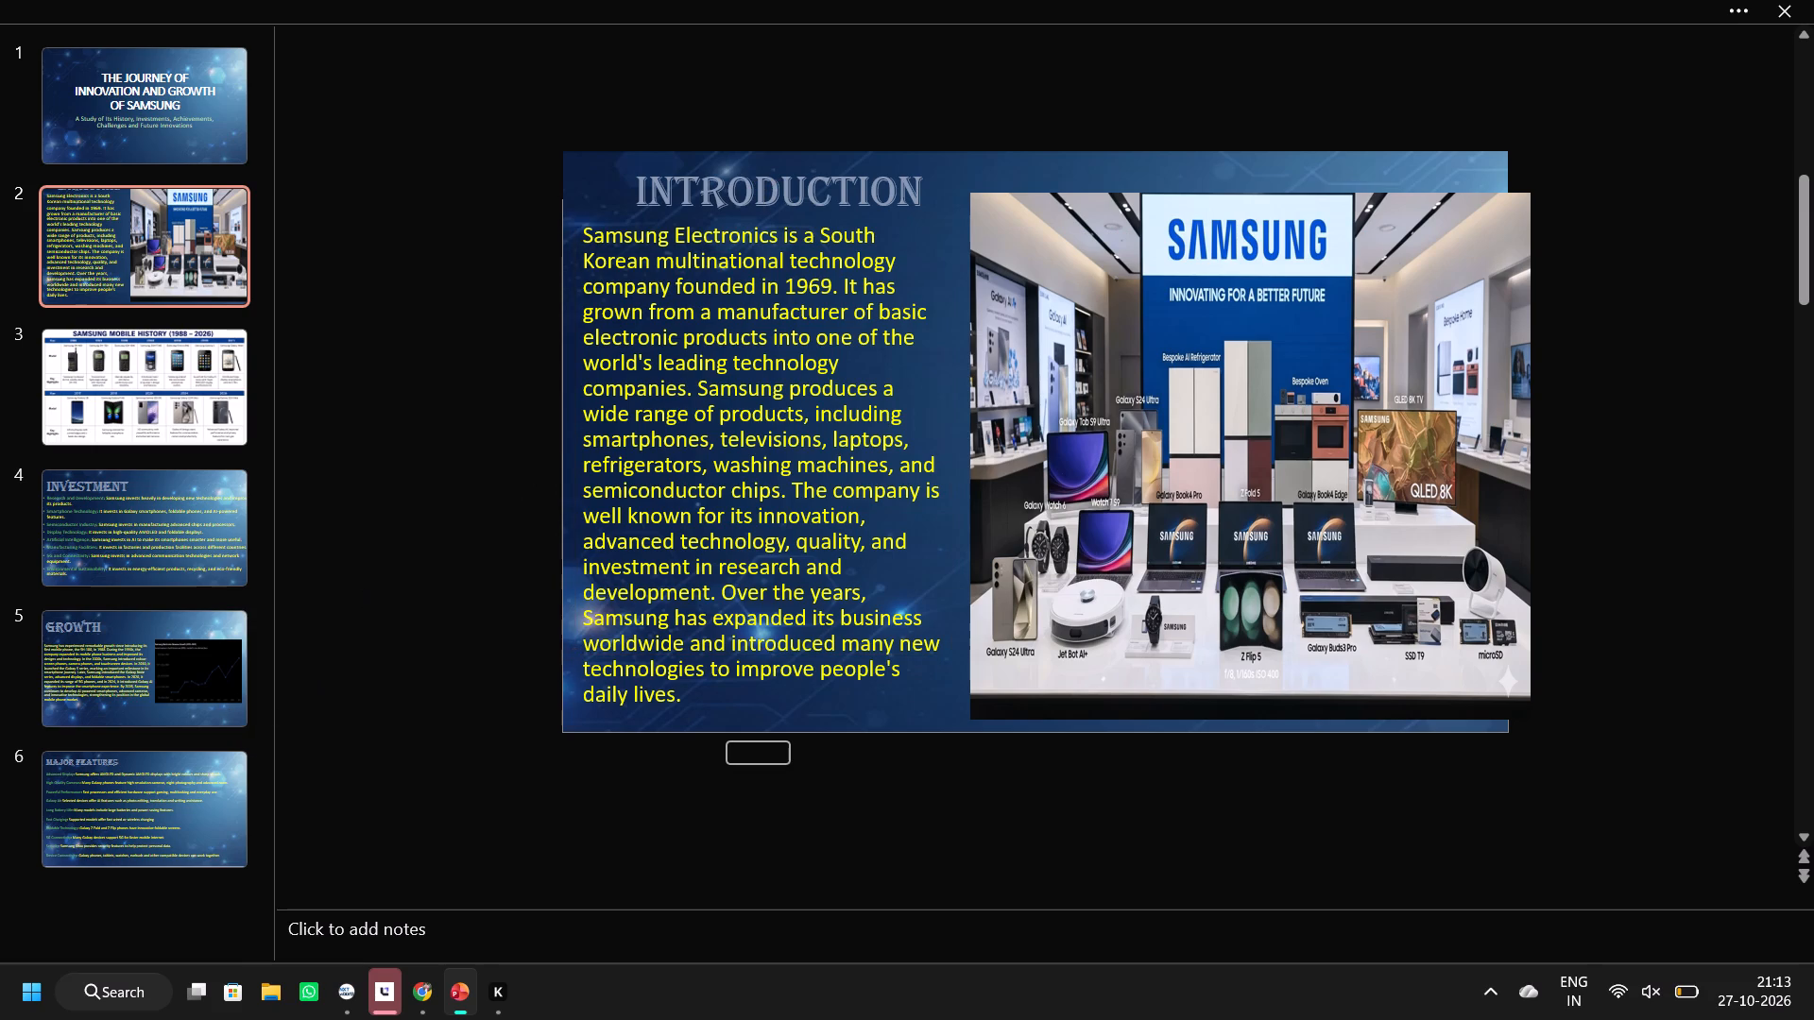
On the Growth slide, set all of the body text to font size 20.
left_click(122, 868)
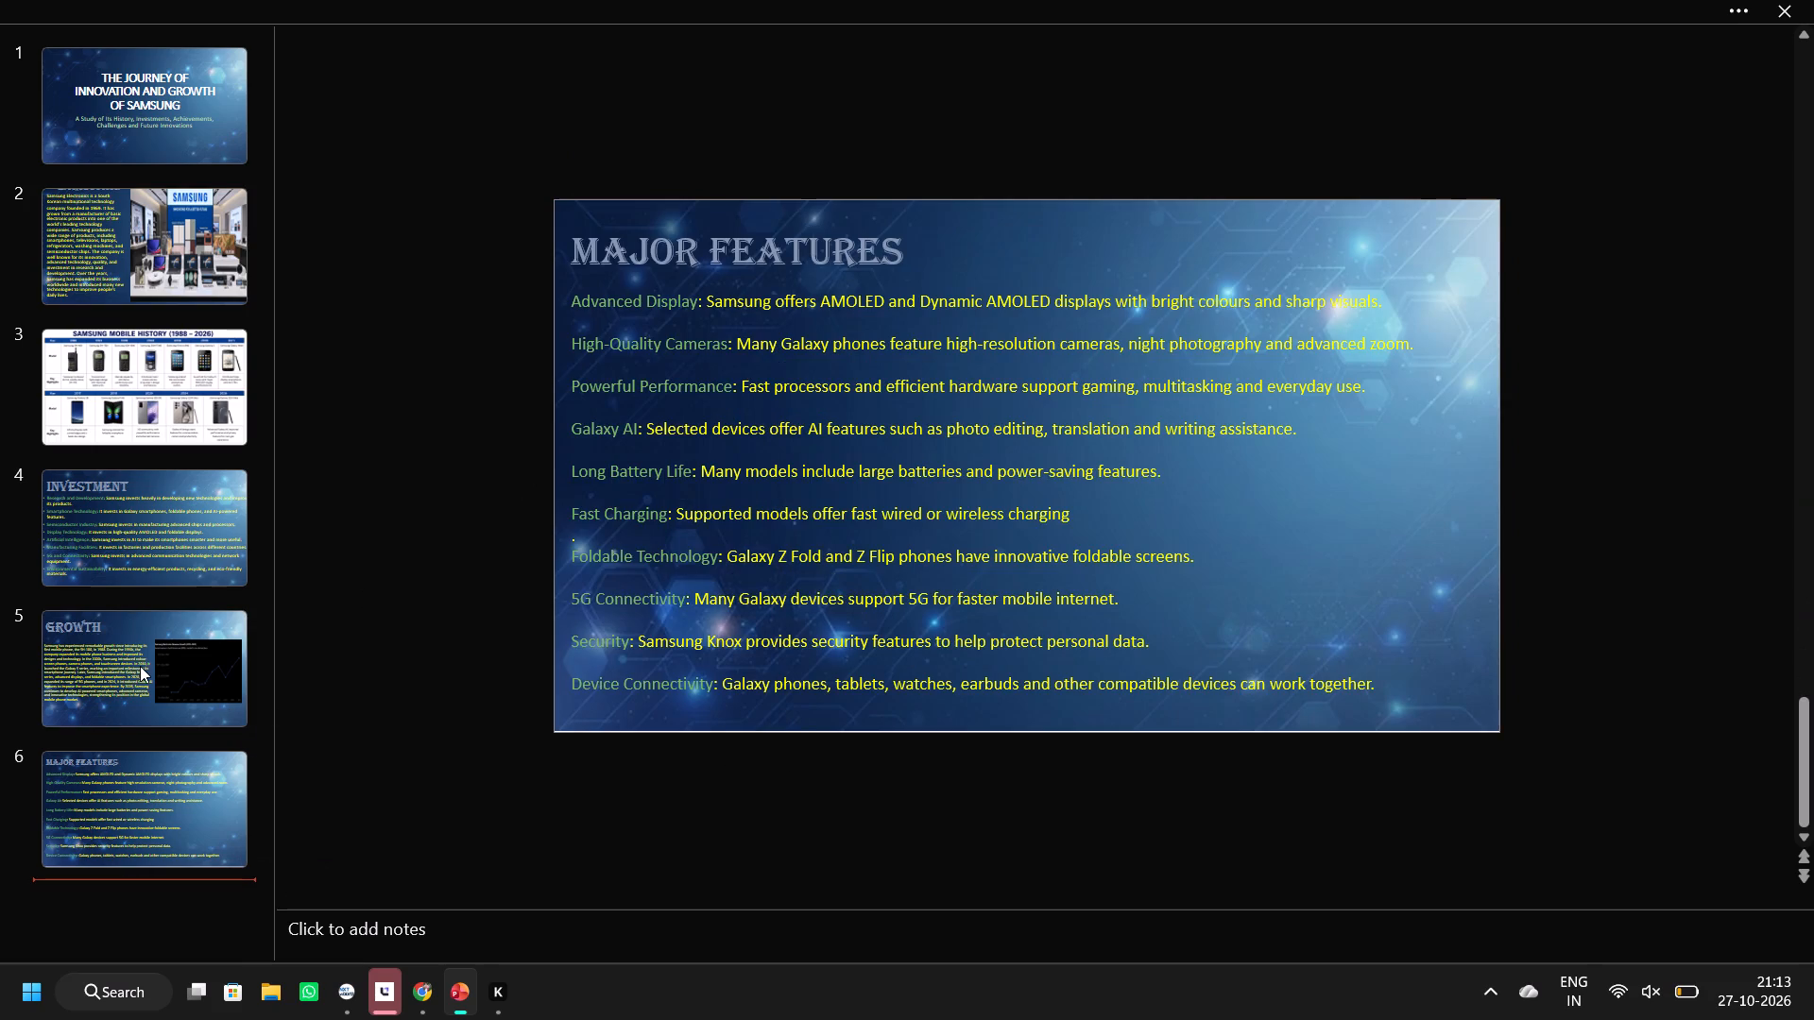
left_click(140, 666)
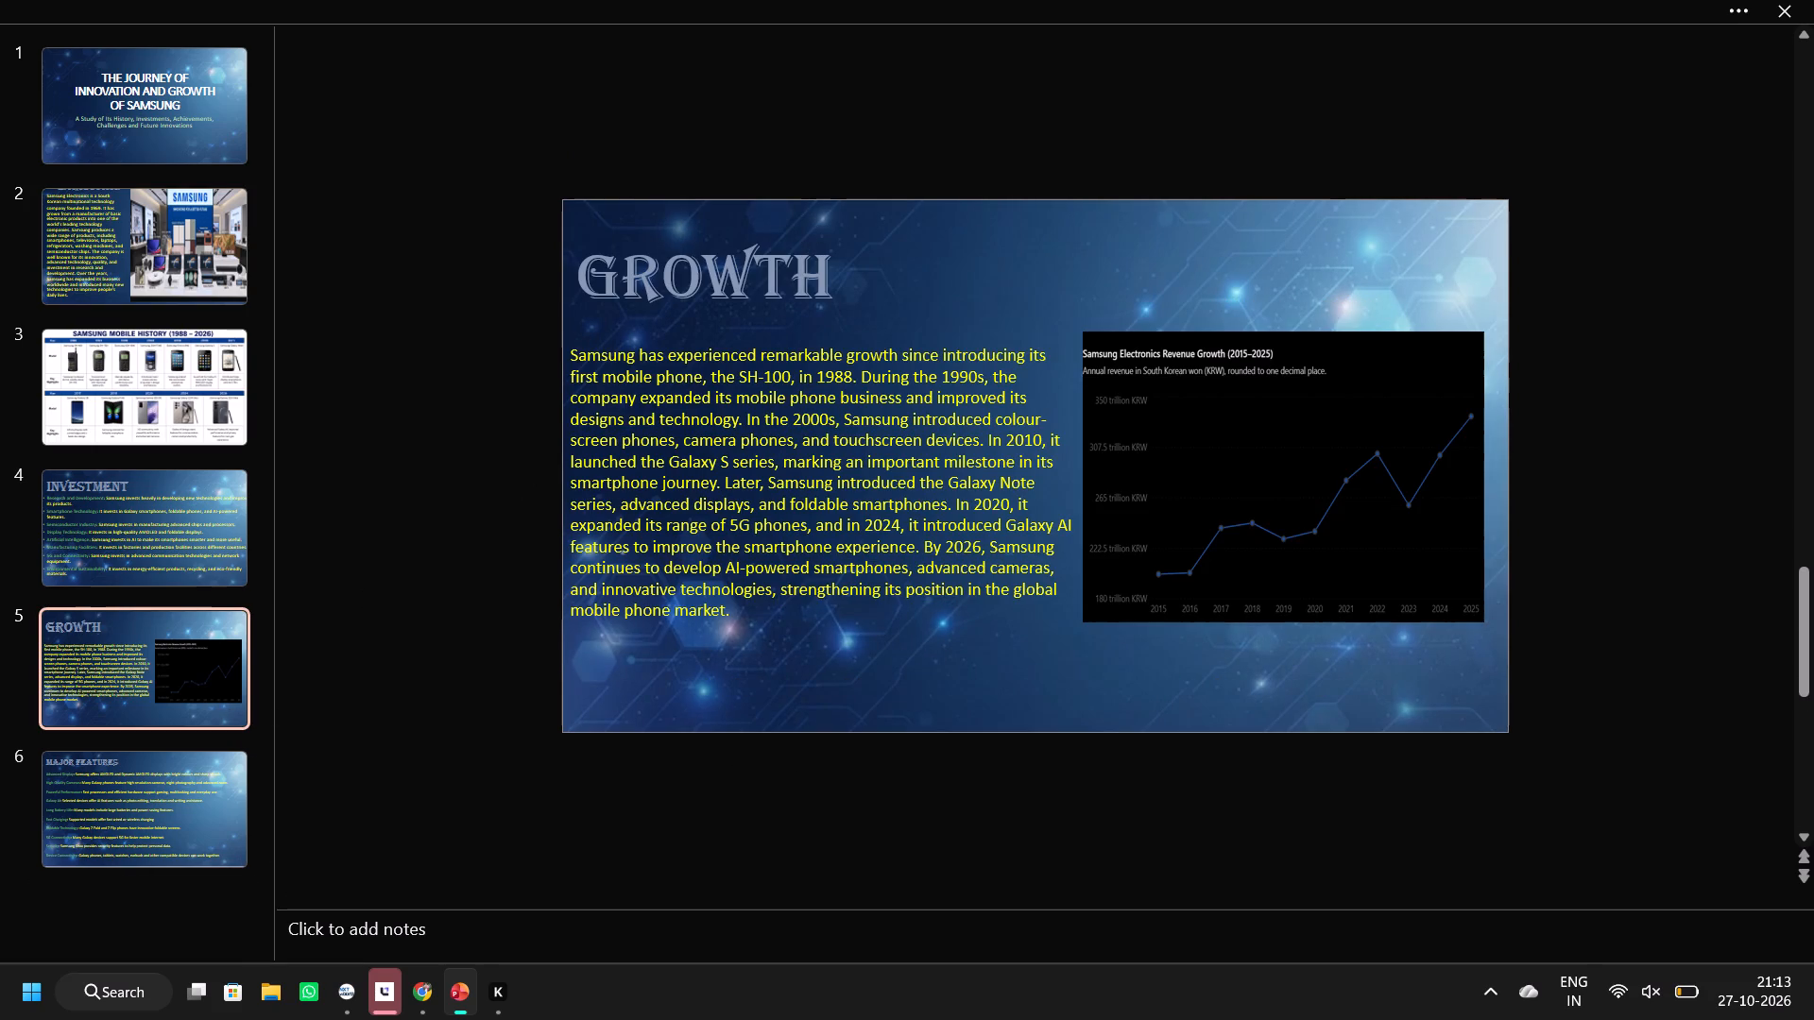
left_click(577, 356)
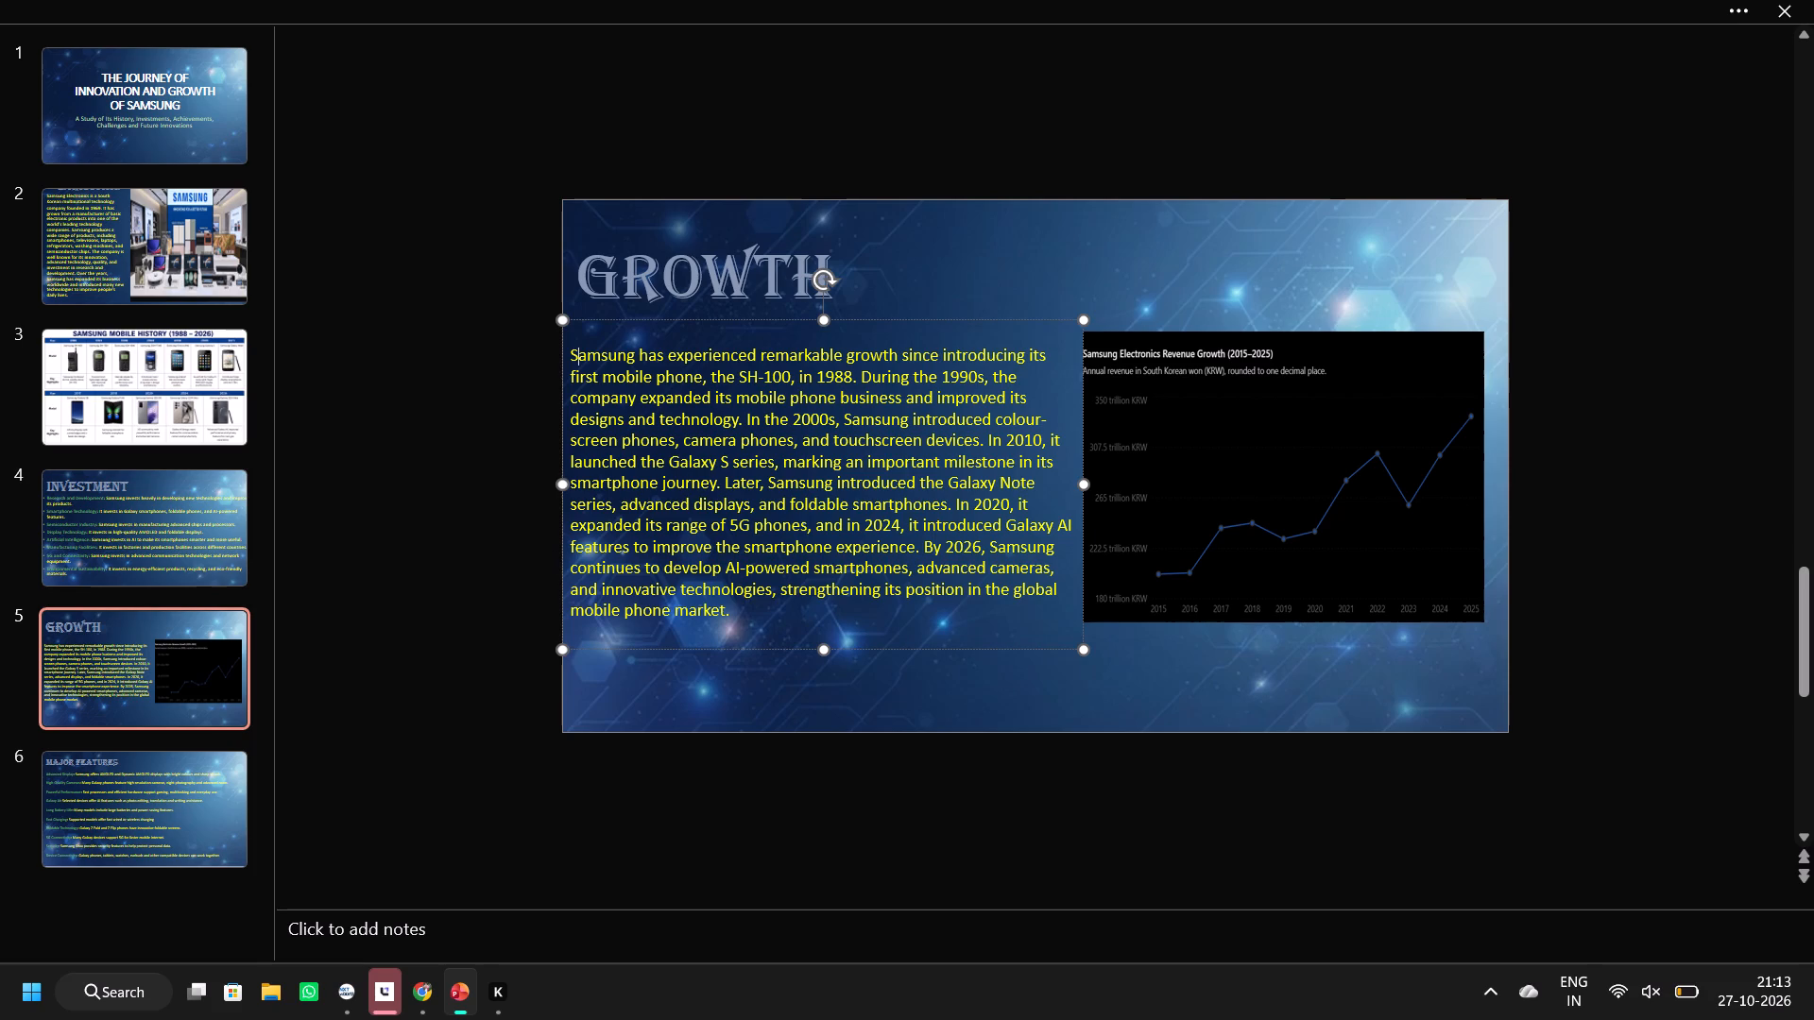
left_click(746, 499)
key("ctrl+a")
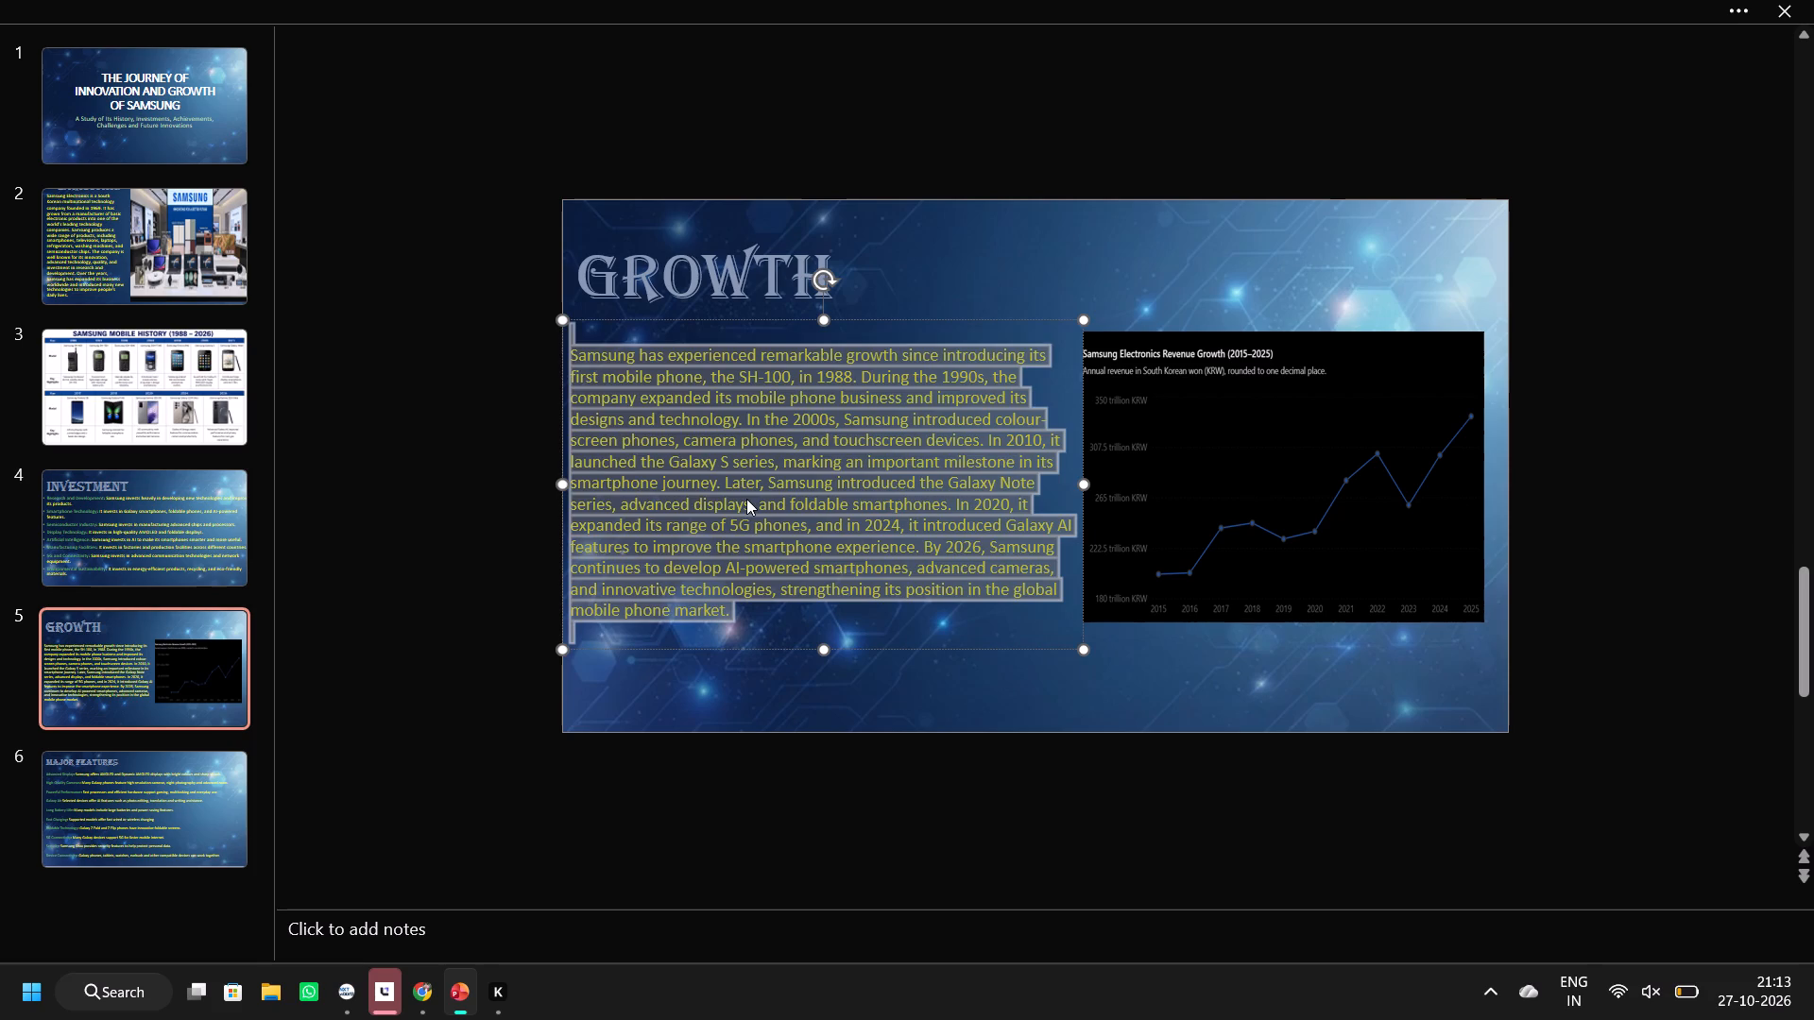
left_click(1125, 0)
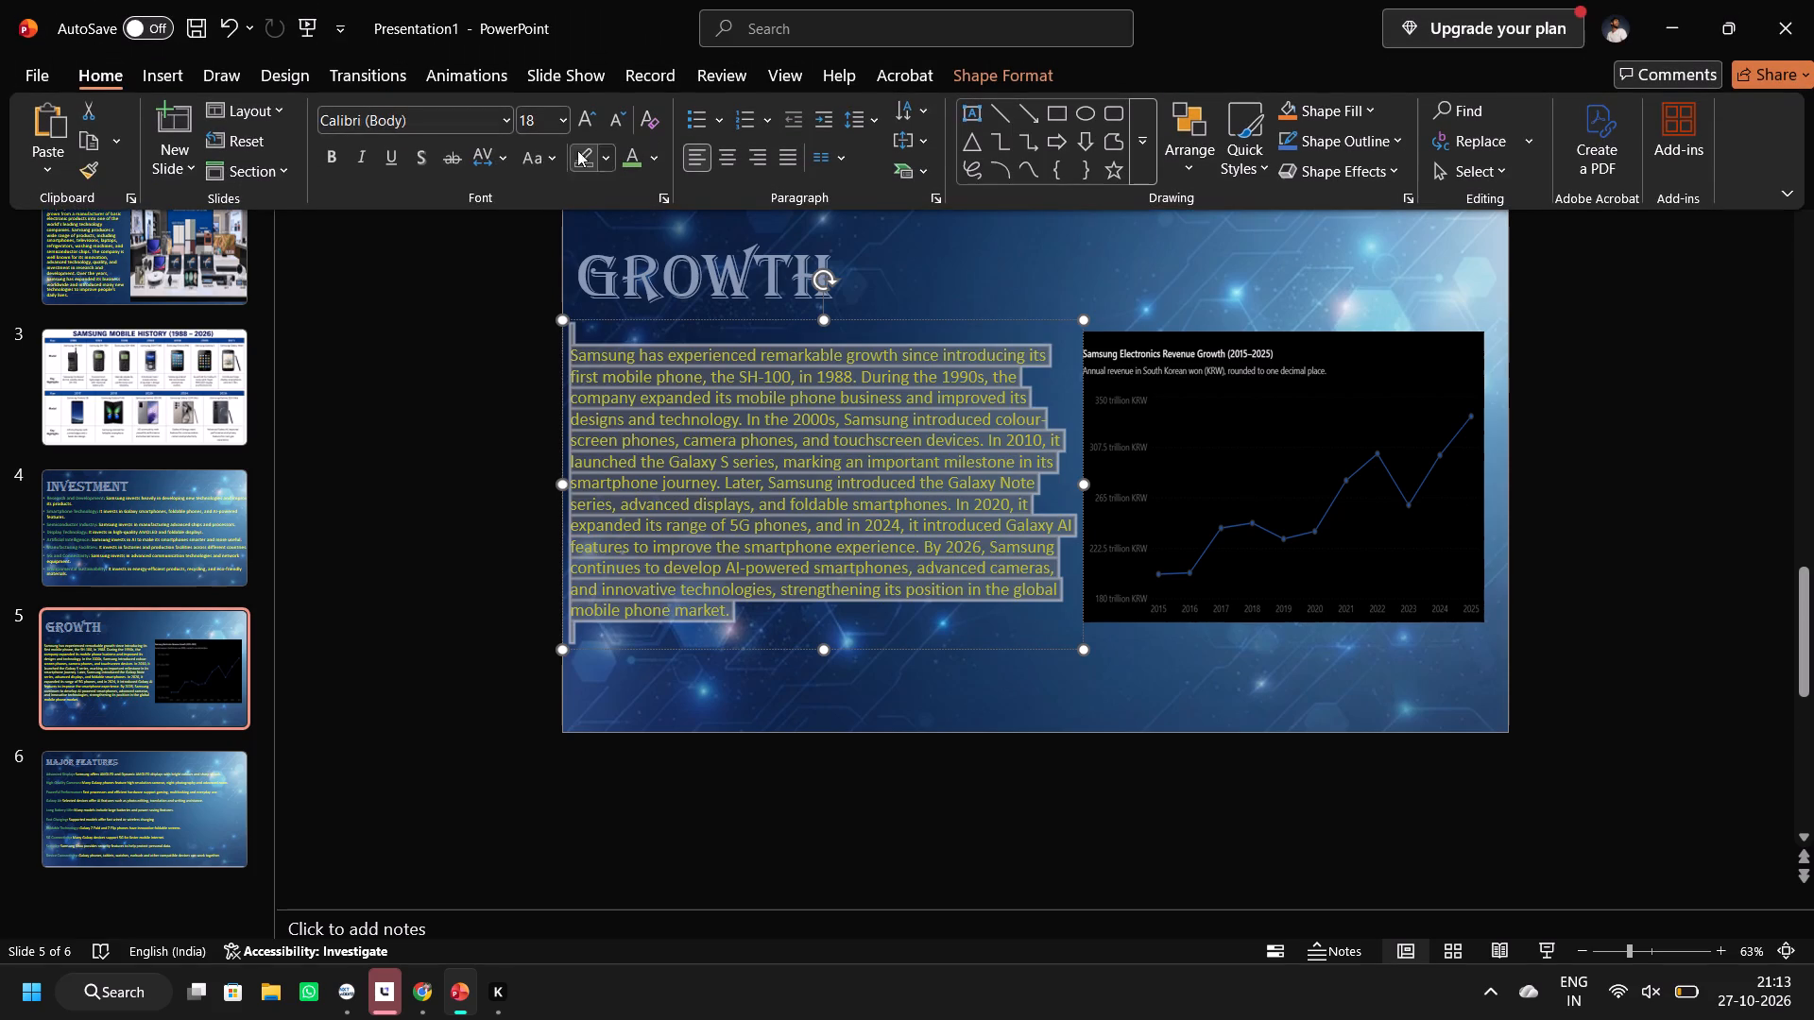
left_click(567, 113)
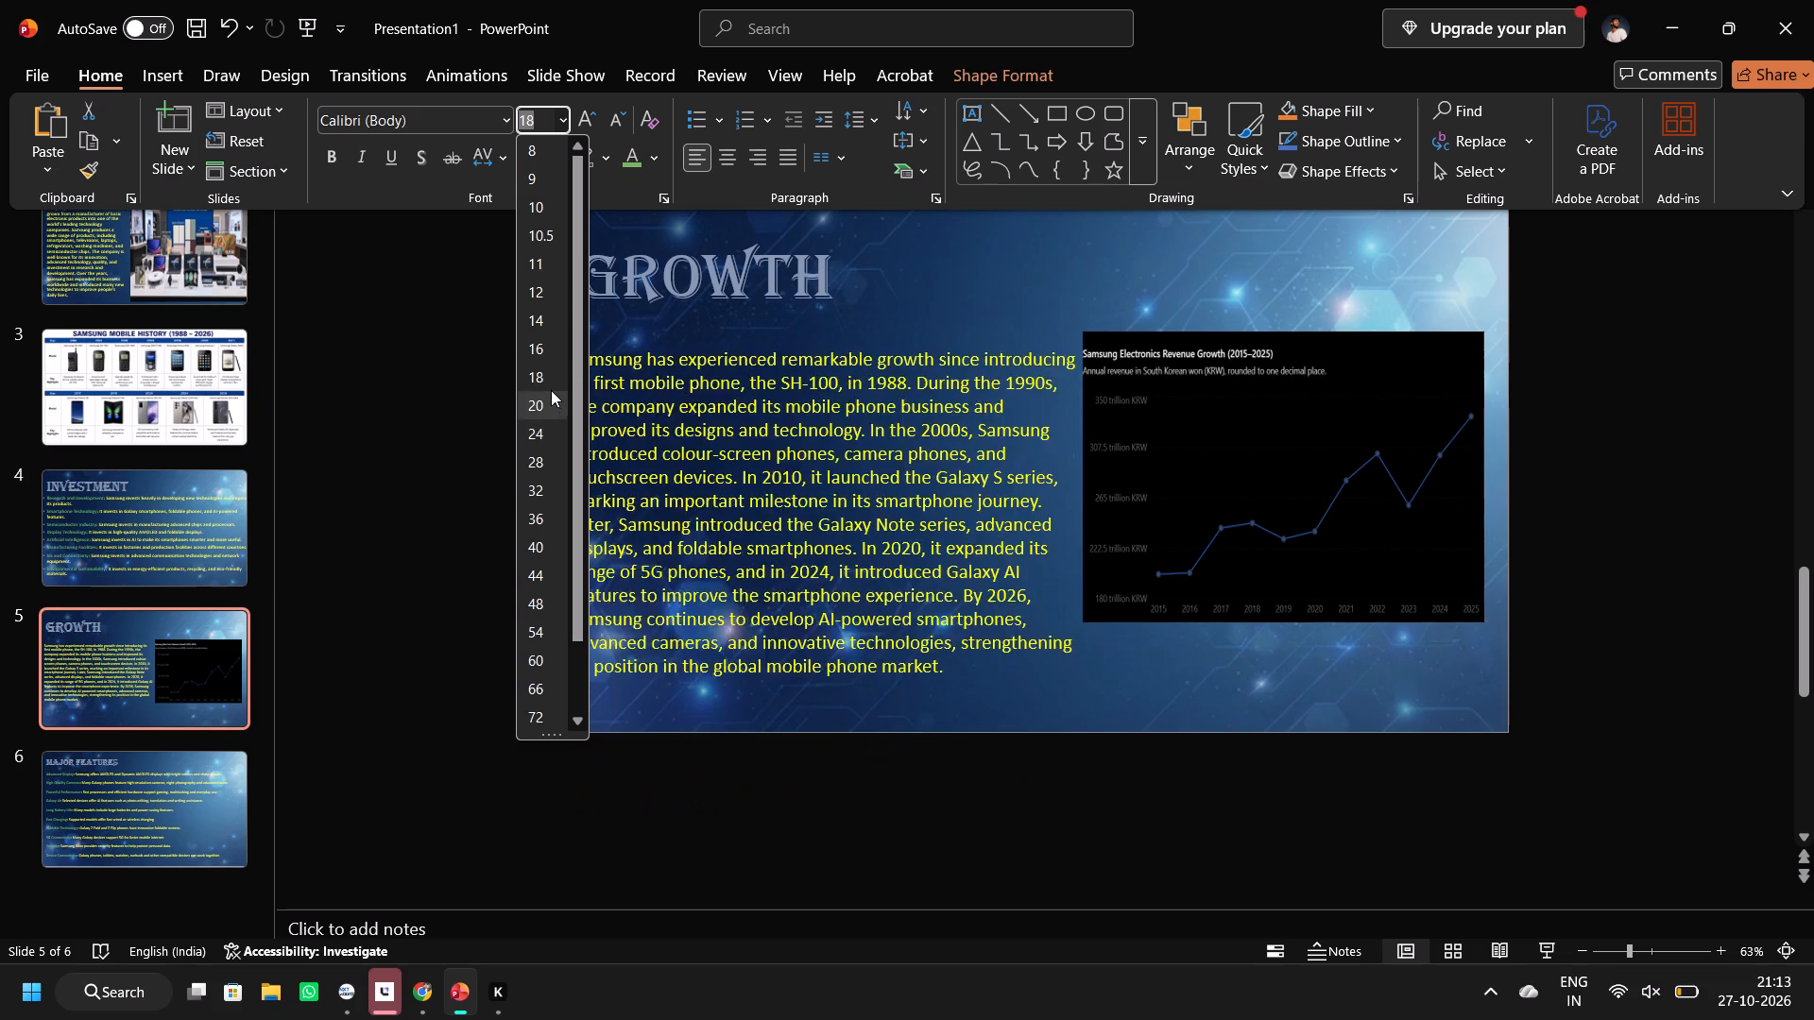
left_click(559, 409)
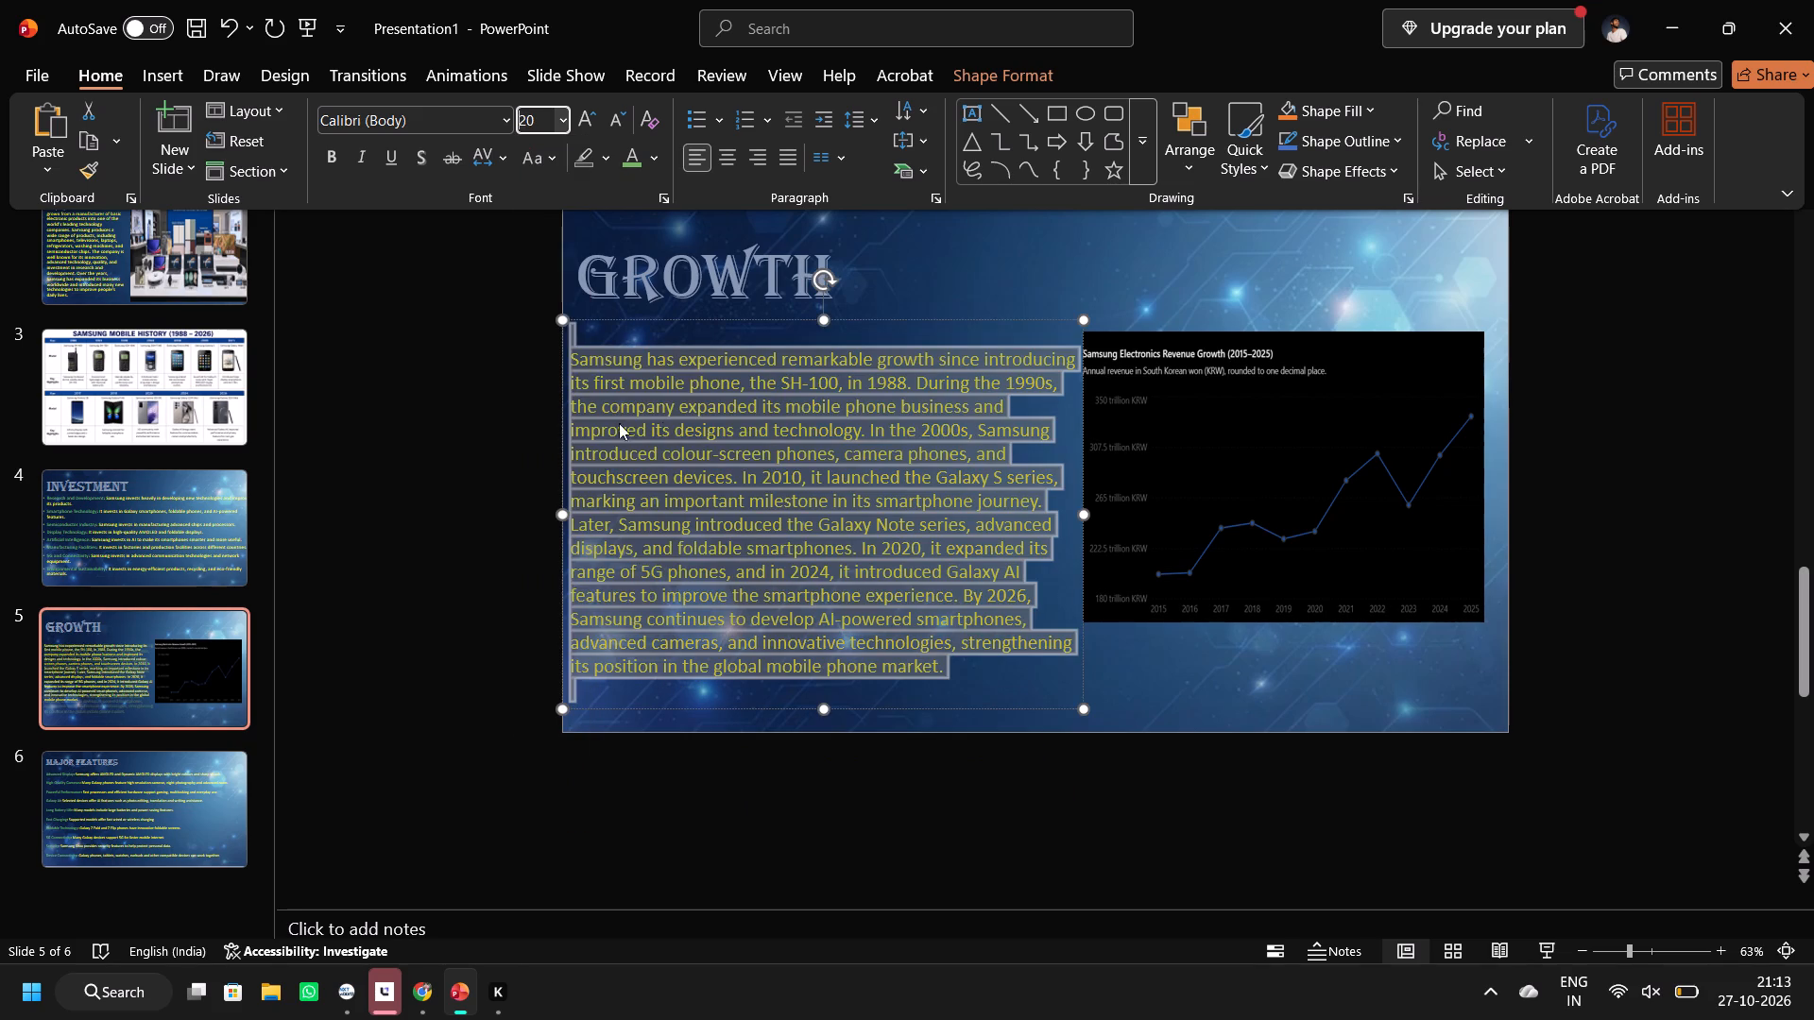
left_click_drag(814, 314, 816, 293)
left_click(1030, 252)
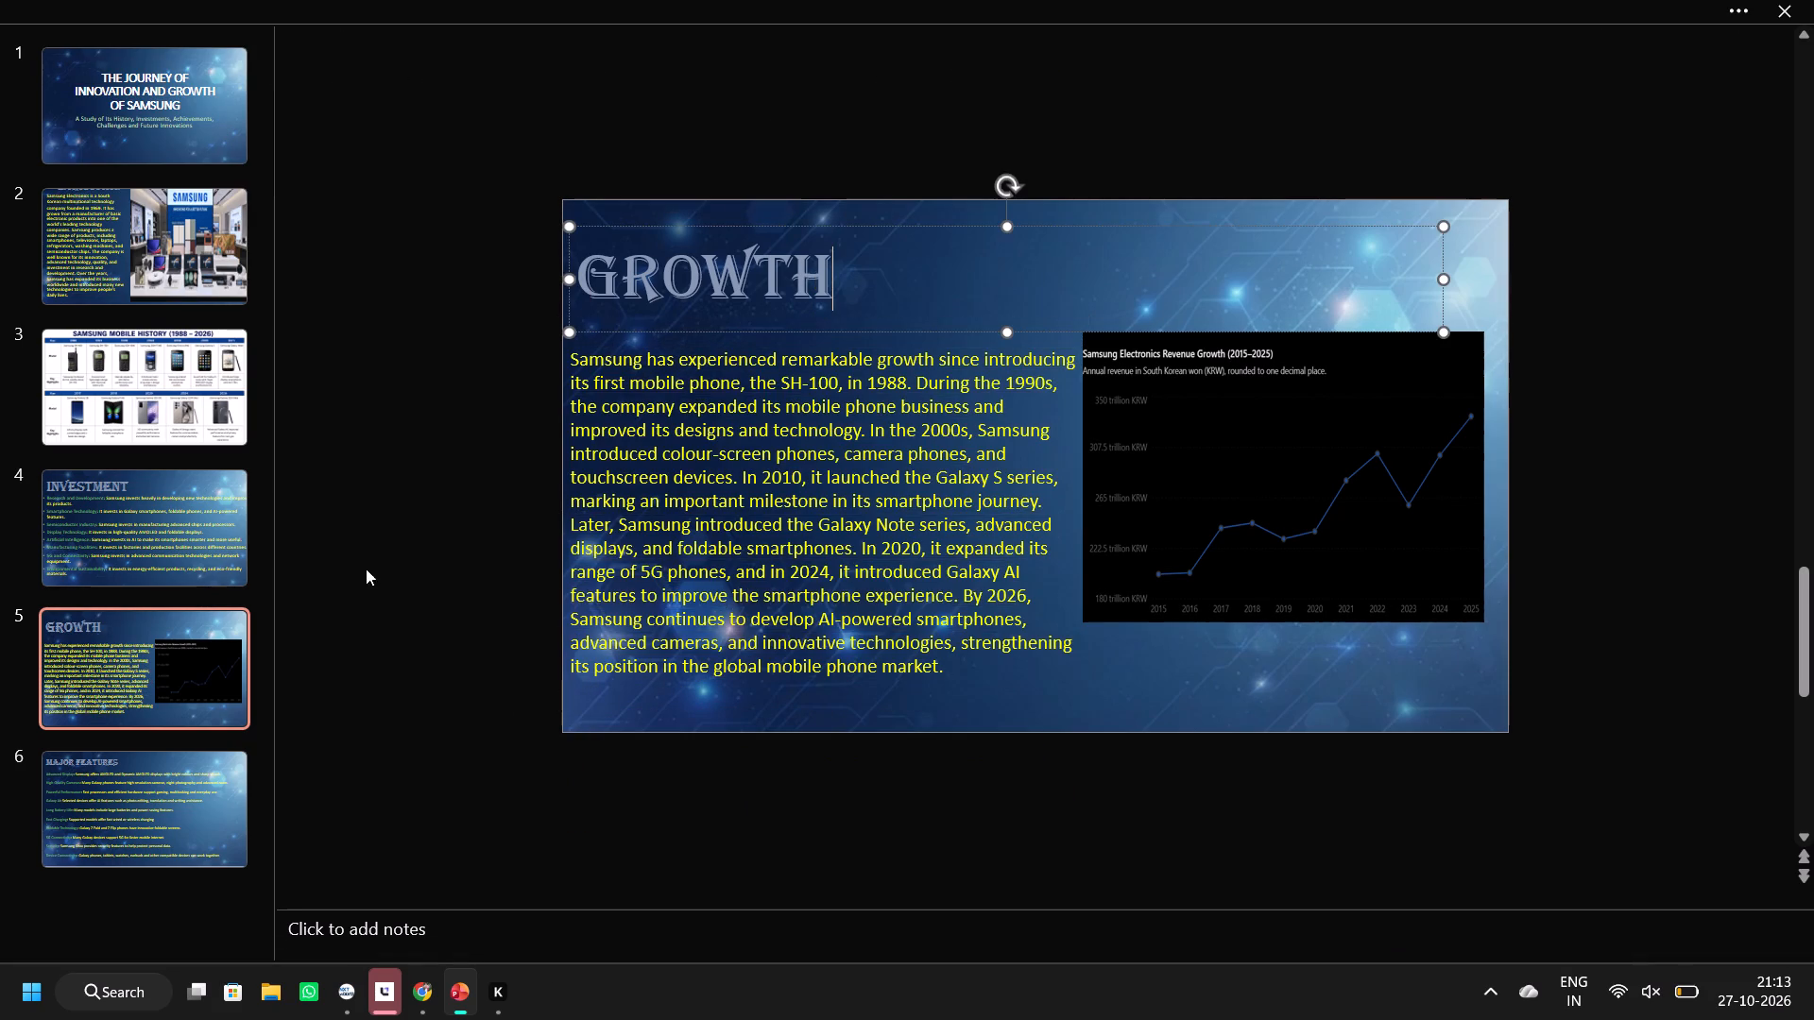
left_click(333, 748)
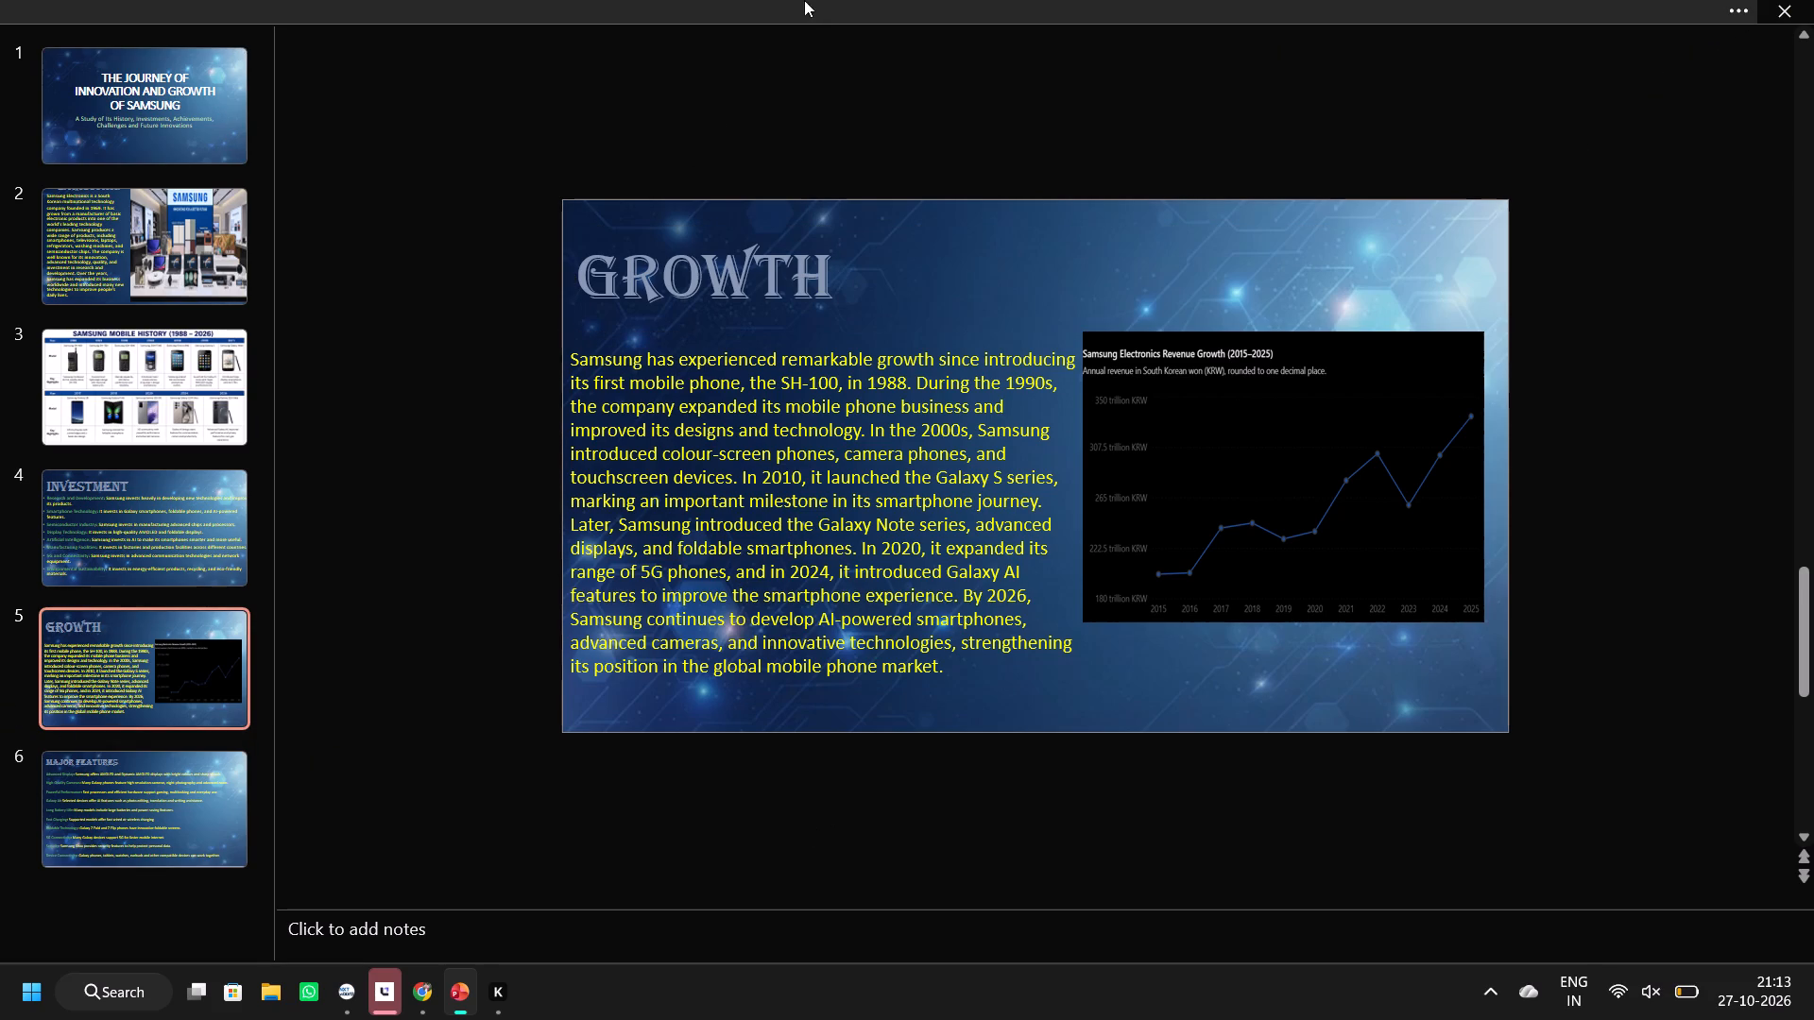
Play the slide show from the beginning and go through every slide to check its layout.
left_click(830, 0)
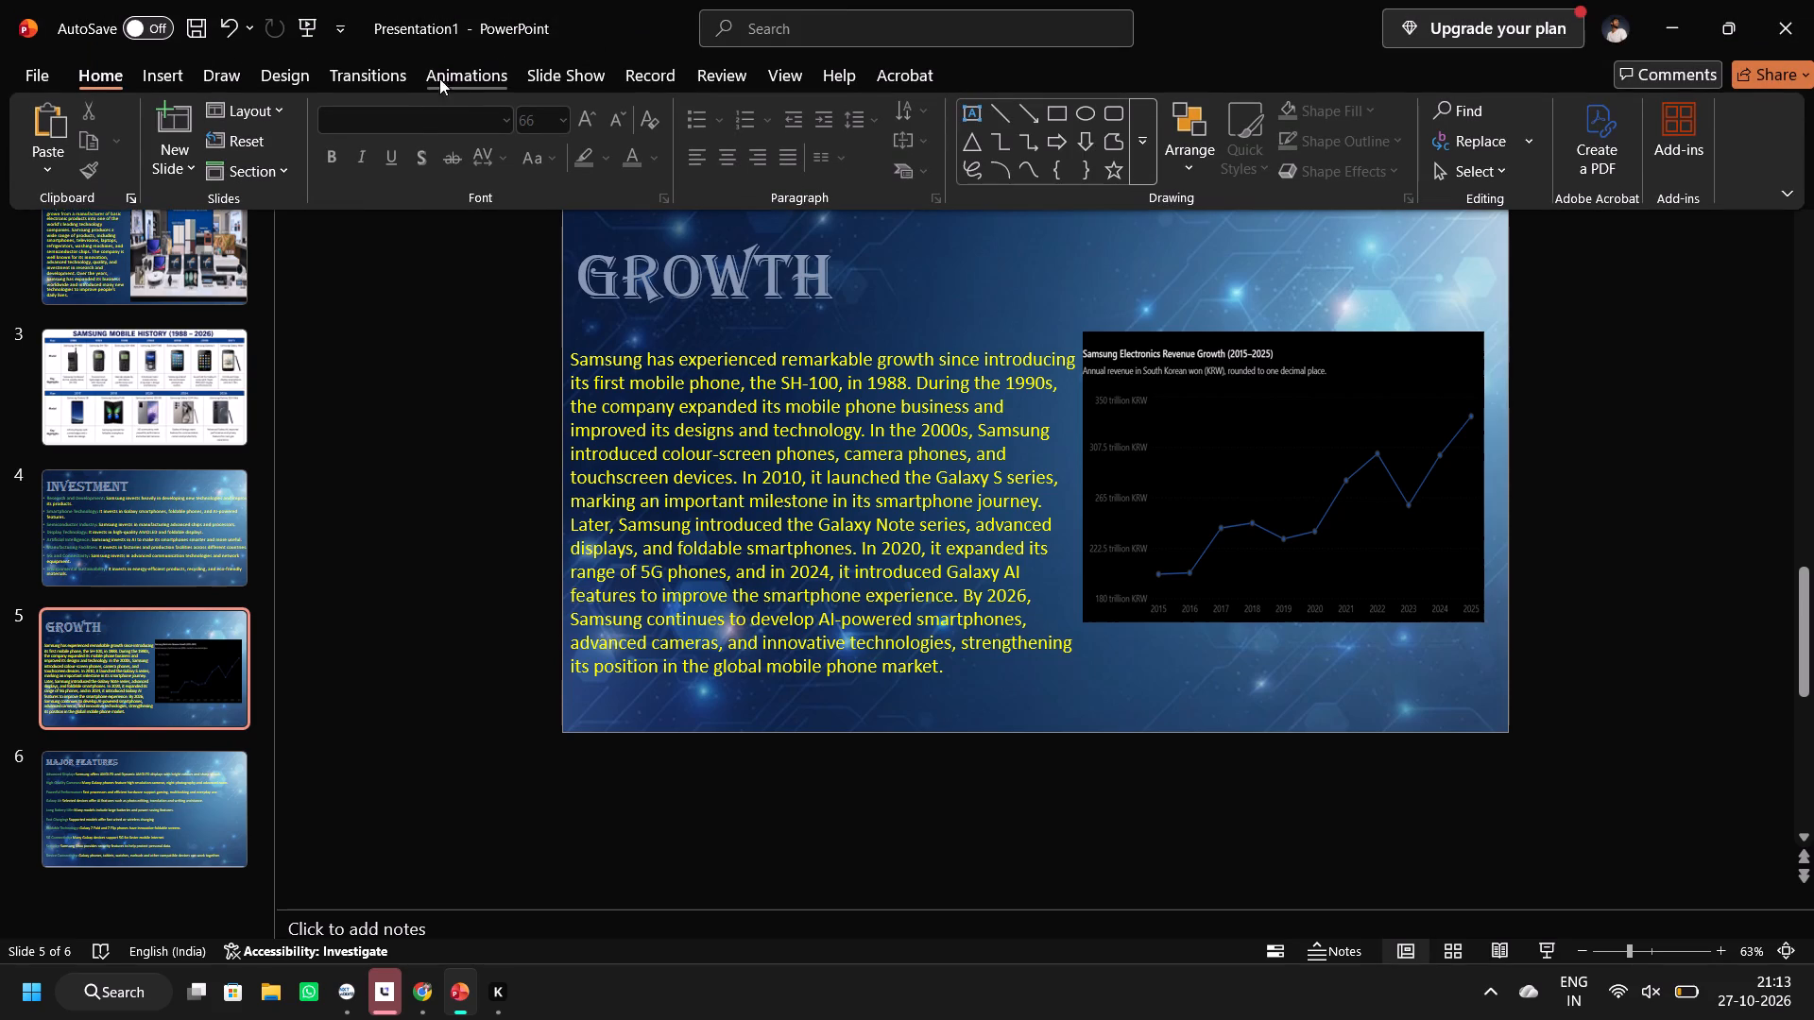
left_click(530, 75)
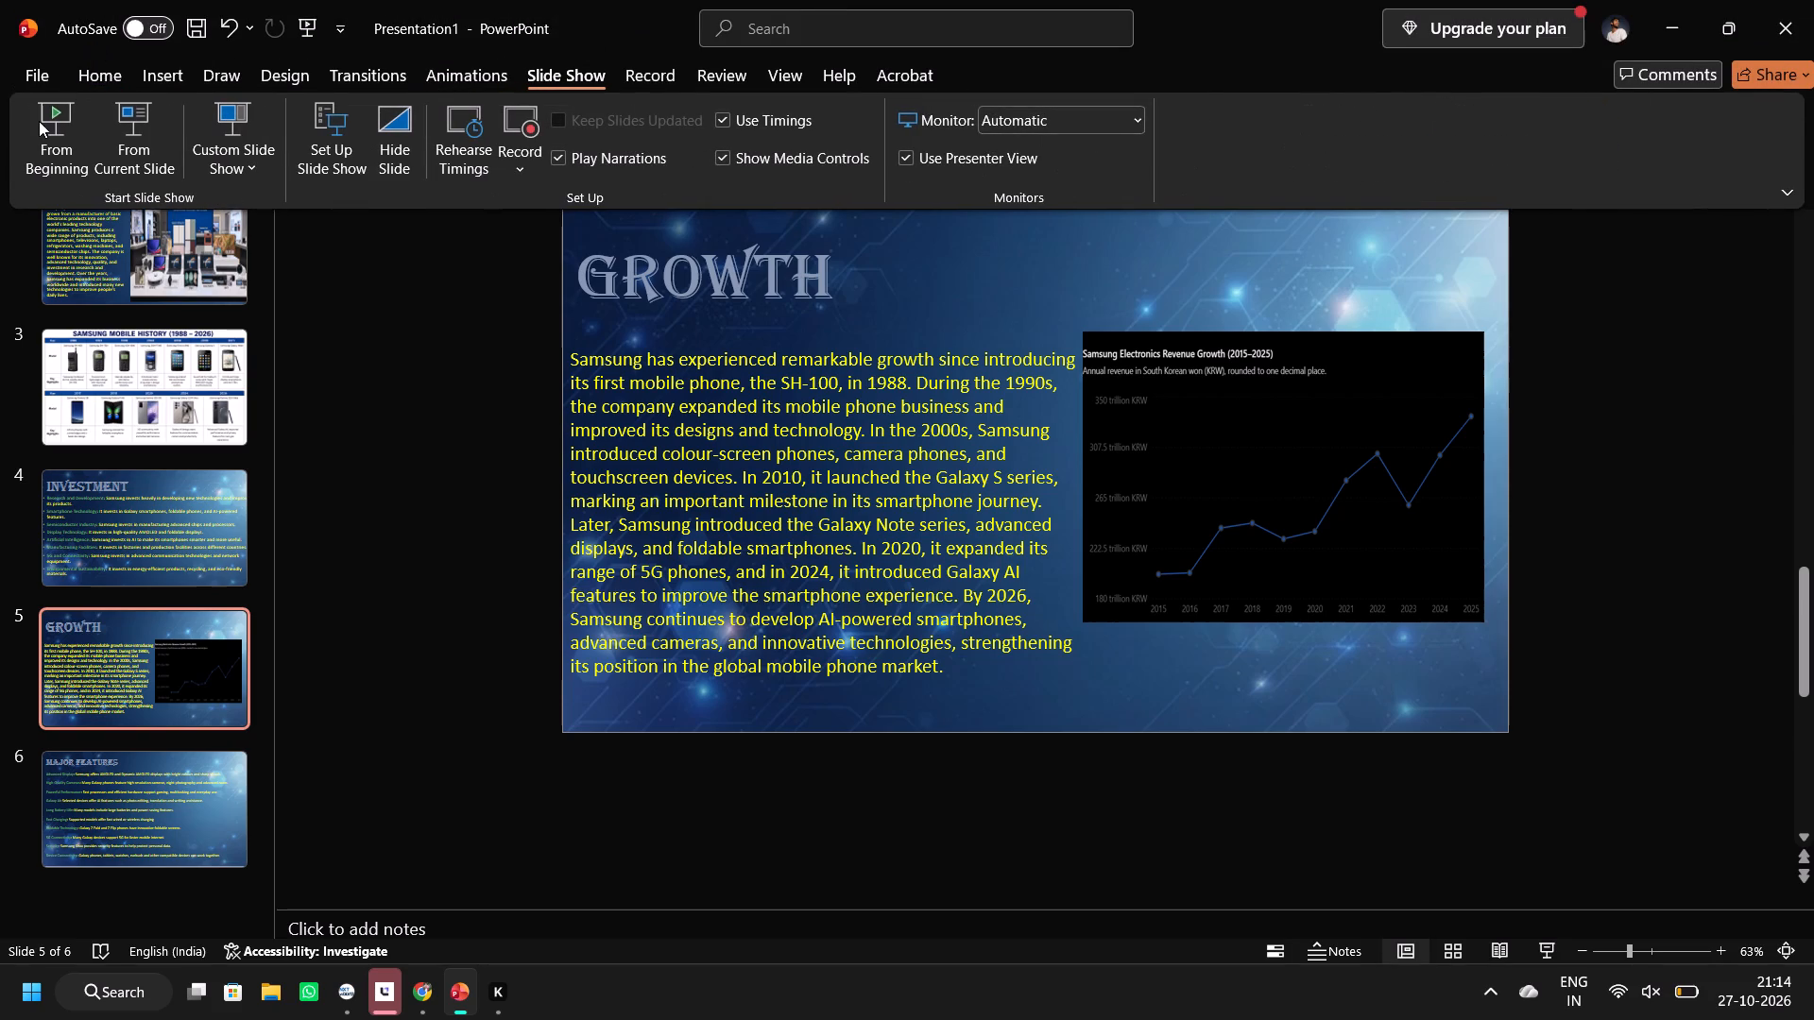
left_click(39, 121)
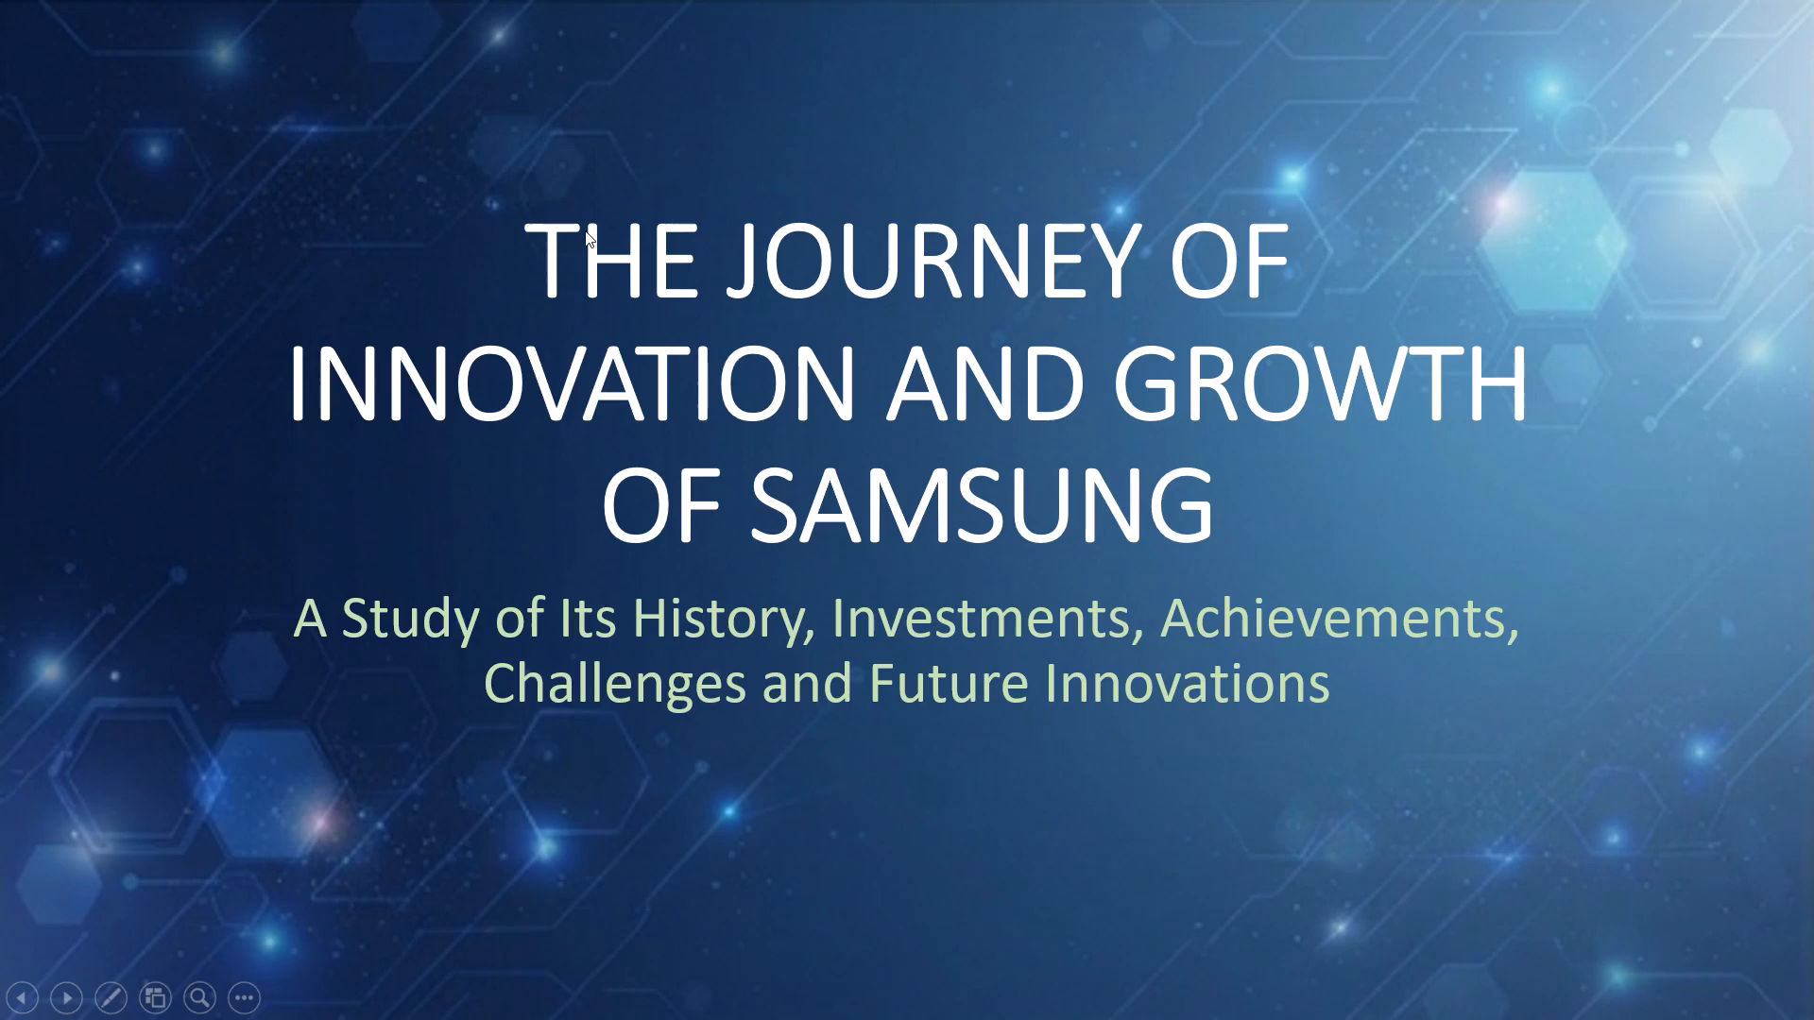
key("Right")
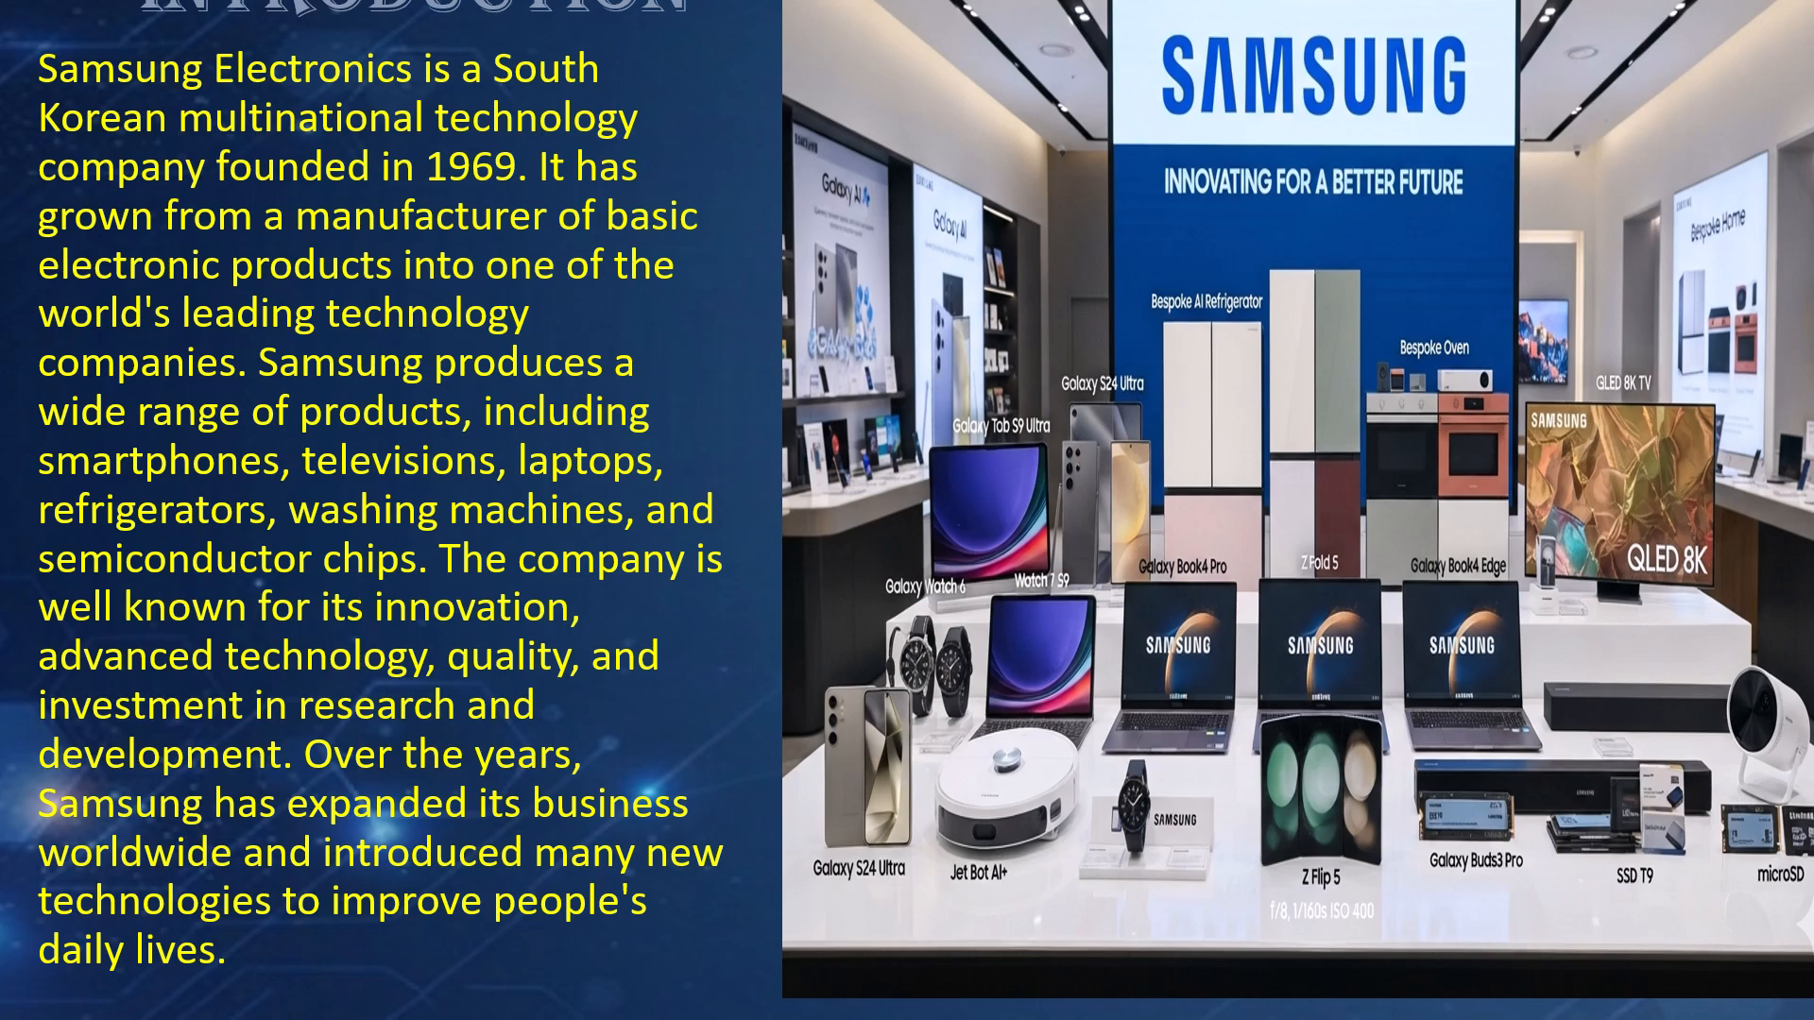
key("Right")
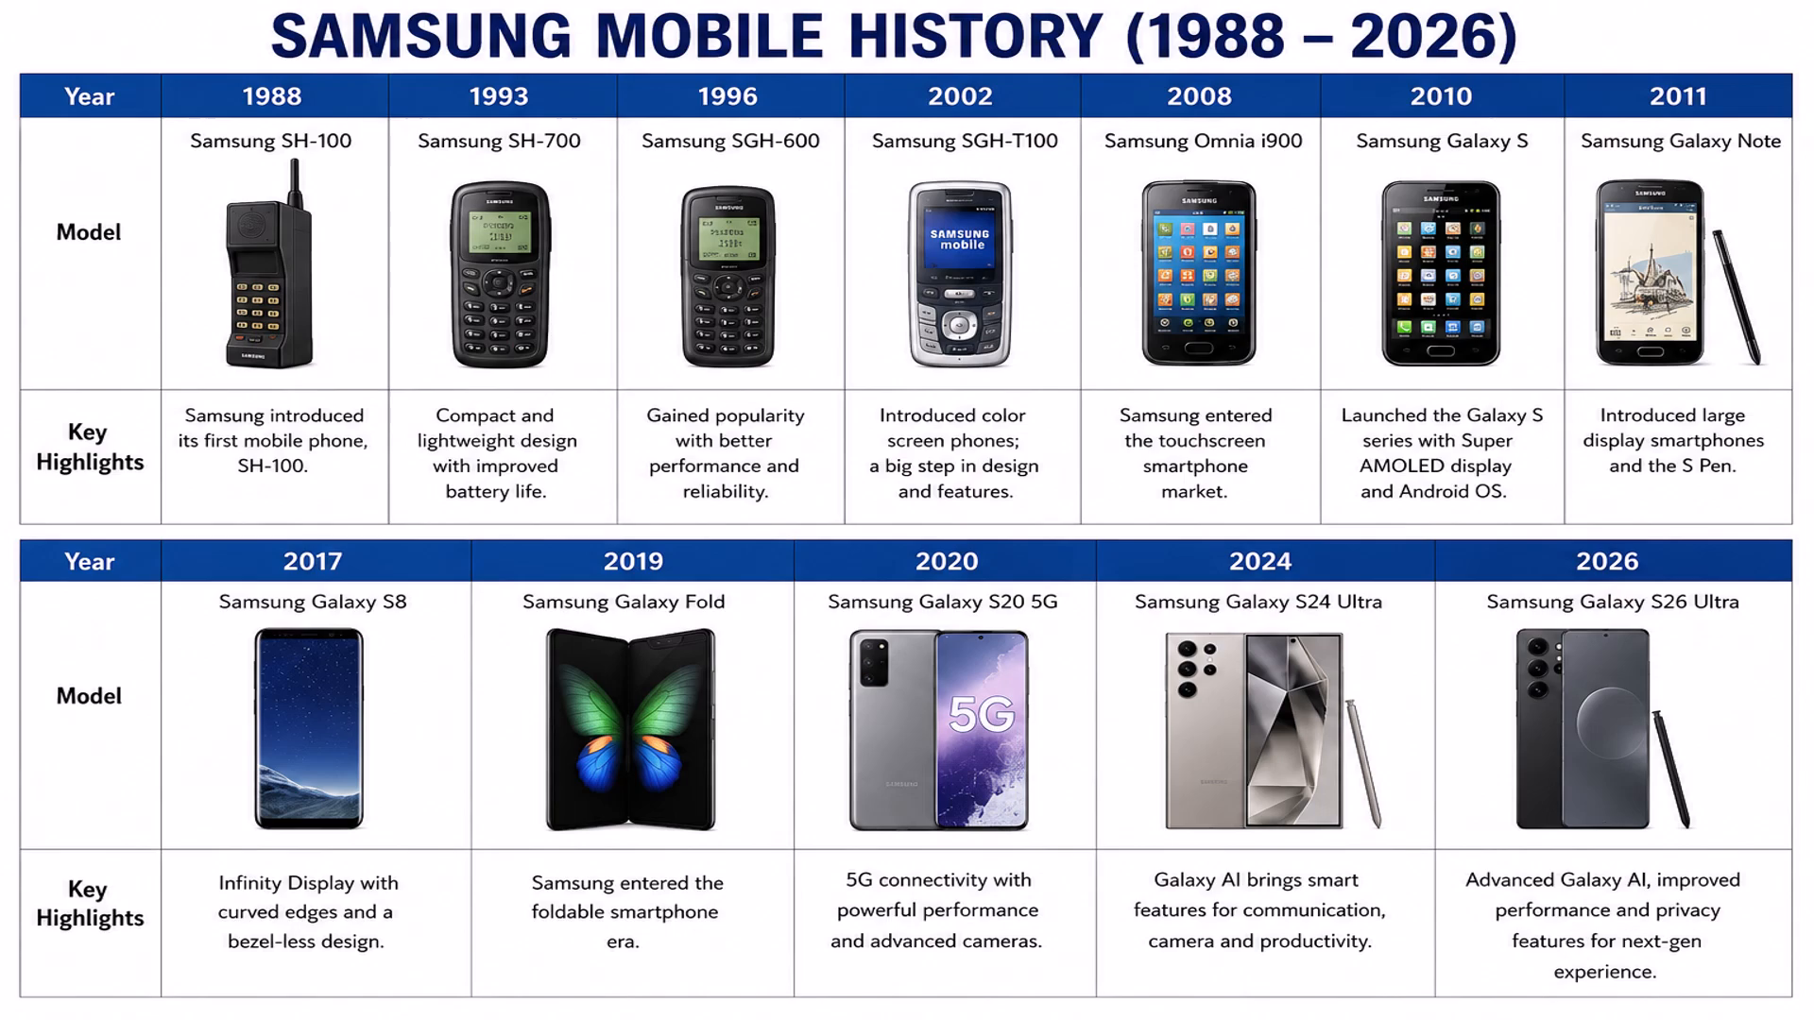
key("Right")
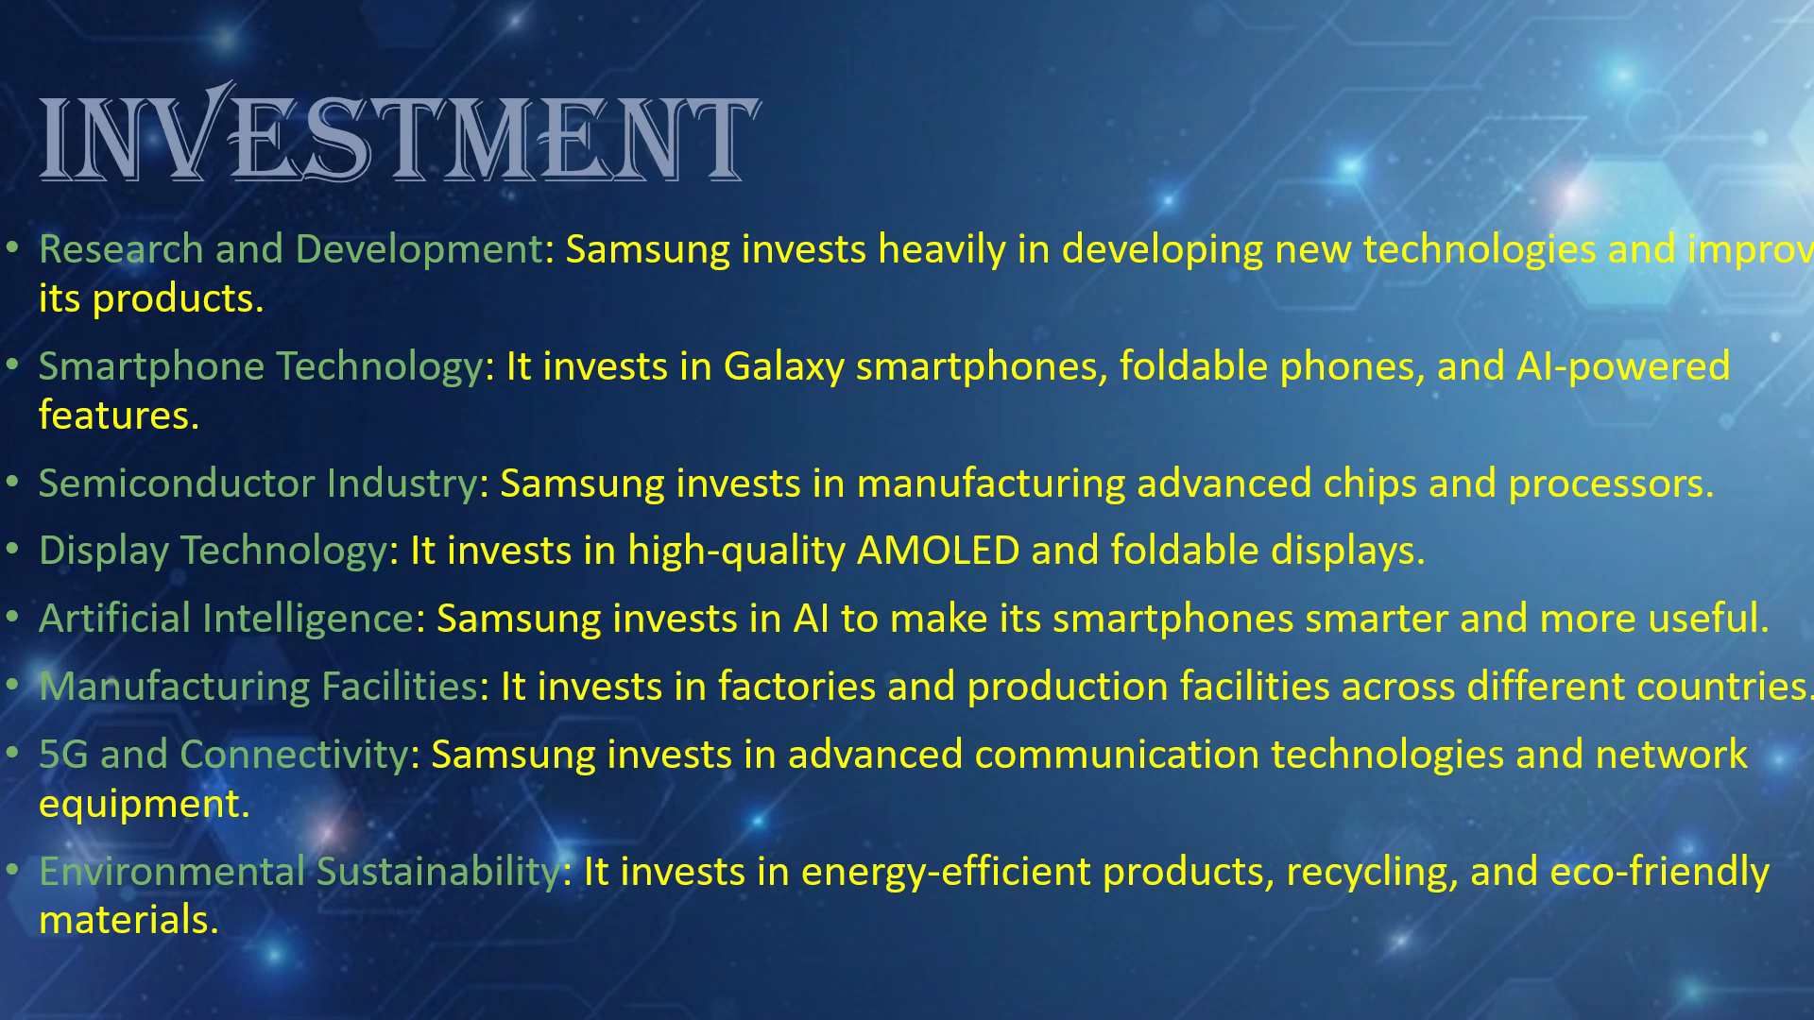
key("Right")
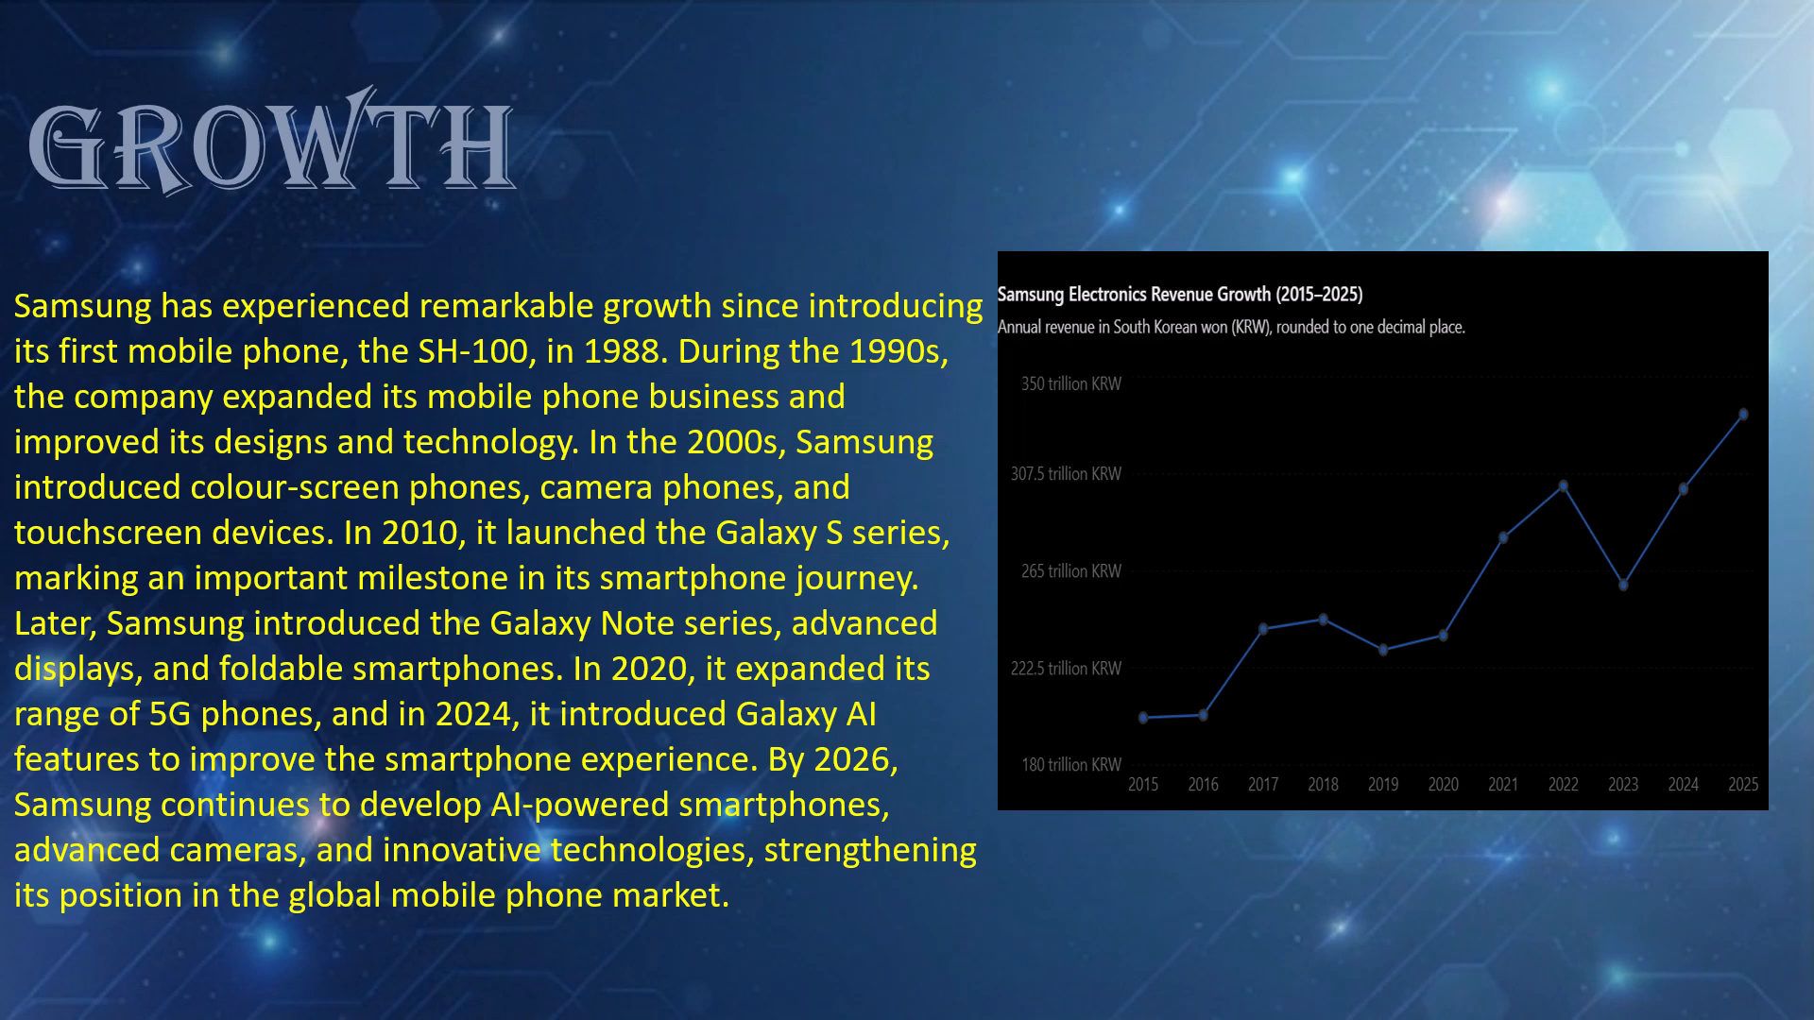
key("Right")
key("Right")
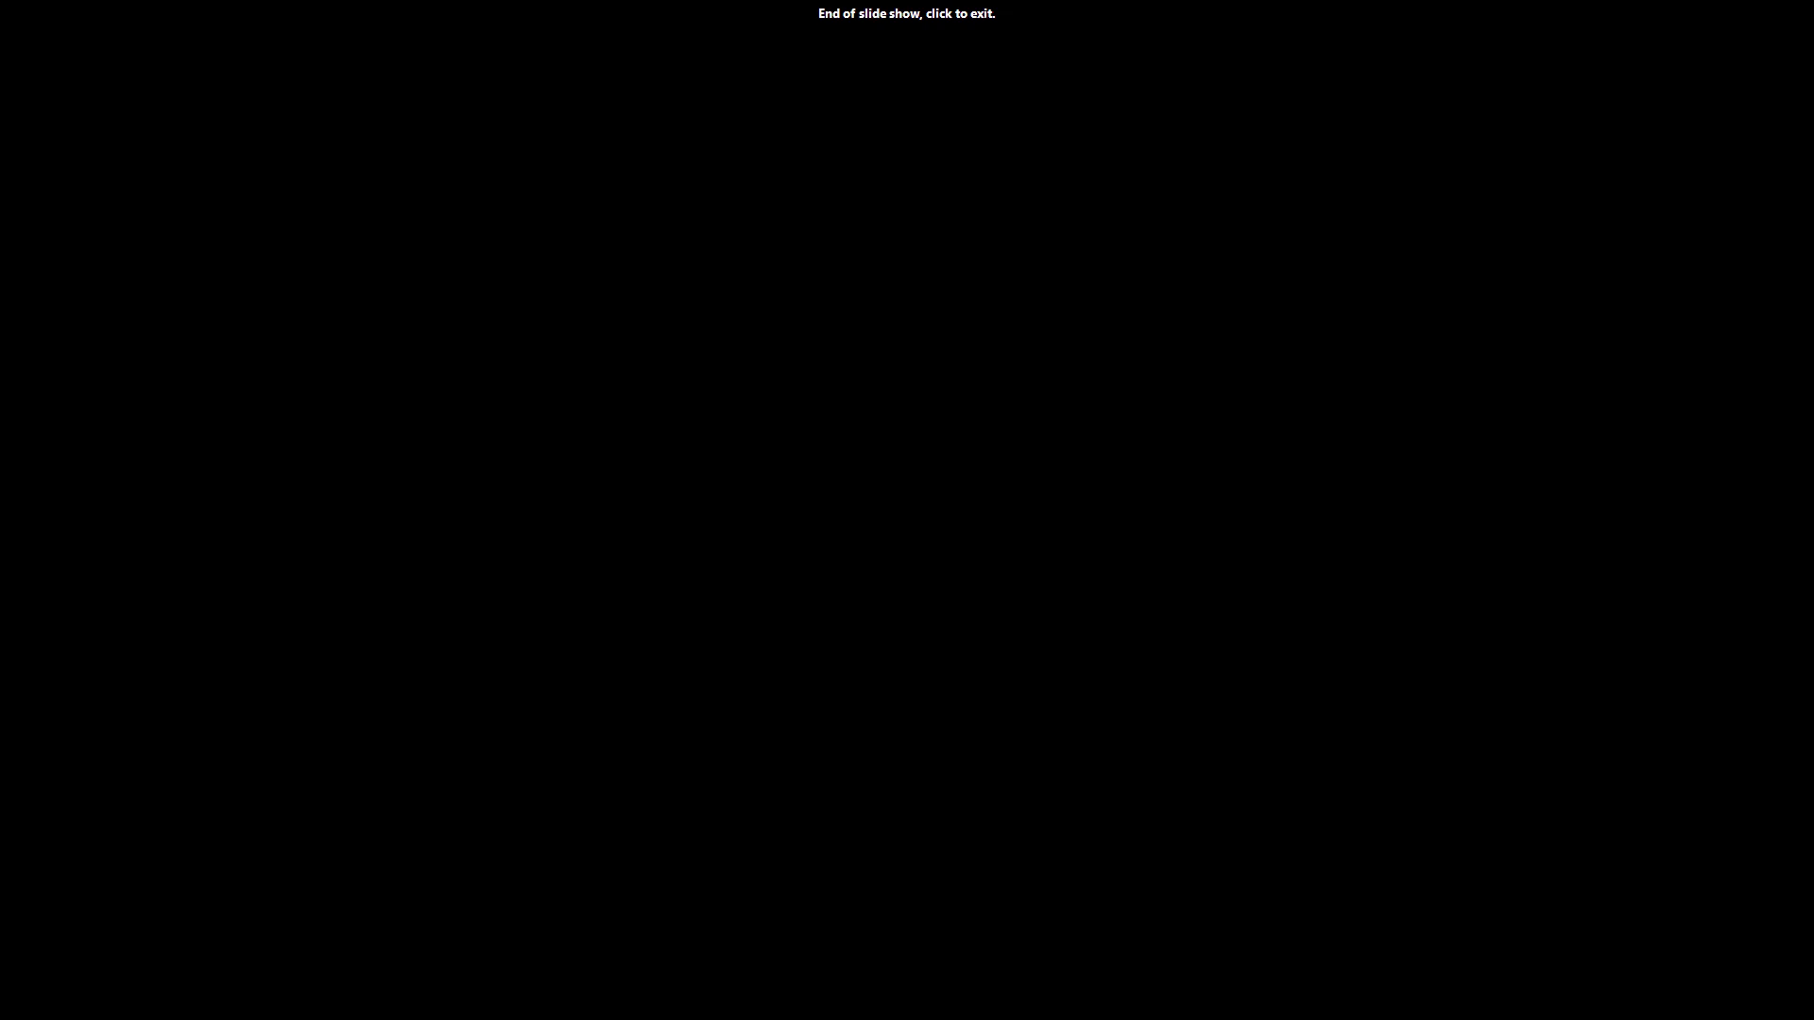
key("Right")
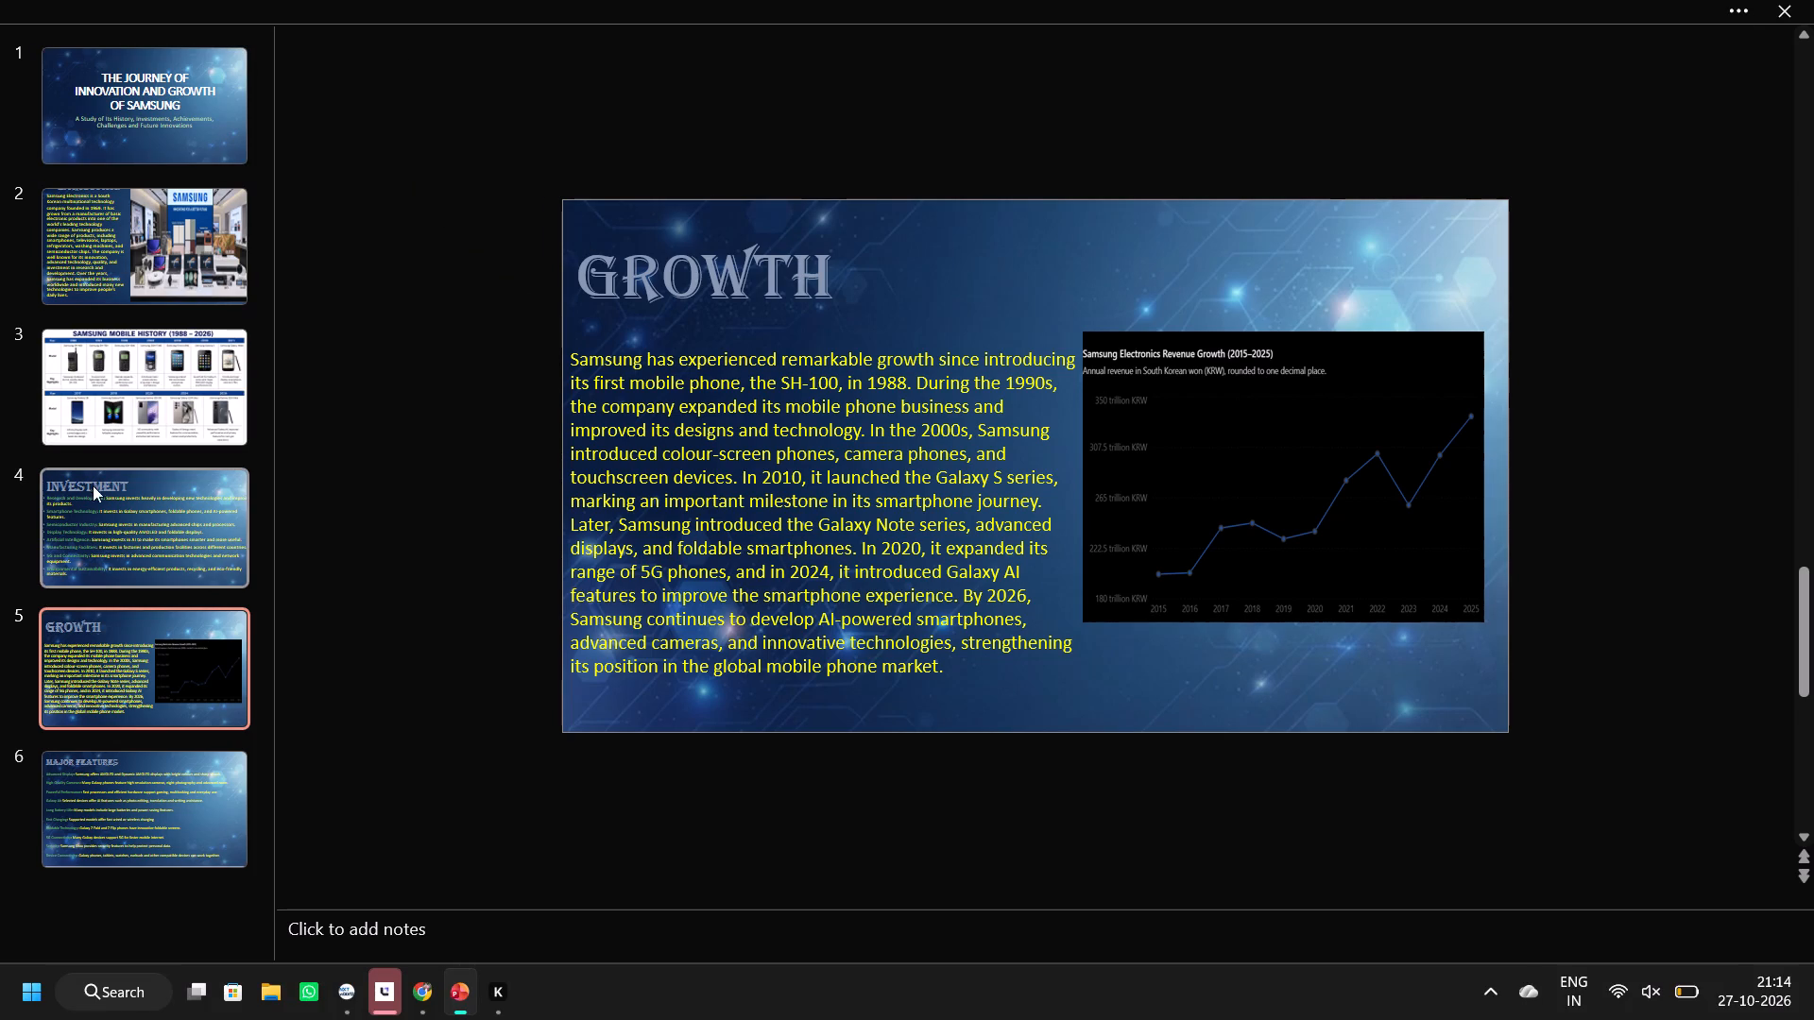
On the Introduction slide, lower the top edge of the blue background picture to line up with the slide's top edge.
left_click(141, 234)
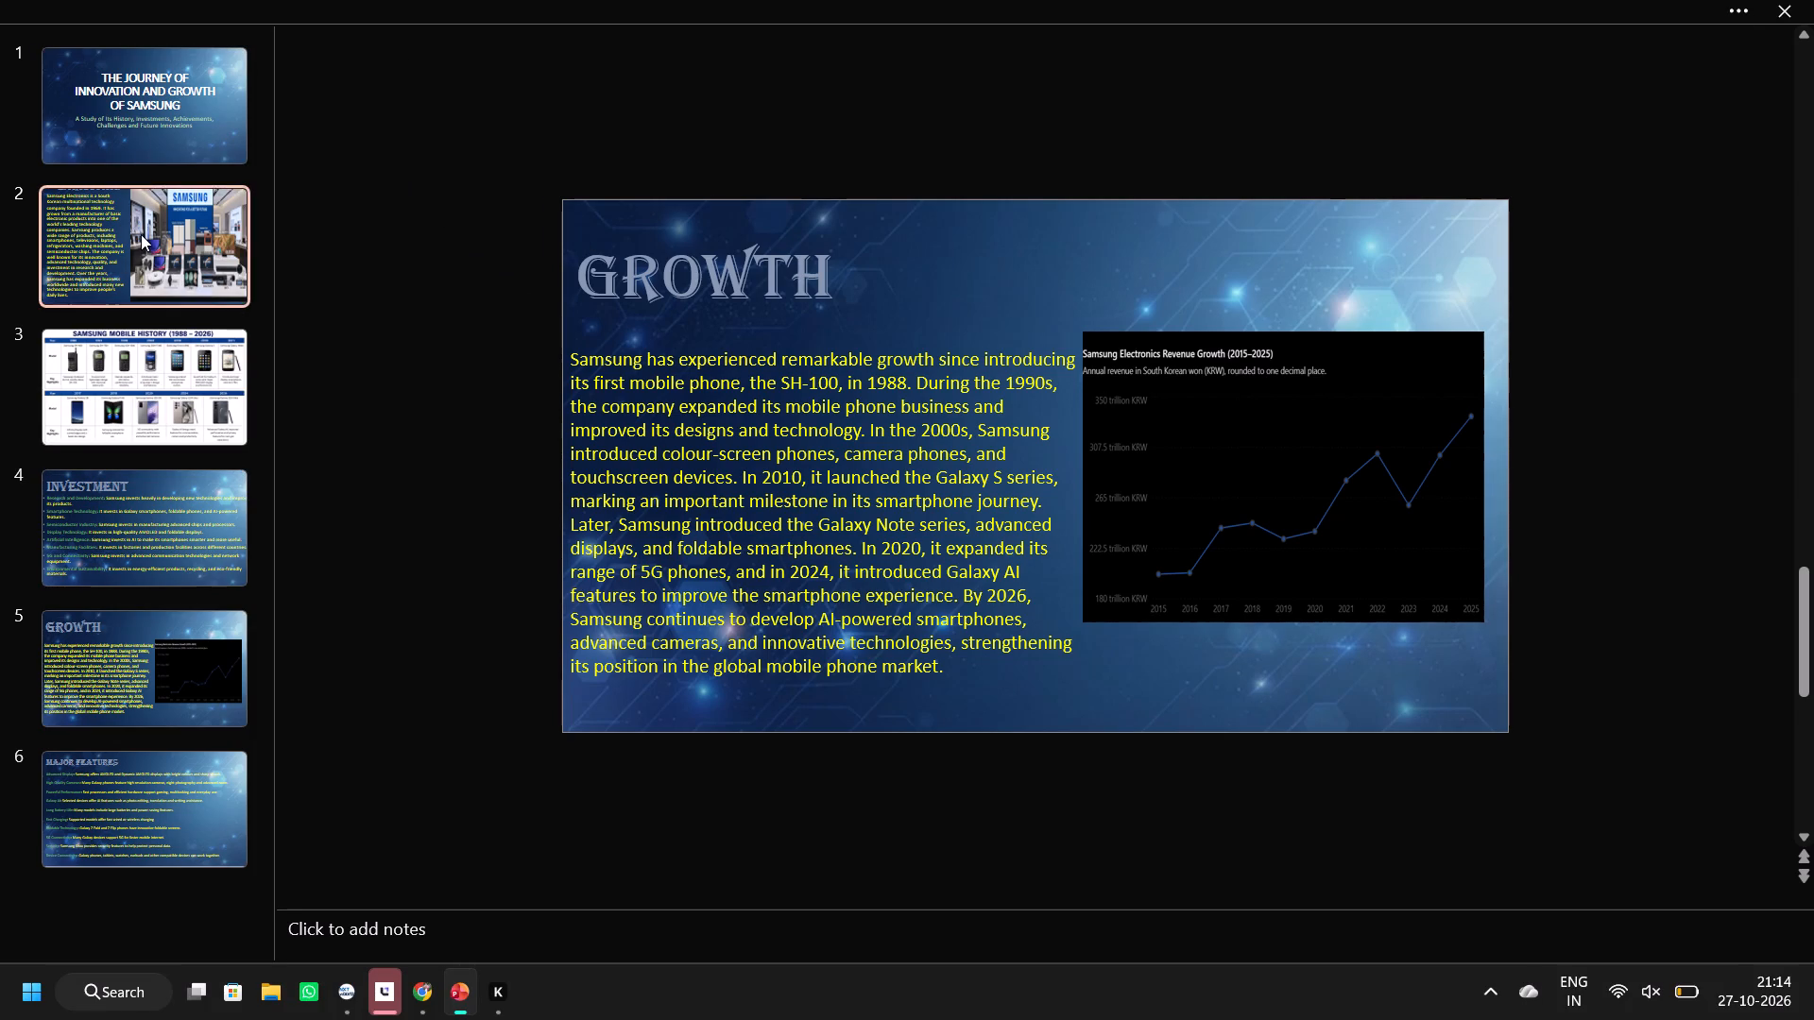
left_click(618, 198)
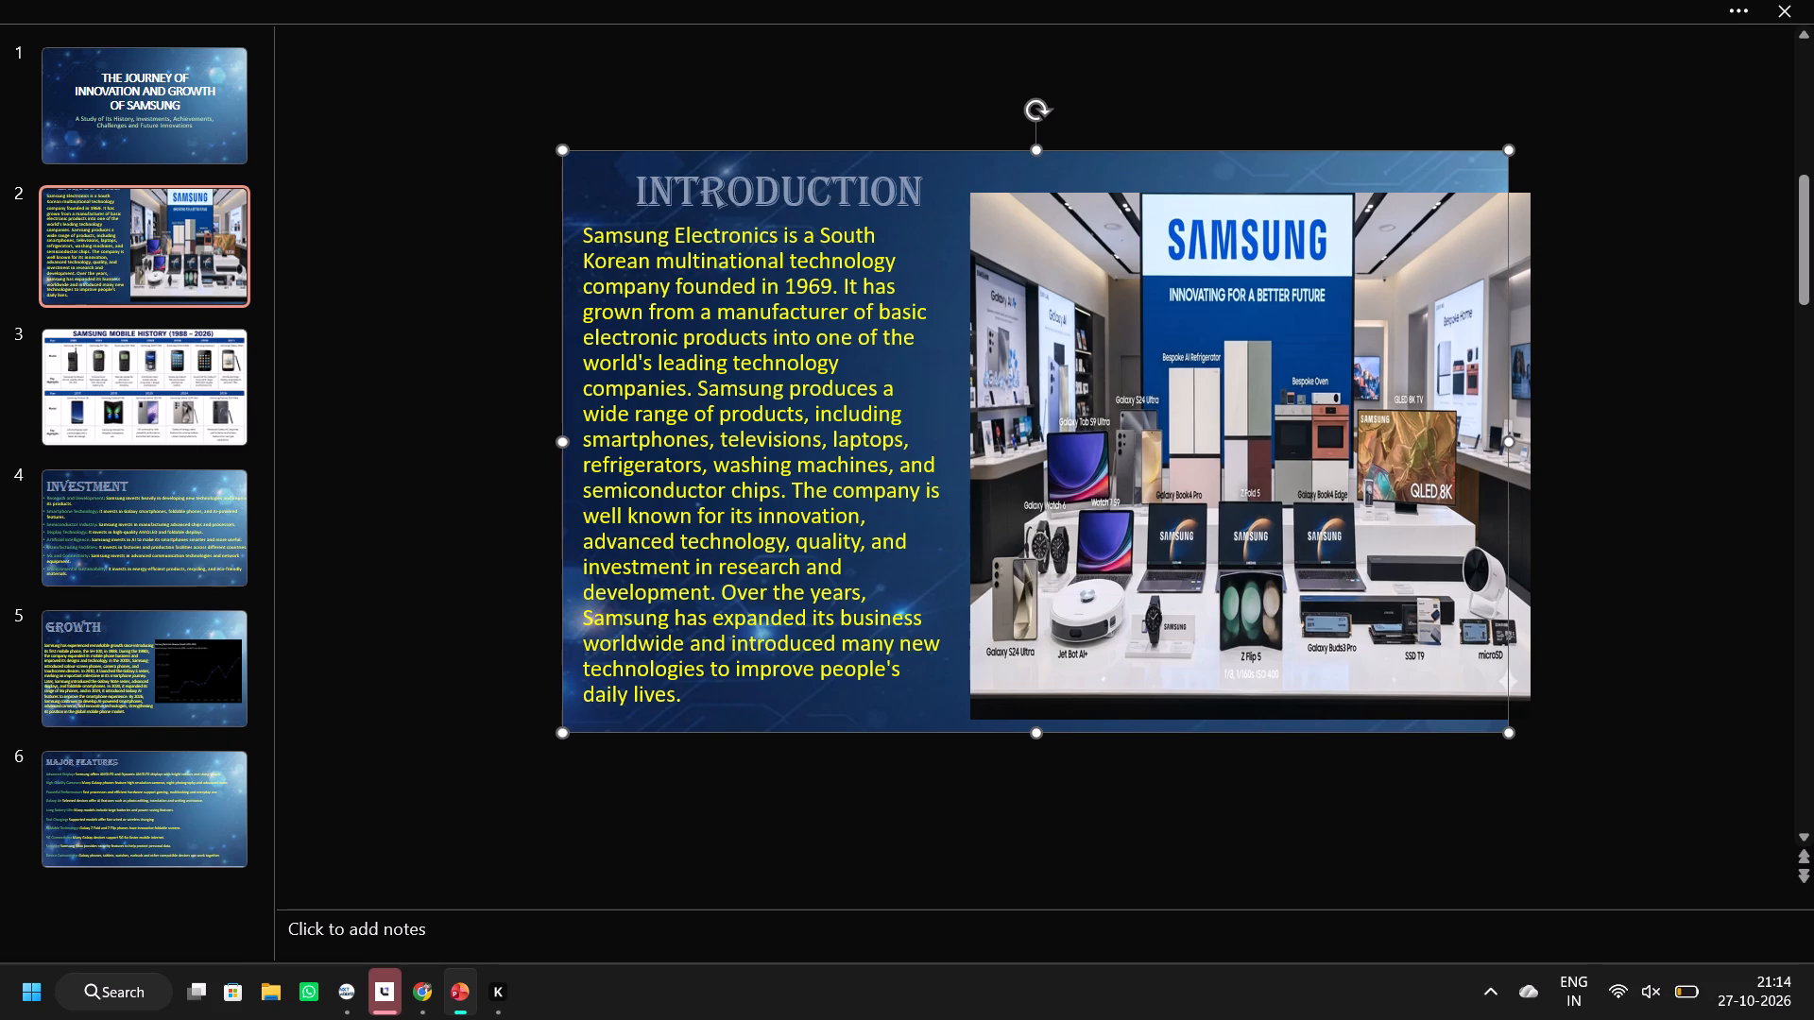
left_click_drag(1035, 147, 1036, 180)
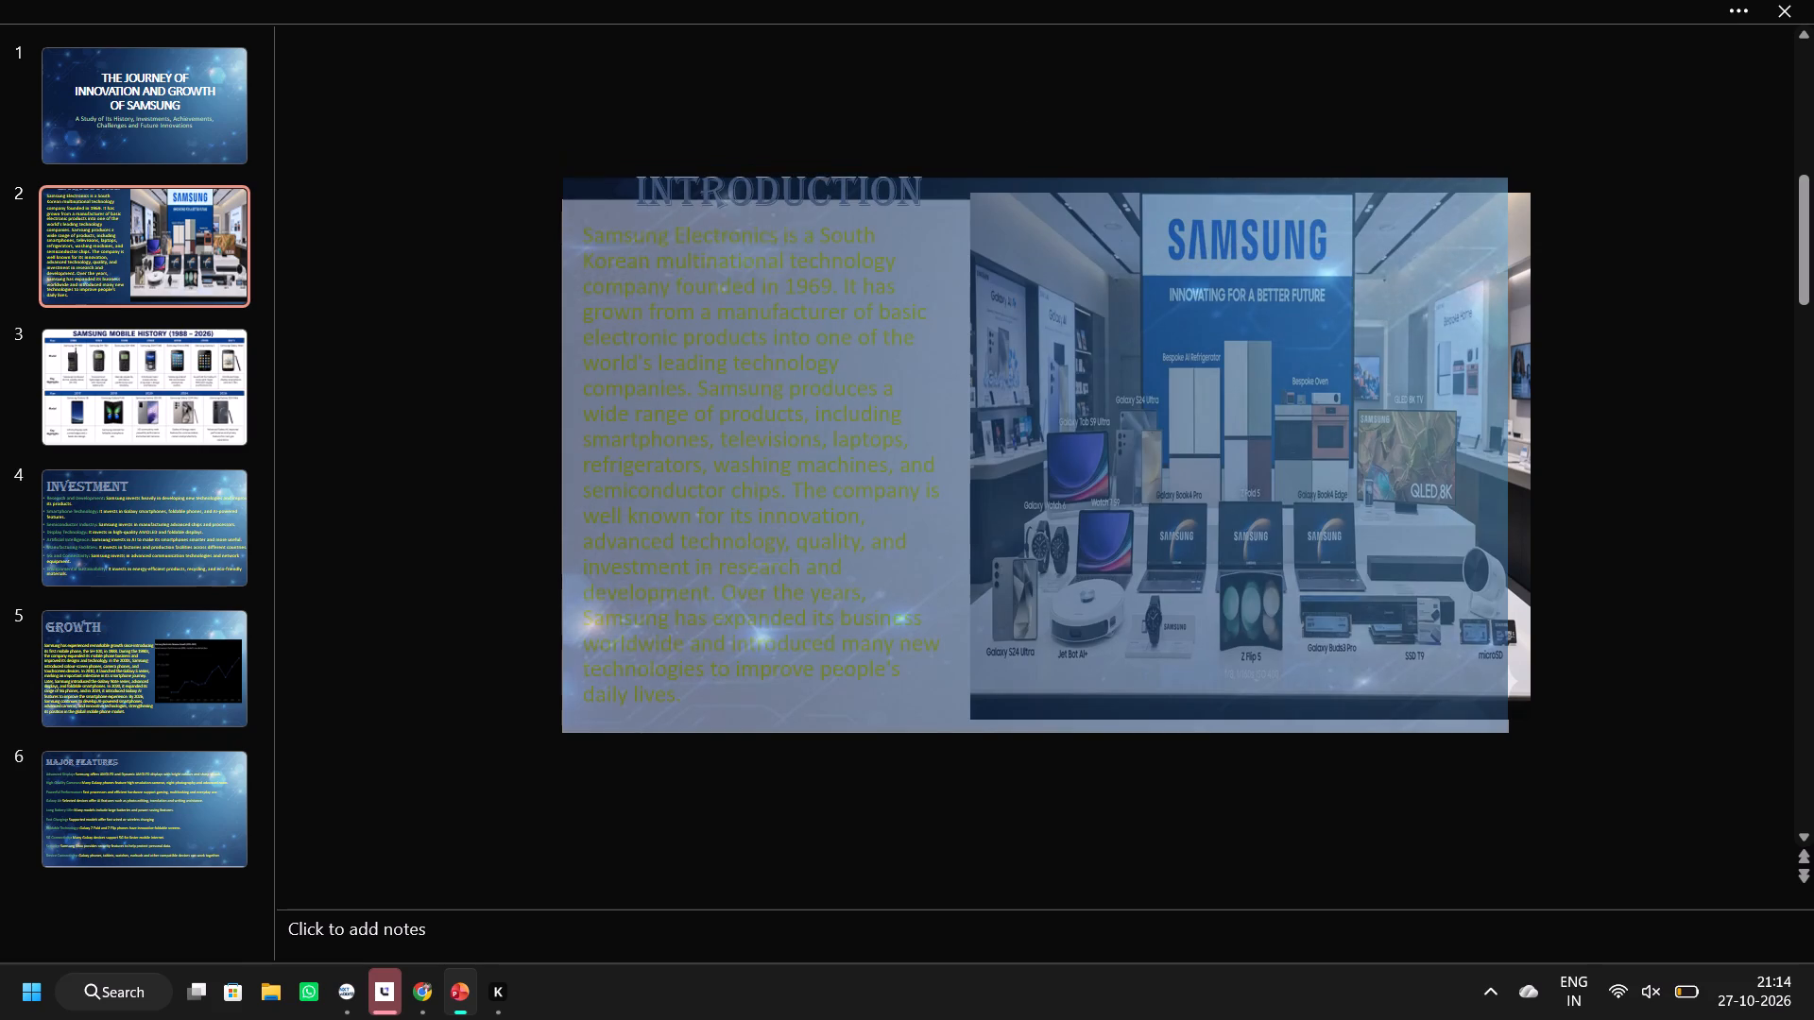
left_click_drag(1036, 180, 1035, 198)
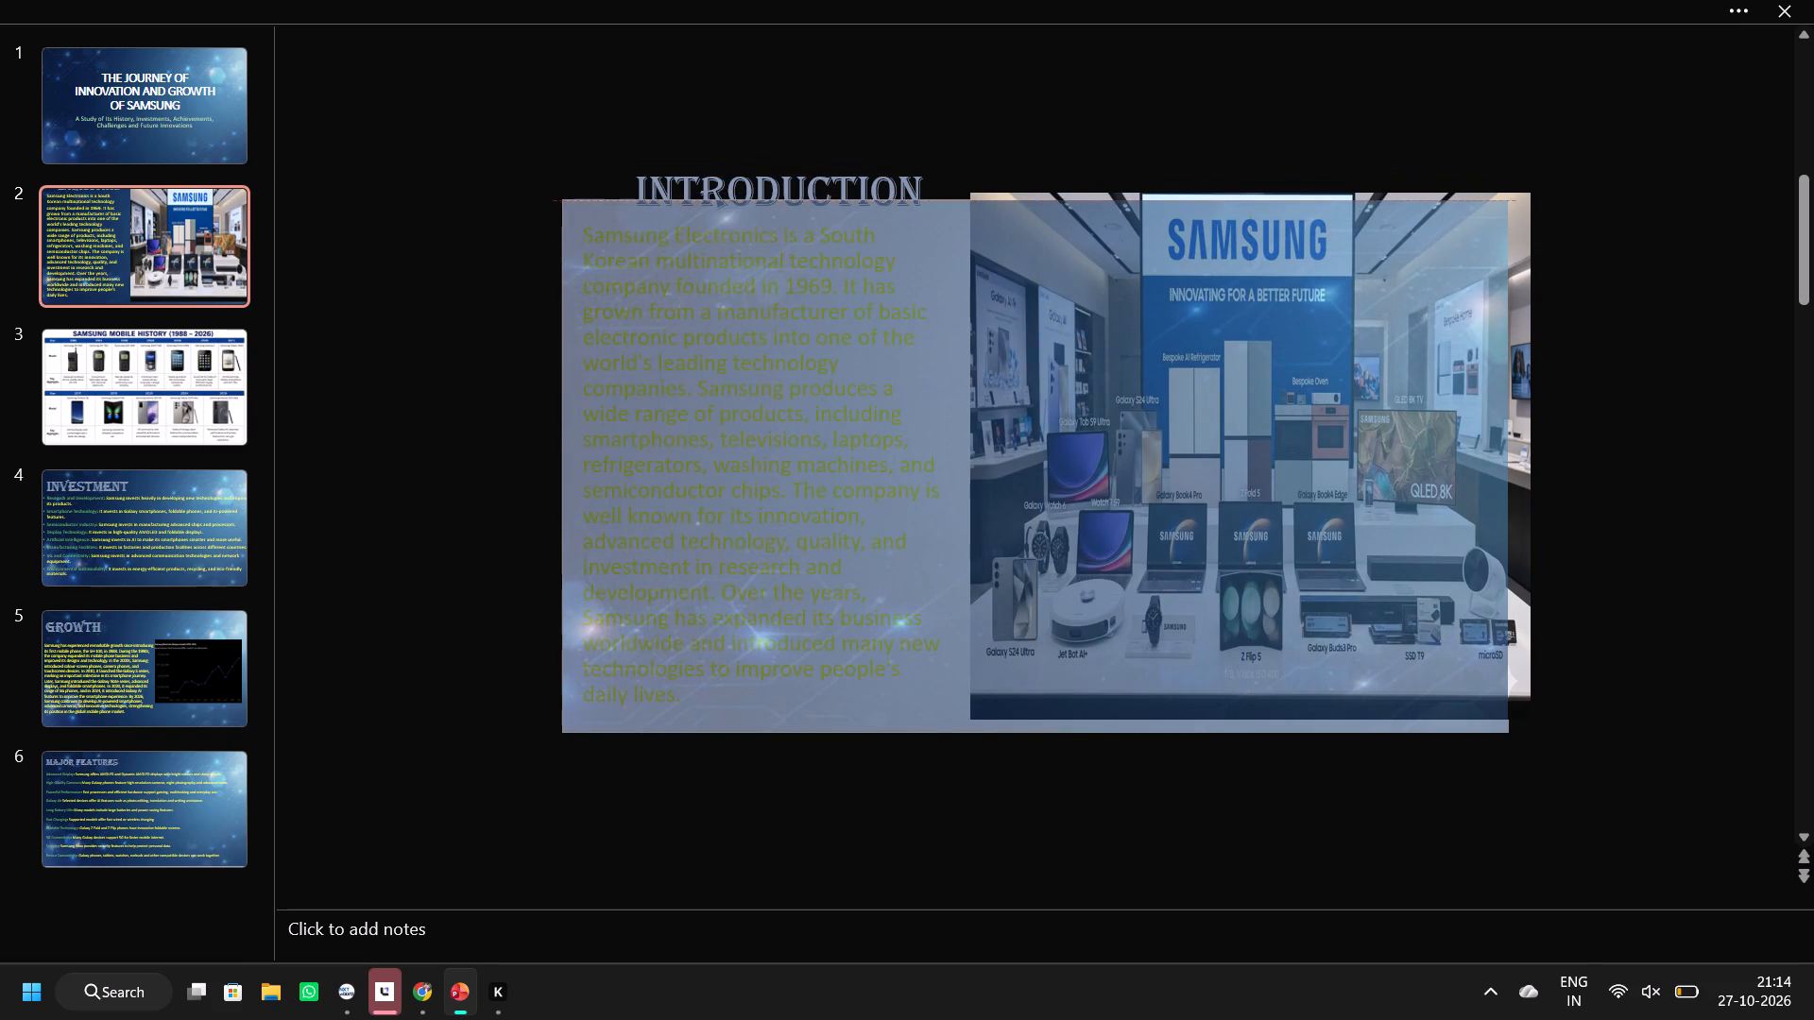
left_click_drag(1035, 198, 1034, 196)
Set the font size to 20 at the word "machines" in the Introduction body text.
left_click(831, 453)
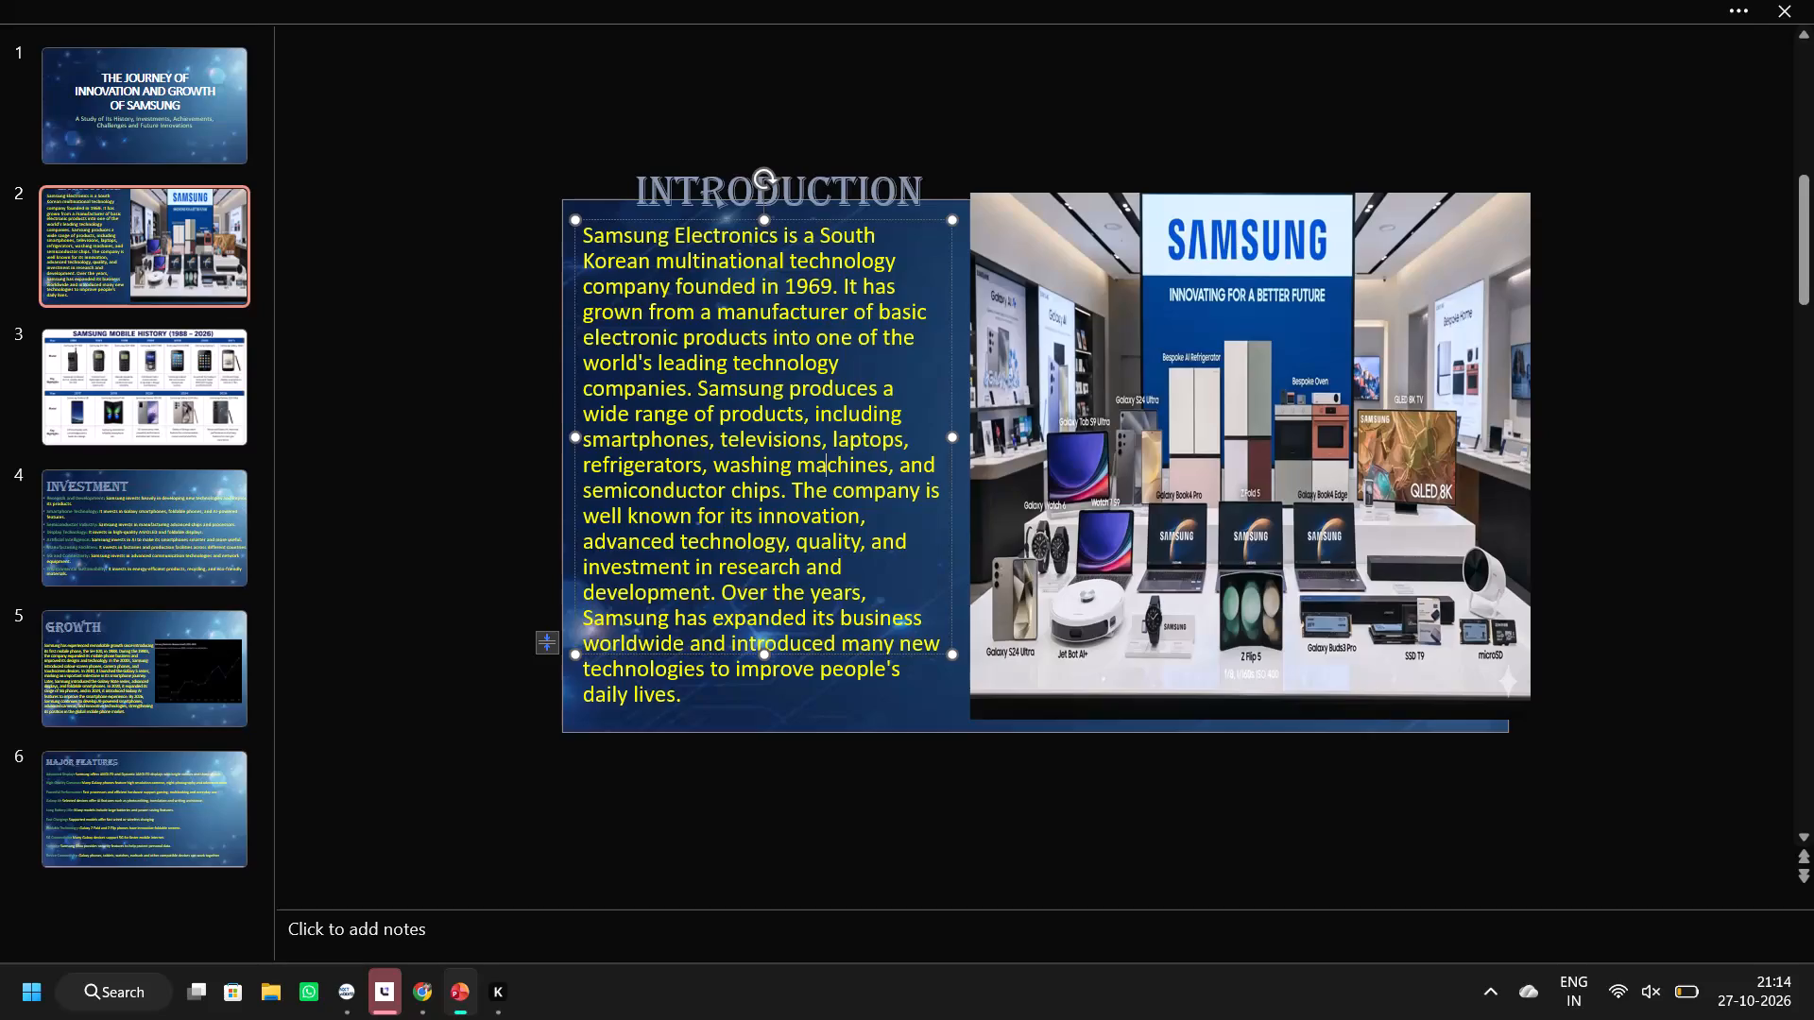
left_click(1162, 0)
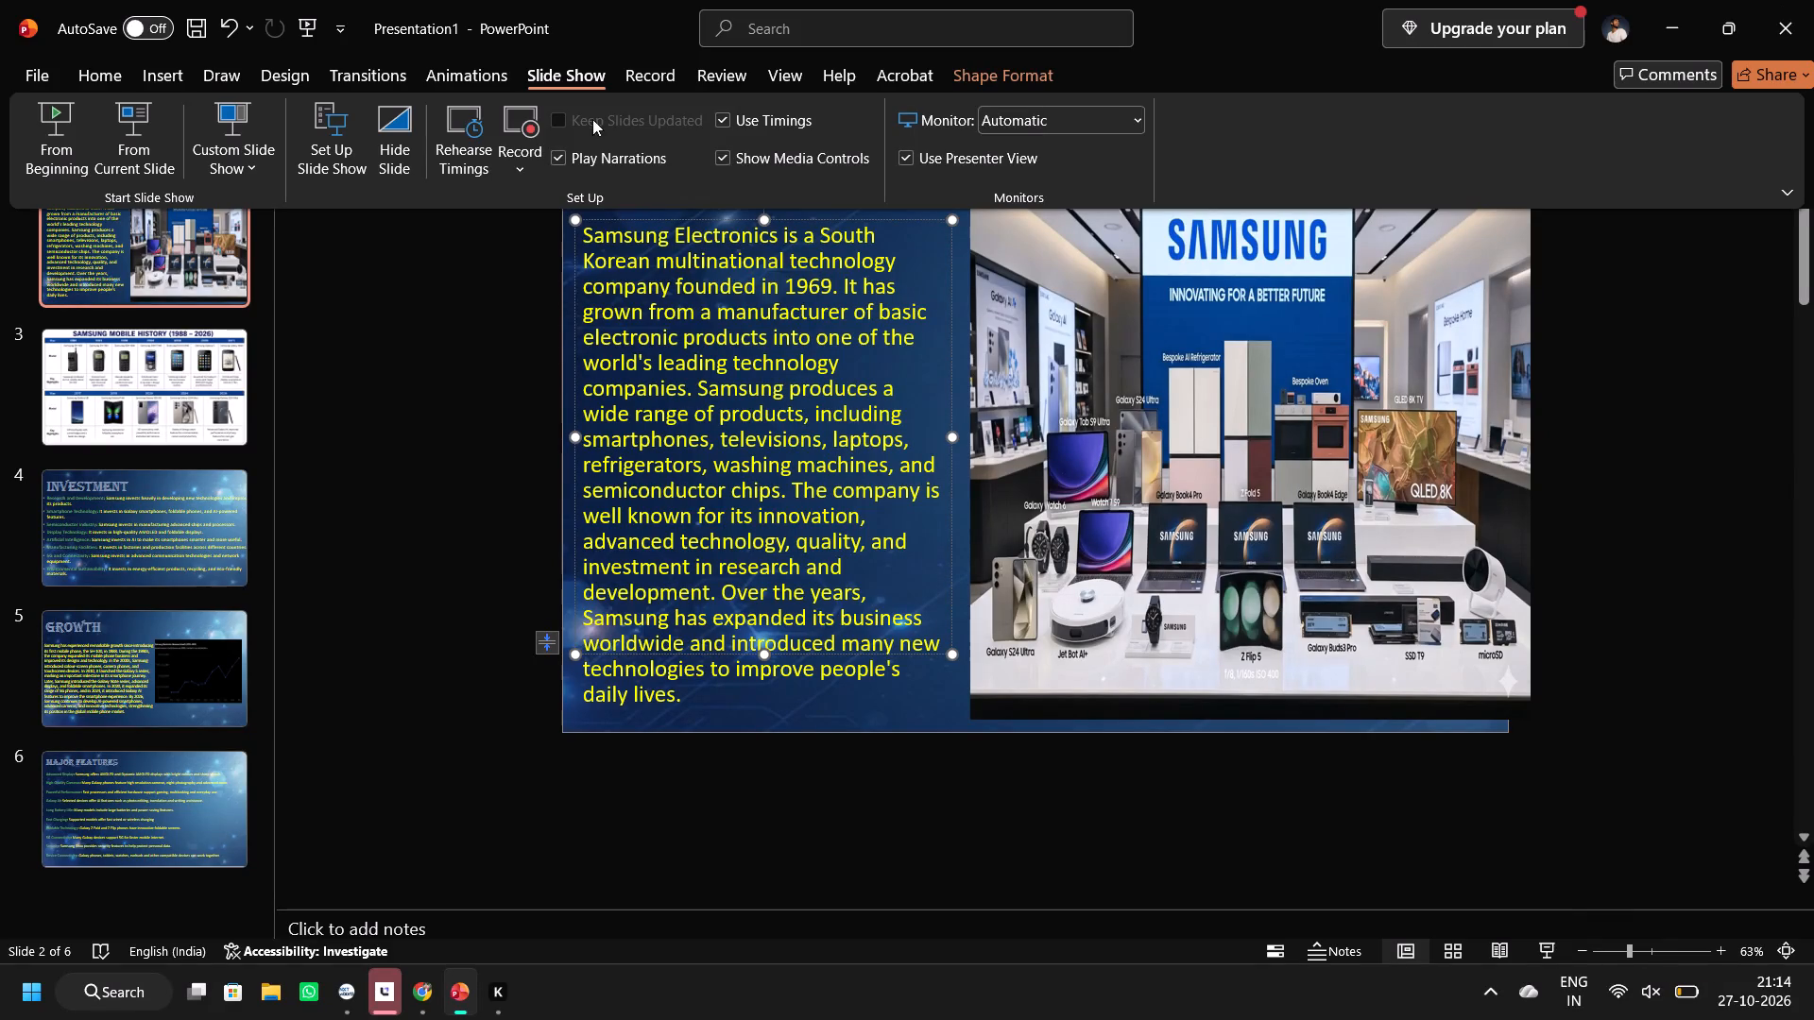
left_click(108, 85)
left_click(559, 122)
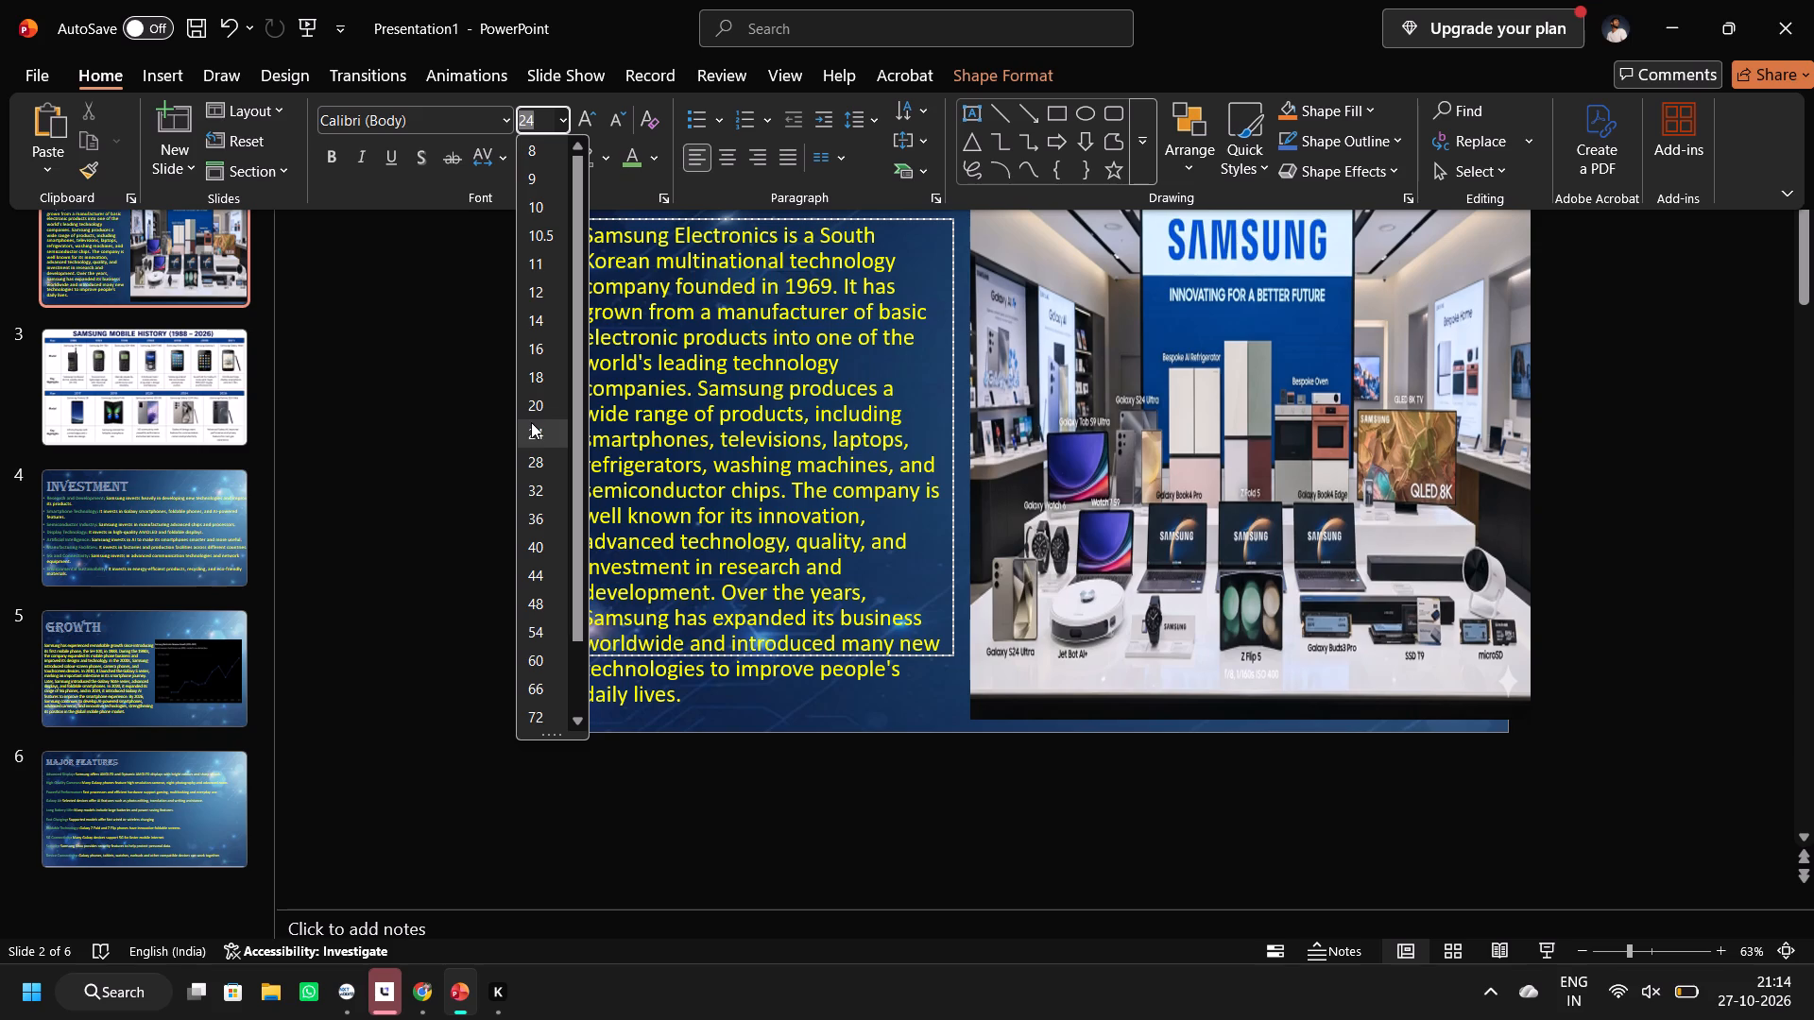
left_click(531, 402)
left_click_drag(751, 497, 765, 626)
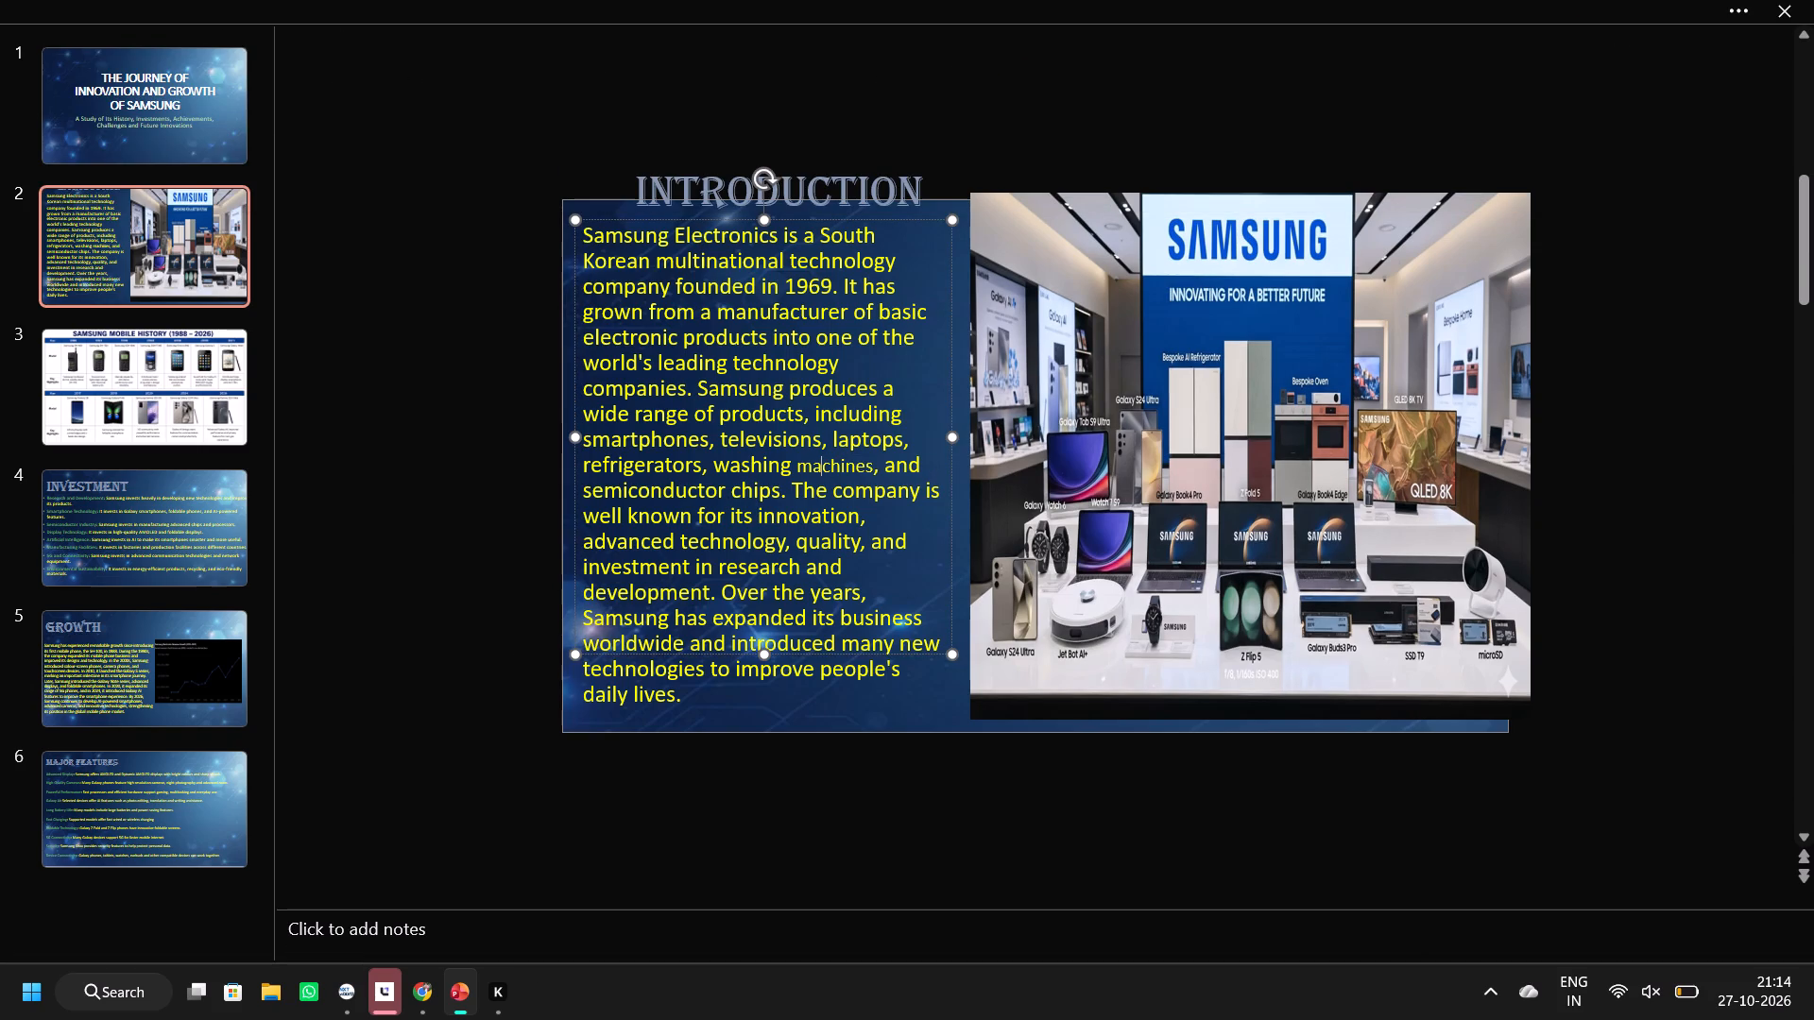
Extend the Introduction body text box down near the slide's bottom edge and lower its top edge to make room for the title.
left_click_drag(766, 658, 766, 711)
left_click_drag(763, 212, 763, 213)
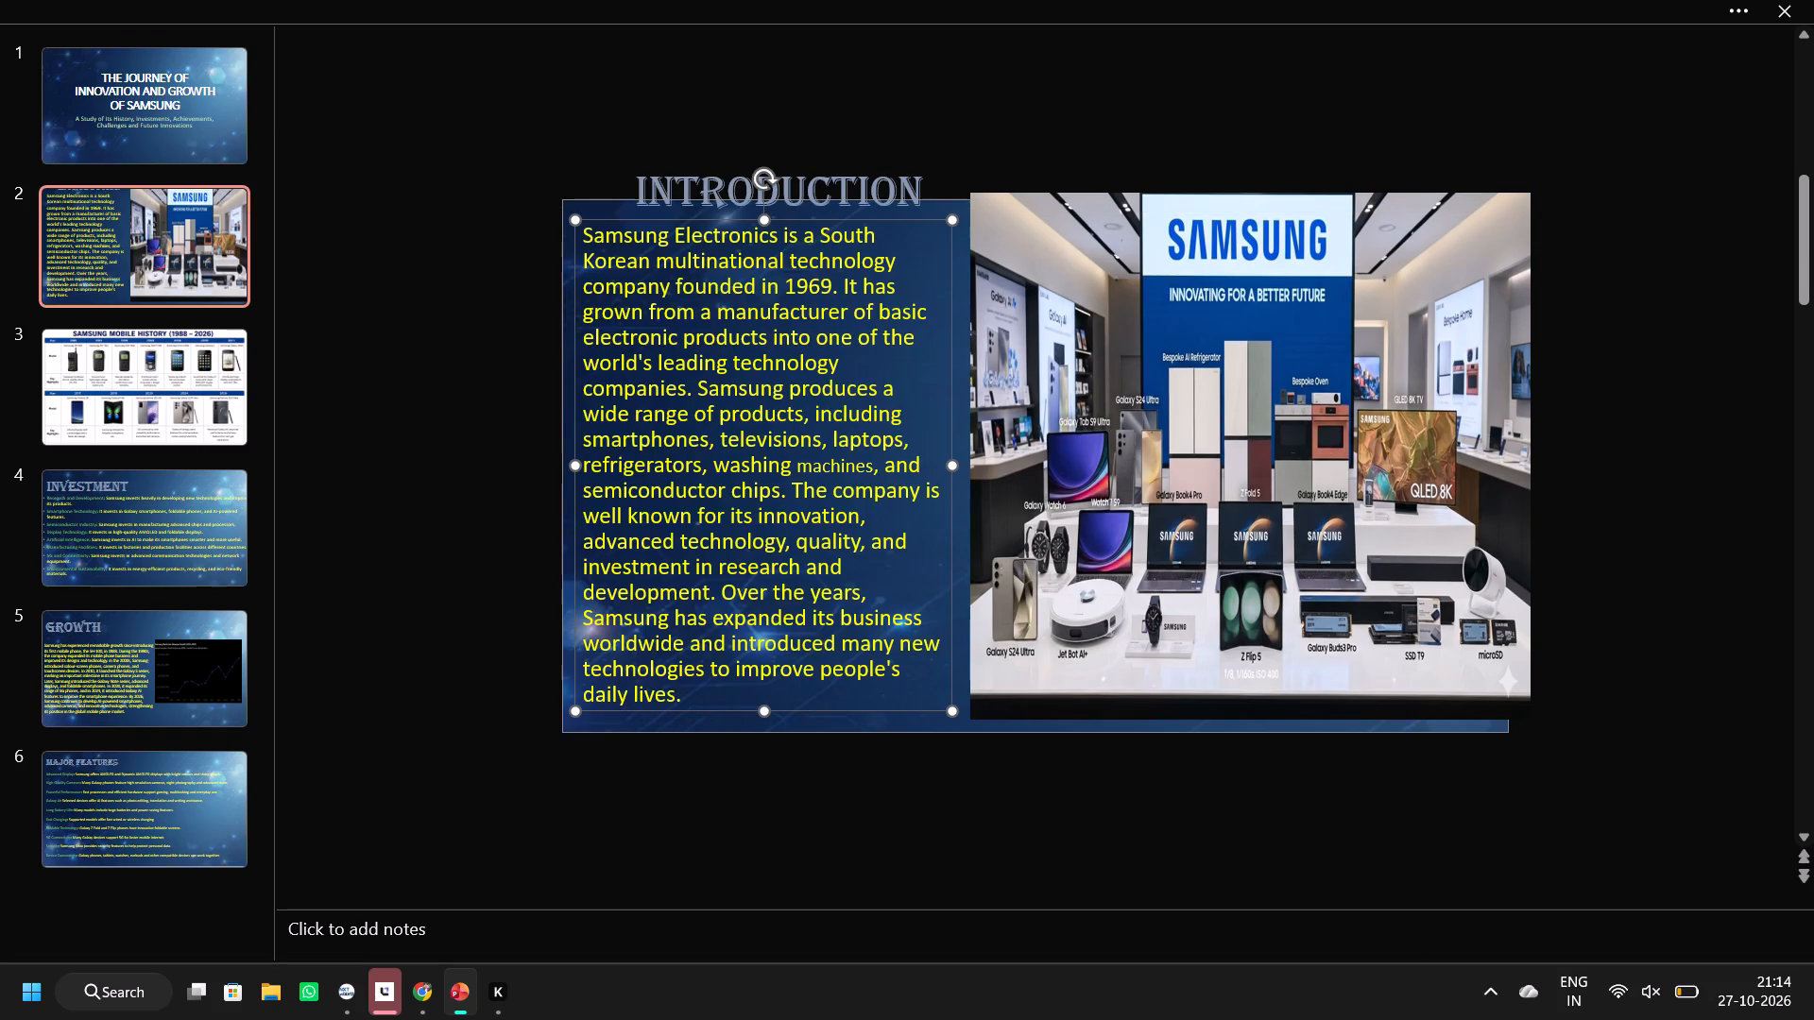
left_click_drag(763, 213, 768, 241)
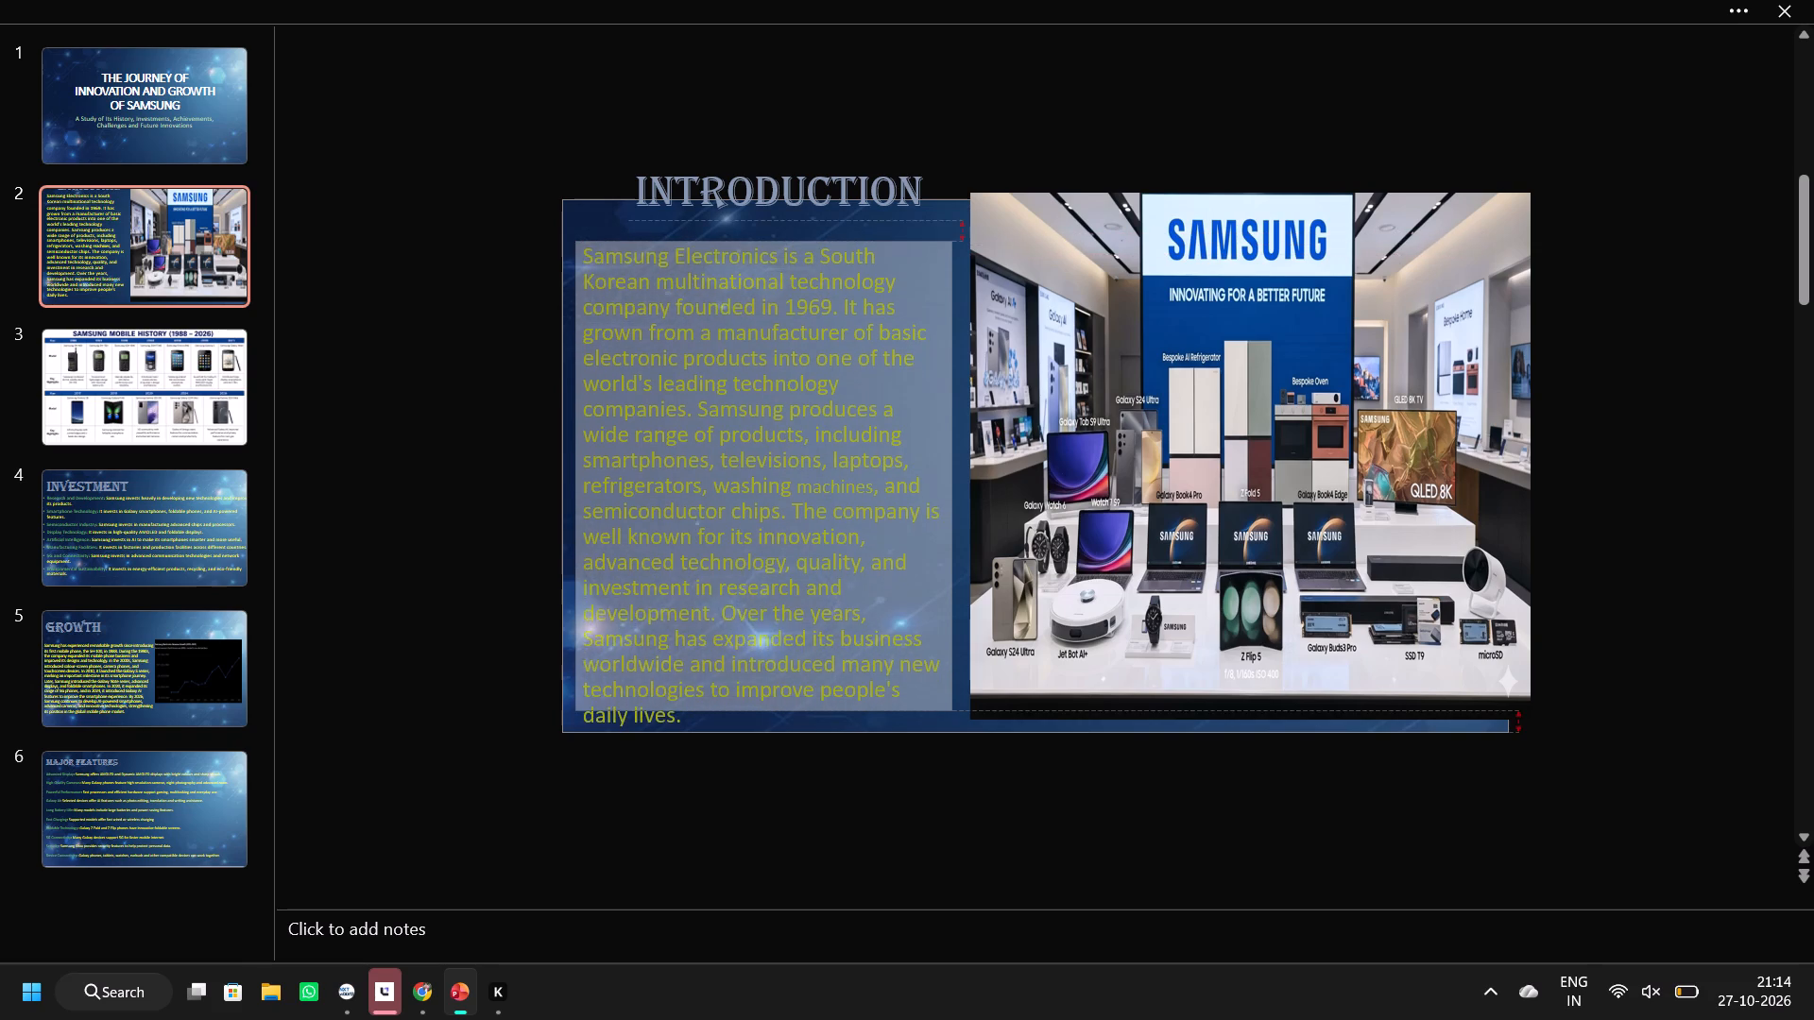
left_click_drag(768, 241, 768, 242)
Lower the bottom edge of the INTRODUCTION title box so the title sits inside the slide above the body text.
left_click(773, 173)
left_click_drag(775, 187, 779, 220)
left_click_drag(779, 220, 780, 242)
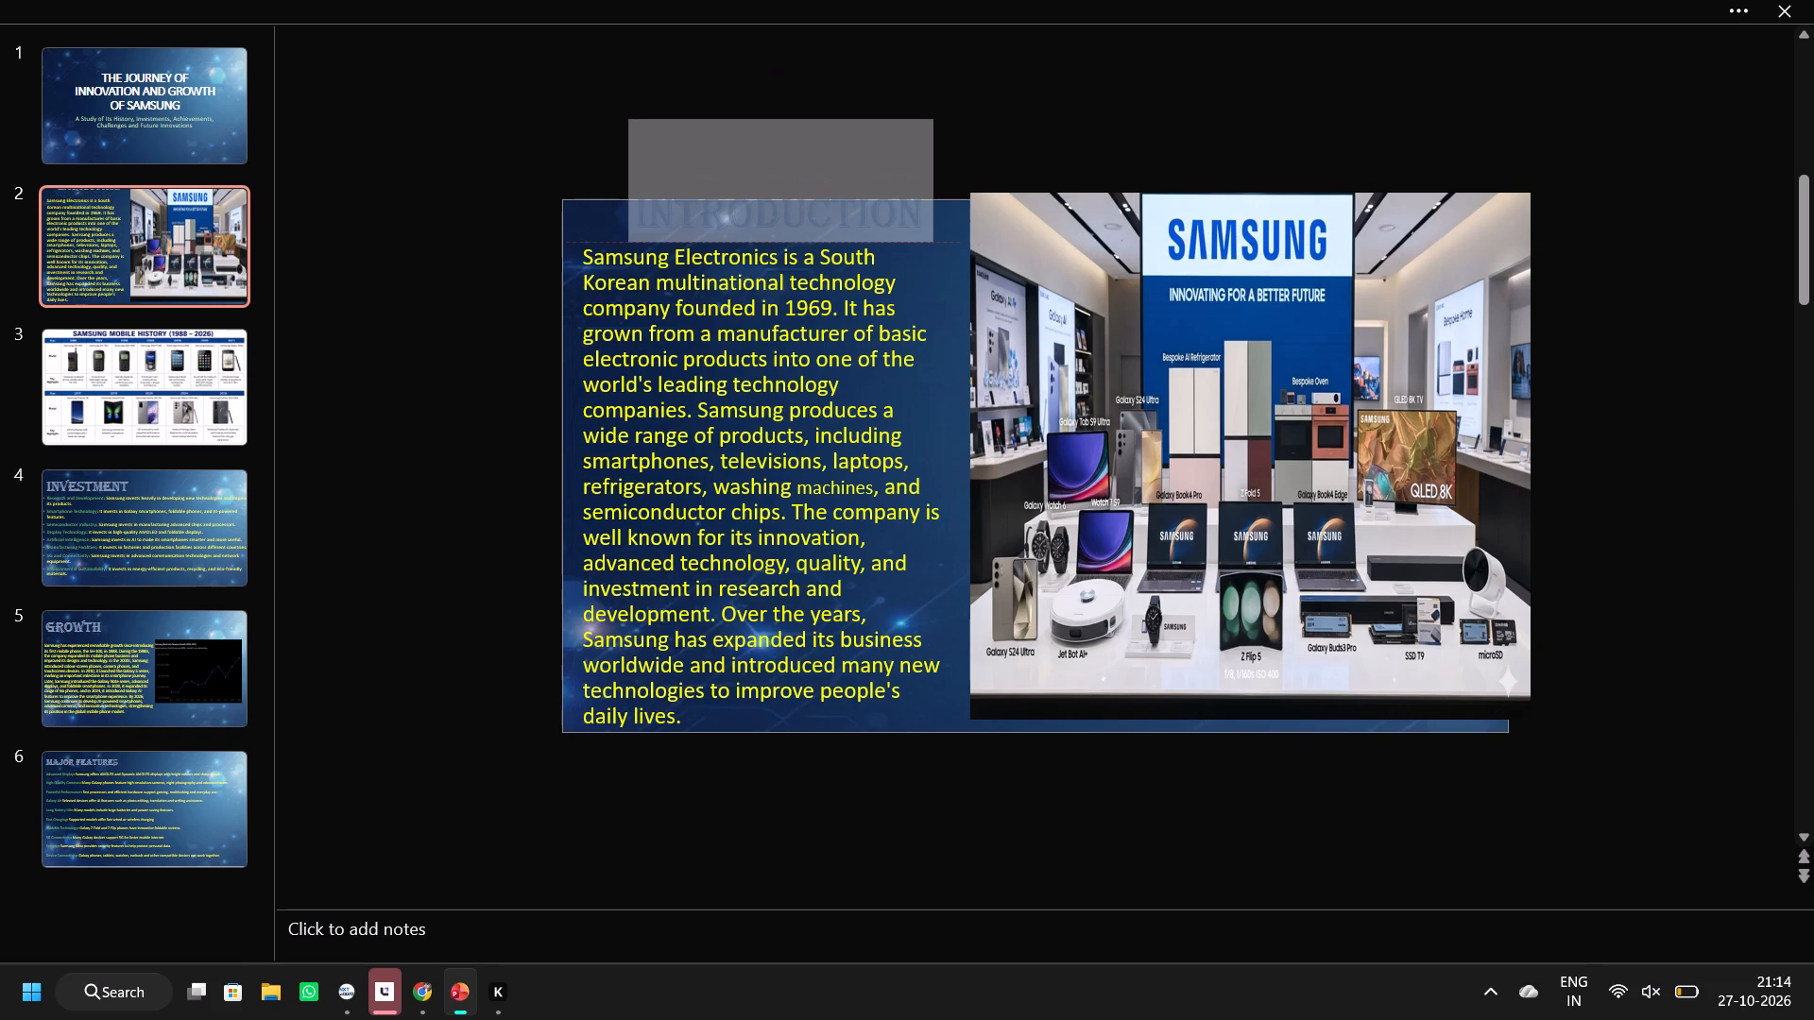
left_click_drag(780, 242, 783, 259)
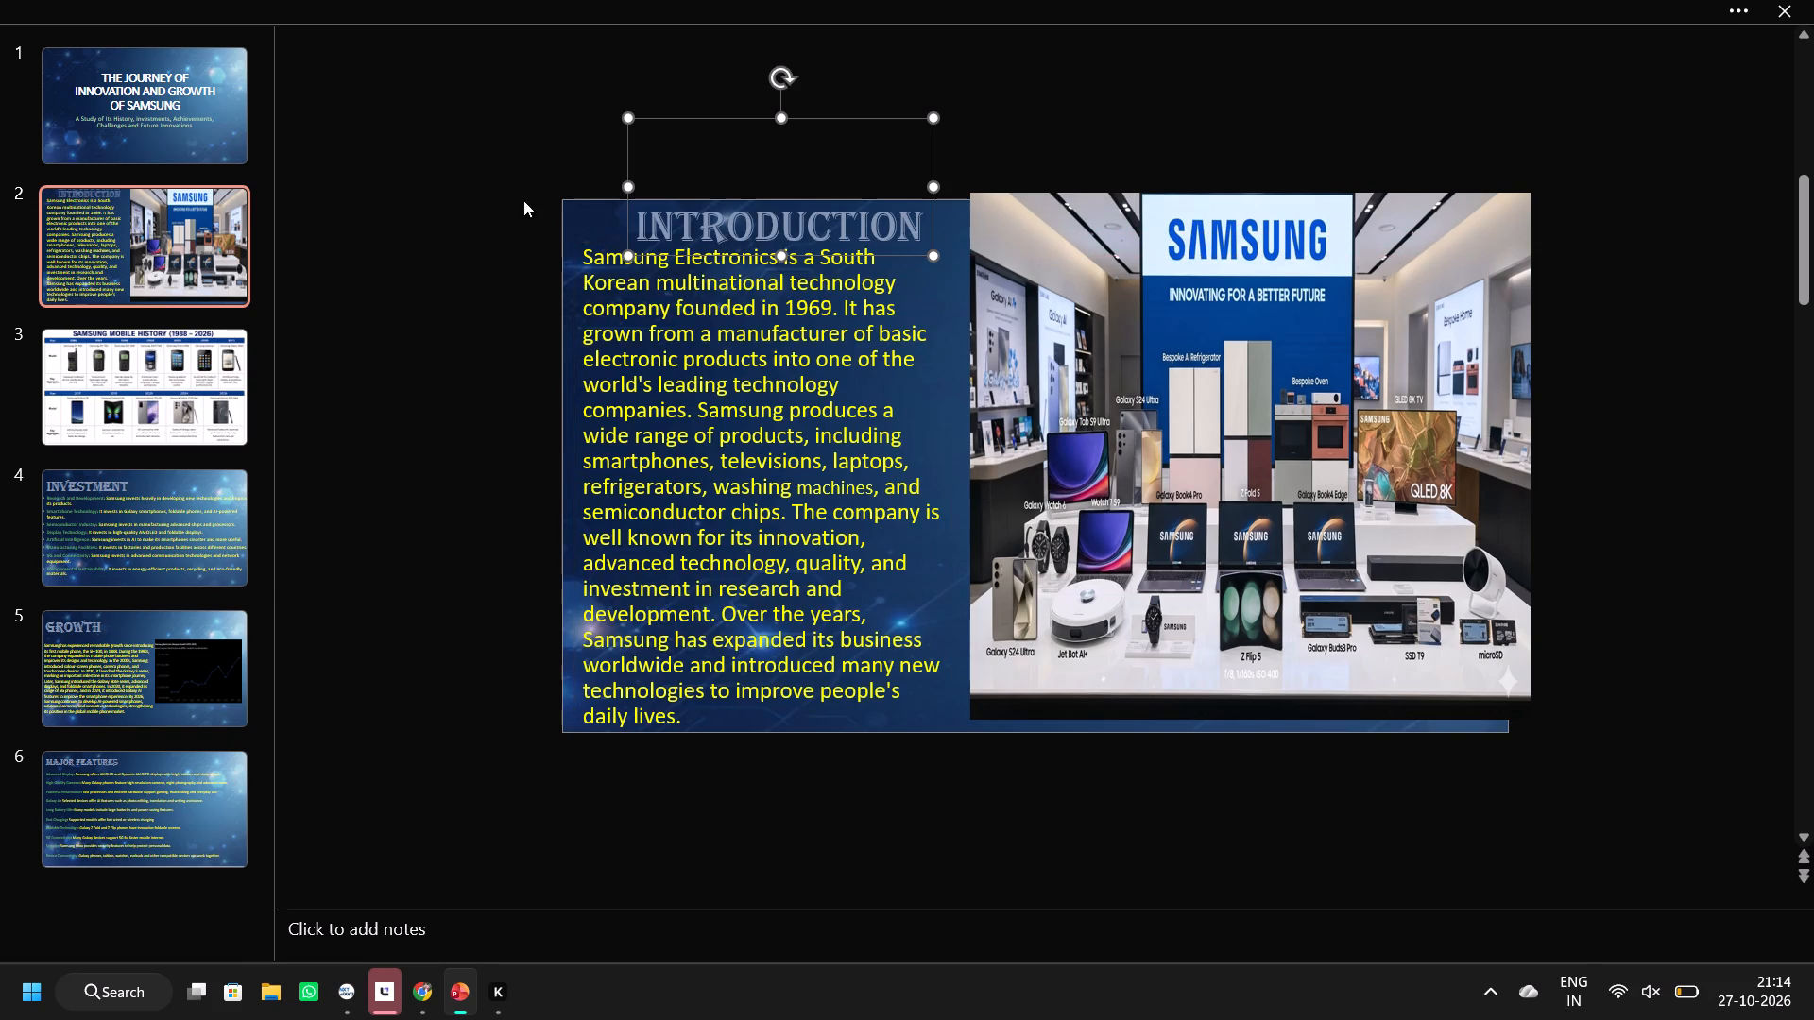
left_click(504, 201)
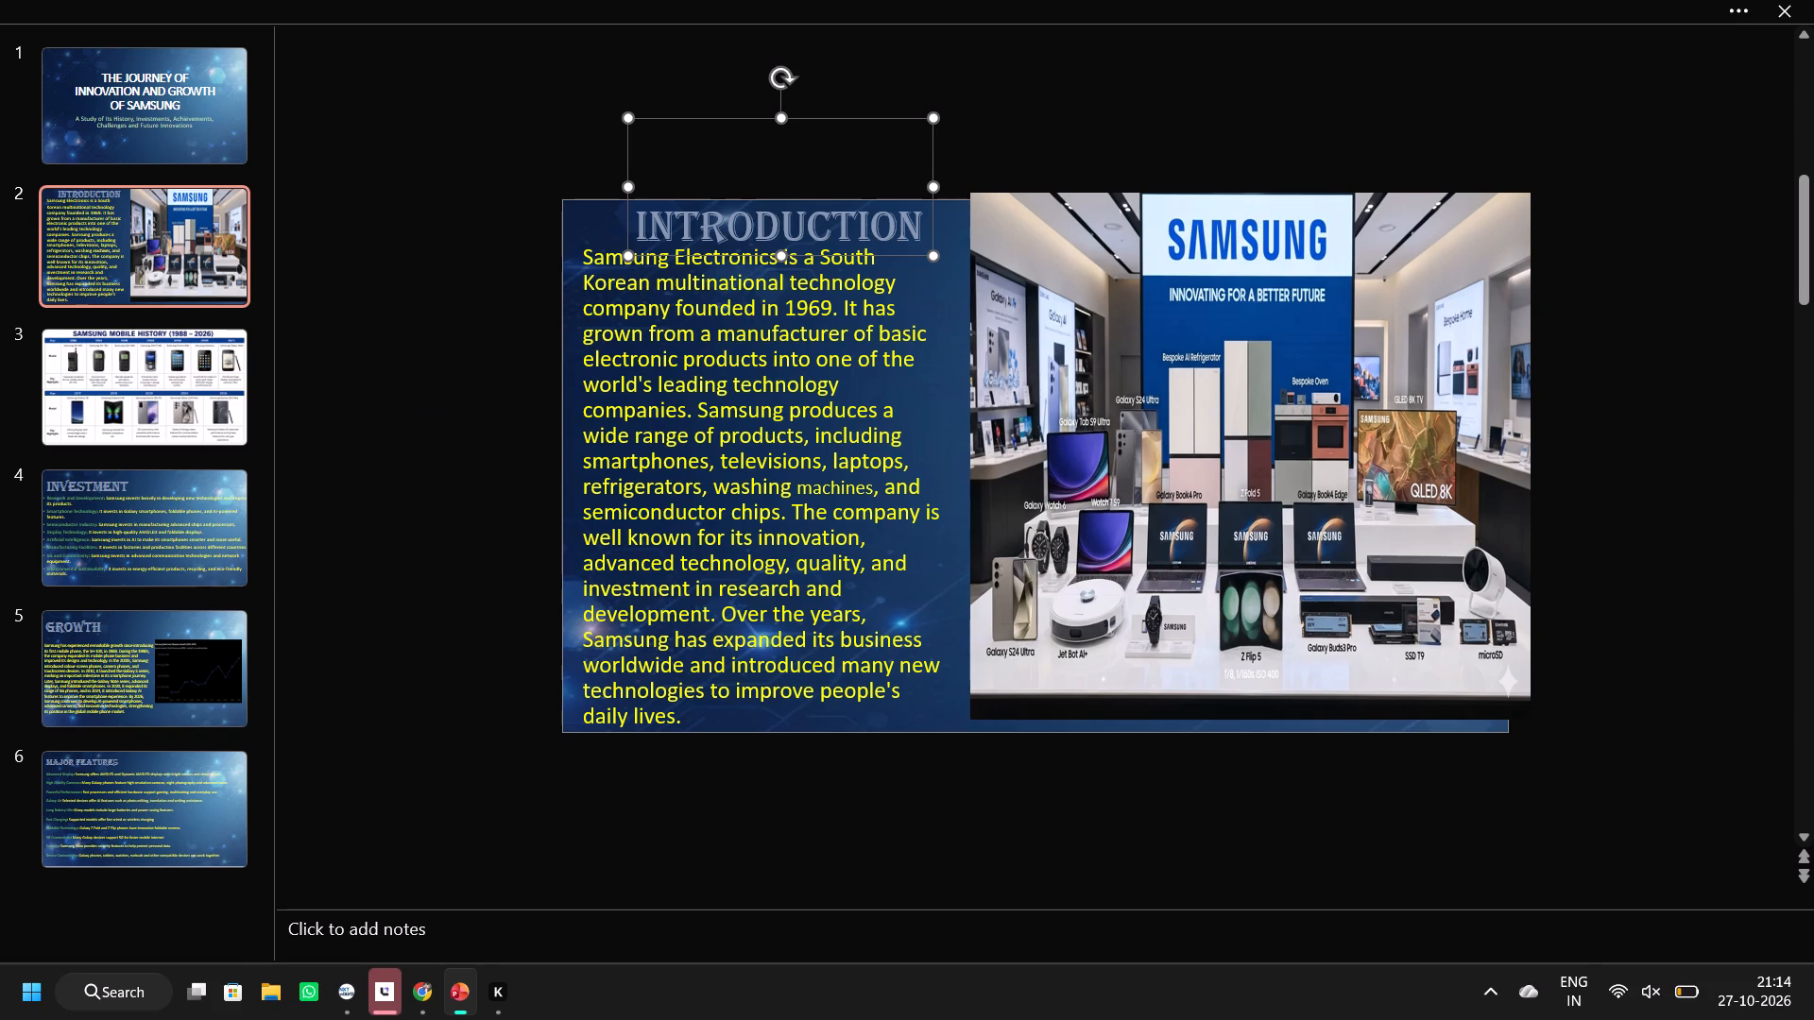
Play the slide show from the beginning and check the slides through to the Investment slide.
left_click(976, 0)
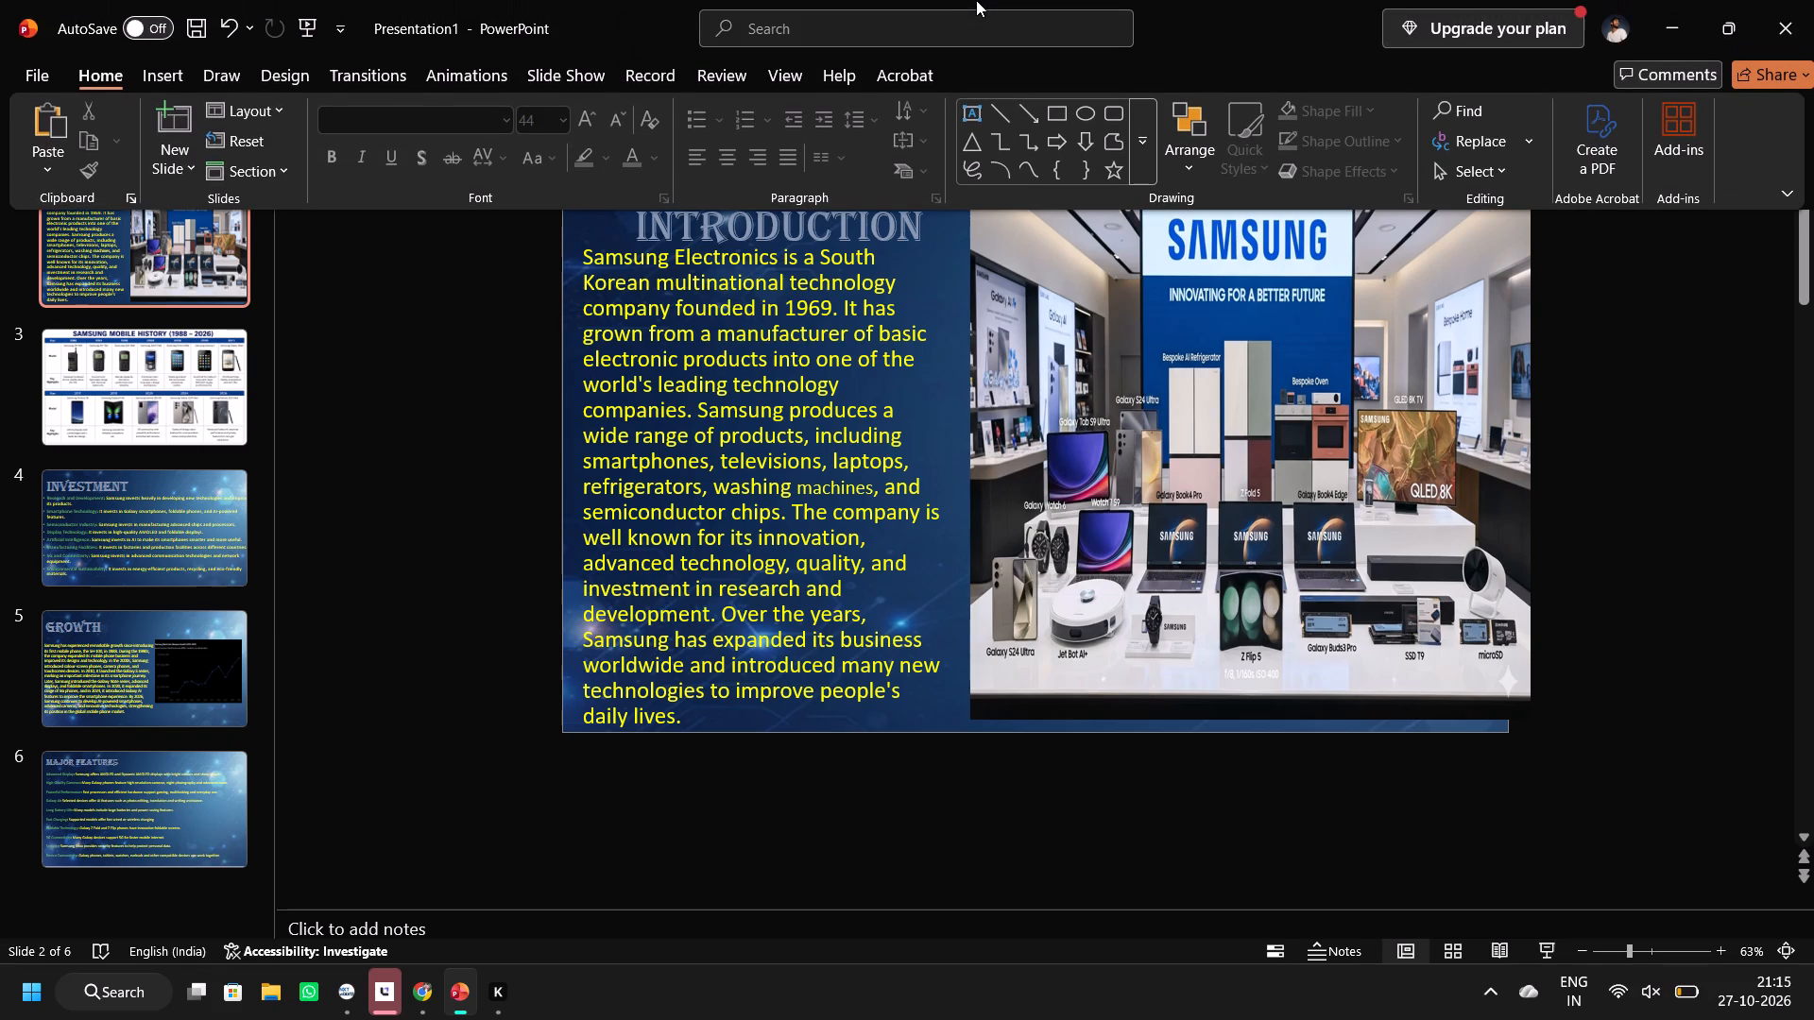
left_click(560, 77)
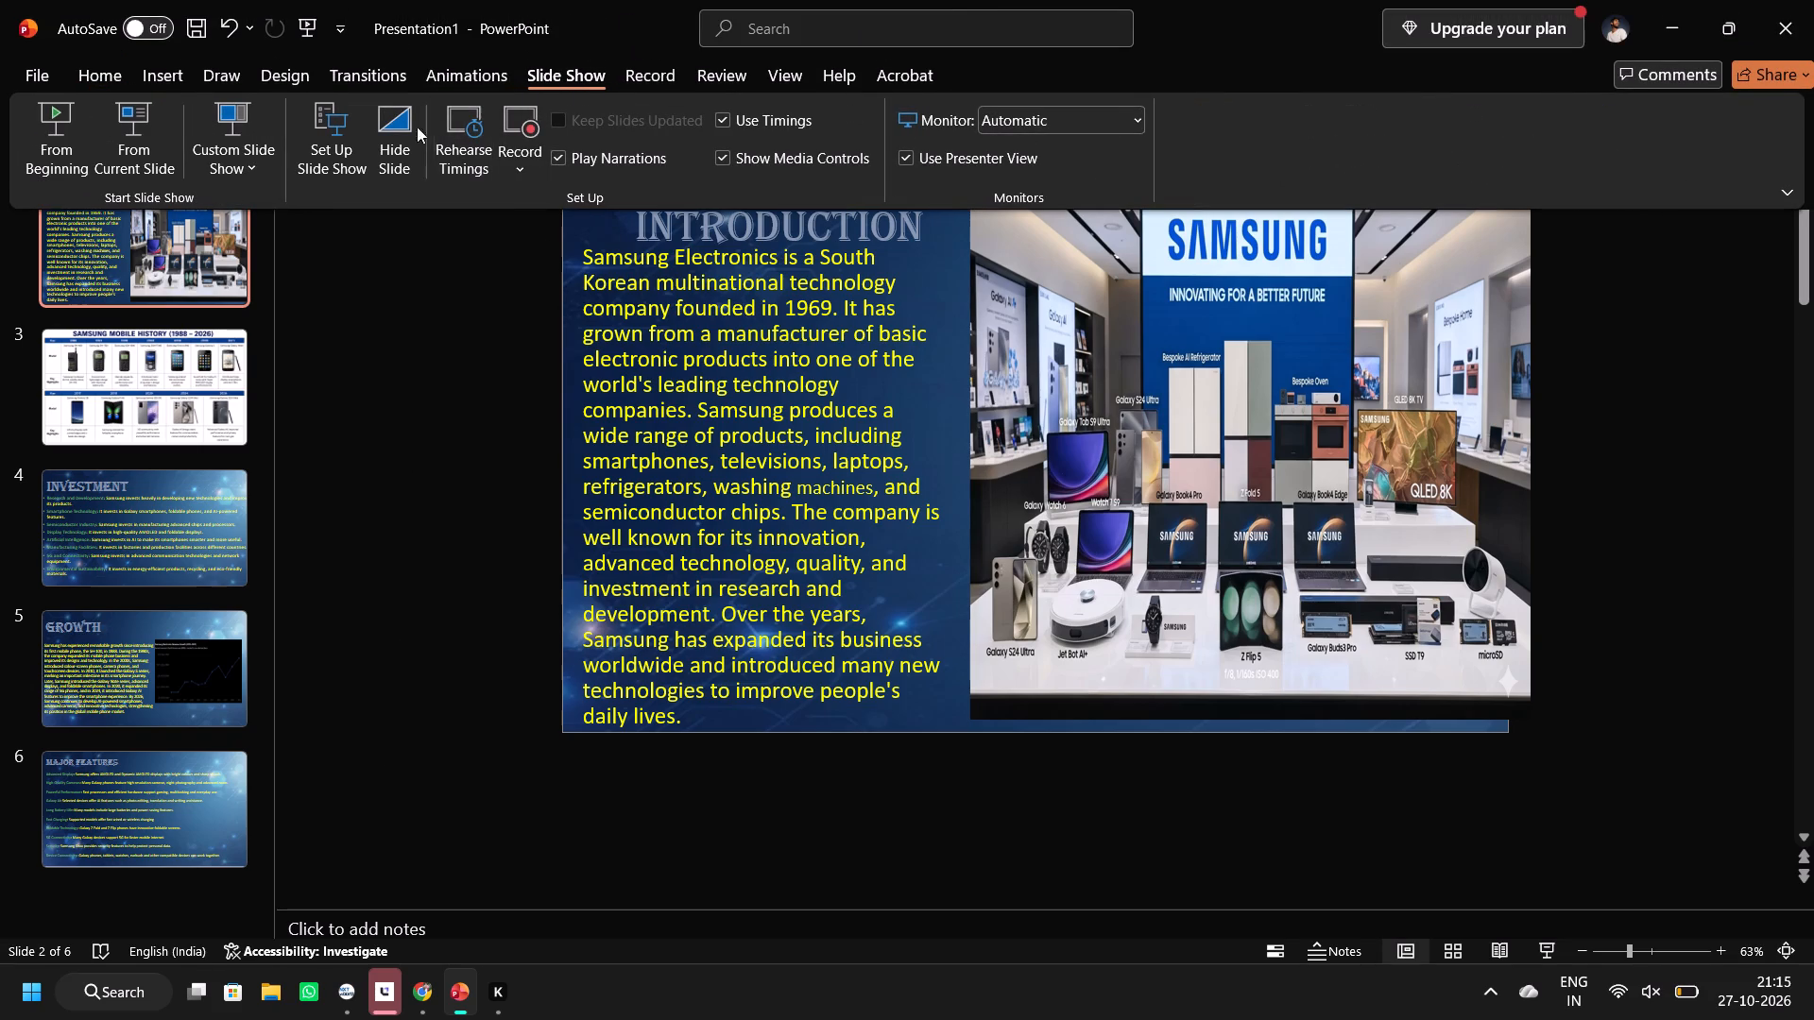
left_click(77, 144)
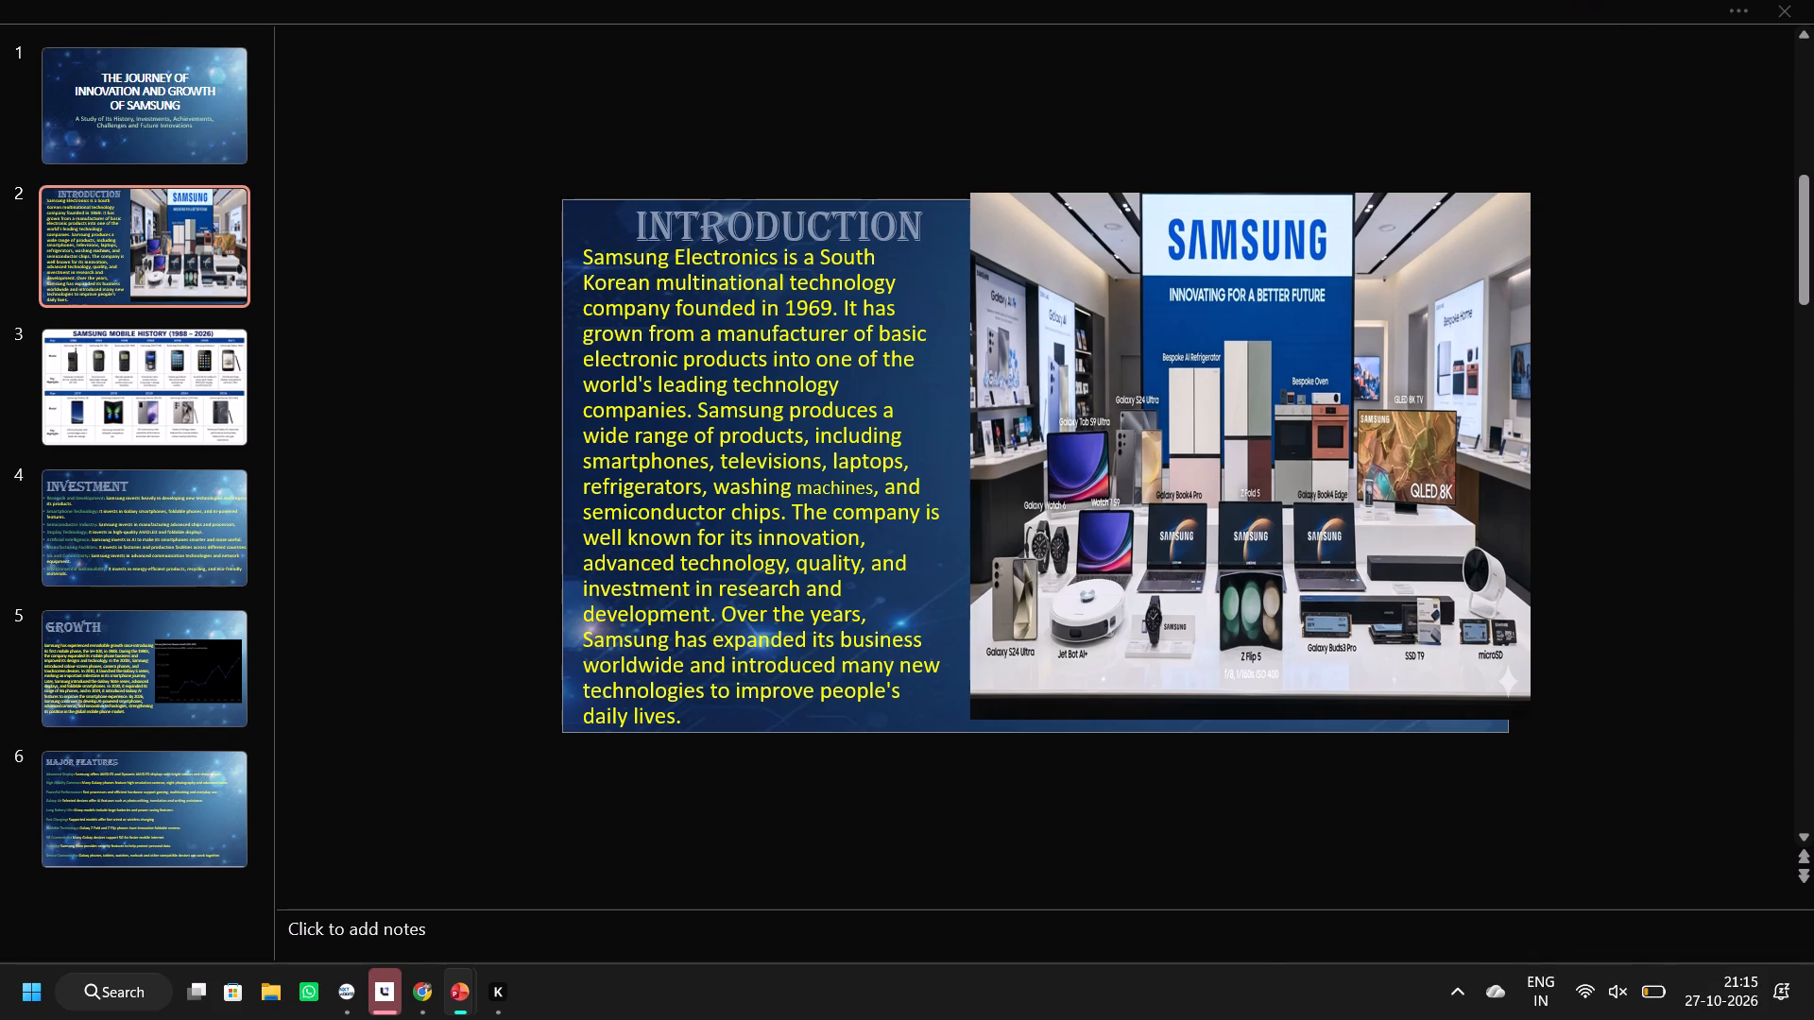
key("Right")
key("Right")
key("Left")
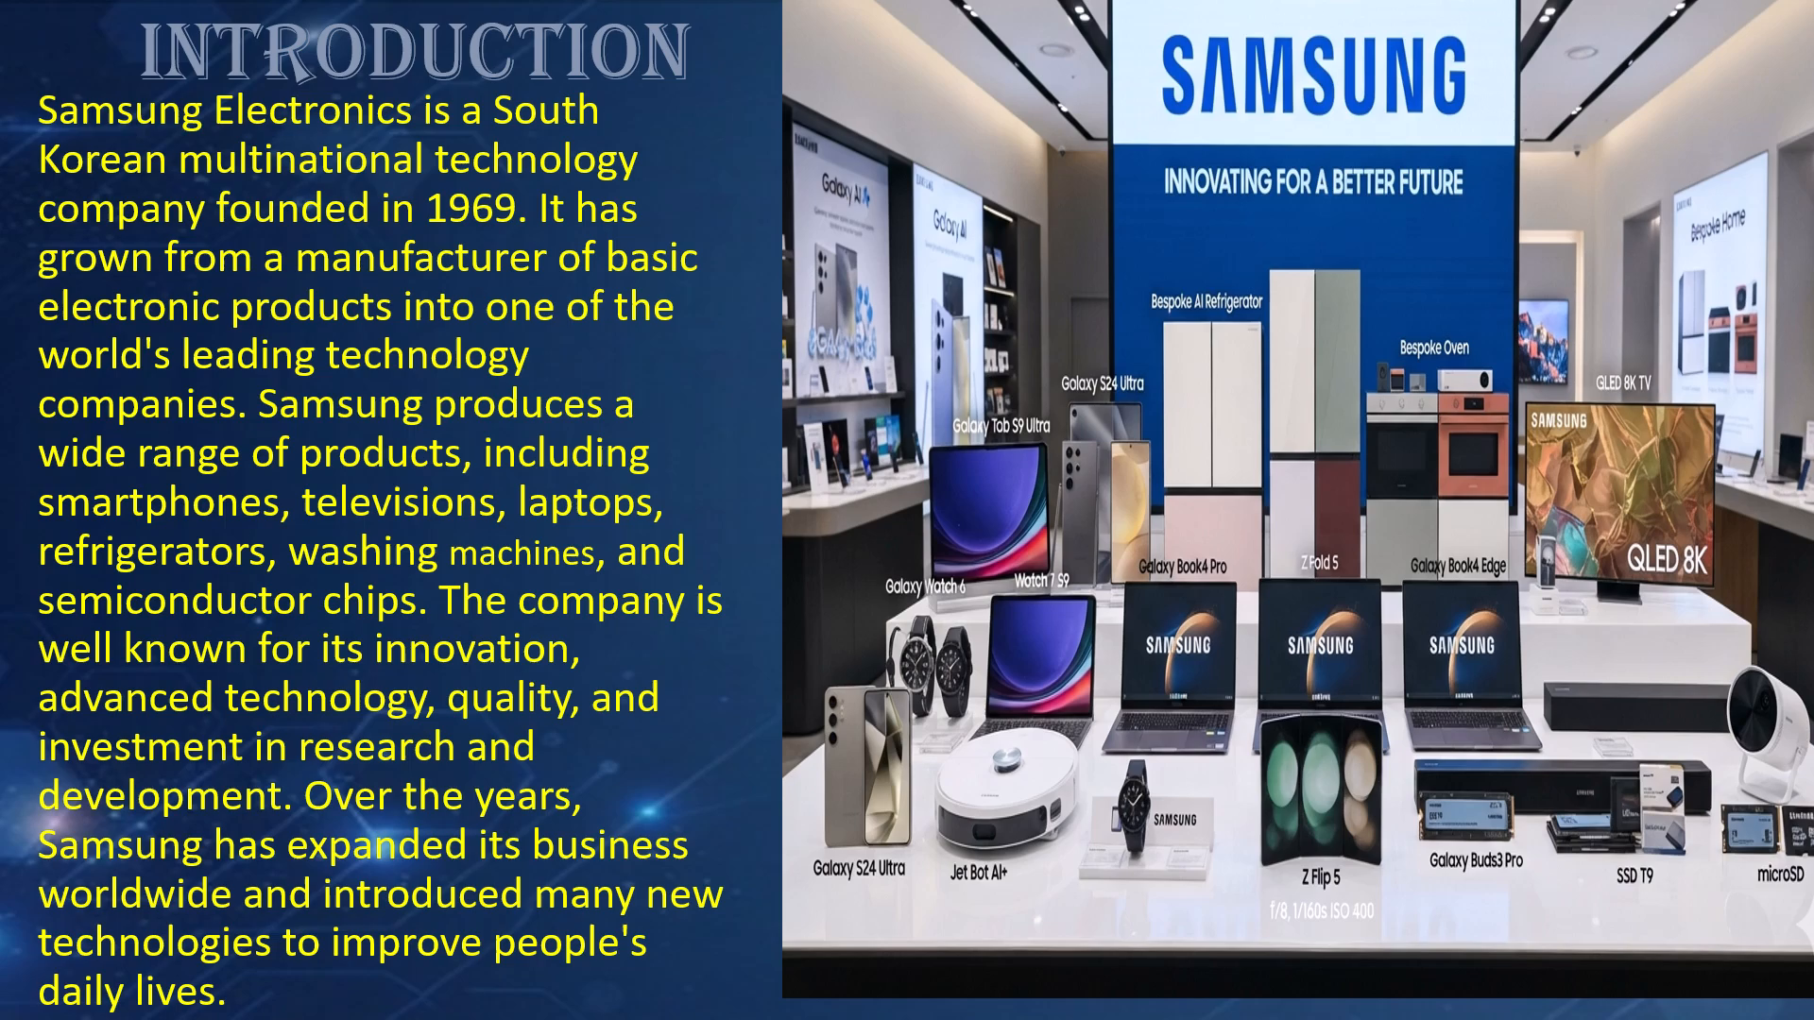
key("Right")
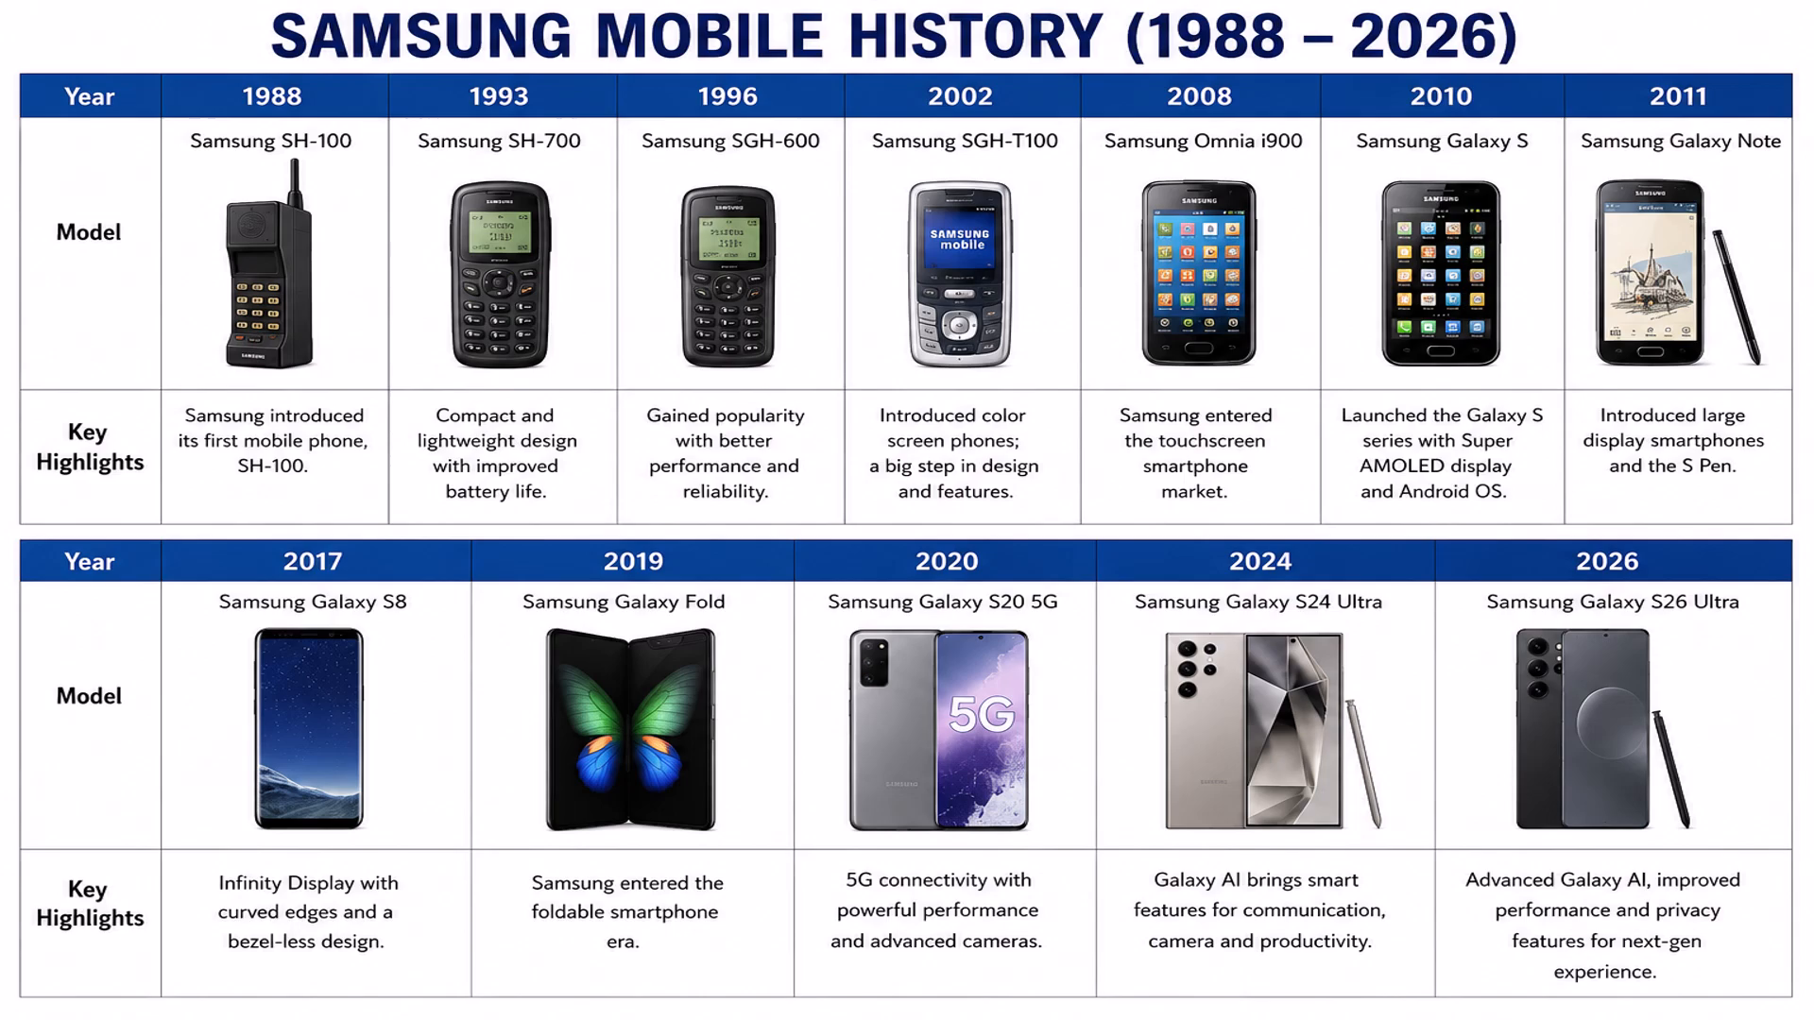
key("Right")
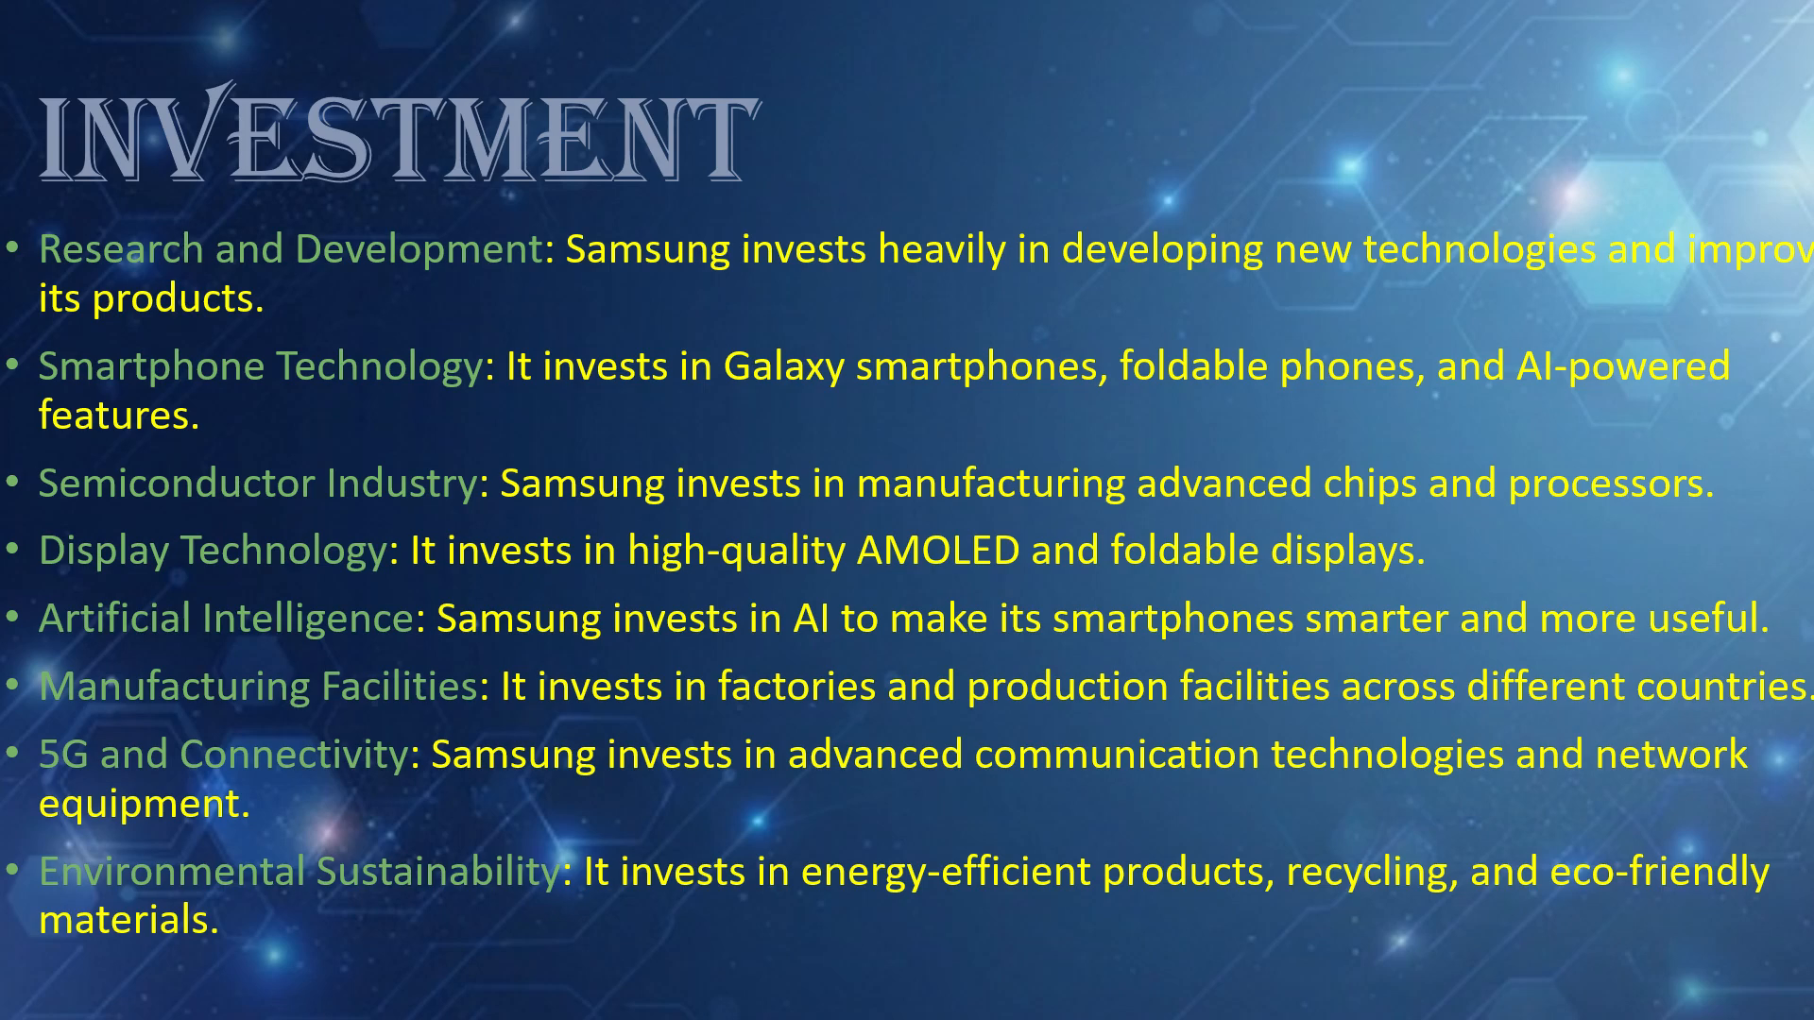
key("Escape")
On the Investment slide, narrow the blue background picture so its right edge lines up with the slide's right edge.
left_click(116, 562)
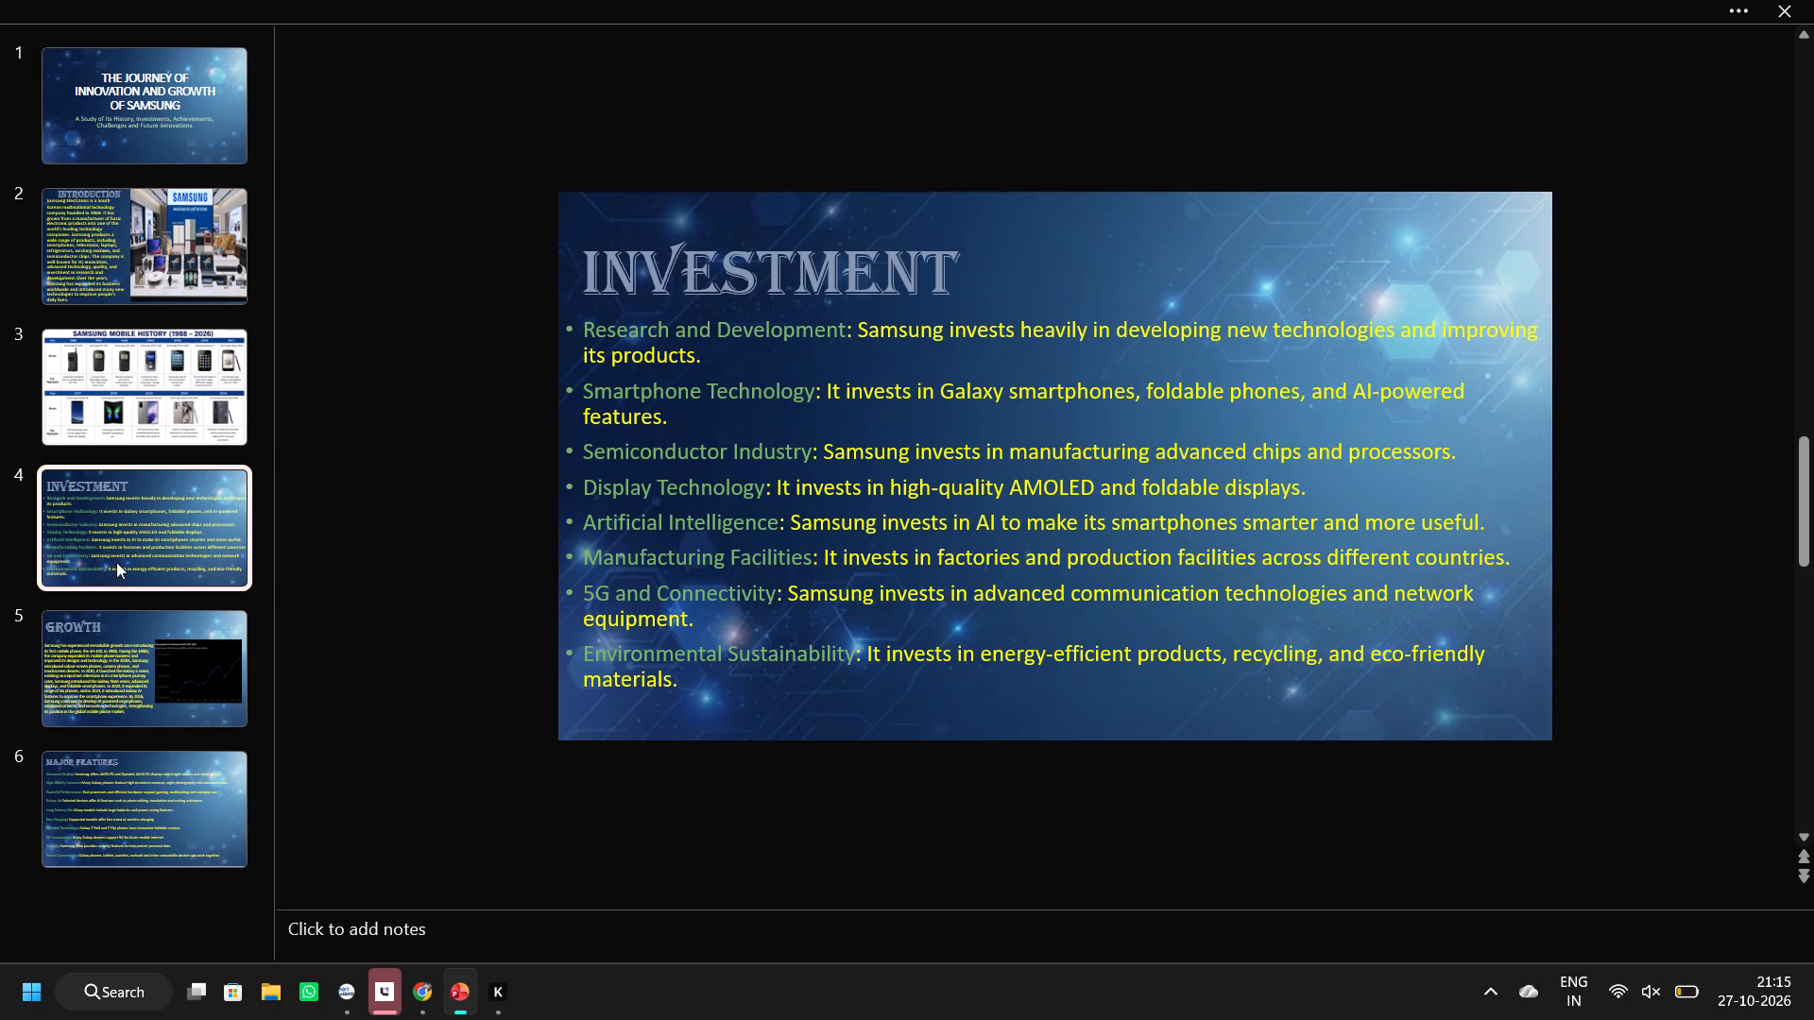
left_click(1549, 471)
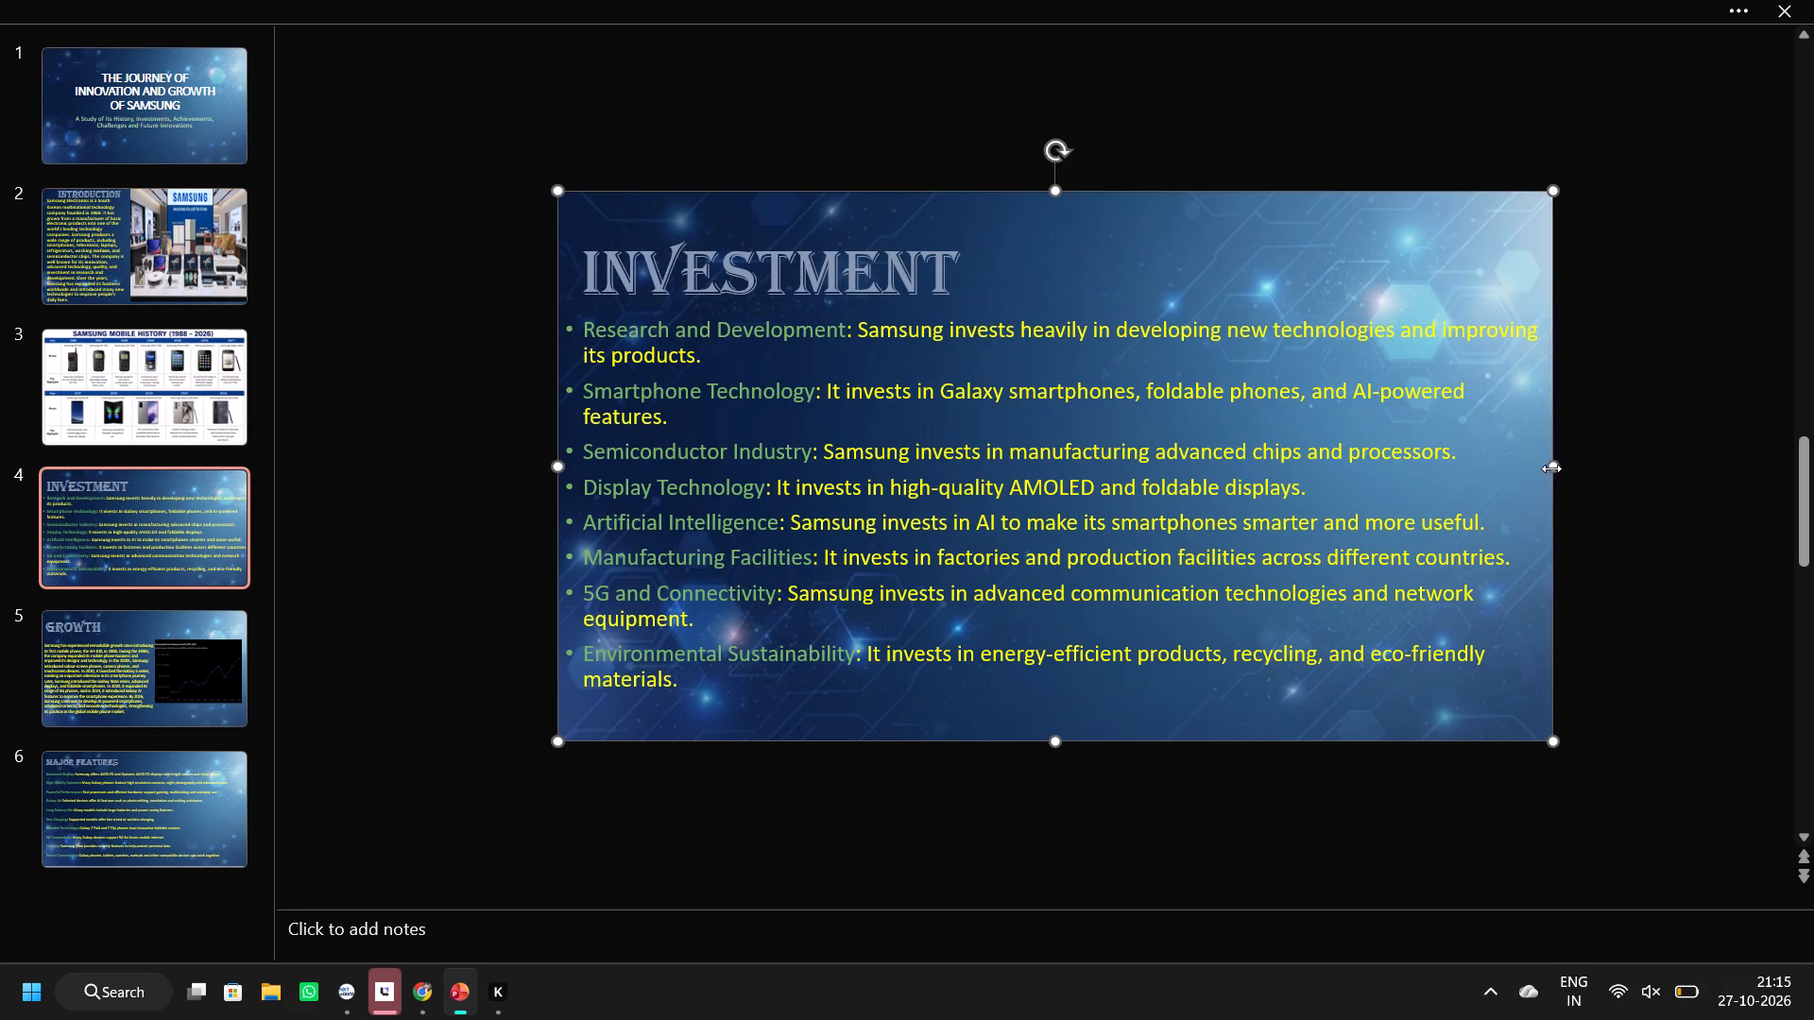
left_click_drag(1556, 466, 1507, 480)
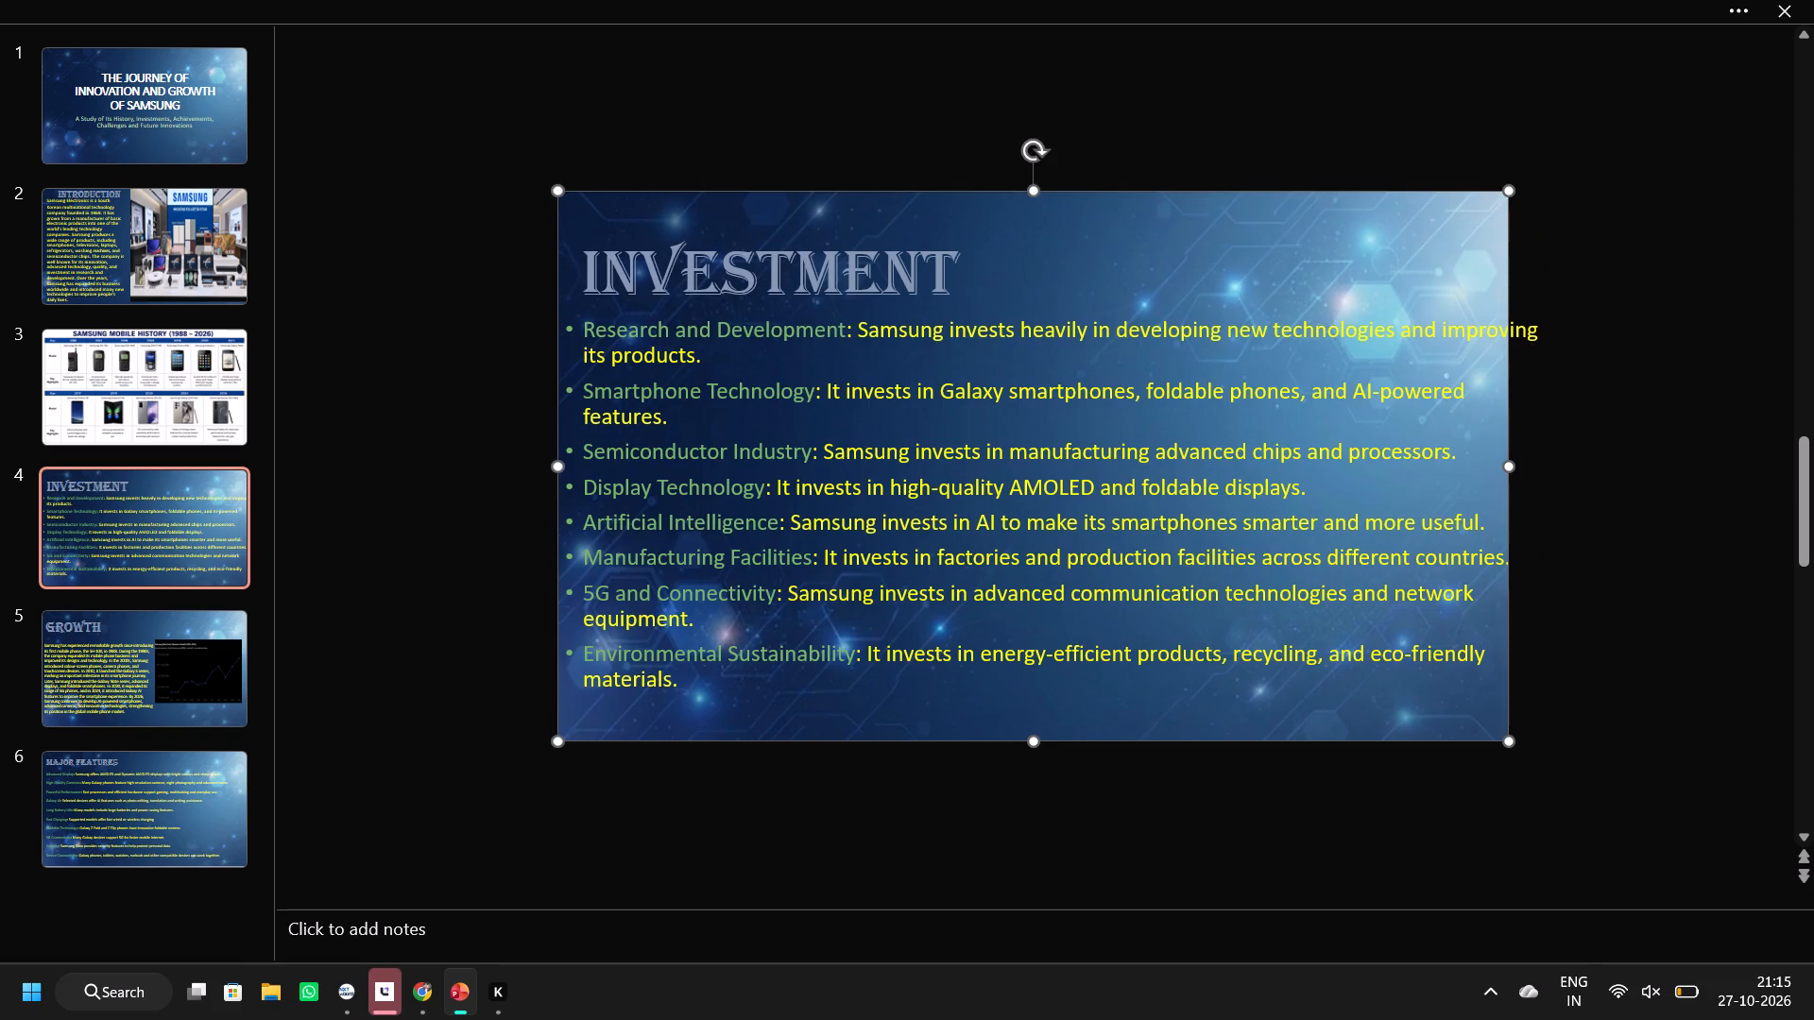
Set the font size to 20 at the word "invests" in the Display Technology bullet of the Investment slide.
left_click(837, 485)
left_click(455, 0)
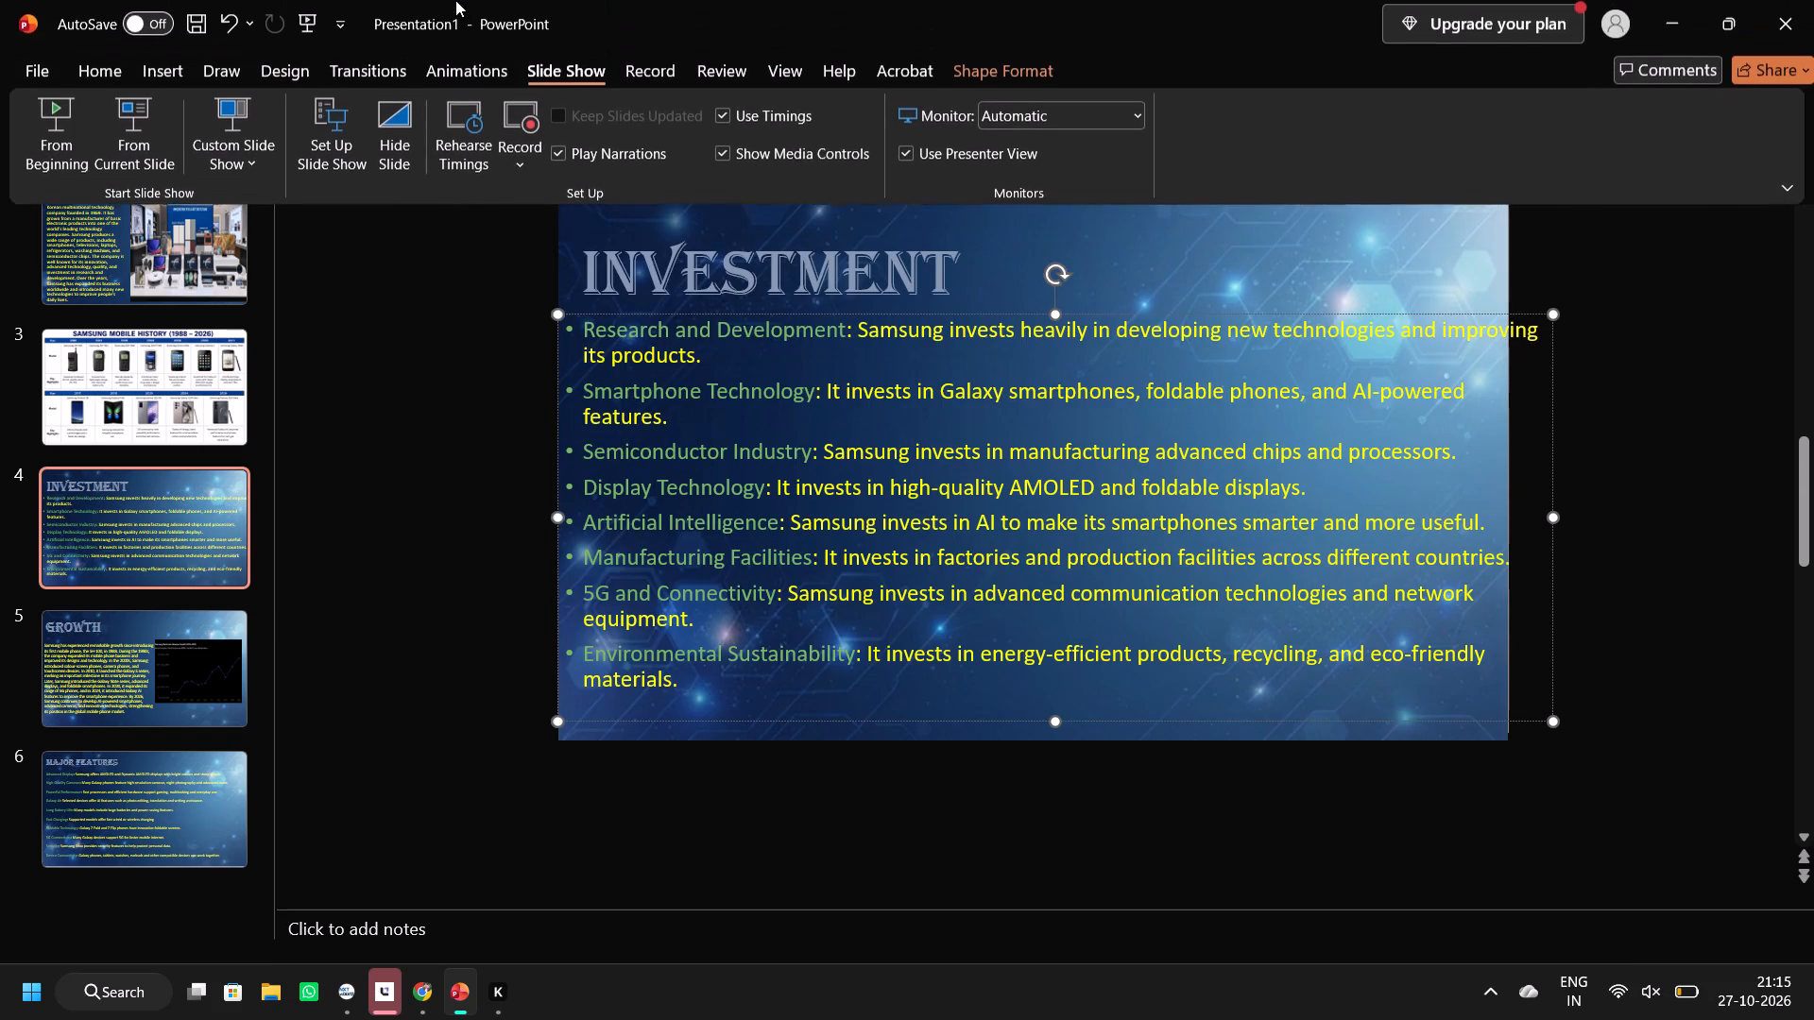
left_click(99, 80)
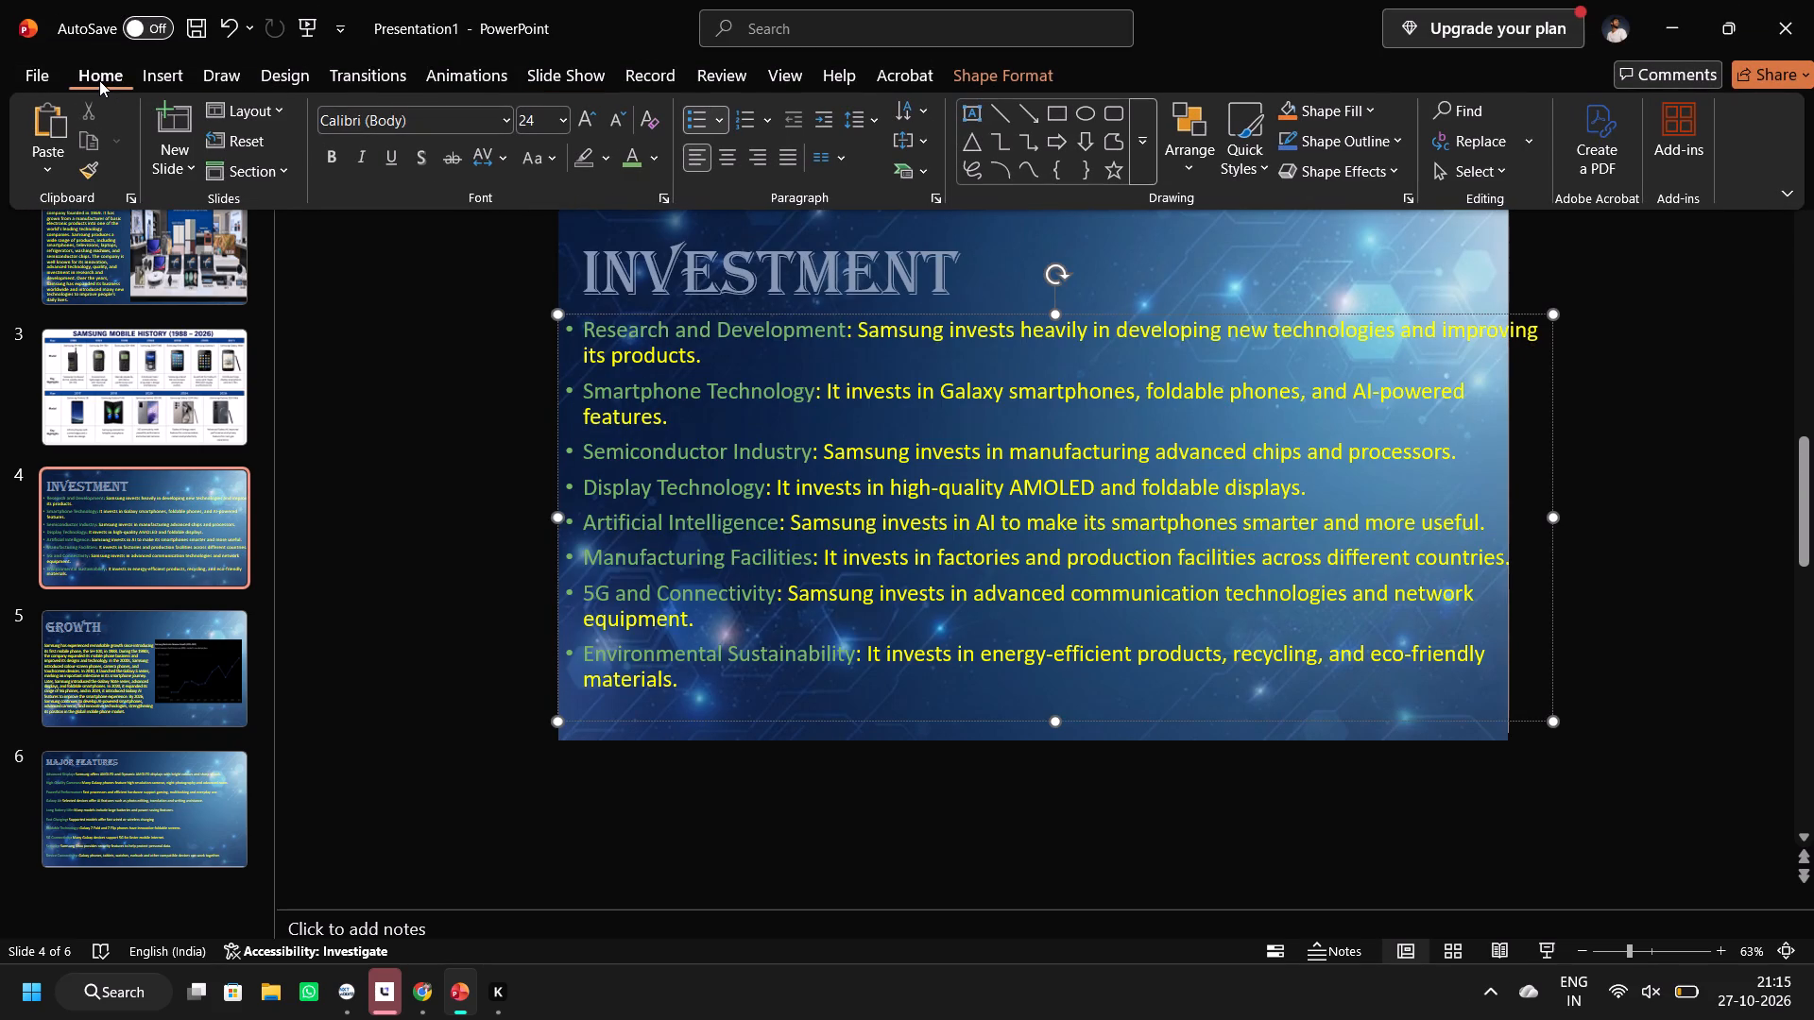
left_click(564, 127)
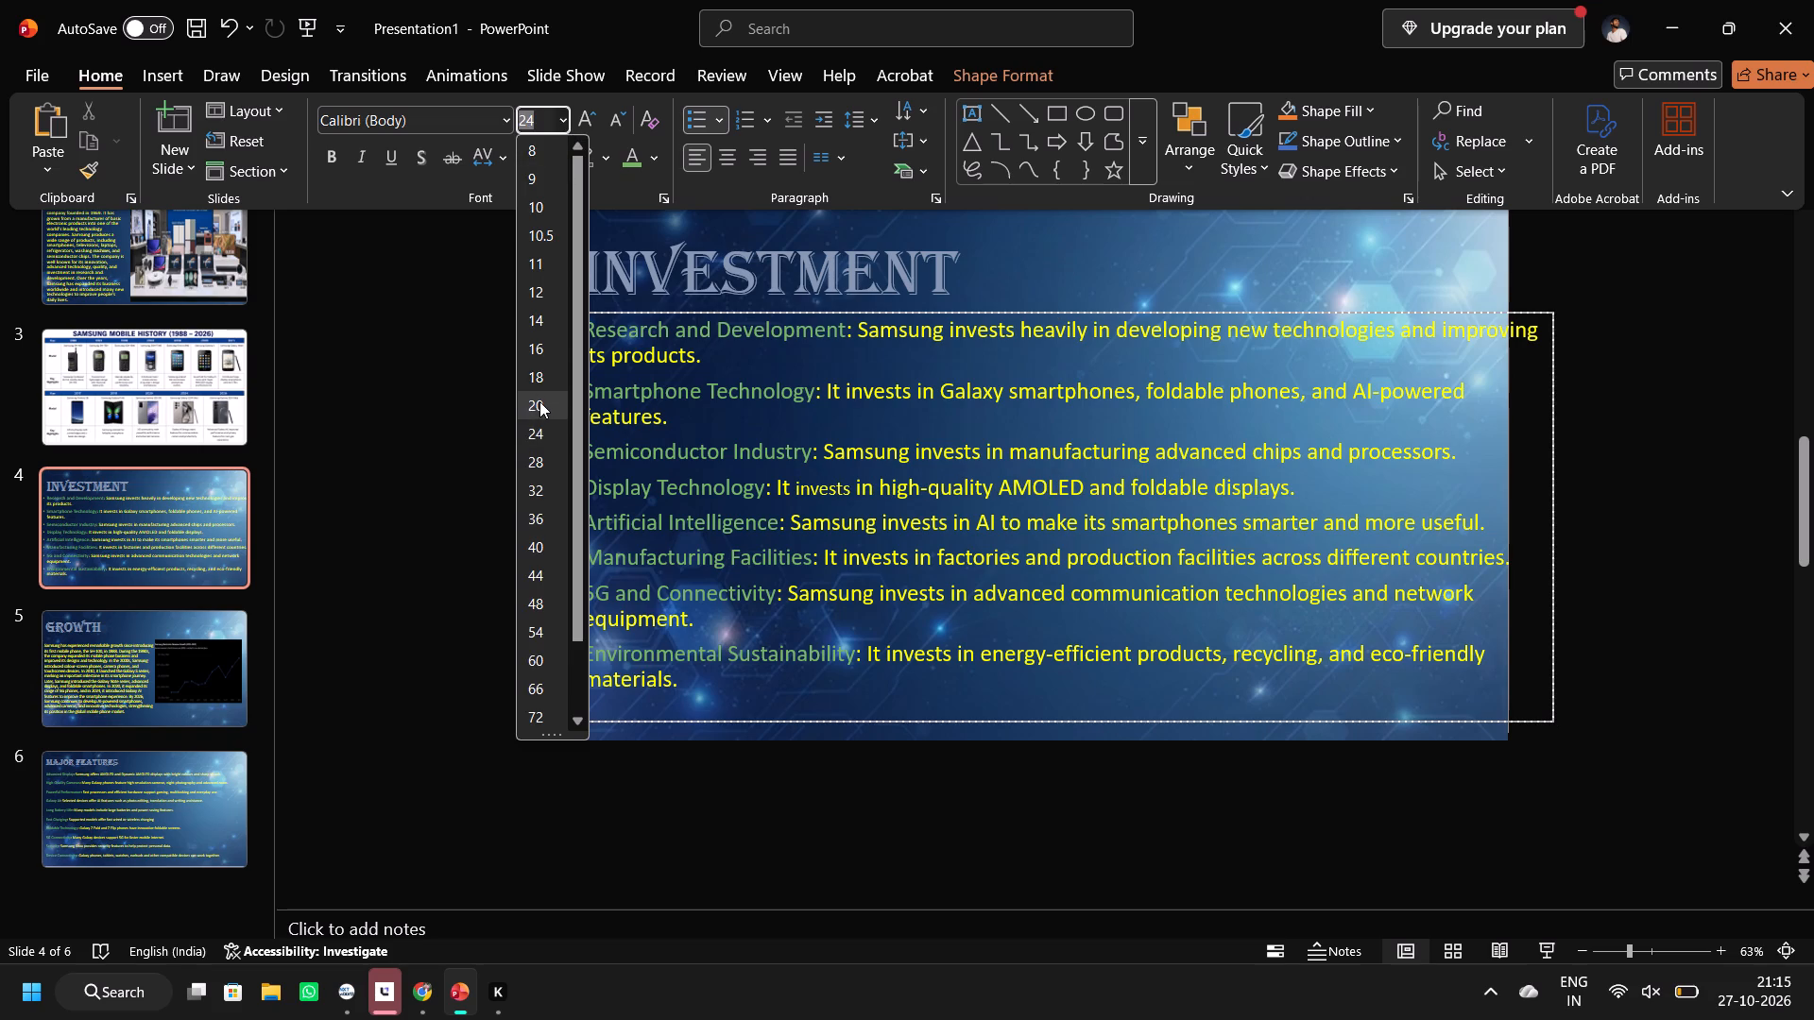
left_click(539, 401)
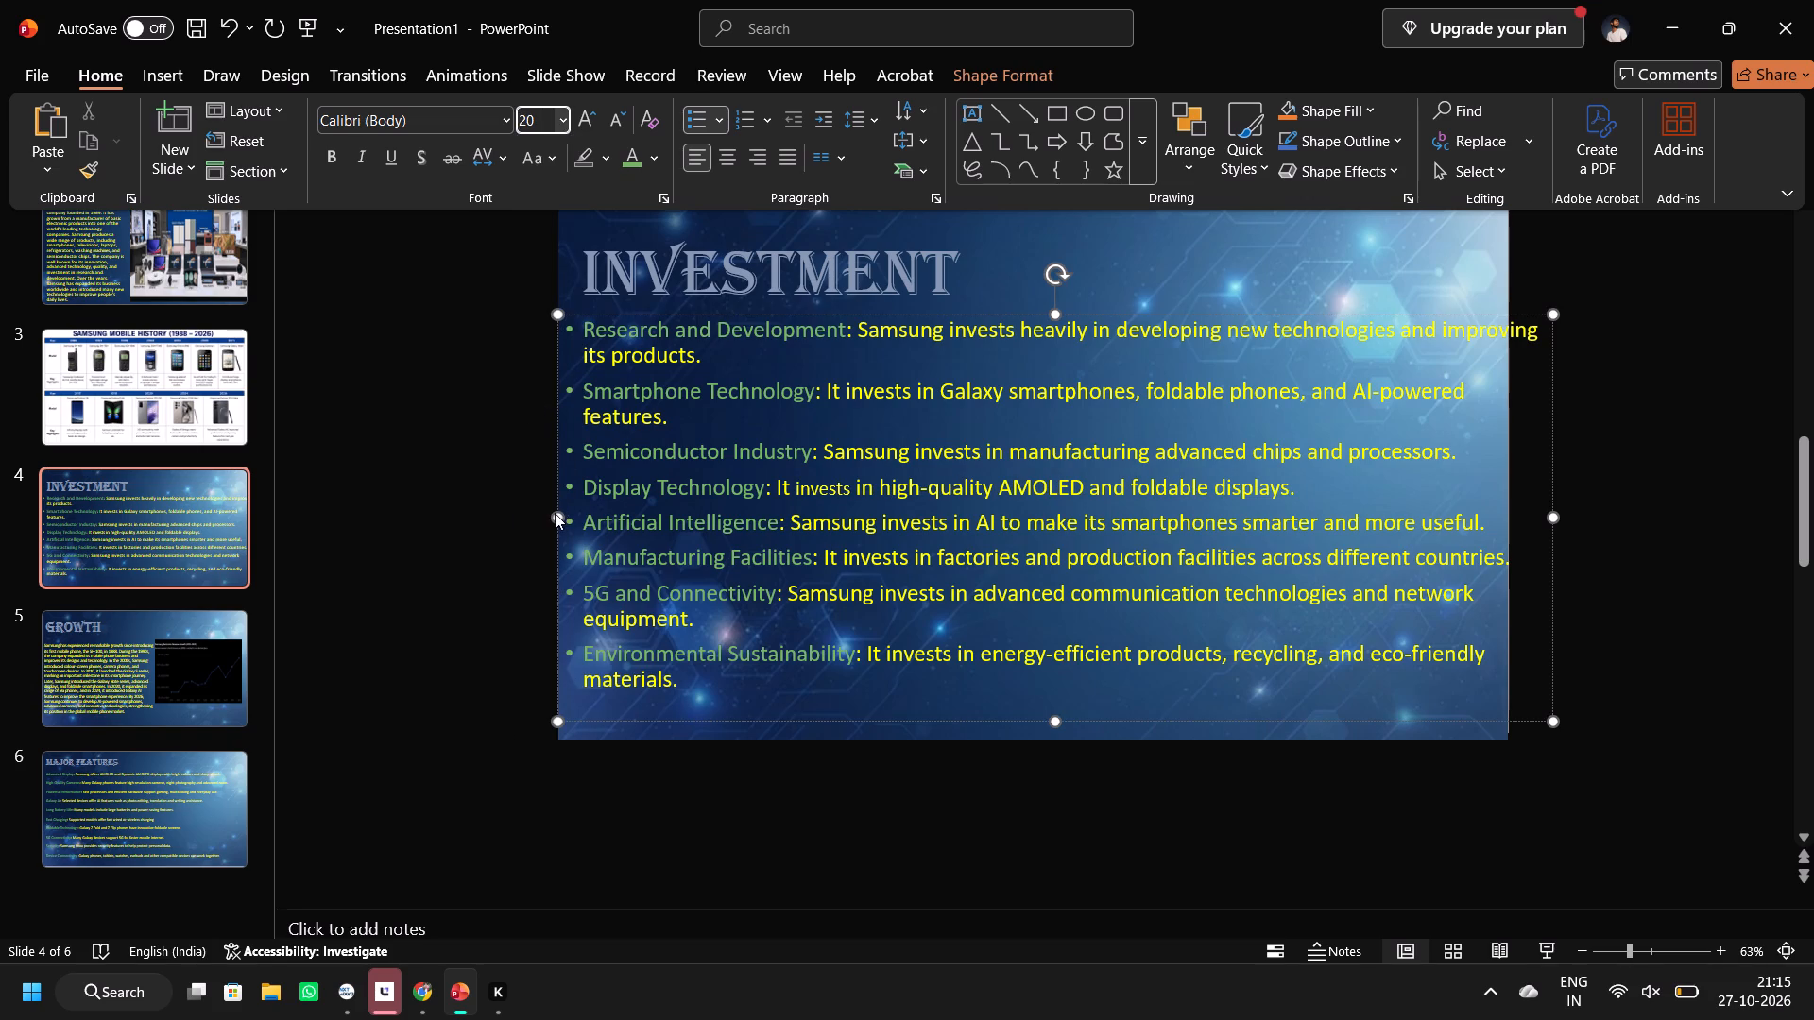
Resize the Investment body text box: right edge inside the slide, bottom edge near the slide's bottom, top edge up against the title.
left_click_drag(555, 513, 539, 524)
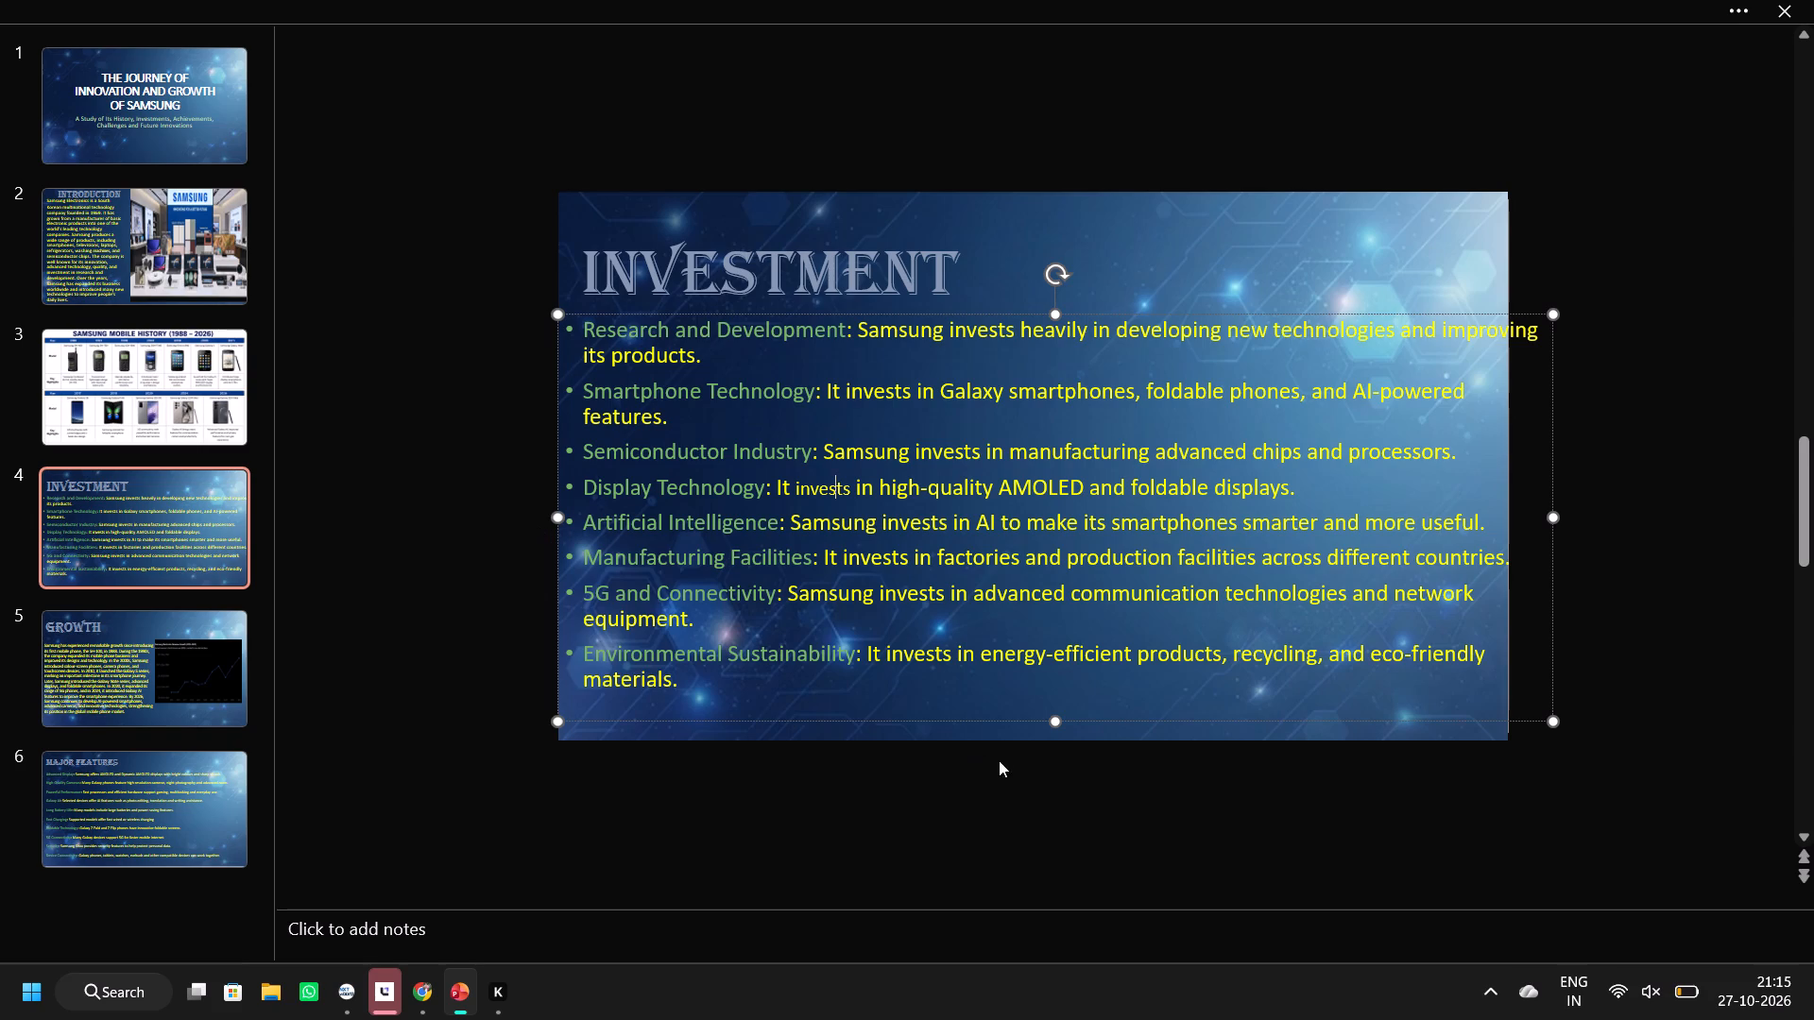
left_click_drag(1052, 724, 1052, 703)
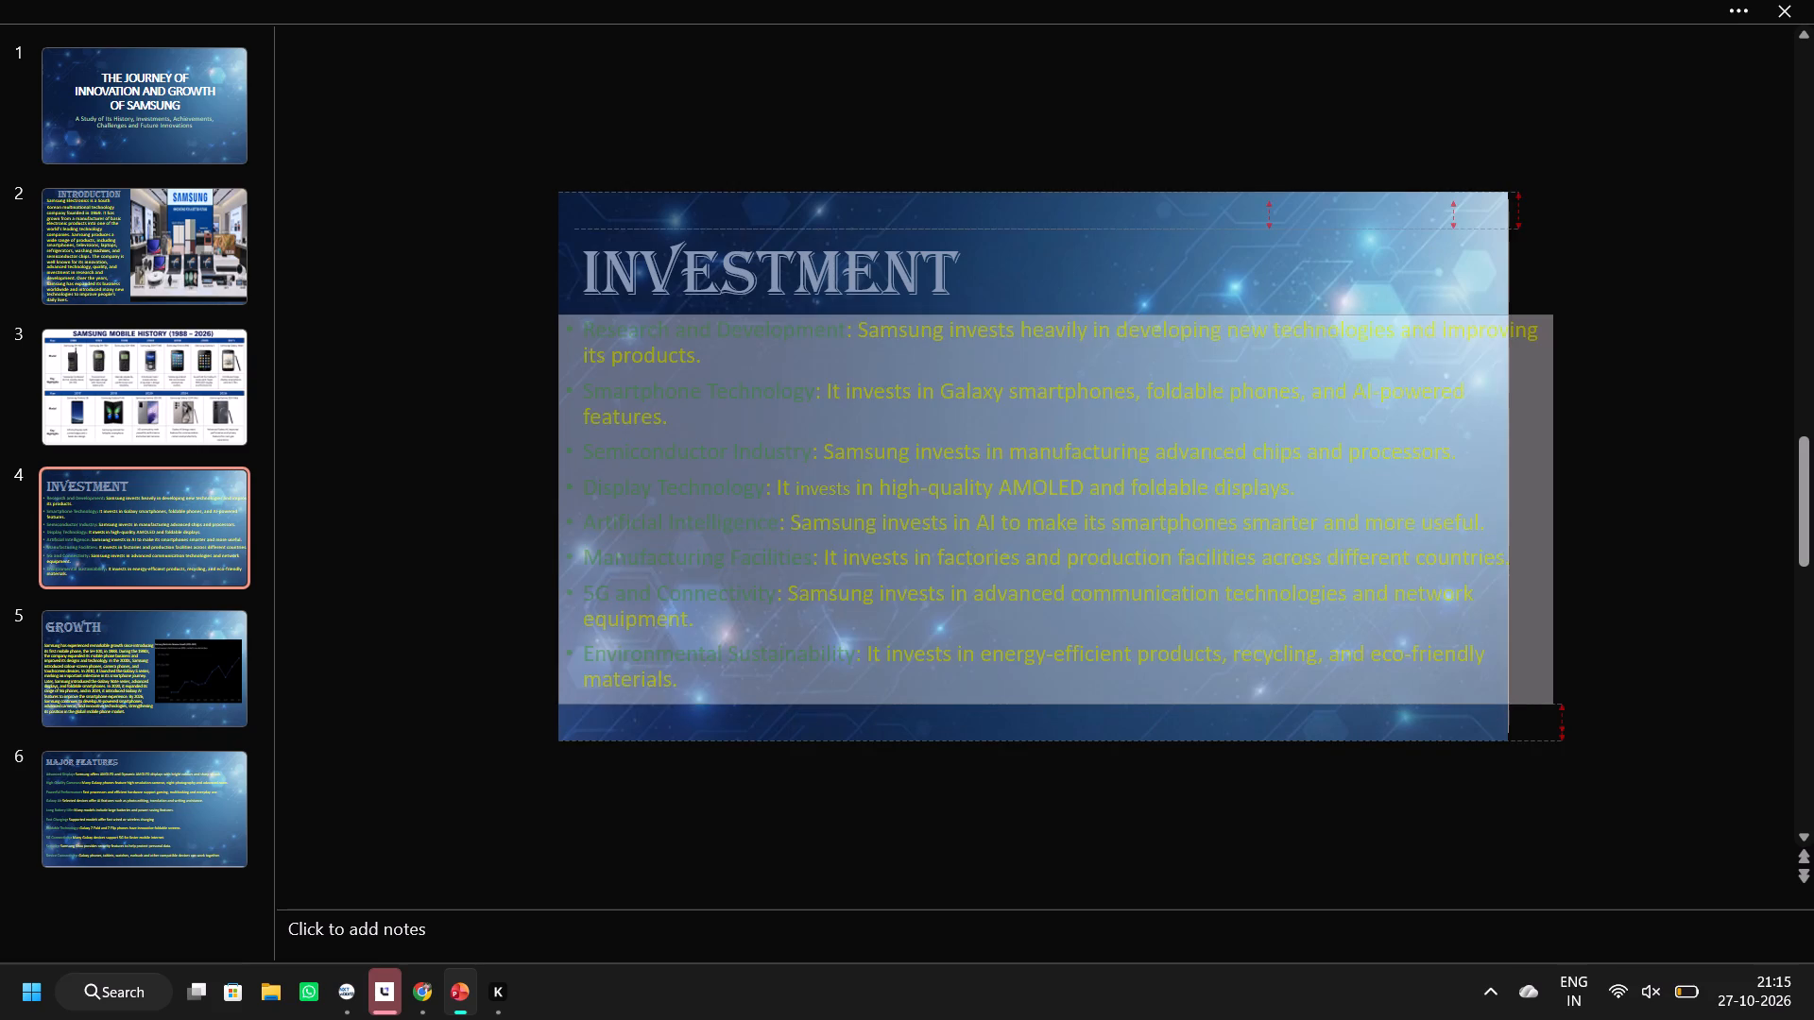
left_click_drag(1052, 703, 1050, 703)
left_click_drag(1053, 705, 1056, 736)
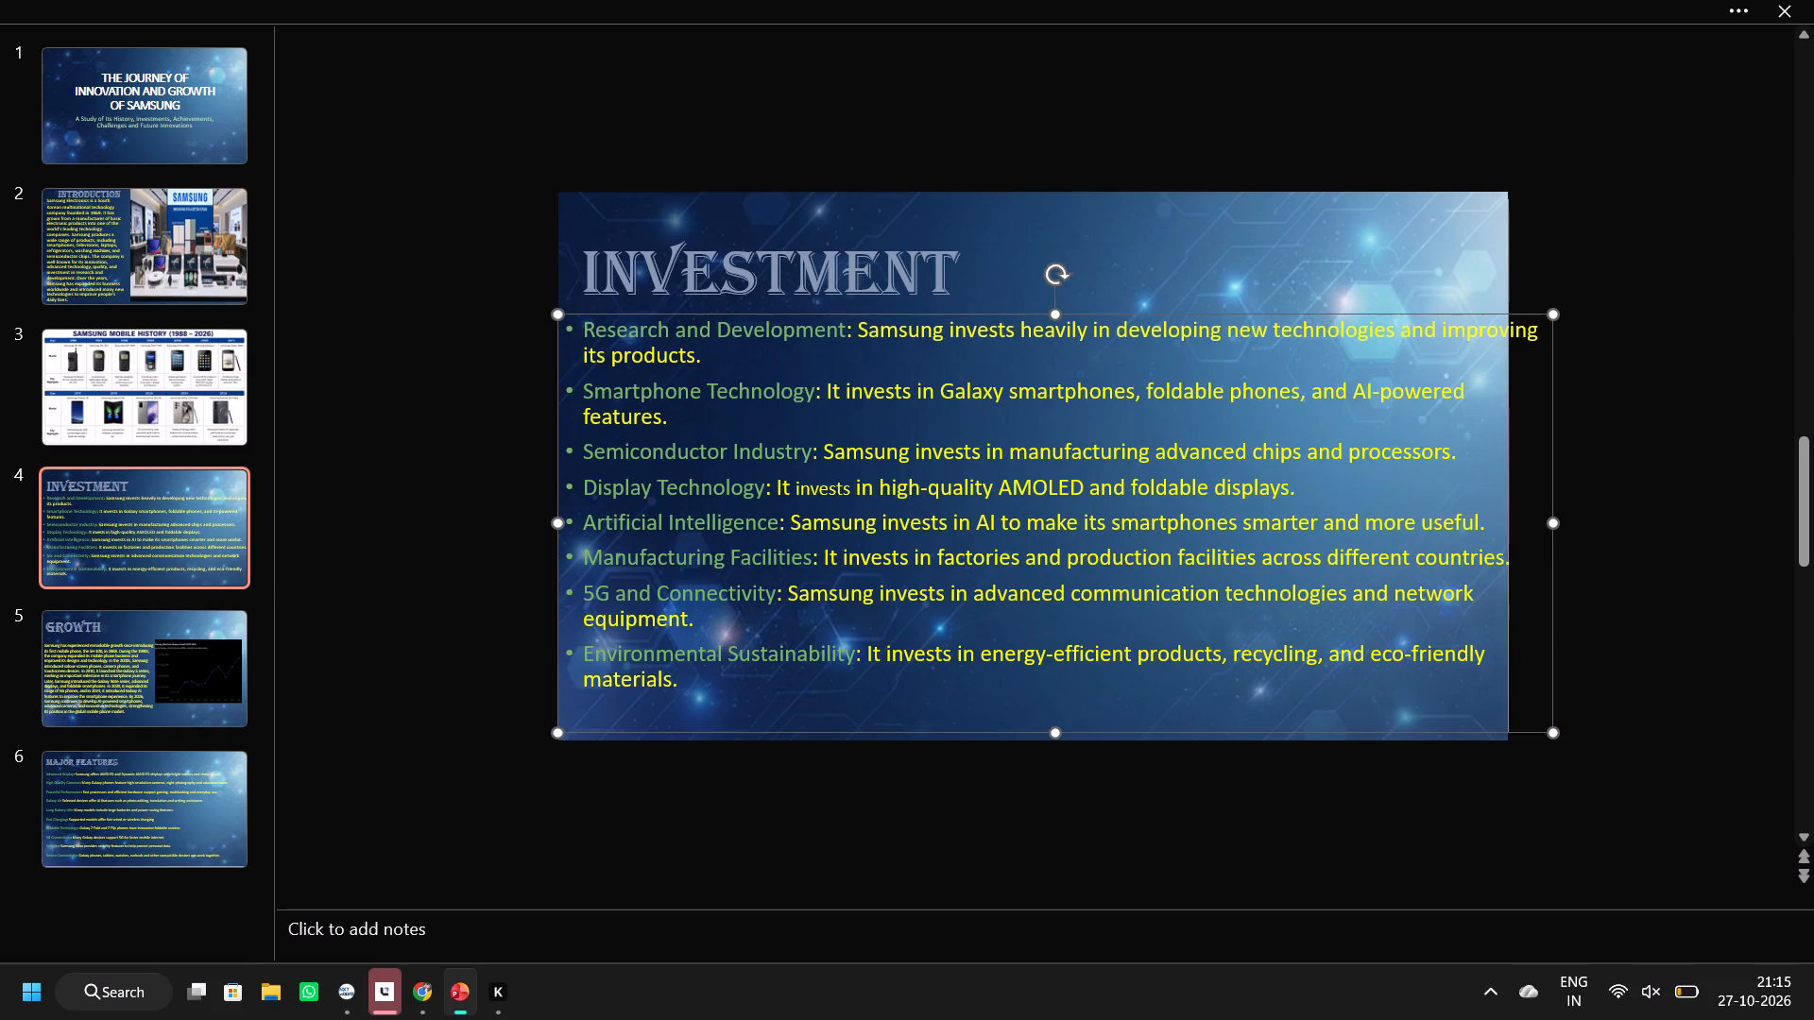
left_click_drag(1551, 521, 1534, 527)
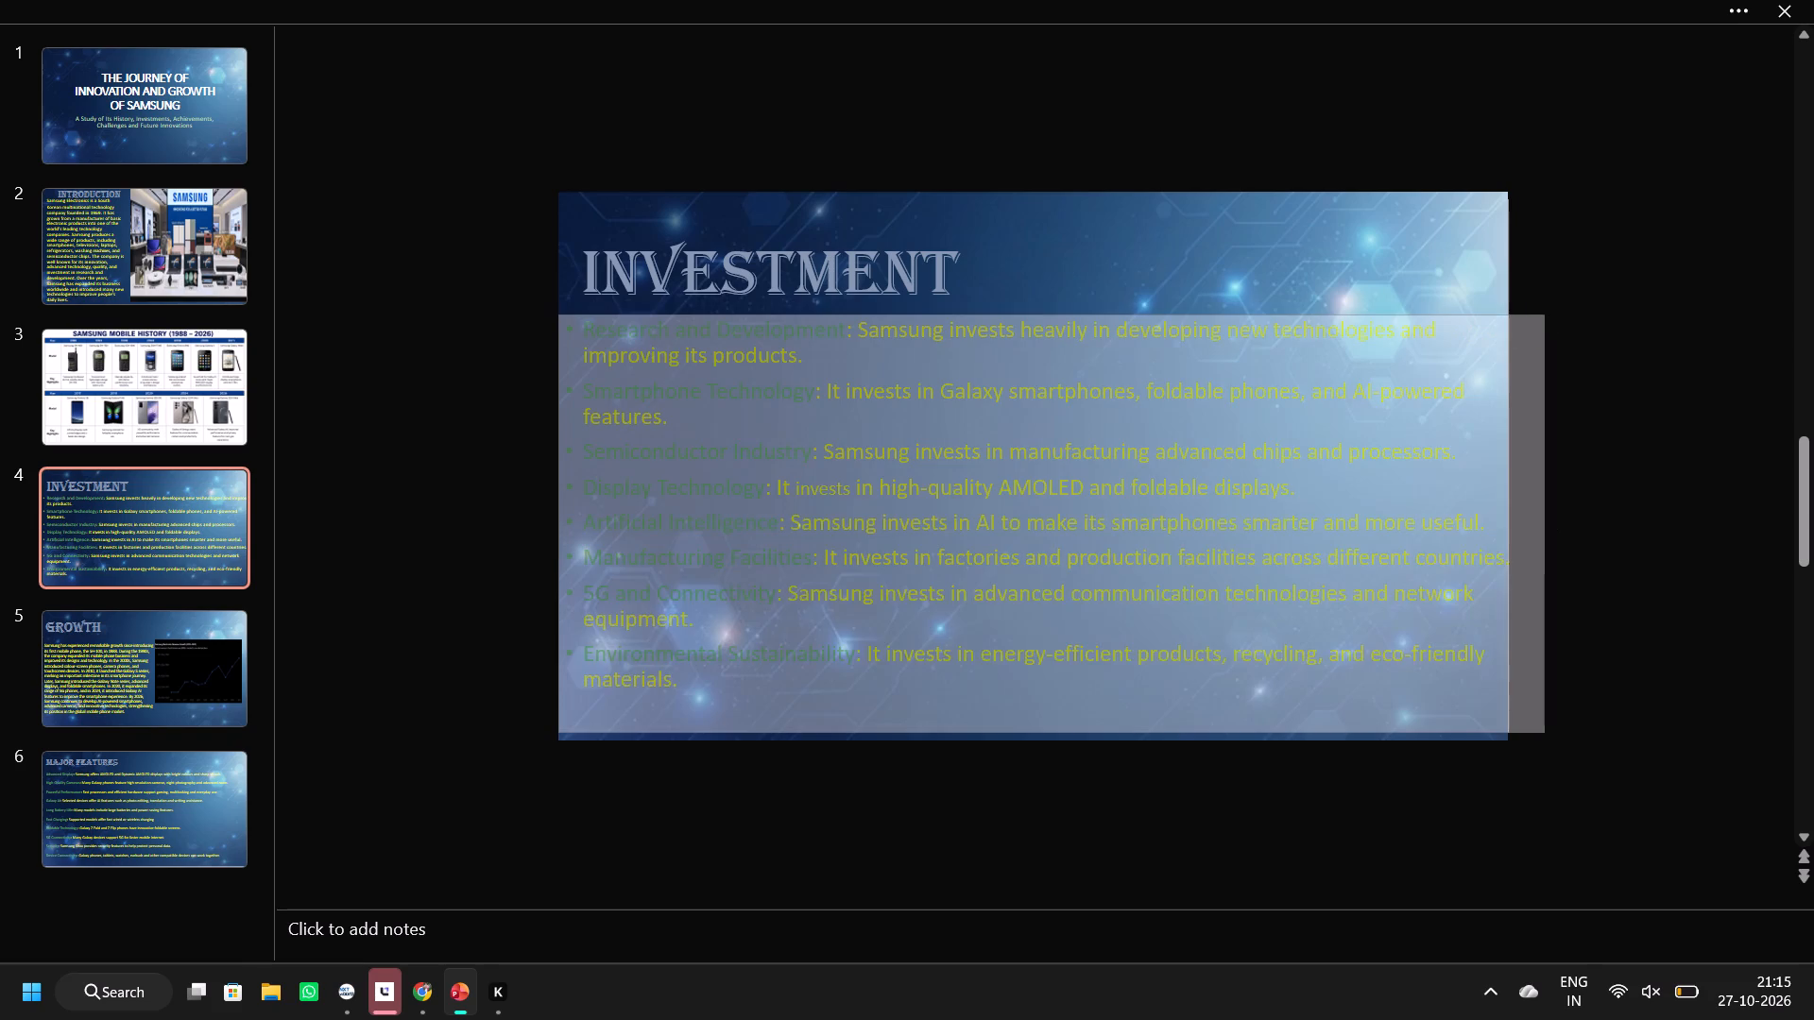
left_click_drag(1534, 527, 1491, 535)
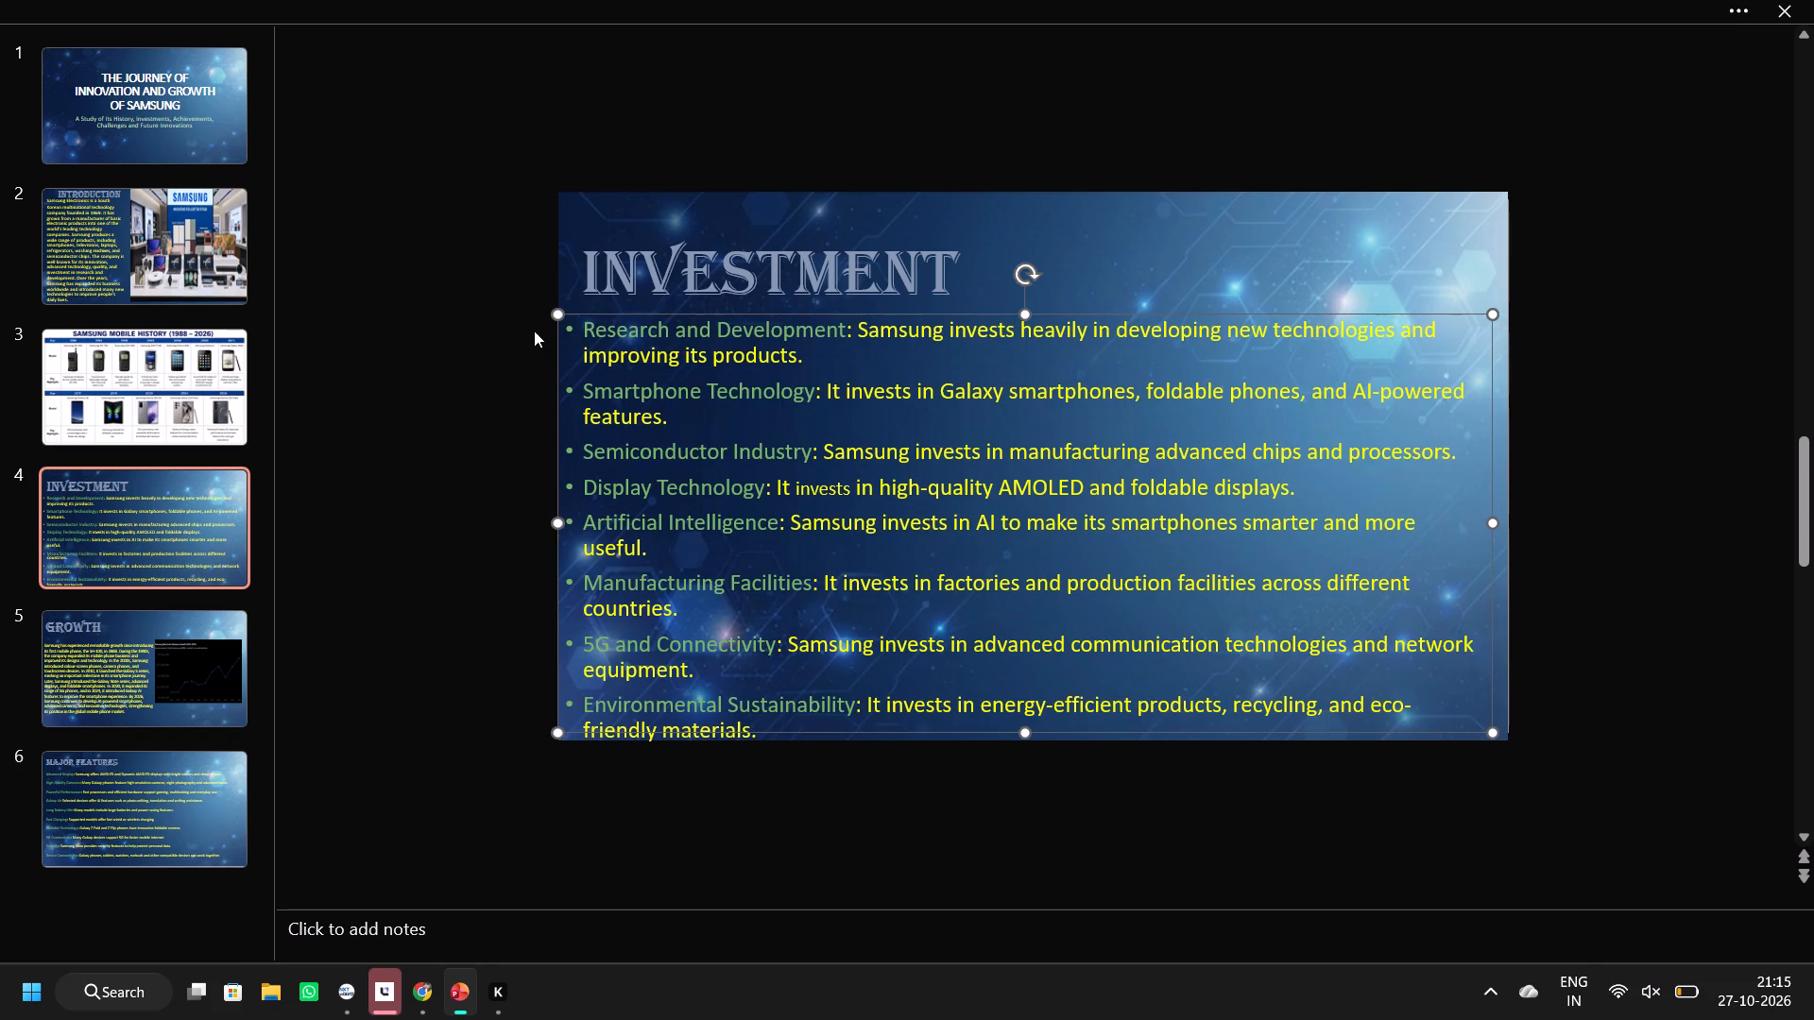
left_click_drag(560, 312, 555, 297)
left_click(1646, 575)
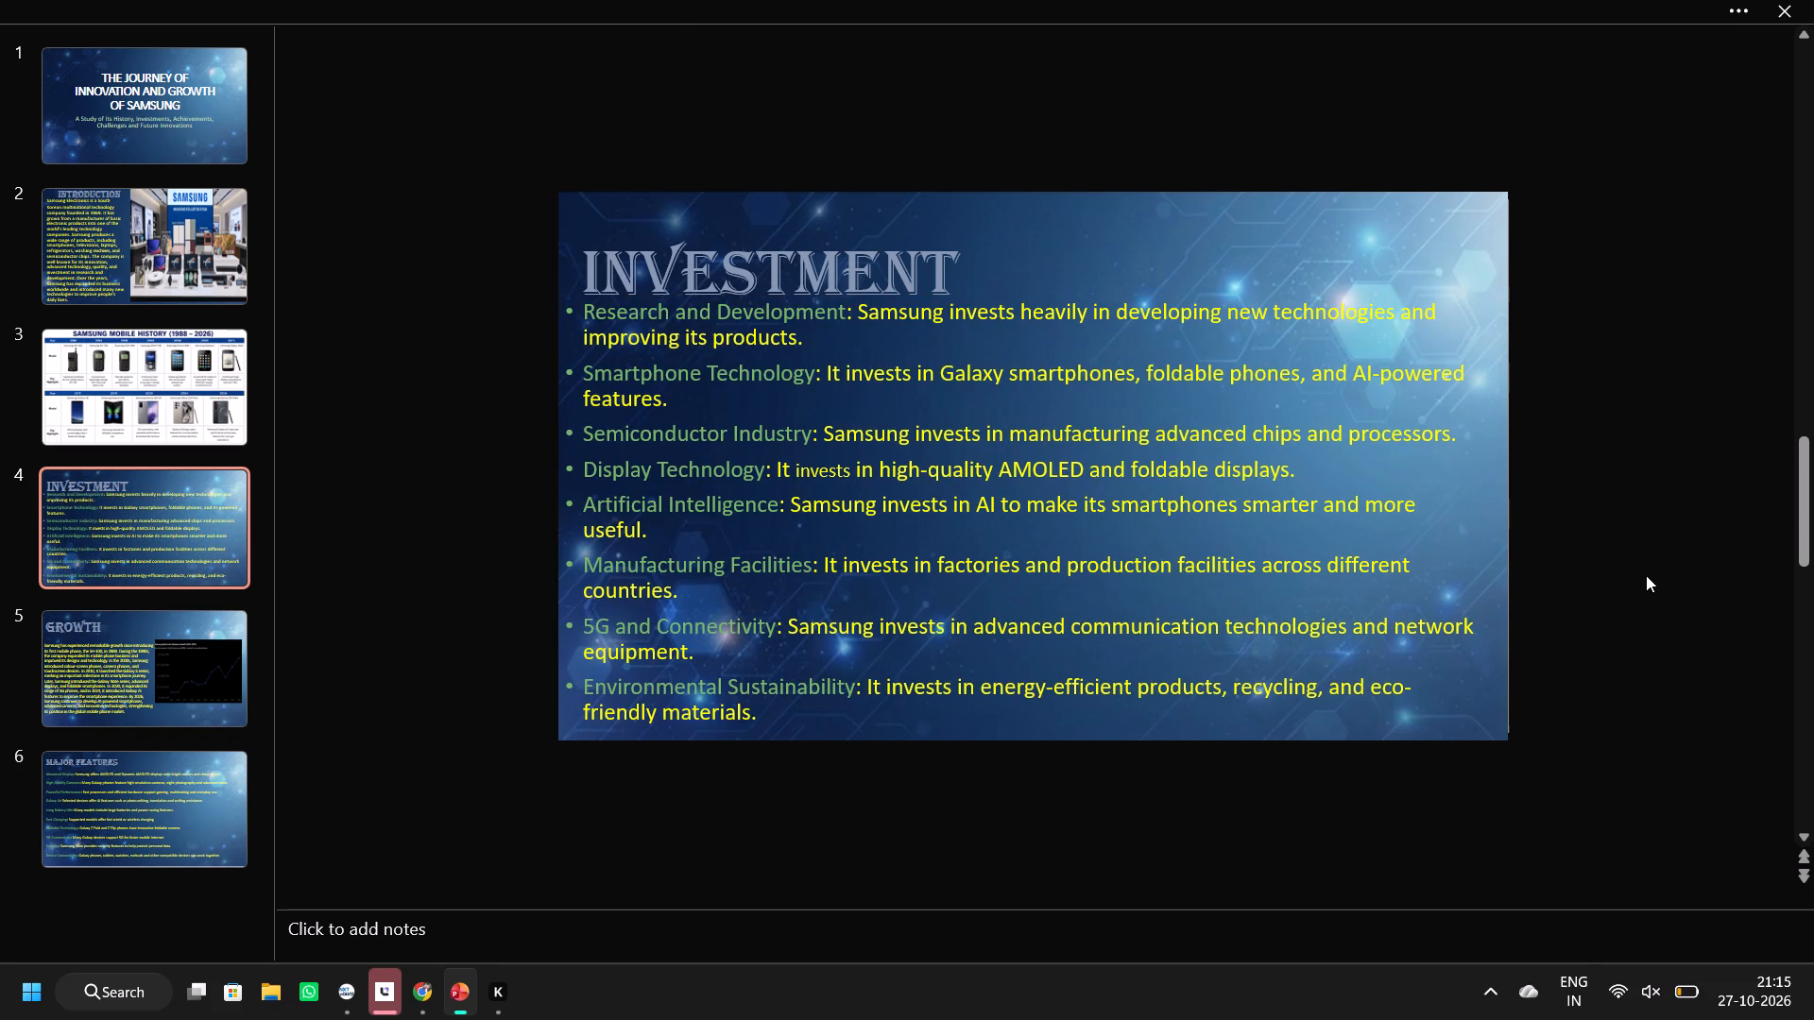
Play the slide show from the beginning through to its end to check the layout of every slide.
left_click(417, 0)
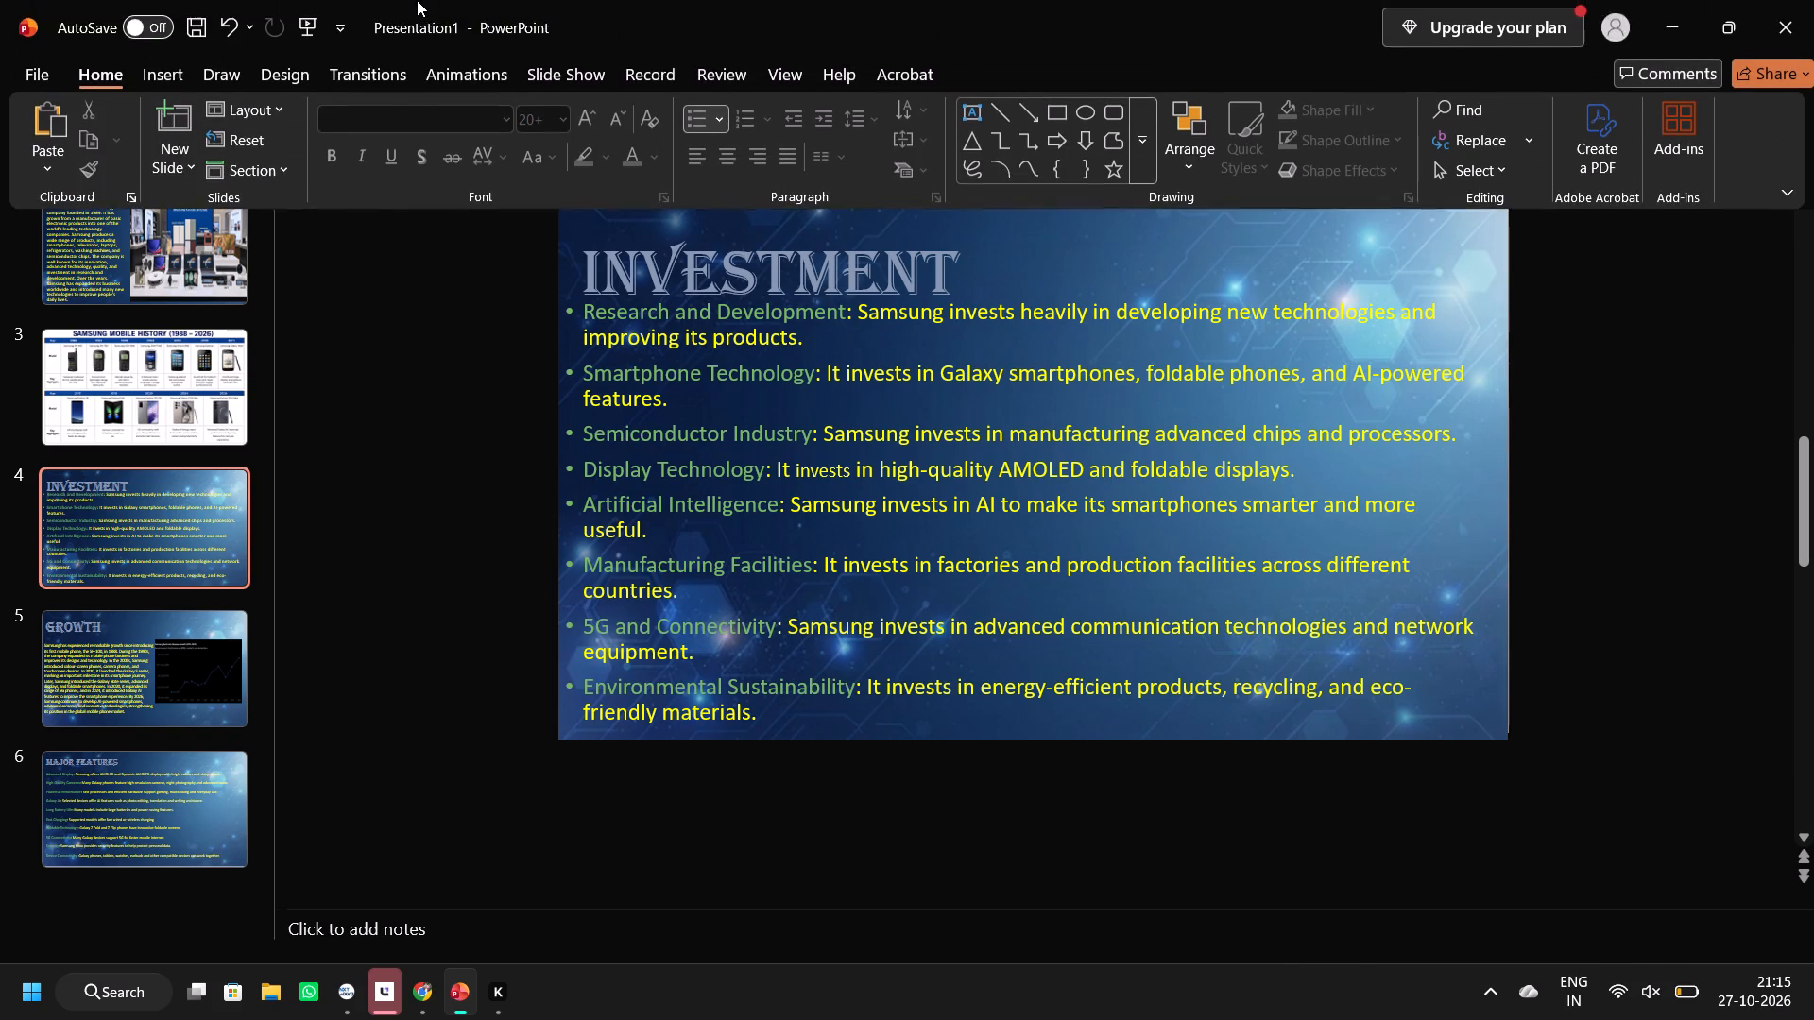
left_click(533, 74)
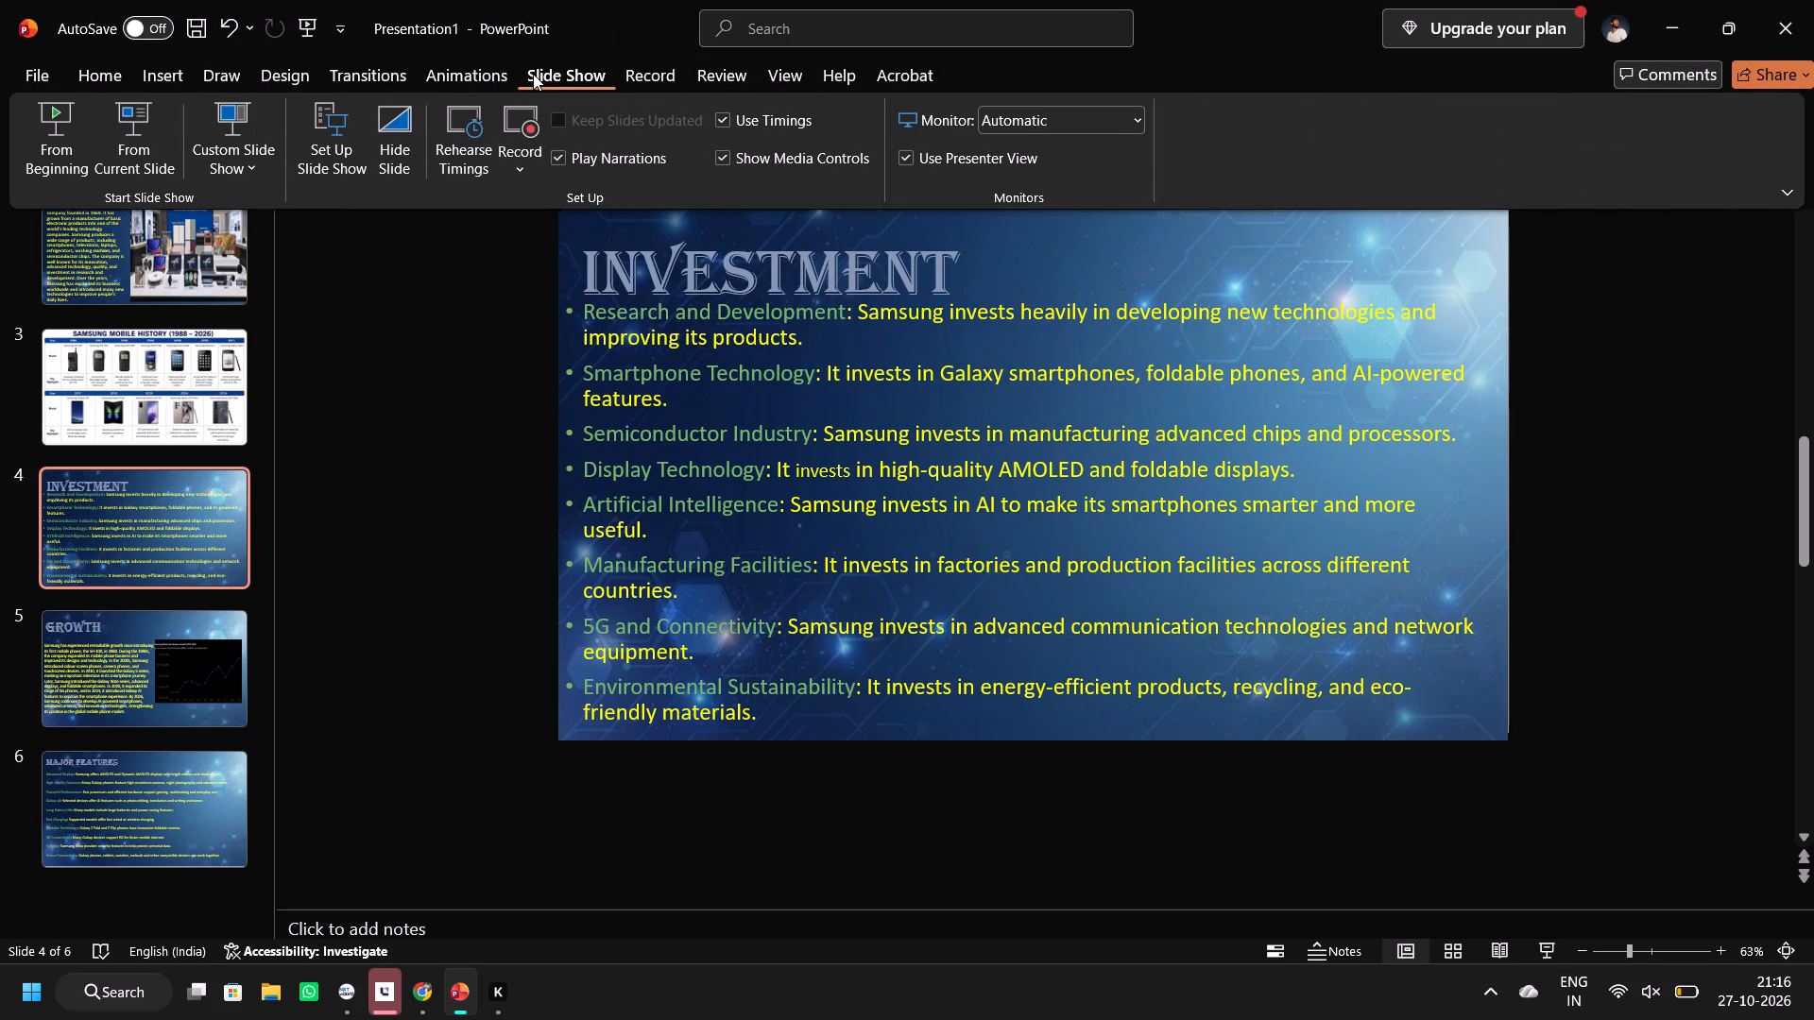
left_click(33, 155)
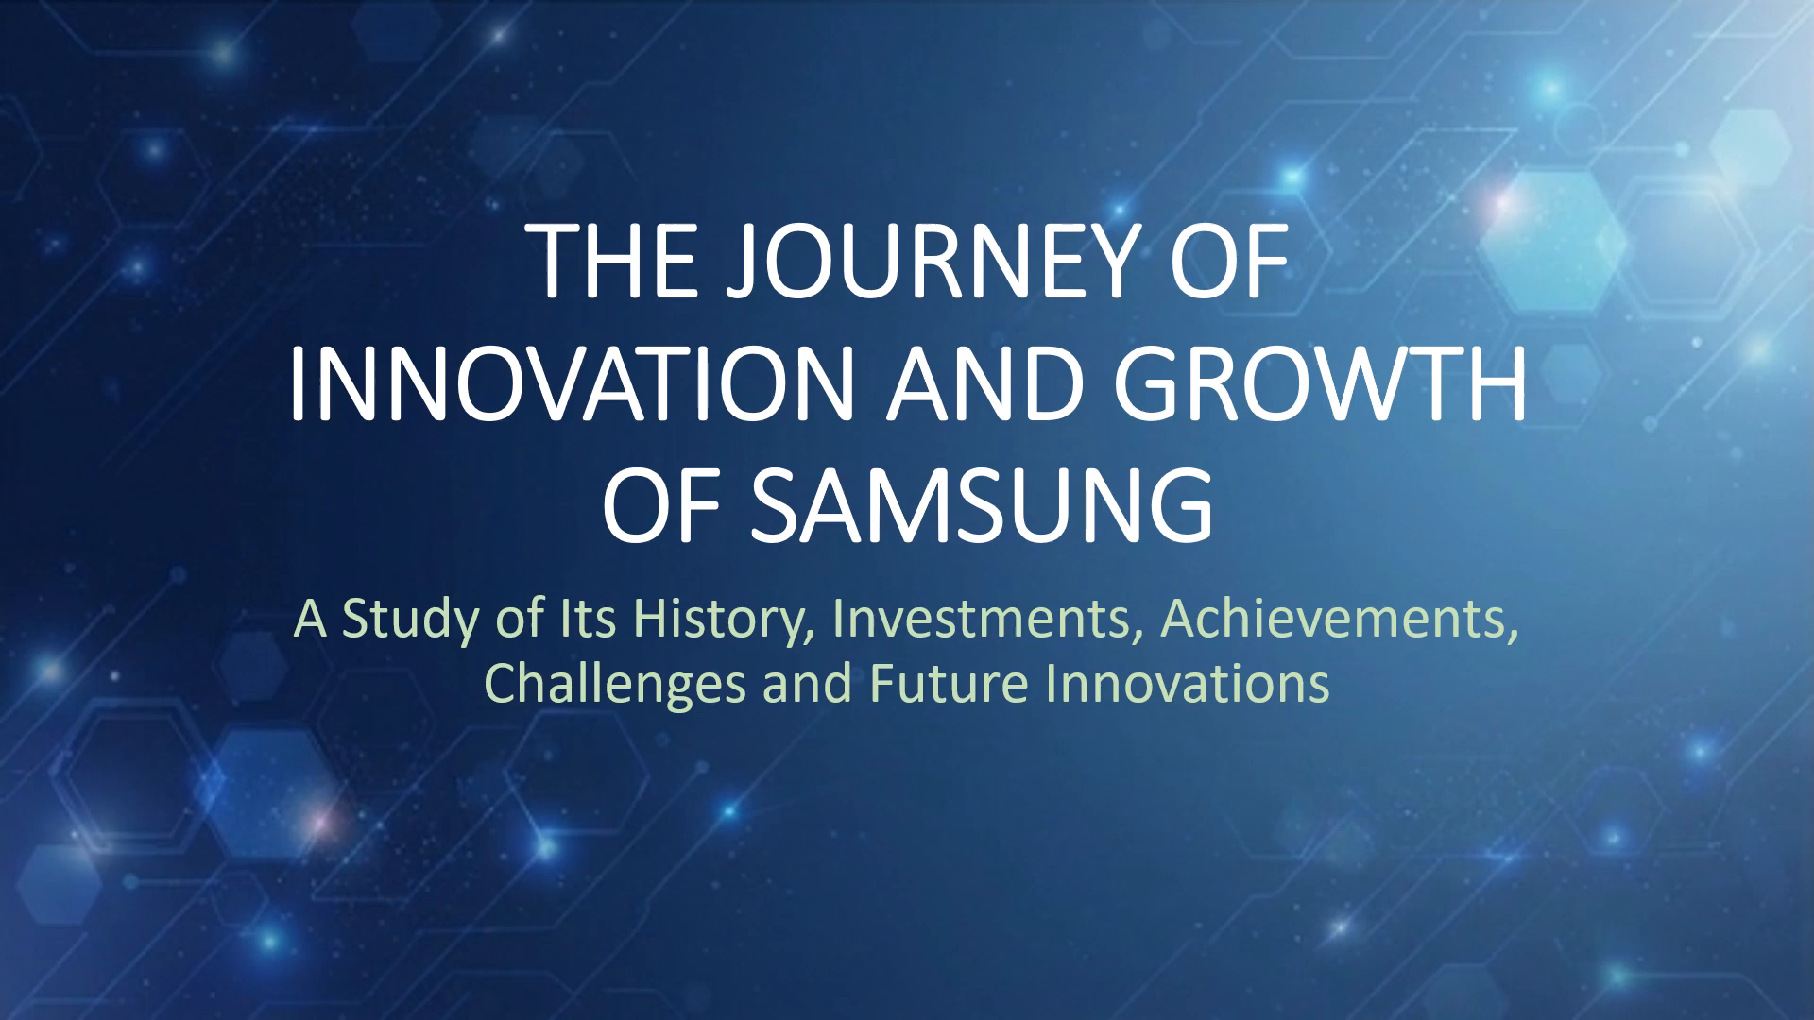
key("Right")
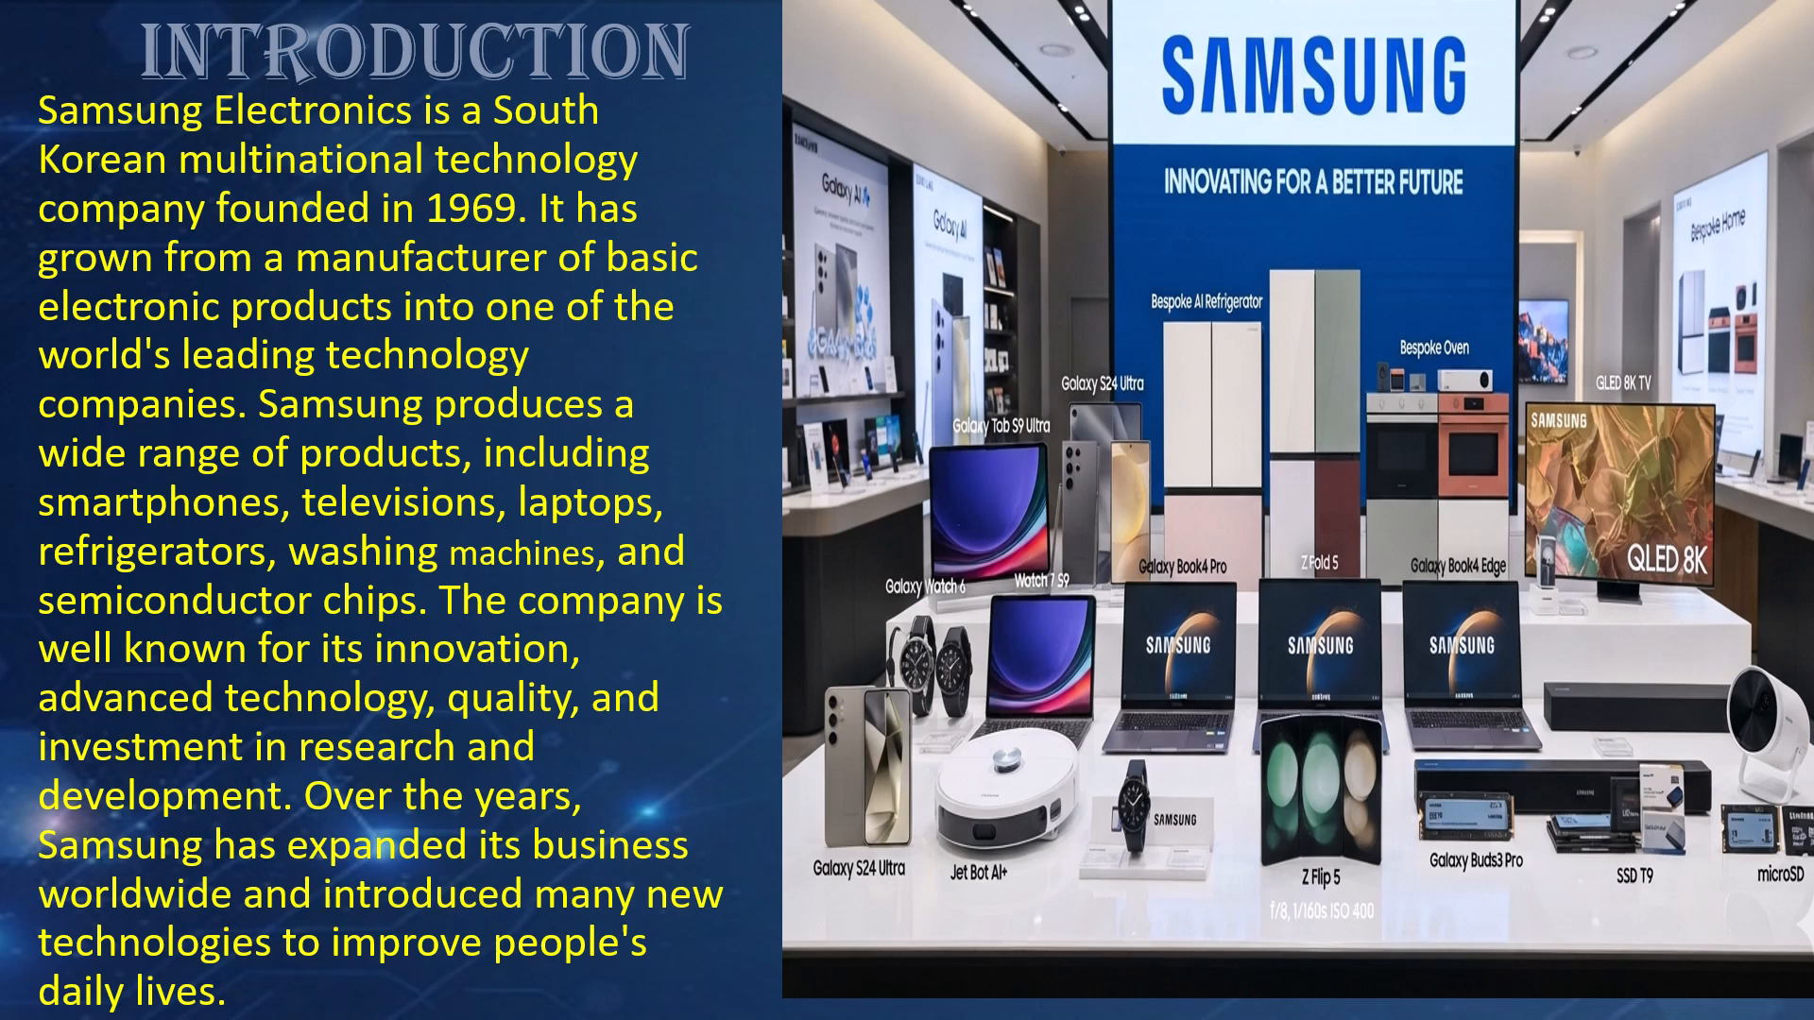
key("Right")
key("Right")
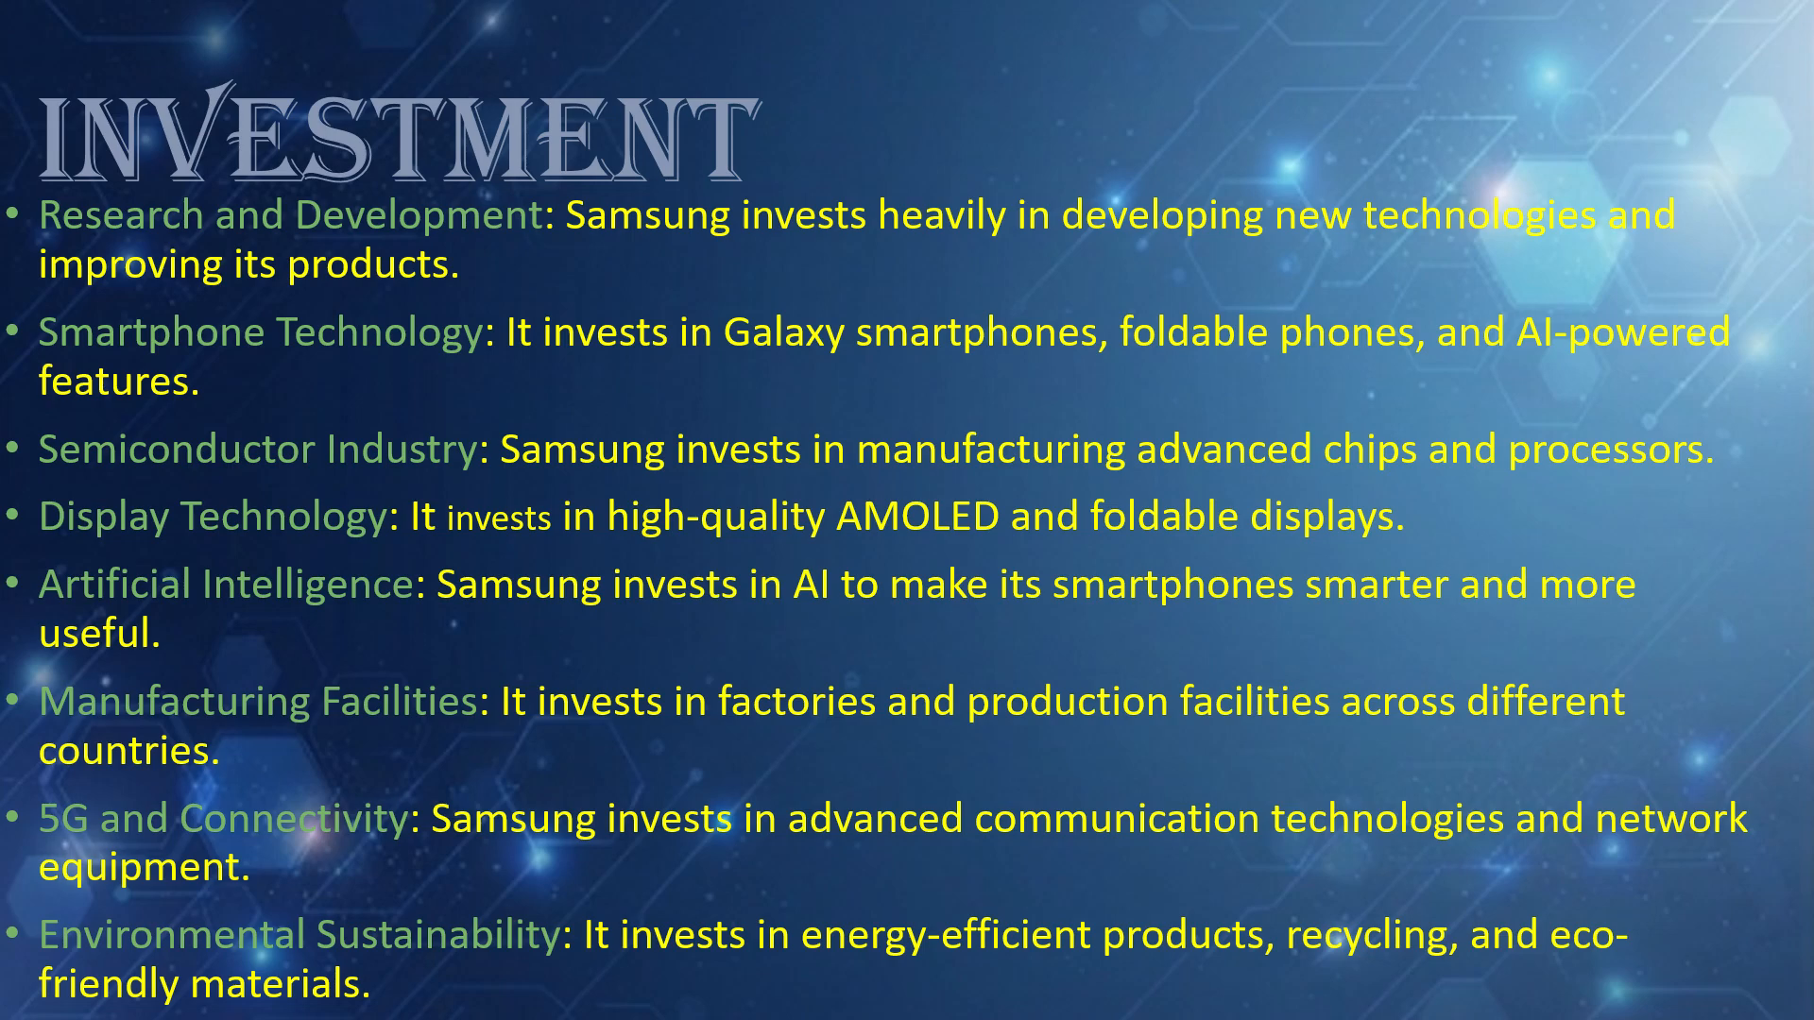
key("Right")
key("Right")
key("Right")
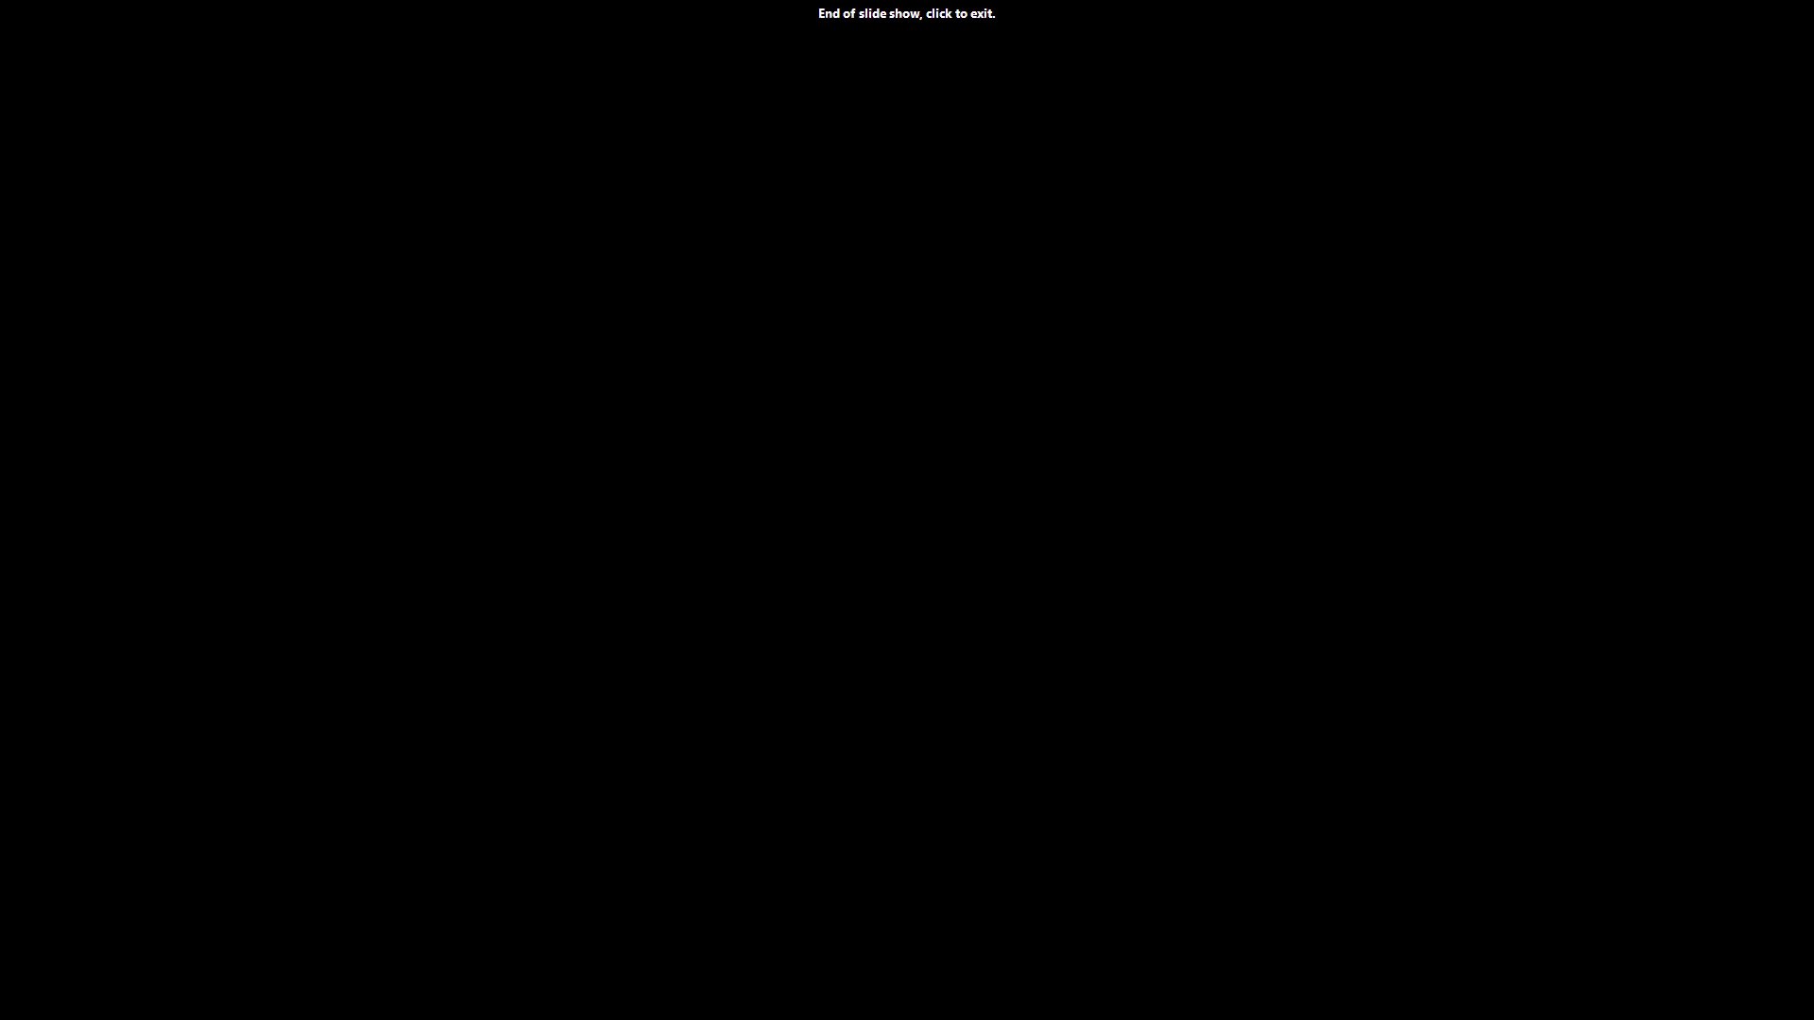
key("Escape")
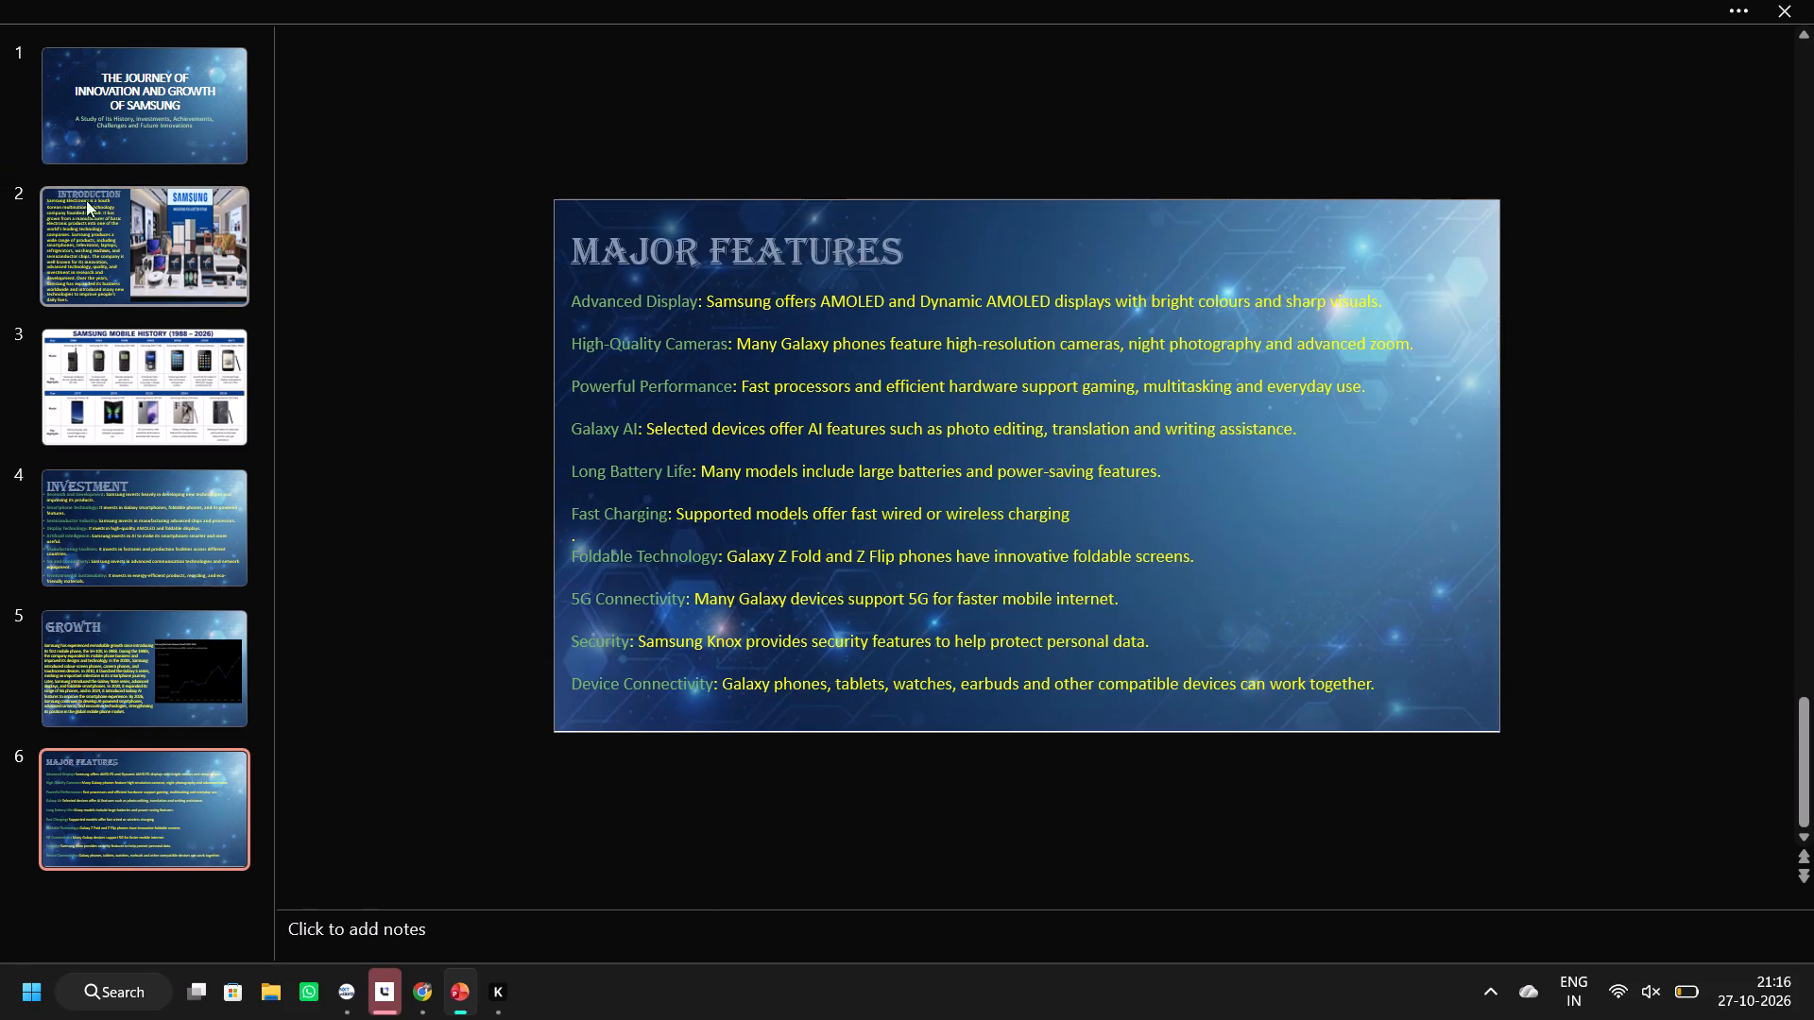
On the Introduction slide, move the Samsung store picture to the slide's right edge and extend its top to the slide's top edge.
left_click(99, 207)
left_click(1347, 530)
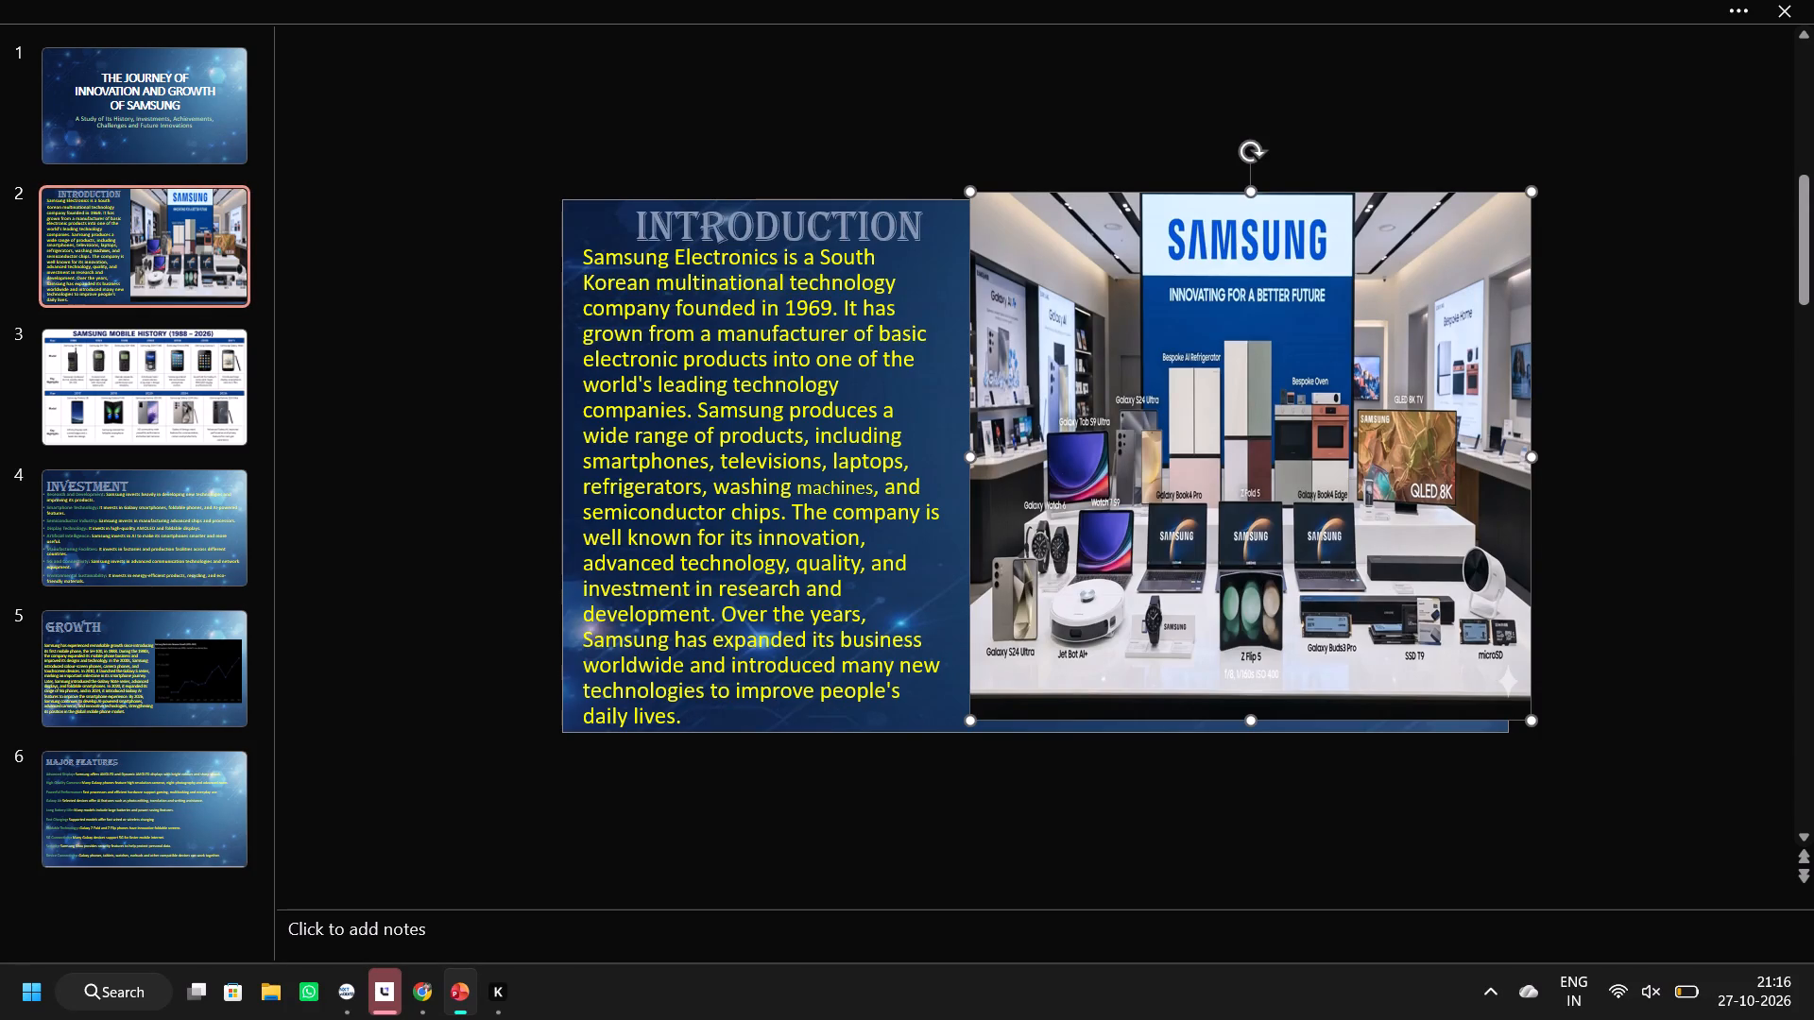
left_click_drag(1334, 549, 1321, 595)
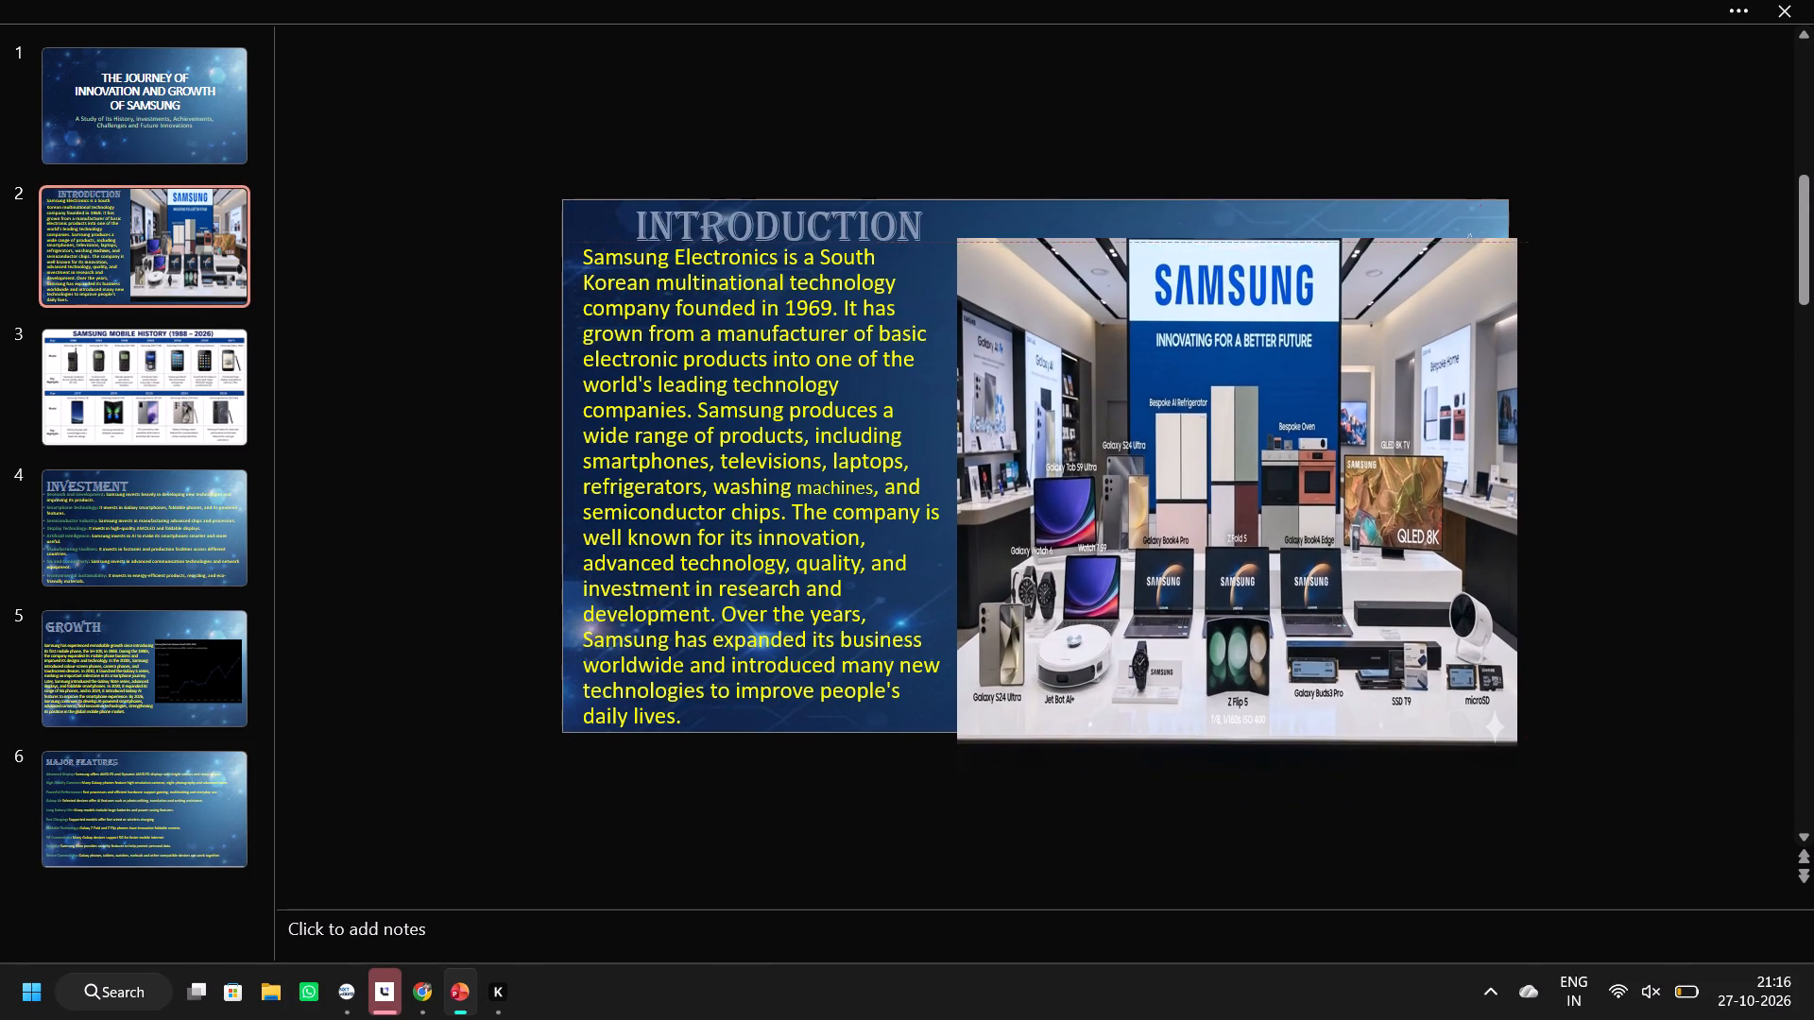
left_click_drag(1321, 595, 1310, 580)
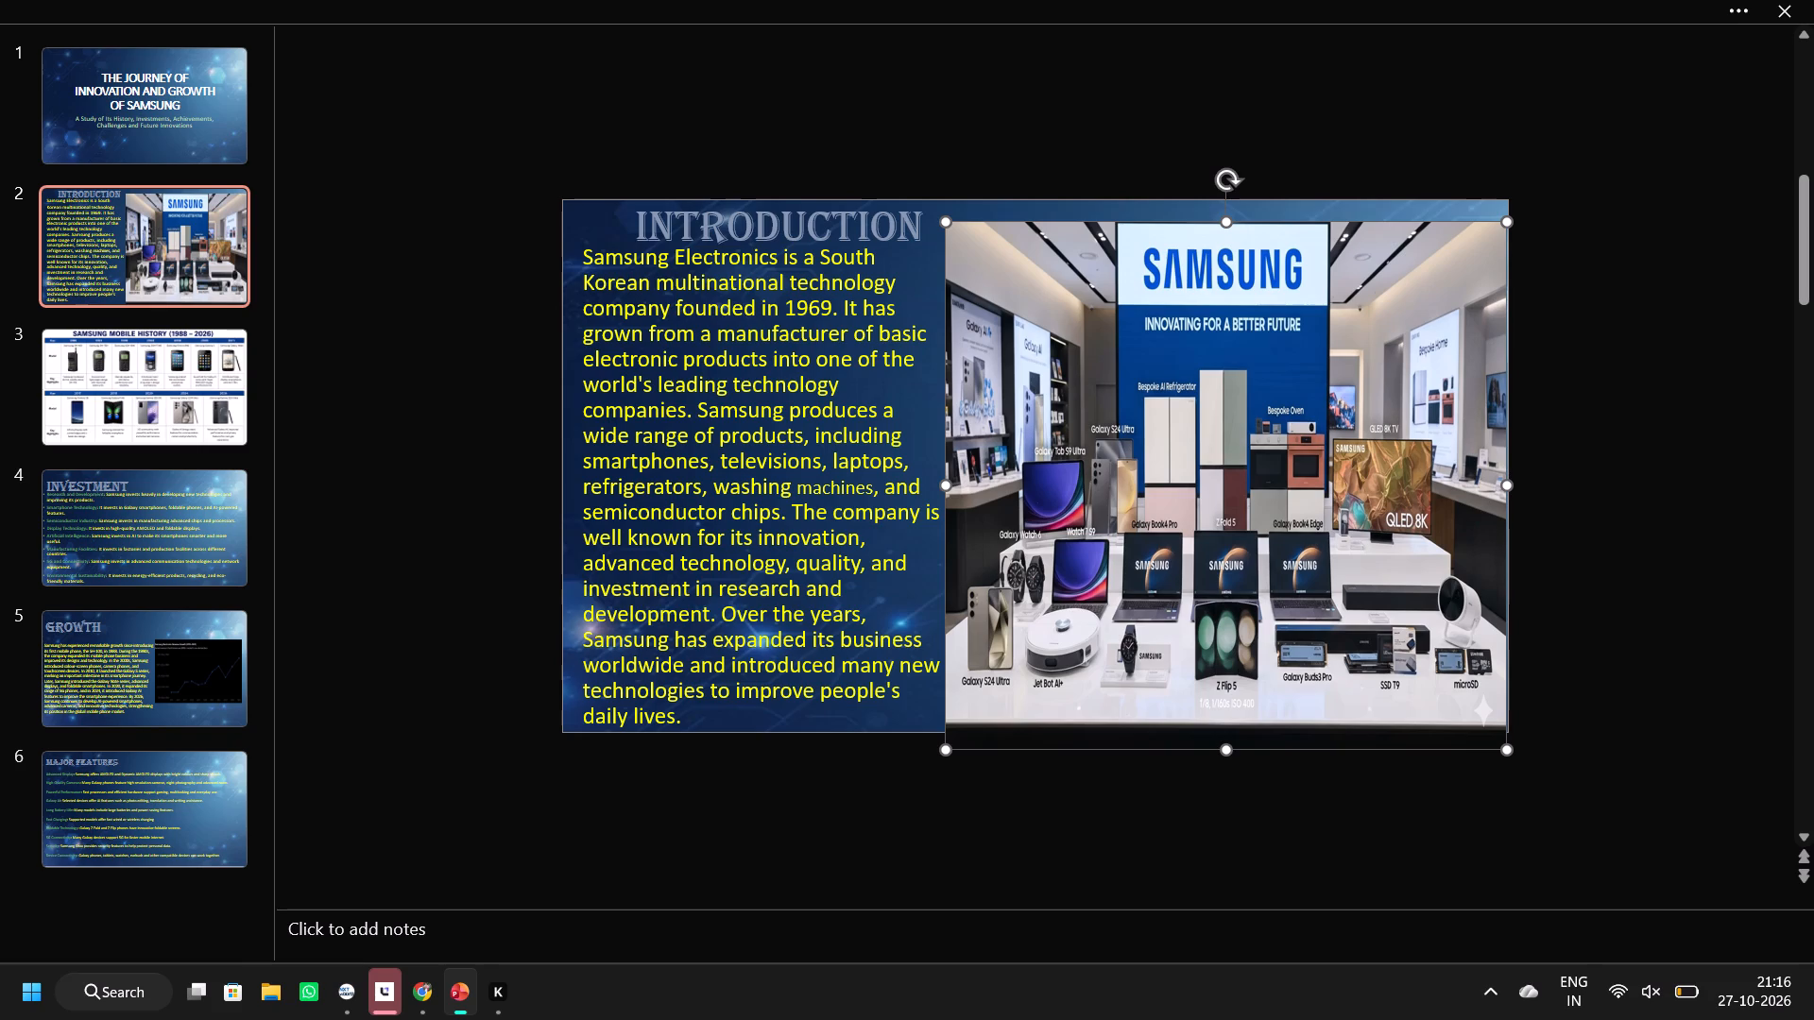
left_click_drag(1224, 219, 1221, 202)
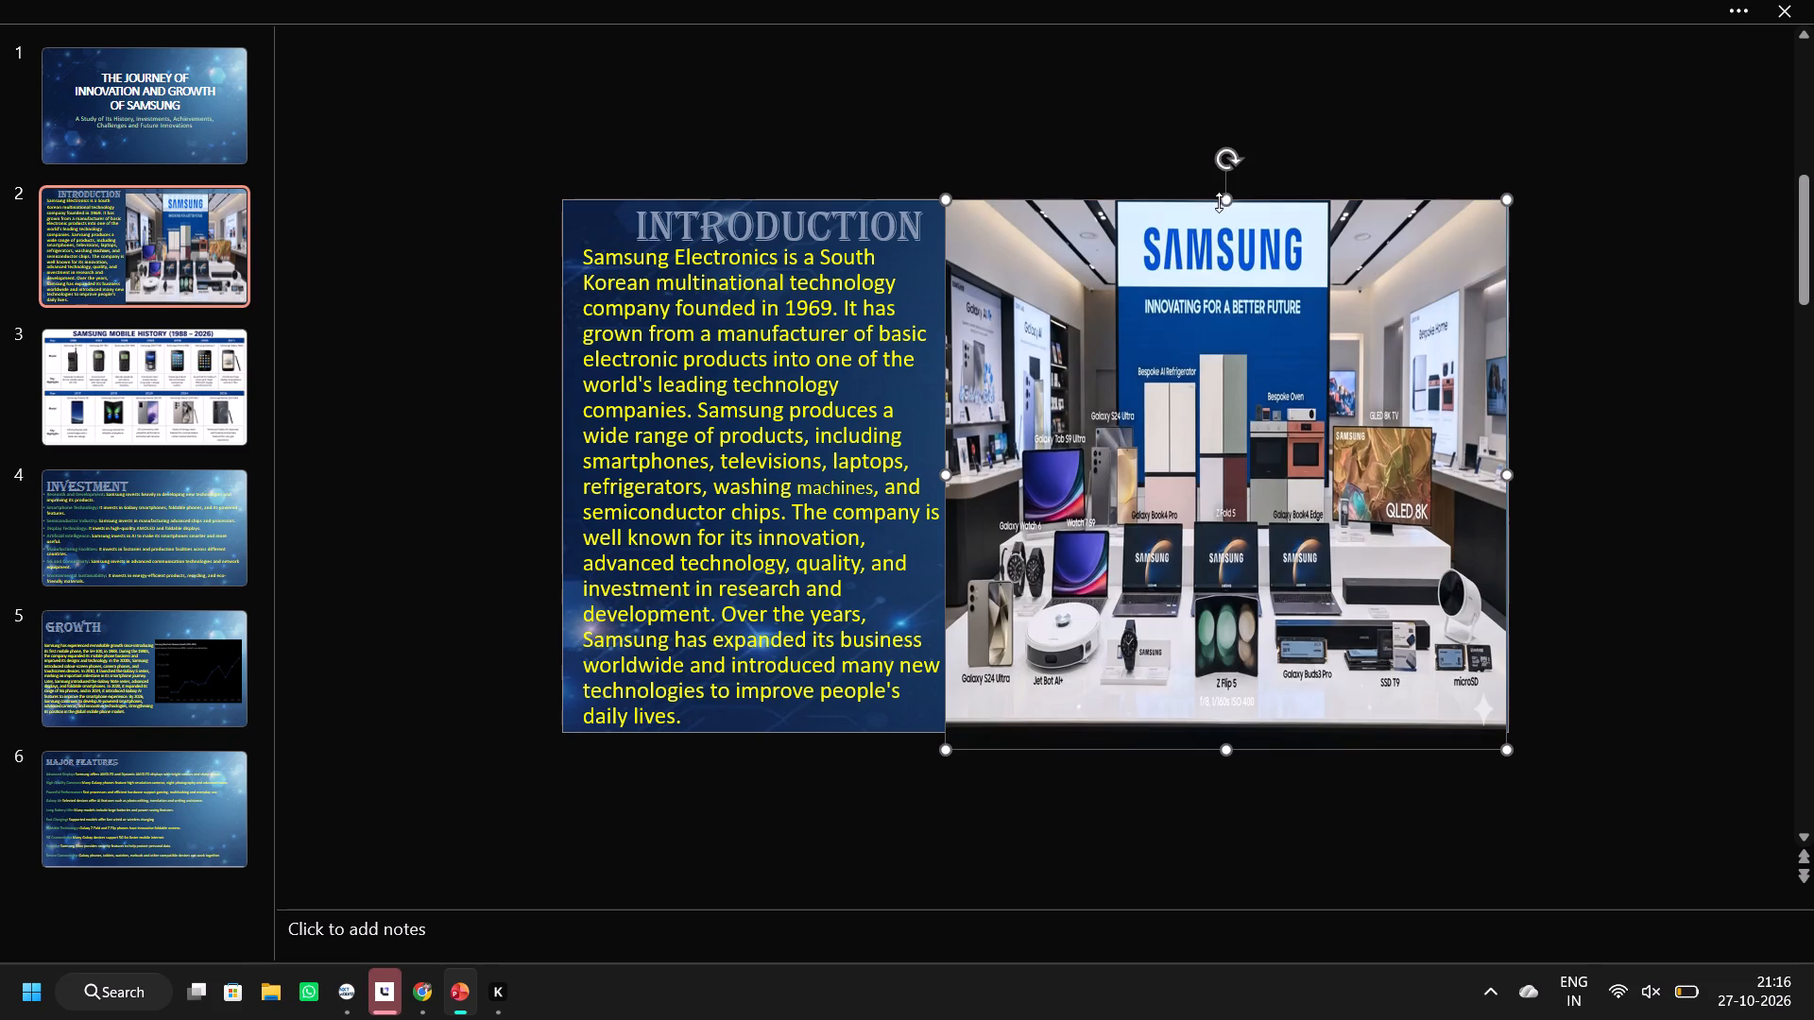
left_click(1089, 148)
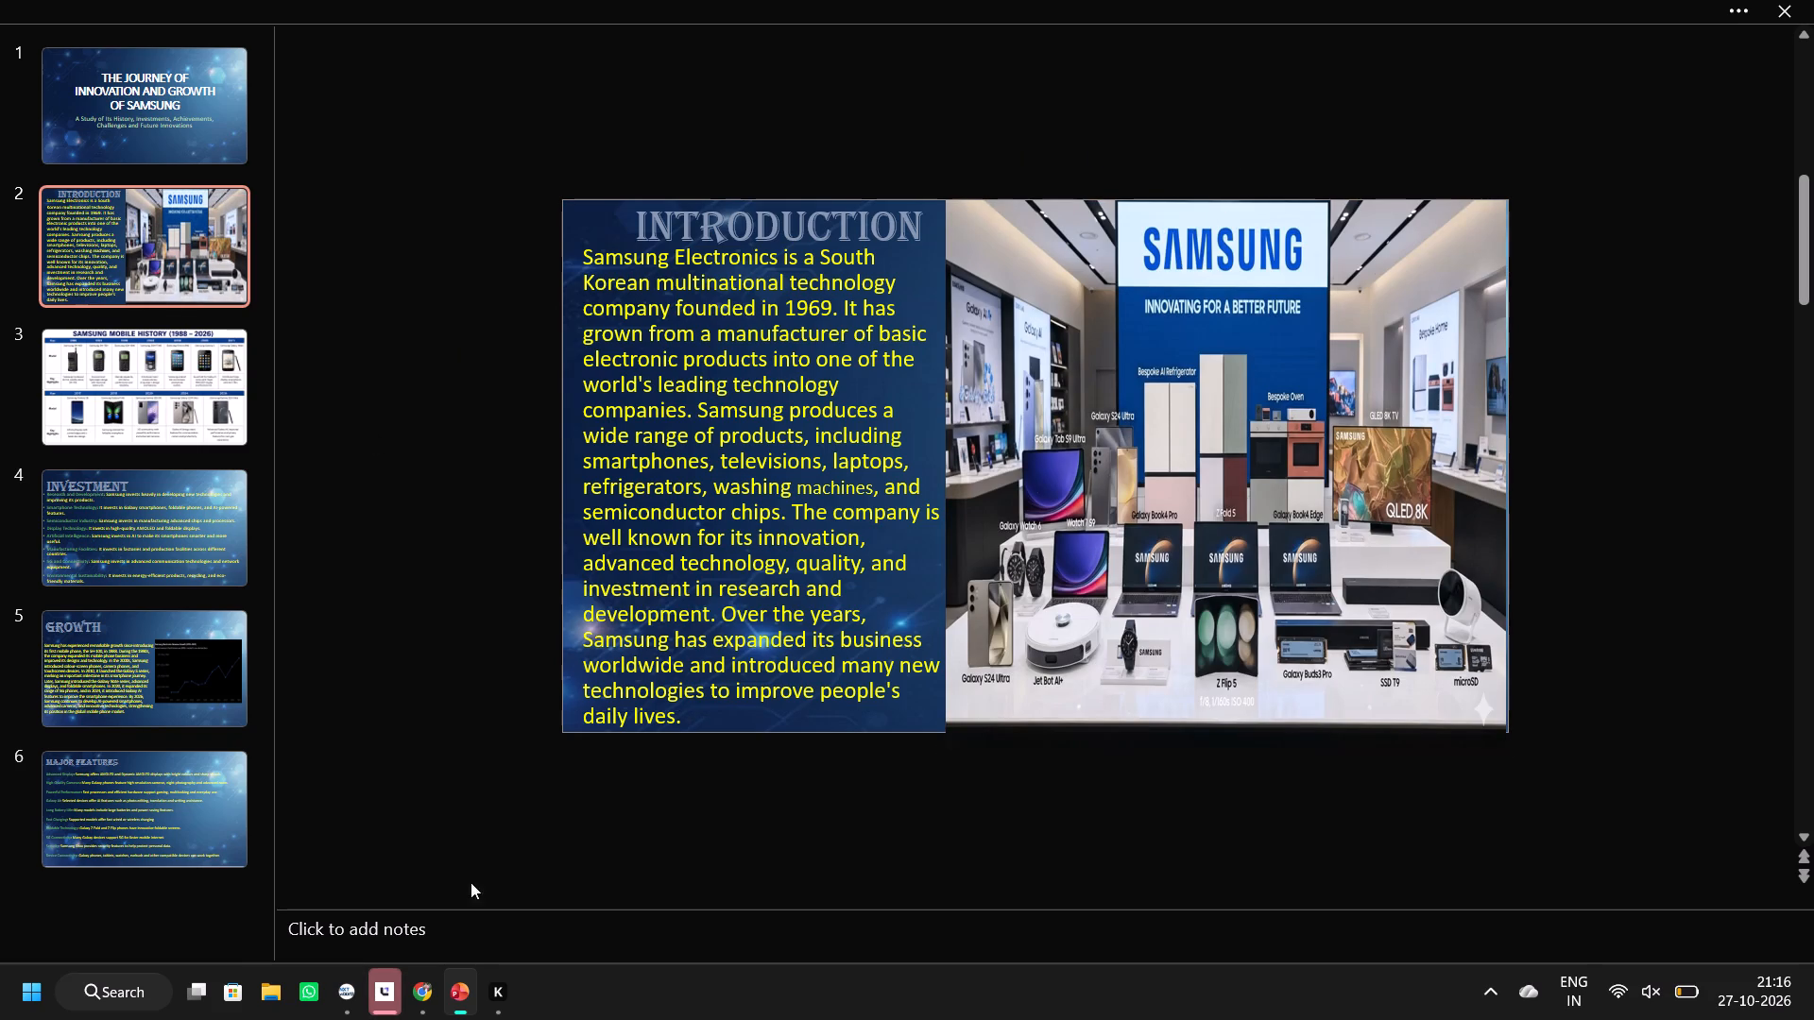
Play the whole slide show from the beginning again to check the Introduction picture and the remaining slides.
left_click(686, 0)
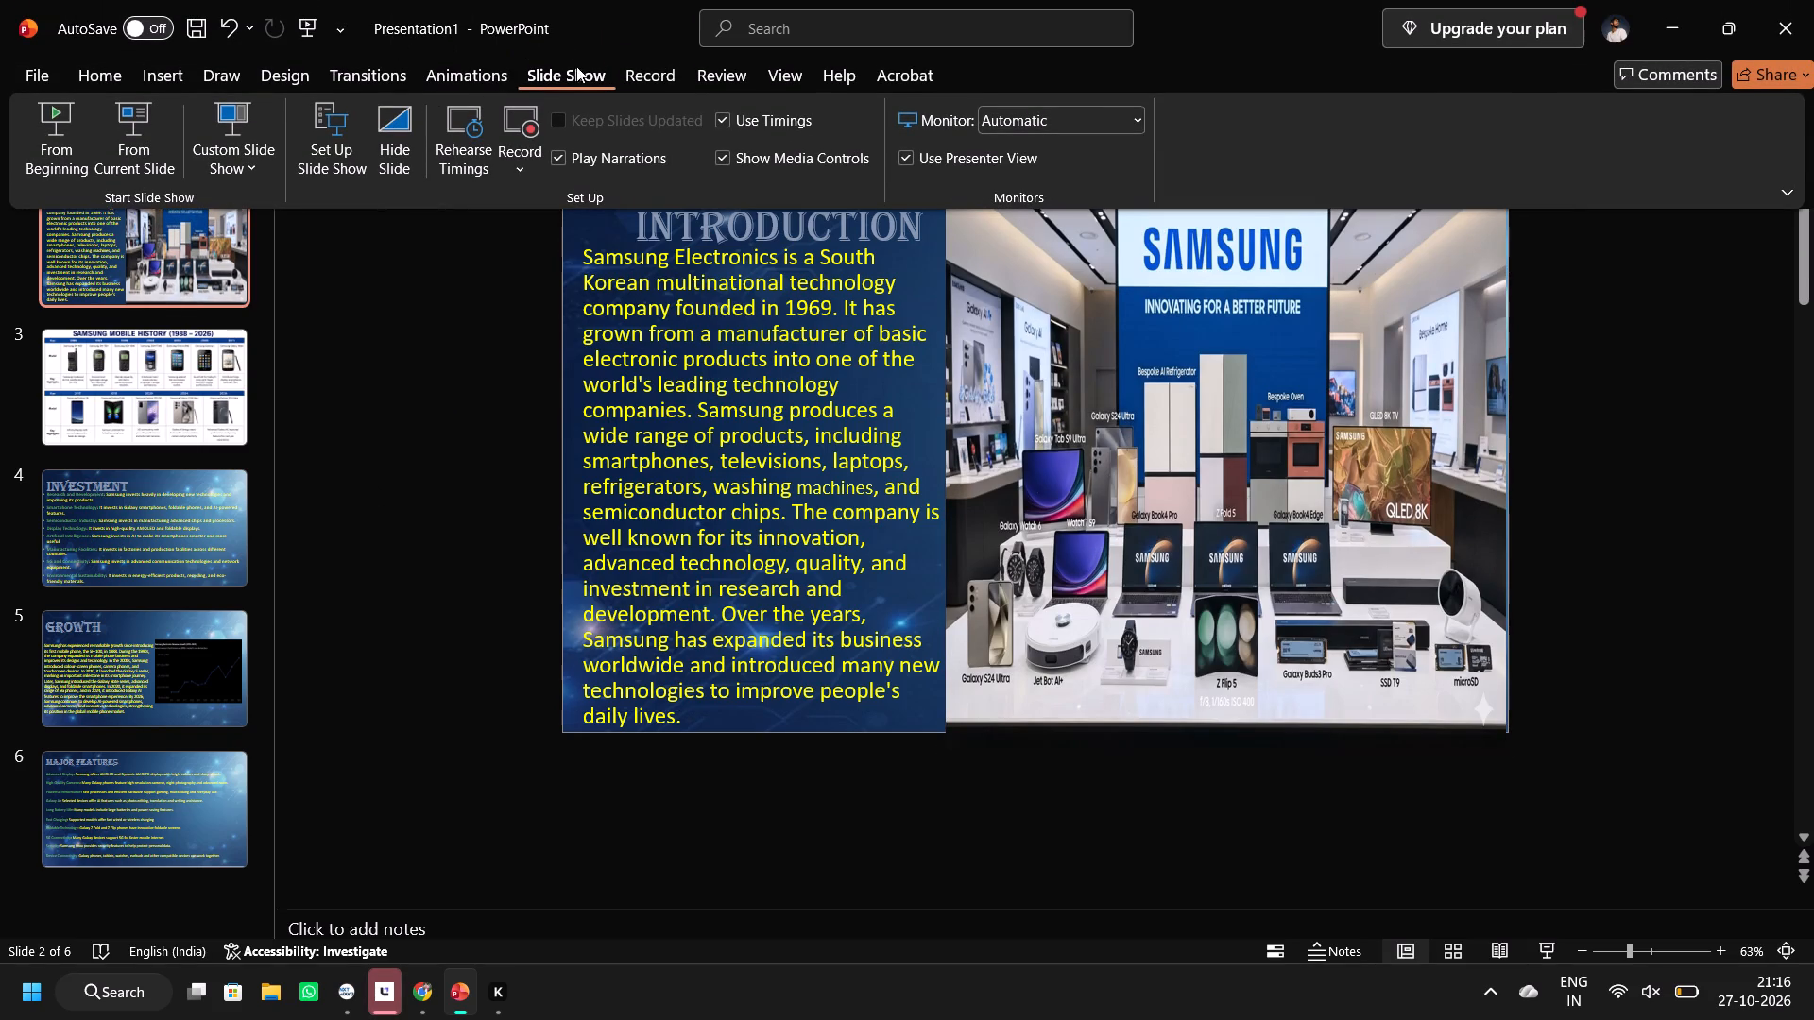
left_click(66, 159)
key("Right")
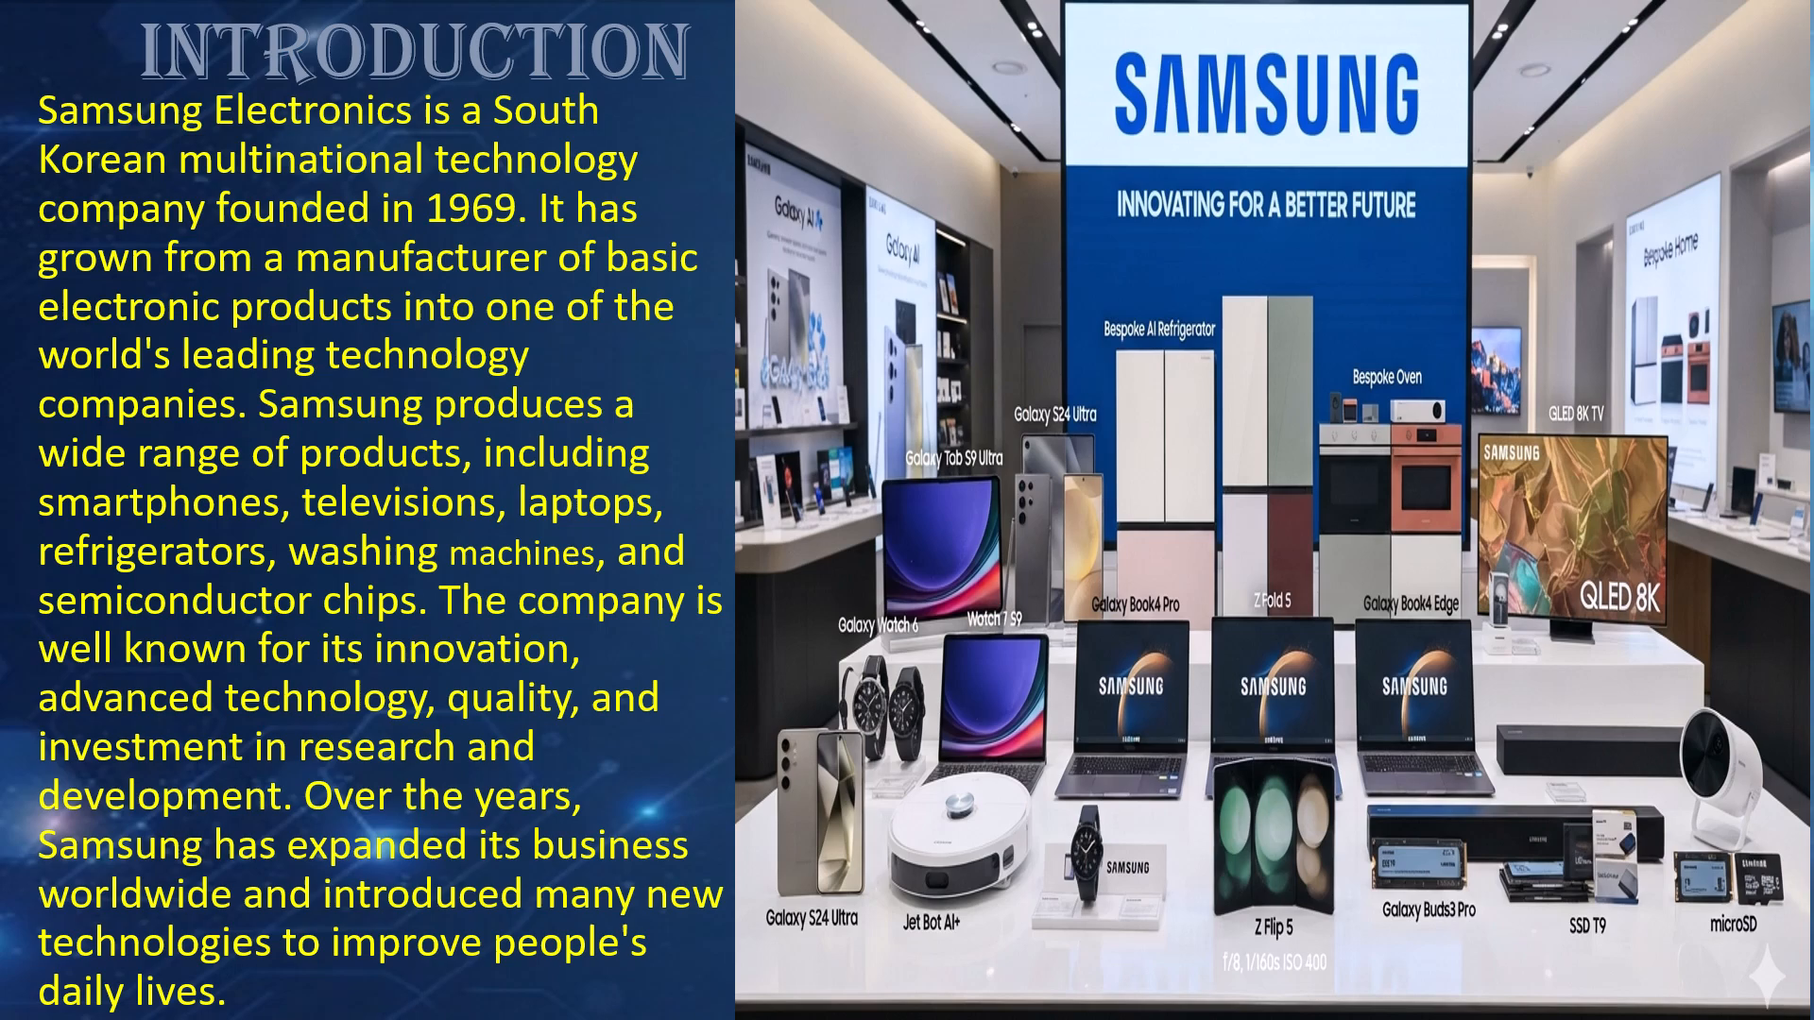
key("Right")
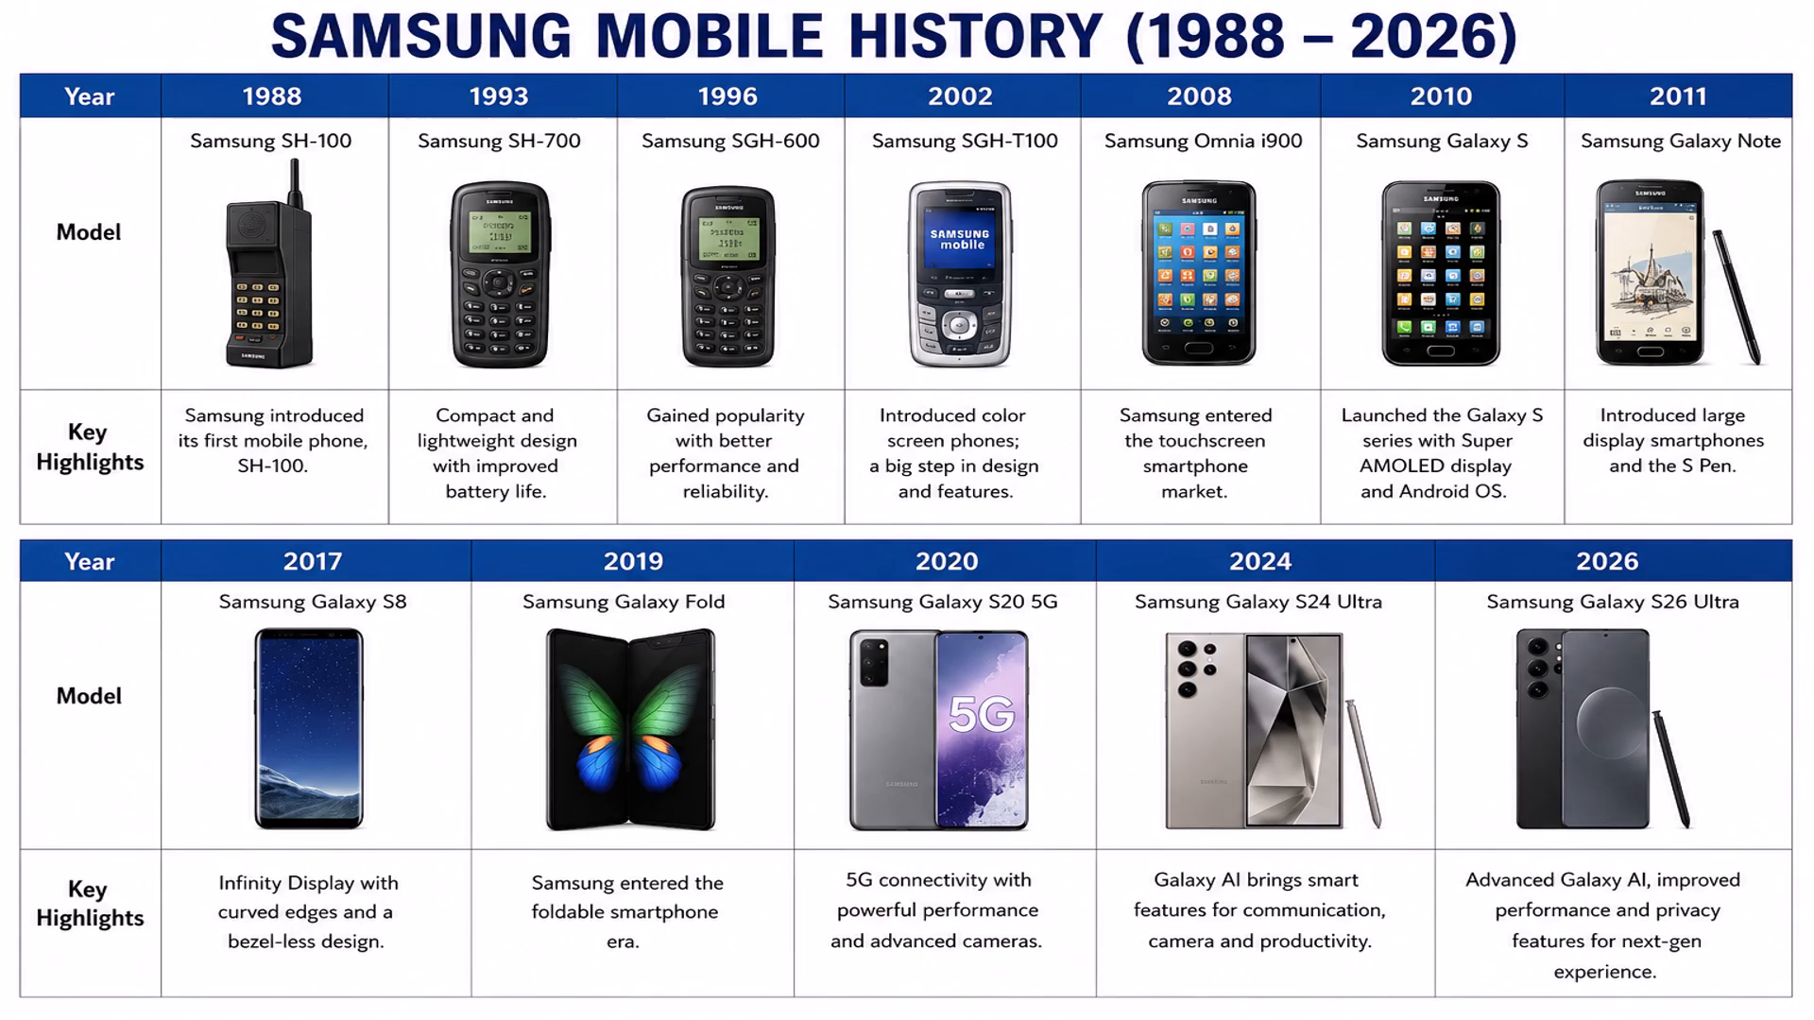
key("Right")
key("Right")
key("Right")
key("Right")
key("Right")
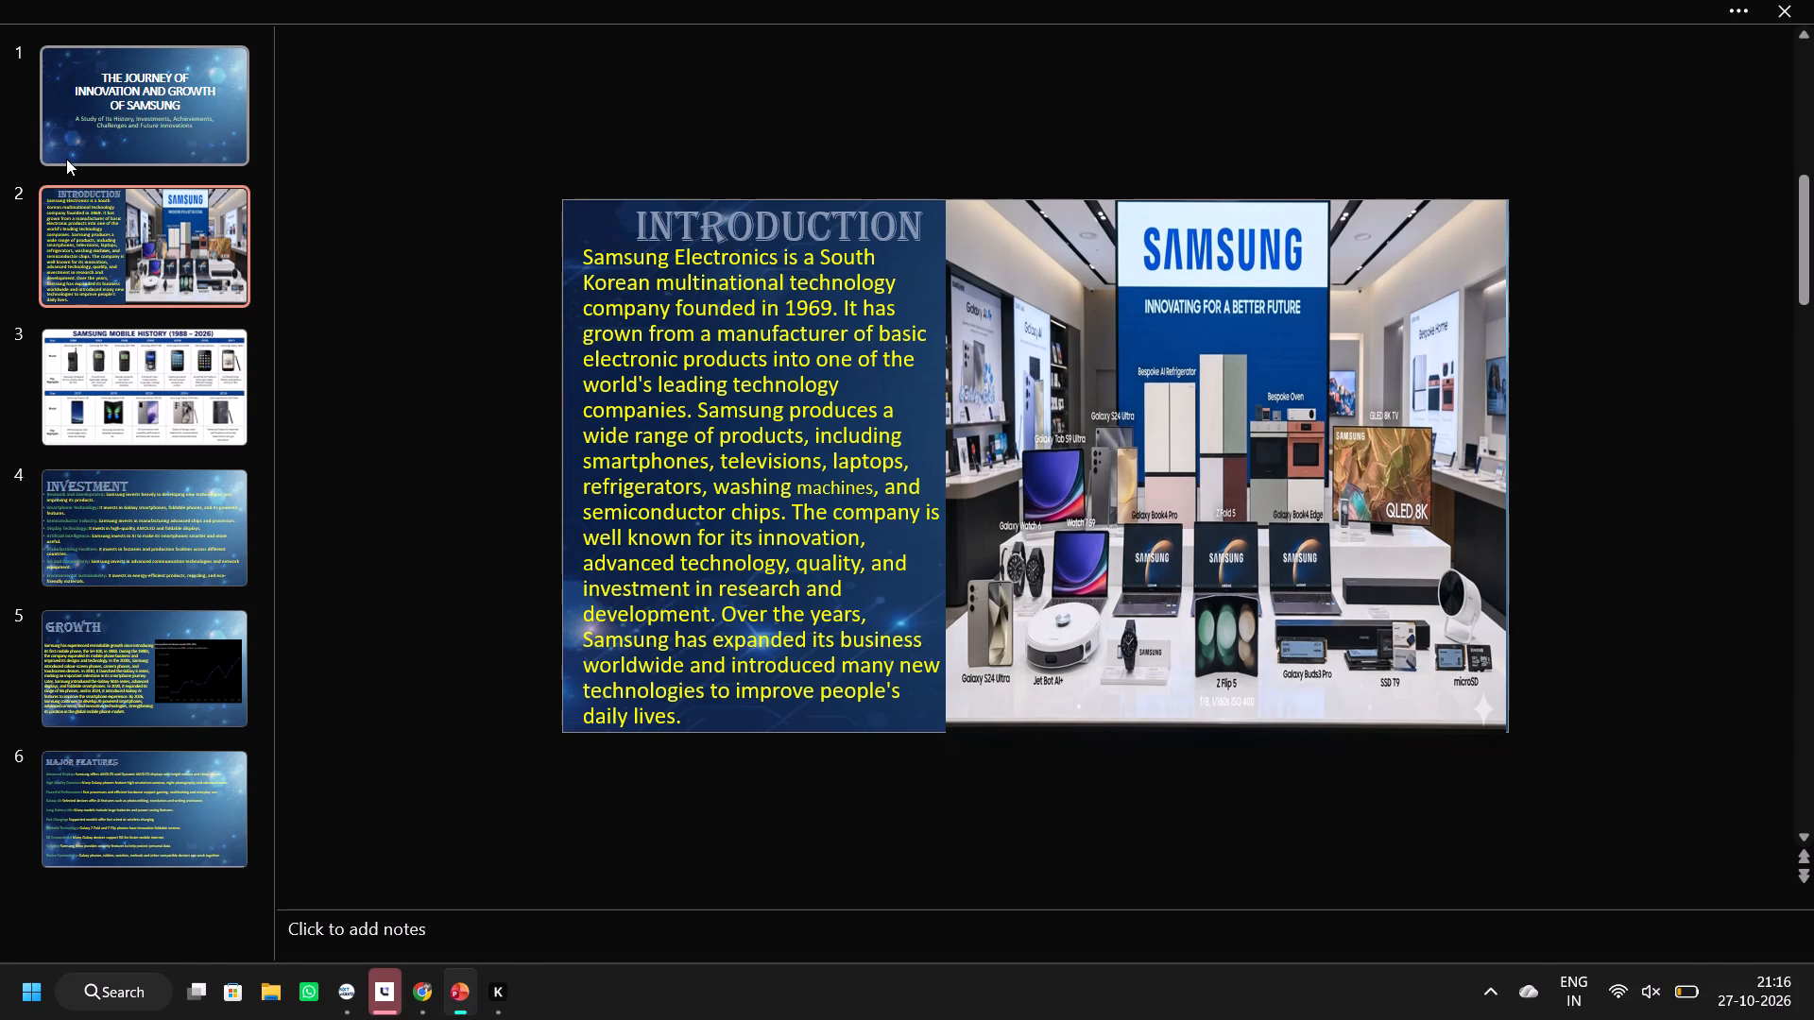
left_click(1813, 0)
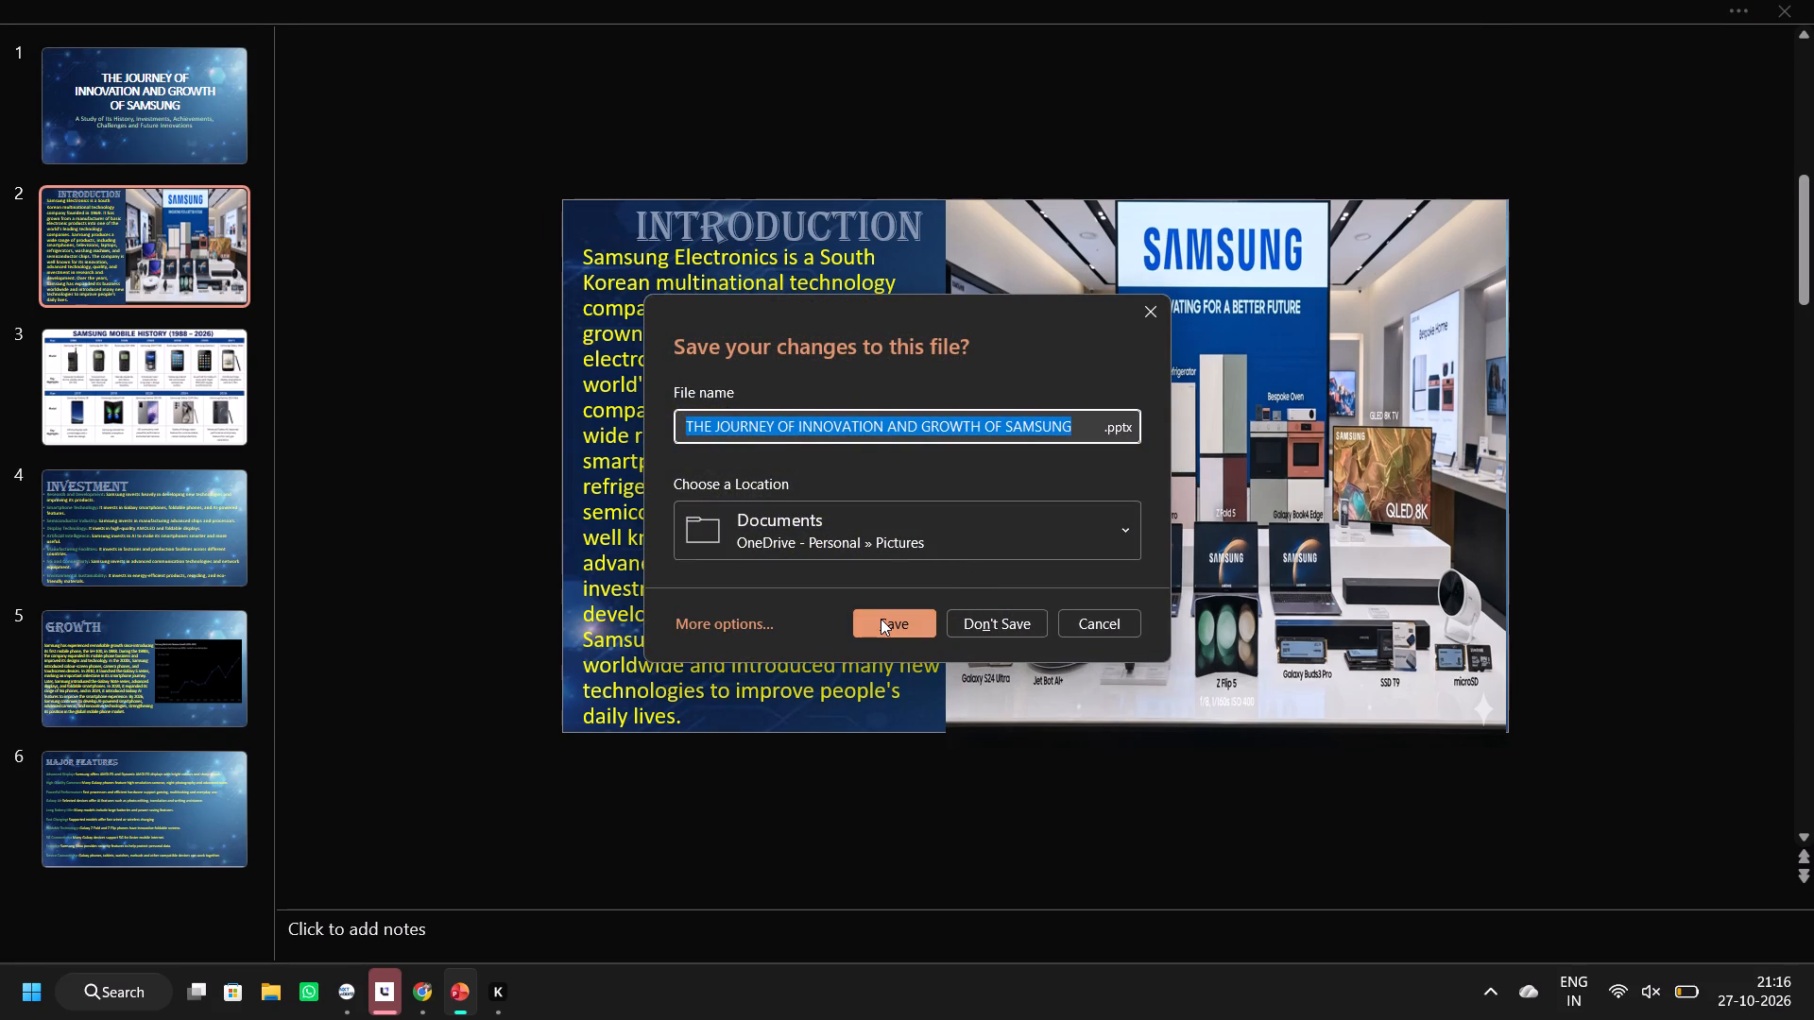
left_click(1123, 526)
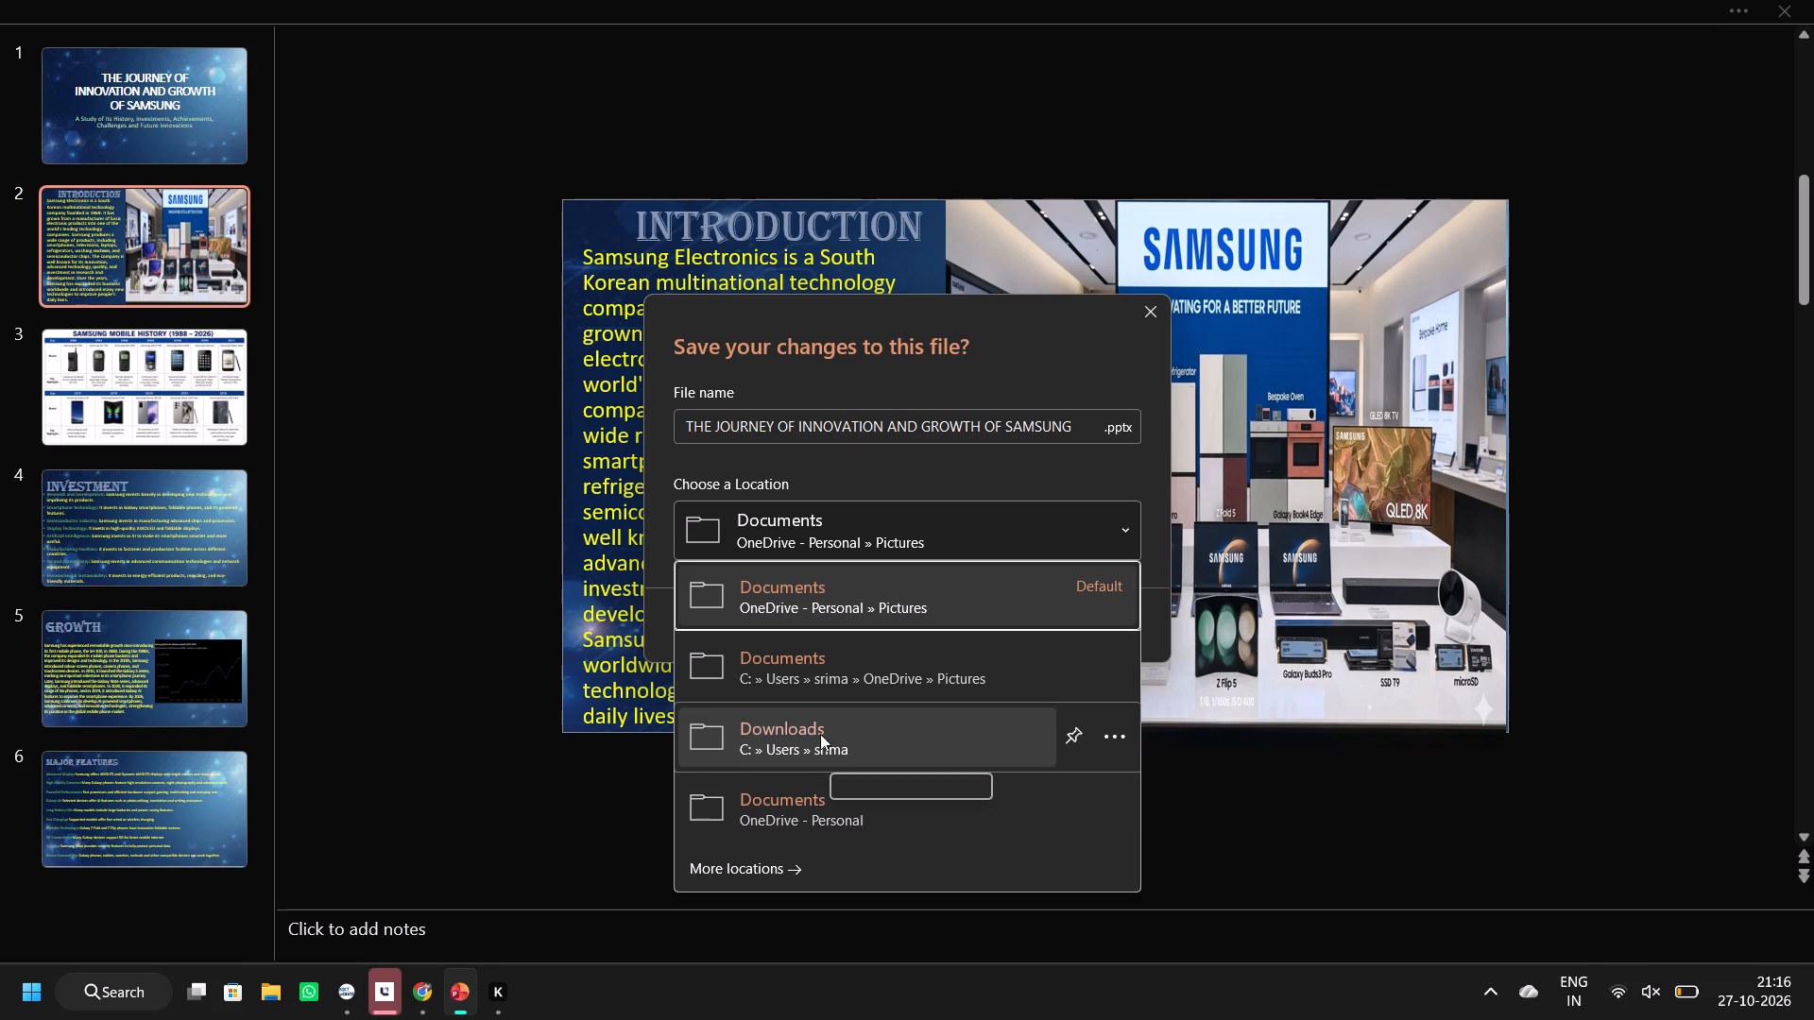